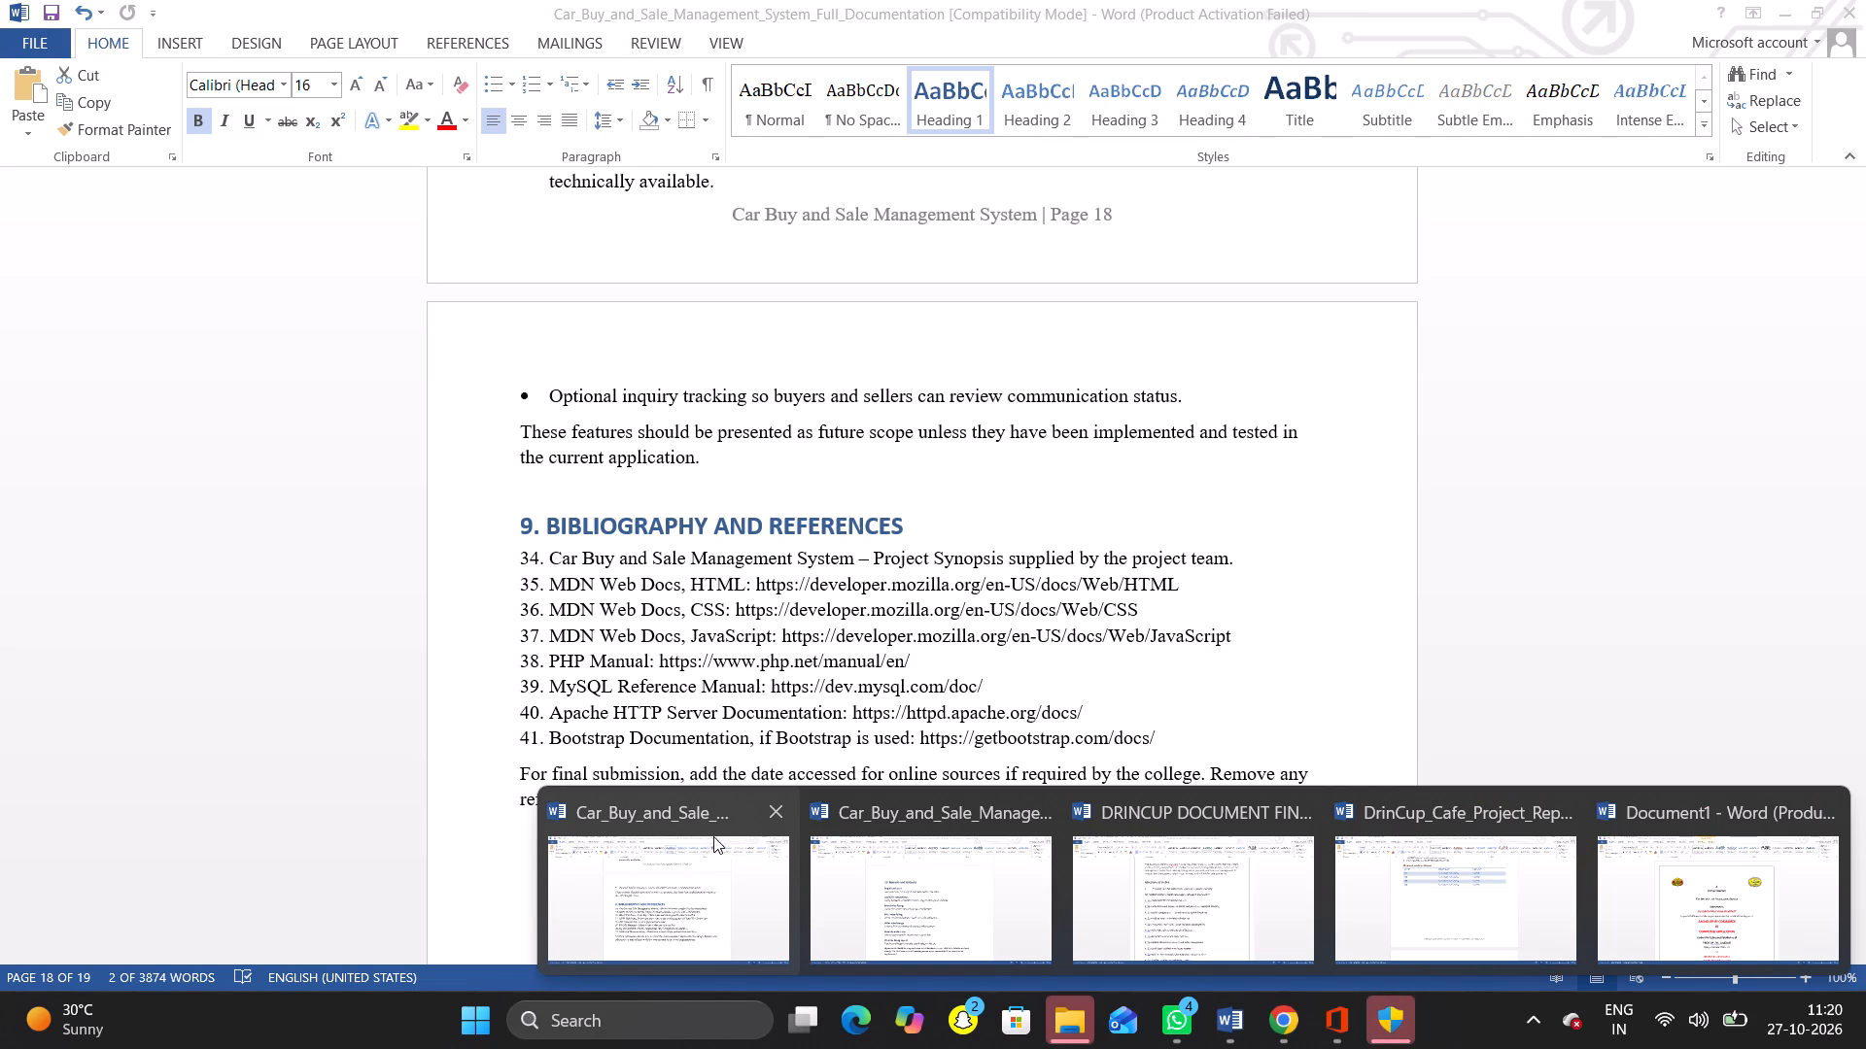
# Close the extra Car_Buy_and_Sale_Management document among the open Word documents.
pyautogui.click(769, 810)
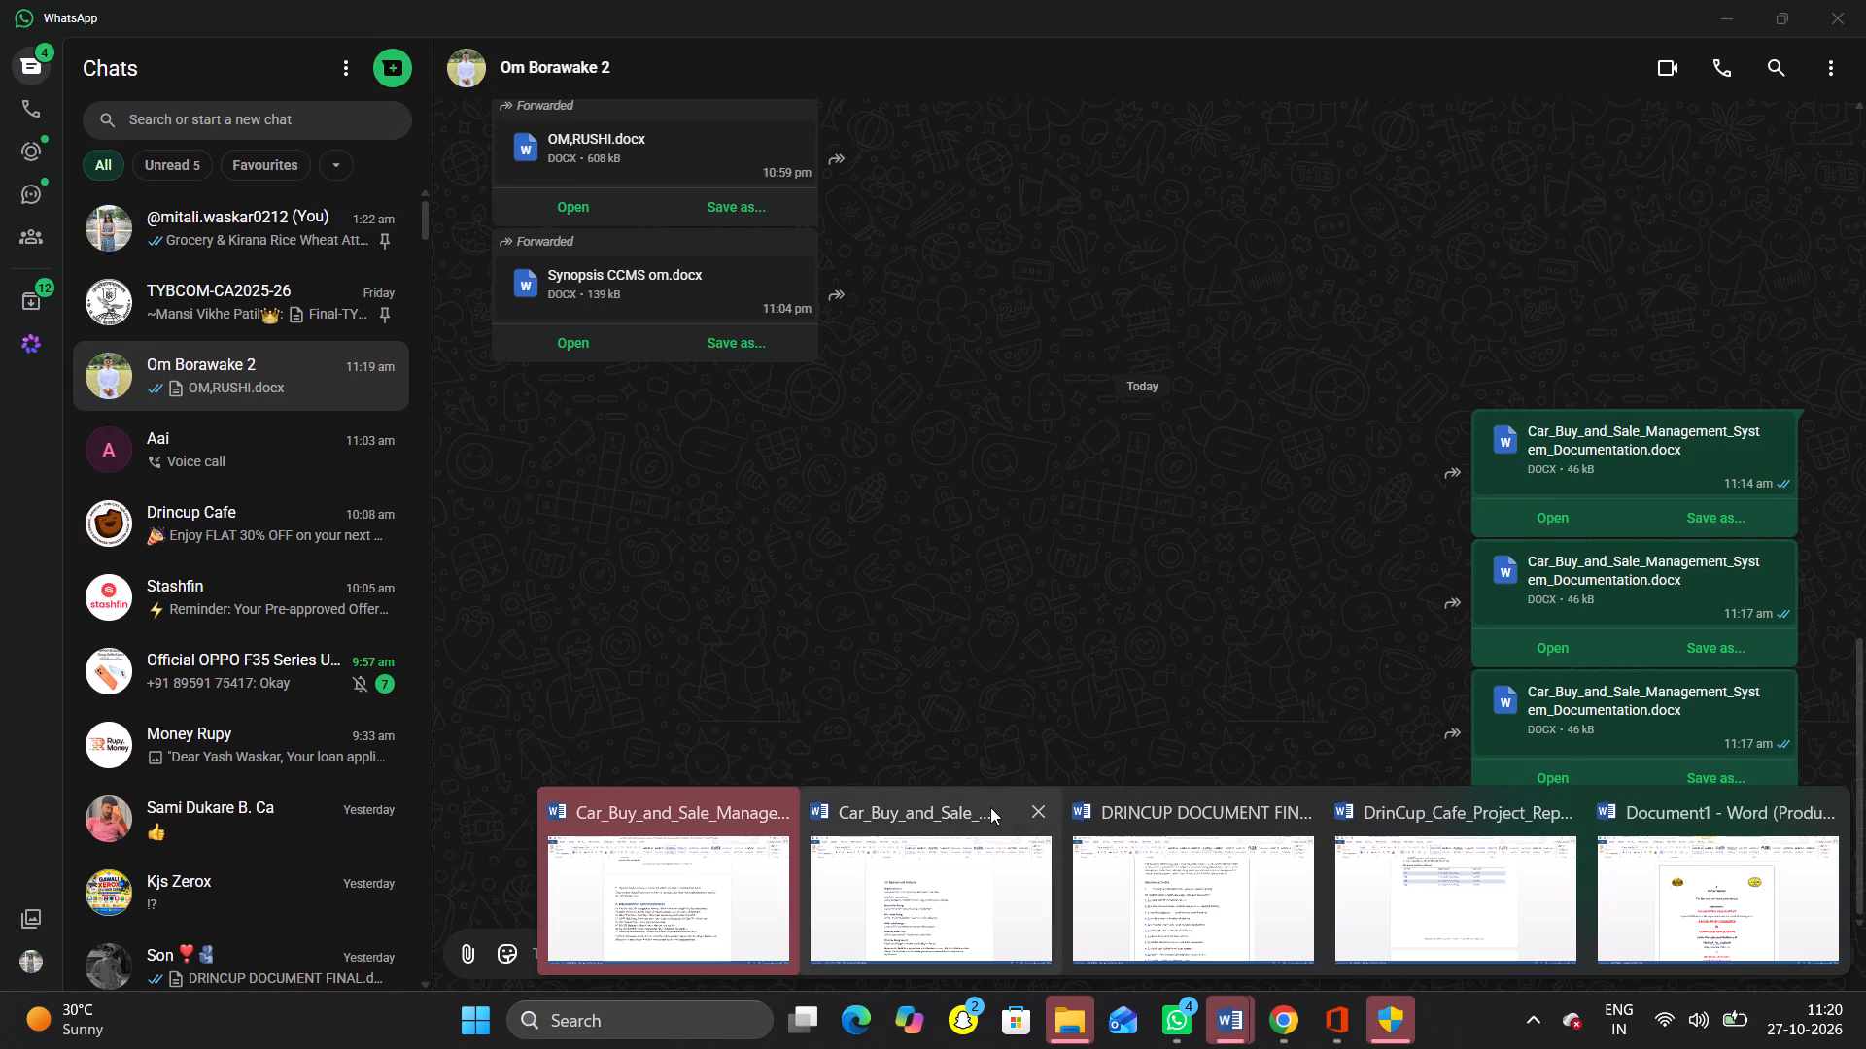
pyautogui.click(1032, 807)
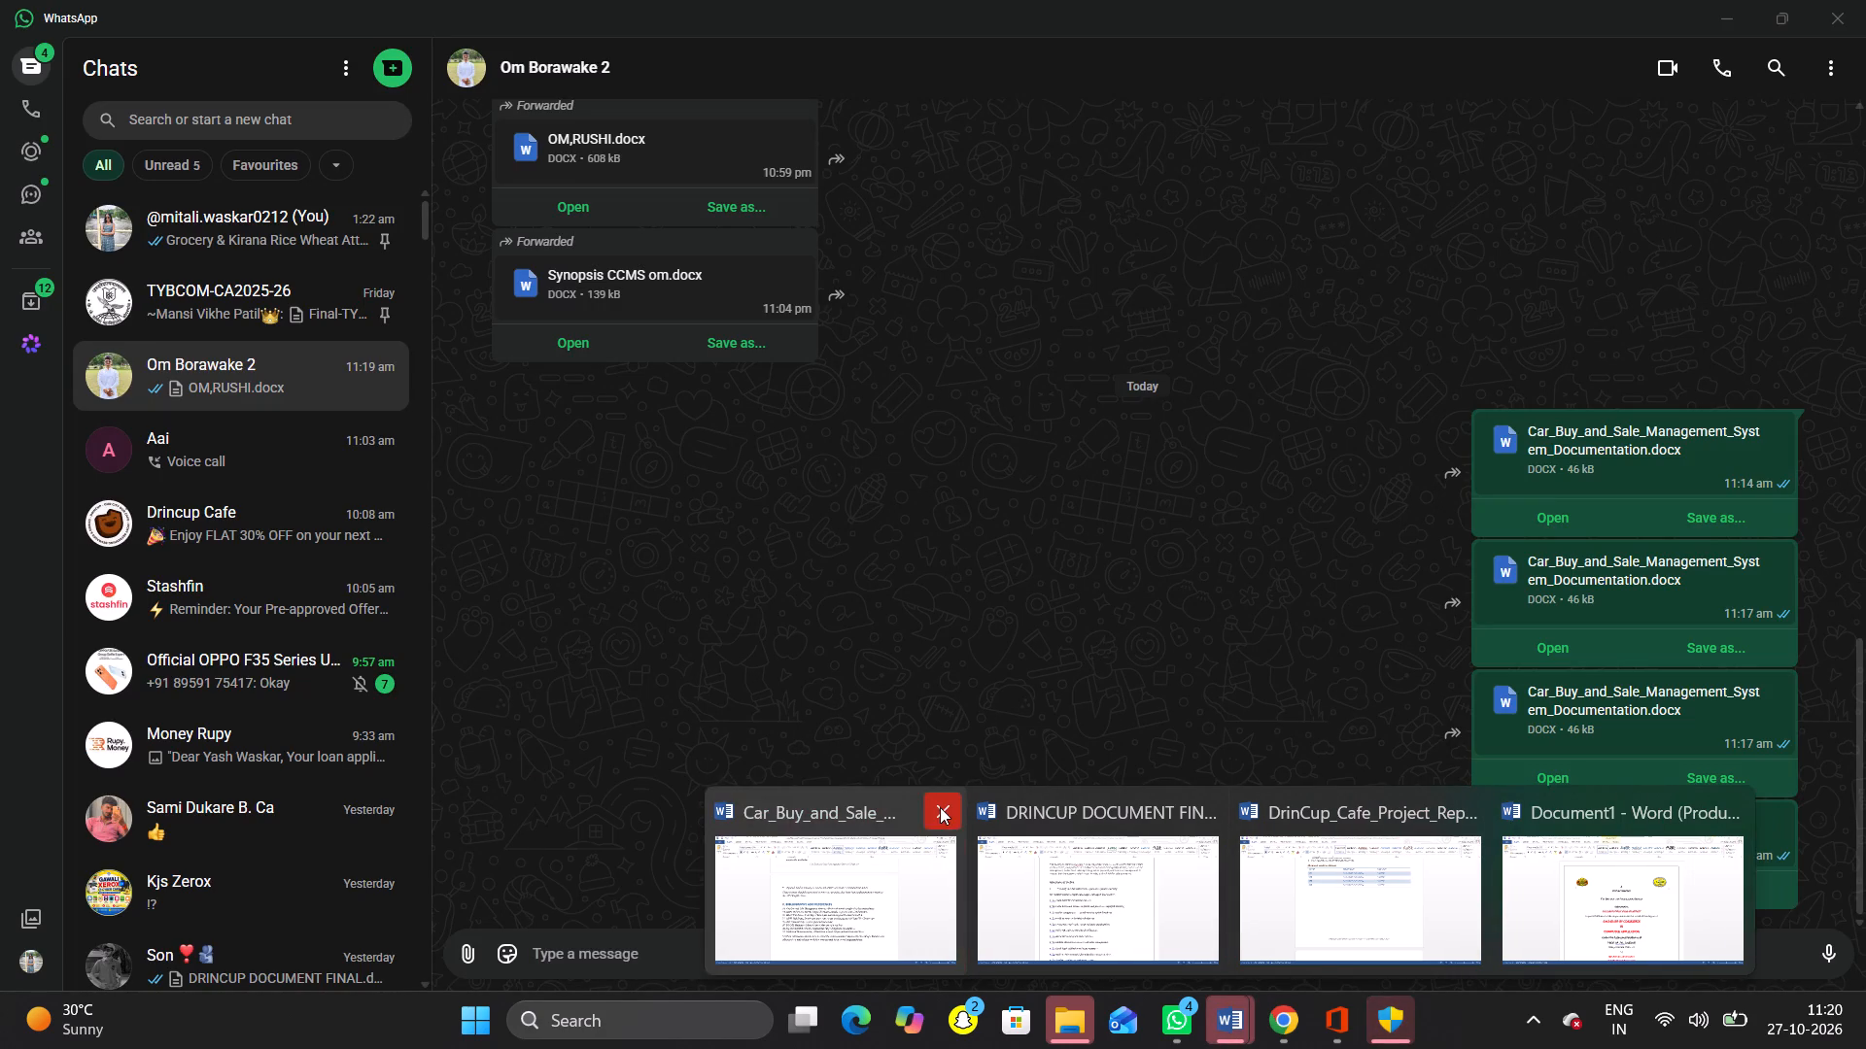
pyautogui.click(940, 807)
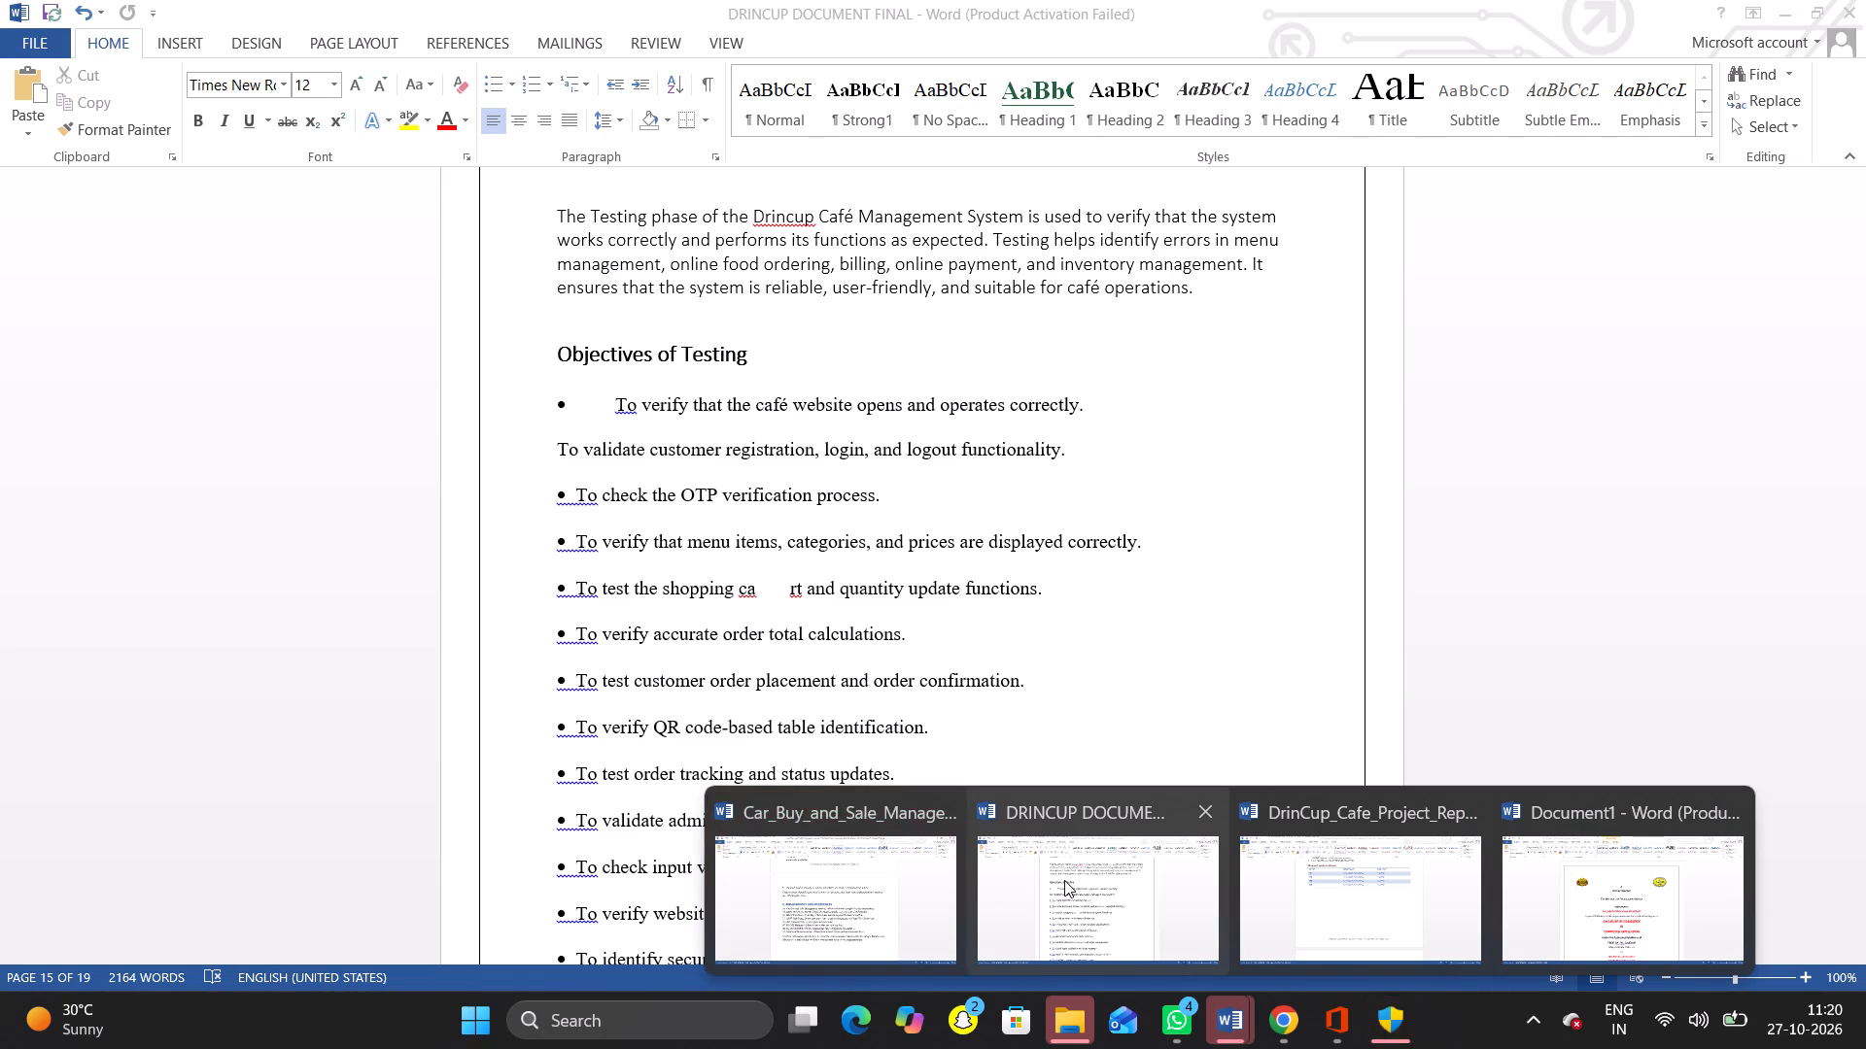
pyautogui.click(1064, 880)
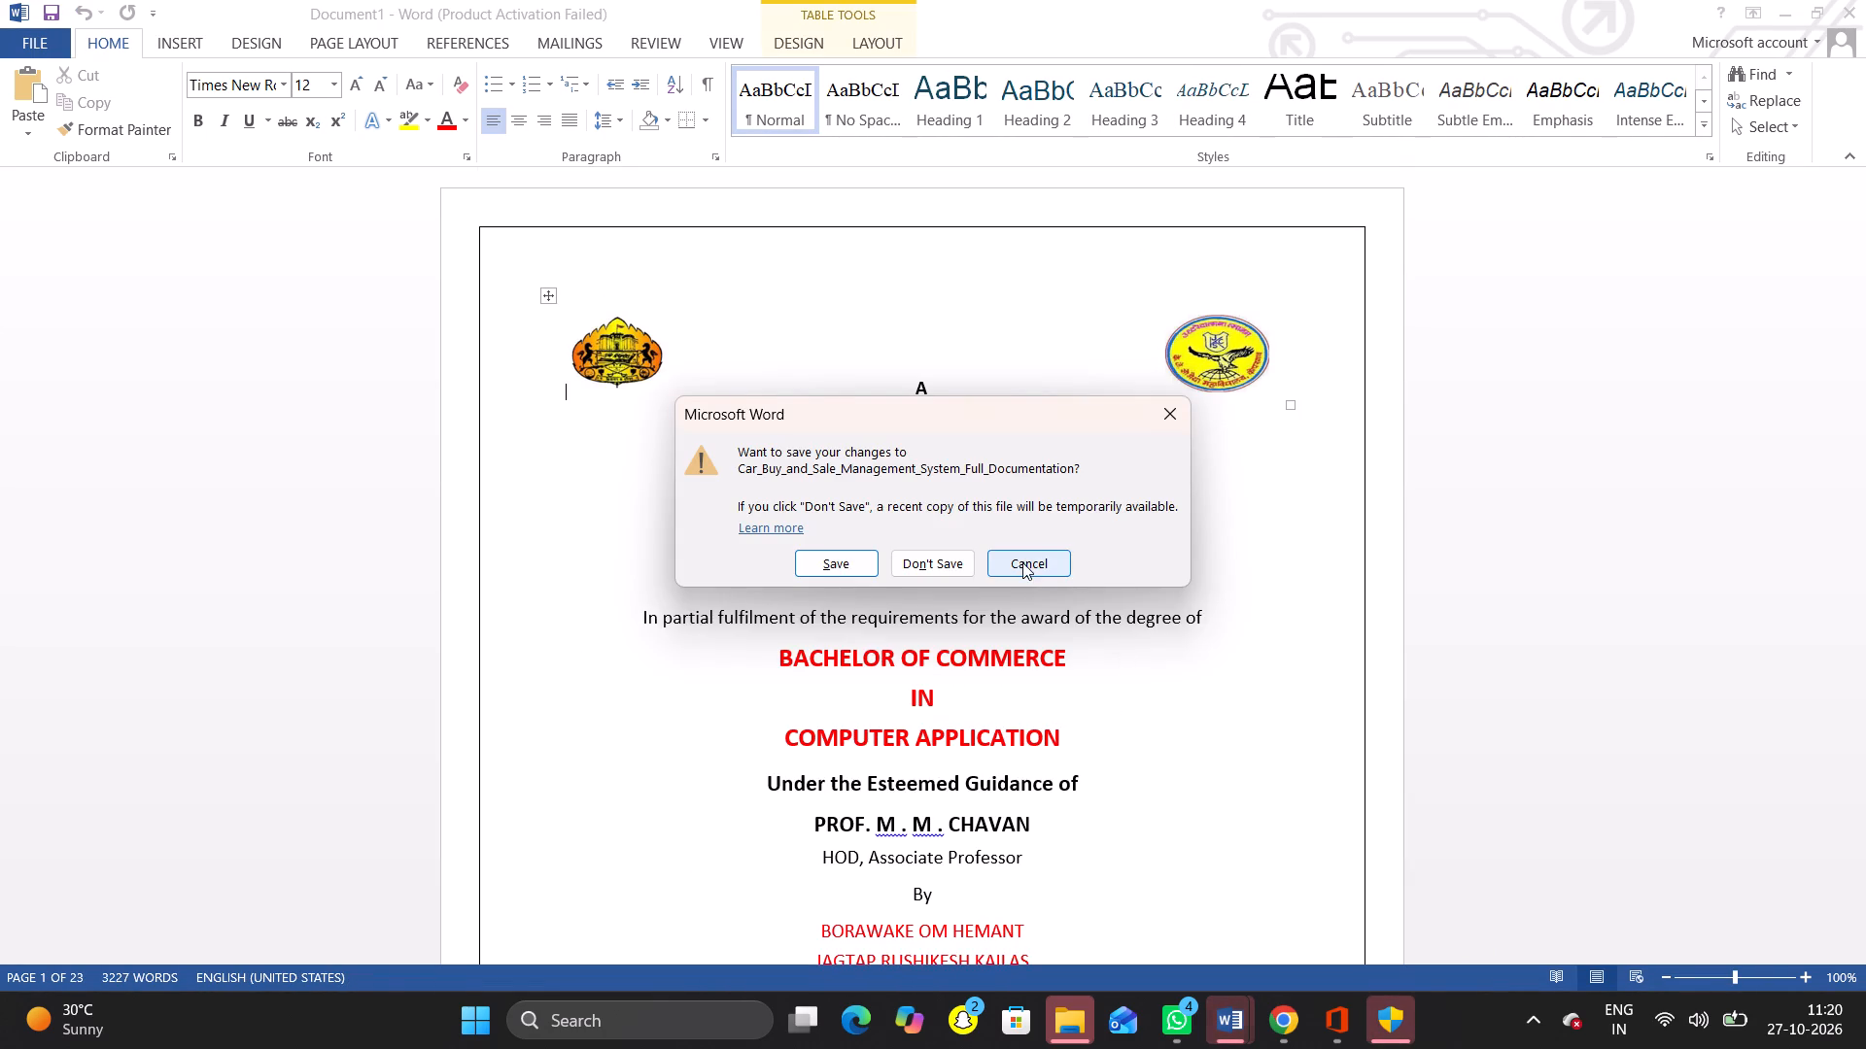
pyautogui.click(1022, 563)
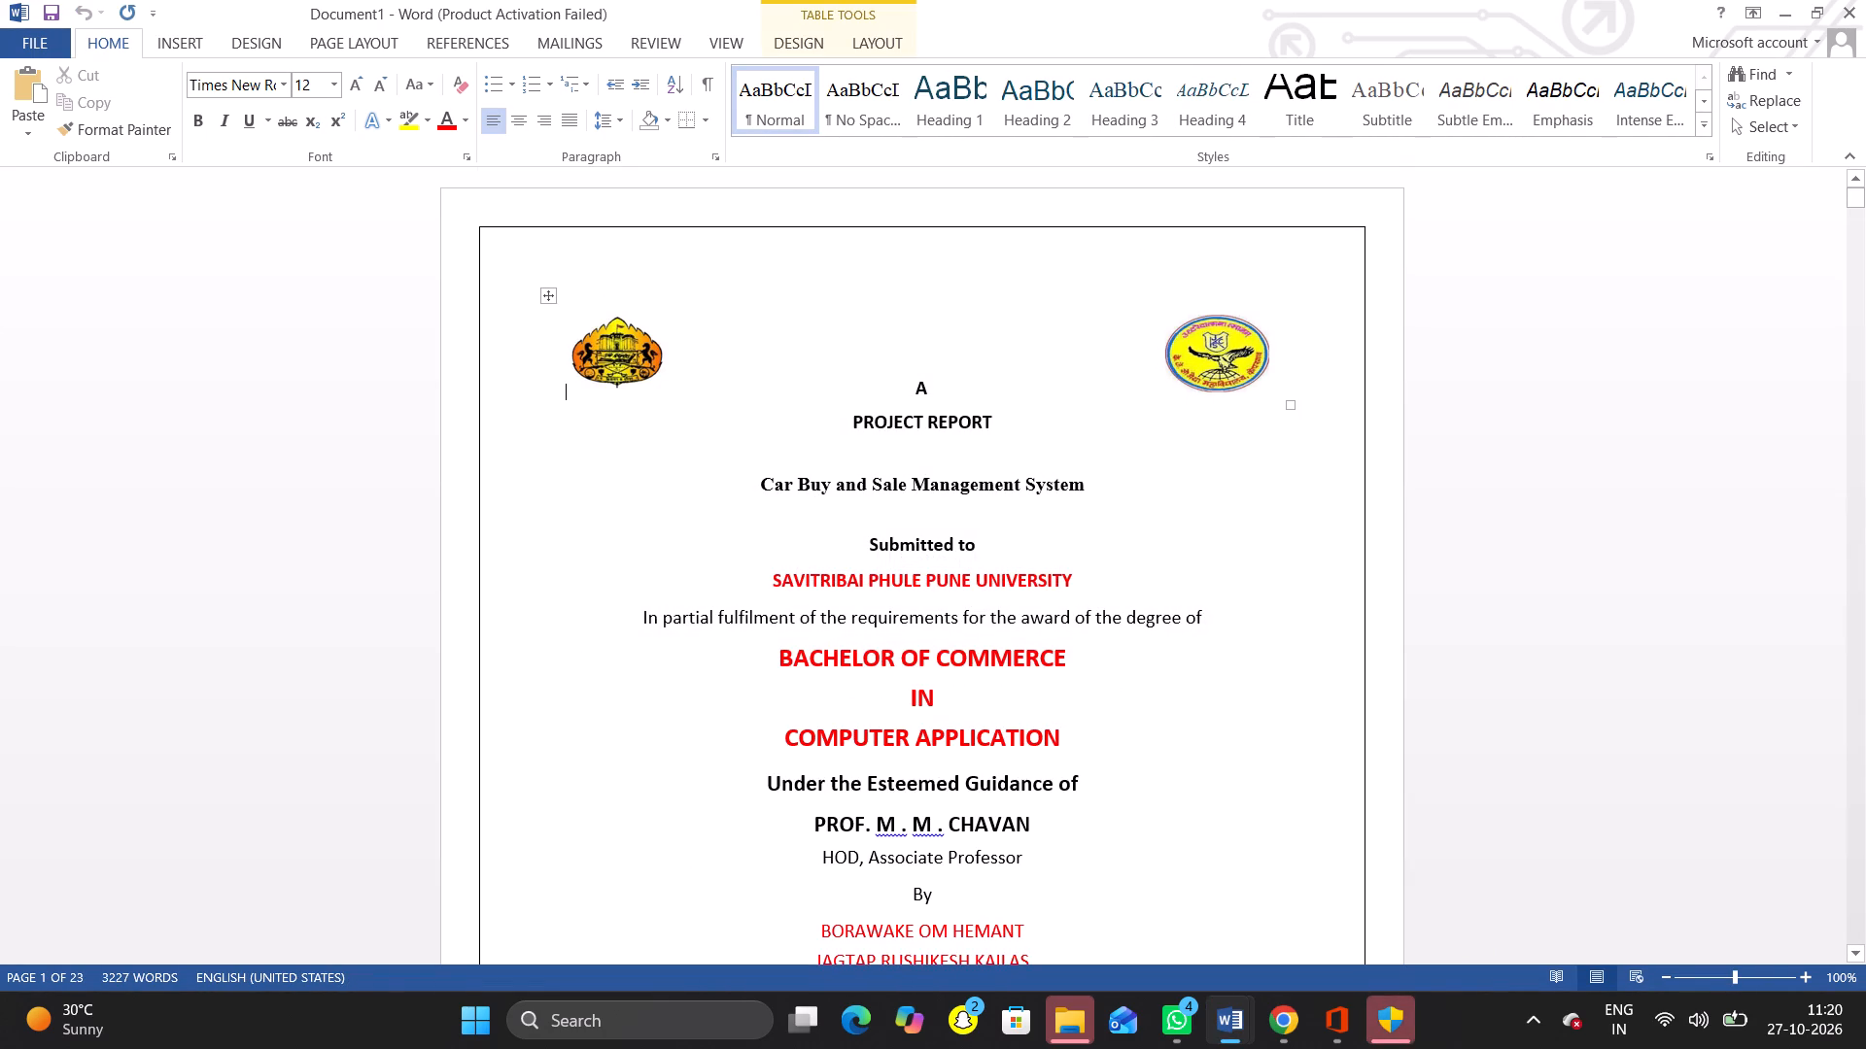
# Check the project report's cover page in Document1 and switch to the Car_Buy_and_Sale_Management_System_Full_Documentation document.
pyautogui.scroll(-1, 1067, 577)
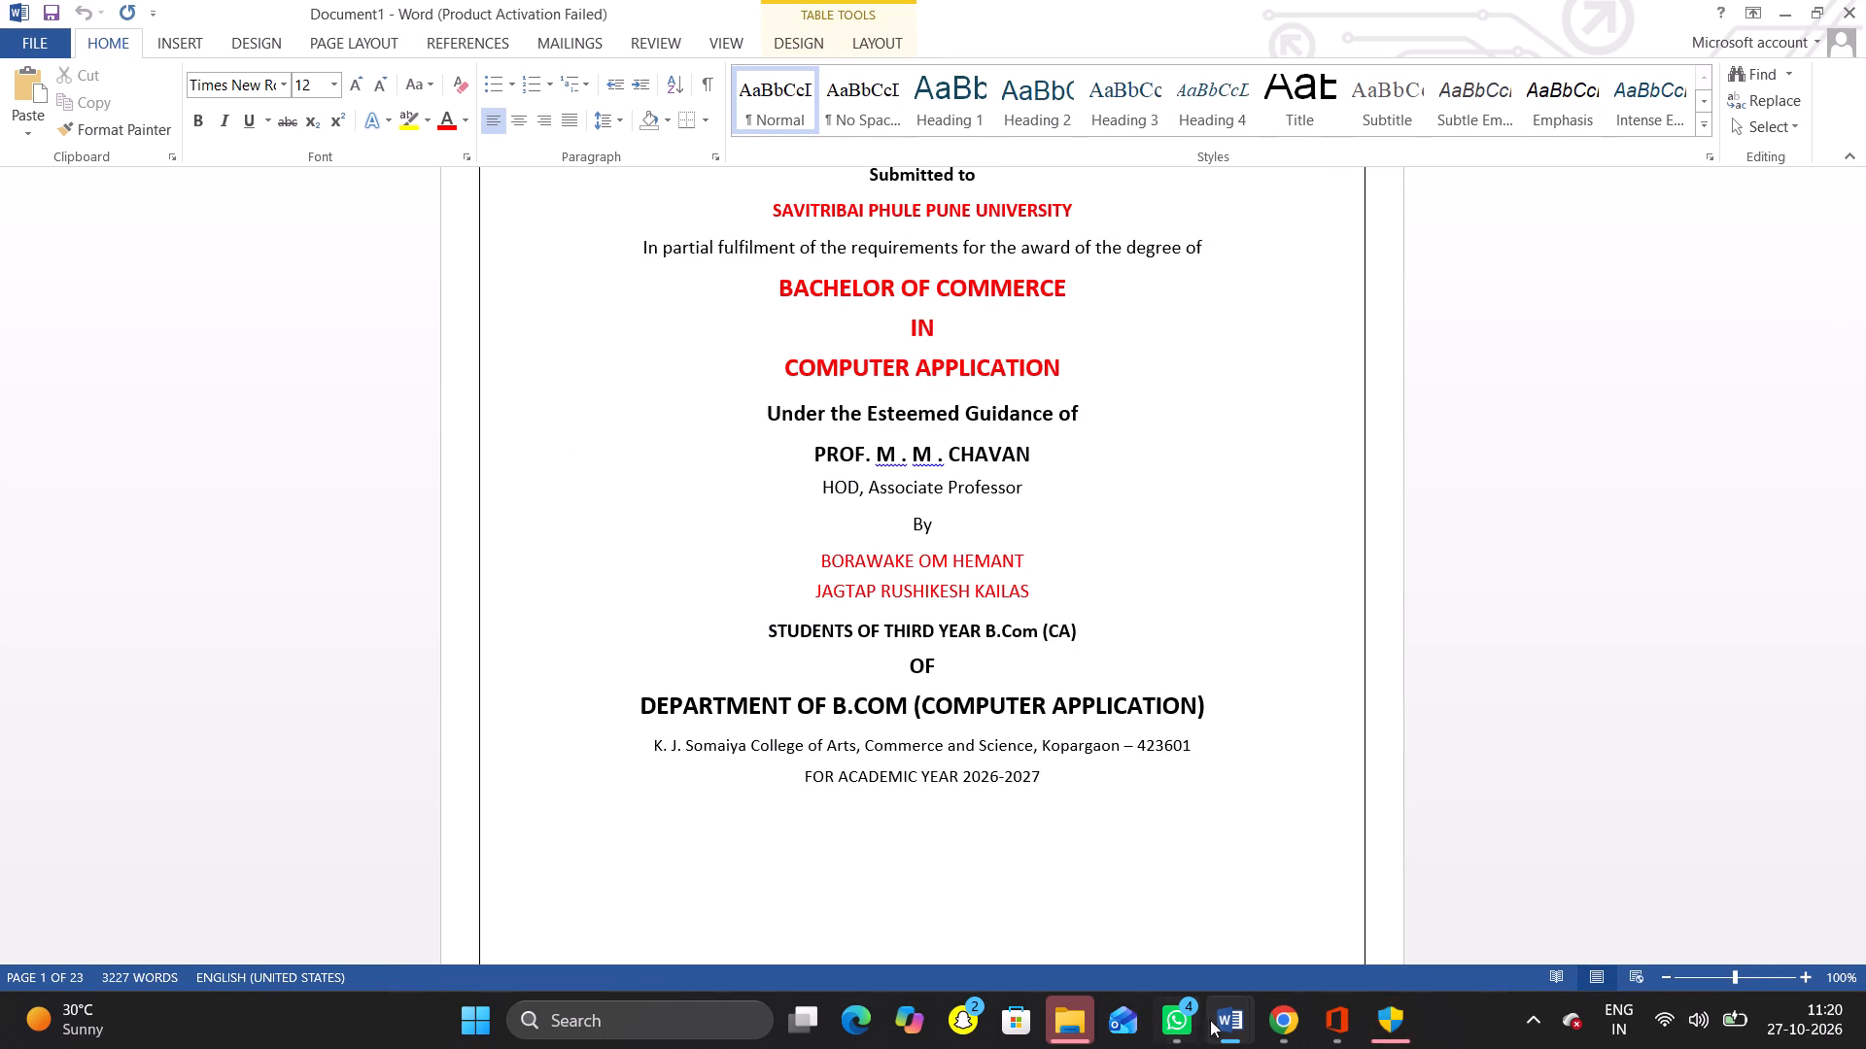
pyautogui.click(857, 902)
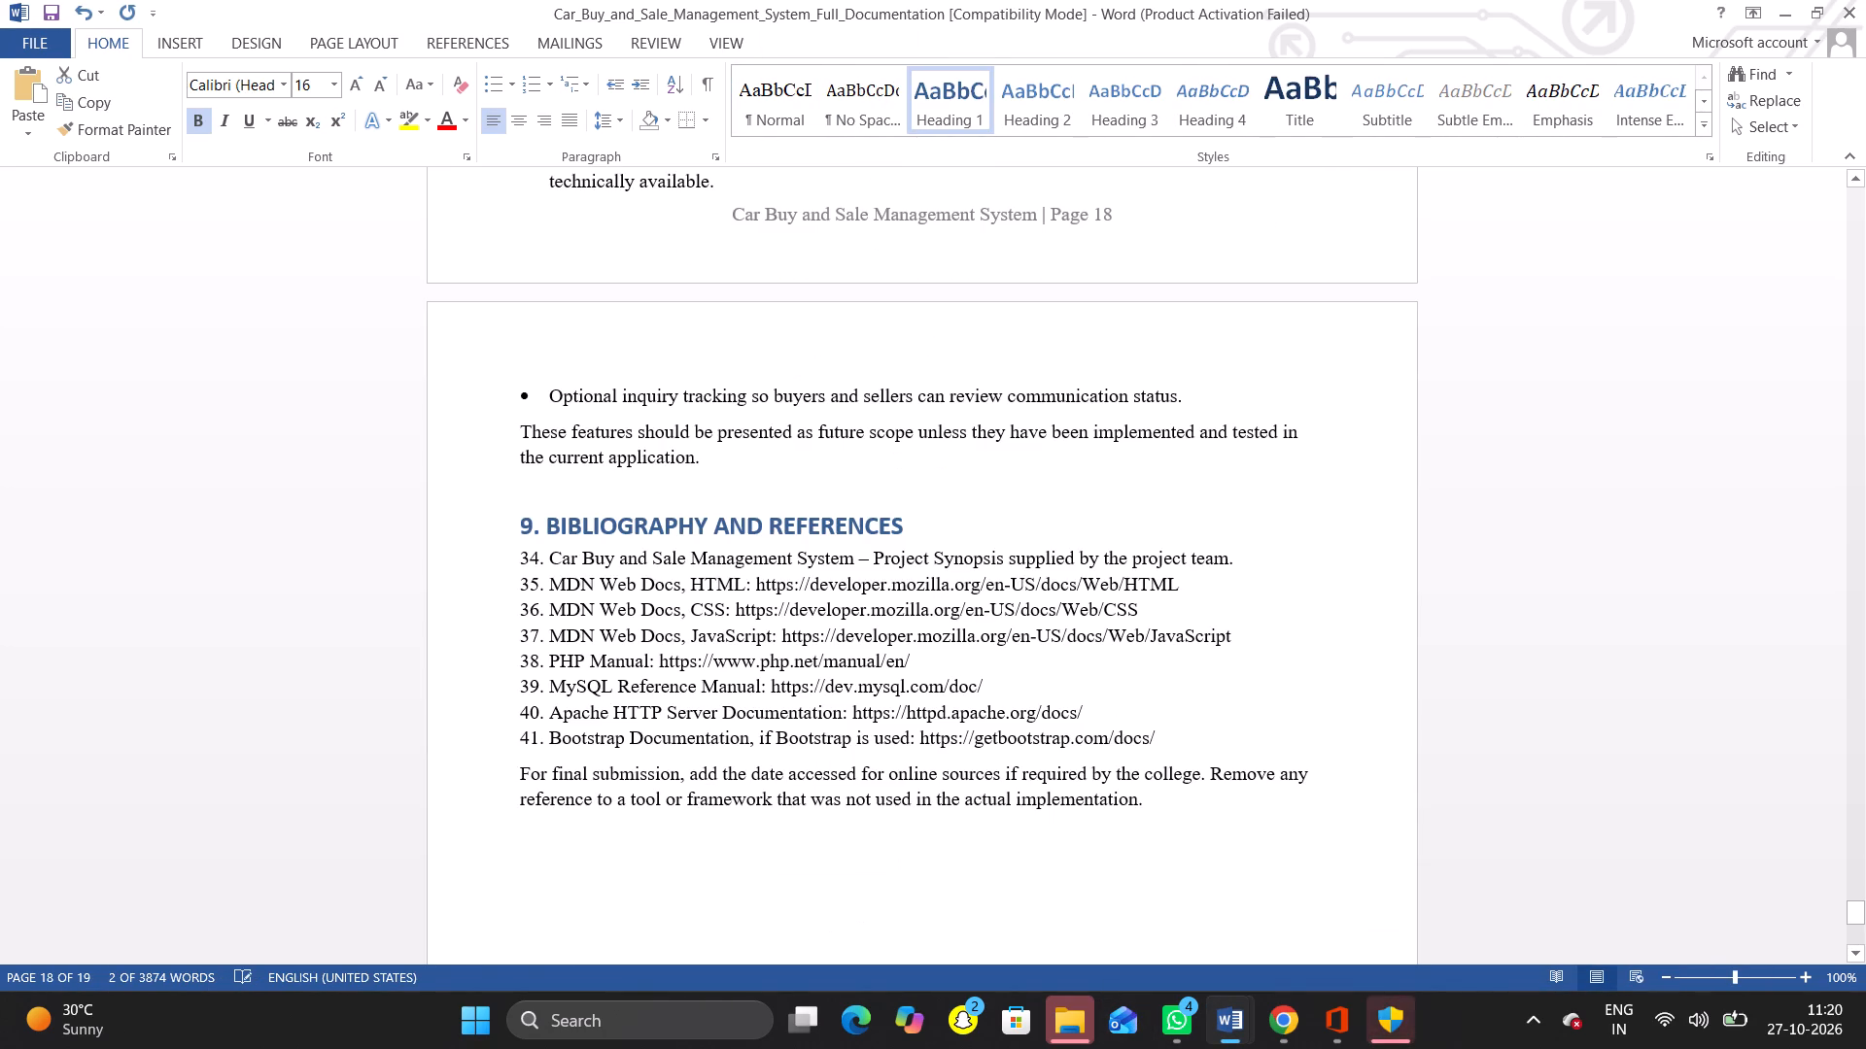
# Review the Car Buy and Sale documentation backwards from the bibliography to the test case tables.
pyautogui.scroll(3, 969, 791)
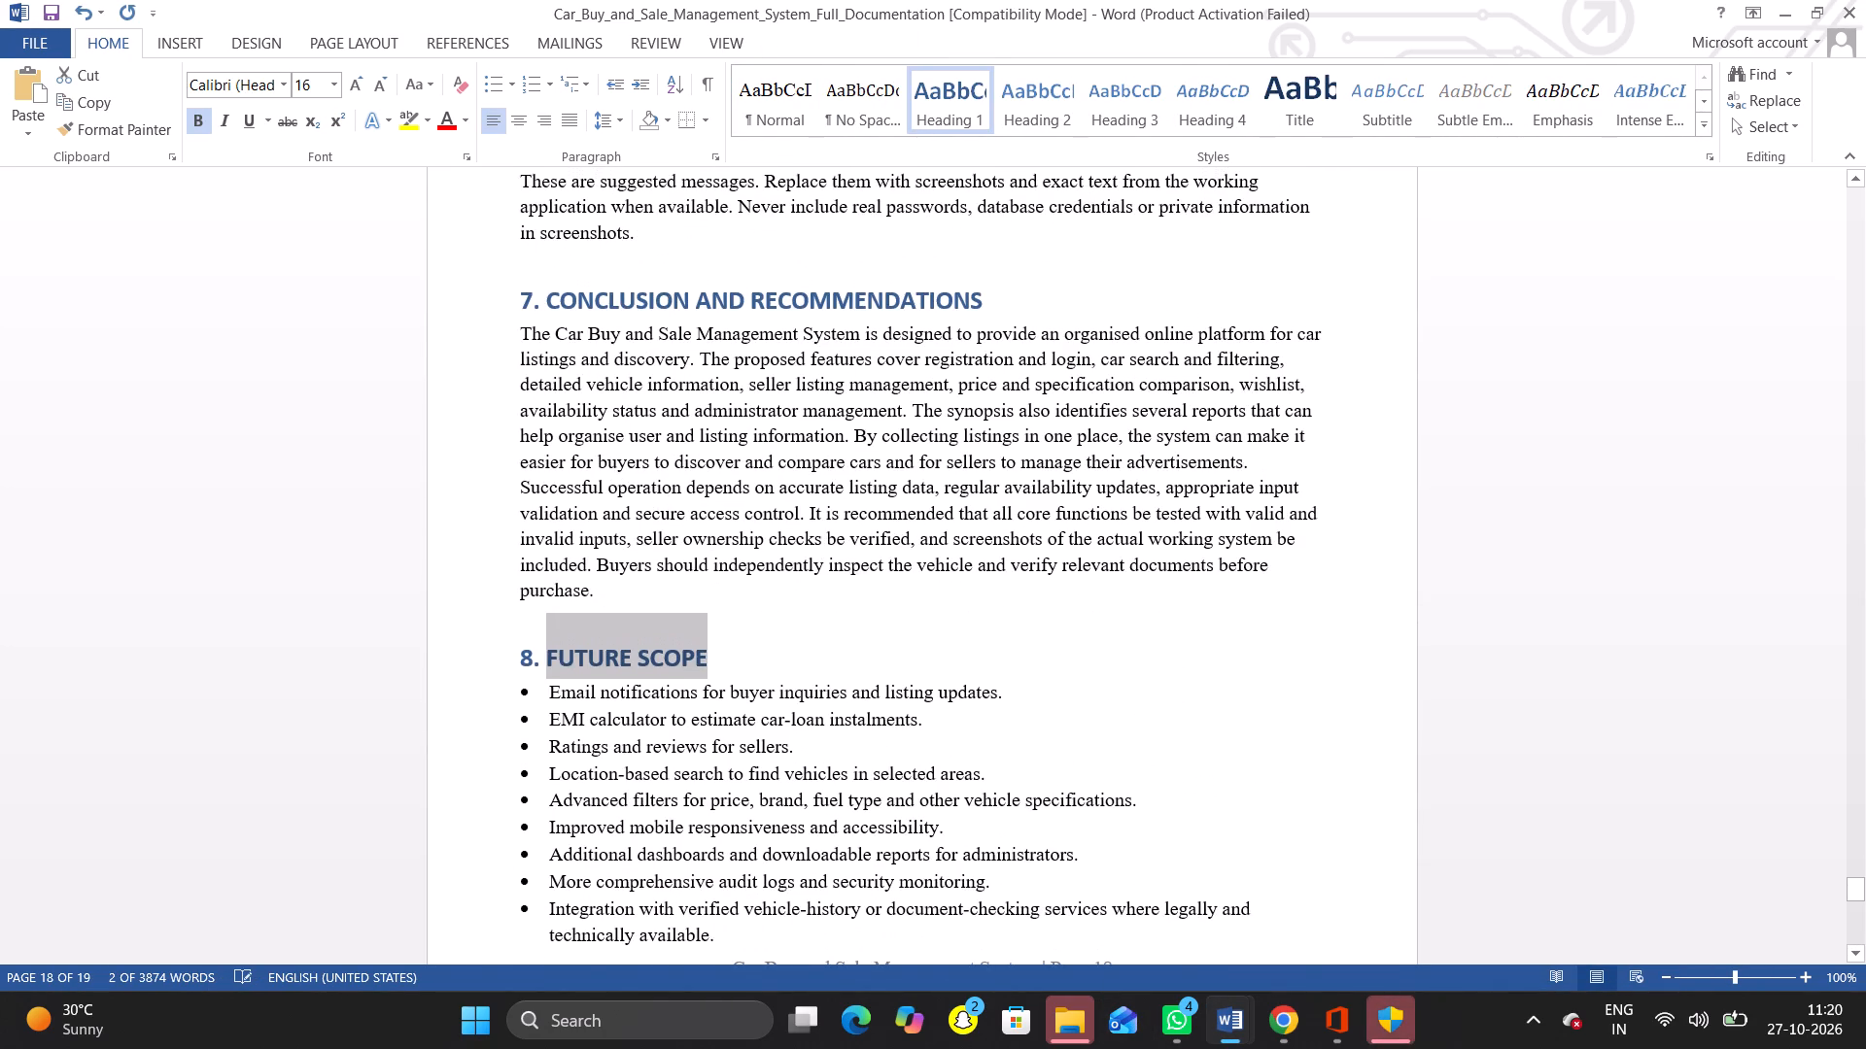
pyautogui.scroll(4, 969, 791)
pyautogui.click(969, 791)
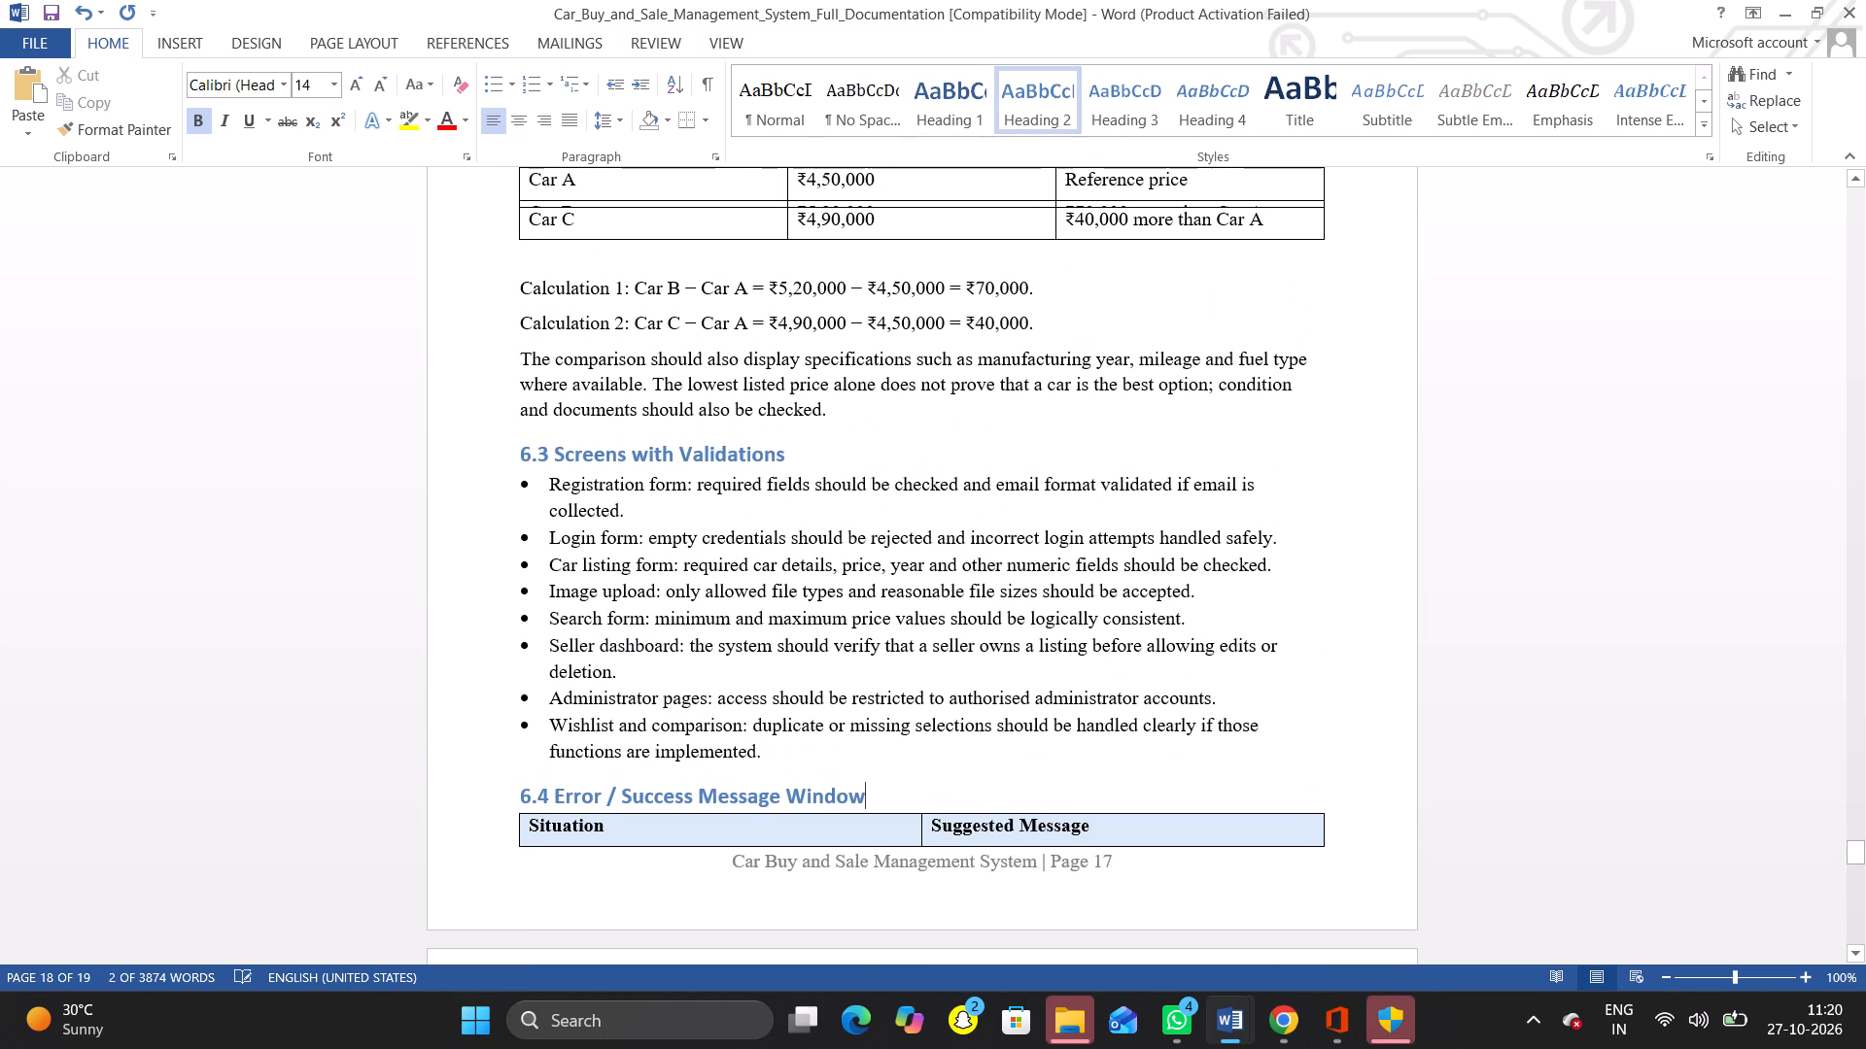
pyautogui.scroll(3, 969, 791)
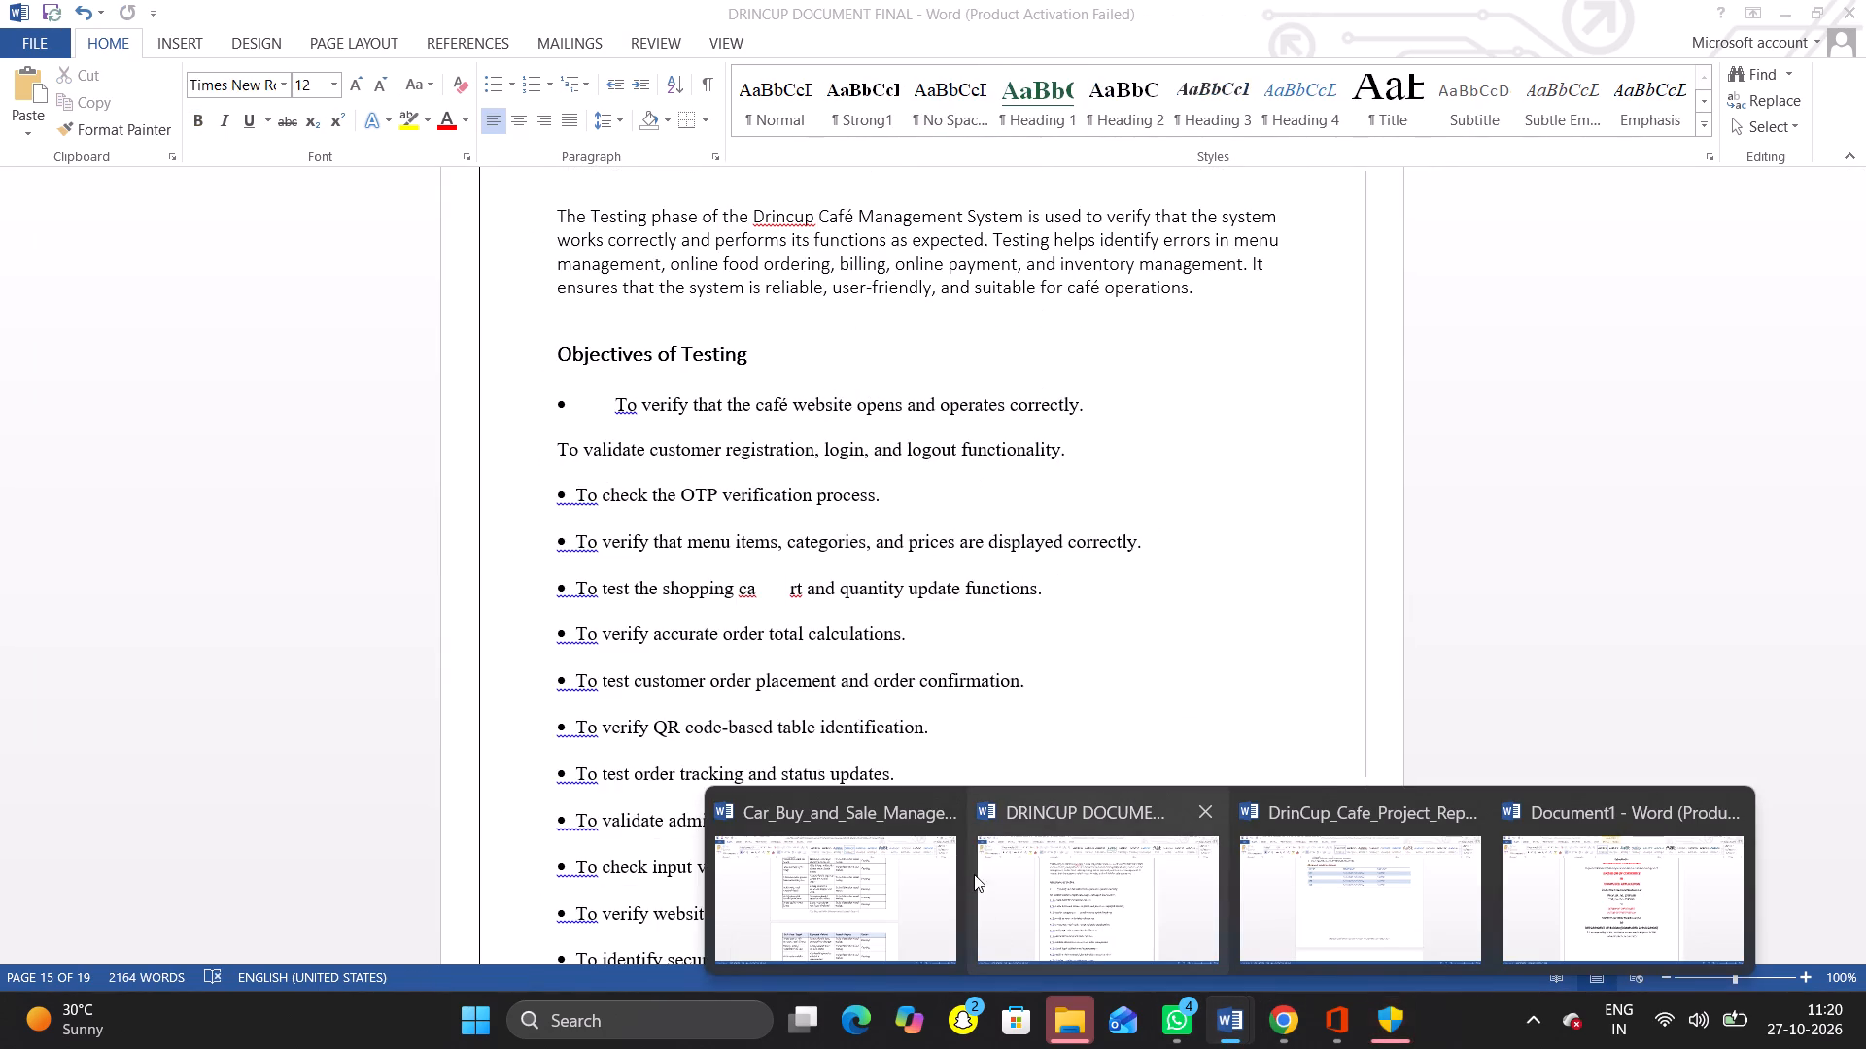
# Close the Car_Buy_and_Sale_Management_System_Full_Documentation document without saving and switch to DRINCUP DOCUMENT FINAL.
pyautogui.click(949, 812)
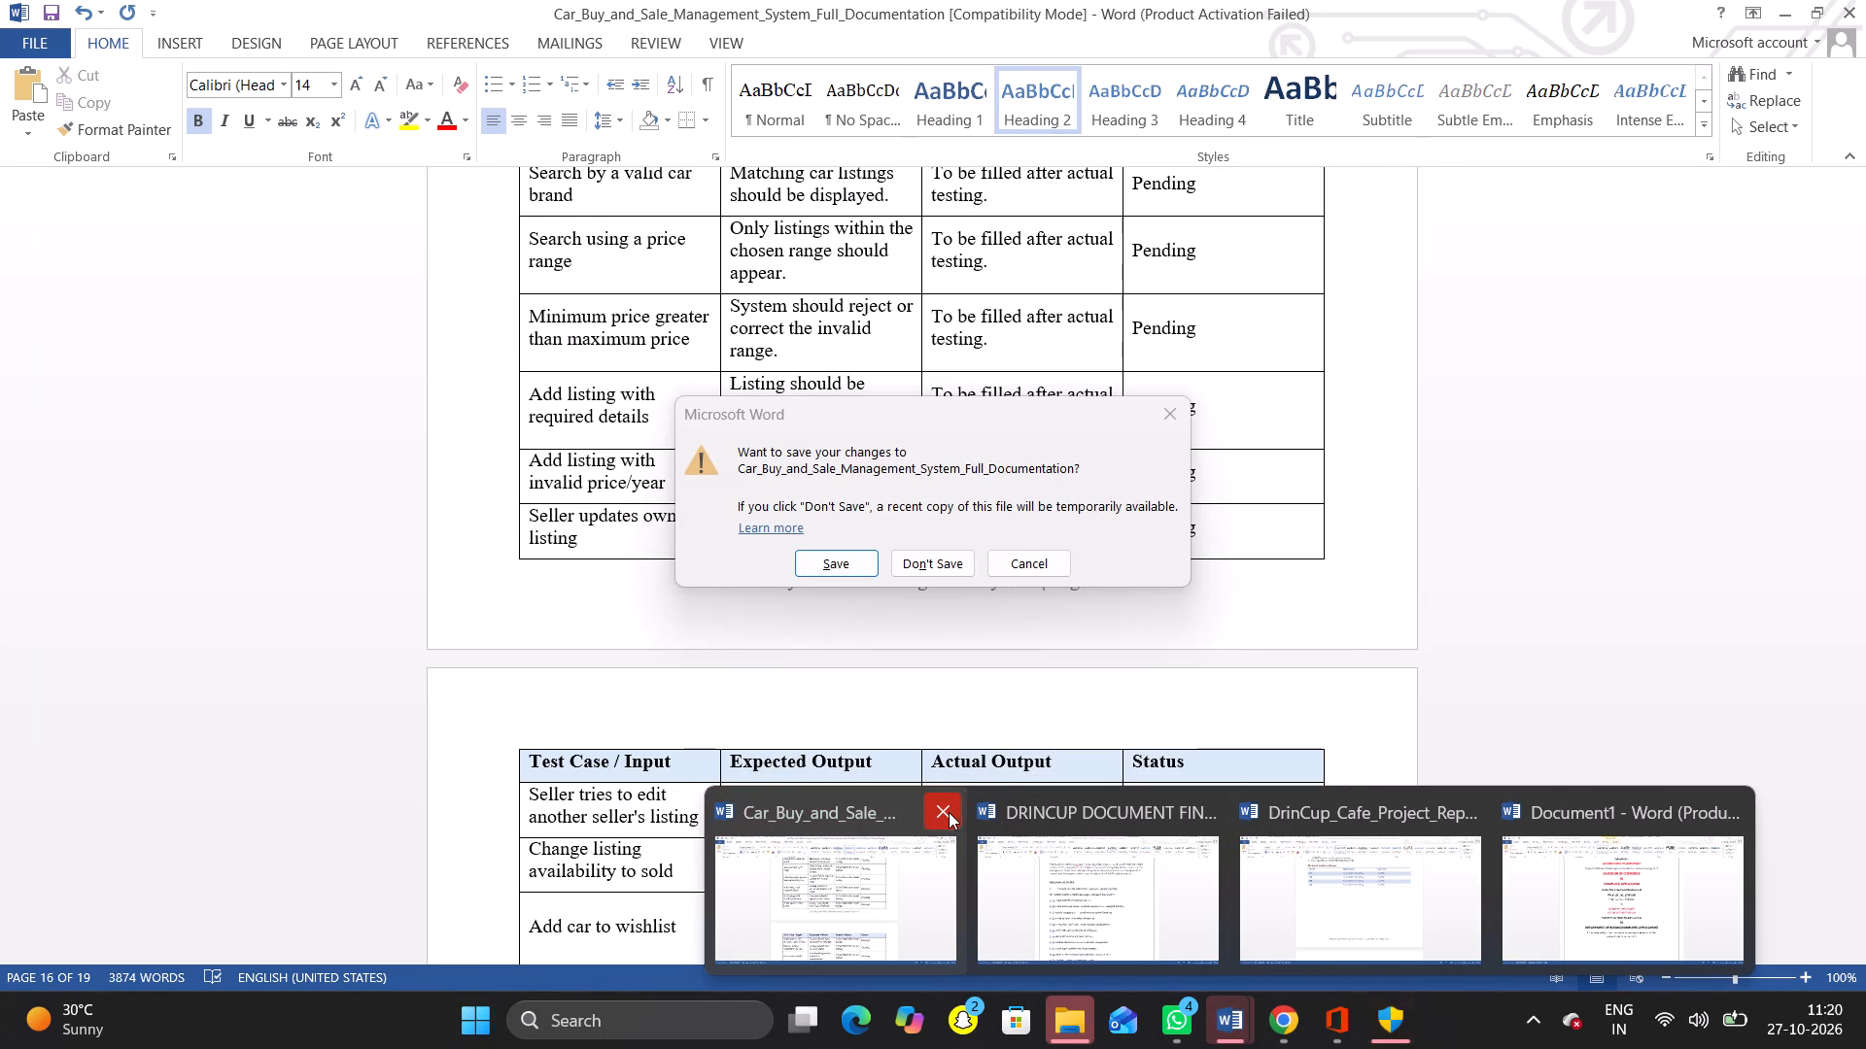
pyautogui.click(936, 568)
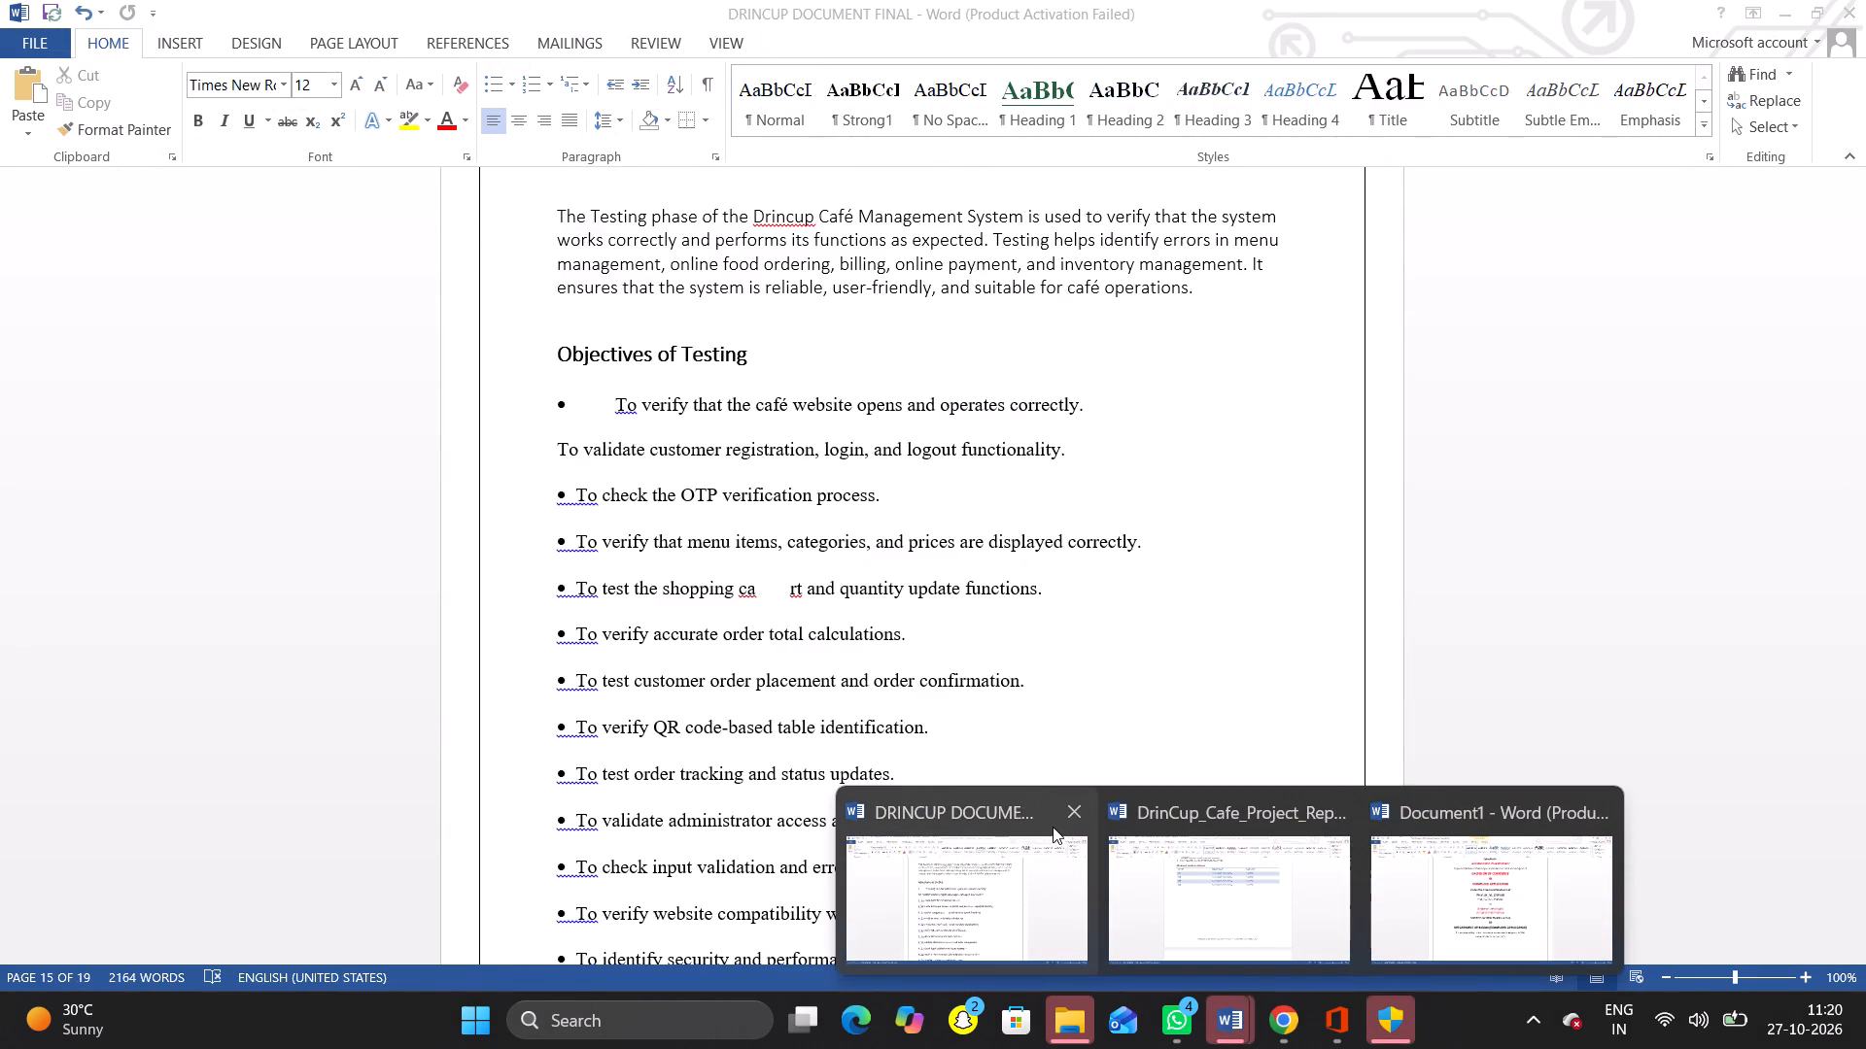
pyautogui.click(1023, 890)
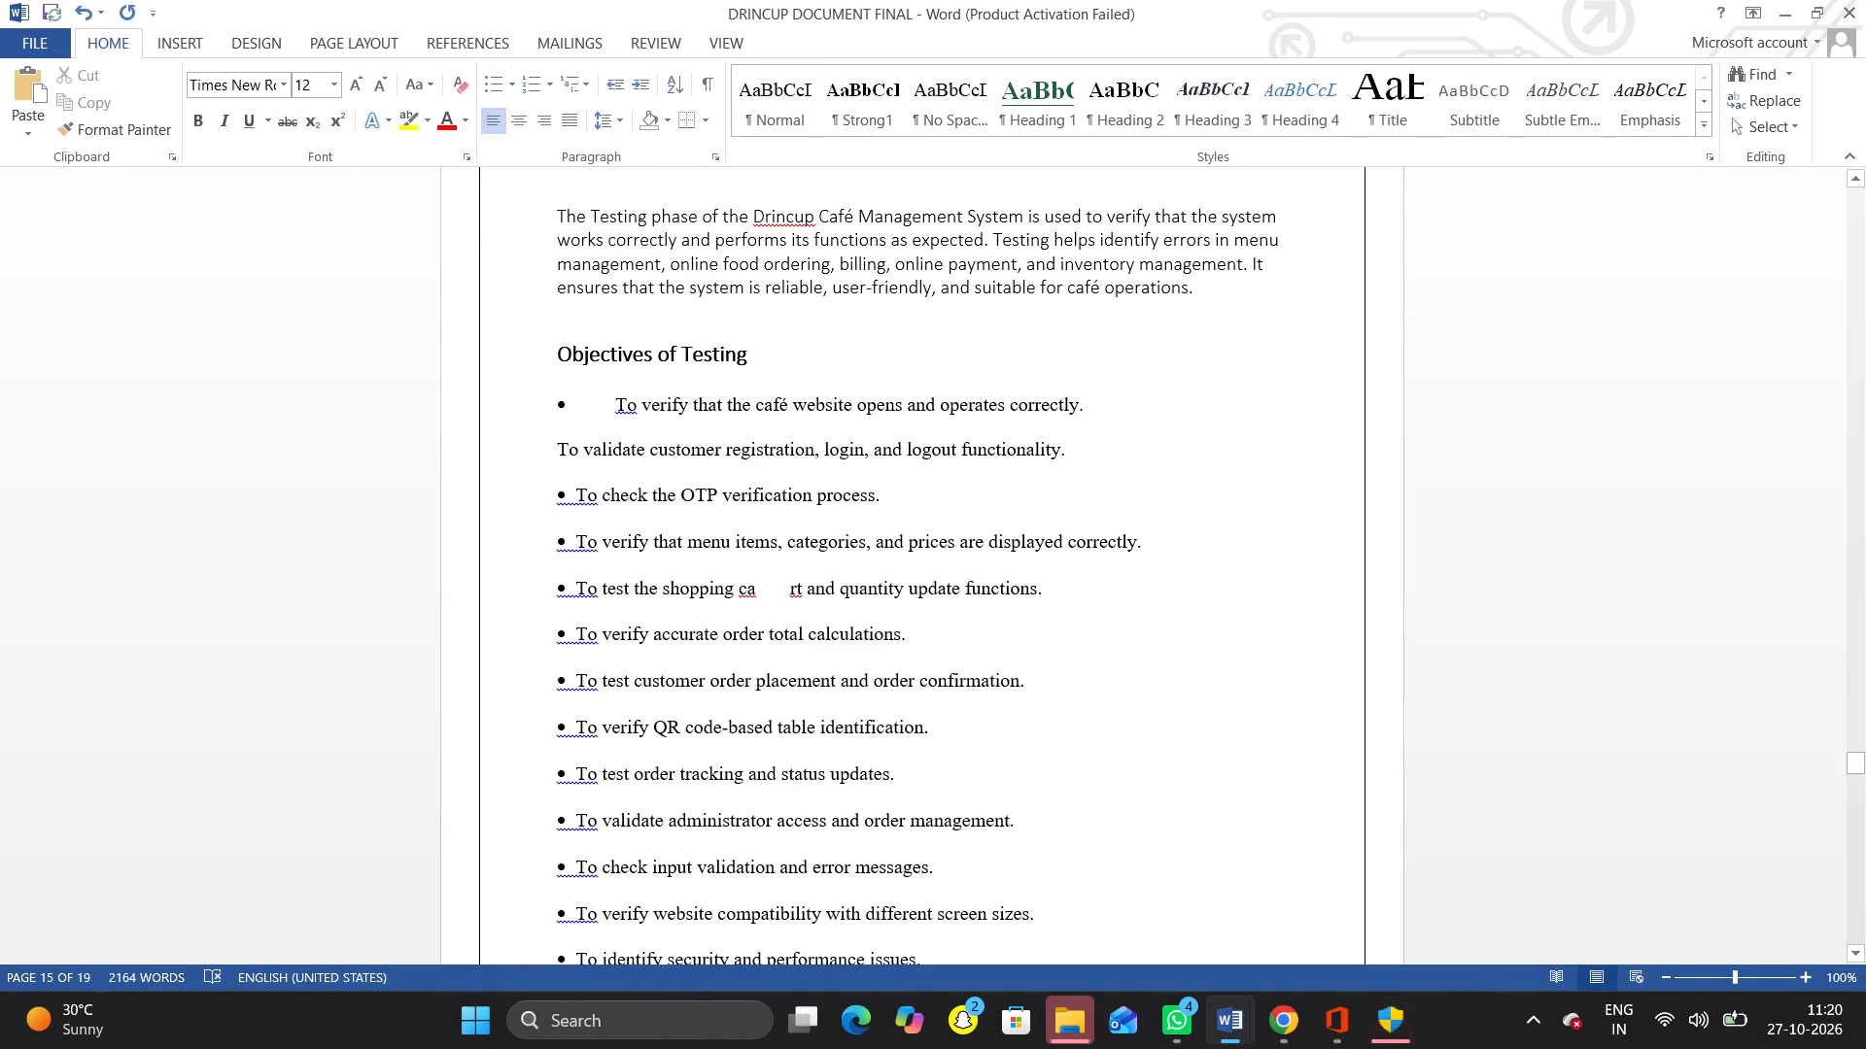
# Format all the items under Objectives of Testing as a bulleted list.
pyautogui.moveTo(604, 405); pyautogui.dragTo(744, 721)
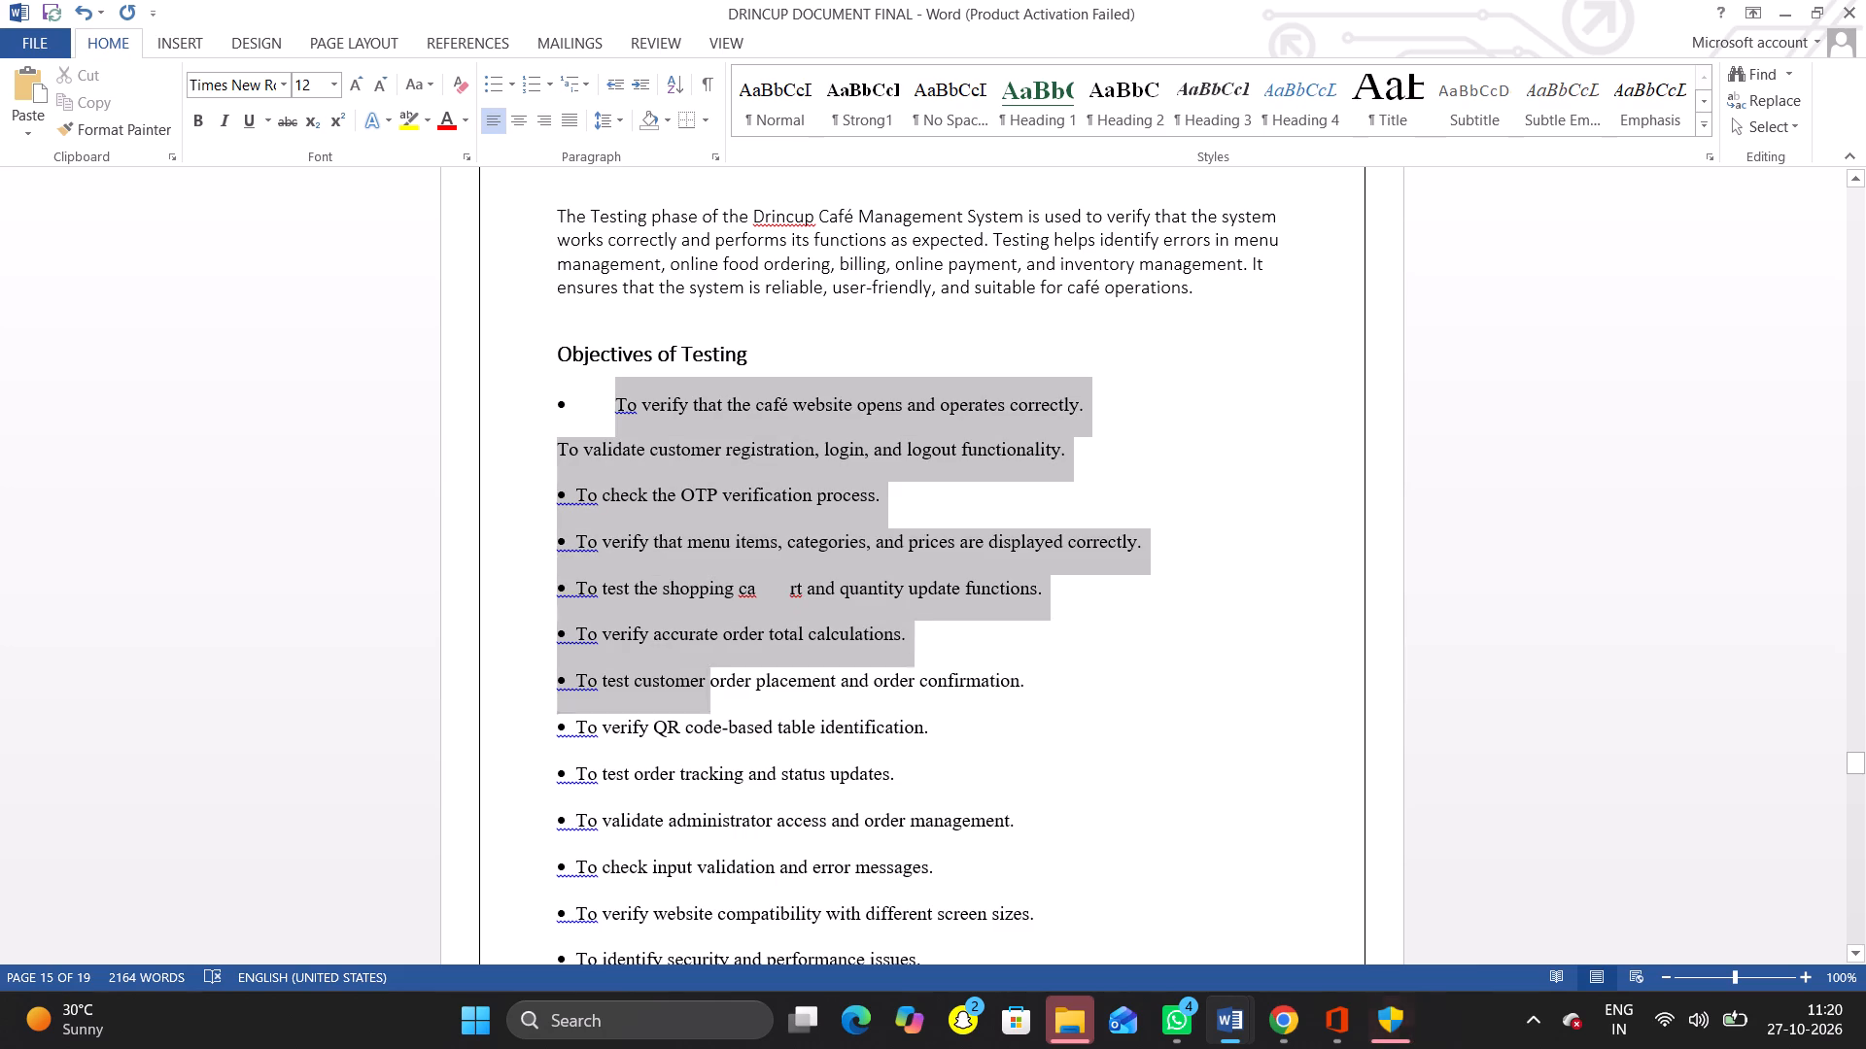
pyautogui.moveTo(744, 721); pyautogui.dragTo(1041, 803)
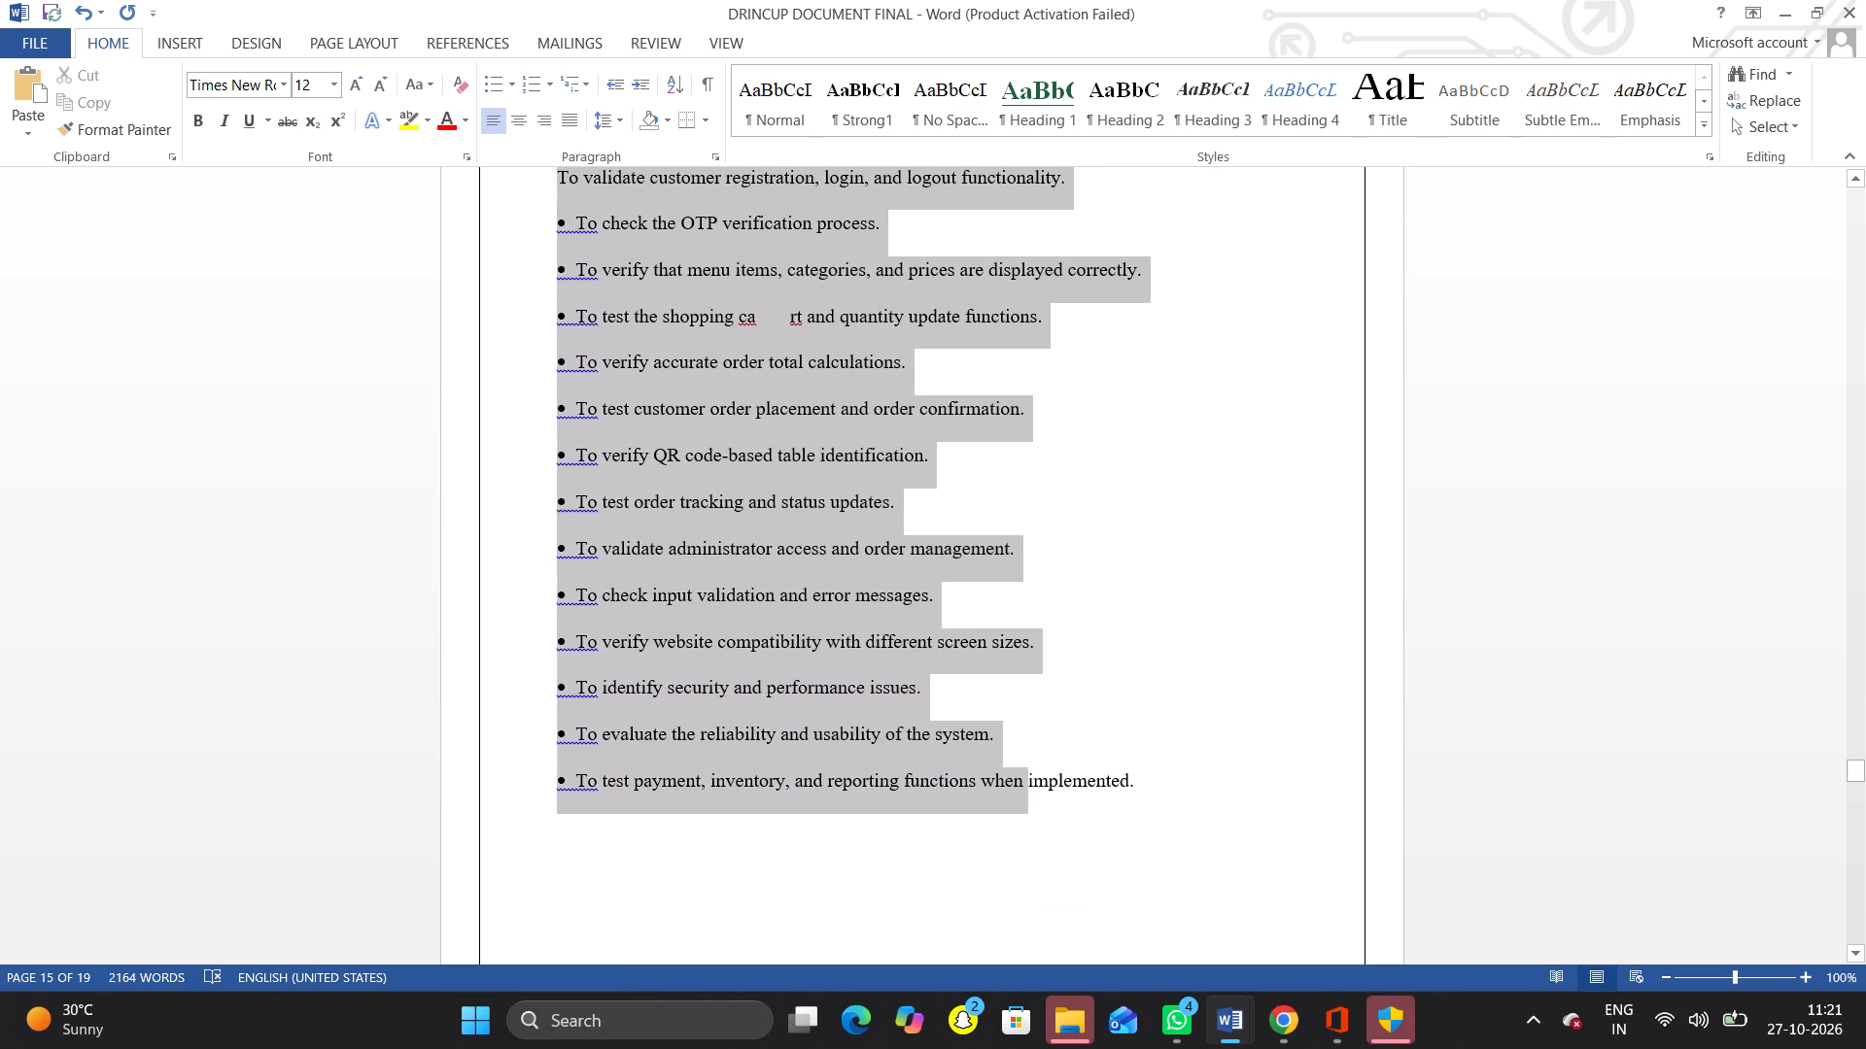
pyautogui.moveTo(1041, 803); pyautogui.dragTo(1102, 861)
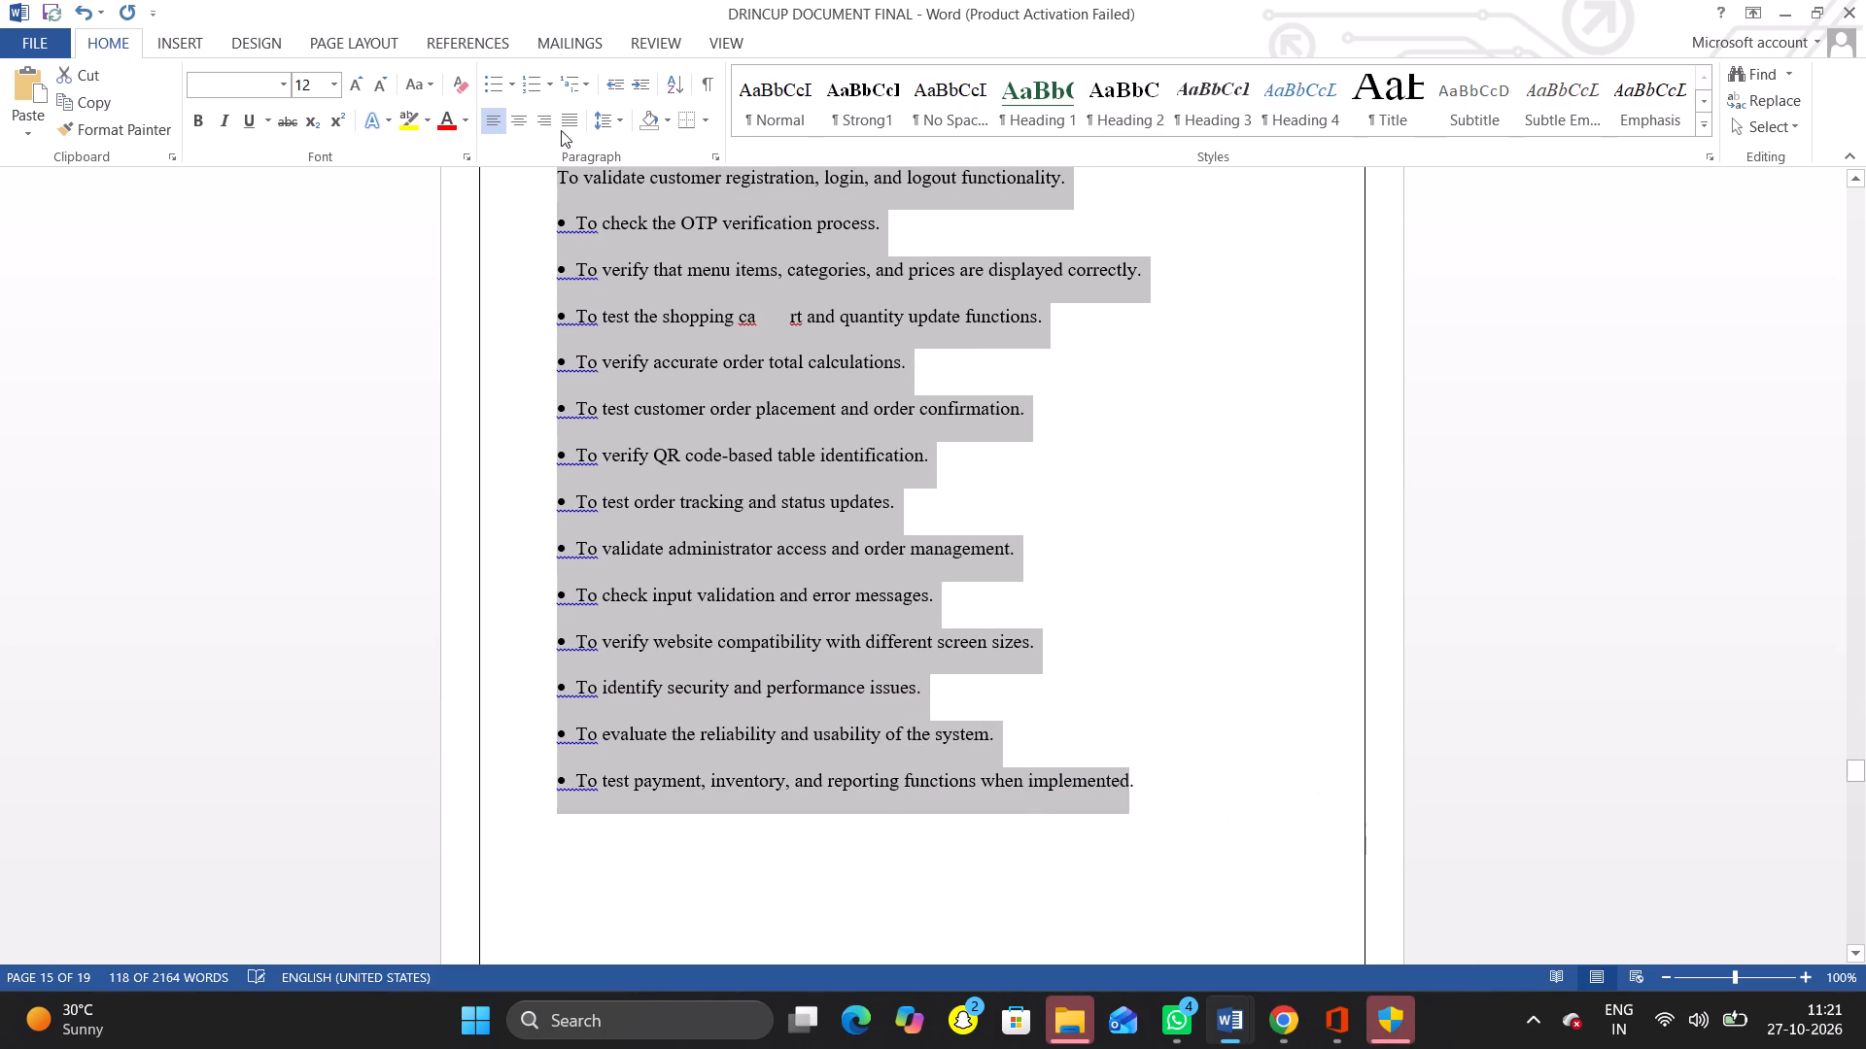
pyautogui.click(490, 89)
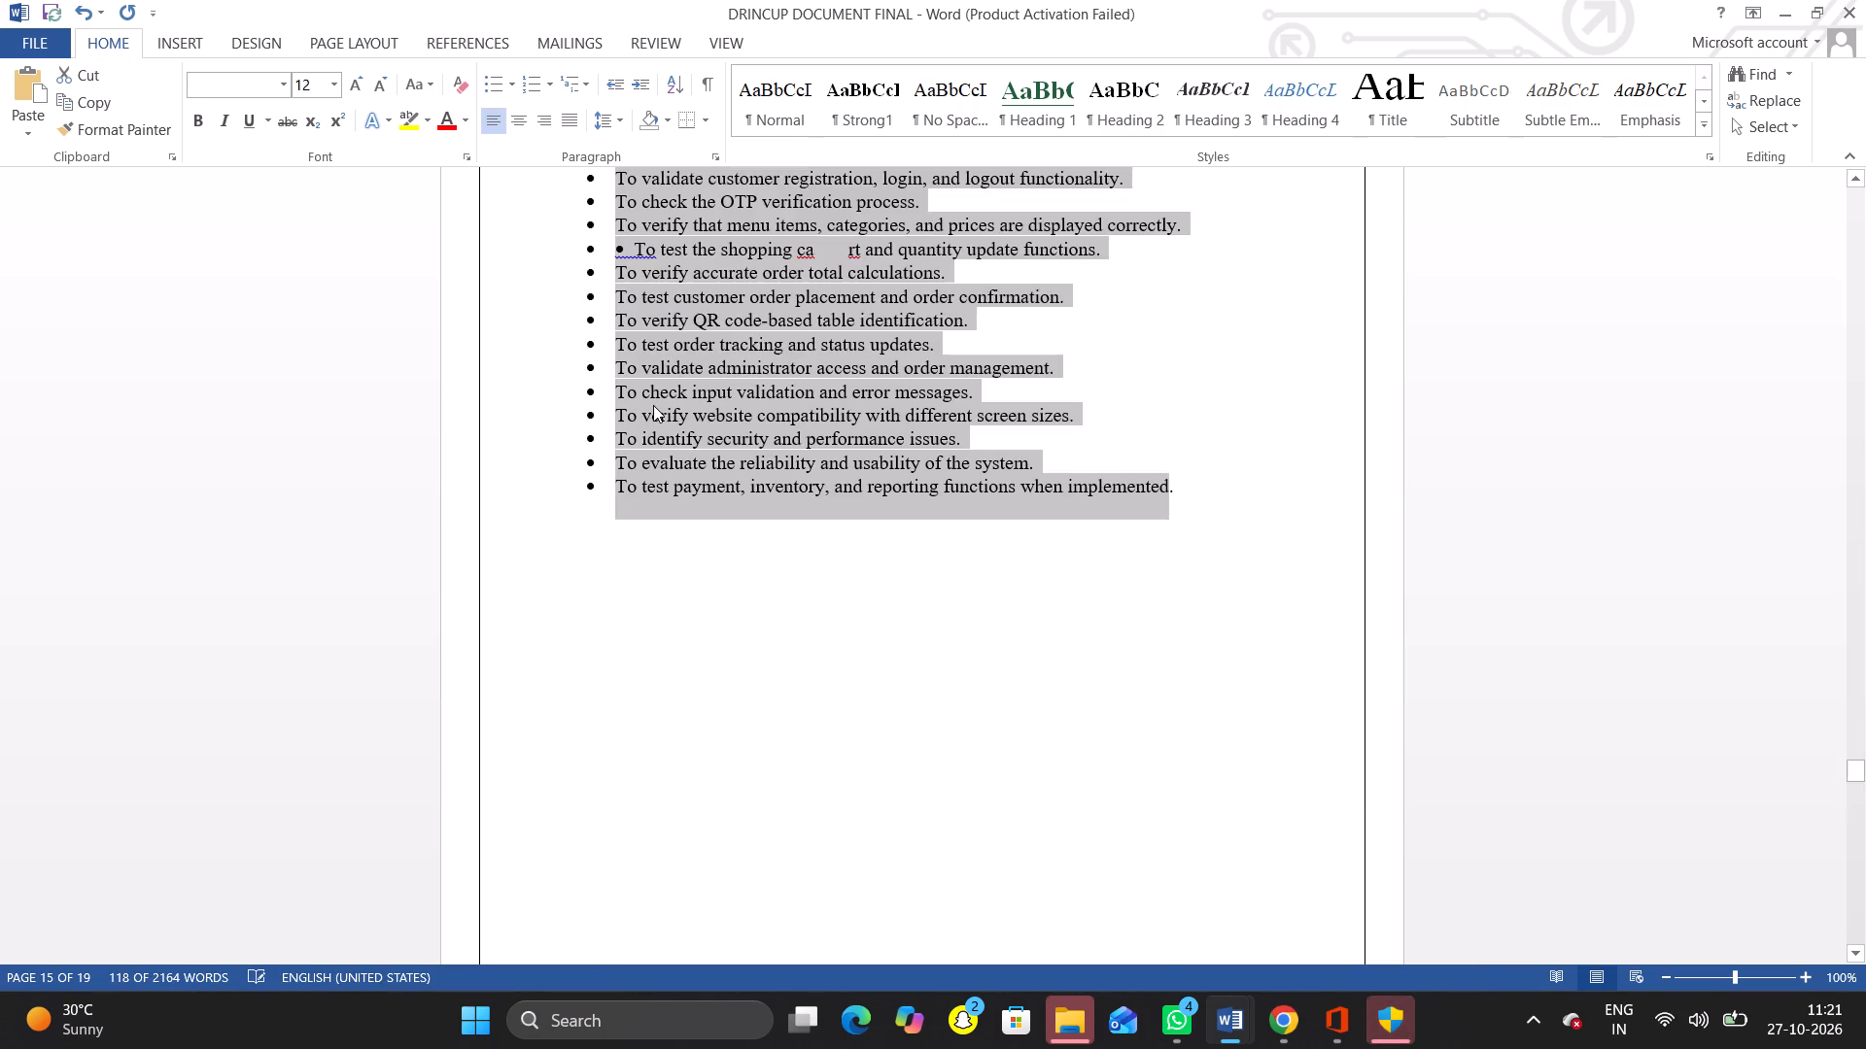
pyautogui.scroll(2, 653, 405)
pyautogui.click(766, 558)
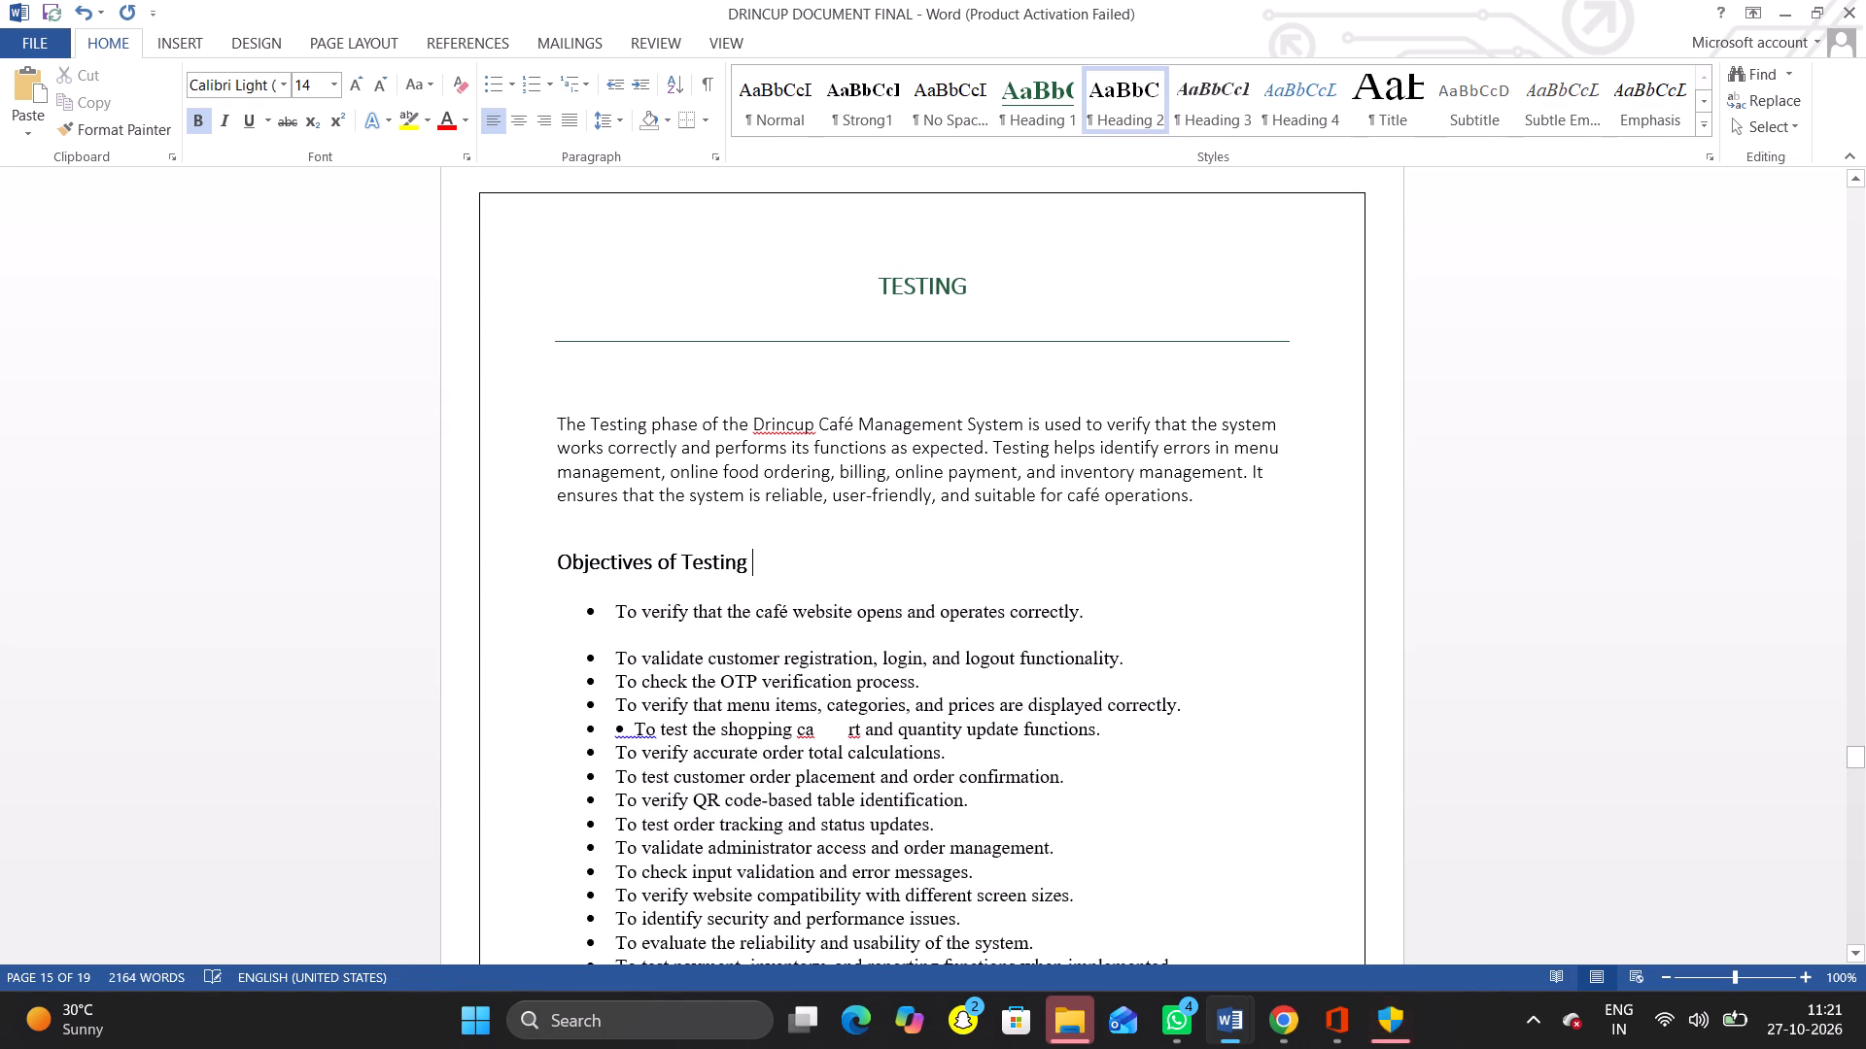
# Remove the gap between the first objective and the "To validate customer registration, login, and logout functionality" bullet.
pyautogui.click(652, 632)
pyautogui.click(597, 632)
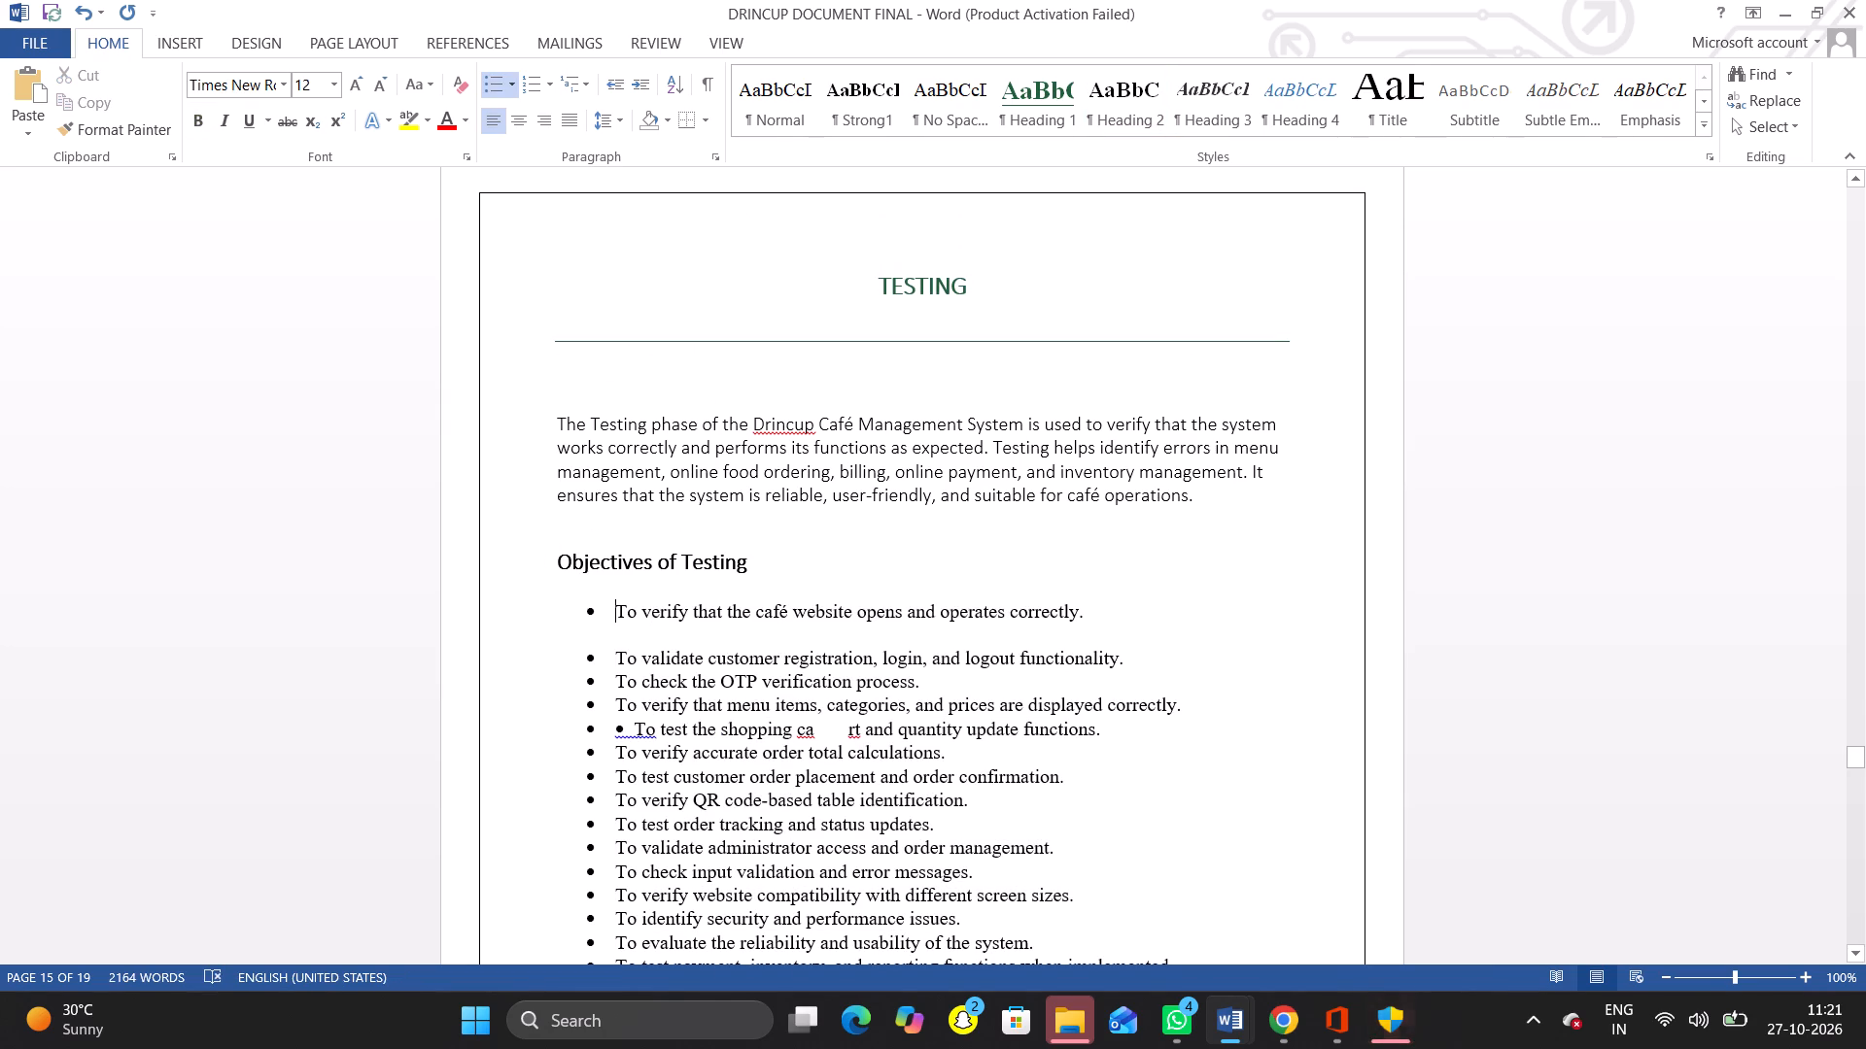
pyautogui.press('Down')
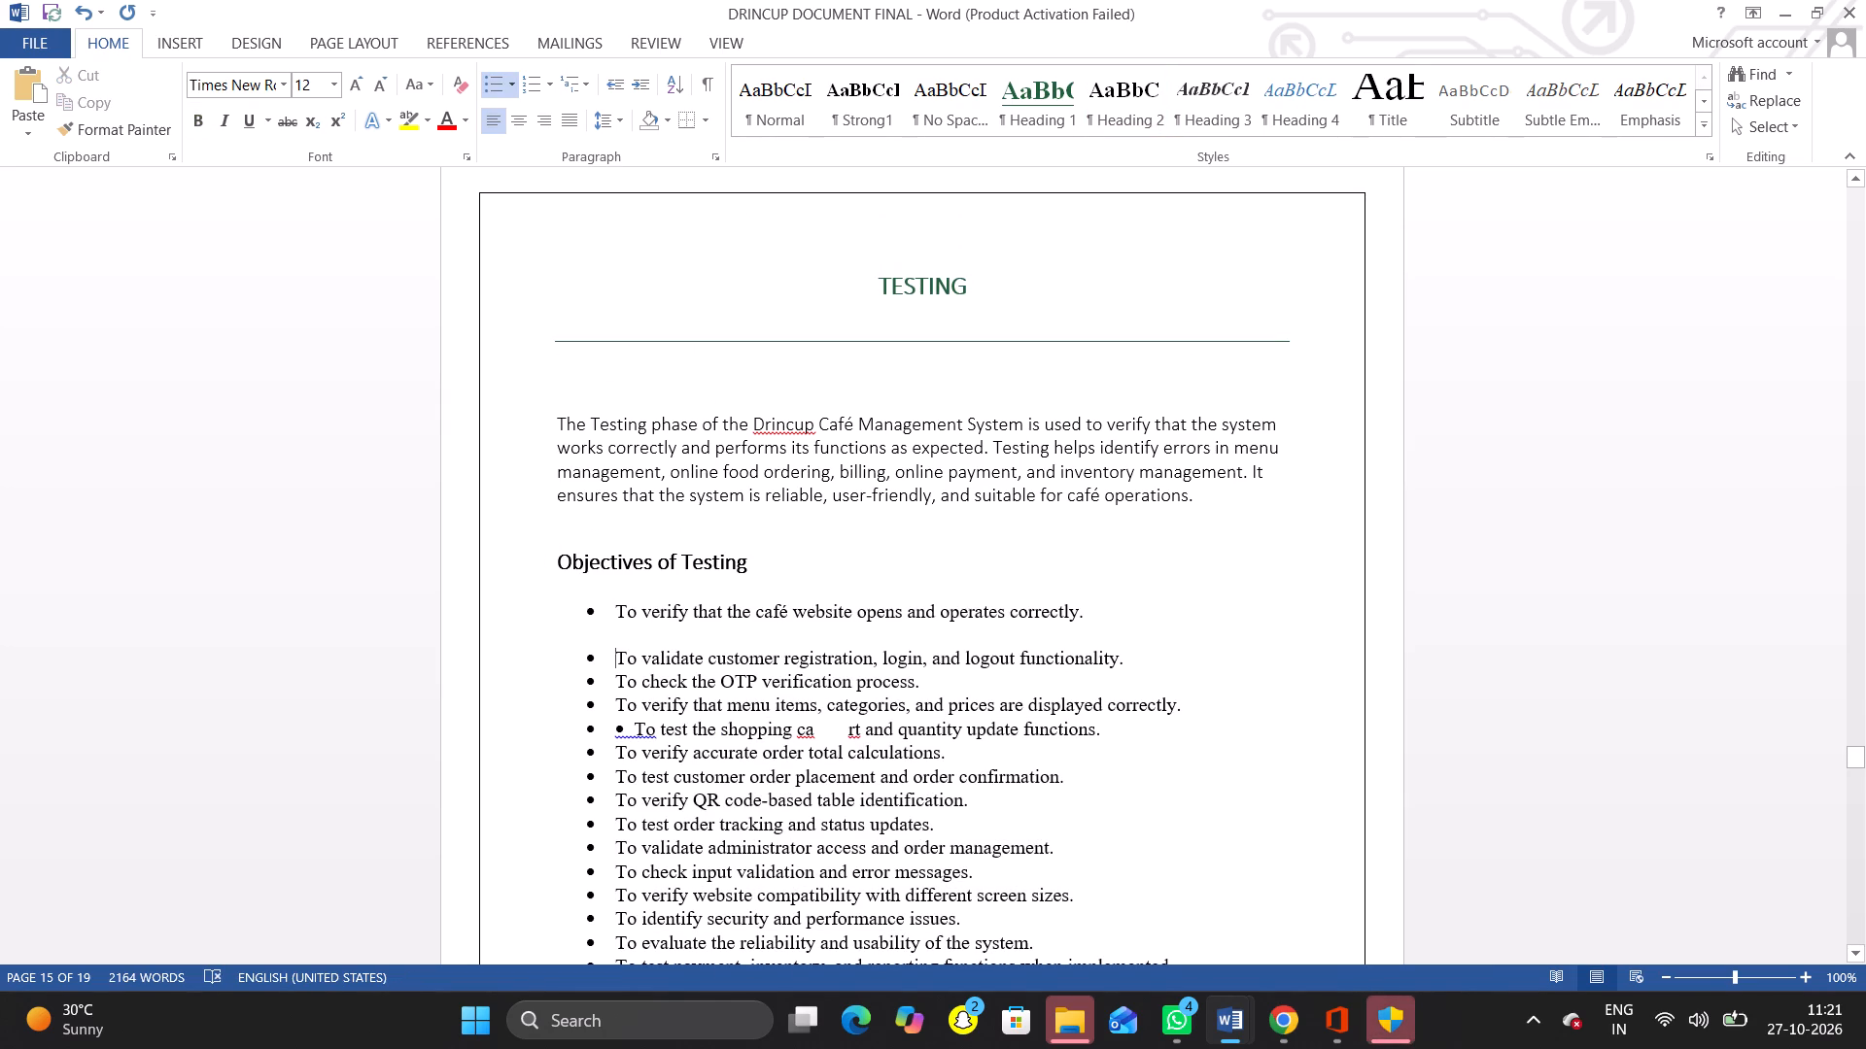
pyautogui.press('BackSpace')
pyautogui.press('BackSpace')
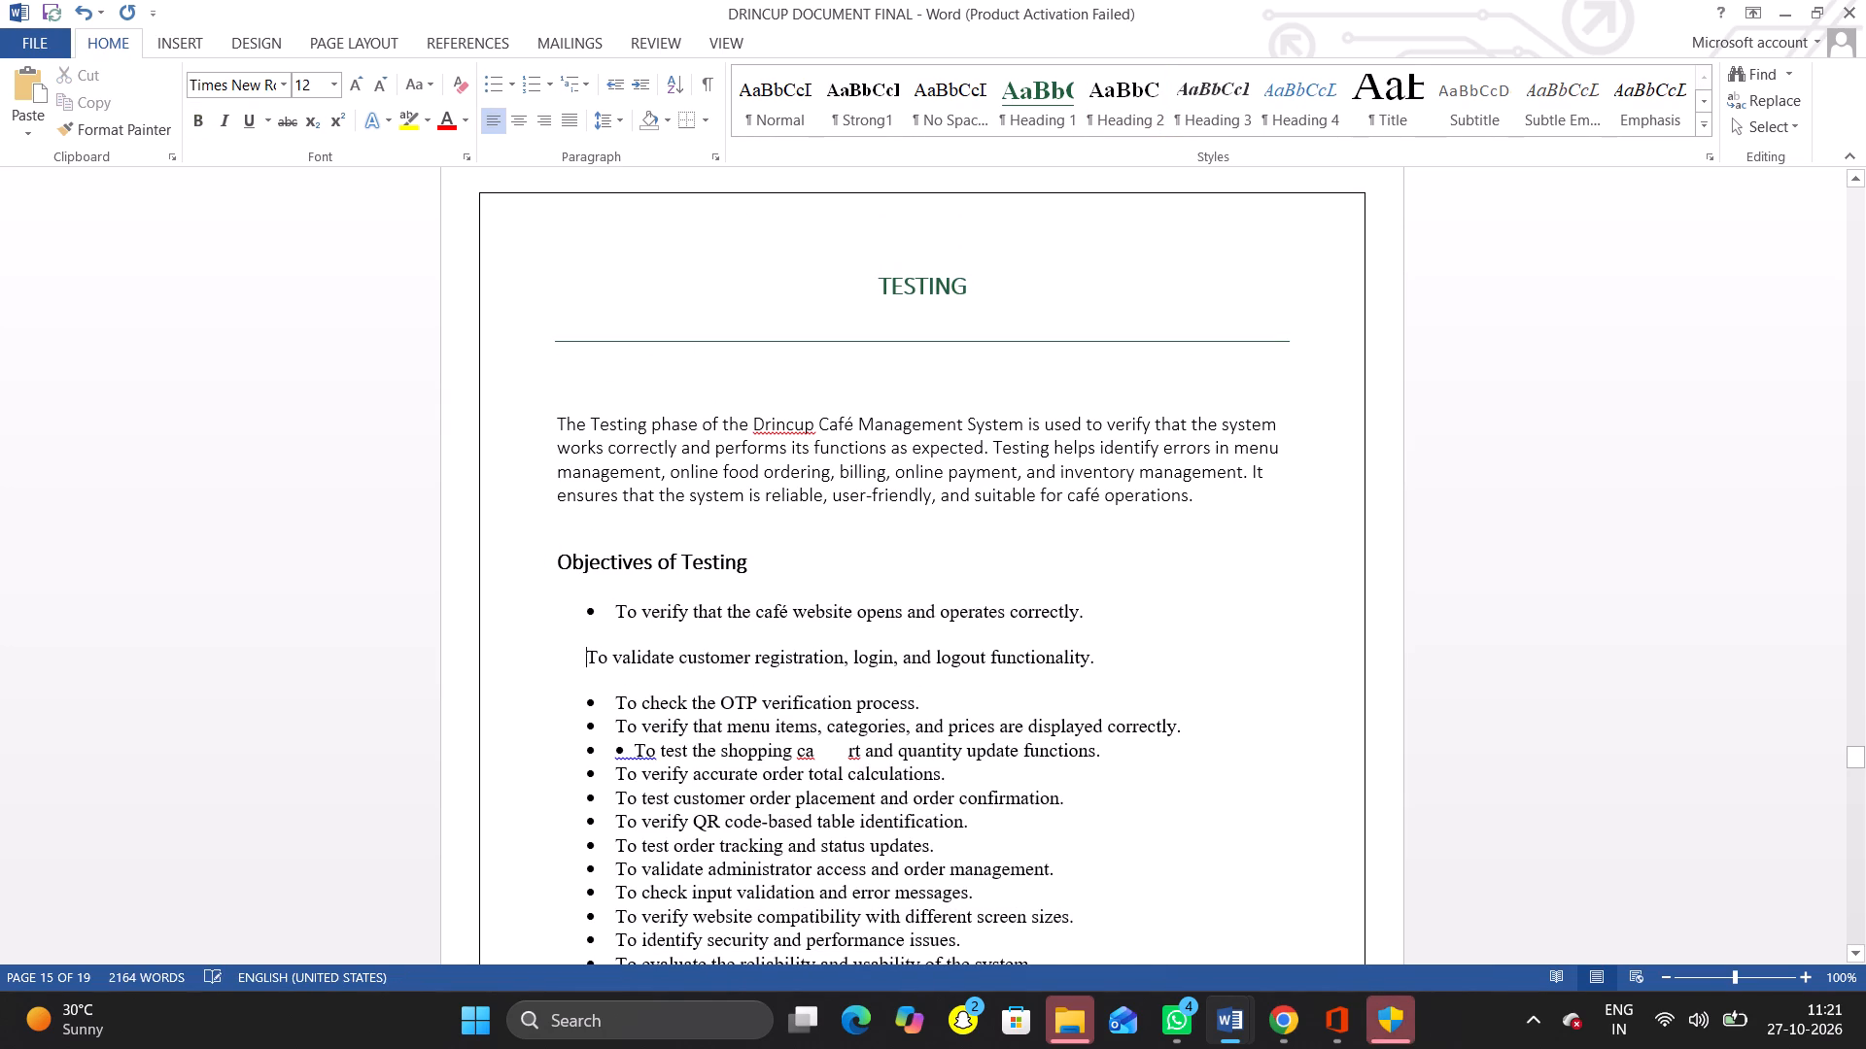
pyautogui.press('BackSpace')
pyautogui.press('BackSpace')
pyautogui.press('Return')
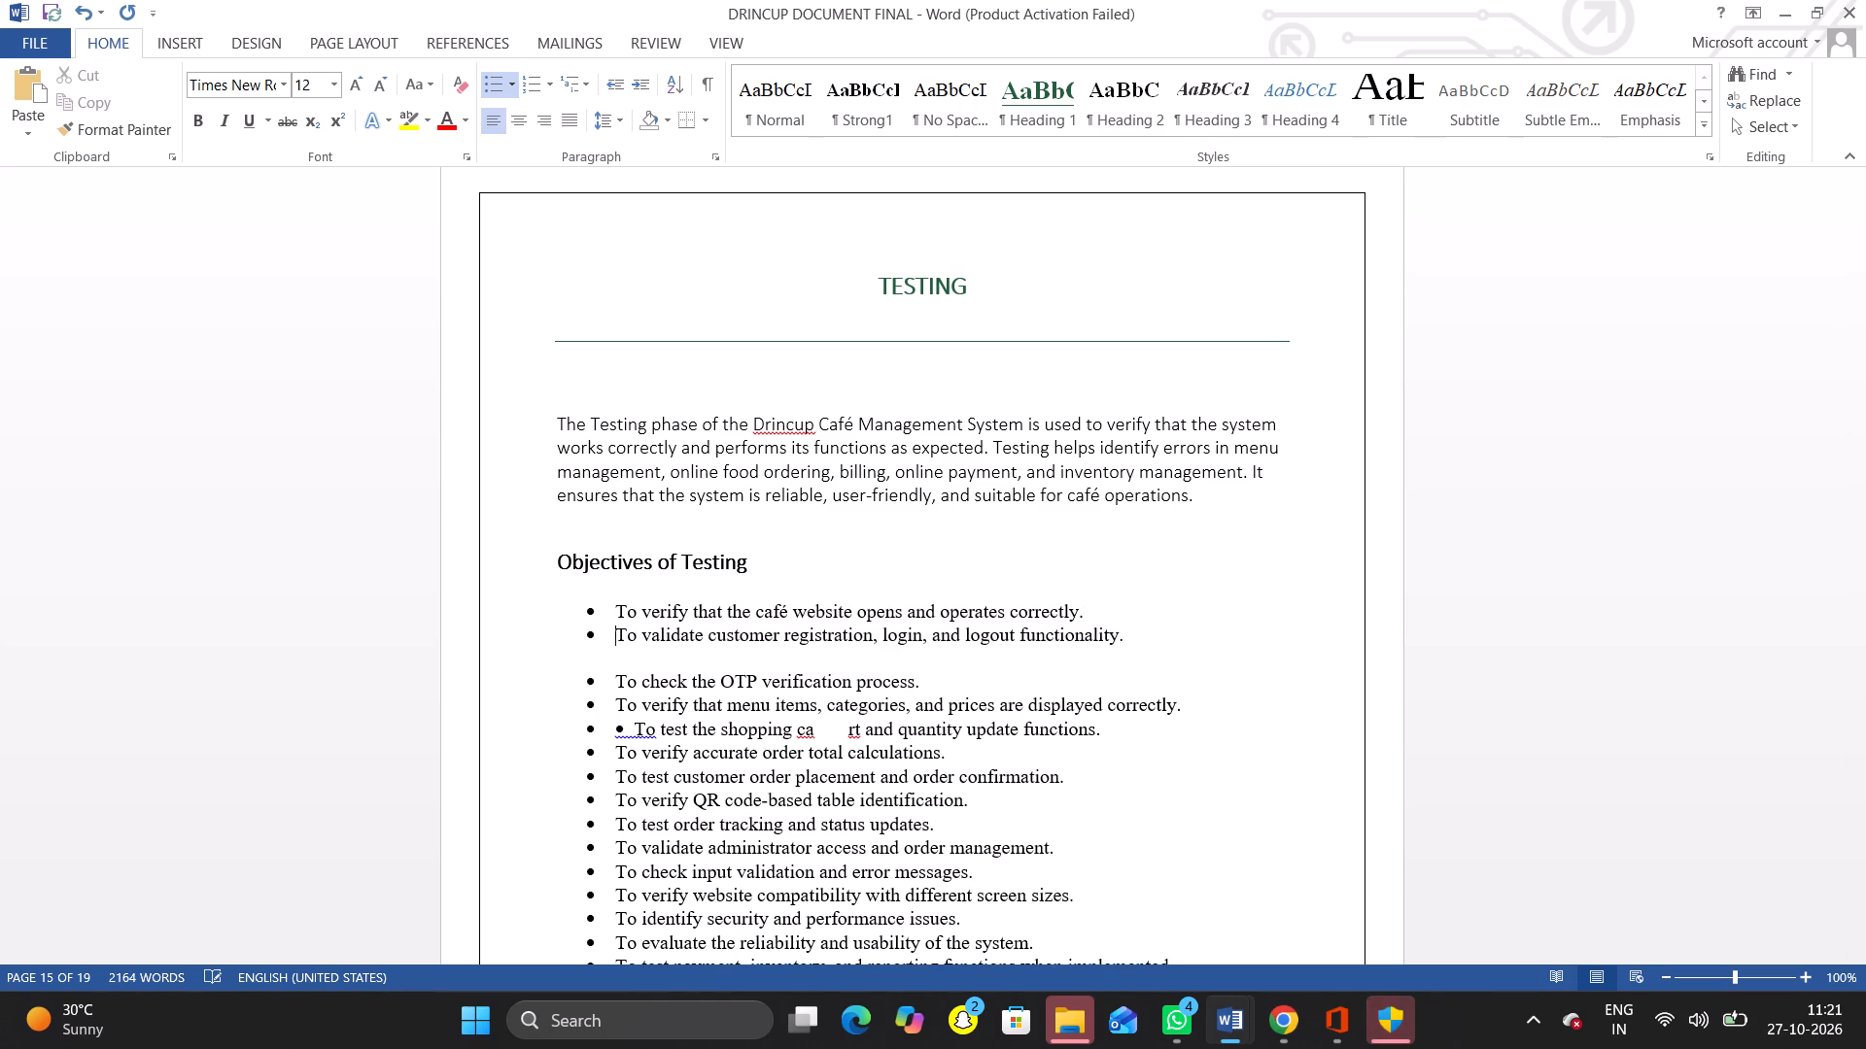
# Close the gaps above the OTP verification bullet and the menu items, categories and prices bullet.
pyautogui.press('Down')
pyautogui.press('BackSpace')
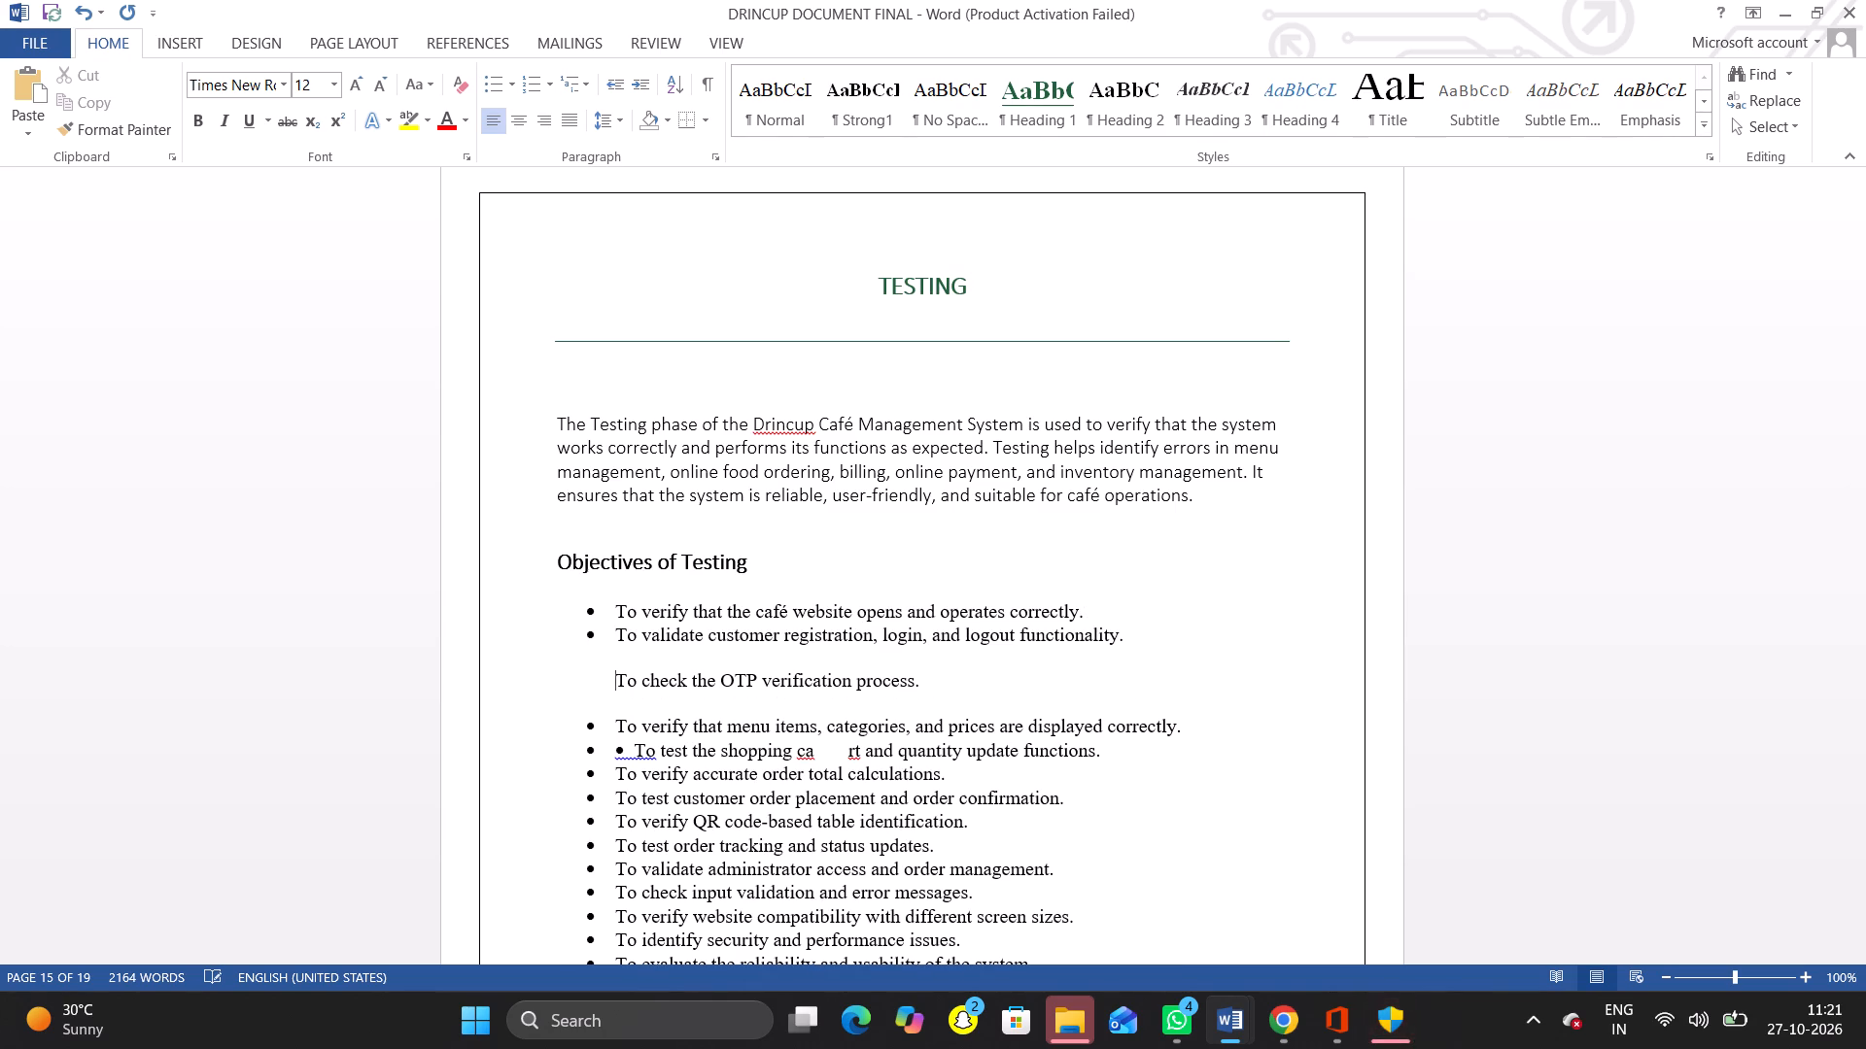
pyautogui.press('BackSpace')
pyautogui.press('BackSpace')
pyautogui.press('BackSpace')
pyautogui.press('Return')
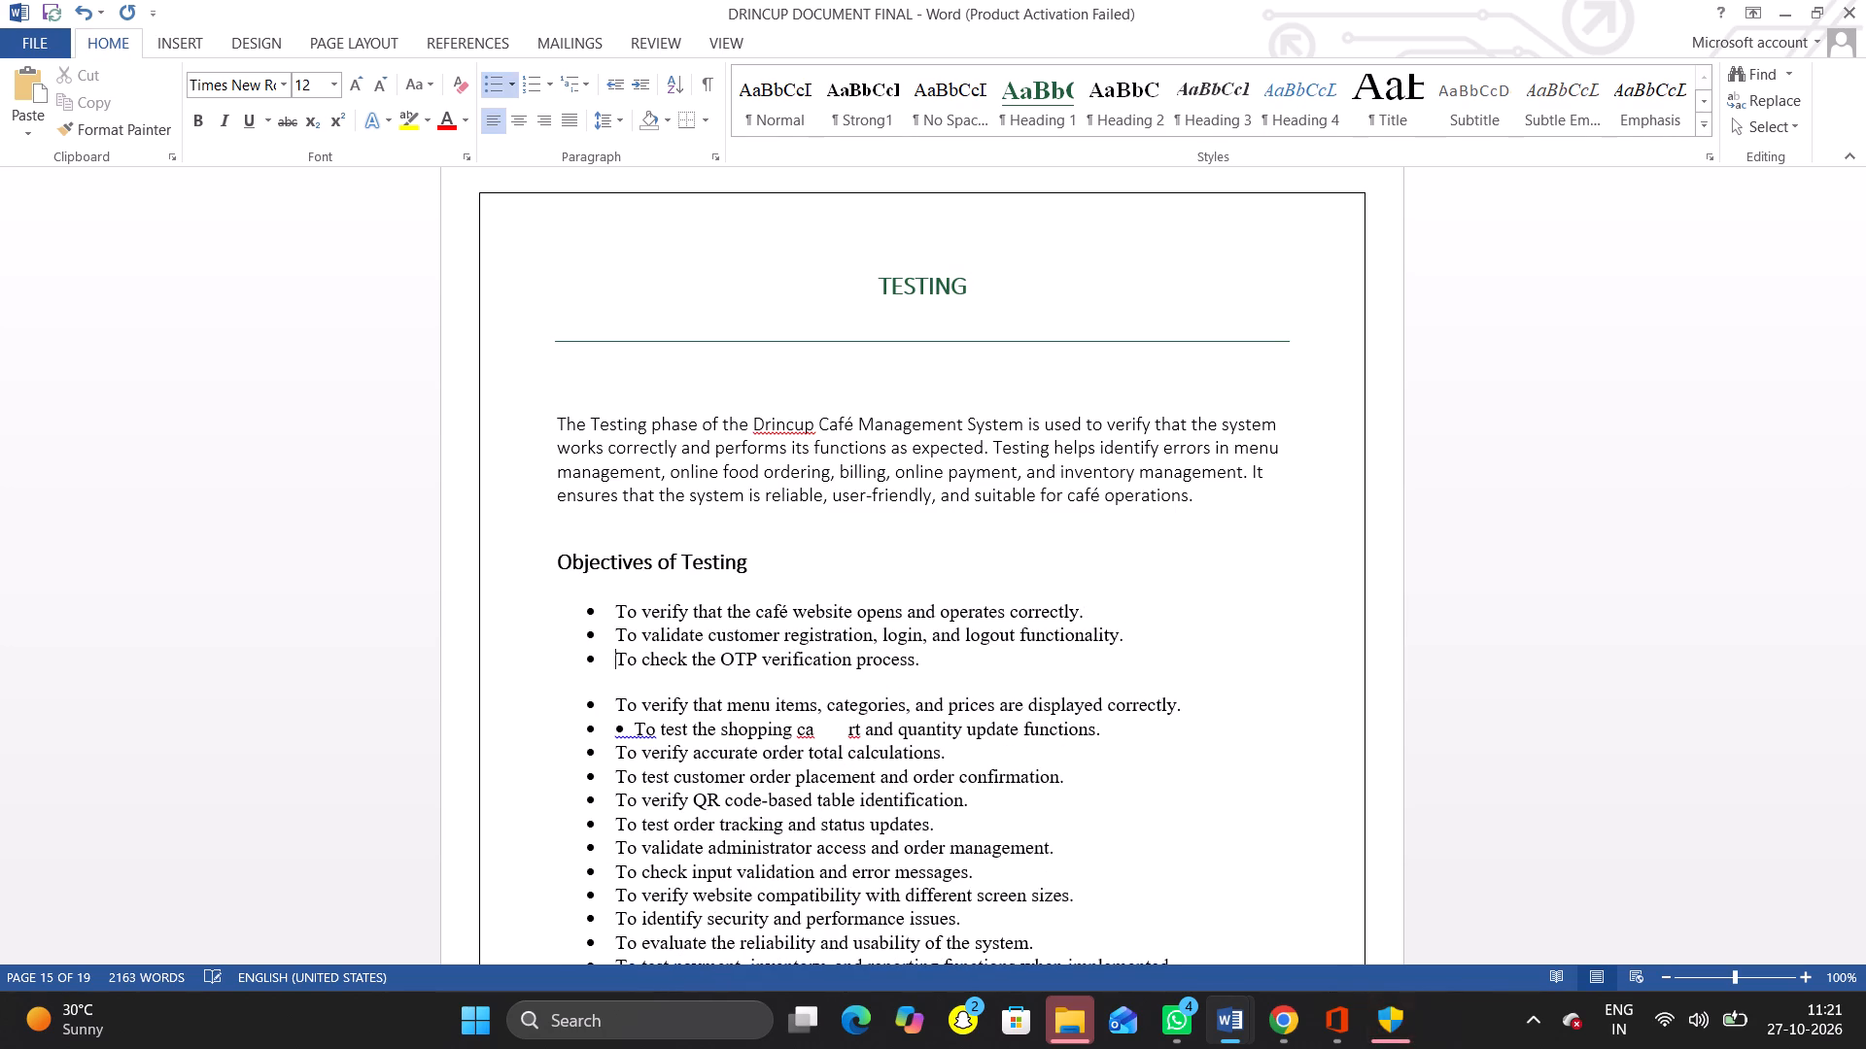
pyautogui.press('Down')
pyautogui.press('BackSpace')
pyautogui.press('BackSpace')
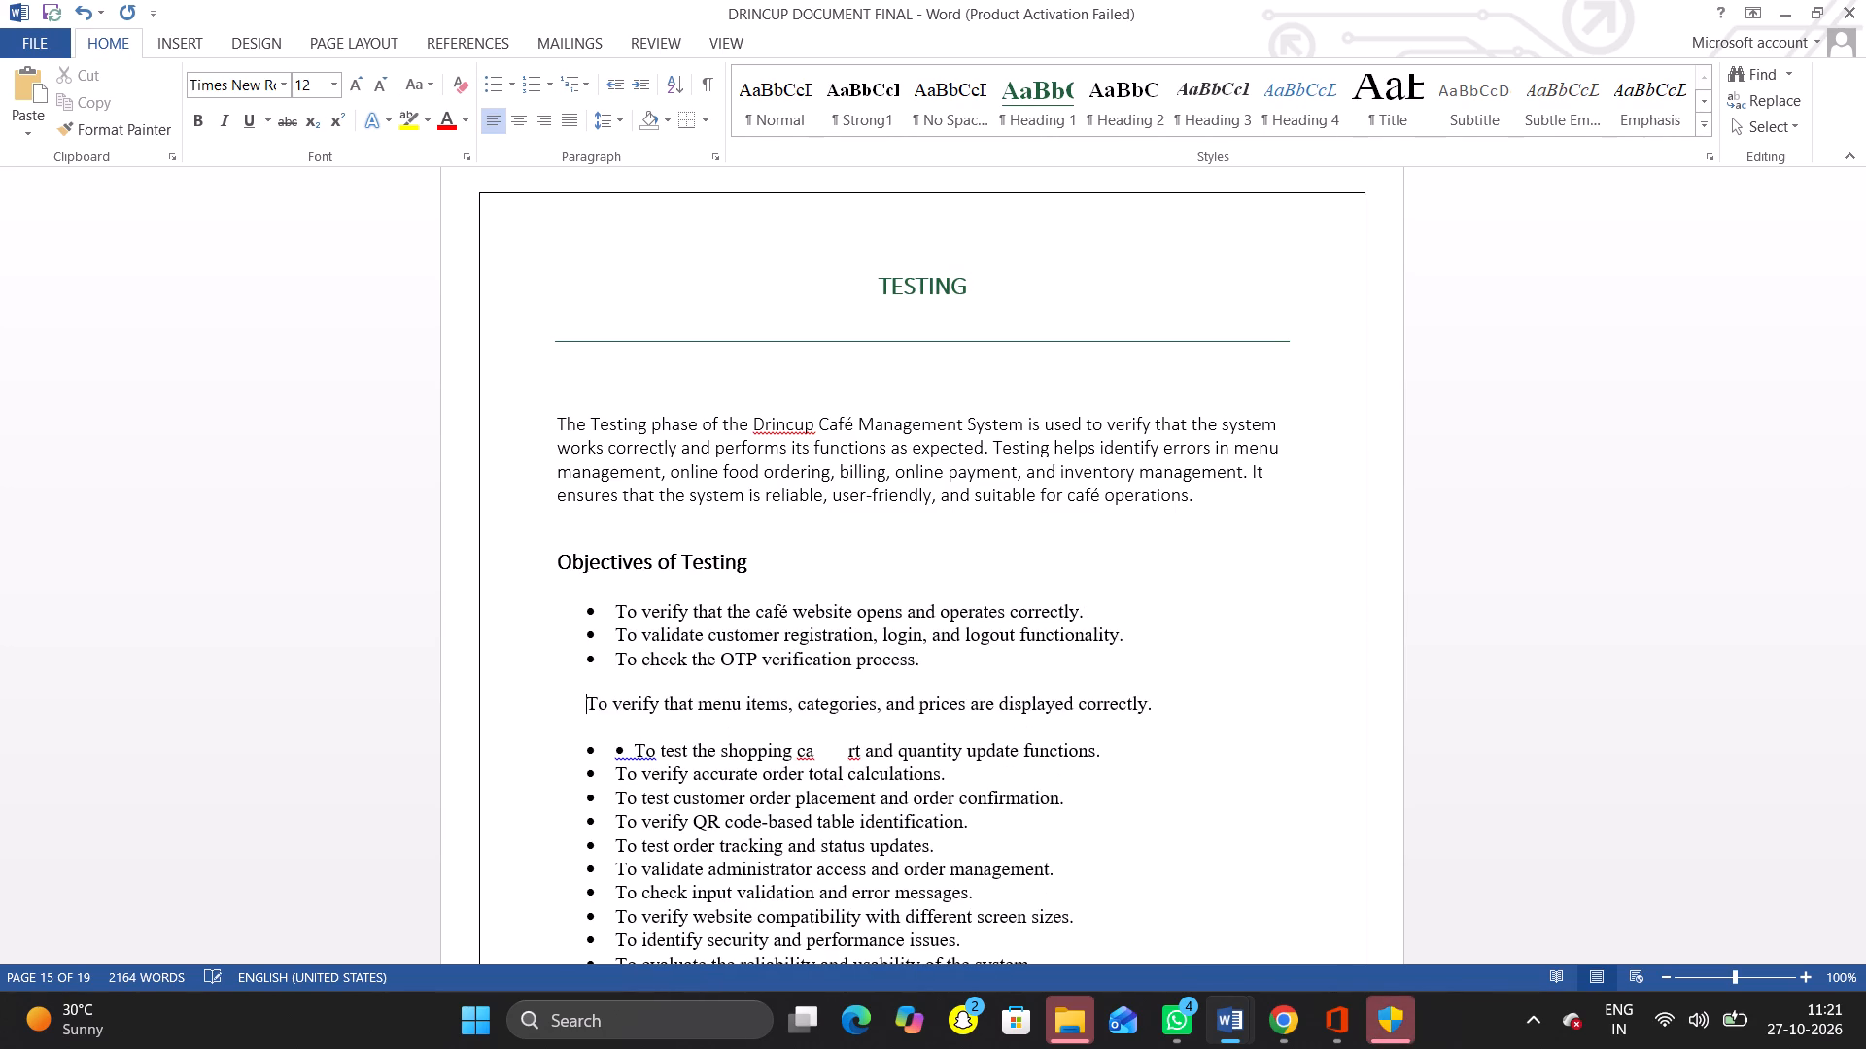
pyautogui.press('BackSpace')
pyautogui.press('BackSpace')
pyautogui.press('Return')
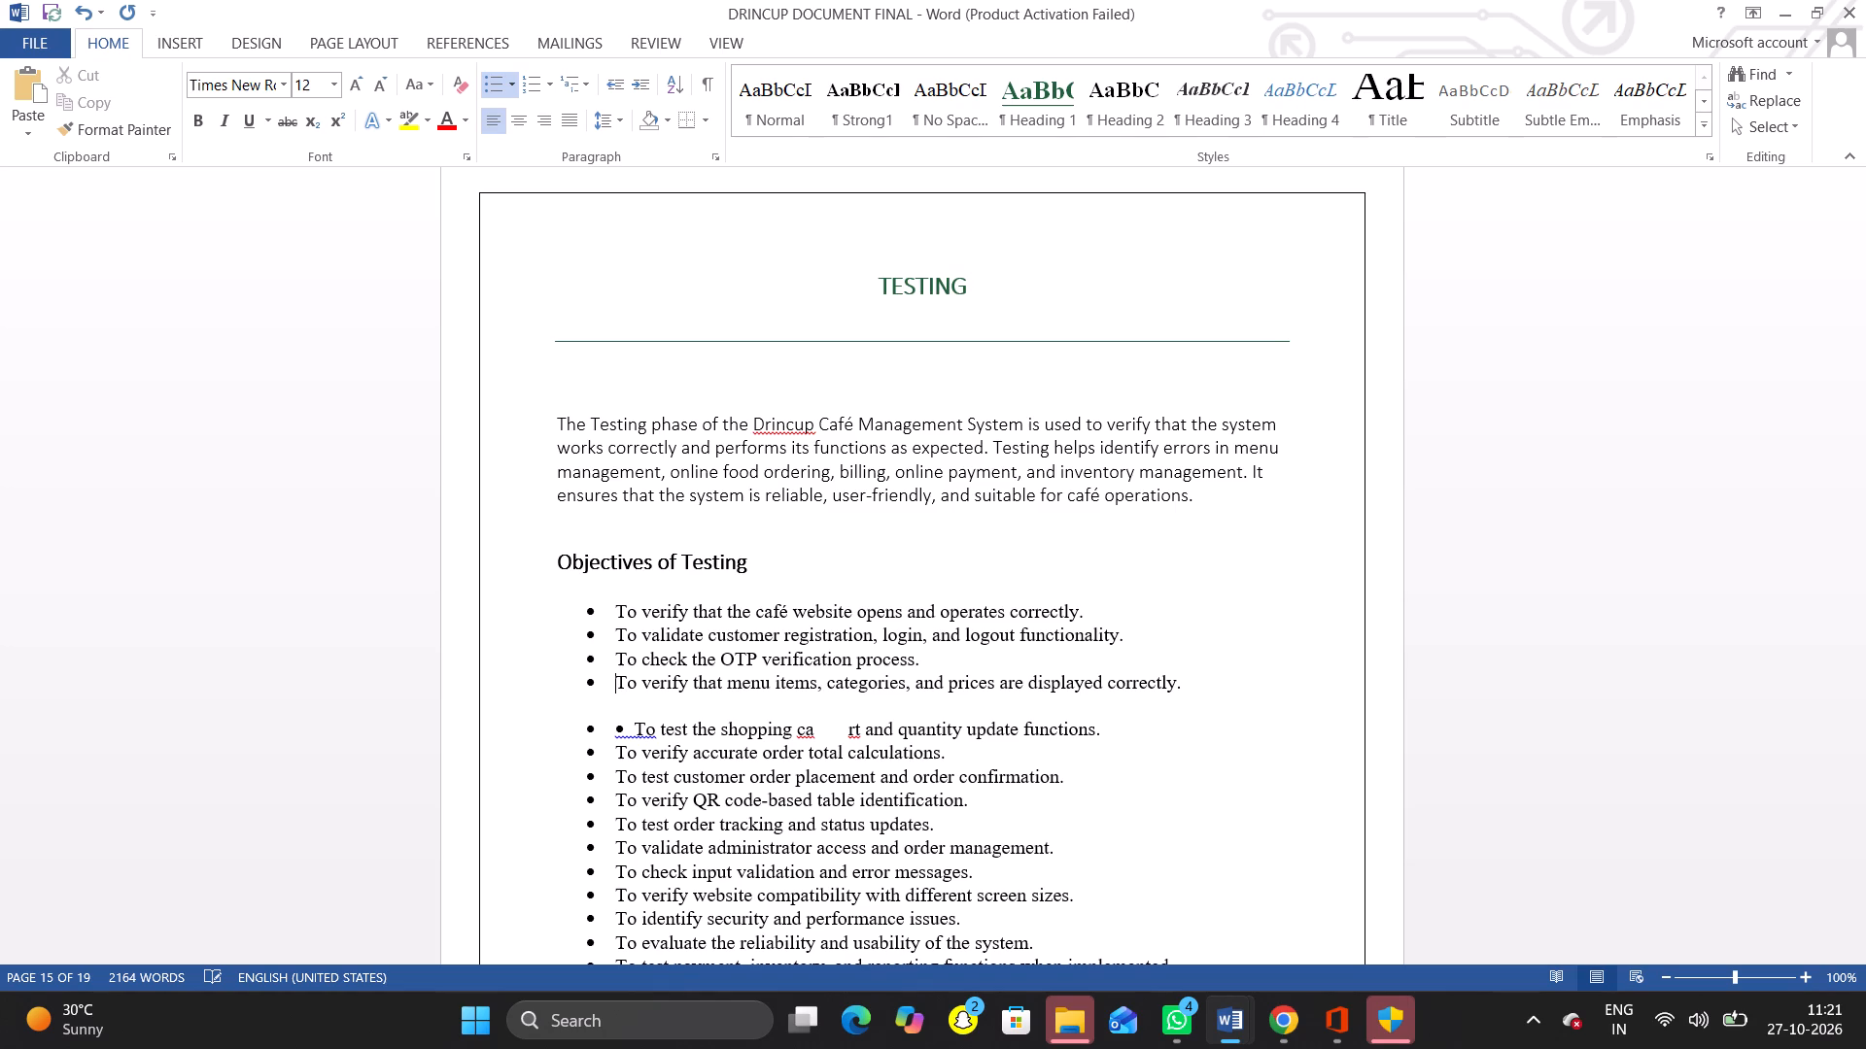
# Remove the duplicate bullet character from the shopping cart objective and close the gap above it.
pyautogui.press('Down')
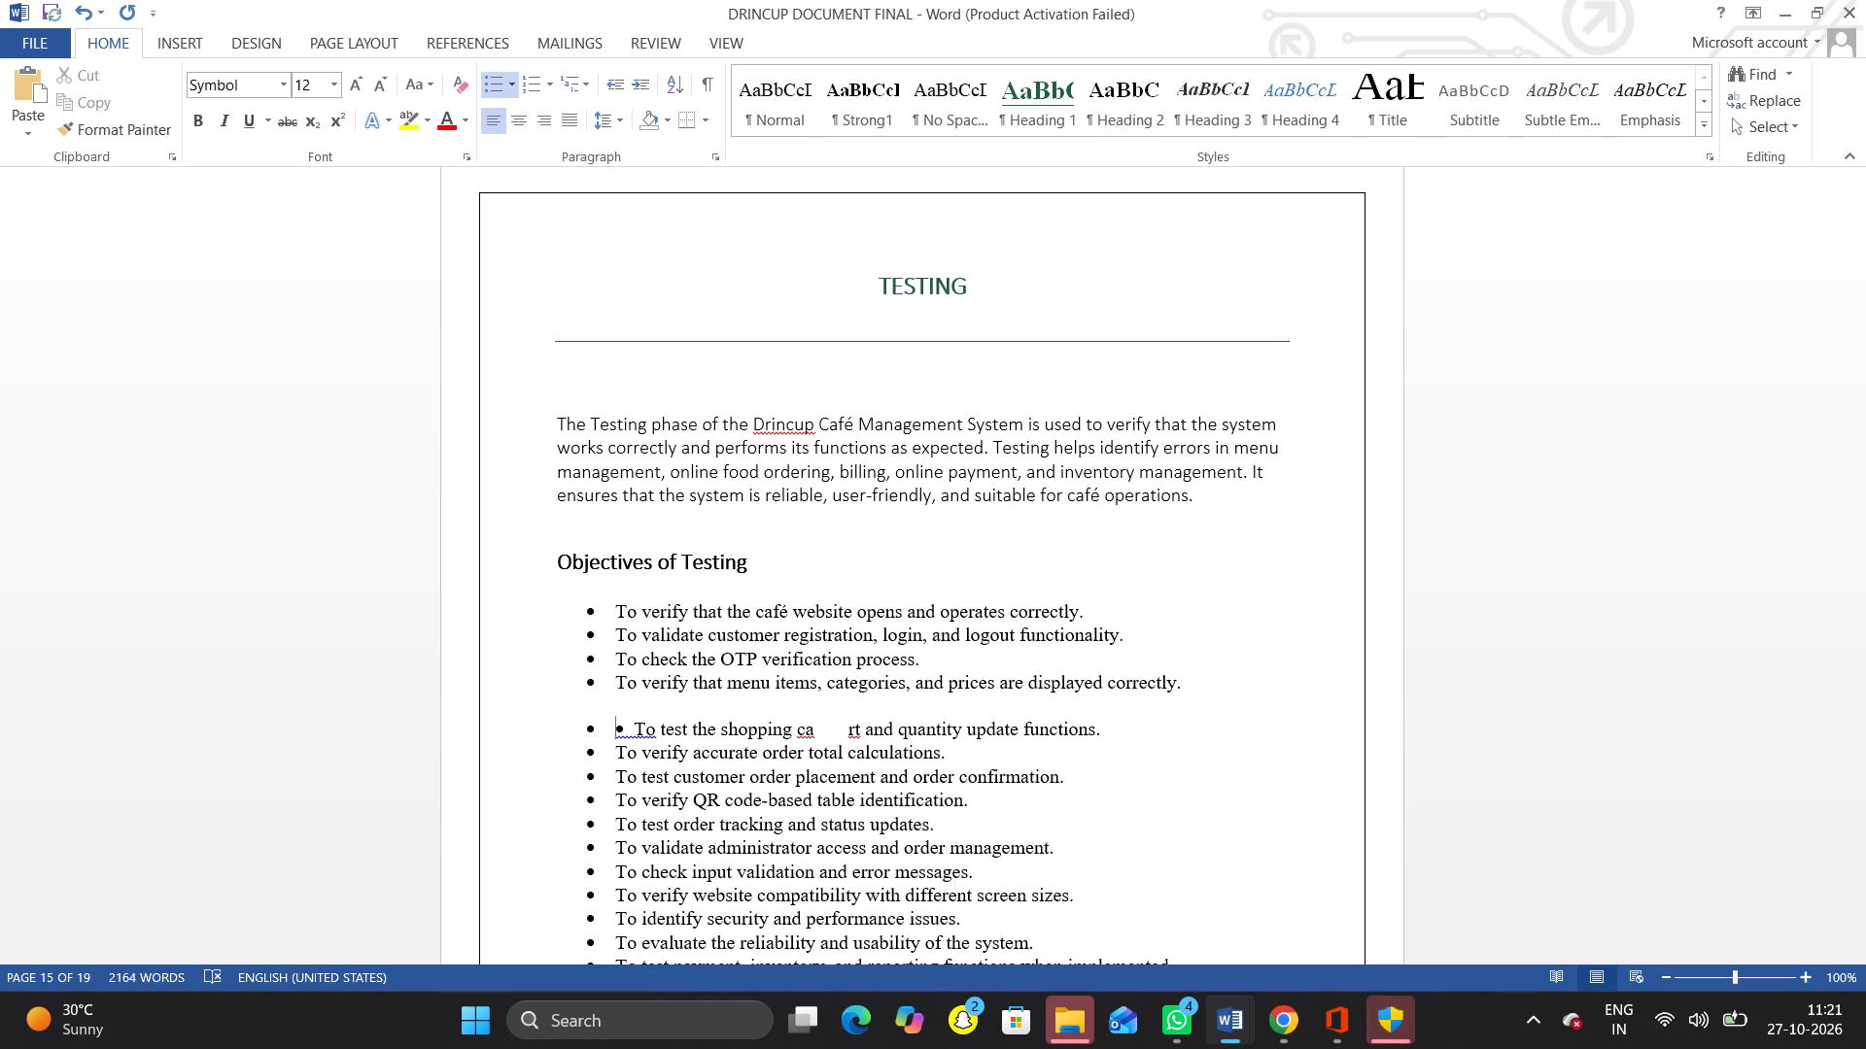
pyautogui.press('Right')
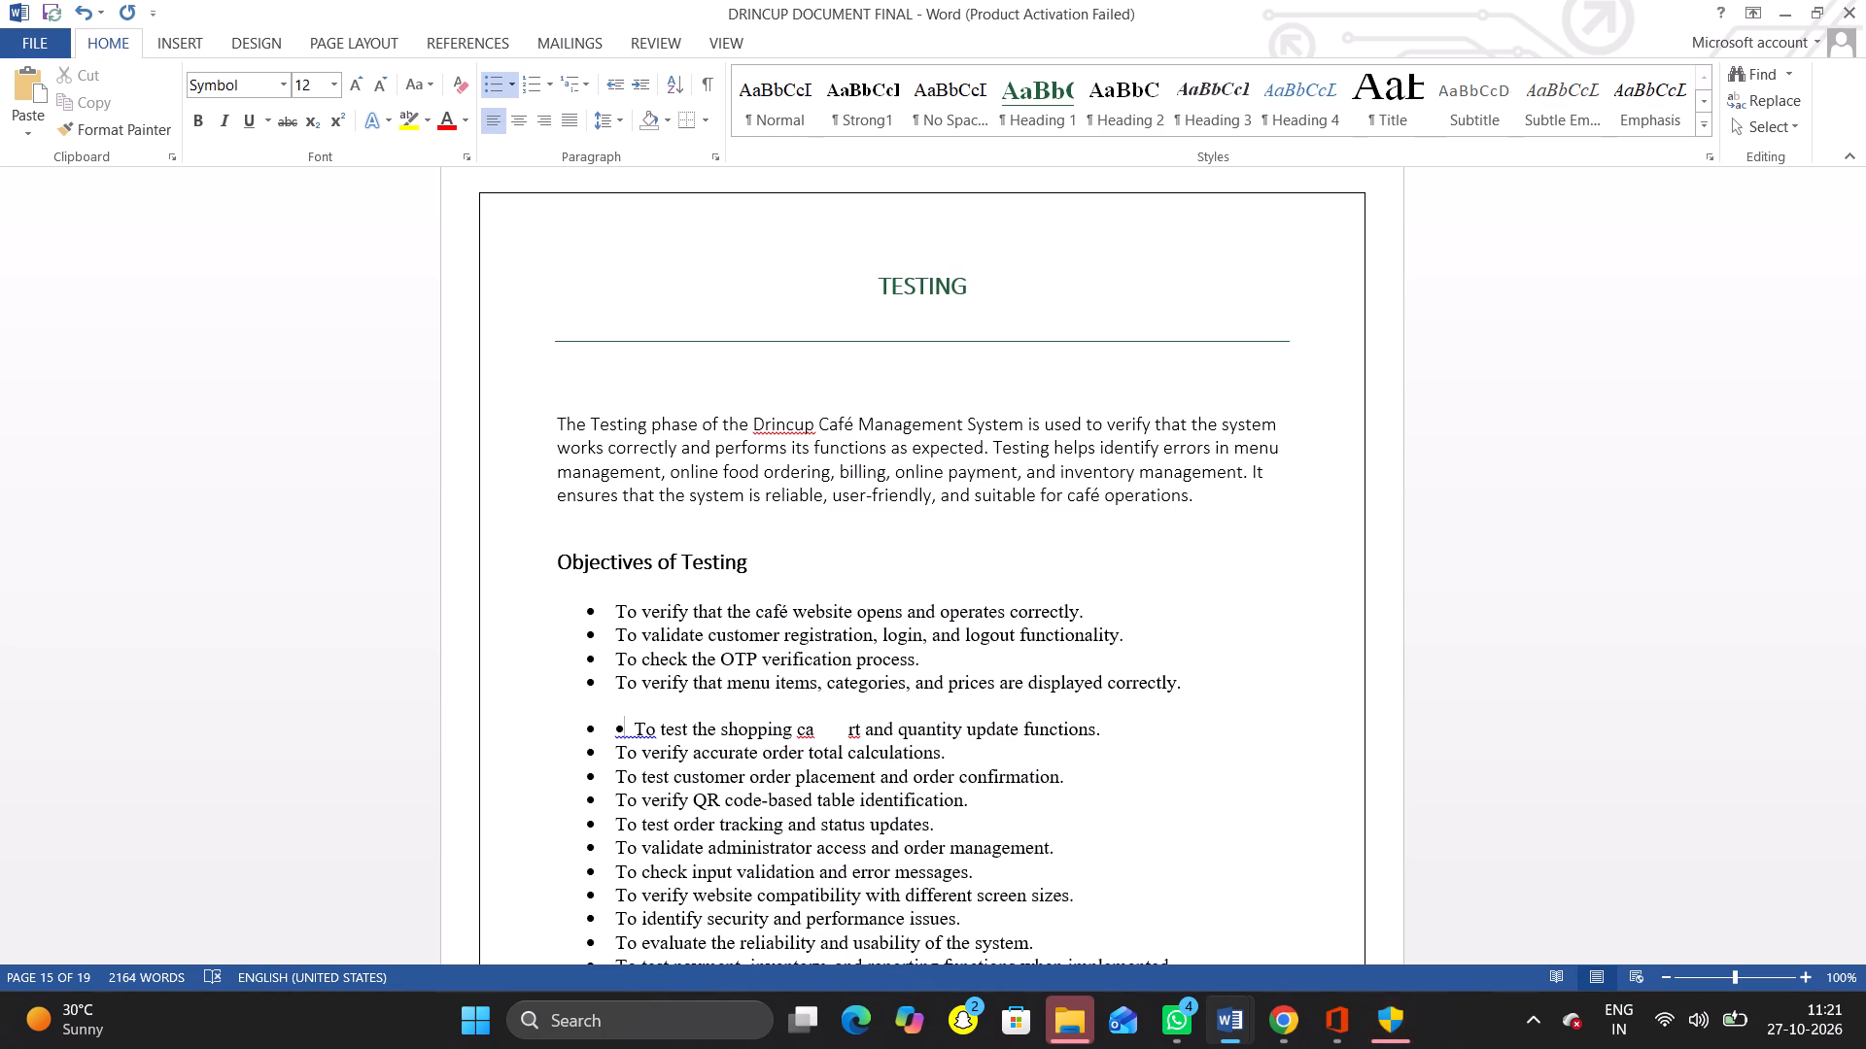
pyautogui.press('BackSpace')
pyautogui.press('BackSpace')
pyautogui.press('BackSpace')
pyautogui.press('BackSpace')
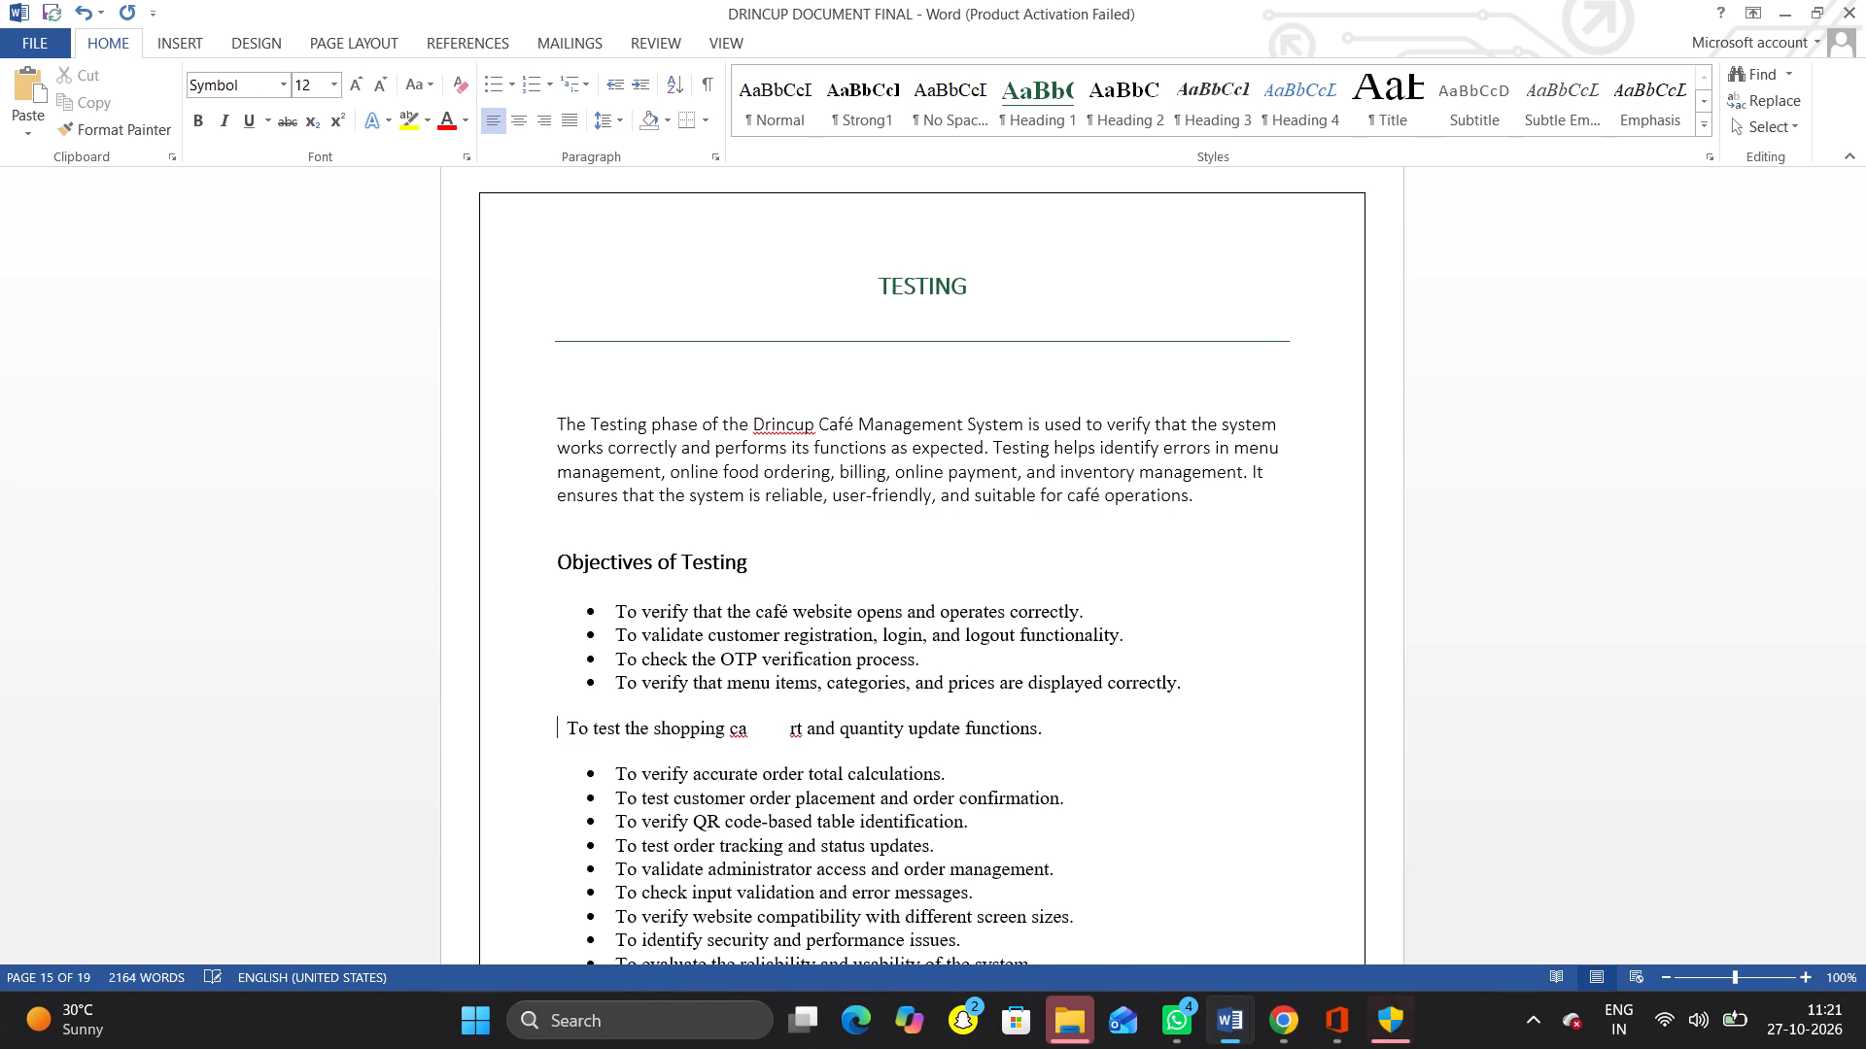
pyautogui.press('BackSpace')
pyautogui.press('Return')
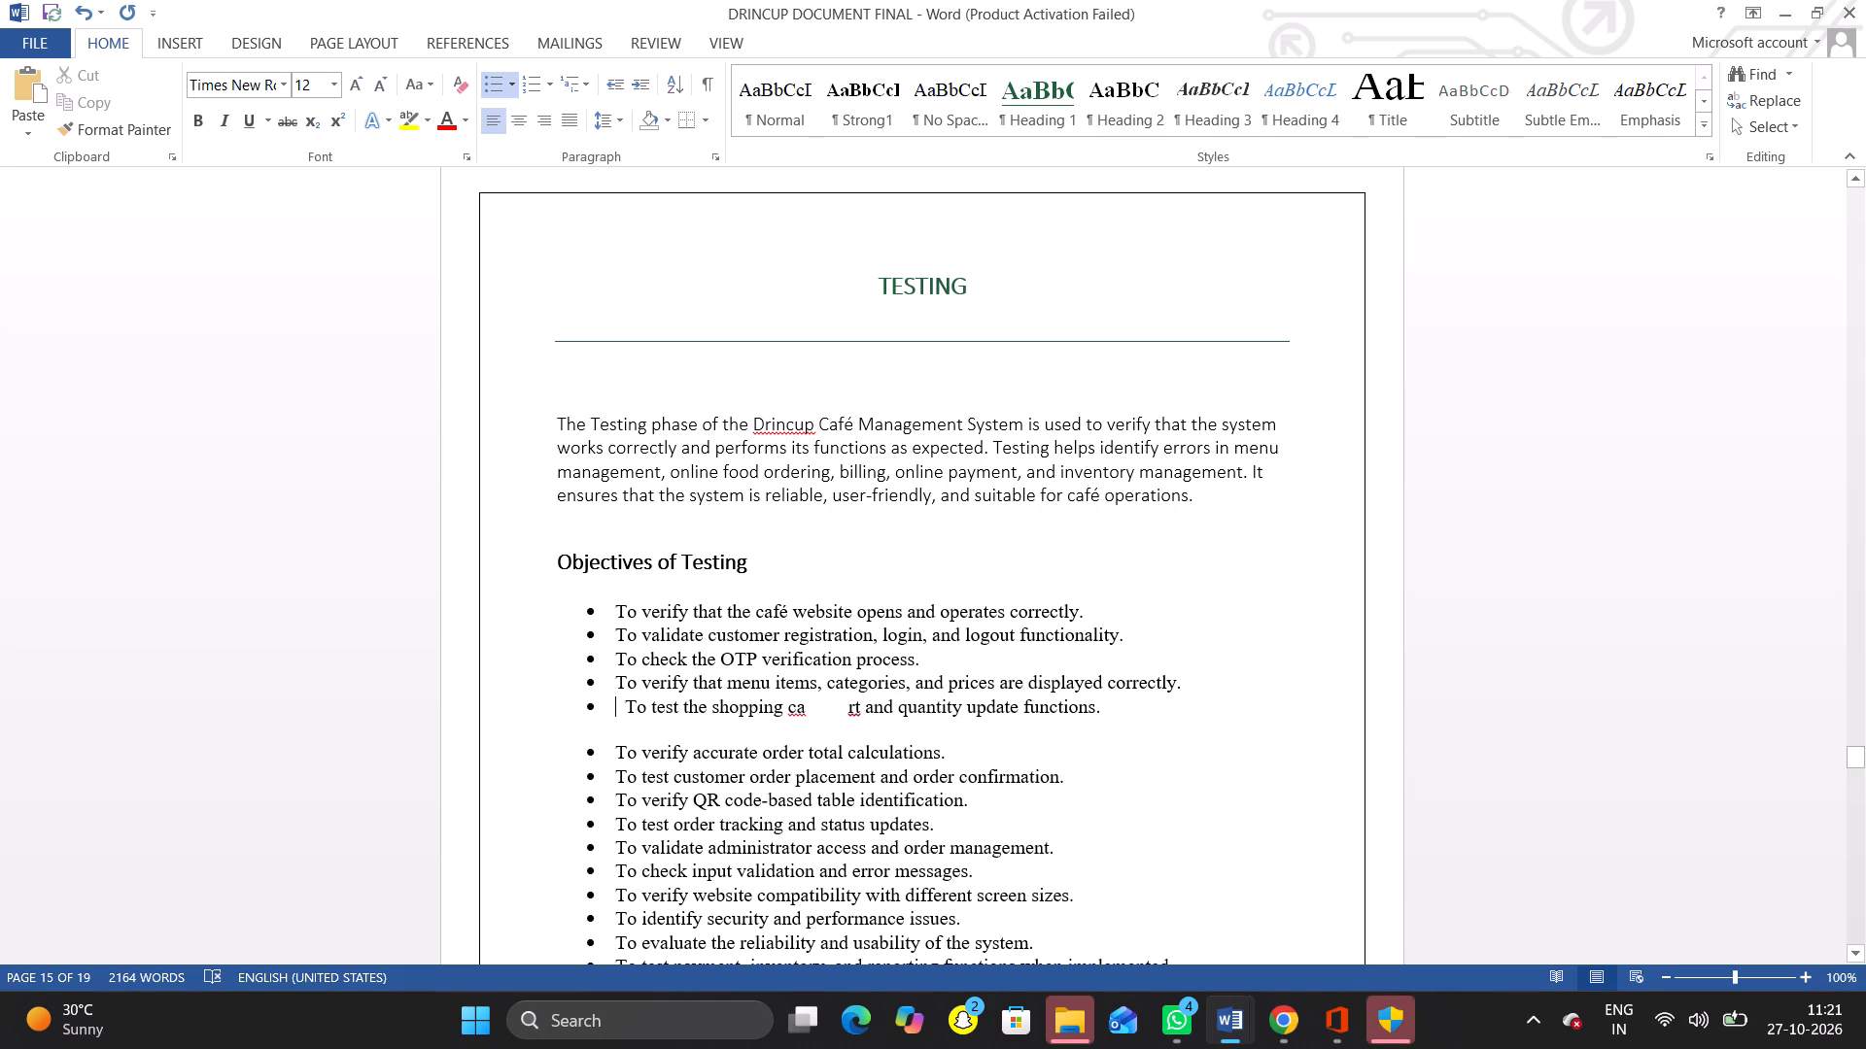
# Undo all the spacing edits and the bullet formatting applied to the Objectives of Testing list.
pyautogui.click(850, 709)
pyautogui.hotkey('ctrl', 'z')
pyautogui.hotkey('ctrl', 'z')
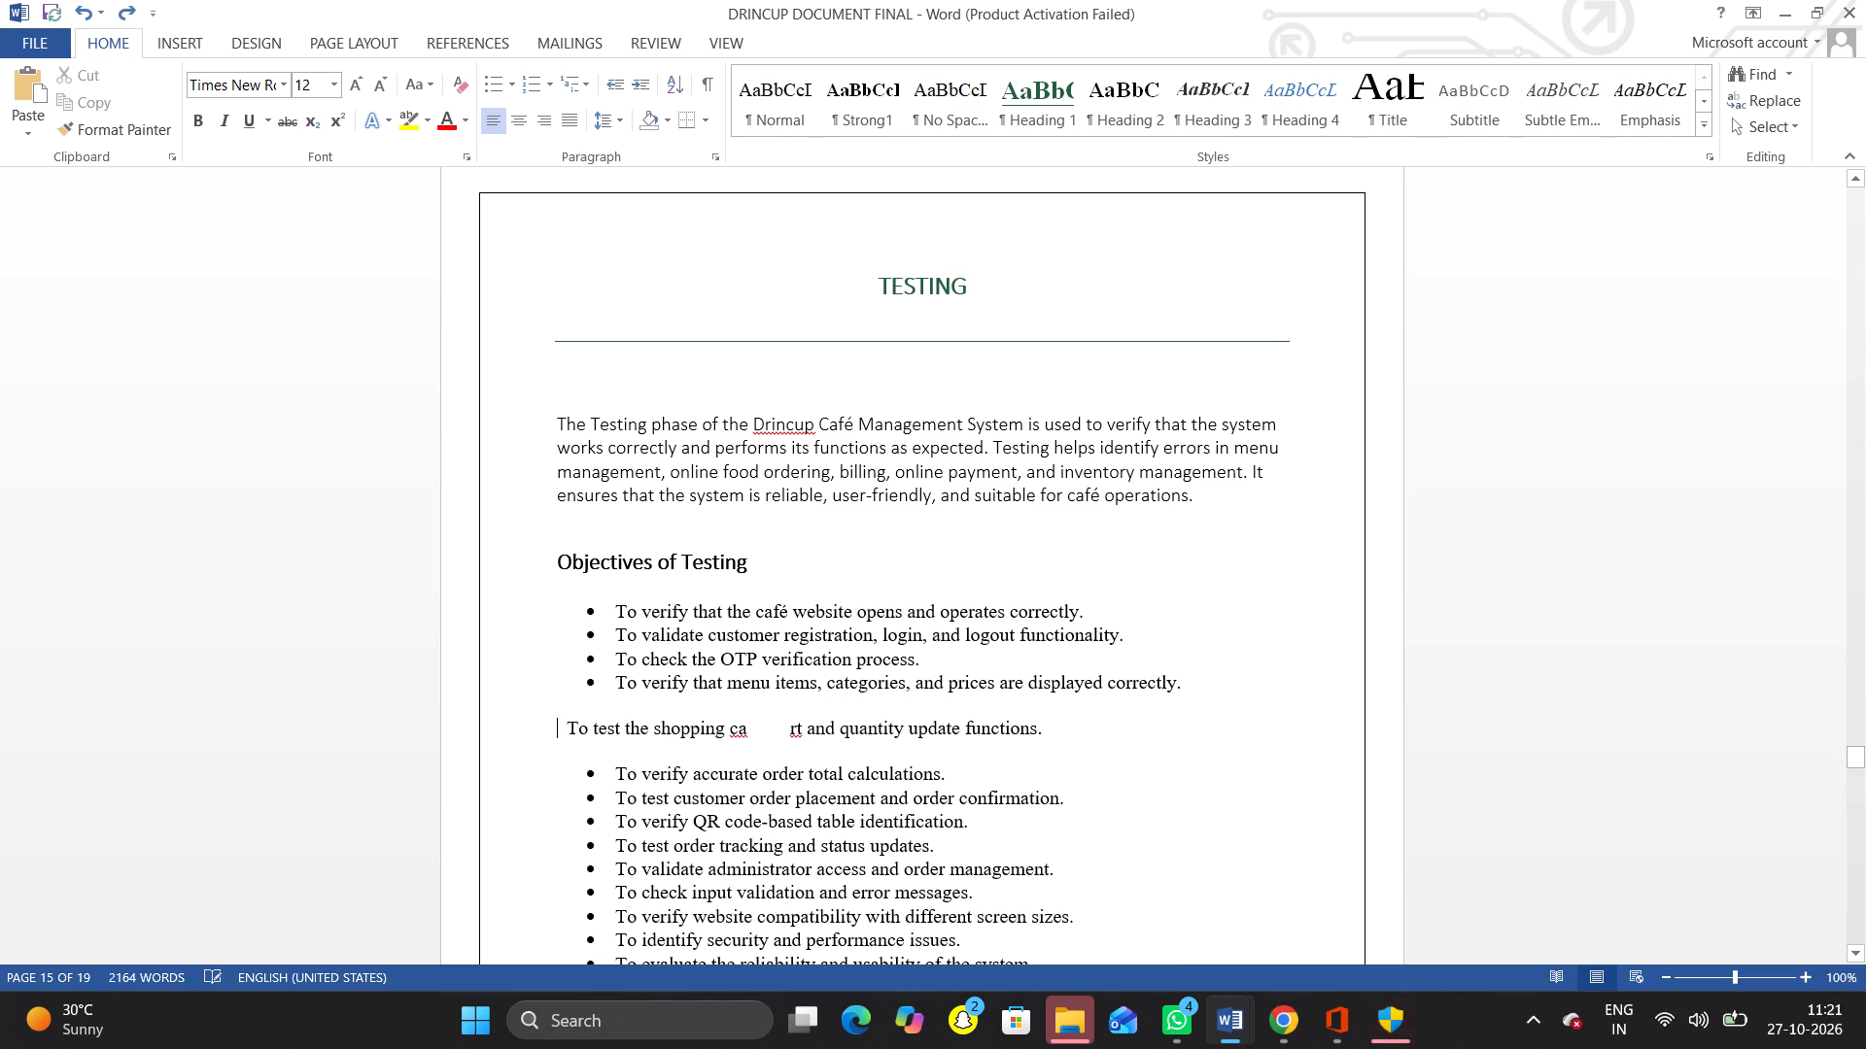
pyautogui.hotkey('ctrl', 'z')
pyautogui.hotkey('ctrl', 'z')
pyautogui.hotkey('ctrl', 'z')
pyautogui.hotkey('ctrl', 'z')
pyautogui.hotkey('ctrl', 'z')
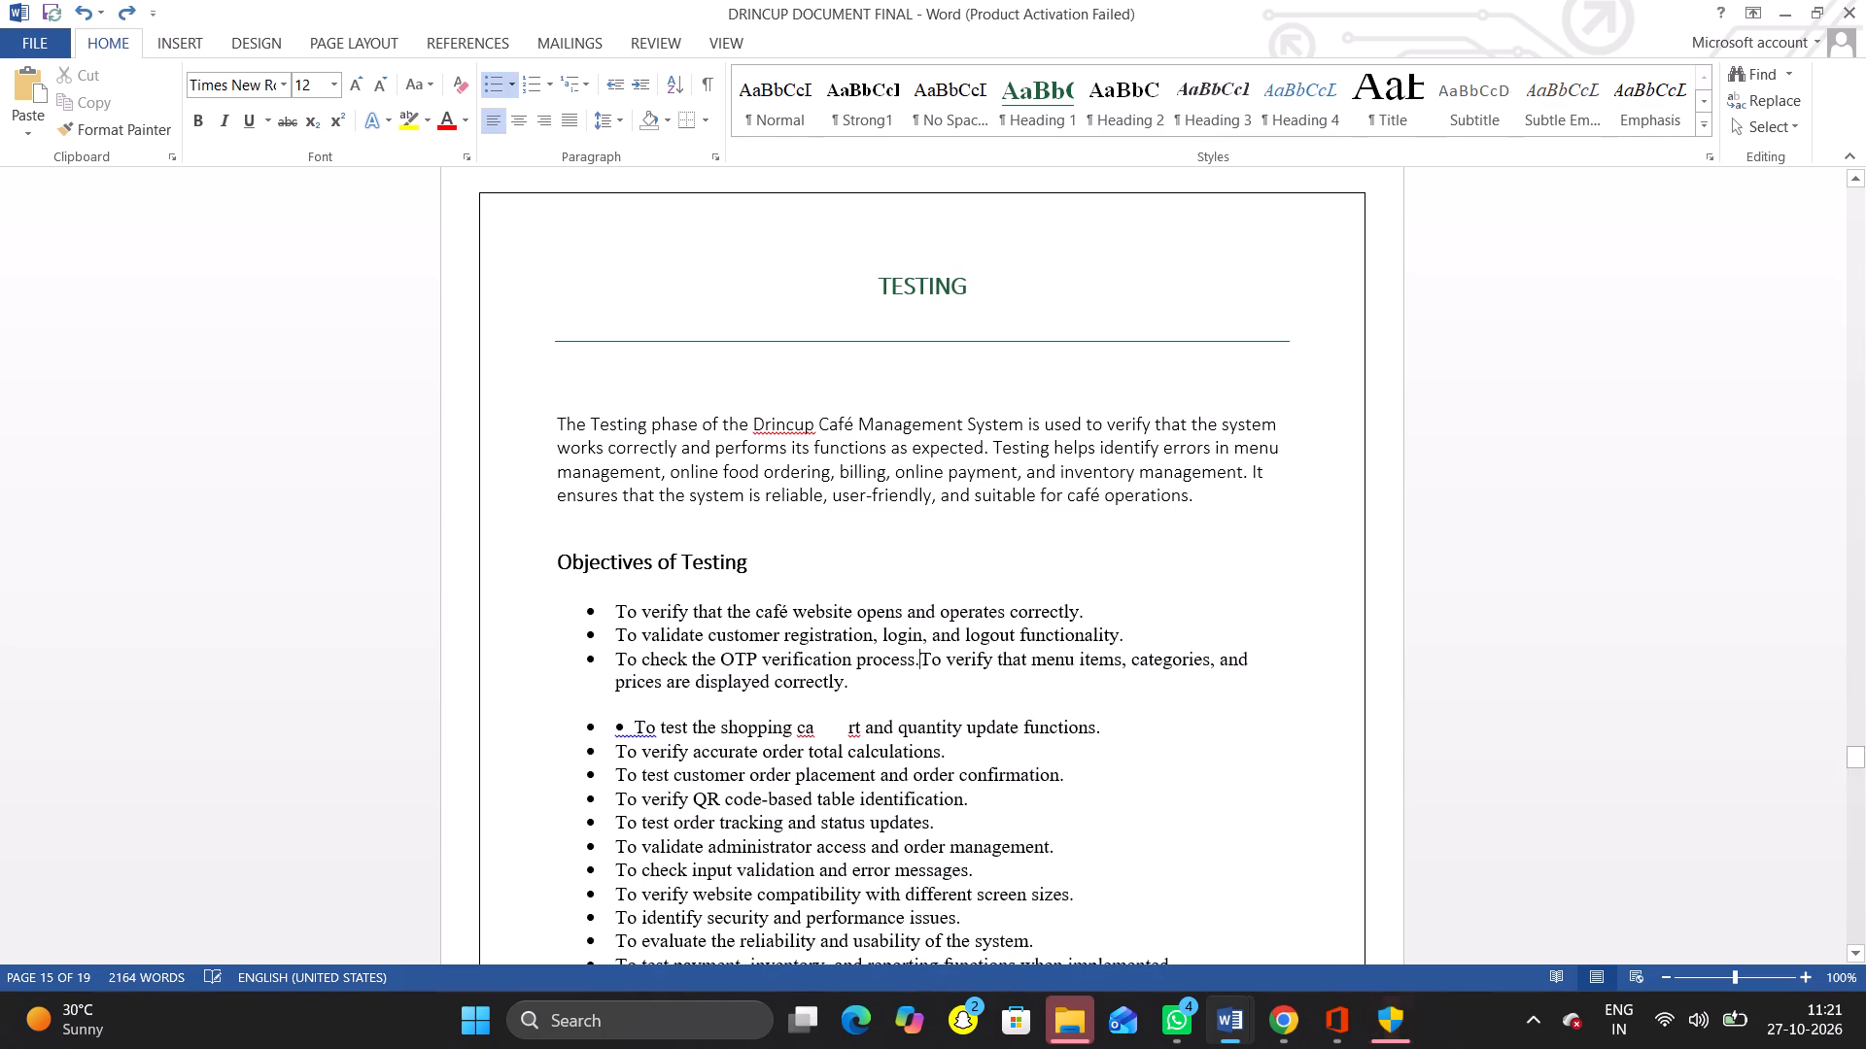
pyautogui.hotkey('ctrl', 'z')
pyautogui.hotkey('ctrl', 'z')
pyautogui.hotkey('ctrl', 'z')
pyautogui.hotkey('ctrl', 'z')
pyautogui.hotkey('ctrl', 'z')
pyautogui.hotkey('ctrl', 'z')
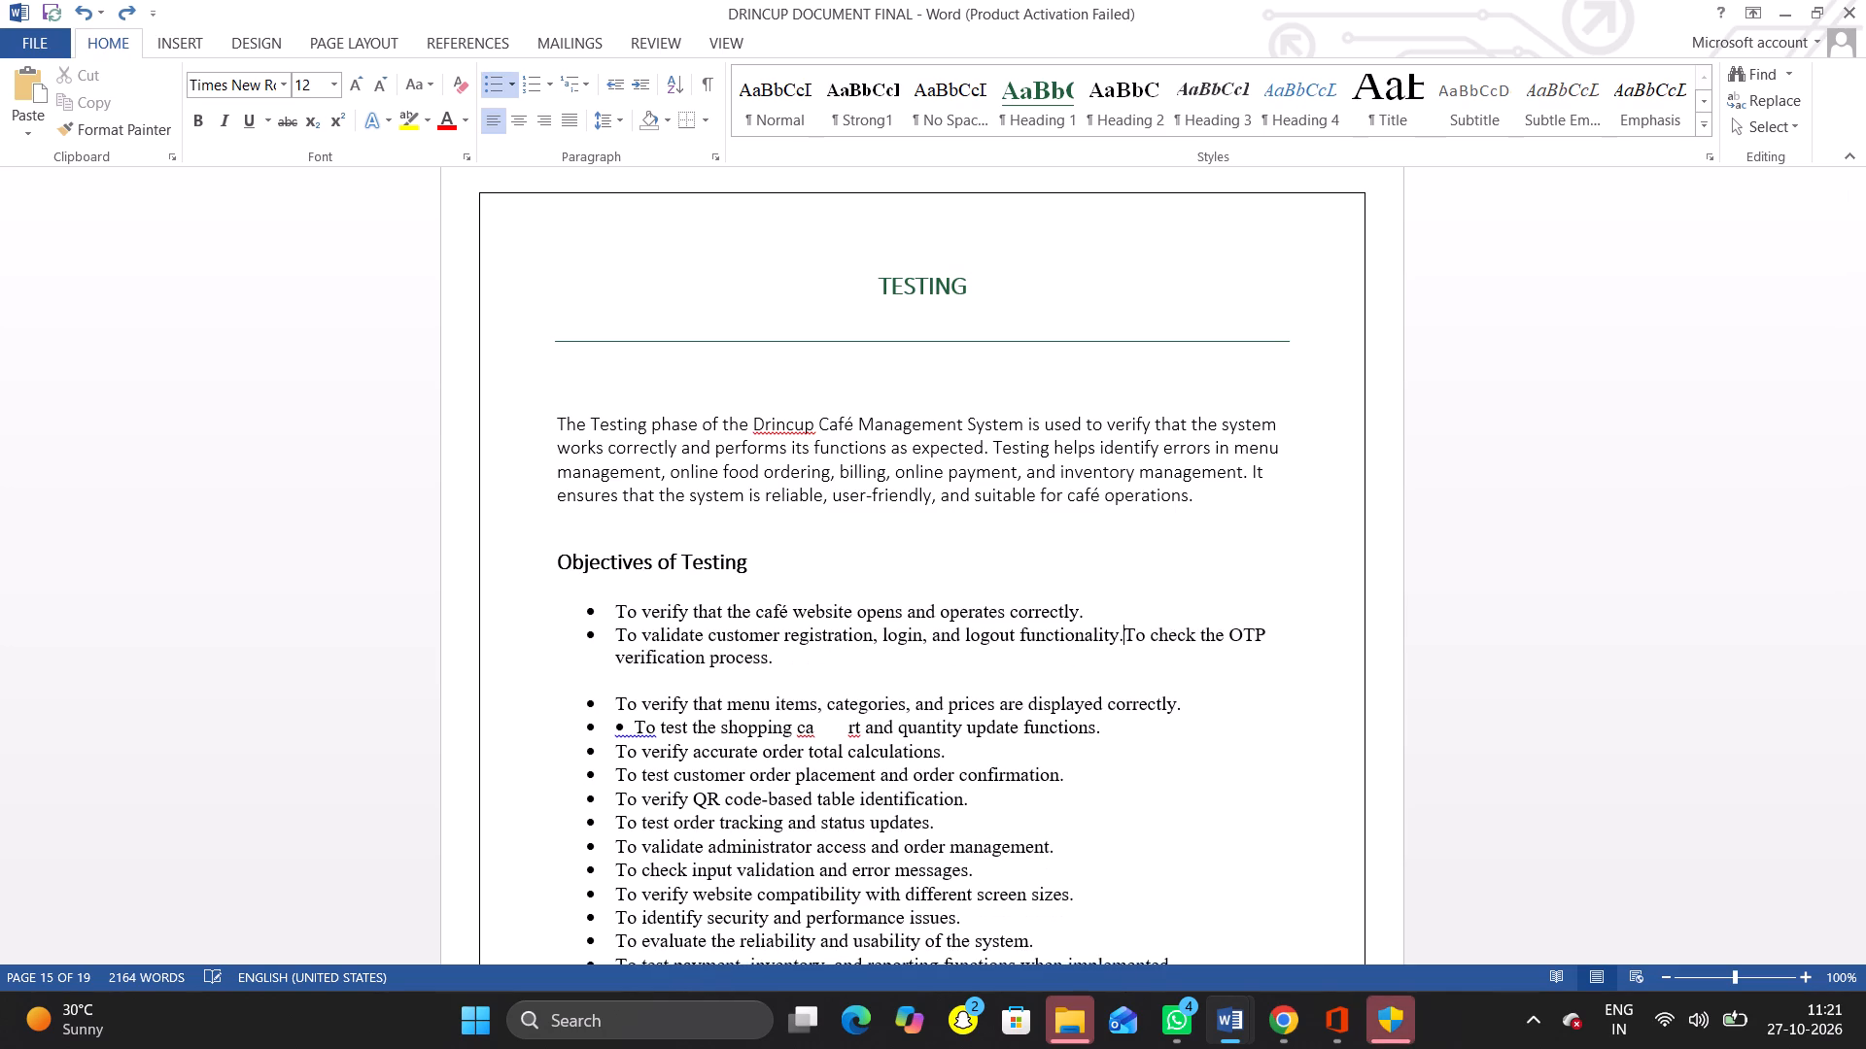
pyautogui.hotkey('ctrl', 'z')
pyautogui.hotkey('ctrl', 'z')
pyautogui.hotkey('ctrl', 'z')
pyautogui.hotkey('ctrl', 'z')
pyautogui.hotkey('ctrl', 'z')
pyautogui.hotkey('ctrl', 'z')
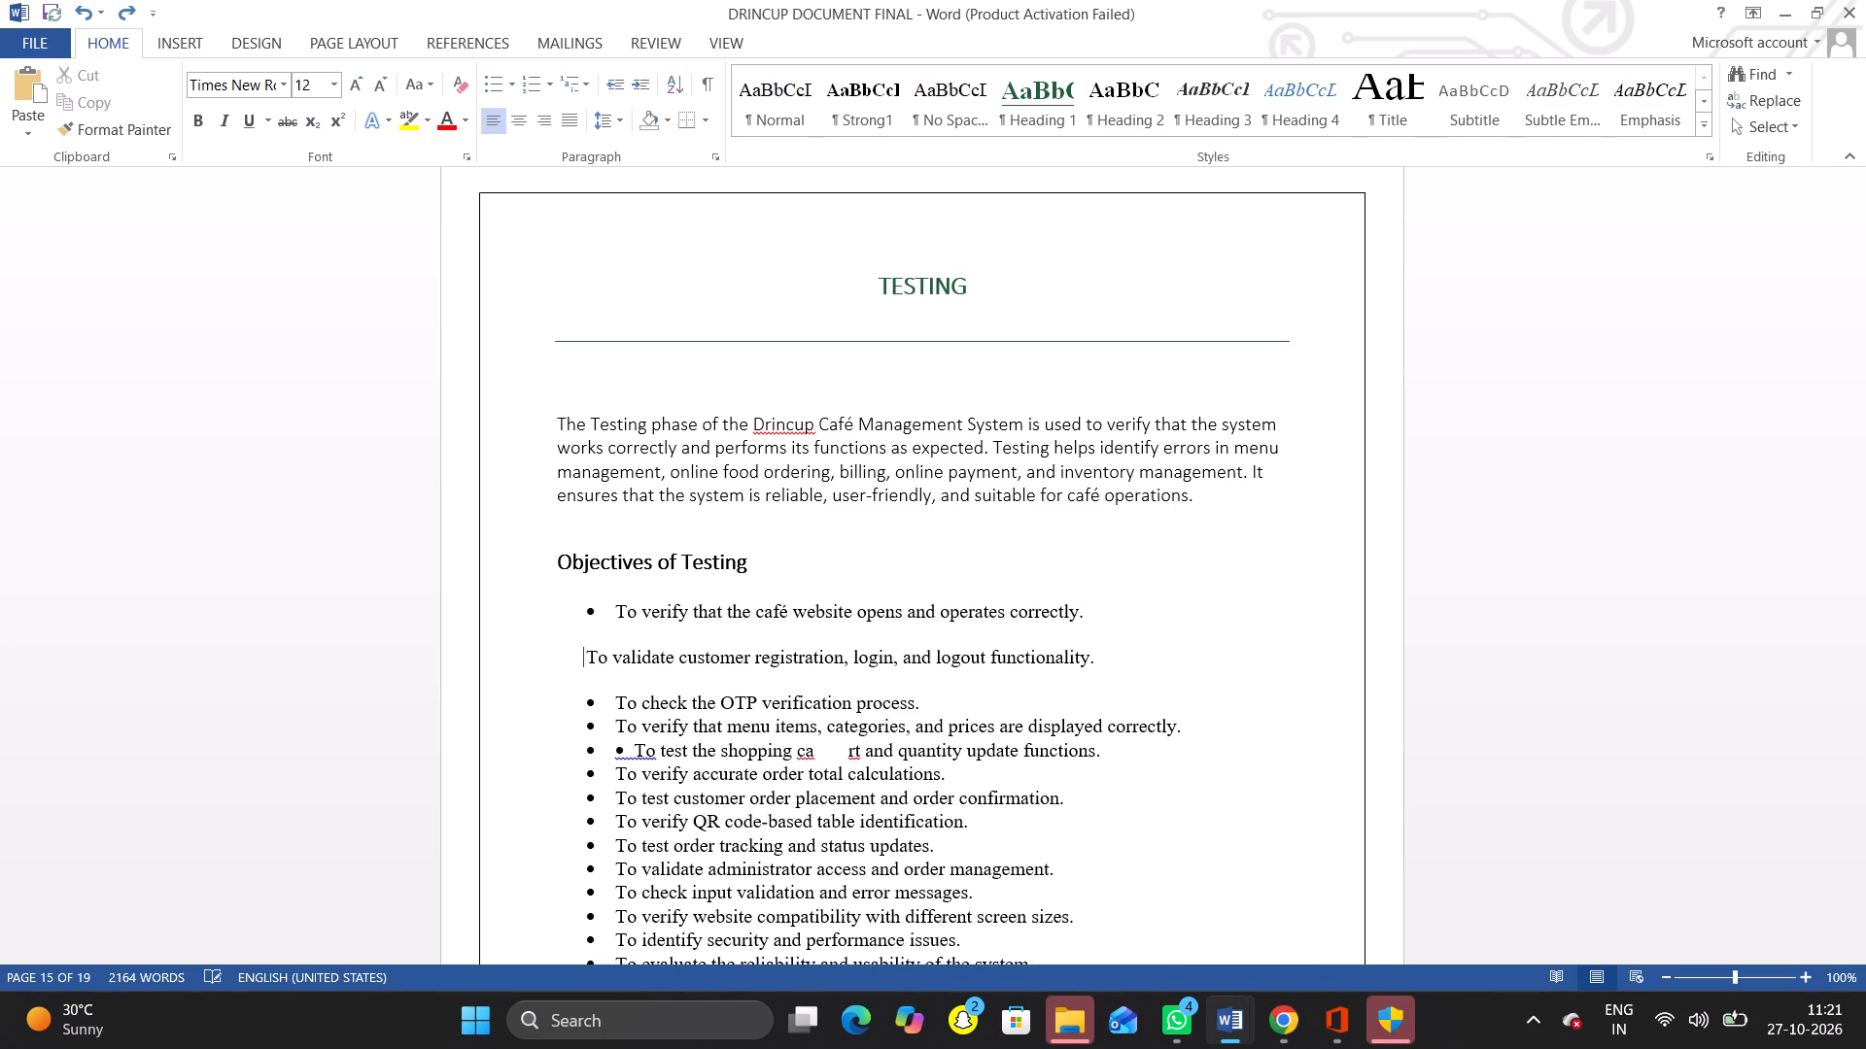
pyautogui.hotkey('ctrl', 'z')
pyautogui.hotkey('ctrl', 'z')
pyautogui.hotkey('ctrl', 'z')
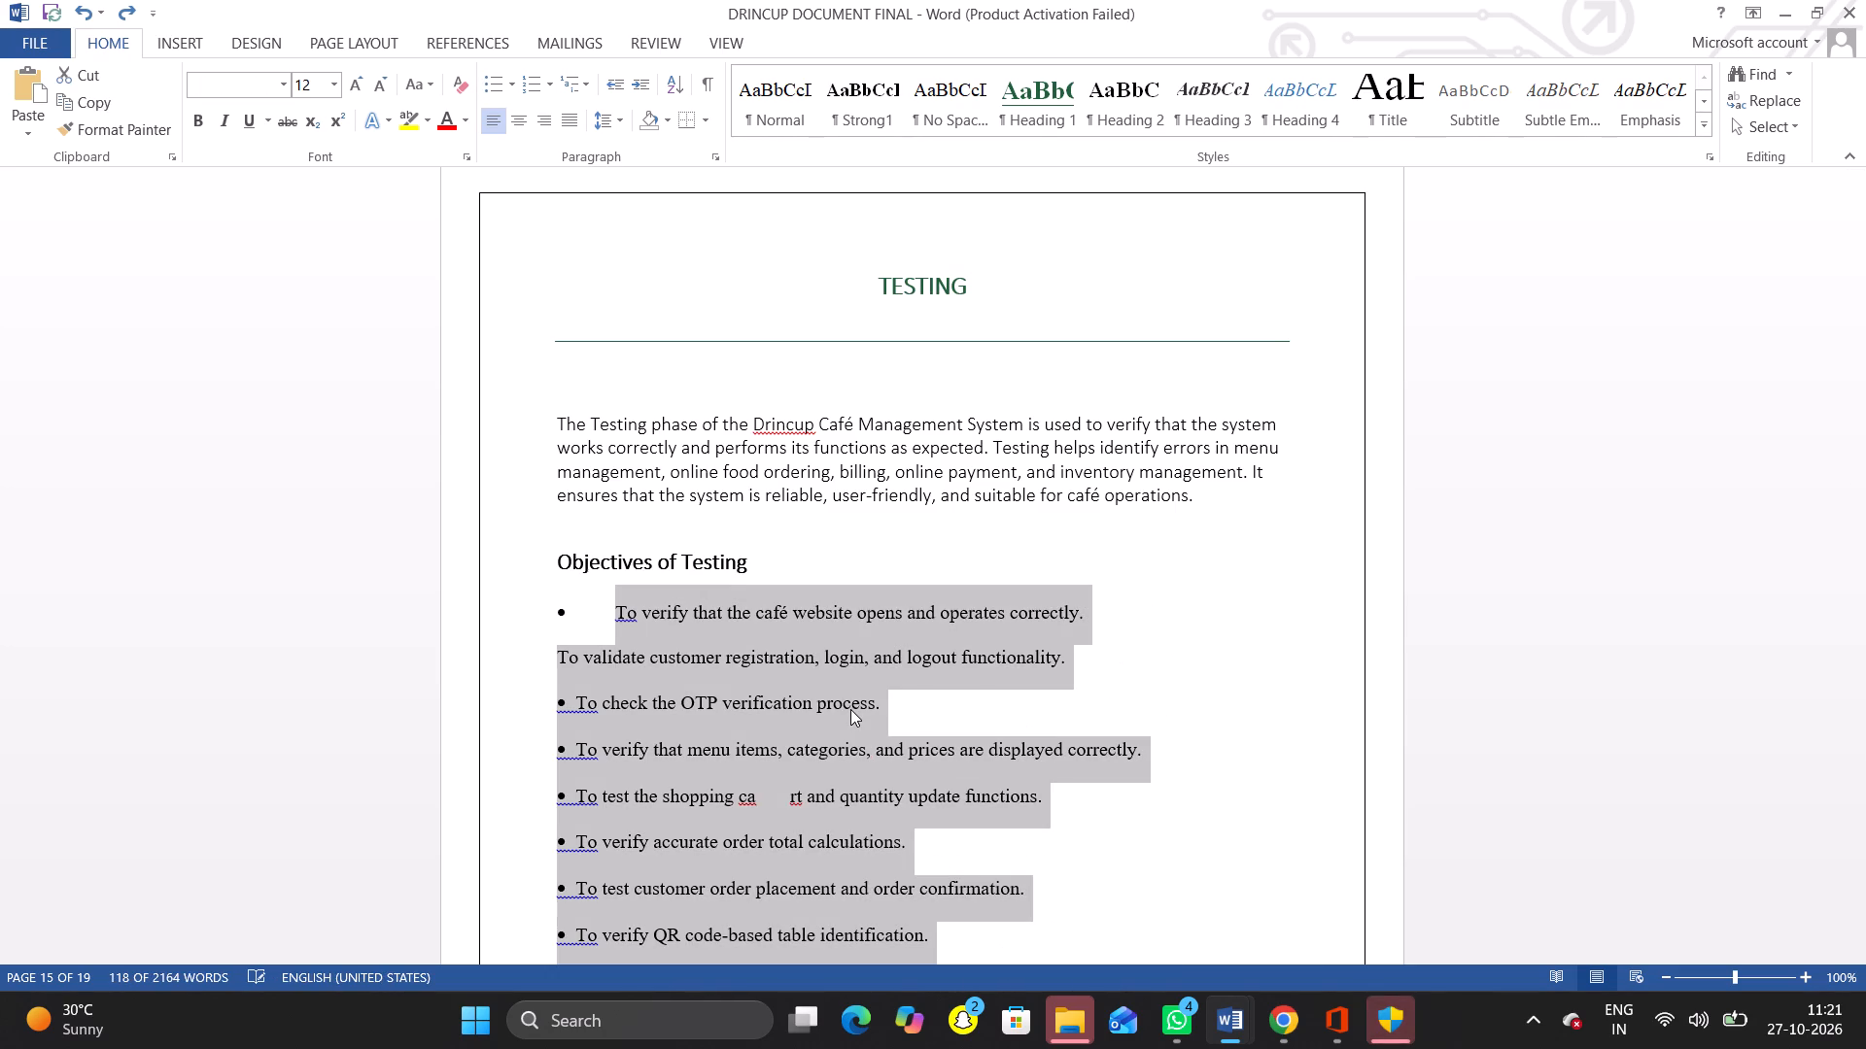
# Remove the stray gap inside the word "cart" in the shopping cart objective.
pyautogui.click(1019, 703)
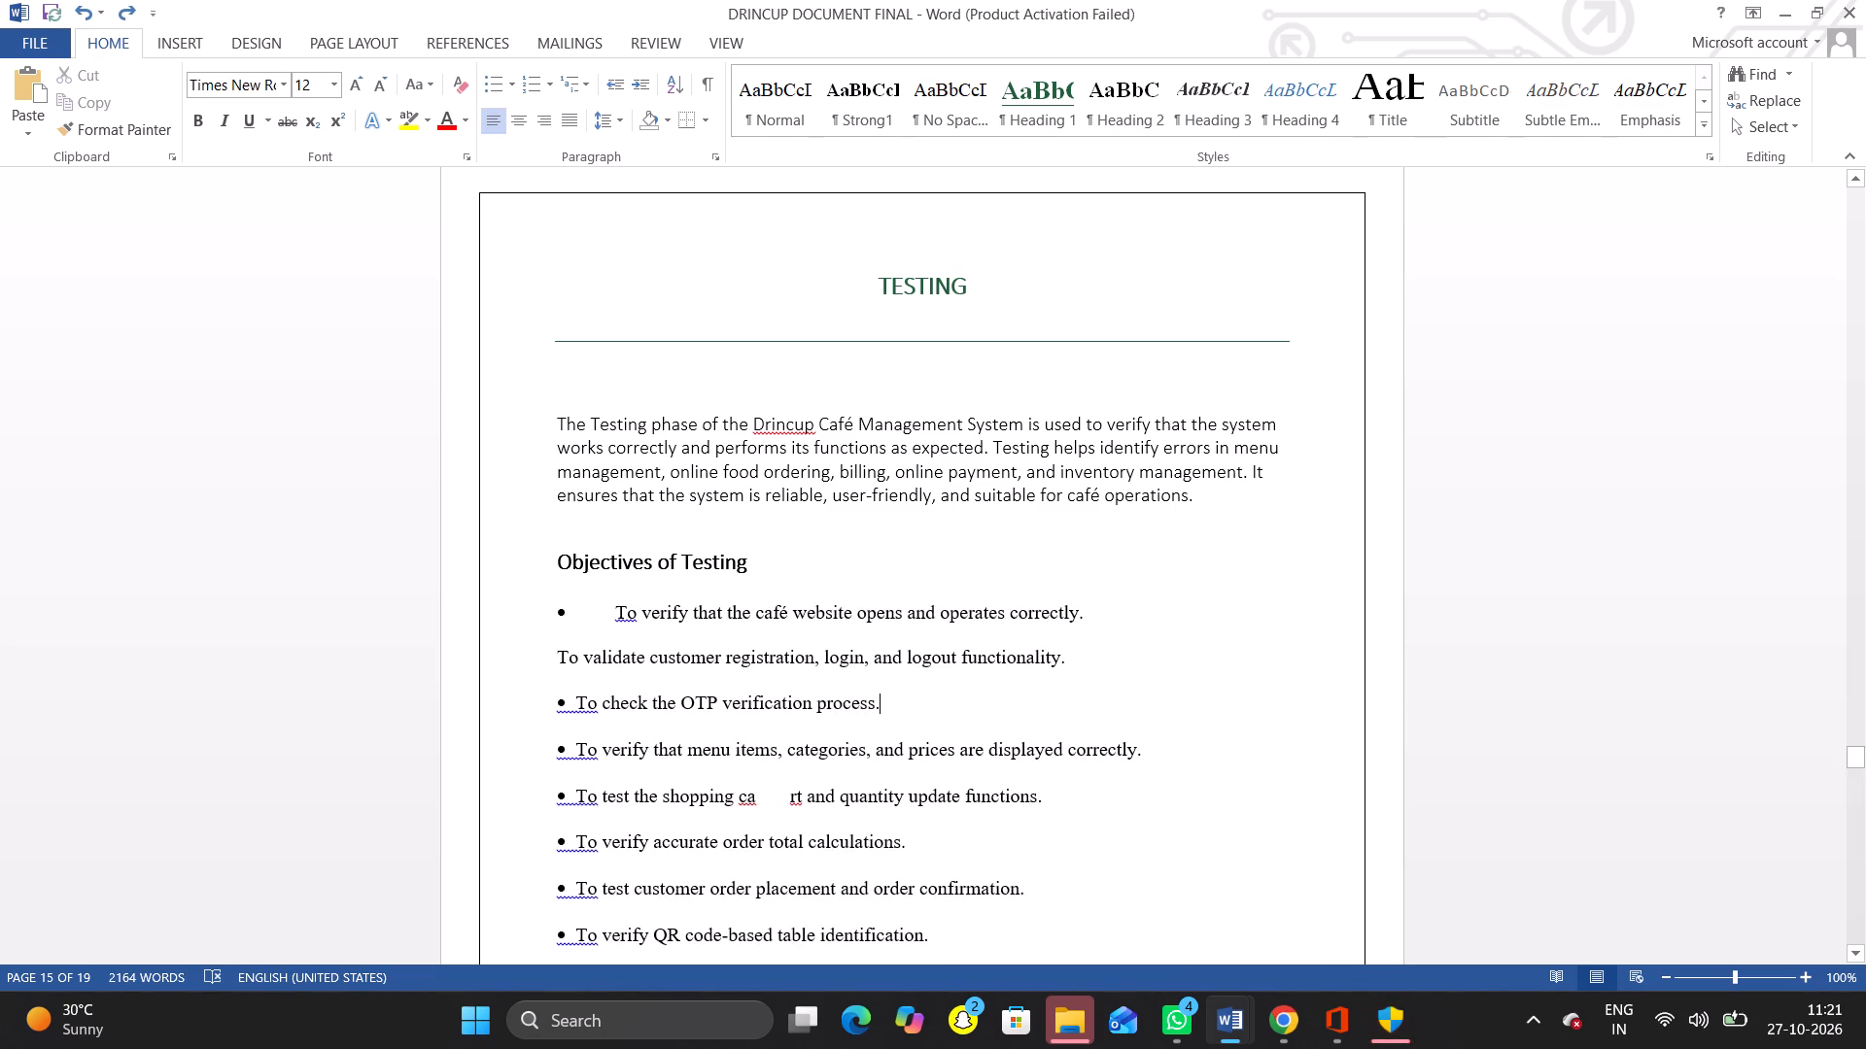
pyautogui.click(789, 799)
pyautogui.press('BackSpace')
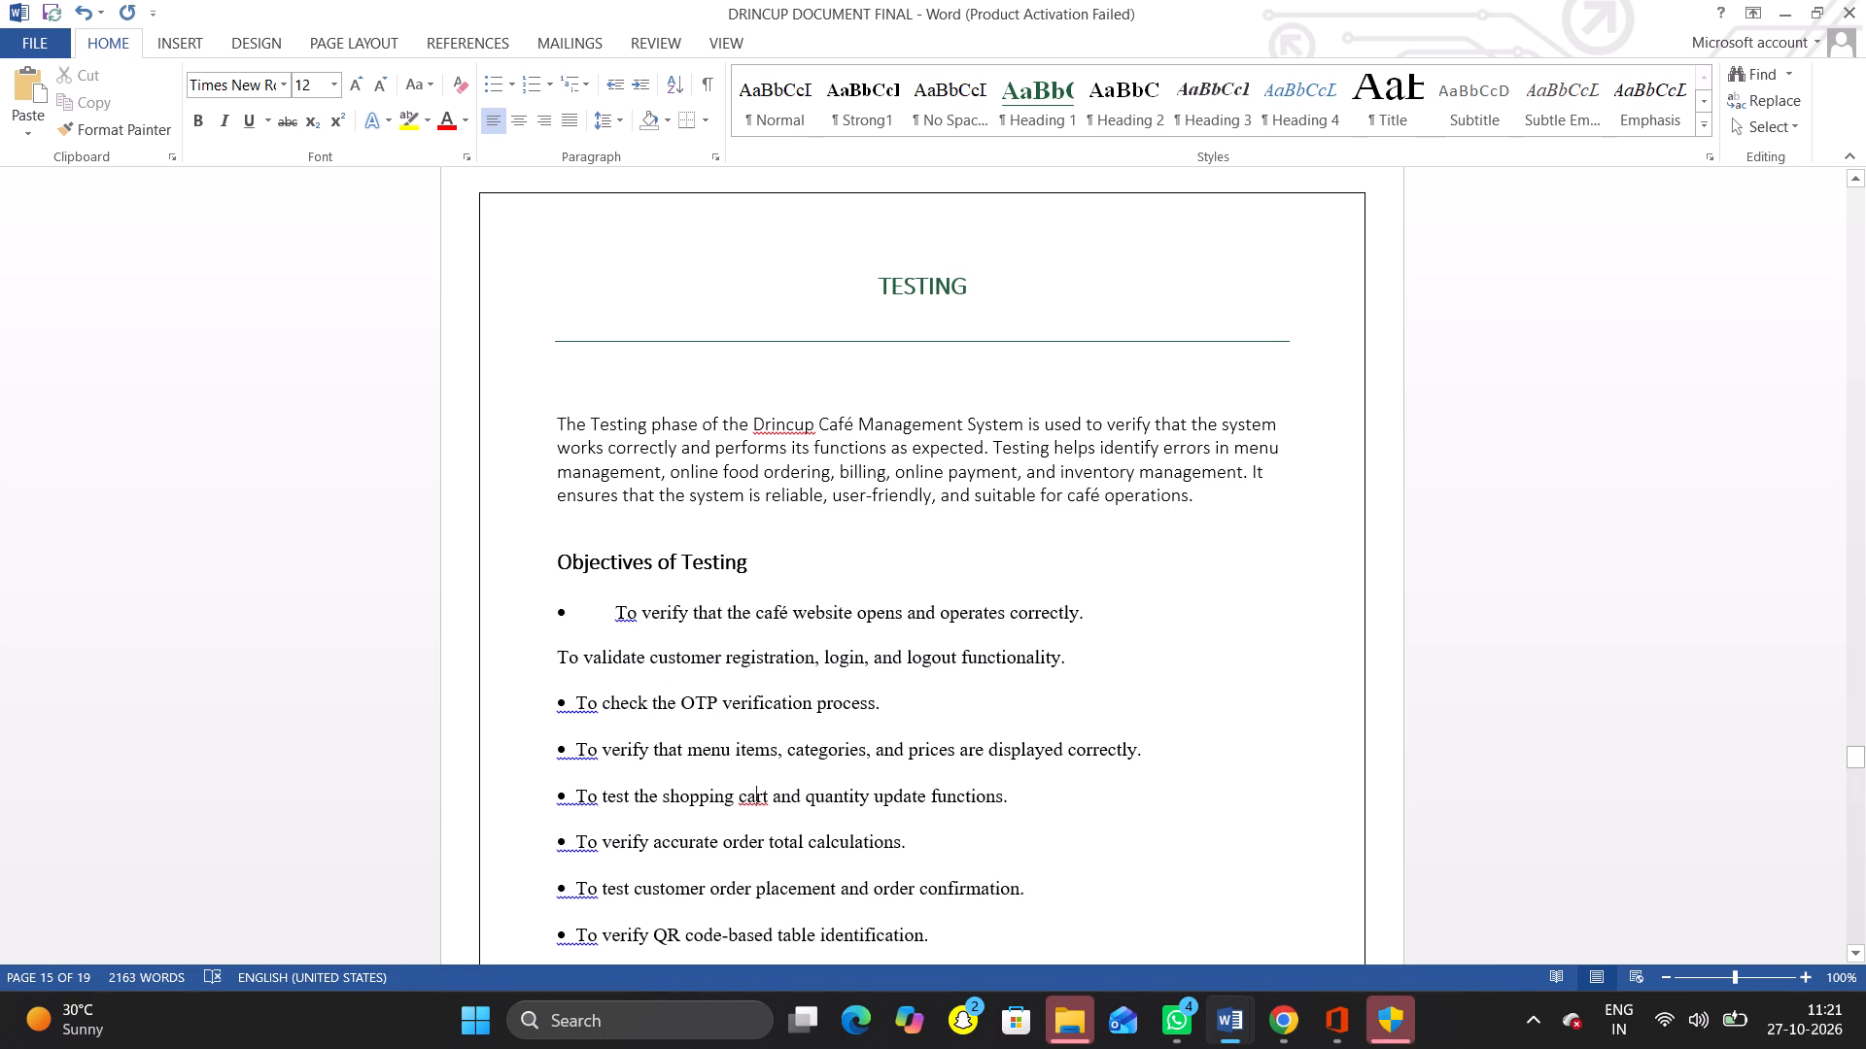
# Apply bullet formatting to all the Objectives of Testing items, from the café website check through the payment, inventory and reporting item.
pyautogui.click(617, 611)
pyautogui.moveTo(580, 606); pyautogui.dragTo(828, 948)
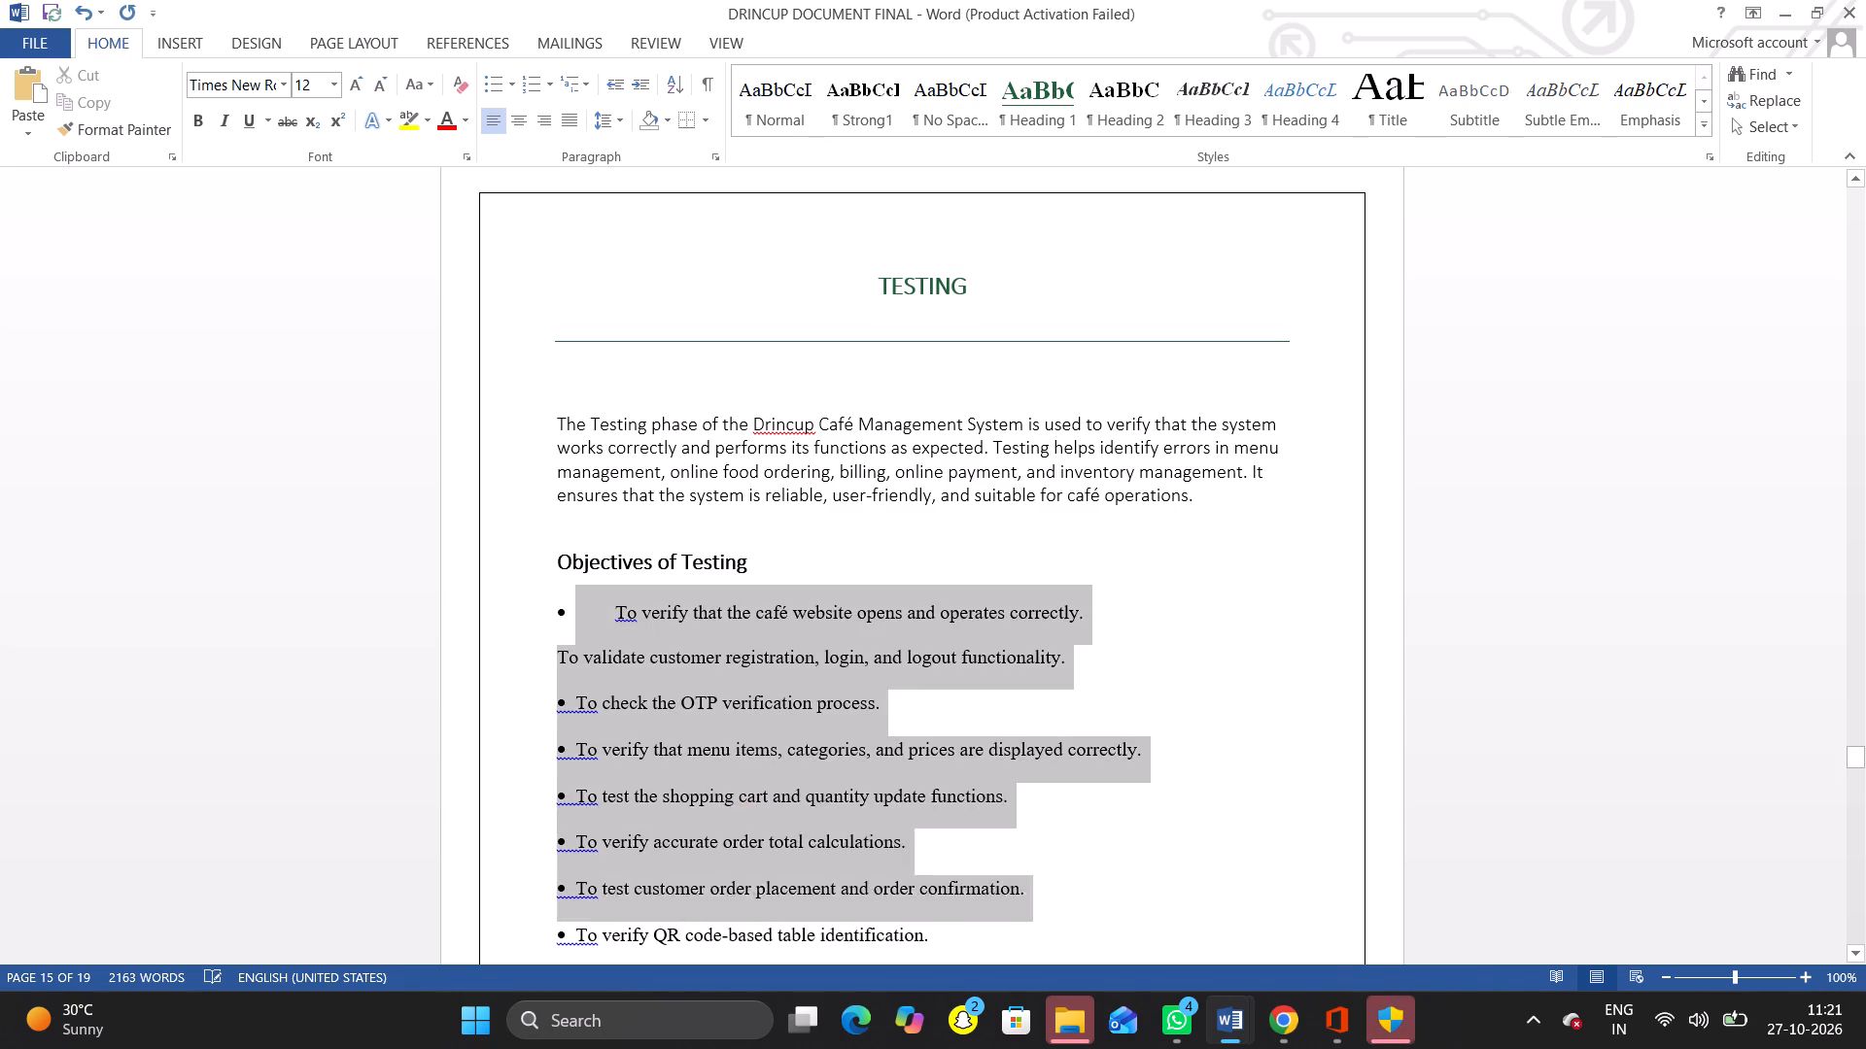
pyautogui.moveTo(828, 948); pyautogui.dragTo(1110, 620)
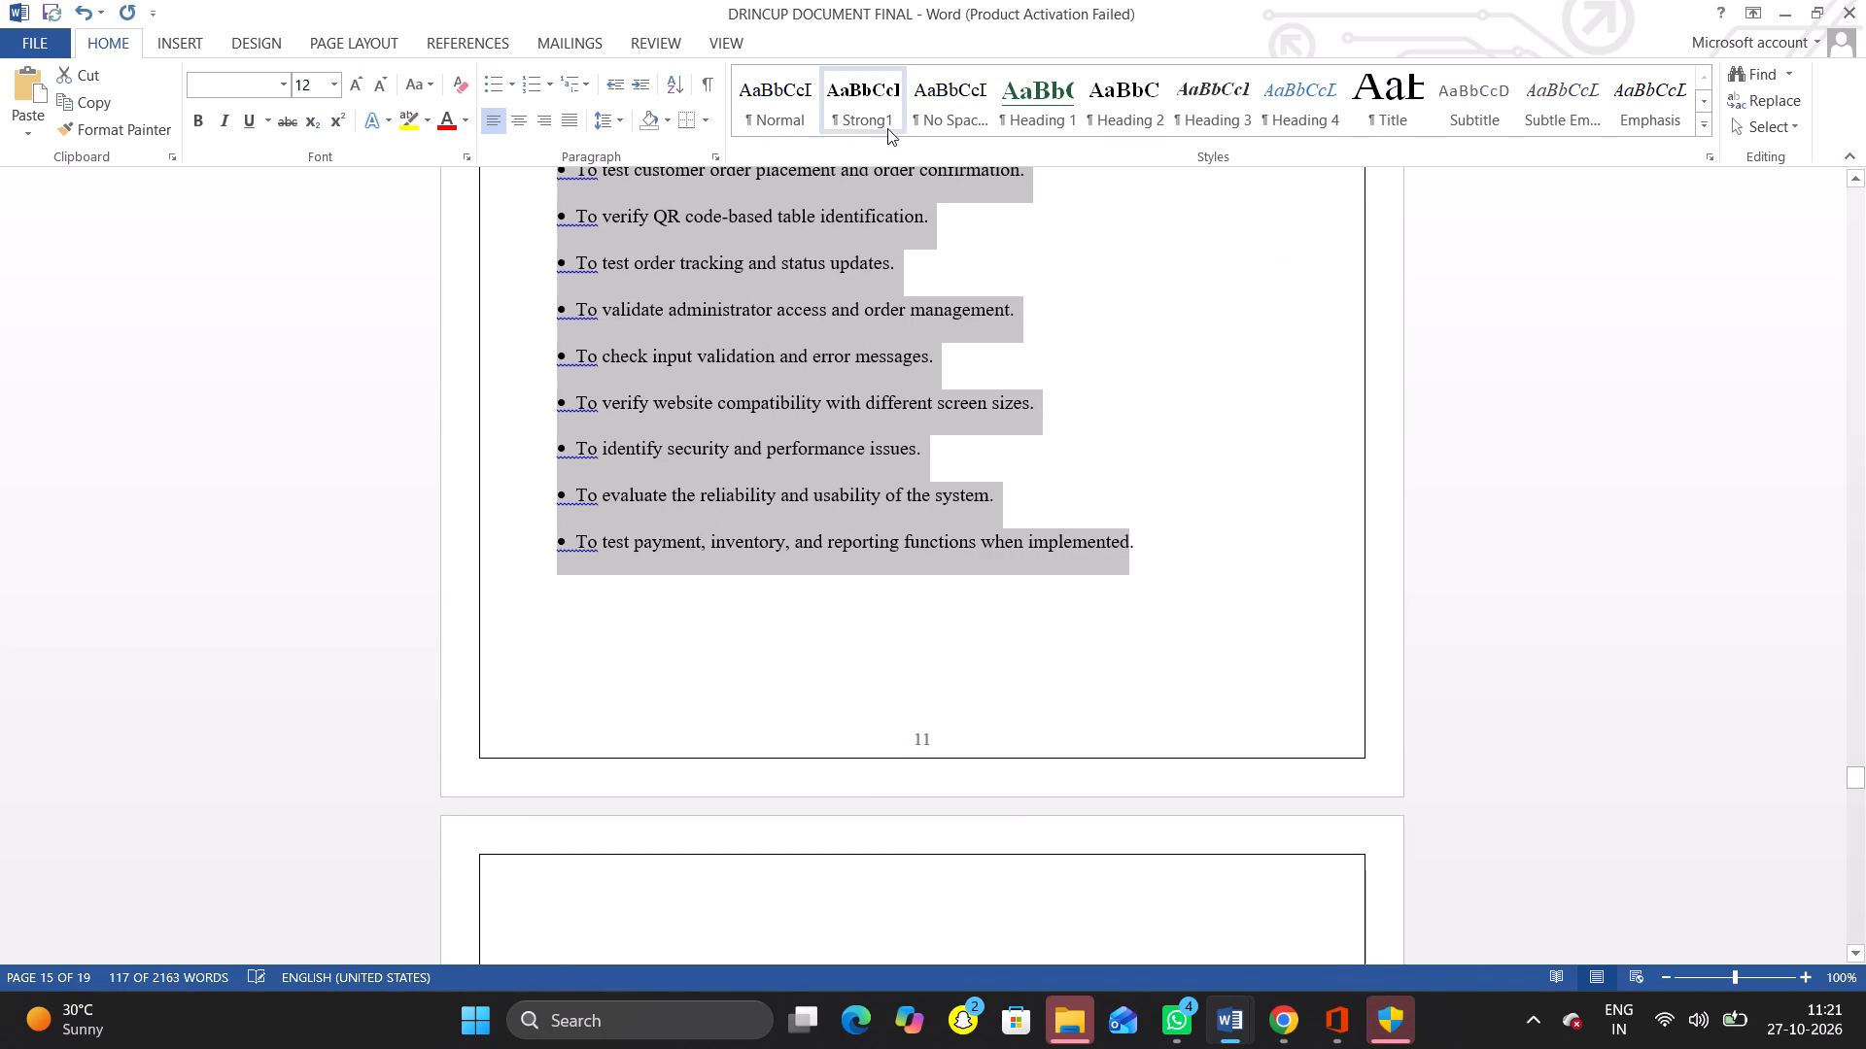
pyautogui.click(482, 83)
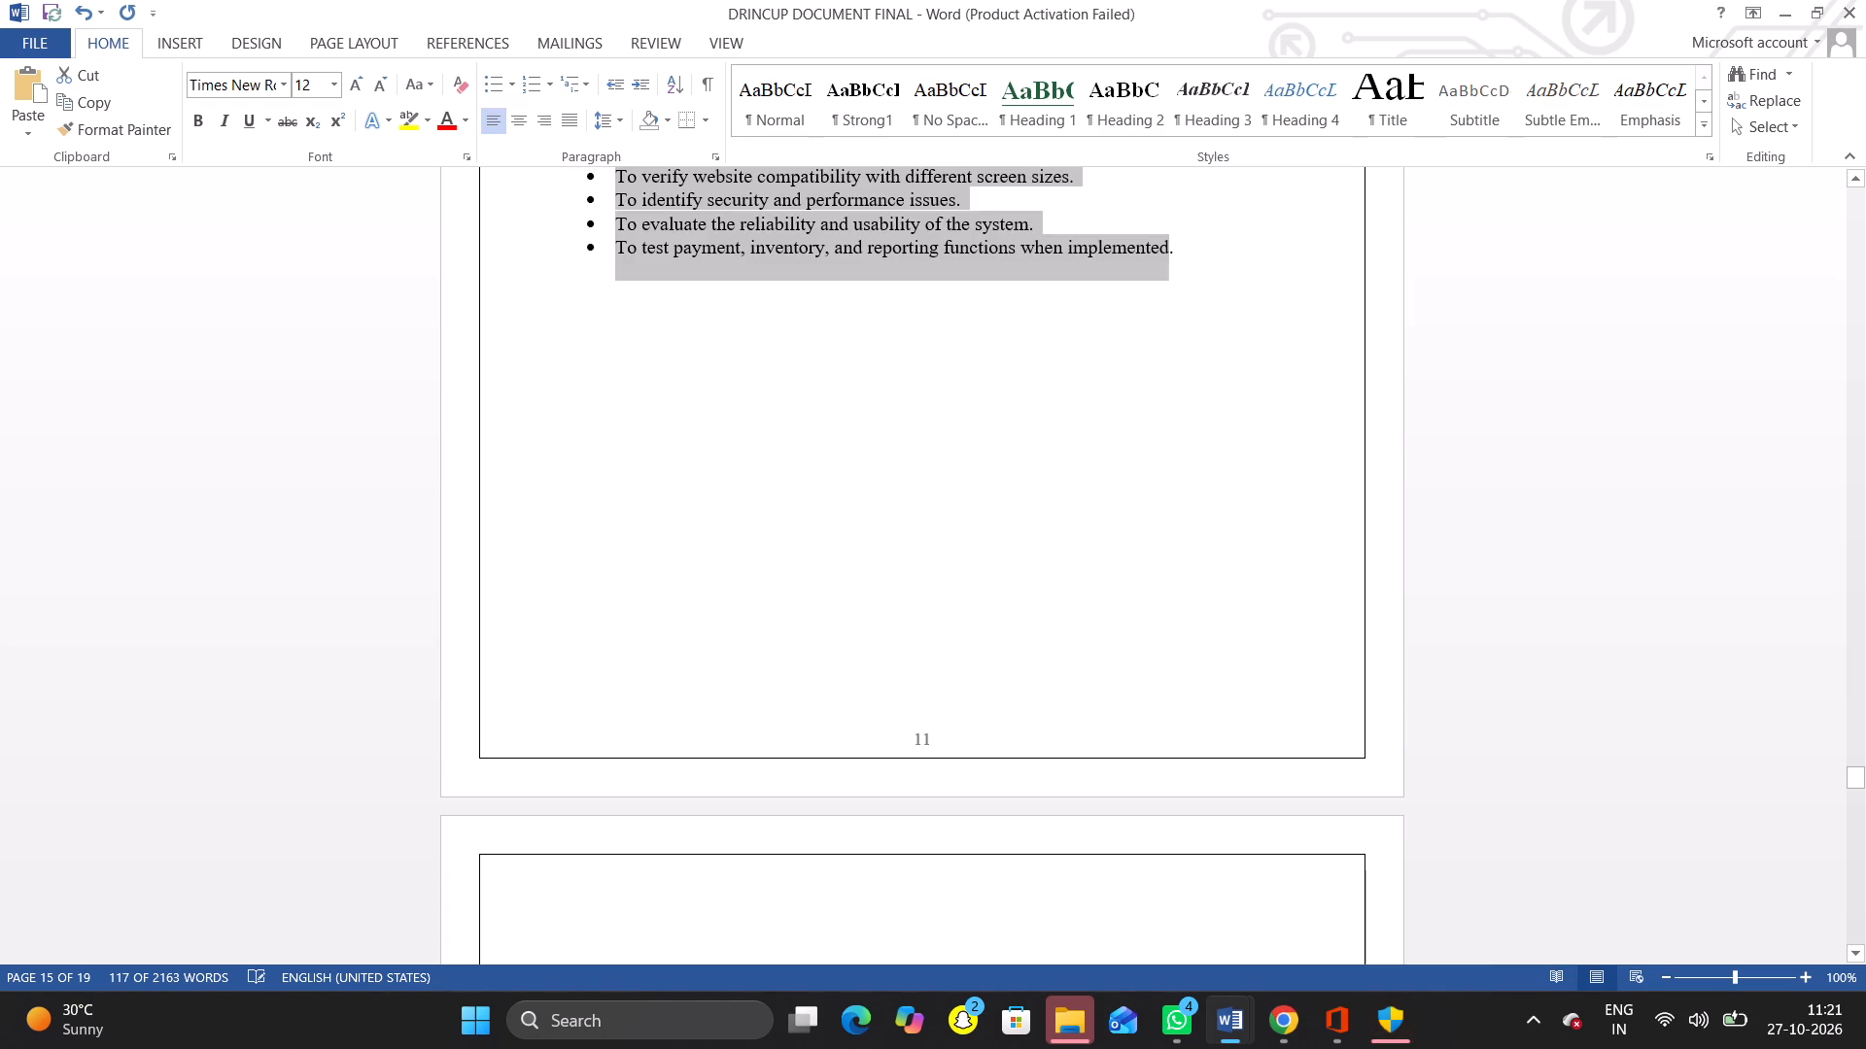
pyautogui.click(856, 533)
pyautogui.scroll(3, 856, 533)
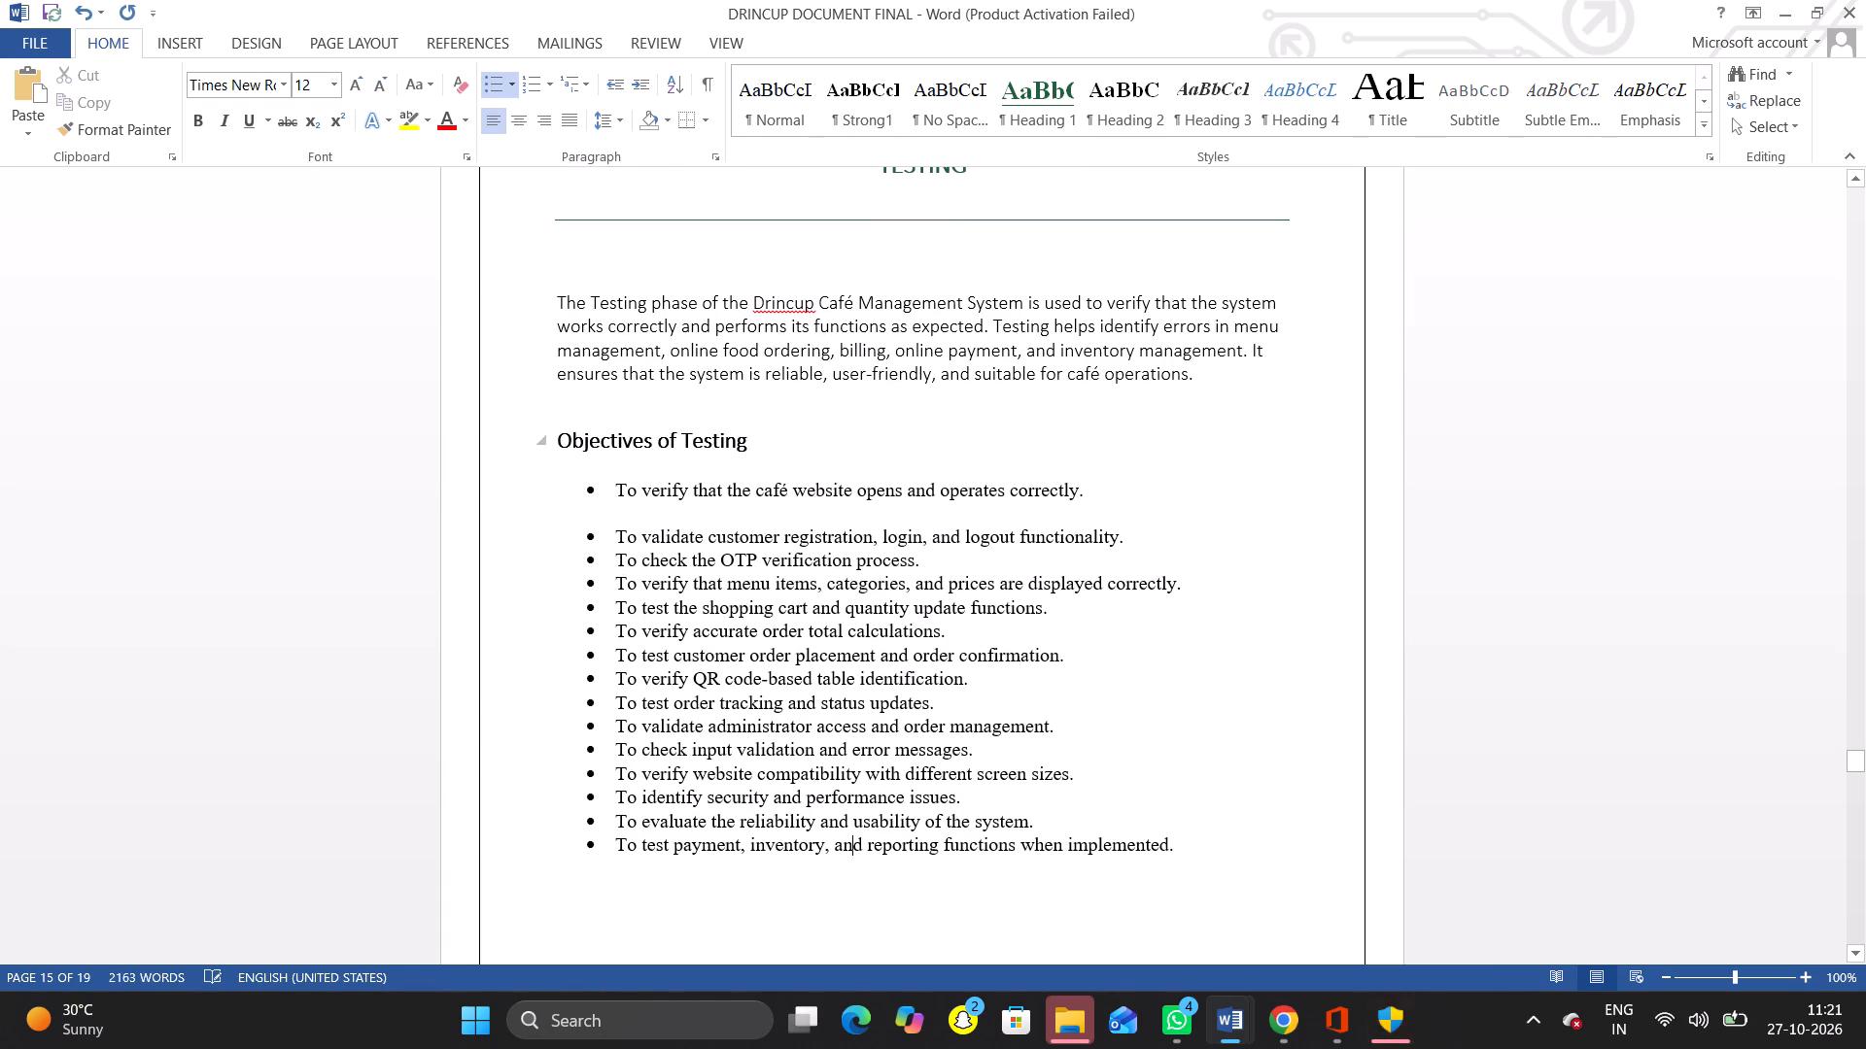
# Close the gaps above the customer registration and OTP verification objectives, keeping each as its own bullet.
pyautogui.click(616, 527)
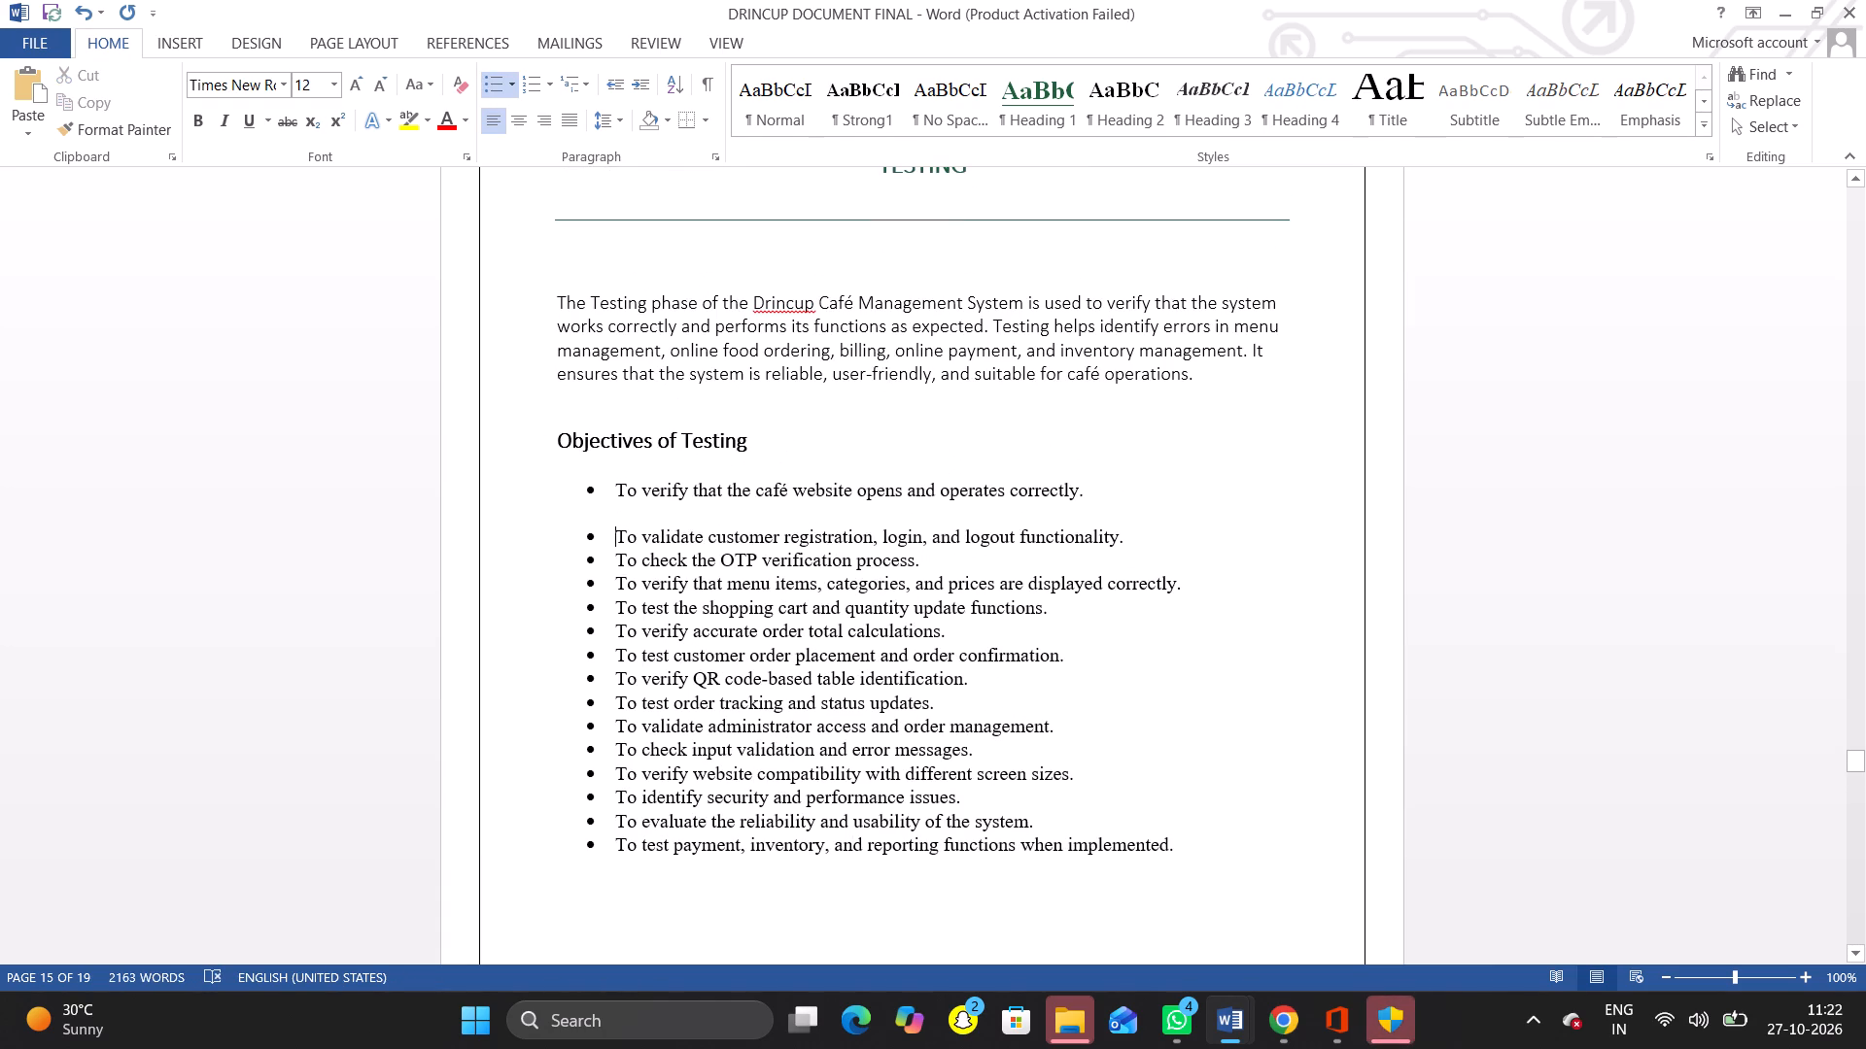
pyautogui.press('BackSpace')
pyautogui.press('BackSpace')
pyautogui.press('BackSpace')
pyautogui.press('BackSpace')
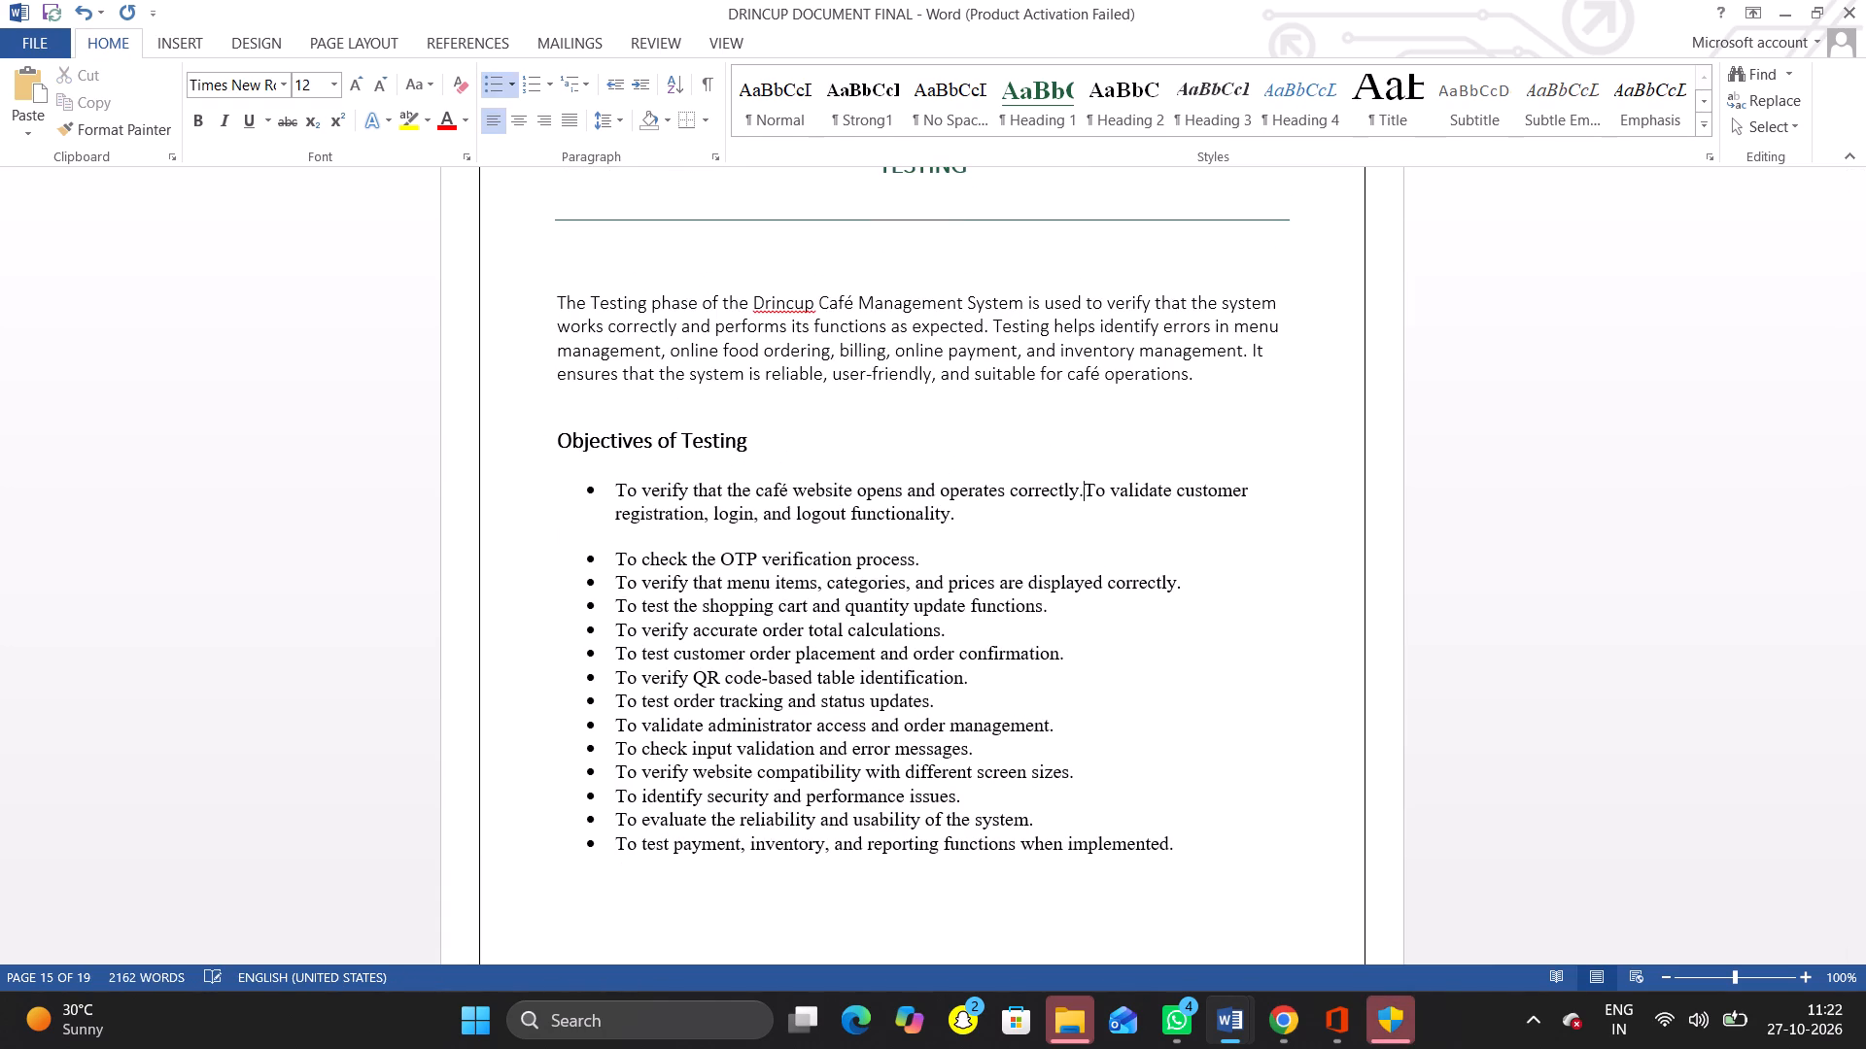
pyautogui.press('Return')
pyautogui.press('Down')
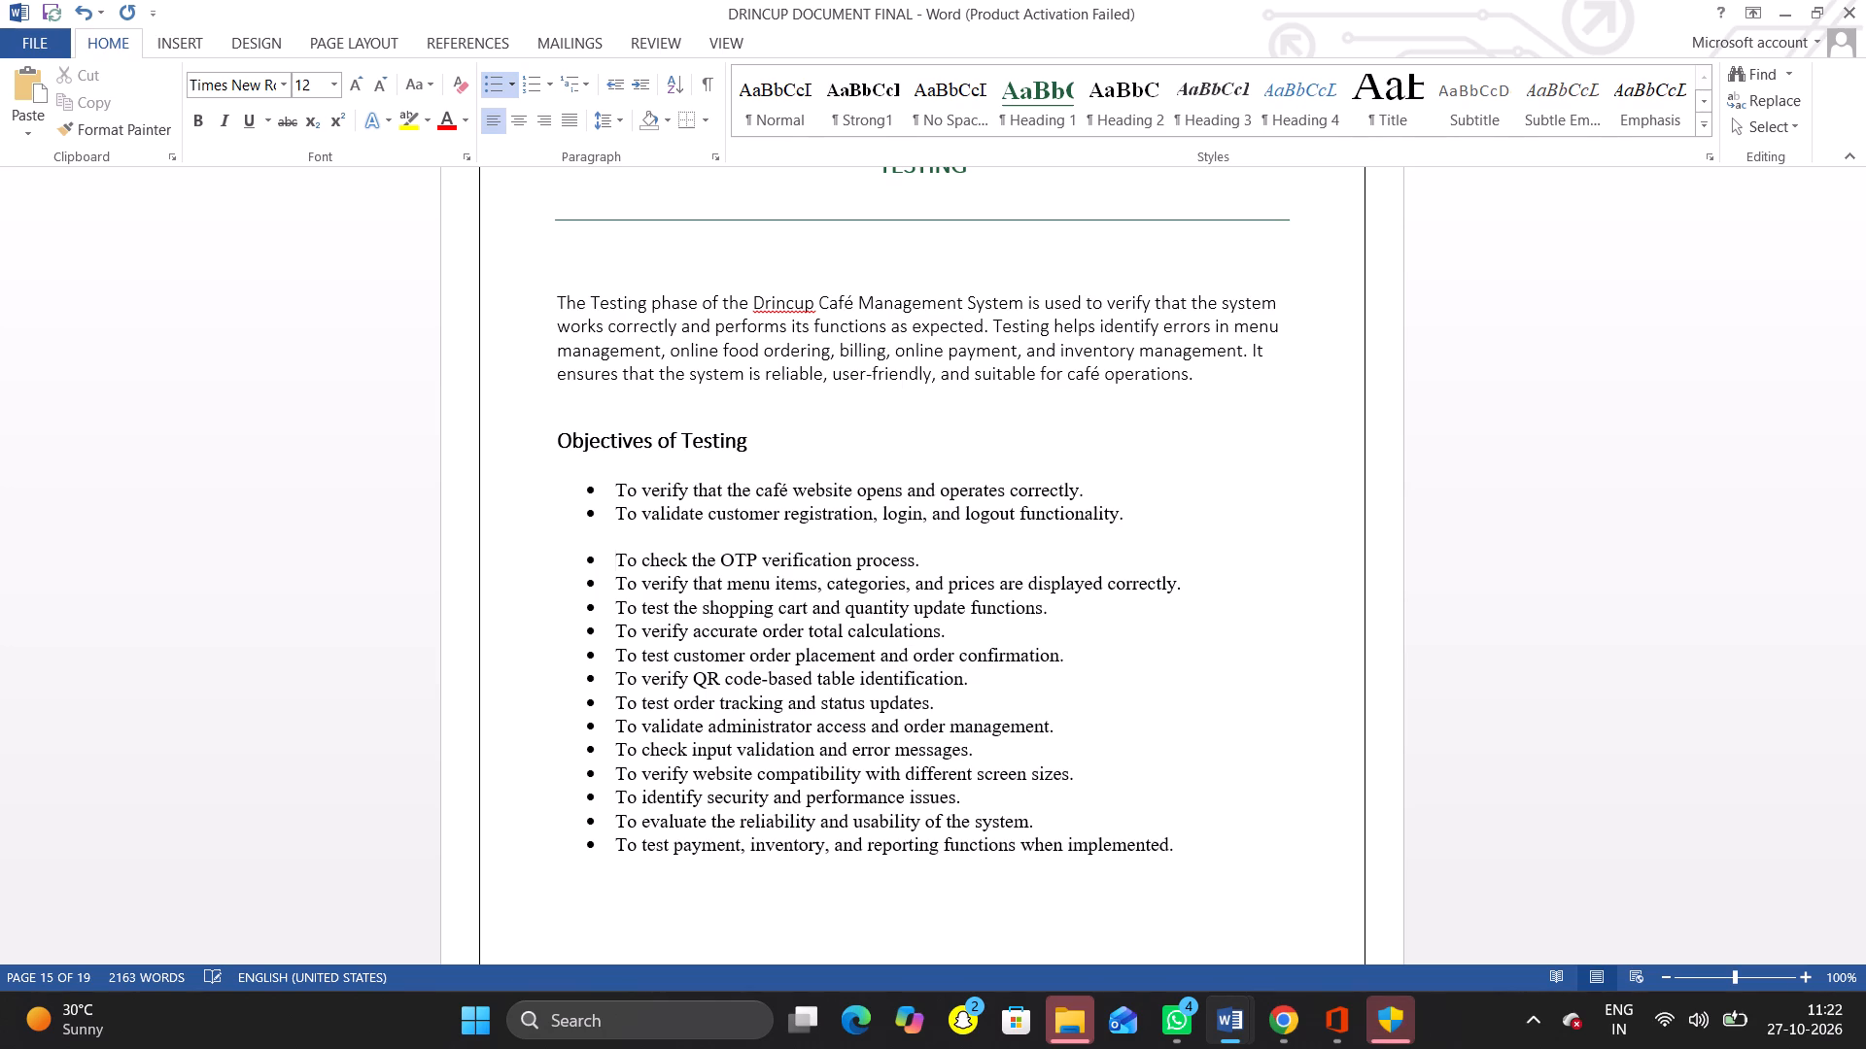
pyautogui.press('BackSpace')
pyautogui.press('BackSpace')
pyautogui.press('BackSpace')
pyautogui.press('BackSpace')
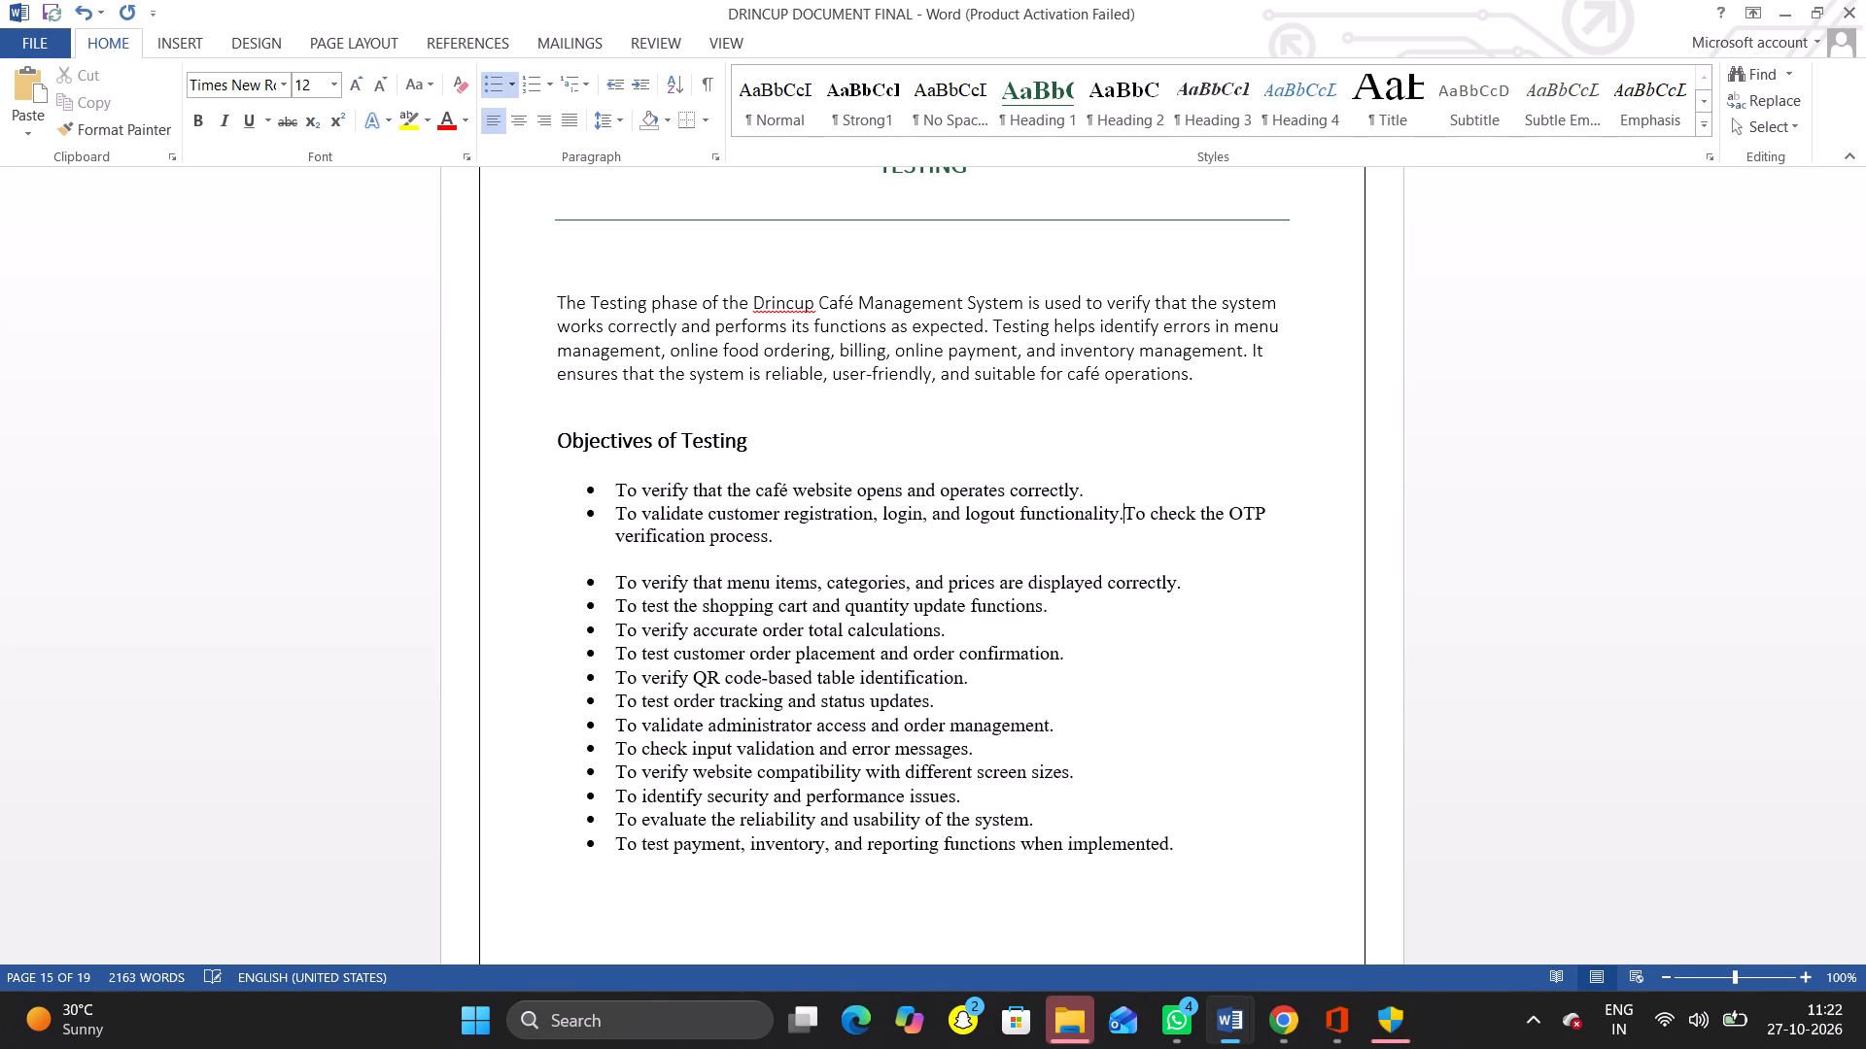
pyautogui.press('Return')
# Close the gaps above the menu items and shopping cart objectives, keeping each as its own bullet.
pyautogui.press('Down')
pyautogui.press('BackSpace')
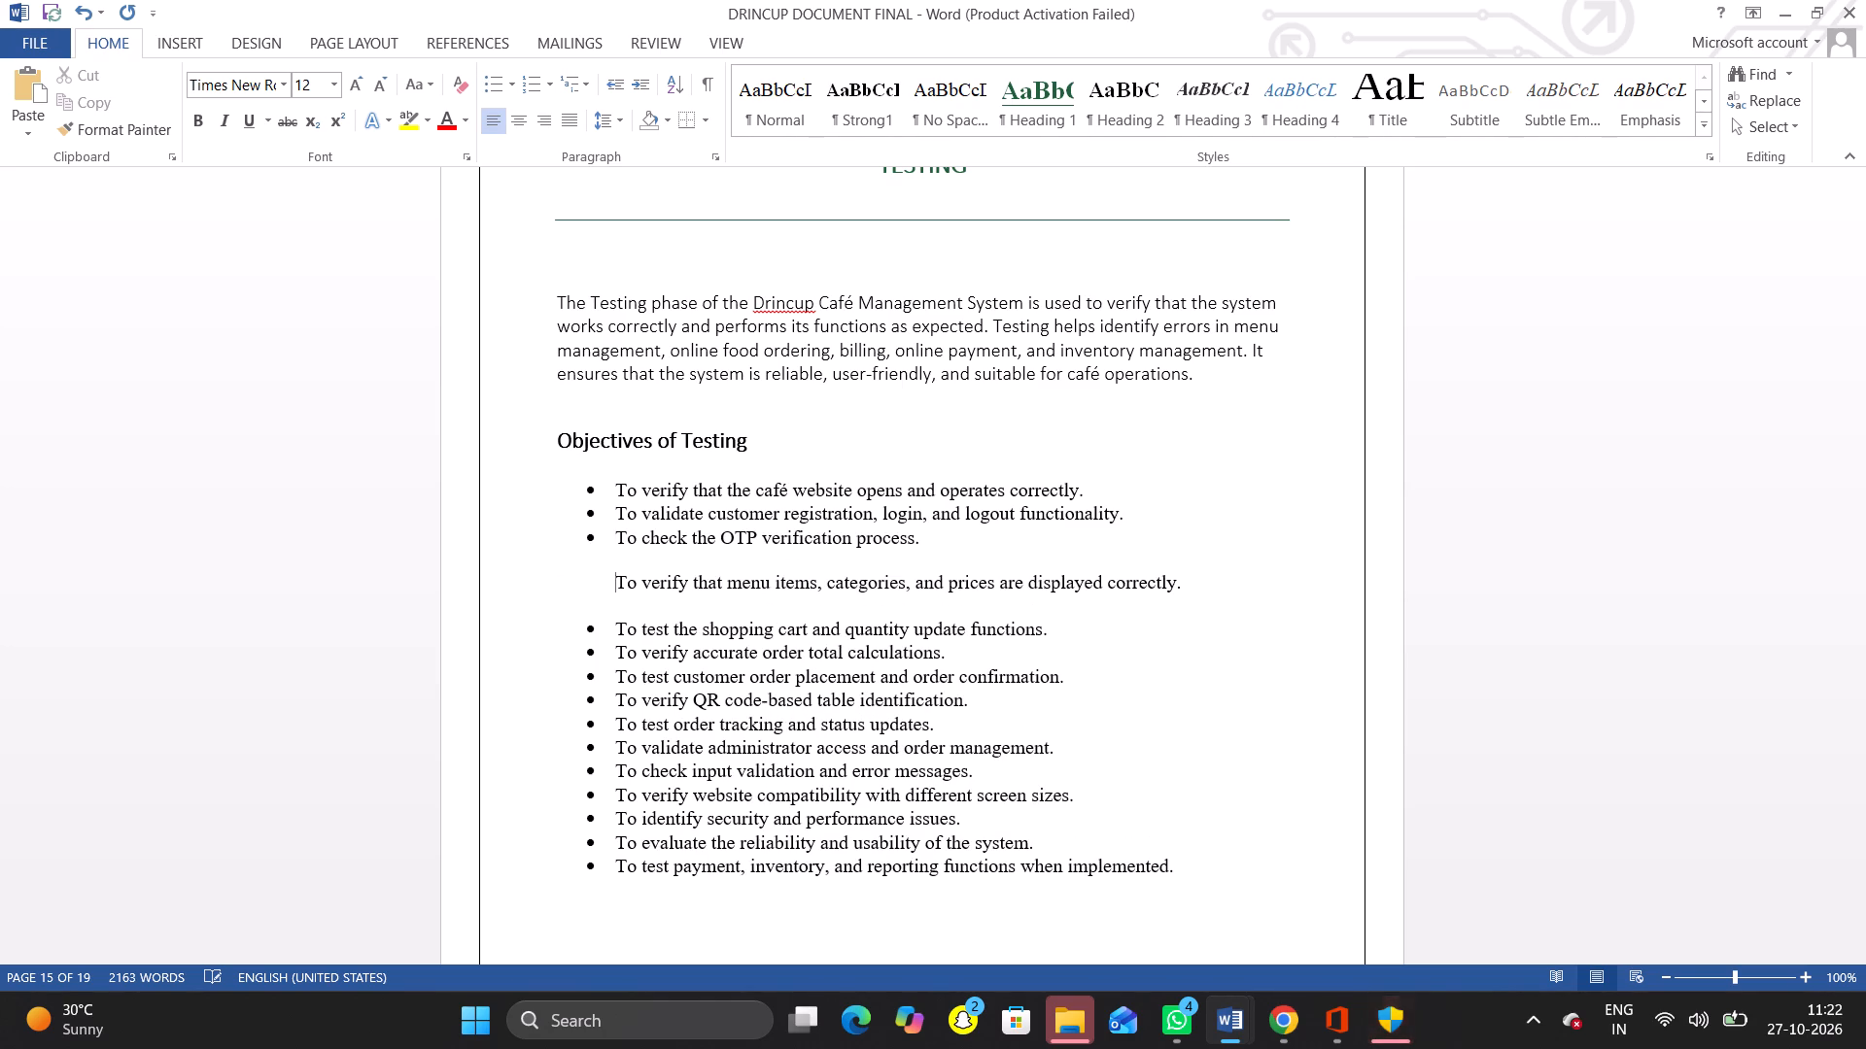
pyautogui.press('BackSpace')
pyautogui.press('BackSpace')
pyautogui.press('BackSpace')
pyautogui.press('Return')
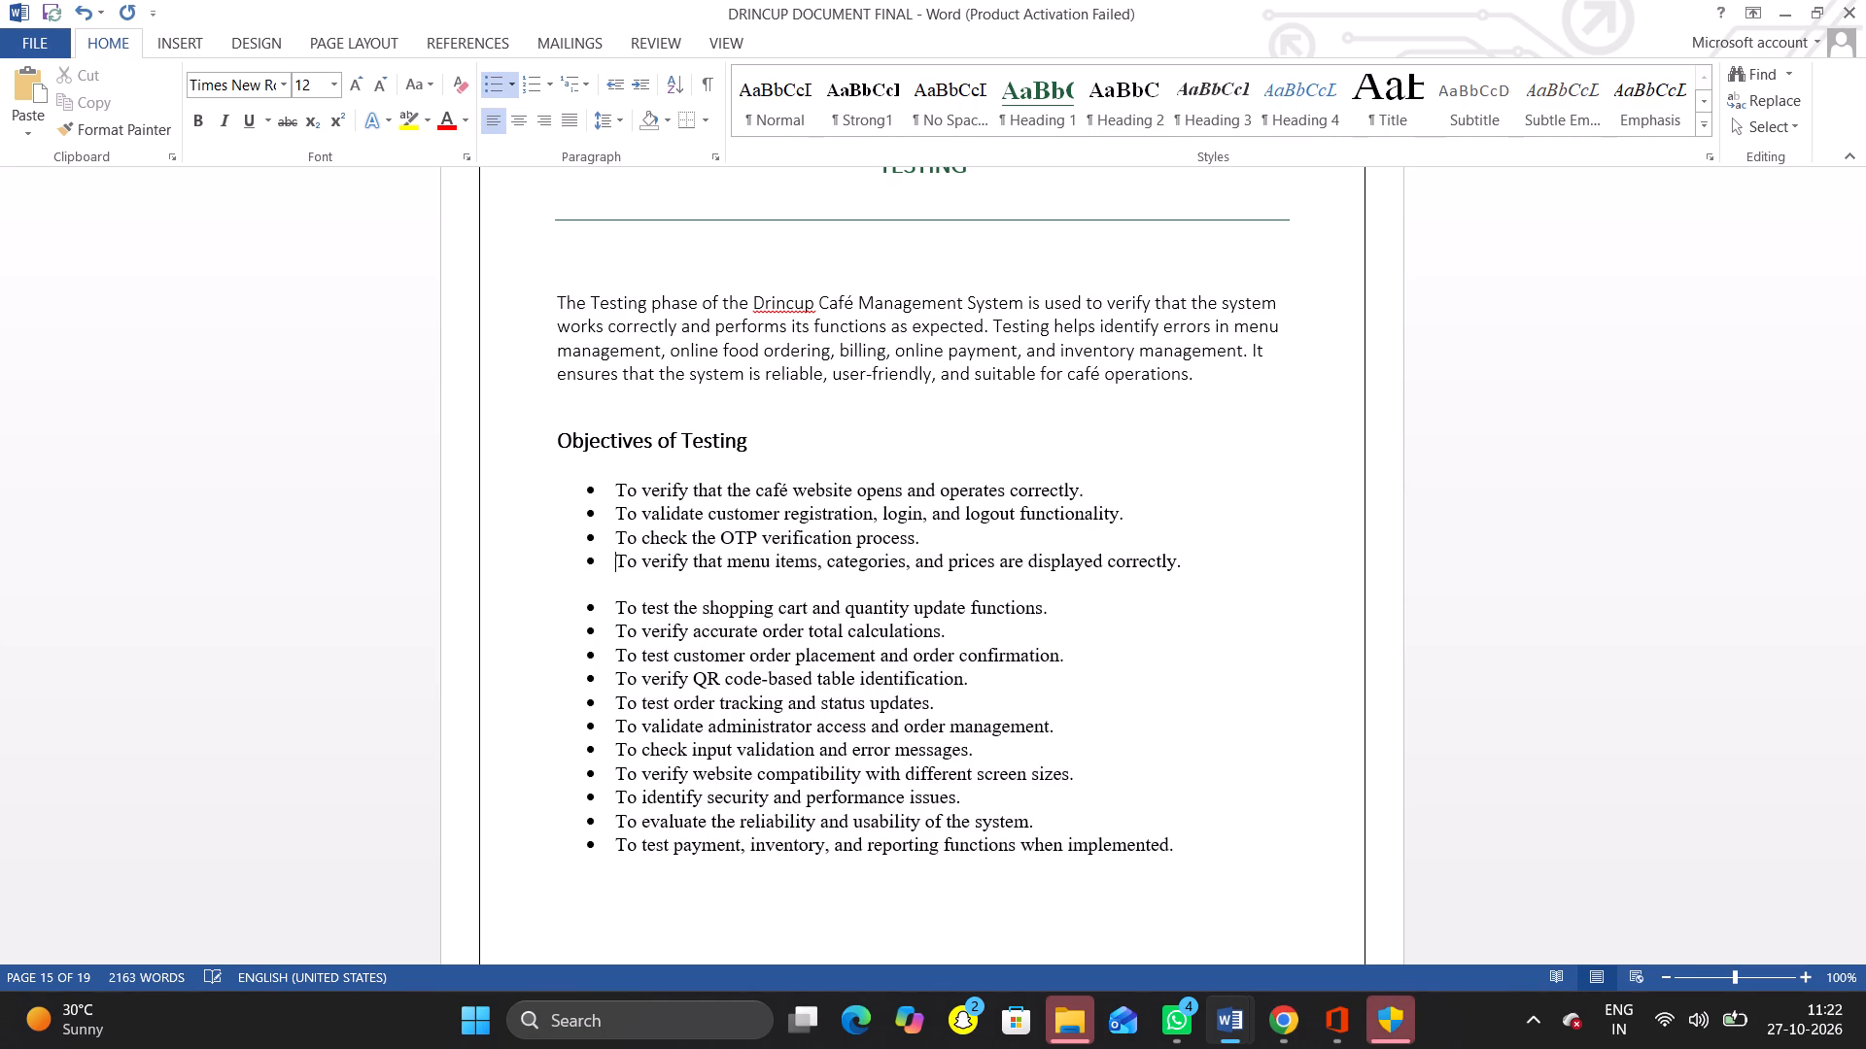
pyautogui.press('Down')
pyautogui.press('BackSpace')
pyautogui.press('BackSpace')
pyautogui.press('BackSpace')
pyautogui.press('BackSpace')
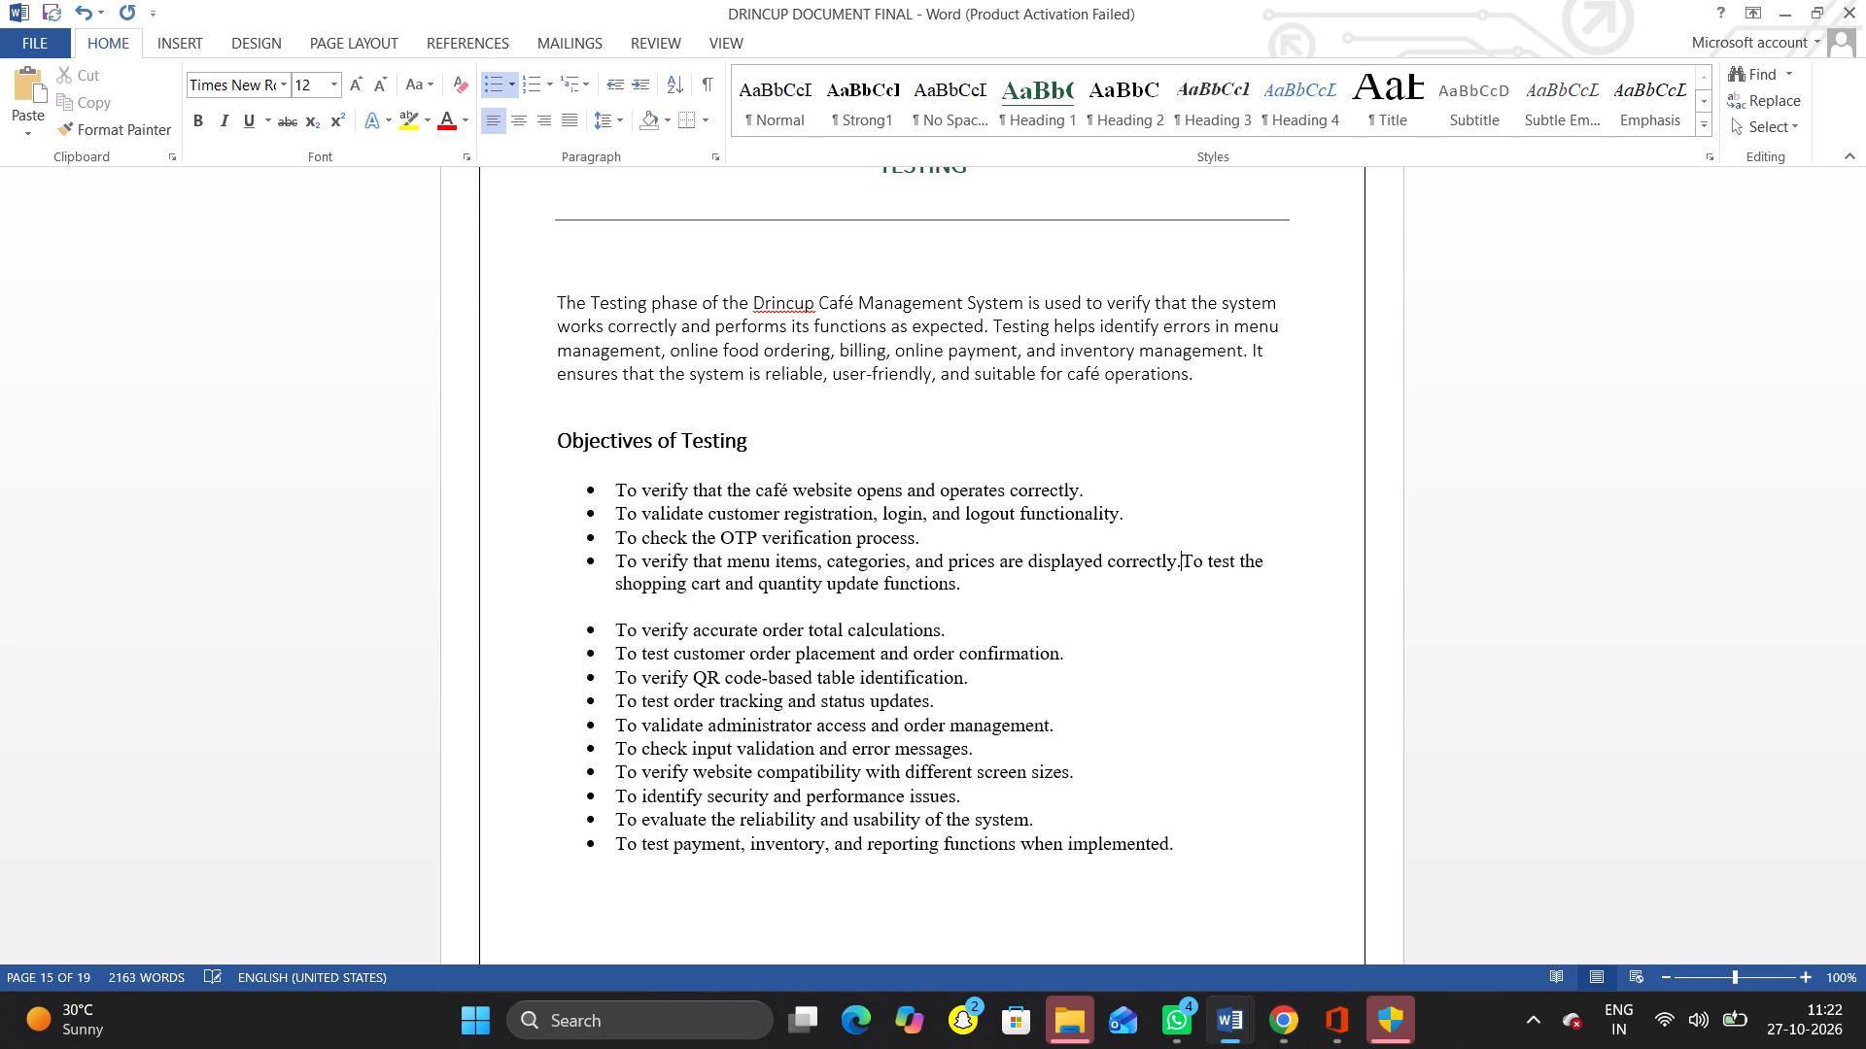
pyautogui.press('Return')
# Close the gaps above the order total calculations and customer order placement objectives, keeping each as its own bullet.
pyautogui.press('Down')
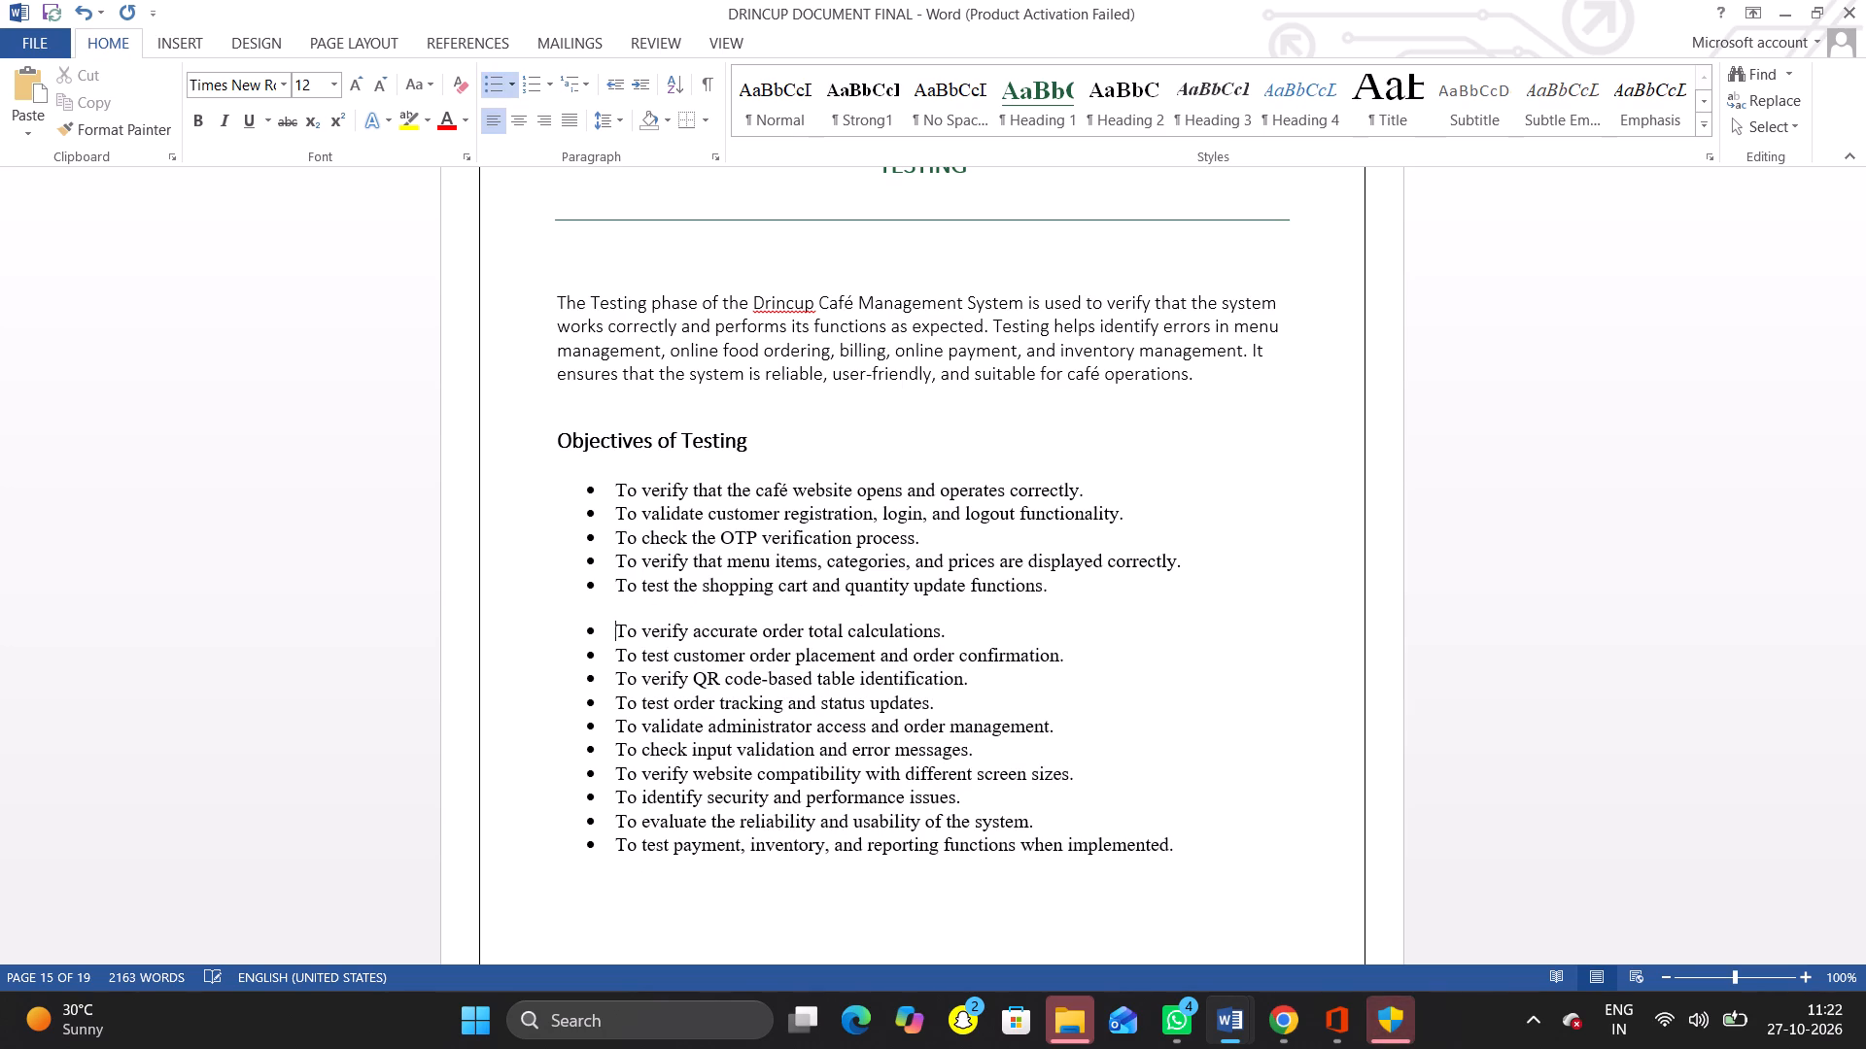
pyautogui.press('BackSpace')
pyautogui.press('BackSpace')
pyautogui.press('BackSpace')
pyautogui.press('BackSpace')
pyautogui.press('Return')
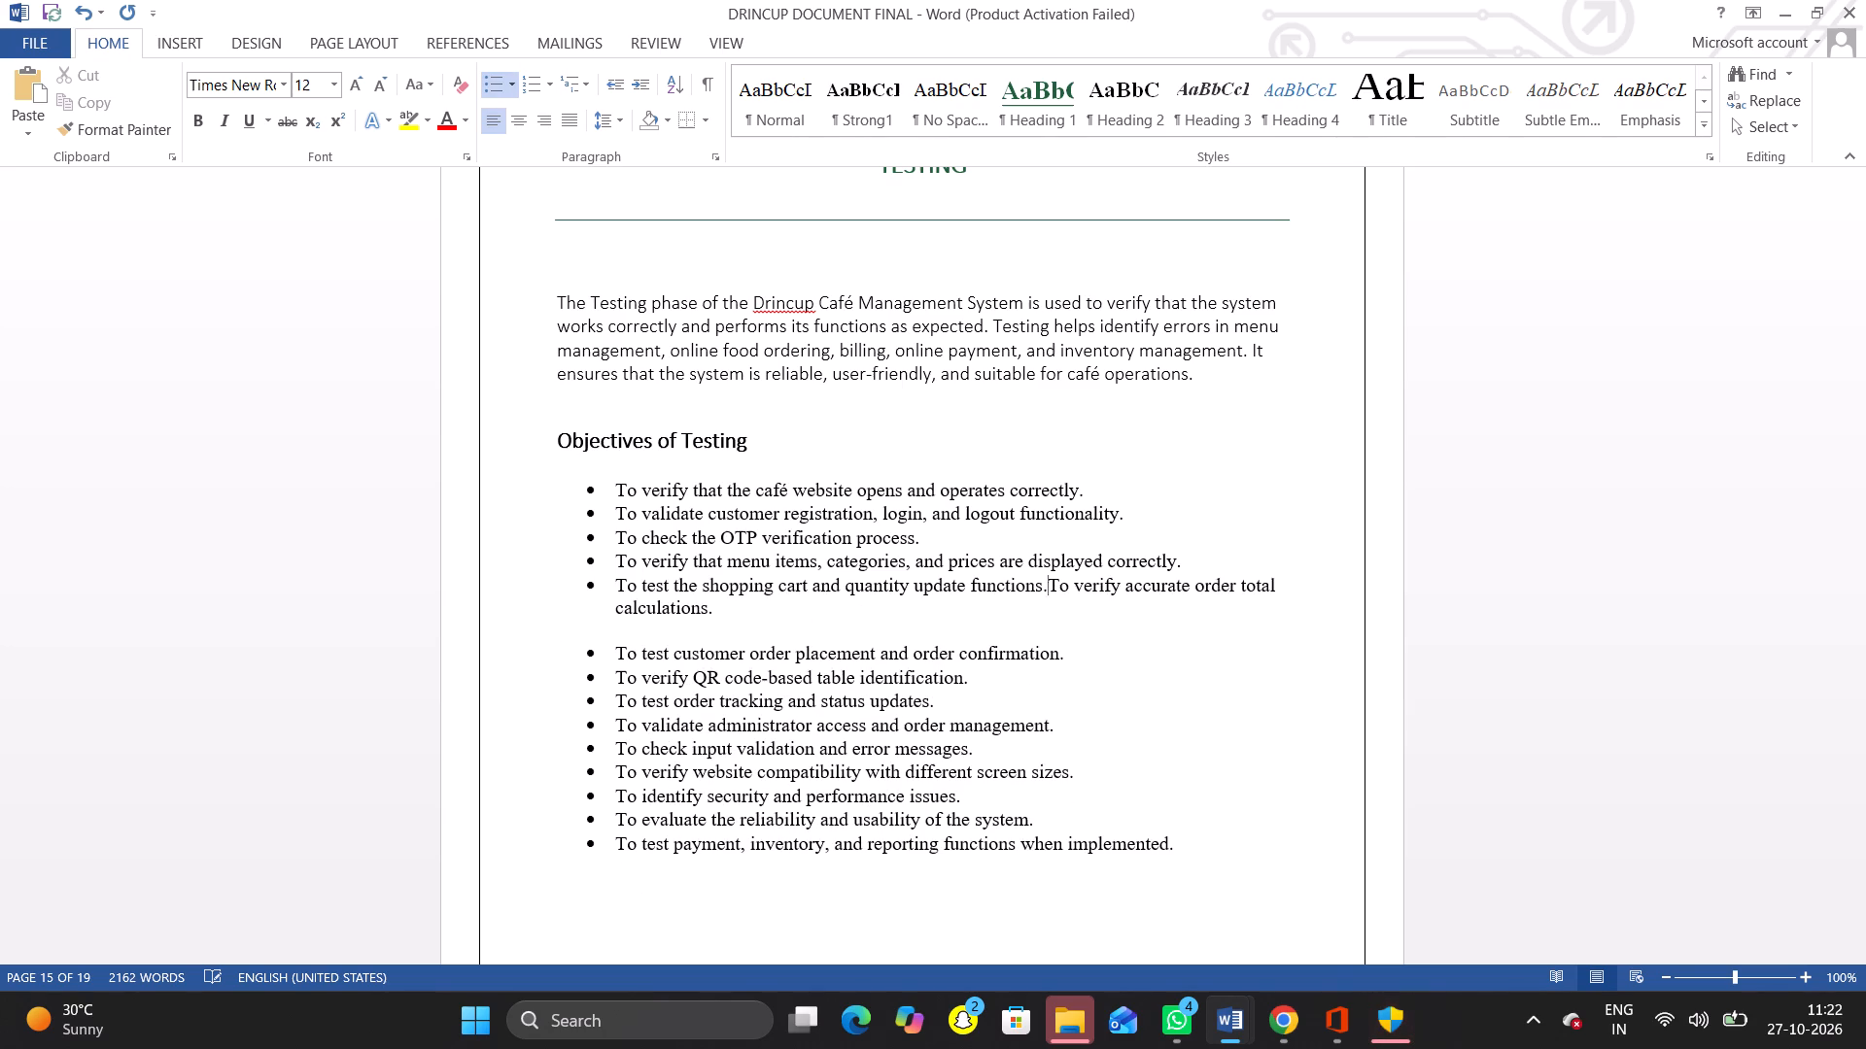
pyautogui.press('Down')
pyautogui.press('BackSpace')
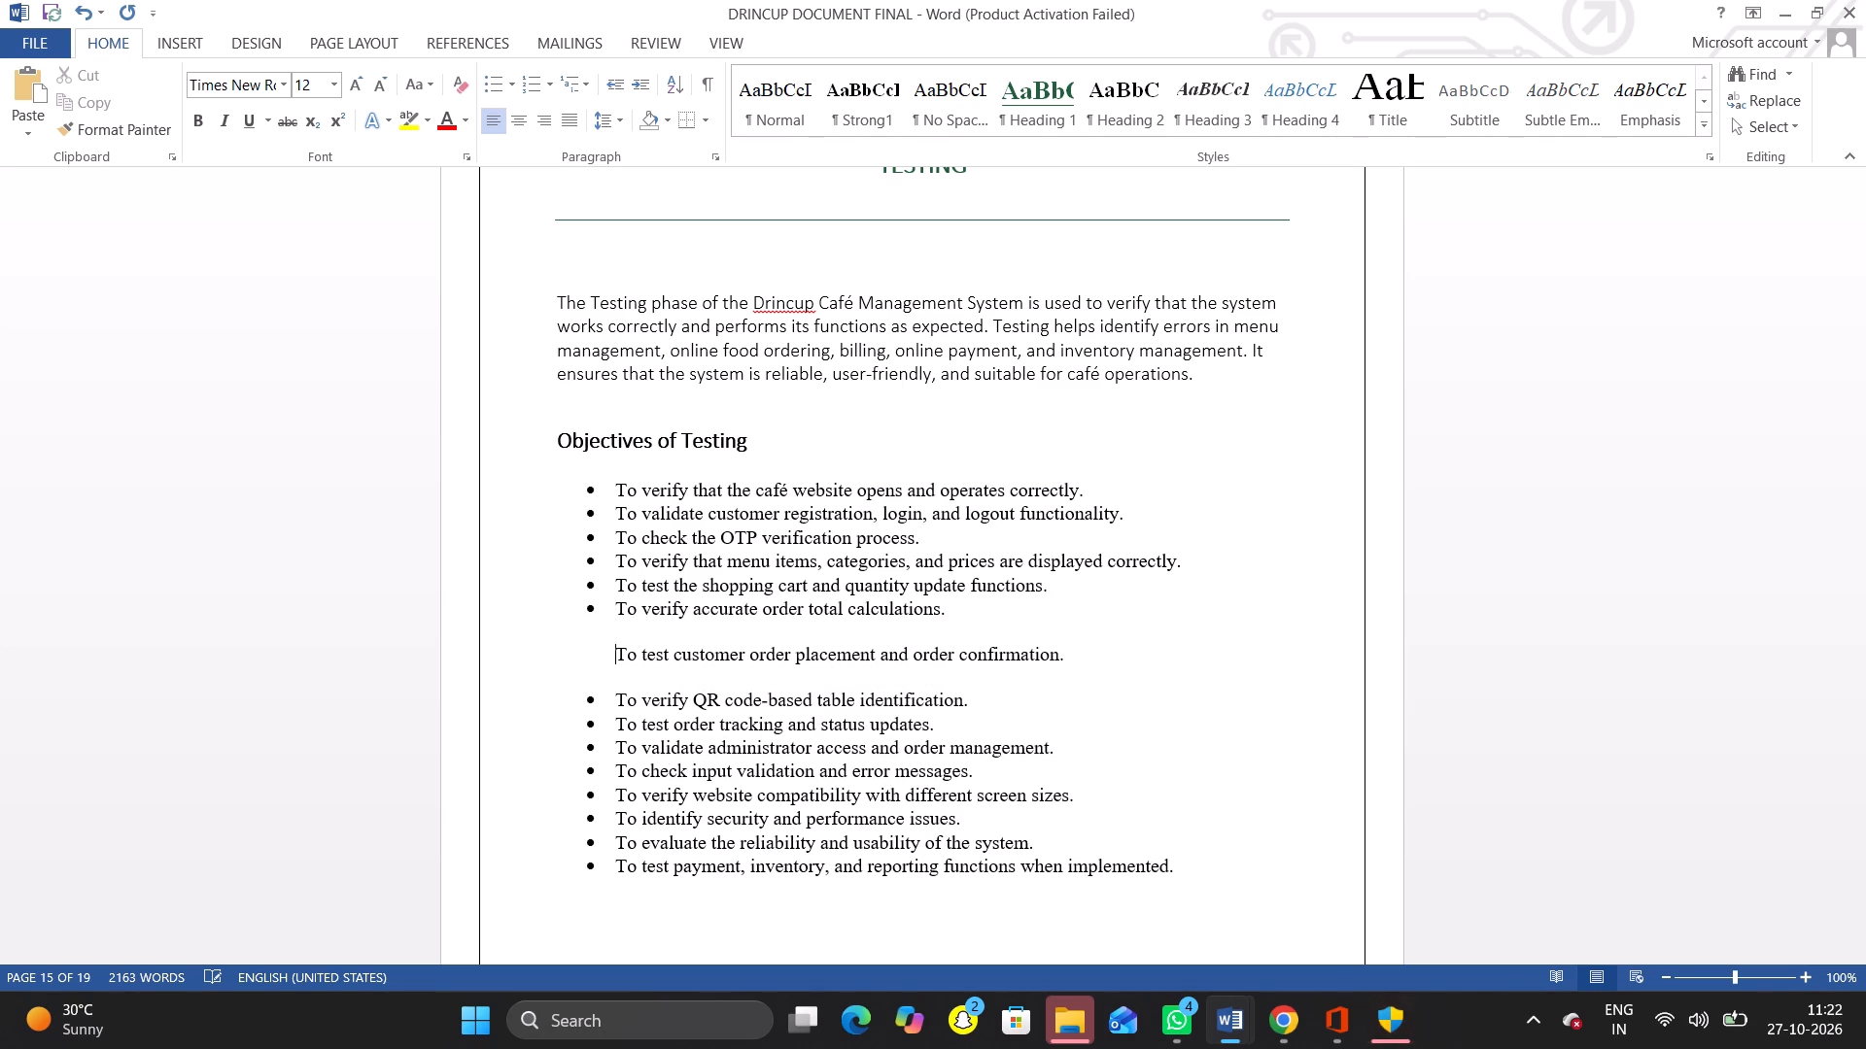
pyautogui.press('BackSpace')
pyautogui.press('BackSpace')
pyautogui.press('BackSpace')
pyautogui.press('Return')
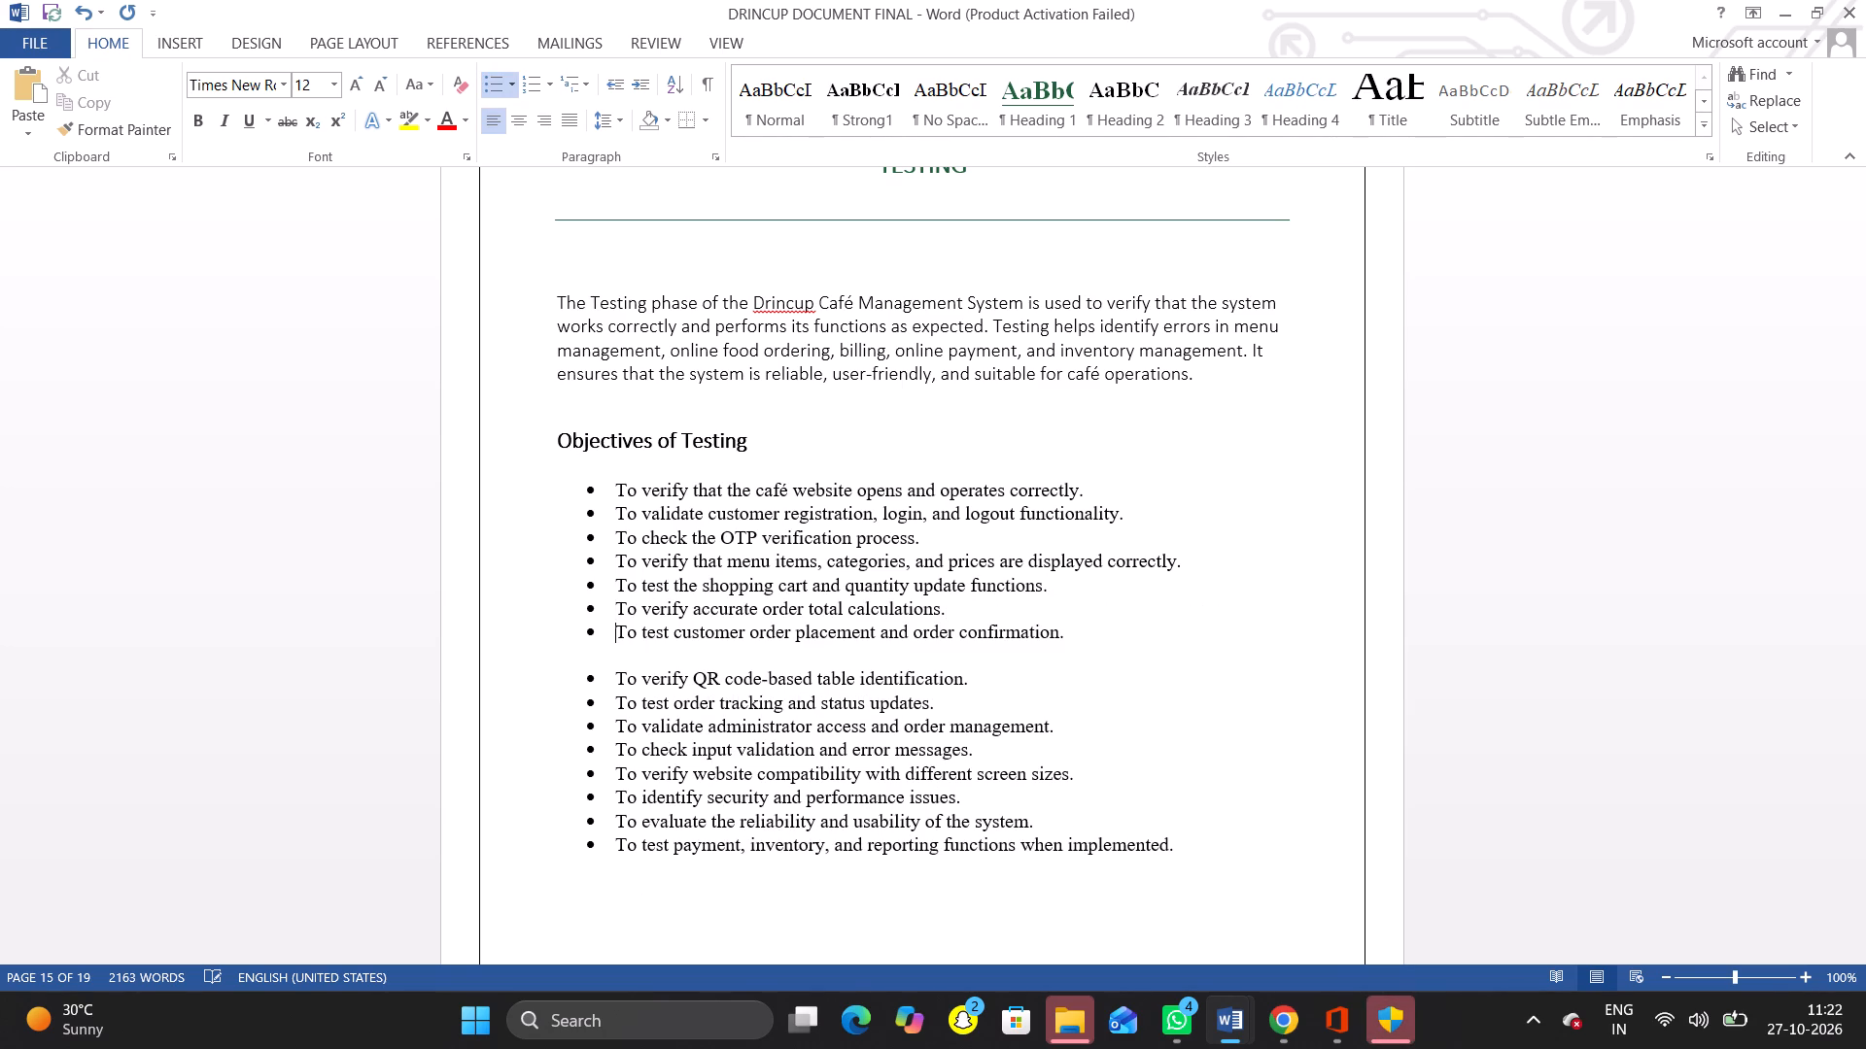
# Close the gaps above the QR code-based table identification and order tracking objectives, keeping each as its own bullet.
pyautogui.press('Down')
pyautogui.press('BackSpace')
pyautogui.press('BackSpace')
pyautogui.press('BackSpace')
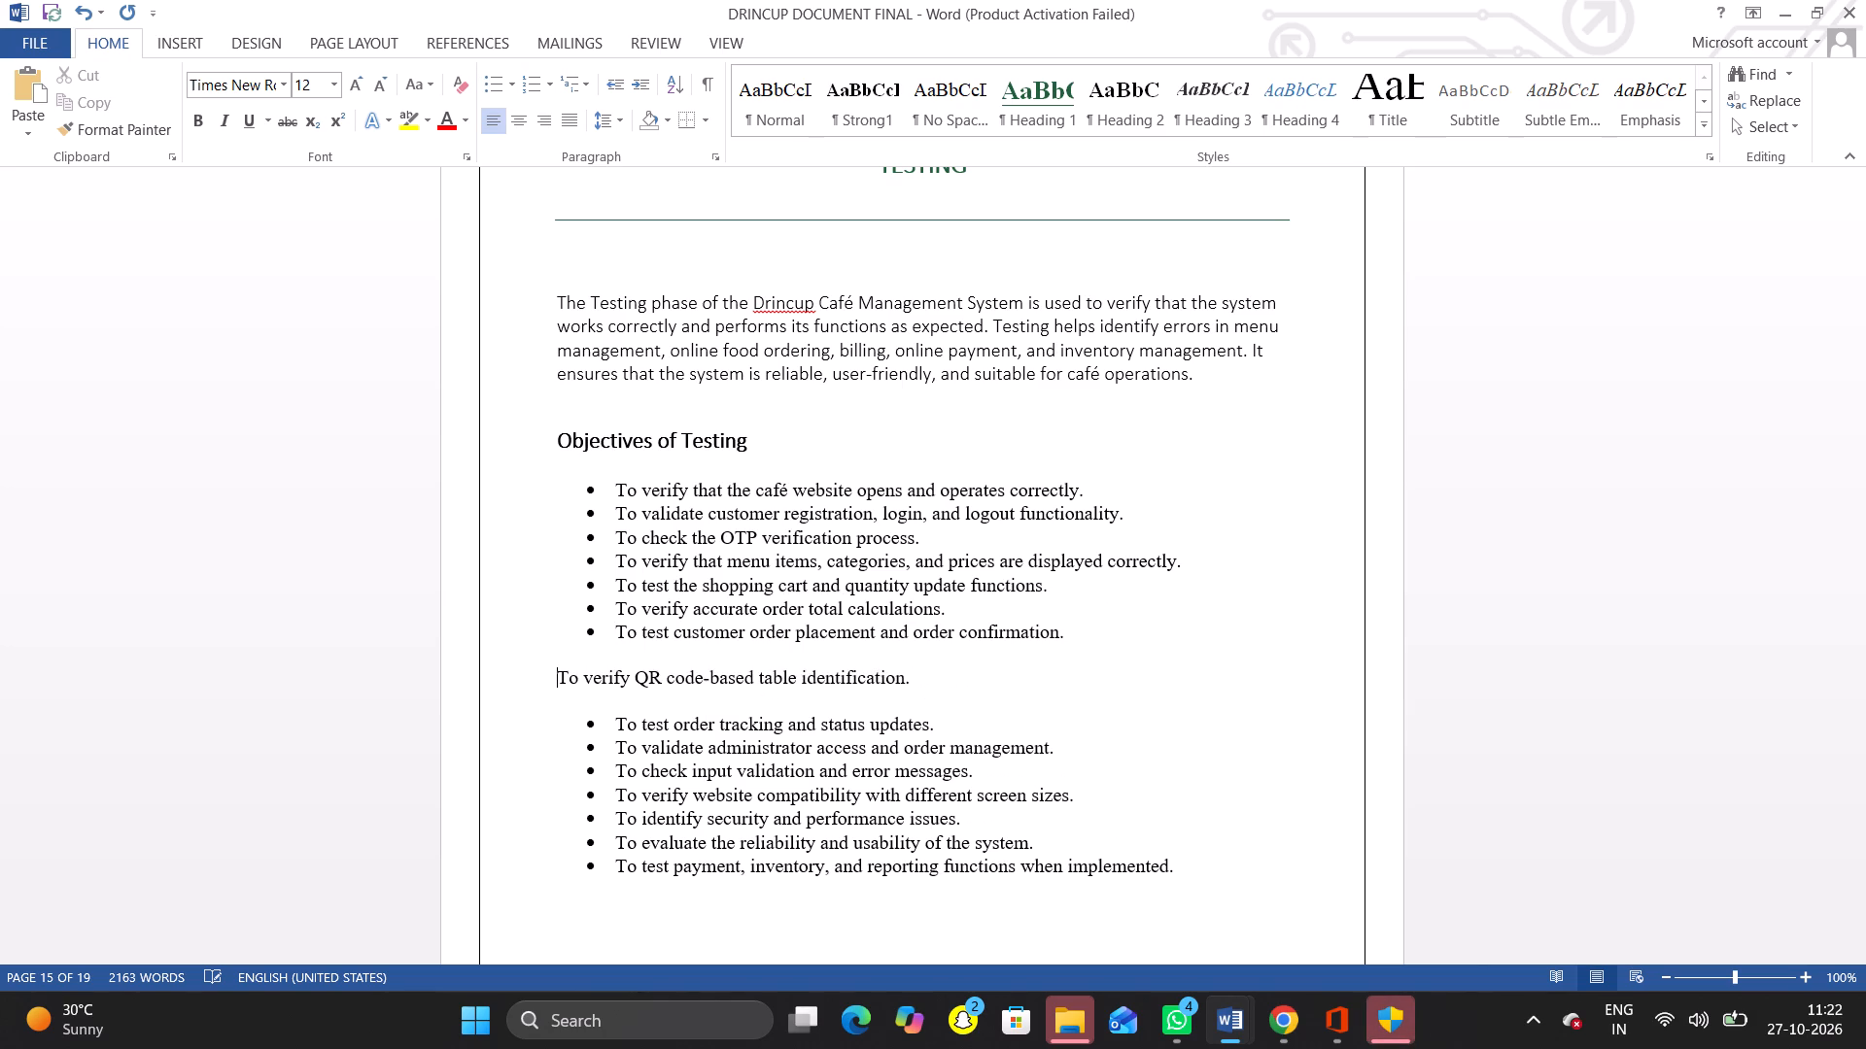
pyautogui.press('BackSpace')
pyautogui.press('Return')
pyautogui.press('Down')
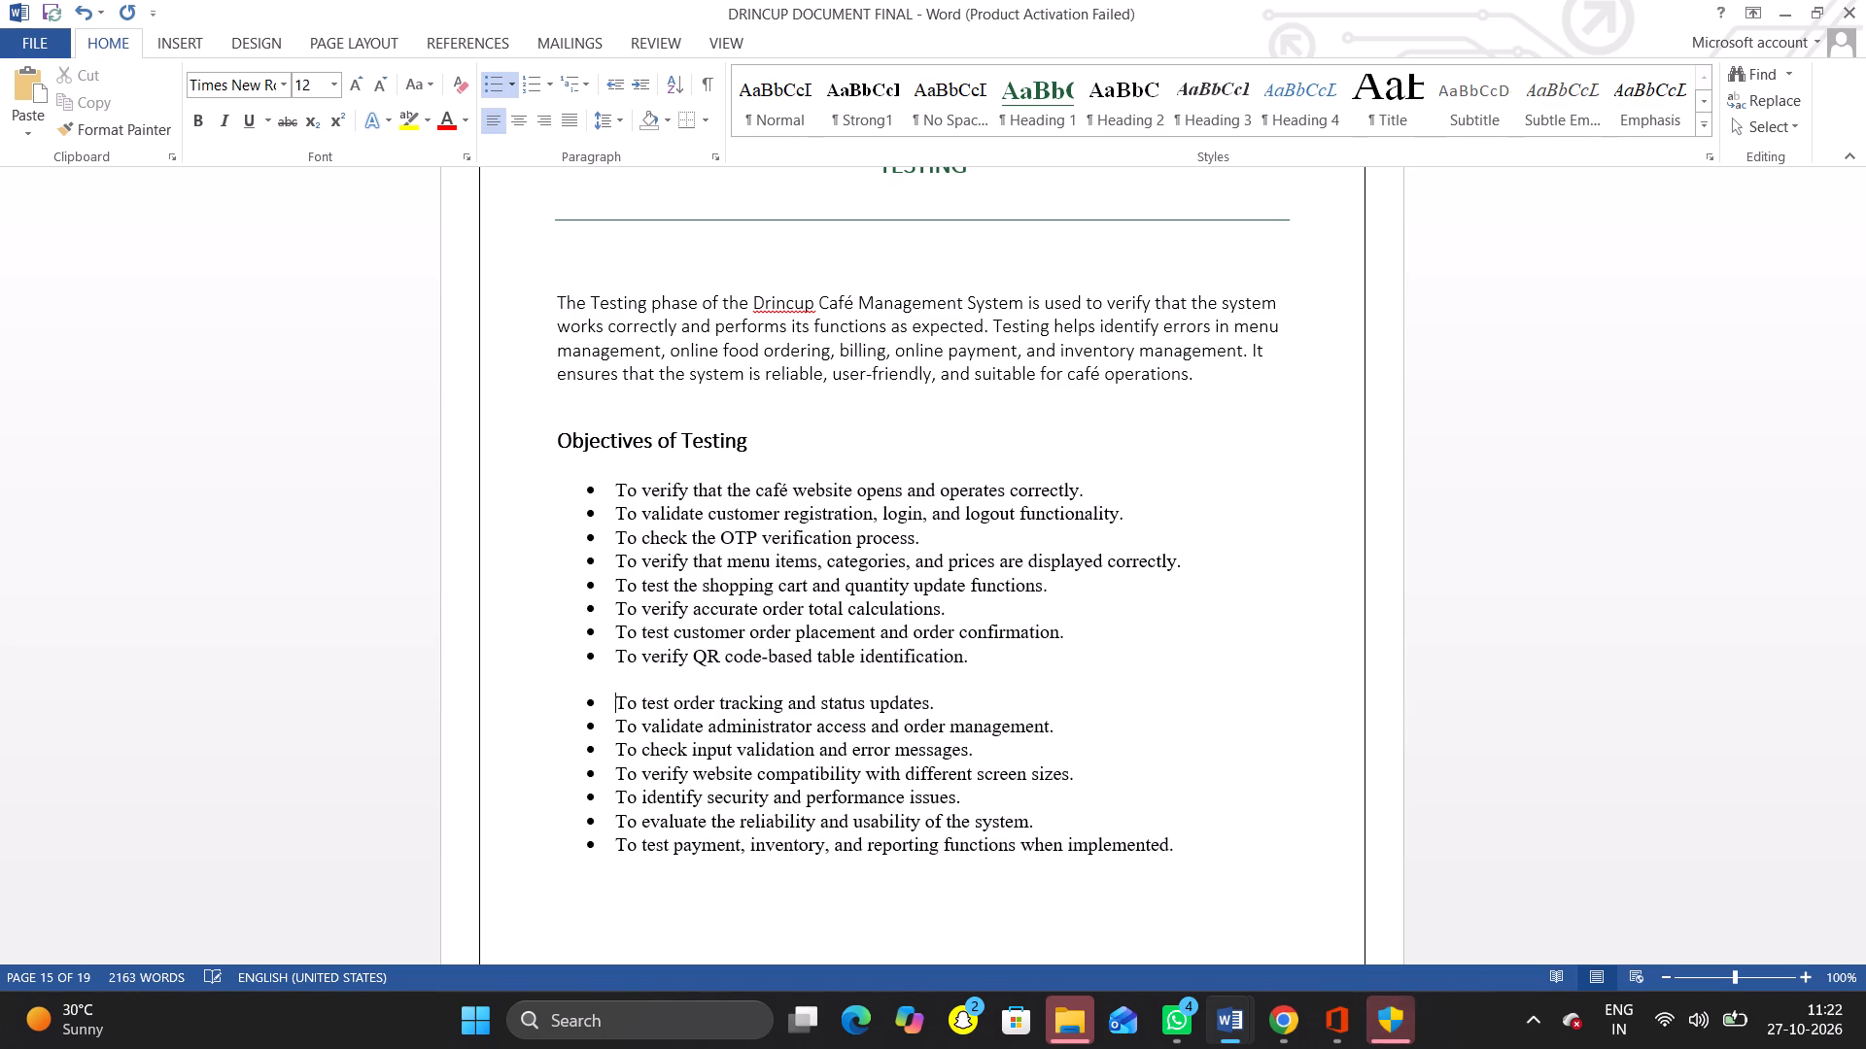
pyautogui.press('BackSpace')
pyautogui.press('BackSpace')
pyautogui.press('BackSpace')
pyautogui.press('BackSpace')
pyautogui.press('Return')
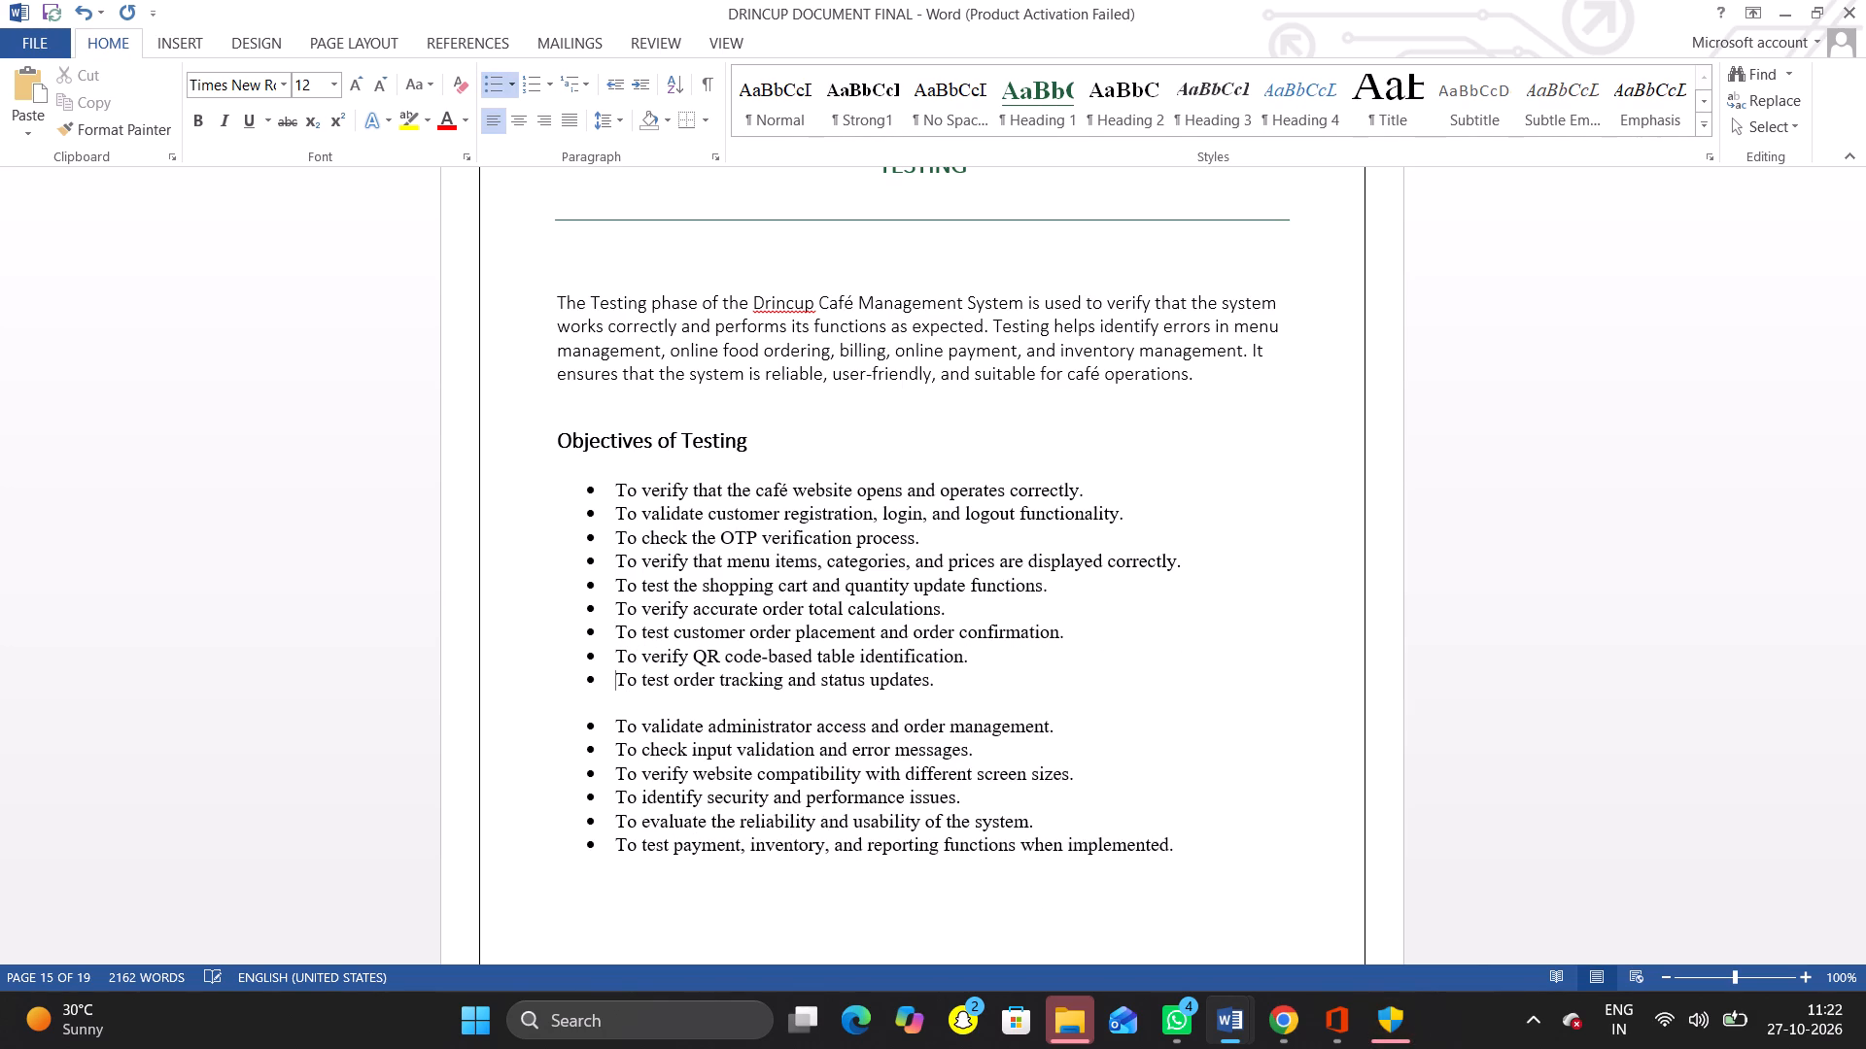
# Close the gaps above the administrator access and input validation objectives, keeping each as its own bullet.
pyautogui.press('Down')
pyautogui.press('BackSpace')
pyautogui.press('BackSpace')
pyautogui.press('BackSpace')
pyautogui.press('BackSpace')
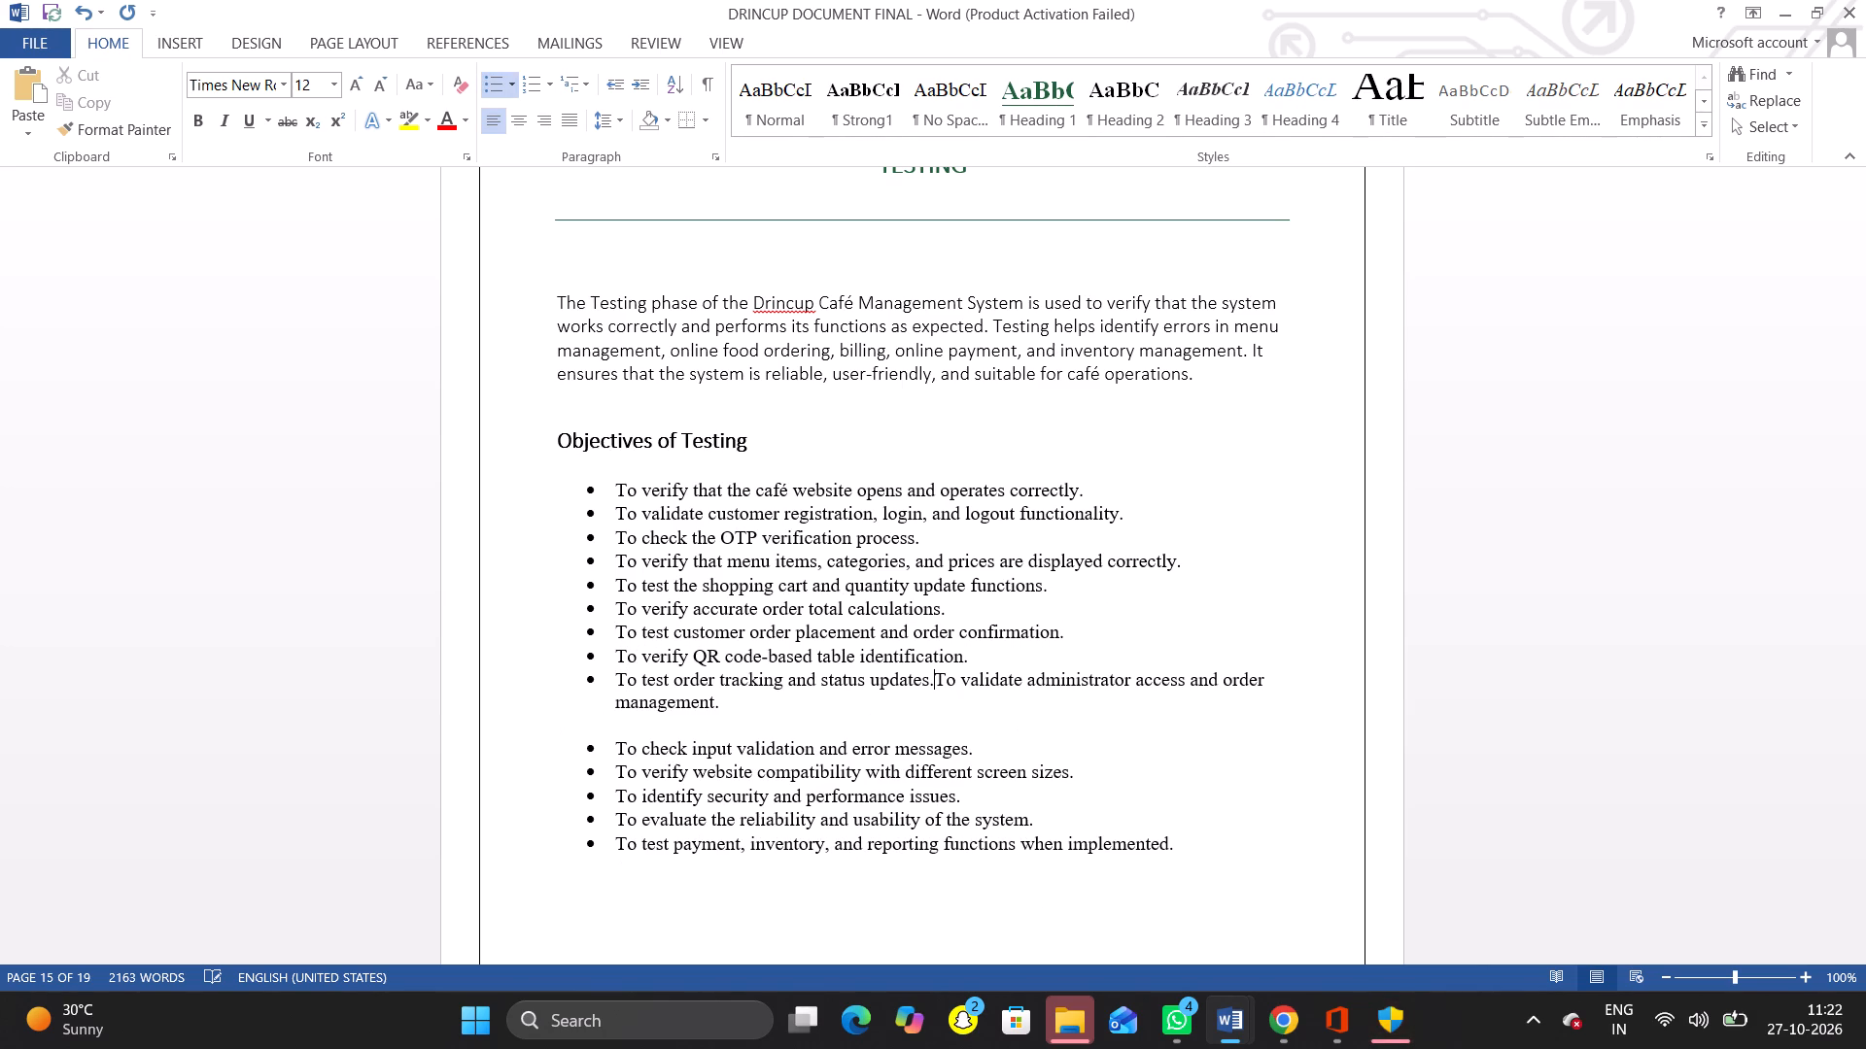
pyautogui.press('Return')
pyautogui.press('Down')
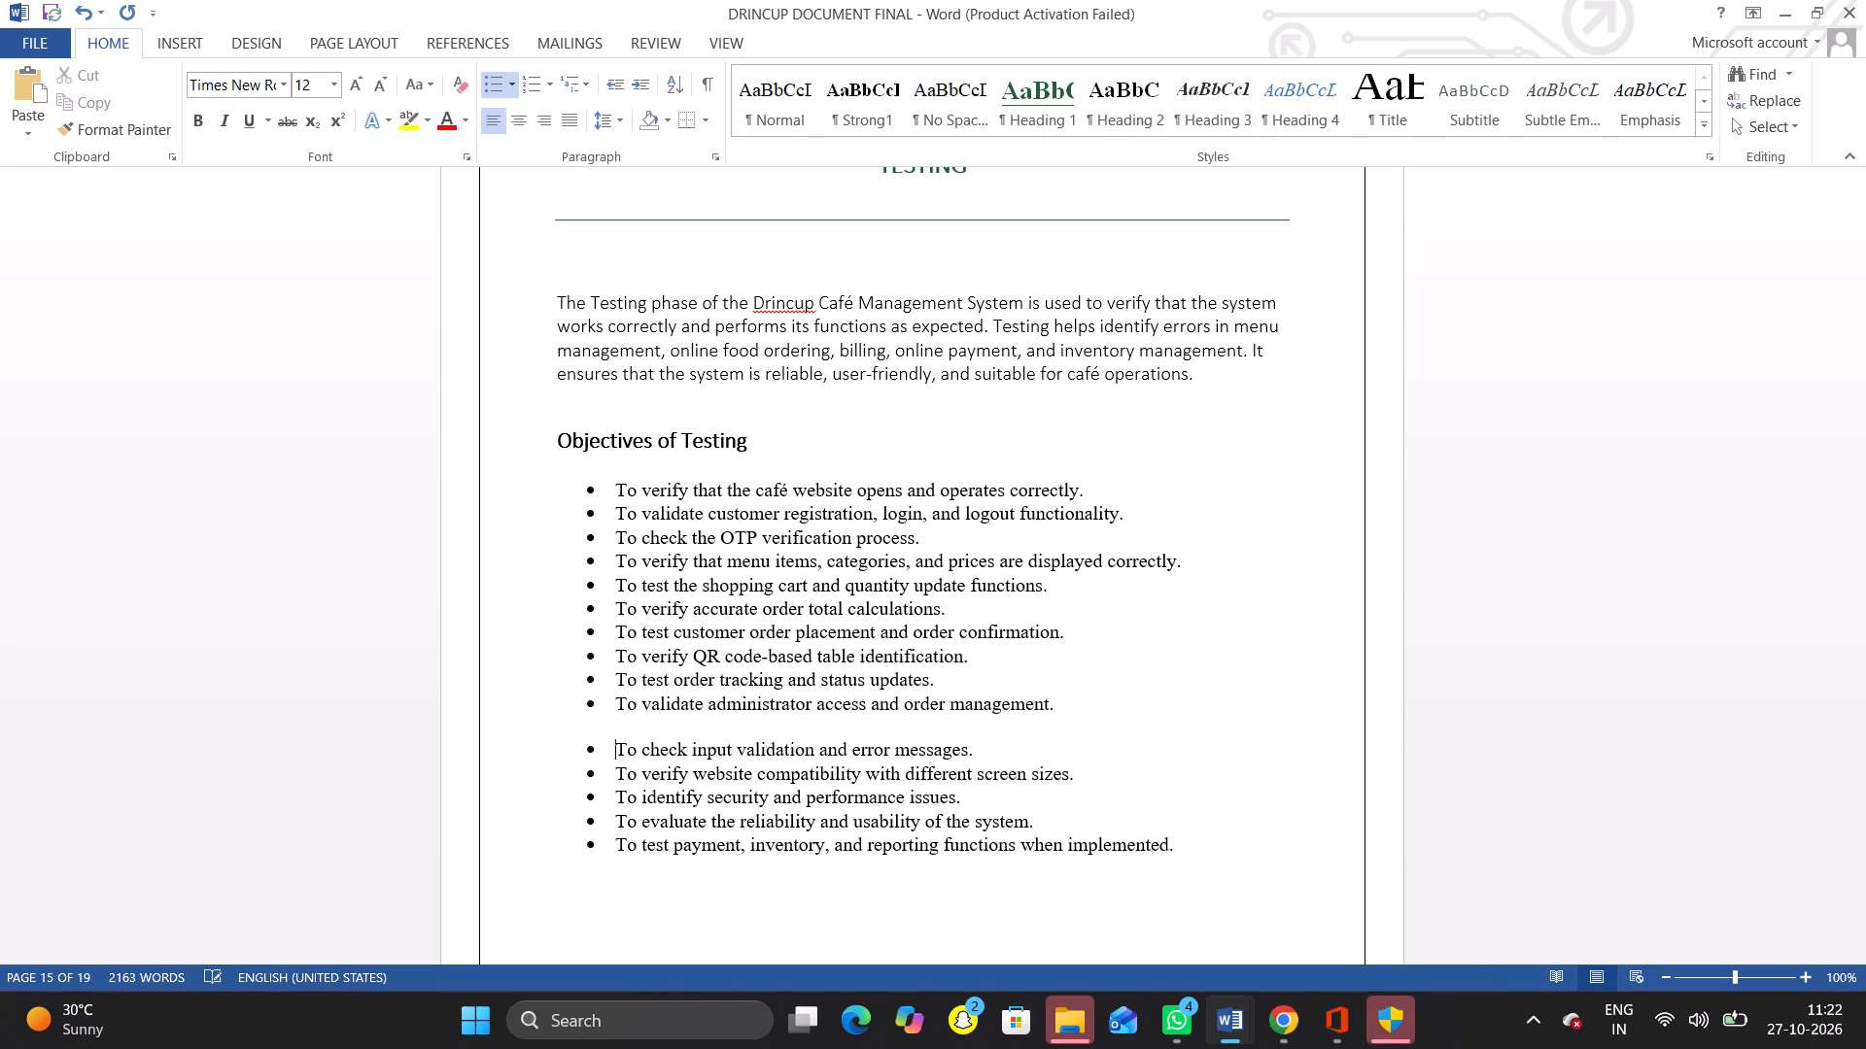
pyautogui.press('BackSpace')
pyautogui.press('BackSpace')
pyautogui.press('BackSpace')
pyautogui.press('BackSpace')
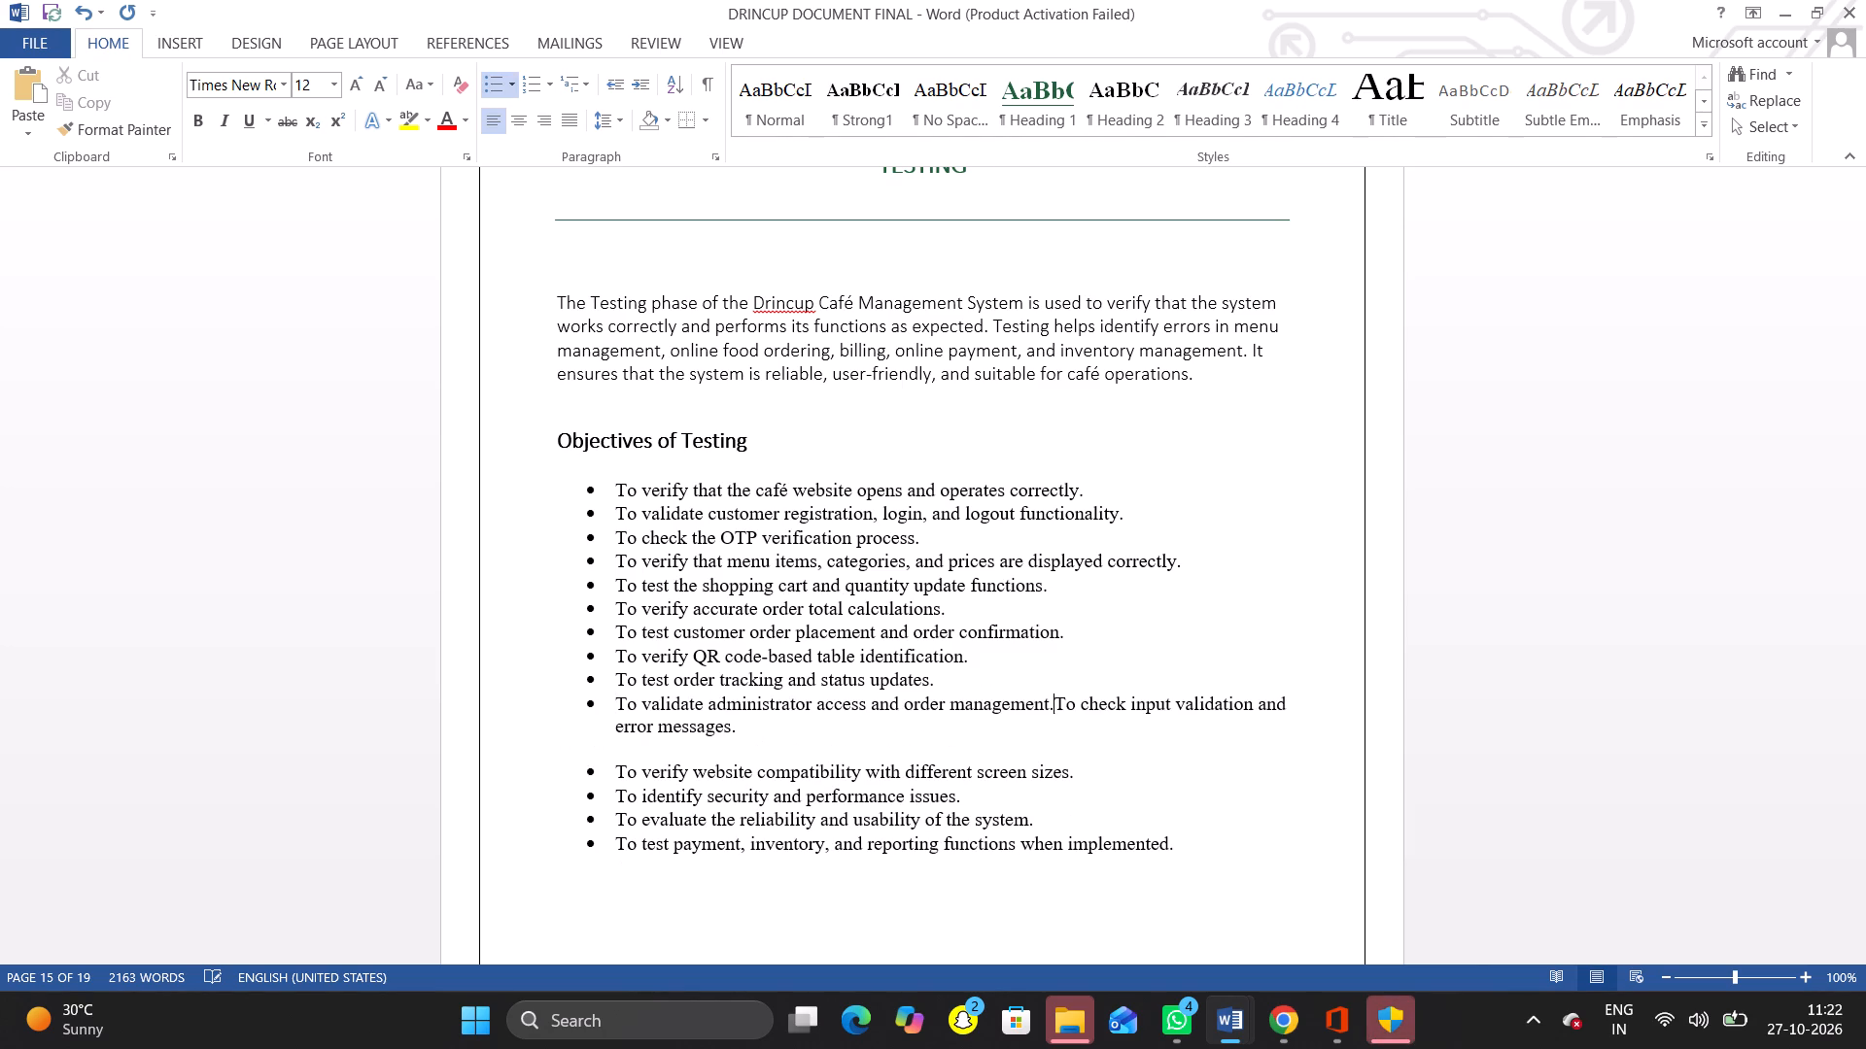
pyautogui.press('Return')
# Close the gaps above the website compatibility and the security and performance objectives.
pyautogui.press('Down')
pyautogui.press('BackSpace')
pyautogui.press('BackSpace')
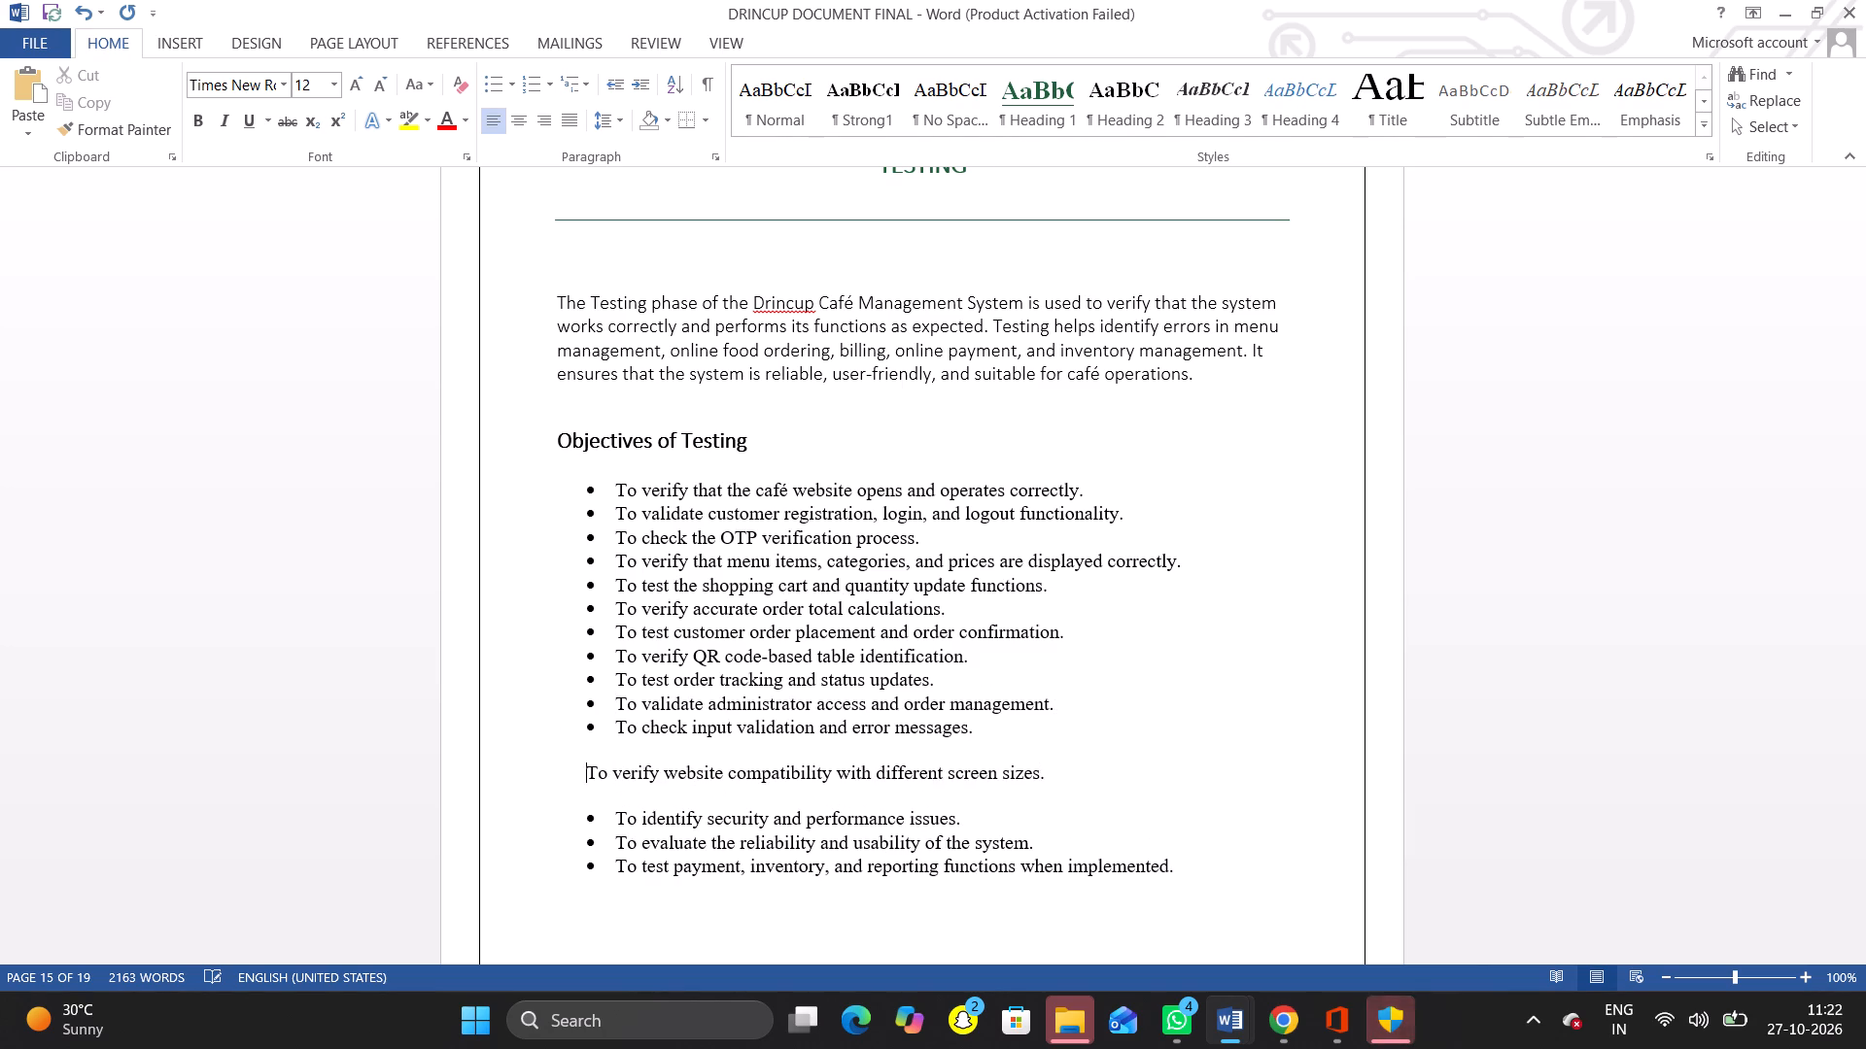
pyautogui.press('BackSpace')
pyautogui.press('BackSpace')
pyautogui.press('Return')
pyautogui.press('Down')
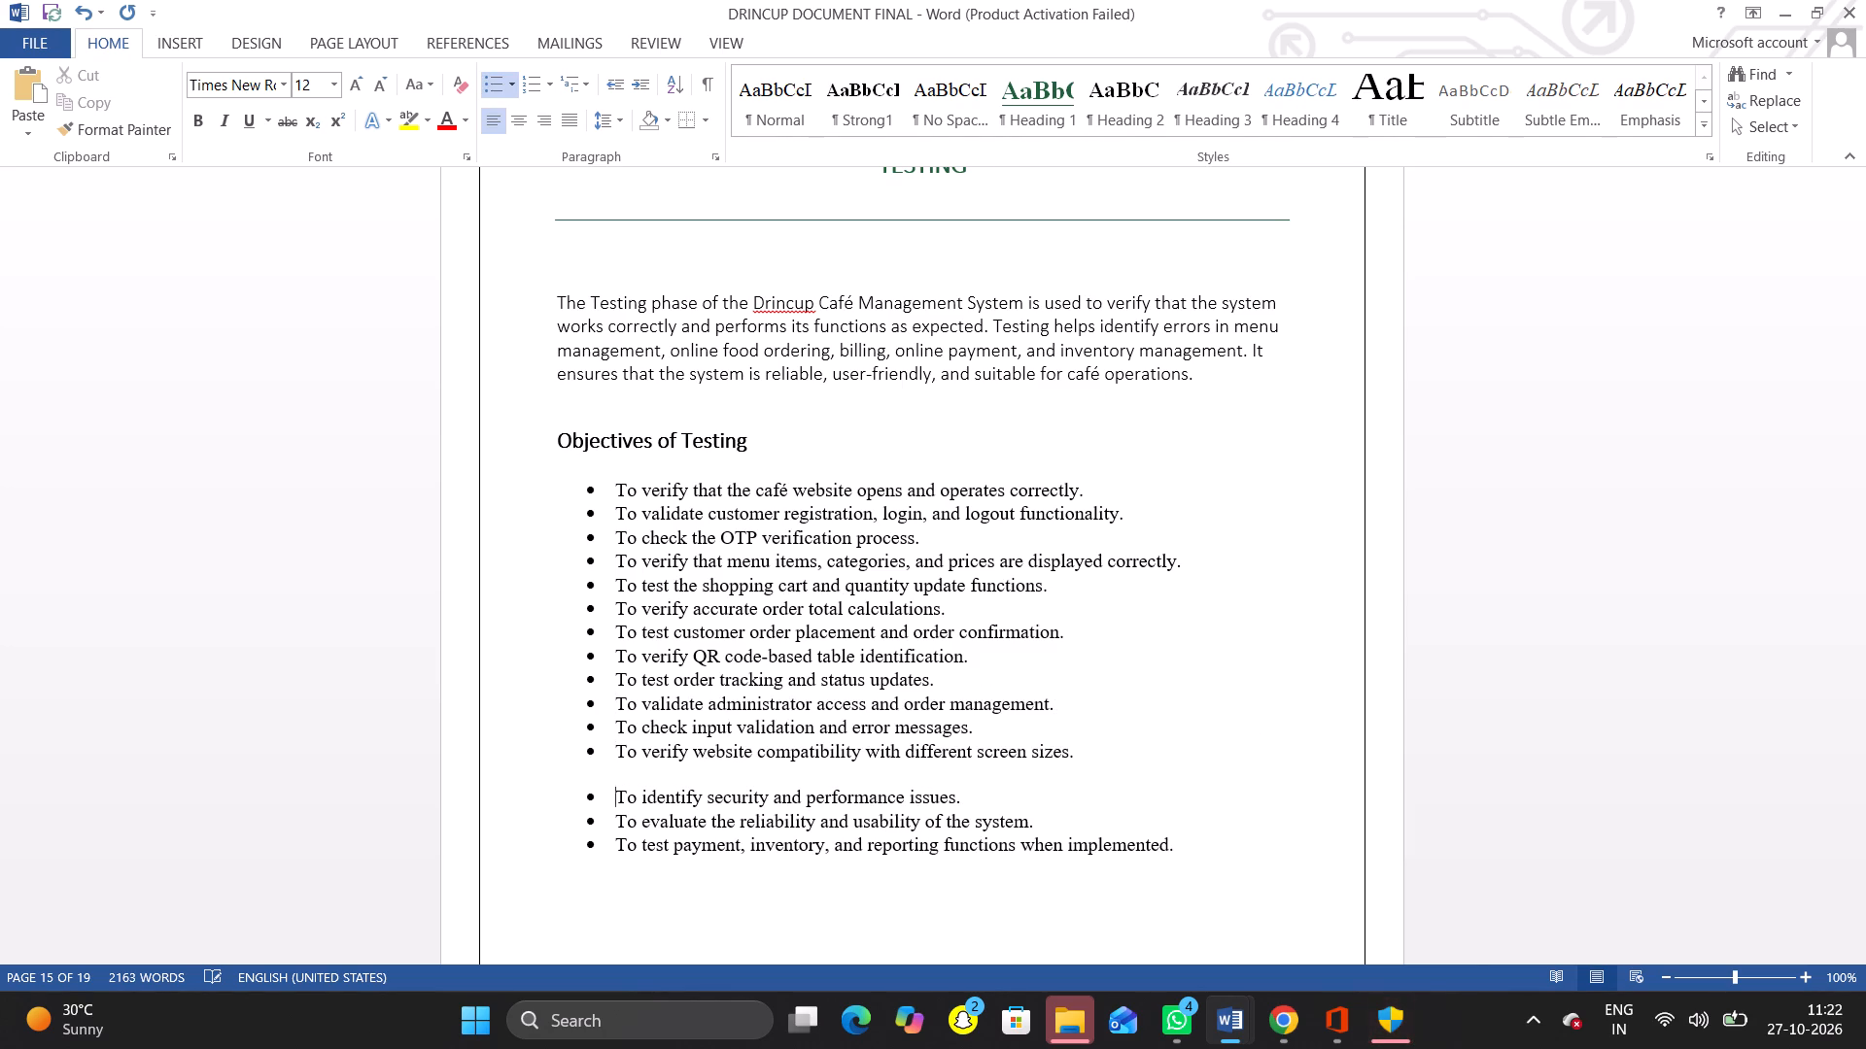
pyautogui.press('BackSpace')
pyautogui.press('BackSpace')
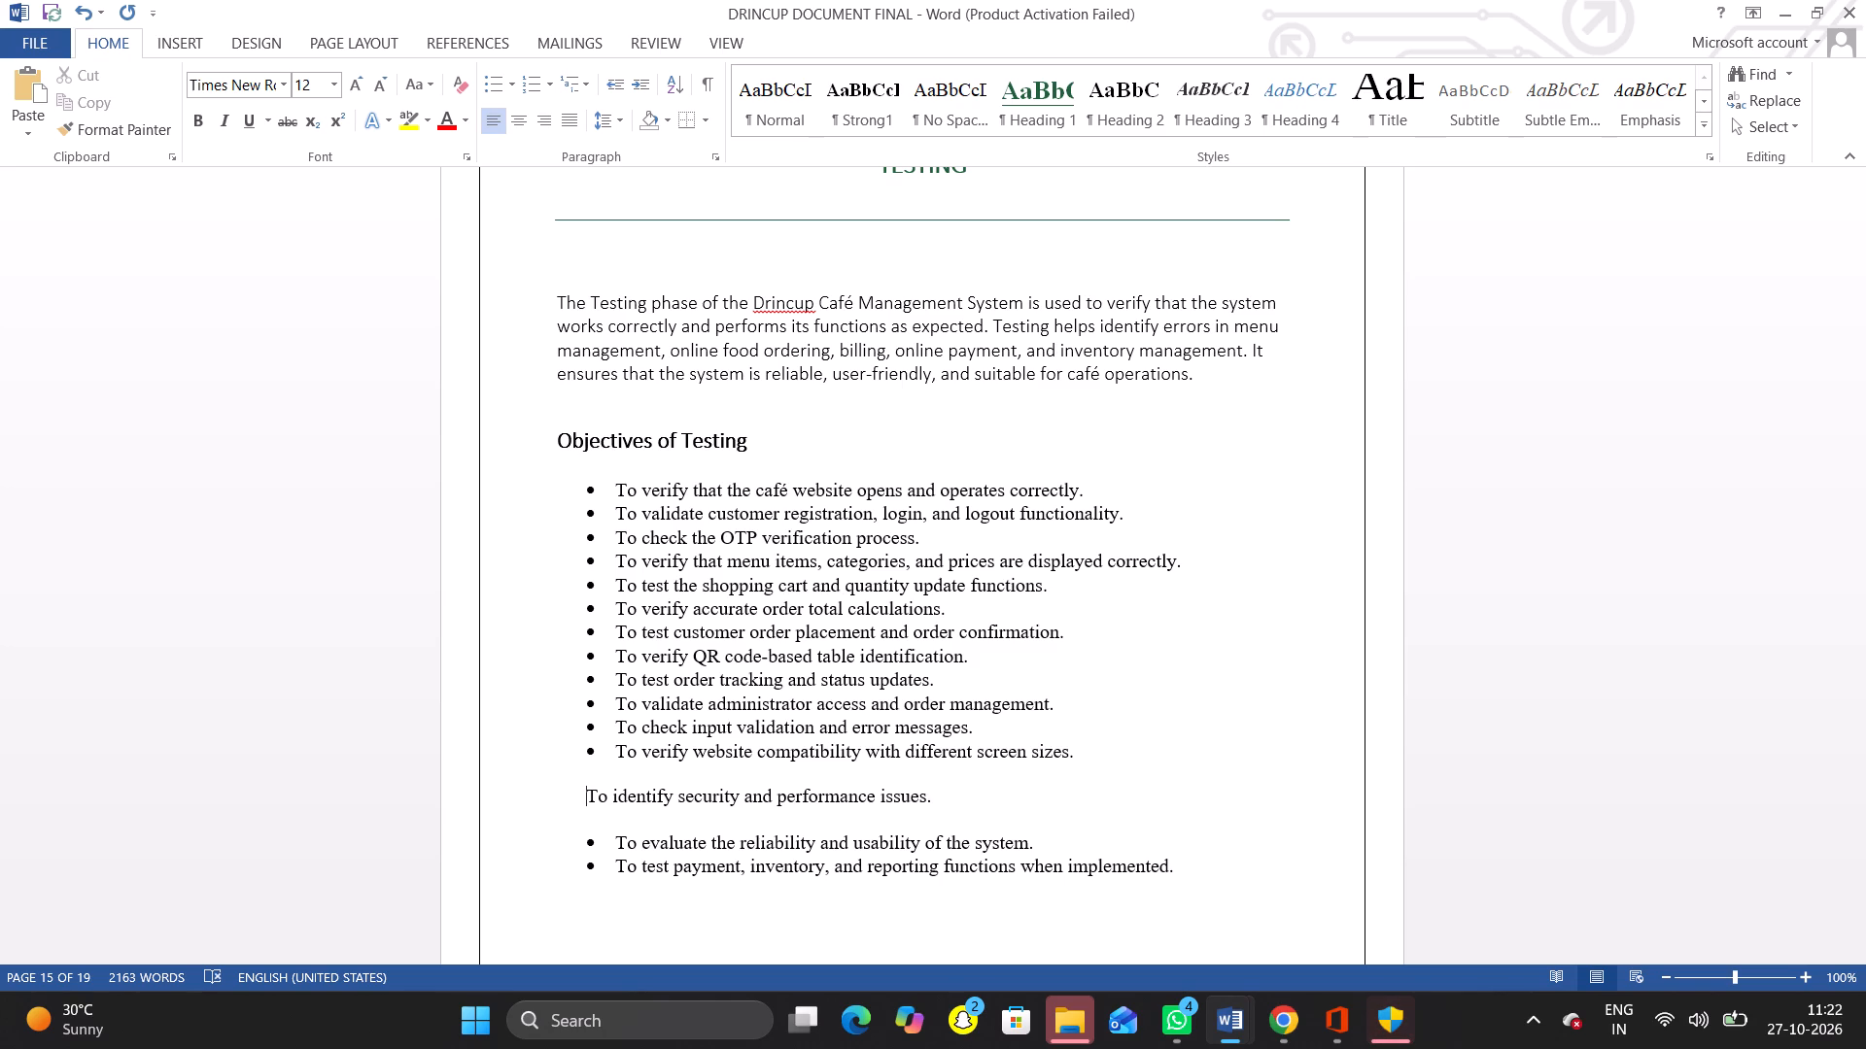
# Close the gaps above the security and performance and the reliability and usability objectives, keeping each as its own bullet.
pyautogui.press('BackSpace')
pyautogui.press('BackSpace')
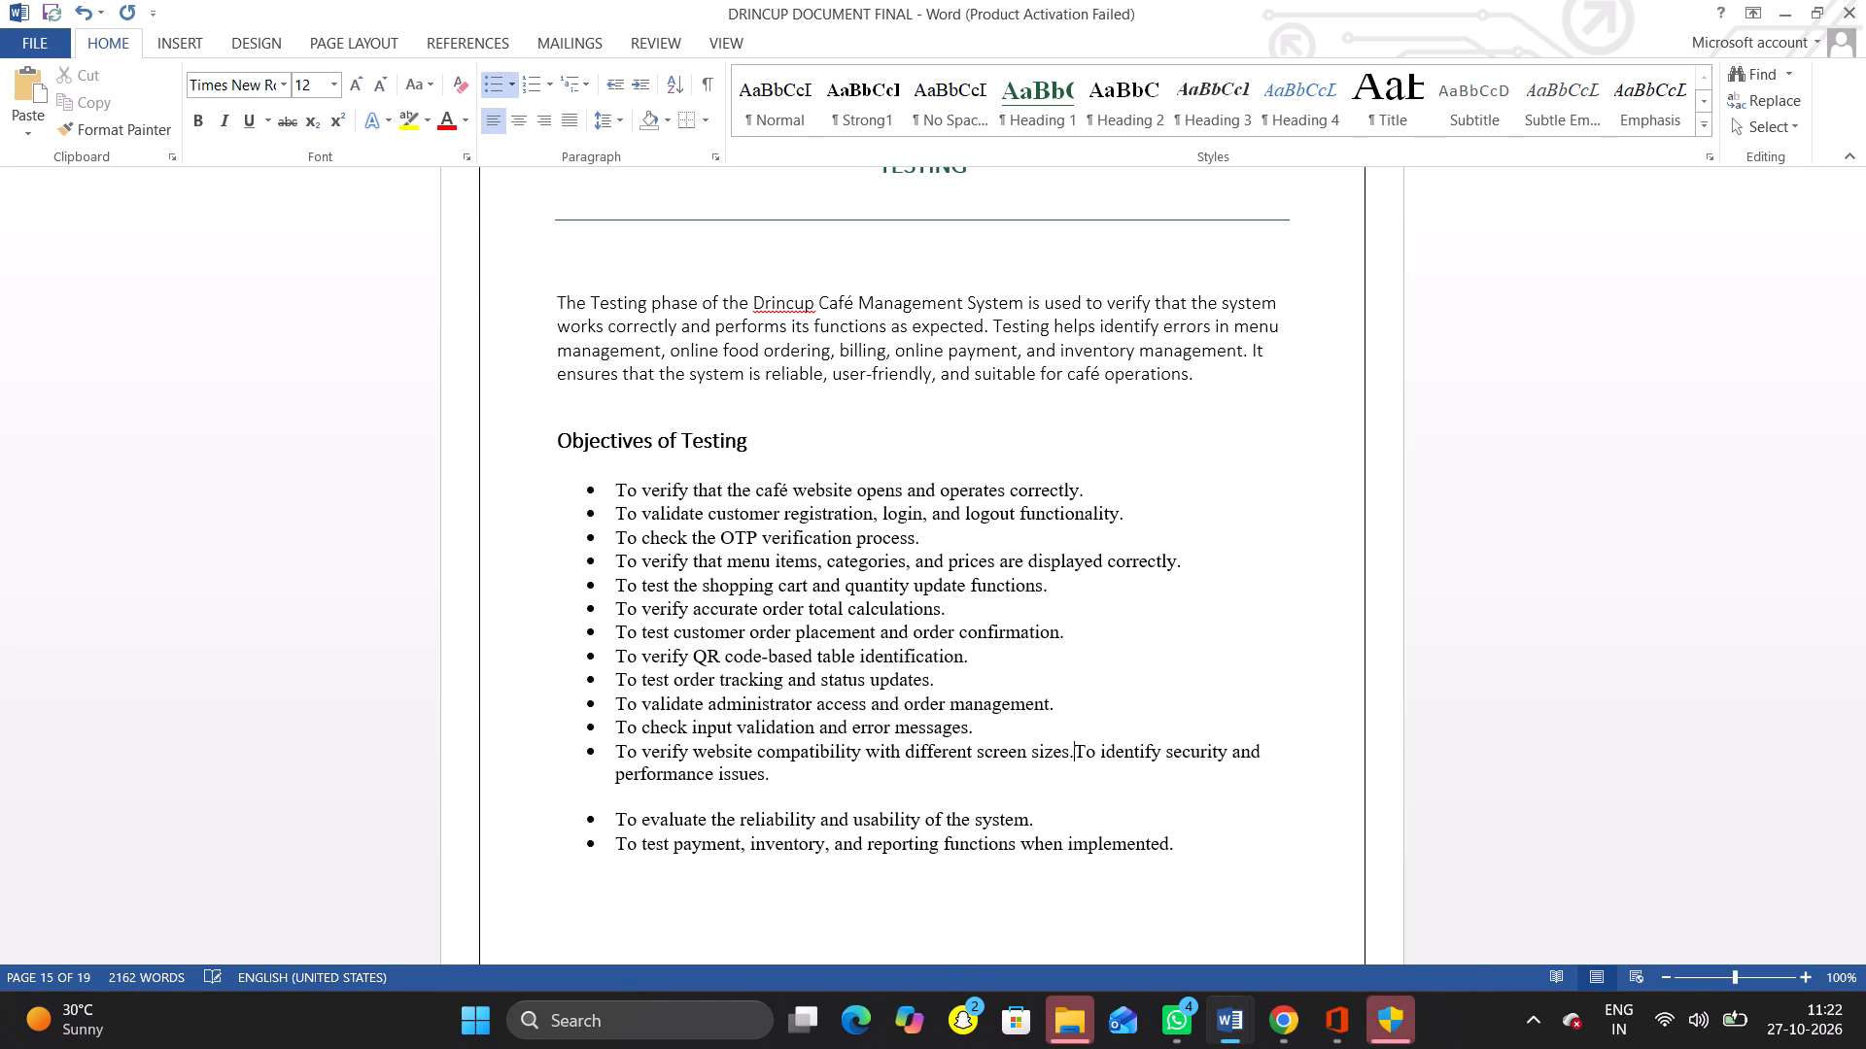
pyautogui.press('Return')
pyautogui.press('Down')
pyautogui.press('BackSpace')
pyautogui.press('BackSpace')
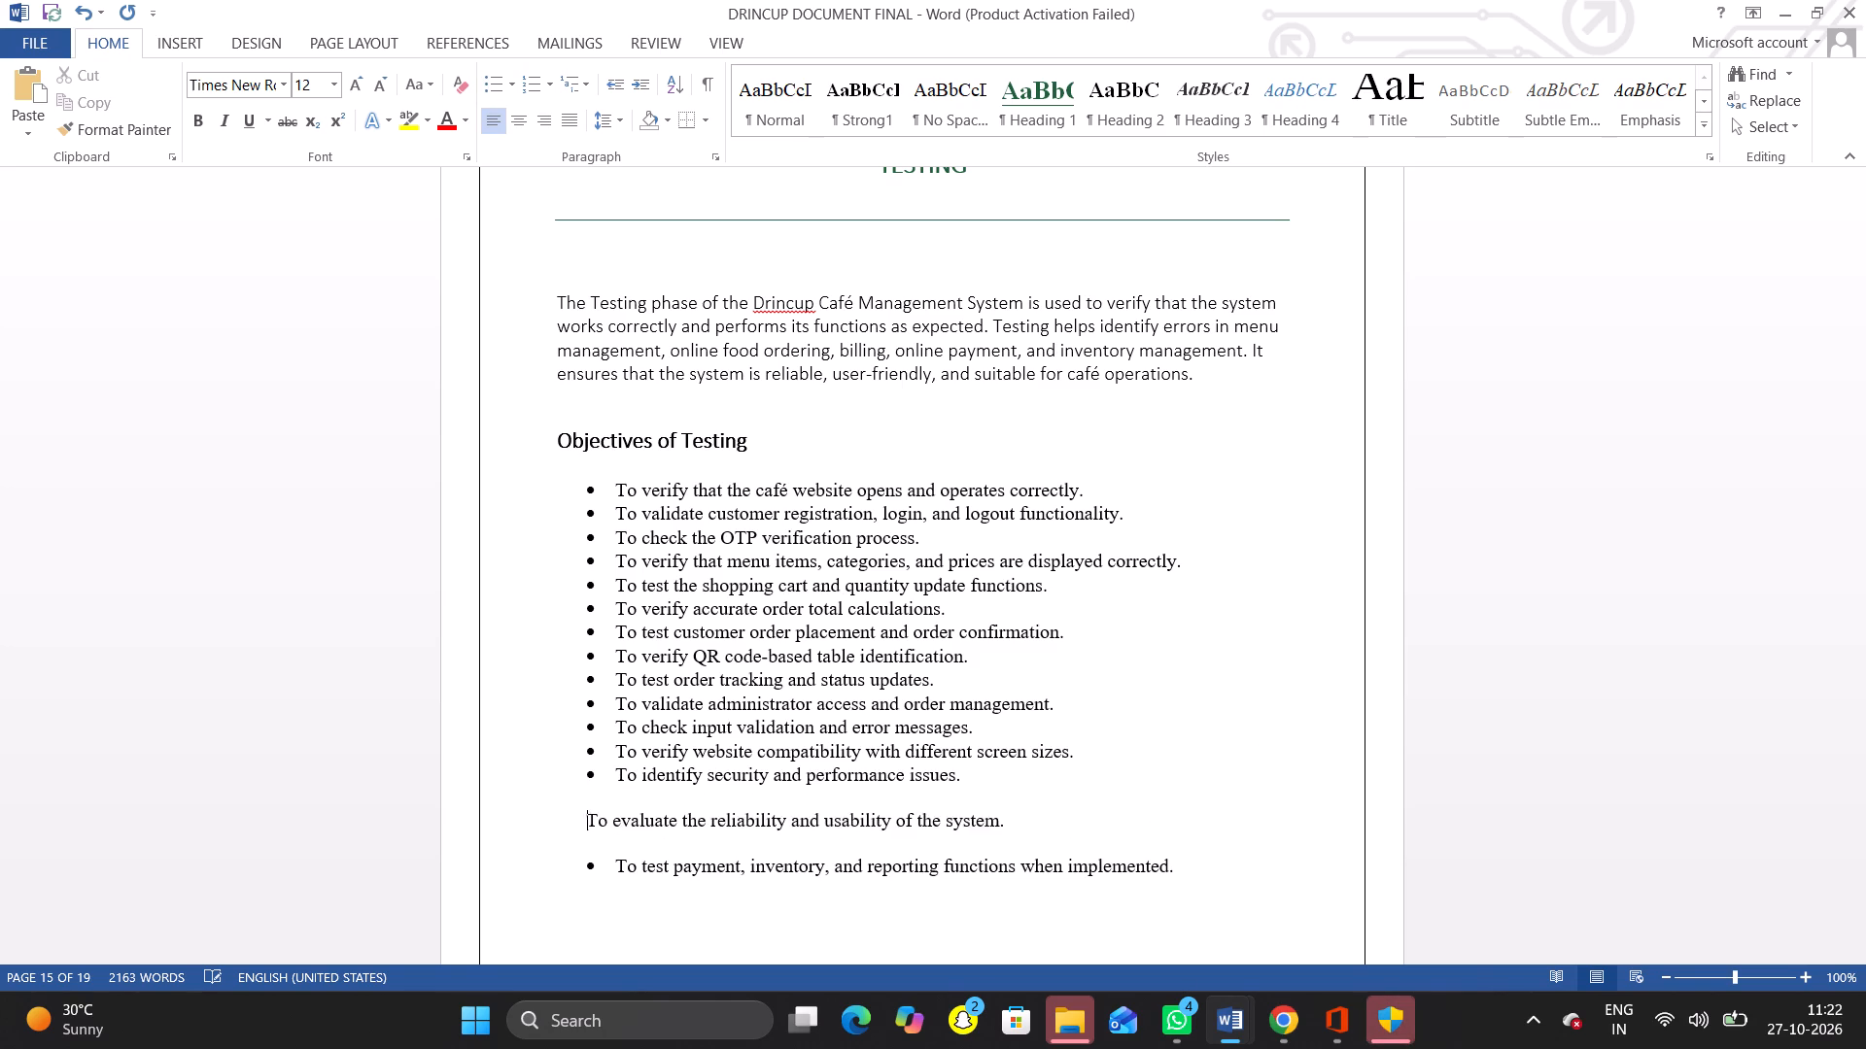
pyautogui.press('BackSpace')
pyautogui.press('BackSpace')
pyautogui.press('Return')
# Close the gap above the payment, inventory, and reporting functions objective, keeping it as its own bullet.
pyautogui.press('Down')
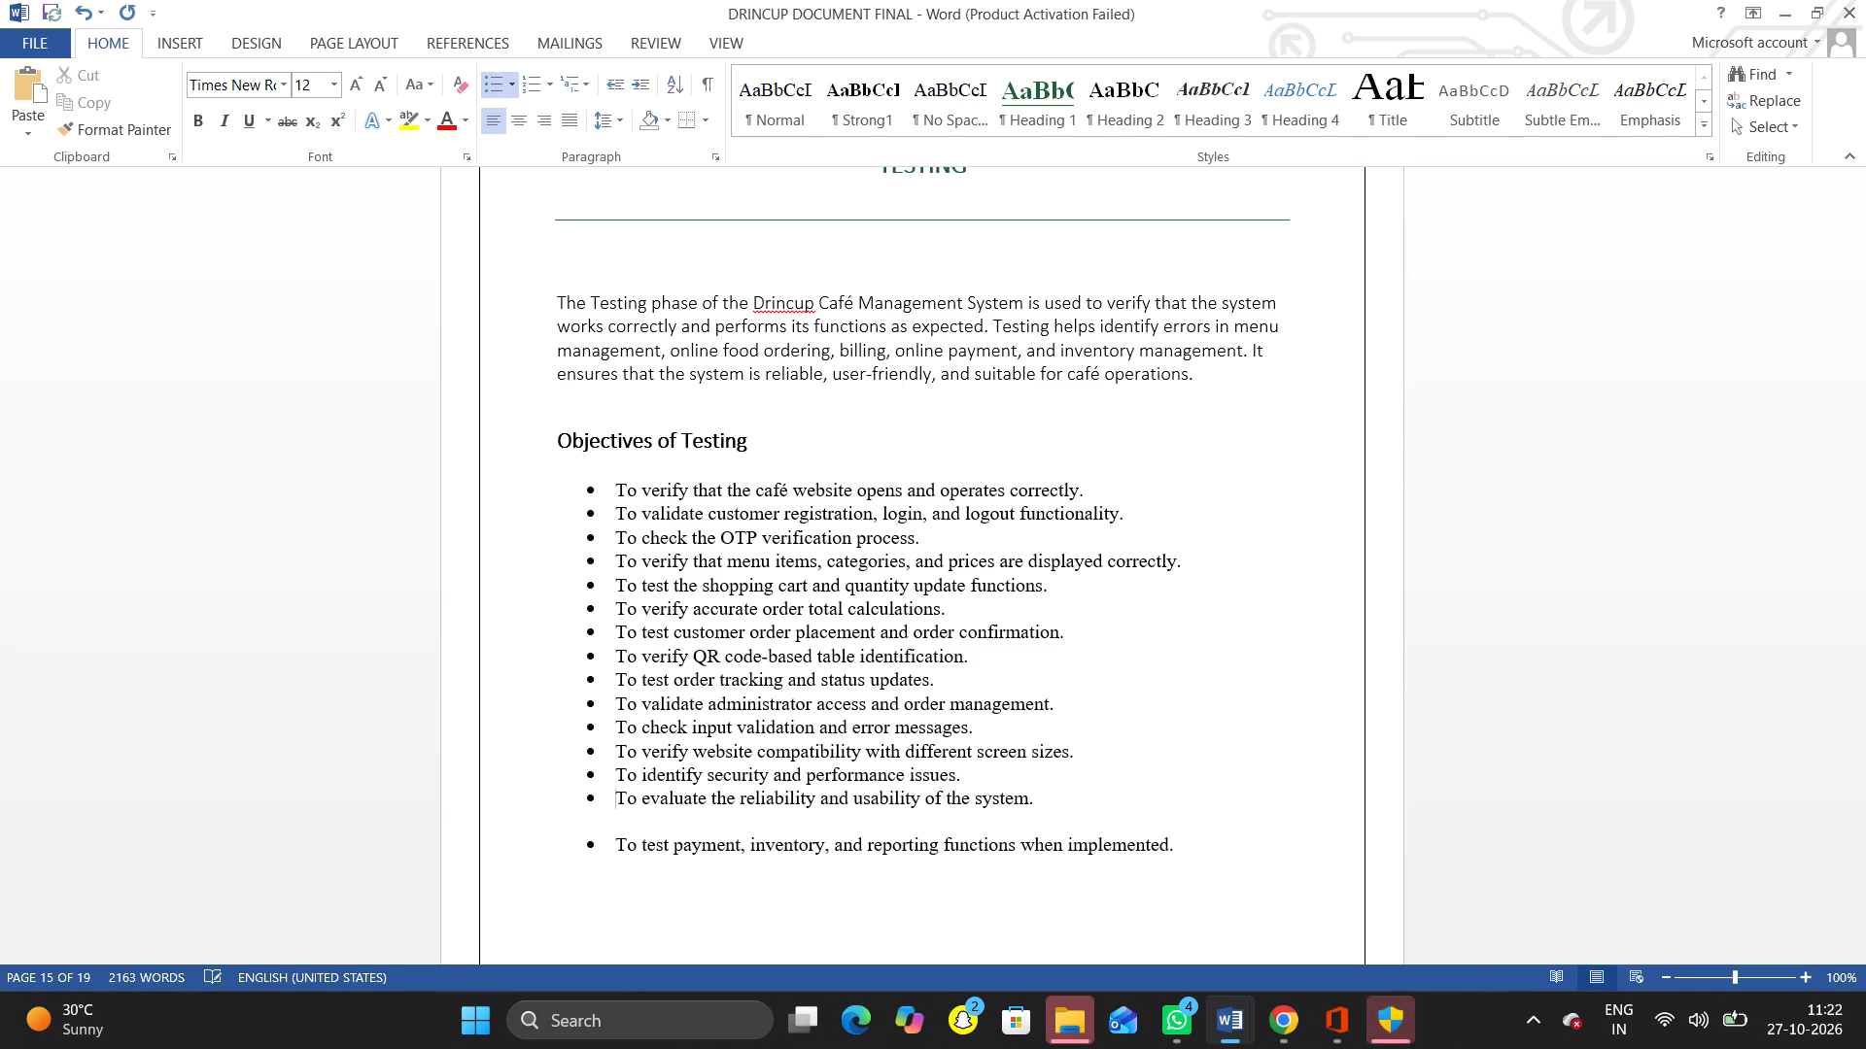
pyautogui.press('BackSpace')
pyautogui.press('BackSpace')
pyautogui.press('BackSpace')
pyautogui.press('BackSpace')
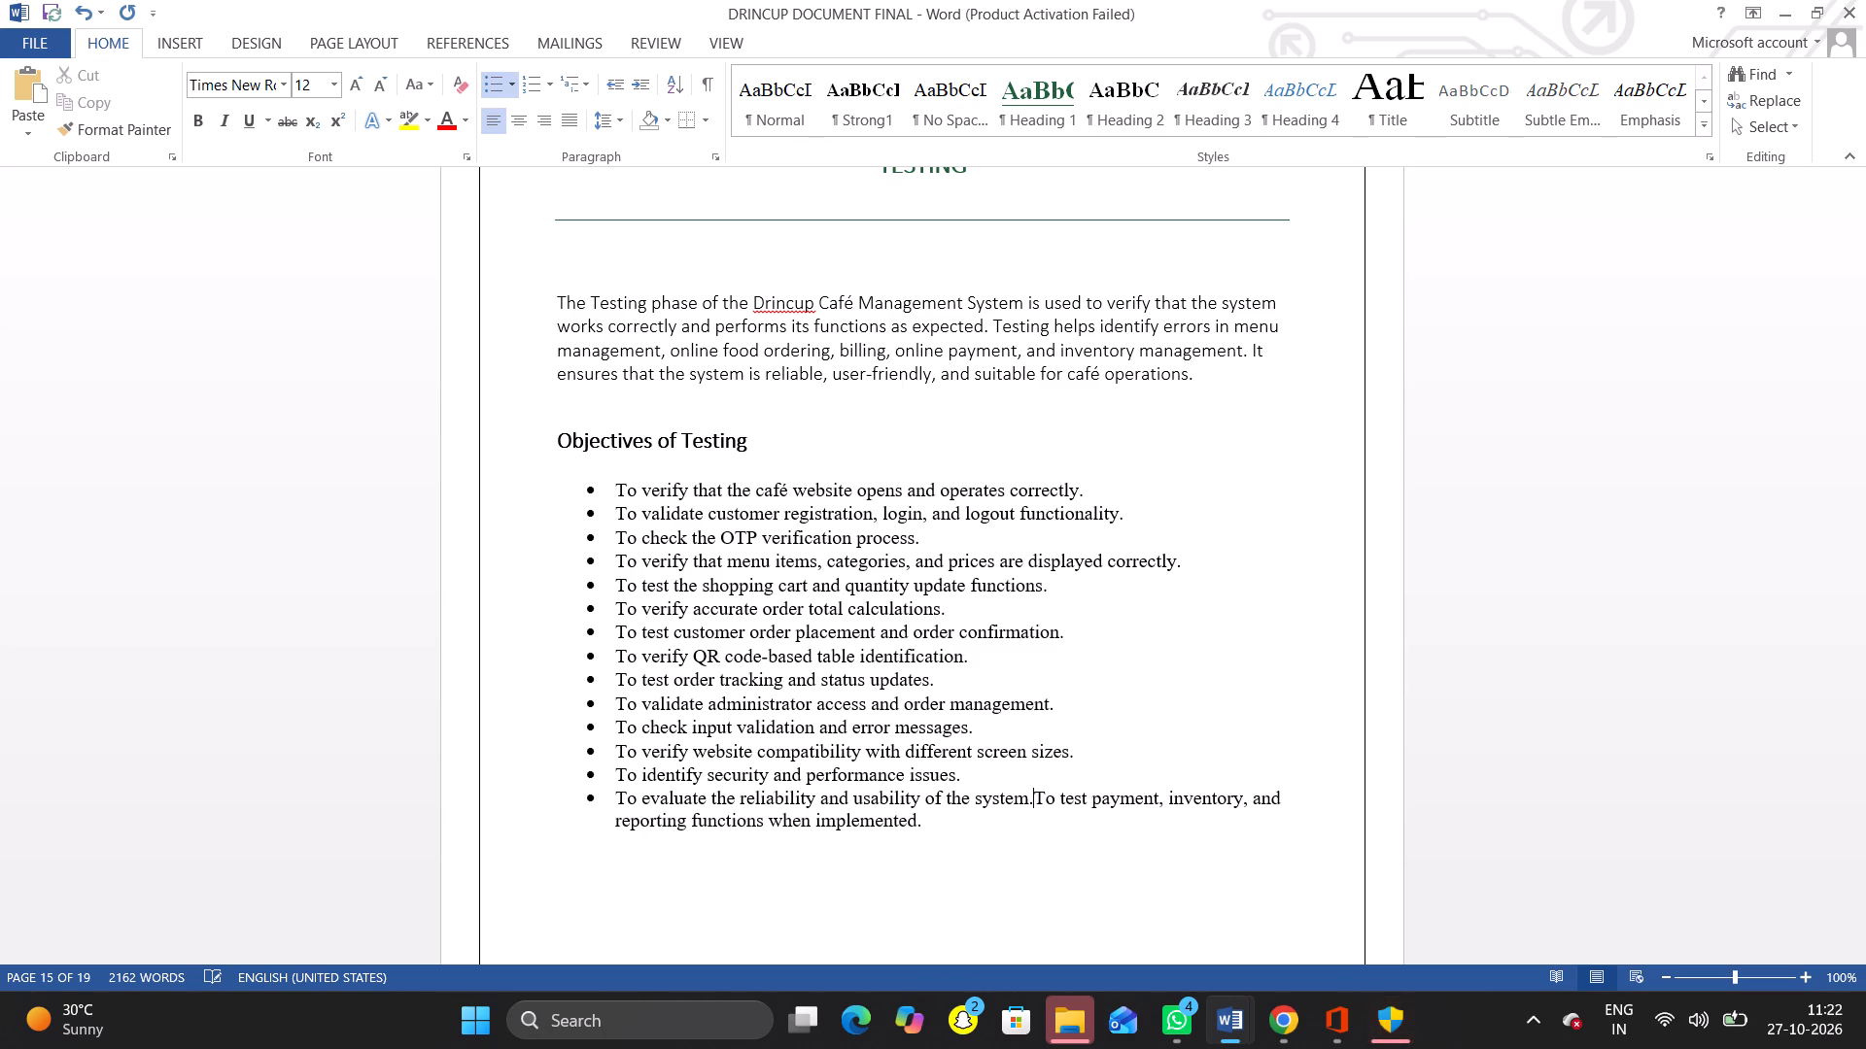
pyautogui.press('Return')
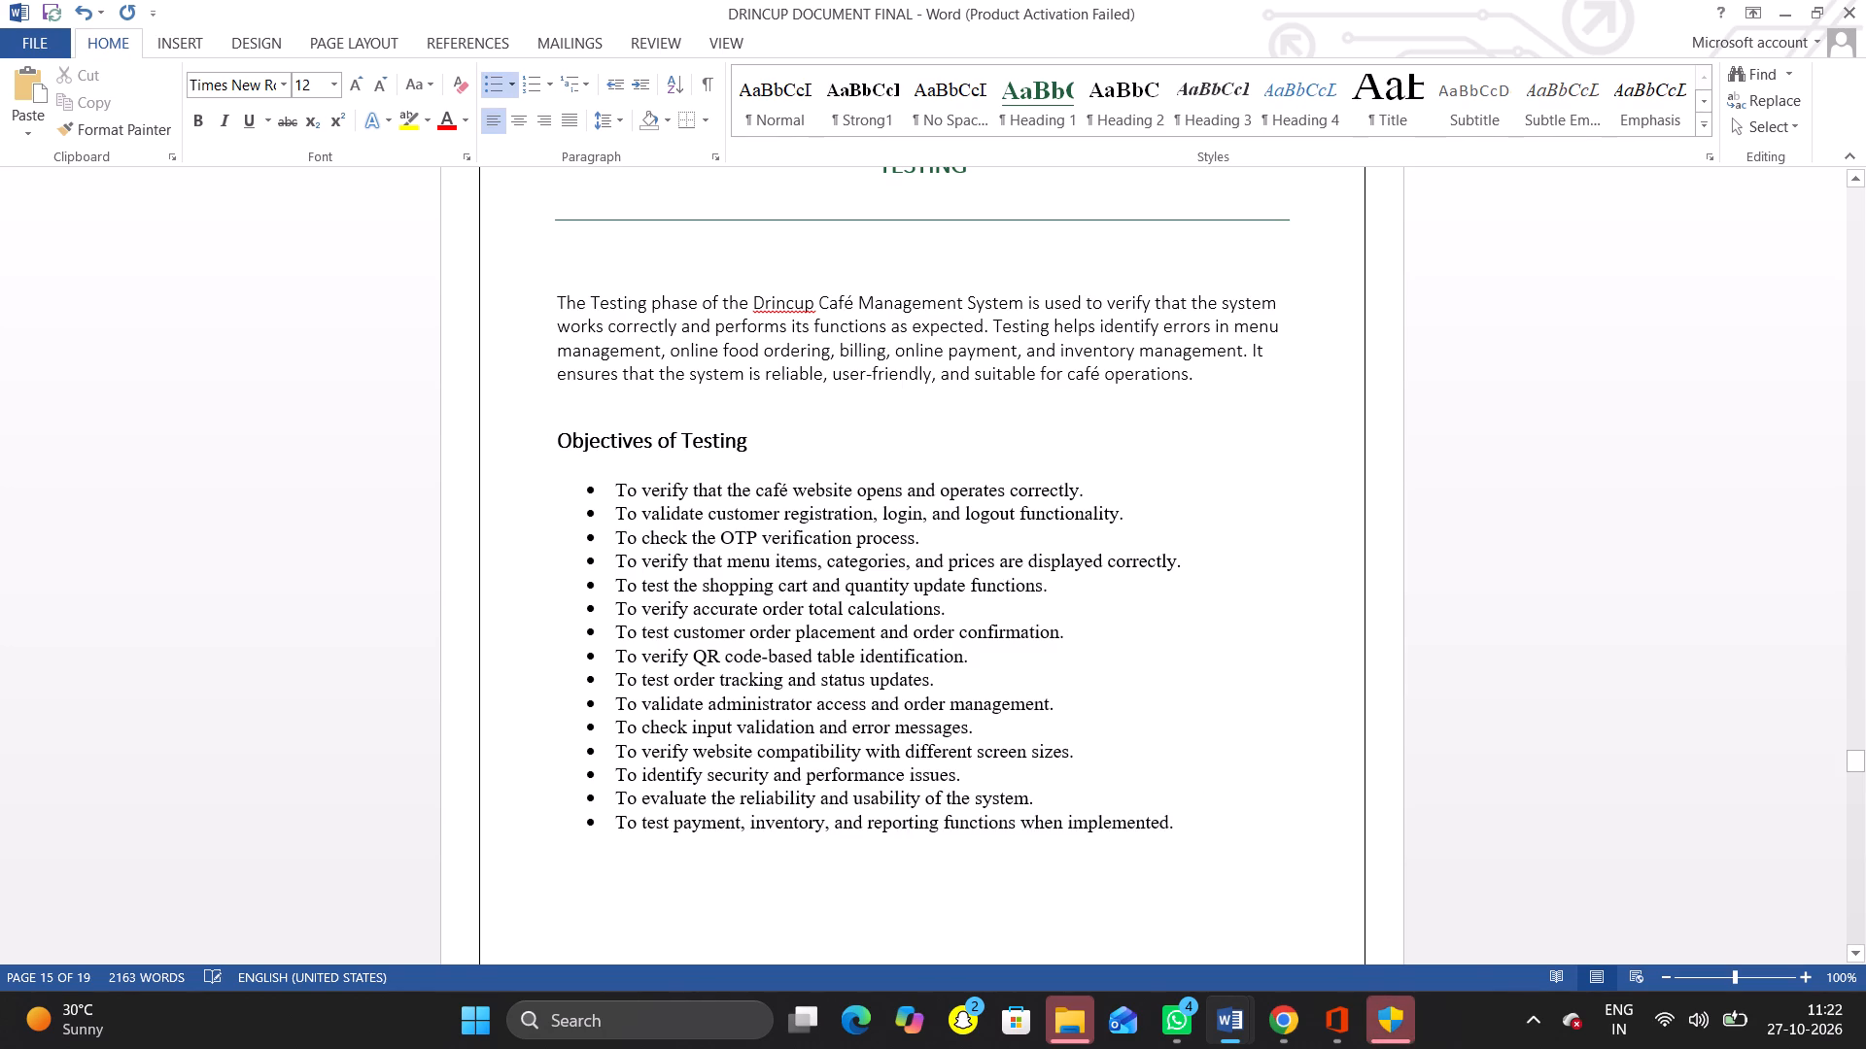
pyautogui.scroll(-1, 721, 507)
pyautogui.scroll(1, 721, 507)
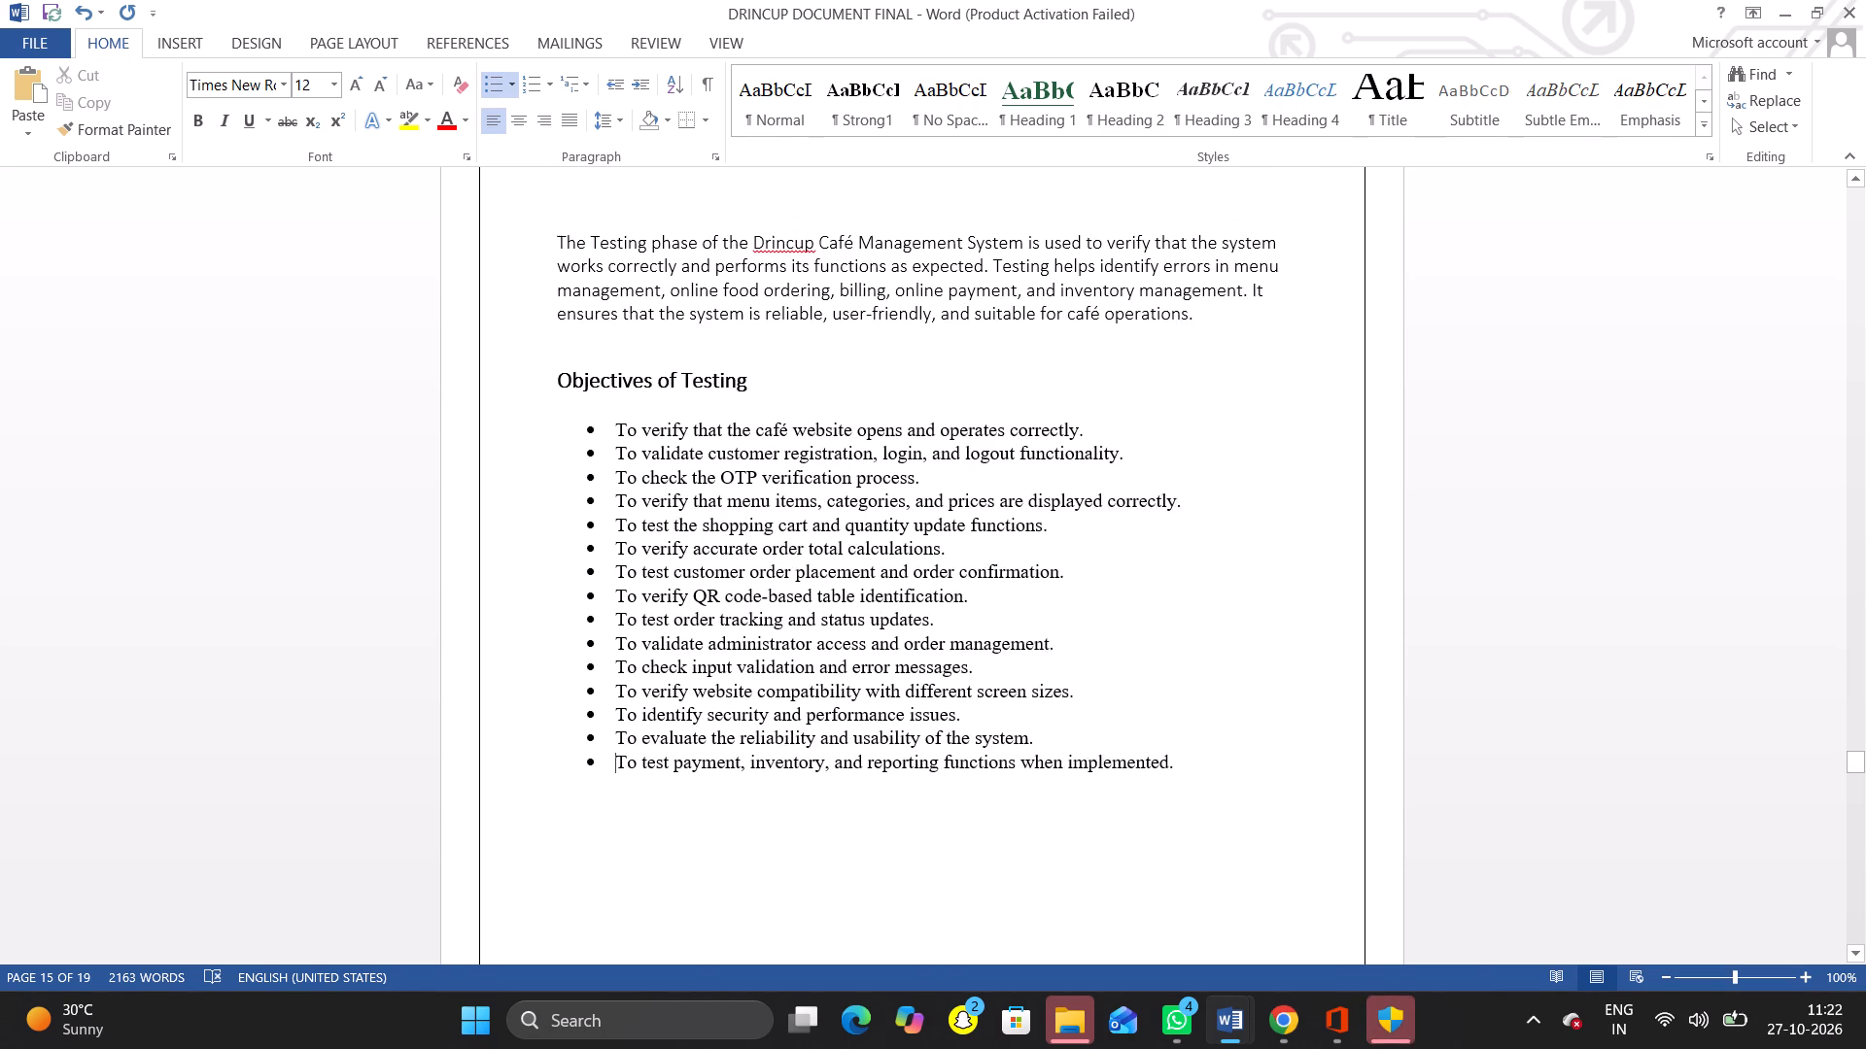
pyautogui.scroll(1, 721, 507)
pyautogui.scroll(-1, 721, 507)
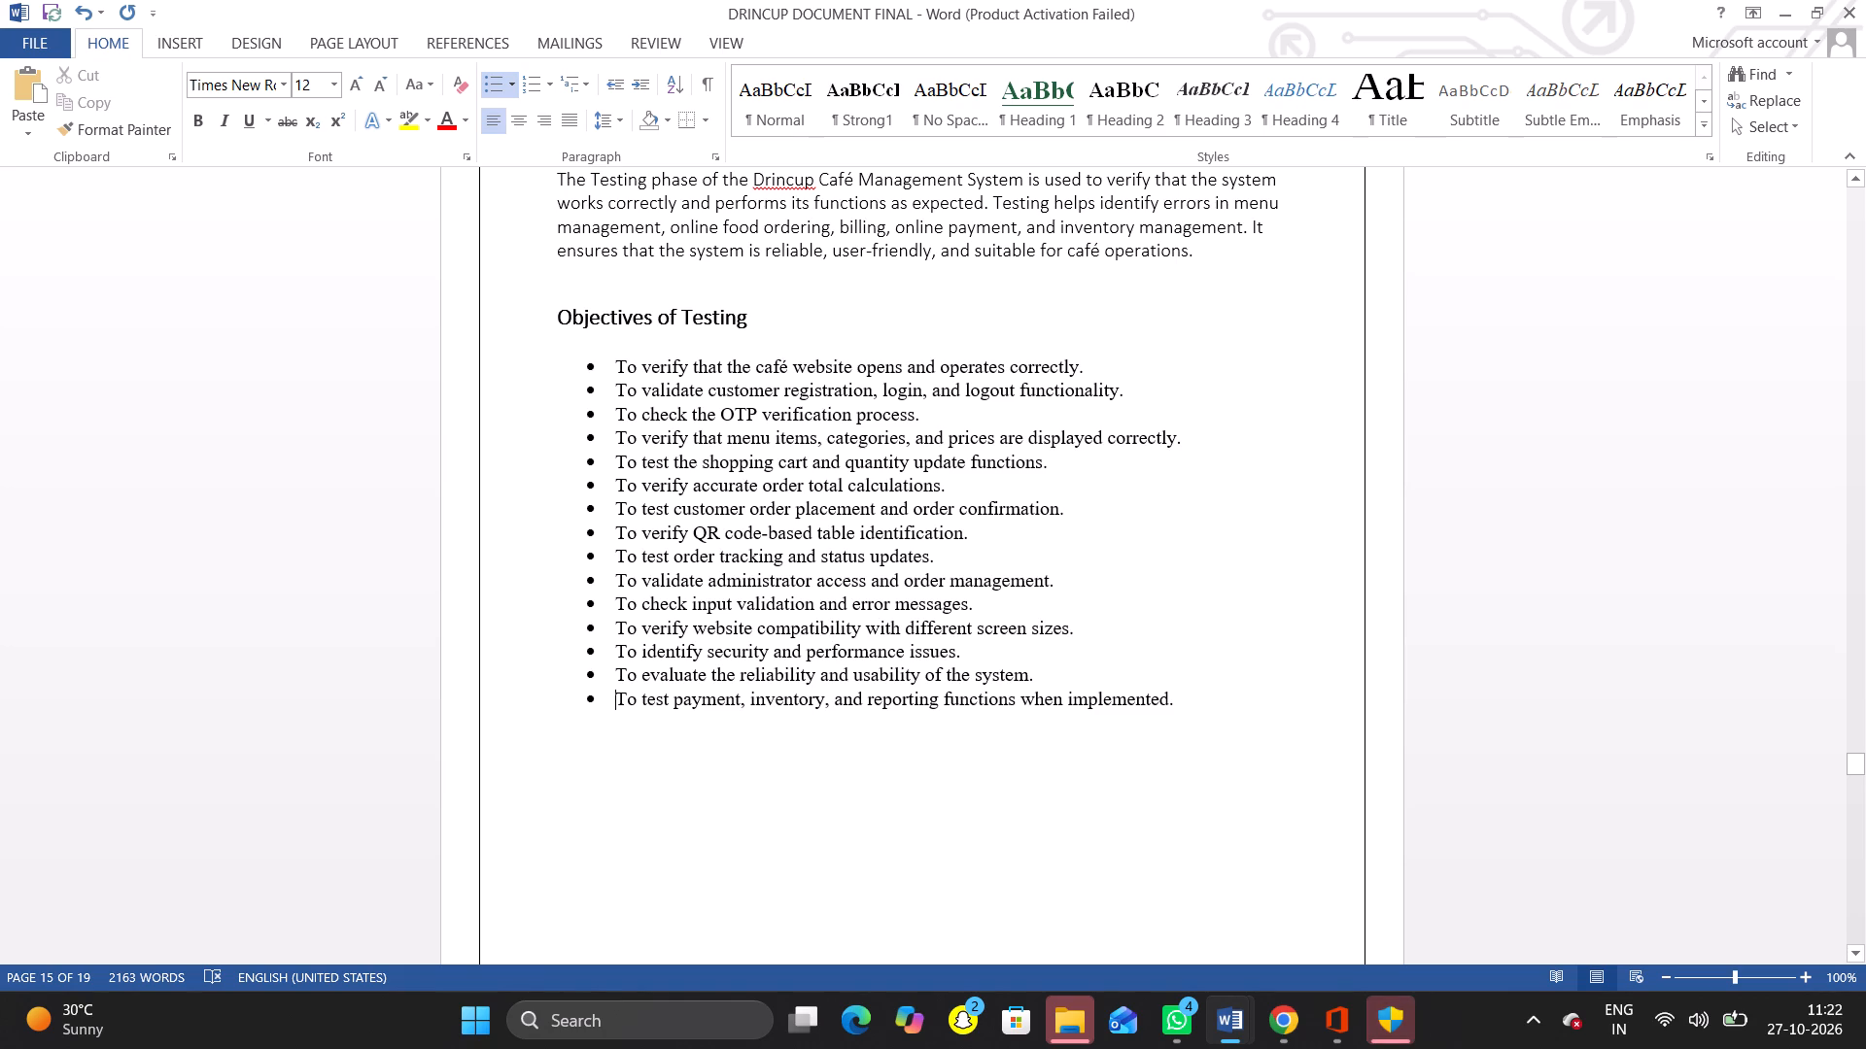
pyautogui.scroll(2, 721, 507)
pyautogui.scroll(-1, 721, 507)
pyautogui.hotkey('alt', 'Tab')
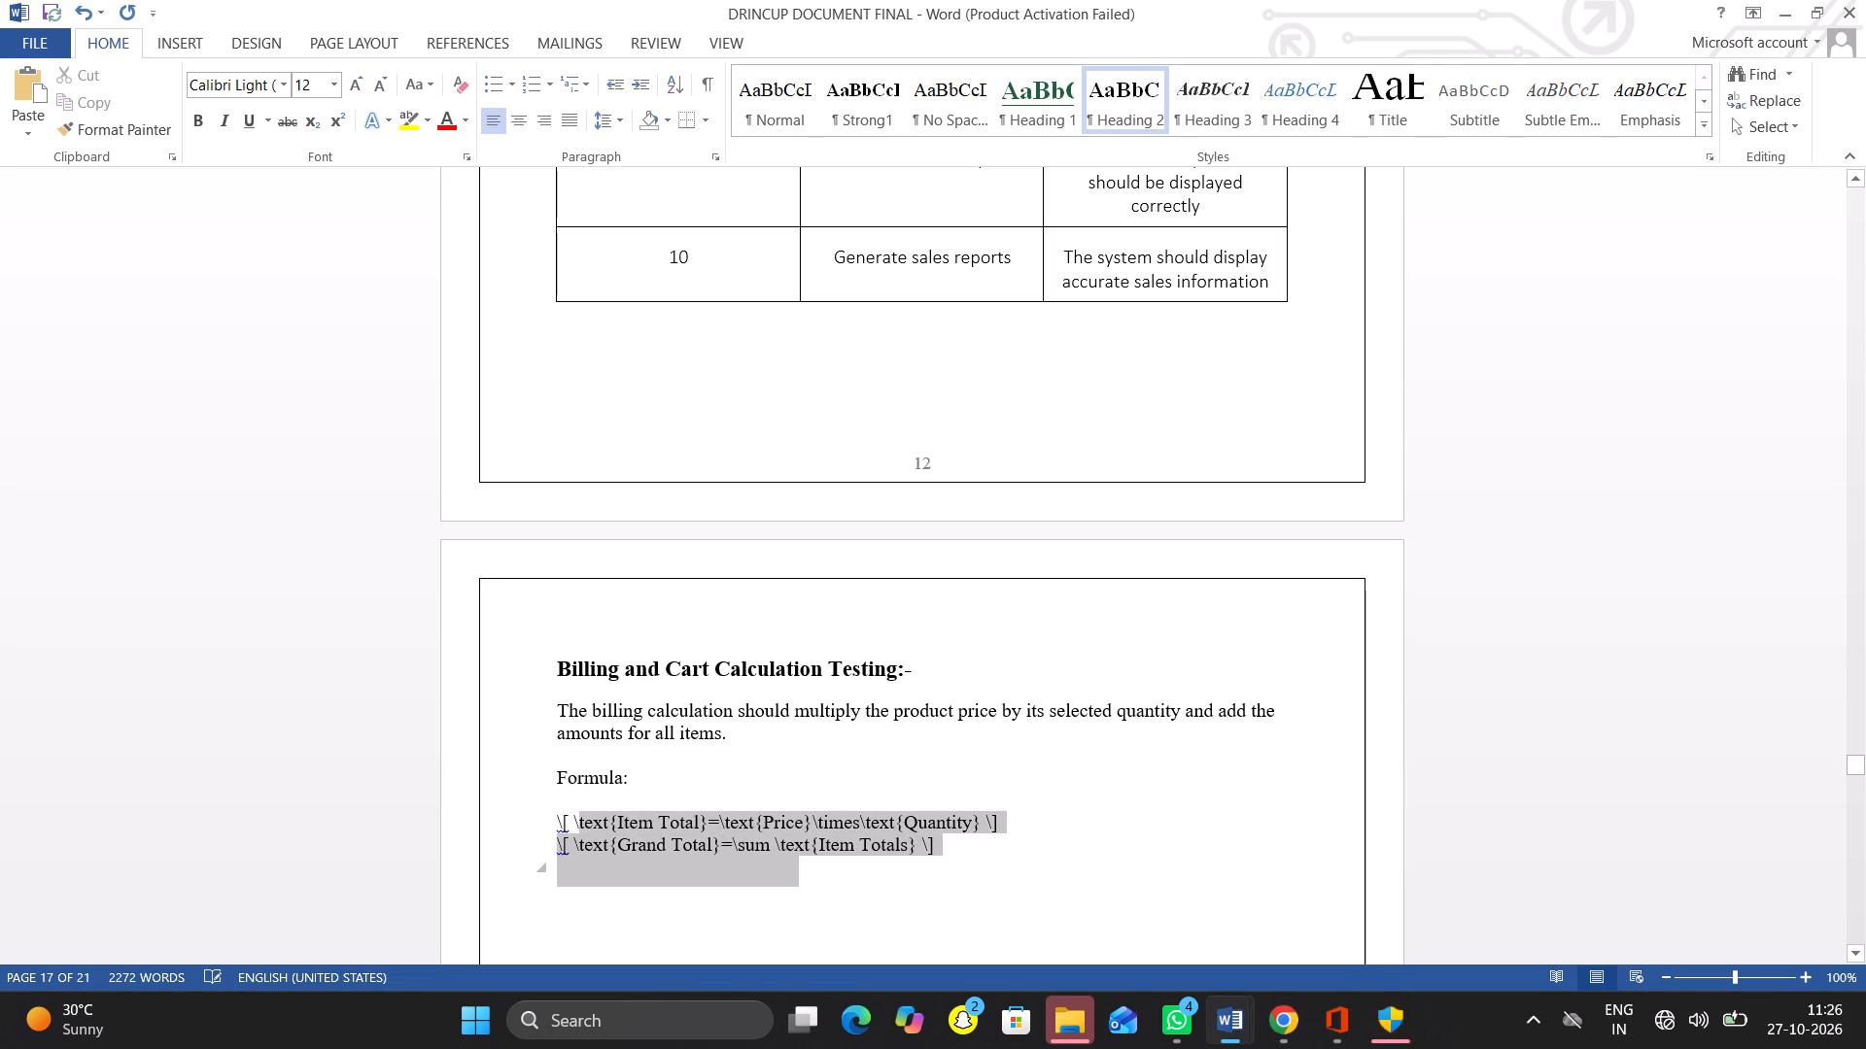
pyautogui.moveTo(579, 816); pyautogui.dragTo(551, 821)
pyautogui.press('BackSpace')
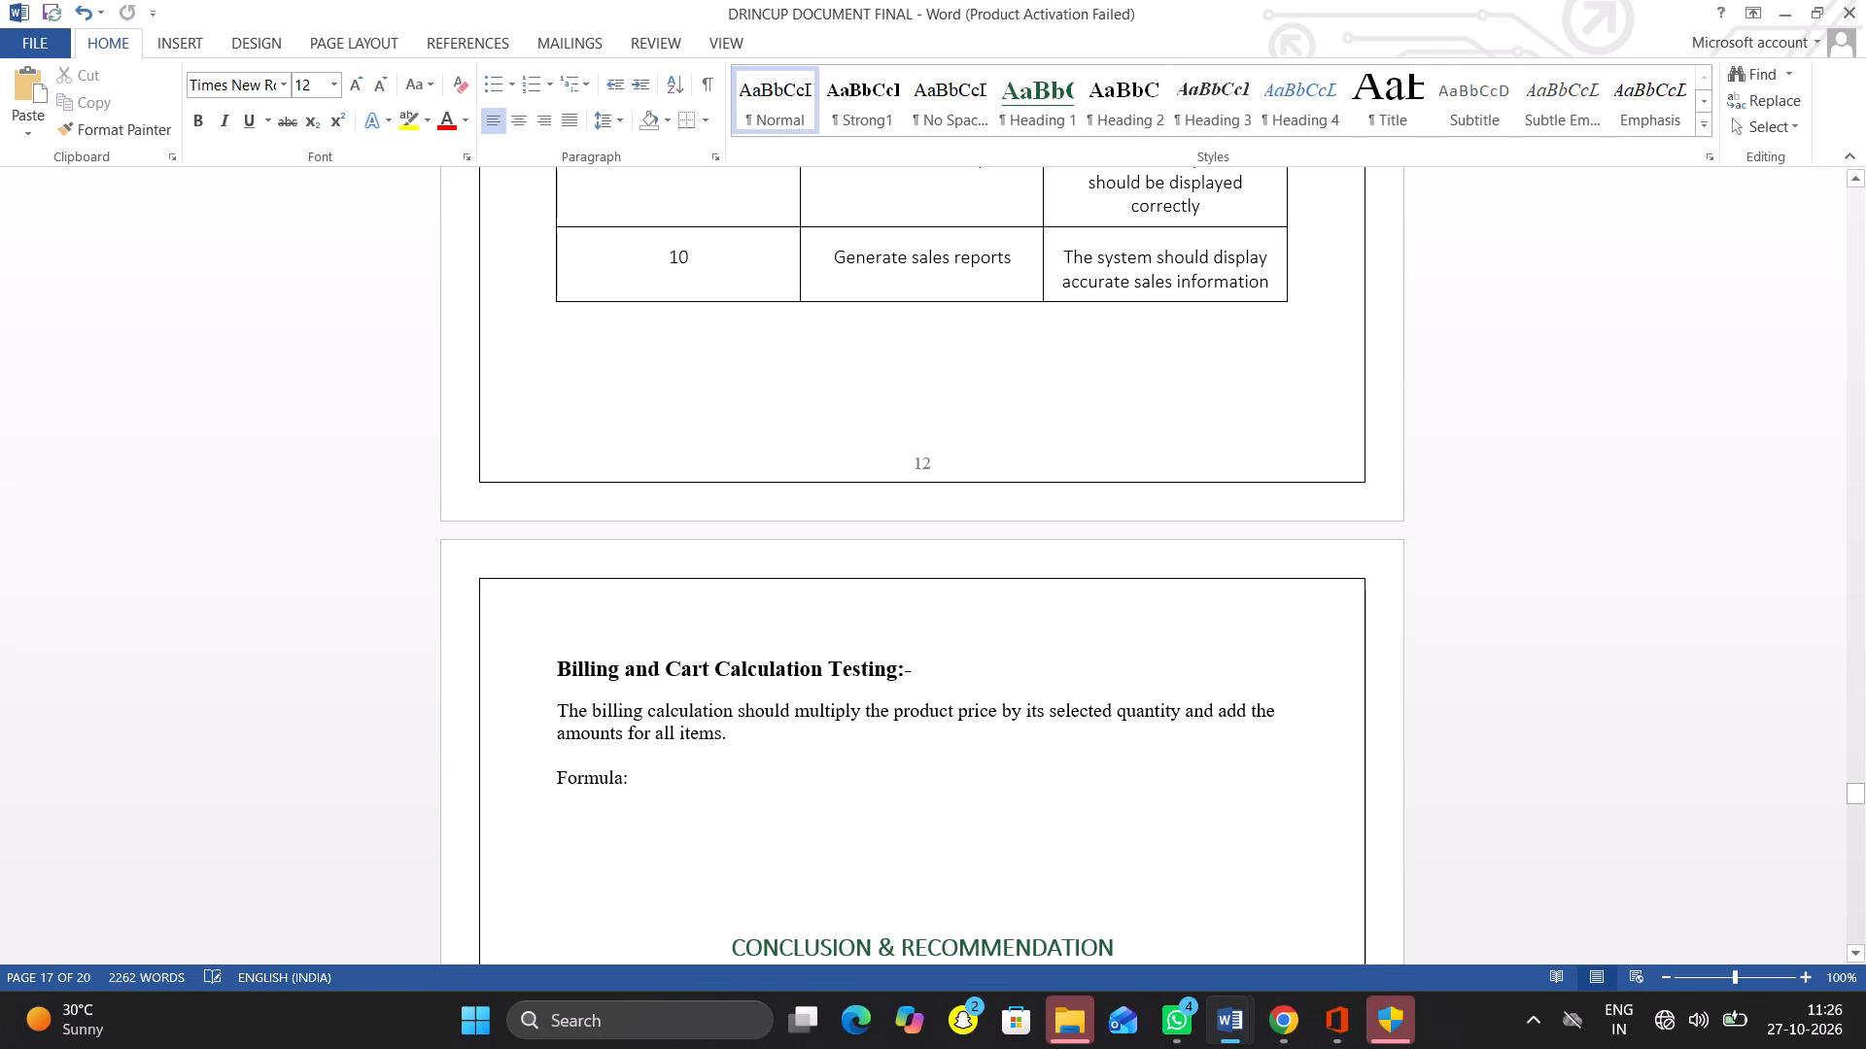
pyautogui.hotkey('ctrl', 'v')
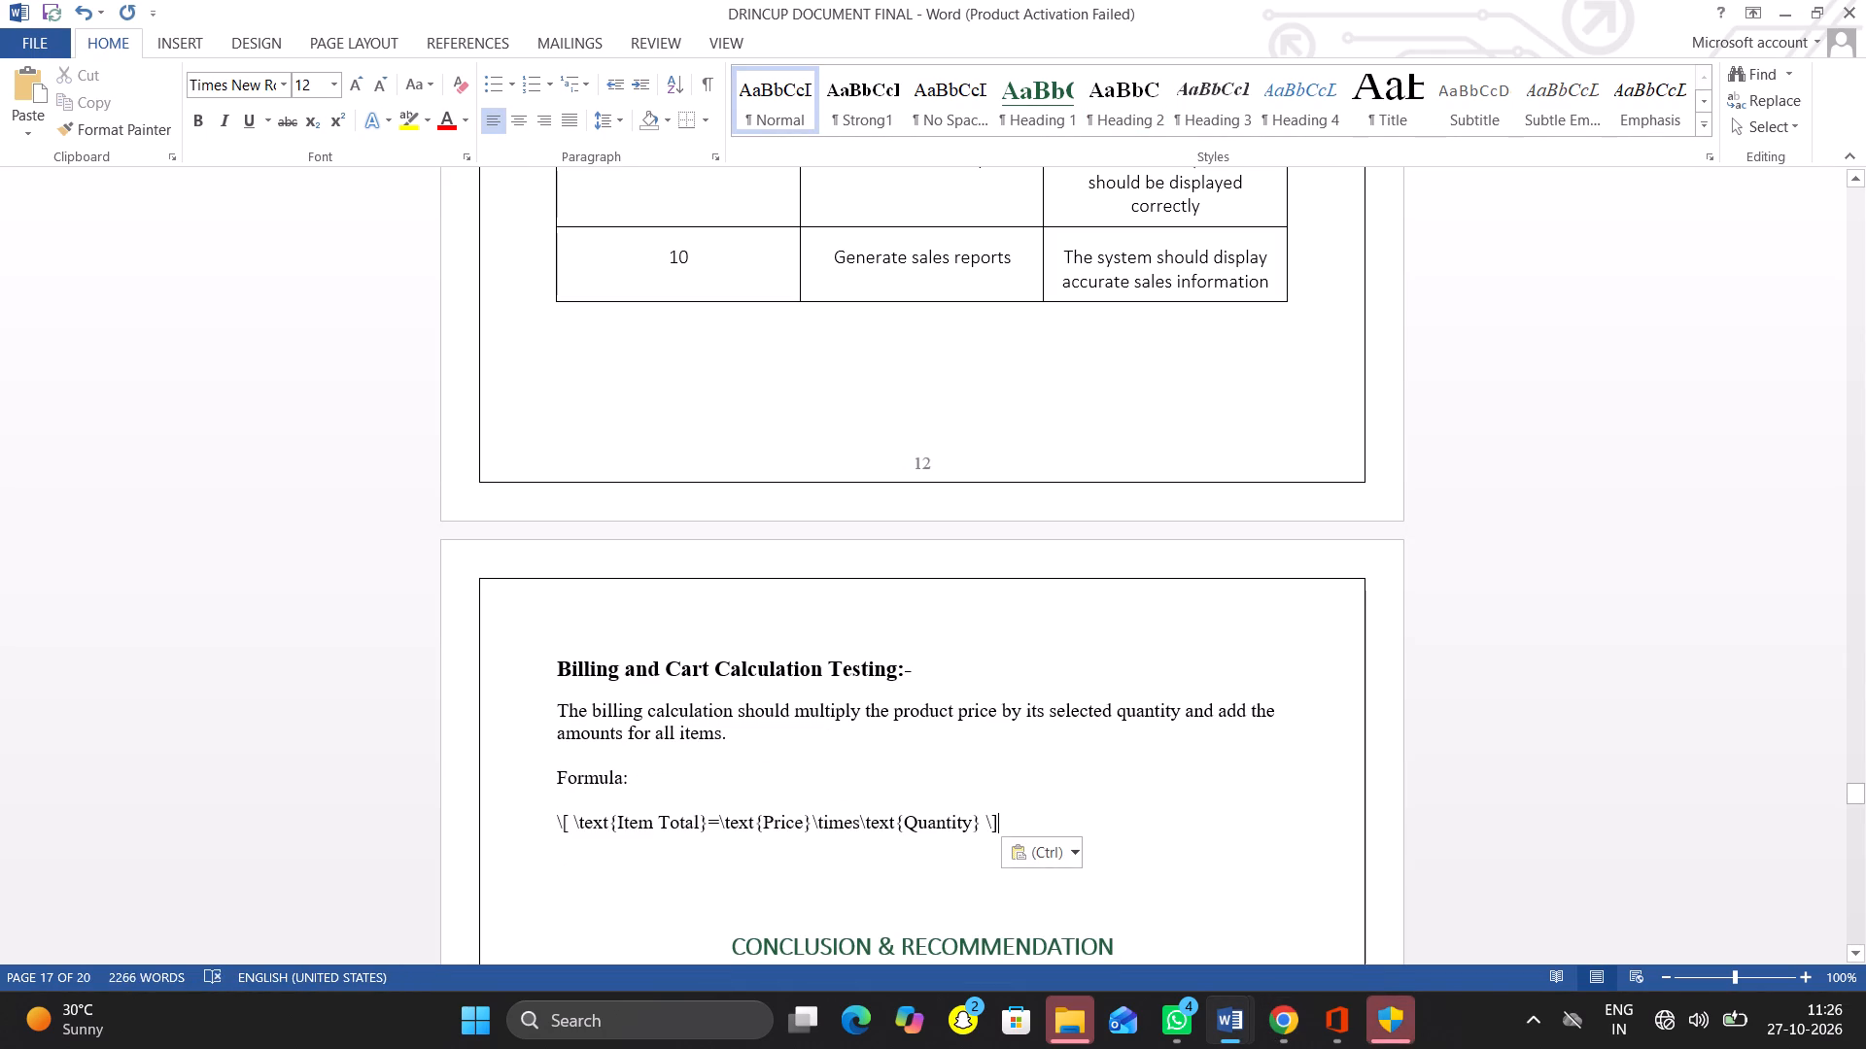
# Delete the LaTeX code in front of Item Total so the formula line starts with "Item Total".
pyautogui.hotkey('alt', 'Tab')
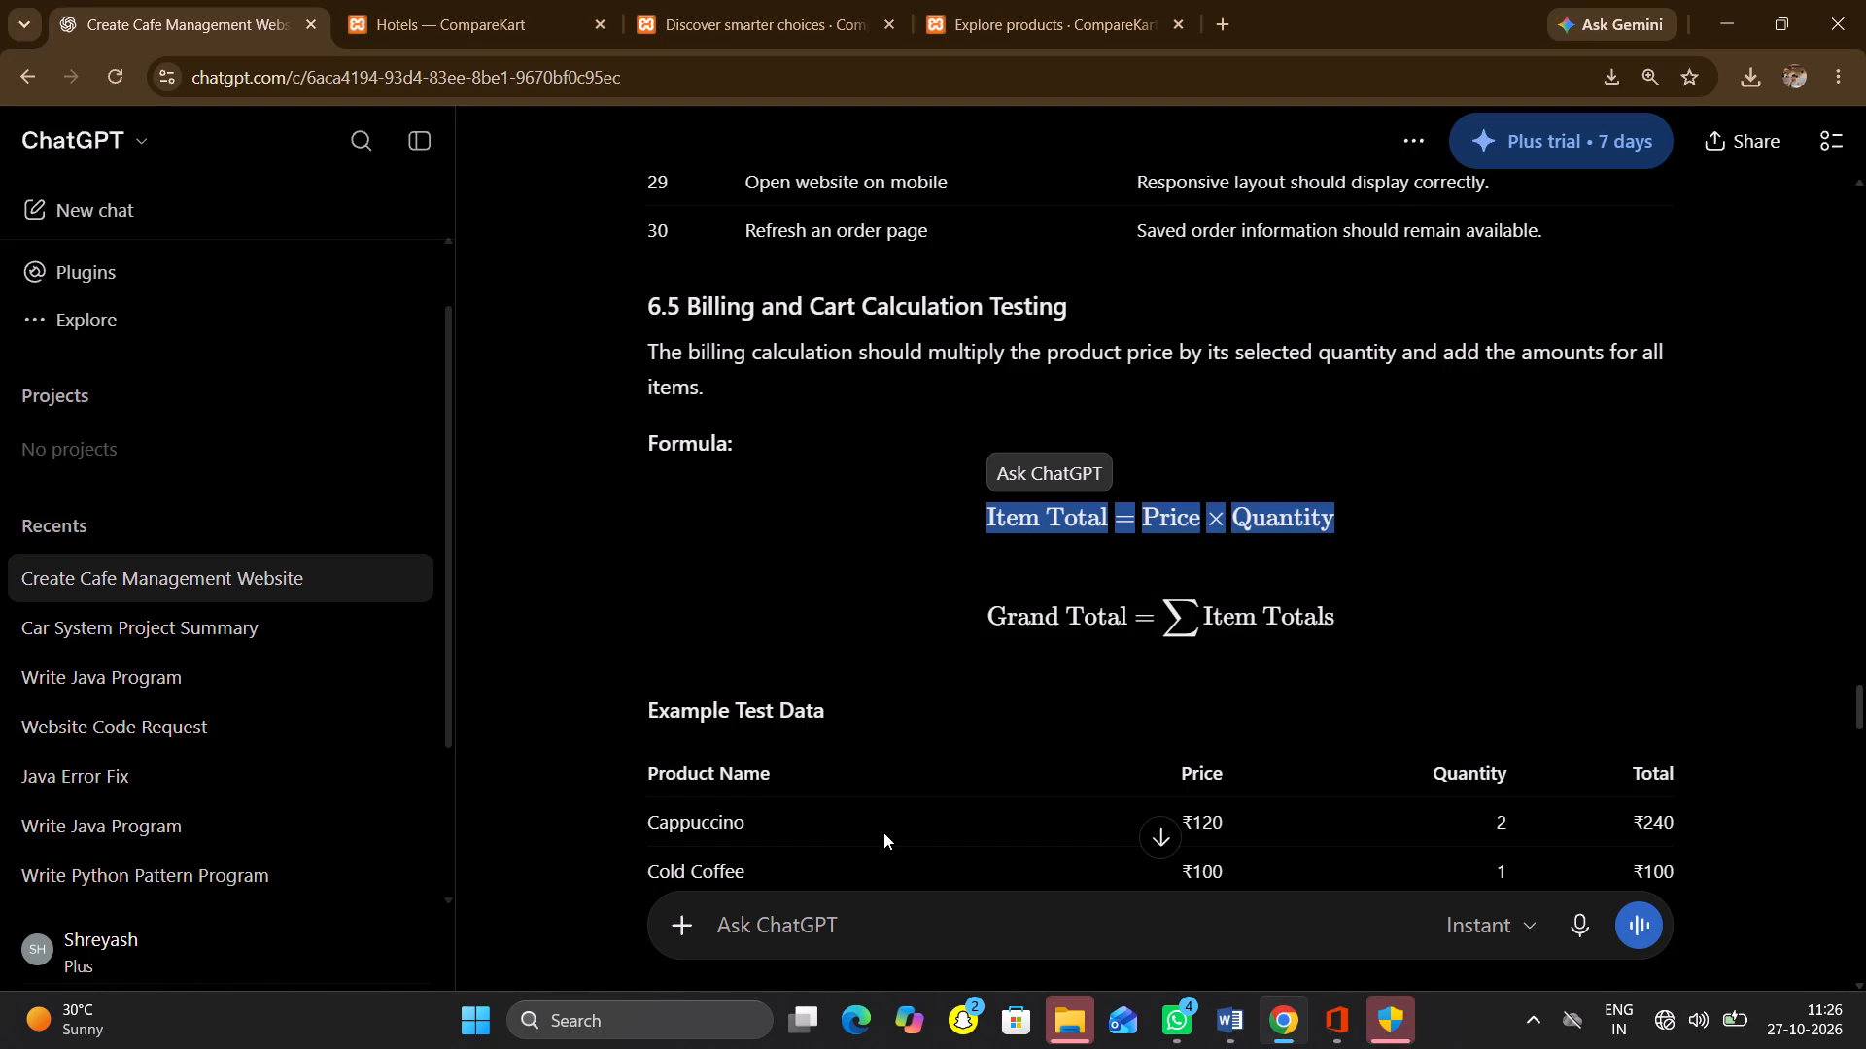
pyautogui.hotkey('alt', 'Tab')
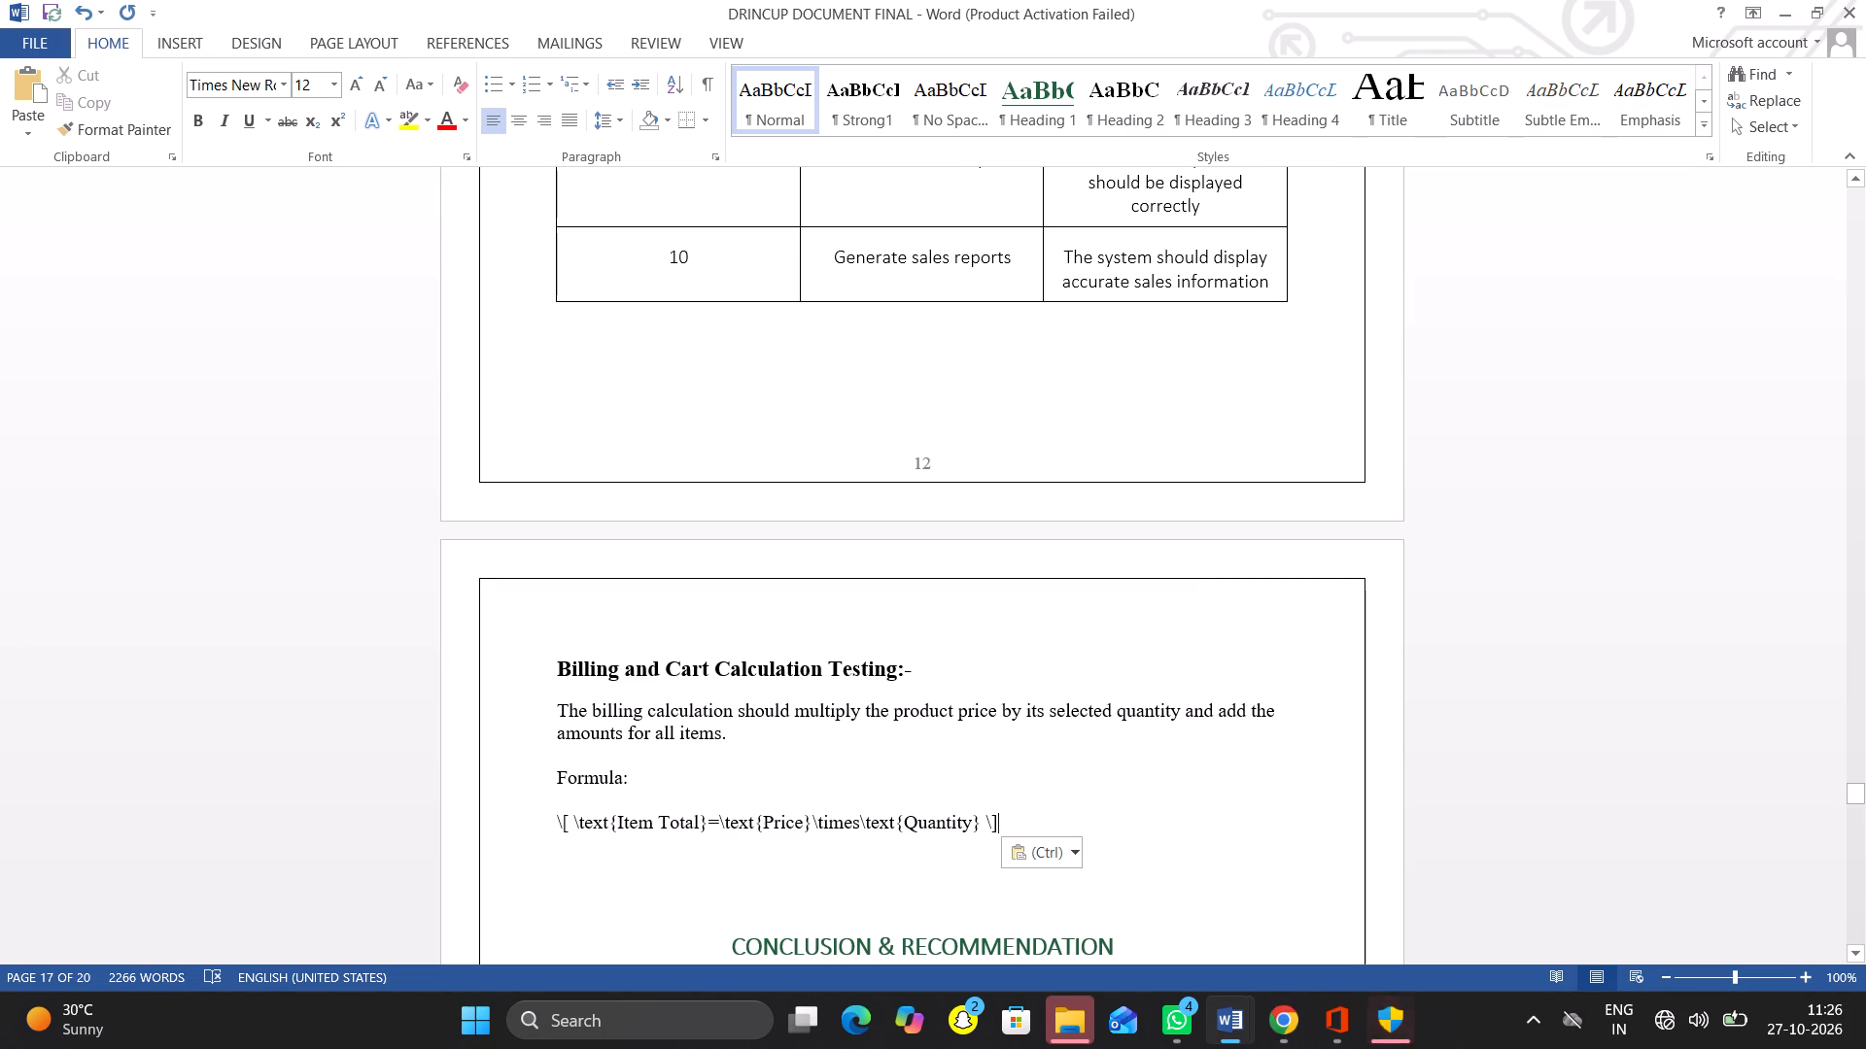
pyautogui.click(616, 825)
pyautogui.press('BackSpace')
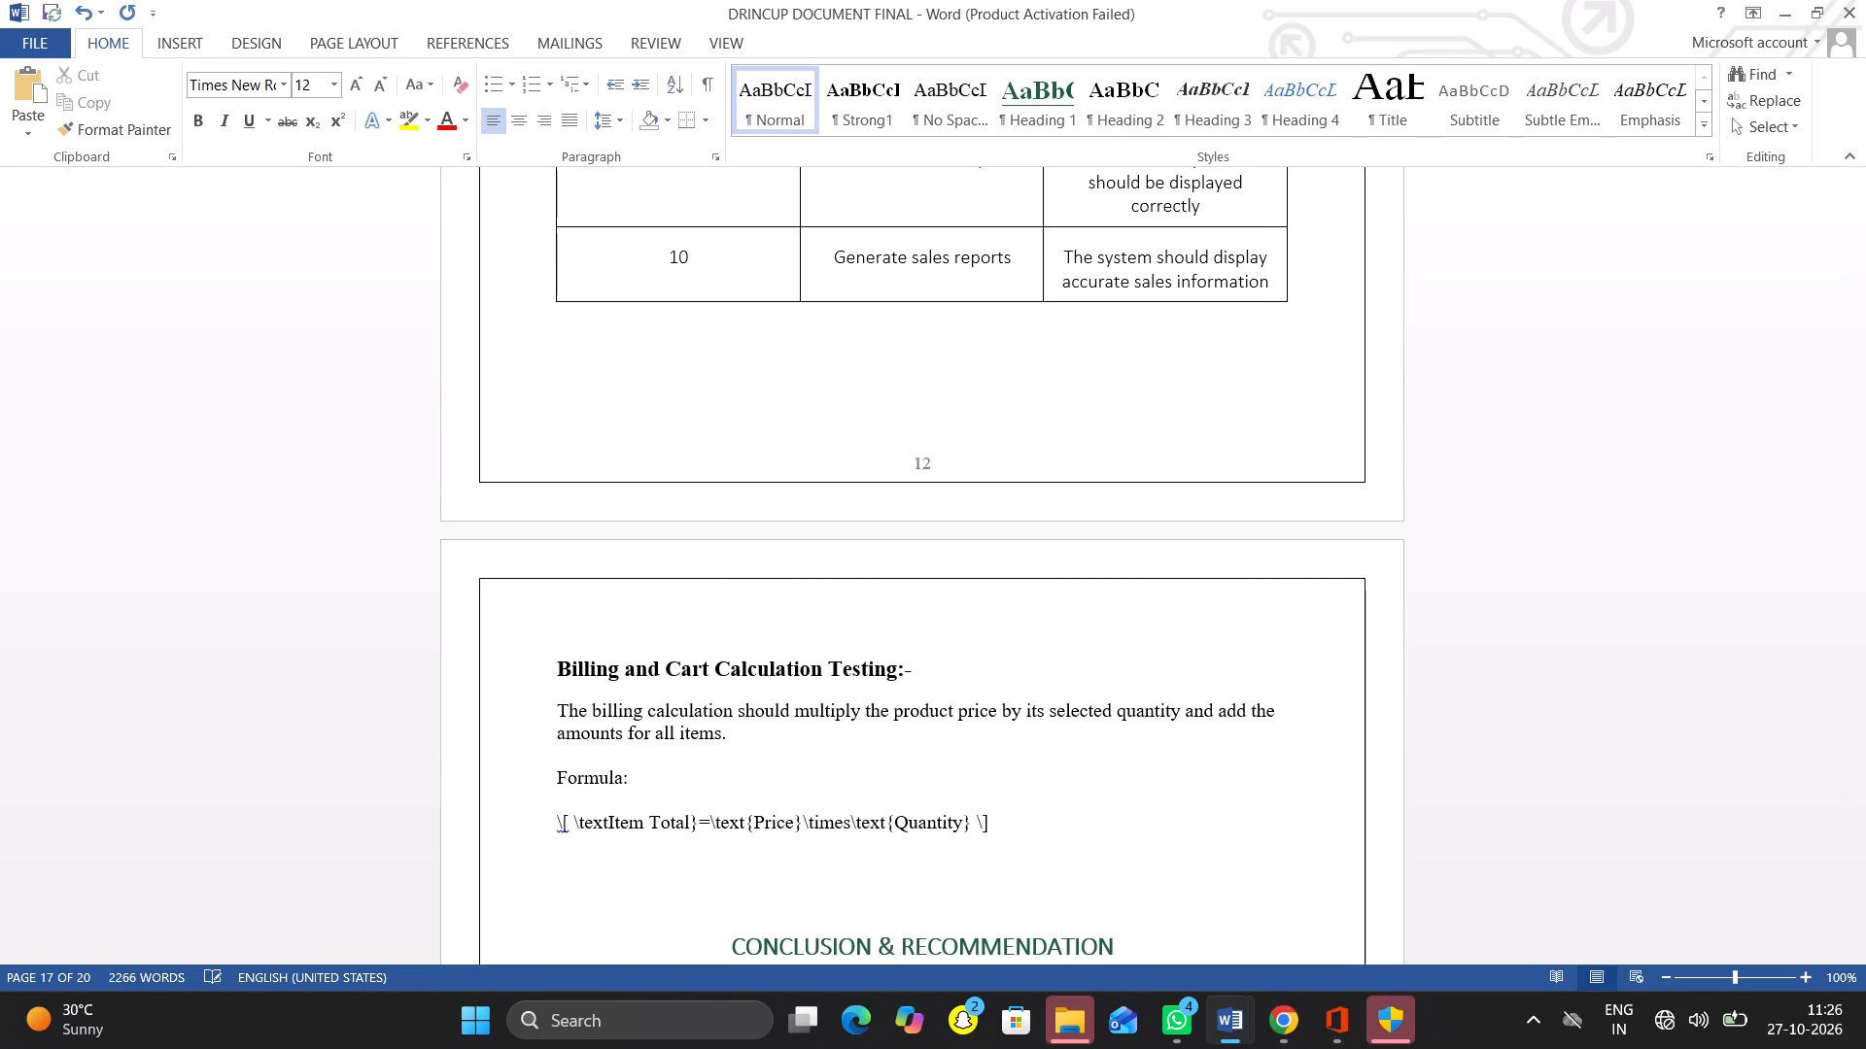
pyautogui.press('BackSpace')
pyautogui.press('BackSpace')
pyautogui.press('BackSpace')
pyautogui.press('BackSpace')
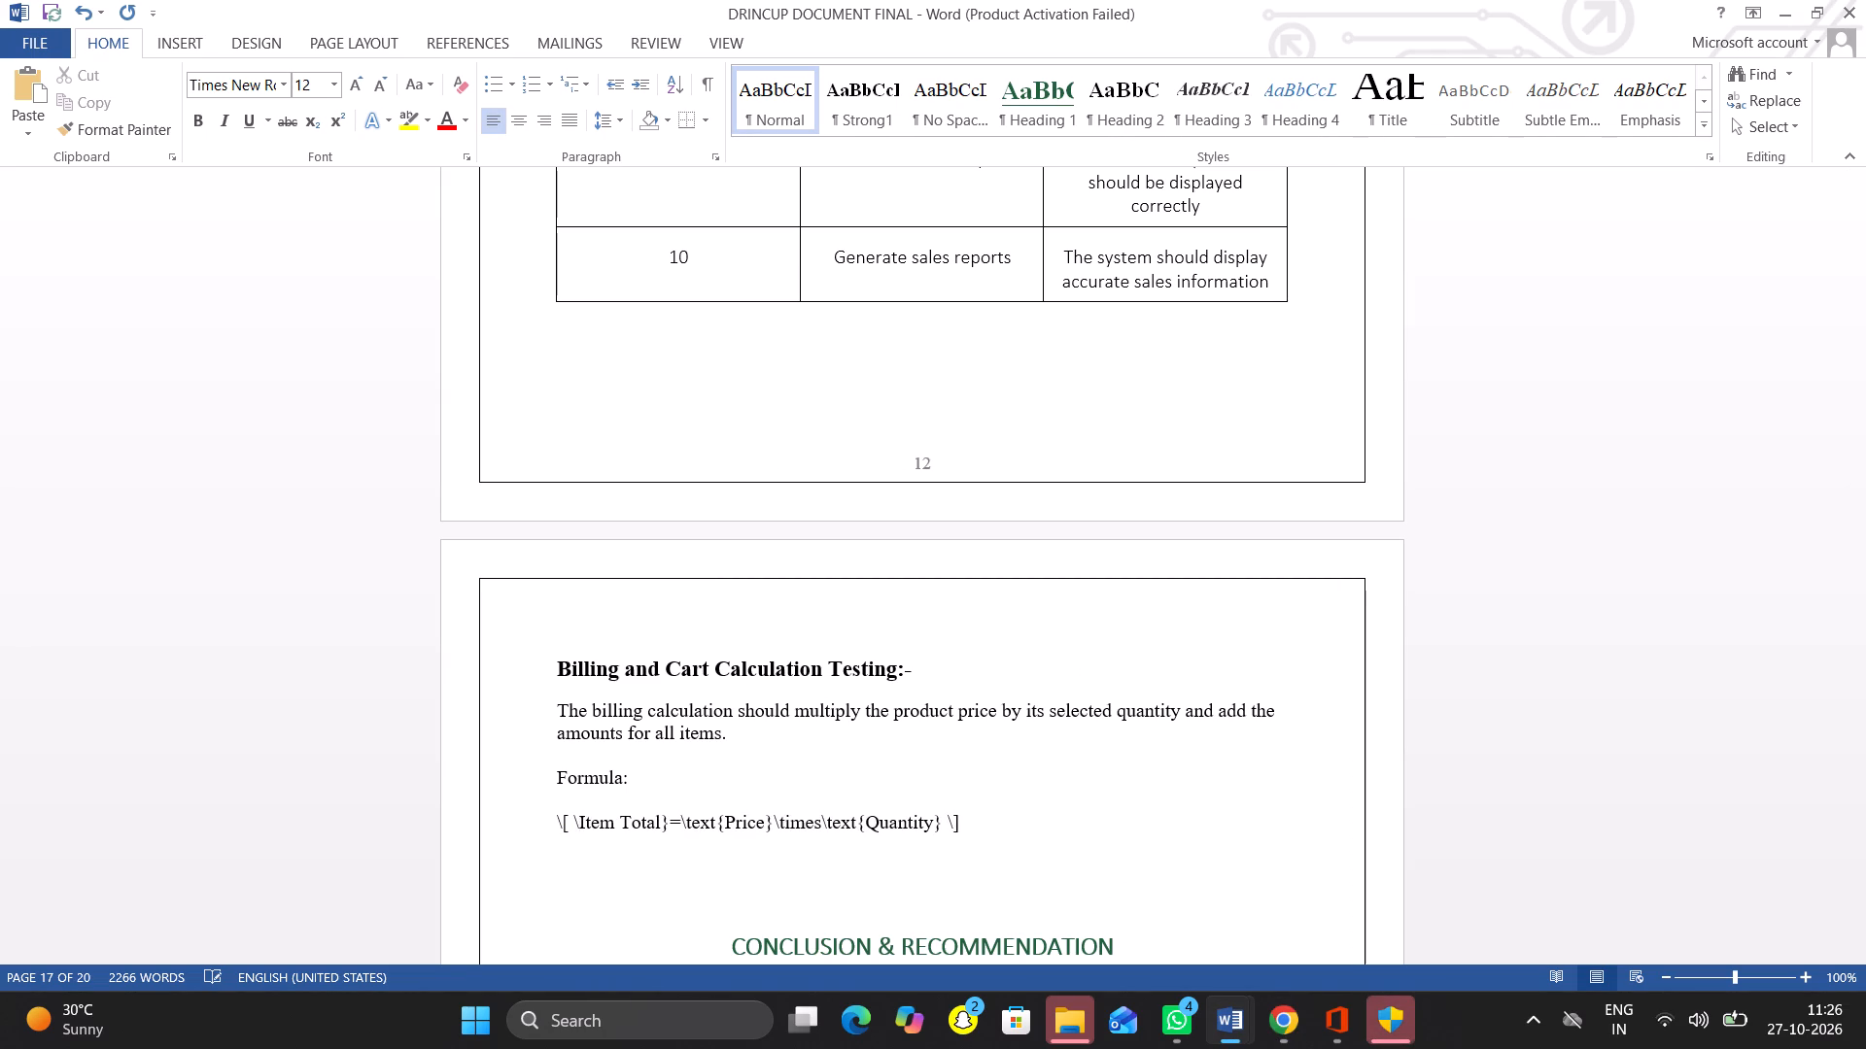
pyautogui.press('BackSpace')
pyautogui.press('BackSpace')
pyautogui.press('BackSpace')
pyautogui.press('BackSpace')
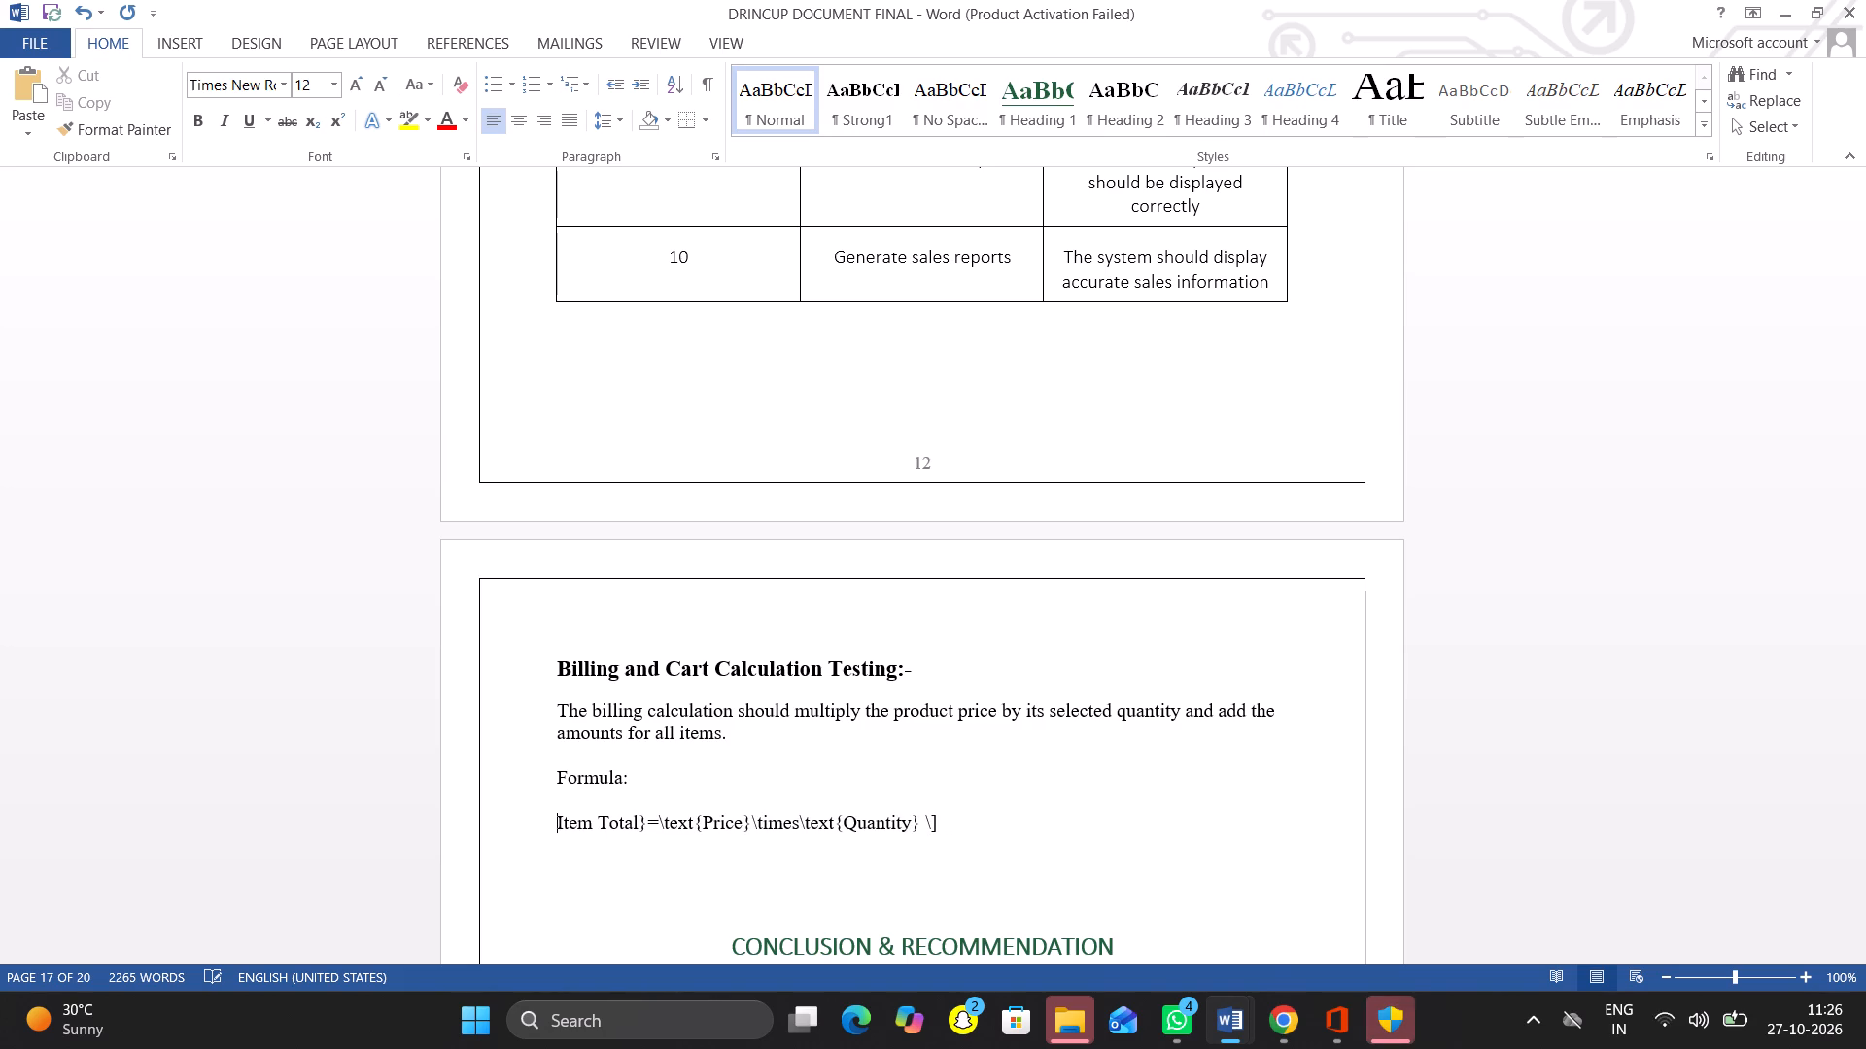
# Remove the closing brace and backslash around the equals sign after Item Total and put a space on each side of it.
pyautogui.hotkey('alt', 'Tab')
pyautogui.hotkey('alt', 'Tab')
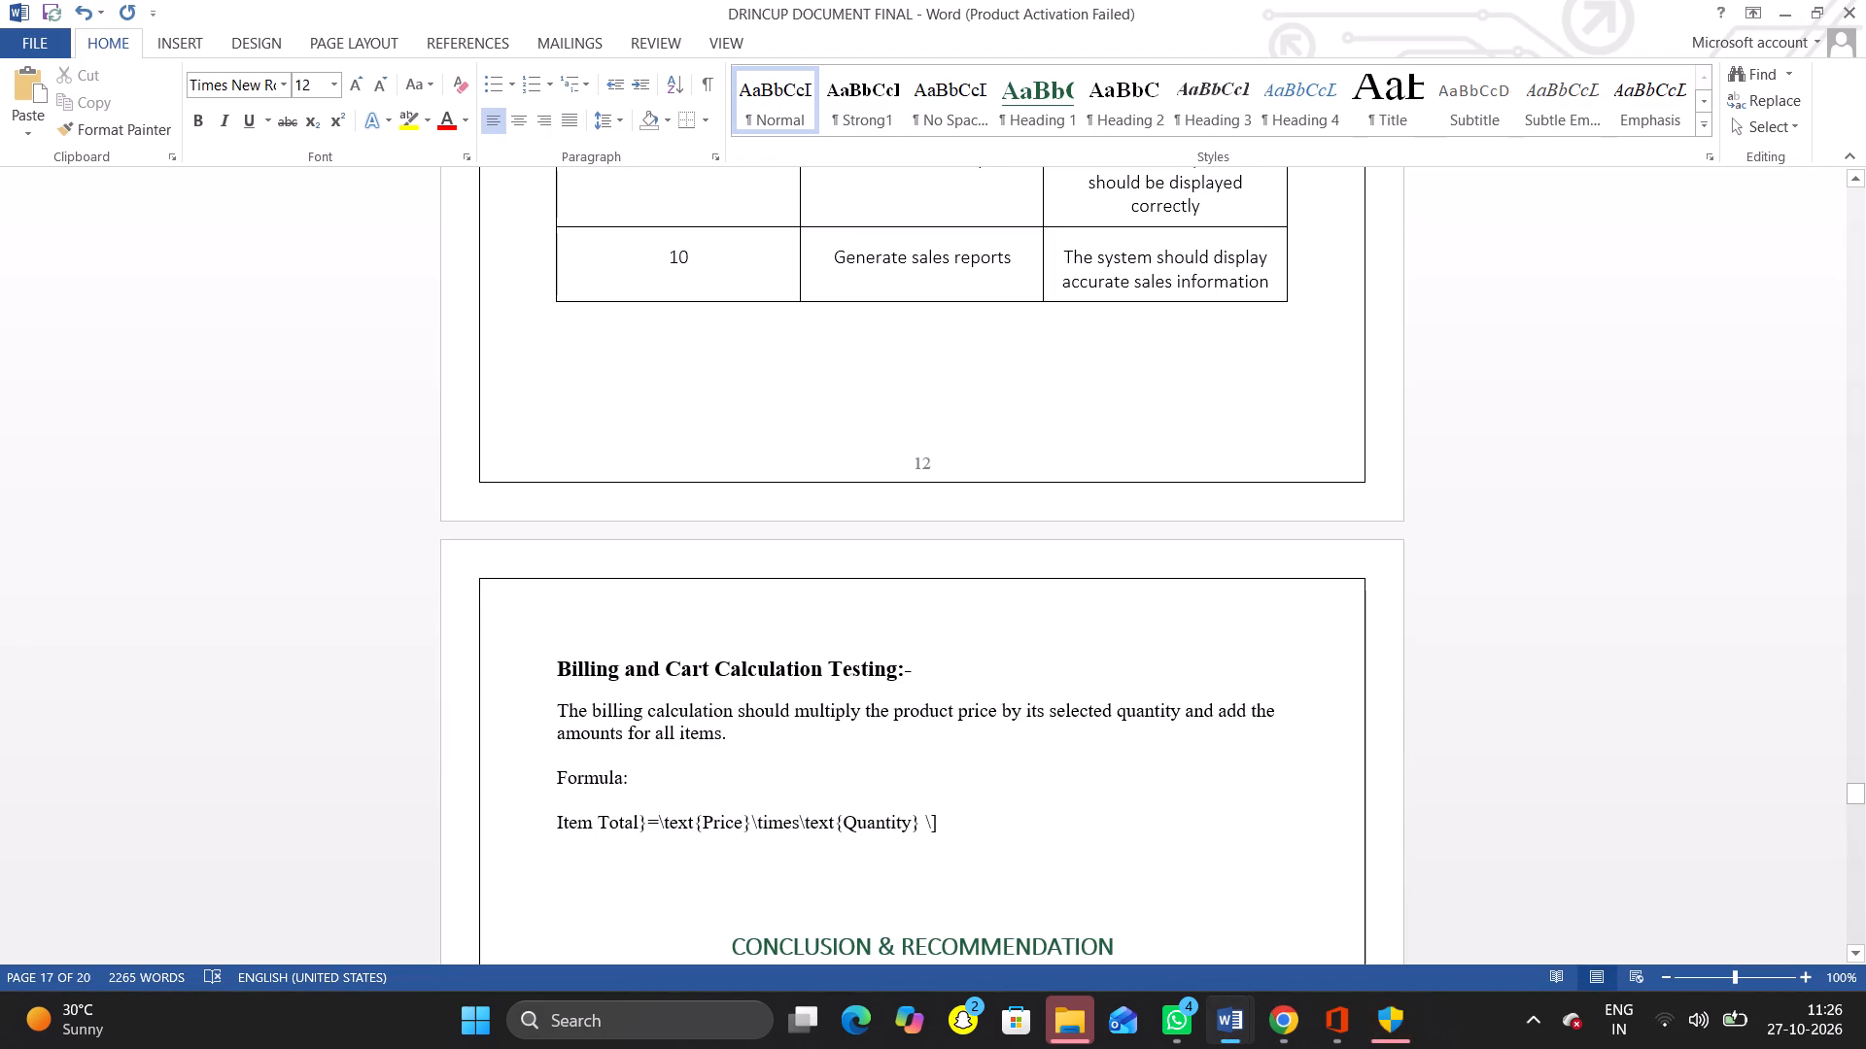
pyautogui.click(662, 818)
pyautogui.press('BackSpace')
pyautogui.press('Left')
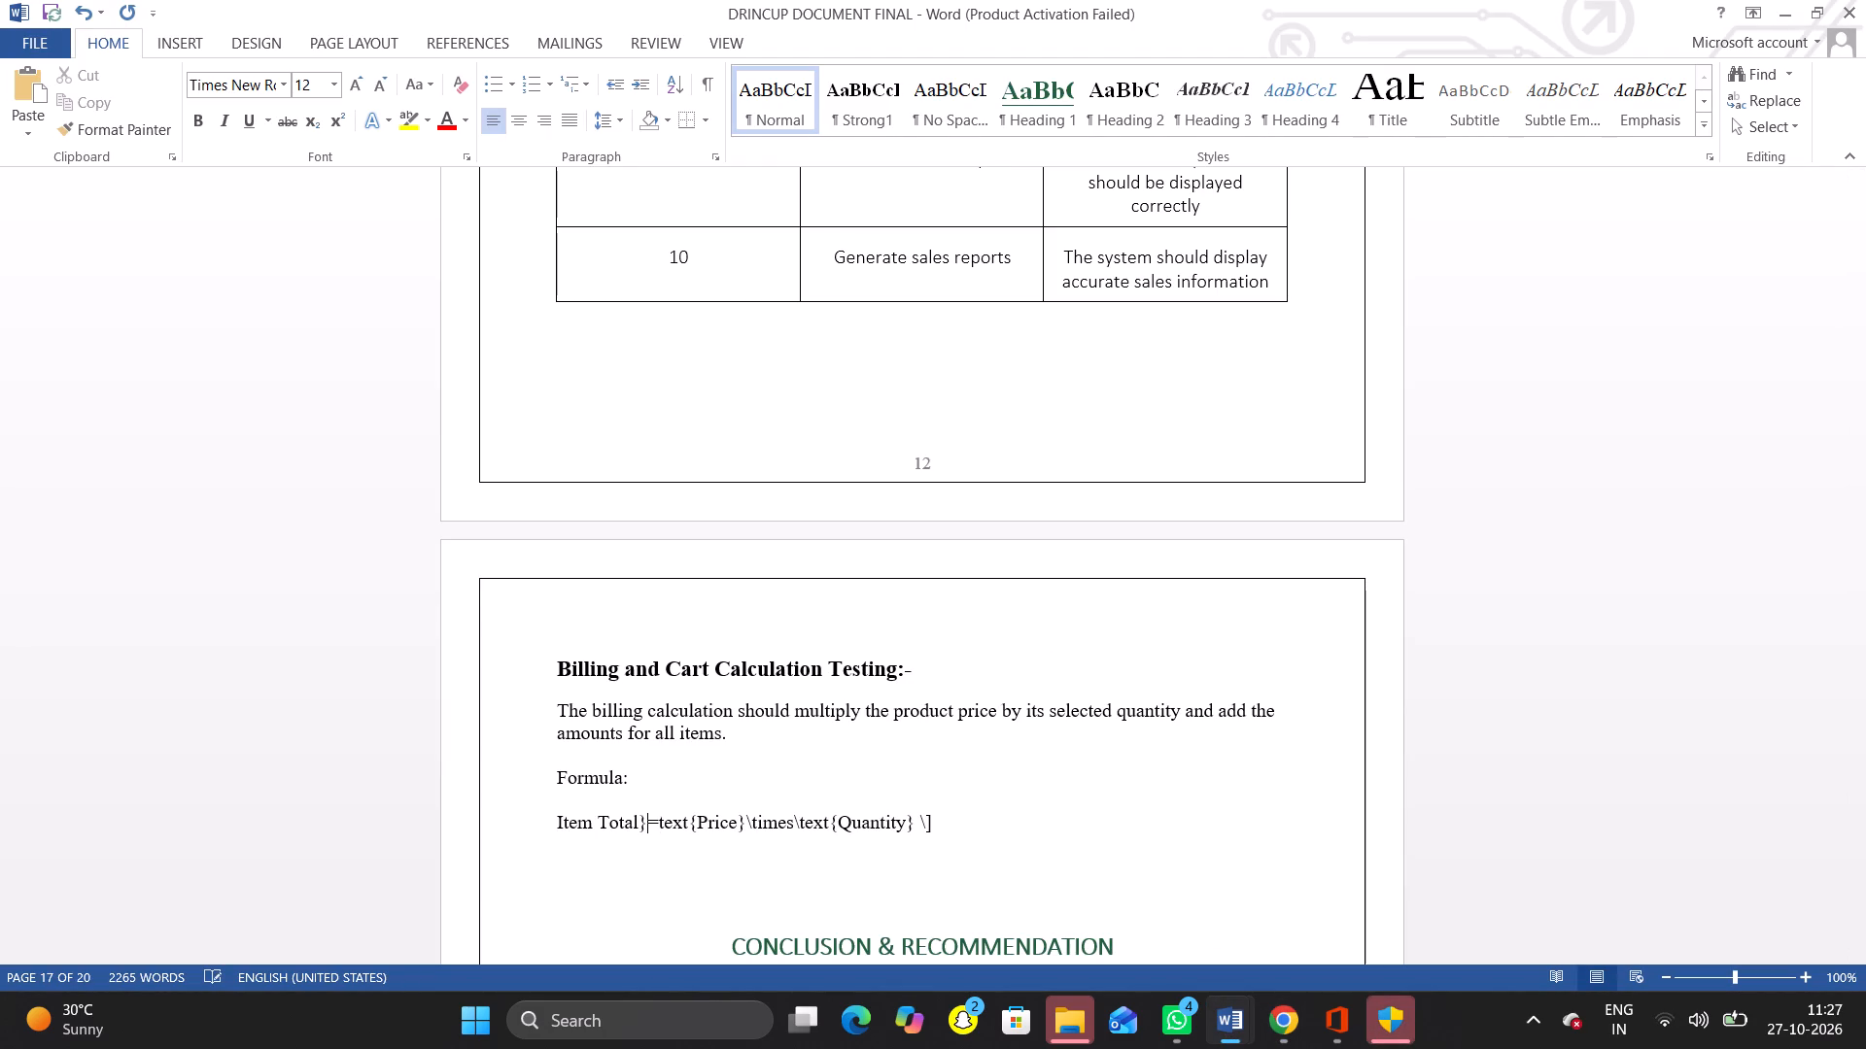
pyautogui.press('Left')
pyautogui.press('Right')
pyautogui.press('BackSpace')
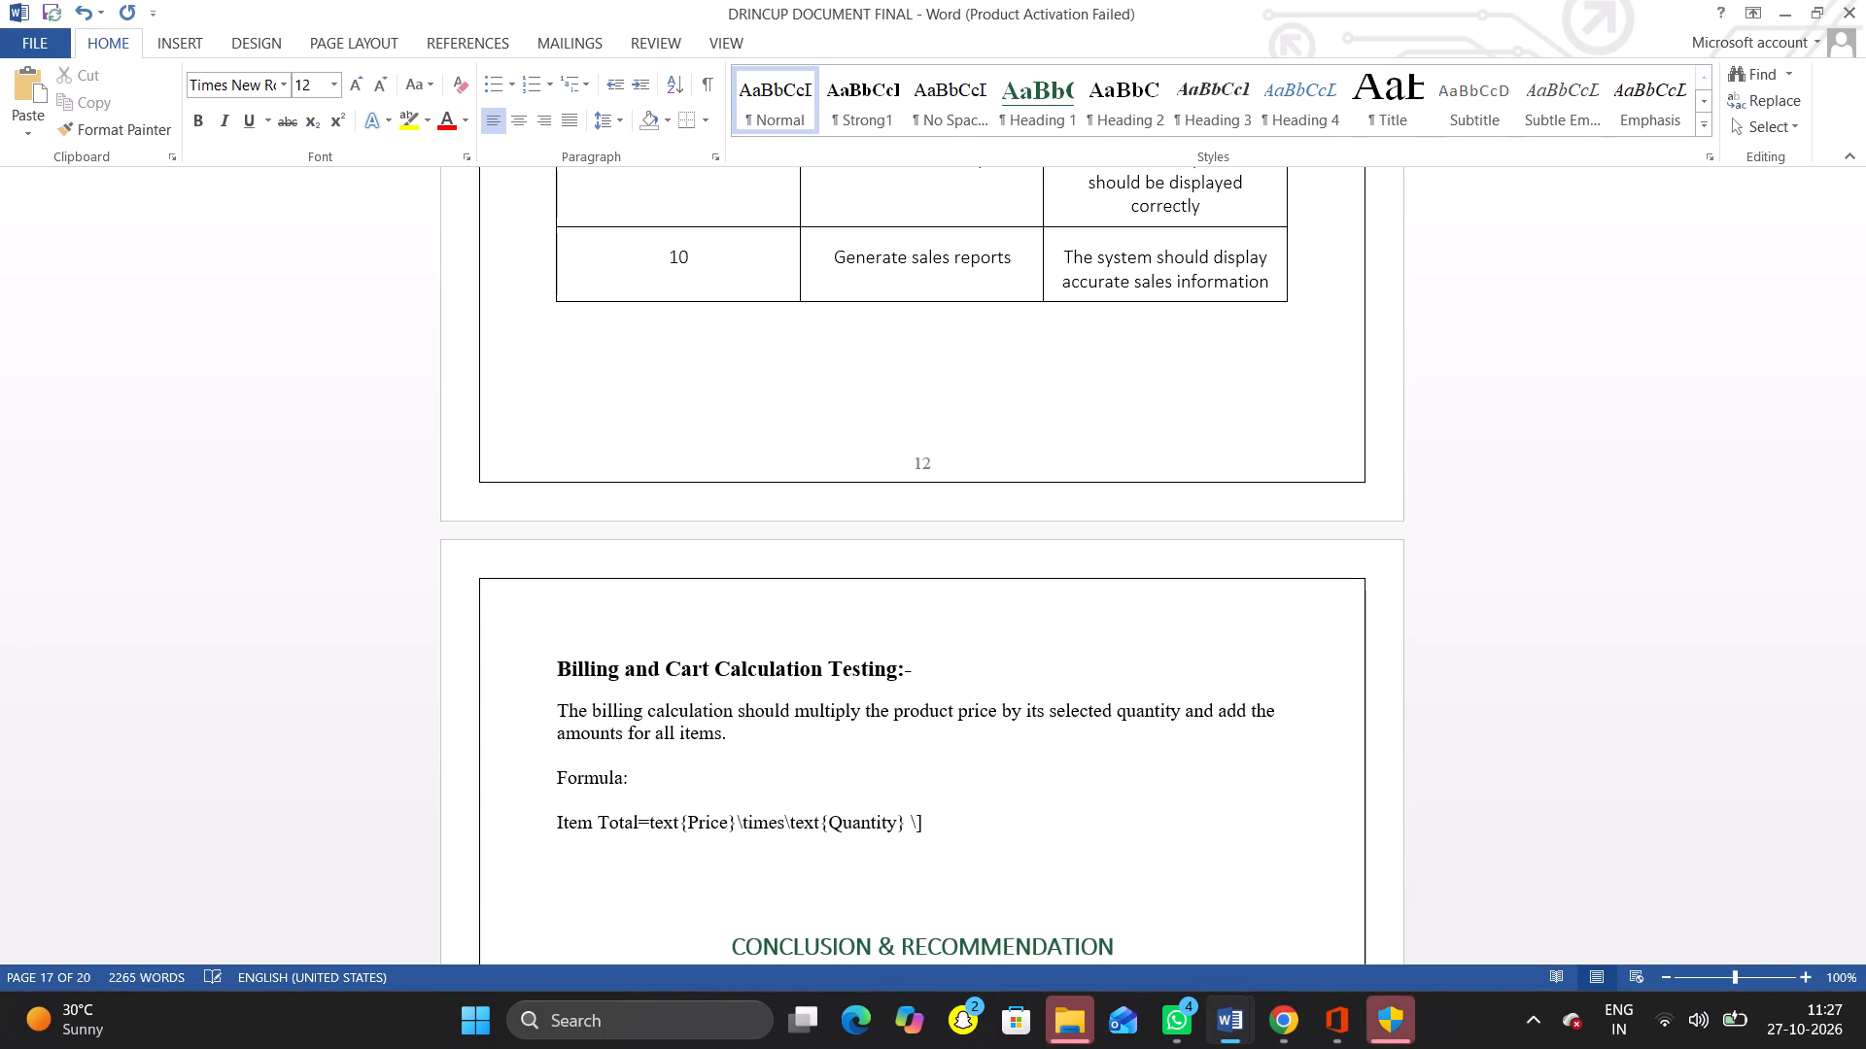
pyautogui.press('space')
pyautogui.press('Right')
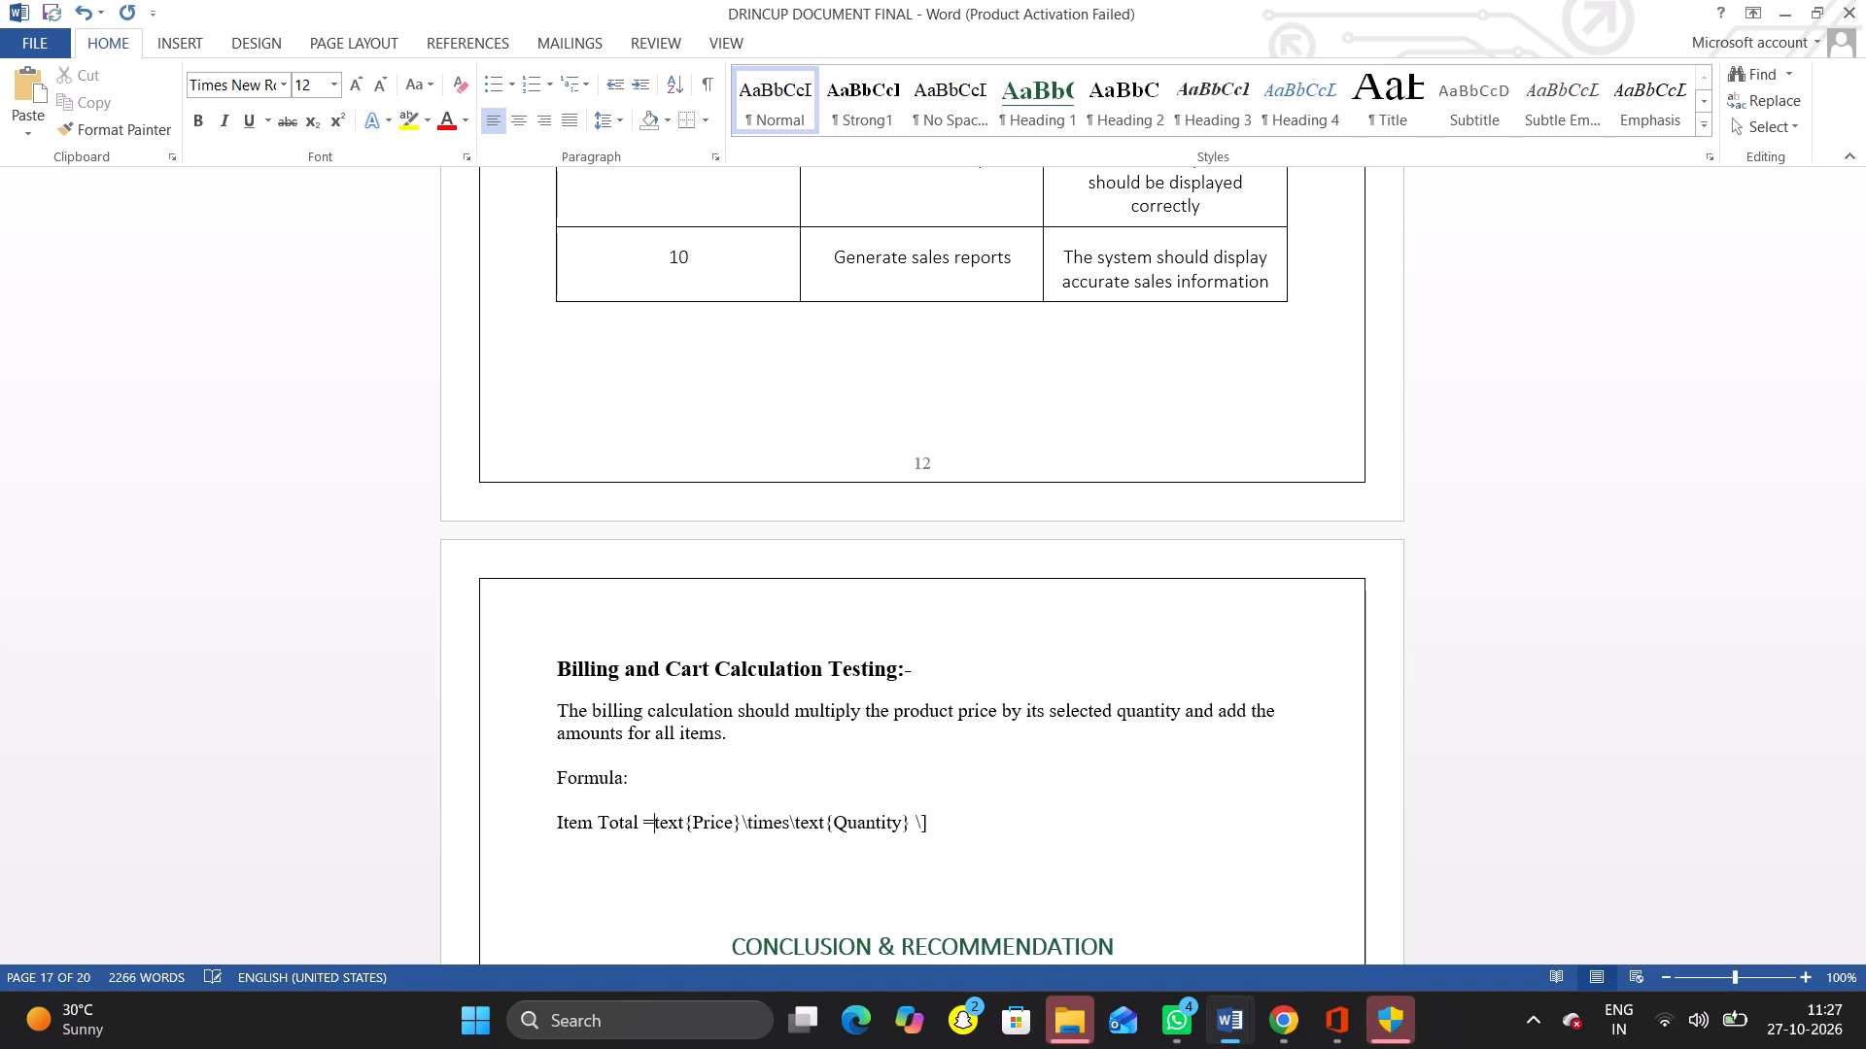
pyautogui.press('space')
# Replace the opening brace before Price and the closing brace and backslash after it with single spaces in the Item Total formula.
pyautogui.hotkey('alt', 'Tab')
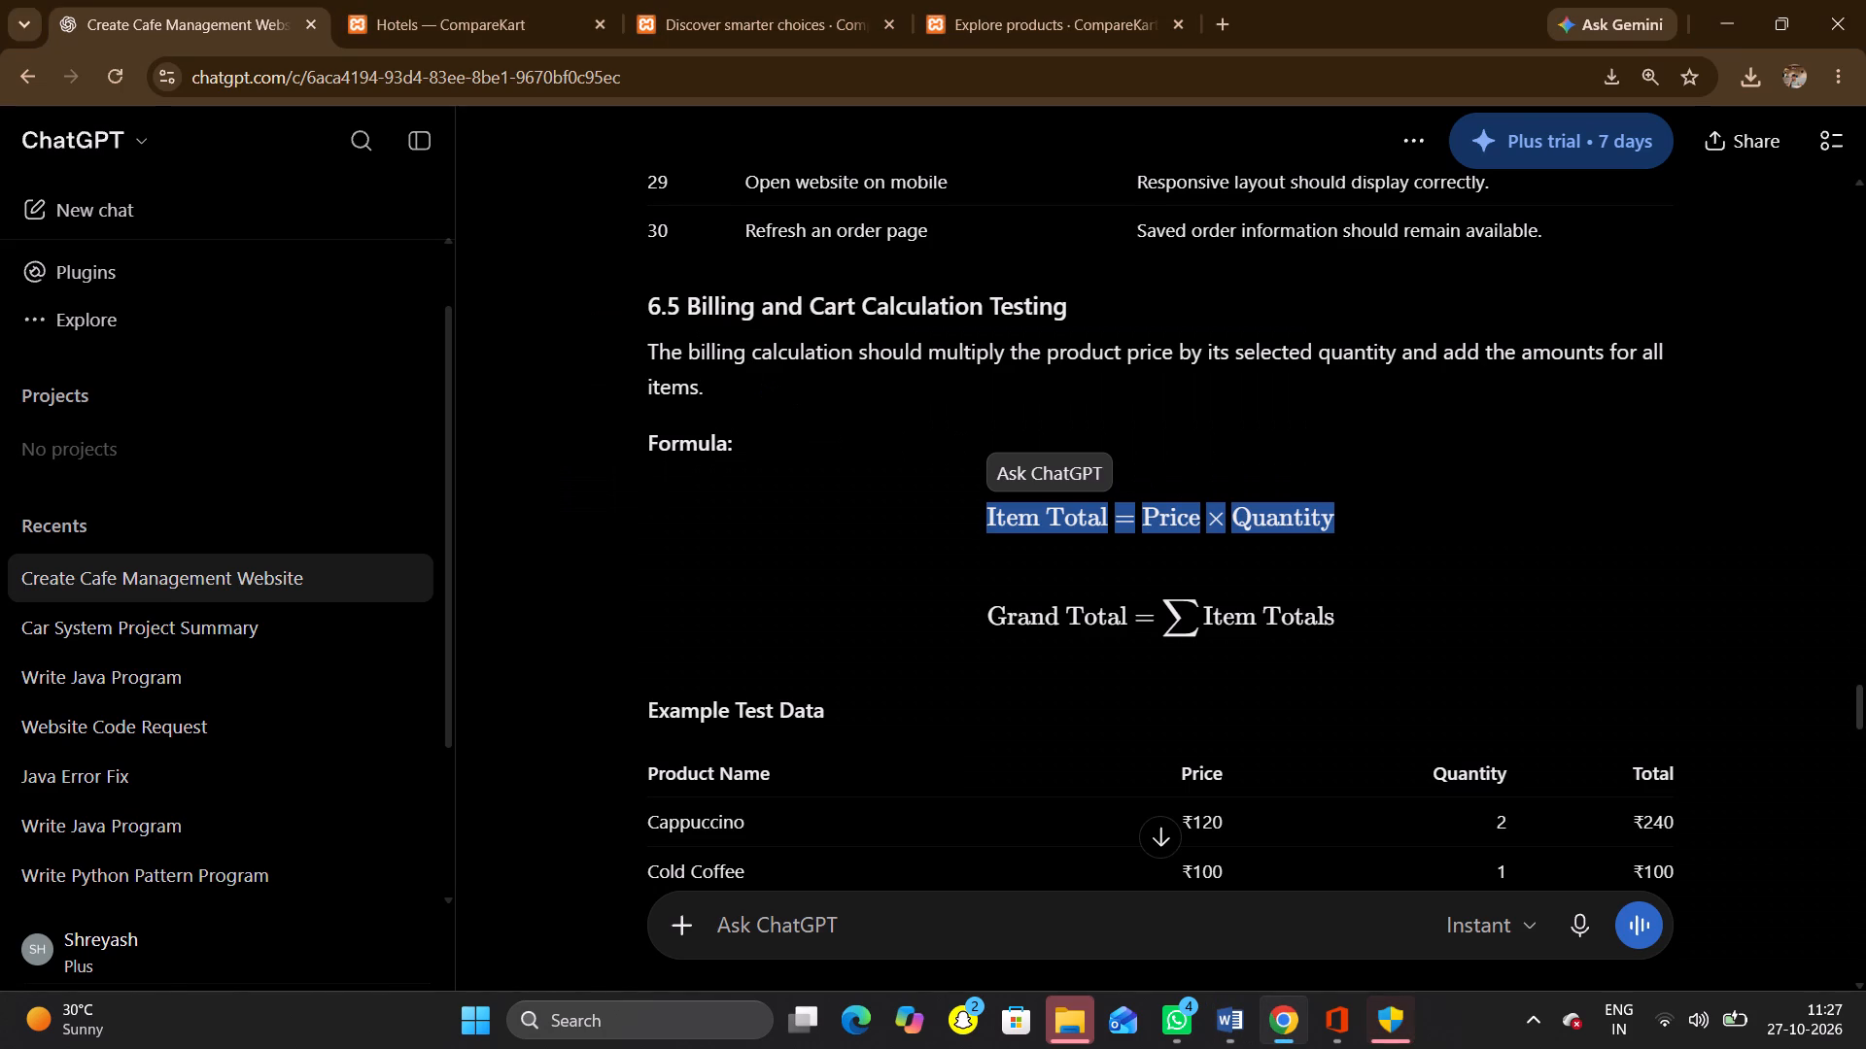
pyautogui.hotkey('alt', 'Tab')
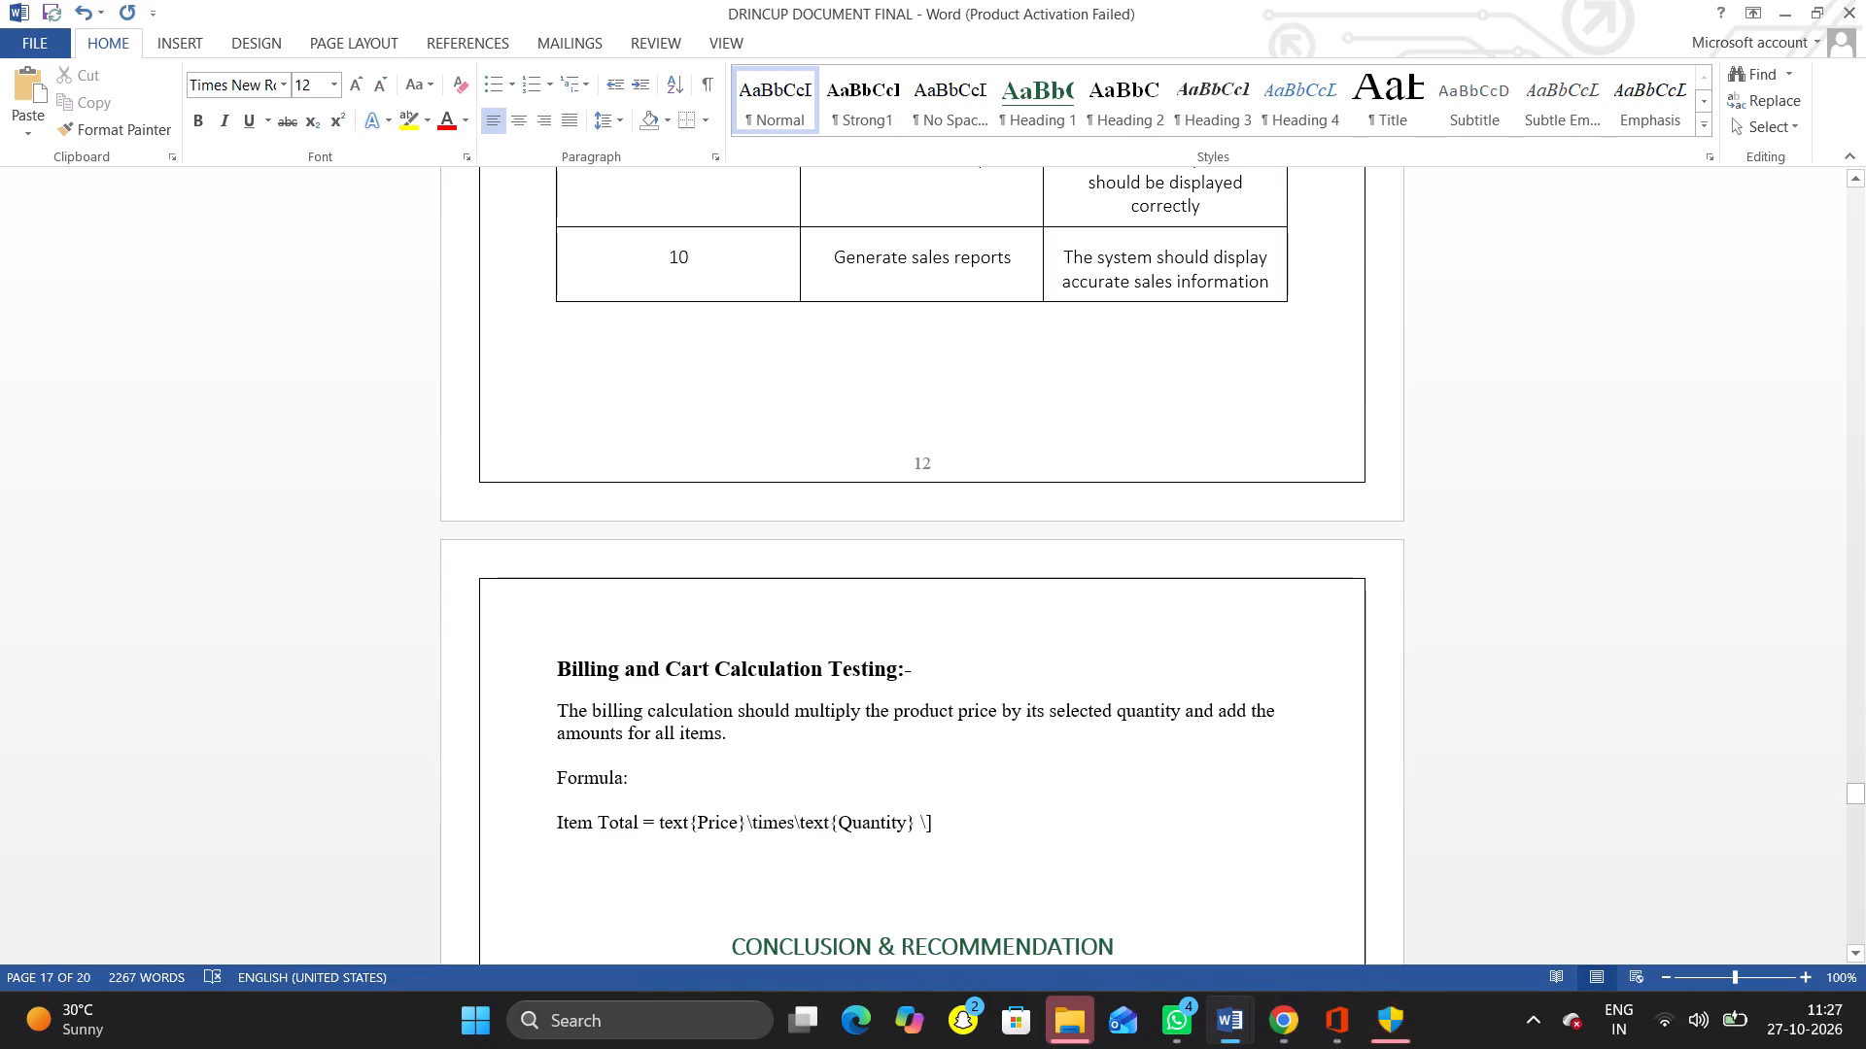
pyautogui.press('Right')
pyautogui.press('Right')
pyautogui.press('Right')
pyautogui.press('Right')
pyautogui.press('Right')
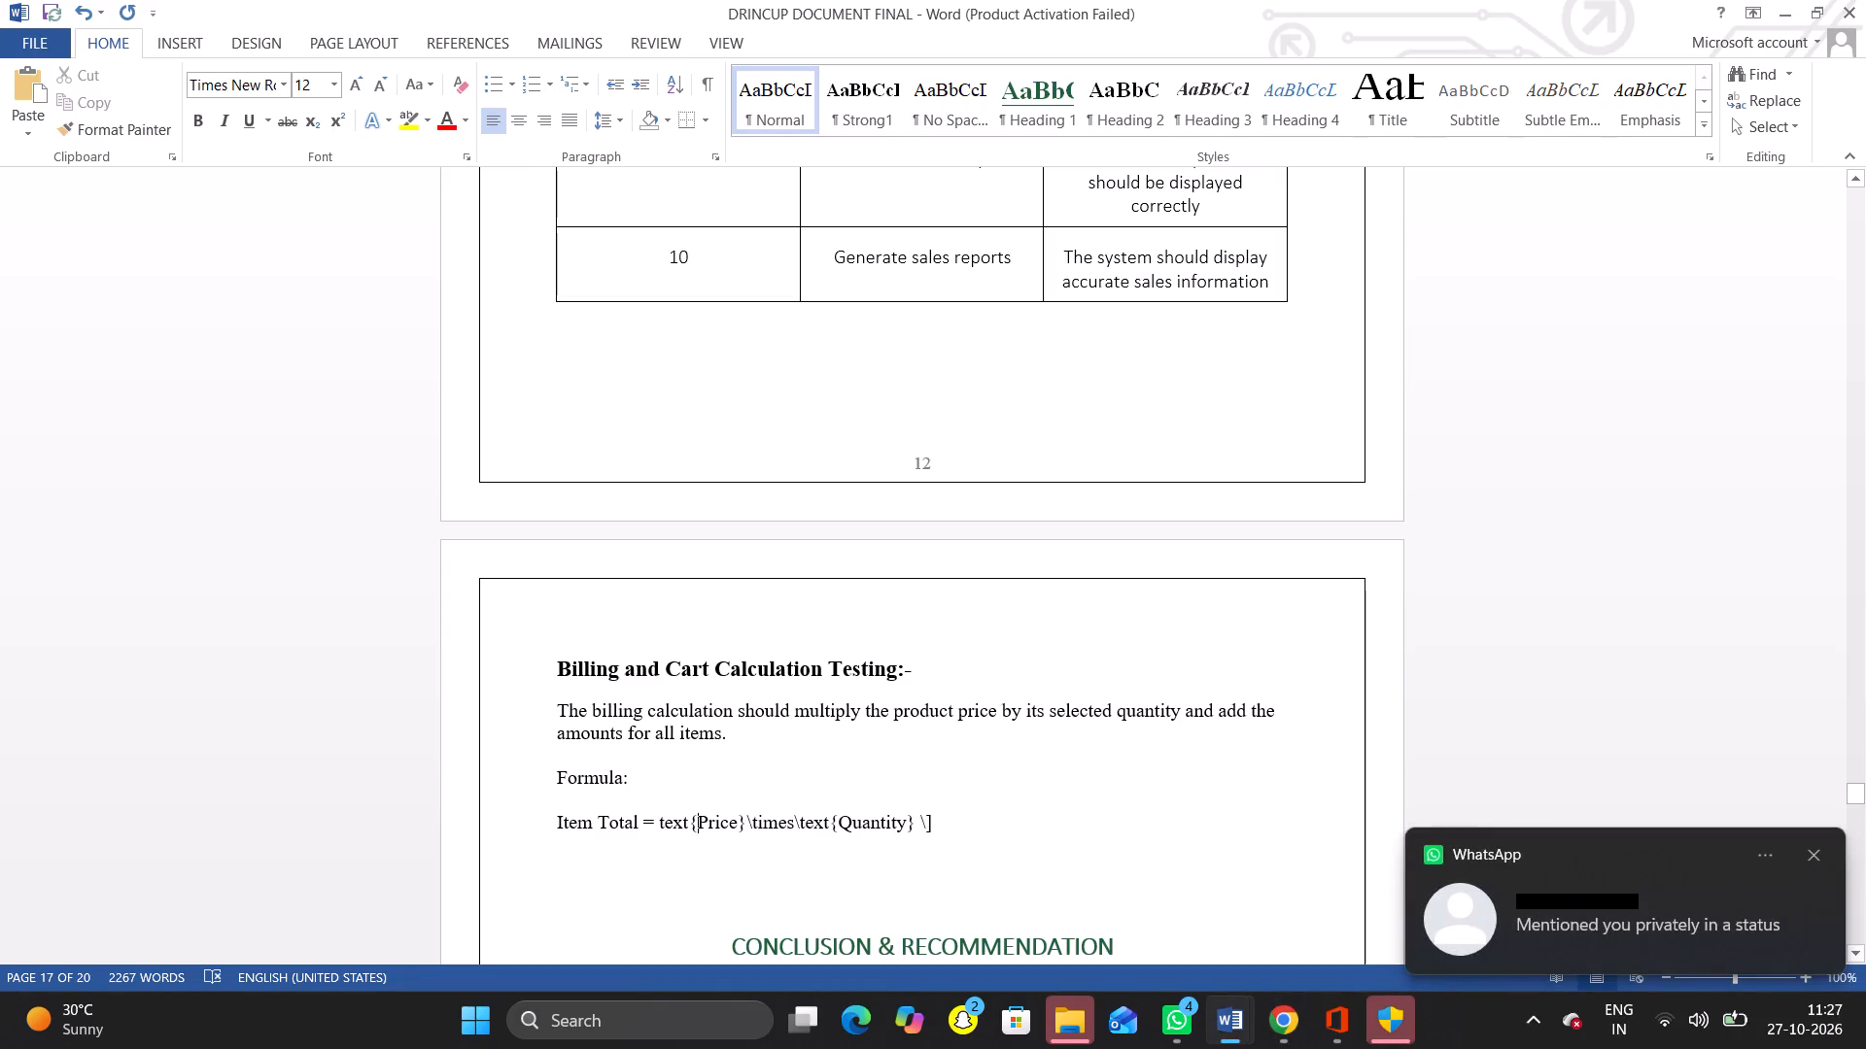
pyautogui.press('BackSpace')
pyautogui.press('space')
pyautogui.press('Right')
pyautogui.press('Right')
pyautogui.press('Right')
pyautogui.press('Right')
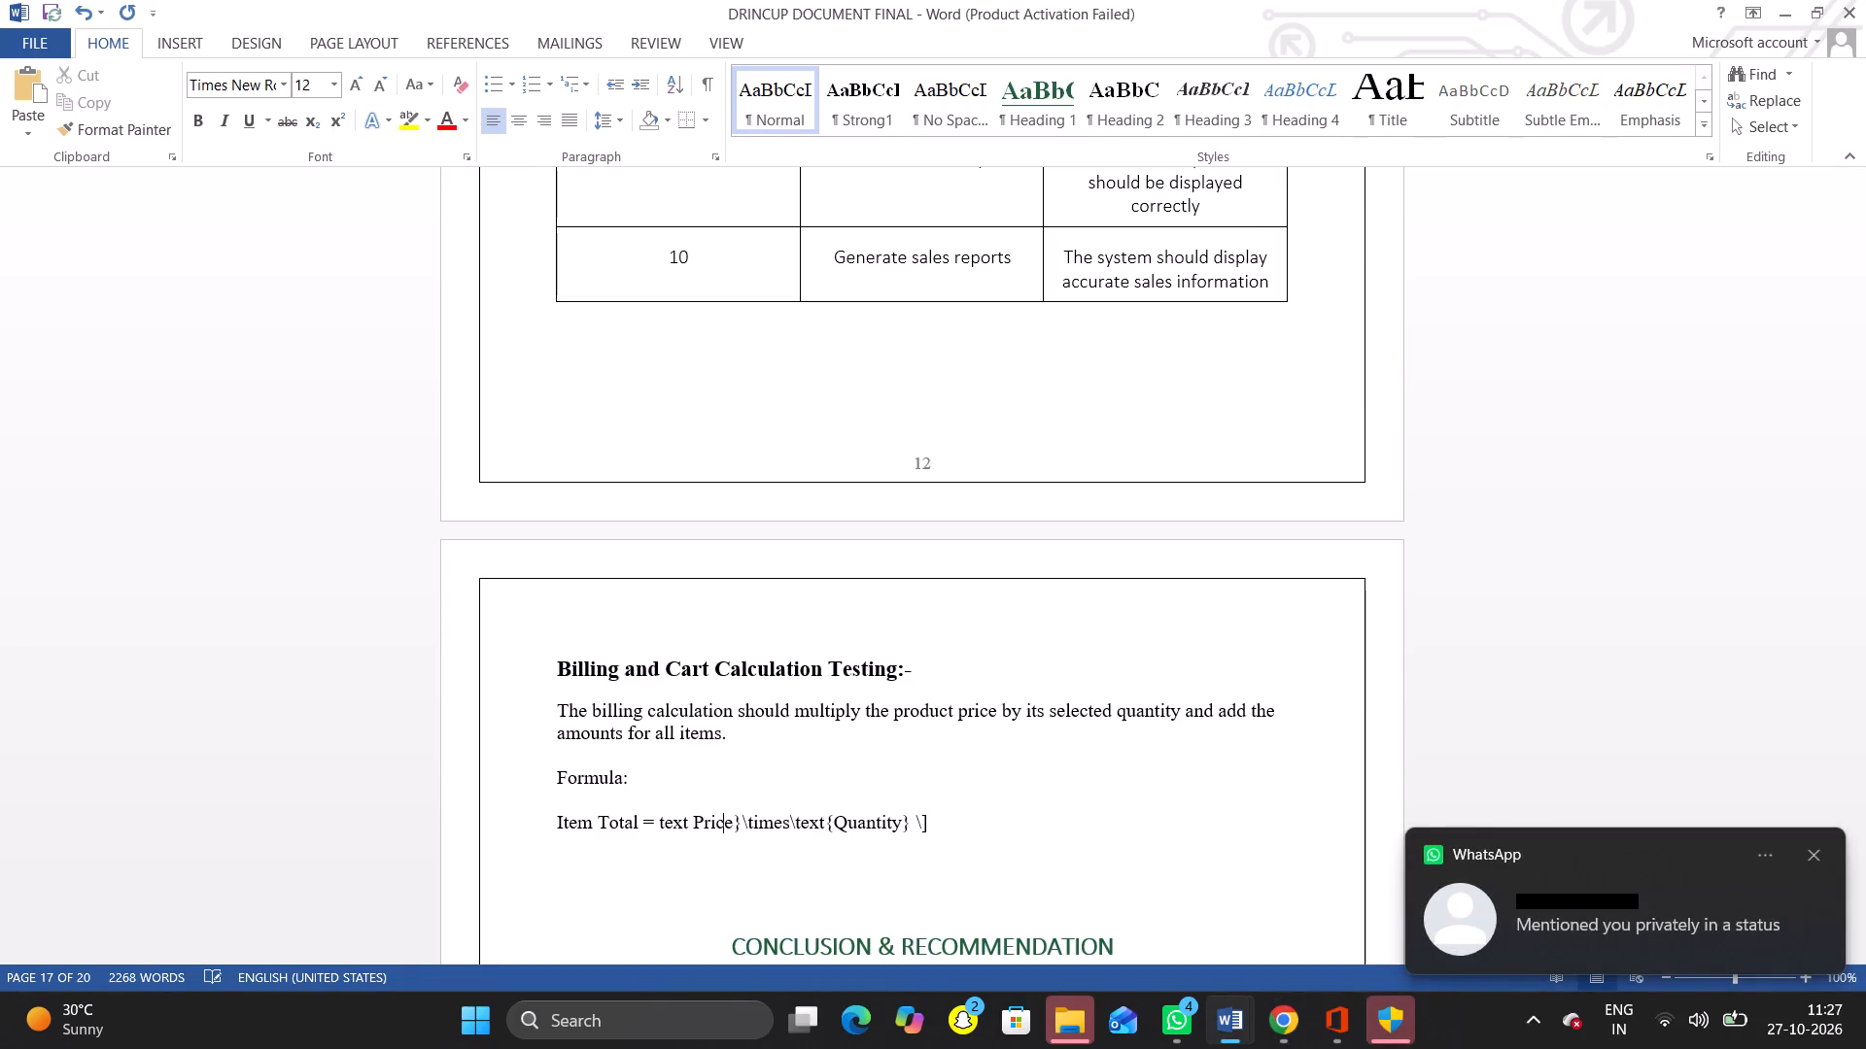
pyautogui.press('Right')
pyautogui.press('Right')
pyautogui.press('Right')
pyautogui.press('BackSpace')
pyautogui.press('BackSpace')
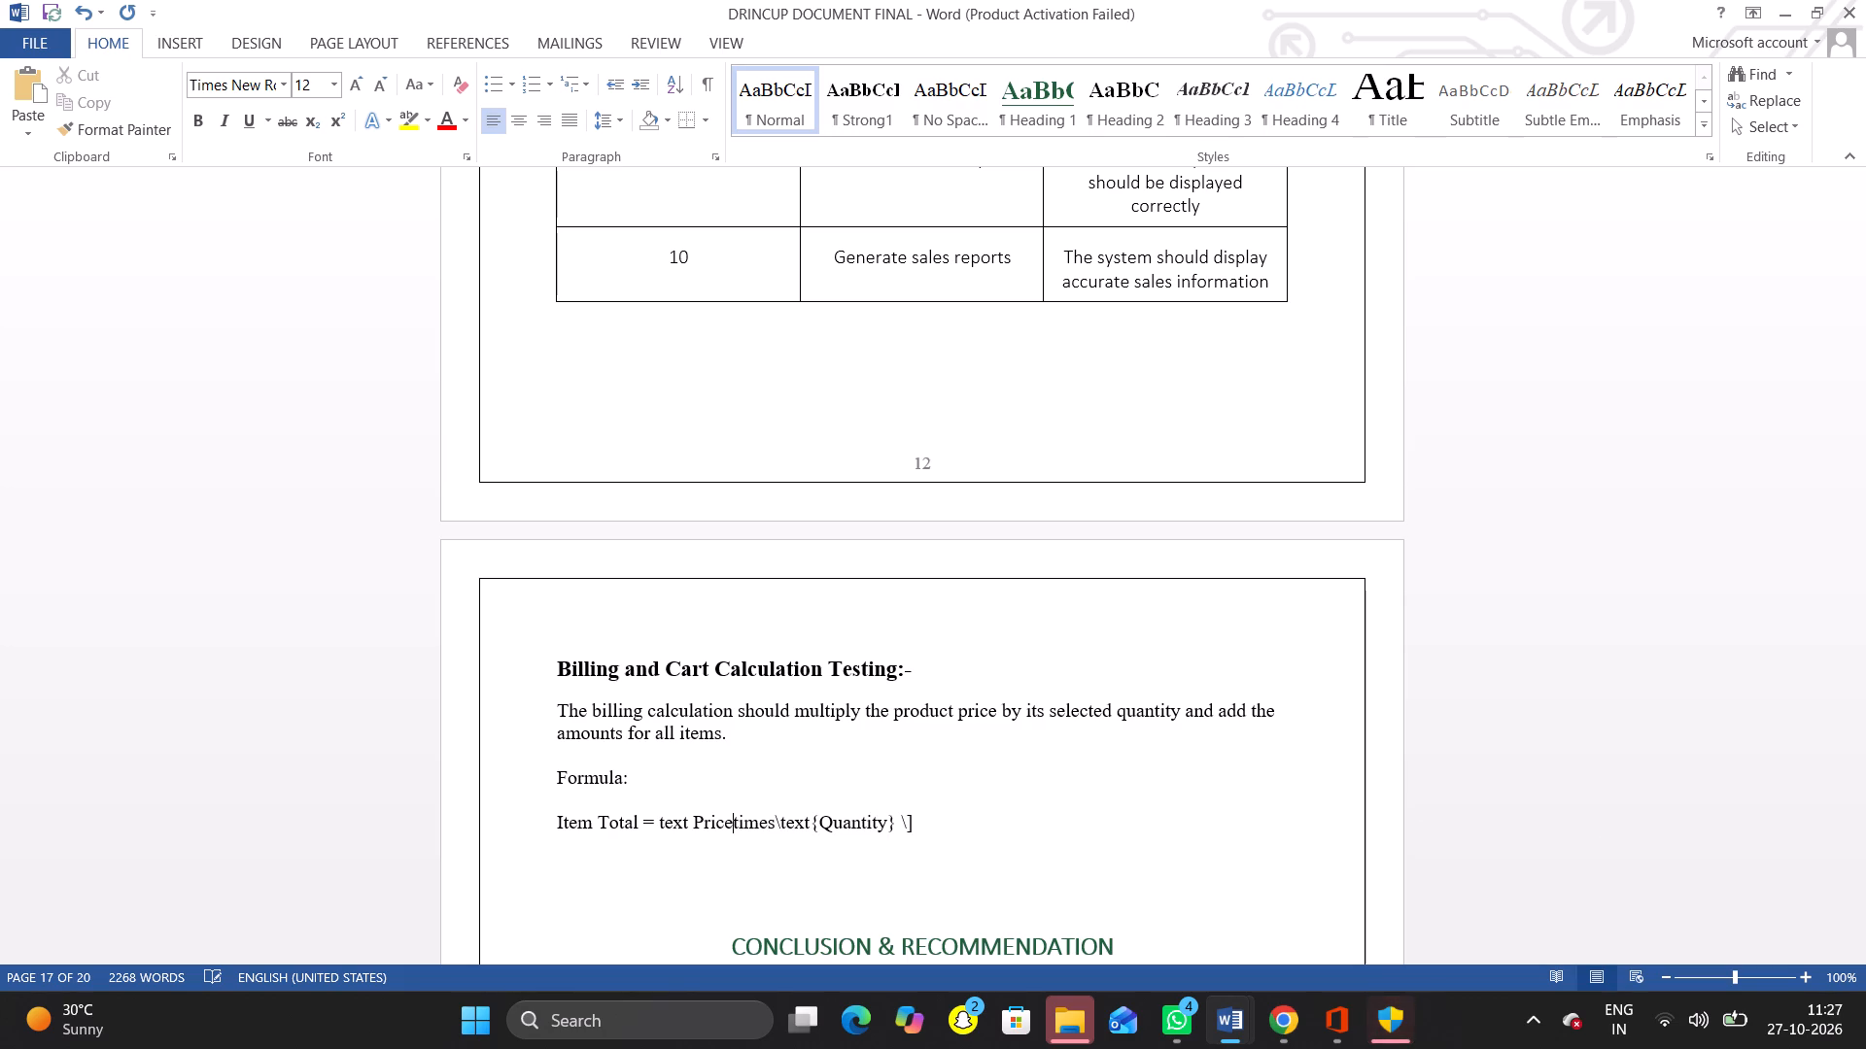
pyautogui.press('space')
# Replace the "times\text{" code between Price and Quantity with an asterisk and a space, as in "Price * Quantity".
pyautogui.press('Right')
pyautogui.press('Right')
pyautogui.press('Right')
pyautogui.press('Right')
pyautogui.press('Right')
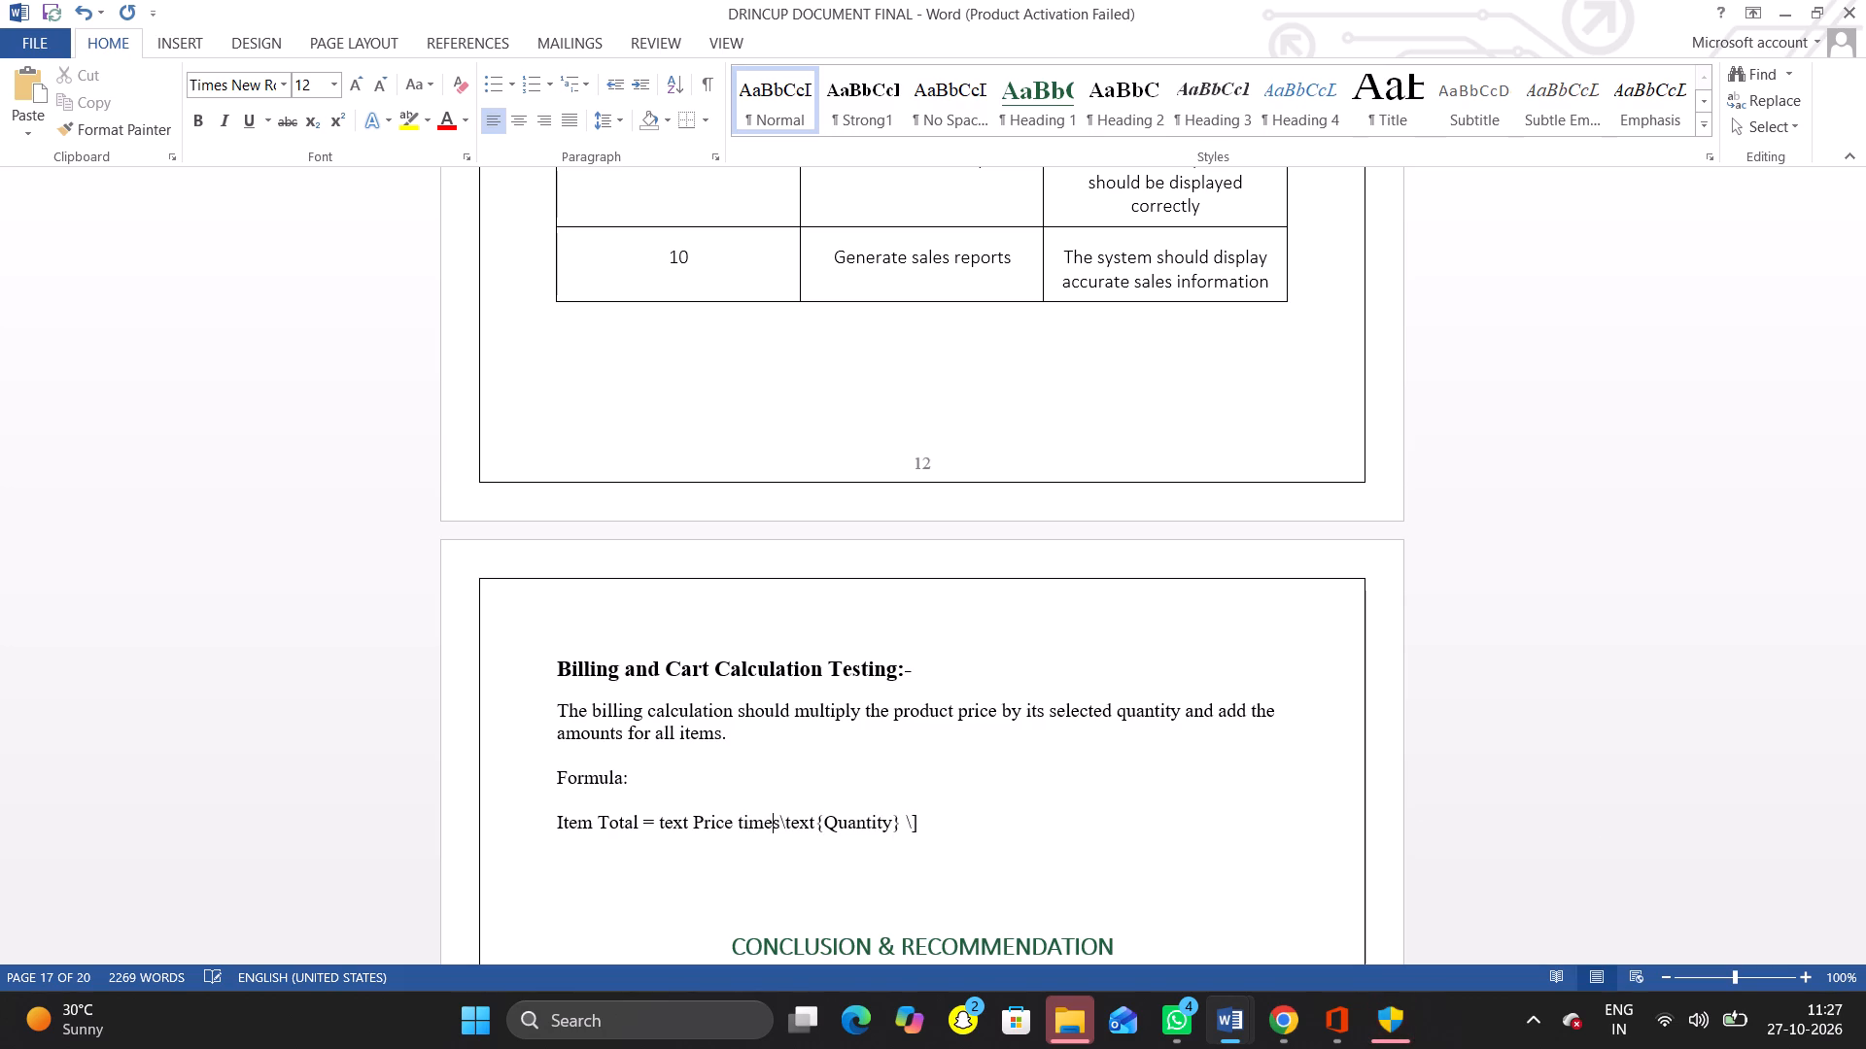
pyautogui.press('Right')
pyautogui.press('Right')
pyautogui.press('Right')
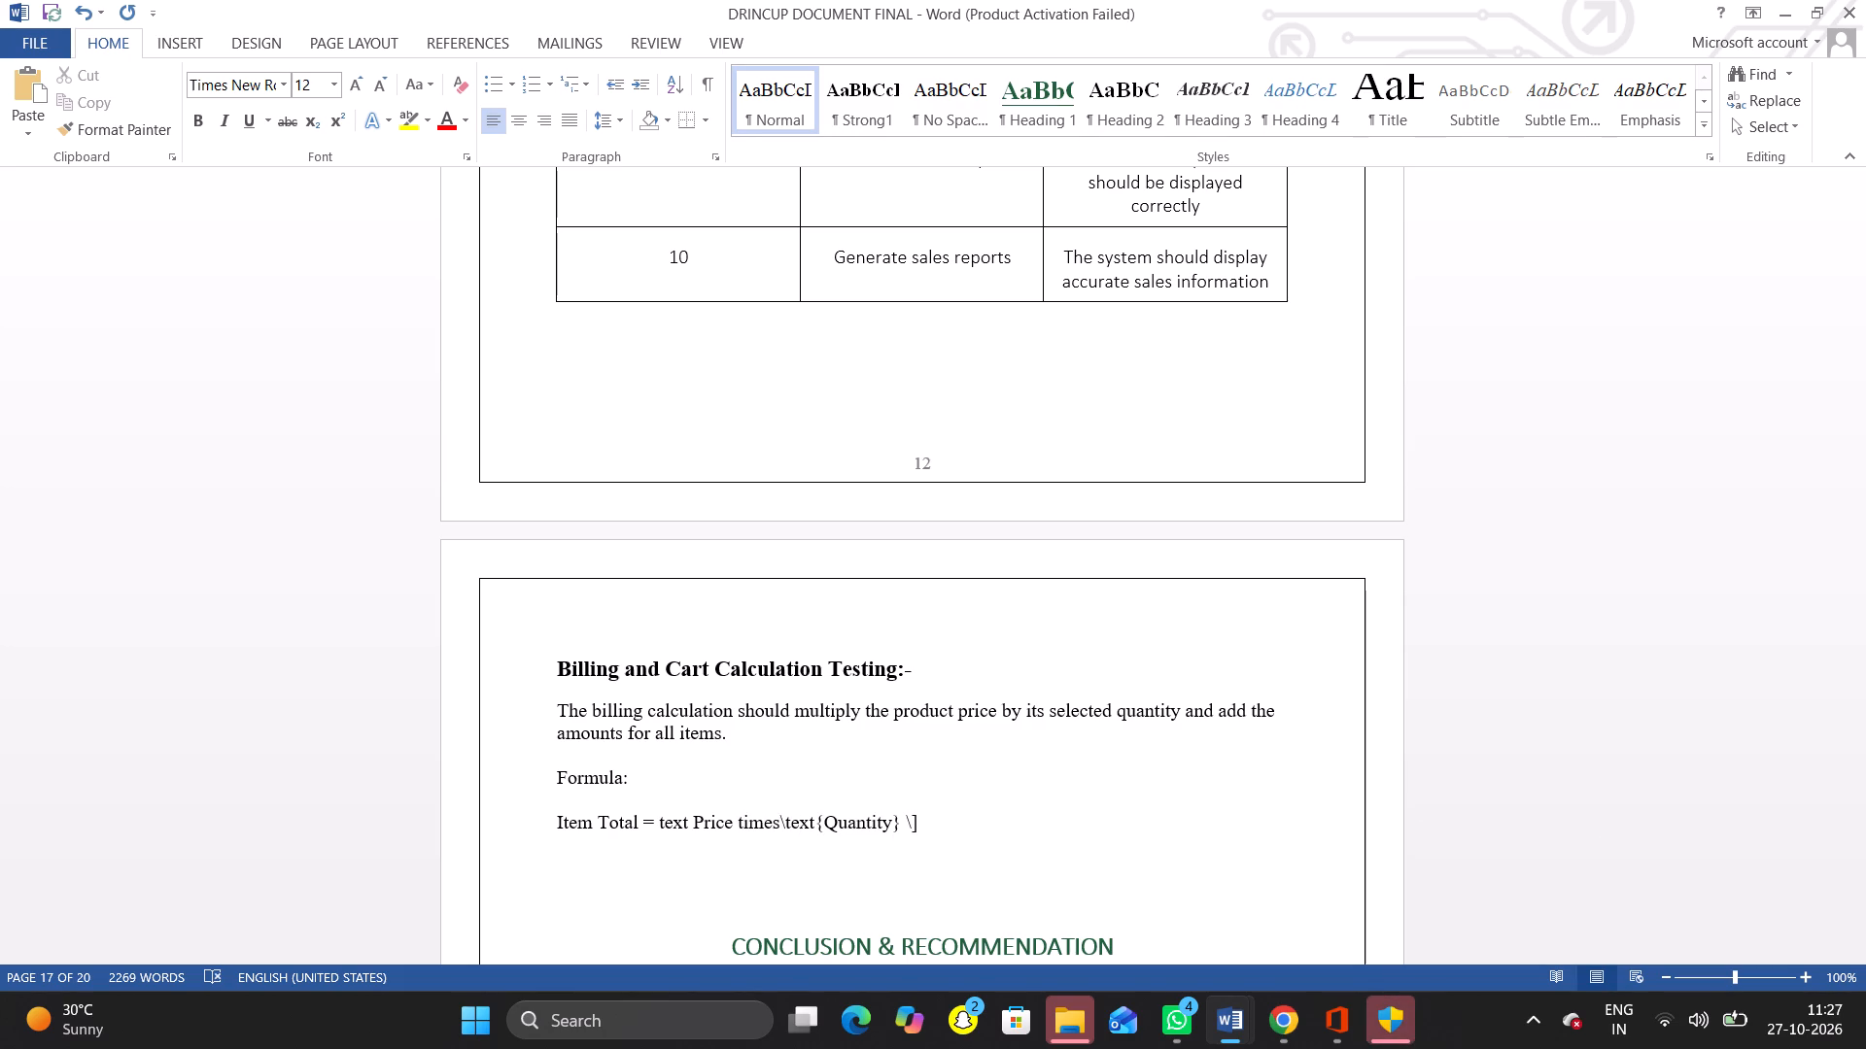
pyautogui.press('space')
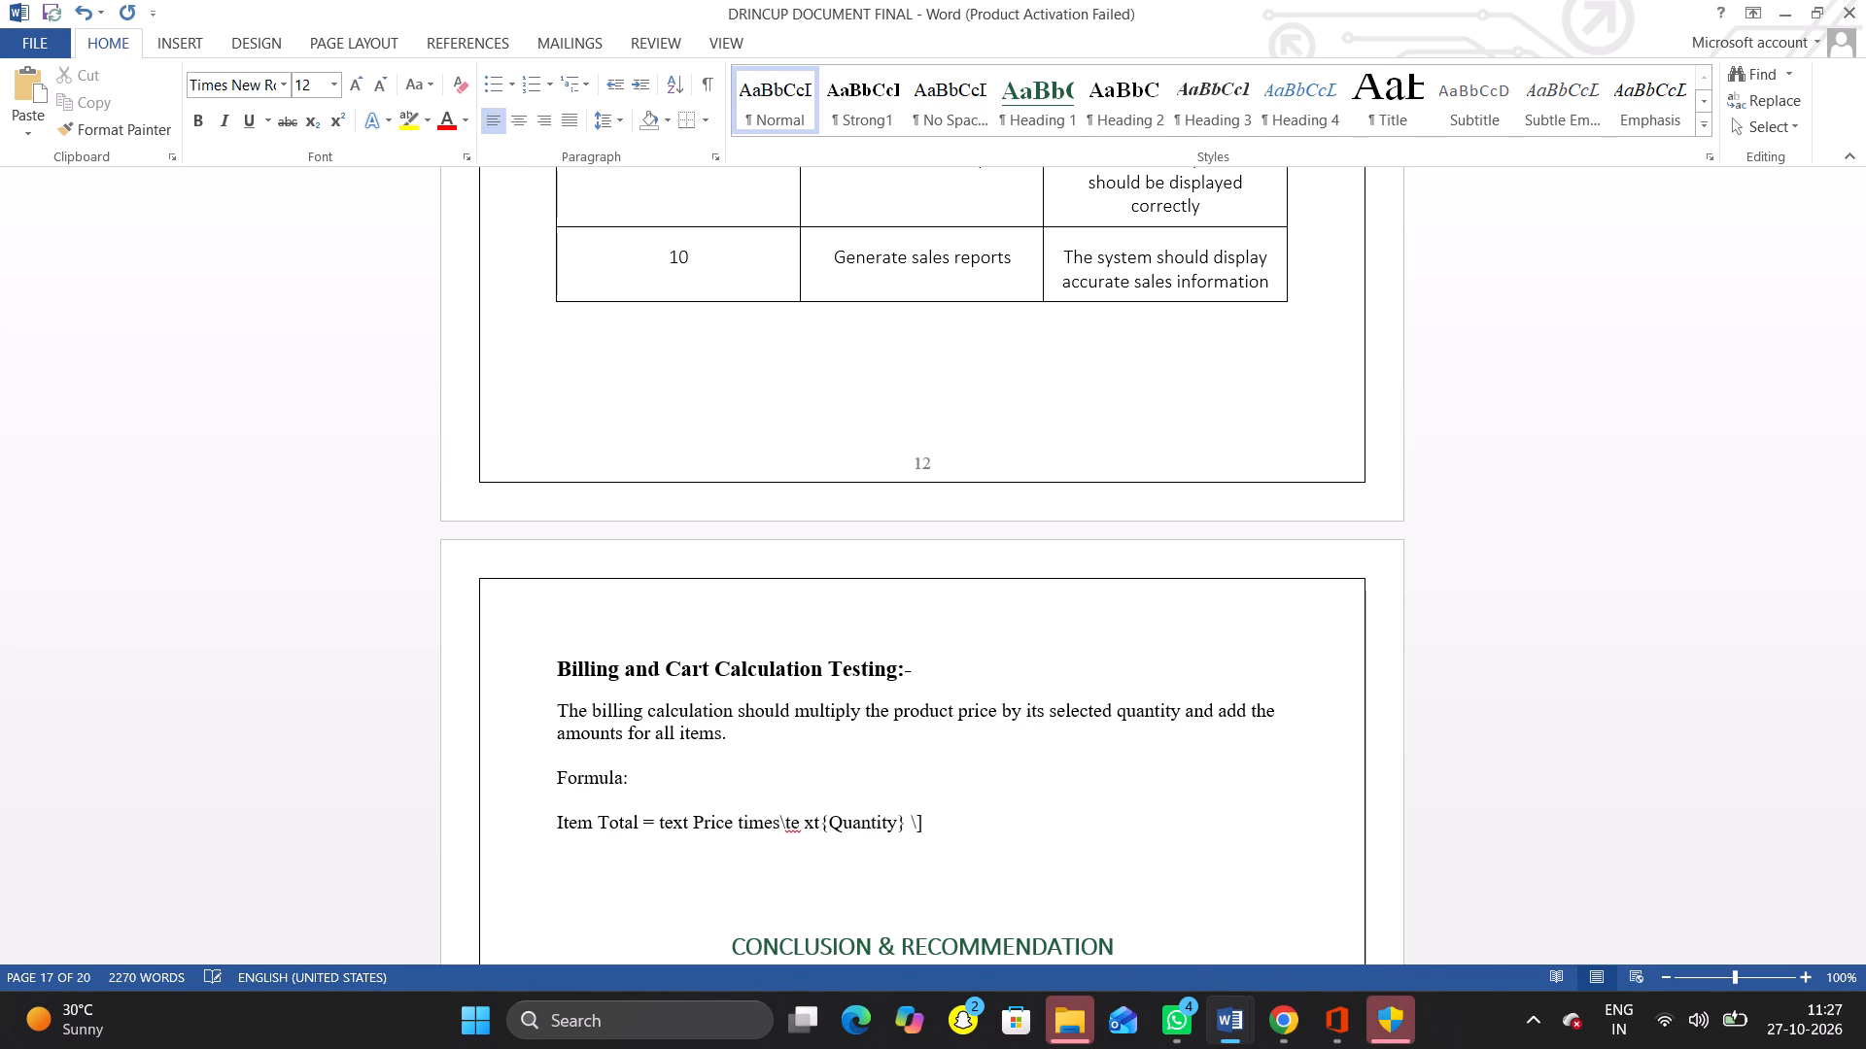
pyautogui.hotkey('alt', 'Tab')
pyautogui.hotkey('alt', 'Tab')
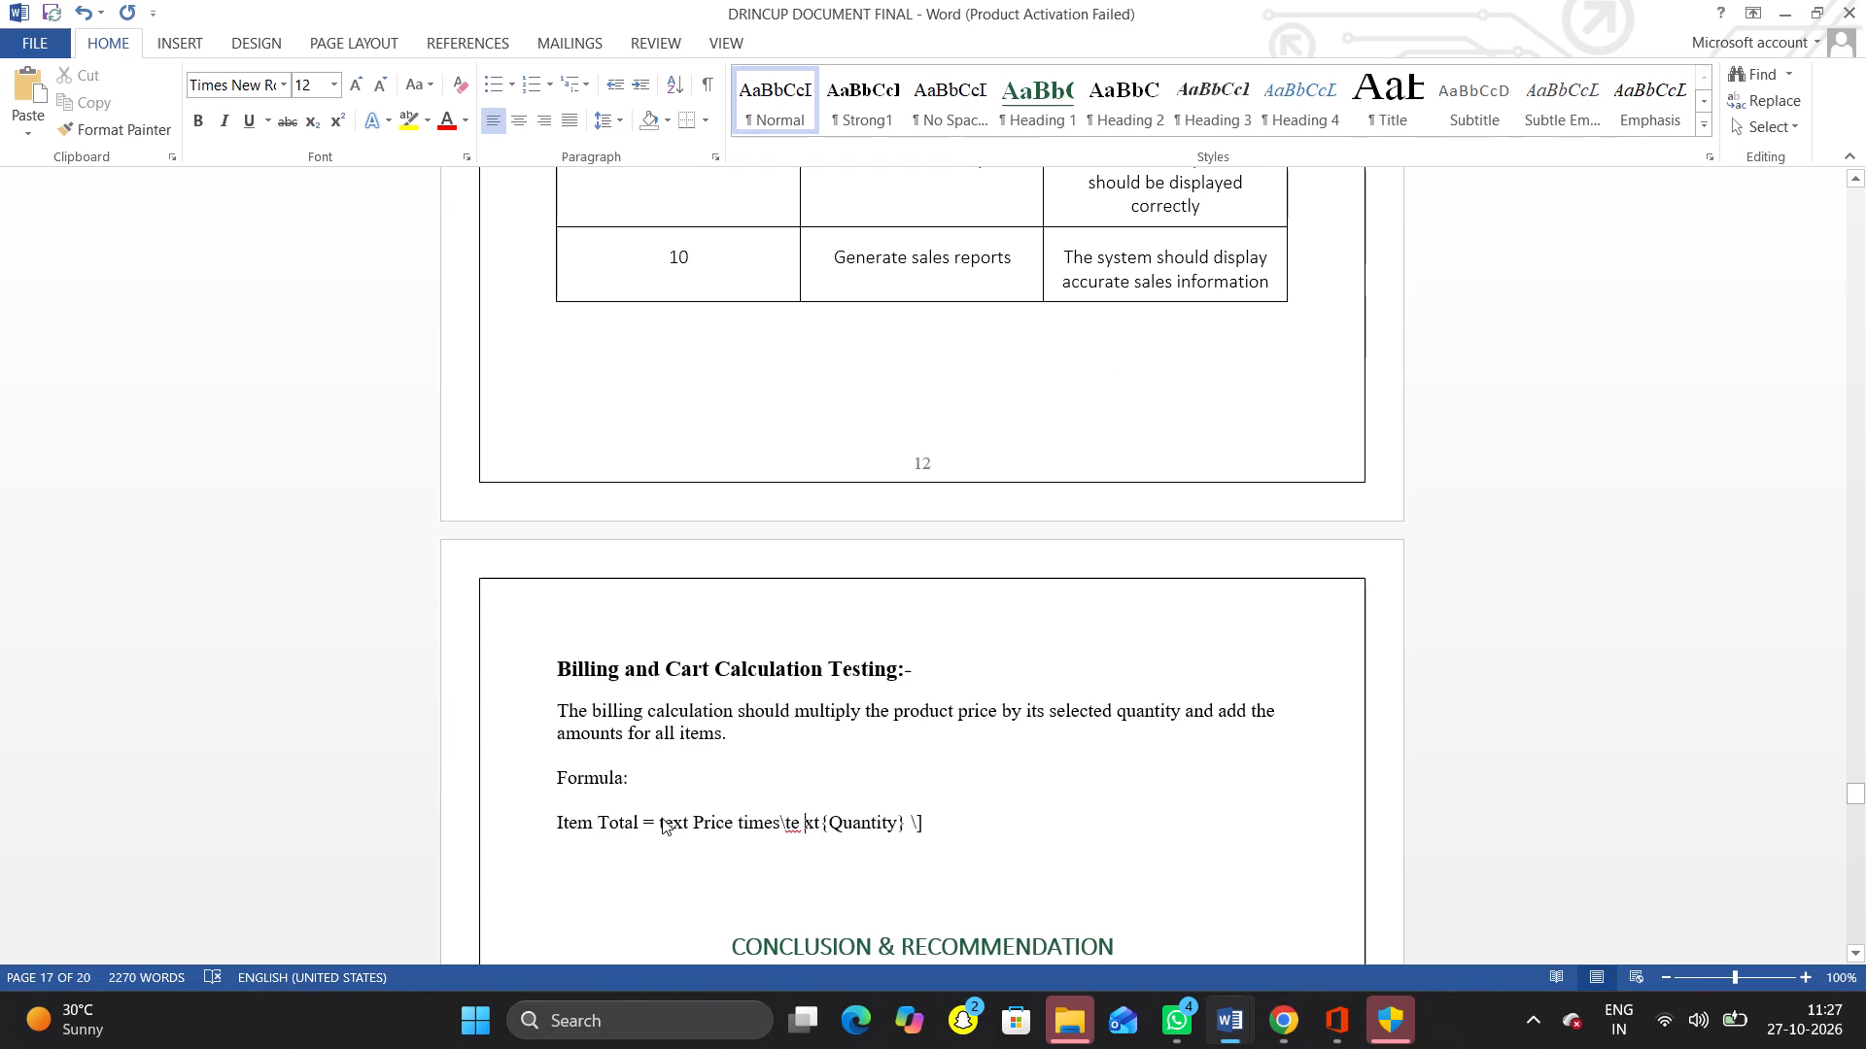
pyautogui.press('Right')
pyautogui.press('Right')
pyautogui.press('Right')
pyautogui.press('BackSpace')
pyautogui.press('BackSpace')
pyautogui.press('BackSpace')
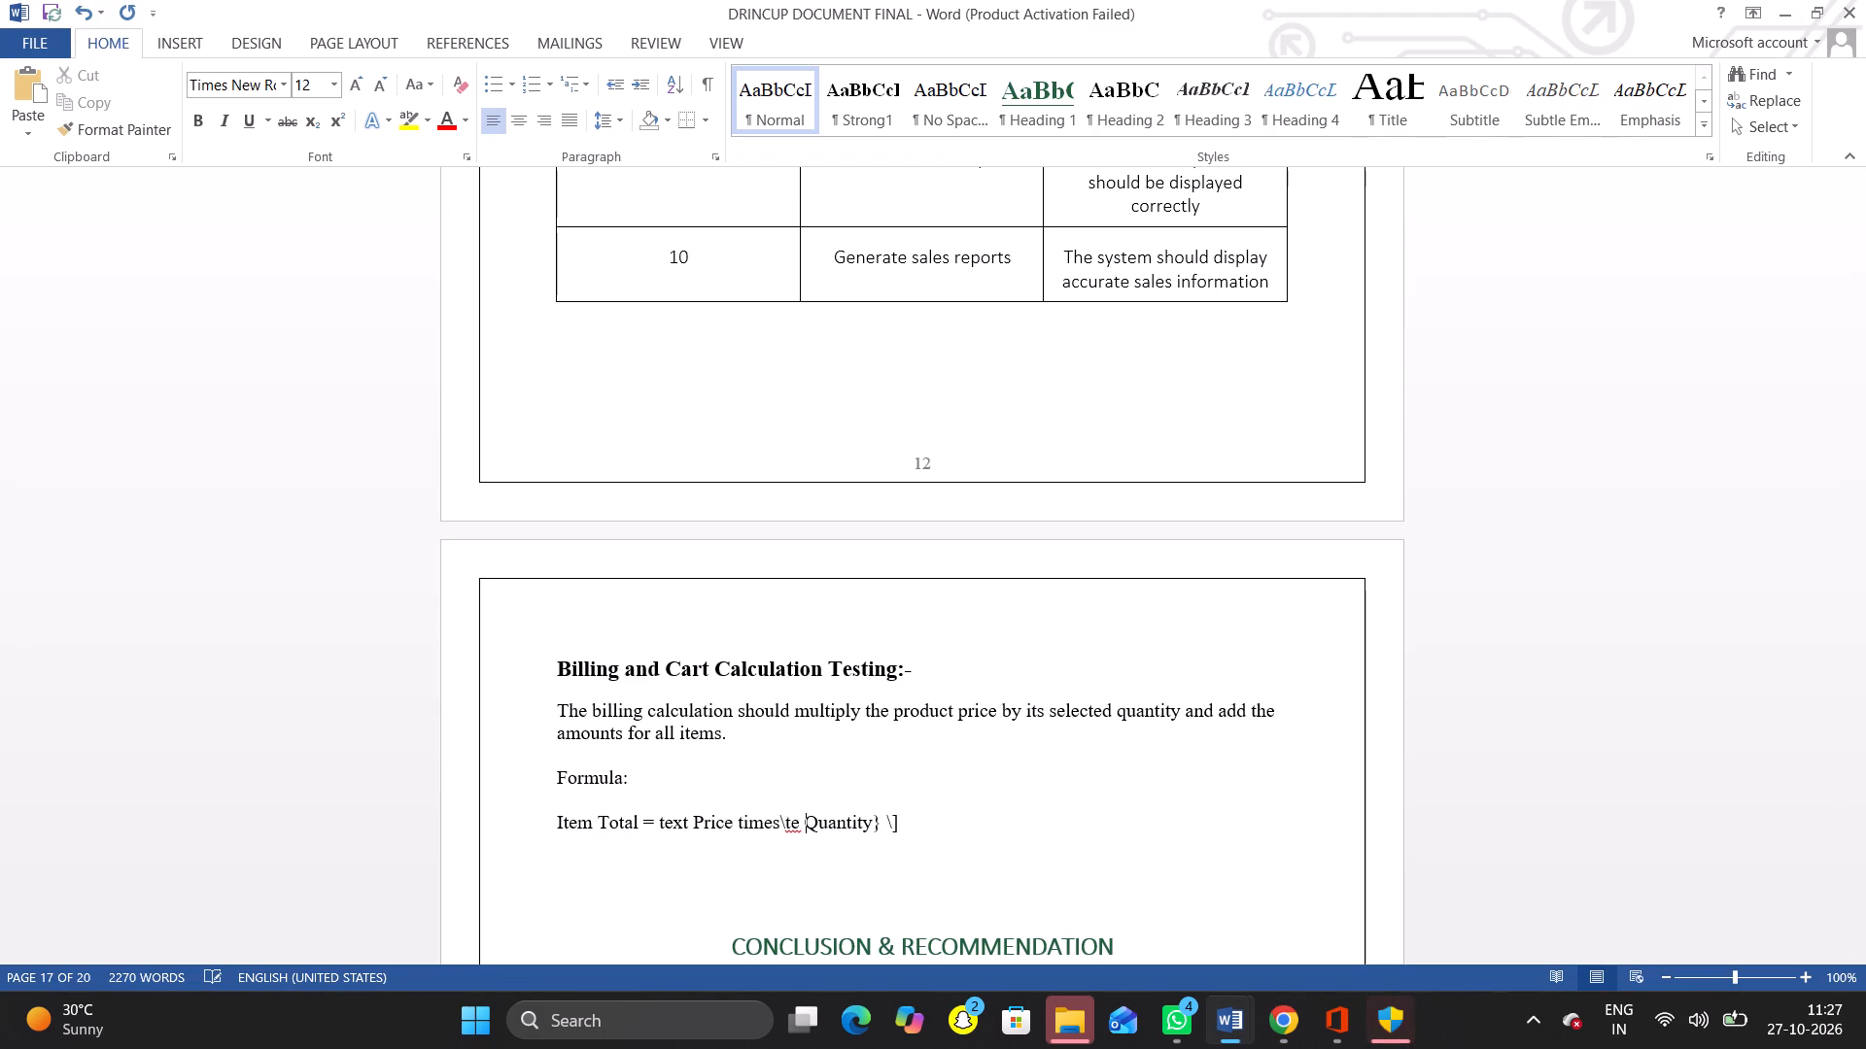
pyautogui.press('BackSpace')
pyautogui.press('BackSpace')
pyautogui.press('BackSpace')
pyautogui.press('BackSpace')
pyautogui.press('BackSpace')
pyautogui.press('BackSpace')
pyautogui.press('BackSpace')
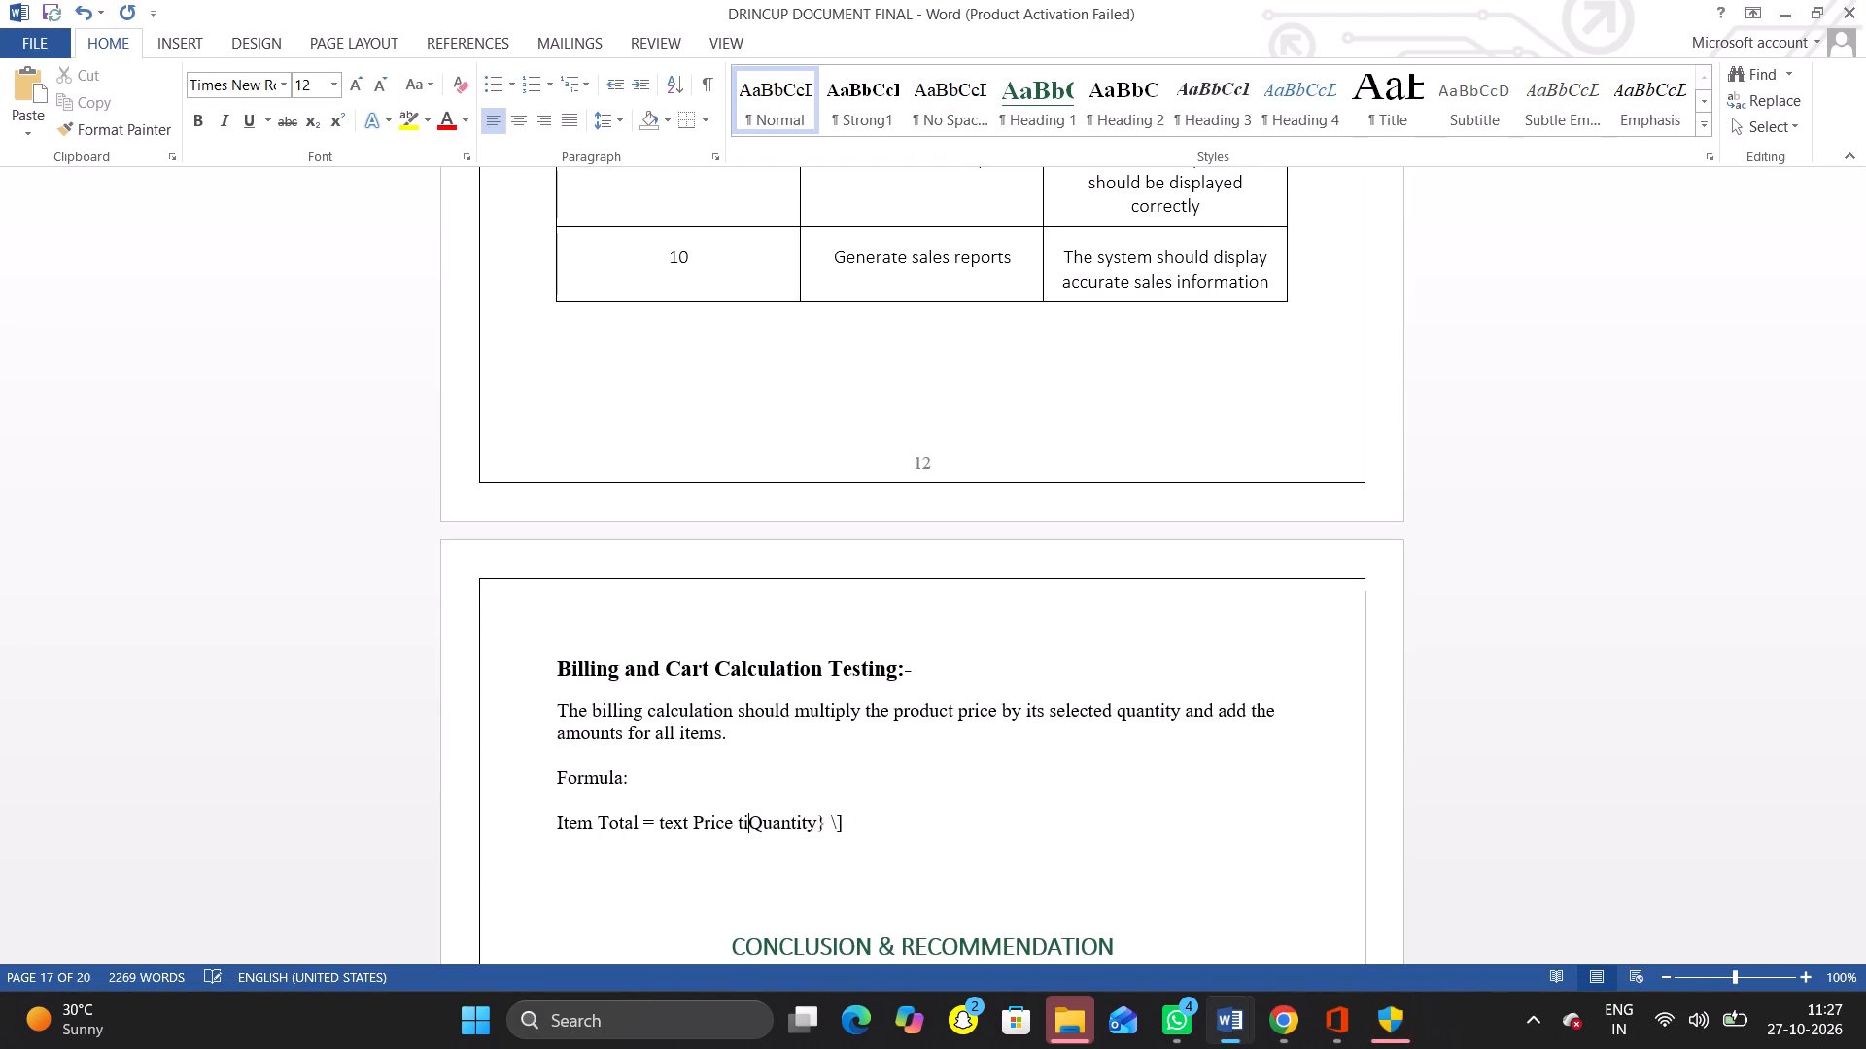
pyautogui.press('BackSpace')
pyautogui.press('BackSpace')
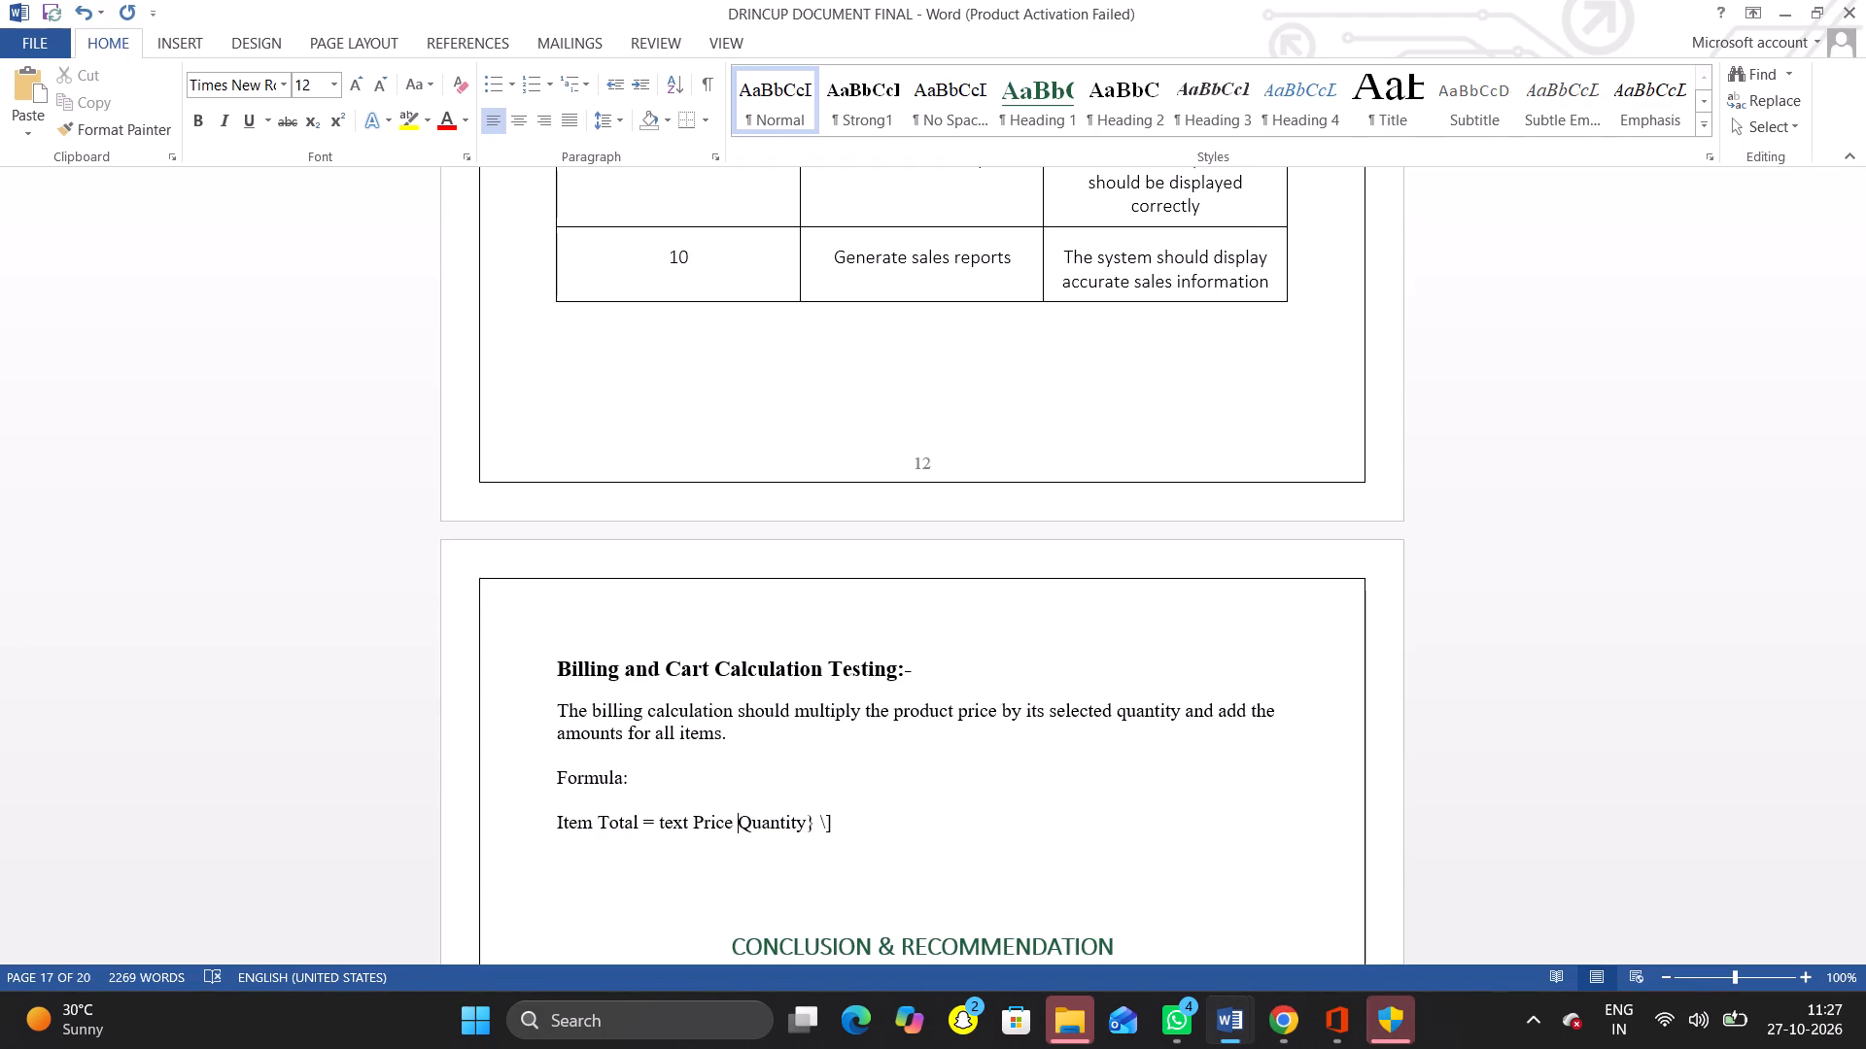
pyautogui.hotkey('shift', '*')
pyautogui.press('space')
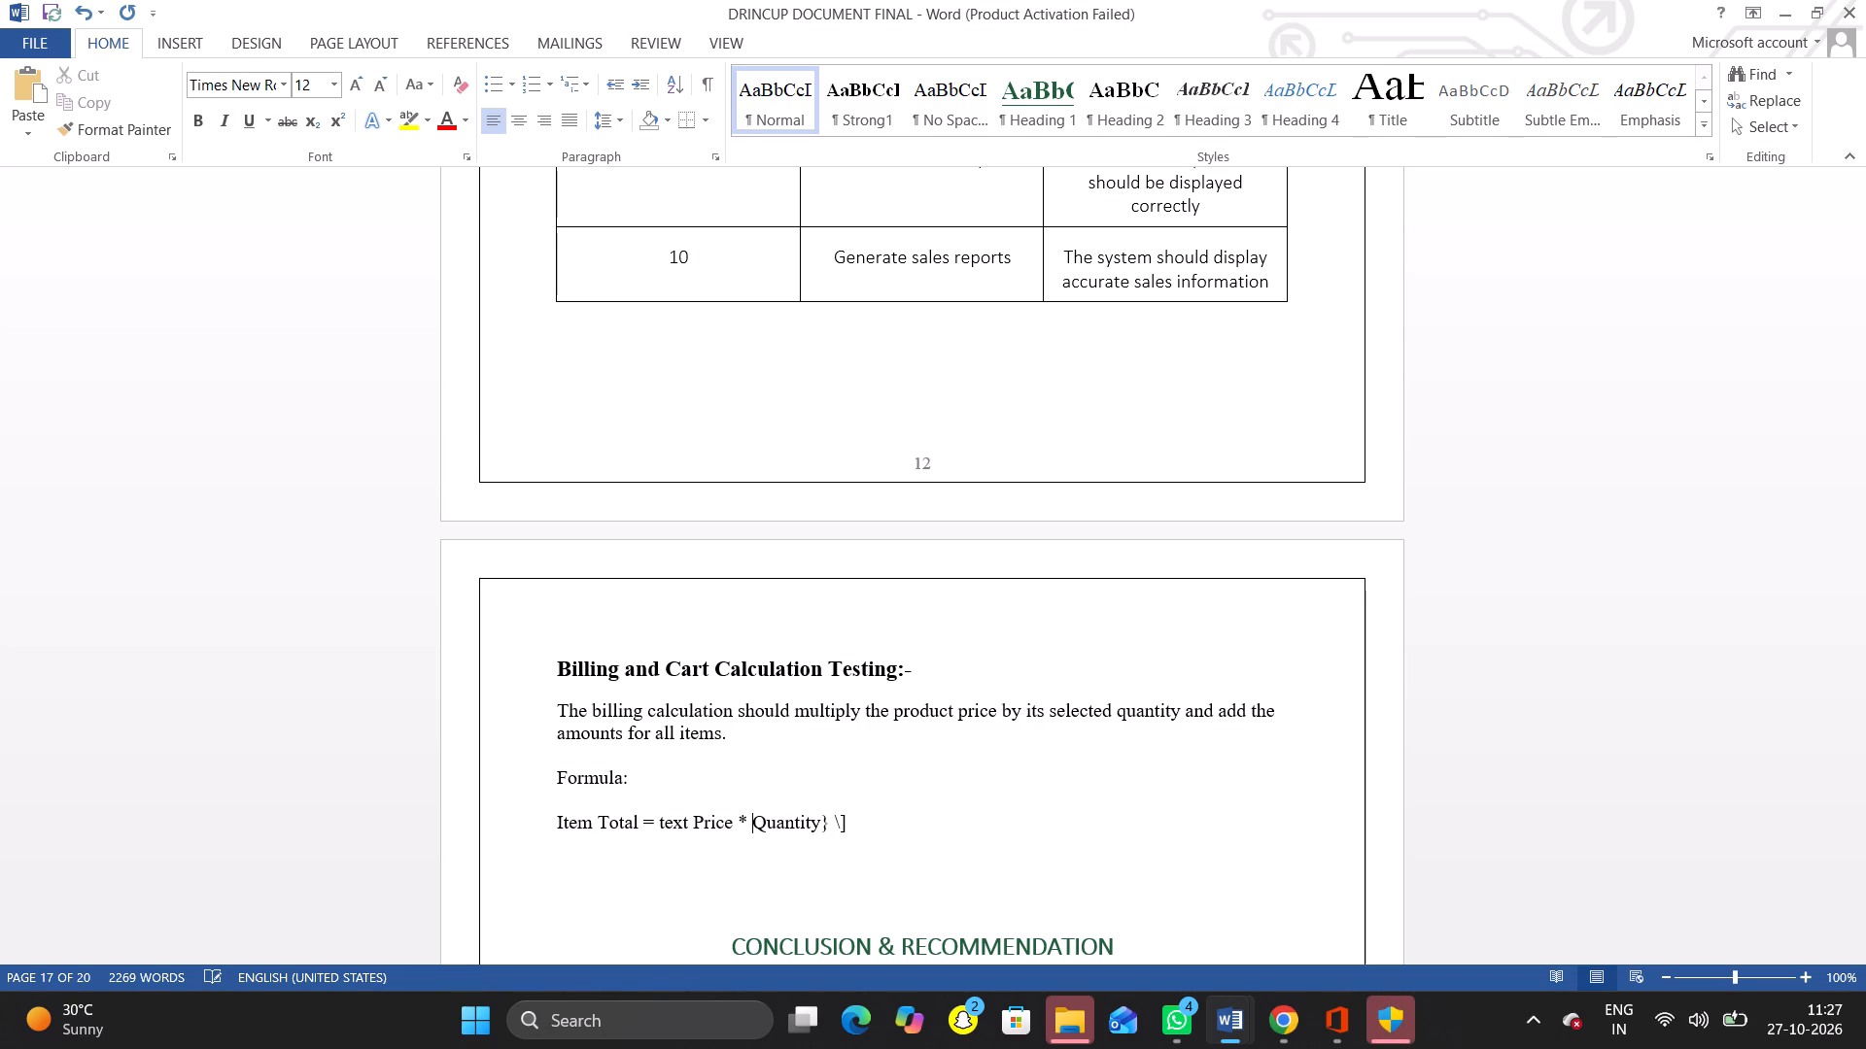
# Delete the leftover brace and closing LaTeX code after Quantity at the end of the Item Total formula.
pyautogui.click(879, 819)
pyautogui.press('BackSpace')
pyautogui.press('BackSpace')
pyautogui.press('BackSpace')
pyautogui.press('BackSpace')
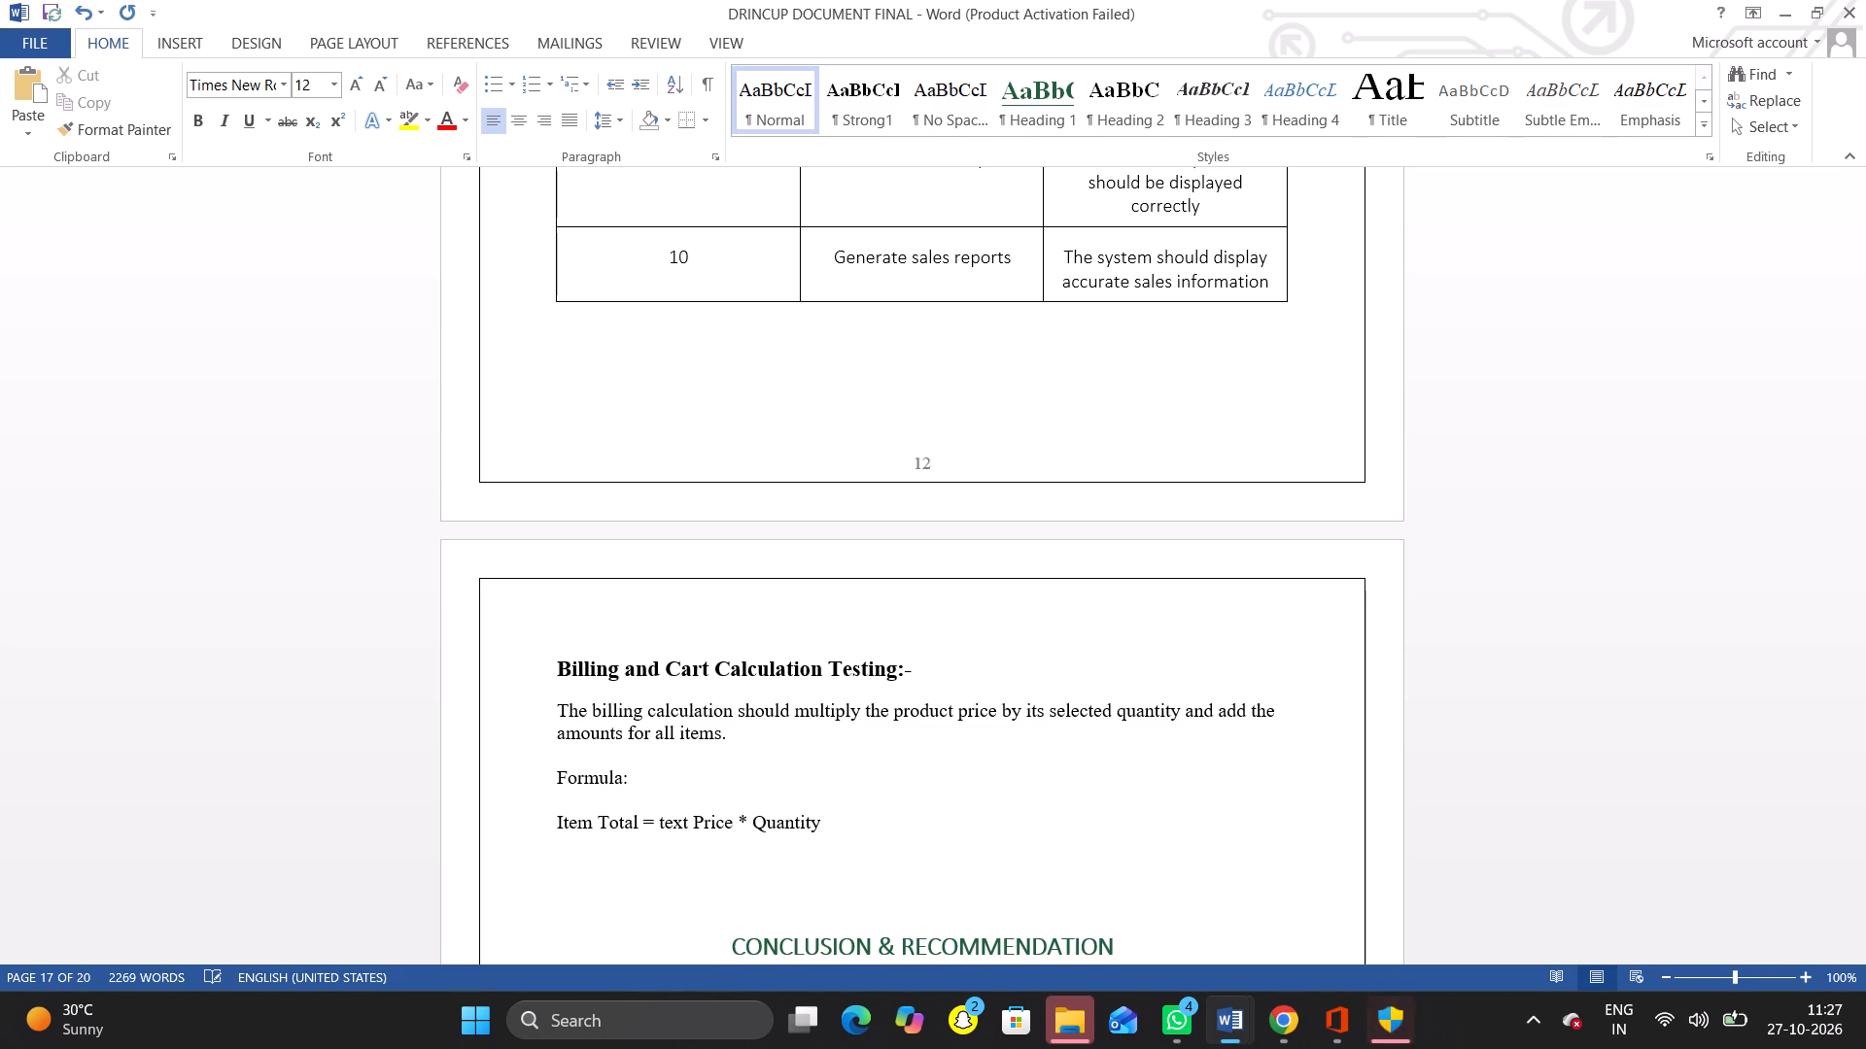
# Copy the Grand Total equation from section 6.5 in ChatGPT and paste it in Word on a new line below the Item Total formula.
pyautogui.press('Return')
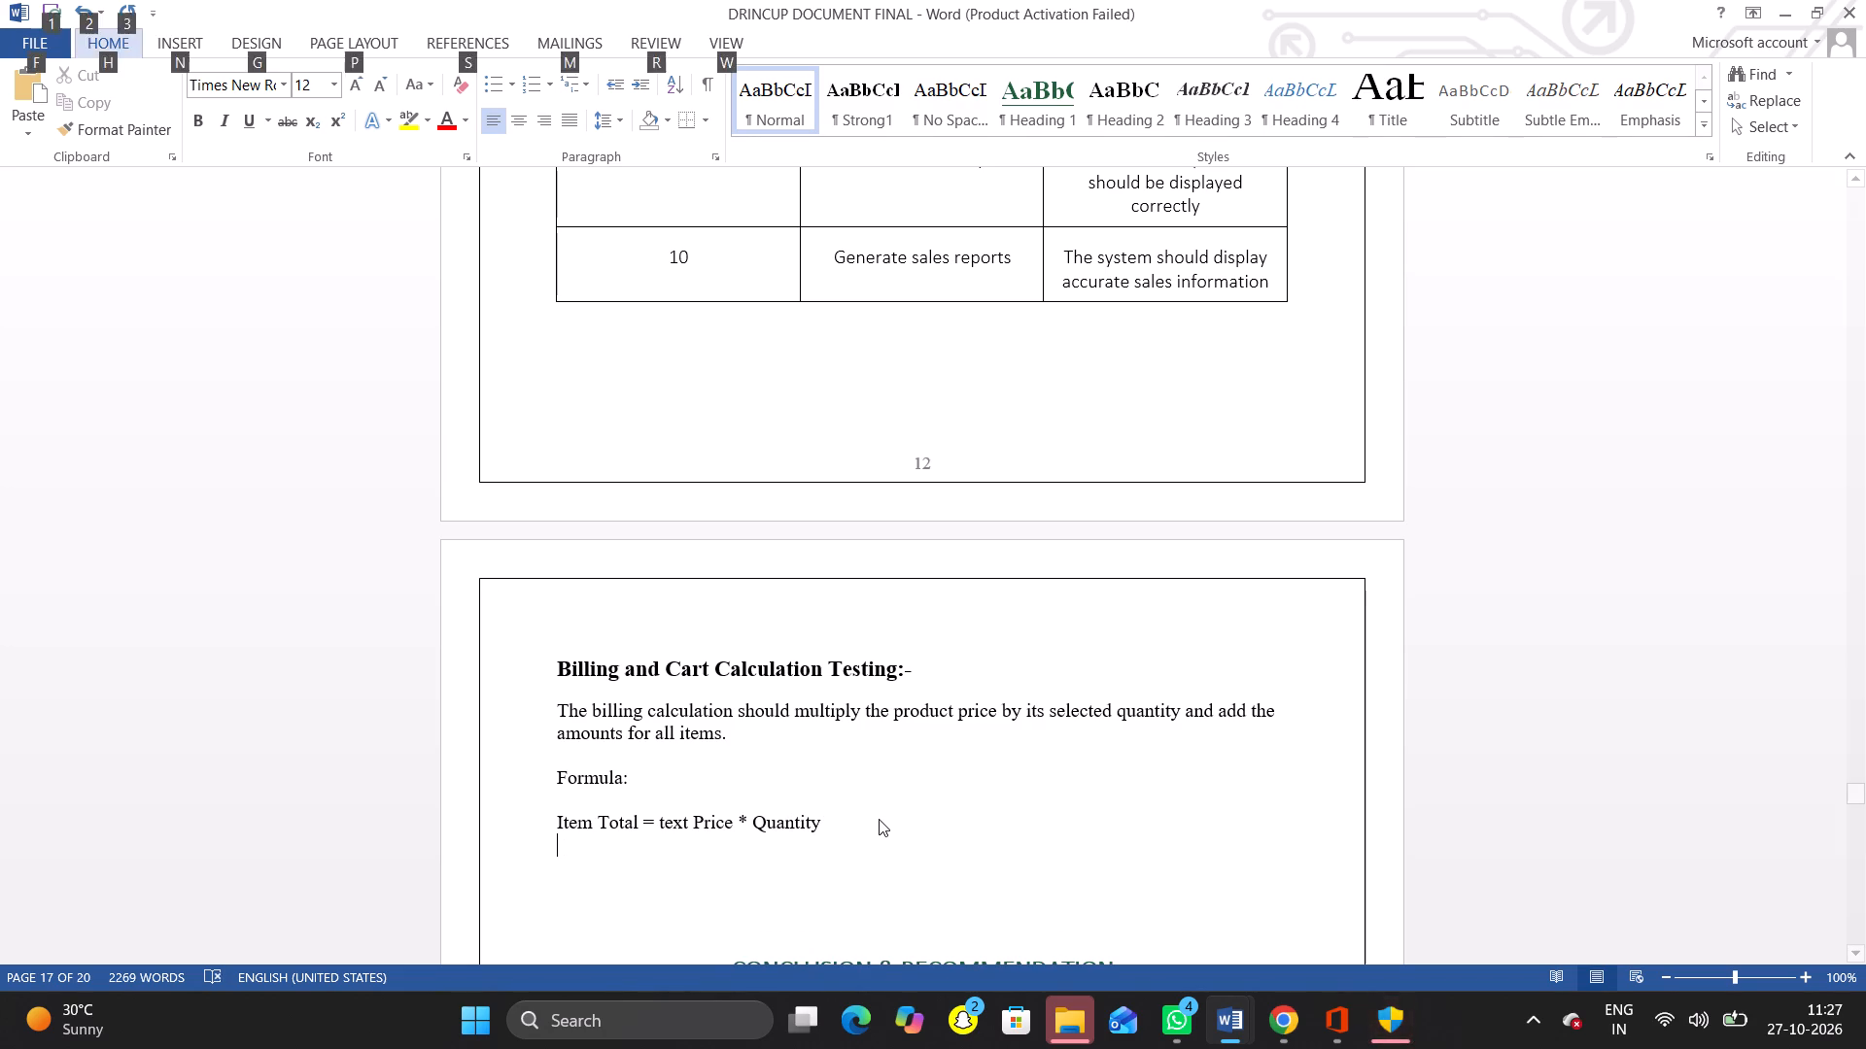
pyautogui.press('Return')
pyautogui.hotkey('alt', 'Tab')
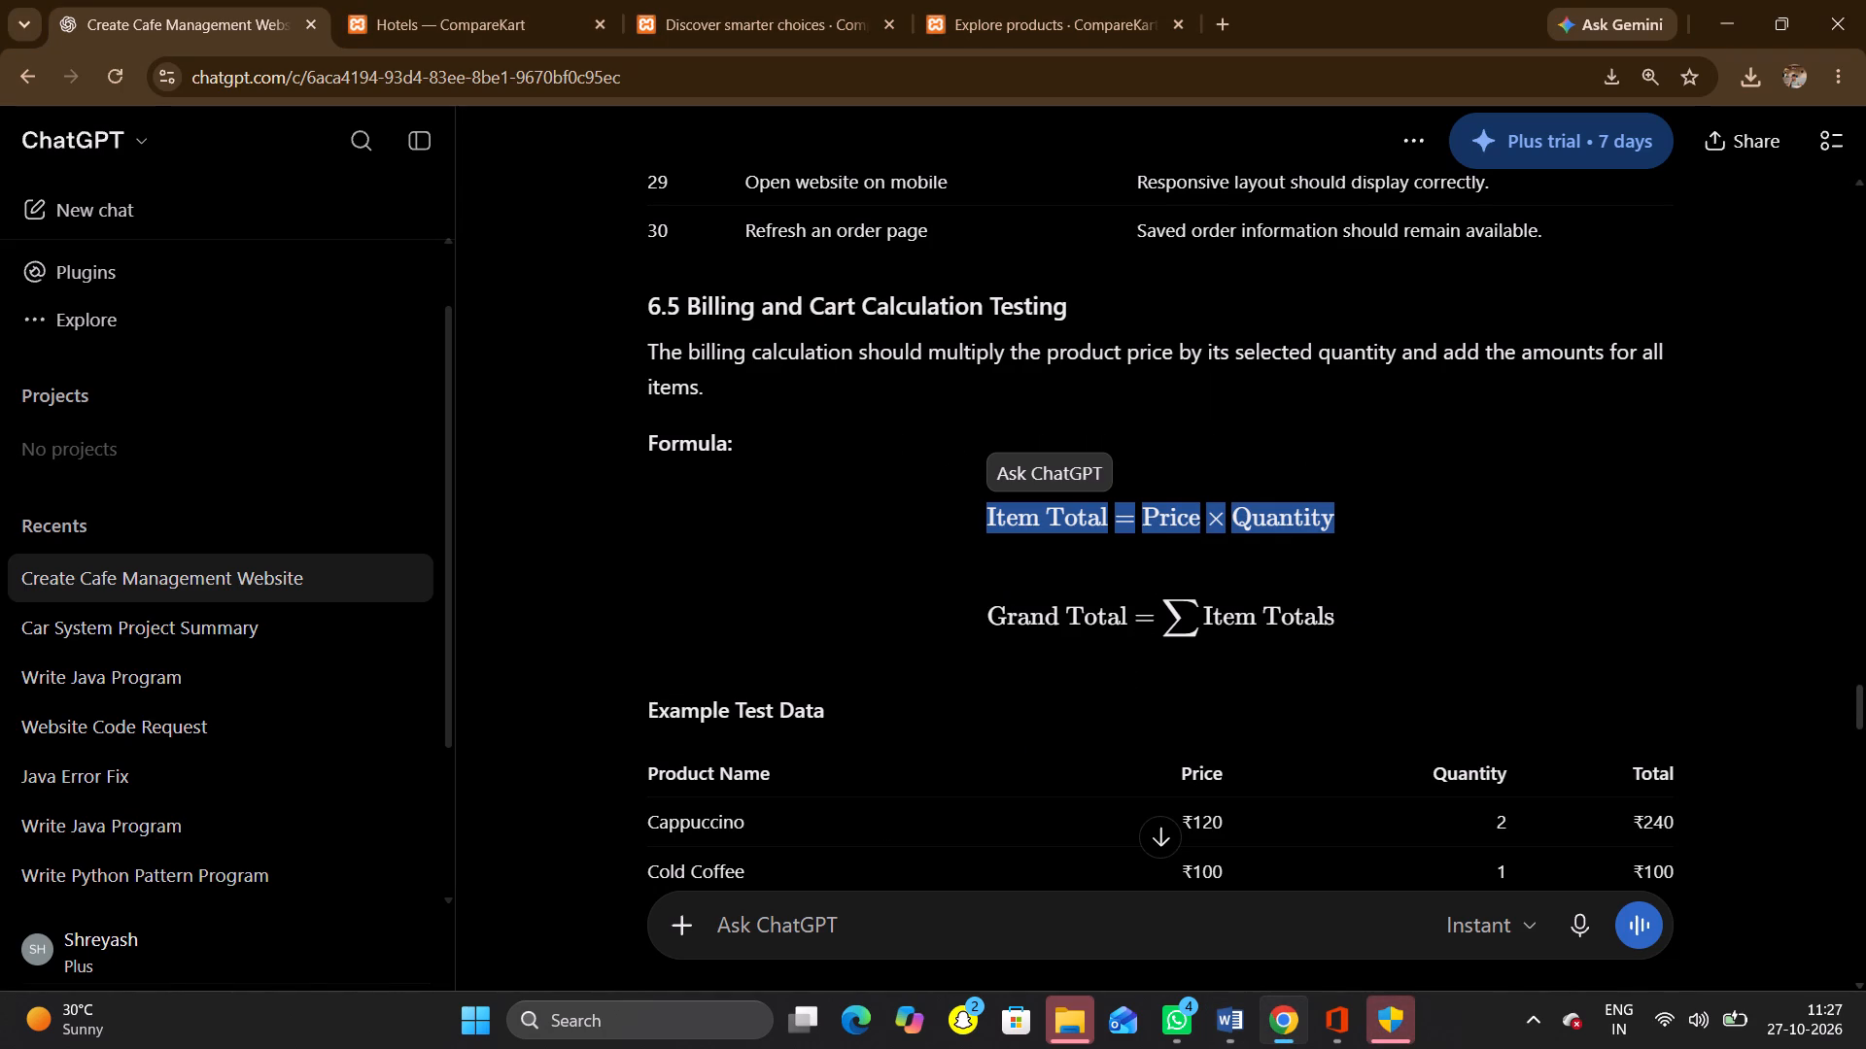
pyautogui.moveTo(991, 607); pyautogui.dragTo(1295, 612)
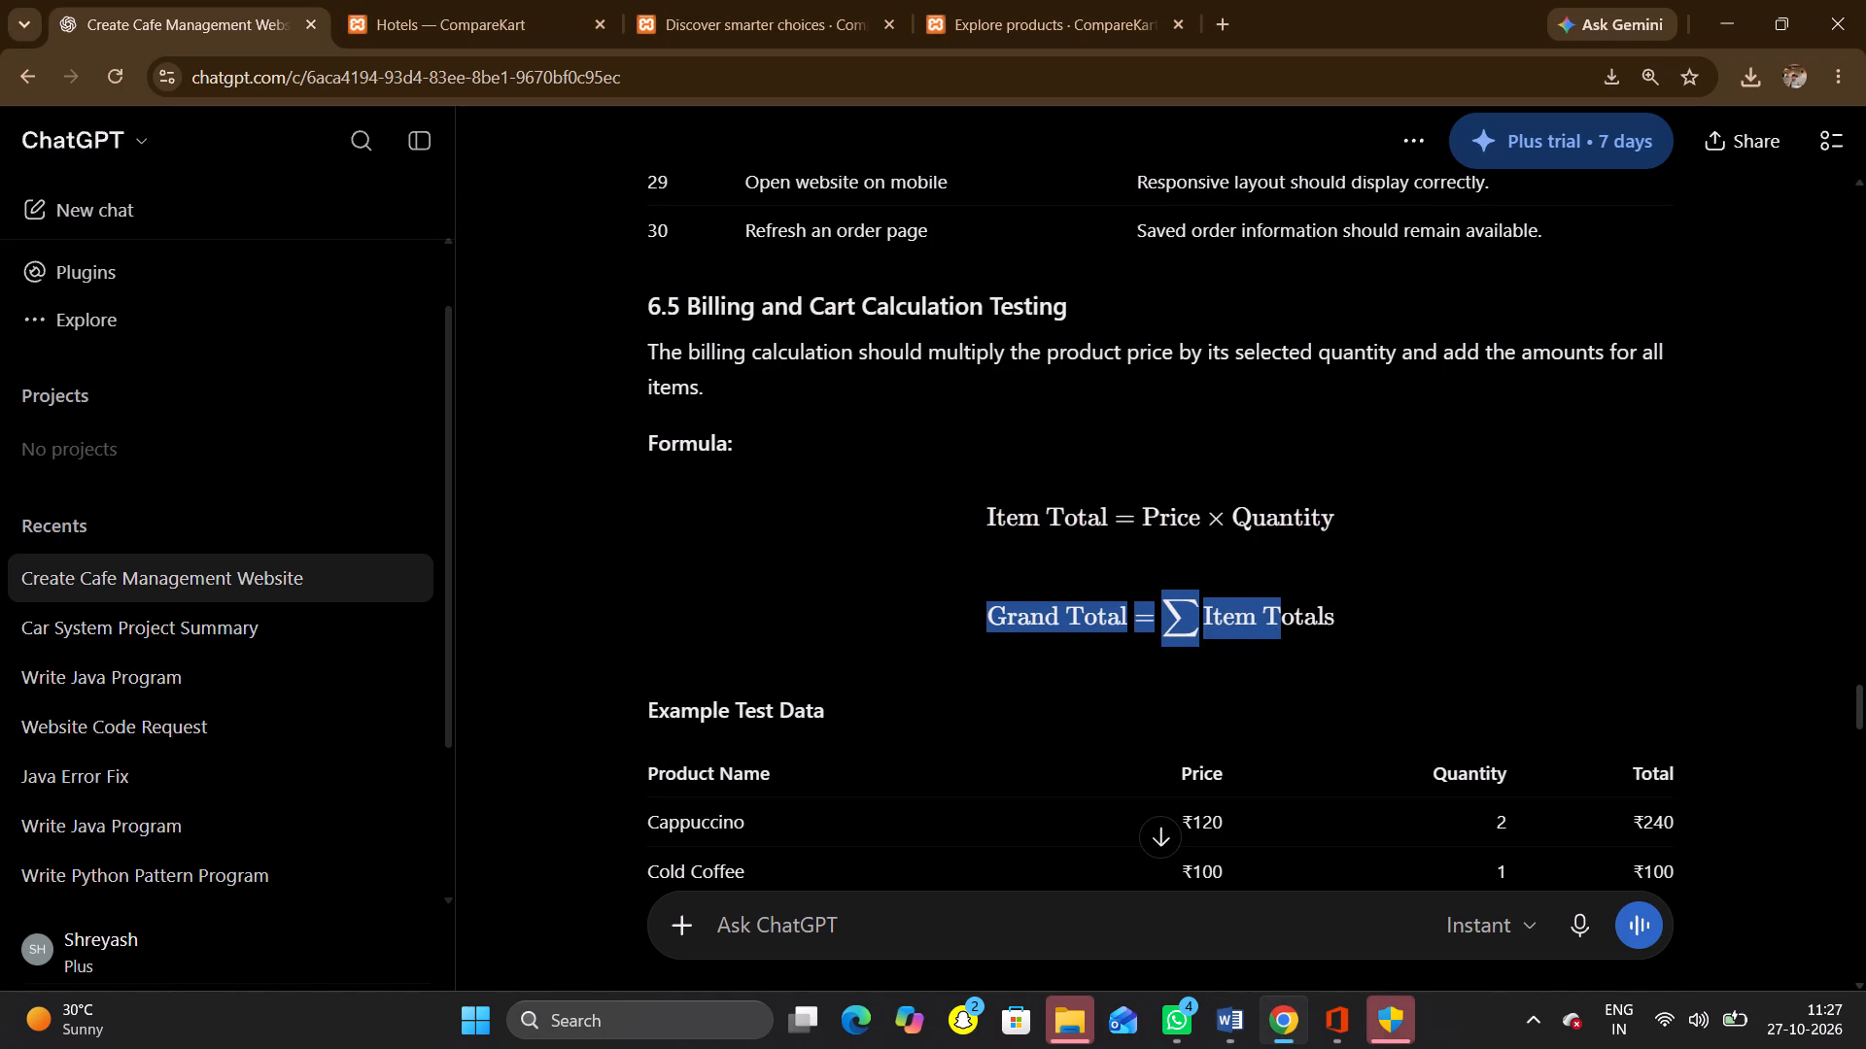
pyautogui.moveTo(1295, 612); pyautogui.dragTo(1385, 612)
pyautogui.hotkey('ctrl', 'c')
pyautogui.hotkey('alt', 'Tab')
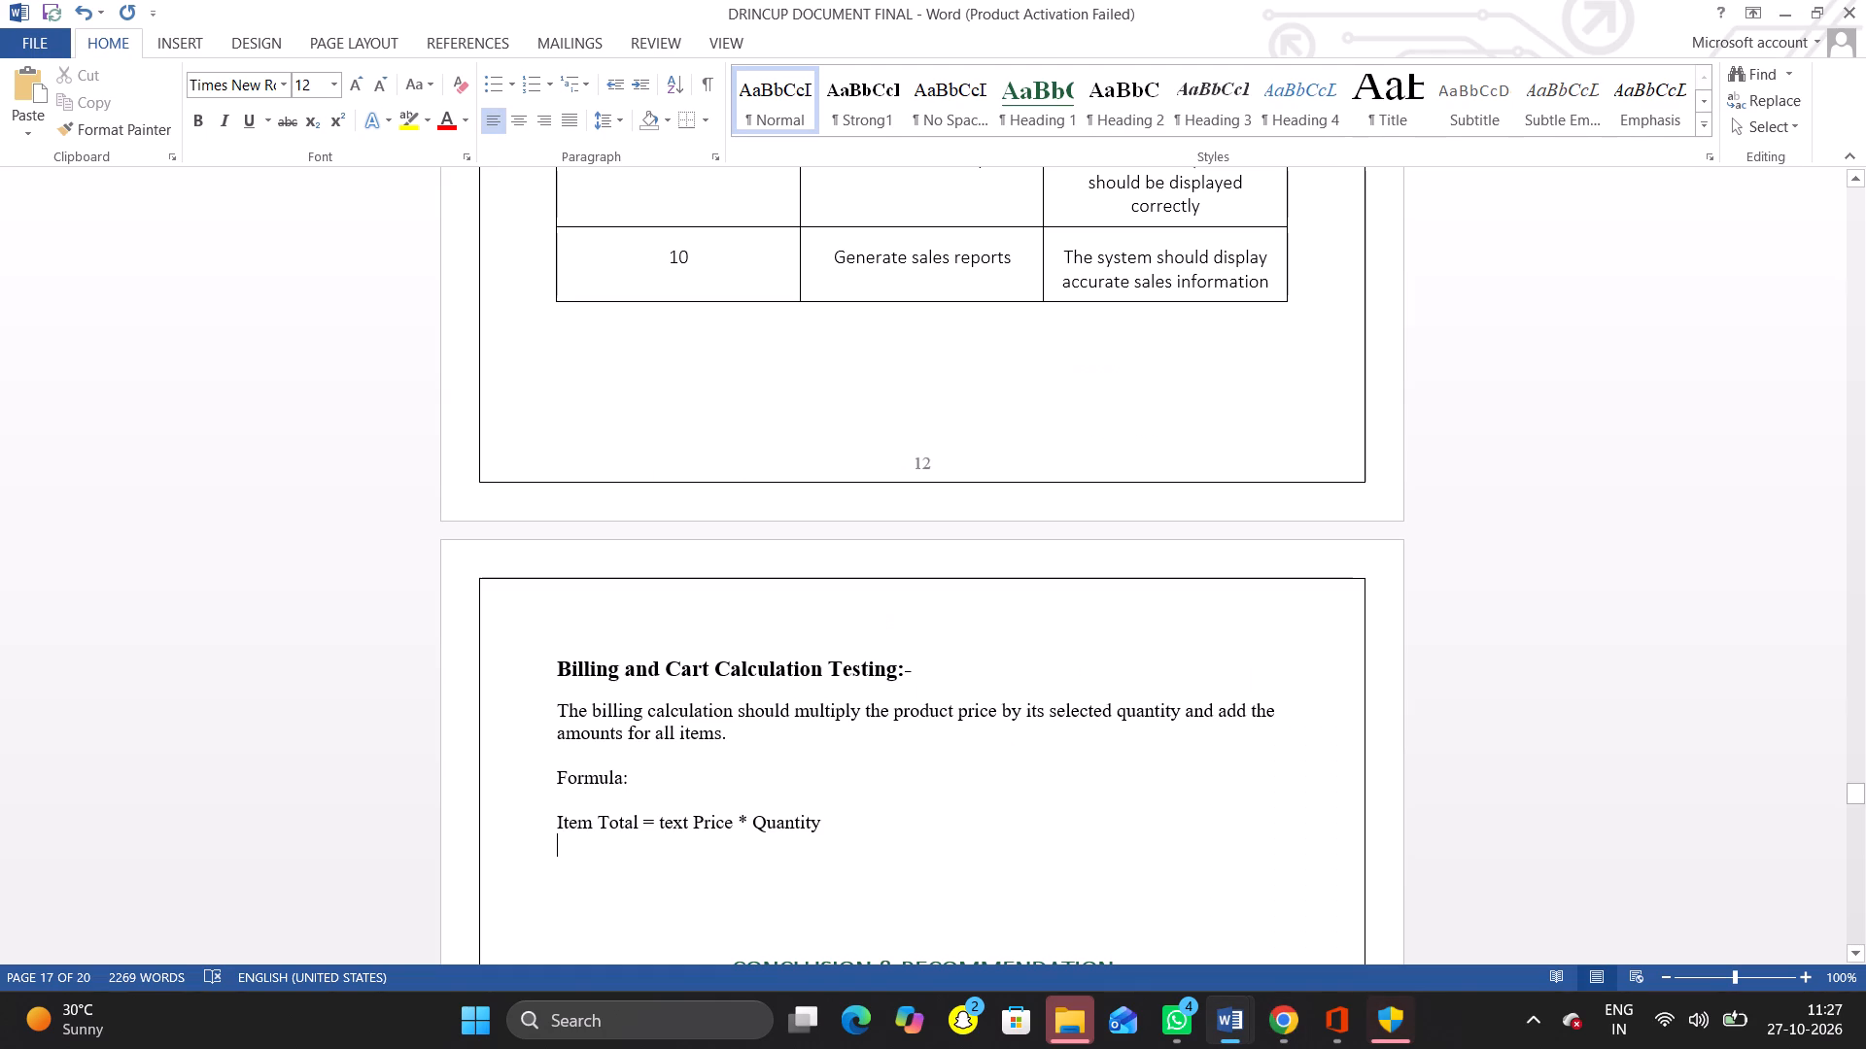
pyautogui.hotkey('ctrl', 'v')
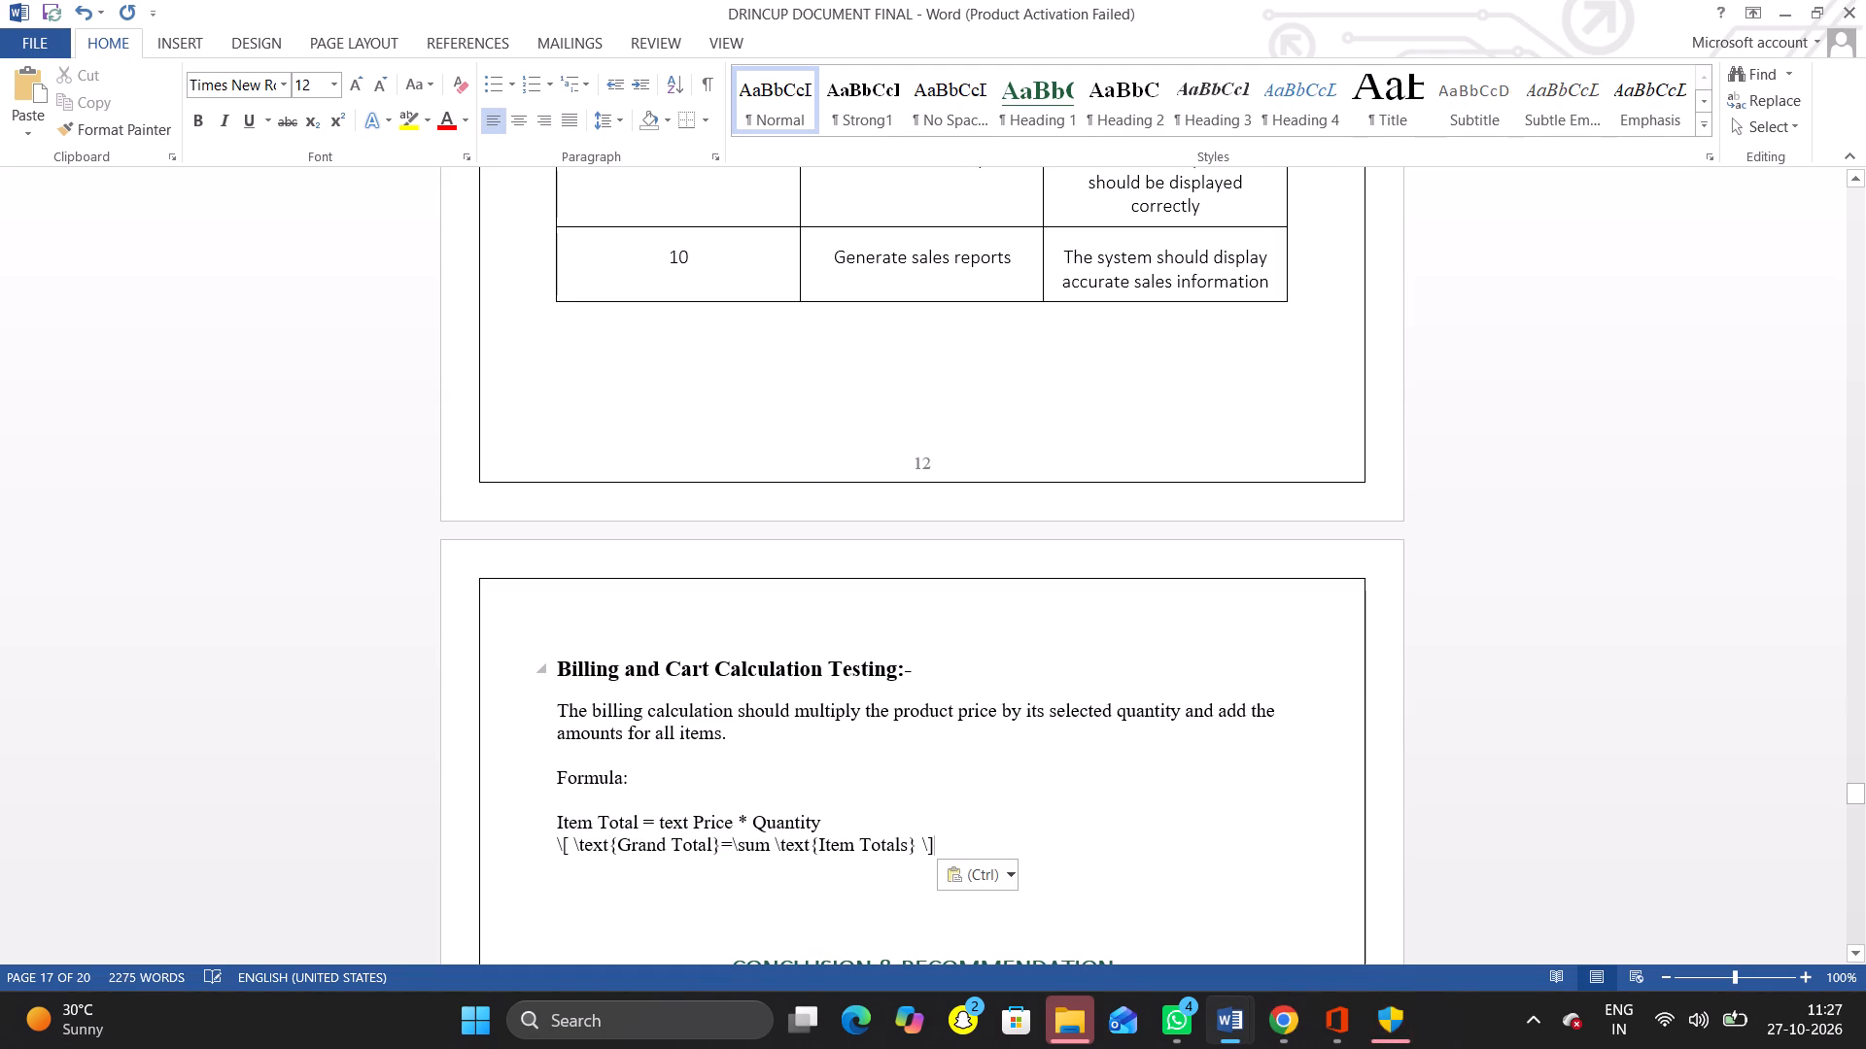
# Delete the LaTeX code "\[ \text{" in front of Grand Total in the pasted equation.
pyautogui.click(616, 852)
pyautogui.press('BackSpace')
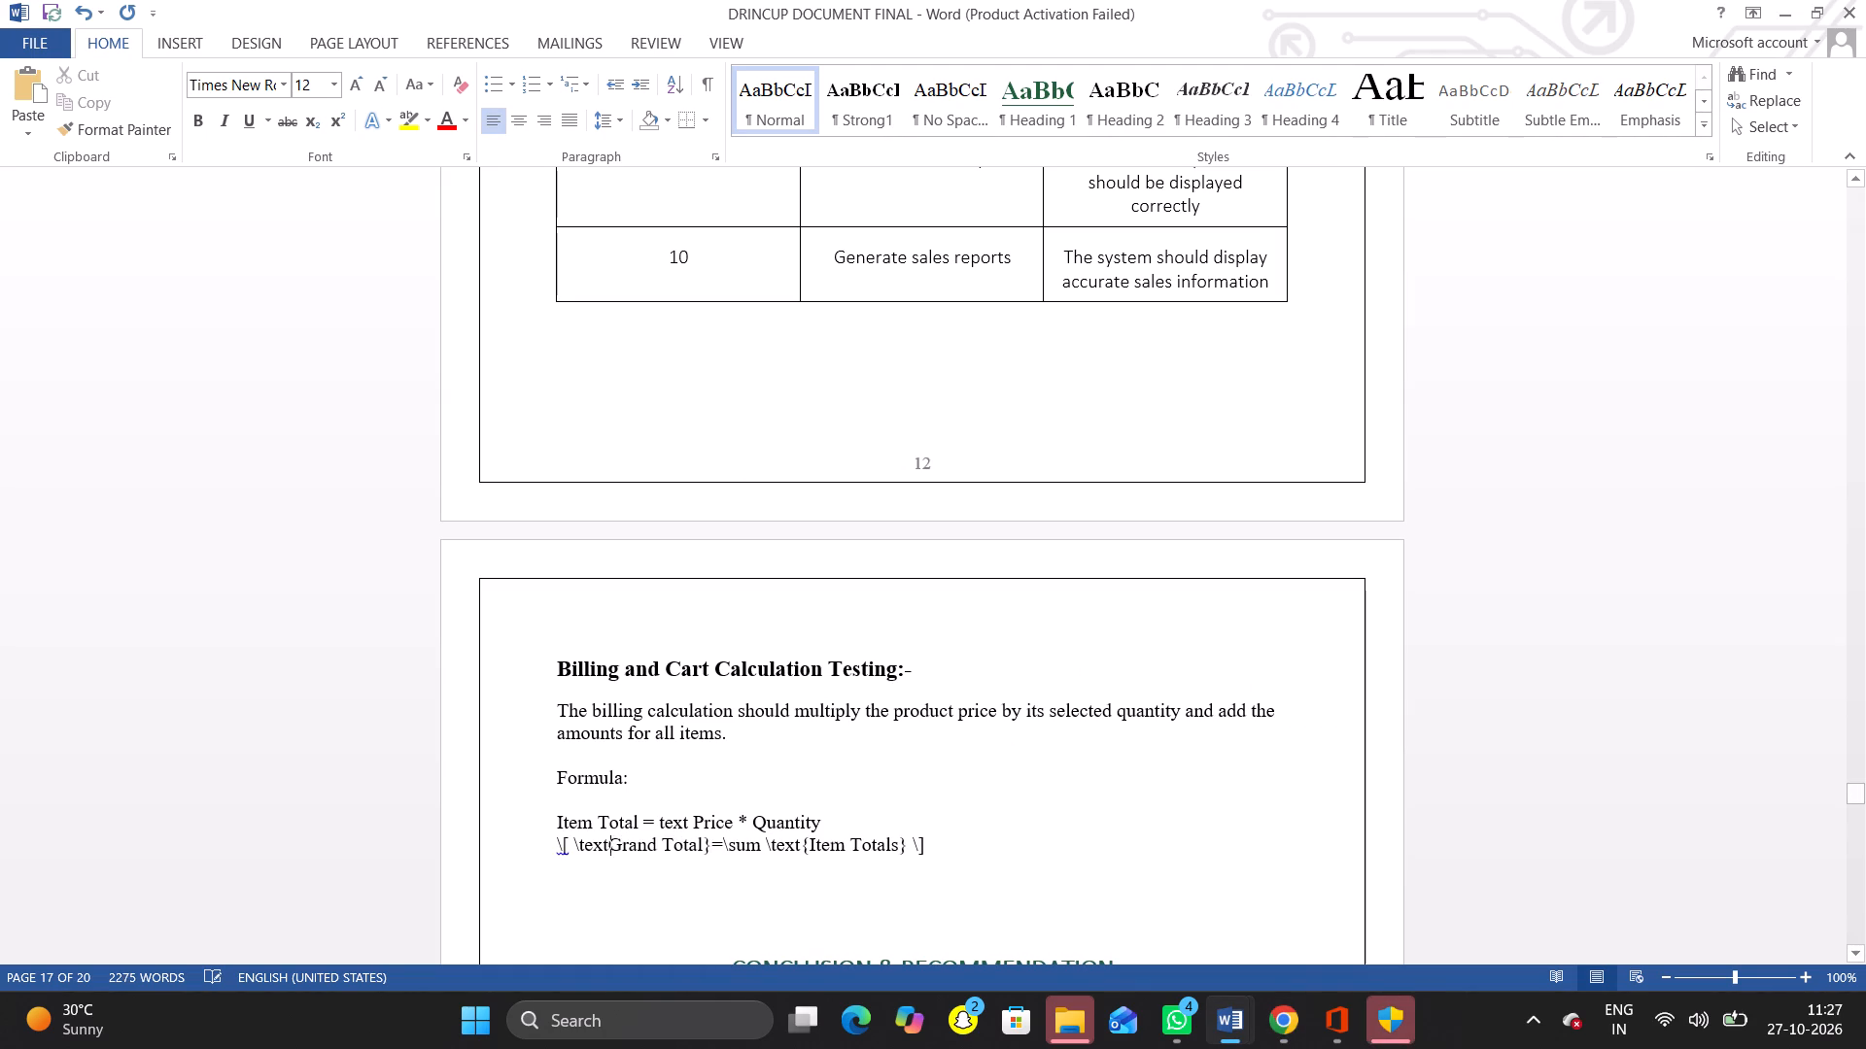
pyautogui.press('BackSpace')
pyautogui.press('BackSpace')
pyautogui.press('BackSpace')
pyautogui.press('BackSpace')
pyautogui.press('BackSpace')
pyautogui.press('BackSpace')
pyautogui.press('BackSpace')
pyautogui.press('BackSpace')
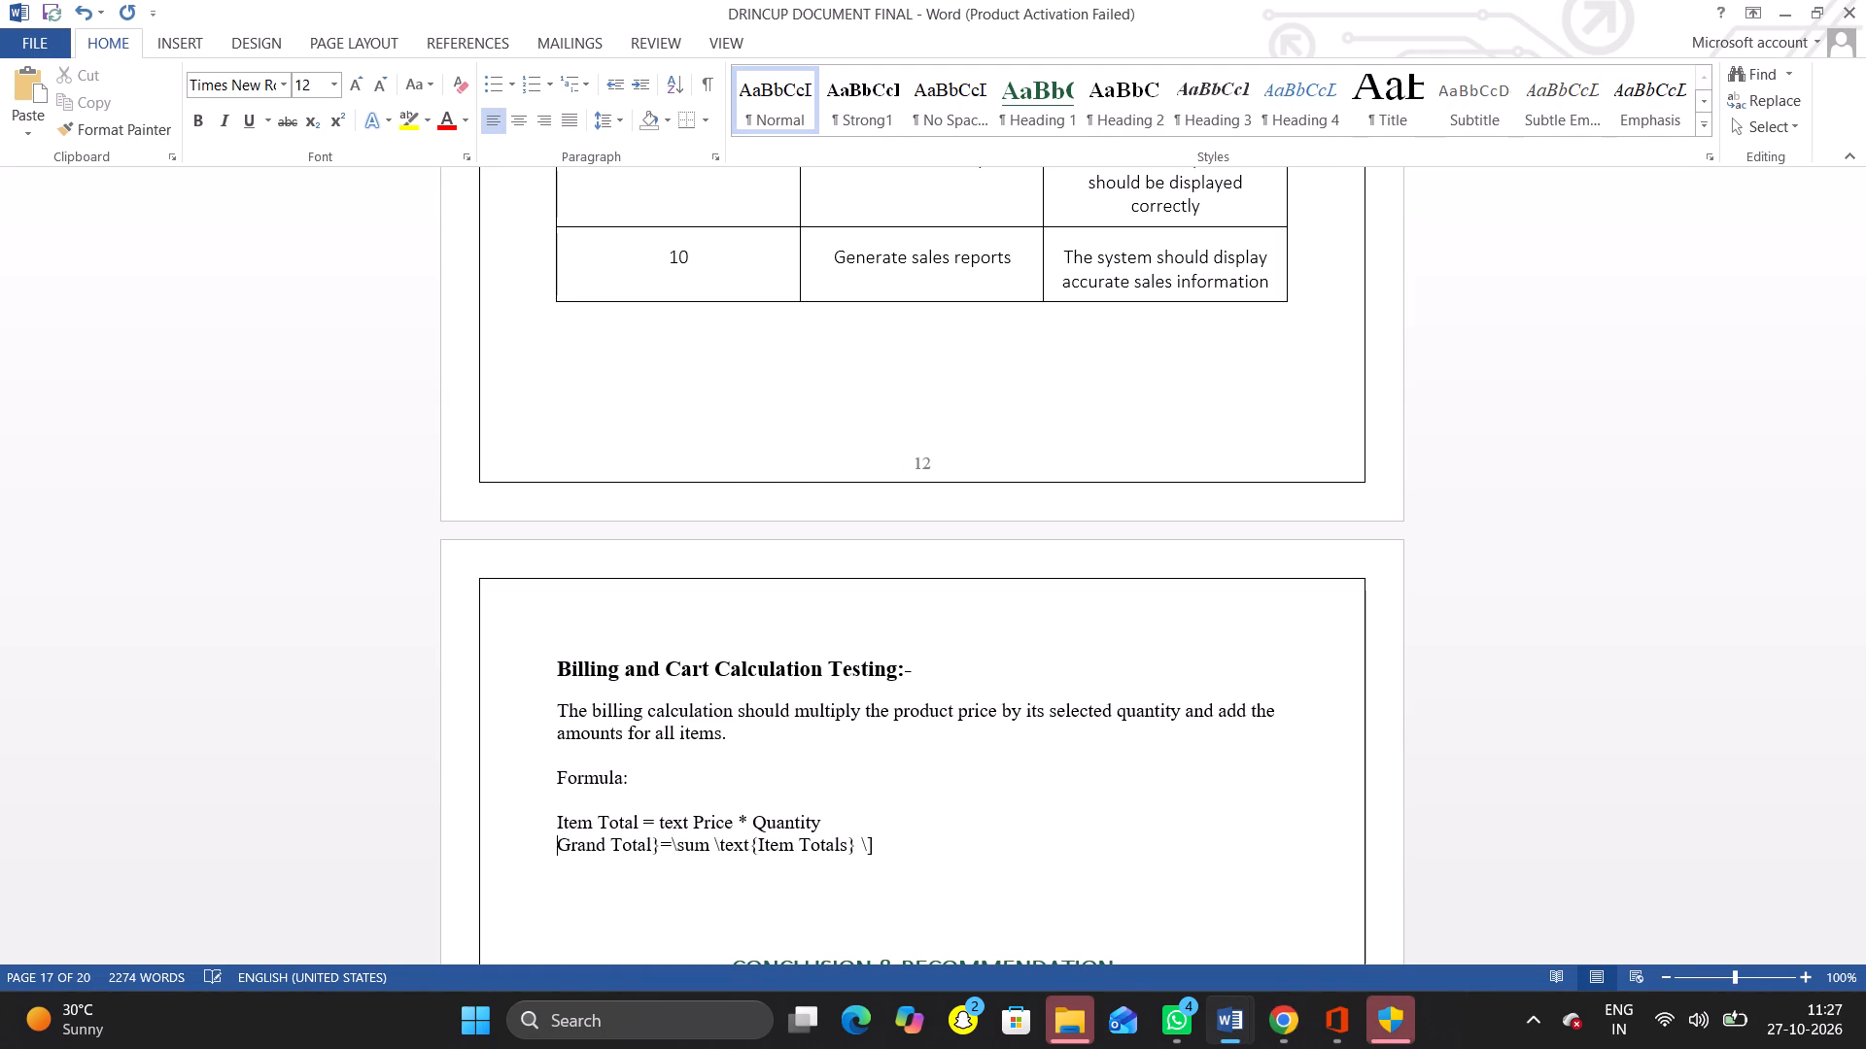
# Delete the closing brace after Grand Total and insert a space before the equals sign.
pyautogui.hotkey('alt', 'Tab')
pyautogui.hotkey('alt', 'Tab')
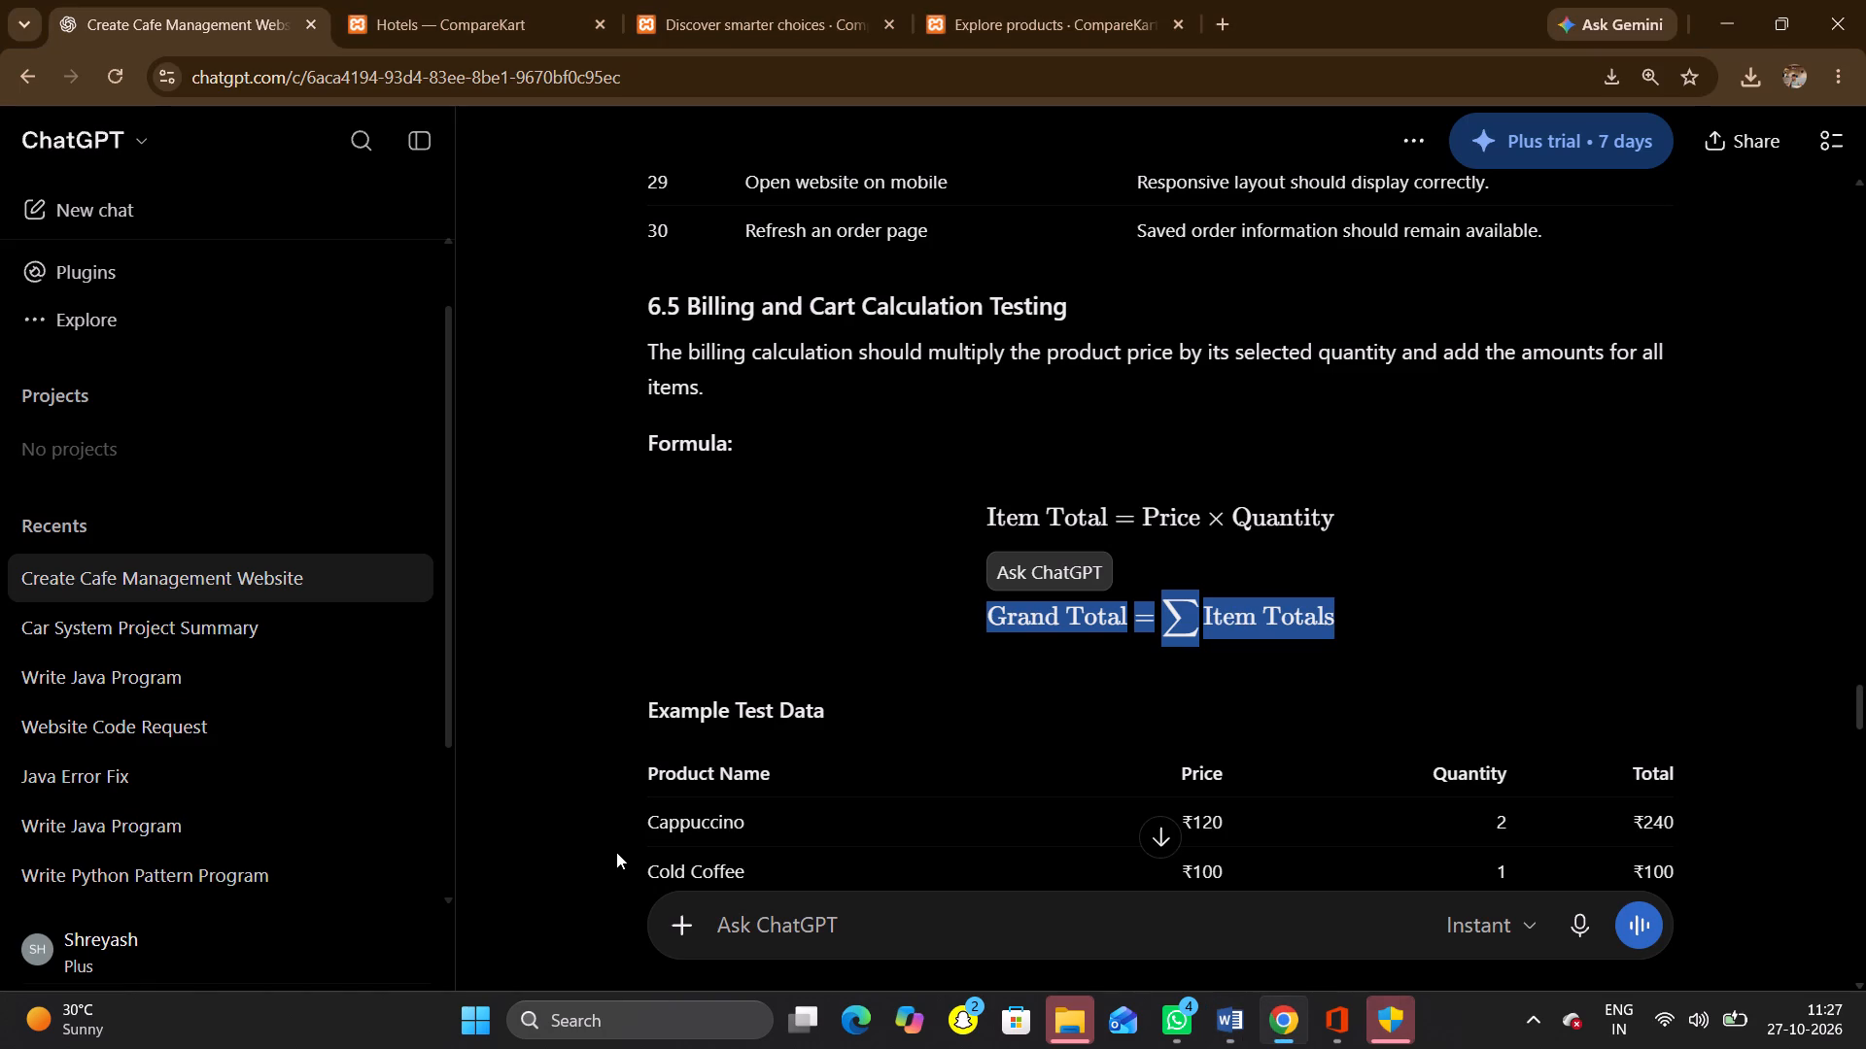
pyautogui.press('Right')
pyautogui.press('Right')
pyautogui.press('Right')
pyautogui.press('Right')
pyautogui.press('Right')
pyautogui.press('Right')
pyautogui.press('Right')
pyautogui.press('Right')
pyautogui.press('Right')
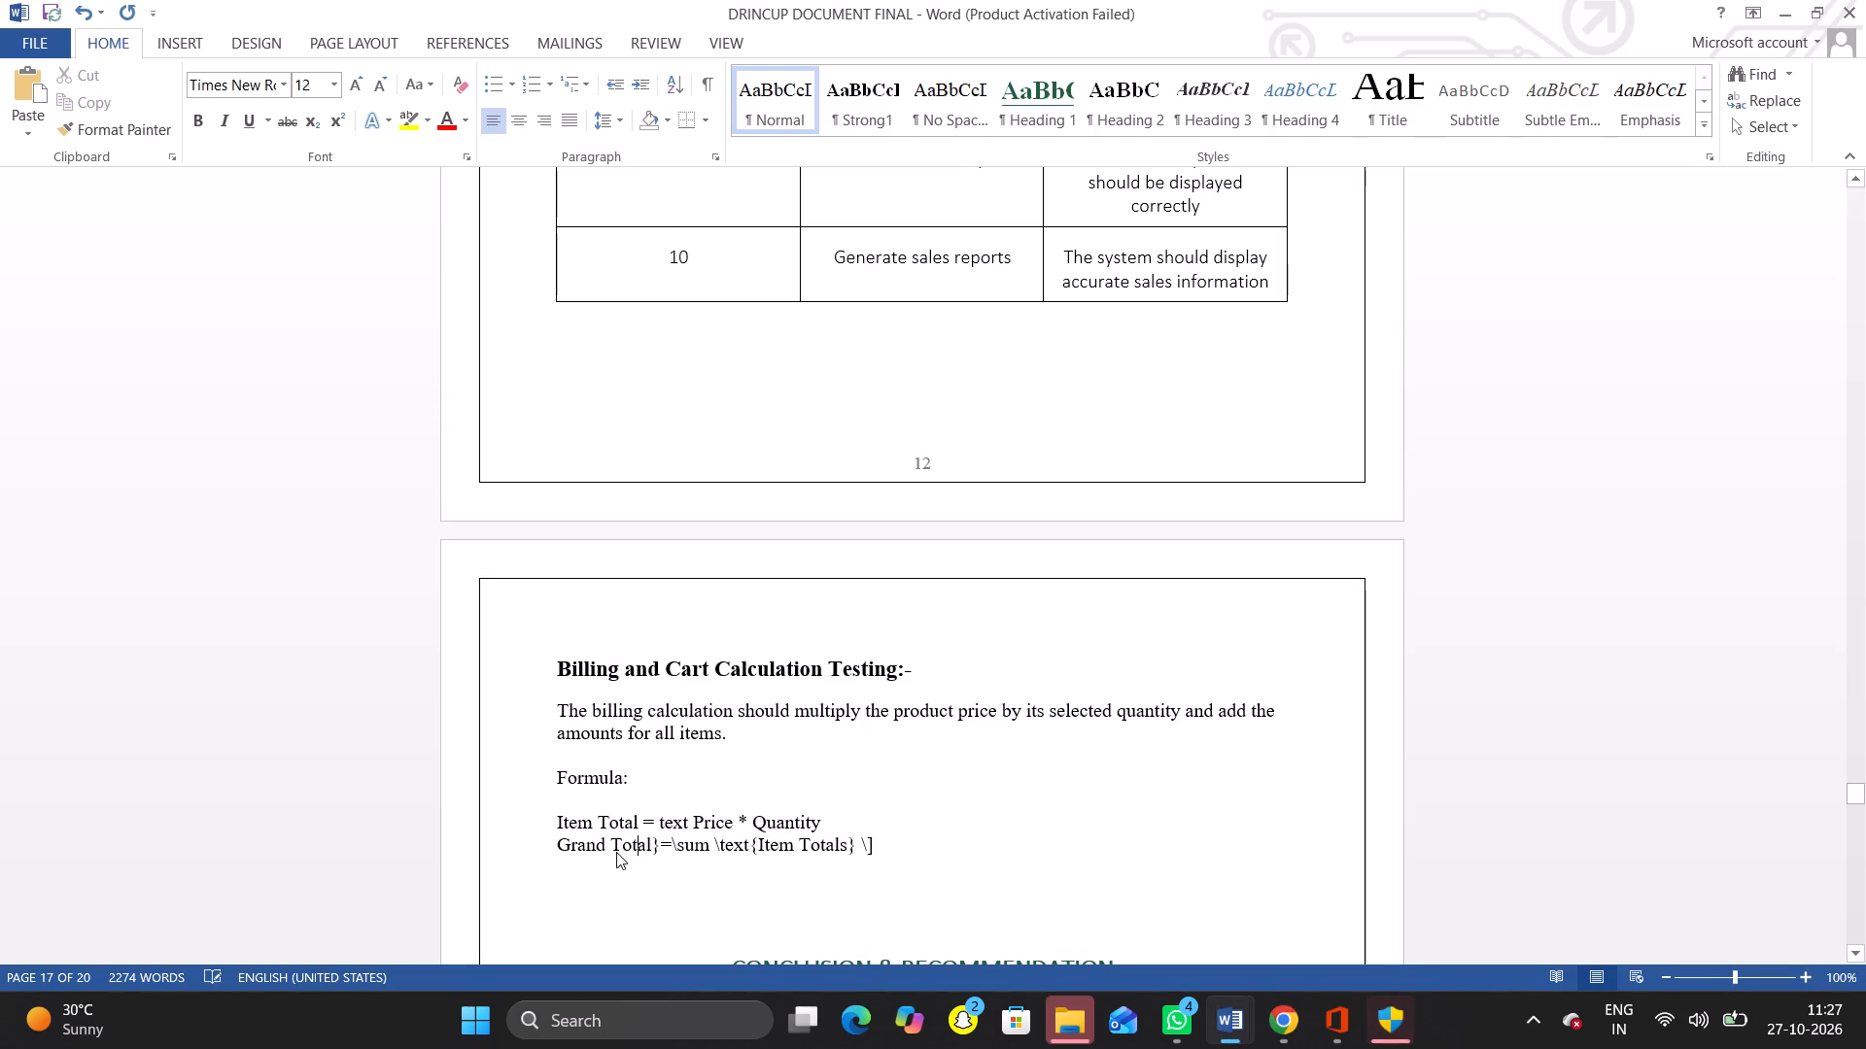
pyautogui.press('Right')
pyautogui.press('Right')
pyautogui.press('Right')
pyautogui.press('BackSpace')
pyautogui.press('BackSpace')
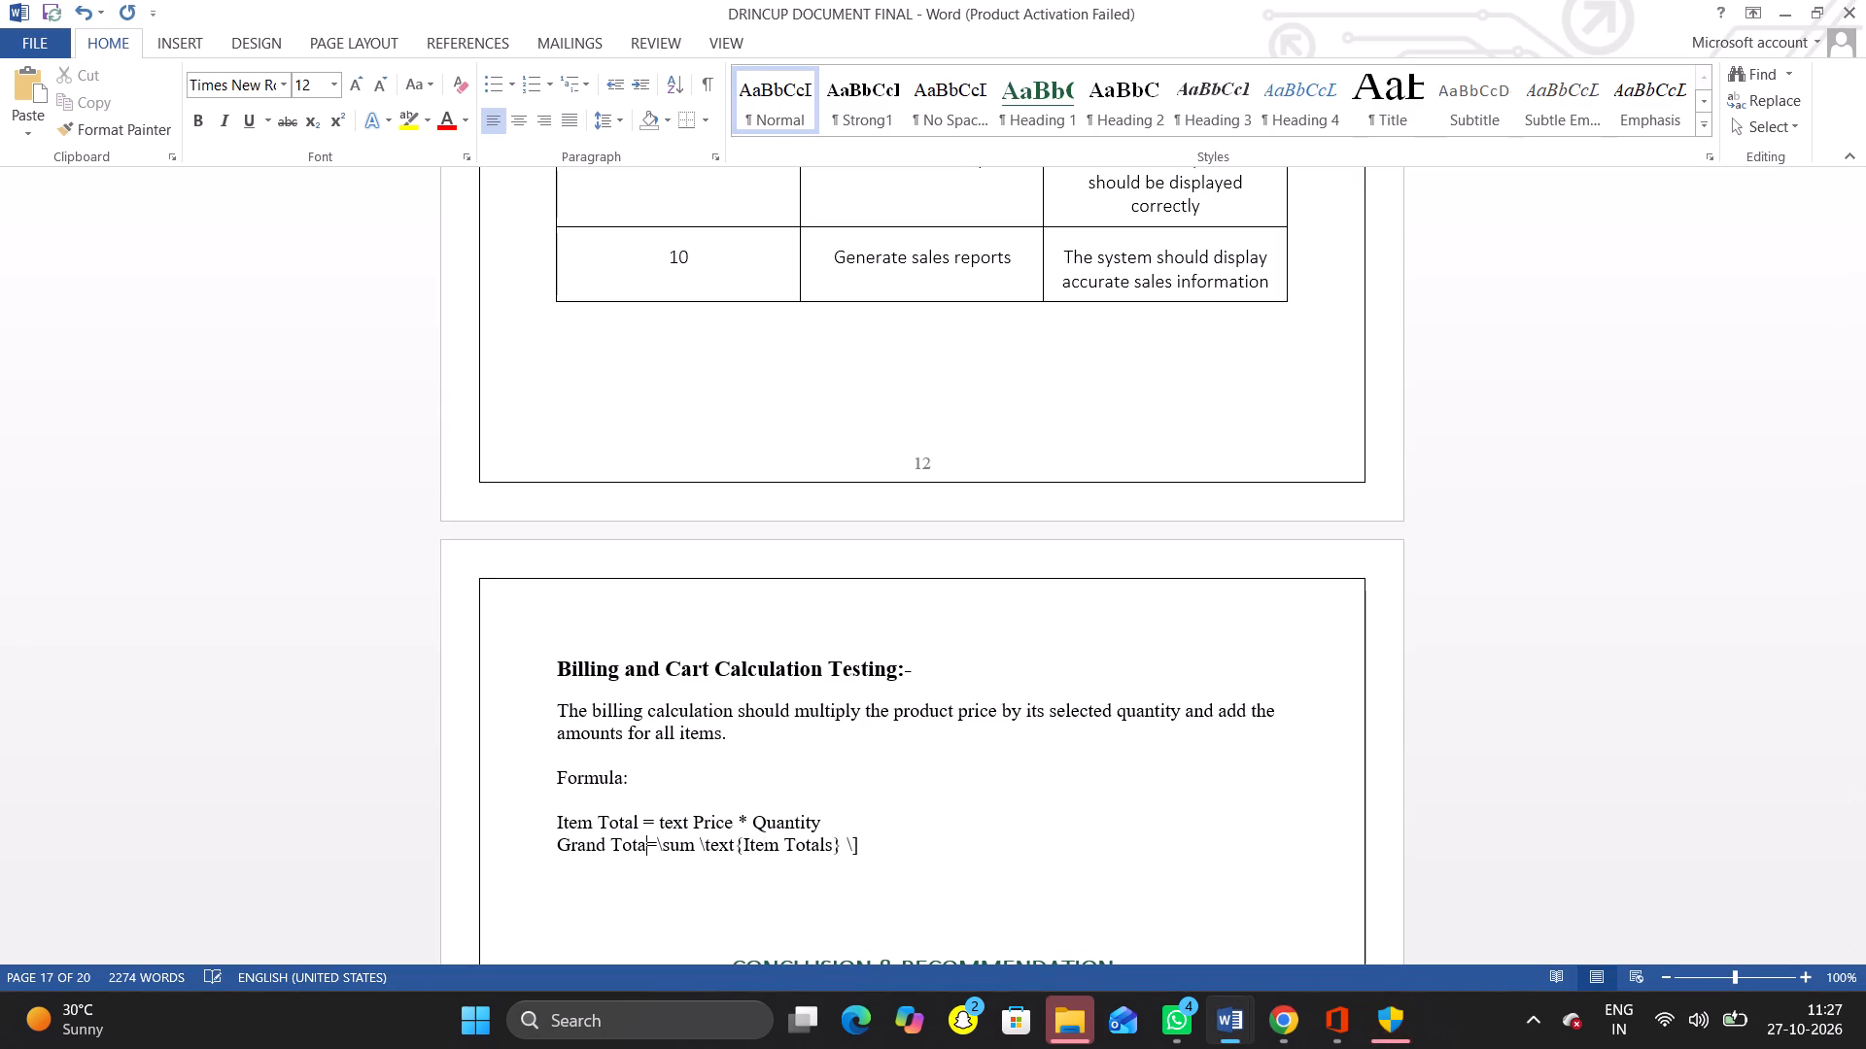
pyautogui.hotkey('ctrl', 'z')
pyautogui.press('space')
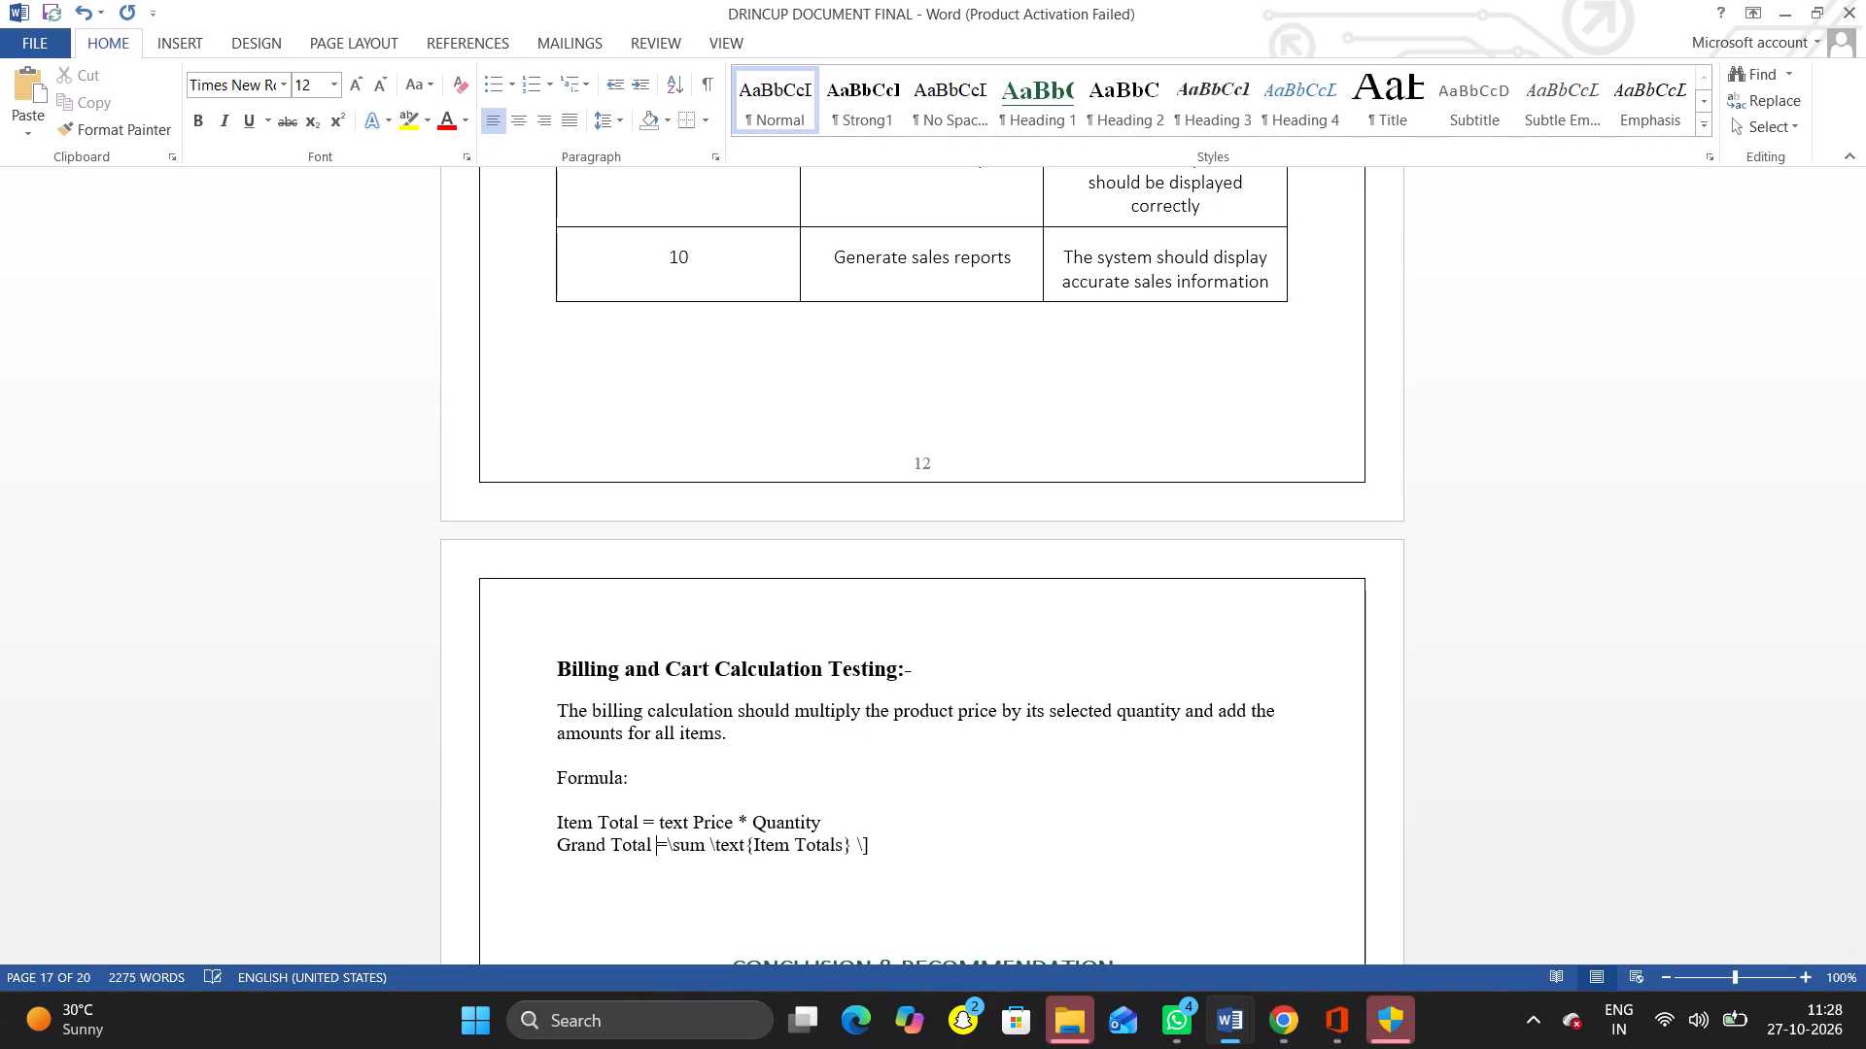
# Delete the trailing LaTeX closing code after Item Totals in the Grand Total formula, checking against the ChatGPT equation.
pyautogui.press('Right')
pyautogui.press('Right')
pyautogui.press('Right')
pyautogui.hotkey('alt', 'Tab')
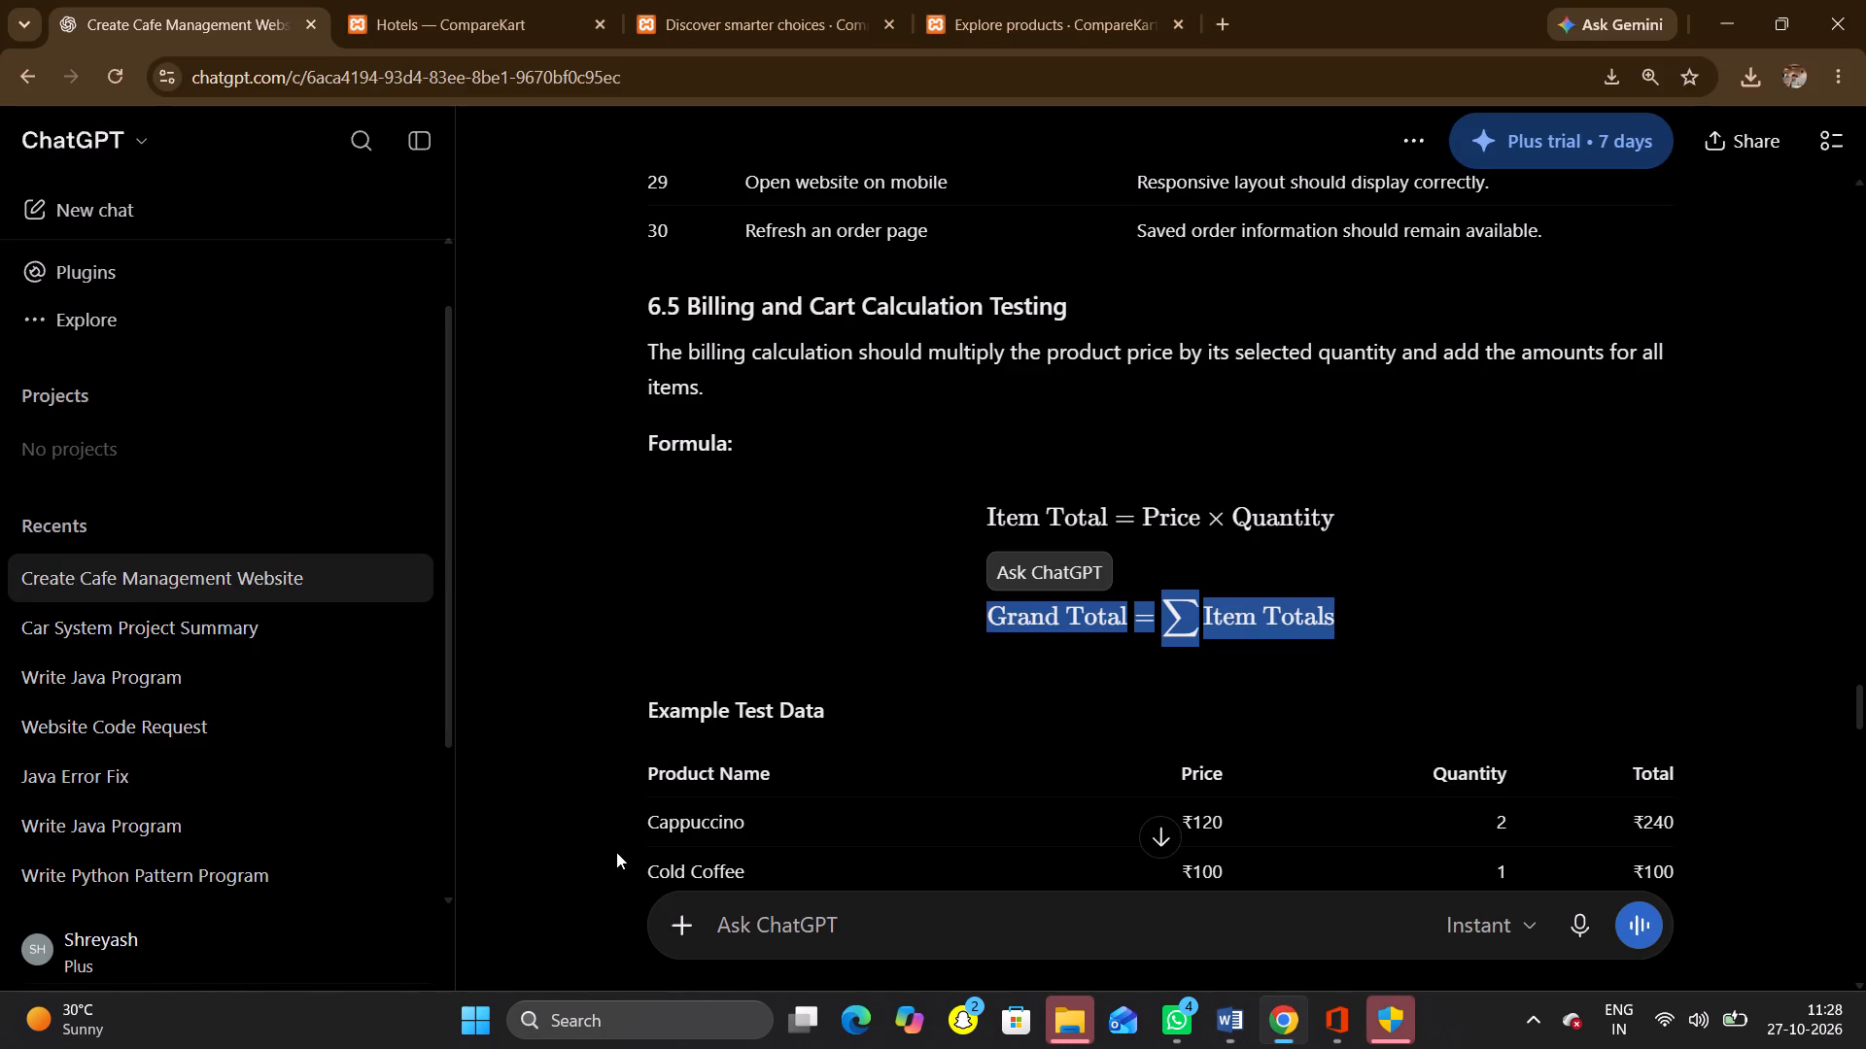
pyautogui.hotkey('alt', 'Tab')
pyautogui.press('Right')
pyautogui.press('Right')
pyautogui.press('Right')
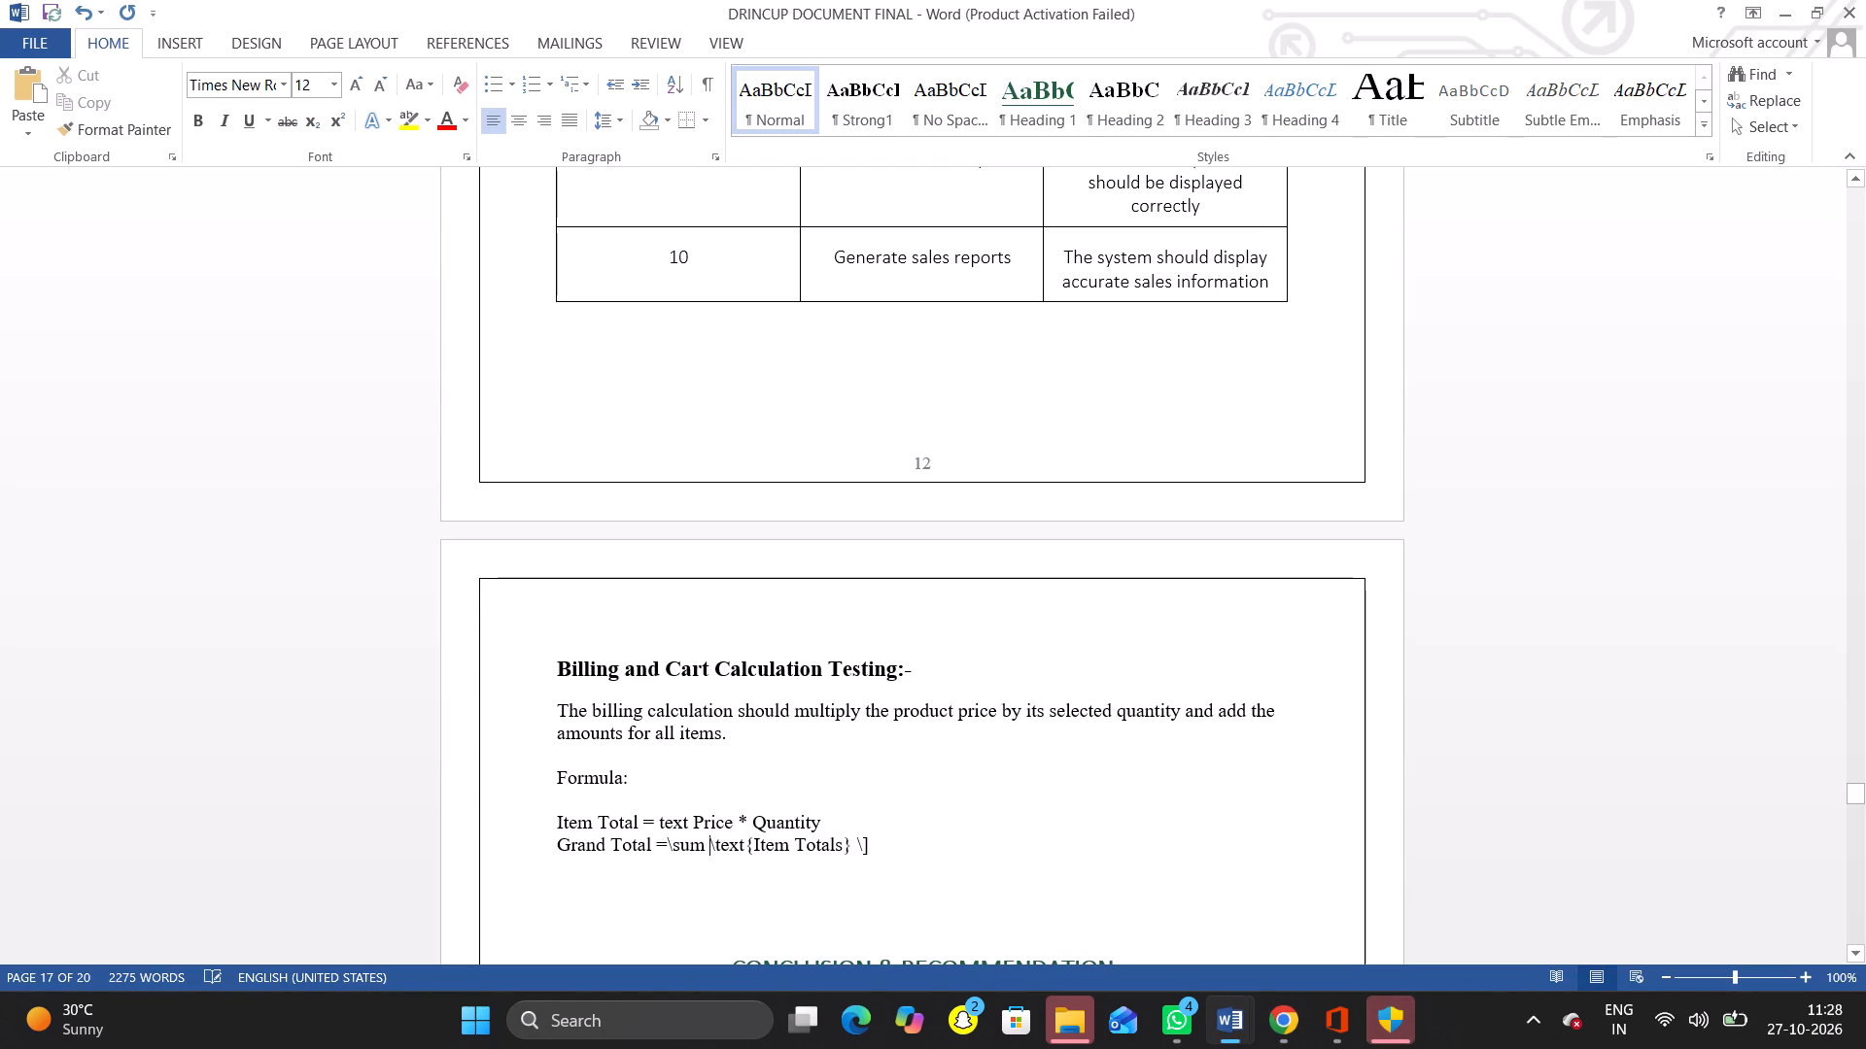
pyautogui.press('Right')
pyautogui.hotkey('alt', 'Tab')
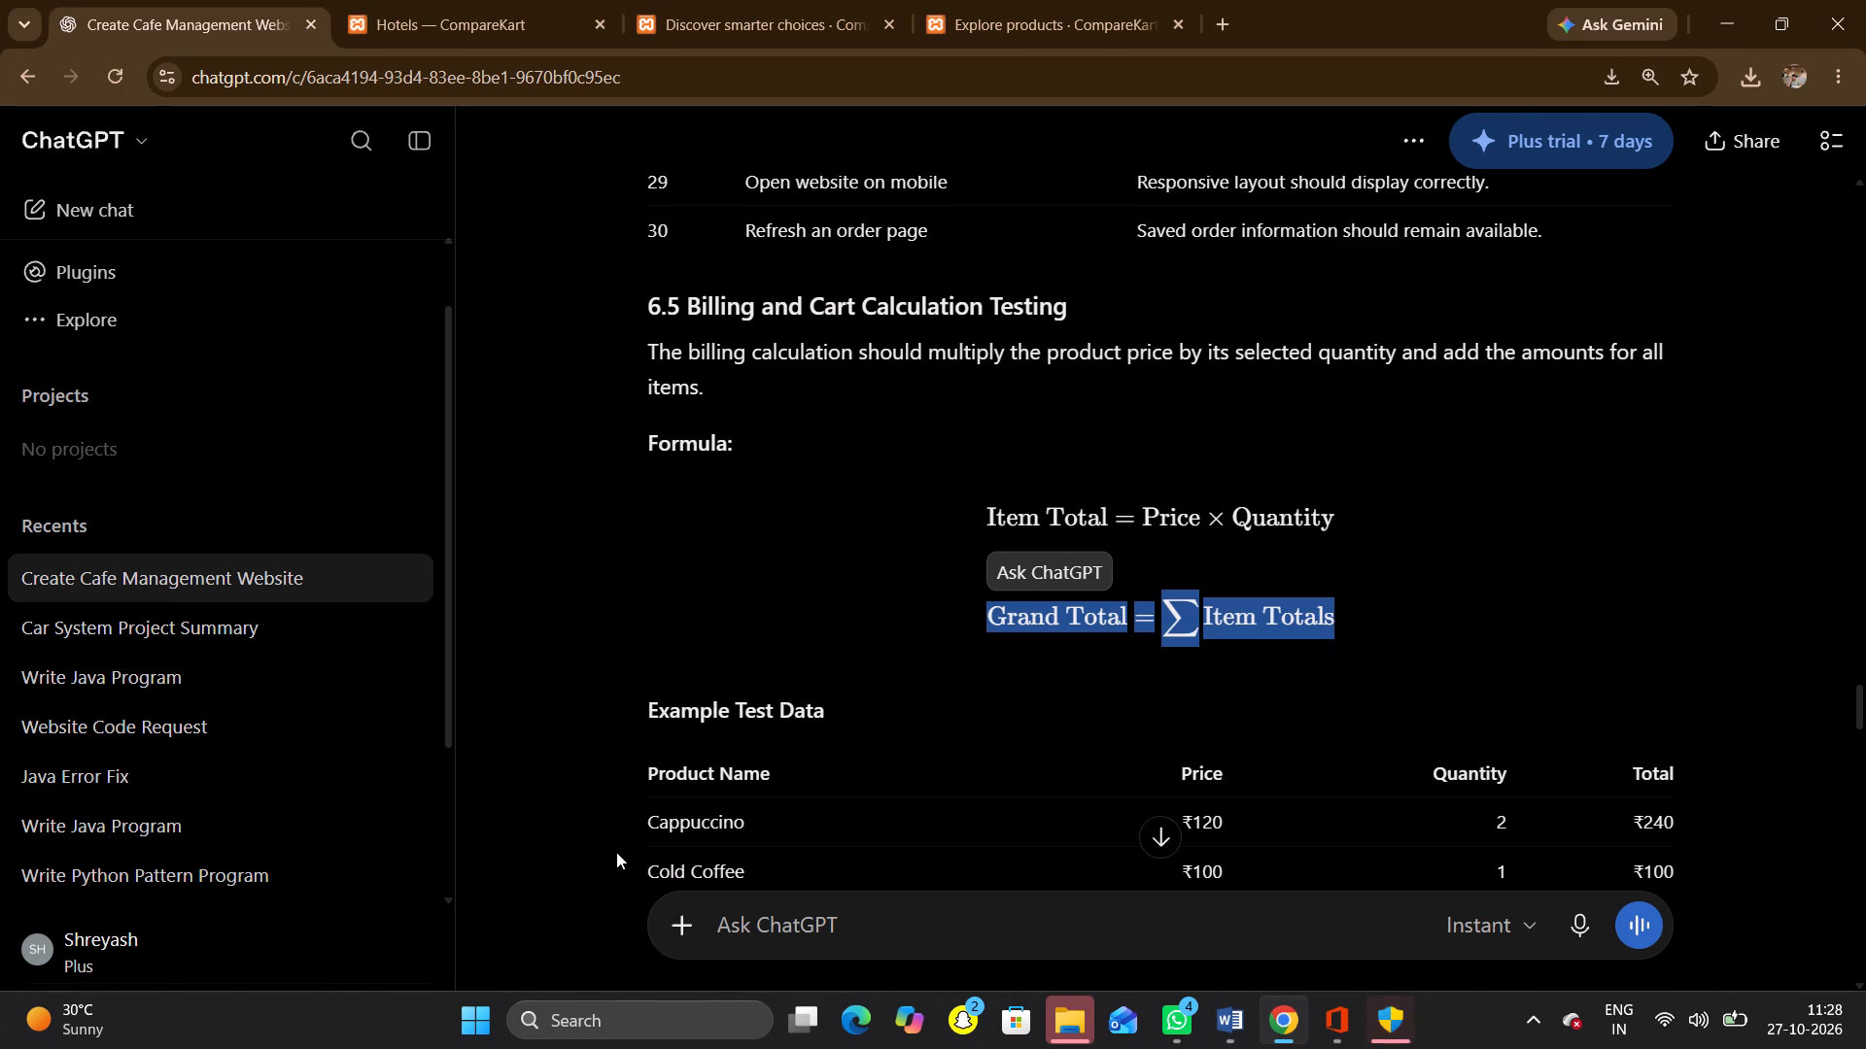
pyautogui.hotkey('alt', 'Tab')
pyautogui.press('Right')
pyautogui.press('Right')
pyautogui.press('Right')
pyautogui.press('Right')
pyautogui.press('Right')
pyautogui.press('Right')
pyautogui.press('Right')
pyautogui.press('Right')
pyautogui.press('Right')
pyautogui.press('Right')
pyautogui.press('Right')
pyautogui.press('Right')
pyautogui.press('Right')
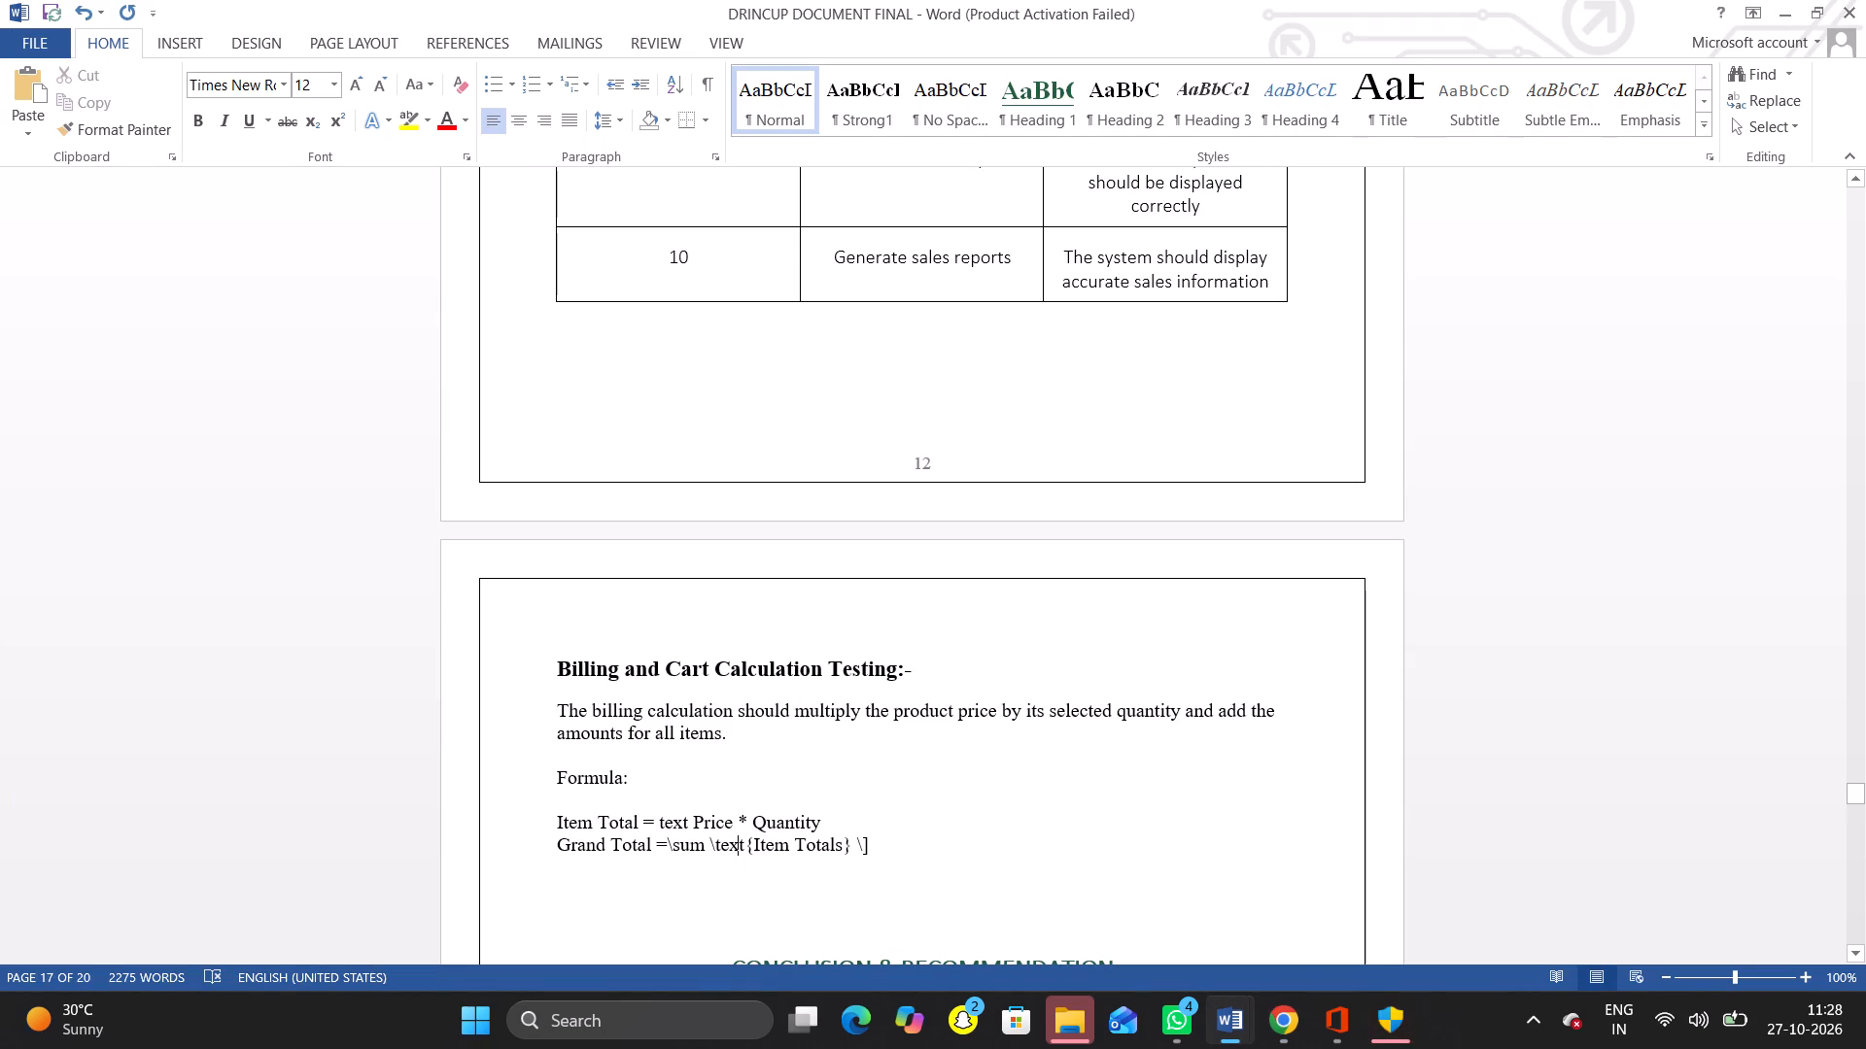
pyautogui.press('Right')
pyautogui.press('Right')
pyautogui.press('Right')
pyautogui.press('Right')
pyautogui.press('Right')
pyautogui.press('Right')
pyautogui.press('Right')
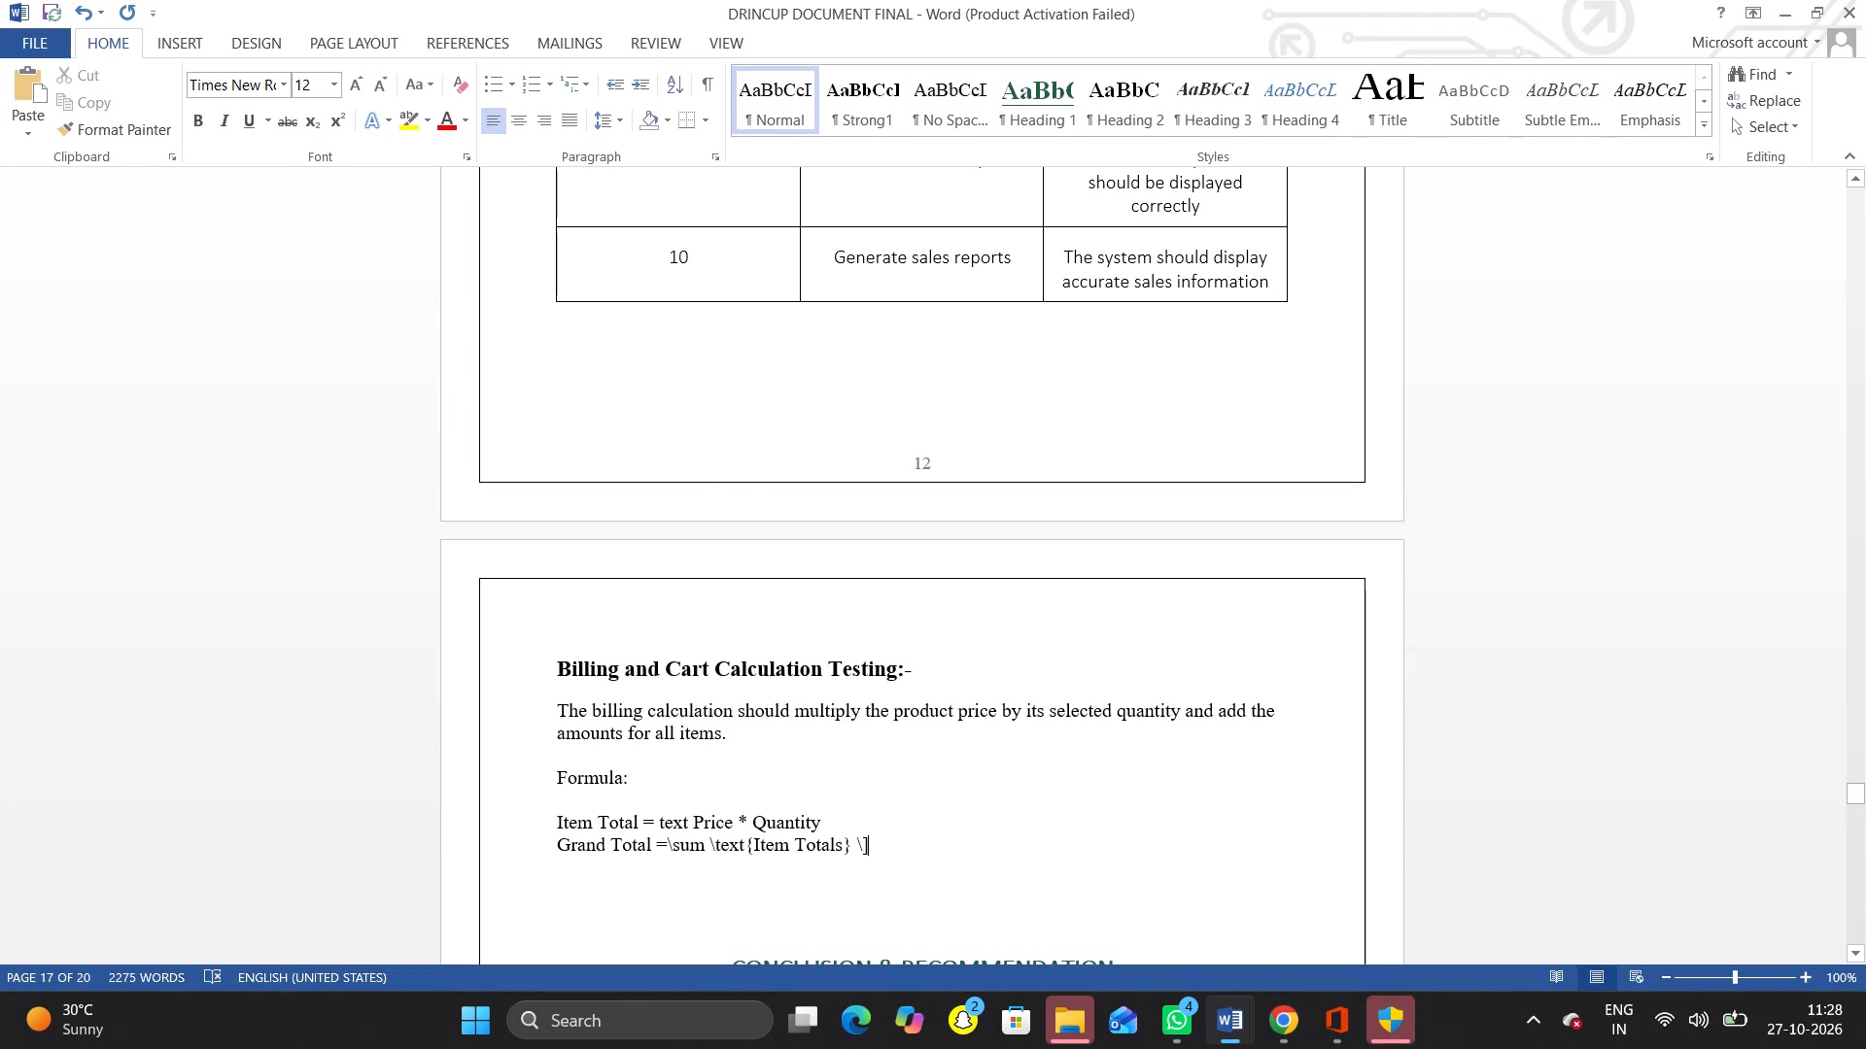
pyautogui.press('BackSpace')
pyautogui.press('BackSpace')
pyautogui.press('BackSpace')
pyautogui.press('BackSpace')
# Insert a space before Item Totals and replace the LaTeX sum and text code after the equals sign with a space.
pyautogui.press('Left')
pyautogui.press('Left')
pyautogui.press('Left')
pyautogui.press('Left')
pyautogui.press('Left')
pyautogui.press('Left')
pyautogui.press('Left')
pyautogui.press('Left')
pyautogui.press('Left')
pyautogui.press('Left')
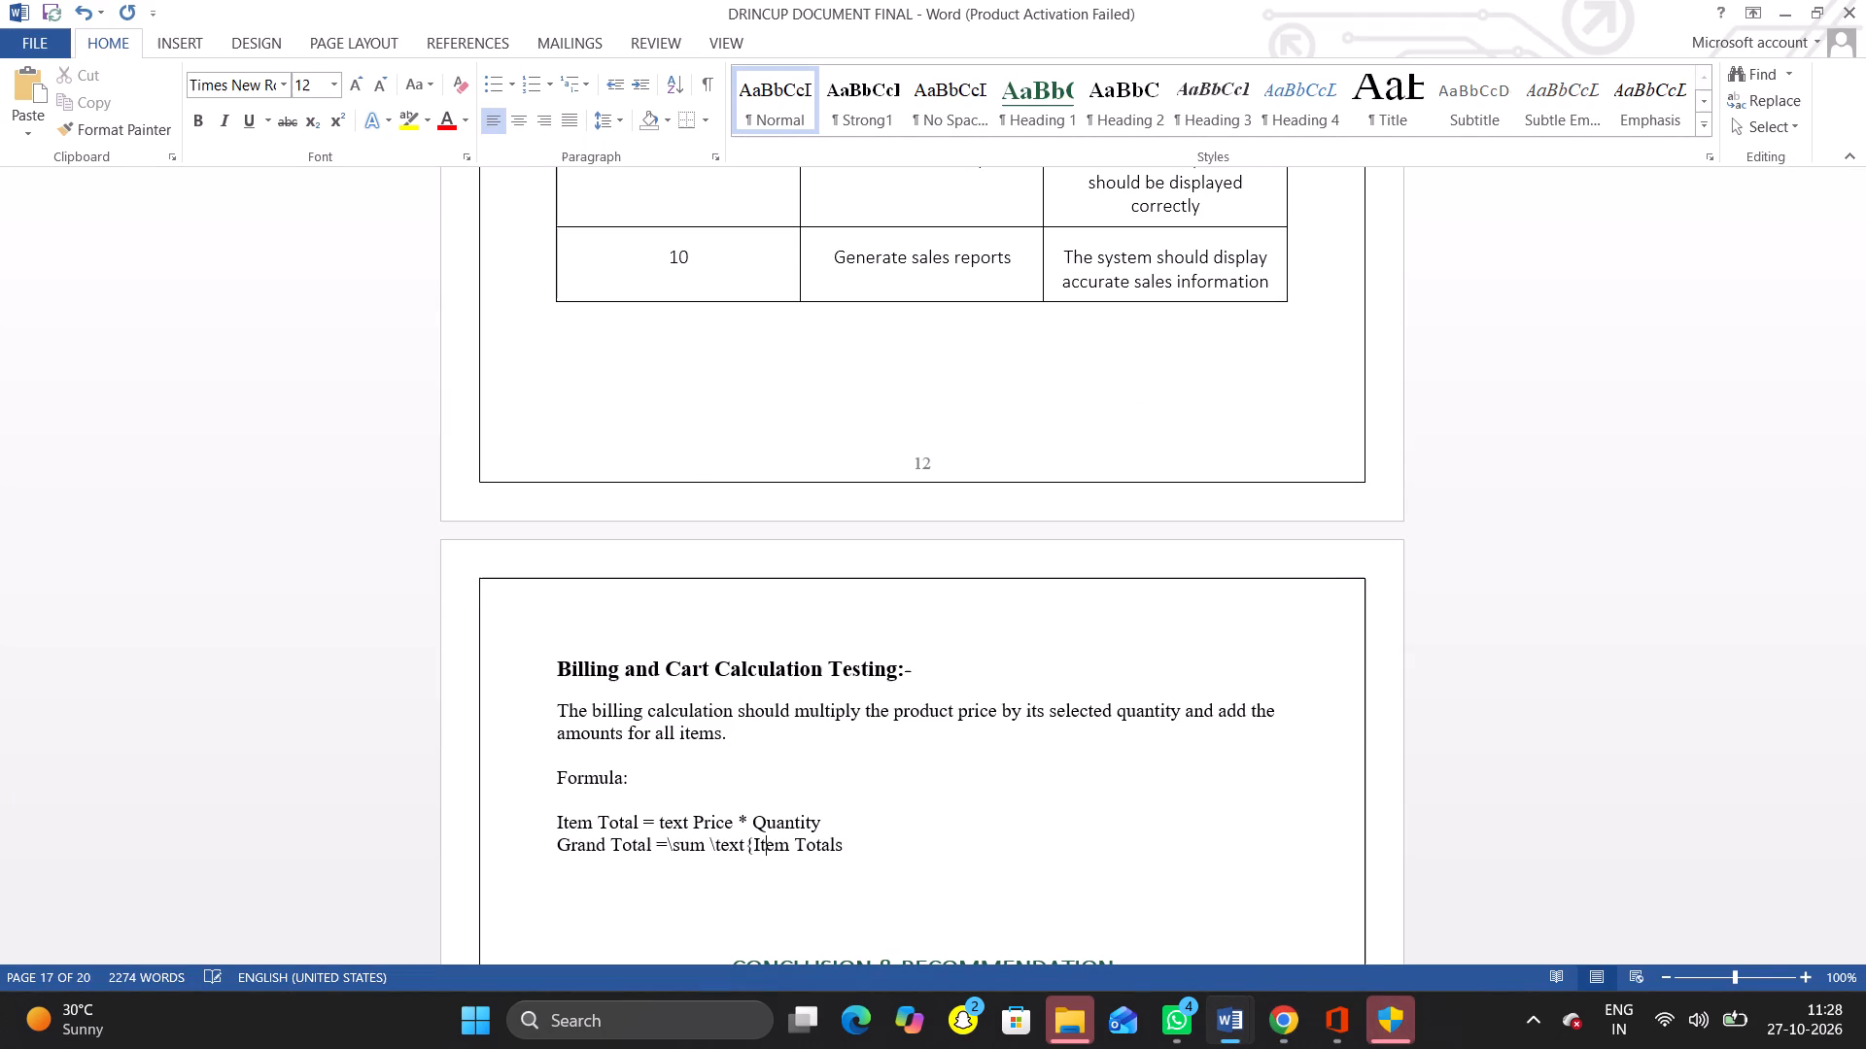
pyautogui.press('Left')
pyautogui.press('space')
pyautogui.press('Left')
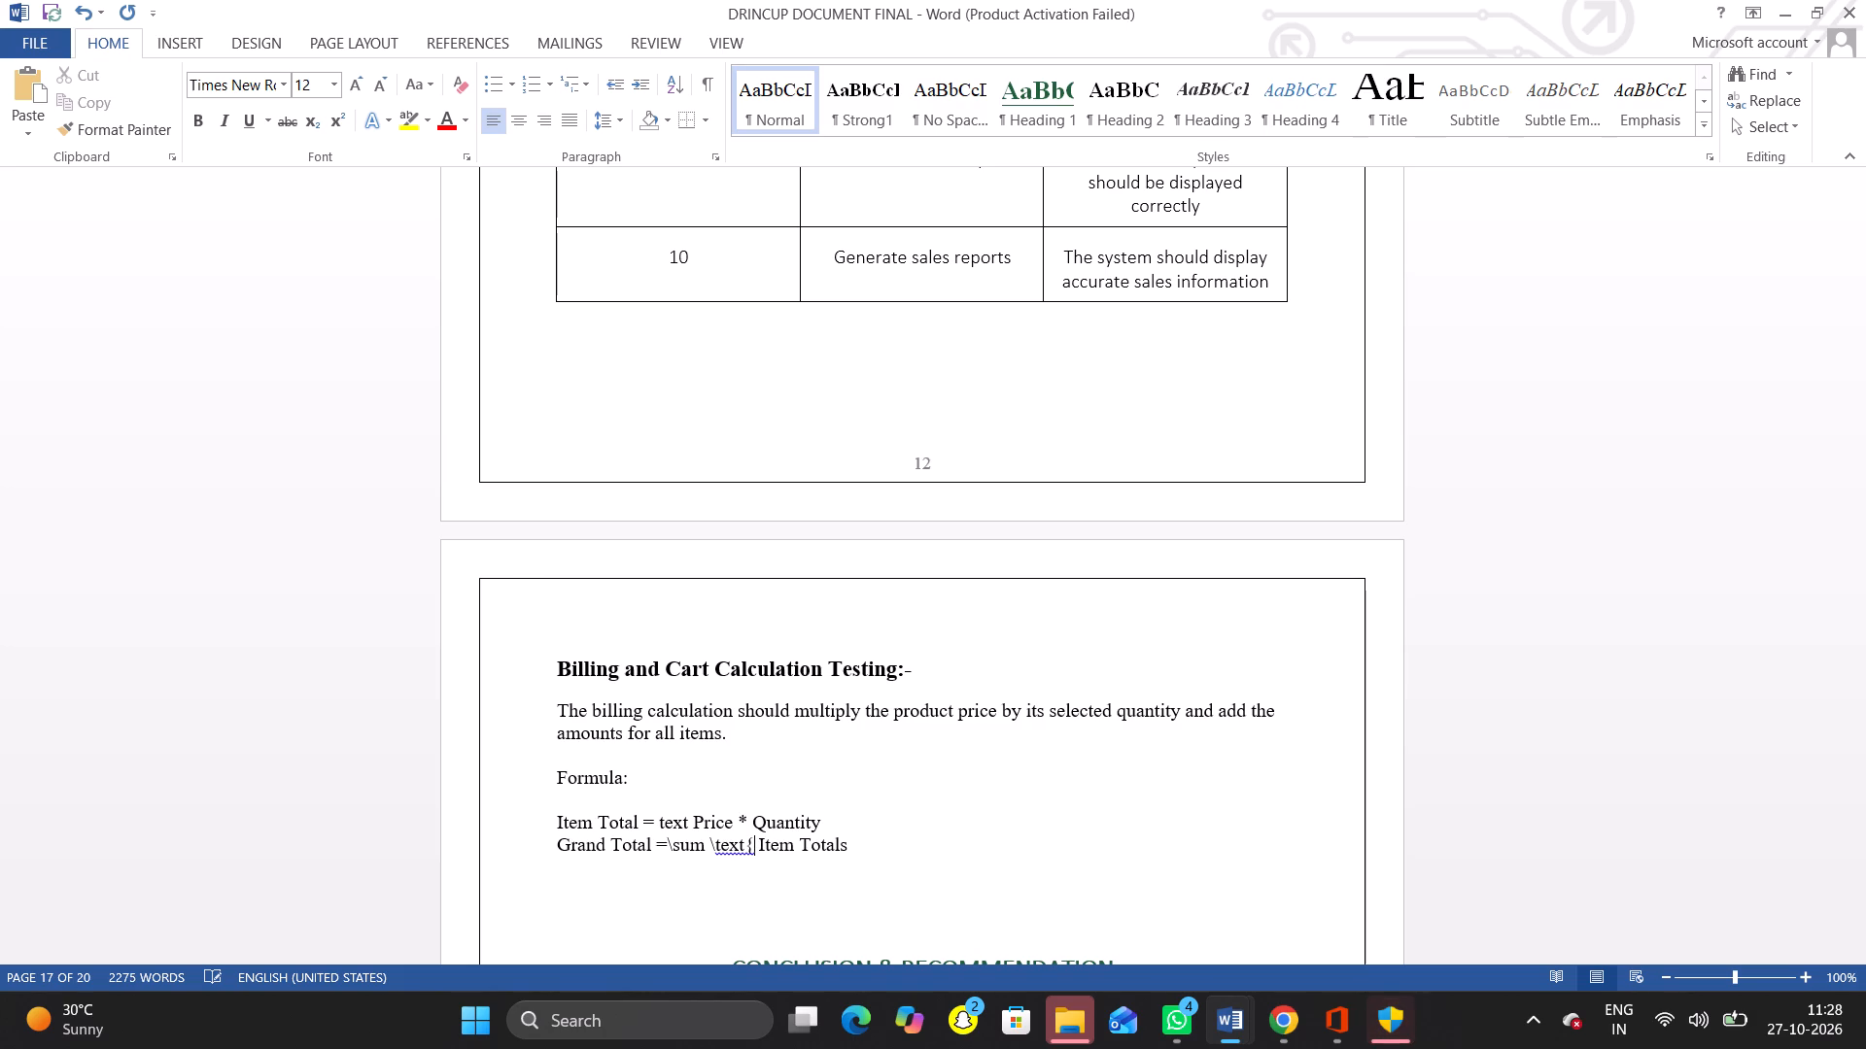
pyautogui.press('Left')
pyautogui.press('BackSpace')
pyautogui.press('BackSpace')
pyautogui.press('BackSpace')
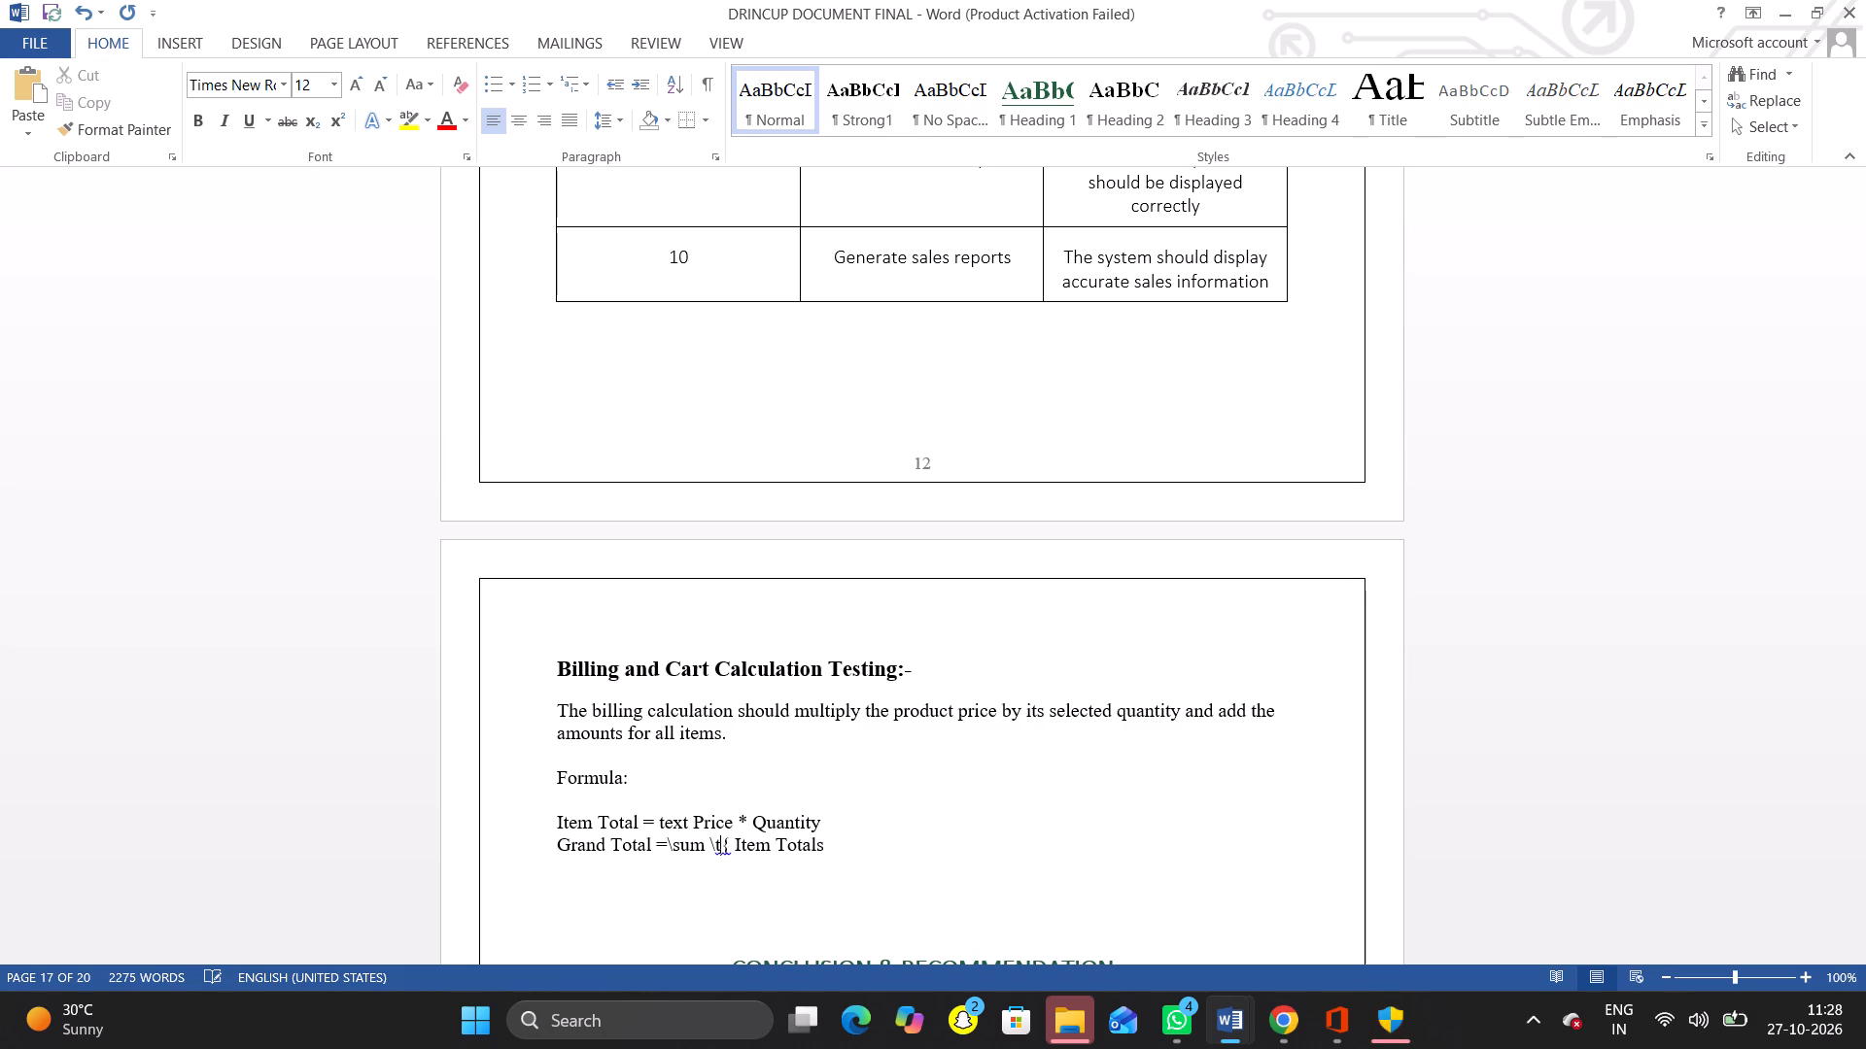
pyautogui.press('BackSpace')
pyautogui.press('BackSpace')
pyautogui.press('BackSpace')
pyautogui.press('BackSpace')
pyautogui.press('BackSpace')
pyautogui.press('BackSpace')
pyautogui.press('BackSpace')
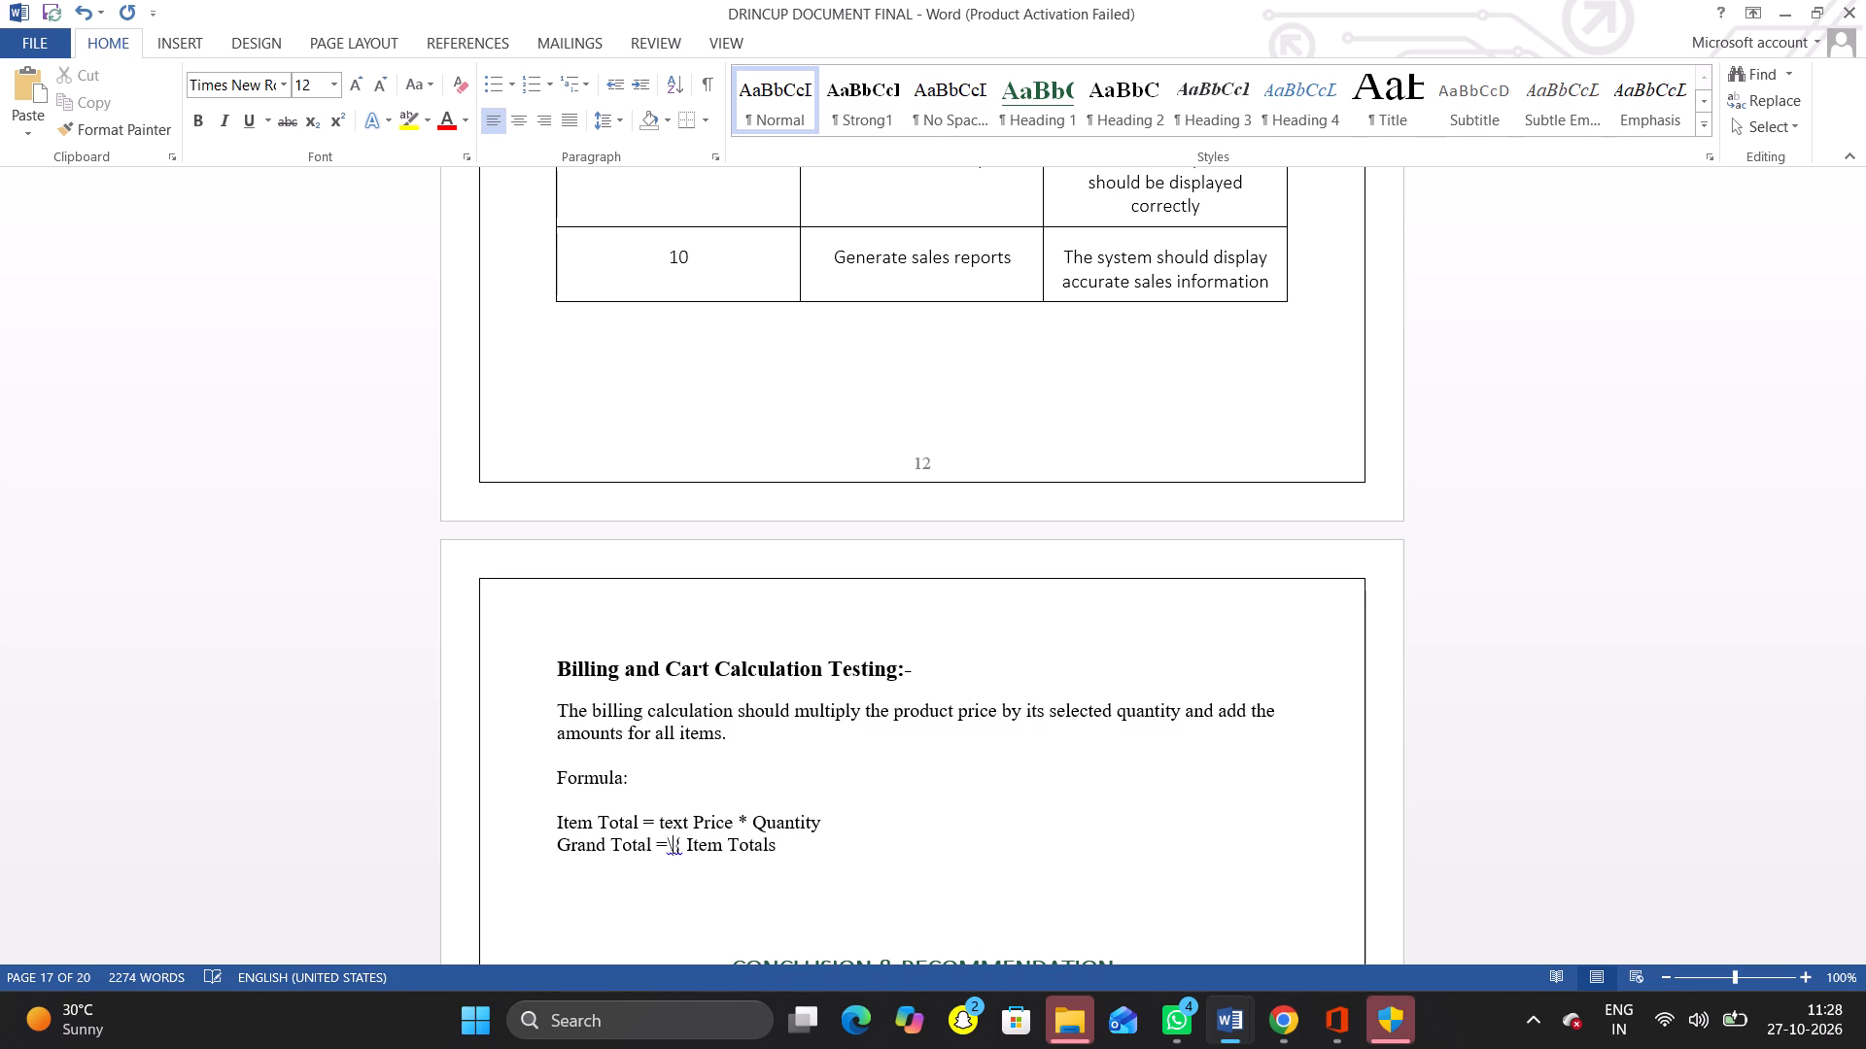
pyautogui.press('space')
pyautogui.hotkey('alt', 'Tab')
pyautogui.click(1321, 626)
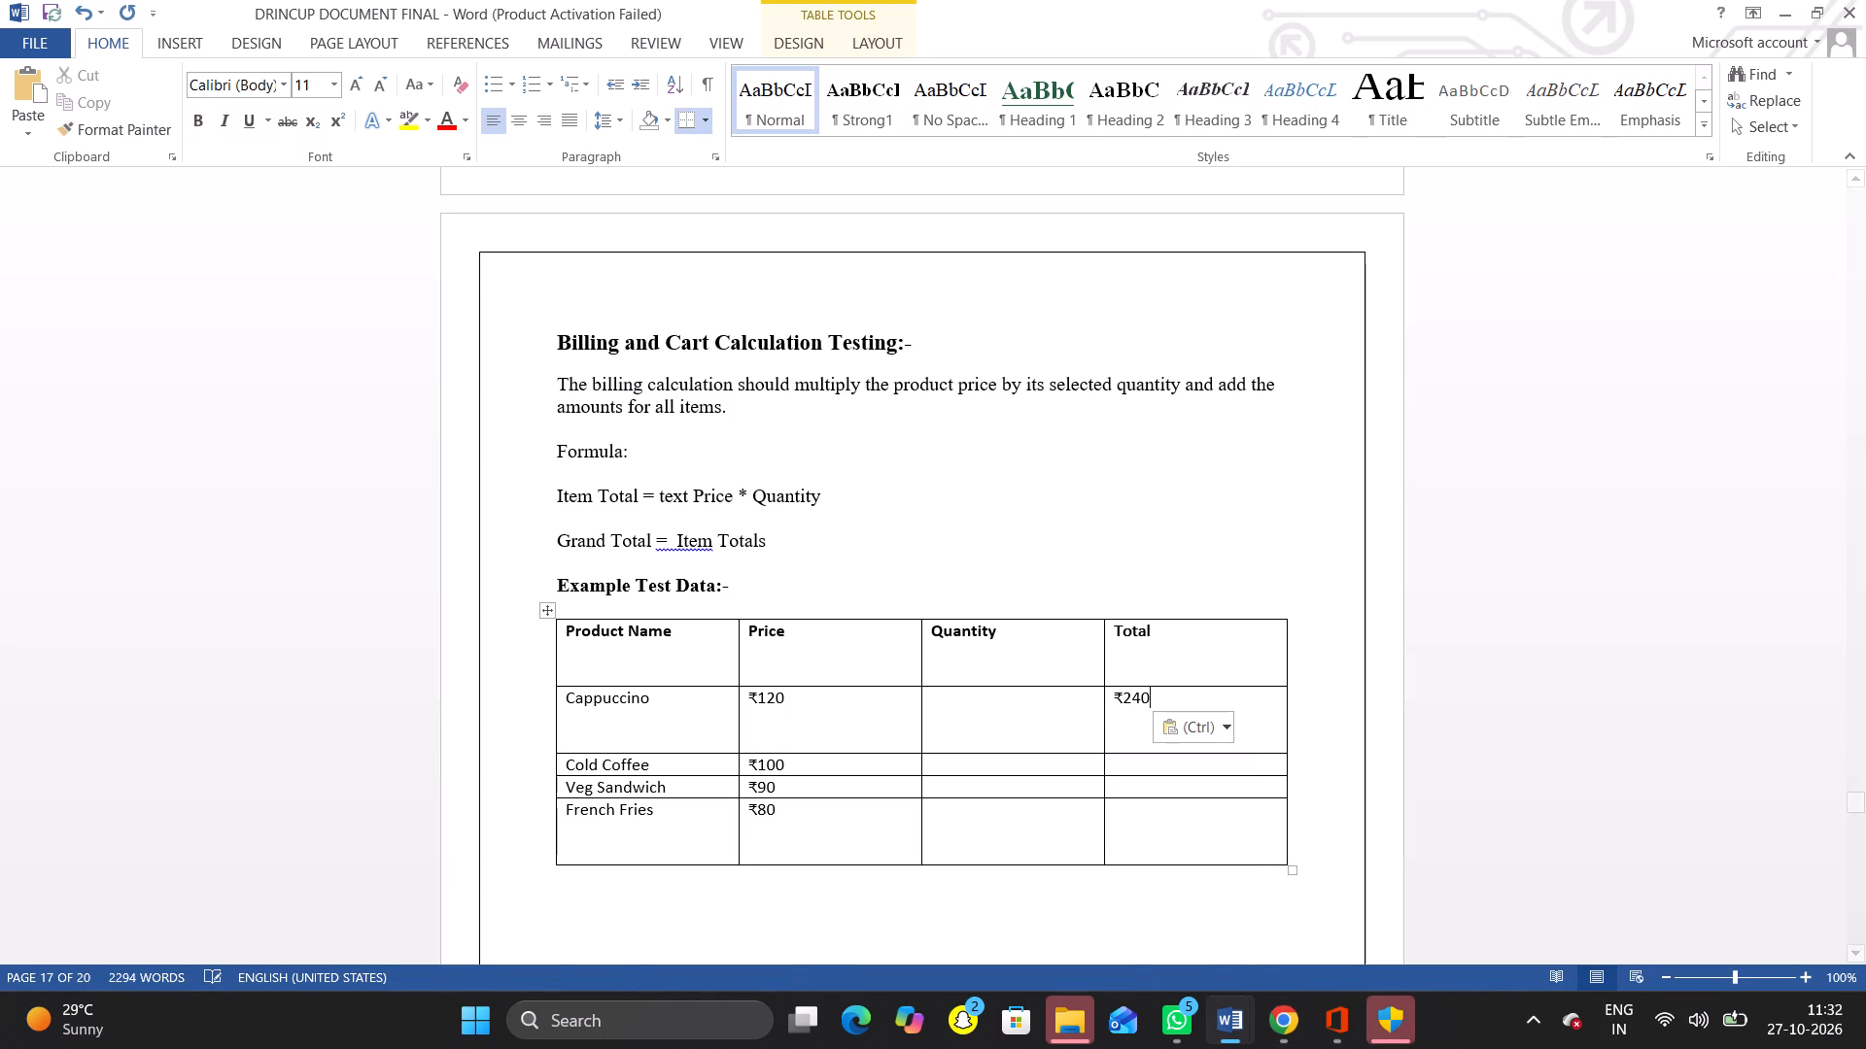
# Fill the Quantity column with 2 for Cappuccino, 1 for Cold Coffee, 2 for Veg Sandwich and 1 for French Fries.
pyautogui.click(974, 717)
pyautogui.press('2')
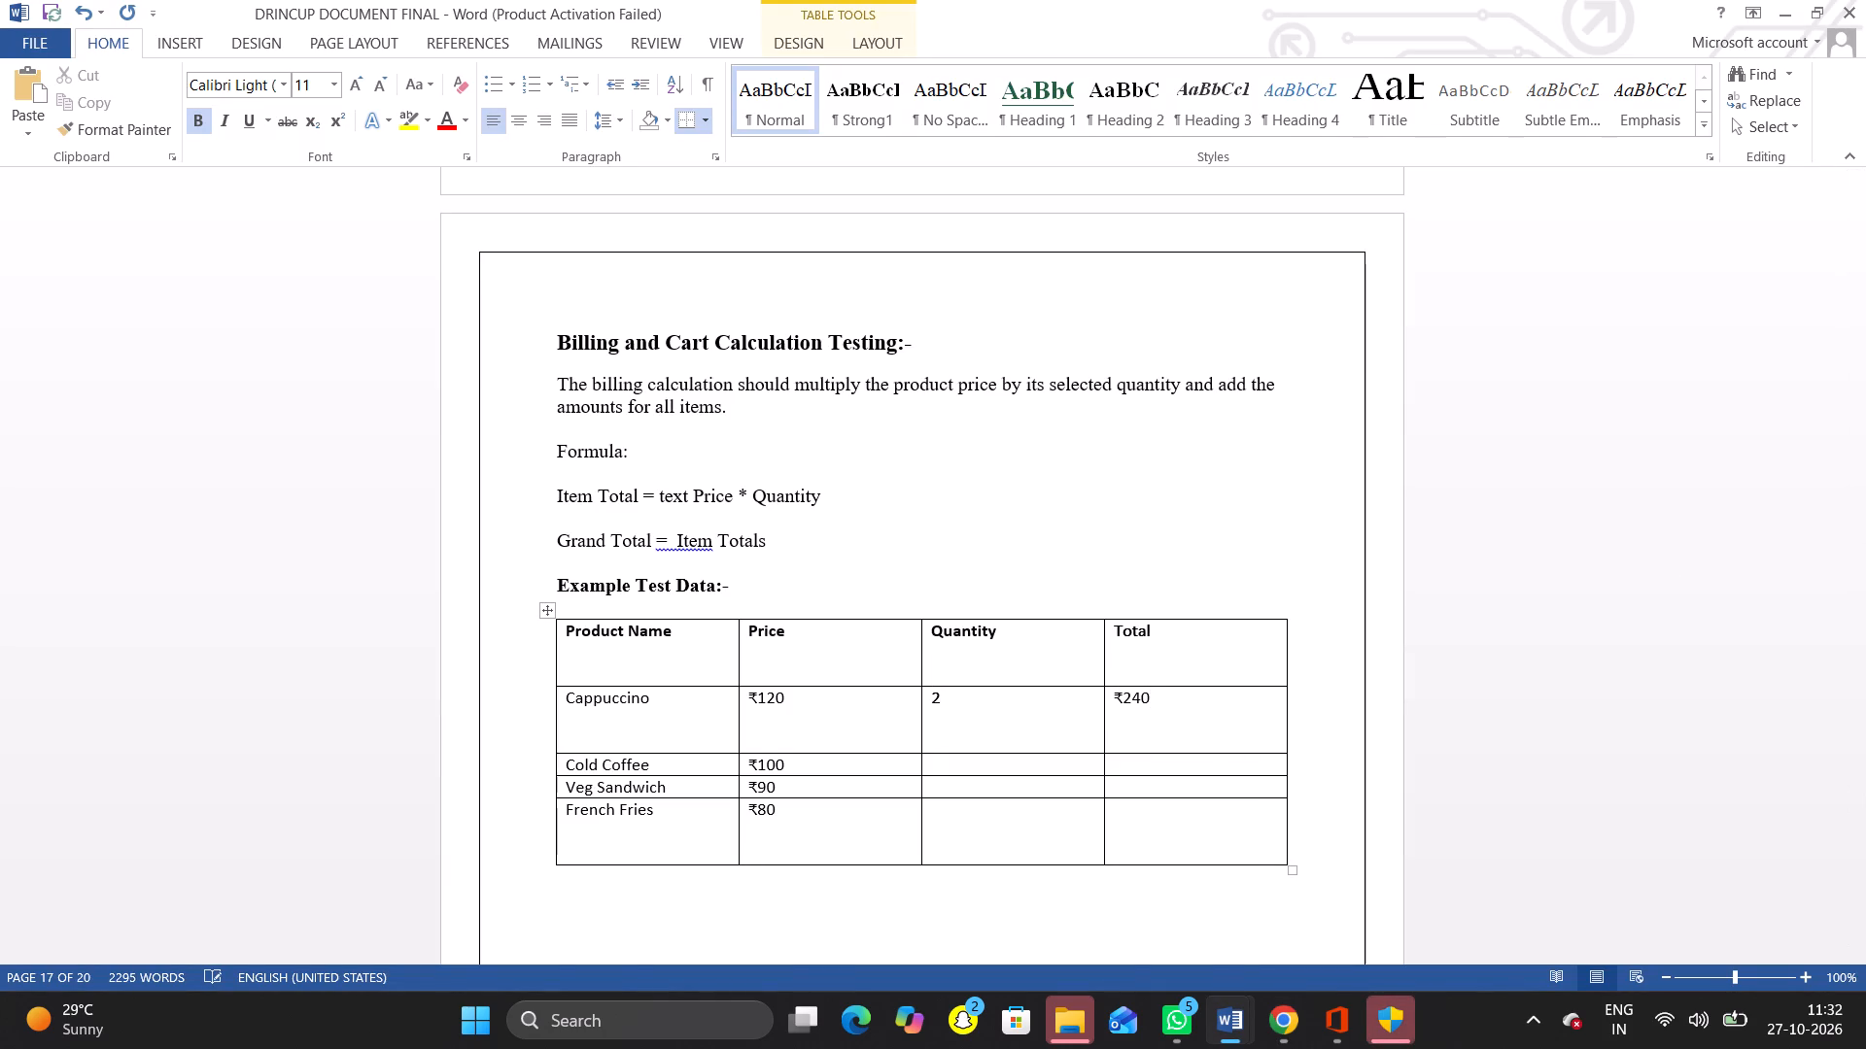
pyautogui.press('Down')
pyautogui.press('1')
pyautogui.press('Down')
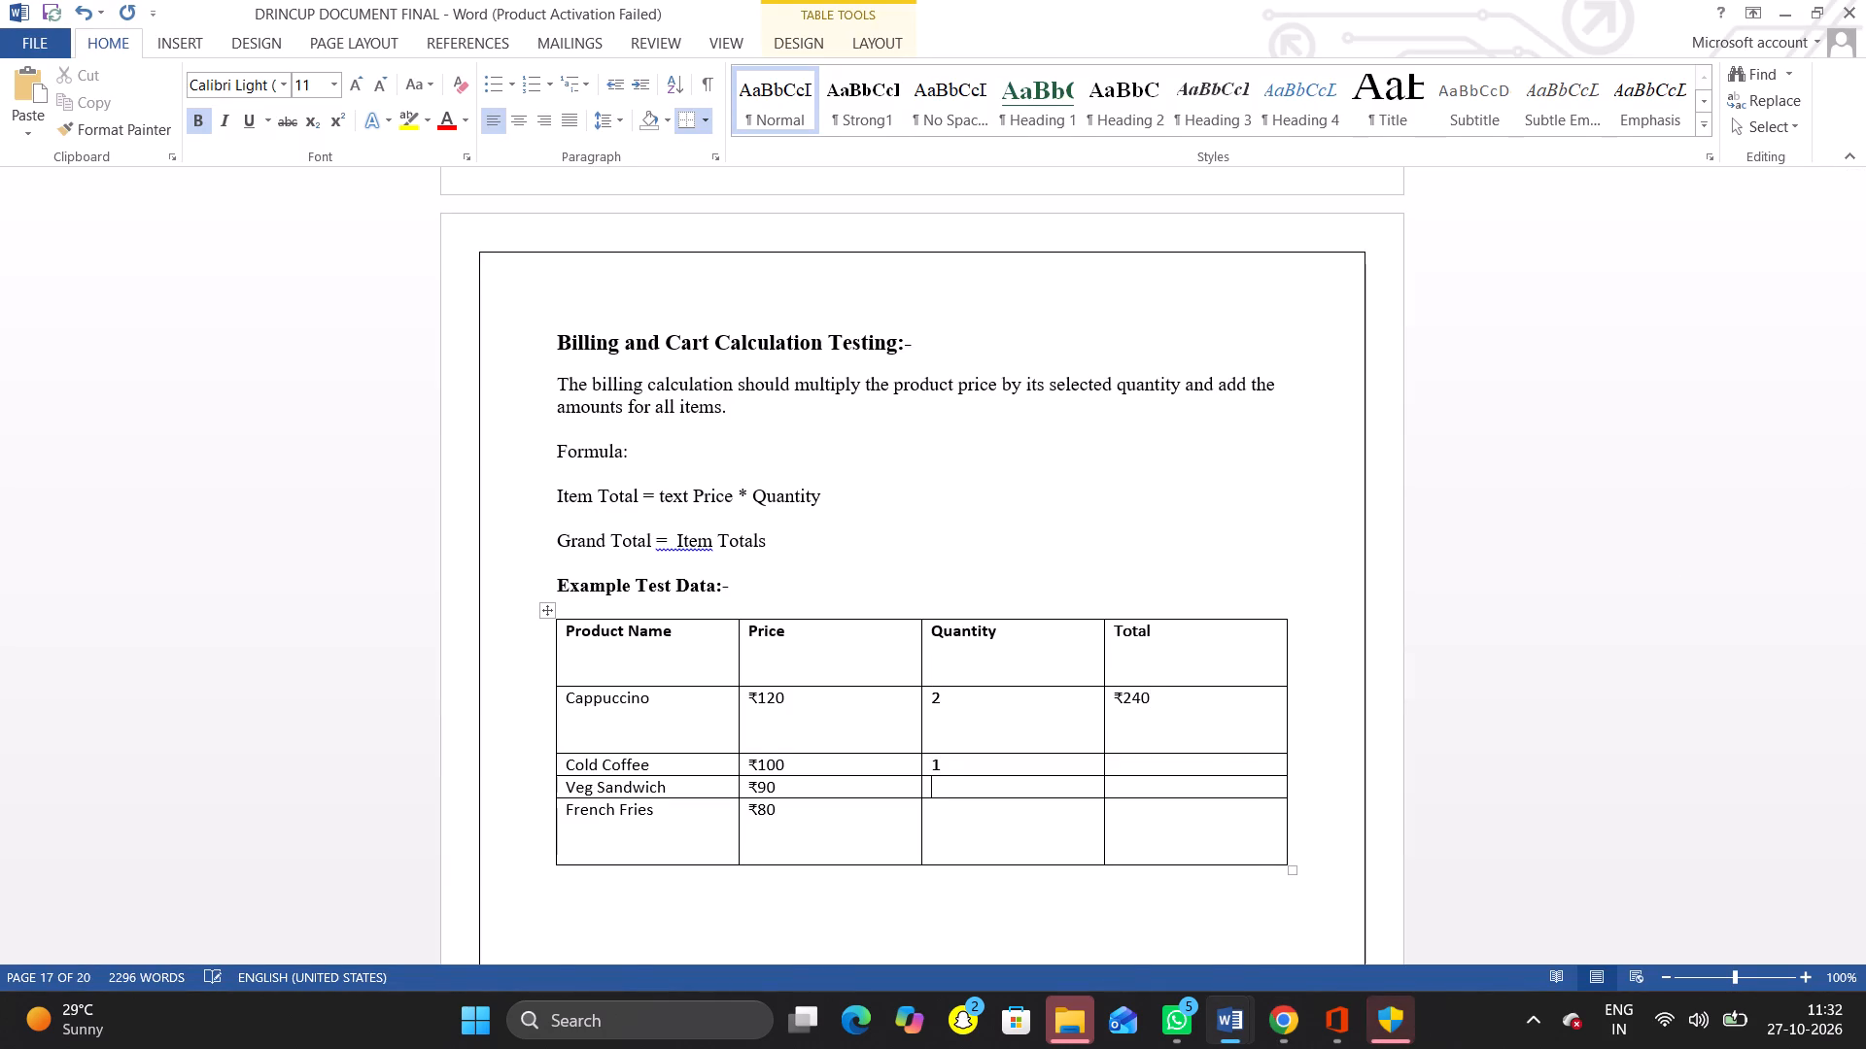
pyautogui.press('2')
pyautogui.press('Down')
pyautogui.press('1')
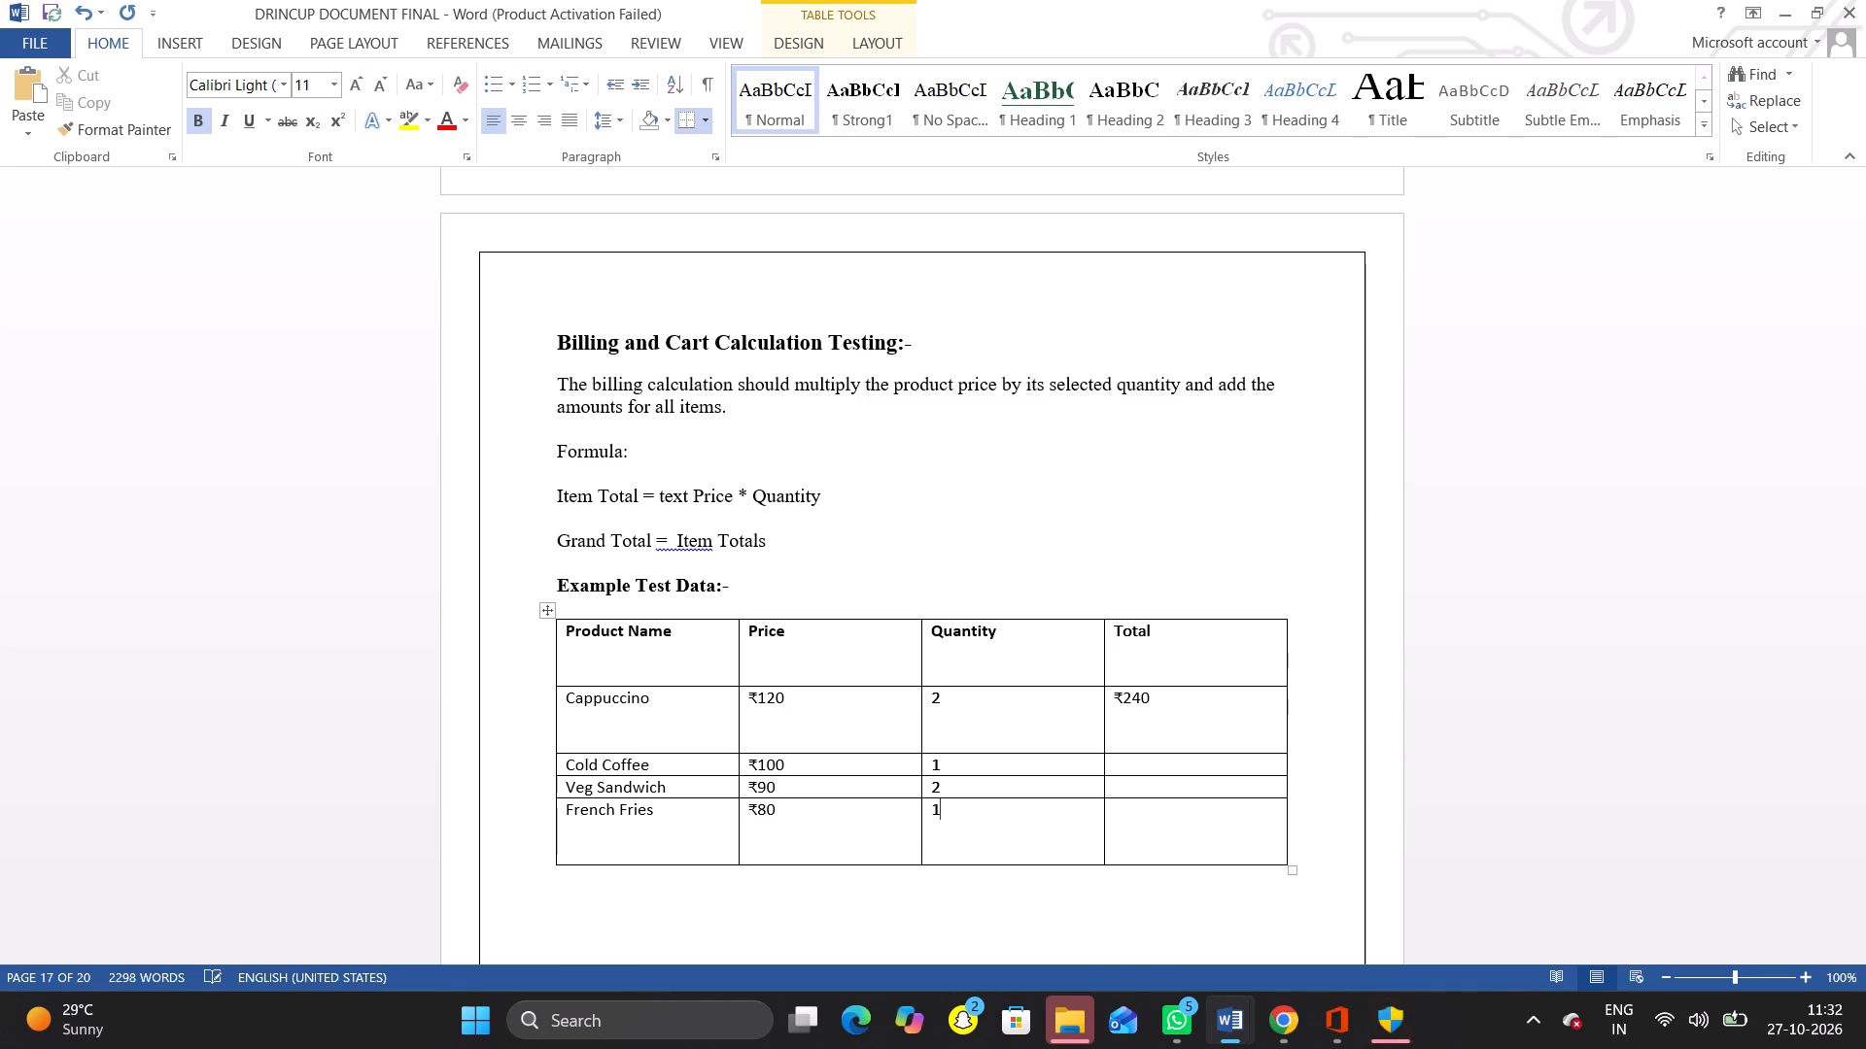
# Copy the ₹ symbol from ChatGPT's example table and enter ₹100 in Cold Coffee's Total cell of the Word table.
pyautogui.hotkey('alt', 'Tab')
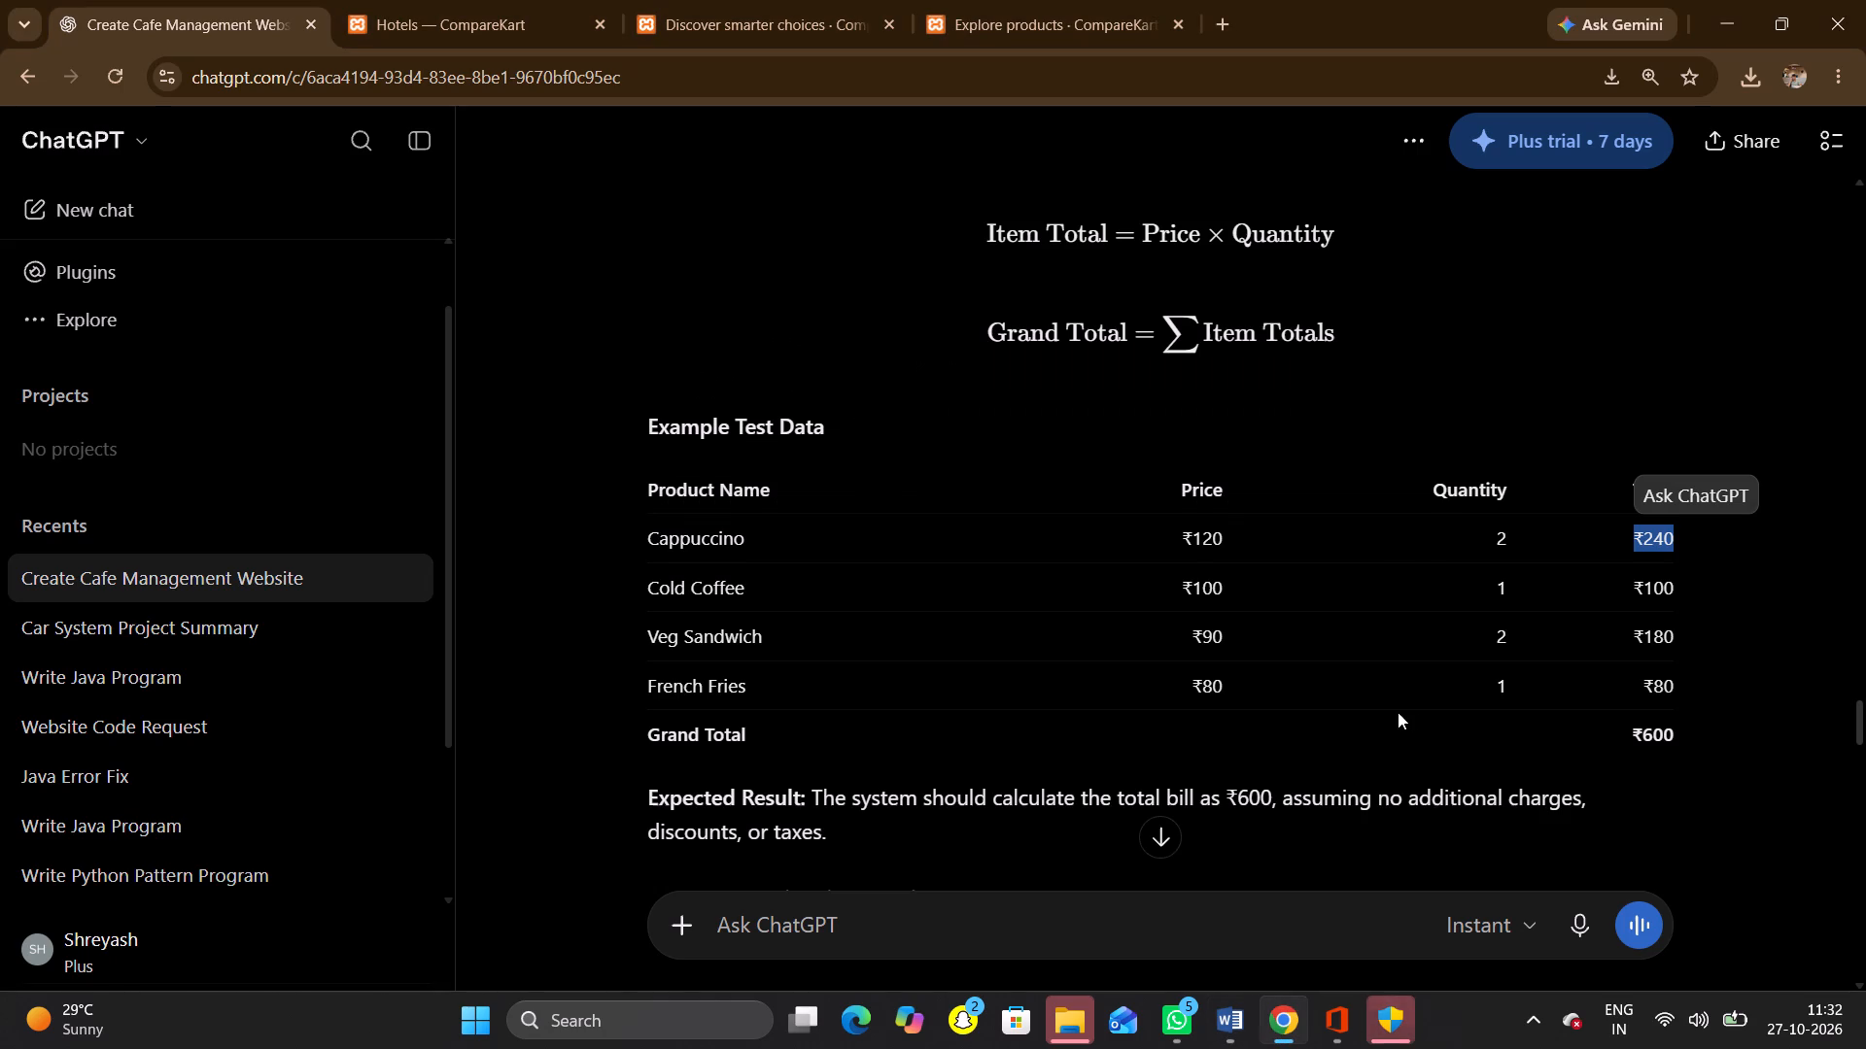
pyautogui.moveTo(1634, 582); pyautogui.dragTo(1666, 582)
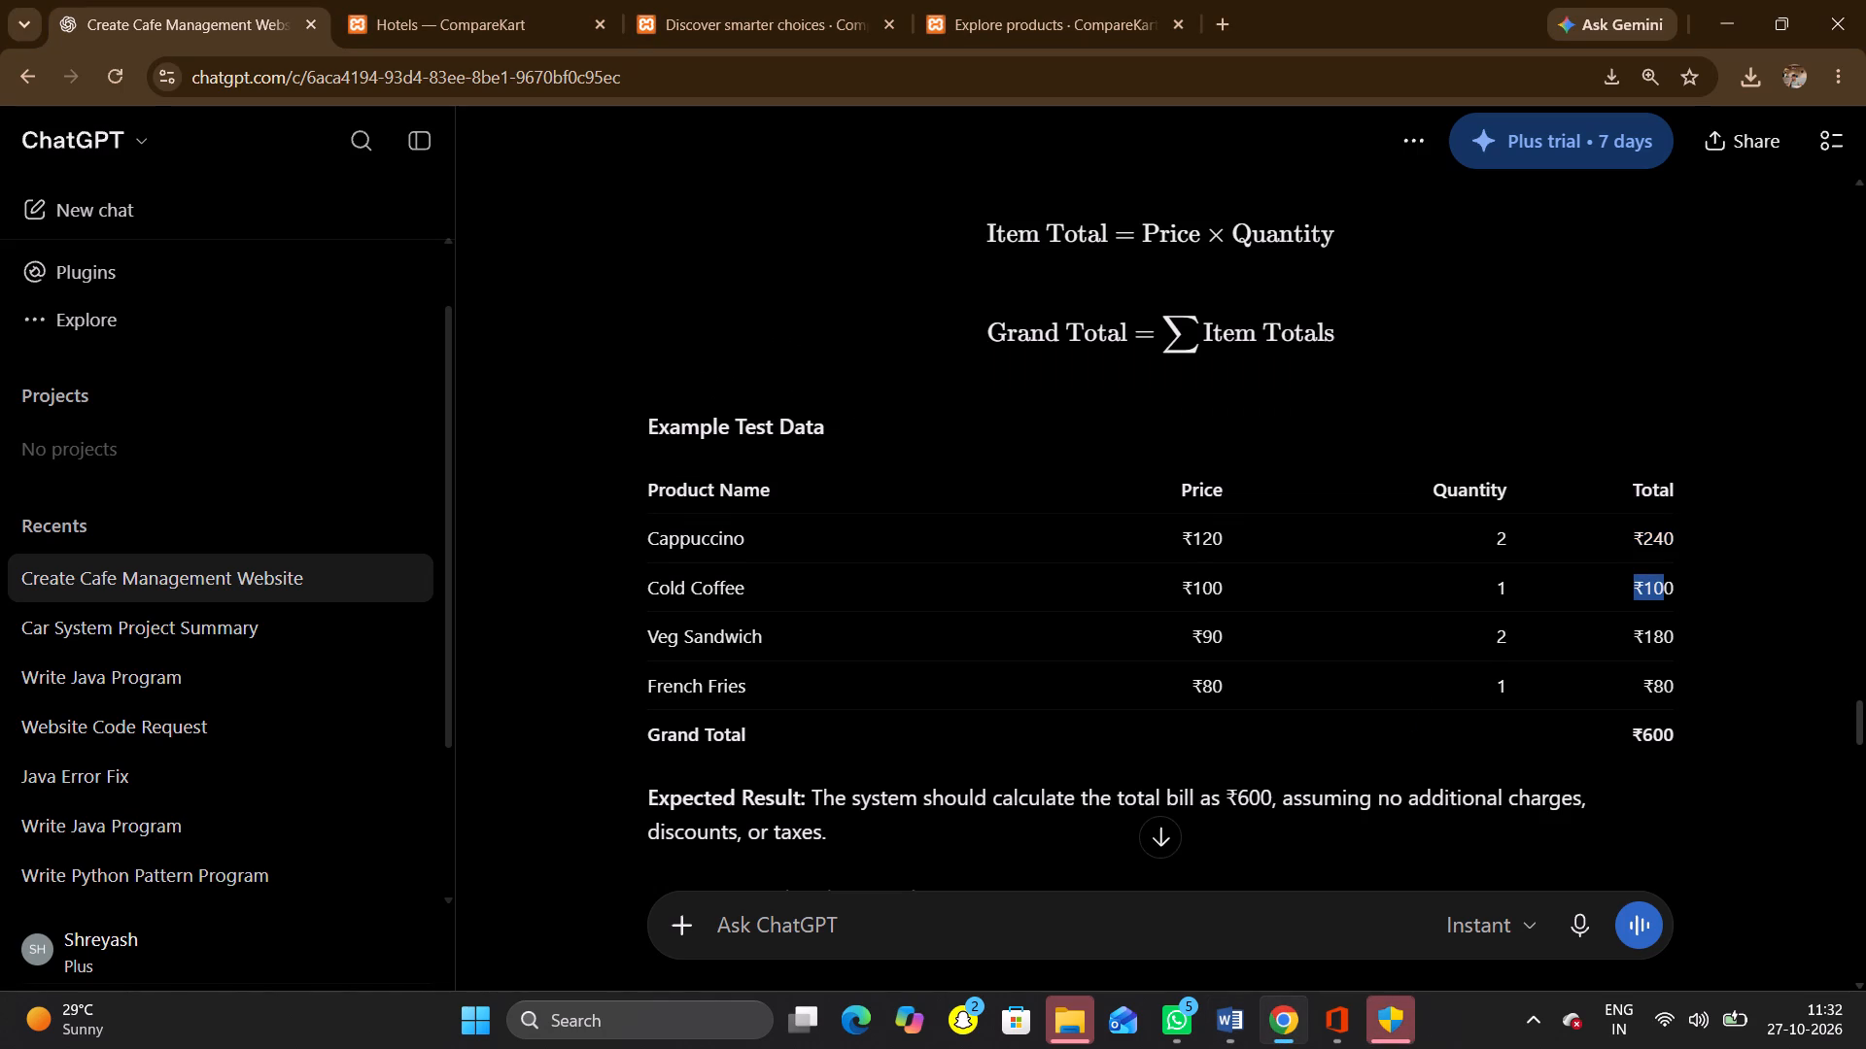
pyautogui.moveTo(1666, 582); pyautogui.dragTo(1677, 582)
pyautogui.click(1677, 582)
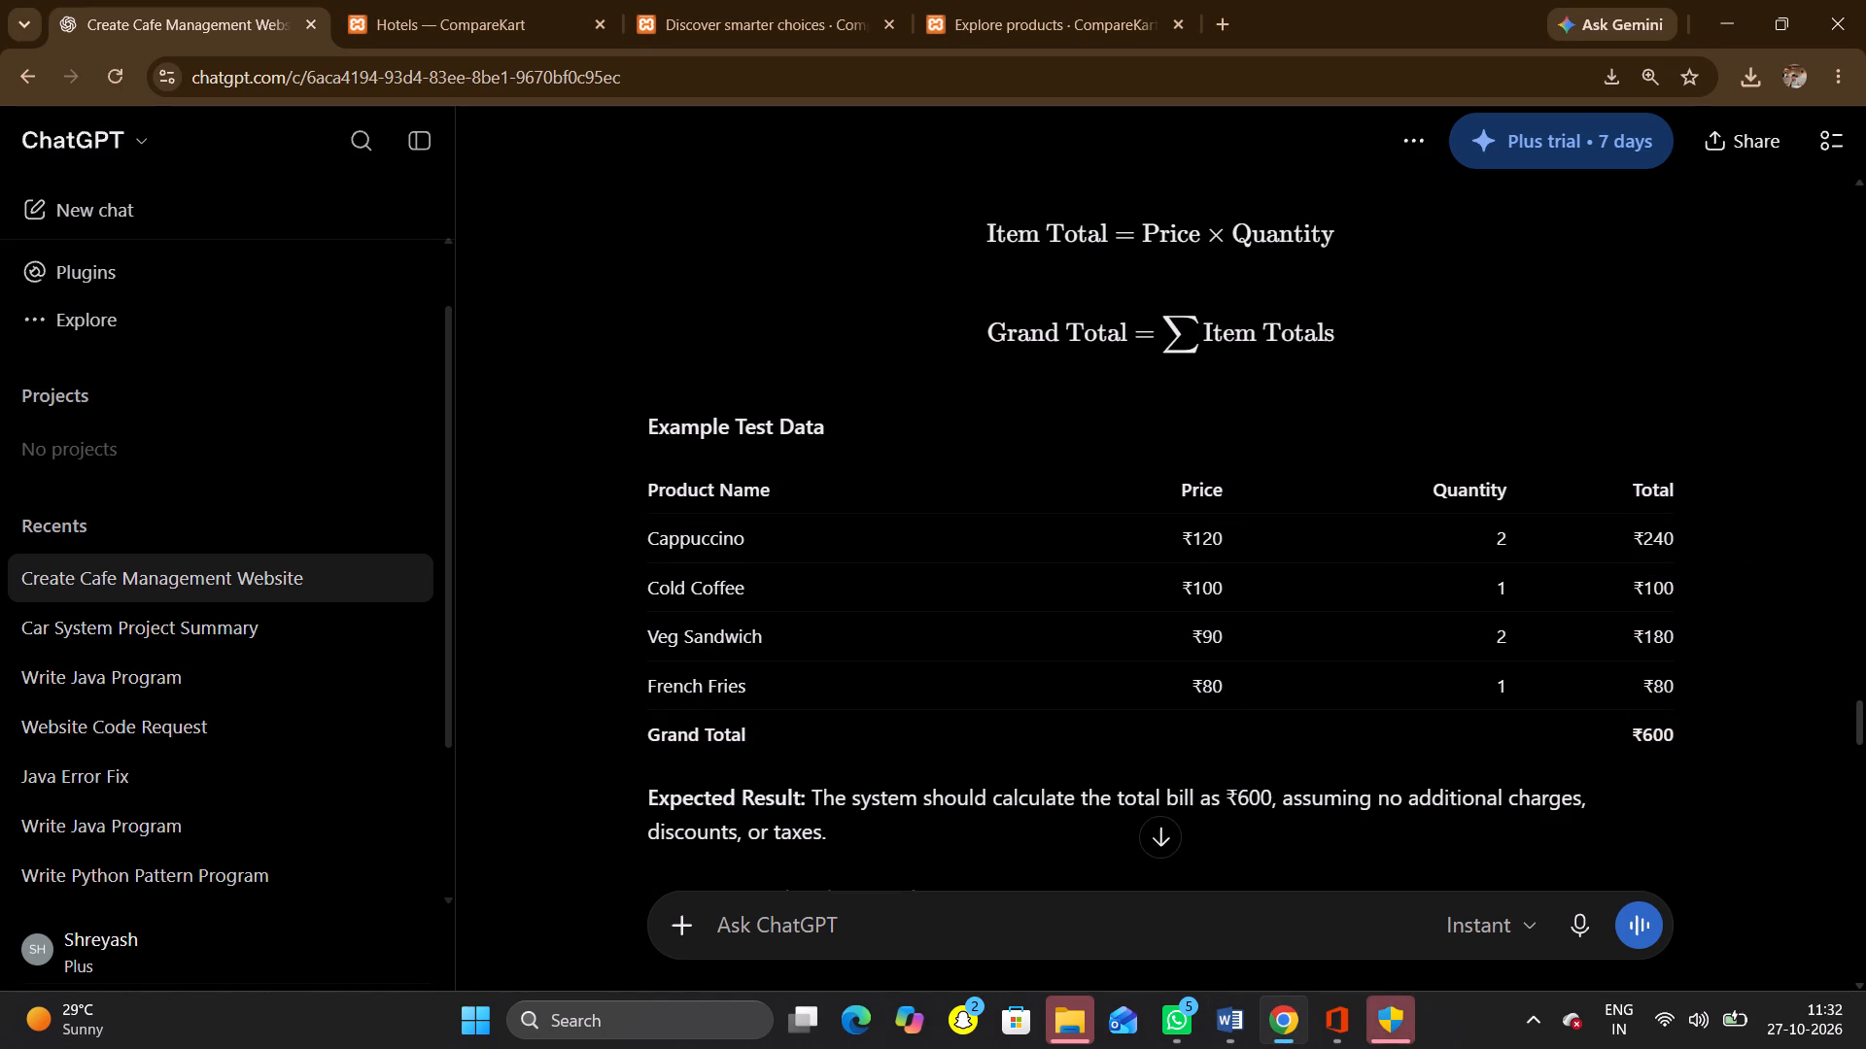
pyautogui.click(1637, 585)
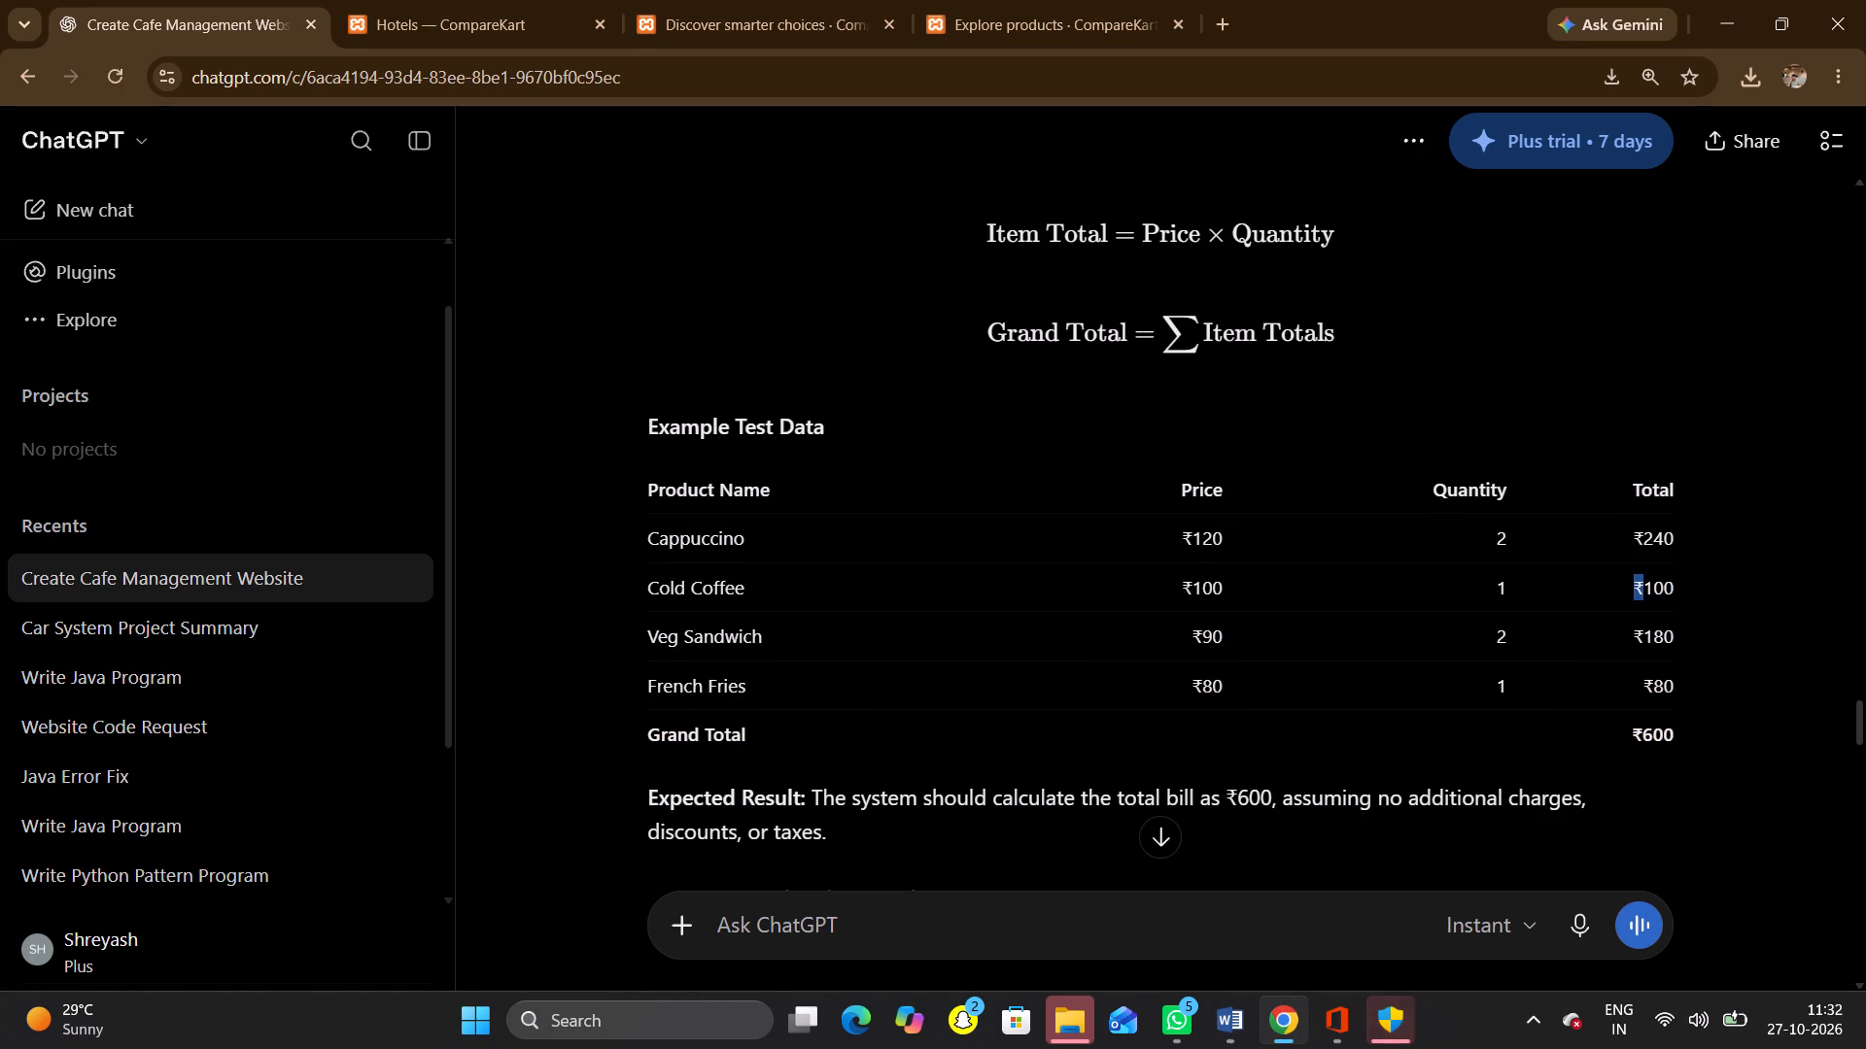
pyautogui.hotkey('ctrl', 'c')
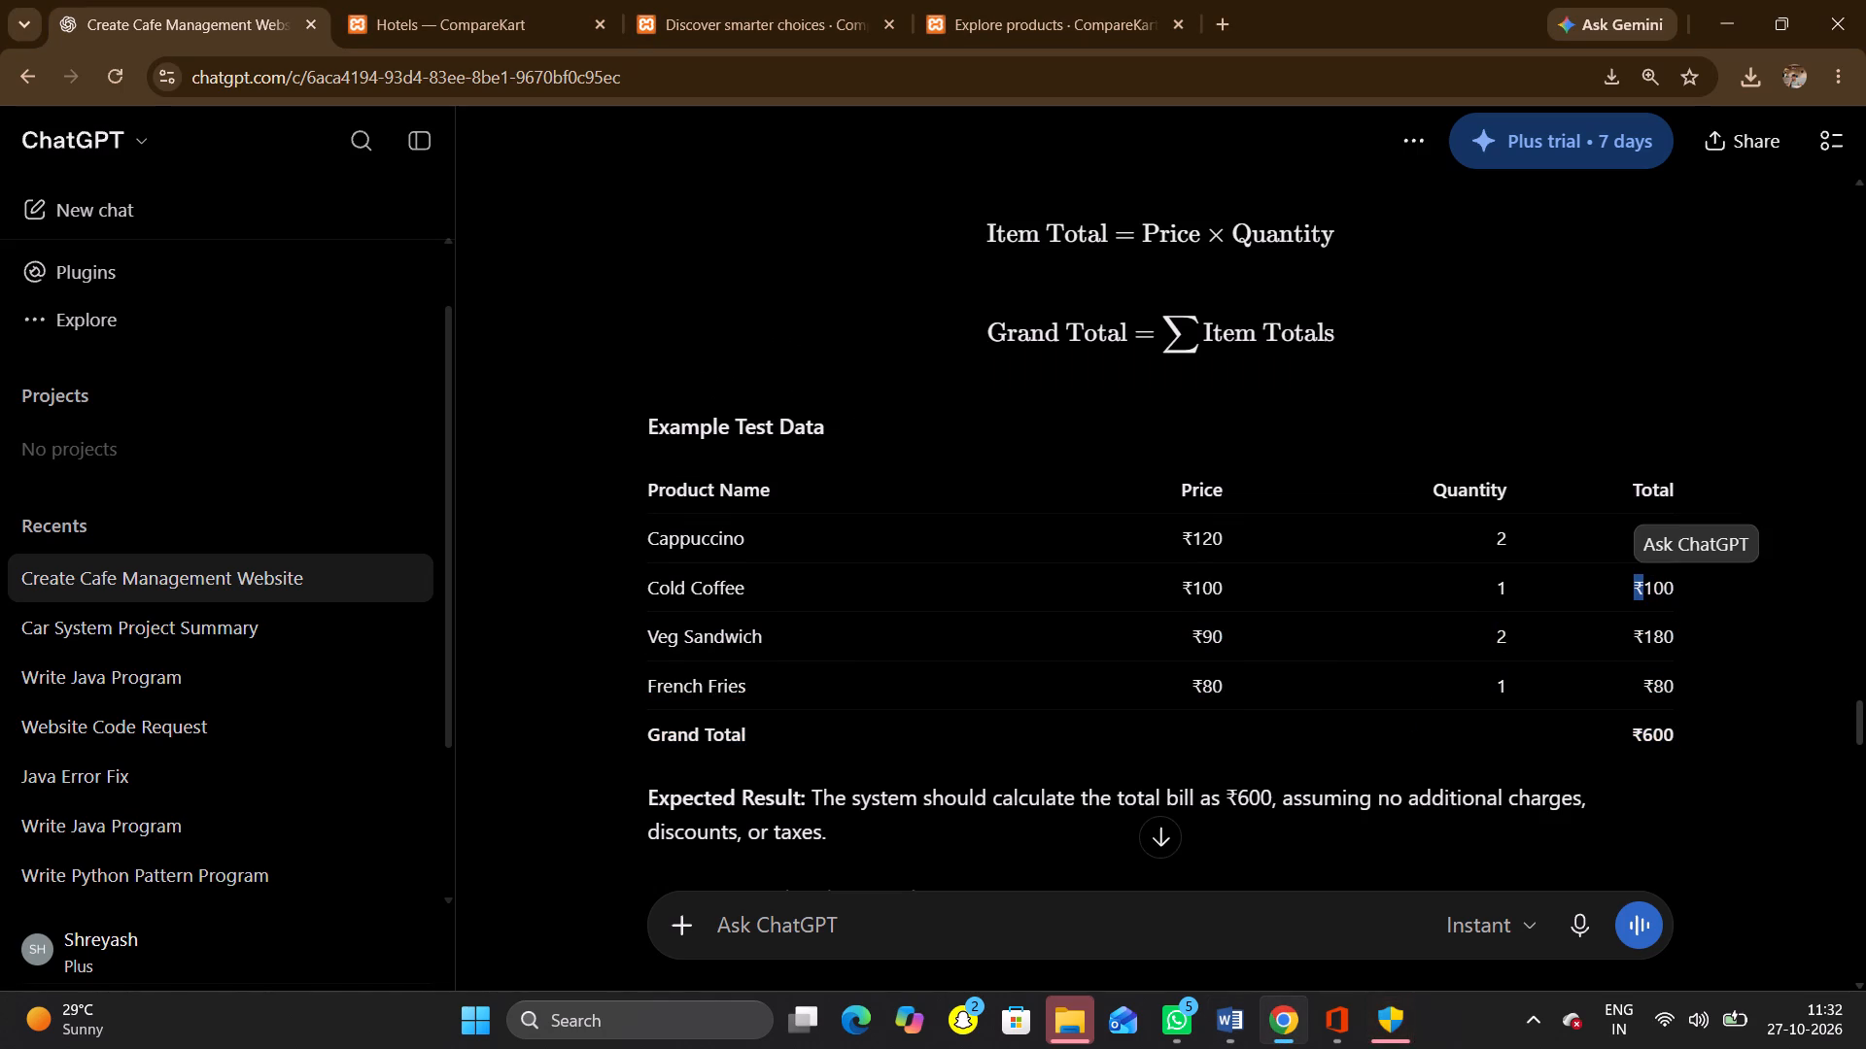
pyautogui.hotkey('alt', 'Tab')
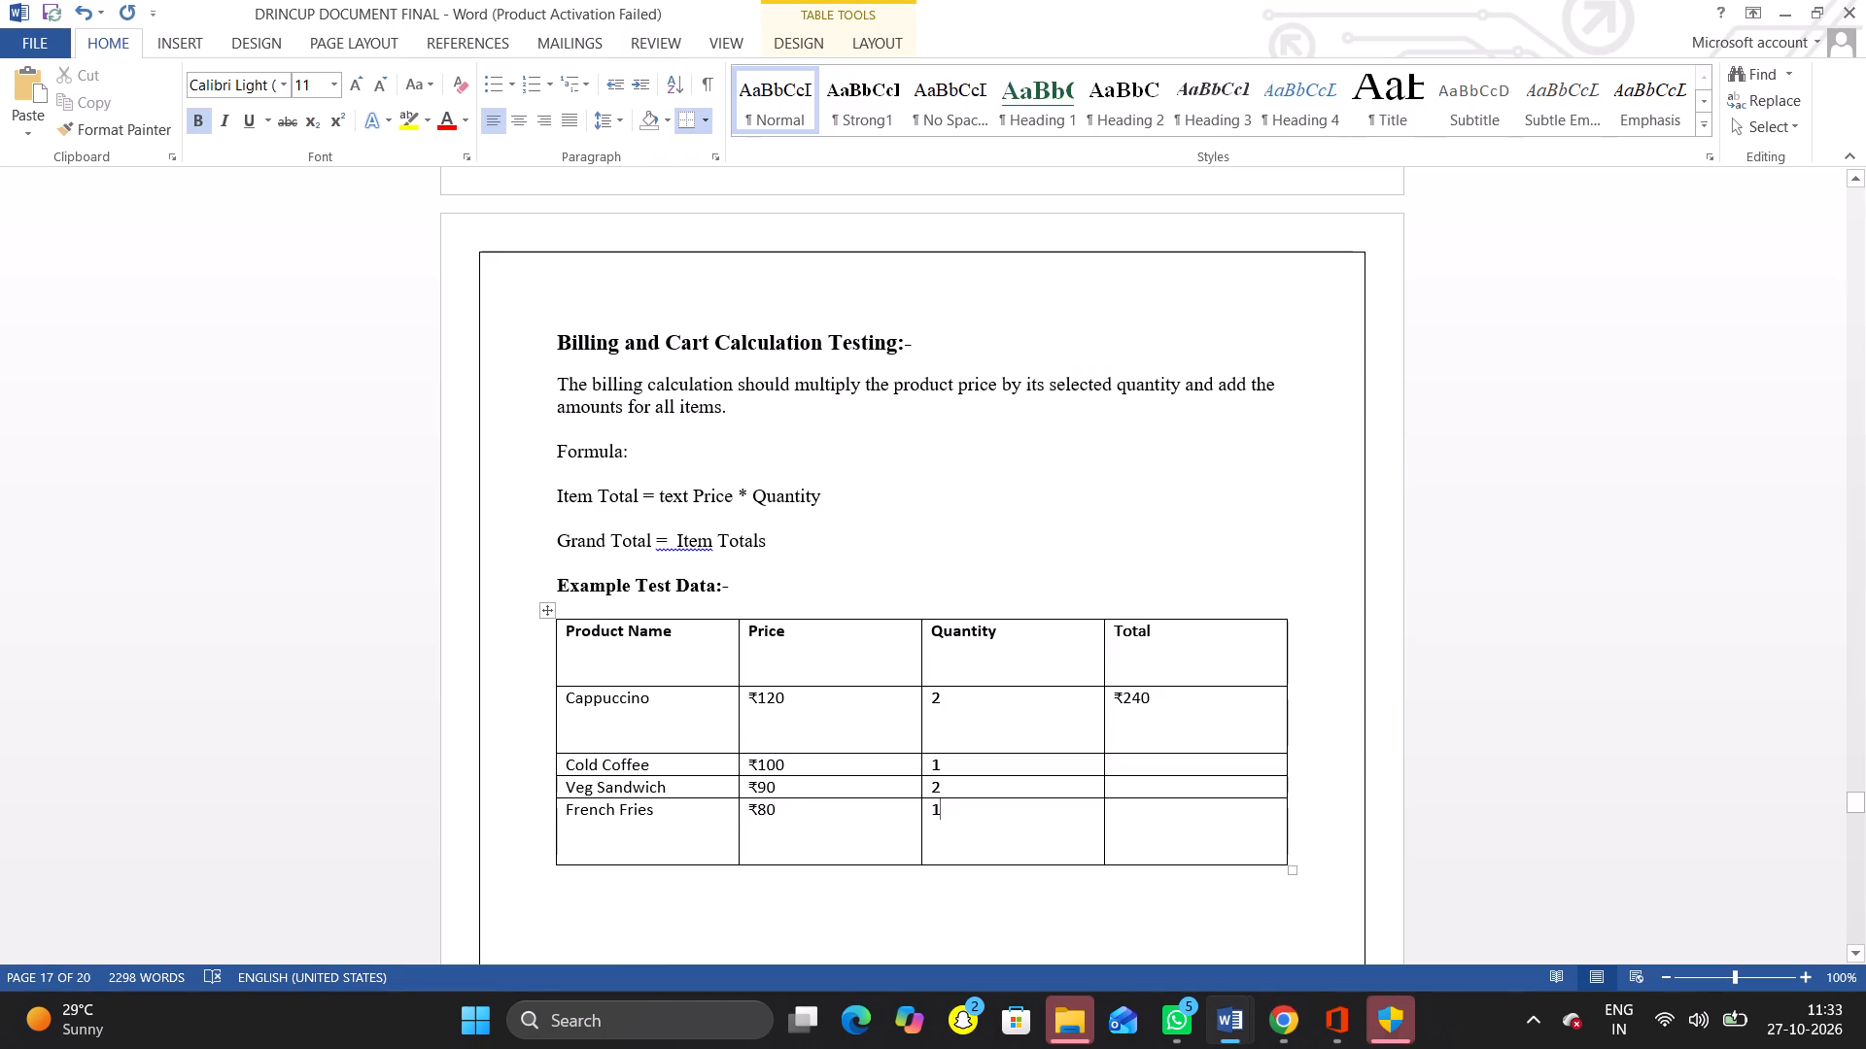
pyautogui.click(1161, 769)
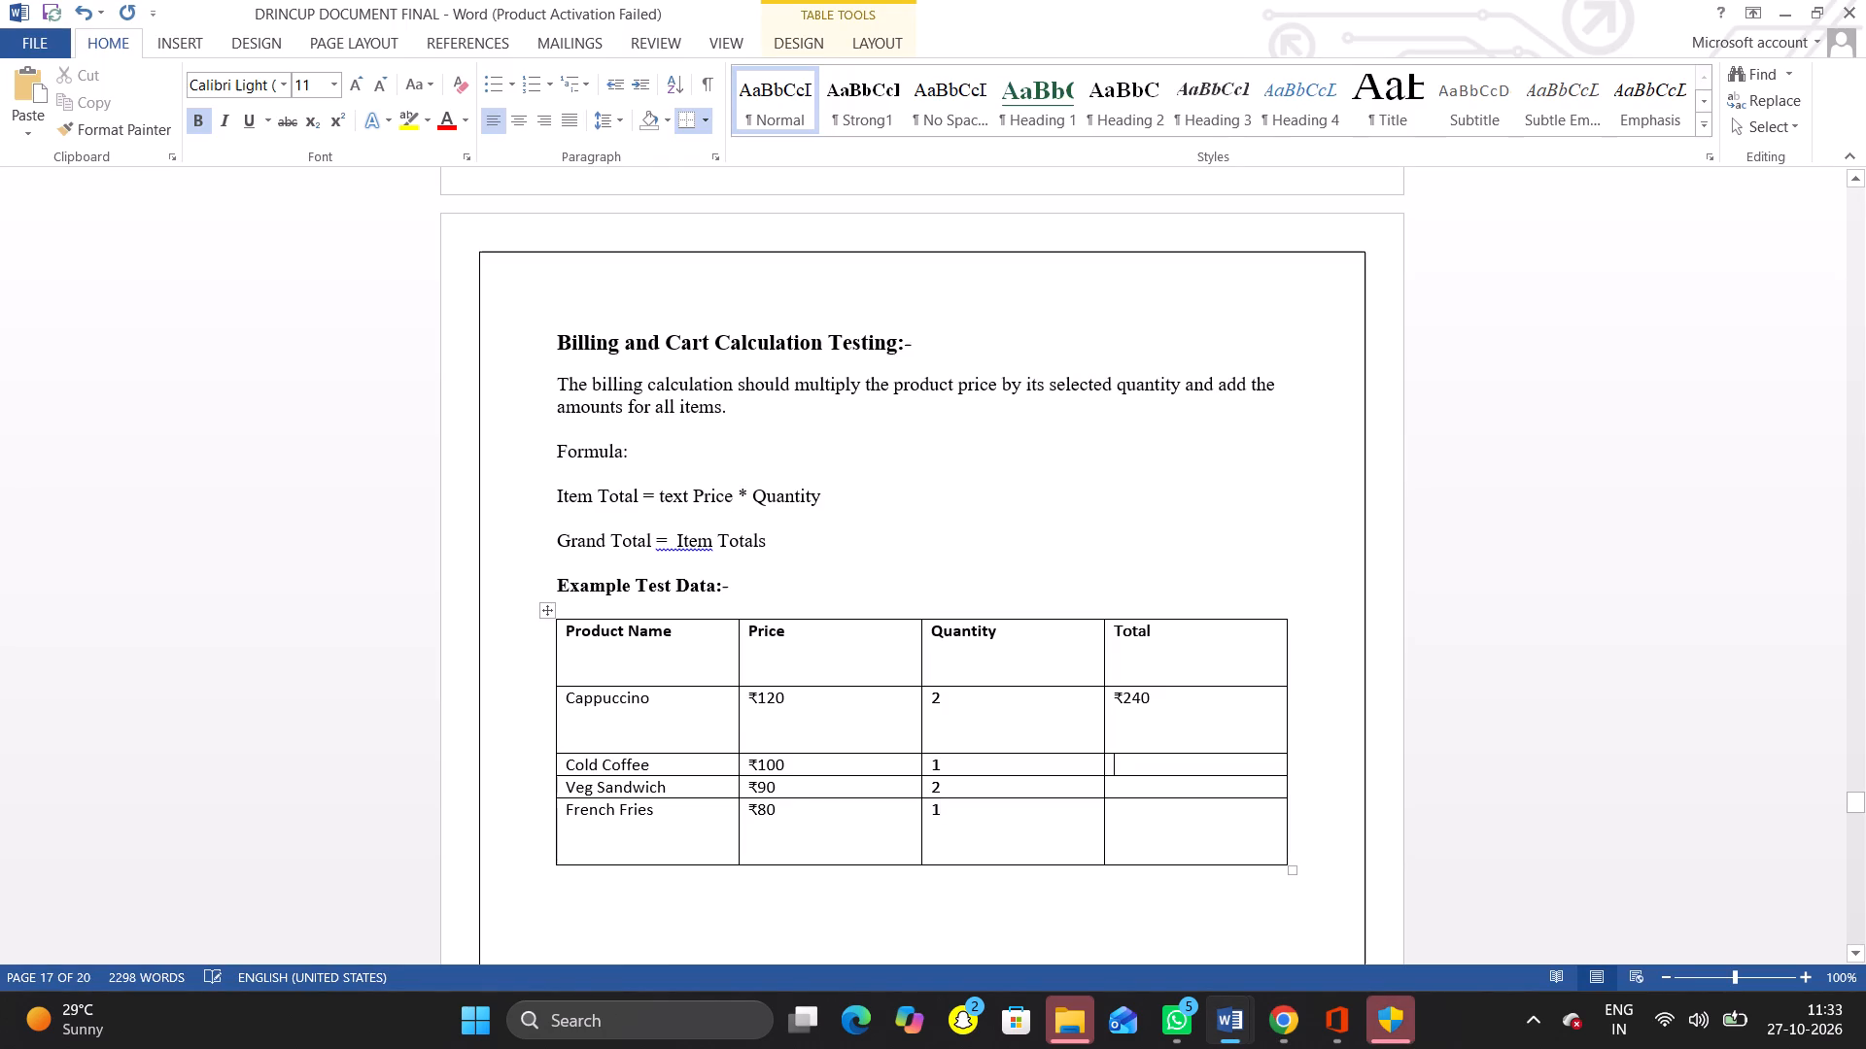
pyautogui.hotkey('ctrl', 'v')
pyautogui.write('100')
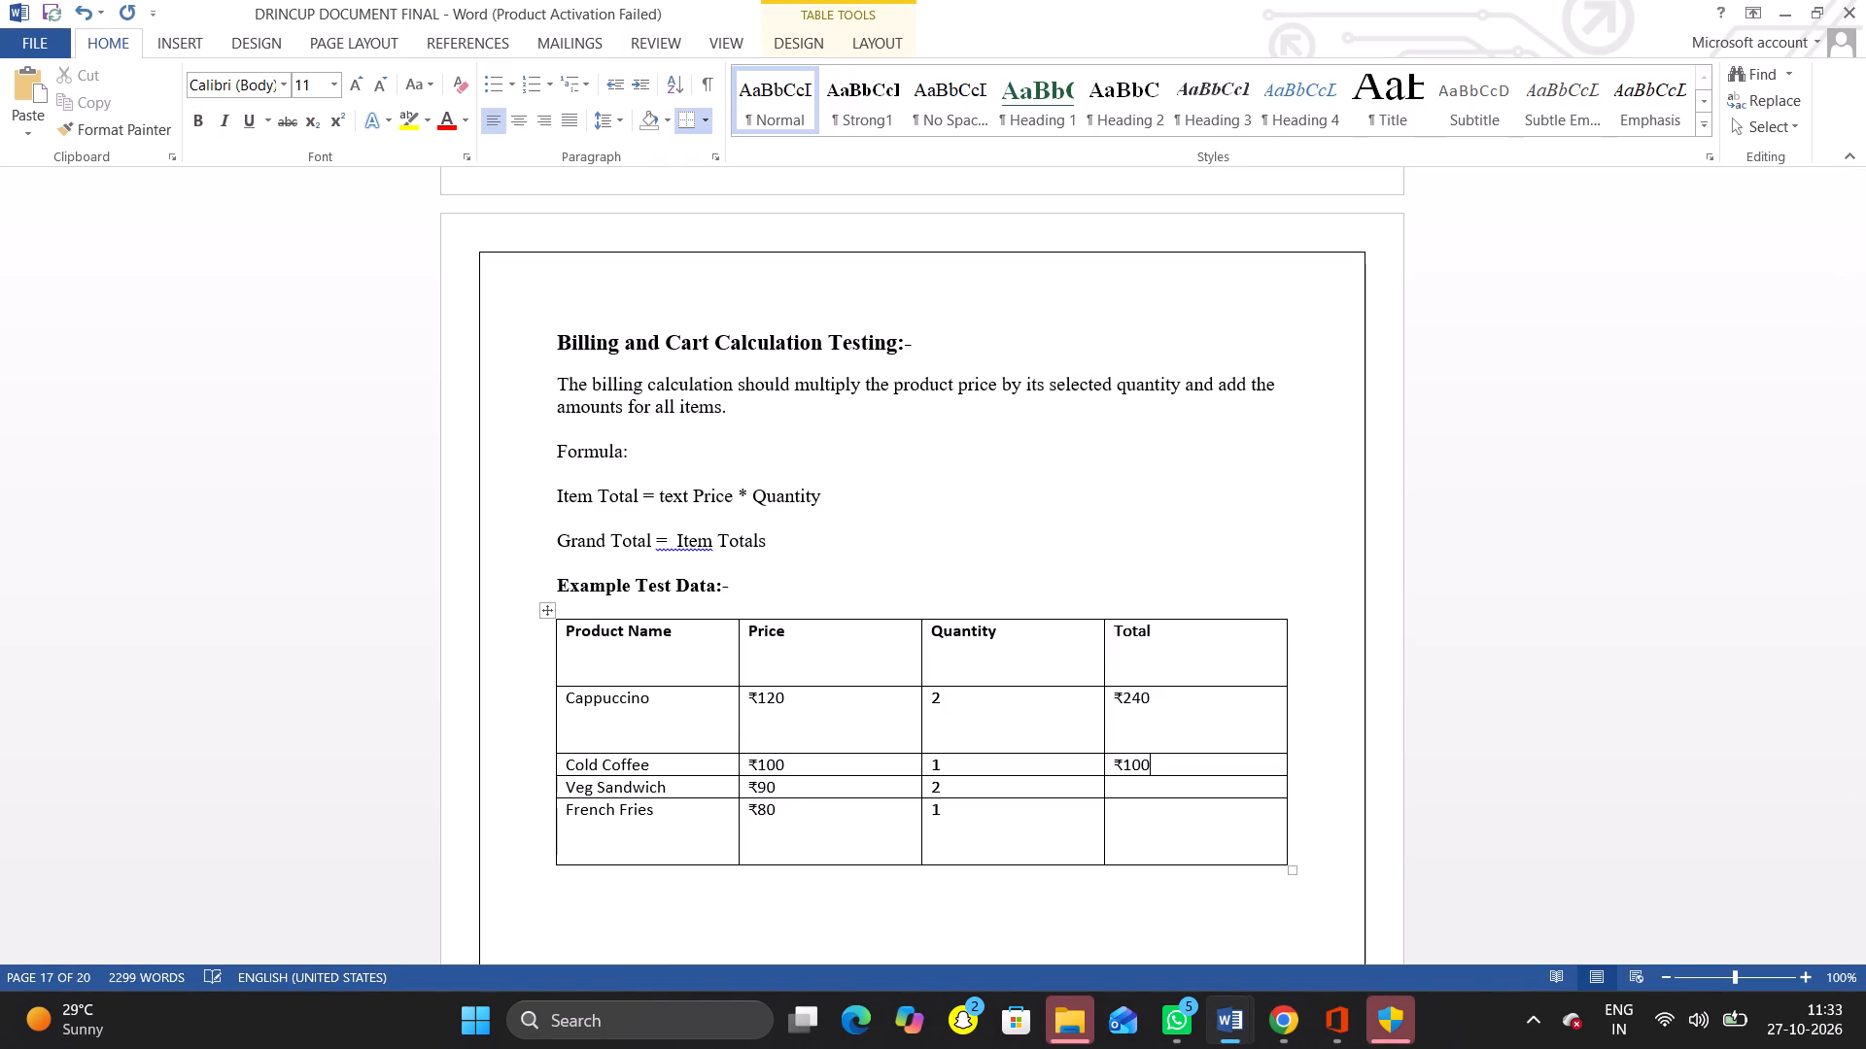
# Enter ₹180 in Veg Sandwich's Total cell, reusing the copied ₹ symbol and checking the amount against ChatGPT's table.
pyautogui.click(1164, 779)
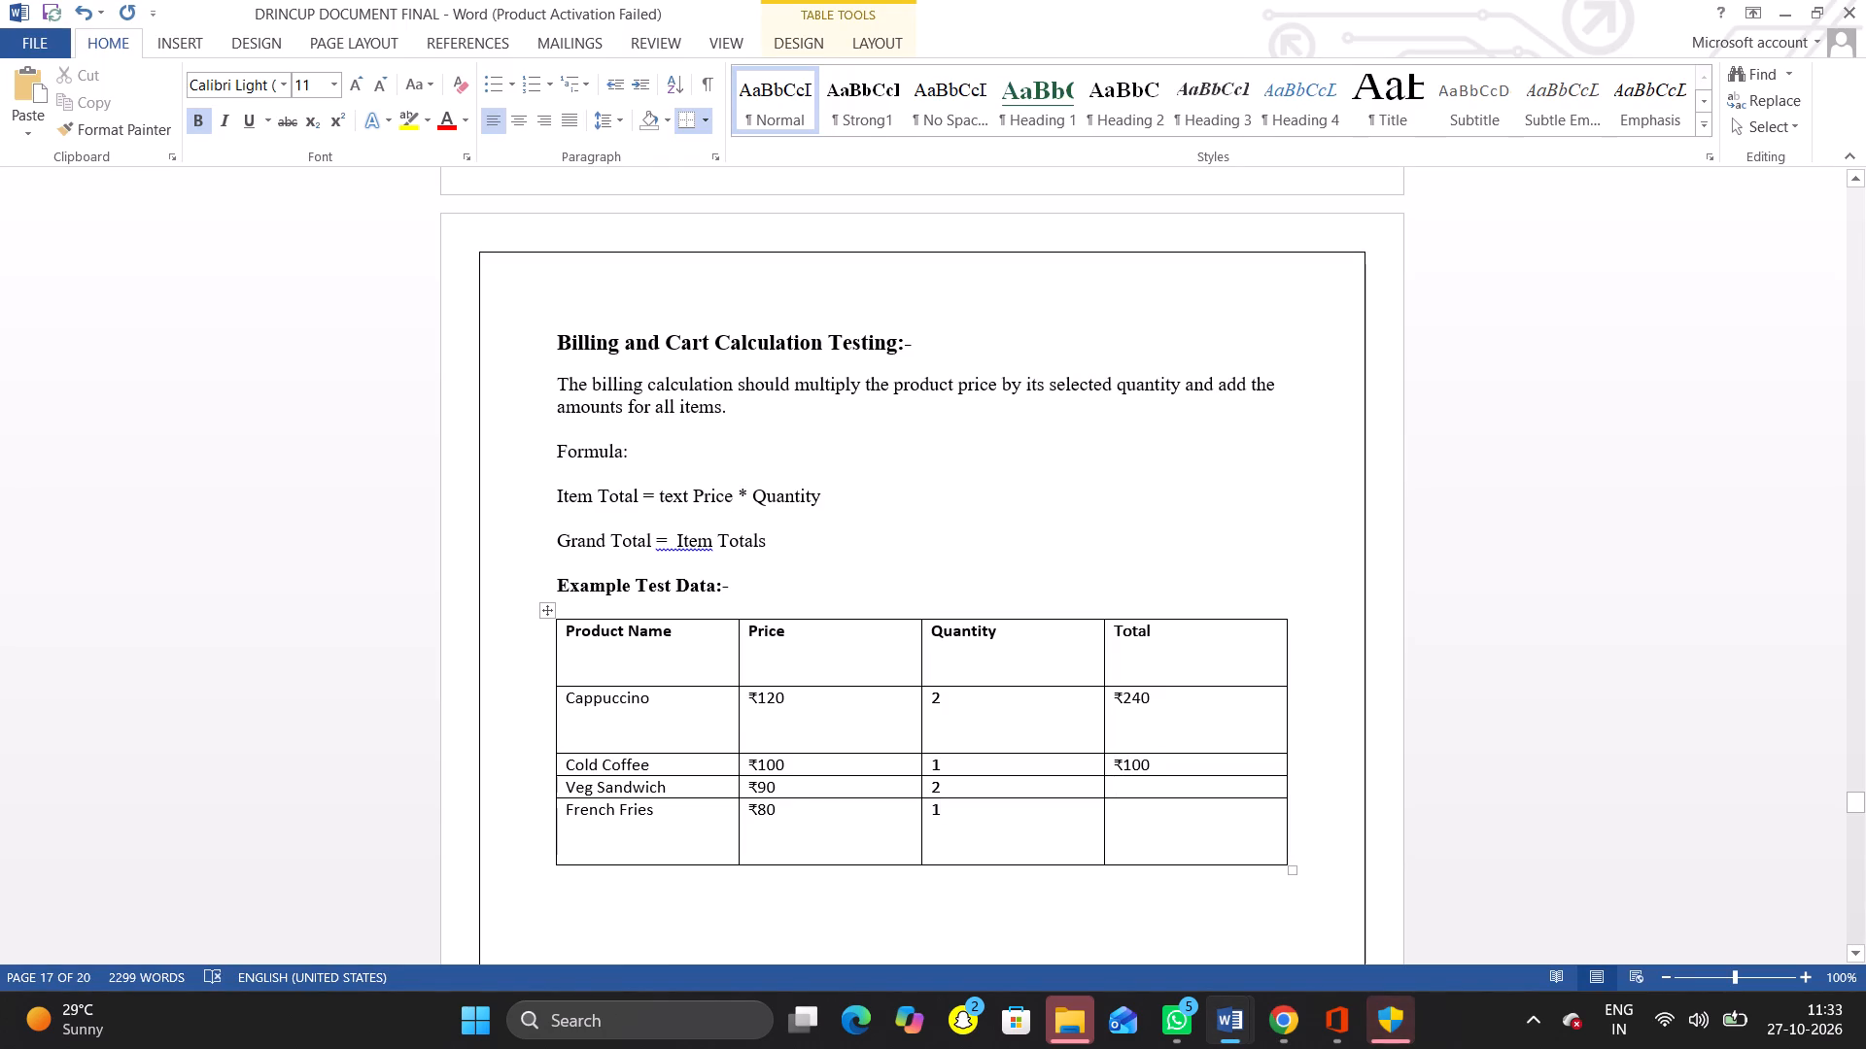
pyautogui.hotkey('ctrl', 'v')
pyautogui.write('80')
pyautogui.hotkey('alt', 'Tab')
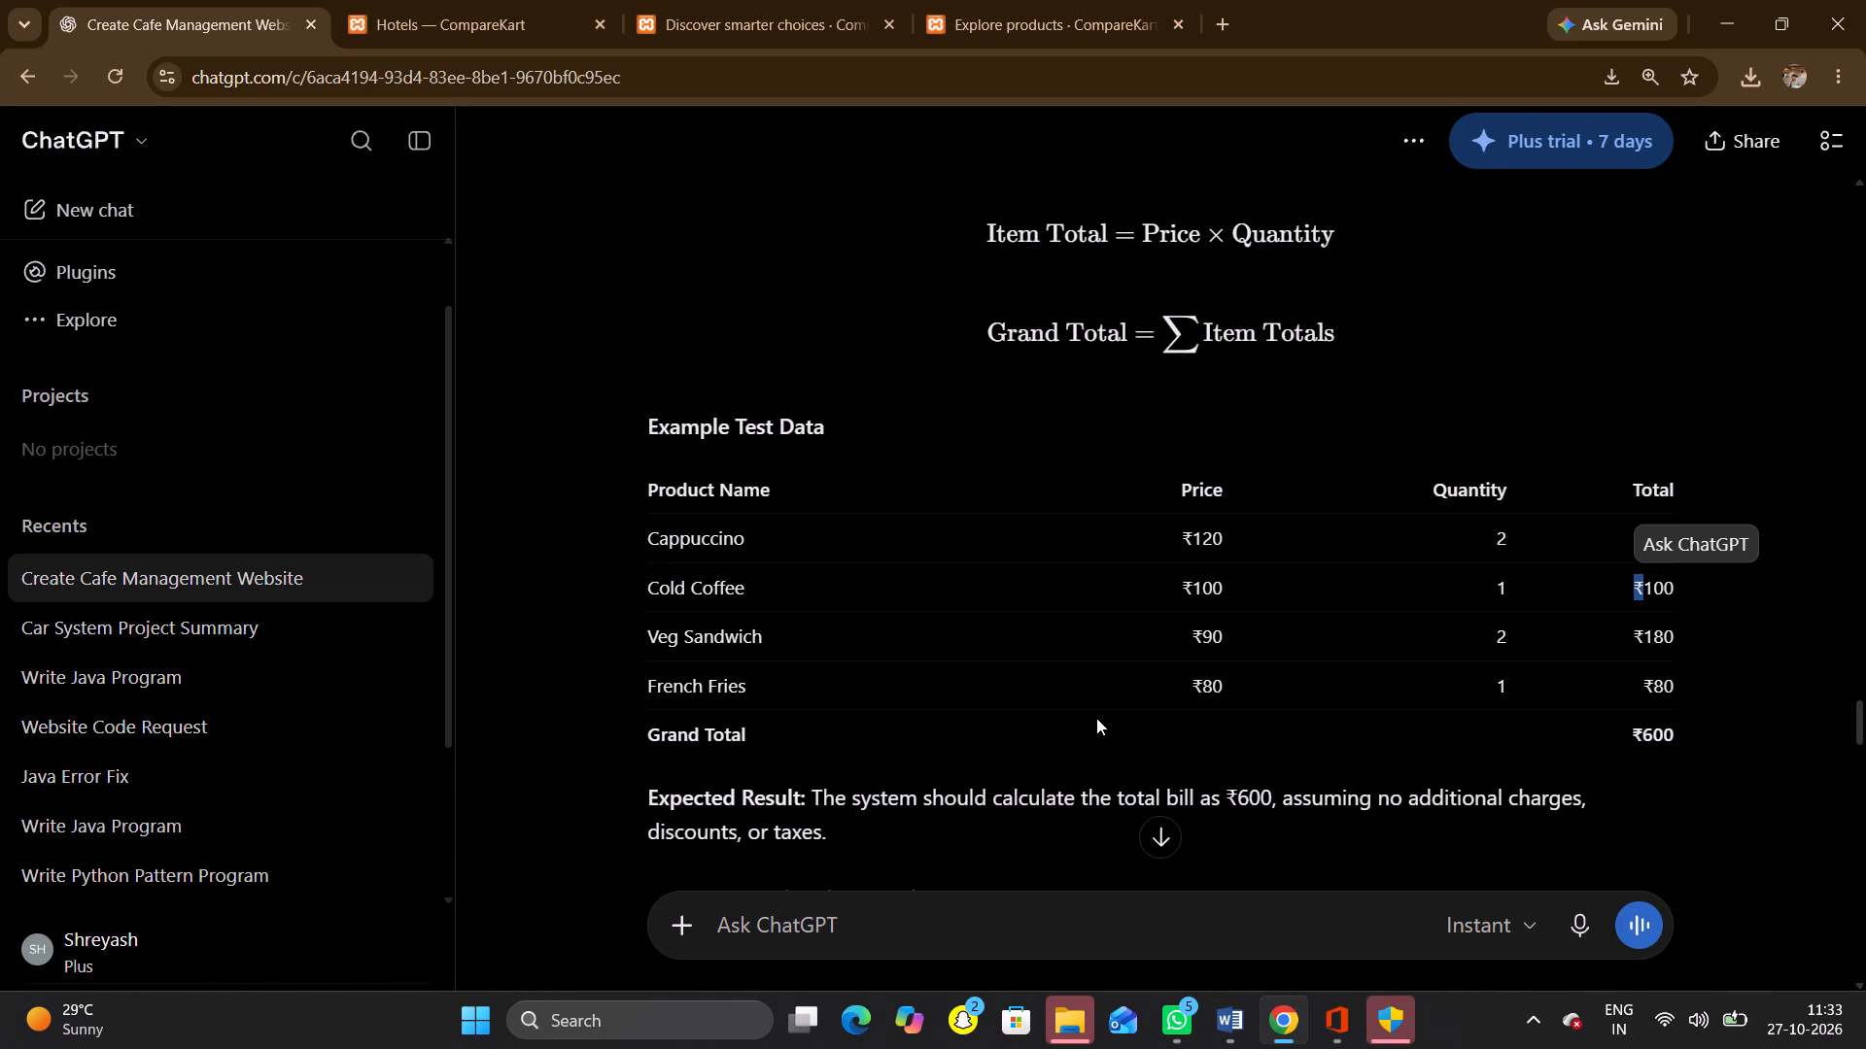
pyautogui.click(1187, 556)
pyautogui.hotkey('alt', 'Tab')
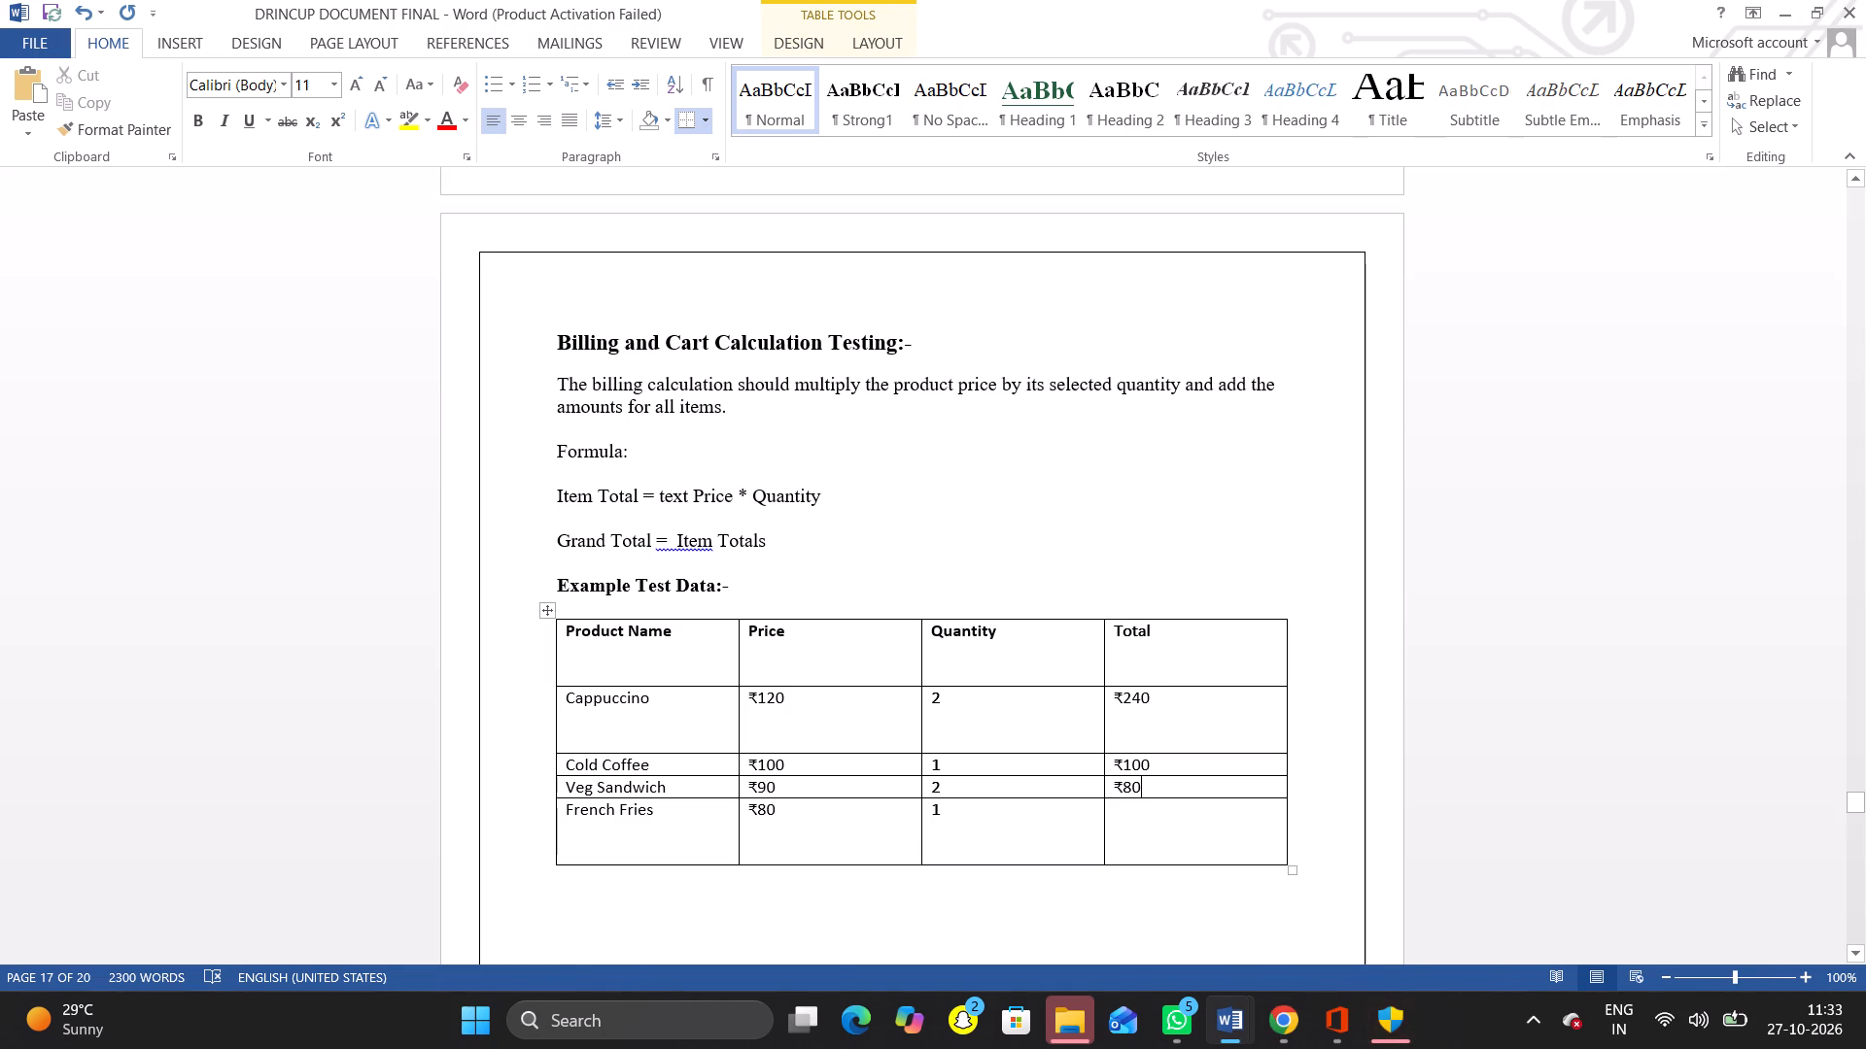
pyautogui.hotkey('alt', 'Tab')
pyautogui.hotkey('alt', 'Tab')
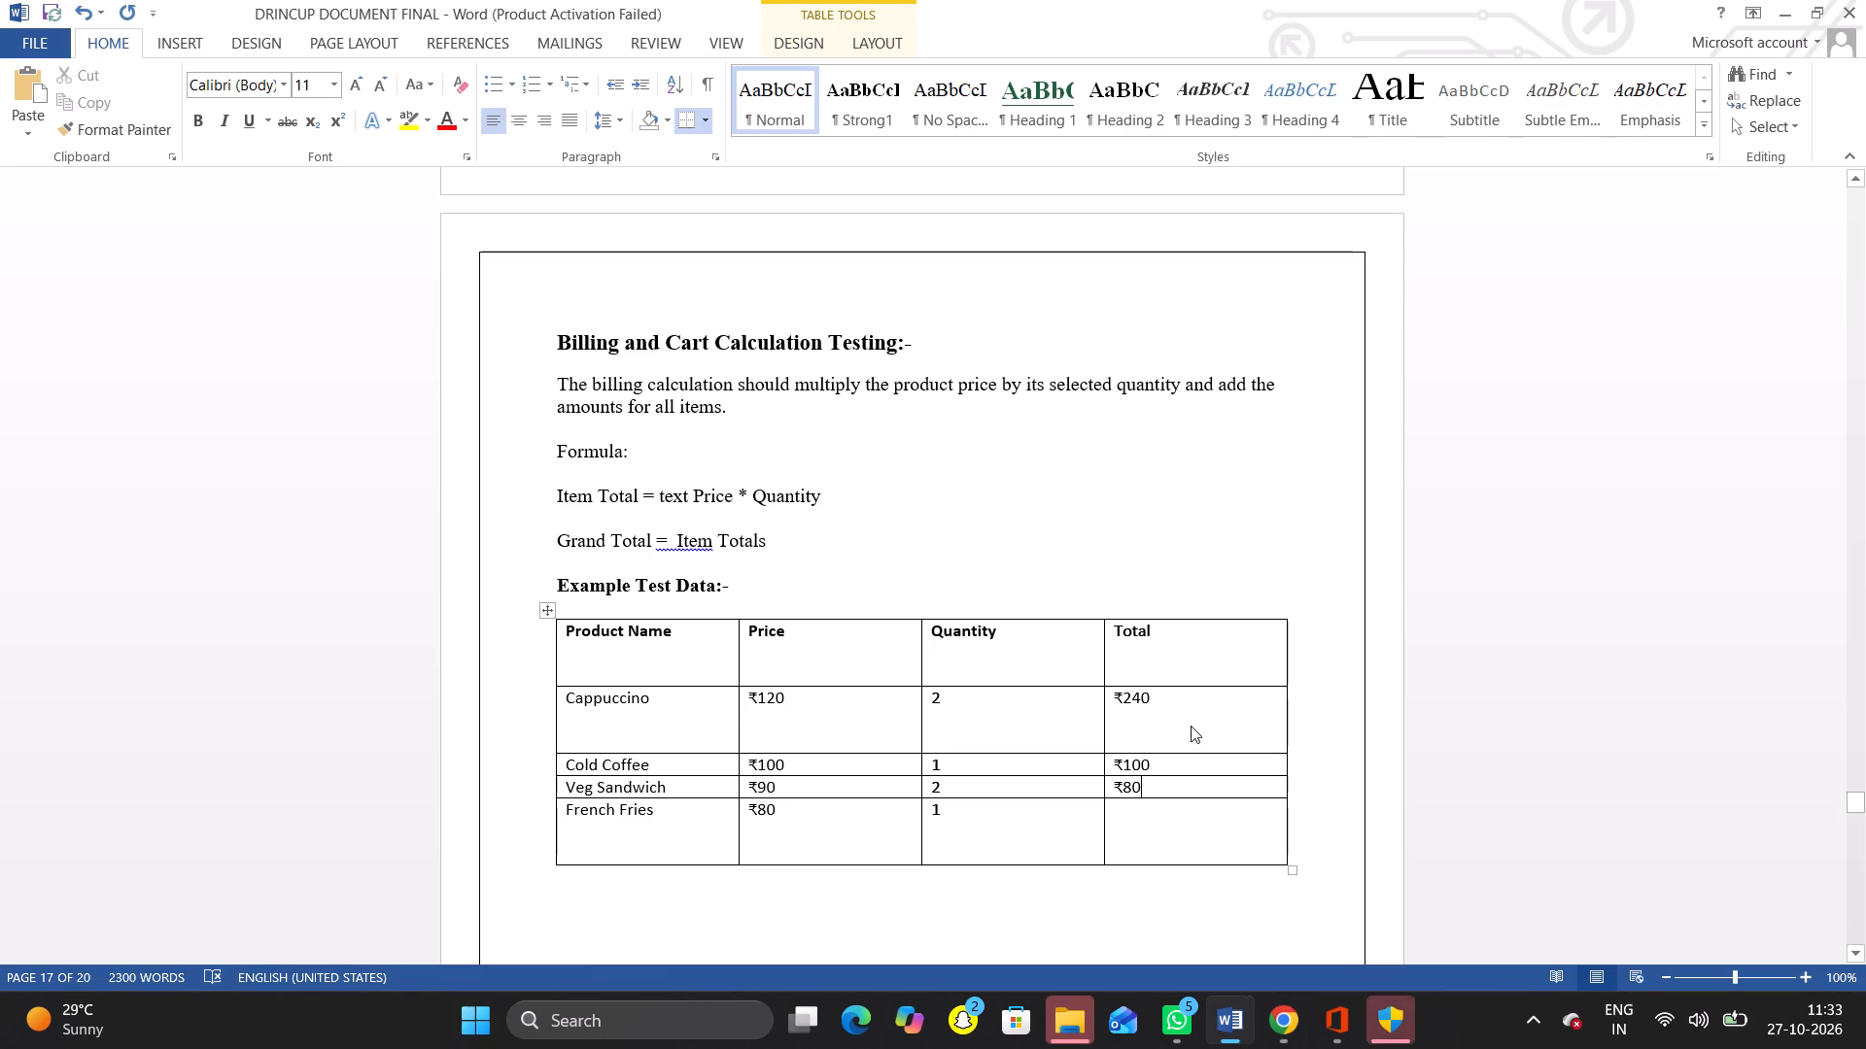
pyautogui.click(1127, 788)
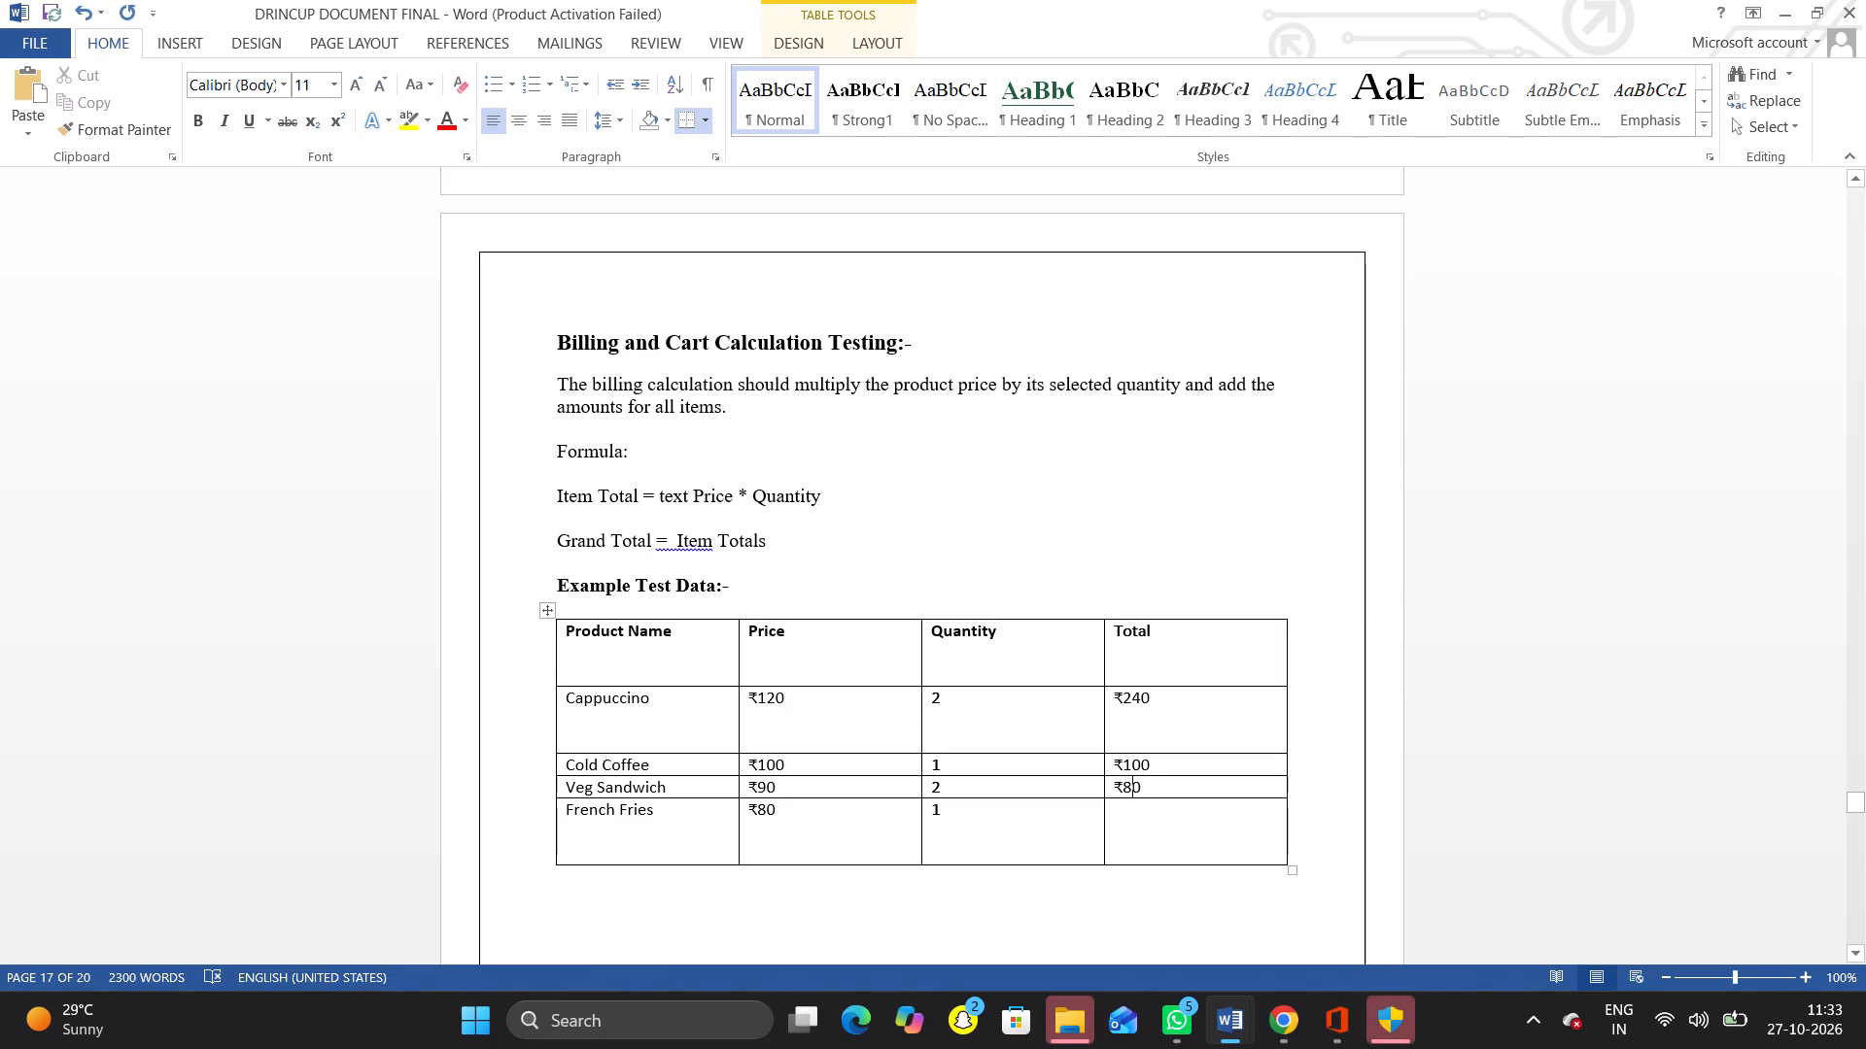
pyautogui.press('Left')
pyautogui.press('1')
# Enter ₹80 in French Fries' Total cell, reusing the copied ₹ symbol.
pyautogui.click(1132, 824)
pyautogui.hotkey('ctrl', 'v')
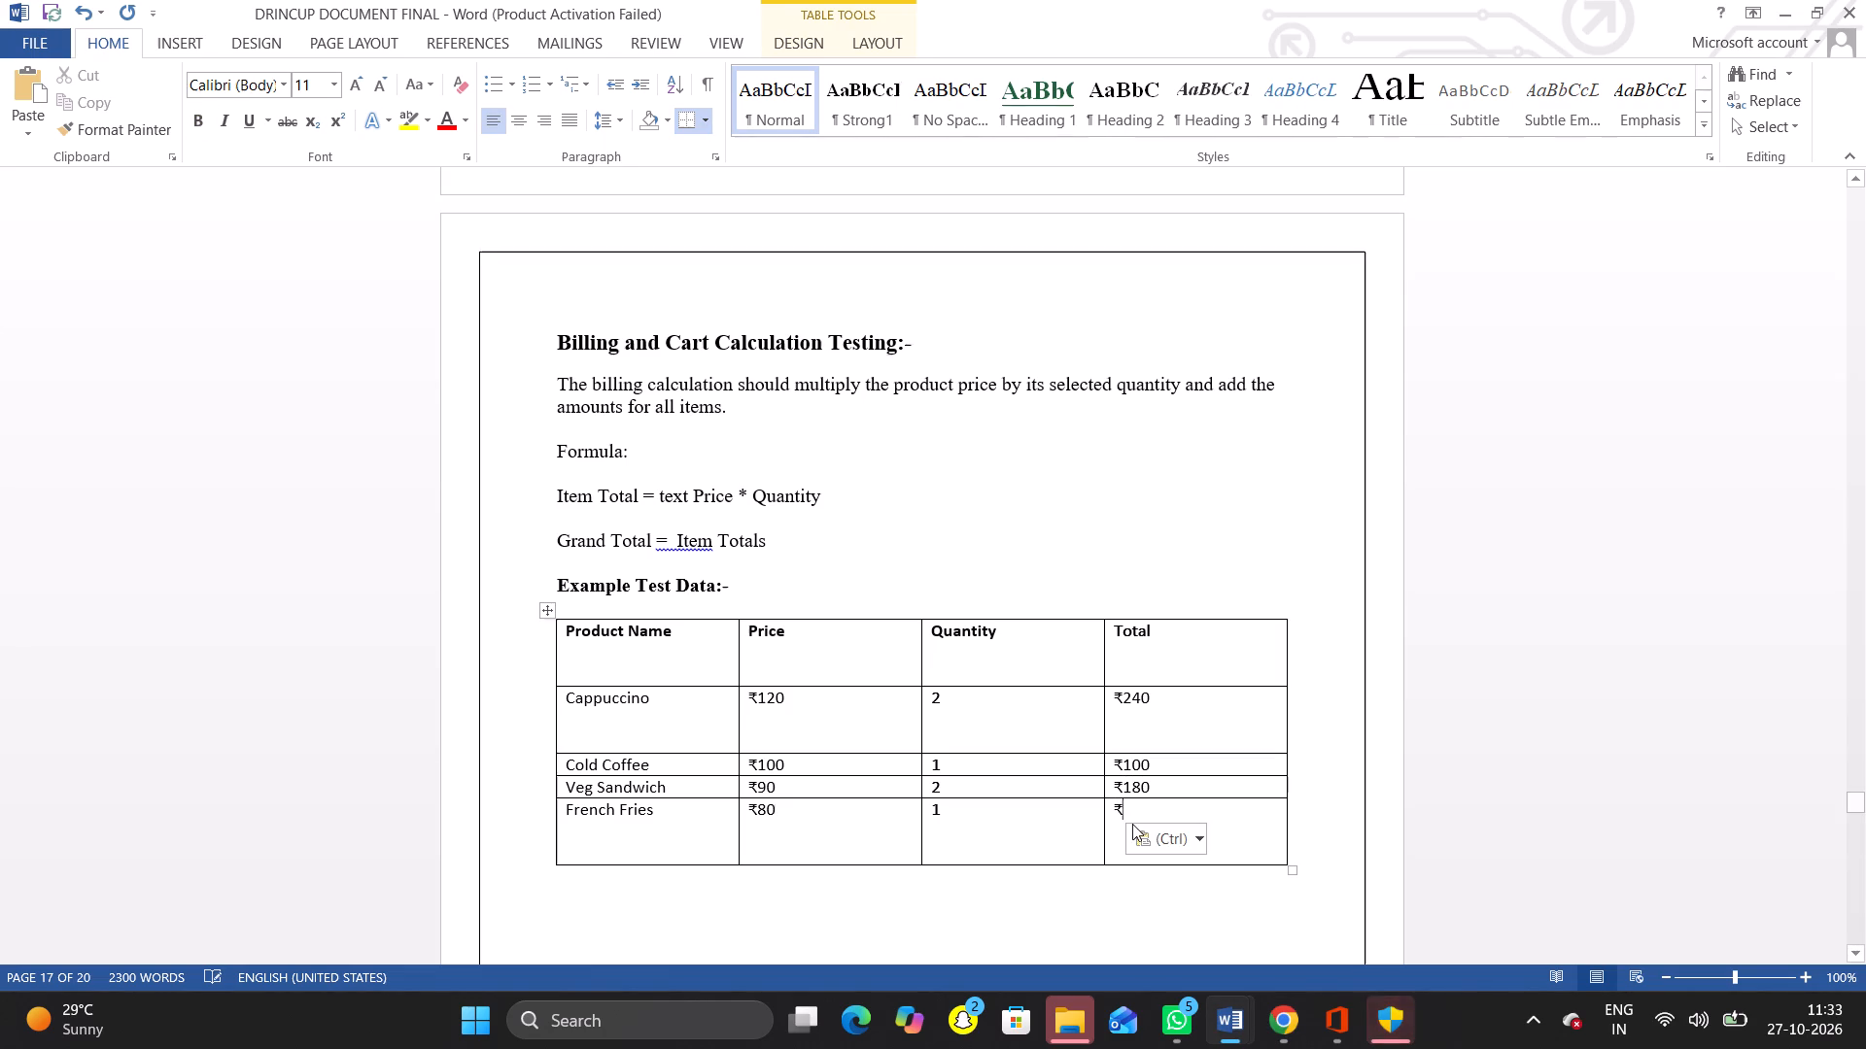
pyautogui.write('80')
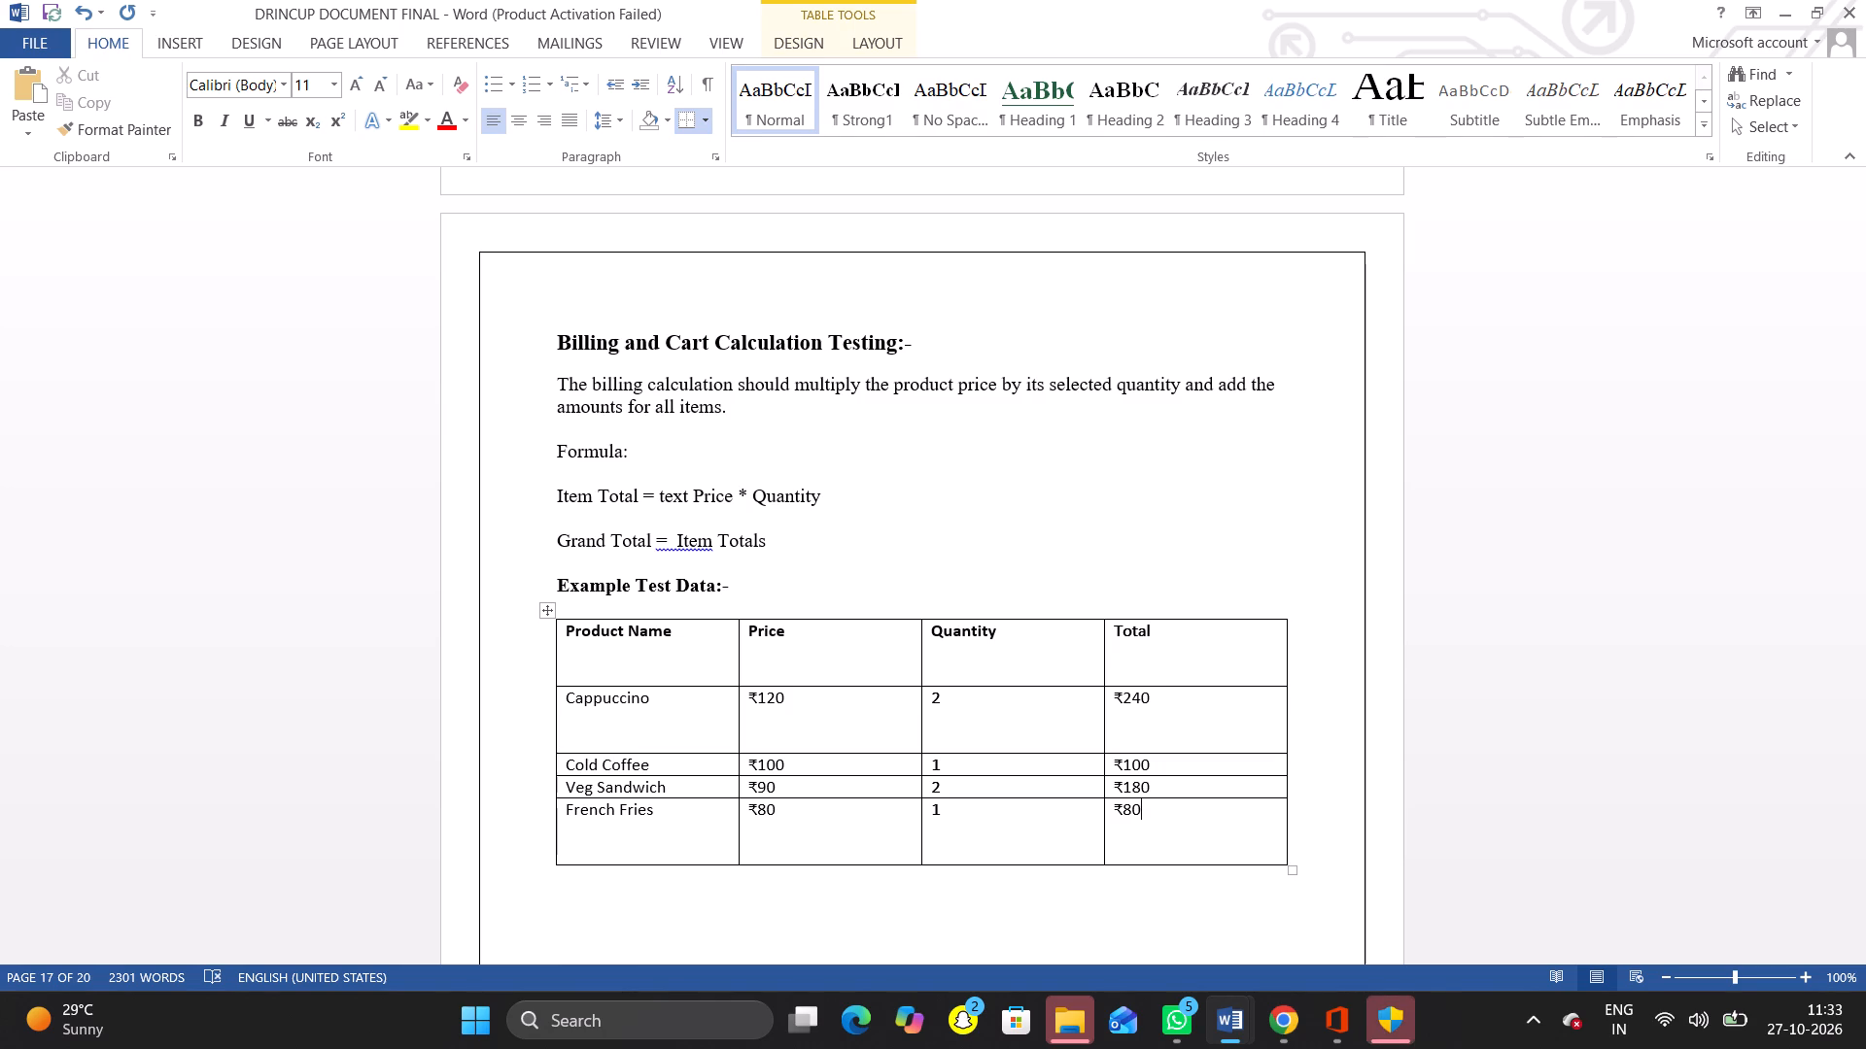
# Check ChatGPT's example table and insert a new row below French Fries in the Word table.
pyautogui.hotkey('alt', 'Tab')
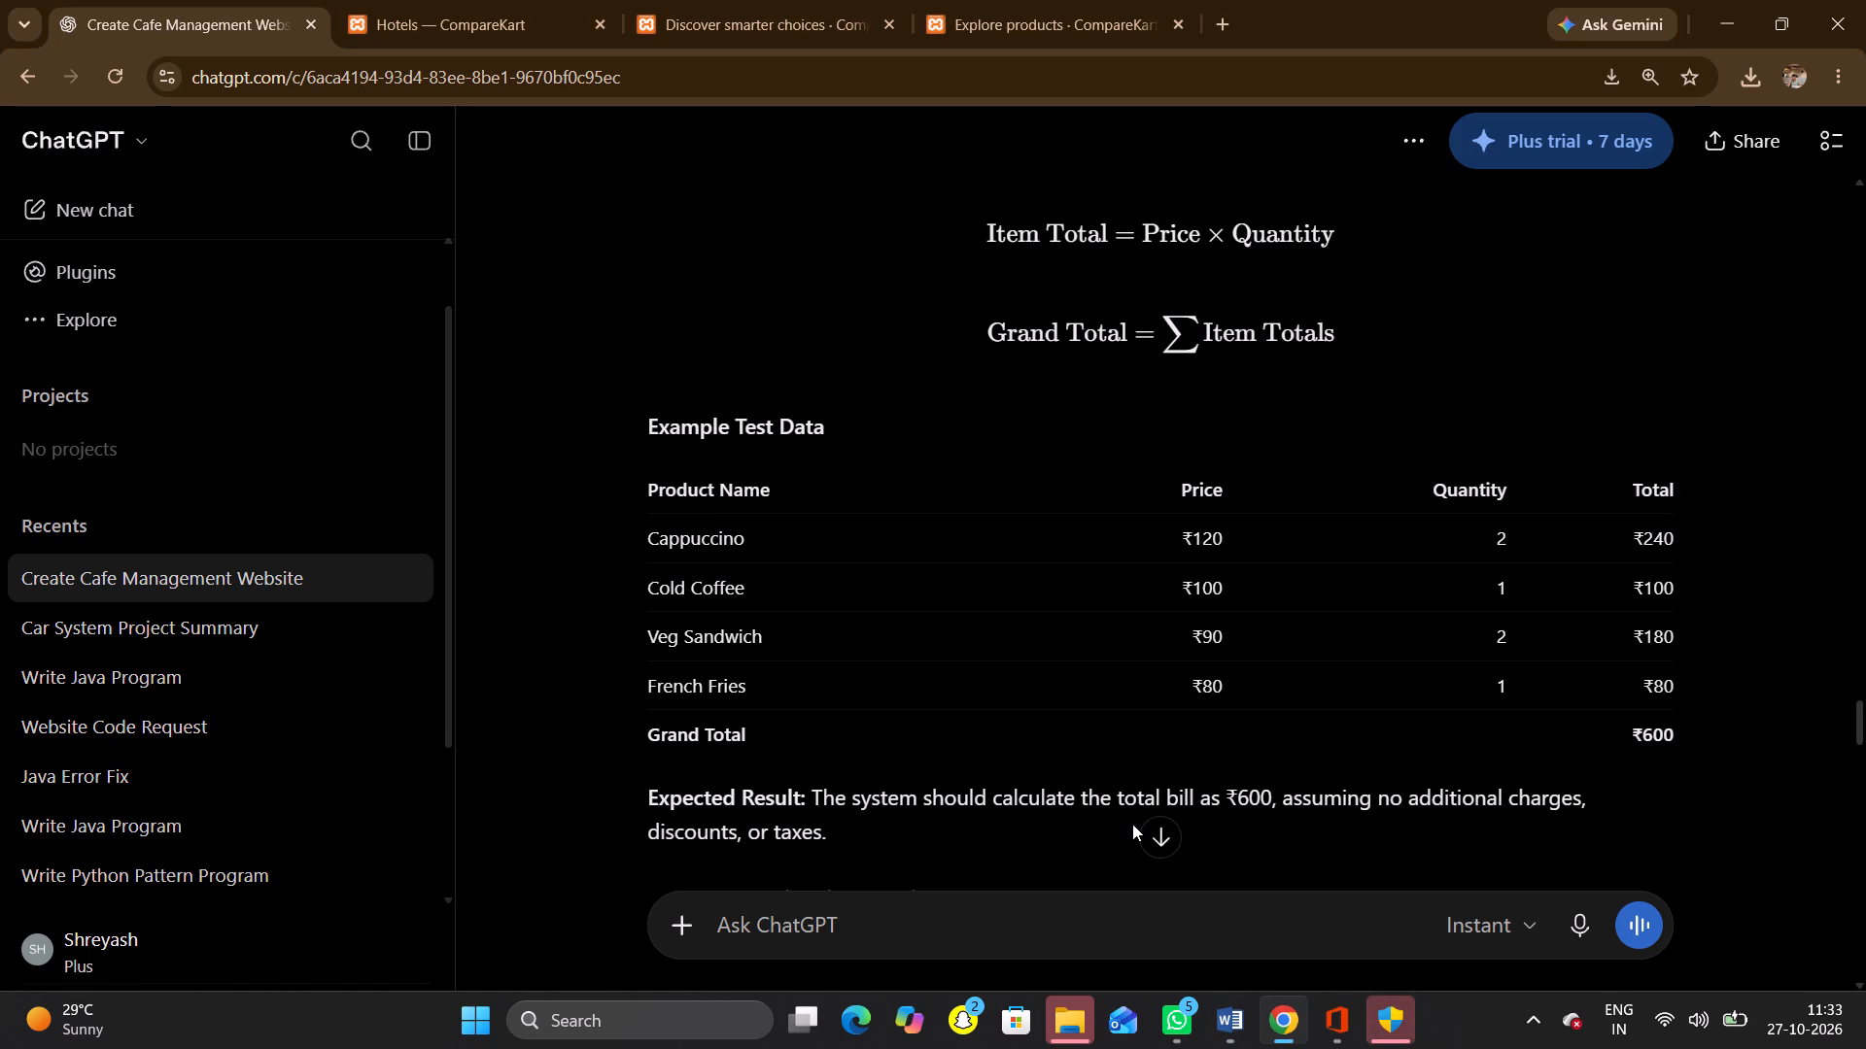
pyautogui.hotkey('alt', 'Tab')
pyautogui.scroll(-1, 944, 938)
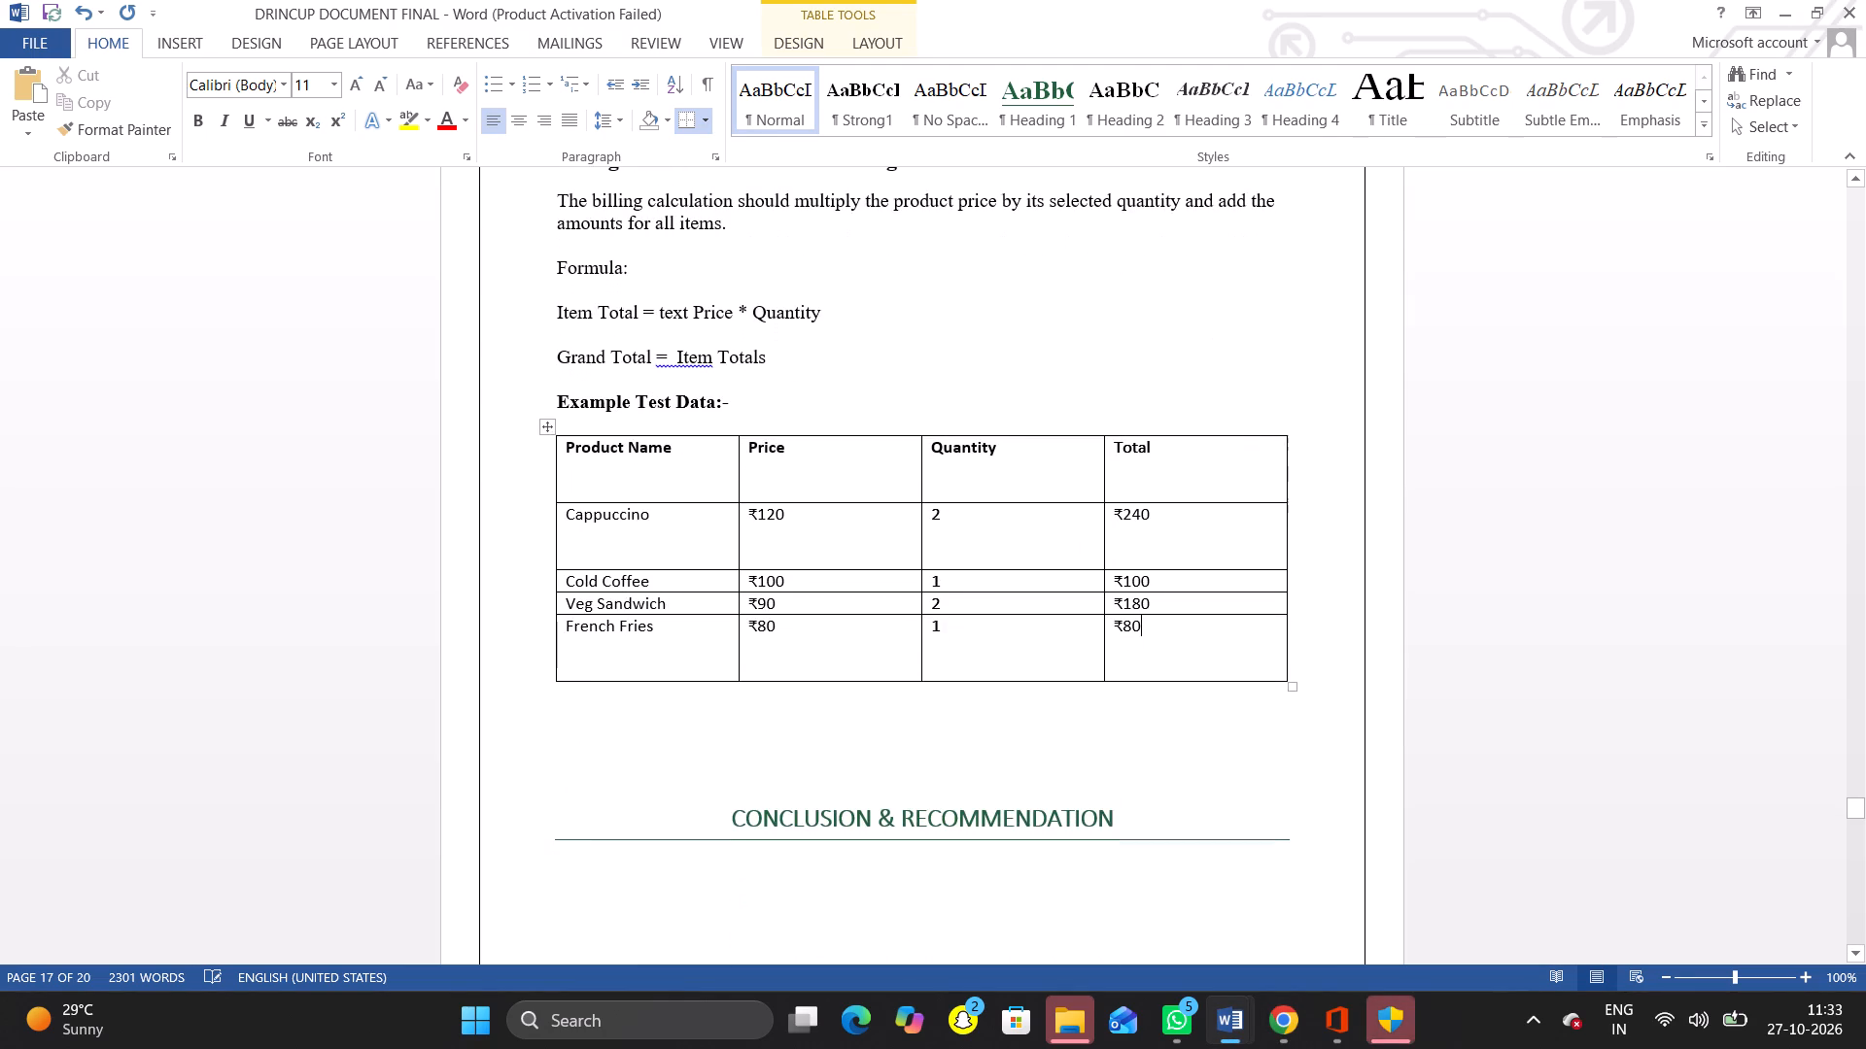
pyautogui.click(543, 644)
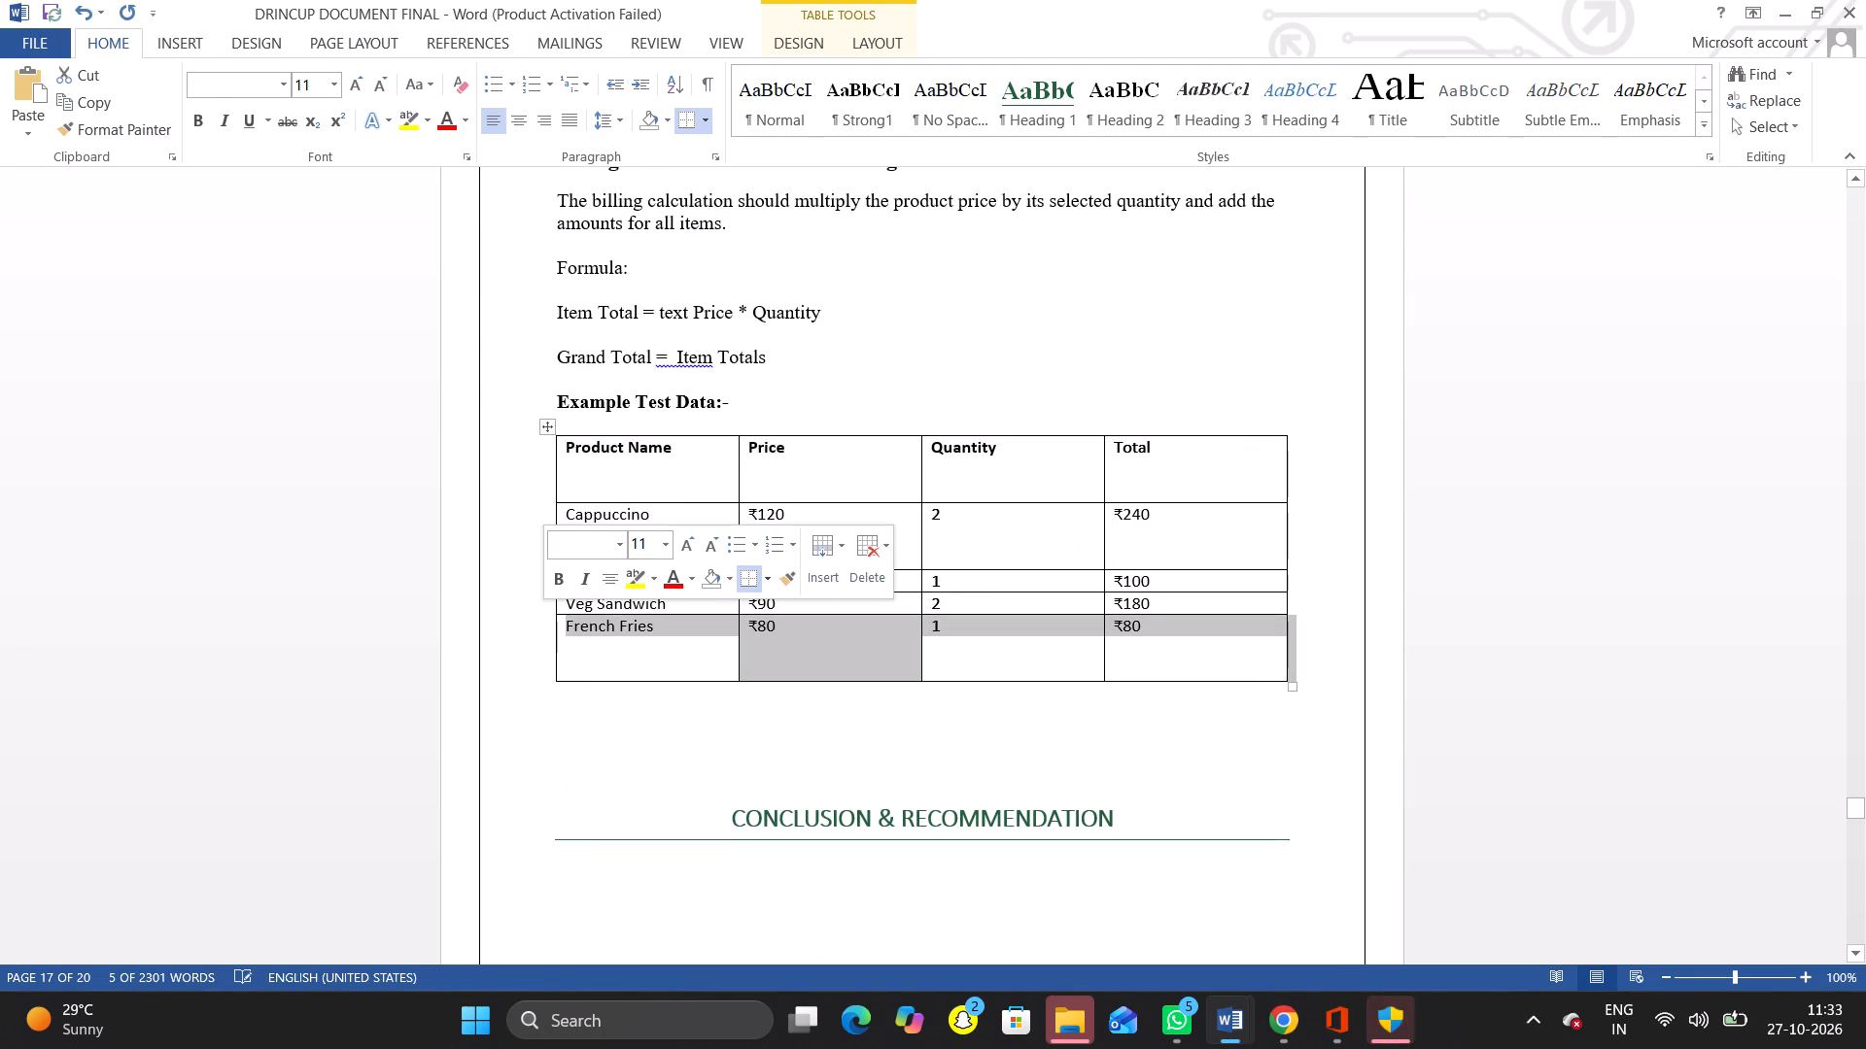
pyautogui.click(807, 560)
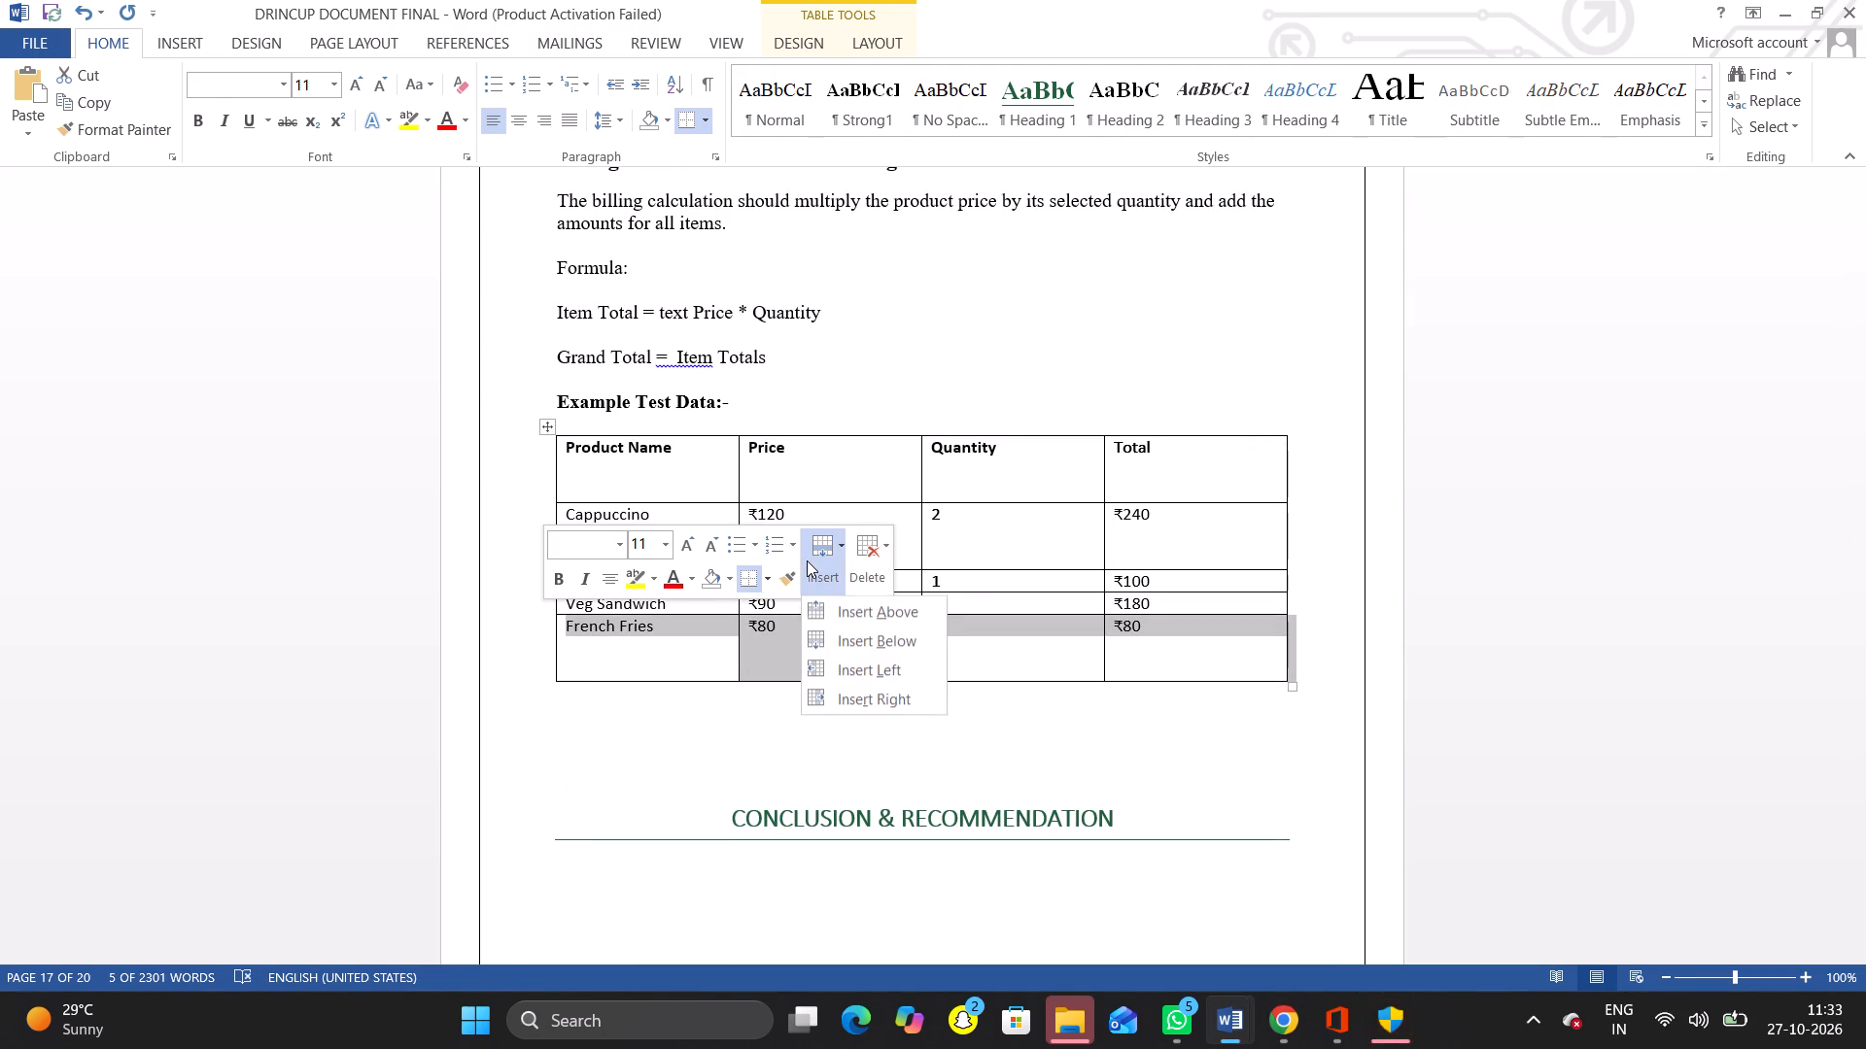
pyautogui.click(850, 654)
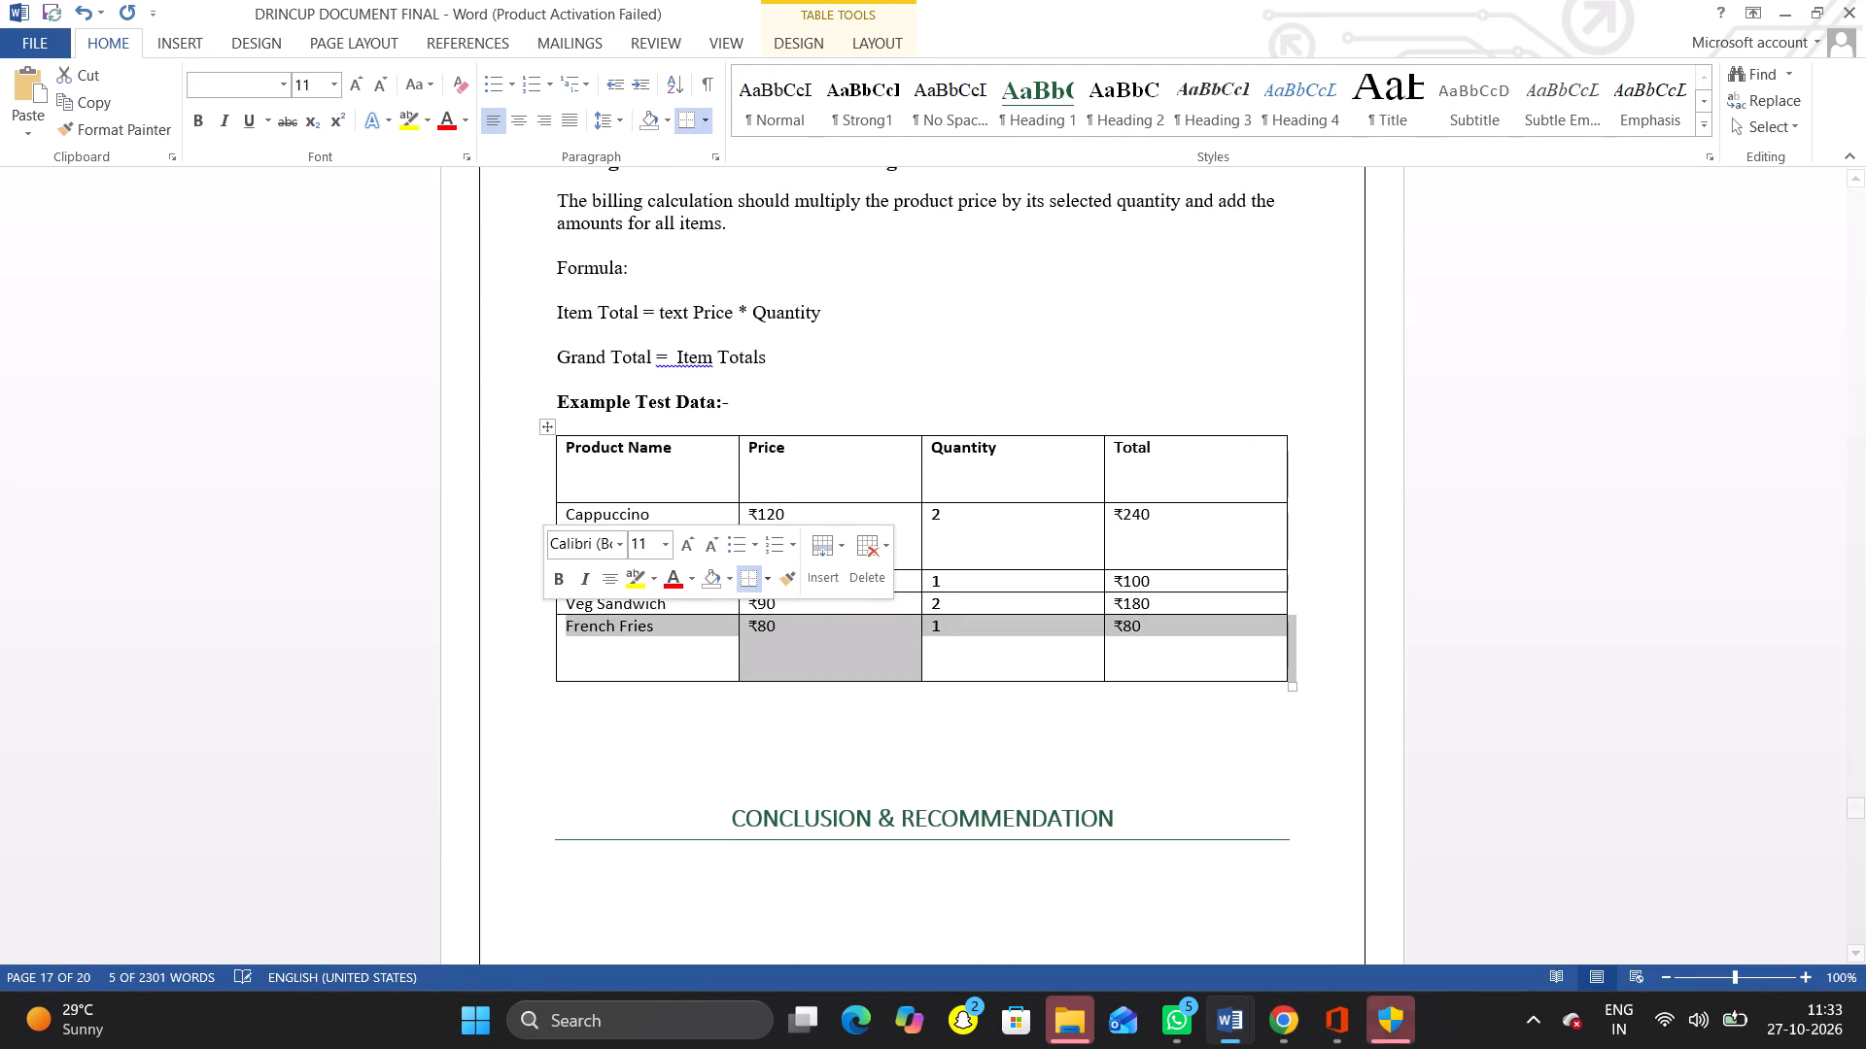
pyautogui.click(703, 704)
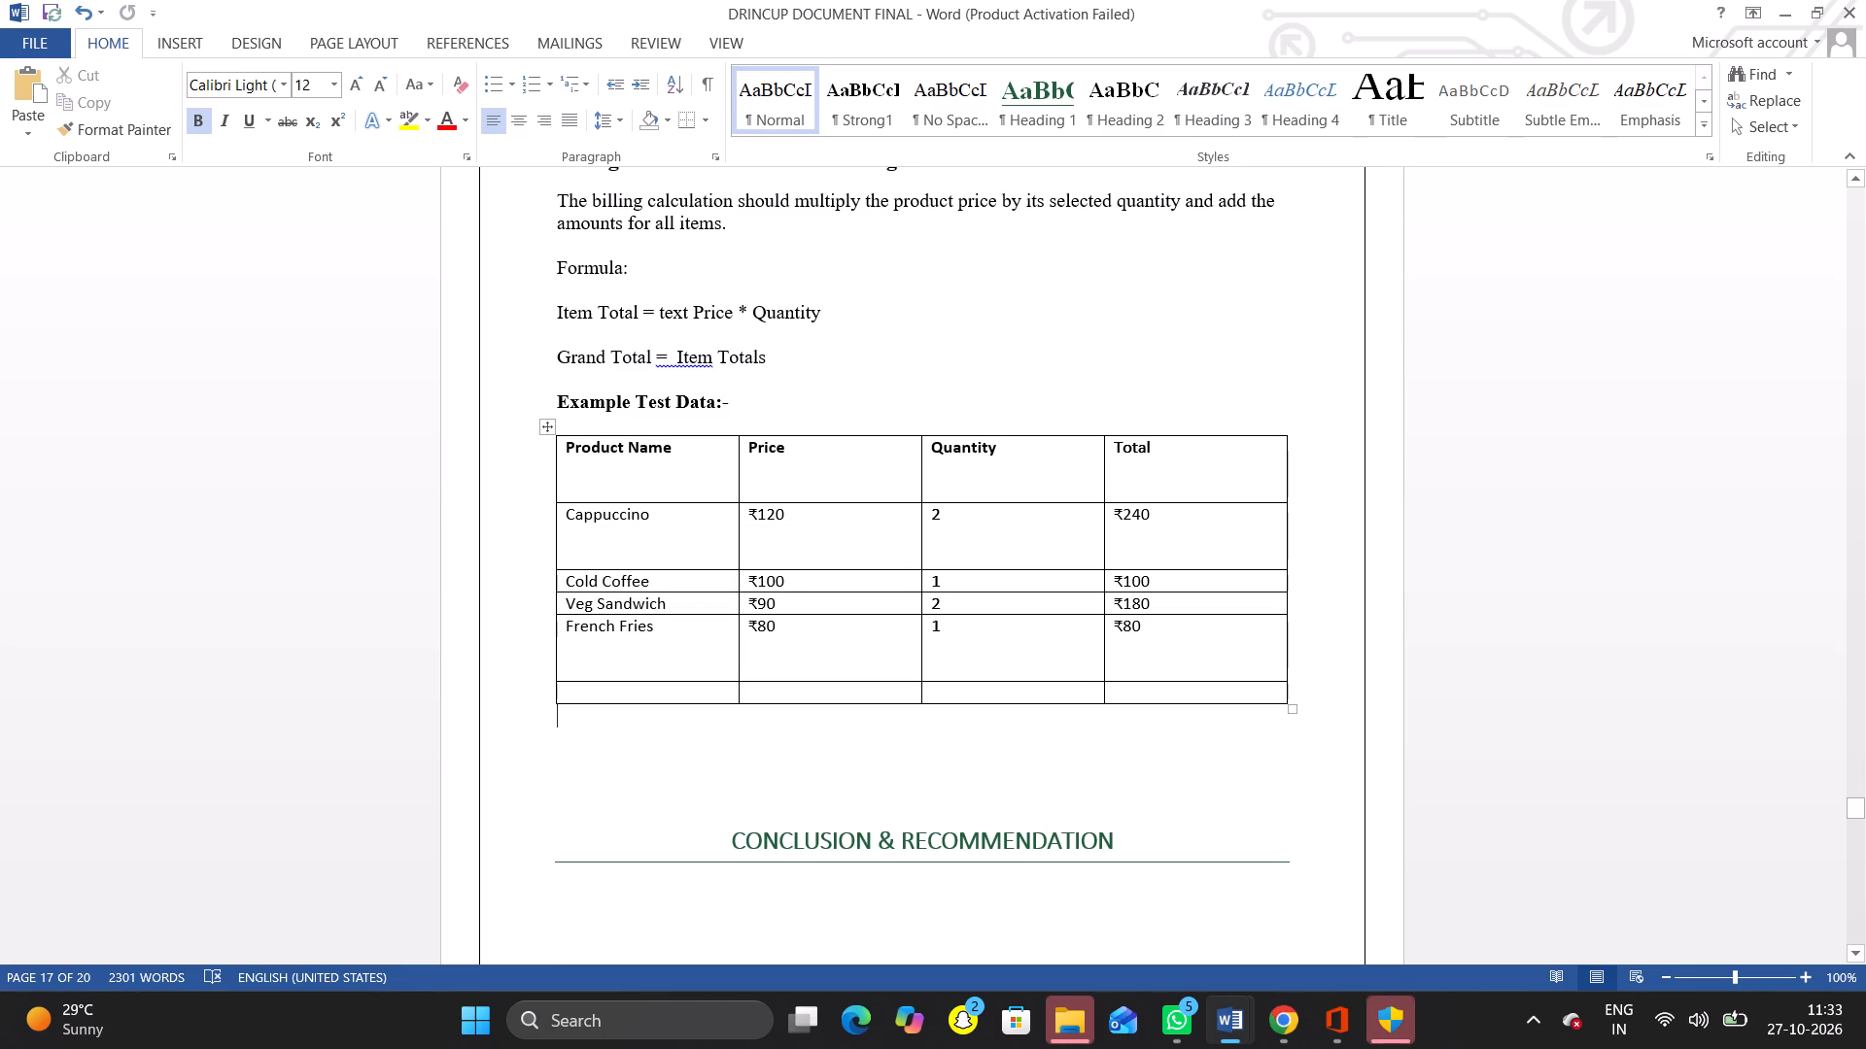
# Fill the new bottom row with the label "Grand total" under Product Name and ₹ 600 under Total.
pyautogui.click(699, 696)
pyautogui.write('grand')
pyautogui.press('space')
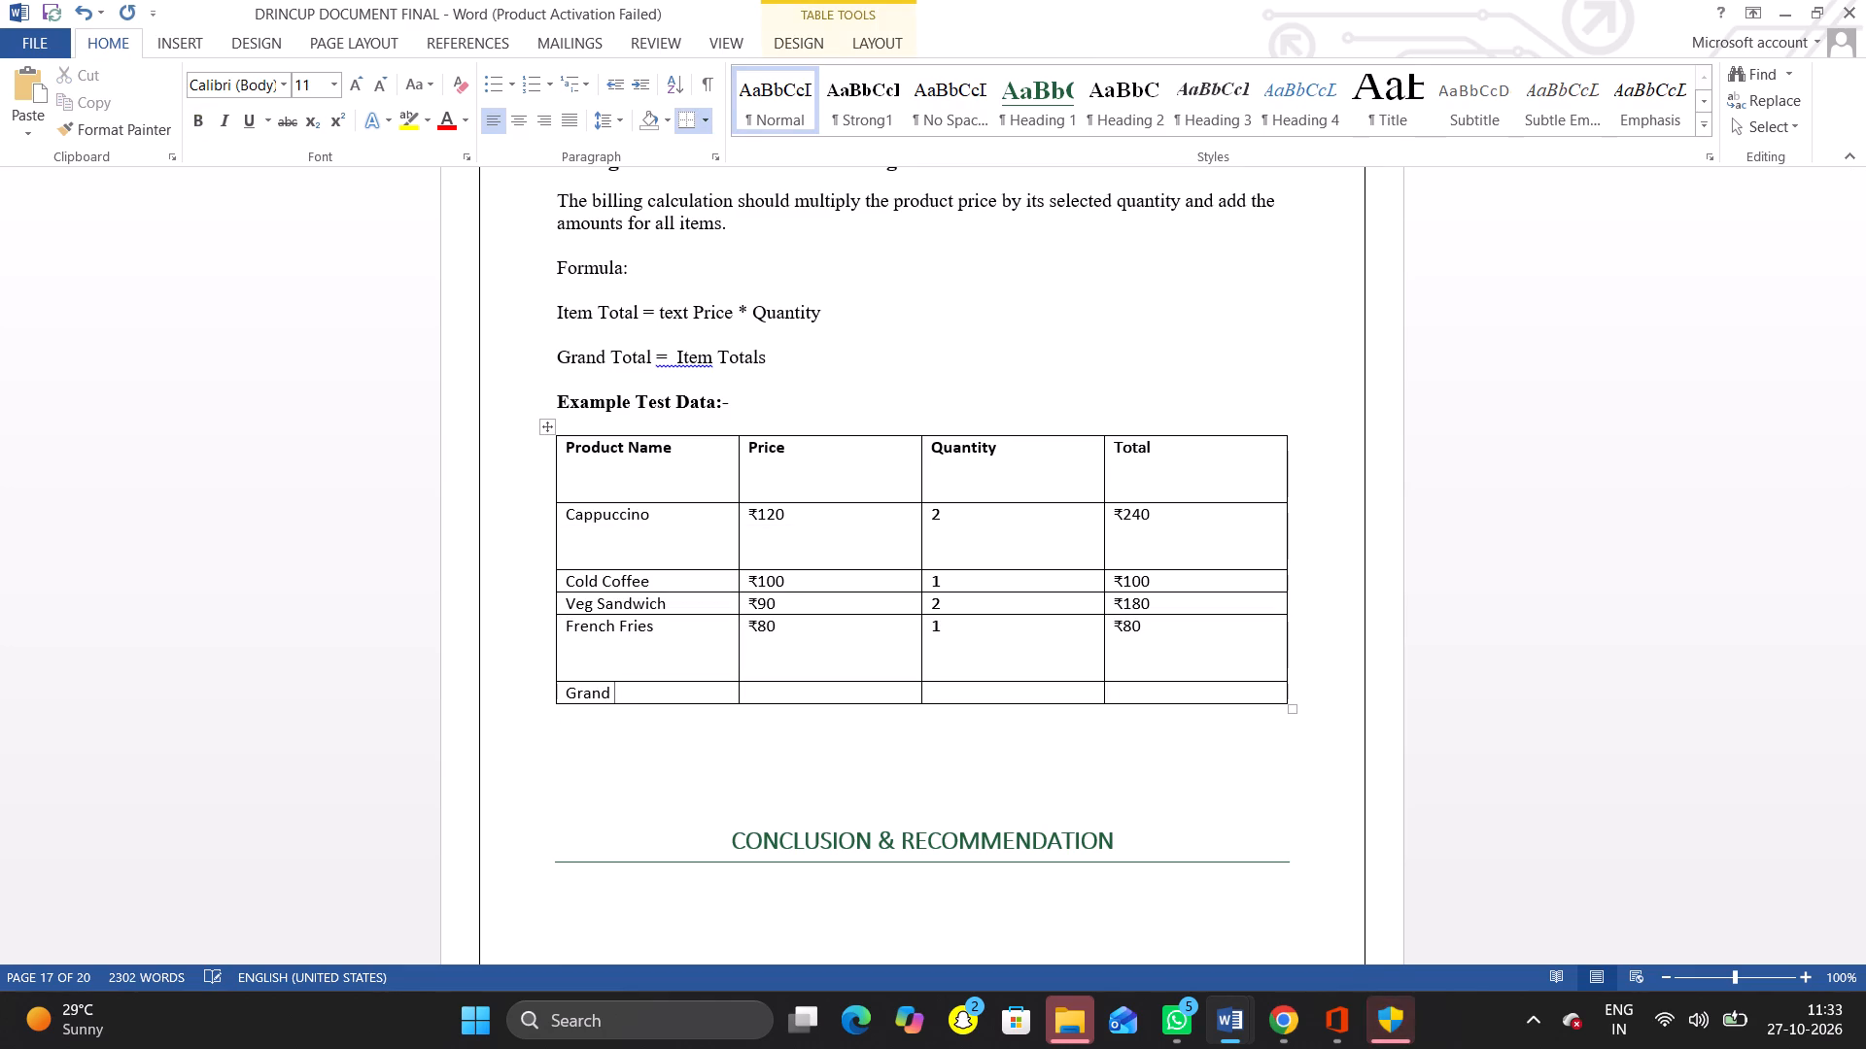
pyautogui.press('t')
pyautogui.write('otal')
pyautogui.press('space')
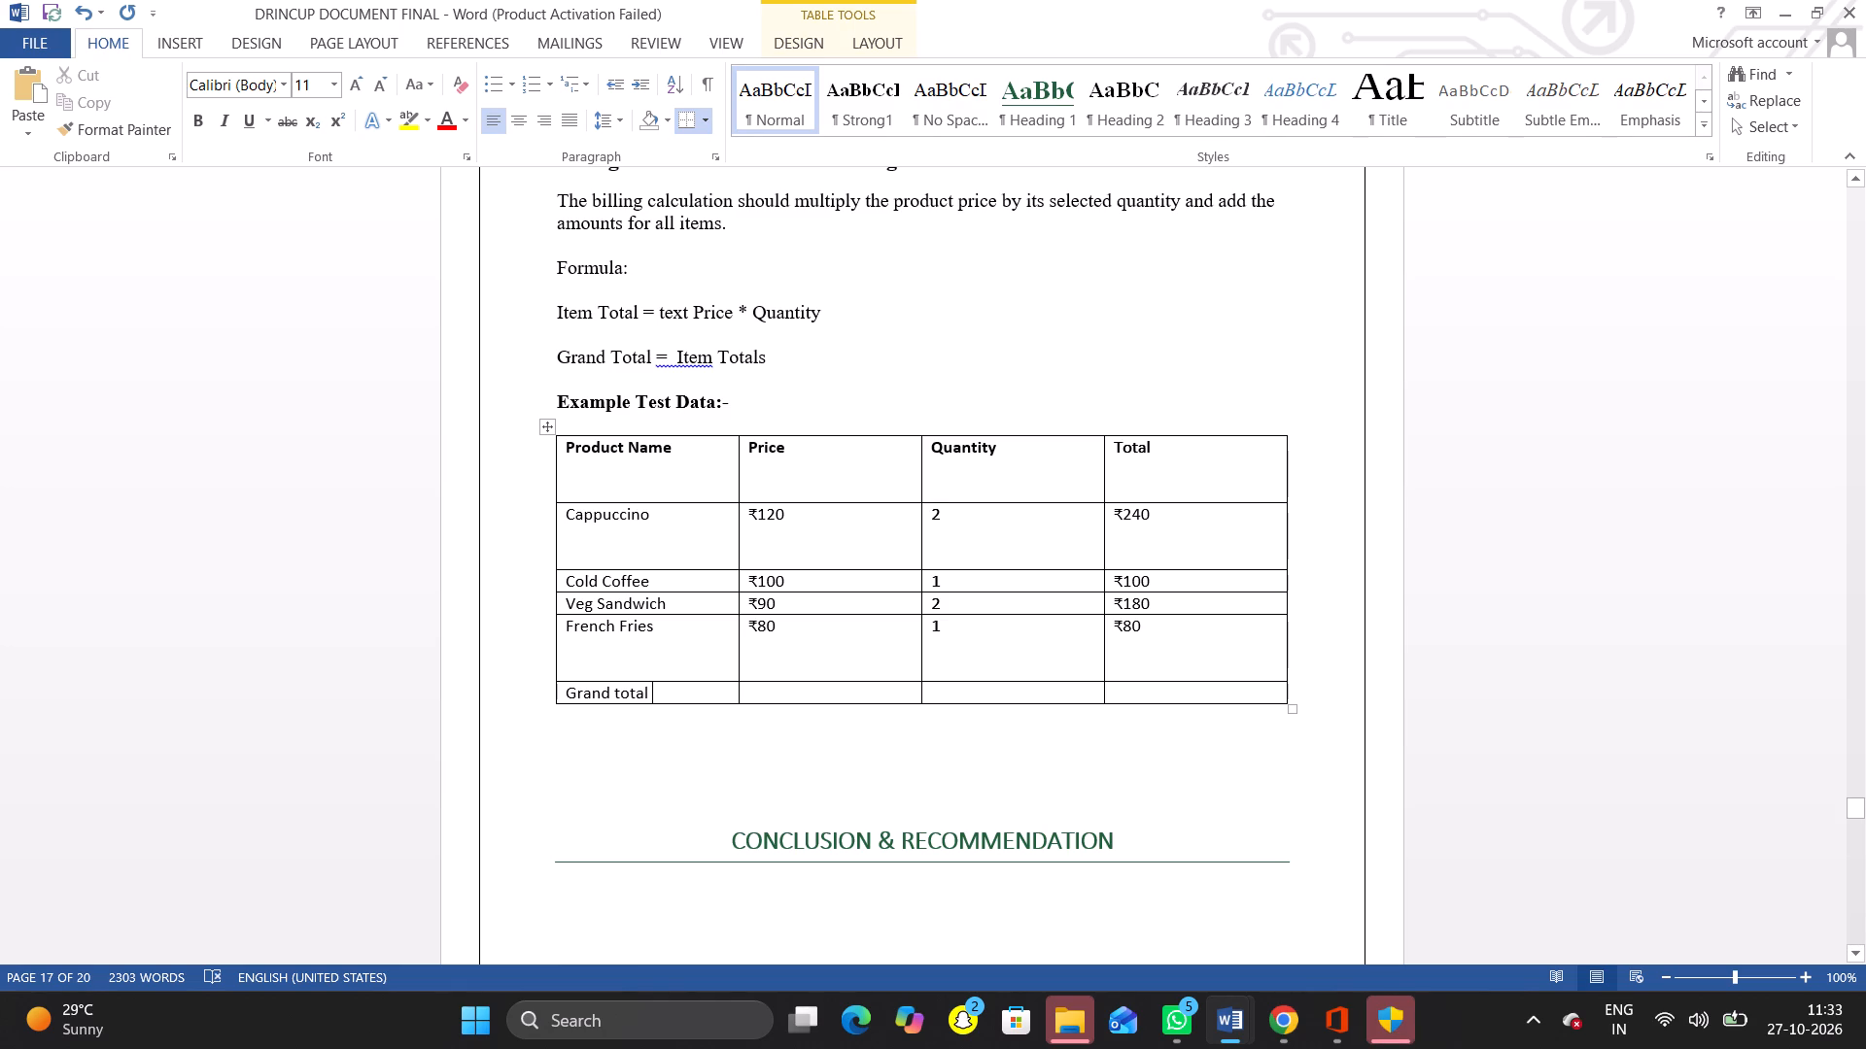
pyautogui.click(1129, 694)
pyautogui.hotkey('ctrl', 'v')
pyautogui.press('space')
pyautogui.write('600')
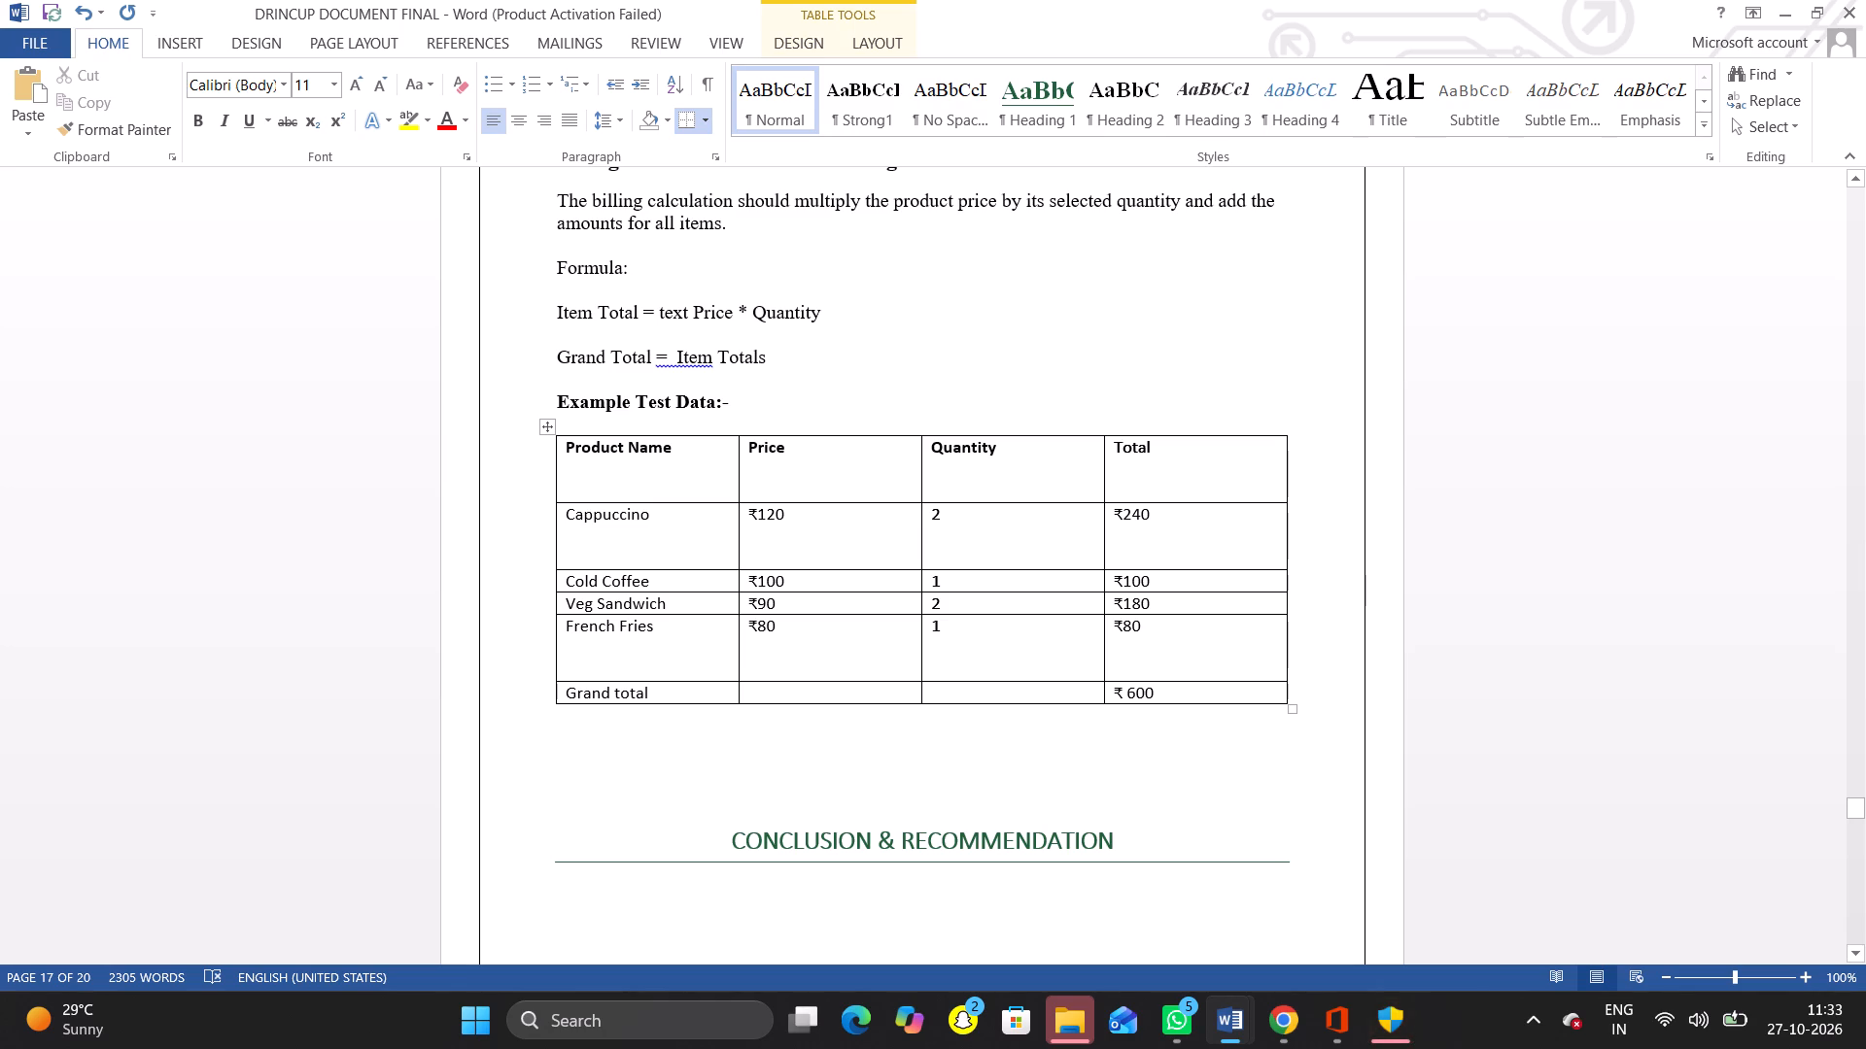
pyautogui.press('space')
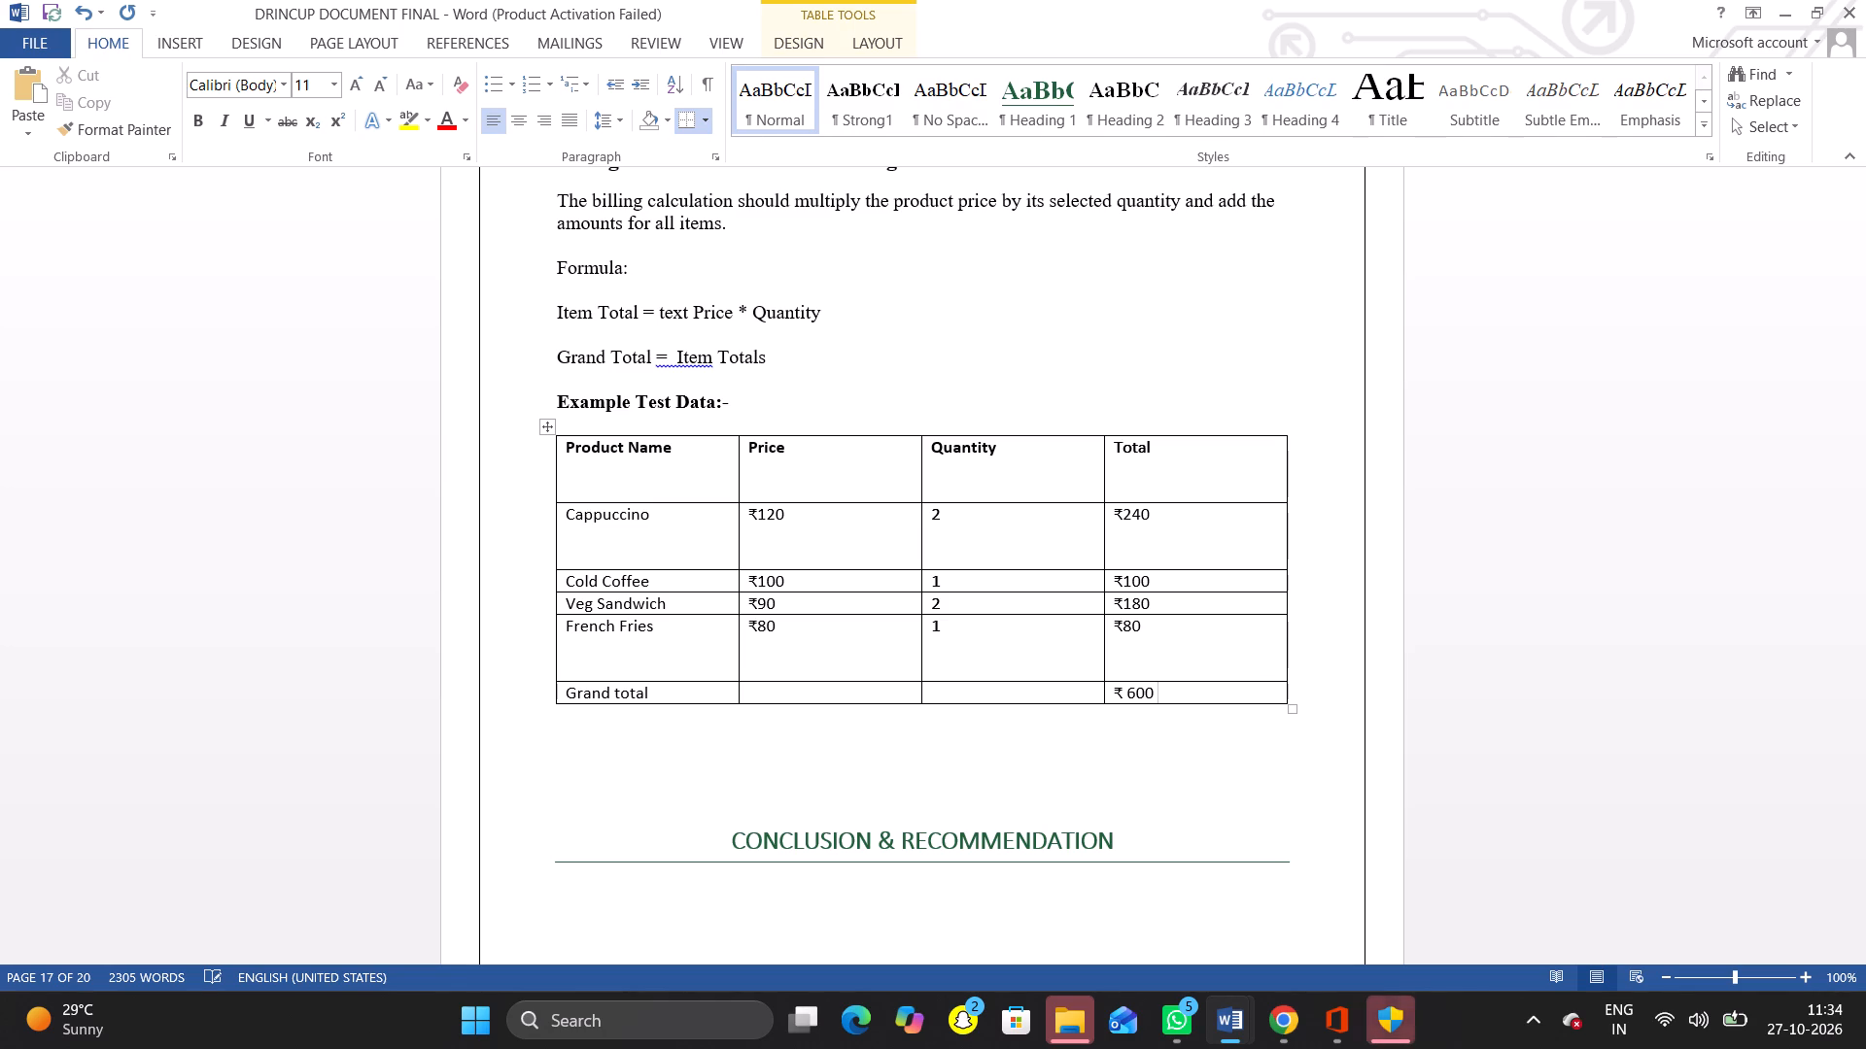
# Add spacing after the ₹ symbol in the product Totals: two spaces for French Fries, one each for Veg Sandwich, Cold Coffee and Cappuccino.
pyautogui.doubleClick(1123, 626)
pyautogui.click(1123, 626)
pyautogui.press('space')
pyautogui.press('Up')
pyautogui.press('space')
pyautogui.press('Down')
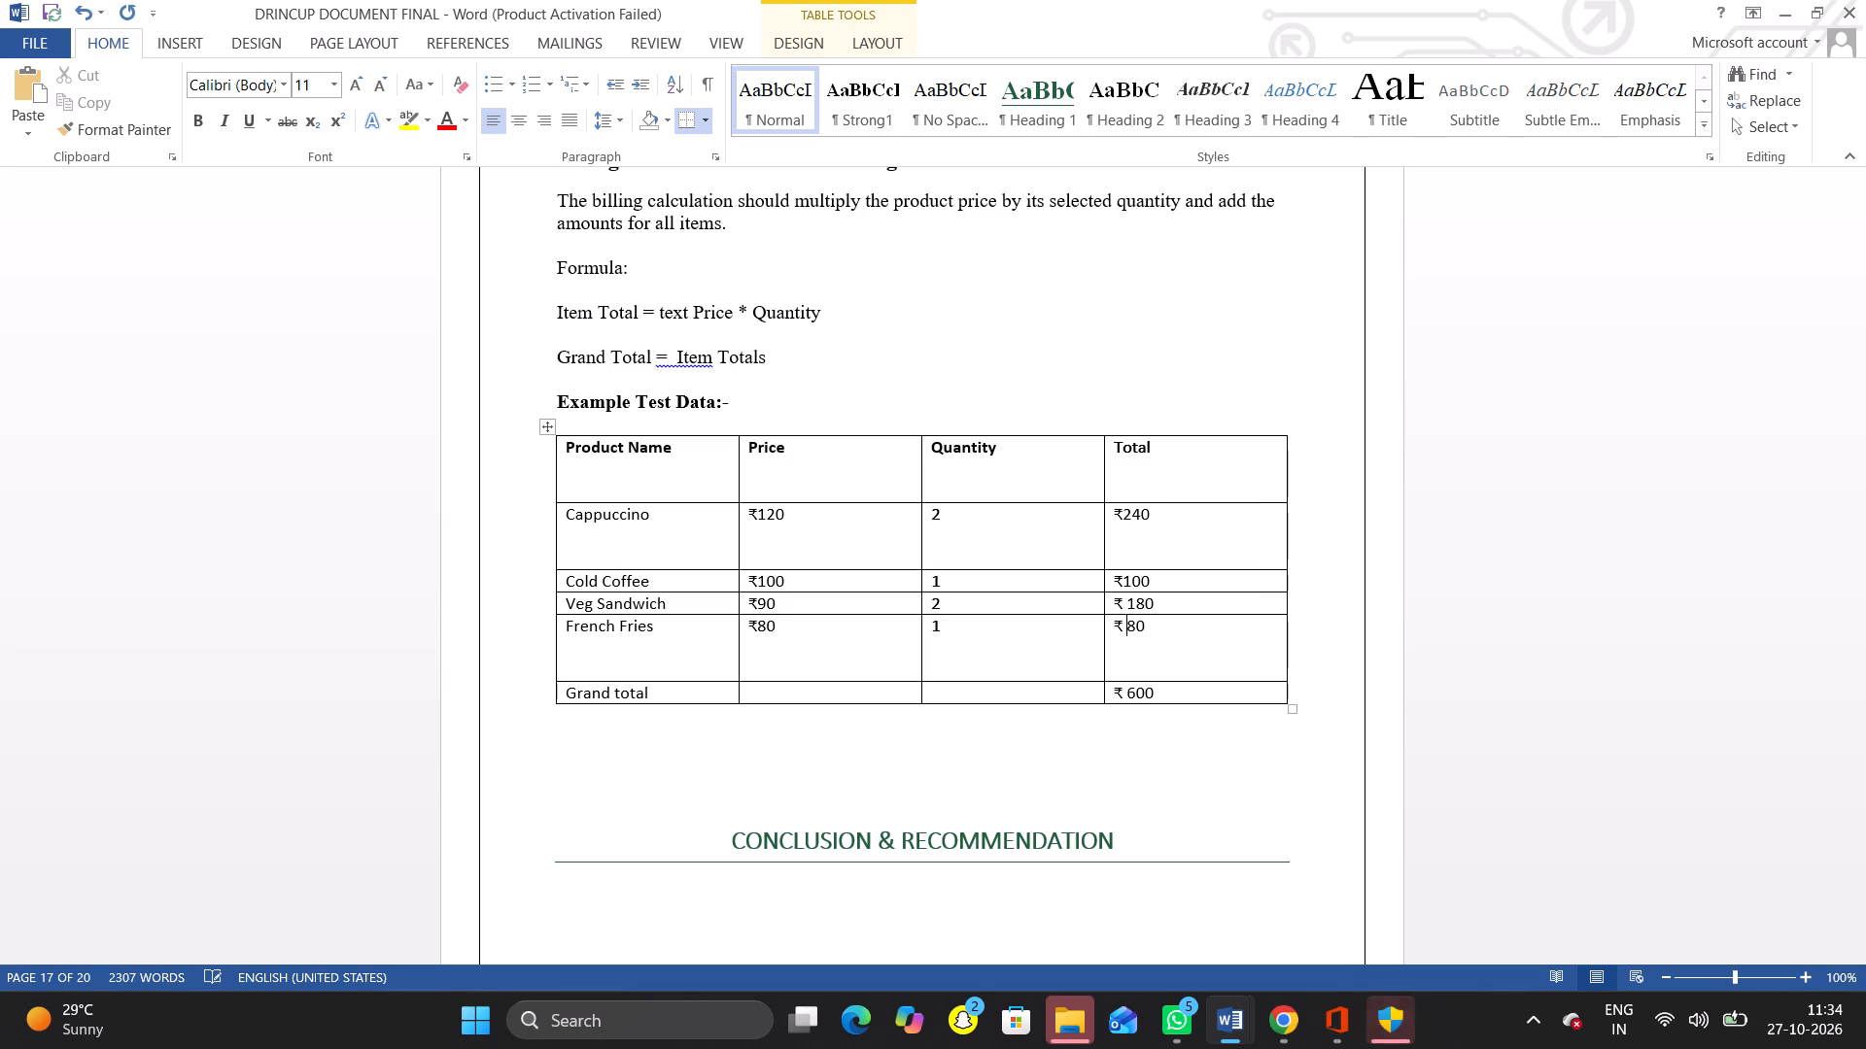
pyautogui.press('space')
pyautogui.press('Up')
pyautogui.press('Up')
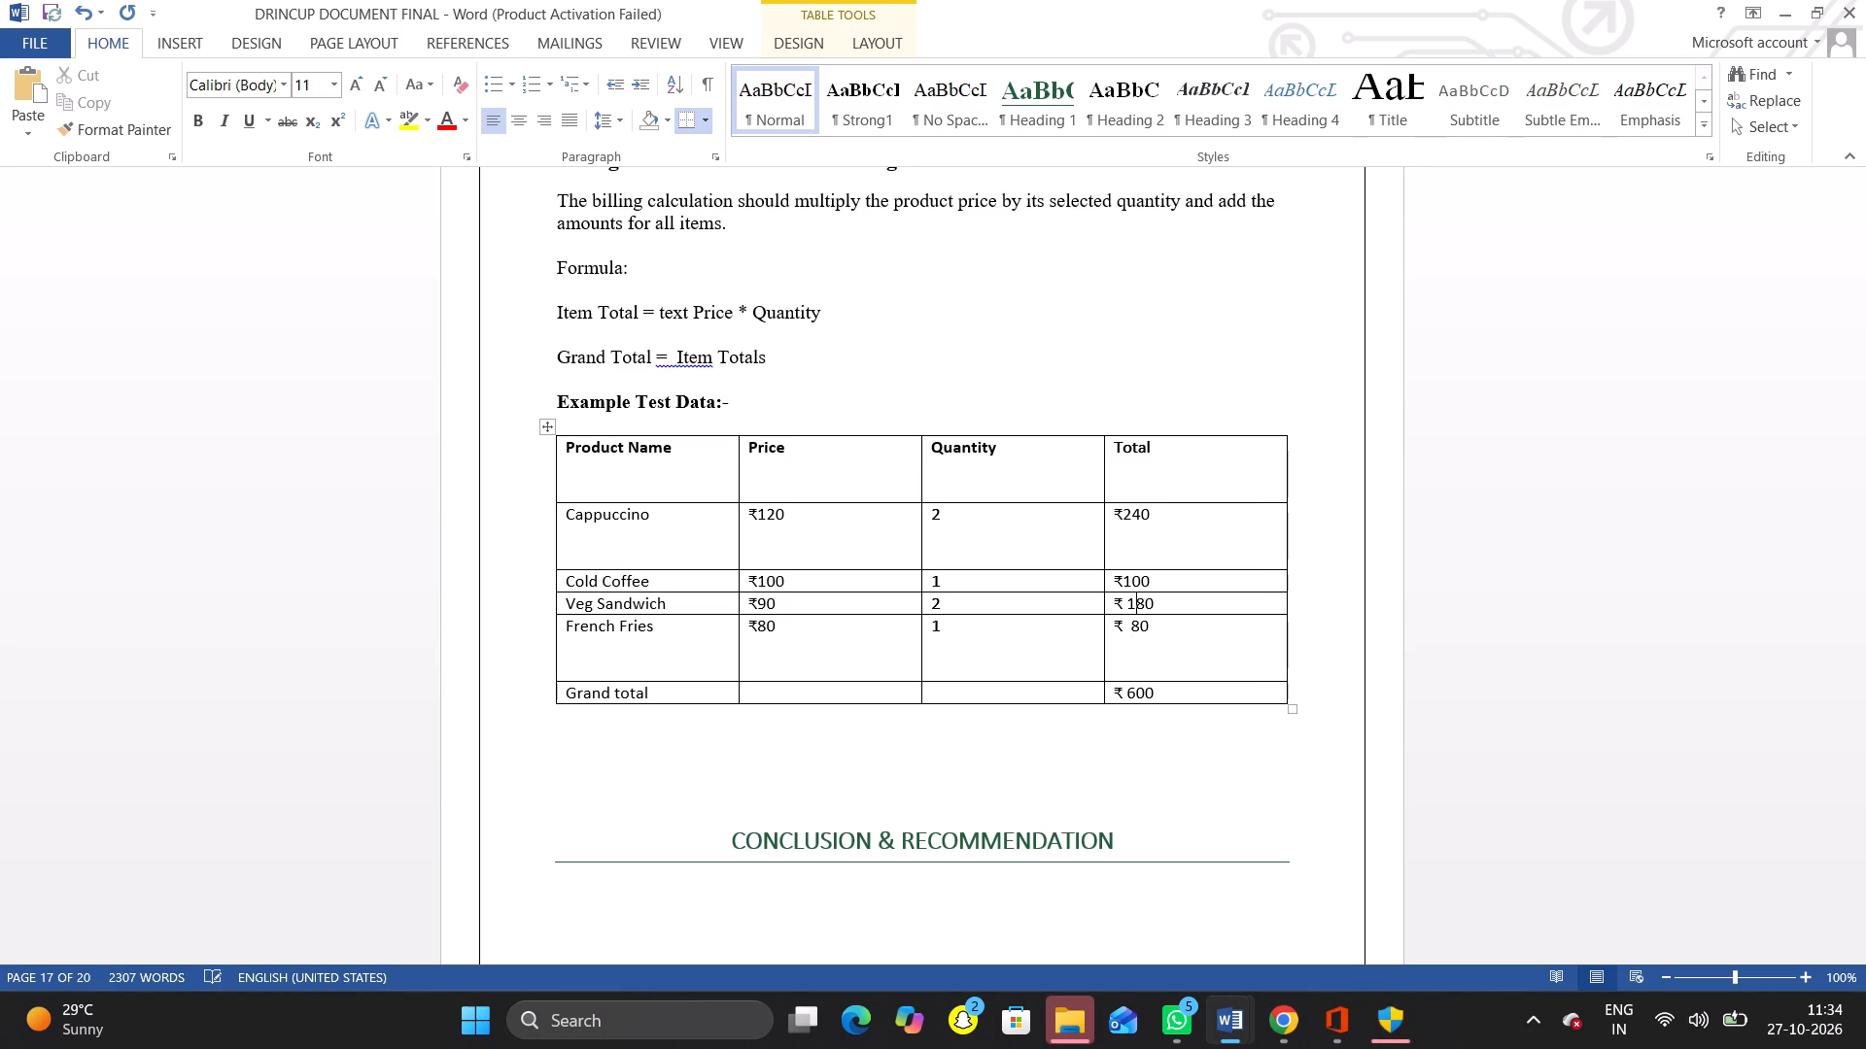
pyautogui.press('Left')
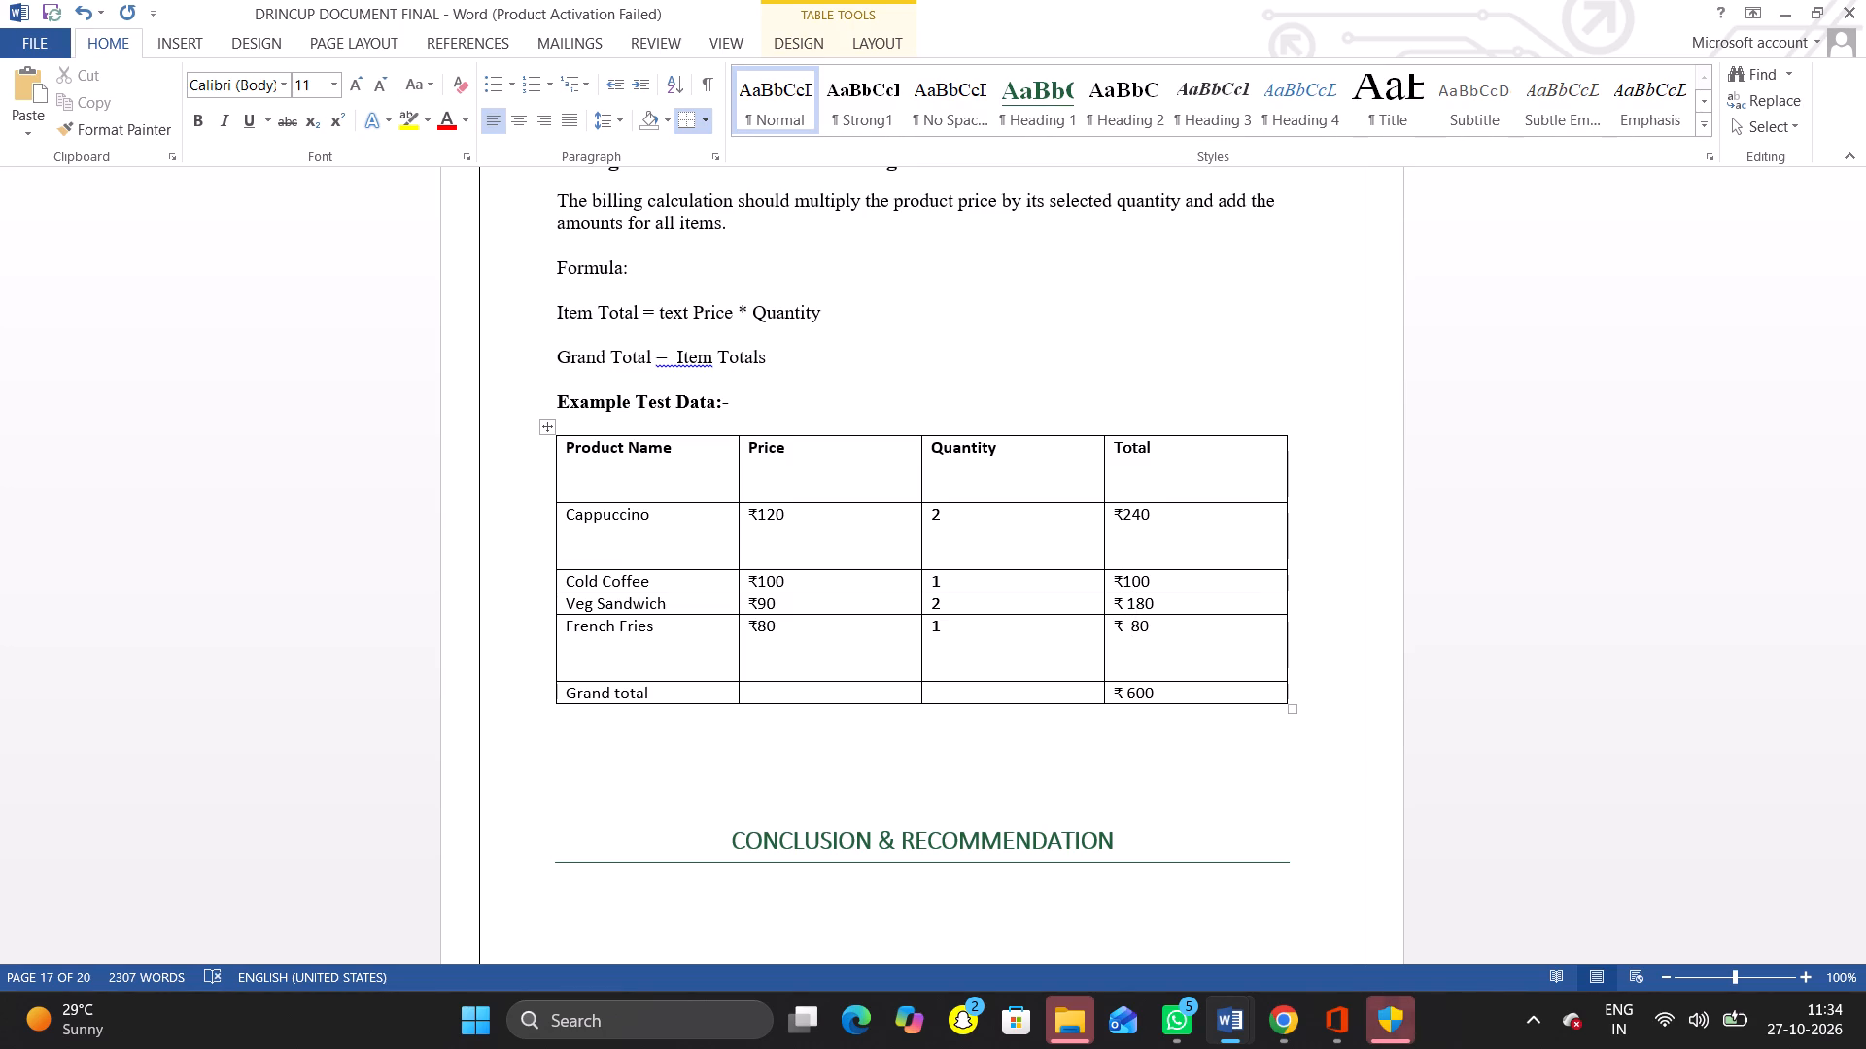
pyautogui.press('space')
pyautogui.press('Up')
pyautogui.press('space')
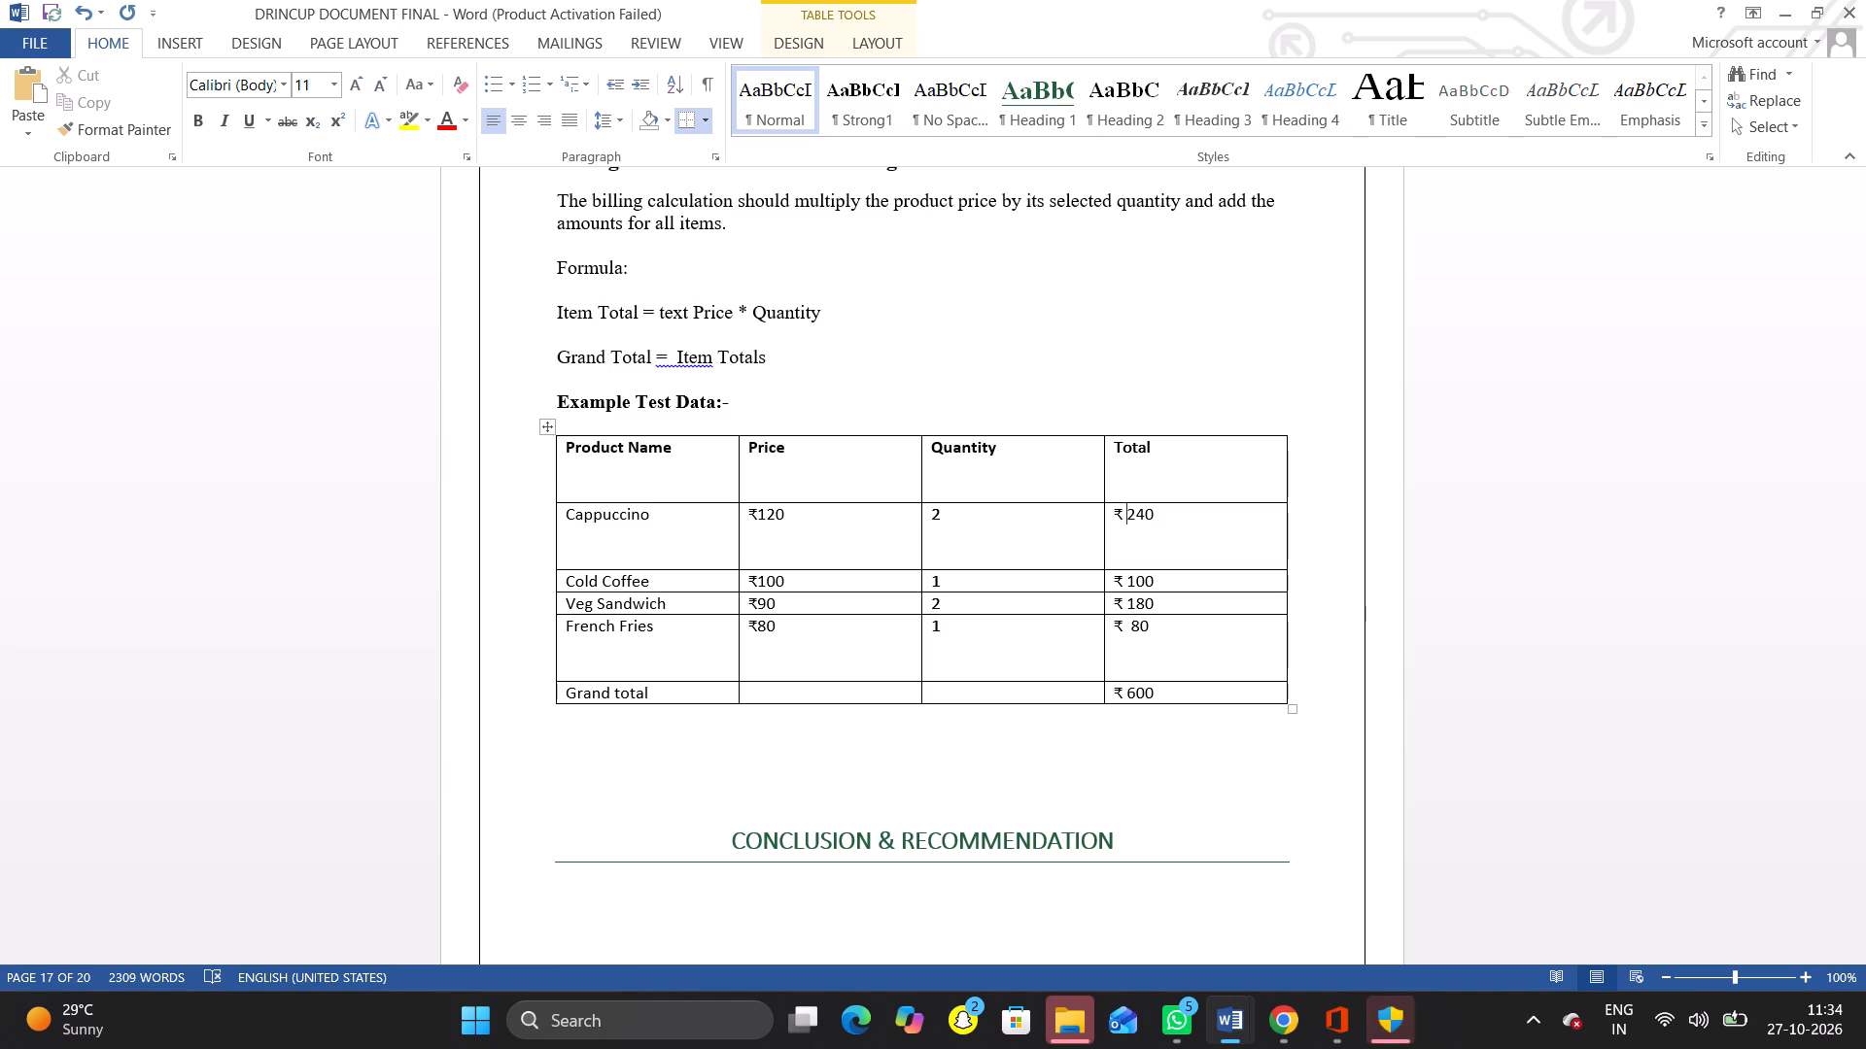
# Add one space after the ₹ symbol in the Price cells of Cappuccino, Cold Coffee, Veg Sandwich and French Fries.
pyautogui.press('Left')
pyautogui.press('Left')
pyautogui.press('Left')
pyautogui.press('Left')
pyautogui.press('Left')
pyautogui.press('Left')
pyautogui.press('Left')
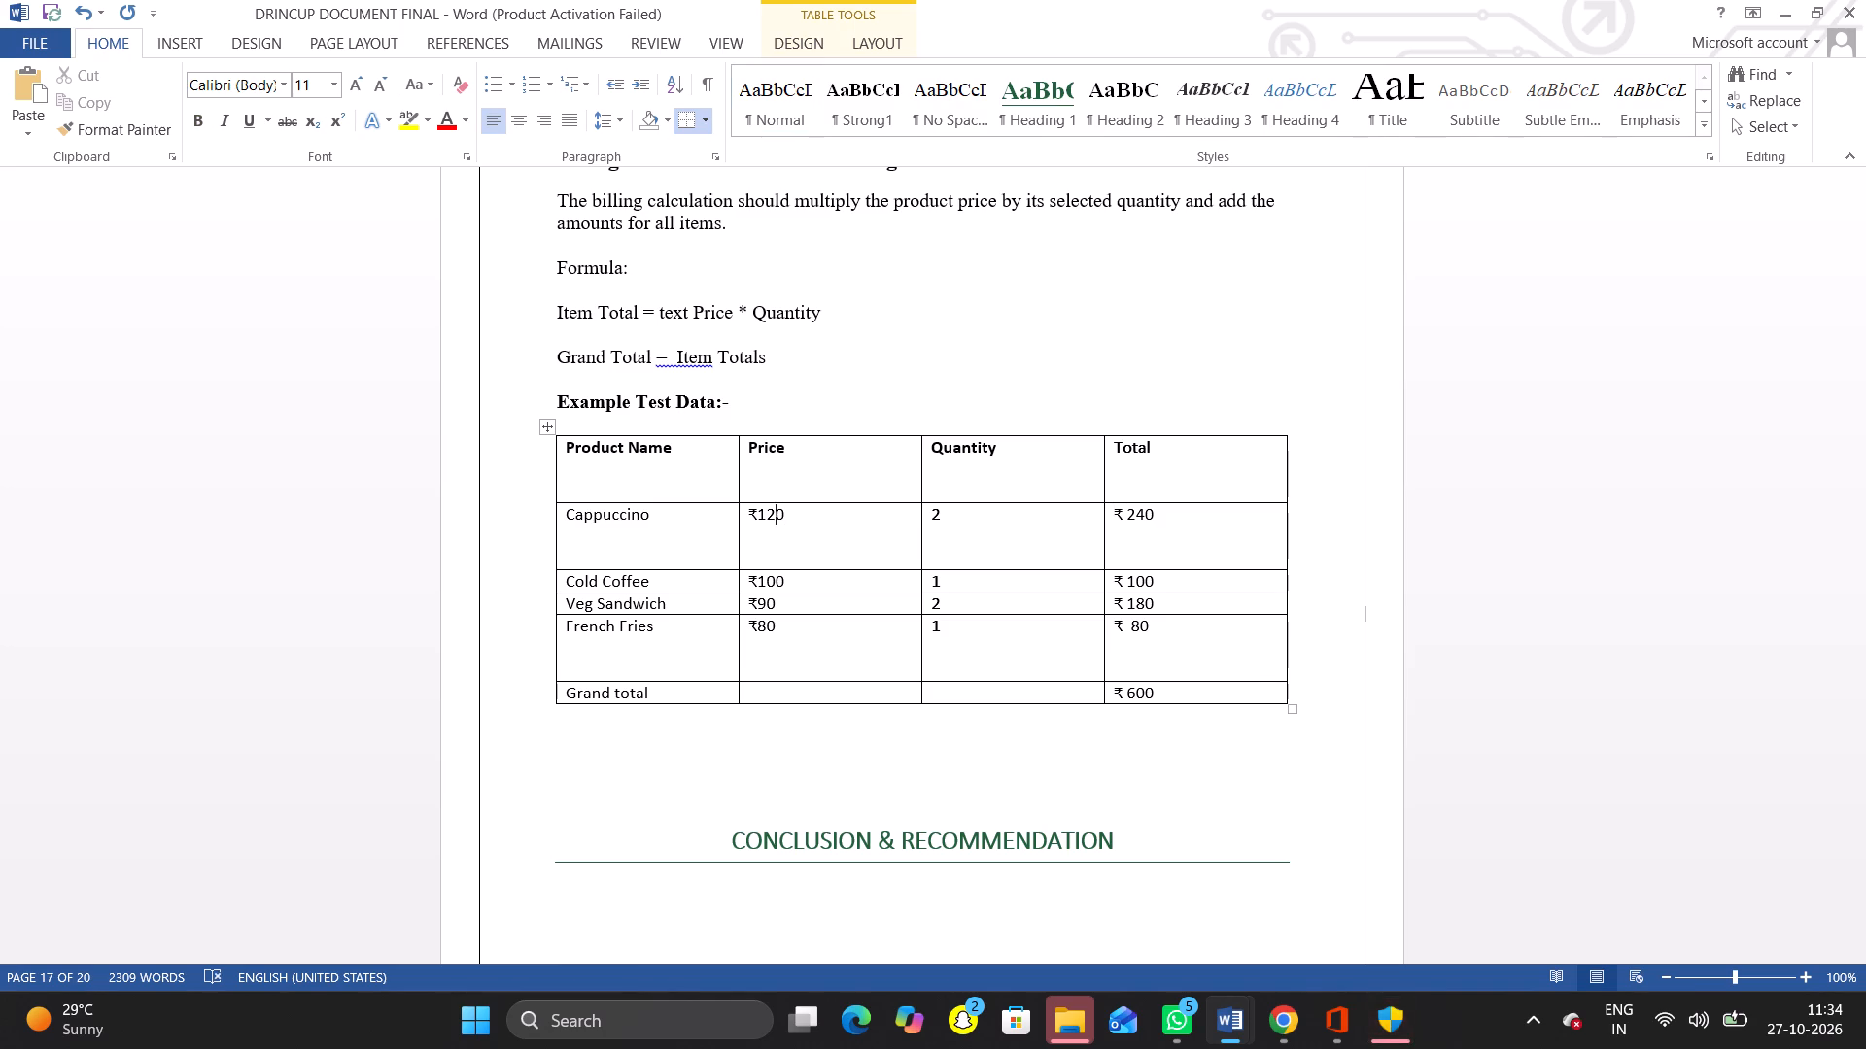
pyautogui.press('Left')
pyautogui.press('Left')
pyautogui.press('space')
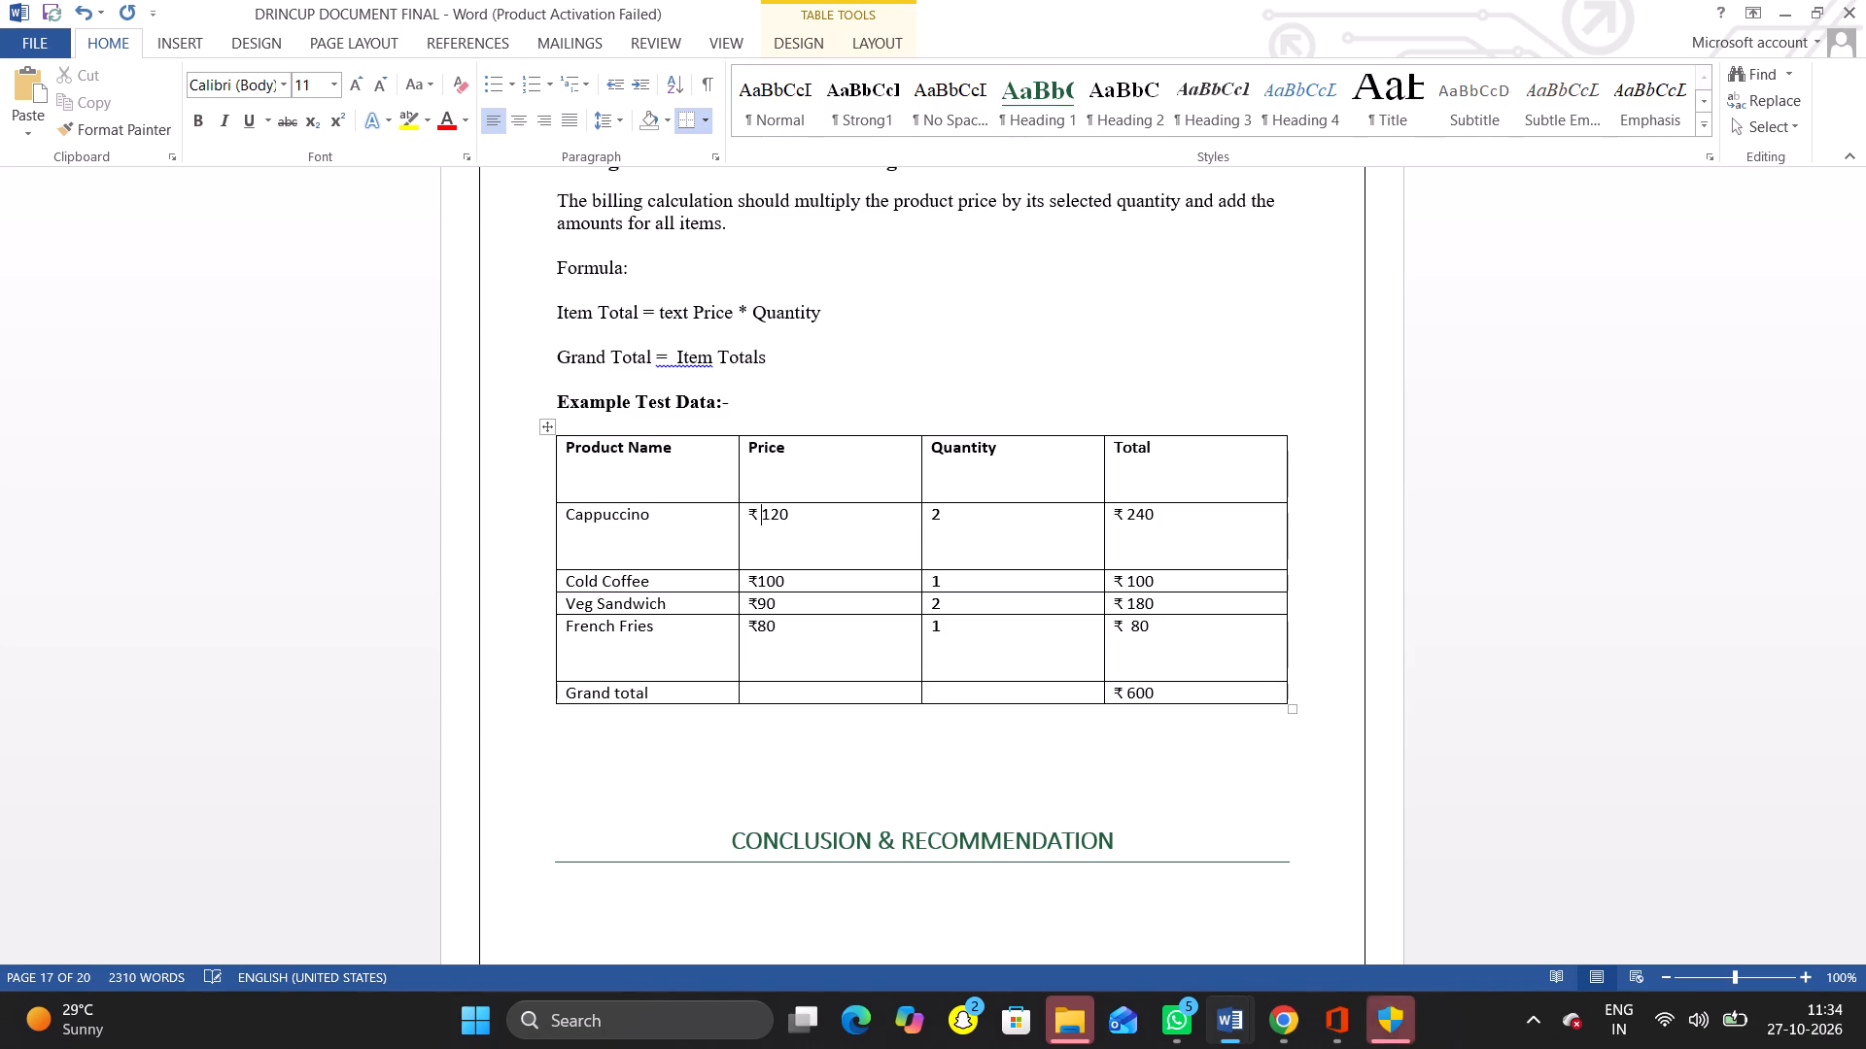
pyautogui.press('Down')
pyautogui.press('Down')
pyautogui.press('space')
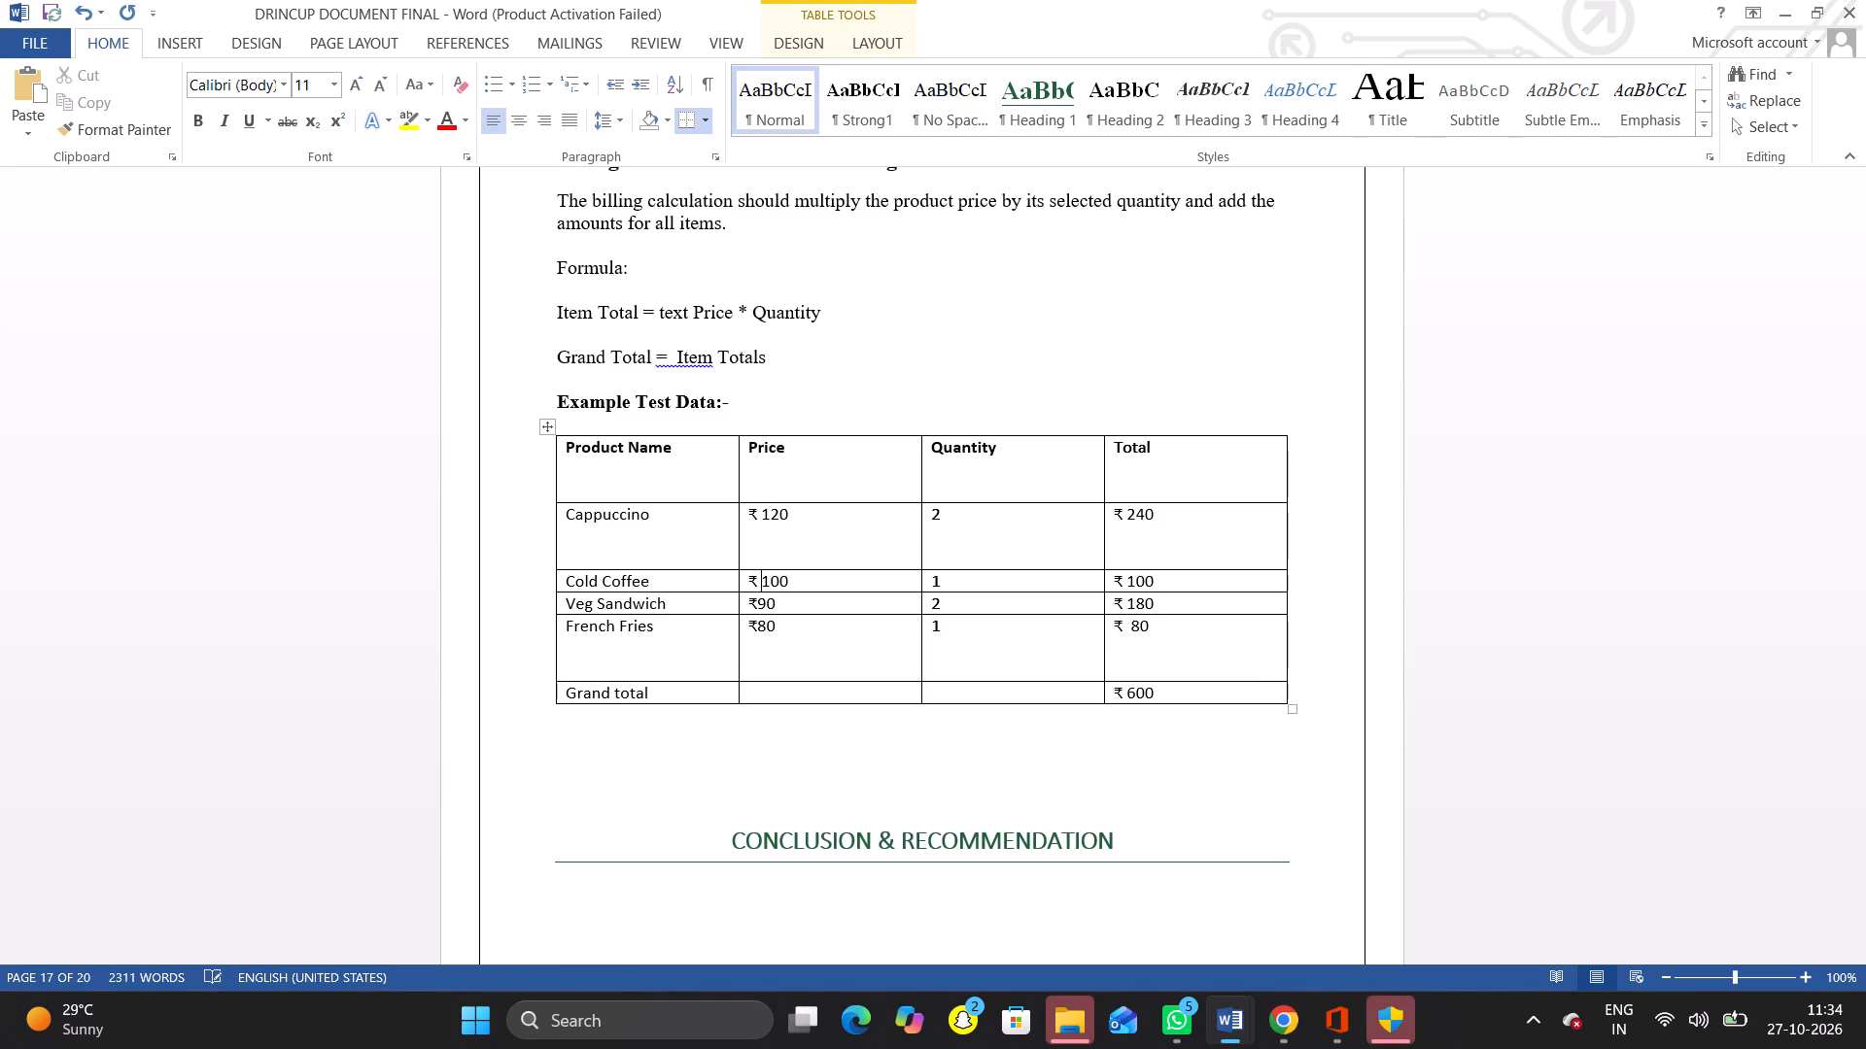
pyautogui.press('Down')
pyautogui.press('space')
pyautogui.press('Down')
pyautogui.press('space')
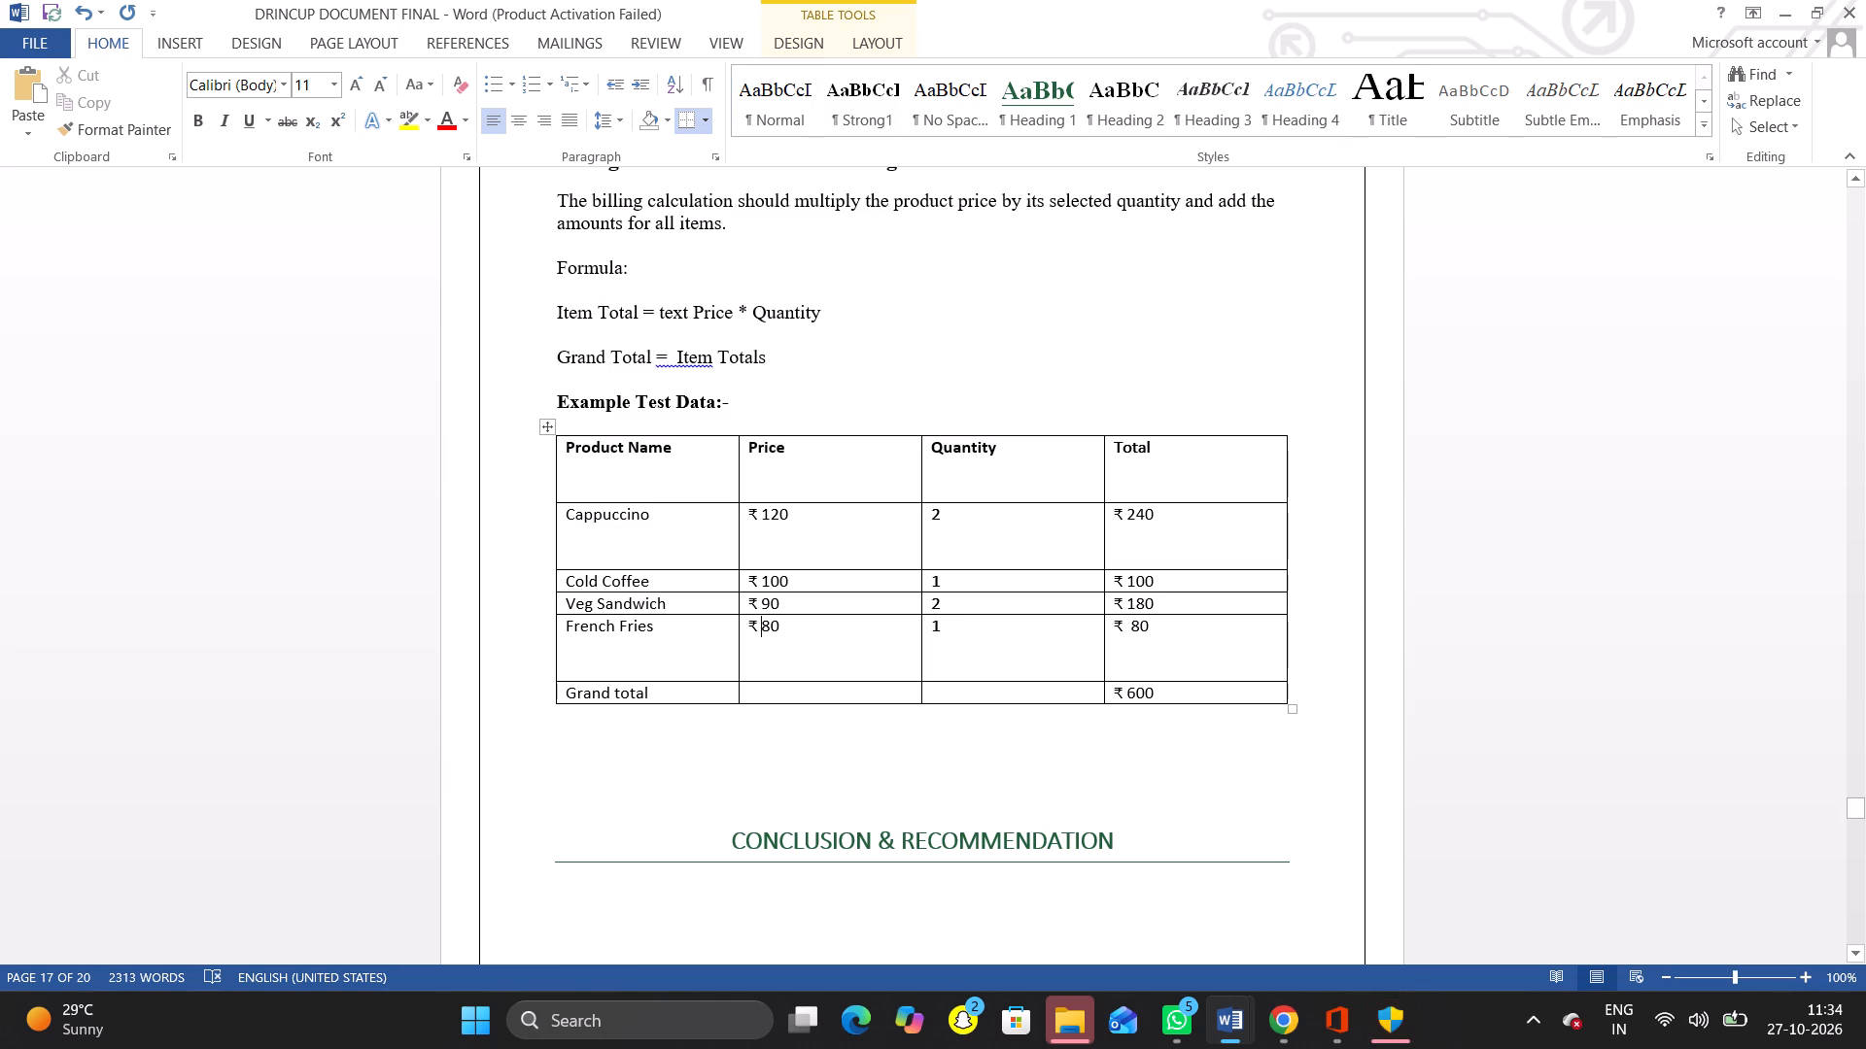
# Centre-align the text of the whole example test data table.
pyautogui.moveTo(533, 438); pyautogui.dragTo(625, 714)
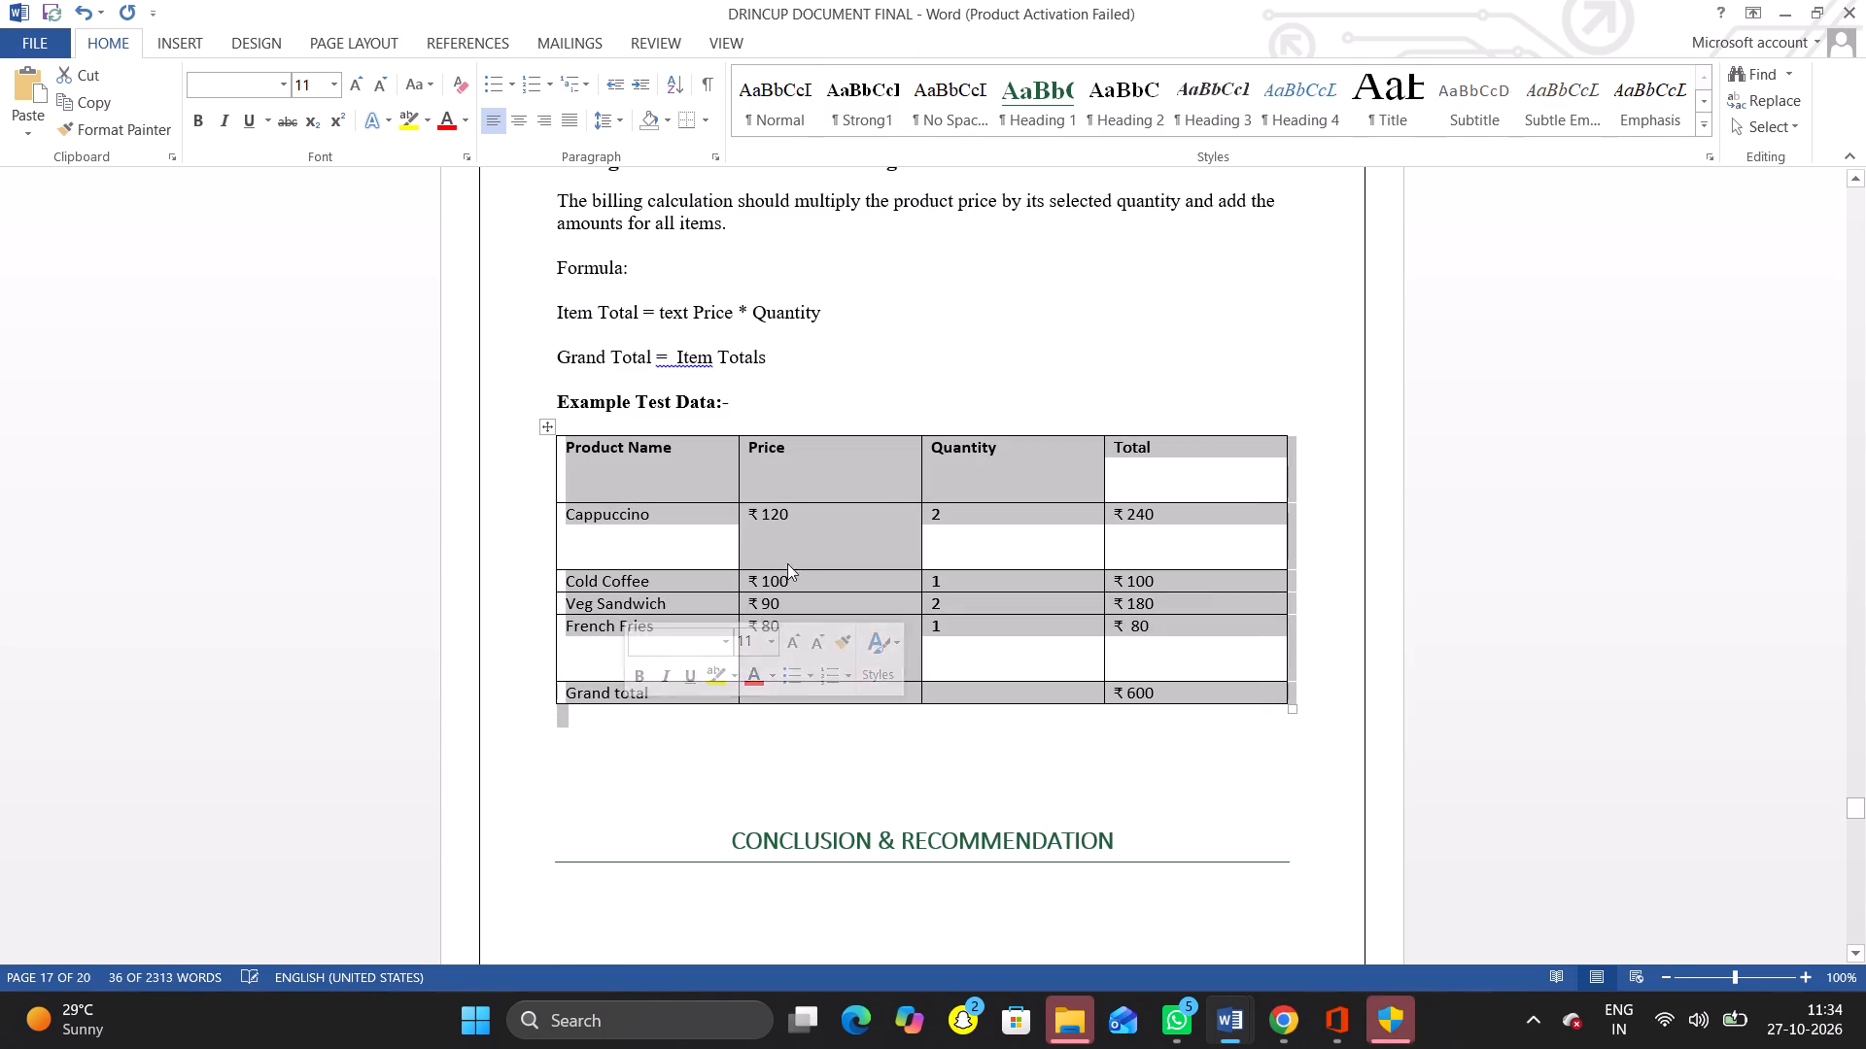
pyautogui.click(520, 117)
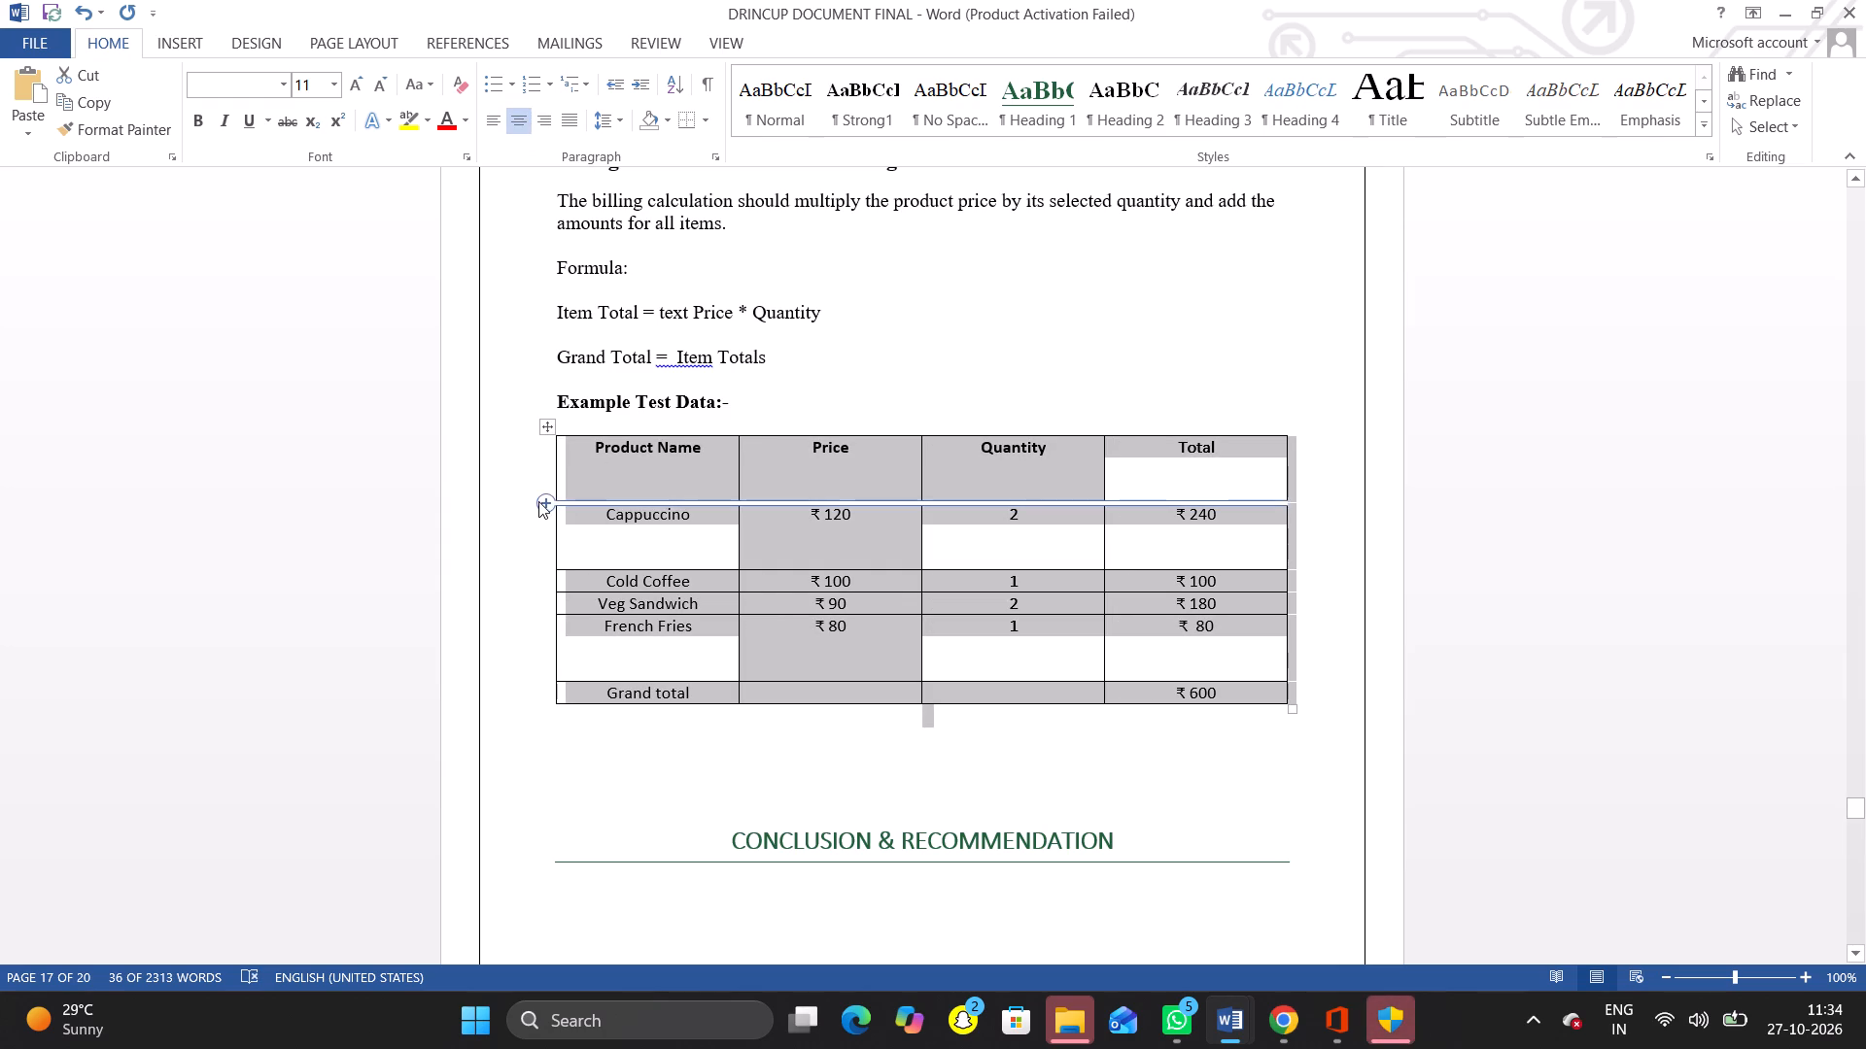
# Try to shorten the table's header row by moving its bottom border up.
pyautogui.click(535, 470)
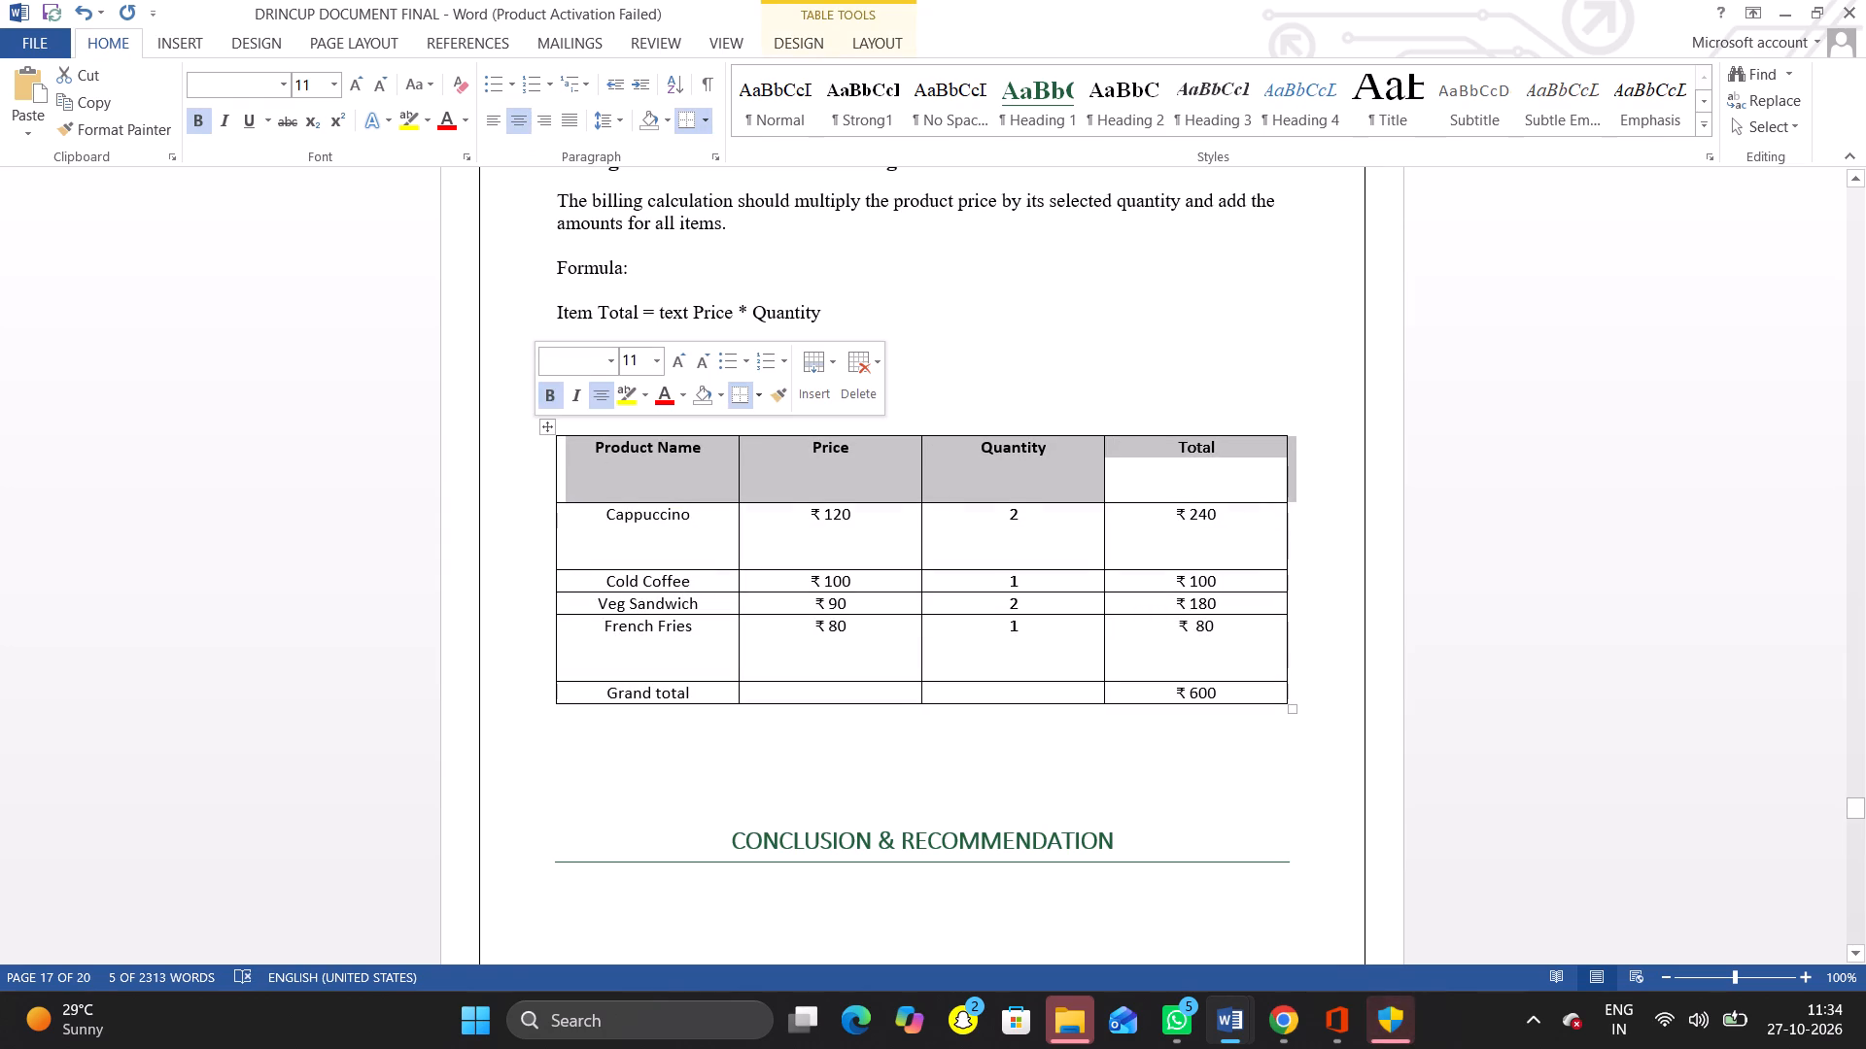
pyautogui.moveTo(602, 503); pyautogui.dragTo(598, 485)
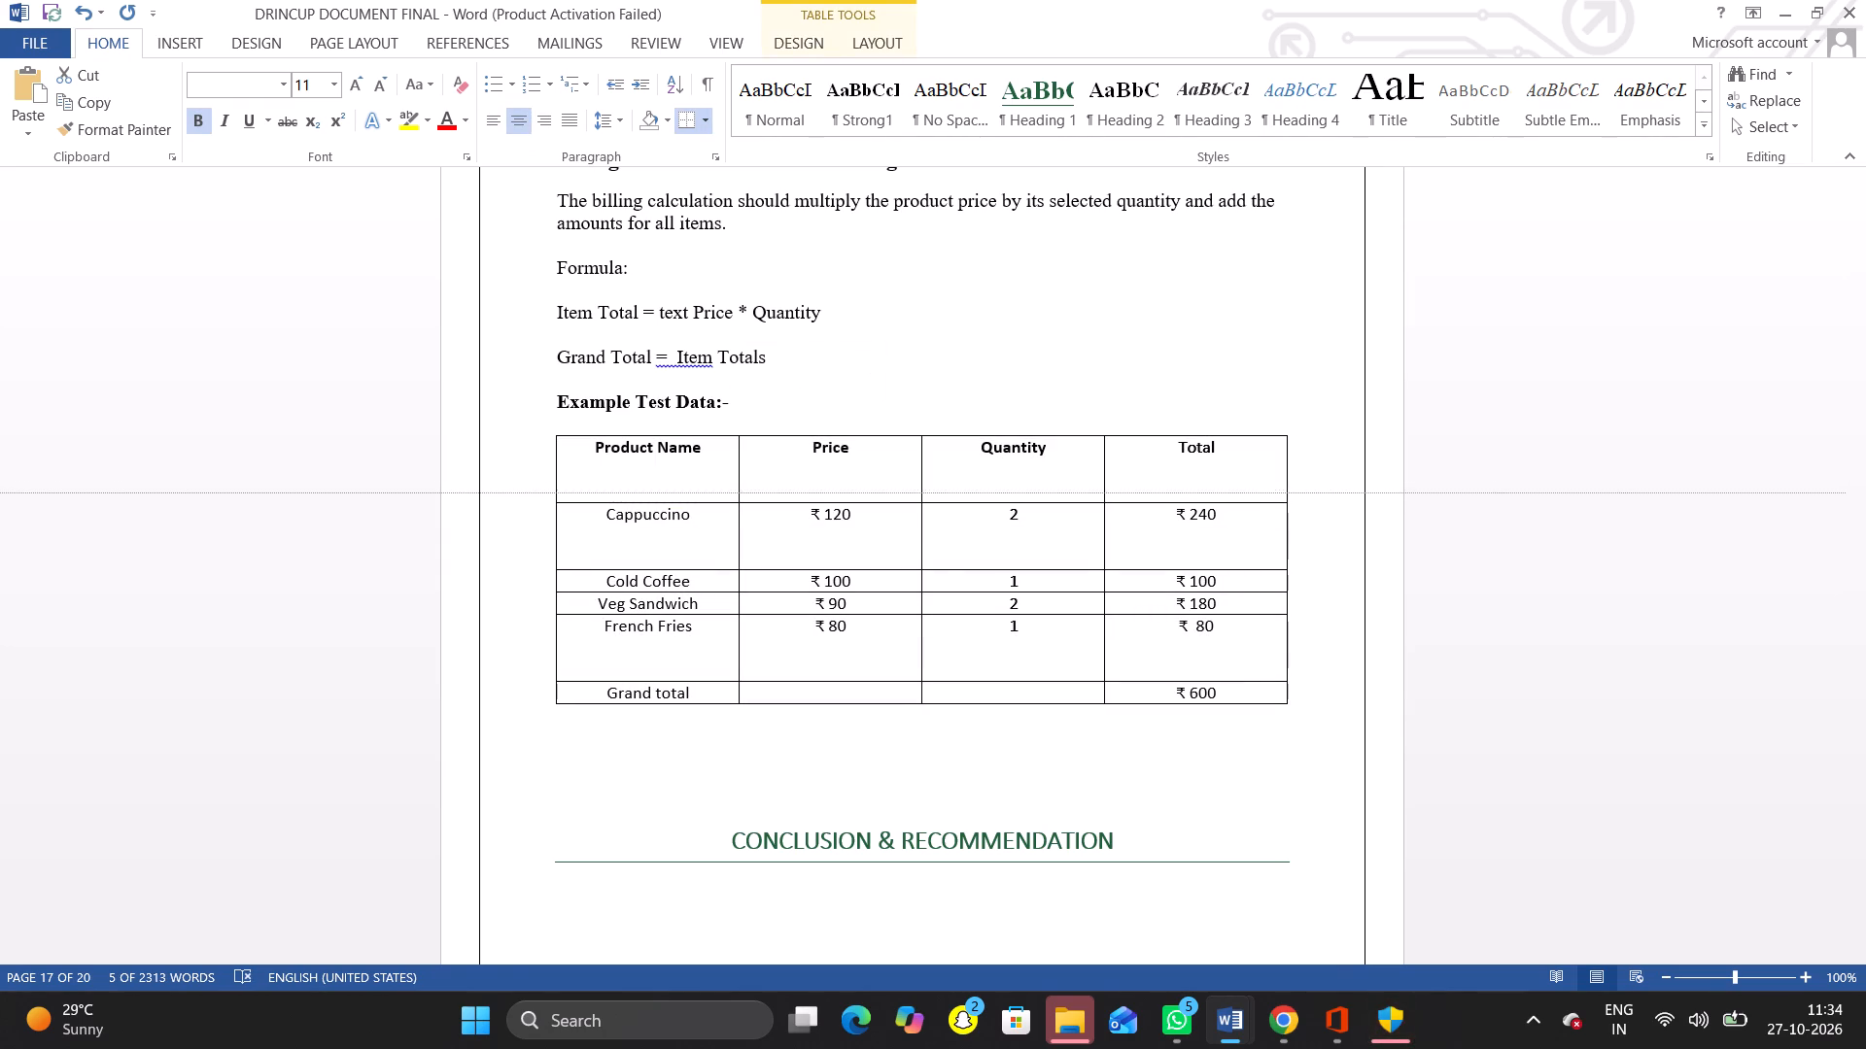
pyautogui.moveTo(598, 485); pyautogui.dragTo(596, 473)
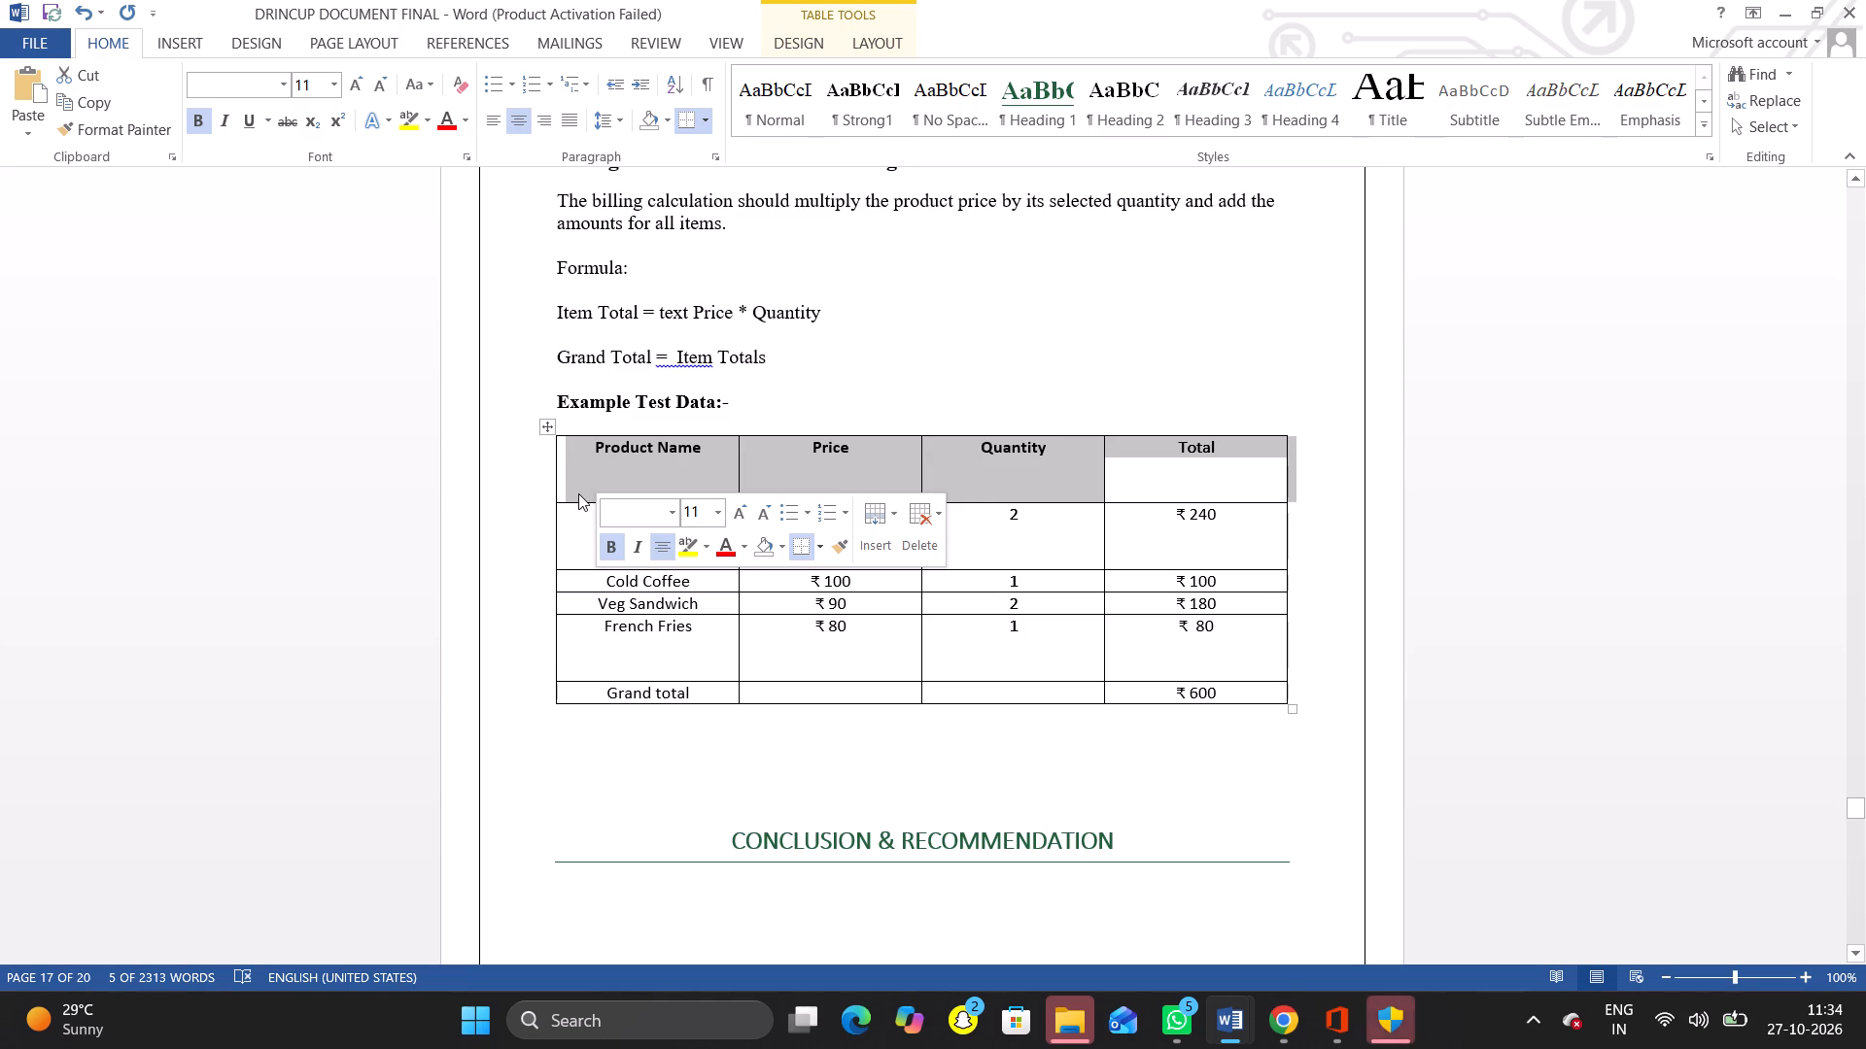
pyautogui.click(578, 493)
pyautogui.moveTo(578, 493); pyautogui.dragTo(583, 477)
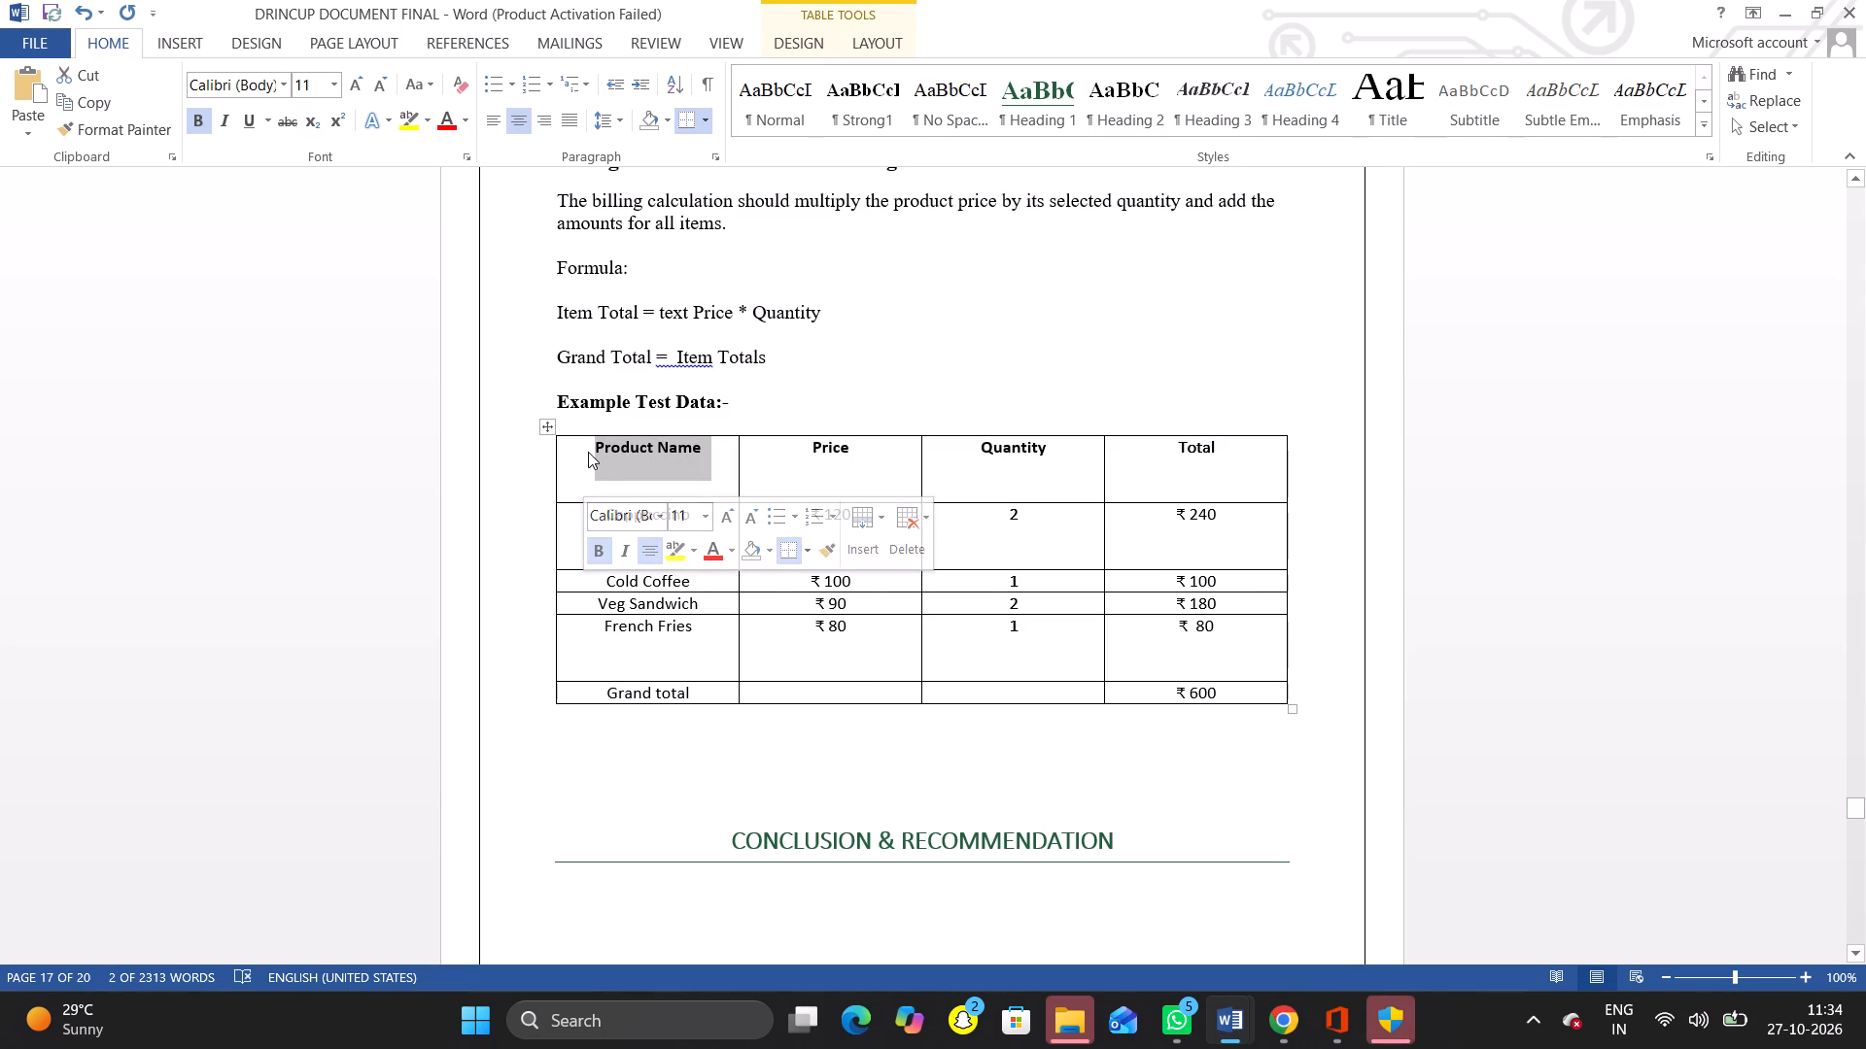
# Insert a blank line above each header label: Product Name, Price, Quantity and Total.
pyautogui.click(588, 452)
pyautogui.click(588, 452)
pyautogui.press('Return')
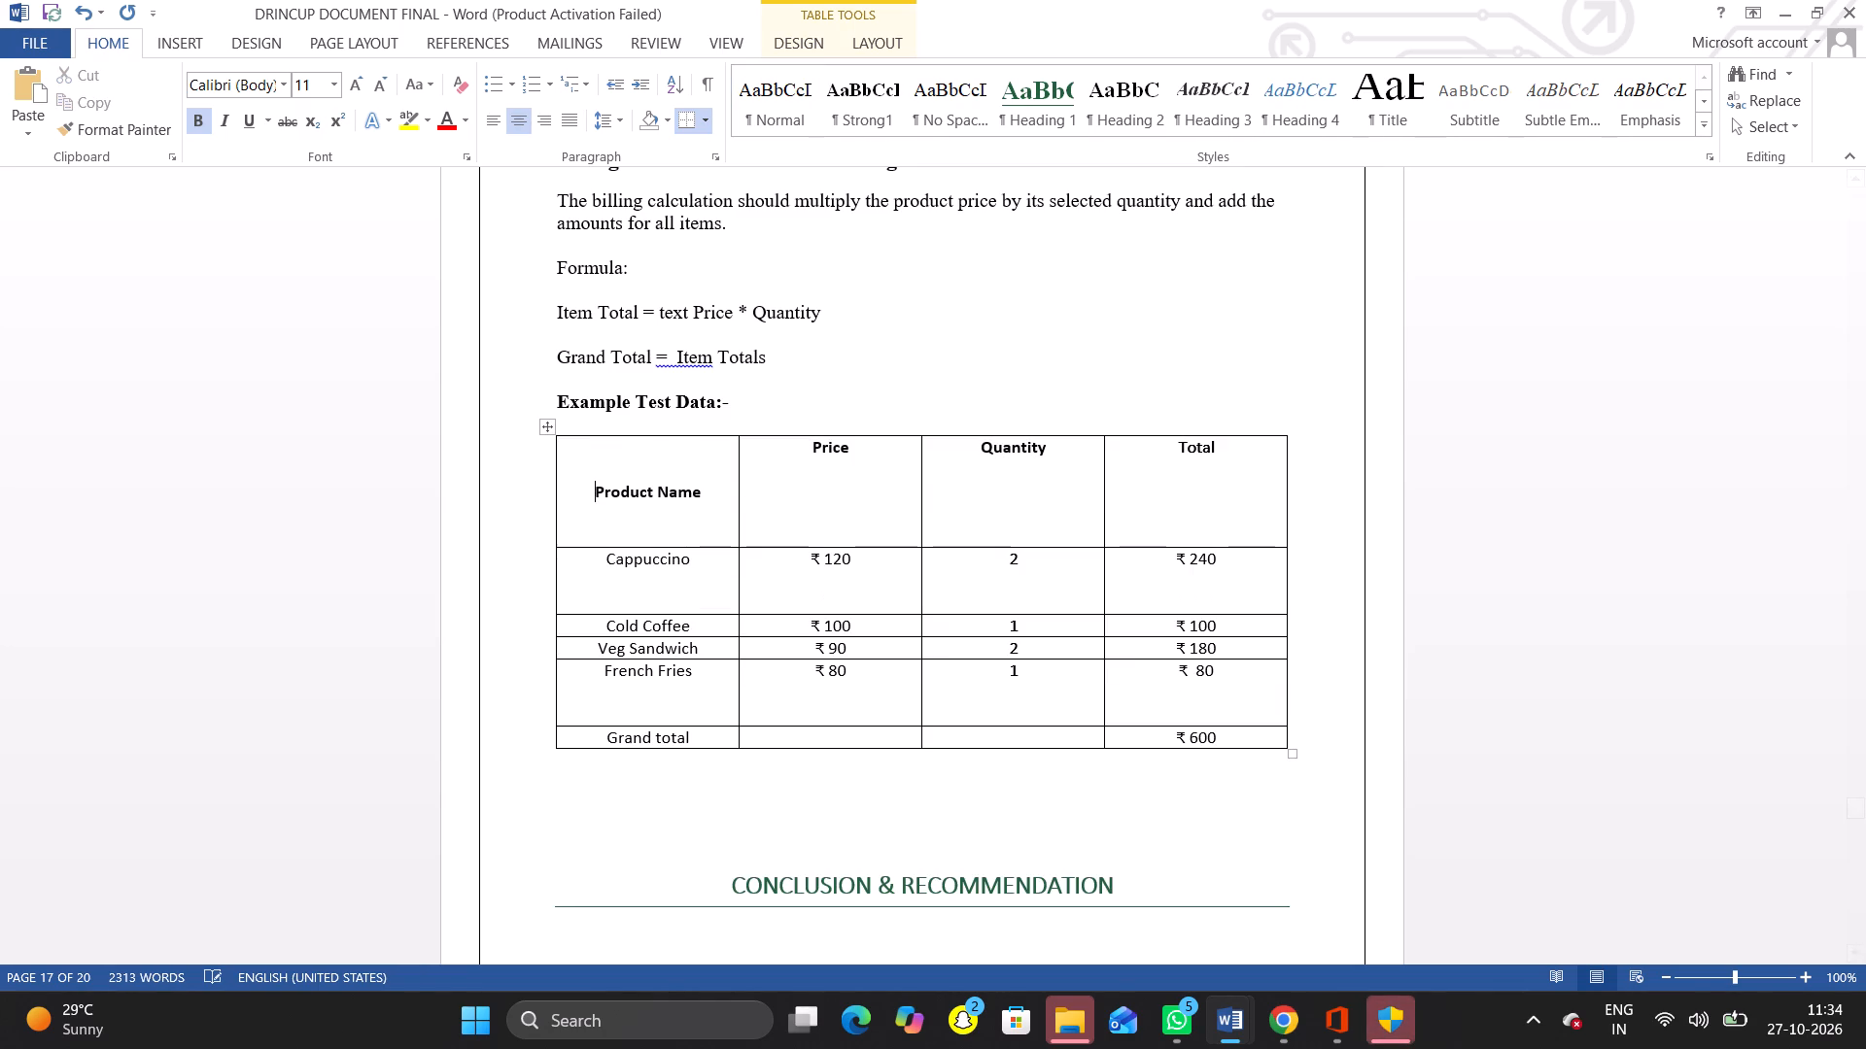
pyautogui.click(768, 454)
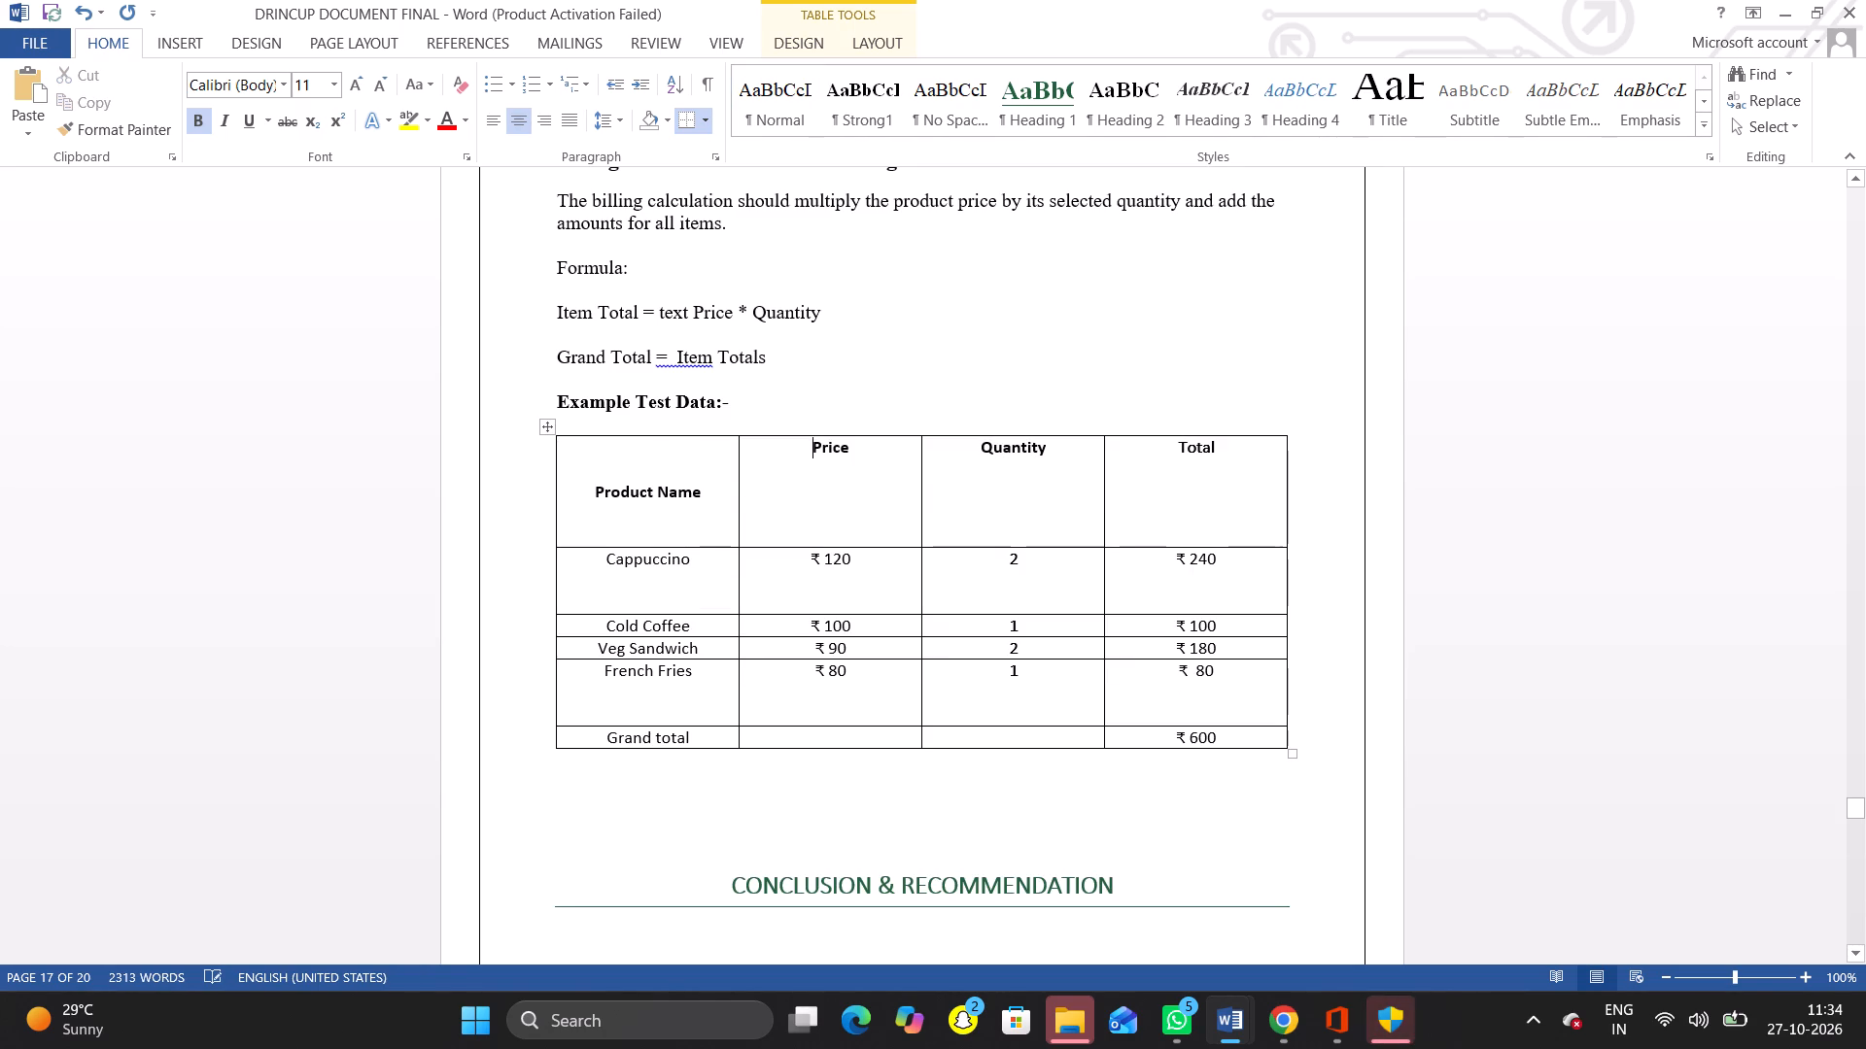
pyautogui.press('Return')
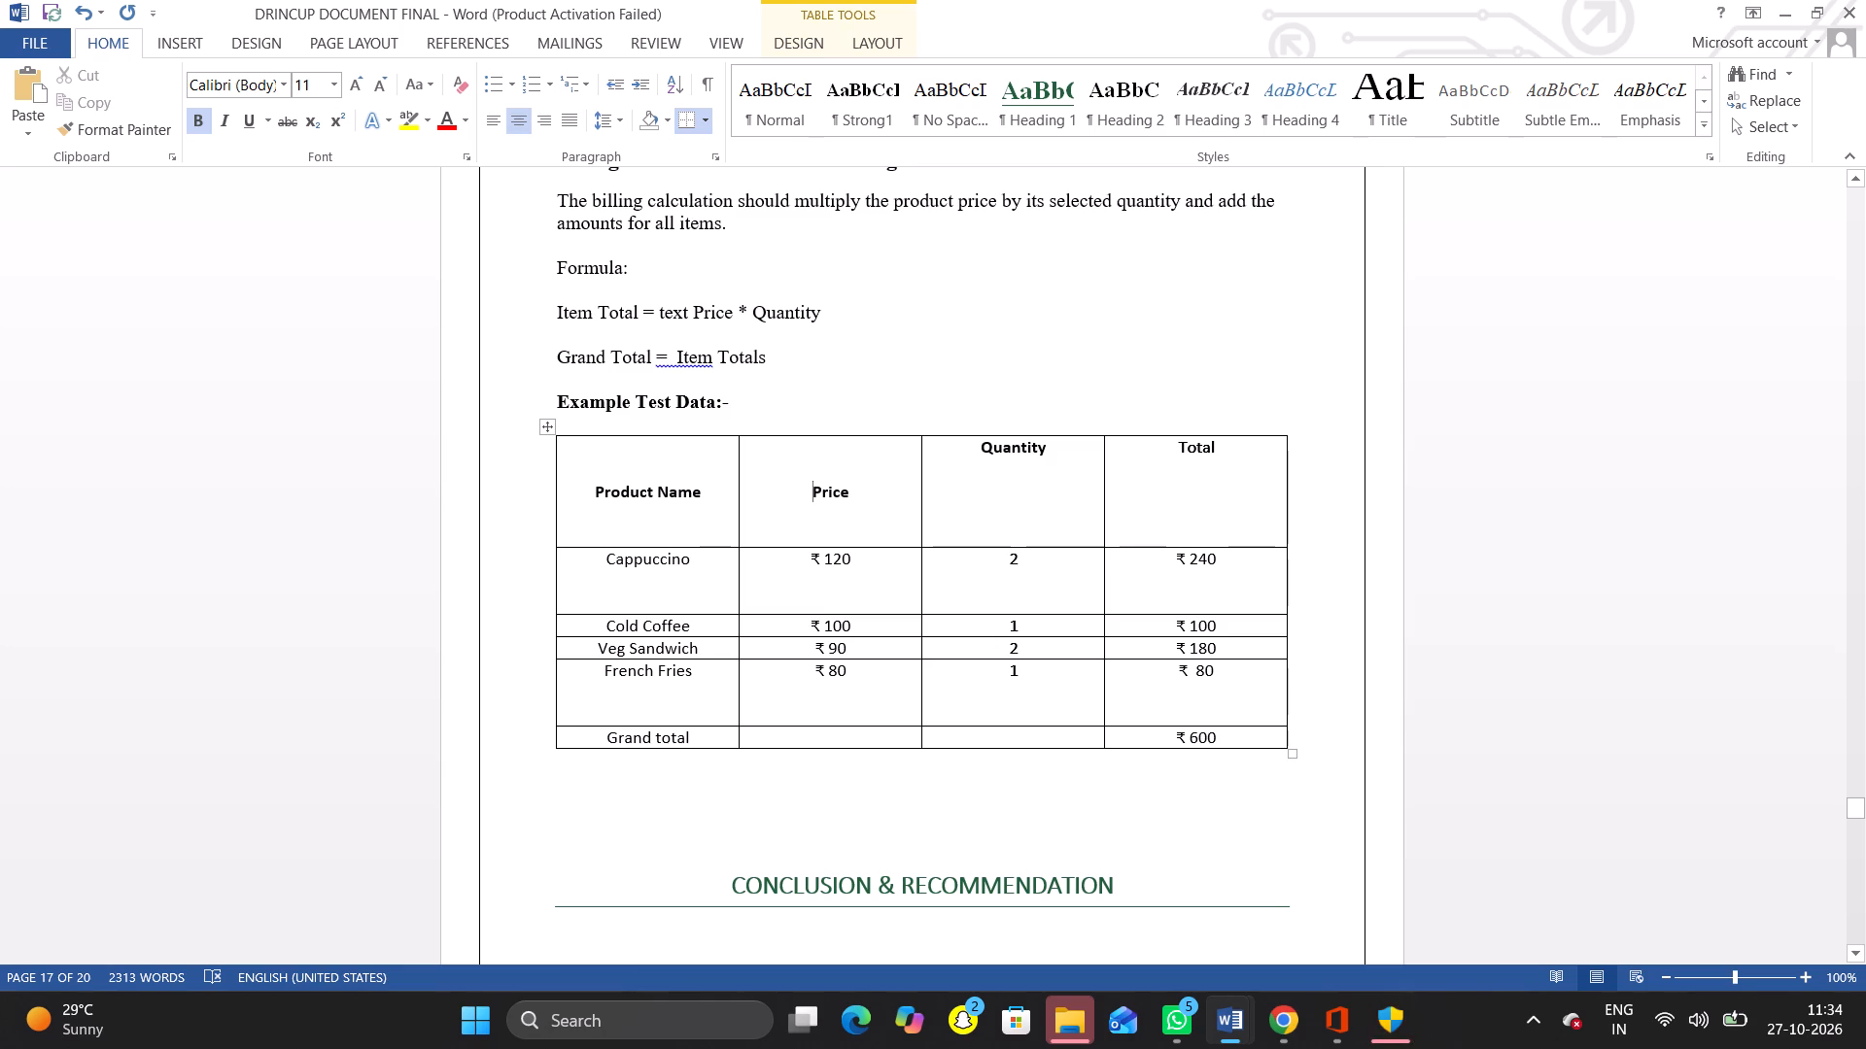
pyautogui.doubleClick(949, 458)
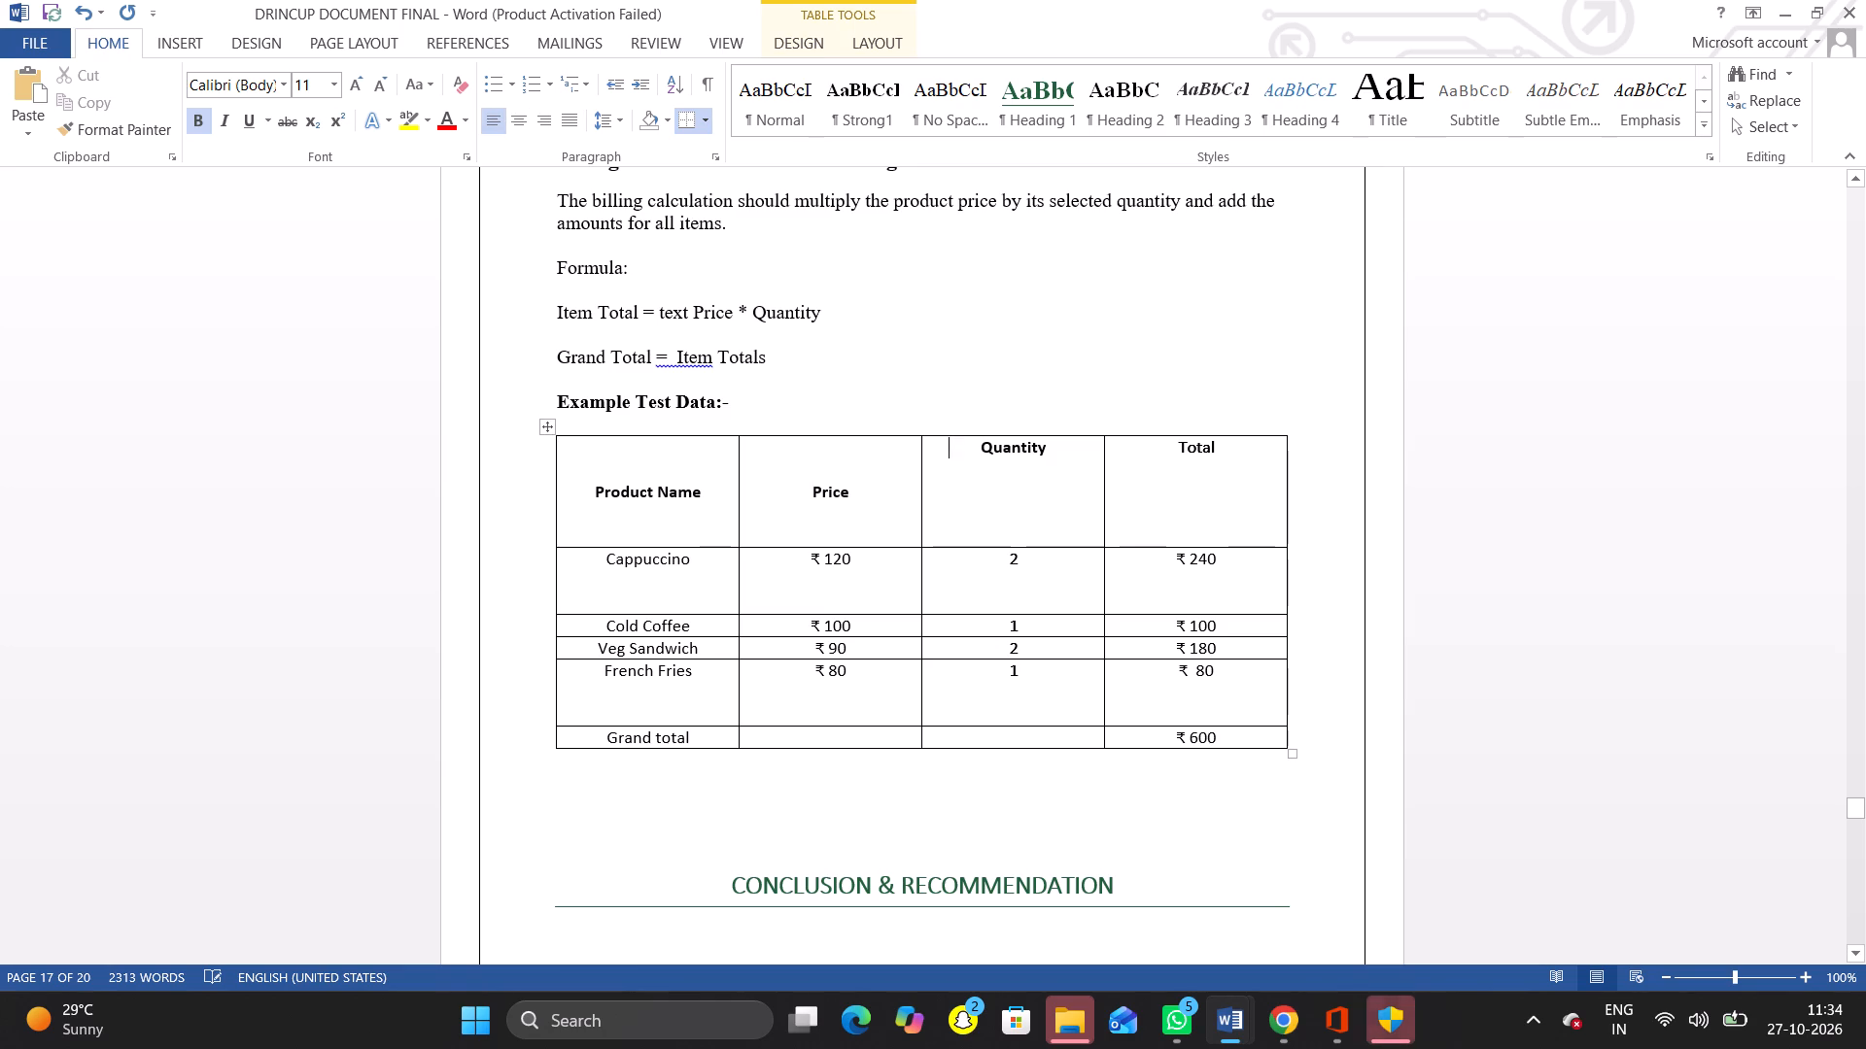
pyautogui.click(949, 458)
pyautogui.press('Return')
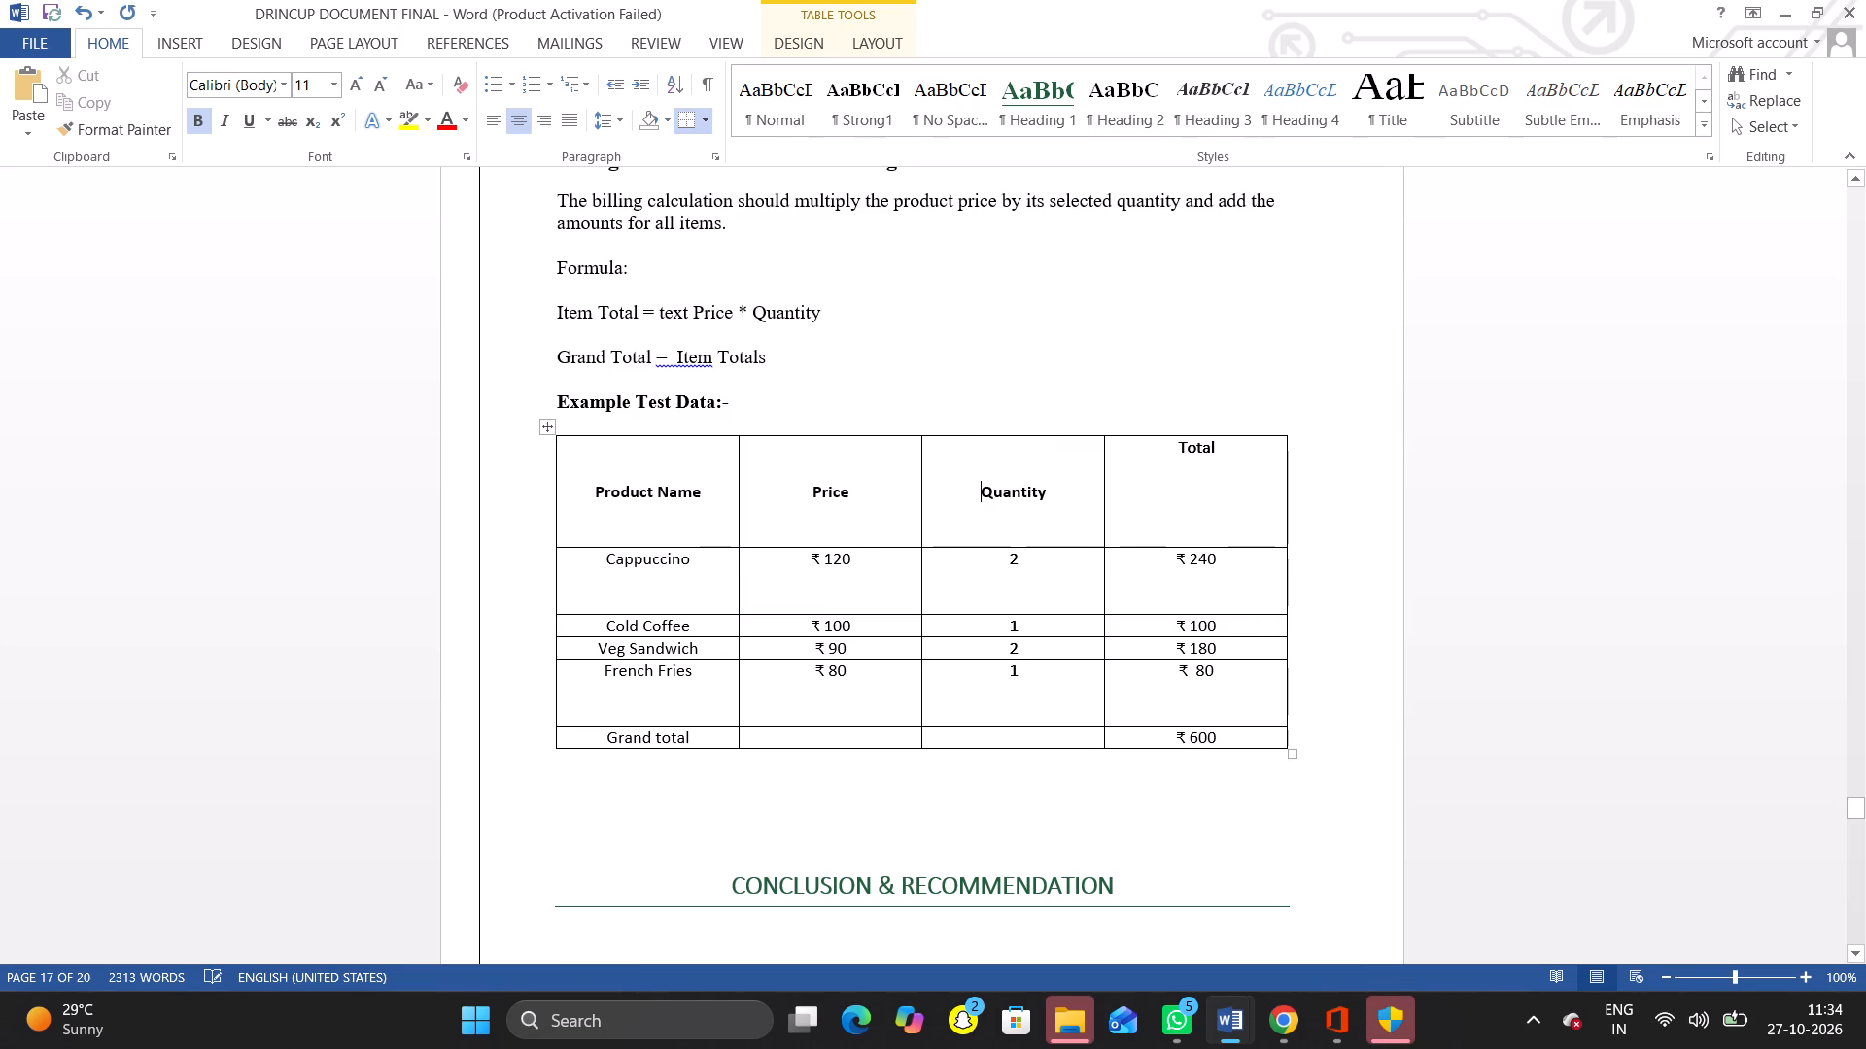
pyautogui.click(1133, 458)
pyautogui.press('Return')
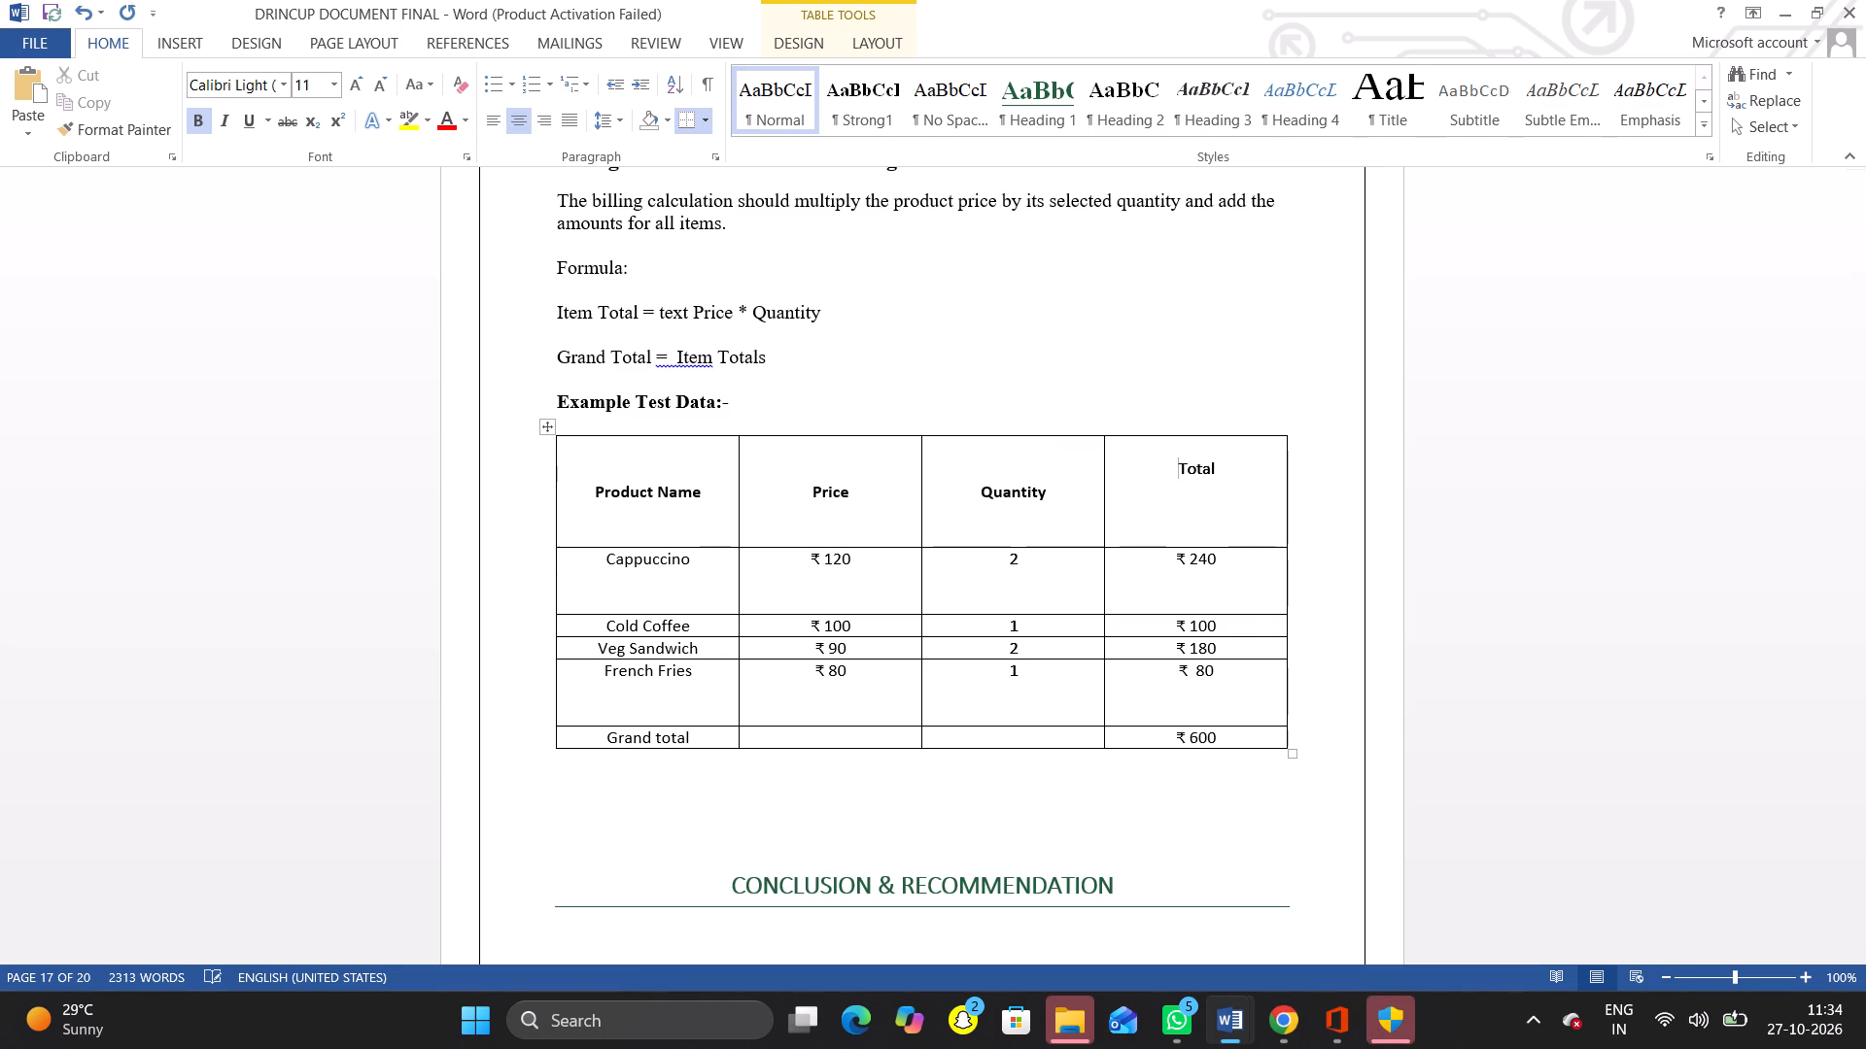
# Insert a blank line above the product name, price, quantity and total in the Cappuccino row.
pyautogui.click(602, 557)
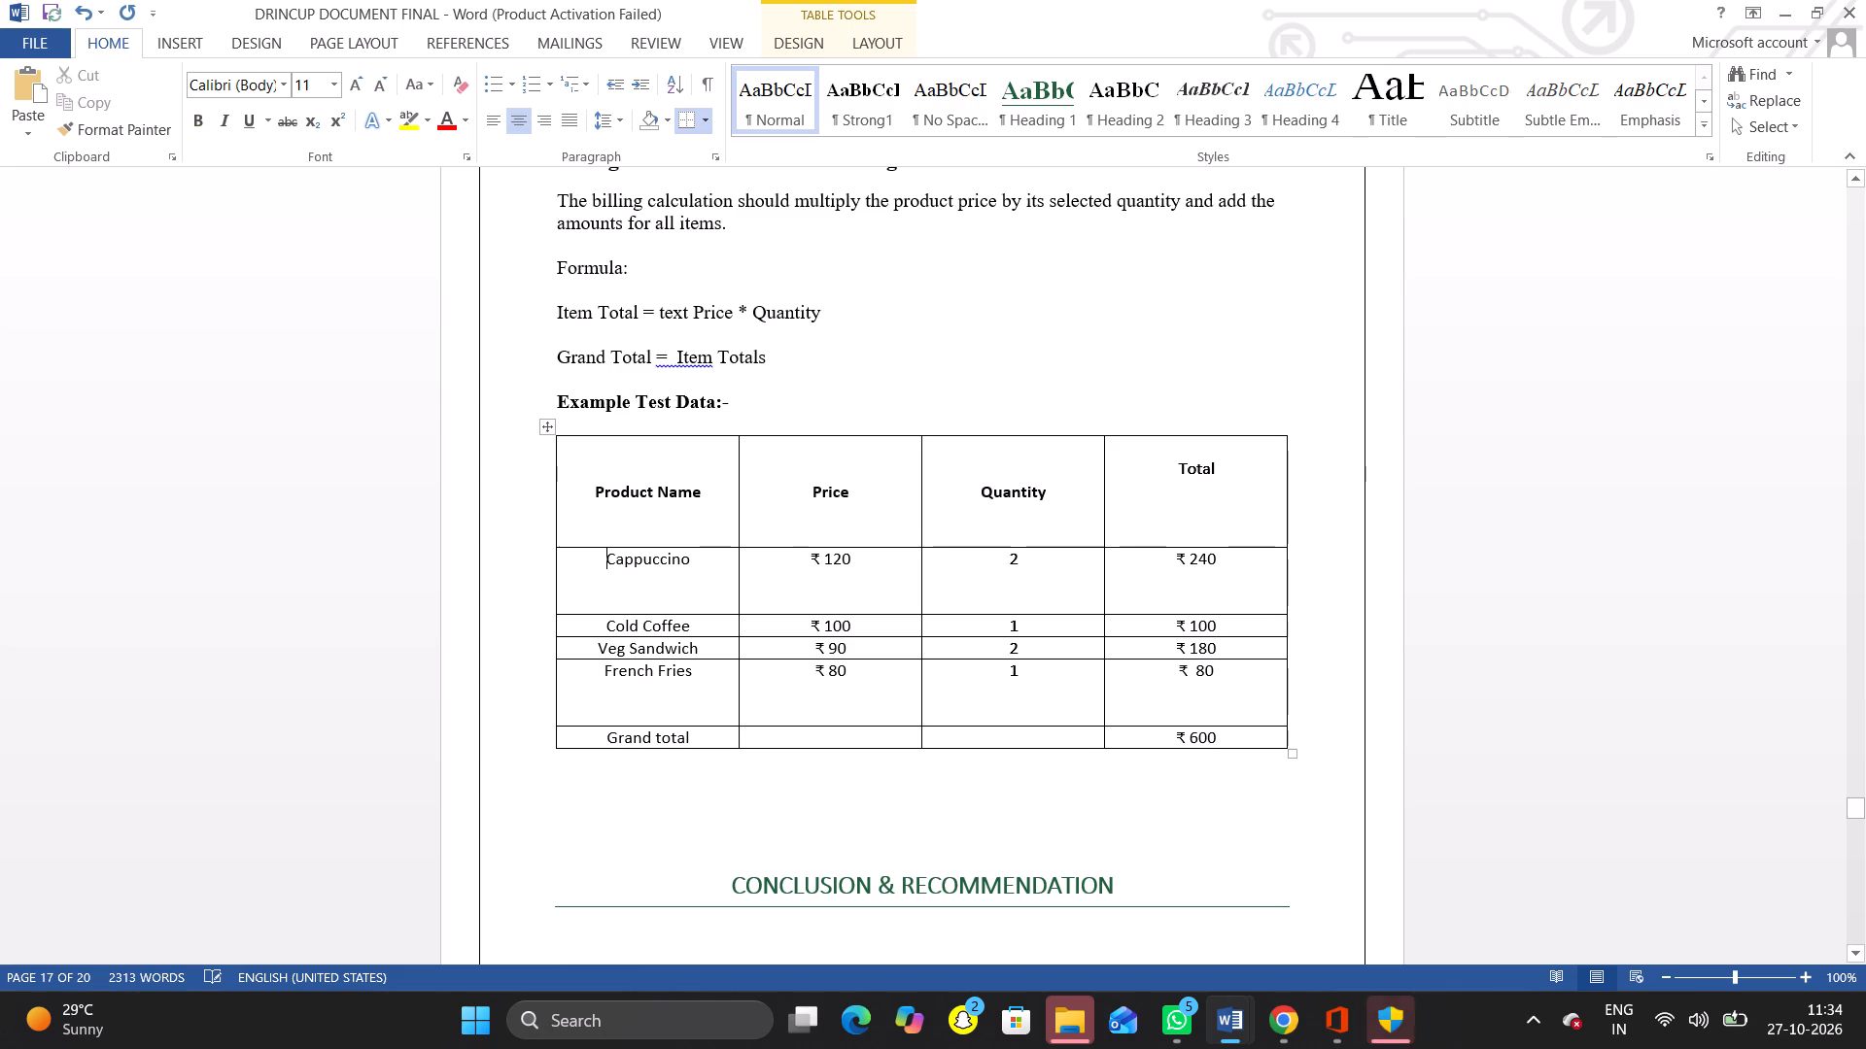
pyautogui.press('Return')
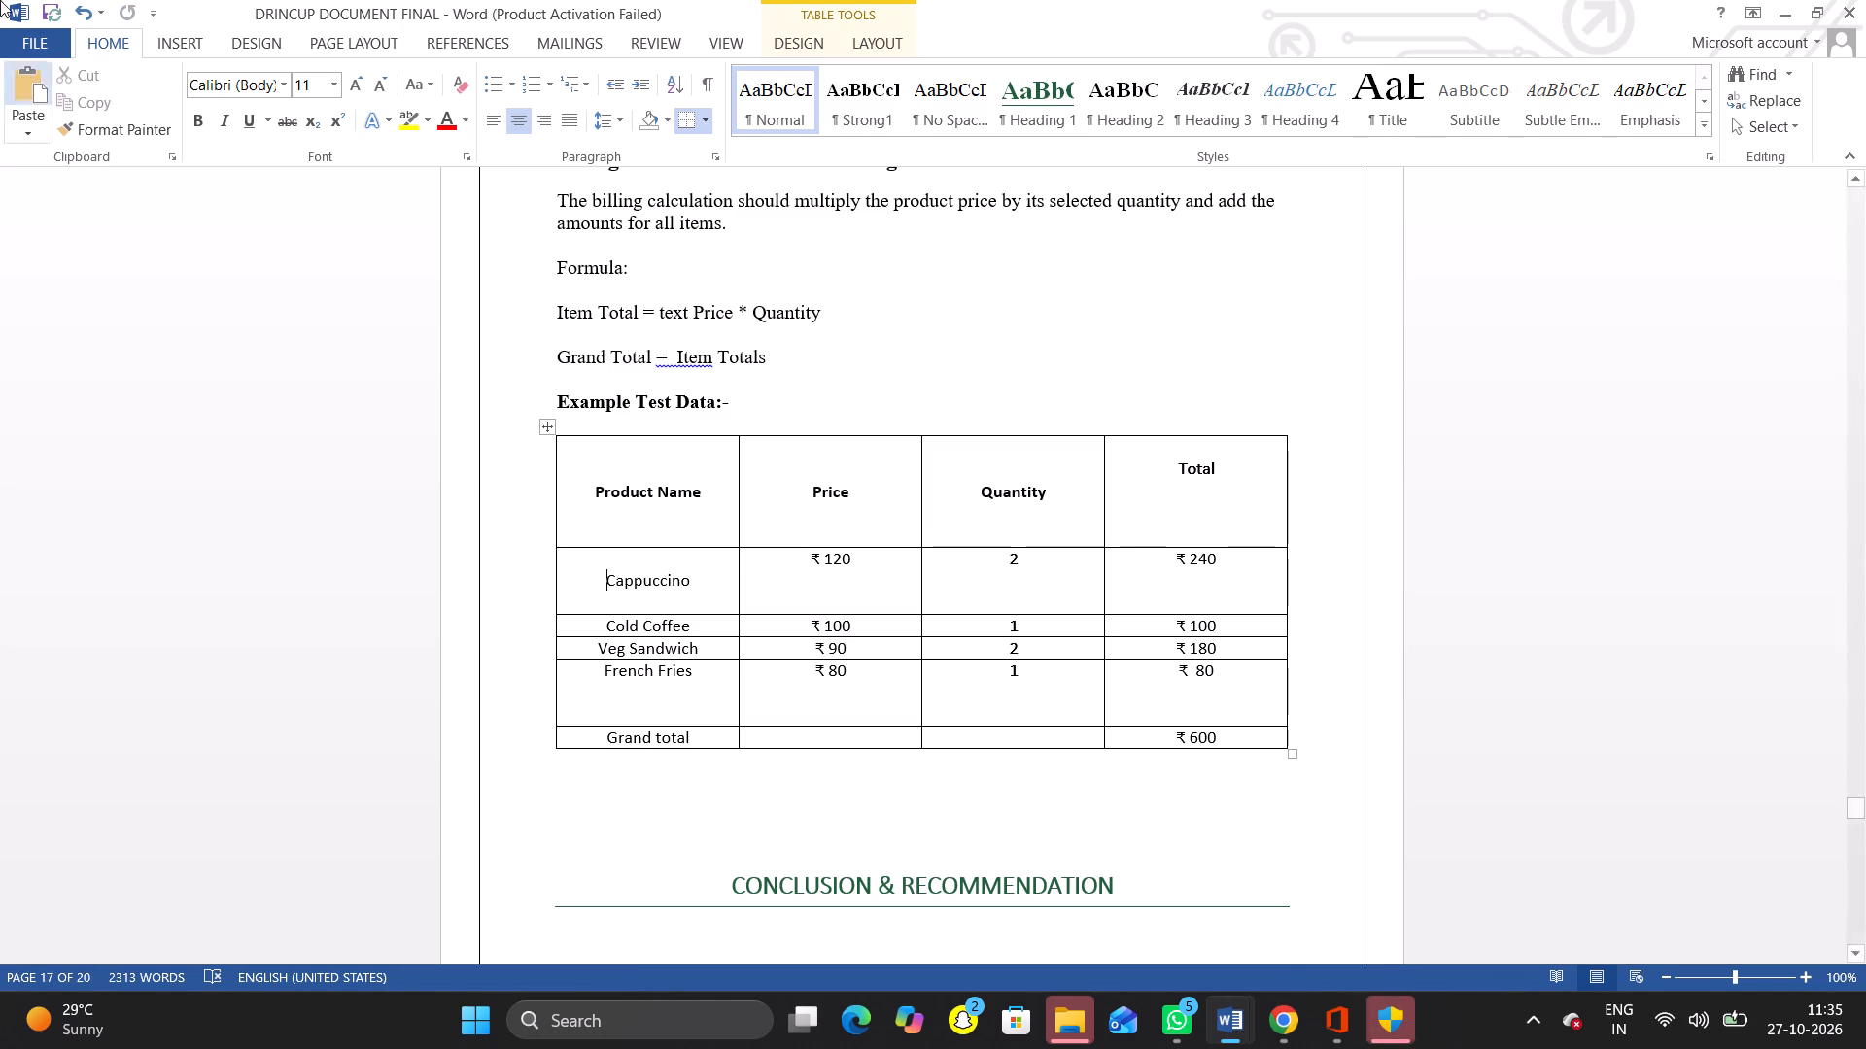
pyautogui.click(810, 564)
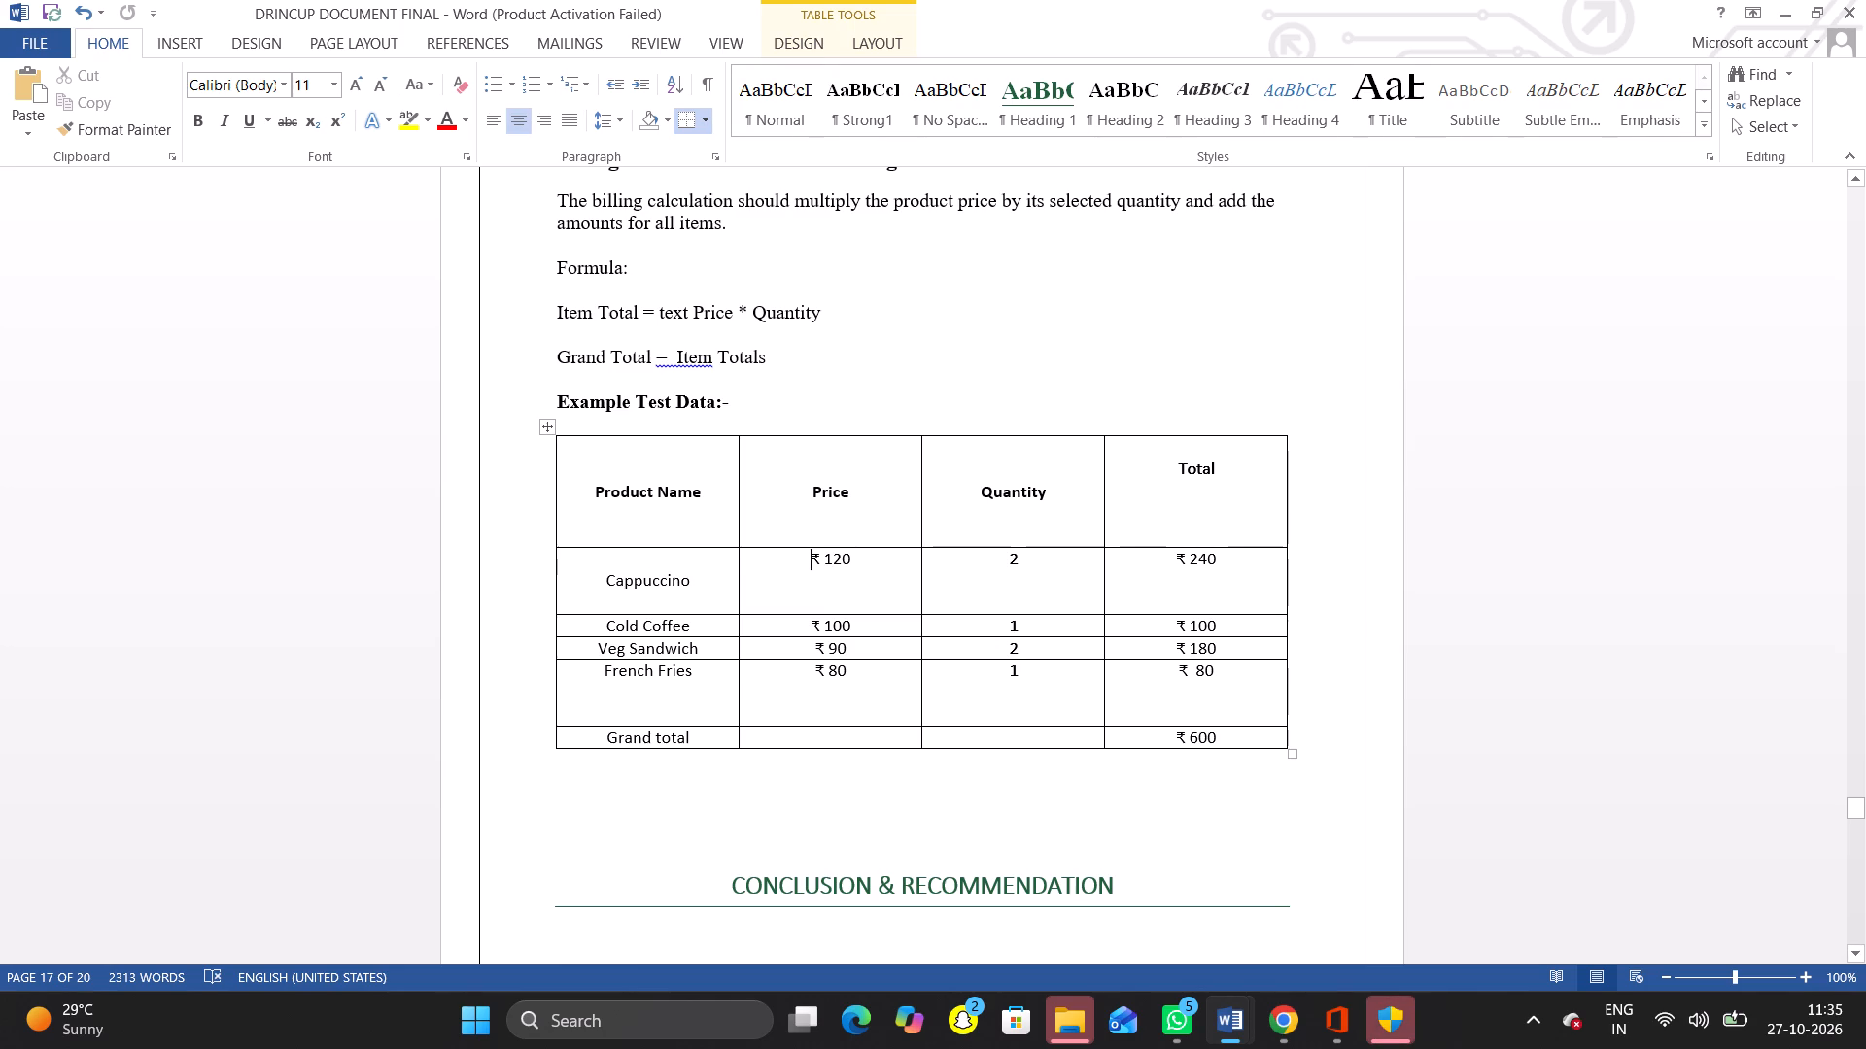
pyautogui.press('Return')
pyautogui.click(955, 572)
pyautogui.press('Return')
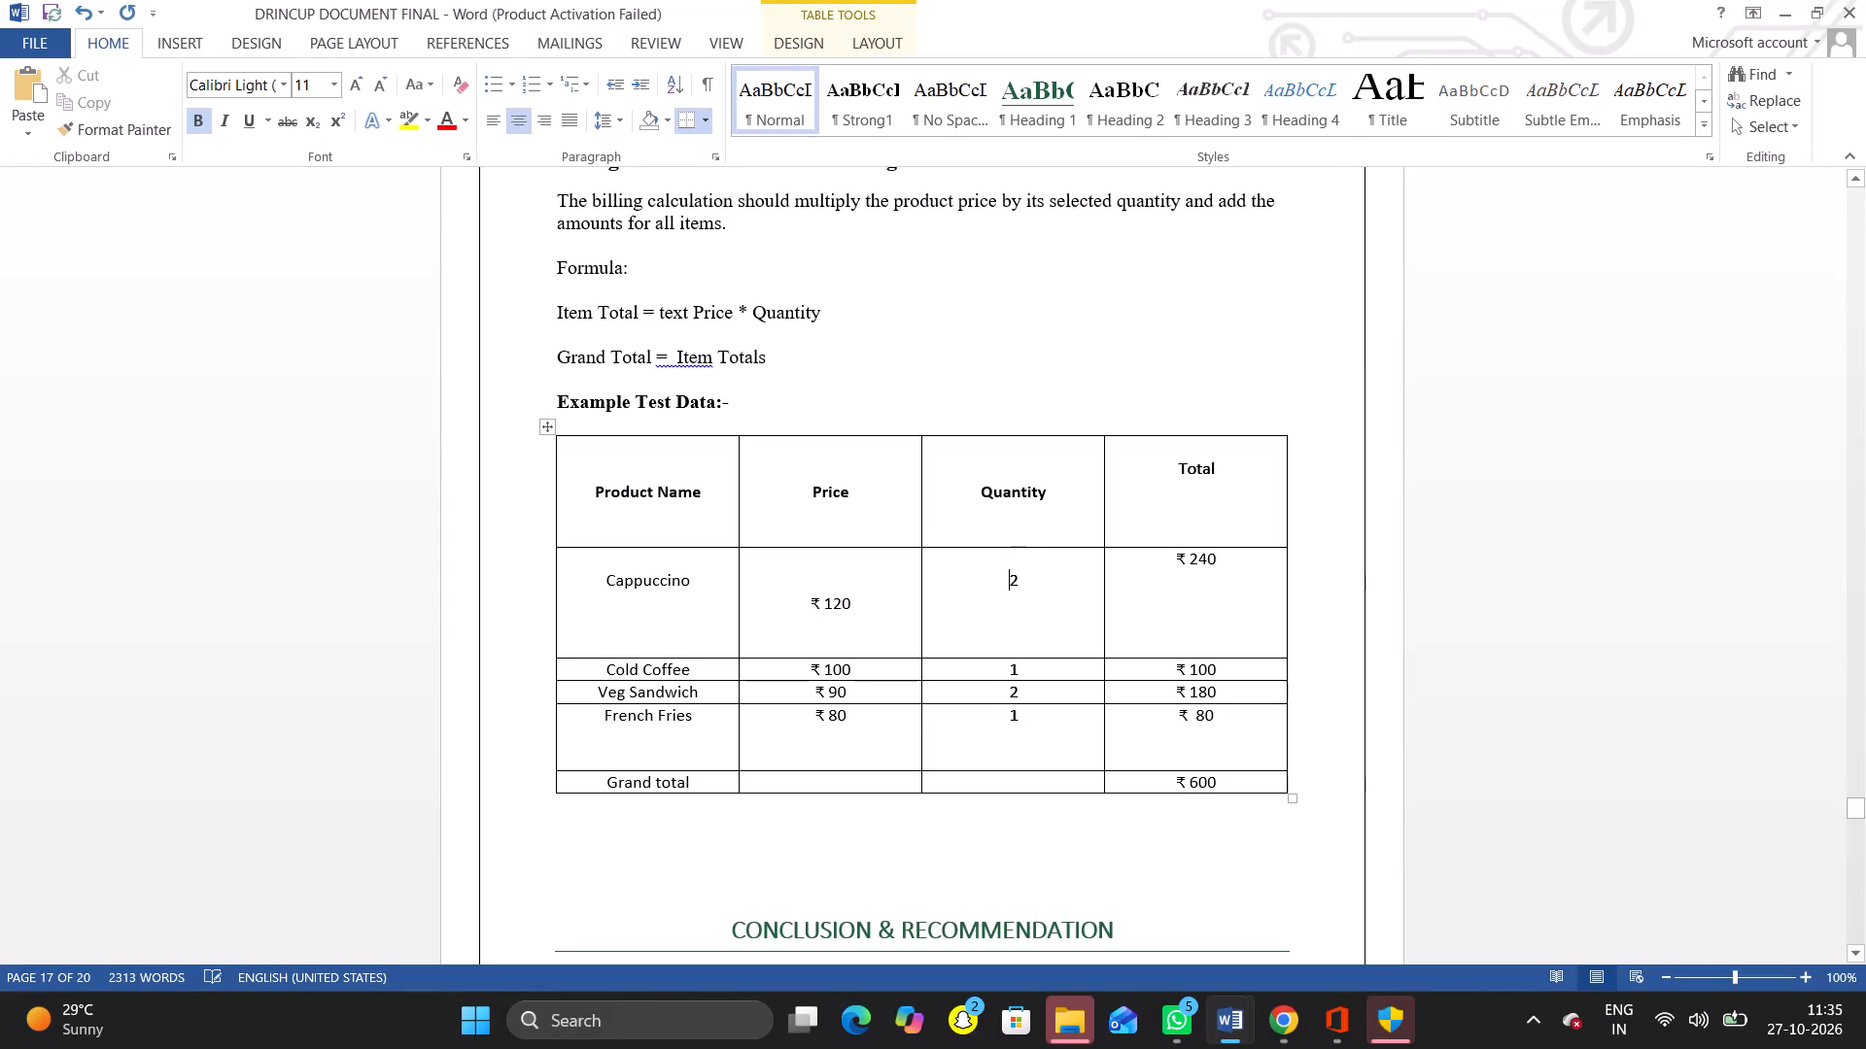
pyautogui.click(1136, 580)
pyautogui.press('Return')
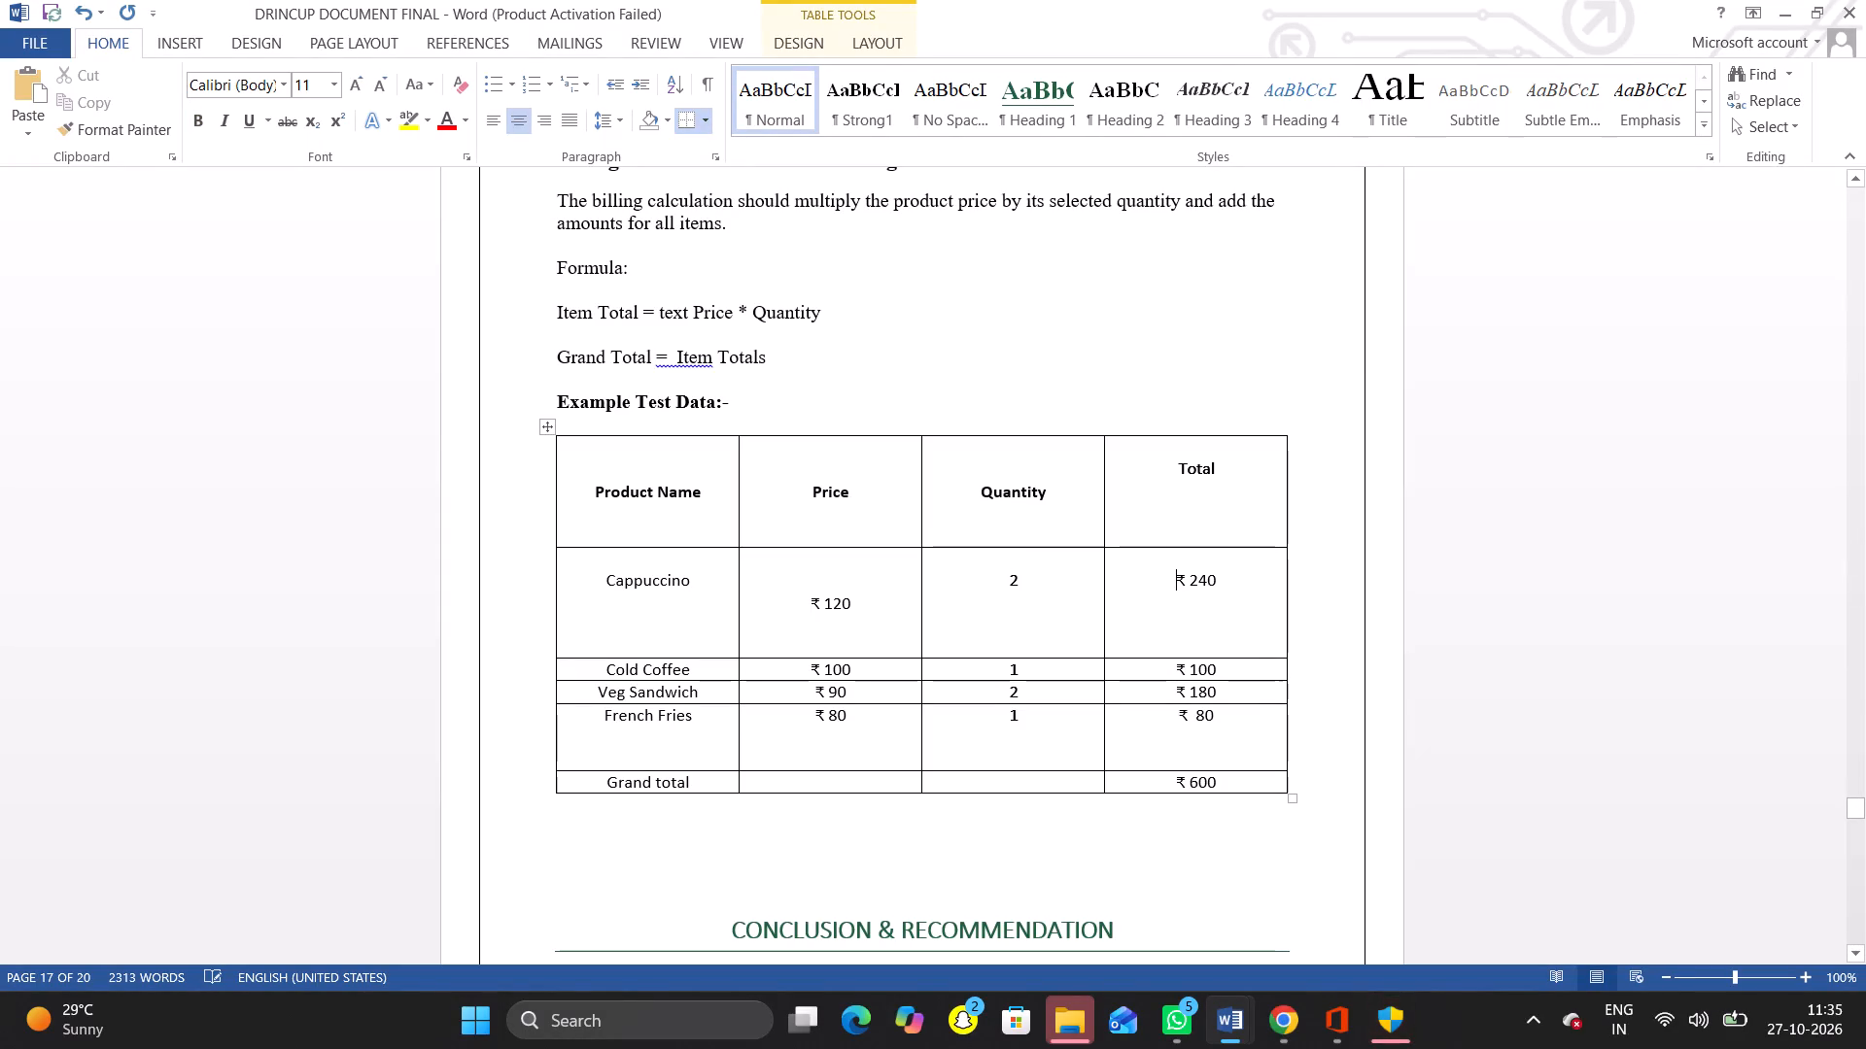
# Insert a blank line above the price in the Cold Coffee row.
pyautogui.click(805, 669)
pyautogui.press('Return')
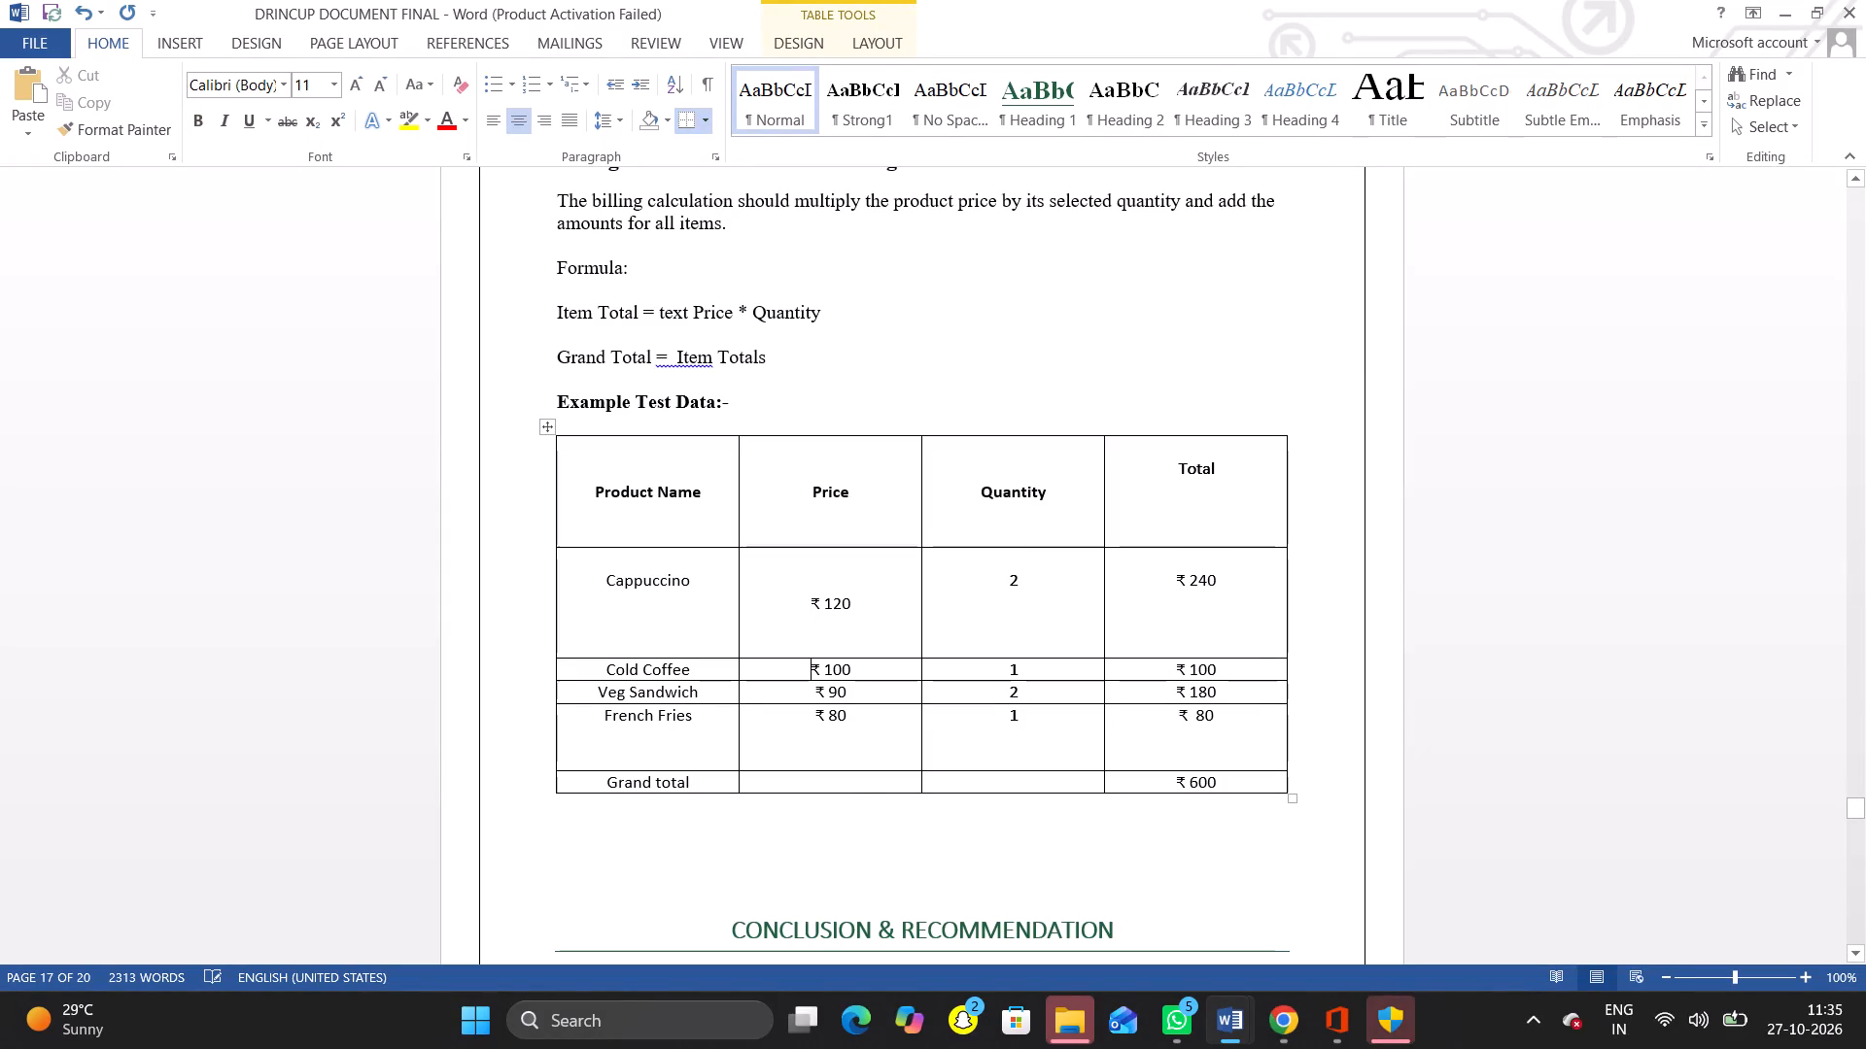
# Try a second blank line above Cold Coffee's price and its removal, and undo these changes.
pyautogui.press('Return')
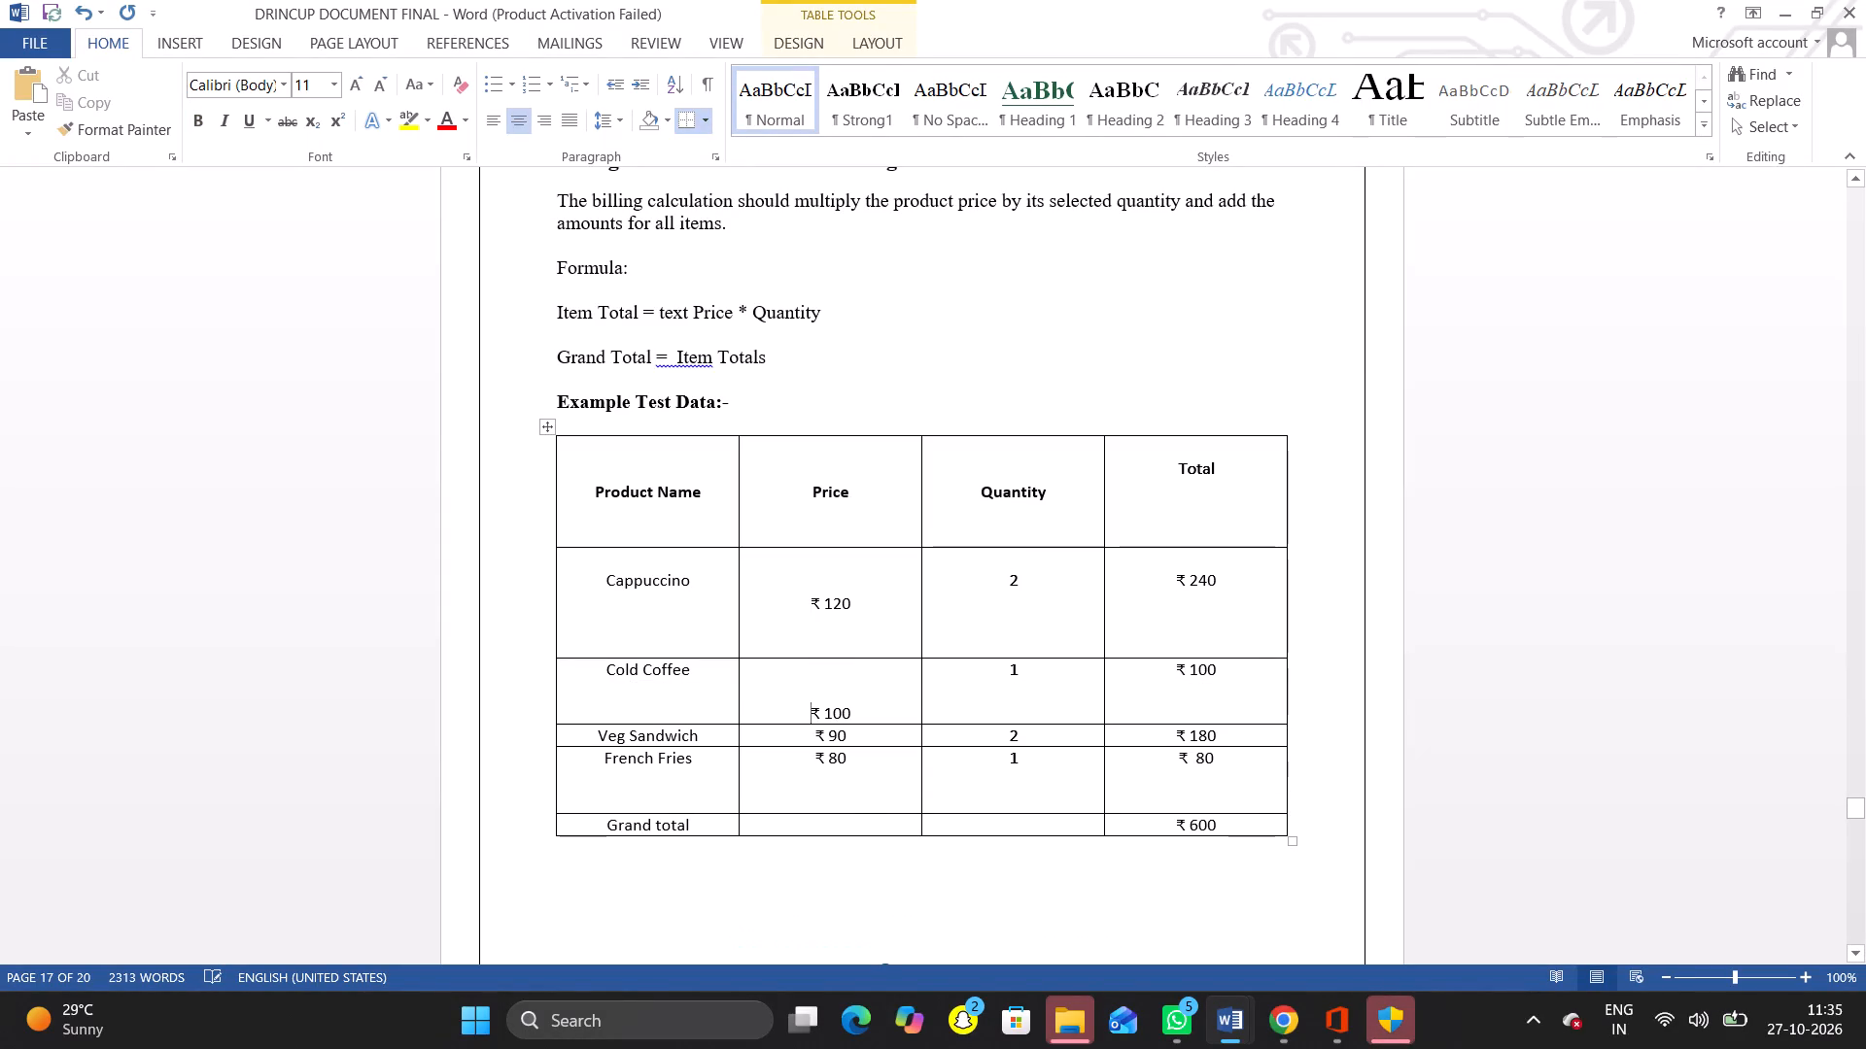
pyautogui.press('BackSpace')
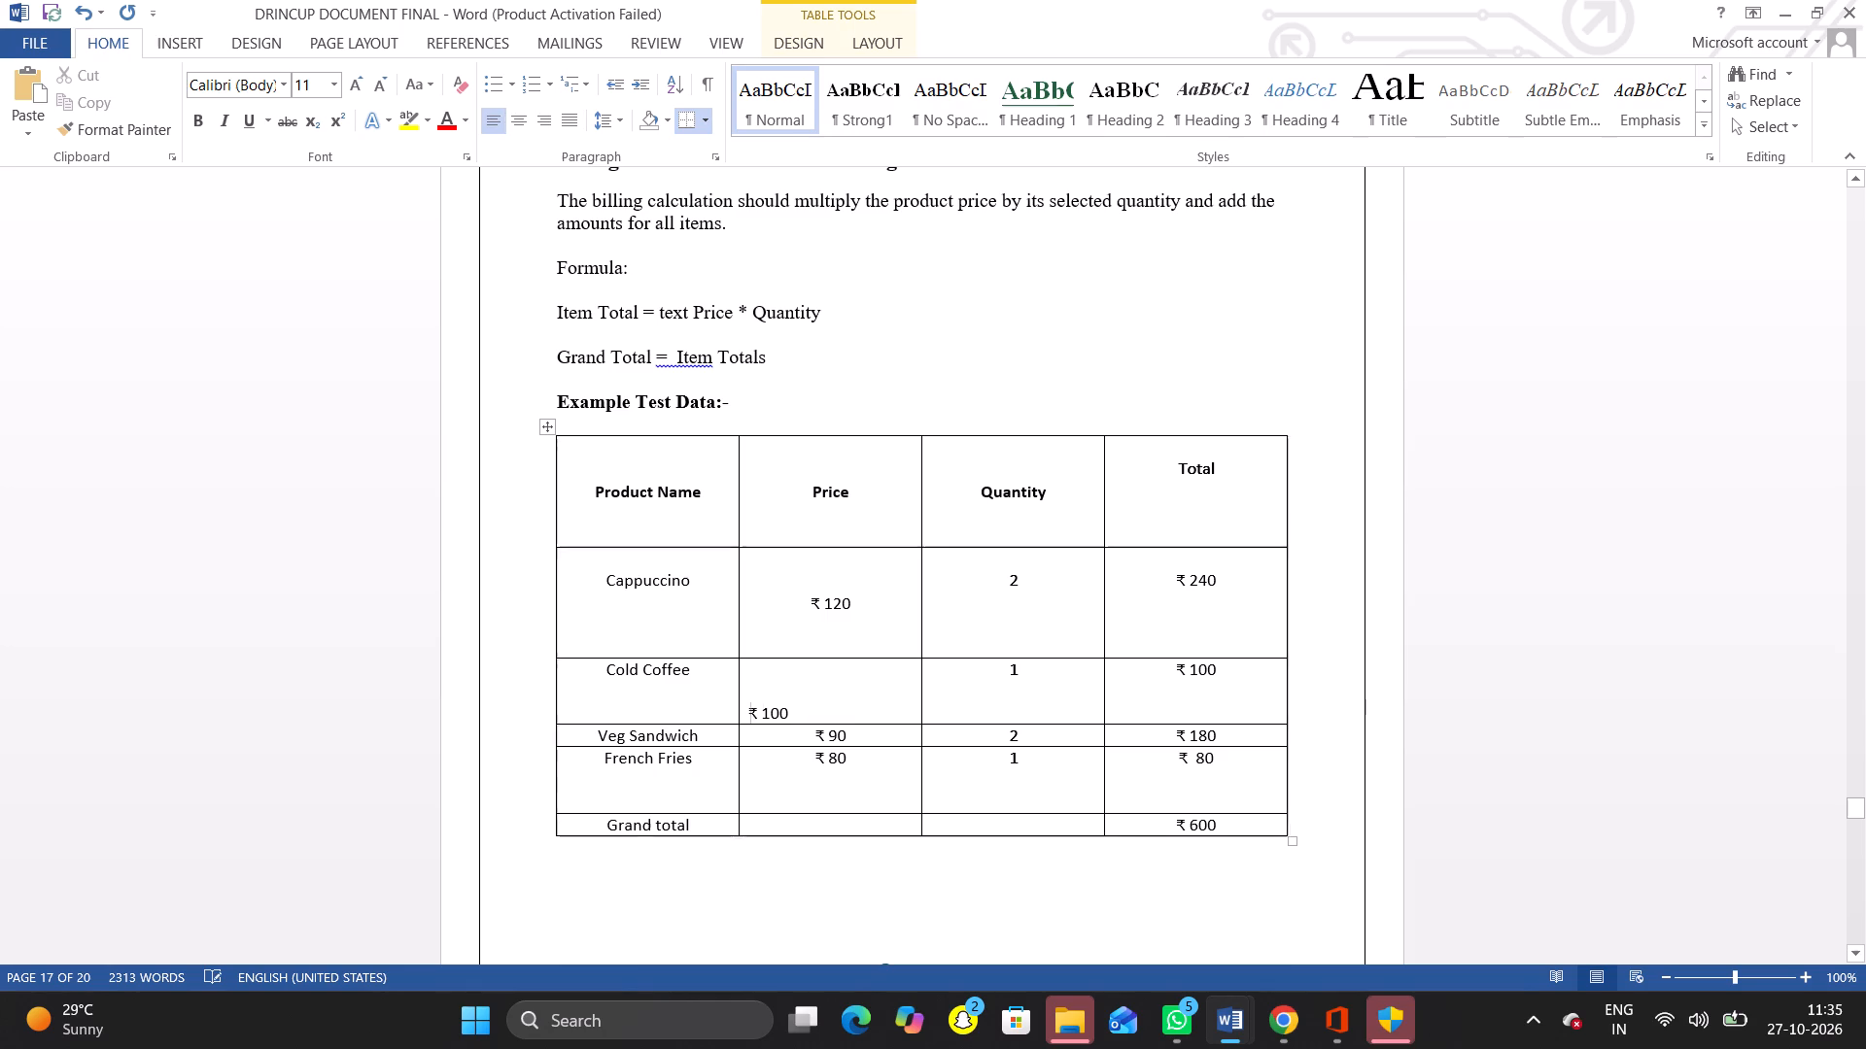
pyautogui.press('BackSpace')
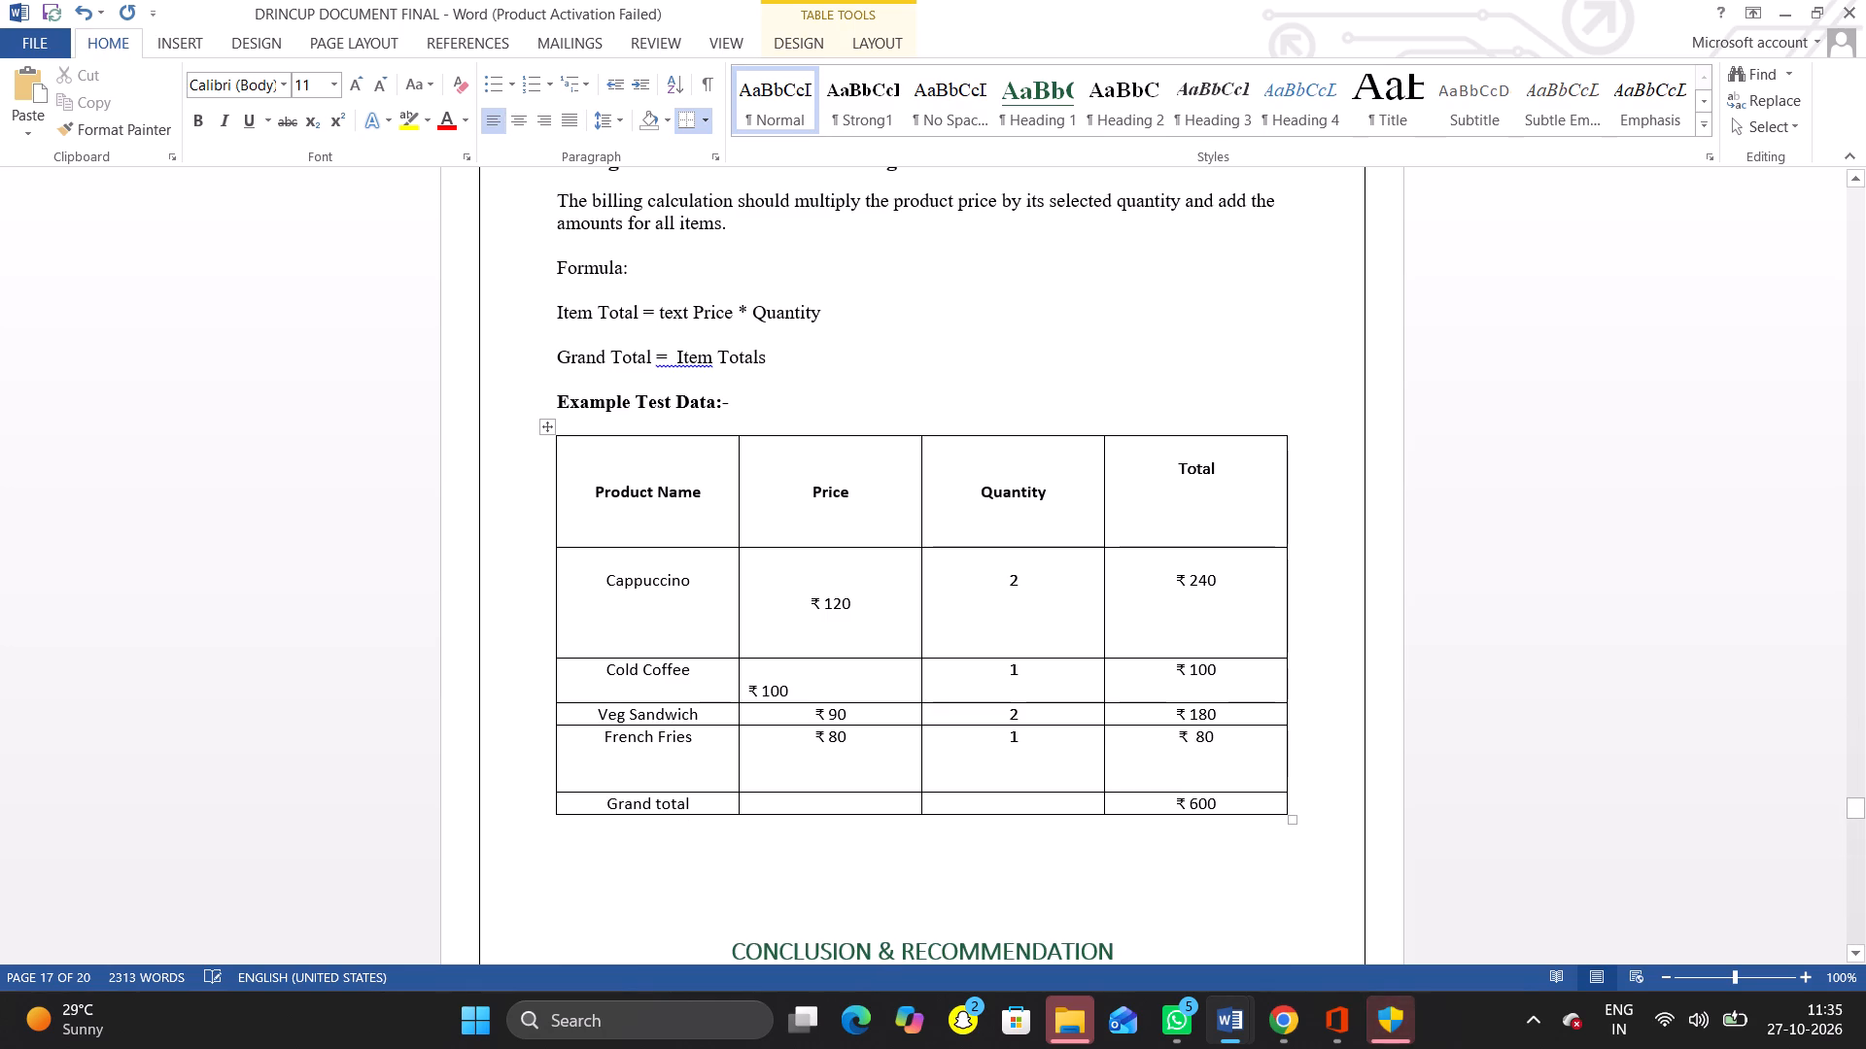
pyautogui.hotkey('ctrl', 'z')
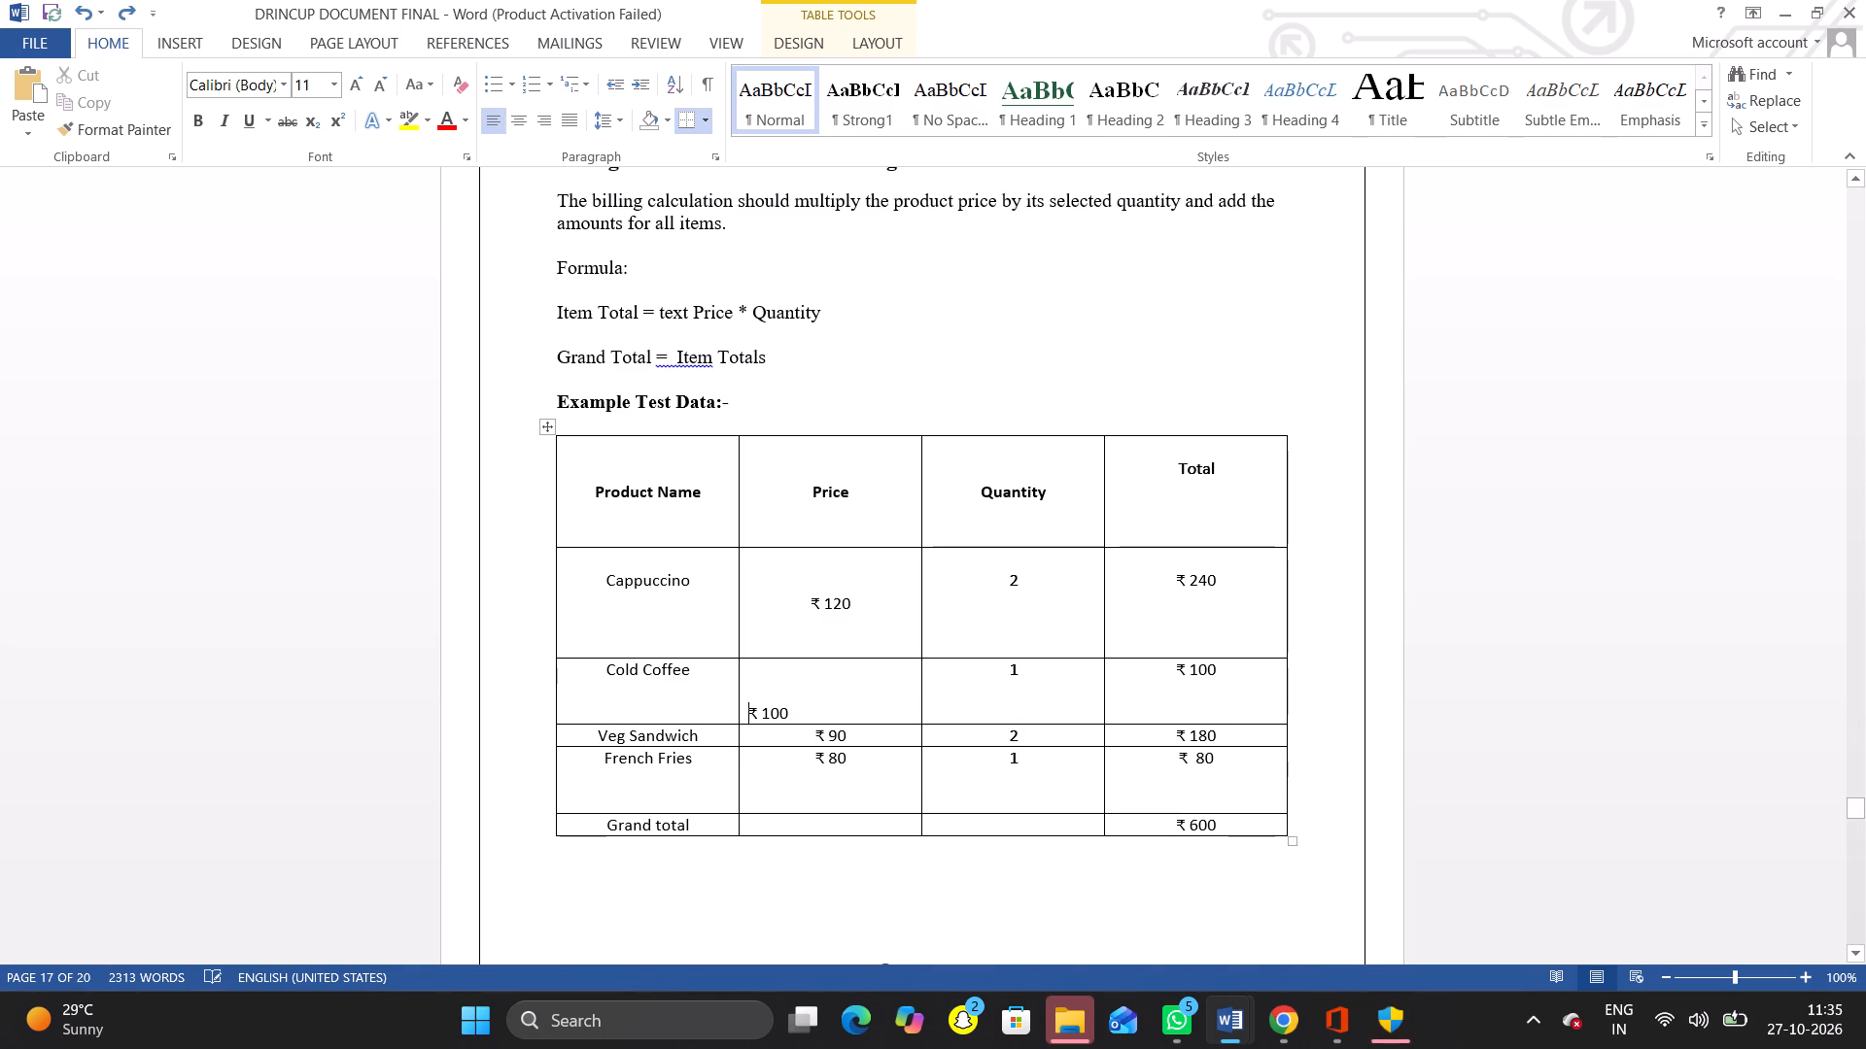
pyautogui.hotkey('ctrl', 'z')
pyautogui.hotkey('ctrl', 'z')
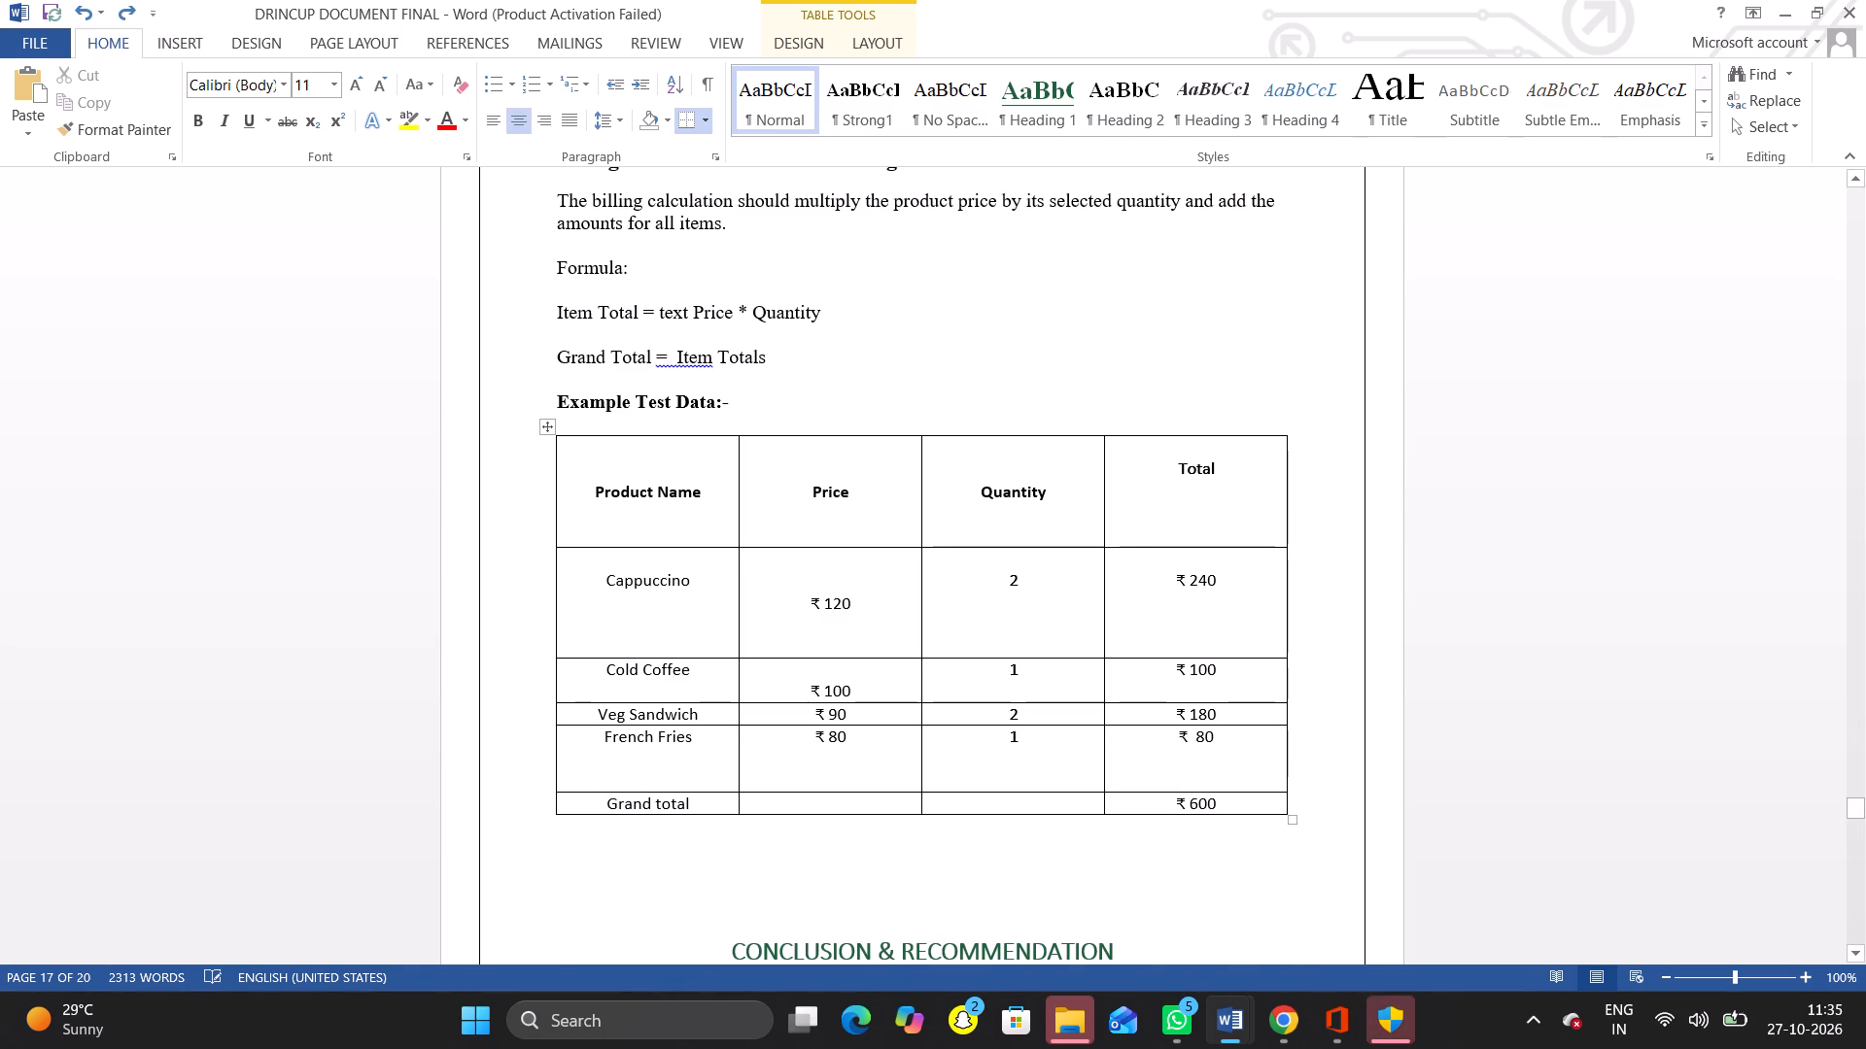
# Insert a blank line below Cold Coffee's price, and one below and one above Veg Sandwich's price.
pyautogui.click(860, 696)
pyautogui.press('Return')
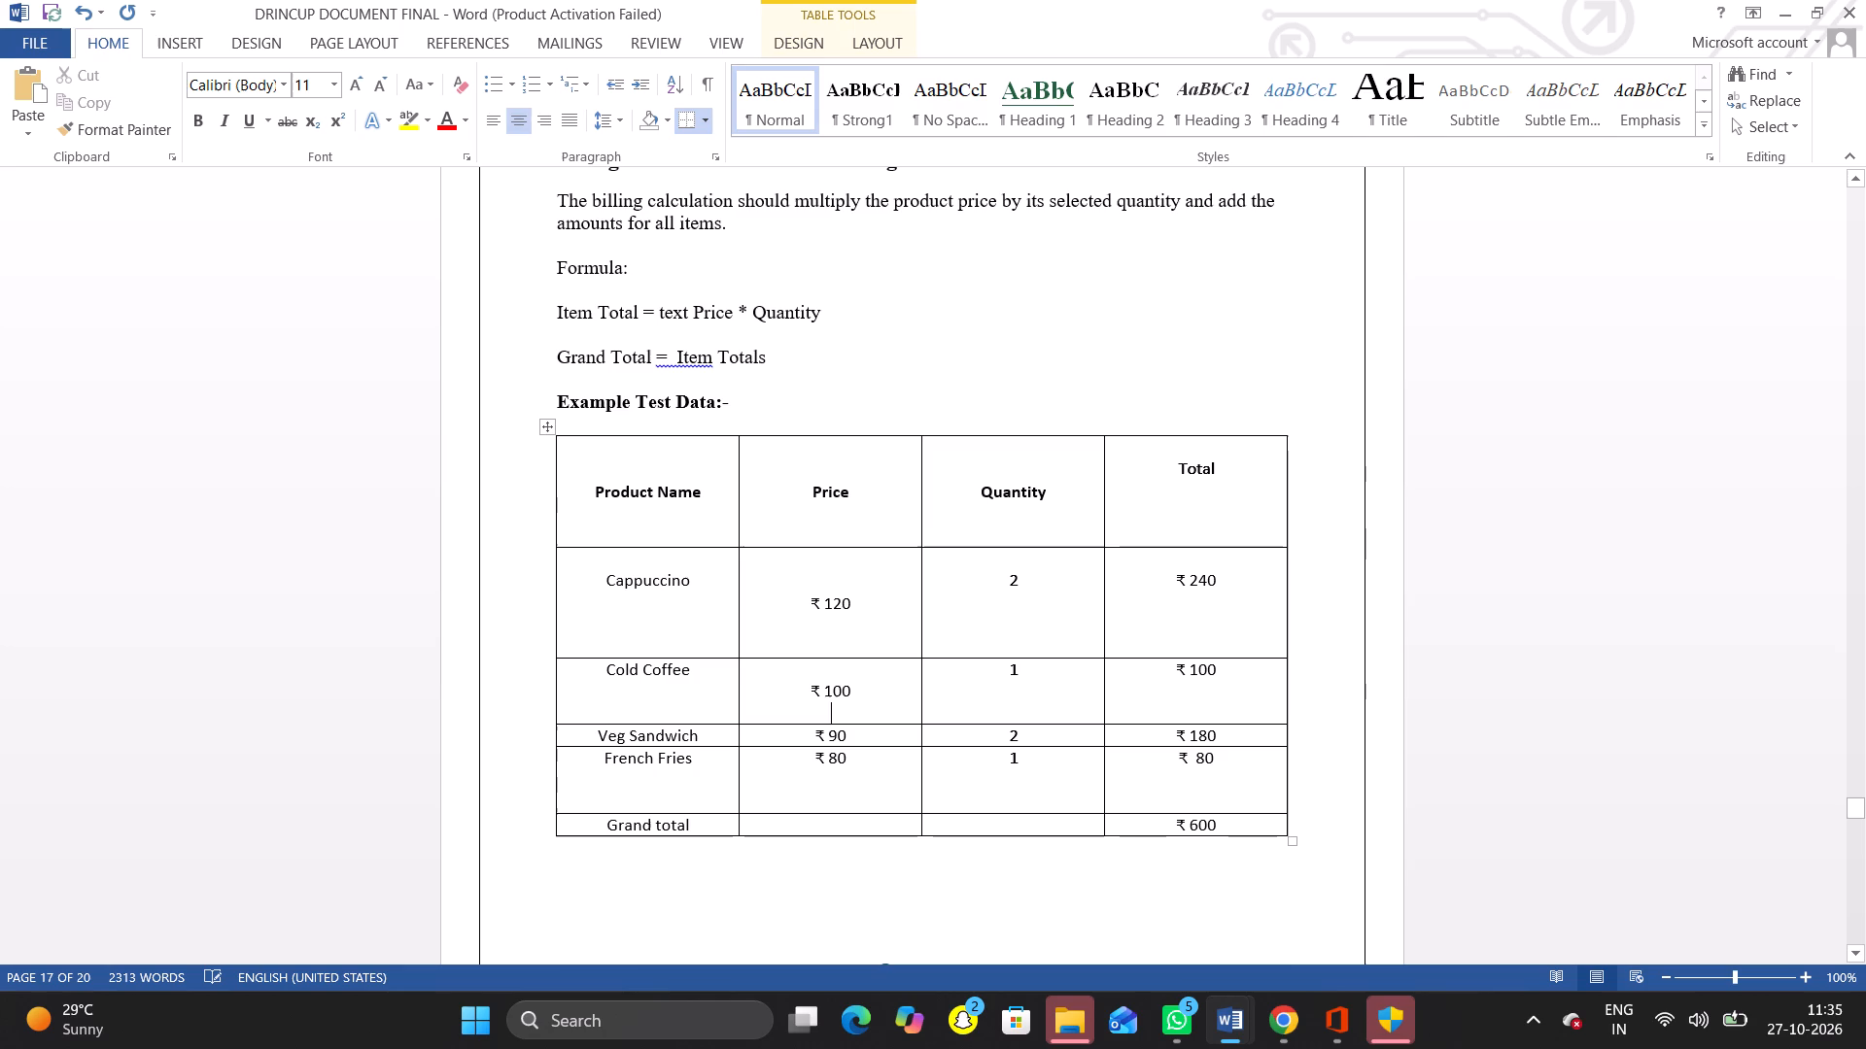
pyautogui.click(847, 732)
pyautogui.press('Return')
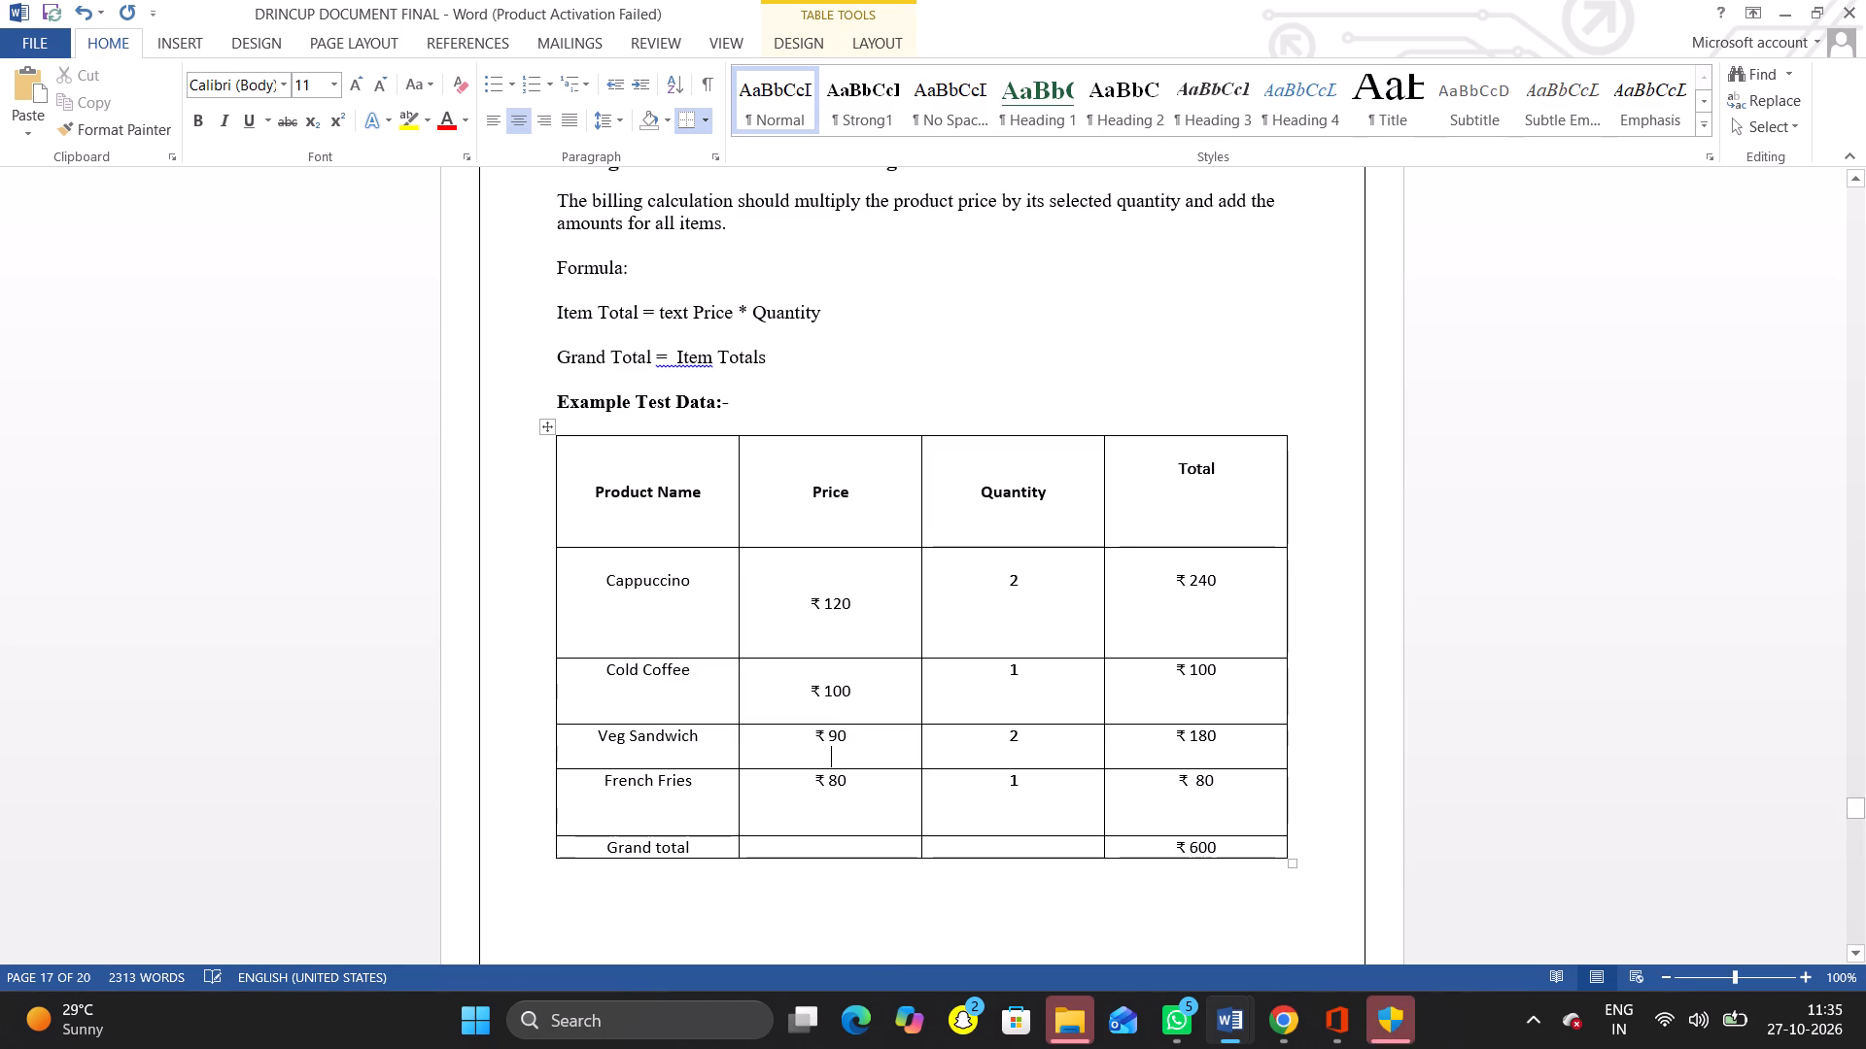
pyautogui.click(813, 735)
pyautogui.press('Return')
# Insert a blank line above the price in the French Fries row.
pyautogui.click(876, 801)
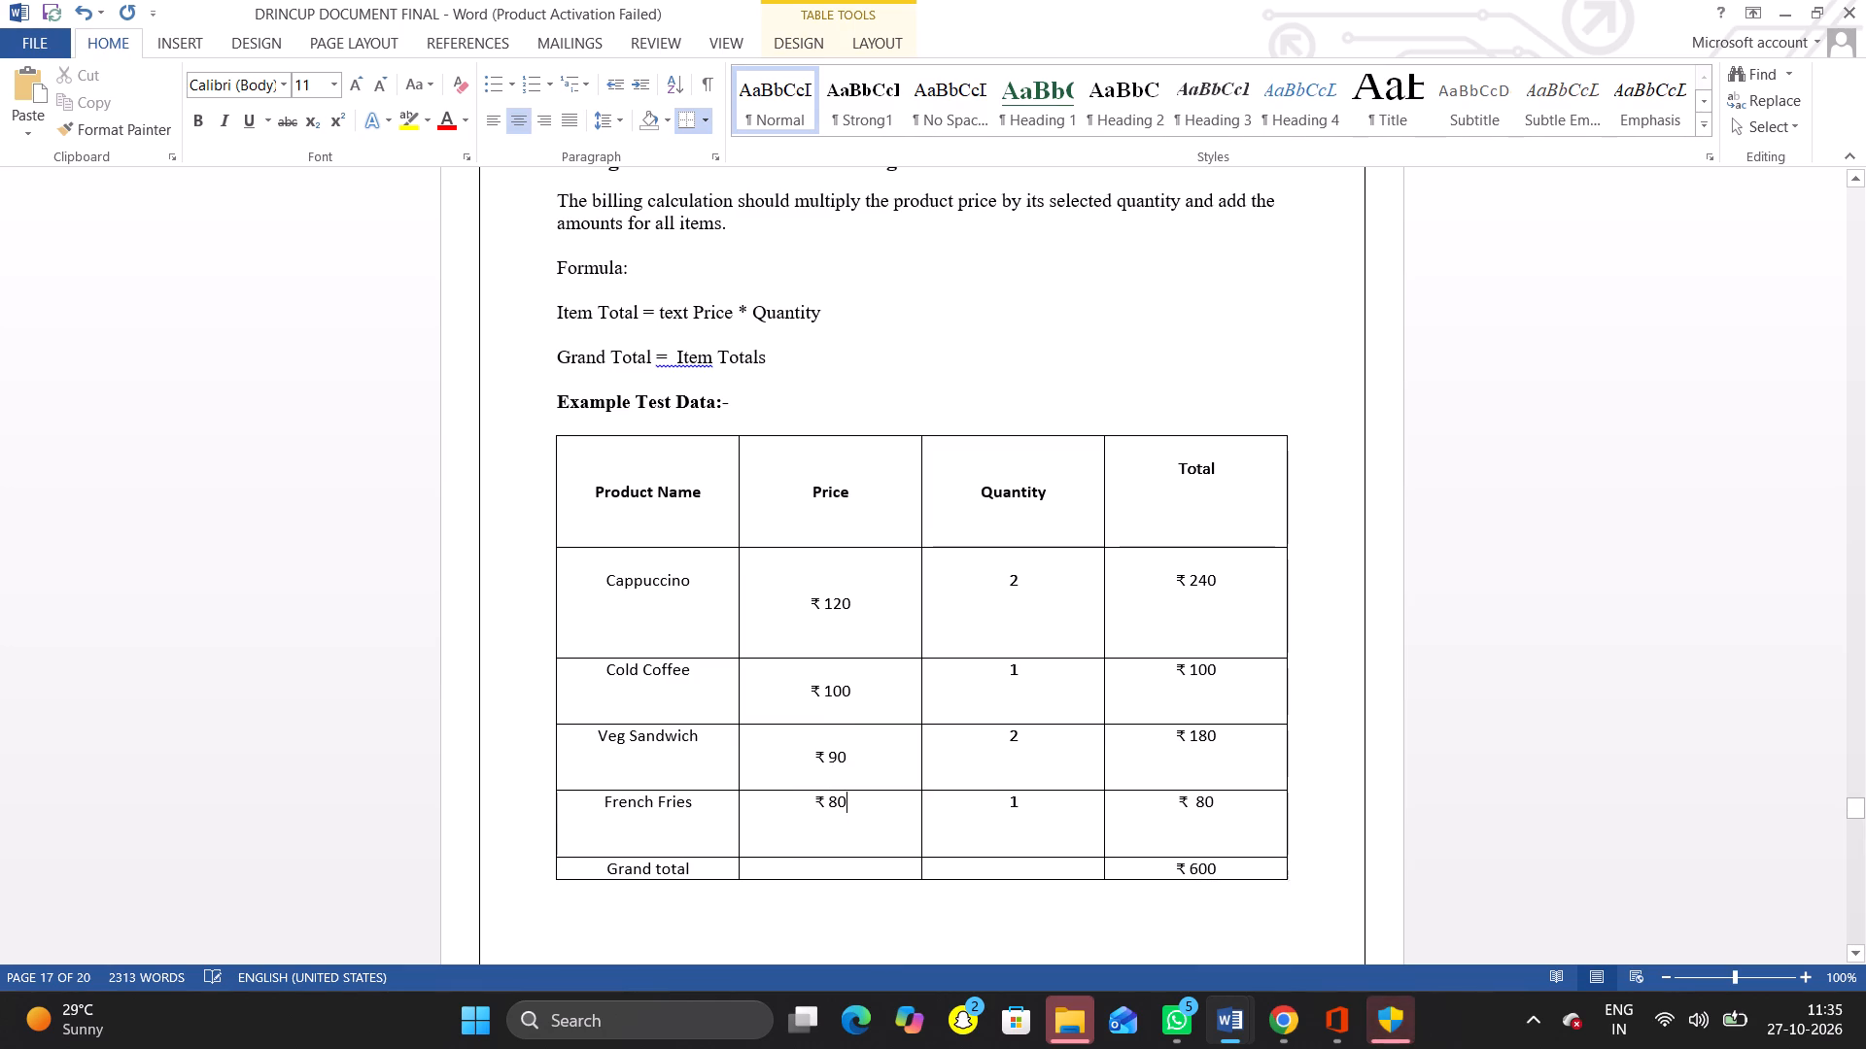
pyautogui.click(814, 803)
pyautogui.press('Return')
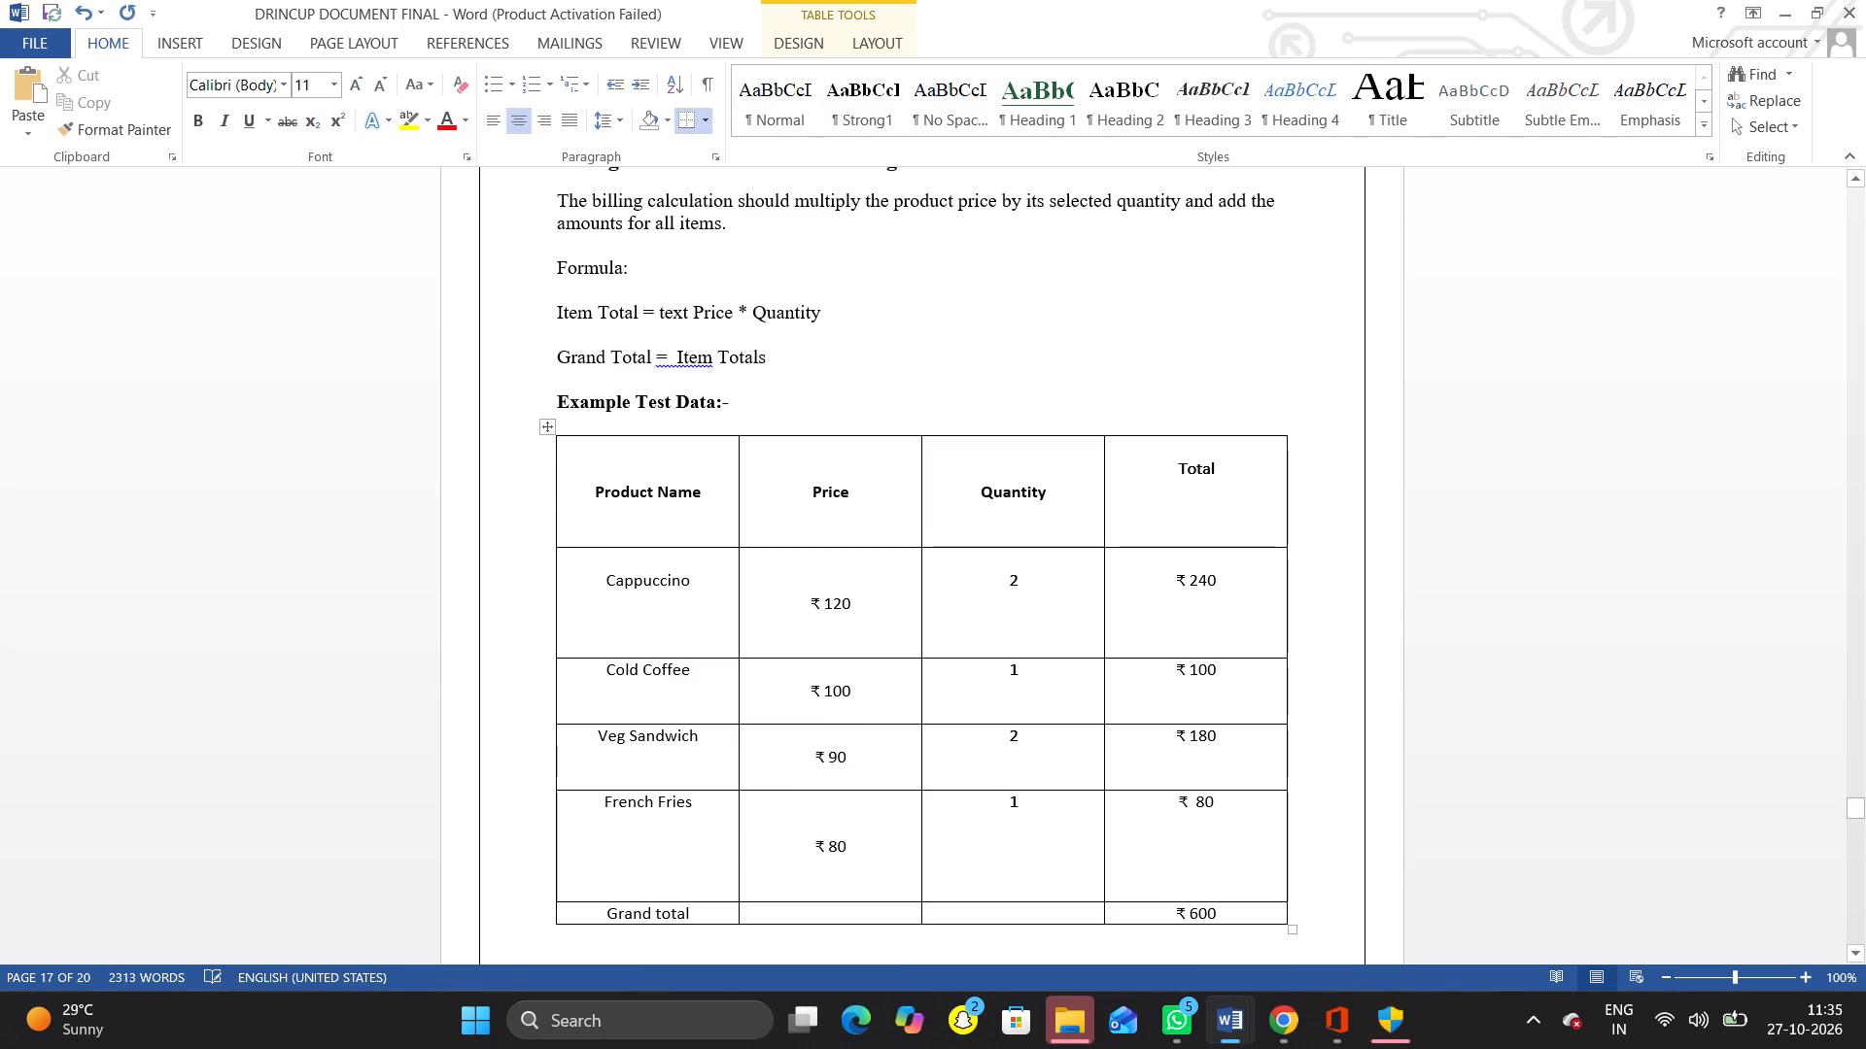
# Remove the blank lines below and above the price in the French Fries row.
pyautogui.click(854, 875)
pyautogui.click(847, 884)
pyautogui.press('BackSpace')
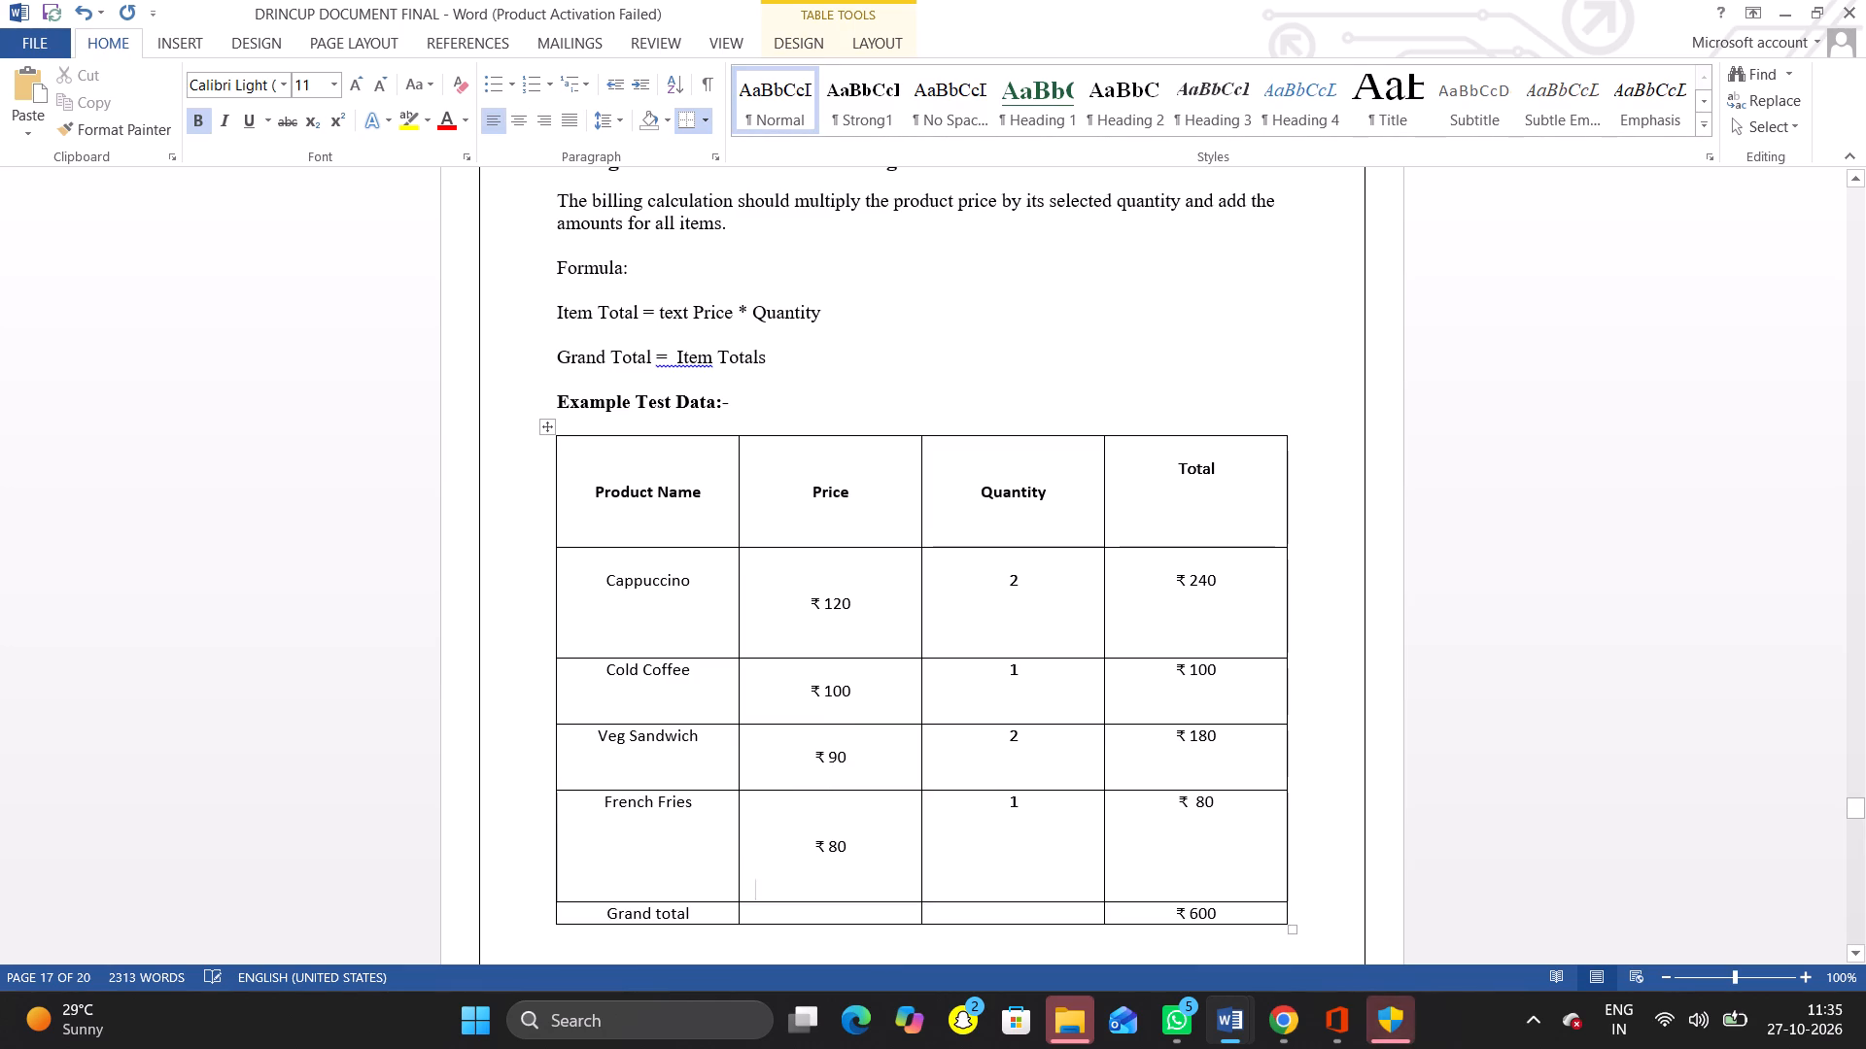
pyautogui.press('BackSpace')
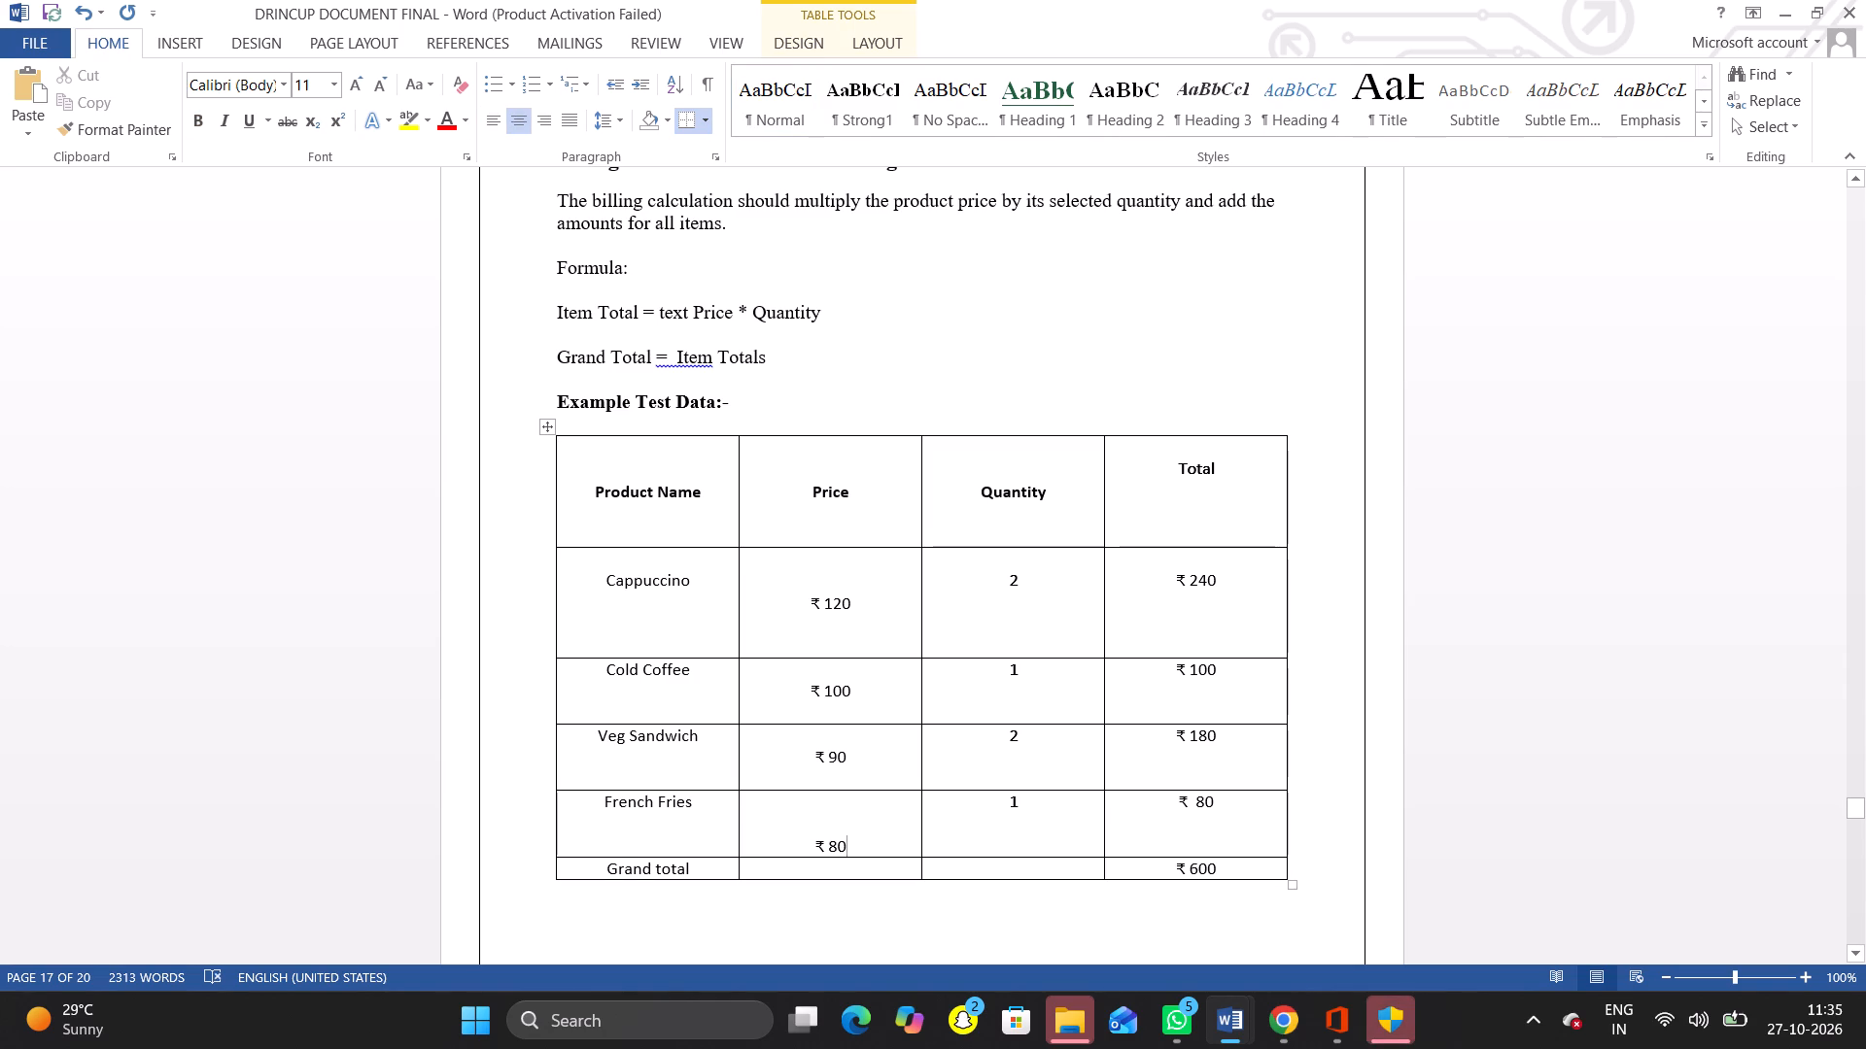
pyautogui.click(813, 829)
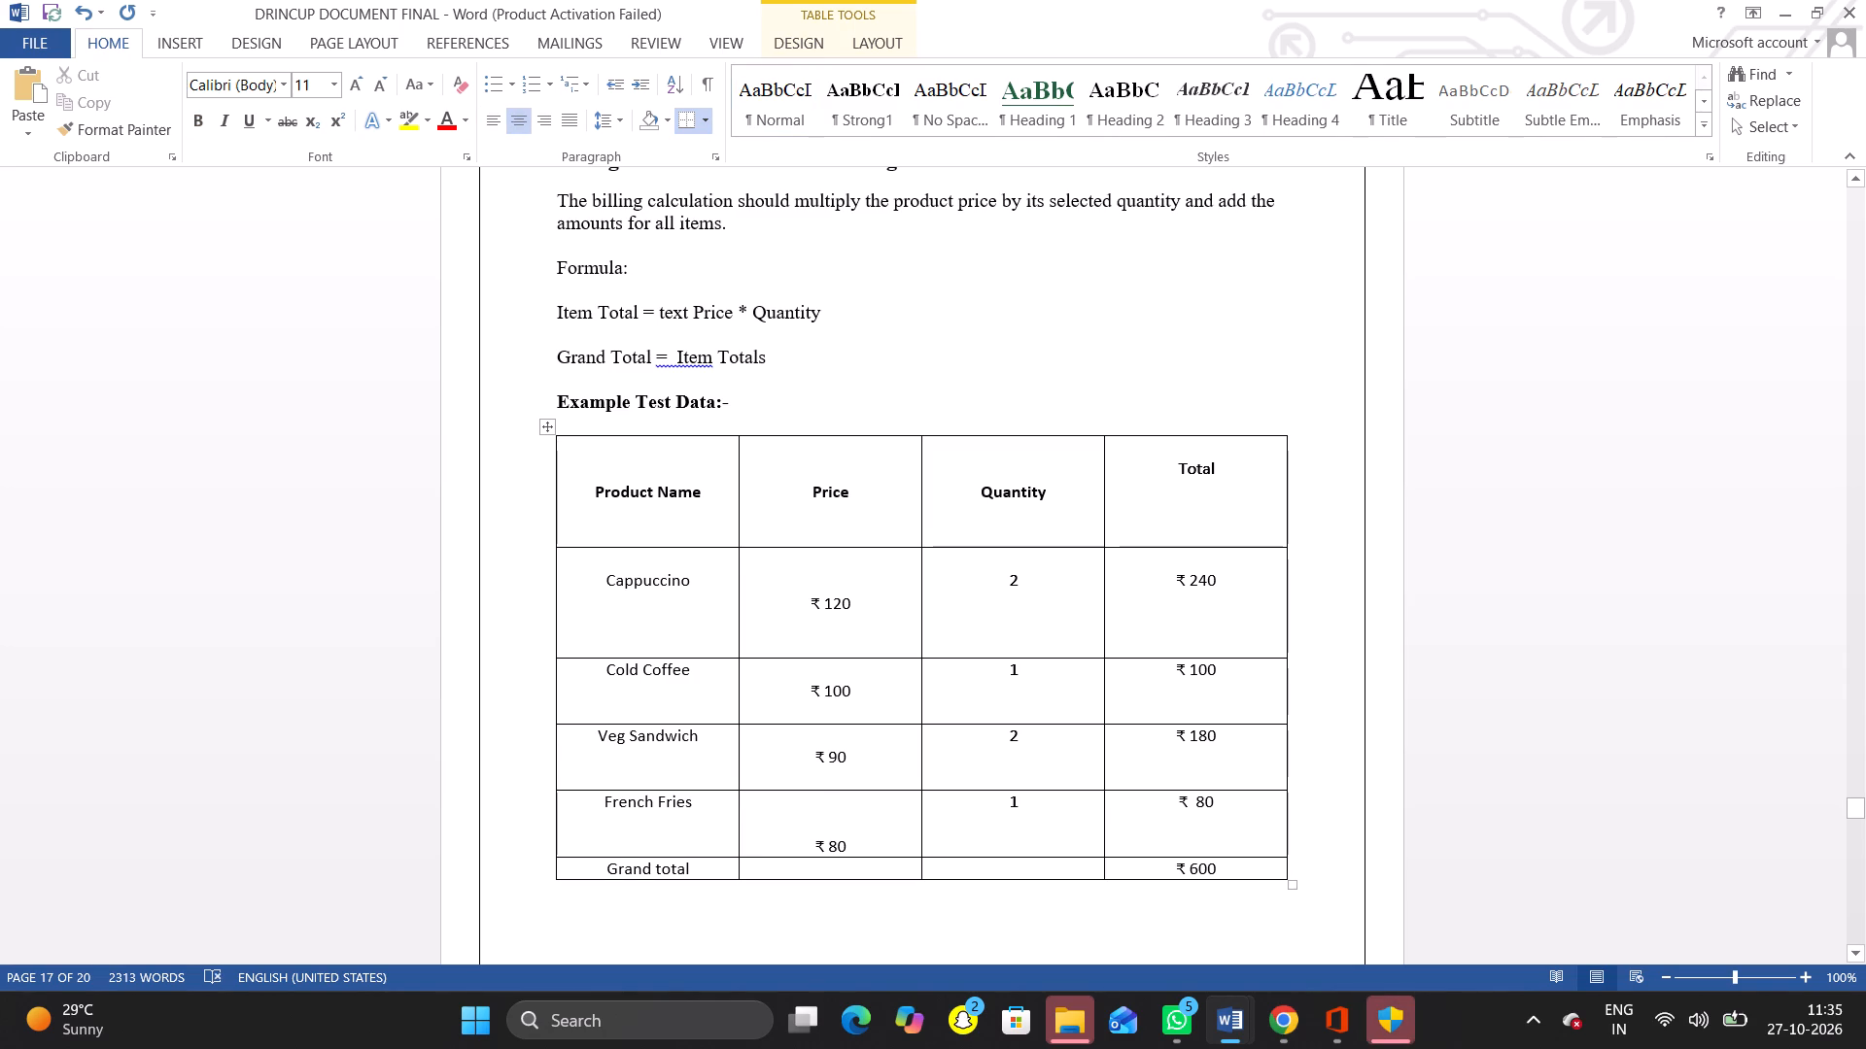
pyautogui.click(808, 846)
pyautogui.press('BackSpace')
pyautogui.press('BackSpace')
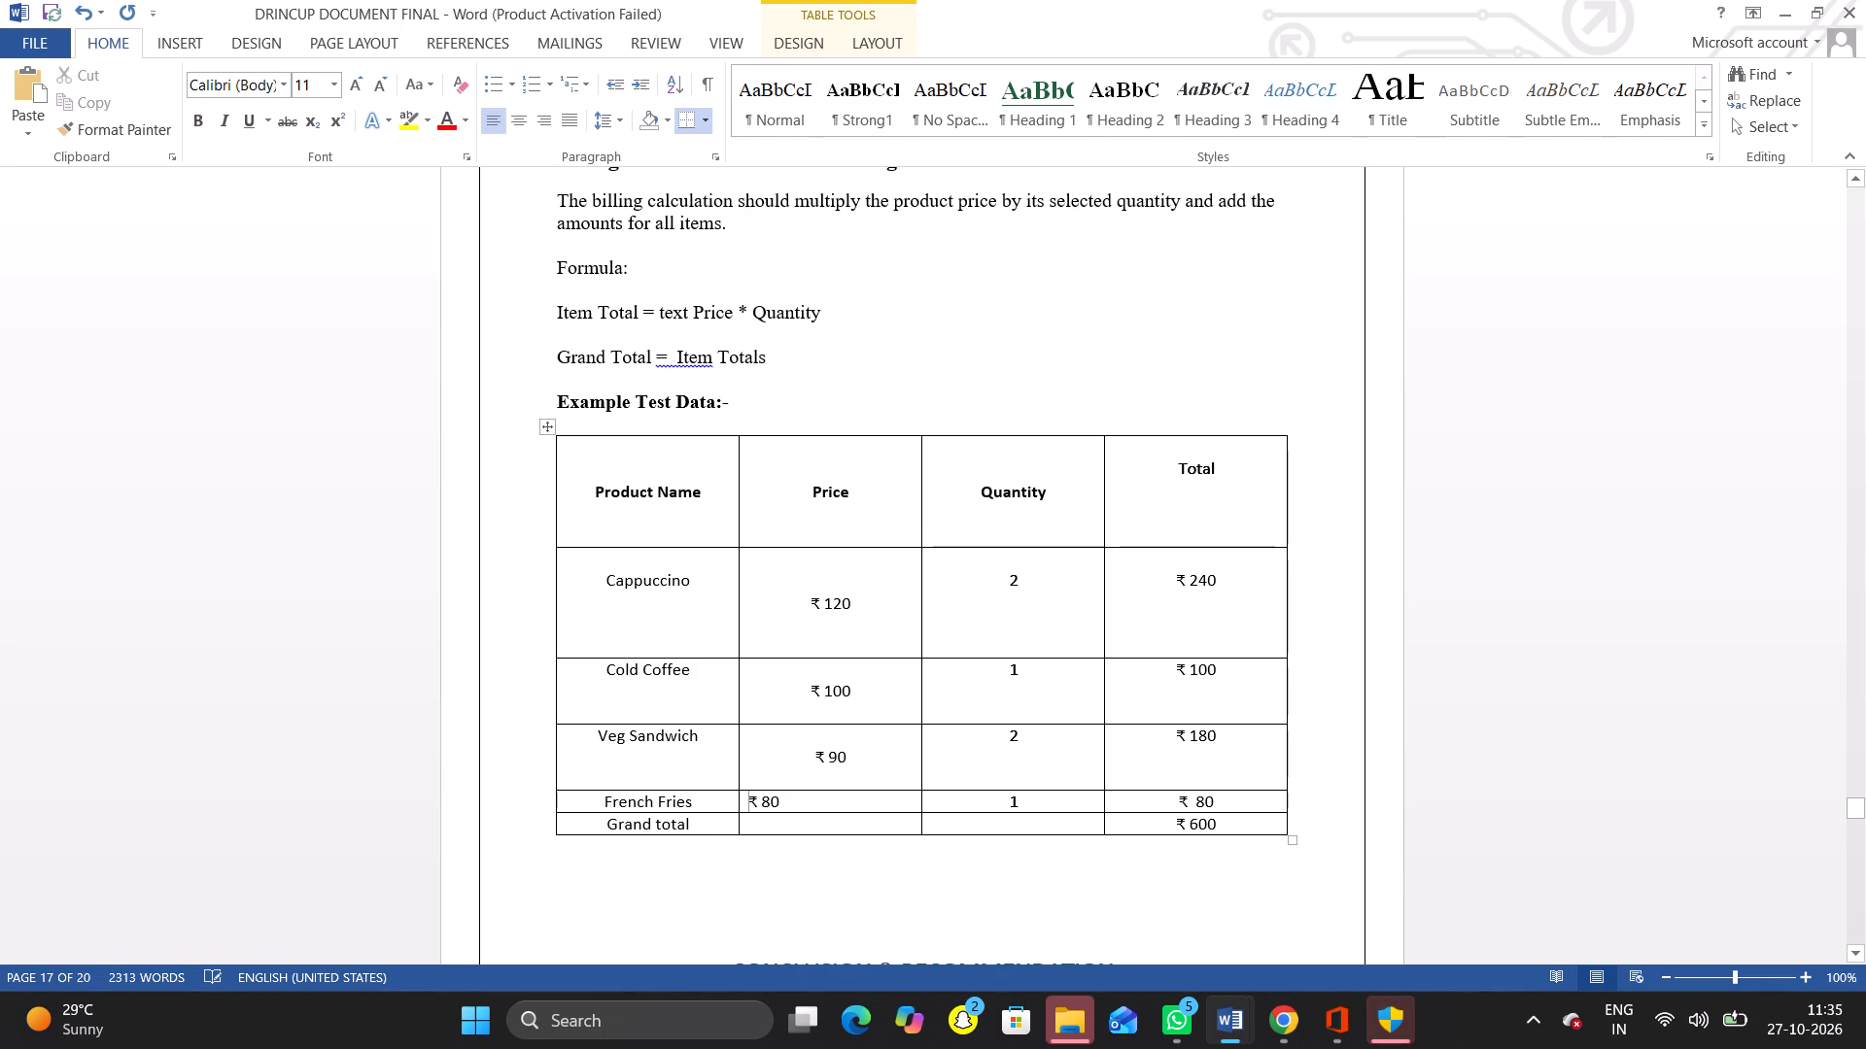
# Insert a blank line below and a blank line above the price in the French Fries row.
pyautogui.click(803, 812)
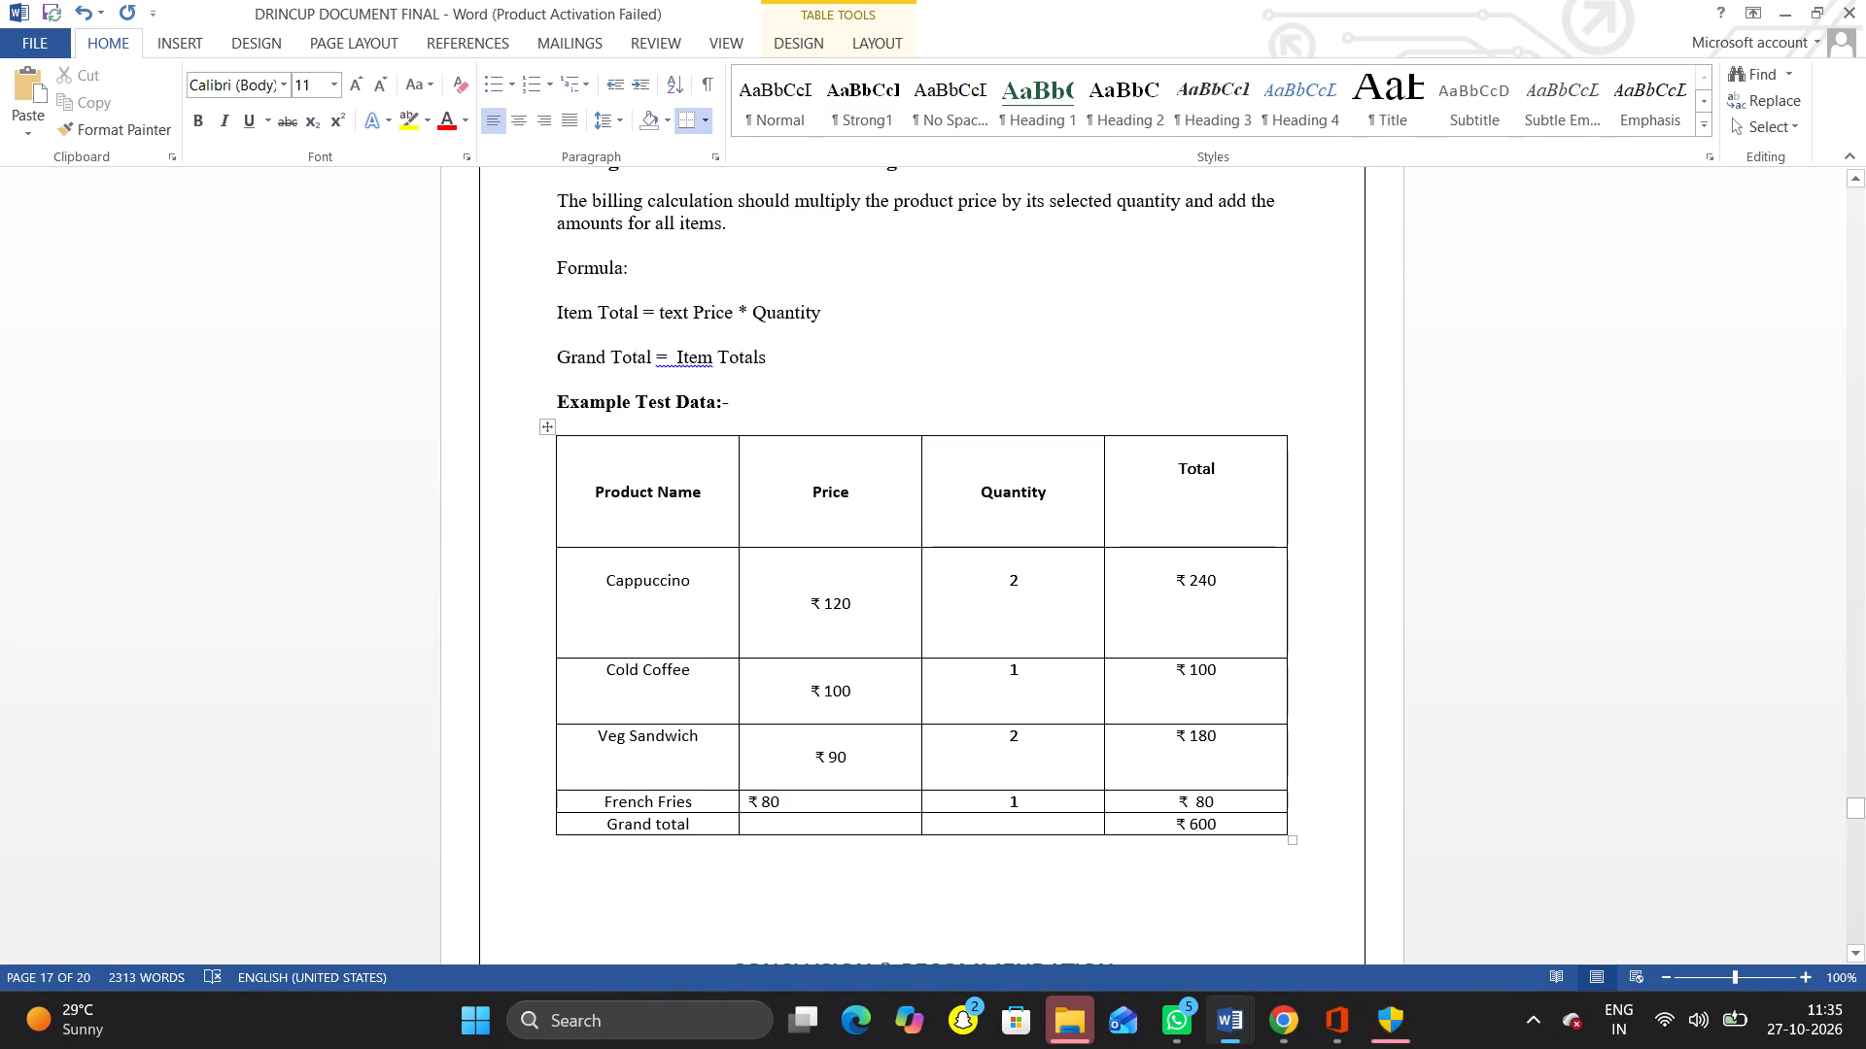
pyautogui.click(800, 800)
pyautogui.press('Return')
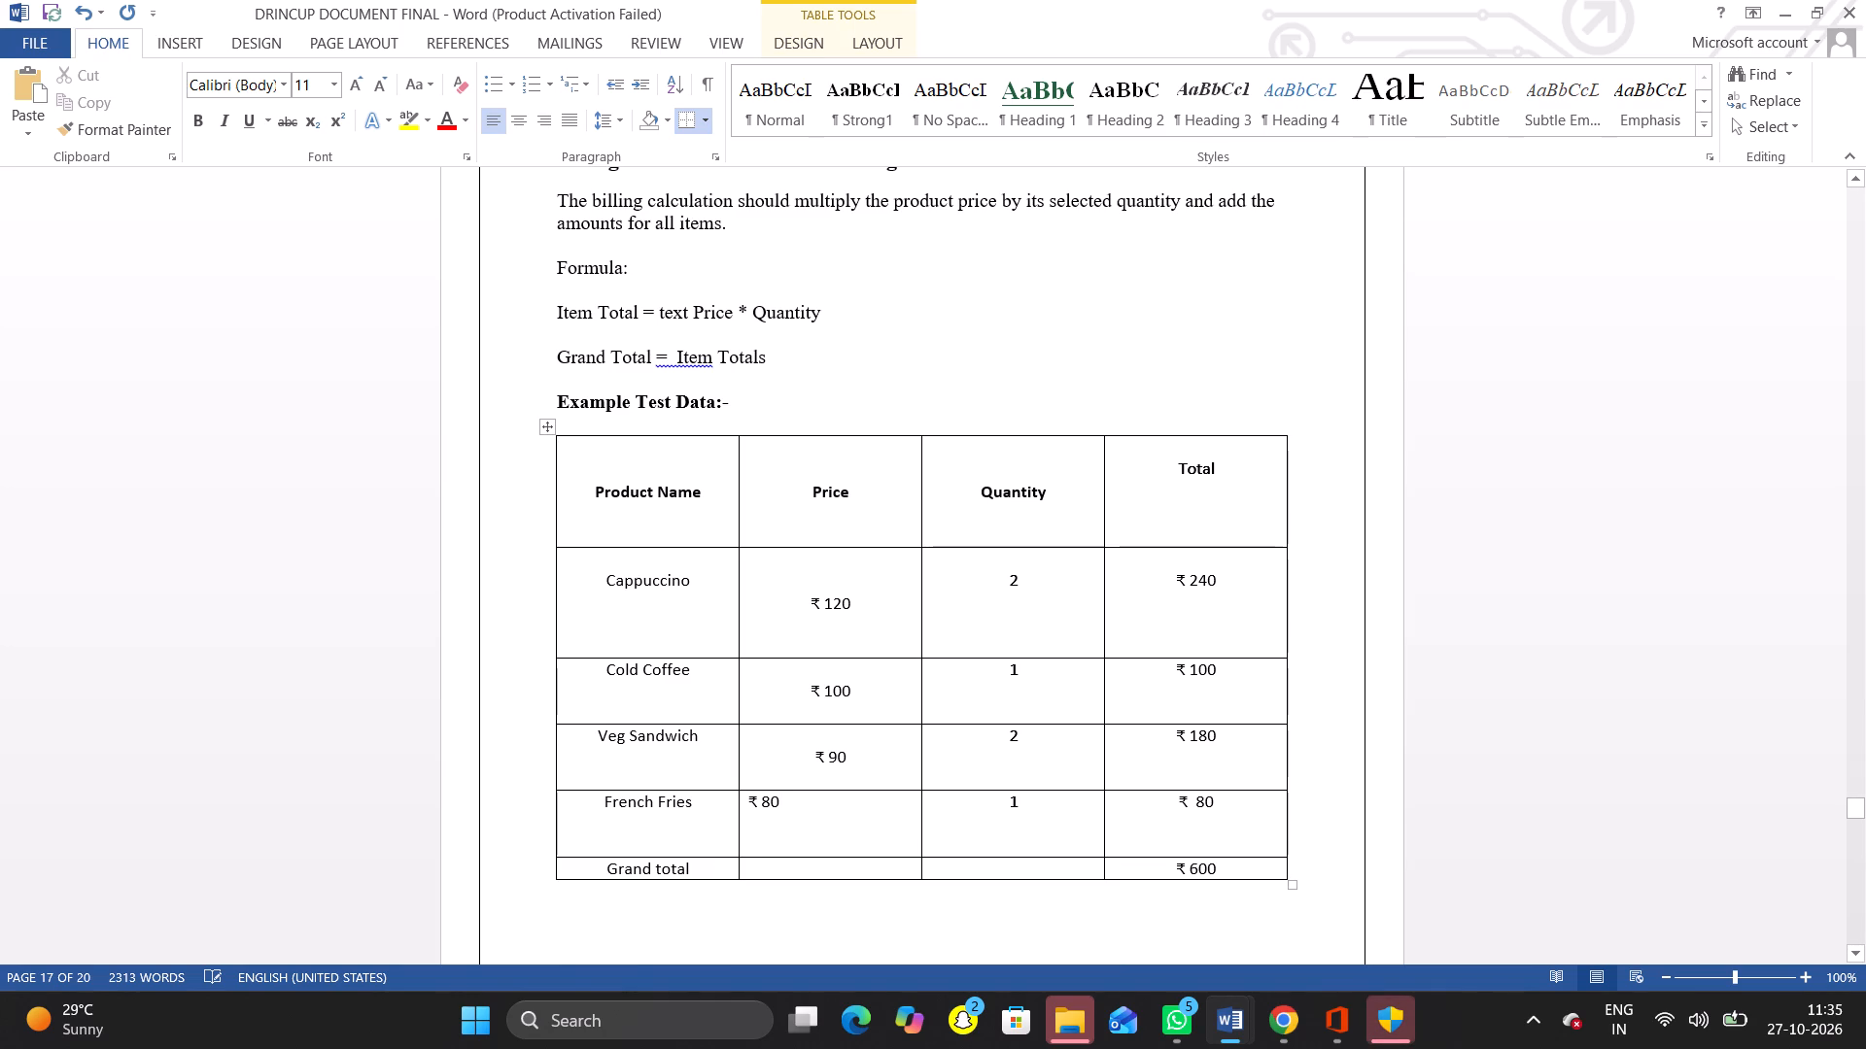
pyautogui.click(749, 796)
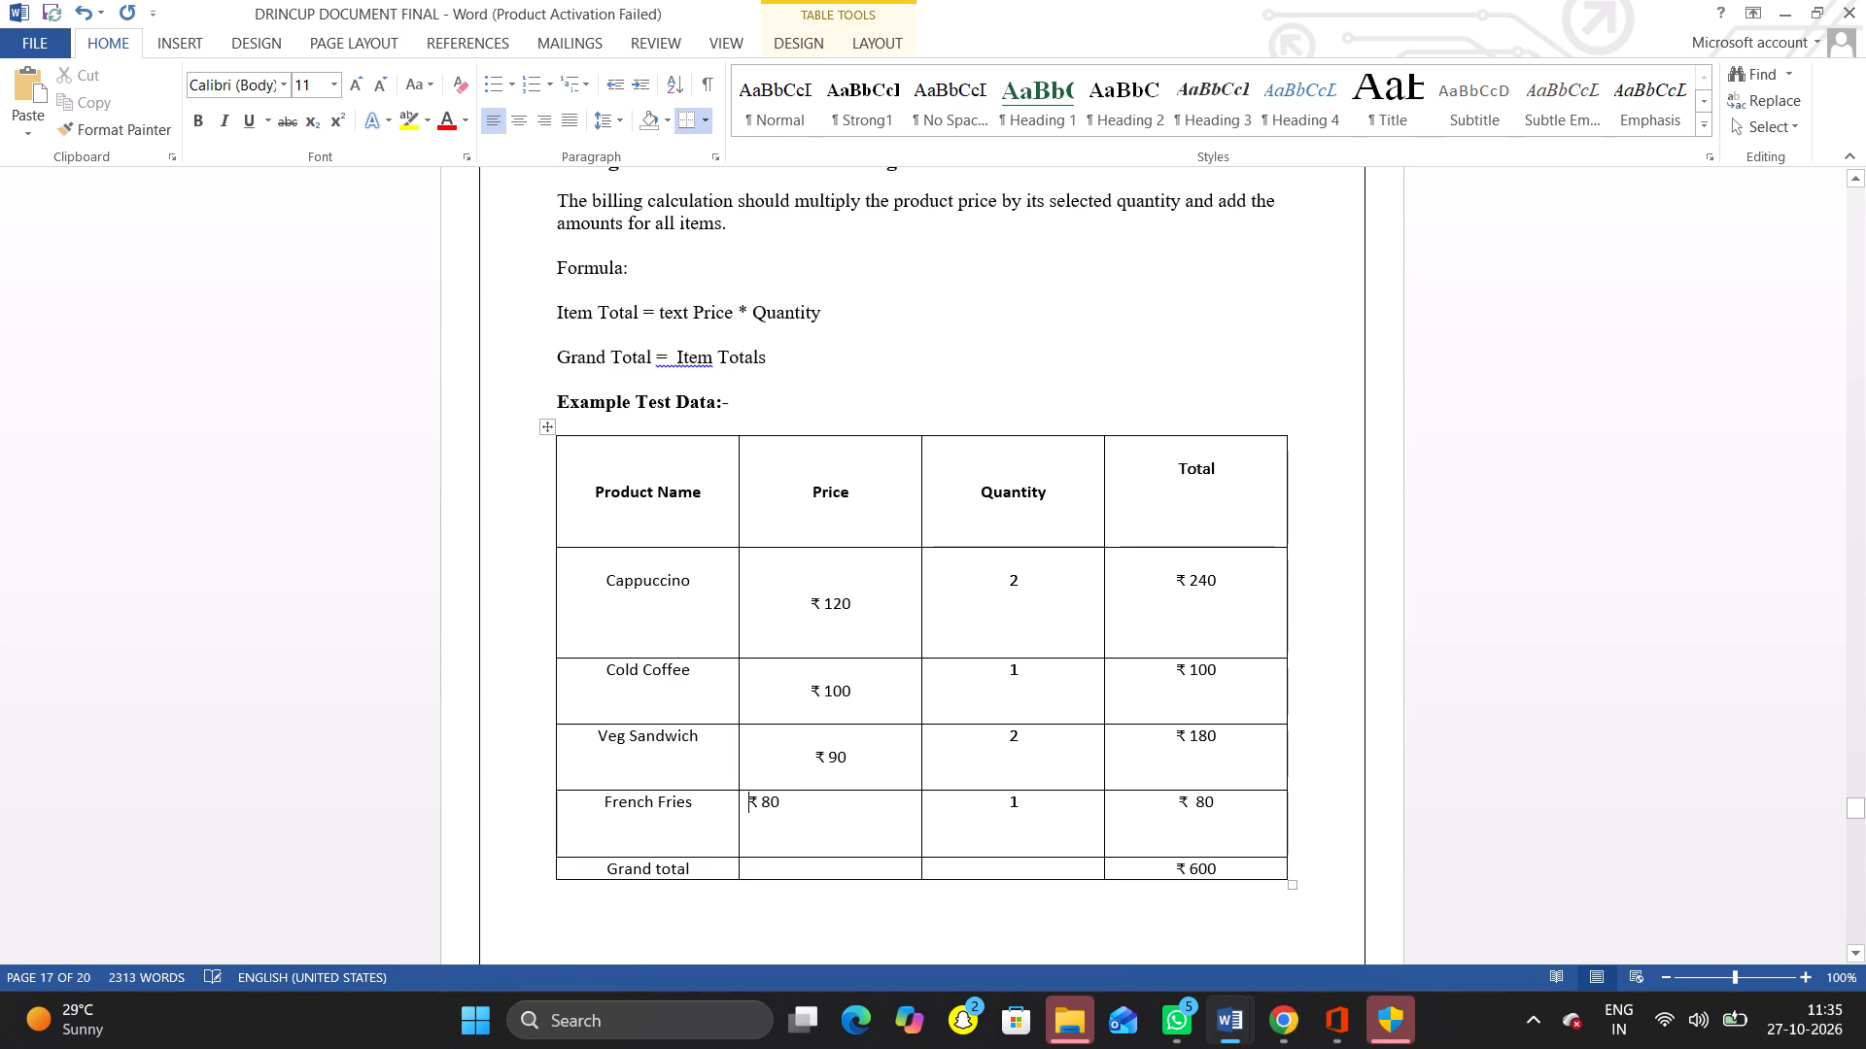
pyautogui.press('Return')
# Insert one blank line below and one blank line above the Grand total label in the last row.
pyautogui.scroll(-2, 887, 759)
pyautogui.click(724, 800)
pyautogui.press('Return')
pyautogui.press('Return')
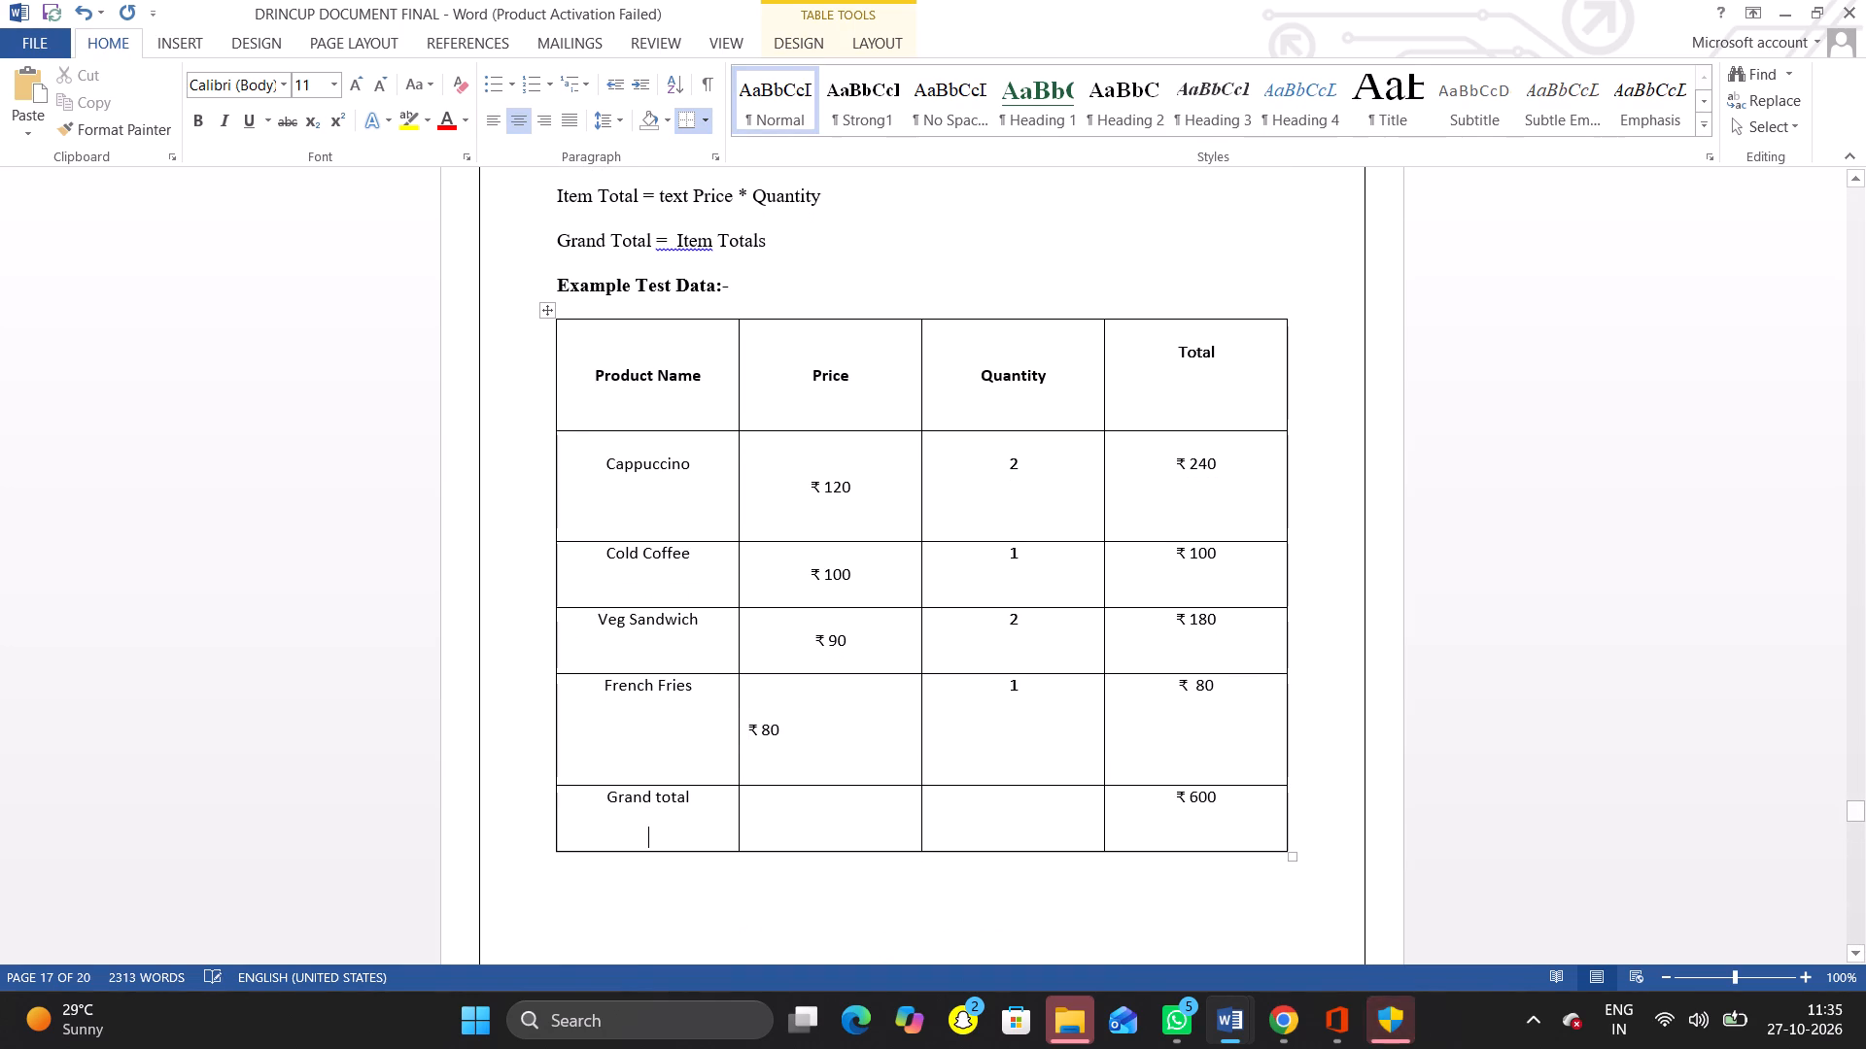
pyautogui.press('BackSpace')
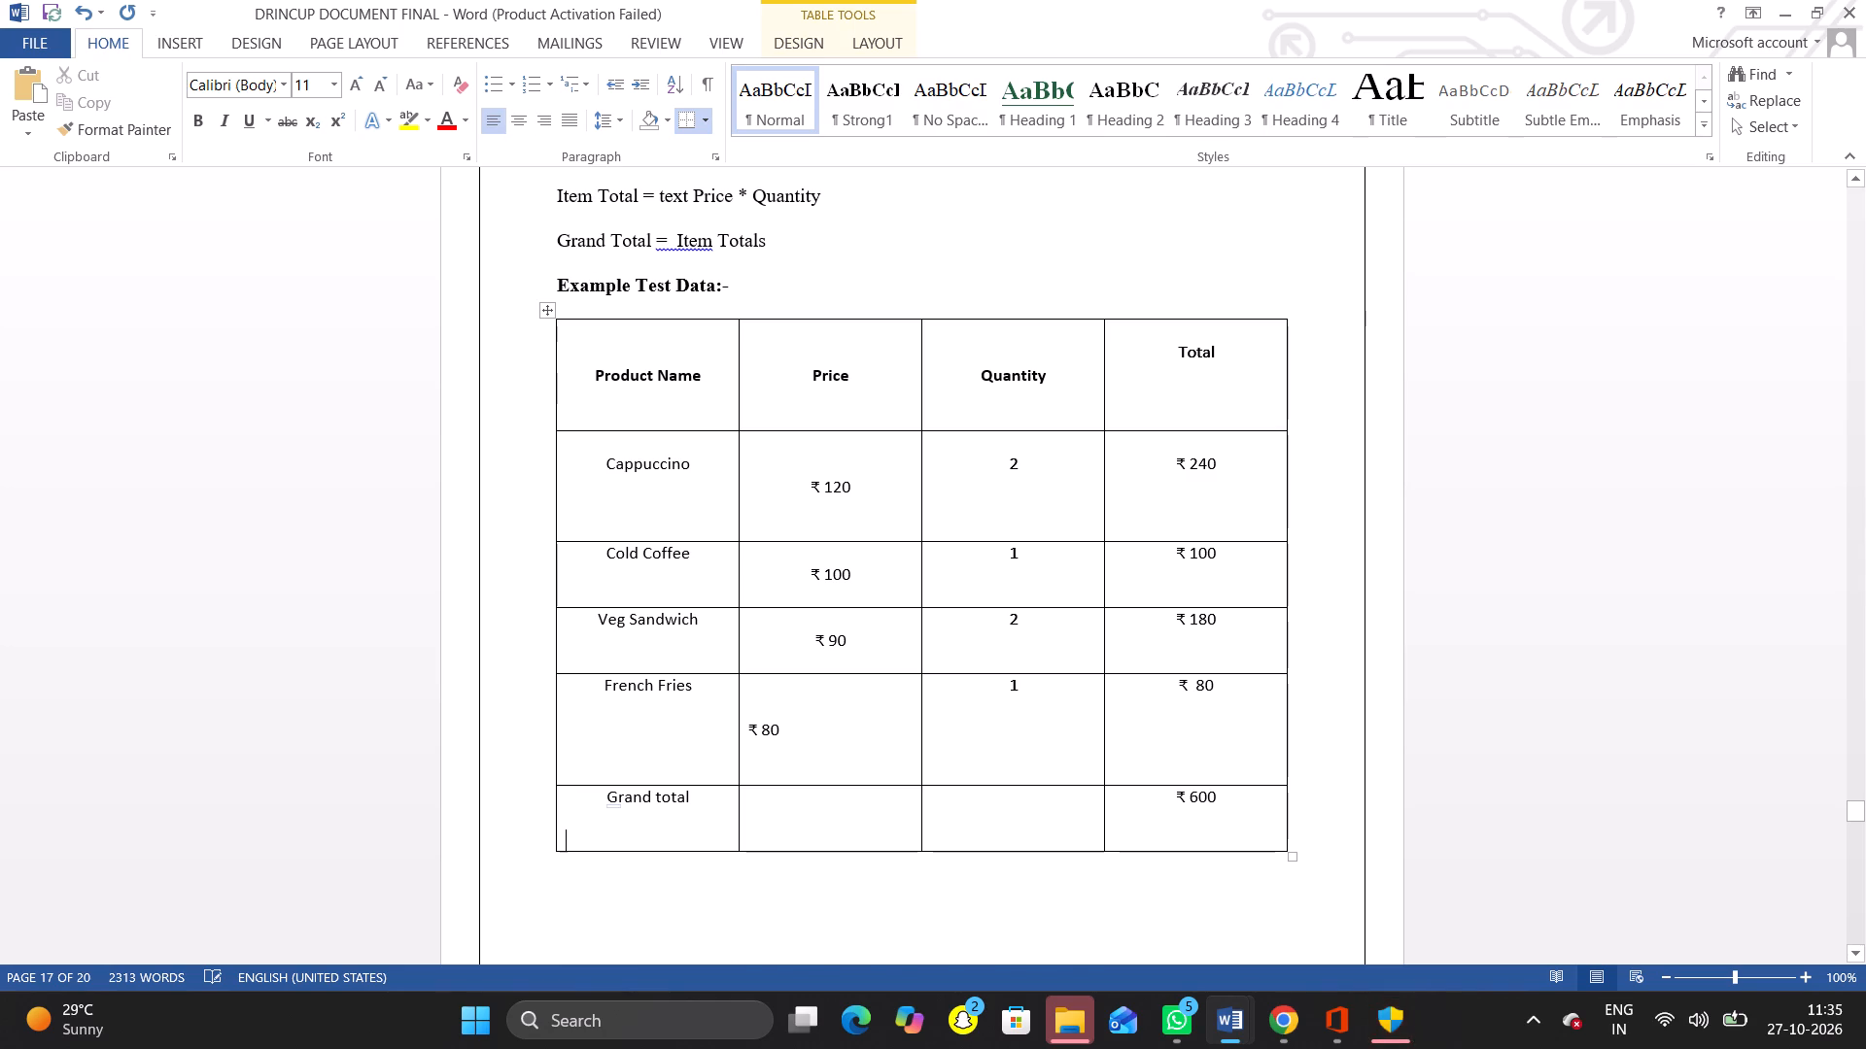
pyautogui.press('BackSpace')
pyautogui.click(603, 795)
pyautogui.press('Return')
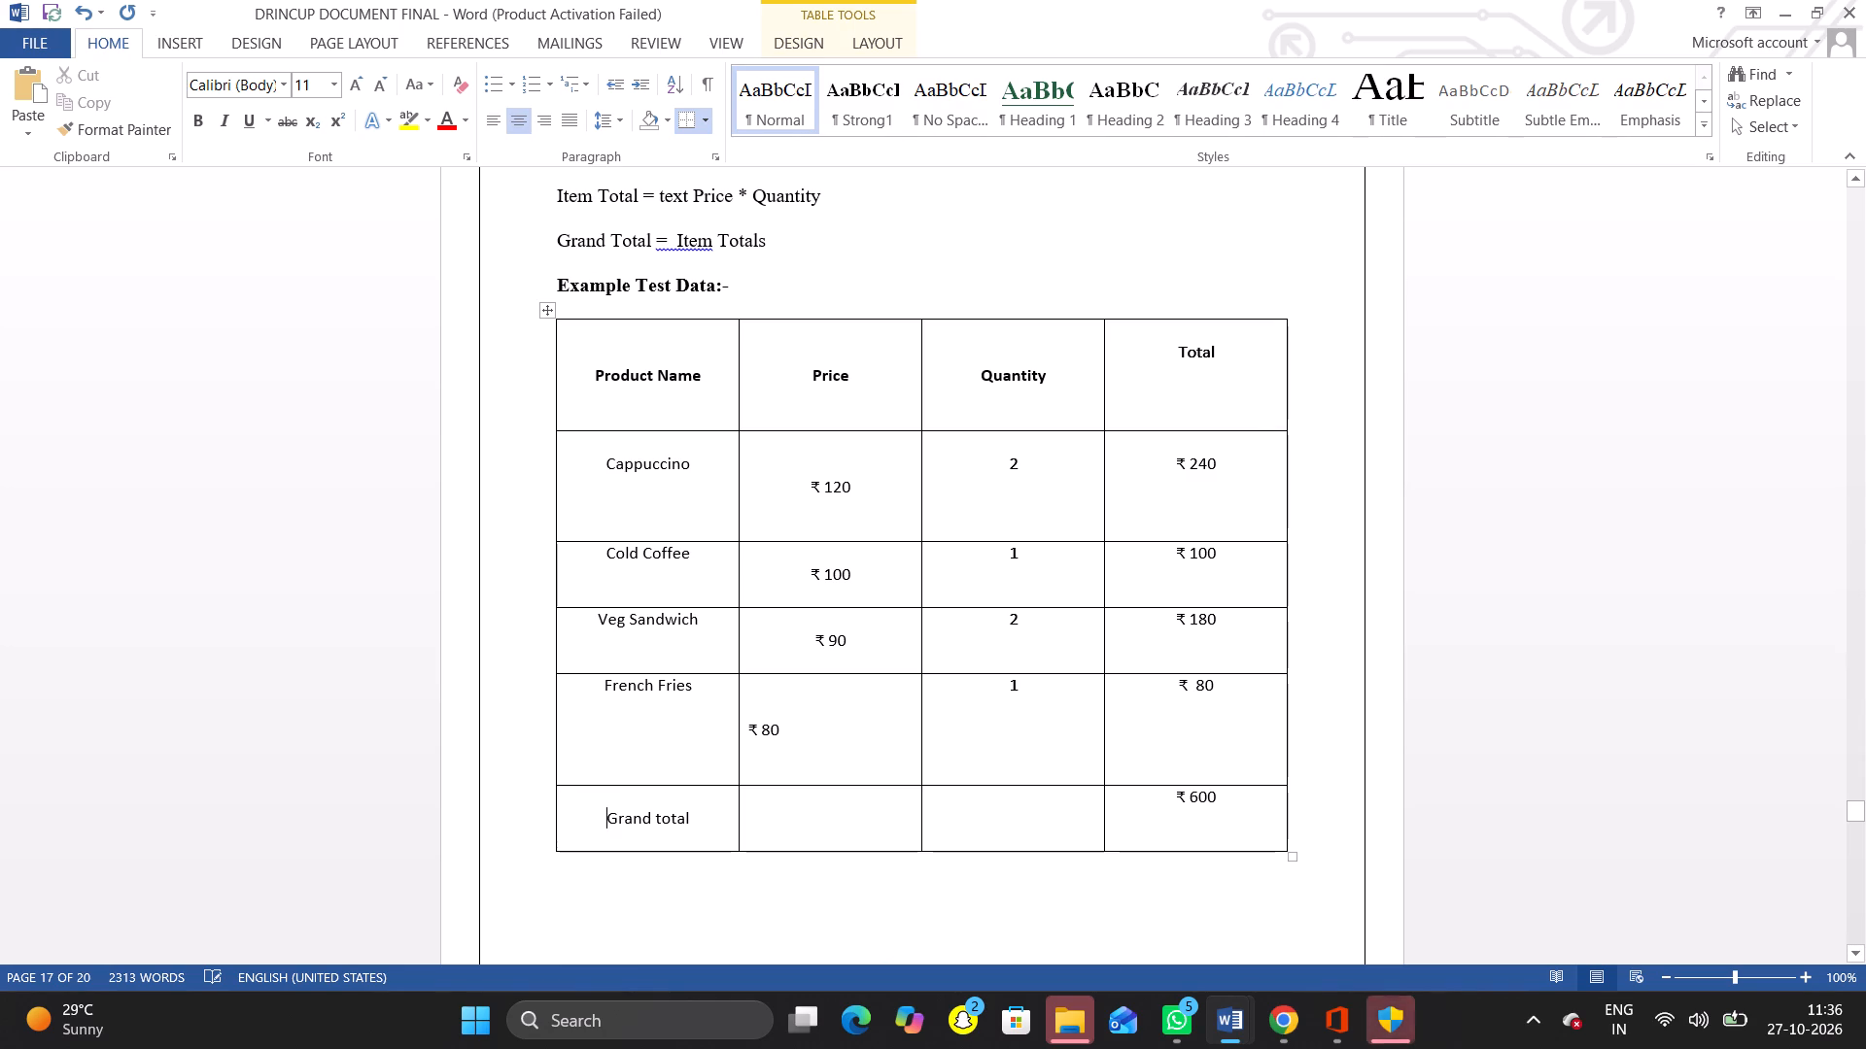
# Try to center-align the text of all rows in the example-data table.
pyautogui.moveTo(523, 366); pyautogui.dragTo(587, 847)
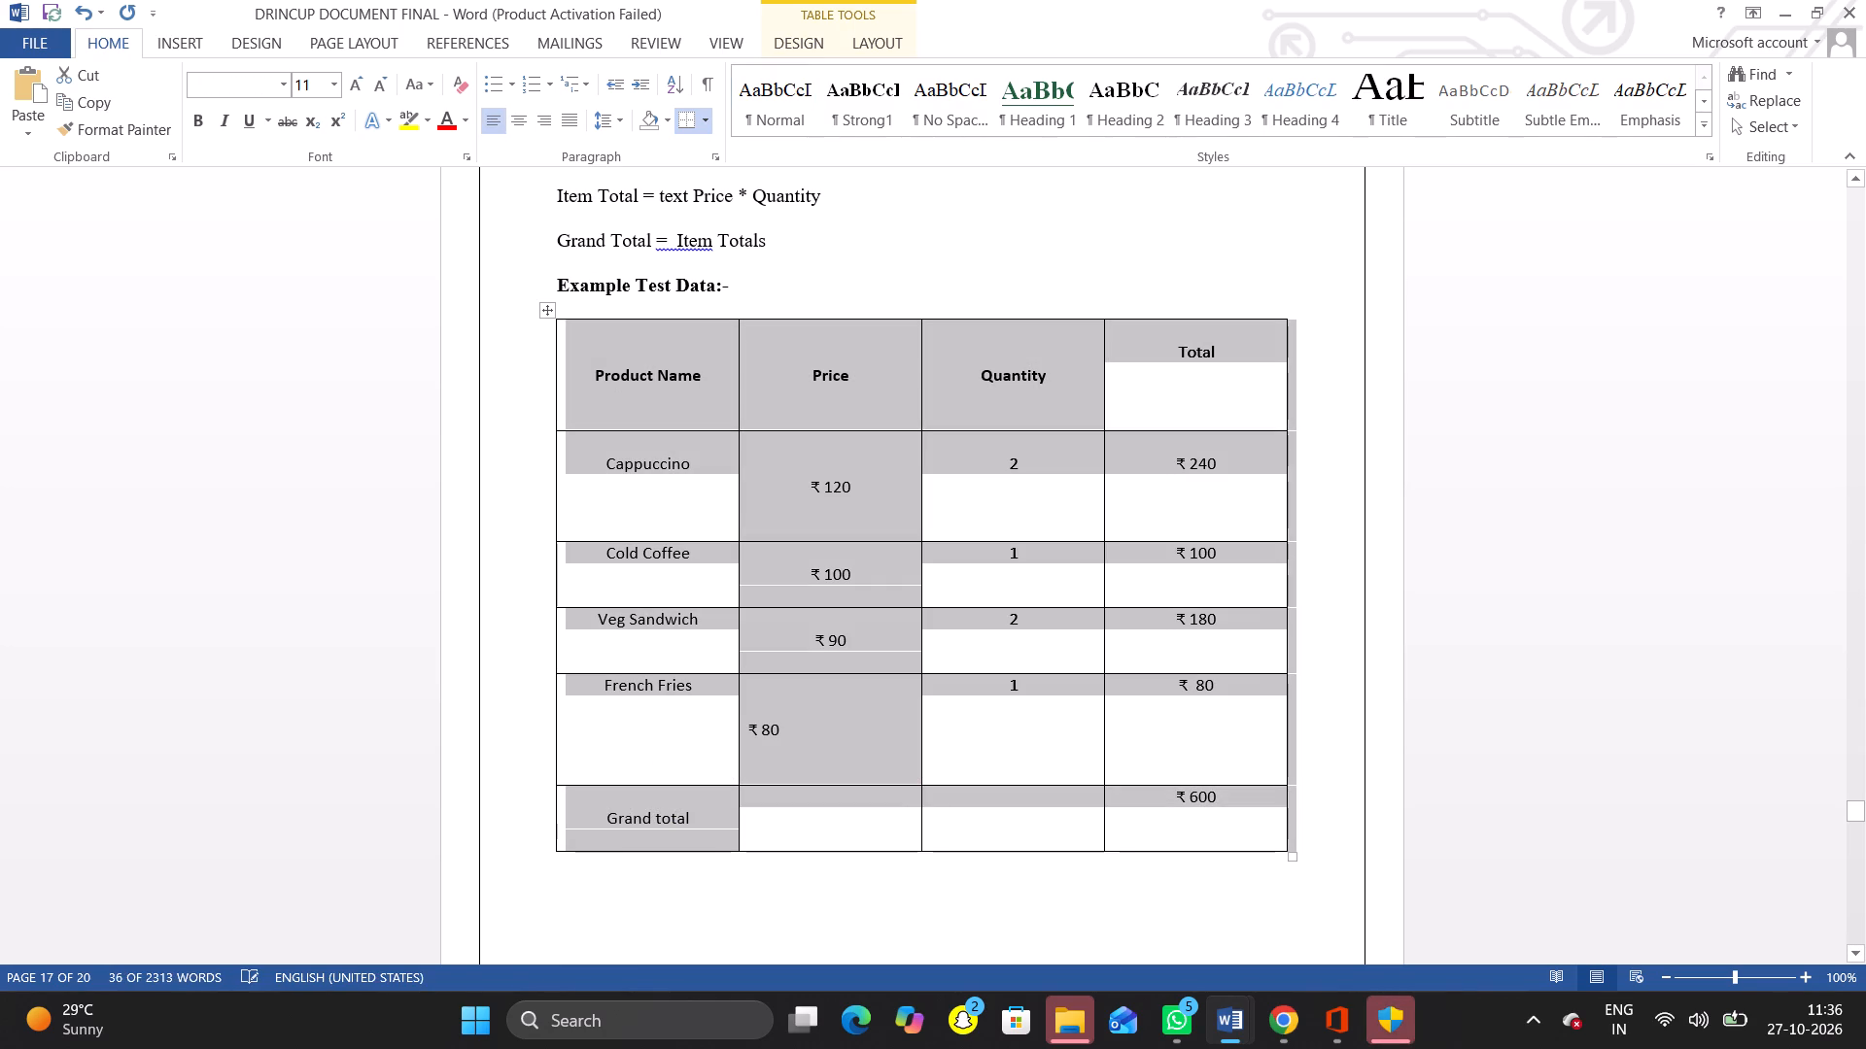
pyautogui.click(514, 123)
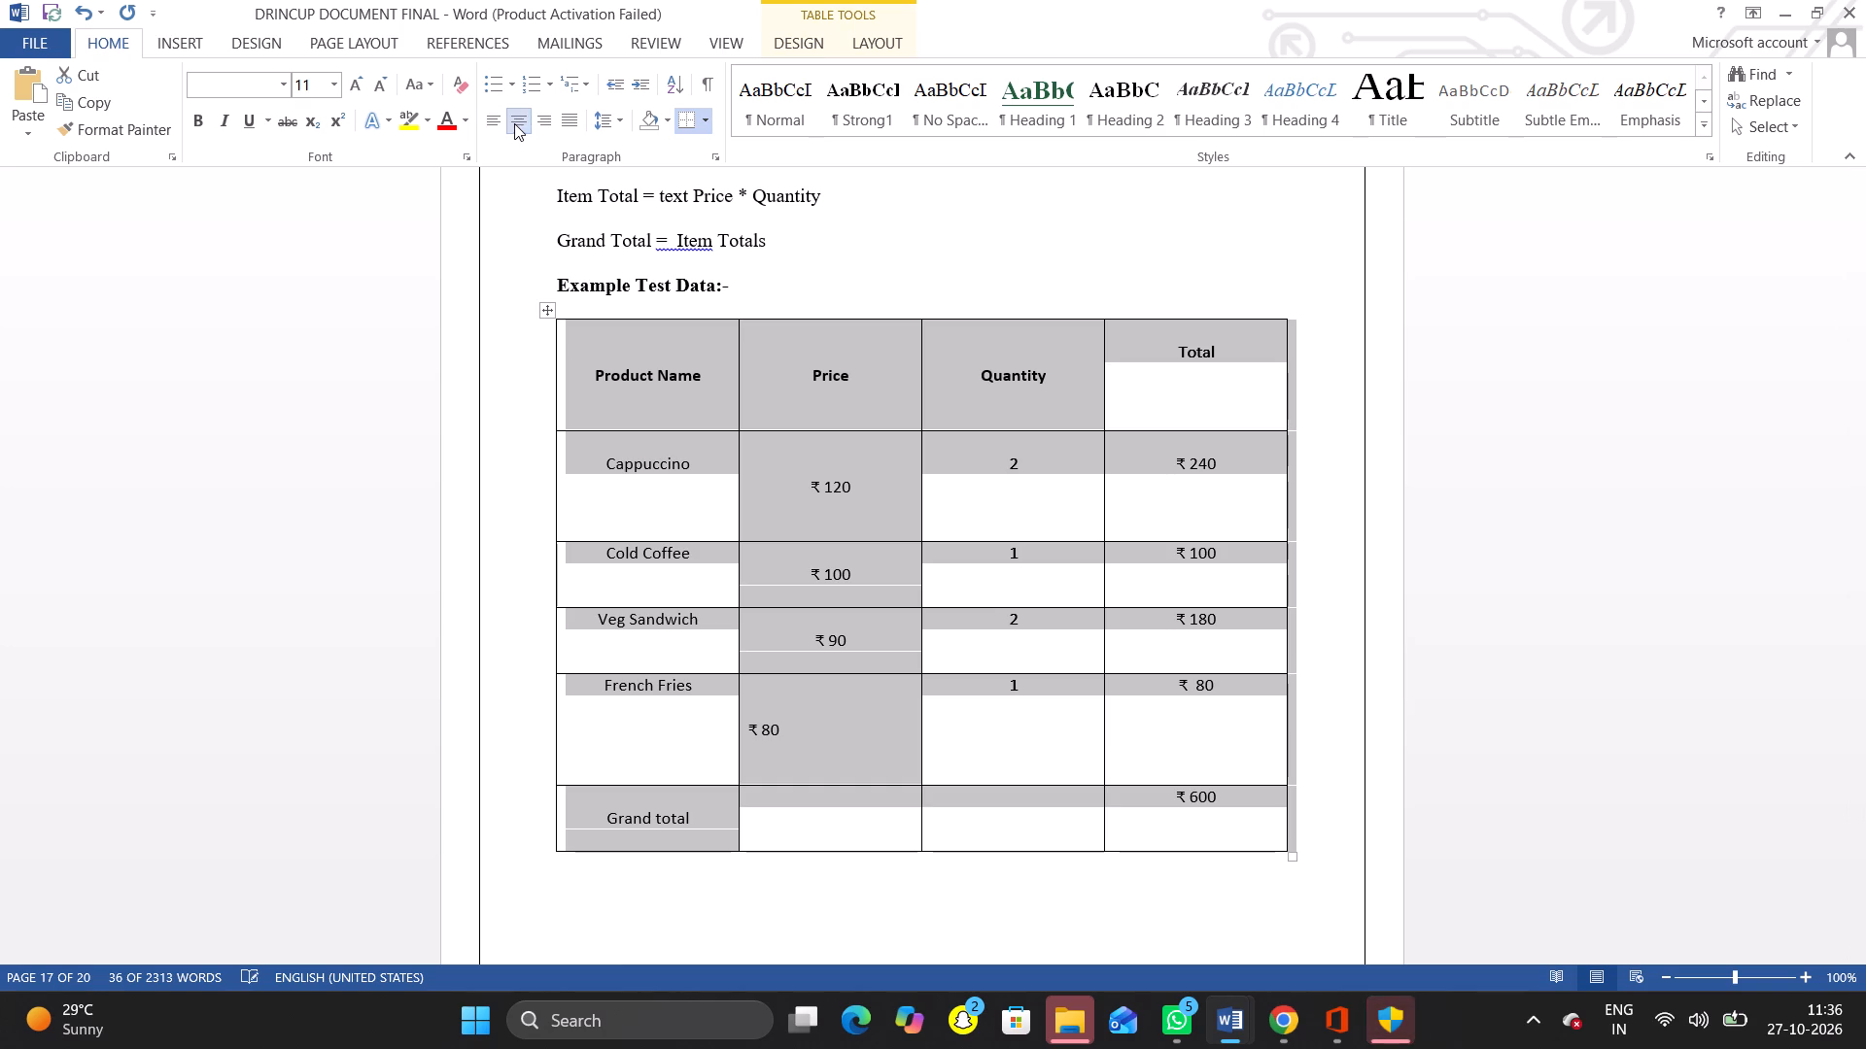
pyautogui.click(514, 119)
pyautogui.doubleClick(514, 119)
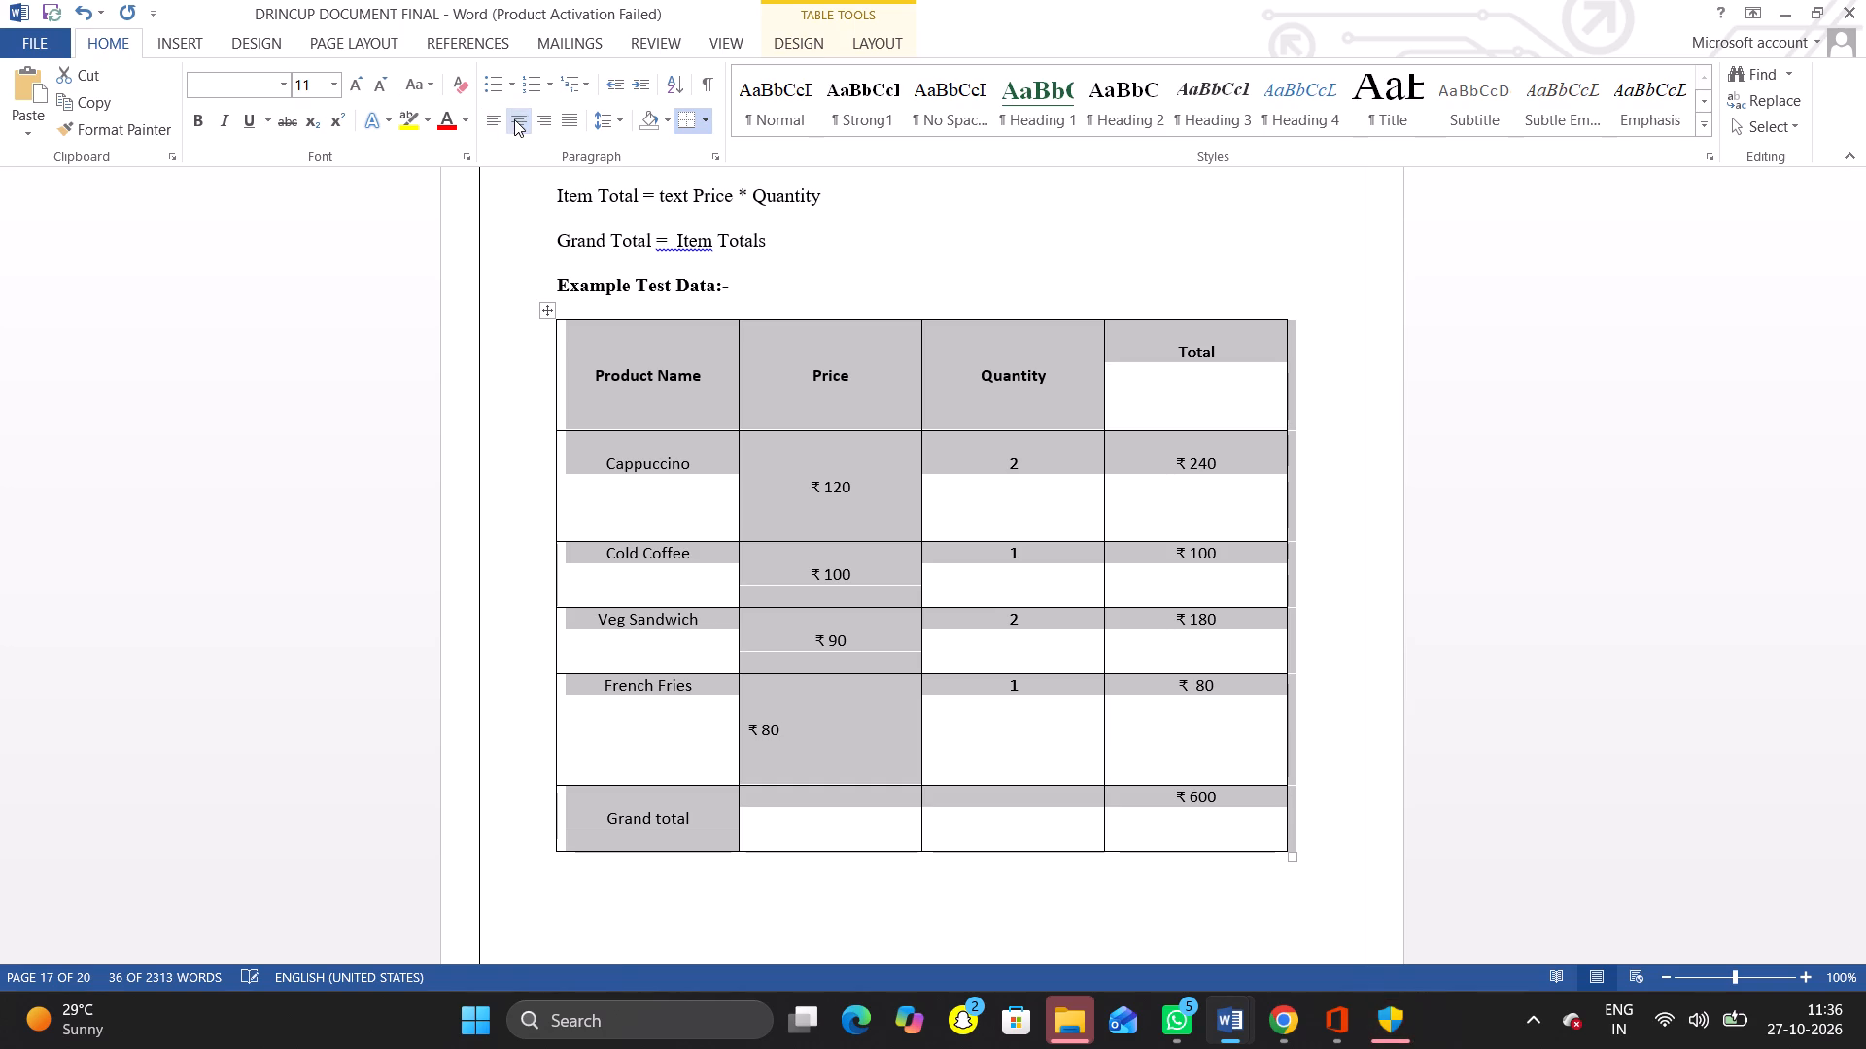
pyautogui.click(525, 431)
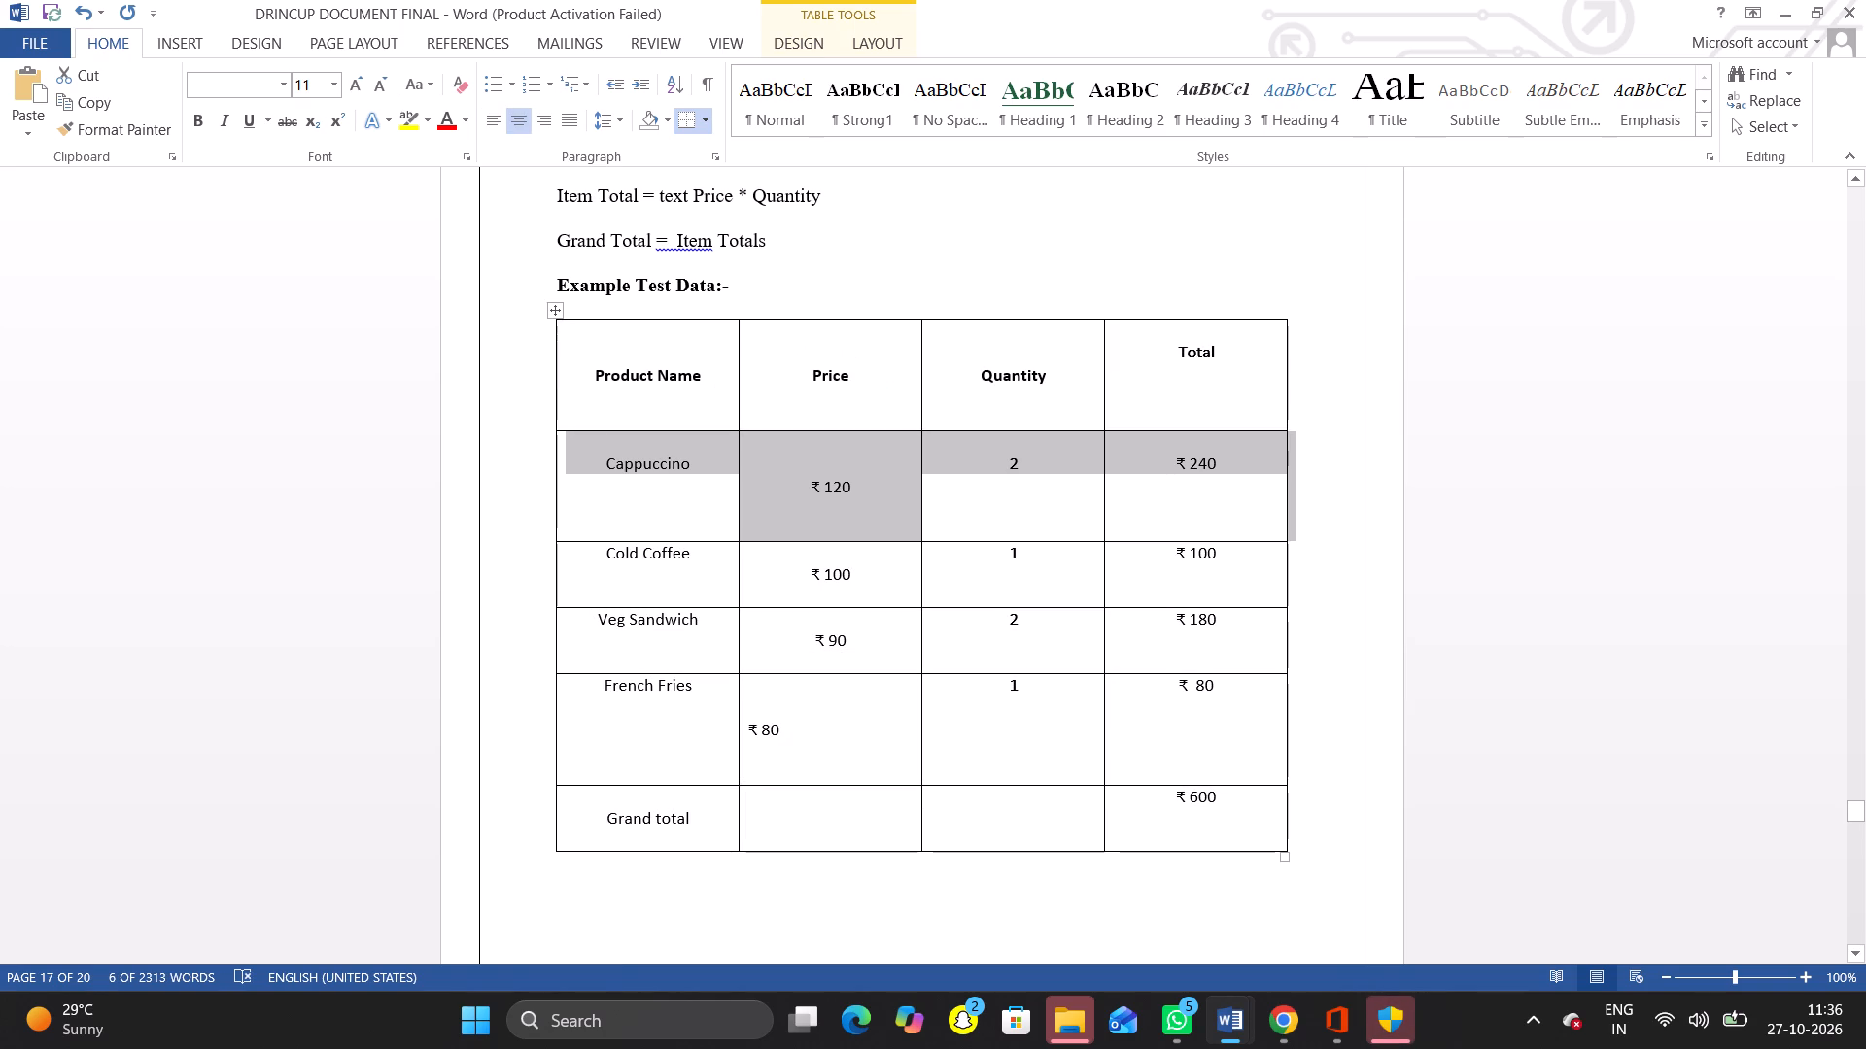
# Indent the French Fries price with leading spaces so it lines up with the prices above it.
pyautogui.click(747, 729)
pyautogui.click(768, 729)
pyautogui.click(750, 729)
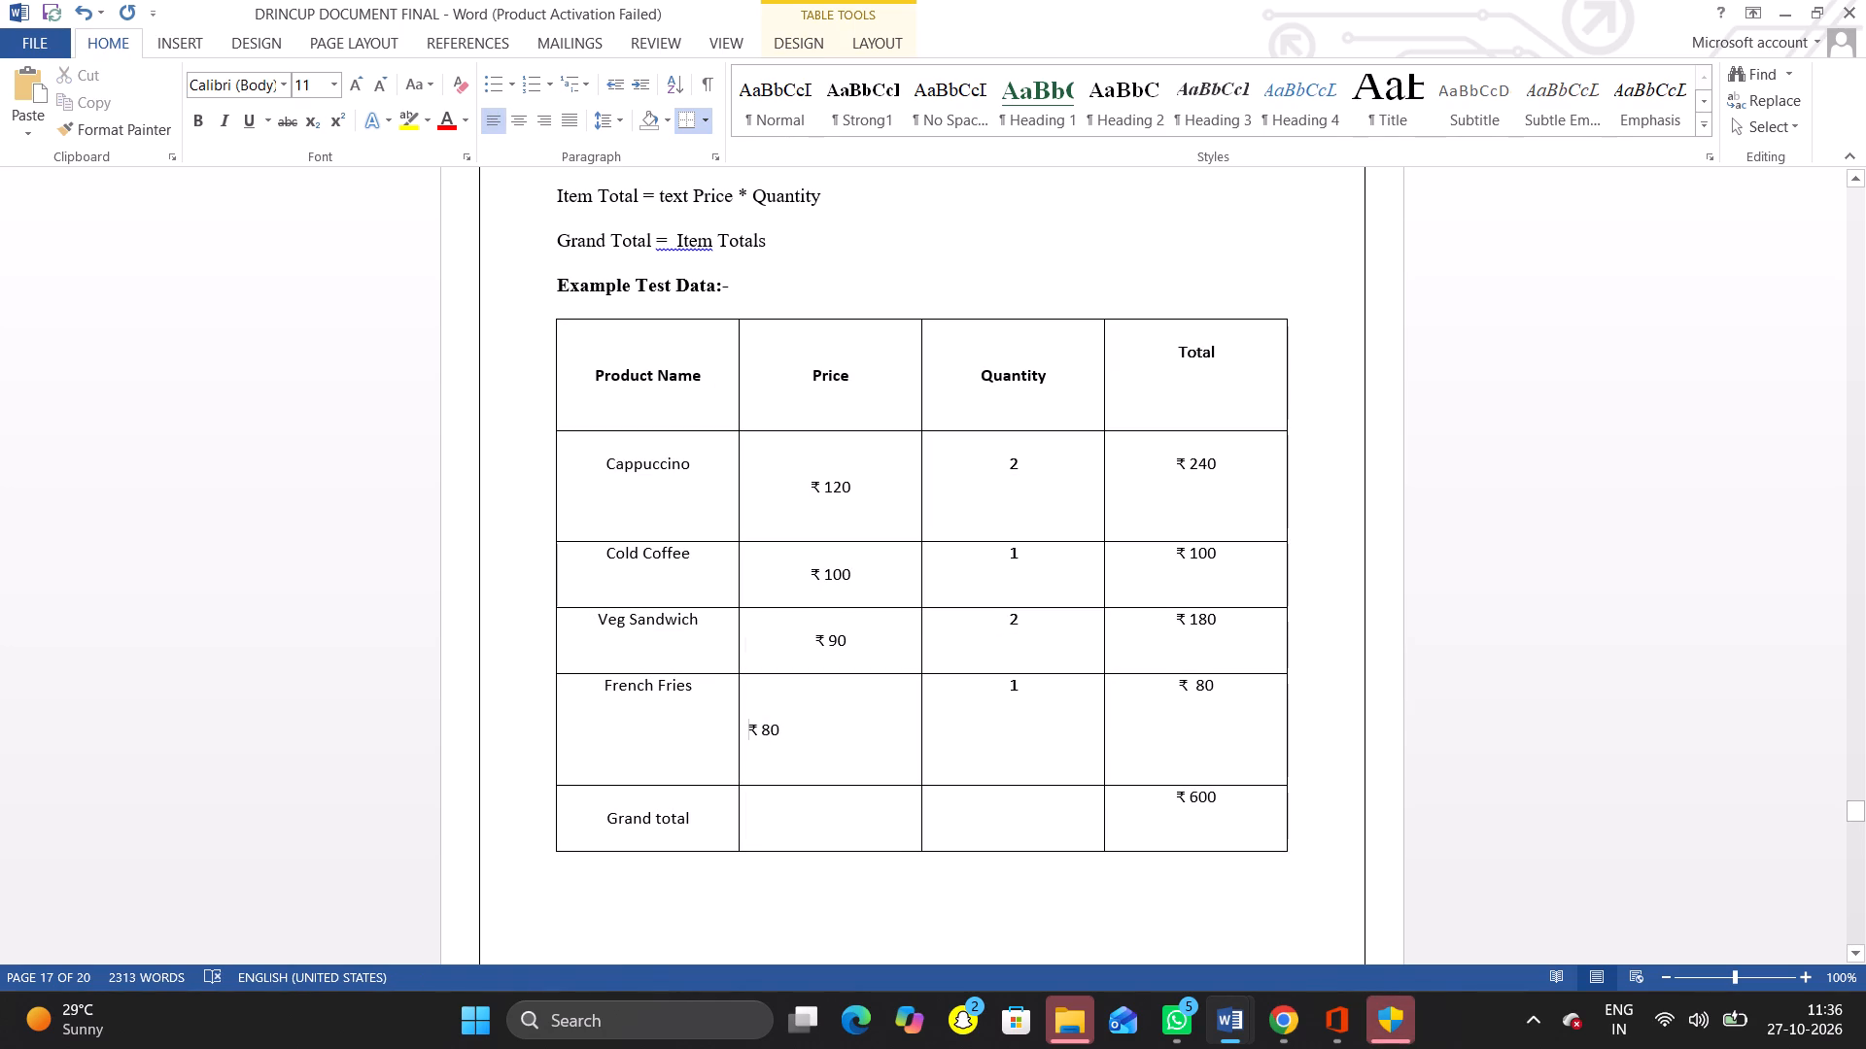
pyautogui.press('Tab')
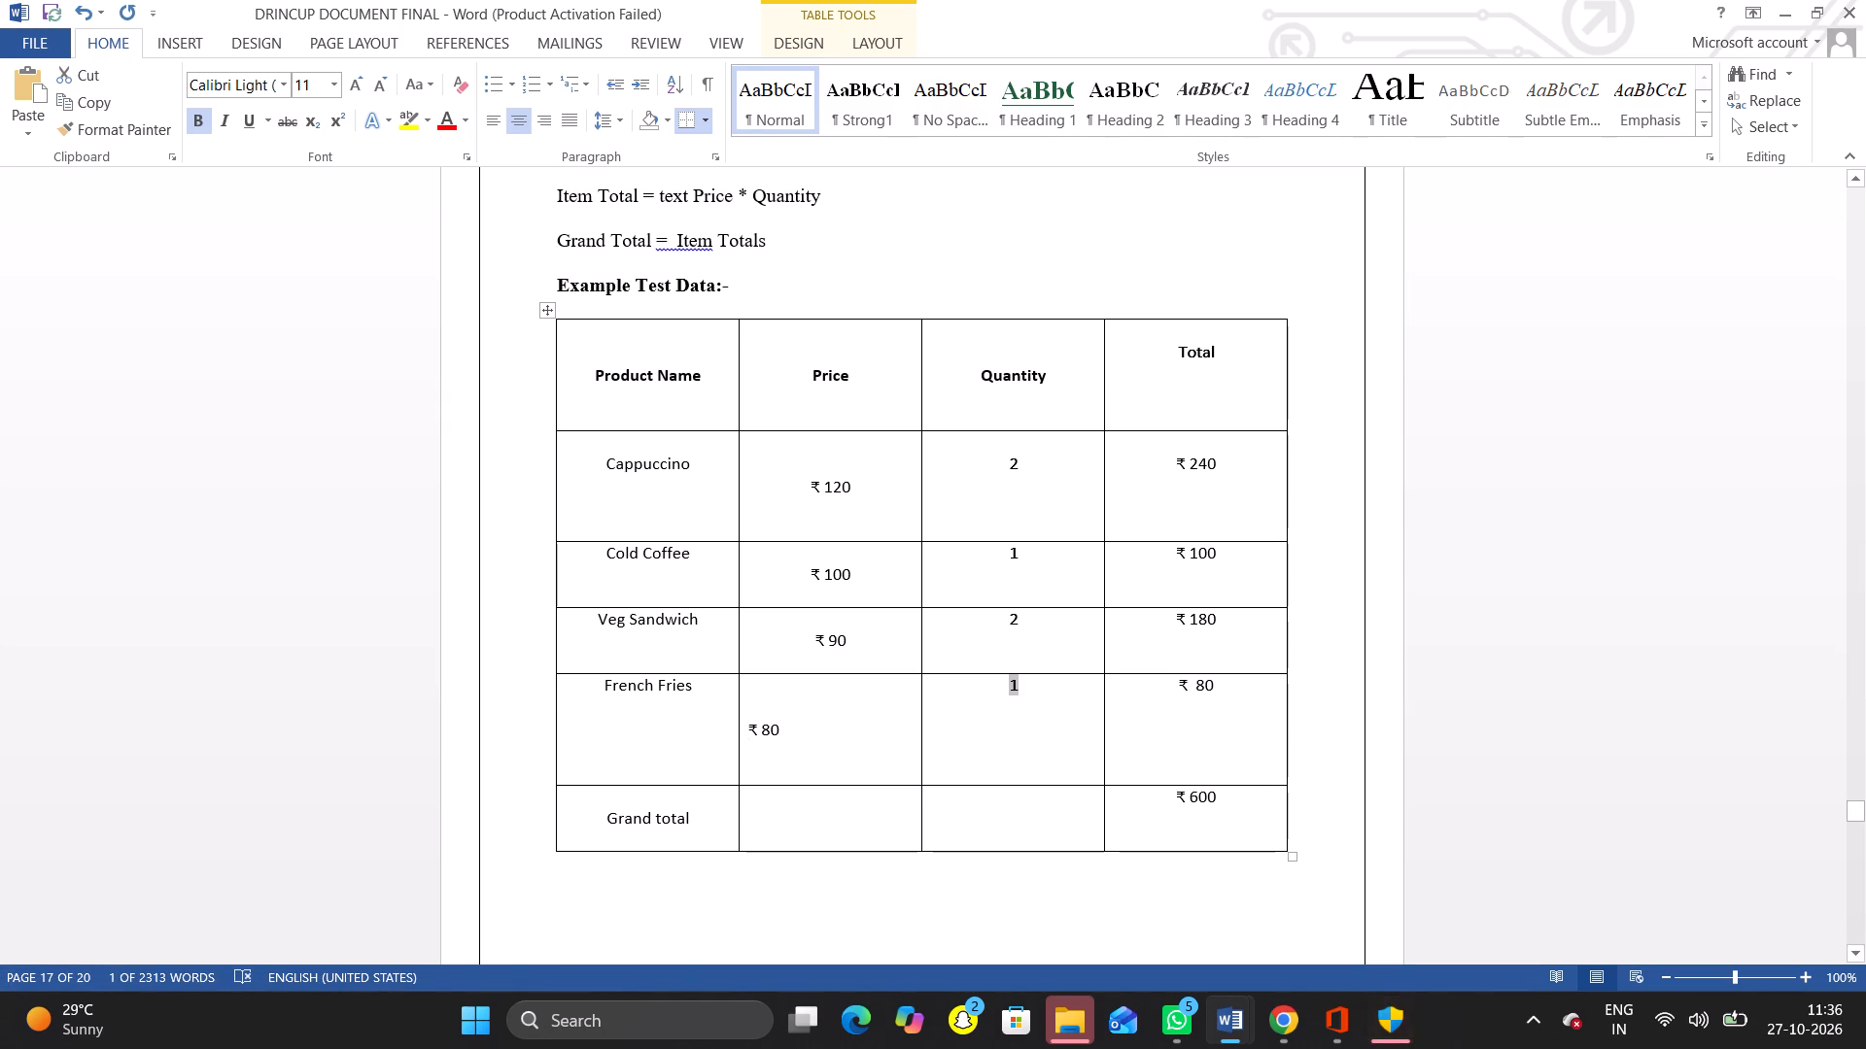
pyautogui.click(750, 727)
pyautogui.press('space')
pyautogui.press('space')
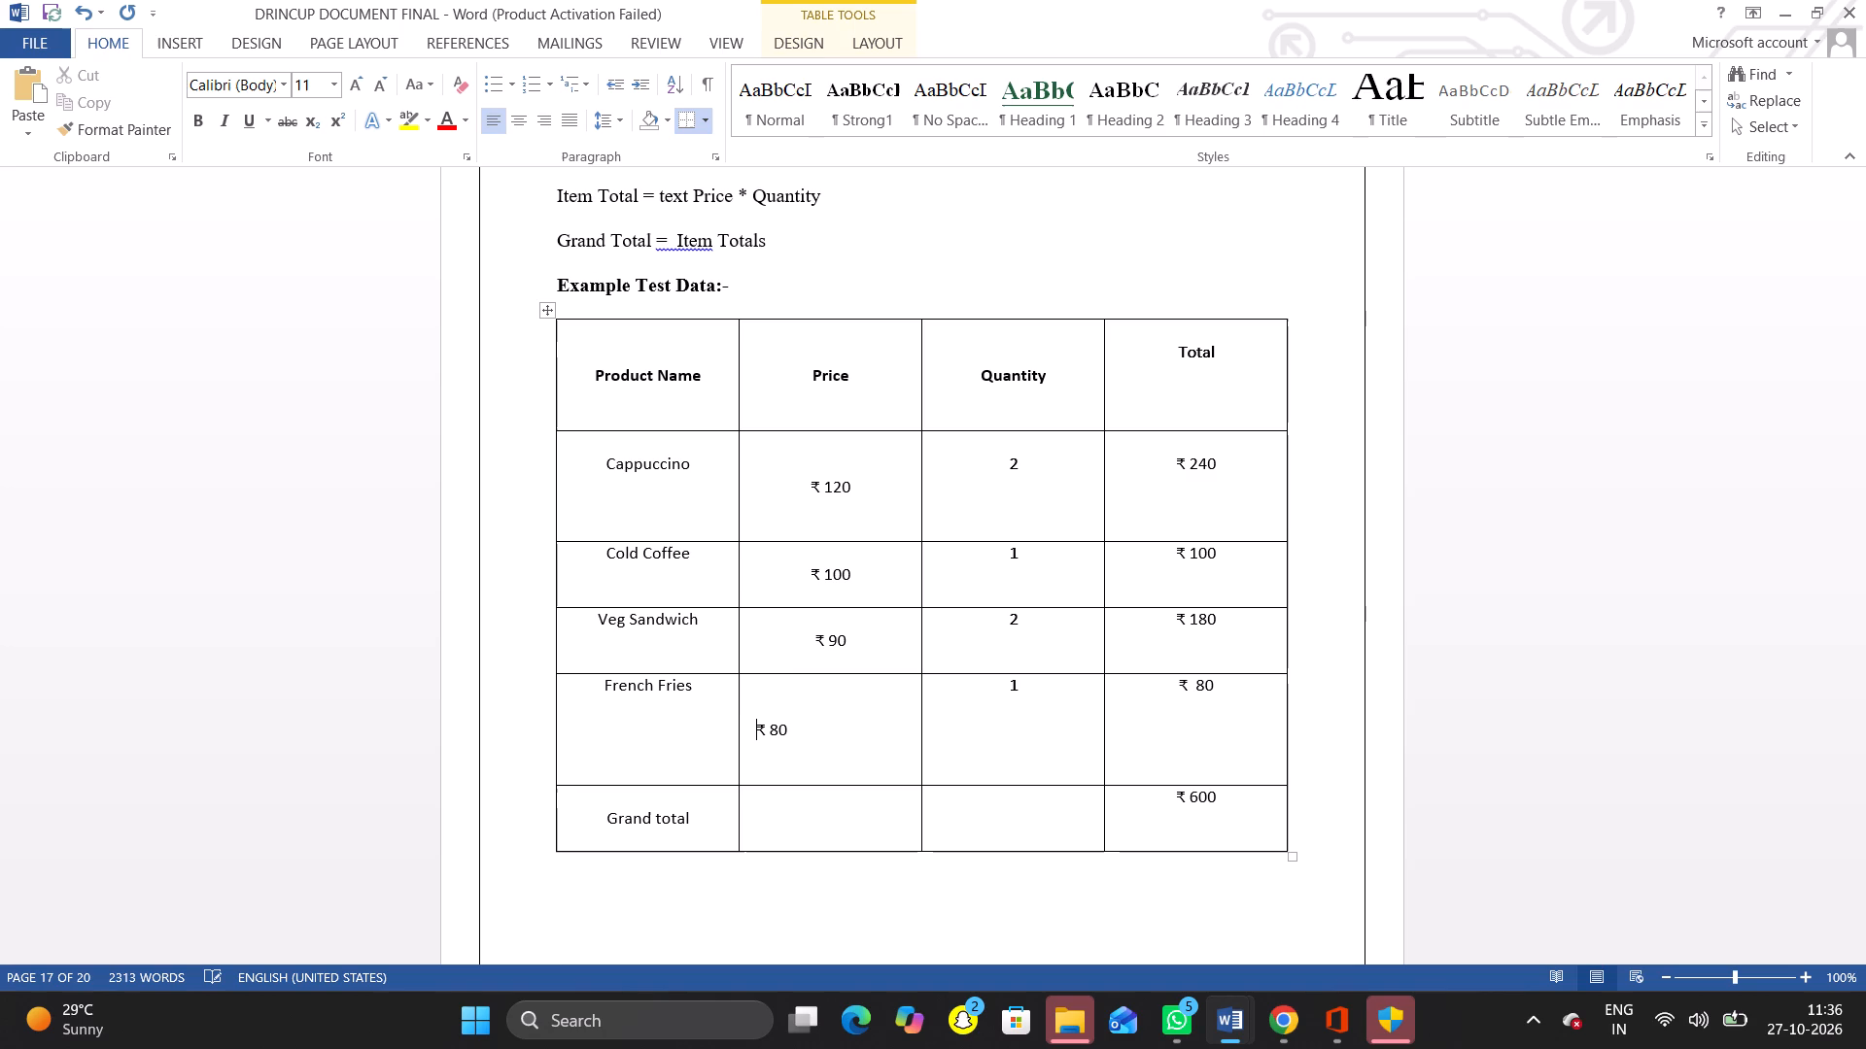
pyautogui.press('space')
pyautogui.press('space')
pyautogui.press('space')
pyautogui.press('space')
pyautogui.press('space')
pyautogui.press('space')
pyautogui.press('space')
pyautogui.press('space')
pyautogui.press('space')
pyautogui.press('space')
pyautogui.press('space')
pyautogui.press('space')
pyautogui.press('space')
pyautogui.press('space')
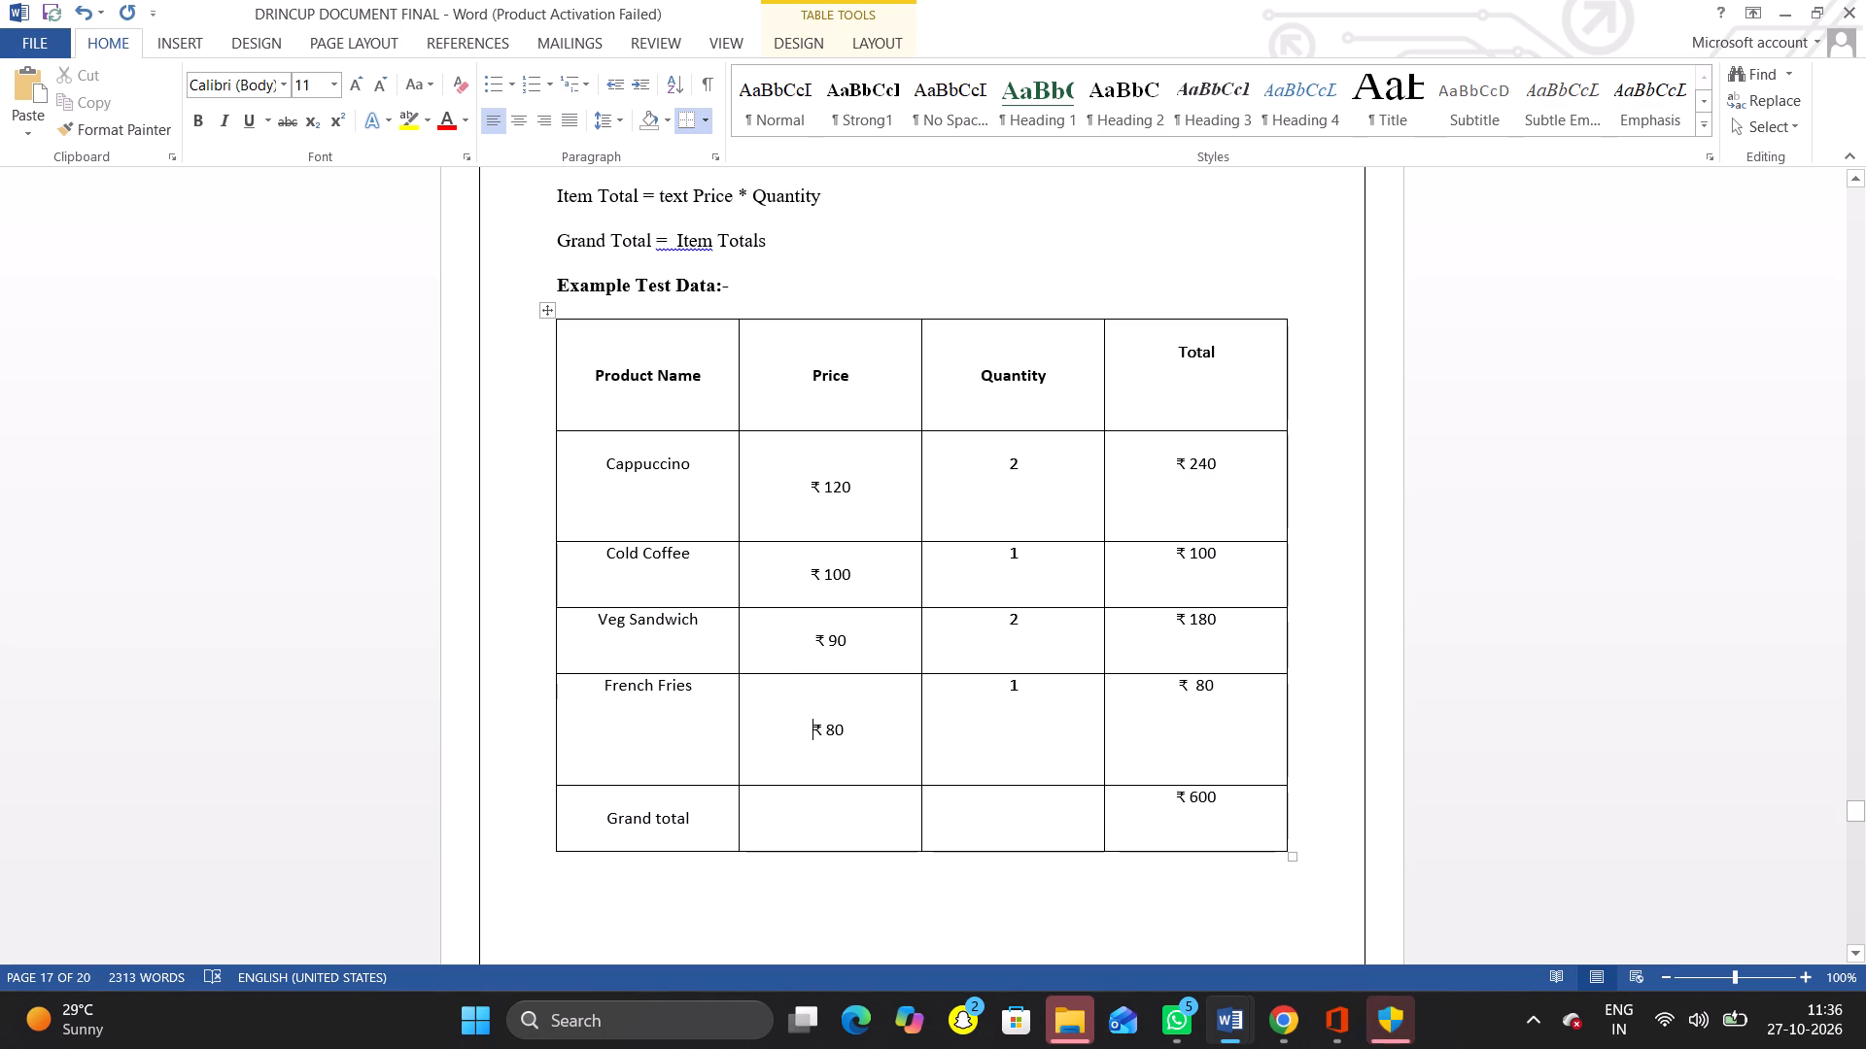
# Insert one blank line above the Cold Coffee, Cappuccino and Veg Sandwich quantities and two above the French Fries quantity.
pyautogui.click(985, 546)
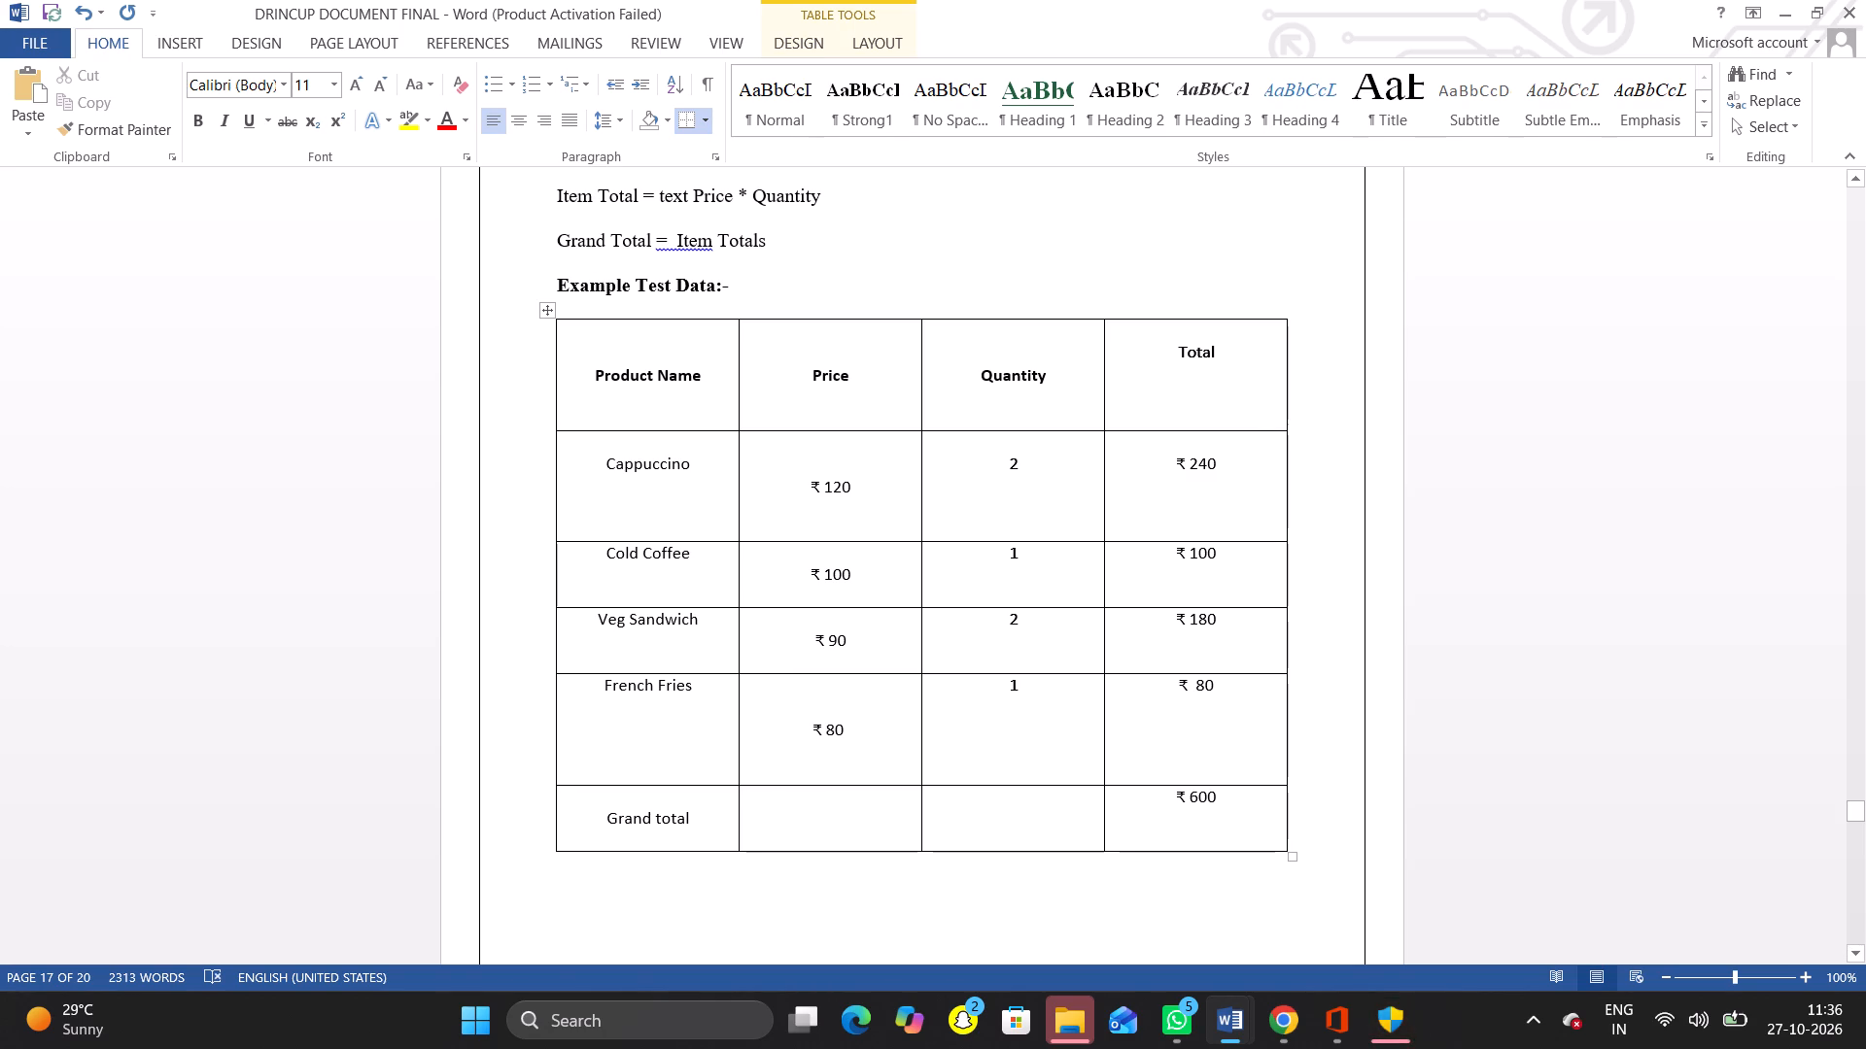
pyautogui.press('Return')
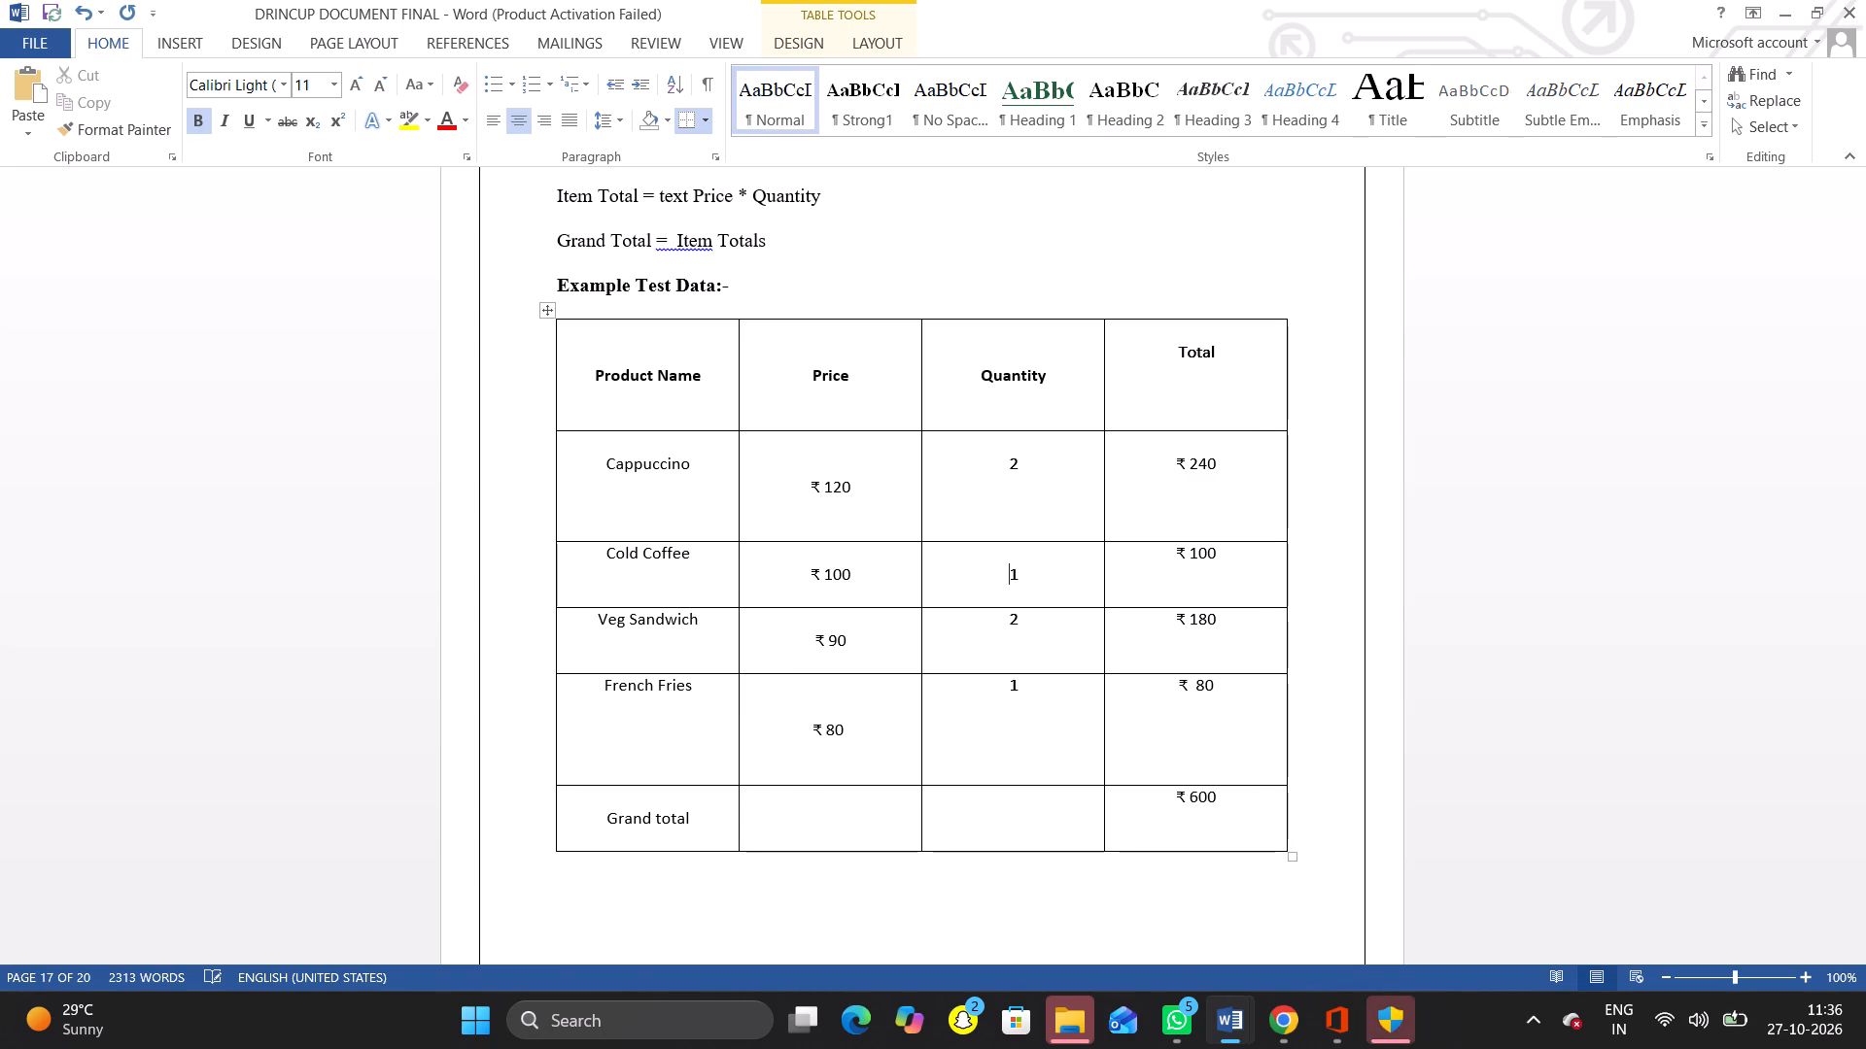
pyautogui.click(991, 462)
pyautogui.press('Return')
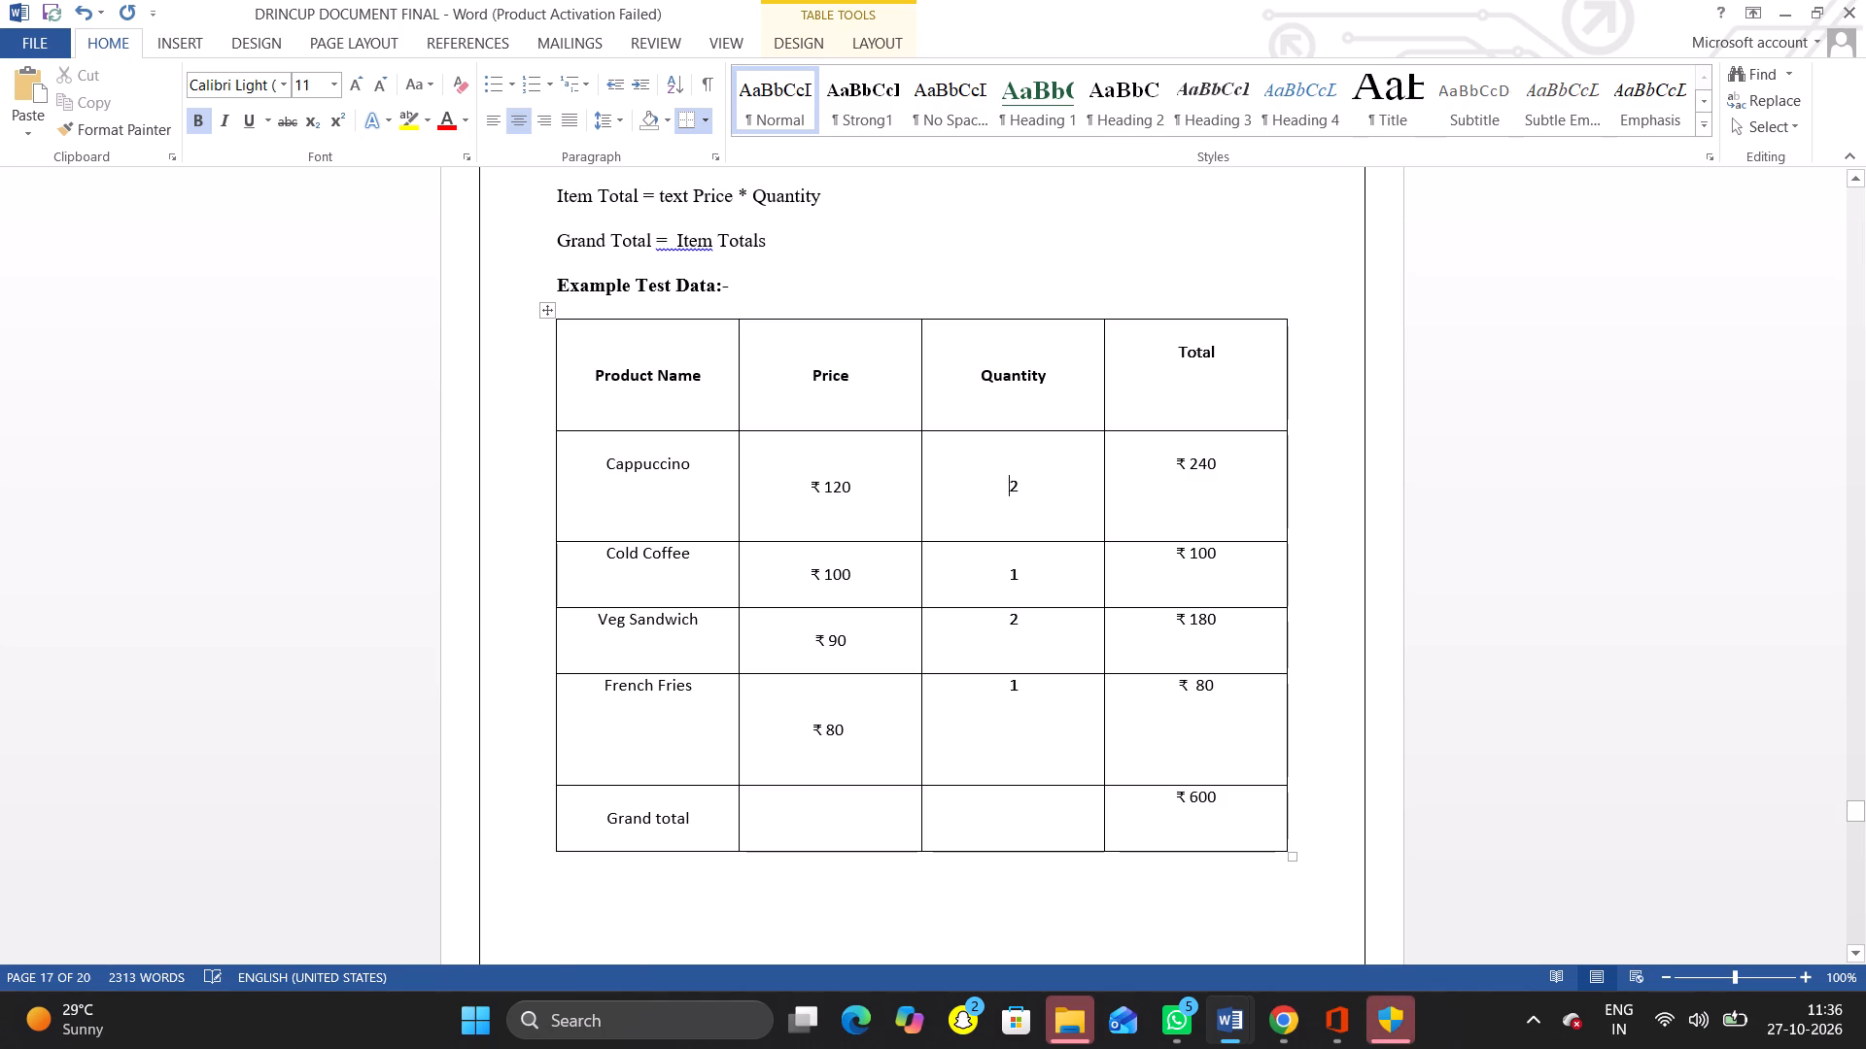
pyautogui.click(993, 620)
pyautogui.press('Return')
pyautogui.click(1010, 686)
pyautogui.press('Return')
pyautogui.press('Return')
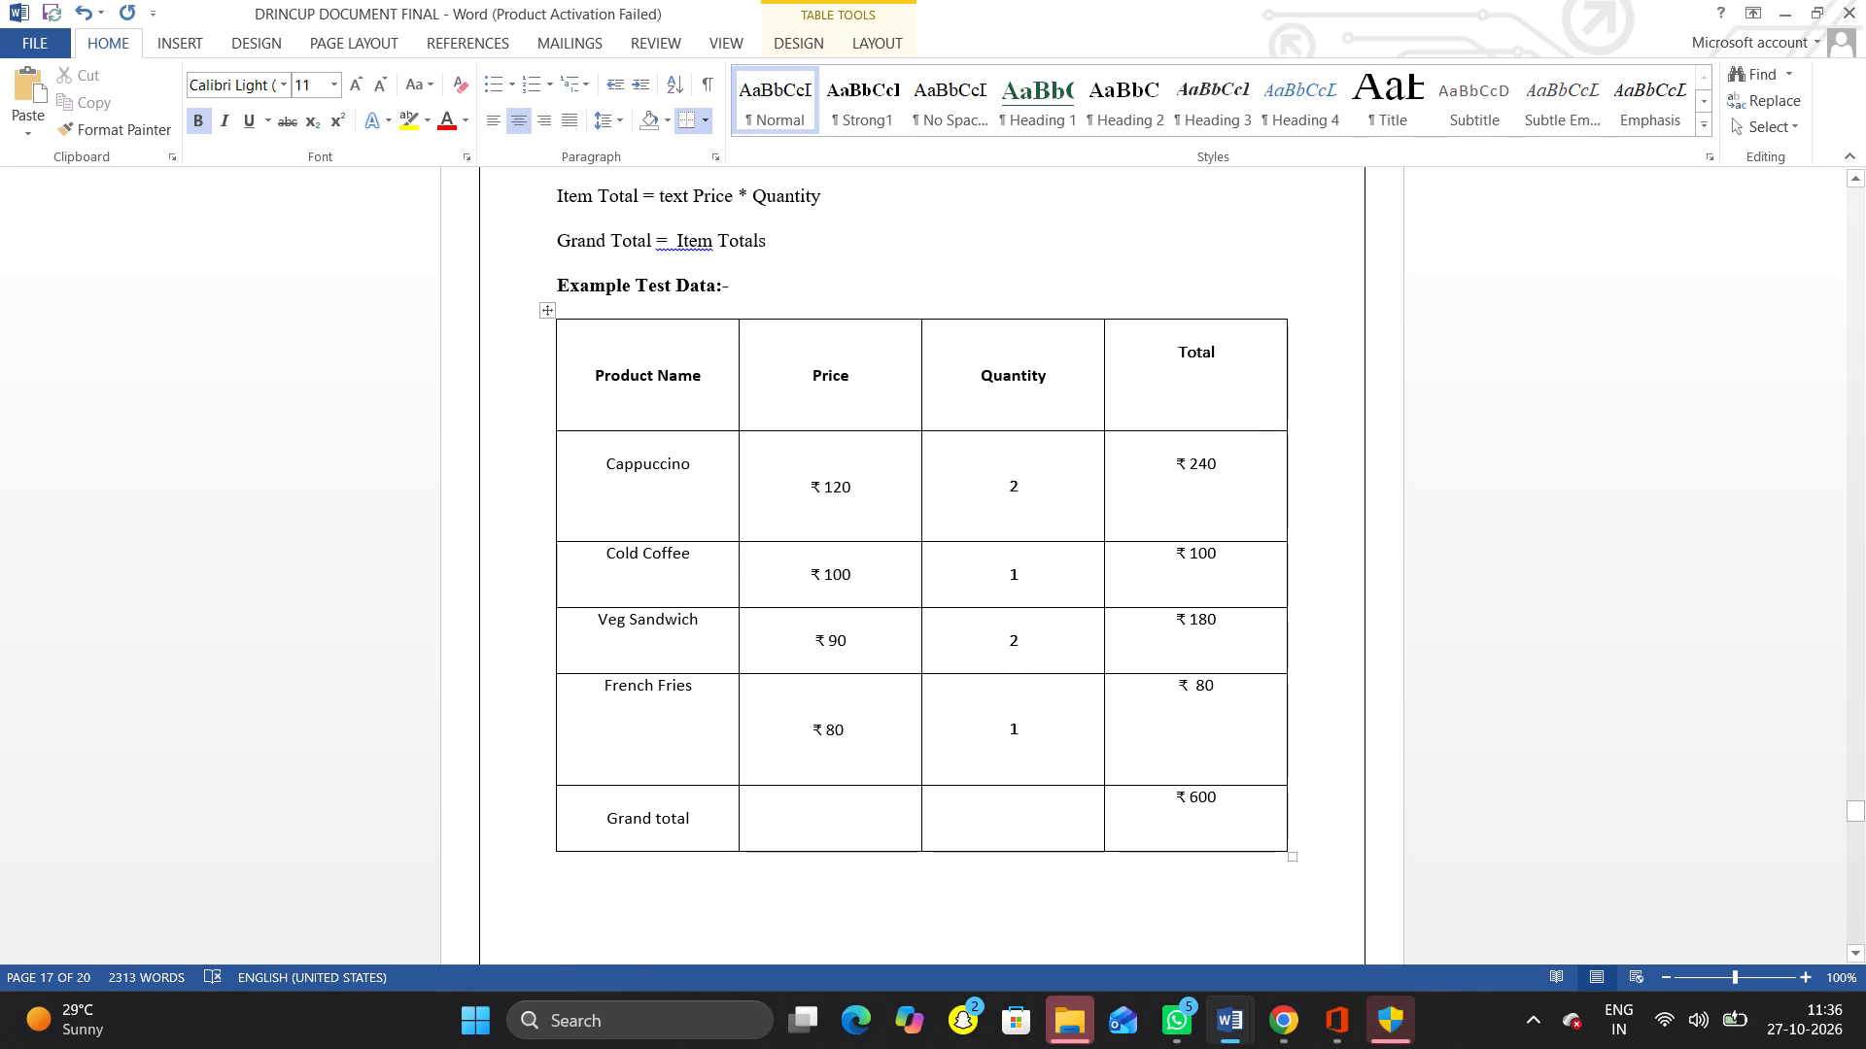
# In the Total column, insert one blank line above the Cappuccino, Cold Coffee and Veg Sandwich amounts and two above the French Fries amount.
pyautogui.click(1158, 467)
pyautogui.moveTo(1158, 468); pyautogui.dragTo(1166, 504)
pyautogui.press('Return')
pyautogui.click(1168, 548)
pyautogui.press('Return')
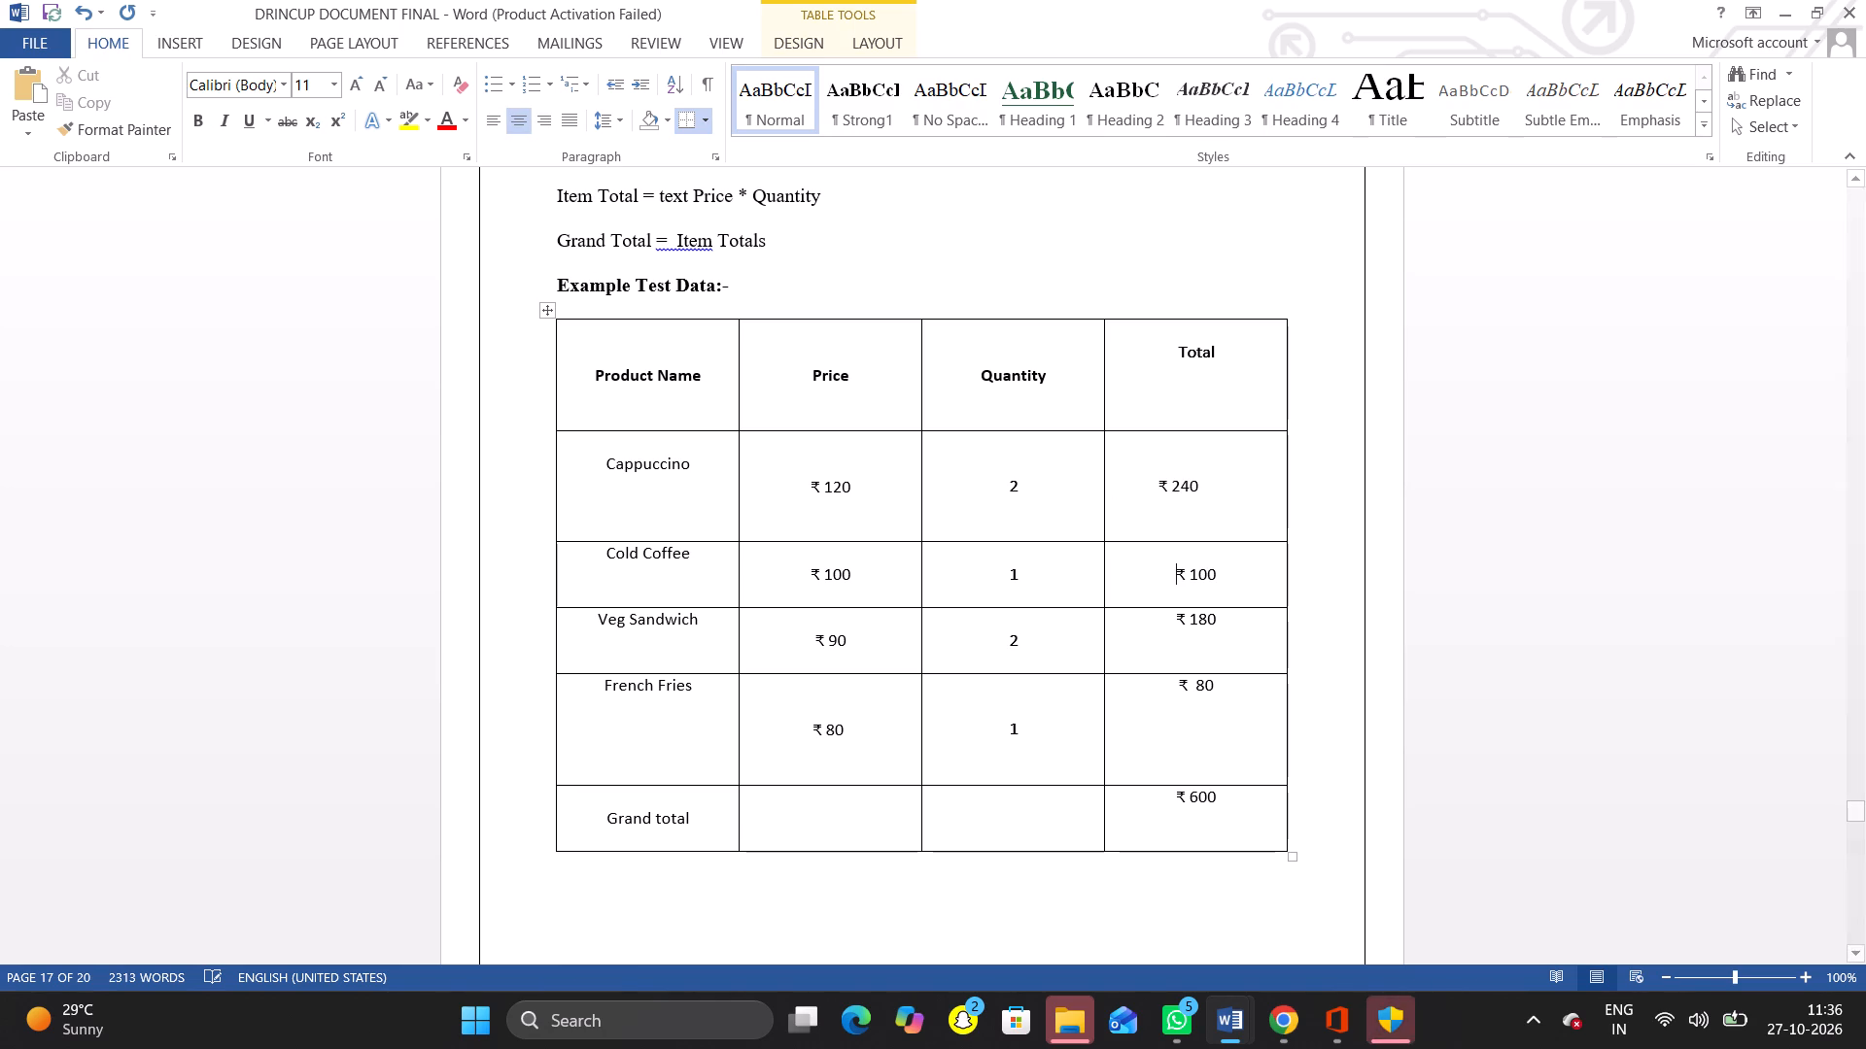
pyautogui.click(1156, 622)
pyautogui.press('Return')
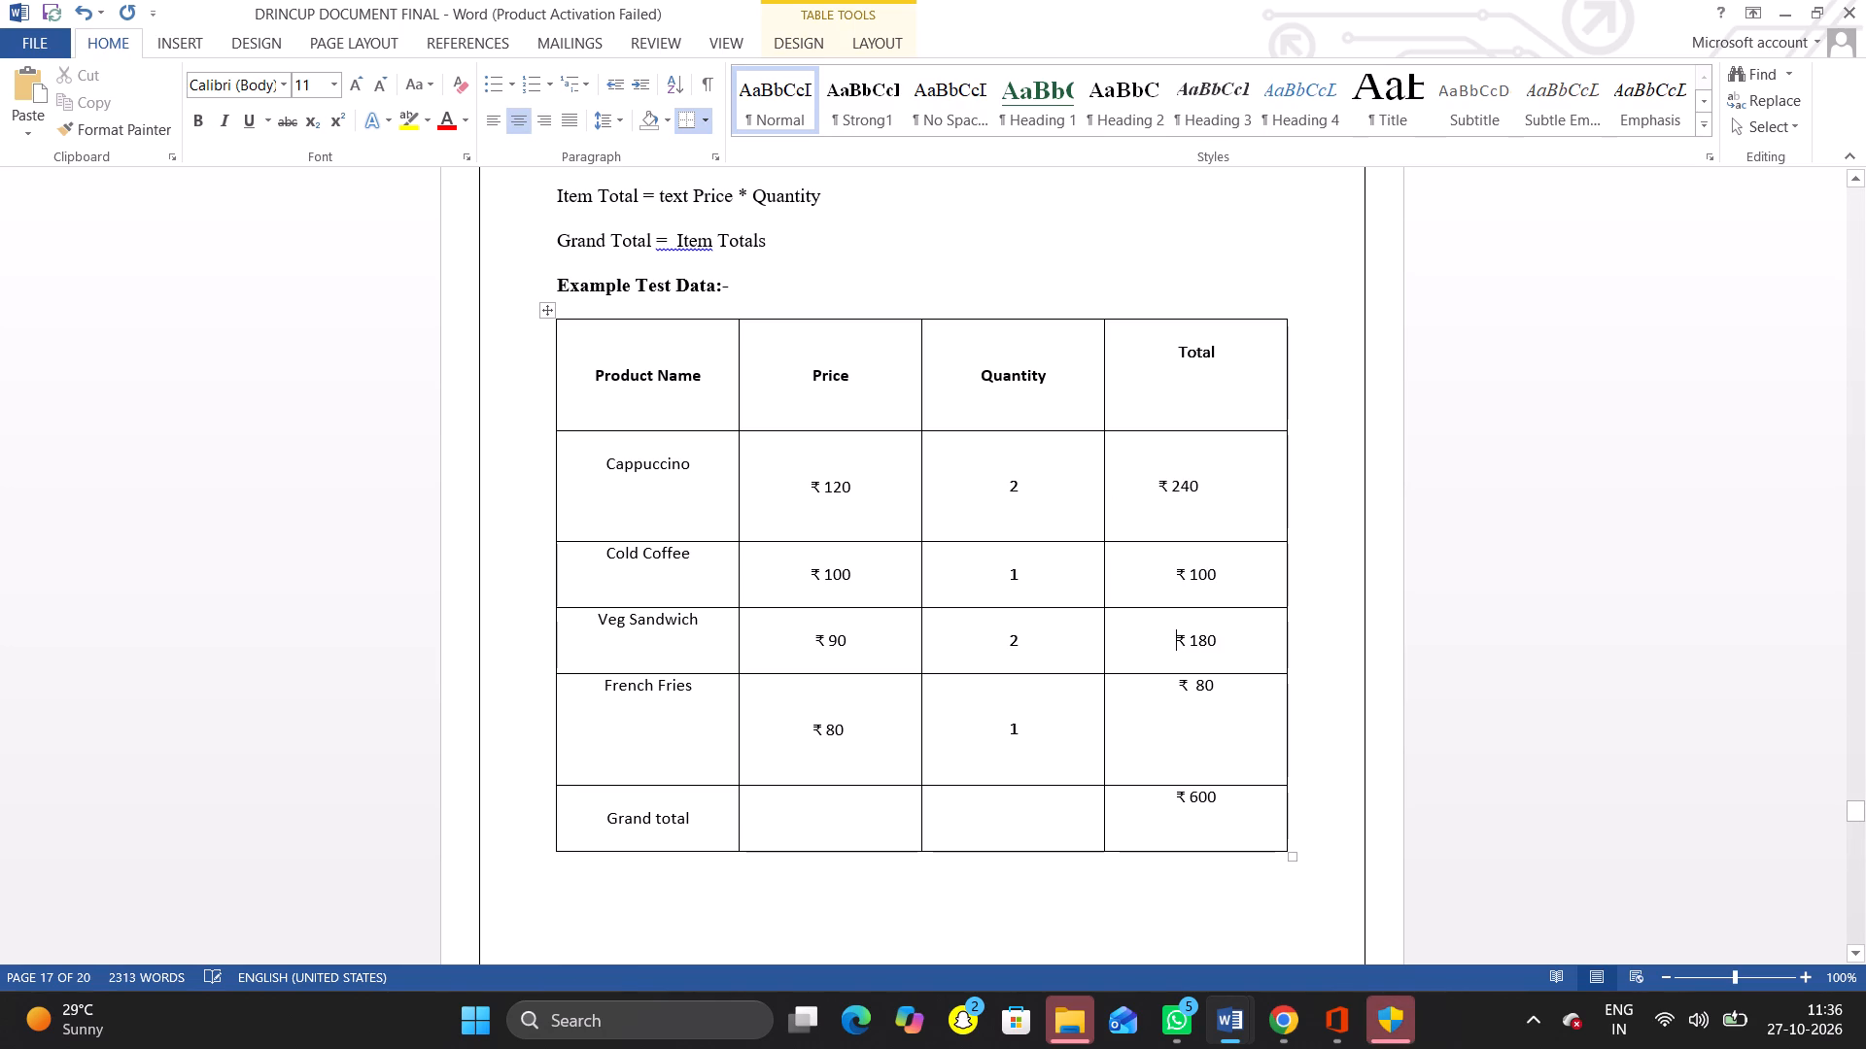
pyautogui.click(1169, 682)
pyautogui.press('Return')
pyautogui.press('Return')
# In the Product Name column, insert two blank lines above French Fries and one above Veg Sandwich, Cold Coffee and Cappuccino.
pyautogui.click(585, 688)
pyautogui.press('Return')
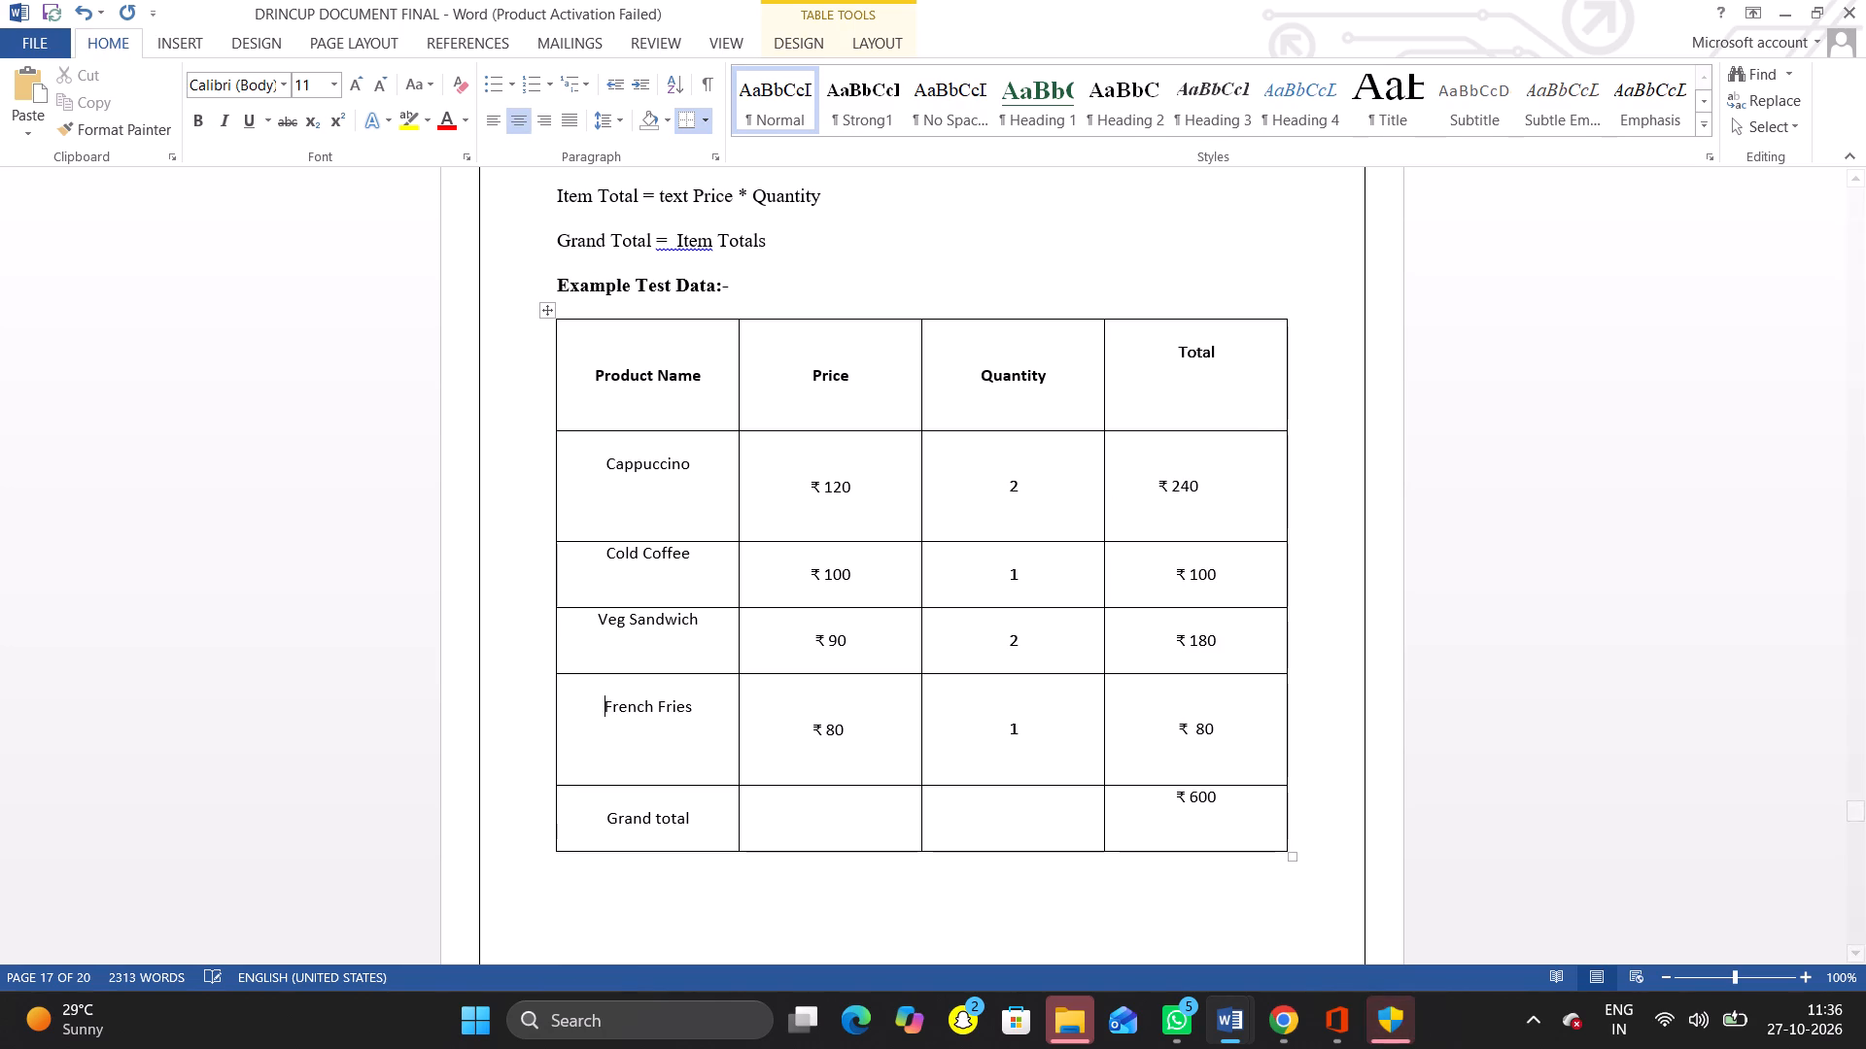
pyautogui.press('Return')
pyautogui.click(596, 619)
pyautogui.press('Return')
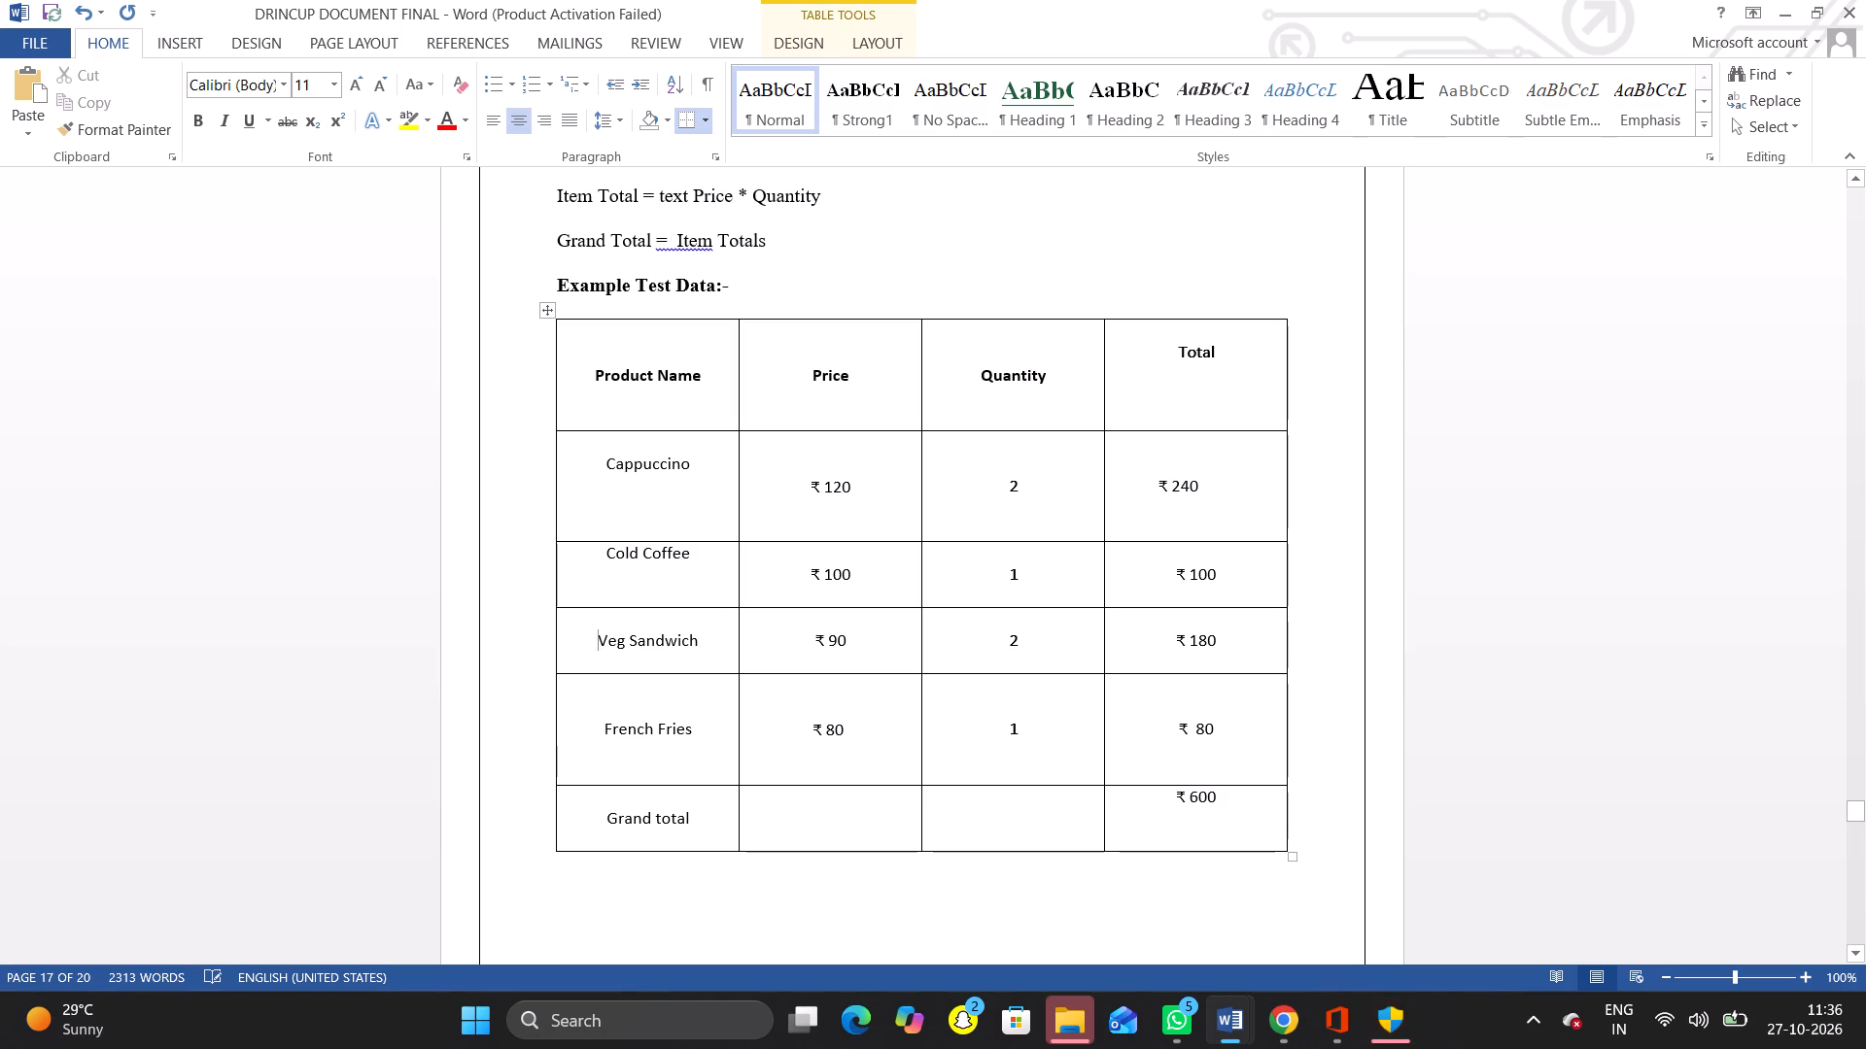
pyautogui.click(584, 565)
pyautogui.press('Return')
pyautogui.click(598, 465)
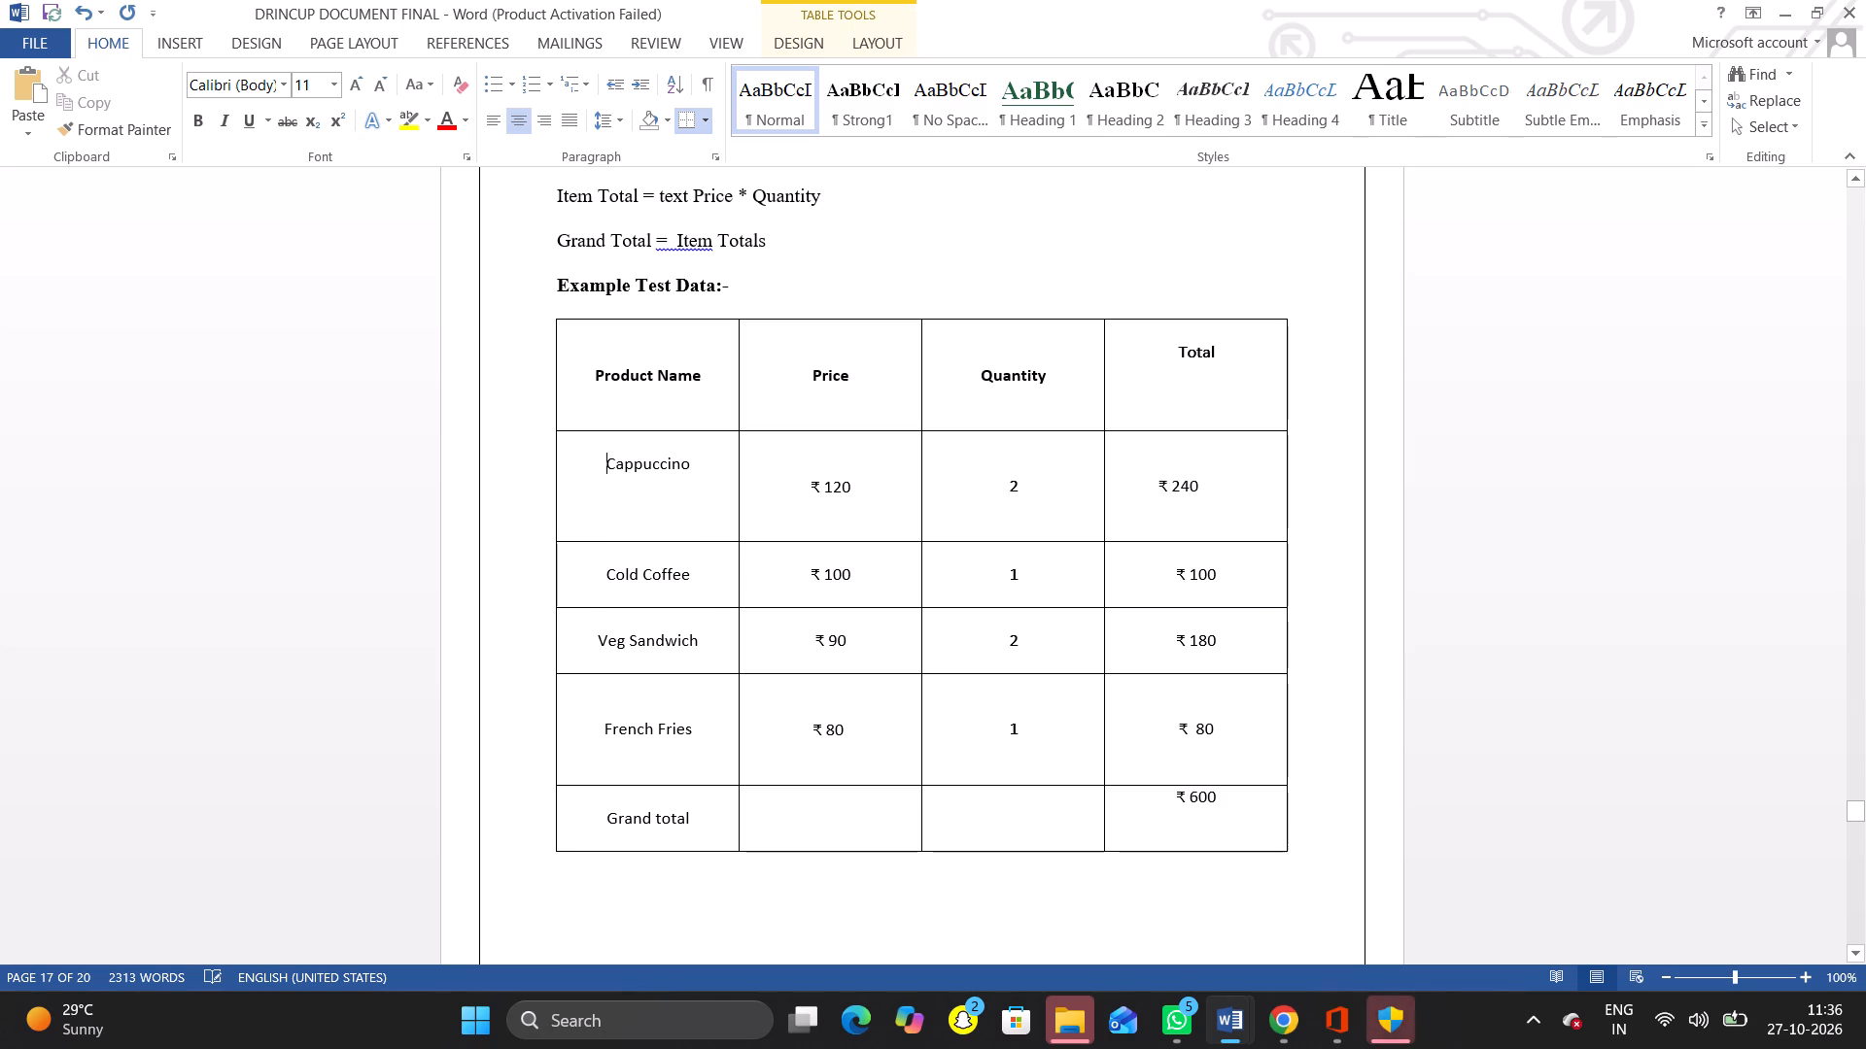
pyautogui.press('Return')
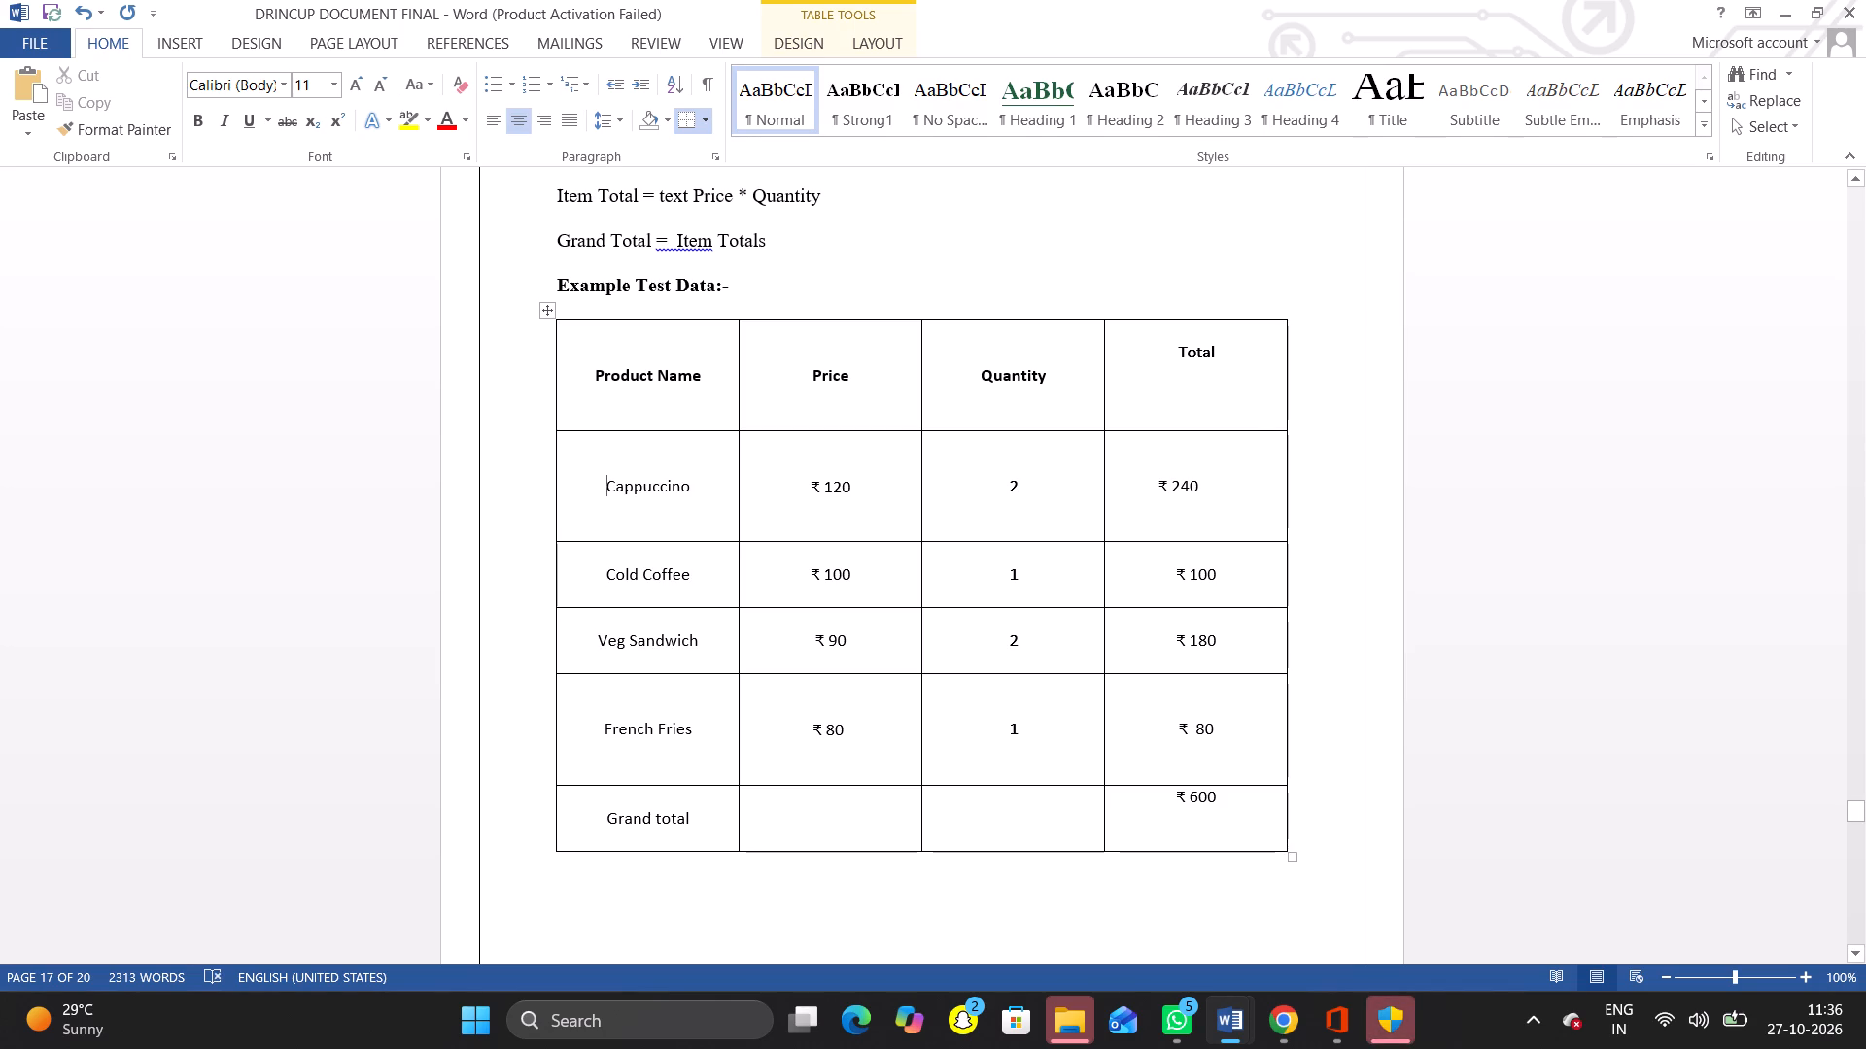
# Insert a blank line above the amount in the Grand total row.
pyautogui.click(1153, 803)
pyautogui.press('Return')
# Save the document.
pyautogui.hotkey('ctrl', 'a')
pyautogui.hotkey('ctrl', 's')
pyautogui.hotkey('ctrl', 's')
pyautogui.click(1459, 648)
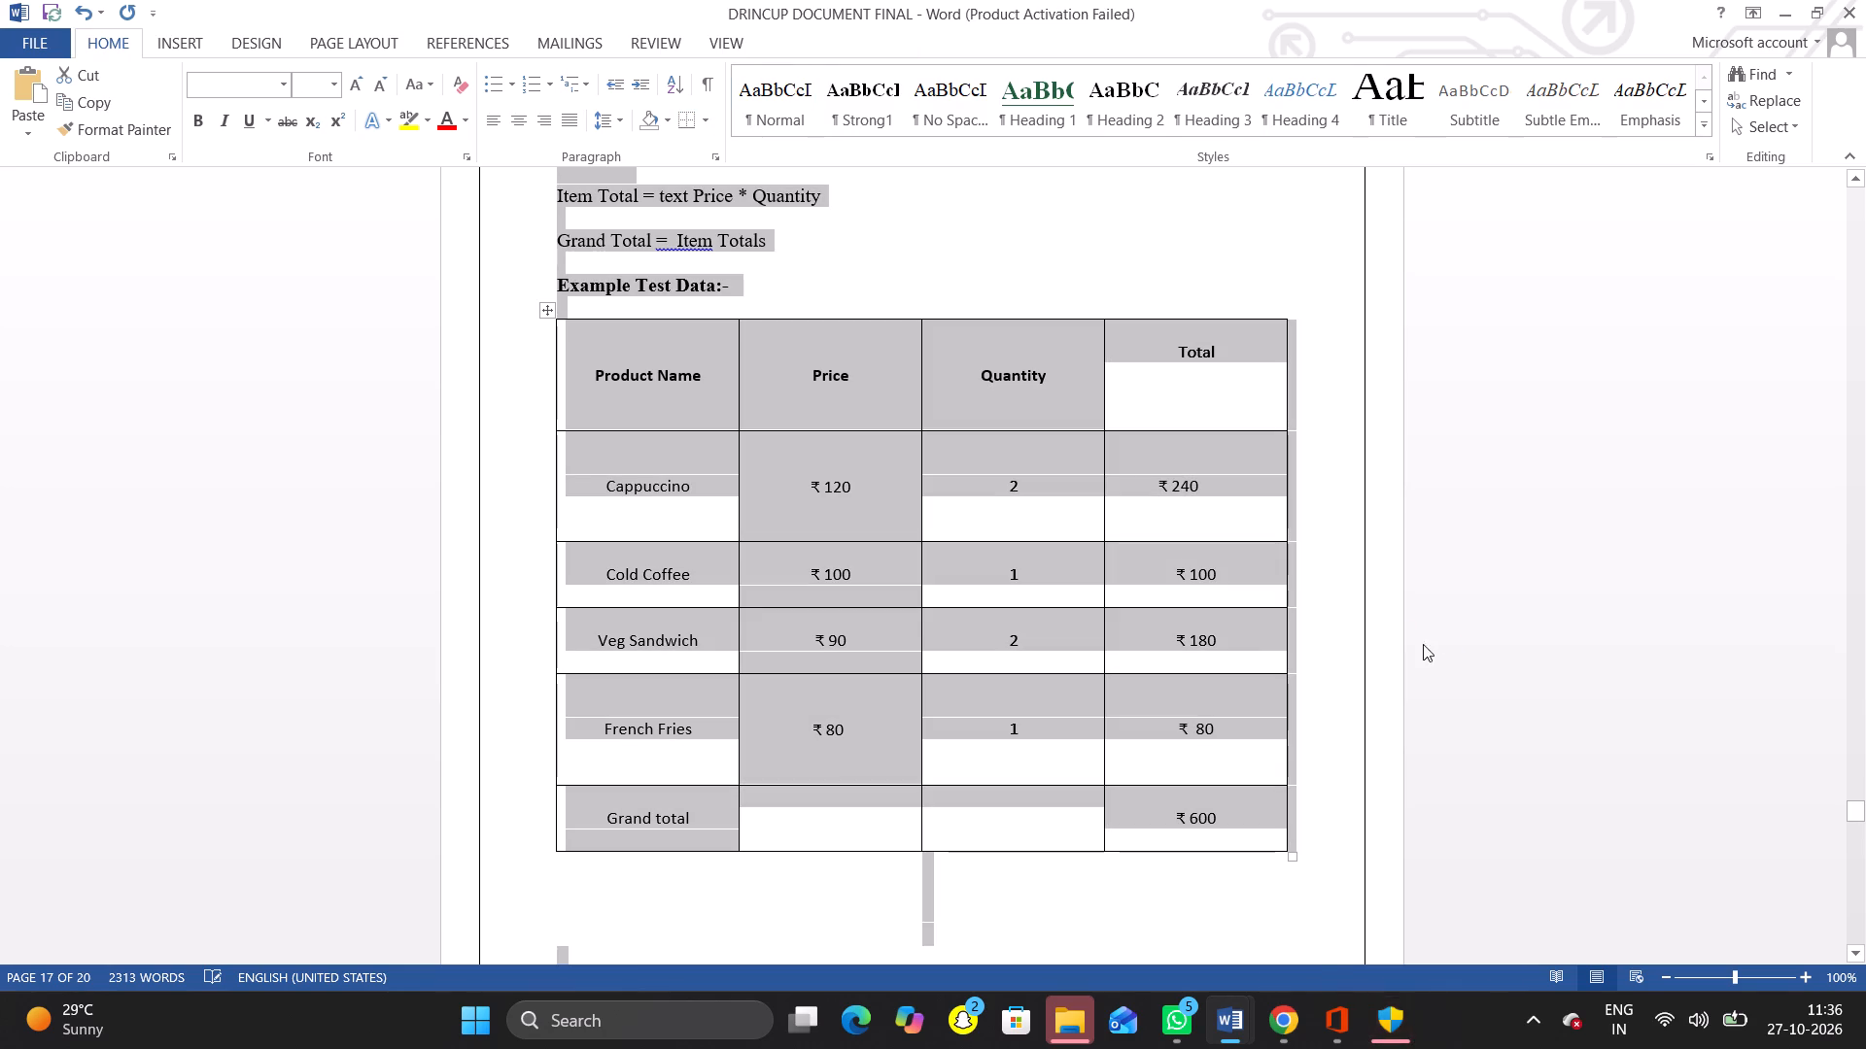
pyautogui.scroll(-4, 1086, 678)
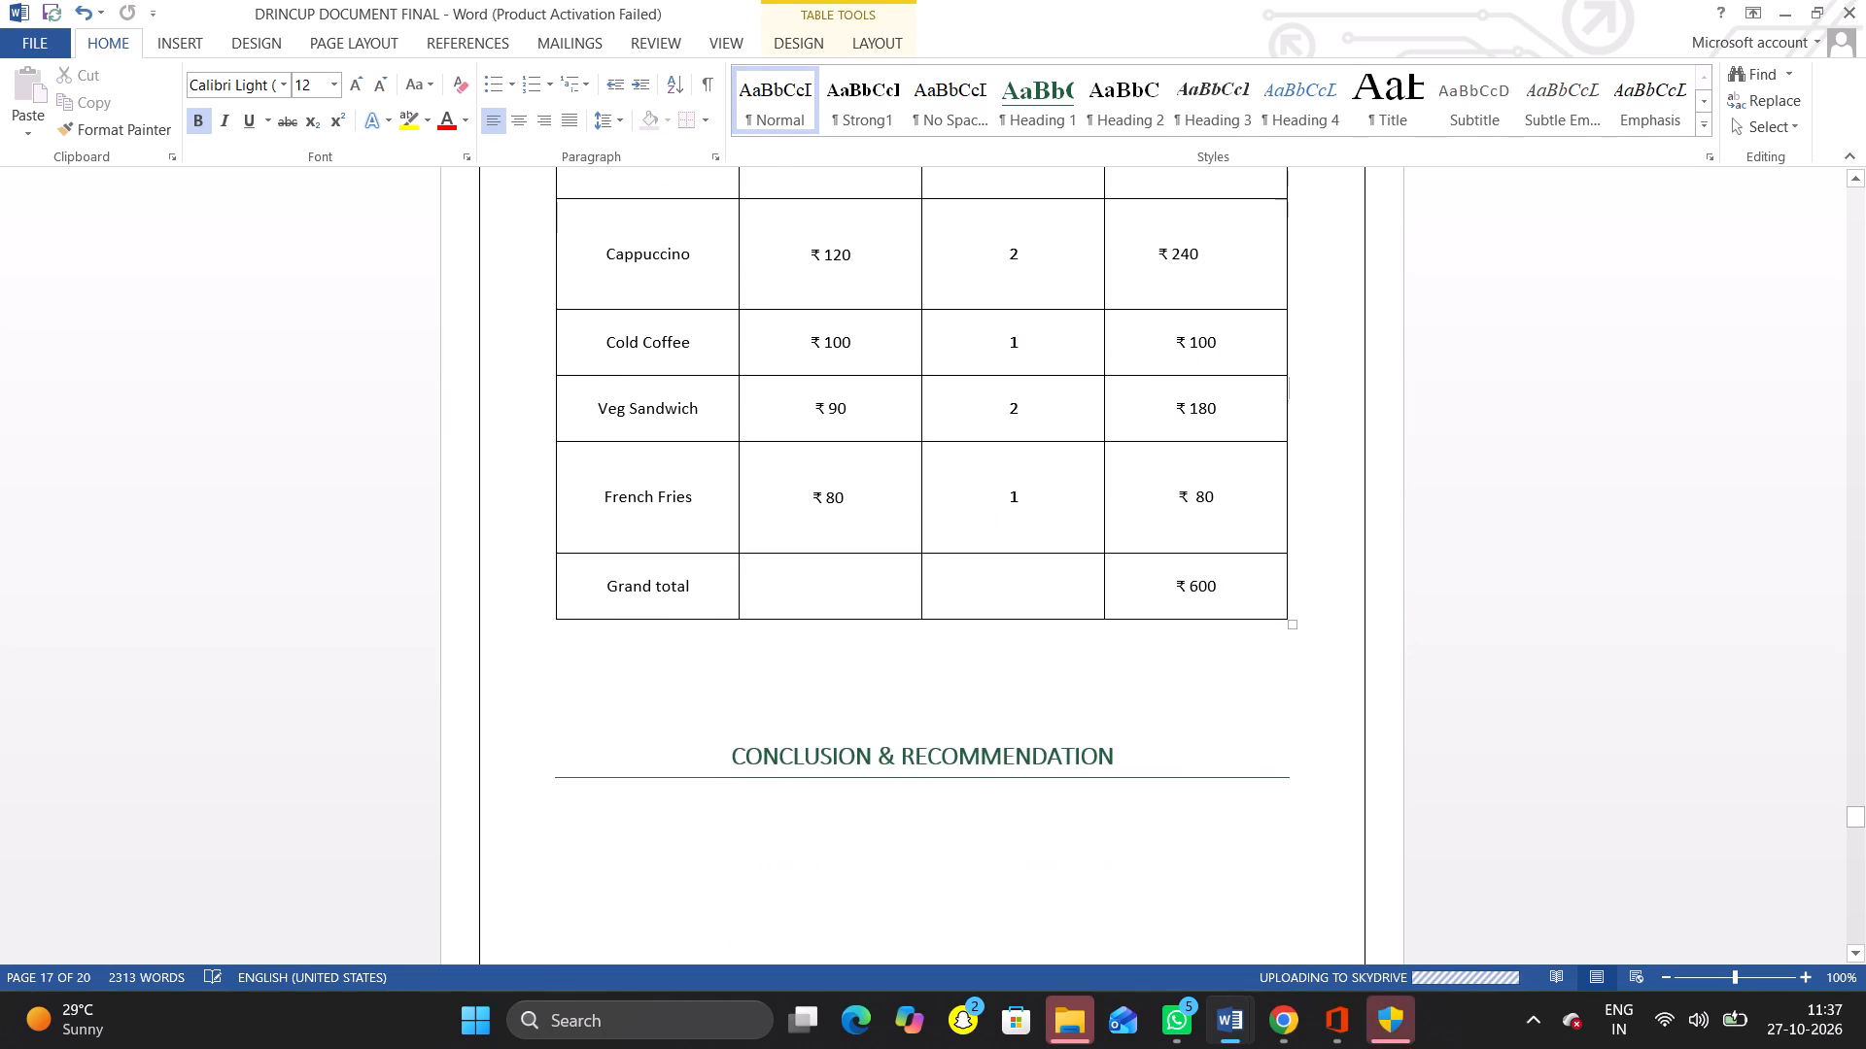
pyautogui.click(1171, 697)
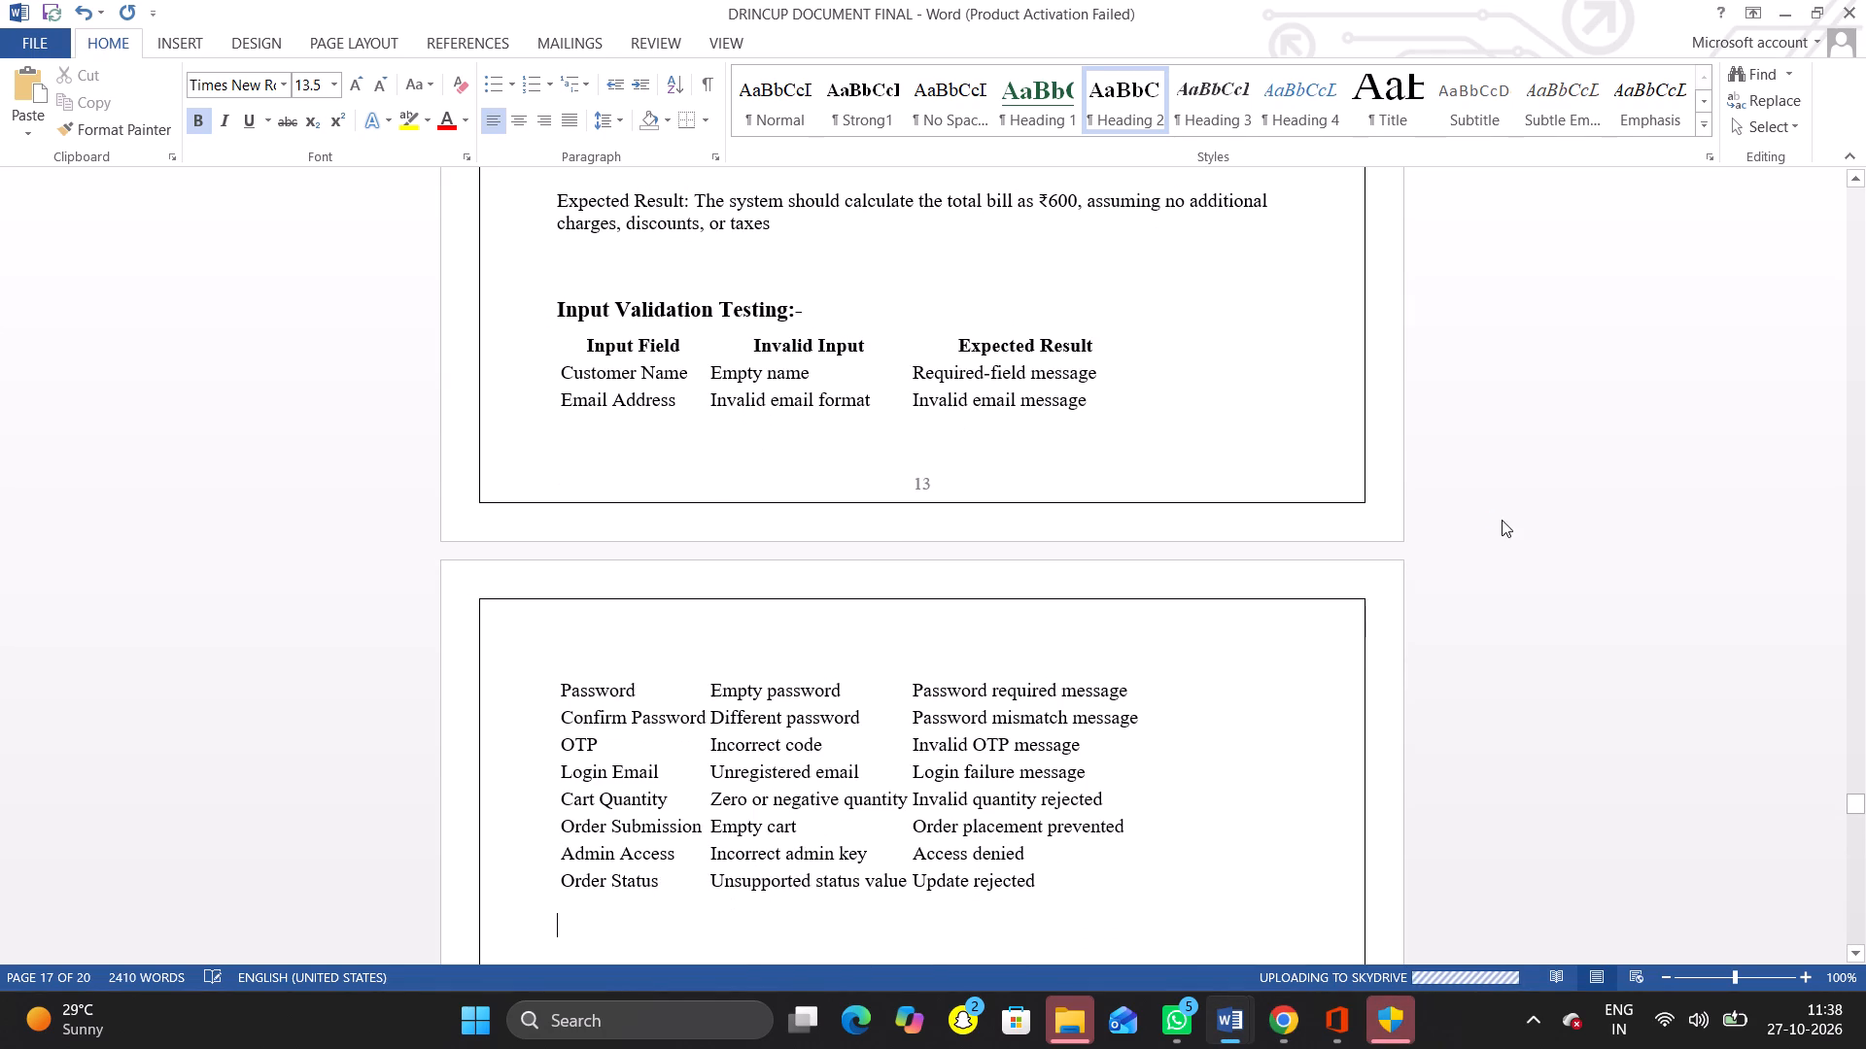
# Add a blank line between the "Input Validation Testing:-" heading and the unbordered table below it.
pyautogui.scroll(2, 1025, 592)
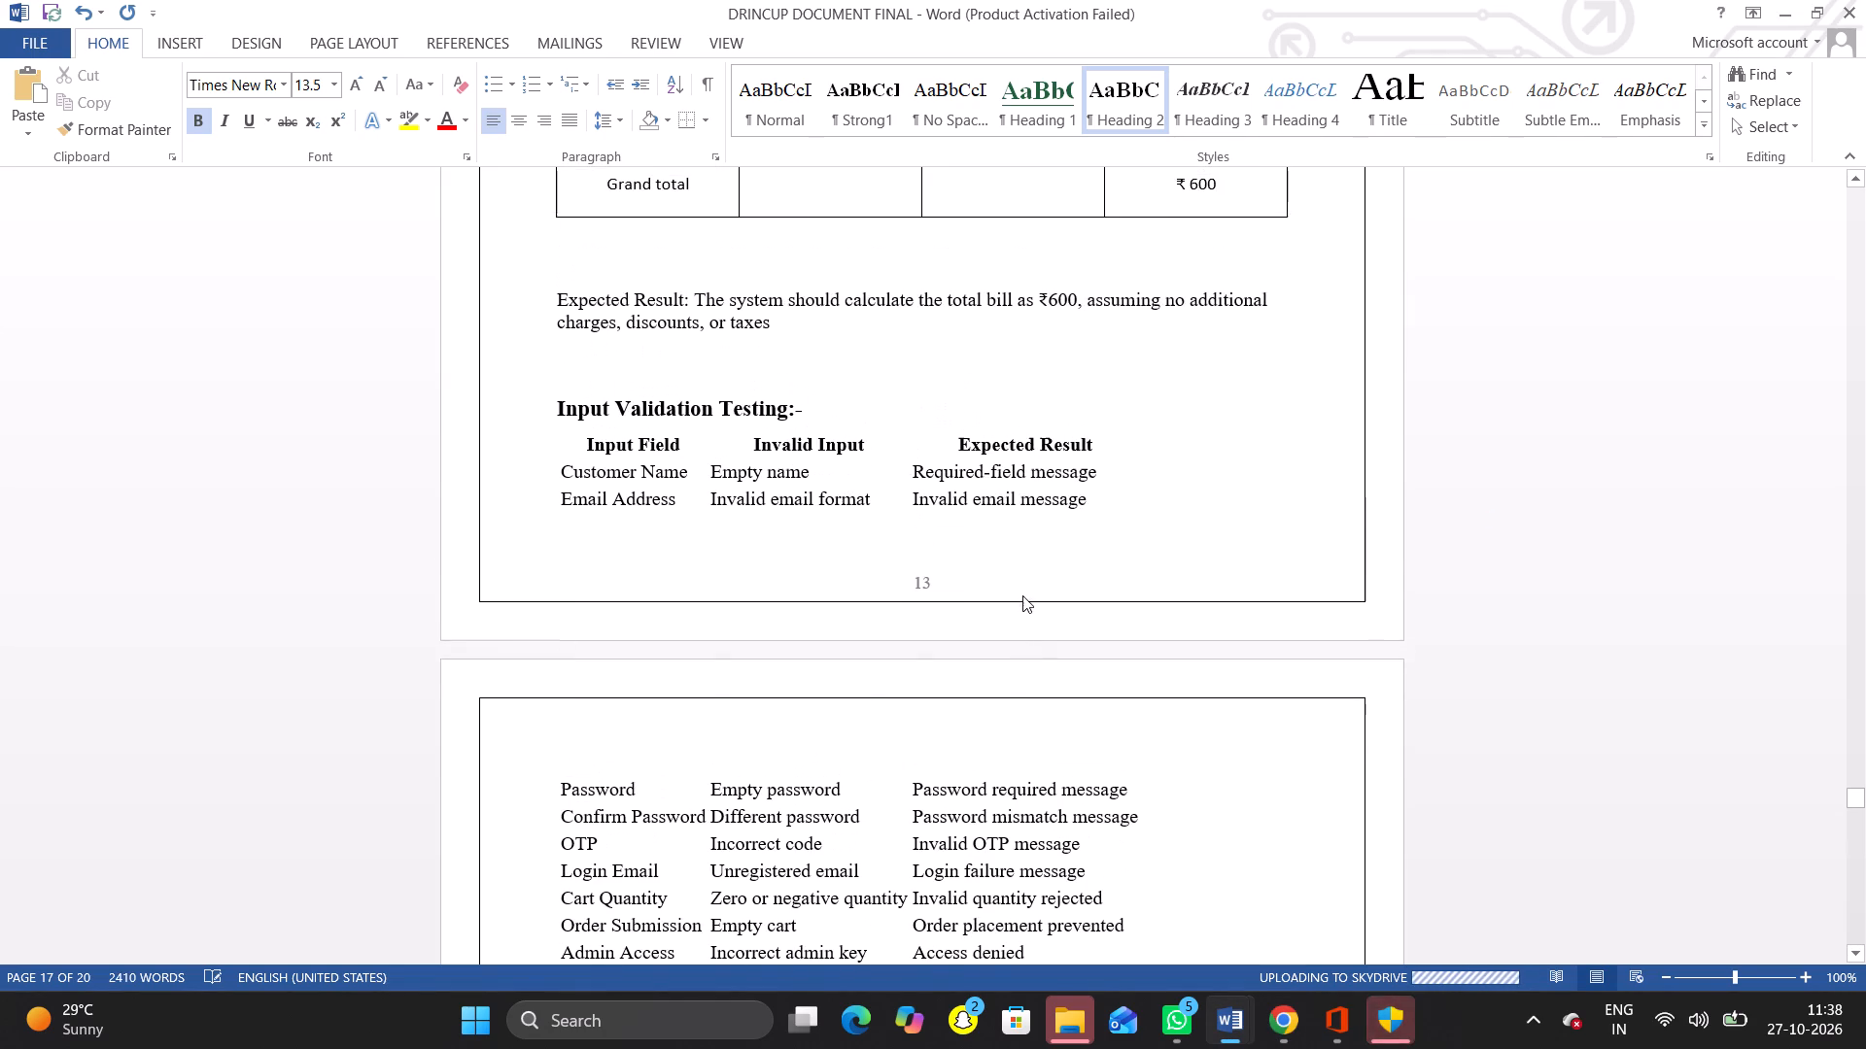
pyautogui.scroll(1, 1017, 603)
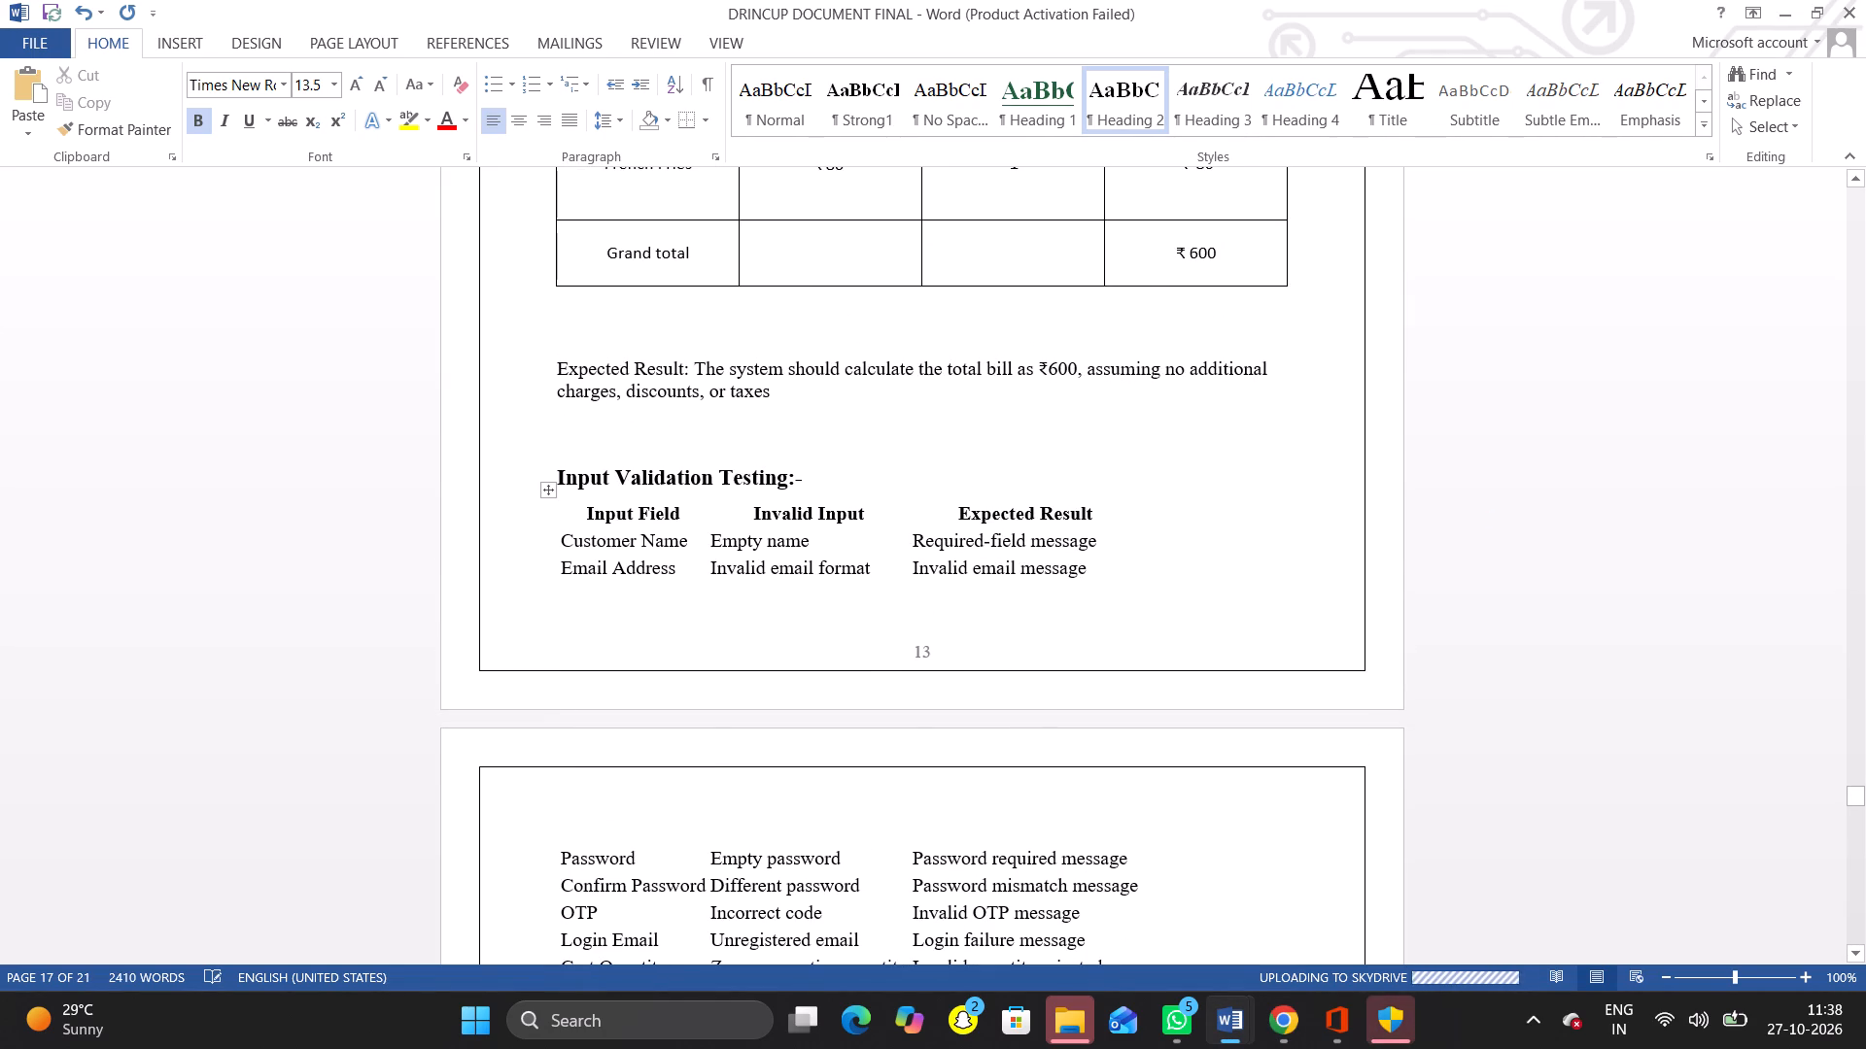
pyautogui.click(570, 518)
pyautogui.moveTo(570, 517); pyautogui.dragTo(748, 576)
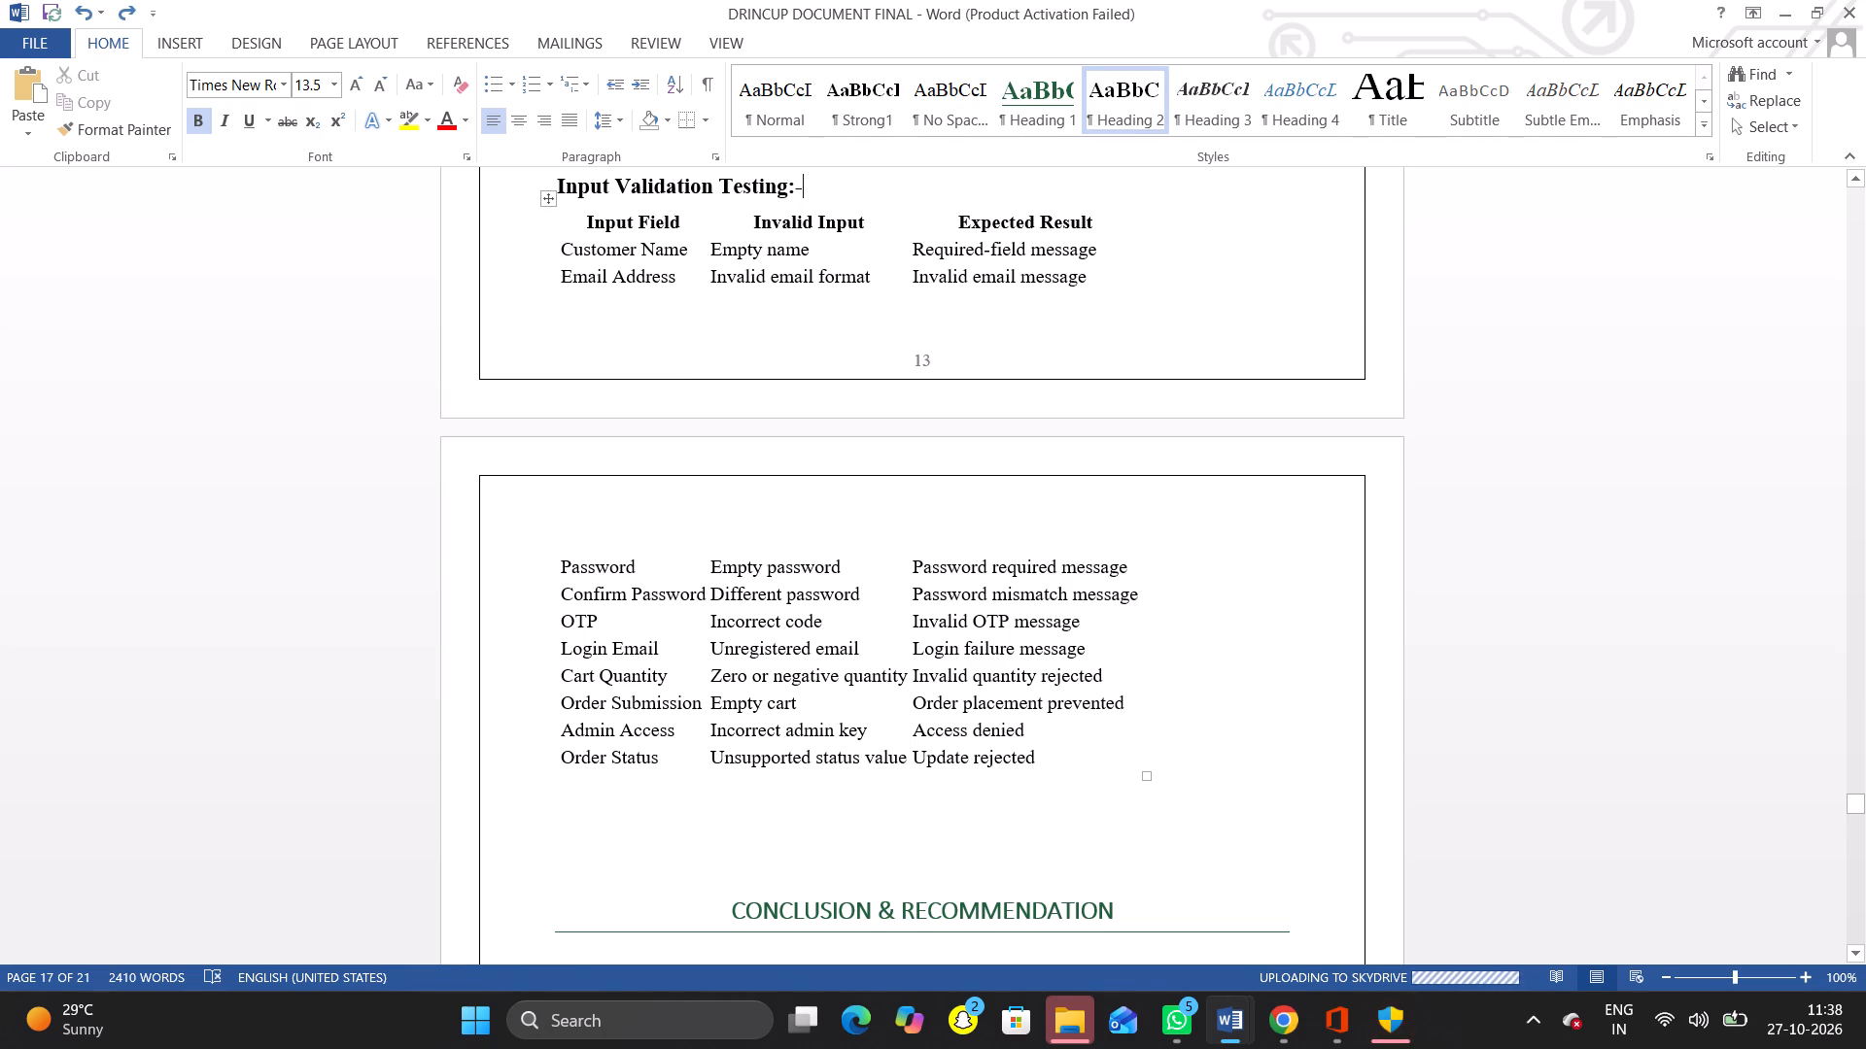
pyautogui.scroll(1, 716, 314)
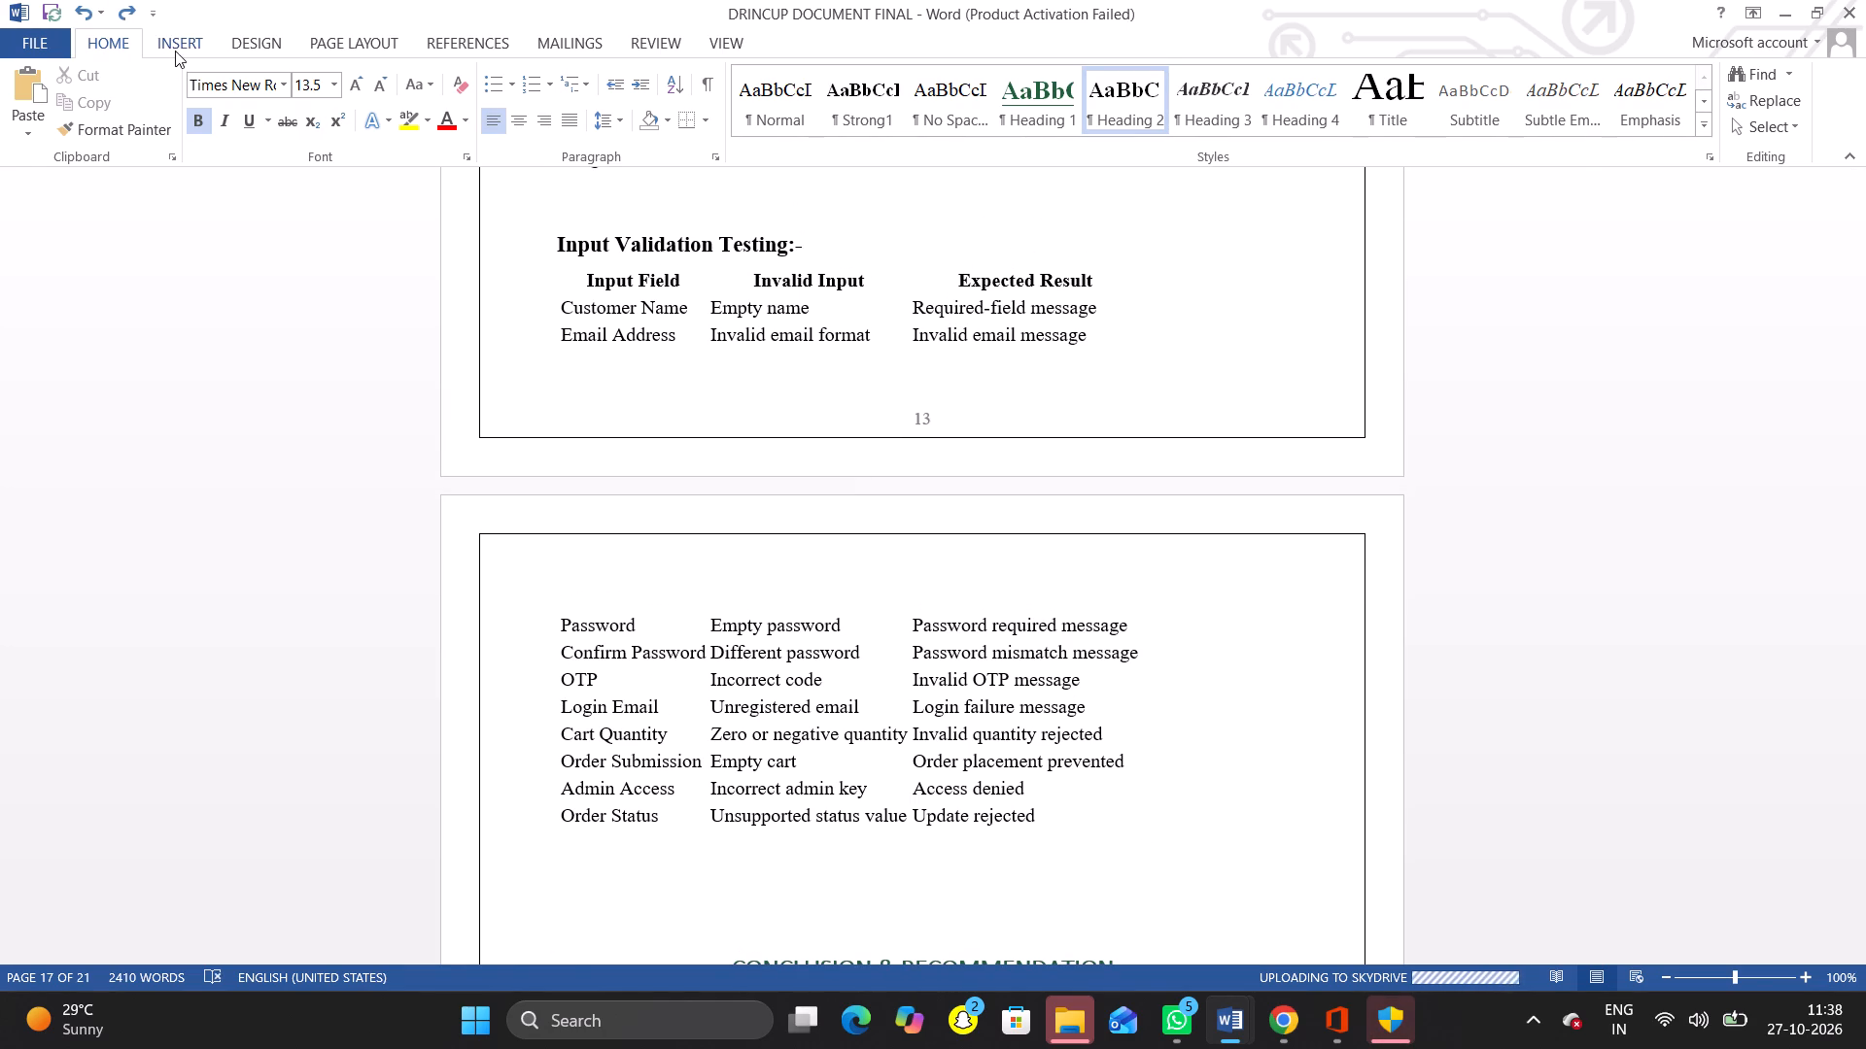
pyautogui.click(175, 46)
pyautogui.press('Return')
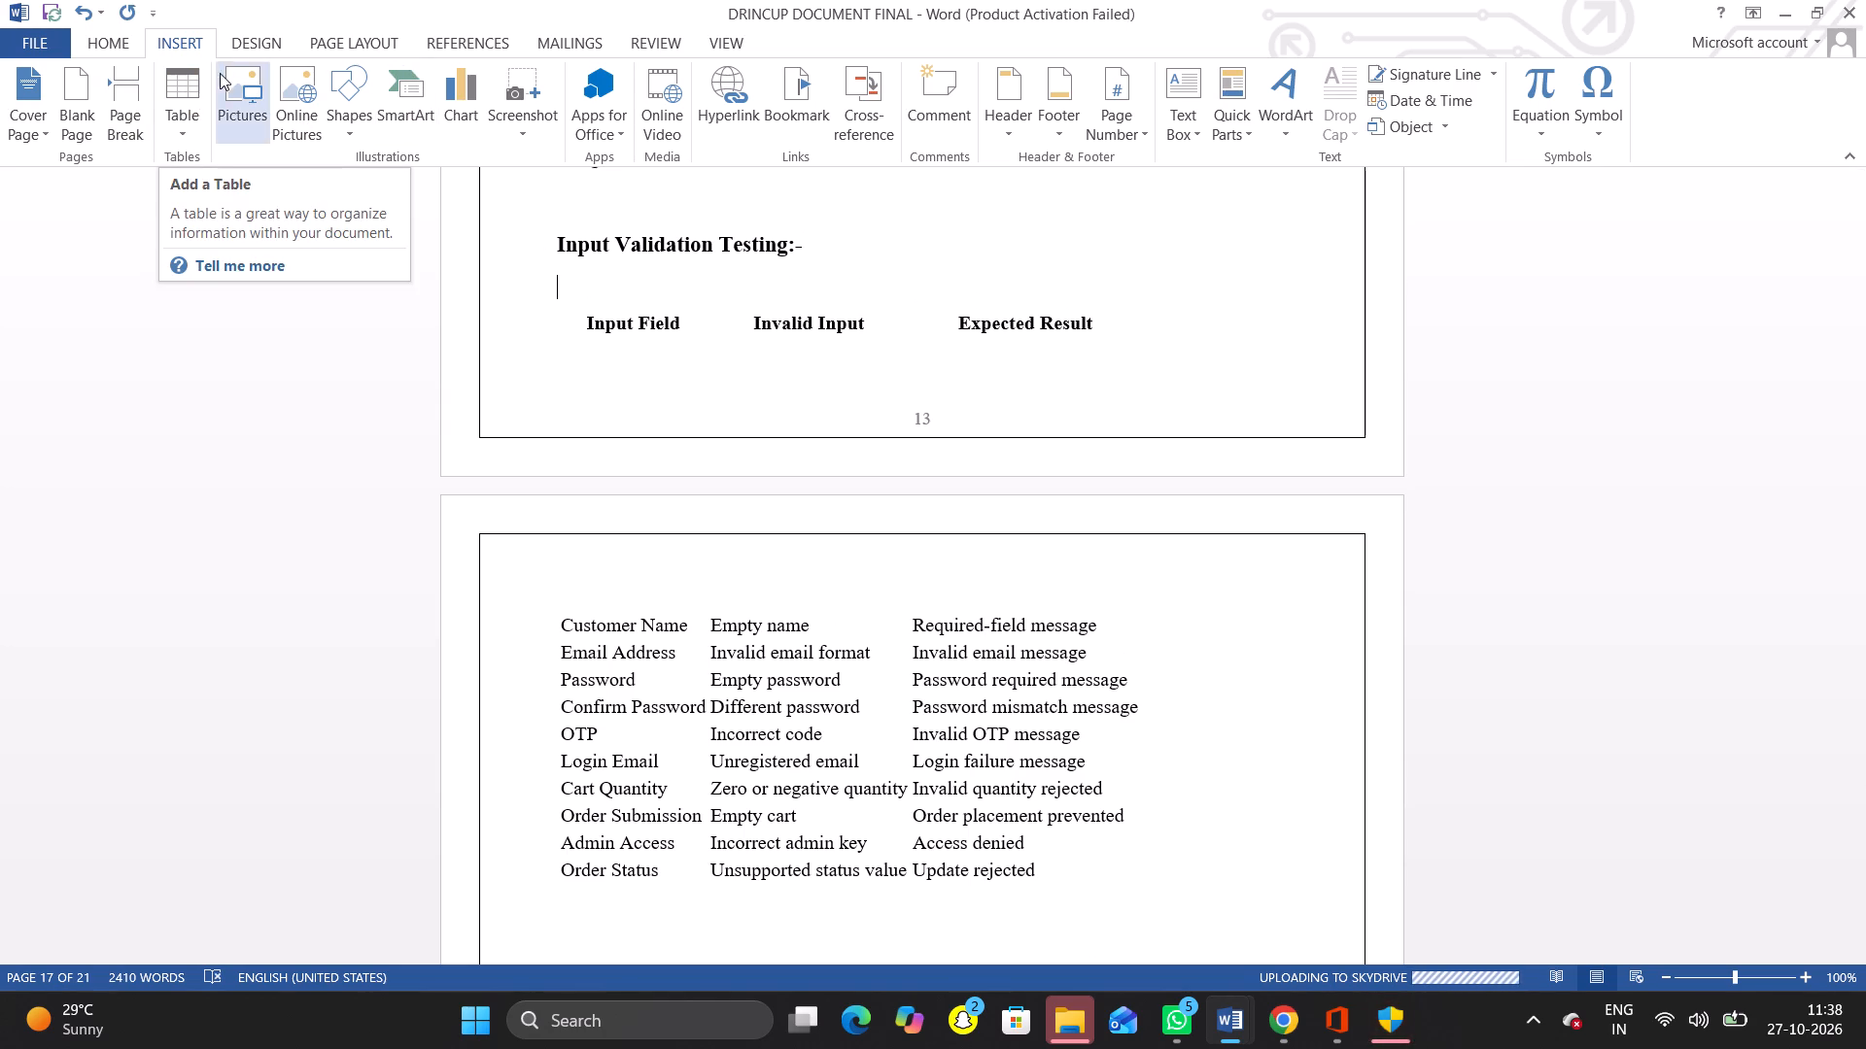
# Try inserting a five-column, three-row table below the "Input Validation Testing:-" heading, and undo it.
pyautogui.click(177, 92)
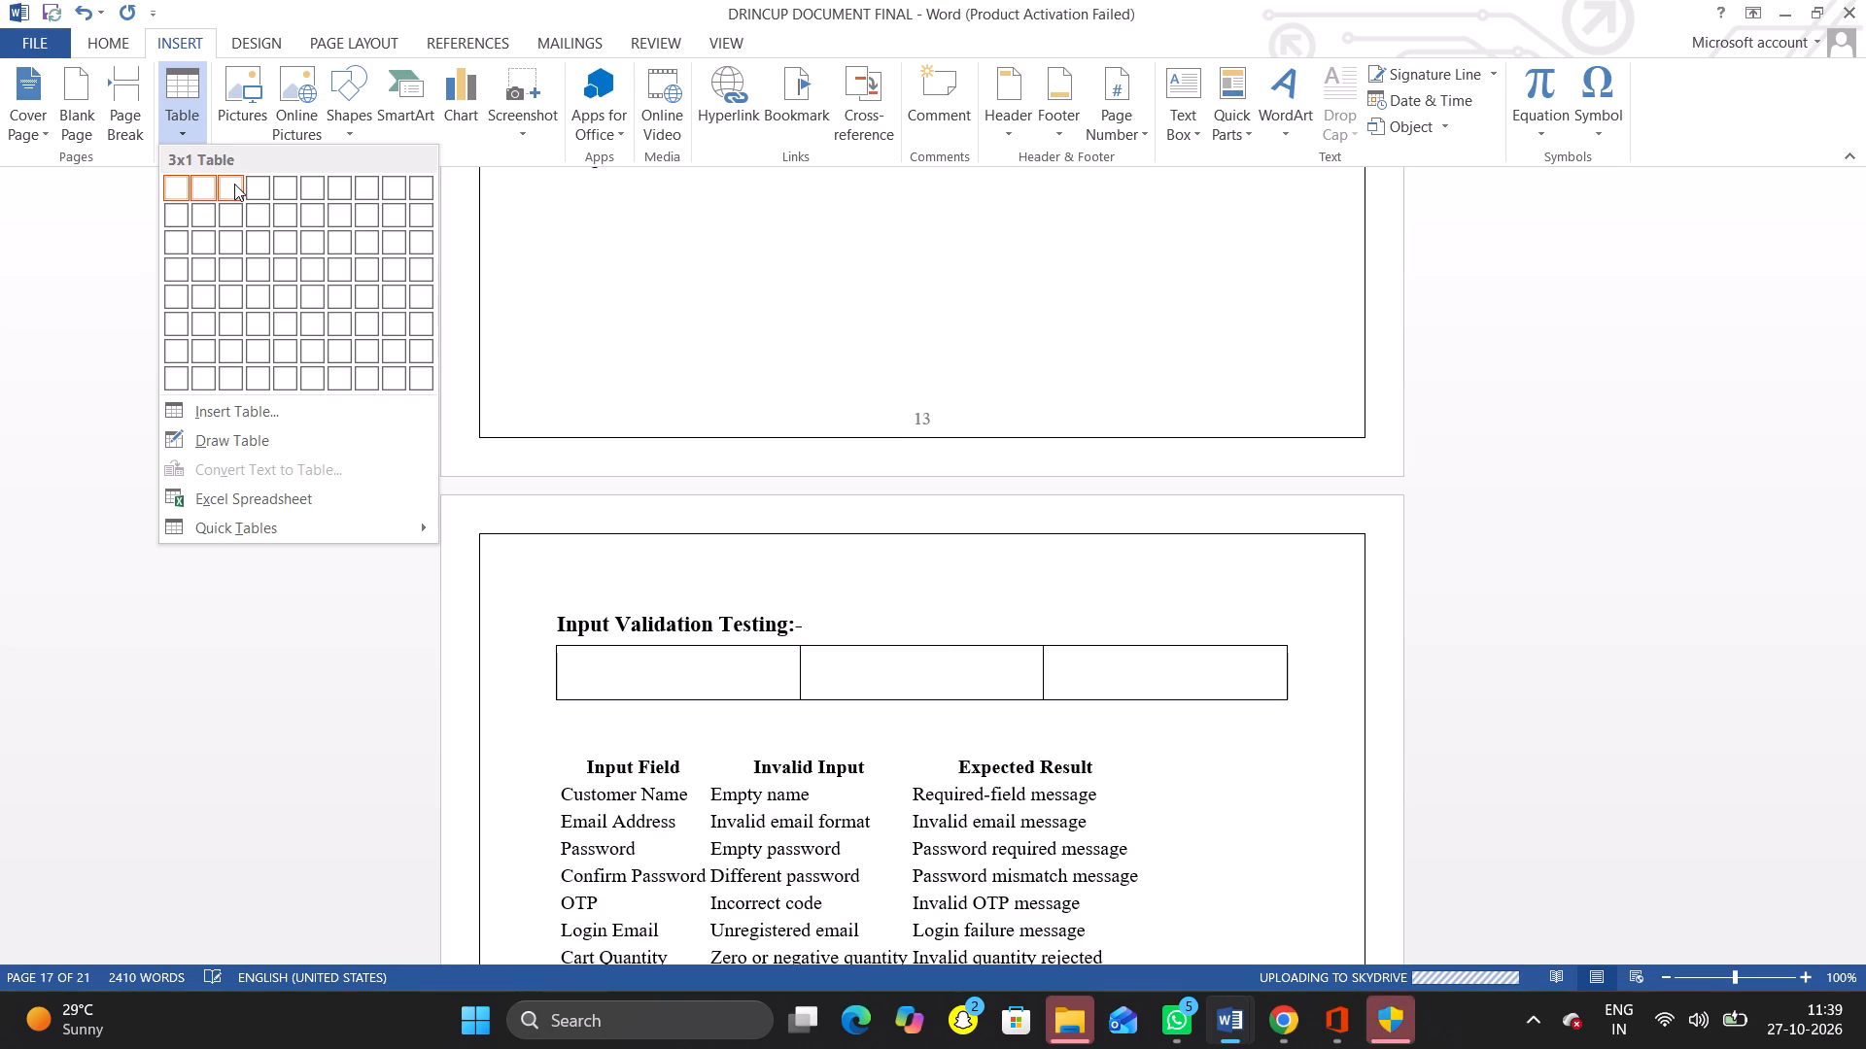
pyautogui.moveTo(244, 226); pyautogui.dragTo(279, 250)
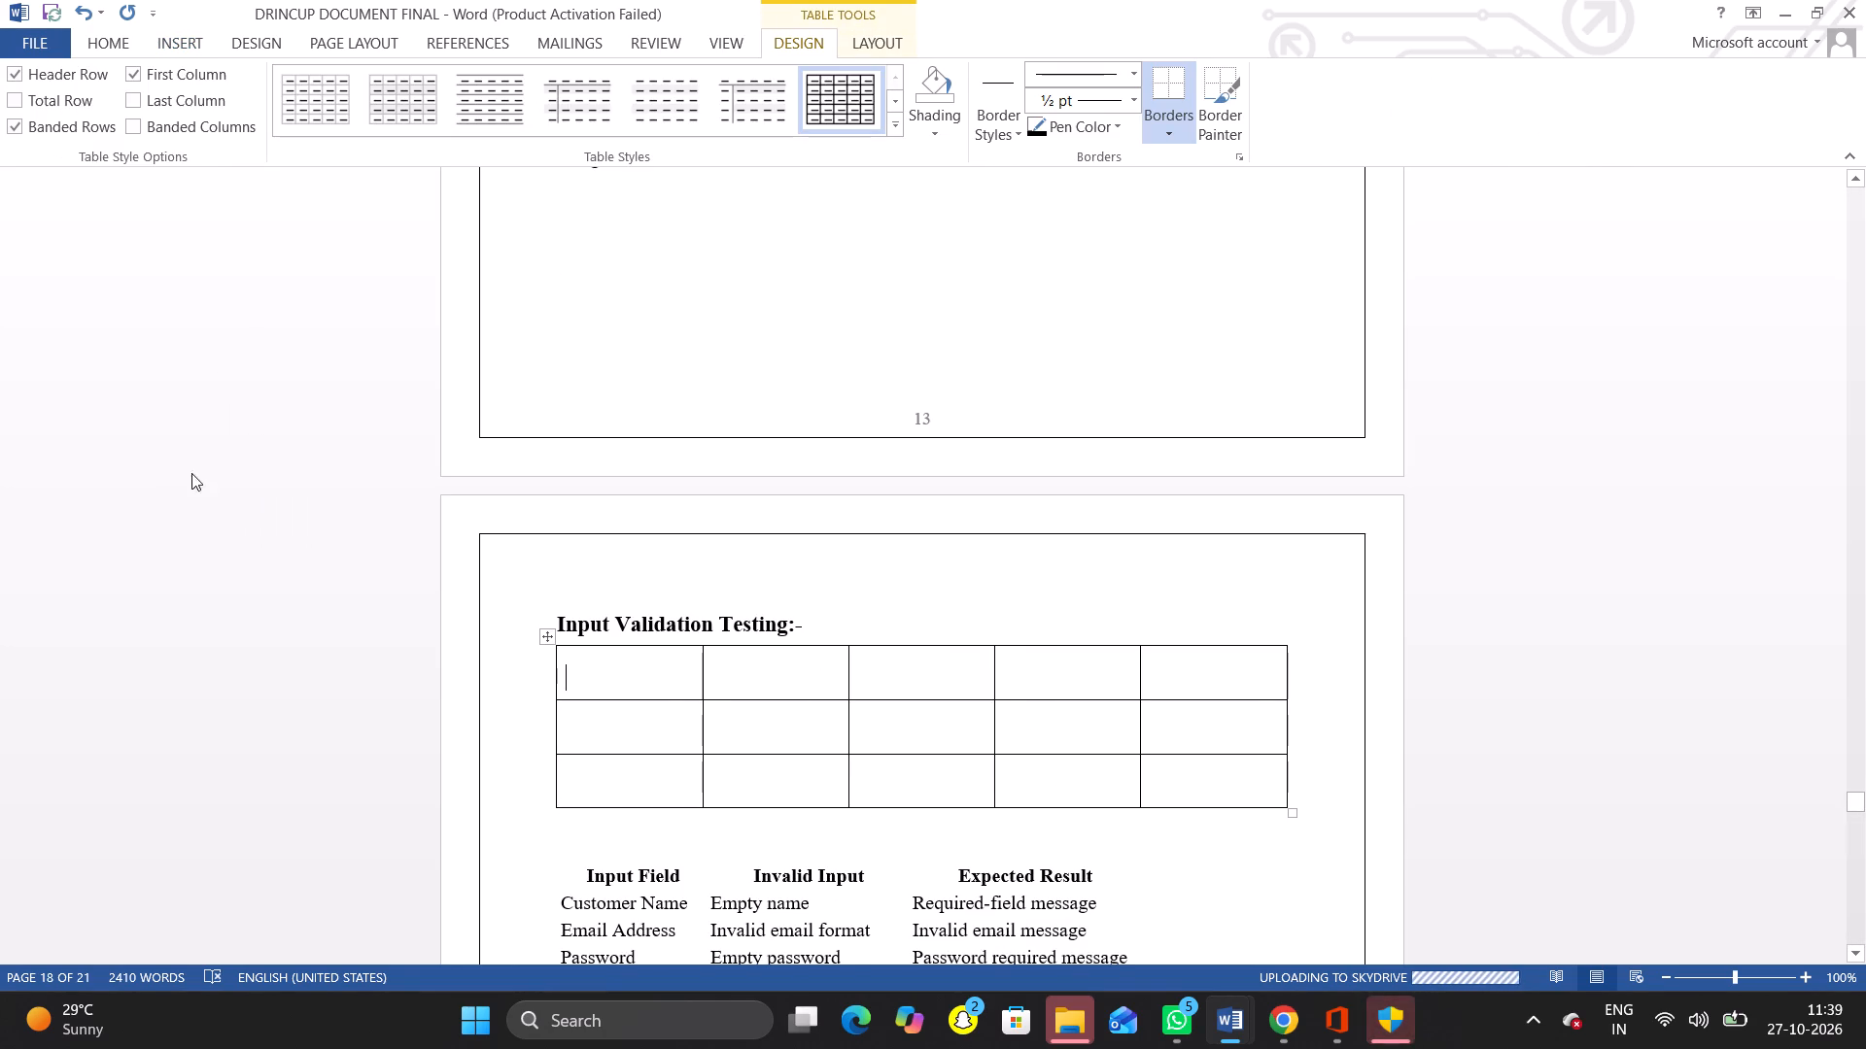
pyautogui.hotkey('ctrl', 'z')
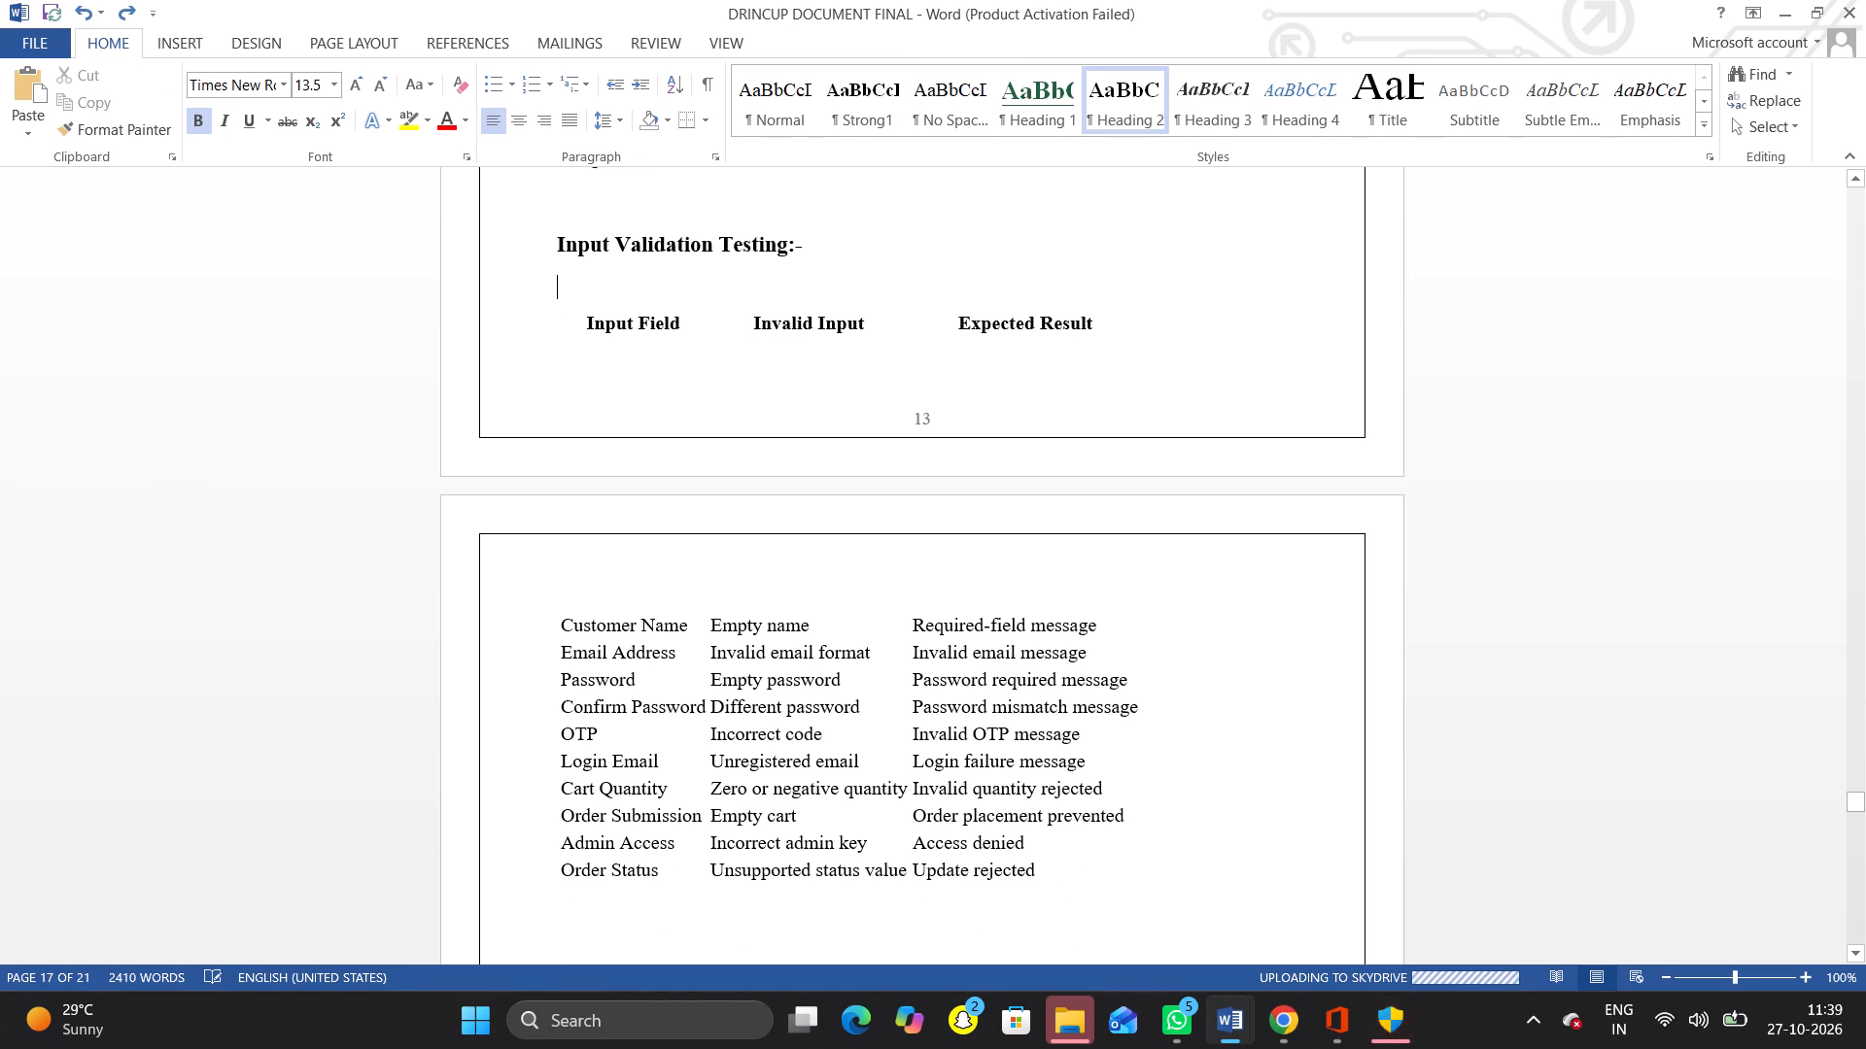
# Insert a table with 3 columns and 8 rows on the blank line below the "Input Validation Testing:-" heading.
pyautogui.click(175, 45)
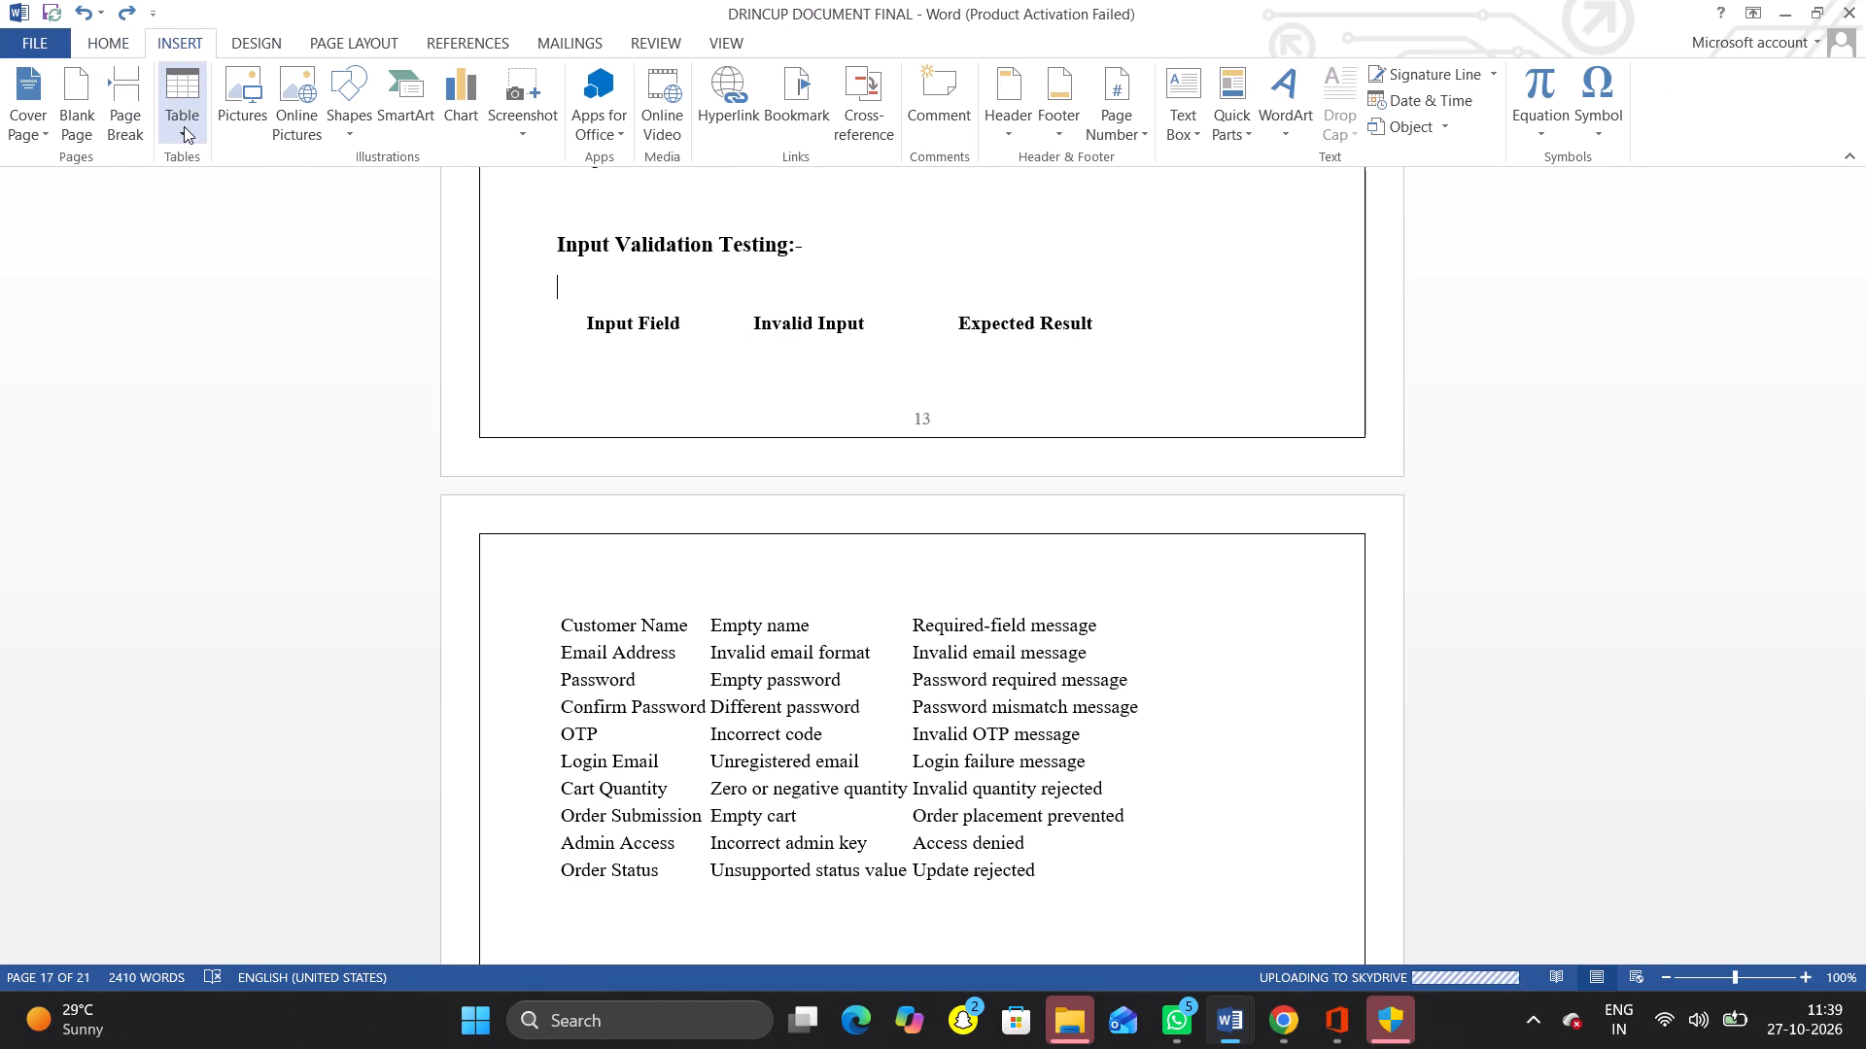
pyautogui.click(183, 129)
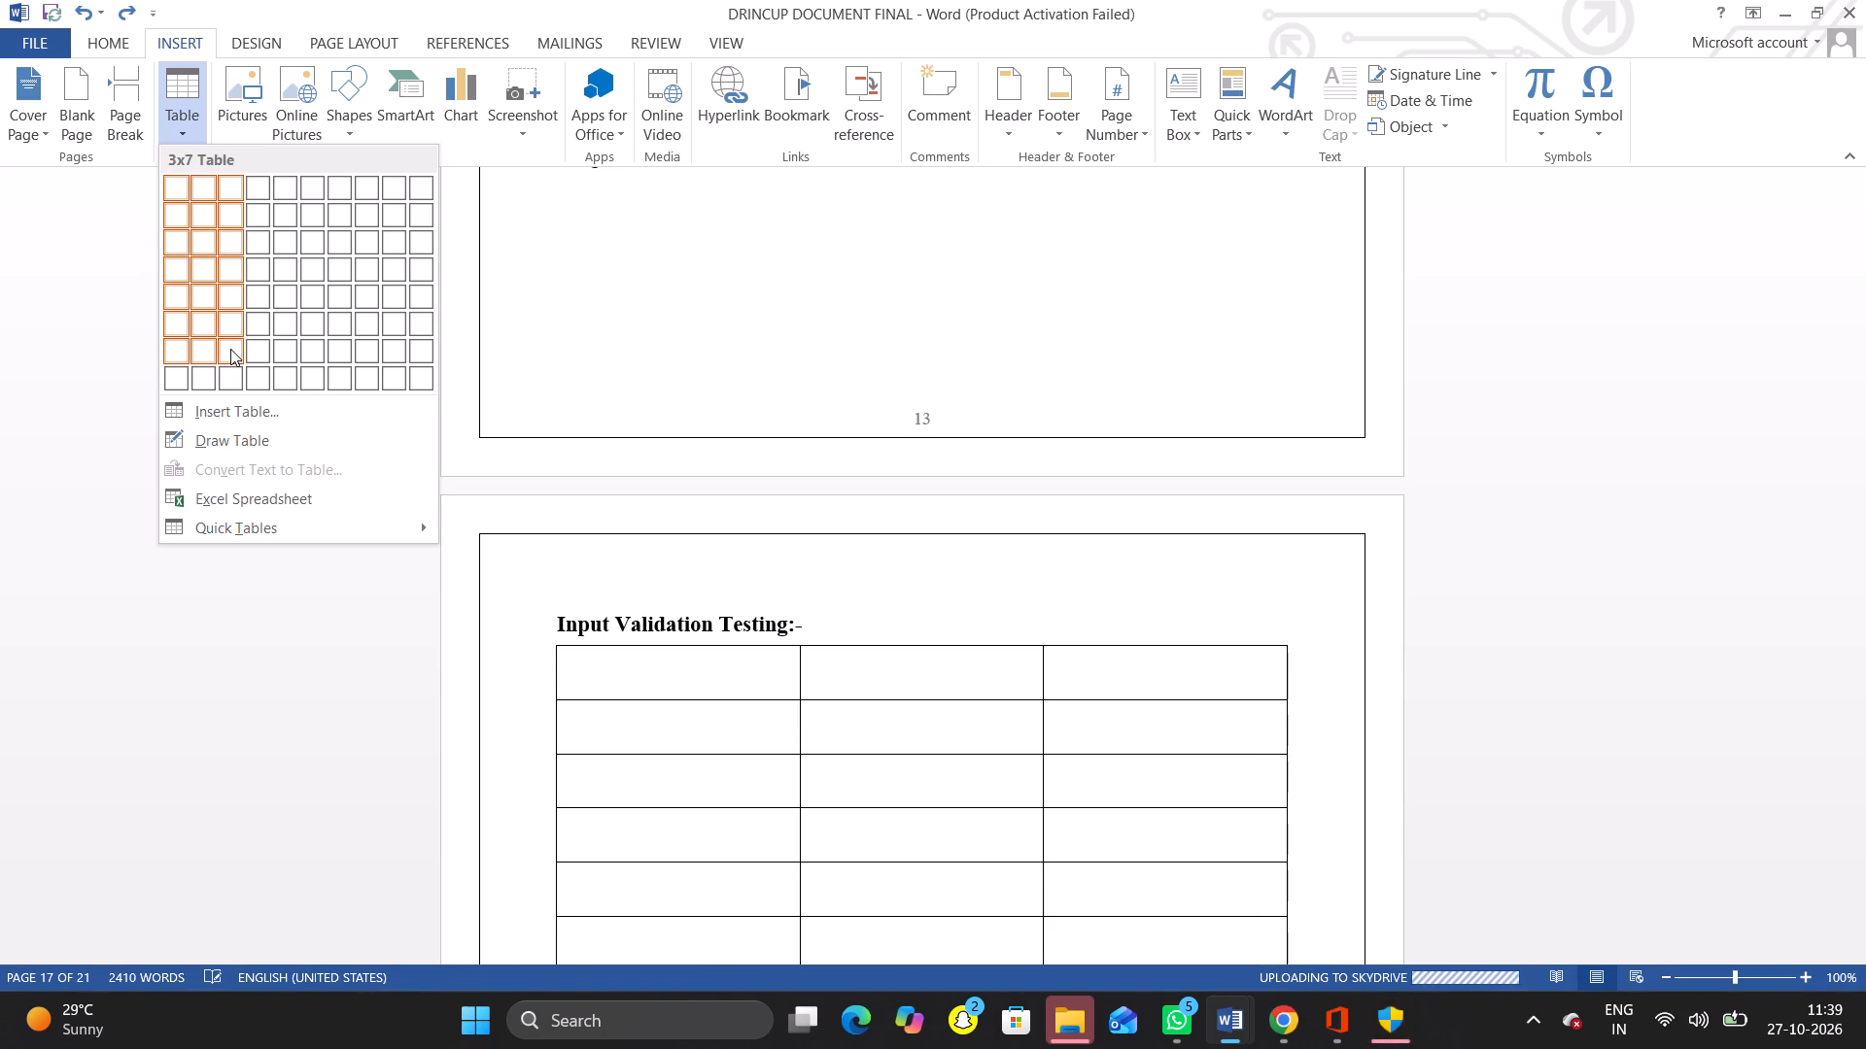
pyautogui.click(228, 380)
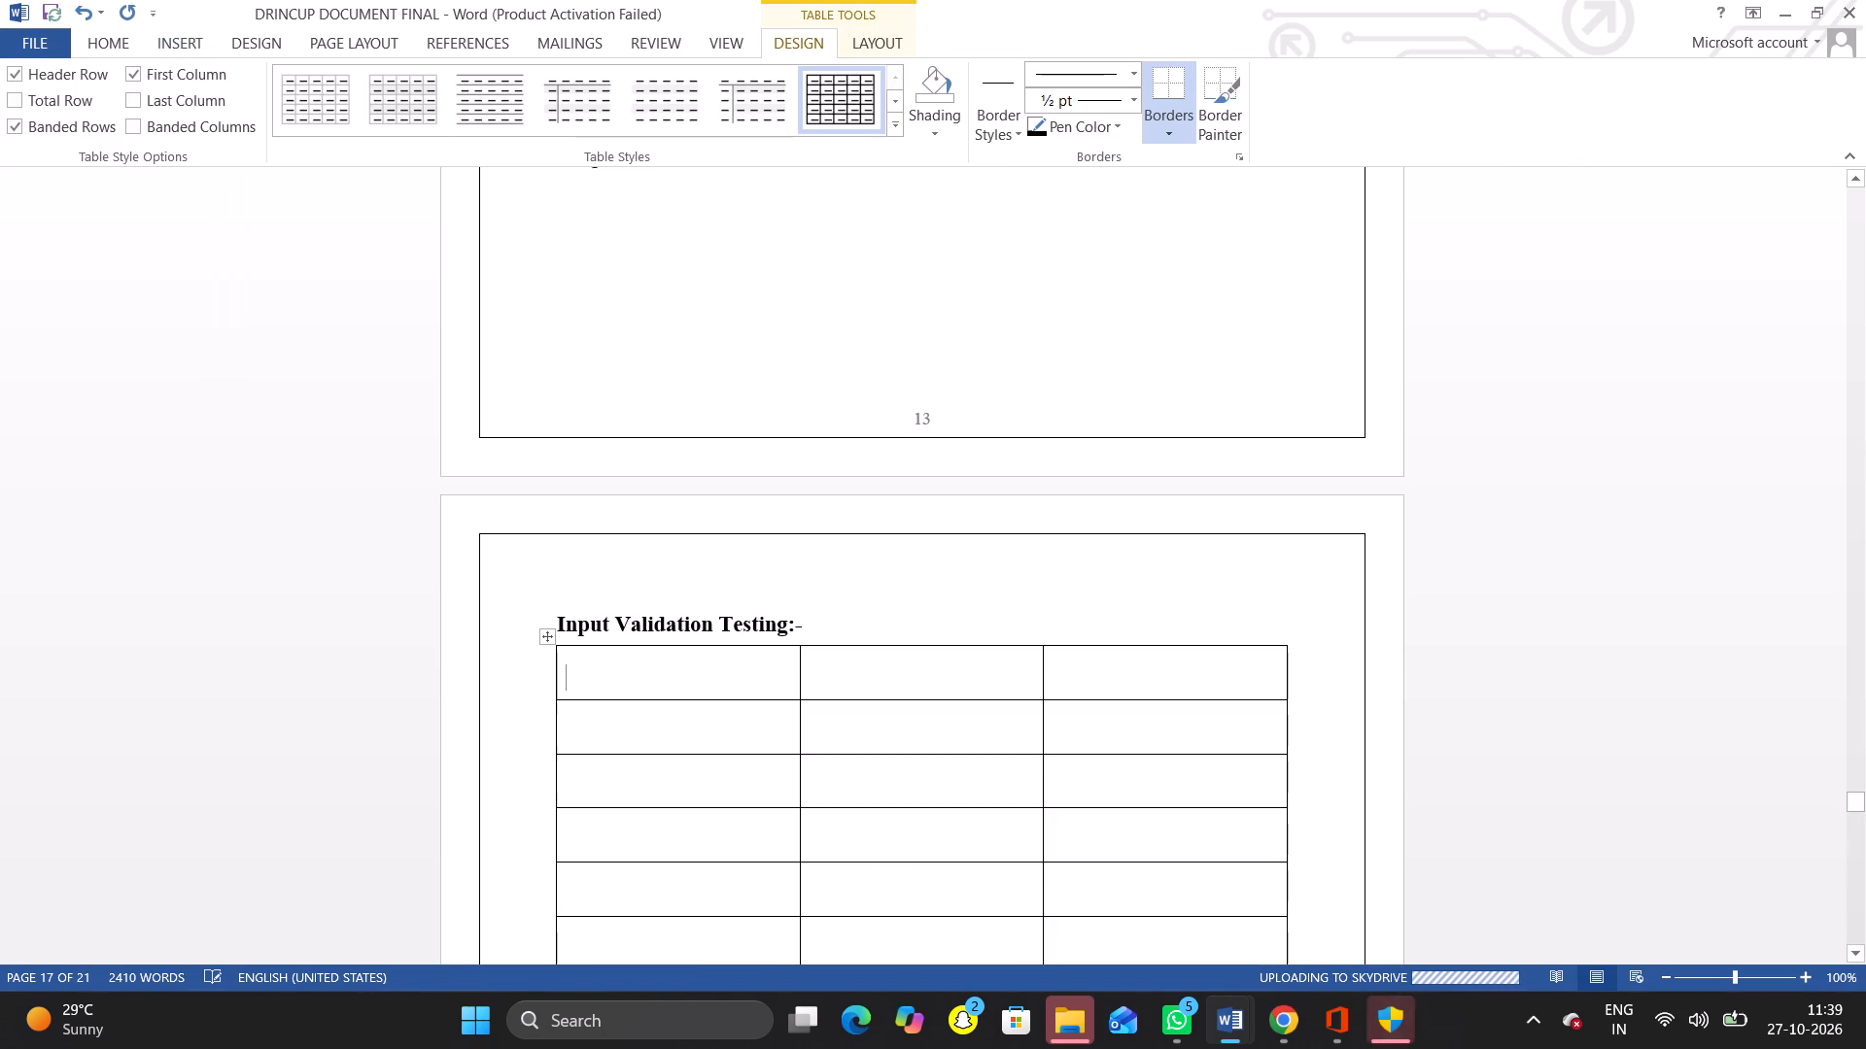
# Add three more rows below the last row of the new empty table.
pyautogui.scroll(-8, 721, 509)
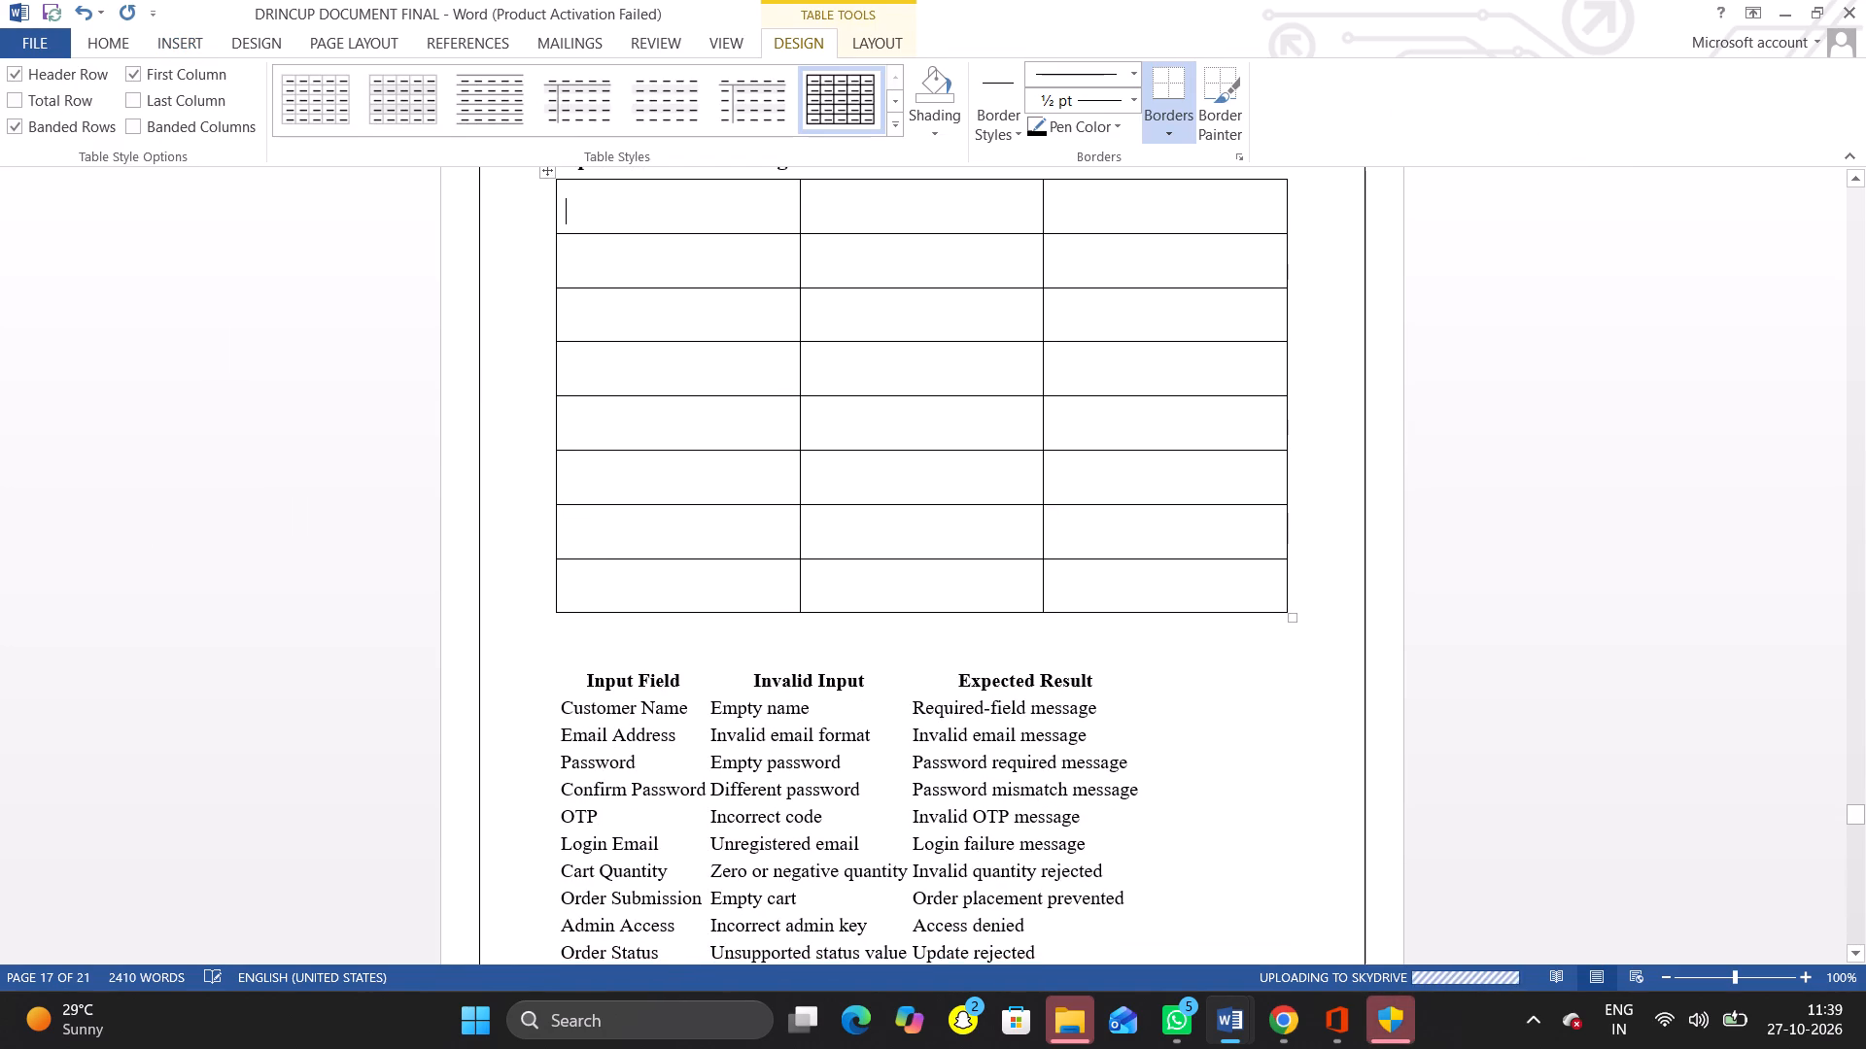
pyautogui.click(512, 589)
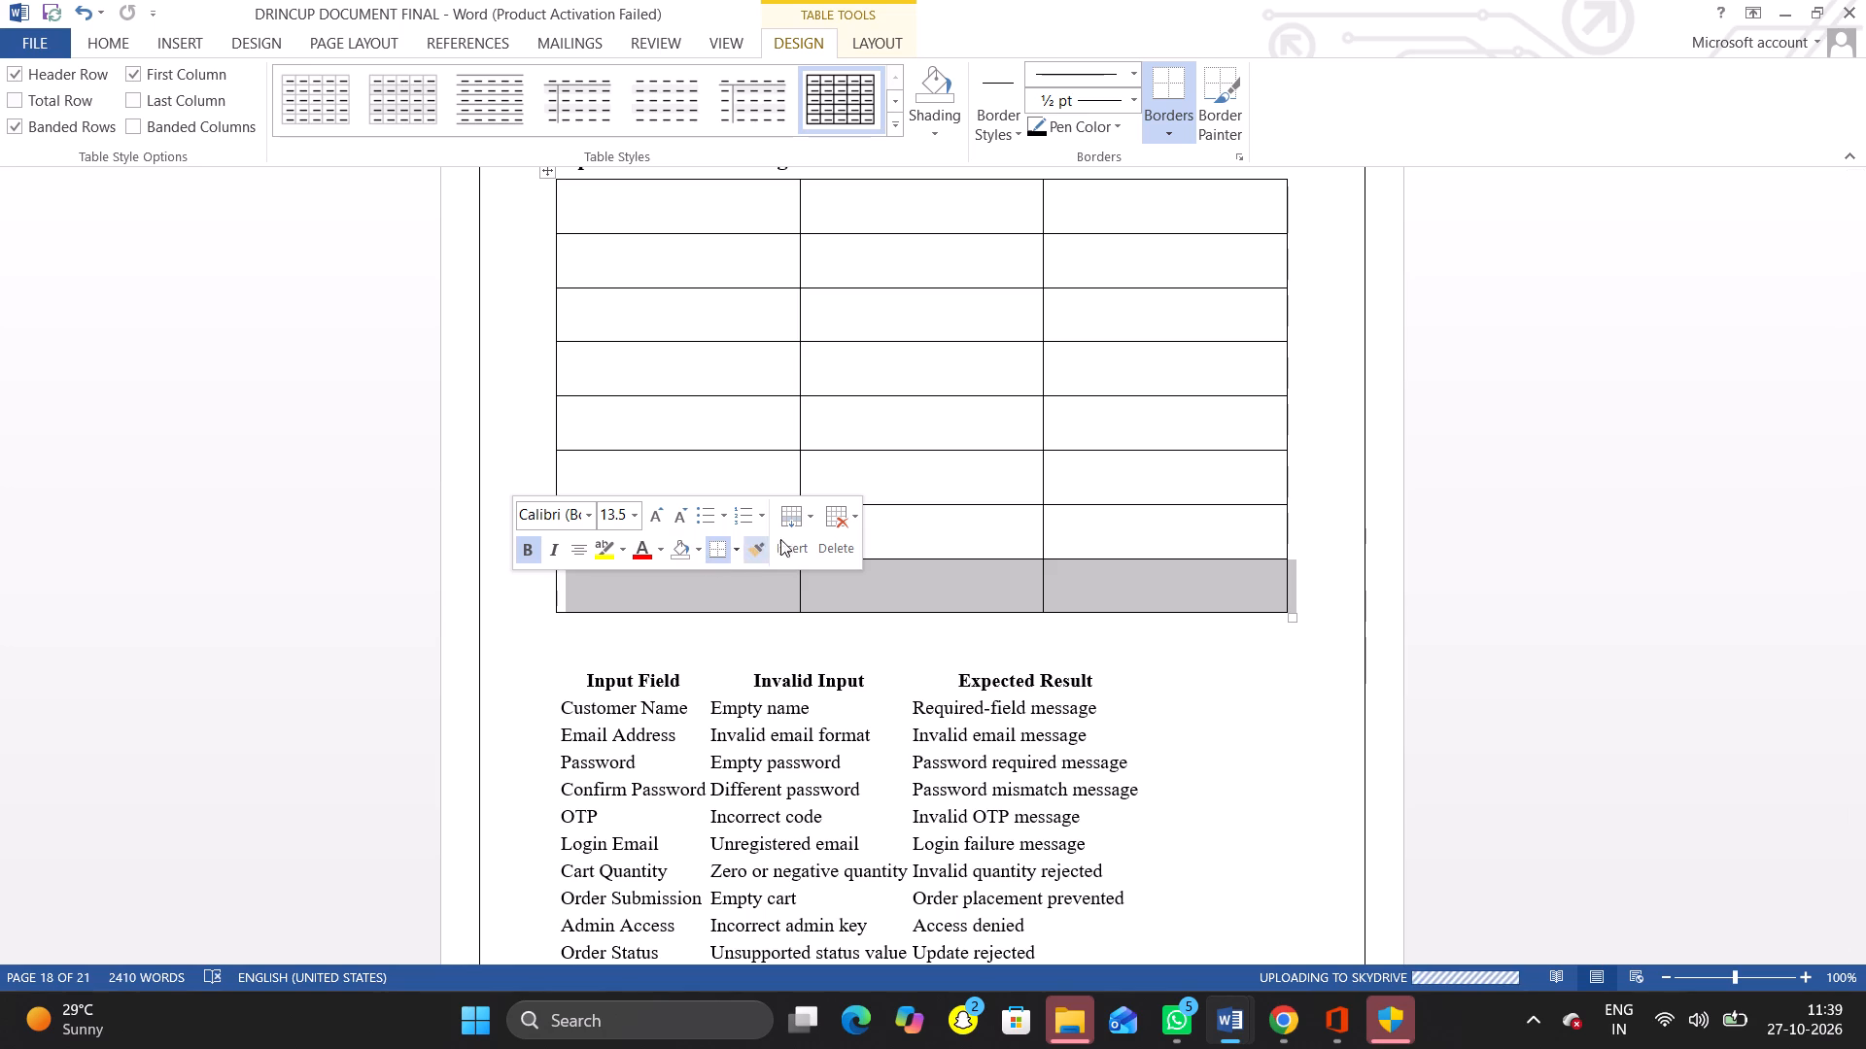
pyautogui.click(784, 533)
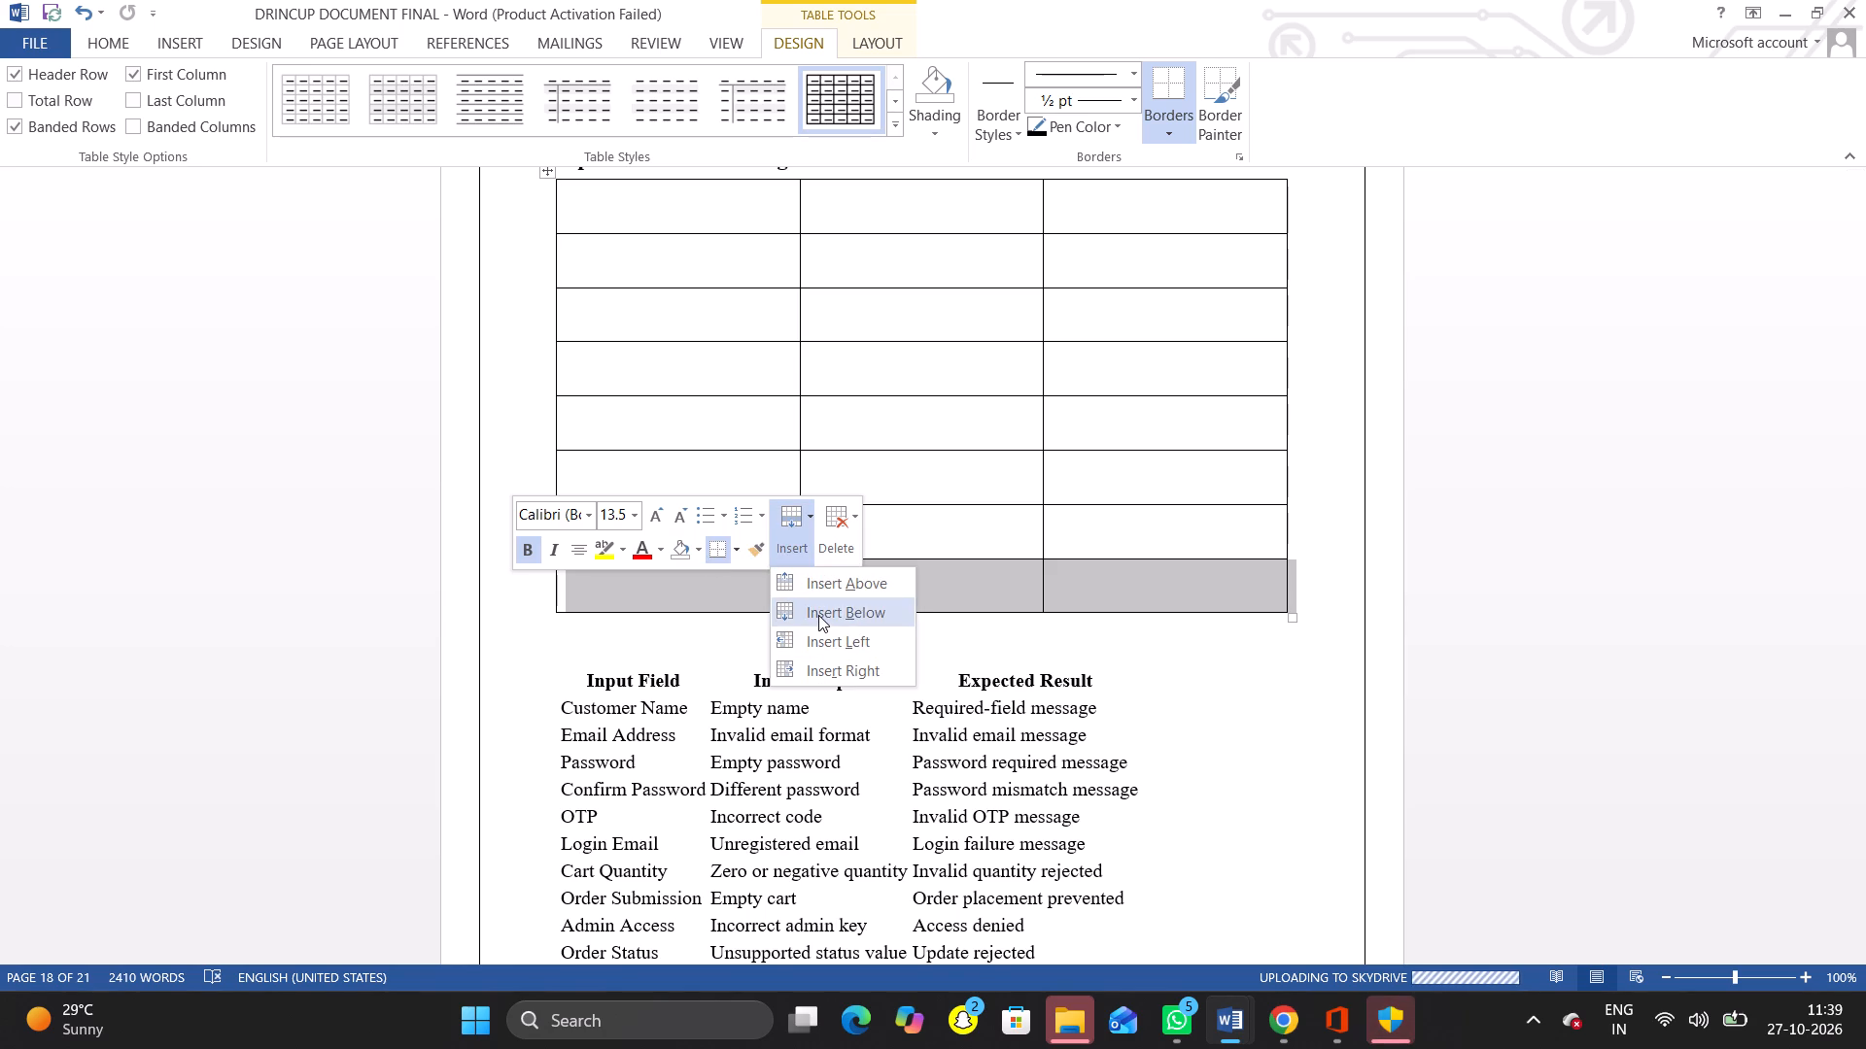
pyautogui.click(818, 615)
pyautogui.click(790, 535)
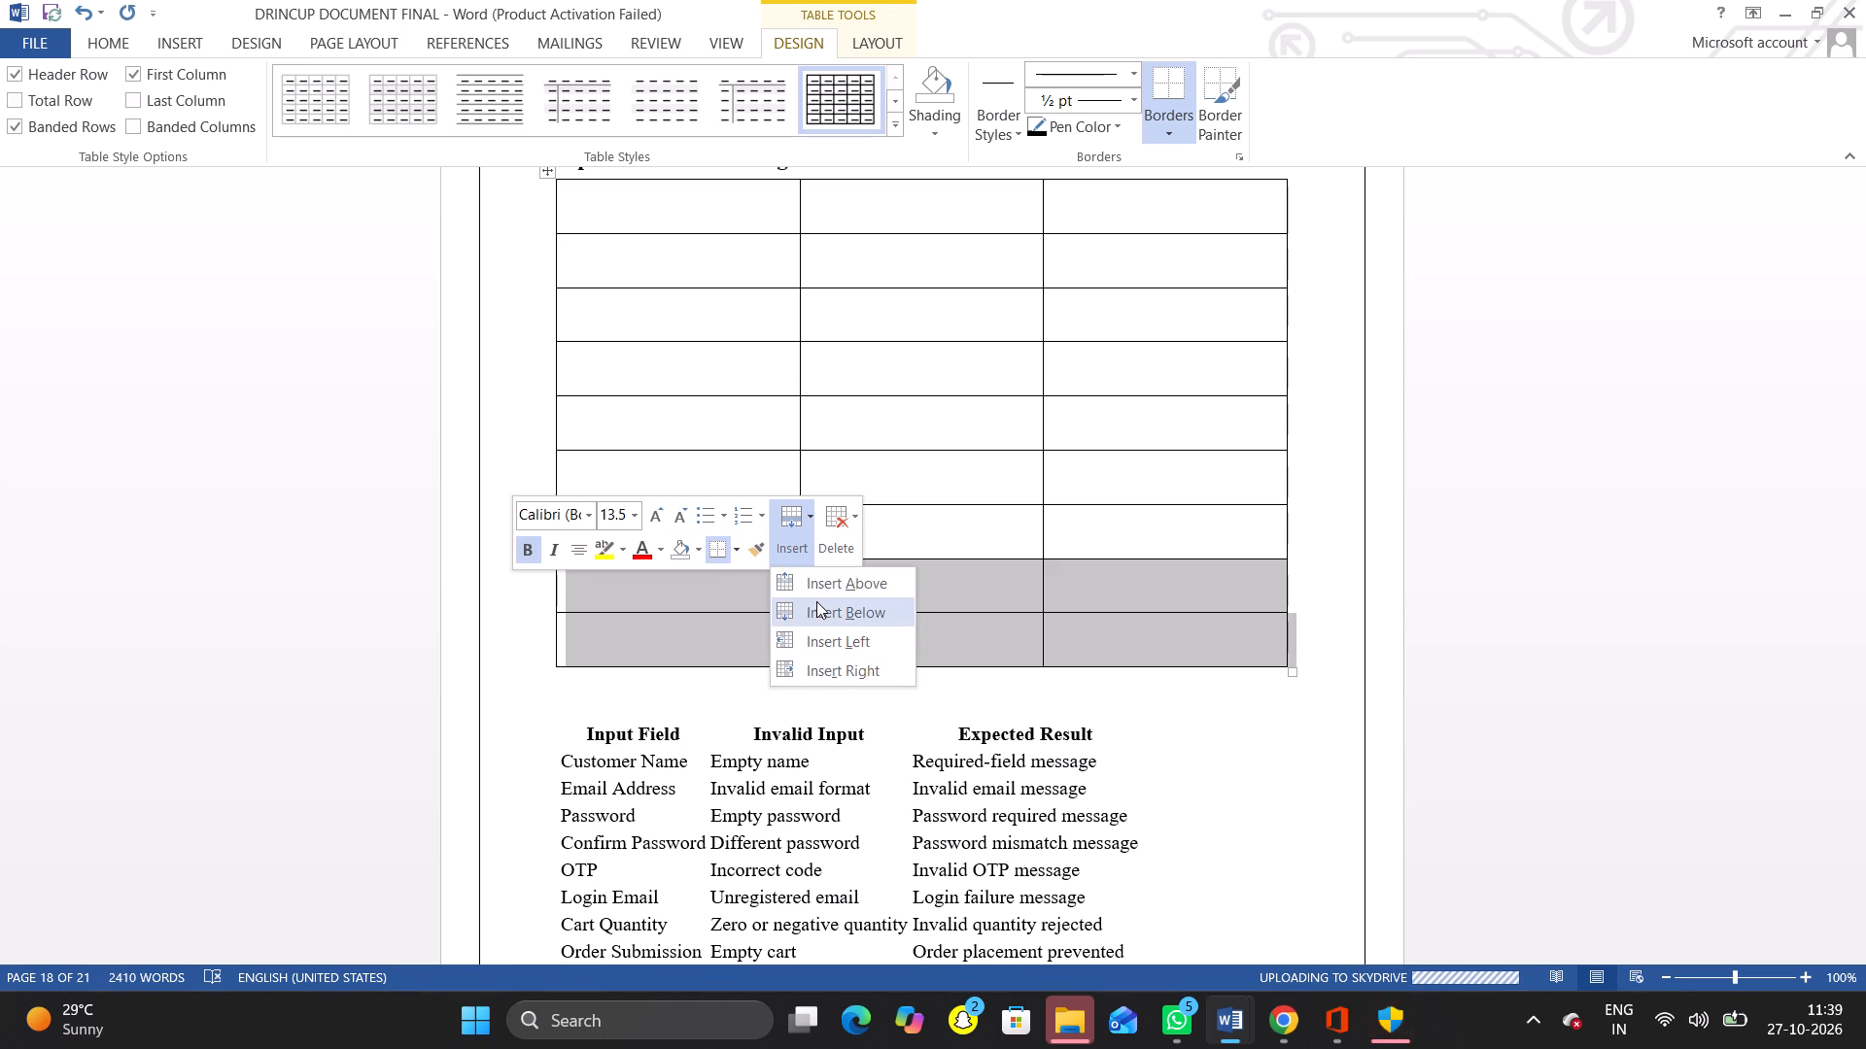
pyautogui.click(816, 602)
pyautogui.click(794, 527)
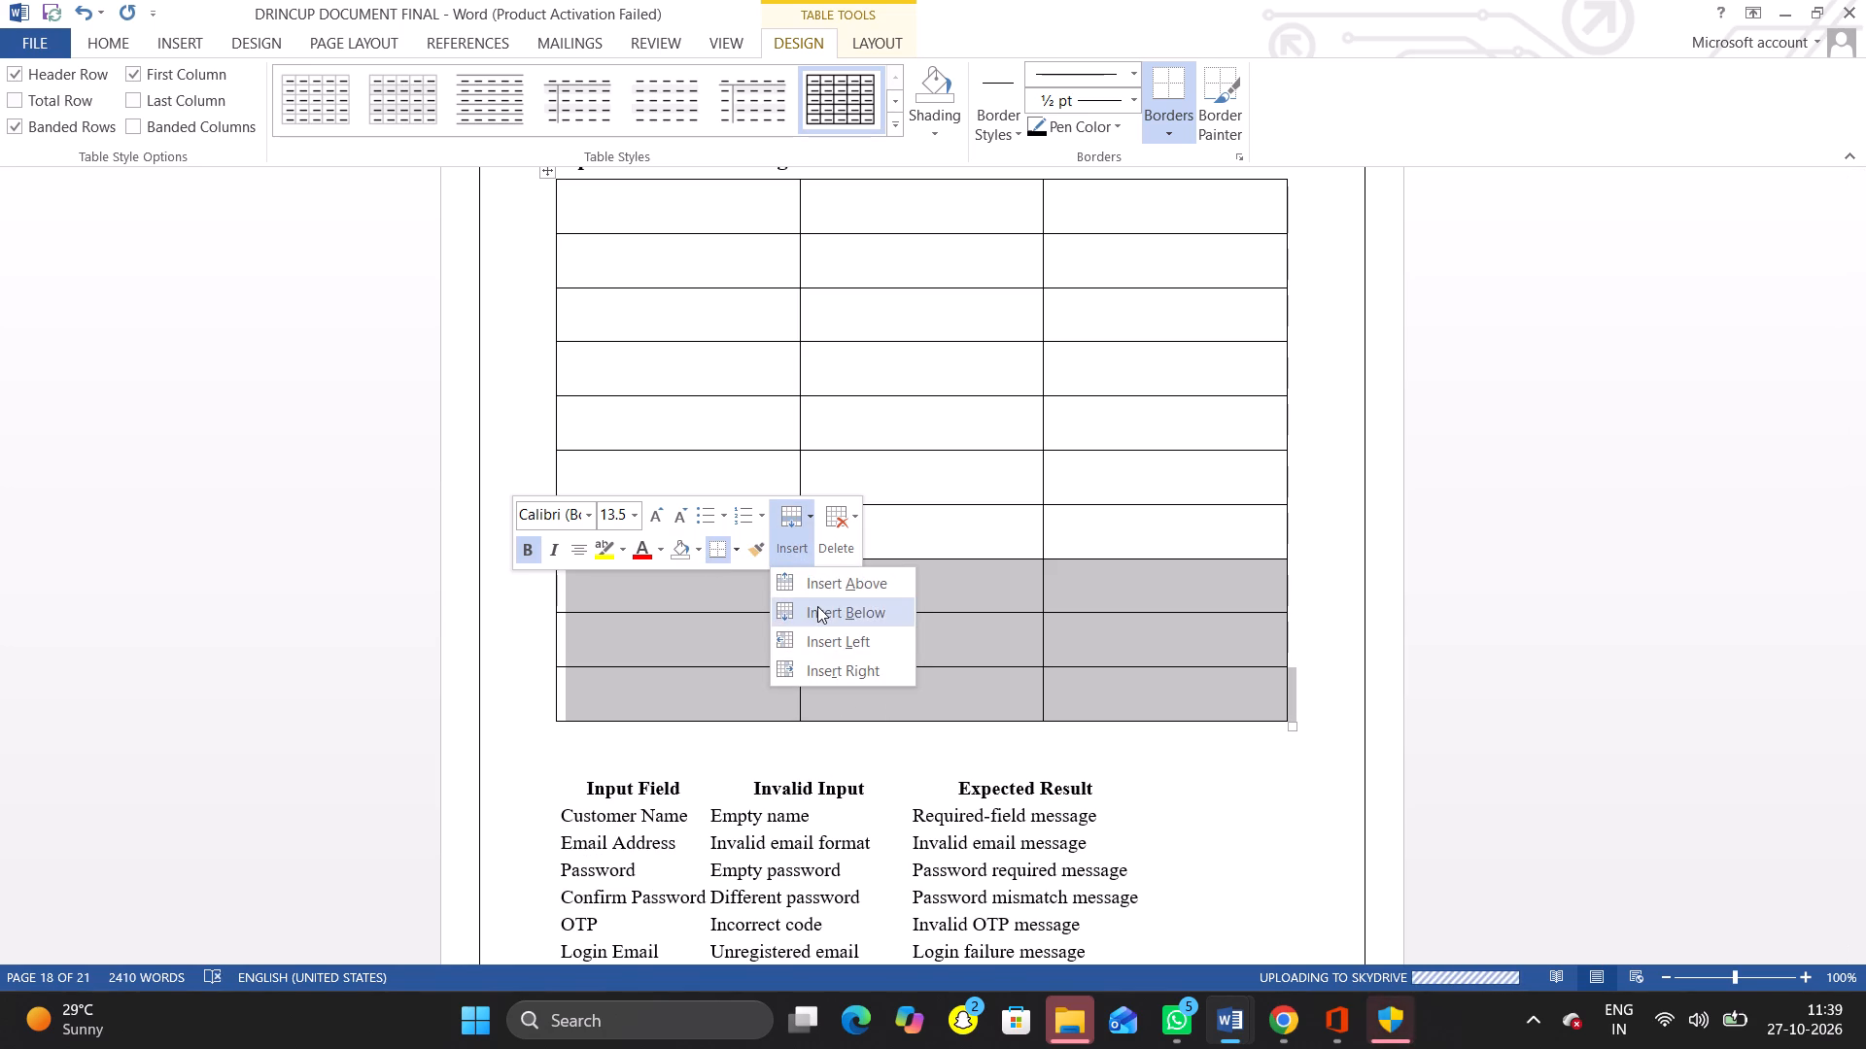
pyautogui.click(817, 606)
# Copy the Input Field, Invalid Input and Expected Result header row from the unbordered table into the bordered table's first row.
pyautogui.scroll(5, 669, 533)
pyautogui.scroll(-2, 655, 540)
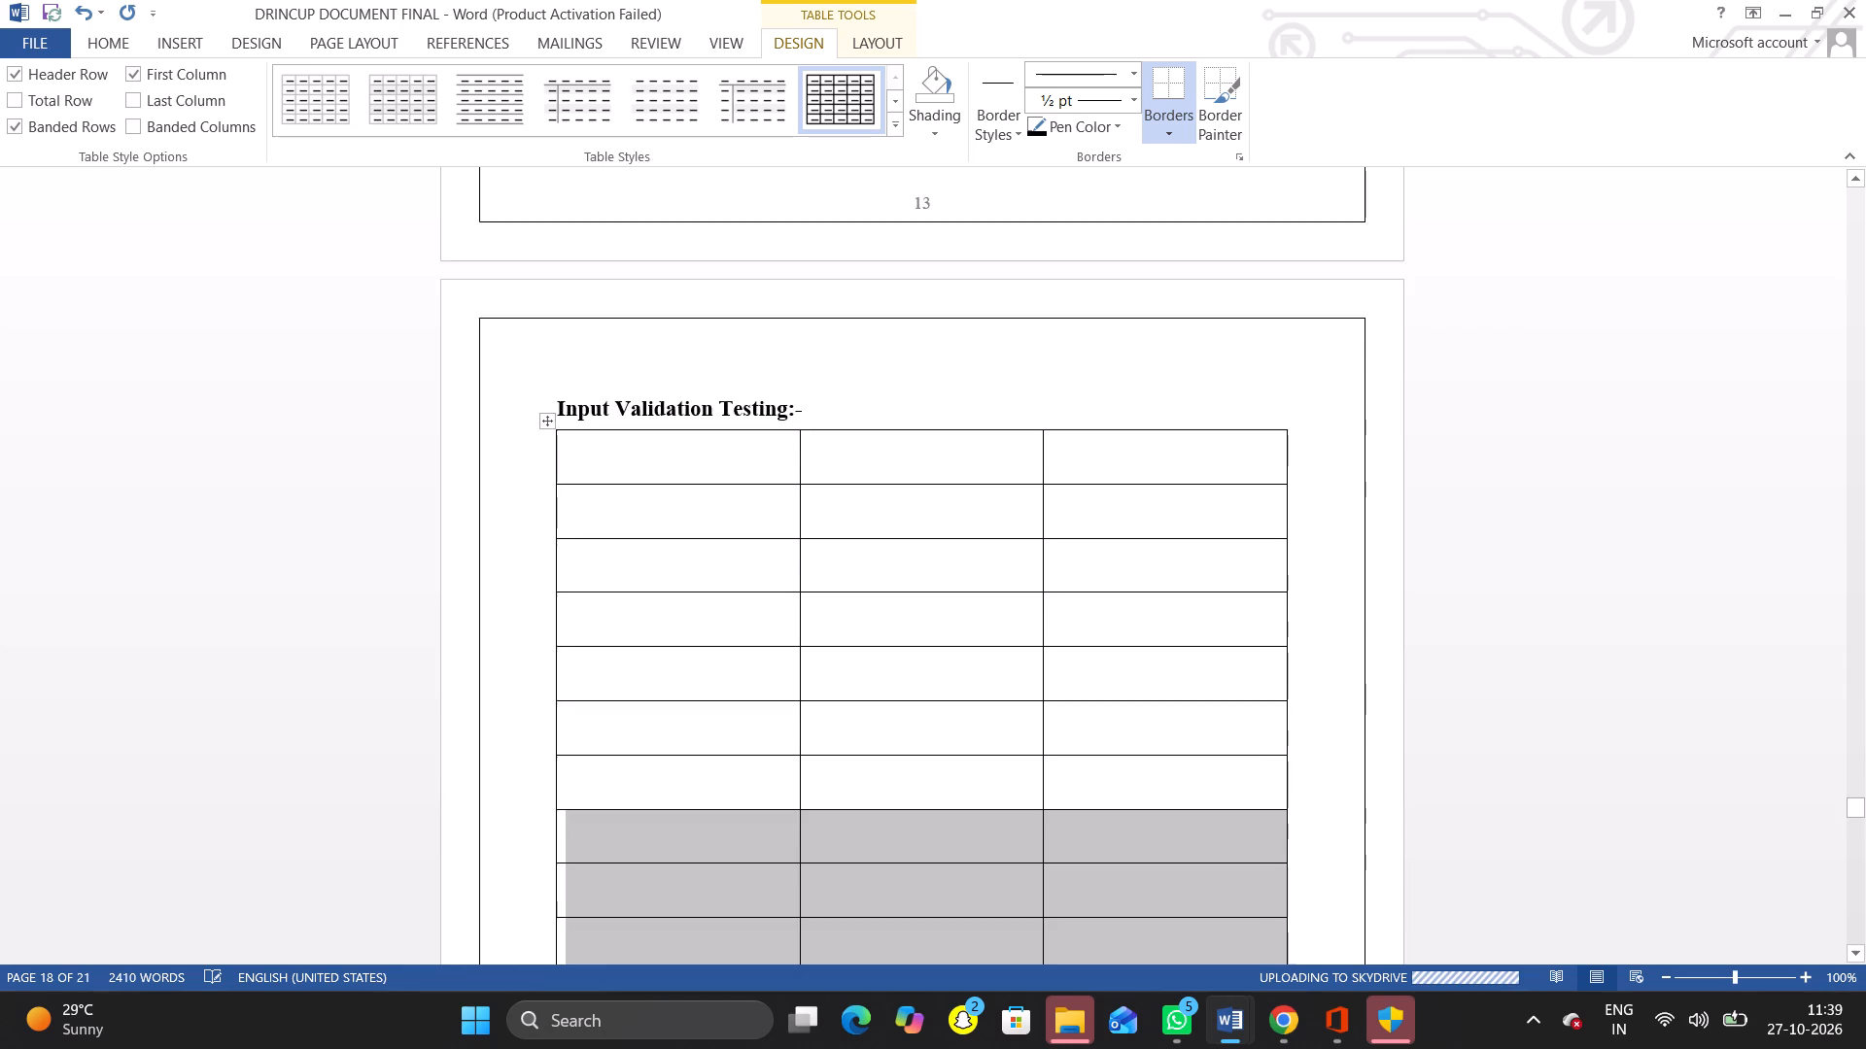
pyautogui.scroll(-5, 635, 517)
pyautogui.moveTo(584, 728); pyautogui.dragTo(683, 722)
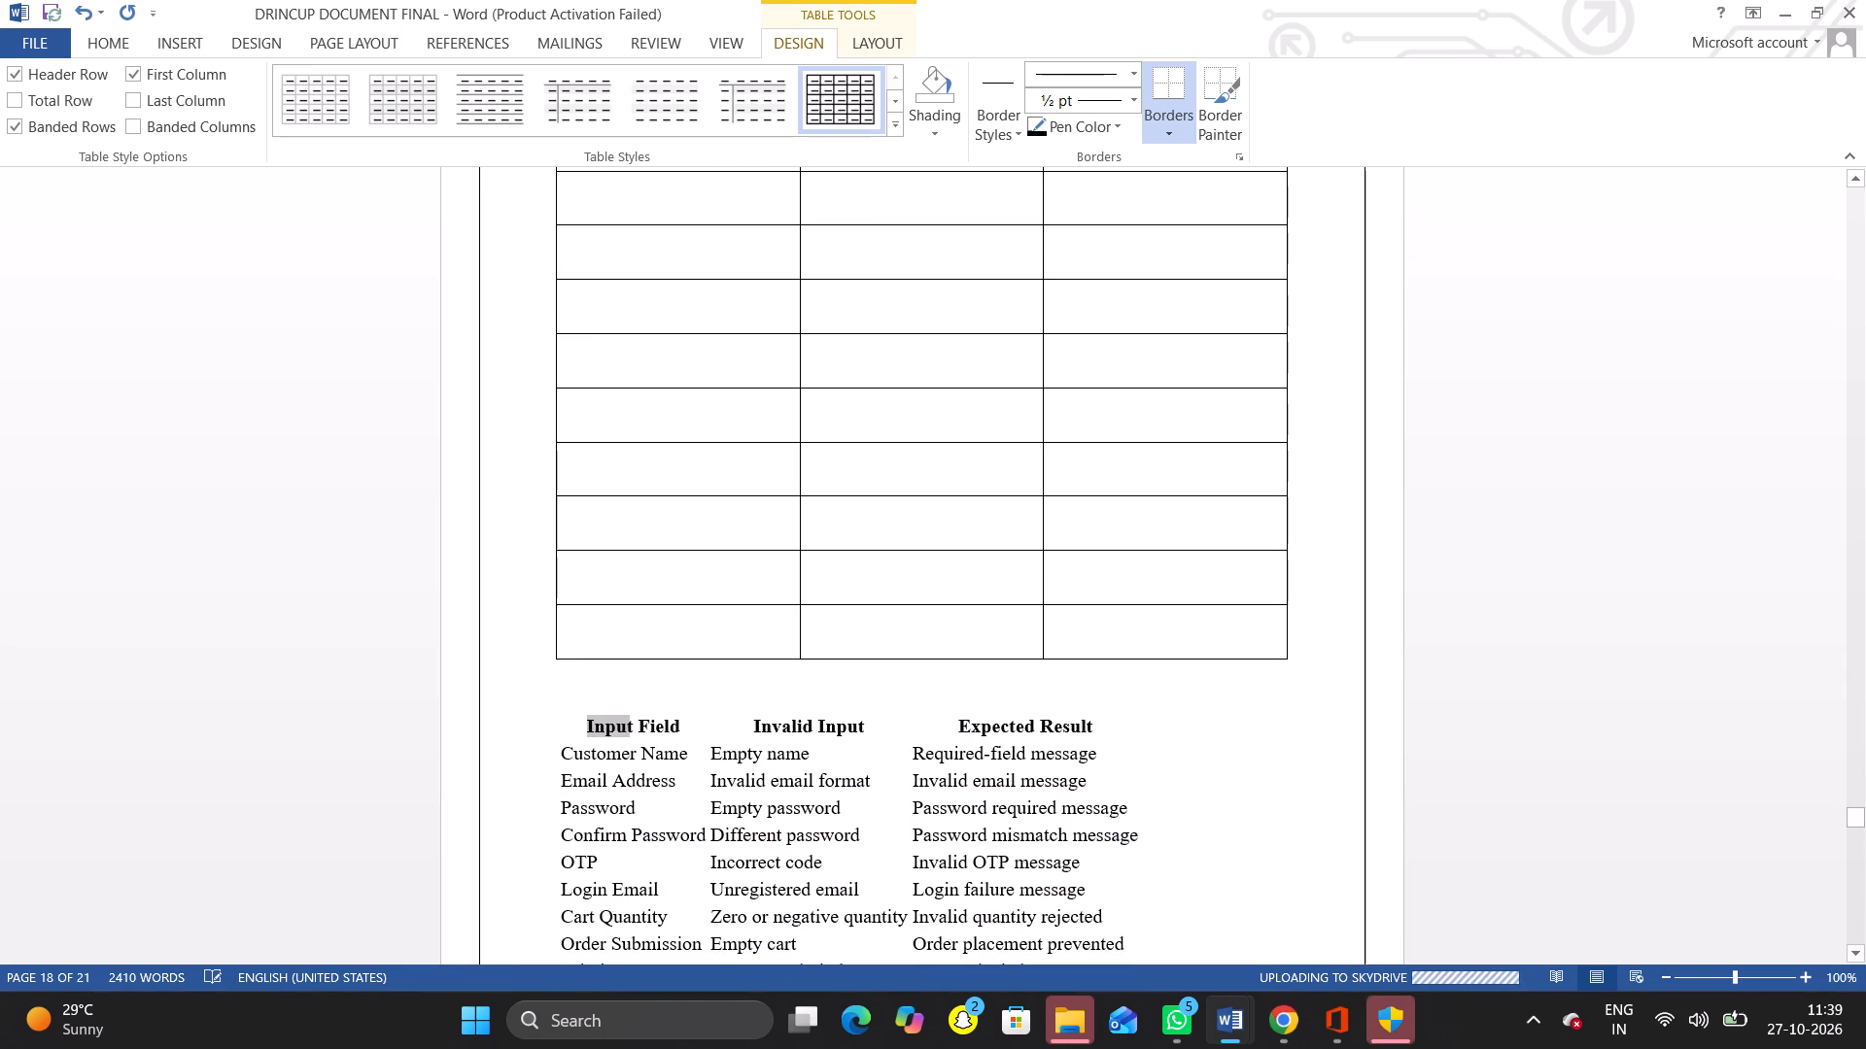
pyautogui.moveTo(683, 722); pyautogui.dragTo(1132, 723)
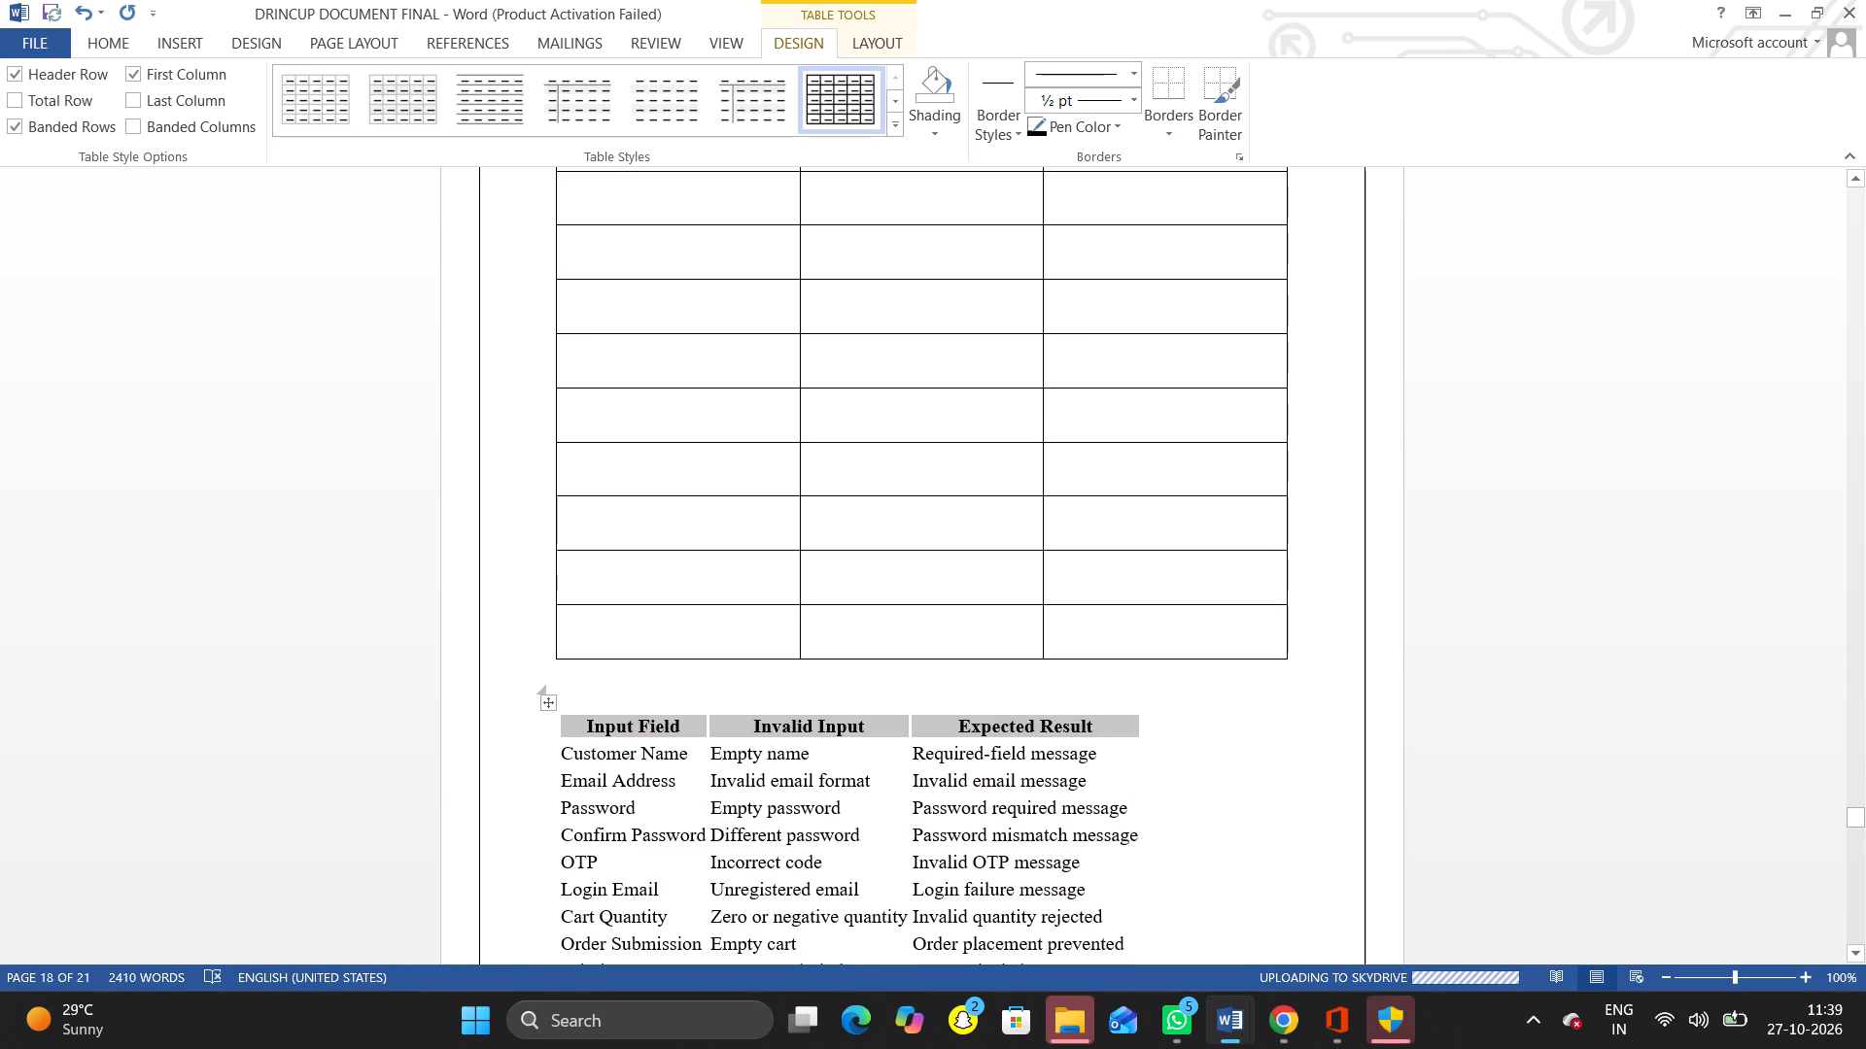
pyautogui.hotkey('ctrl', 'c')
pyautogui.scroll(4, 717, 497)
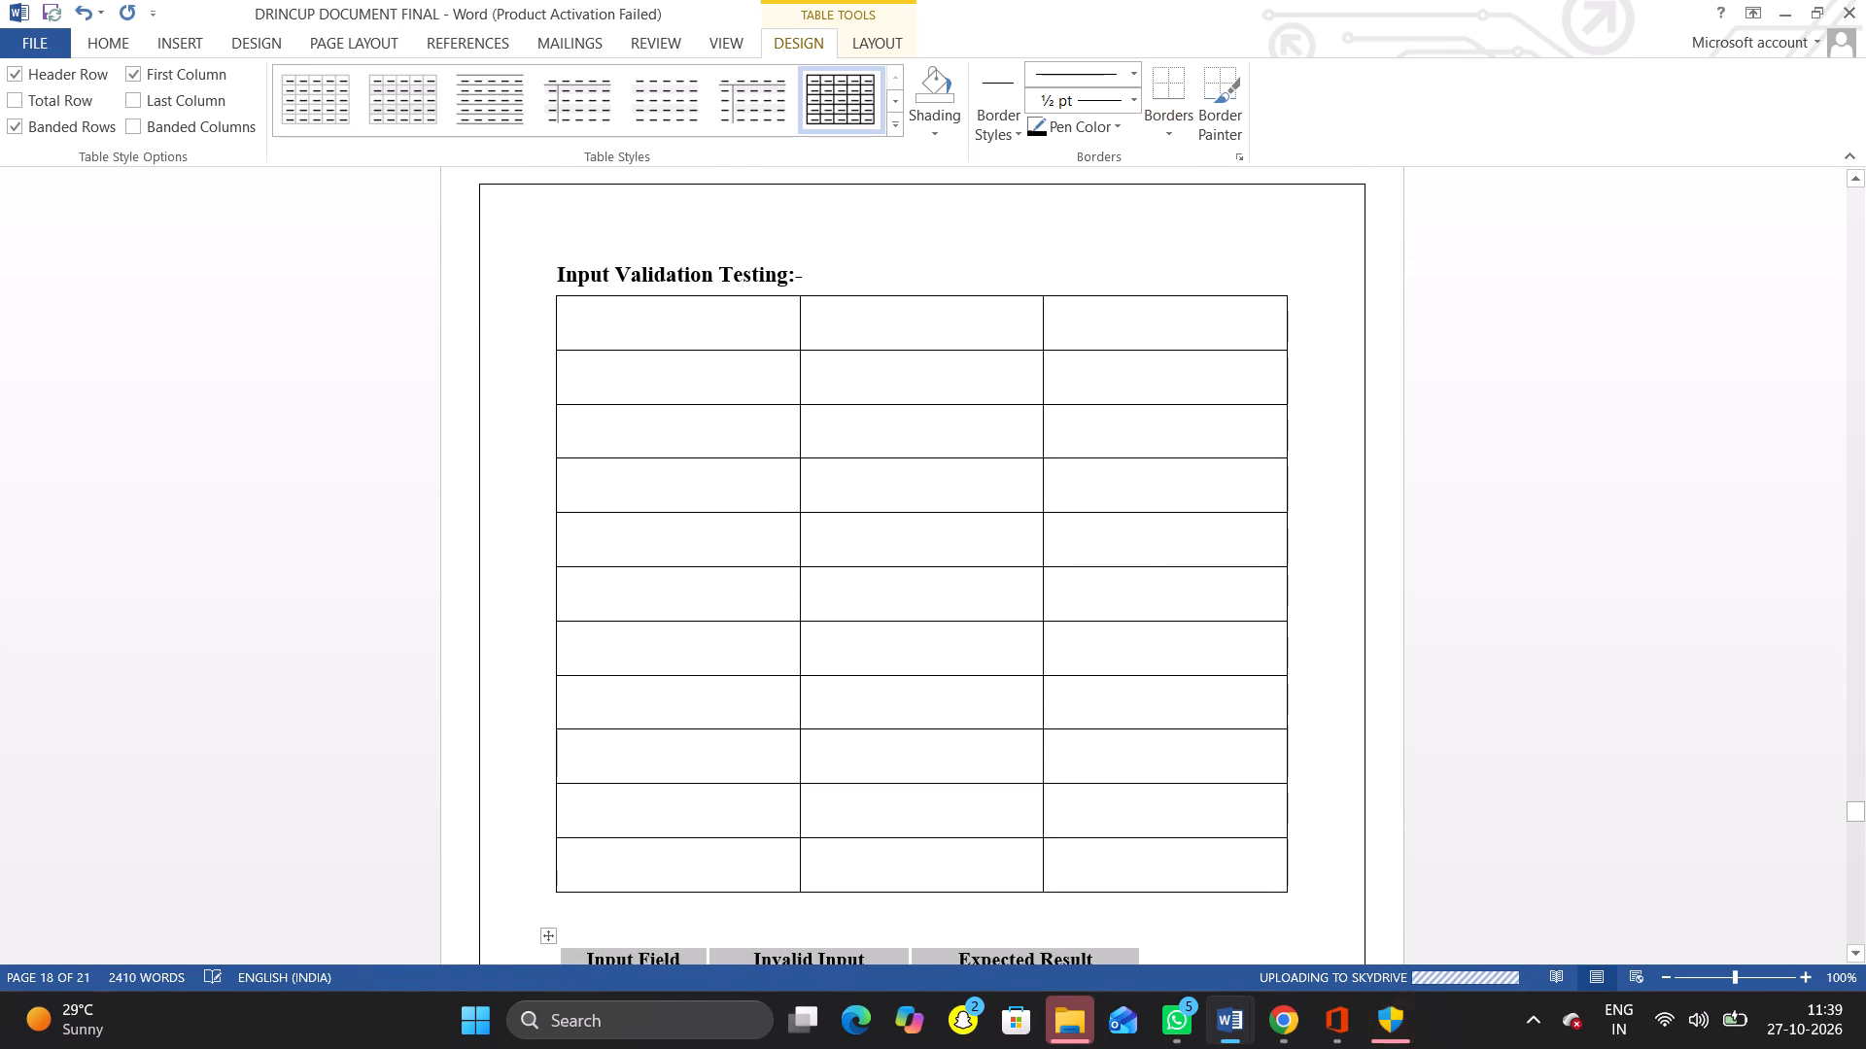
pyautogui.click(664, 332)
pyautogui.hotkey('ctrl', 'v')
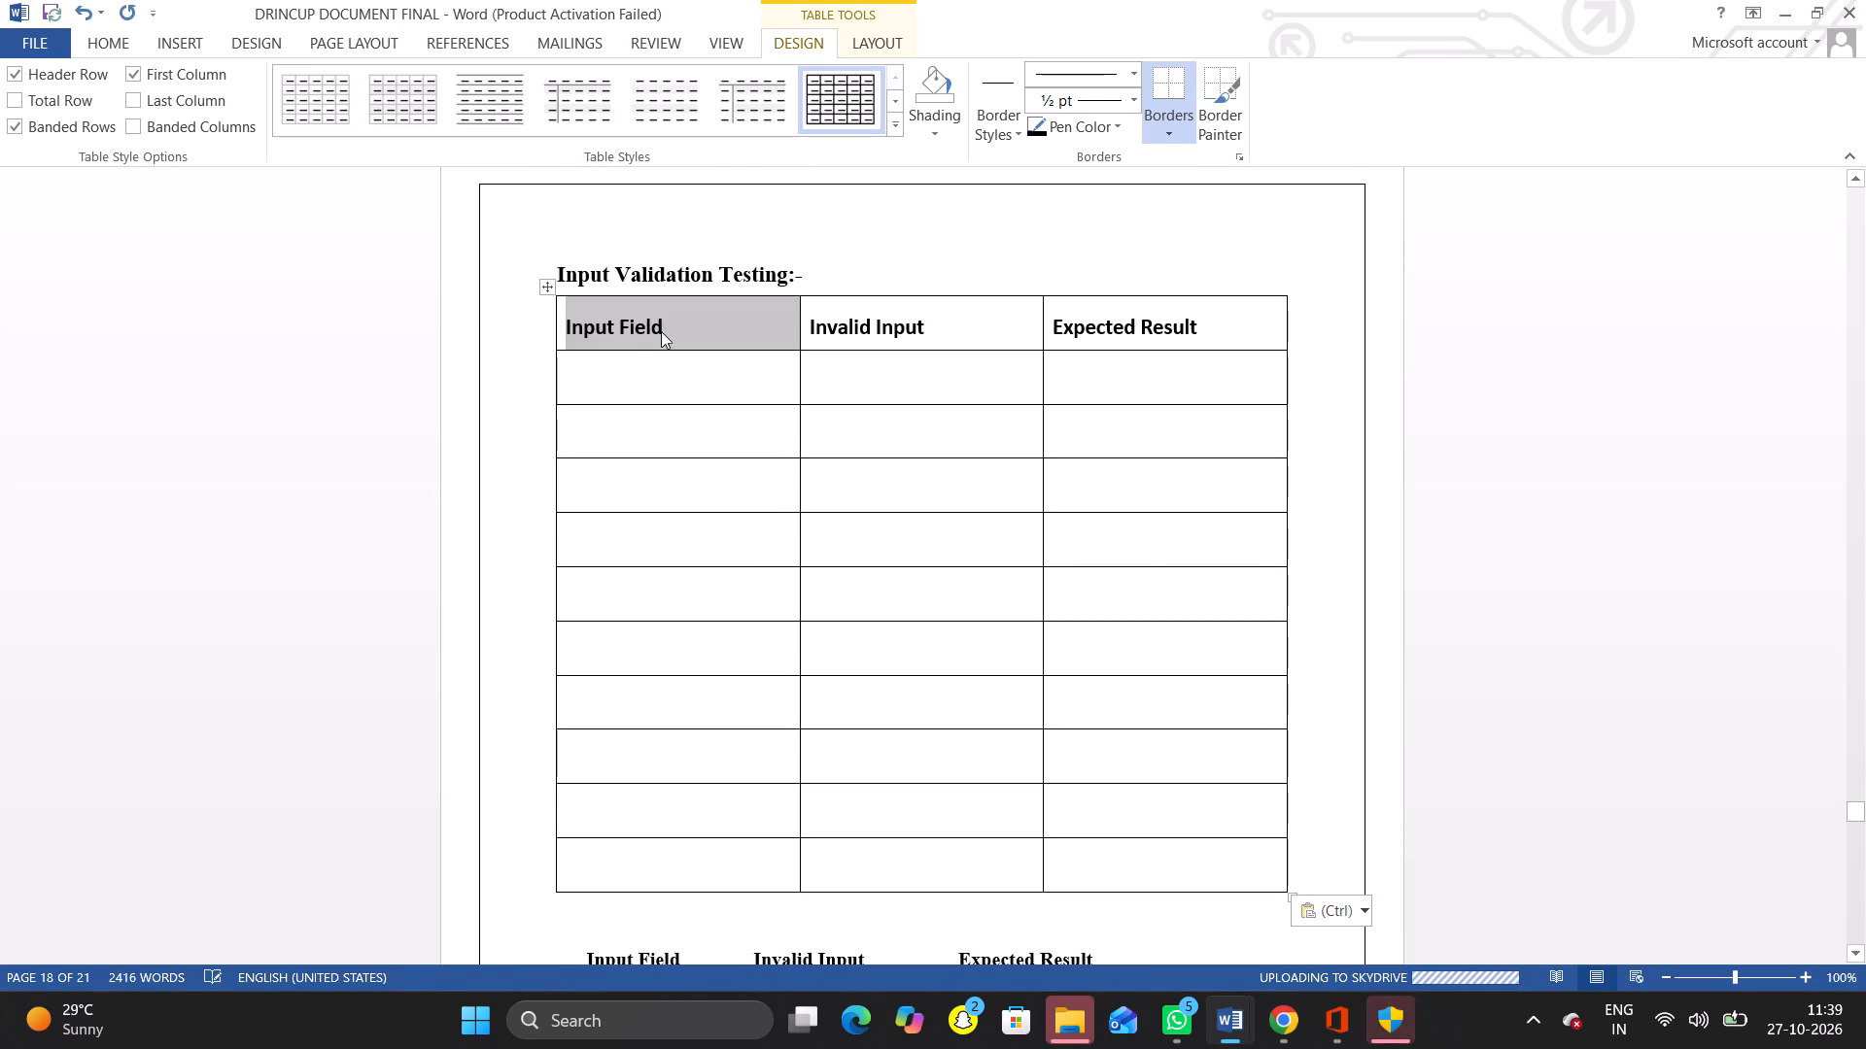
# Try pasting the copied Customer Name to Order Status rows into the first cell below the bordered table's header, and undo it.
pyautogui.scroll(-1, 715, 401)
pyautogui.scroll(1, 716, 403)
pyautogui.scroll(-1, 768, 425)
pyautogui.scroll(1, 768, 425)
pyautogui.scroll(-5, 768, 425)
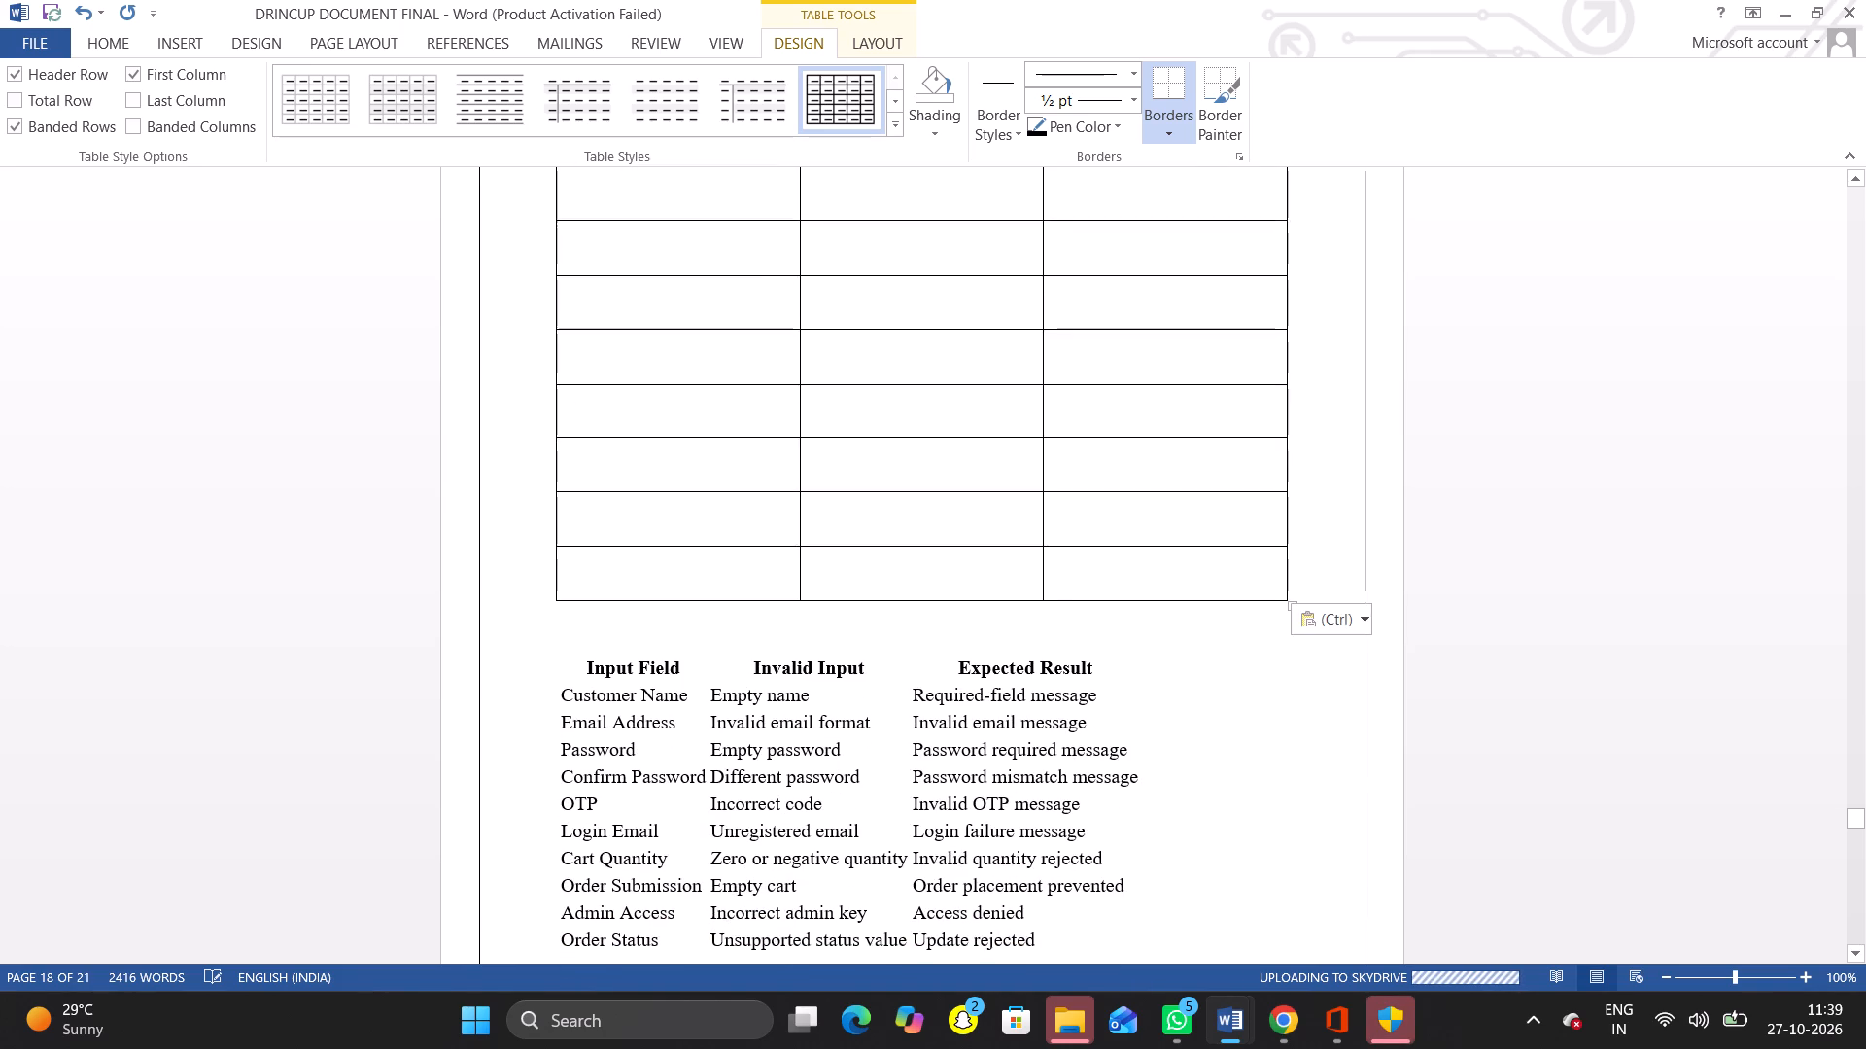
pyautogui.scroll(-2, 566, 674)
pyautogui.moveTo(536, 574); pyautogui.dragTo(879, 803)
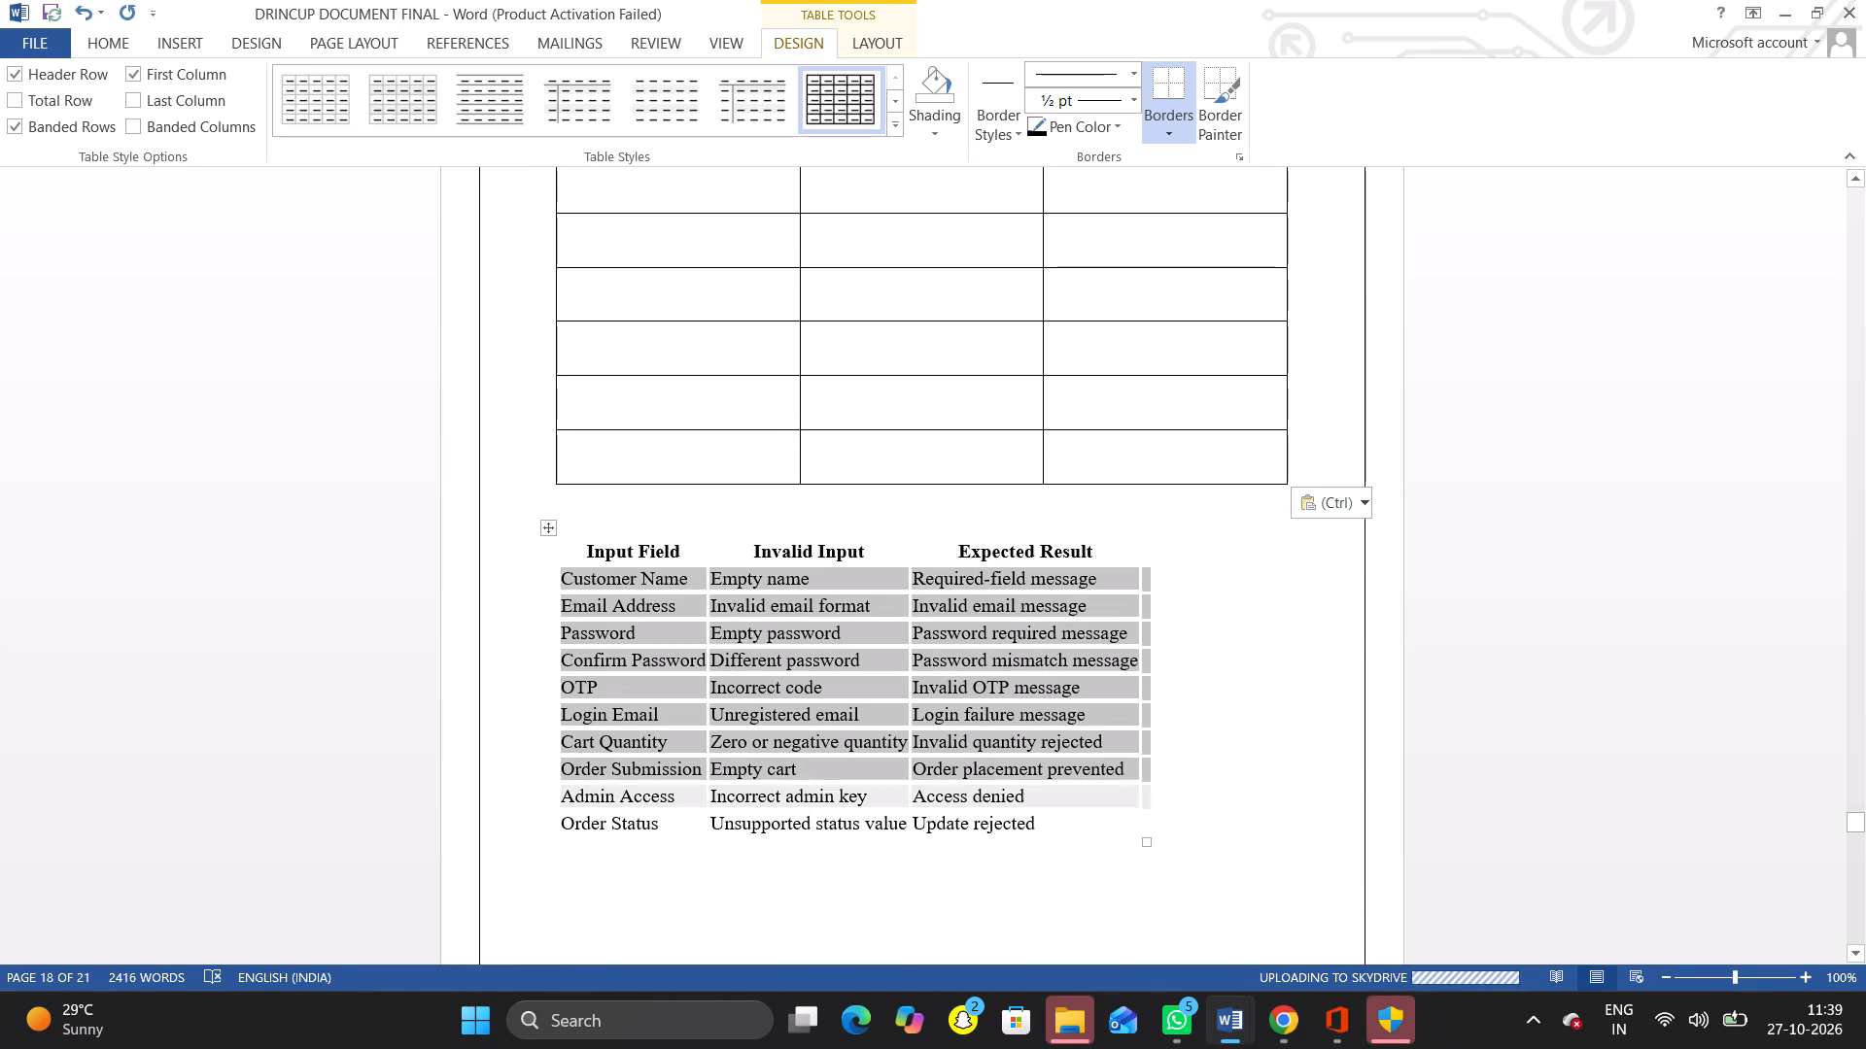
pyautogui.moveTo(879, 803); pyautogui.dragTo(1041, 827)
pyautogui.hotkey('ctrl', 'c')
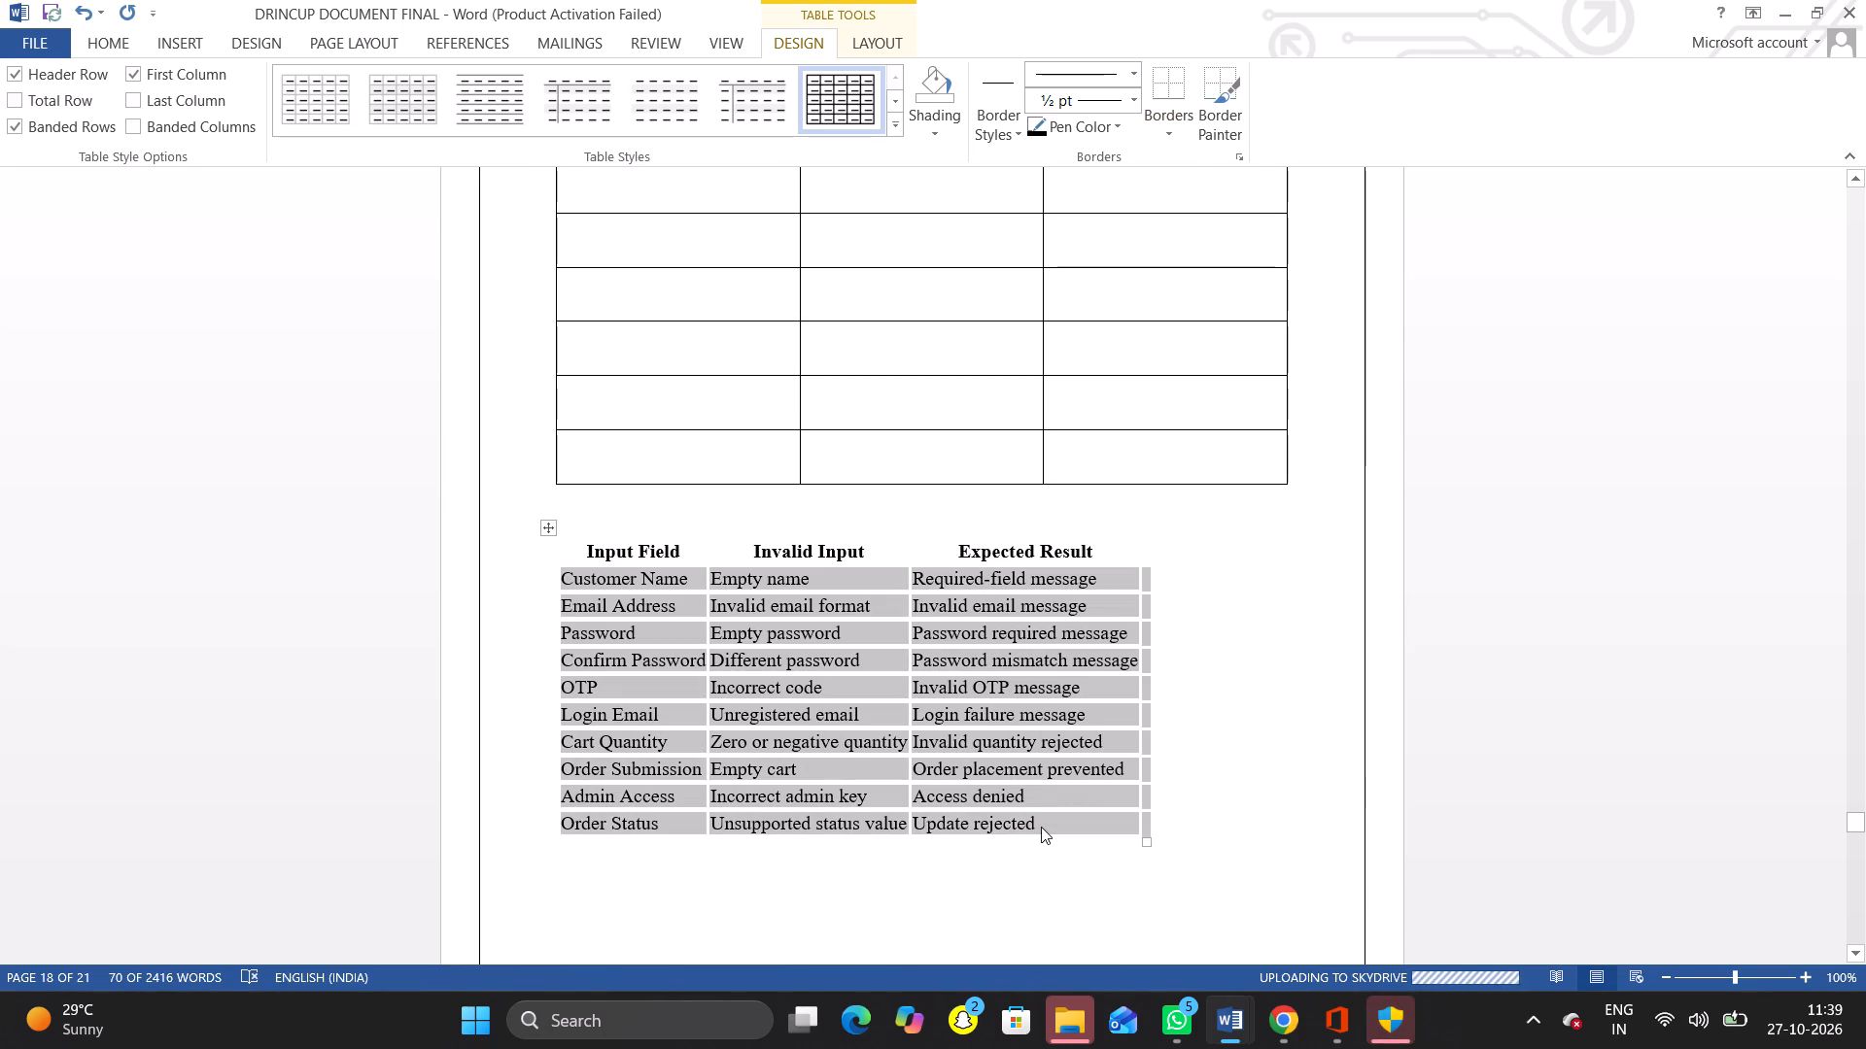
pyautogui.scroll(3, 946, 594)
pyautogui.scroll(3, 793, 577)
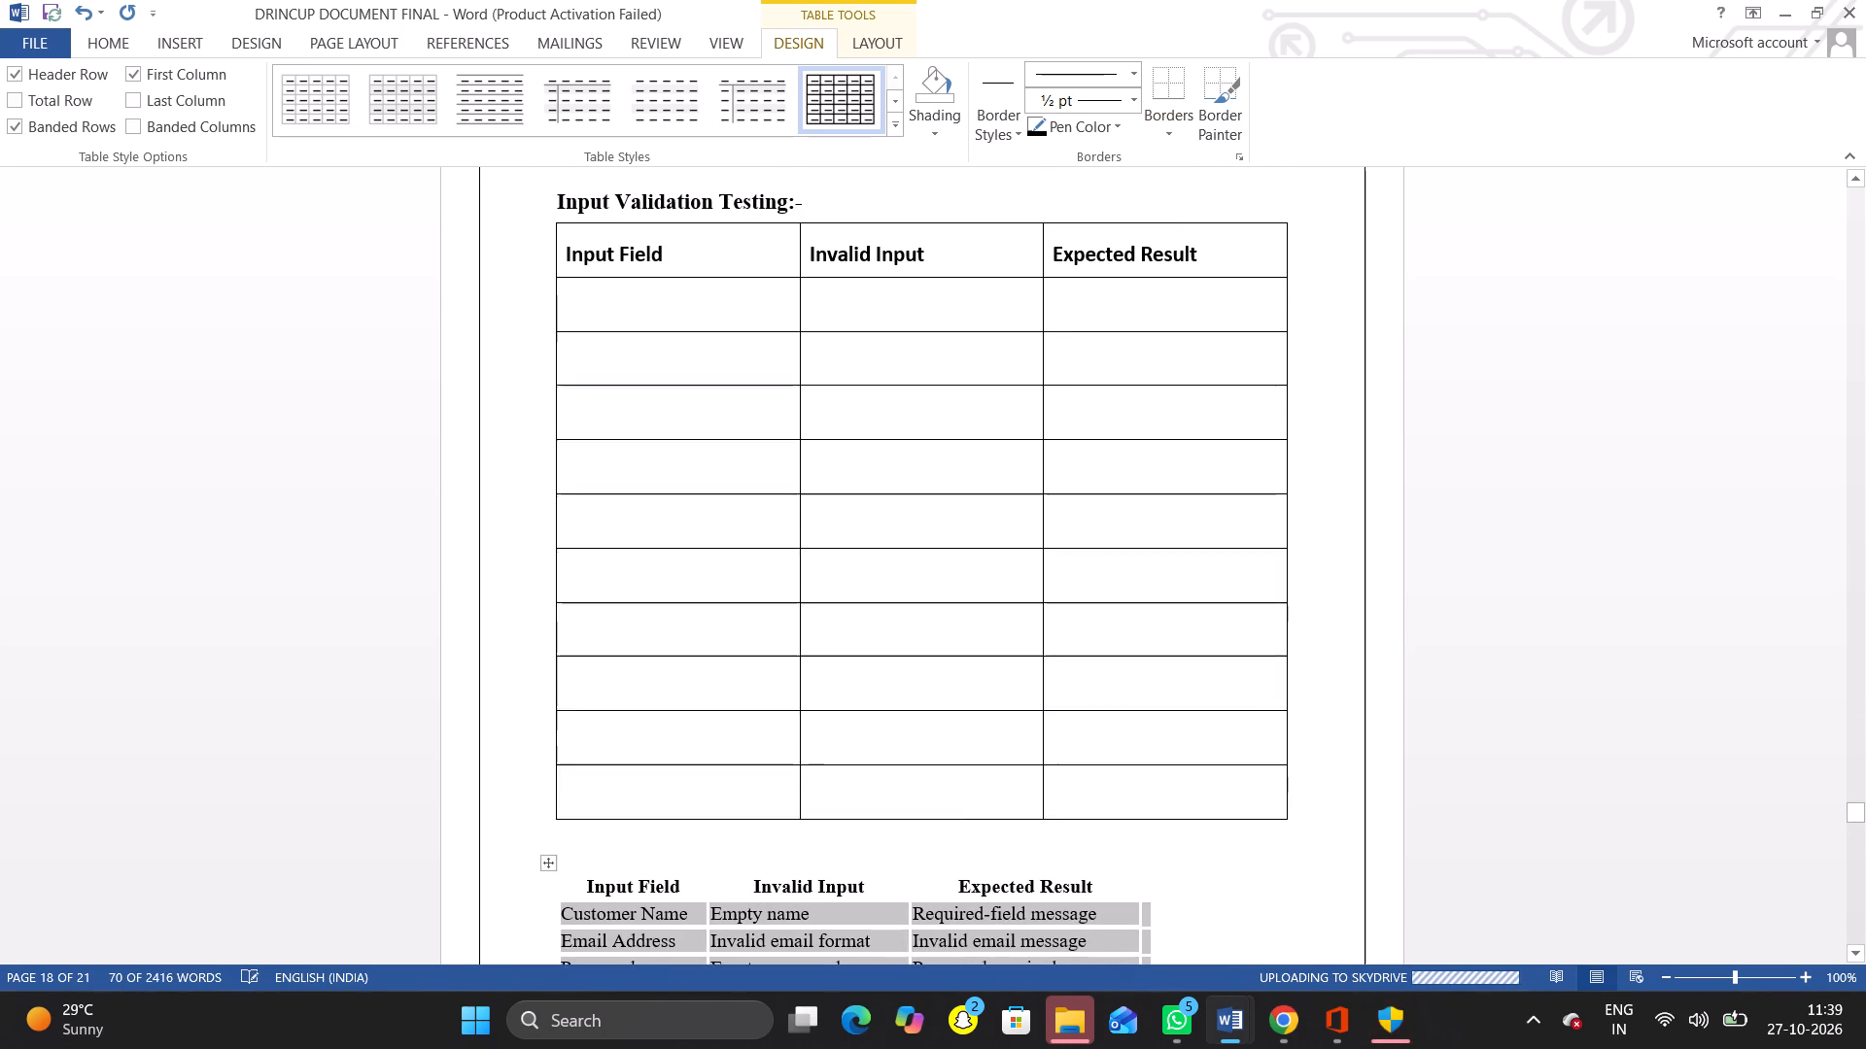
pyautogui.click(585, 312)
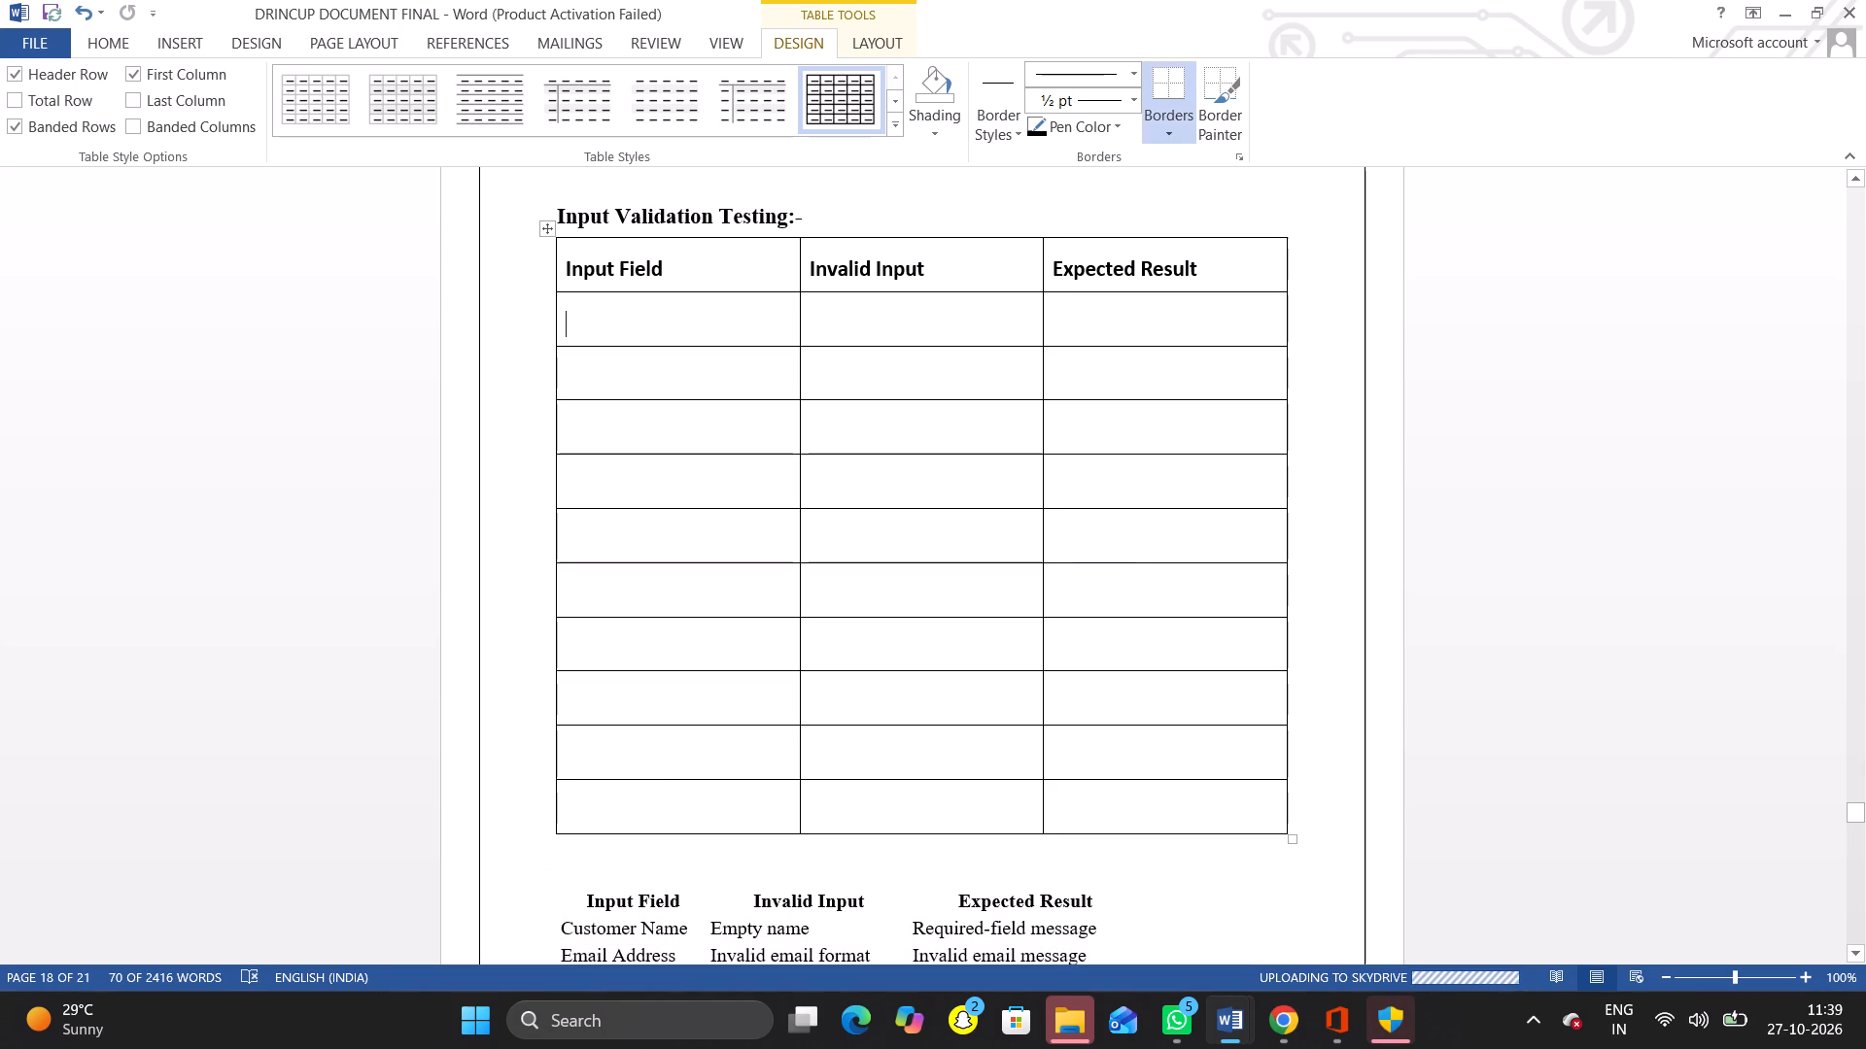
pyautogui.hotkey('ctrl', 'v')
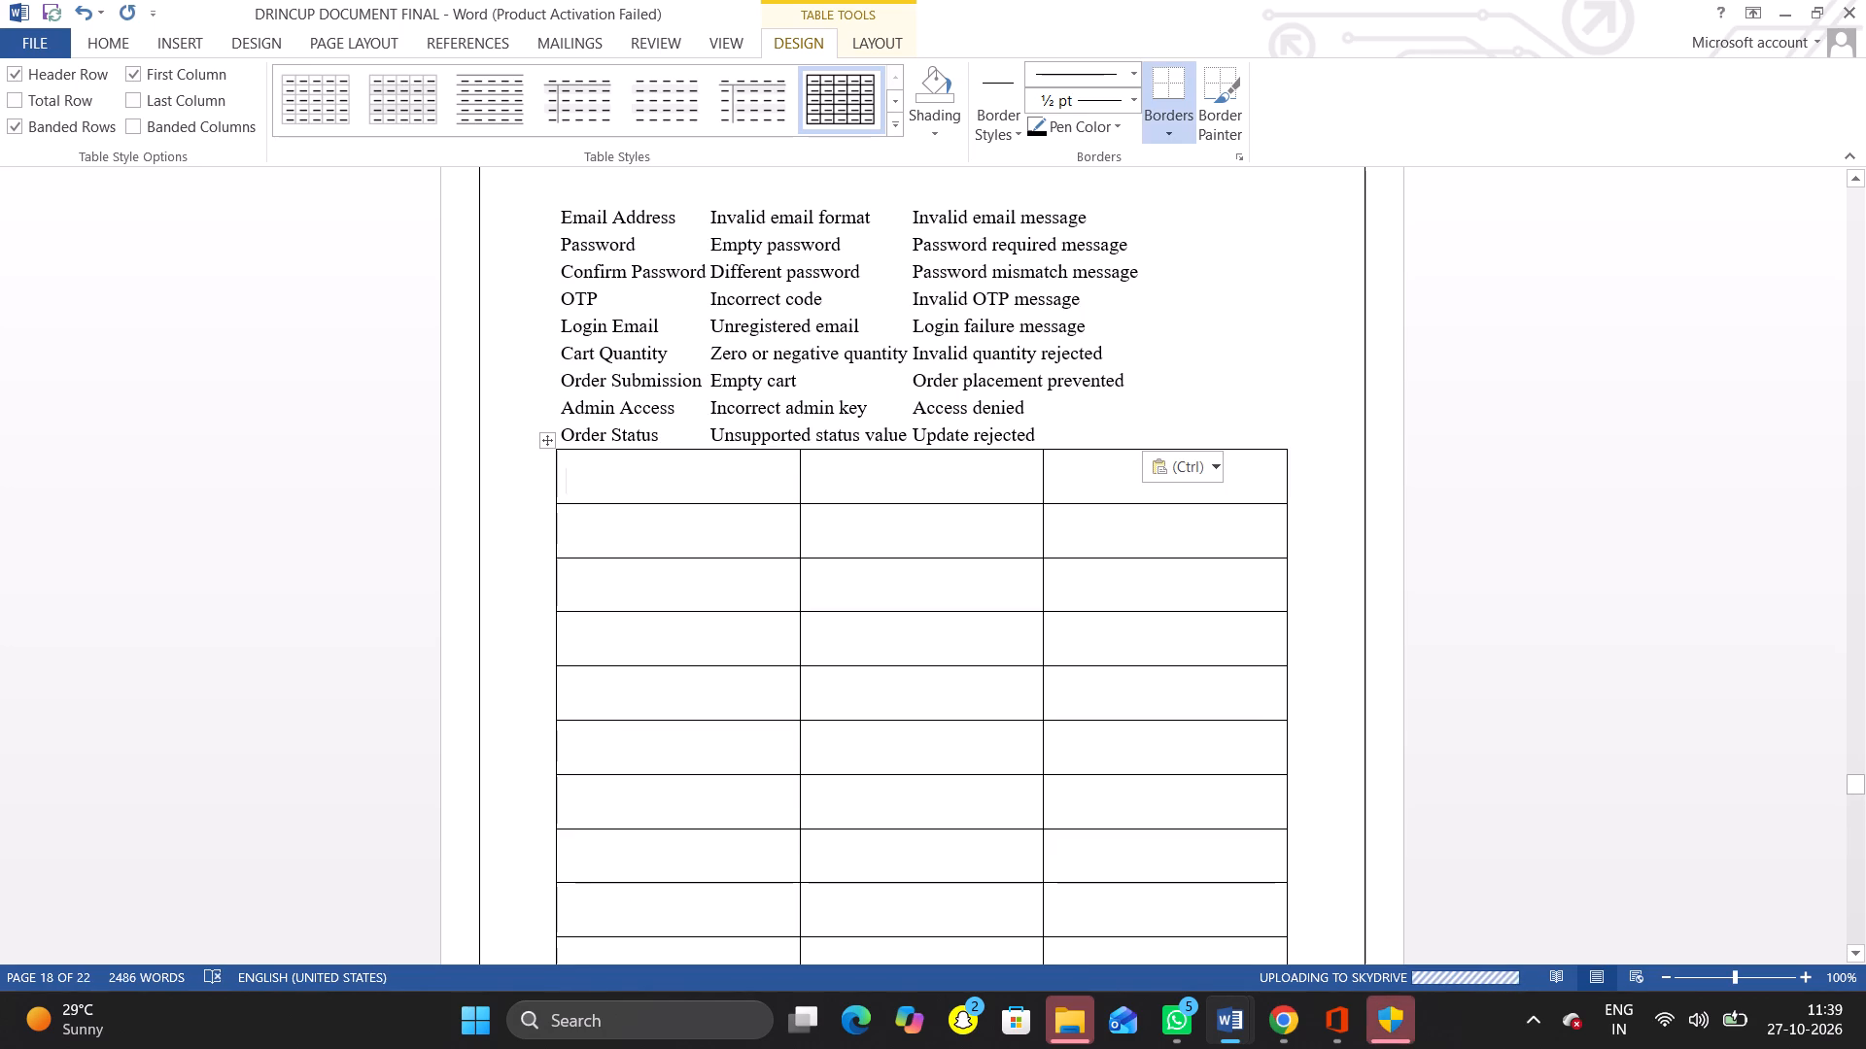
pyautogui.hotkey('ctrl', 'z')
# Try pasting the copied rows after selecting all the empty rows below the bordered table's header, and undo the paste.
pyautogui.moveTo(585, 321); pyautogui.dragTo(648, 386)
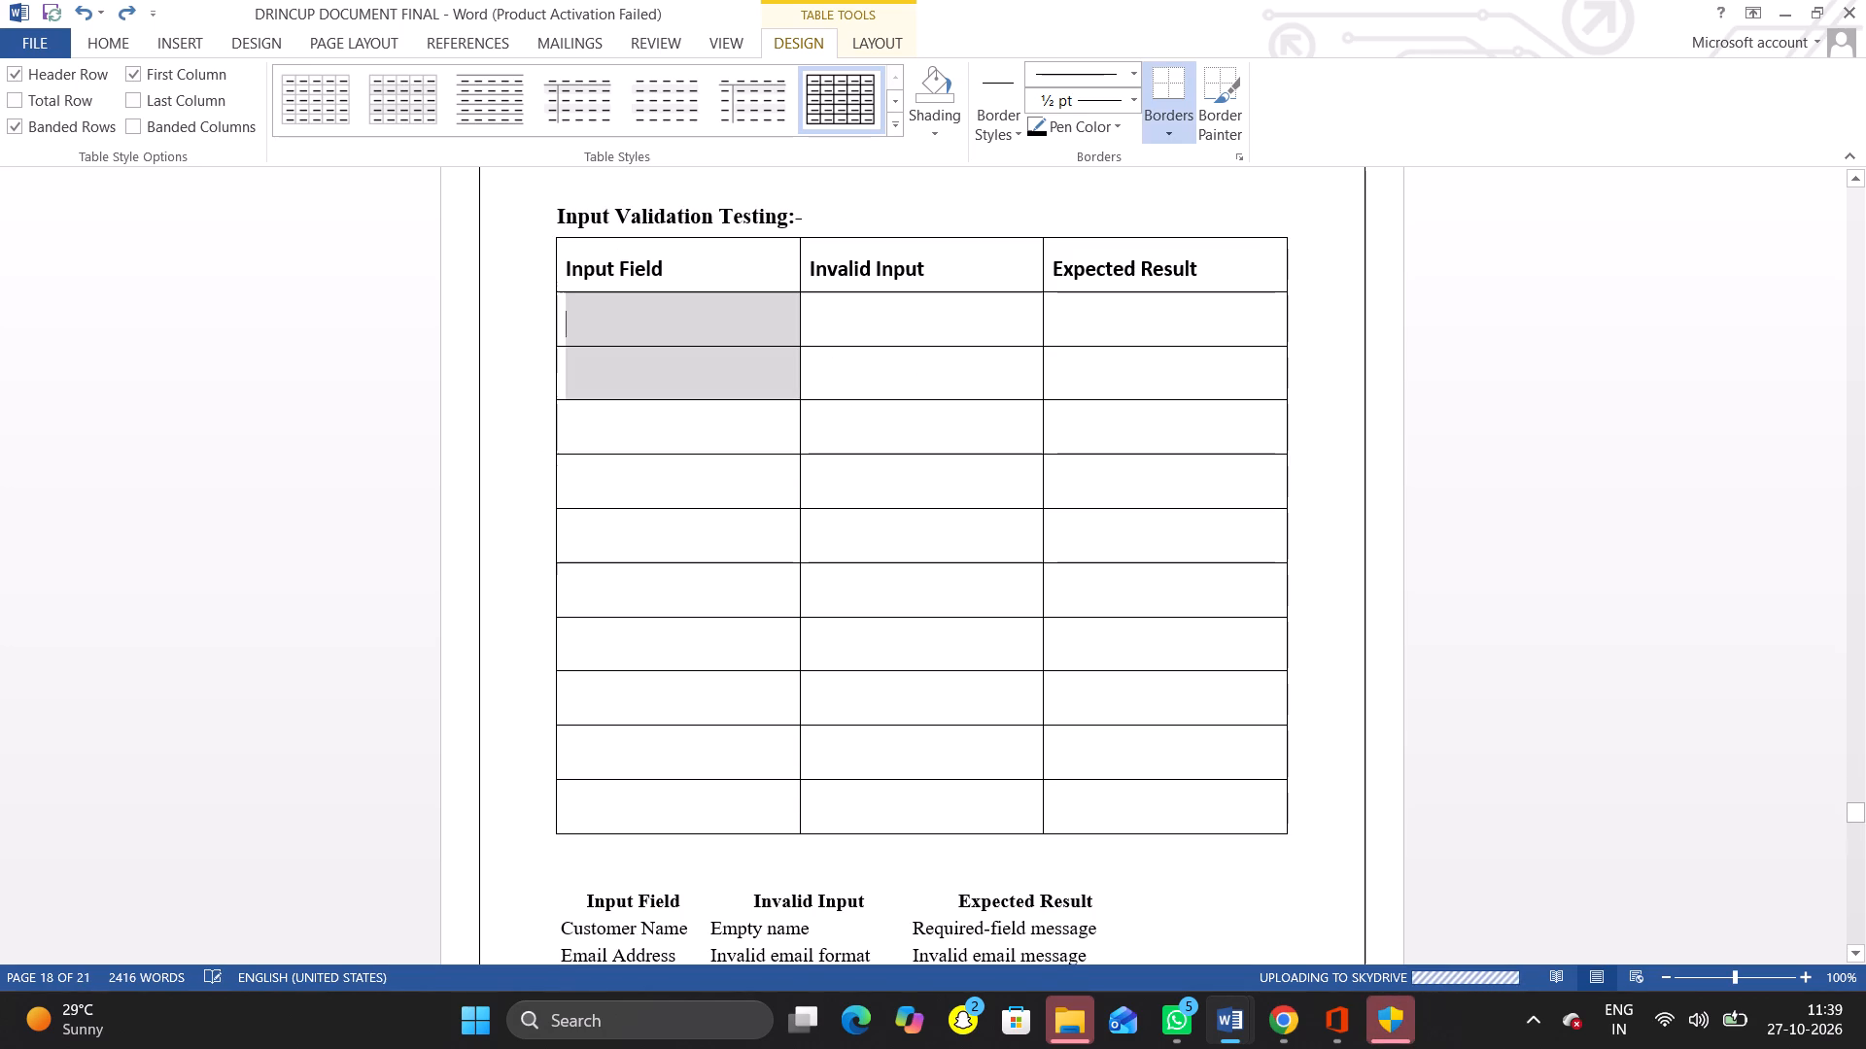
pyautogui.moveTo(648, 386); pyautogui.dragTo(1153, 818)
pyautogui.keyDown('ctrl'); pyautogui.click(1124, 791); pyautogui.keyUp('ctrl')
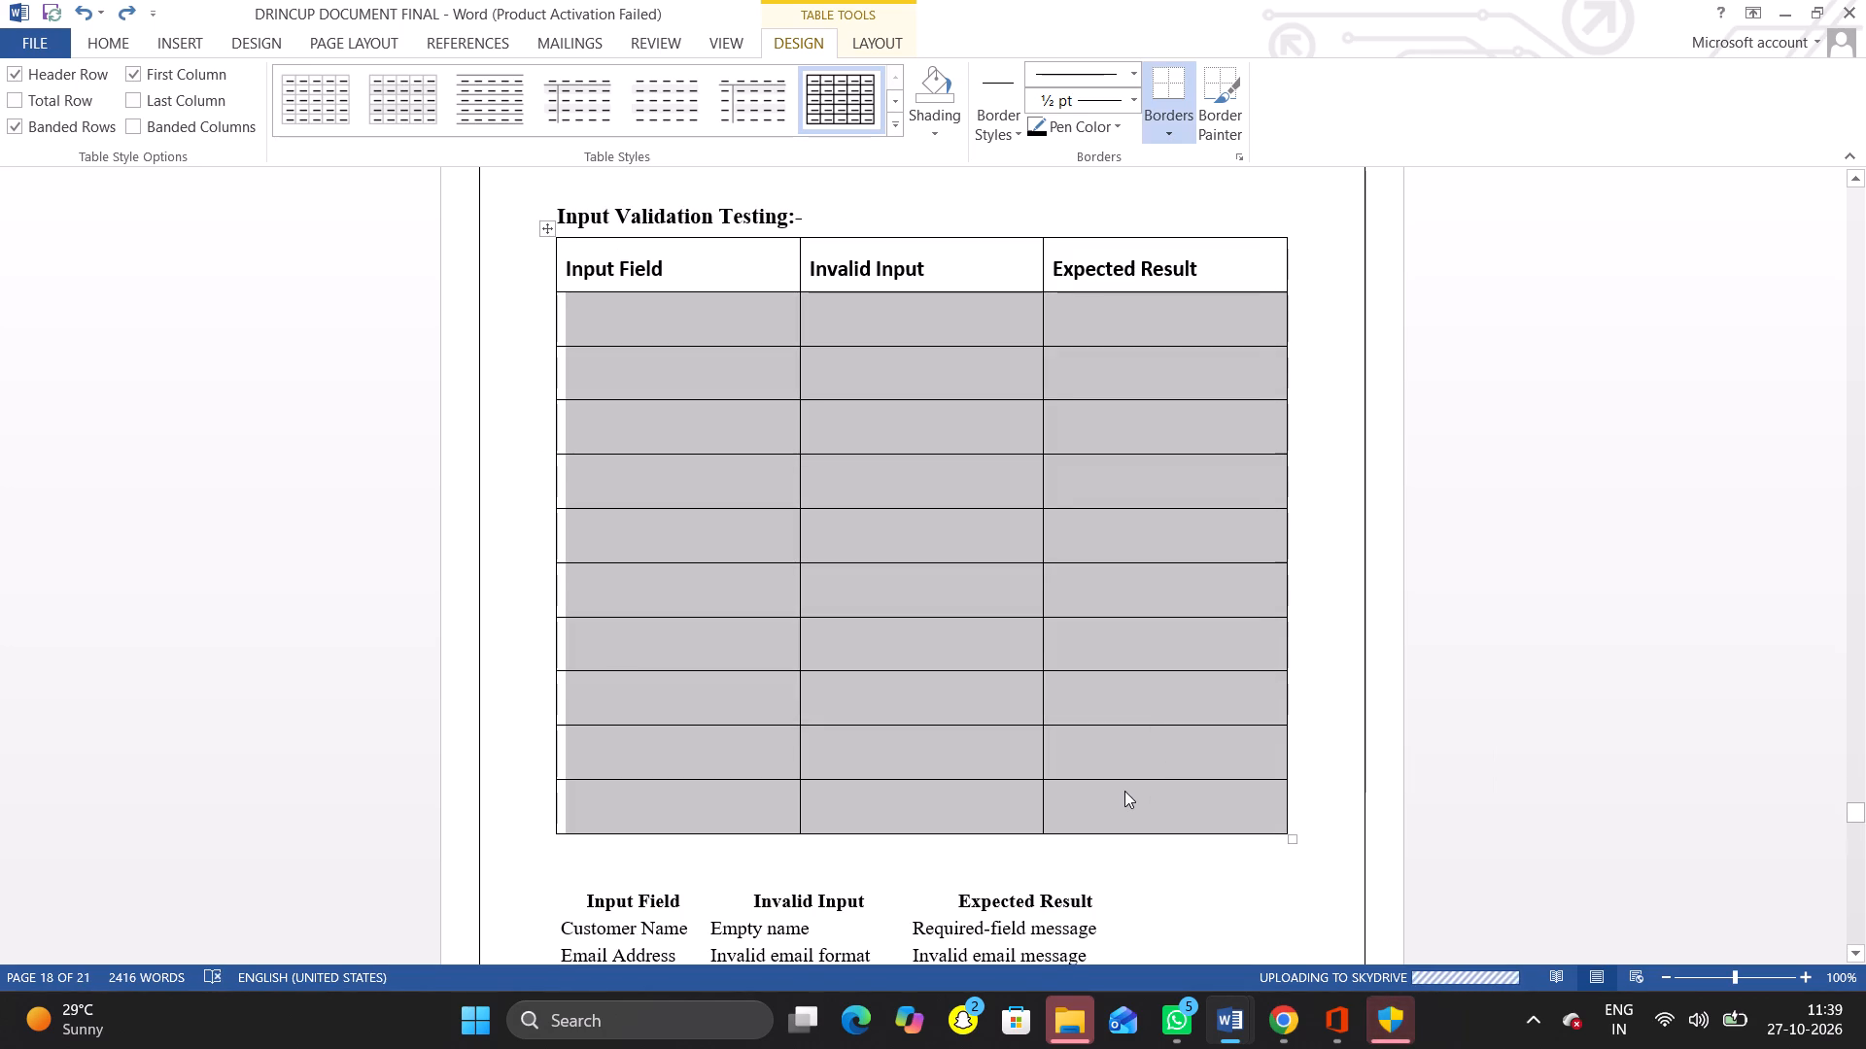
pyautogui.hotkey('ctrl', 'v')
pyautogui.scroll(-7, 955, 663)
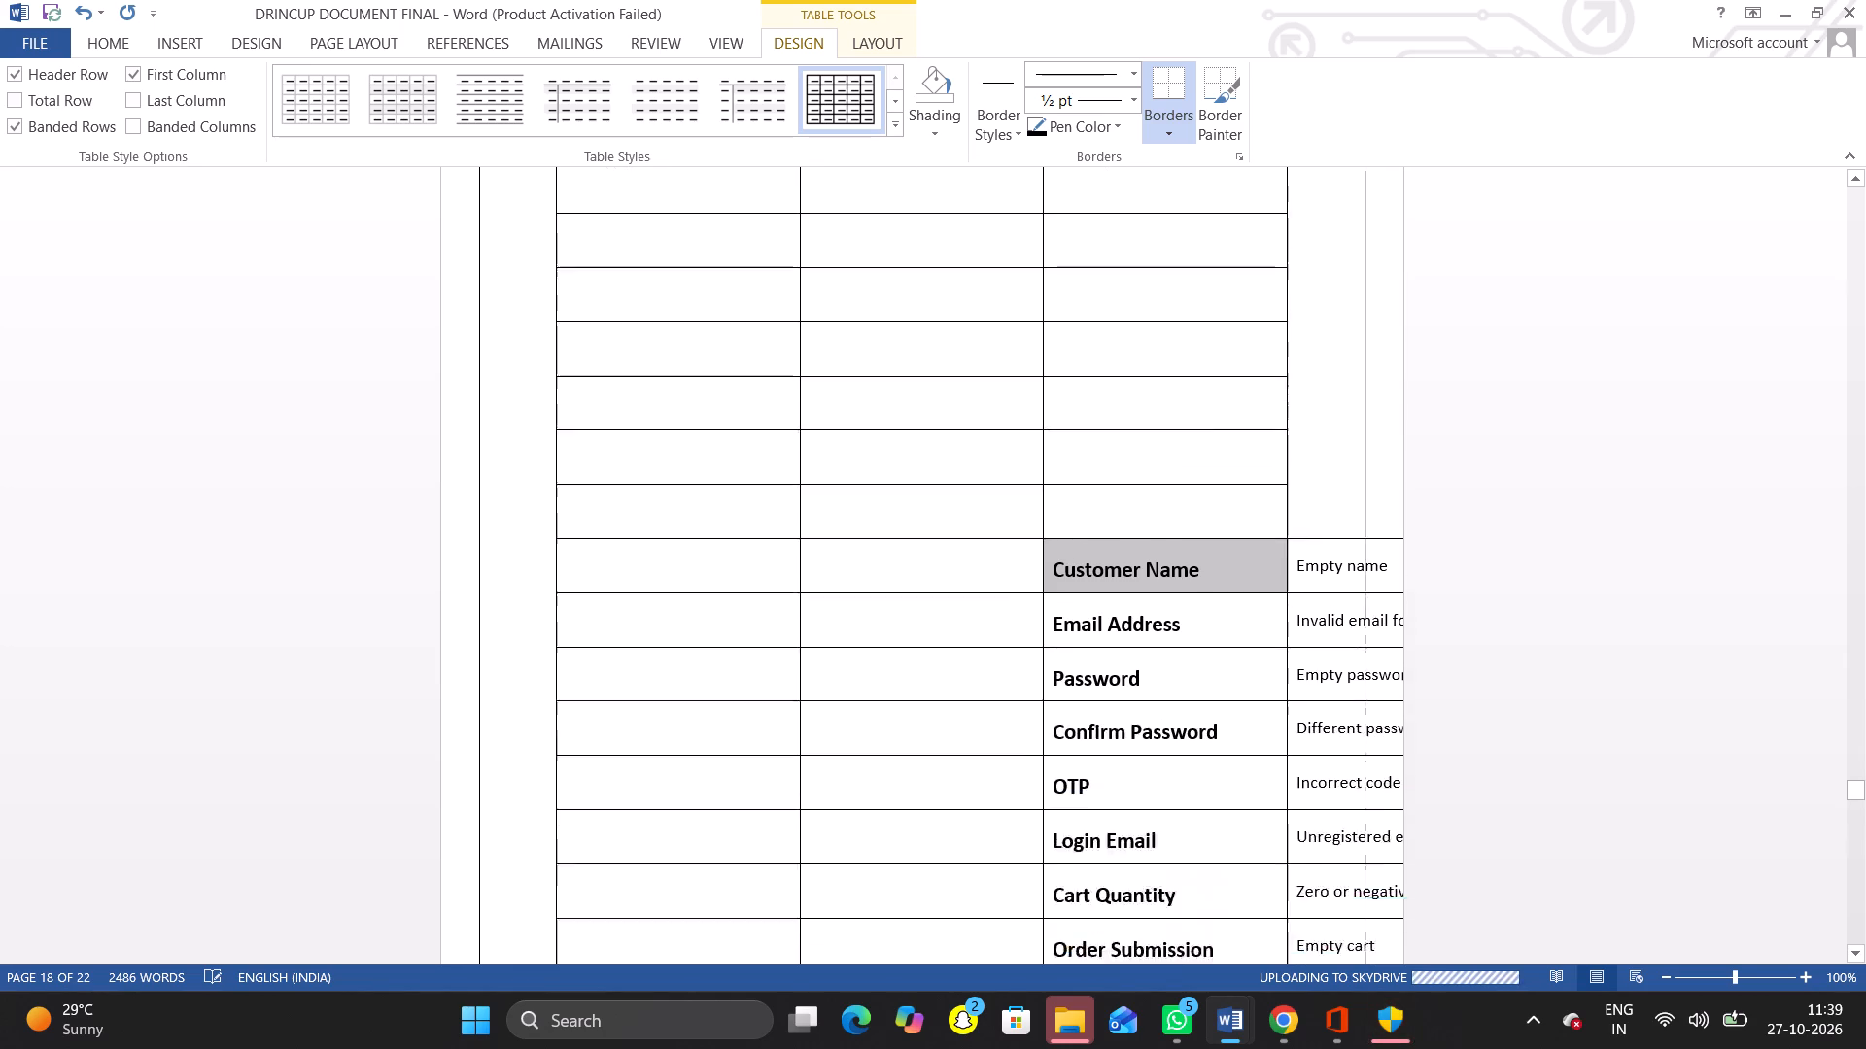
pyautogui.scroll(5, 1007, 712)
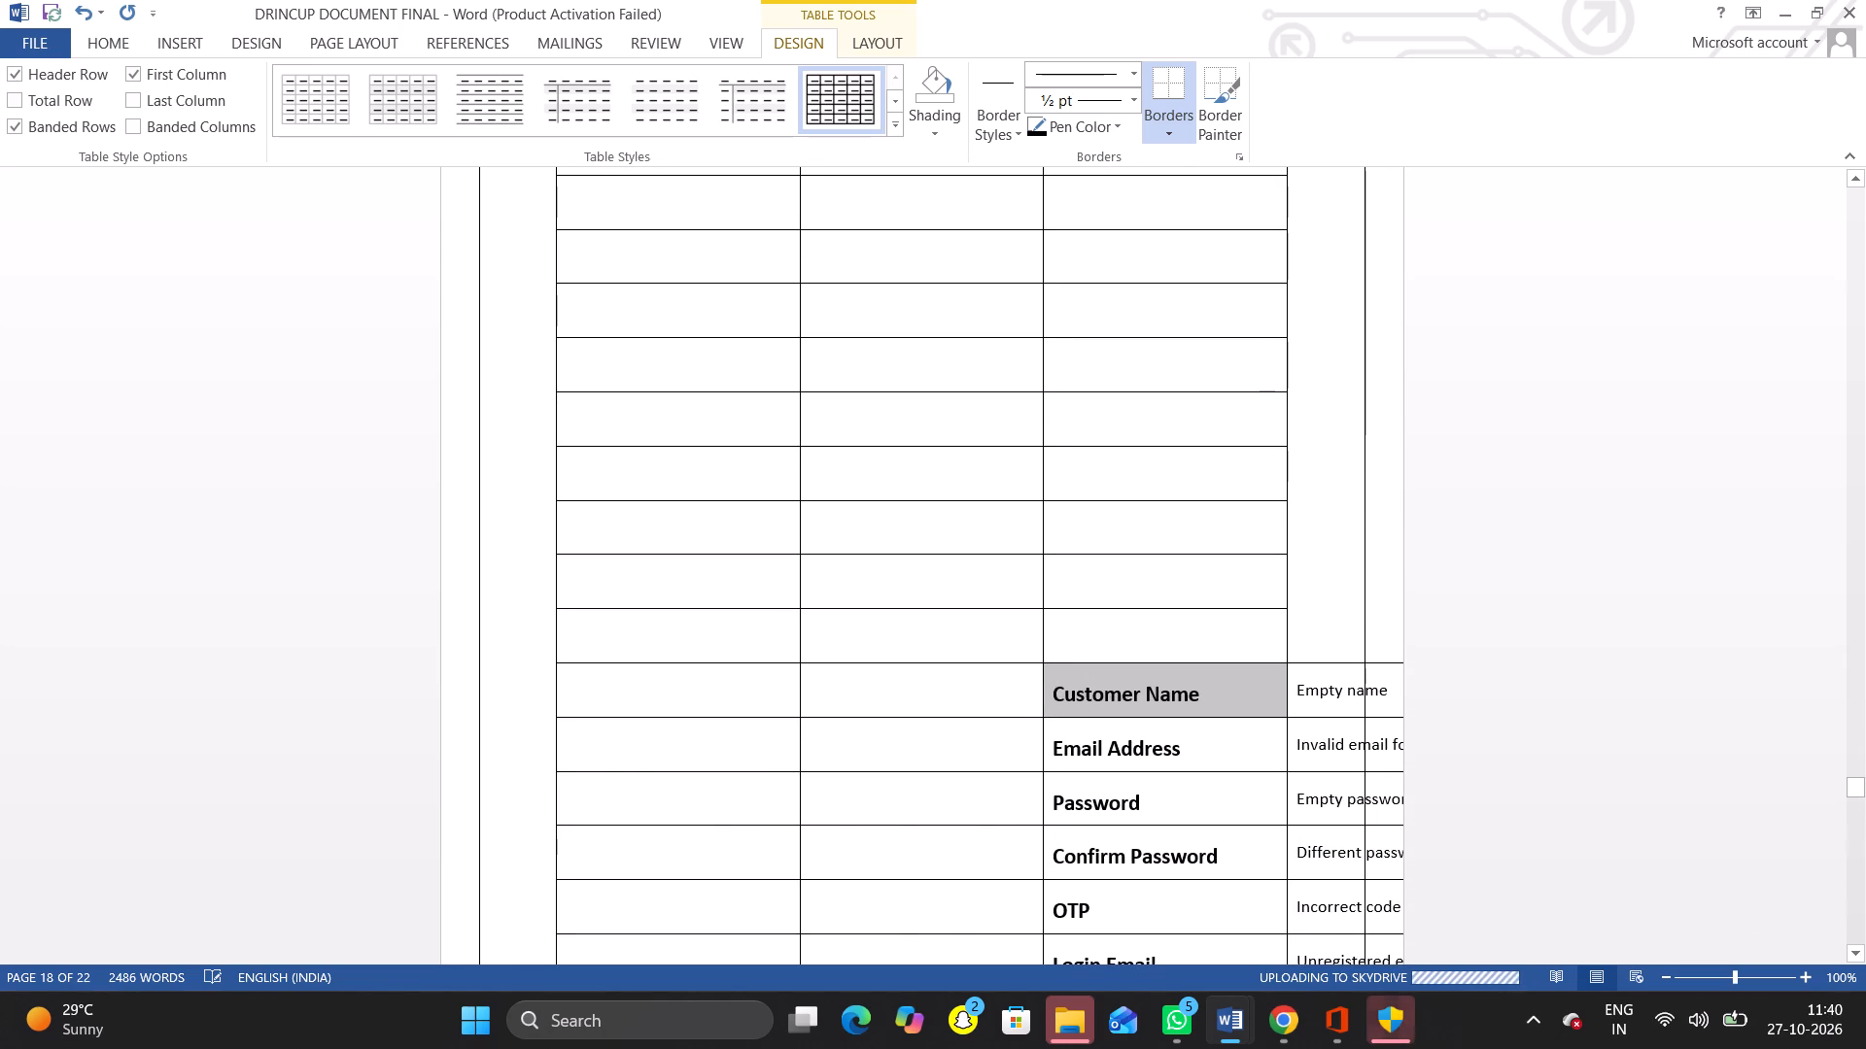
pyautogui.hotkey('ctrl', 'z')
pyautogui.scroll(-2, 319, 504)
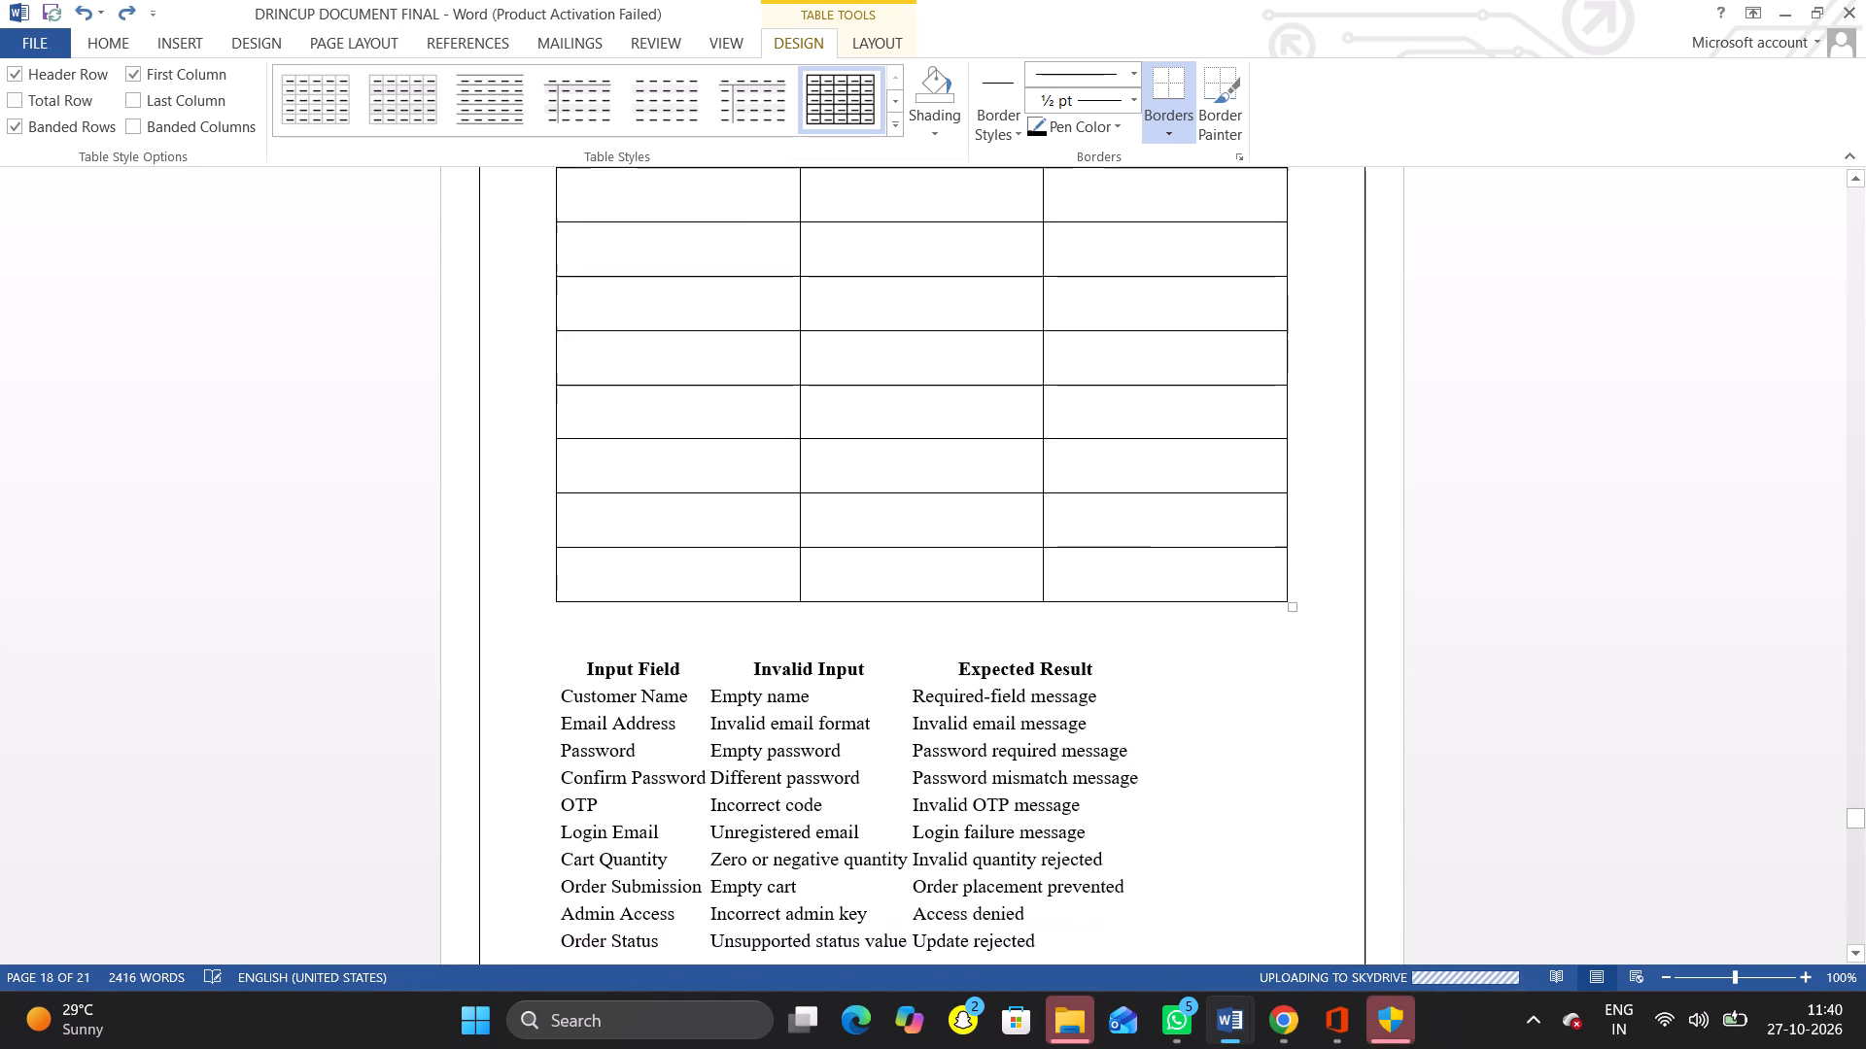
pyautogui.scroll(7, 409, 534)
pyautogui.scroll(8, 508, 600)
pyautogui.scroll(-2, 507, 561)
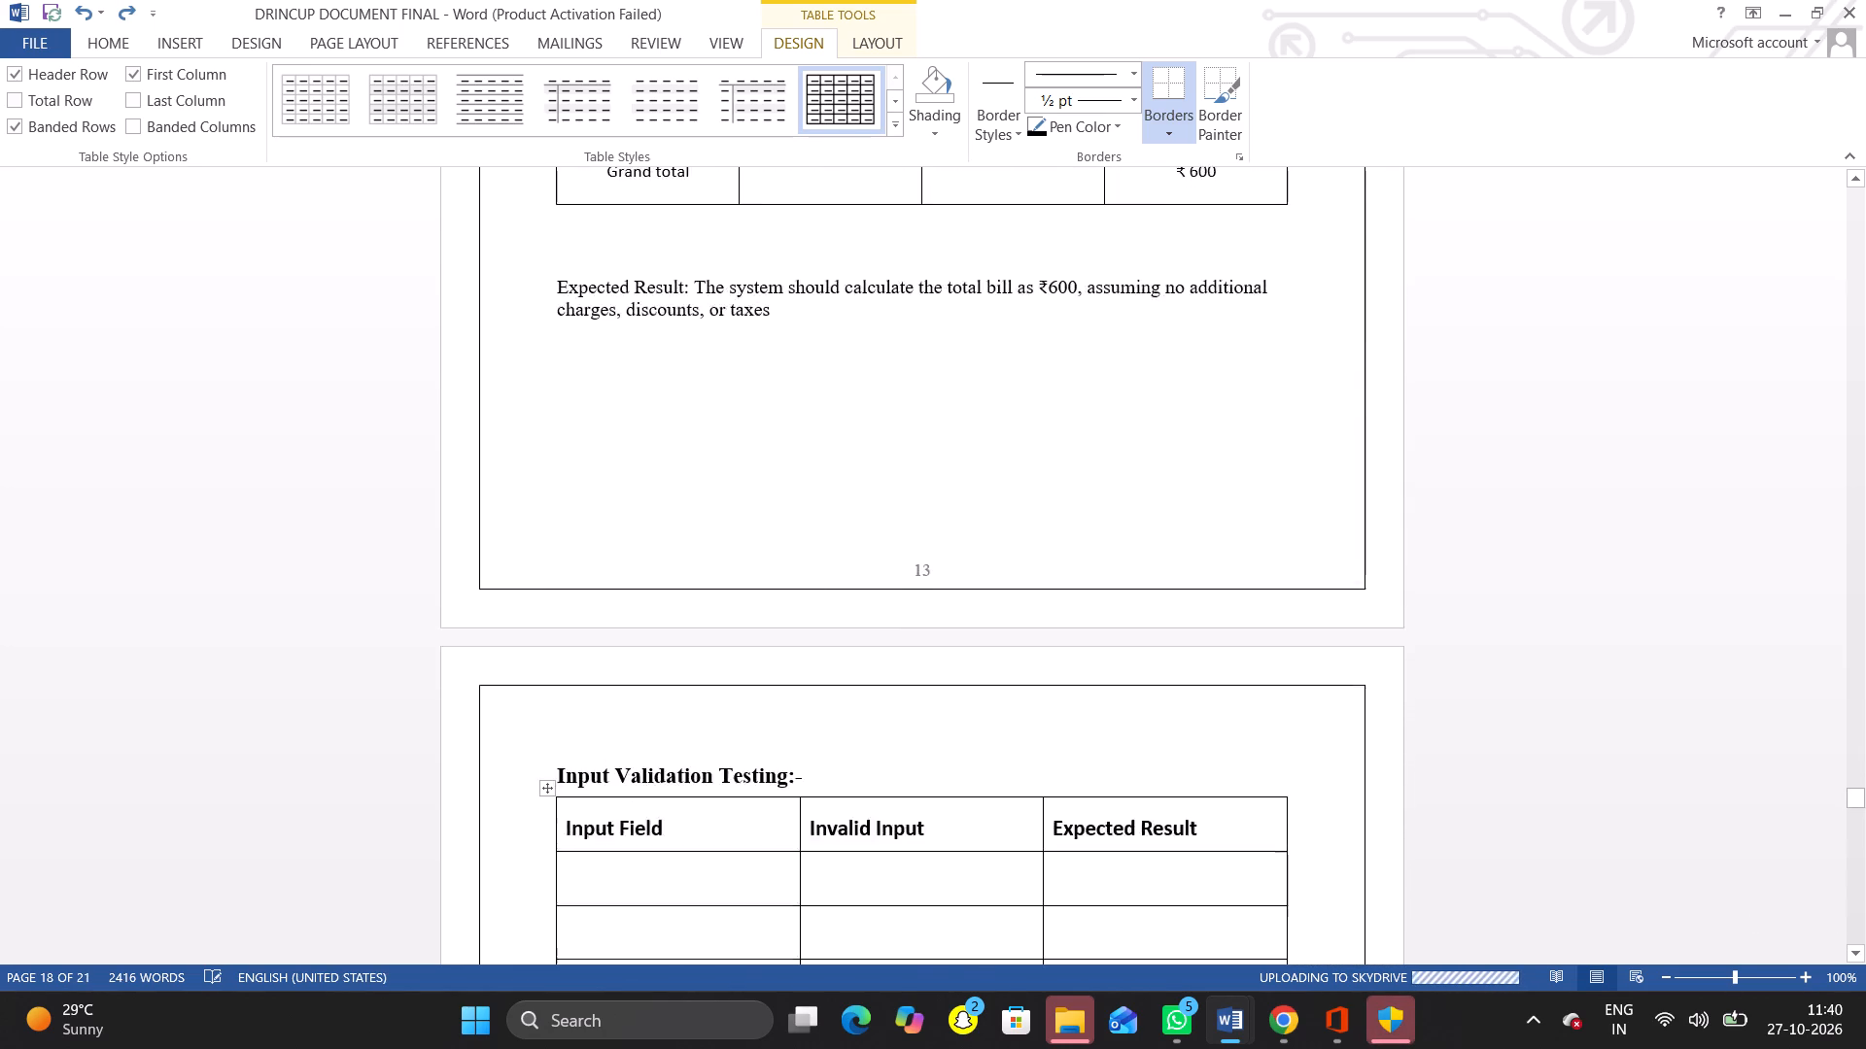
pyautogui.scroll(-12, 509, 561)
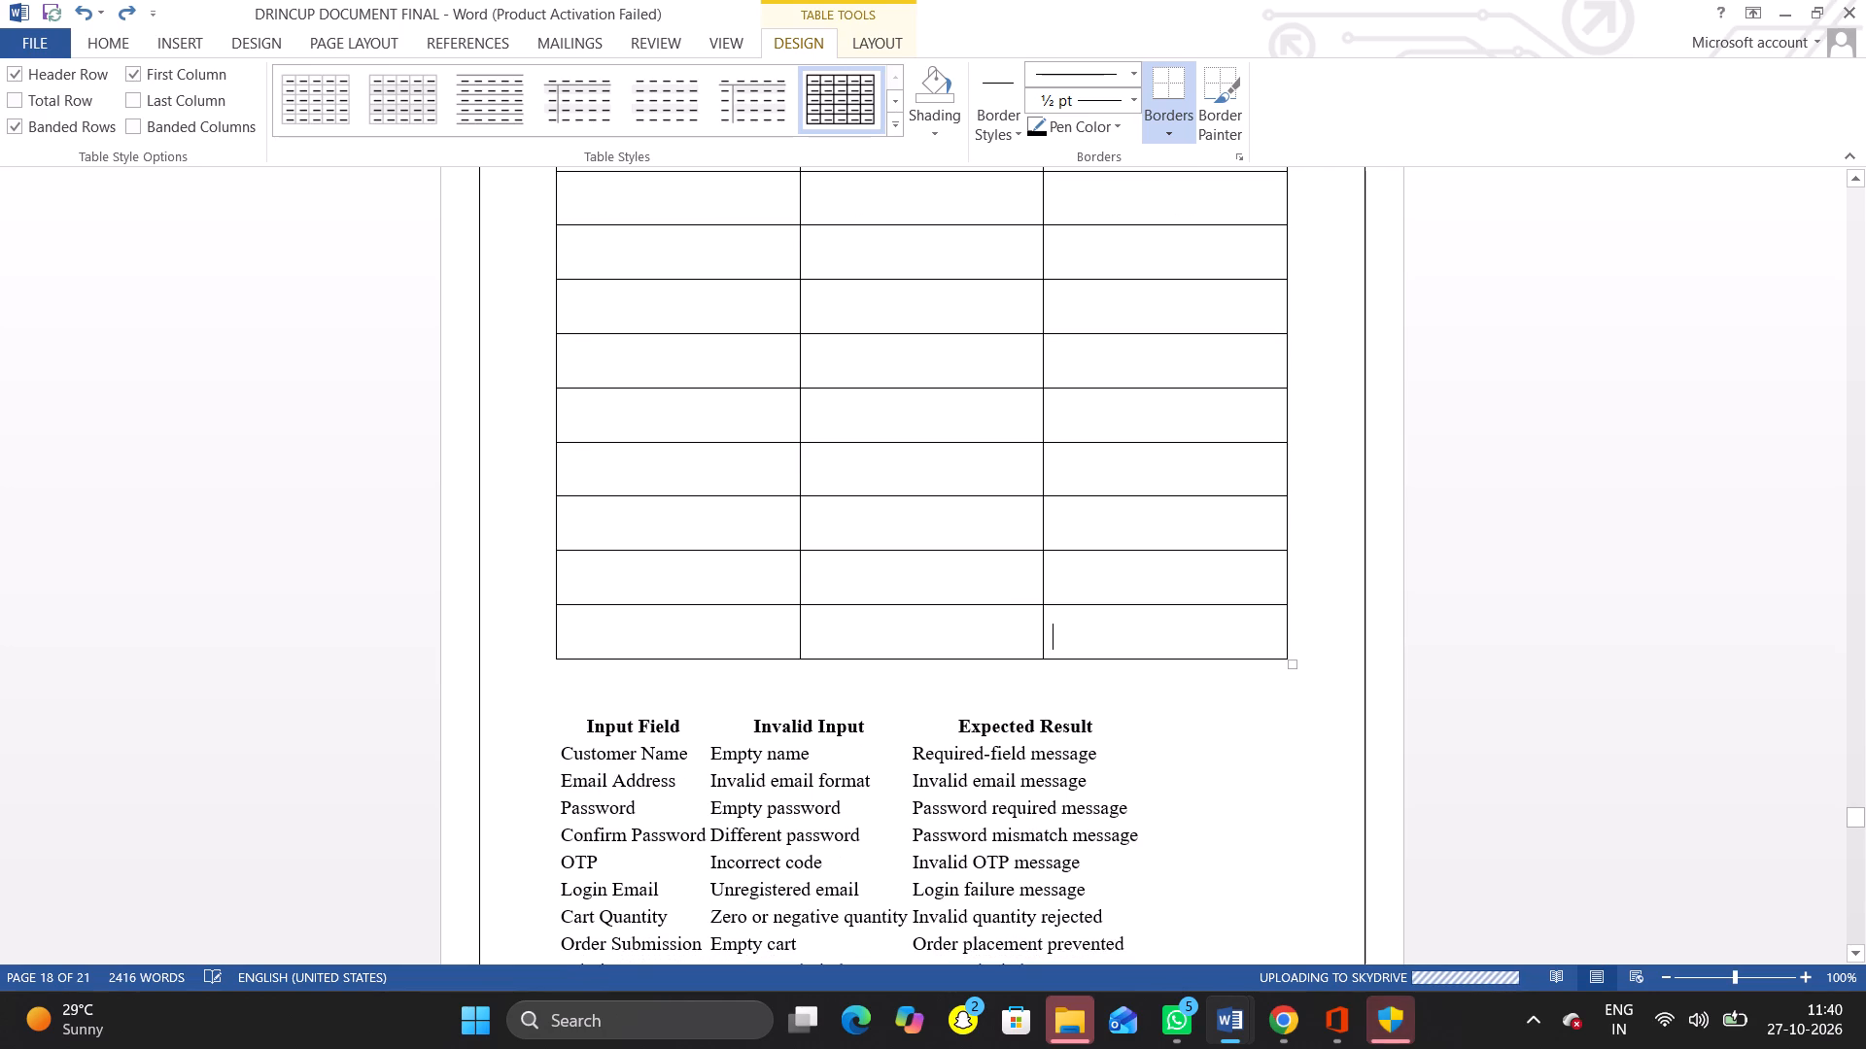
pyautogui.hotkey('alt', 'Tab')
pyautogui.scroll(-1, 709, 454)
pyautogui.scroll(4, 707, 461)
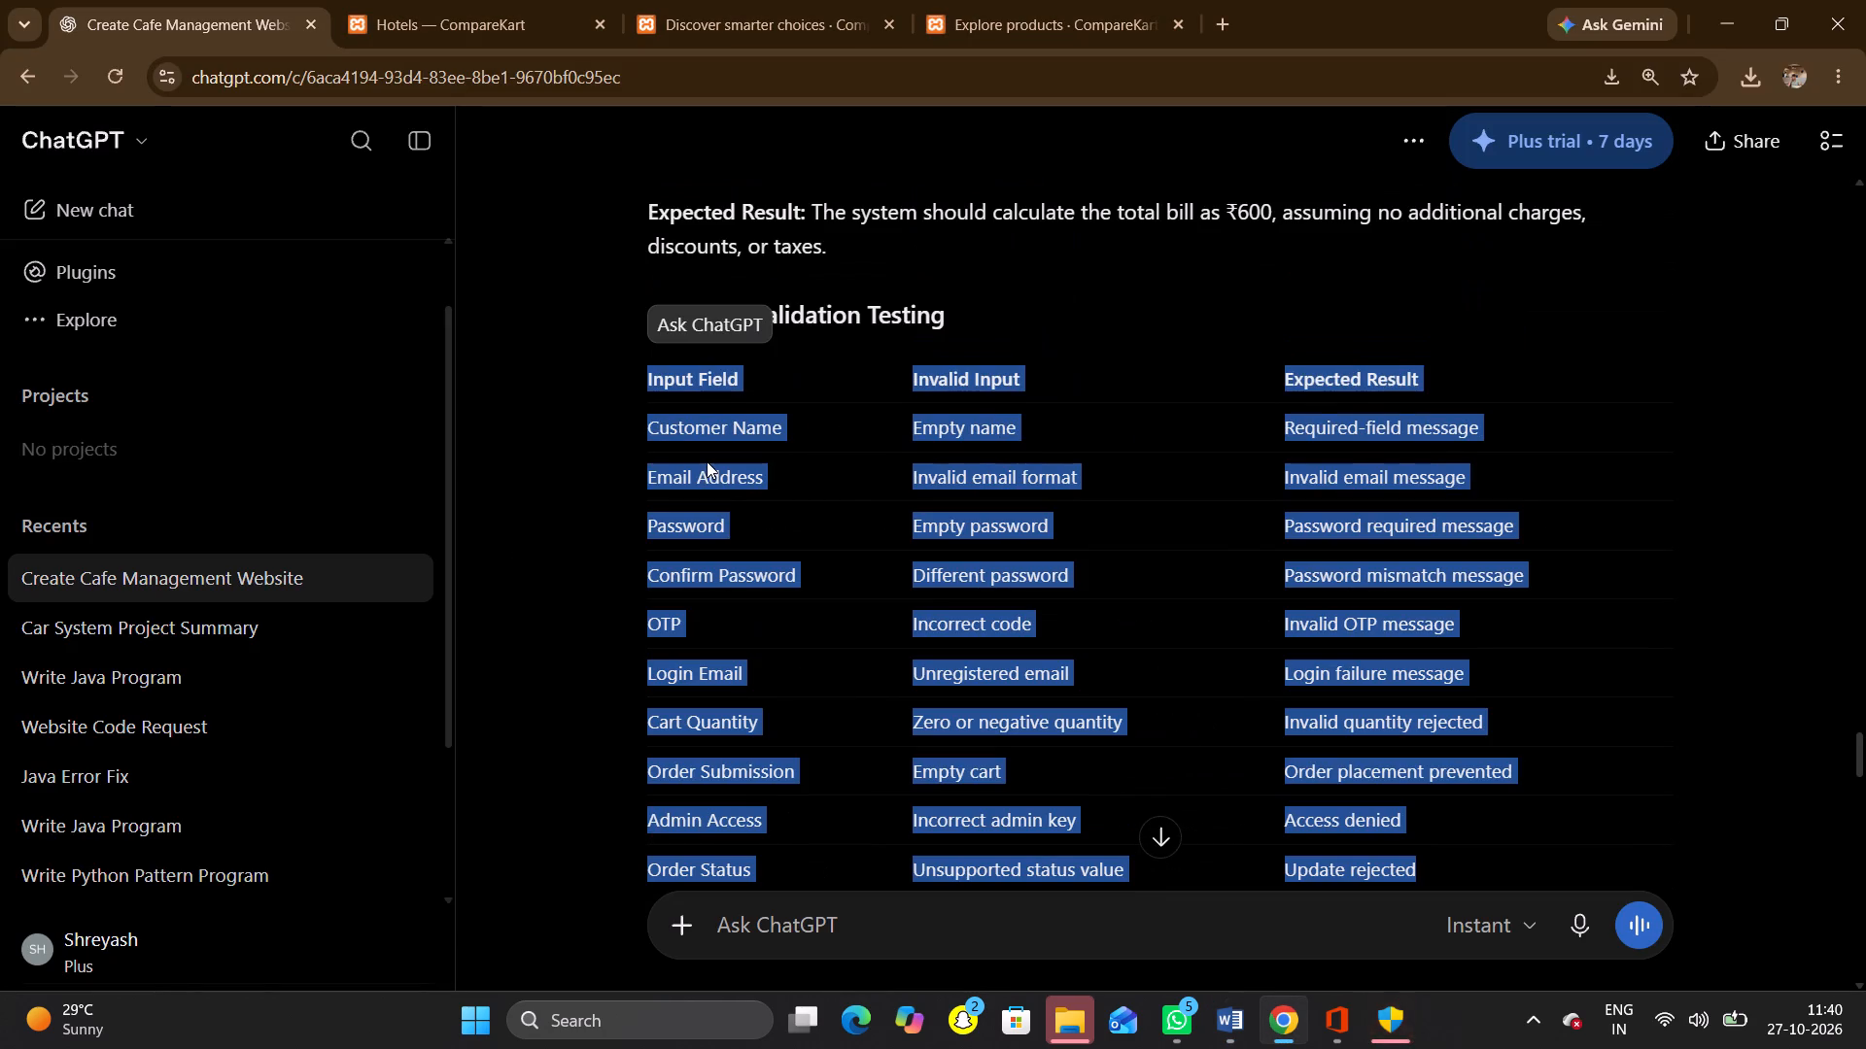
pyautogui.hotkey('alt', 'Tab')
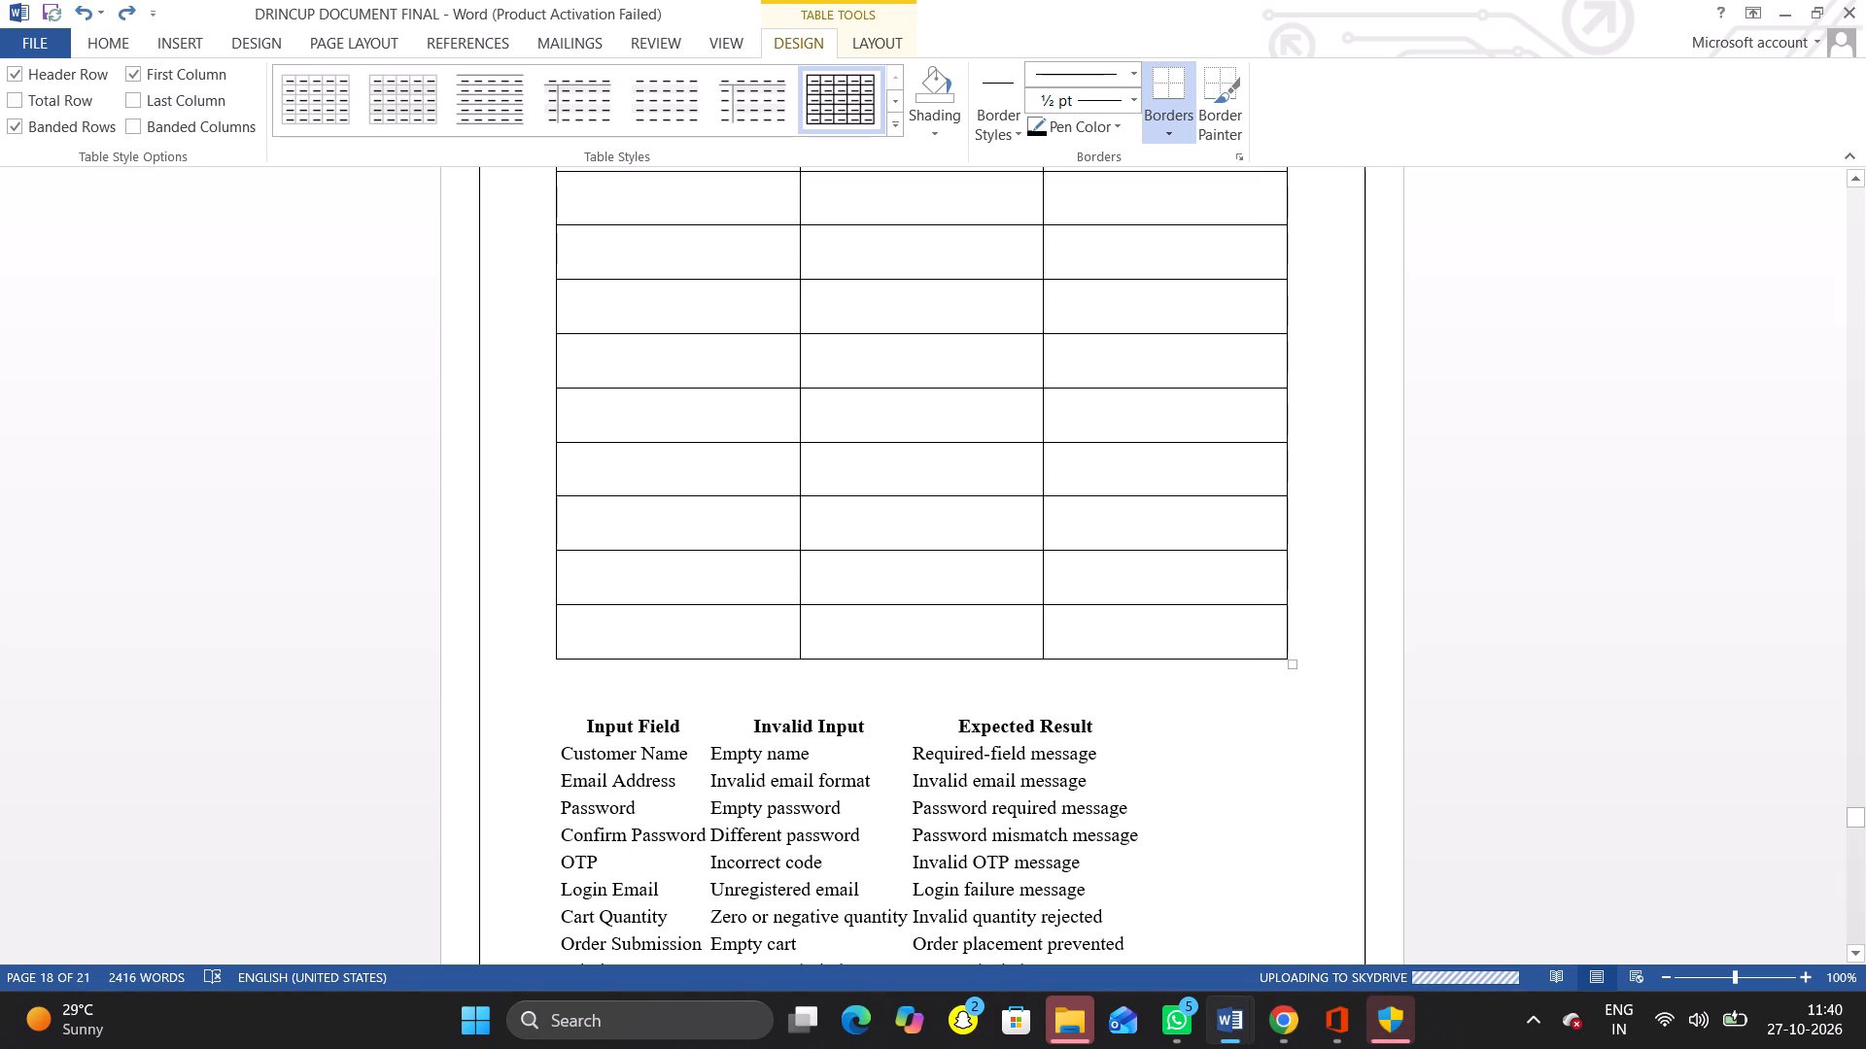
# Copy the Customer Name, Empty name and Required-field message row into the first empty row below the bordered table's header.
pyautogui.moveTo(558, 750); pyautogui.dragTo(1046, 753)
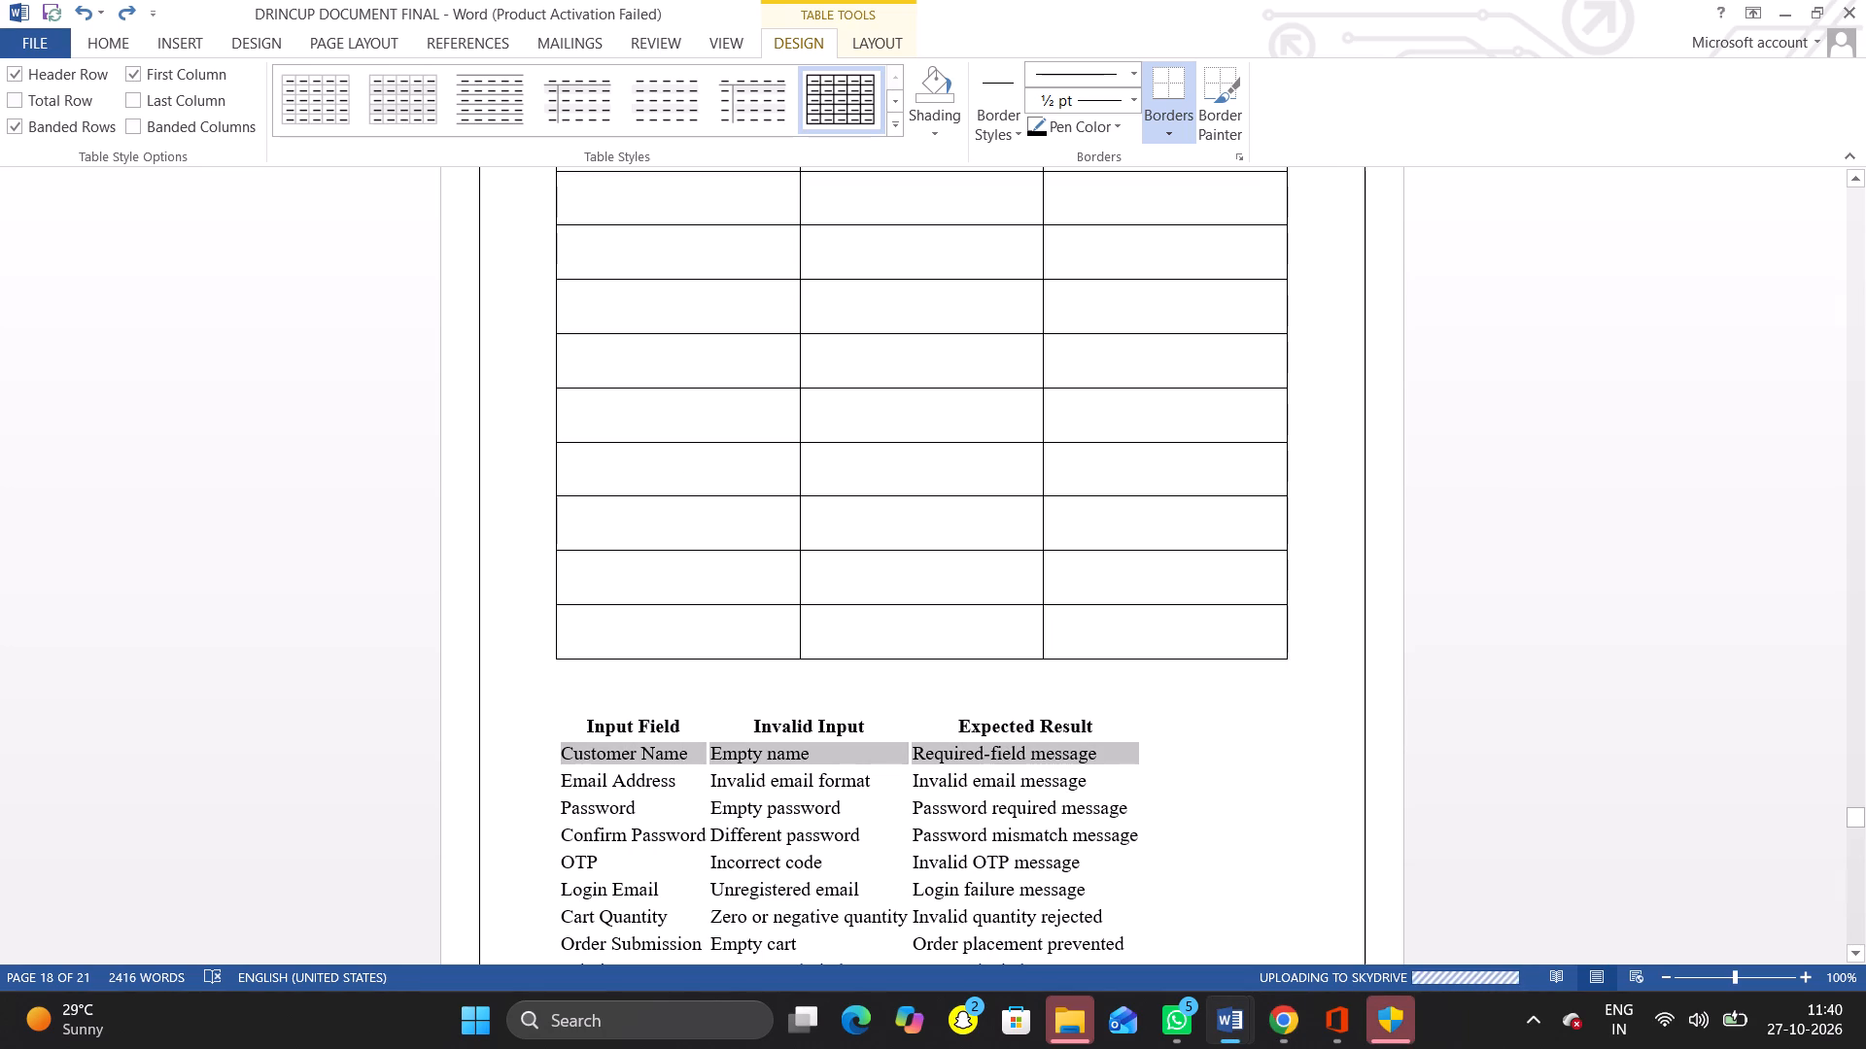
pyautogui.moveTo(1046, 753); pyautogui.dragTo(1069, 757)
pyautogui.hotkey('ctrl', 'c')
pyautogui.hotkey('alt', 'Tab')
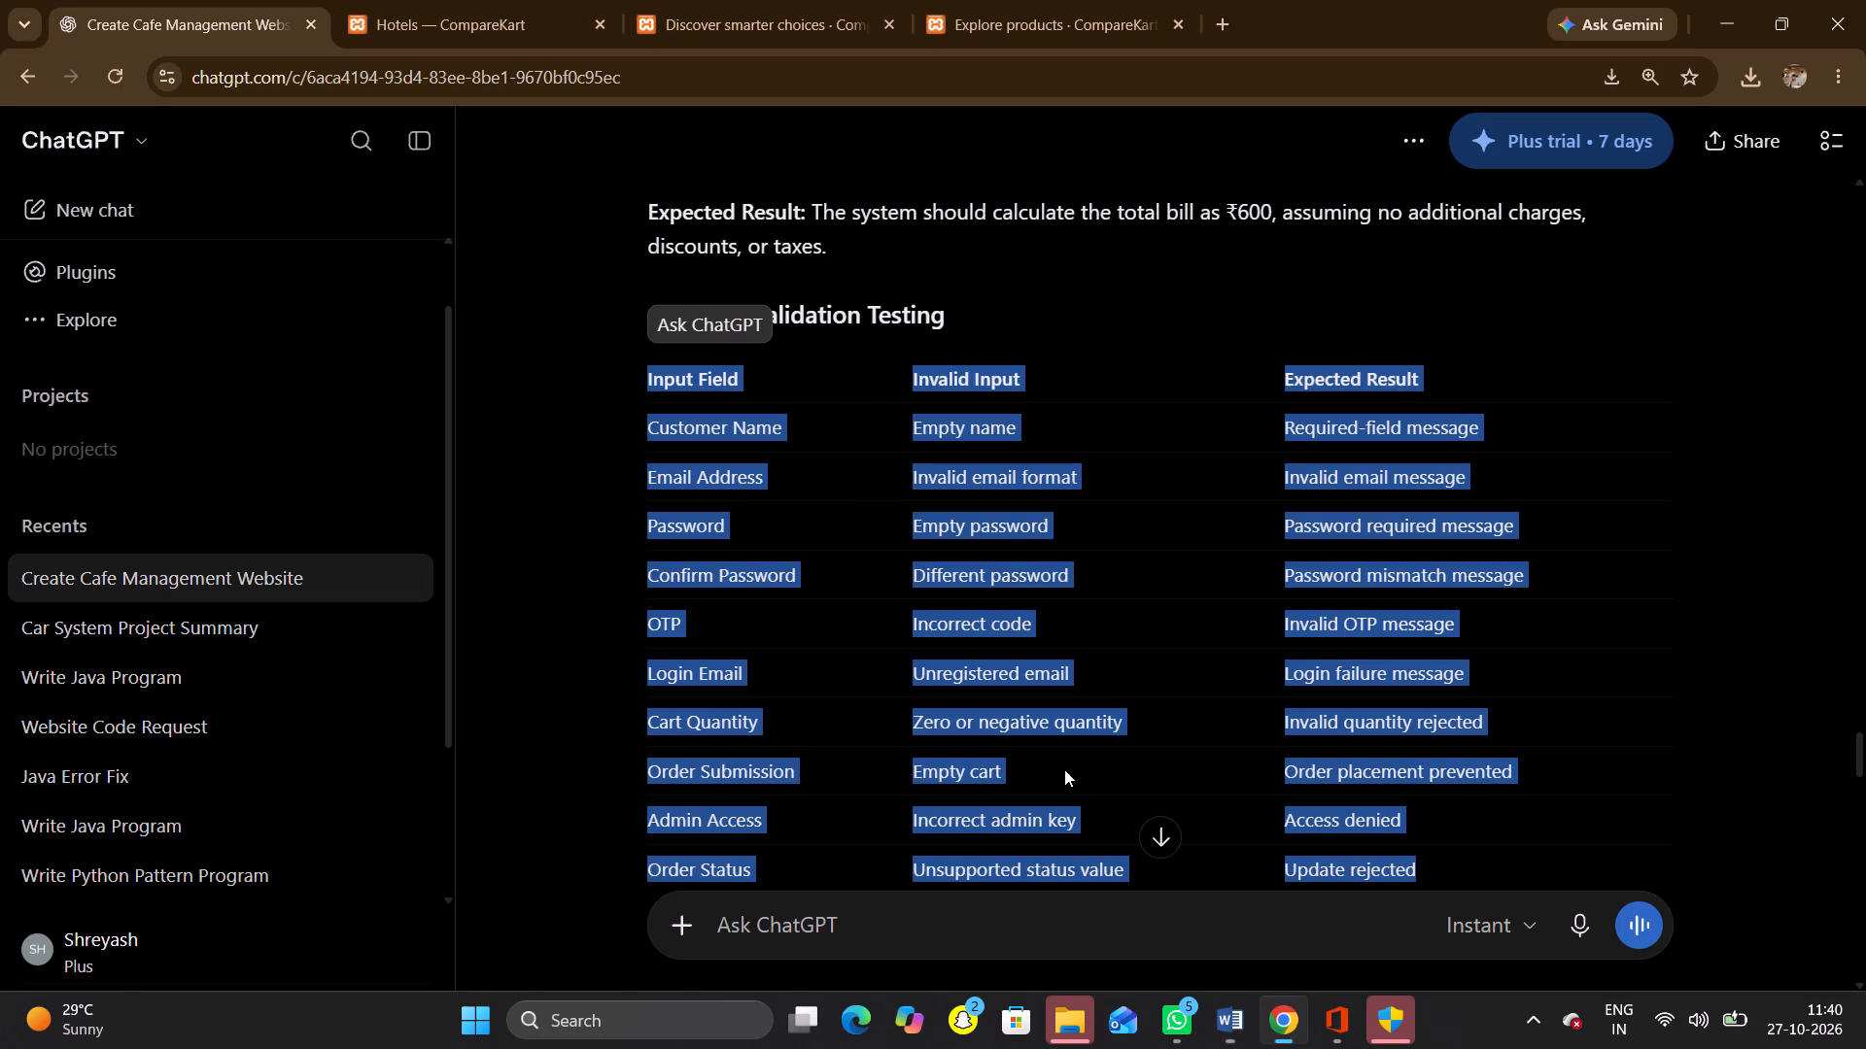
pyautogui.hotkey('alt', 'Tab')
pyautogui.scroll(3, 672, 516)
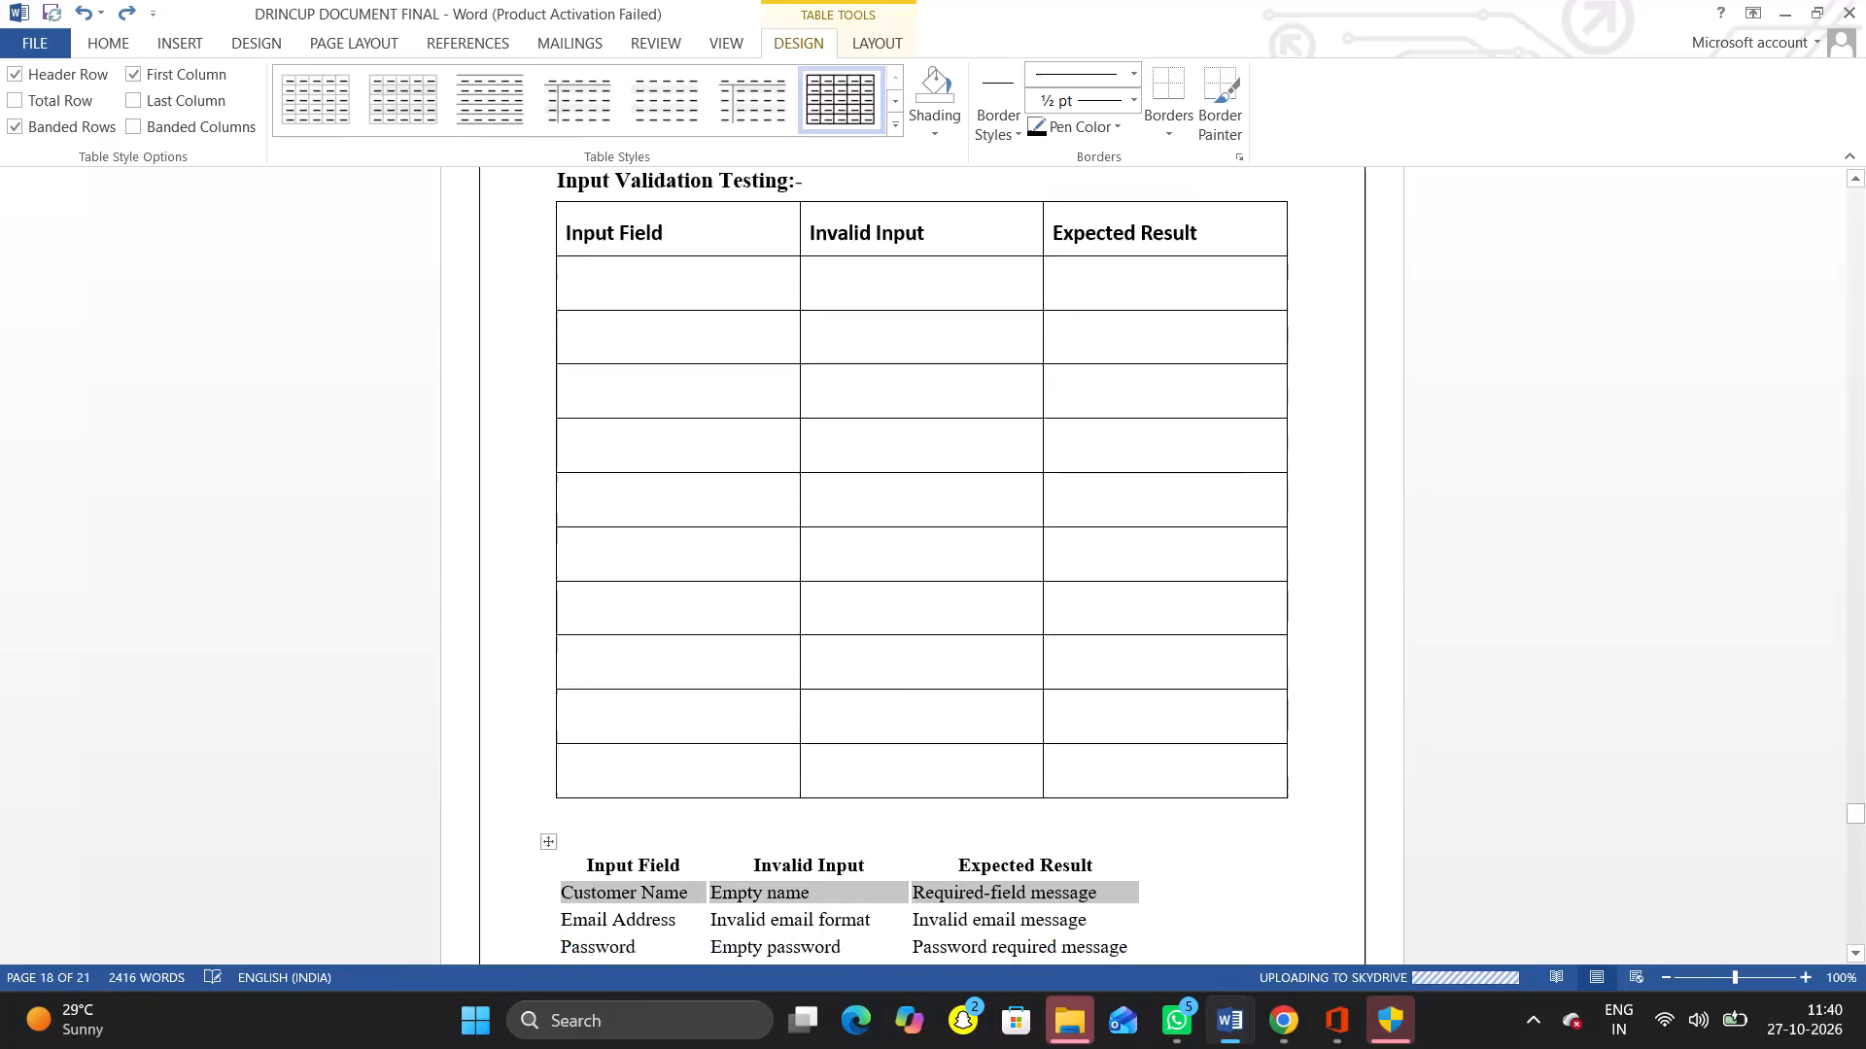
pyautogui.scroll(-1, 670, 526)
pyautogui.scroll(1, 670, 526)
pyautogui.moveTo(604, 323); pyautogui.dragTo(1124, 321)
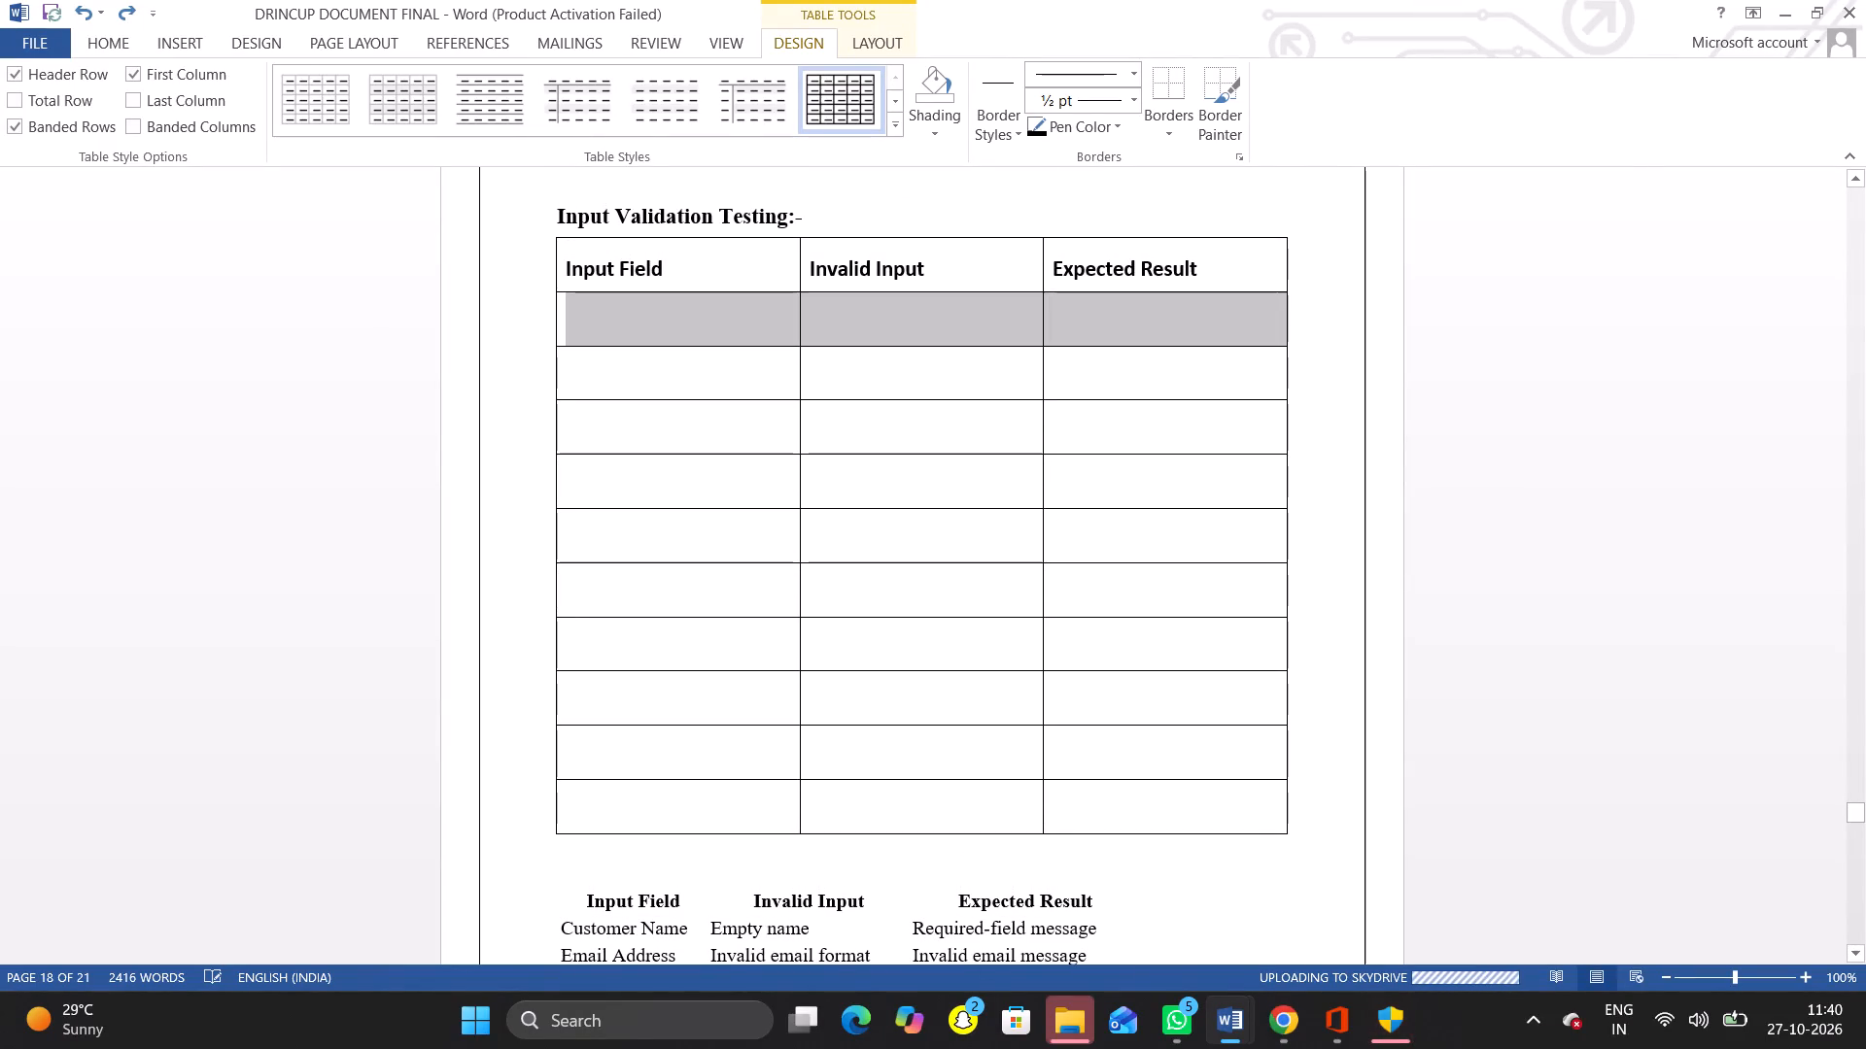
pyautogui.moveTo(1124, 321); pyautogui.dragTo(1127, 321)
pyautogui.hotkey('ctrl', 'v')
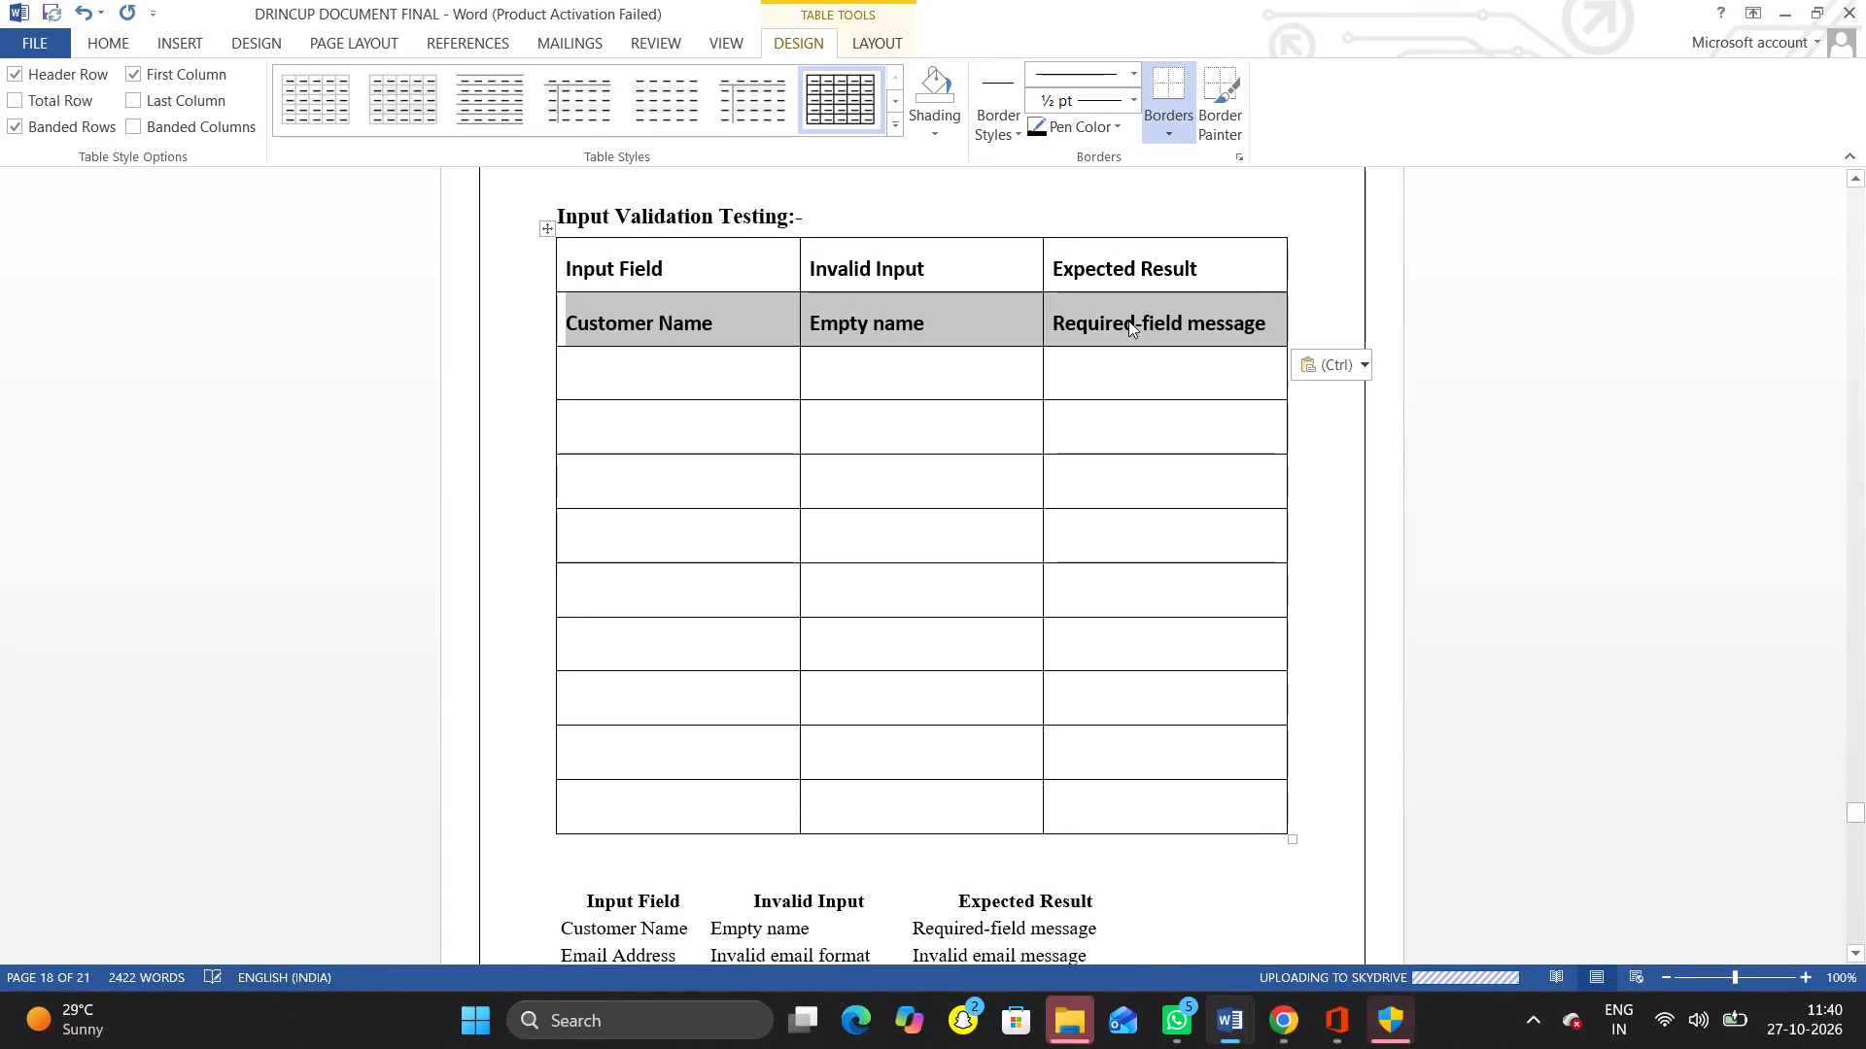
# Copy the Email Address, Invalid email format and Invalid email message row into the bordered table's row below Customer Name.
pyautogui.scroll(-3, 440, 507)
pyautogui.scroll(-1, 521, 788)
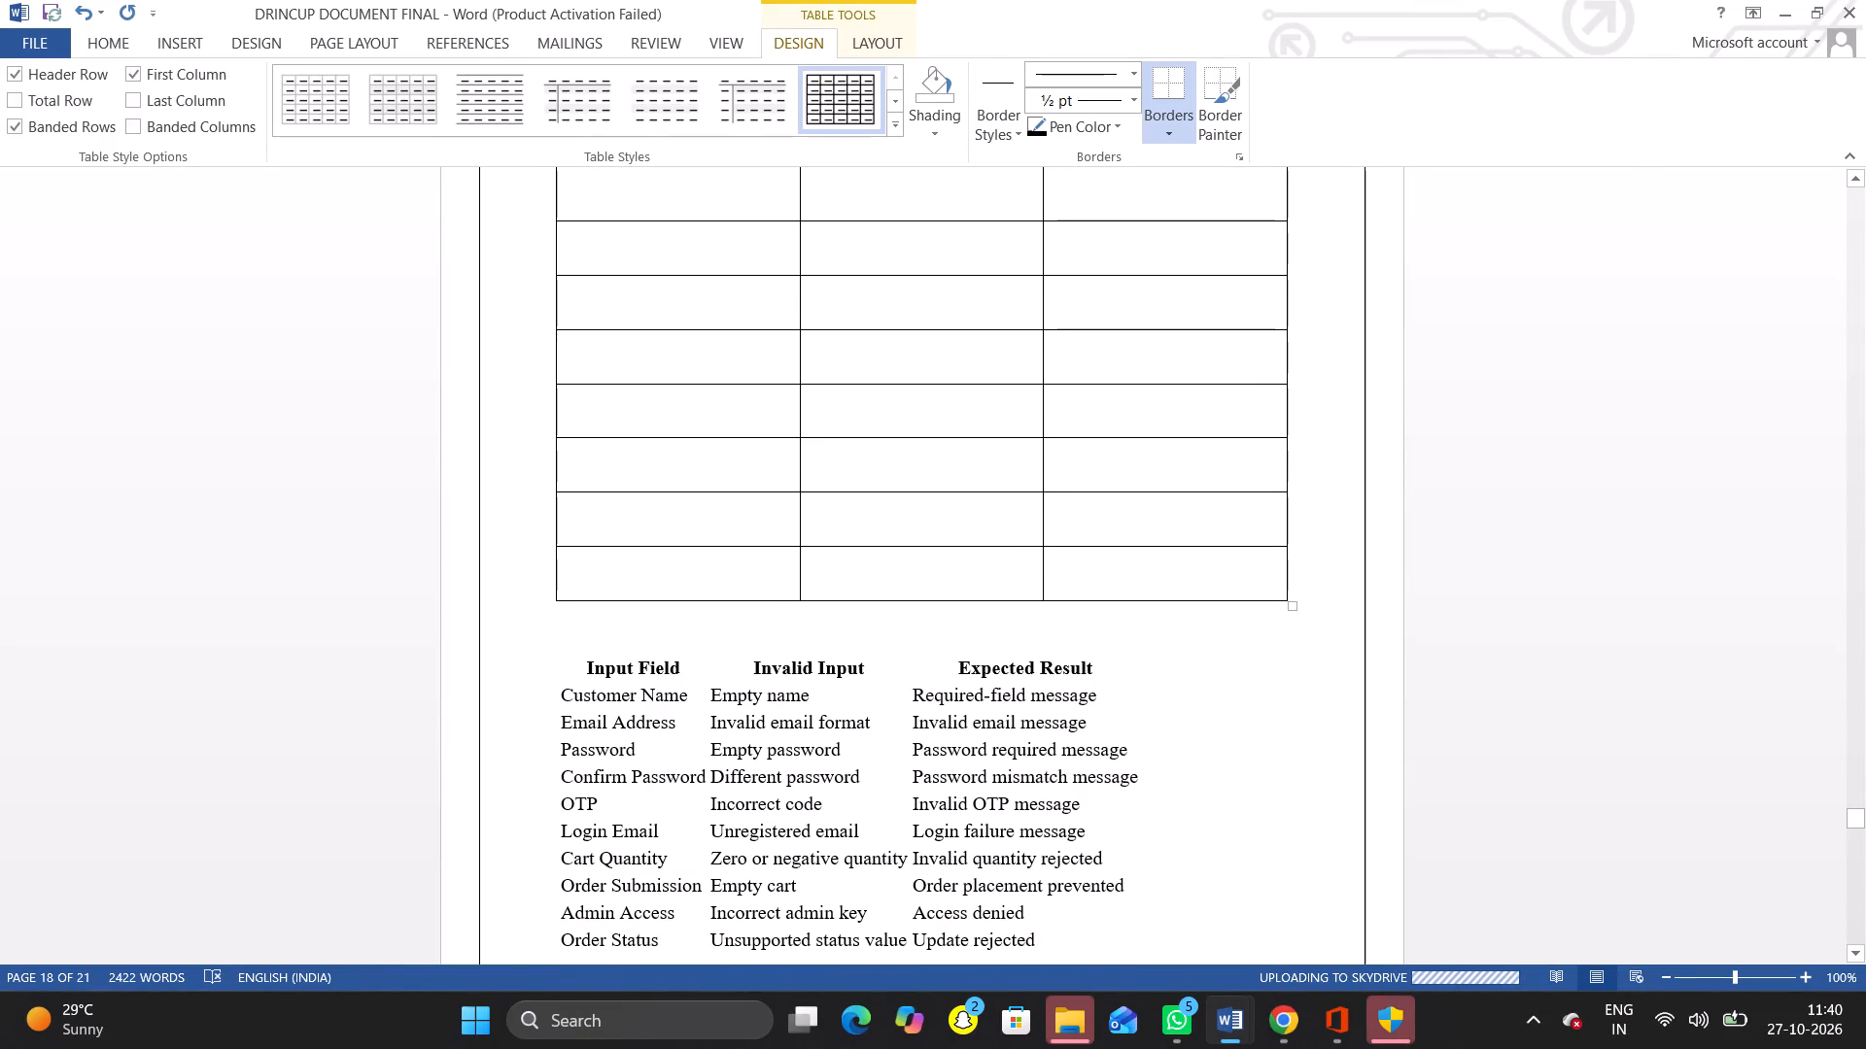
pyautogui.moveTo(554, 723); pyautogui.dragTo(662, 715)
pyautogui.hotkey('ctrl', 'z')
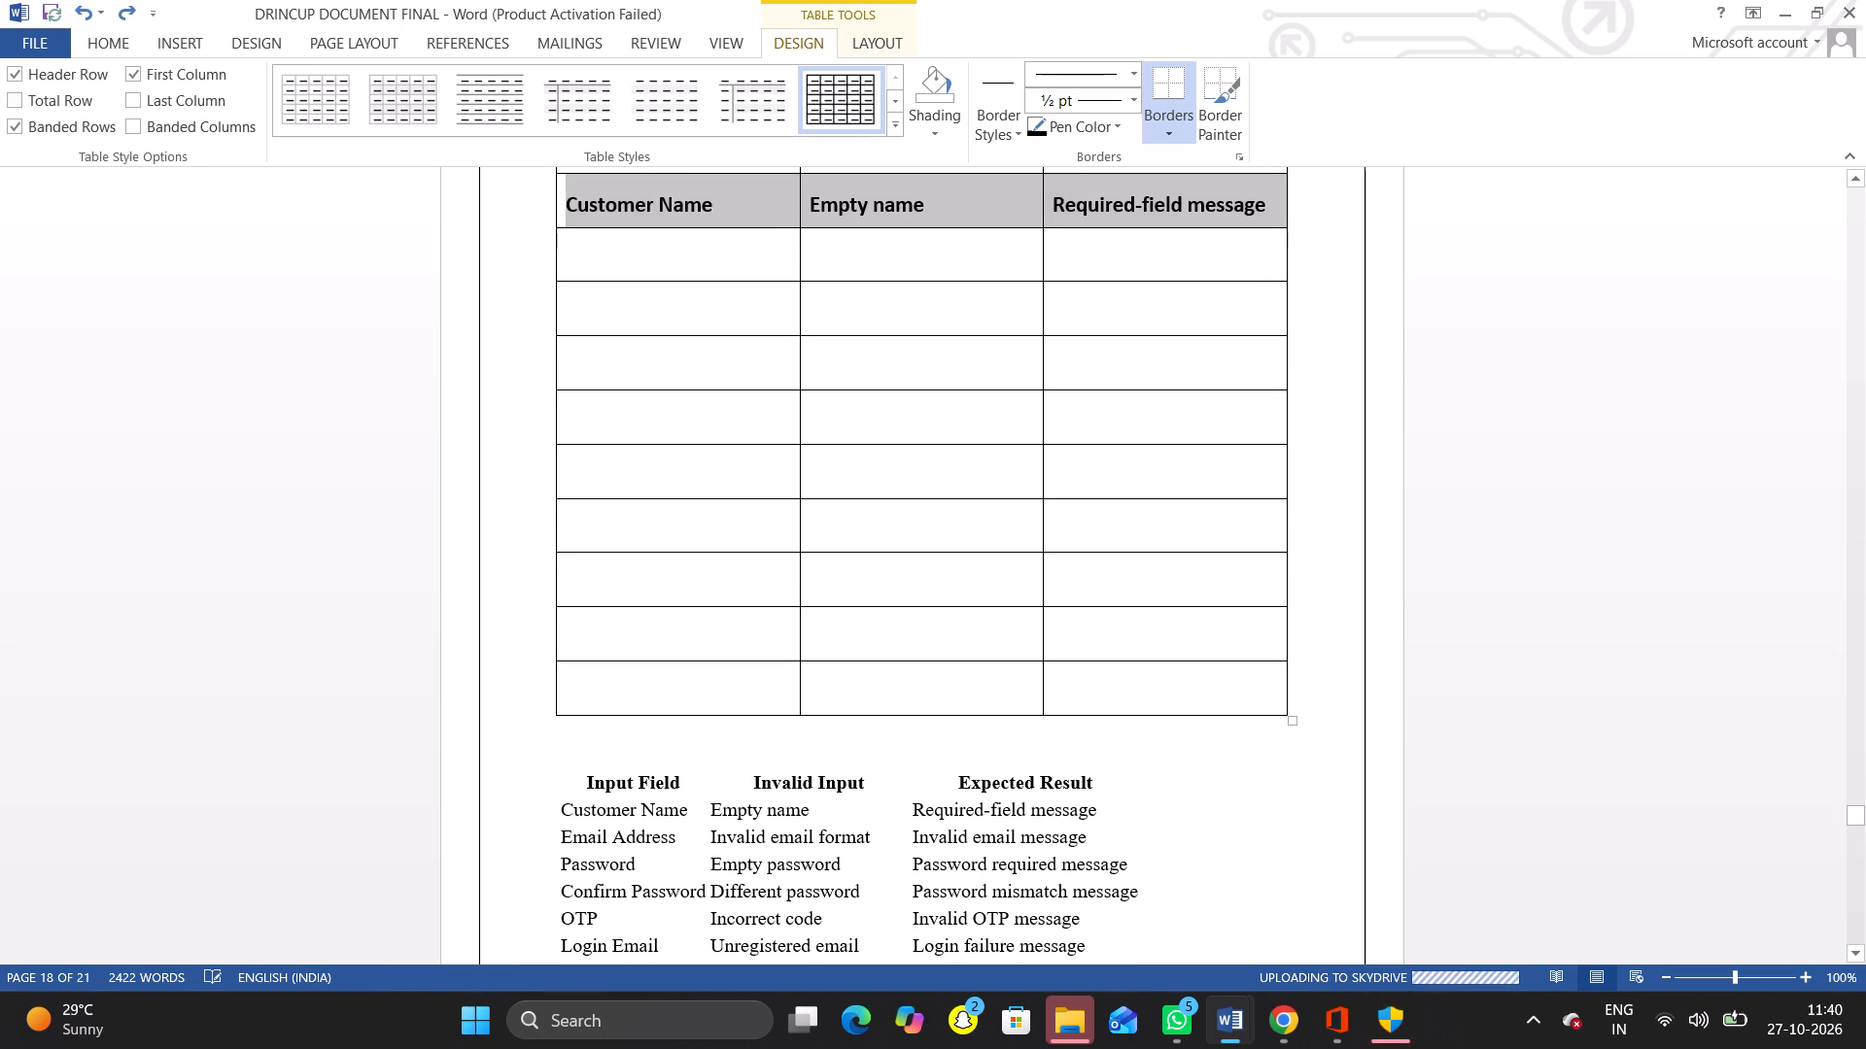
pyautogui.scroll(-2, 570, 772)
pyautogui.moveTo(547, 719); pyautogui.dragTo(623, 718)
pyautogui.hotkey('ctrl', 'c')
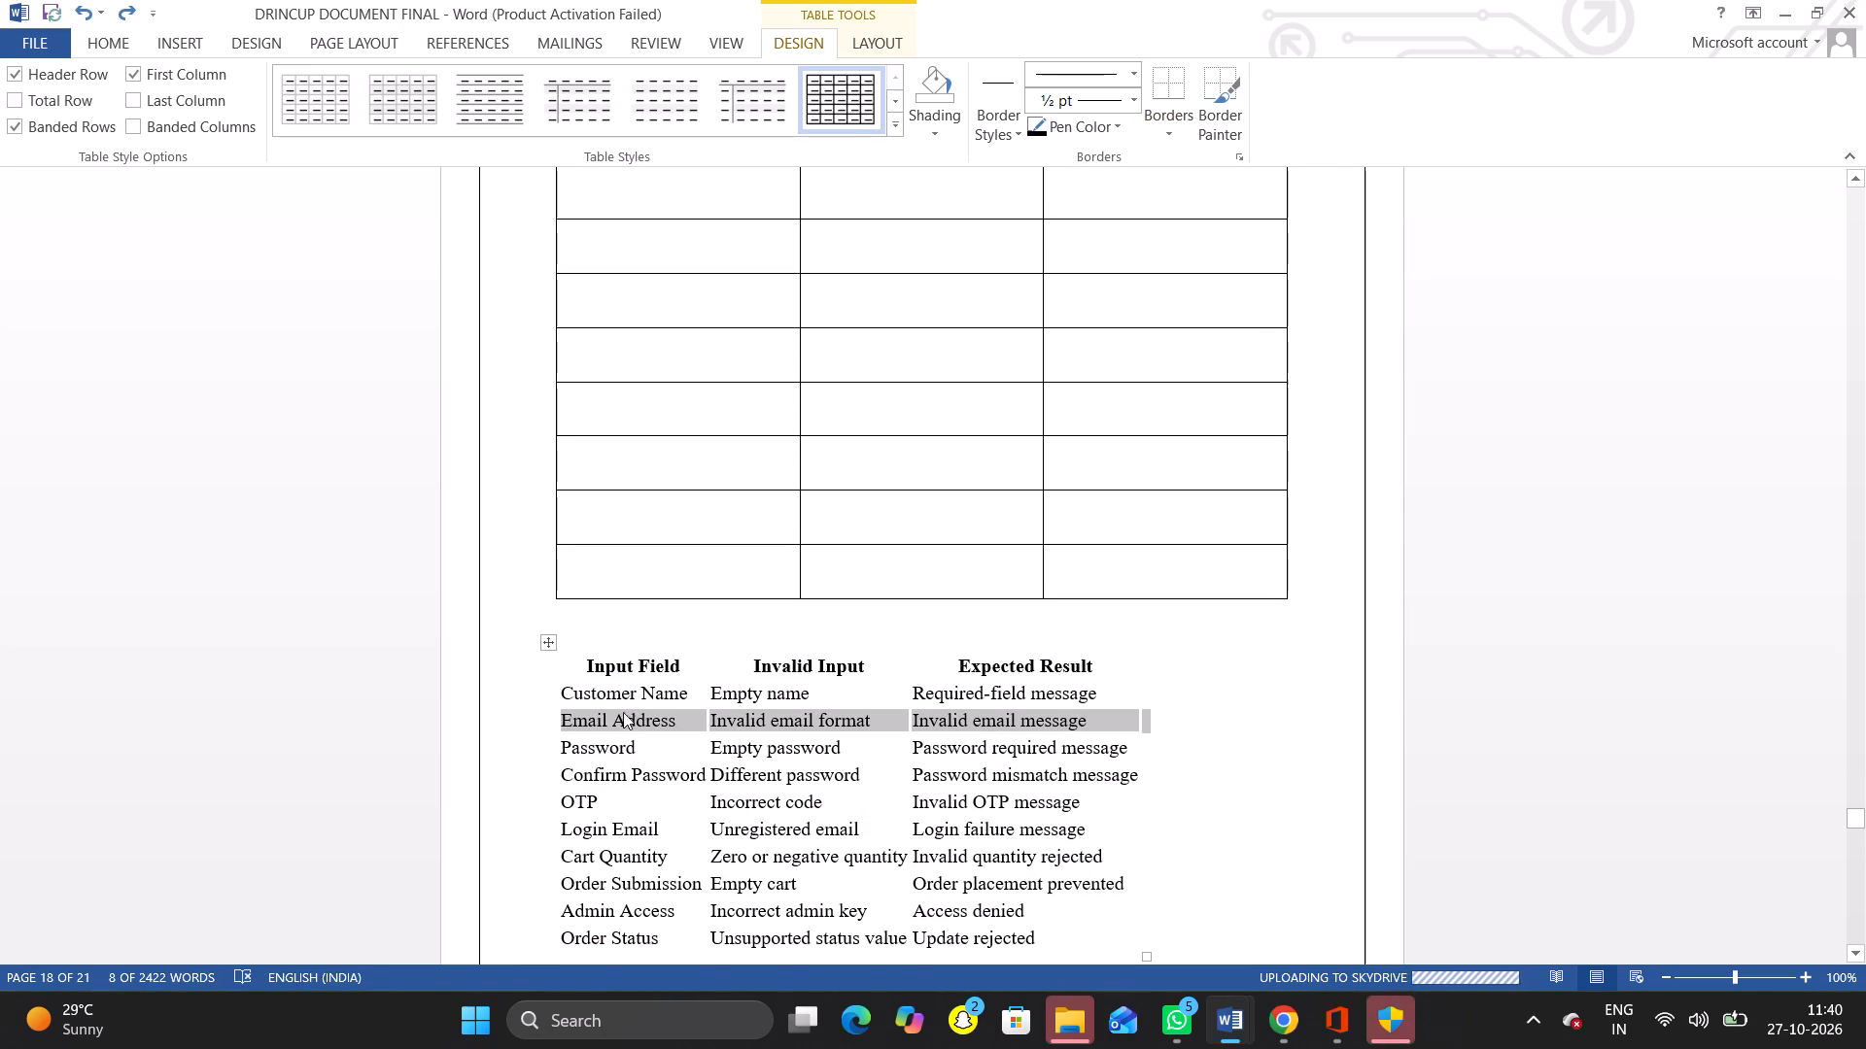
pyautogui.scroll(3, 622, 709)
pyautogui.moveTo(615, 324); pyautogui.dragTo(984, 312)
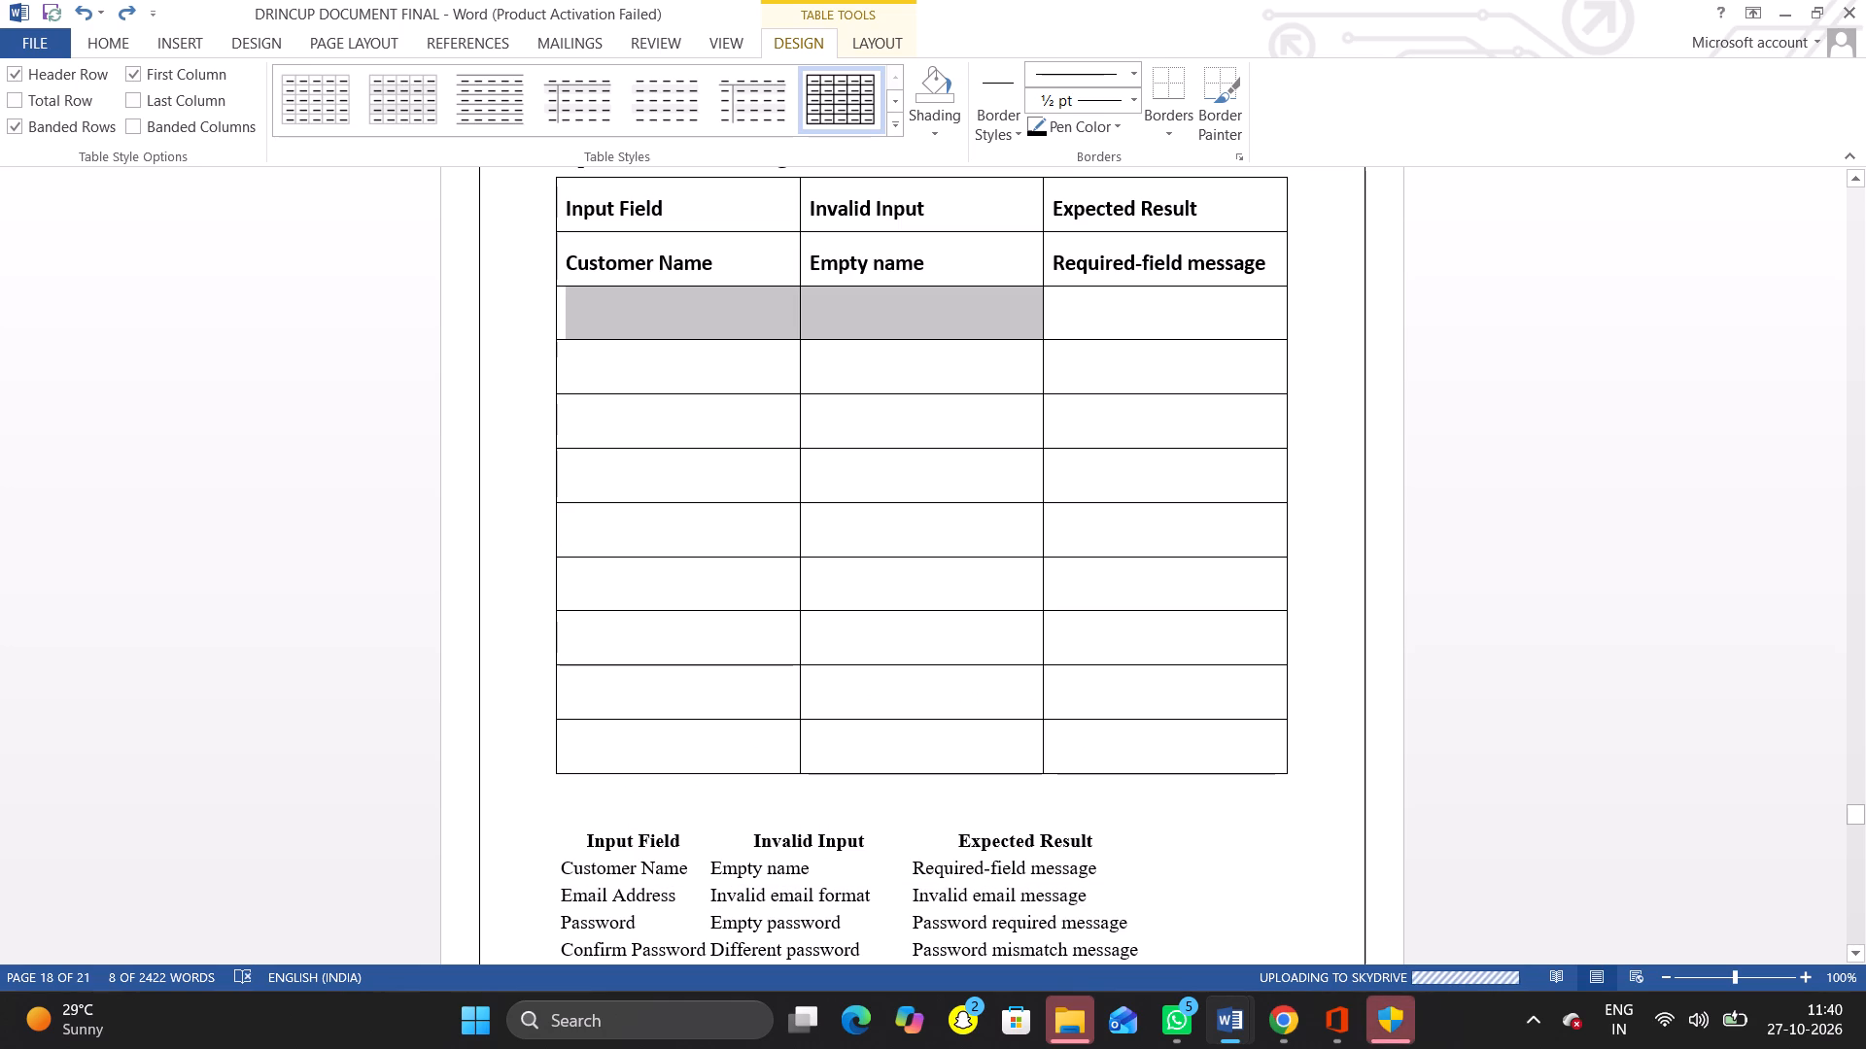
pyautogui.moveTo(984, 312); pyautogui.dragTo(1088, 309)
pyautogui.hotkey('ctrl', 'v')
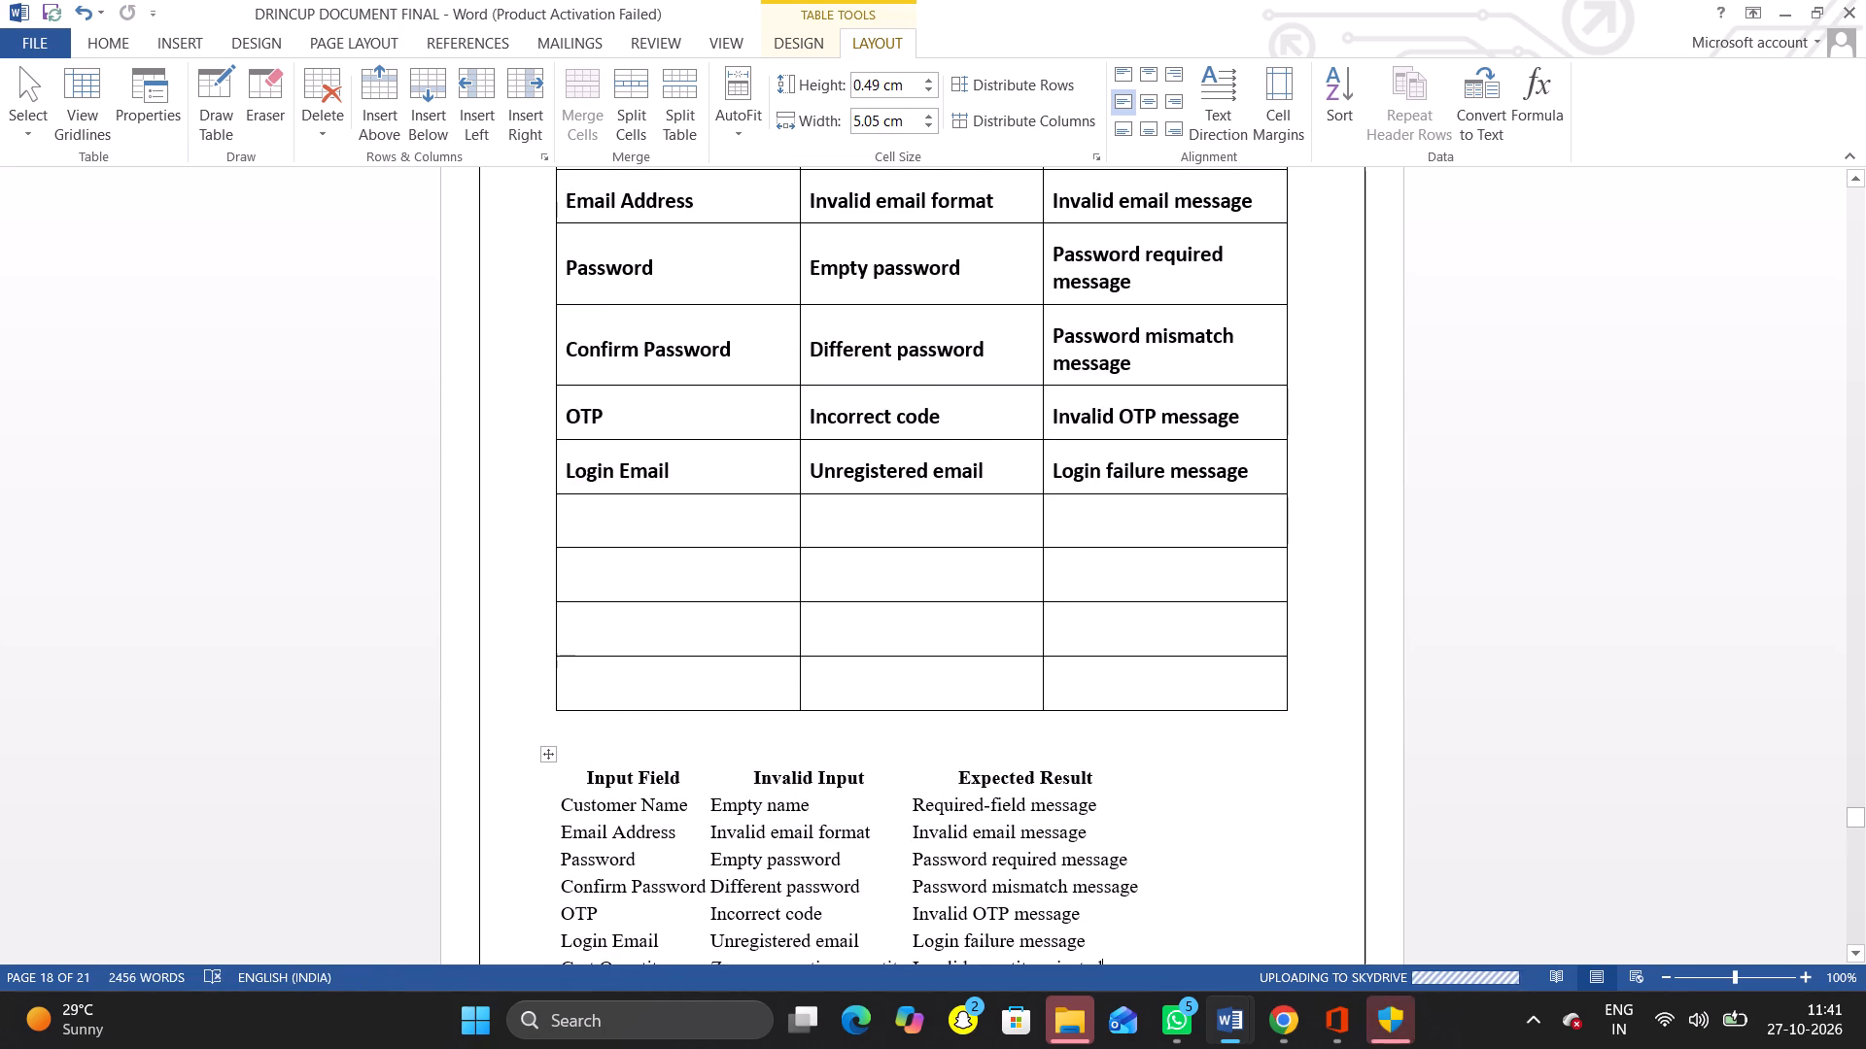
# Paste the copied Cart Quantity row into the bordered table's empty row below Login Email.
pyautogui.moveTo(602, 533); pyautogui.dragTo(1139, 523)
pyautogui.hotkey('ctrl', 'v')
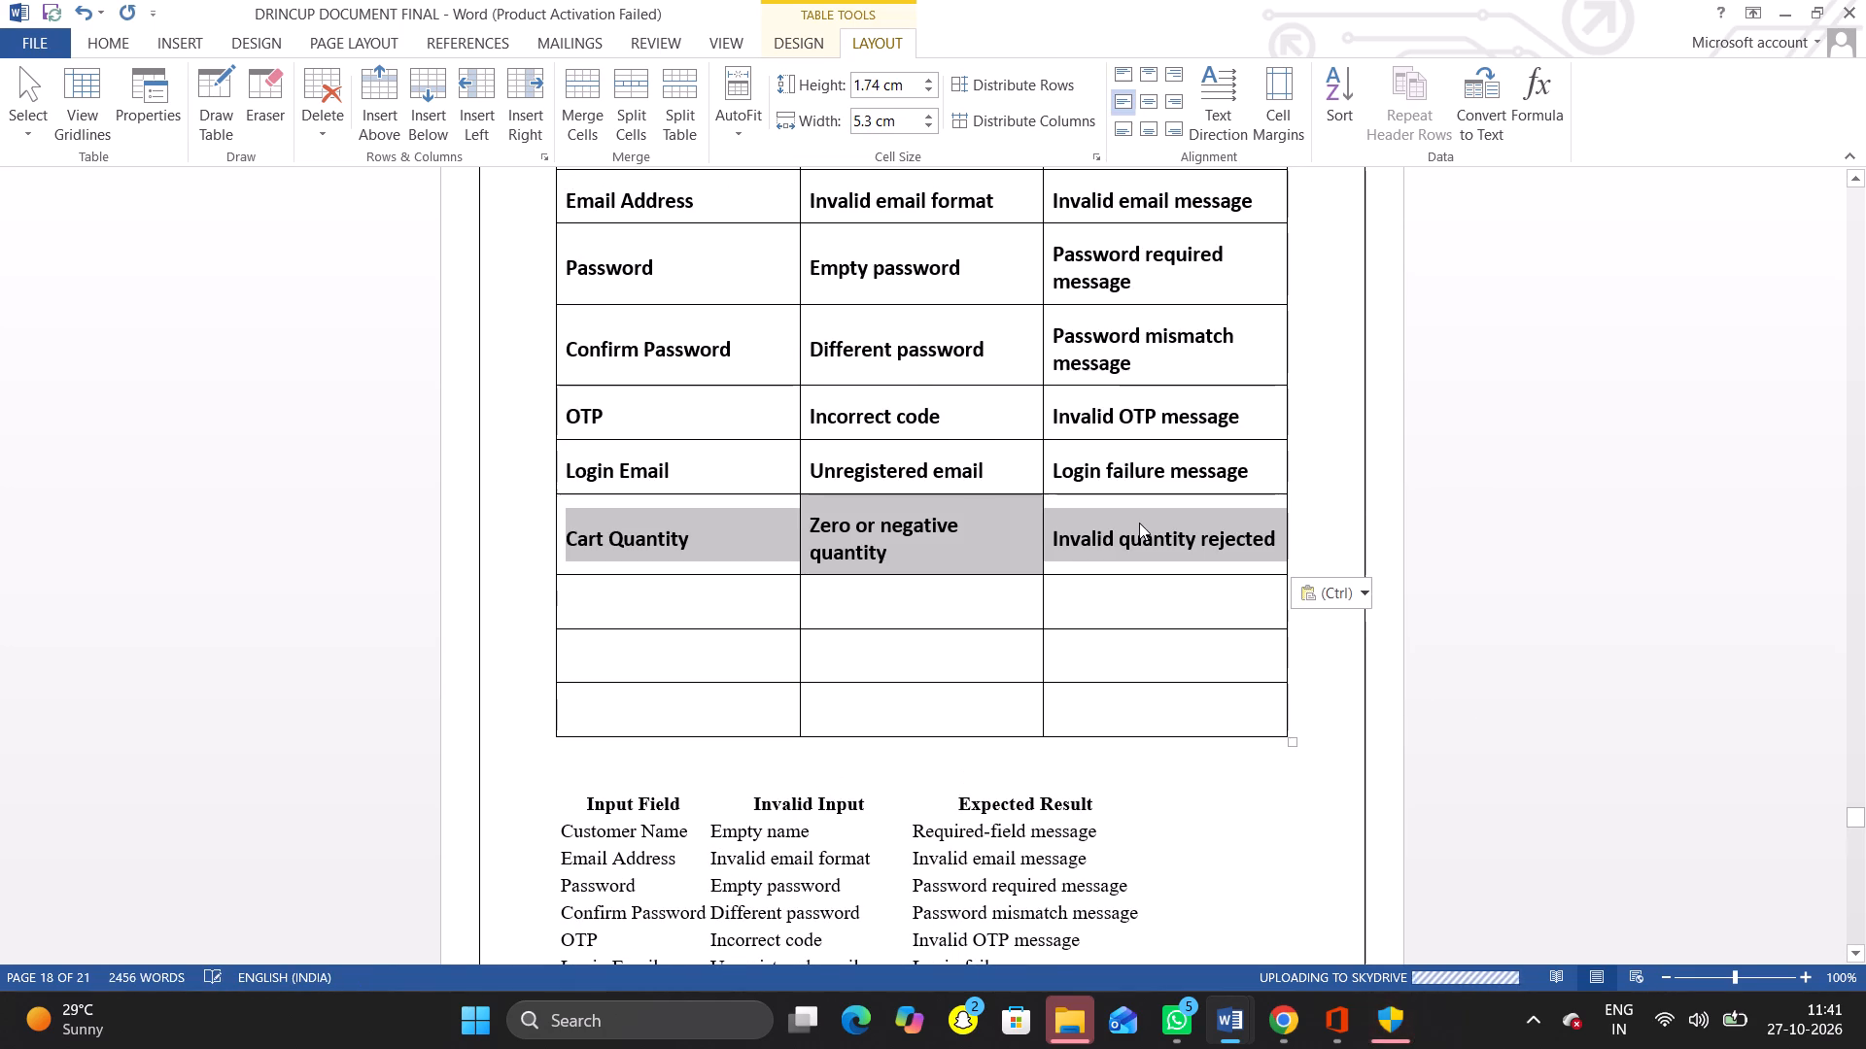
# Copy the Order Submission, Empty cart and Order placement prevented row into the bordered table's row below Cart Quantity.
pyautogui.scroll(-3, 1301, 574)
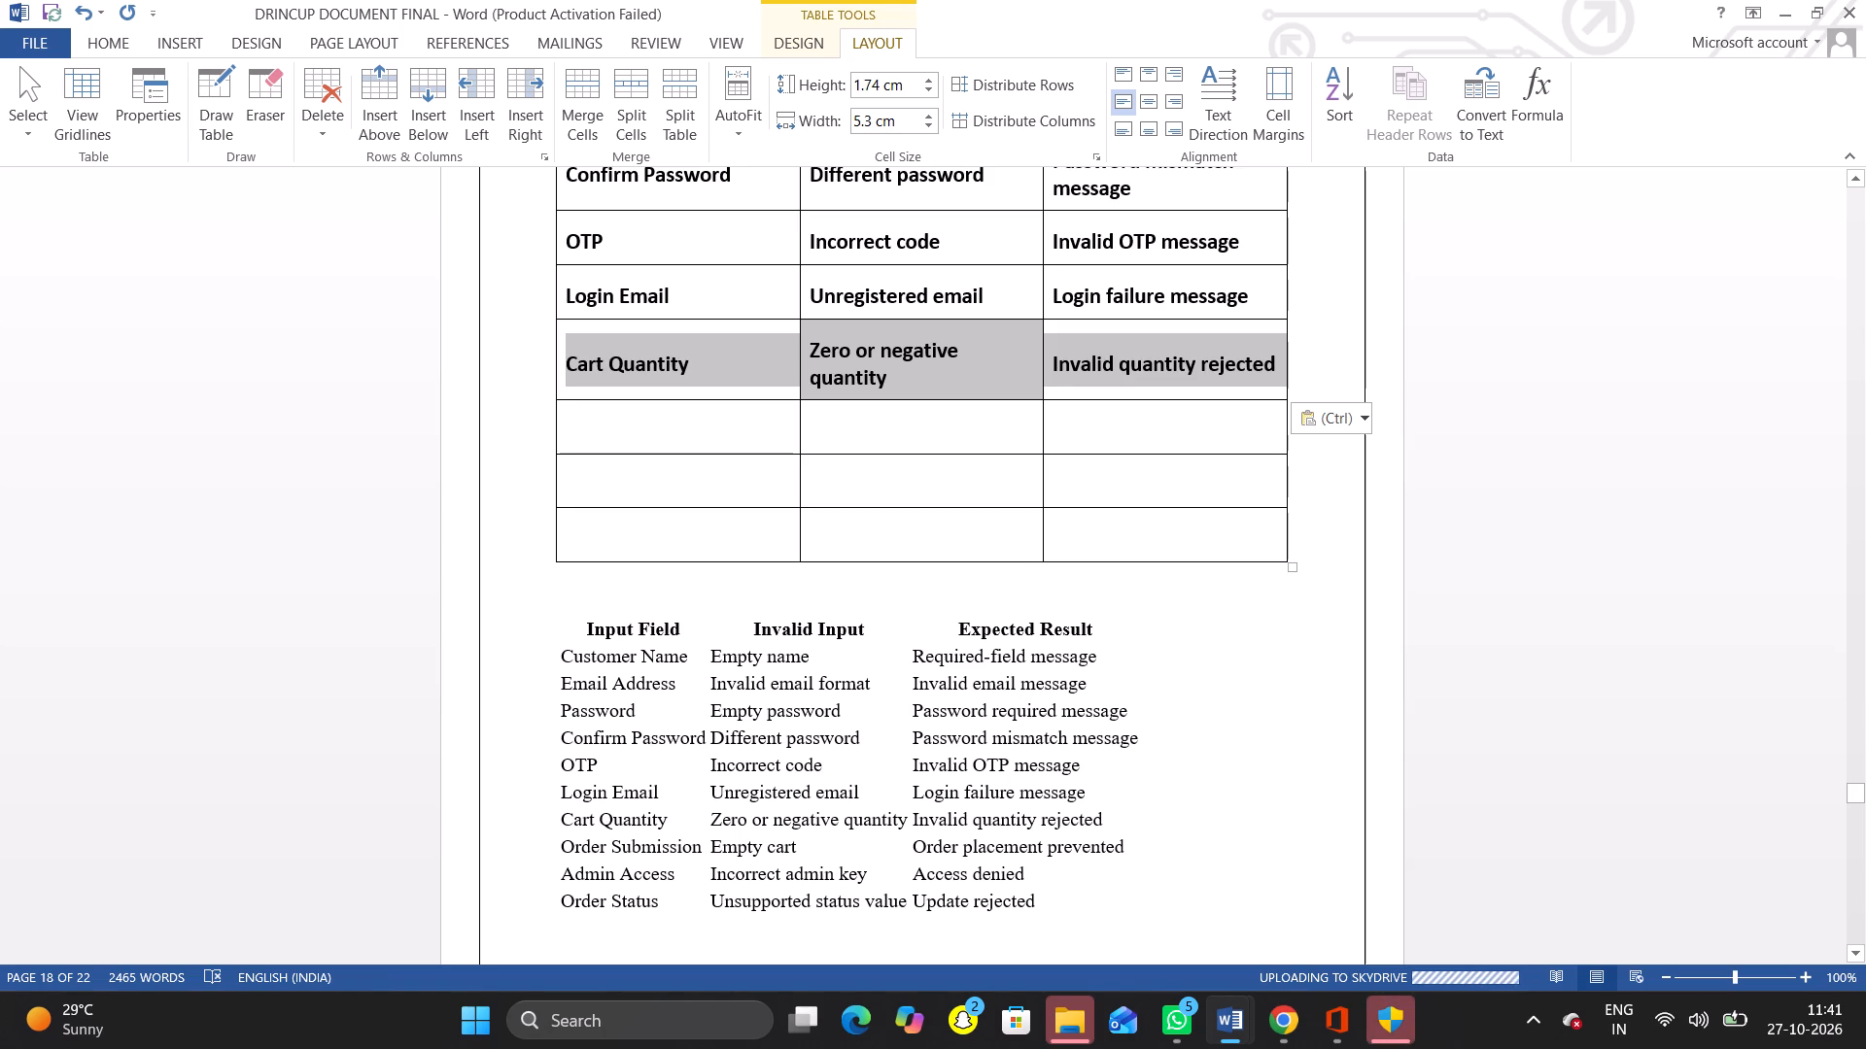
pyautogui.moveTo(550, 846); pyautogui.dragTo(1000, 845)
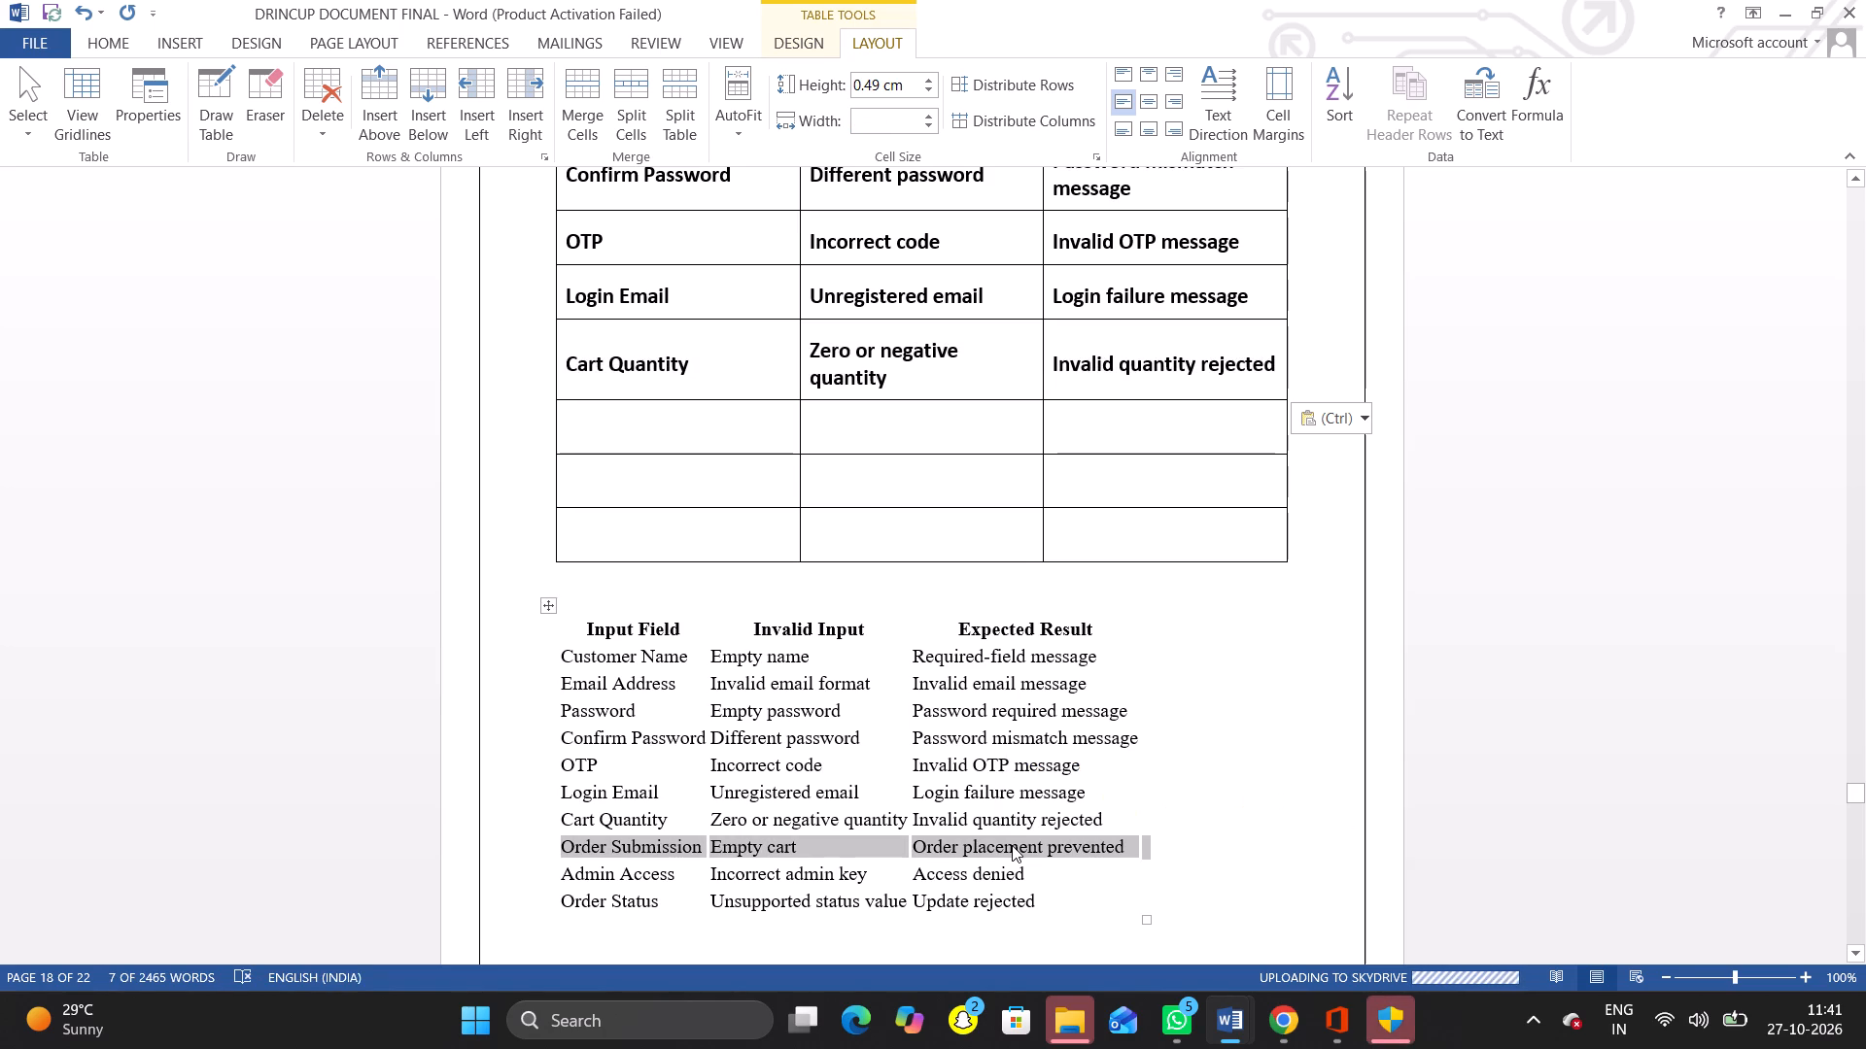
pyautogui.hotkey('ctrl', 'c')
pyautogui.keyDown('ctrl'); pyautogui.click(1012, 845); pyautogui.keyUp('ctrl')
pyautogui.scroll(2, 978, 818)
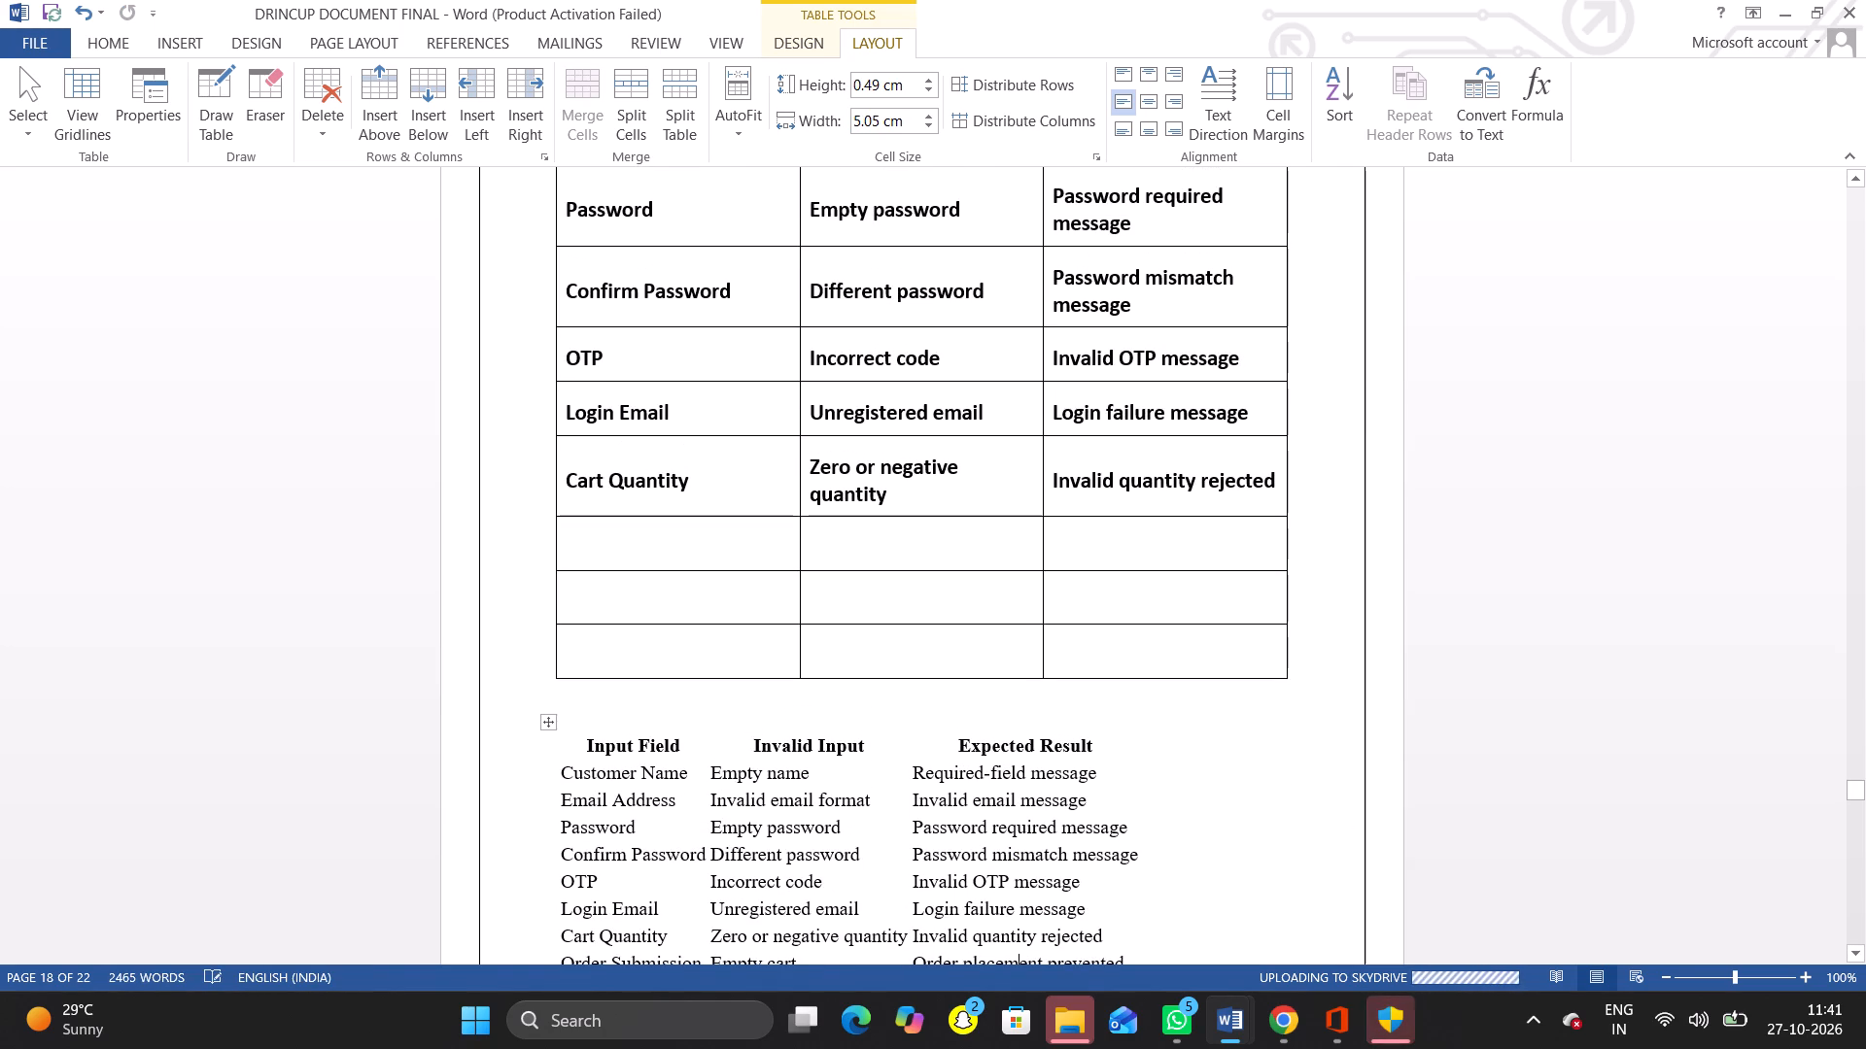
pyautogui.moveTo(612, 543); pyautogui.dragTo(1143, 554)
pyautogui.hotkey('ctrl', 'v')
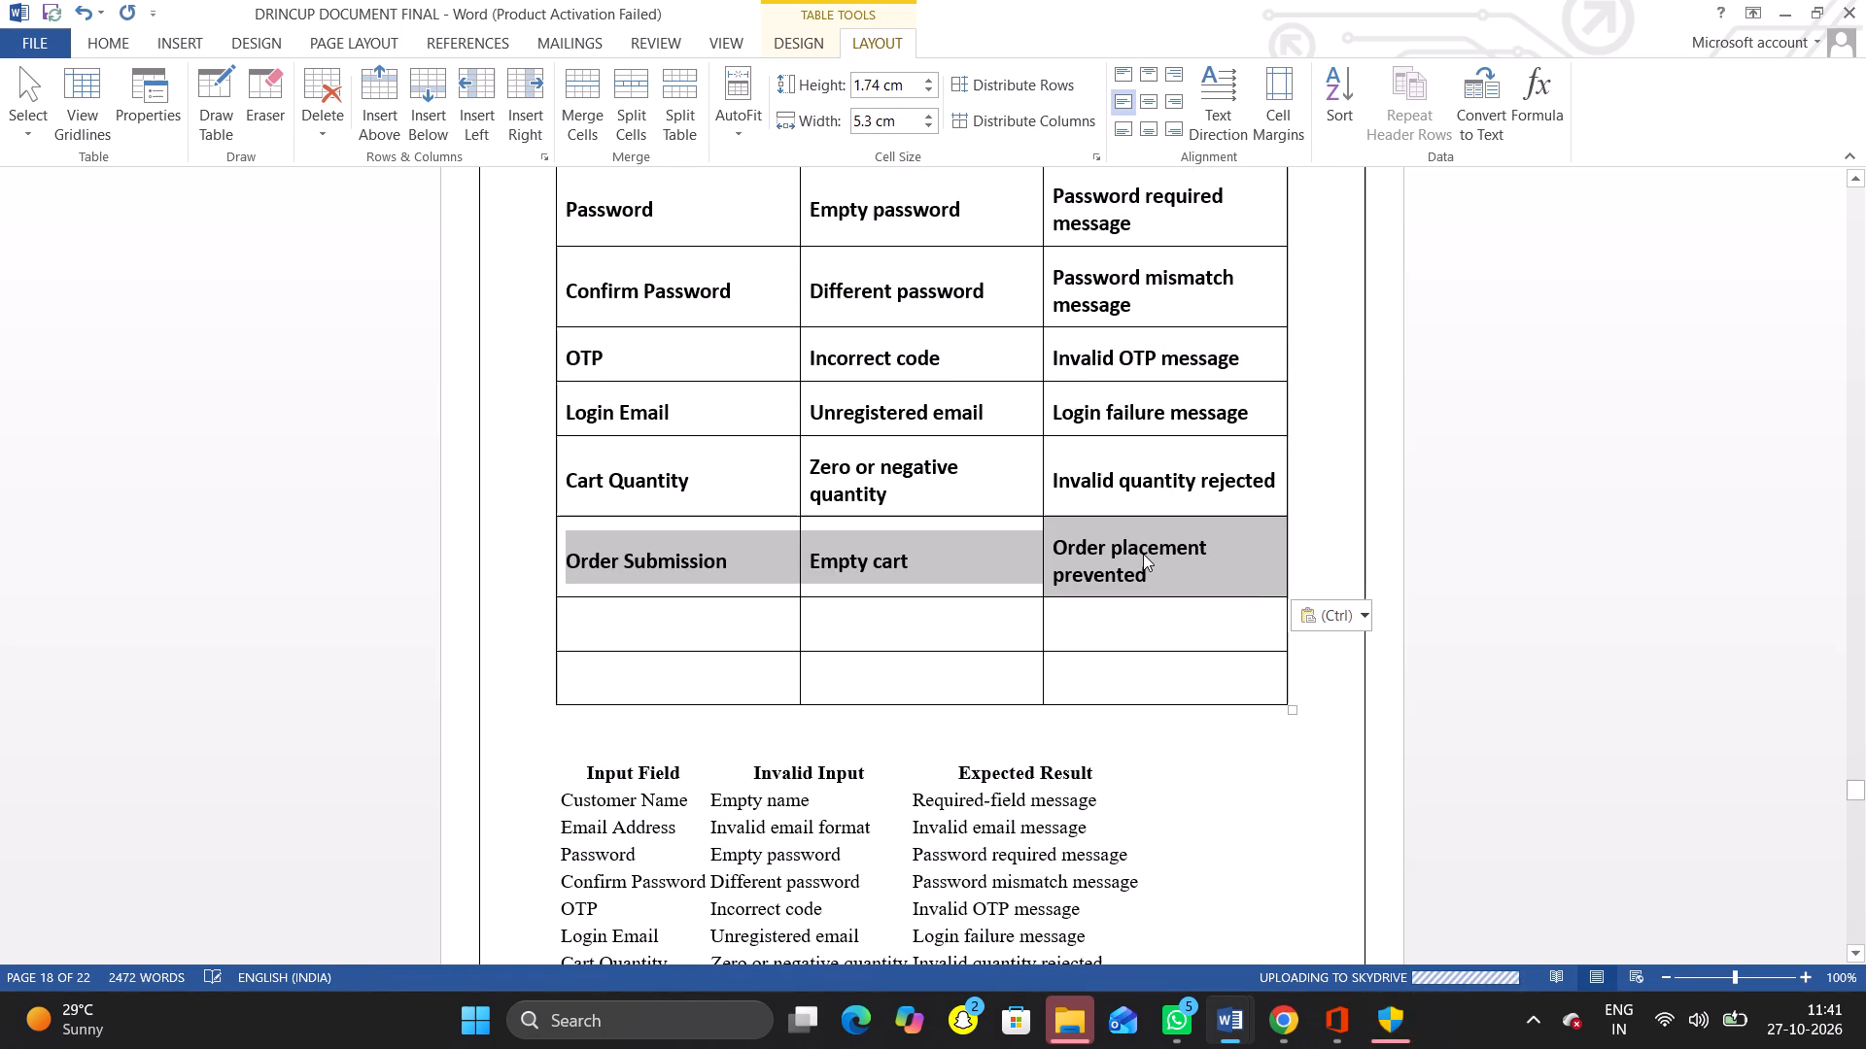
# Copy the Admin Access, Incorrect admin key and Access denied row into the bordered table's row below Order Submission.
pyautogui.scroll(-3, 1143, 554)
pyautogui.click(536, 848)
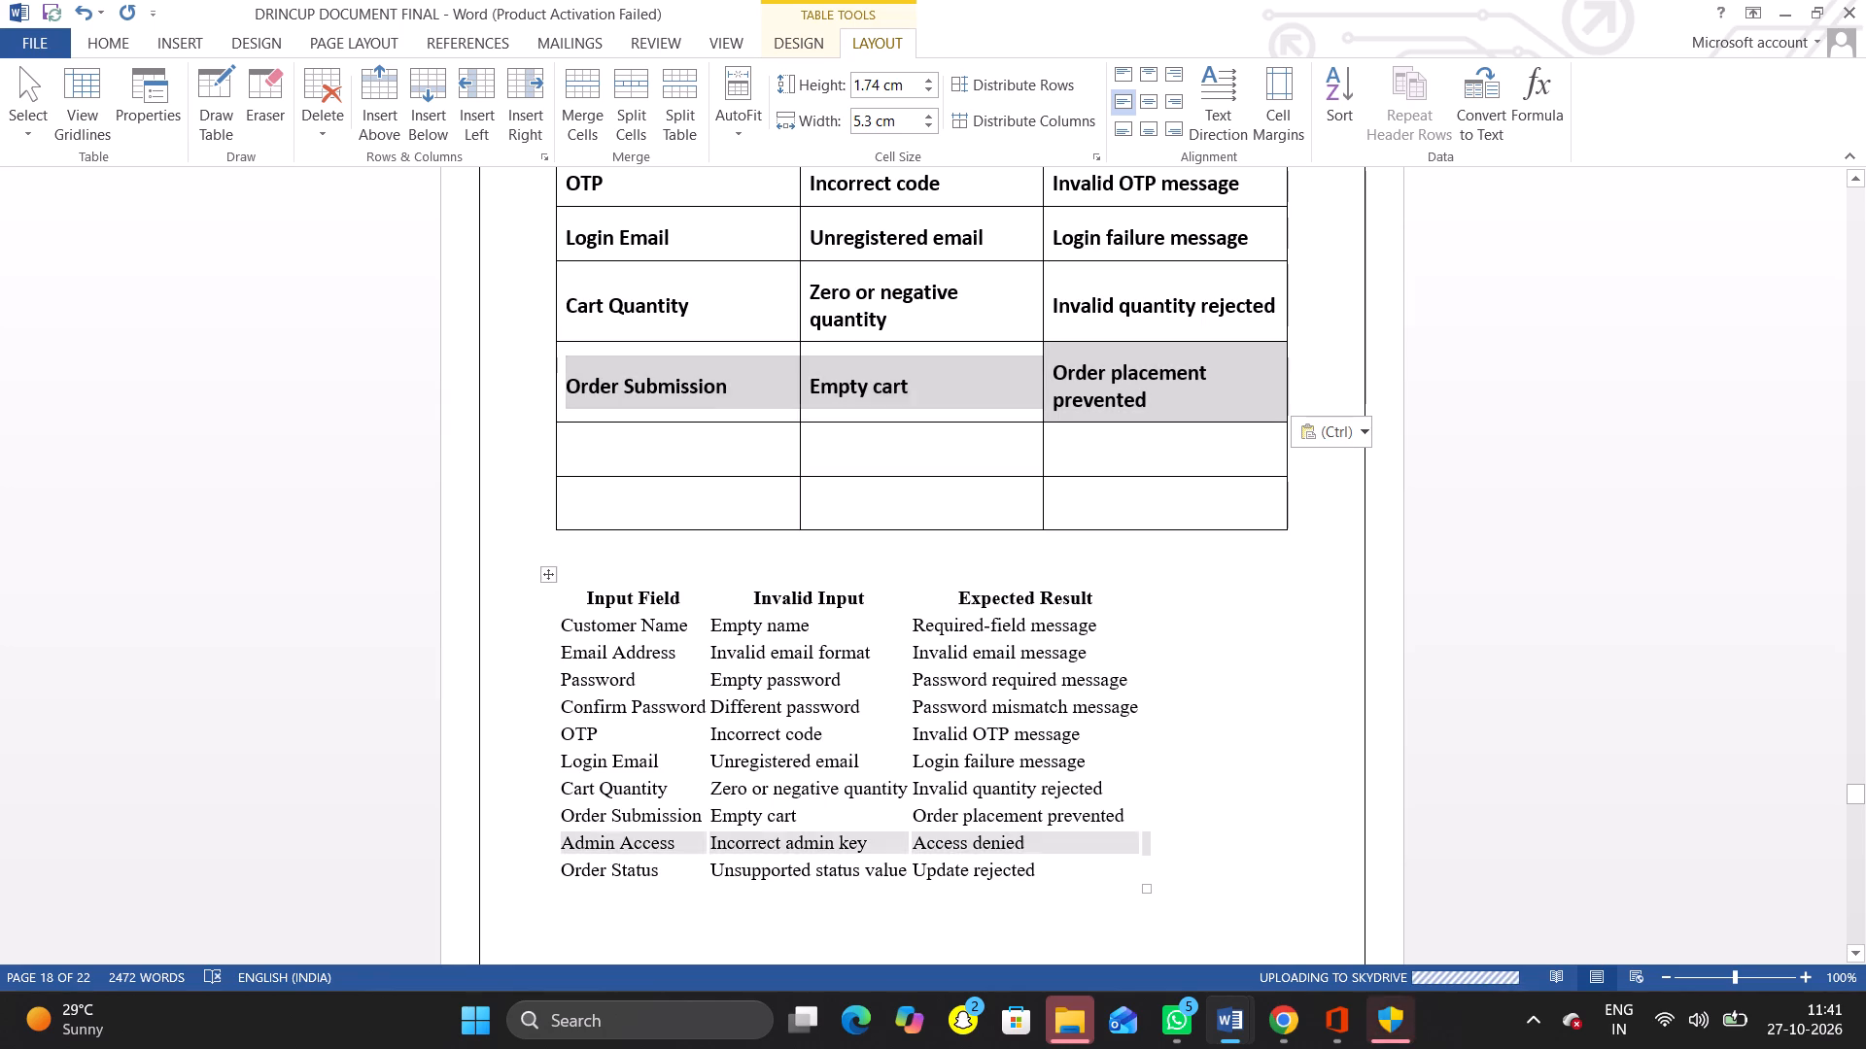
pyautogui.hotkey('ctrl', 'c')
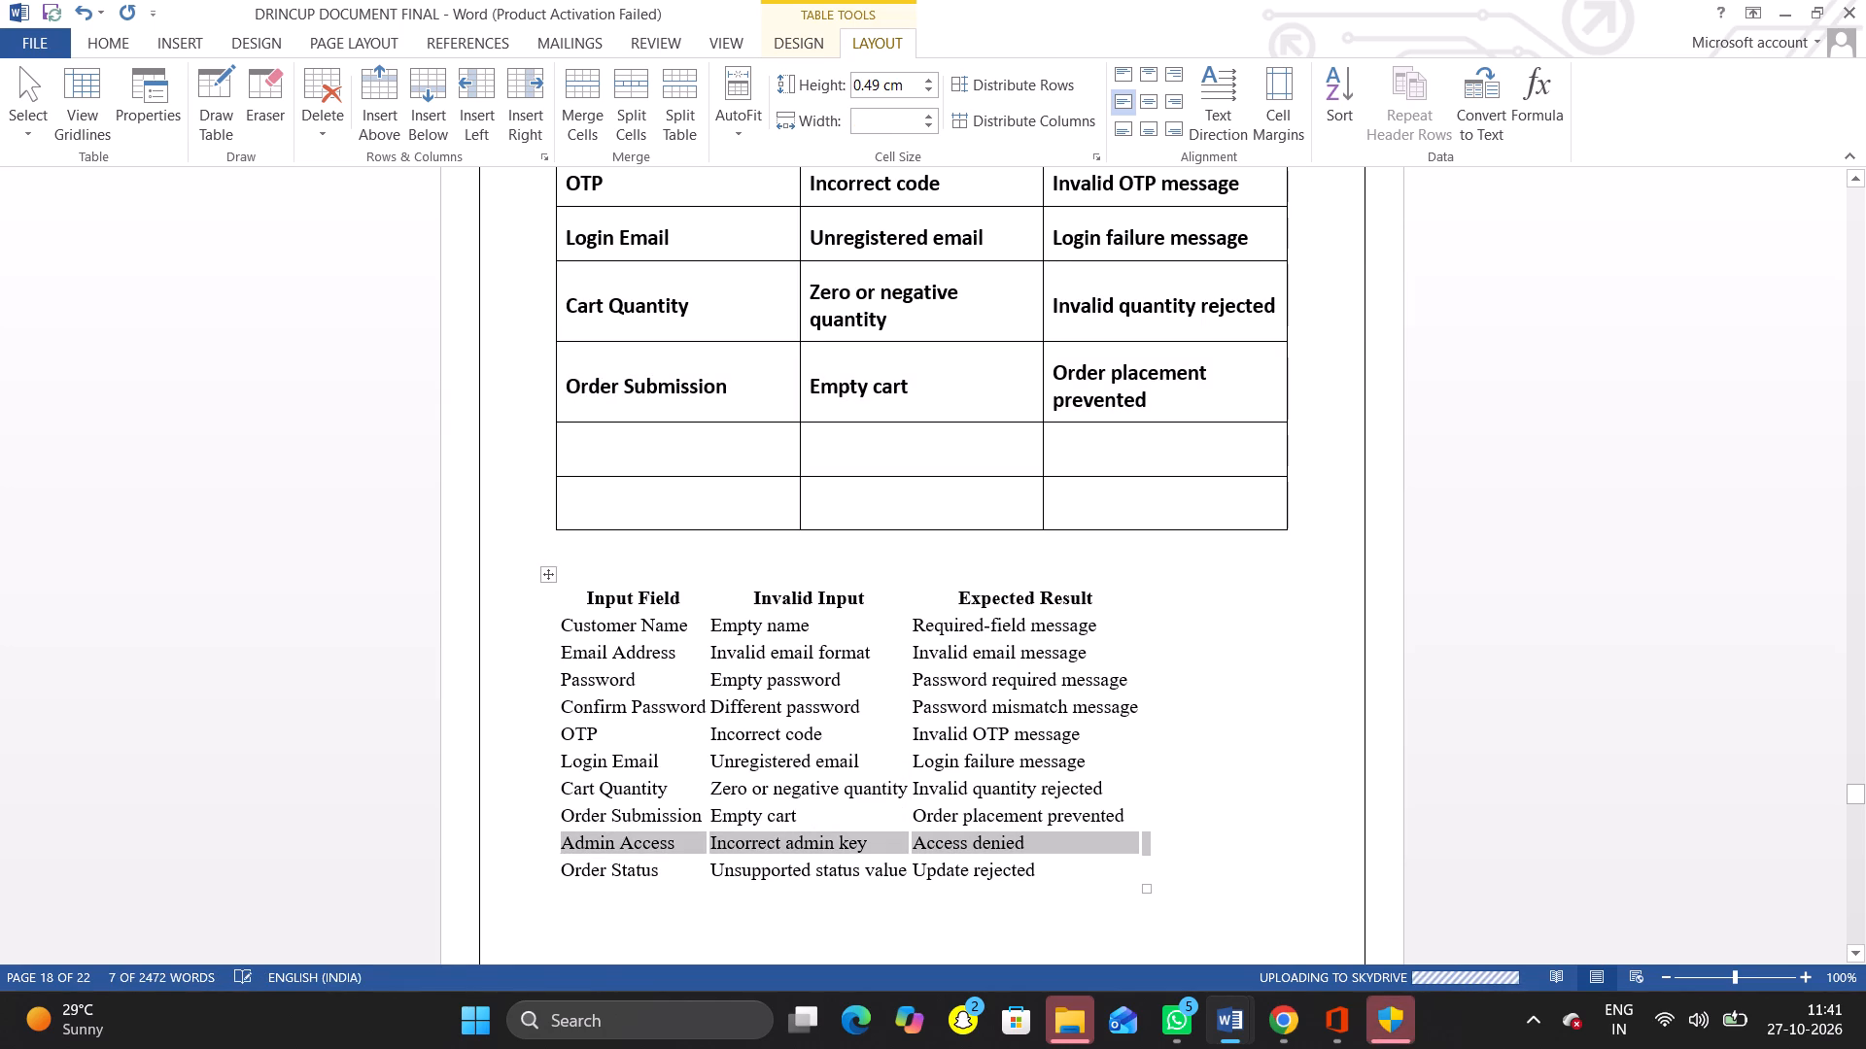
pyautogui.moveTo(609, 441); pyautogui.dragTo(1164, 459)
pyautogui.hotkey('ctrl', 'v')
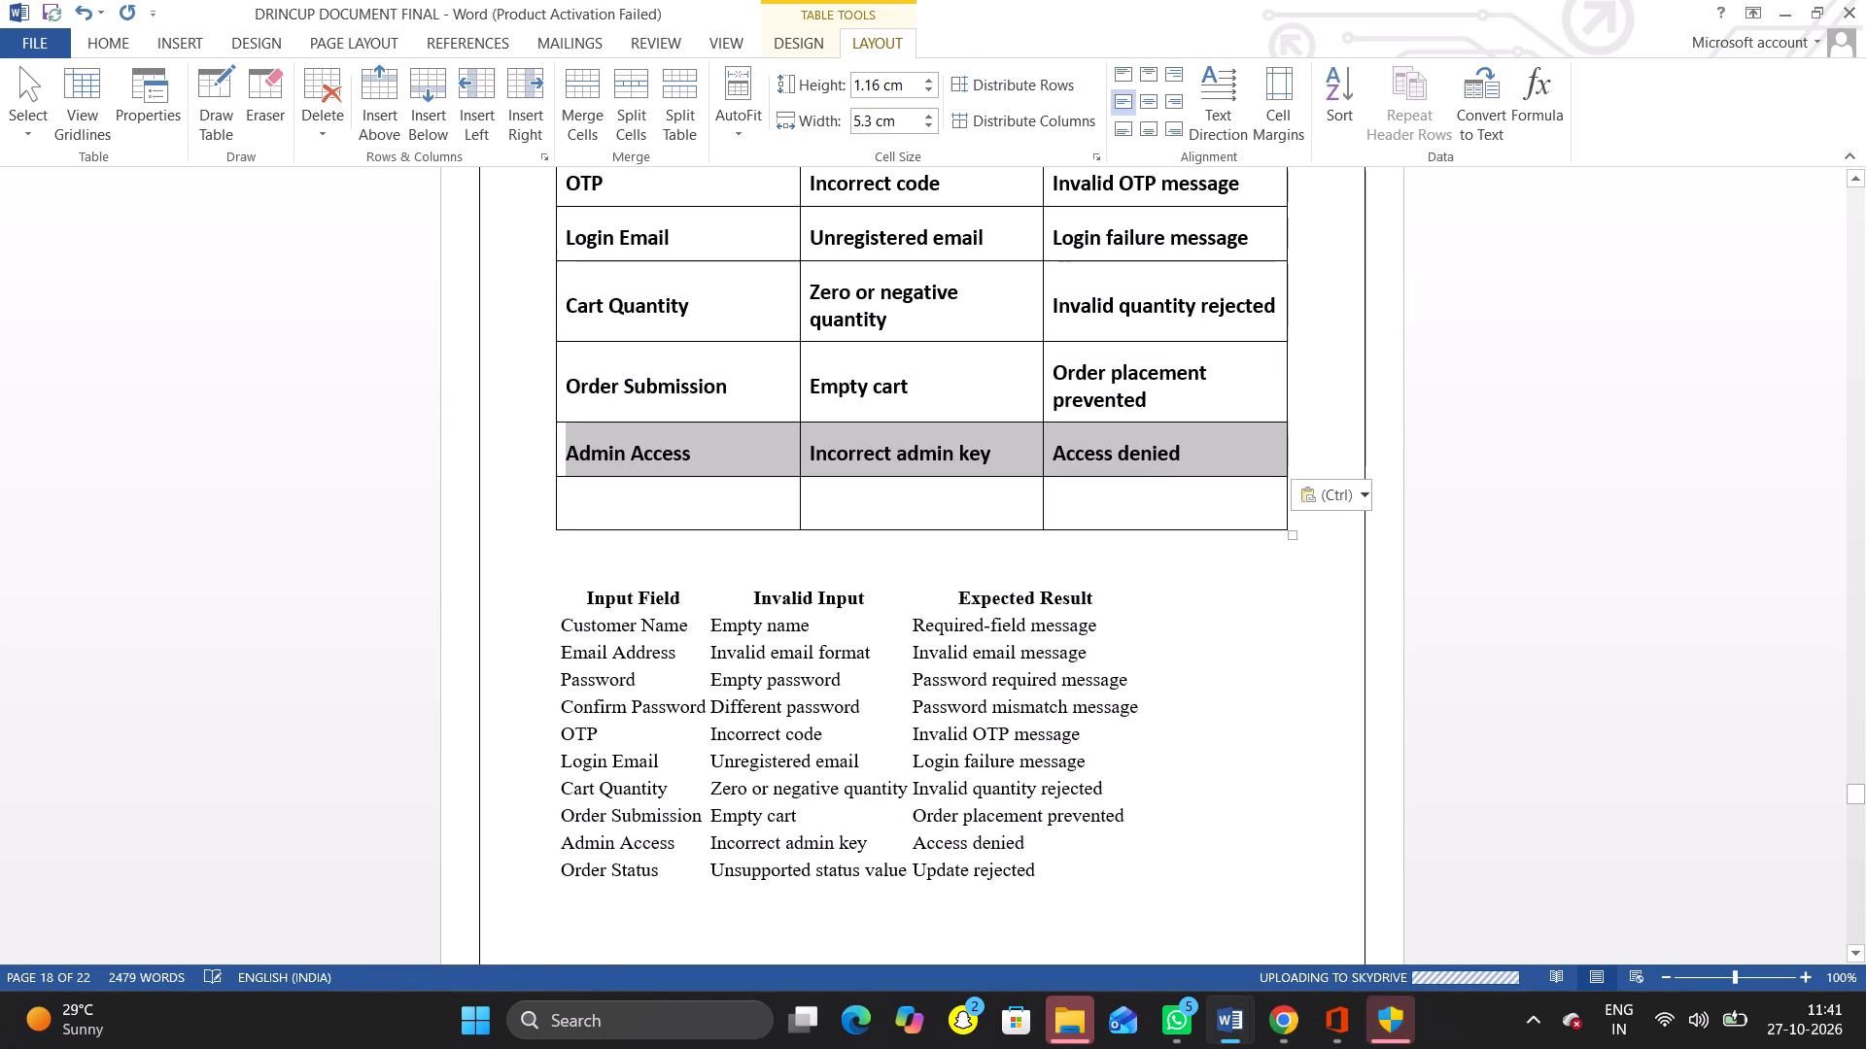
# Copy the Order Status, Unsupported status value and Update rejected row into all three cells of the bordered table's last row.
pyautogui.scroll(-2, 674, 584)
pyautogui.click(522, 765)
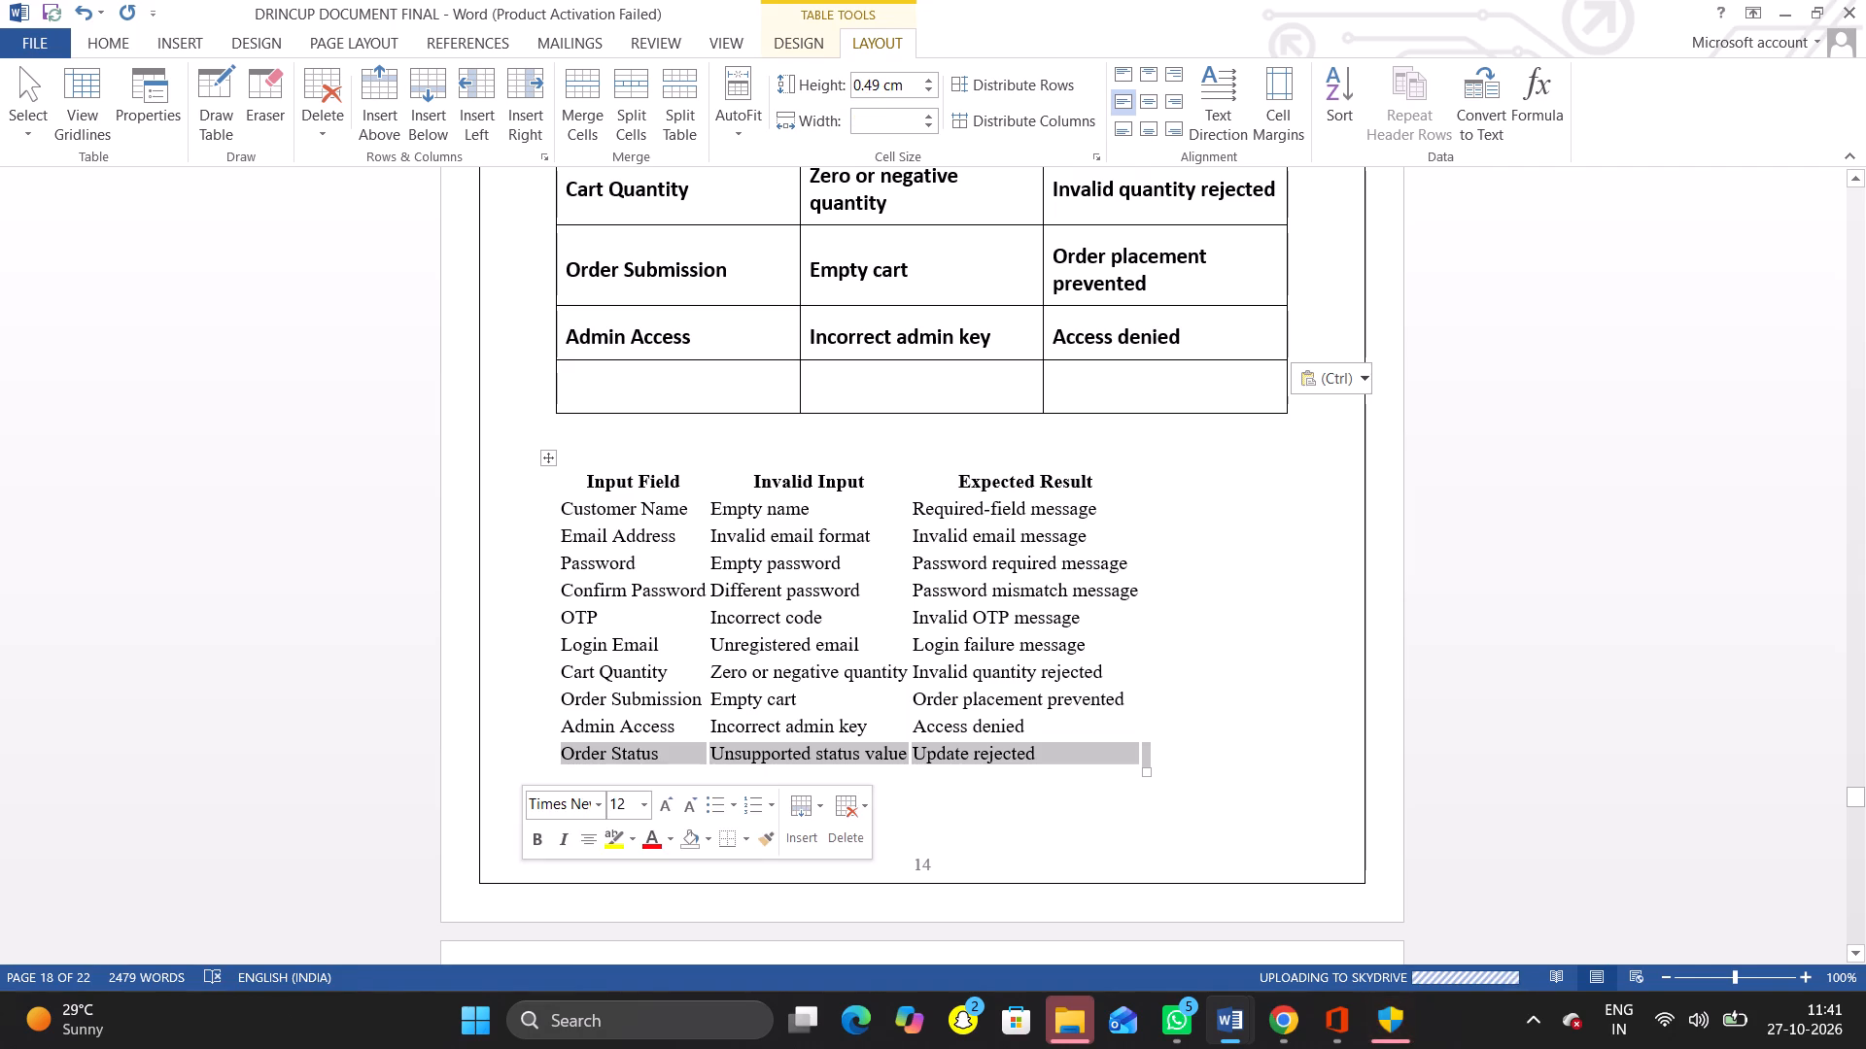
pyautogui.hotkey('ctrl', 'c')
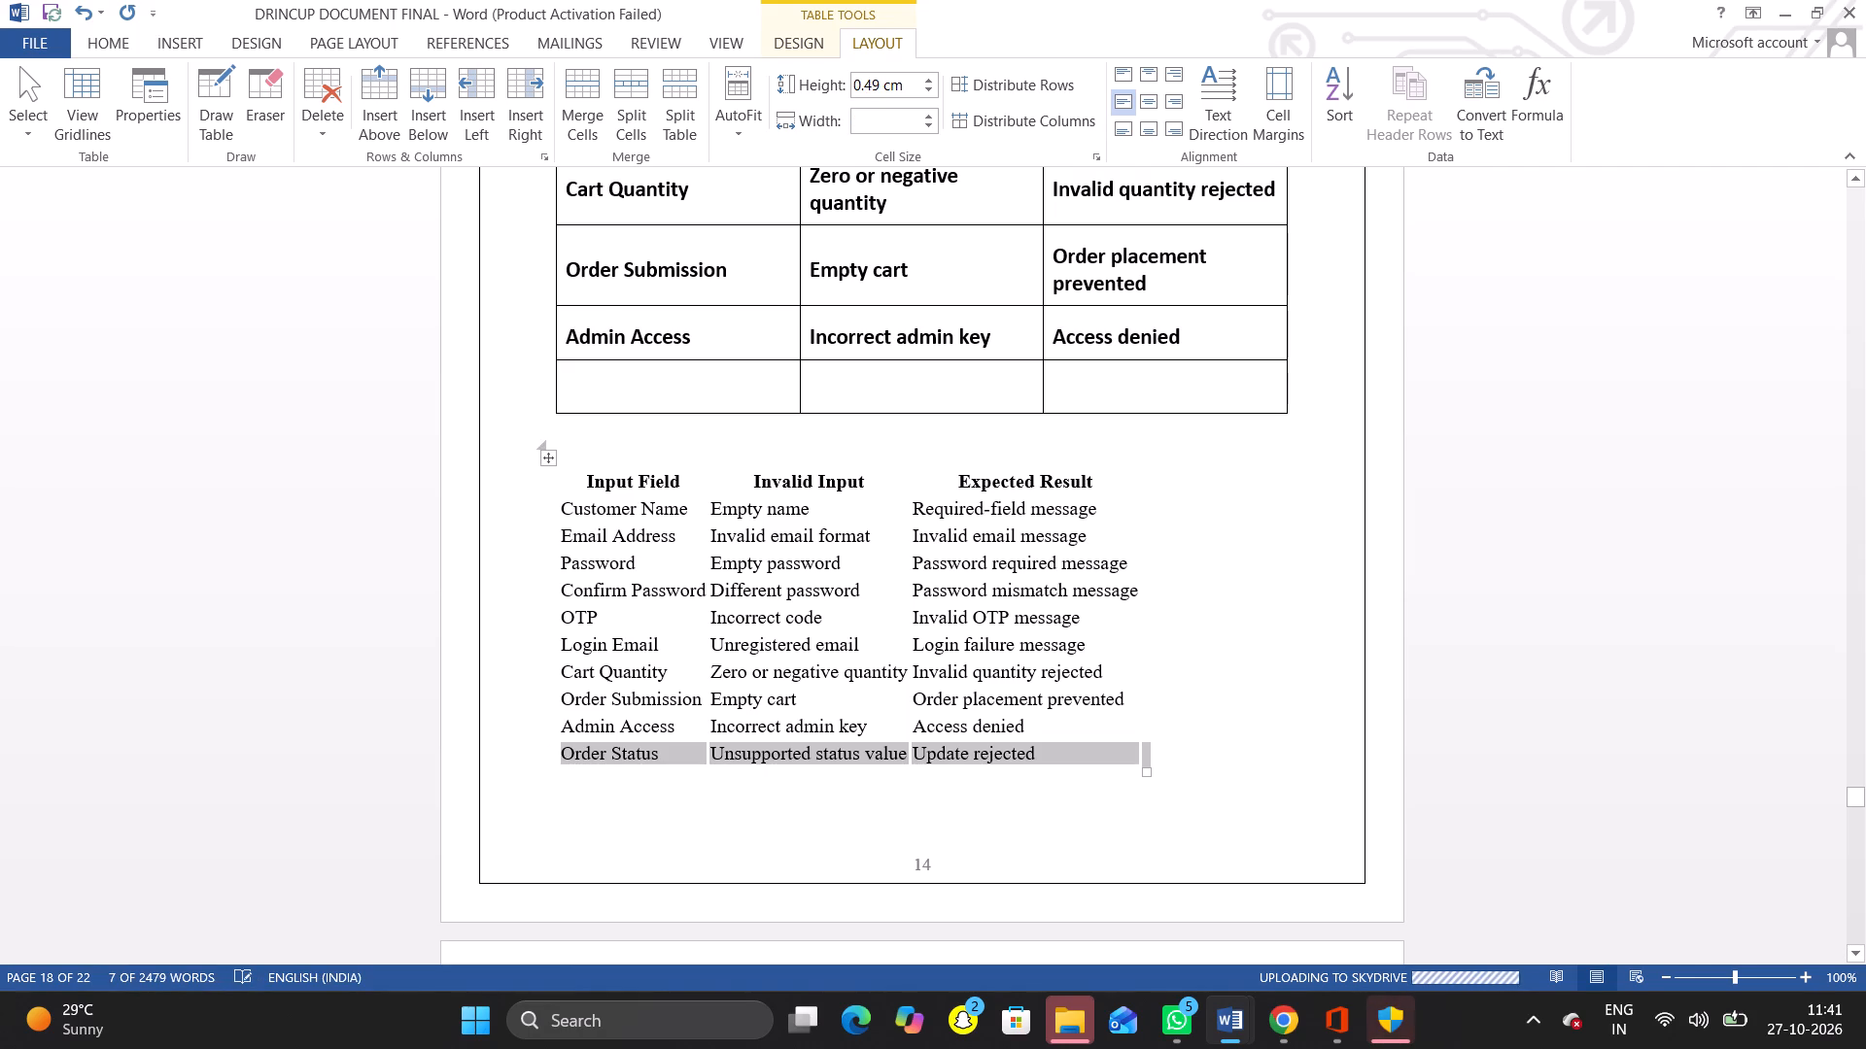
pyautogui.click(637, 381)
pyautogui.hotkey('ctrl', 'v')
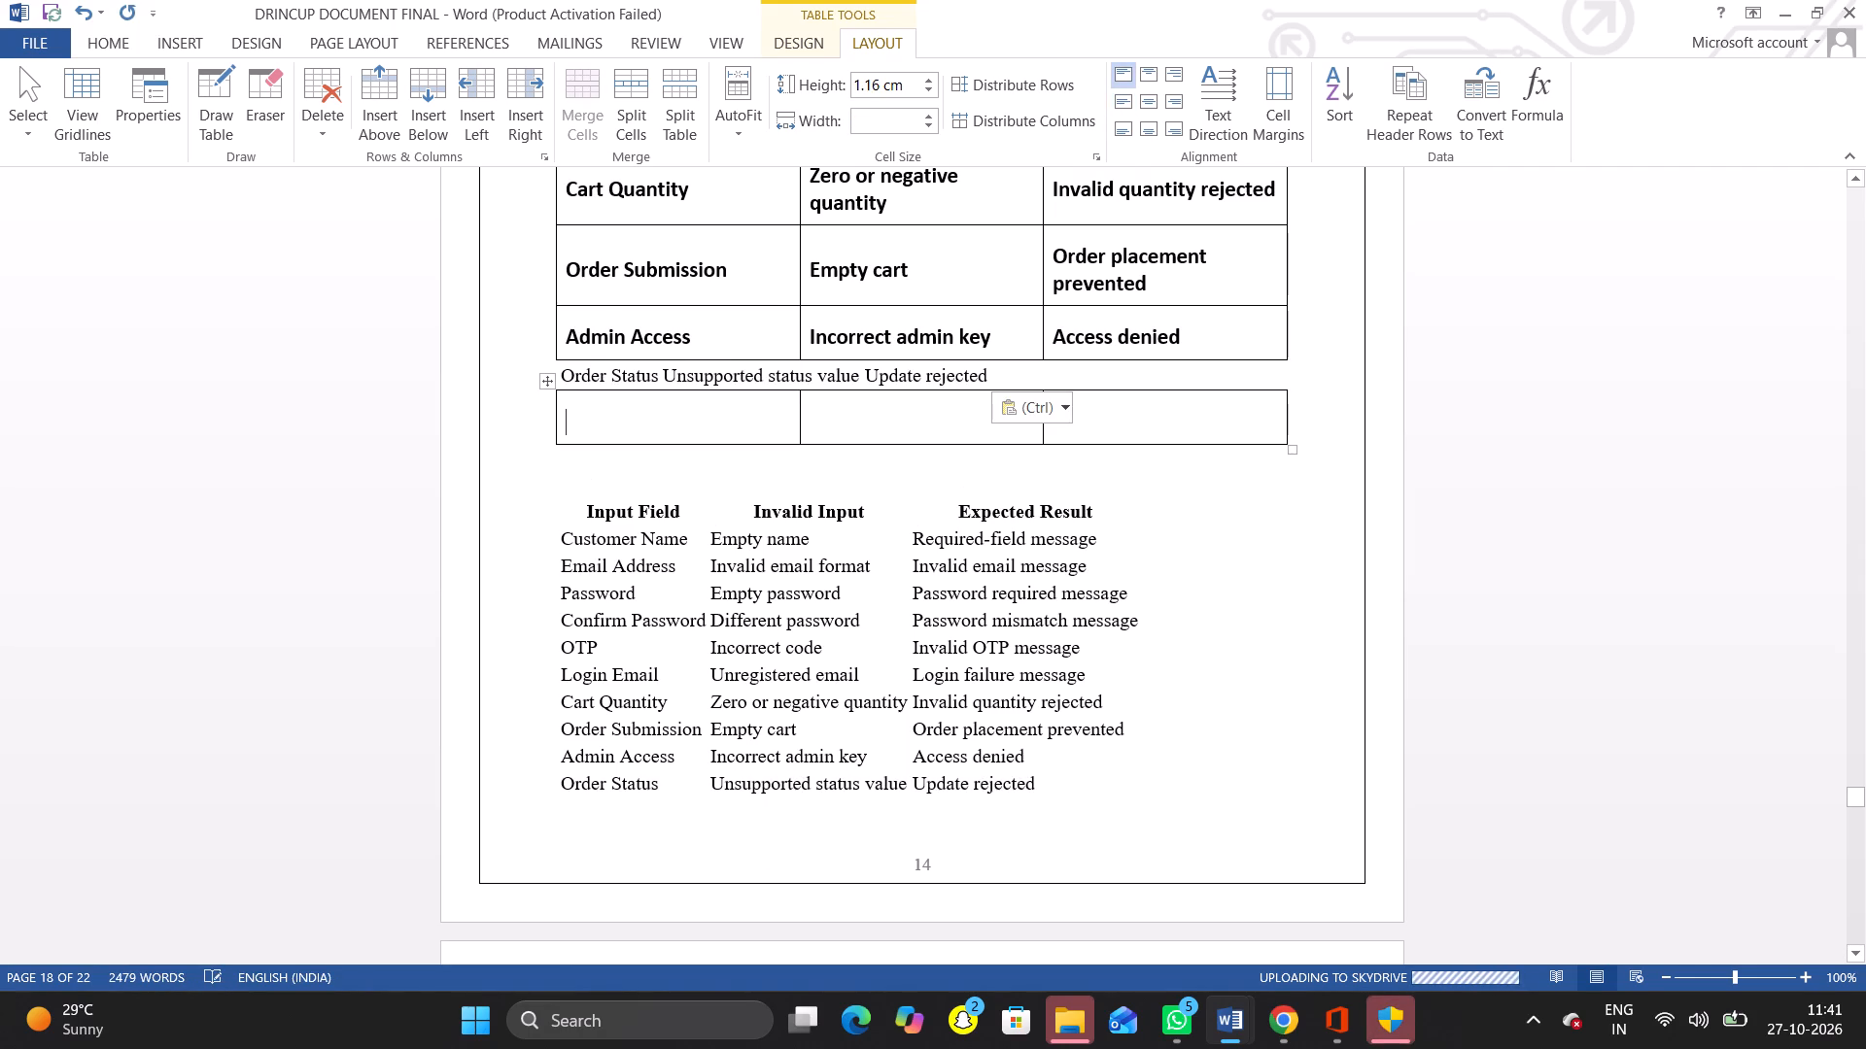
pyautogui.hotkey('ctrl', 'z')
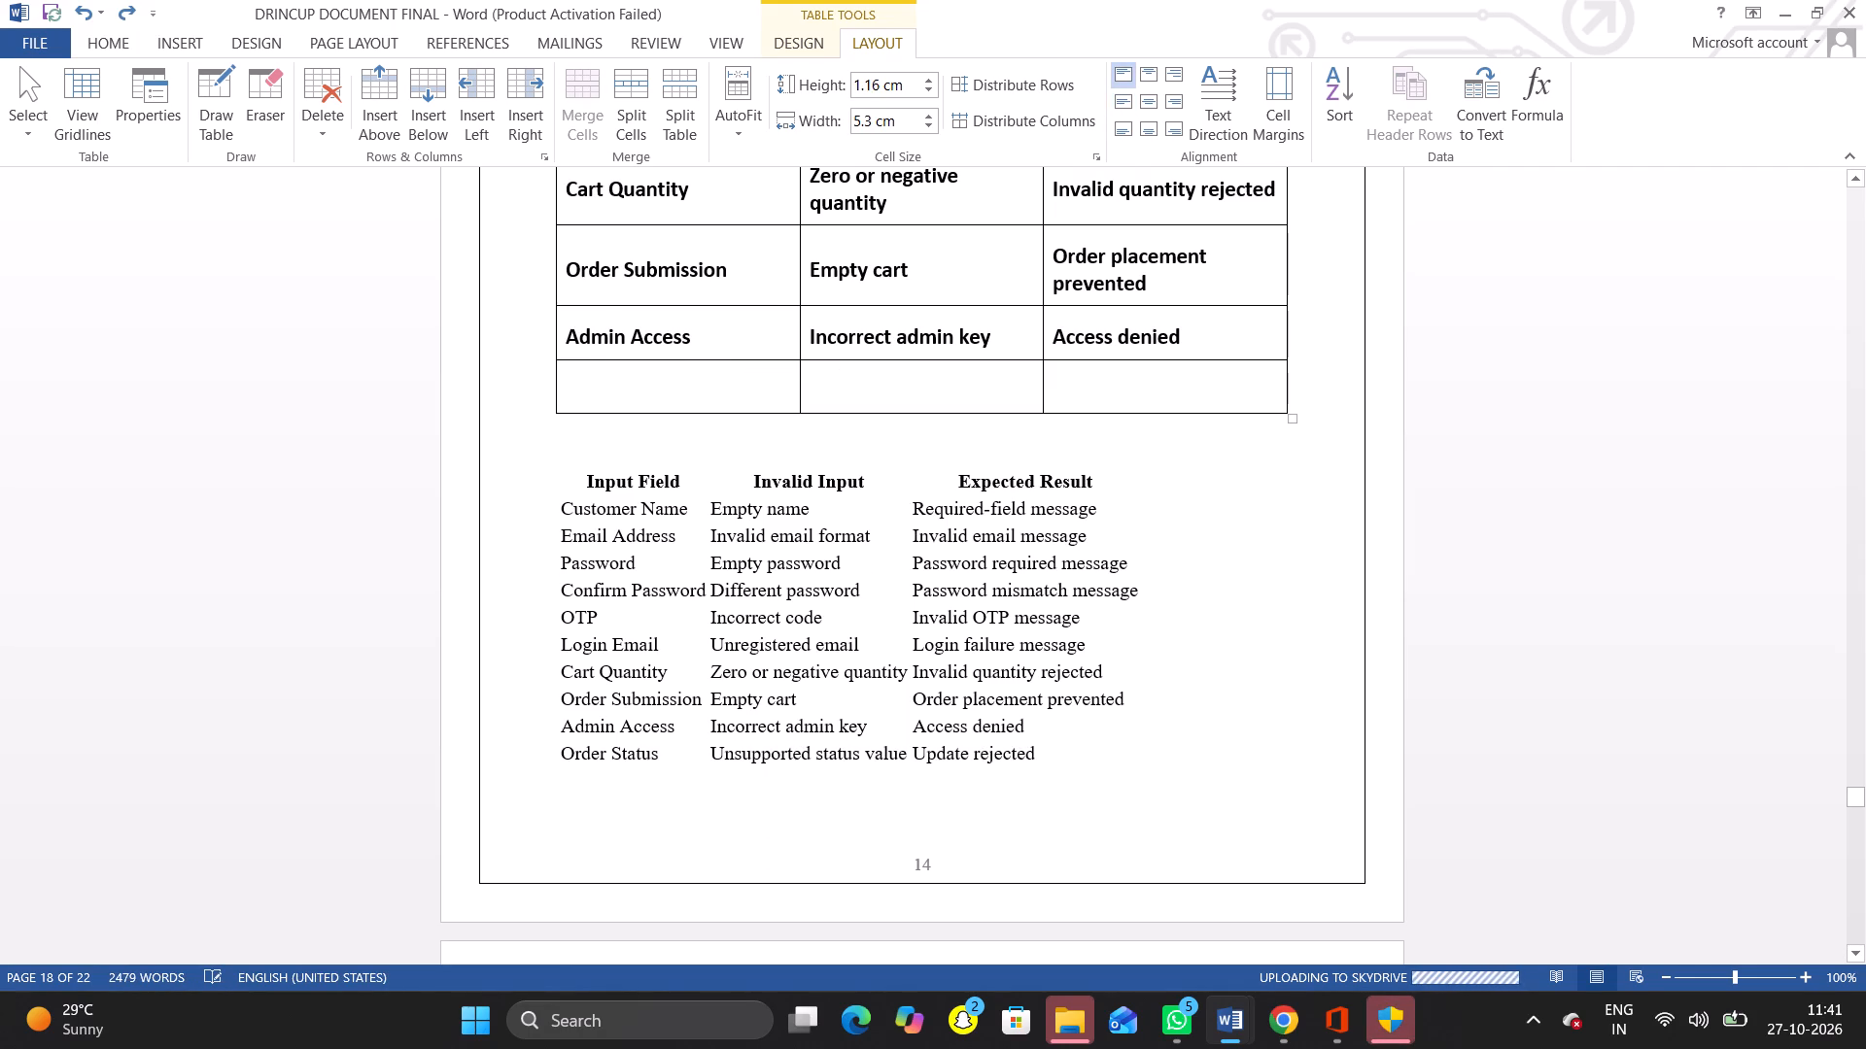
pyautogui.moveTo(583, 389); pyautogui.dragTo(1068, 411)
pyautogui.keyDown('ctrl'); pyautogui.moveTo(1068, 411); pyautogui.dragTo(1044, 383); pyautogui.keyUp('ctrl')
pyautogui.hotkey('ctrl', 'v')
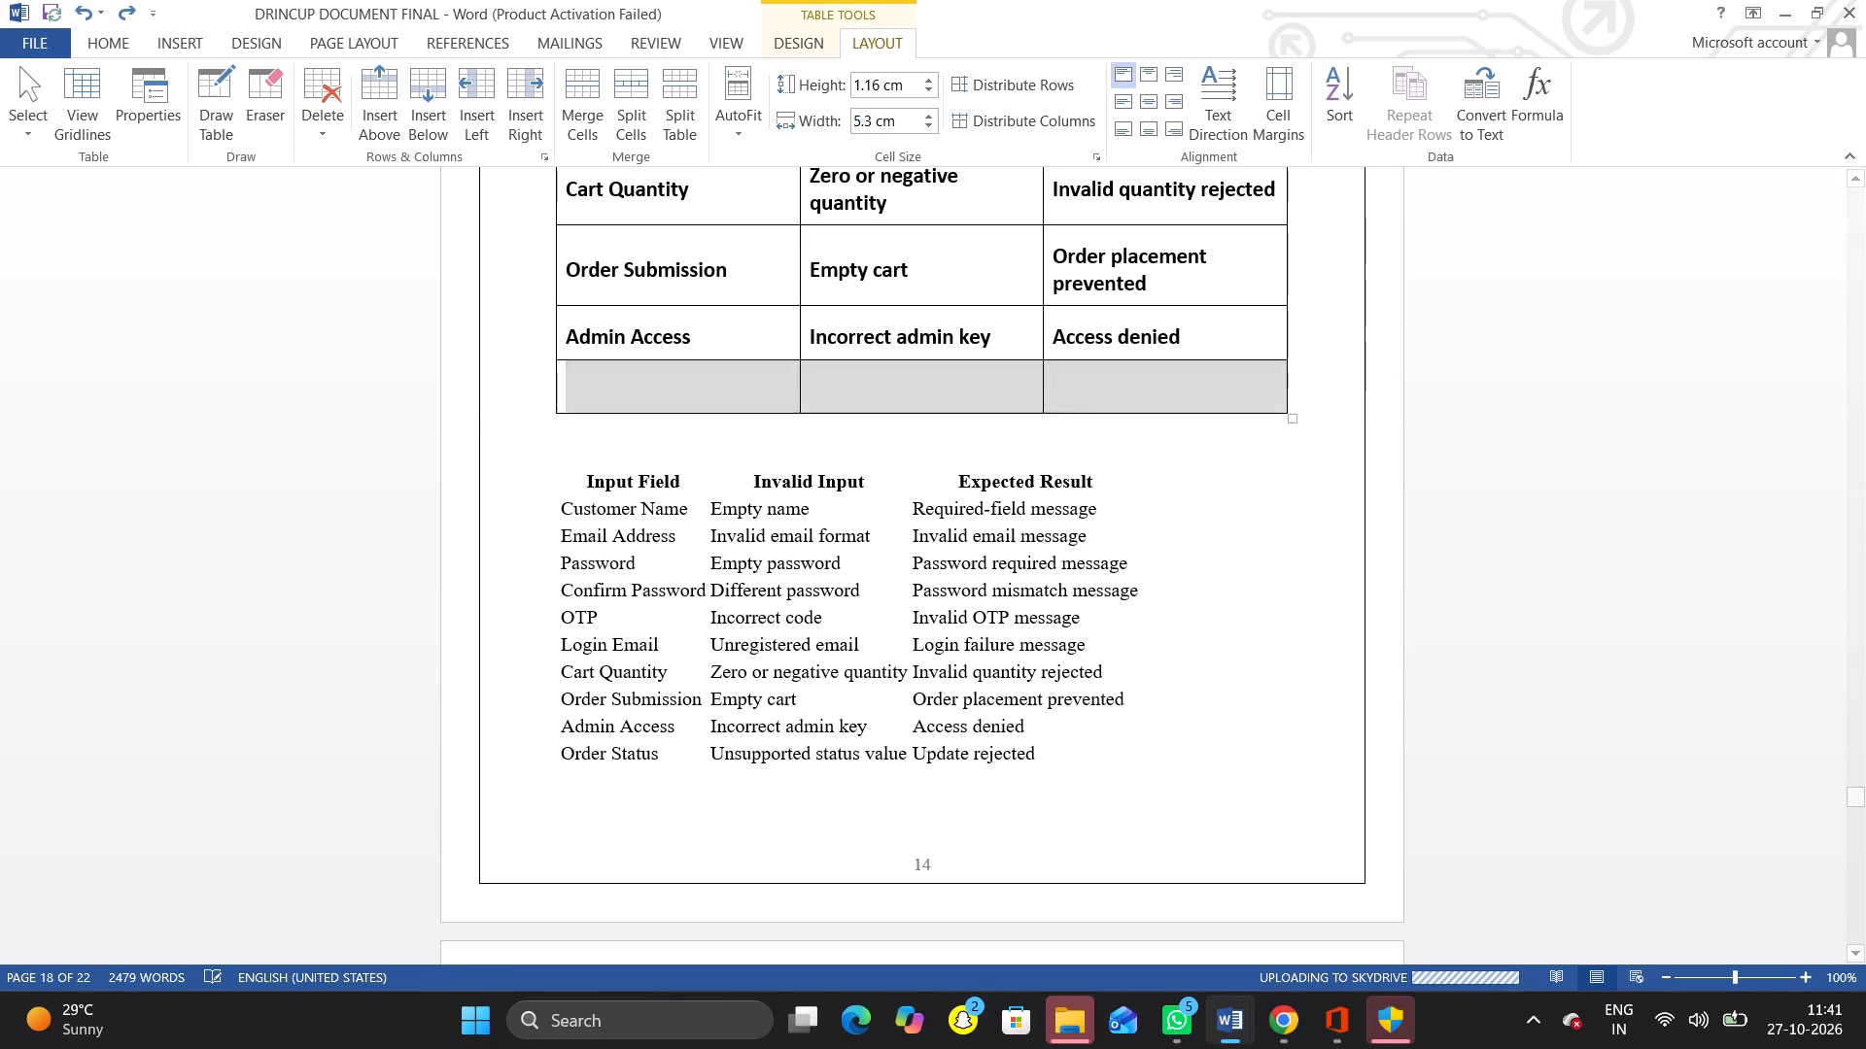
pyautogui.hotkey('ctrl', 'v')
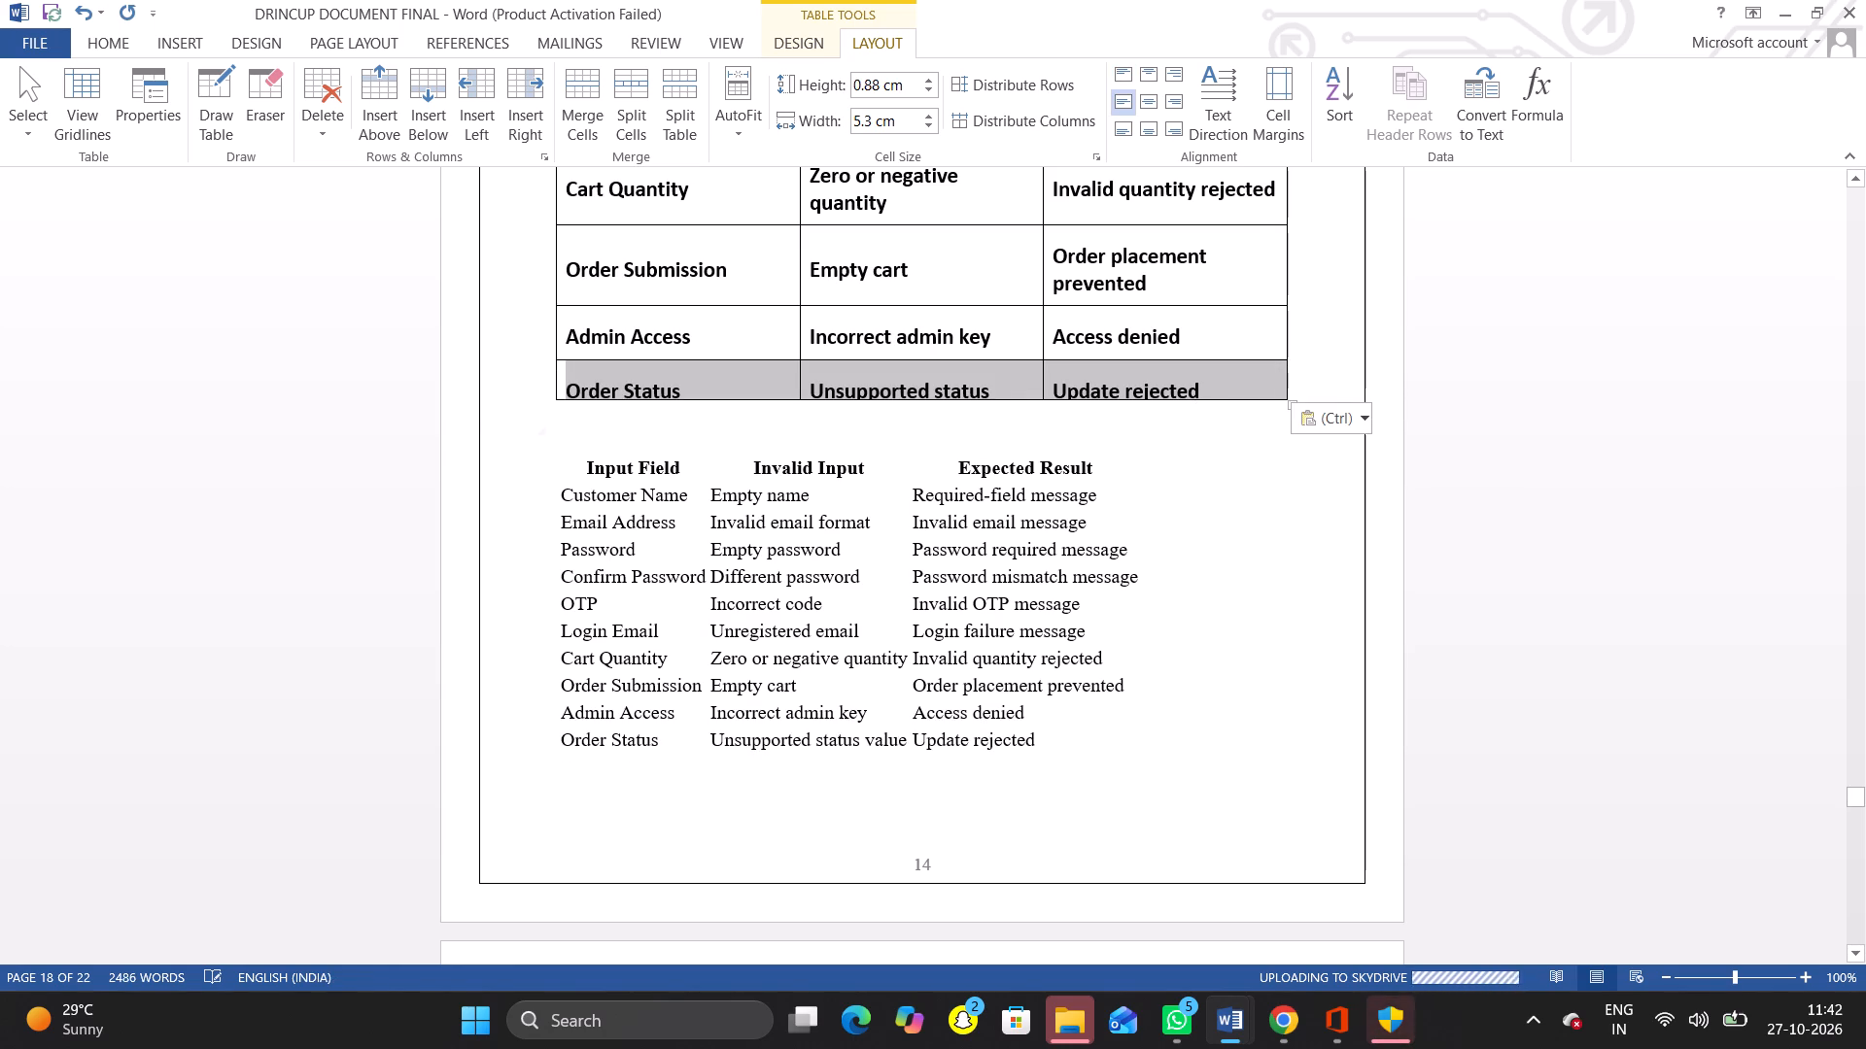
# Add two line breaks after Update rejected in the bordered table's Order Status row.
pyautogui.click(1210, 384)
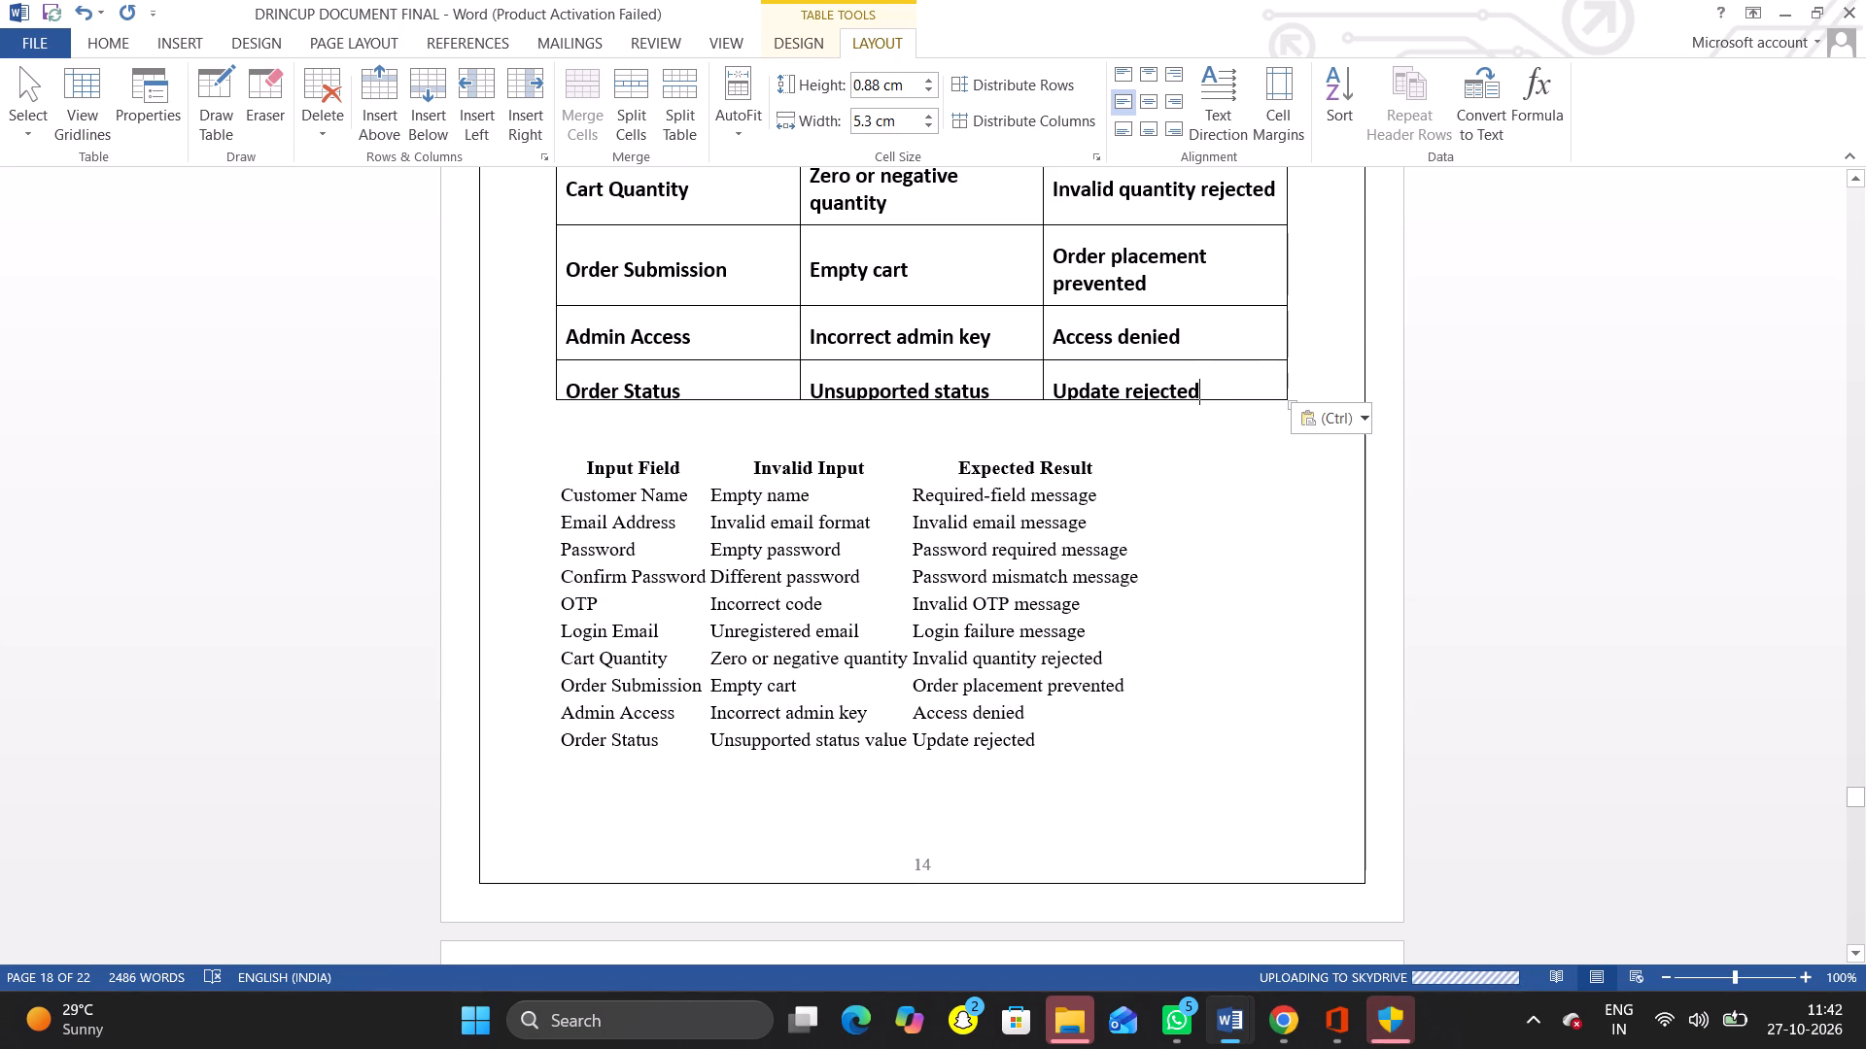
pyautogui.press('Return')
pyautogui.press('Return')
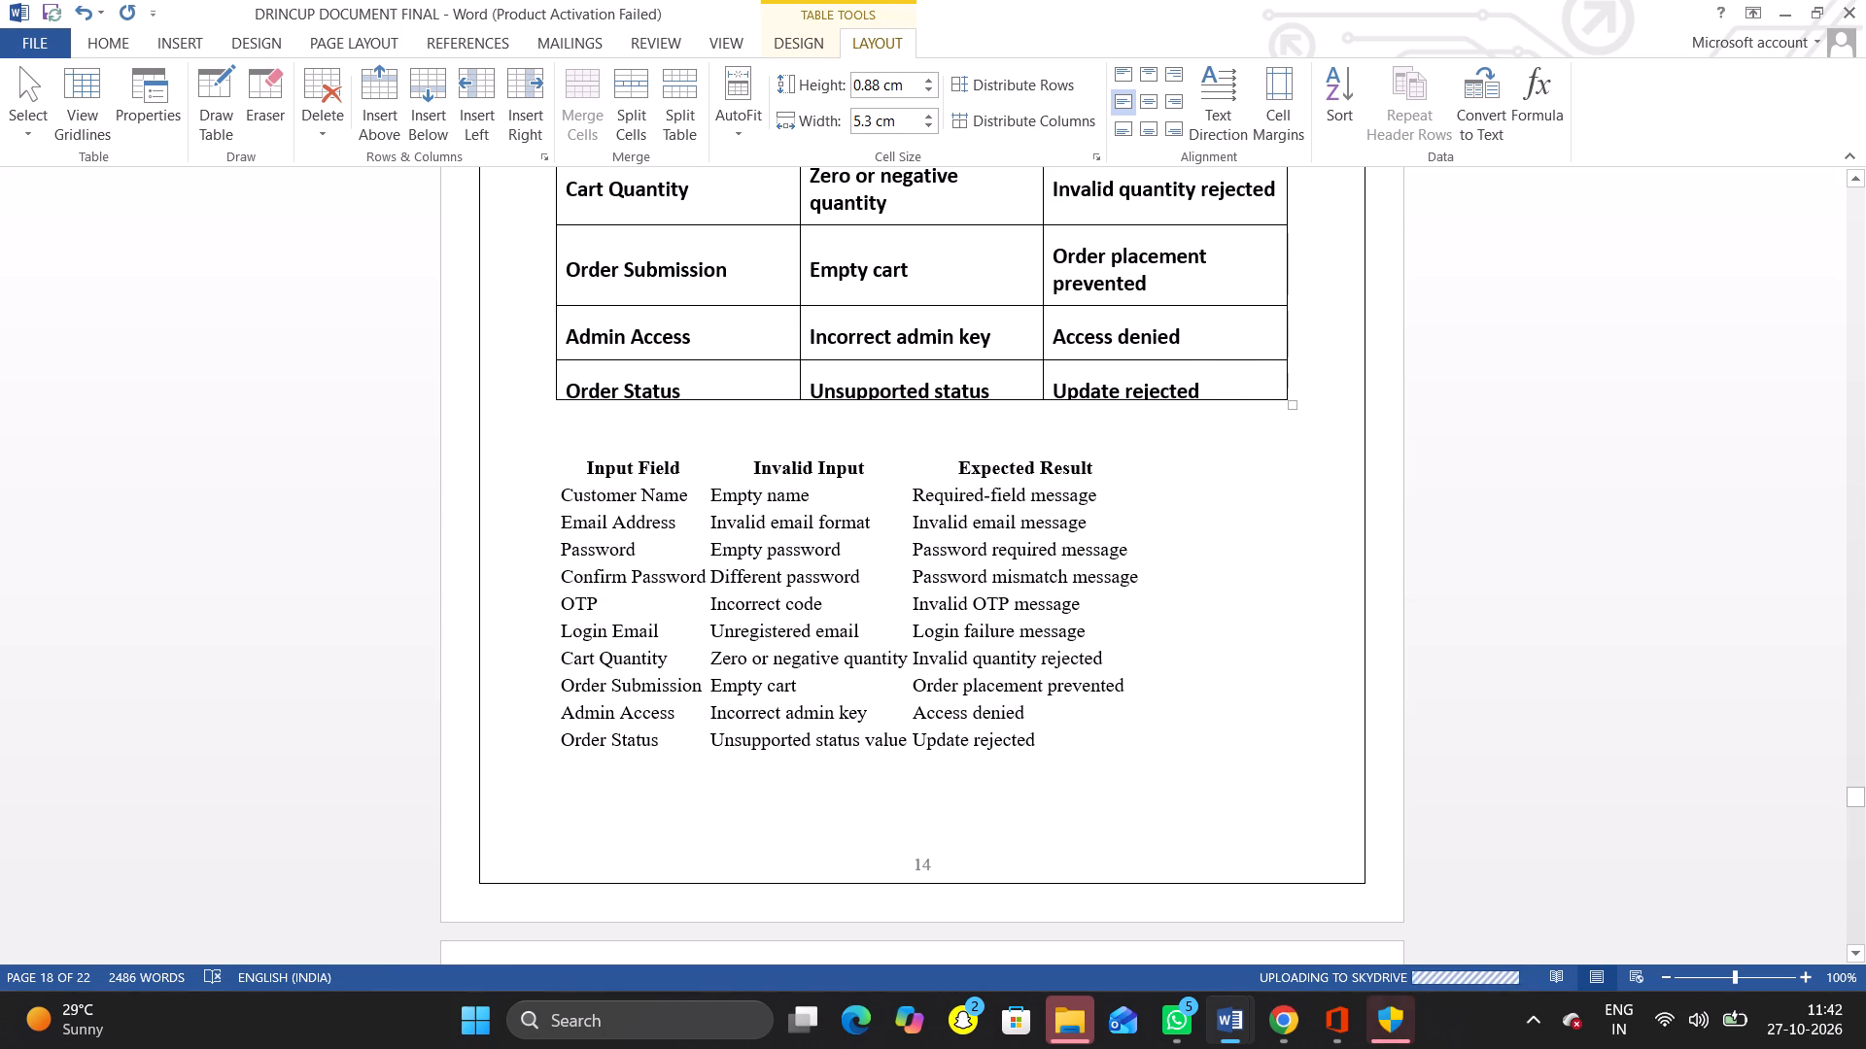
# Delete the whole unbordered Input Field table below the bordered one.
pyautogui.moveTo(535, 460); pyautogui.dragTo(928, 769)
pyautogui.press('BackSpace')
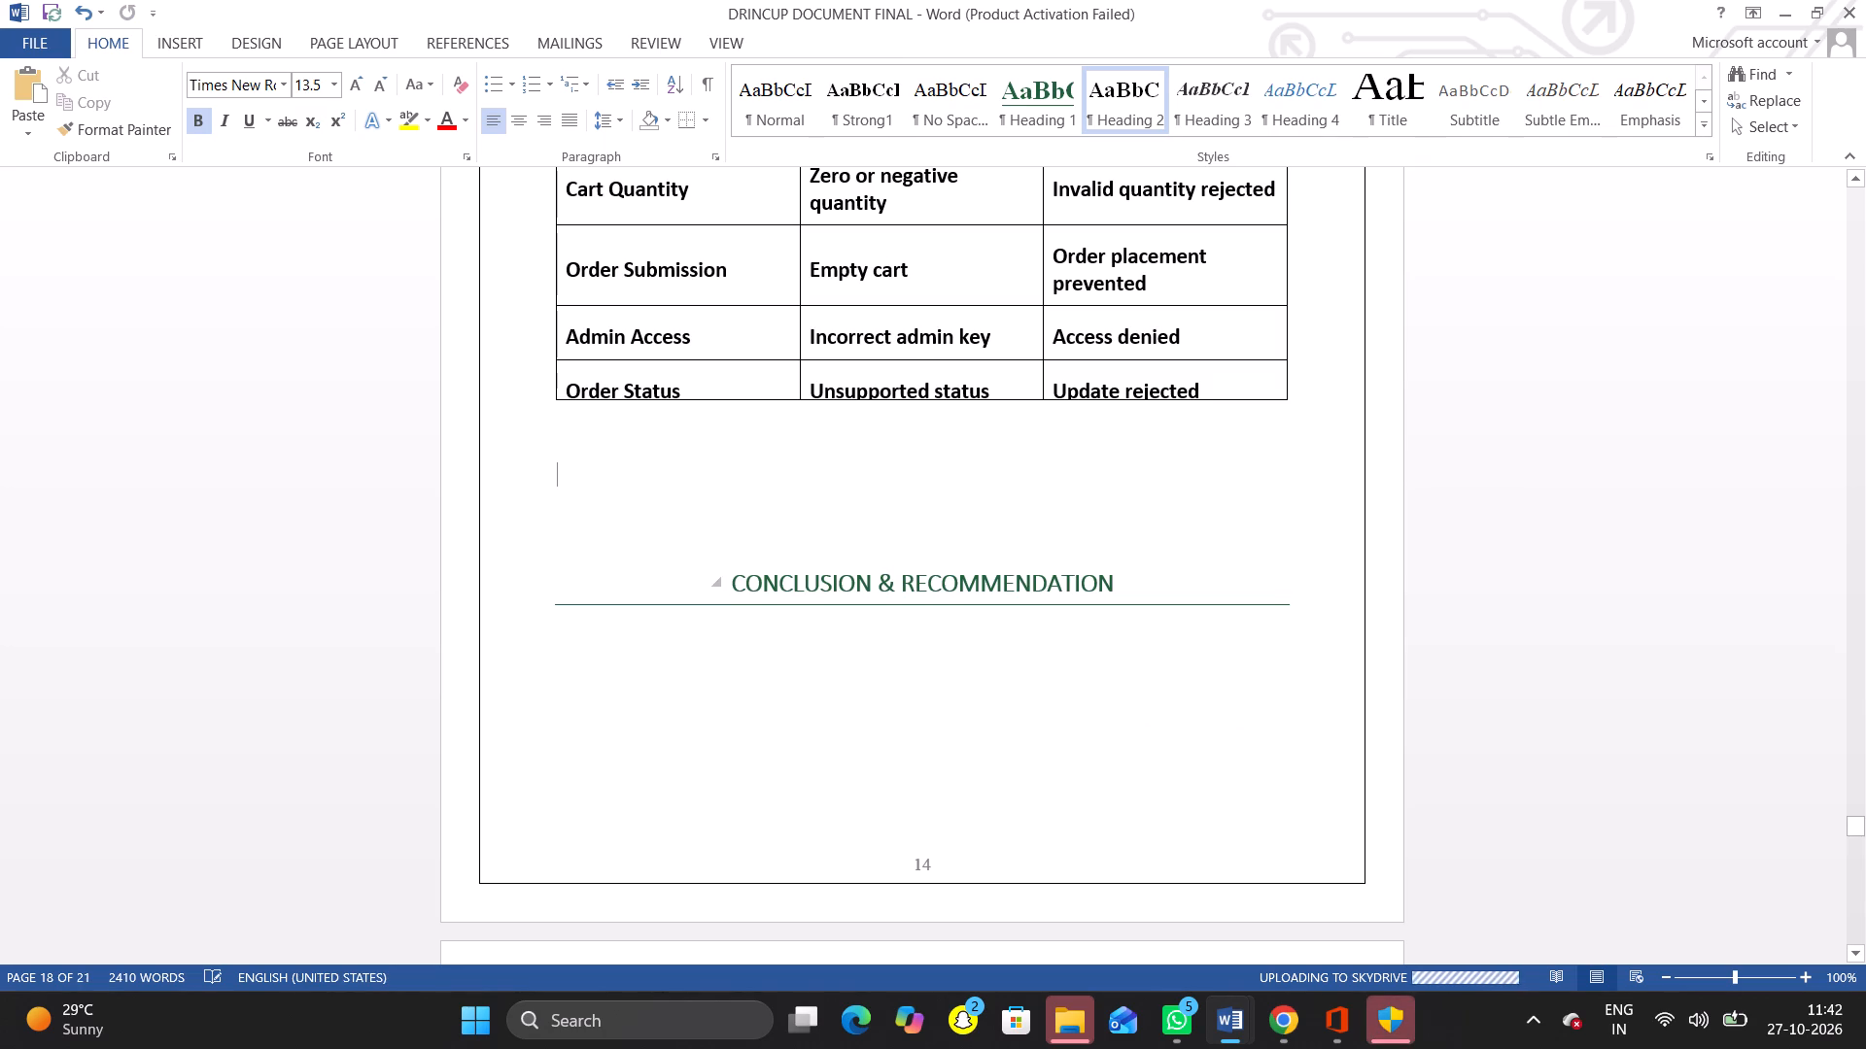
# Remove bold from the bordered table's Customer Name to Order Status rows and set their font size to 12.
pyautogui.scroll(3, 847, 568)
pyautogui.scroll(4, 1205, 657)
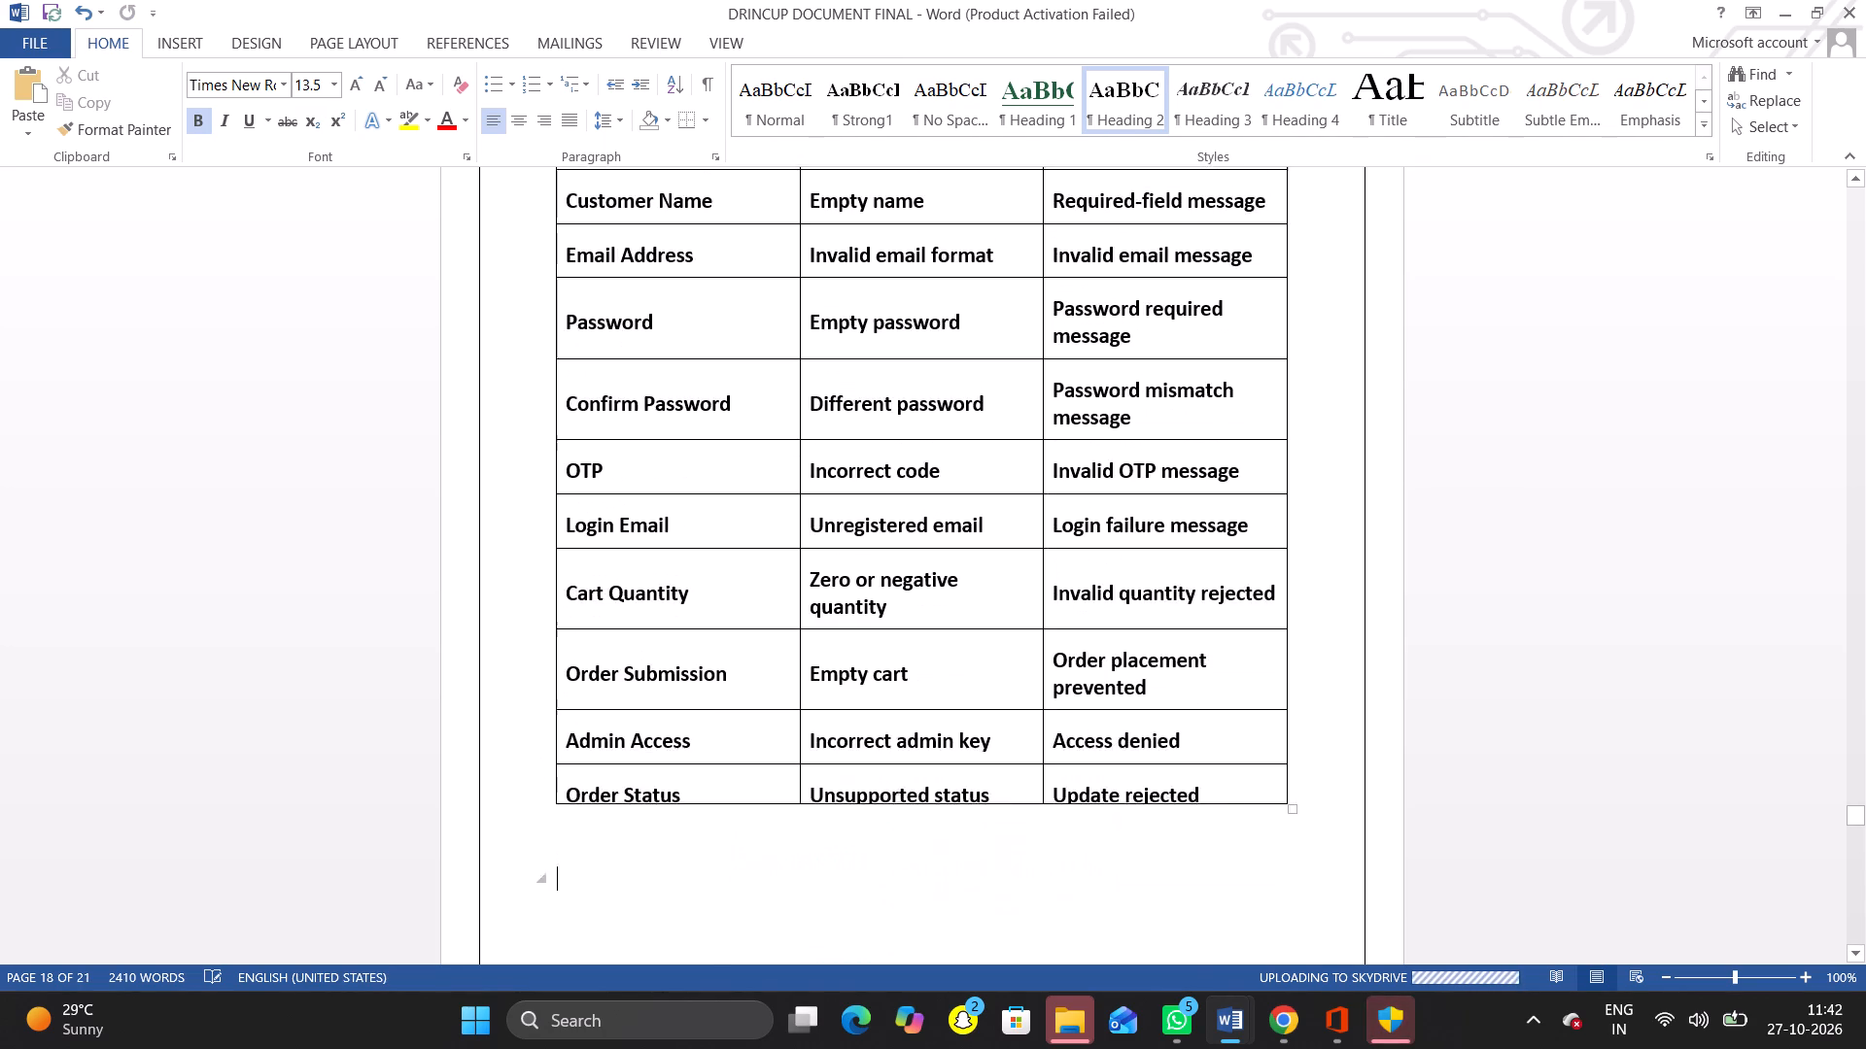
pyautogui.scroll(3, 1192, 685)
pyautogui.scroll(-2, 1200, 696)
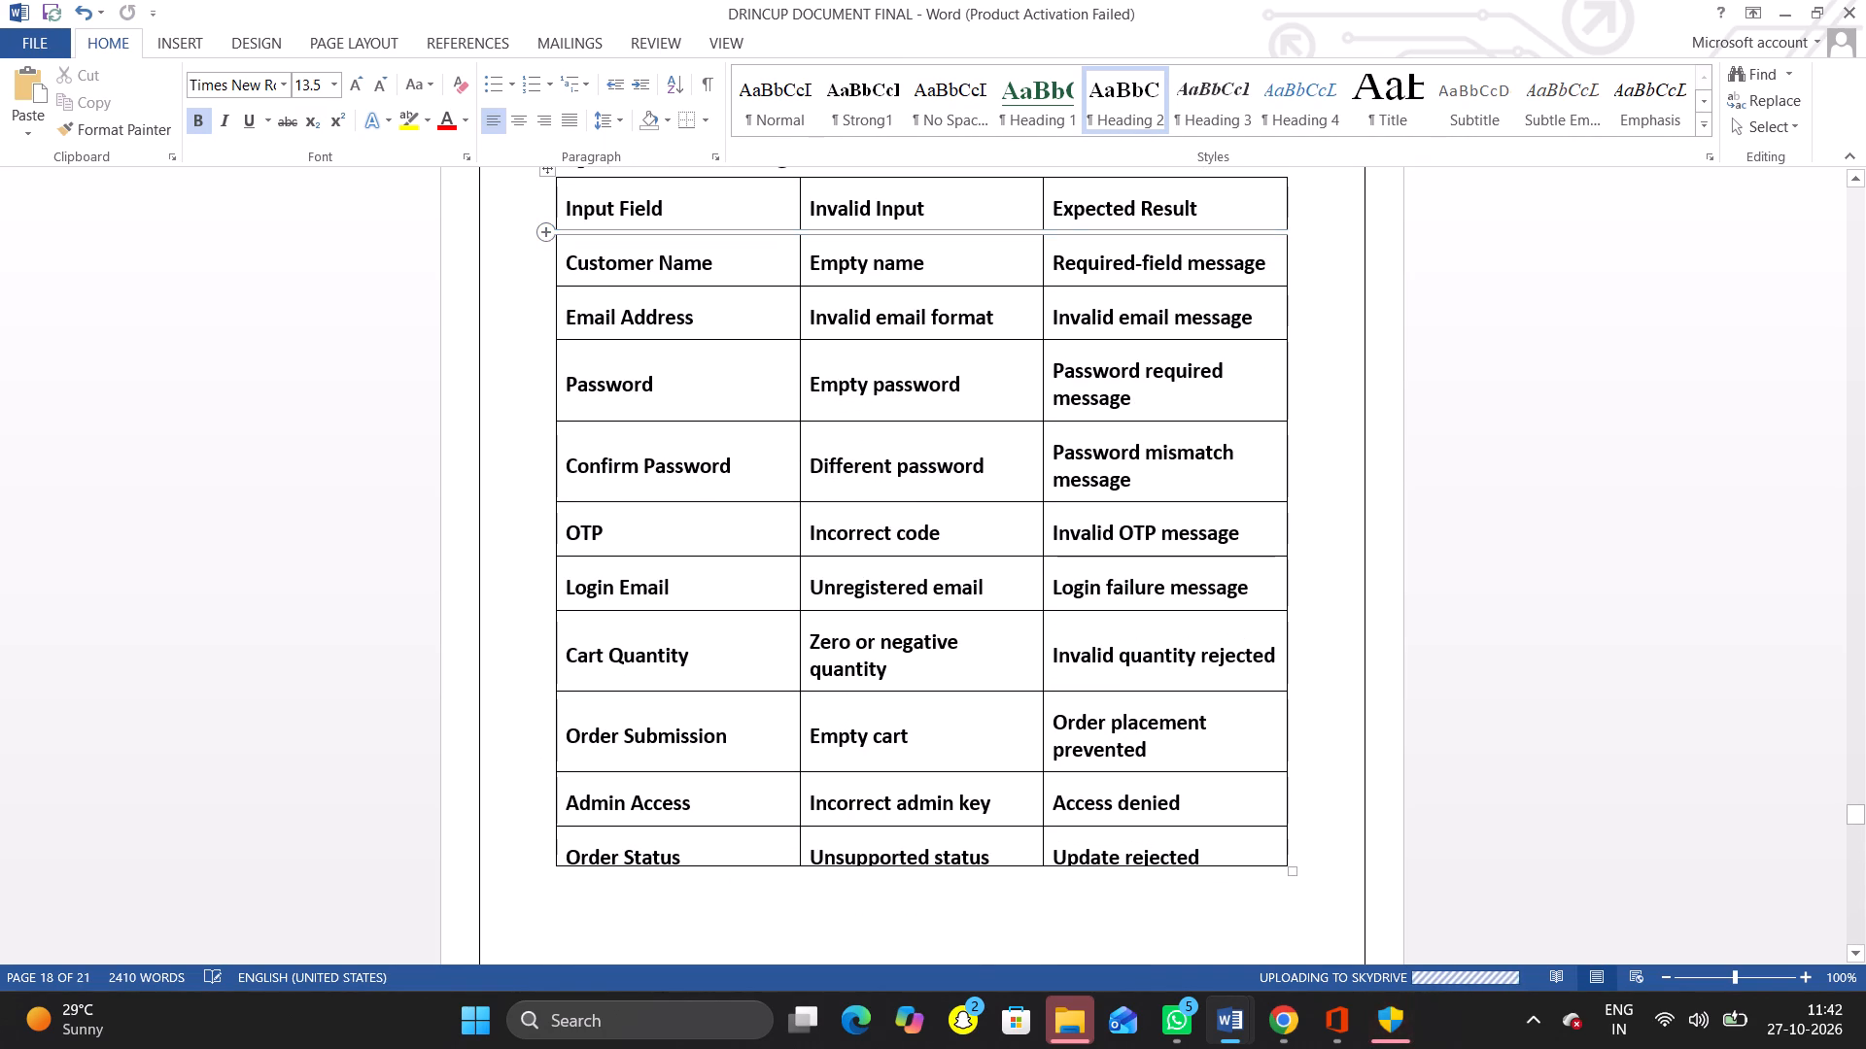
pyautogui.moveTo(518, 263); pyautogui.dragTo(570, 857)
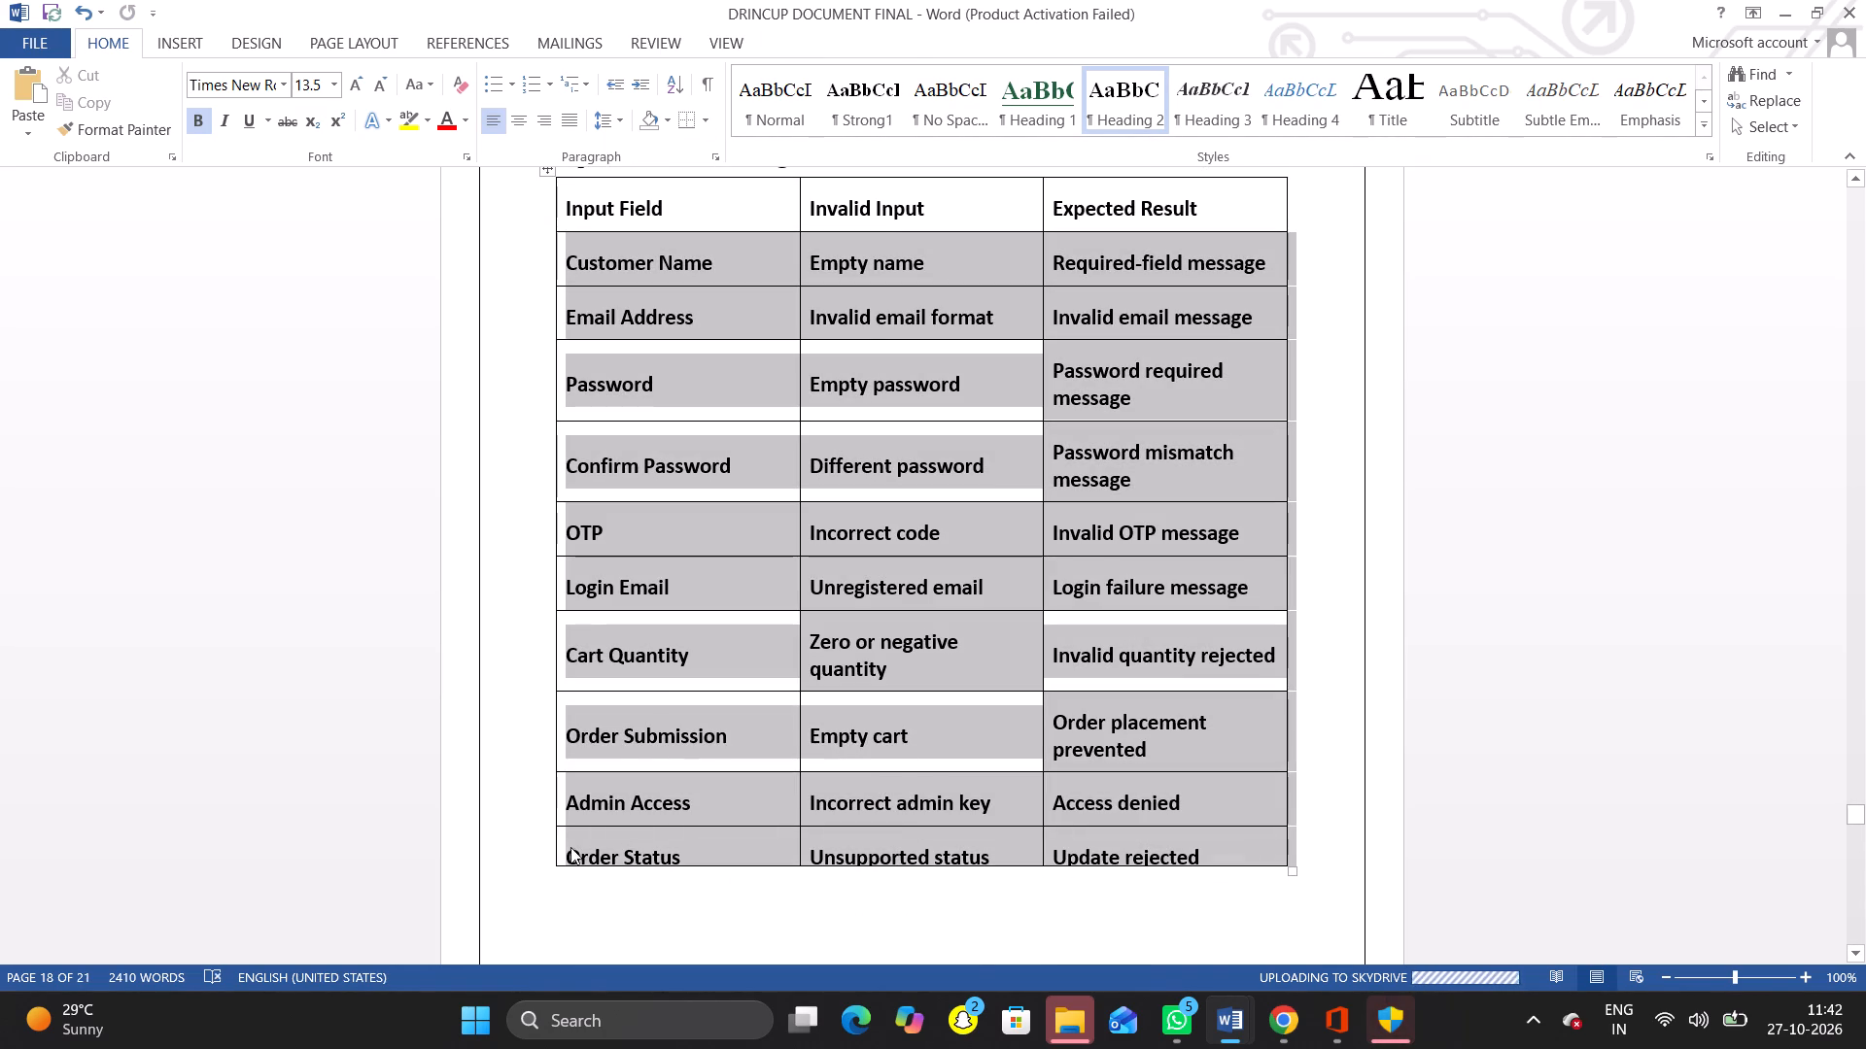
pyautogui.click(193, 122)
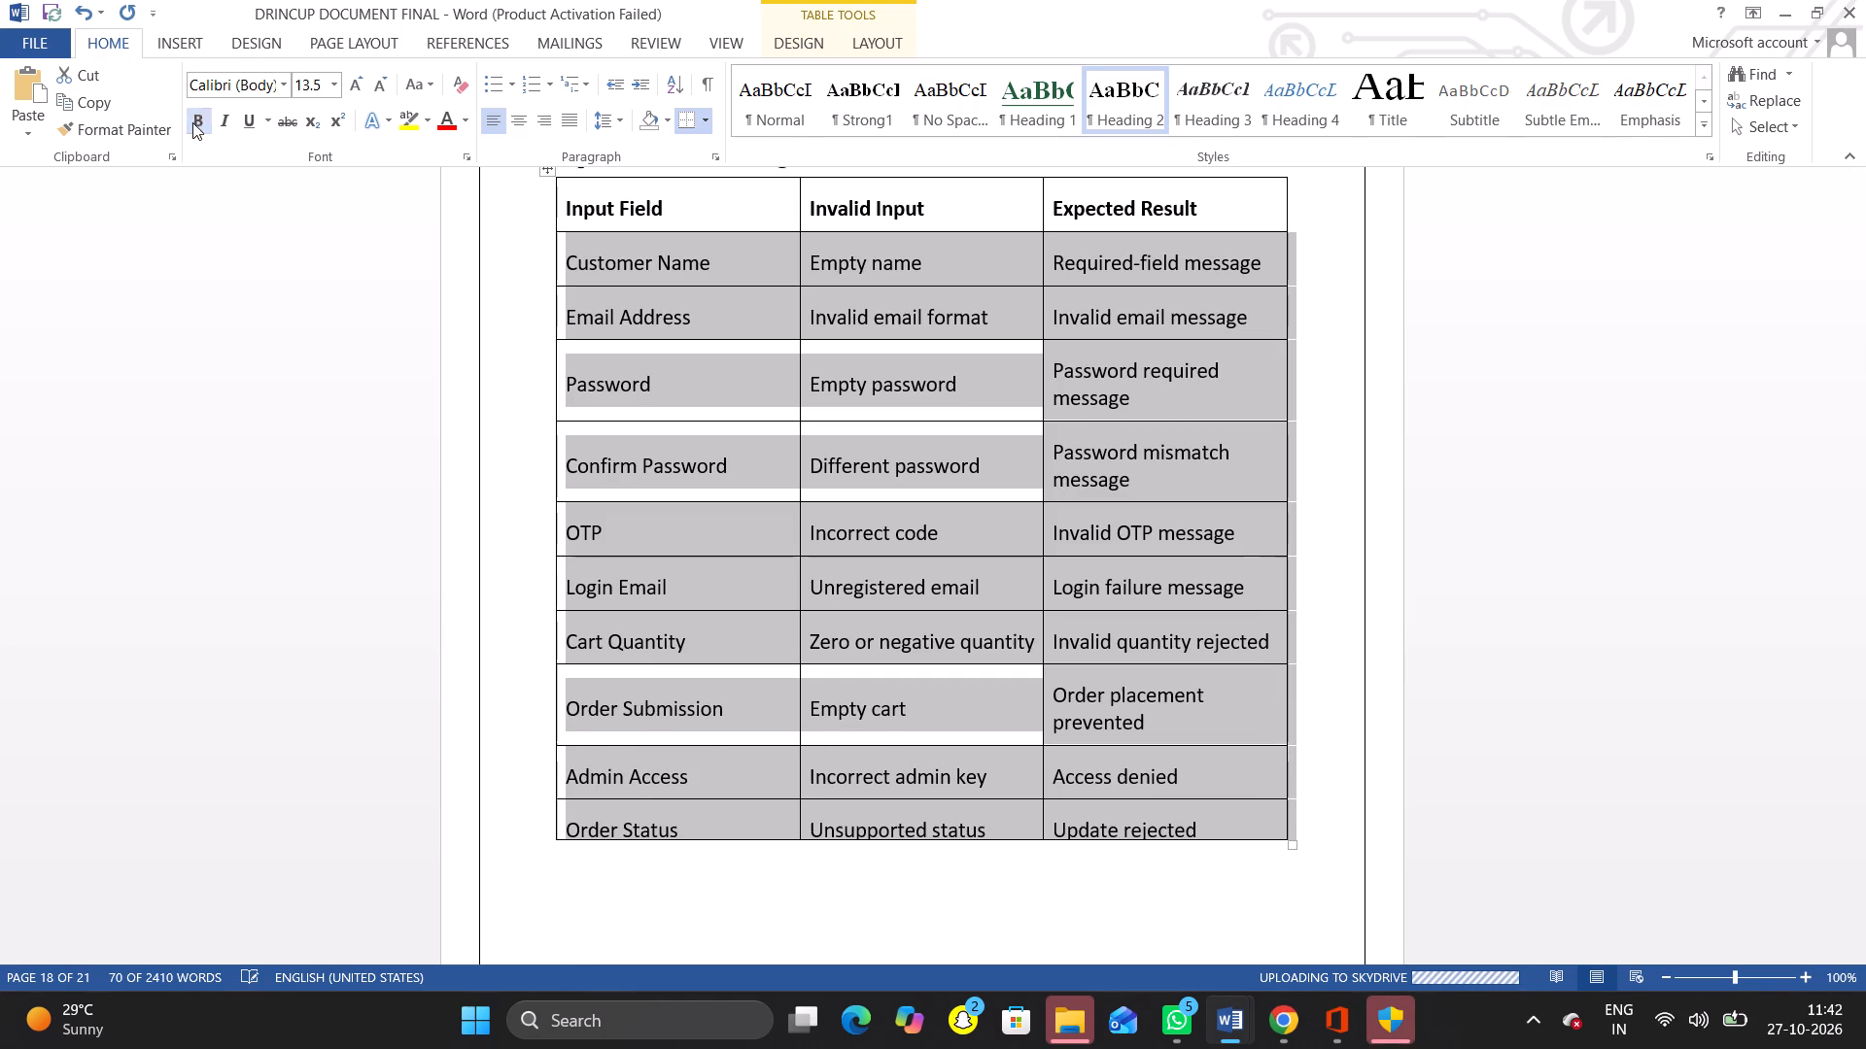
pyautogui.click(334, 86)
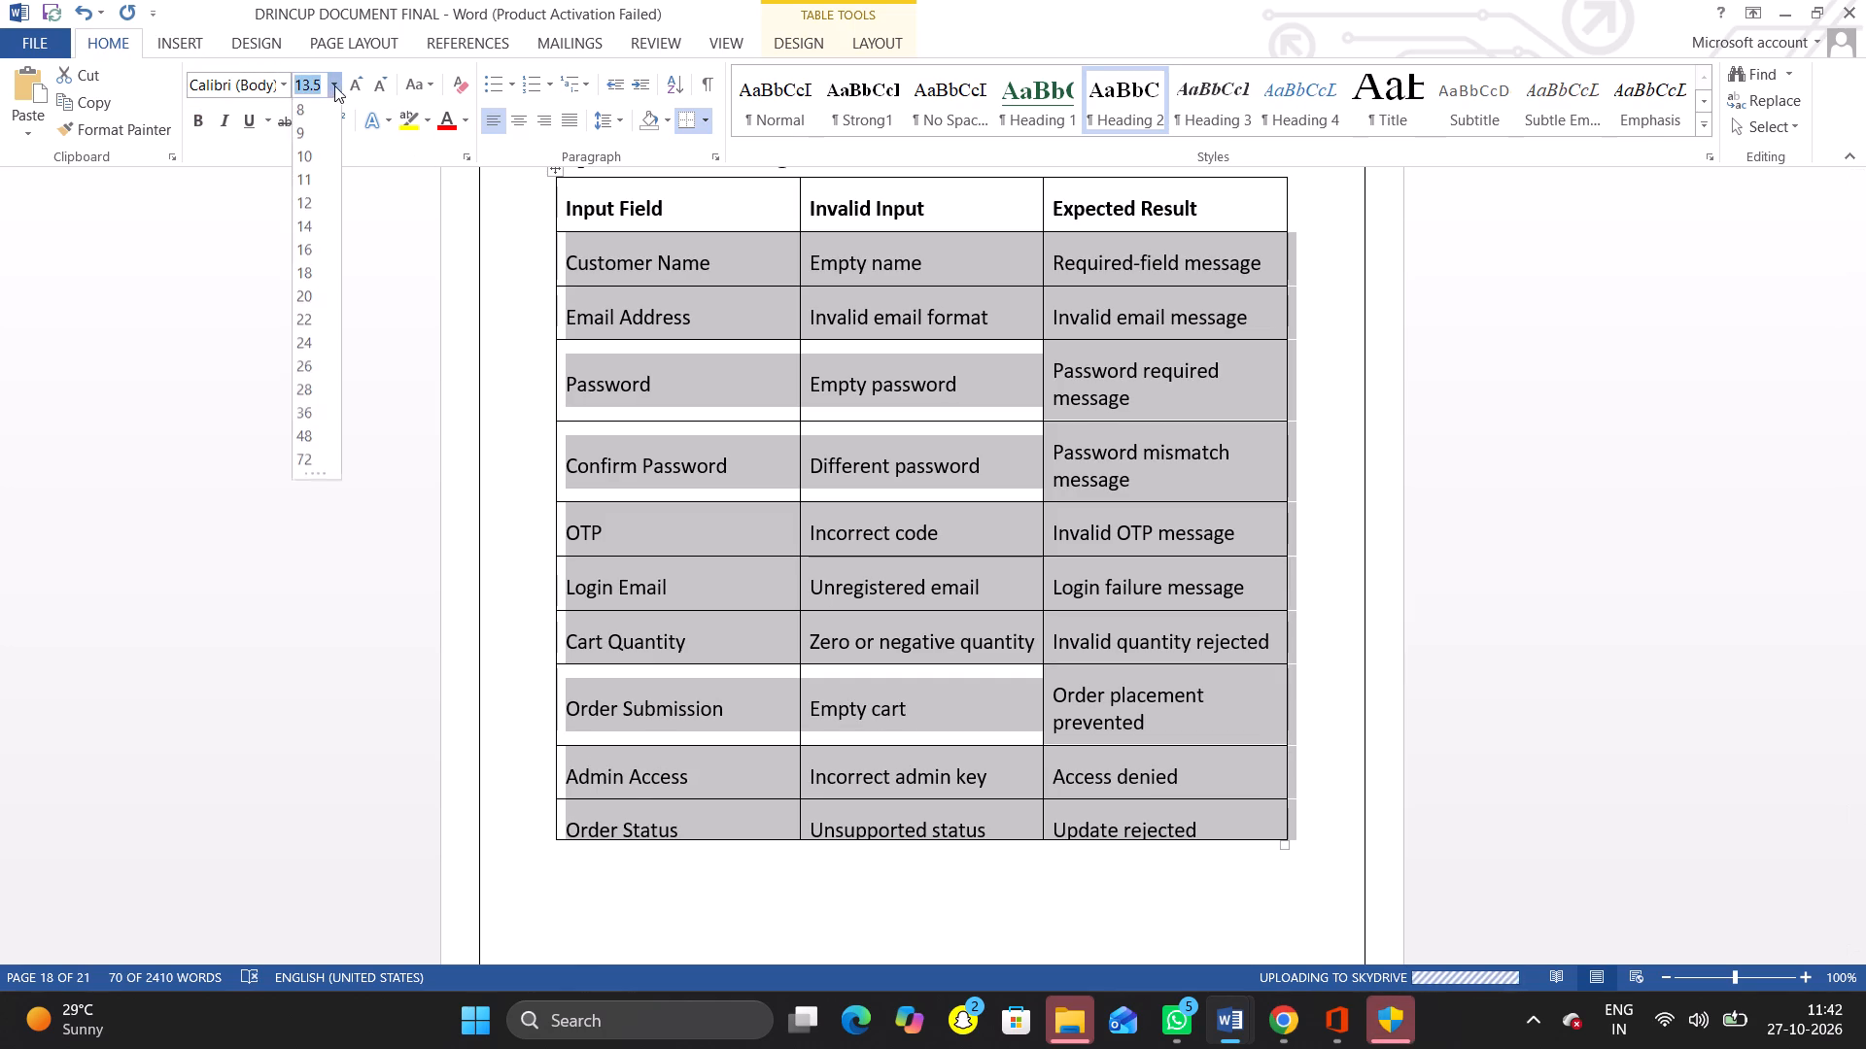
pyautogui.click(310, 203)
pyautogui.click(546, 325)
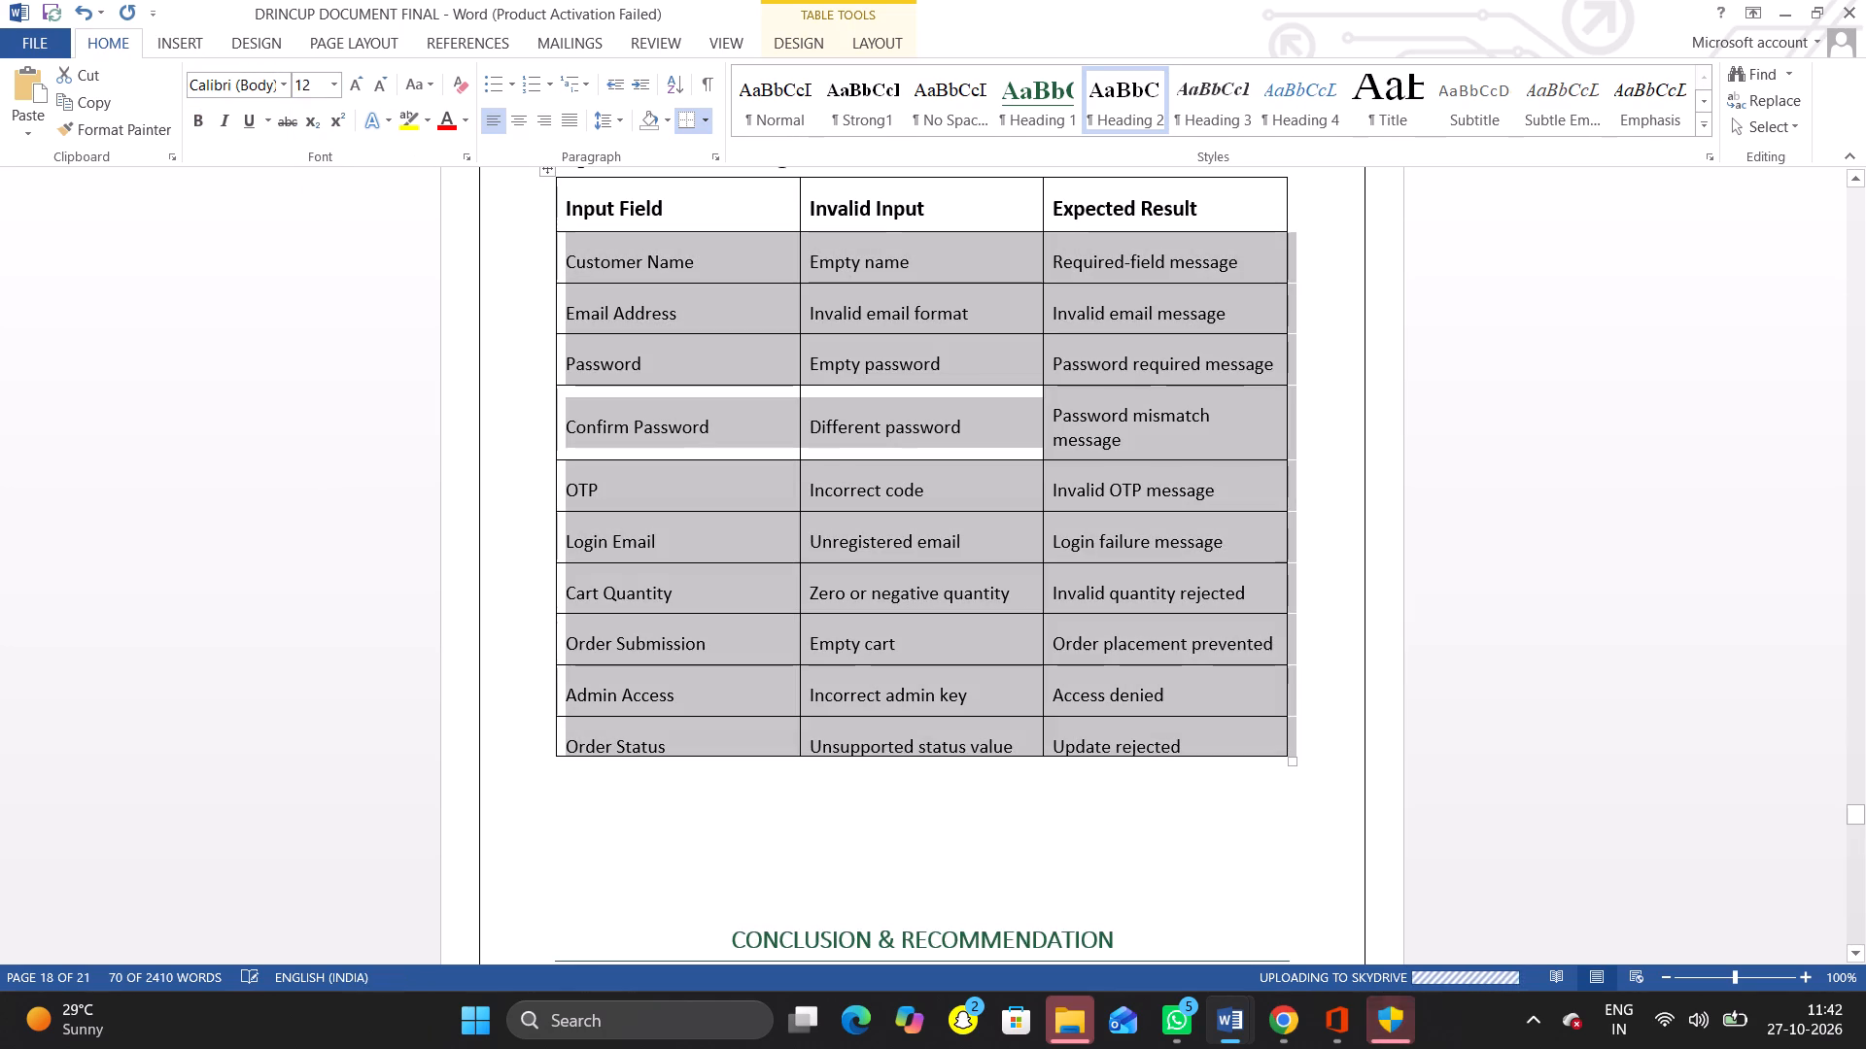
# Add a blank line between the Input Validation Testing heading and its bordered table.
pyautogui.scroll(2, 562, 285)
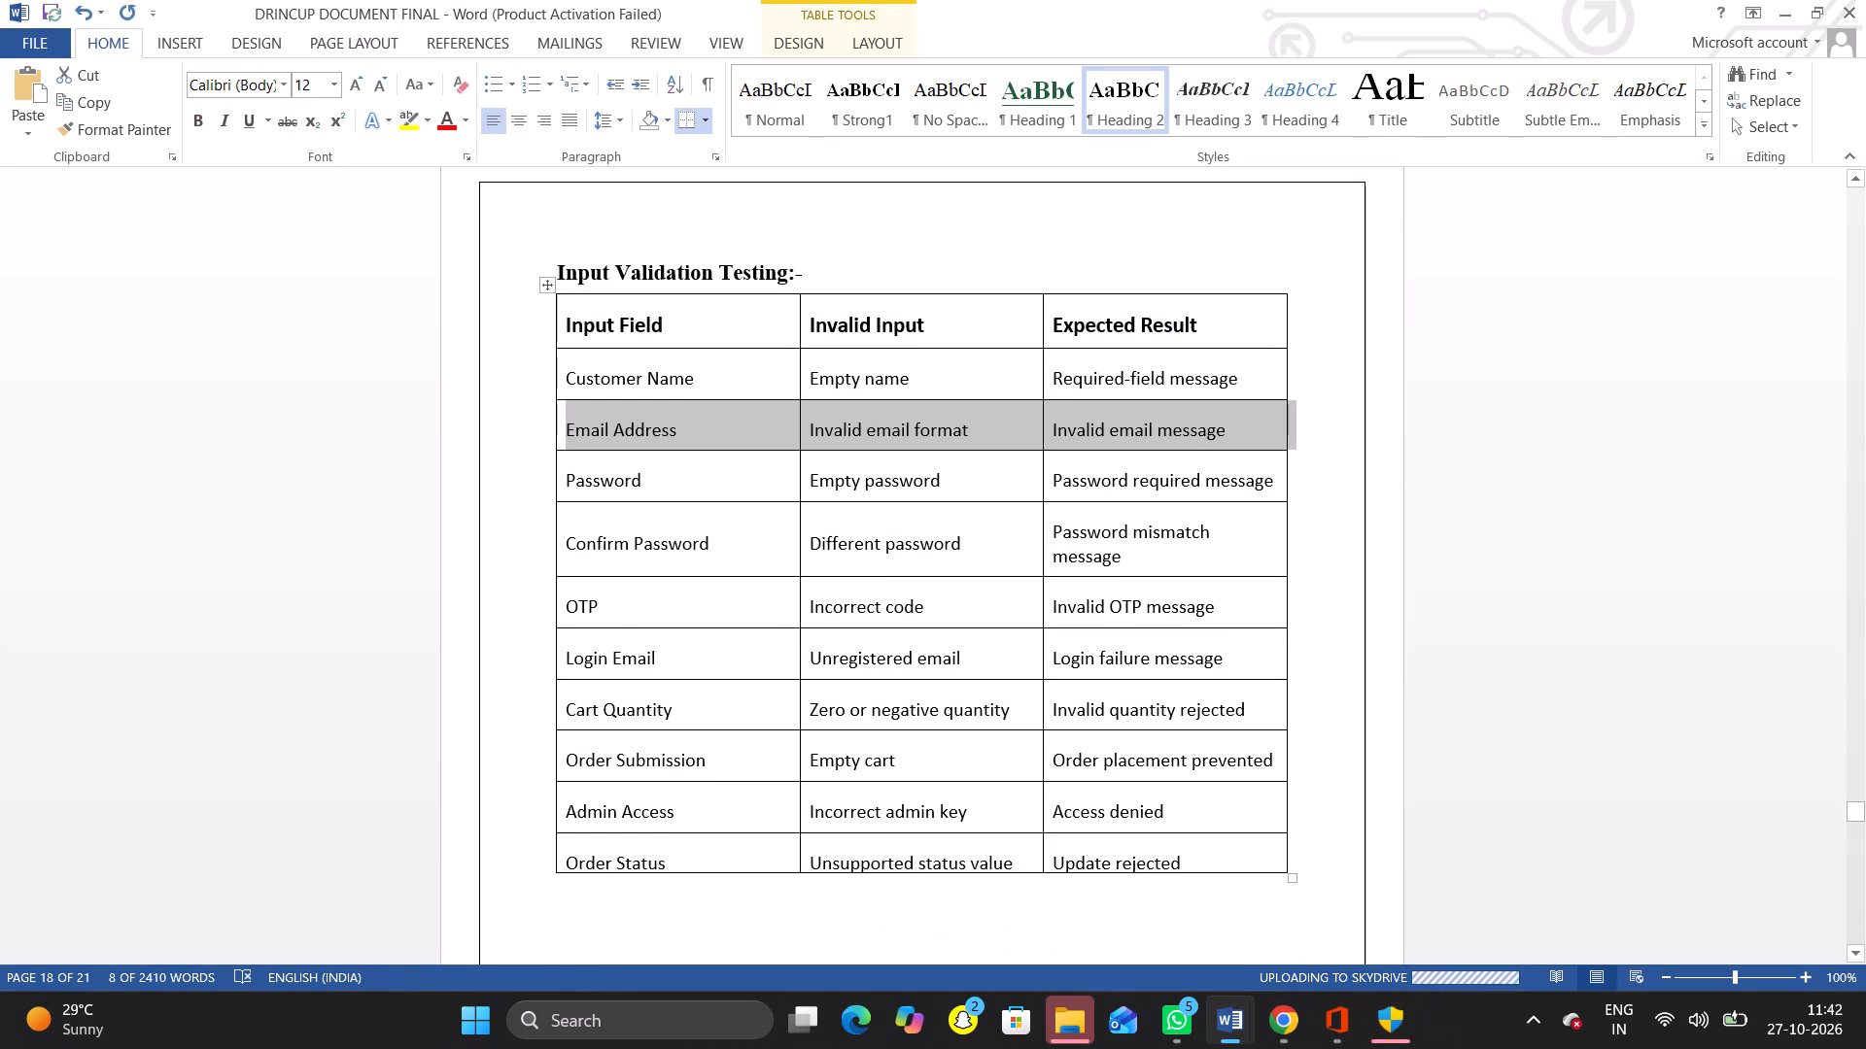
pyautogui.click(820, 275)
pyautogui.press('Return')
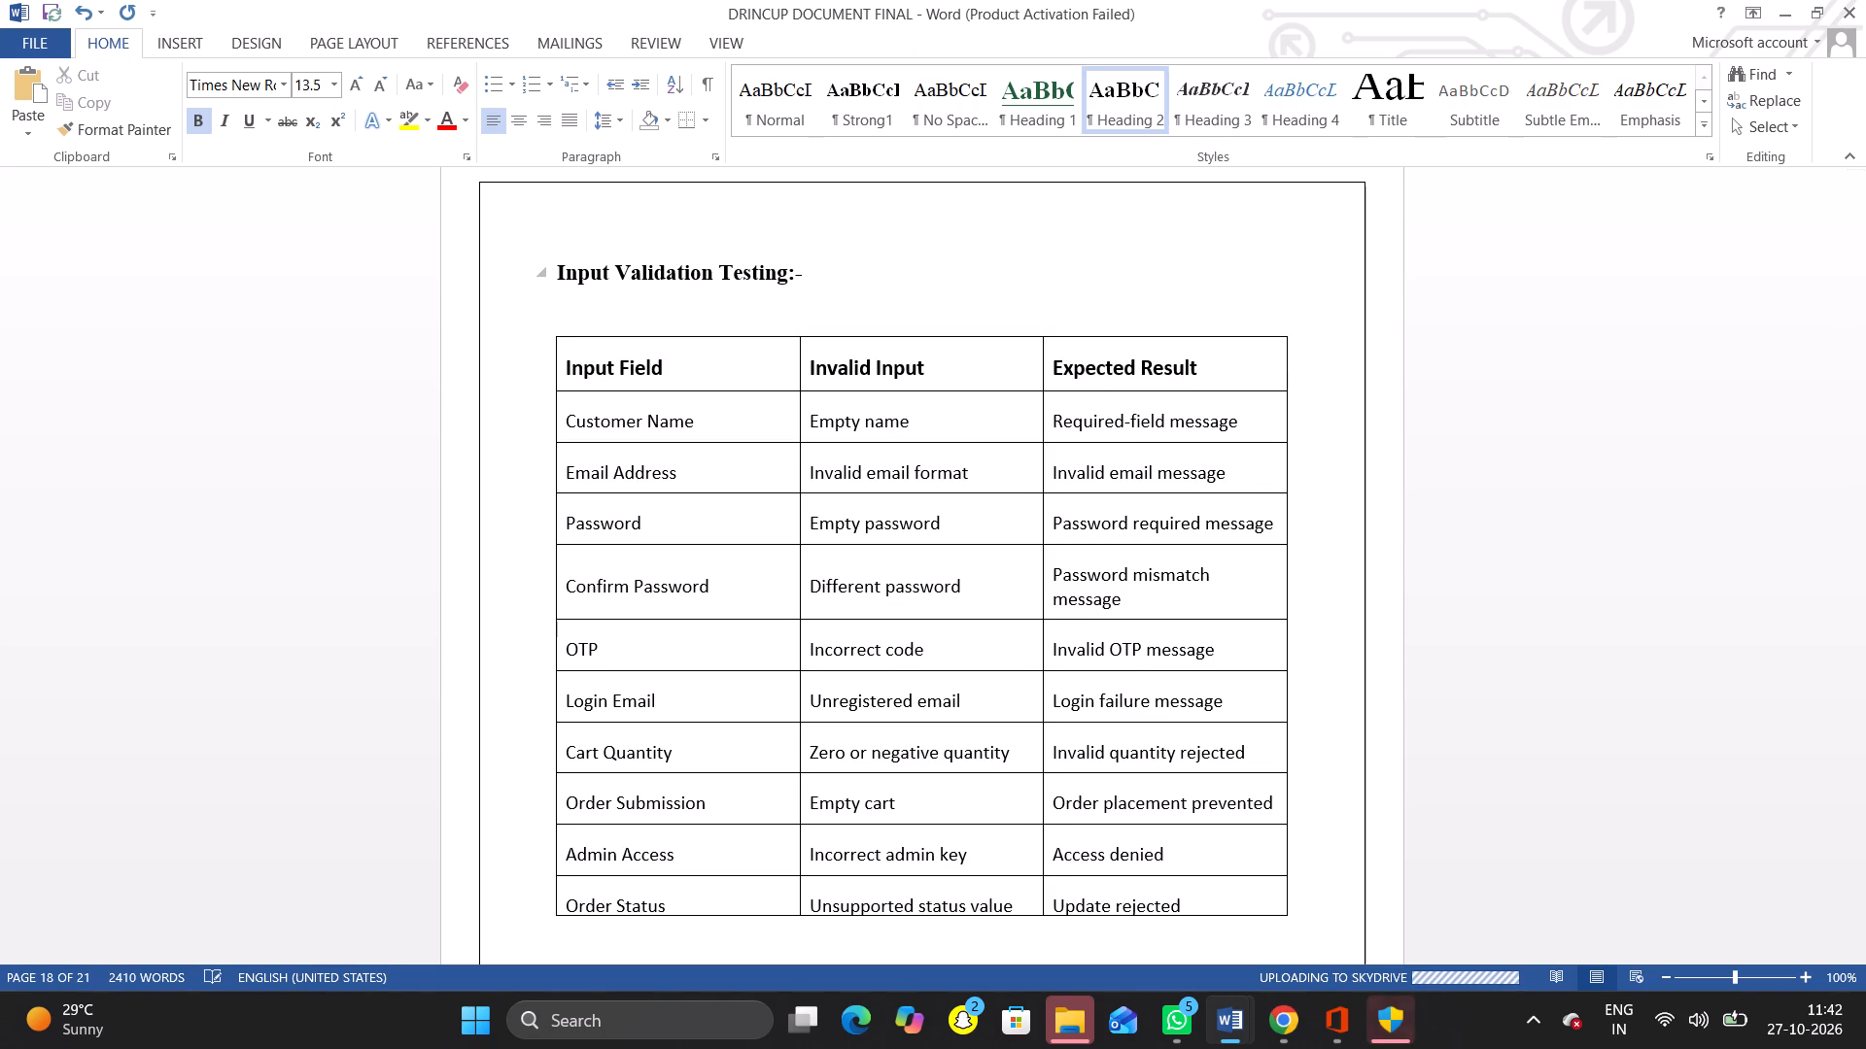
# Apply centre alignment to the whole Input Validation Testing table, including its header row.
pyautogui.scroll(-5, 771, 329)
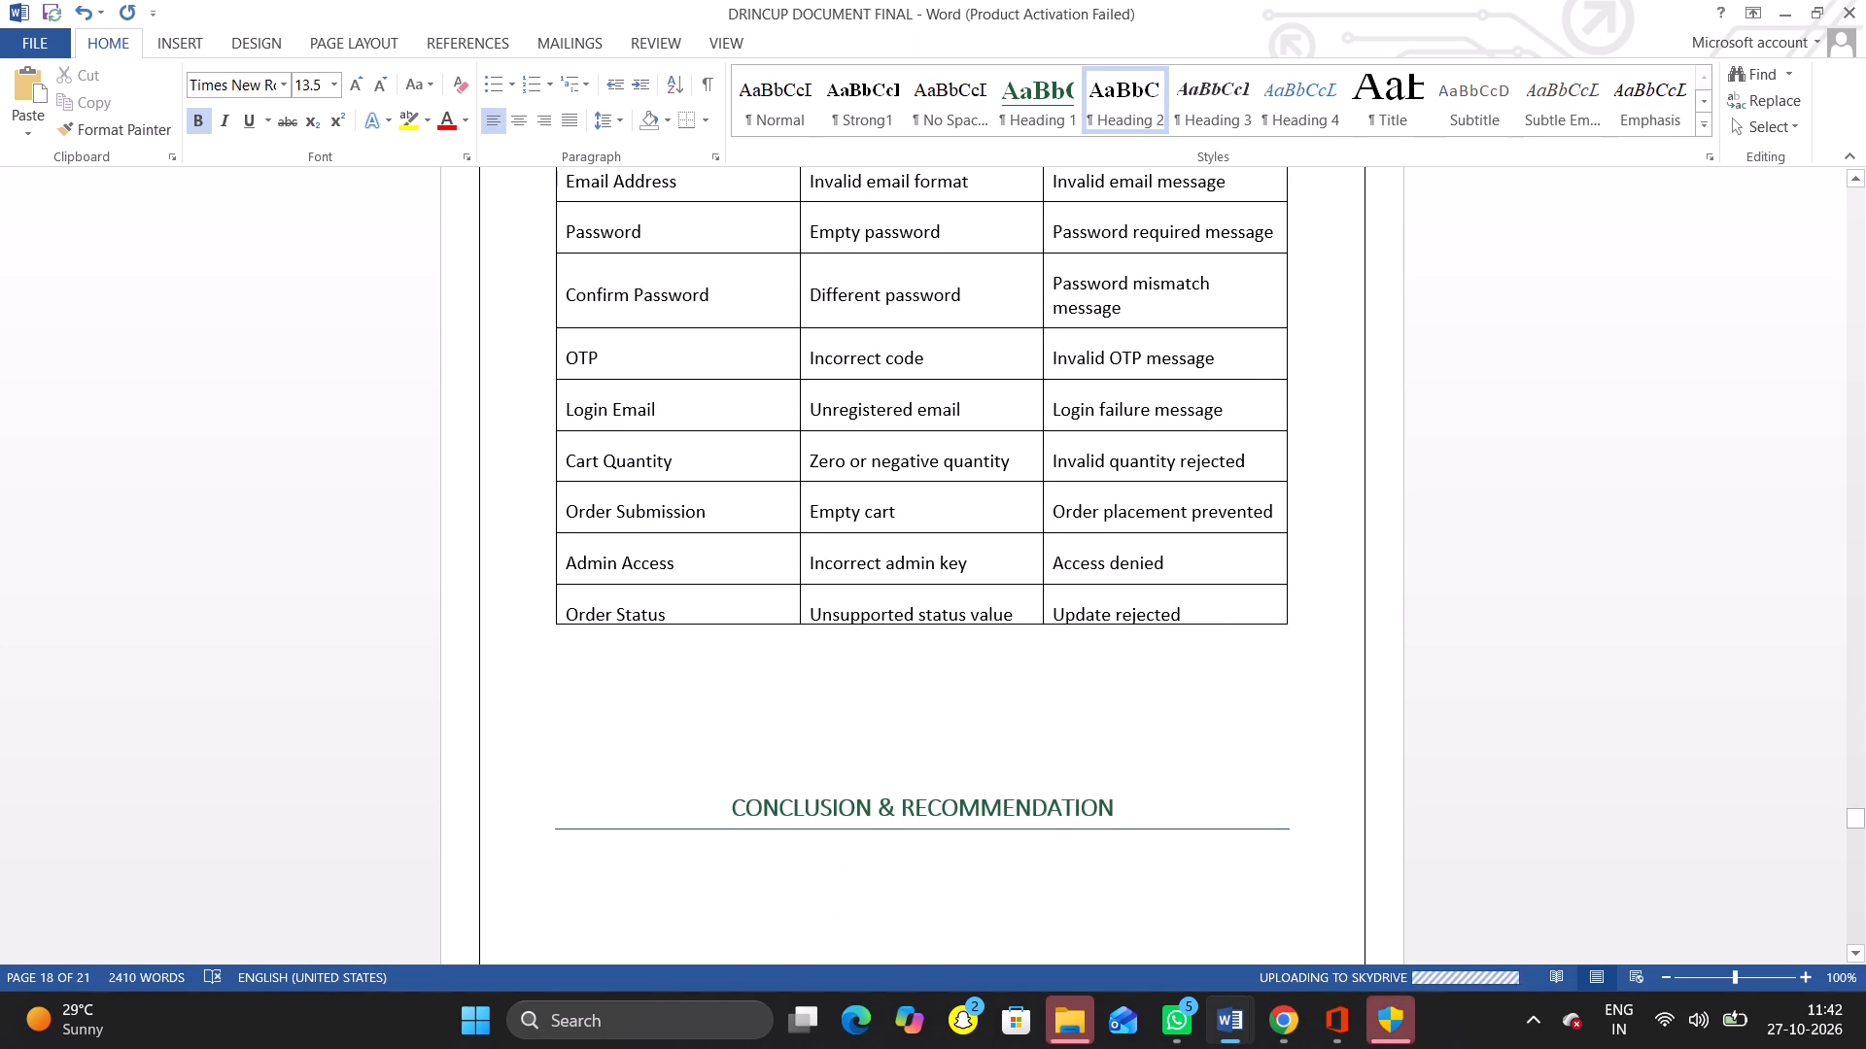
pyautogui.moveTo(527, 624); pyautogui.dragTo(490, 376)
pyautogui.scroll(4, 482, 374)
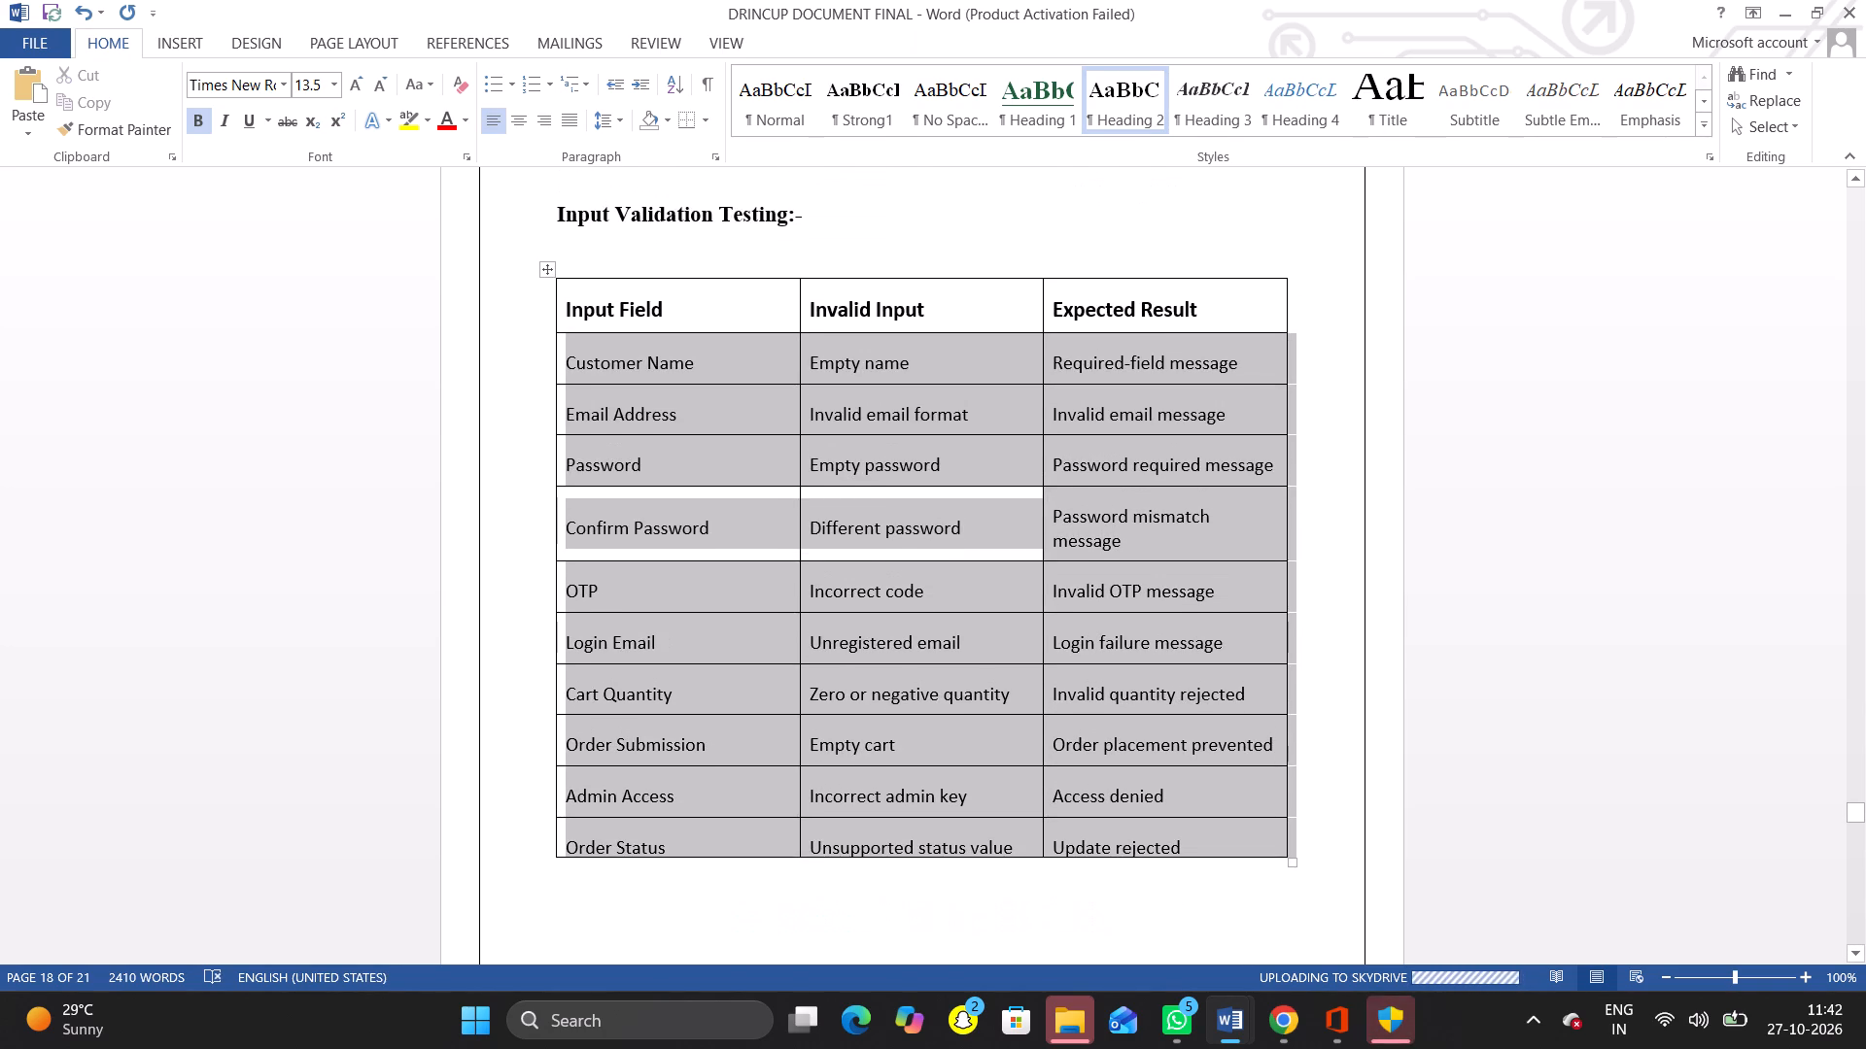
pyautogui.moveTo(490, 376); pyautogui.dragTo(499, 420)
pyautogui.scroll(2, 490, 376)
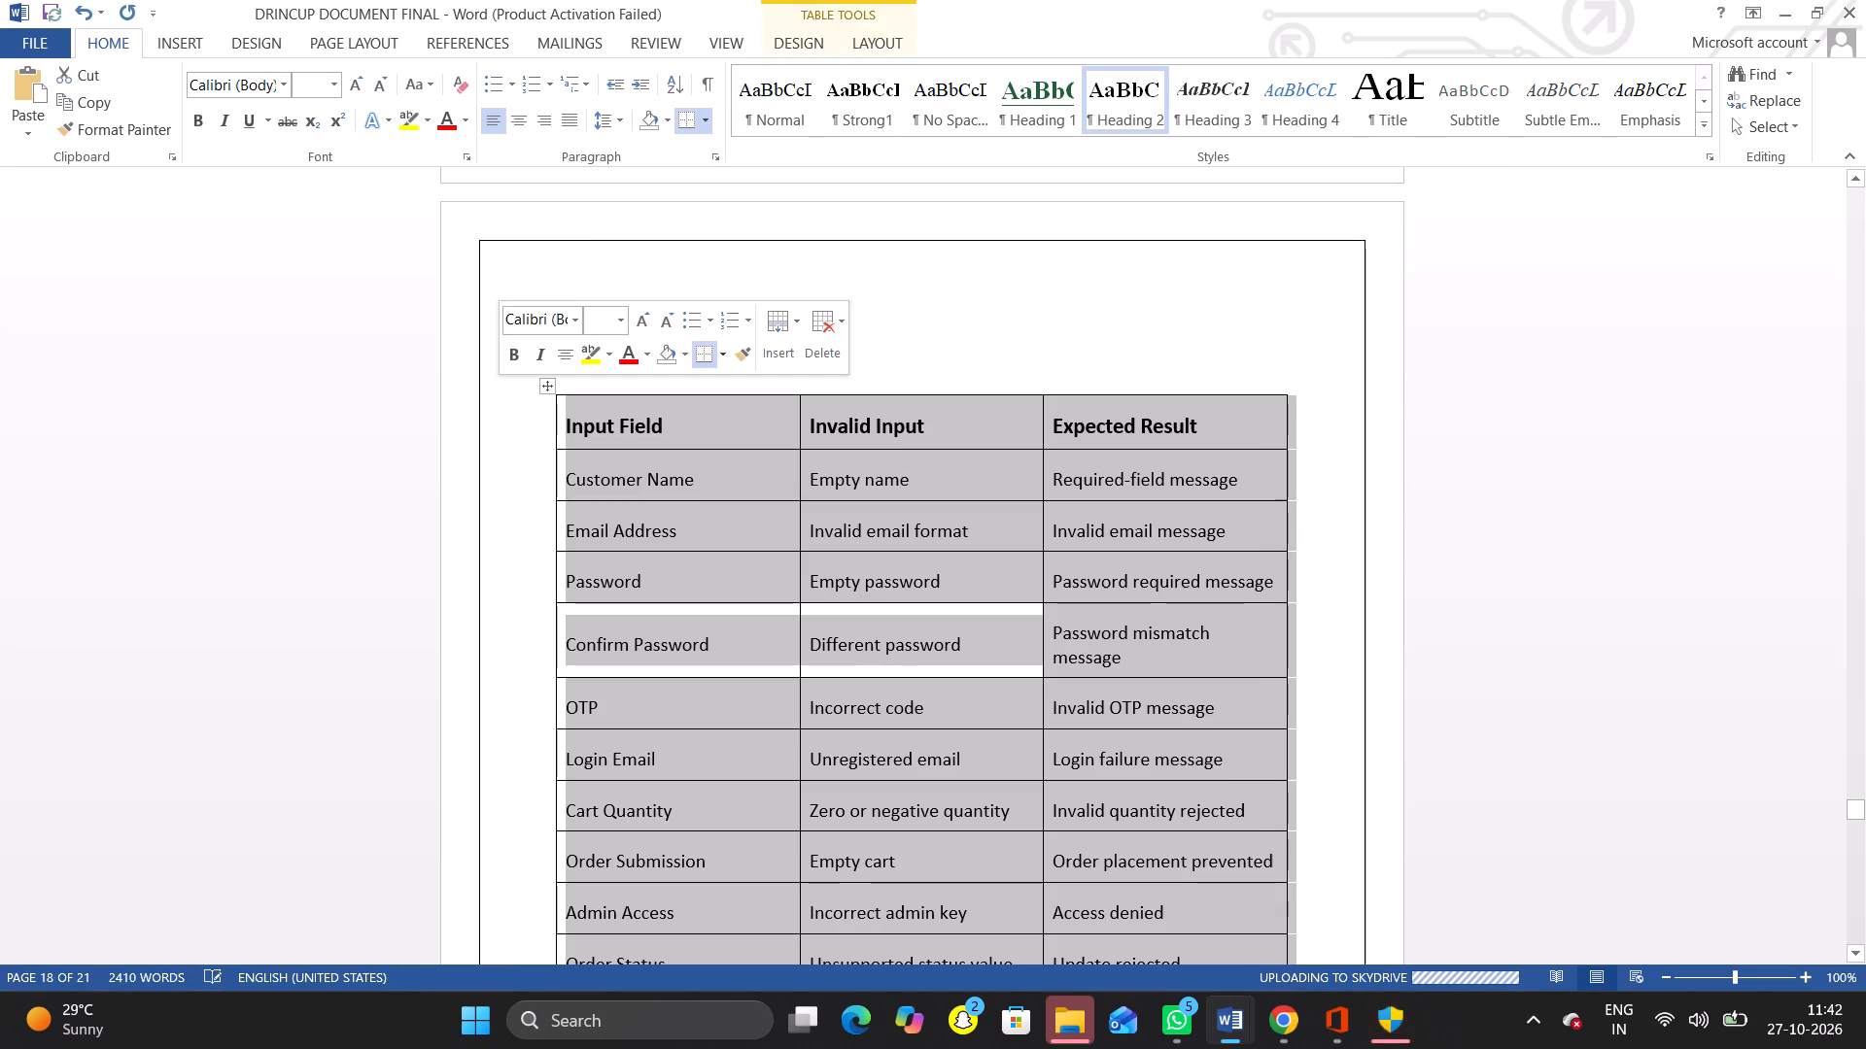
pyautogui.click(522, 118)
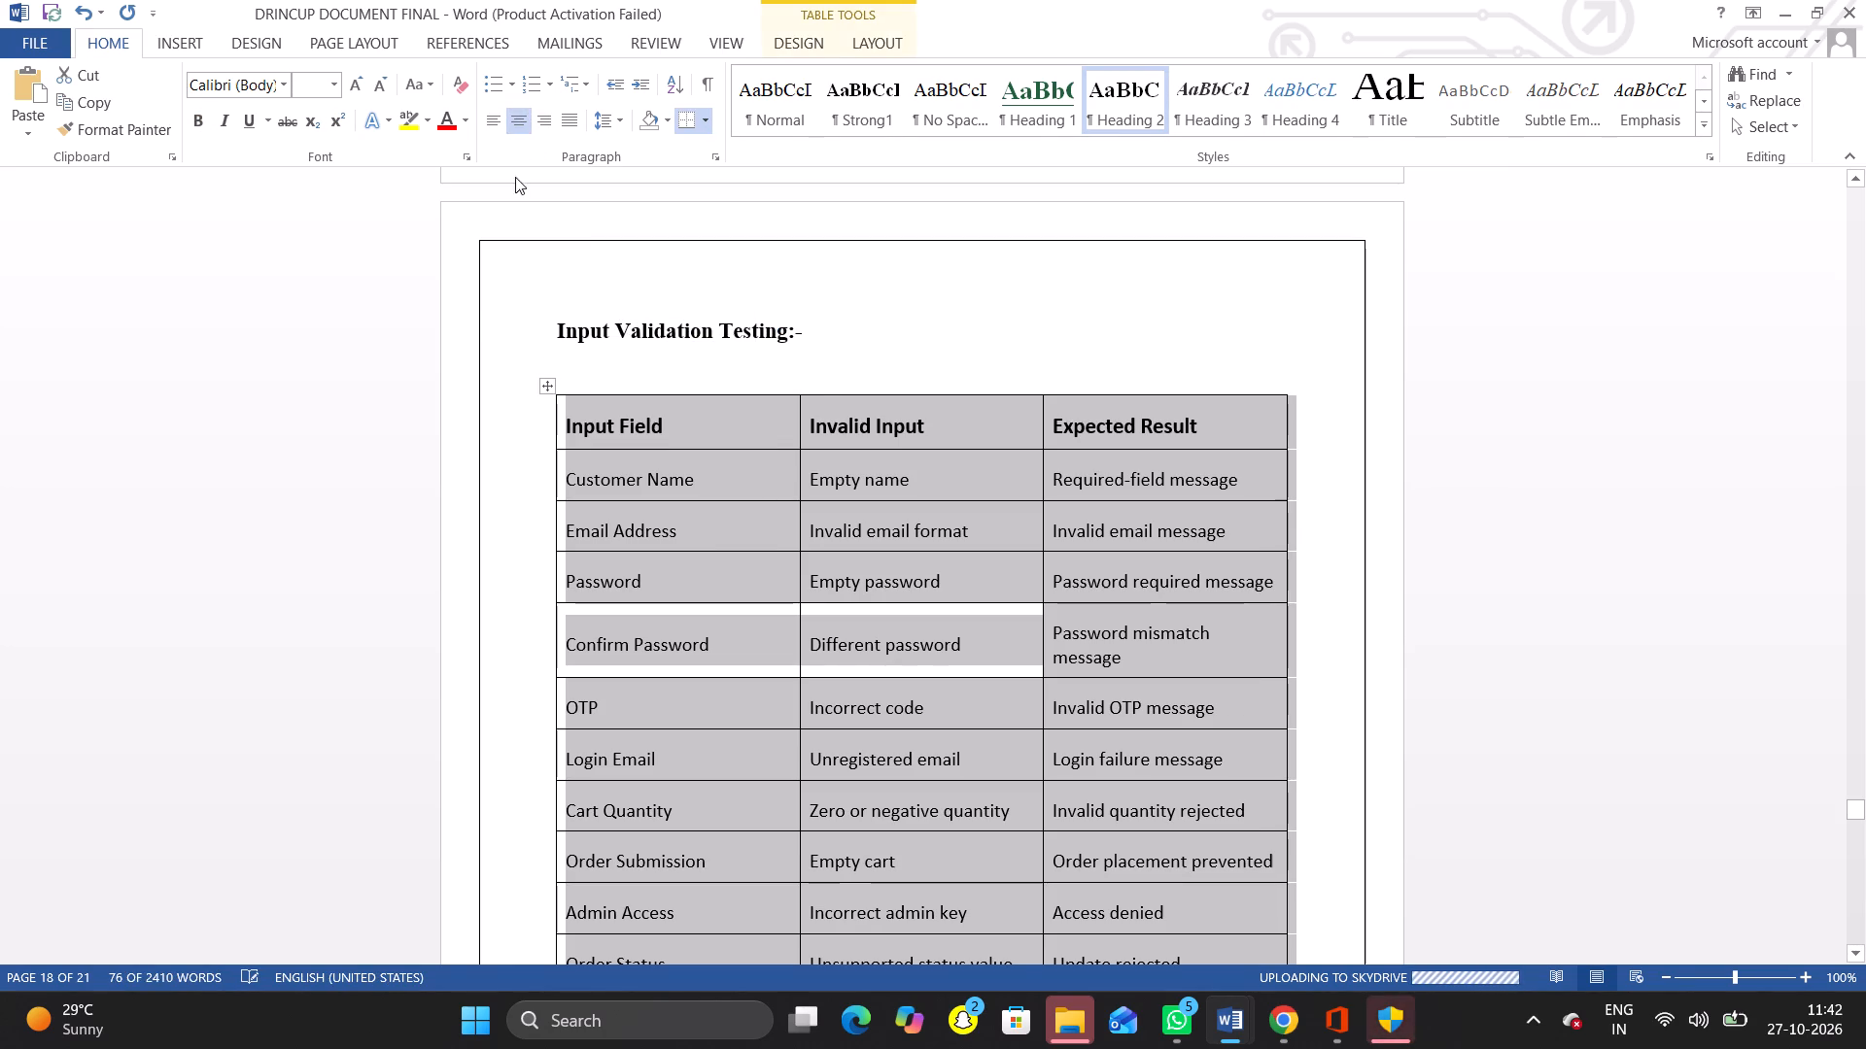
pyautogui.click(480, 385)
# Add a blank line directly below the Input Validation Testing table.
pyautogui.scroll(-6, 534, 400)
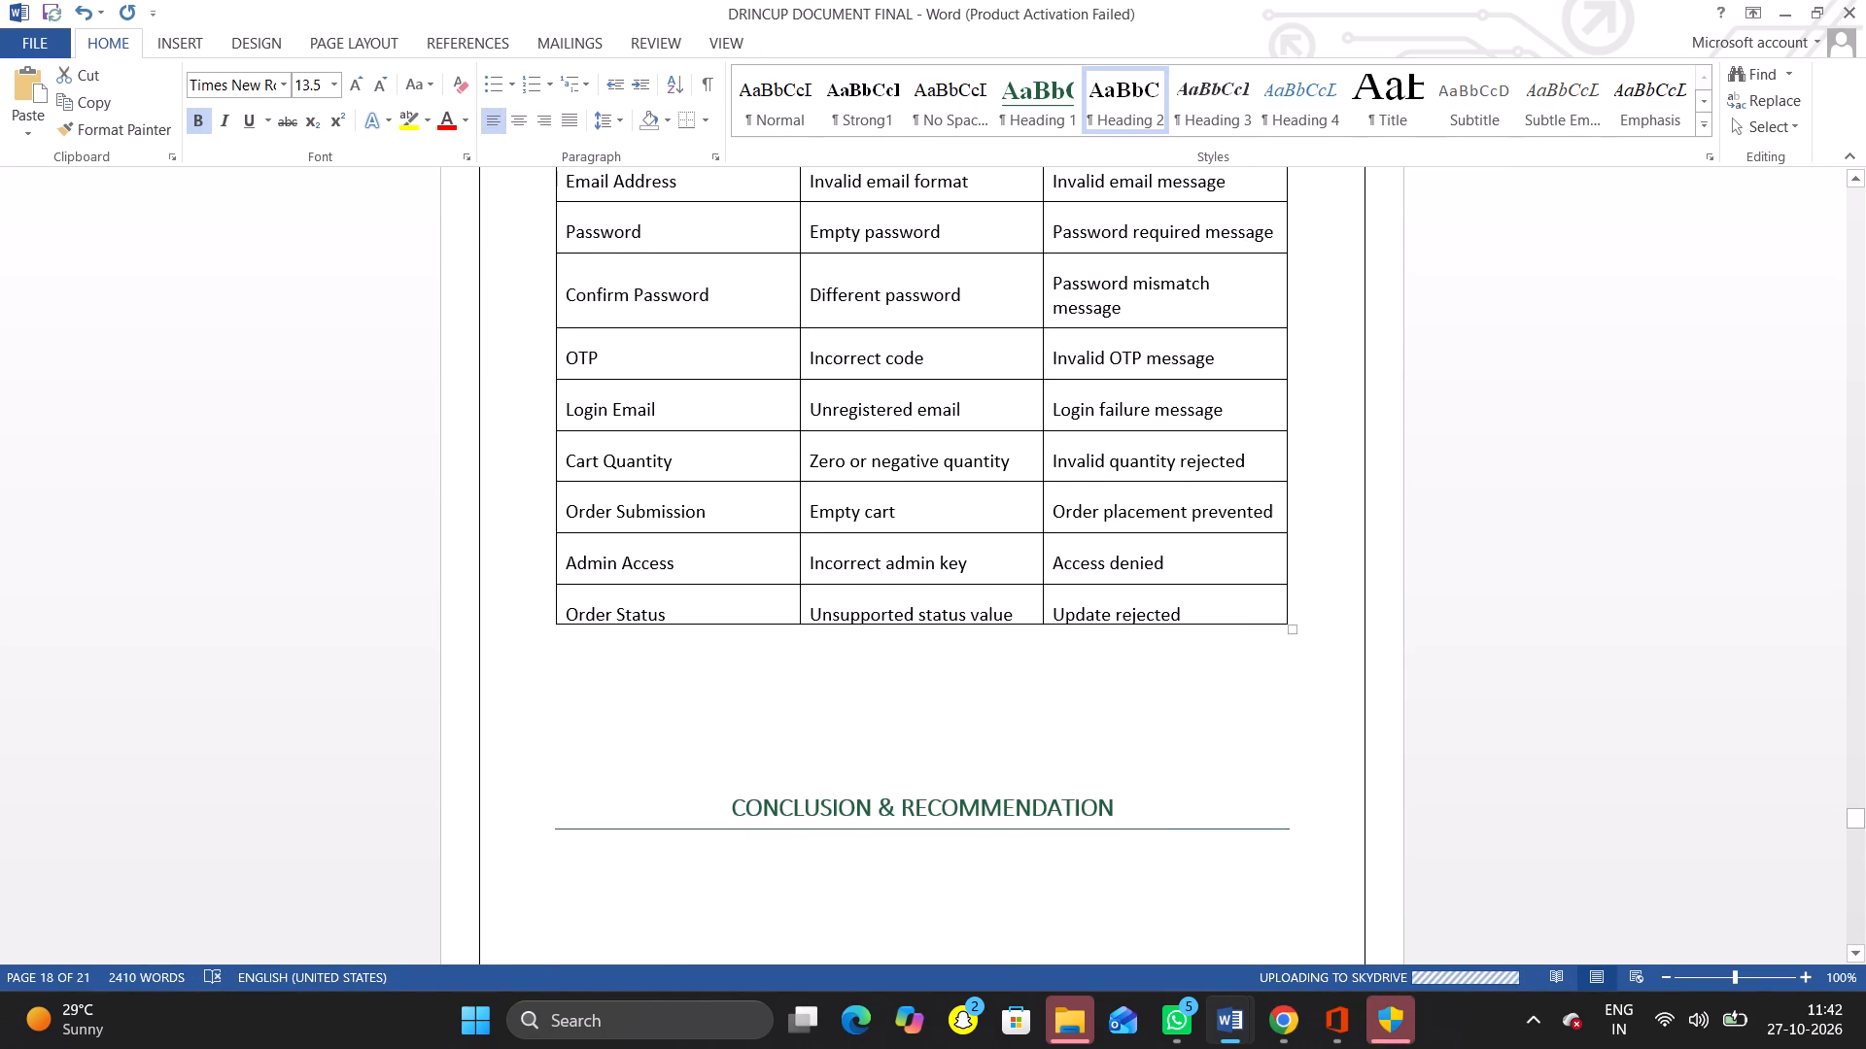
pyautogui.click(612, 651)
pyautogui.press('Return')
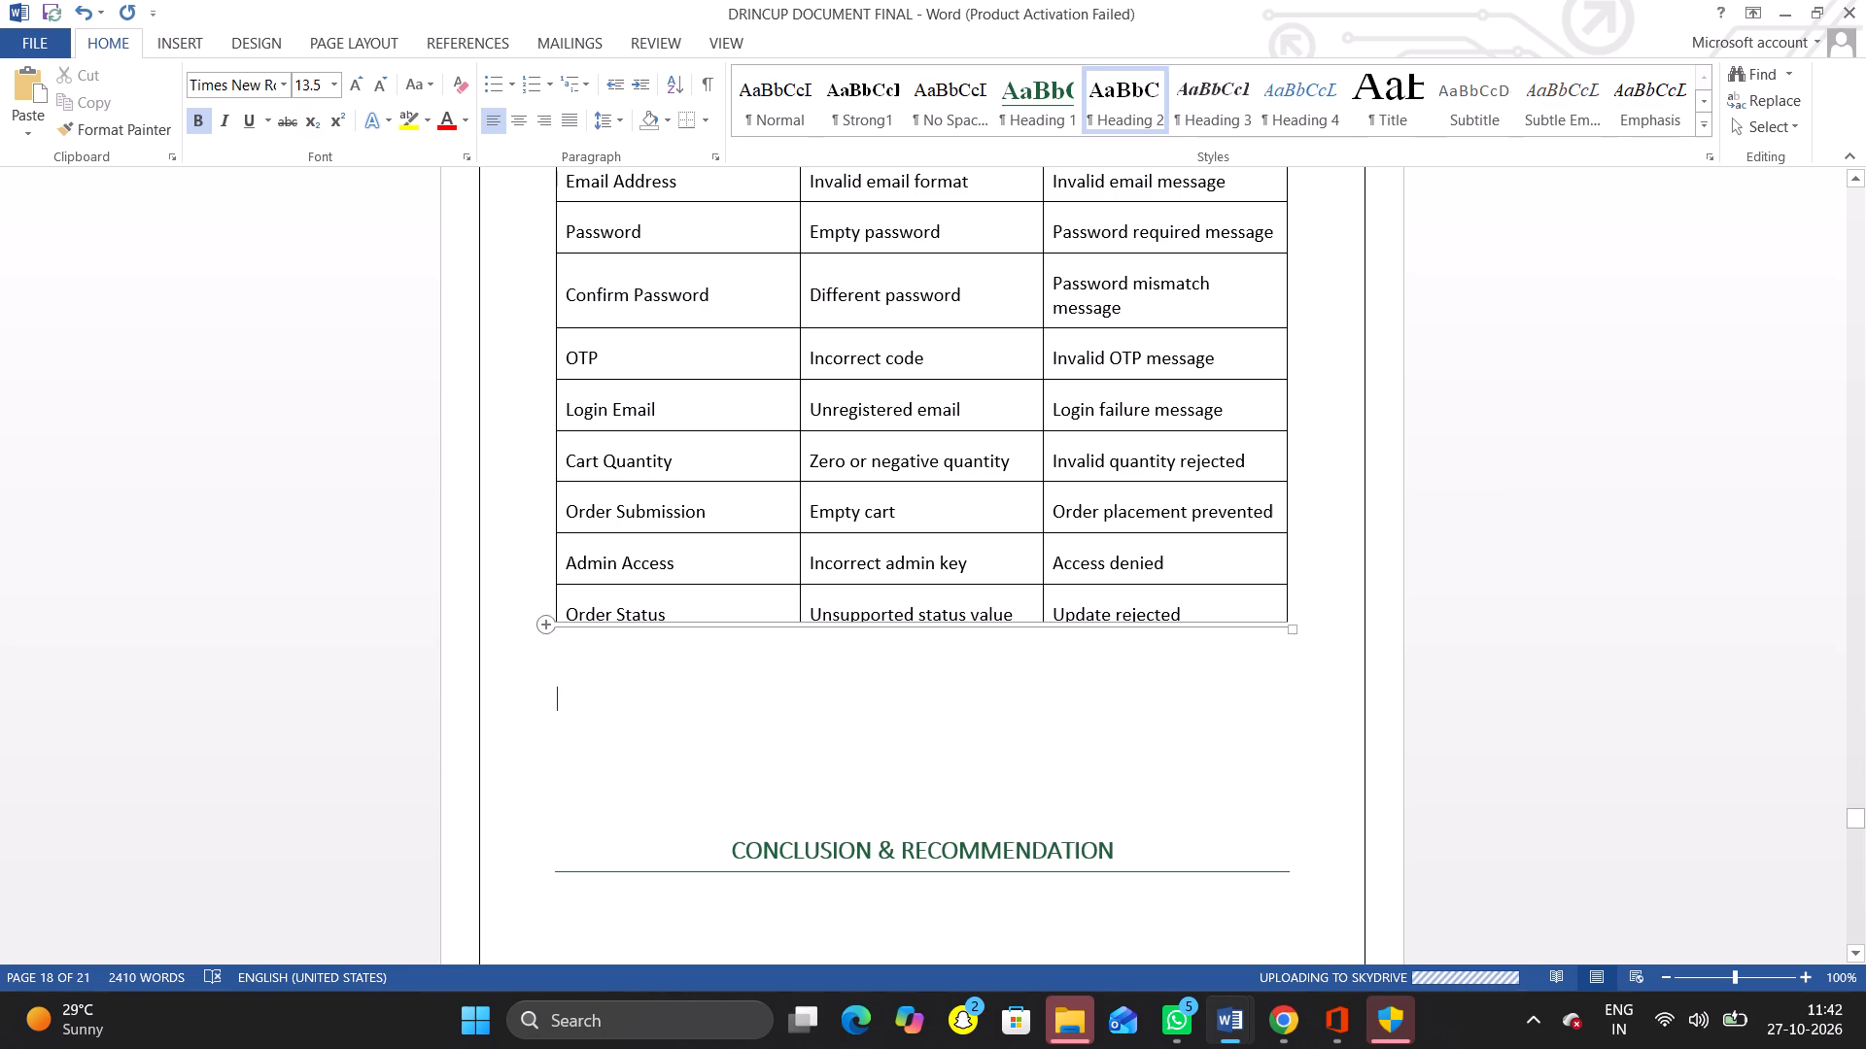
# Slightly increase the height of the Order Status row by lowering the table's bottom border.
pyautogui.click(517, 599)
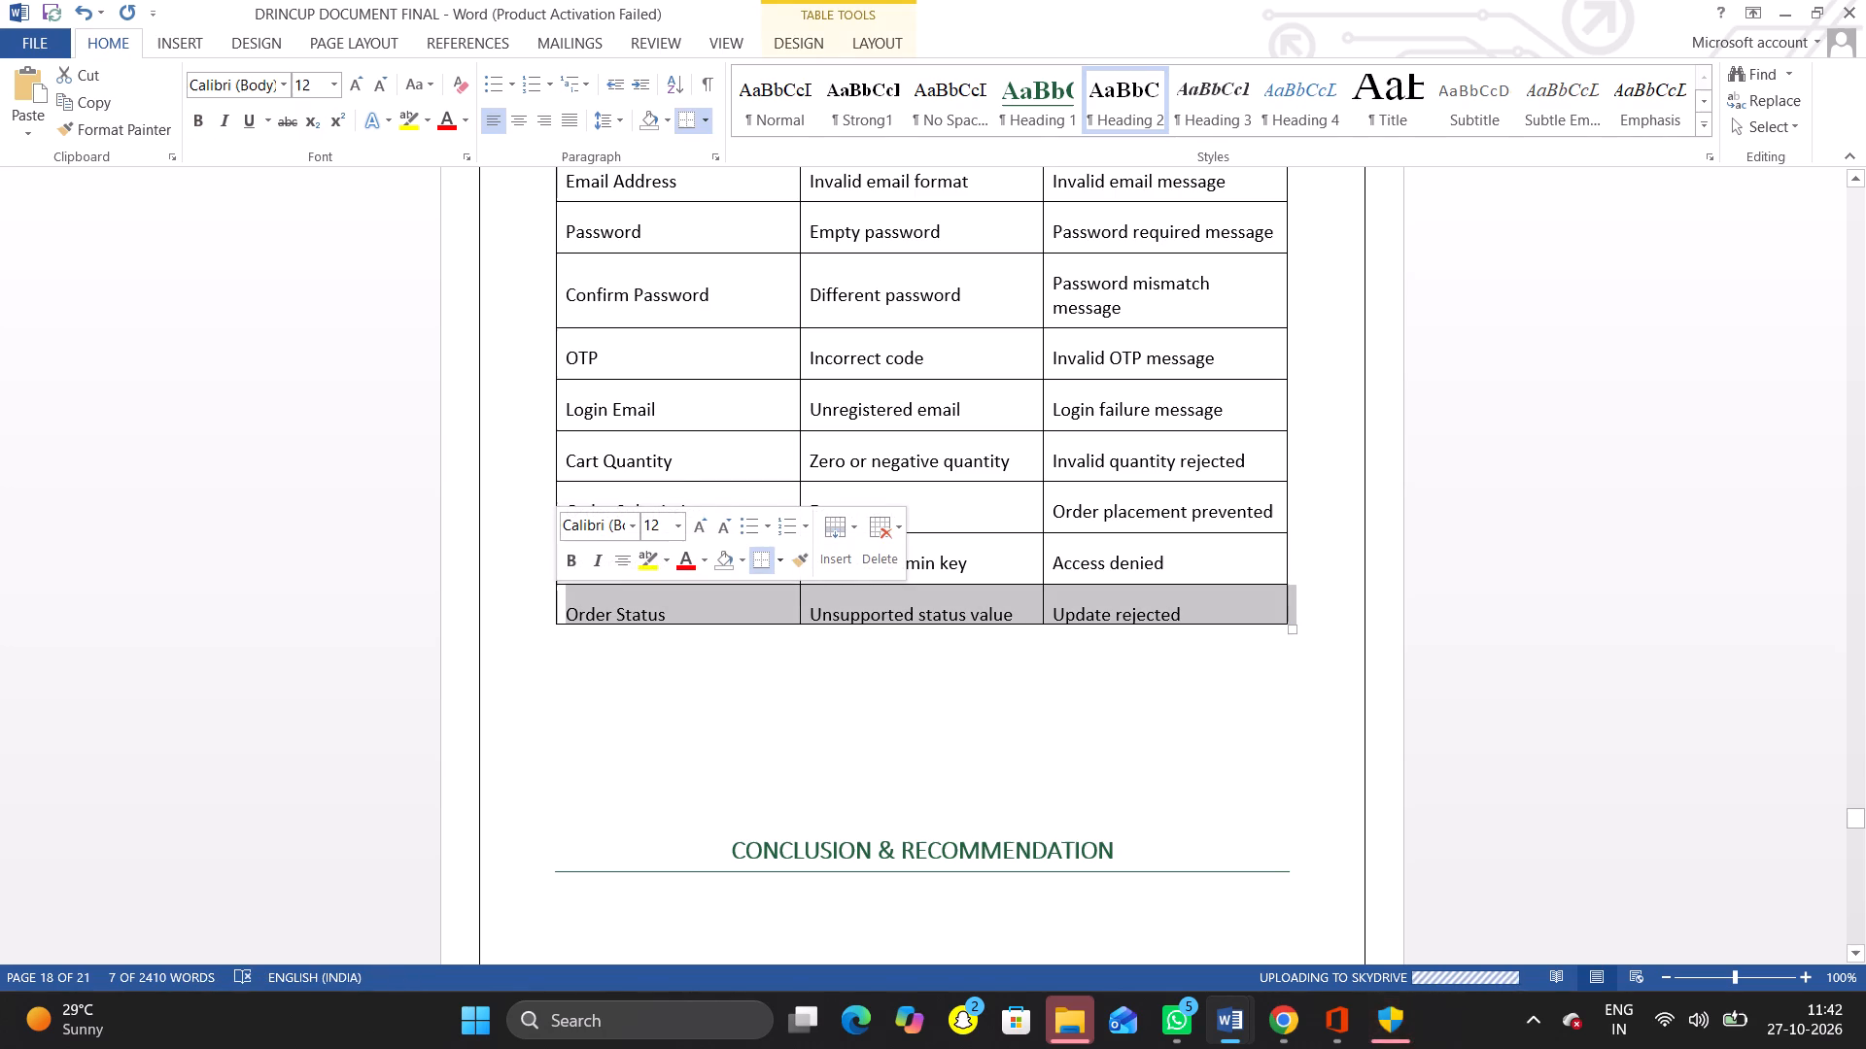
pyautogui.moveTo(630, 624); pyautogui.dragTo(628, 637)
# Insert another empty line between the table and the CONCLUSION & RECOMMENDATION heading.
pyautogui.click(561, 674)
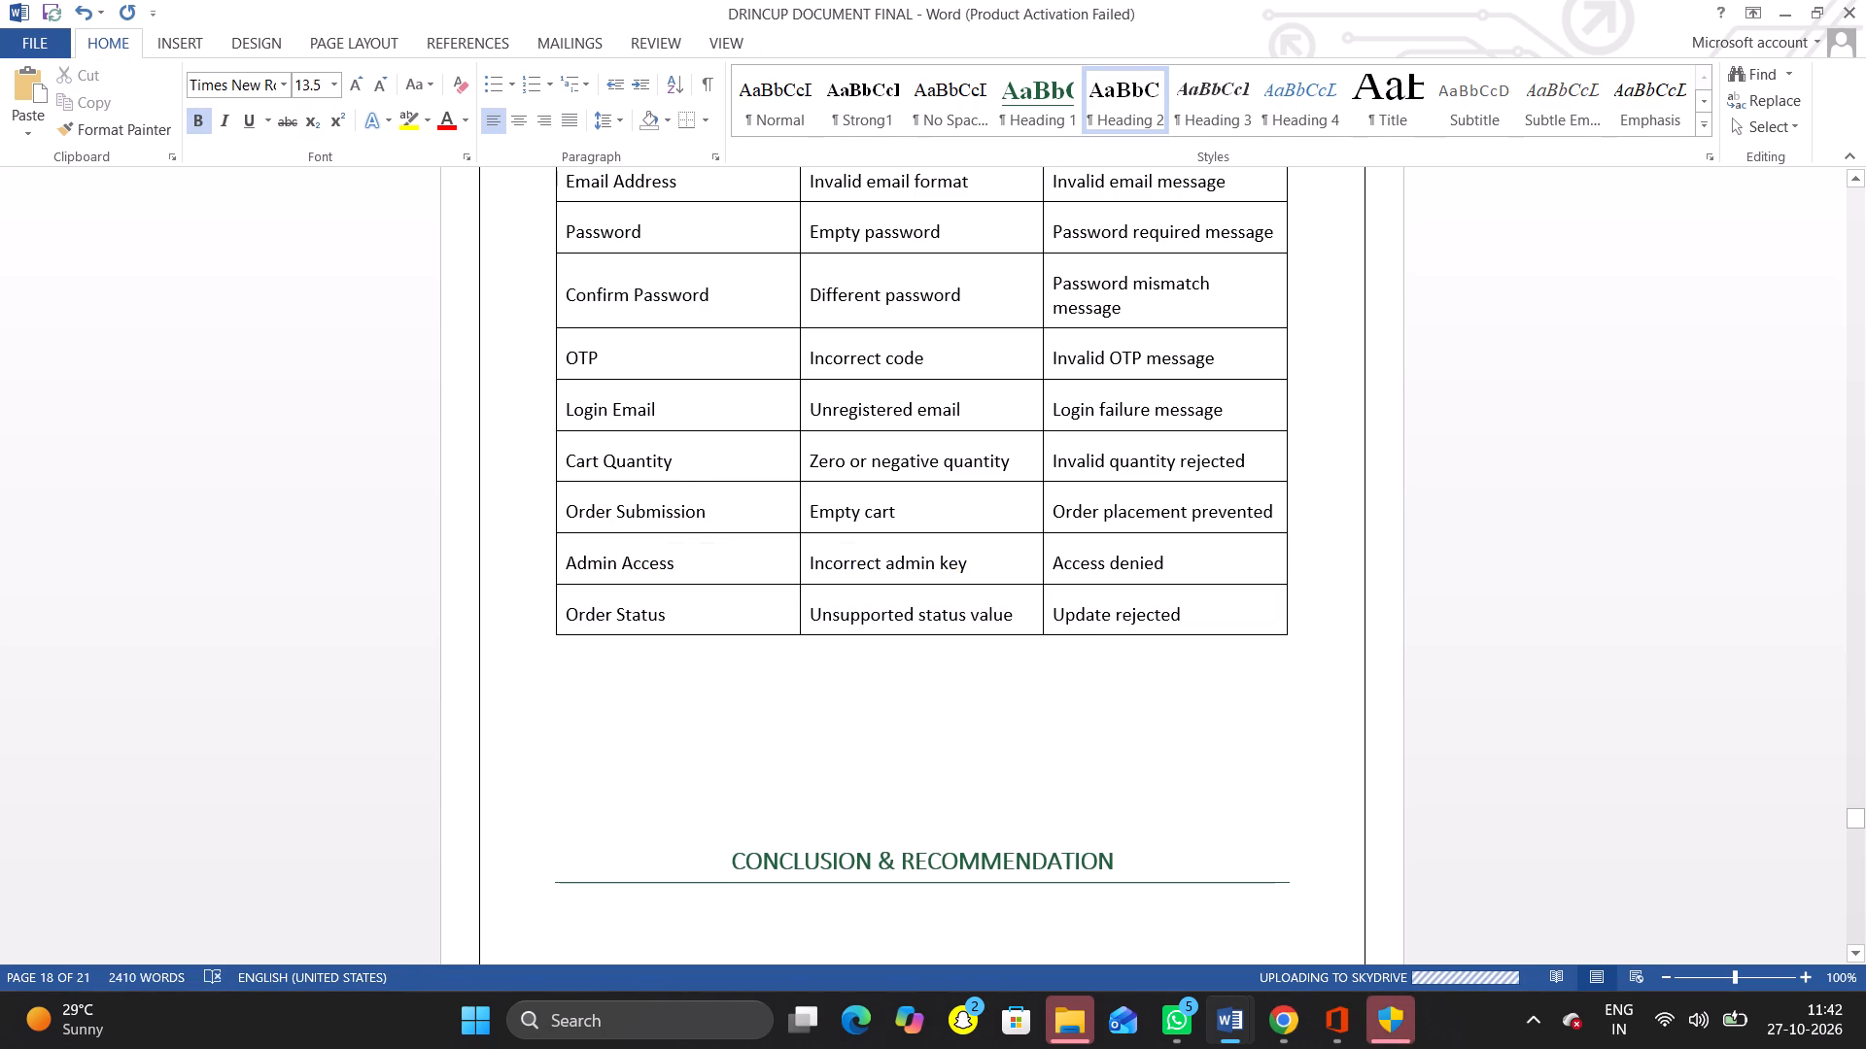
pyautogui.scroll(-1, 512, 686)
pyautogui.press('Return')
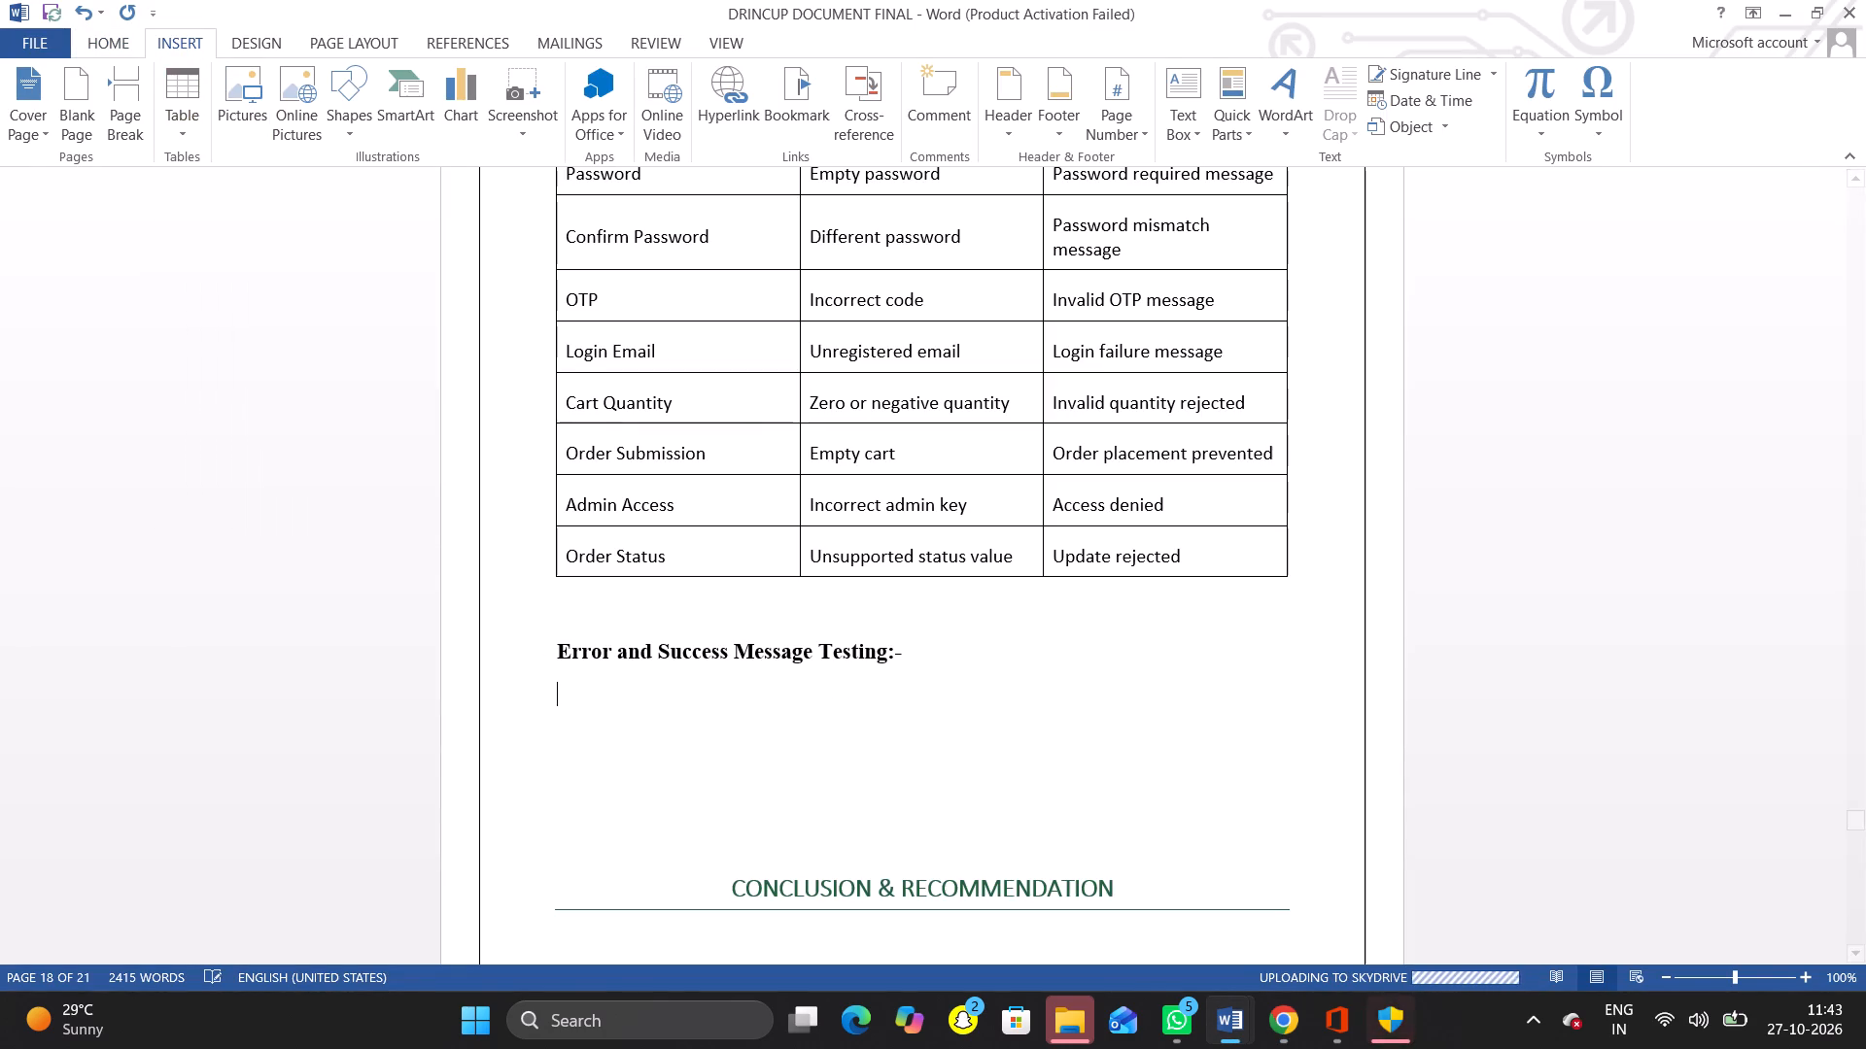
pyautogui.hotkey('alt', 'Tab')
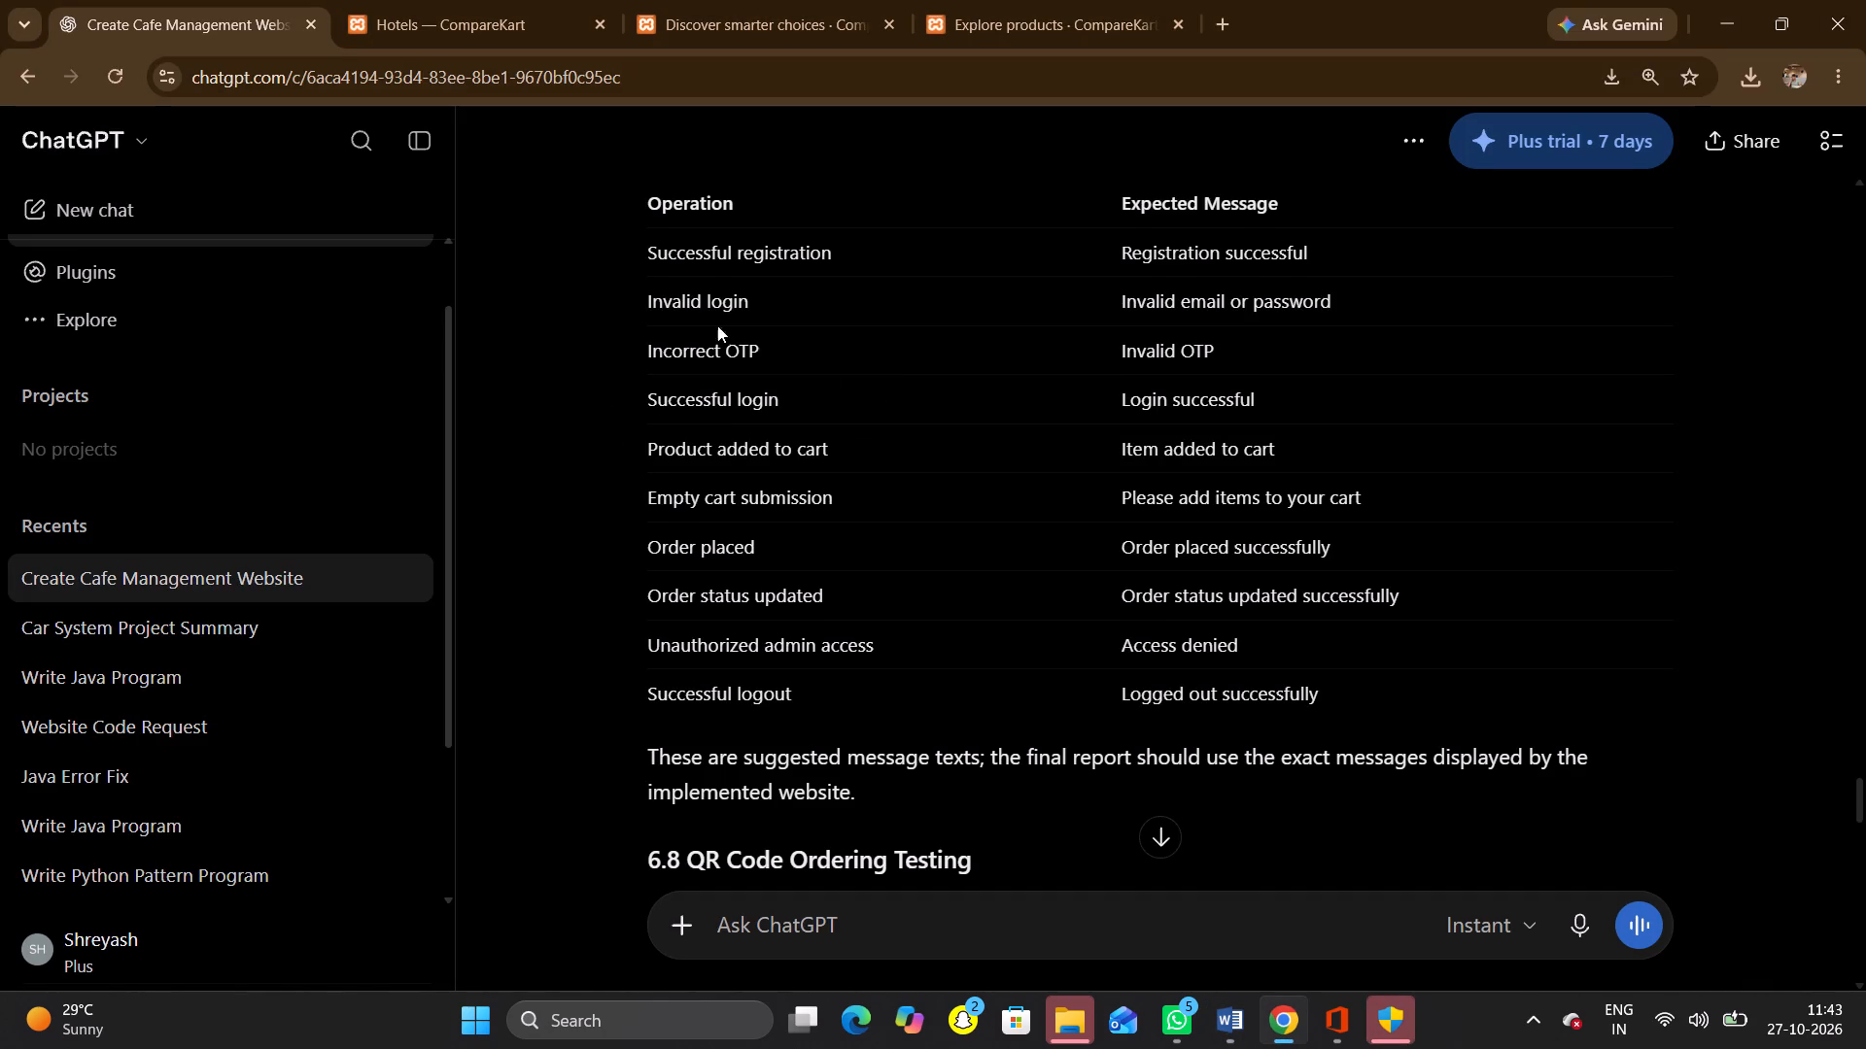
pyautogui.scroll(1, 950, 415)
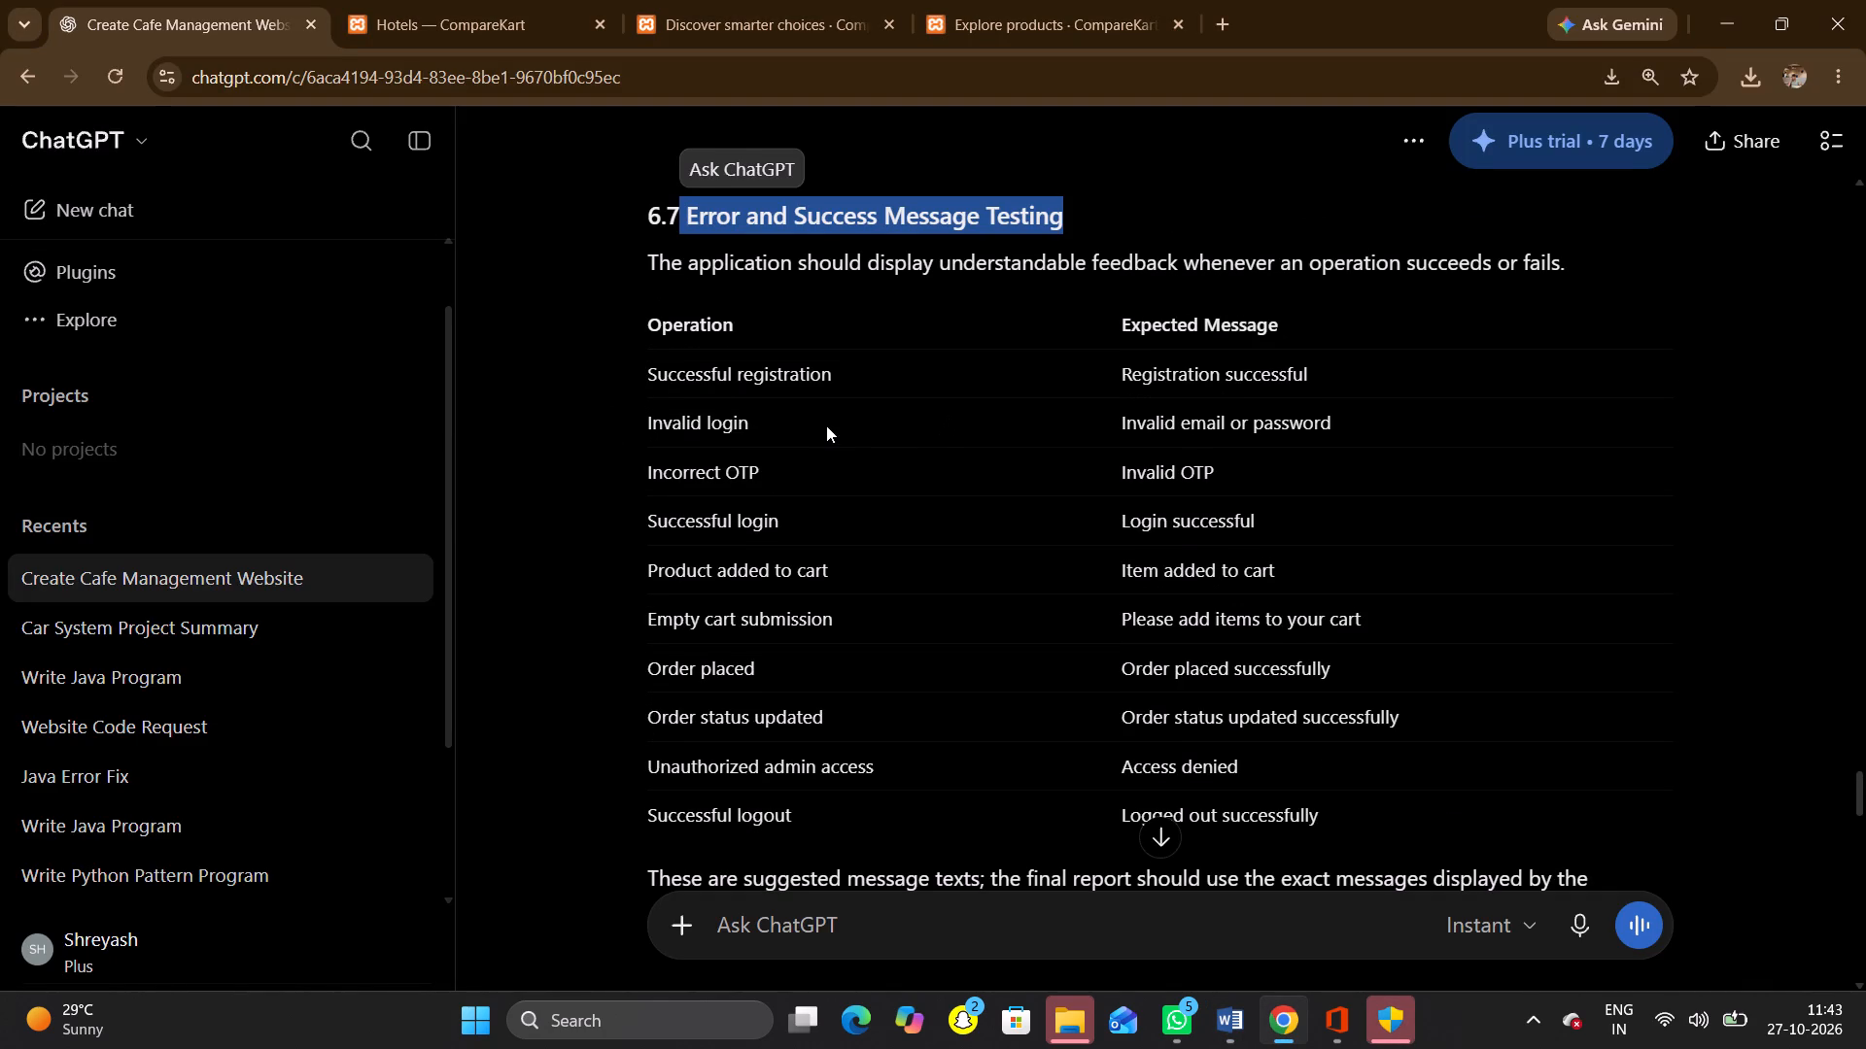
pyautogui.hotkey('alt', 'Tab')
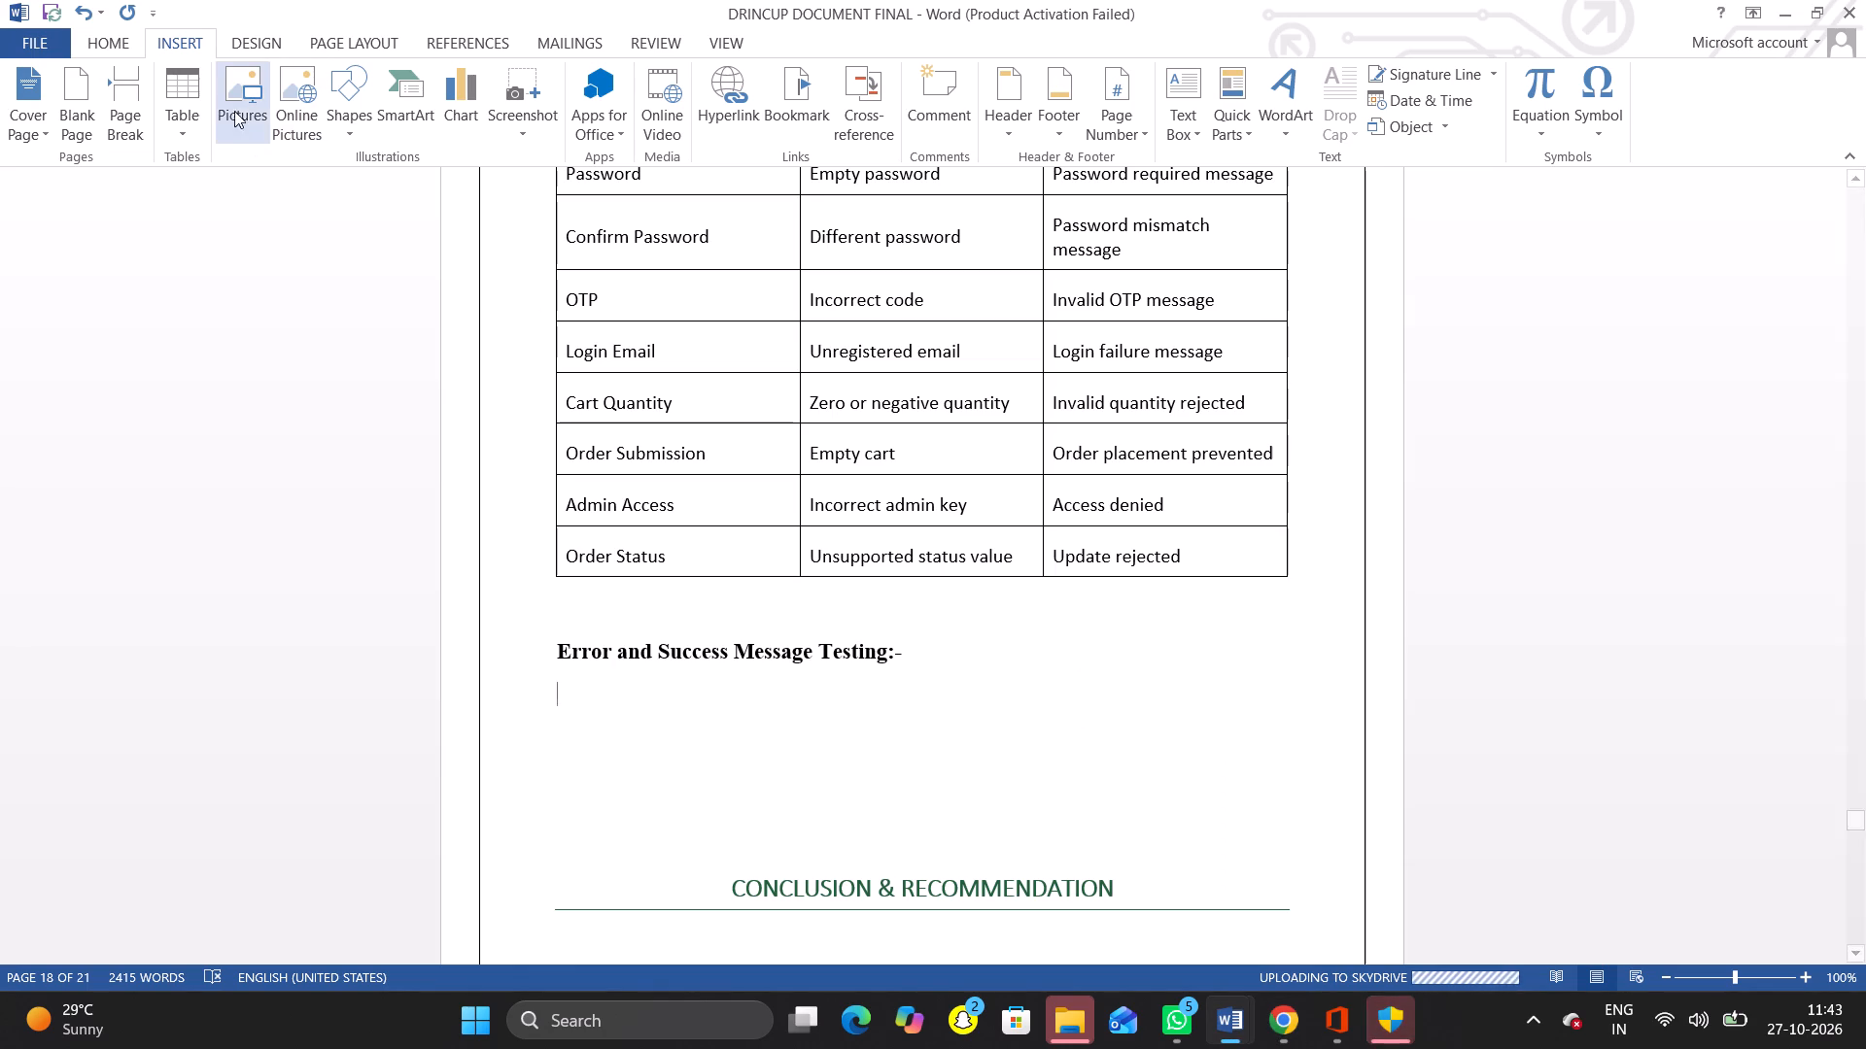
pyautogui.click(182, 116)
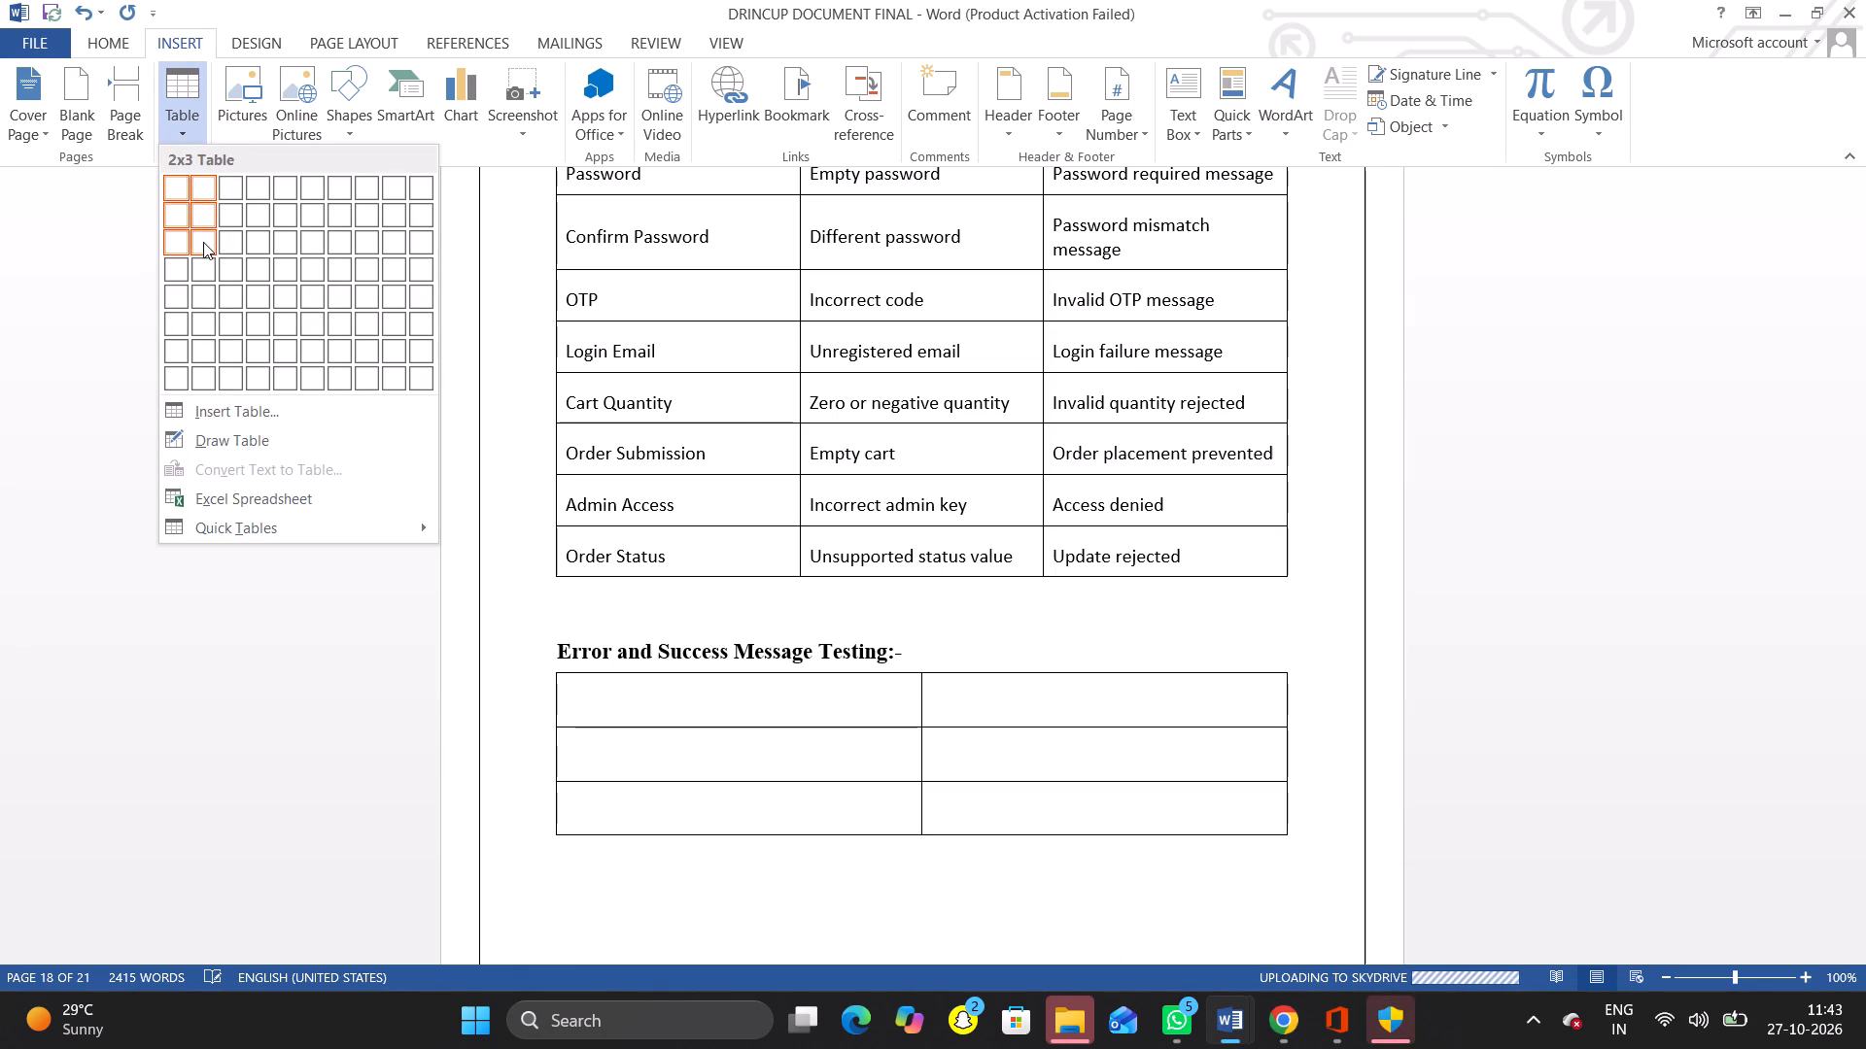
pyautogui.click(209, 371)
# Add three rows below the last row of the new two-column table.
pyautogui.scroll(-5, 1145, 416)
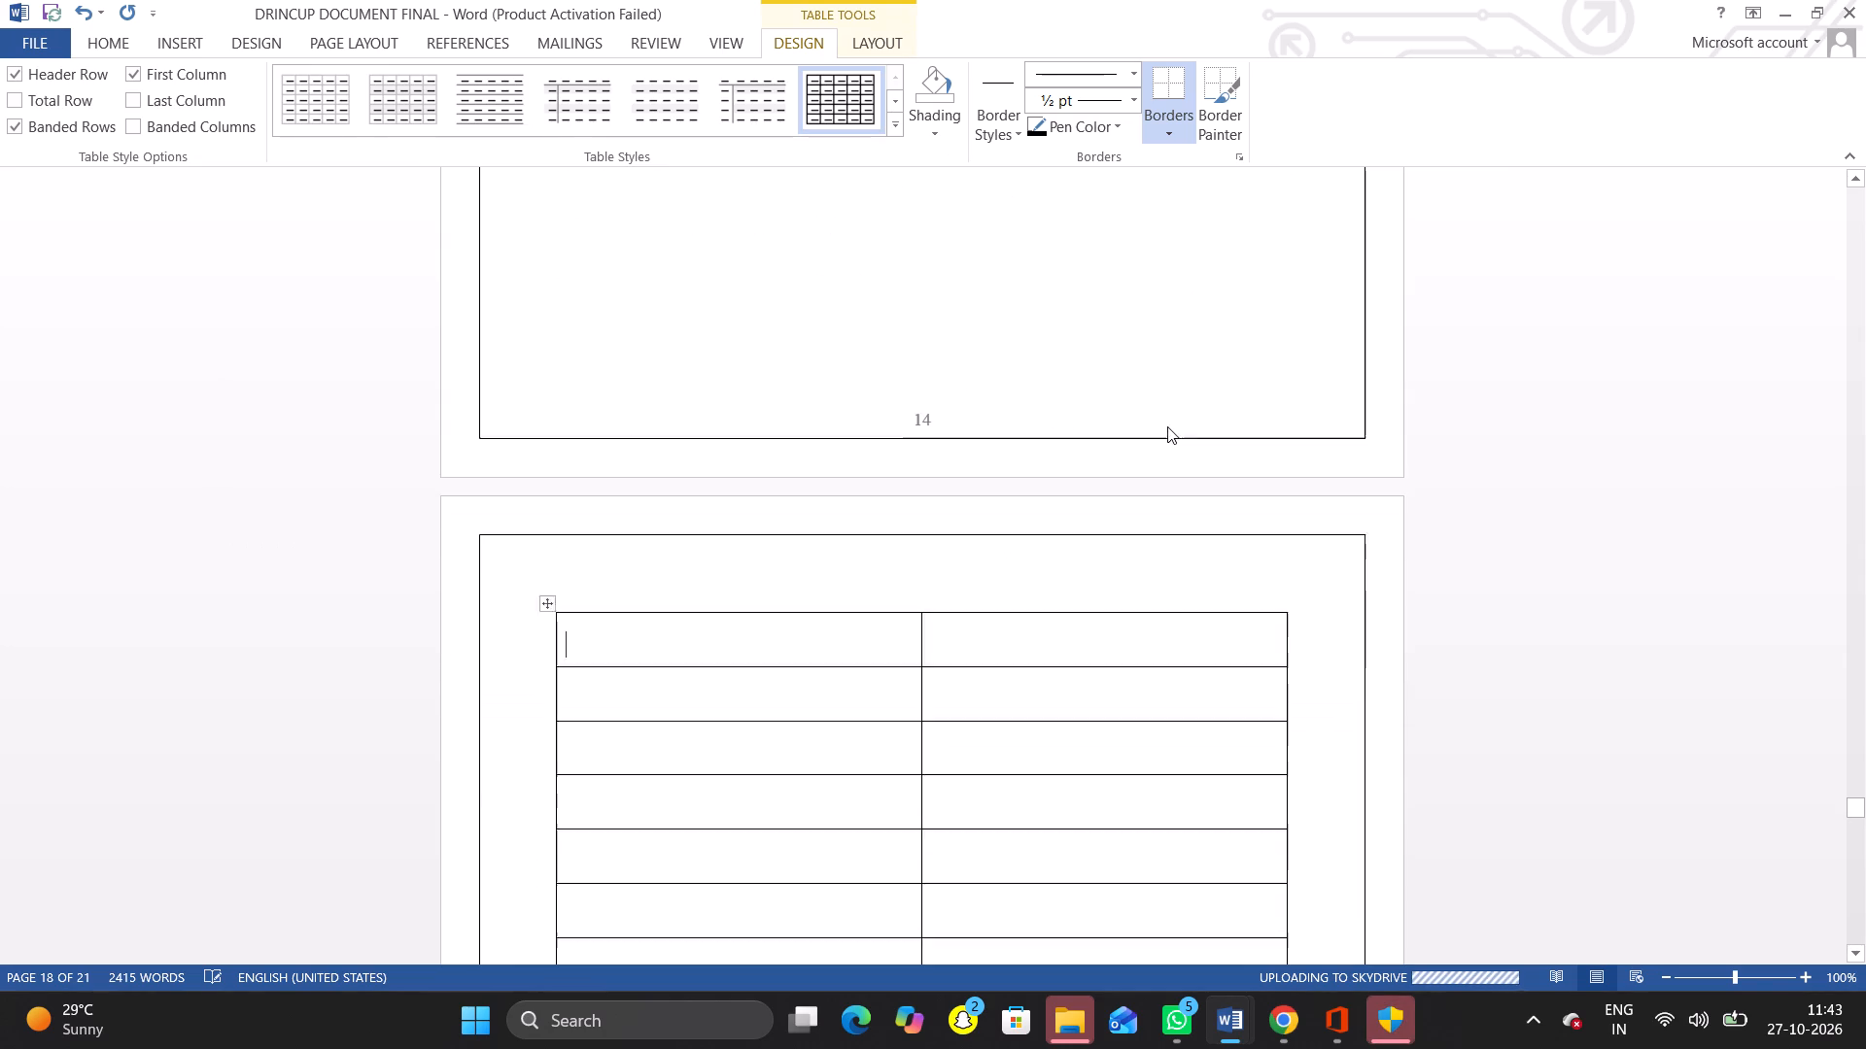
pyautogui.scroll(-7, 1170, 423)
pyautogui.click(536, 592)
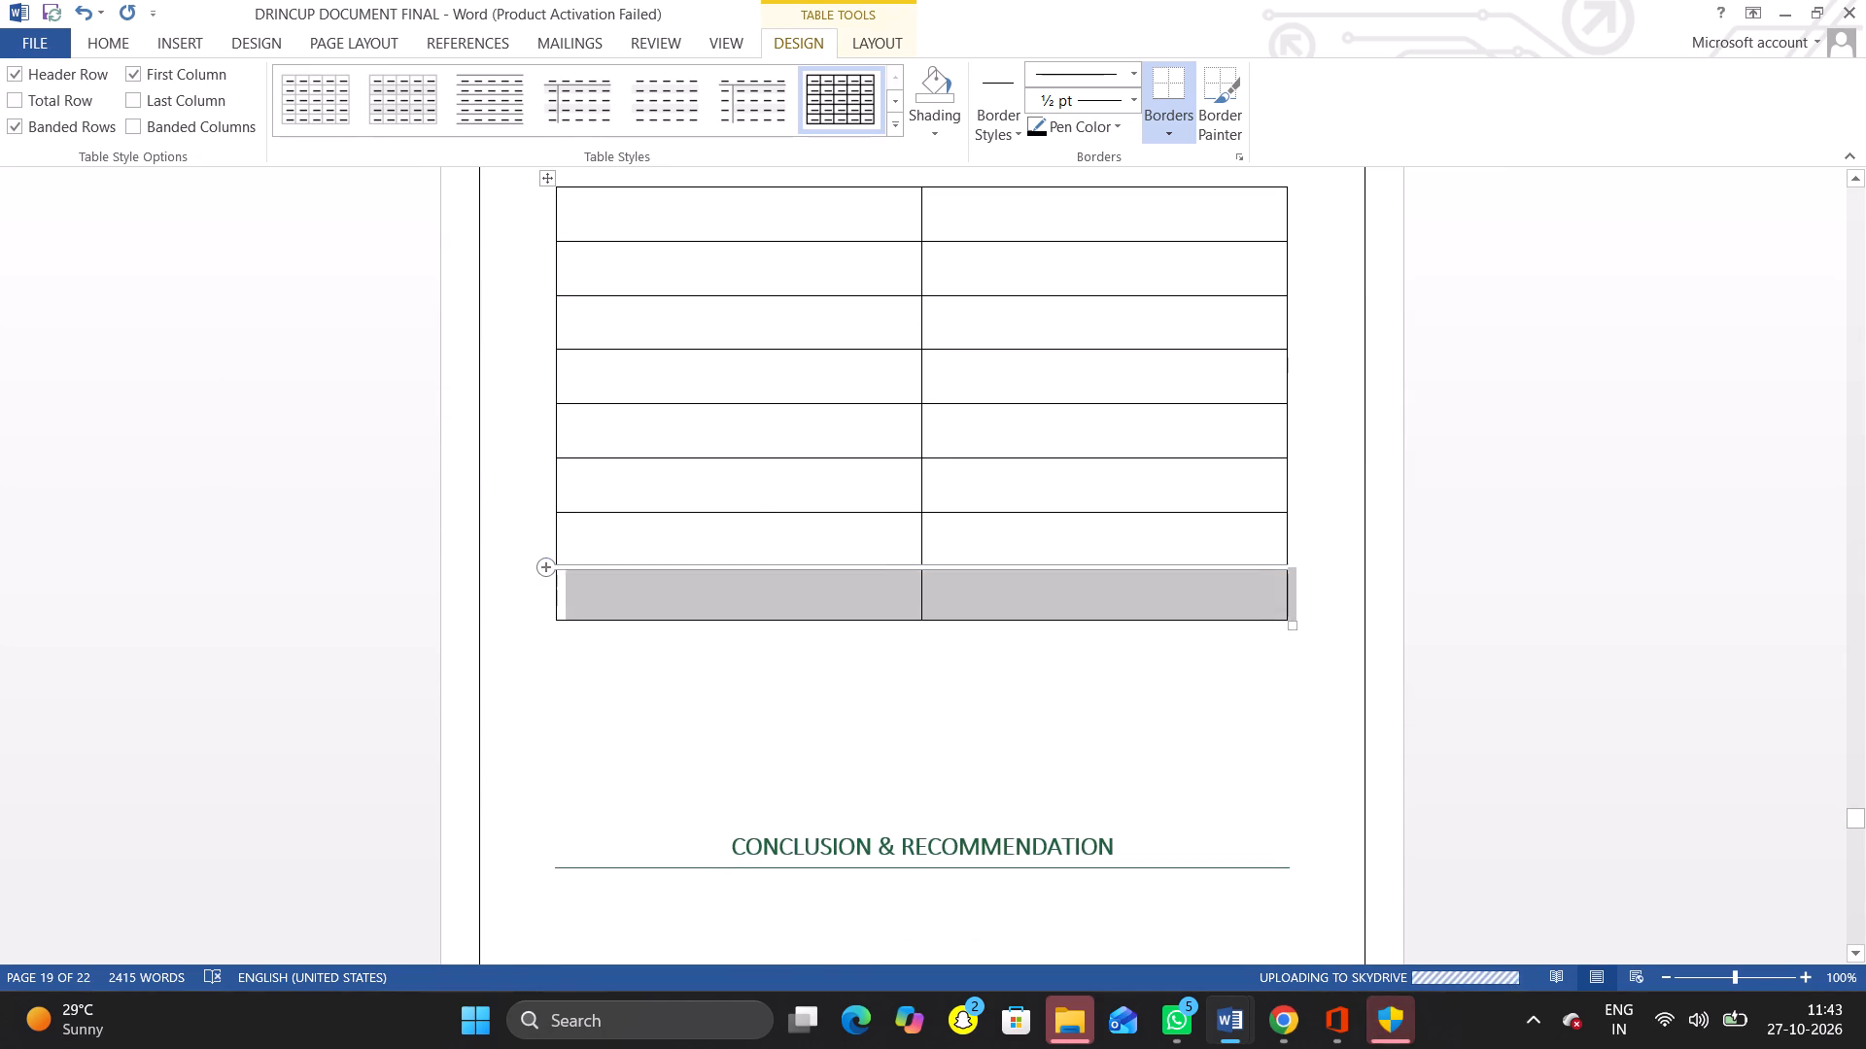
pyautogui.click(813, 518)
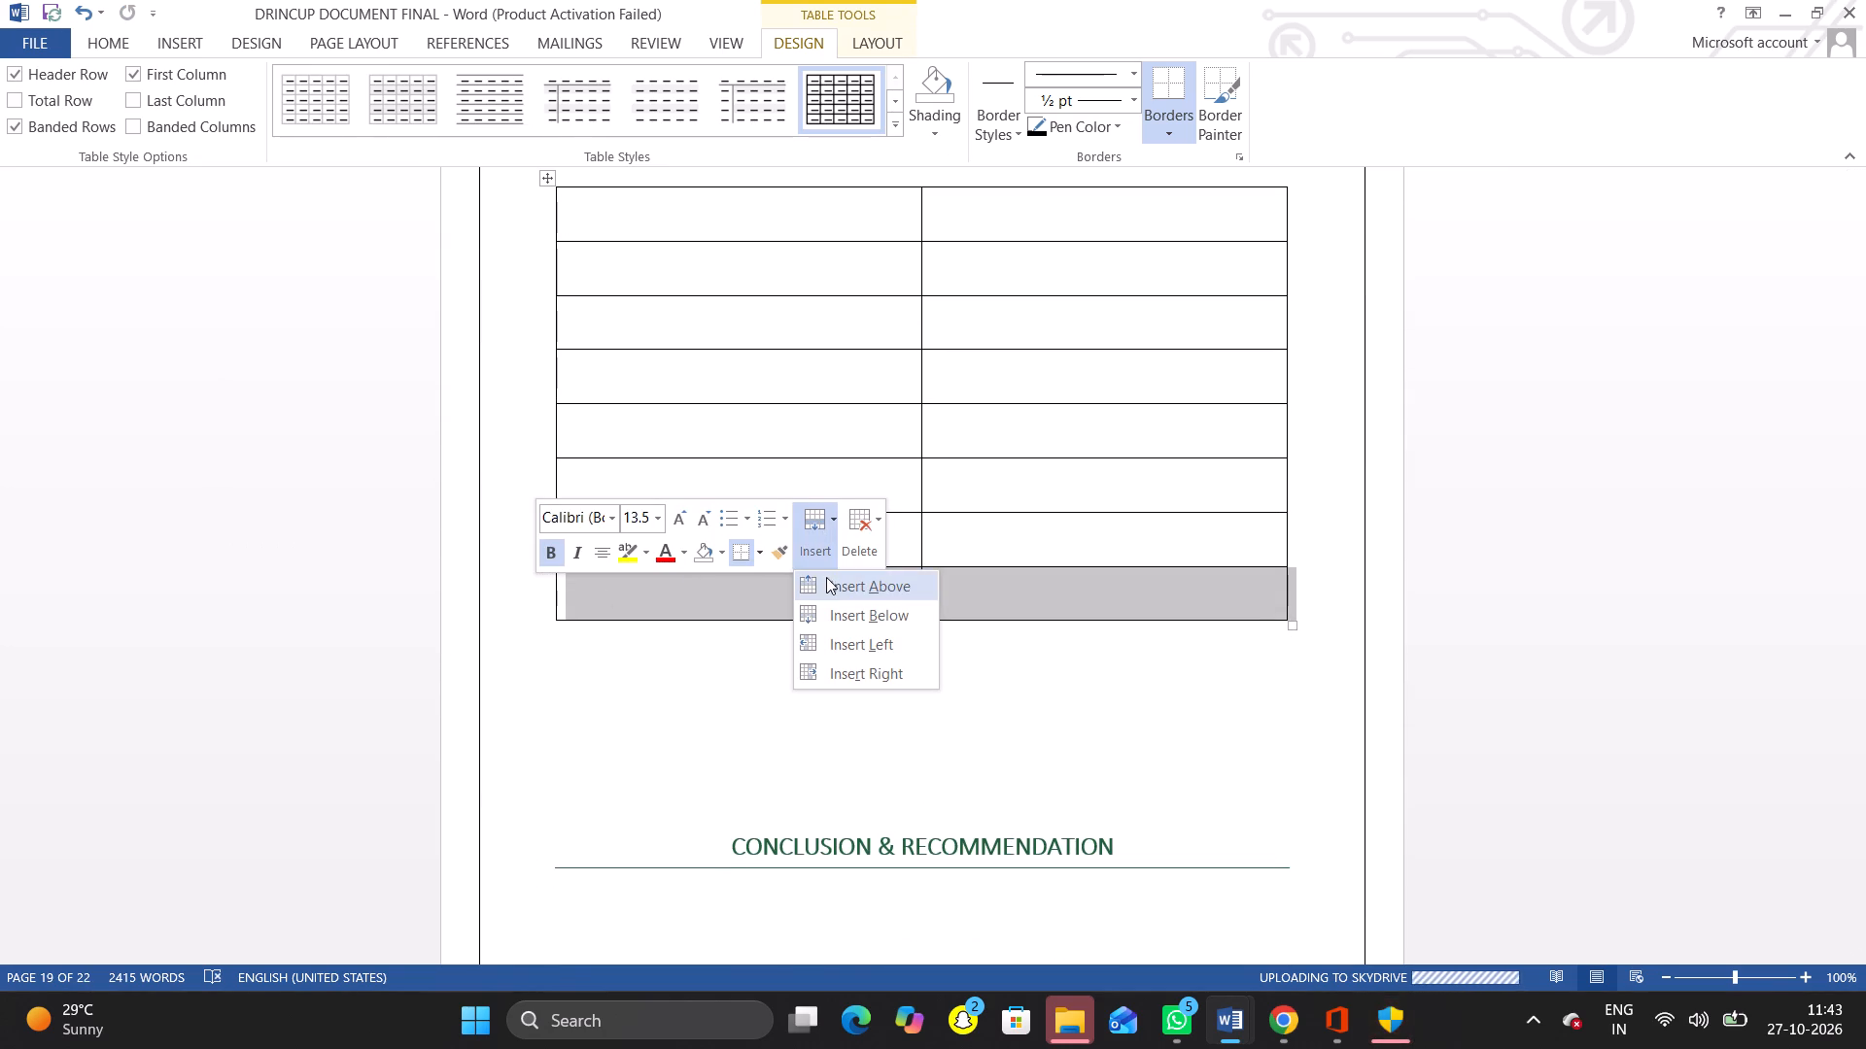
pyautogui.click(837, 613)
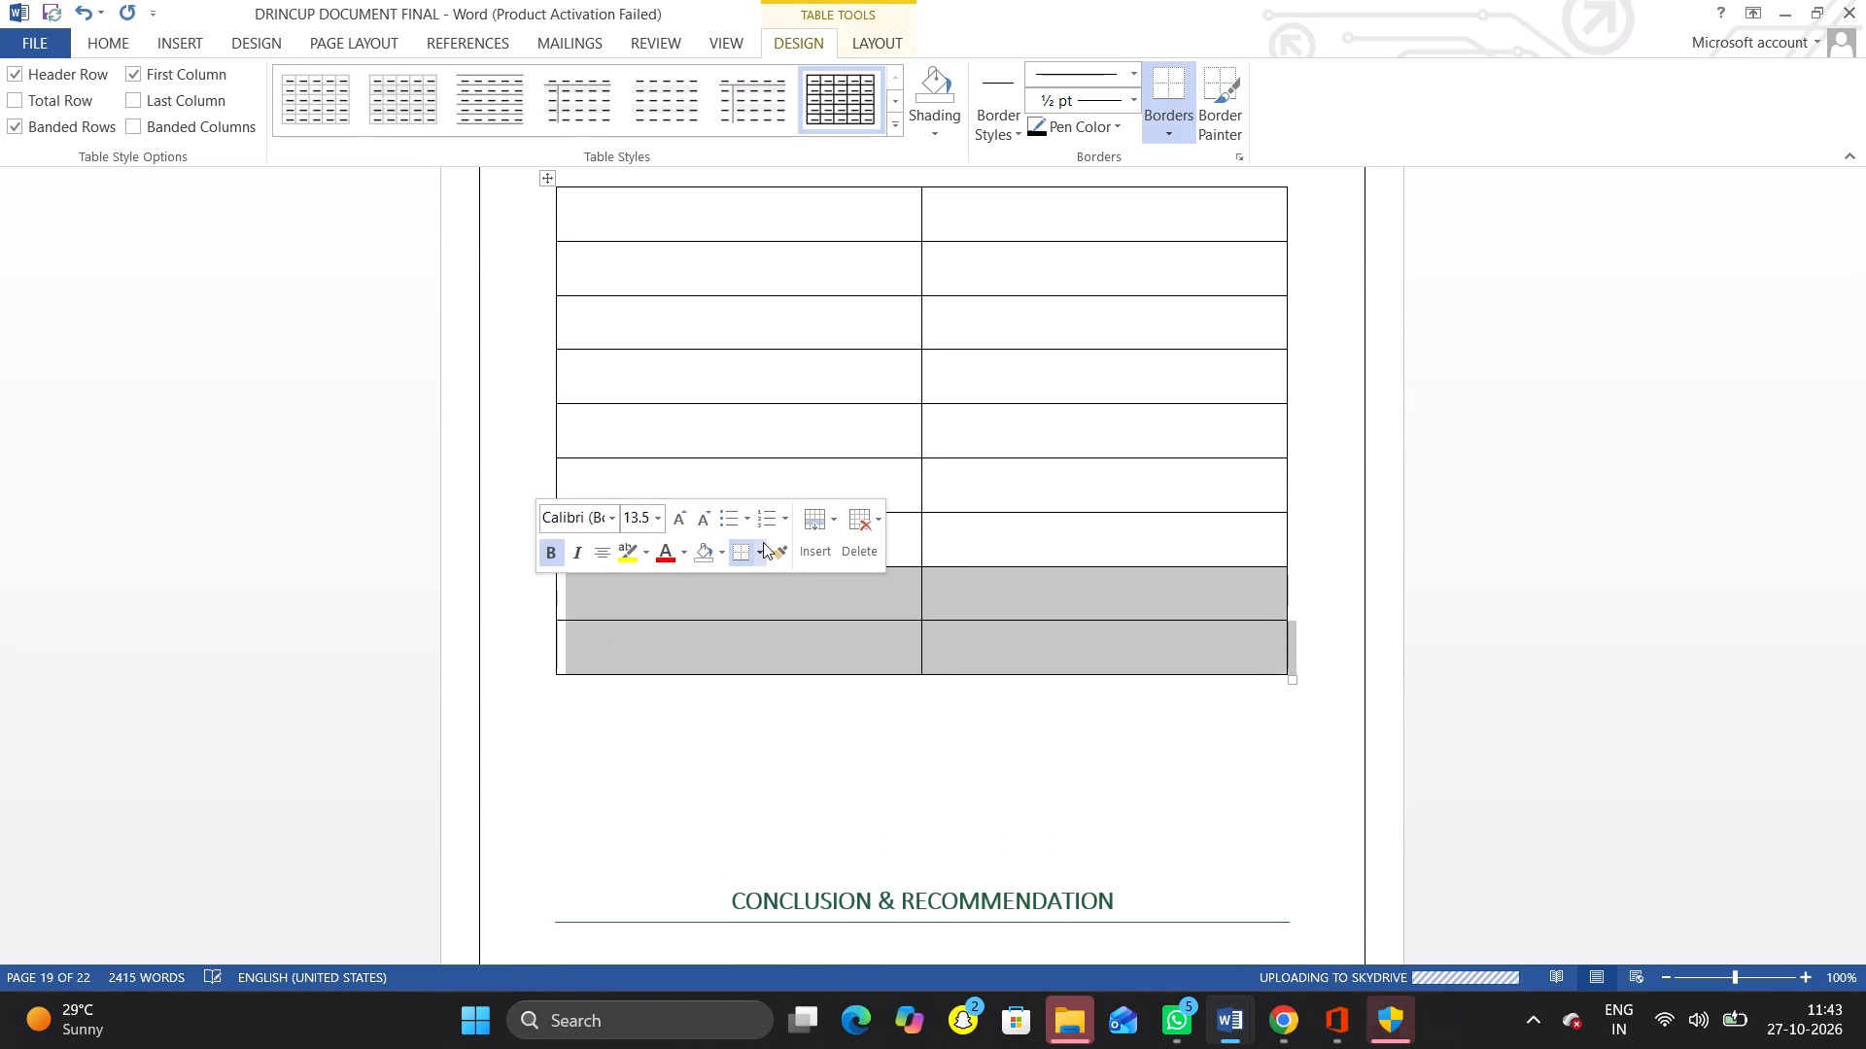
pyautogui.click(812, 522)
pyautogui.click(855, 611)
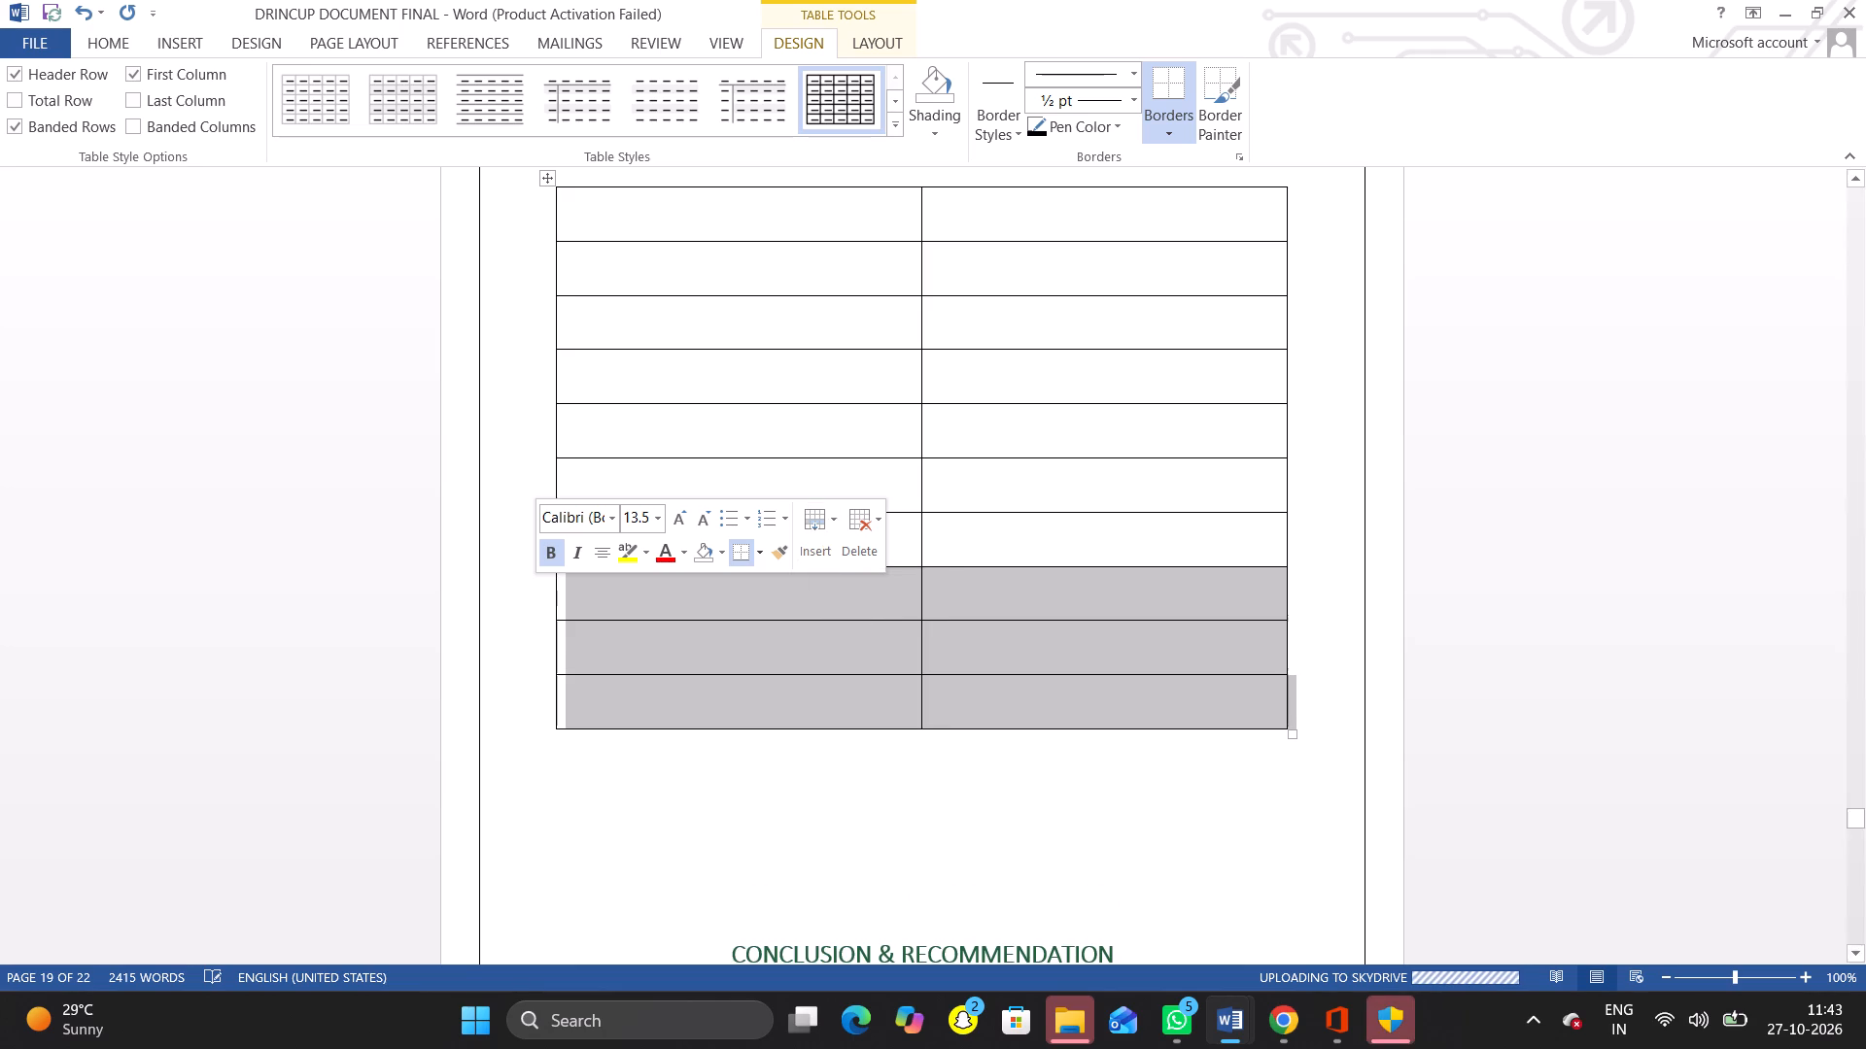
pyautogui.click(822, 522)
pyautogui.click(865, 612)
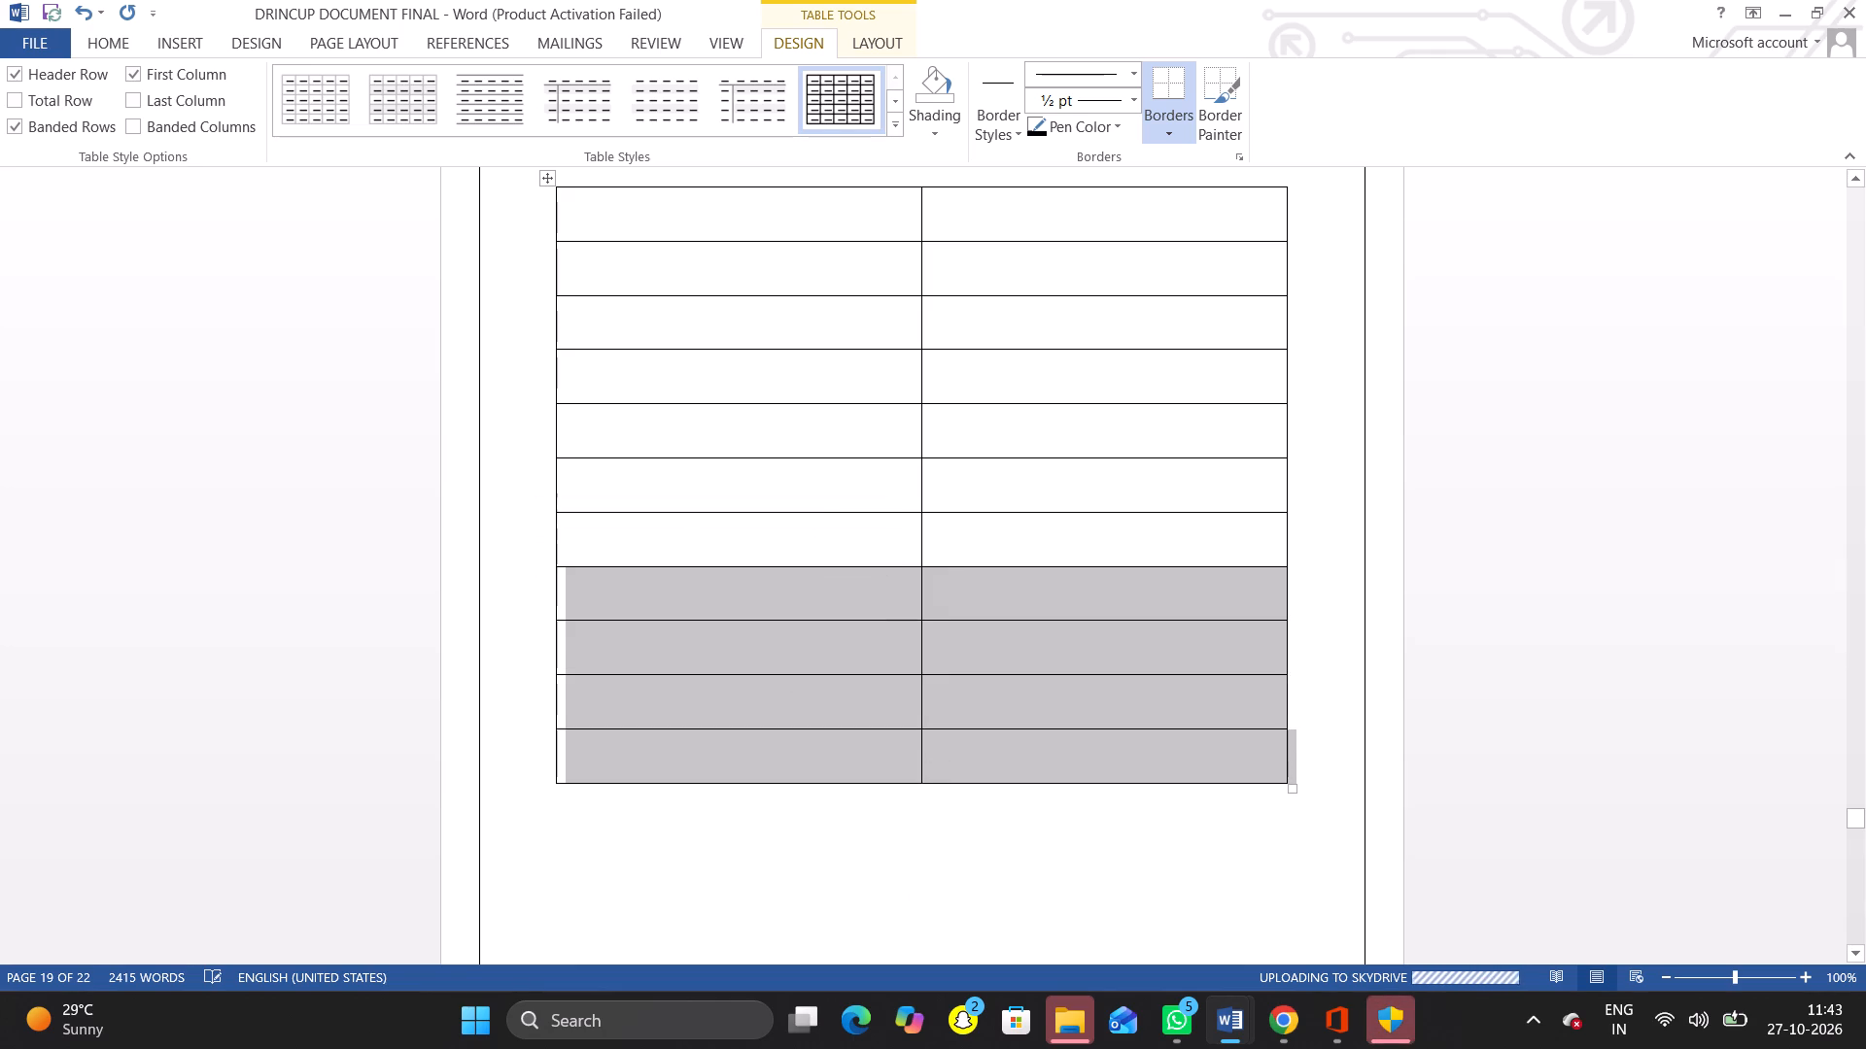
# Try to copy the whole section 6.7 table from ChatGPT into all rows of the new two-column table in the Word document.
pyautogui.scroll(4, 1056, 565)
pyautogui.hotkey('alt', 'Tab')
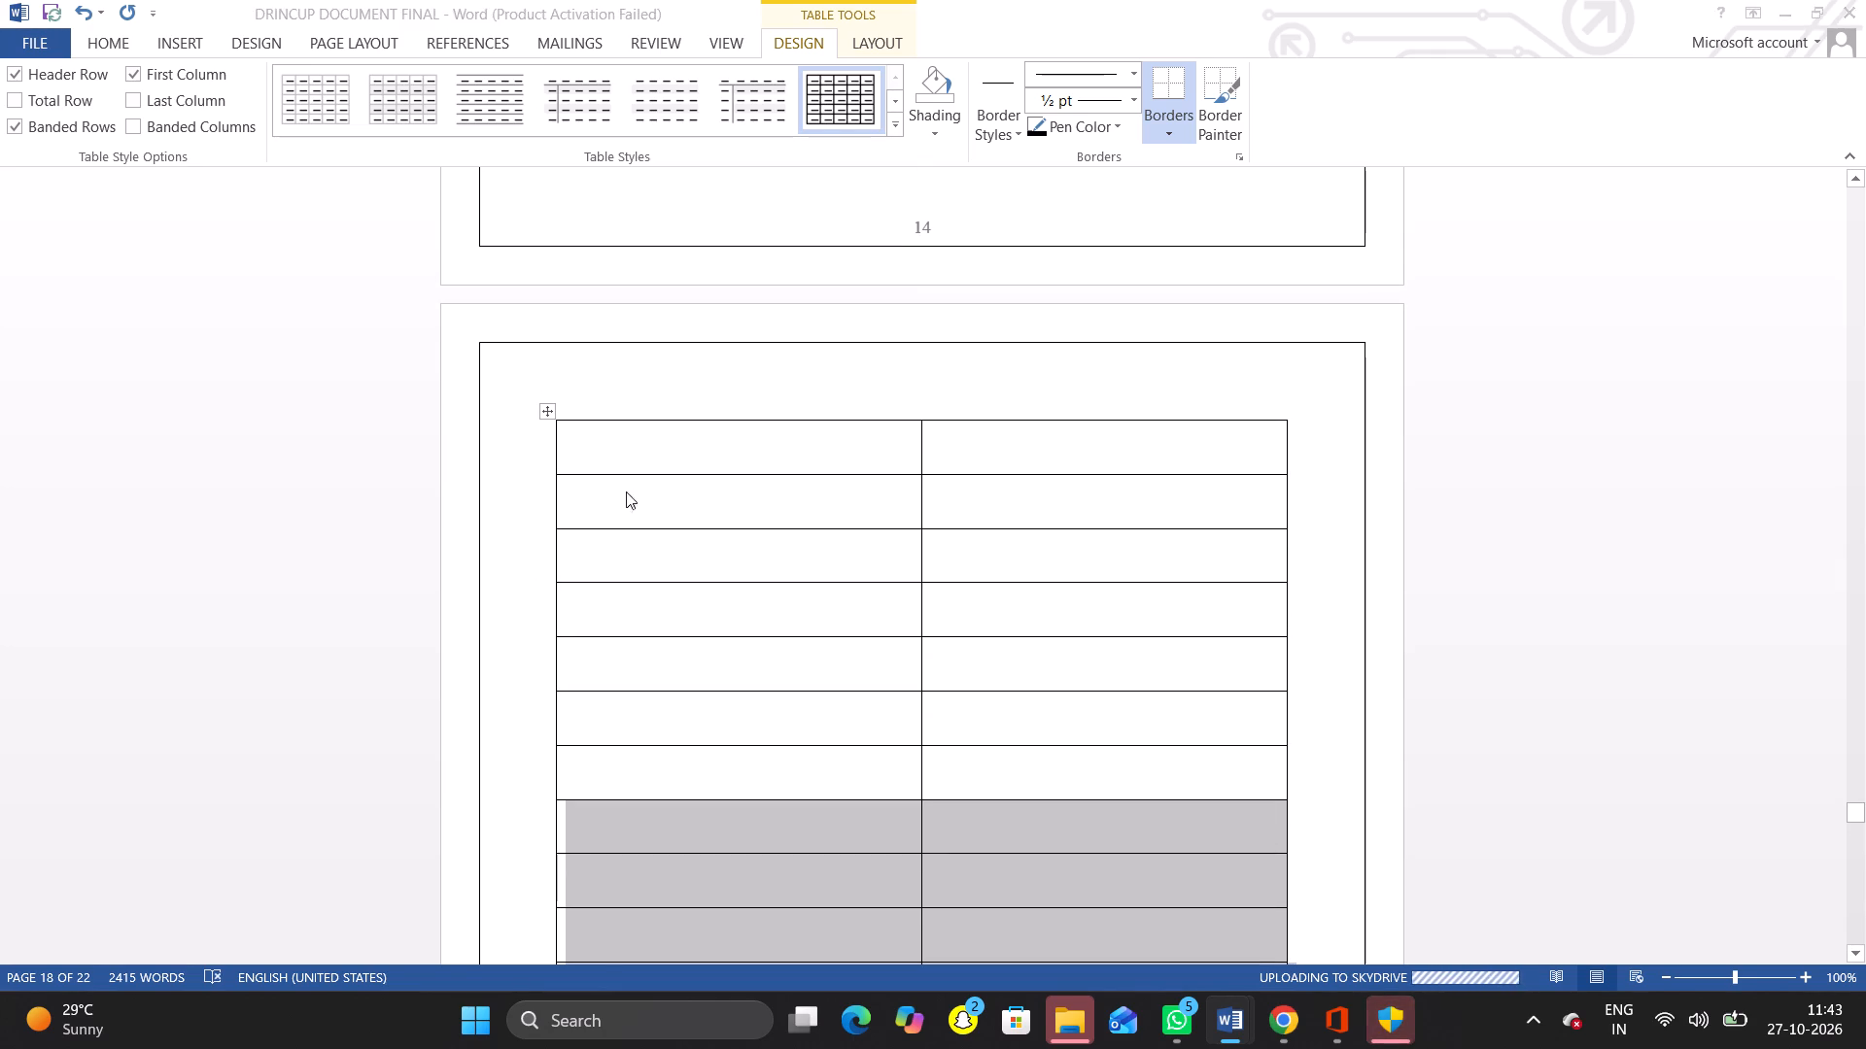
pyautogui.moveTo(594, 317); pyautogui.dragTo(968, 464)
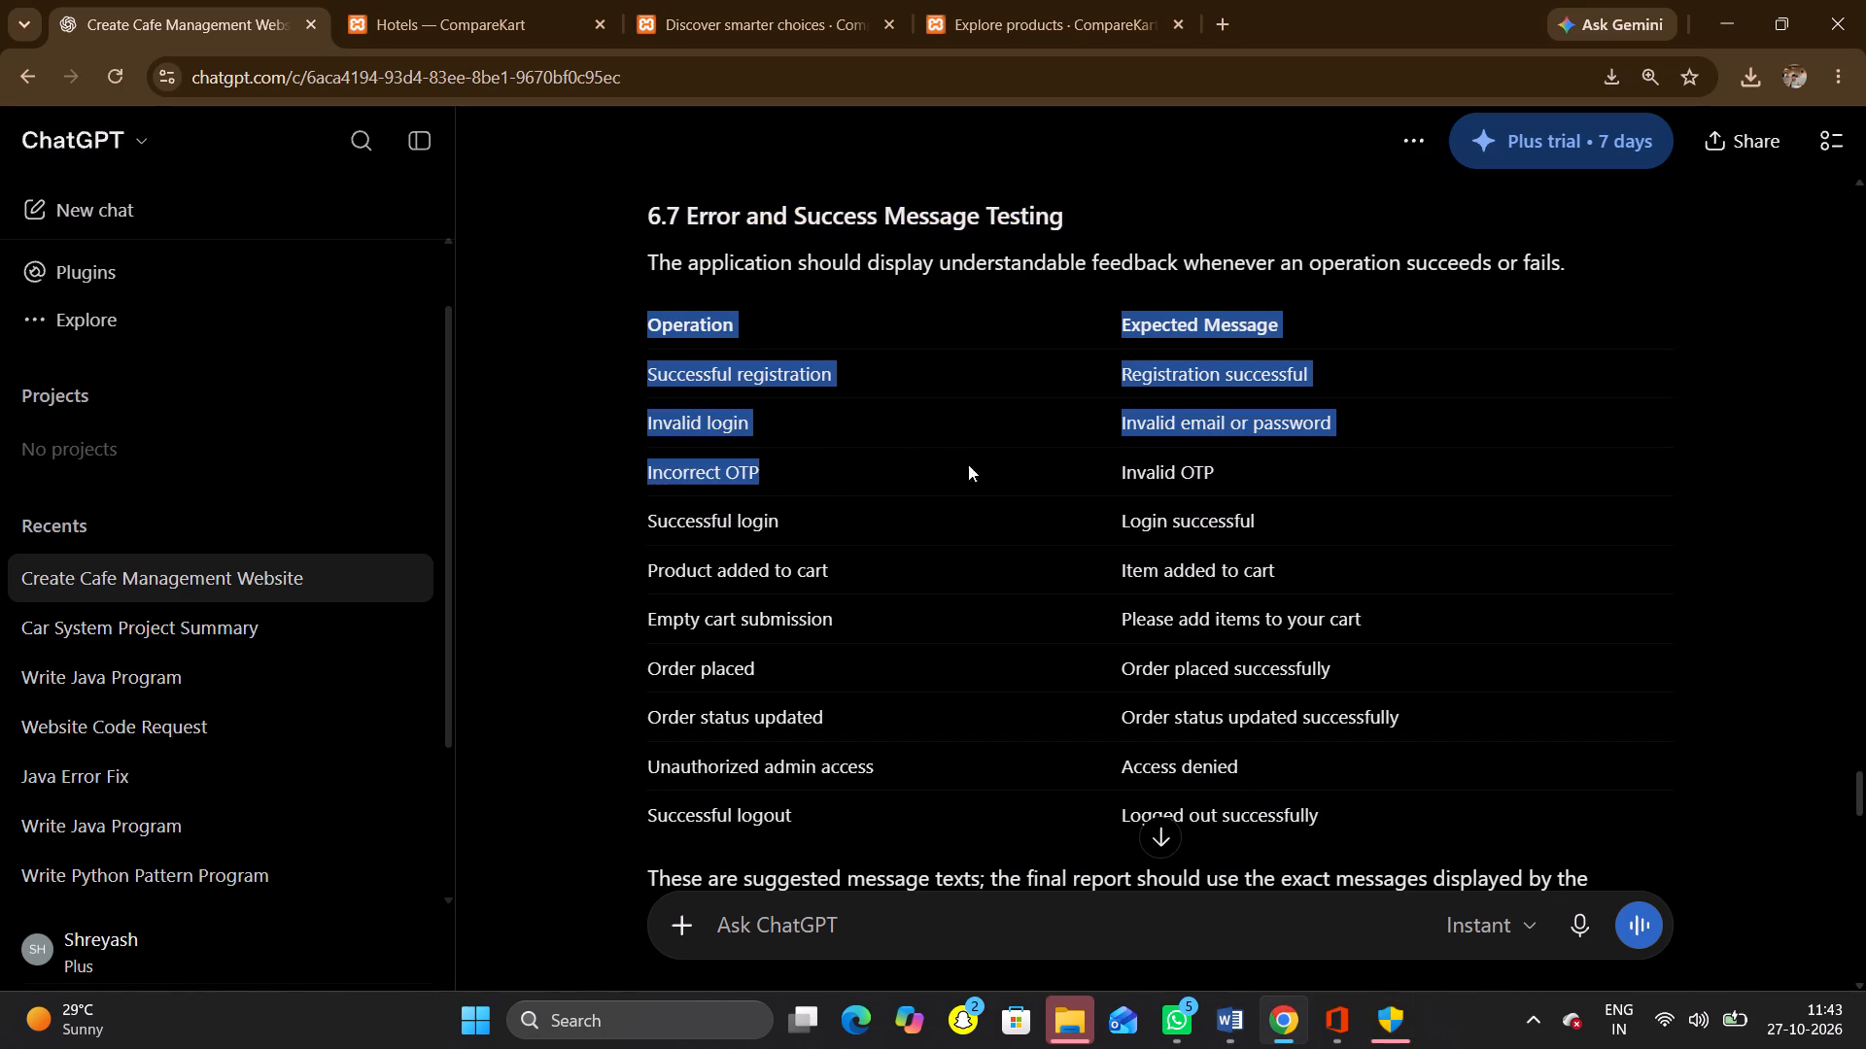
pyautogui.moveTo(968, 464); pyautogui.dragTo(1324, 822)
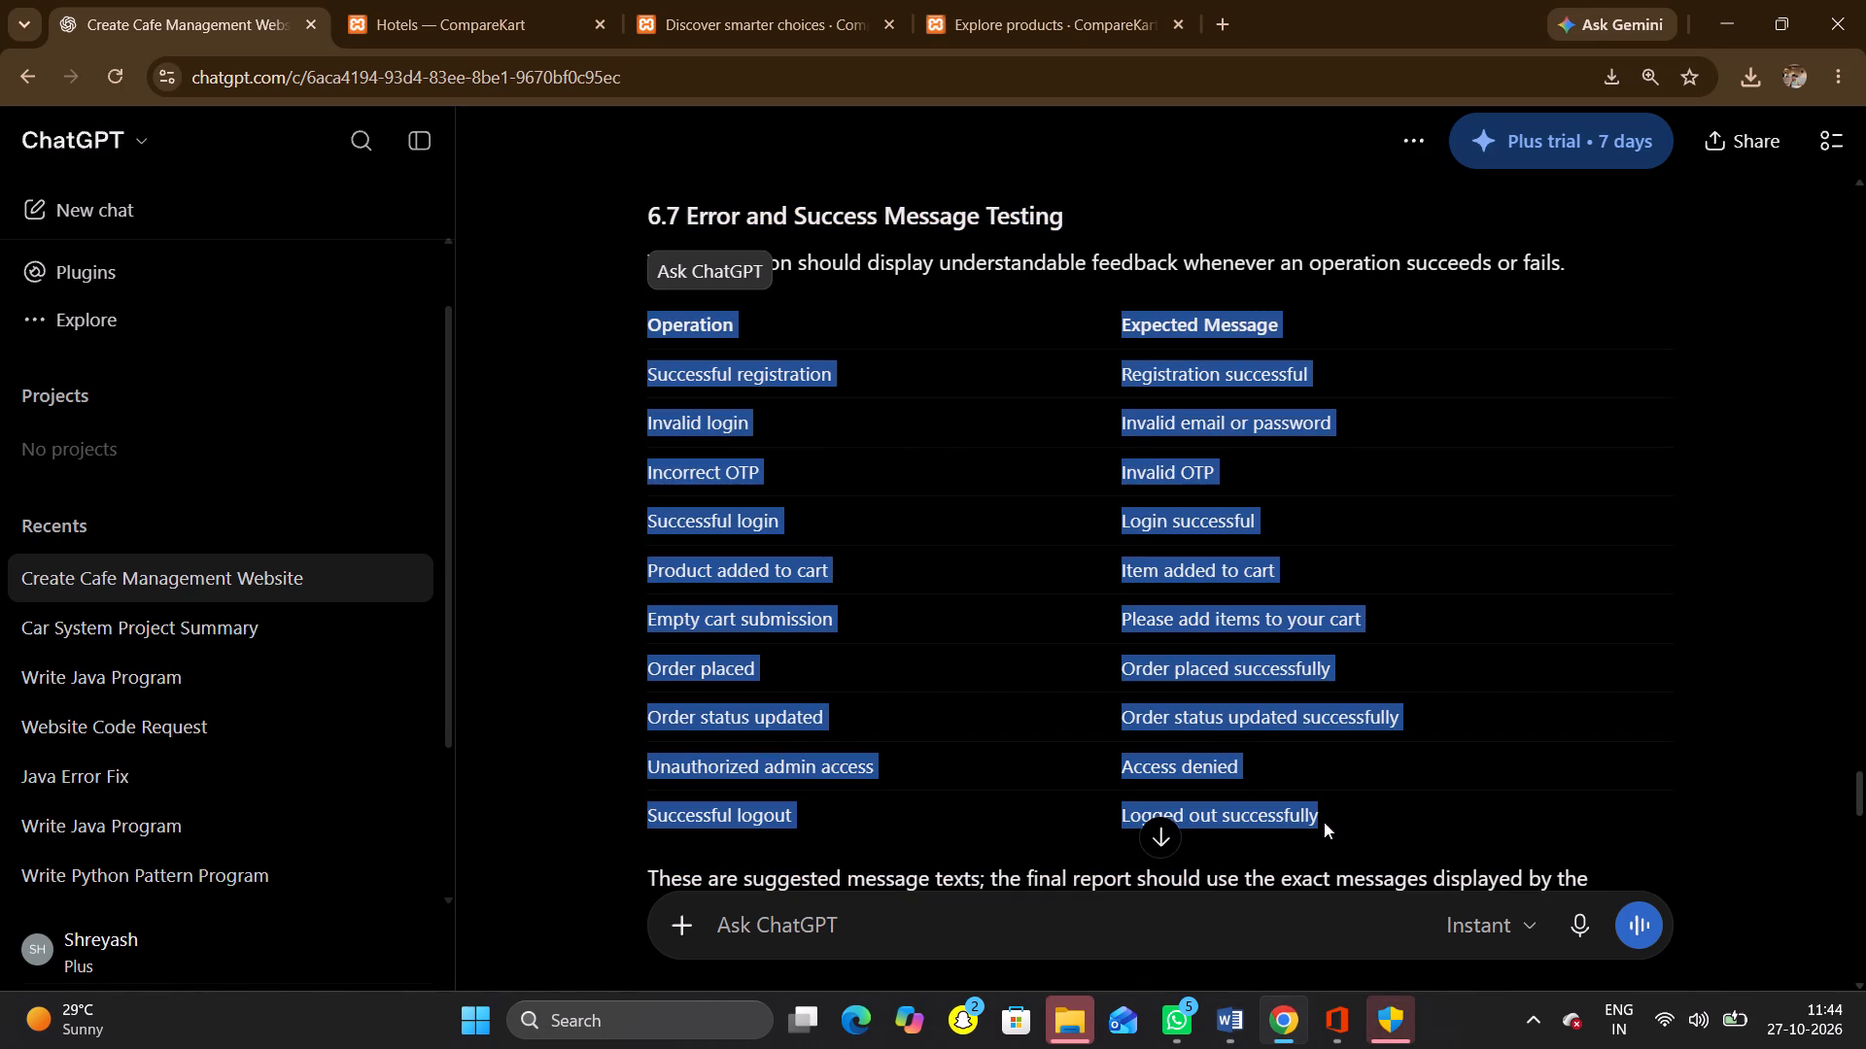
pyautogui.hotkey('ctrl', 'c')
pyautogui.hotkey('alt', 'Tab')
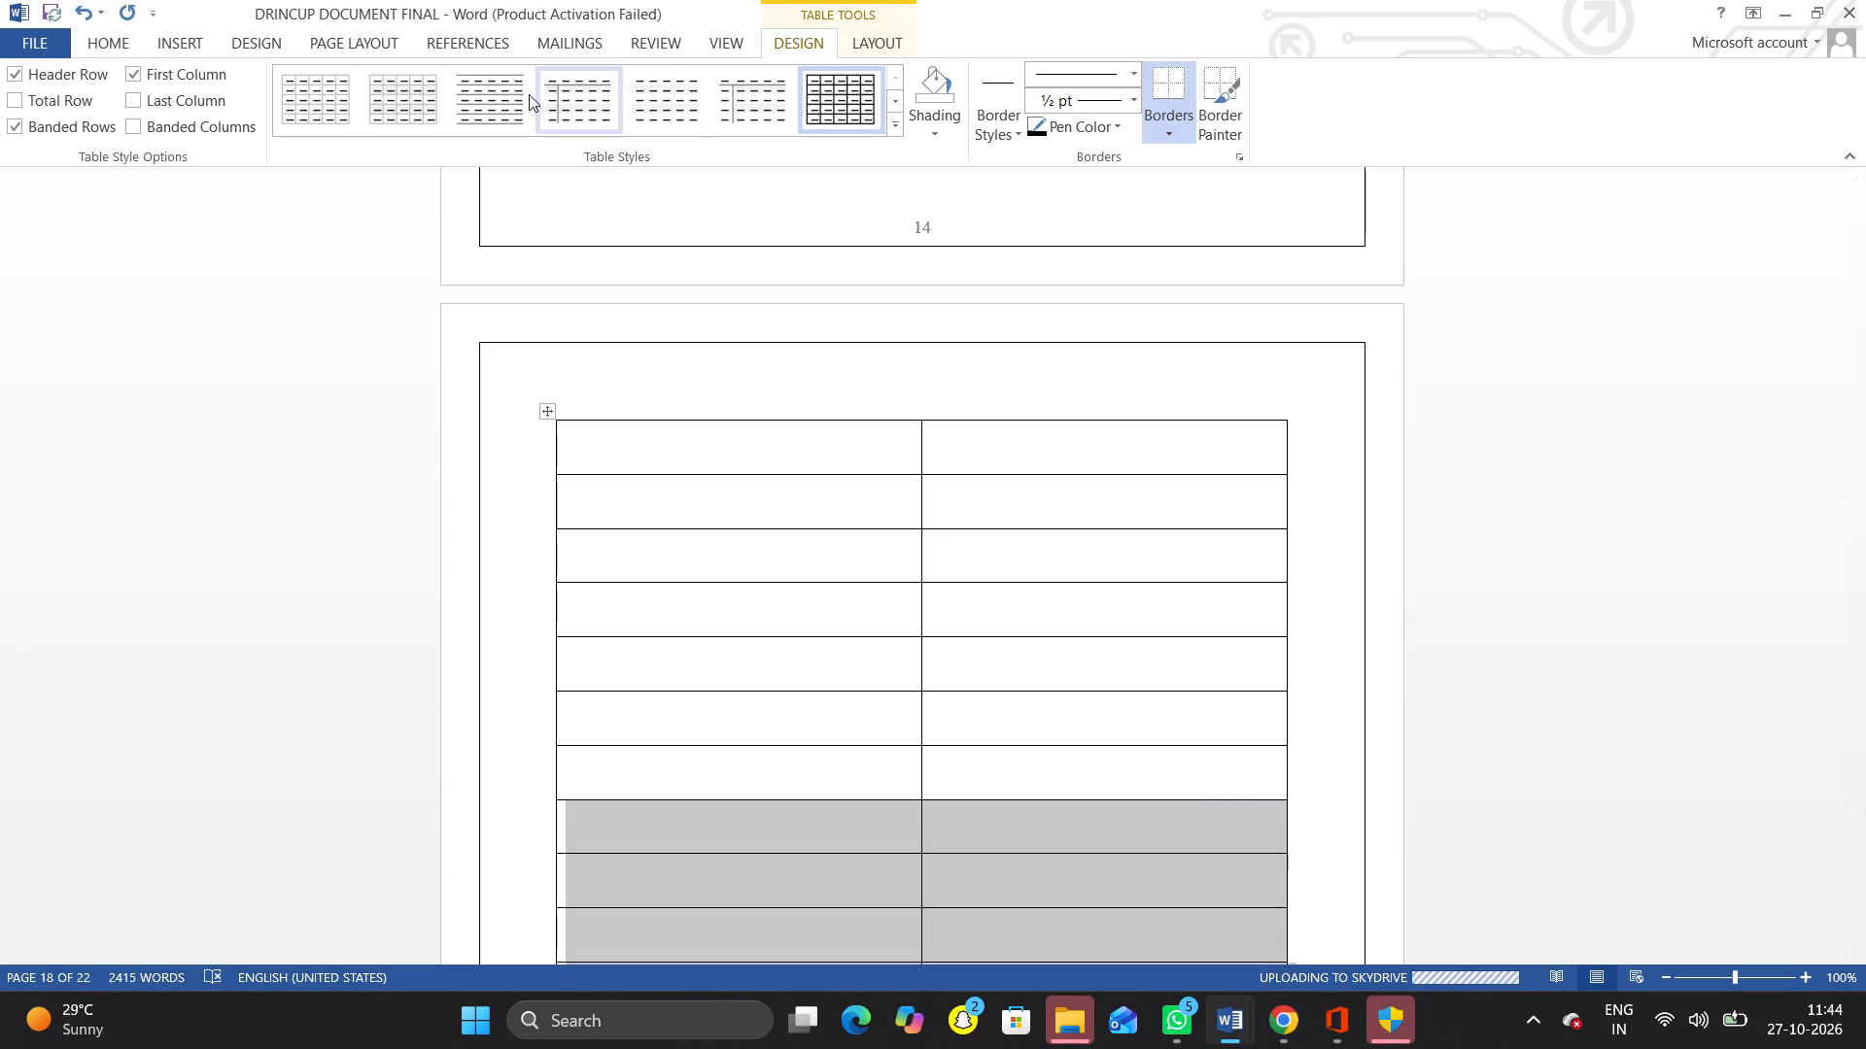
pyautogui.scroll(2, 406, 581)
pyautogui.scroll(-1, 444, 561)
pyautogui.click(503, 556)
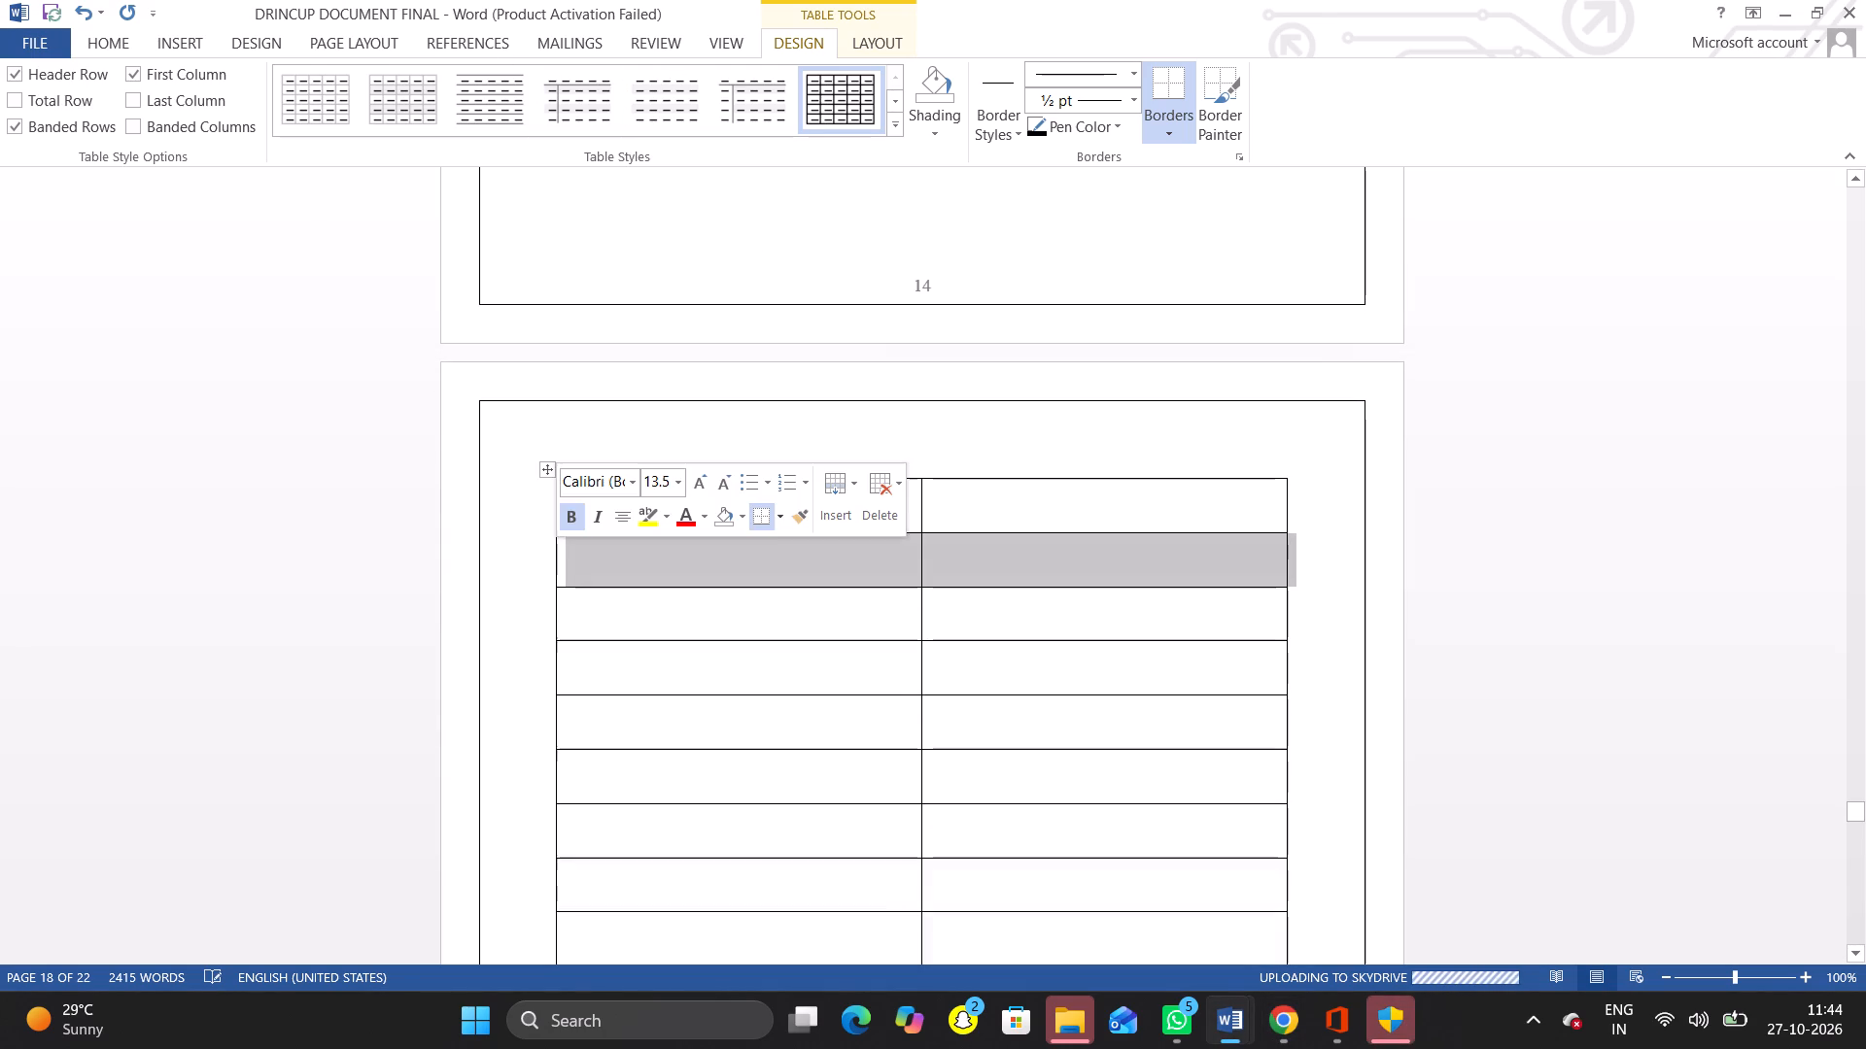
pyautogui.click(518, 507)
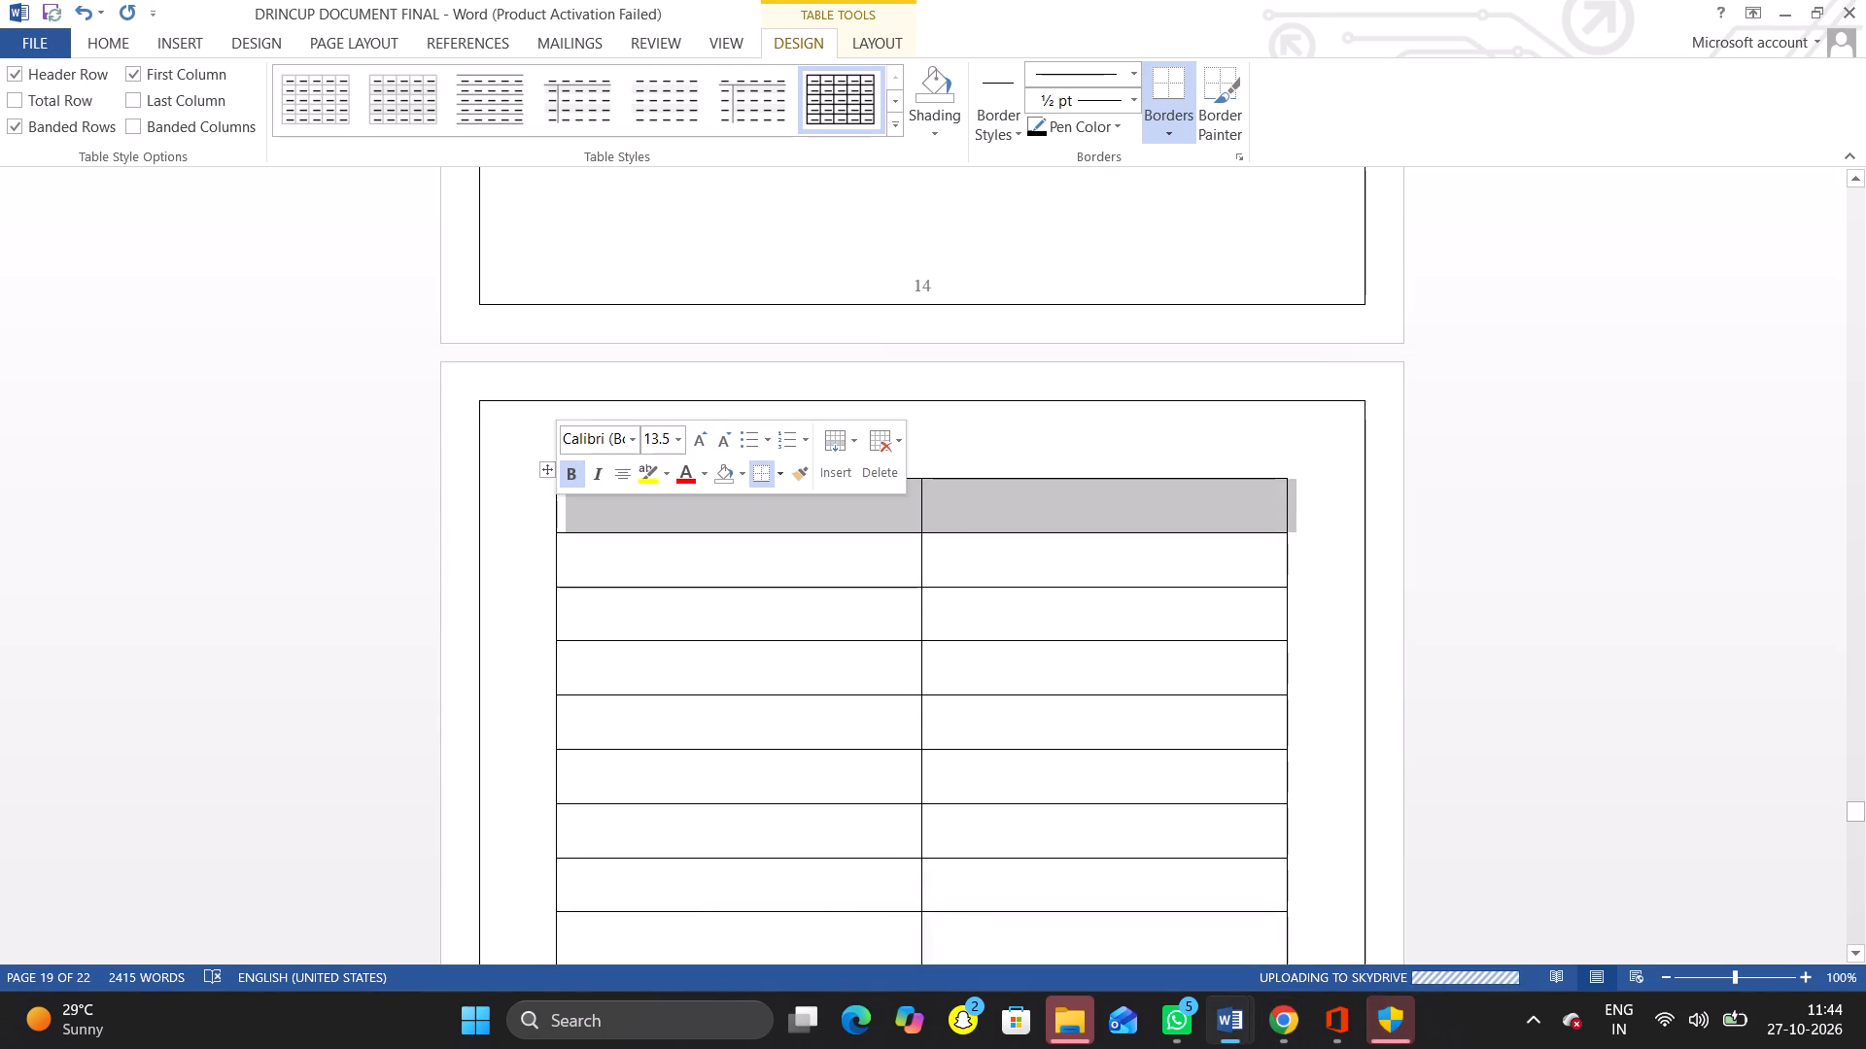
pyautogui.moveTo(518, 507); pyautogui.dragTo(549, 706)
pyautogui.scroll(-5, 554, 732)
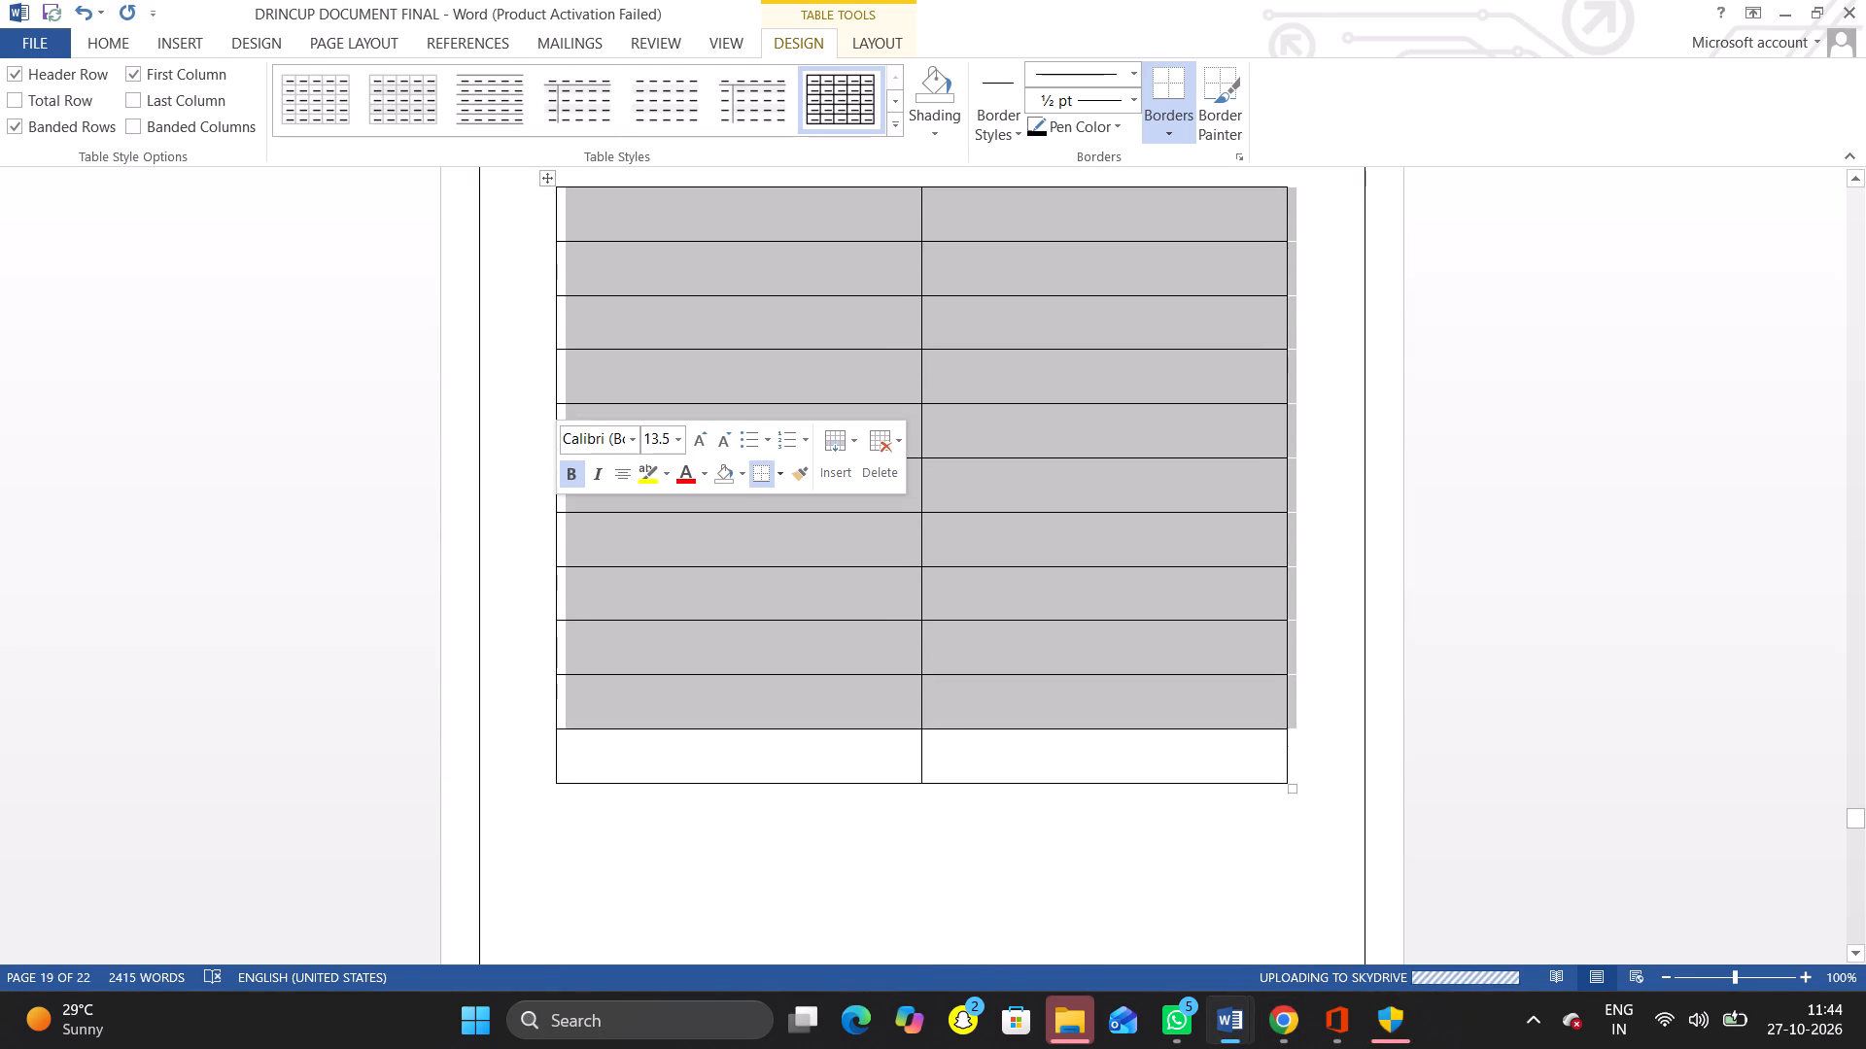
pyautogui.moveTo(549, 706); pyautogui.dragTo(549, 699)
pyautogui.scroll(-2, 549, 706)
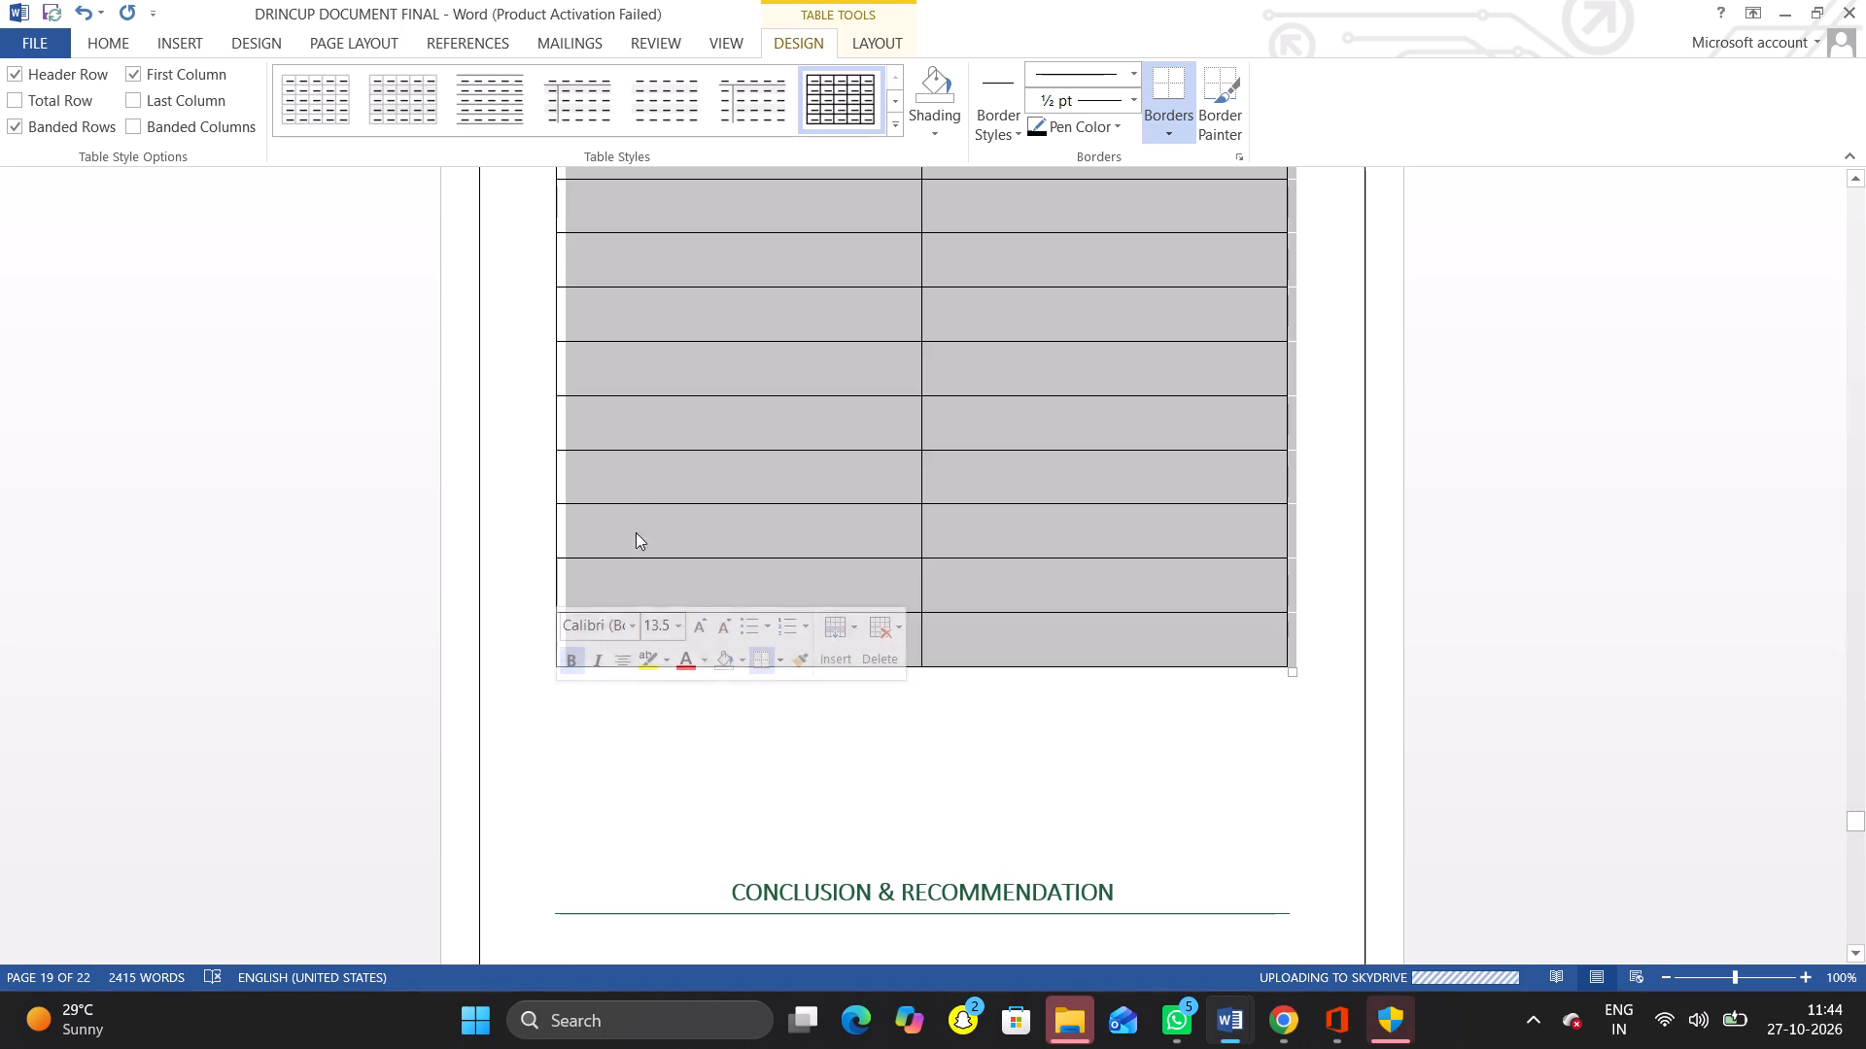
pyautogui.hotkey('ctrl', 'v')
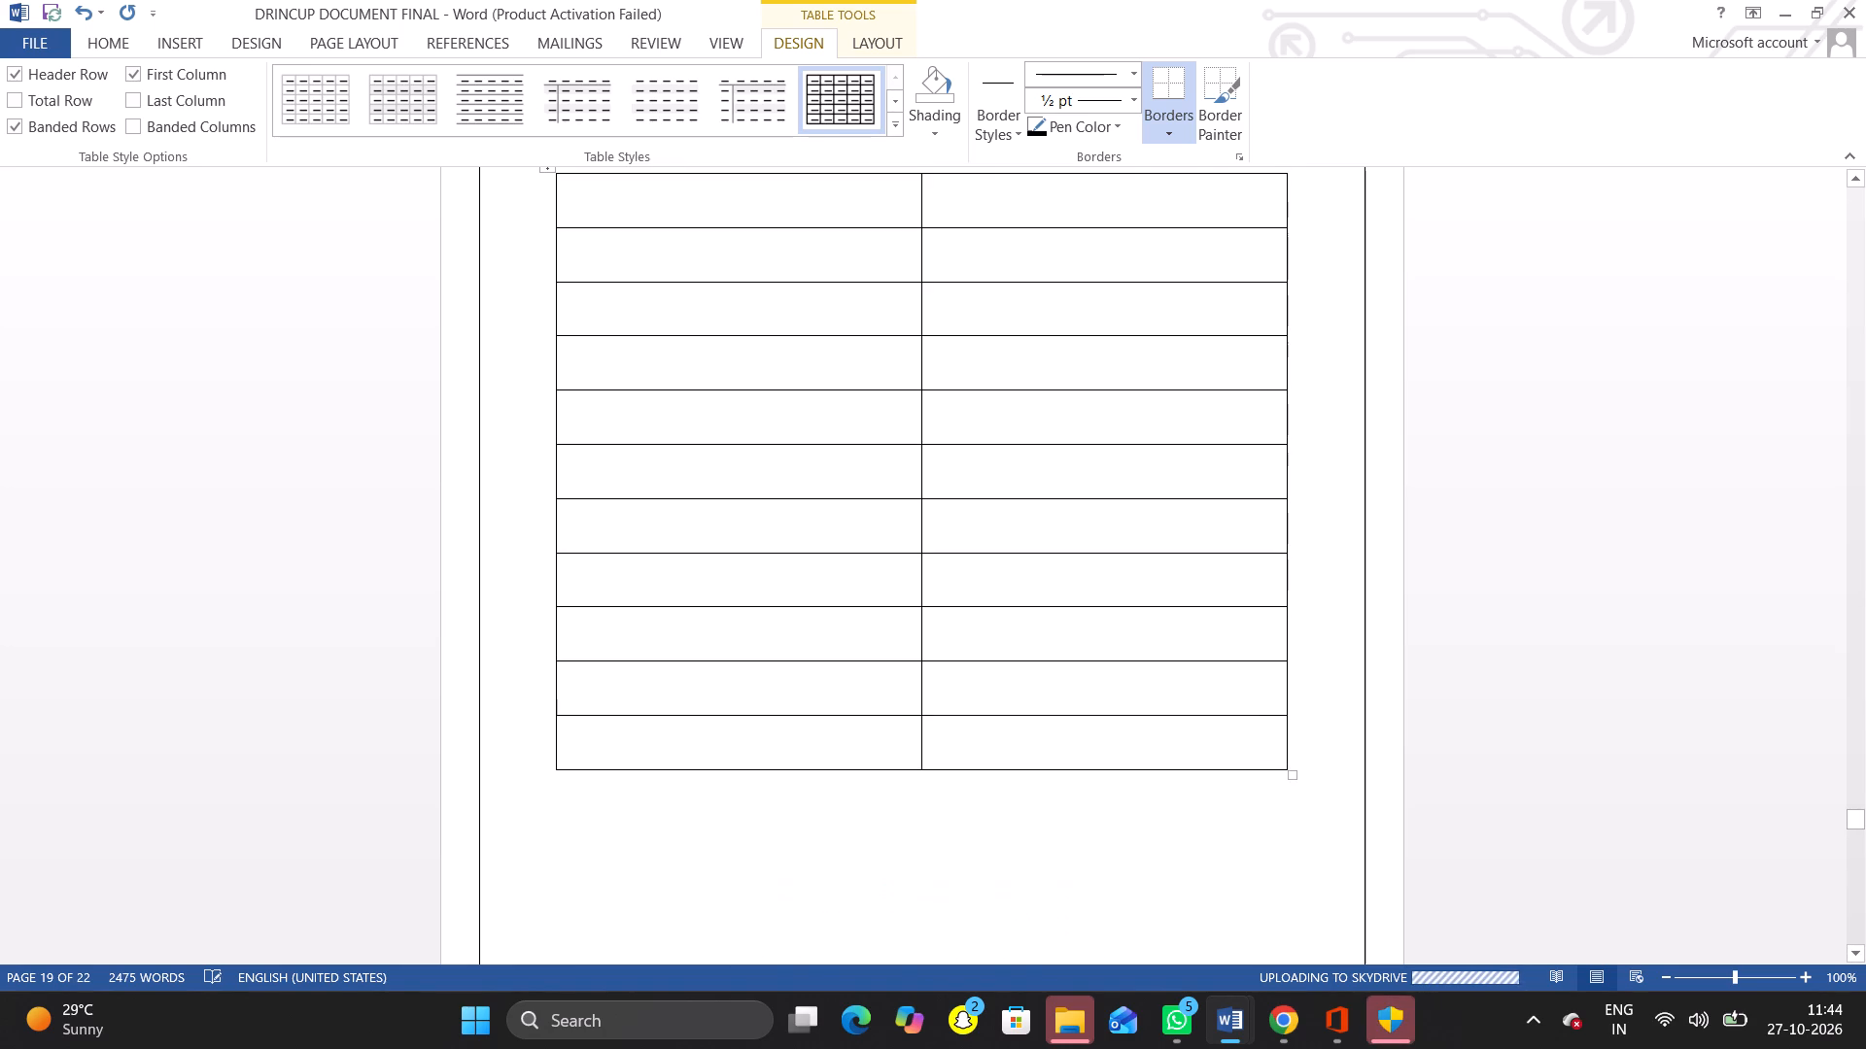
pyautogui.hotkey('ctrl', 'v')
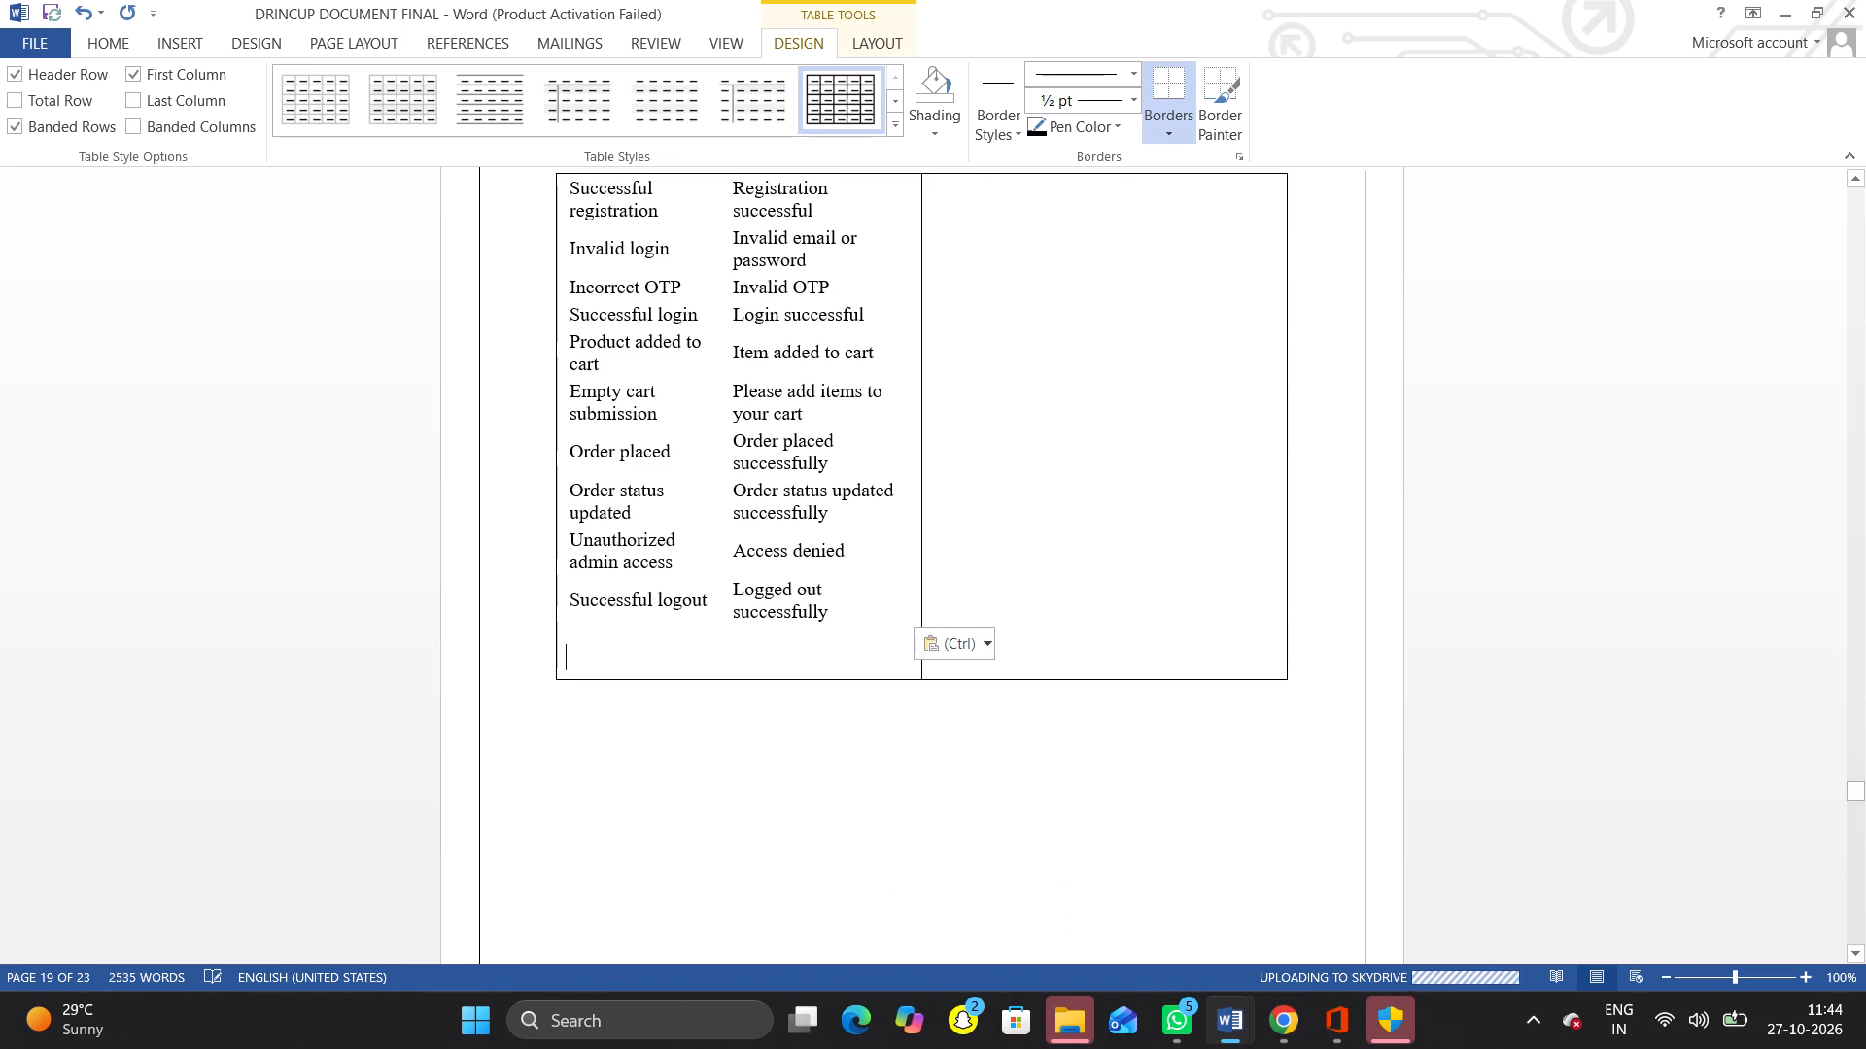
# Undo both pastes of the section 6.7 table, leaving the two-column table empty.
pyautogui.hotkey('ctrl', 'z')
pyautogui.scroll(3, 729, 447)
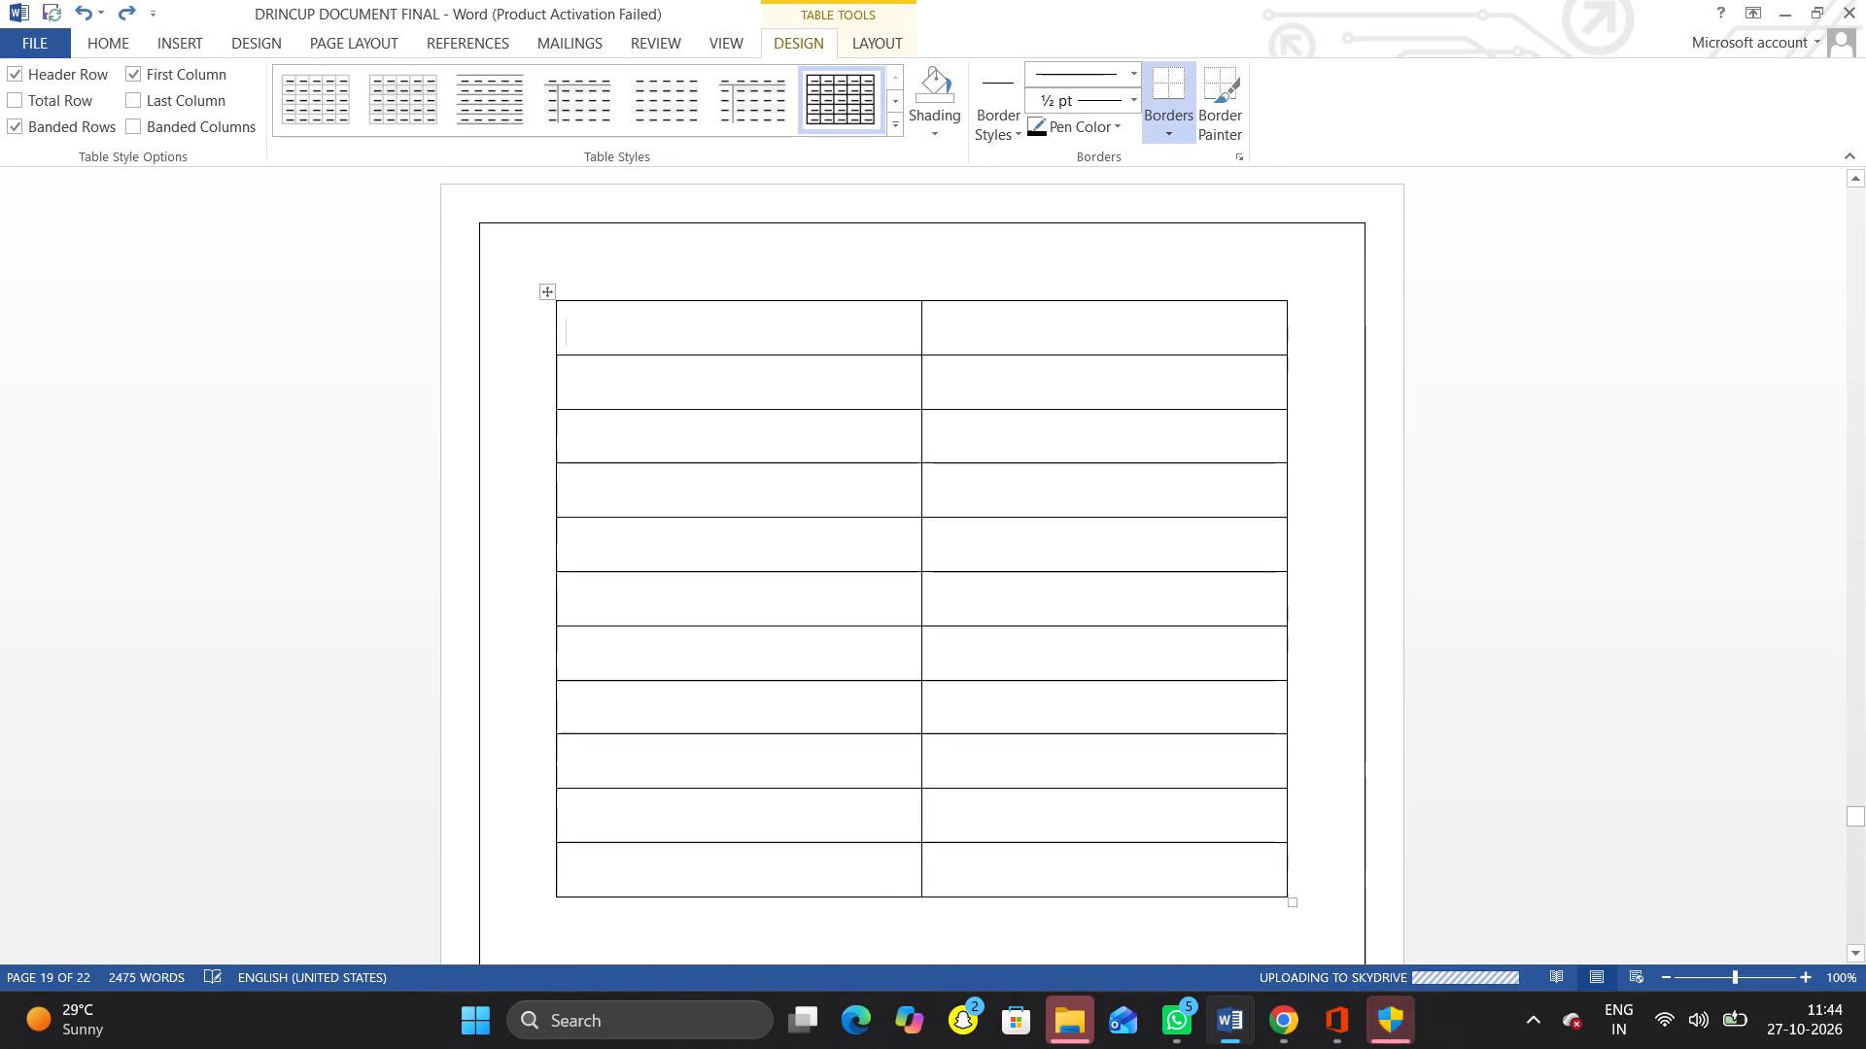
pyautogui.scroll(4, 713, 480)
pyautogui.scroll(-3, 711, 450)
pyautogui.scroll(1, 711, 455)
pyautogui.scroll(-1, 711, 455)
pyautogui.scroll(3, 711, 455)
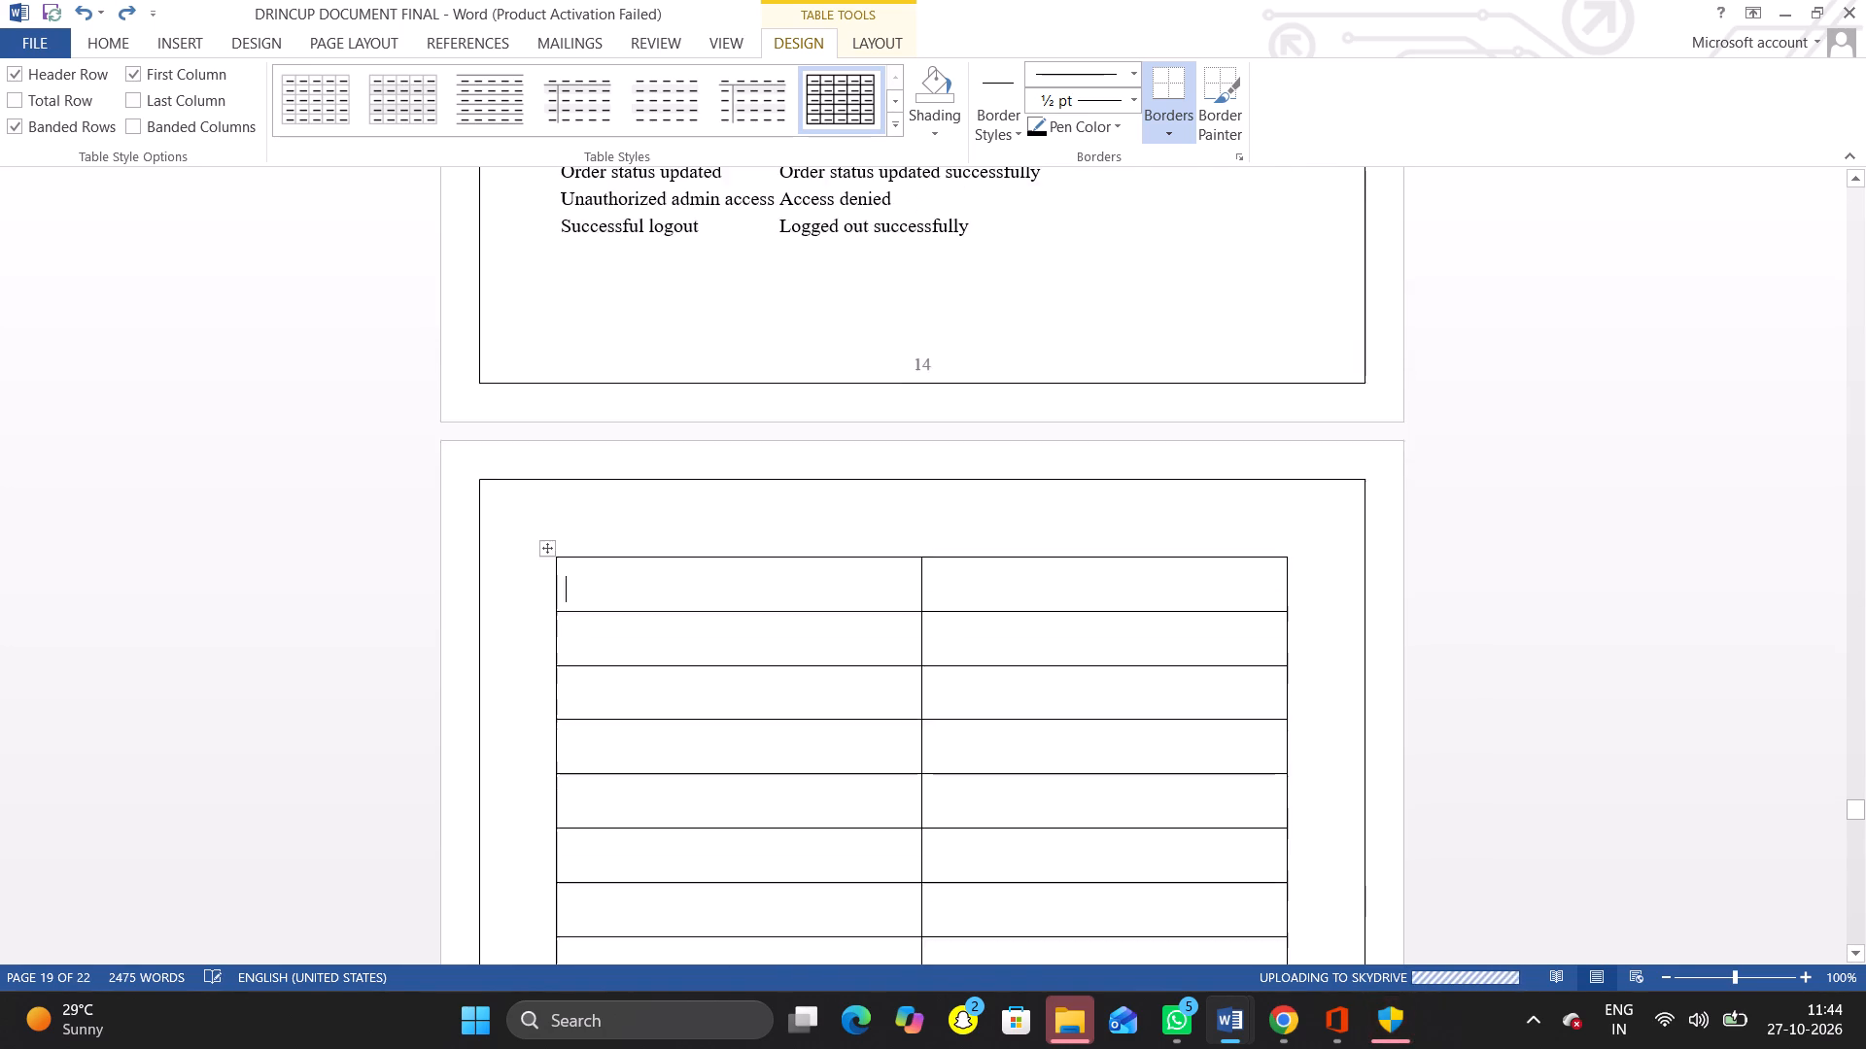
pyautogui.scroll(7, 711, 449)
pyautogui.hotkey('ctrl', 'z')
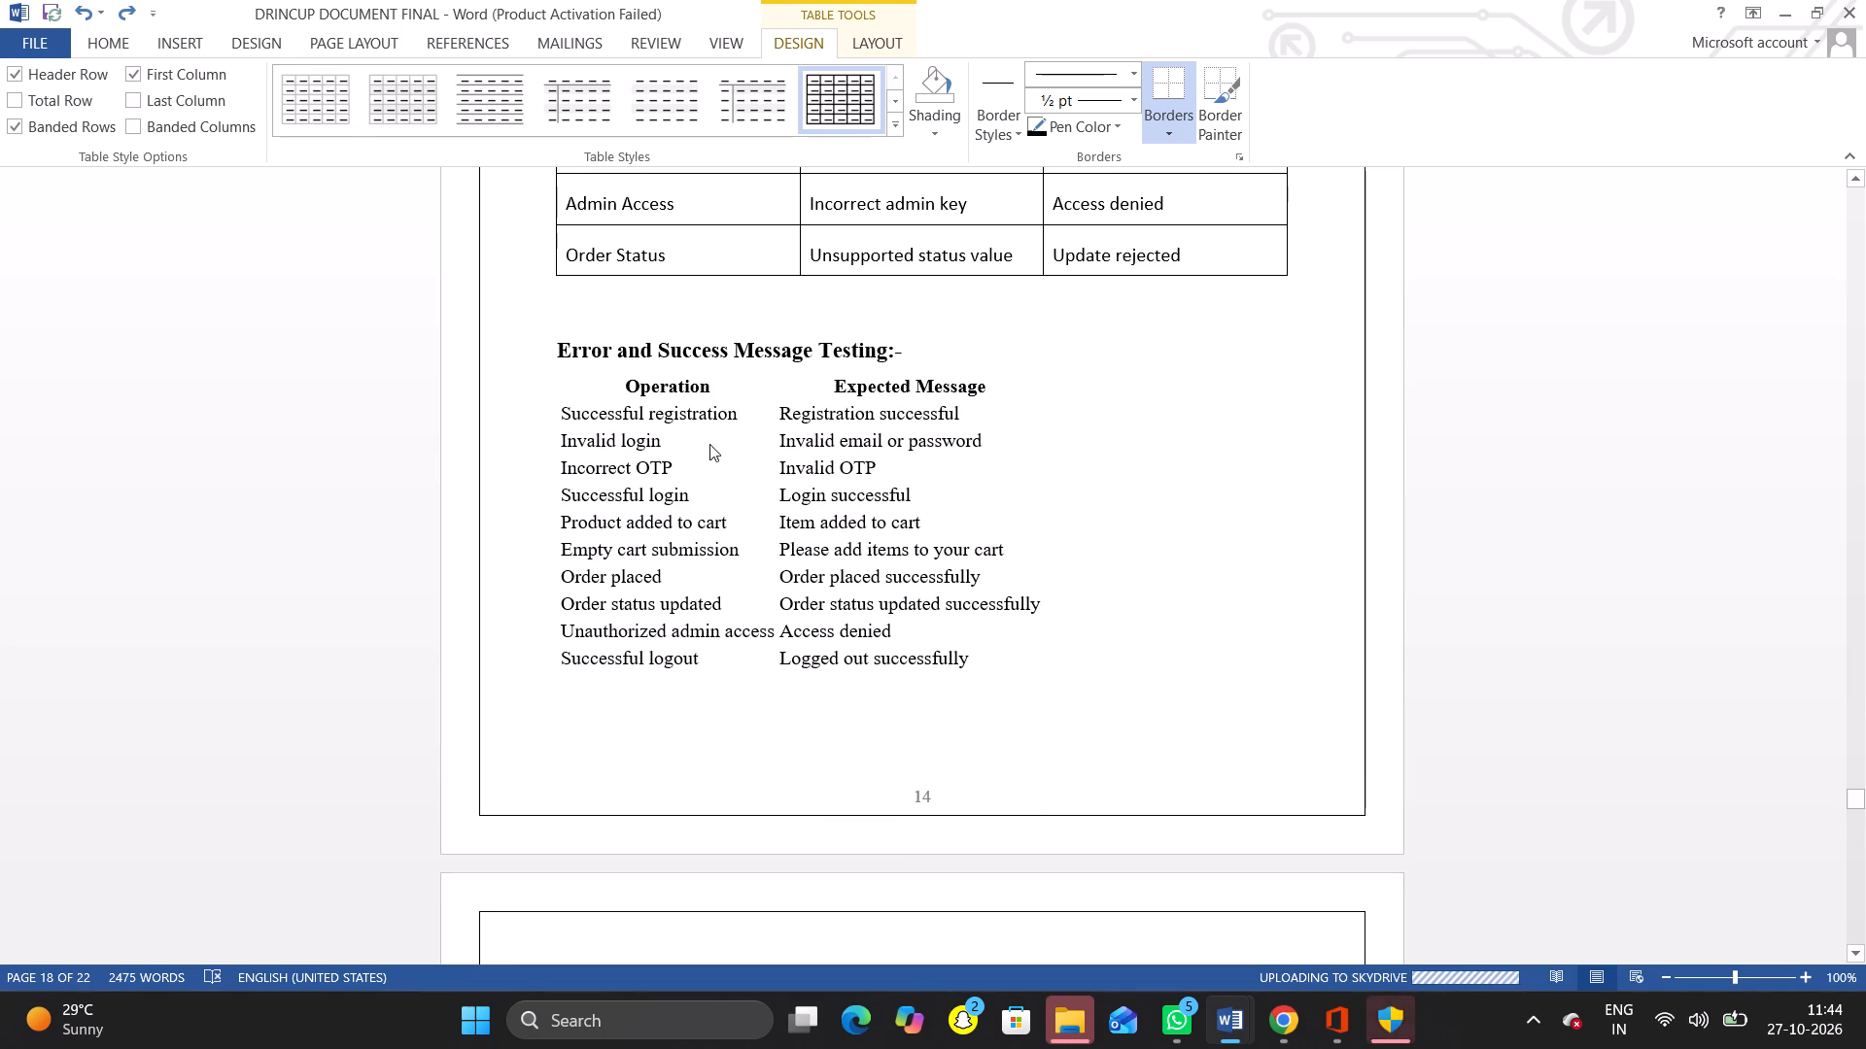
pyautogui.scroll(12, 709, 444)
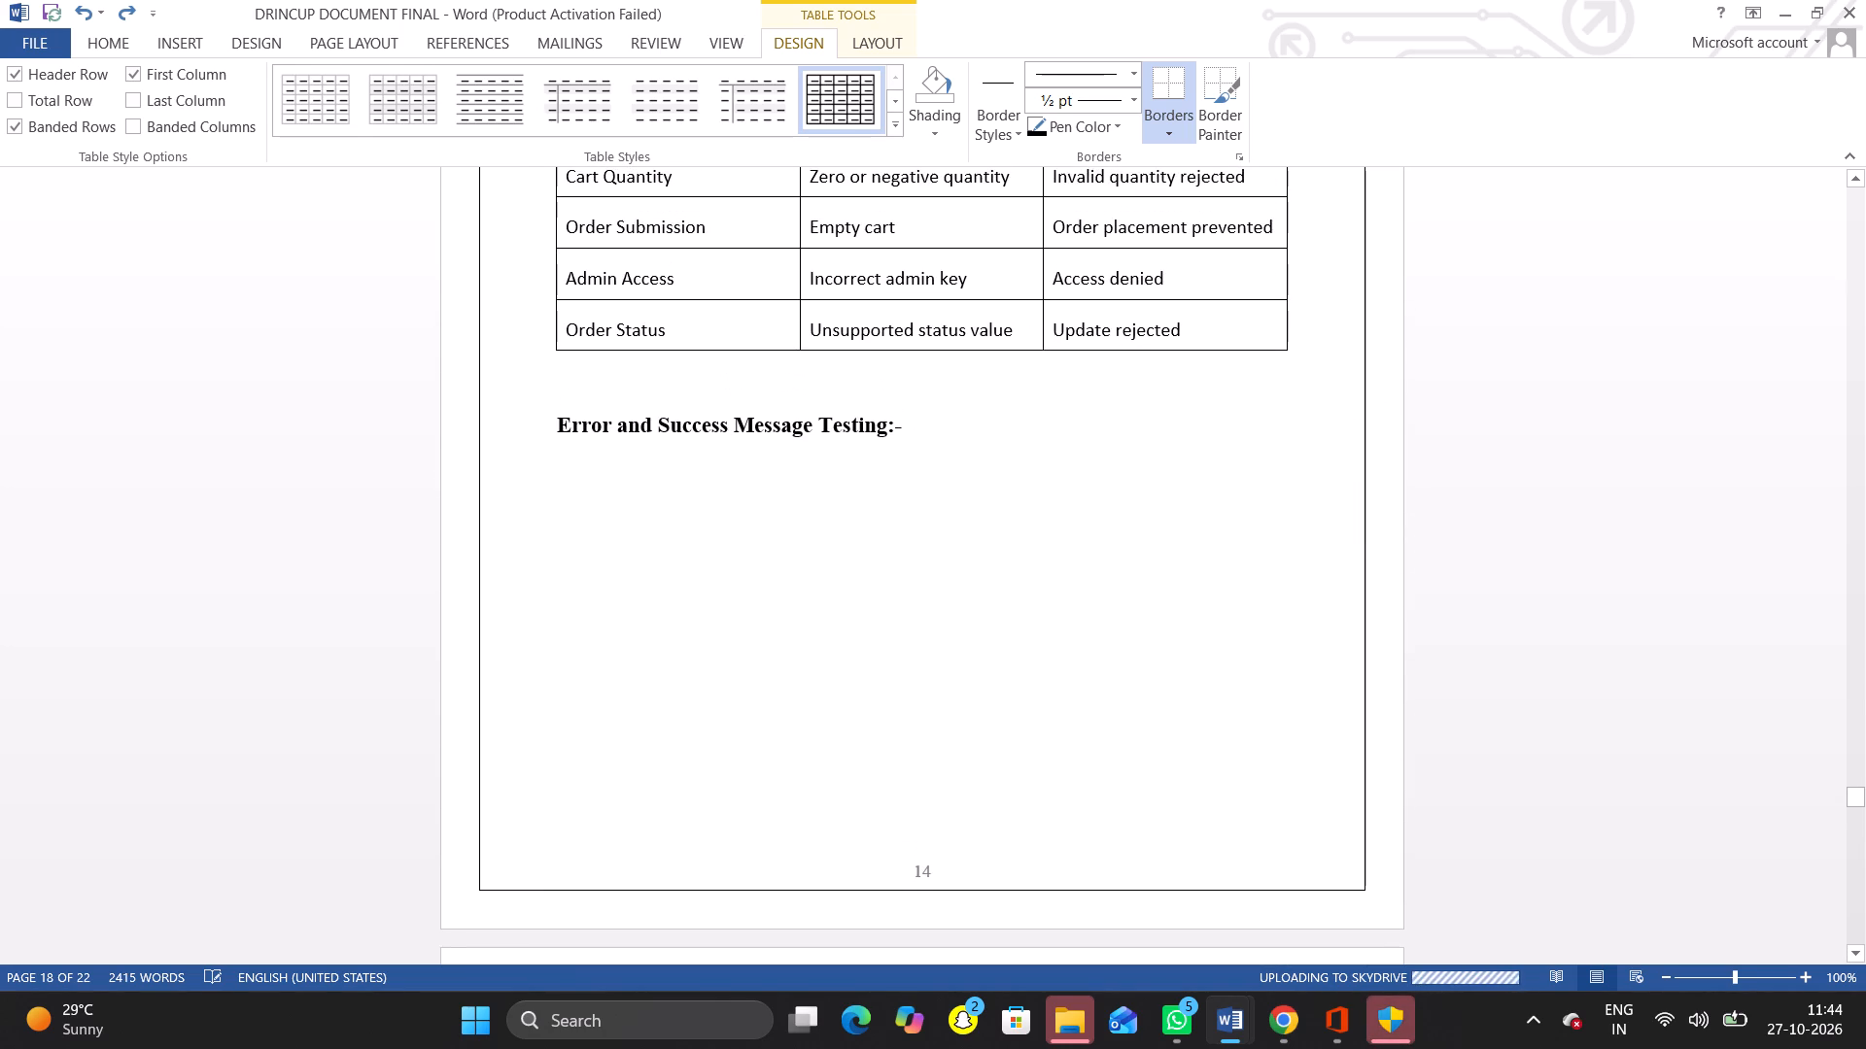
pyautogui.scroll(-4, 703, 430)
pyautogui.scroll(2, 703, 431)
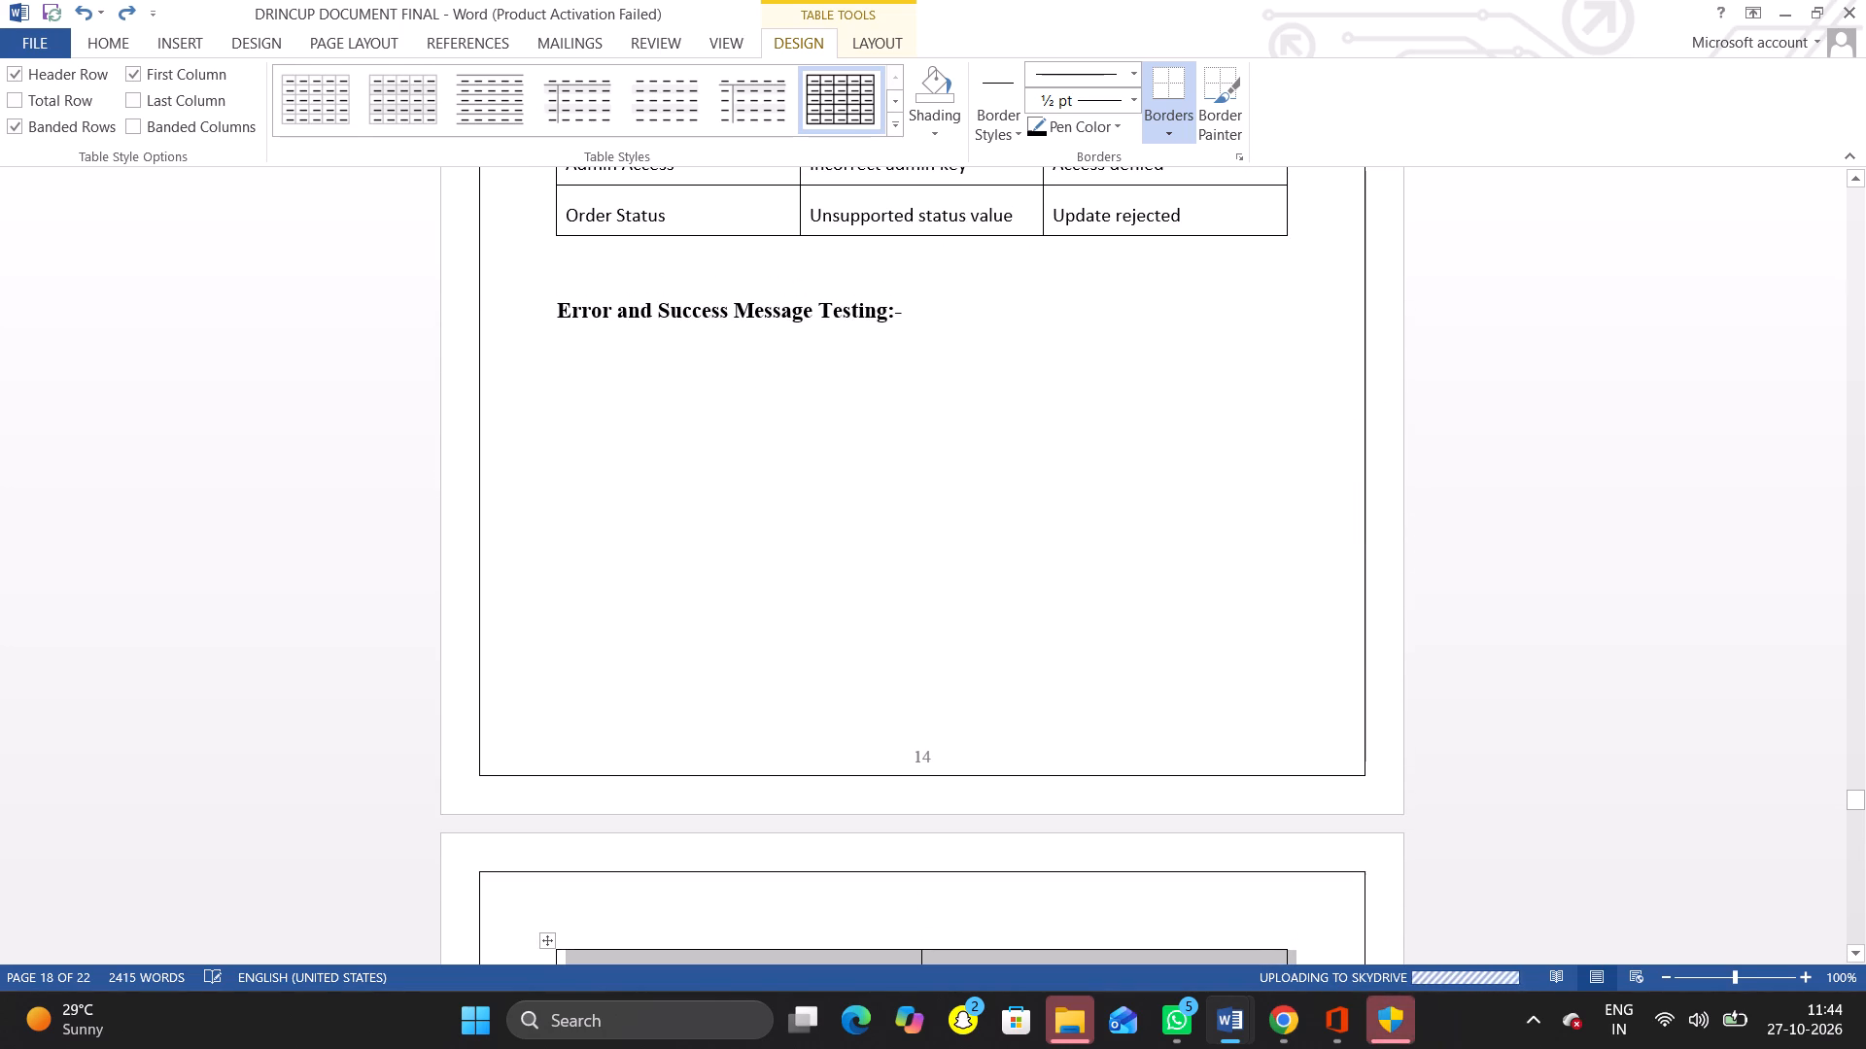
# Insert blank lines above the Error and Success Message Testing heading to push it onto the next page with its table.
pyautogui.click(543, 317)
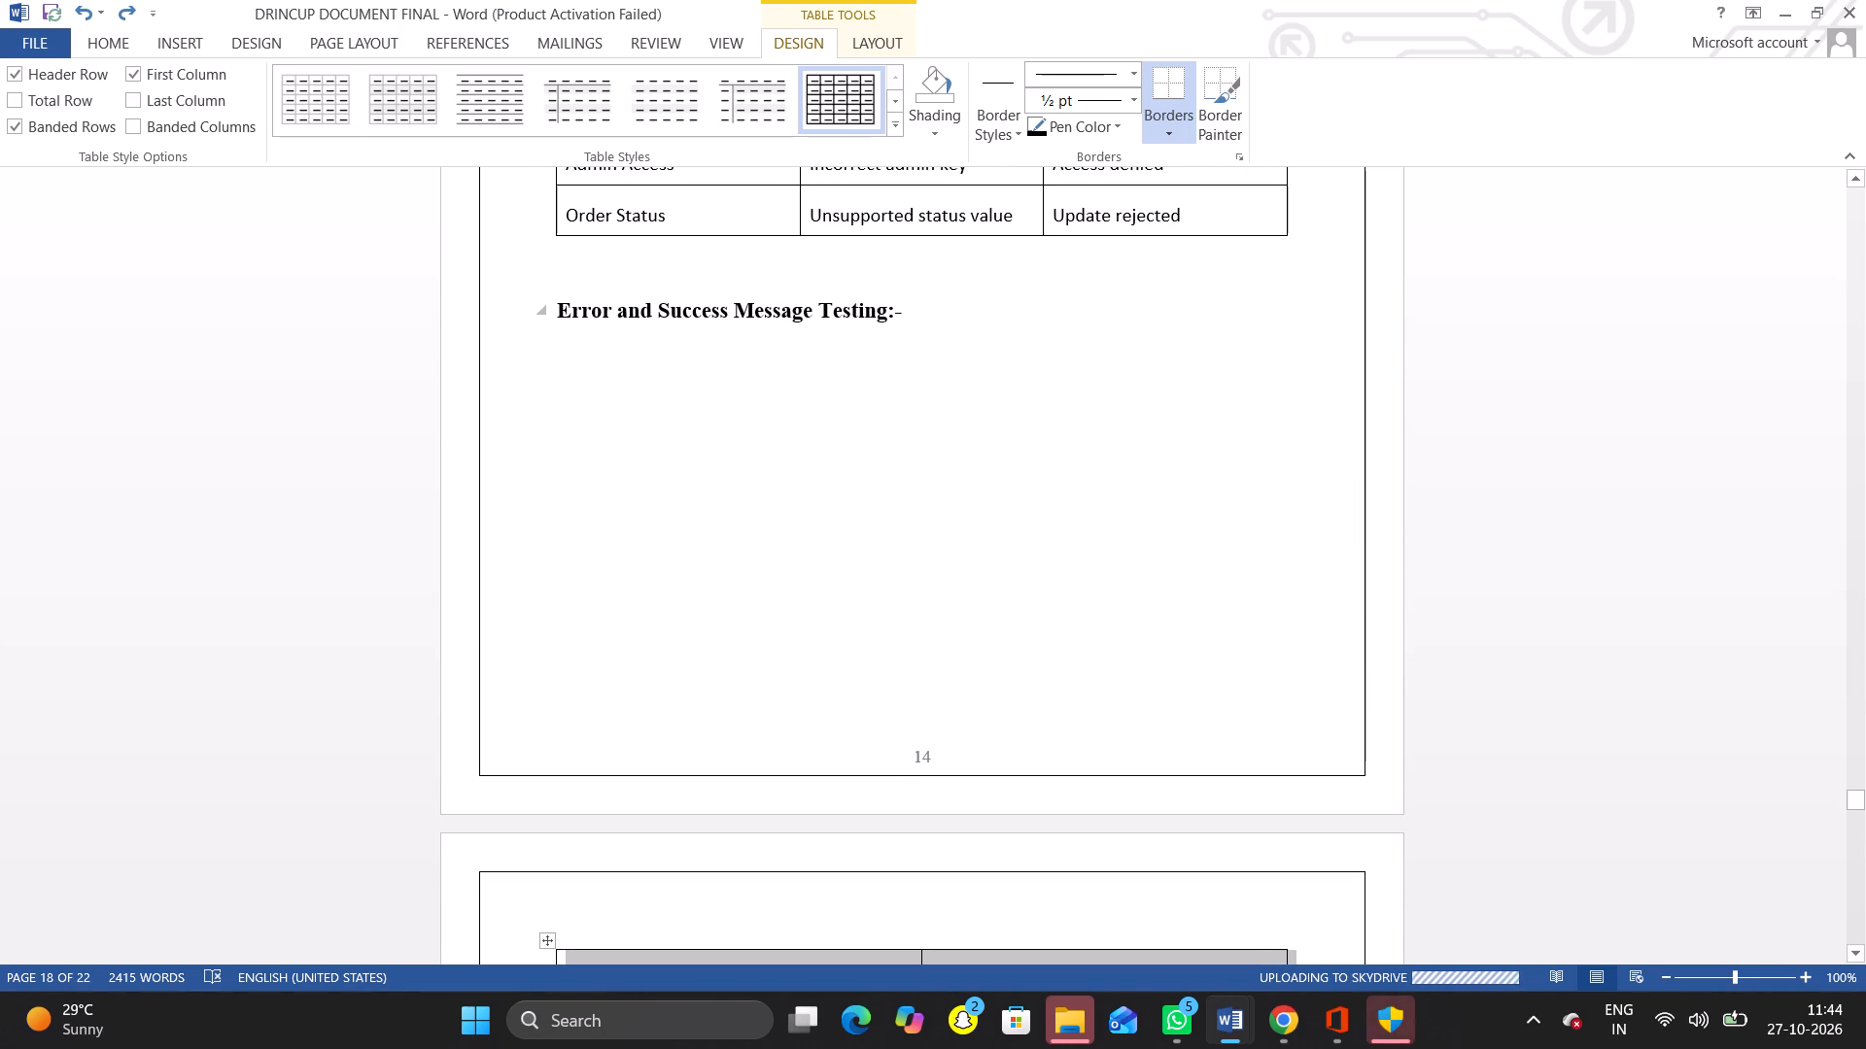
pyautogui.click(580, 288)
pyautogui.click(594, 274)
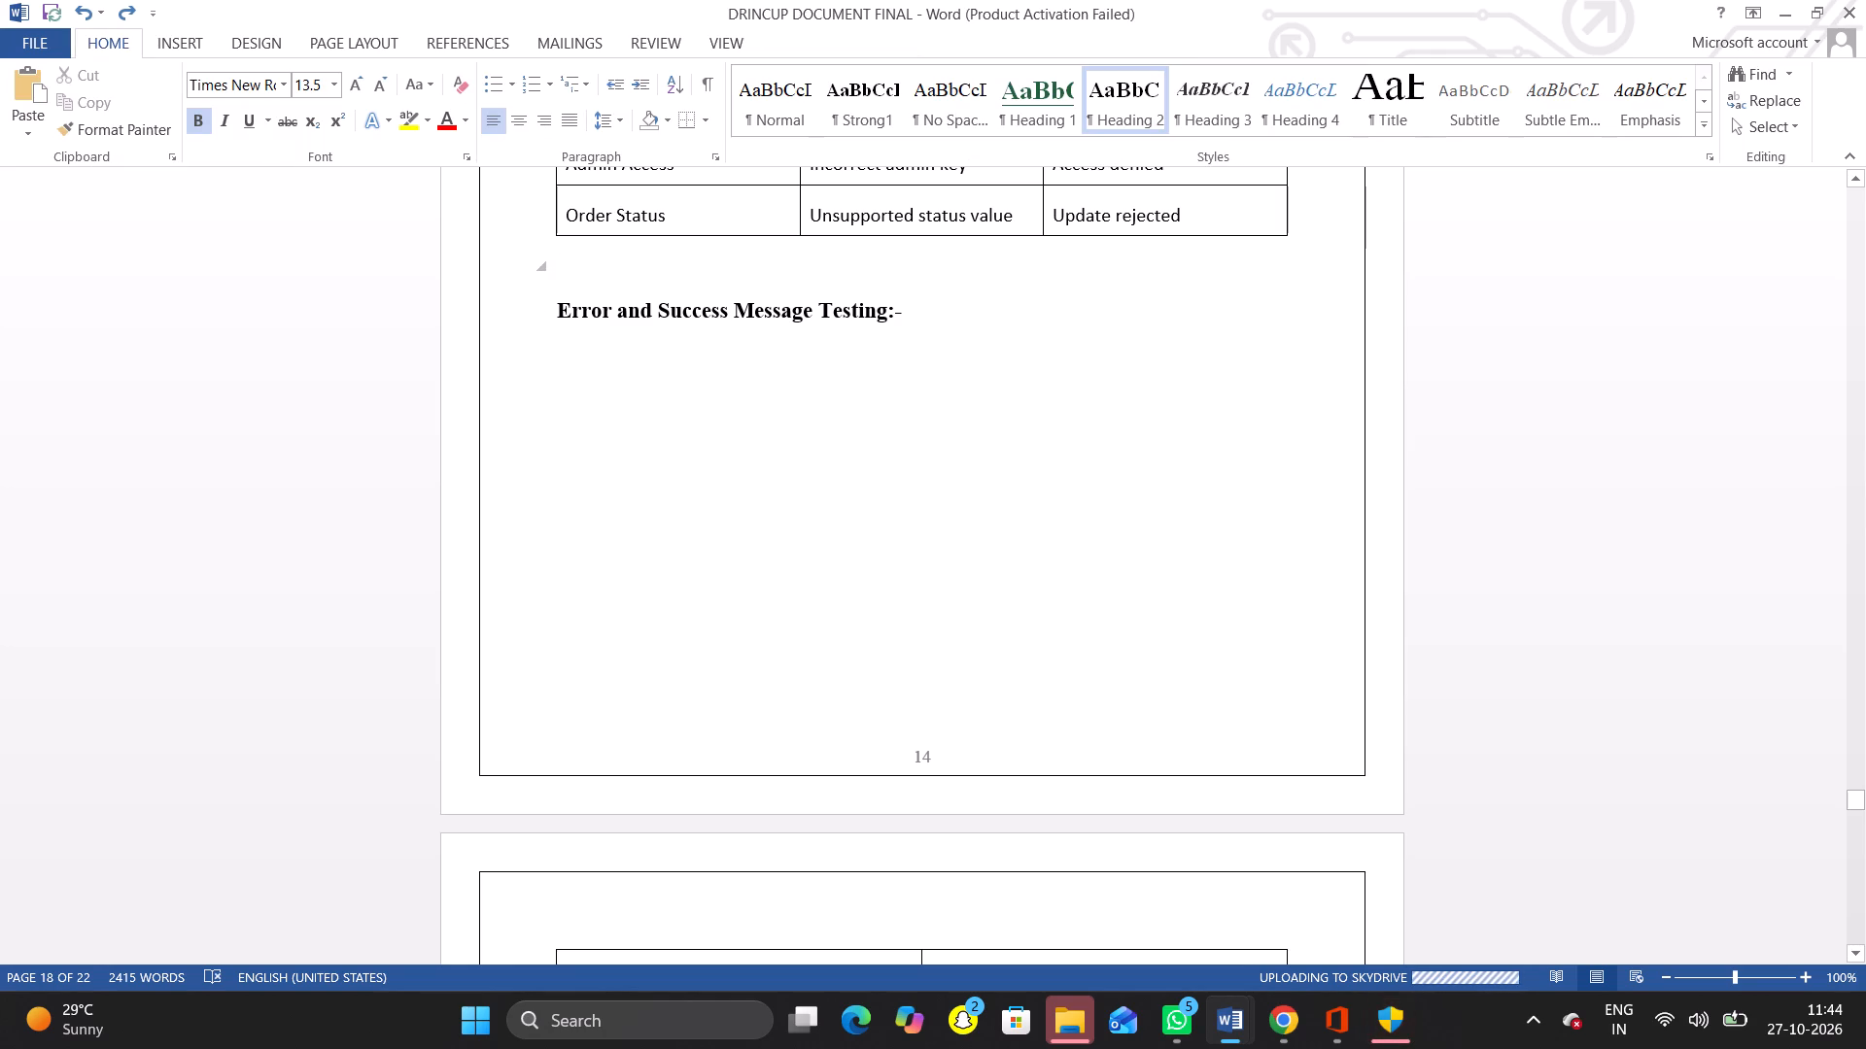
pyautogui.press('Return')
pyautogui.press('Return')
pyautogui.press('Return')
pyautogui.press('Return')
pyautogui.press('Return')
pyautogui.press('Return')
pyautogui.press('Return')
pyautogui.press('Return')
pyautogui.press('Return')
pyautogui.press('Return')
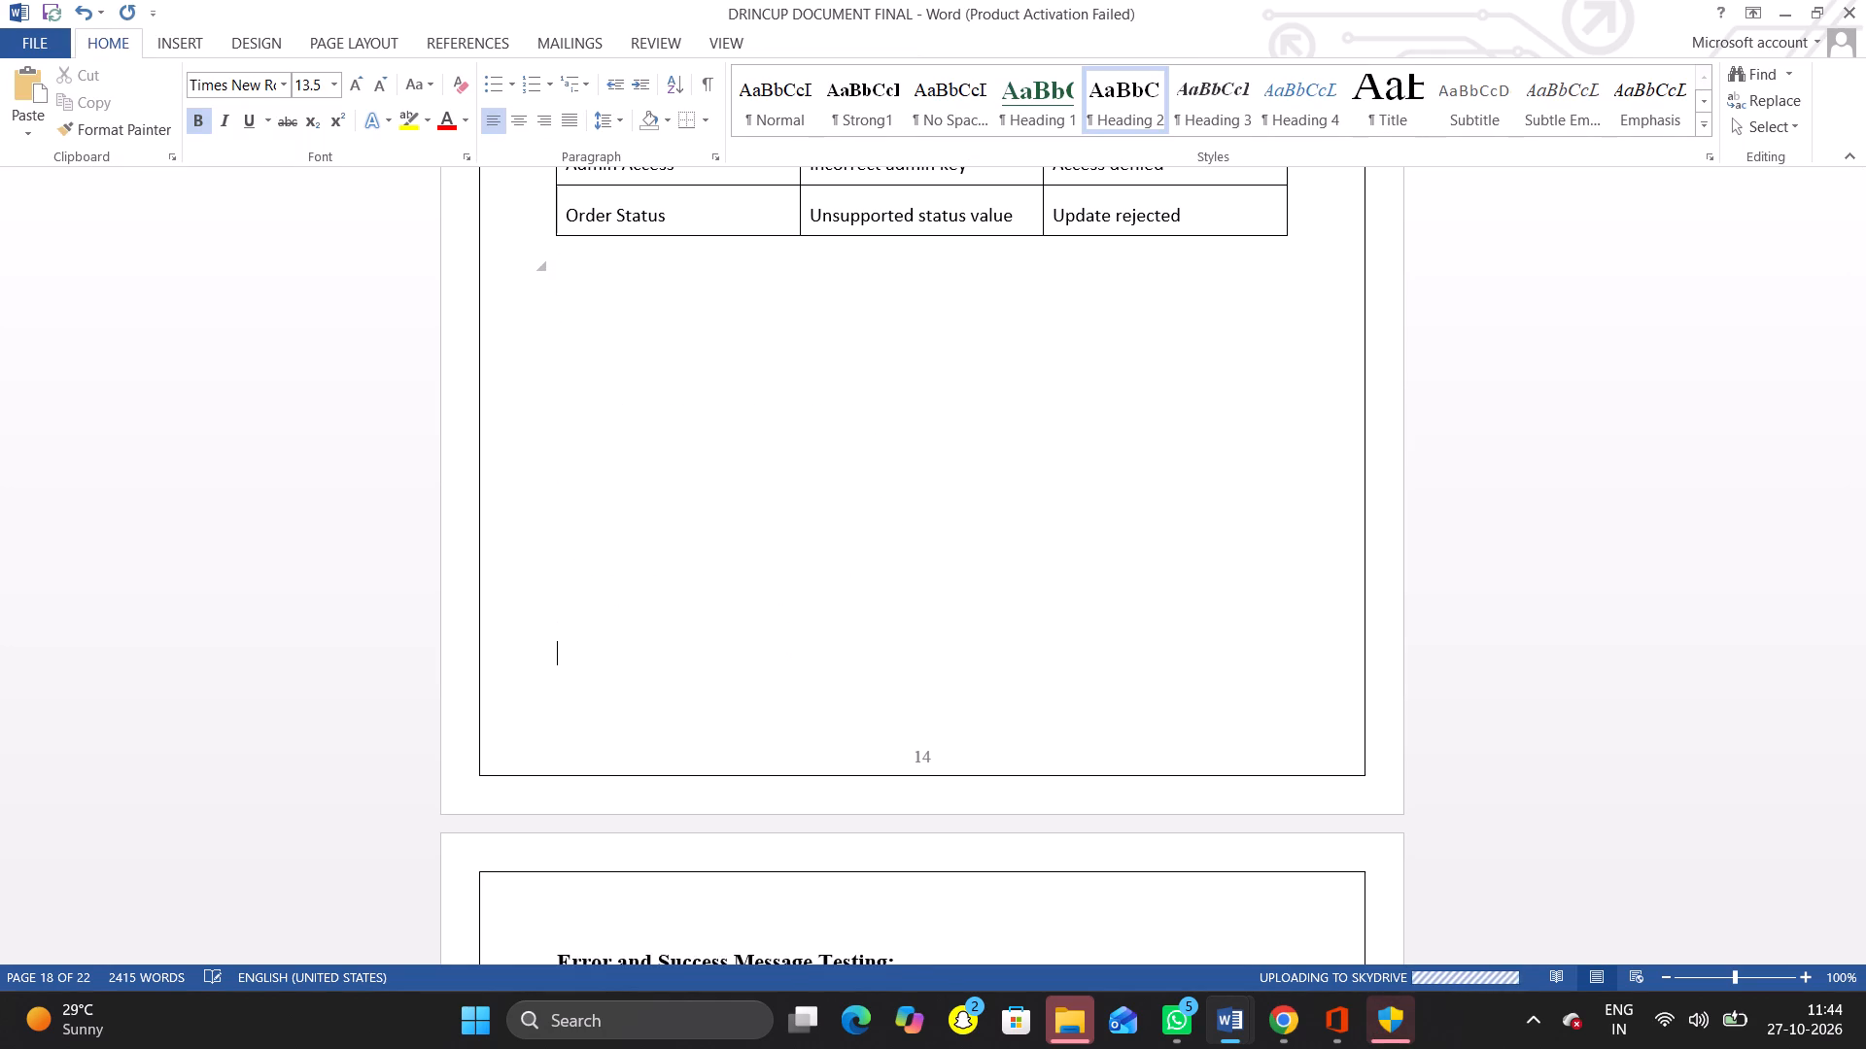
pyautogui.press('BackSpace')
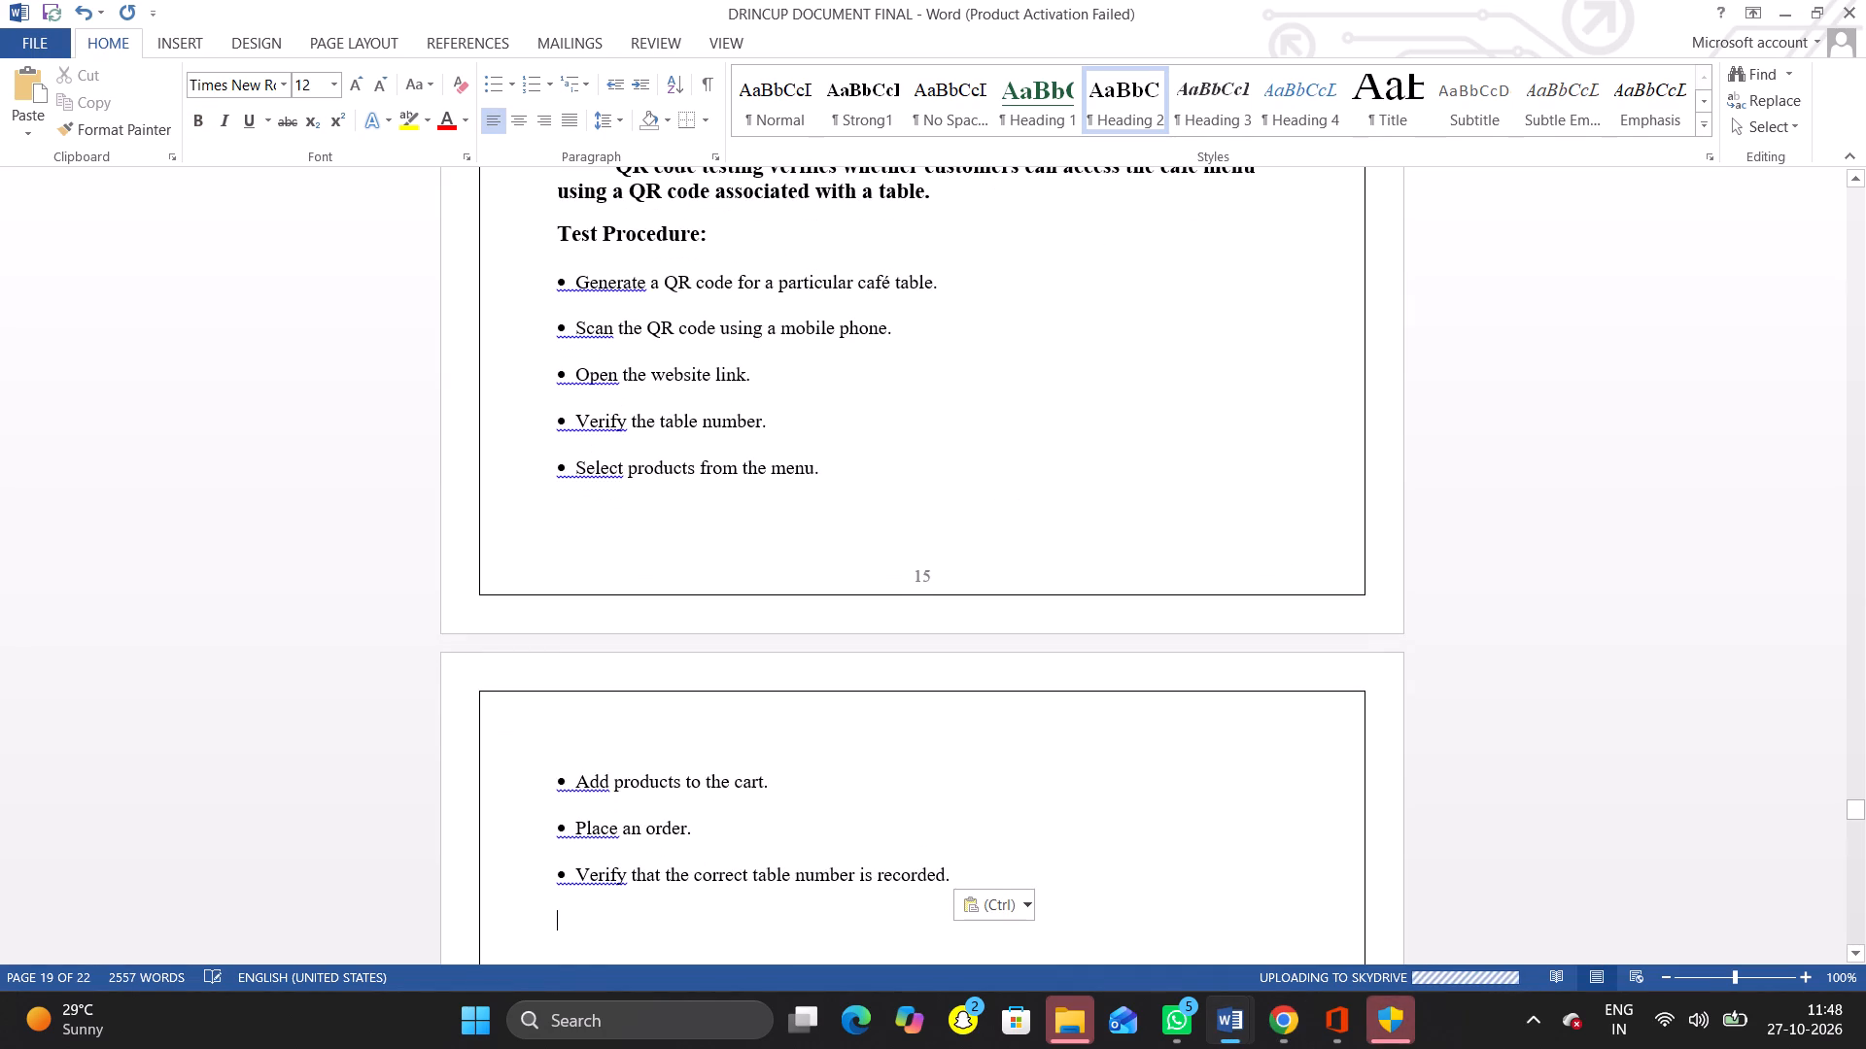
# Indent the "Generate a QR code" and "Scan the QR code" items as an automatic bulleted list.
pyautogui.scroll(2, 937, 571)
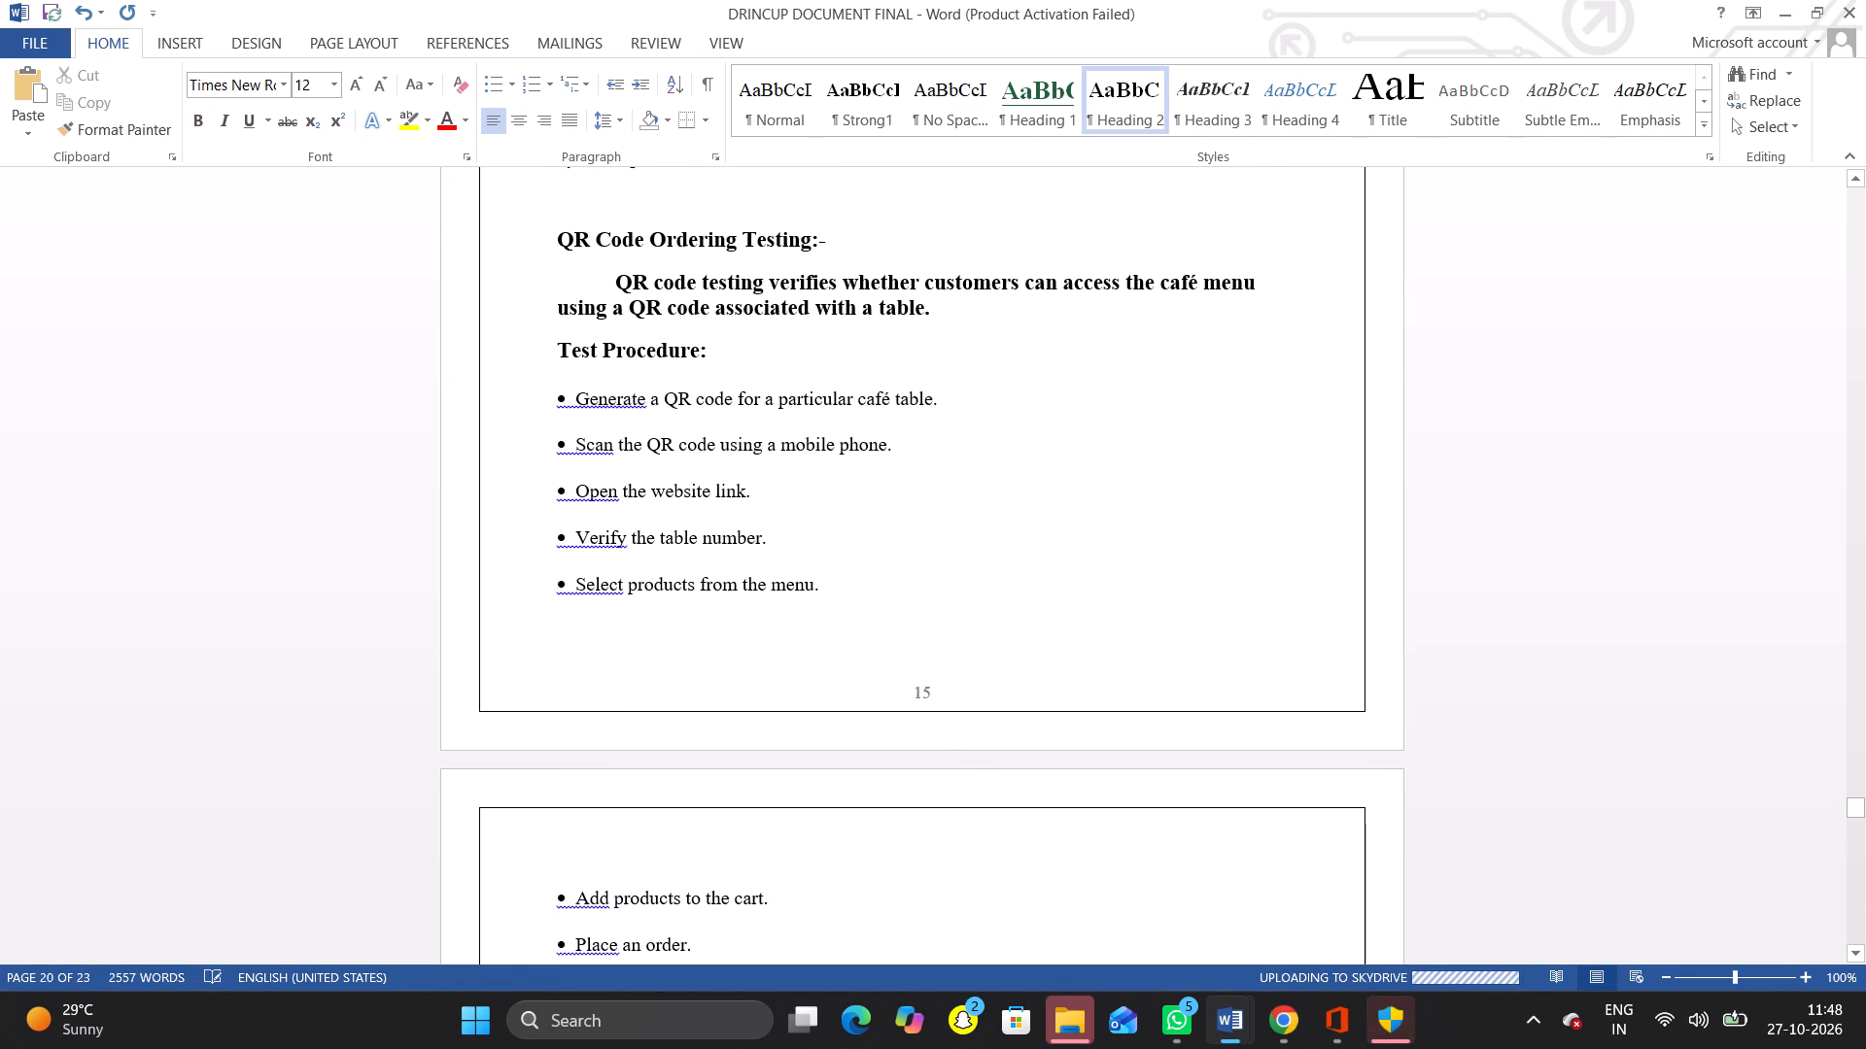
pyautogui.click(565, 393)
pyautogui.press('Tab')
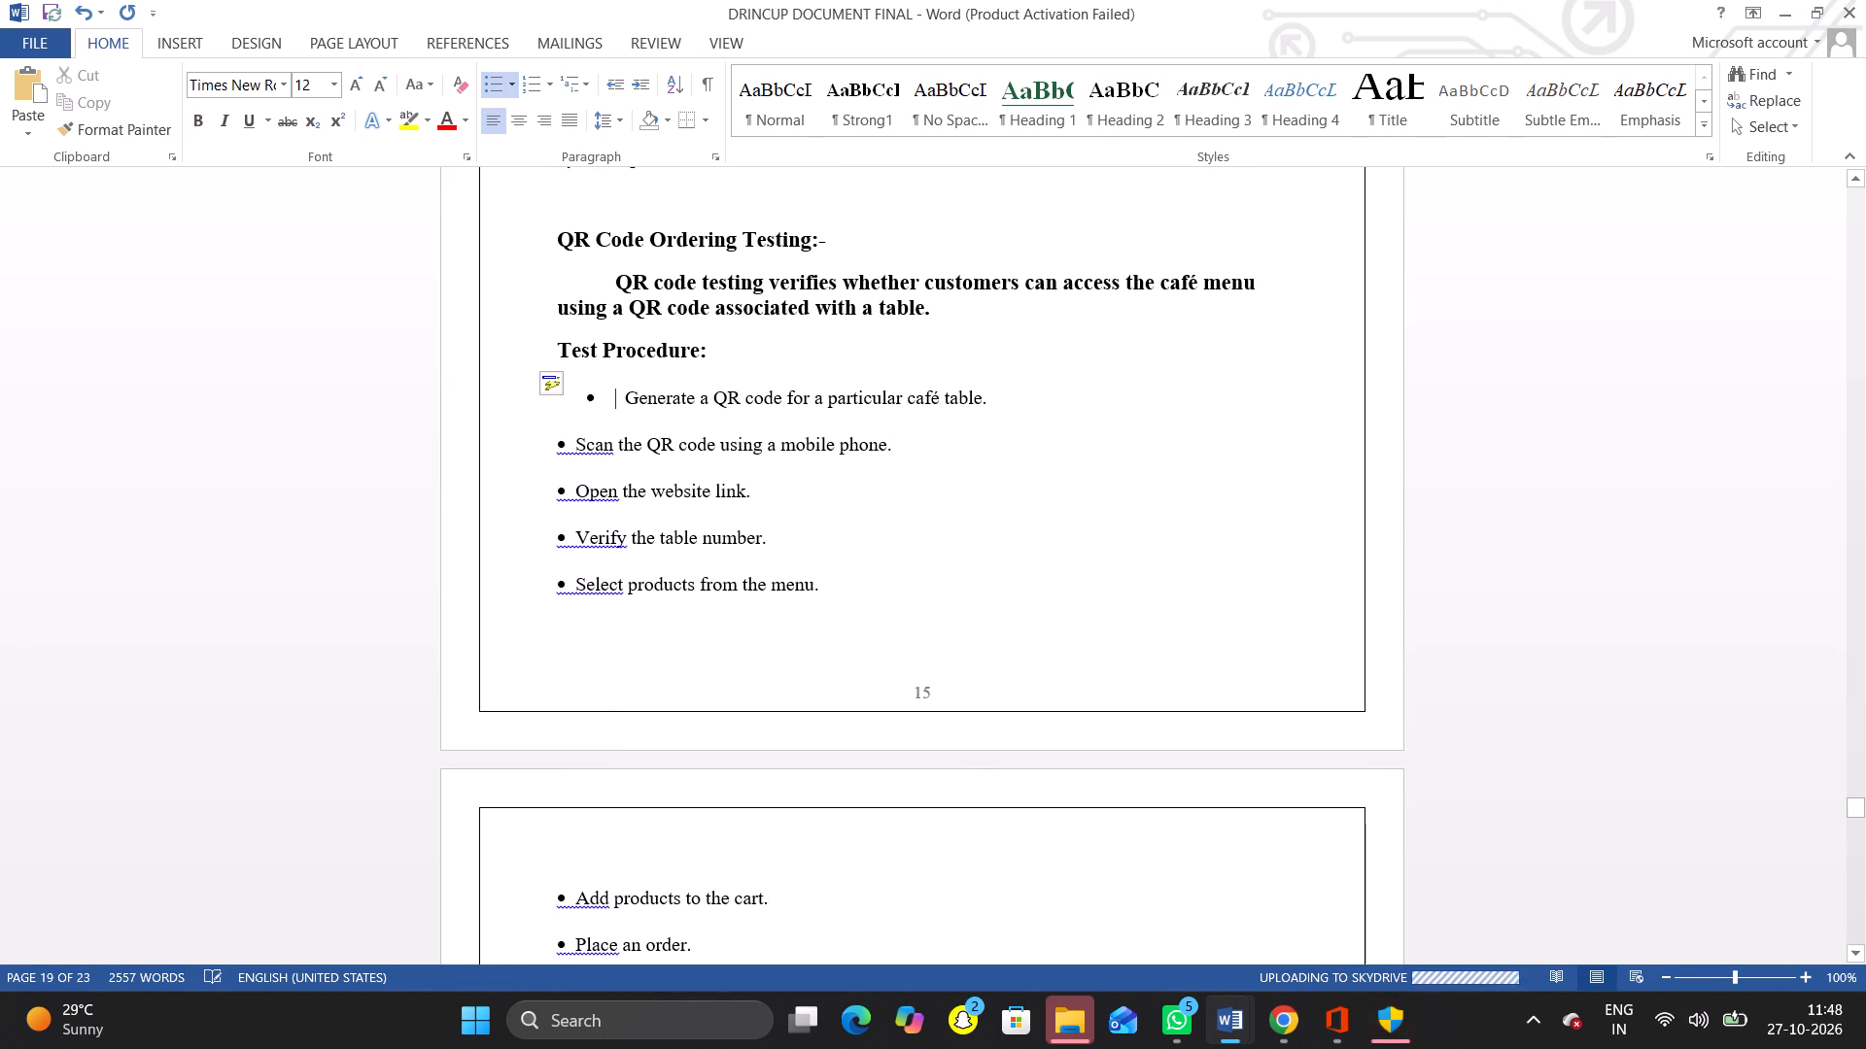
pyautogui.click(567, 445)
pyautogui.press('Tab')
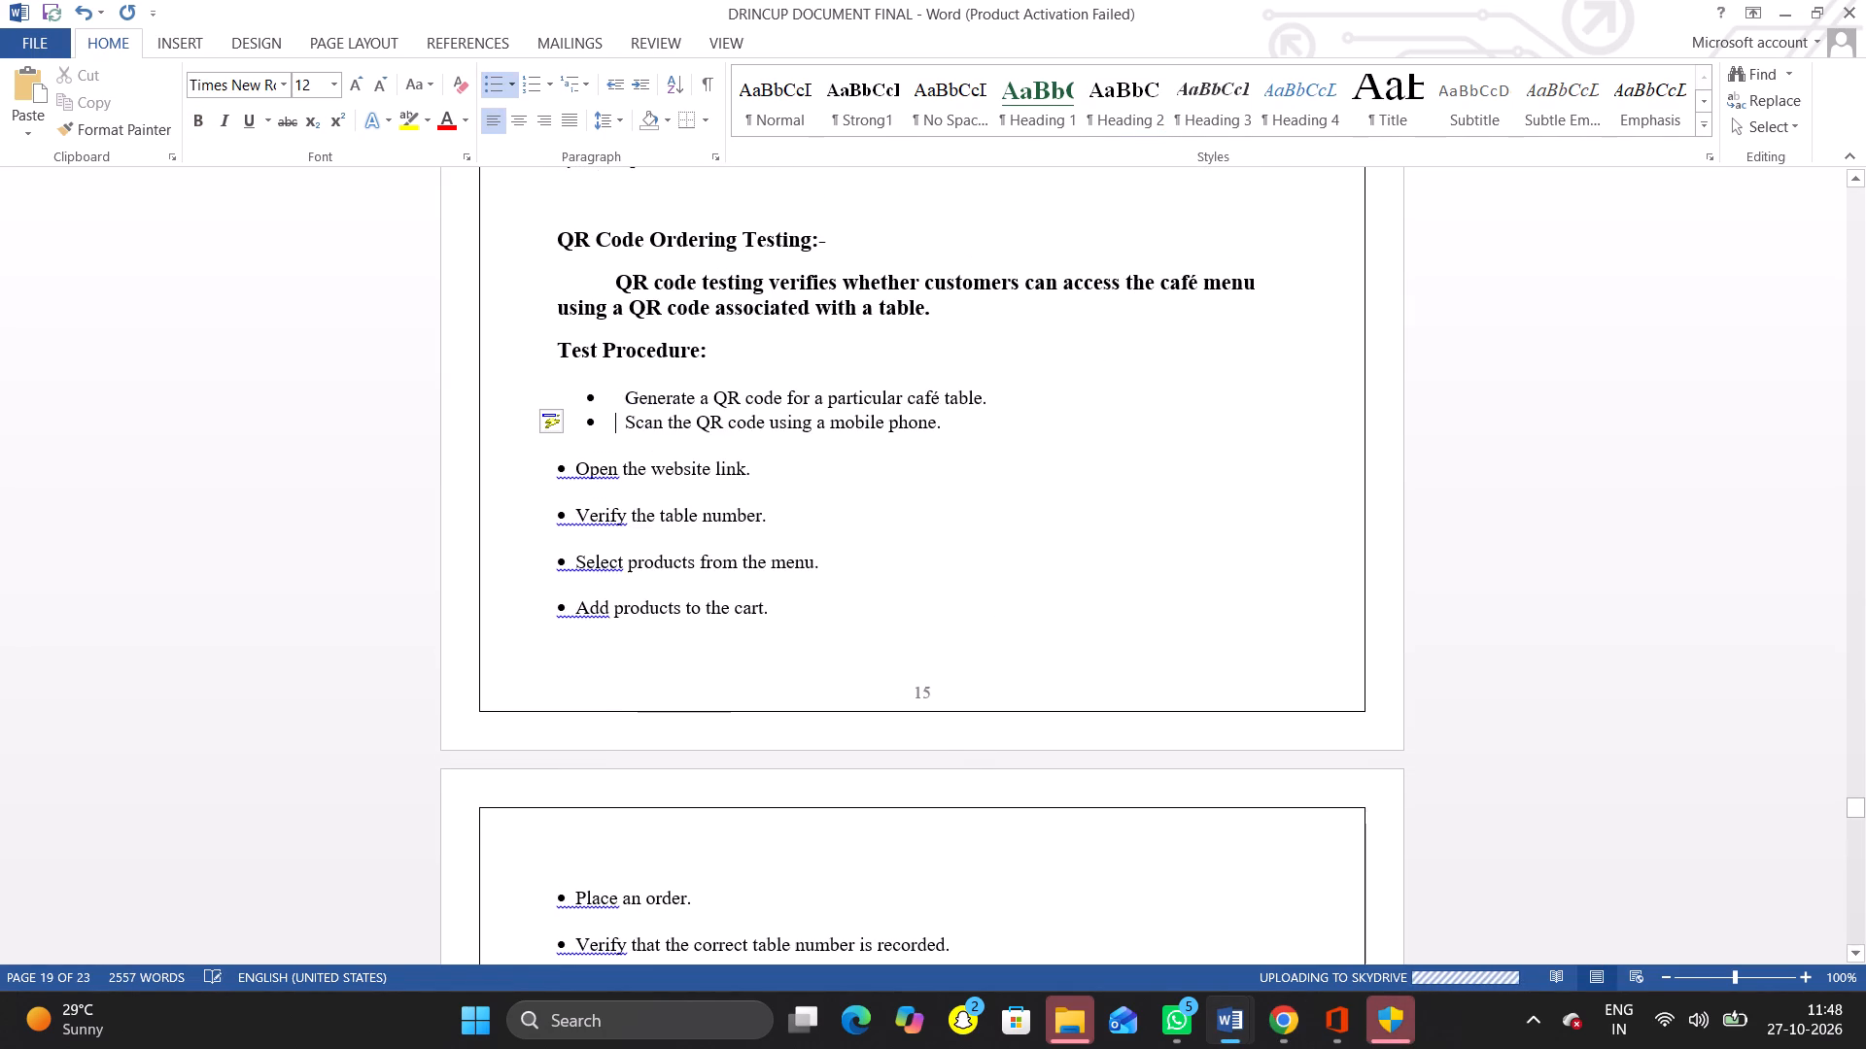
# Insert a tab after the bullet in each of the six remaining items, from "Open the website link." through "Verify that the correct table number is recorded.".
pyautogui.click(570, 474)
pyautogui.press('Tab')
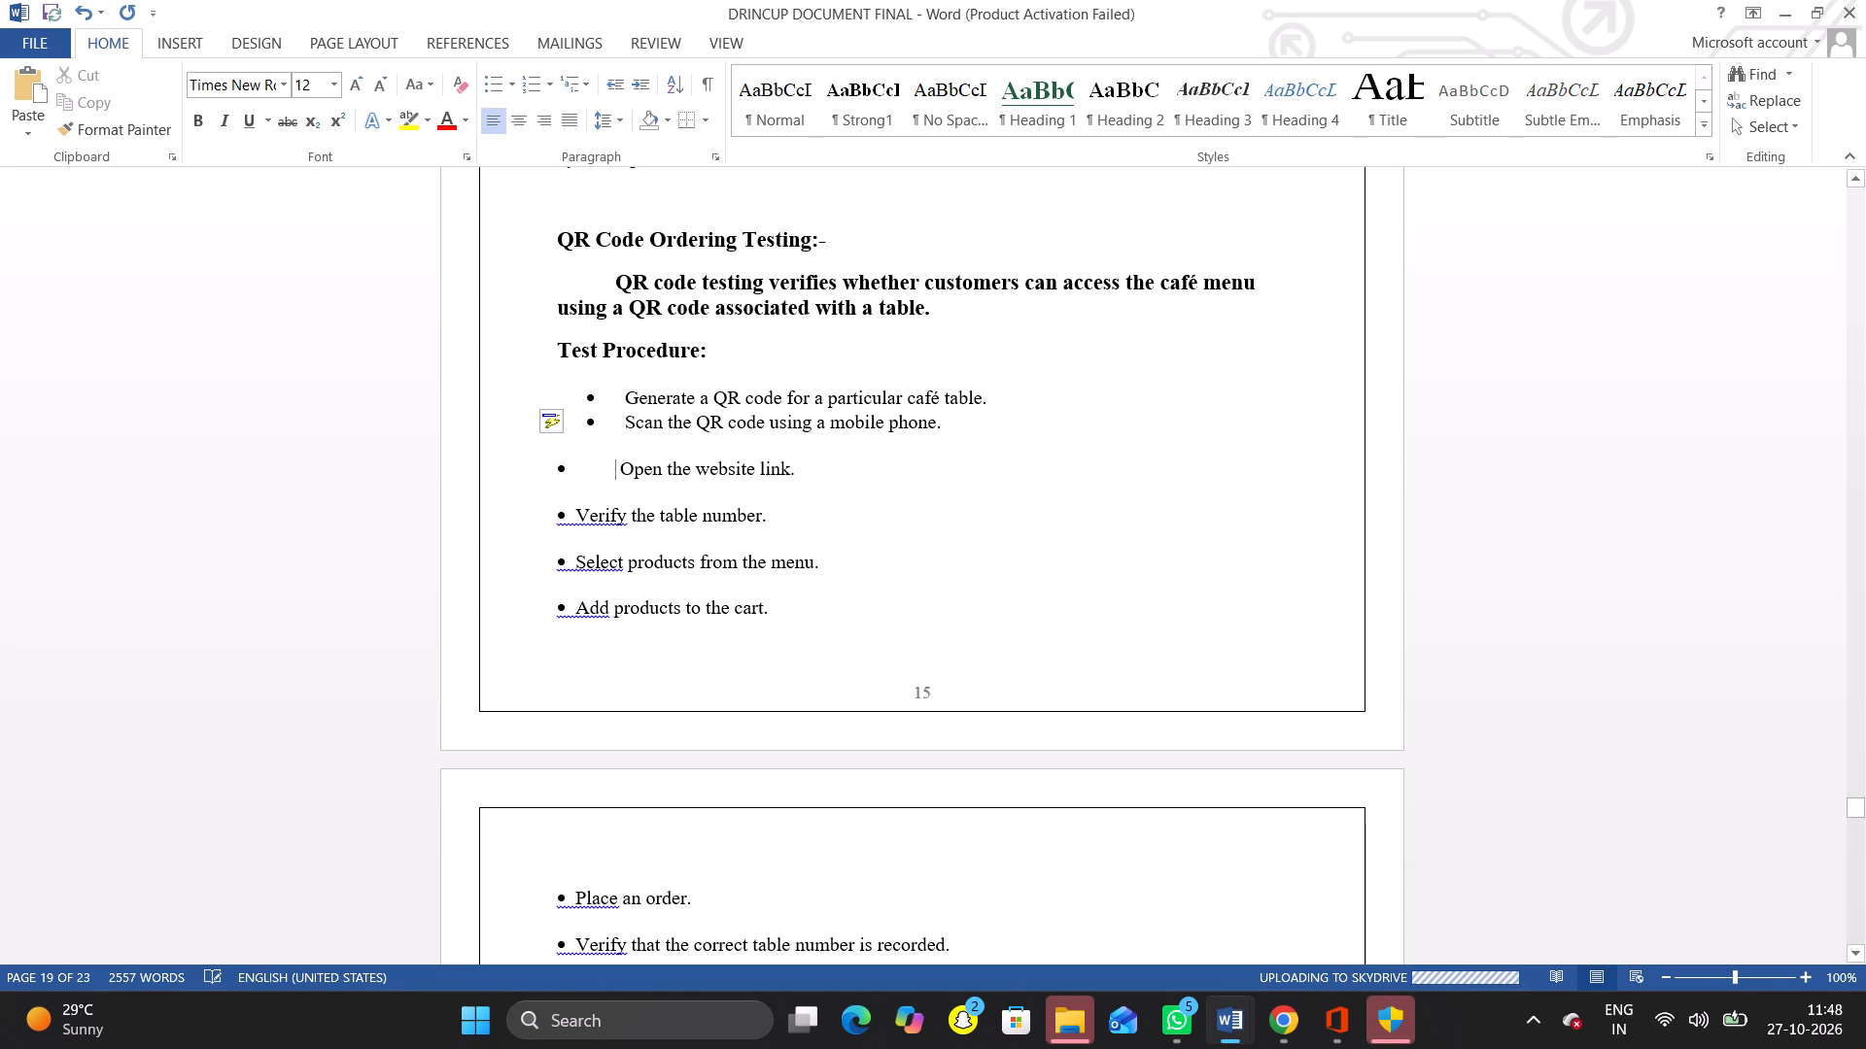
pyautogui.click(570, 517)
pyautogui.press('Tab')
pyautogui.click(571, 566)
pyautogui.press('Tab')
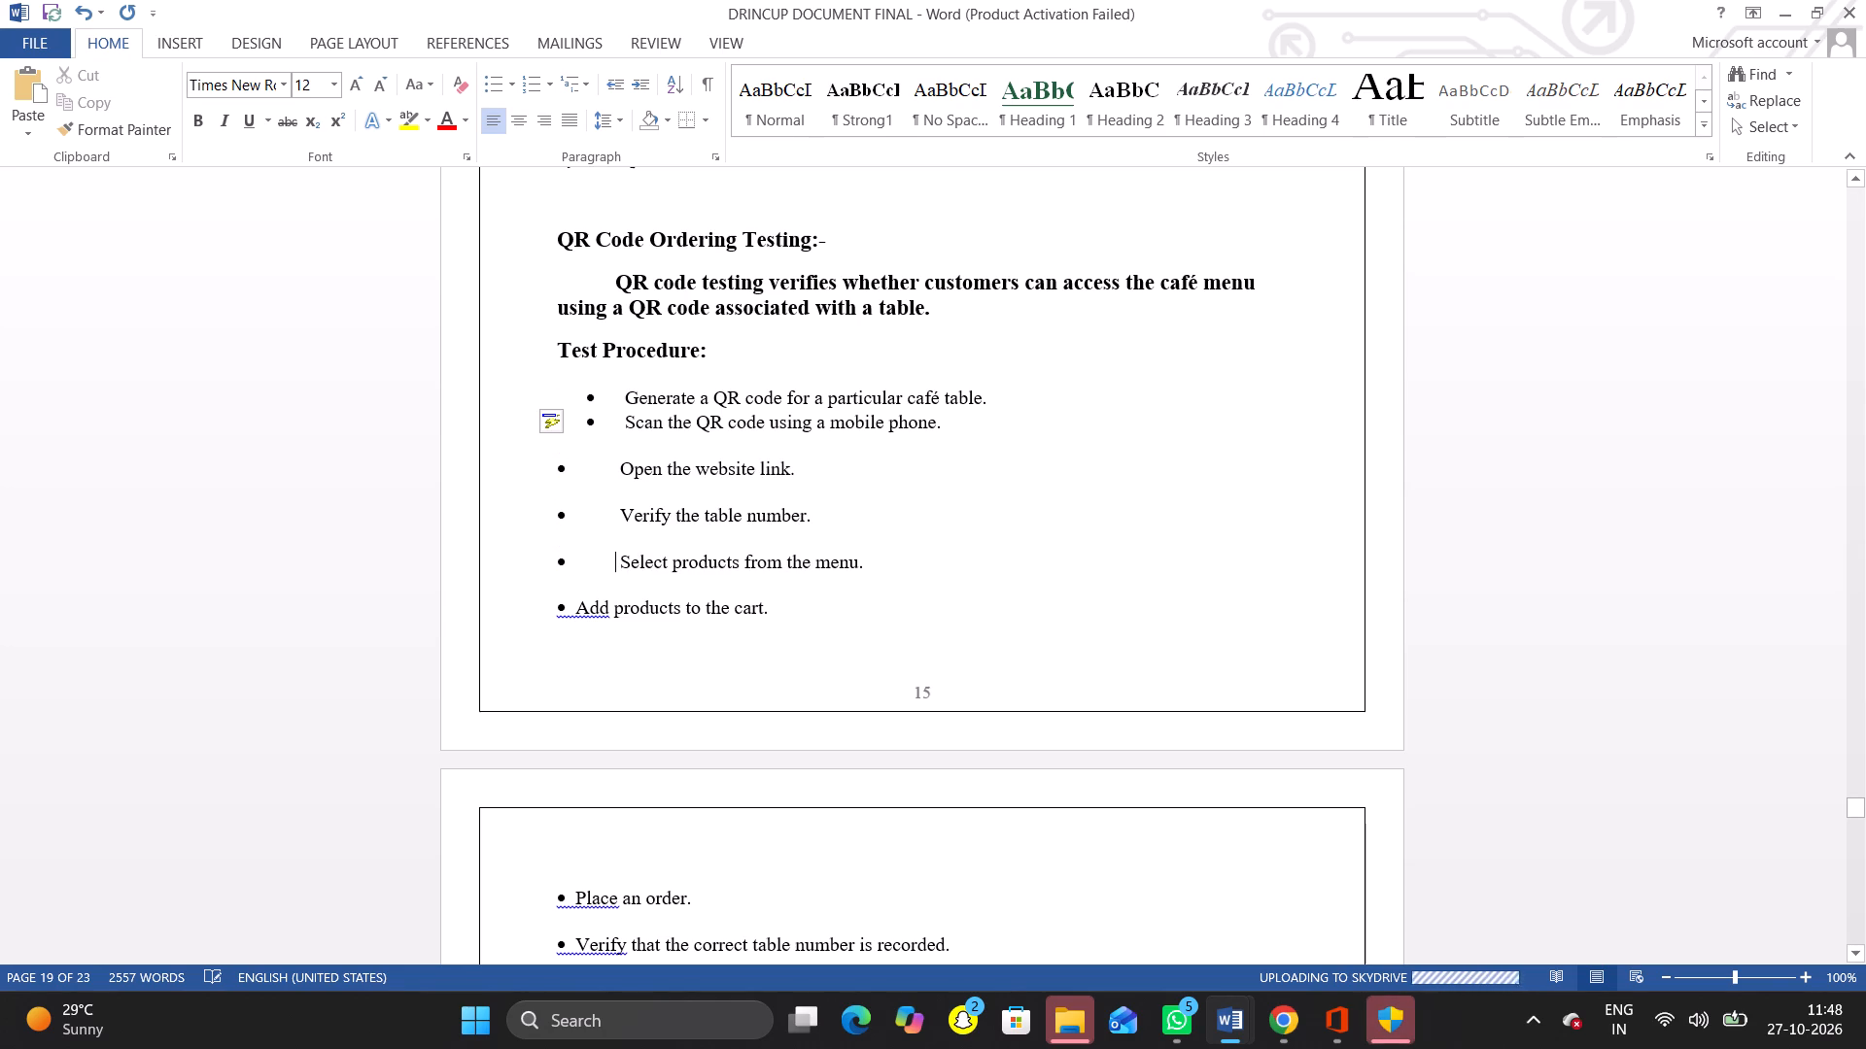
pyautogui.click(573, 607)
pyautogui.press('Tab')
pyautogui.scroll(-2, 616, 719)
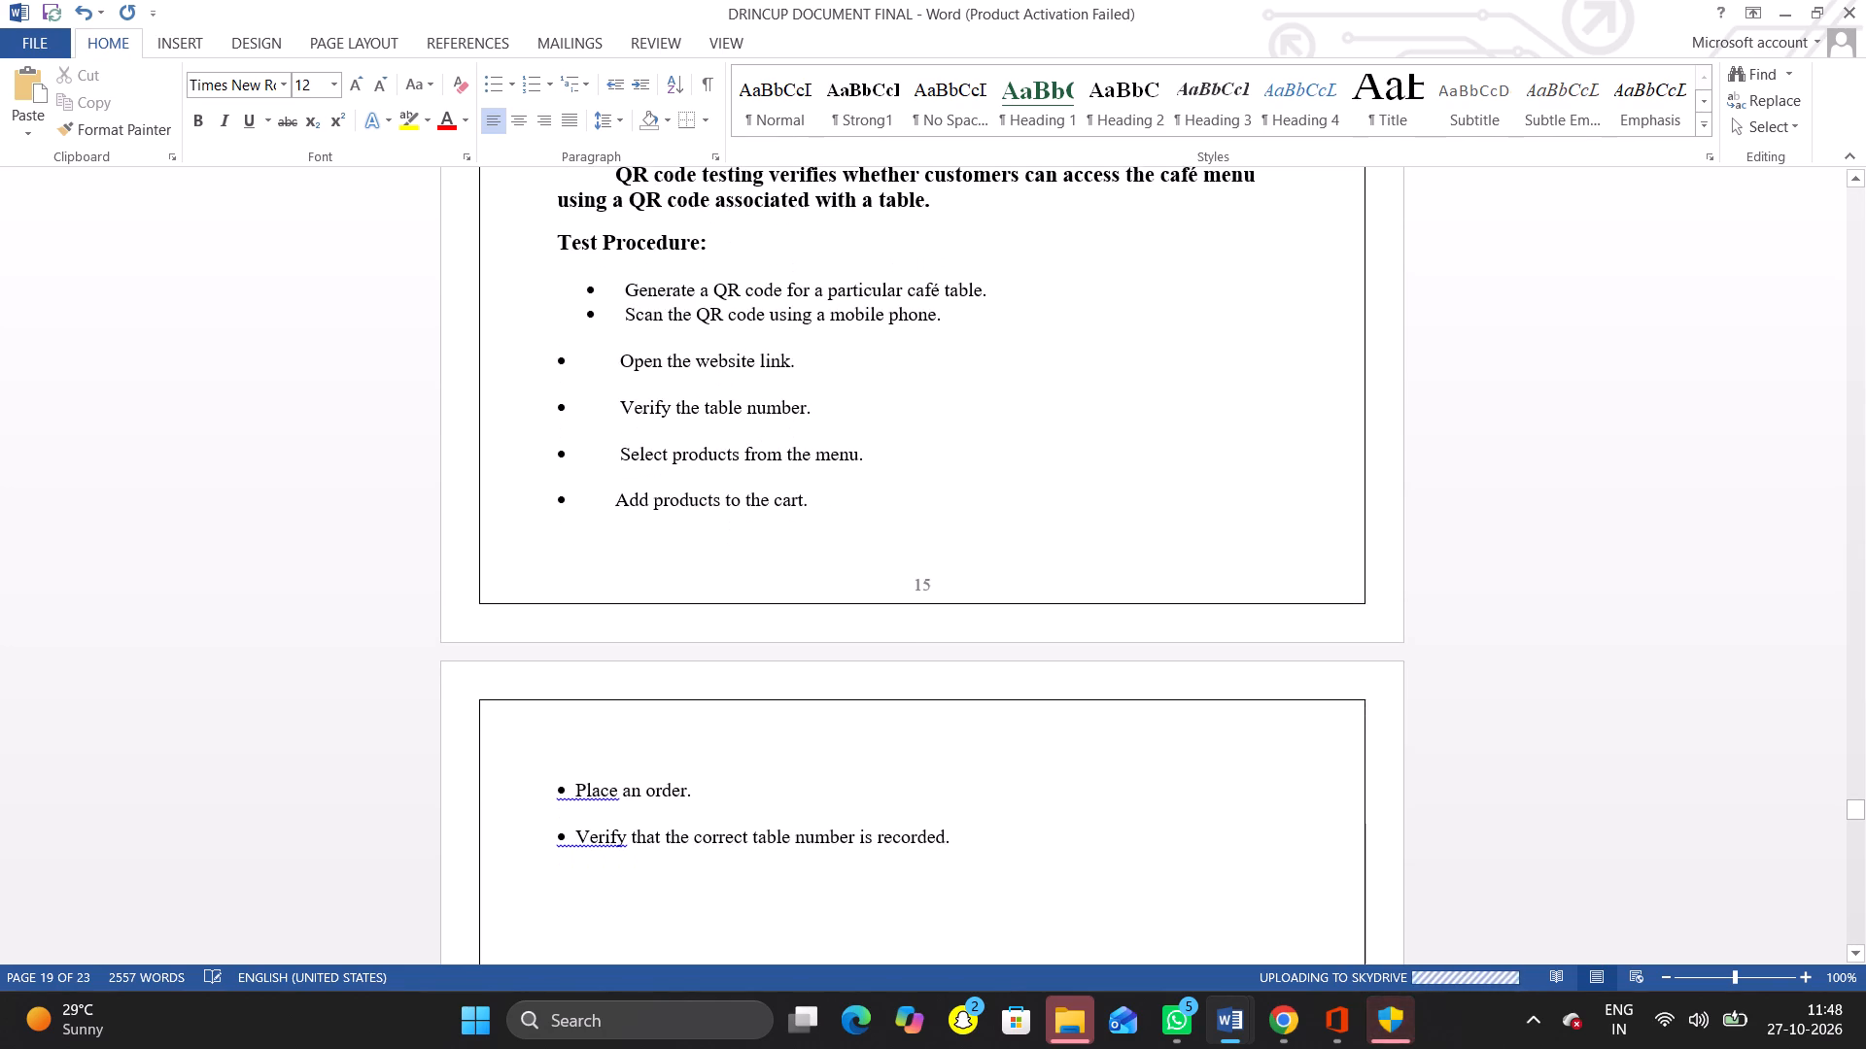
pyautogui.click(570, 774)
pyautogui.press('Tab')
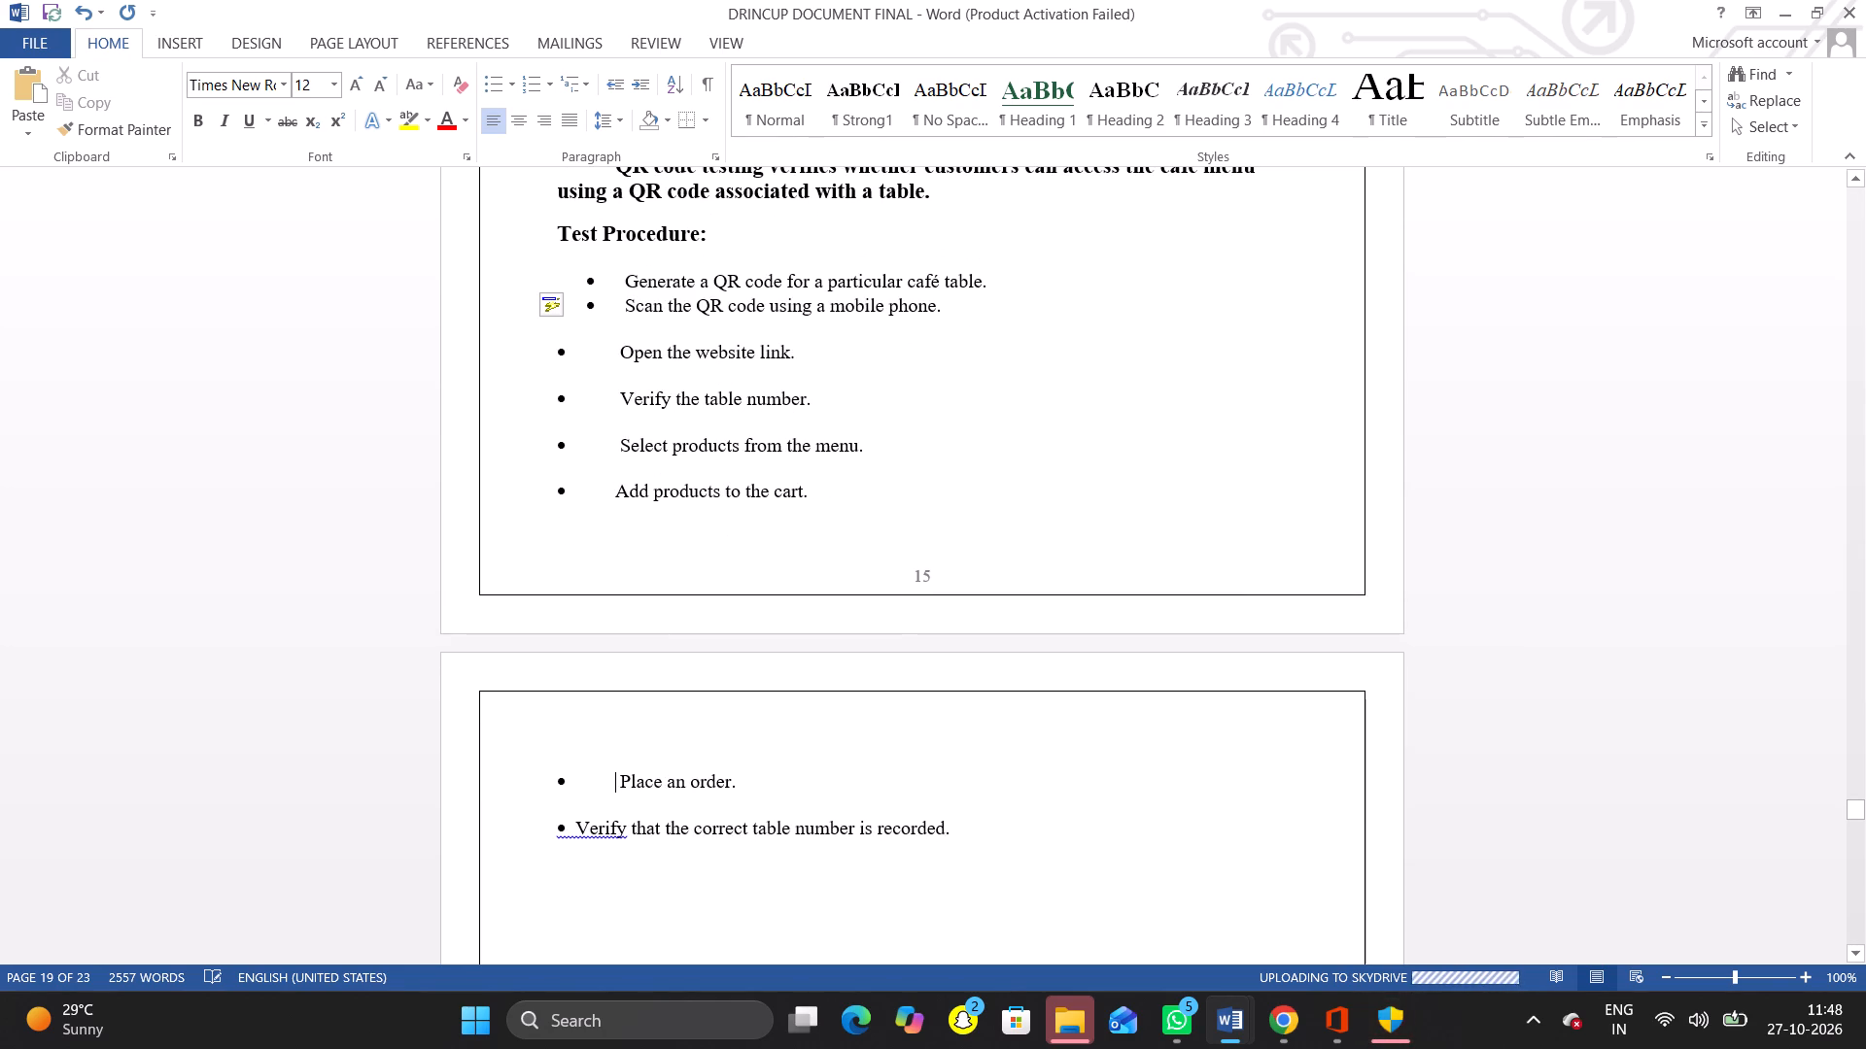
pyautogui.click(571, 829)
pyautogui.press('Tab')
# Turn "Open the website link." into the third item of the indented bulleted list, with two leading spaces to align its text.
pyautogui.scroll(2, 741, 640)
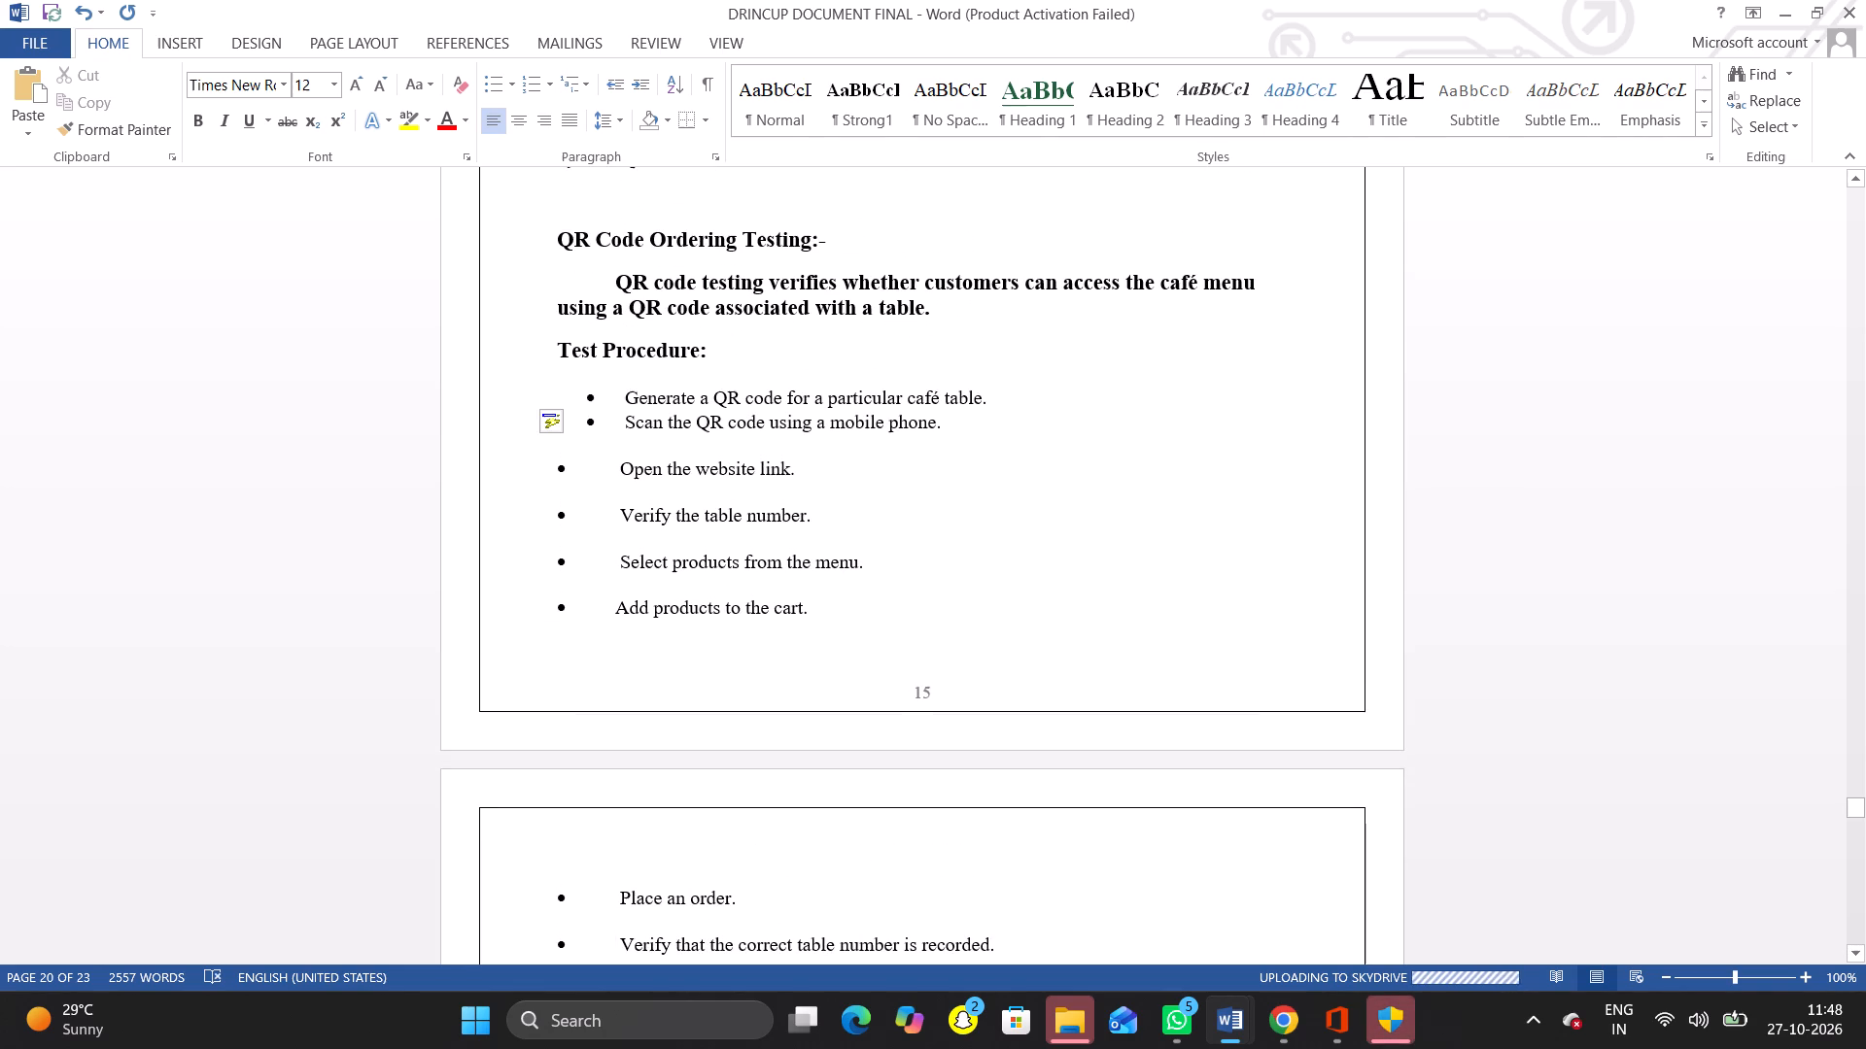
pyautogui.click(619, 467)
pyautogui.press('BackSpace')
pyautogui.press('BackSpace')
pyautogui.press('BackSpace')
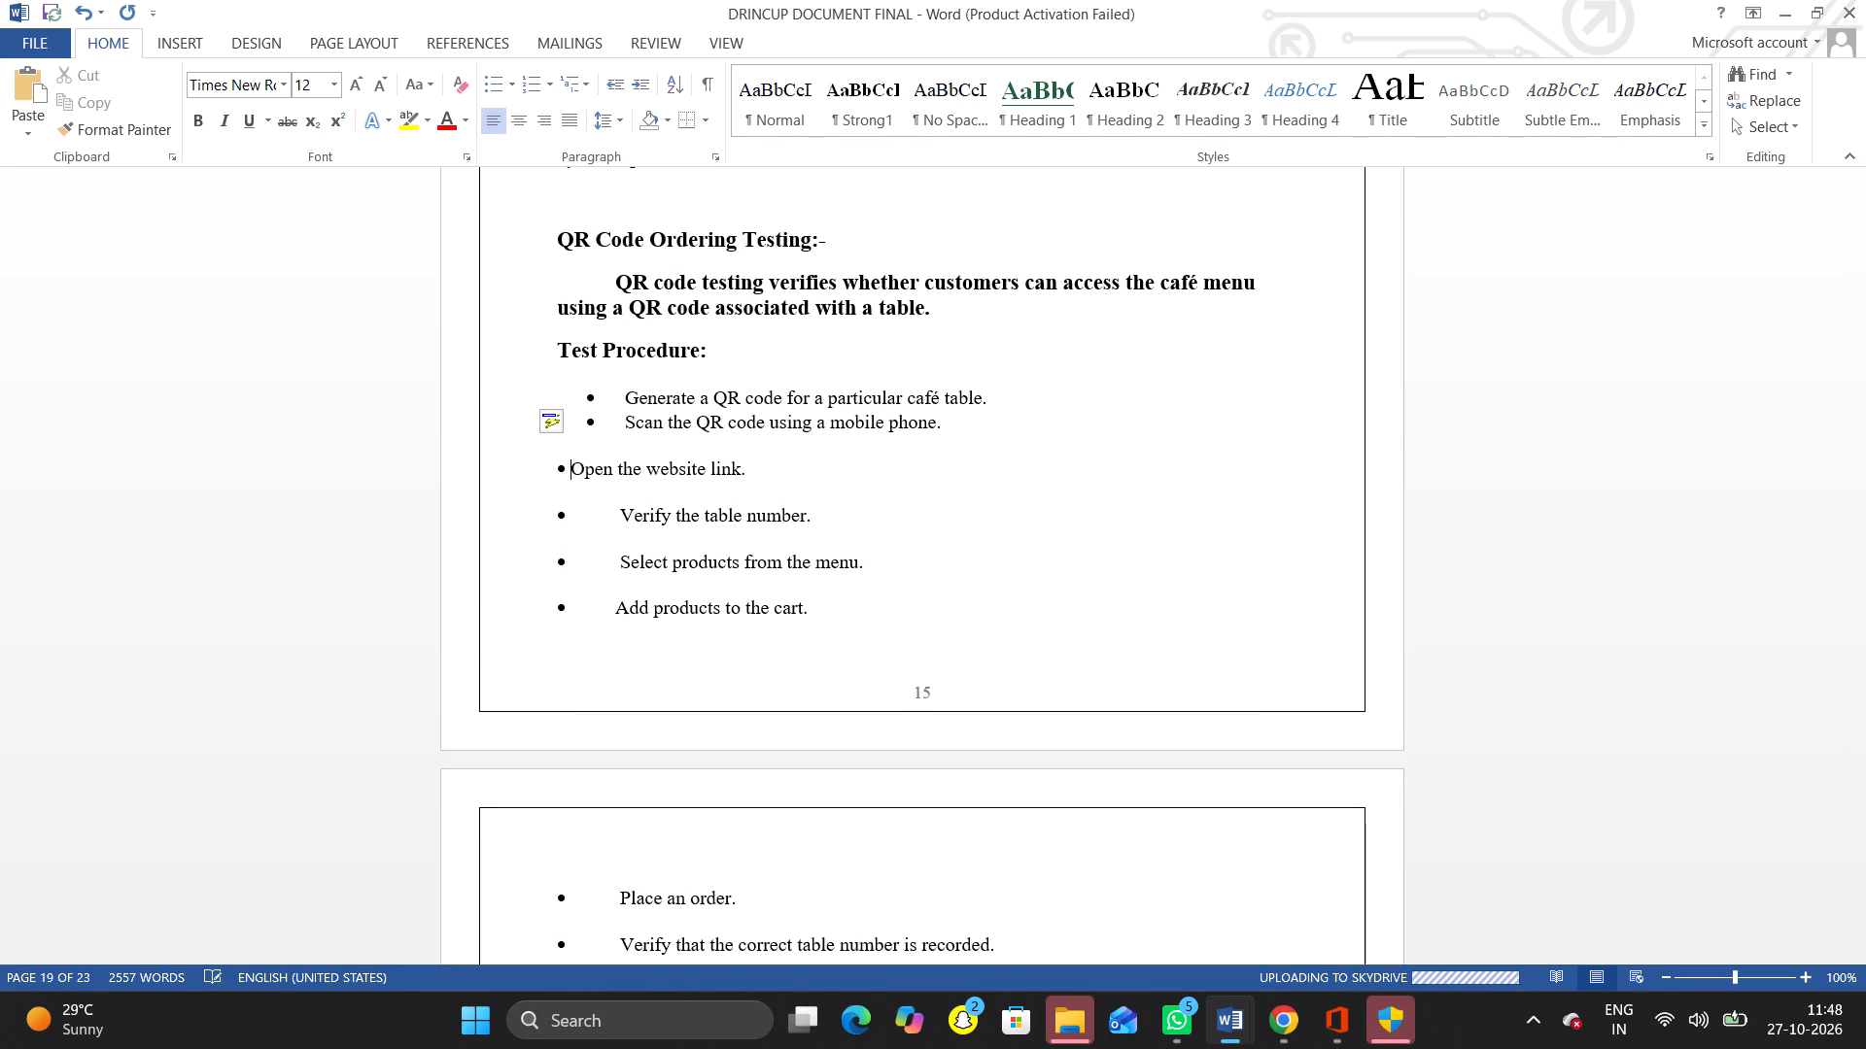
pyautogui.press('BackSpace')
pyautogui.press('BackSpace')
pyautogui.press('Return')
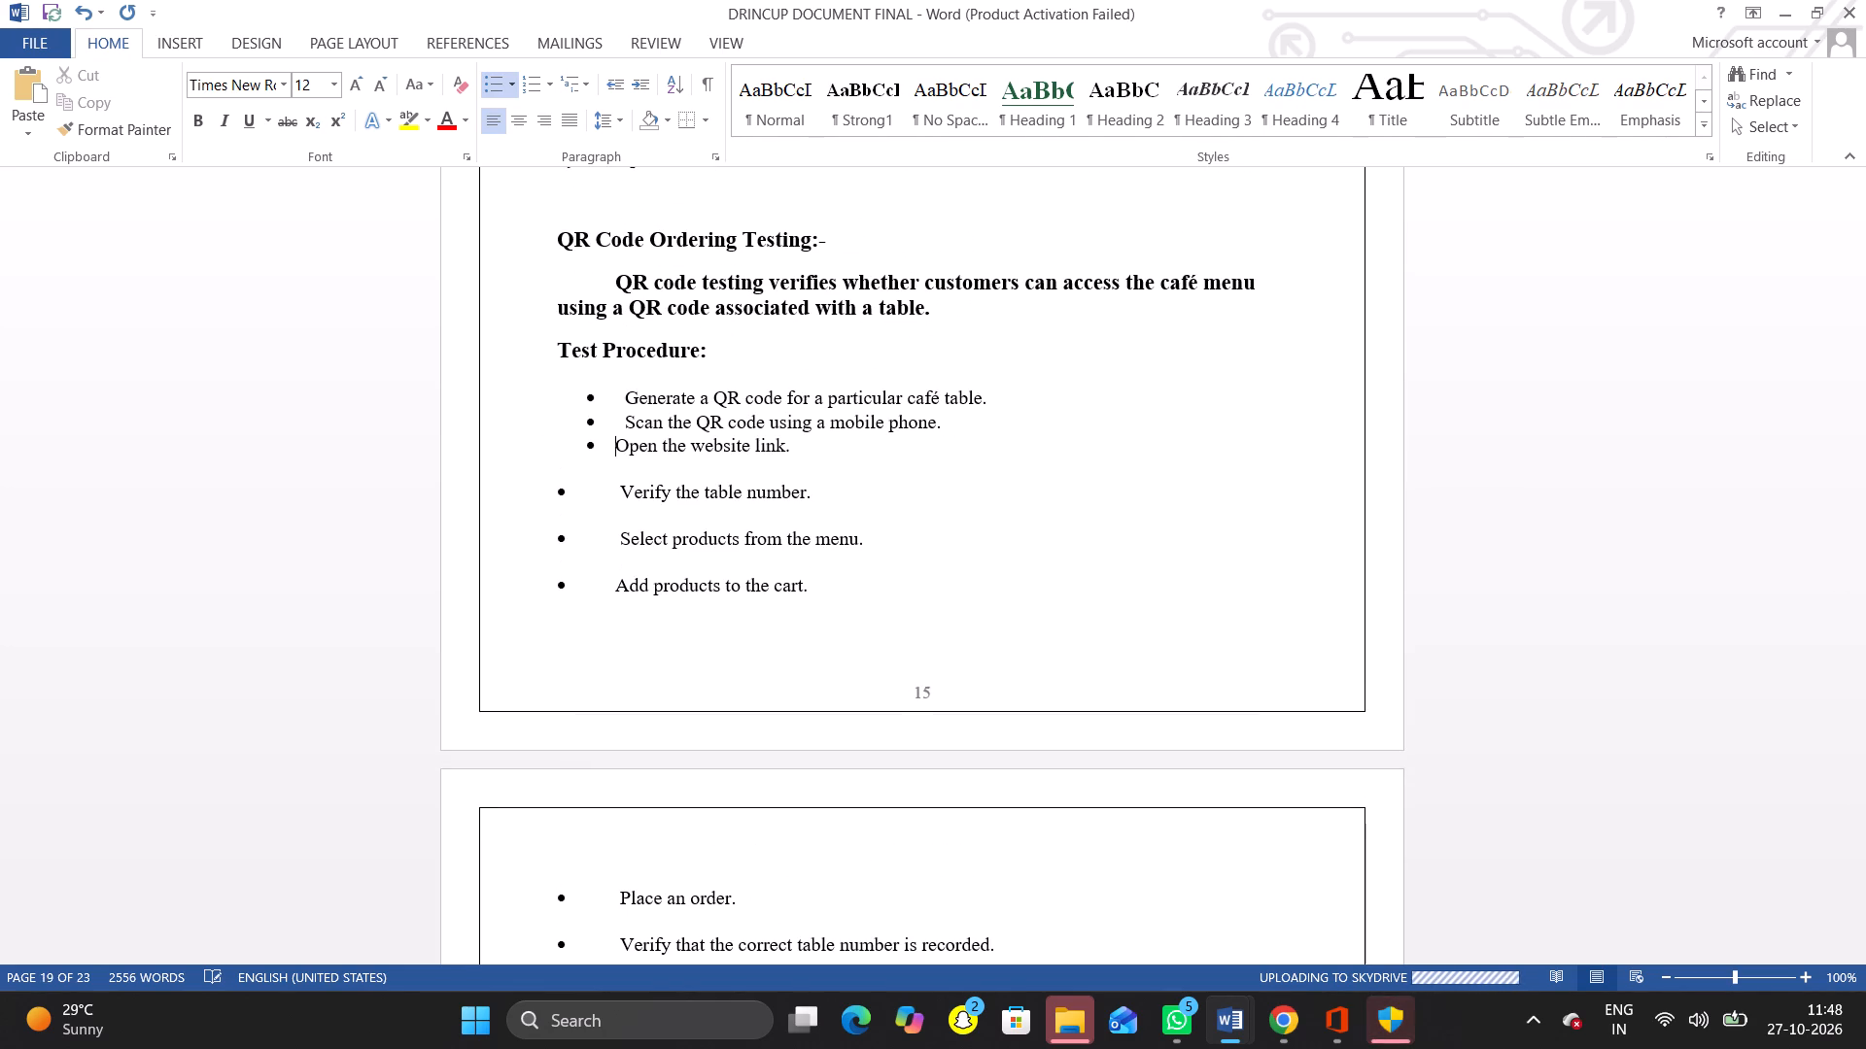
pyautogui.press('space')
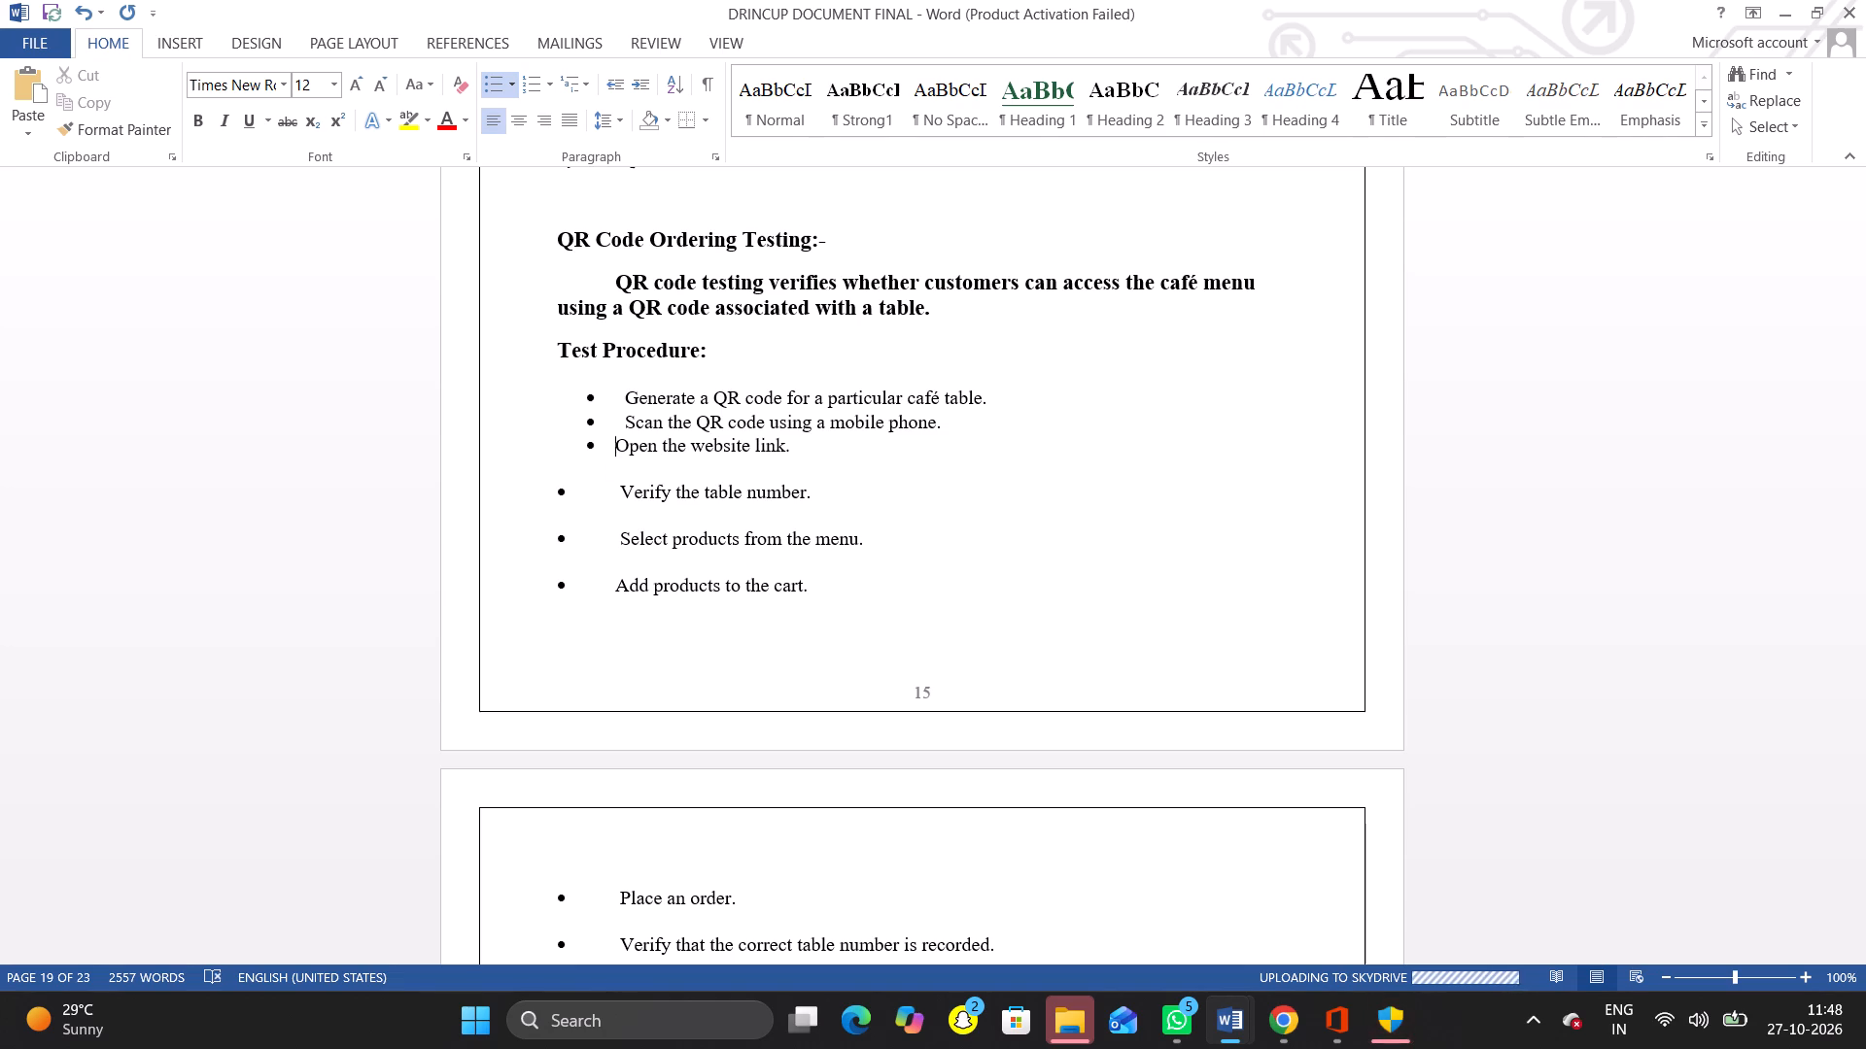
pyautogui.press('space')
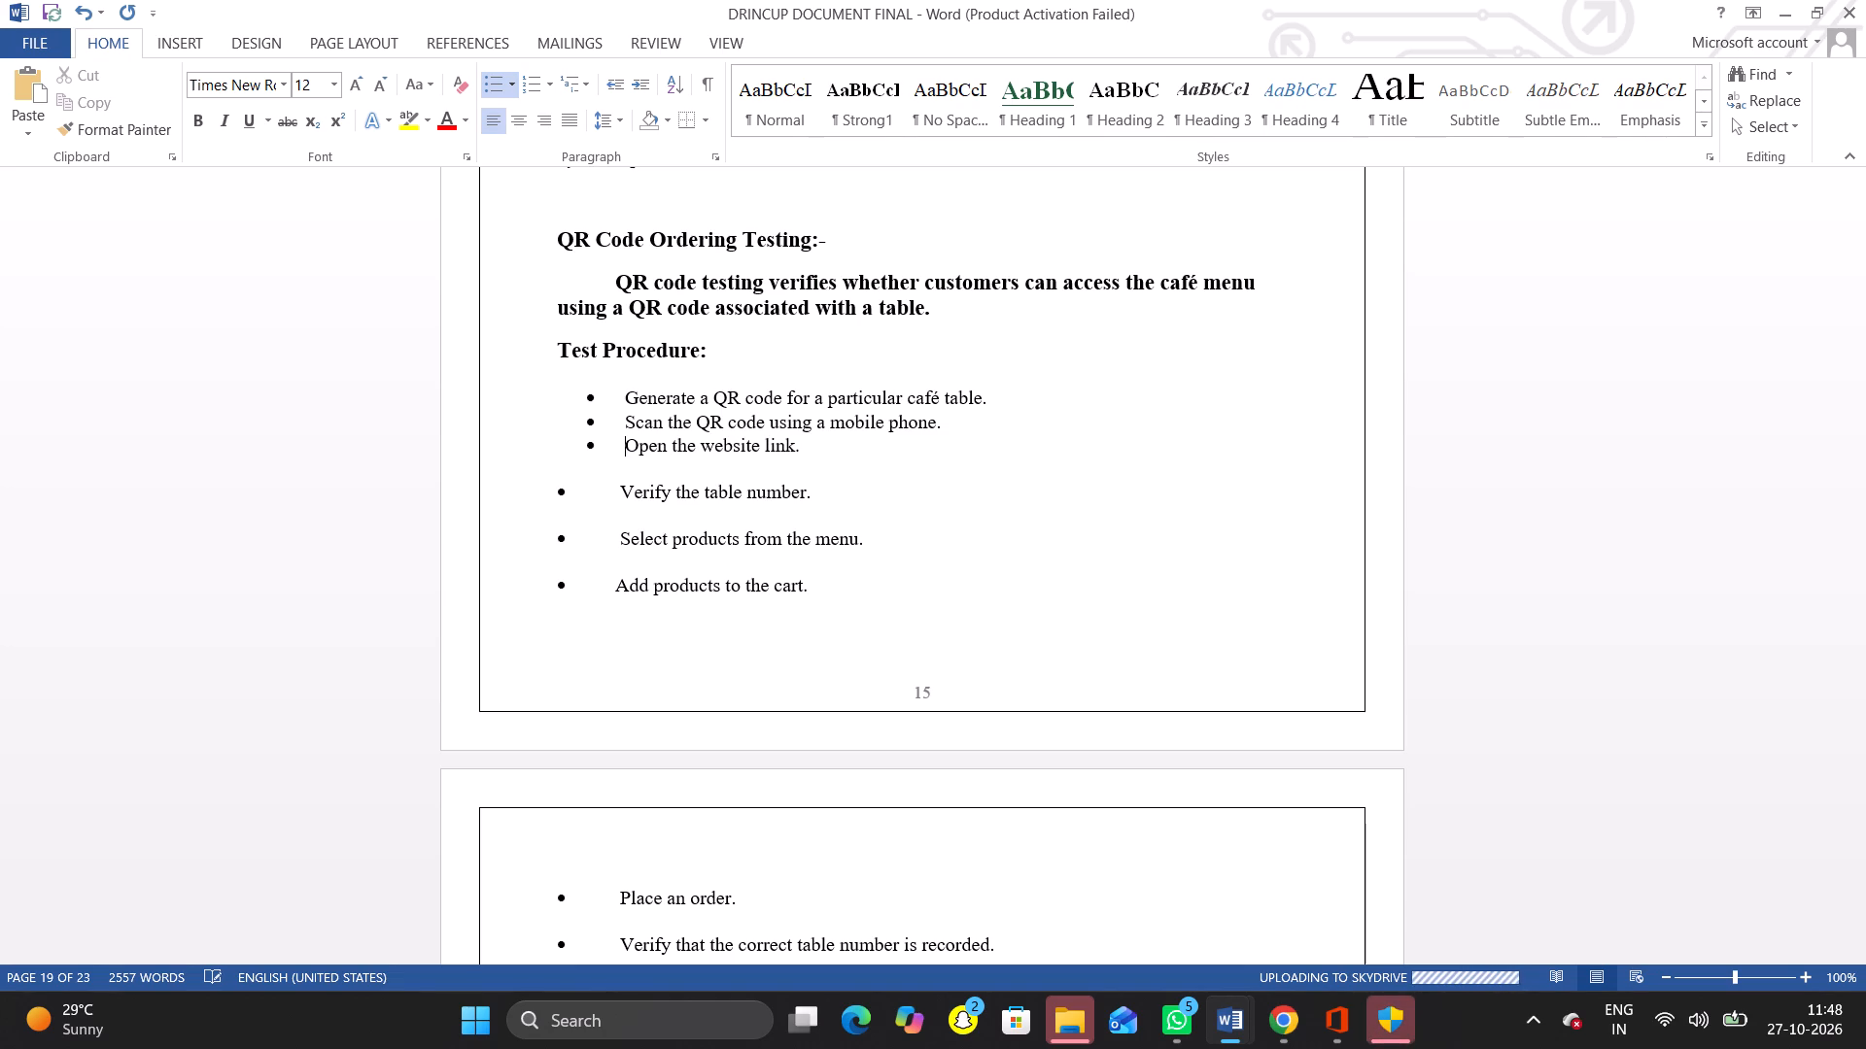
# Turn "Verify the table number." into the fourth item of the indented bulleted list, with two leading spaces to align its text.
pyautogui.press('Down')
pyautogui.press('Down')
pyautogui.press('Up')
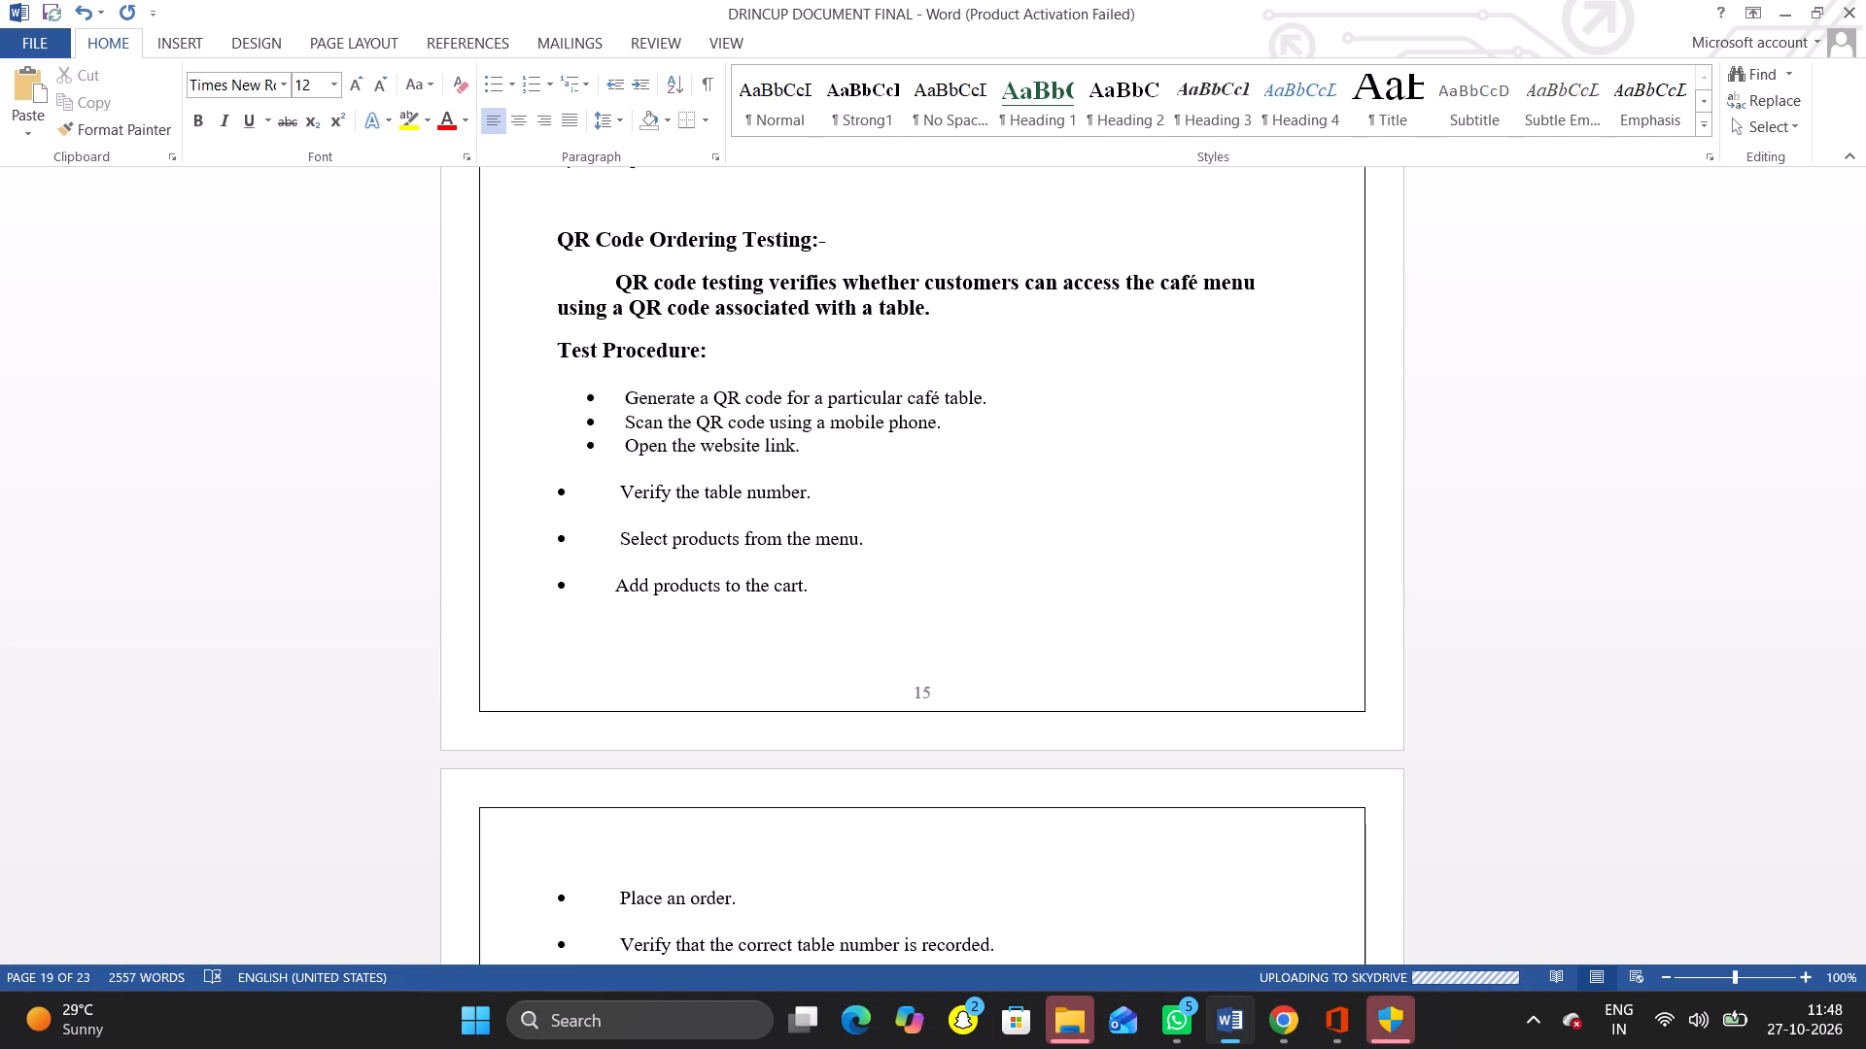
pyautogui.press('BackSpace')
pyautogui.press('BackSpace')
pyautogui.press('BackSpace')
pyautogui.press('BackSpace')
pyautogui.press('BackSpace')
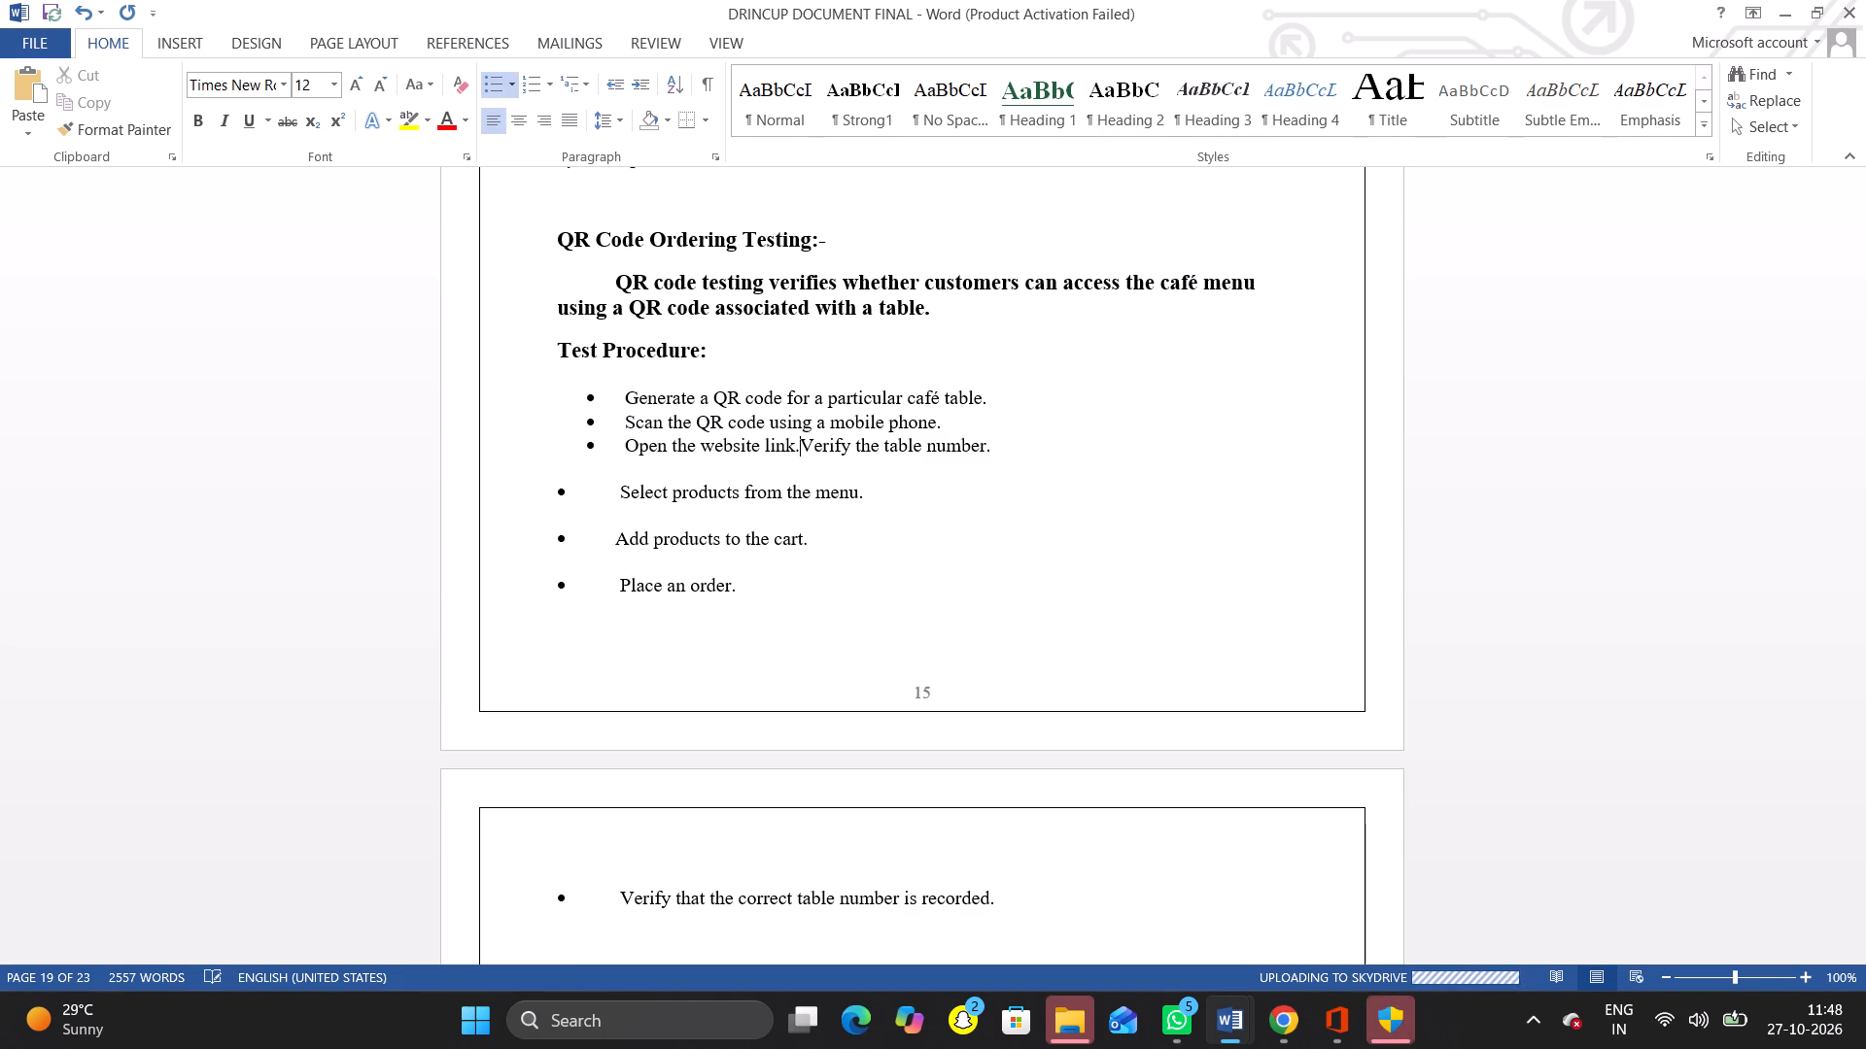
pyautogui.press('Return')
pyautogui.press('Down')
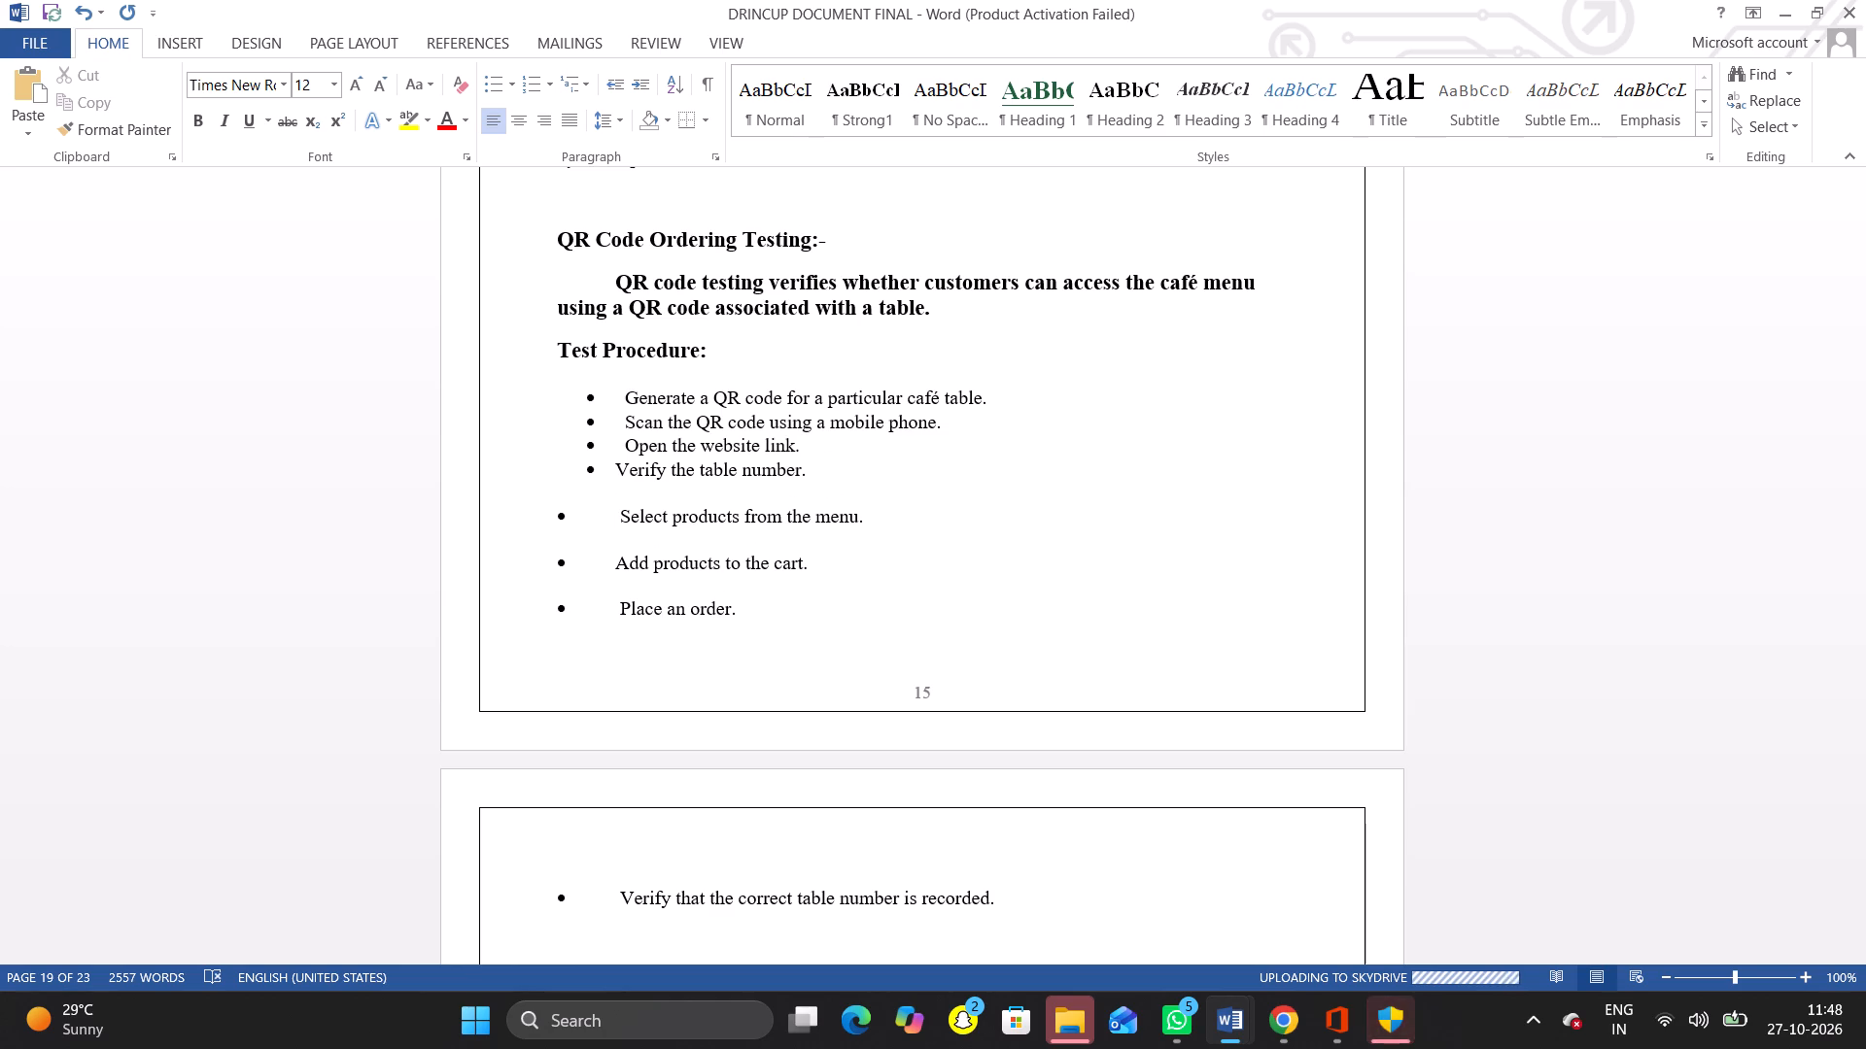
pyautogui.press('Up')
pyautogui.press('space')
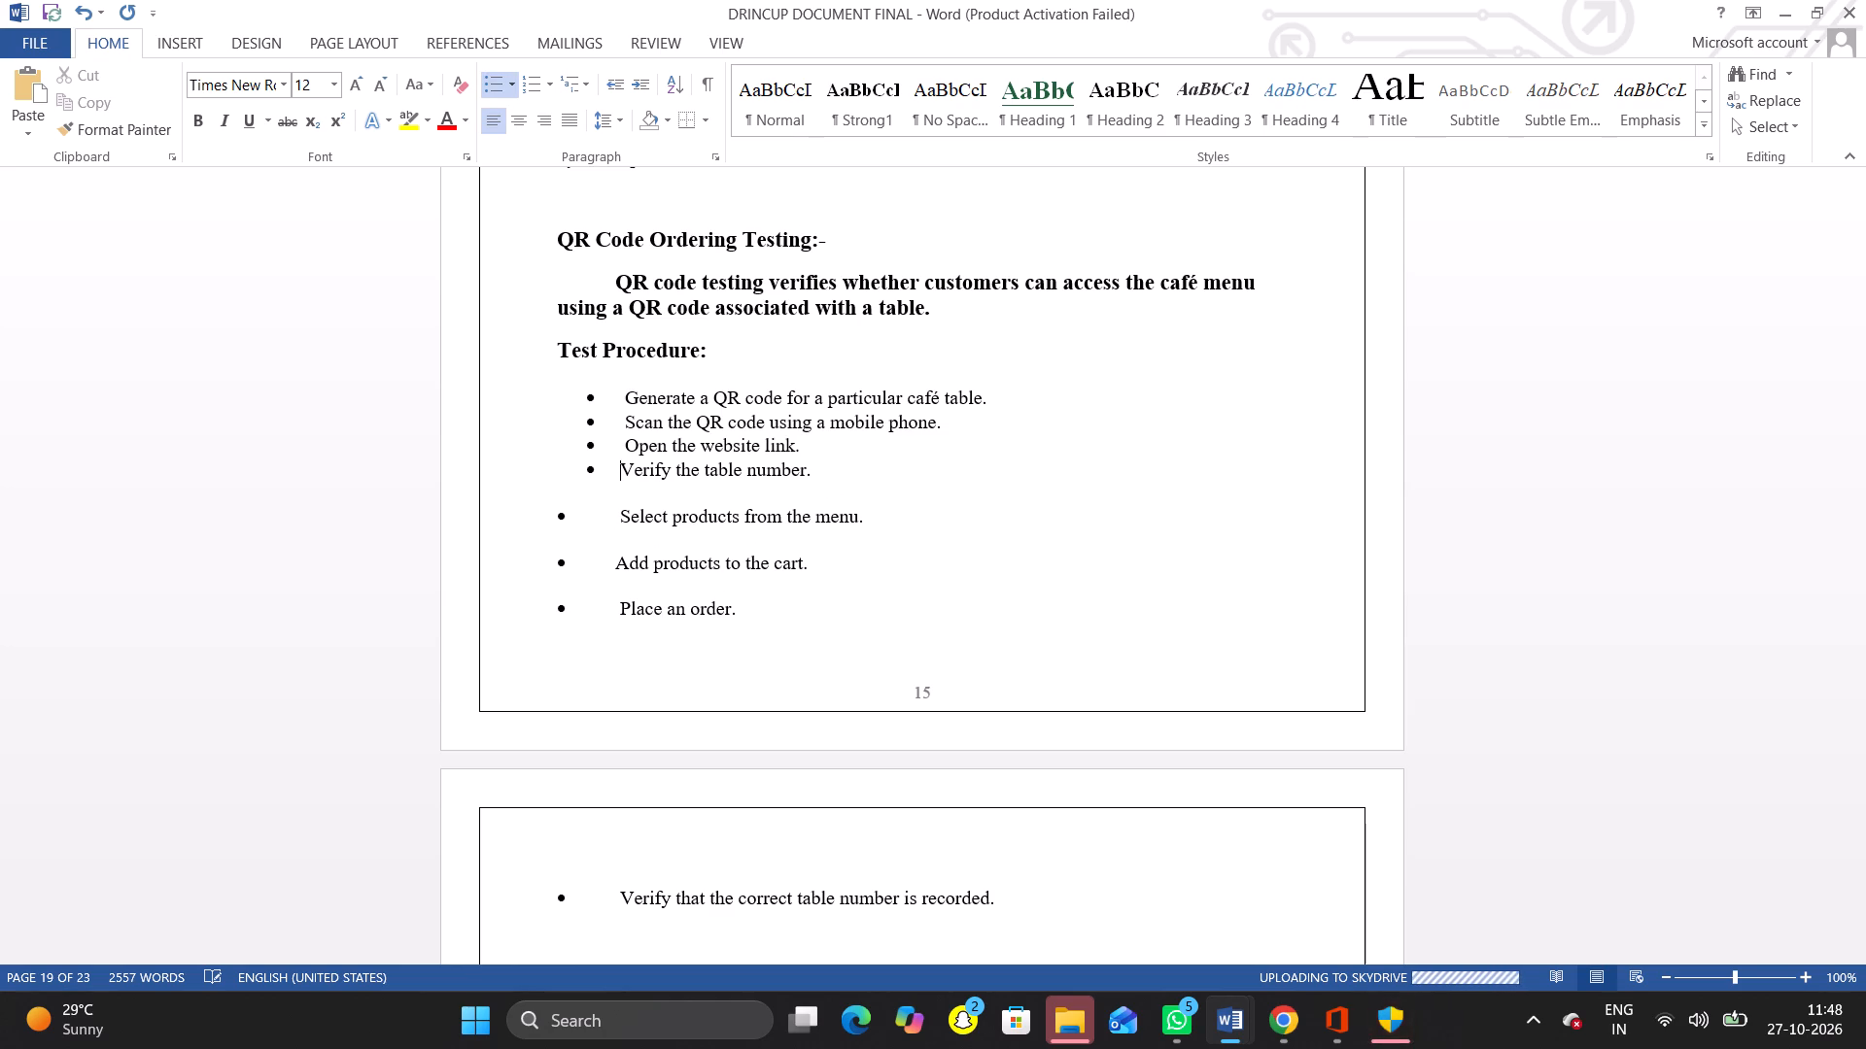
pyautogui.press('space')
# Turn "Select products from the menu." into the fifth item of the indented bulleted list, with three leading spaces.
pyautogui.press('Down')
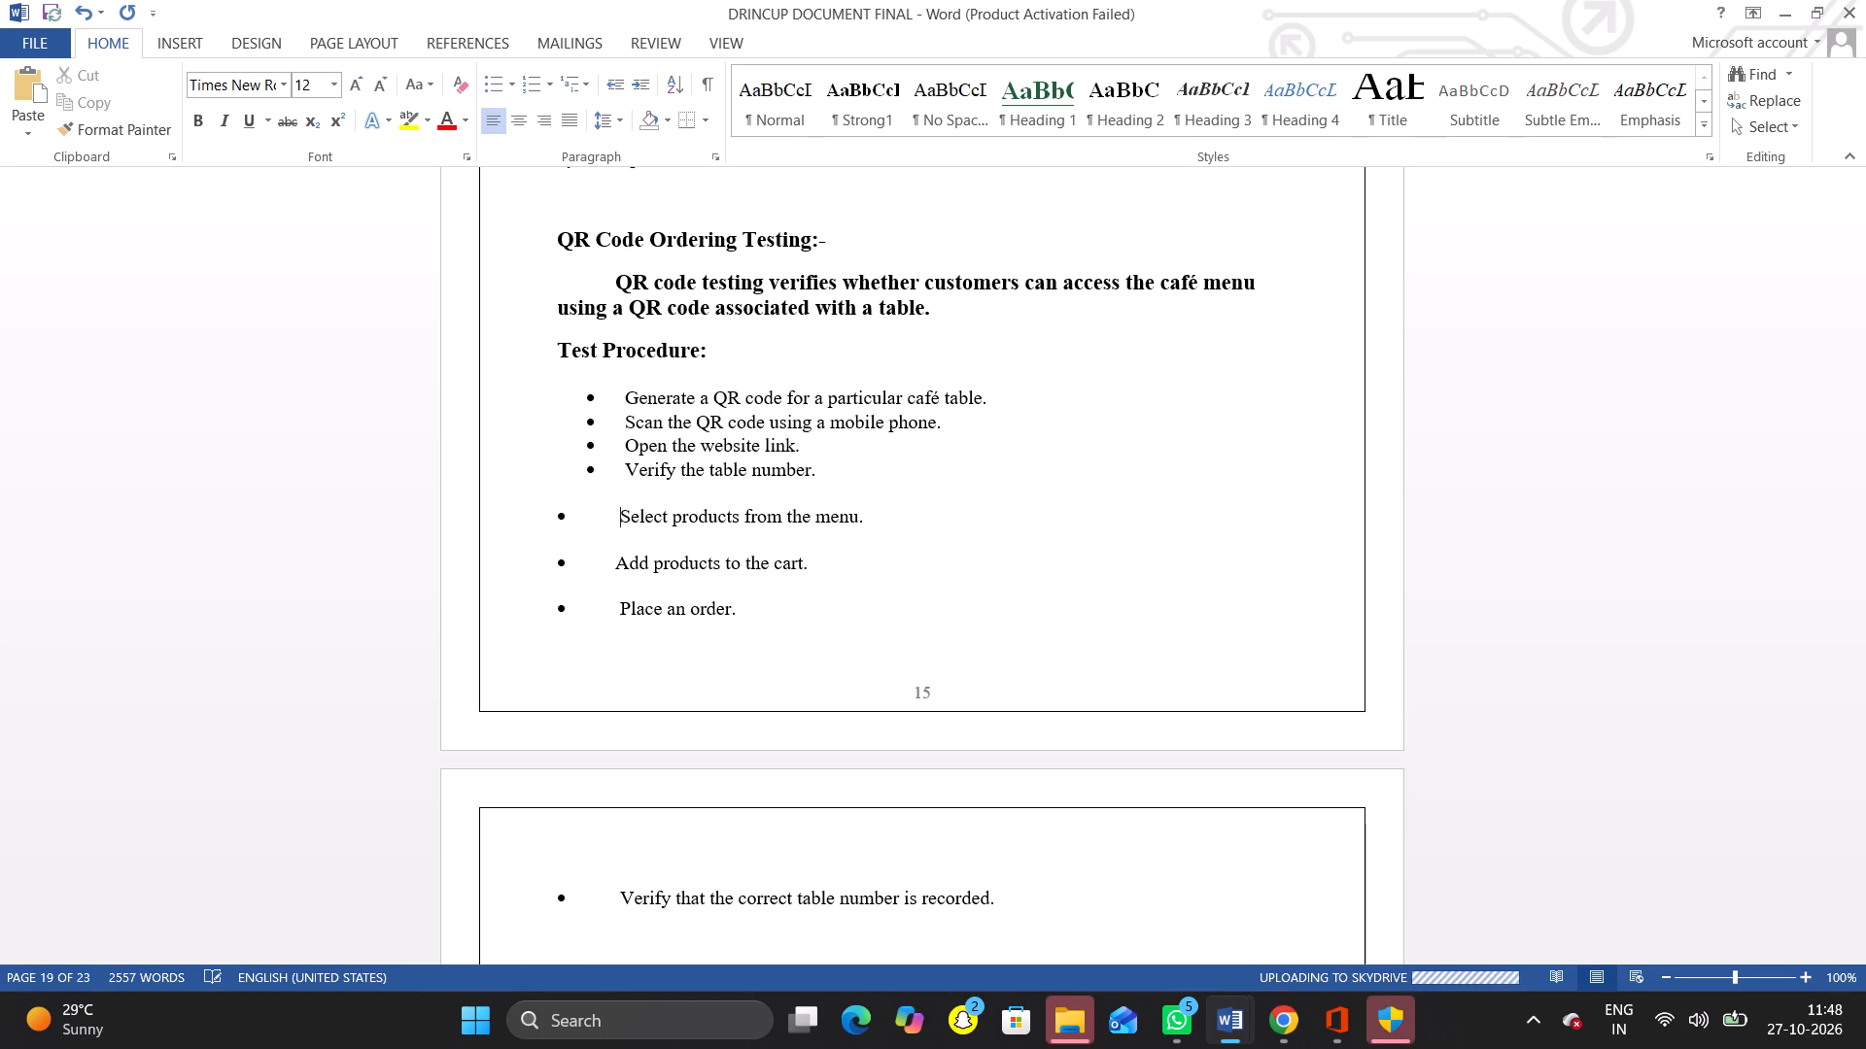
pyautogui.press('BackSpace')
pyautogui.press('BackSpace')
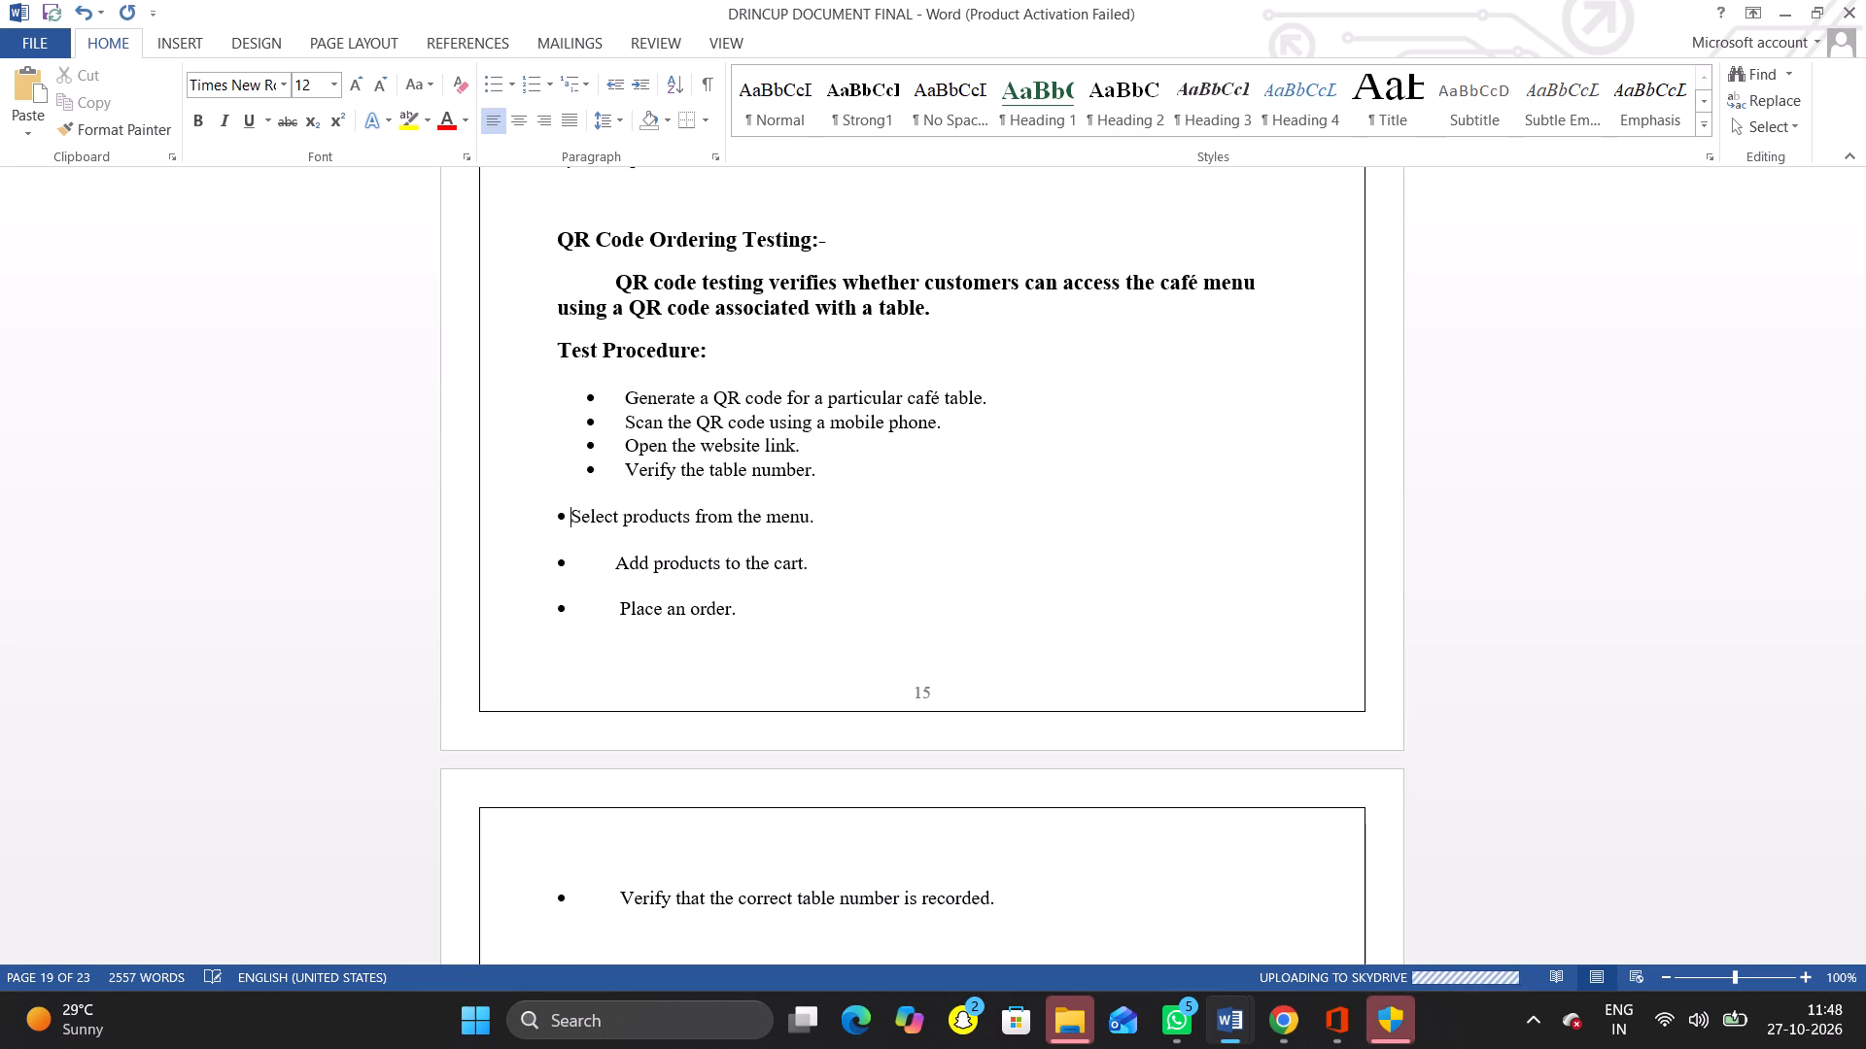
pyautogui.press('BackSpace')
pyautogui.press('BackSpace')
pyautogui.press('BackSpace')
pyautogui.press('Return')
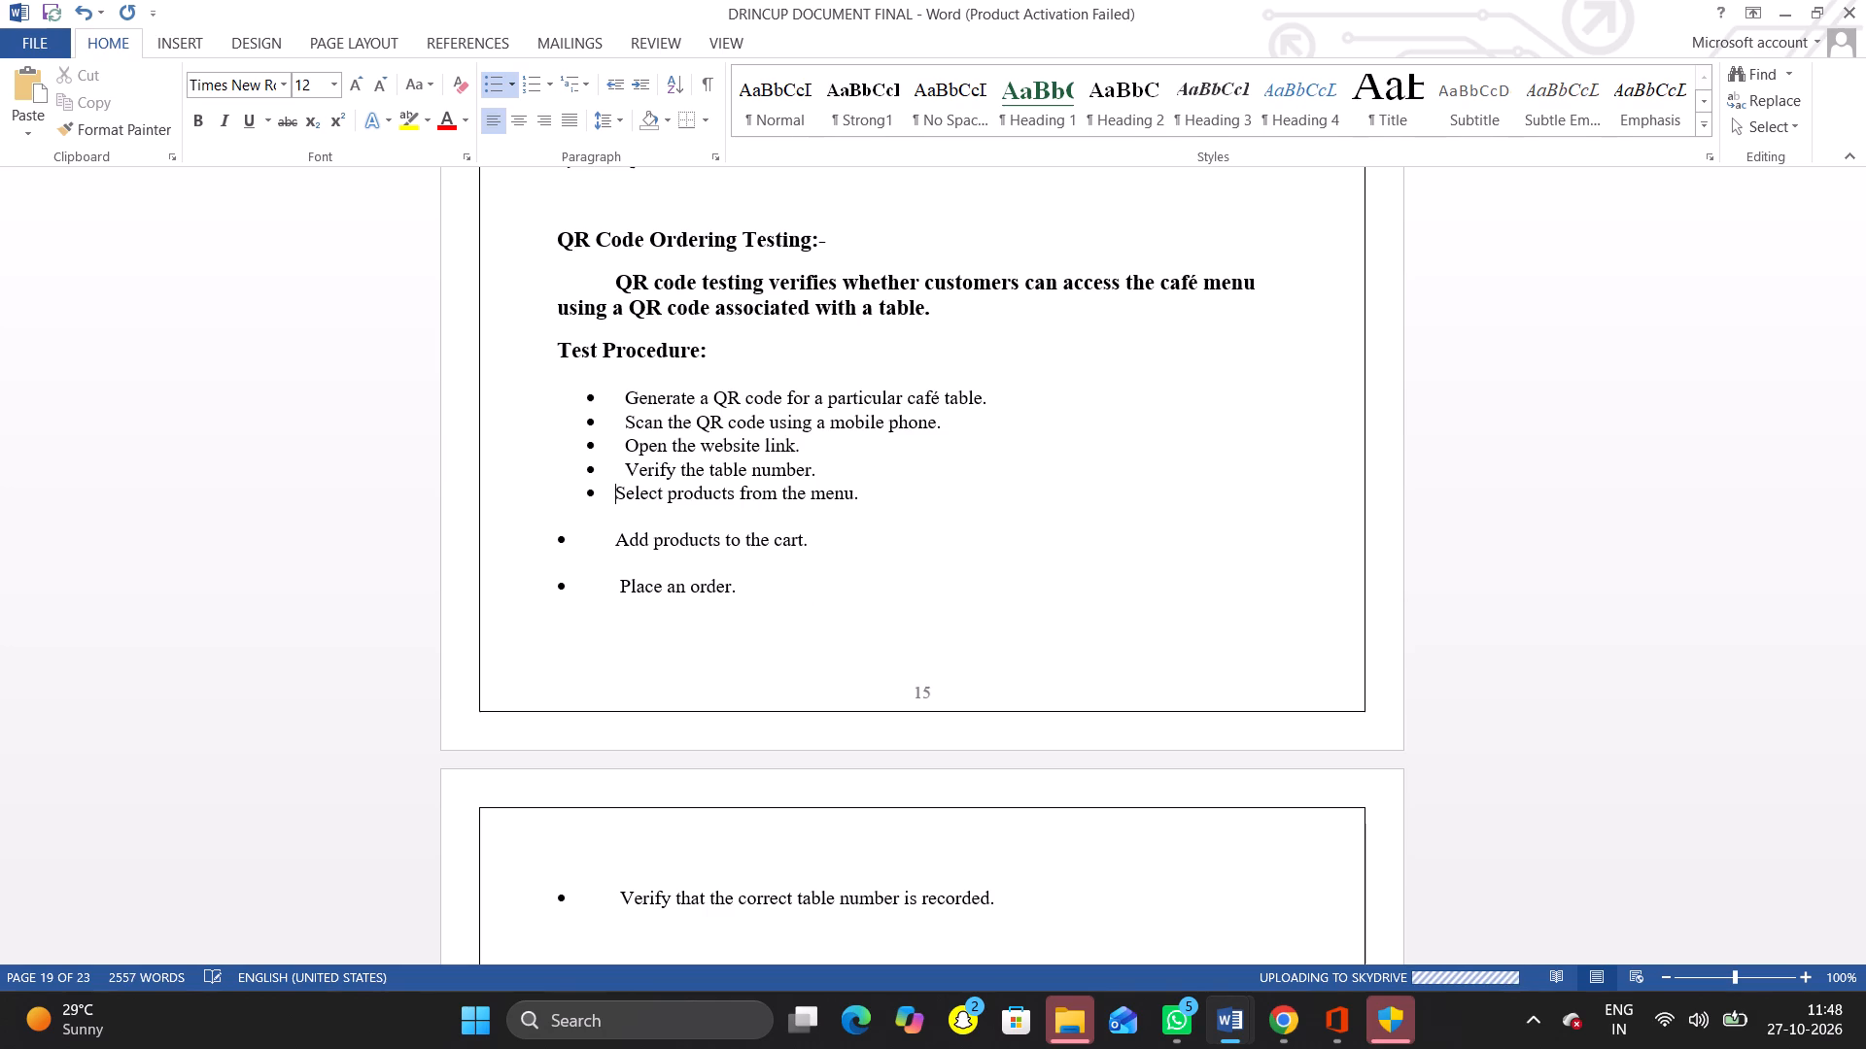
pyautogui.press('space')
pyautogui.press('space')
pyautogui.press('space')
# Turn "Add products to the cart." into the sixth item of the indented bulleted list, with three leading spaces.
pyautogui.press('Down')
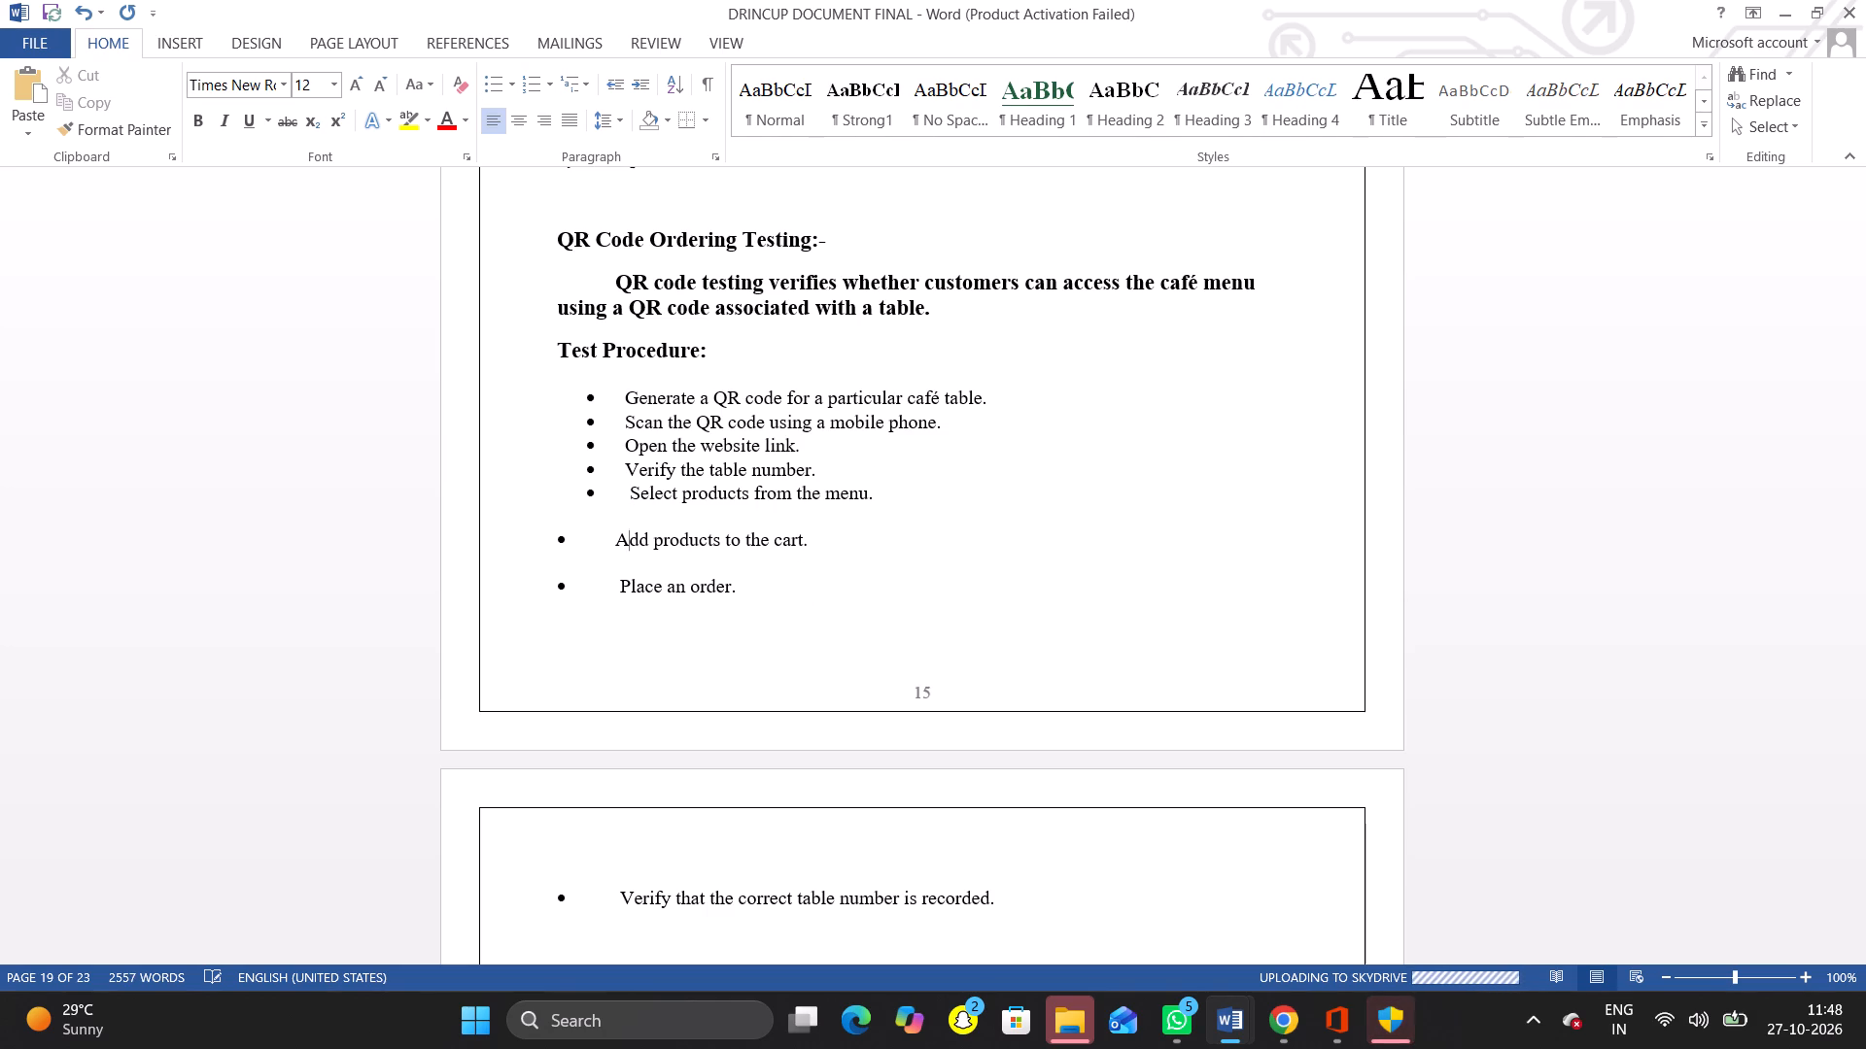
pyautogui.press('Left')
pyautogui.press('BackSpace')
pyautogui.press('BackSpace')
pyautogui.press('BackSpace')
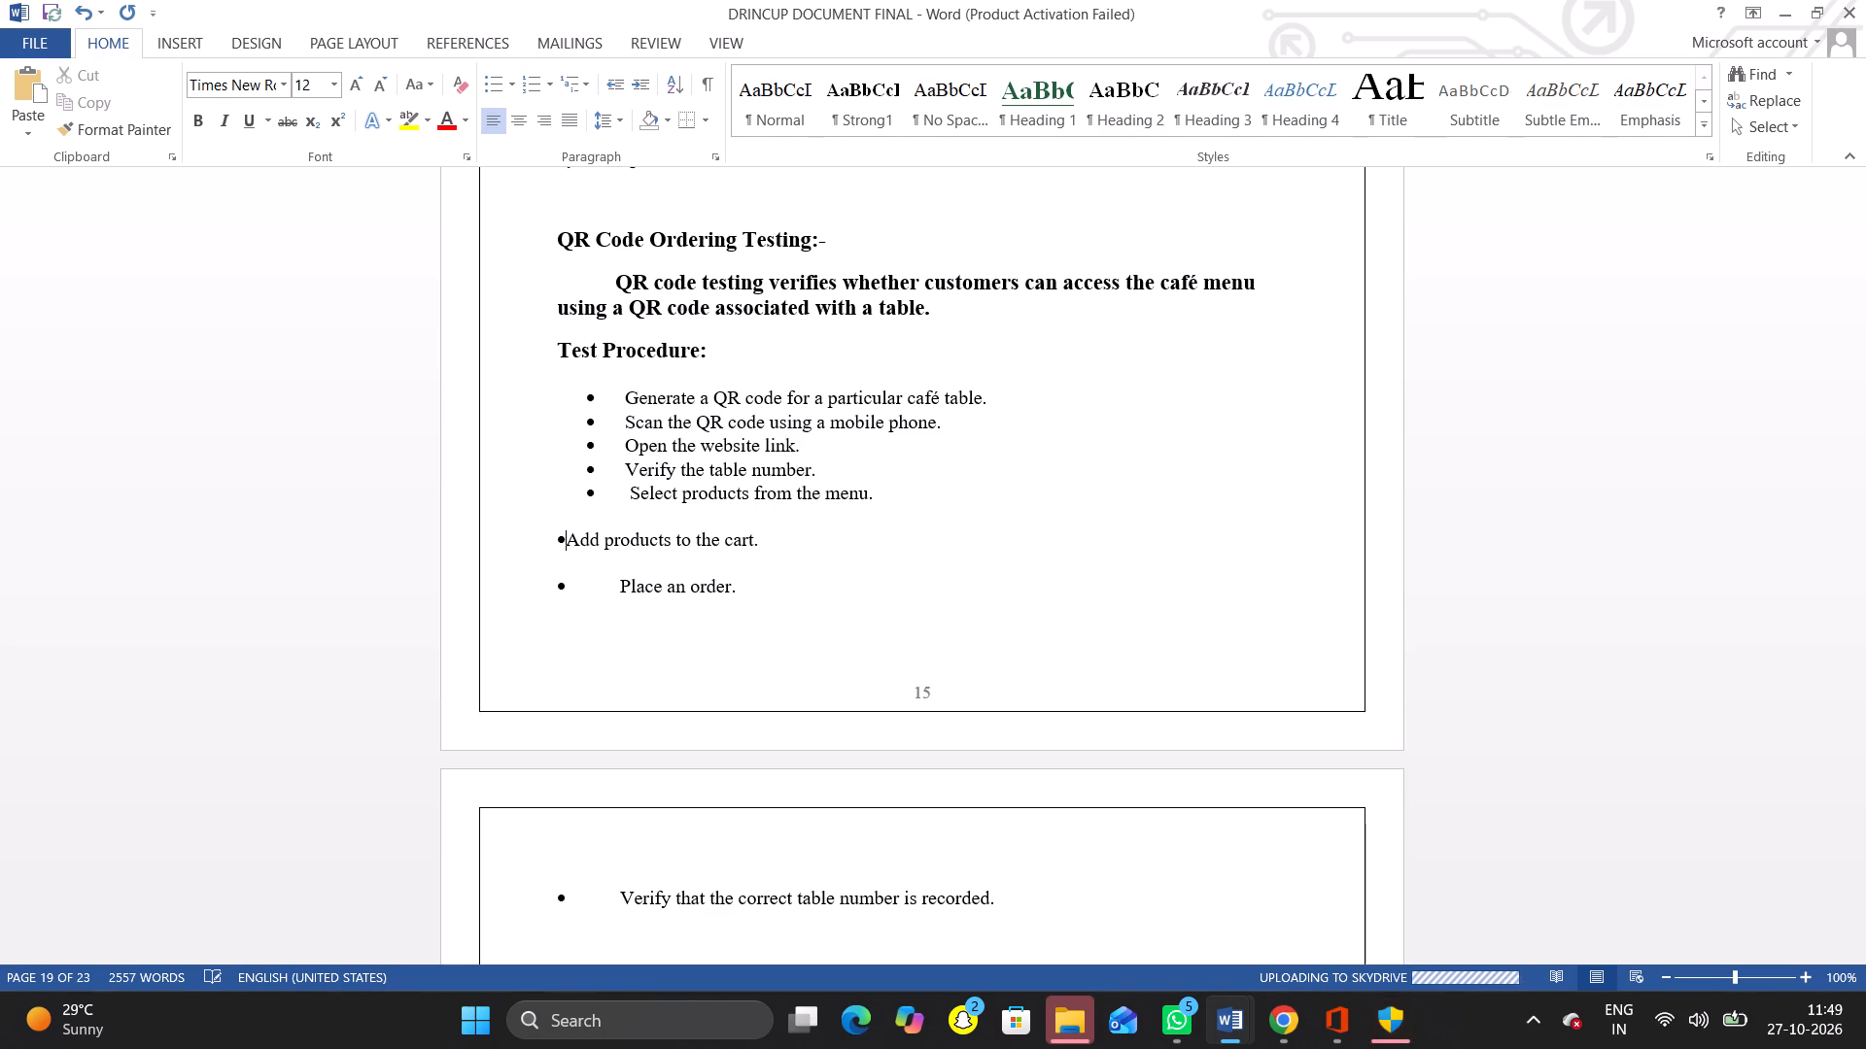
pyautogui.press('BackSpace')
pyautogui.press('BackSpace')
pyautogui.press('Return')
pyautogui.press('space')
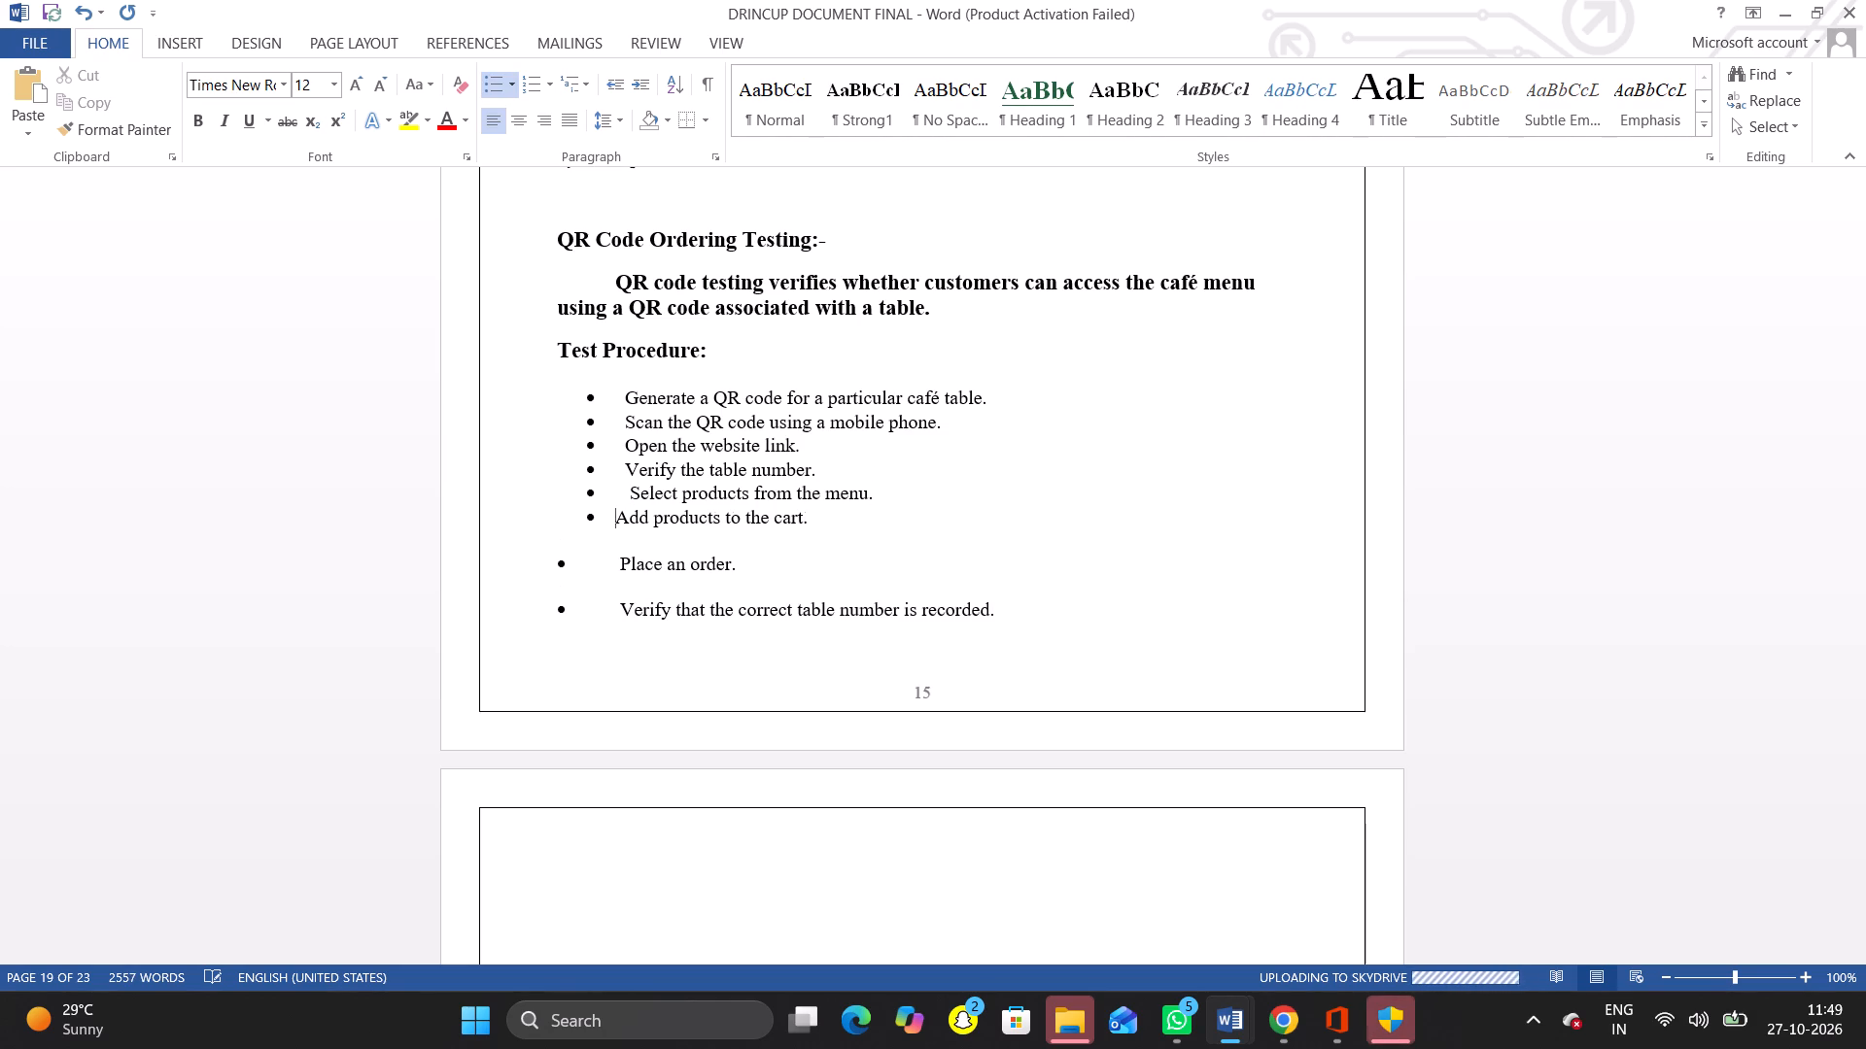
pyautogui.press('space')
pyautogui.press('space')
# Turn "Place an order." into the seventh item of the indented bulleted list, with three leading spaces.
pyautogui.press('Down')
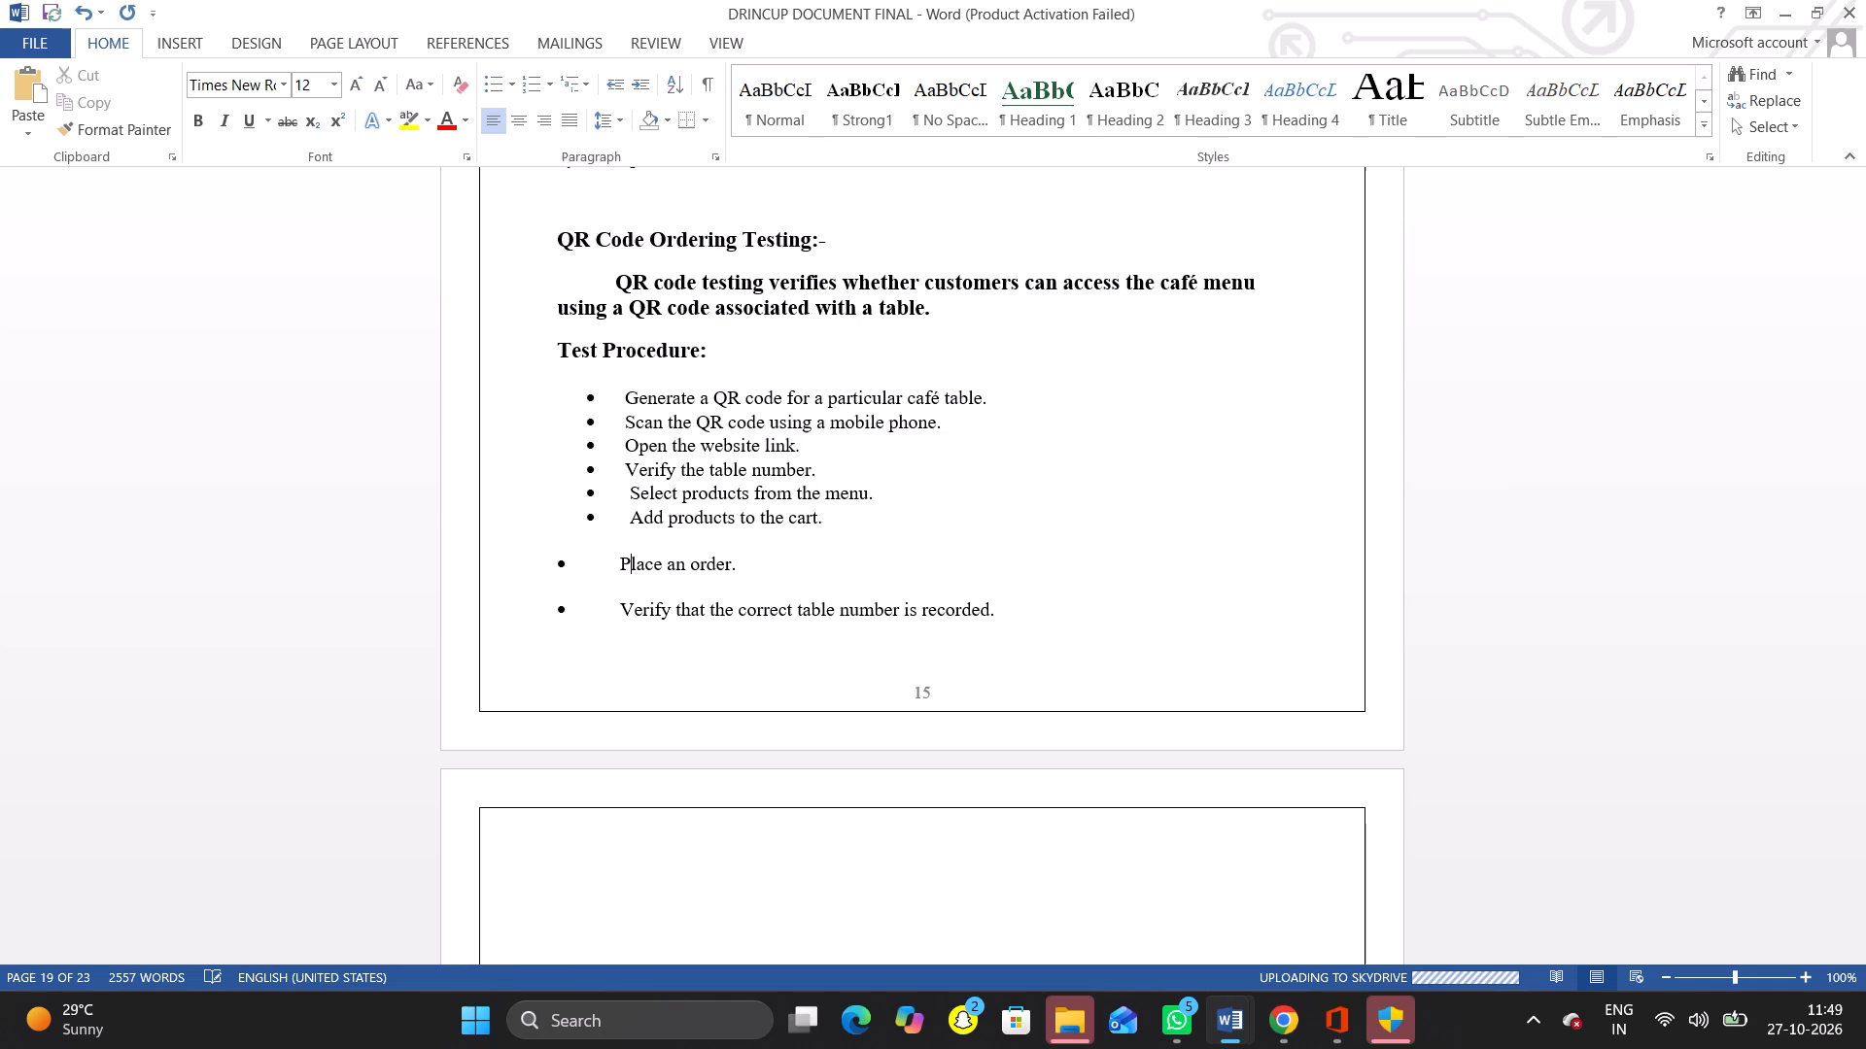
pyautogui.press('Left')
pyautogui.press('BackSpace')
pyautogui.press('BackSpace')
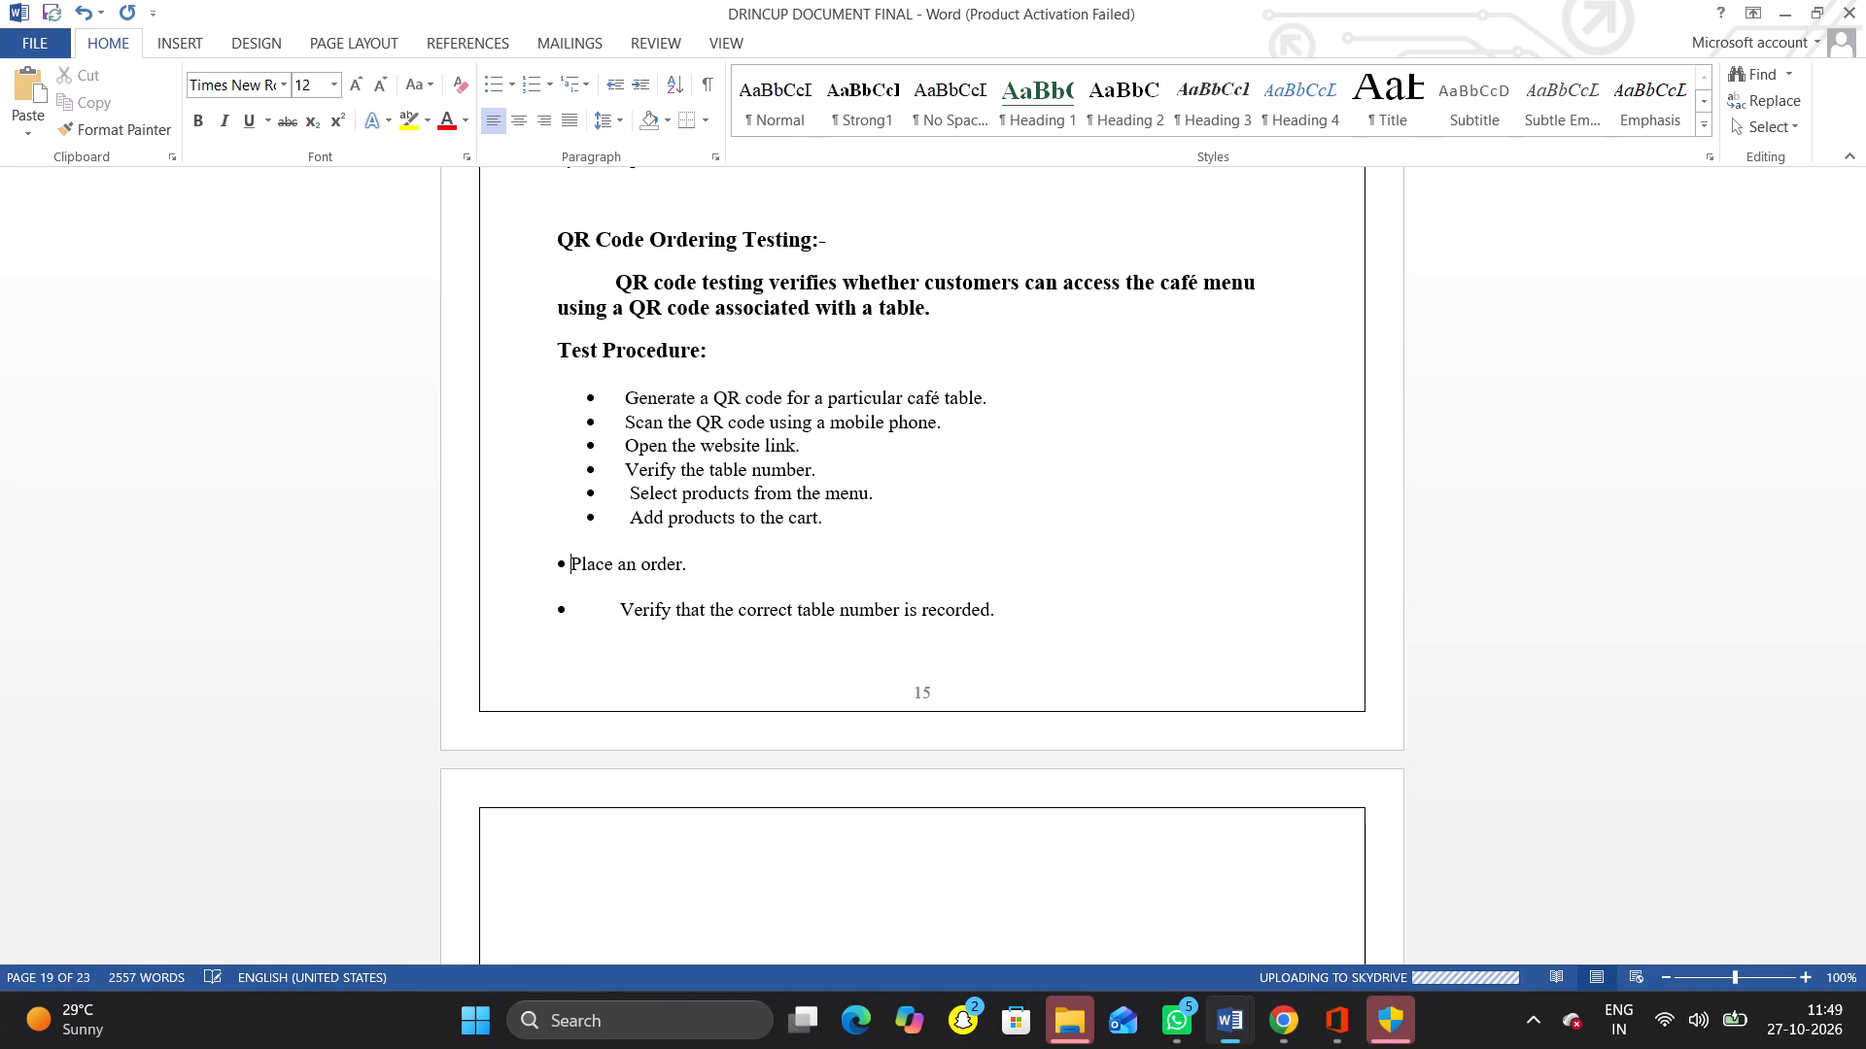
pyautogui.press('BackSpace')
pyautogui.press('BackSpace')
pyautogui.press('BackSpace')
pyautogui.press('Return')
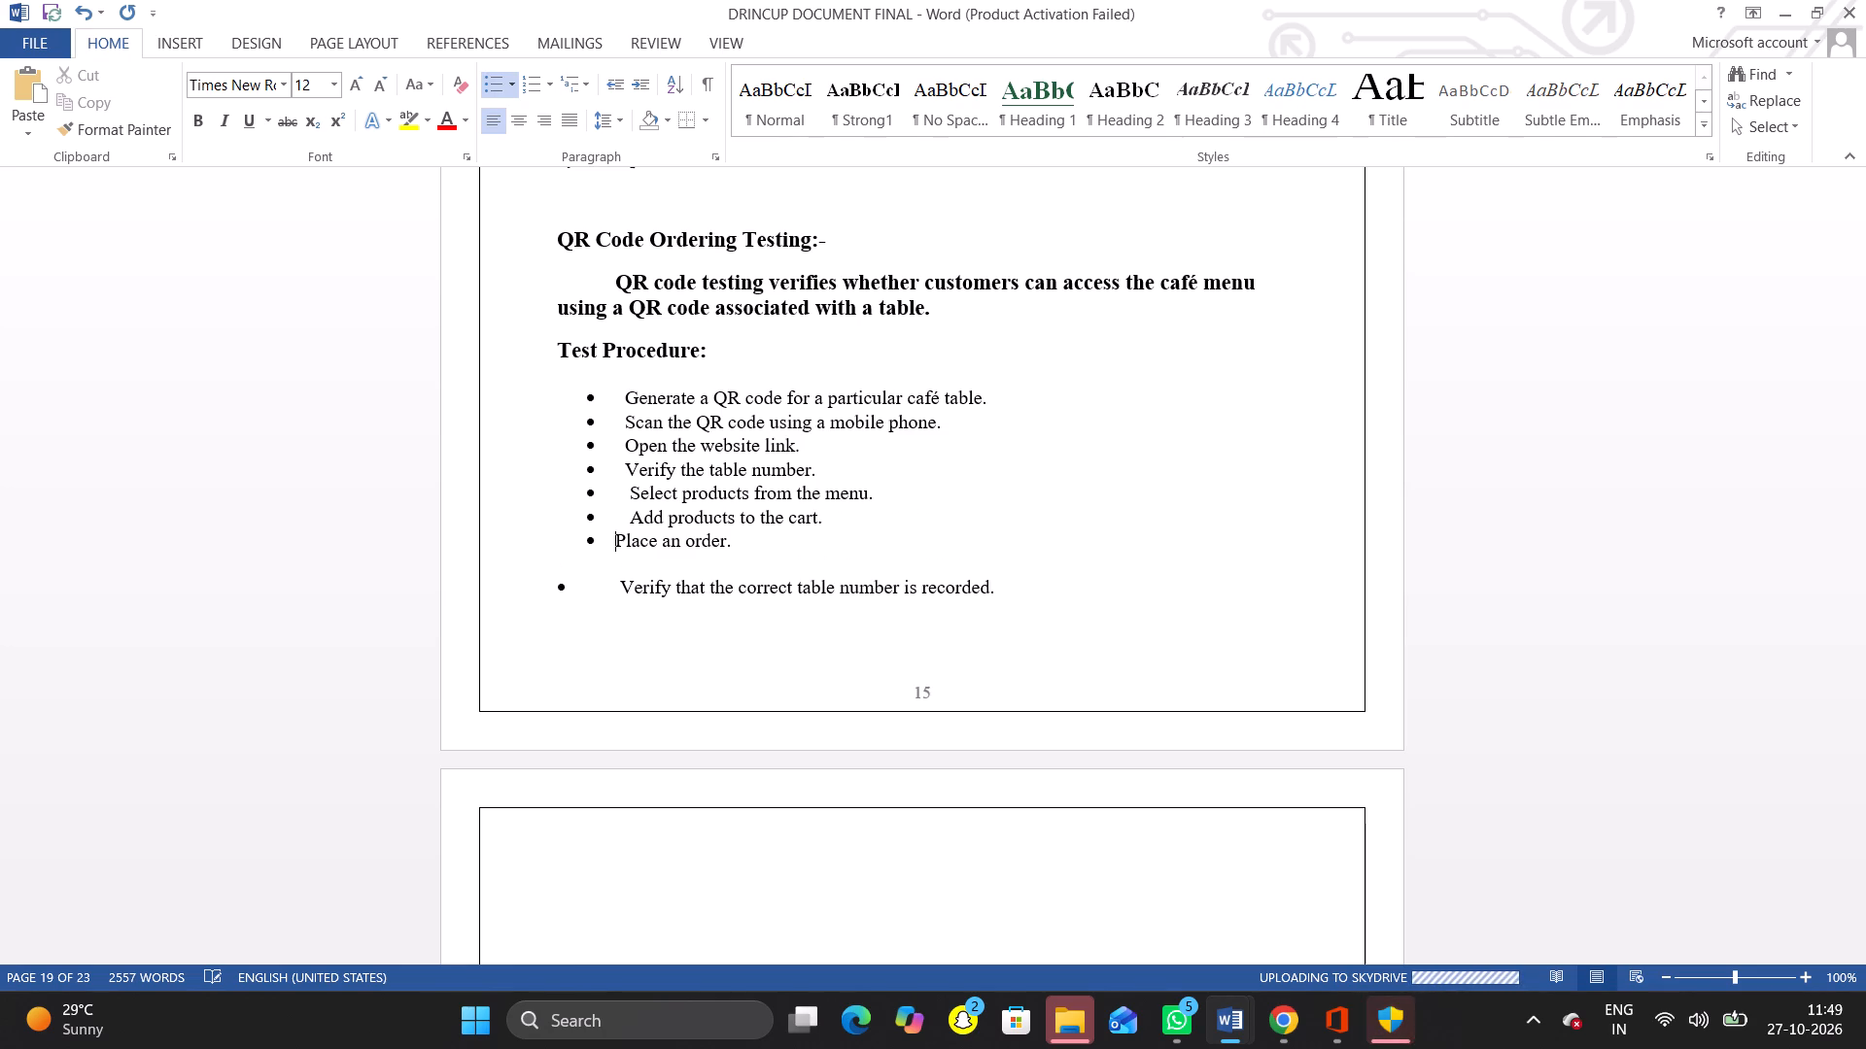
pyautogui.press('space')
pyautogui.press('space')
pyautogui.press('space')
pyautogui.press('space')
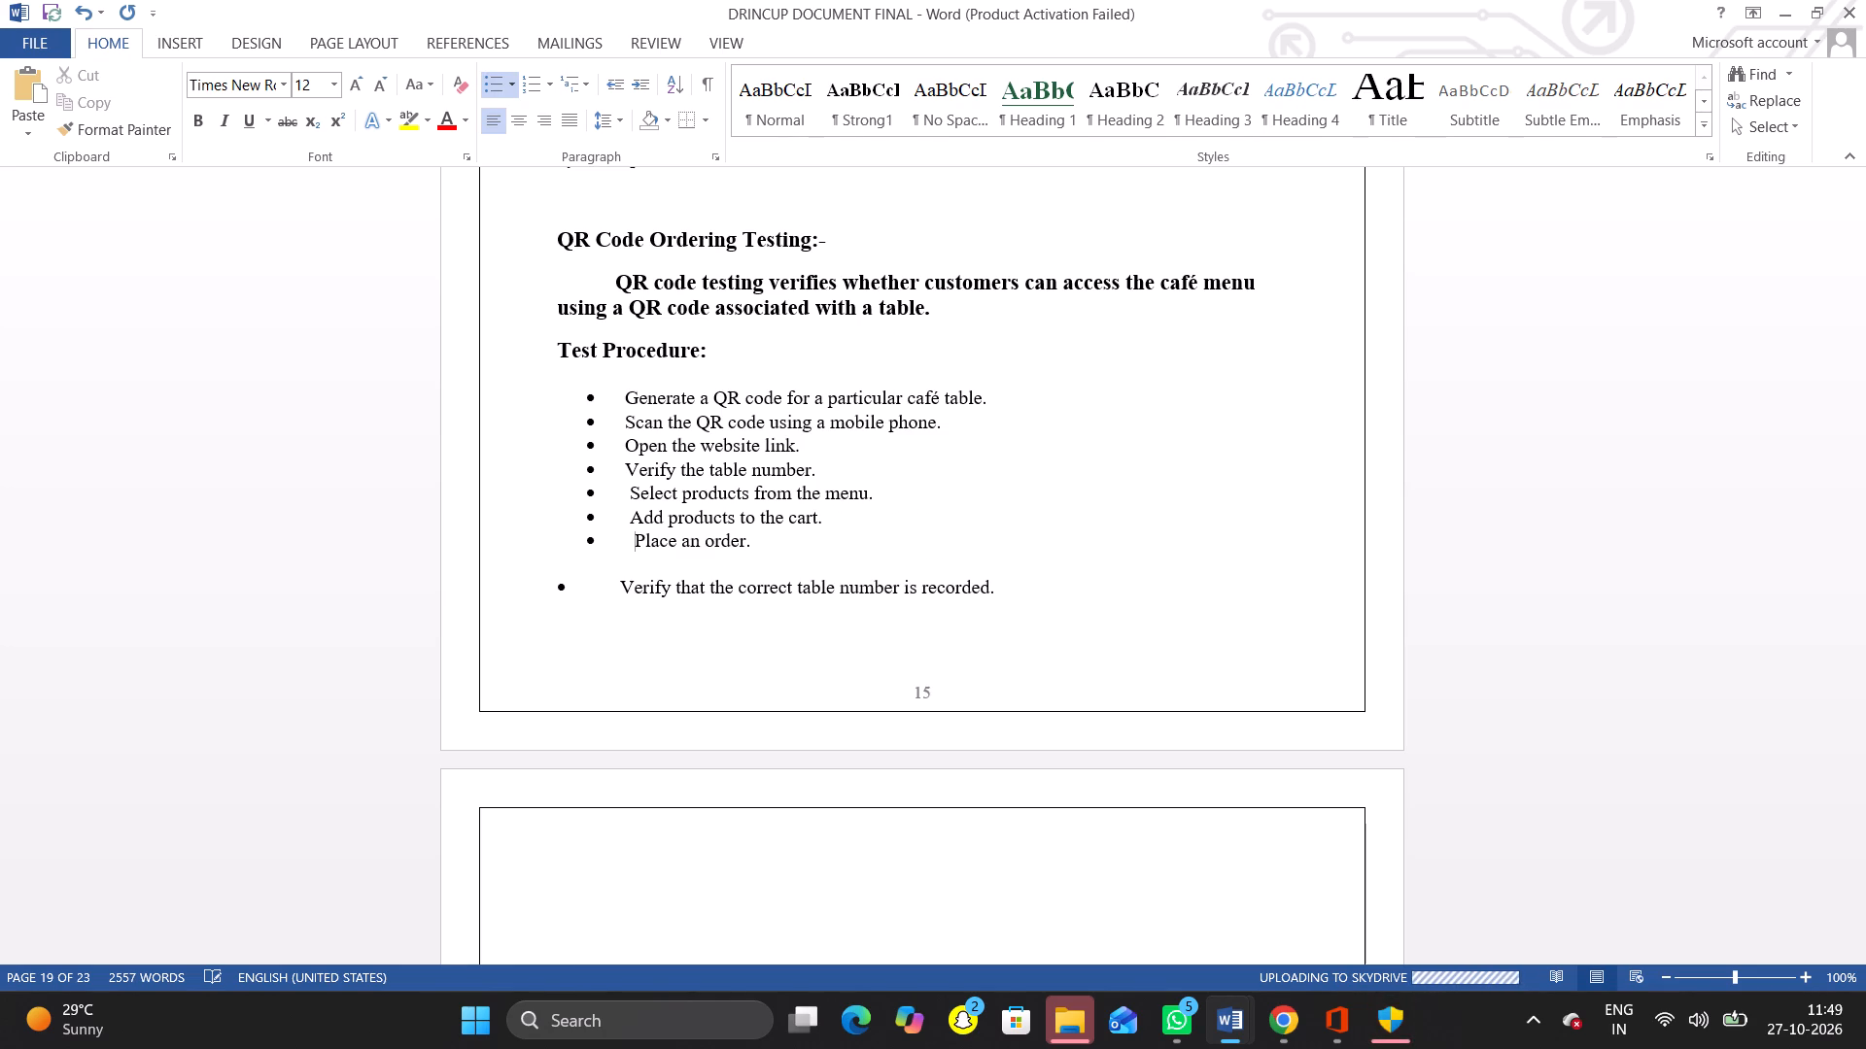
pyautogui.press('BackSpace')
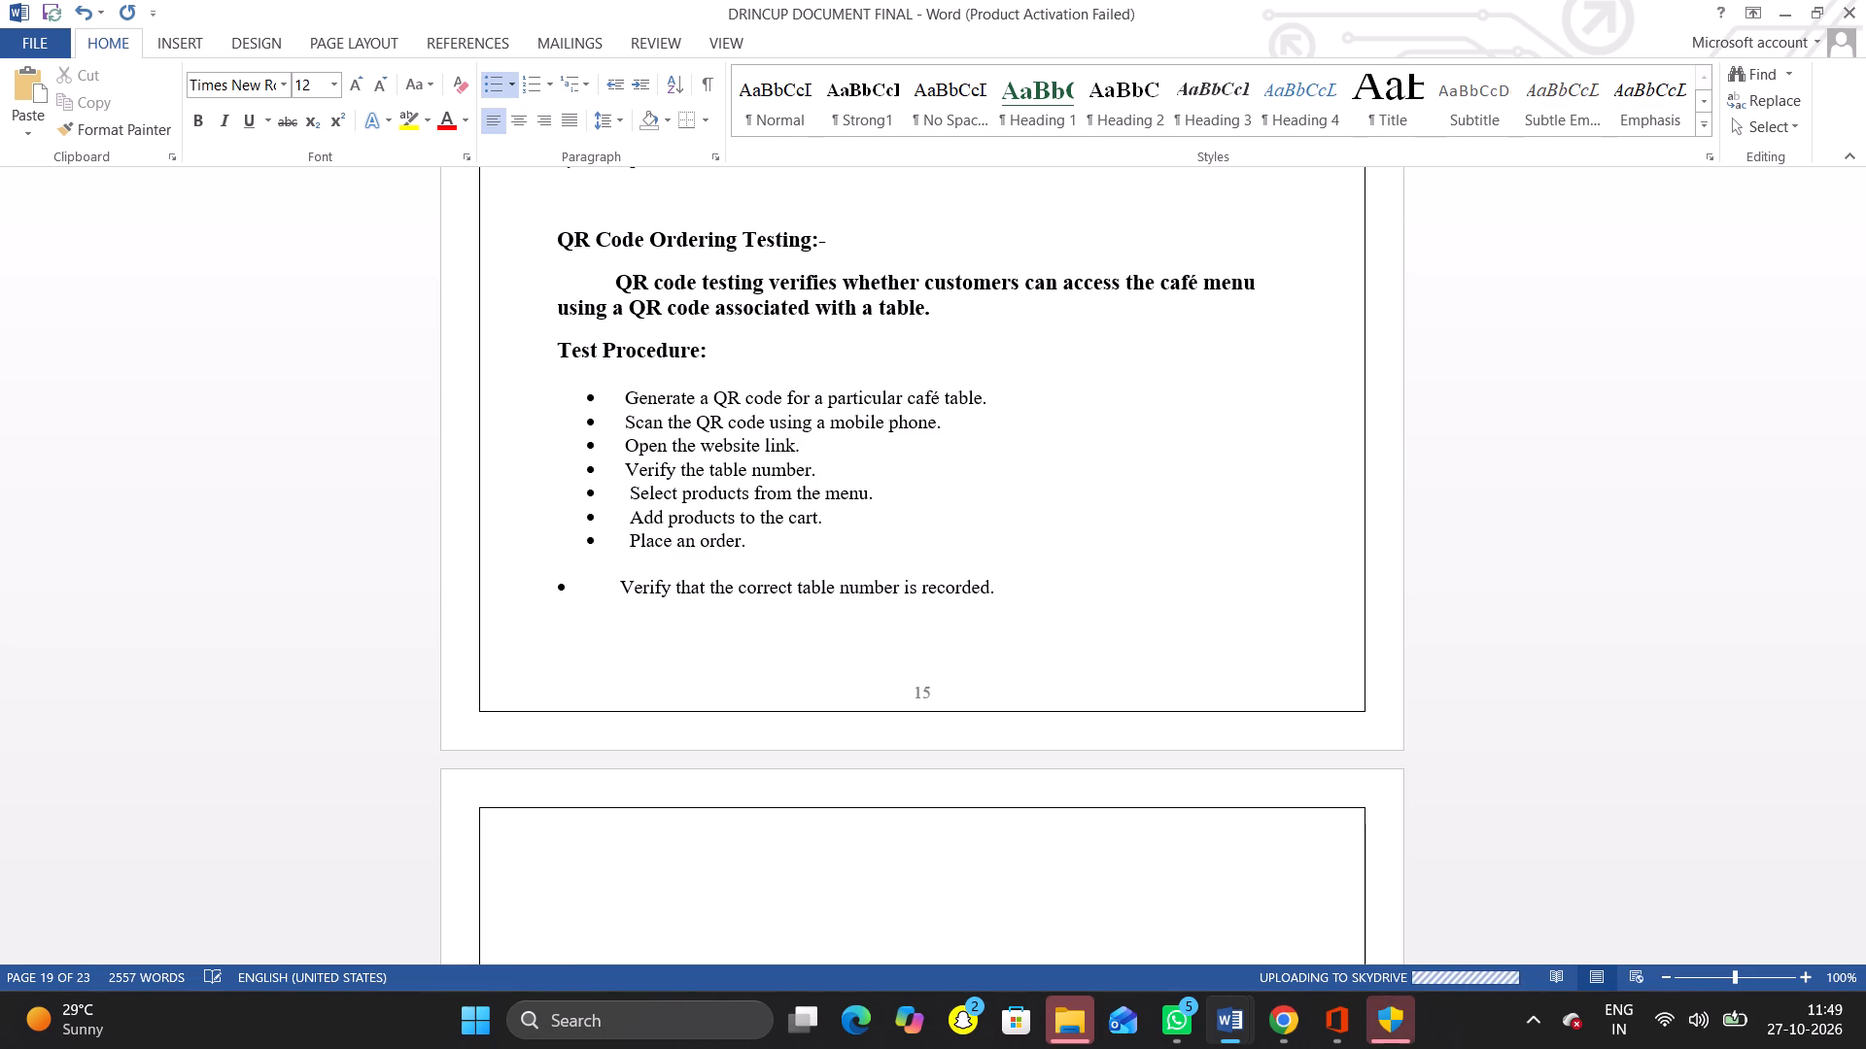
# Turn "Verify that the correct table number is recorded." into the eighth item of the indented bulleted list, with three leading spaces.
pyautogui.press('Down')
pyautogui.press('Left')
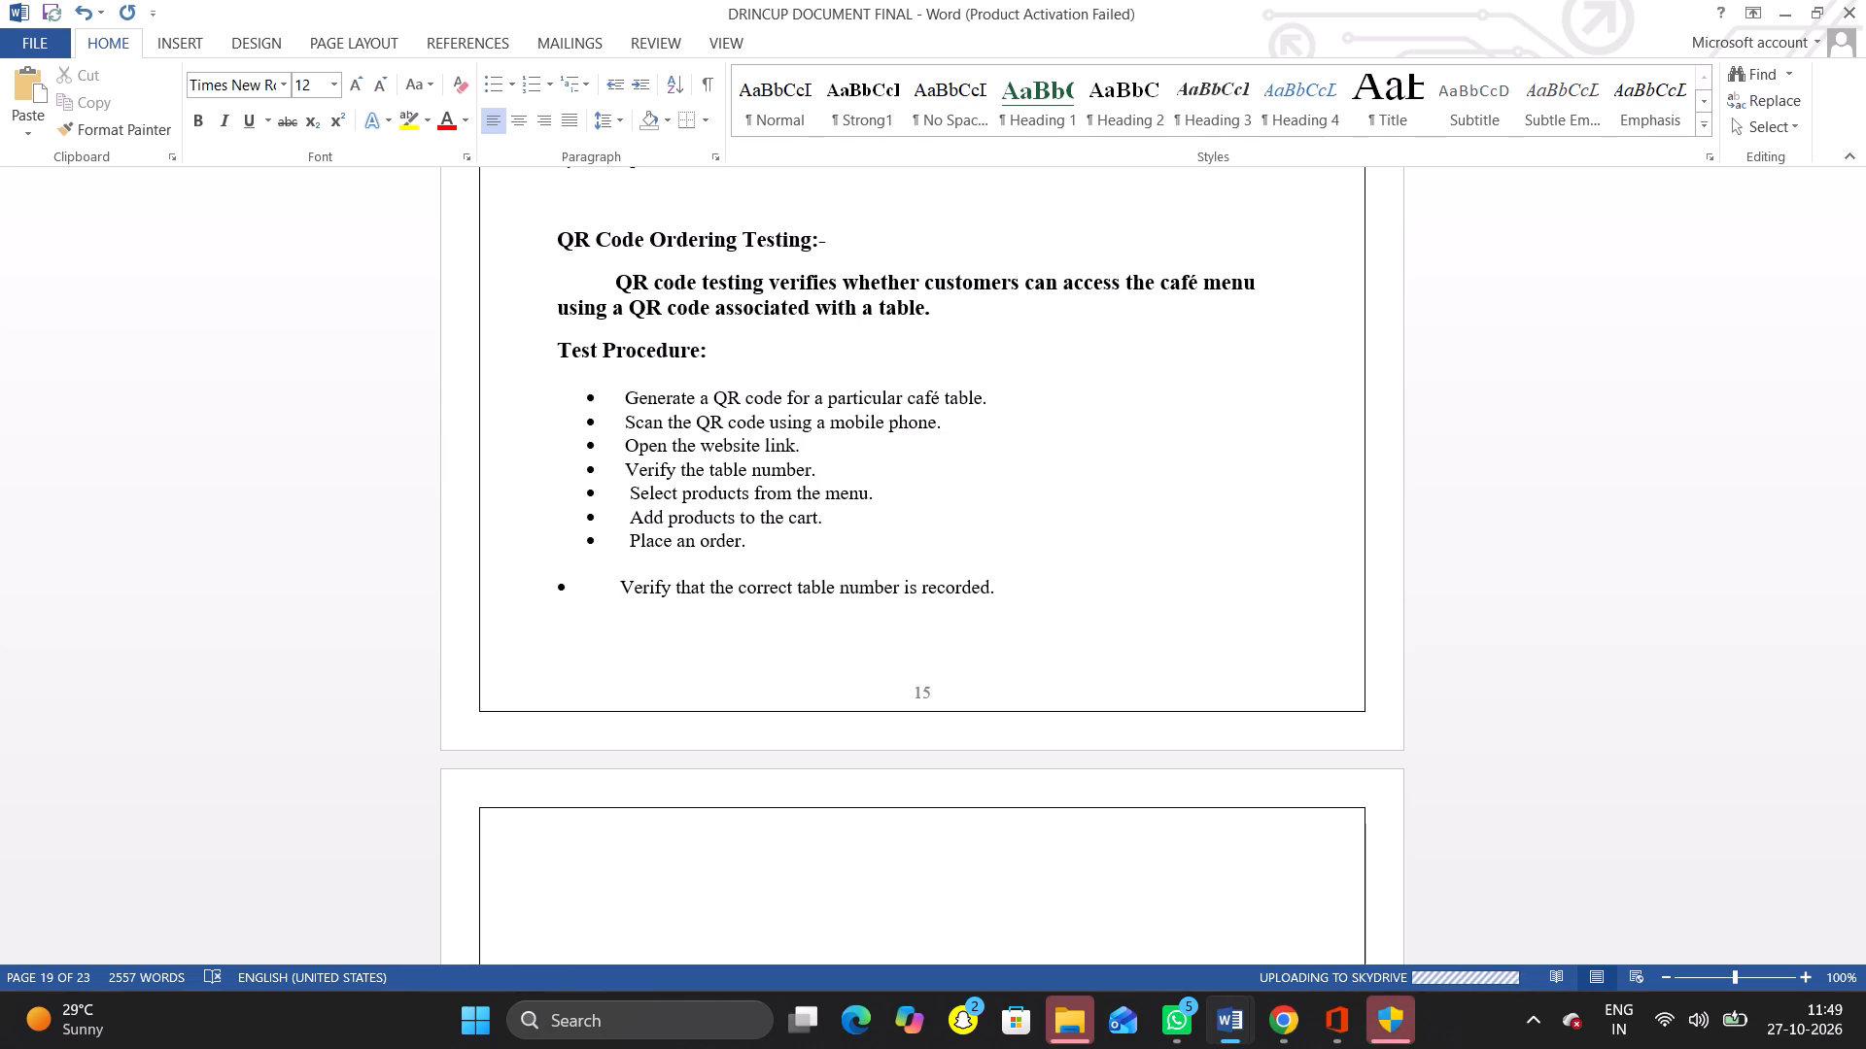
pyautogui.press('BackSpace')
pyautogui.press('BackSpace')
pyautogui.press('BackSpace')
pyautogui.press('BackSpace')
pyautogui.press('BackSpace')
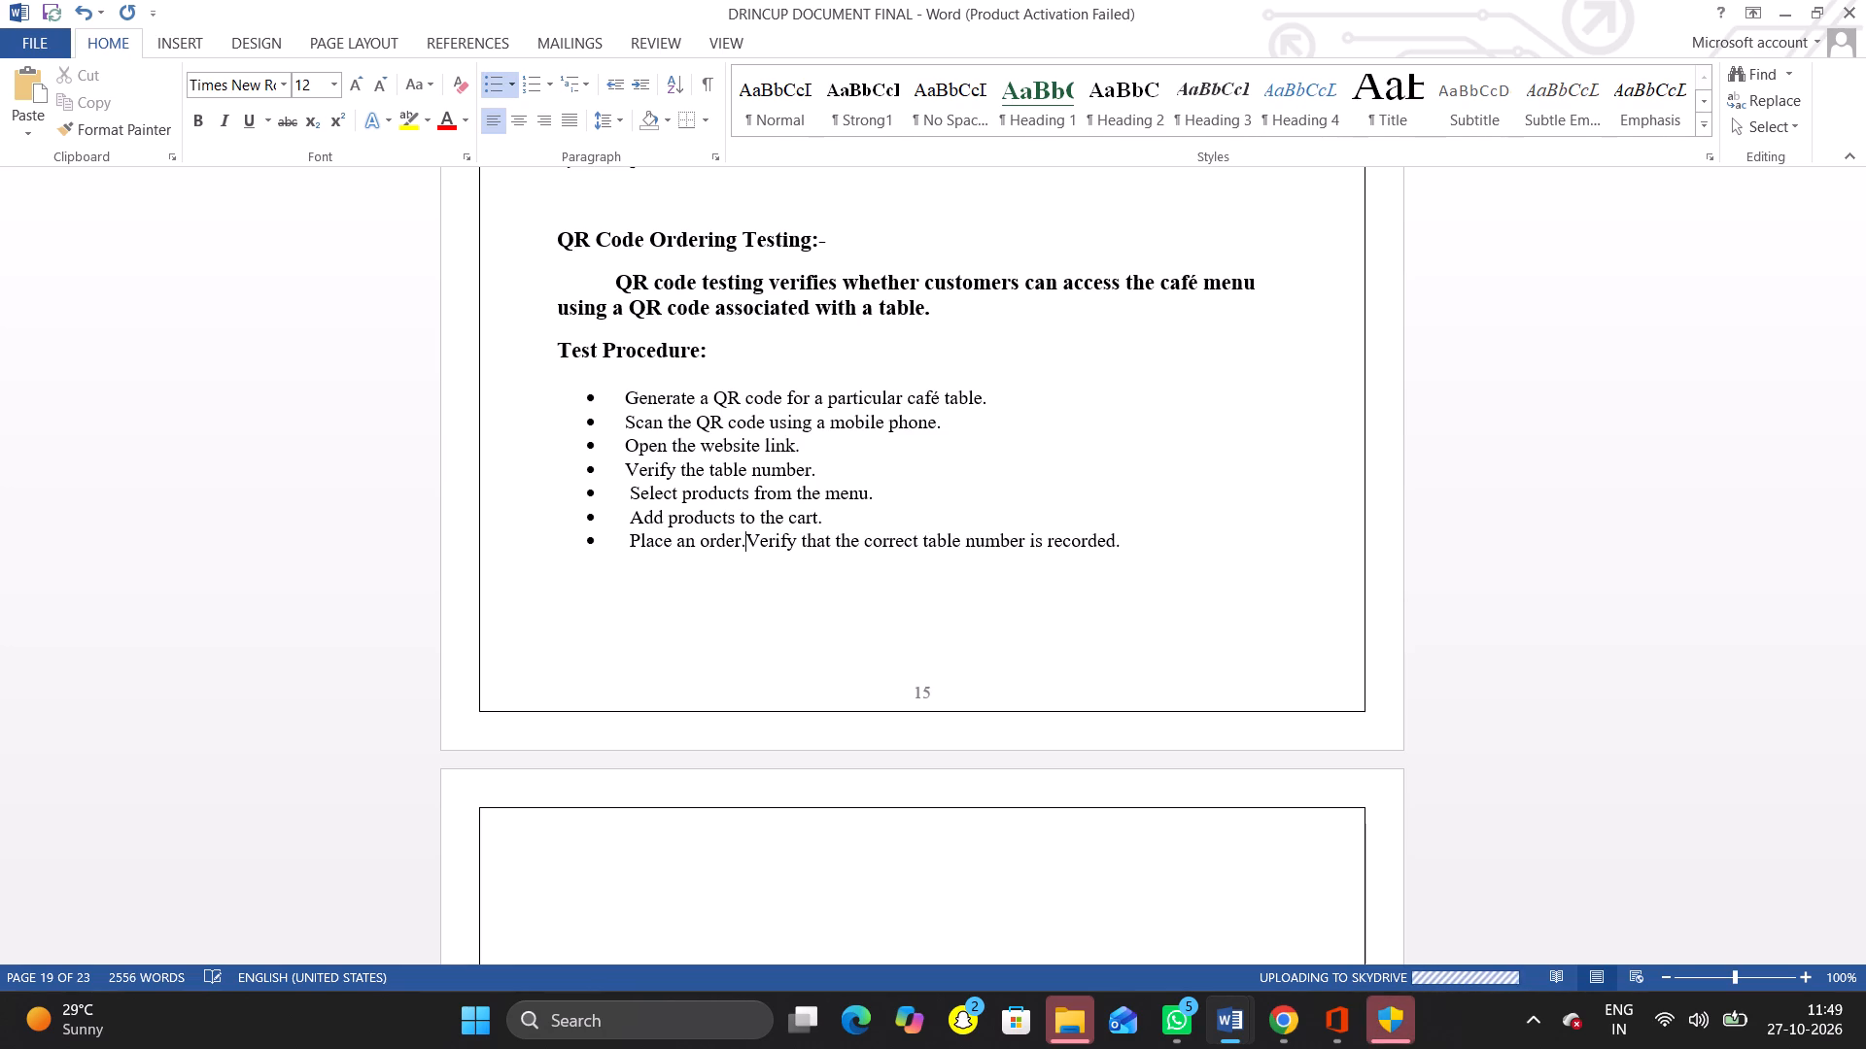
pyautogui.press('Return')
pyautogui.press('space')
pyautogui.press('space')
pyautogui.press('space')
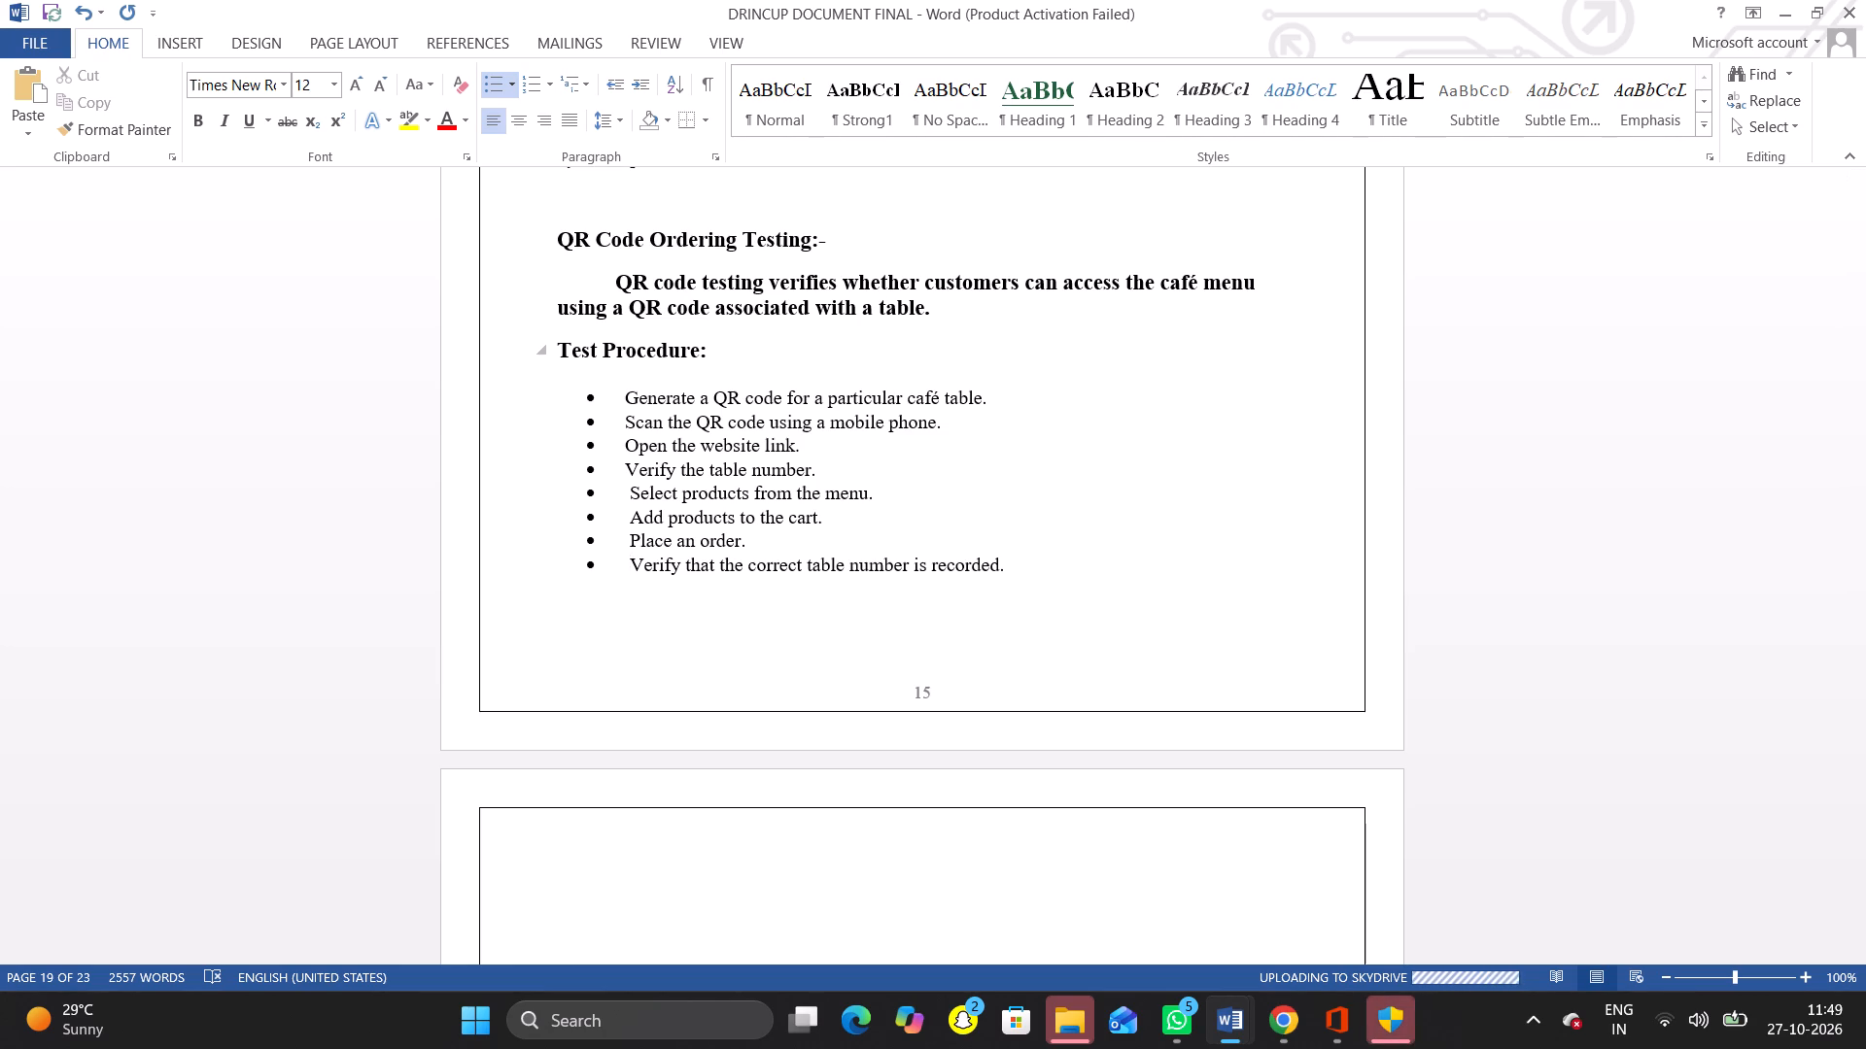
# Remove bold from the introductory paragraph under QR Code Ordering Testing and set its font size to 12.
pyautogui.scroll(-2, 972, 363)
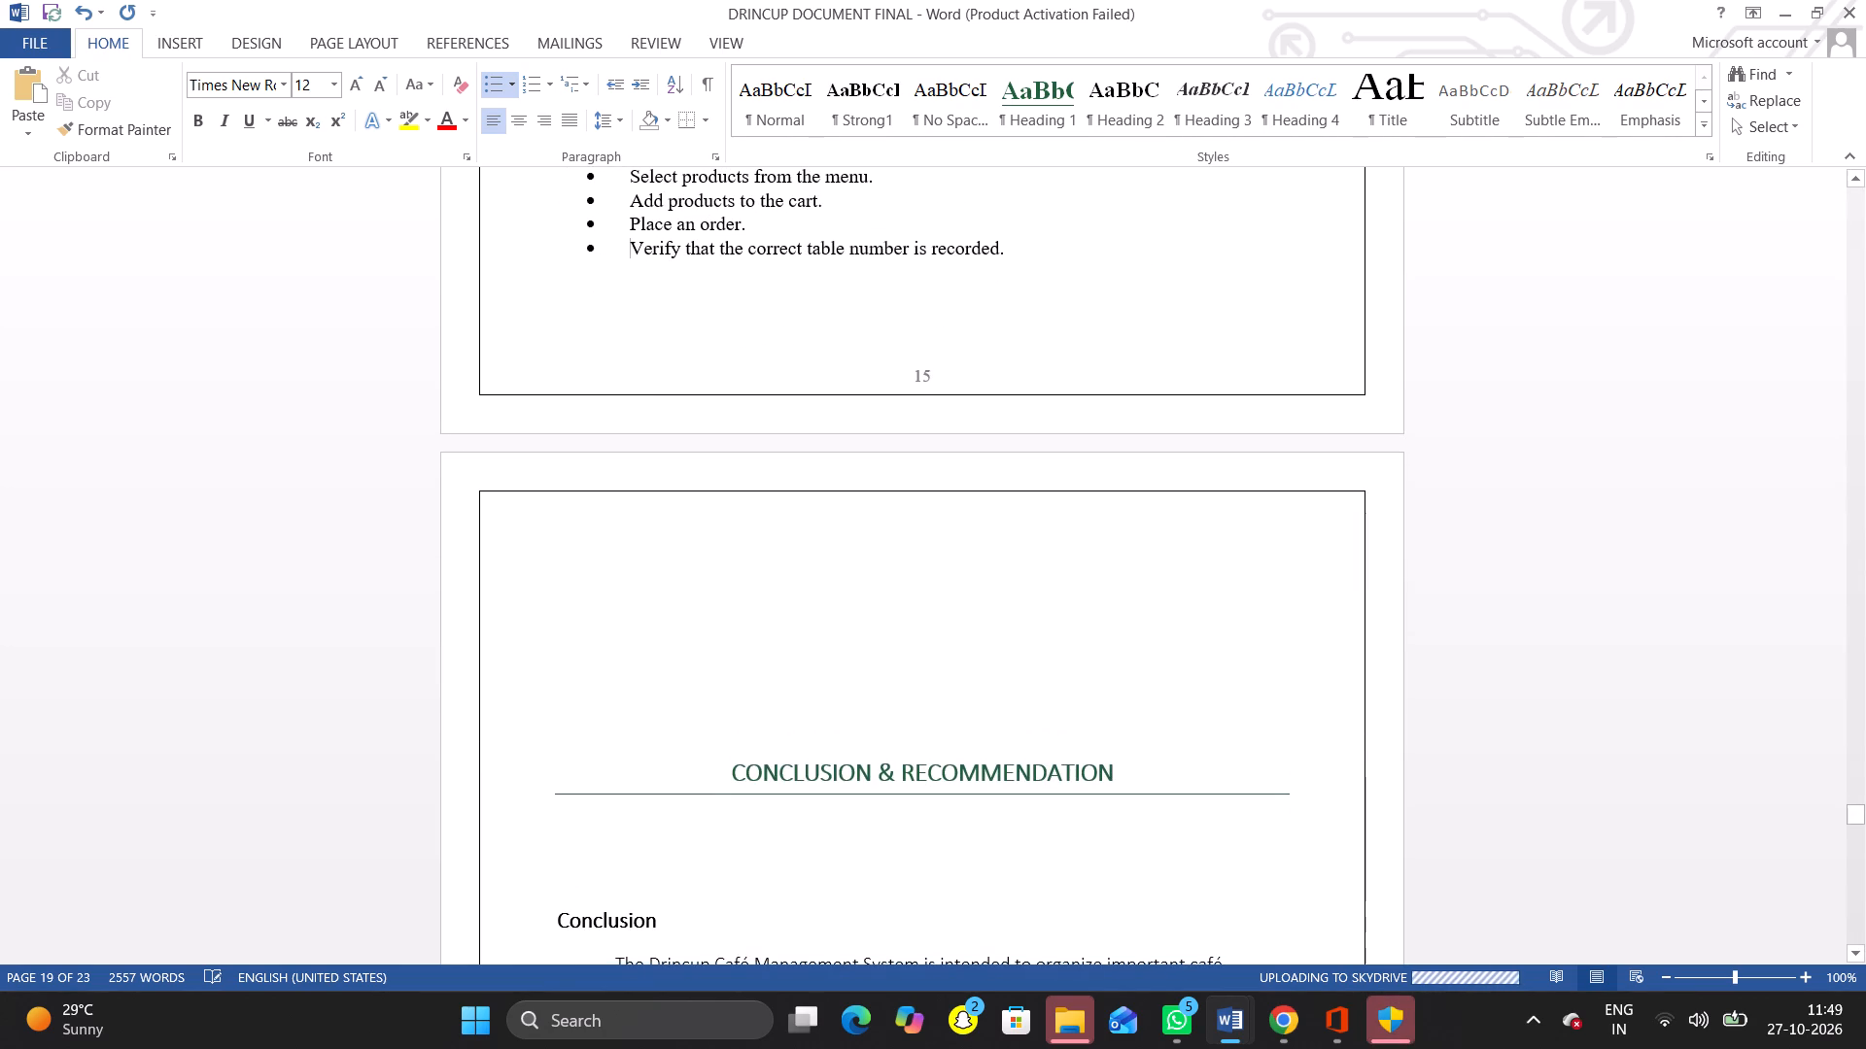
pyautogui.scroll(2, 972, 363)
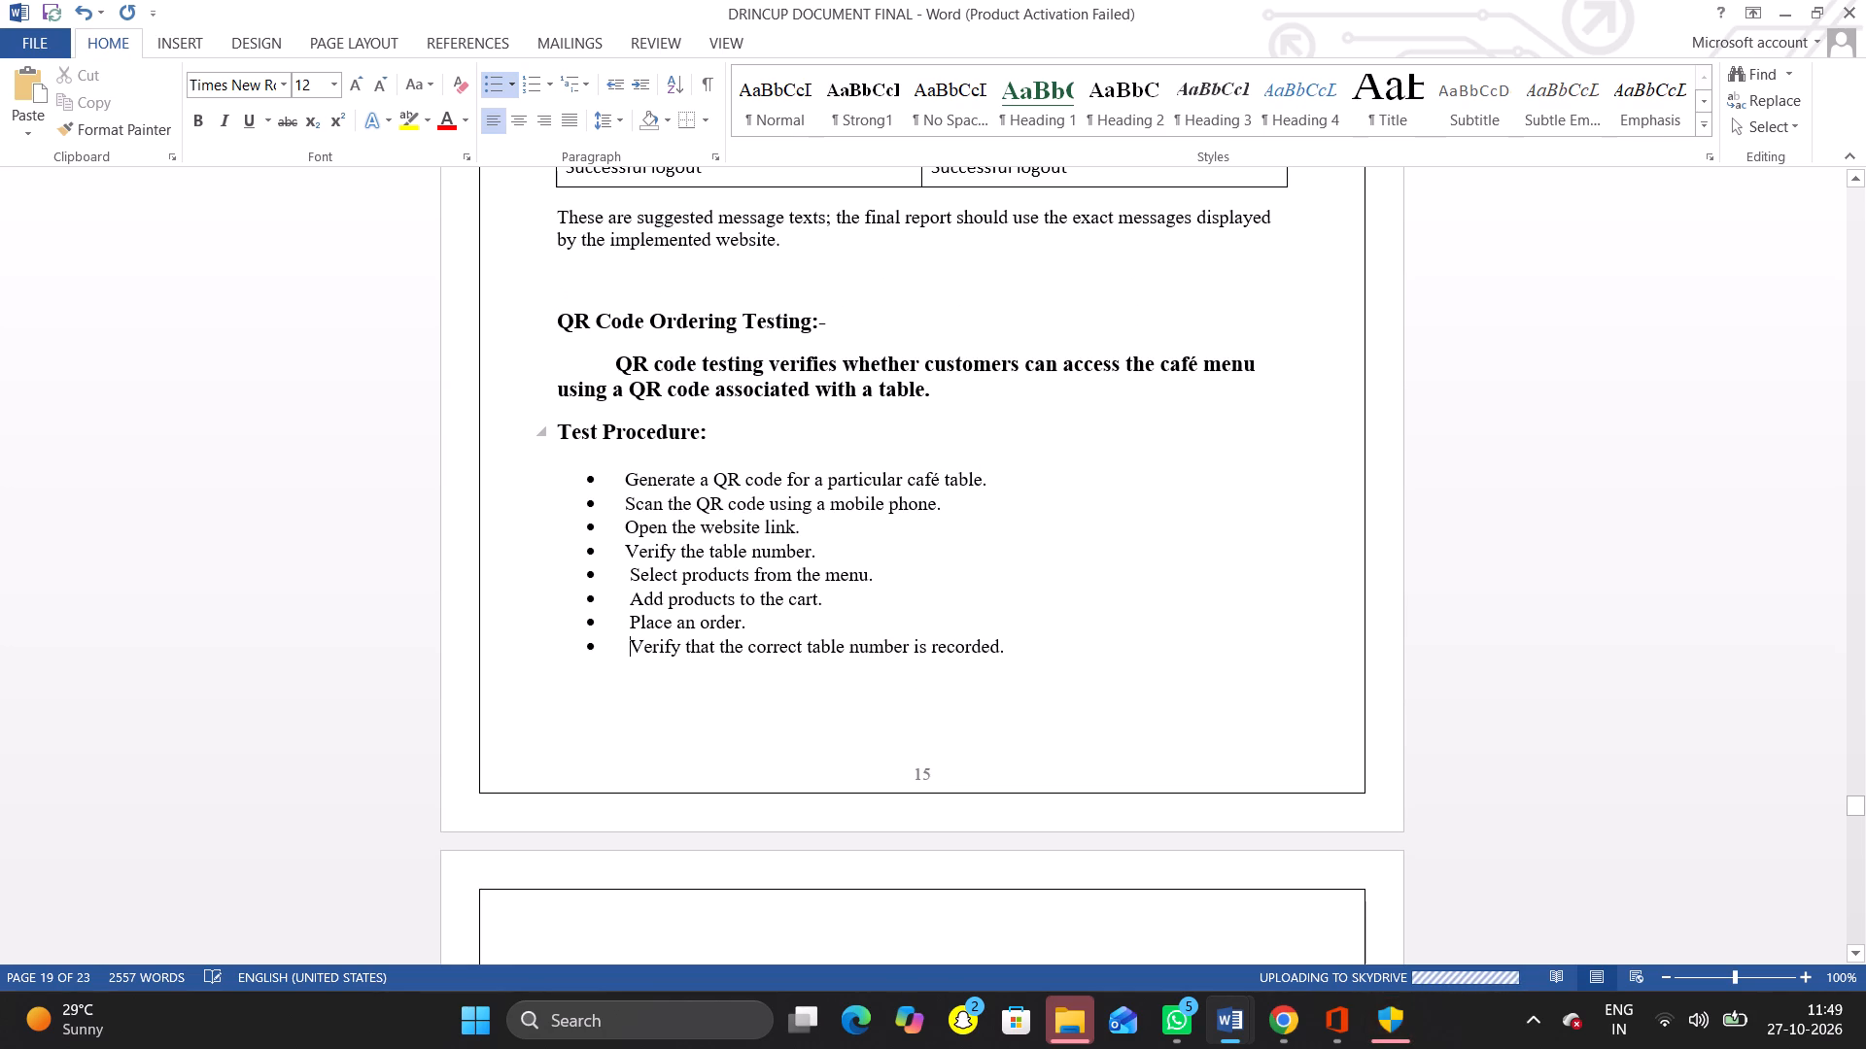
pyautogui.moveTo(967, 395); pyautogui.dragTo(878, 381)
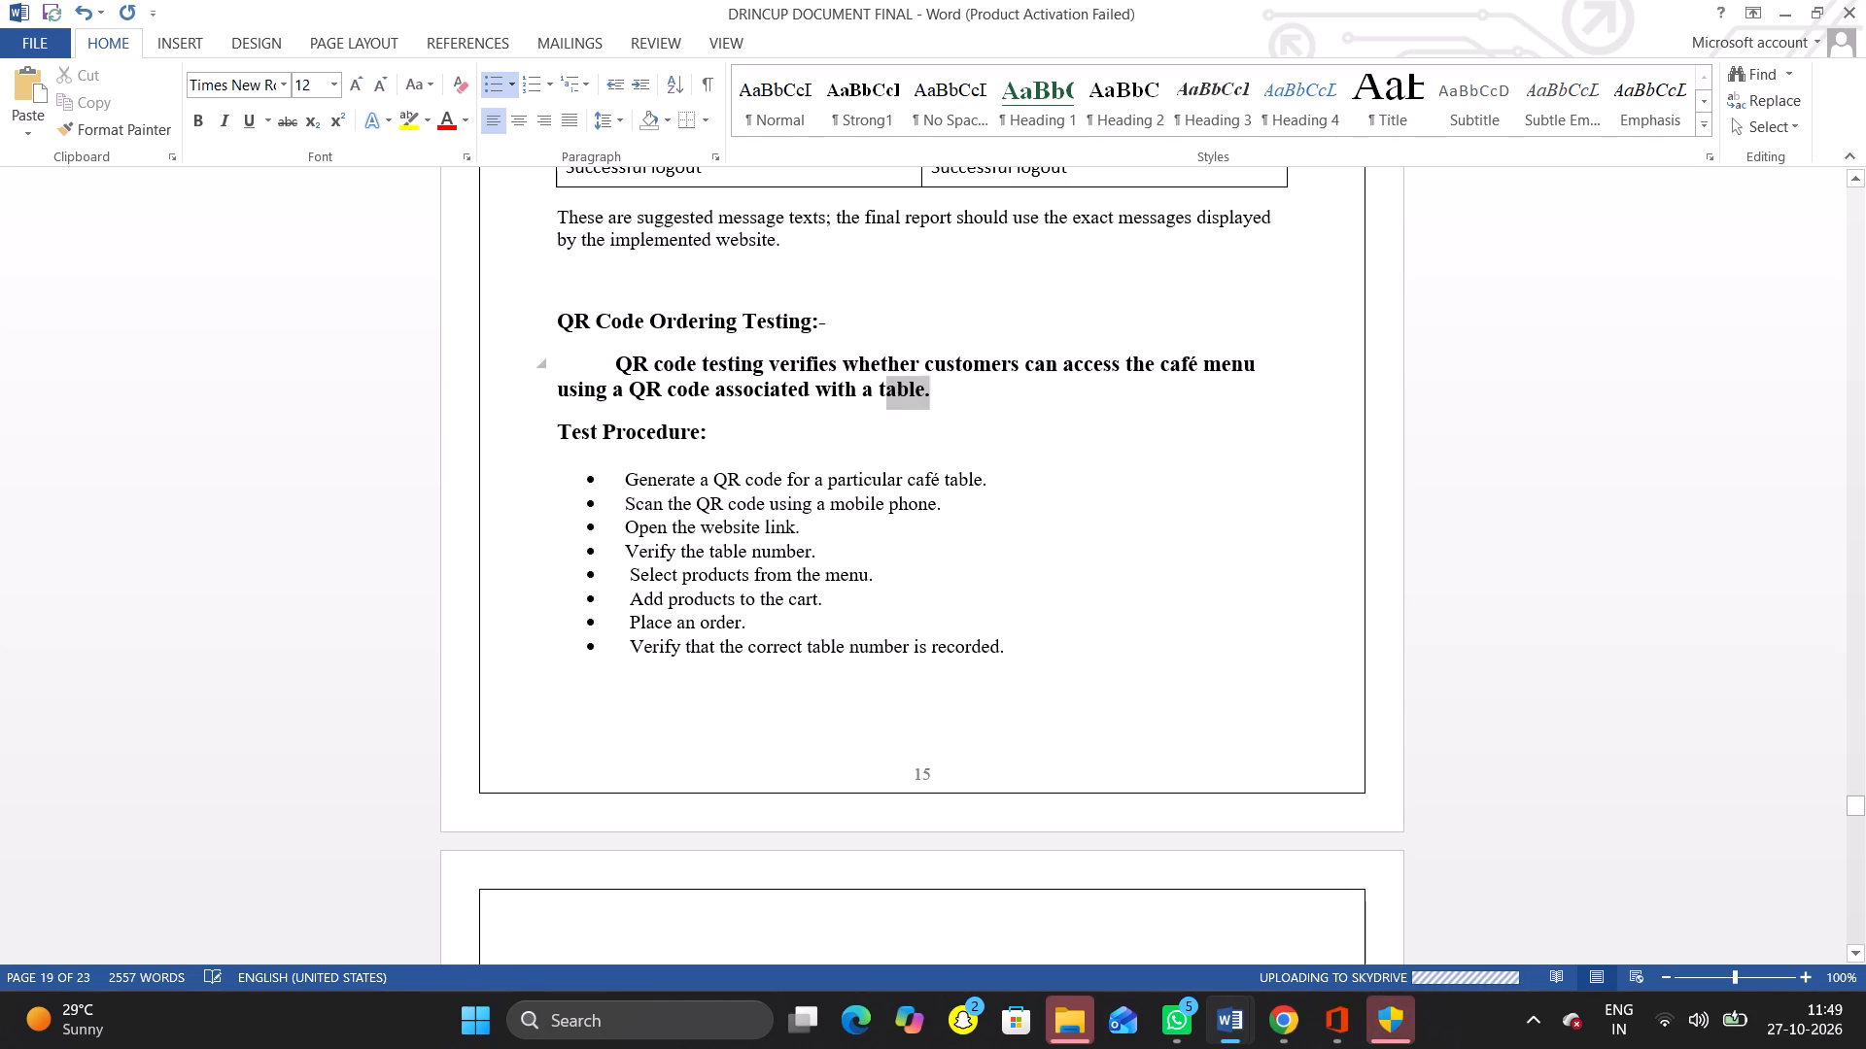
pyautogui.moveTo(878, 381); pyautogui.dragTo(590, 367)
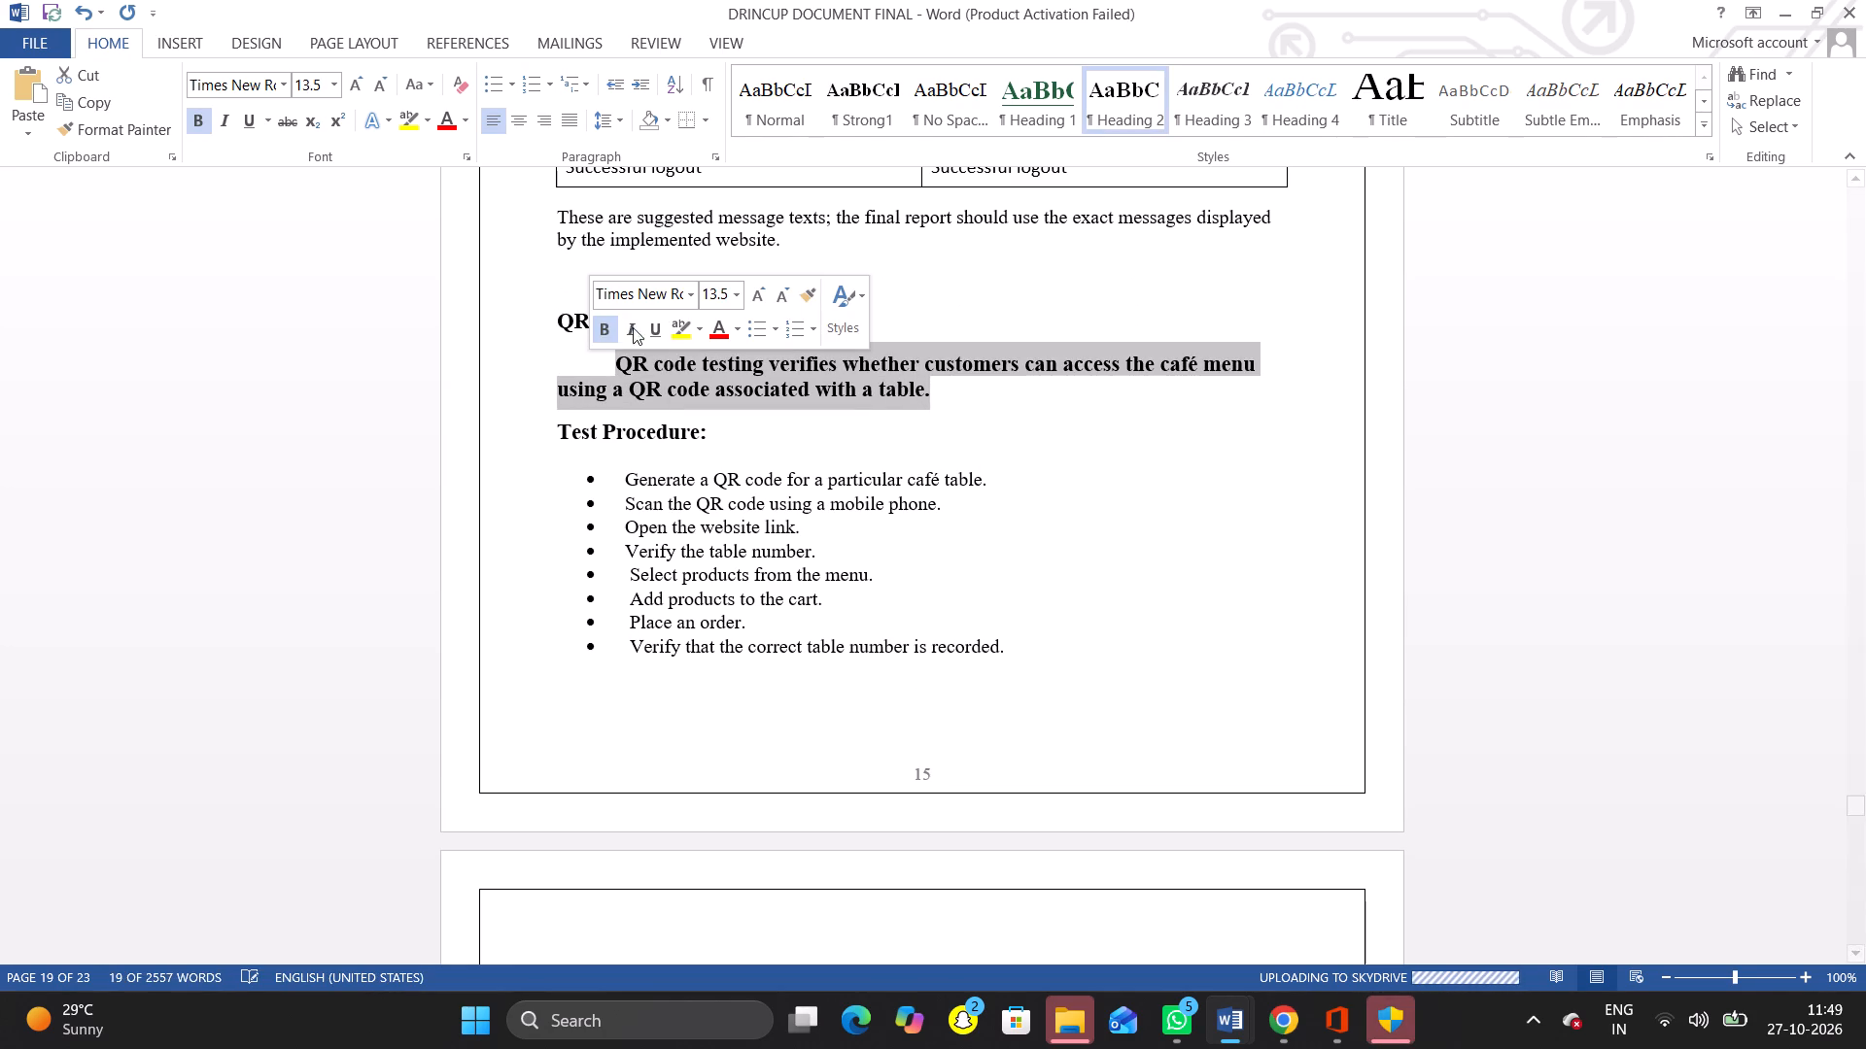
pyautogui.click(608, 334)
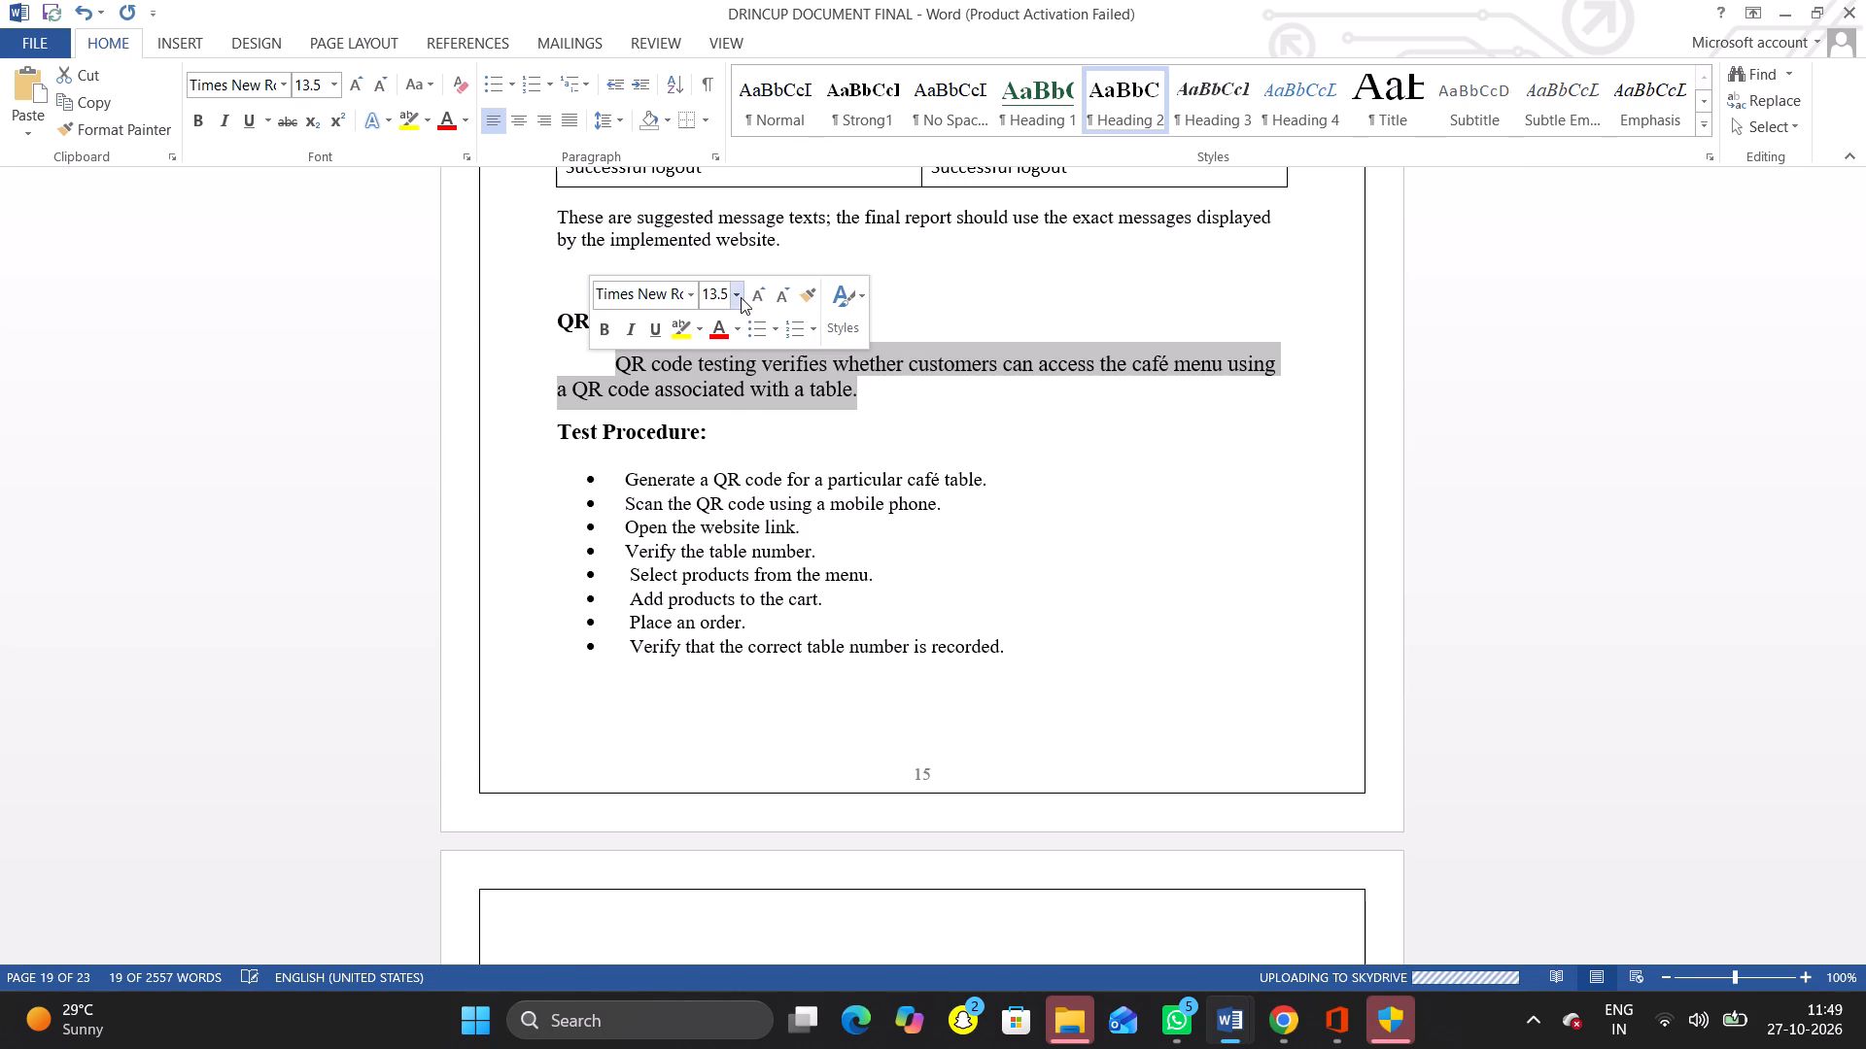
pyautogui.click(741, 297)
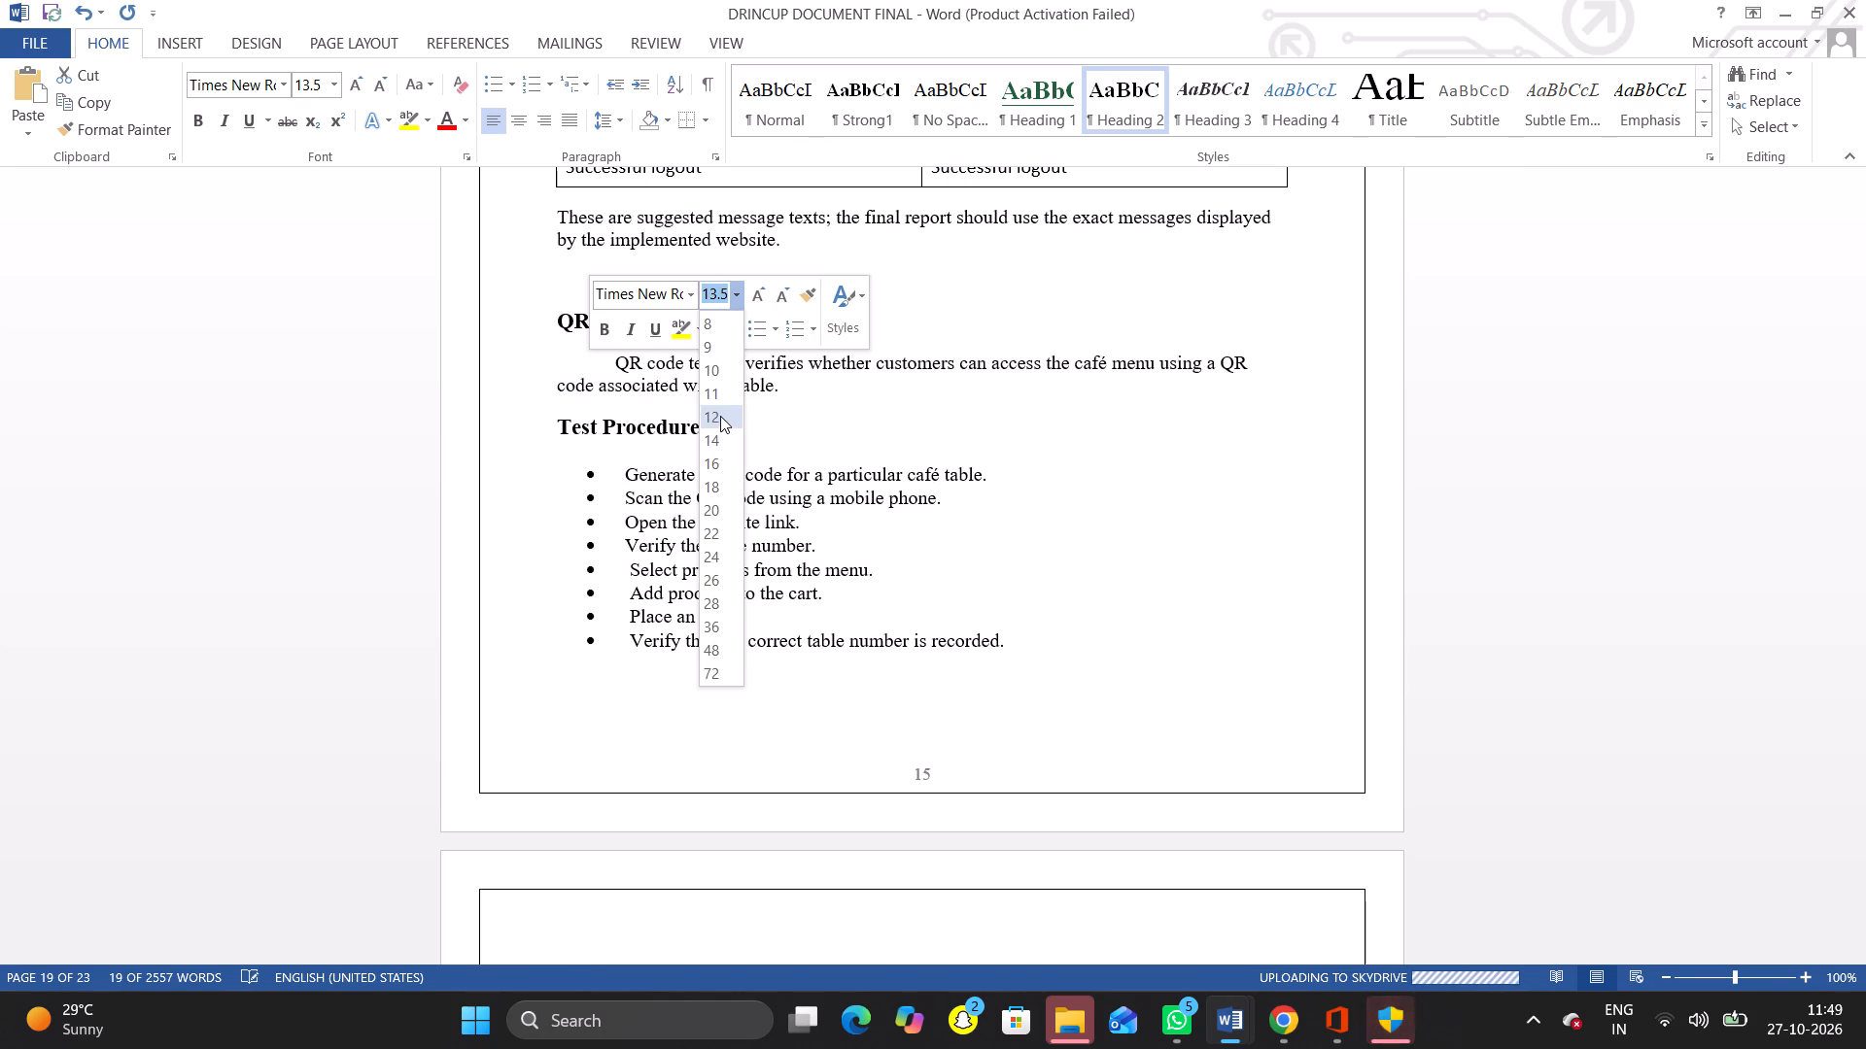
pyautogui.click(720, 416)
# Add an empty bullet after the last Test Procedure item, "Verify that the correct table number is recorded.".
pyautogui.click(1049, 646)
pyautogui.press('Return')
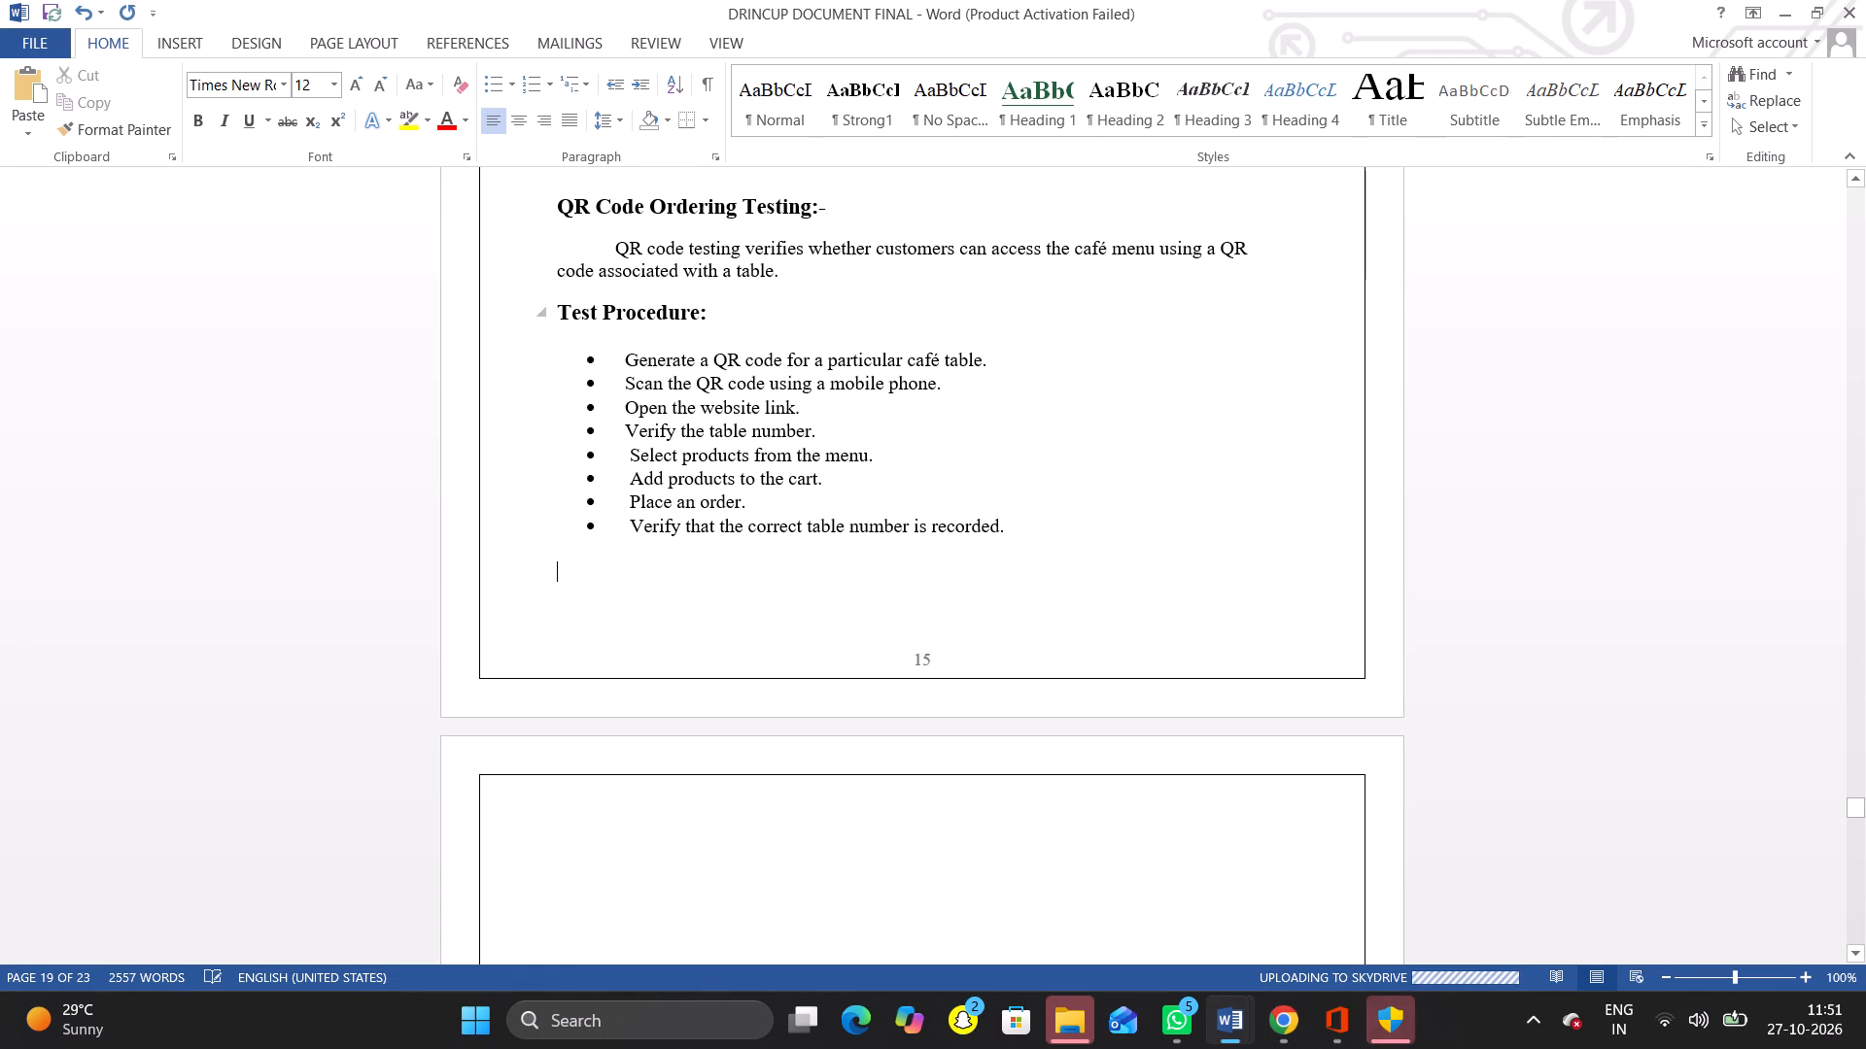
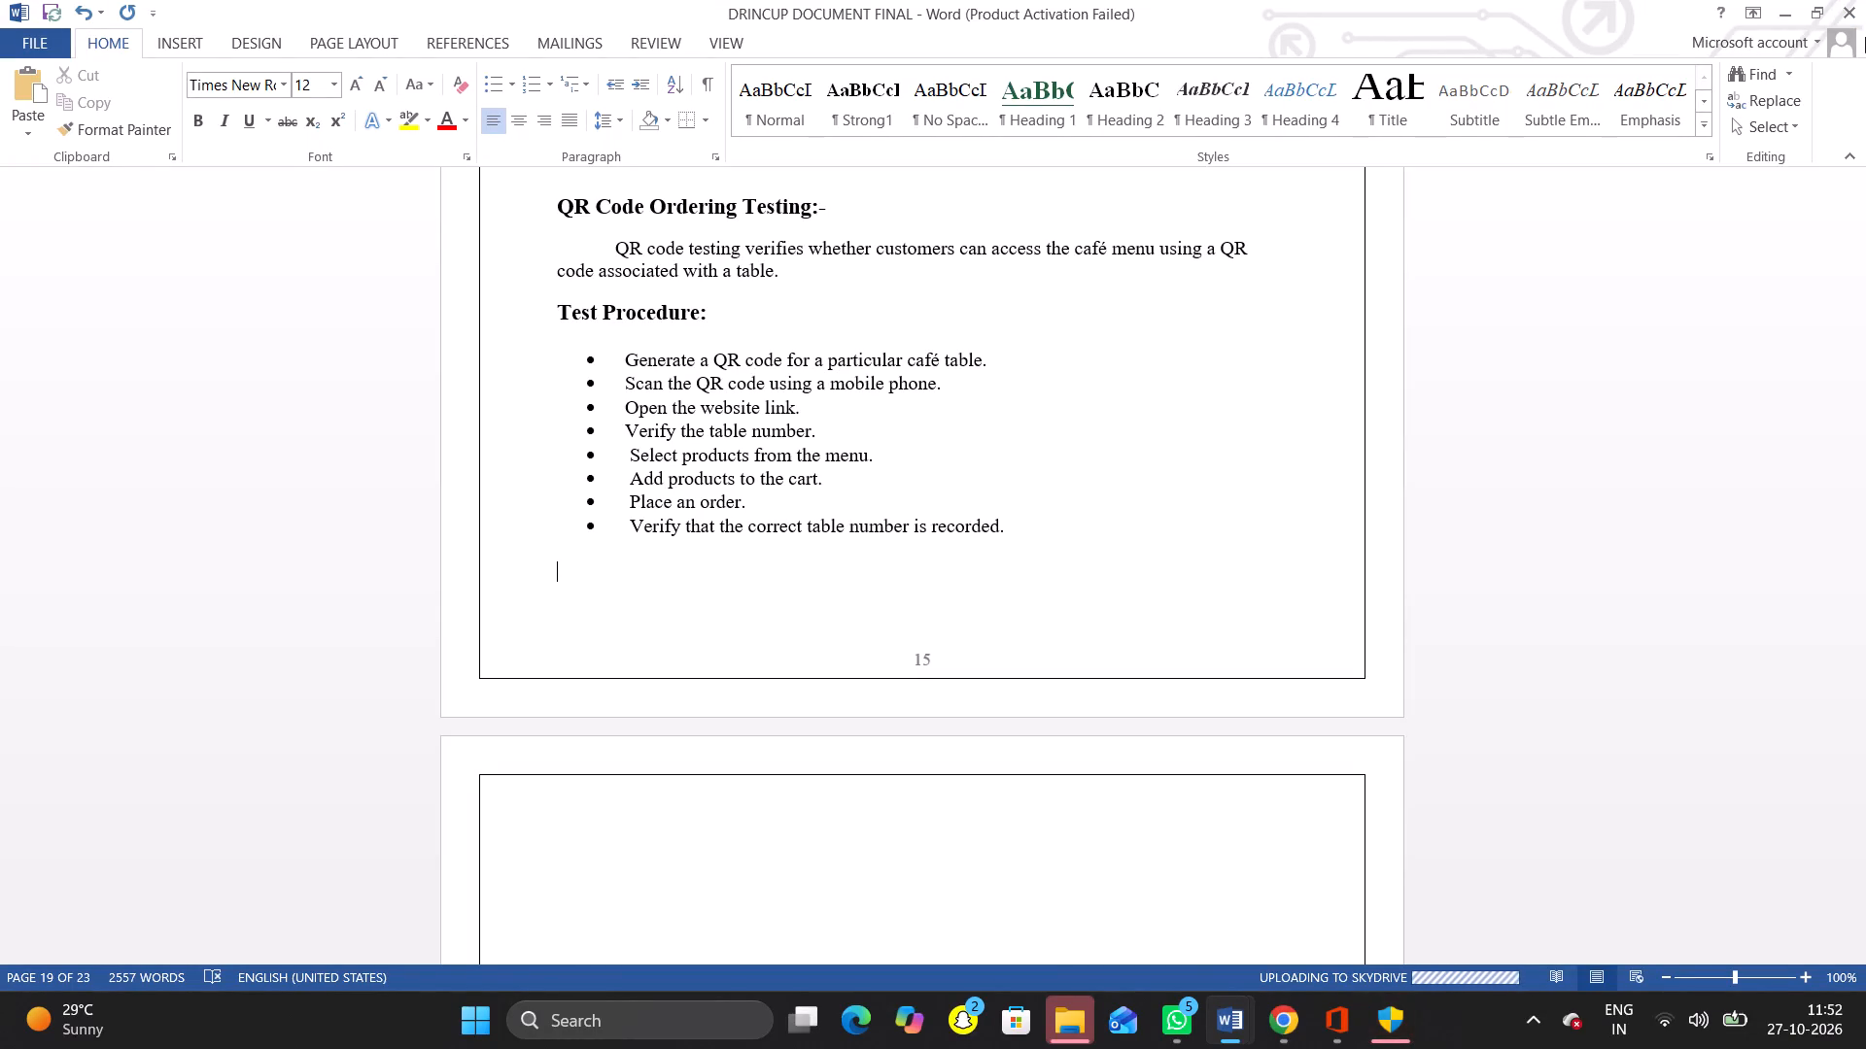
# Paste "Order Tracking Testing" below the Test Procedure list as a bold heading ending in ":-", followed by a new line.
pyautogui.hotkey('ctrl', 'v')
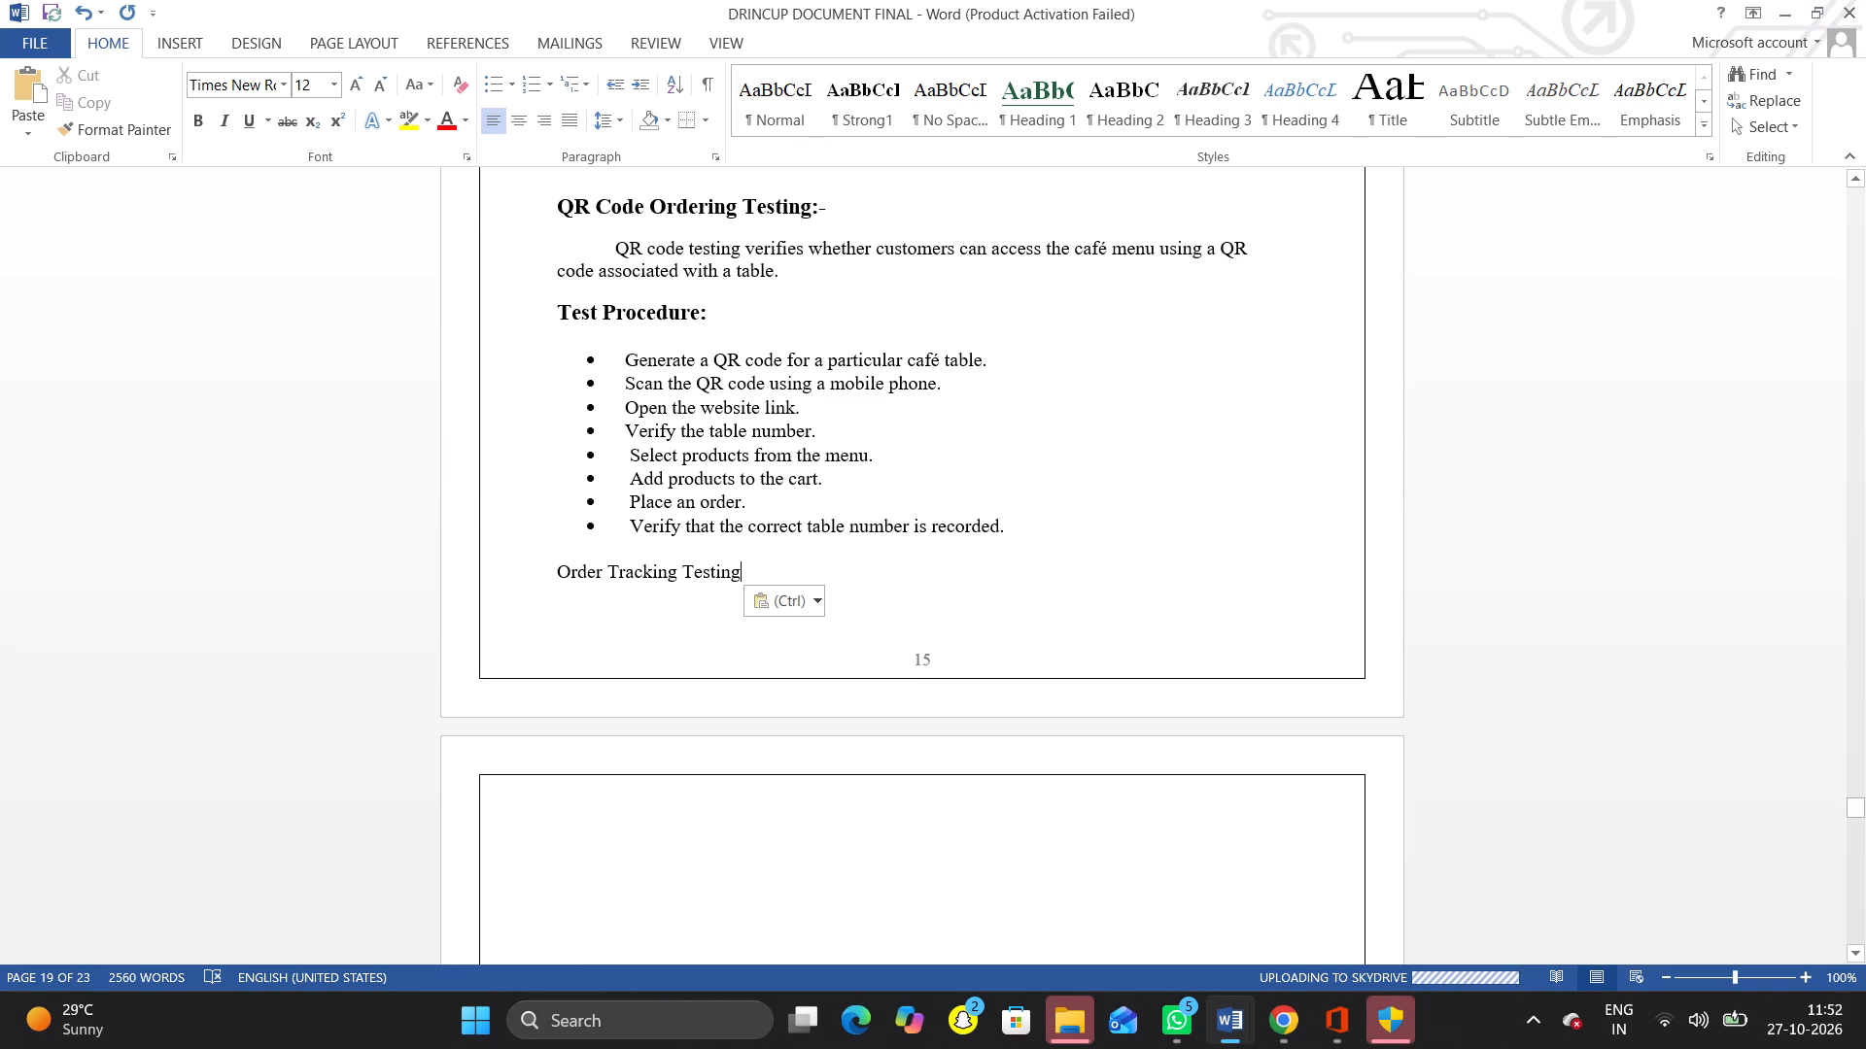
pyautogui.moveTo(822, 571); pyautogui.dragTo(563, 590)
pyautogui.click(573, 562)
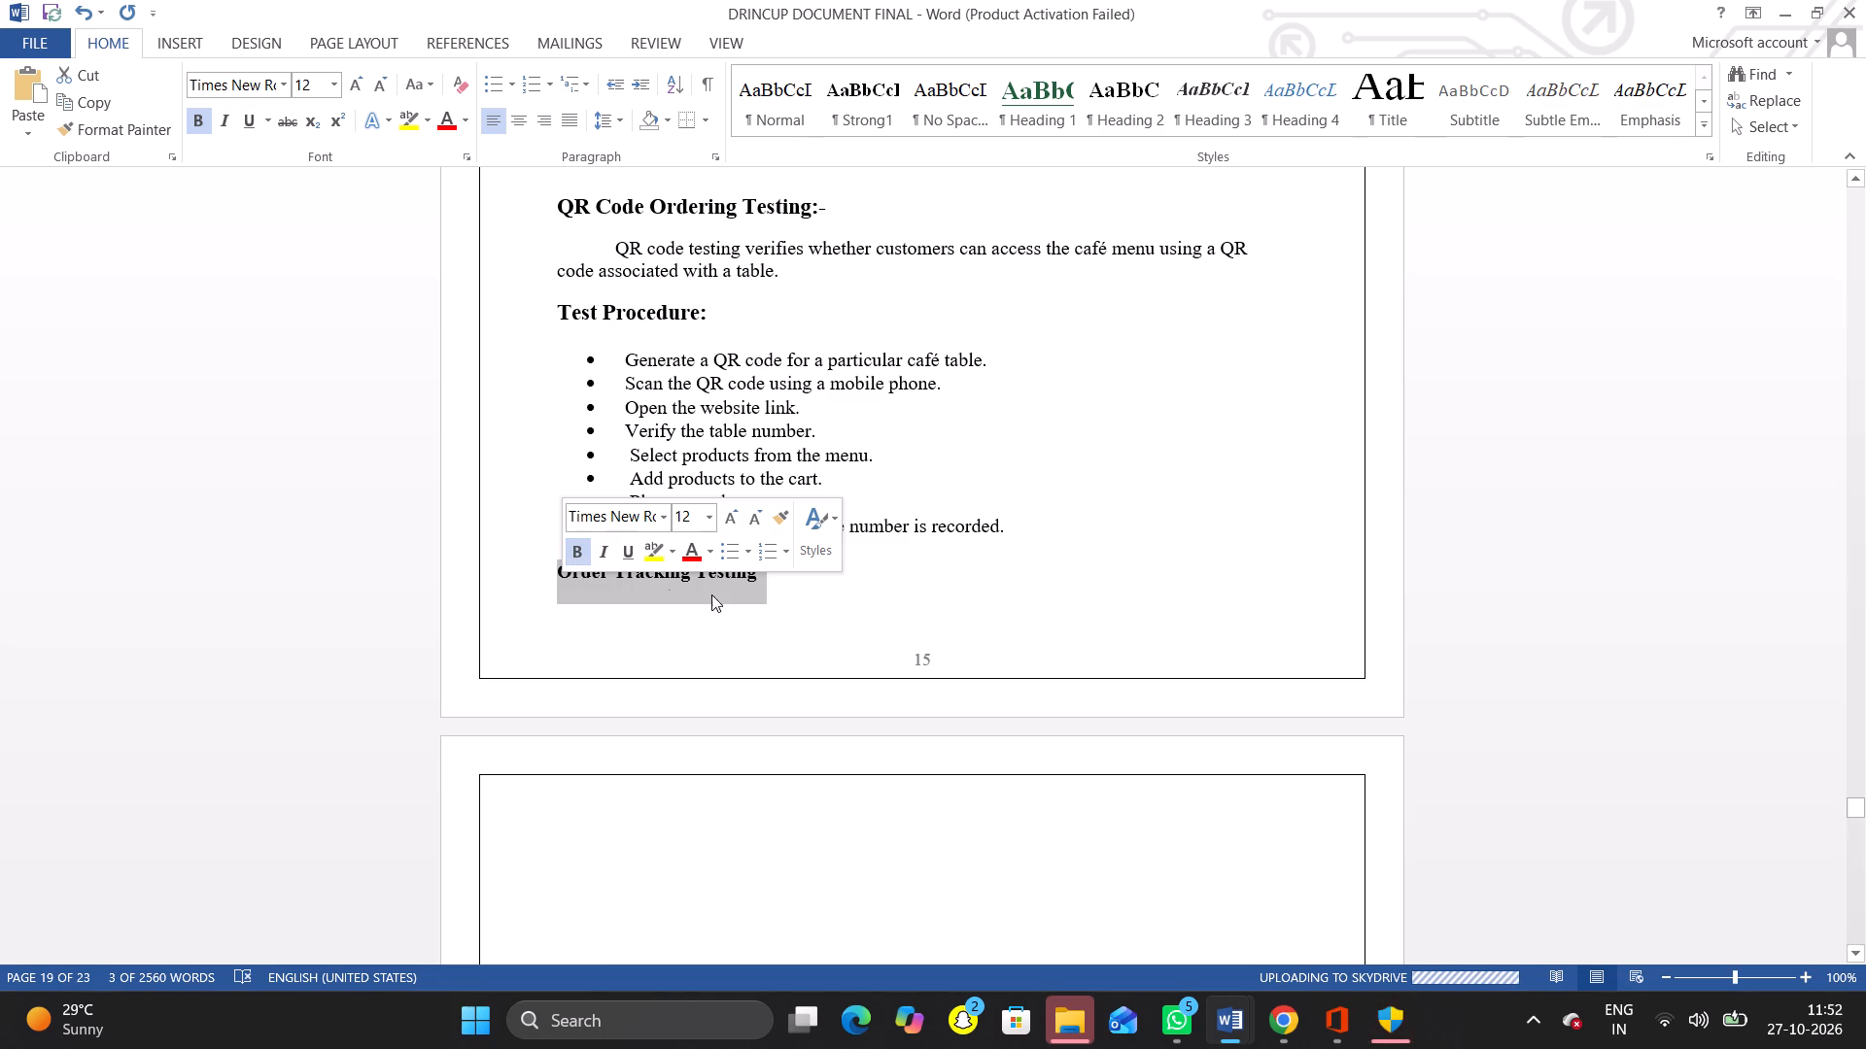
pyautogui.click(770, 607)
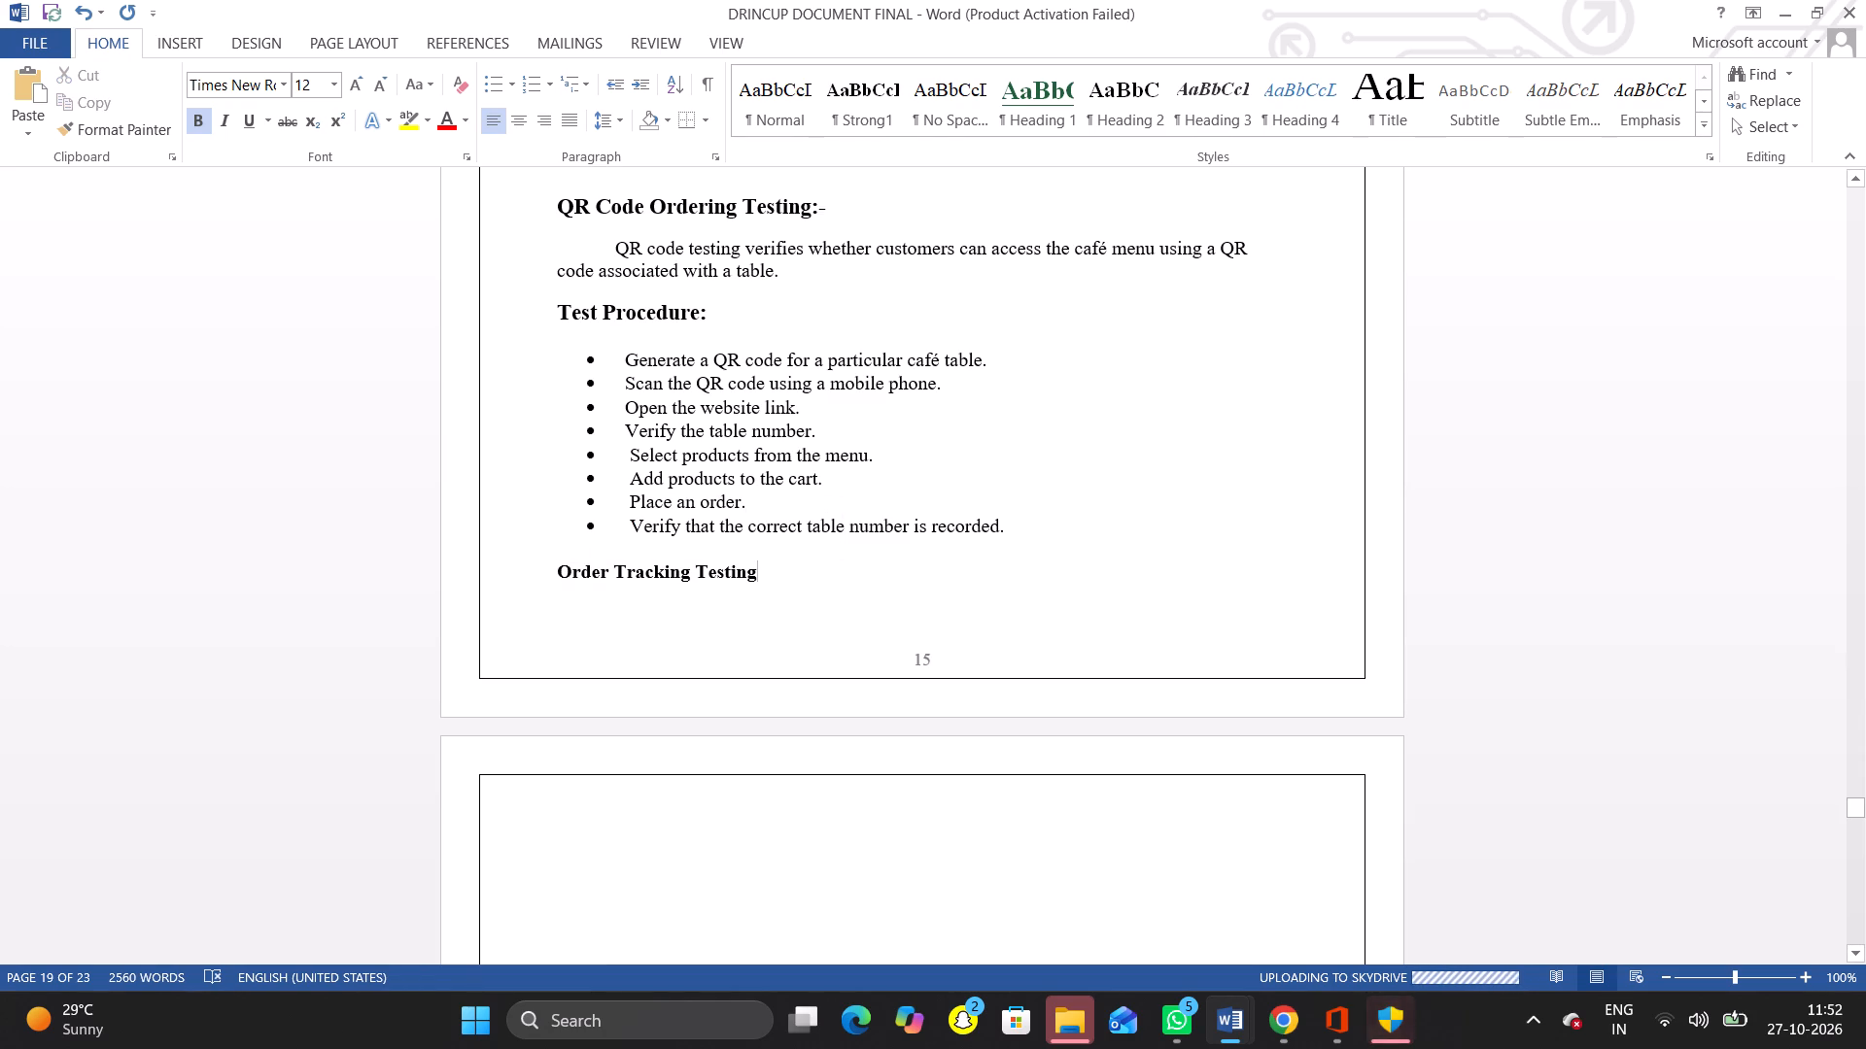
pyautogui.write(':-')
pyautogui.press('Return')
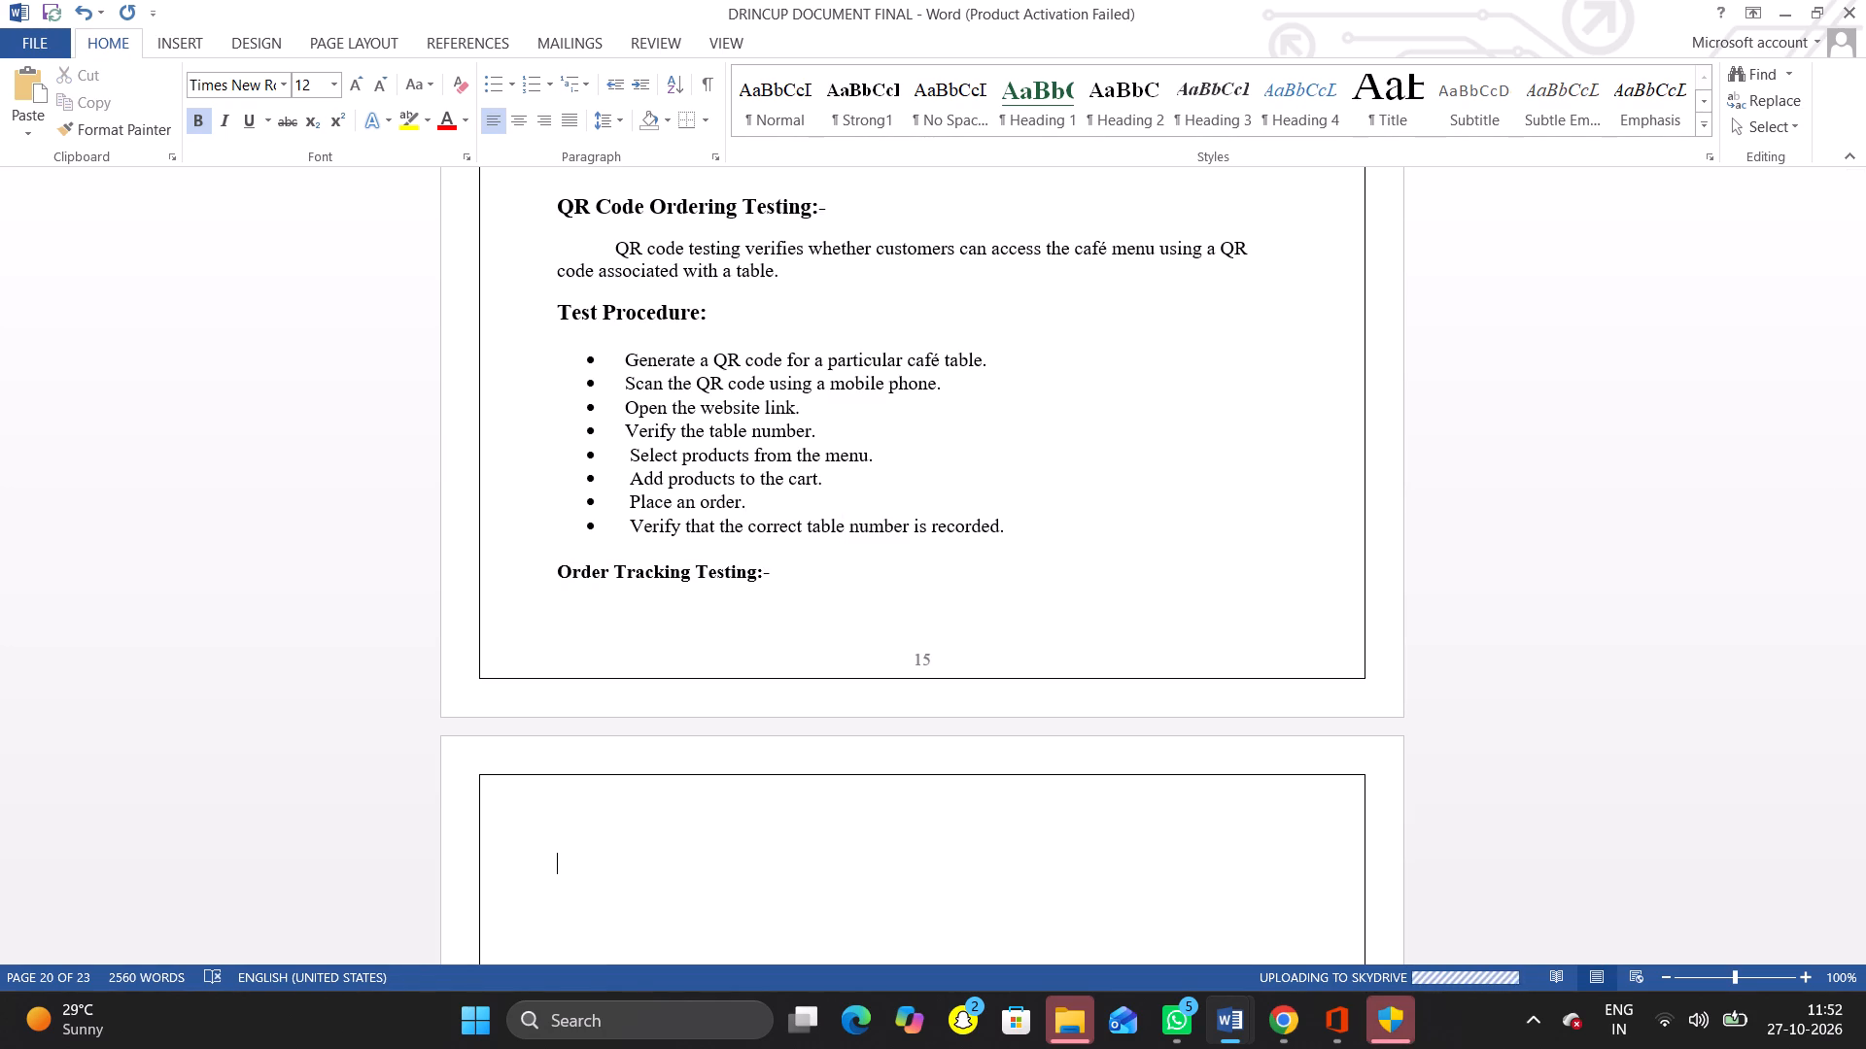
# Push the "Order Tracking Testing:-" heading onto the following page by adding an empty line before it.
pyautogui.click(553, 576)
pyautogui.press('Return')
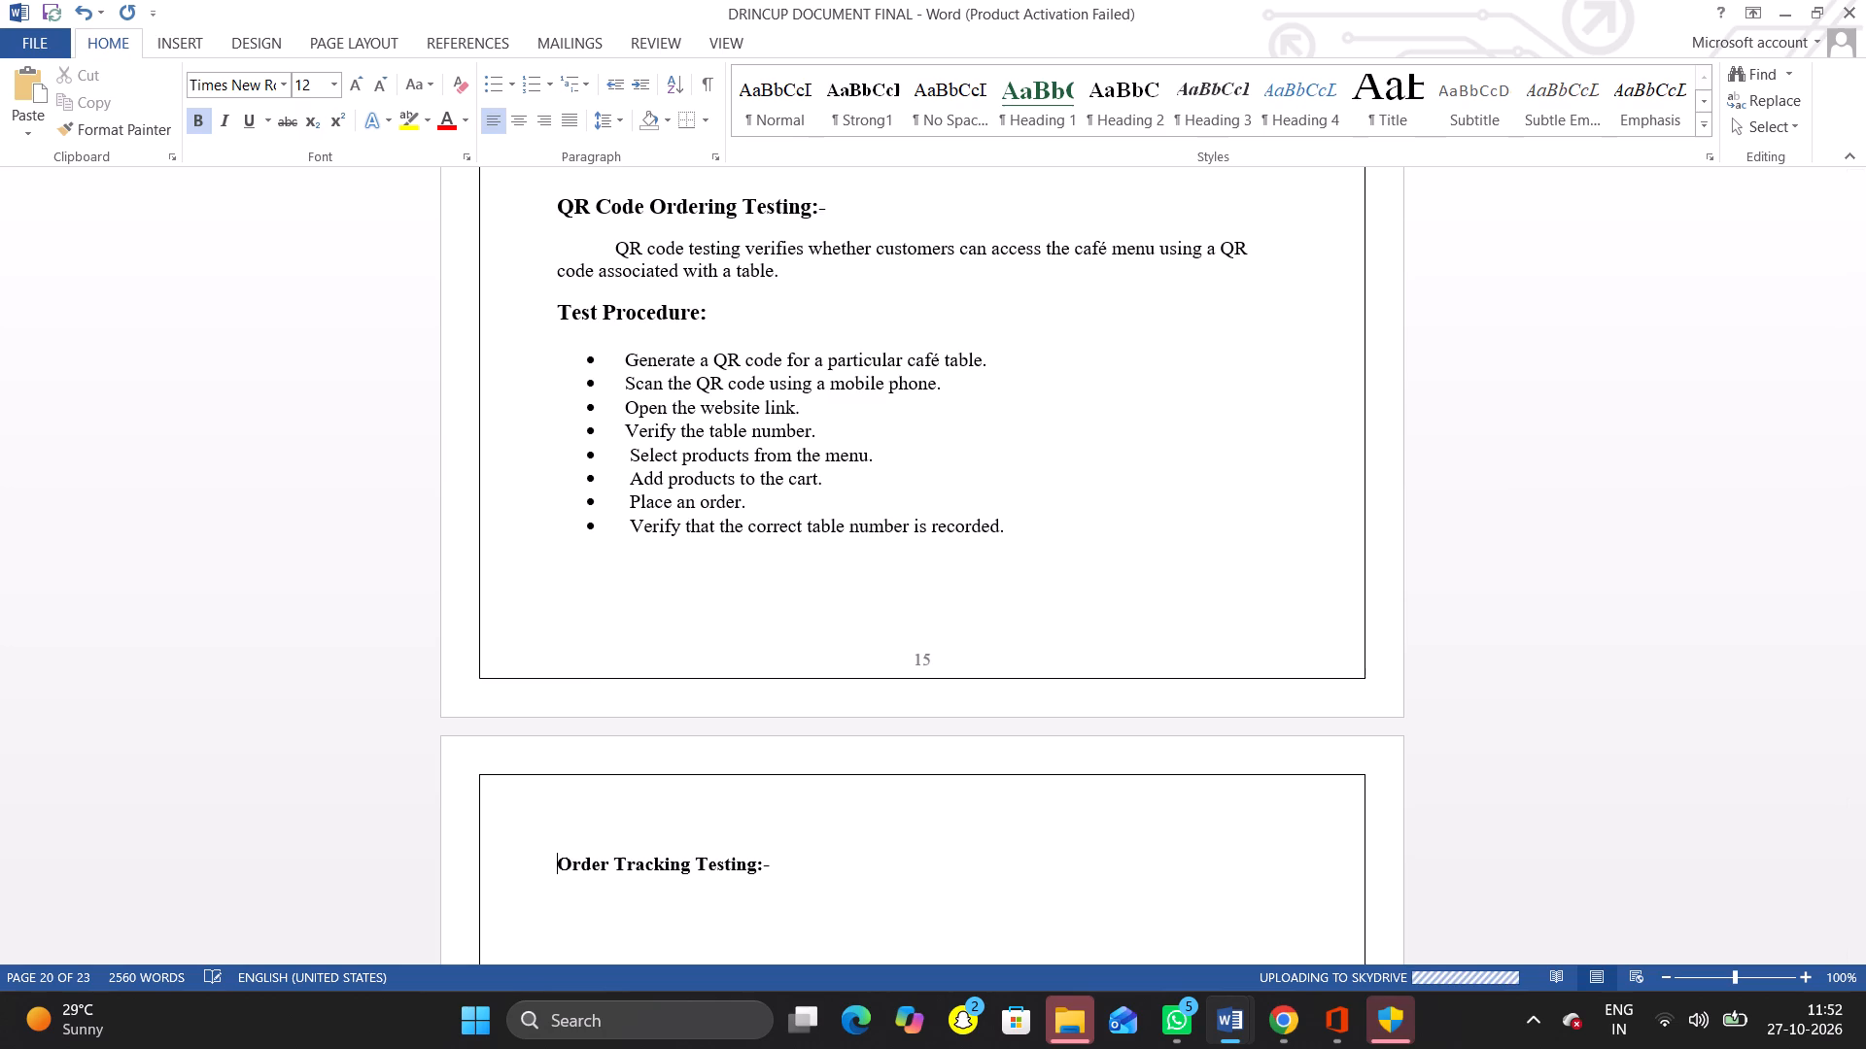
# Copy the sentence introducing order tracking testing from ChatGPT in Chrome and paste it under the Word document's "Order Tracking Testing:-" heading.
pyautogui.click(780, 865)
pyautogui.press('Return')
pyautogui.hotkey('alt', 'Tab')
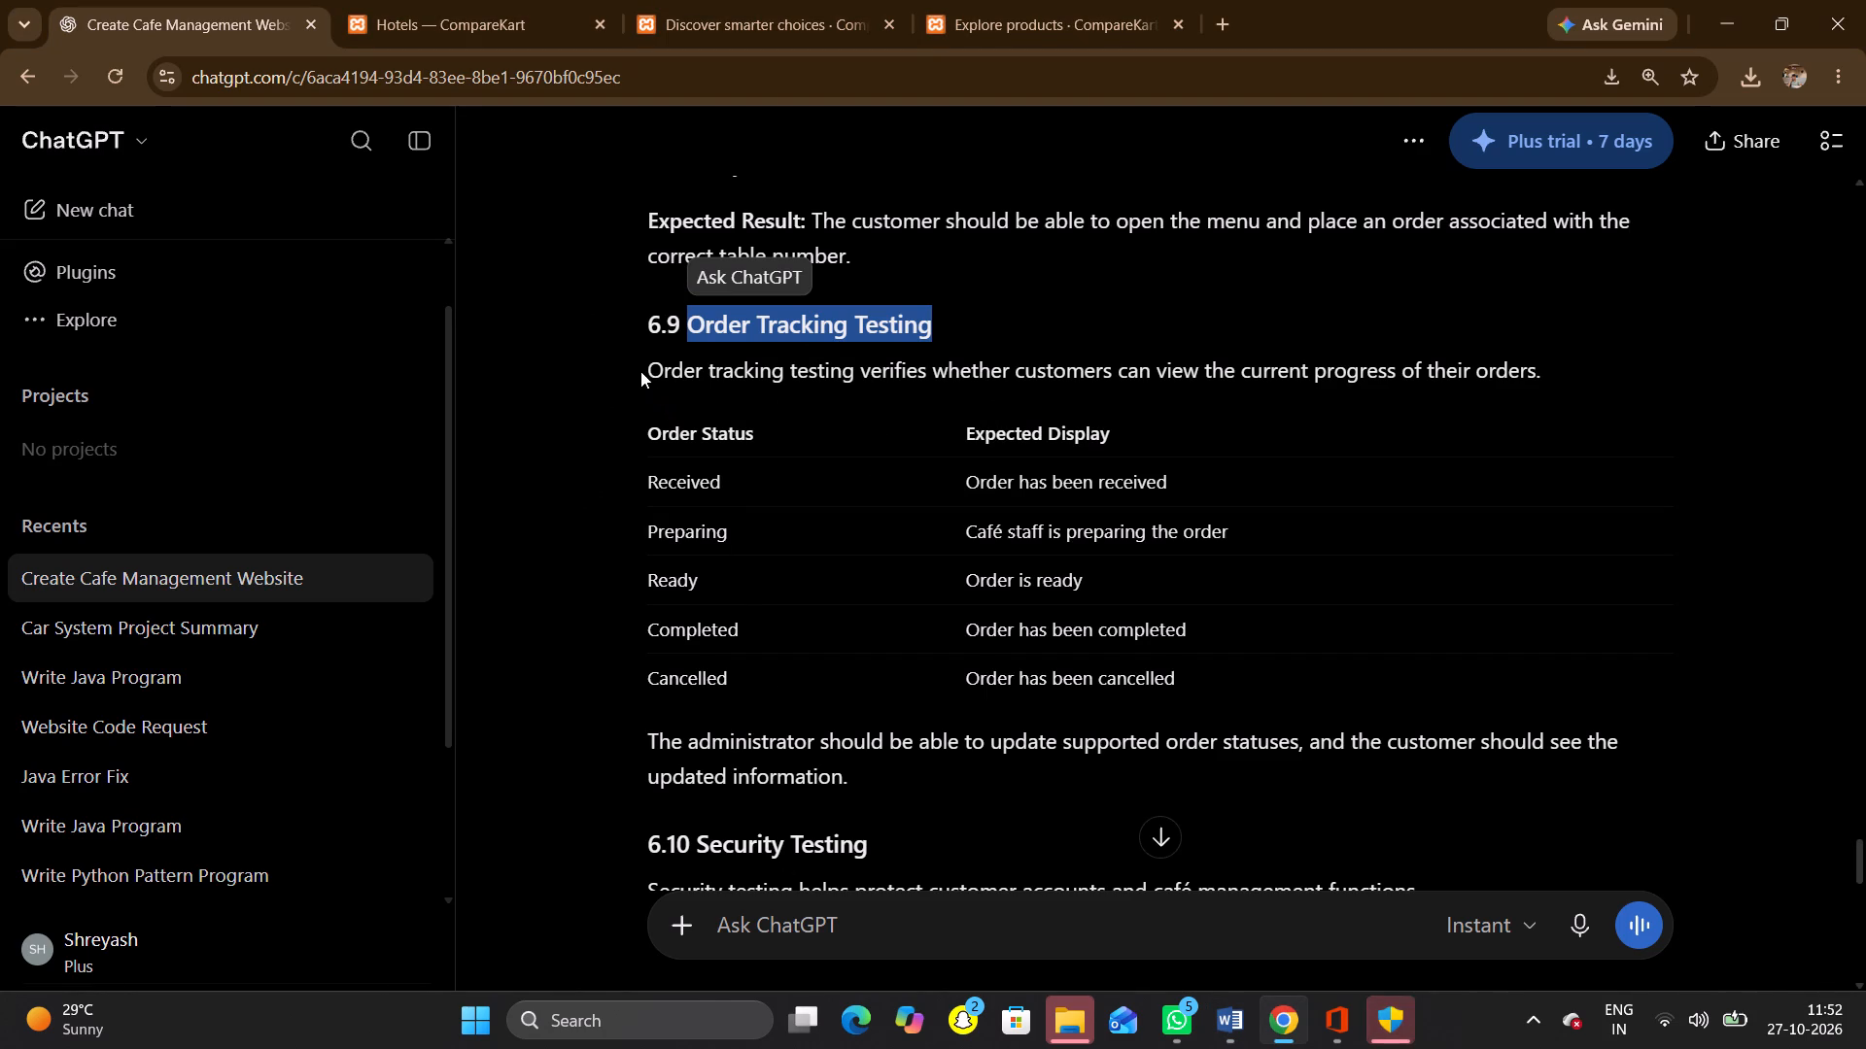
pyautogui.moveTo(640, 371); pyautogui.dragTo(1263, 383)
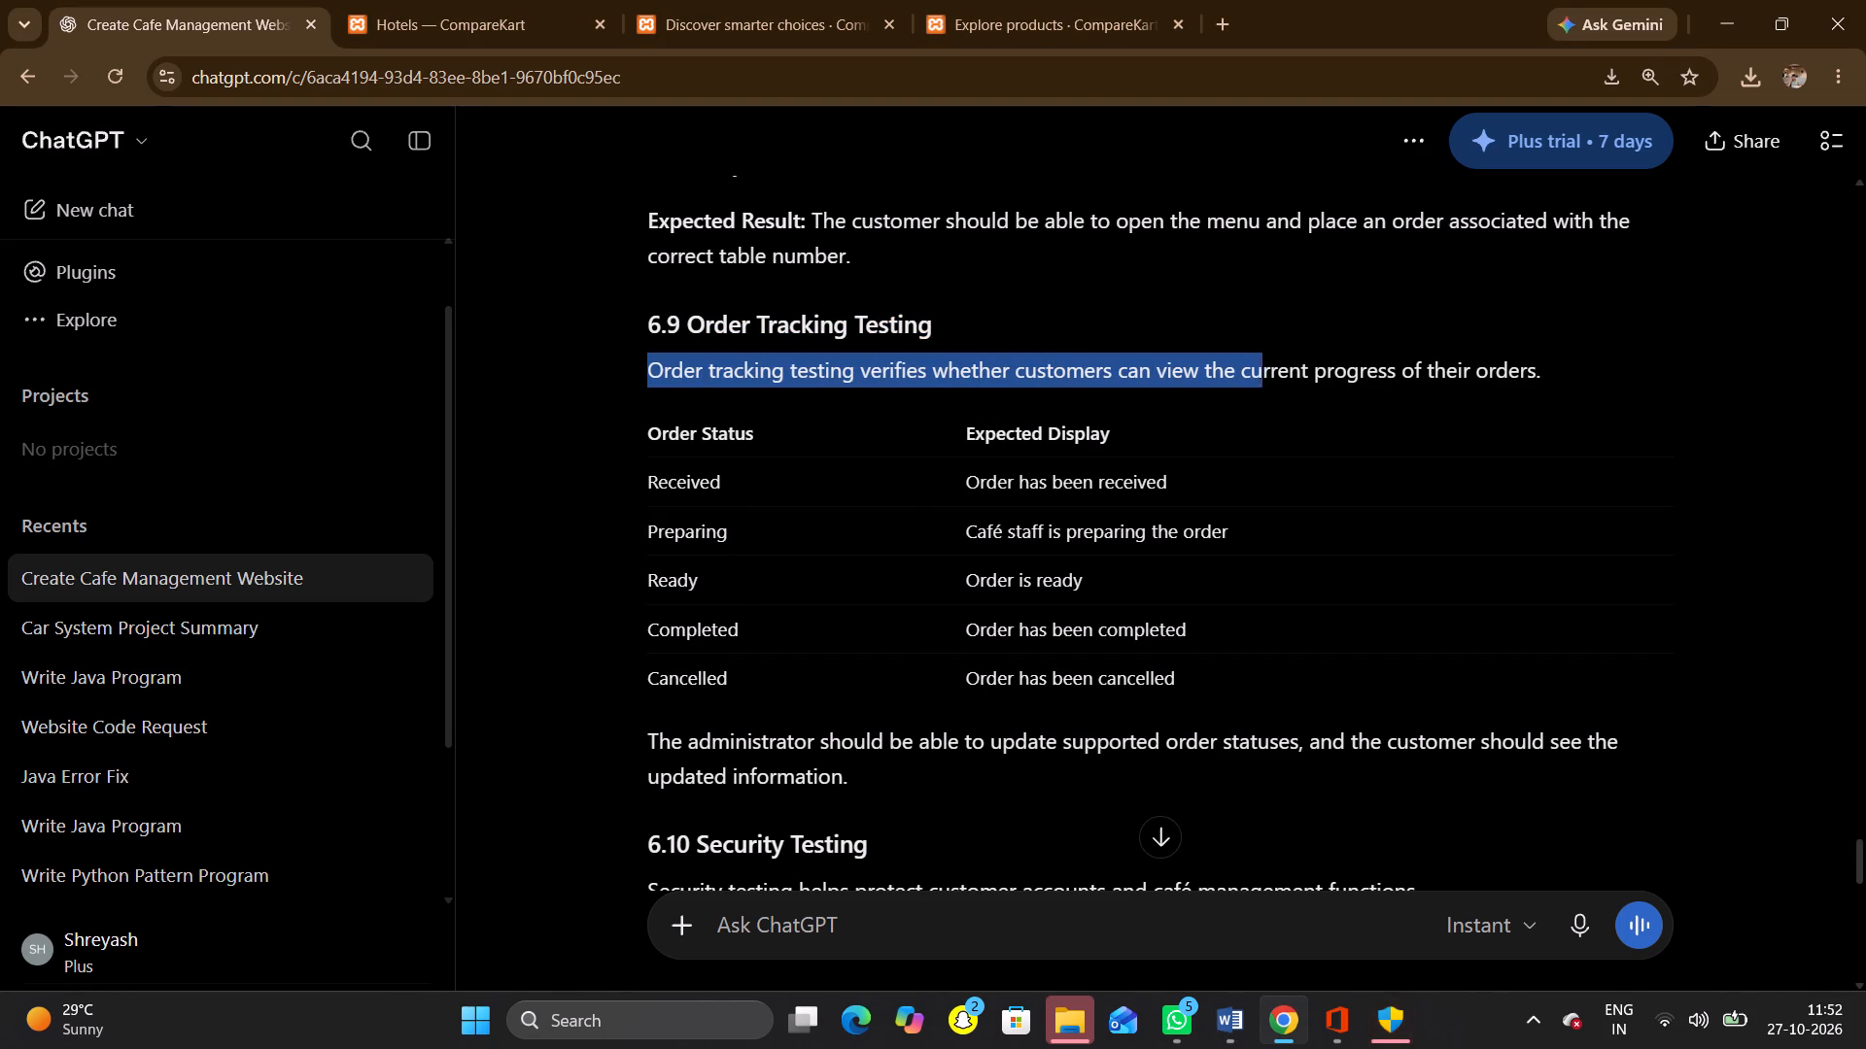
pyautogui.moveTo(1263, 383); pyautogui.dragTo(1587, 383)
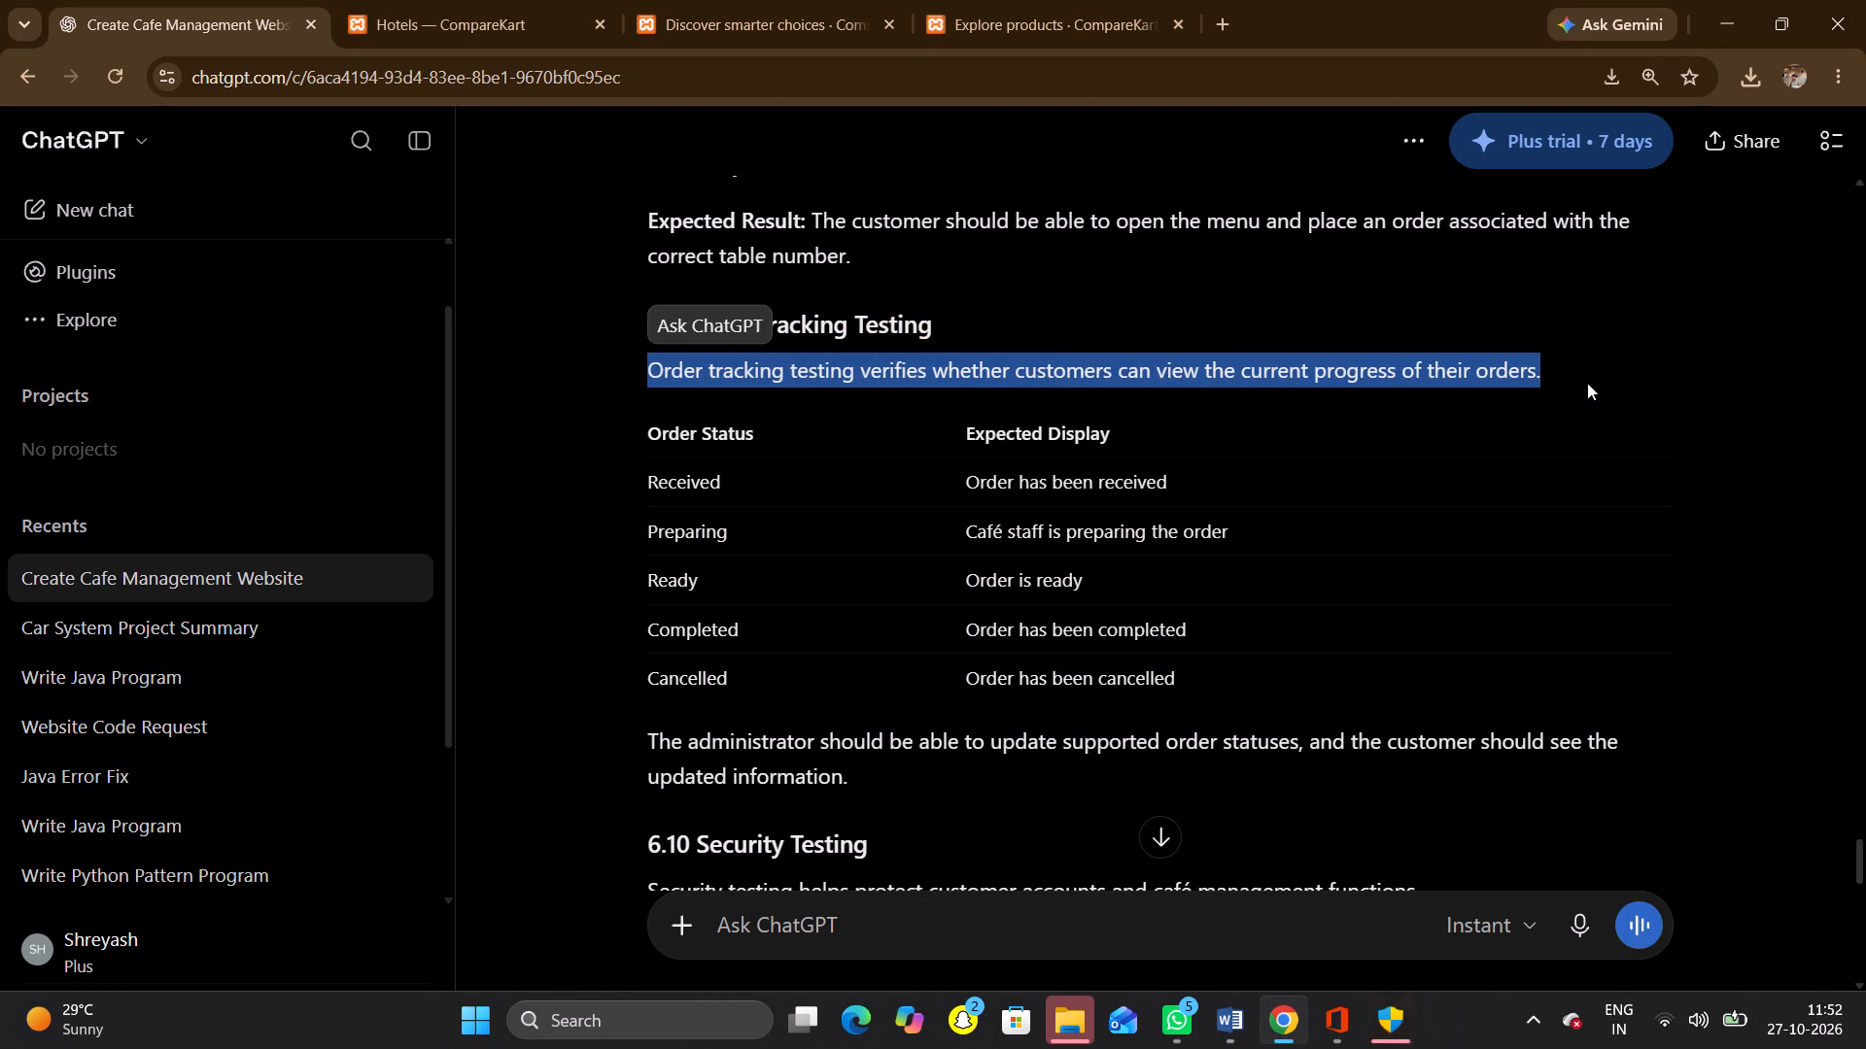
pyautogui.hotkey('ctrl', 'c')
pyautogui.hotkey('alt', 'Tab')
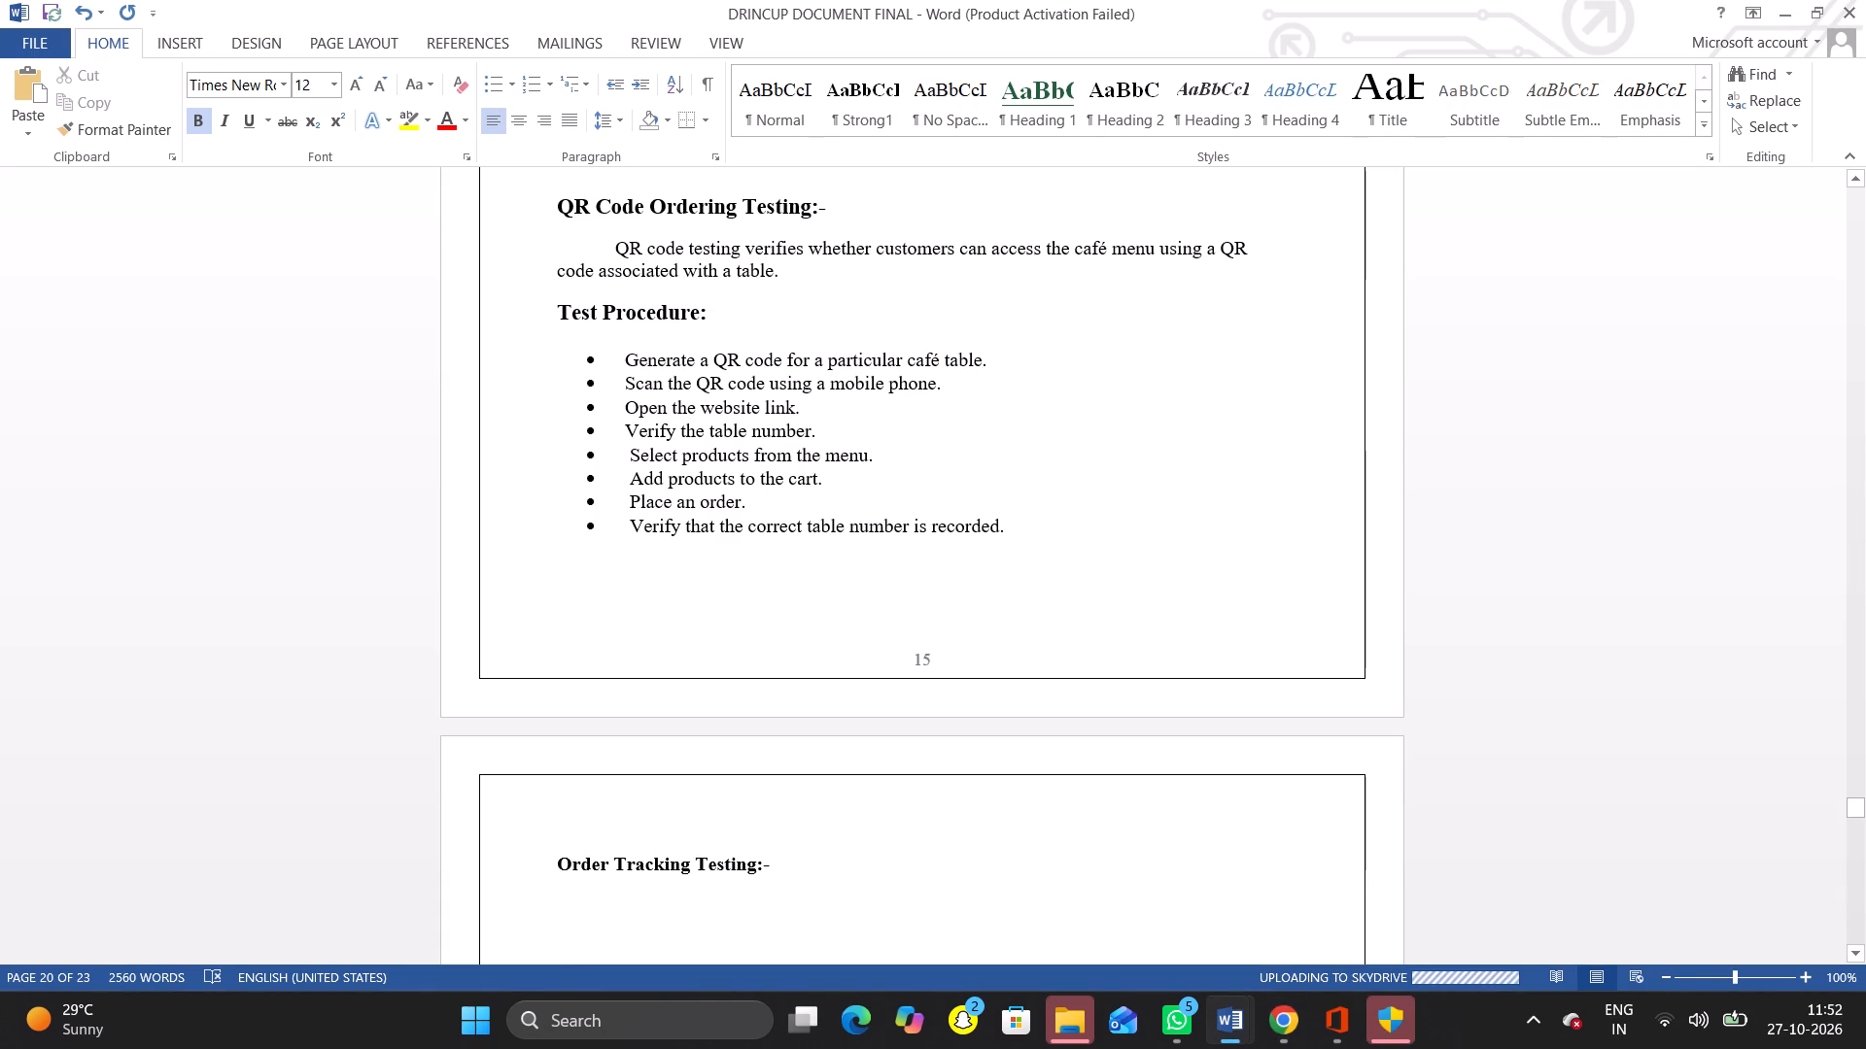
pyautogui.hotkey('ctrl', 'v')
pyautogui.scroll(-1, 1363, 505)
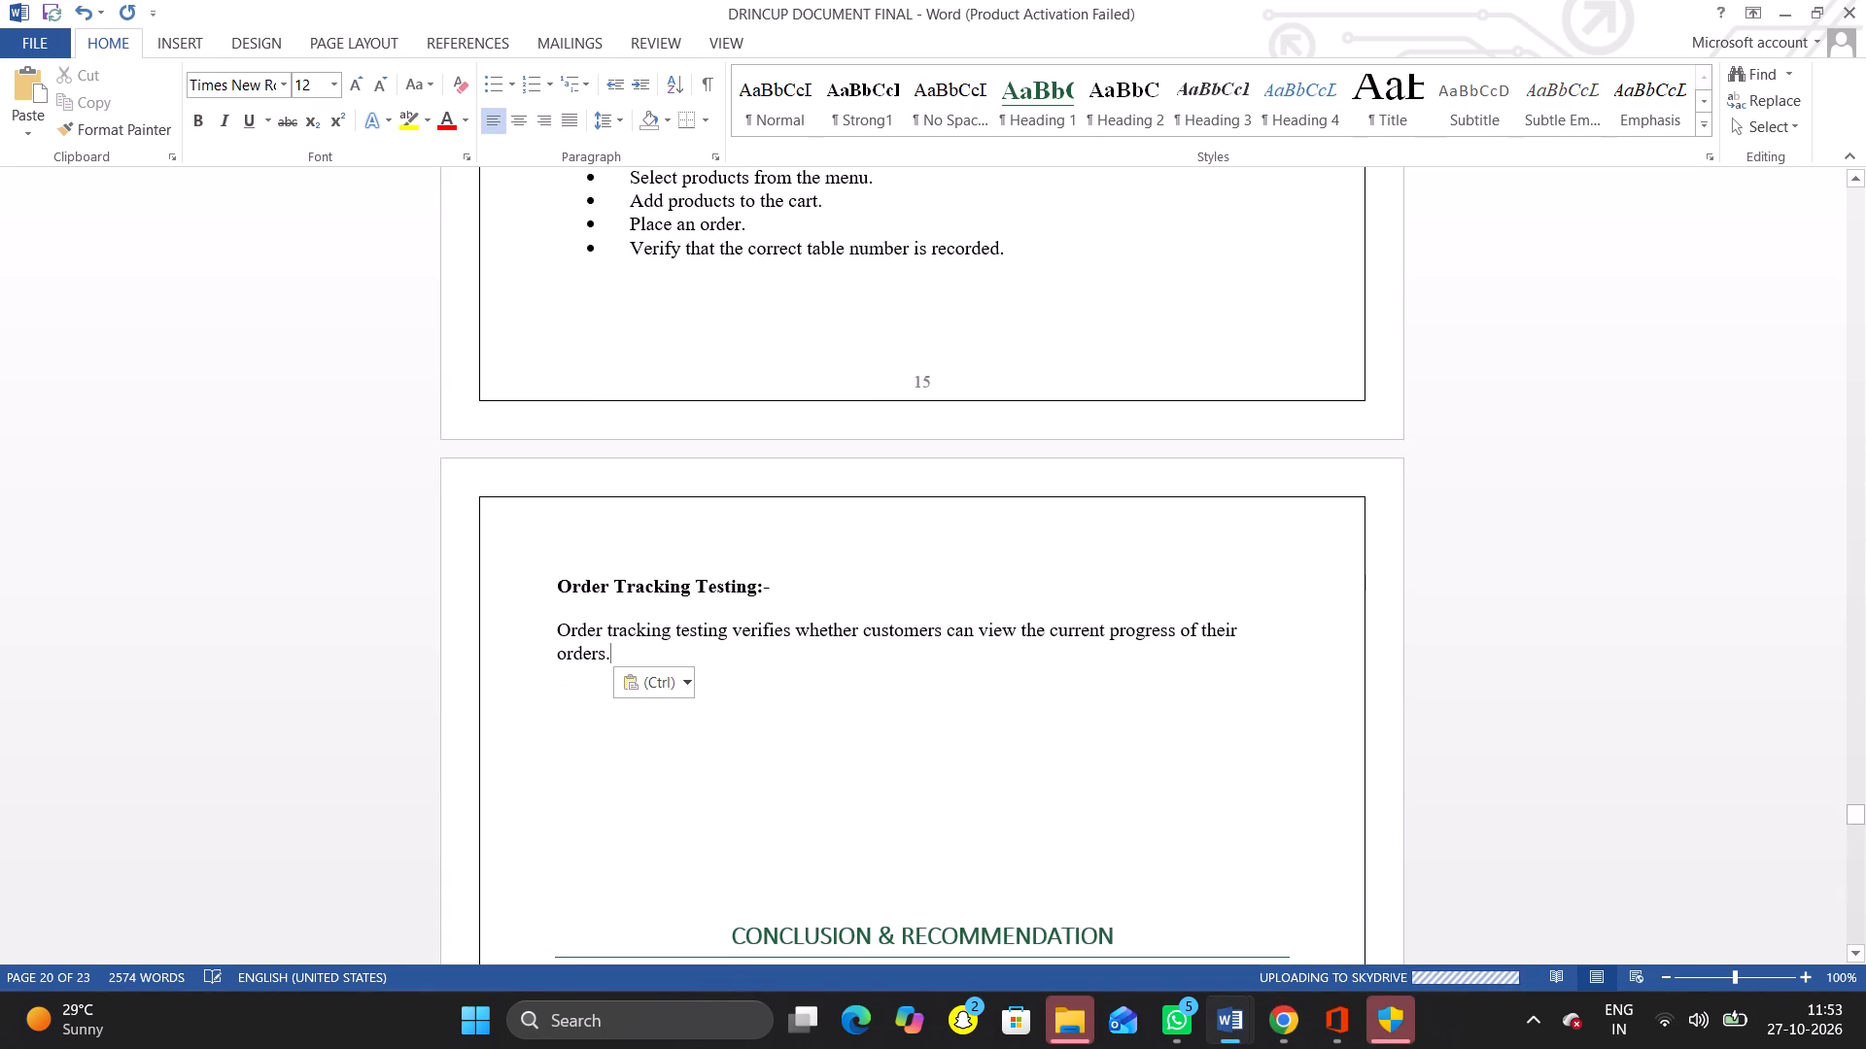
# Indent the first line of the order tracking introduction paragraph by one tab stop.
pyautogui.click(567, 616)
pyautogui.click(529, 632)
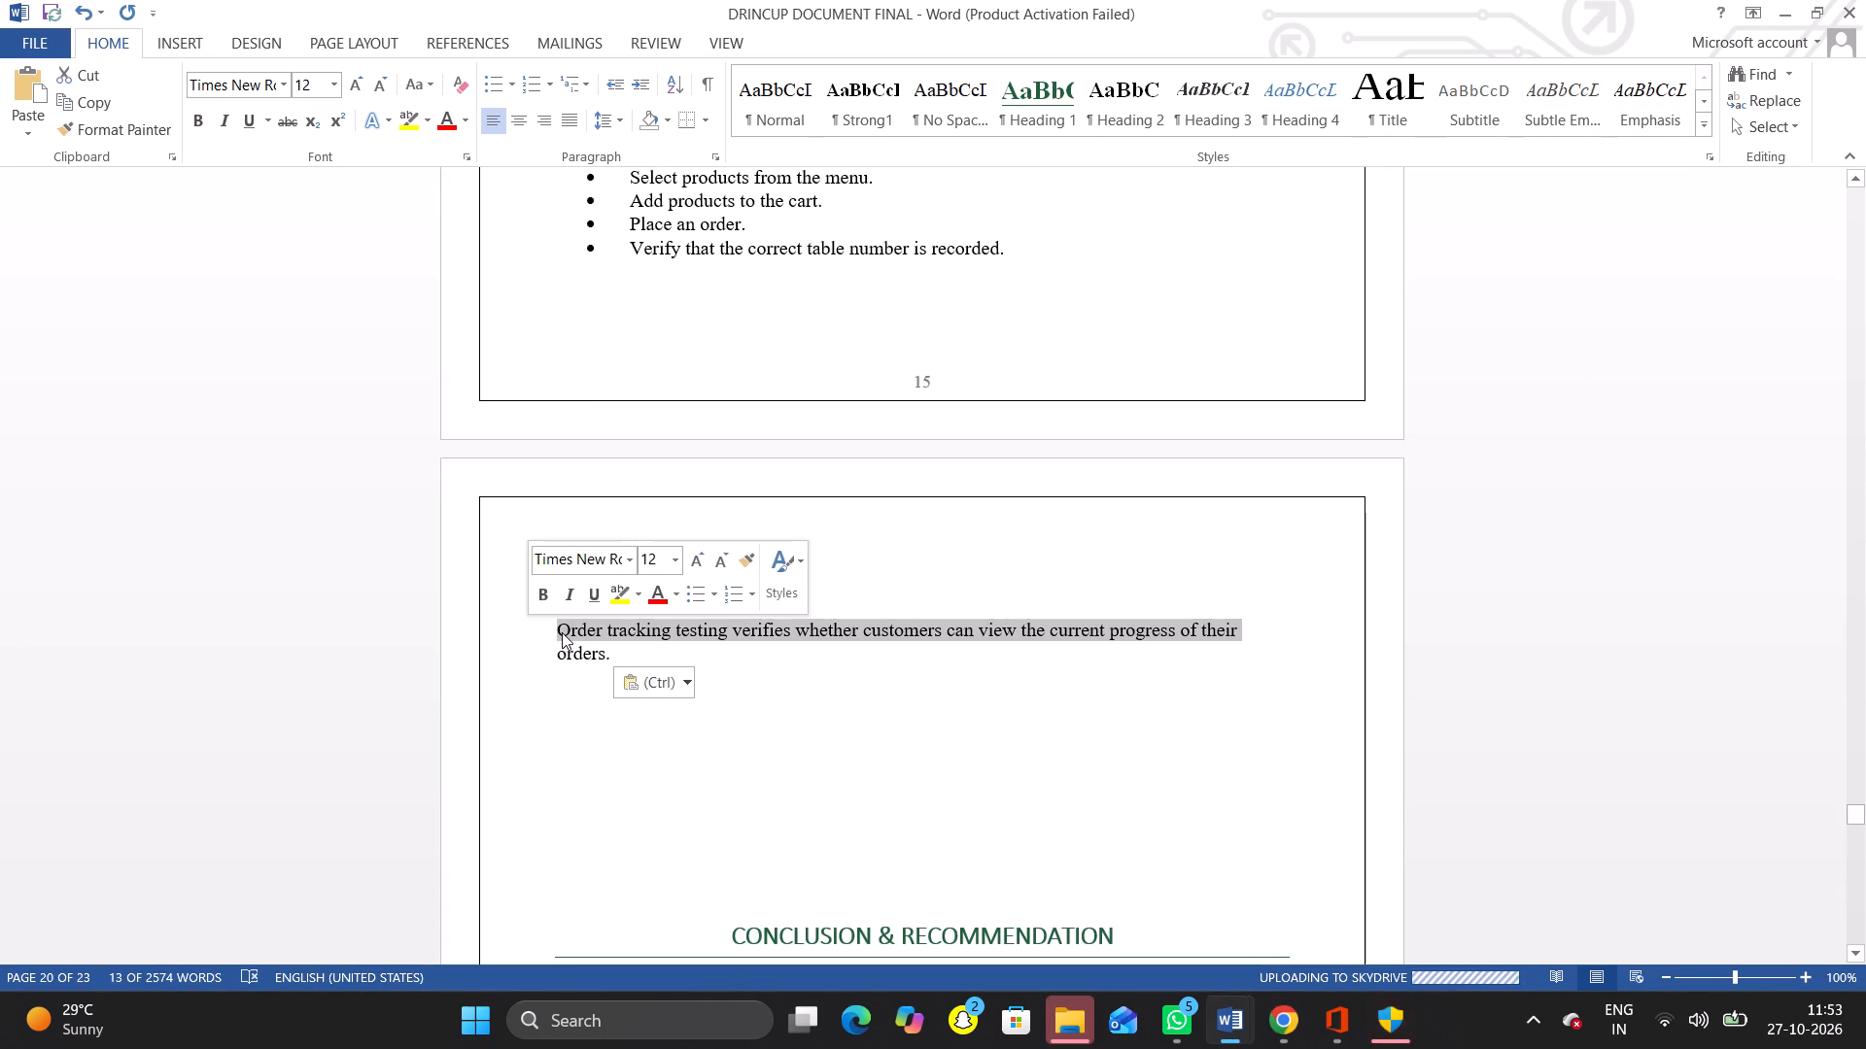
pyautogui.click(562, 632)
pyautogui.press('Tab')
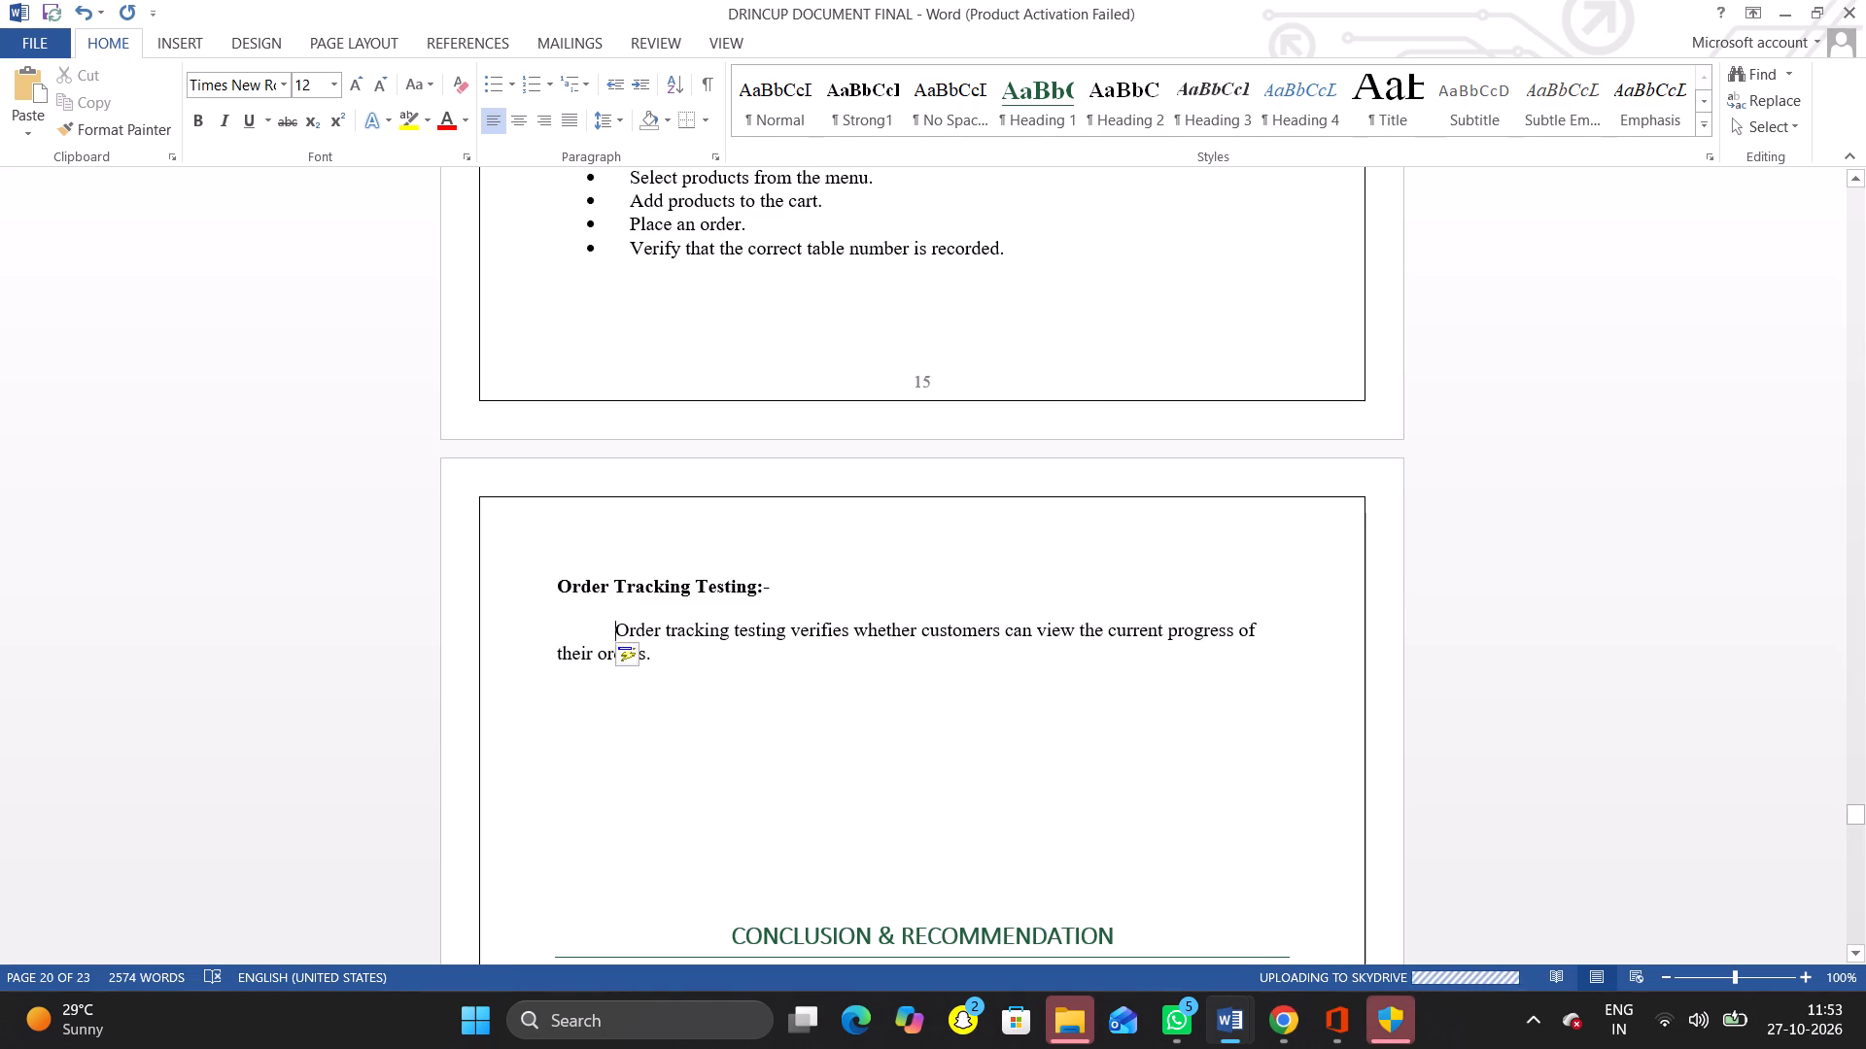
pyautogui.doubleClick(698, 651)
pyautogui.click(698, 651)
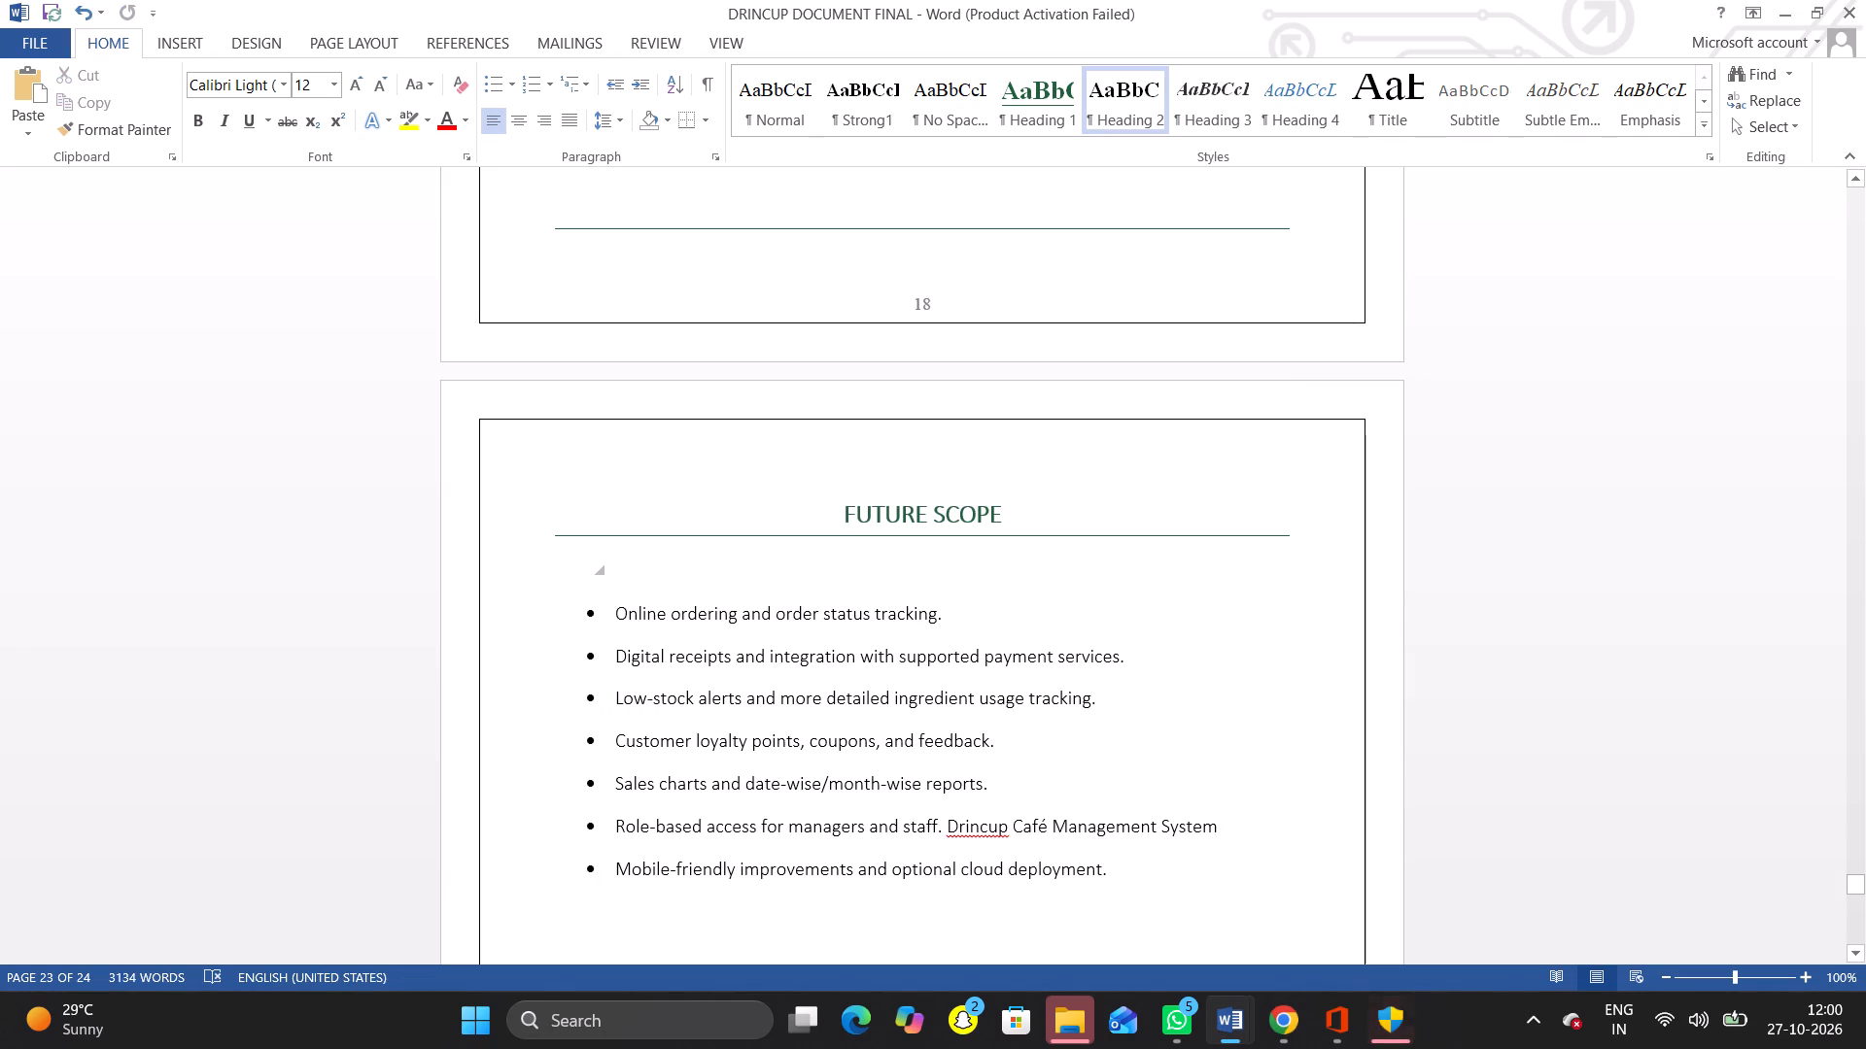
pyautogui.moveTo(636, 569); pyautogui.dragTo(1091, 879)
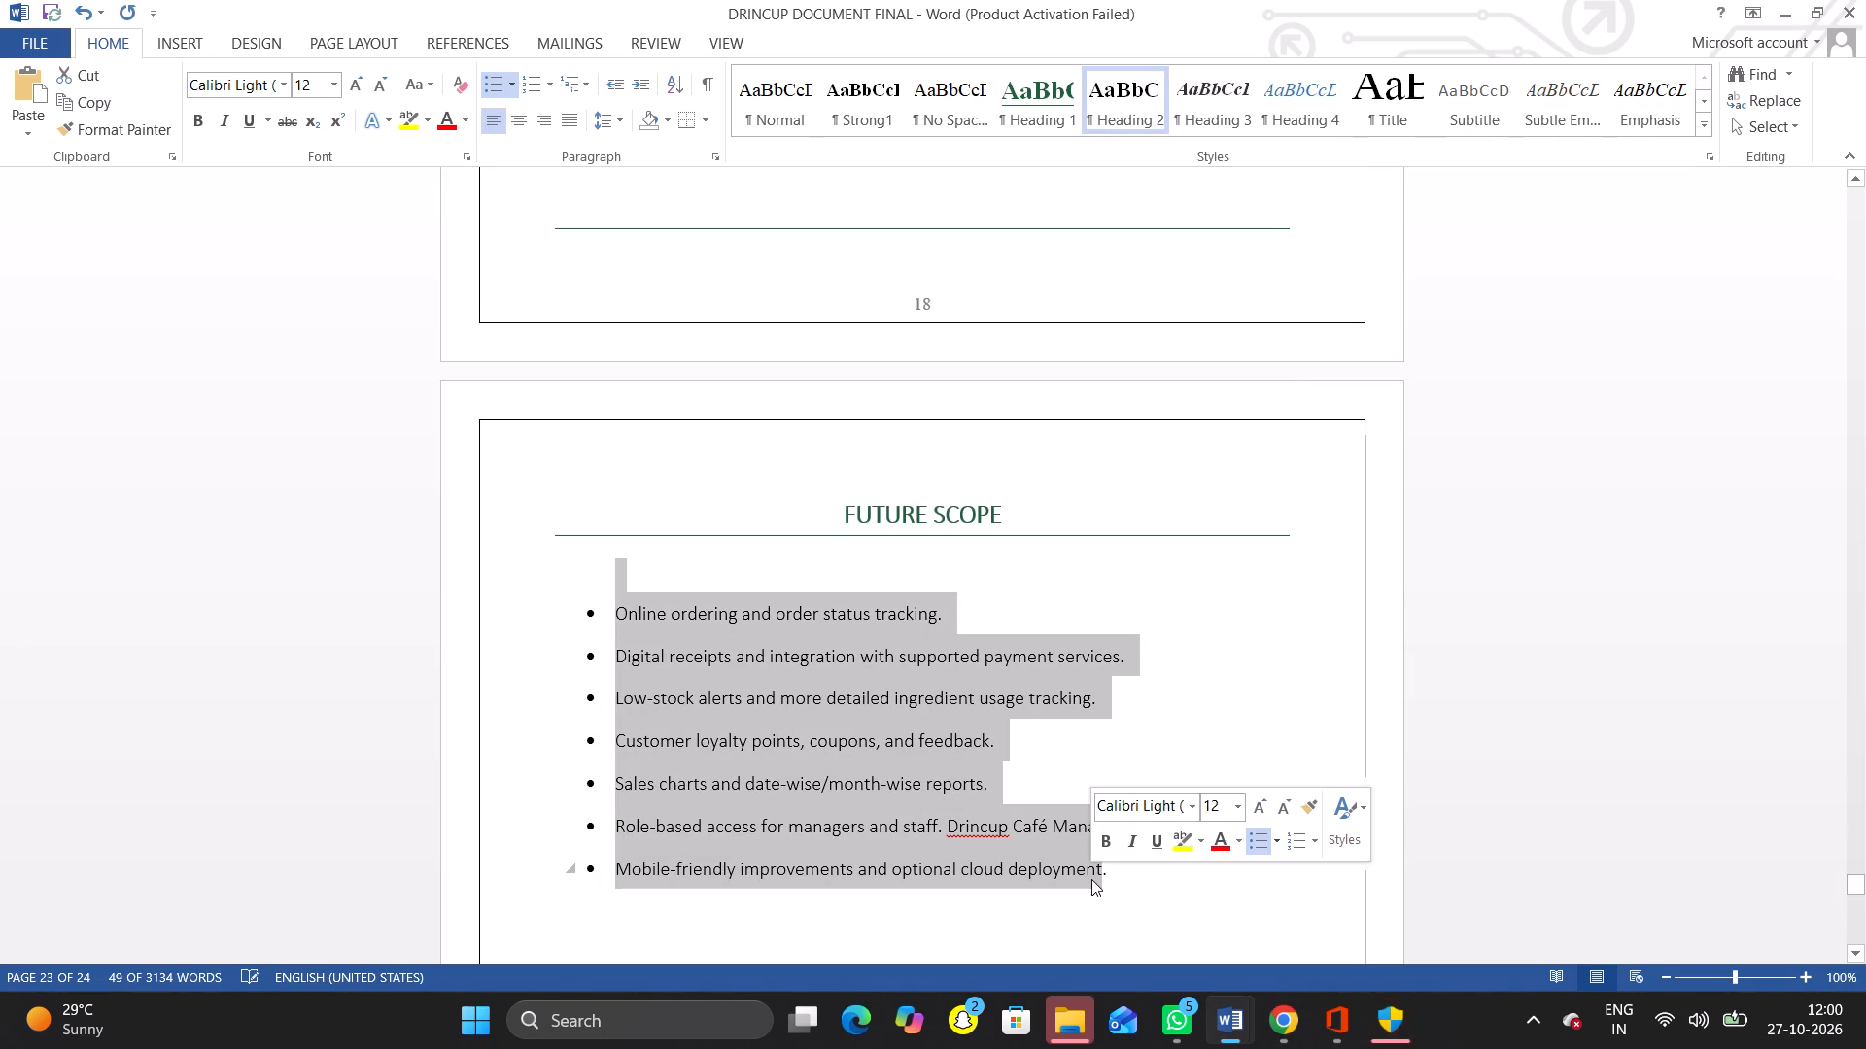
pyautogui.press('BackSpace')
pyautogui.press('Right')
pyautogui.press('BackSpace')
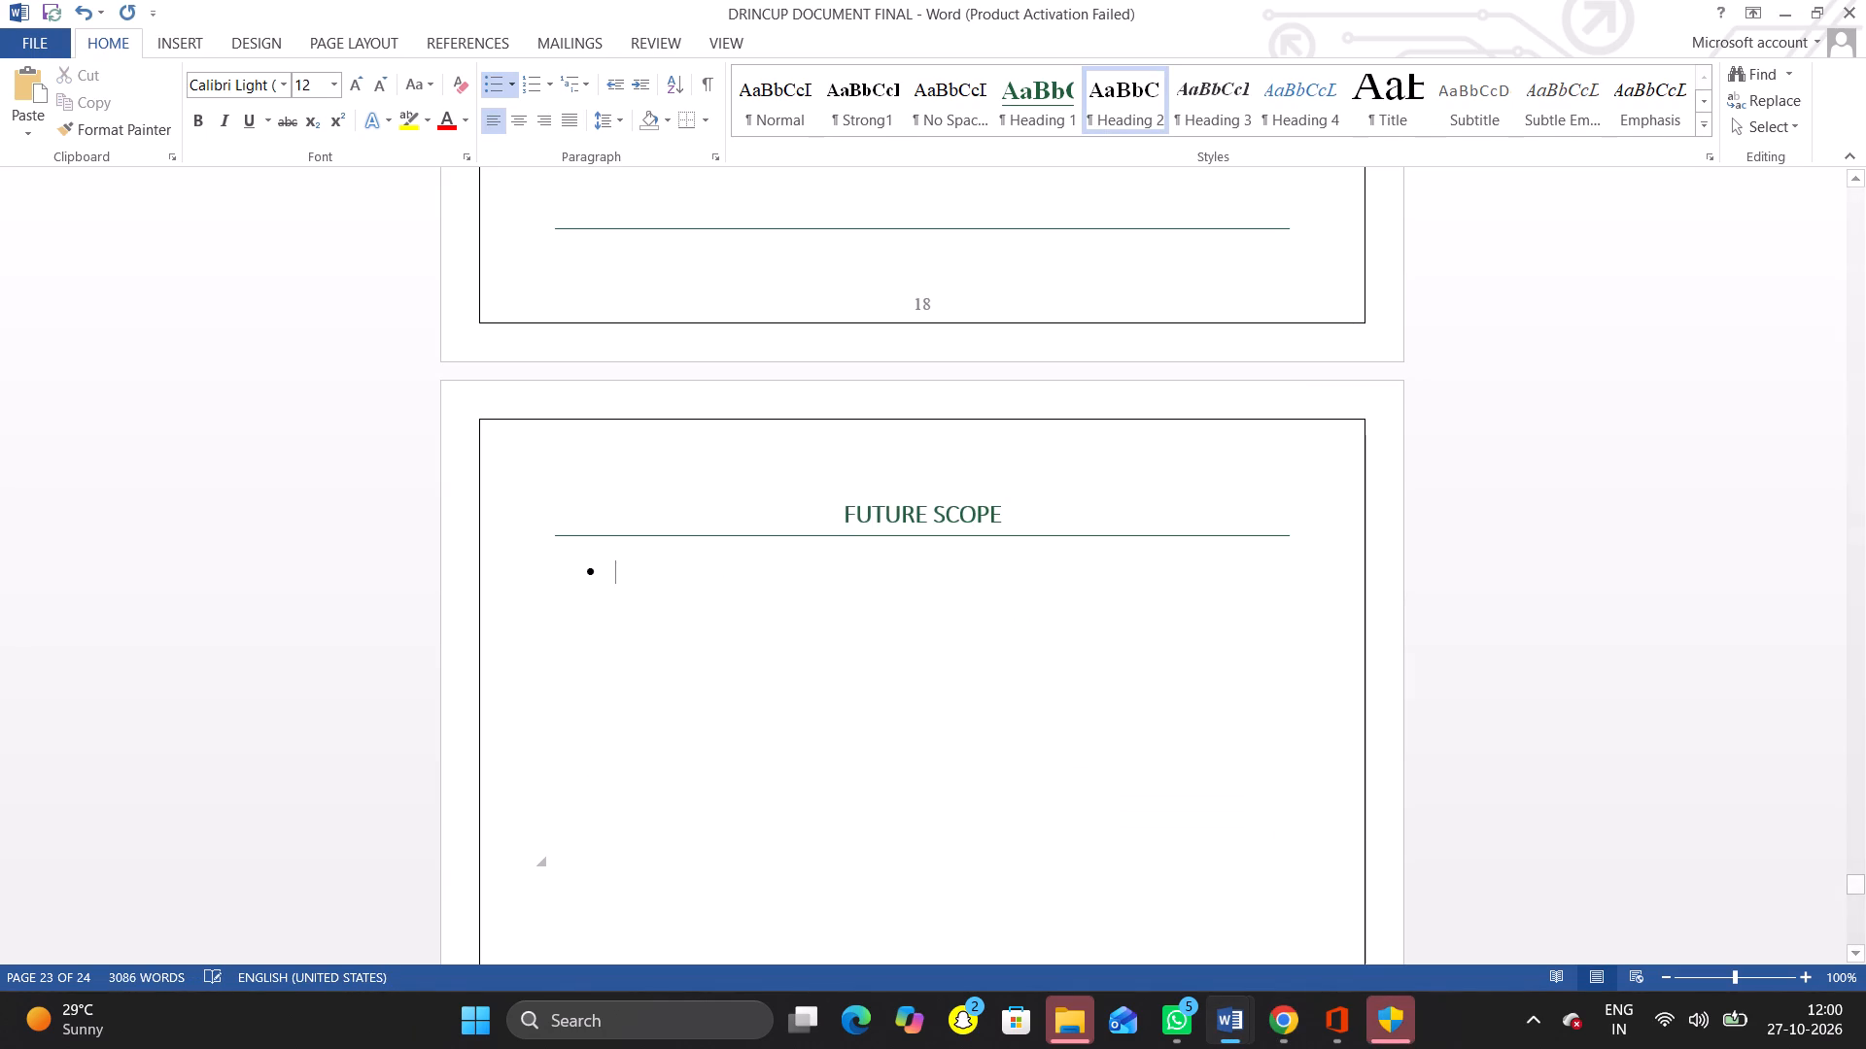
pyautogui.press('BackSpace')
pyautogui.hotkey('ctrl', 'v')
pyautogui.scroll(1, 1091, 879)
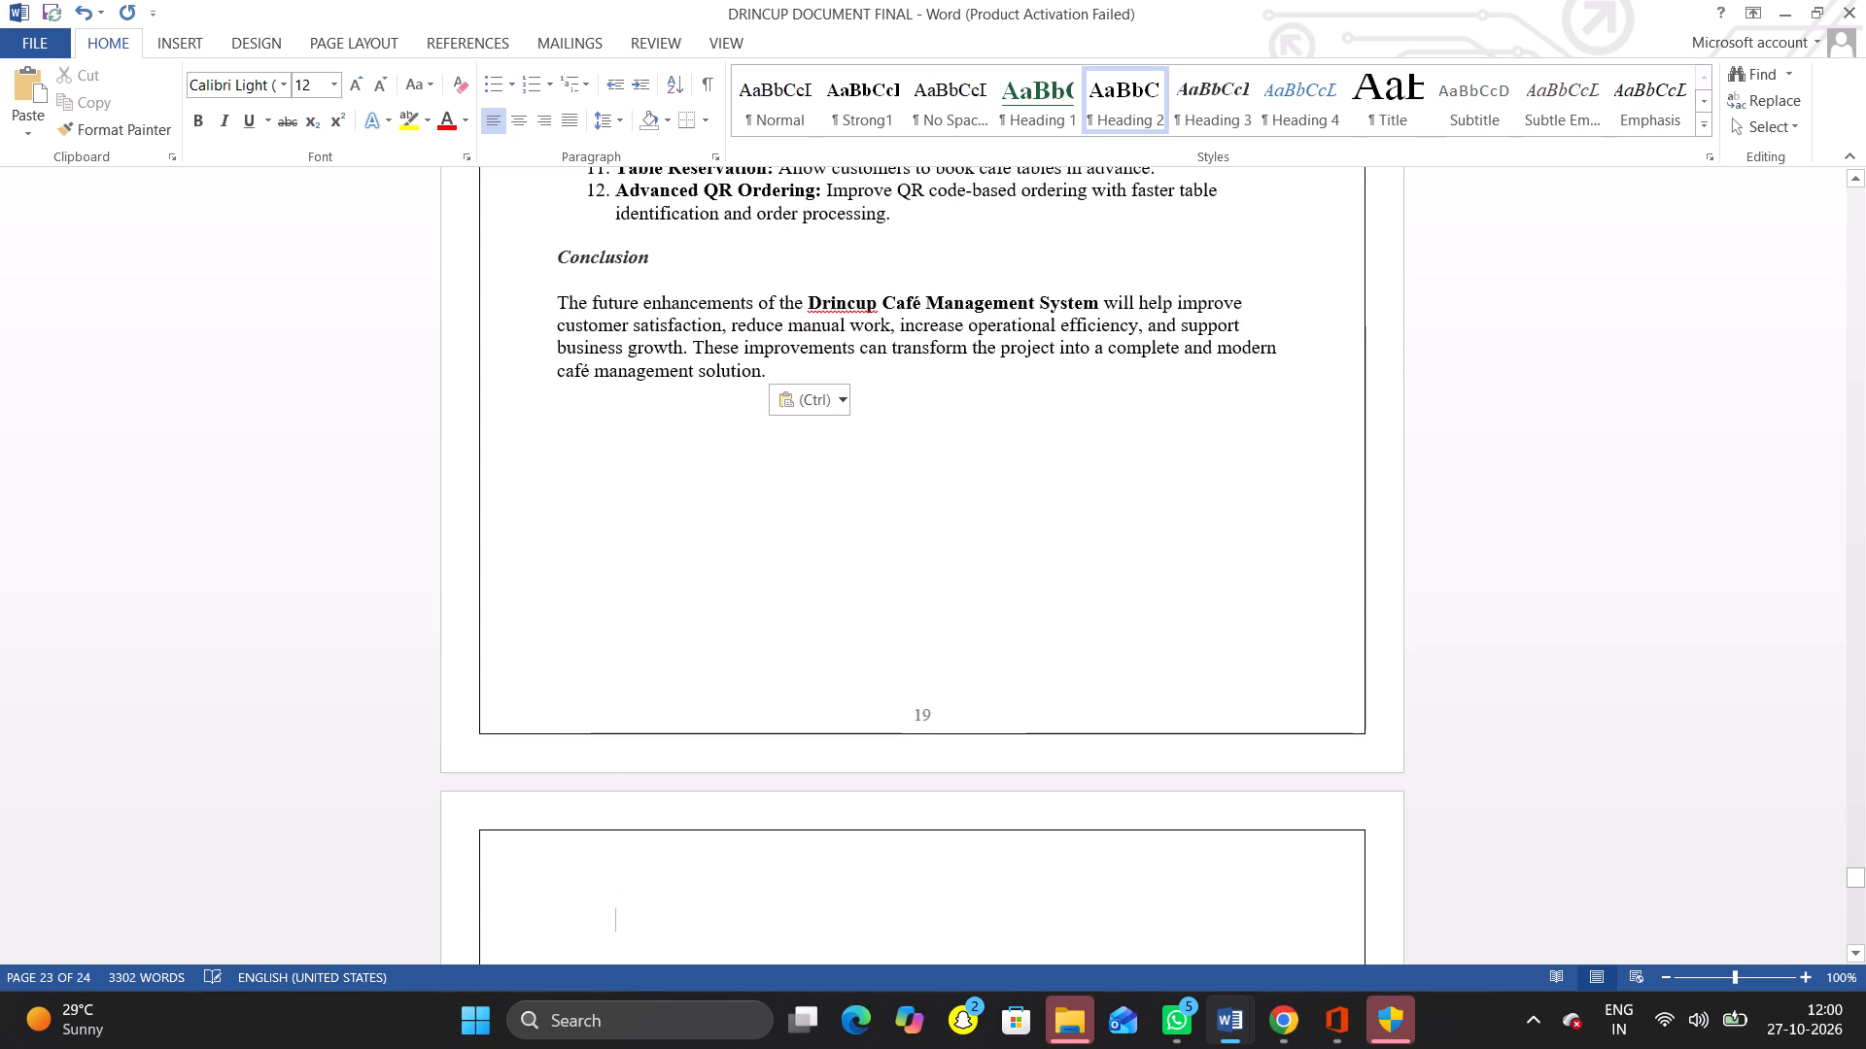
pyautogui.scroll(3, 1091, 879)
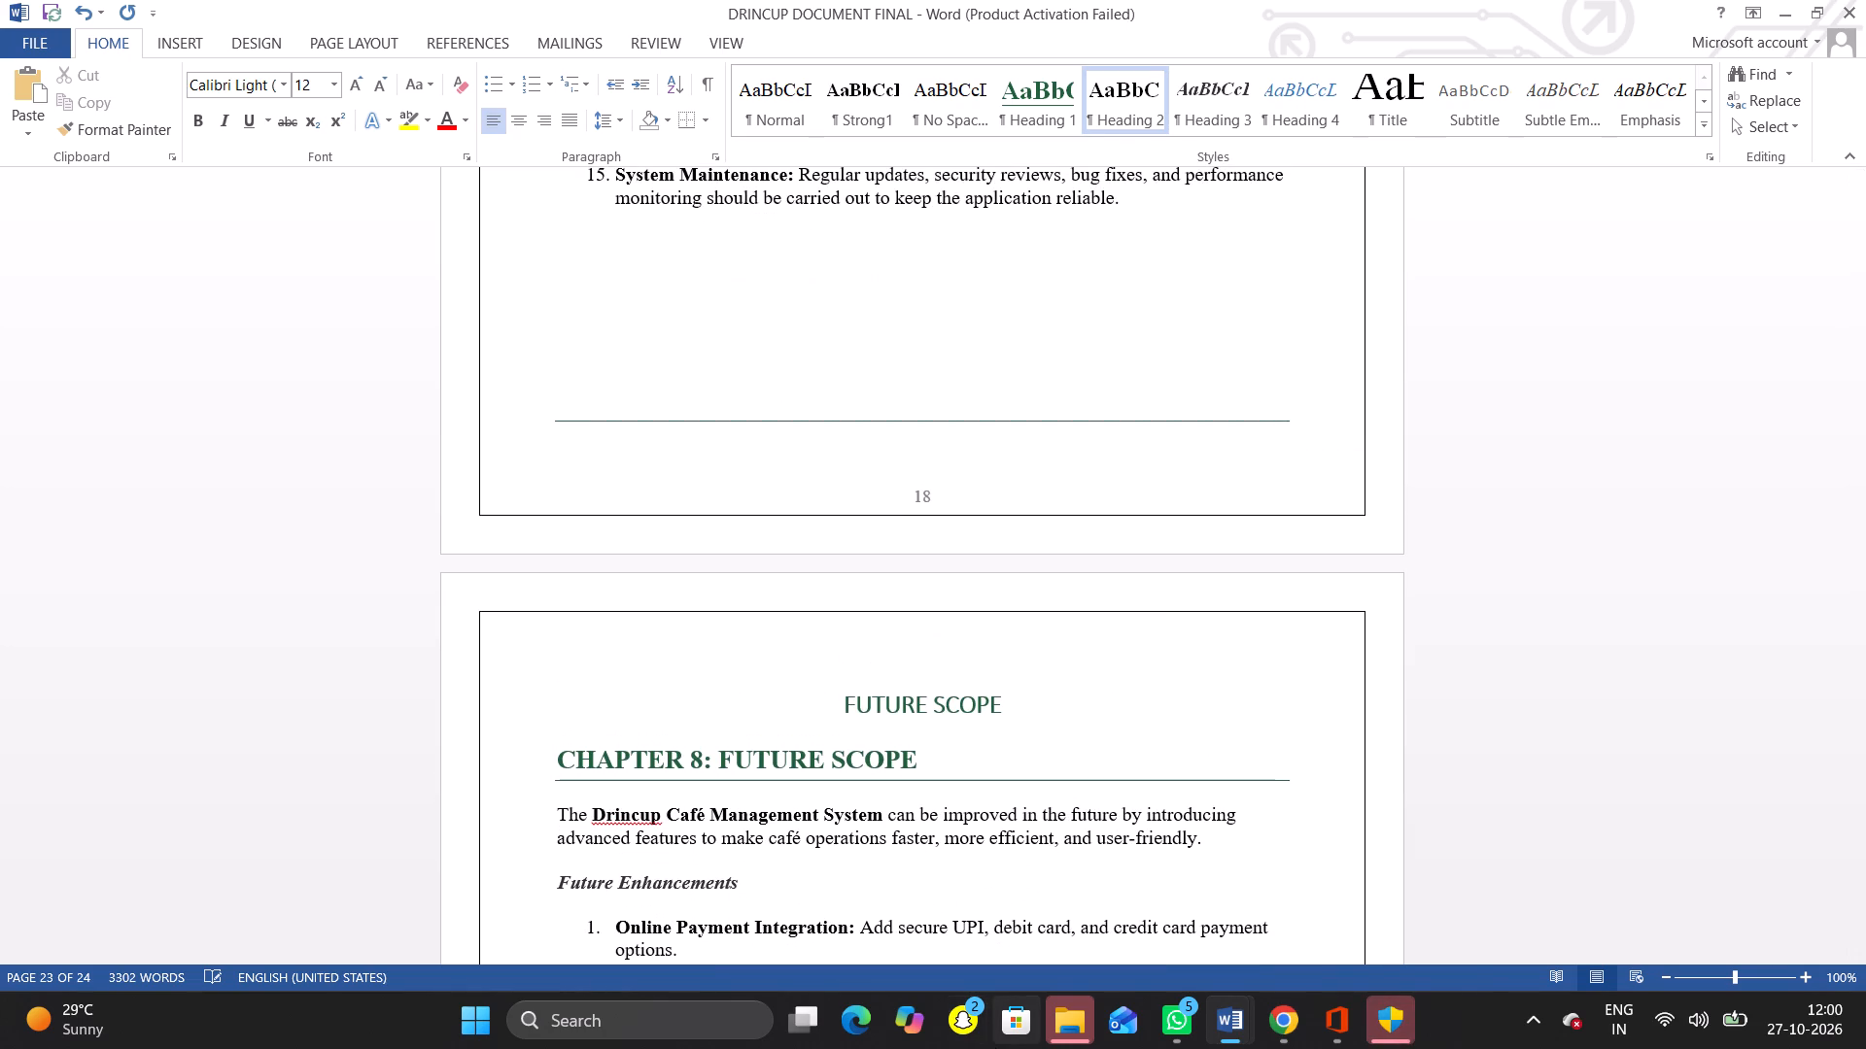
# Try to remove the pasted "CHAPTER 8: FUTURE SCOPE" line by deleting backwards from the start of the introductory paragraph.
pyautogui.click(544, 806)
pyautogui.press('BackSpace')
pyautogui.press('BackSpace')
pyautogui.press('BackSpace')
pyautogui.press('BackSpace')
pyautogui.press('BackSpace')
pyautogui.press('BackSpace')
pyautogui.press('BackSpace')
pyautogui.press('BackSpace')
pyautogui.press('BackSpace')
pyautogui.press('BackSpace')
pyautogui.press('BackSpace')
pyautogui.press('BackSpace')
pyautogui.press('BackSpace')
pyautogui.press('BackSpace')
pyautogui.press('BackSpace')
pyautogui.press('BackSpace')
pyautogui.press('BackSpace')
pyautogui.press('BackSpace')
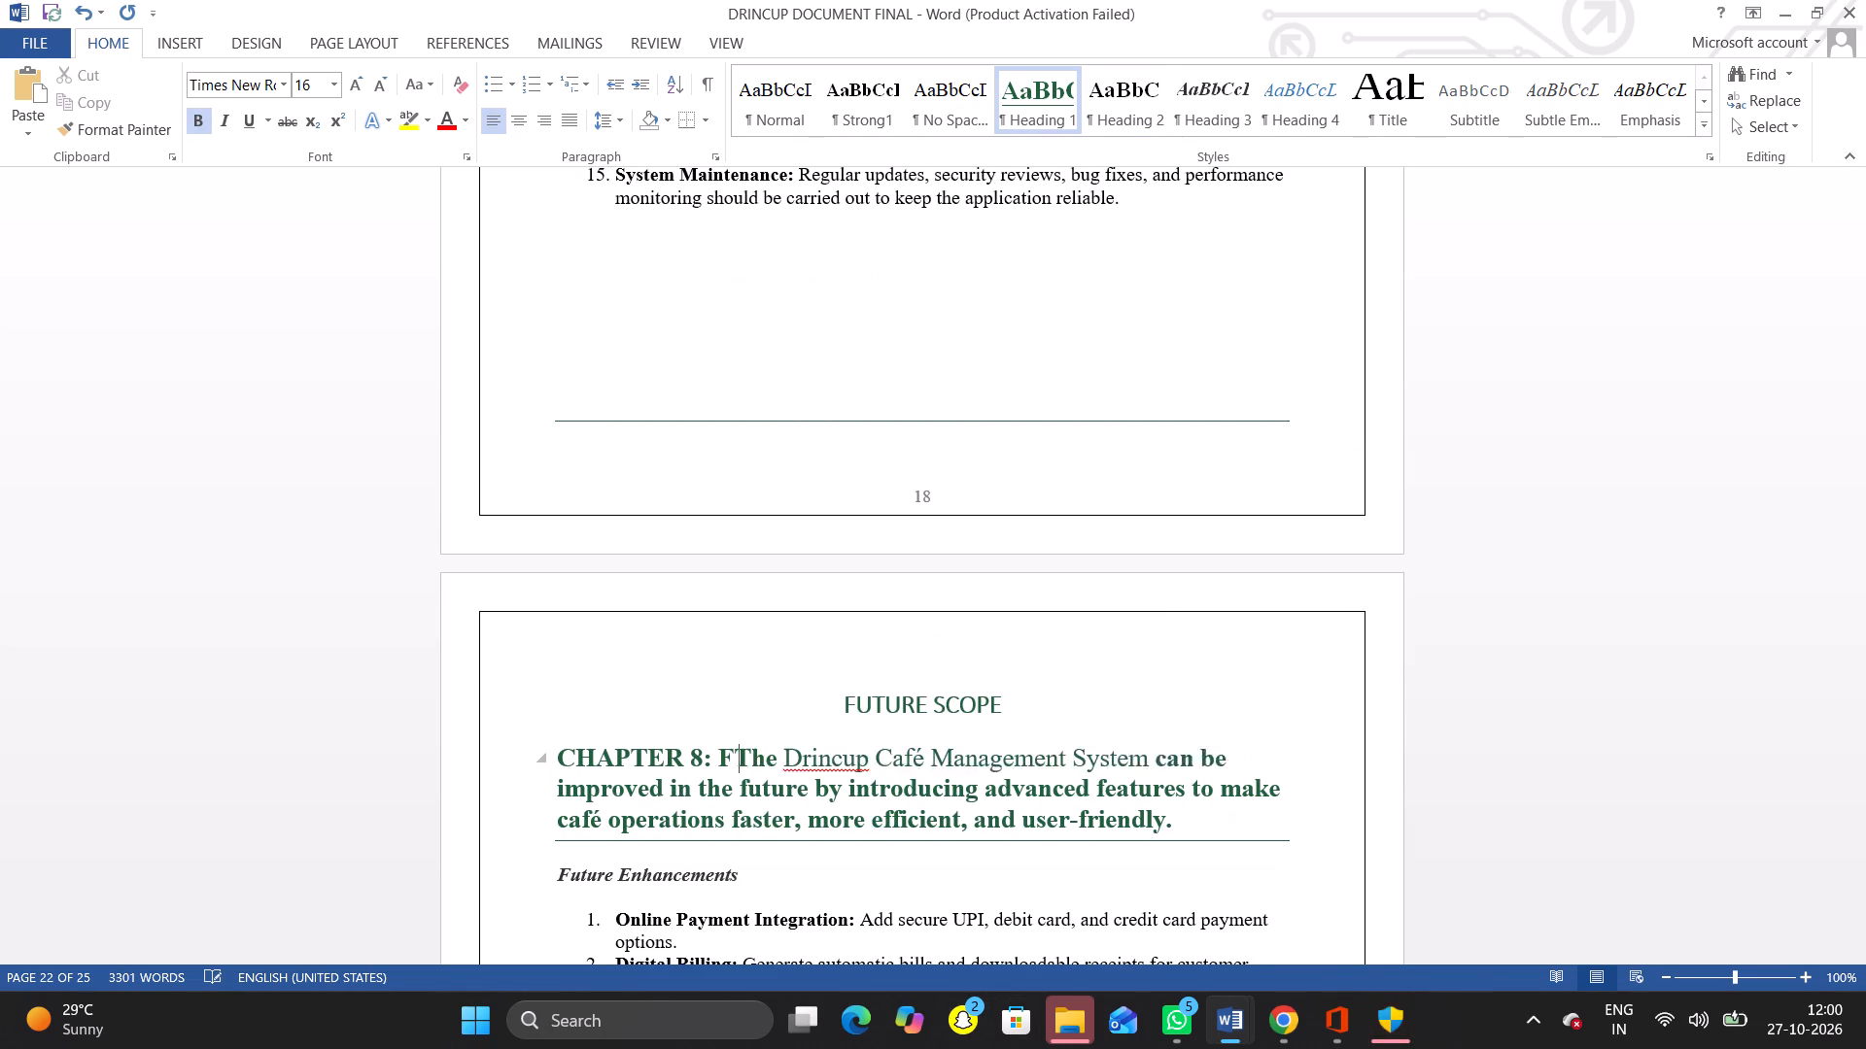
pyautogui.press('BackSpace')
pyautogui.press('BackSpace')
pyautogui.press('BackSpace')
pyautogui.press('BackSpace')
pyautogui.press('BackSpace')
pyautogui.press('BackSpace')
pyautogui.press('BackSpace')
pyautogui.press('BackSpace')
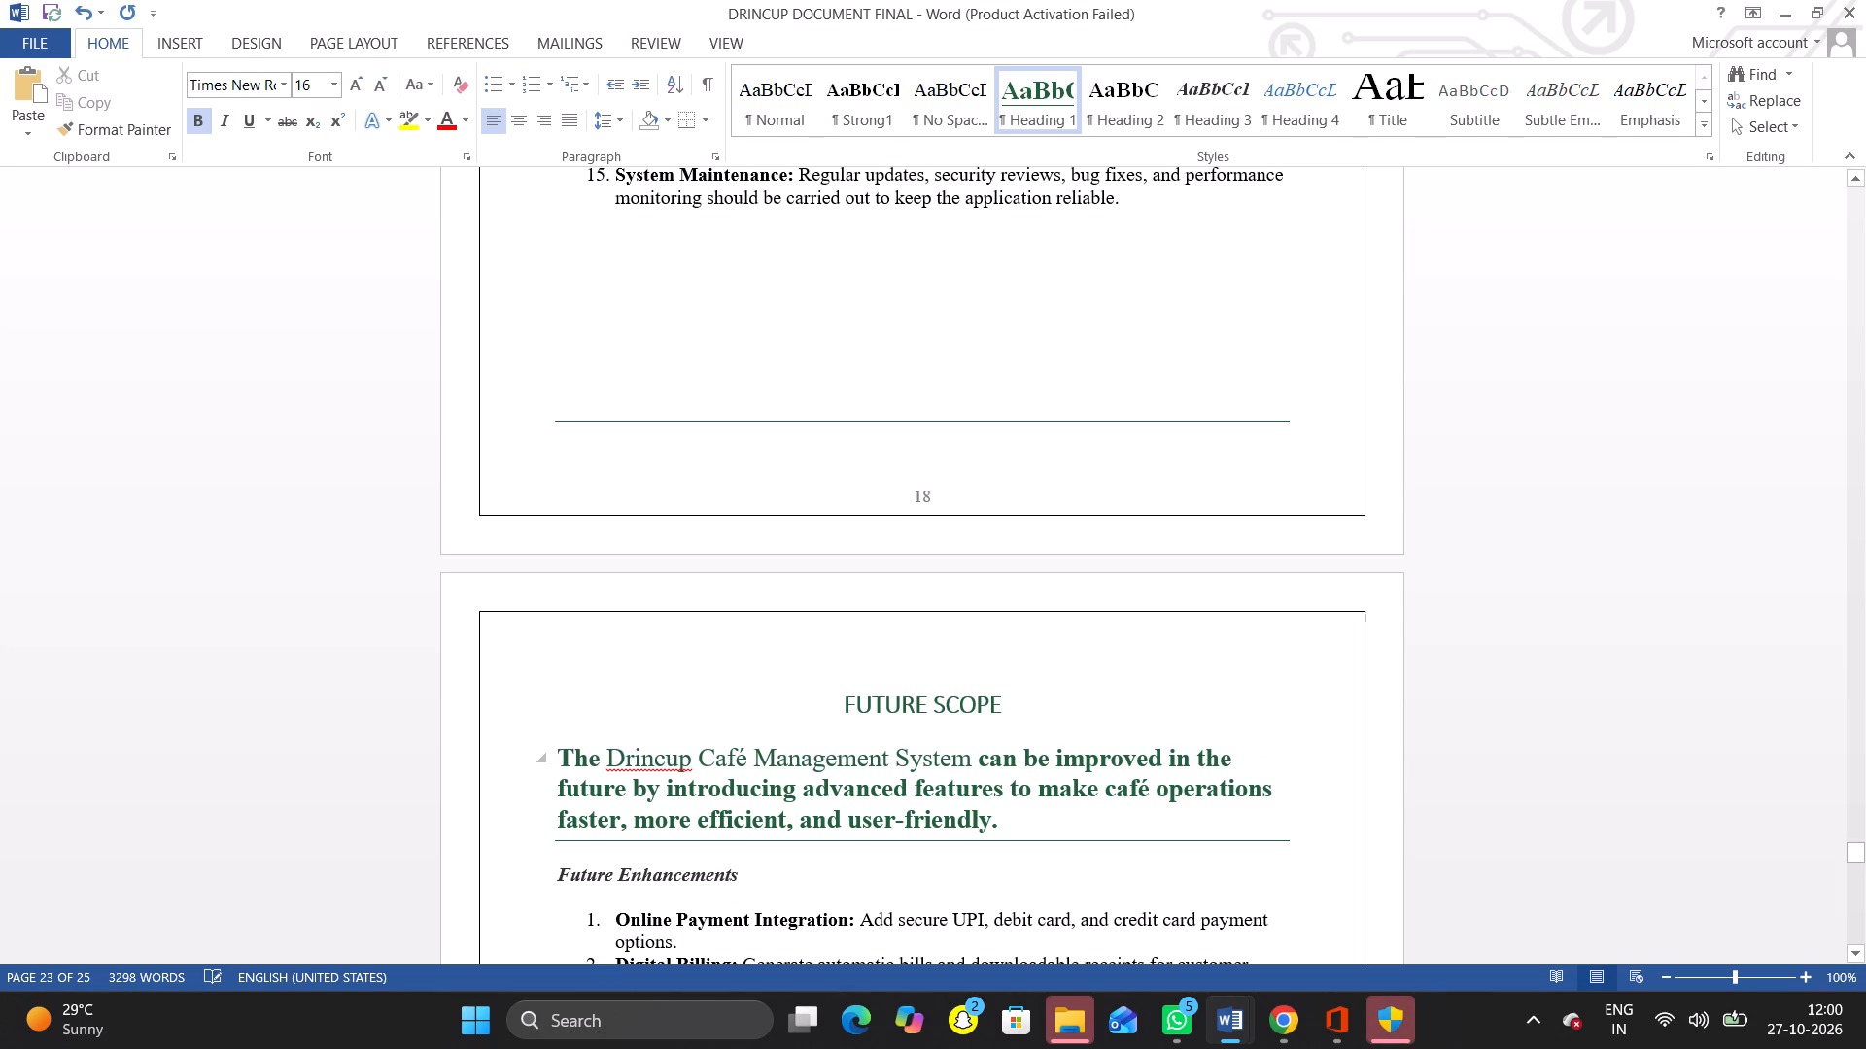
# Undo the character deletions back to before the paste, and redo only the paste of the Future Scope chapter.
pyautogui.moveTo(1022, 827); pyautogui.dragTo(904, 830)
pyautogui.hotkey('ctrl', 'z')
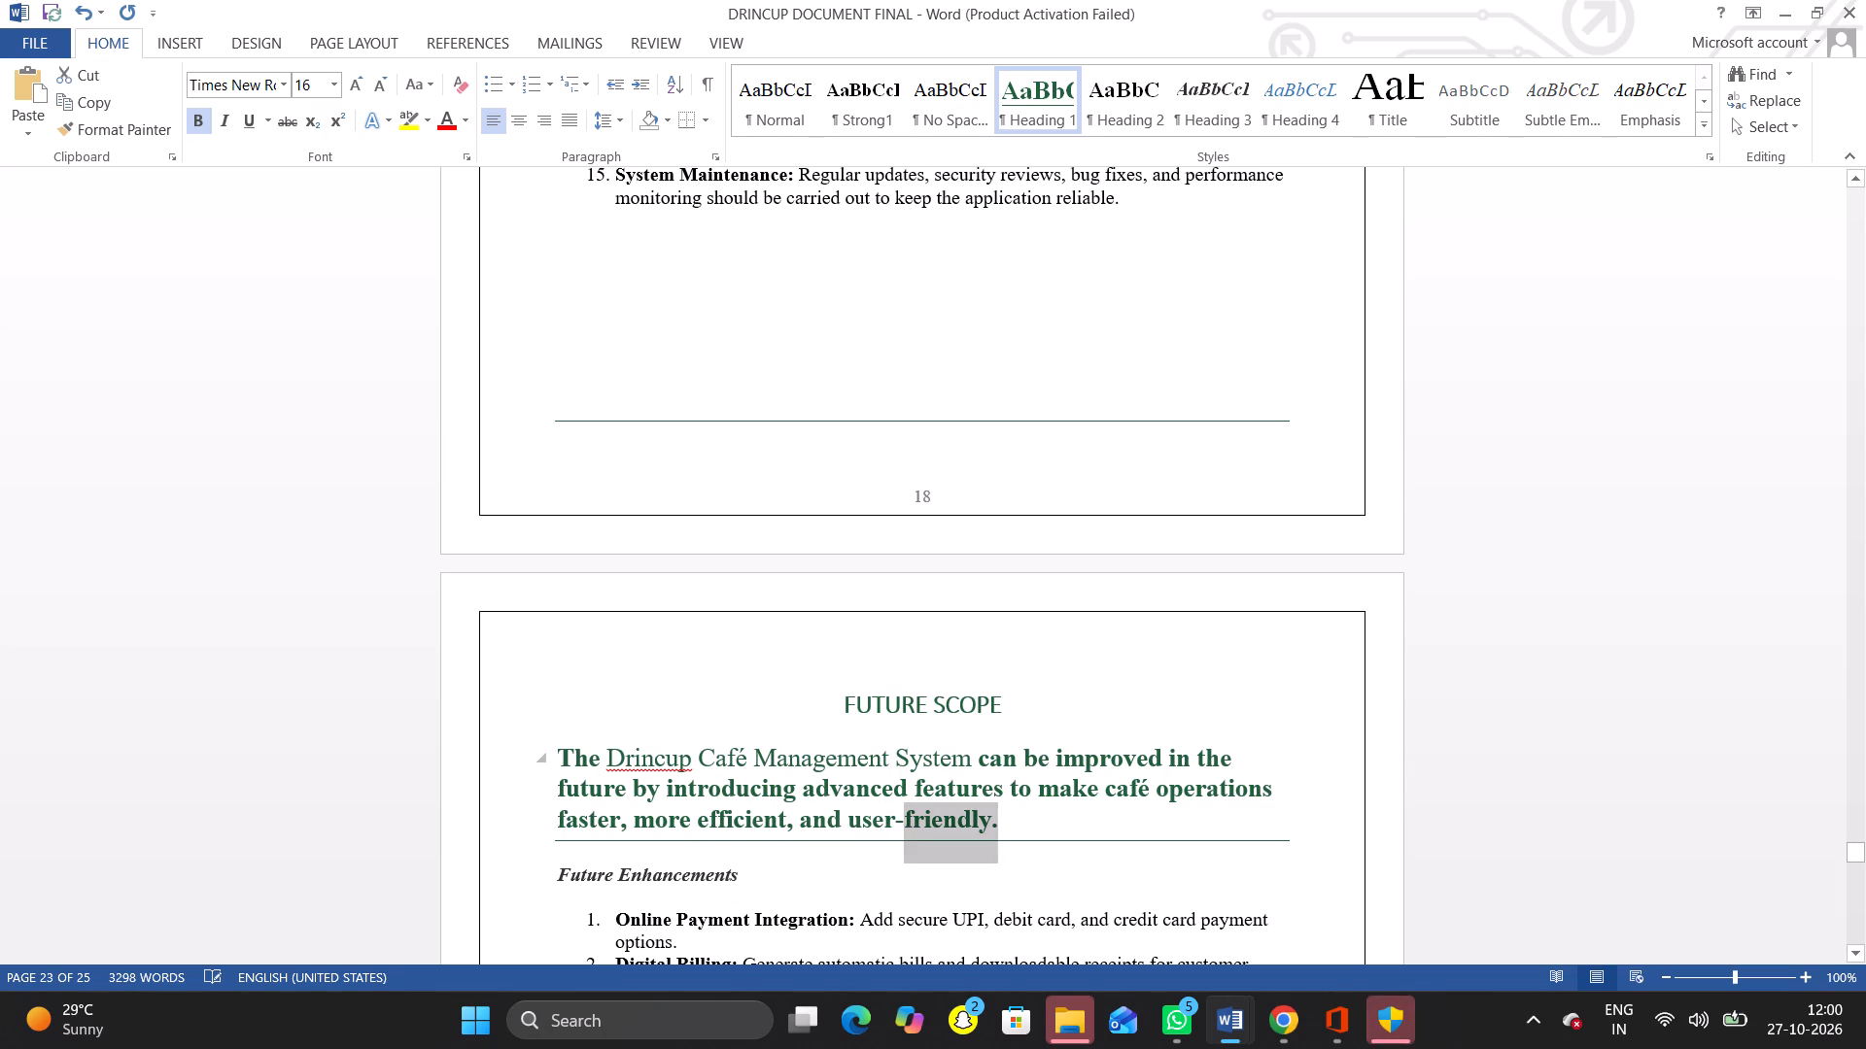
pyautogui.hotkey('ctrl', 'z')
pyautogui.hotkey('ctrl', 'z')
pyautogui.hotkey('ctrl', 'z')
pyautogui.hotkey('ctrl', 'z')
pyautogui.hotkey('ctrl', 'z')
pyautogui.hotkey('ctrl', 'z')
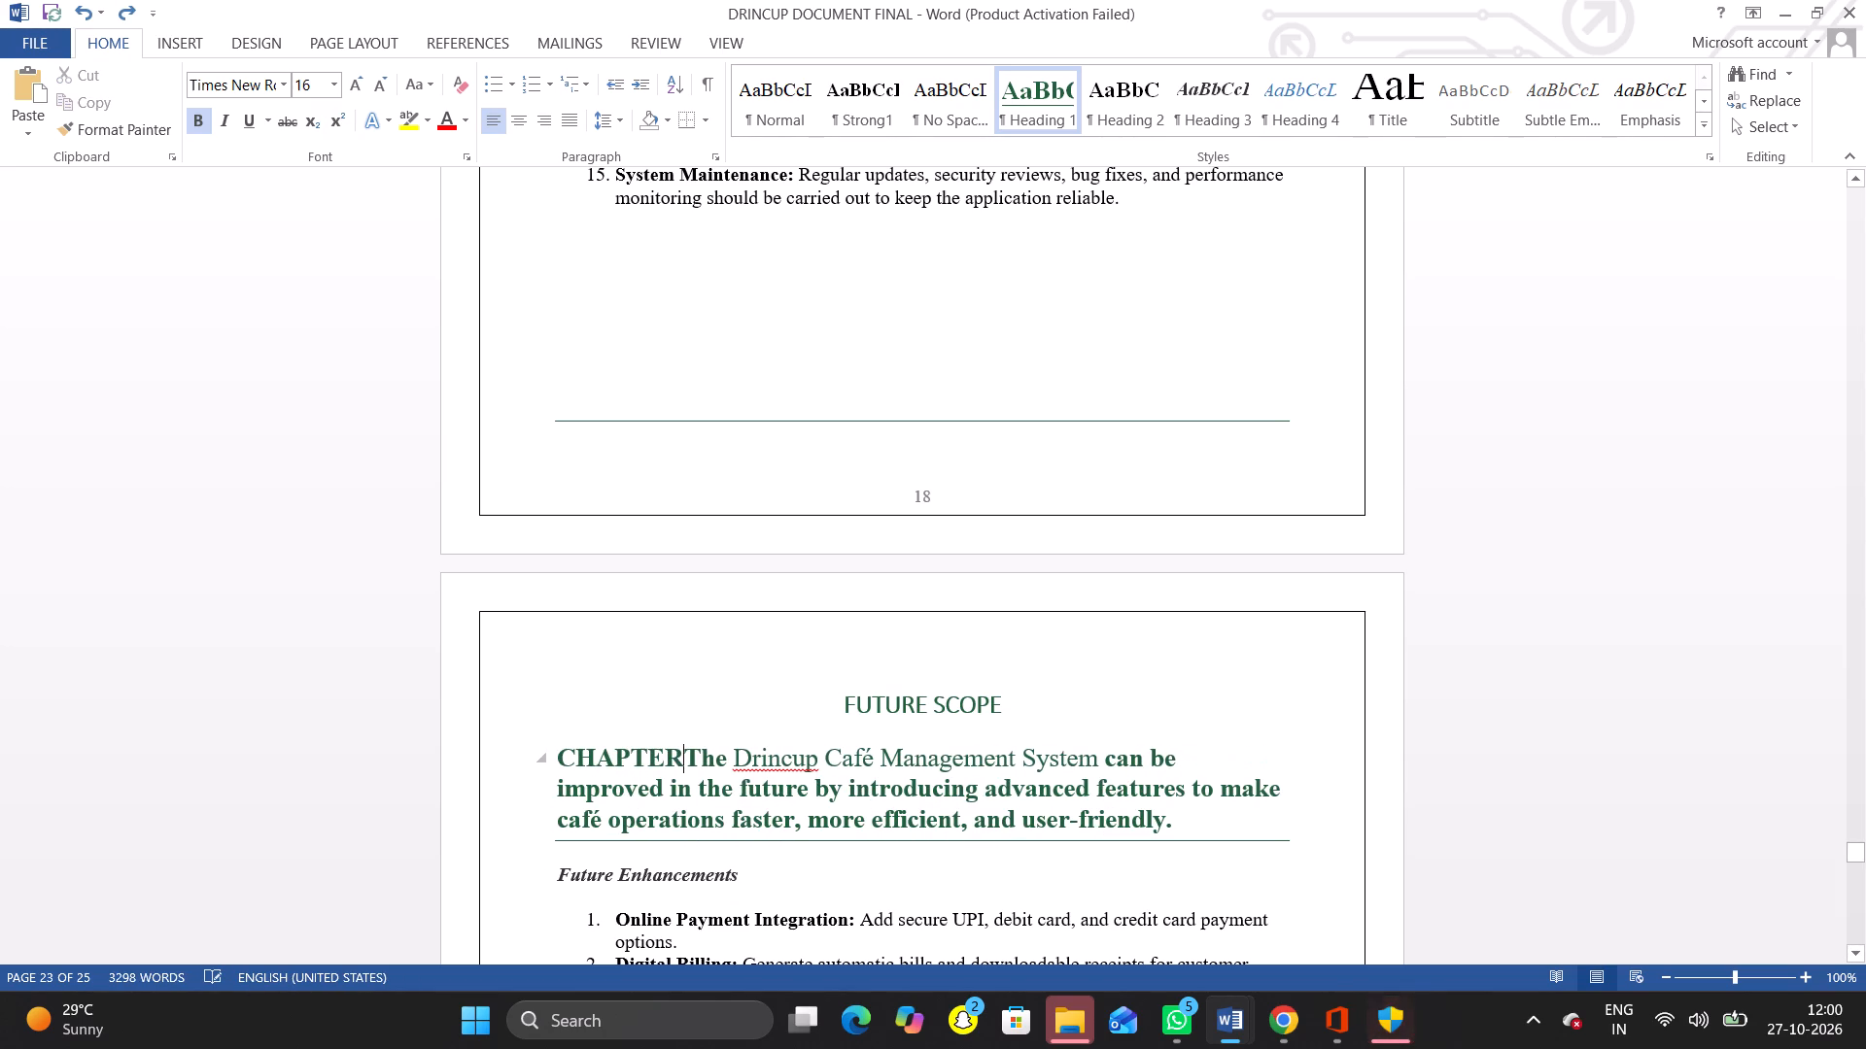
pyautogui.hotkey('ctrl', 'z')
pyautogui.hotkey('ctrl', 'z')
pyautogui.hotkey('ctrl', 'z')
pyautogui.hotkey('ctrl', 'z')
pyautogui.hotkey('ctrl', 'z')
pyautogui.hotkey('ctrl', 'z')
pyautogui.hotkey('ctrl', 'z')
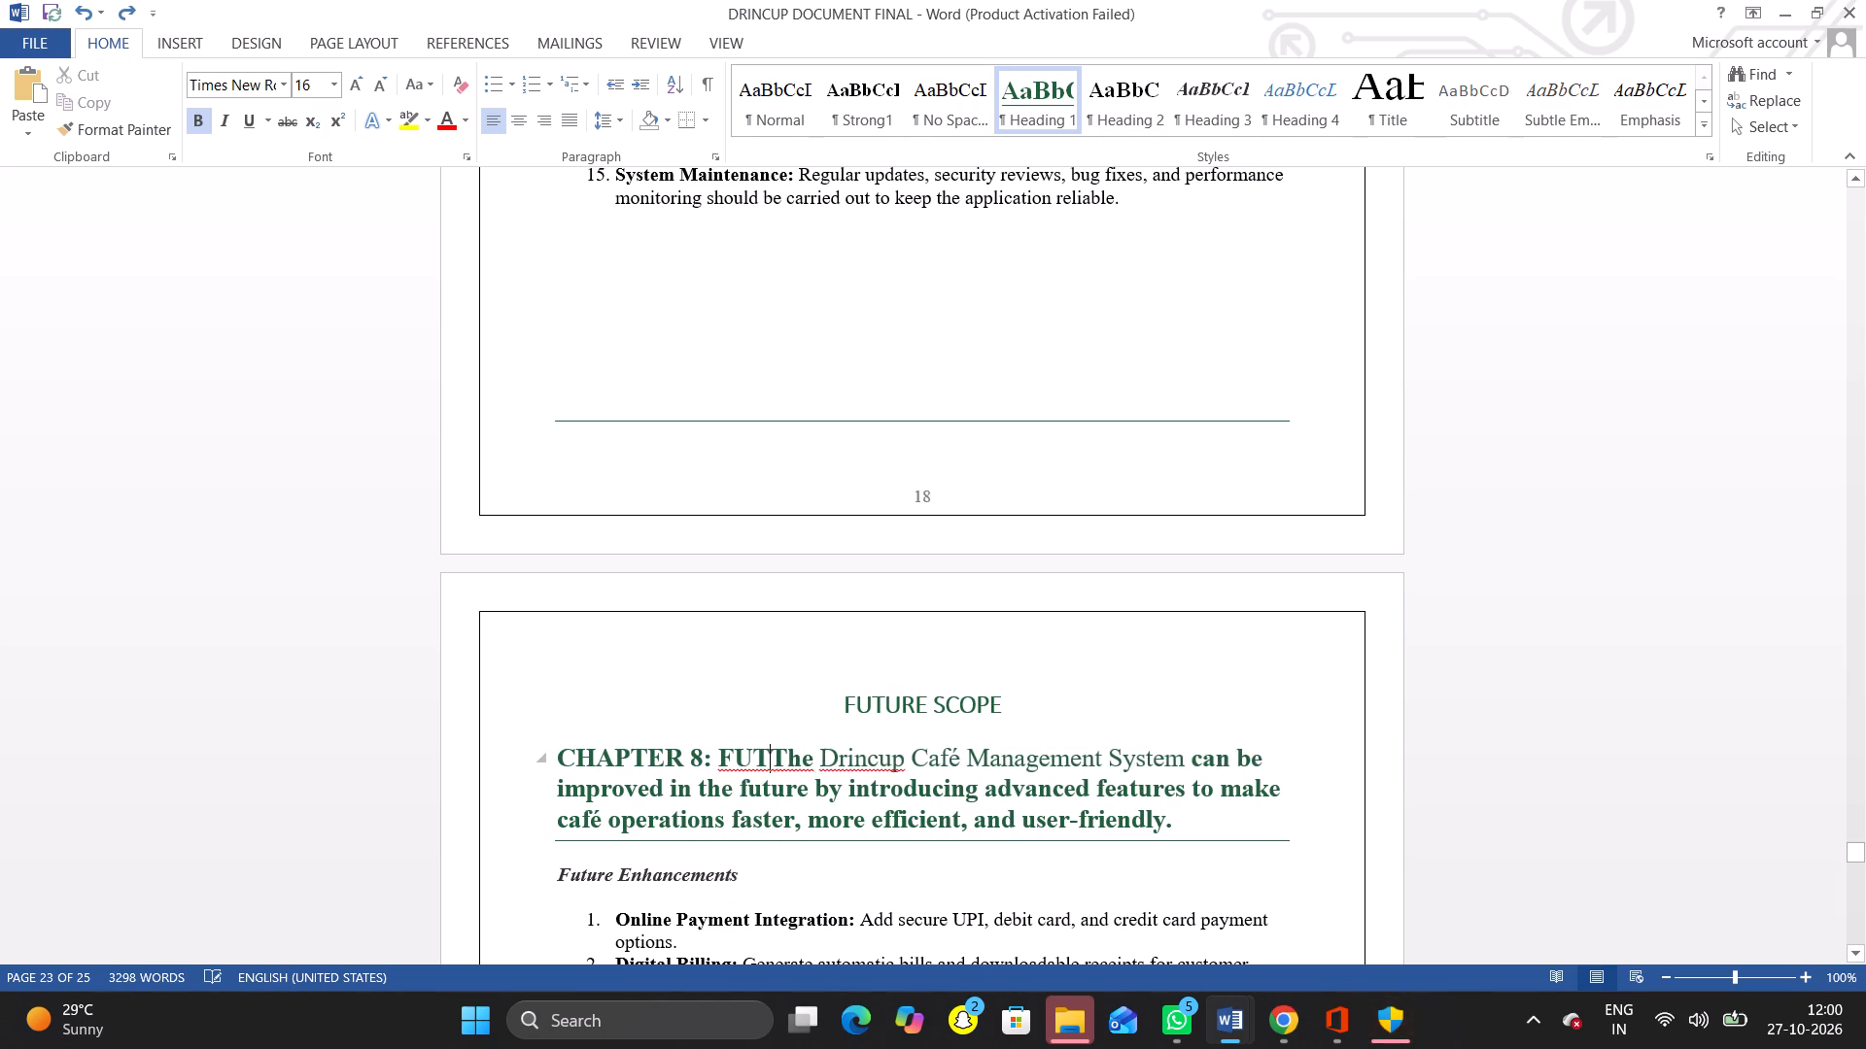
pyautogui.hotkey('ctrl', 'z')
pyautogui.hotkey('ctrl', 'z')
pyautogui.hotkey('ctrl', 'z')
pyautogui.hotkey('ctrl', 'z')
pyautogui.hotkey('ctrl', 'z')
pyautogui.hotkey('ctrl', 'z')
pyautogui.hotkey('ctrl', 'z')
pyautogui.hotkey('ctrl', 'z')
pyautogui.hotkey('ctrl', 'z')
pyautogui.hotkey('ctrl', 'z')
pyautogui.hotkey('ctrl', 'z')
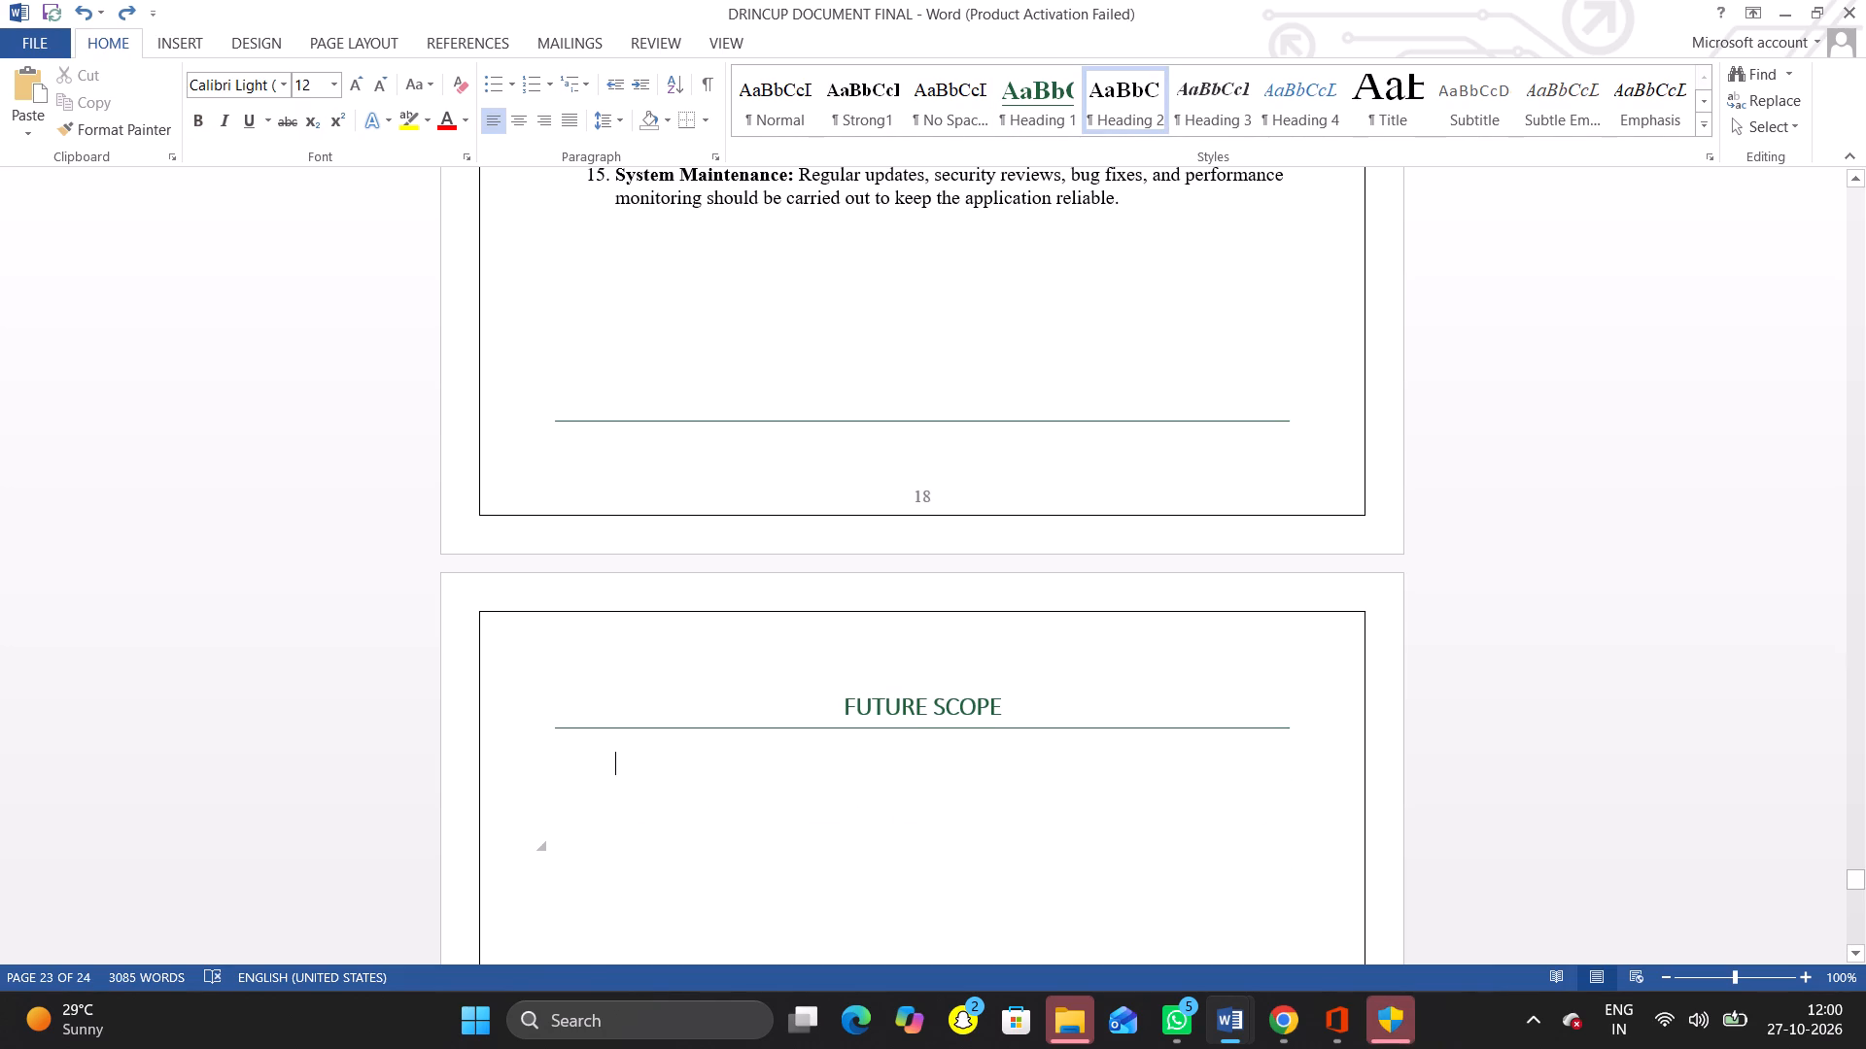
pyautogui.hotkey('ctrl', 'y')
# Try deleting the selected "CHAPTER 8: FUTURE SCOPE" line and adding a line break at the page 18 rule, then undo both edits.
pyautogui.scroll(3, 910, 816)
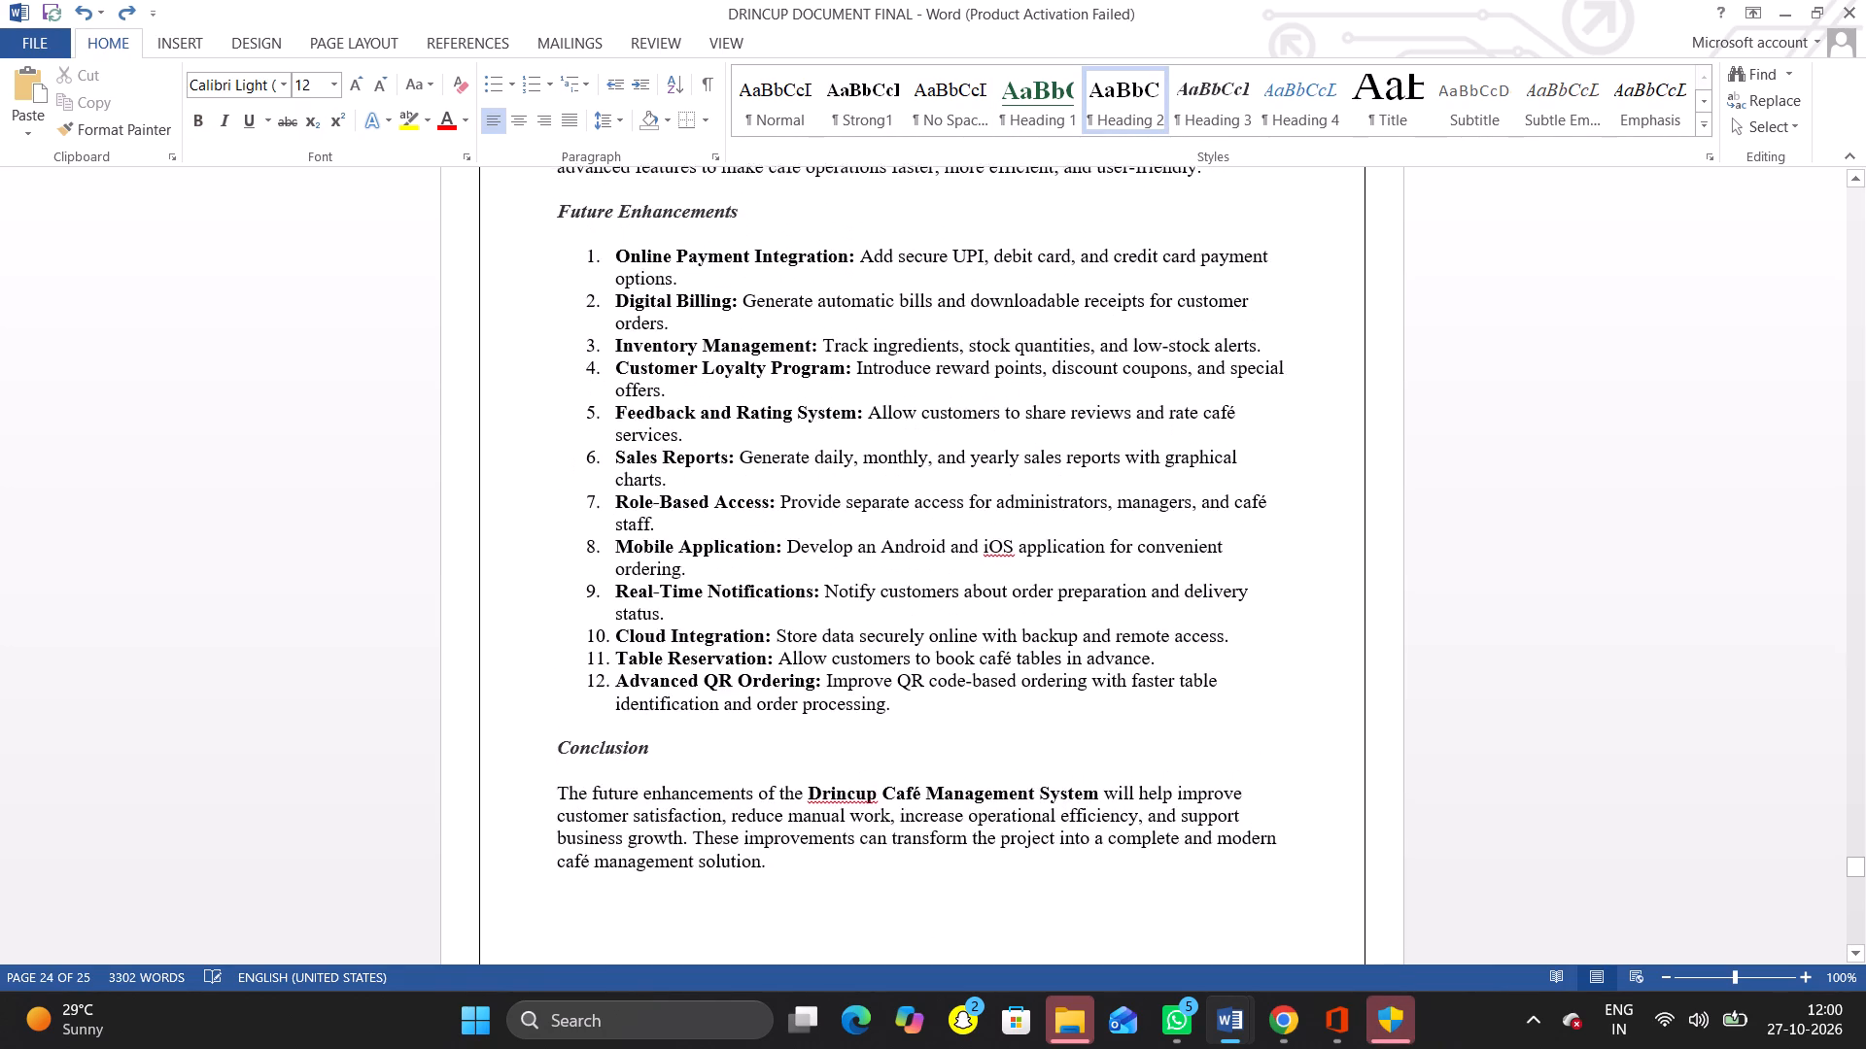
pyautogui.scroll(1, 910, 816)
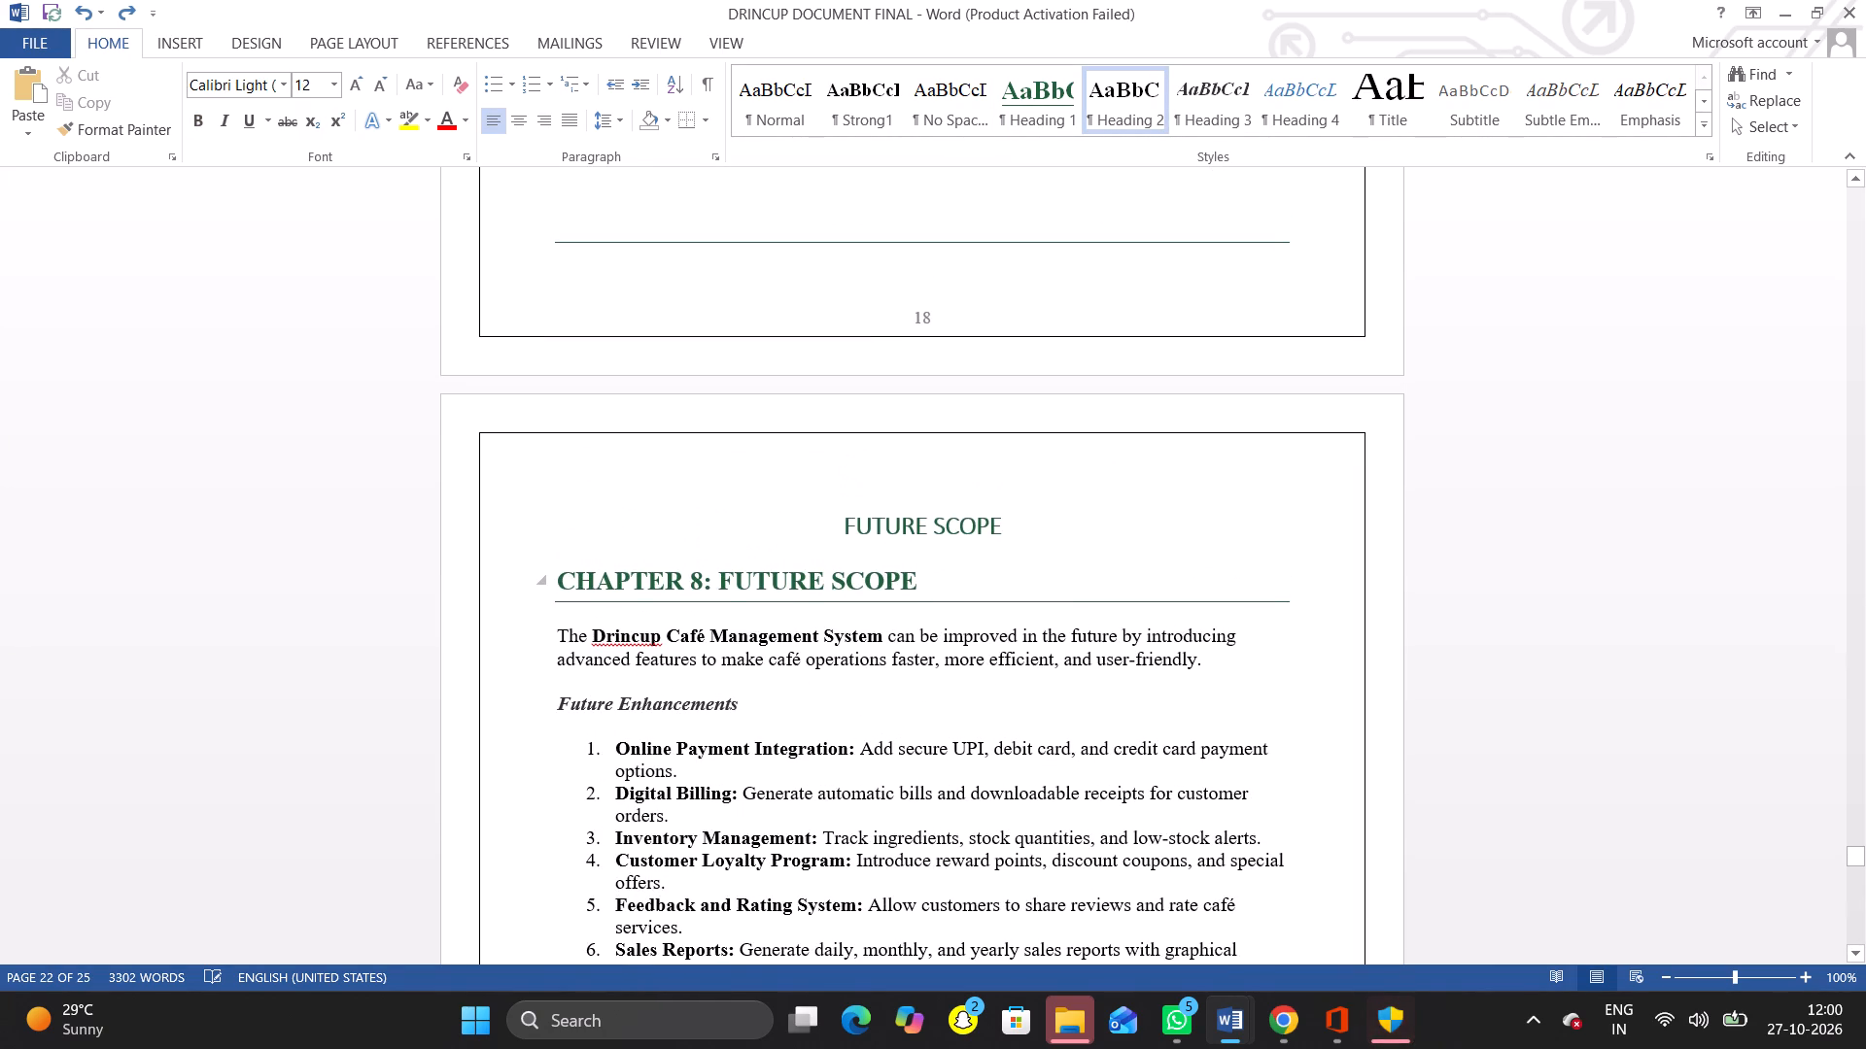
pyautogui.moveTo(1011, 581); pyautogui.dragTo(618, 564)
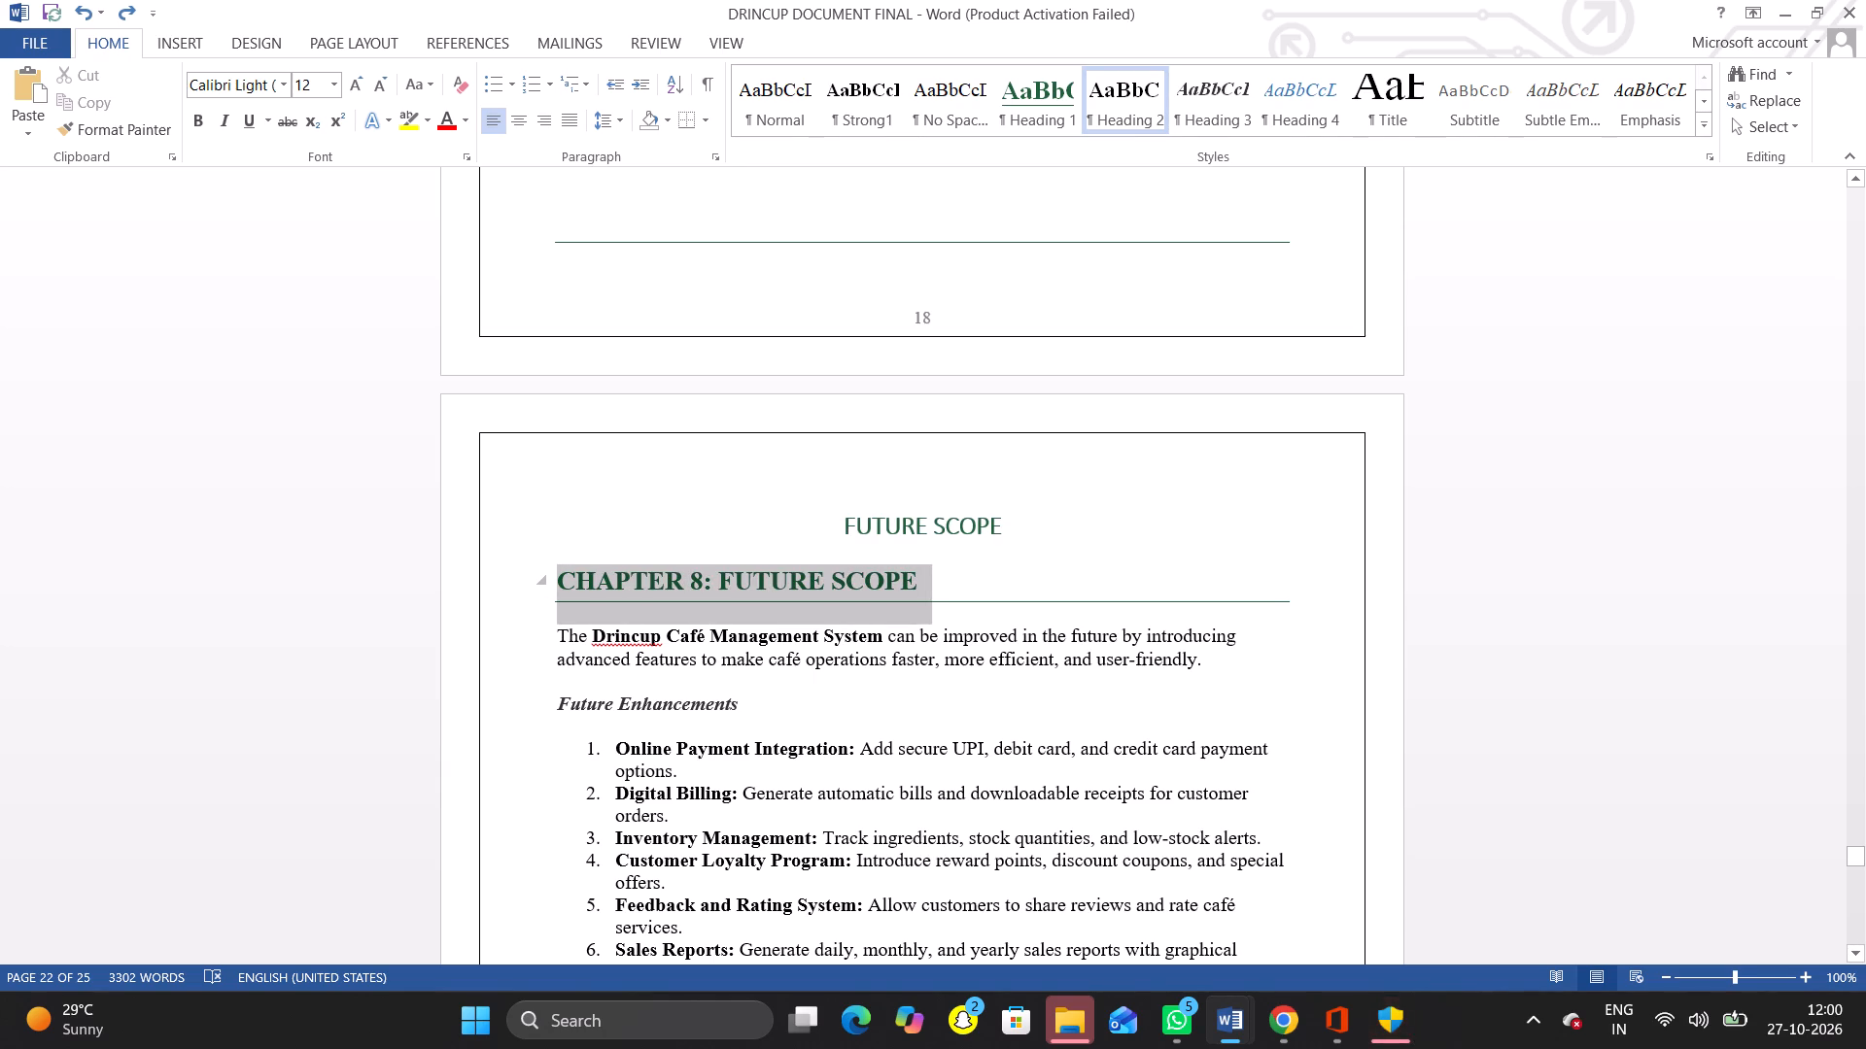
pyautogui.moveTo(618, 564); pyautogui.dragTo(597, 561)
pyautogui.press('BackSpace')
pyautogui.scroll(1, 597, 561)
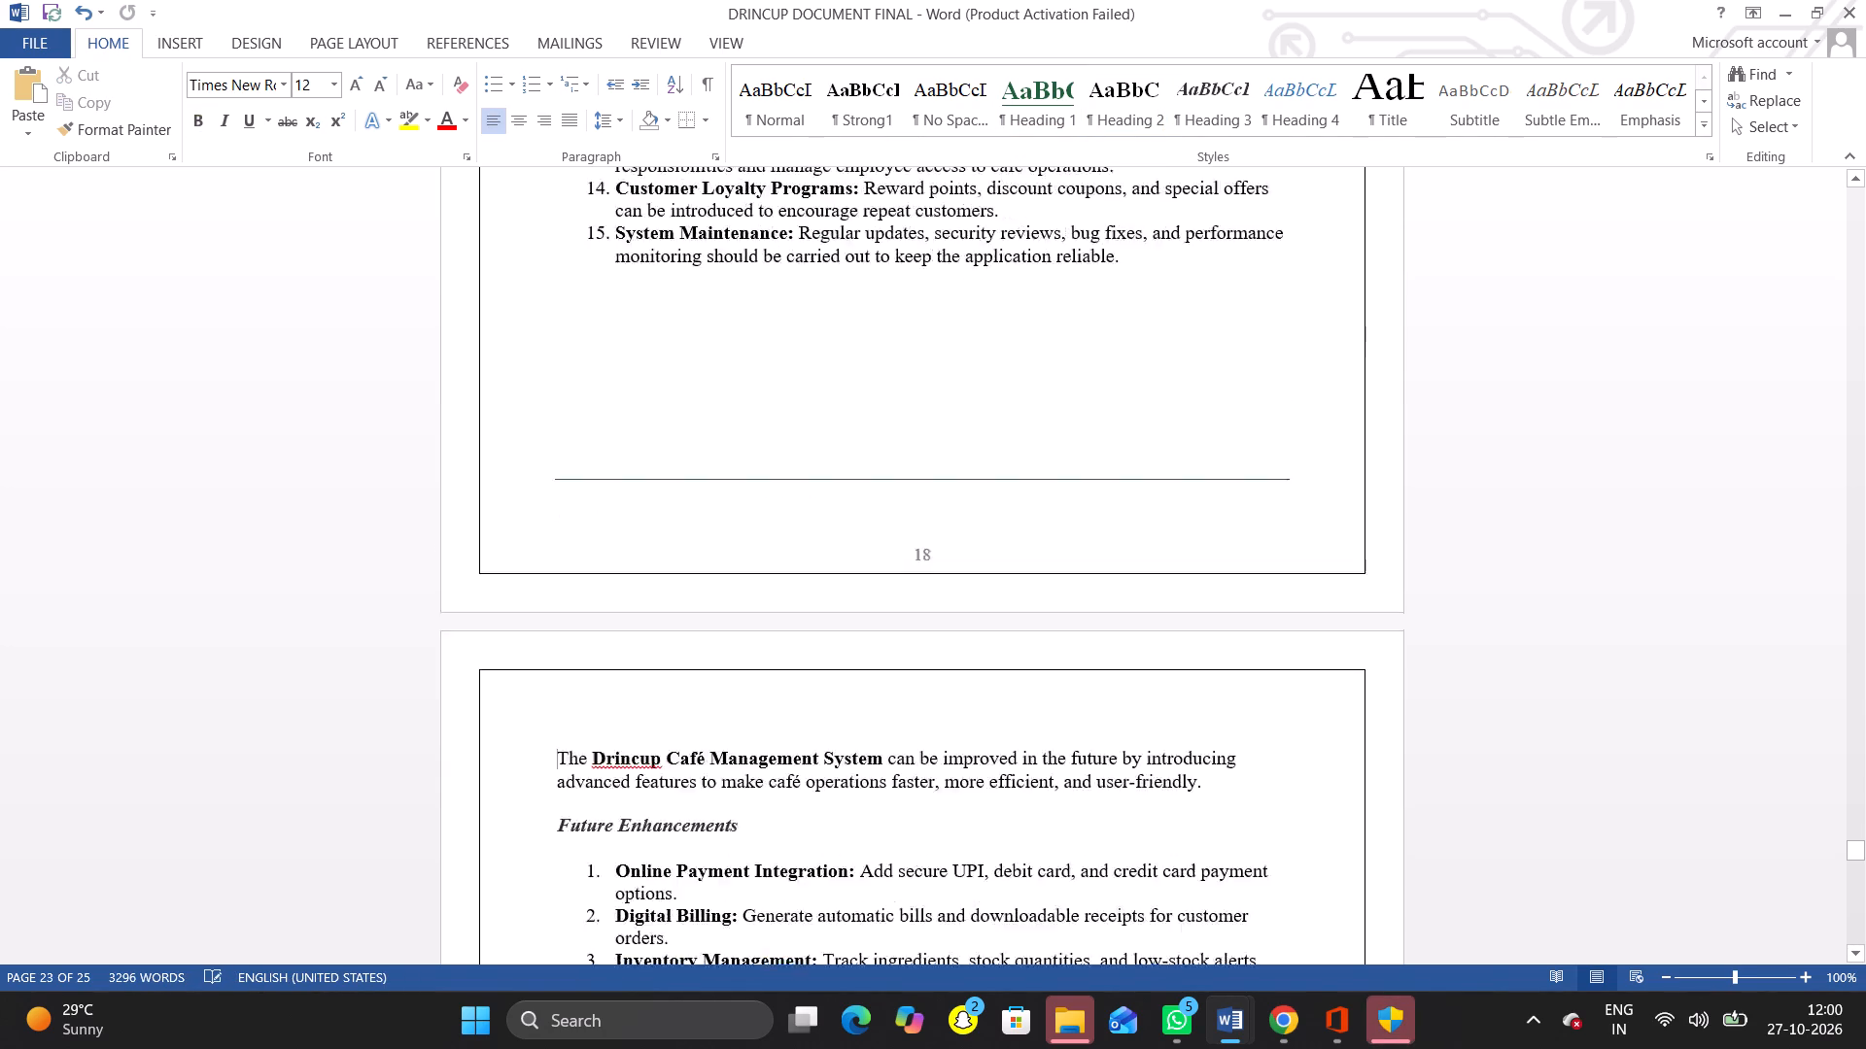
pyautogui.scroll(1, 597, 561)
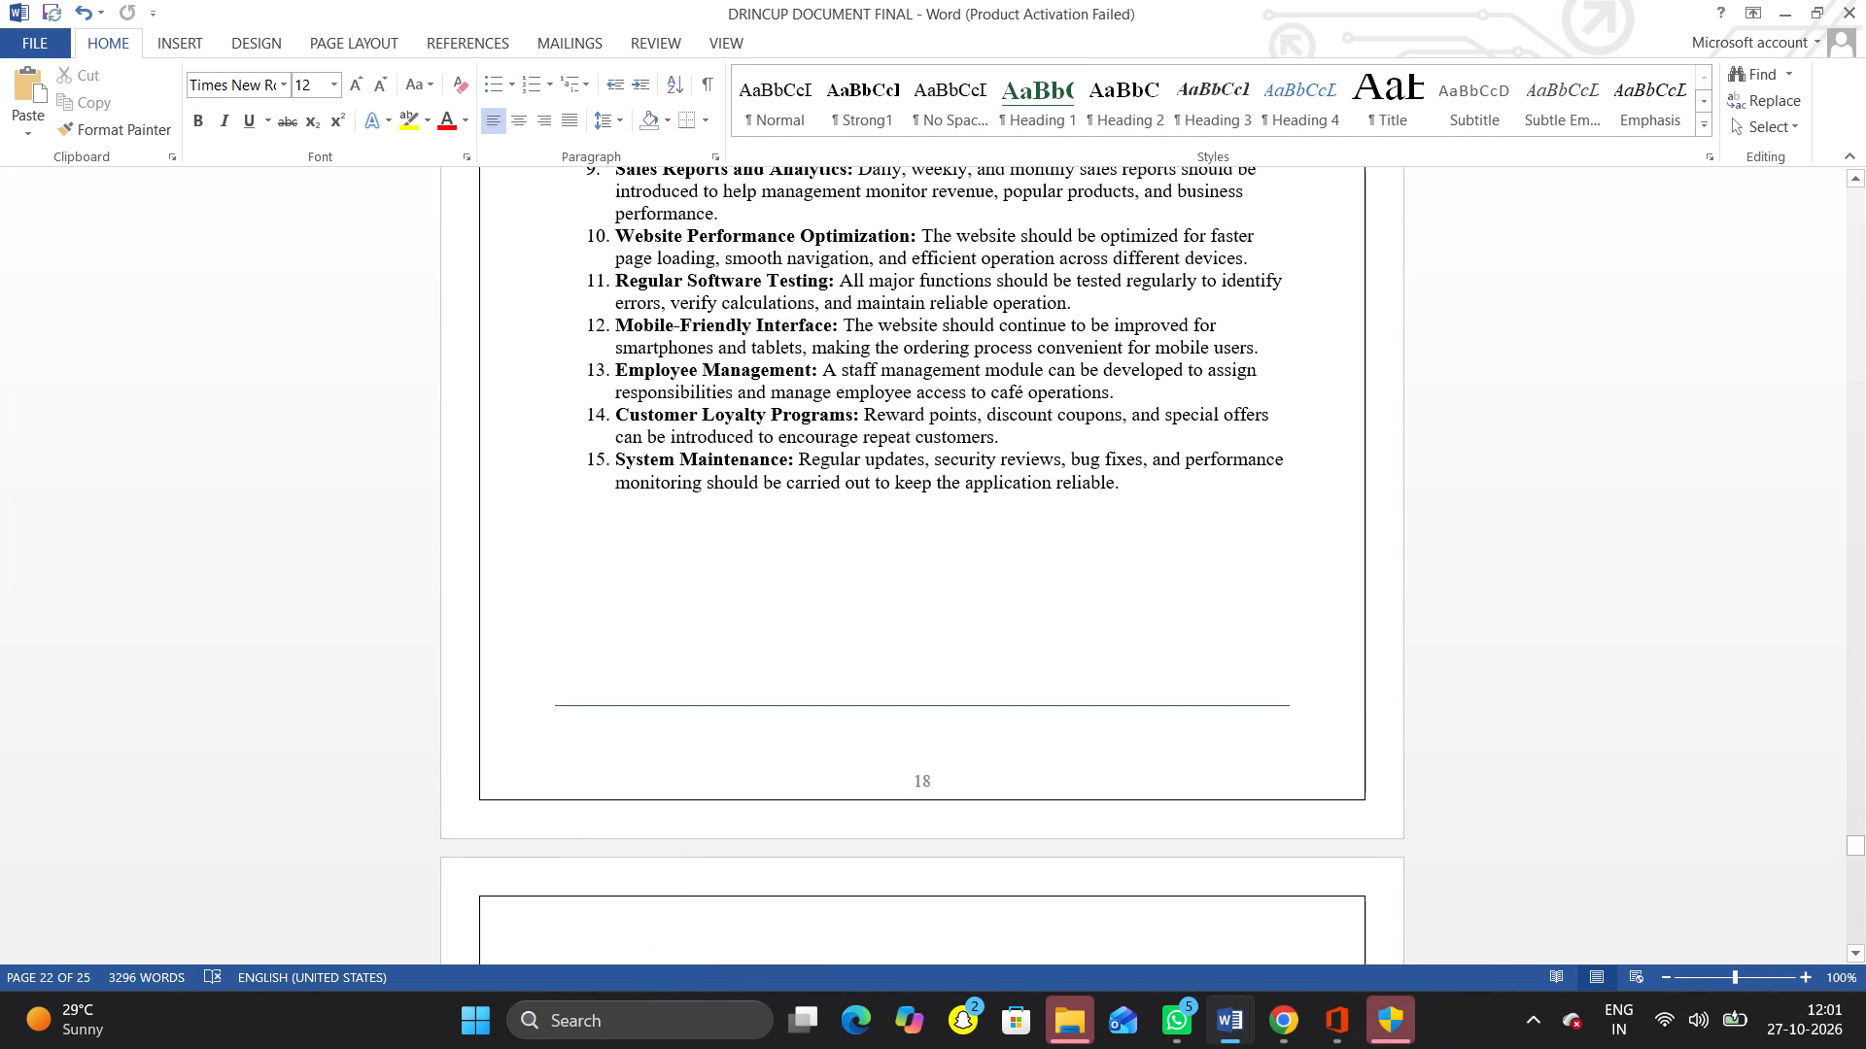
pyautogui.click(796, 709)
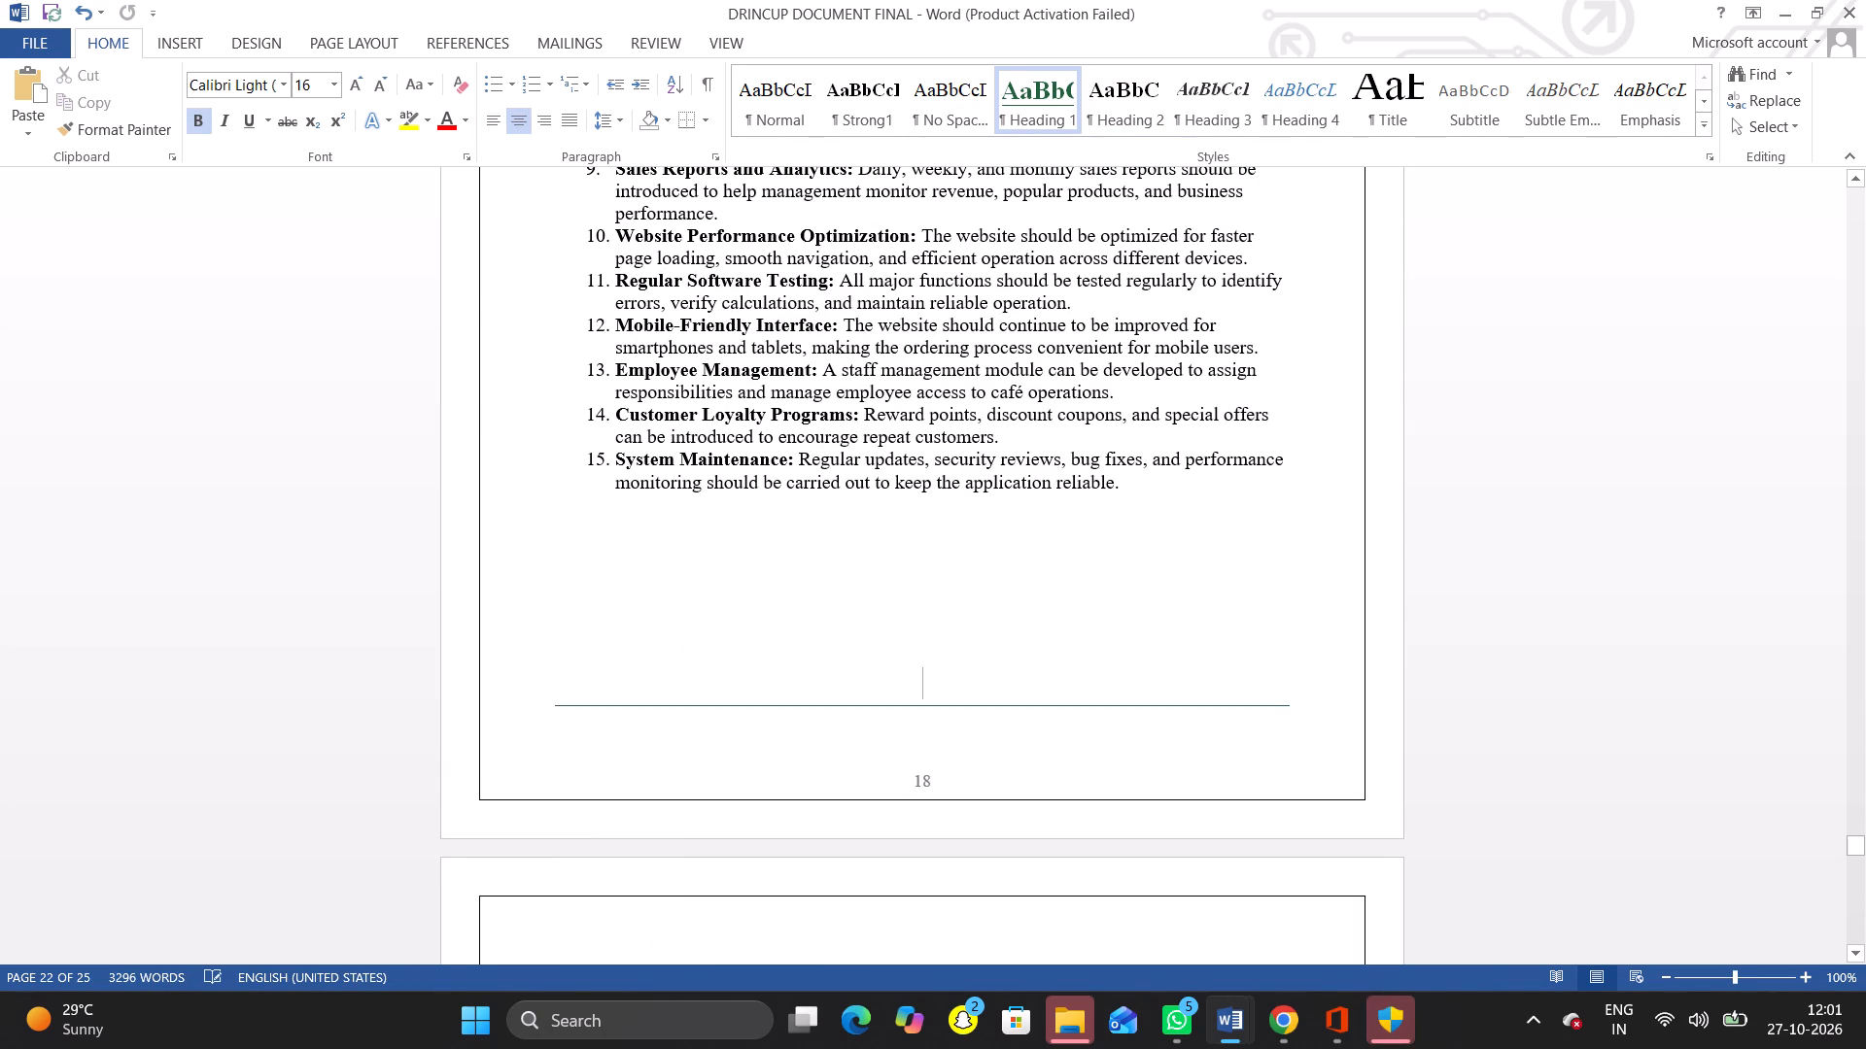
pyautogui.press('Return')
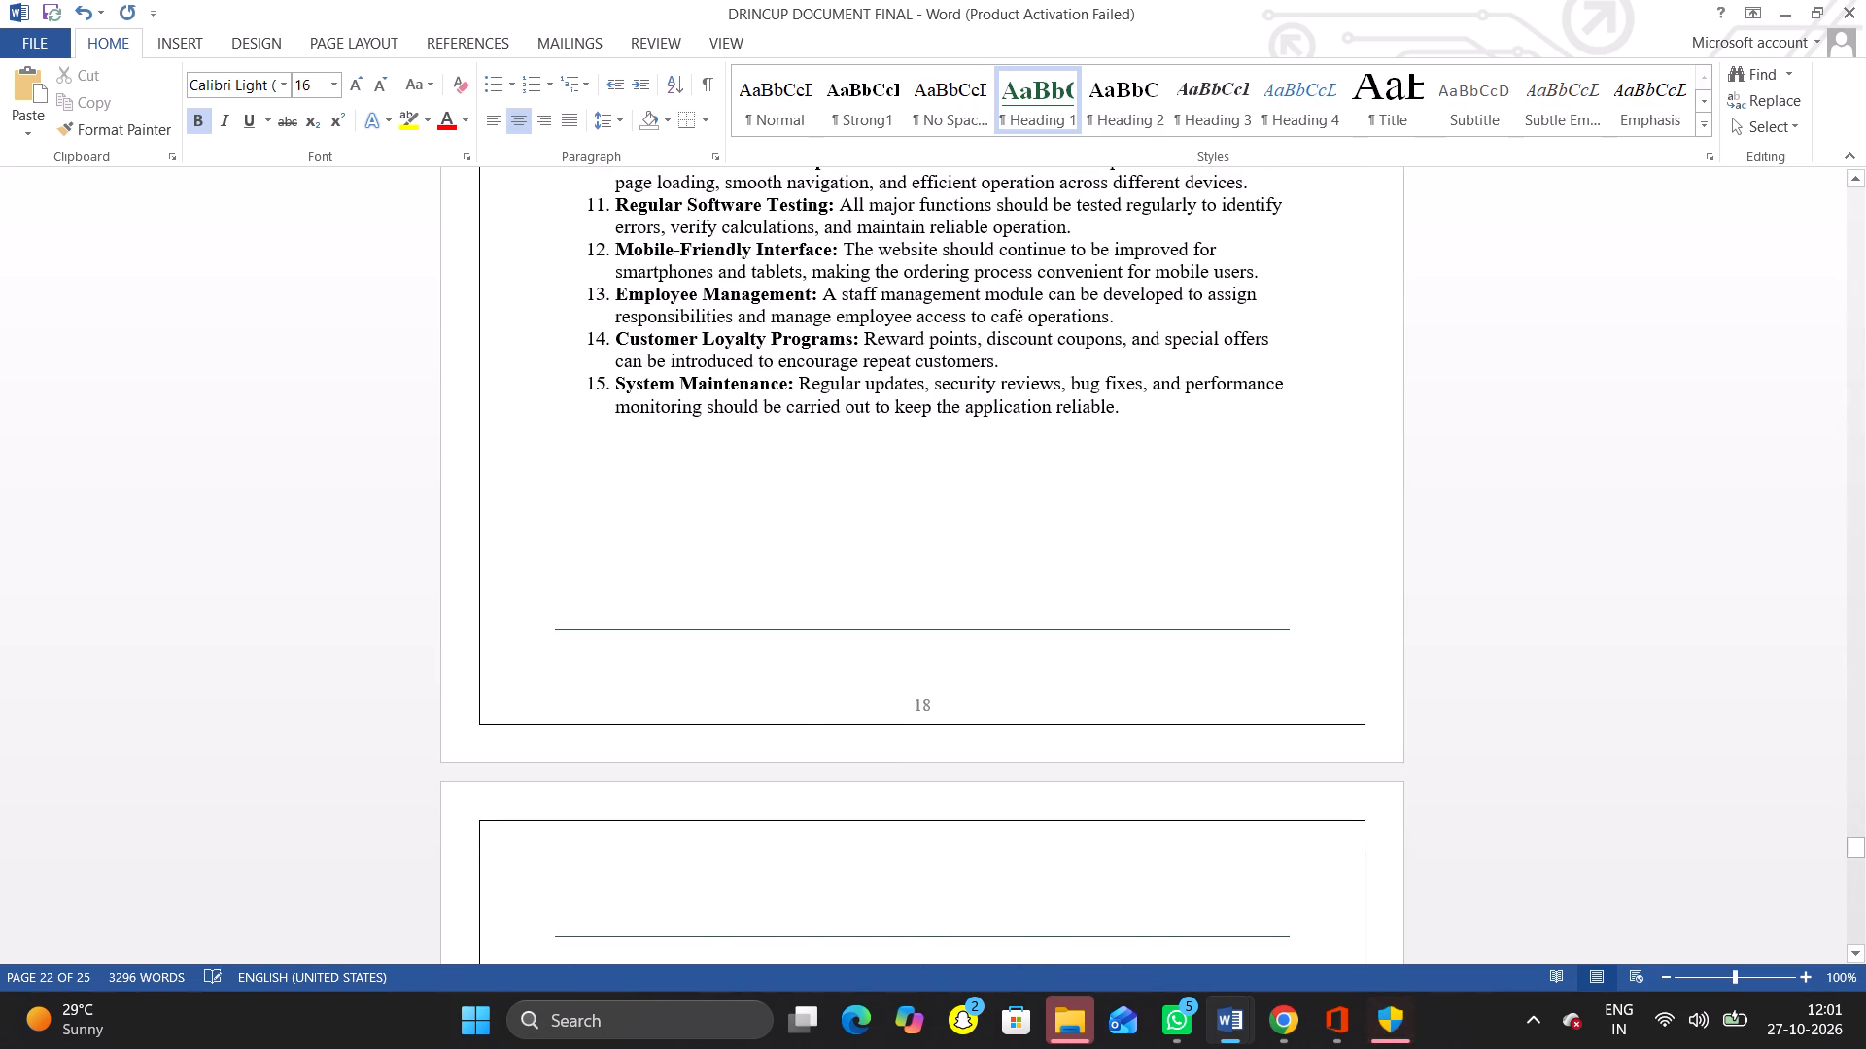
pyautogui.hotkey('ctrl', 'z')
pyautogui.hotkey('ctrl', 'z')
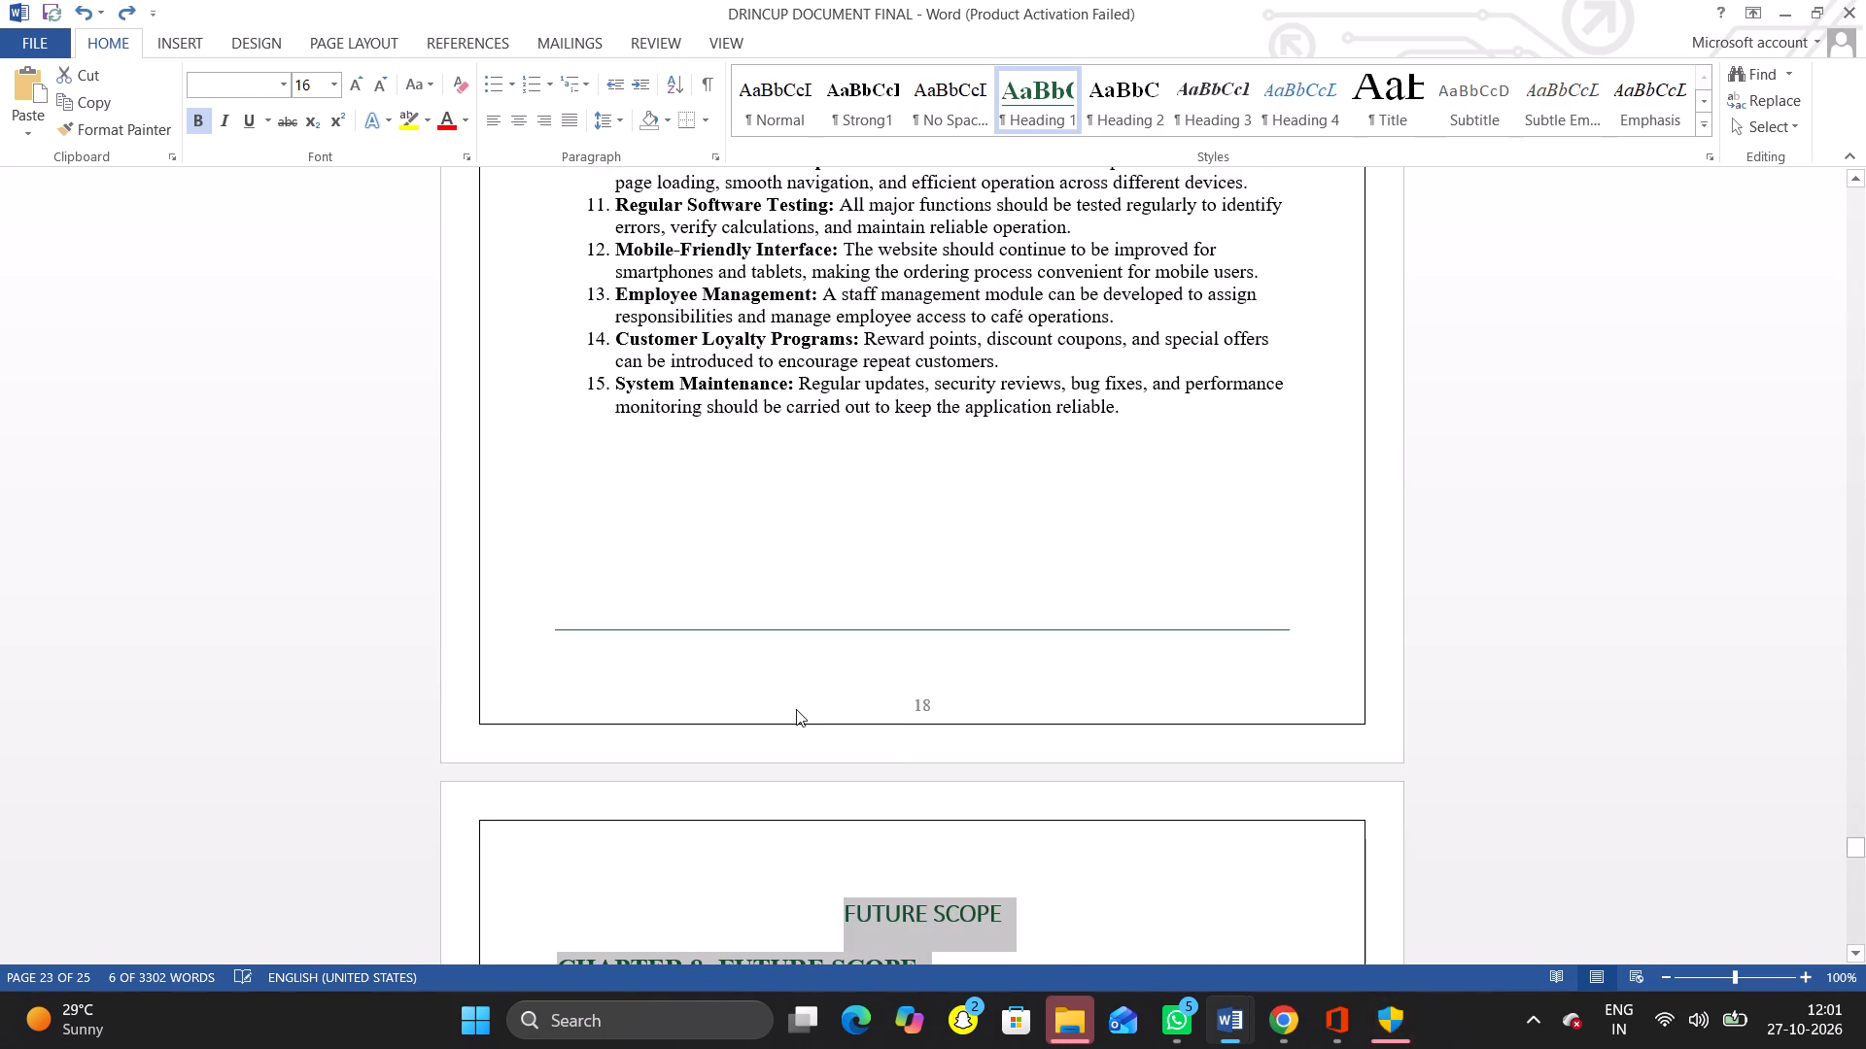
# Delete the duplicate "CHAPTER 8: FUTURE SCOPE" line and its empty paragraph, keeping the centred FUTURE SCOPE heading above the introduction.
pyautogui.scroll(-1, 796, 709)
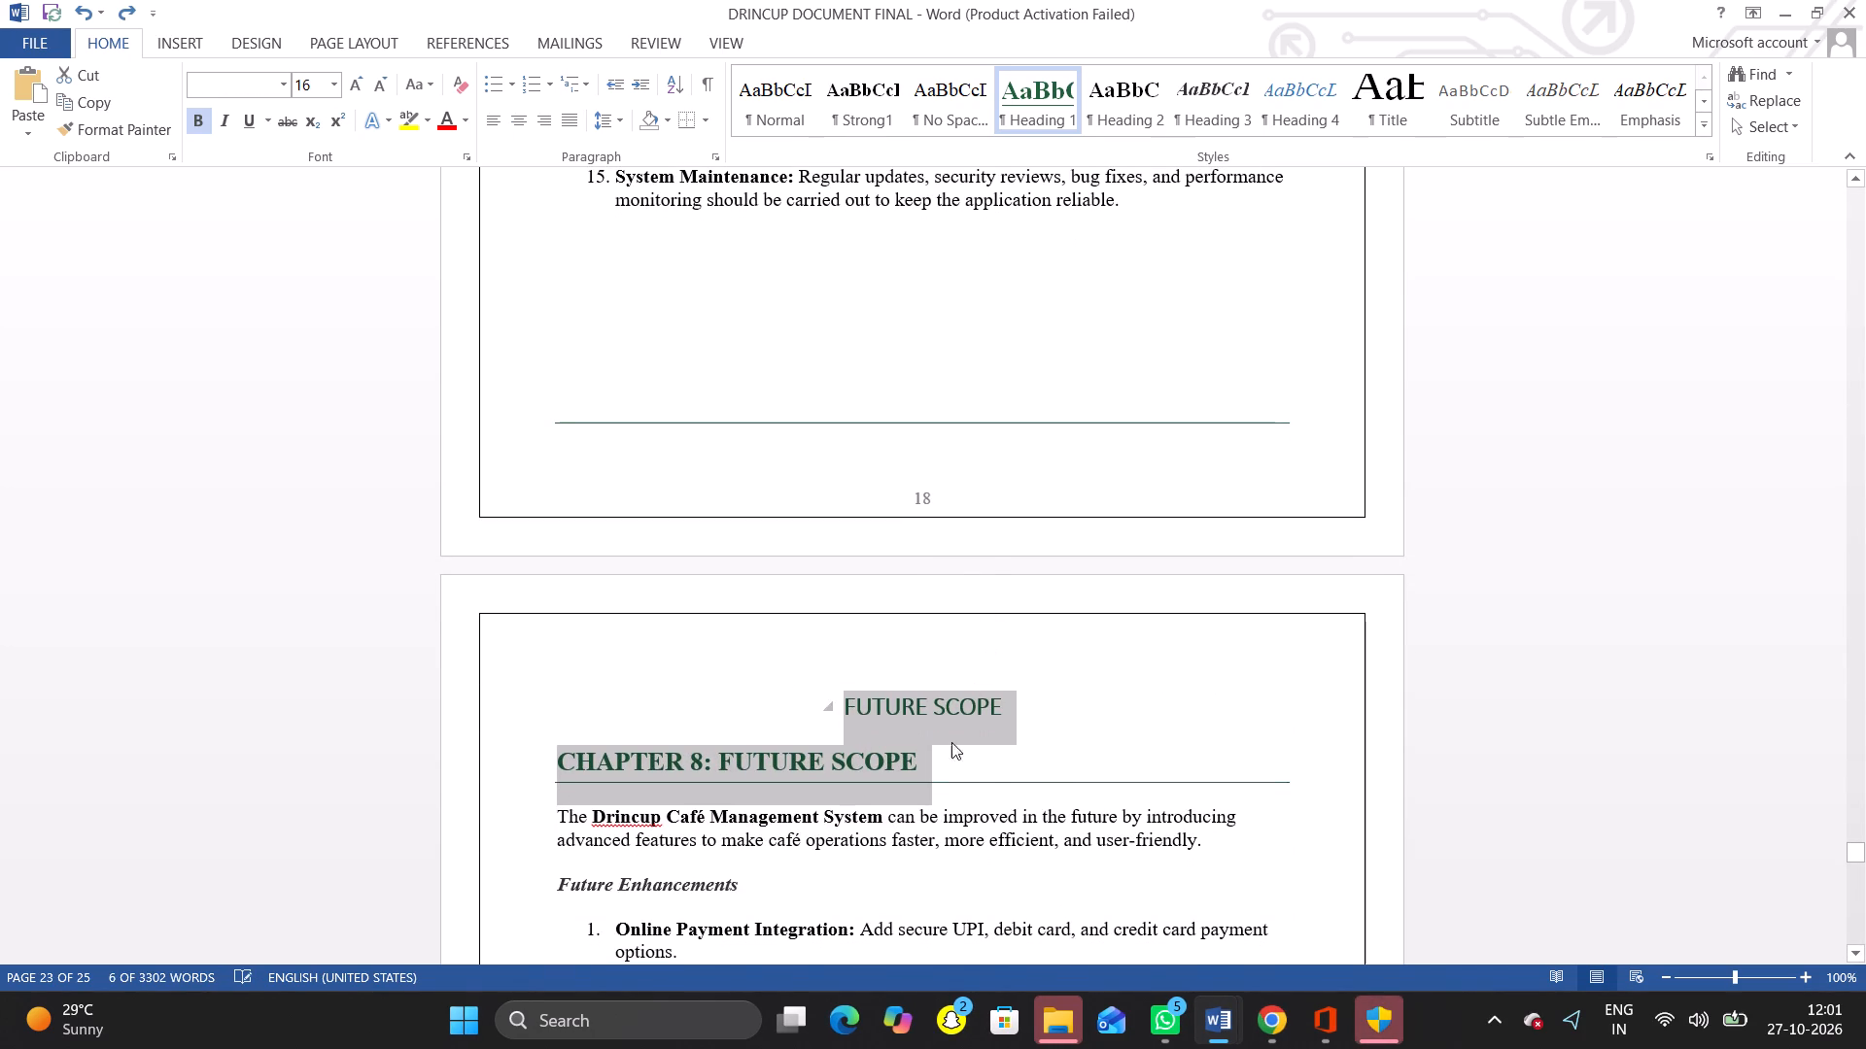
pyautogui.click(951, 753)
pyautogui.press('BackSpace')
pyautogui.press('BackSpace')
pyautogui.press('BackSpace')
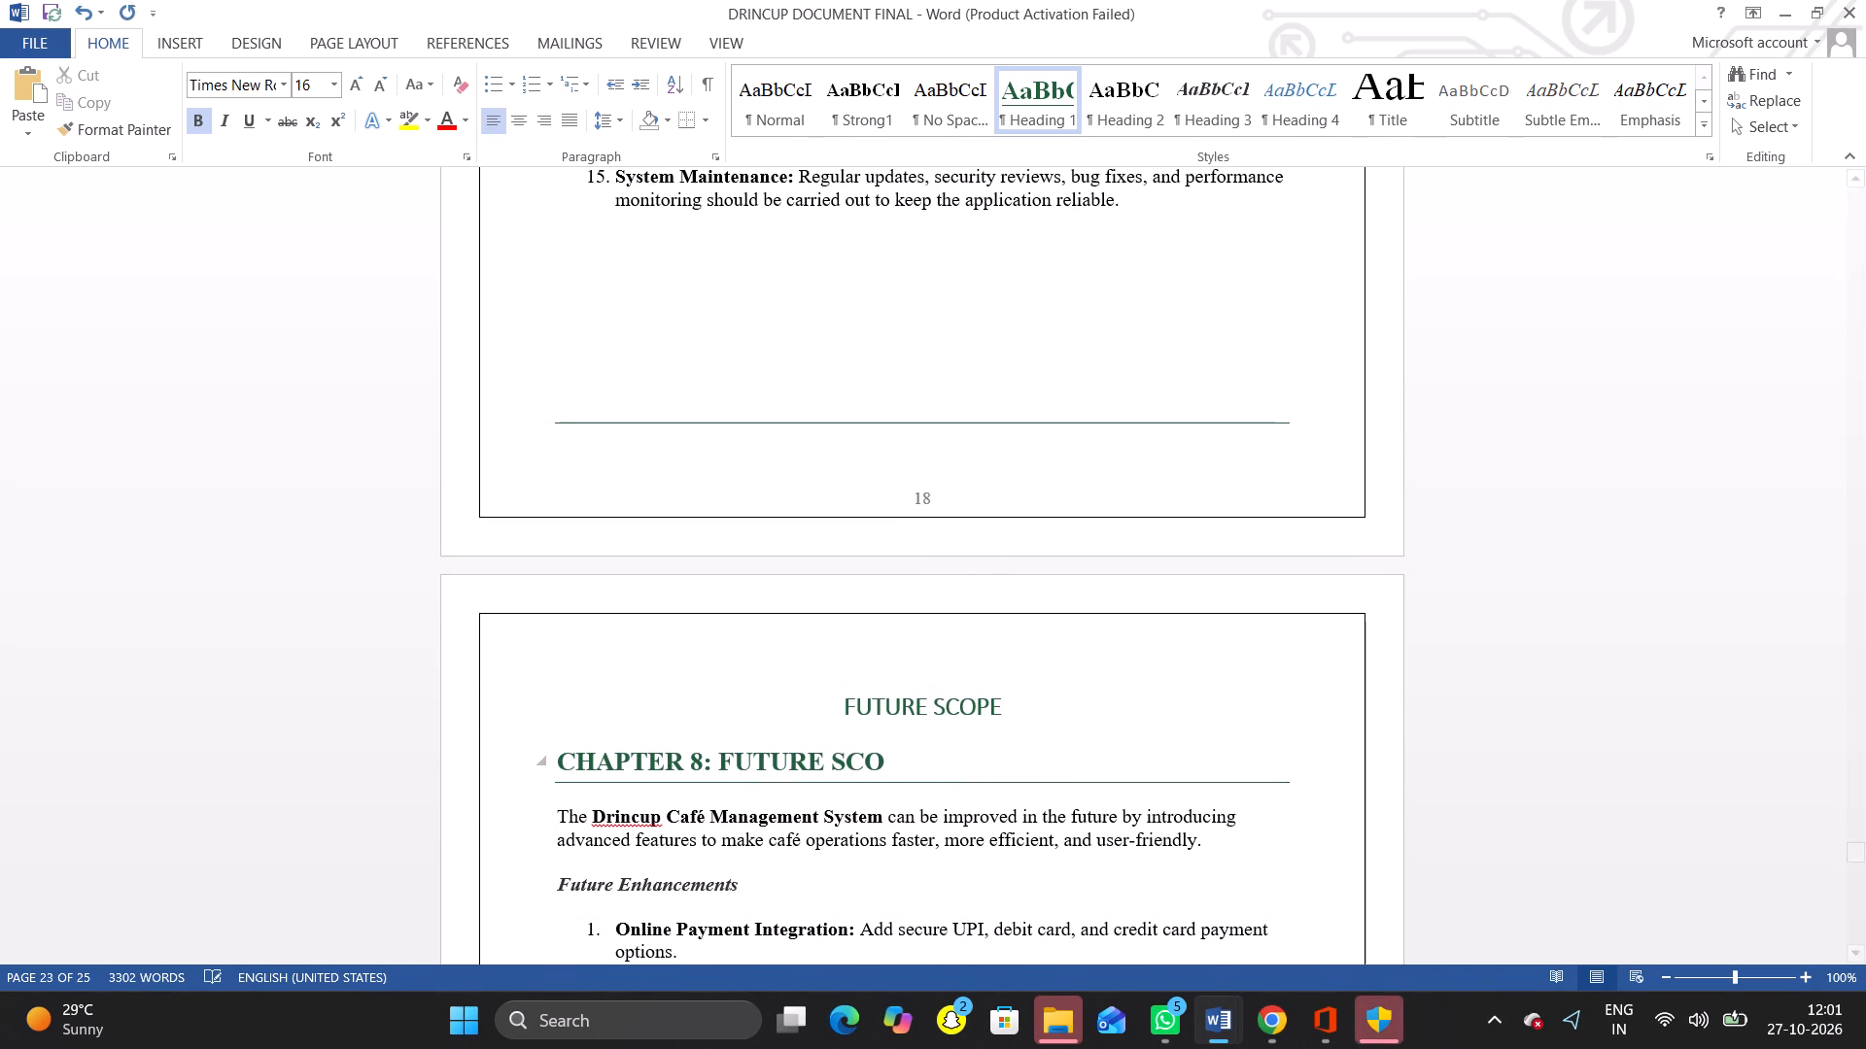
pyautogui.press('BackSpace')
pyautogui.press('BackSpace')
pyautogui.press('BackSpace')
pyautogui.press('BackSpace')
pyautogui.press('BackSpace')
pyautogui.press('BackSpace')
pyautogui.press('BackSpace')
pyautogui.press('BackSpace')
pyautogui.press('BackSpace')
pyautogui.press('BackSpace')
pyautogui.press('BackSpace')
pyautogui.press('BackSpace')
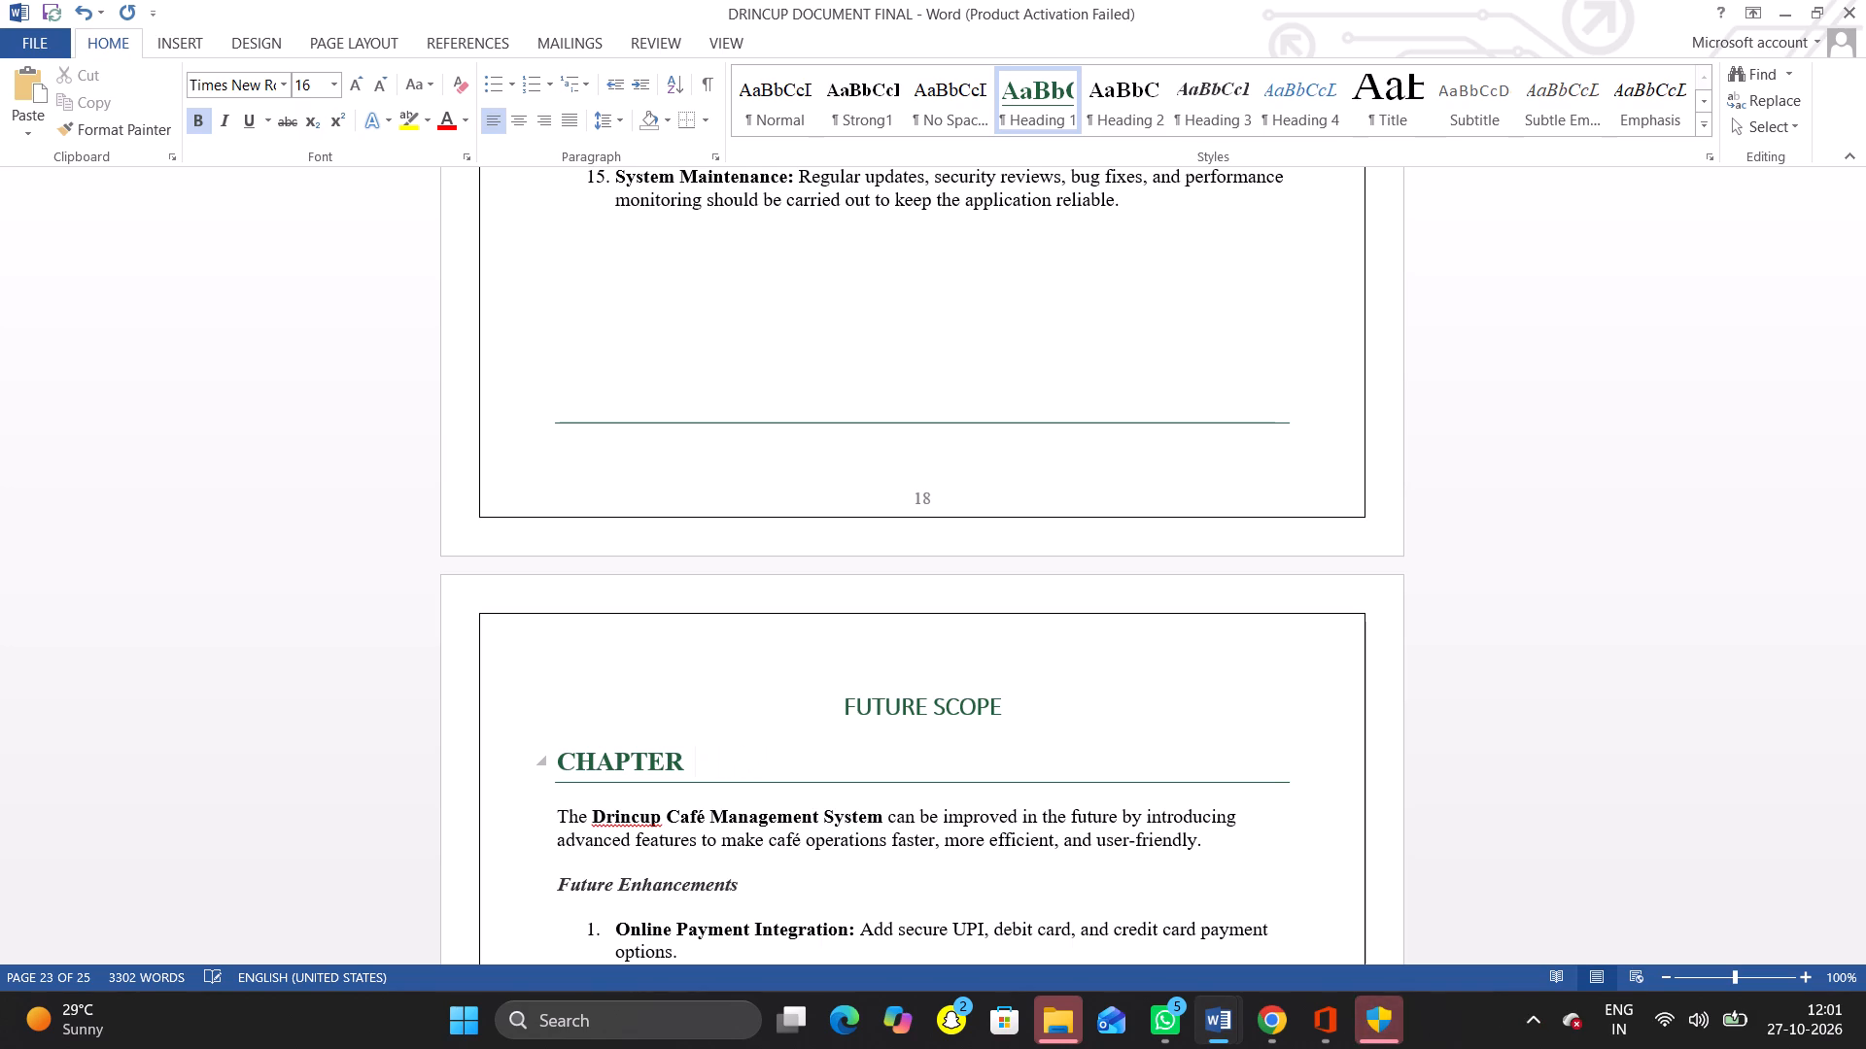
pyautogui.press('BackSpace')
pyautogui.press('BackSpace')
pyautogui.press('BackSpace')
pyautogui.press('BackSpace')
pyautogui.press('BackSpace')
pyautogui.press('BackSpace')
pyautogui.press('BackSpace')
pyautogui.press('BackSpace')
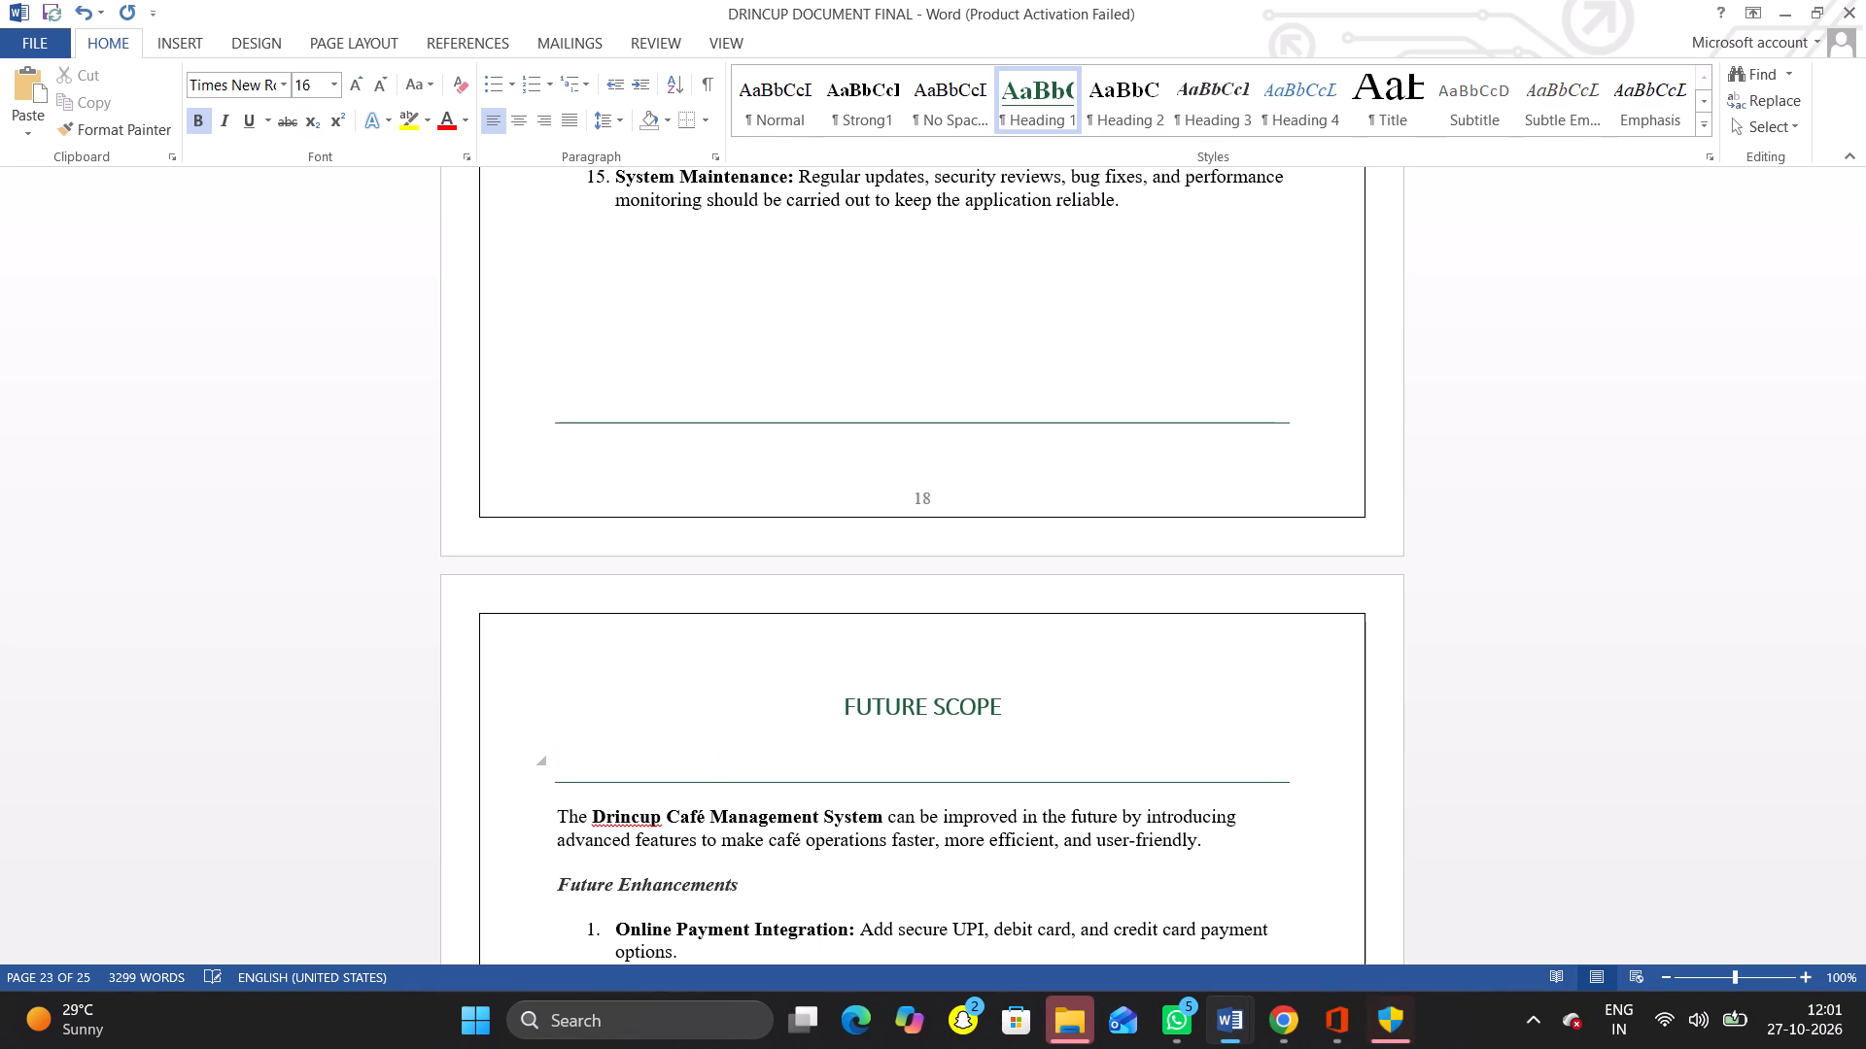
pyautogui.press('BackSpace')
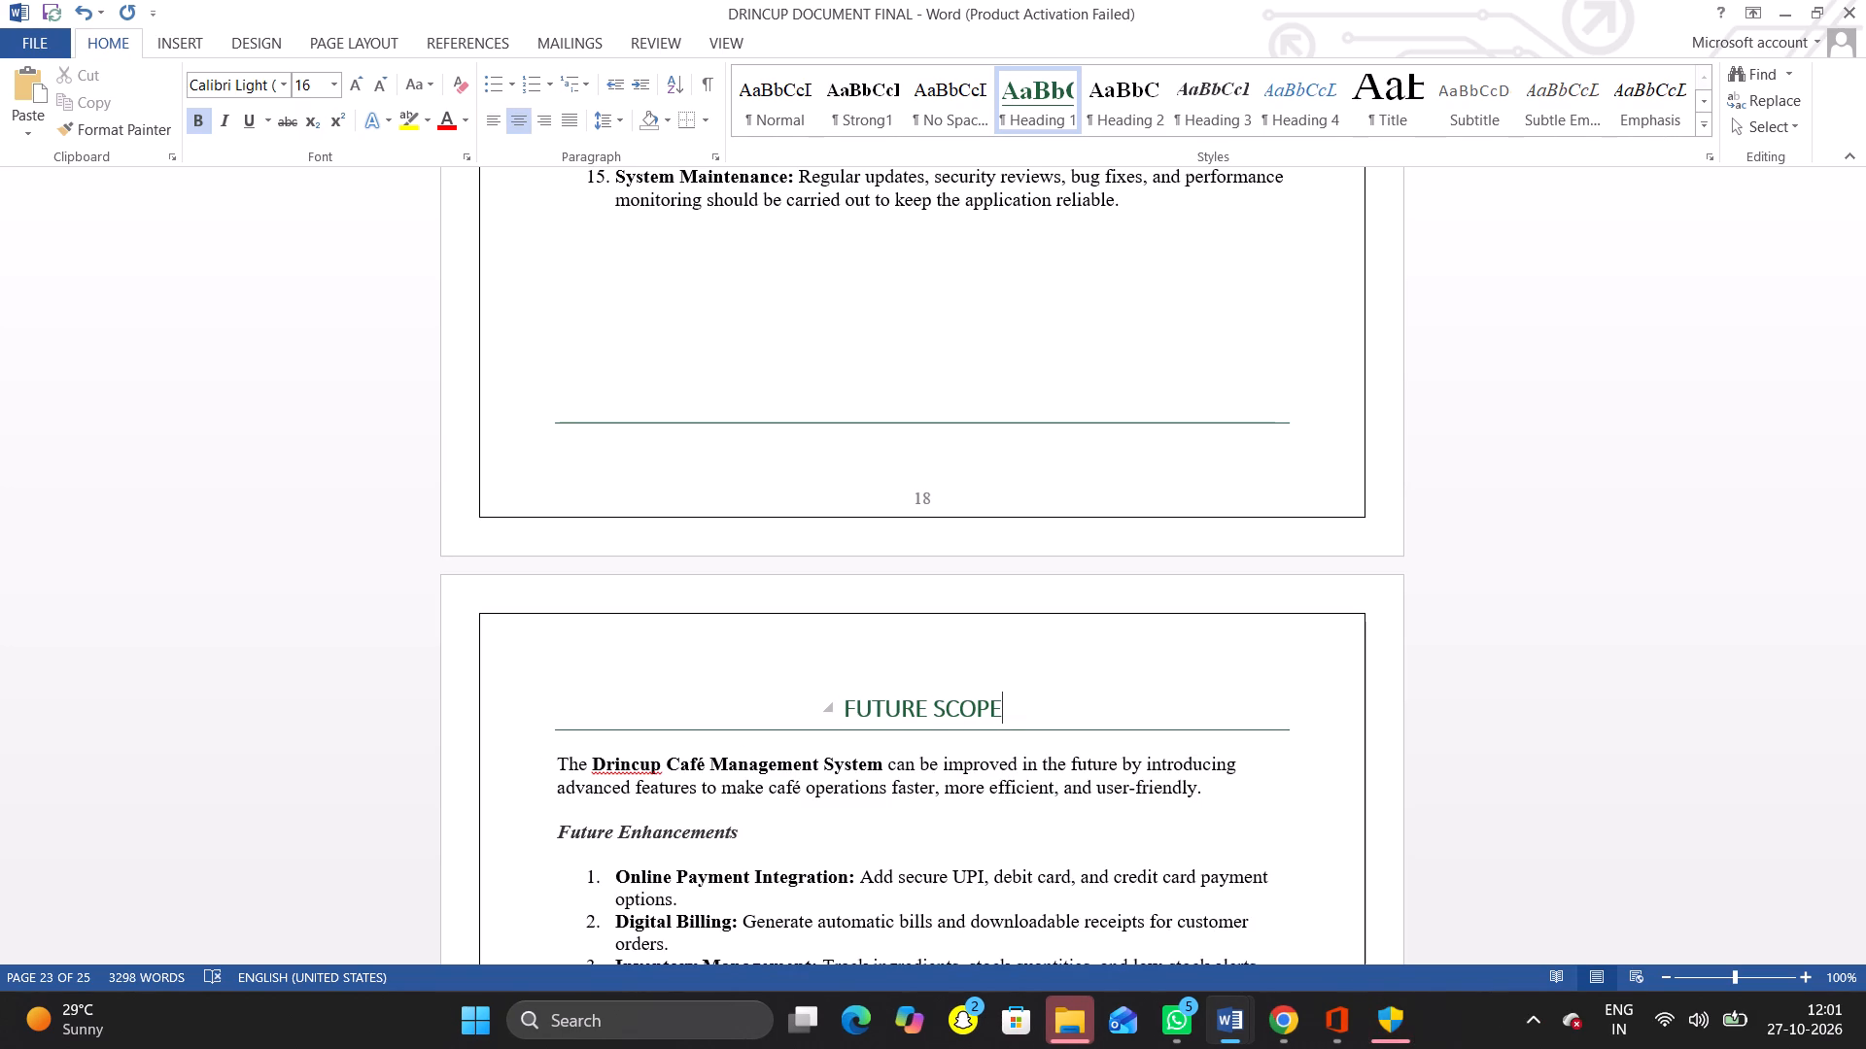
# Insert one empty line between the FUTURE SCOPE heading and the introductory paragraph.
pyautogui.click(558, 770)
pyautogui.press('Return')
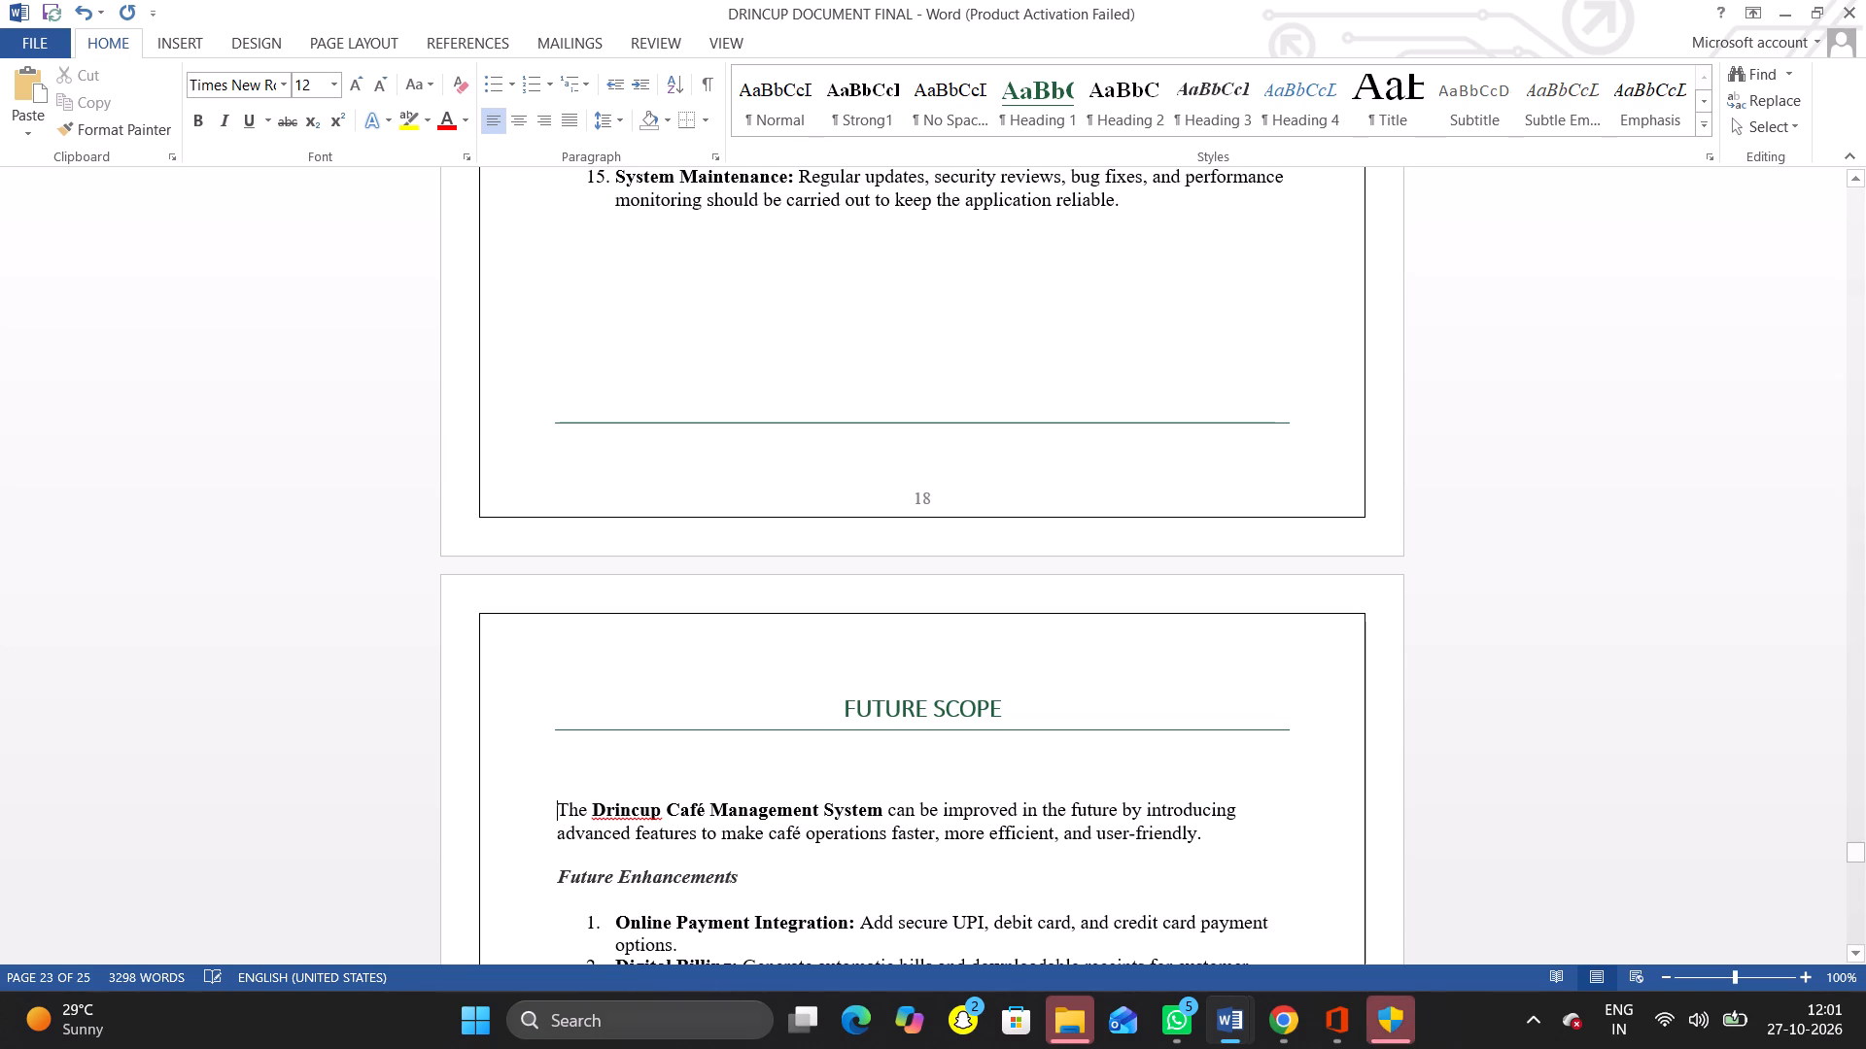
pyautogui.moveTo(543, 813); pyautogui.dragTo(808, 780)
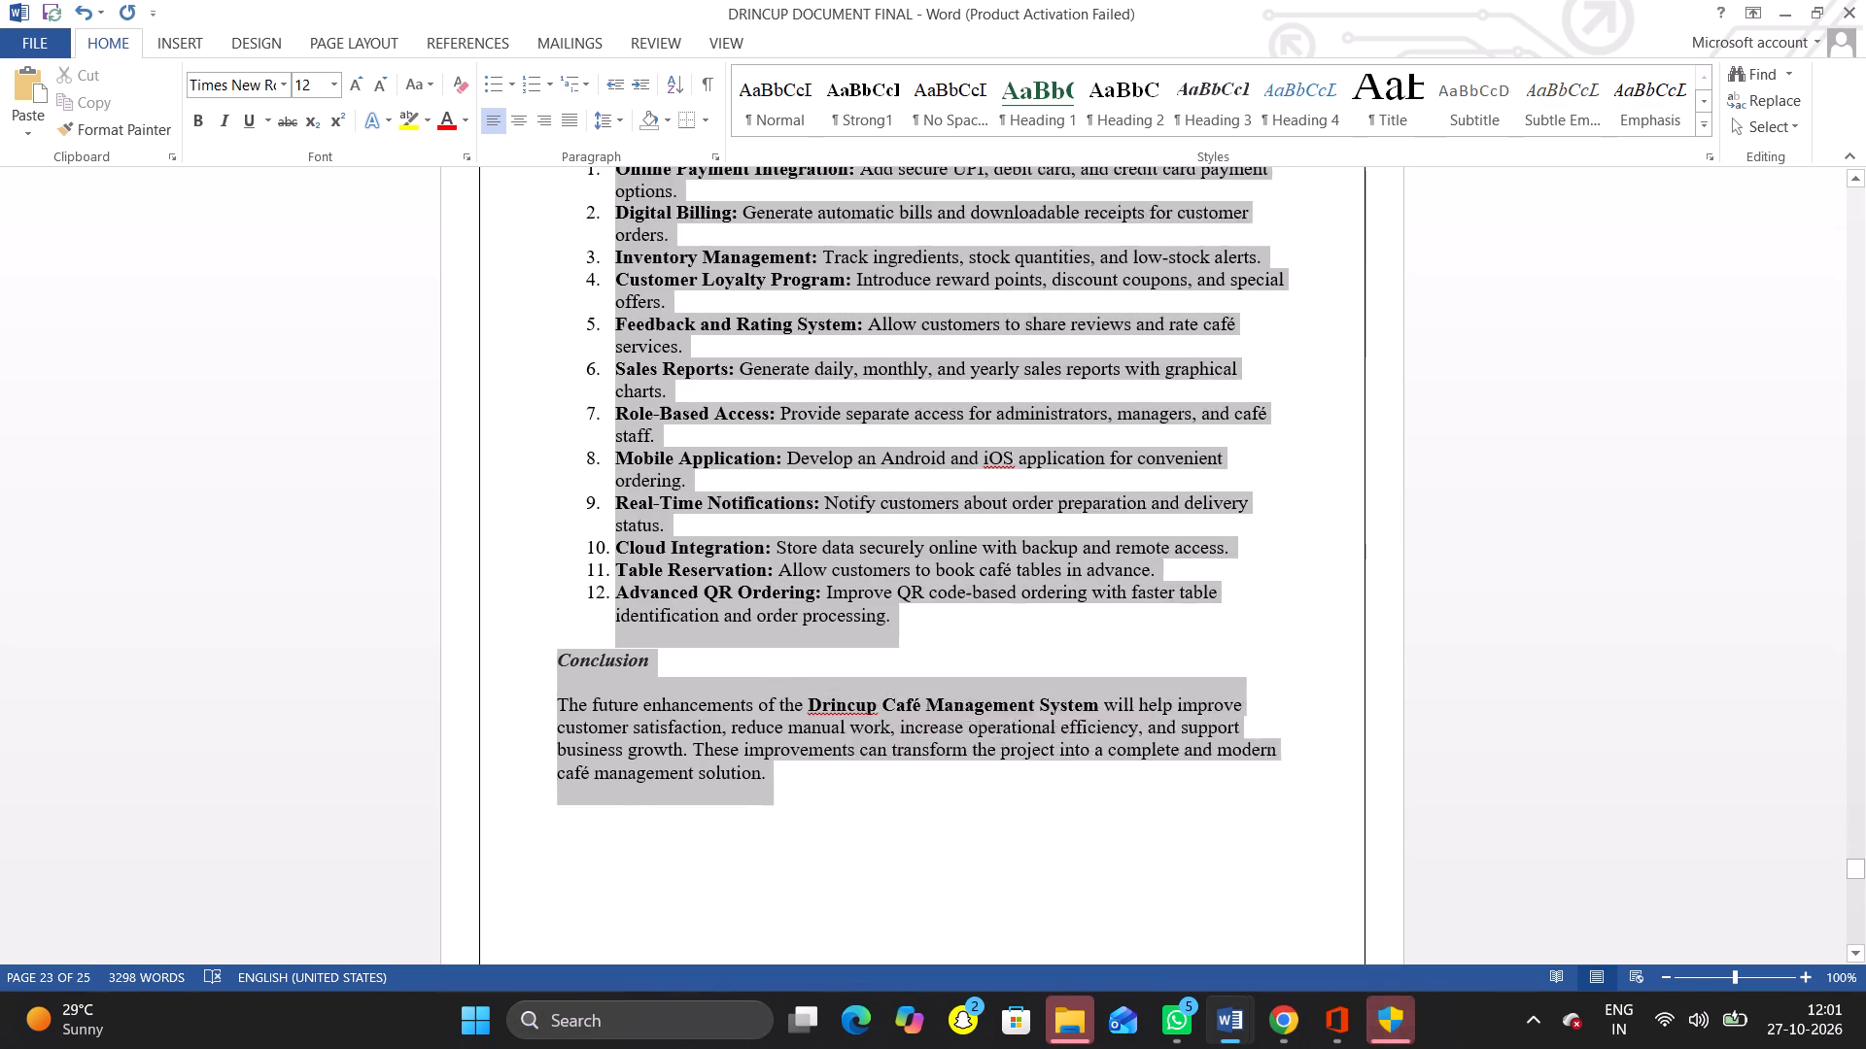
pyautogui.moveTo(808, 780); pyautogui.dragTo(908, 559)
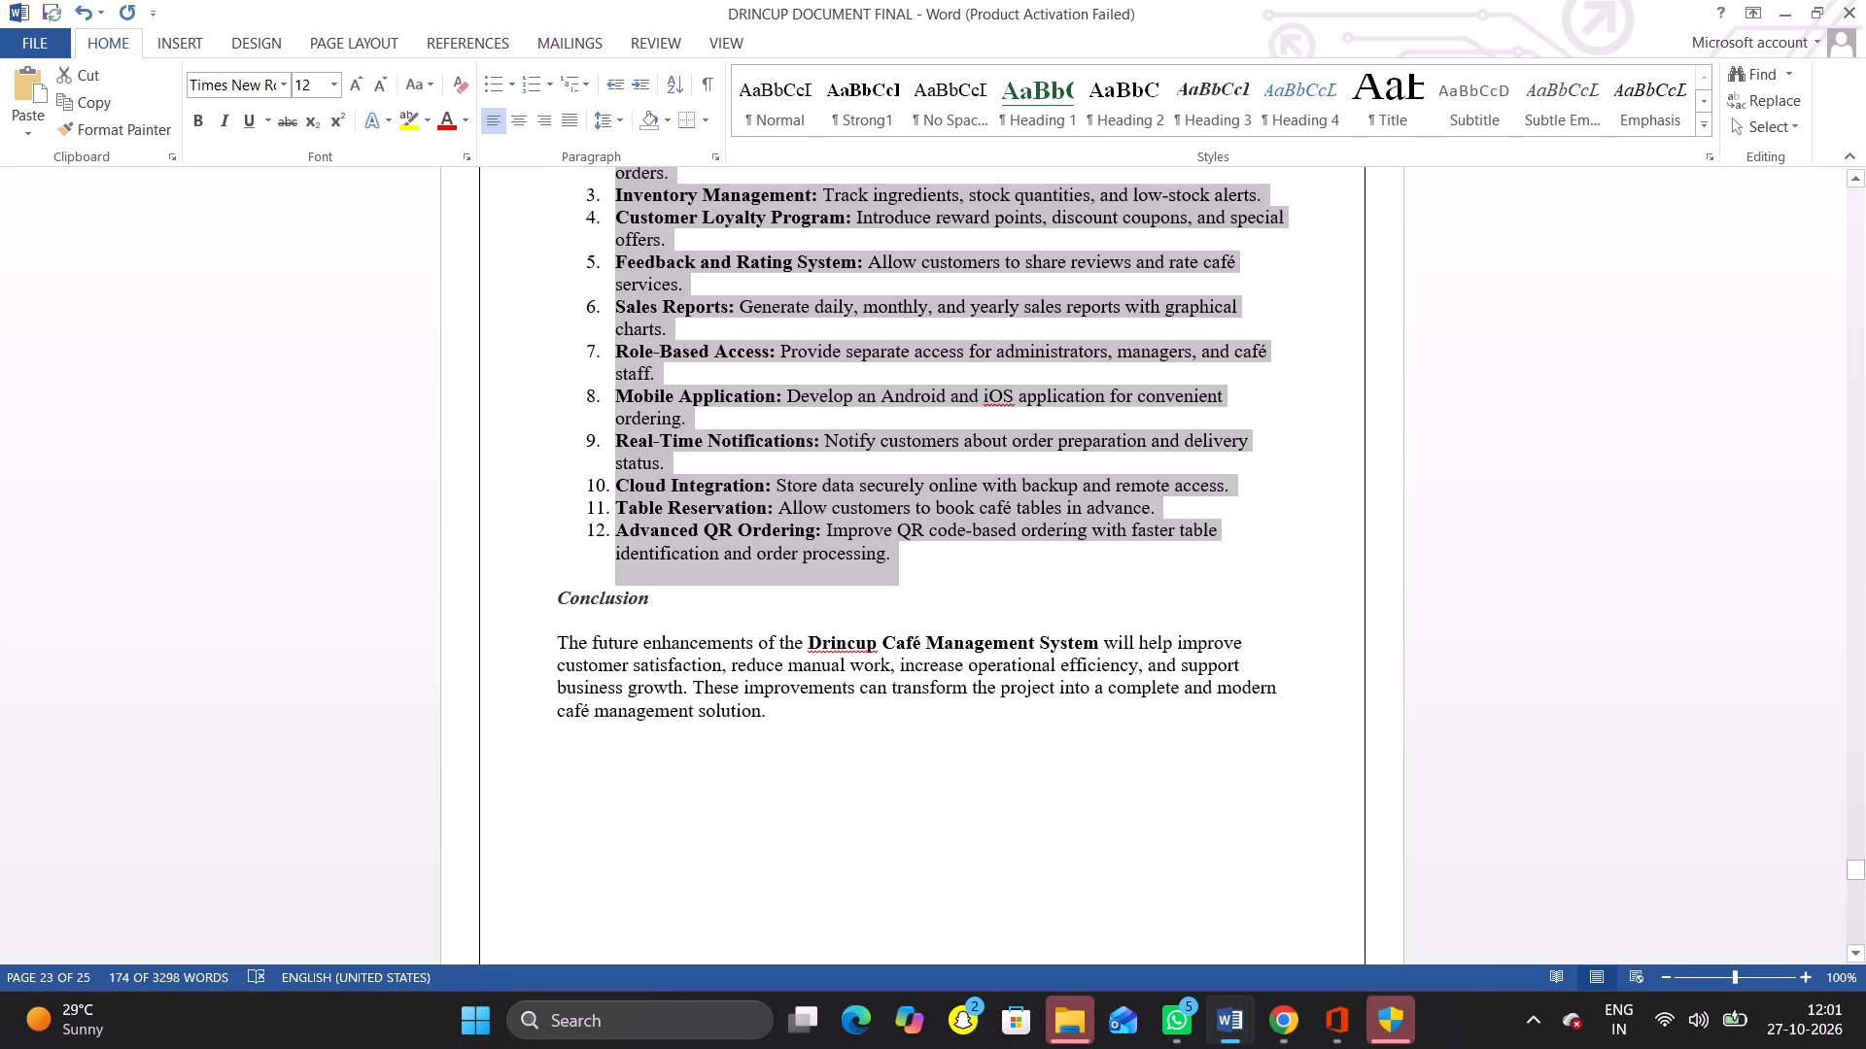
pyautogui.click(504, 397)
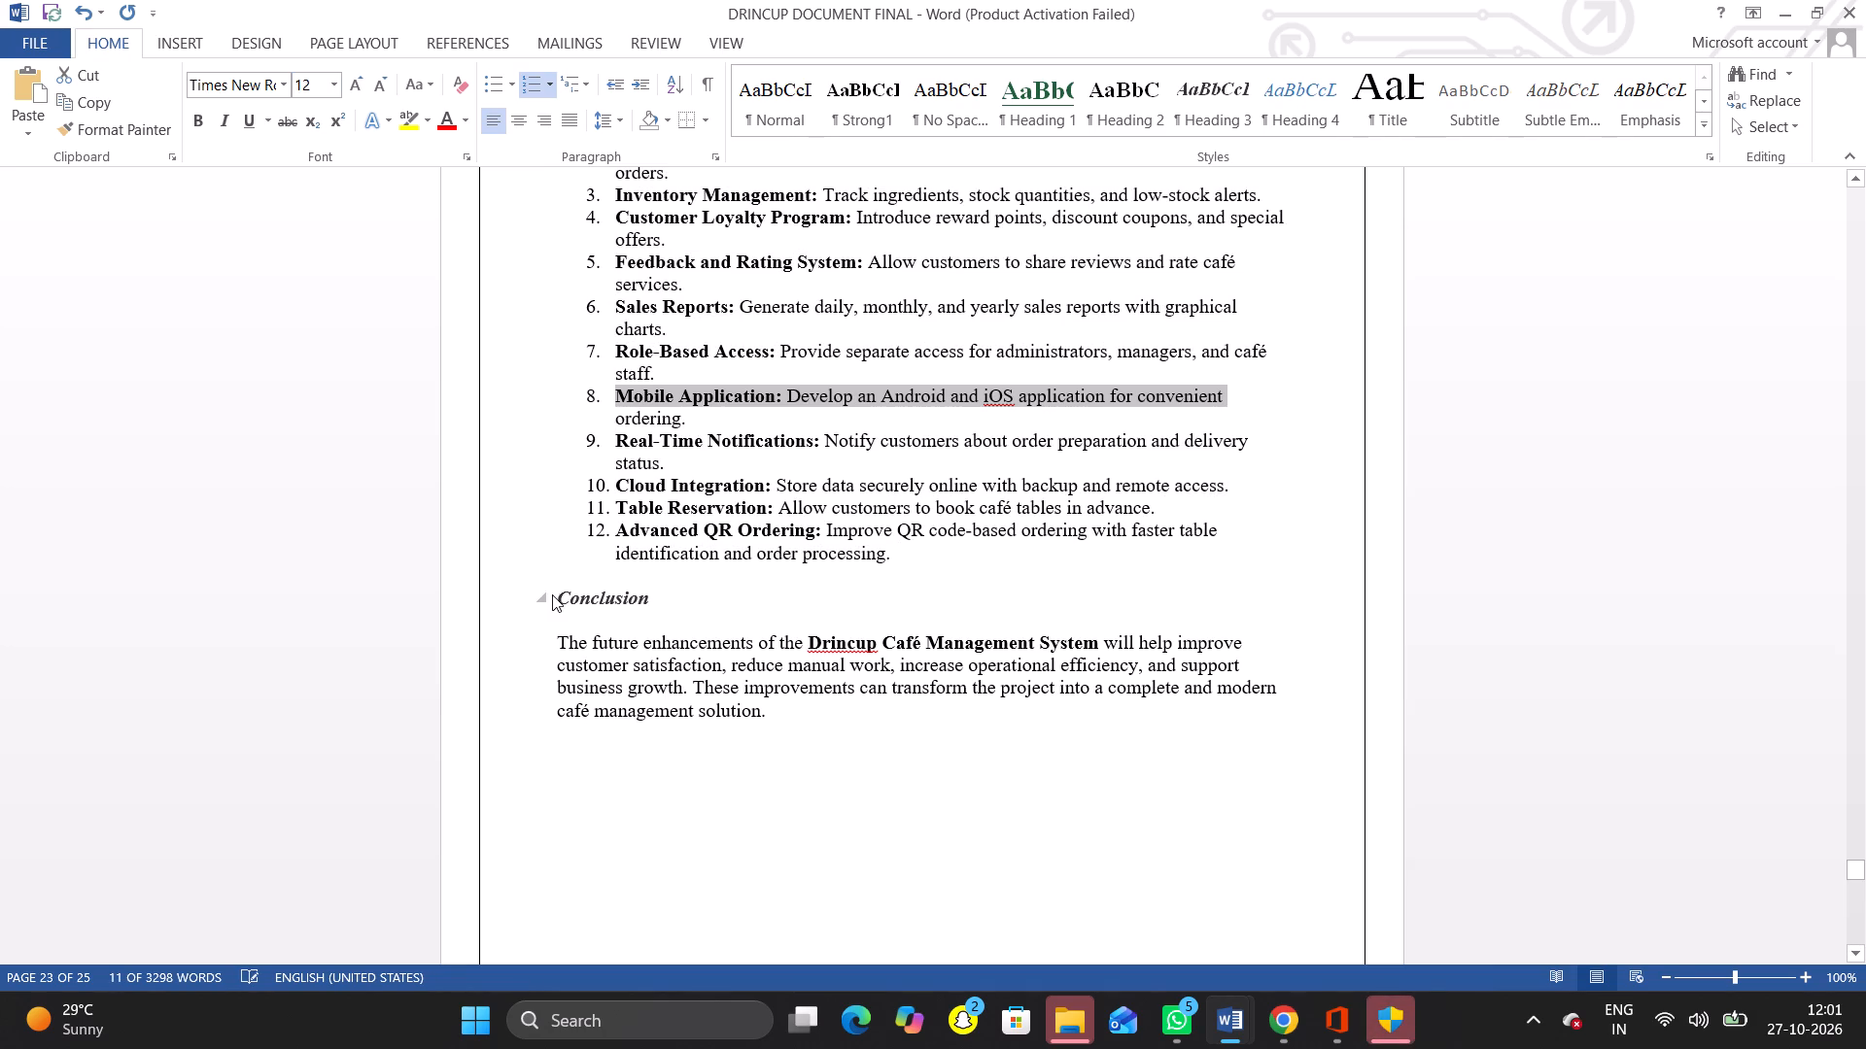
# Delete the Conclusion subheading and its paragraph after the twelve numbered items of the Future Scope chapter.
pyautogui.moveTo(552, 594); pyautogui.dragTo(788, 703)
pyautogui.moveTo(788, 703); pyautogui.dragTo(545, 600)
pyautogui.press('BackSpace')
pyautogui.scroll(4, 545, 600)
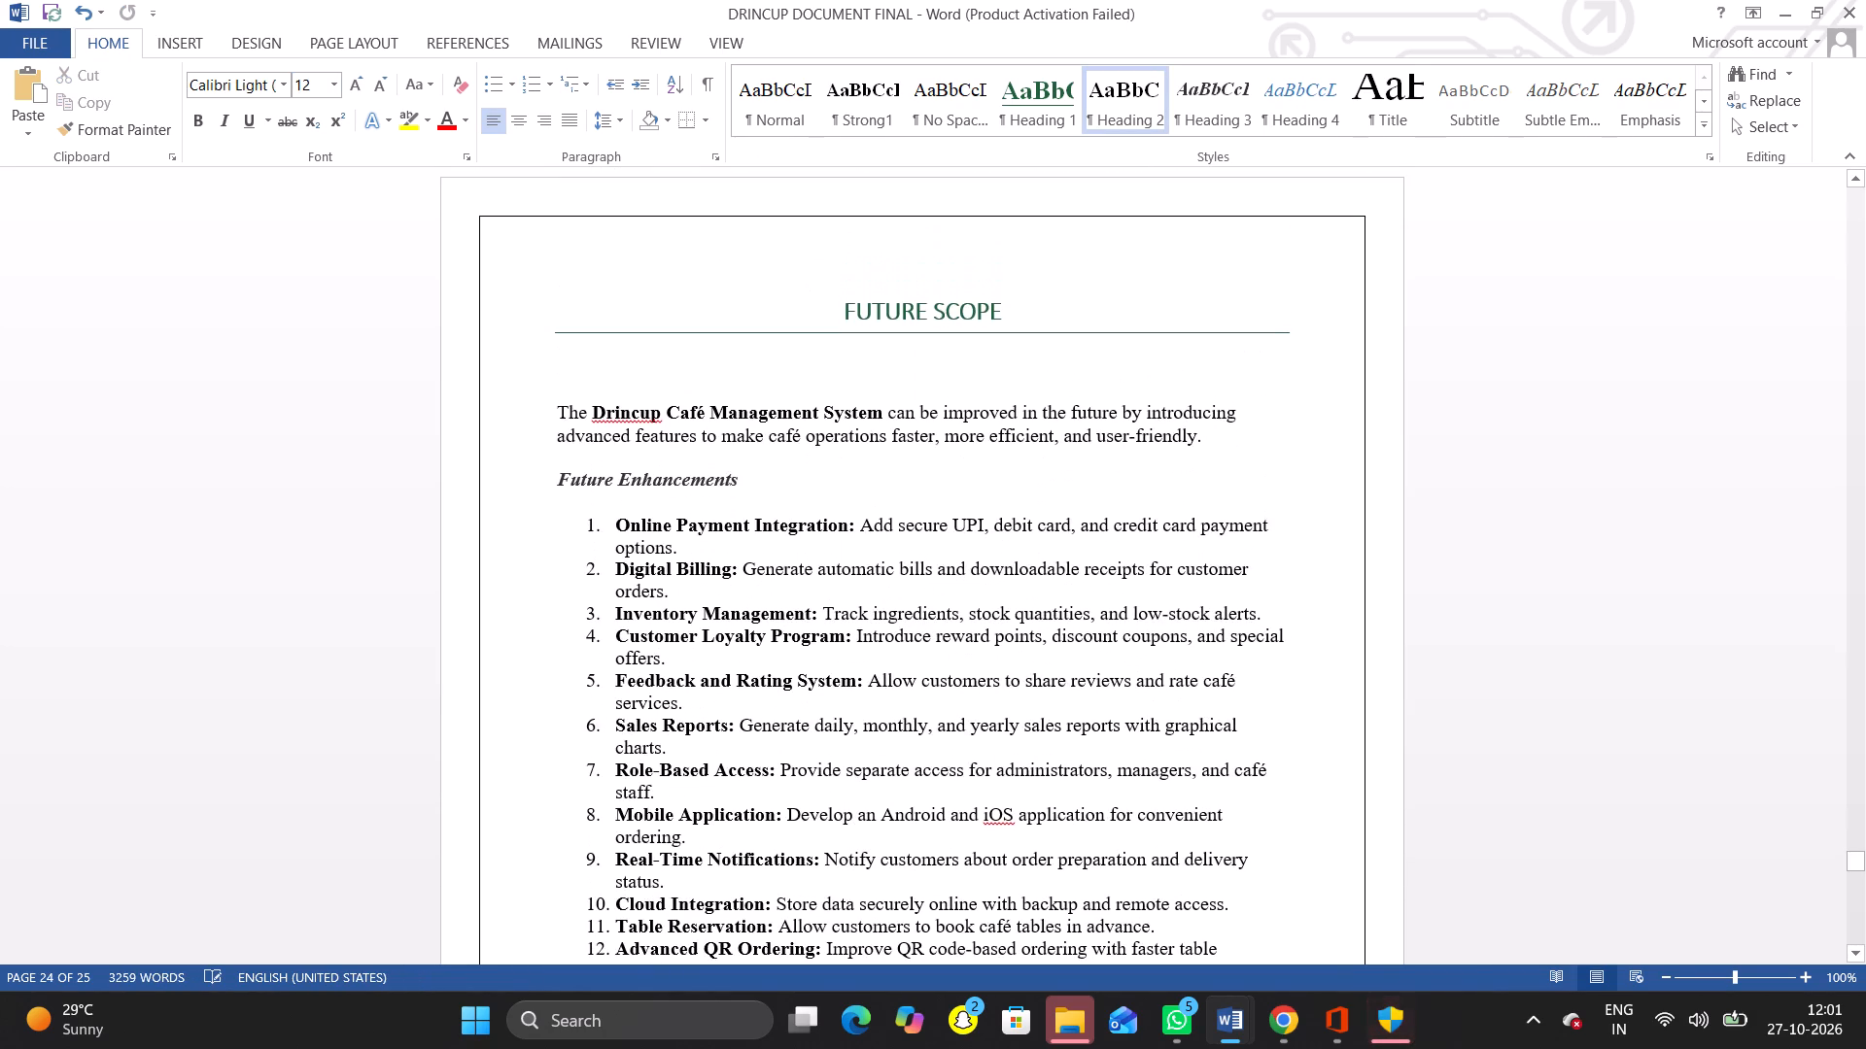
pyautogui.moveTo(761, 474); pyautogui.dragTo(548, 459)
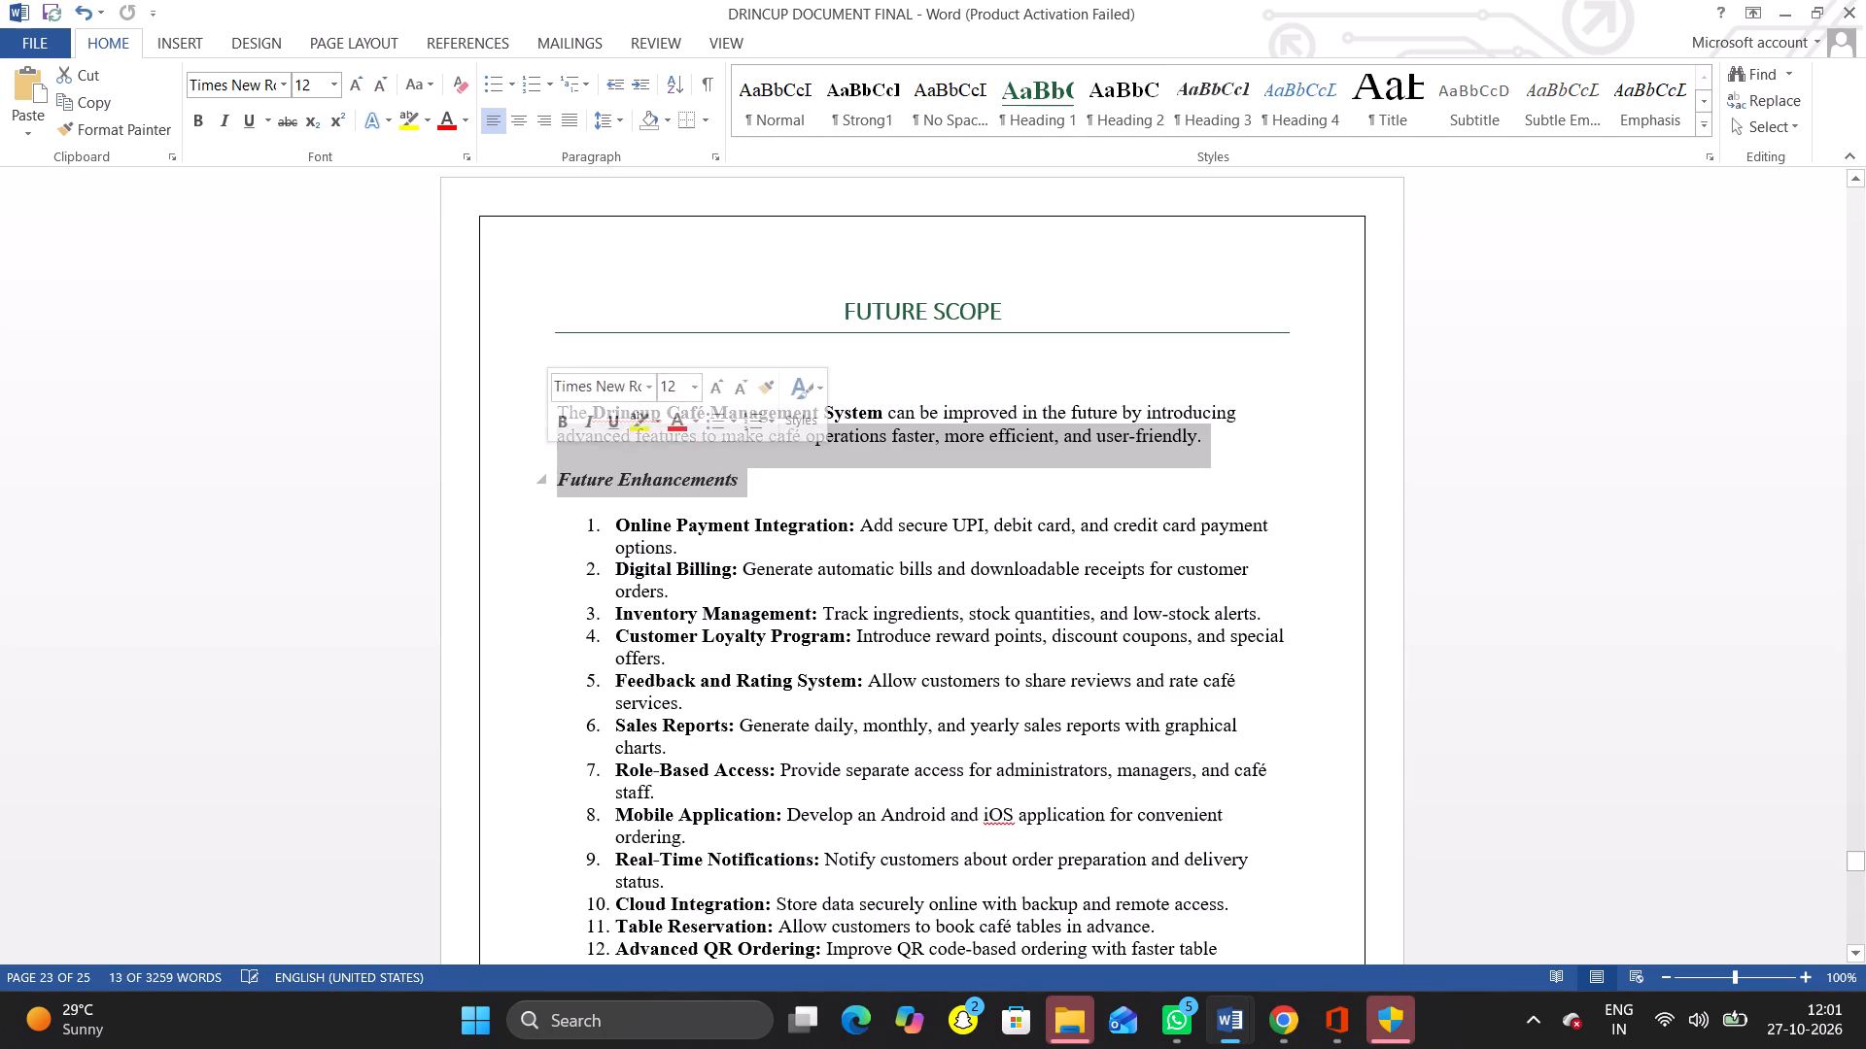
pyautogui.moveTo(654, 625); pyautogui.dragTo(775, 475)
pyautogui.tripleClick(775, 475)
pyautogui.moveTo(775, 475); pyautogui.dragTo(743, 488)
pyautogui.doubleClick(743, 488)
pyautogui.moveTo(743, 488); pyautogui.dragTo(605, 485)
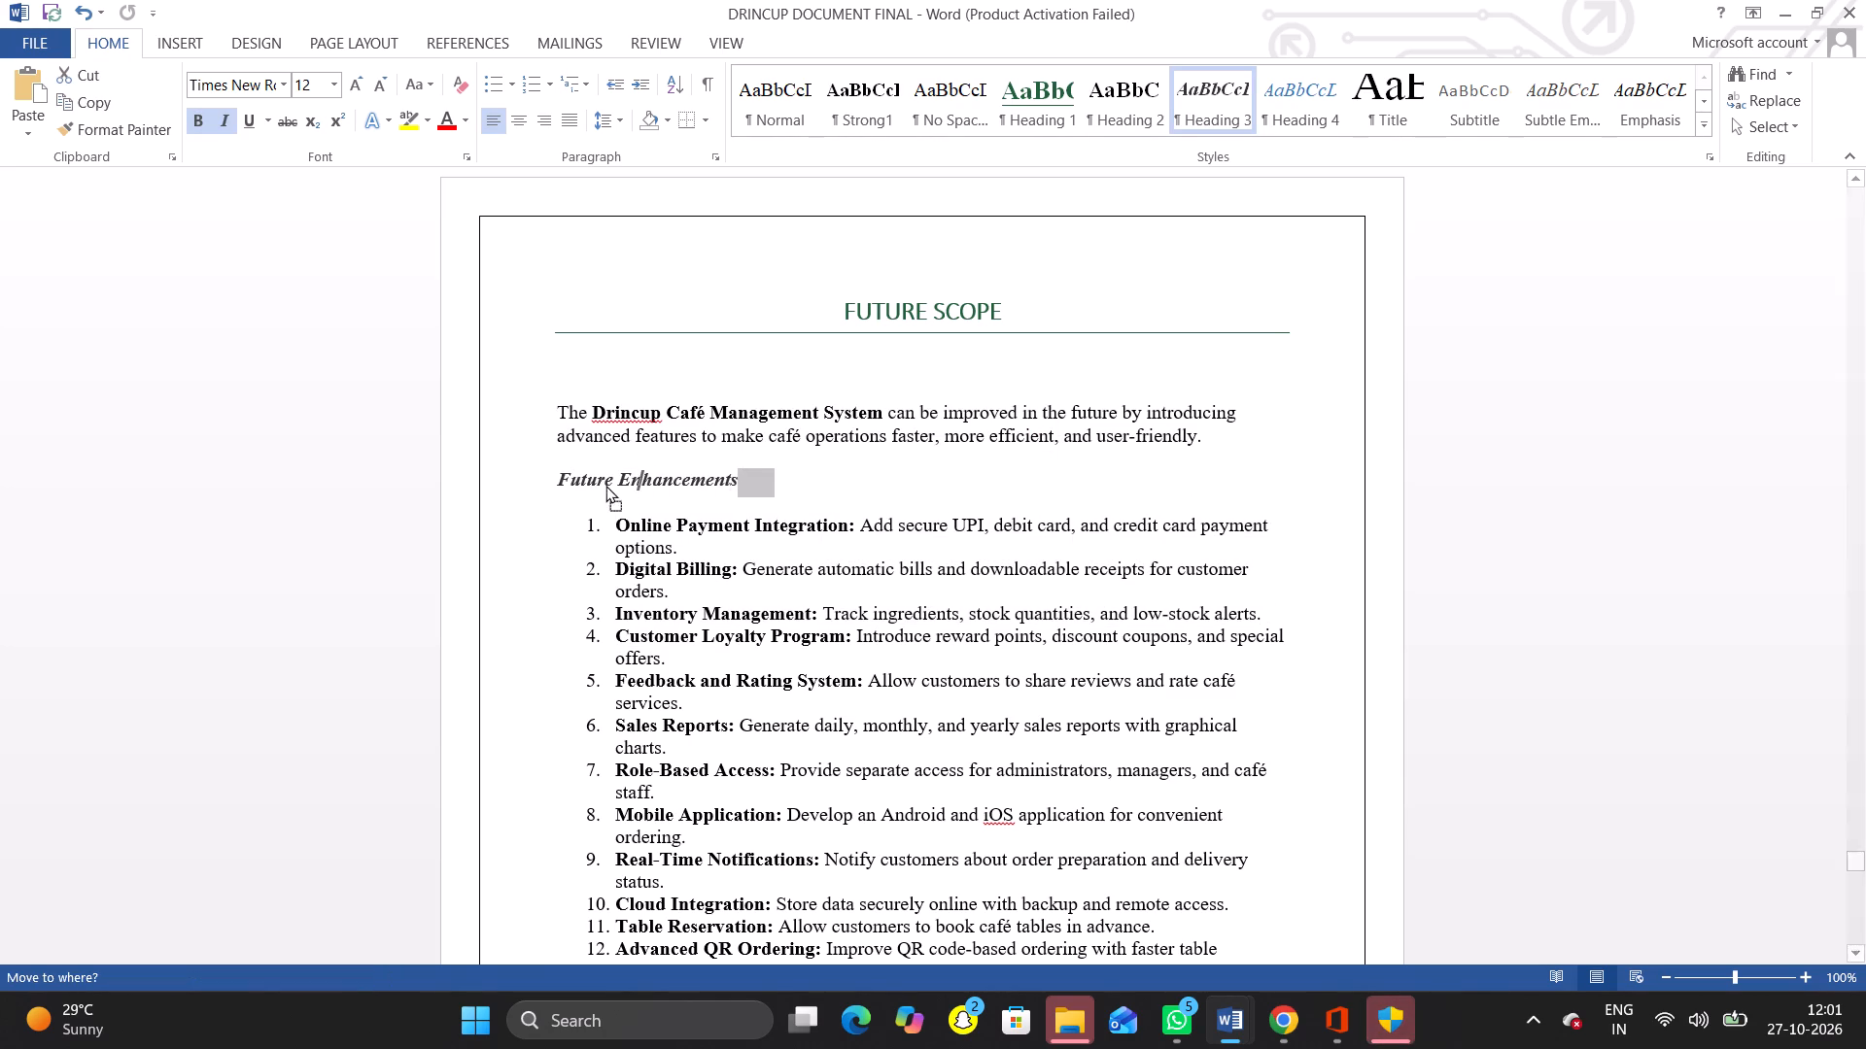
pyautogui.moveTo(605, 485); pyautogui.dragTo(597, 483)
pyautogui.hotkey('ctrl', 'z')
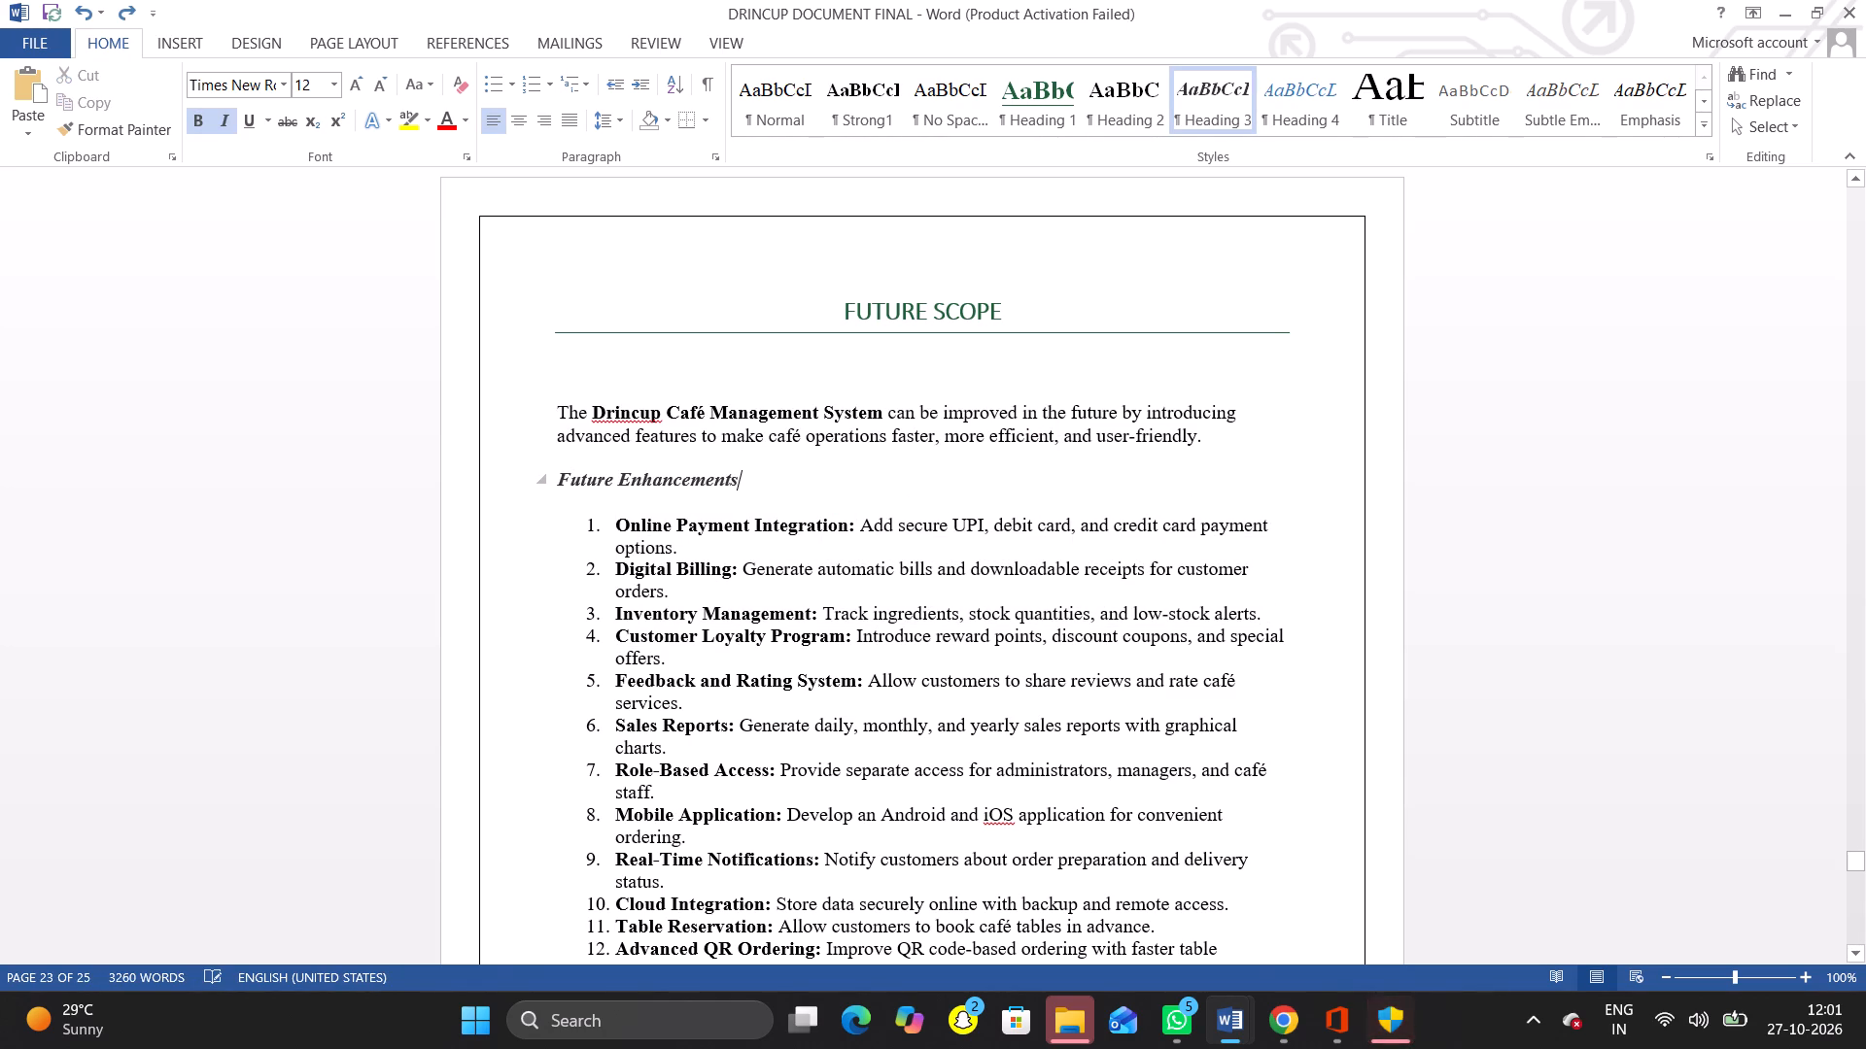
# Remove the italic formatting from the Future Enhancements subheading.
pyautogui.moveTo(776, 477); pyautogui.dragTo(570, 481)
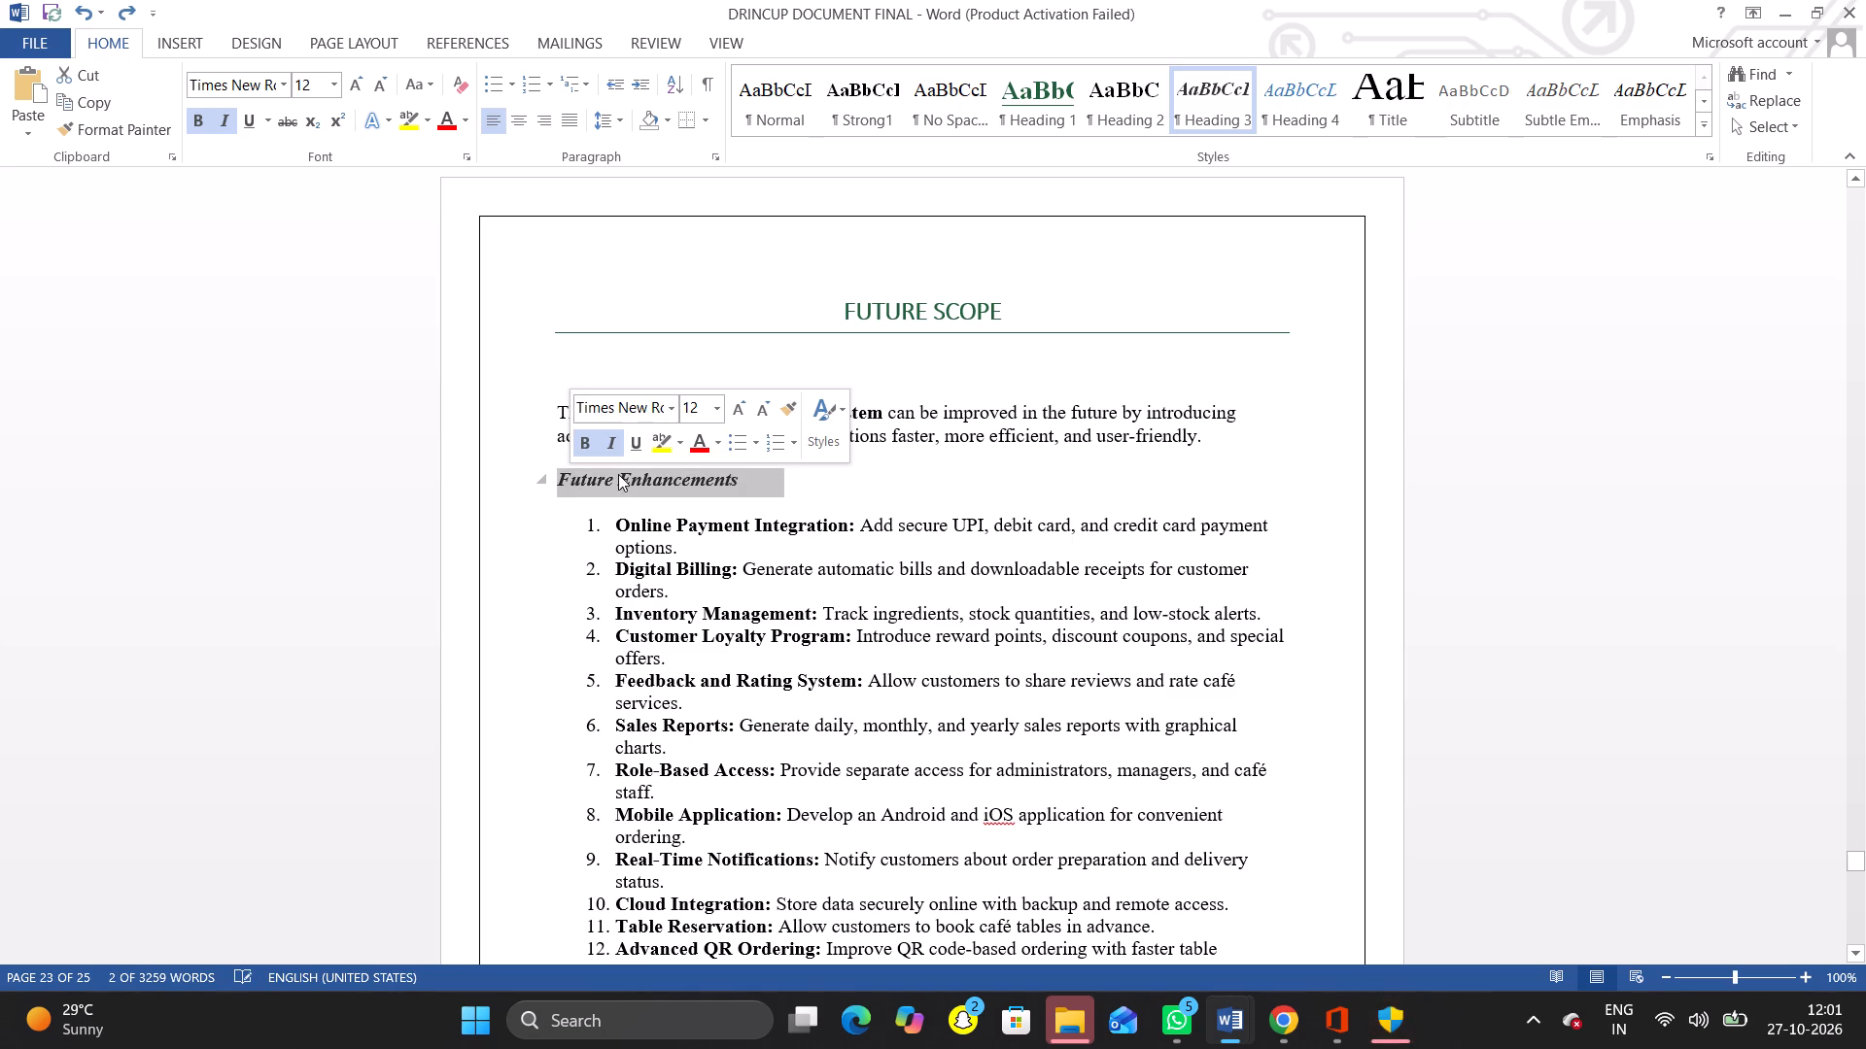
pyautogui.click(611, 450)
pyautogui.click(566, 540)
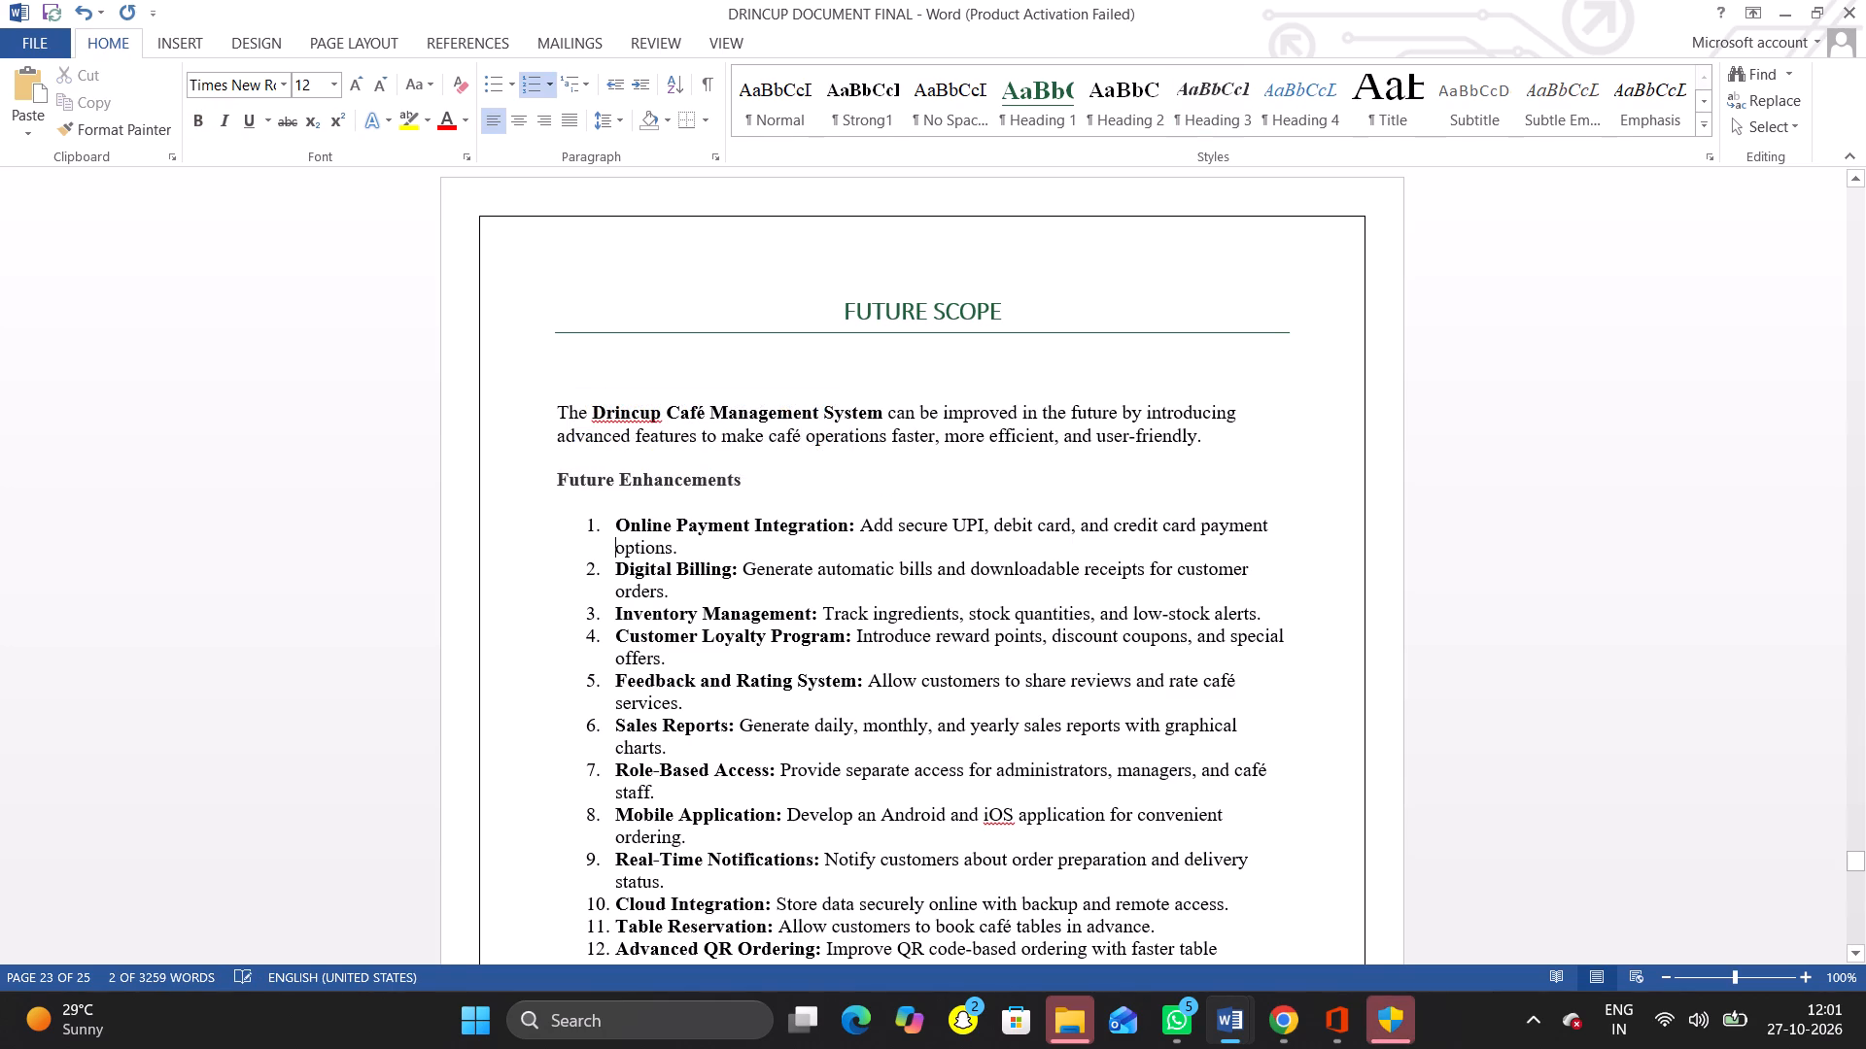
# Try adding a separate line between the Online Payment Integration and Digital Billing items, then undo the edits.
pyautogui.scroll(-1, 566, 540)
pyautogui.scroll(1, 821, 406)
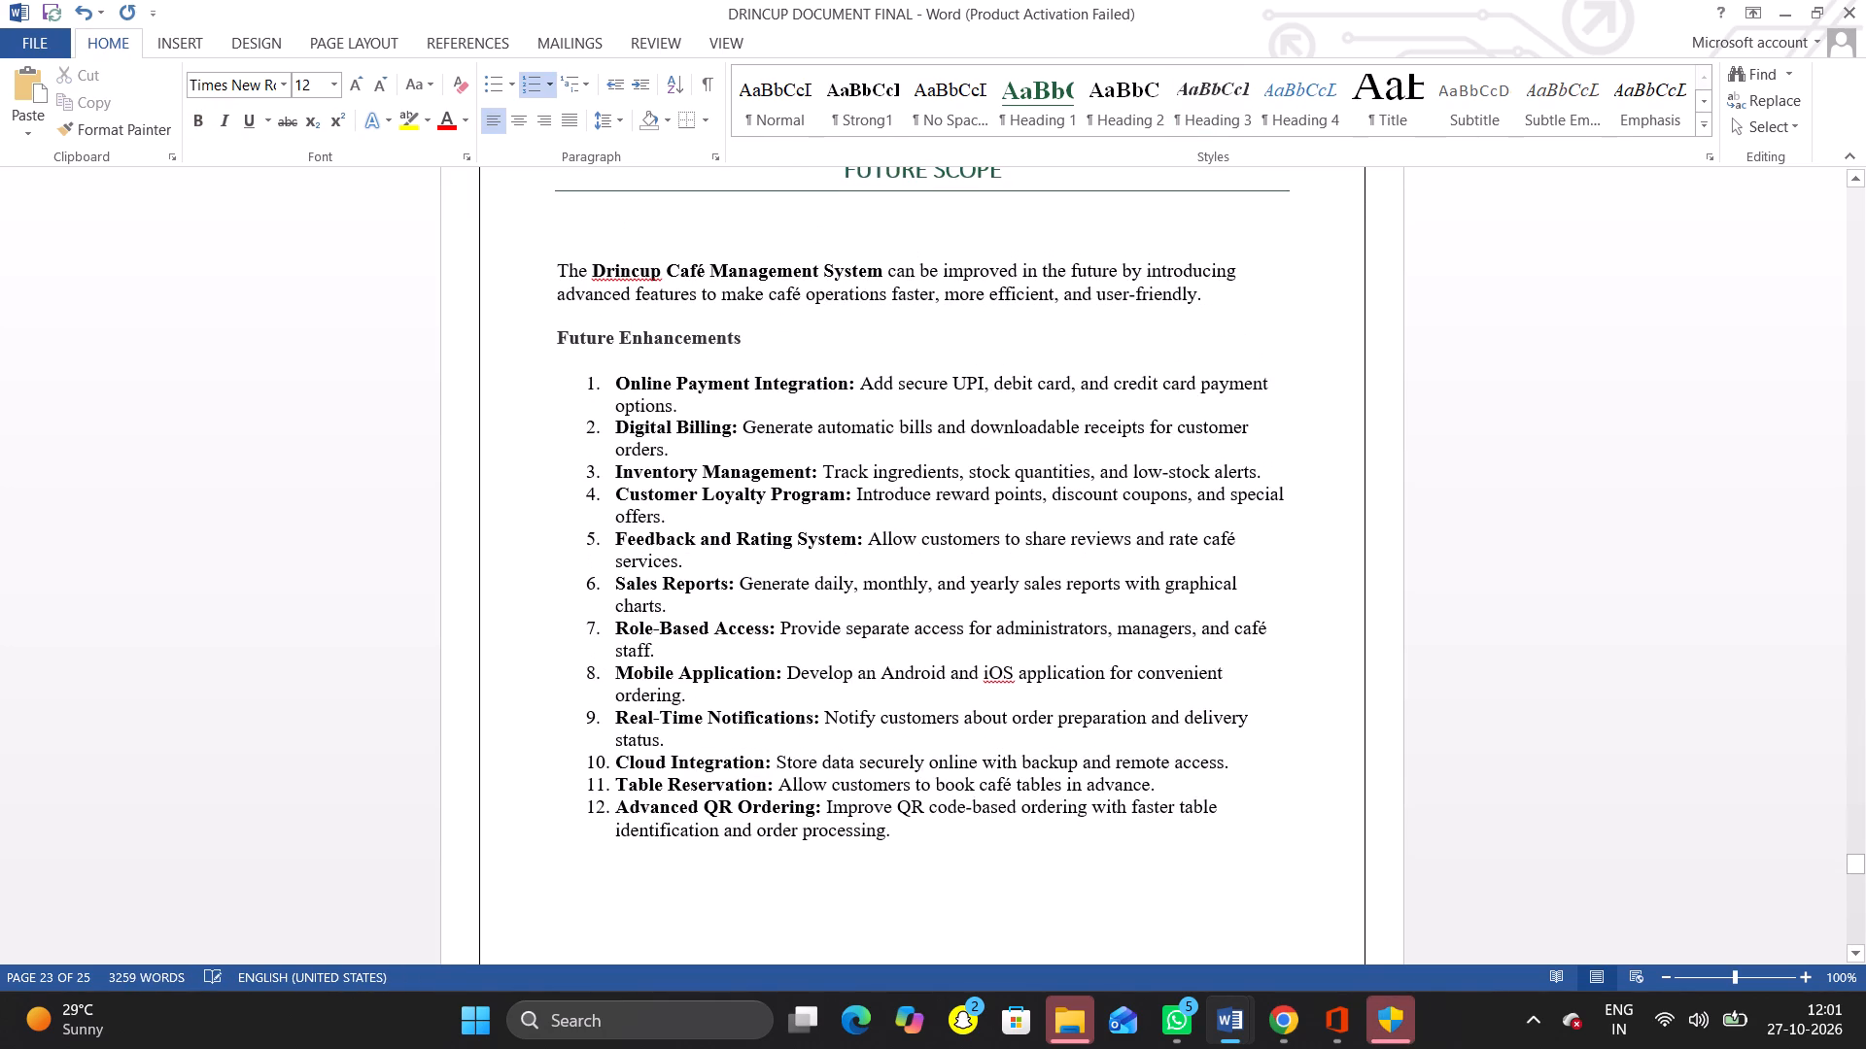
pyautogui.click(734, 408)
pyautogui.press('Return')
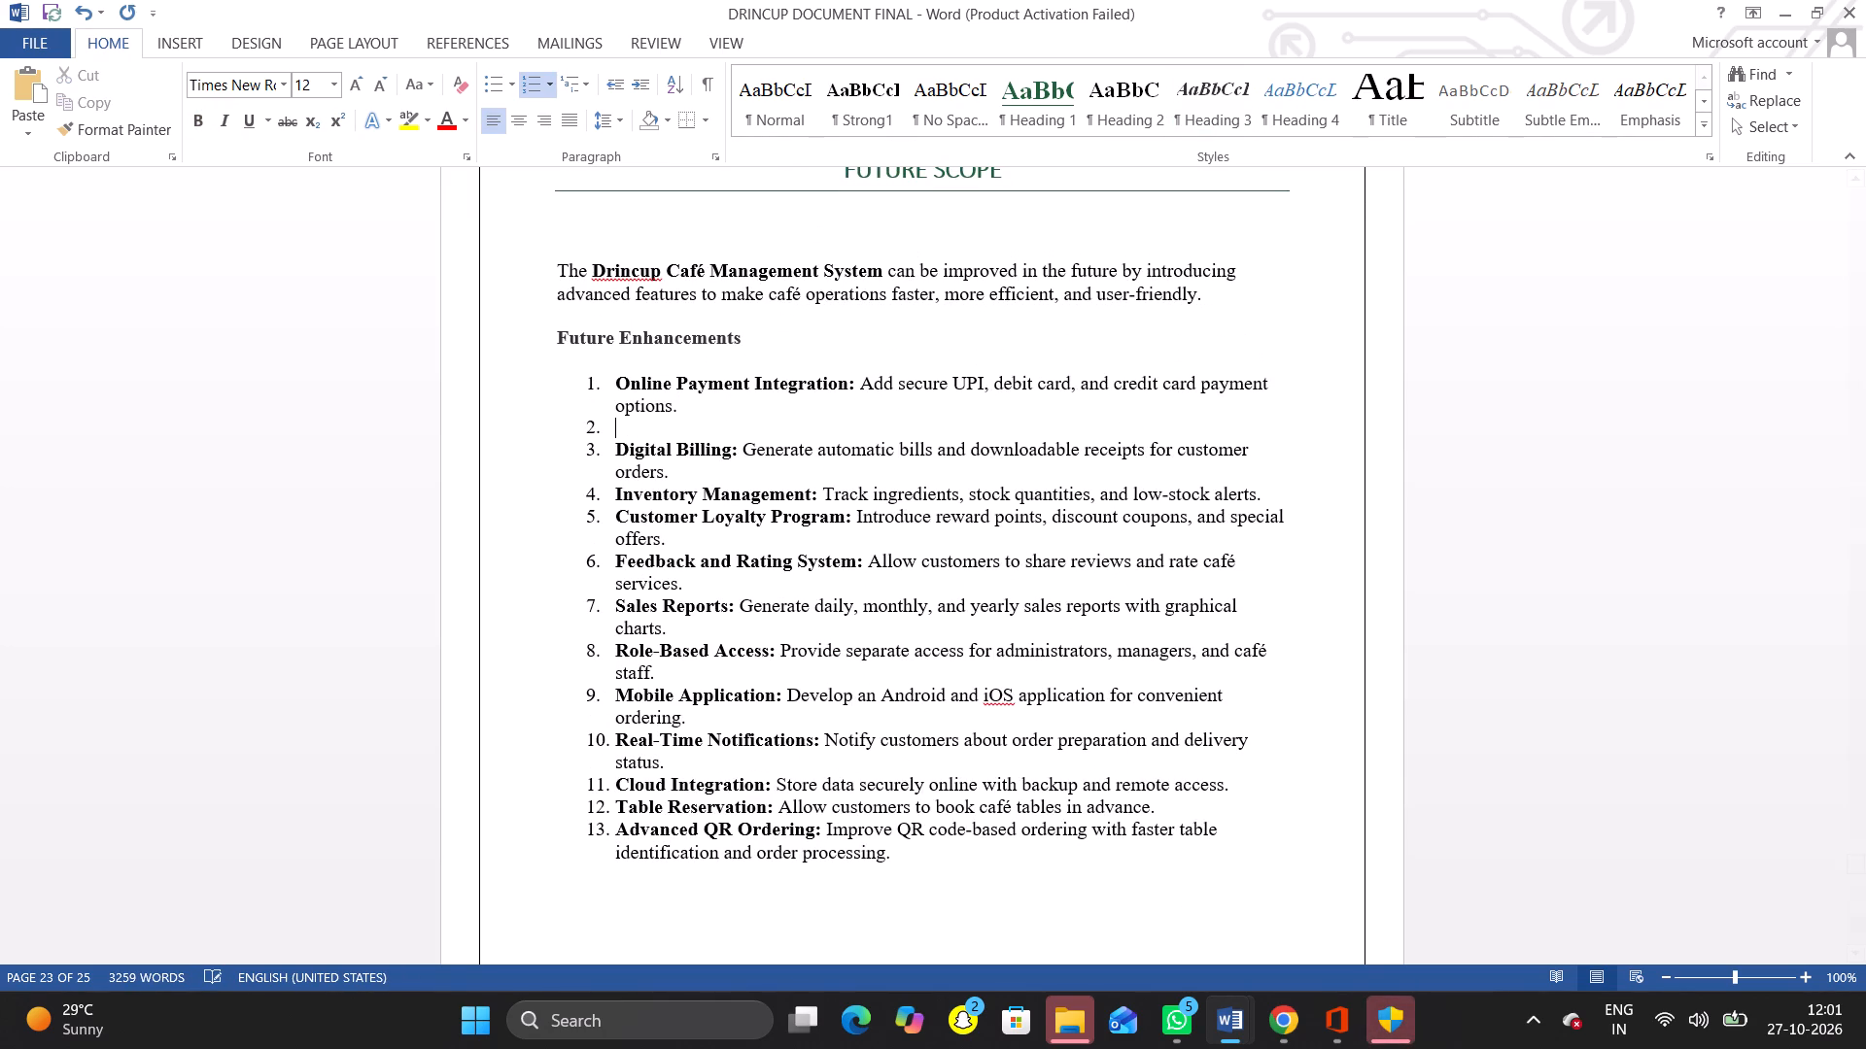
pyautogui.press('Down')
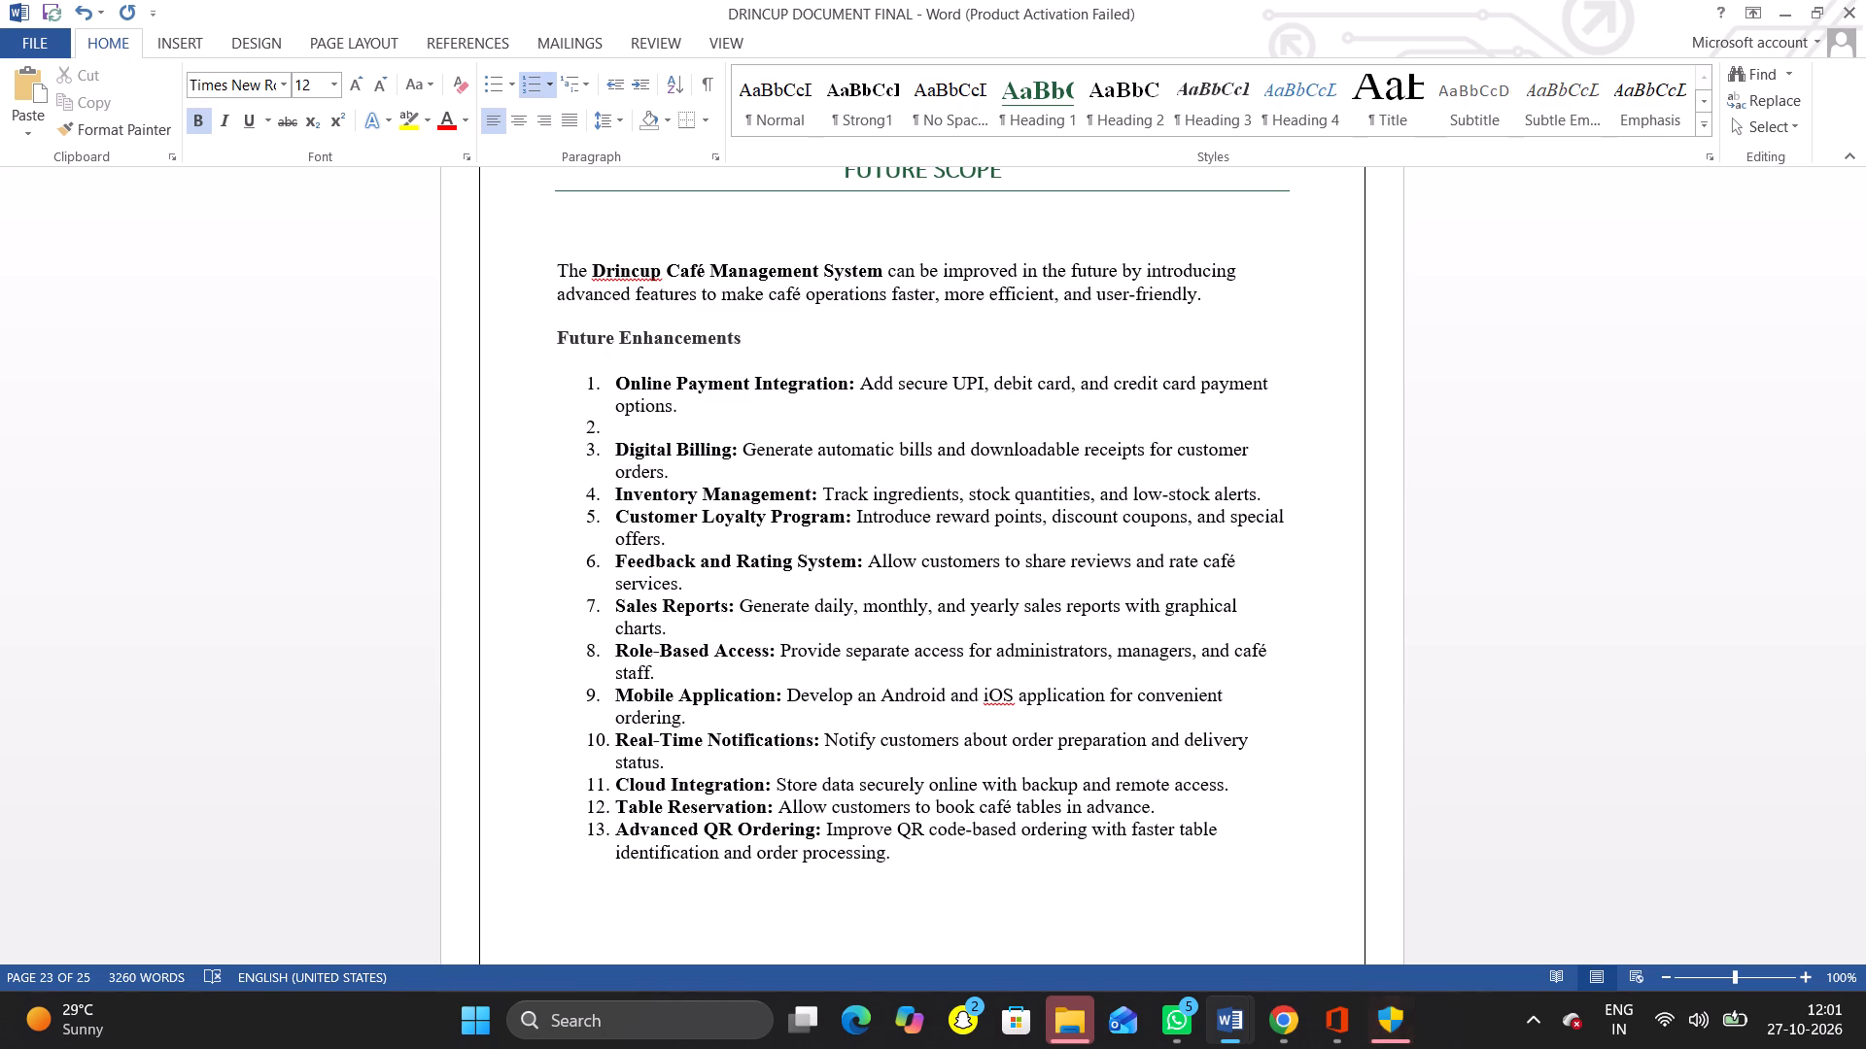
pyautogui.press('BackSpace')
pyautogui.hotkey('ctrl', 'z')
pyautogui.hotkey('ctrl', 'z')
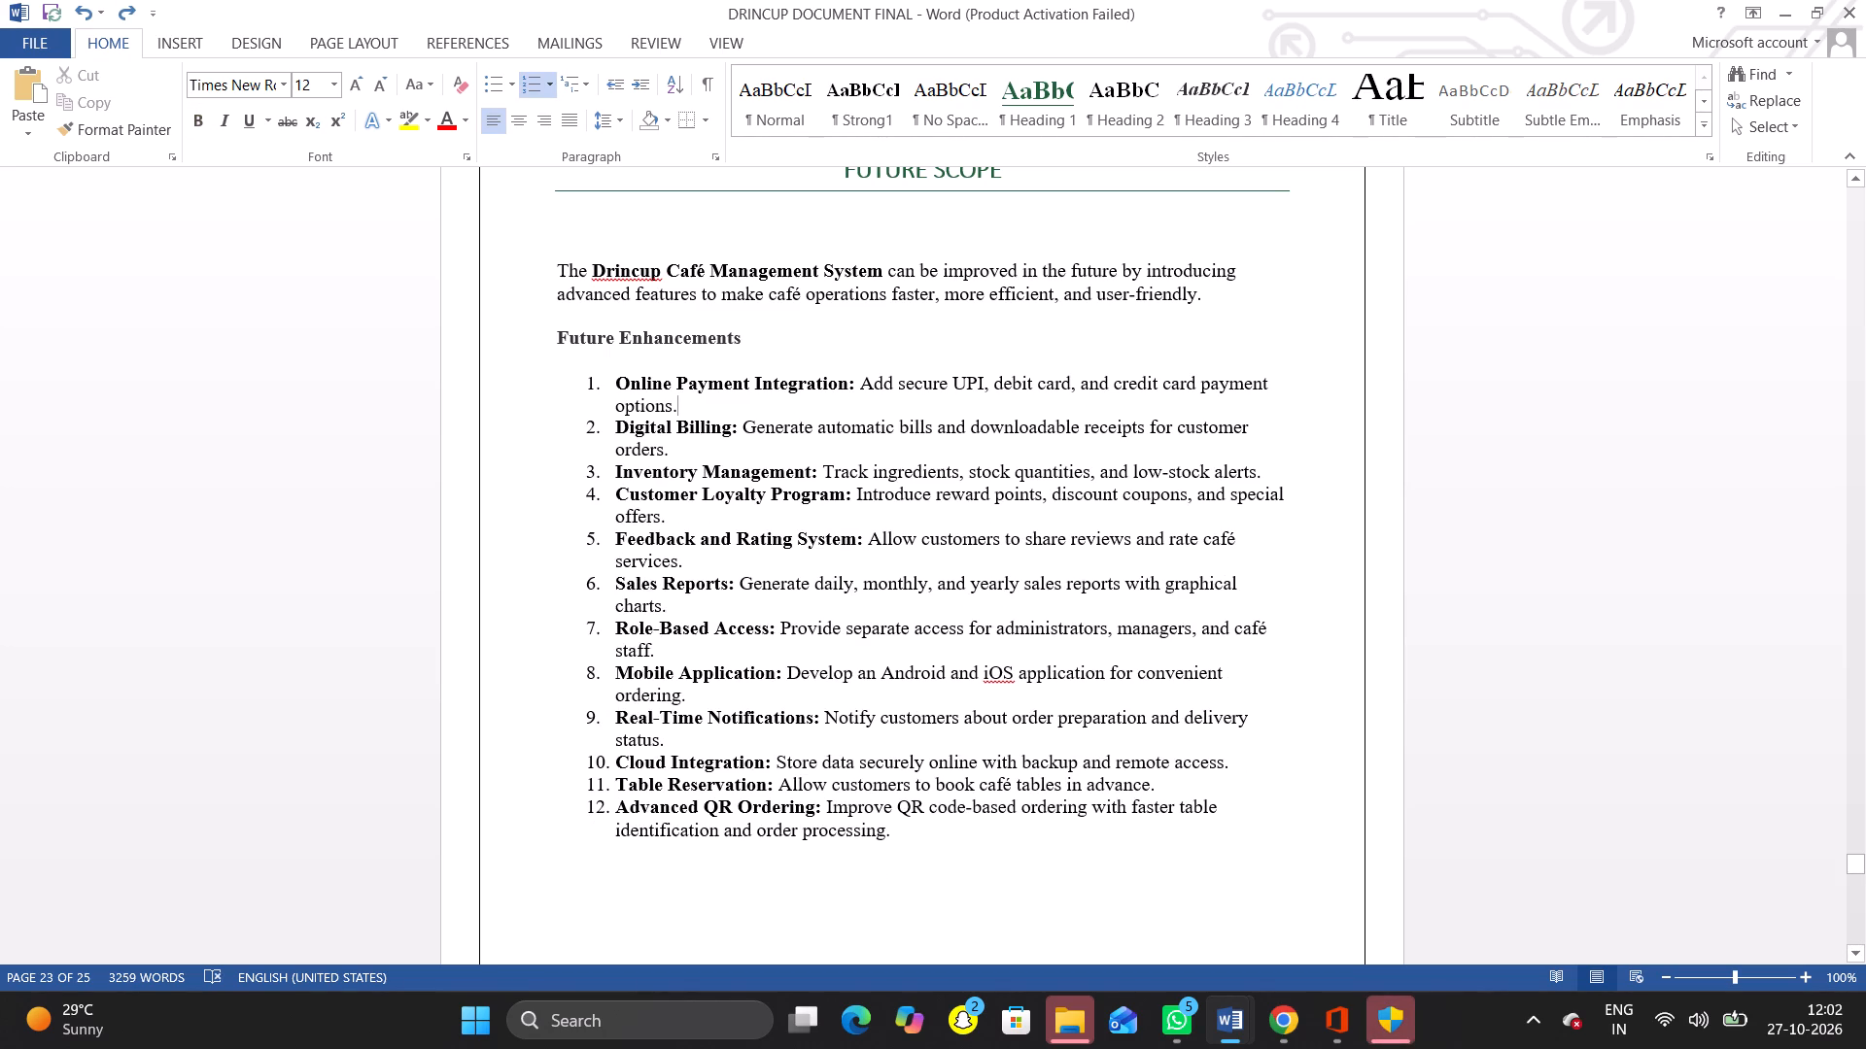
# Insert an unnumbered blank line after the Online Payment Integration item and another after the Digital Billing item.
pyautogui.press('Return')
pyautogui.press('BackSpace')
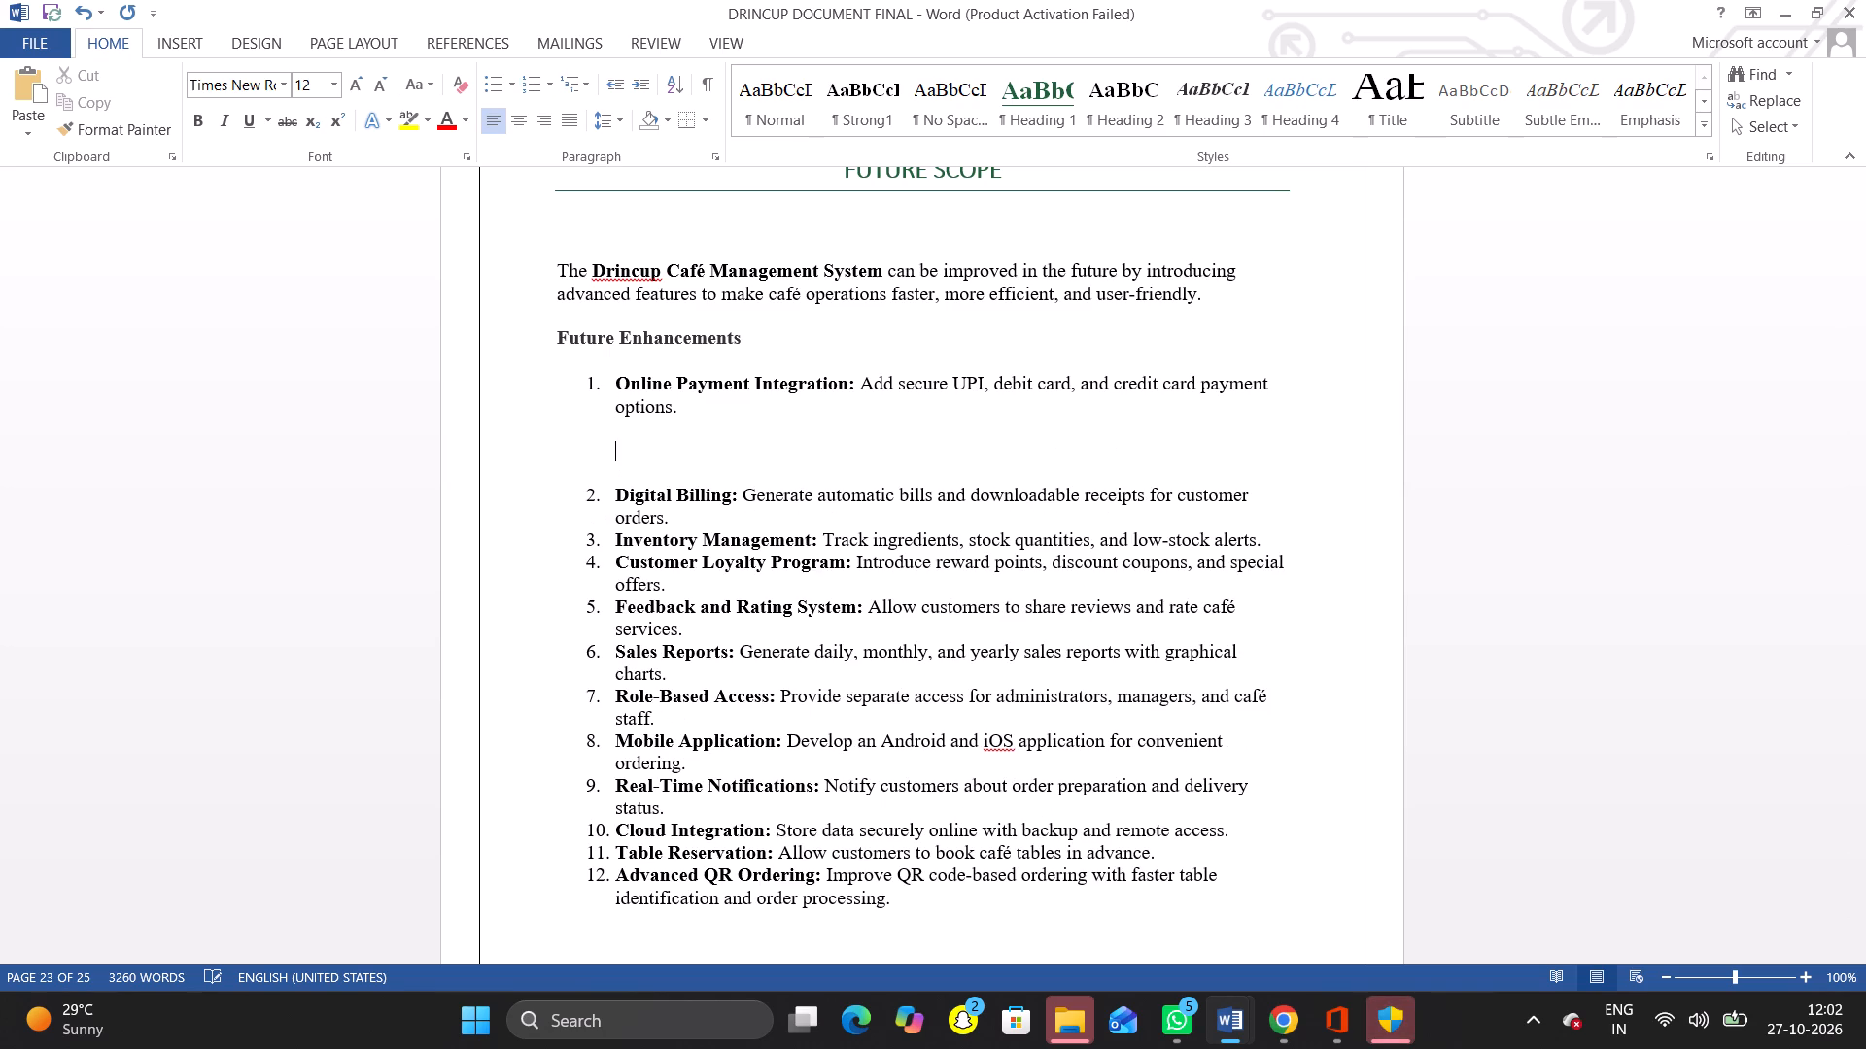
pyautogui.click(715, 516)
pyautogui.press('Return')
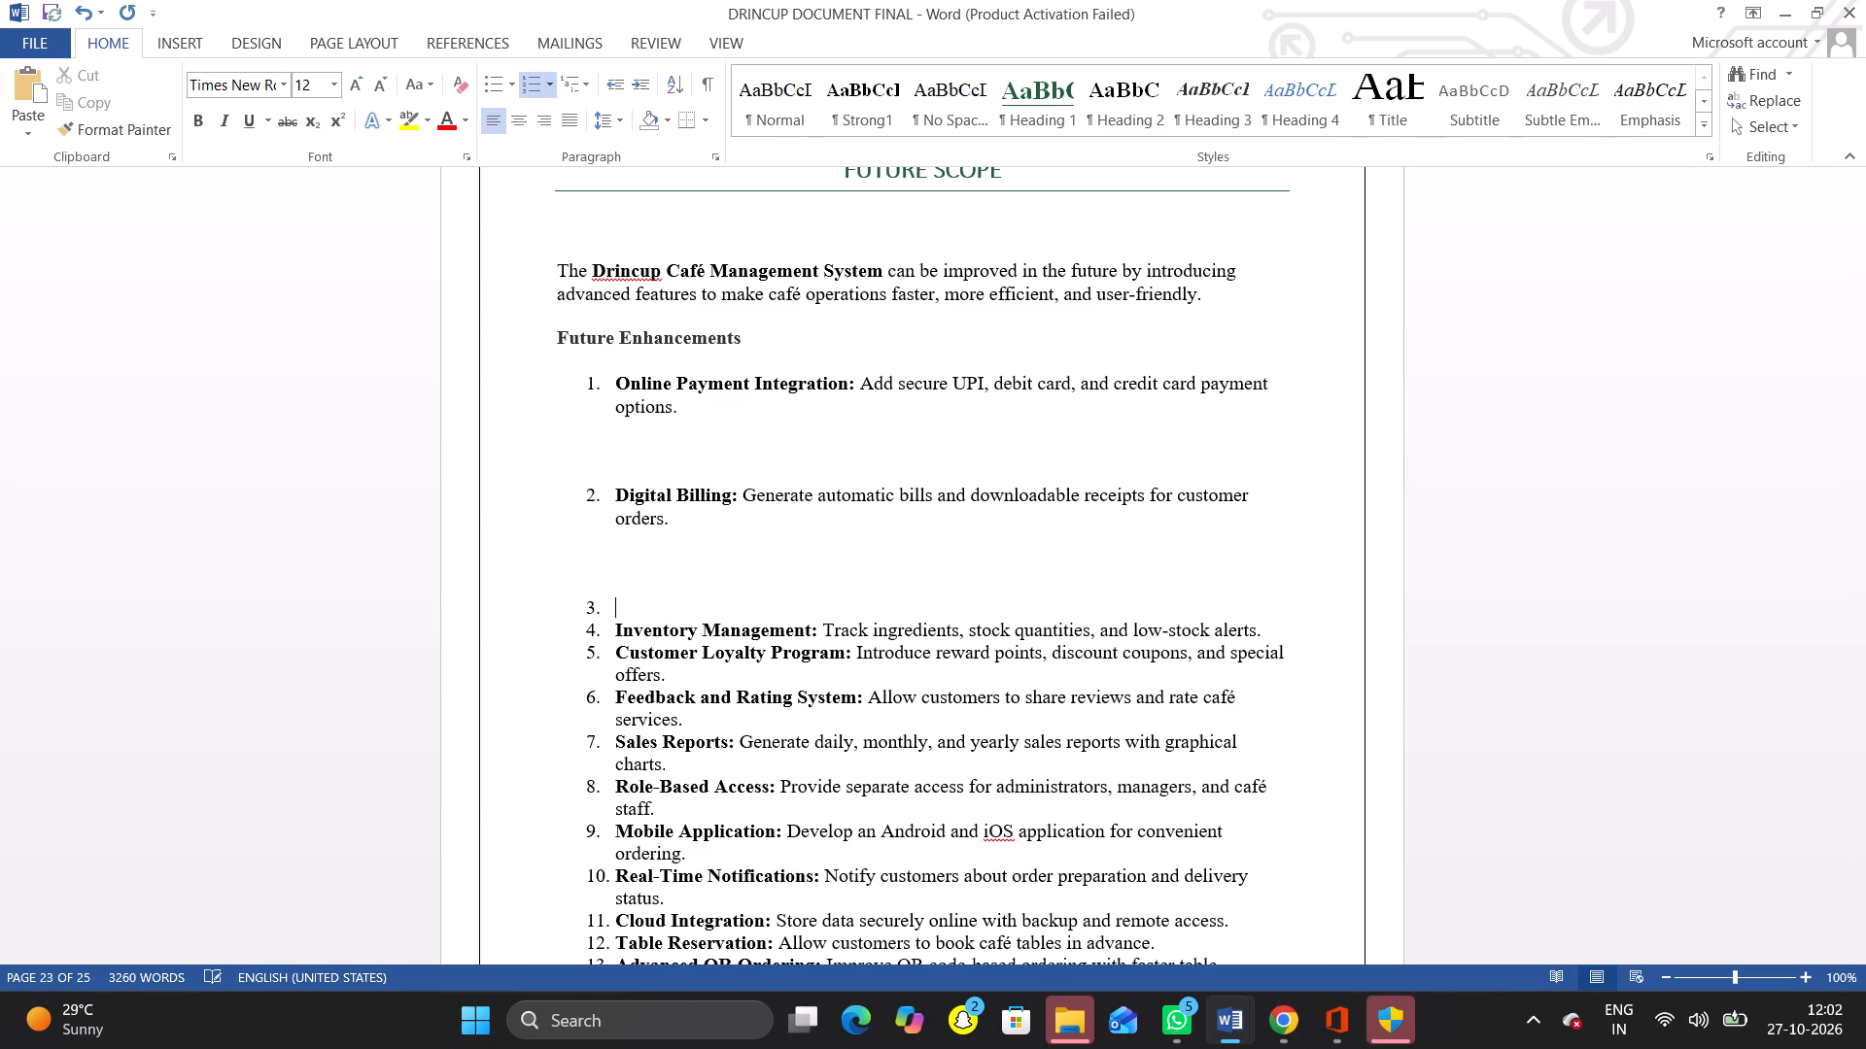
pyautogui.press('BackSpace')
# Insert an unnumbered blank line after the Customer Loyalty Program item and another after the Inventory Management item.
pyautogui.scroll(-1, 700, 486)
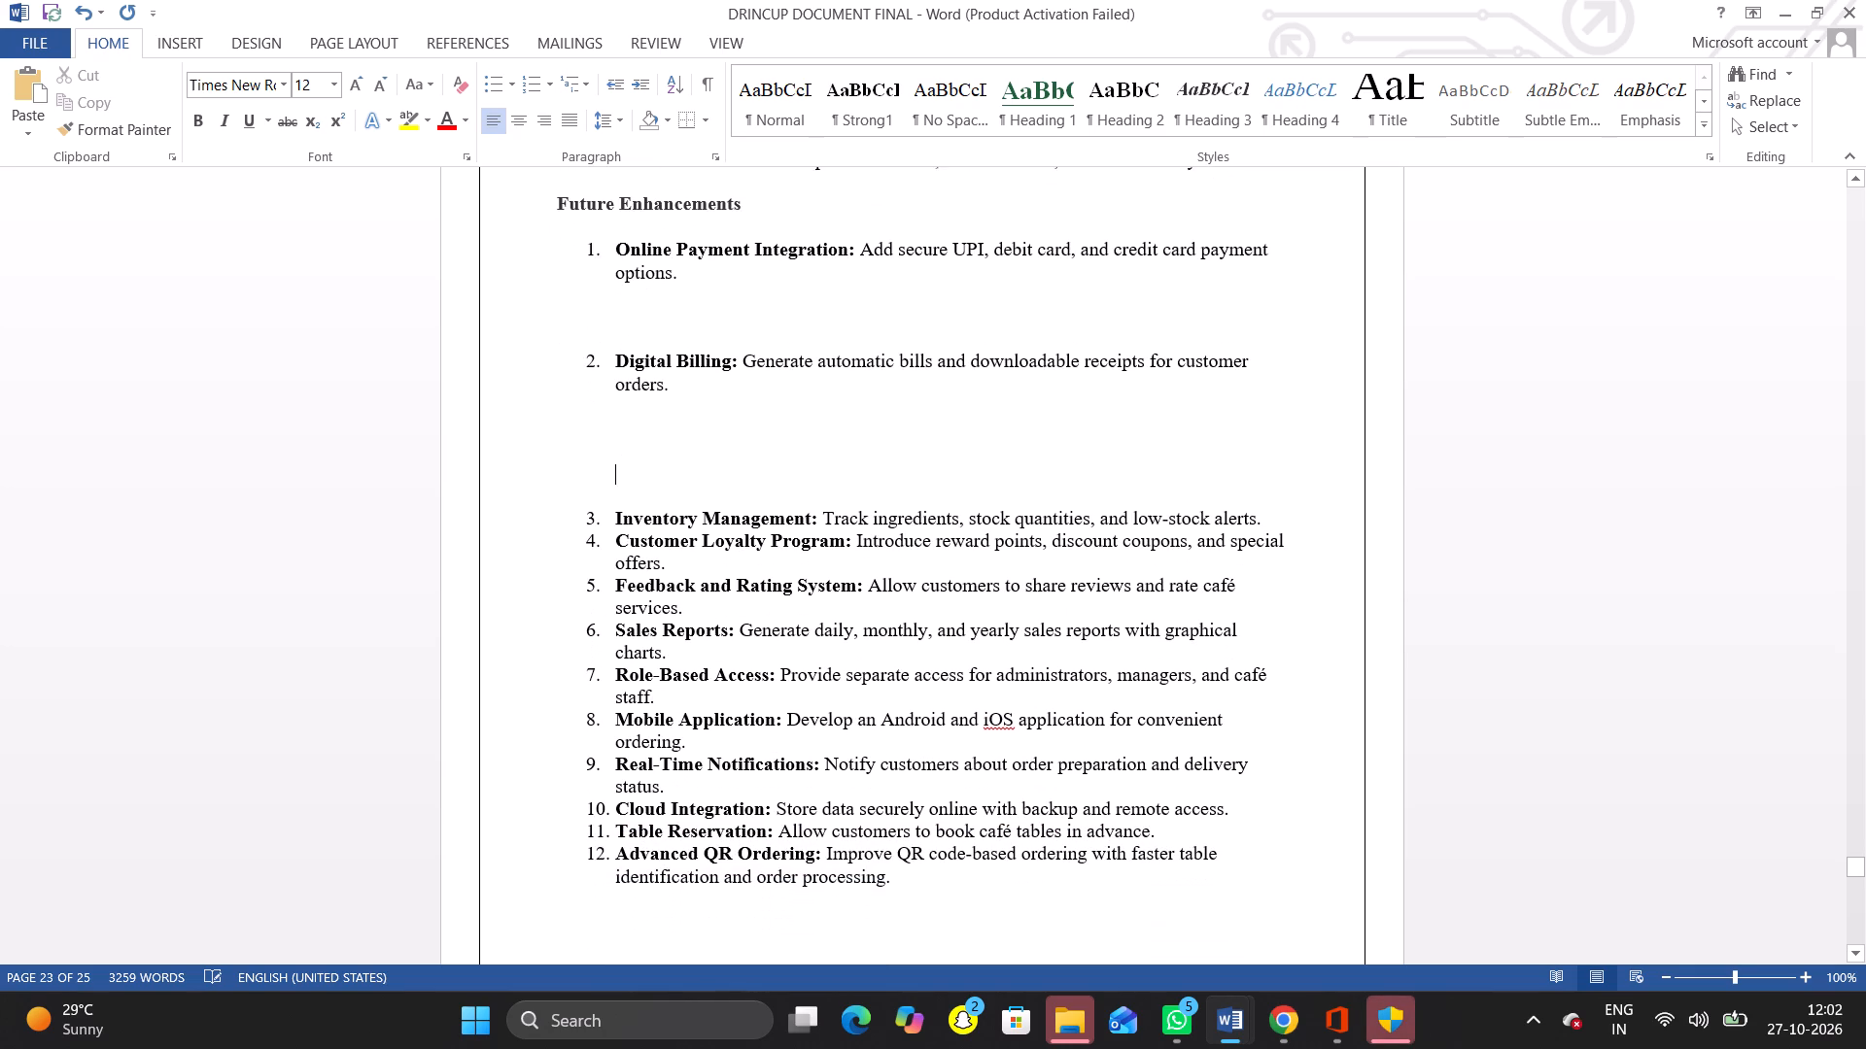
pyautogui.doubleClick(707, 561)
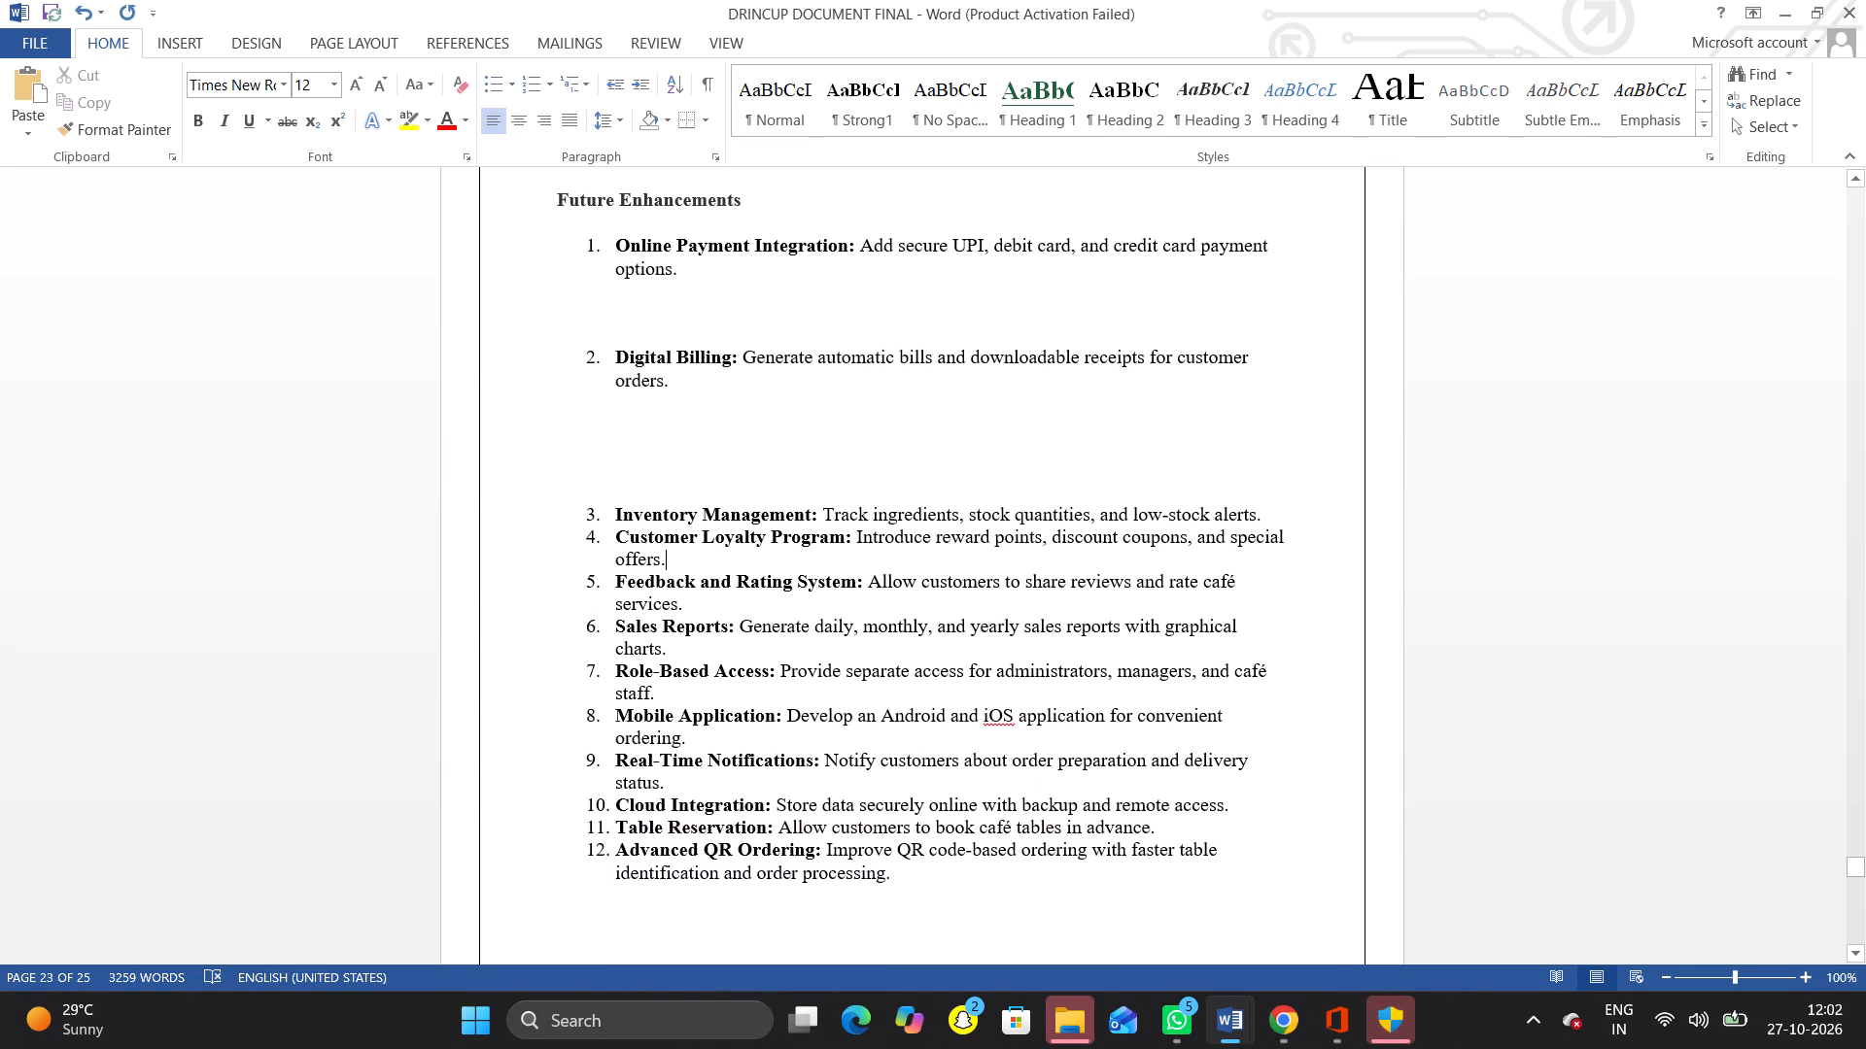
pyautogui.click(707, 561)
pyautogui.press('BackSpace')
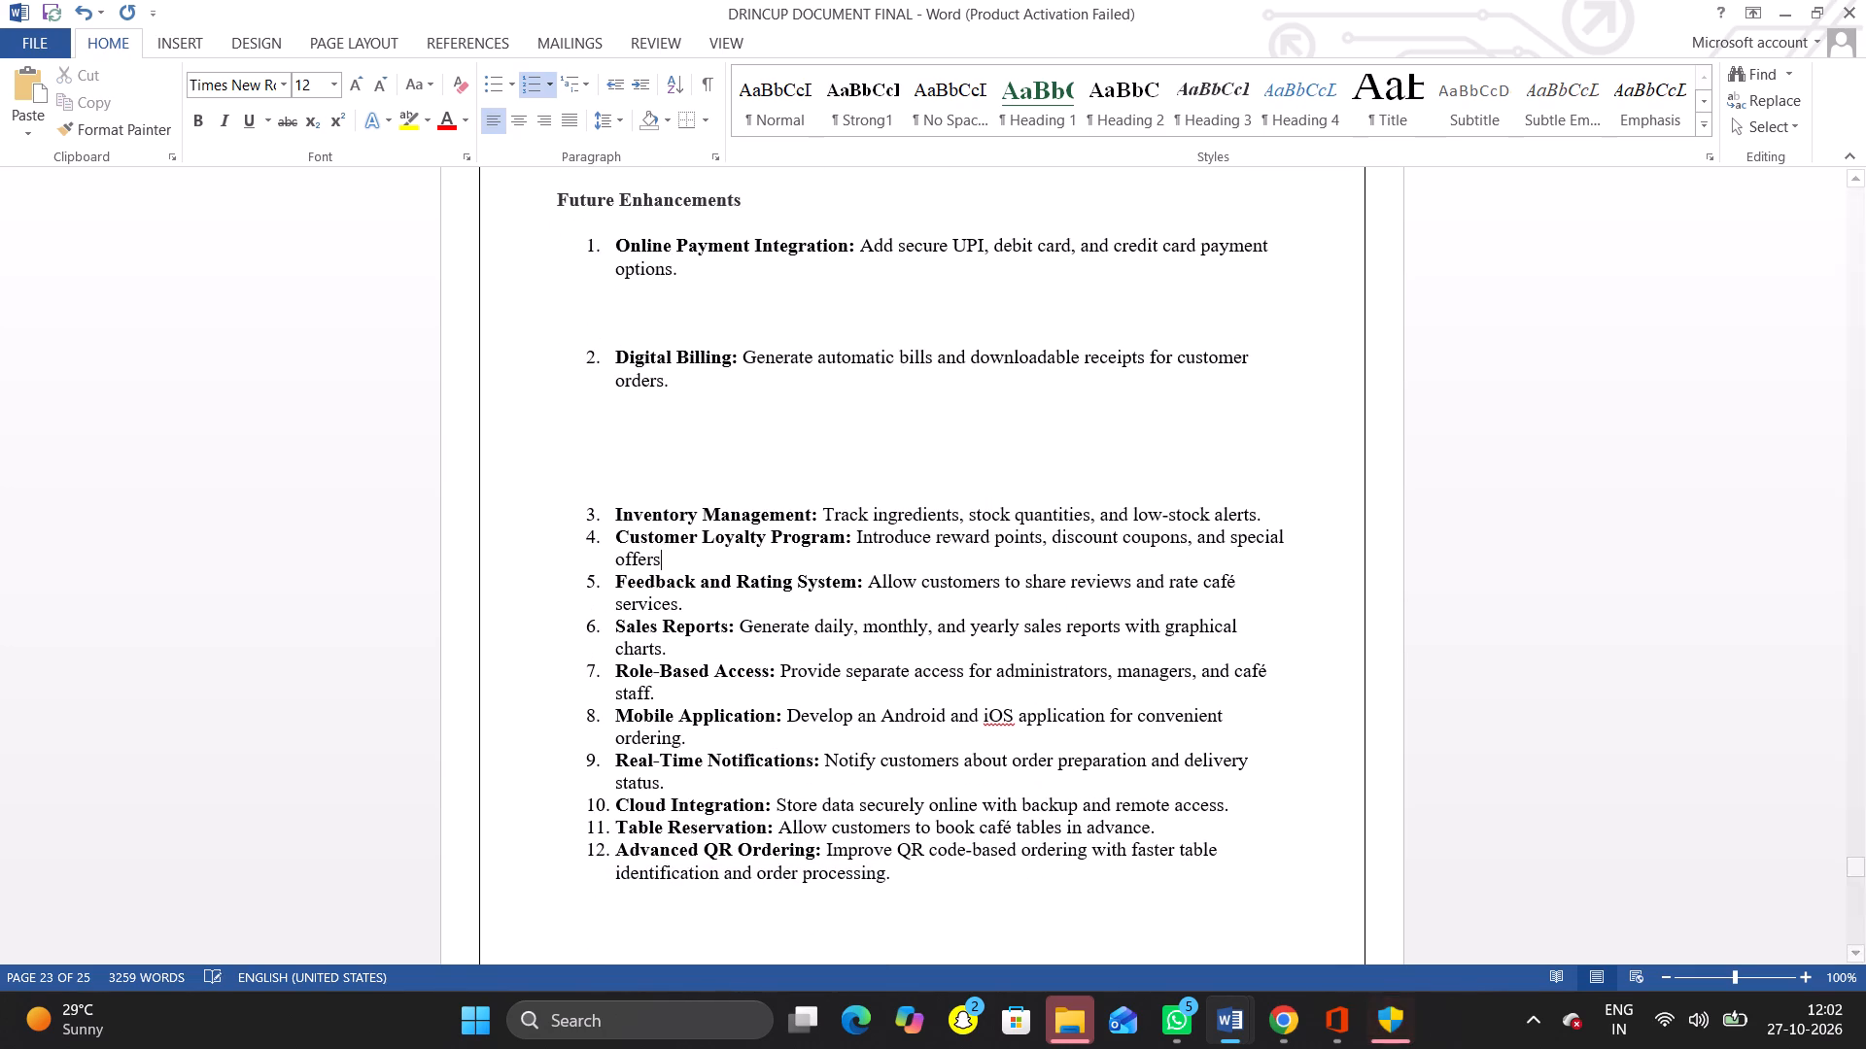
pyautogui.hotkey('ctrl', 'z')
pyautogui.press('Return')
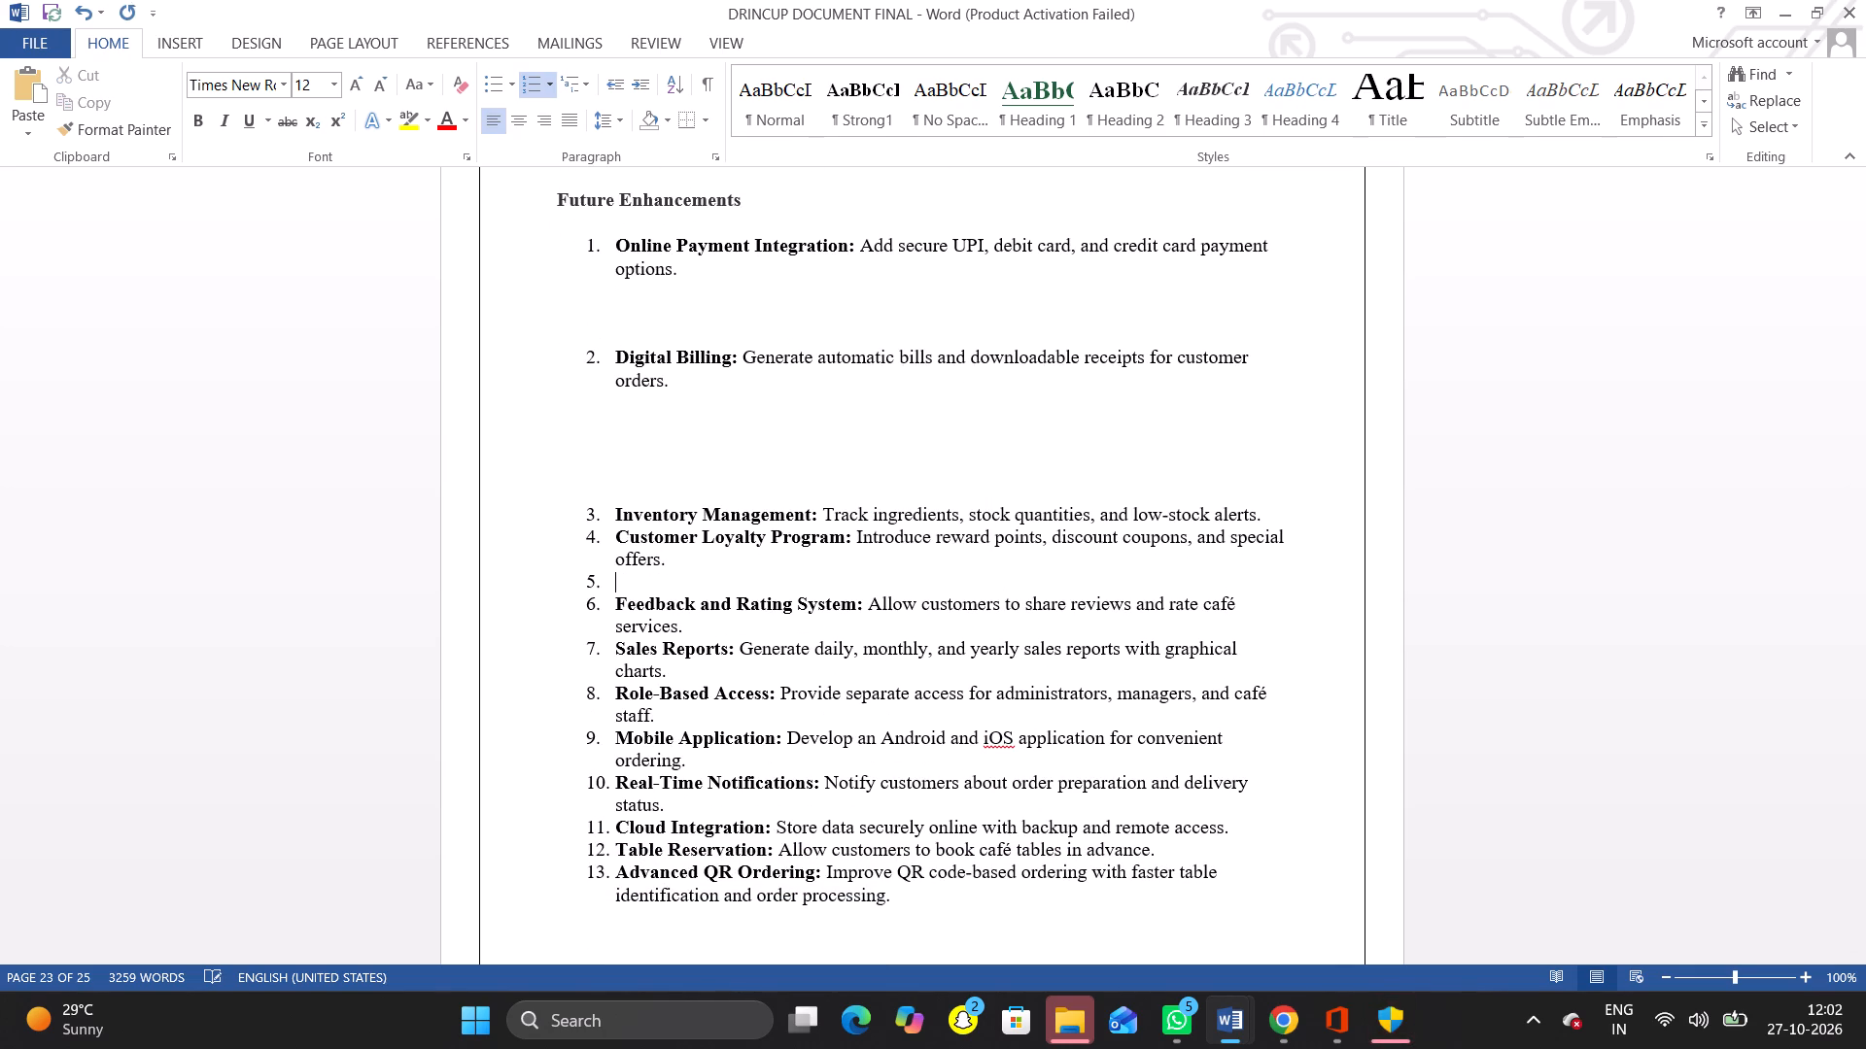
pyautogui.press('BackSpace')
pyautogui.scroll(-1, 707, 561)
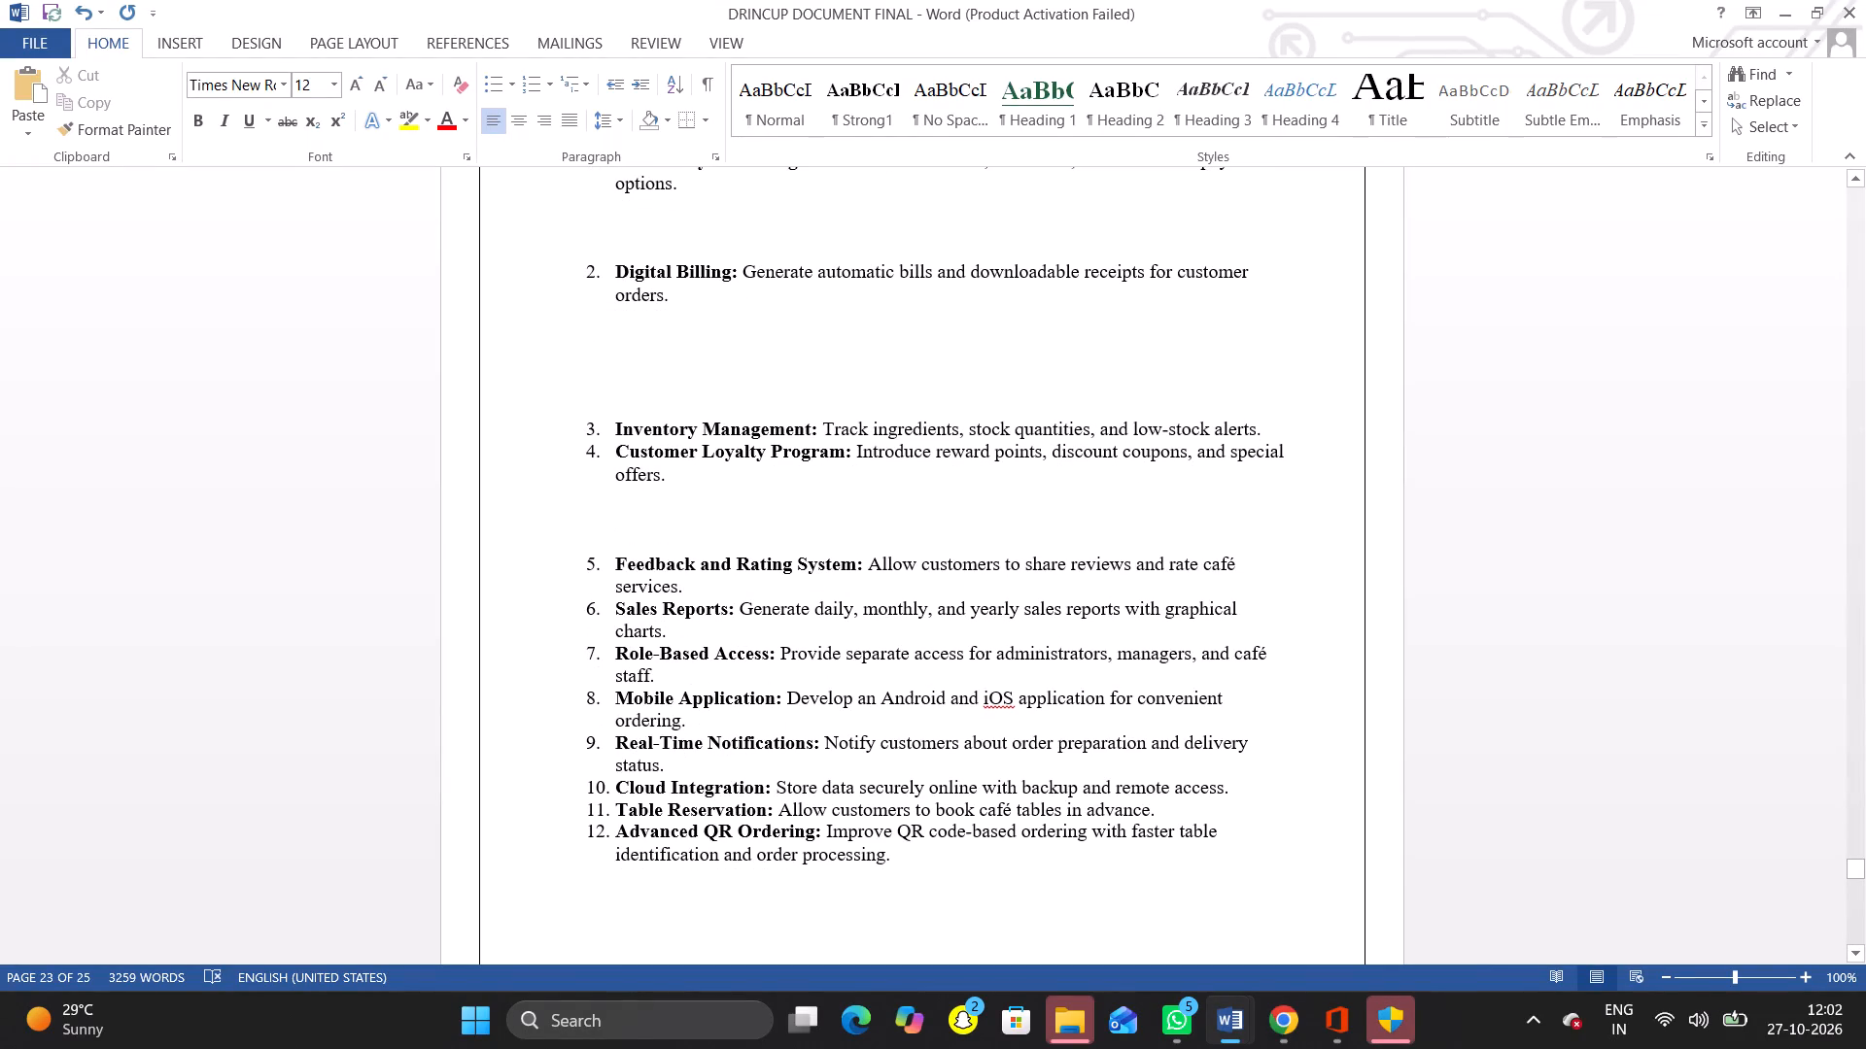
pyautogui.click(1271, 423)
pyautogui.press('Return')
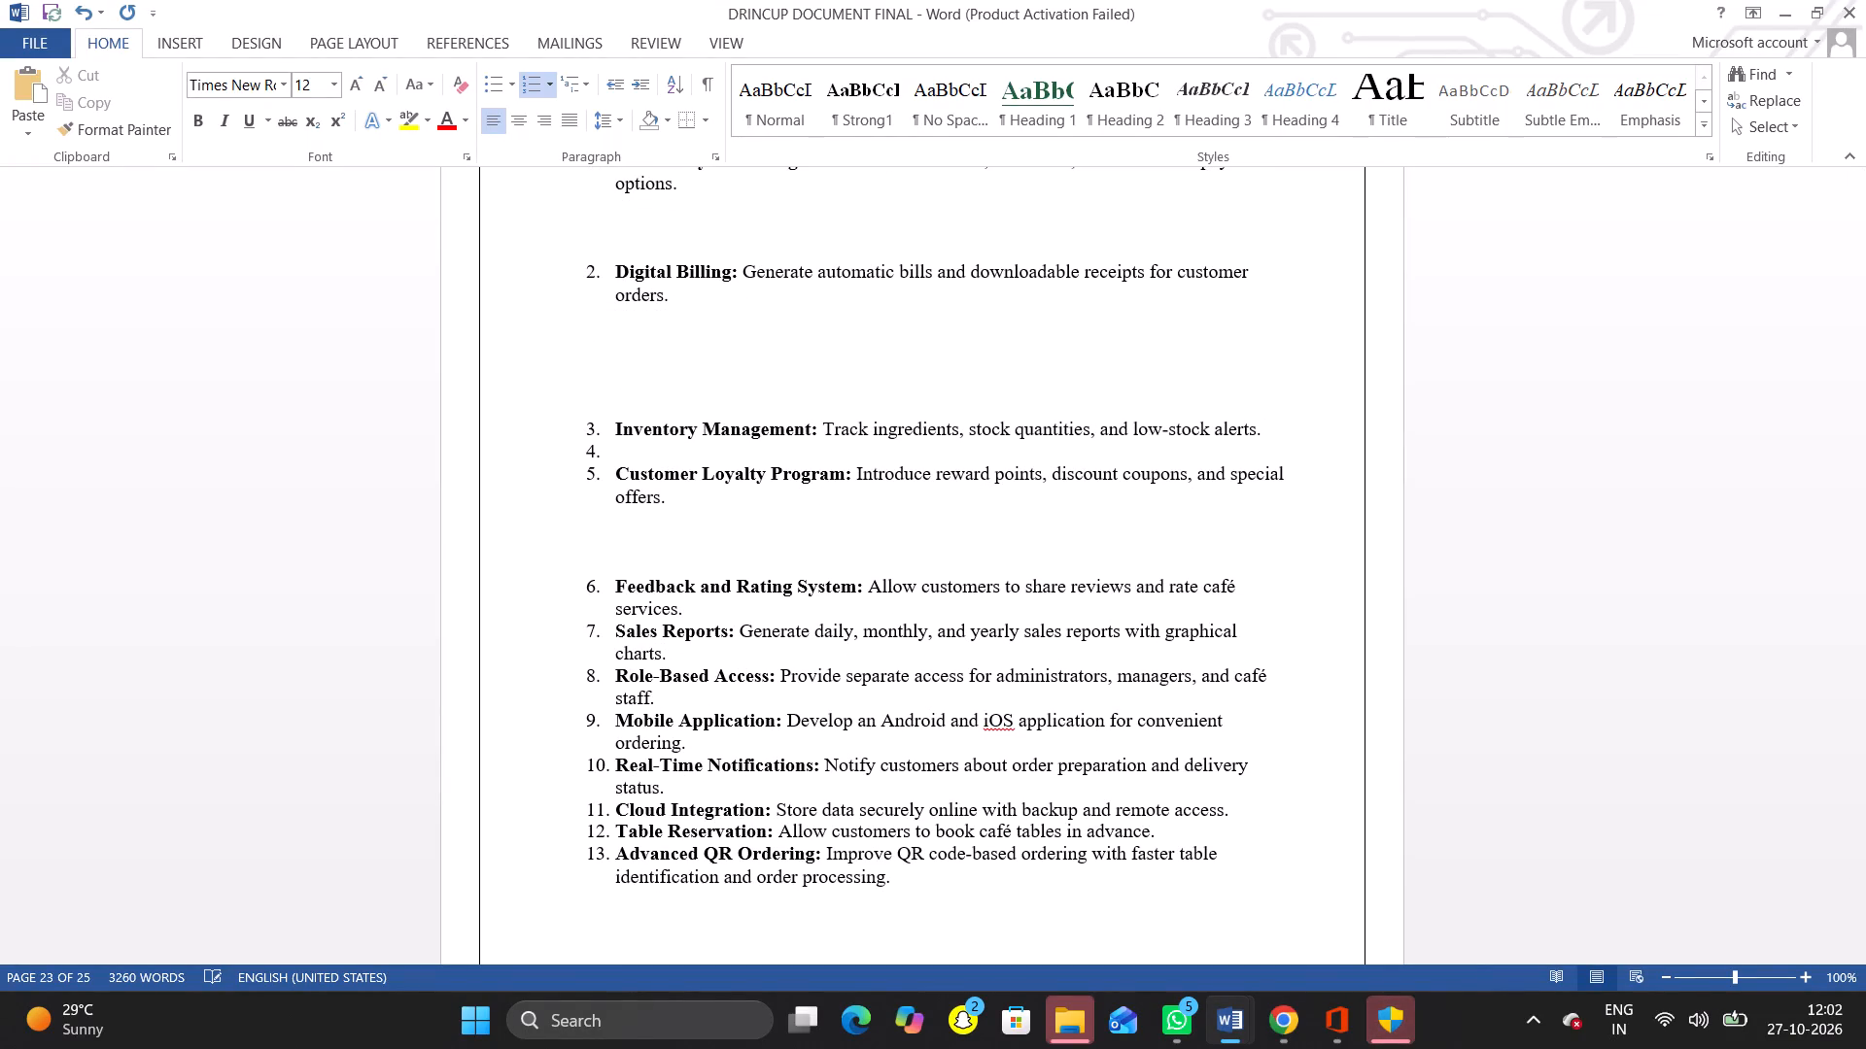
pyautogui.press('BackSpace')
# Insert an unnumbered blank line after the Feedback and Rating System item and another after the Sales Reports item.
pyautogui.scroll(-1, 1271, 423)
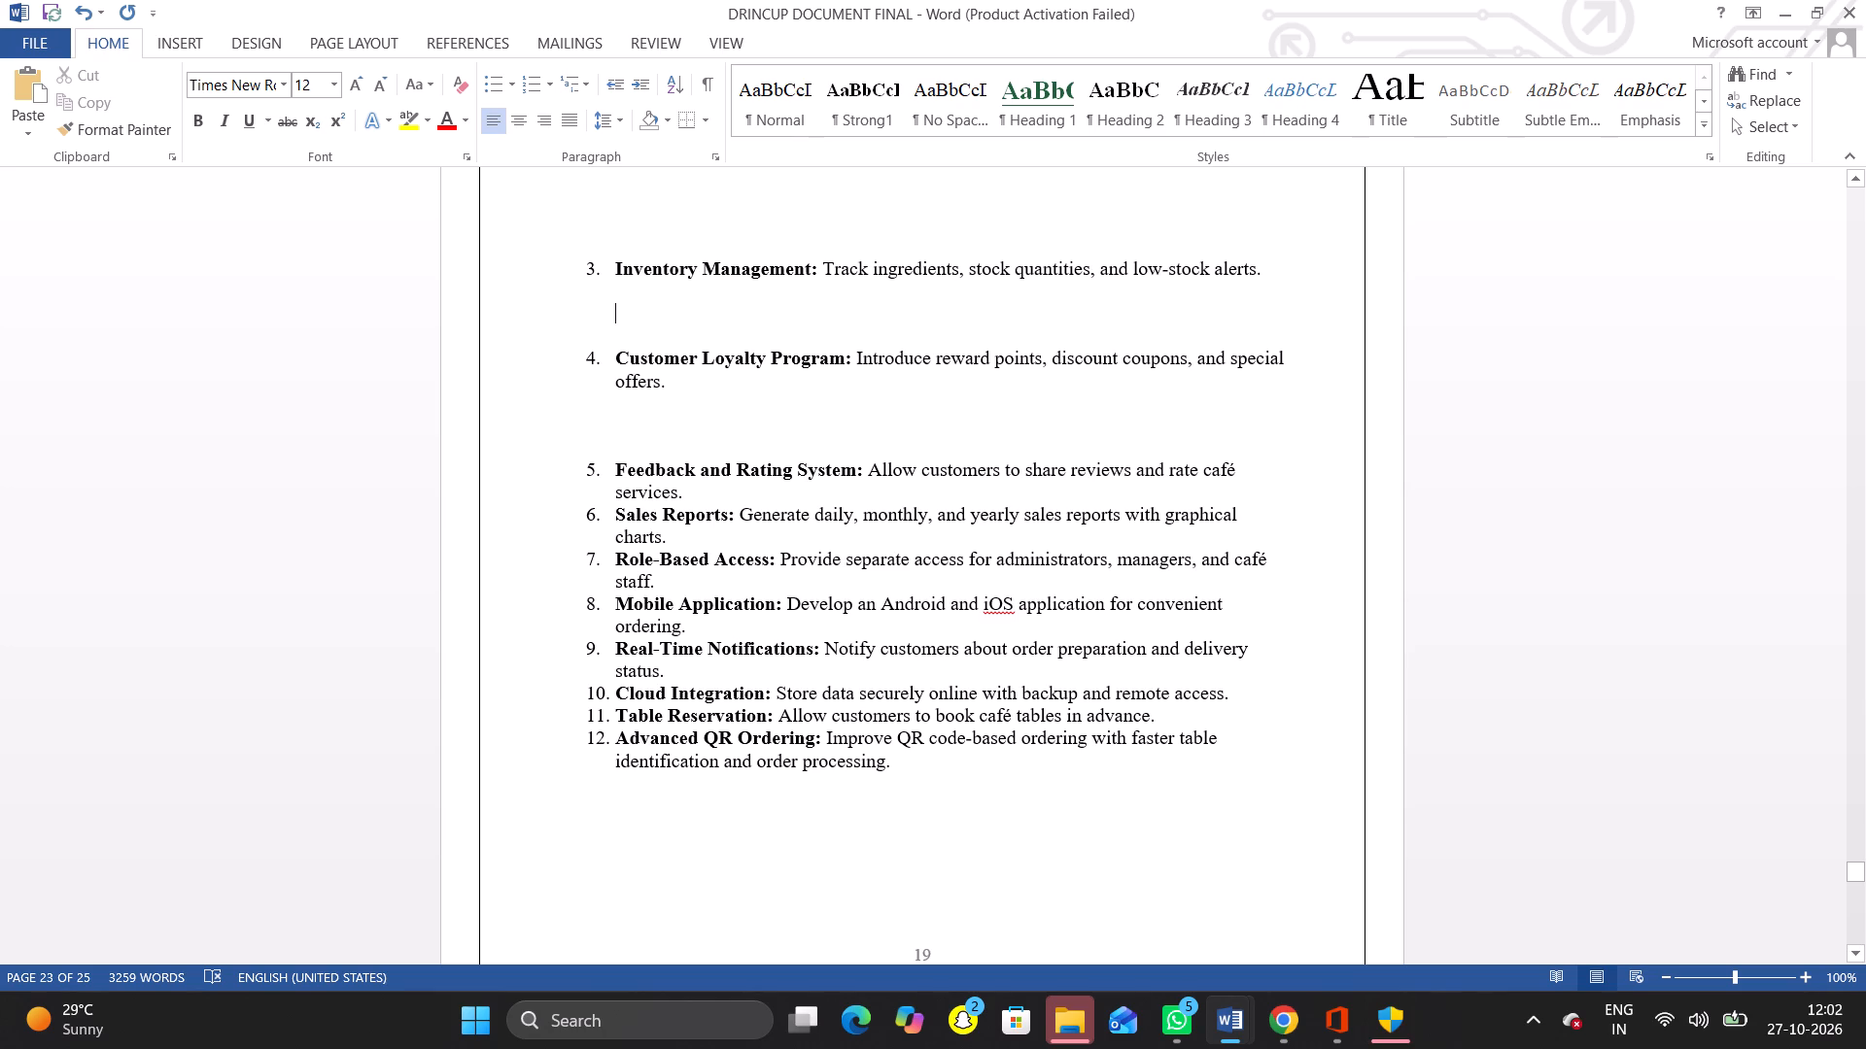
pyautogui.click(864, 488)
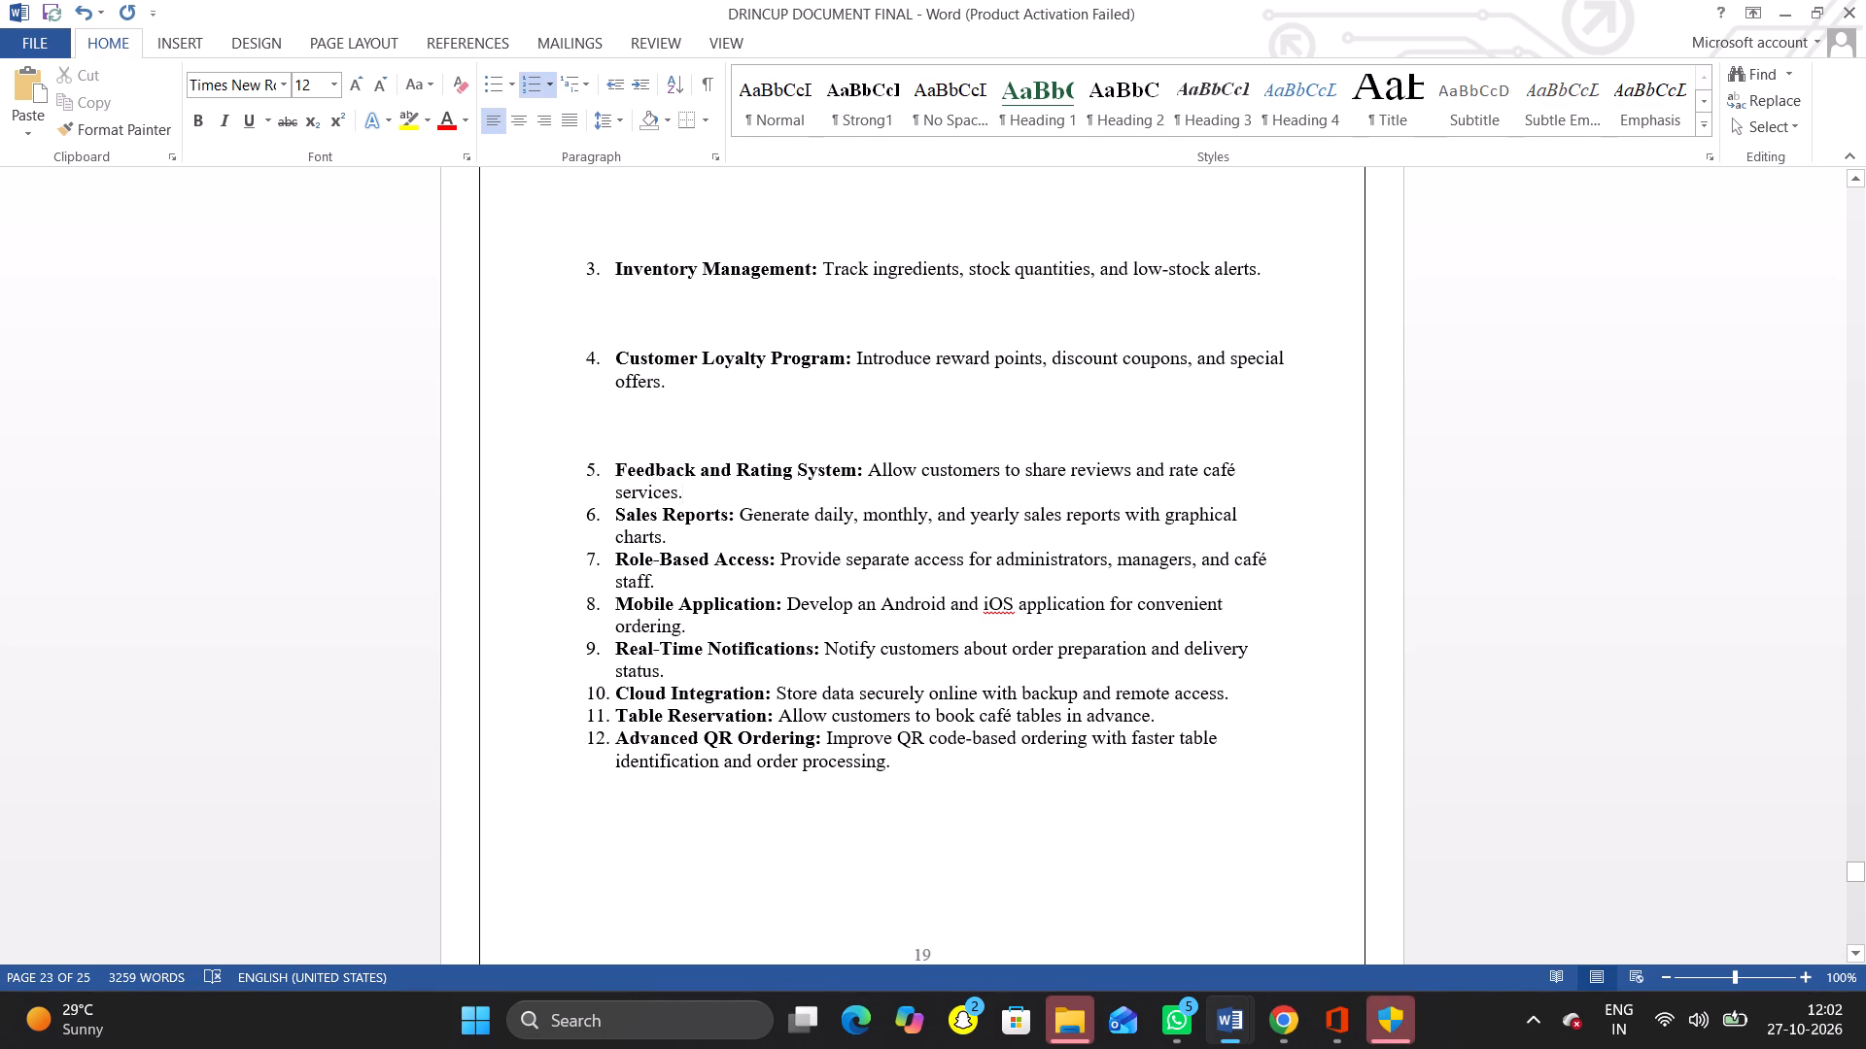
pyautogui.press('Return')
pyautogui.press('BackSpace')
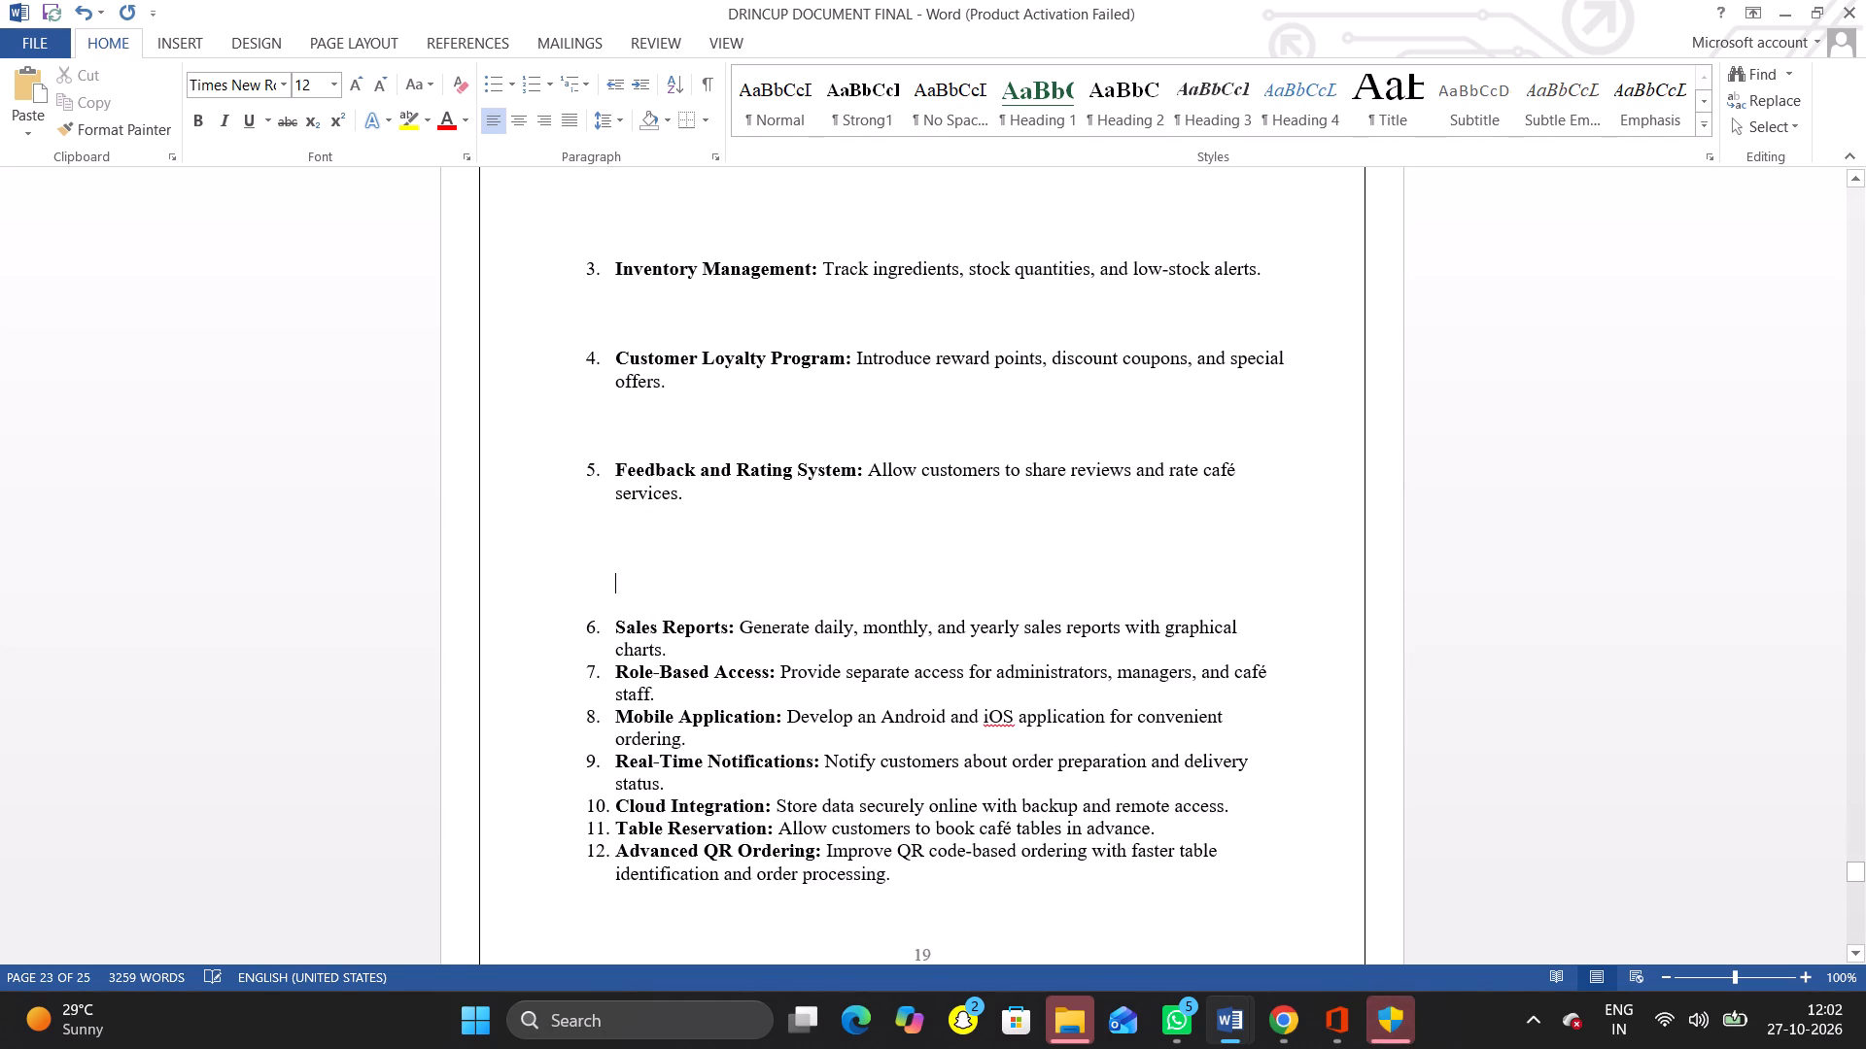
pyautogui.scroll(-2, 767, 577)
pyautogui.click(744, 550)
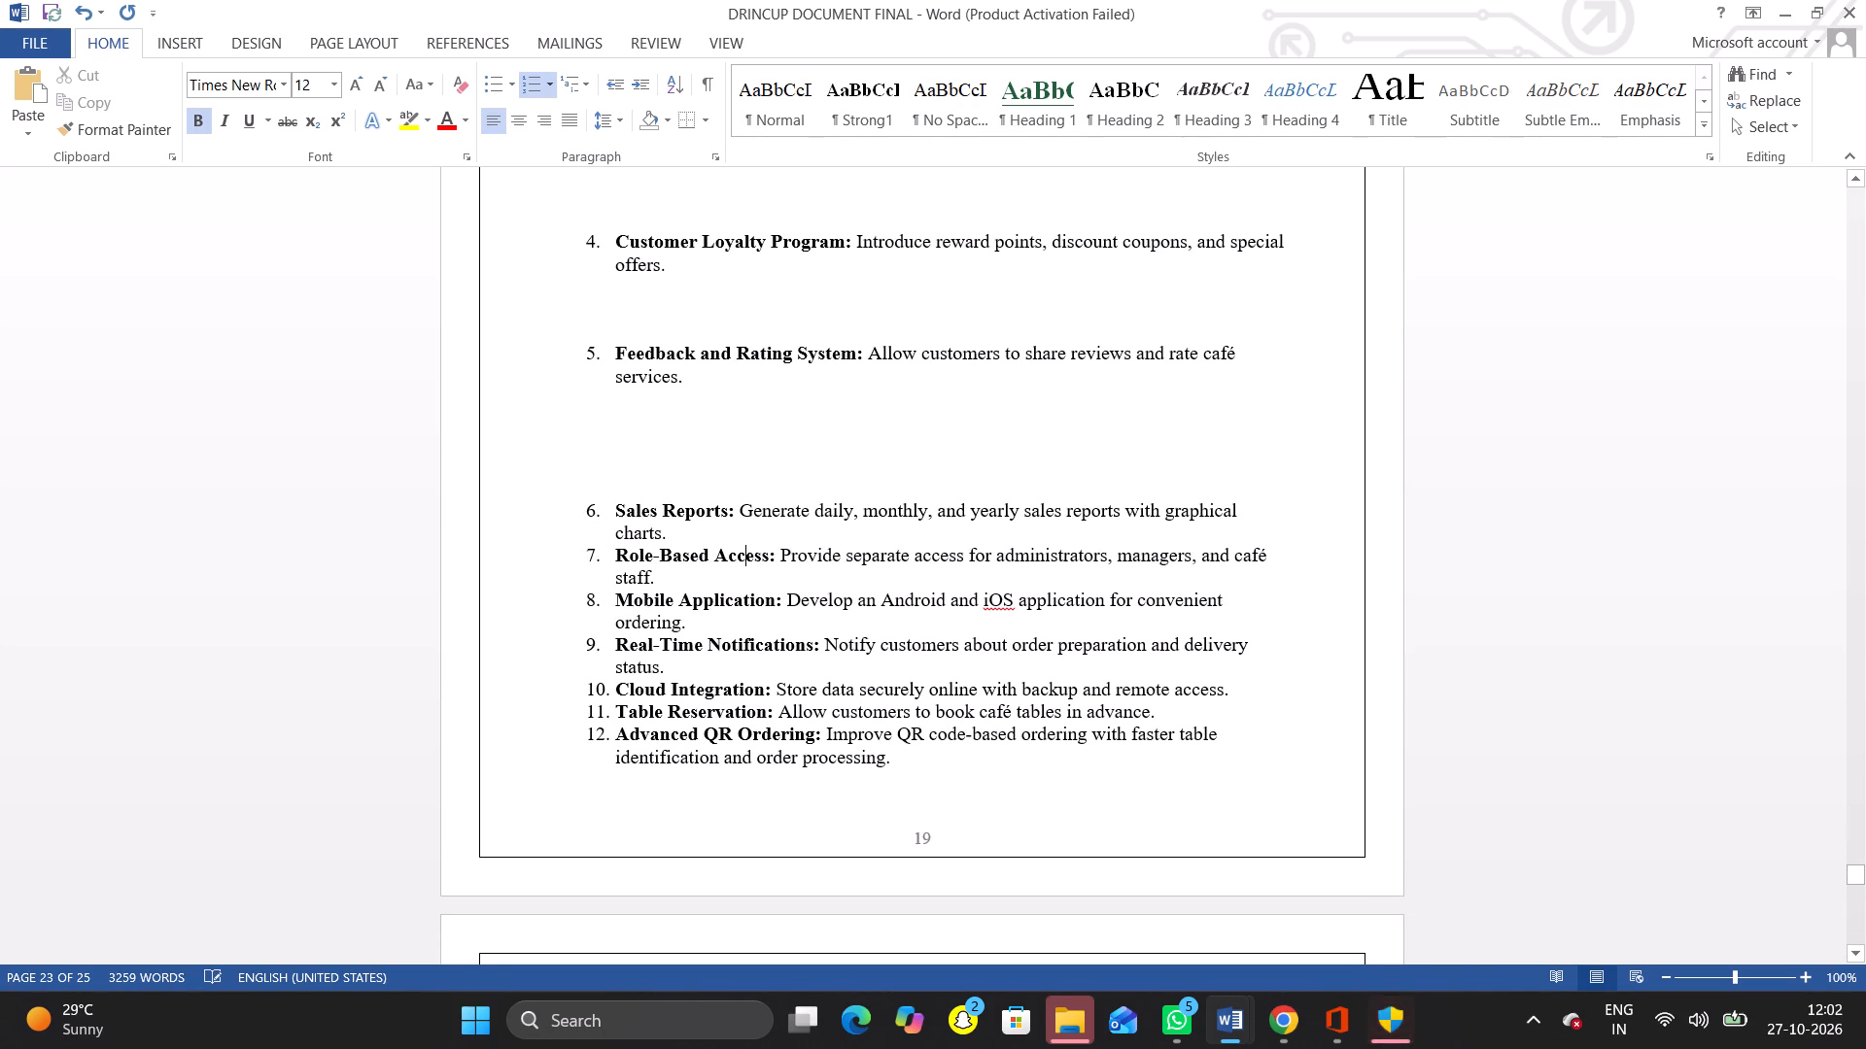
pyautogui.click(747, 539)
pyautogui.press('Return')
pyautogui.press('BackSpace')
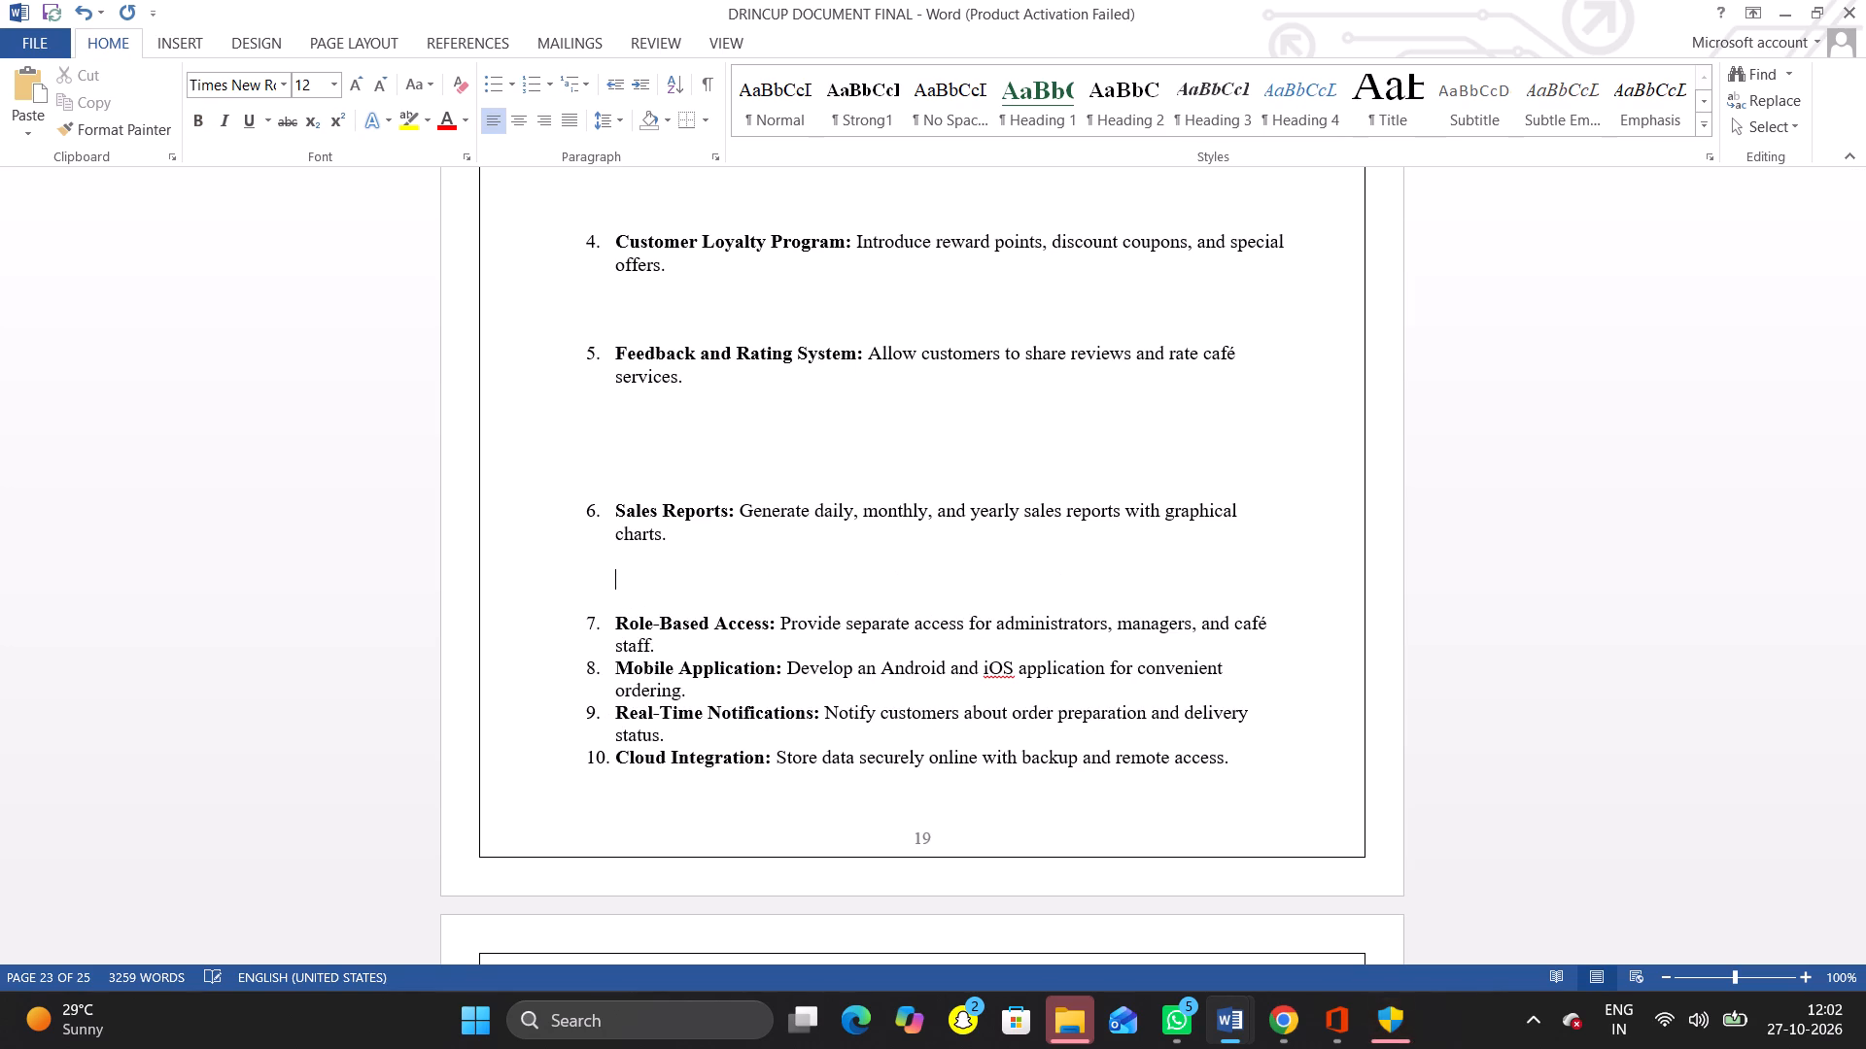
# Insert an unnumbered blank line after the Role-Based Access item and another after the Mobile Application item.
pyautogui.scroll(-1, 747, 554)
pyautogui.click(724, 580)
pyautogui.press('Return')
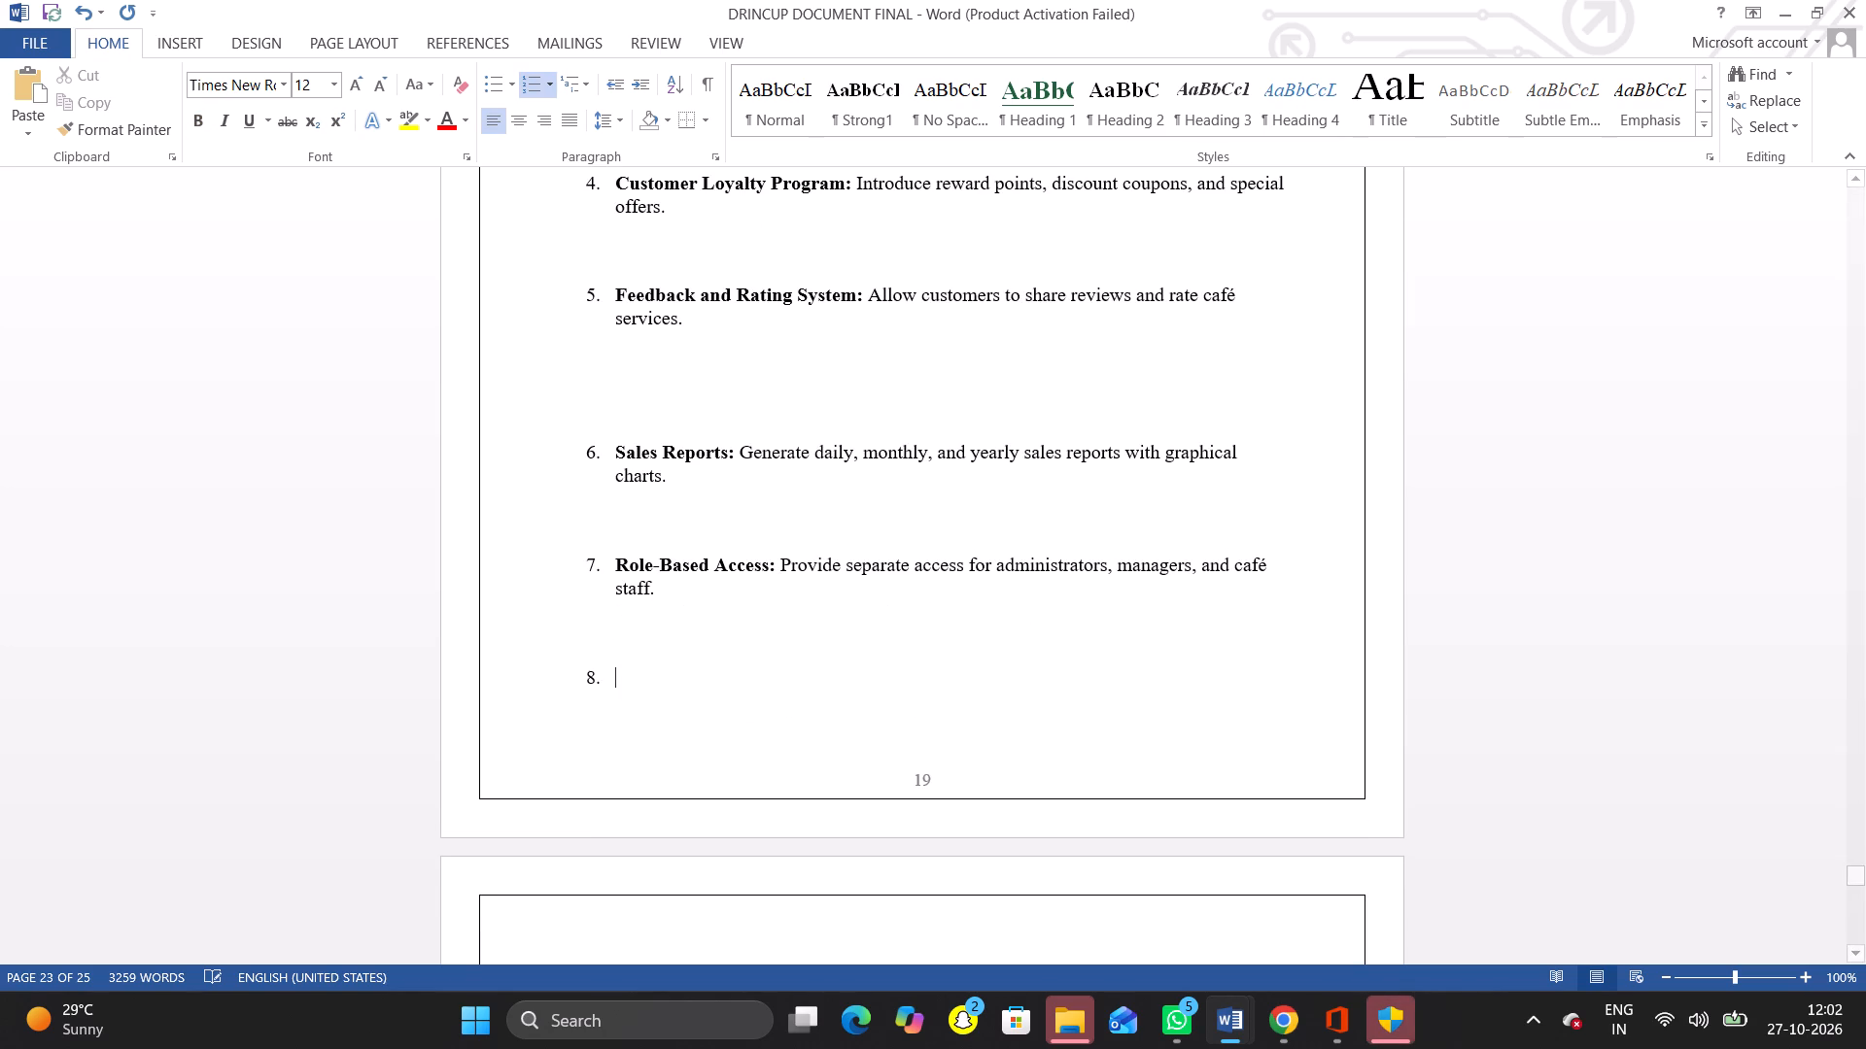
pyautogui.press('BackSpace')
pyautogui.scroll(-5, 724, 580)
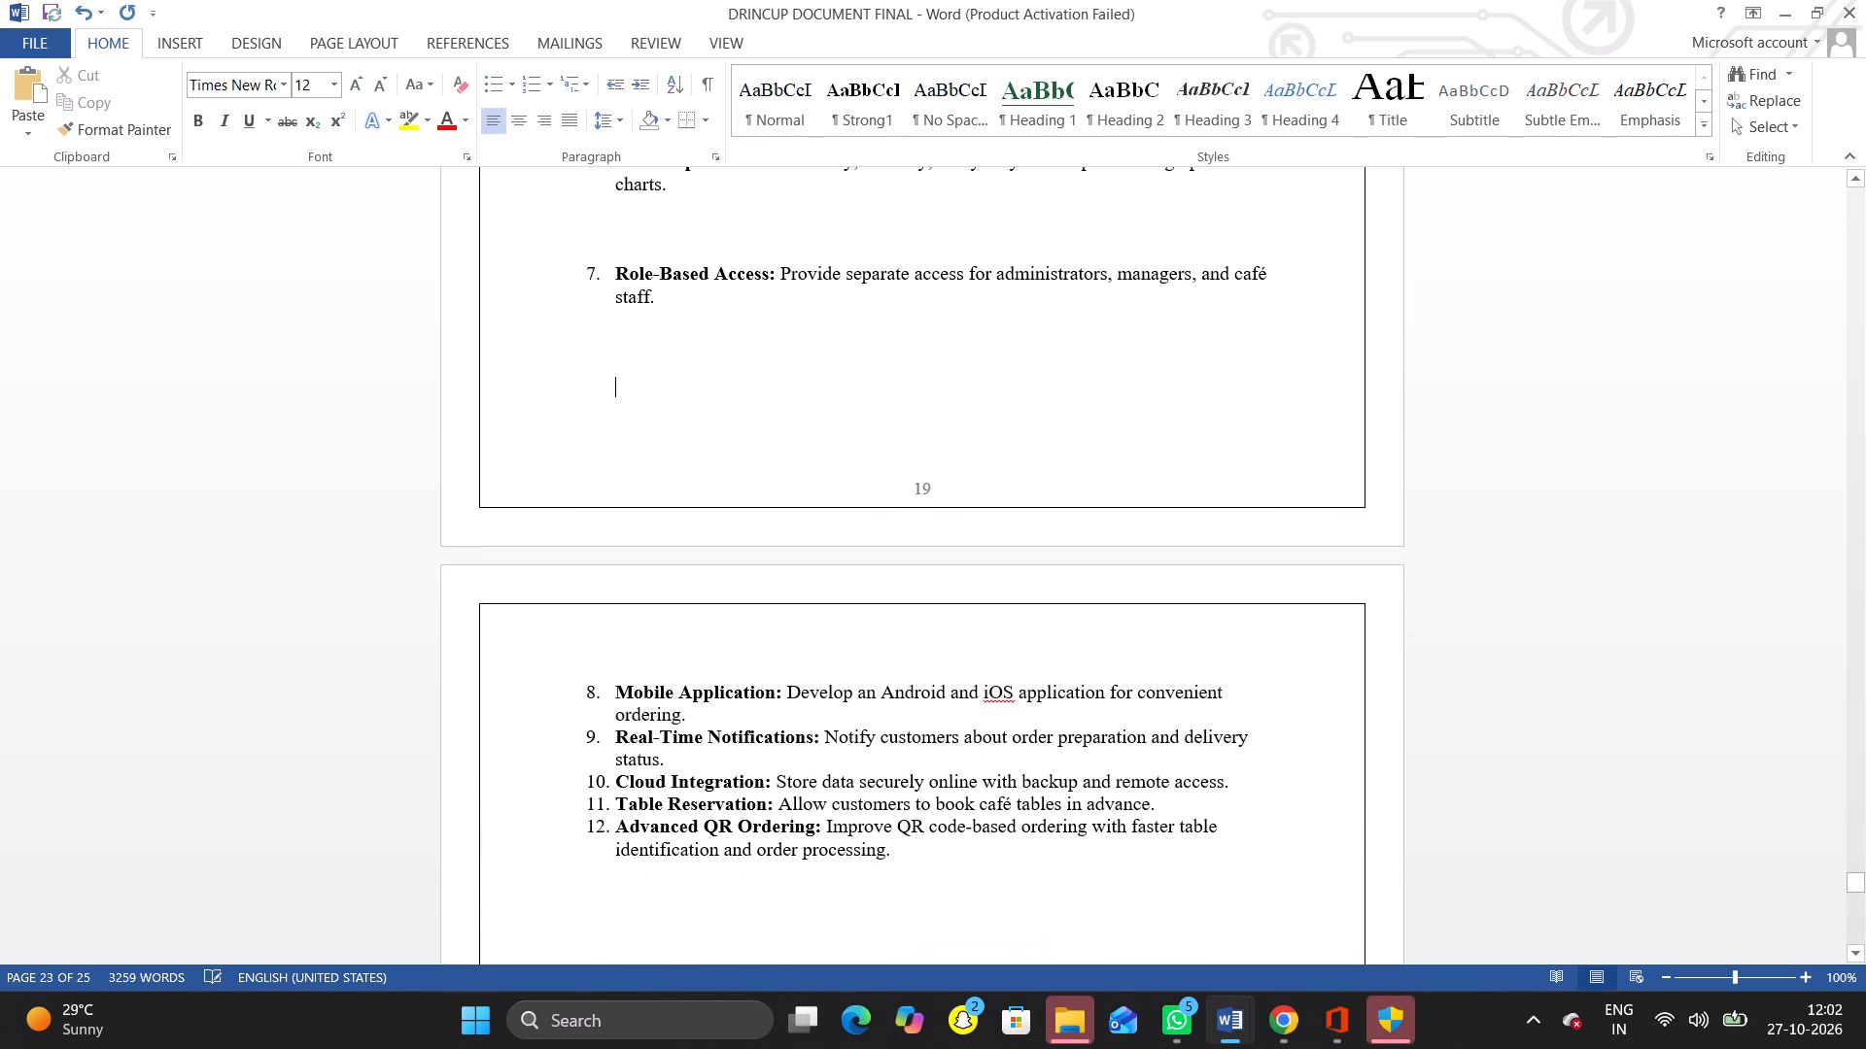
pyautogui.click(707, 708)
pyautogui.press('Return')
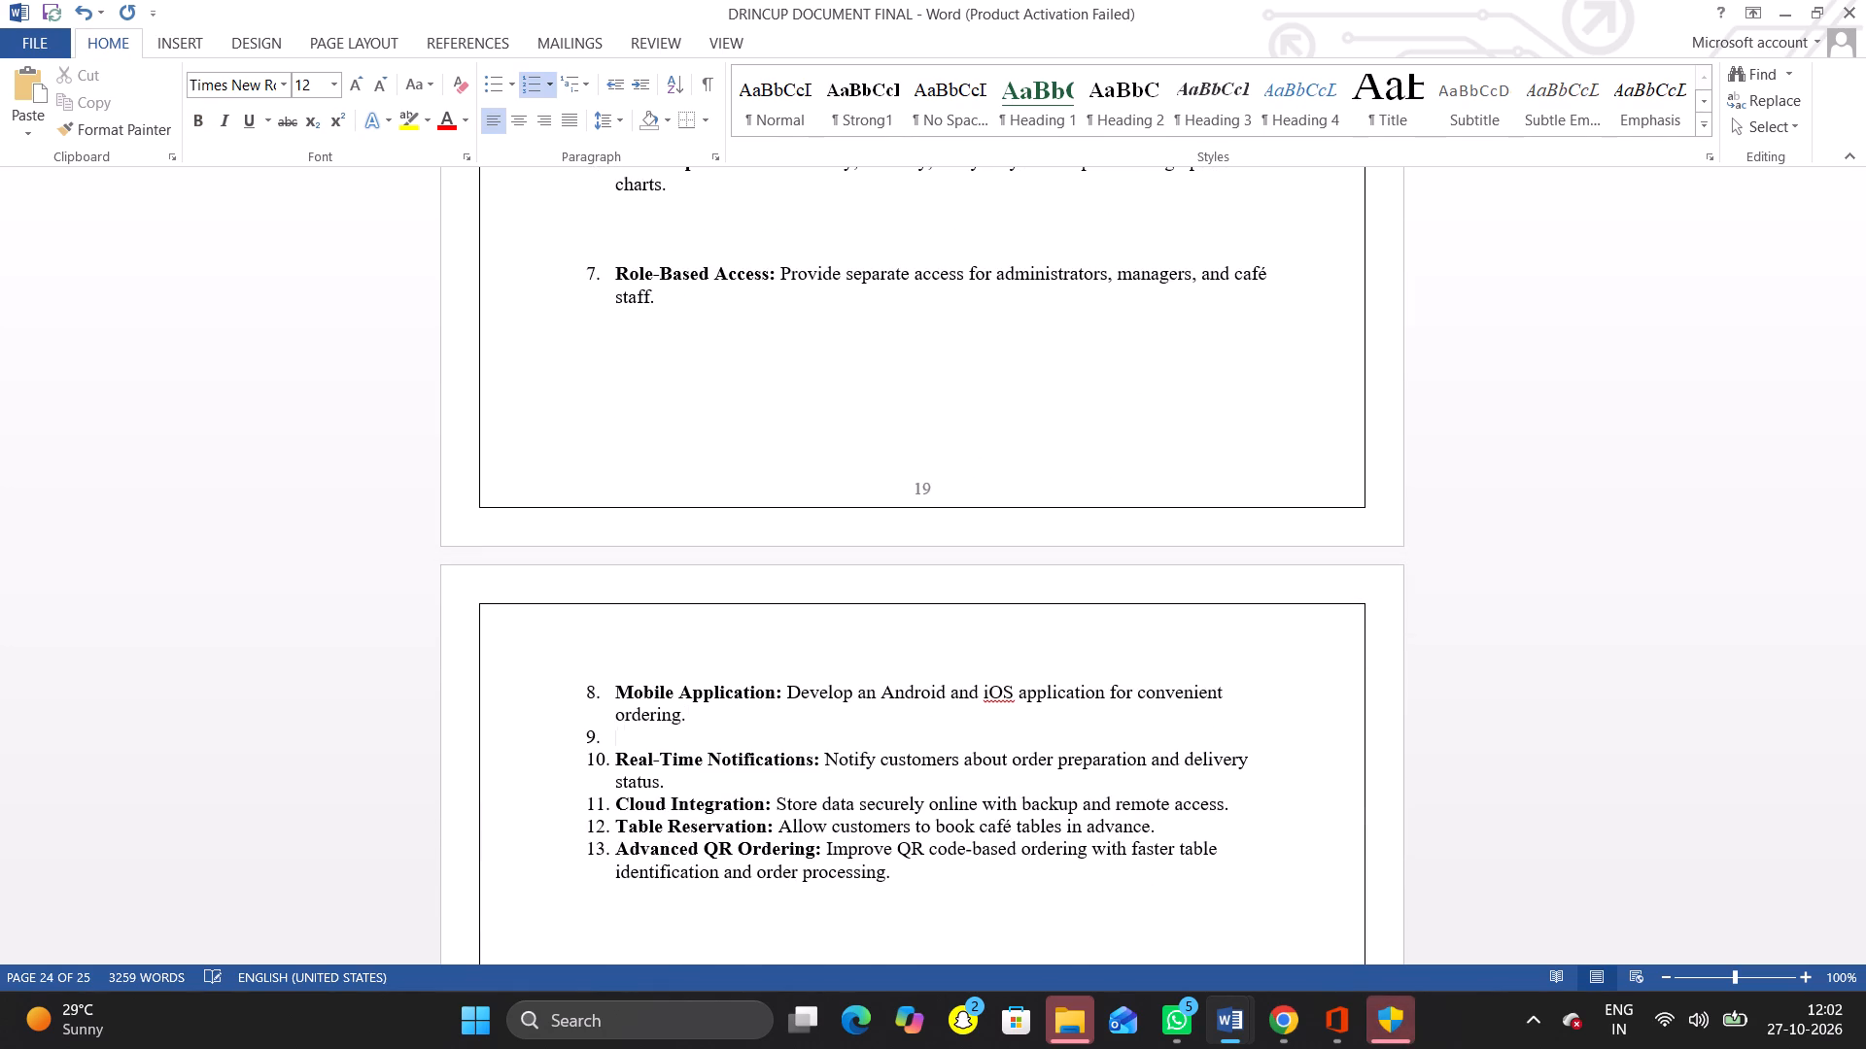
pyautogui.press('BackSpace')
# Insert an unnumbered blank line after each of the Real-Time Notifications, Cloud Integration and Table Reservation items.
pyautogui.scroll(-2, 709, 705)
pyautogui.click(699, 711)
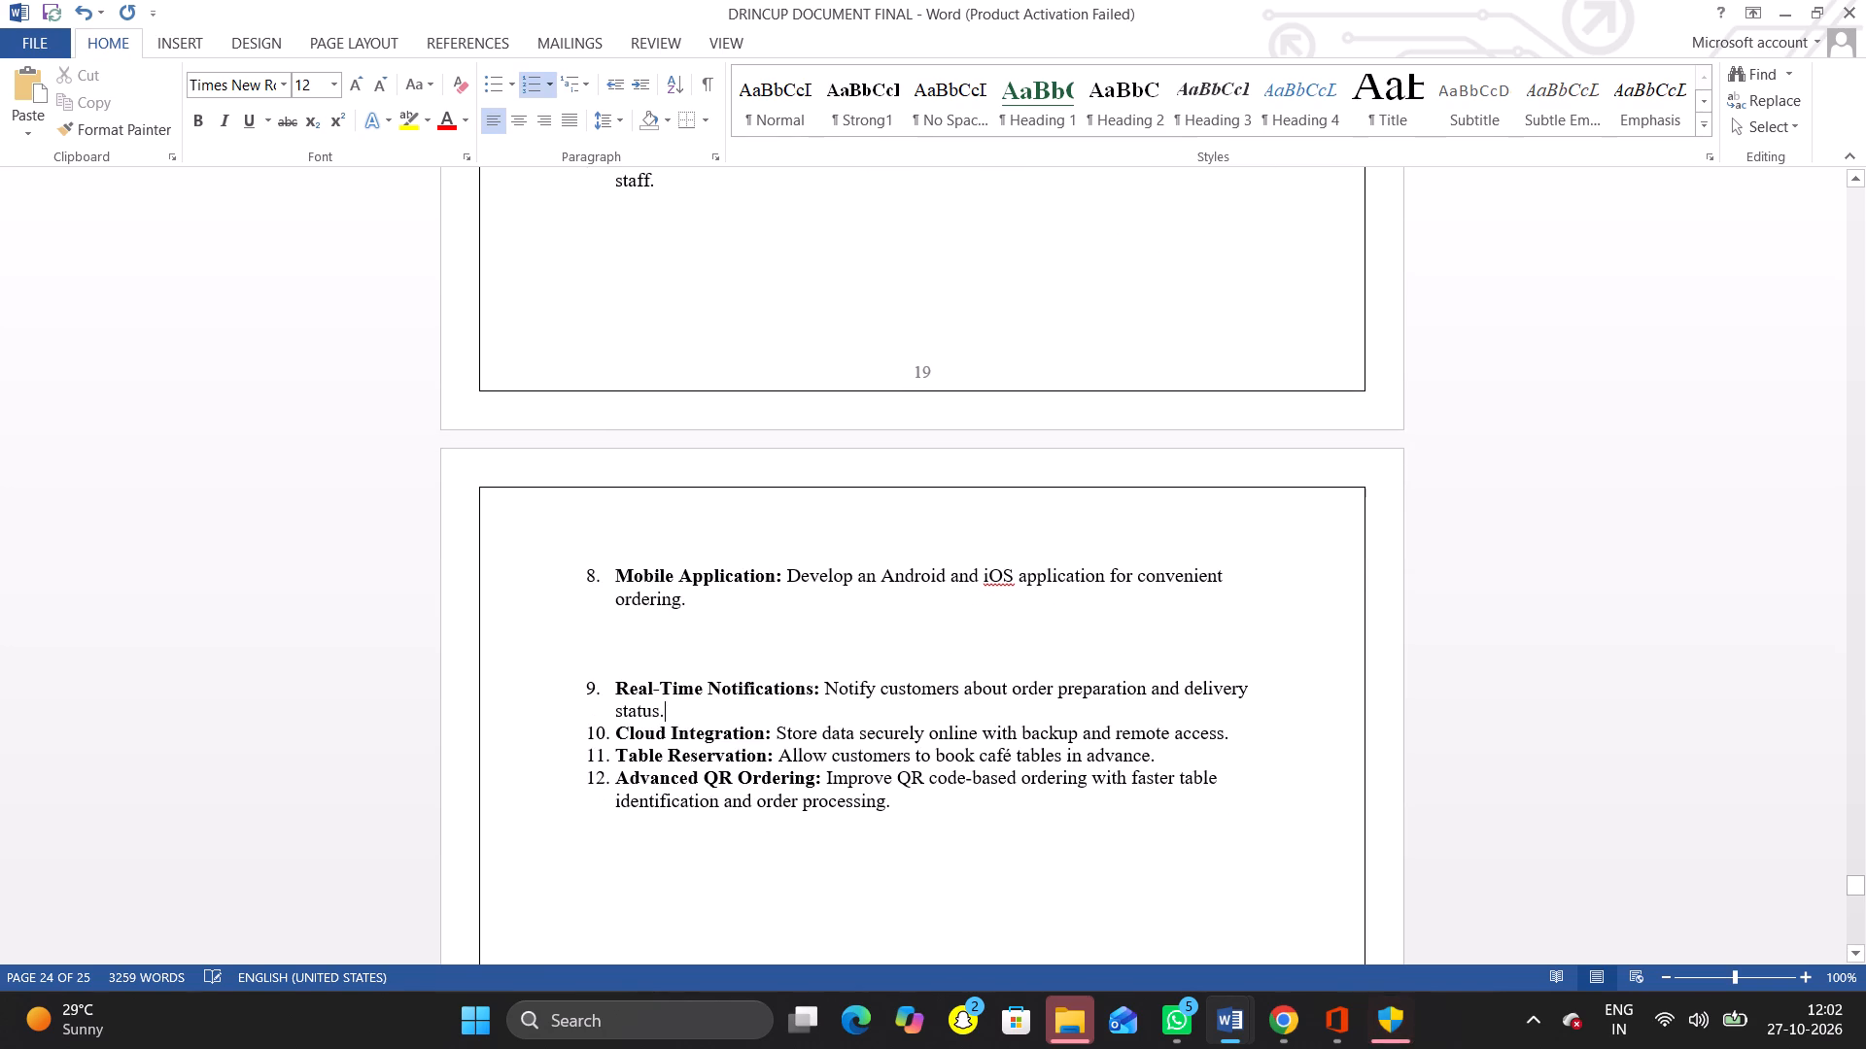
pyautogui.press('Return')
pyautogui.press('BackSpace')
pyautogui.scroll(-2, 703, 714)
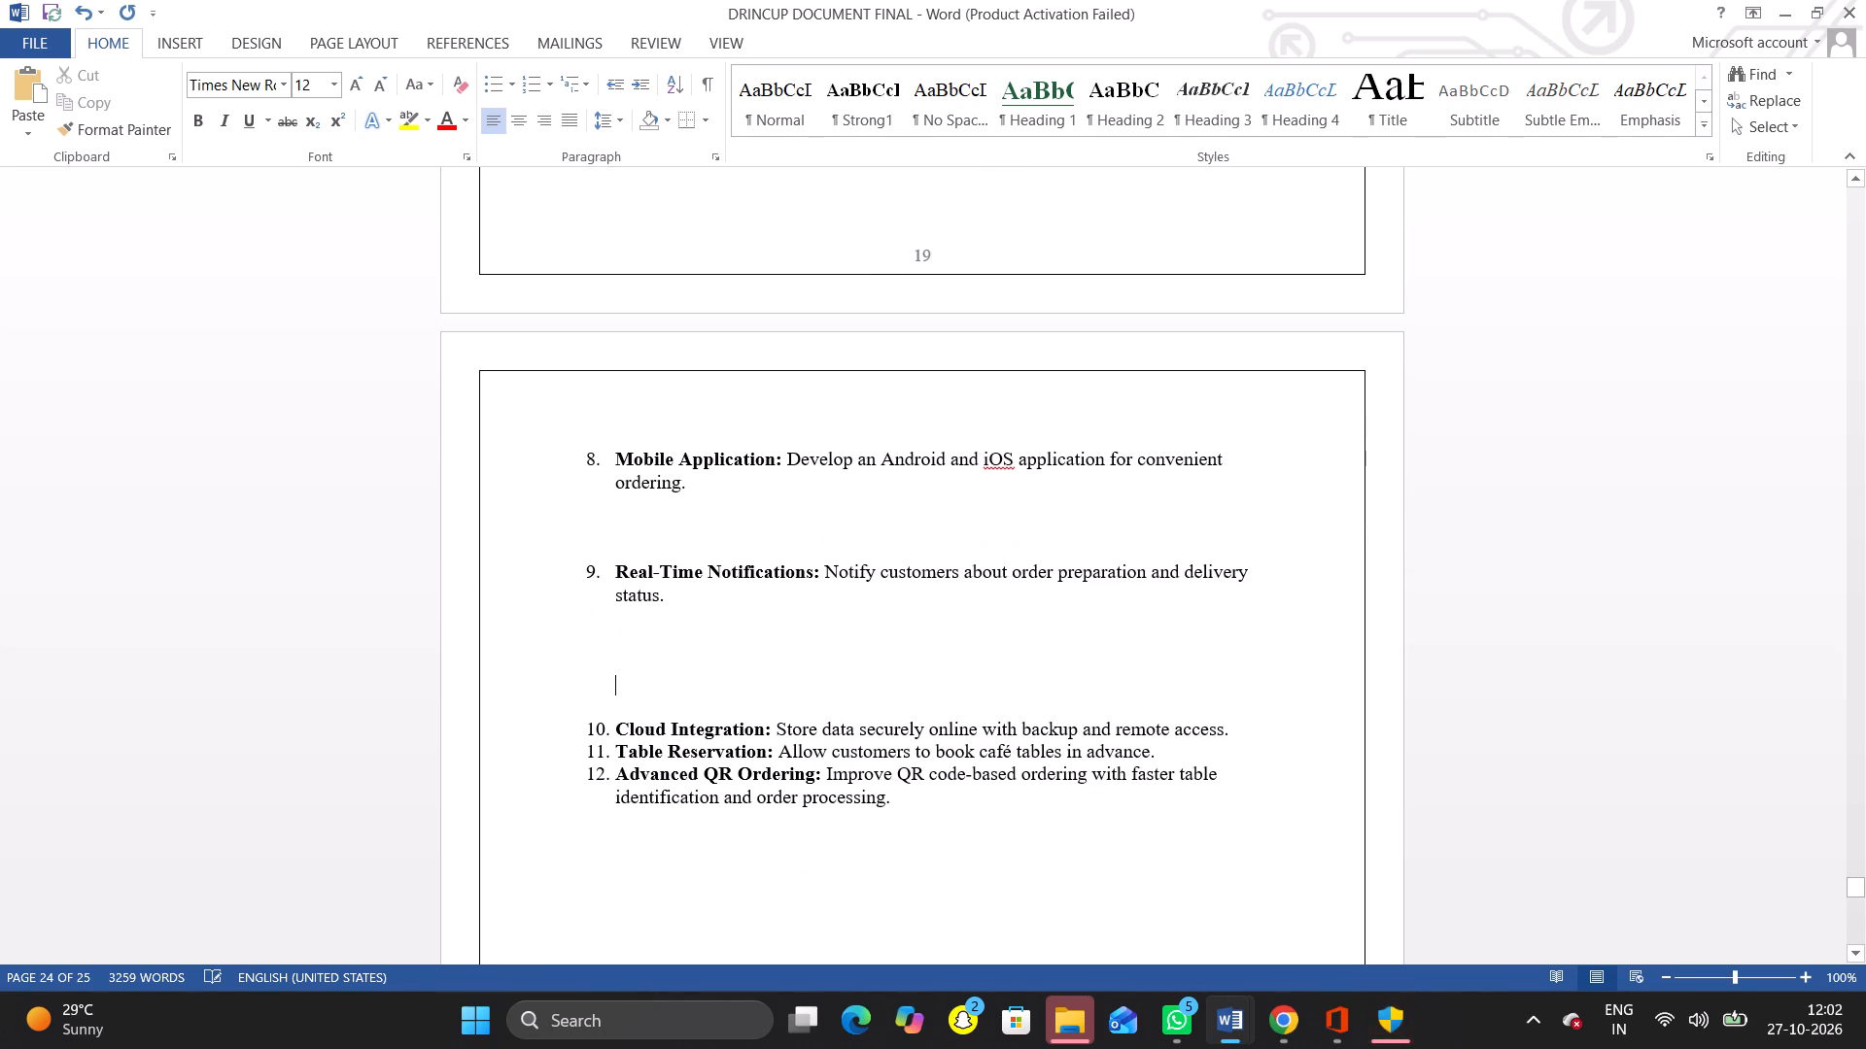
pyautogui.click(1248, 740)
pyautogui.click(1247, 733)
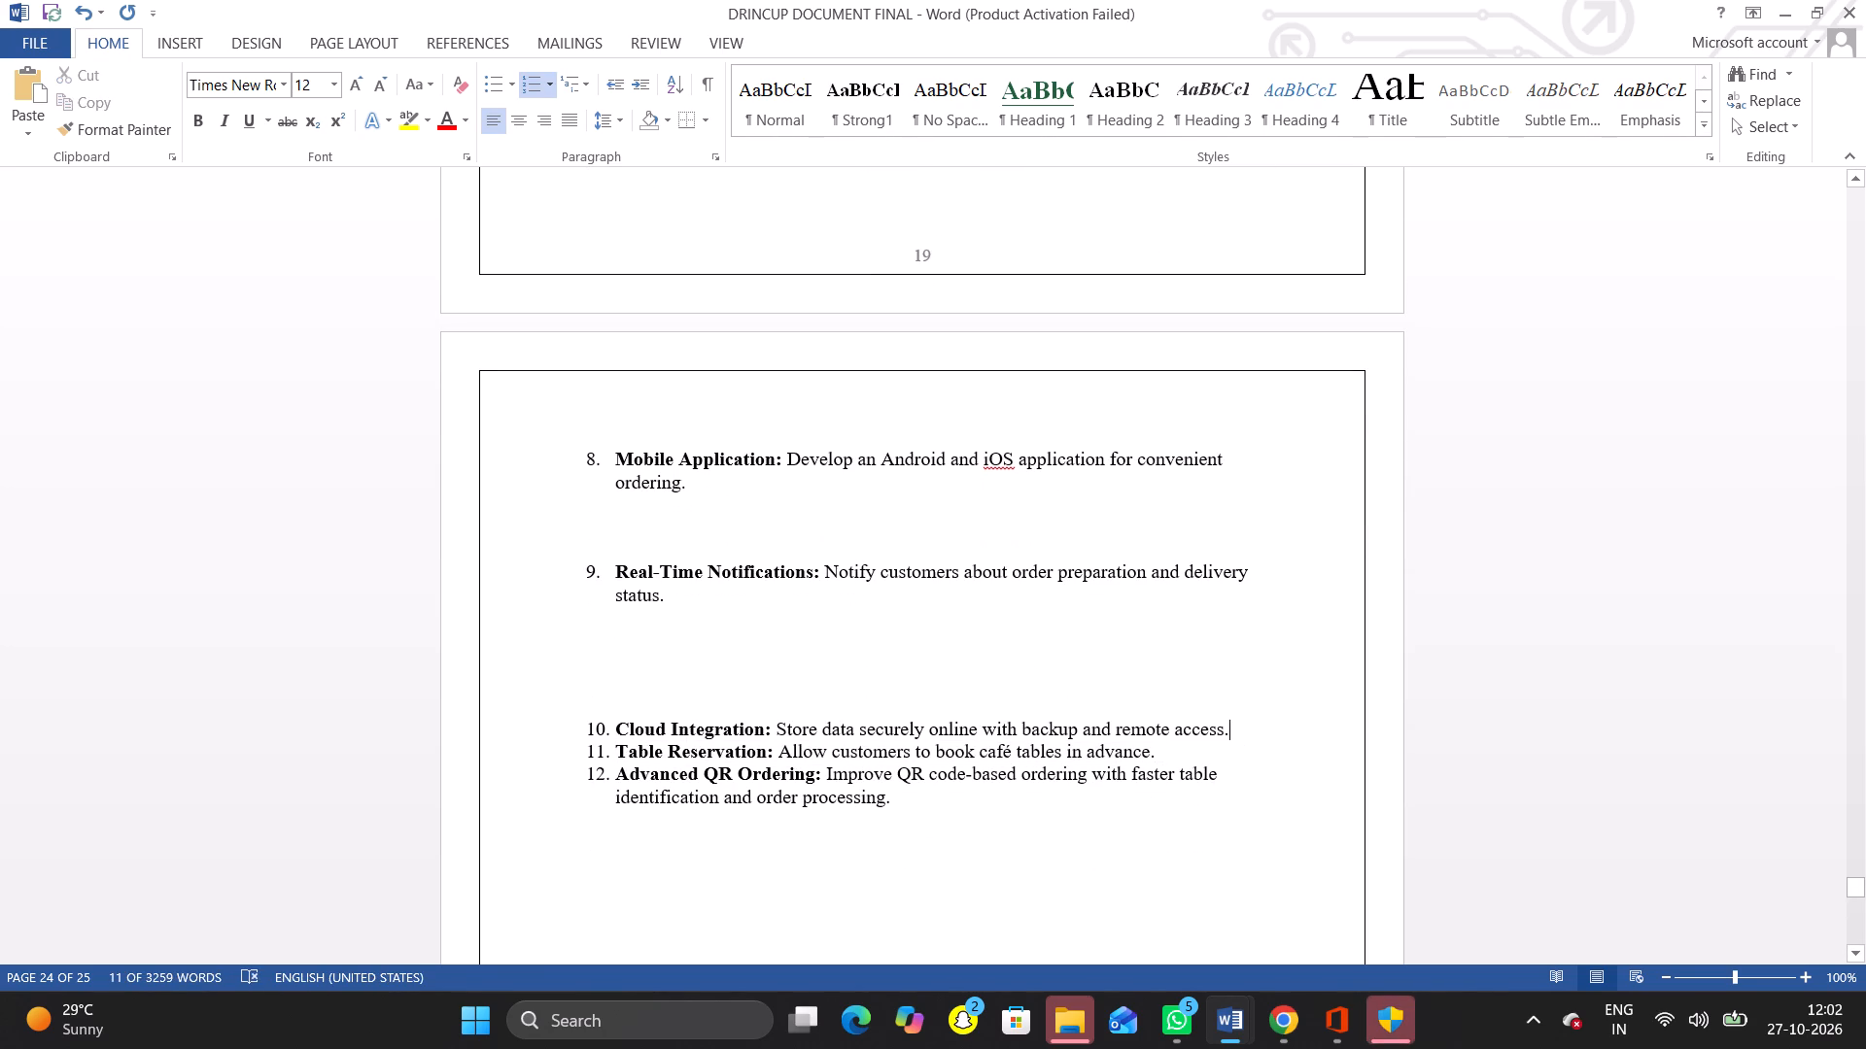
pyautogui.press('Return')
pyautogui.press('BackSpace')
pyautogui.scroll(-3, 1237, 738)
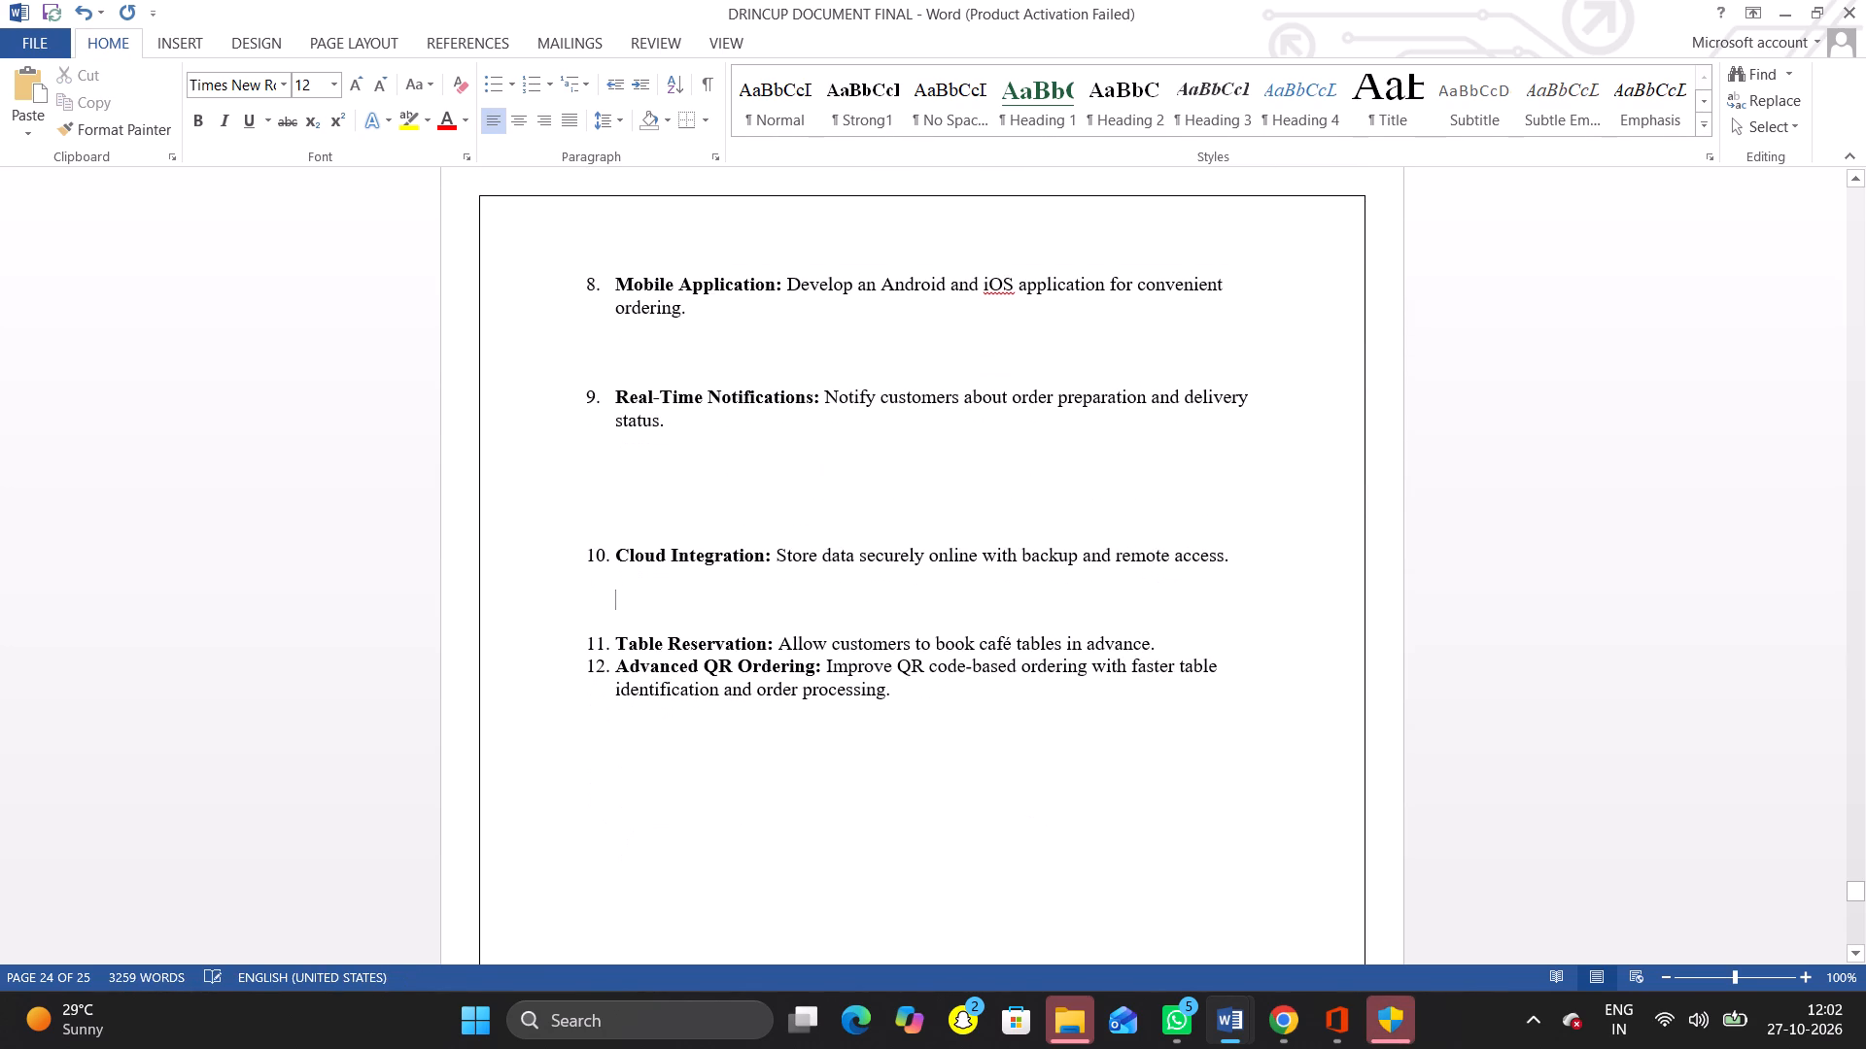
pyautogui.click(1182, 650)
pyautogui.press('Return')
pyautogui.press('BackSpace')
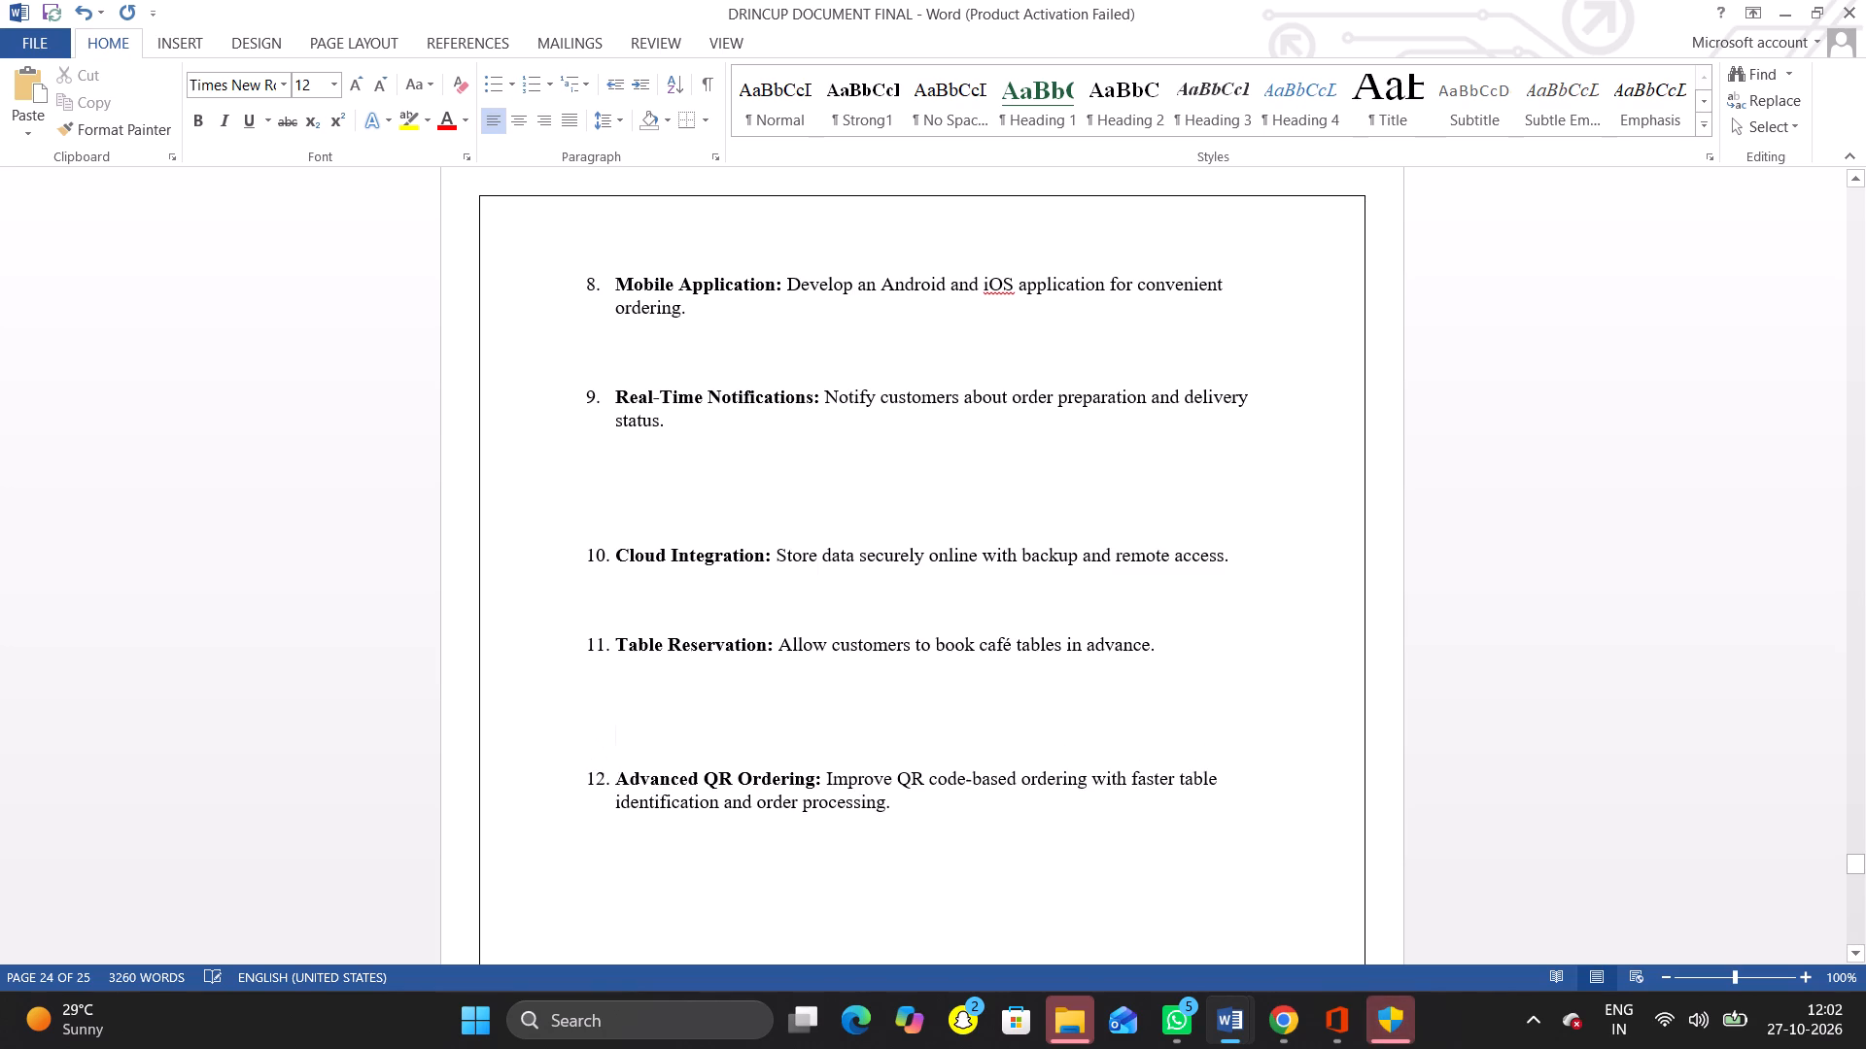
# Remove the blank lines between the Online Payment Integration and Digital Billing items, keeping Digital Billing as numbered item 2.
pyautogui.scroll(-3, 1189, 647)
pyautogui.scroll(4, 1173, 664)
pyautogui.scroll(-4, 1173, 664)
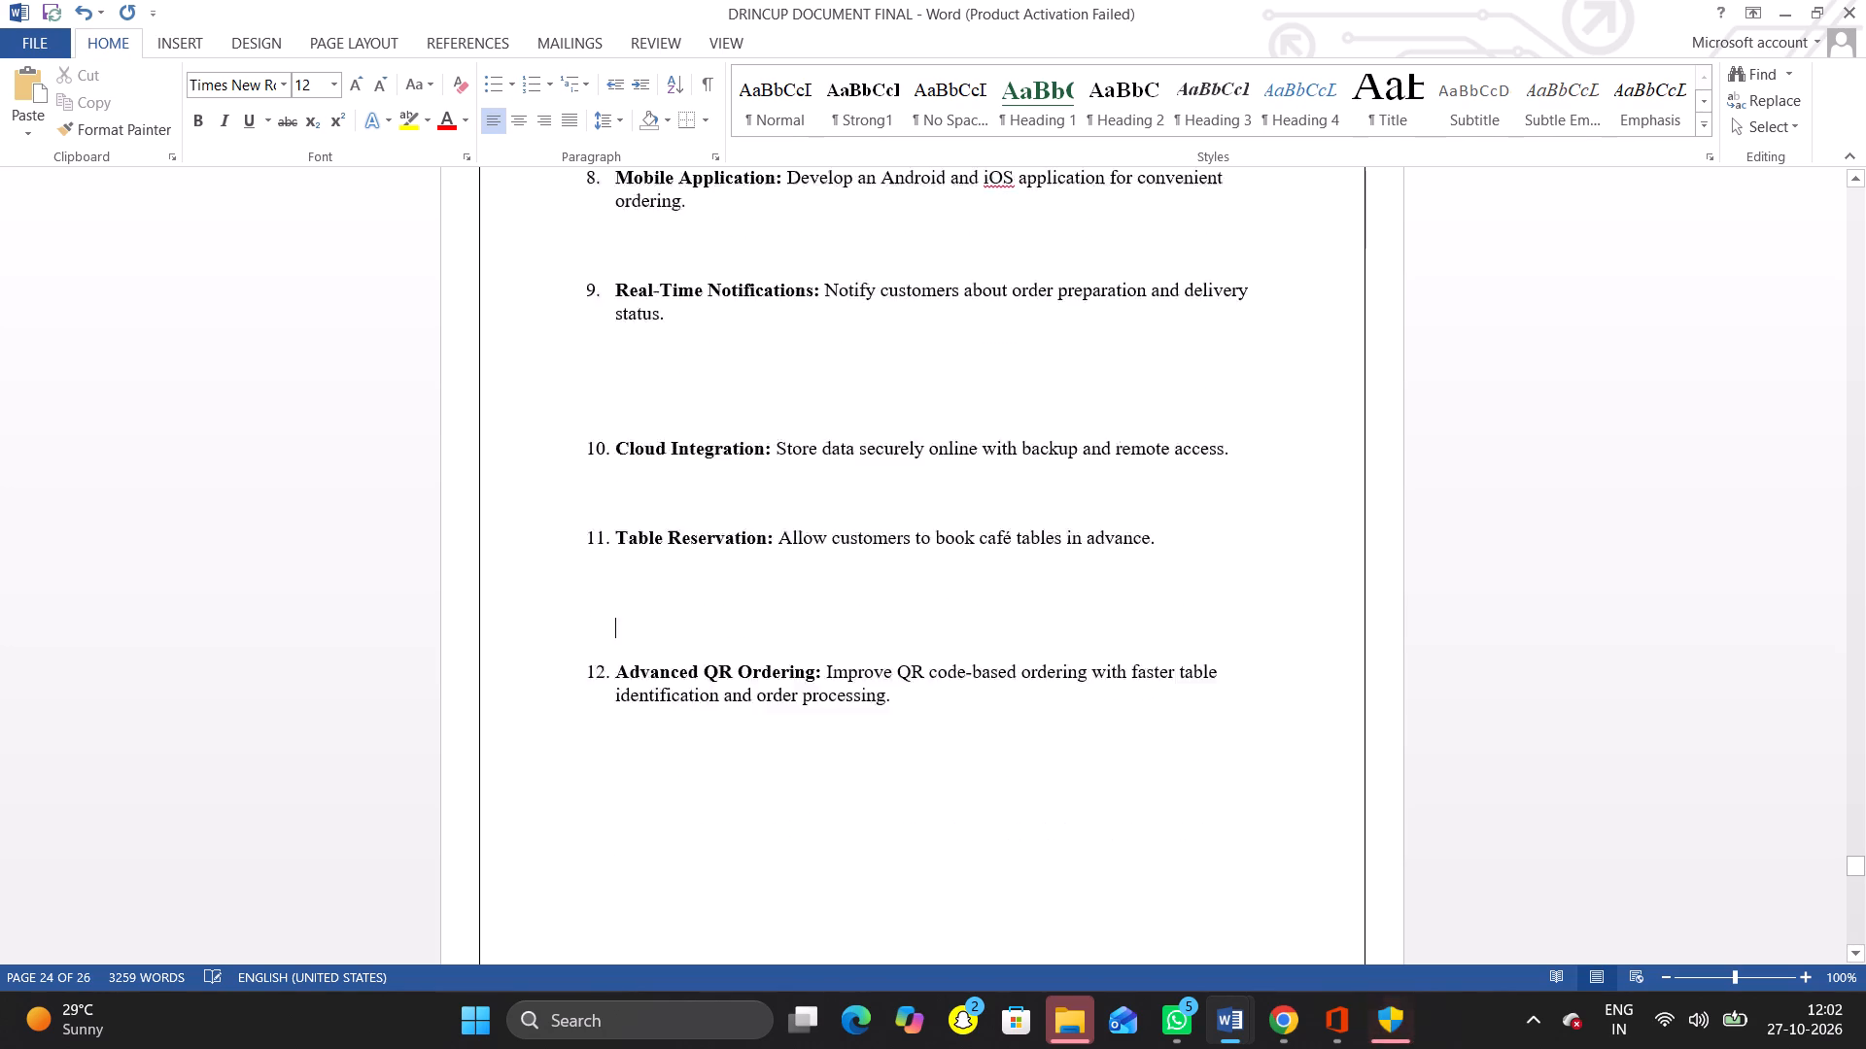
pyautogui.scroll(14, 1170, 650)
pyautogui.scroll(7, 1159, 653)
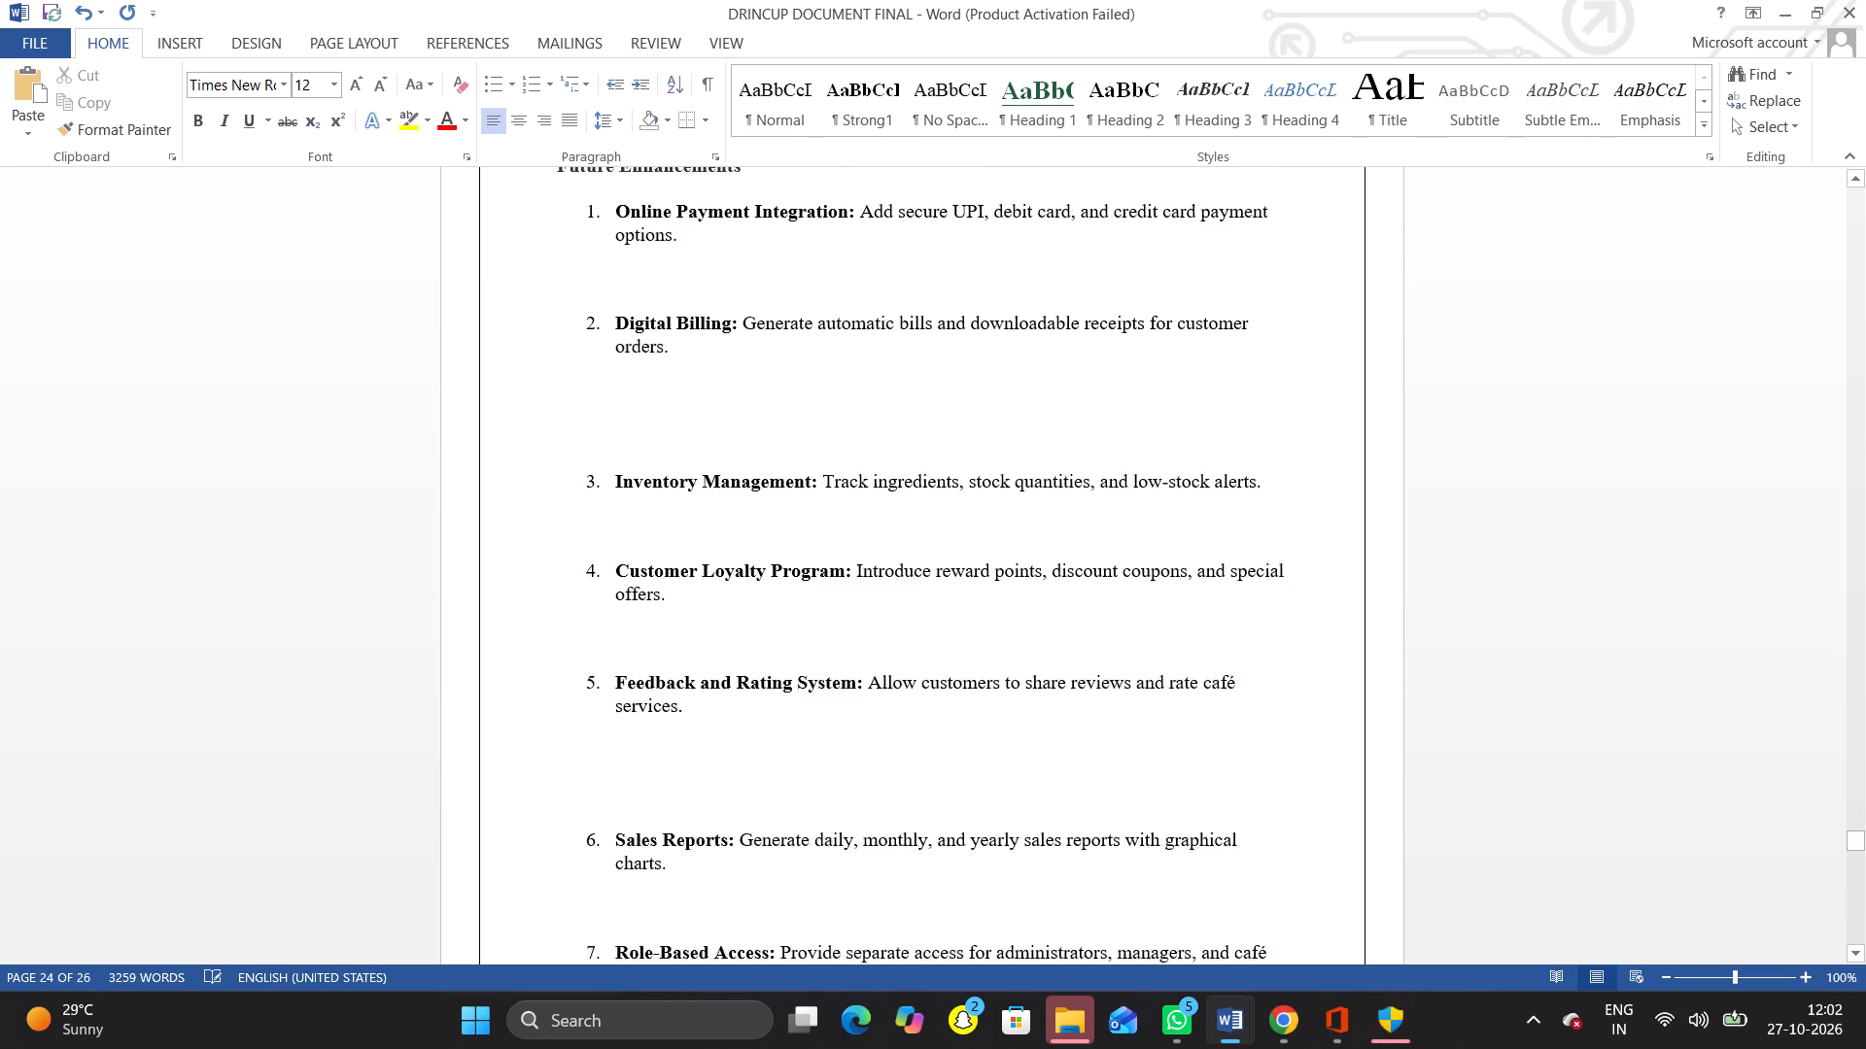
pyautogui.scroll(4, 1159, 654)
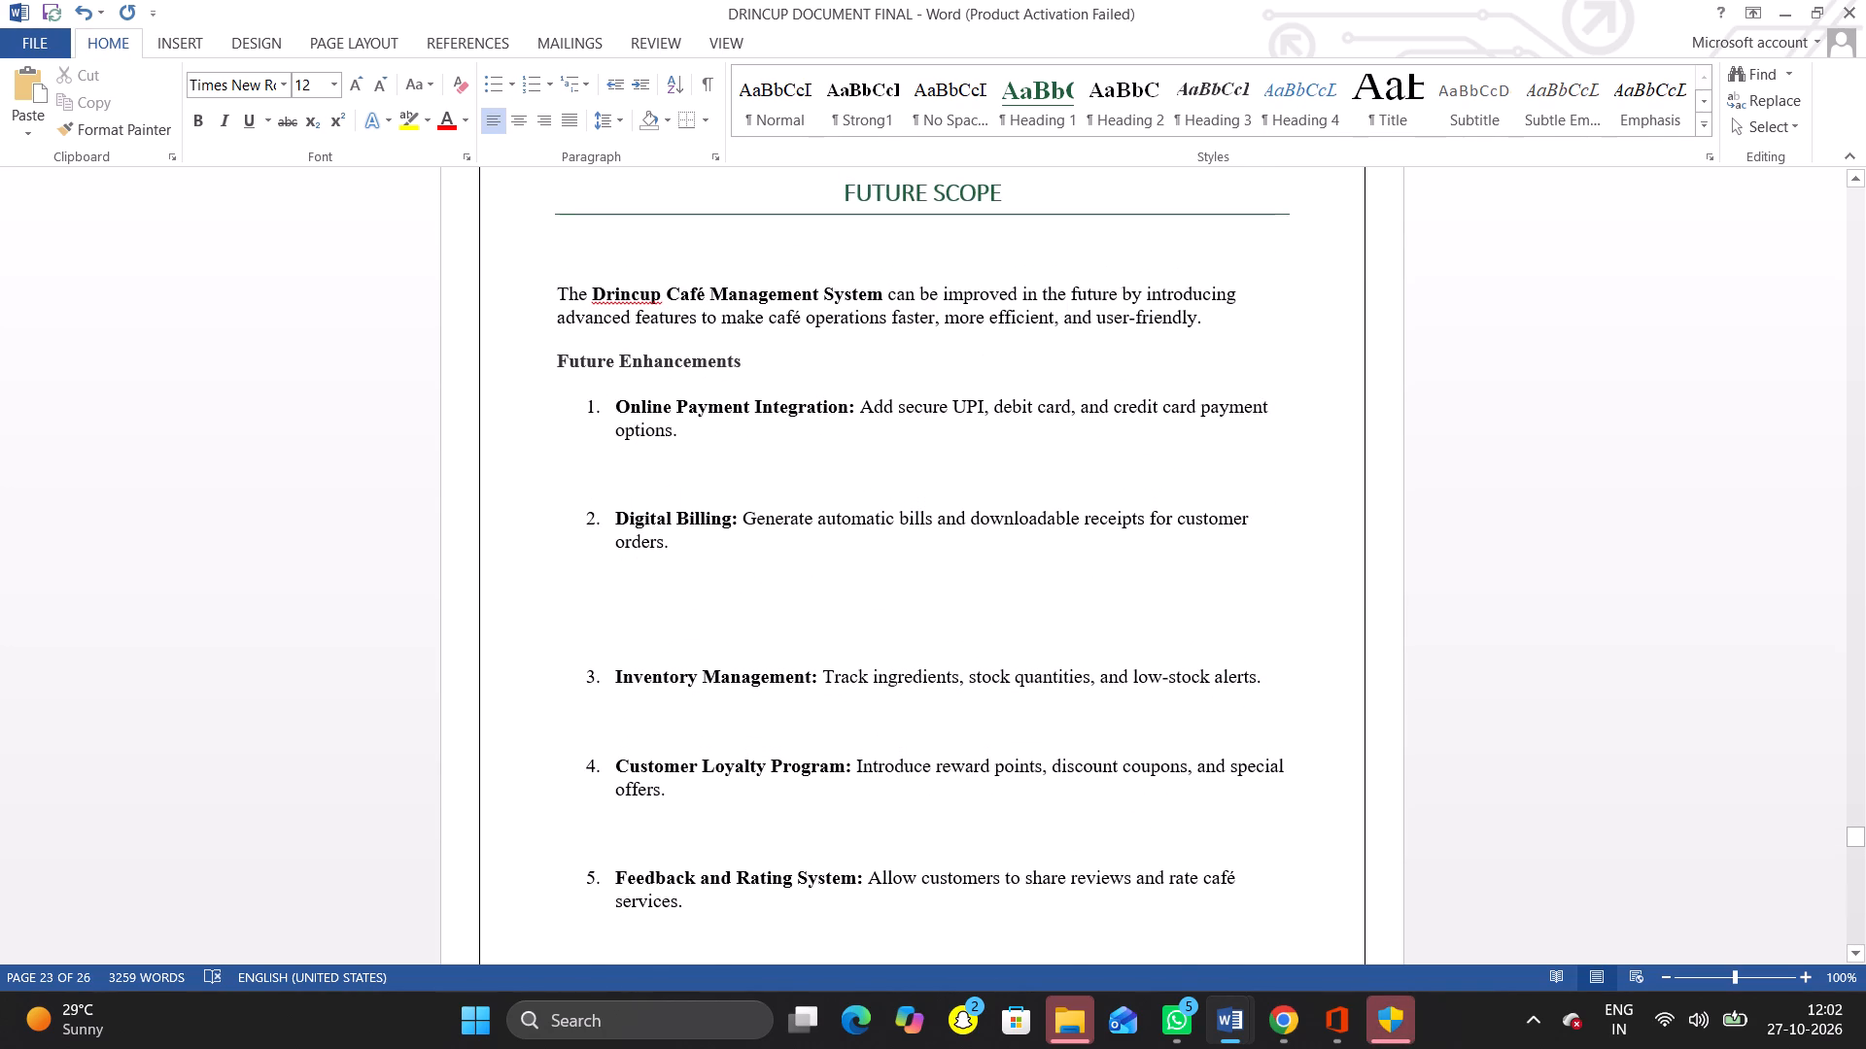
pyautogui.click(609, 515)
pyautogui.press('BackSpace')
pyautogui.press('BackSpace')
pyautogui.press('BackSpace')
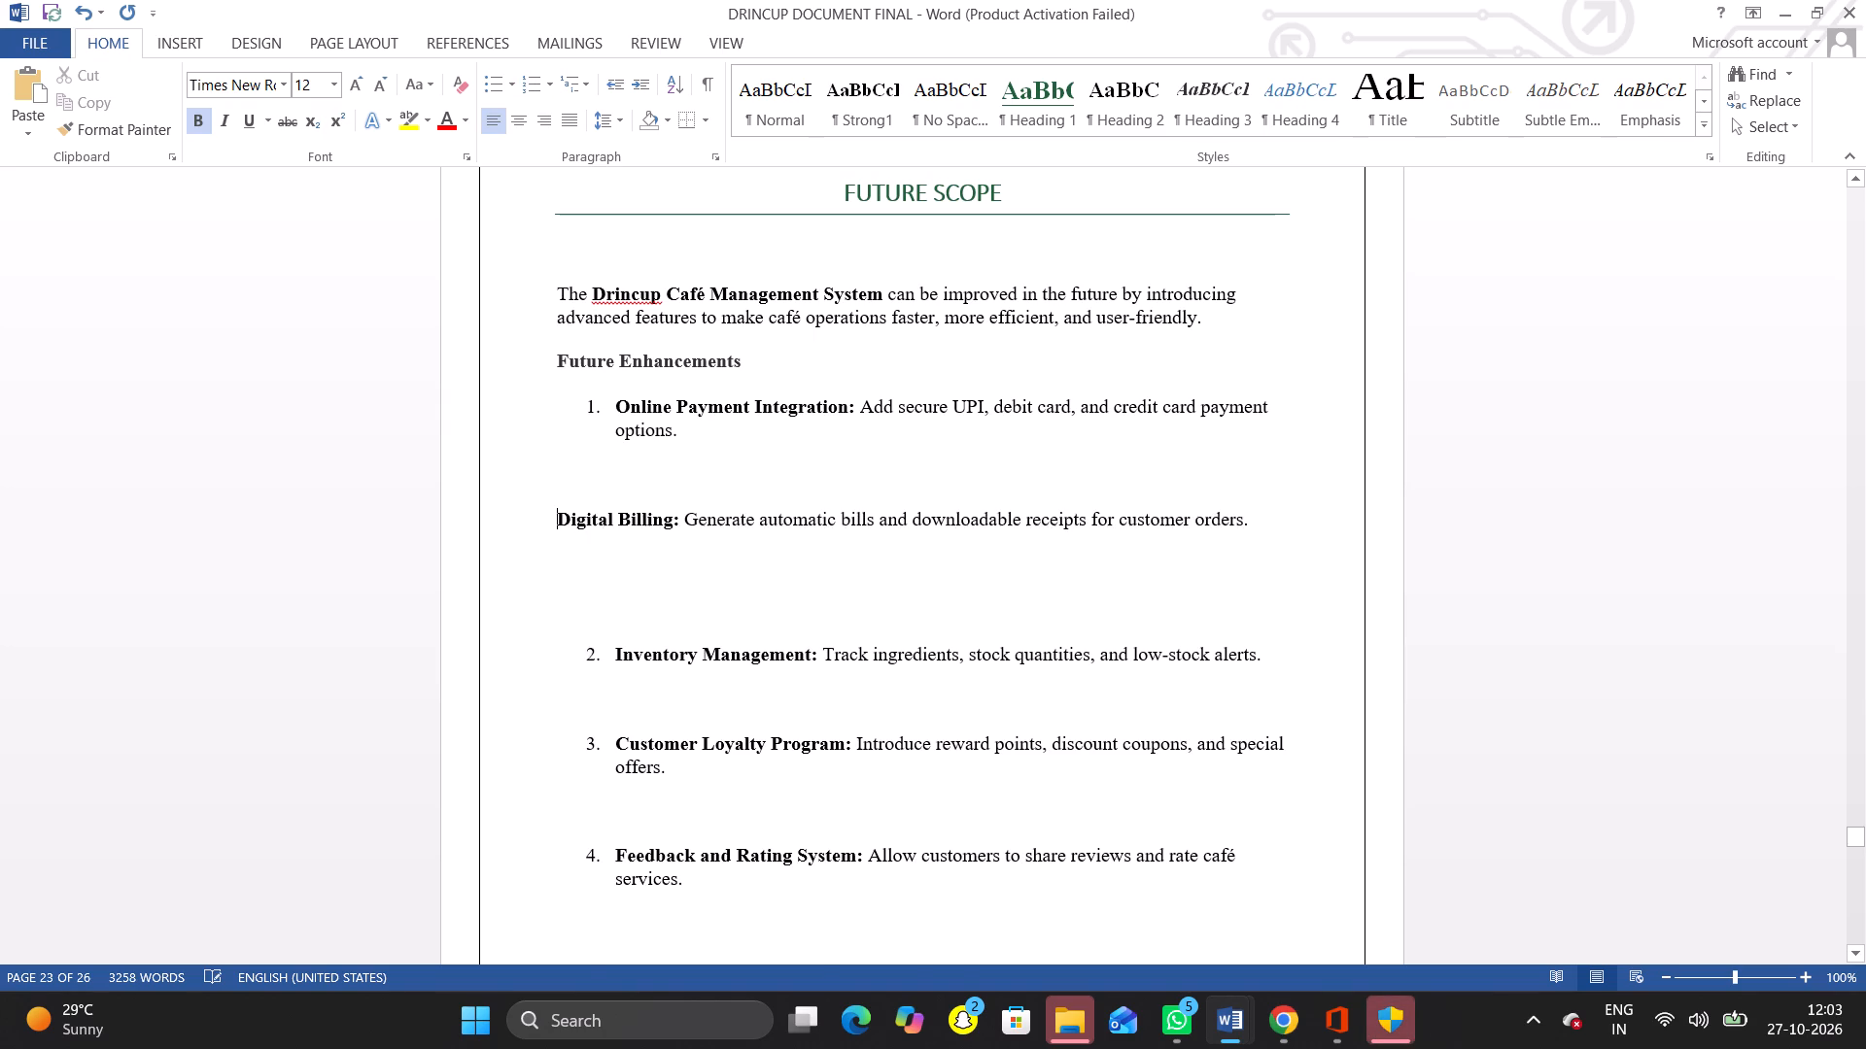
pyautogui.press('BackSpace')
pyautogui.press('Return')
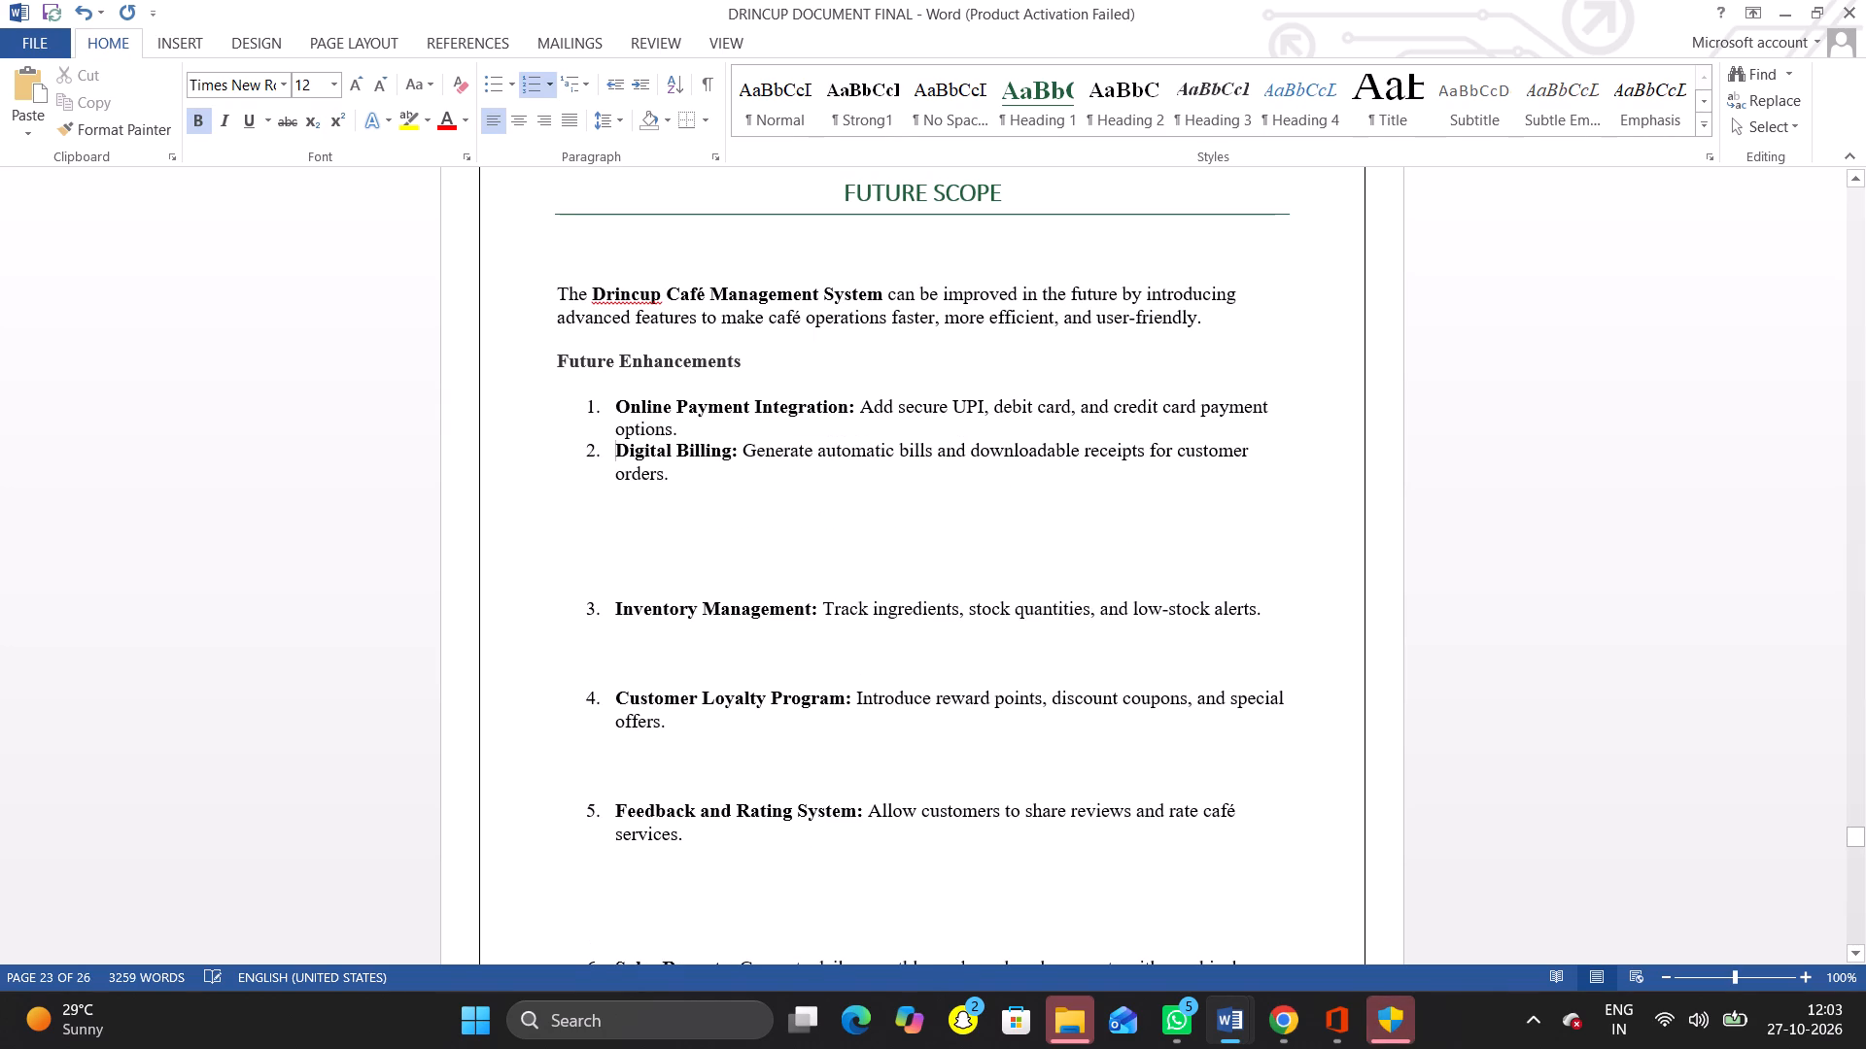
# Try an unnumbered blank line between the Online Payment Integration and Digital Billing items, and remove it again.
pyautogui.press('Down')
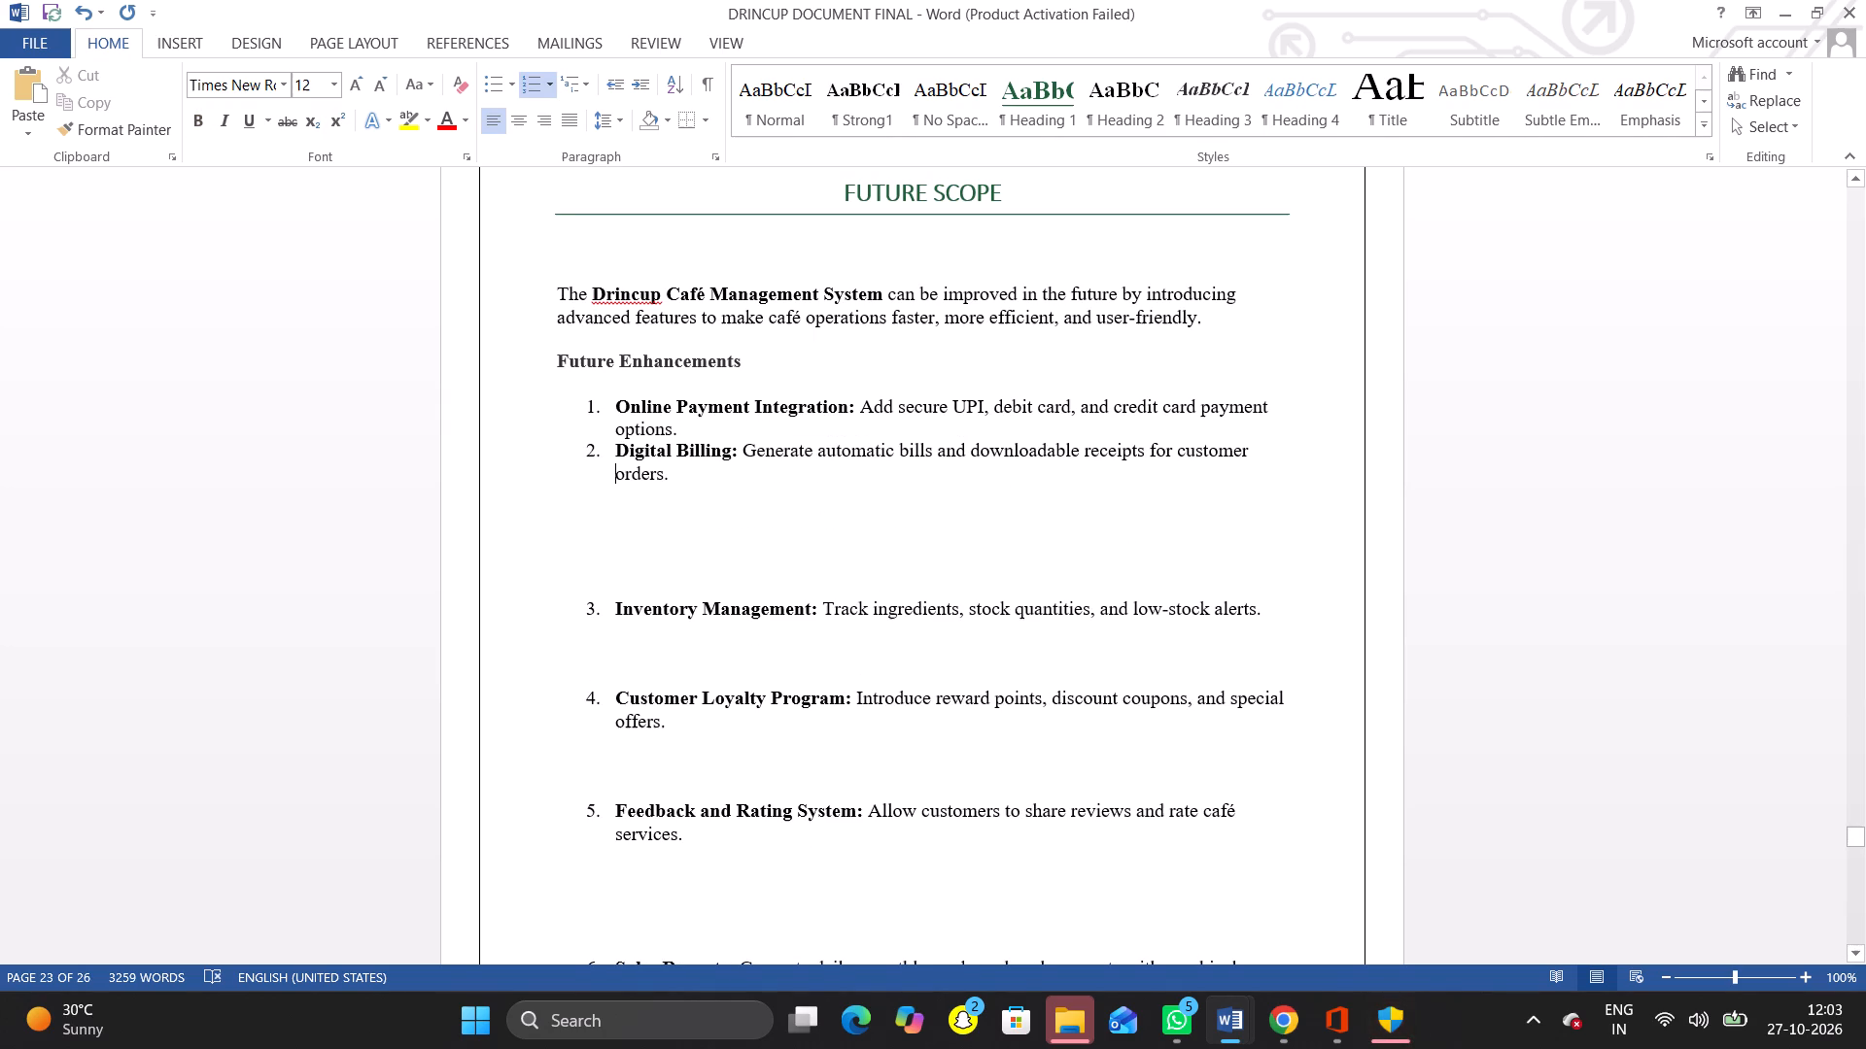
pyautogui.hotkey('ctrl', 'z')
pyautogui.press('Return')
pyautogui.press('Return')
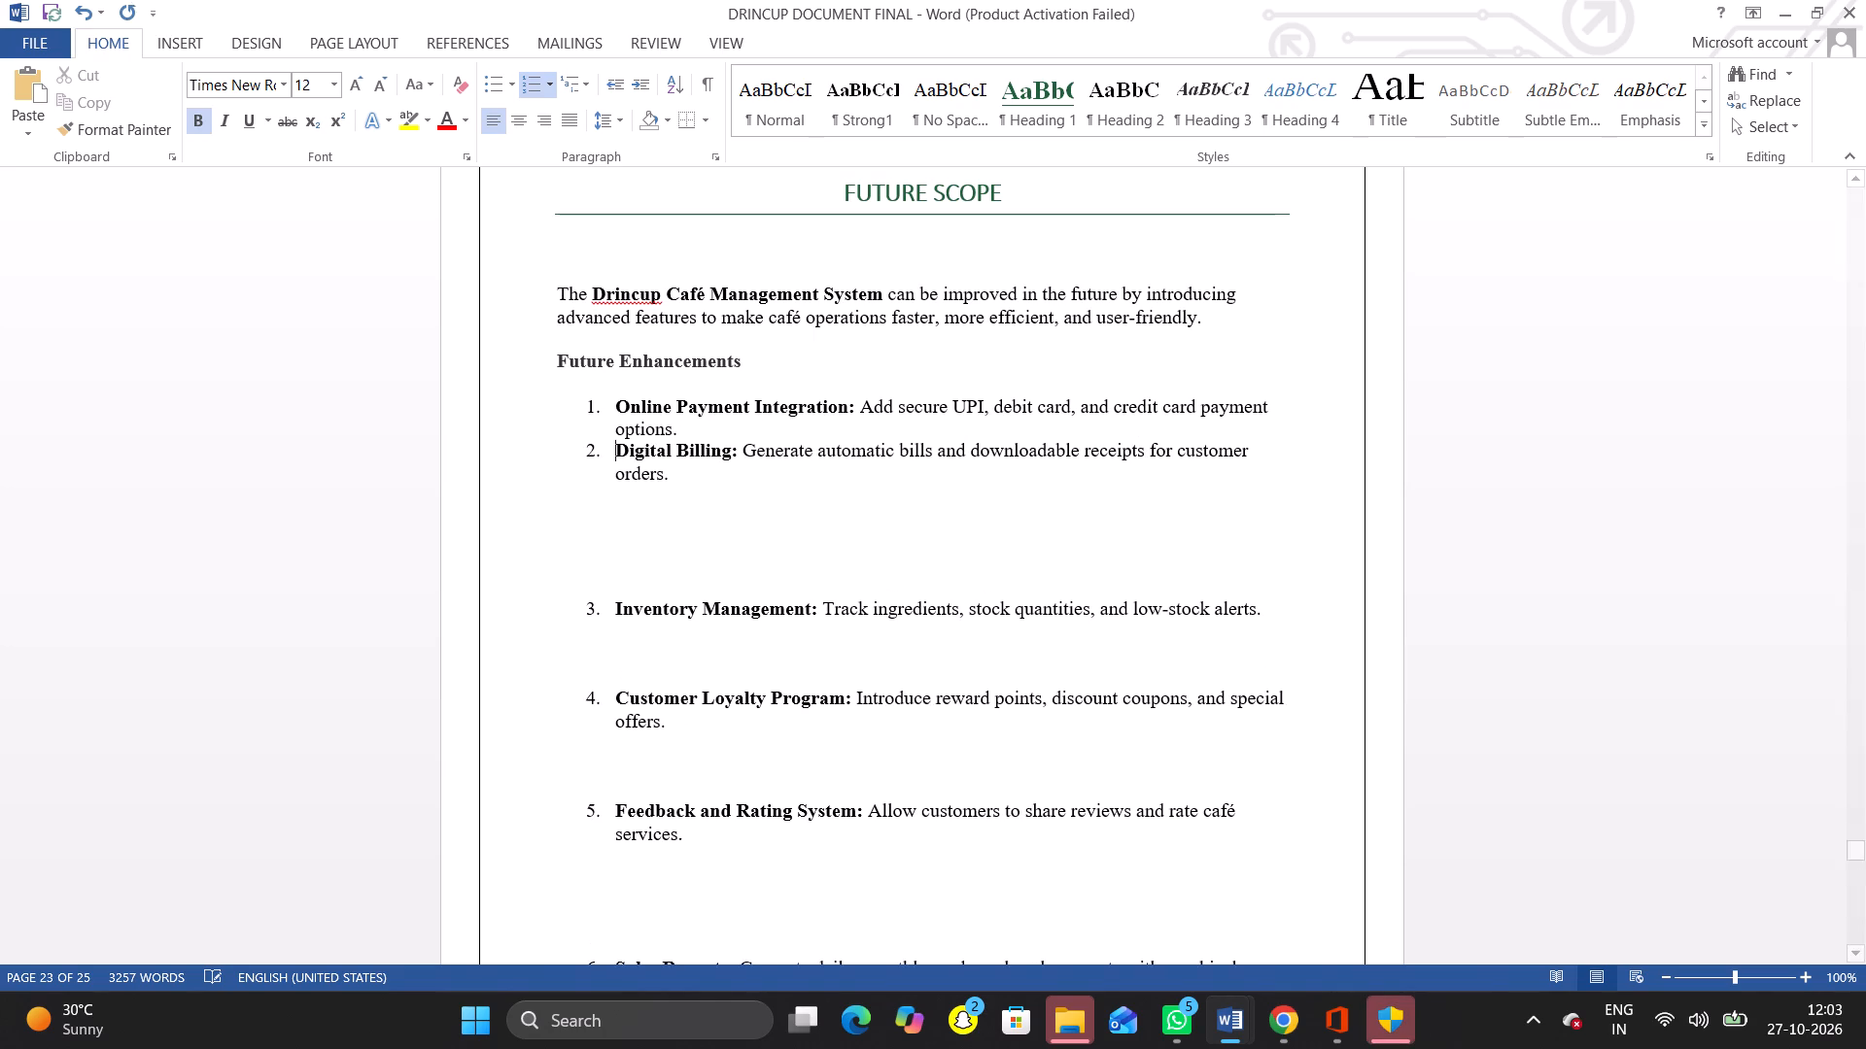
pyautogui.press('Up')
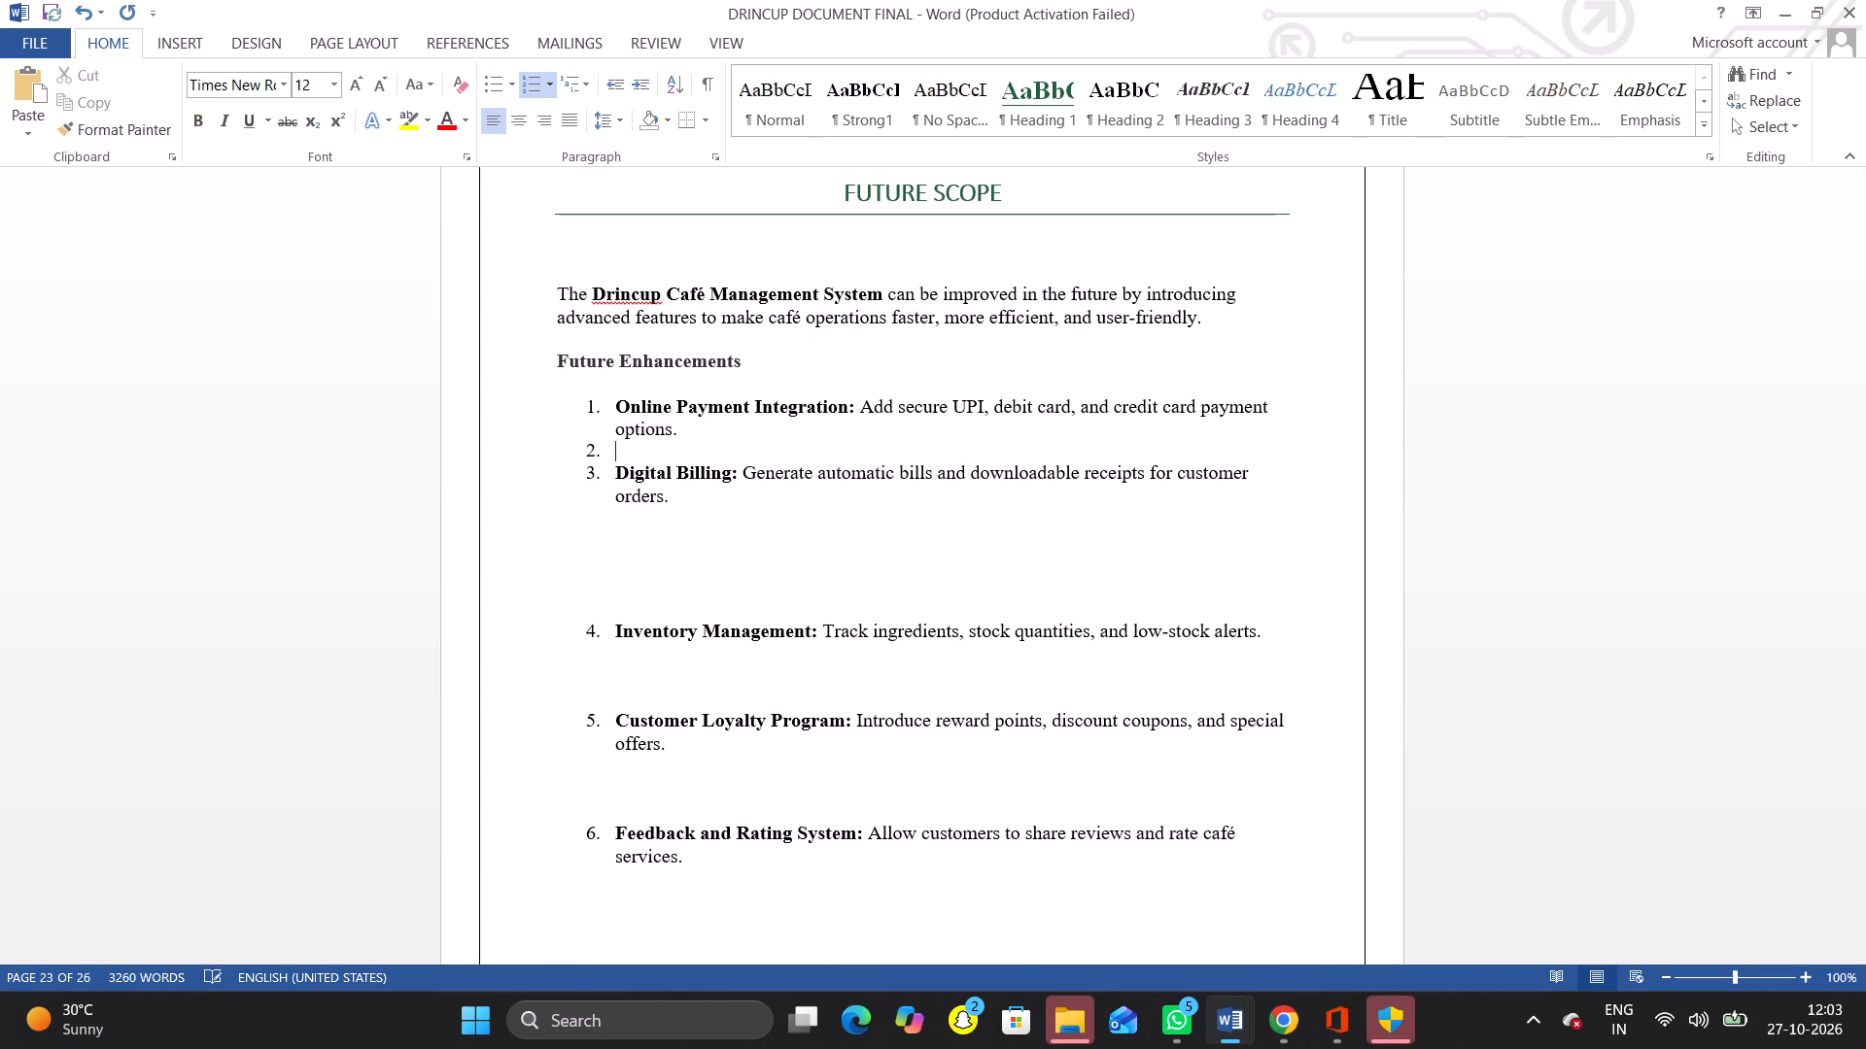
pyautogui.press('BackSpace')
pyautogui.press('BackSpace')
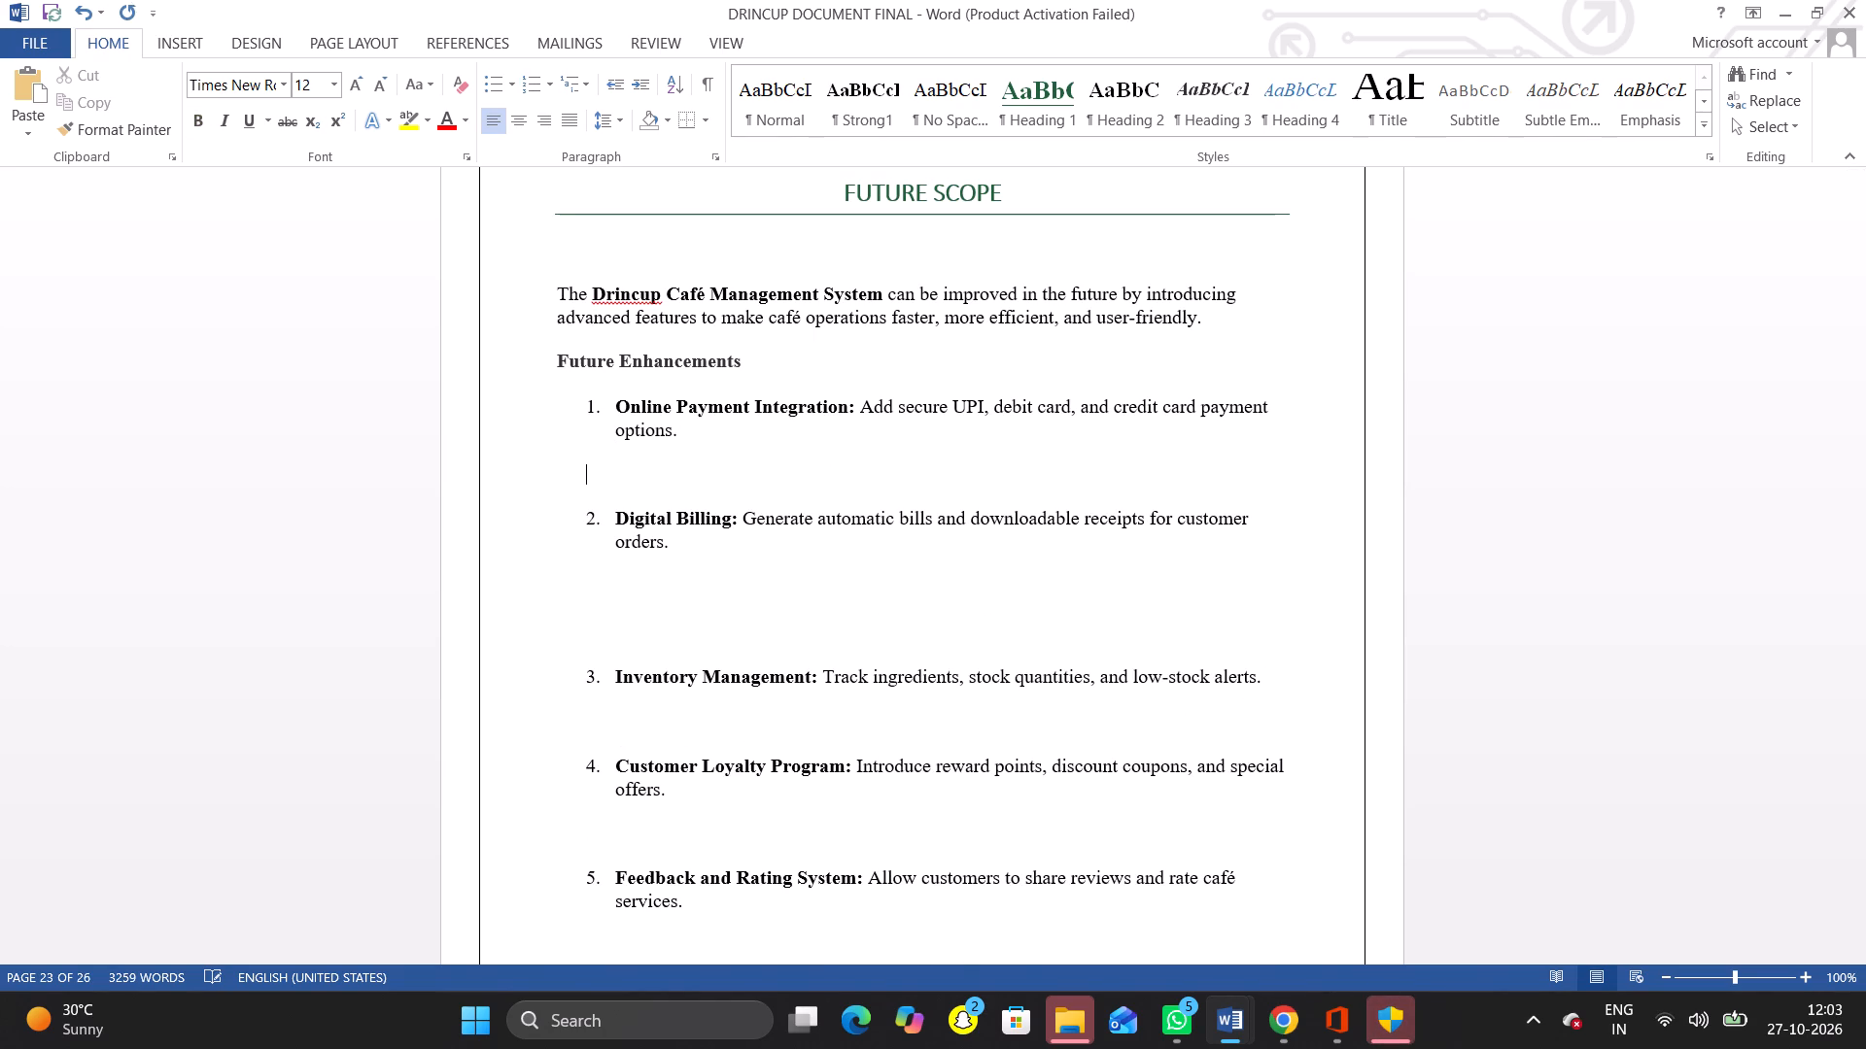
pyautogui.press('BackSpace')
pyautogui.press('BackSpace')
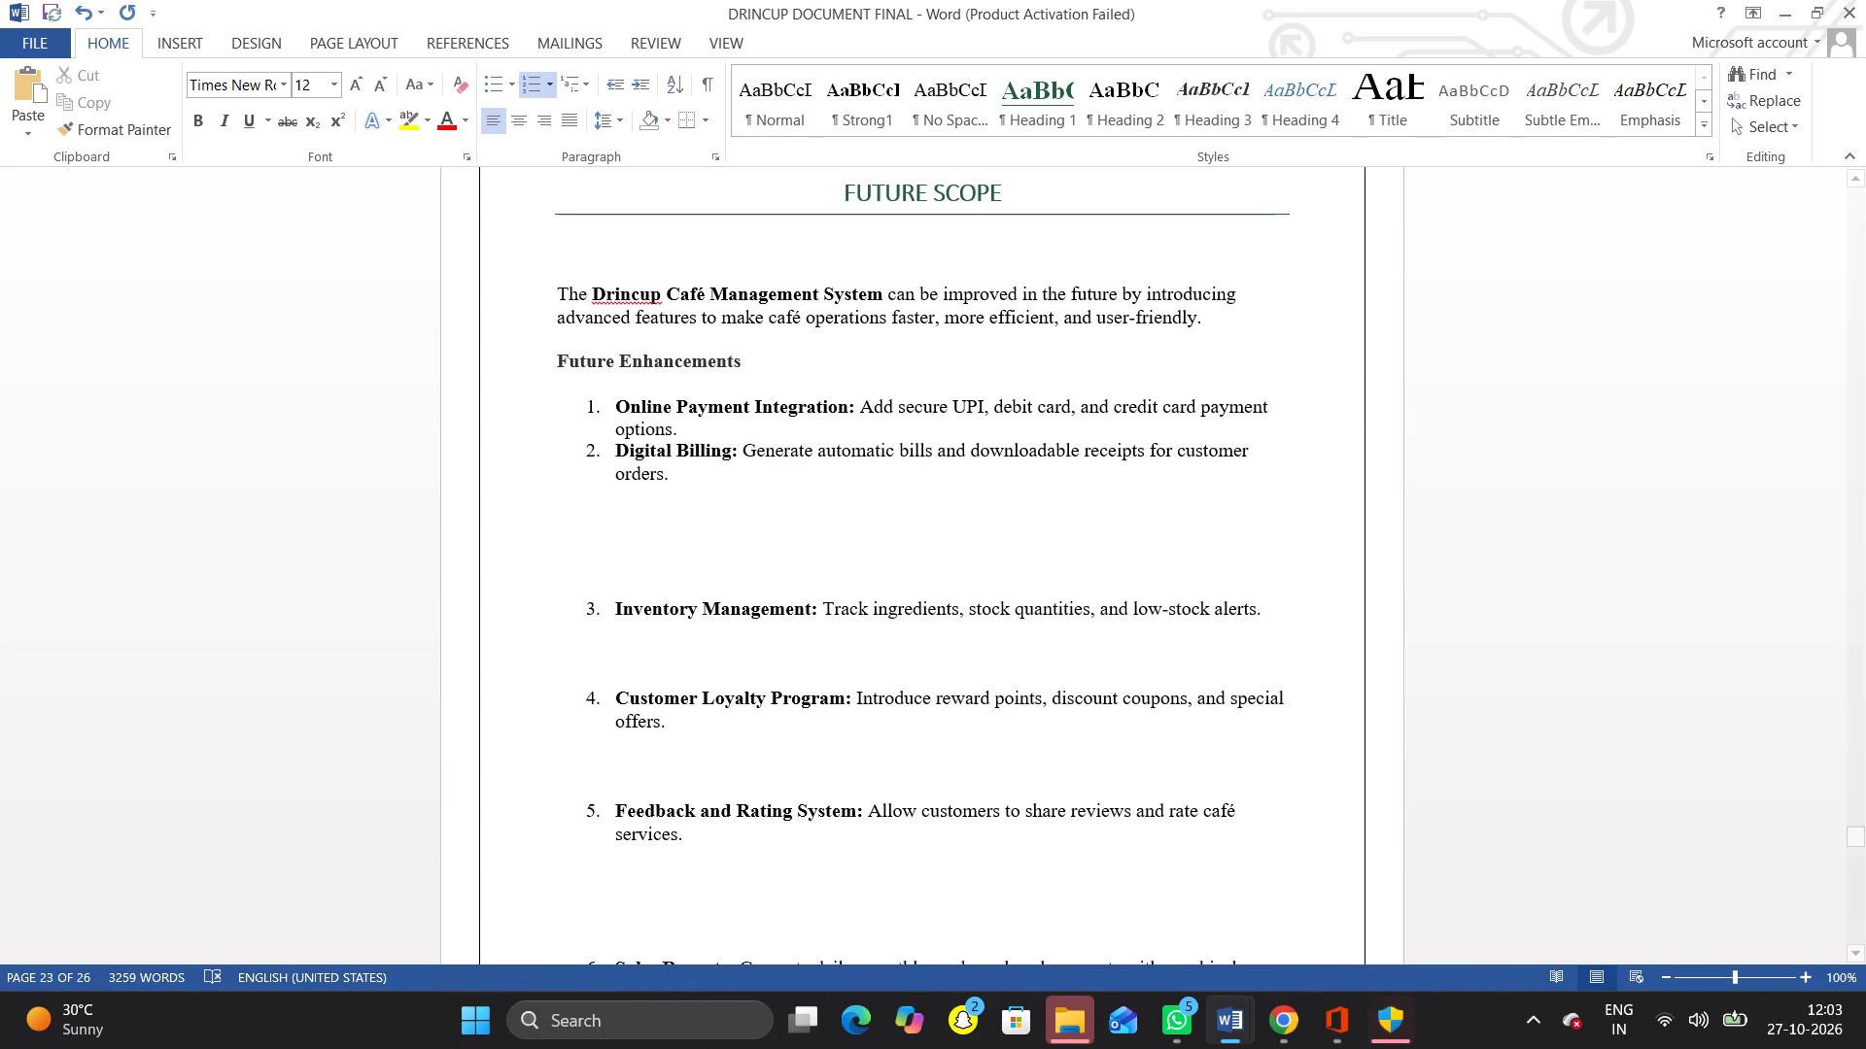
# Remove the blank lines between the Digital Billing and Inventory Management items, keeping Inventory Management as numbered item 3.
pyautogui.click(608, 604)
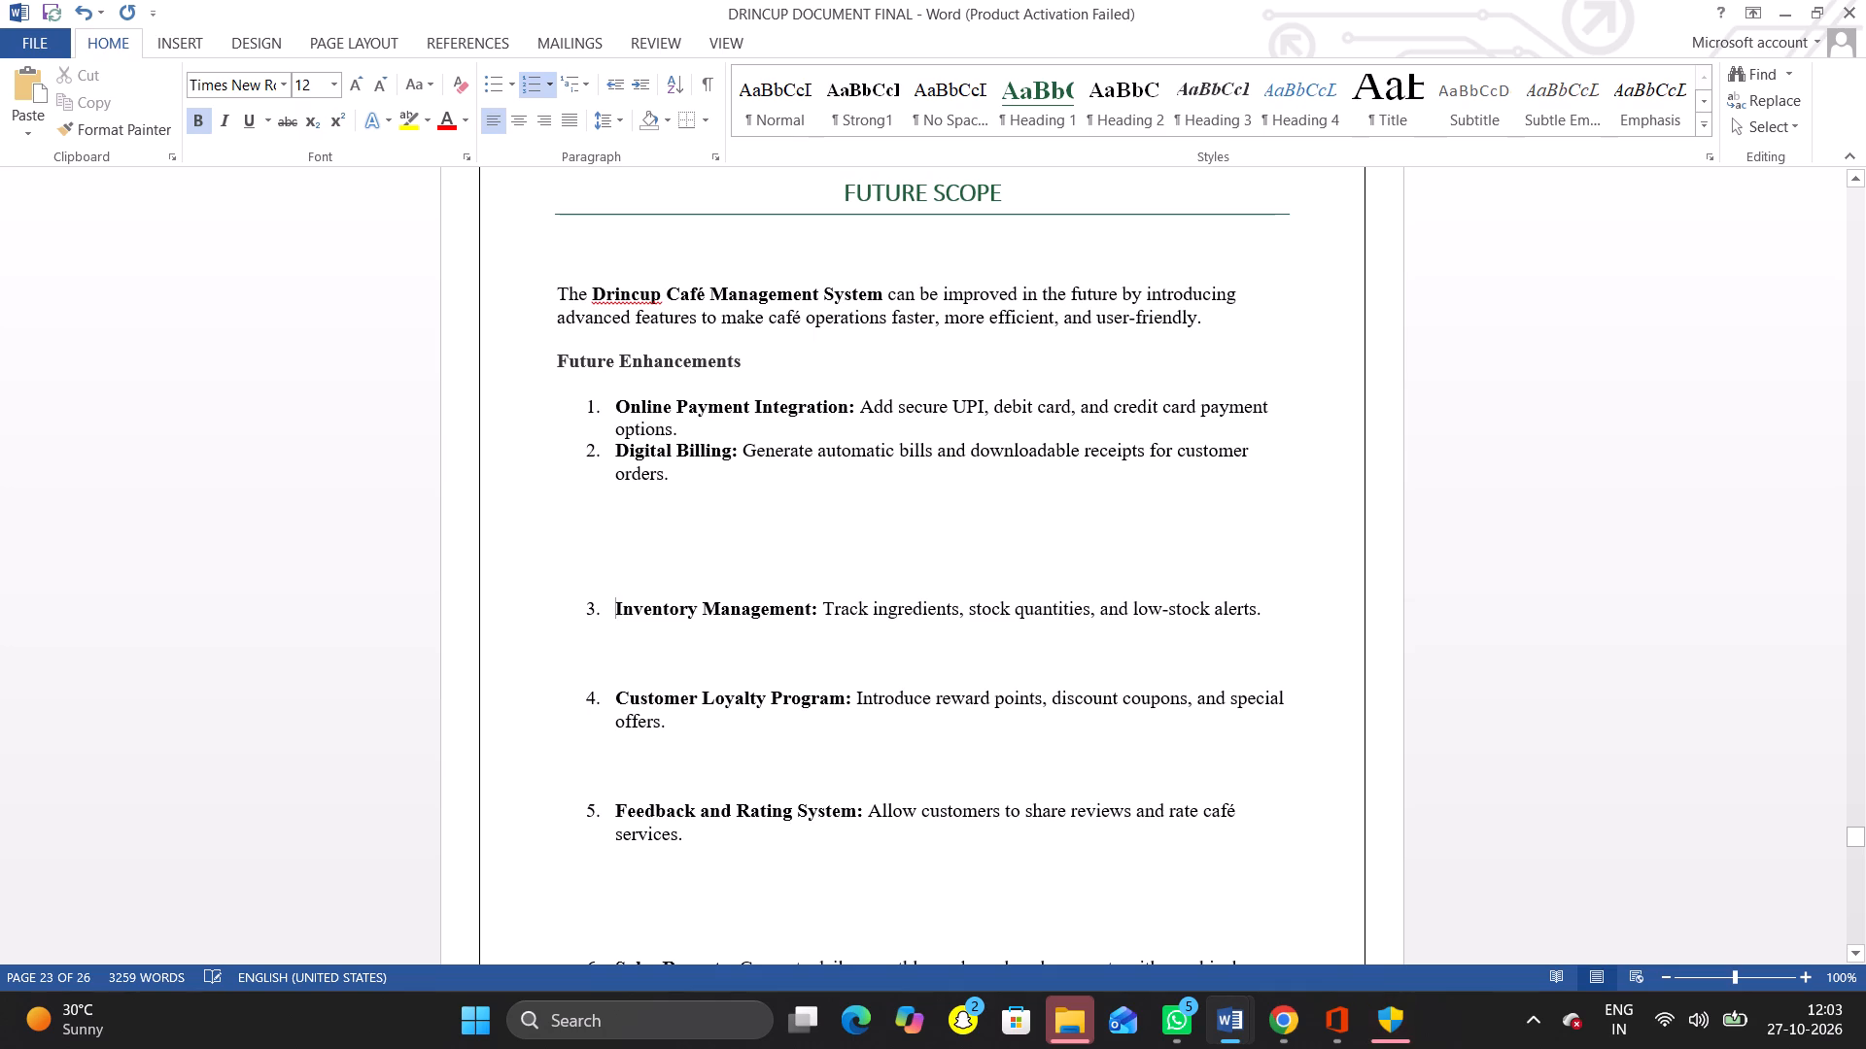
pyautogui.press('BackSpace')
pyautogui.press('BackSpace')
pyautogui.press('BackSpace')
pyautogui.press('BackSpace')
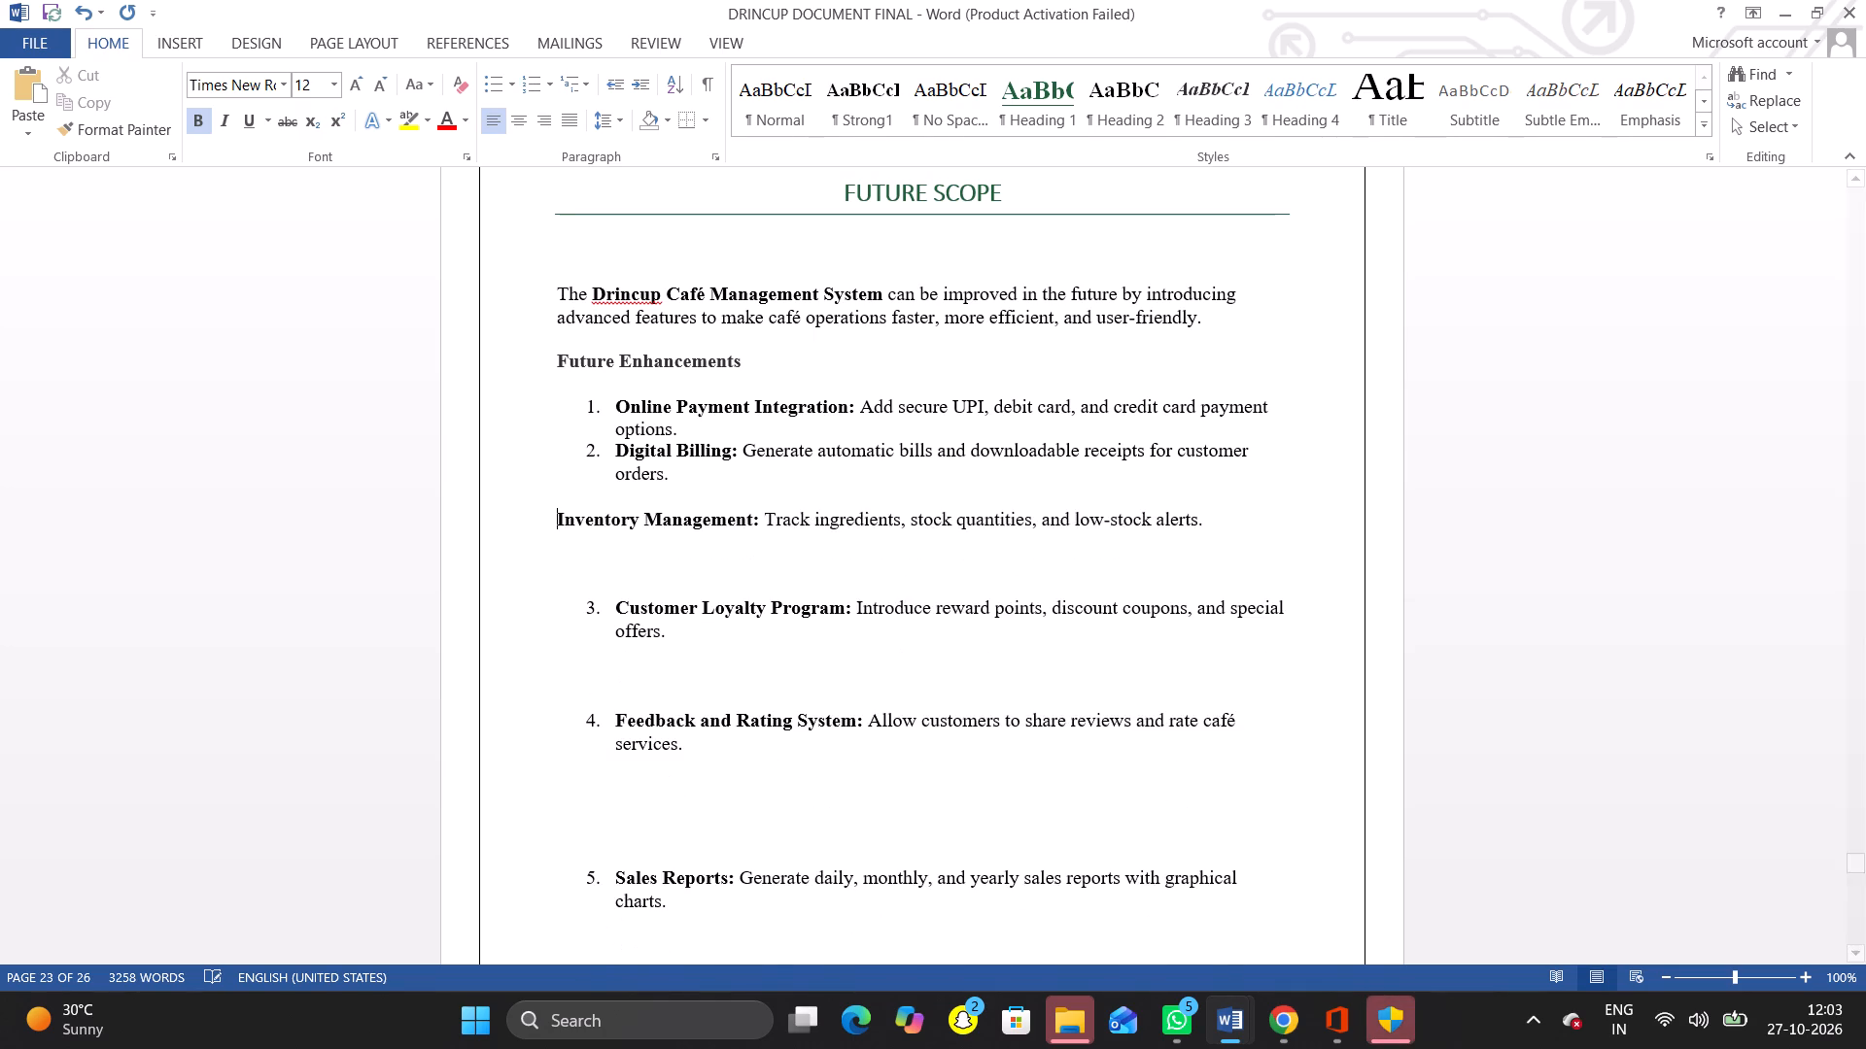
pyautogui.press('BackSpace')
pyautogui.press('Return')
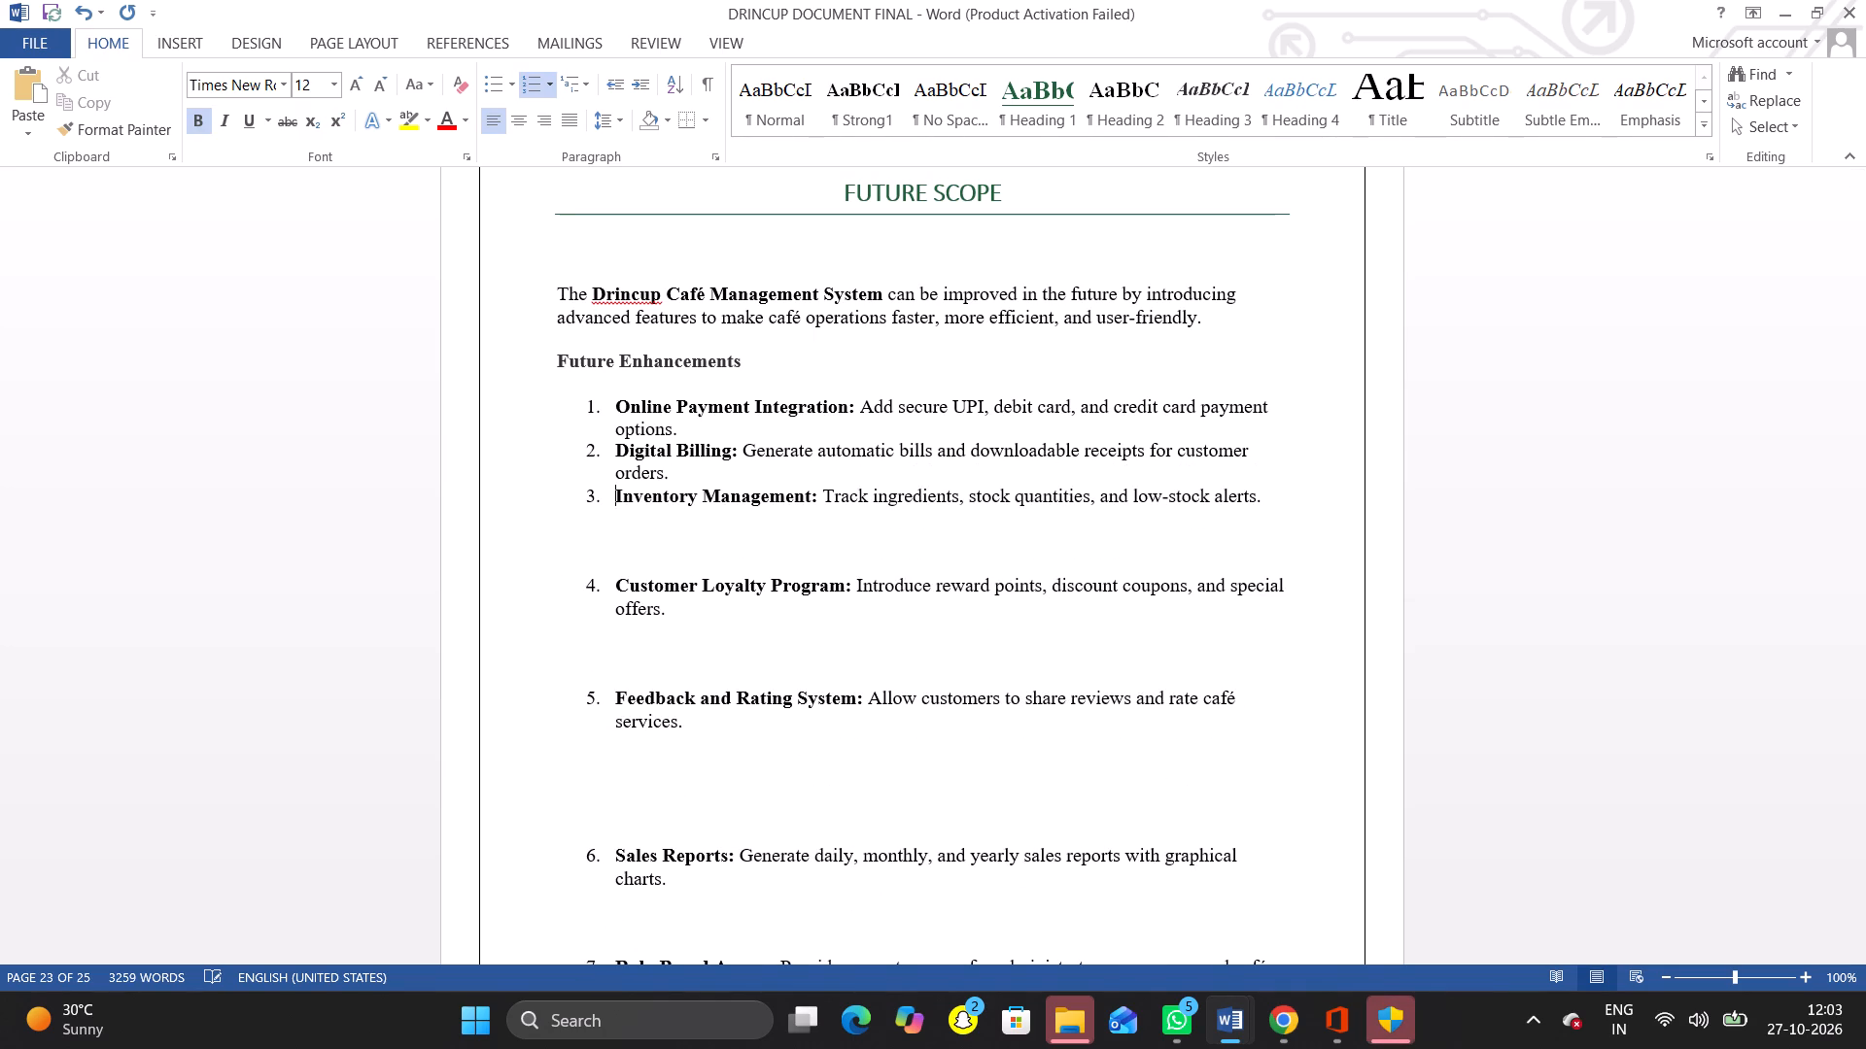
# Remove the blank lines between the Inventory Management and Customer Loyalty Program items, keeping Customer Loyalty Program as numbered item 4.
pyautogui.press('Down')
pyautogui.press('Down')
pyautogui.press('BackSpace')
pyautogui.press('BackSpace')
pyautogui.press('BackSpace')
pyautogui.press('BackSpace')
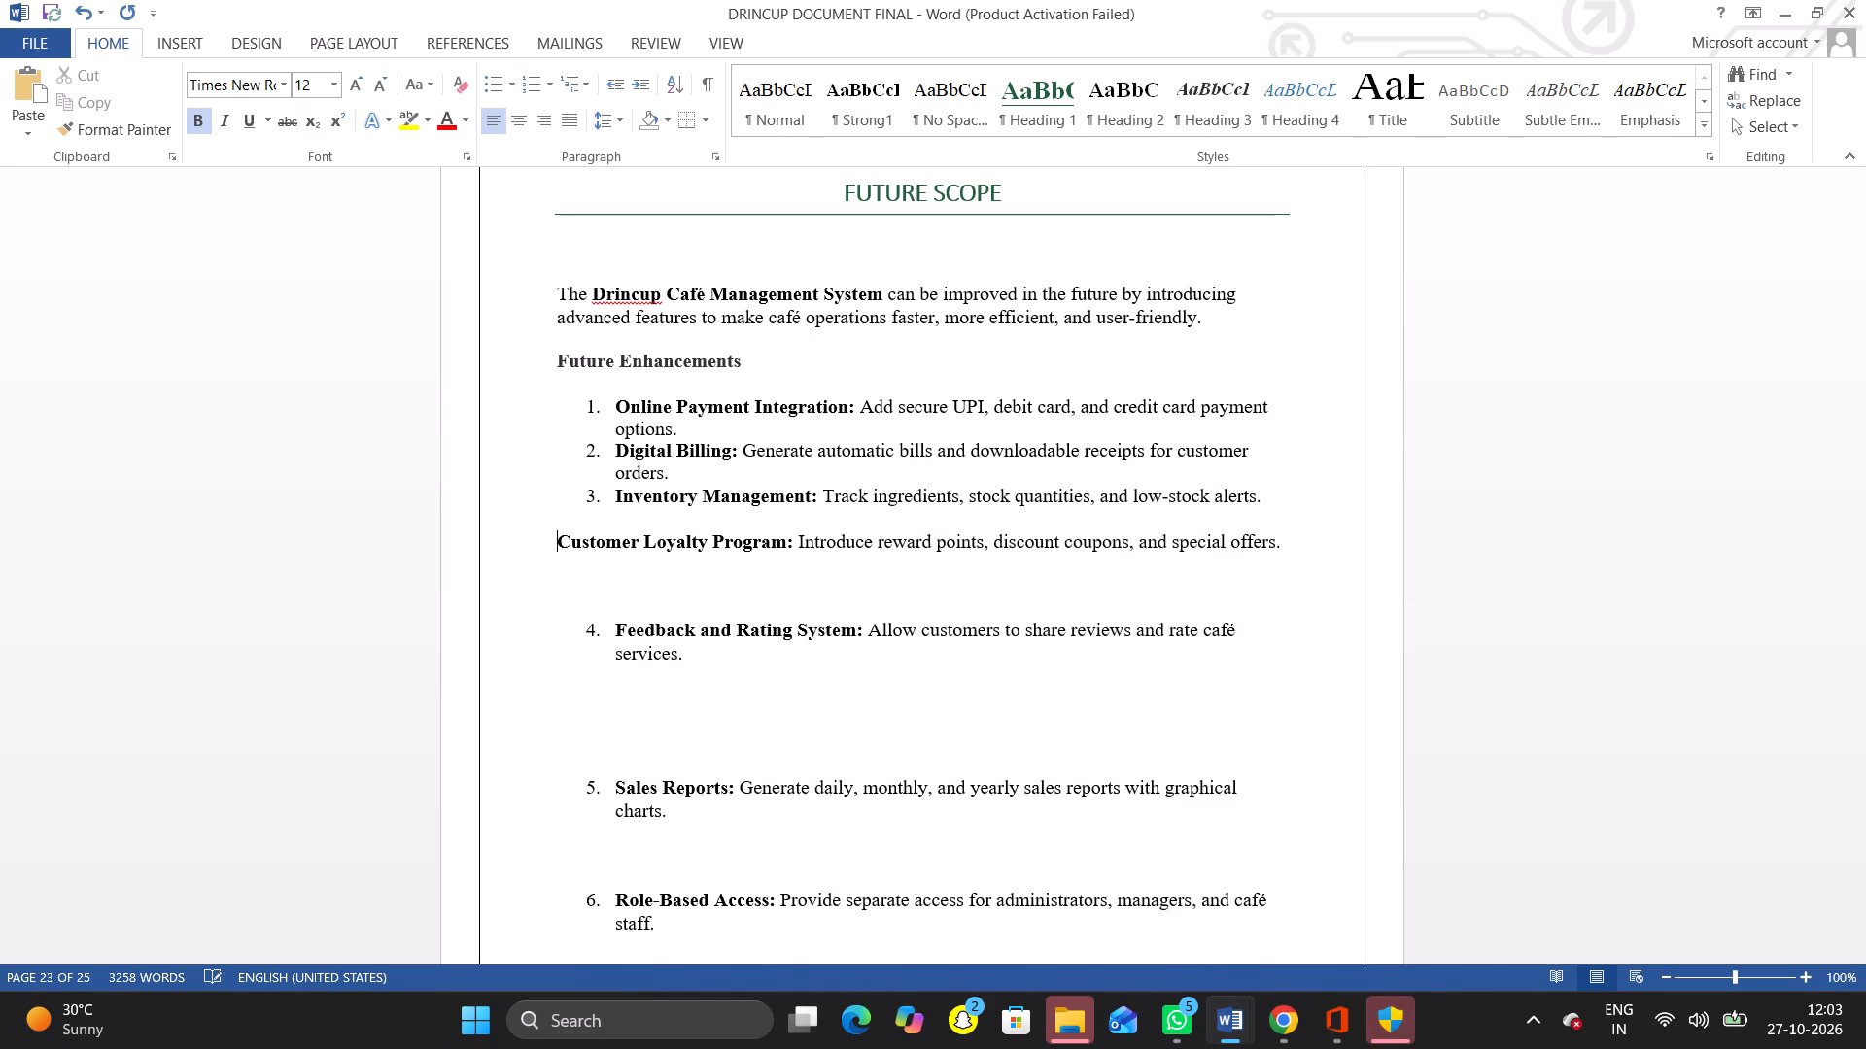
pyautogui.press('Return')
# Remove the blank lines between the Customer Loyalty Program and Feedback and Rating System items, keeping the latter as numbered item 5.
pyautogui.press('Down')
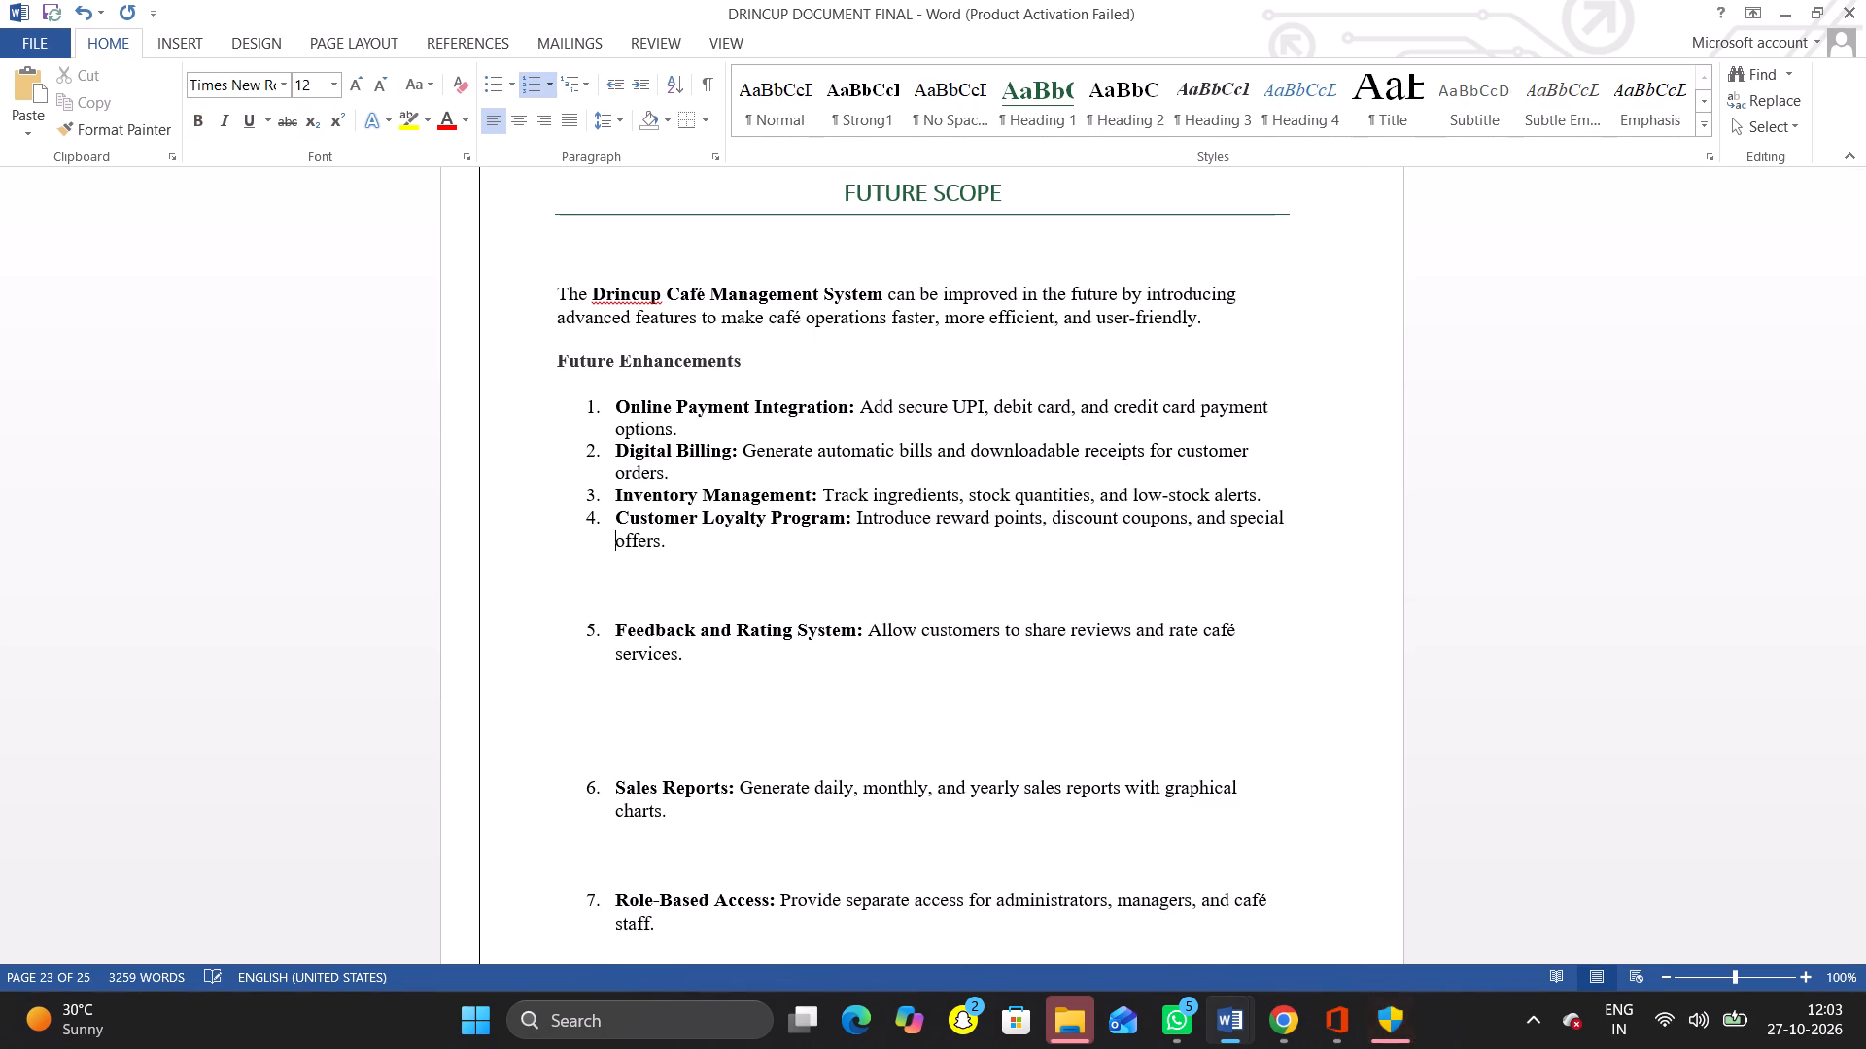
pyautogui.press('Down')
pyautogui.press('Down')
pyautogui.press('BackSpace')
pyautogui.press('BackSpace')
pyautogui.press('BackSpace')
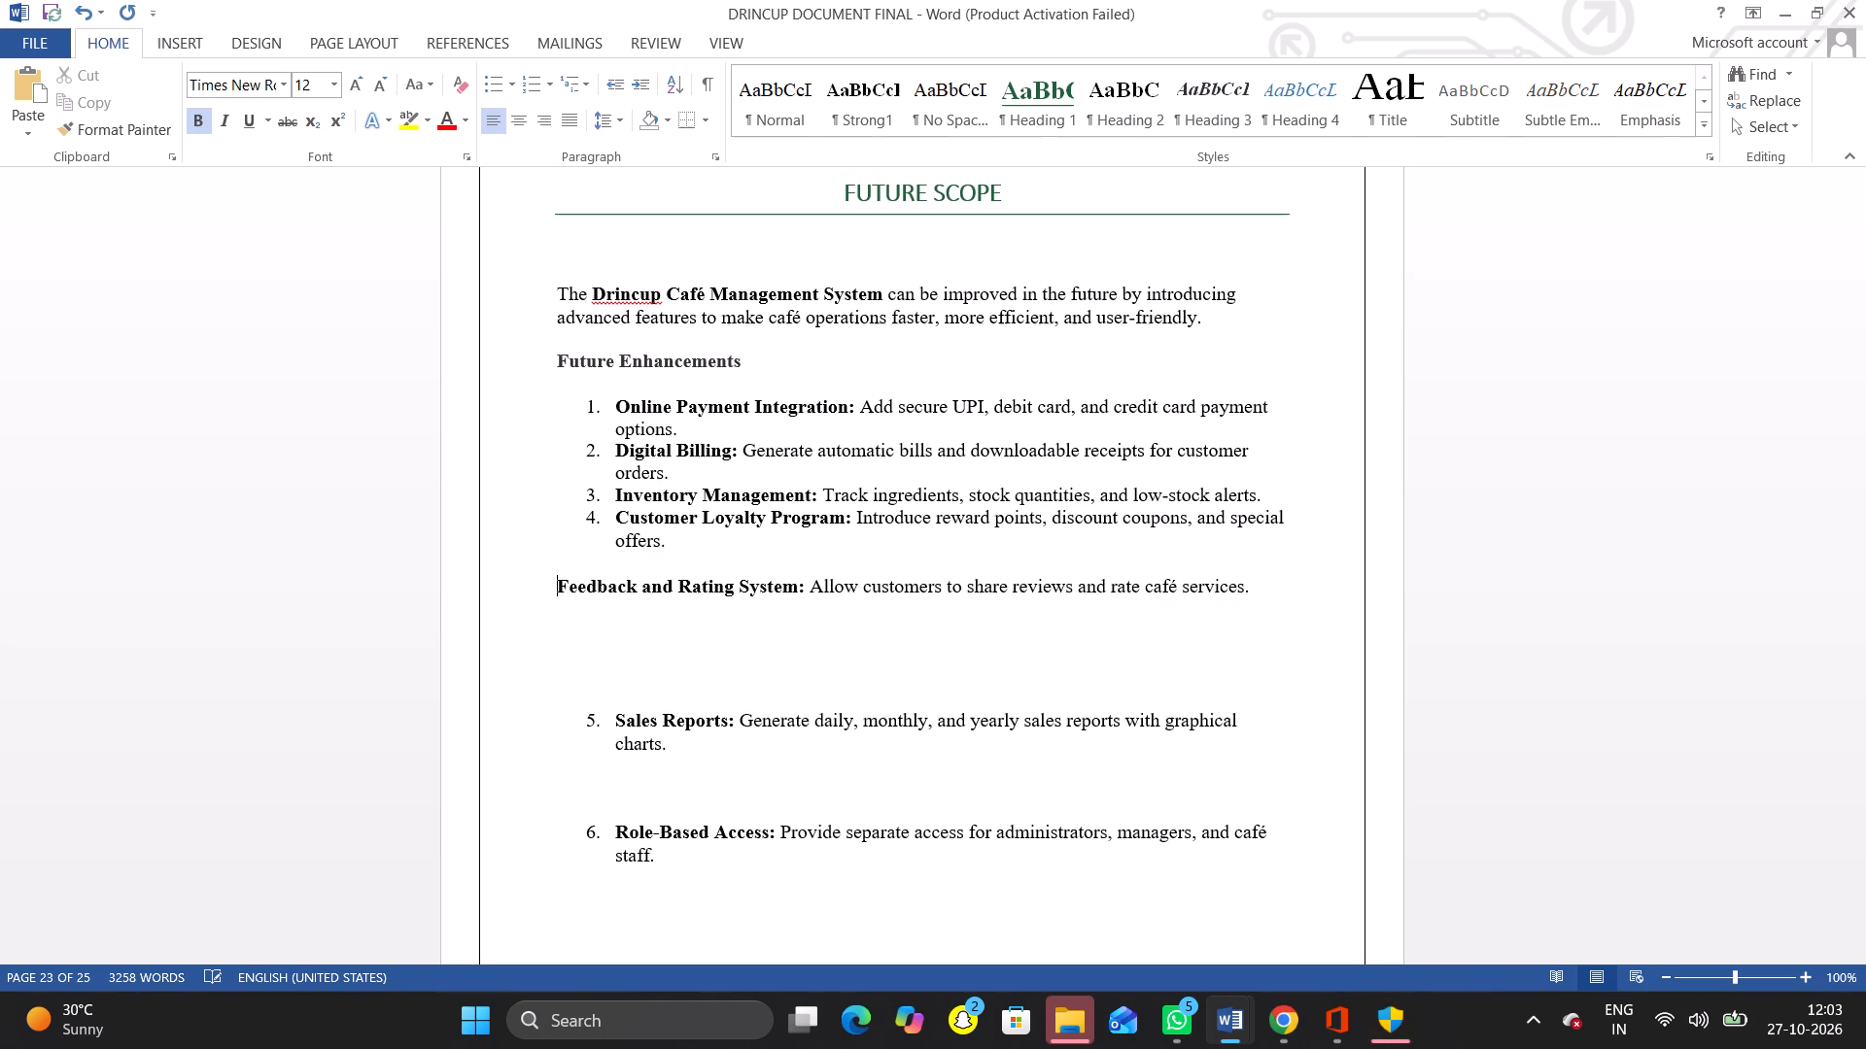
pyautogui.press('Return')
pyautogui.press('BackSpace')
pyautogui.press('BackSpace')
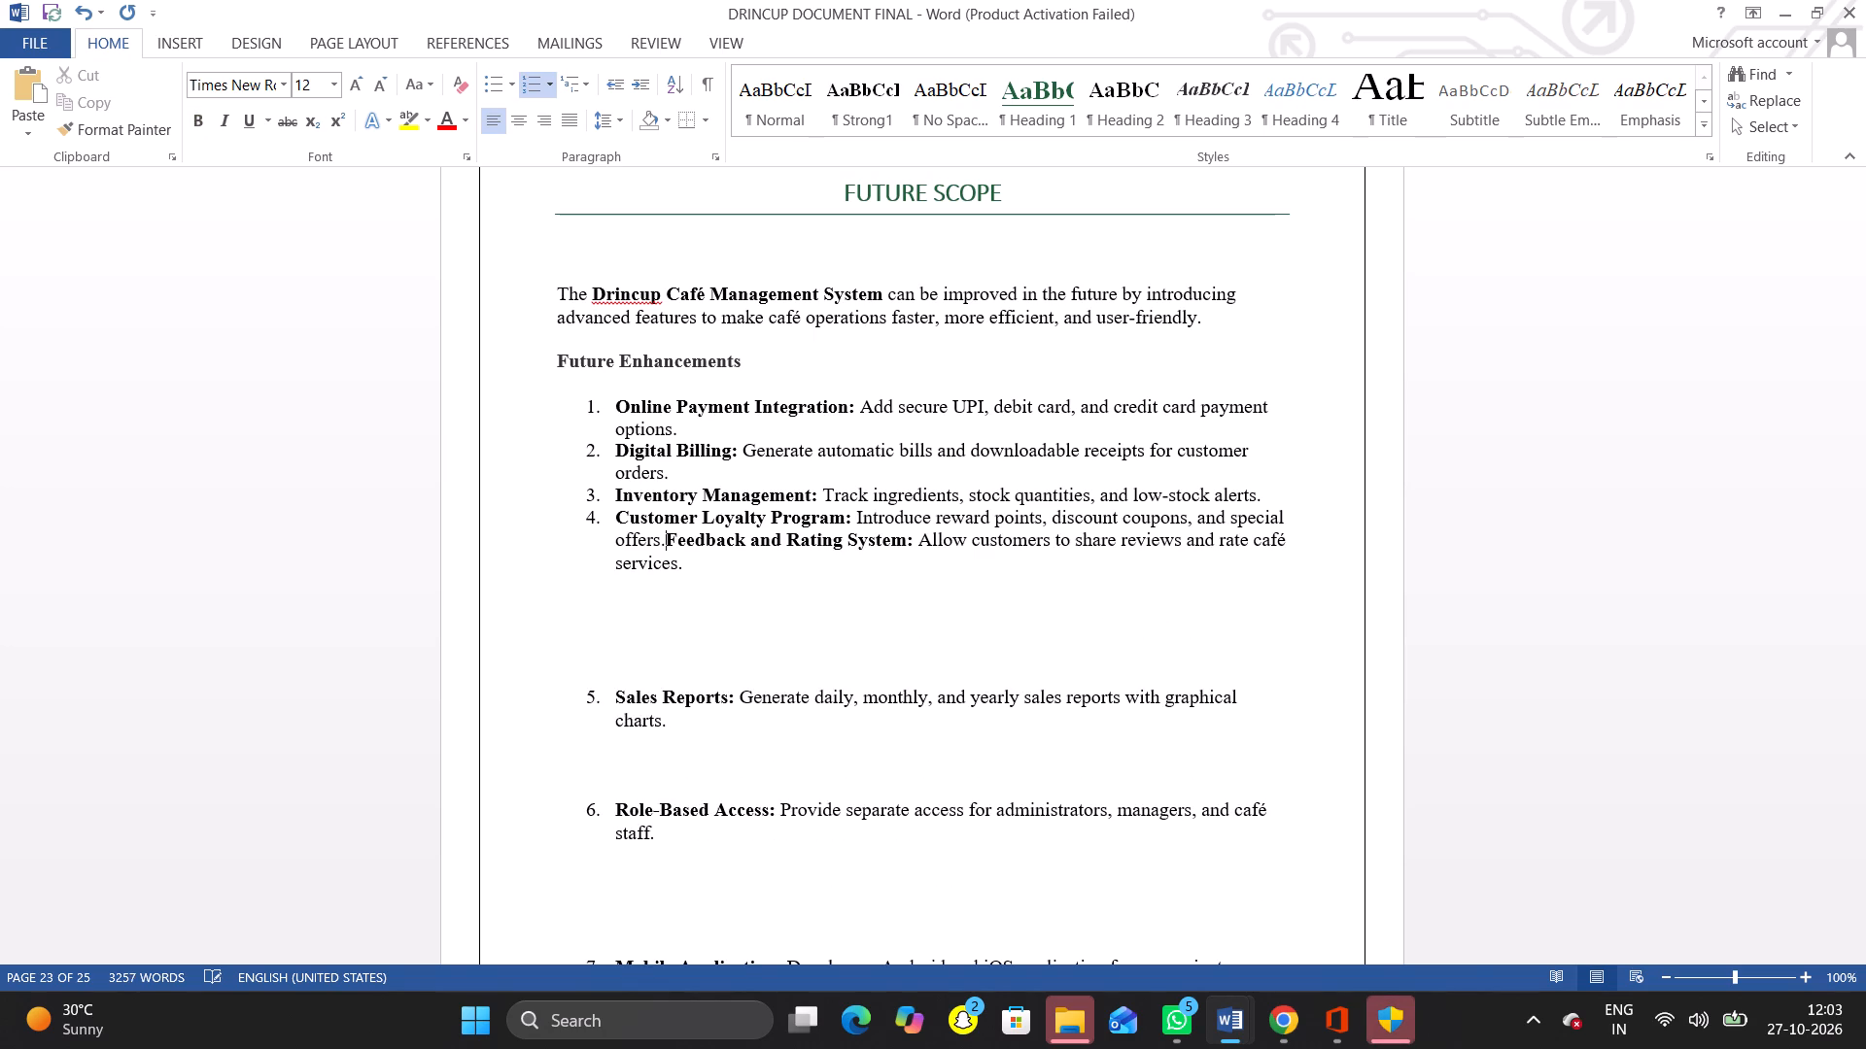
pyautogui.press('Return')
# Remove the blank lines between the Feedback and Rating System and Sales Reports items, keeping Sales Reports as numbered item 6.
pyautogui.press('Down')
pyautogui.press('Down')
pyautogui.press('Down')
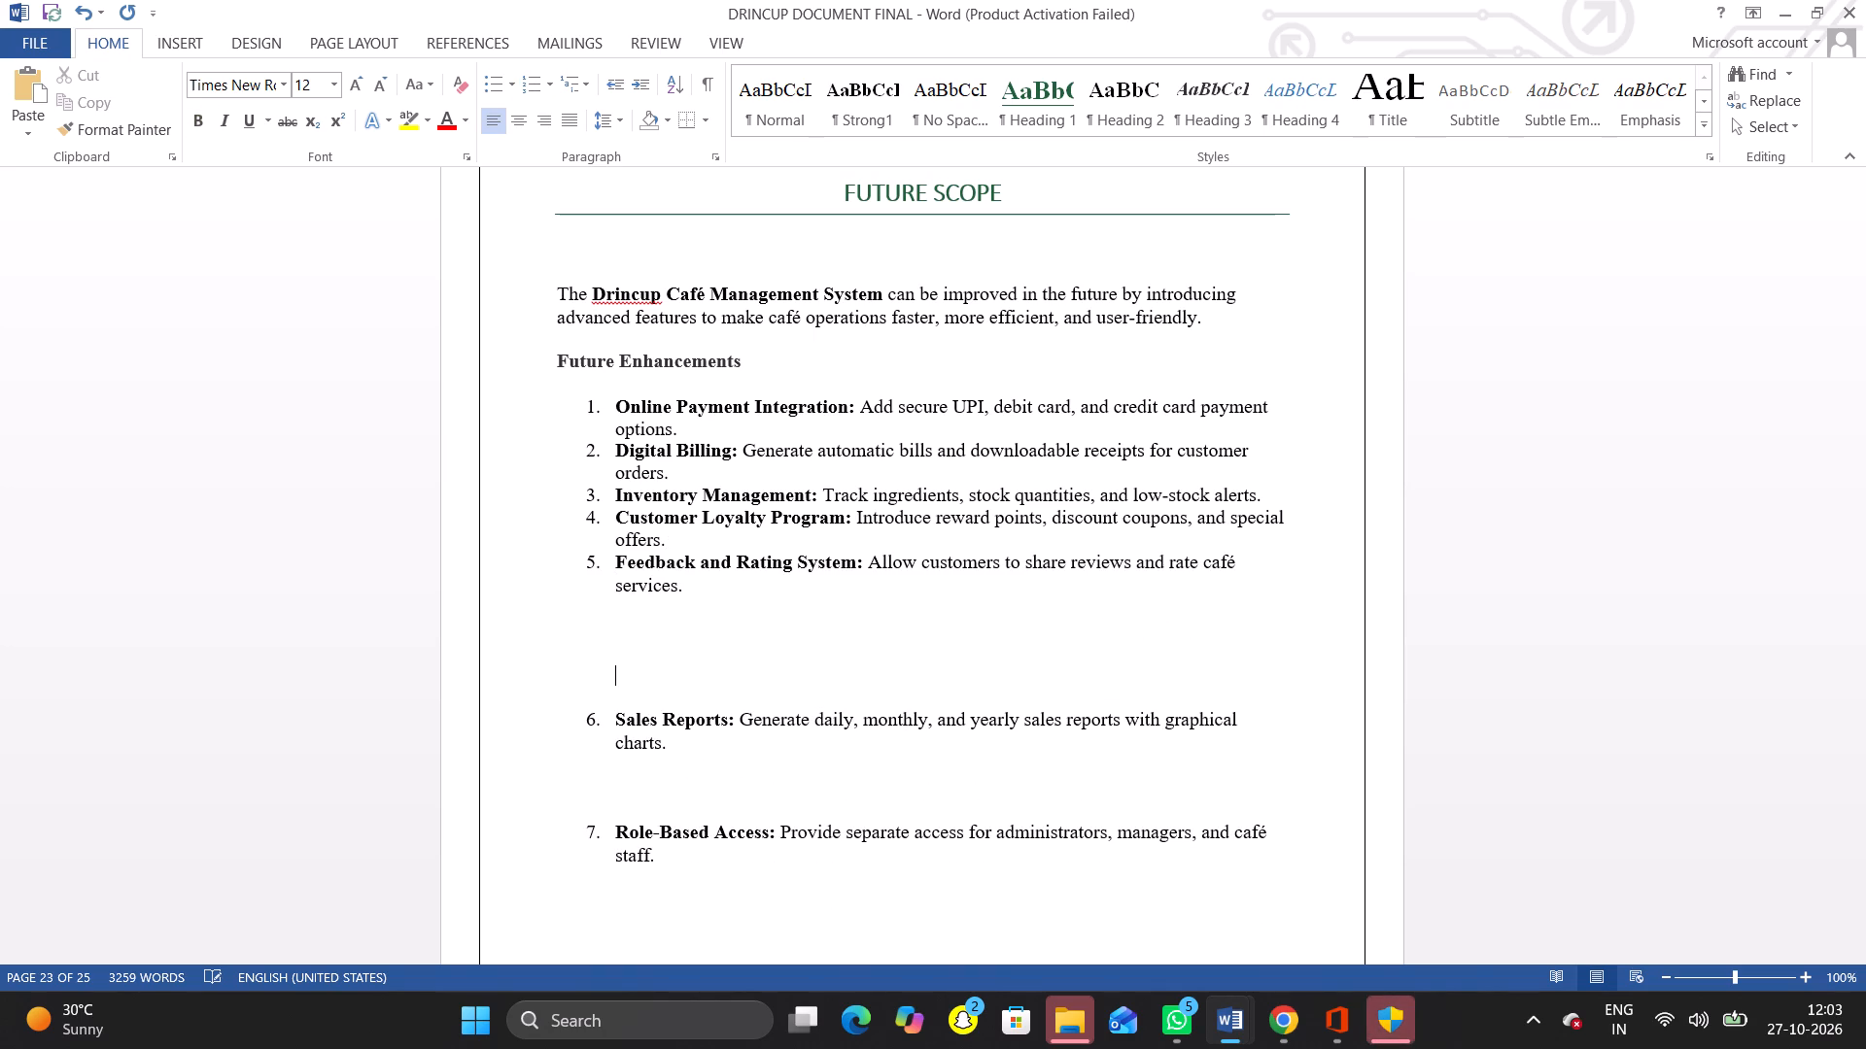
pyautogui.press('Down')
pyautogui.press('BackSpace')
pyautogui.press('BackSpace')
pyautogui.press('BackSpace')
pyautogui.press('BackSpace')
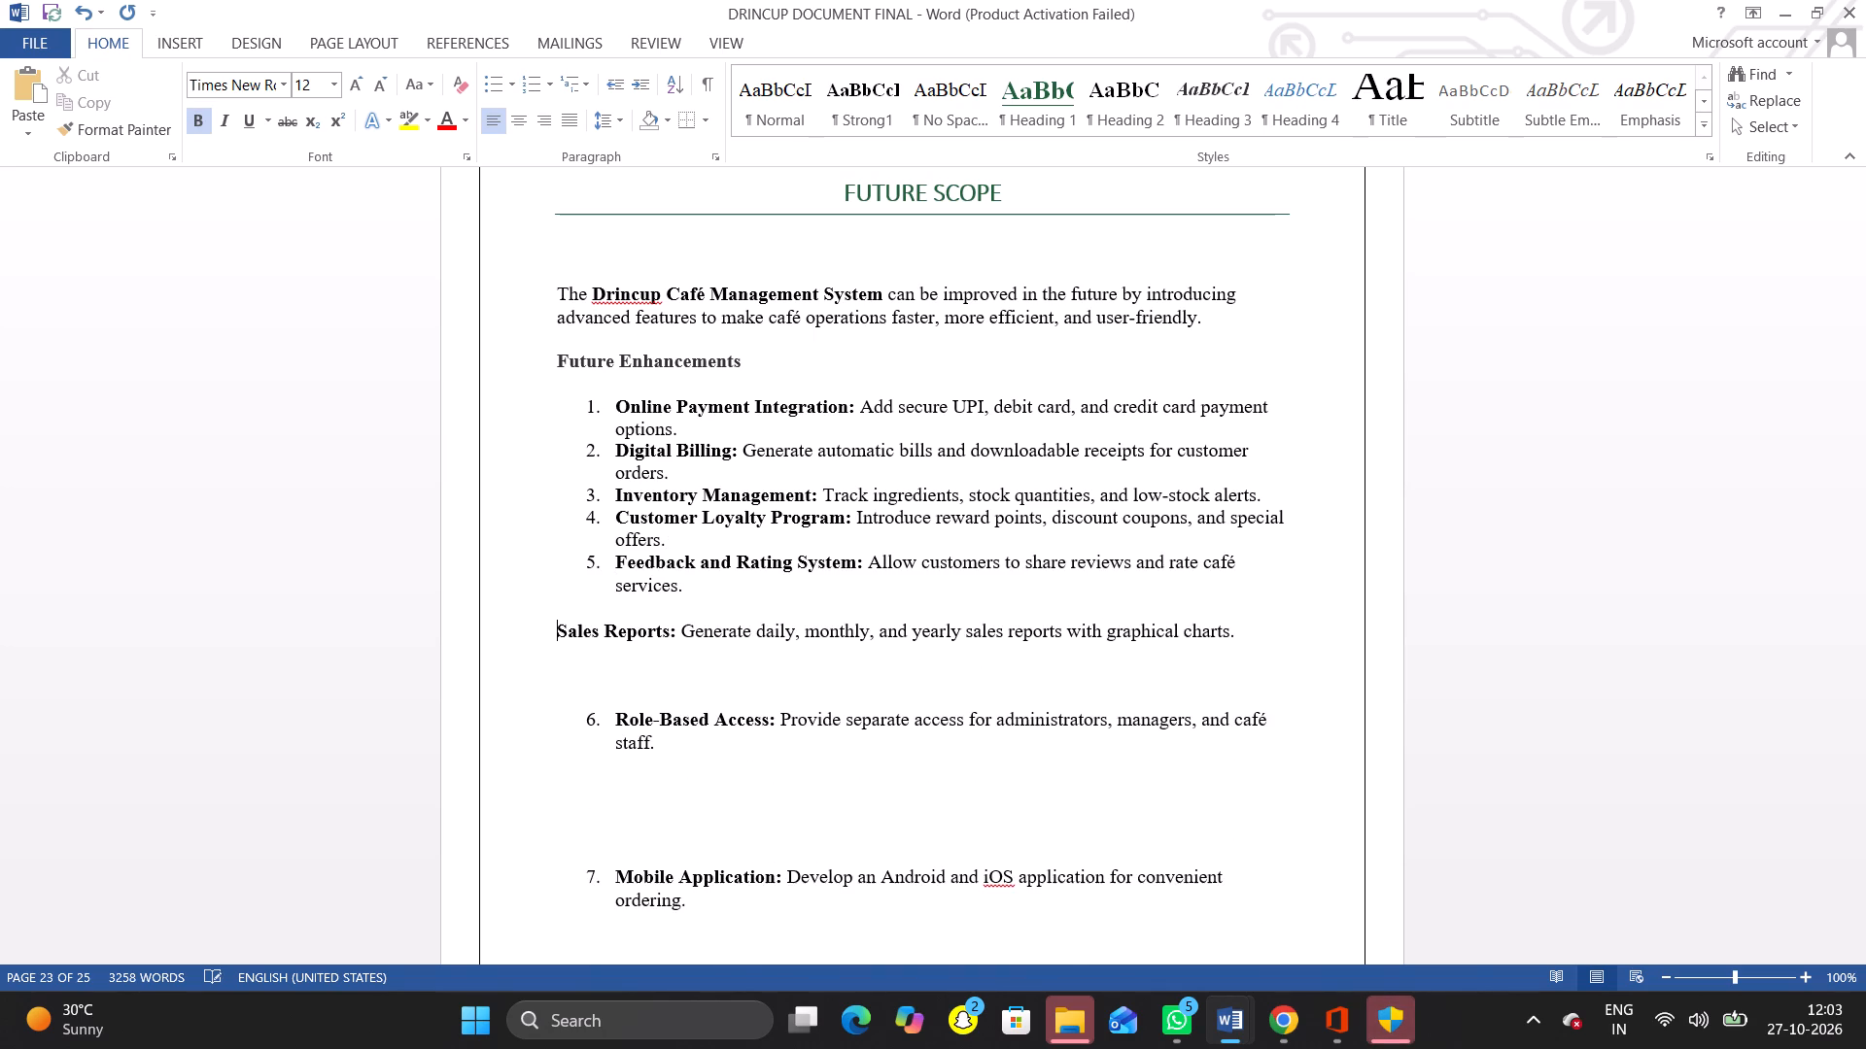
pyautogui.press('BackSpace')
pyautogui.press('Return')
# Remove the blank lines between the Sales Reports and Role-Based Access items, keeping Role-Based Access as numbered item 7.
pyautogui.press('Down')
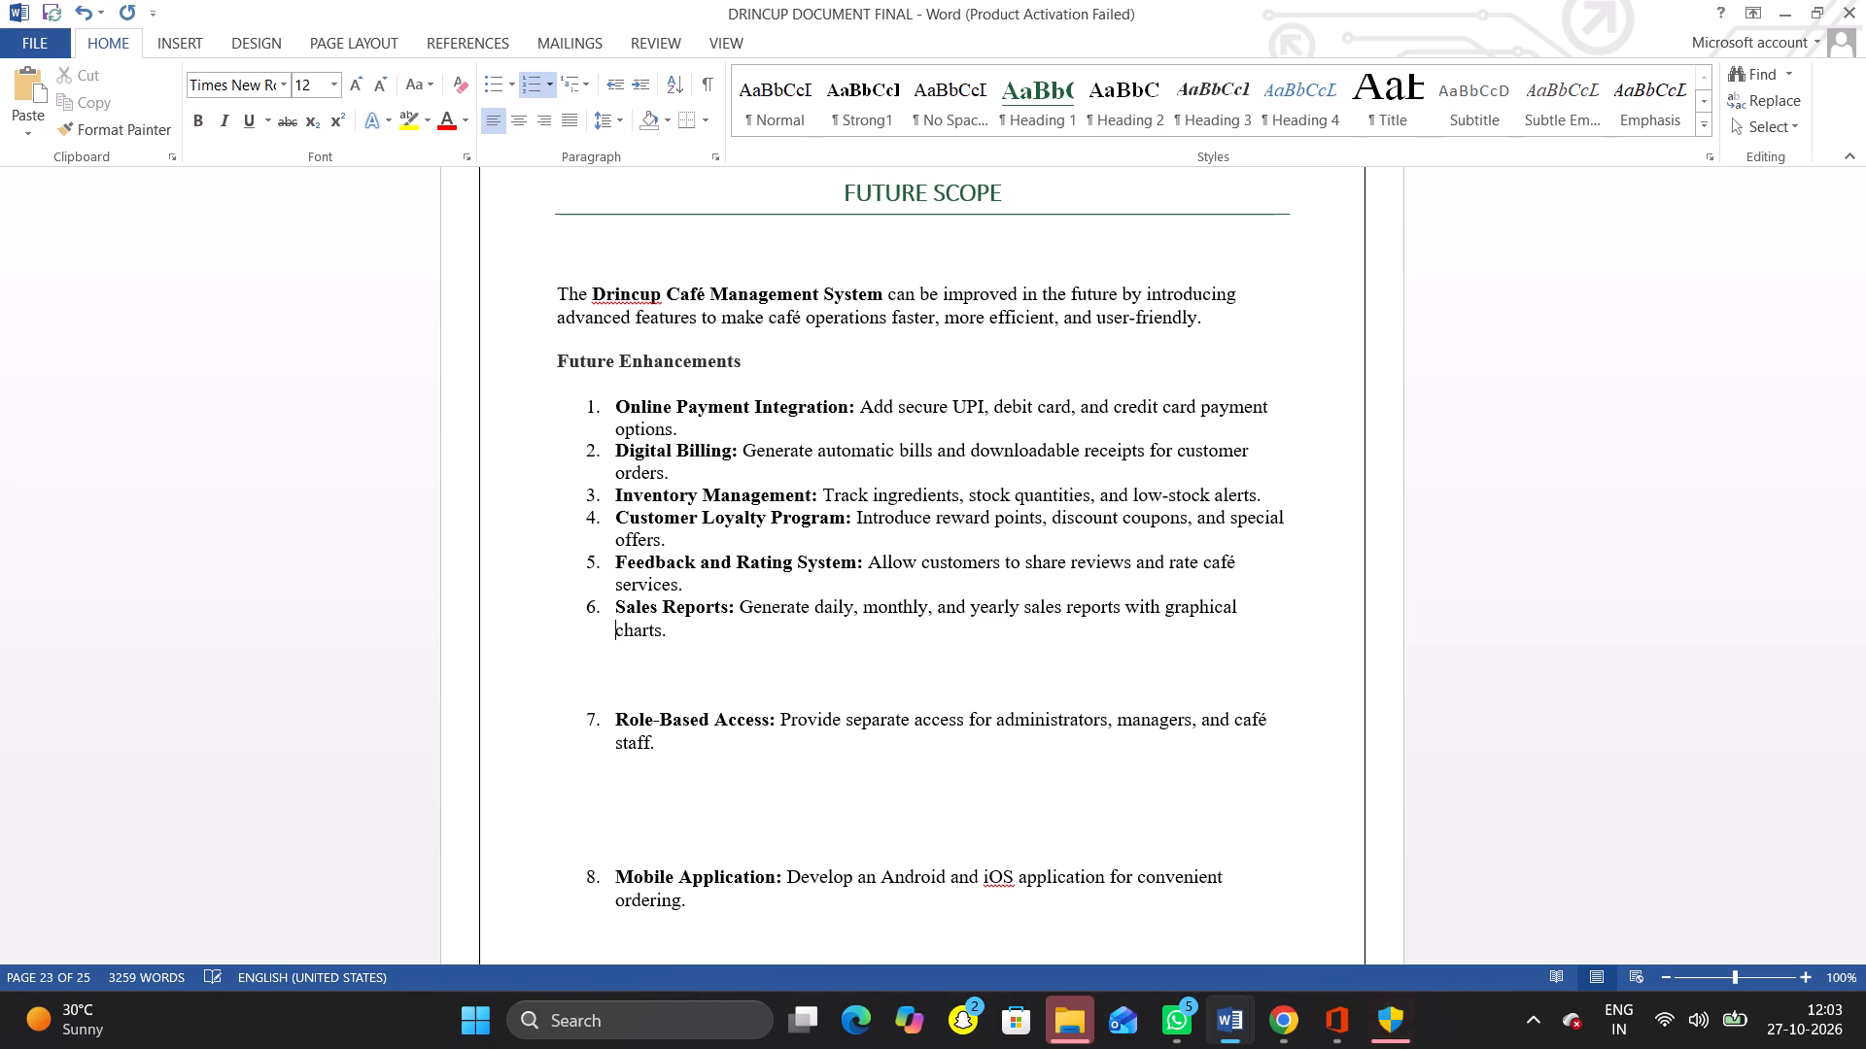
pyautogui.press('Down')
pyautogui.press('Down')
pyautogui.press('BackSpace')
pyautogui.press('BackSpace')
pyautogui.press('BackSpace')
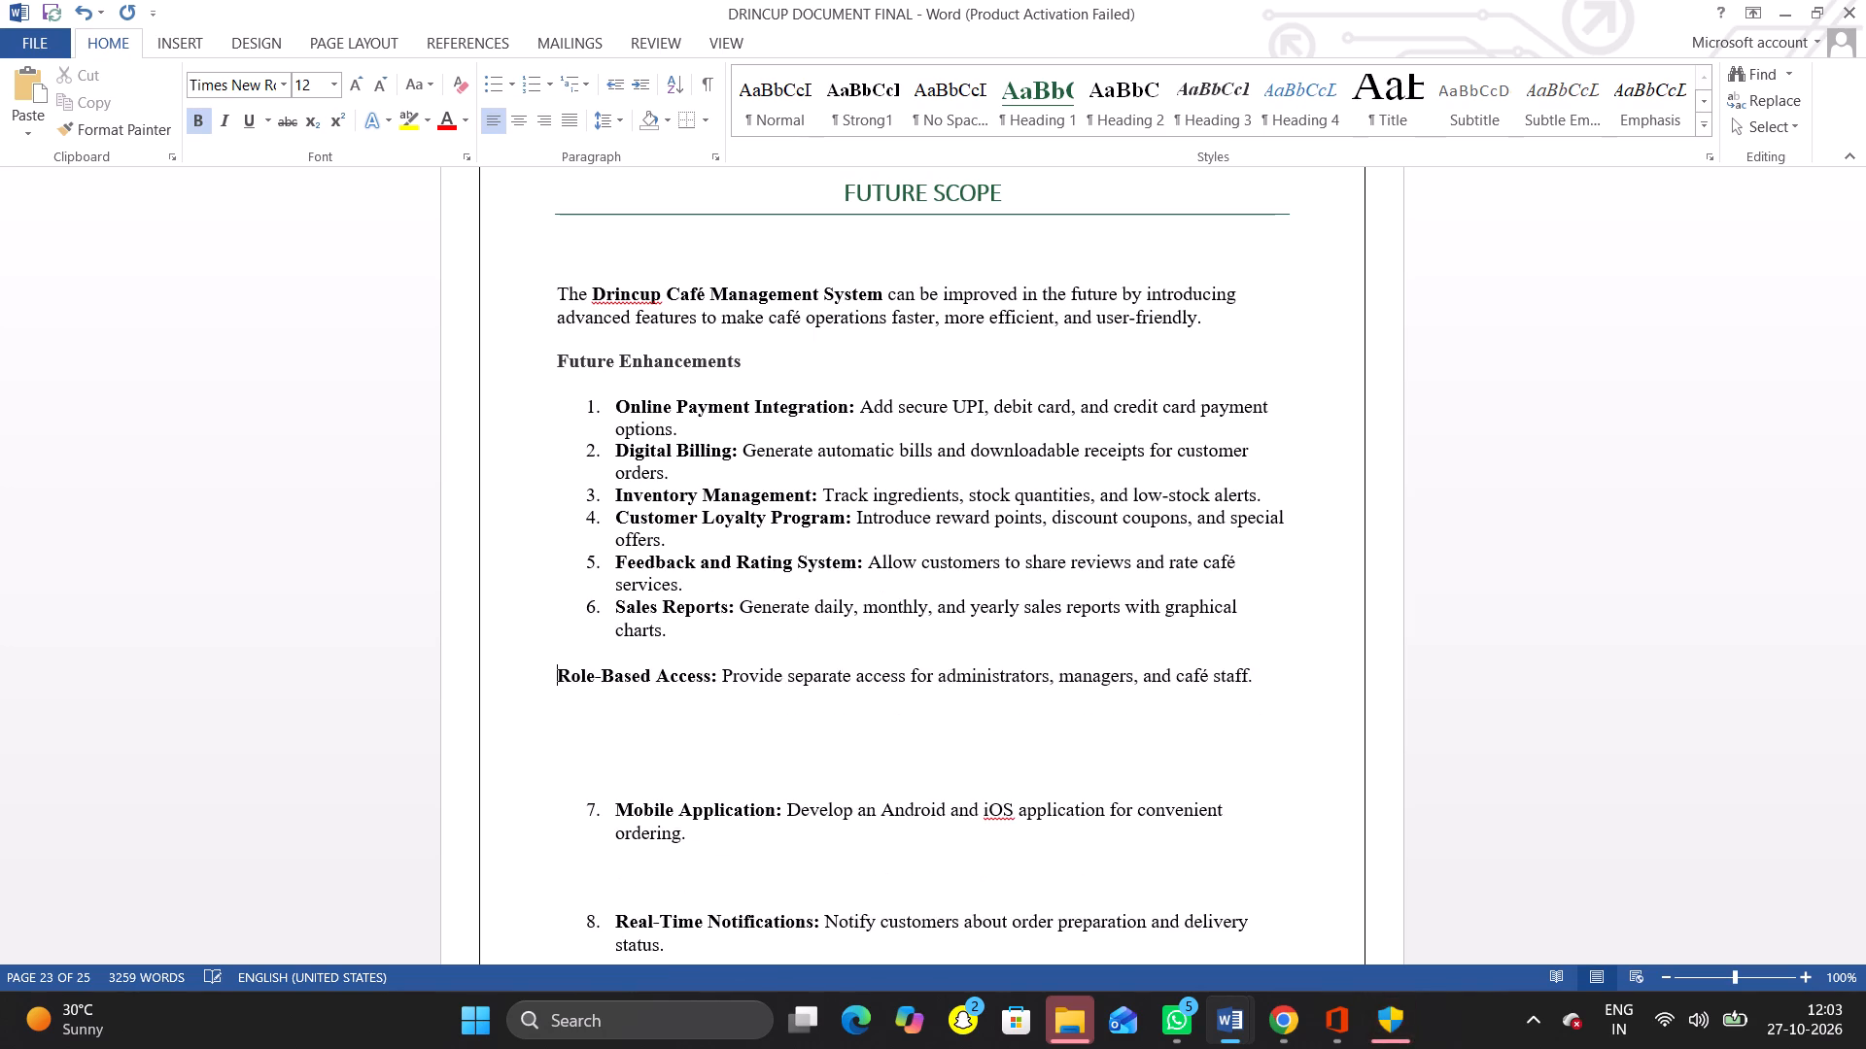
pyautogui.press('BackSpace')
pyautogui.press('Return')
# Remove the blank lines between the Role-Based Access and Mobile Application items, keeping Mobile Application as numbered item 8.
pyautogui.press('Down')
pyautogui.press('Down')
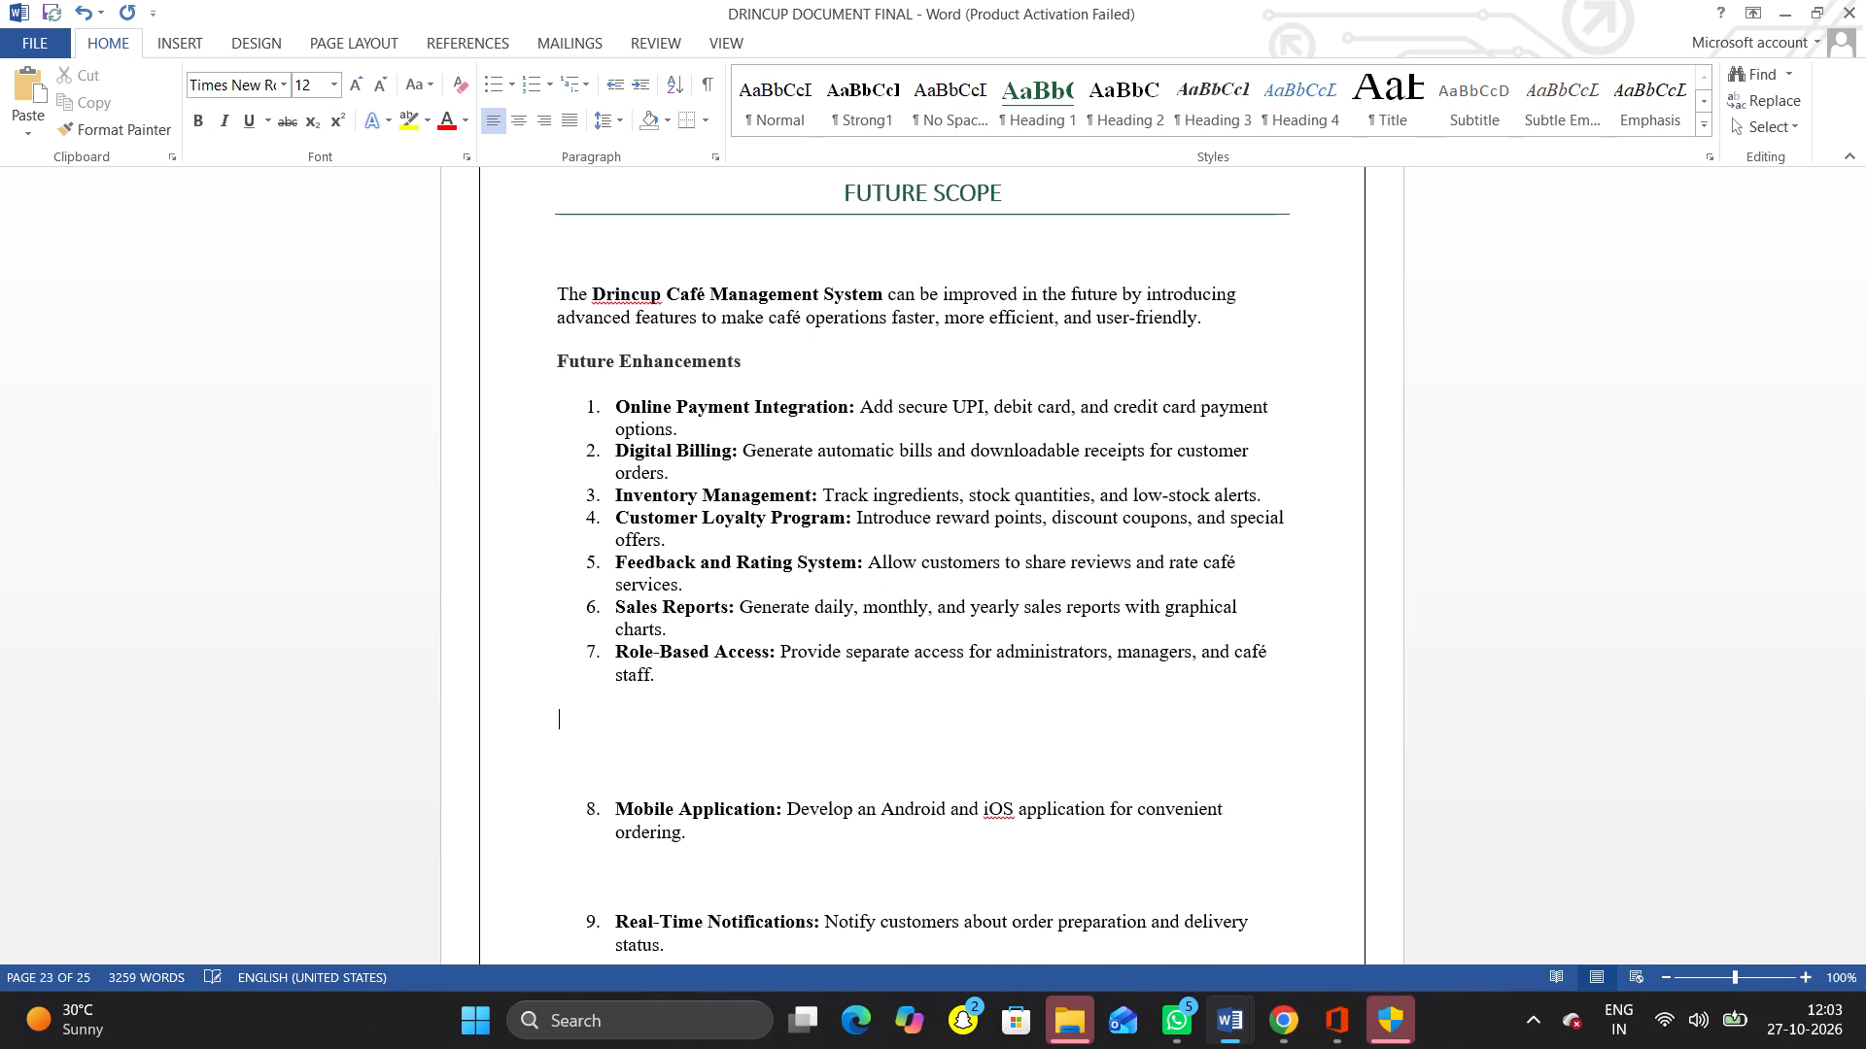
pyautogui.press('Down')
pyautogui.press('Down')
pyautogui.press('BackSpace')
pyautogui.press('BackSpace')
pyautogui.press('BackSpace')
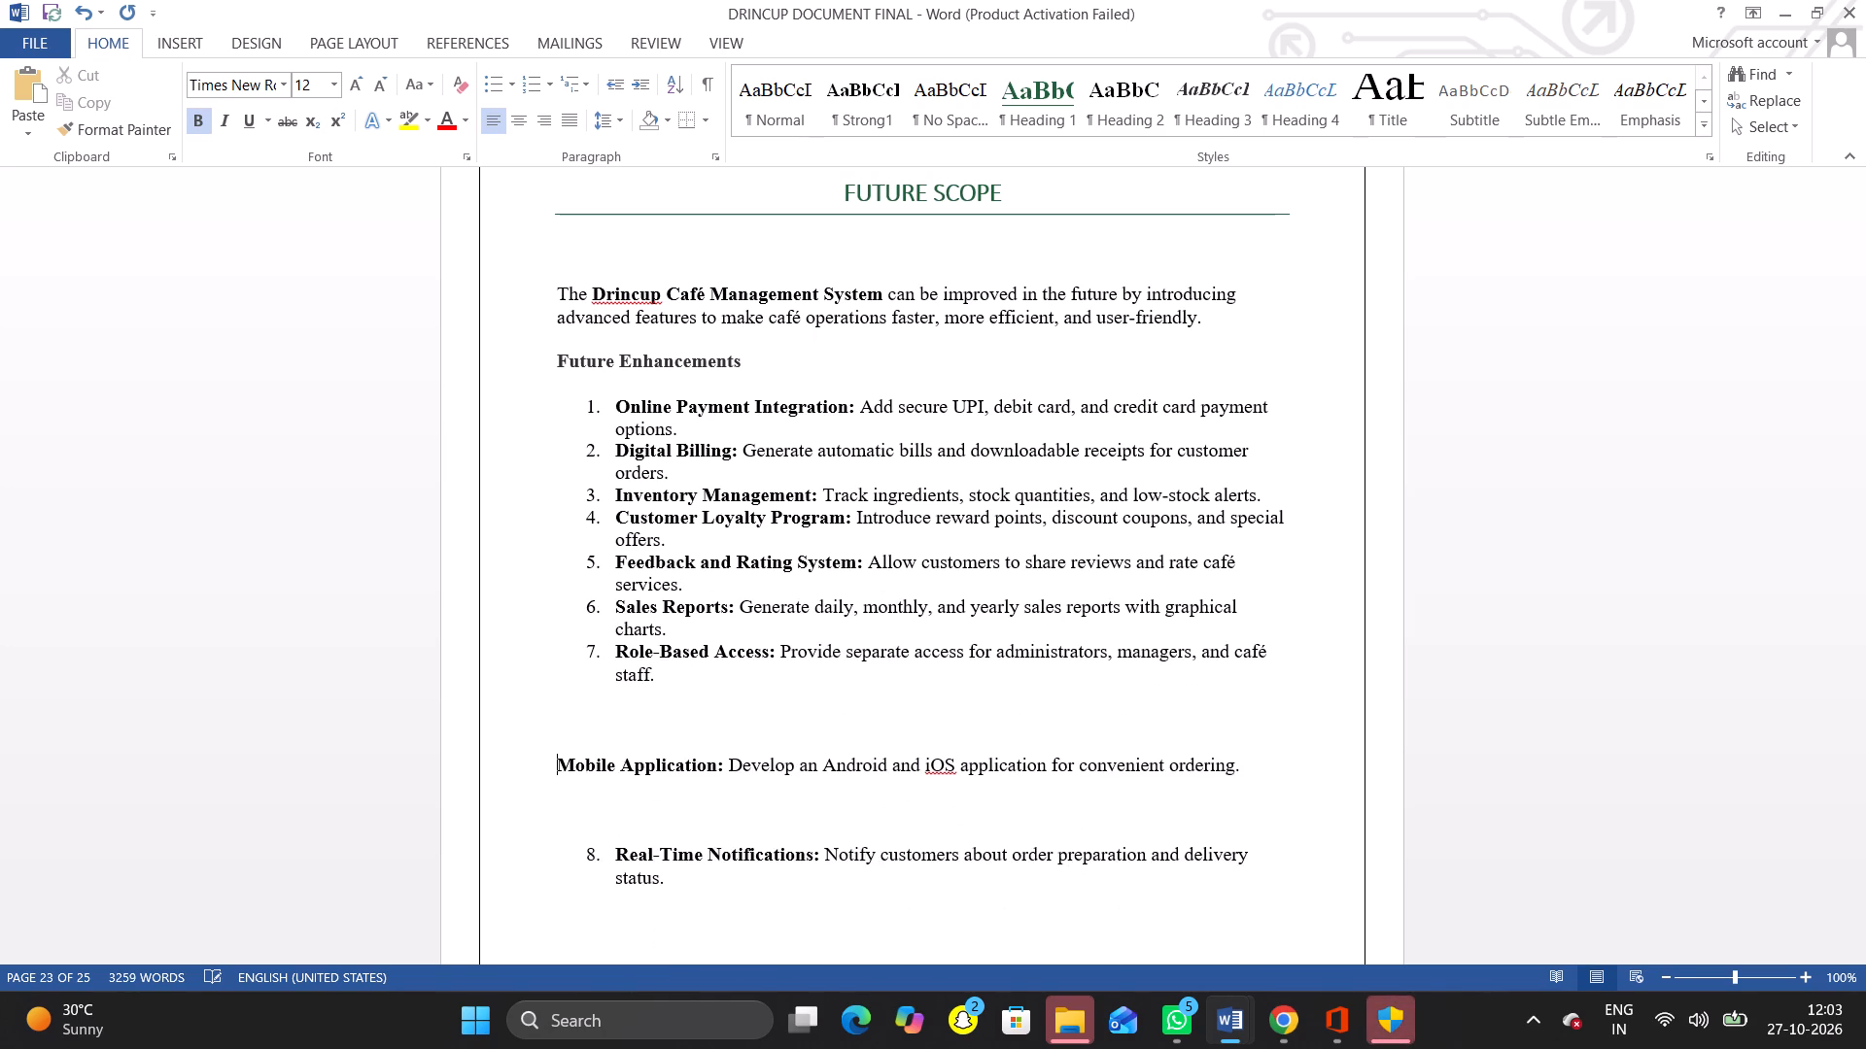
pyautogui.press('BackSpace')
pyautogui.press('BackSpace')
pyautogui.press('Return')
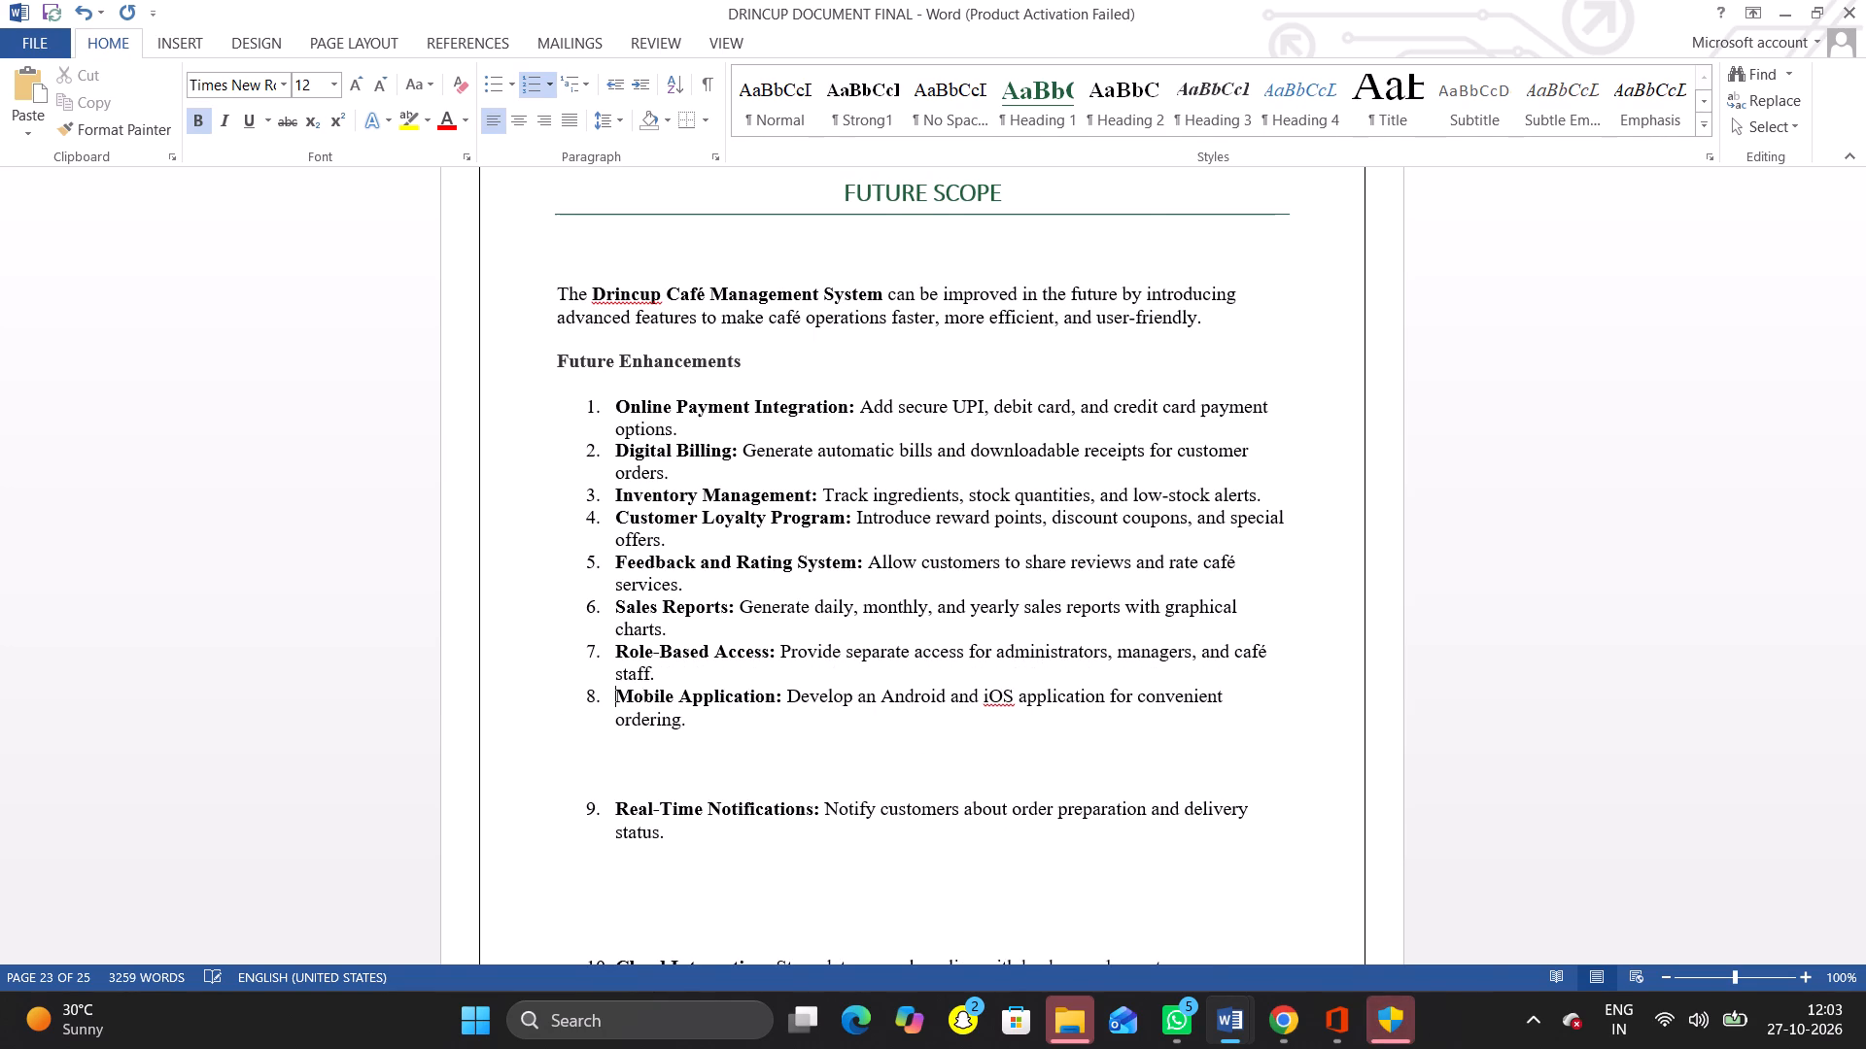
# Remove the blank lines between the Mobile Application and Real-Time Notifications items, keeping Real-Time Notifications as numbered item 9.
pyautogui.scroll(-1, 623, 596)
pyautogui.press('Down')
pyautogui.press('Down')
pyautogui.press('Down')
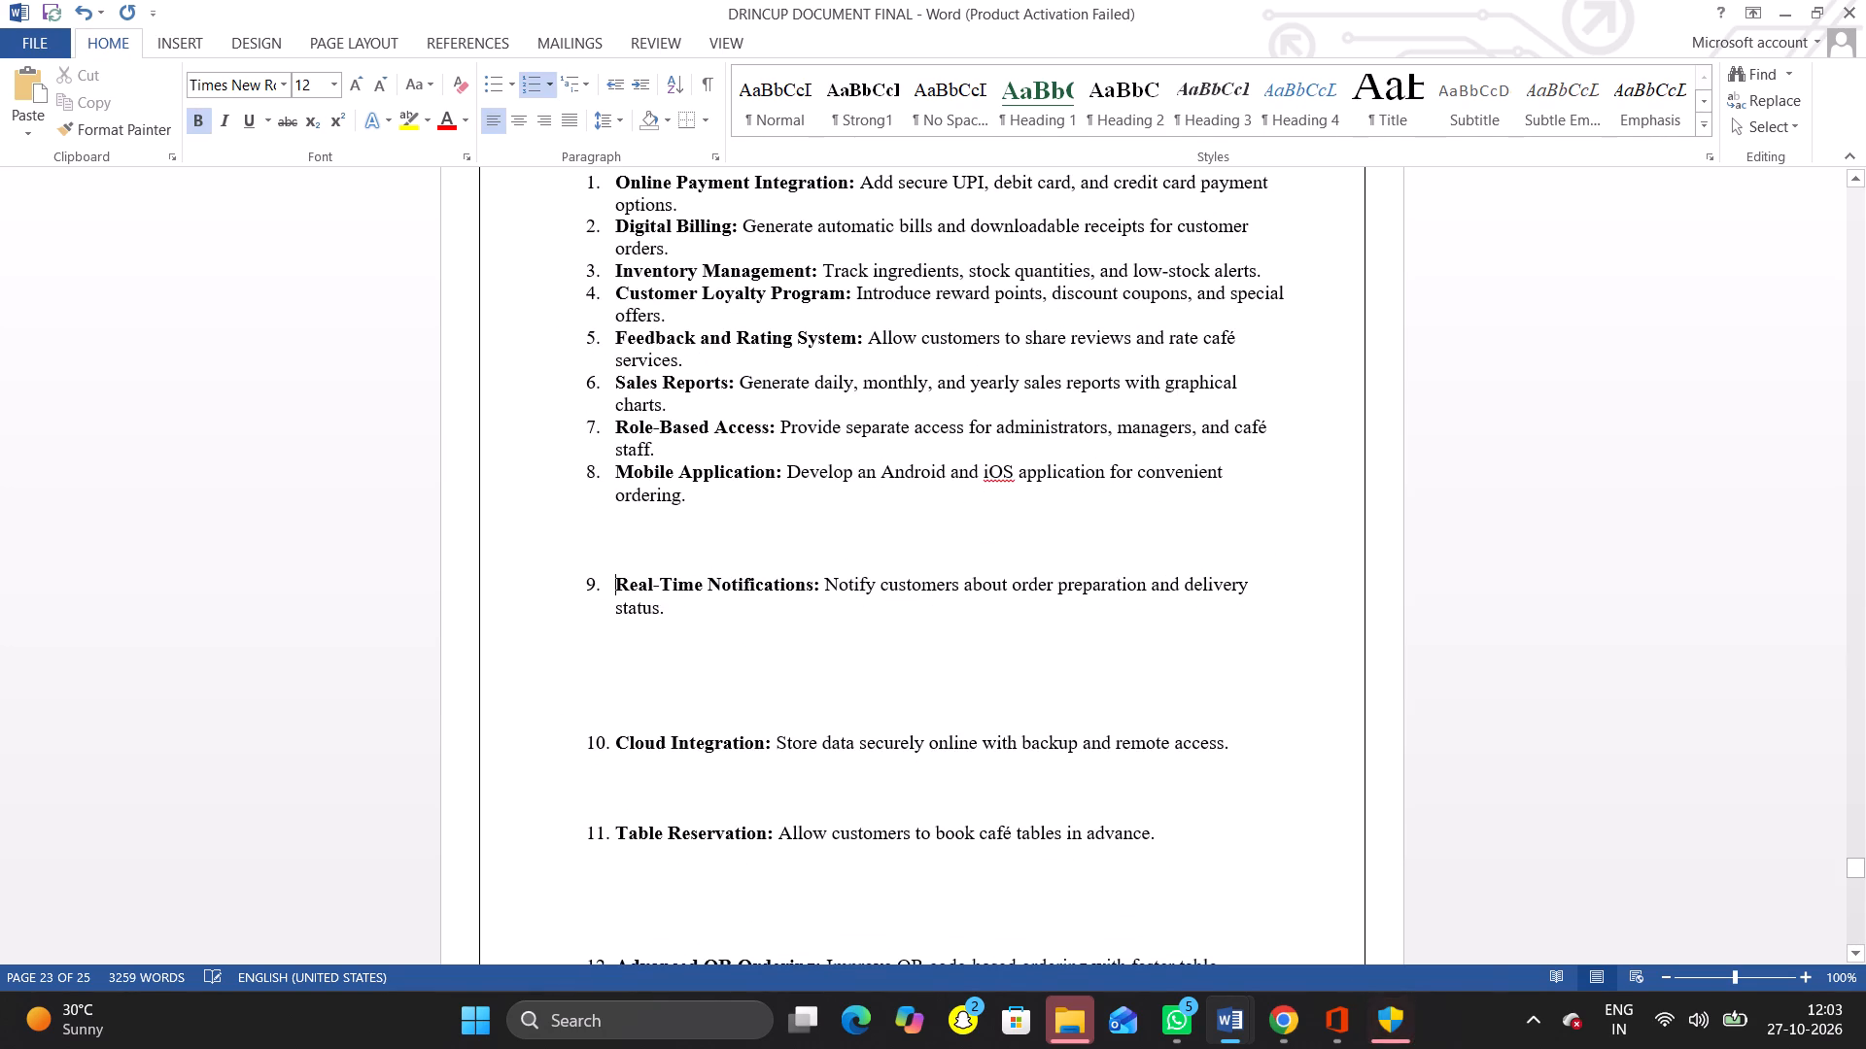
pyautogui.press('BackSpace')
pyautogui.press('BackSpace')
pyautogui.press('BackSpace')
pyautogui.press('BackSpace')
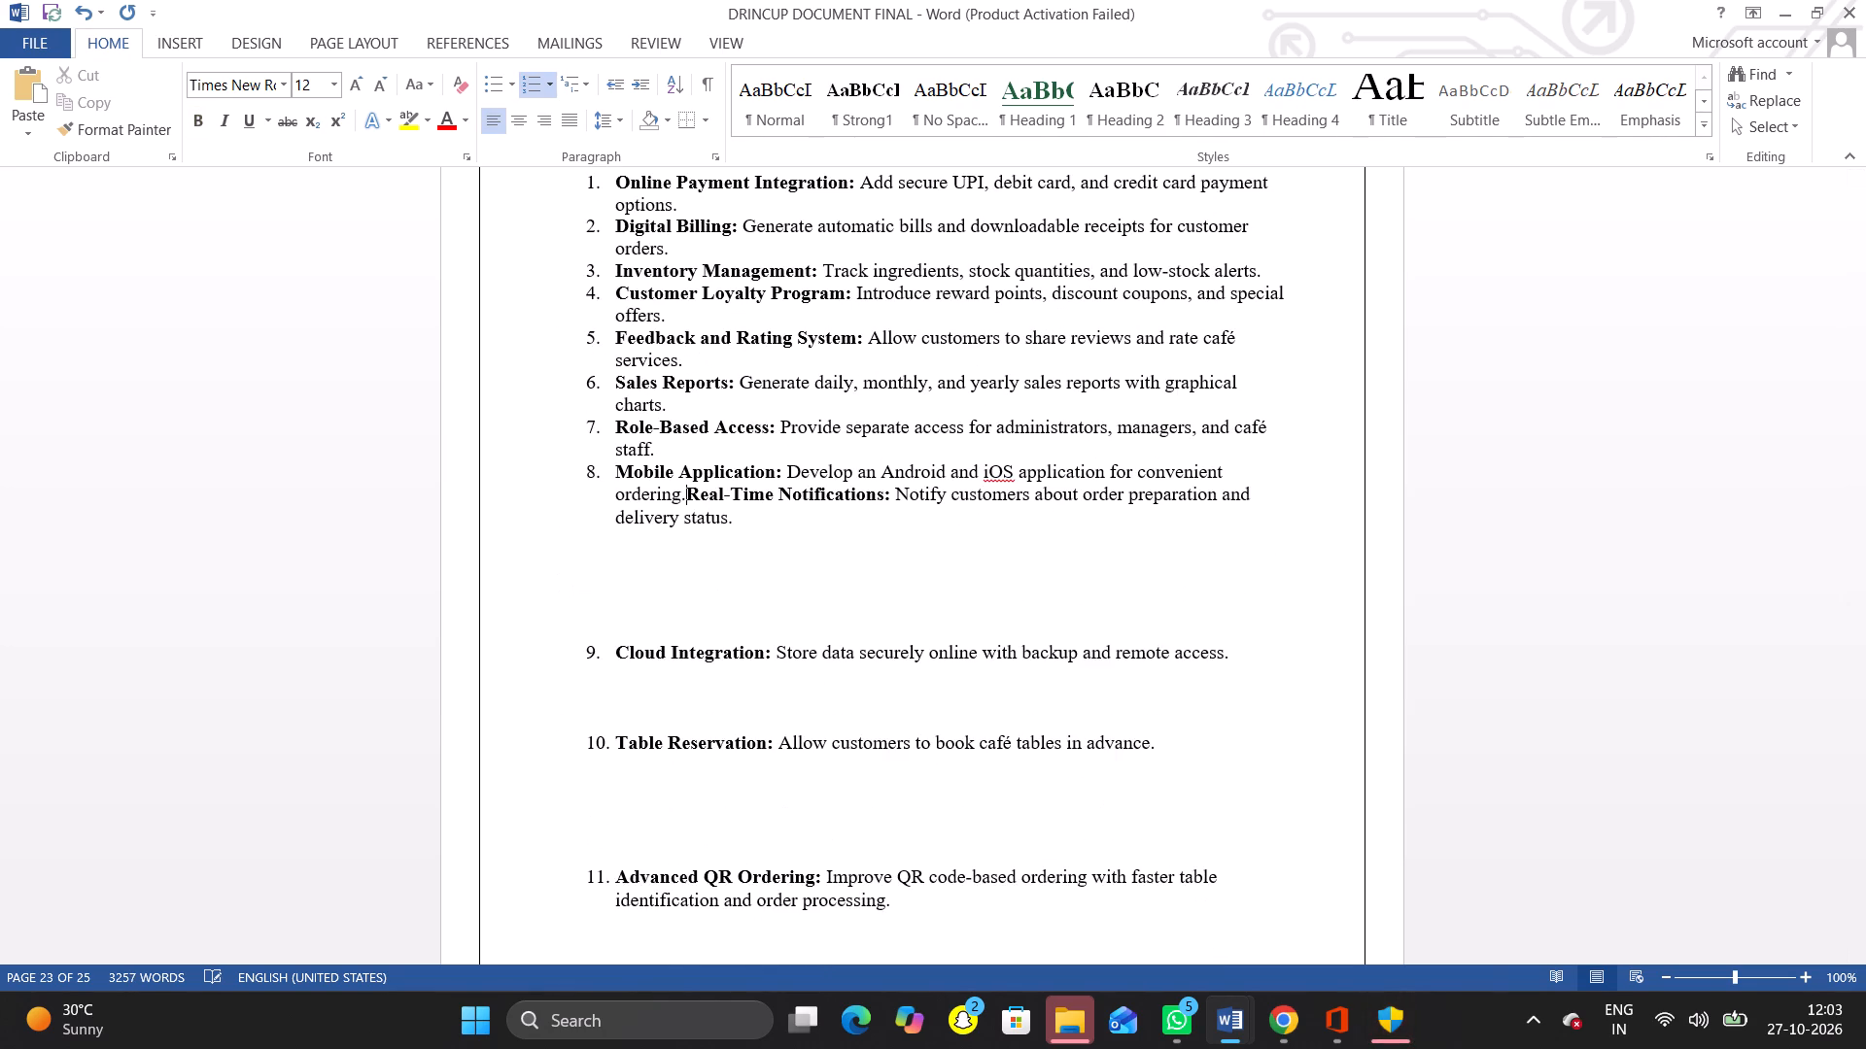
pyautogui.press('Return')
# Remove the blank lines between the Real-Time Notifications and Cloud Integration items, keeping Cloud Integration as numbered item 10.
pyautogui.press('Down')
pyautogui.press('Down')
pyautogui.press('Down')
pyautogui.press('Down')
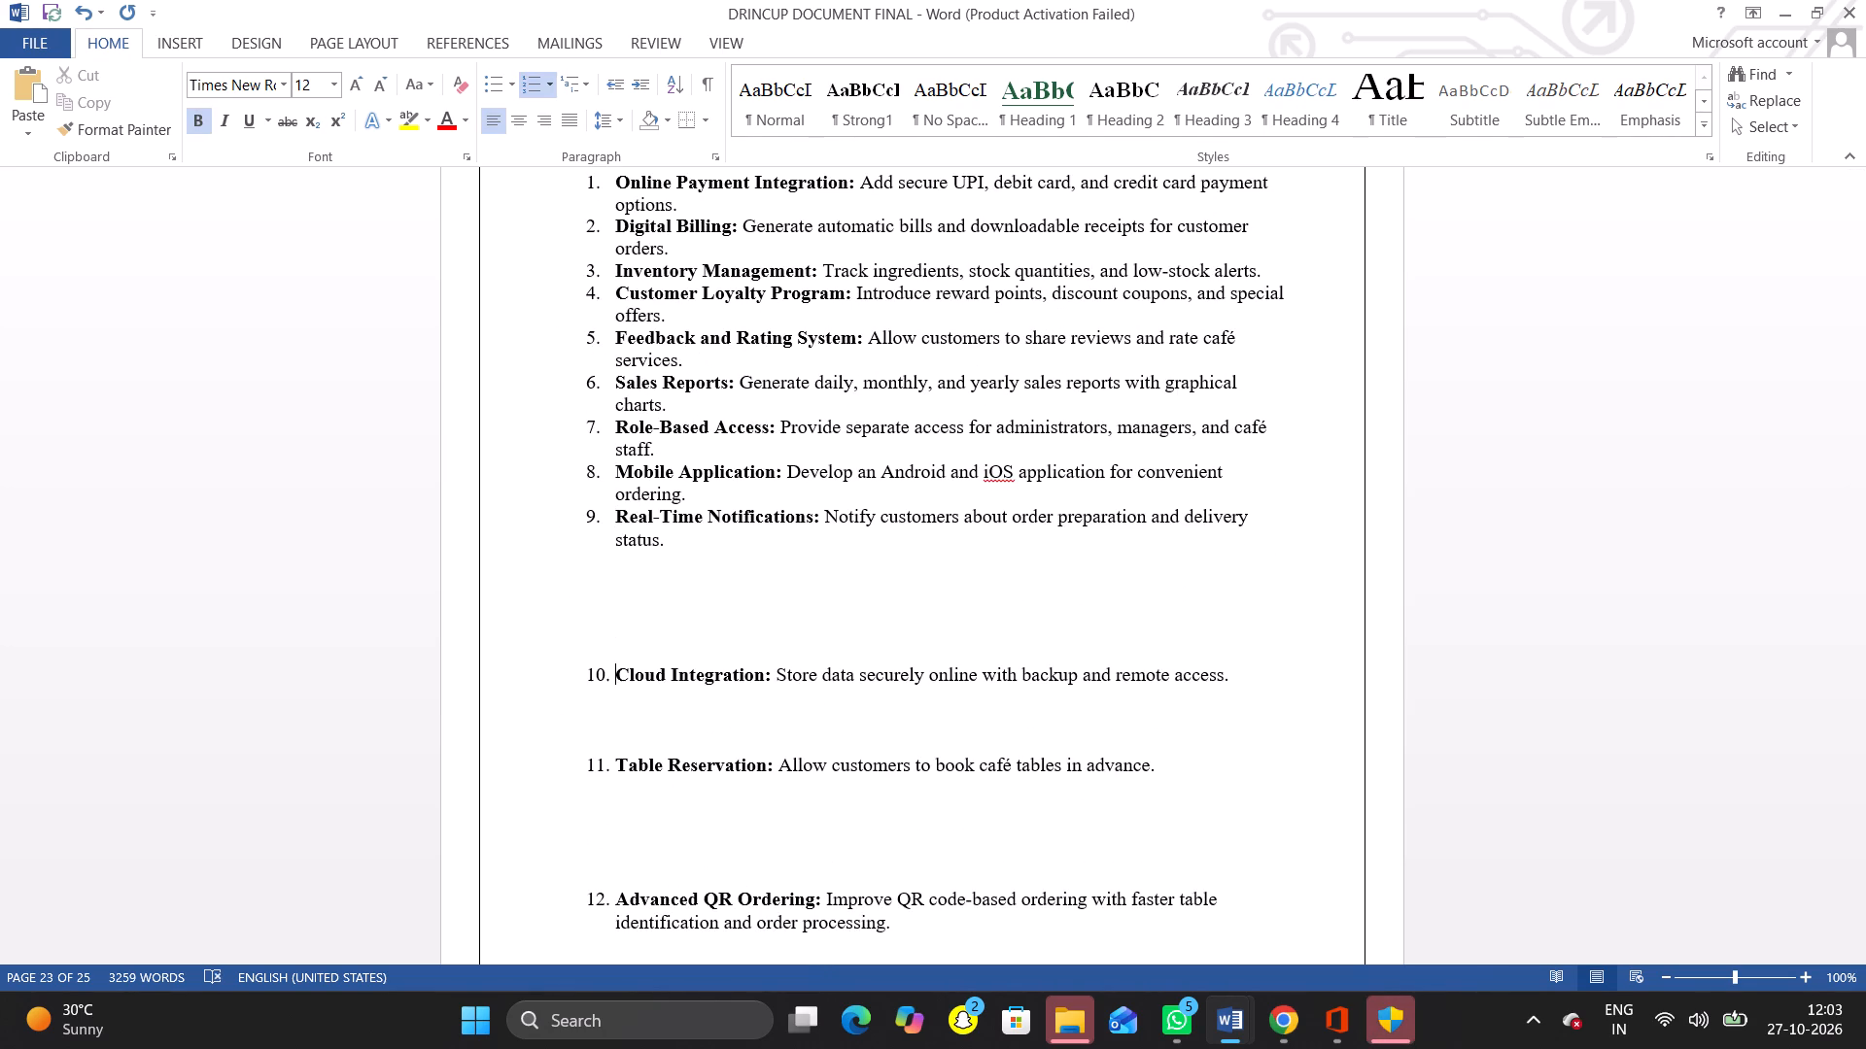
pyautogui.press('BackSpace')
pyautogui.press('BackSpace')
pyautogui.press('BackSpace')
pyautogui.press('BackSpace')
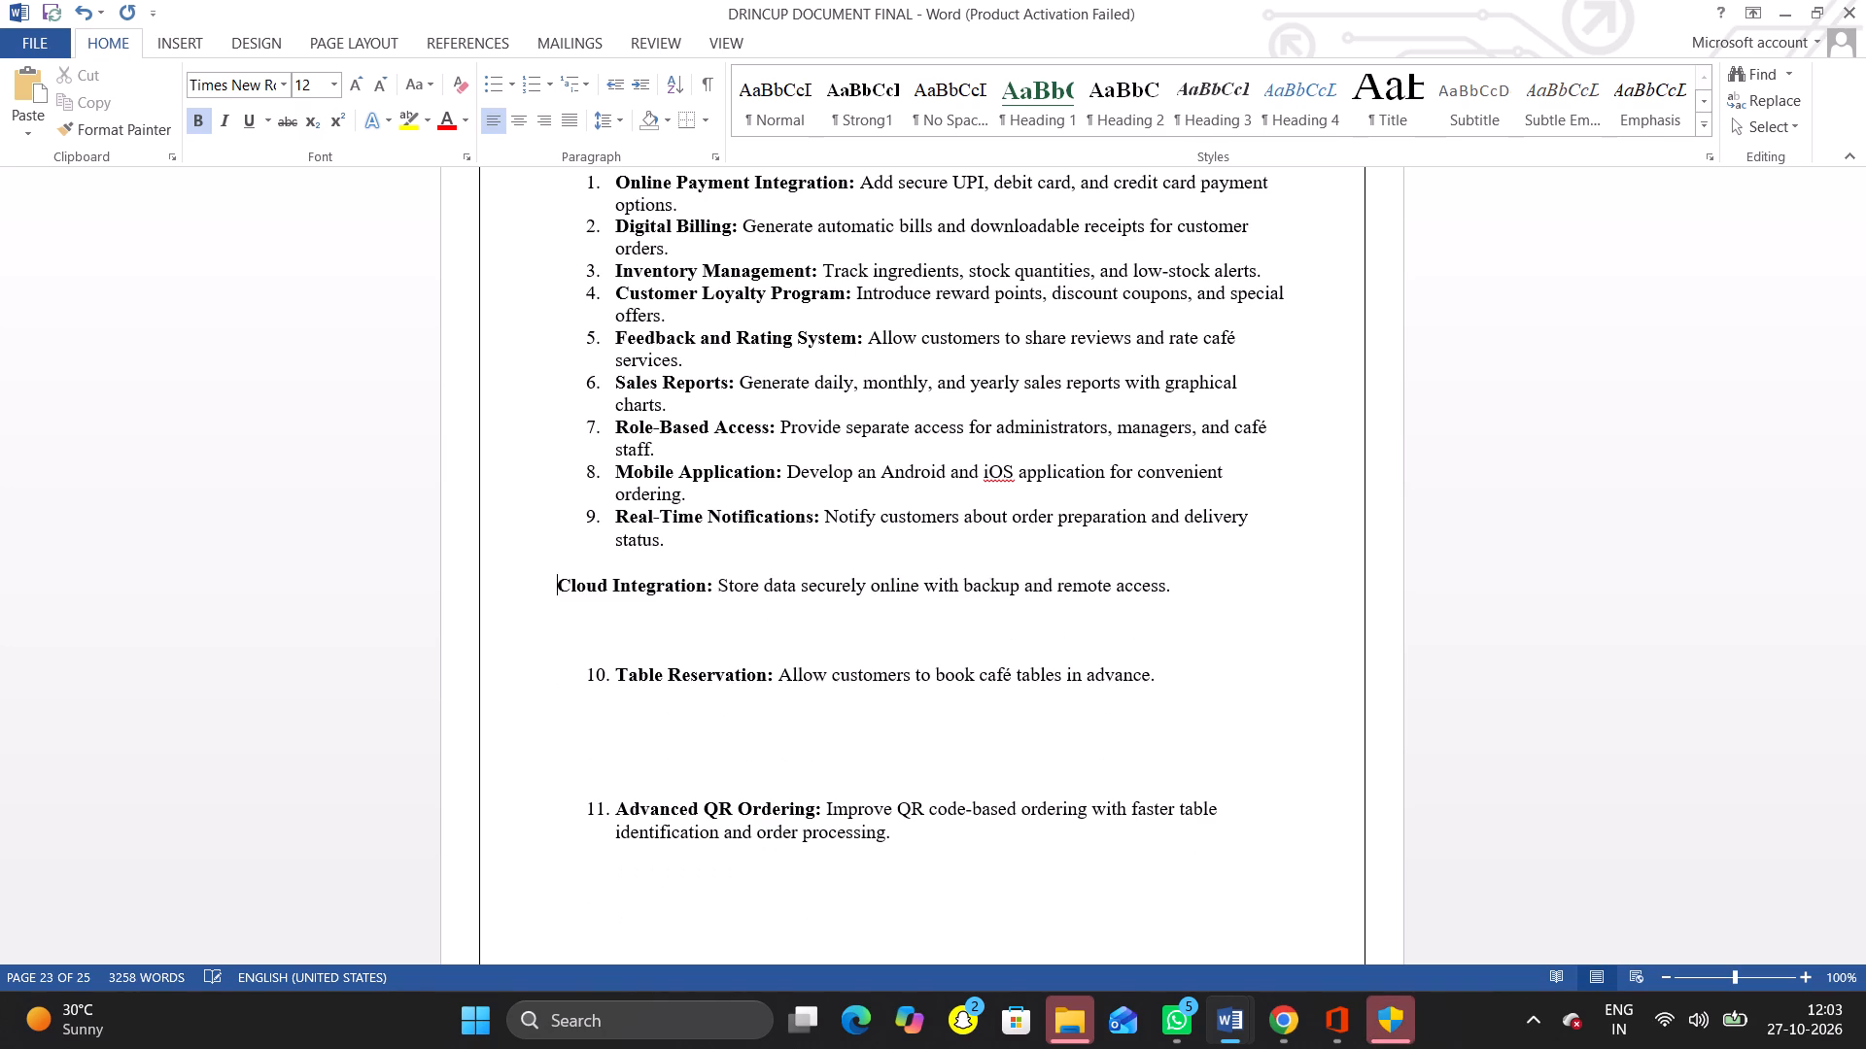
pyautogui.press('BackSpace')
pyautogui.press('Return')
# Remove the blank lines between the Cloud Integration and Table Reservation items, keeping Table Reservation as numbered item 11.
pyautogui.press('Down')
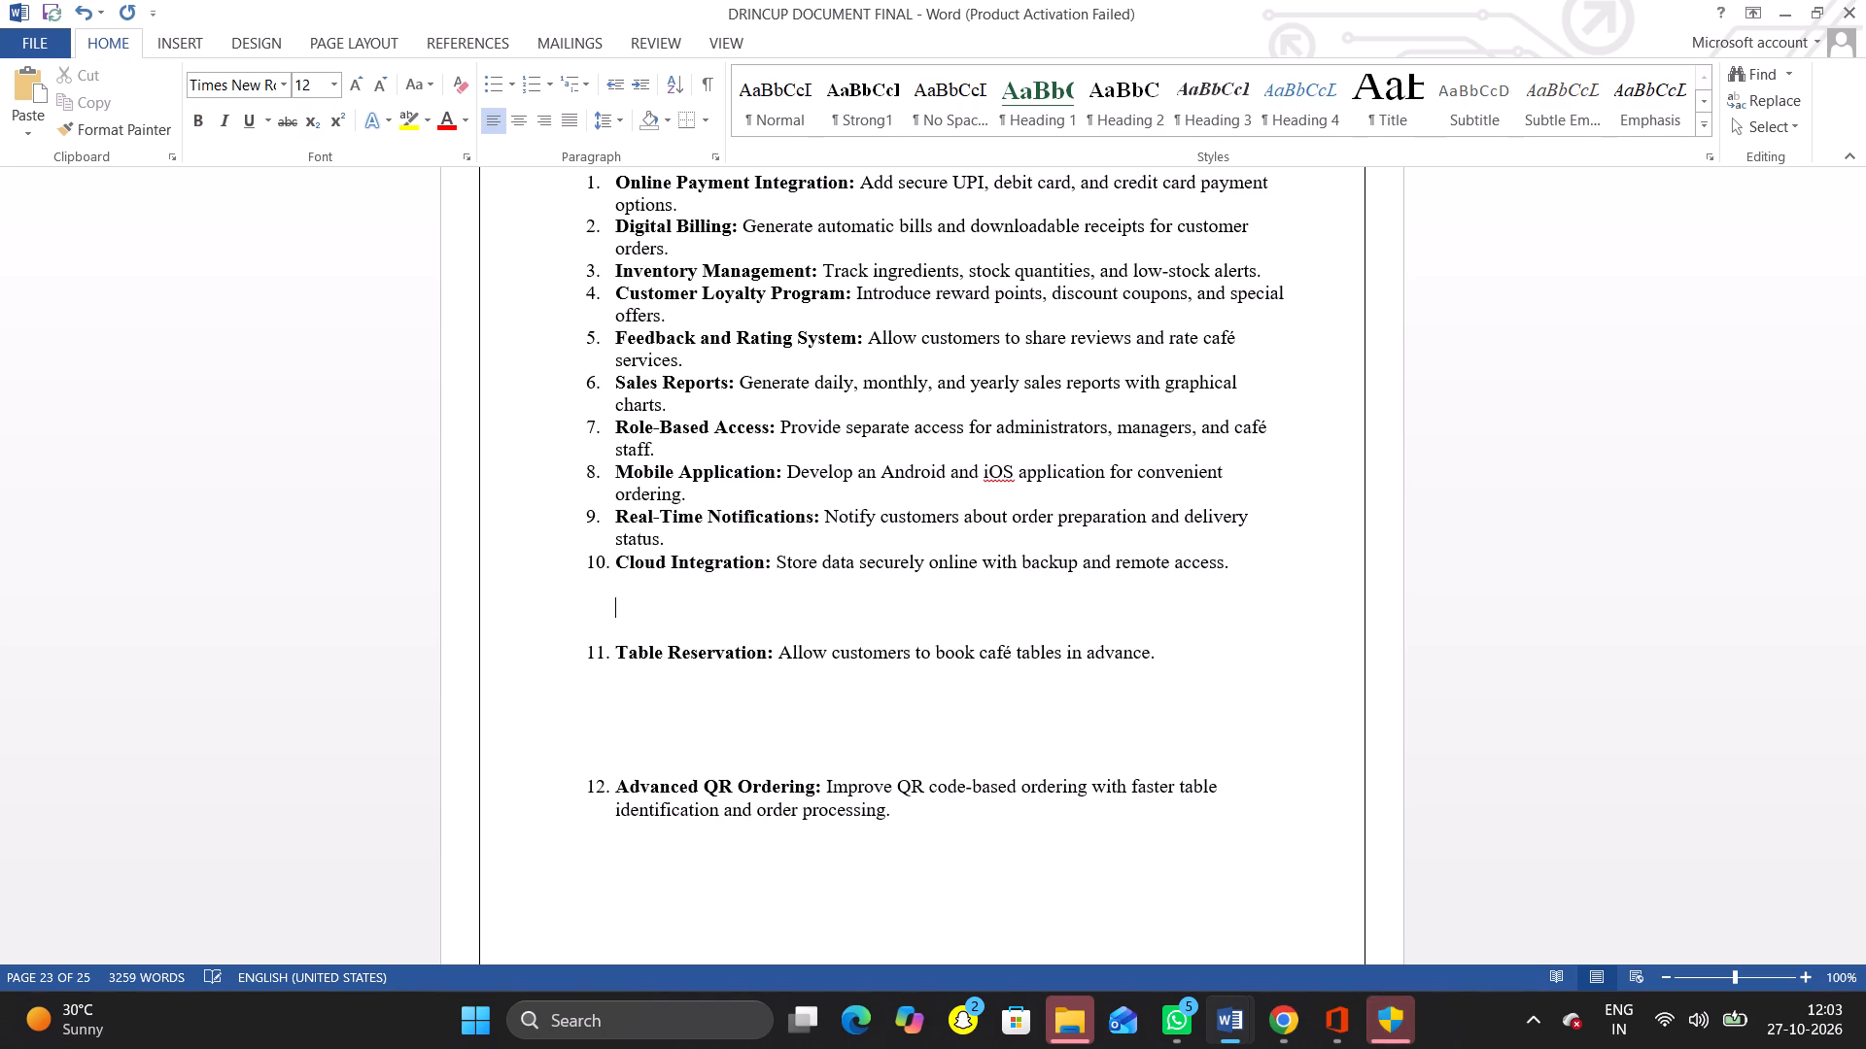
pyautogui.press('Down')
pyautogui.press('BackSpace')
pyautogui.press('BackSpace')
pyautogui.press('BackSpace')
pyautogui.press('BackSpace')
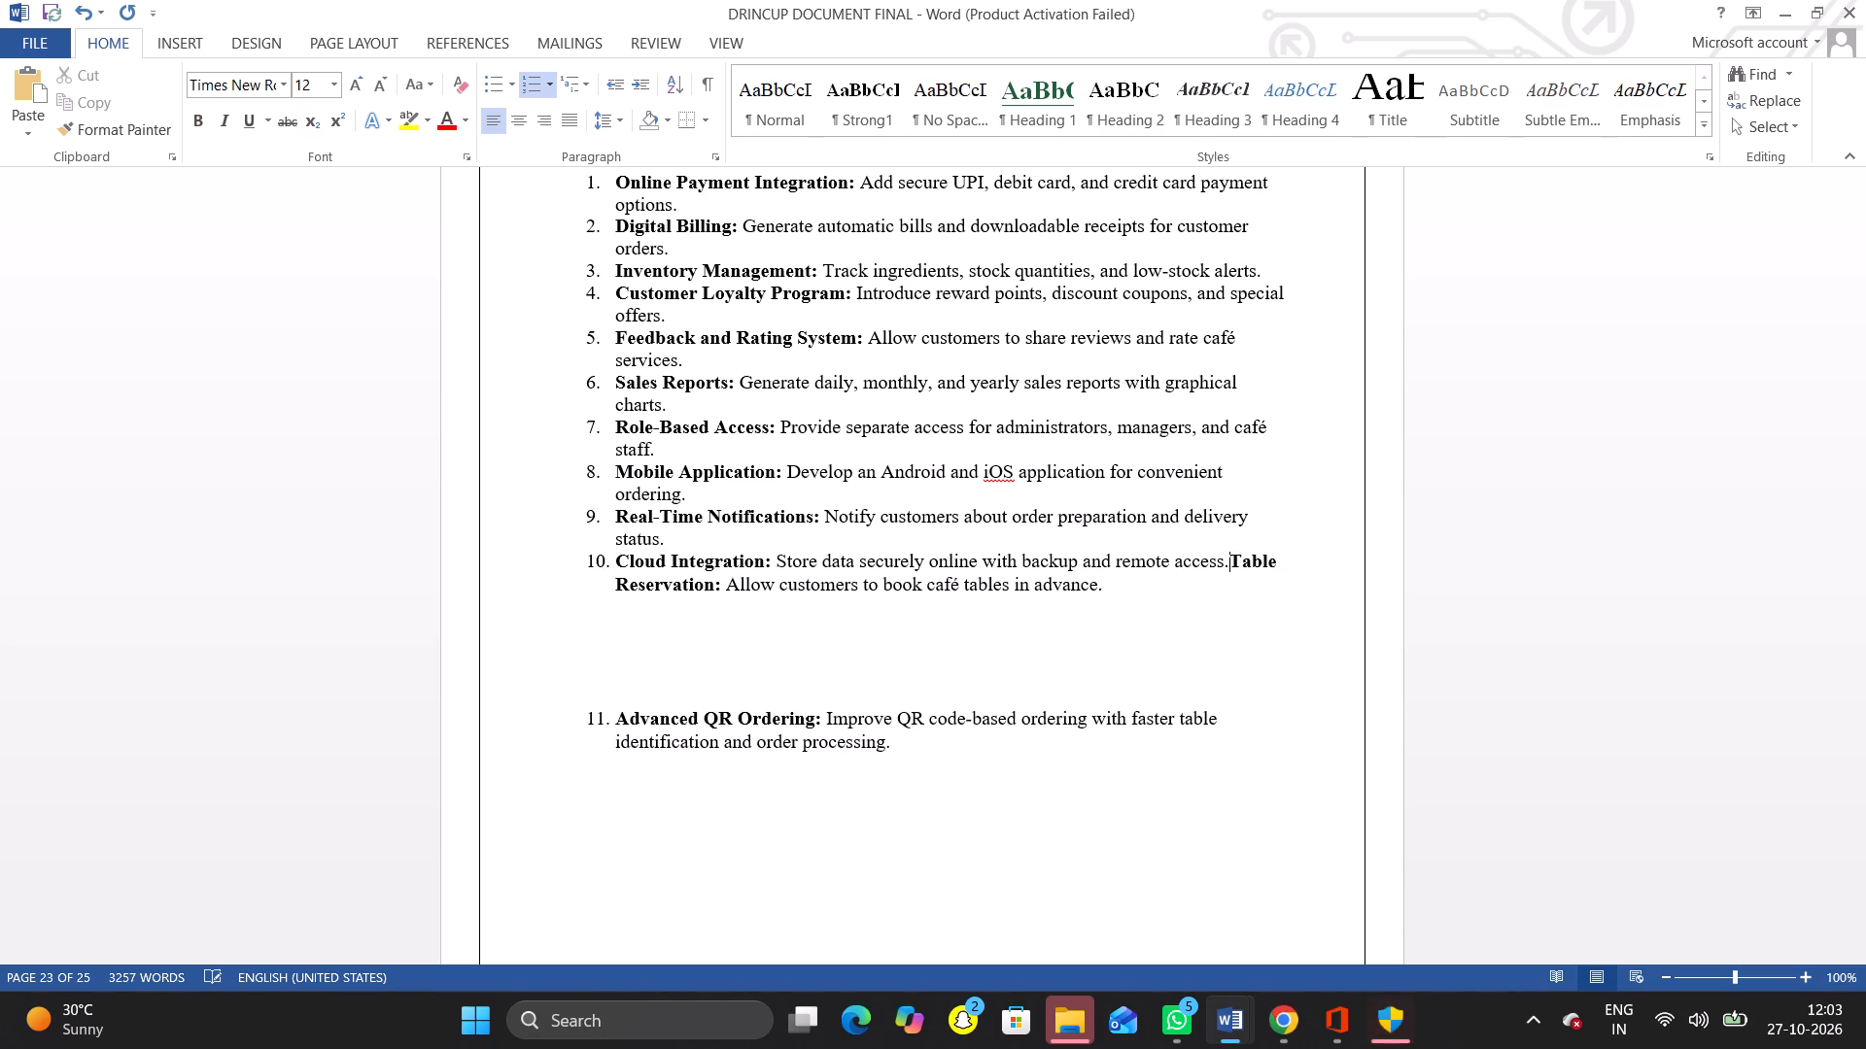
pyautogui.press('Return')
# Remove the blank lines between the Table Reservation and Advanced QR Ordering items, keeping Advanced QR Ordering as numbered item 12.
pyautogui.press('Down')
pyautogui.press('Down')
pyautogui.press('Down')
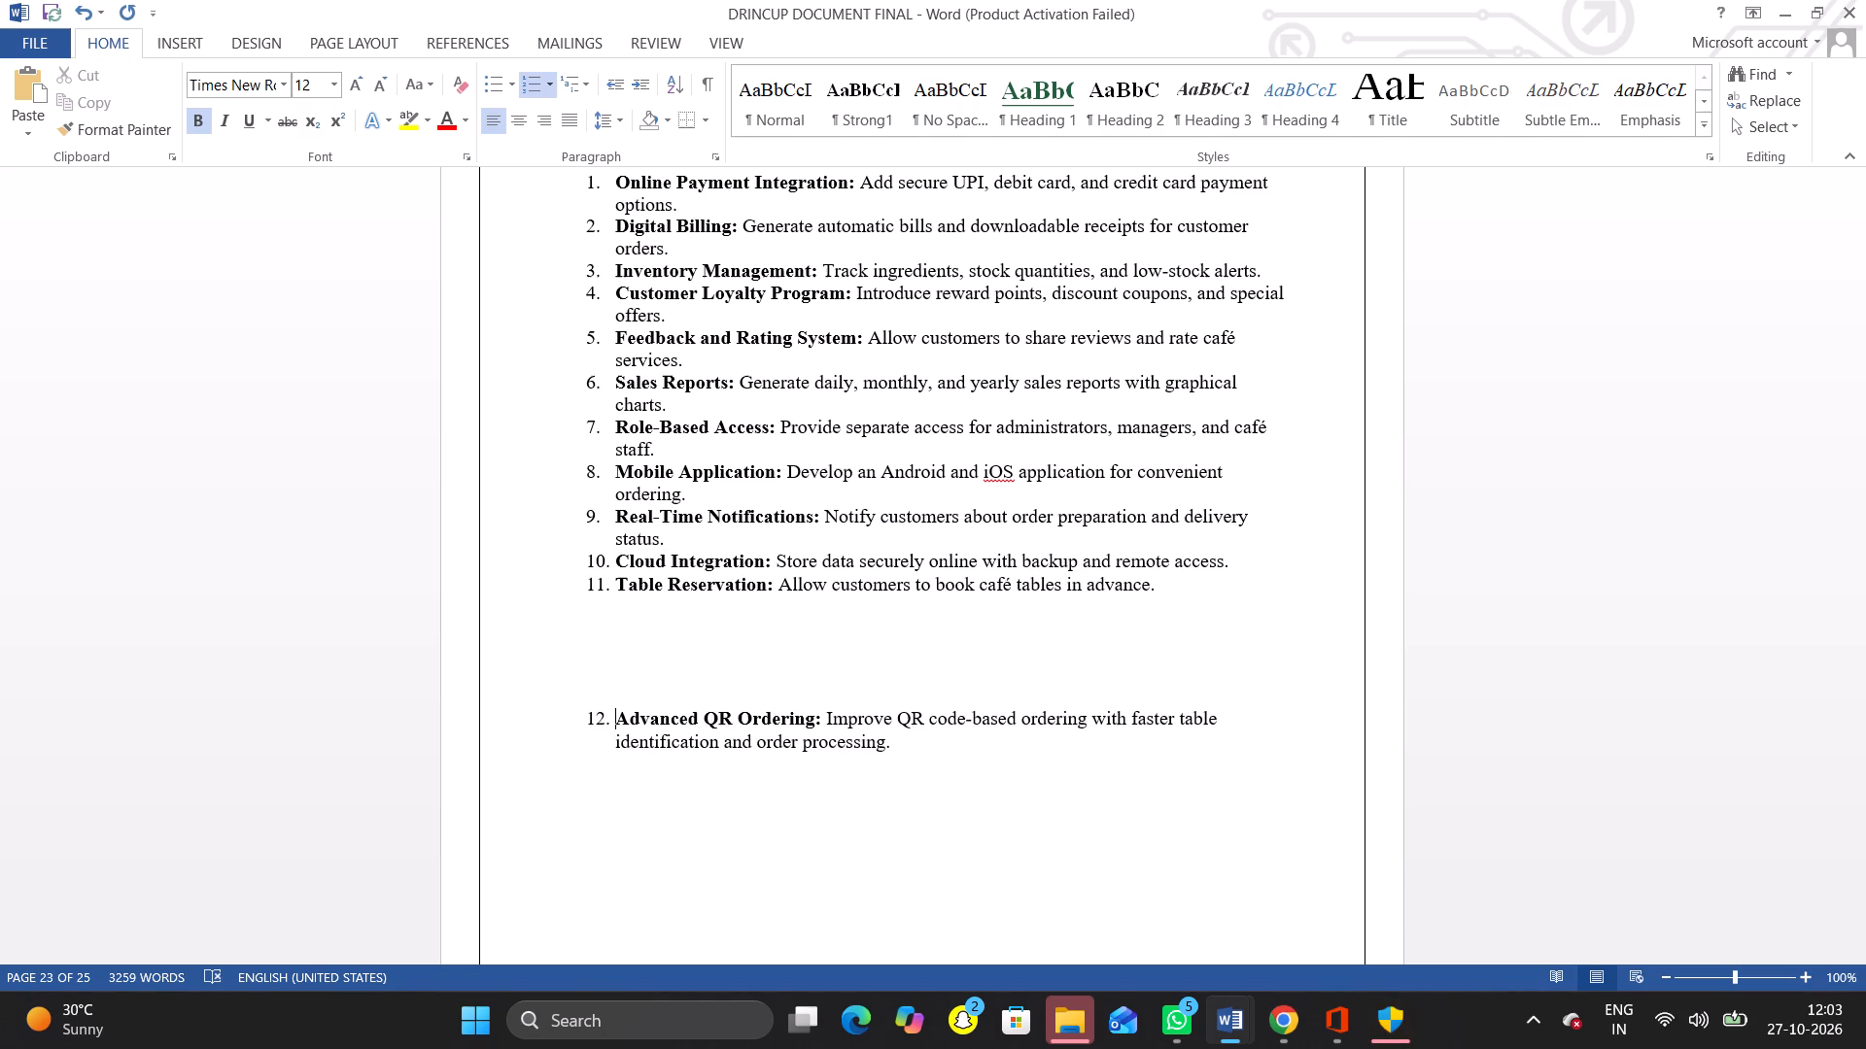
pyautogui.press('BackSpace')
pyautogui.press('BackSpace')
pyautogui.press('BackSpace')
pyautogui.press('BackSpace')
pyautogui.press('BackSpace')
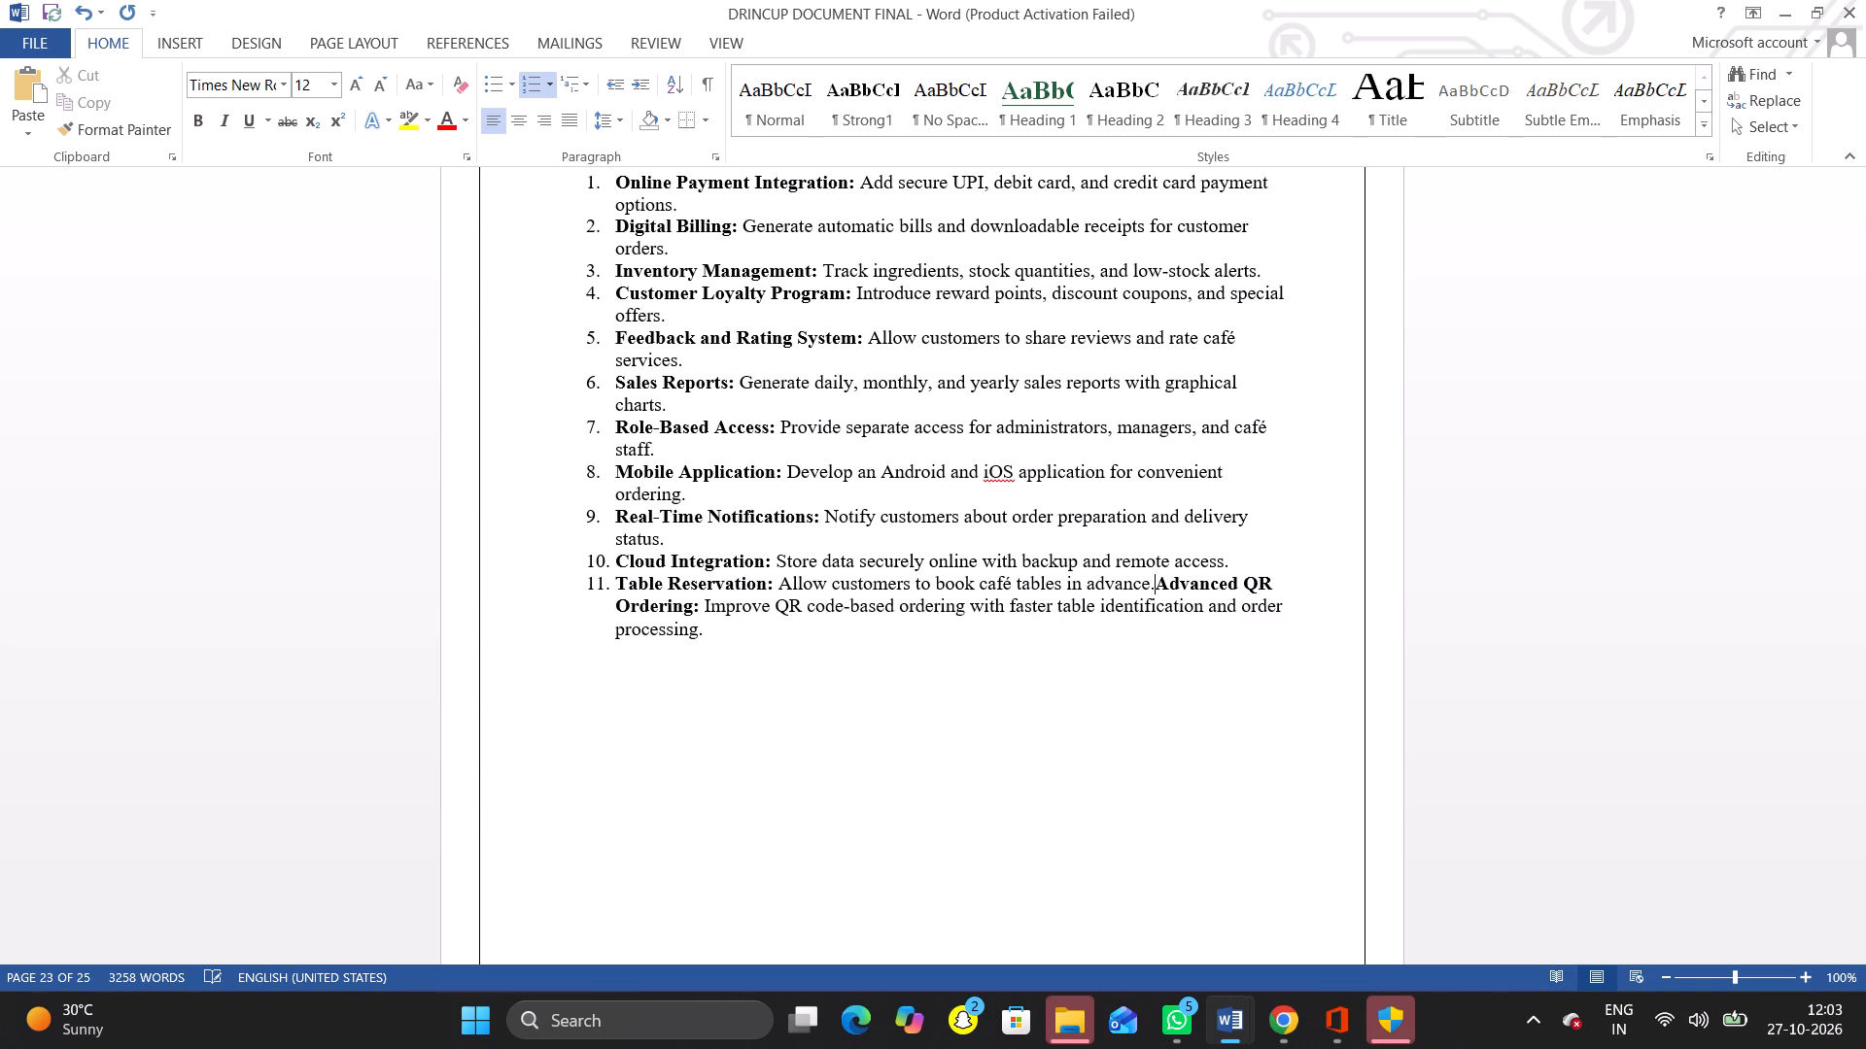
pyautogui.press('Return')
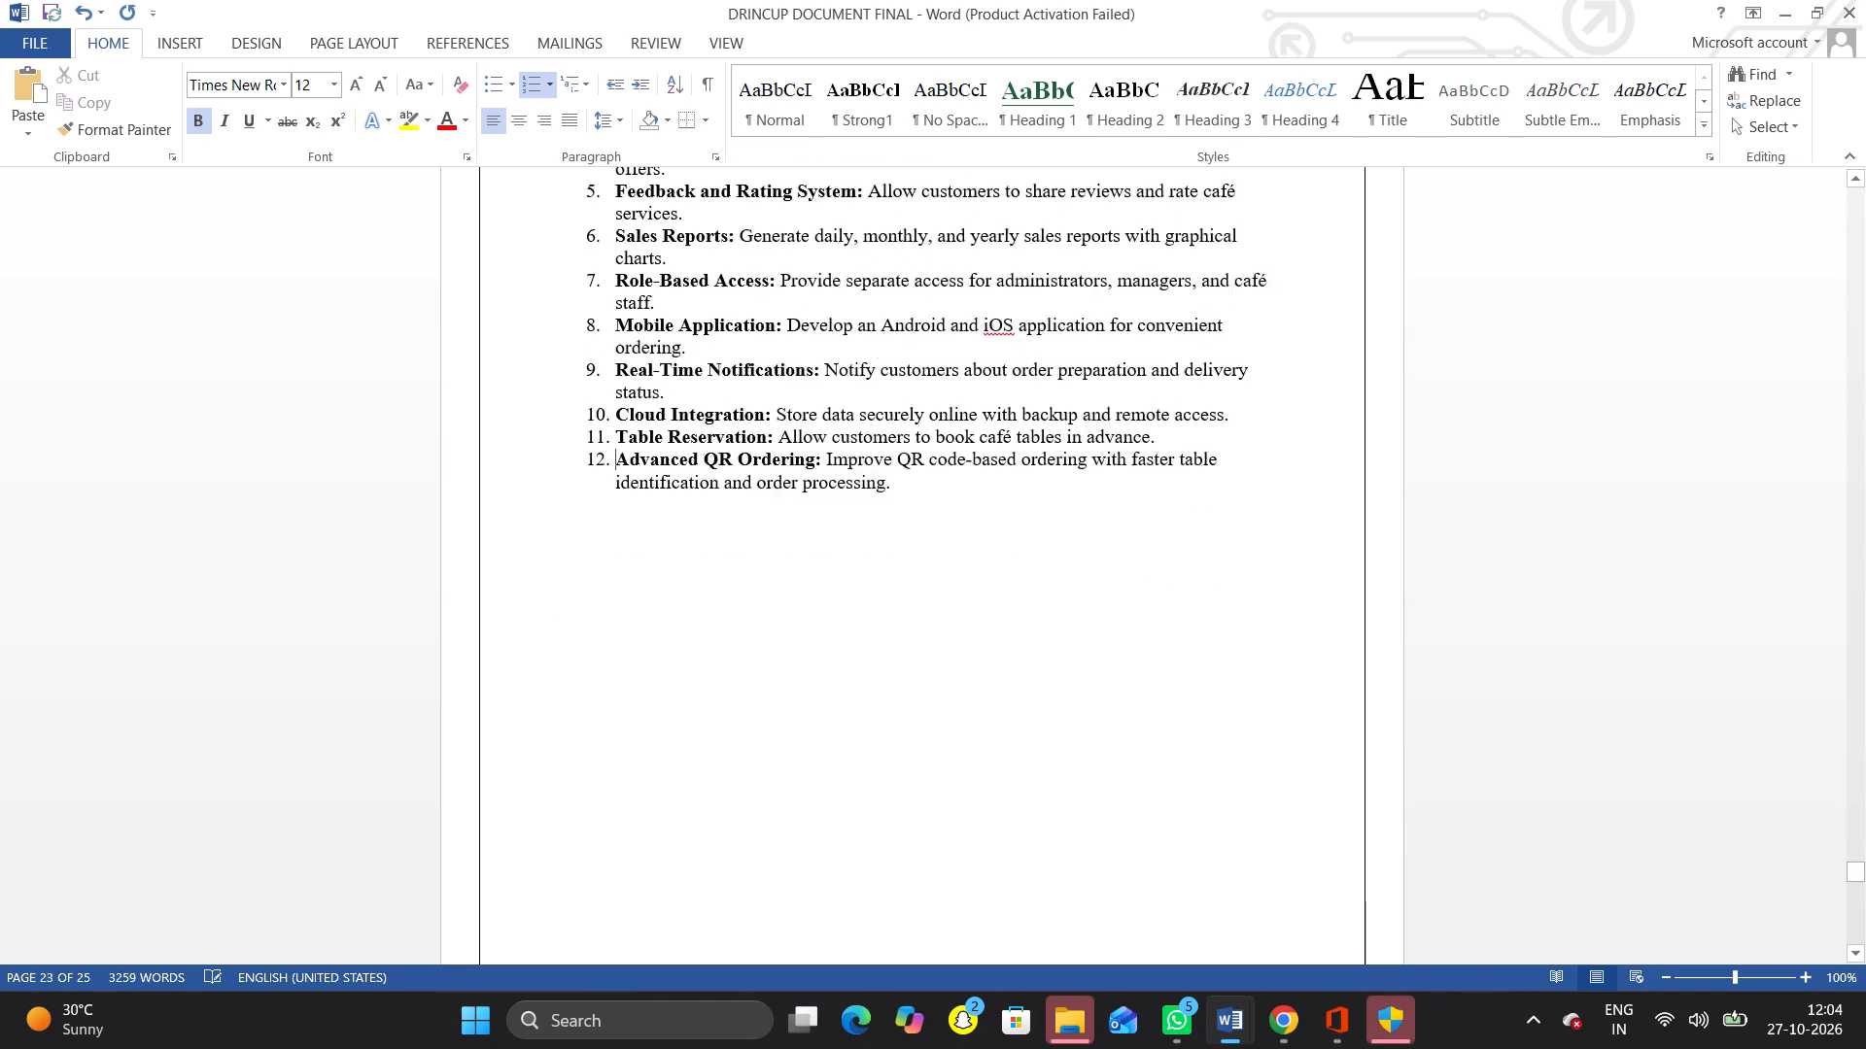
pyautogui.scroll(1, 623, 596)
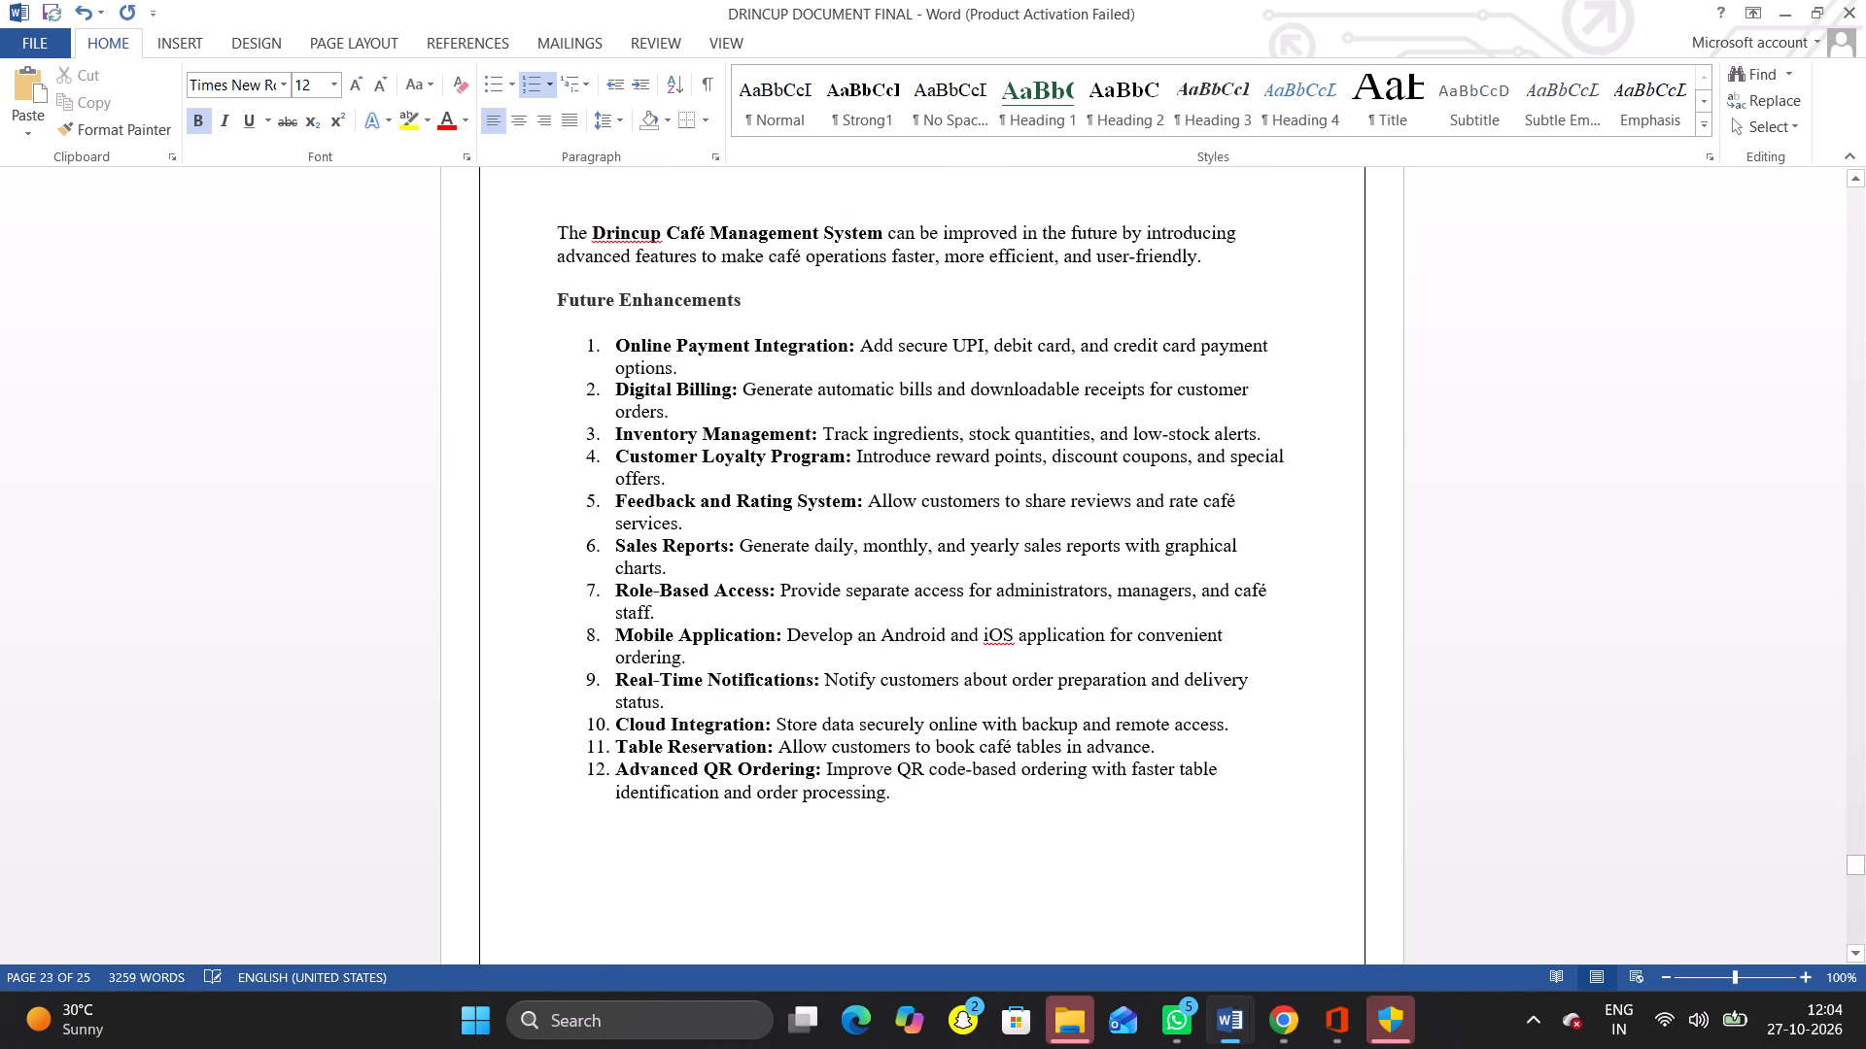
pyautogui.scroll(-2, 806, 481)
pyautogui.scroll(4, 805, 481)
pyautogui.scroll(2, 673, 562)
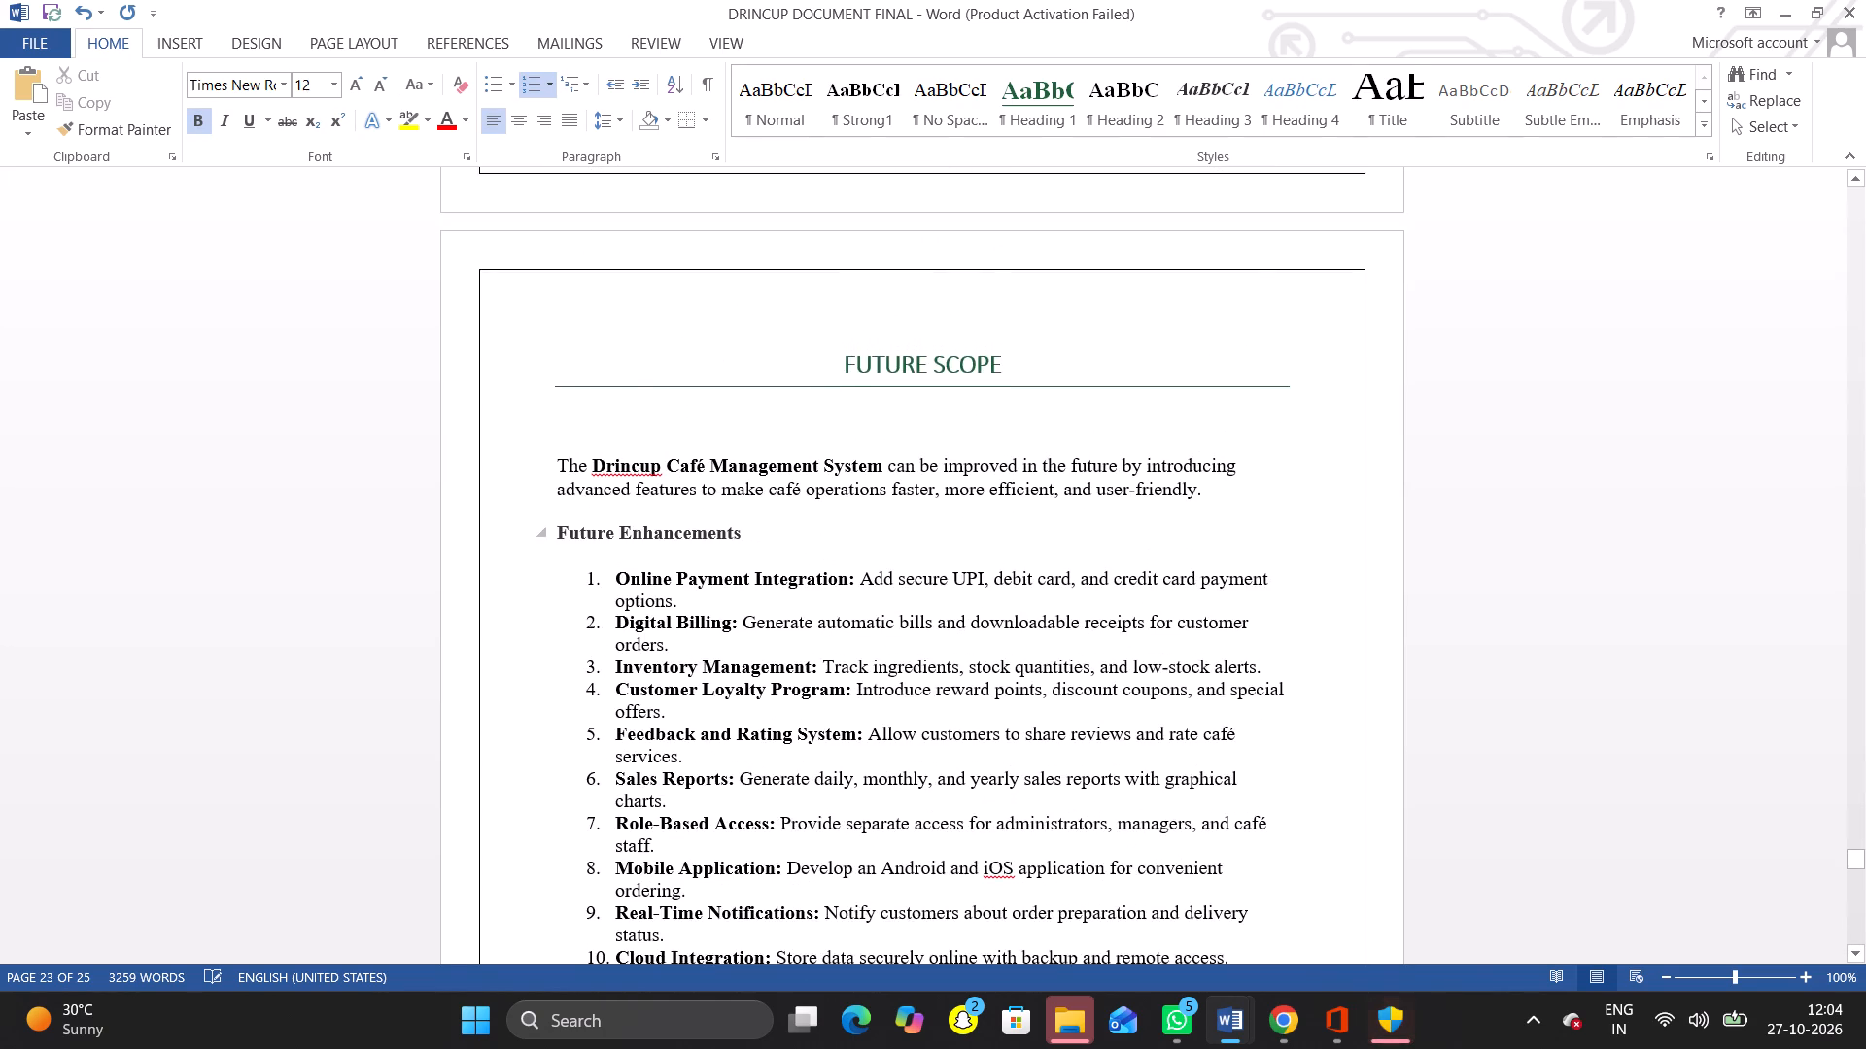
# Remove the surplus blank lines above the Bibliography and References heading, keeping just enough spacing for it to start a new page after Future Scope.
pyautogui.scroll(-15, 777, 543)
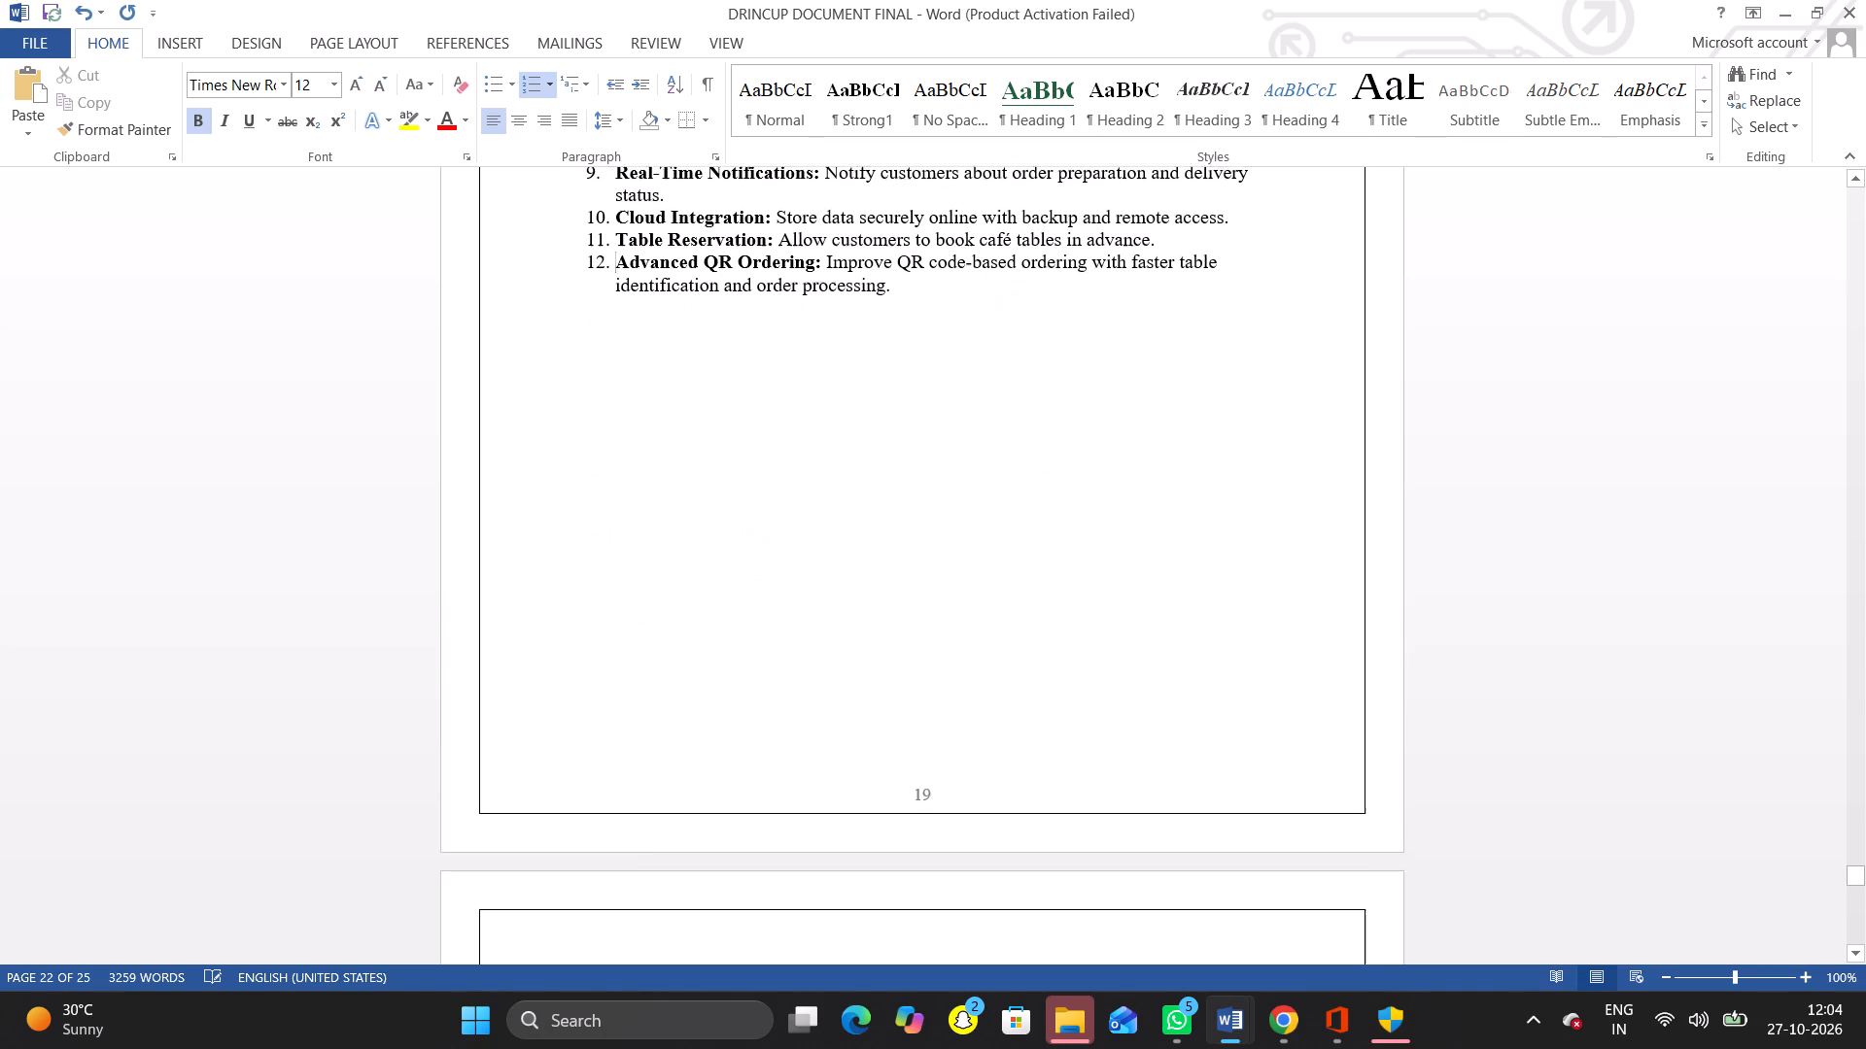
pyautogui.scroll(-8, 782, 514)
pyautogui.scroll(1, 780, 509)
pyautogui.scroll(-3, 780, 509)
pyautogui.scroll(1, 780, 508)
pyautogui.scroll(-1, 780, 508)
pyautogui.scroll(1, 780, 508)
pyautogui.scroll(-13, 780, 508)
pyautogui.scroll(1, 783, 498)
pyautogui.scroll(-3, 783, 498)
pyautogui.scroll(3, 783, 497)
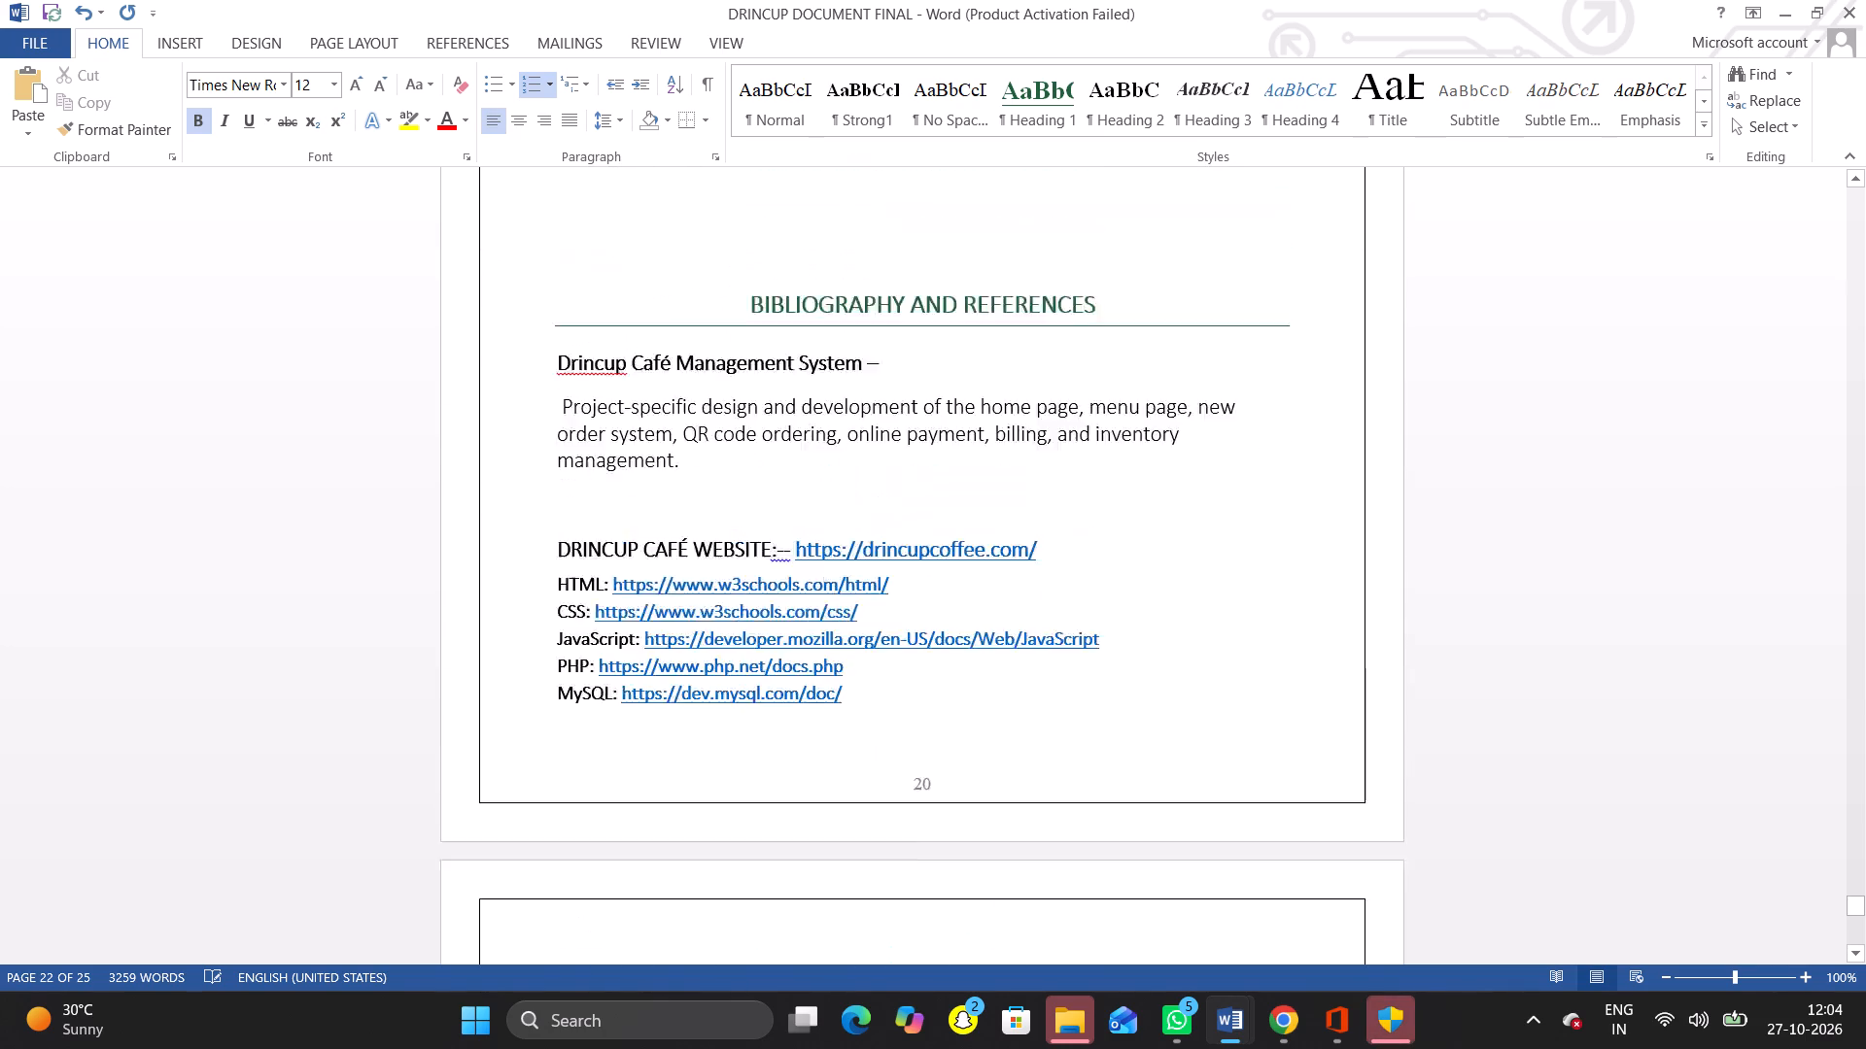
pyautogui.scroll(5, 783, 497)
pyautogui.click(715, 521)
pyautogui.press('BackSpace')
pyautogui.press('BackSpace')
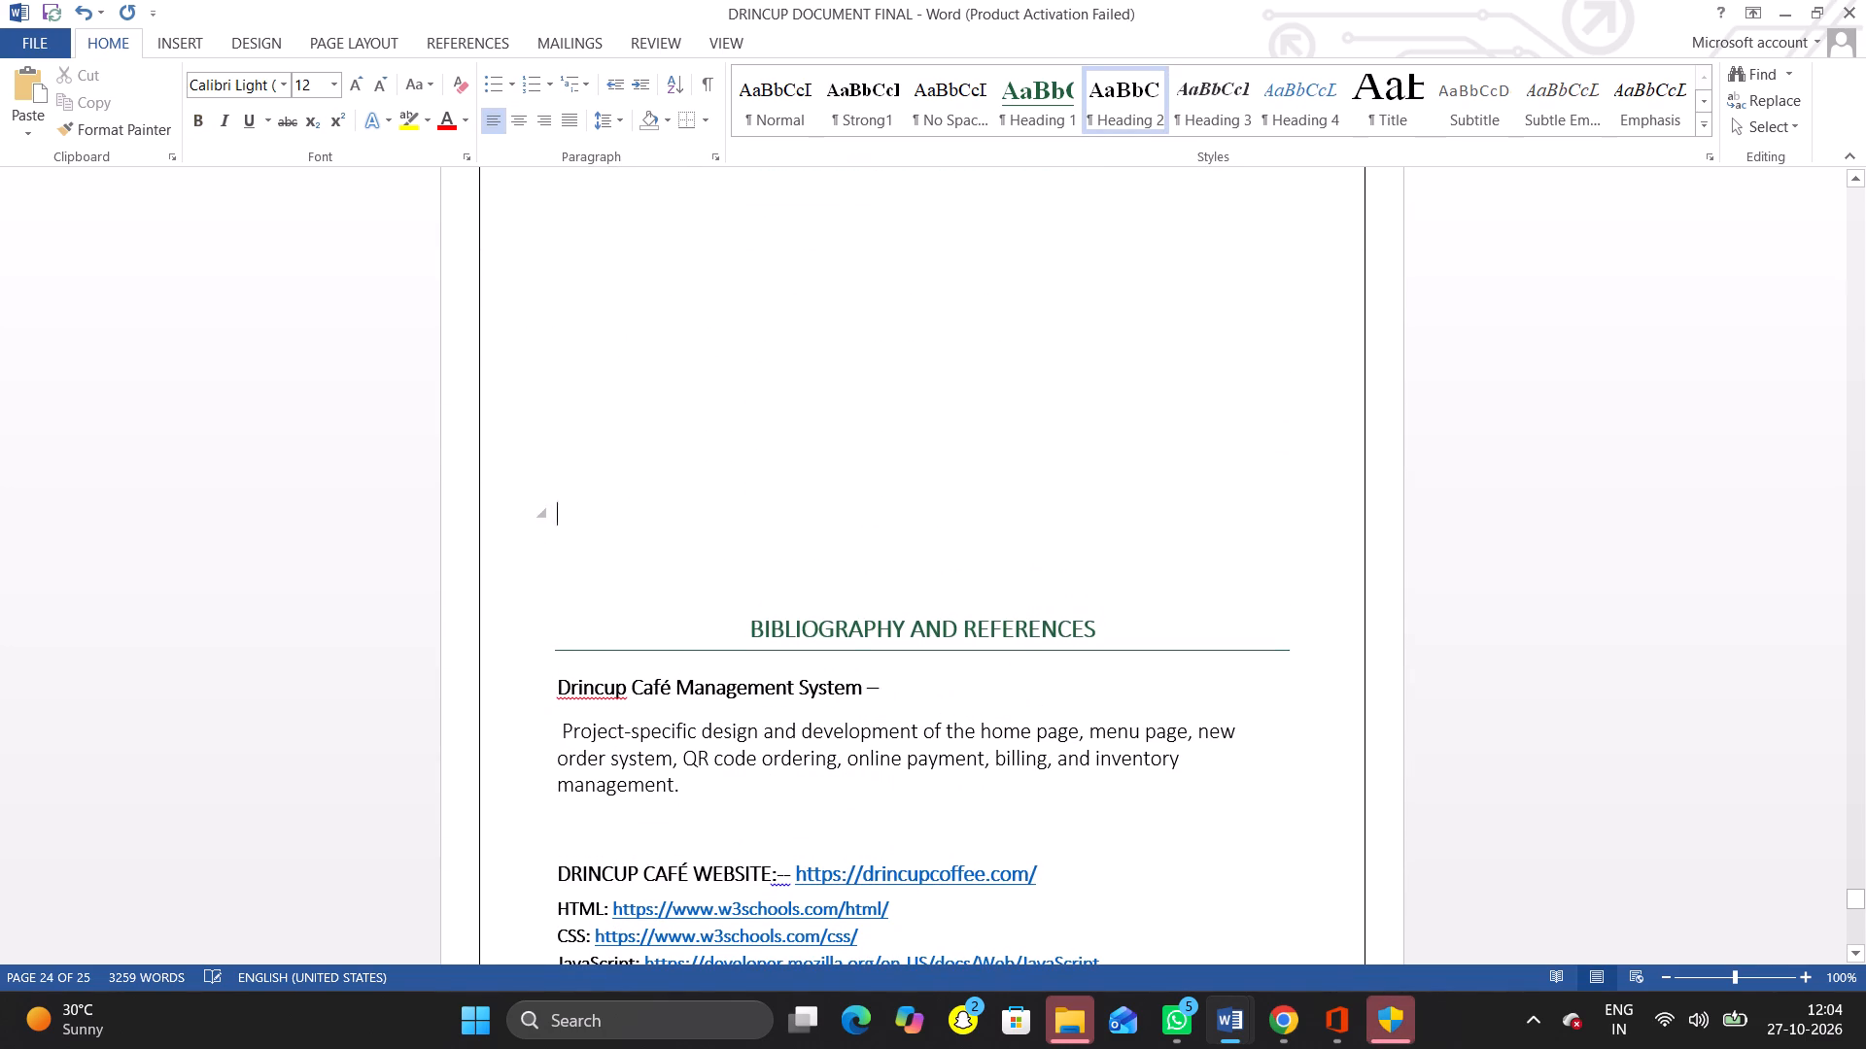
pyautogui.press('BackSpace')
pyautogui.press('BackSpace')
pyautogui.press('BackSpace')
pyautogui.press('BackSpace')
pyautogui.press('BackSpace')
pyautogui.press('BackSpace')
pyautogui.press('BackSpace')
pyautogui.press('BackSpace')
pyautogui.press('BackSpace')
pyautogui.press('BackSpace')
pyautogui.press('BackSpace')
pyautogui.press('BackSpace')
pyautogui.press('BackSpace')
pyautogui.press('BackSpace')
pyautogui.press('BackSpace')
pyautogui.press('BackSpace')
pyautogui.press('BackSpace')
pyautogui.press('BackSpace')
pyautogui.press('BackSpace')
pyautogui.press('BackSpace')
pyautogui.press('BackSpace')
pyautogui.press('BackSpace')
pyautogui.press('BackSpace')
pyautogui.press('BackSpace')
pyautogui.press('BackSpace')
pyautogui.press('BackSpace')
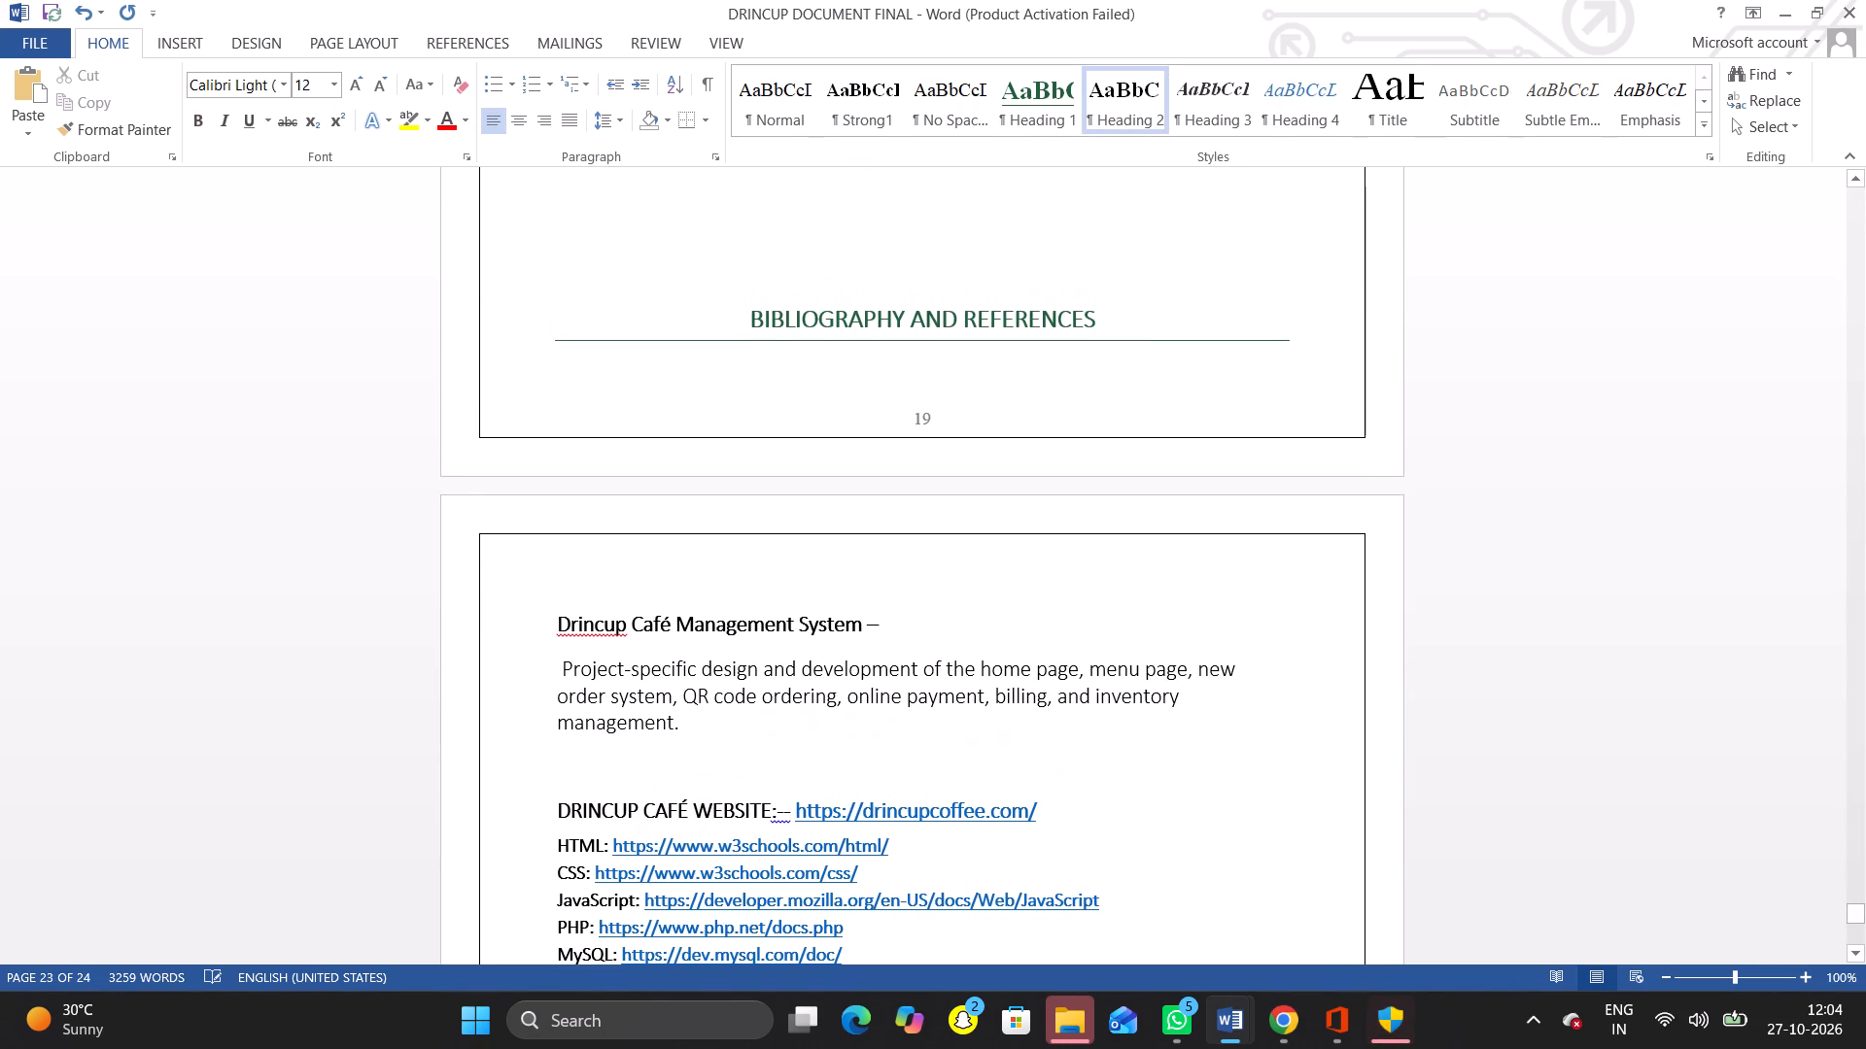
pyautogui.press('Return')
# Review the page layout from Bibliography and References back through the report to the Implementation Details section.
pyautogui.scroll(-4, 735, 498)
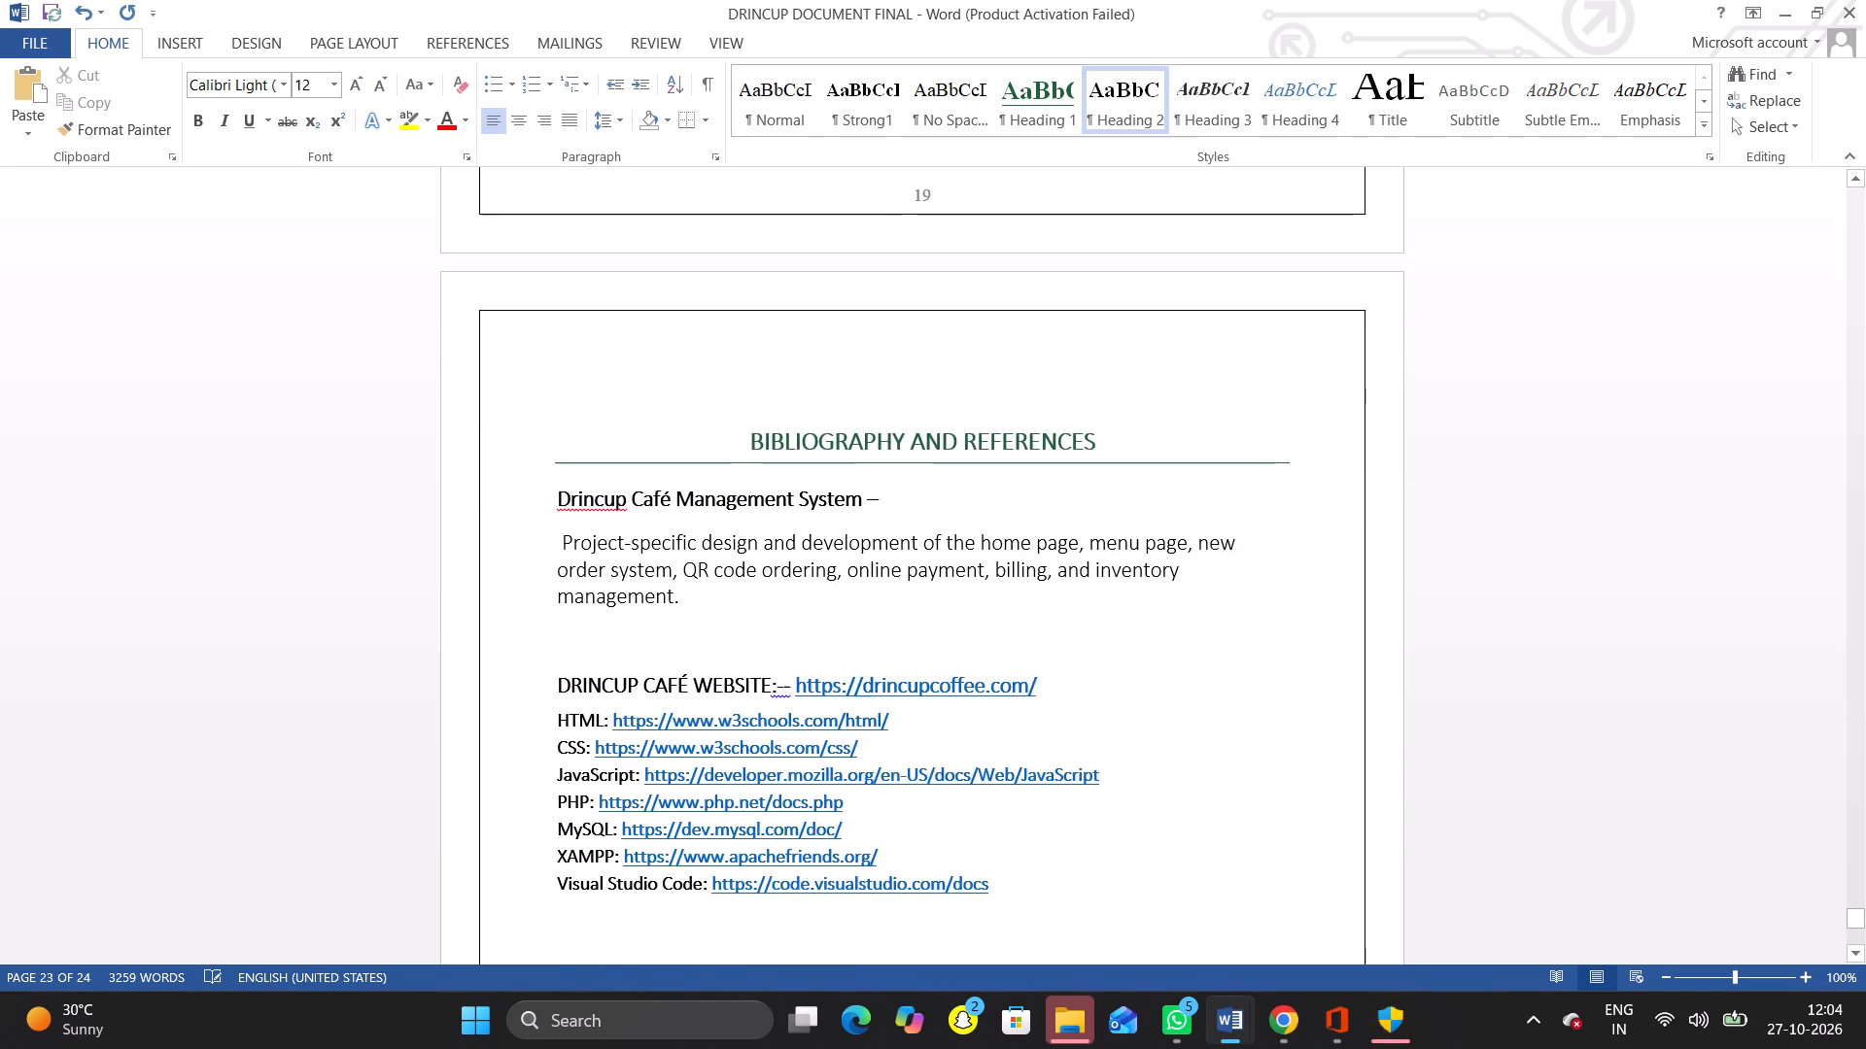
pyautogui.scroll(-19, 735, 498)
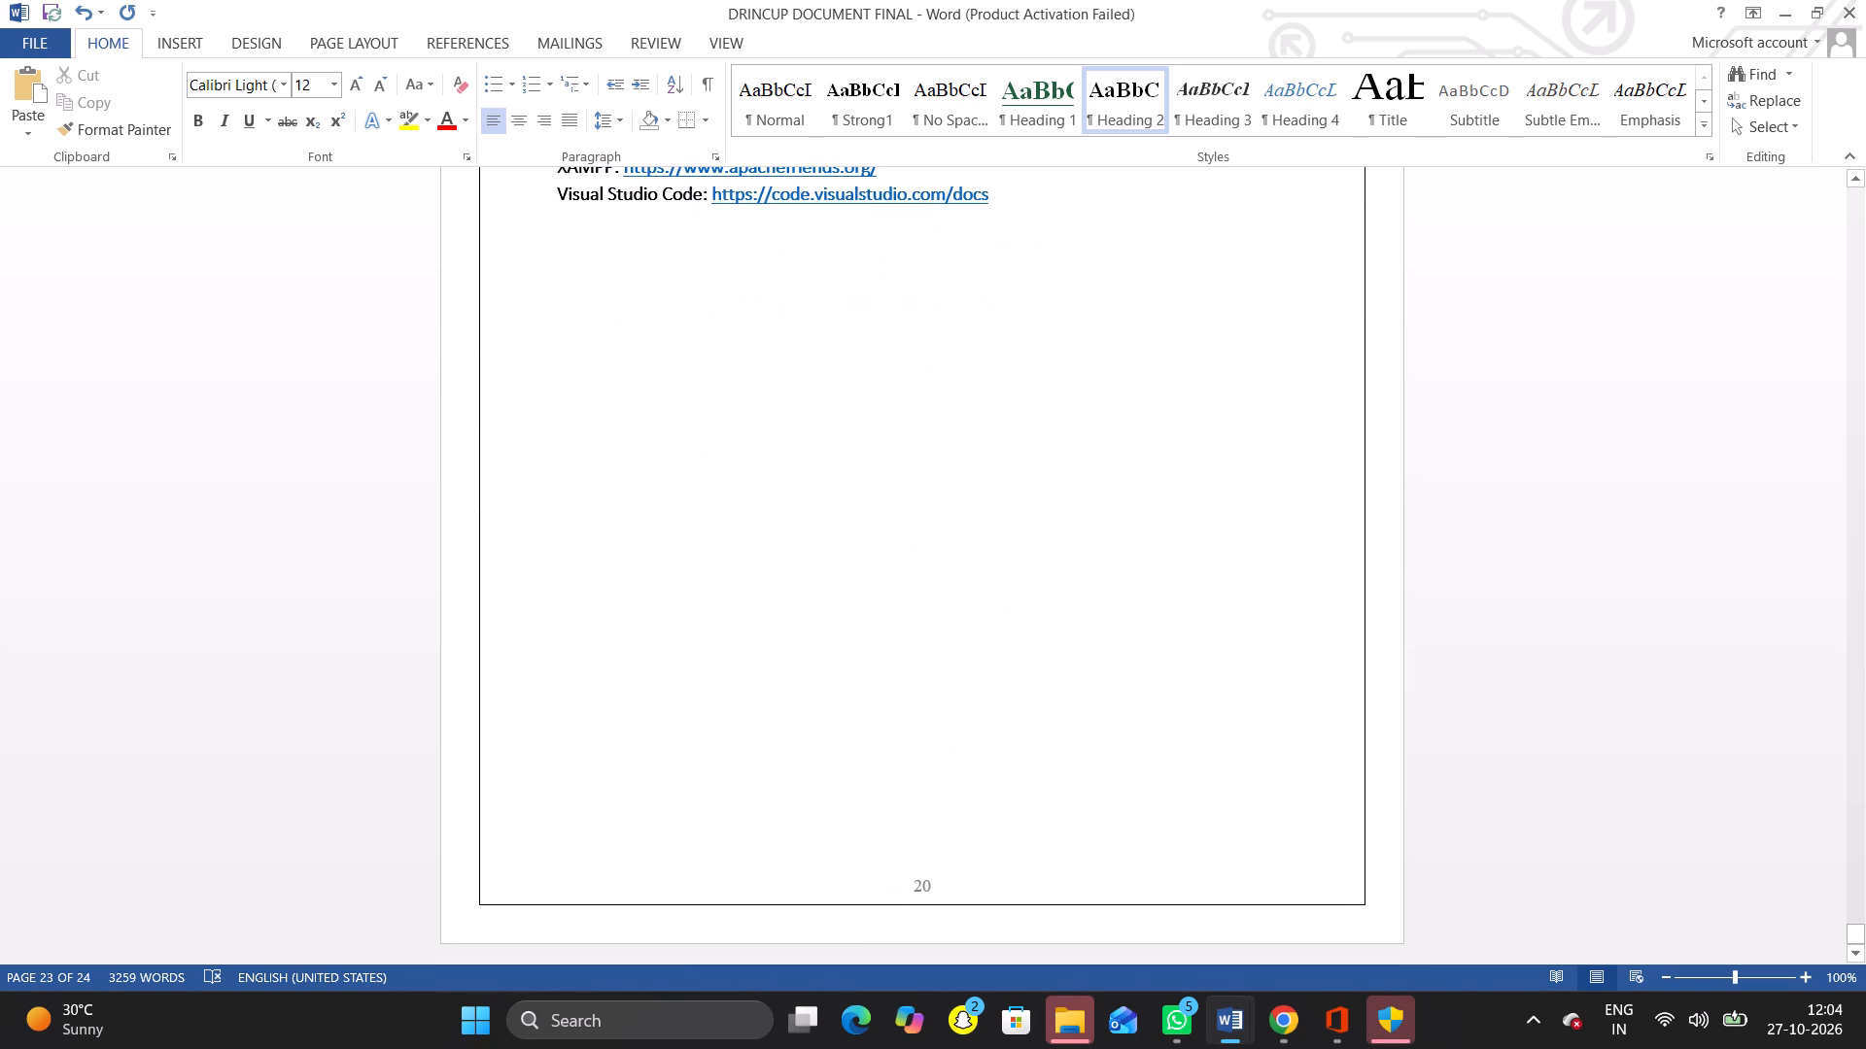
pyautogui.scroll(-3, 735, 498)
pyautogui.scroll(13, 735, 498)
pyautogui.scroll(-1, 735, 498)
pyautogui.scroll(13, 735, 498)
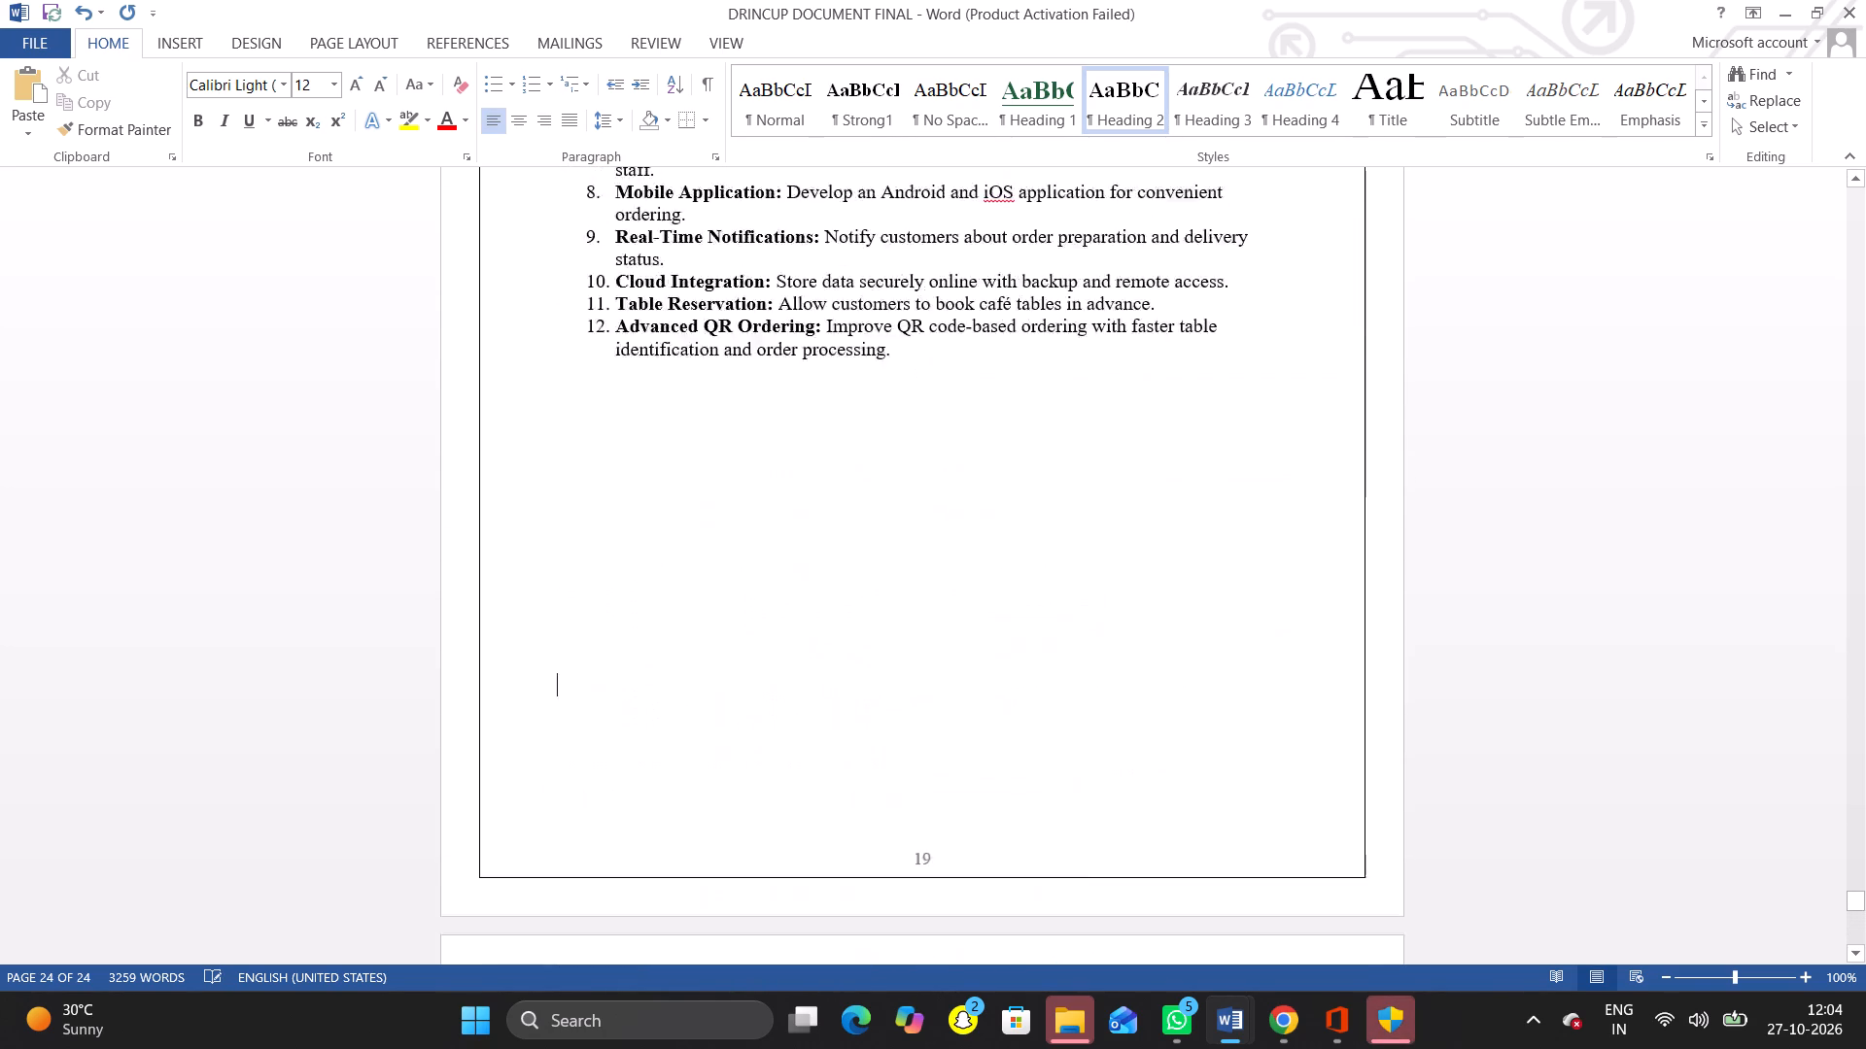
pyautogui.scroll(10, 727, 497)
pyautogui.scroll(-1, 727, 497)
pyautogui.scroll(20, 727, 497)
pyautogui.scroll(7, 727, 497)
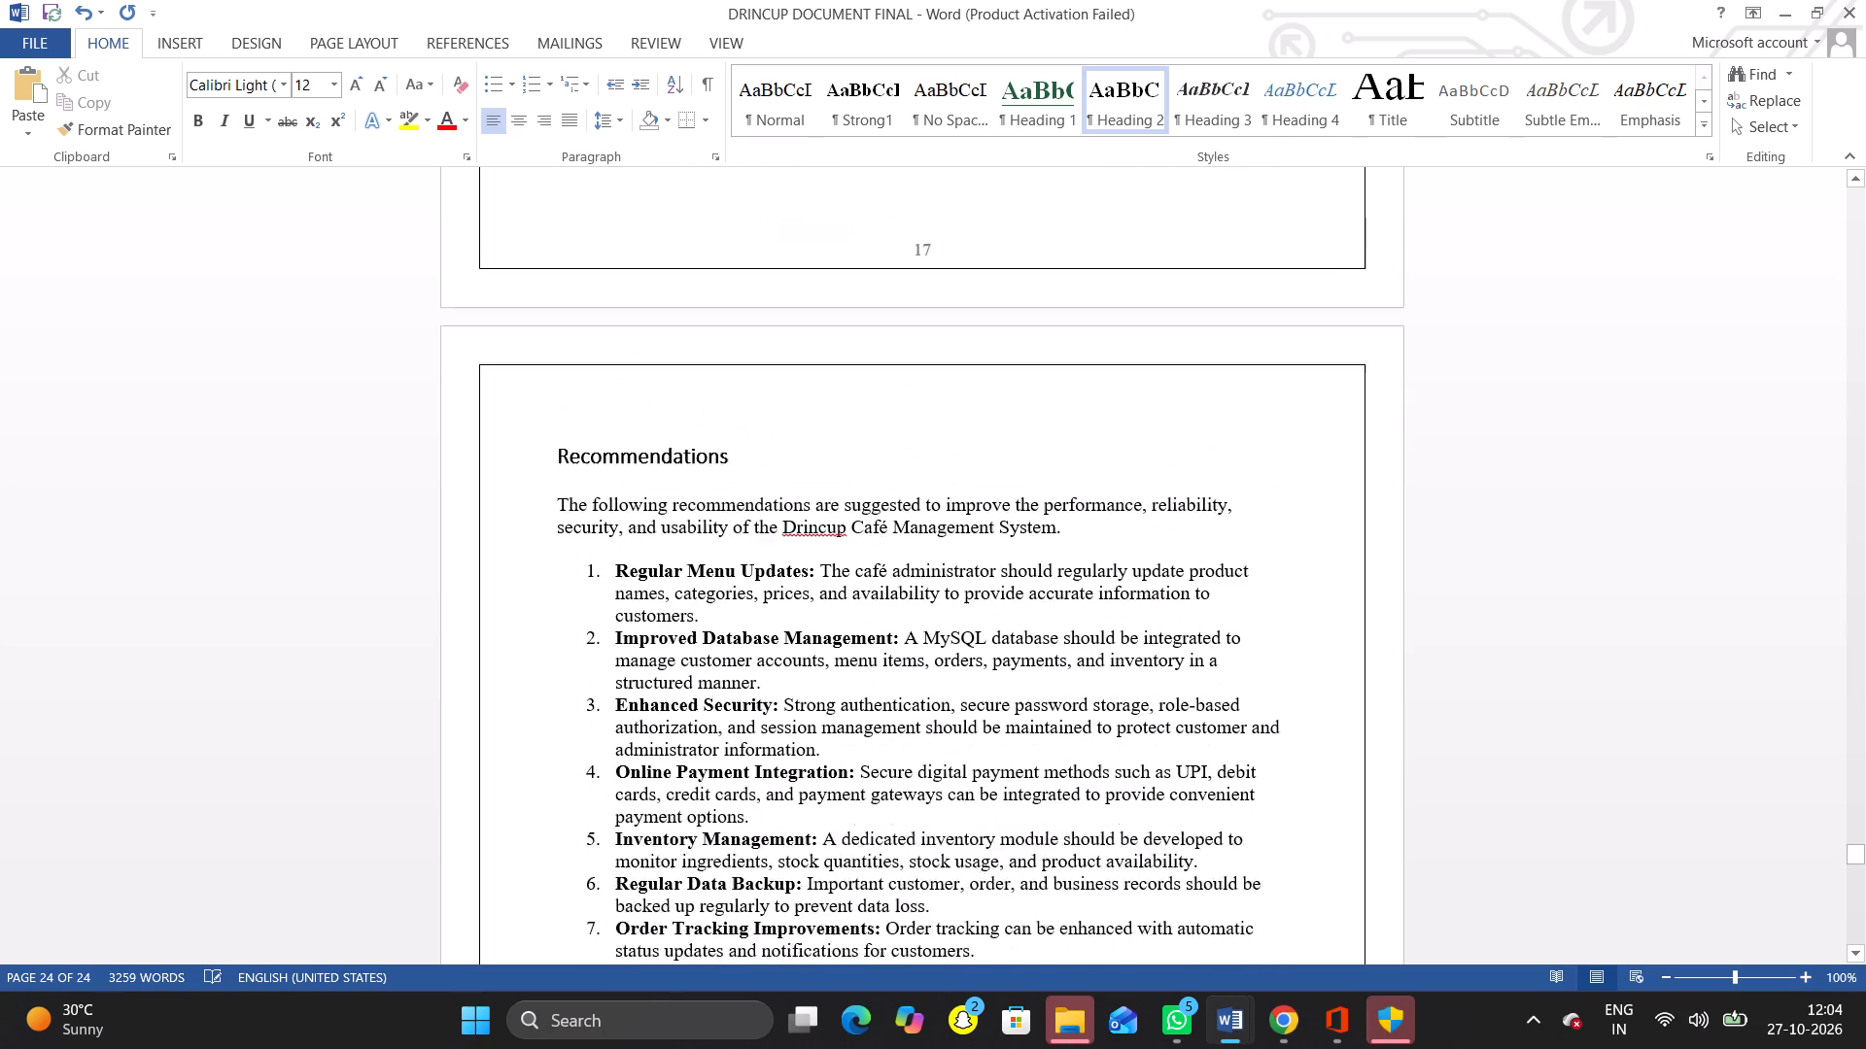
pyautogui.scroll(17, 727, 497)
pyautogui.scroll(4, 727, 497)
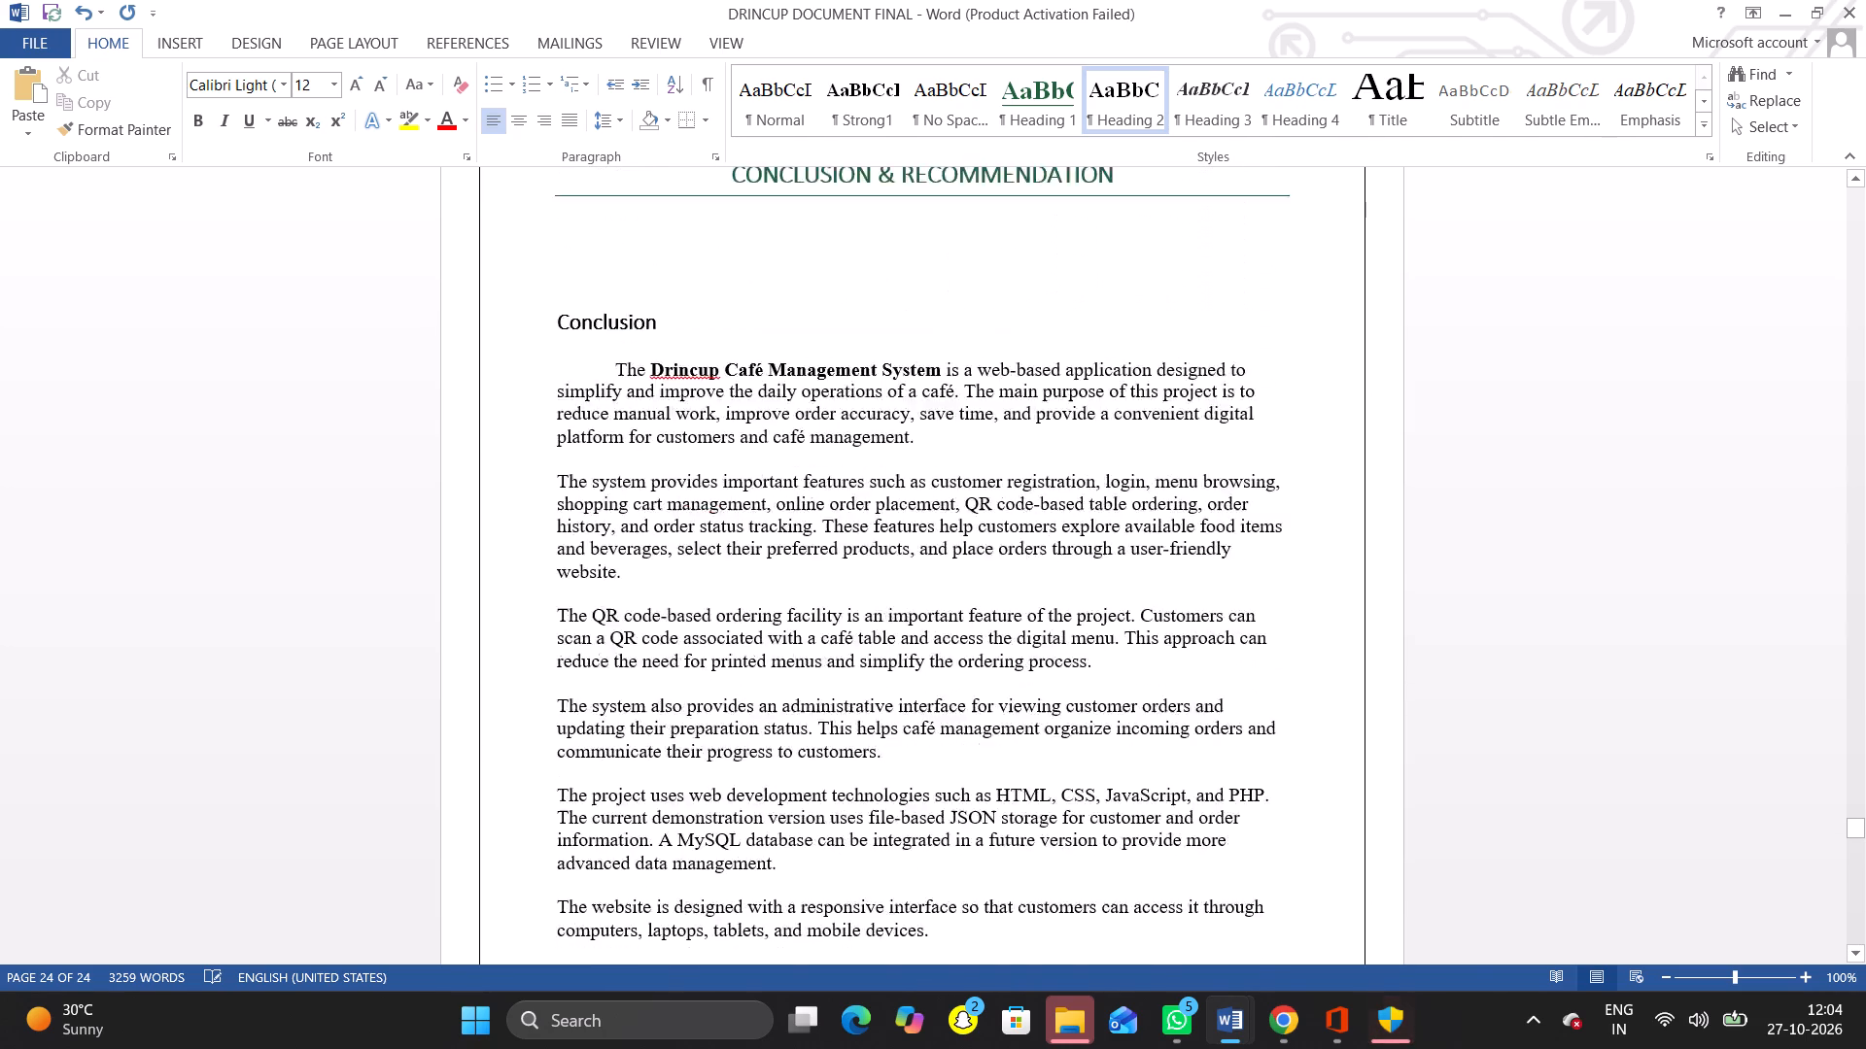
pyautogui.scroll(20, 727, 497)
pyautogui.scroll(5, 727, 497)
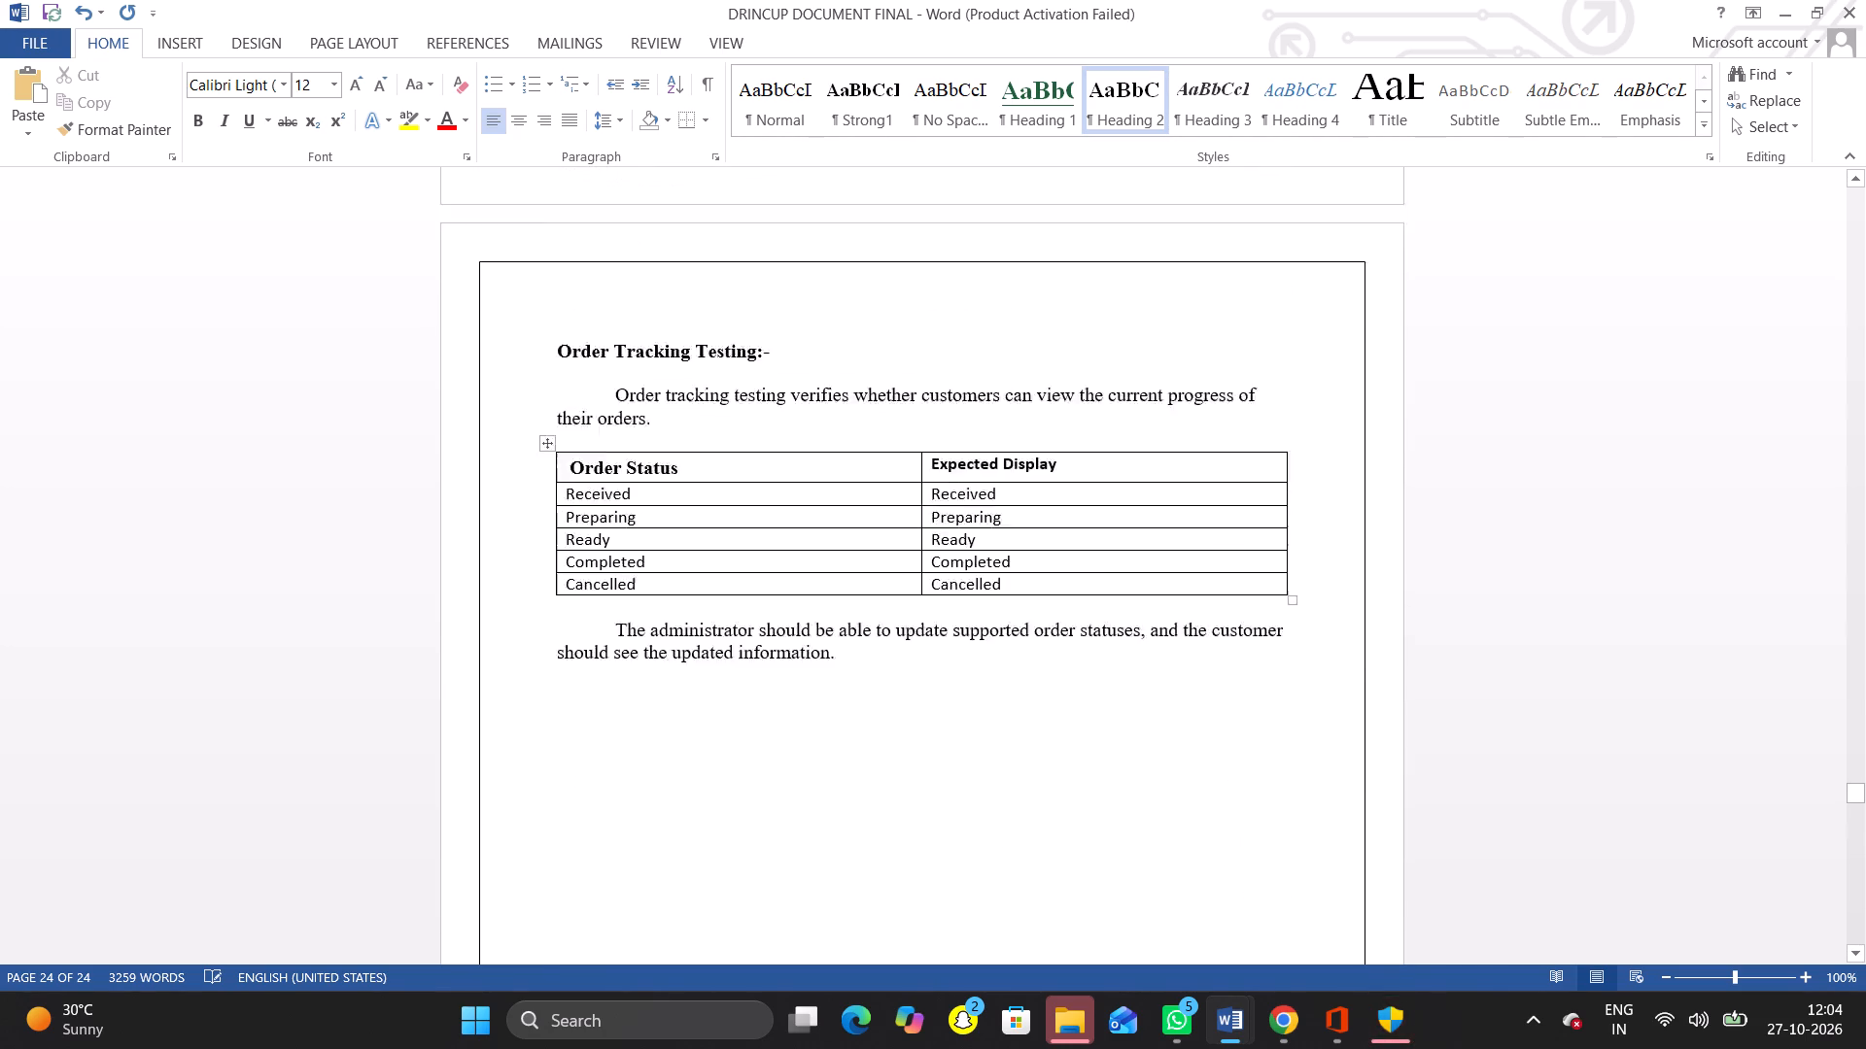
pyautogui.scroll(20, 727, 497)
pyautogui.scroll(12, 727, 497)
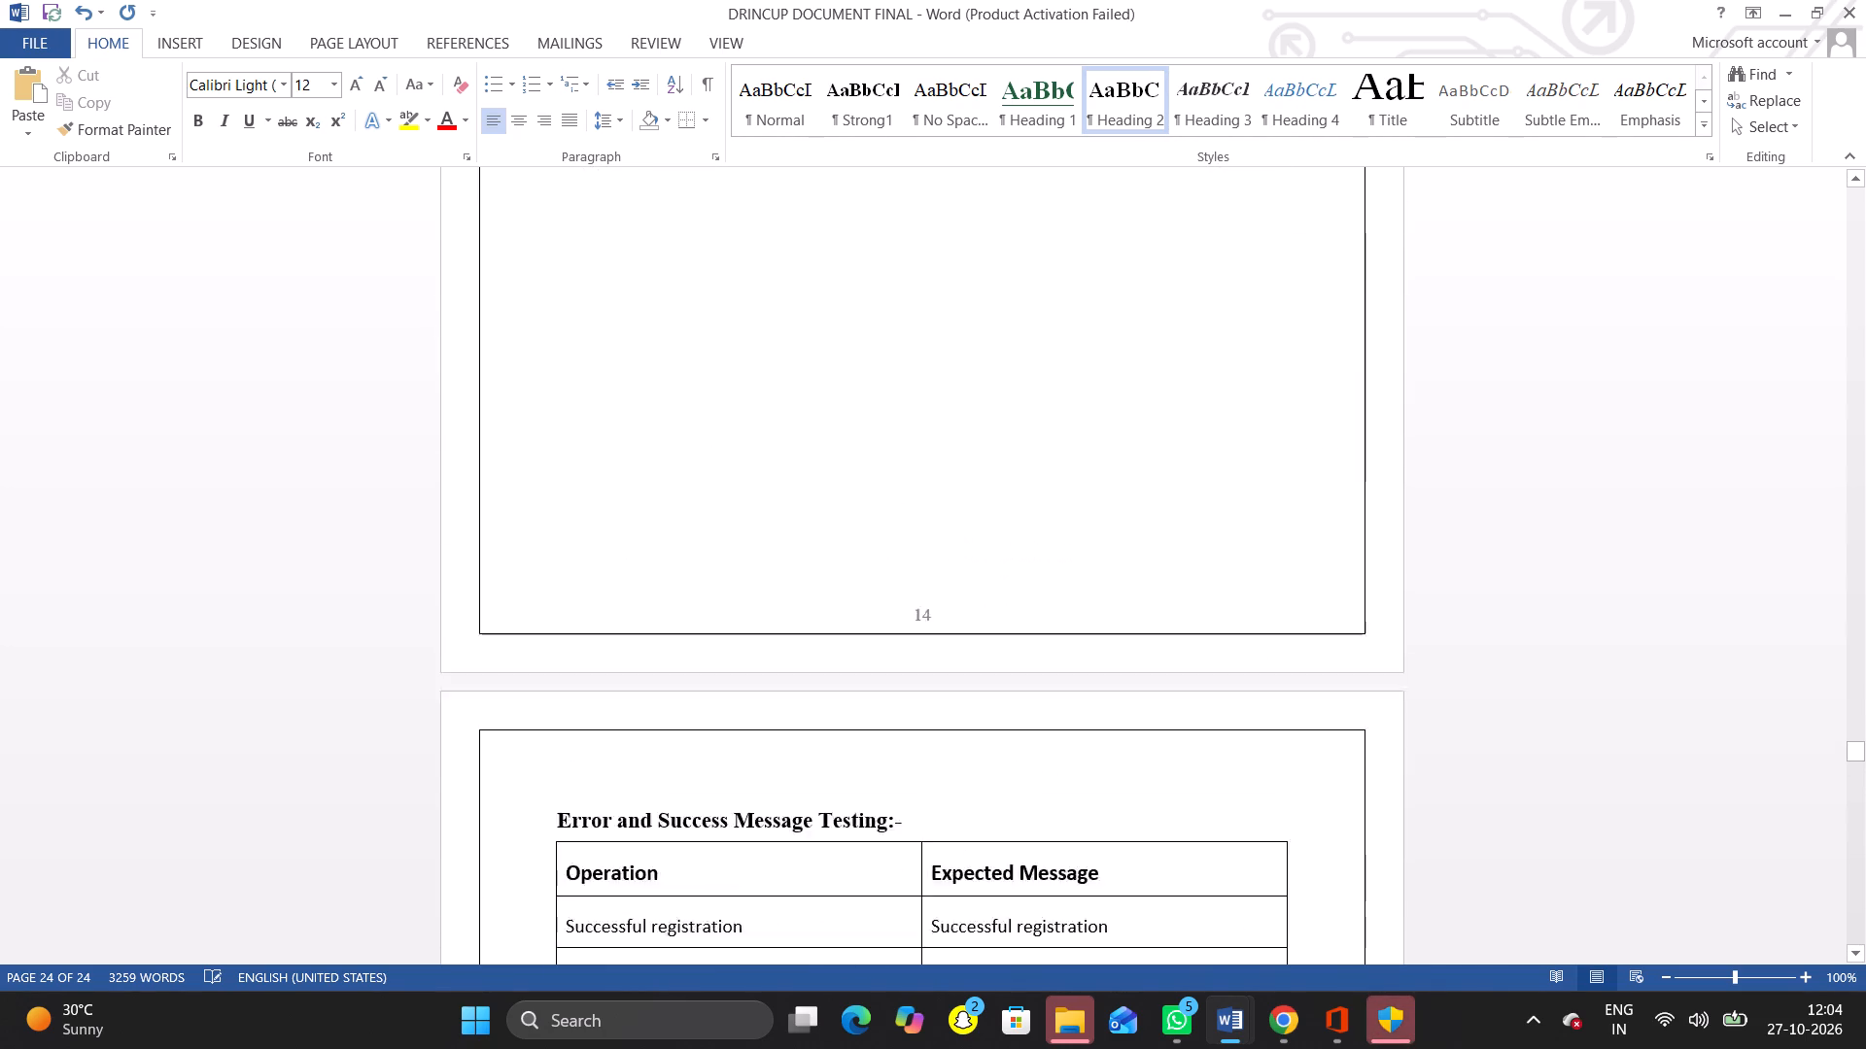
pyautogui.scroll(20, 727, 497)
pyautogui.scroll(19, 727, 497)
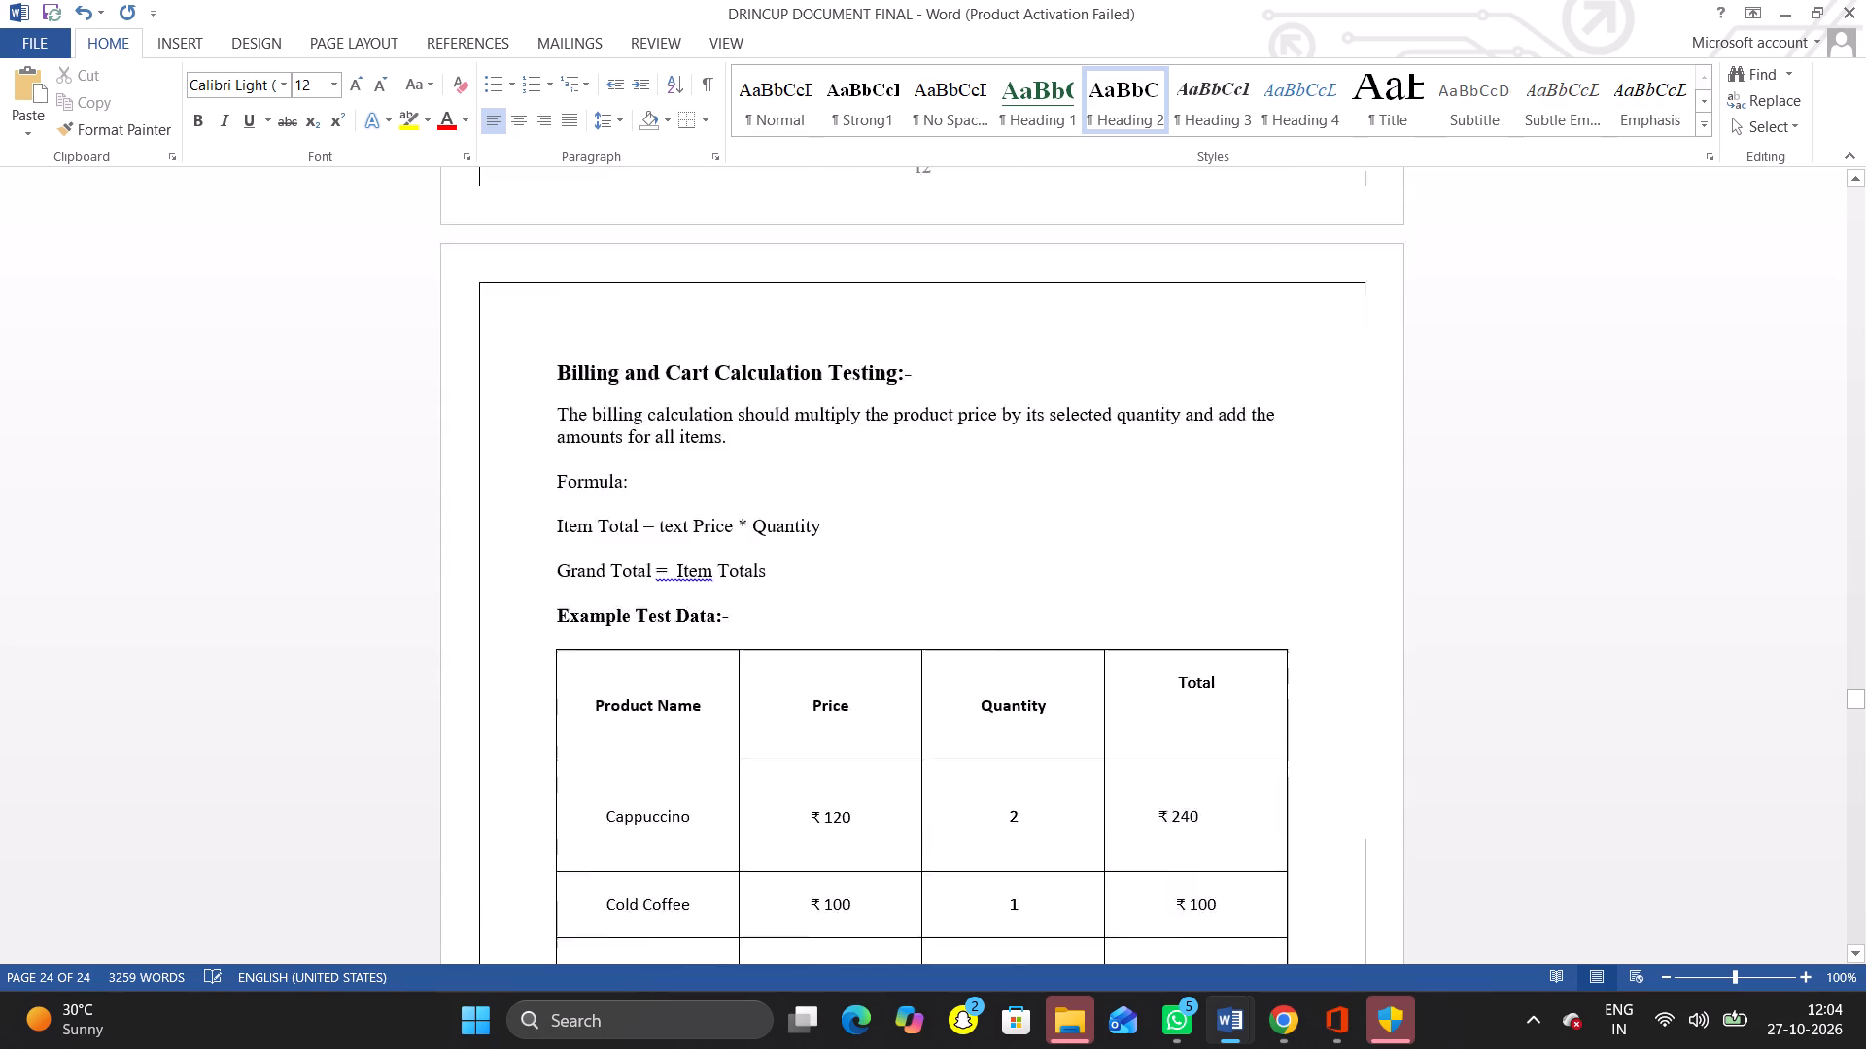
pyautogui.scroll(20, 727, 497)
pyautogui.scroll(14, 727, 497)
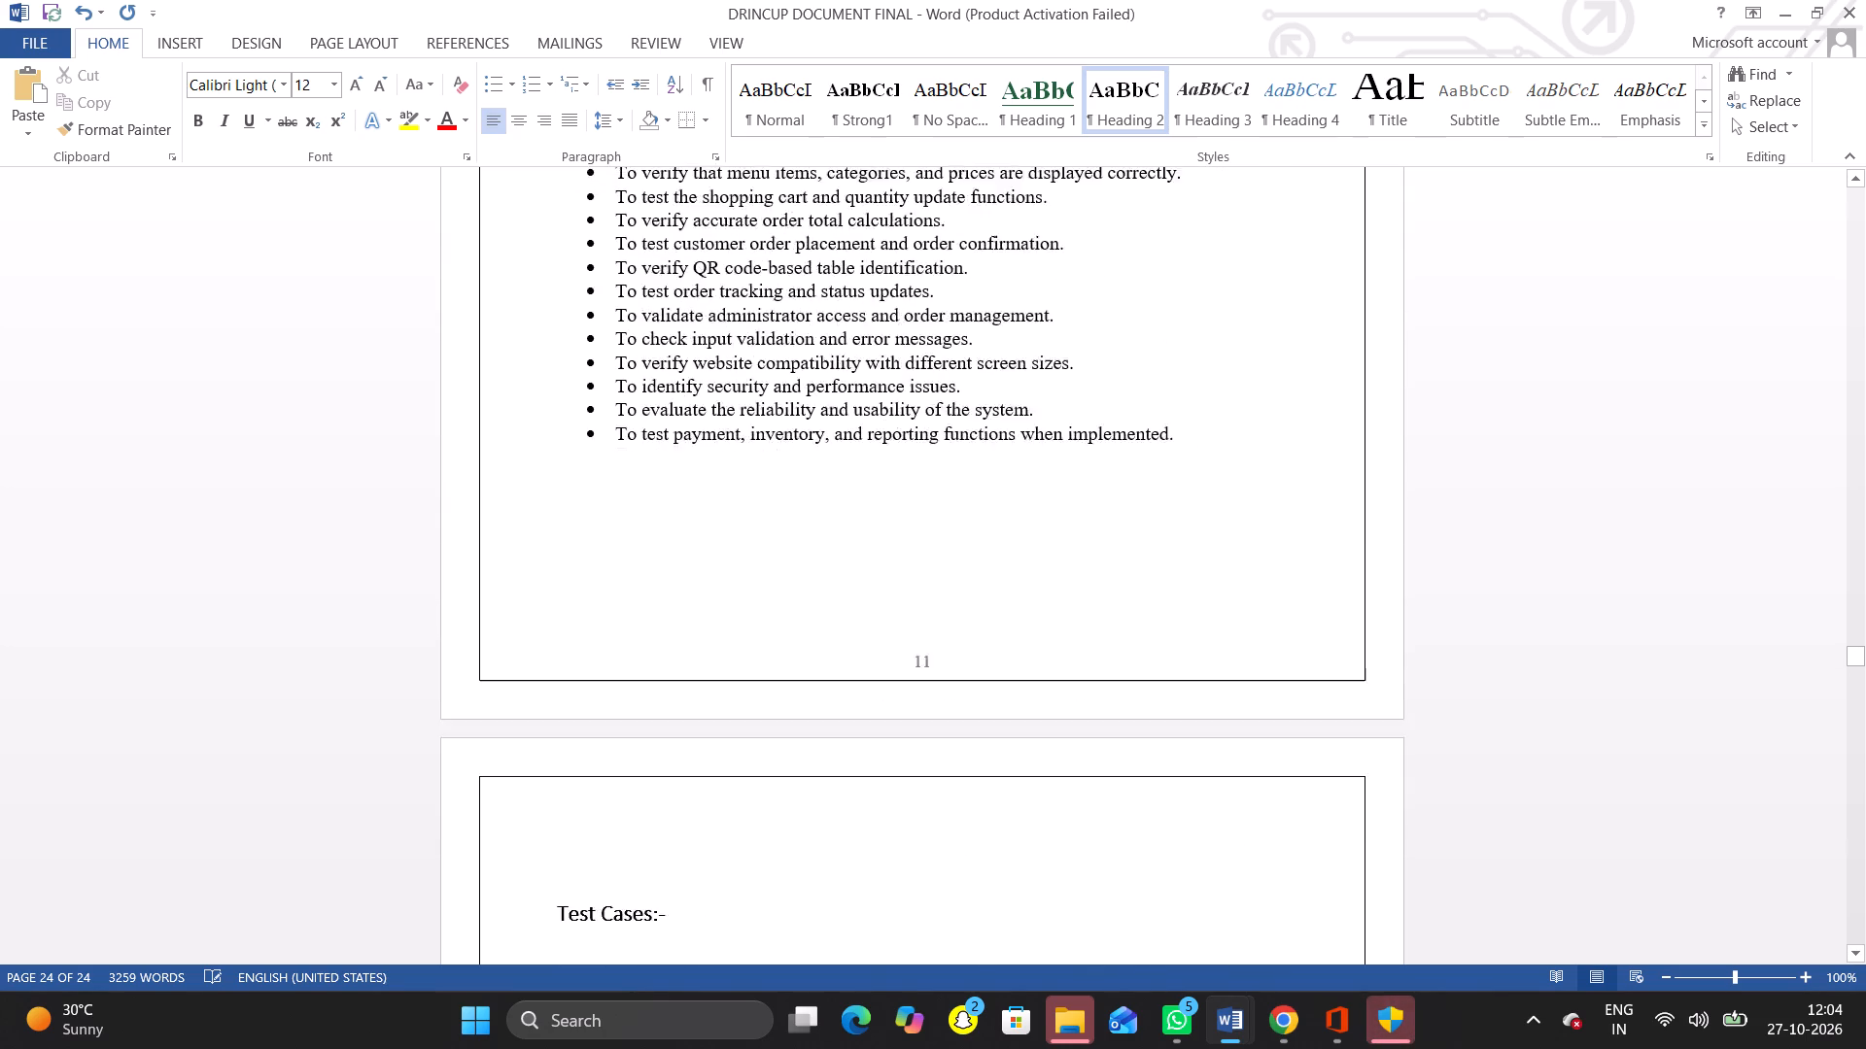
pyautogui.scroll(20, 727, 497)
pyautogui.scroll(17, 727, 497)
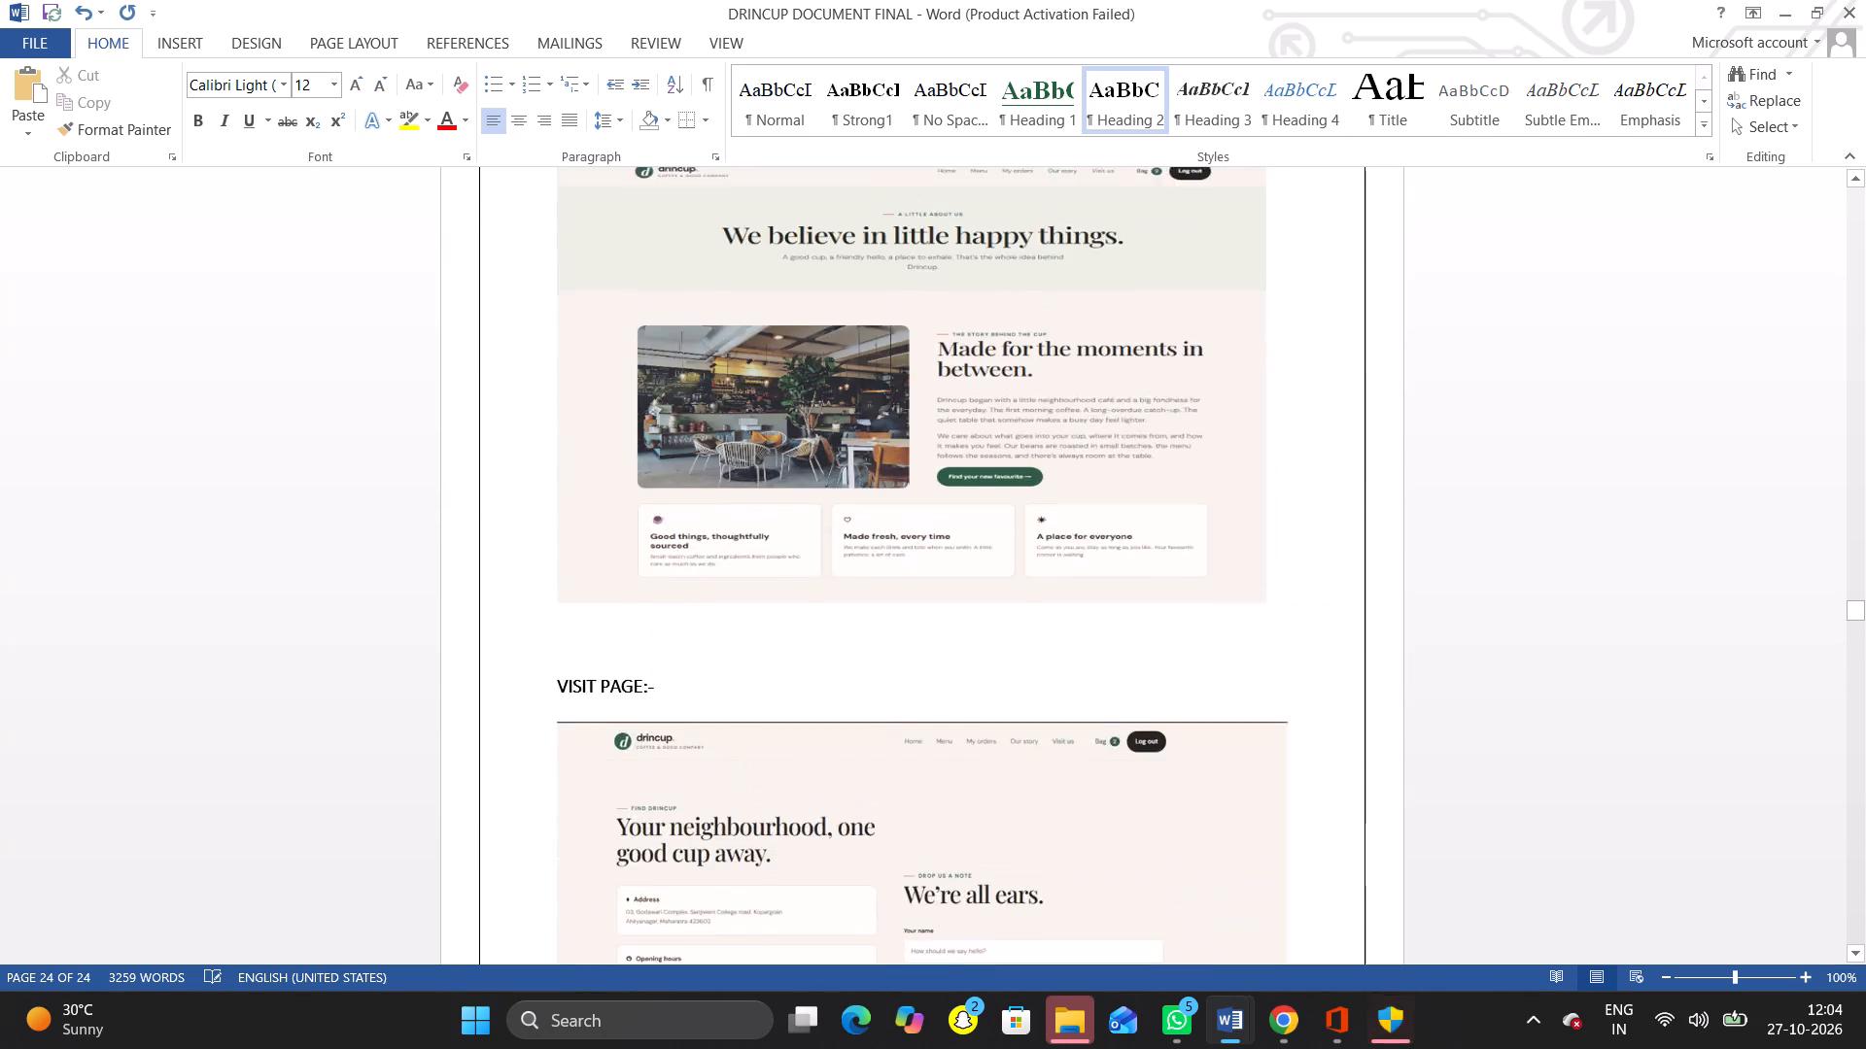
pyautogui.scroll(20, 727, 497)
pyautogui.scroll(17, 727, 497)
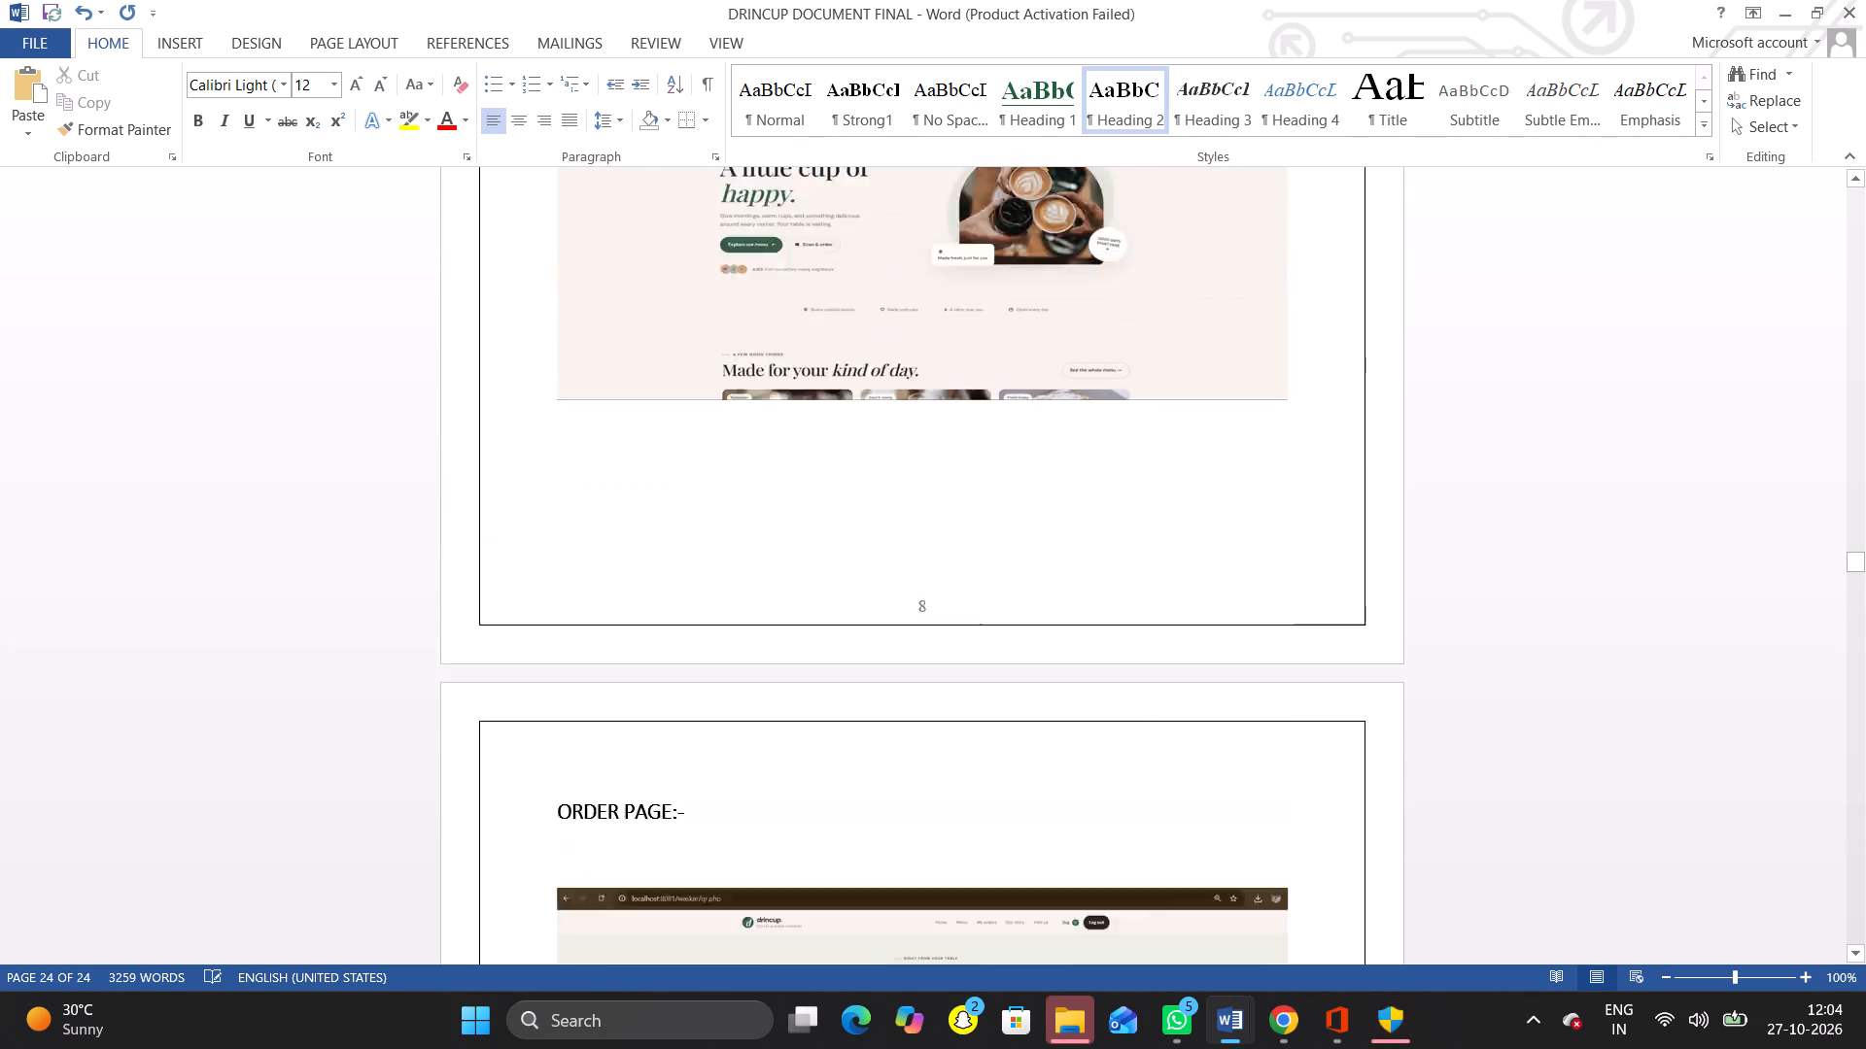
pyautogui.scroll(20, 727, 497)
pyautogui.scroll(5, 727, 497)
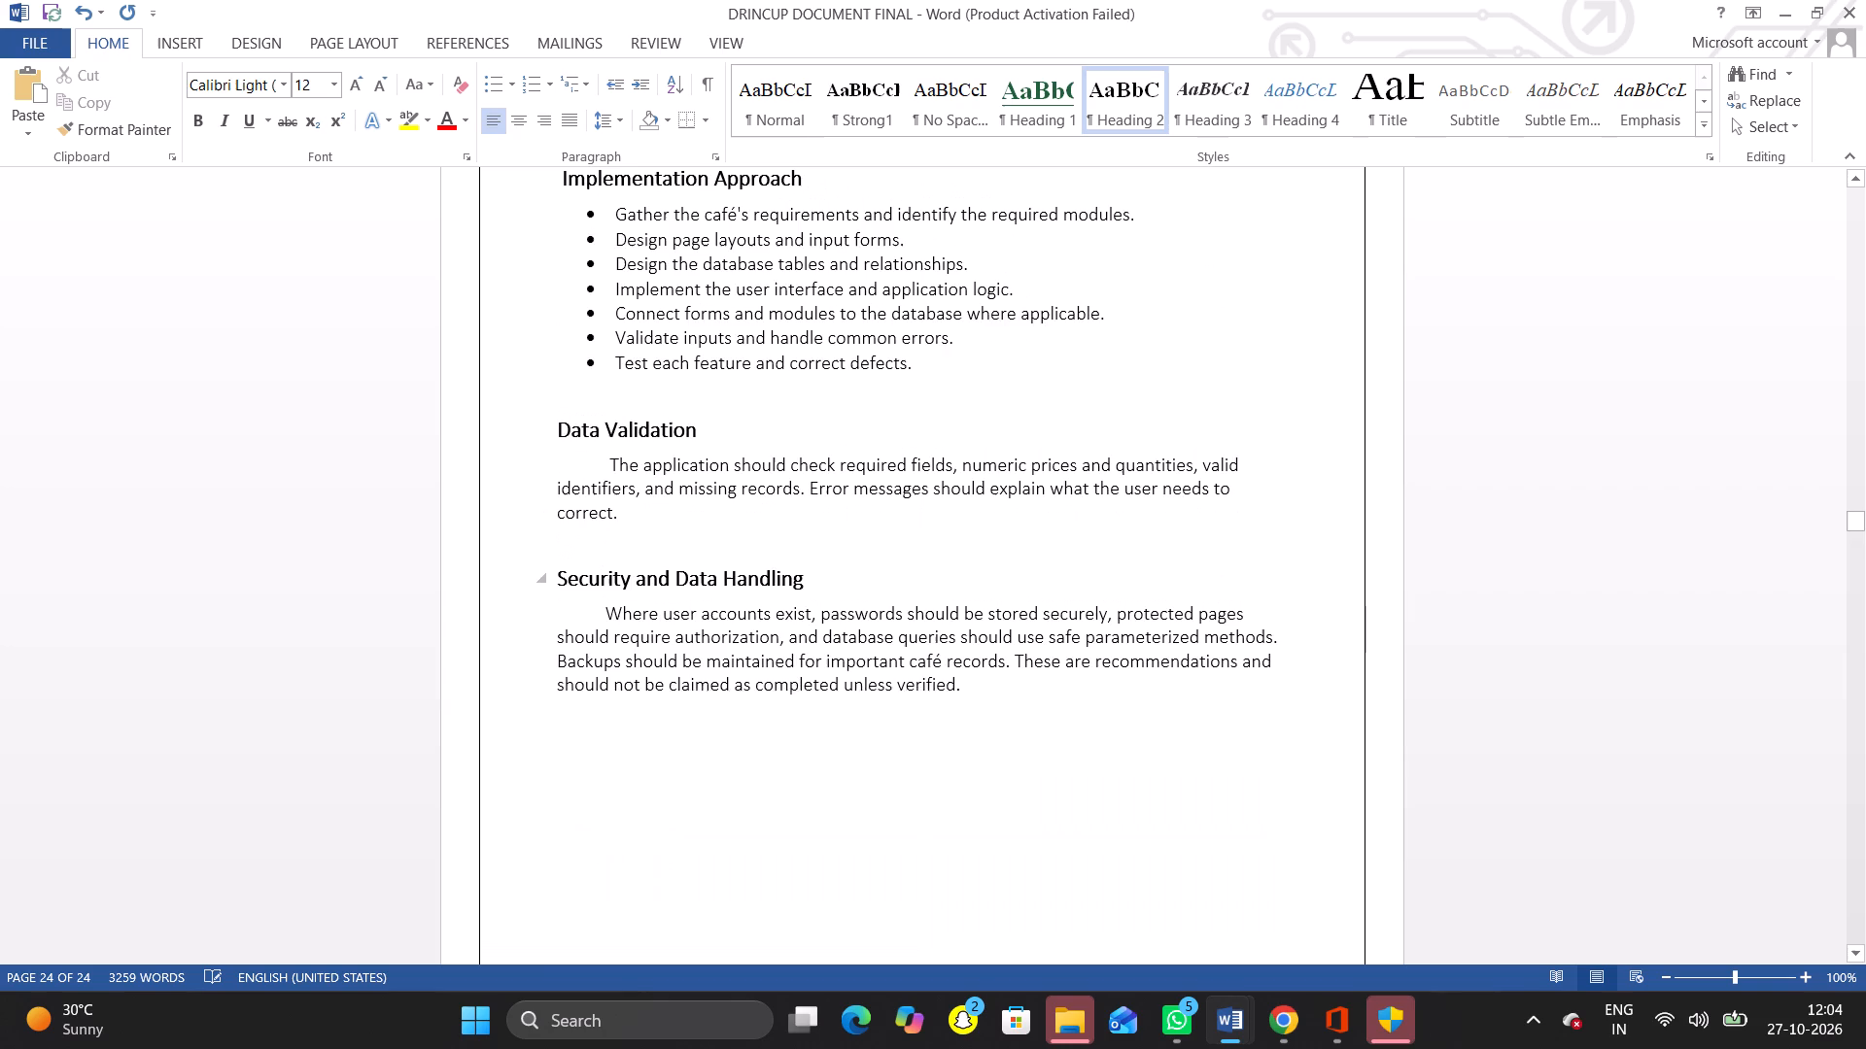
pyautogui.scroll(10, 727, 497)
pyautogui.scroll(-3, 727, 497)
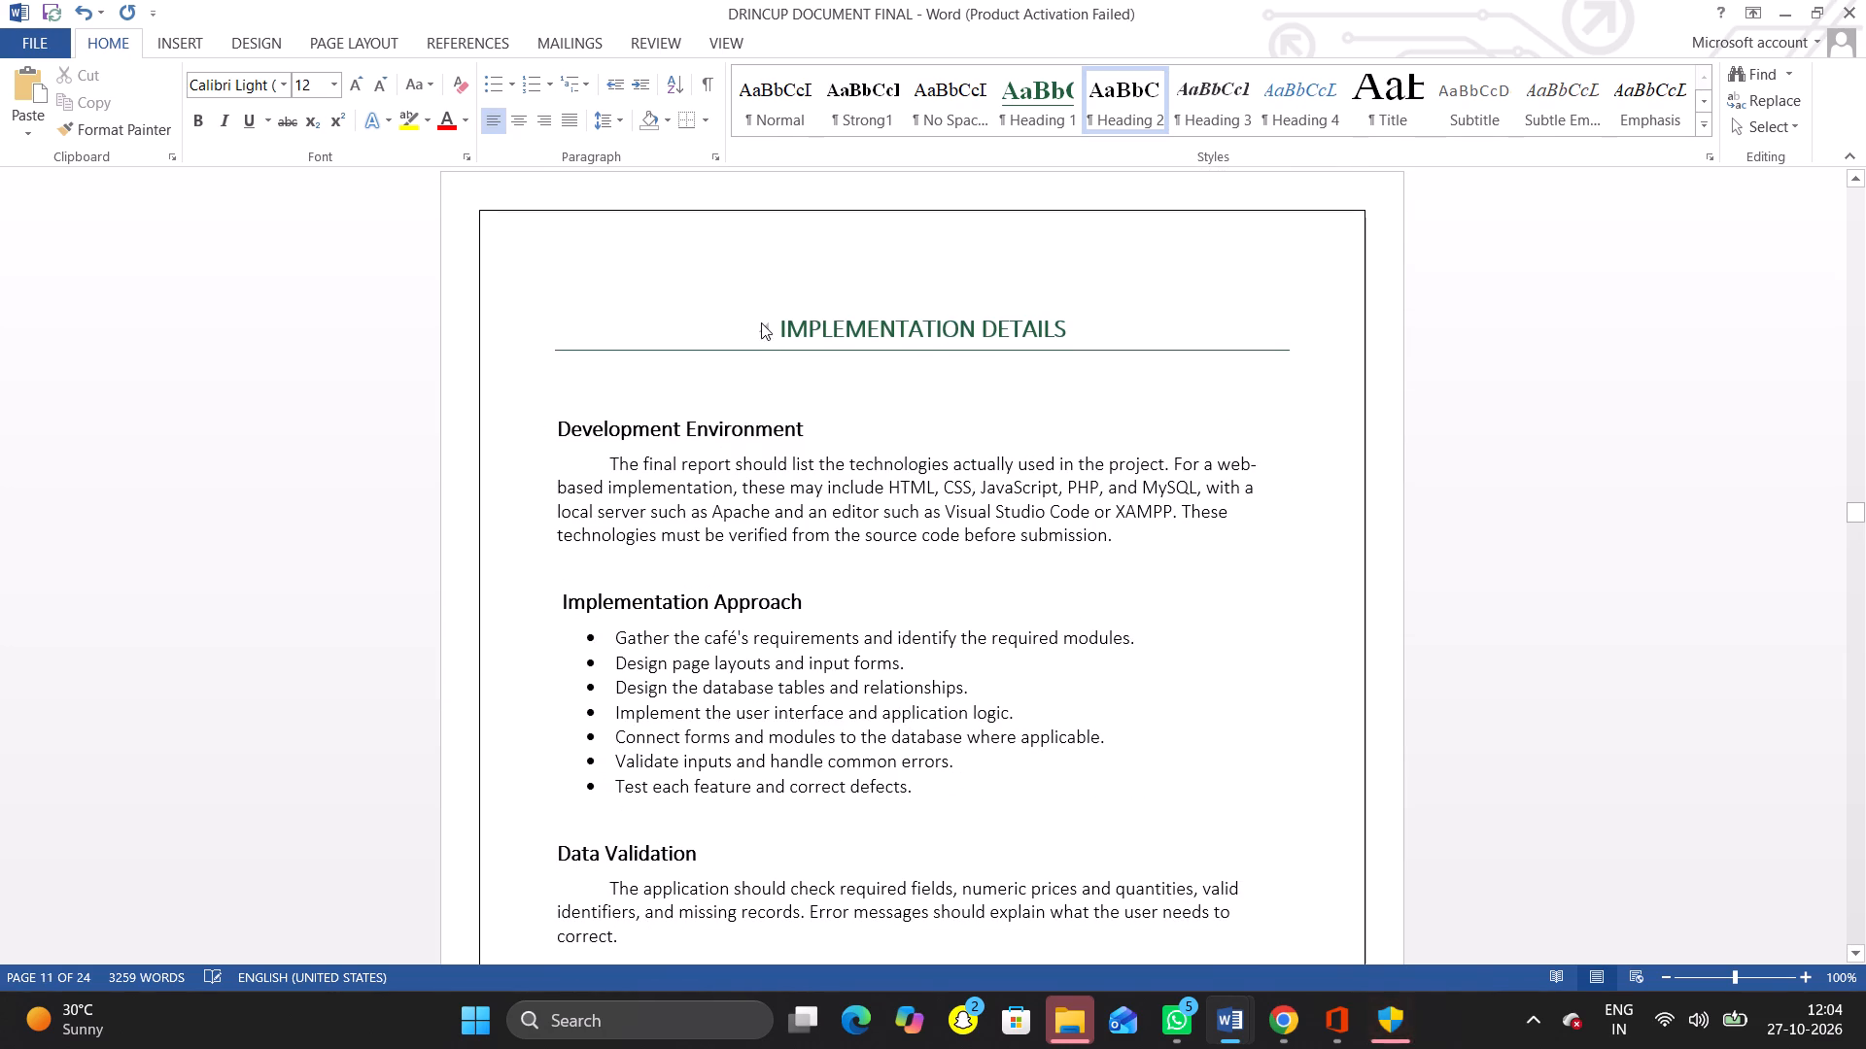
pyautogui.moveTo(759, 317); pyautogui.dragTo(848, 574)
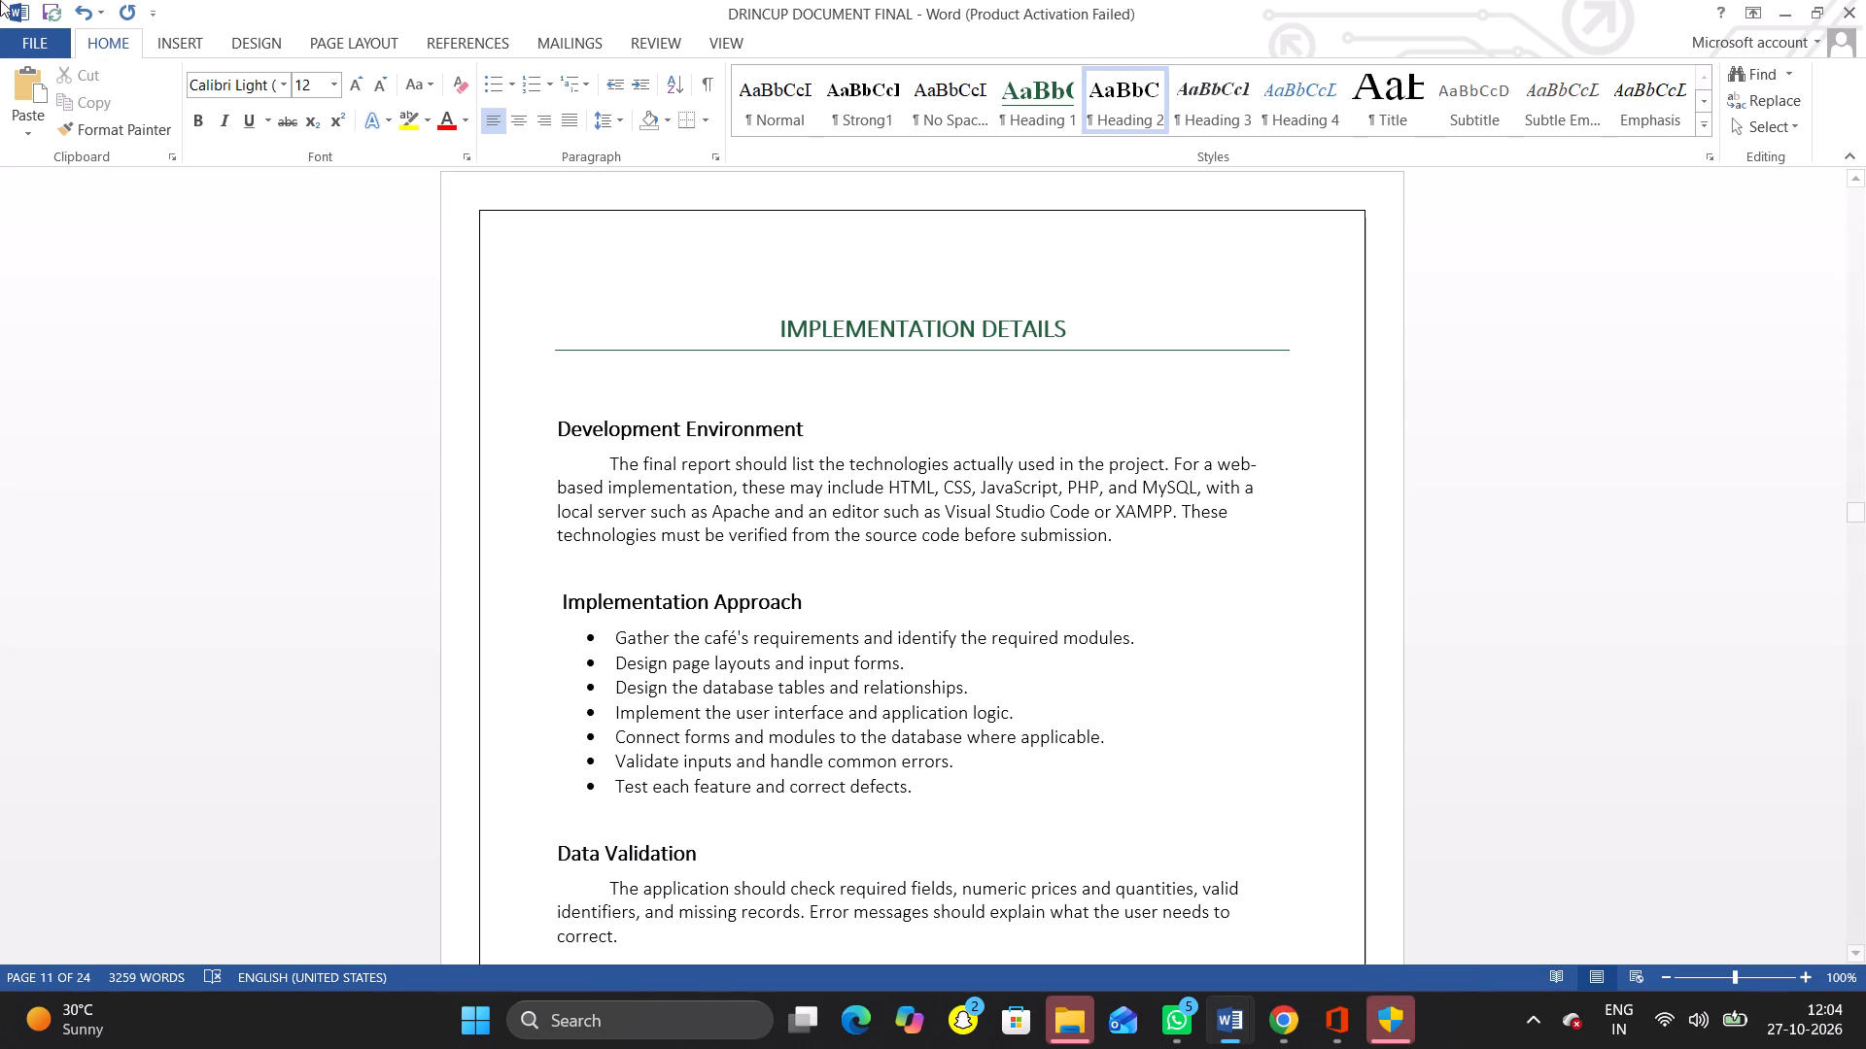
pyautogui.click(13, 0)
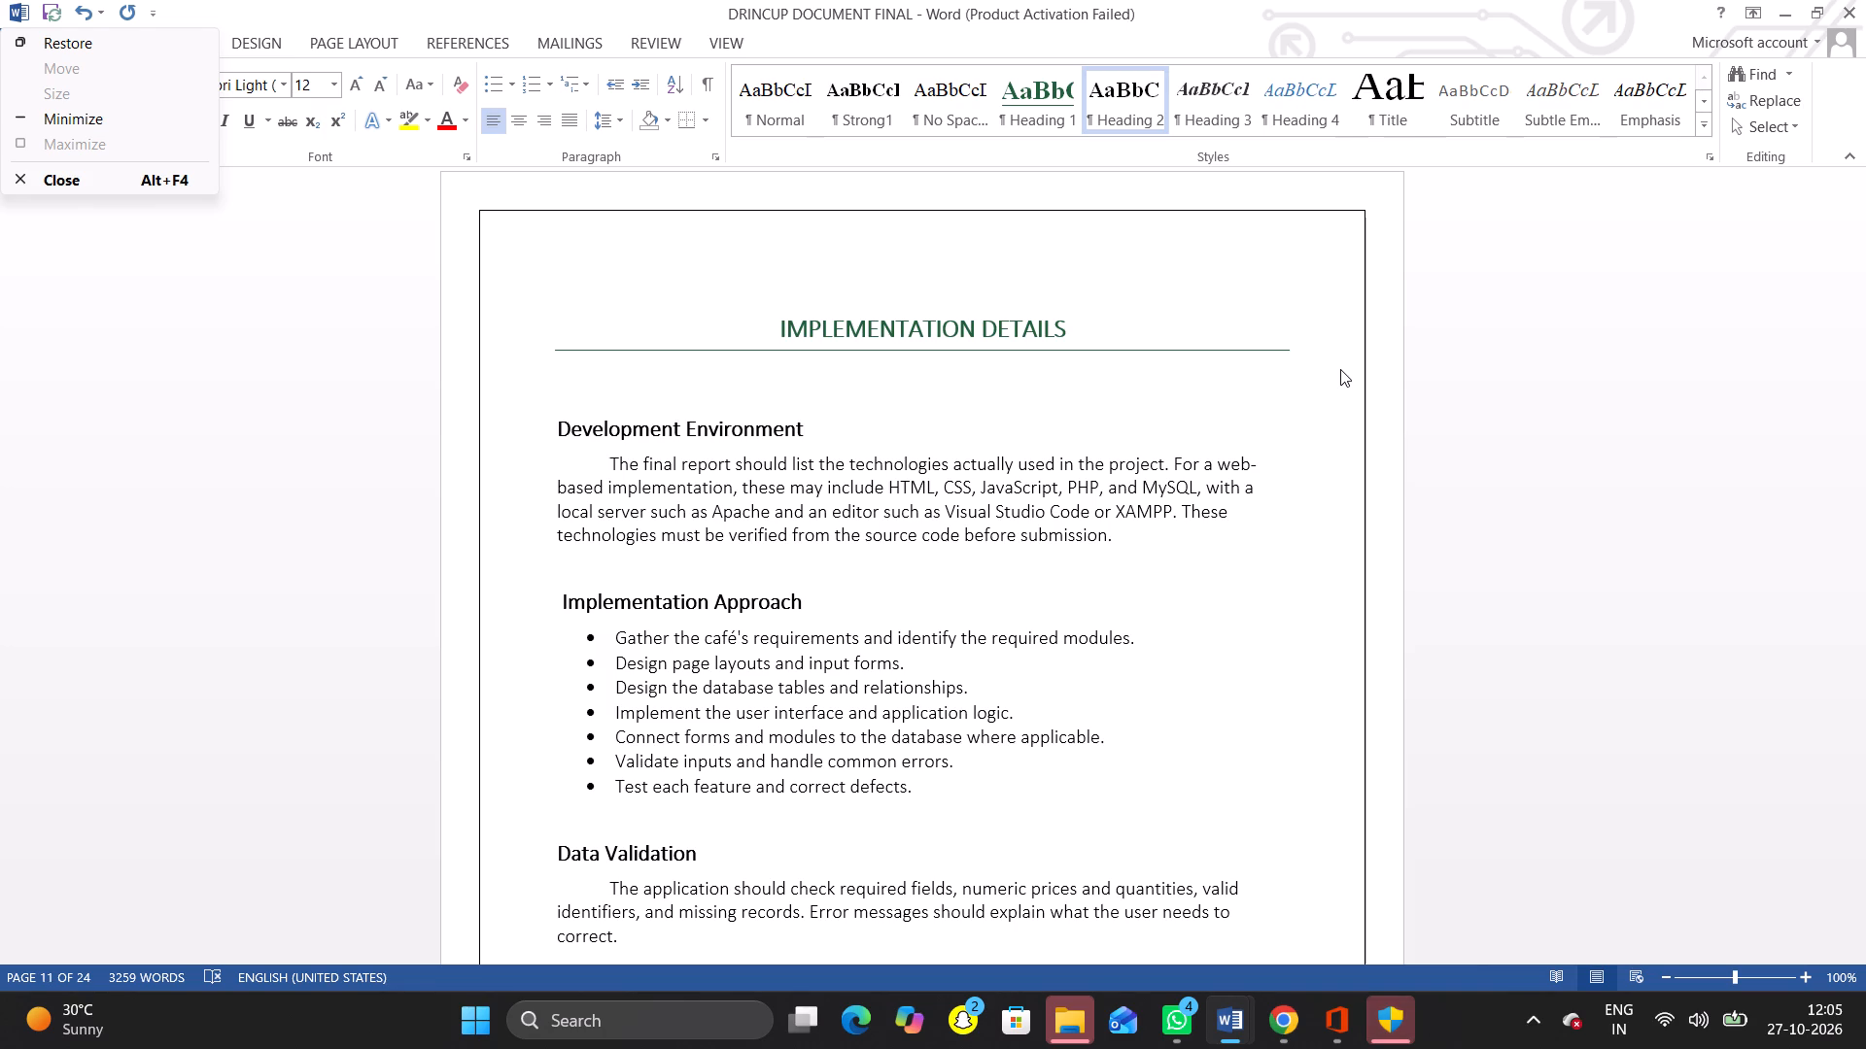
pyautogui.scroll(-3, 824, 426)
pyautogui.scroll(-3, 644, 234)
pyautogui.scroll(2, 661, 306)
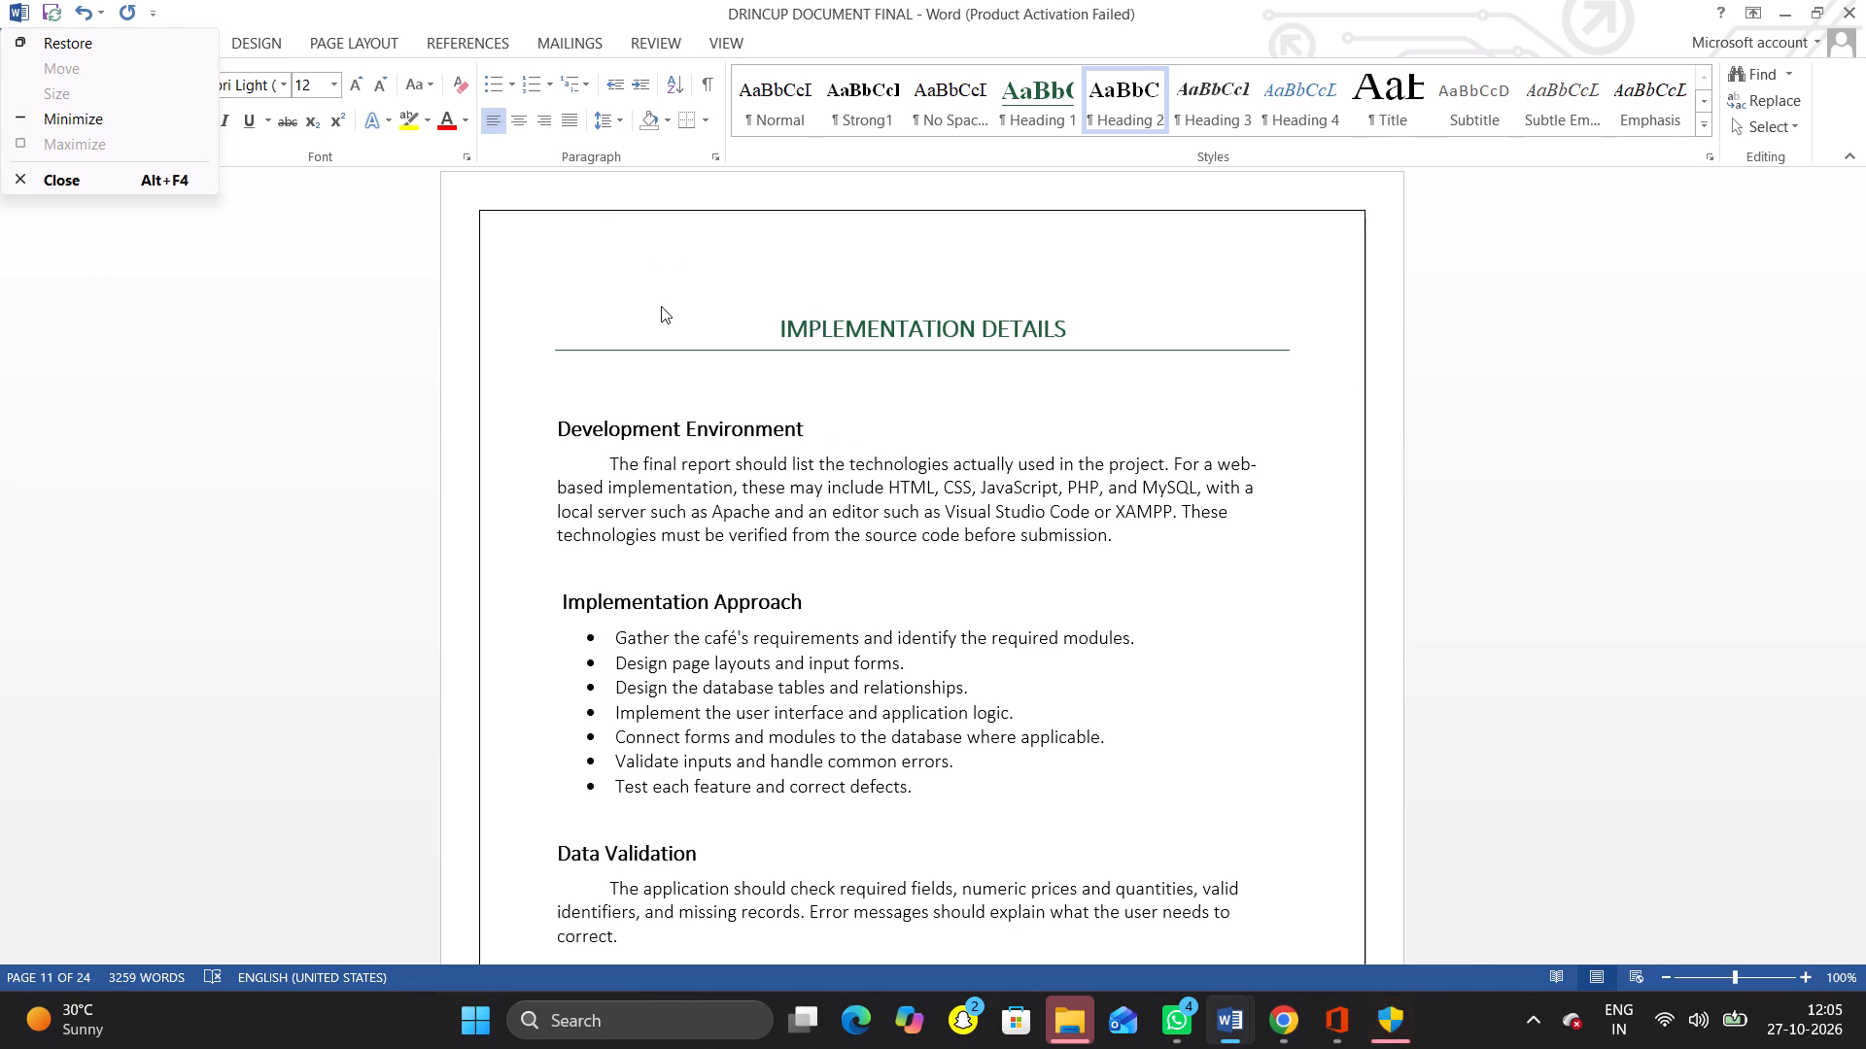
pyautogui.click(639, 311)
# Copy the whole Implementation Details section, from its heading through the Security and Data Handling paragraph.
pyautogui.scroll(-13, 658, 302)
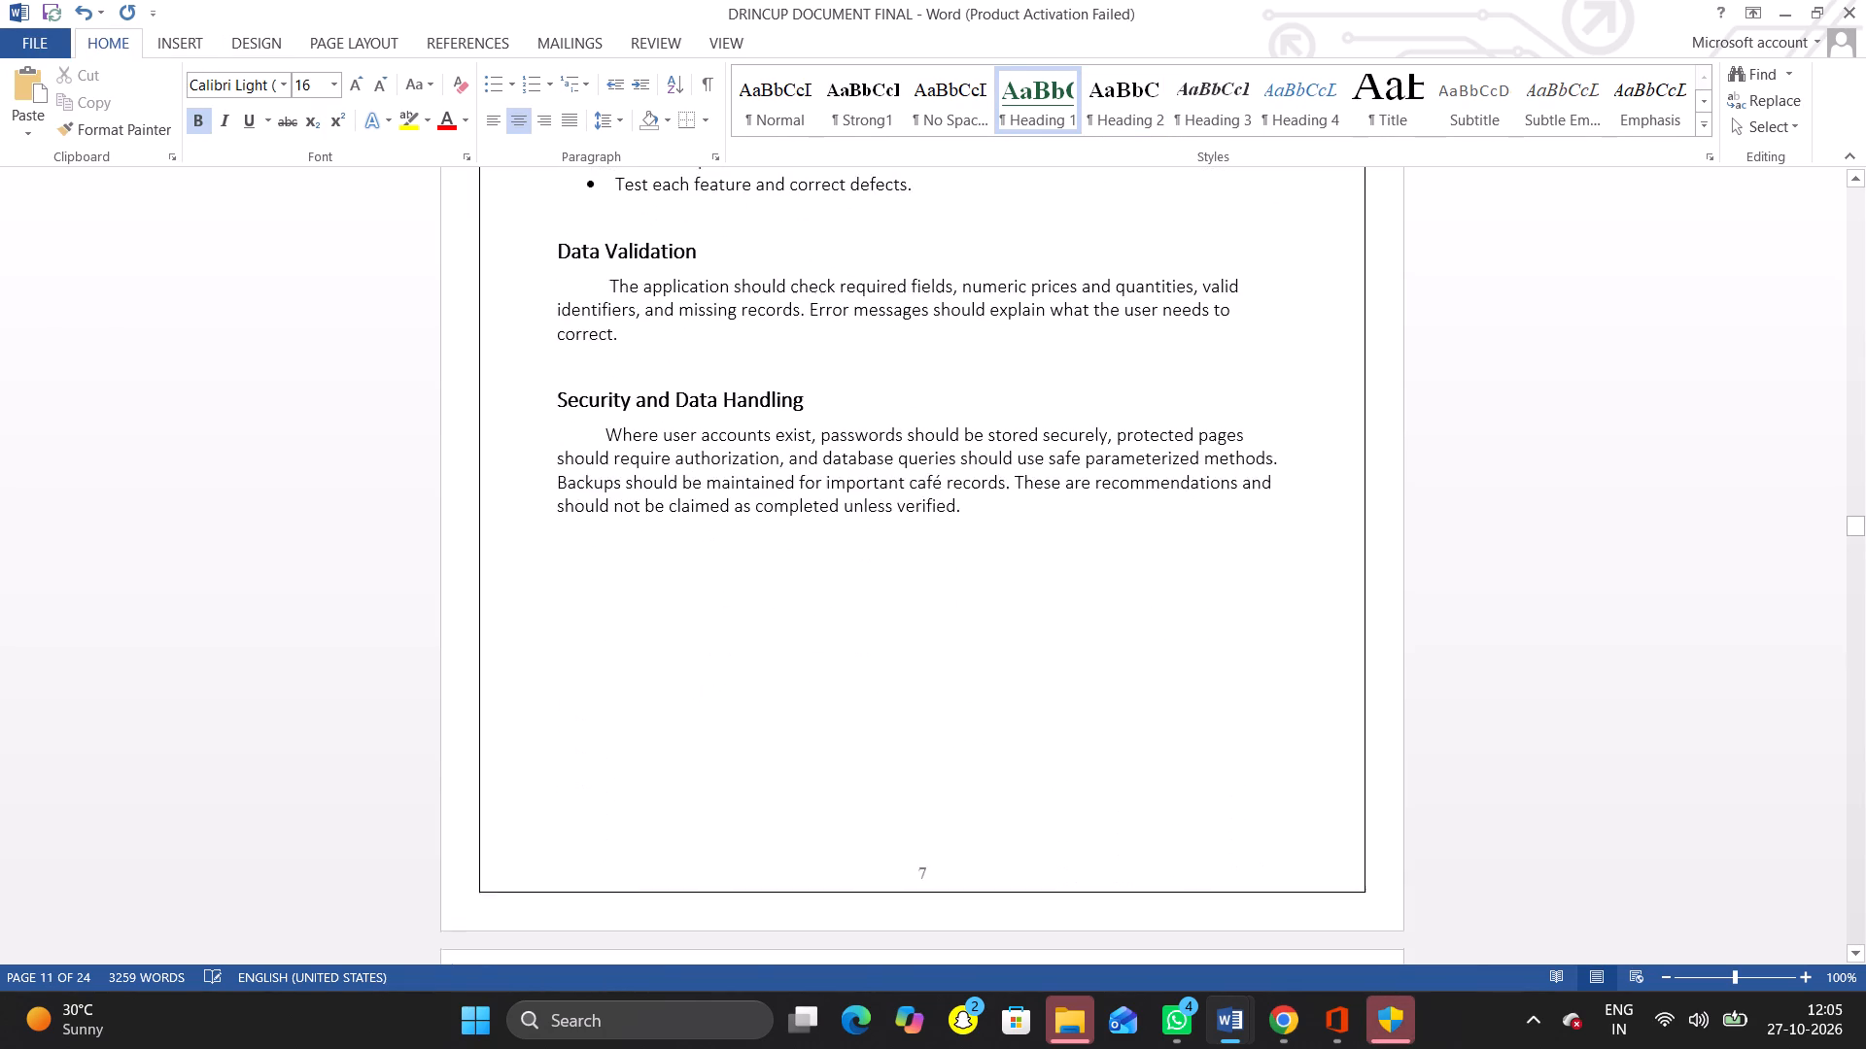
pyautogui.scroll(-5, 680, 354)
pyautogui.scroll(1, 681, 370)
pyautogui.scroll(-1, 681, 369)
pyautogui.scroll(18, 681, 369)
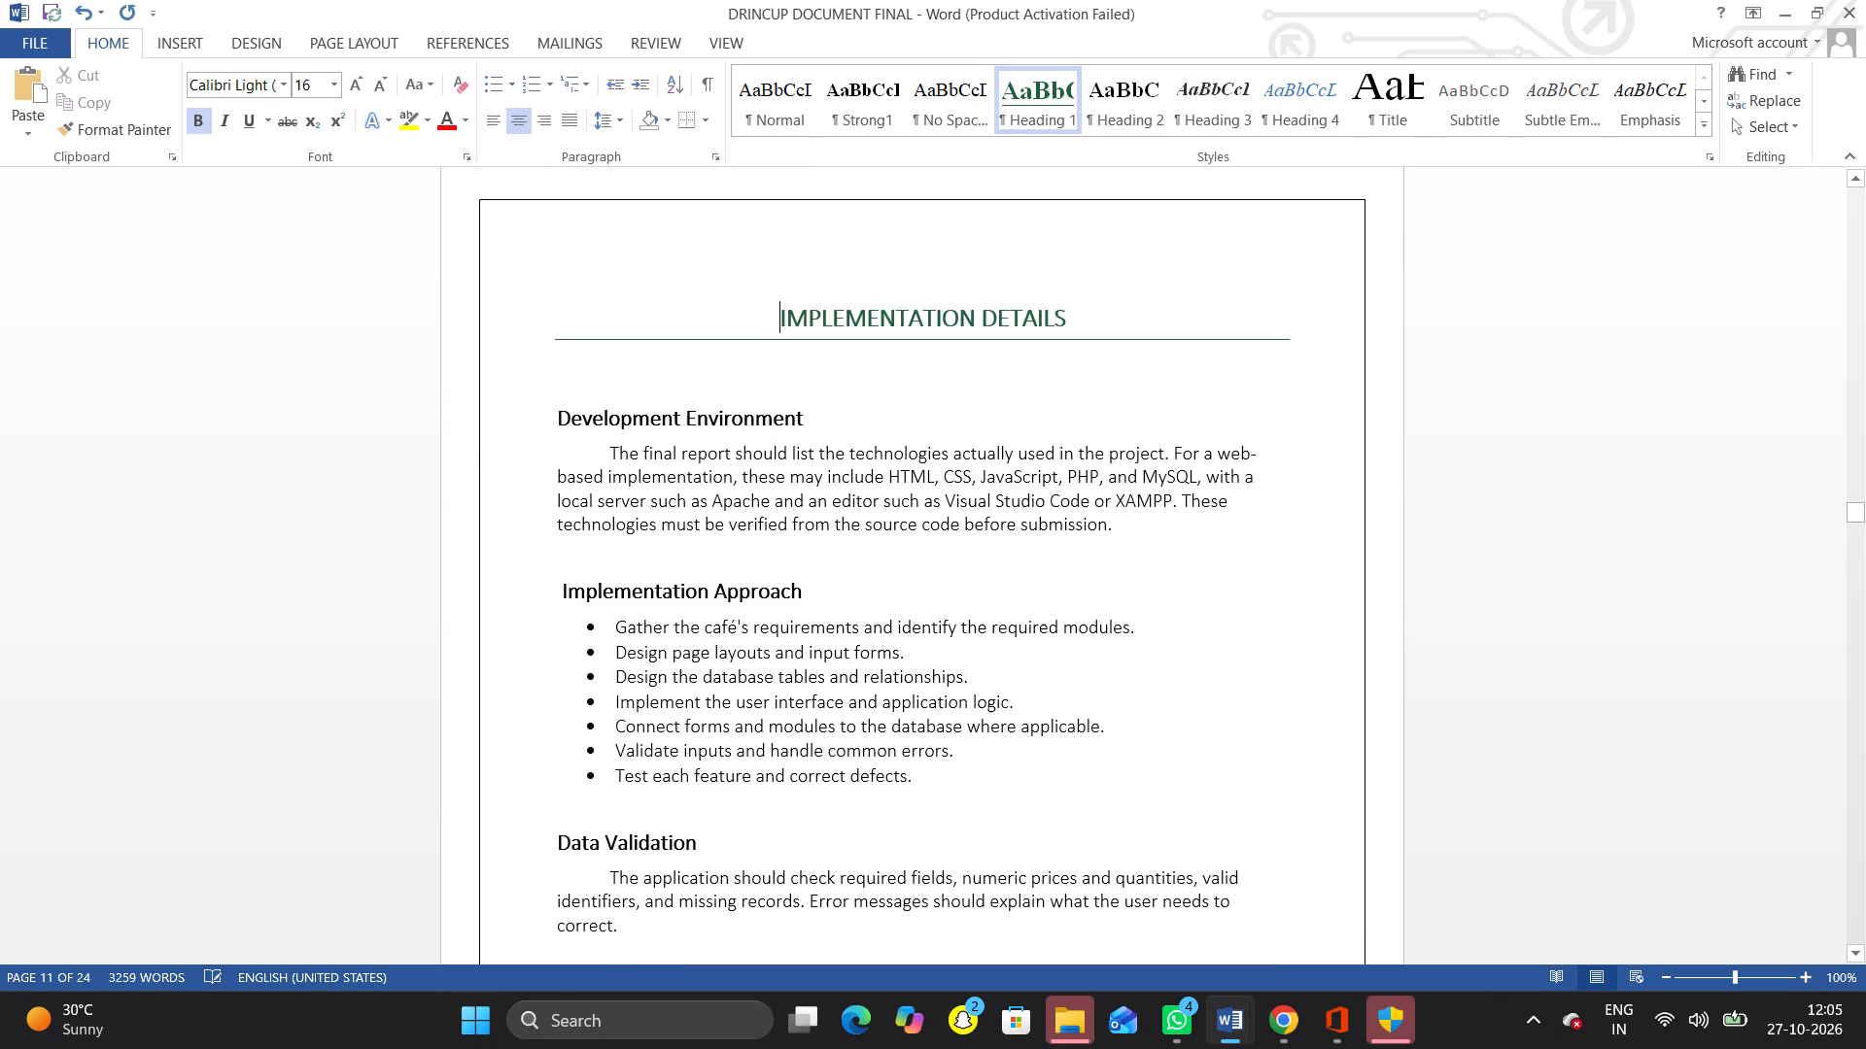
pyautogui.moveTo(724, 328); pyautogui.dragTo(880, 718)
pyautogui.scroll(-6, 870, 821)
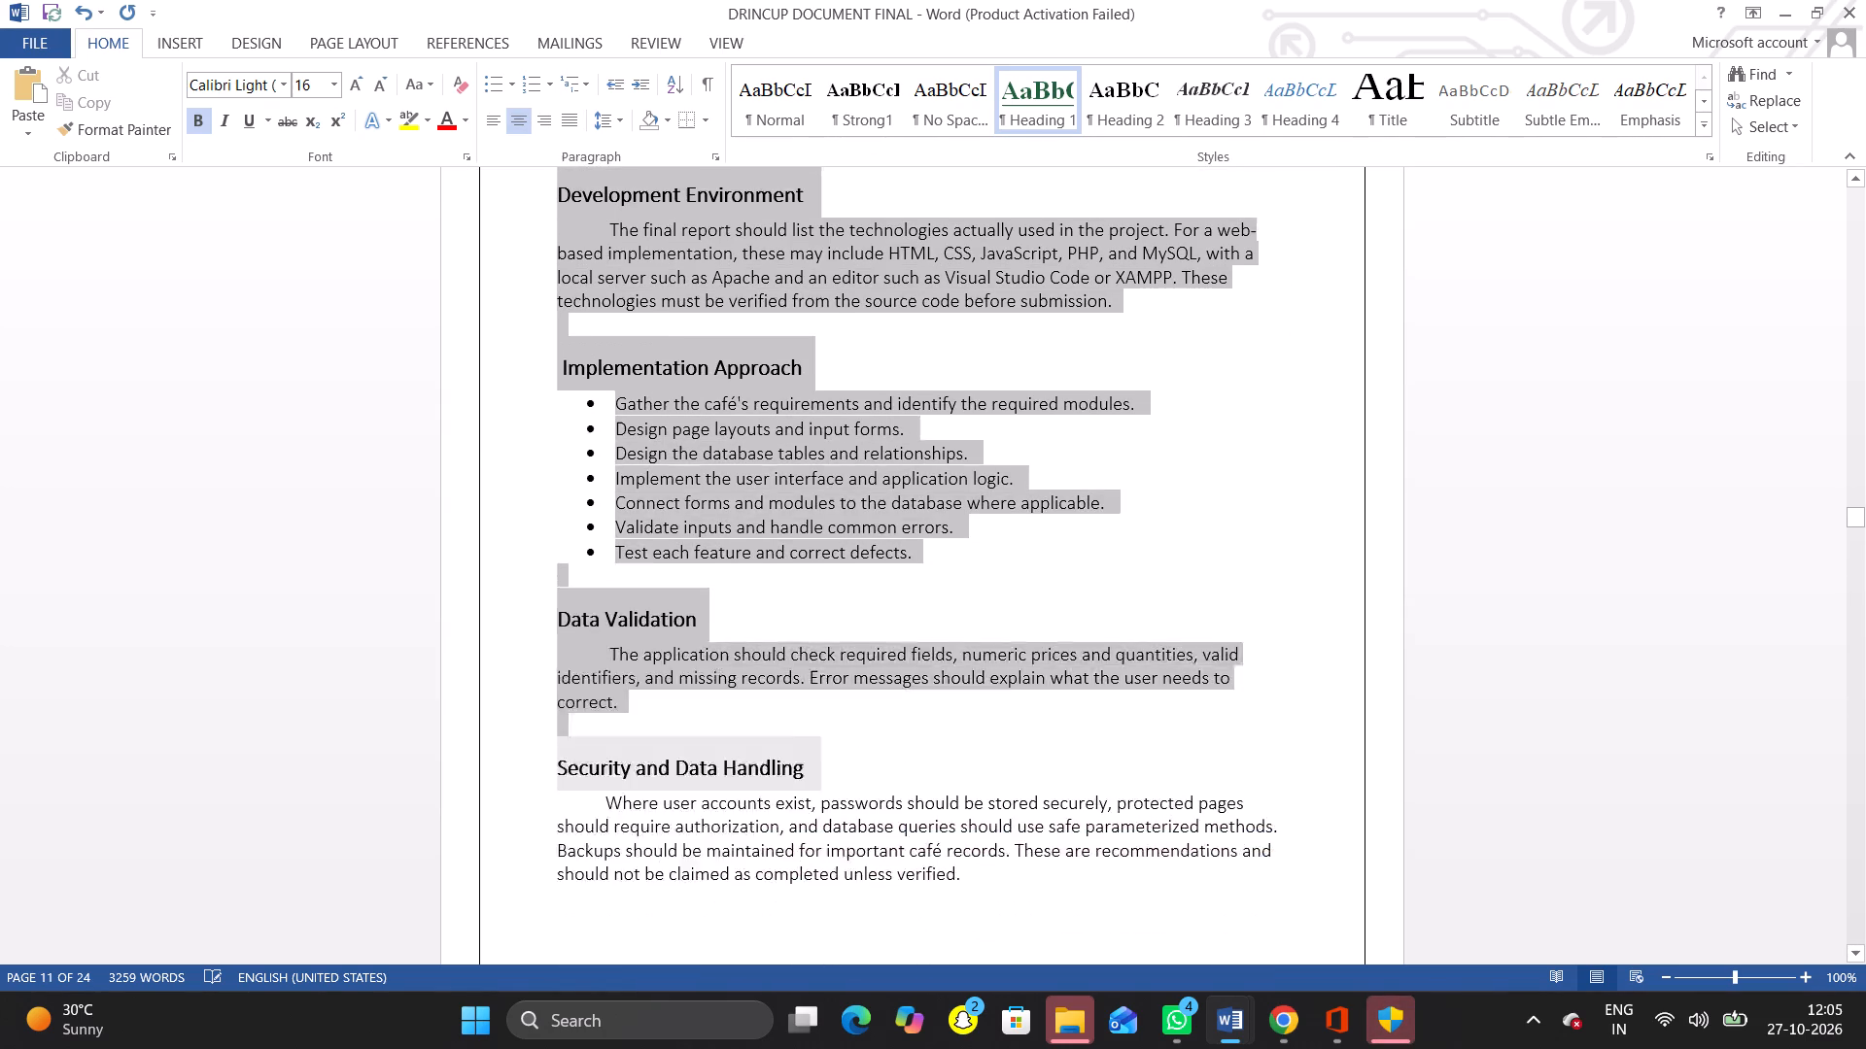
pyautogui.moveTo(880, 718); pyautogui.dragTo(928, 698)
pyautogui.scroll(-2, 880, 718)
pyautogui.hotkey('ctrl', 'c')
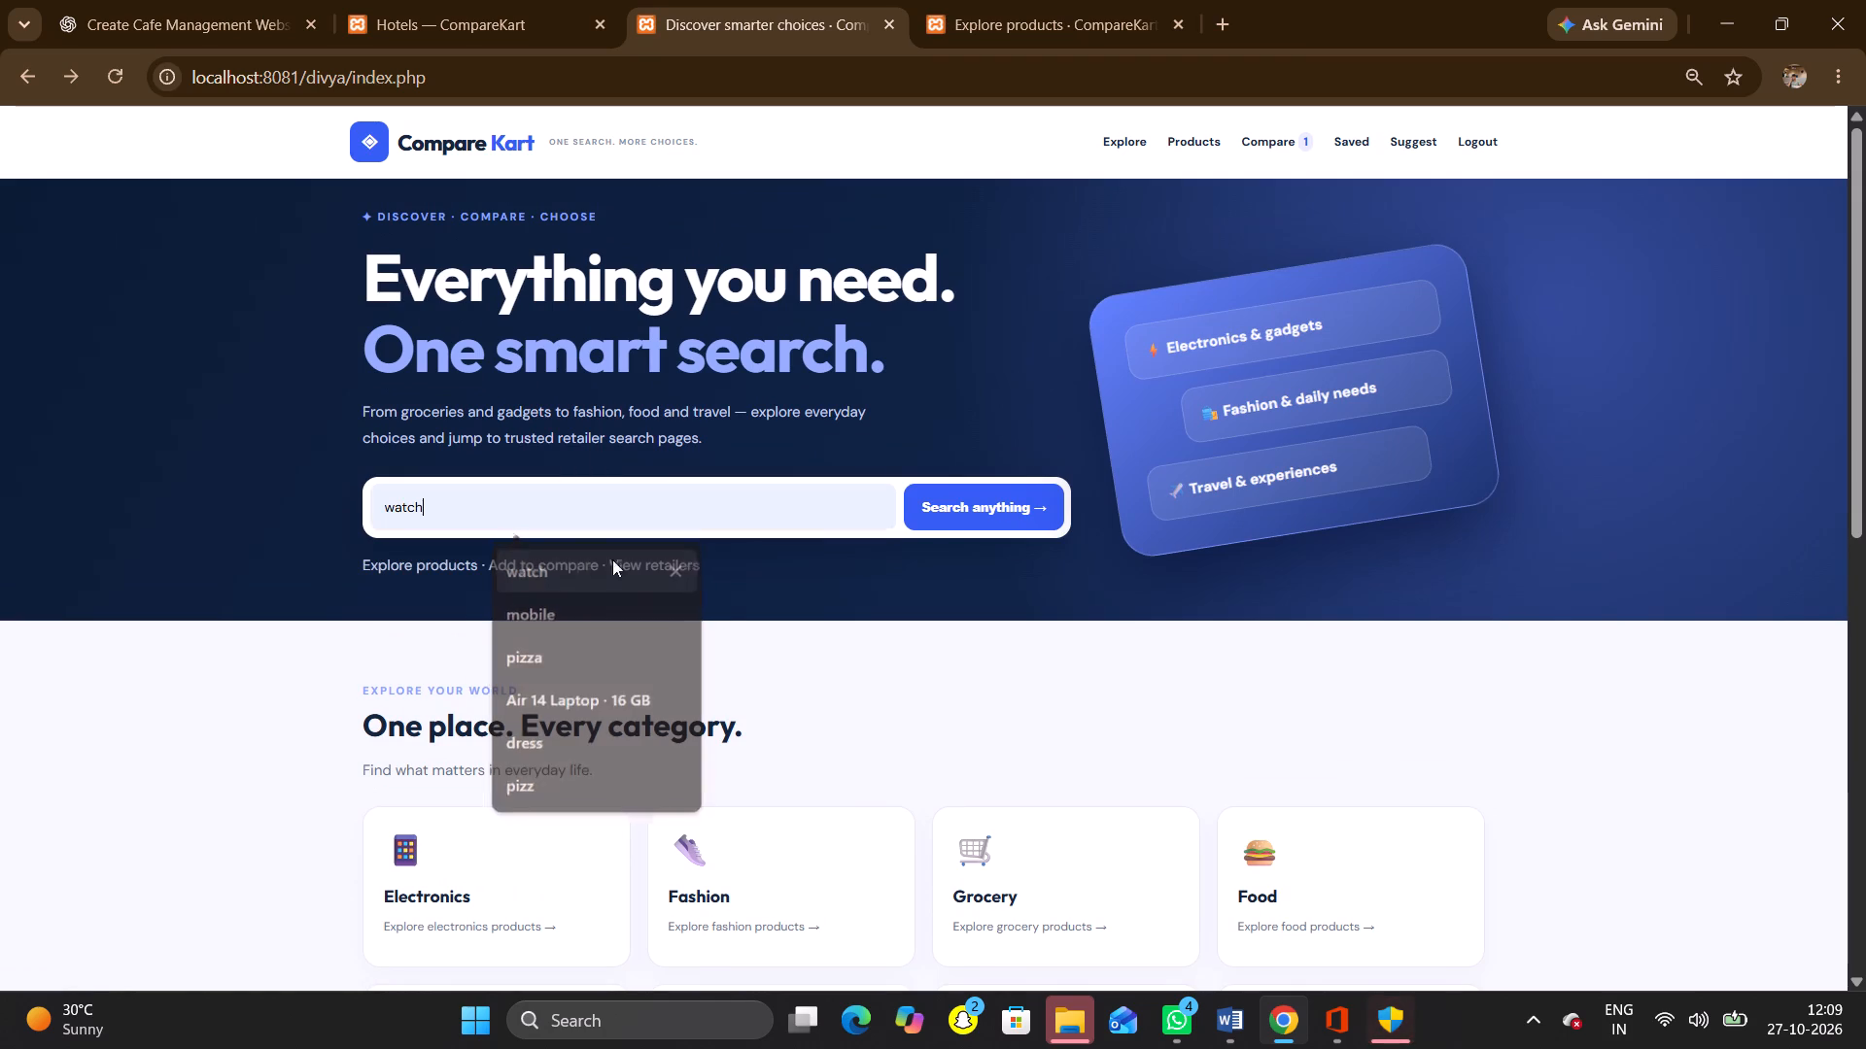
pyautogui.click(934, 513)
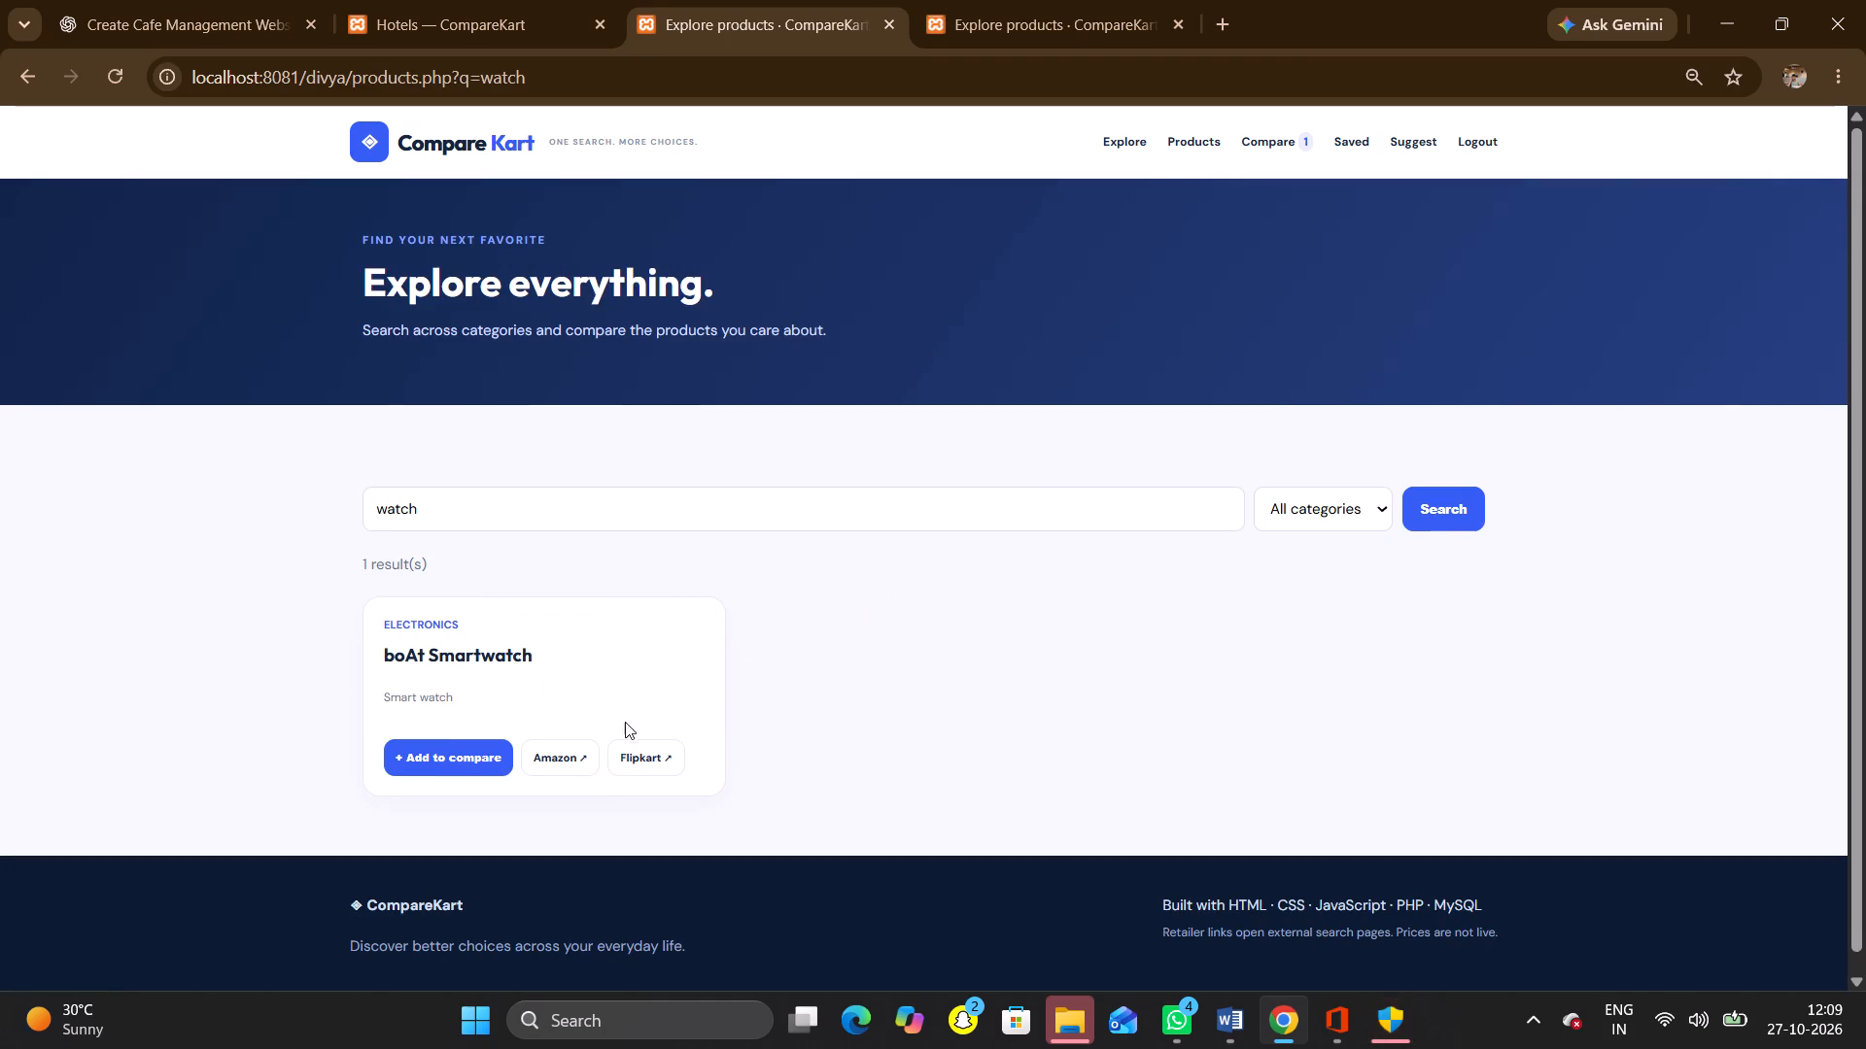
# View the Amazon search results for the boAt Smartwatch, then return to the CompareKart product page.
pyautogui.click(578, 752)
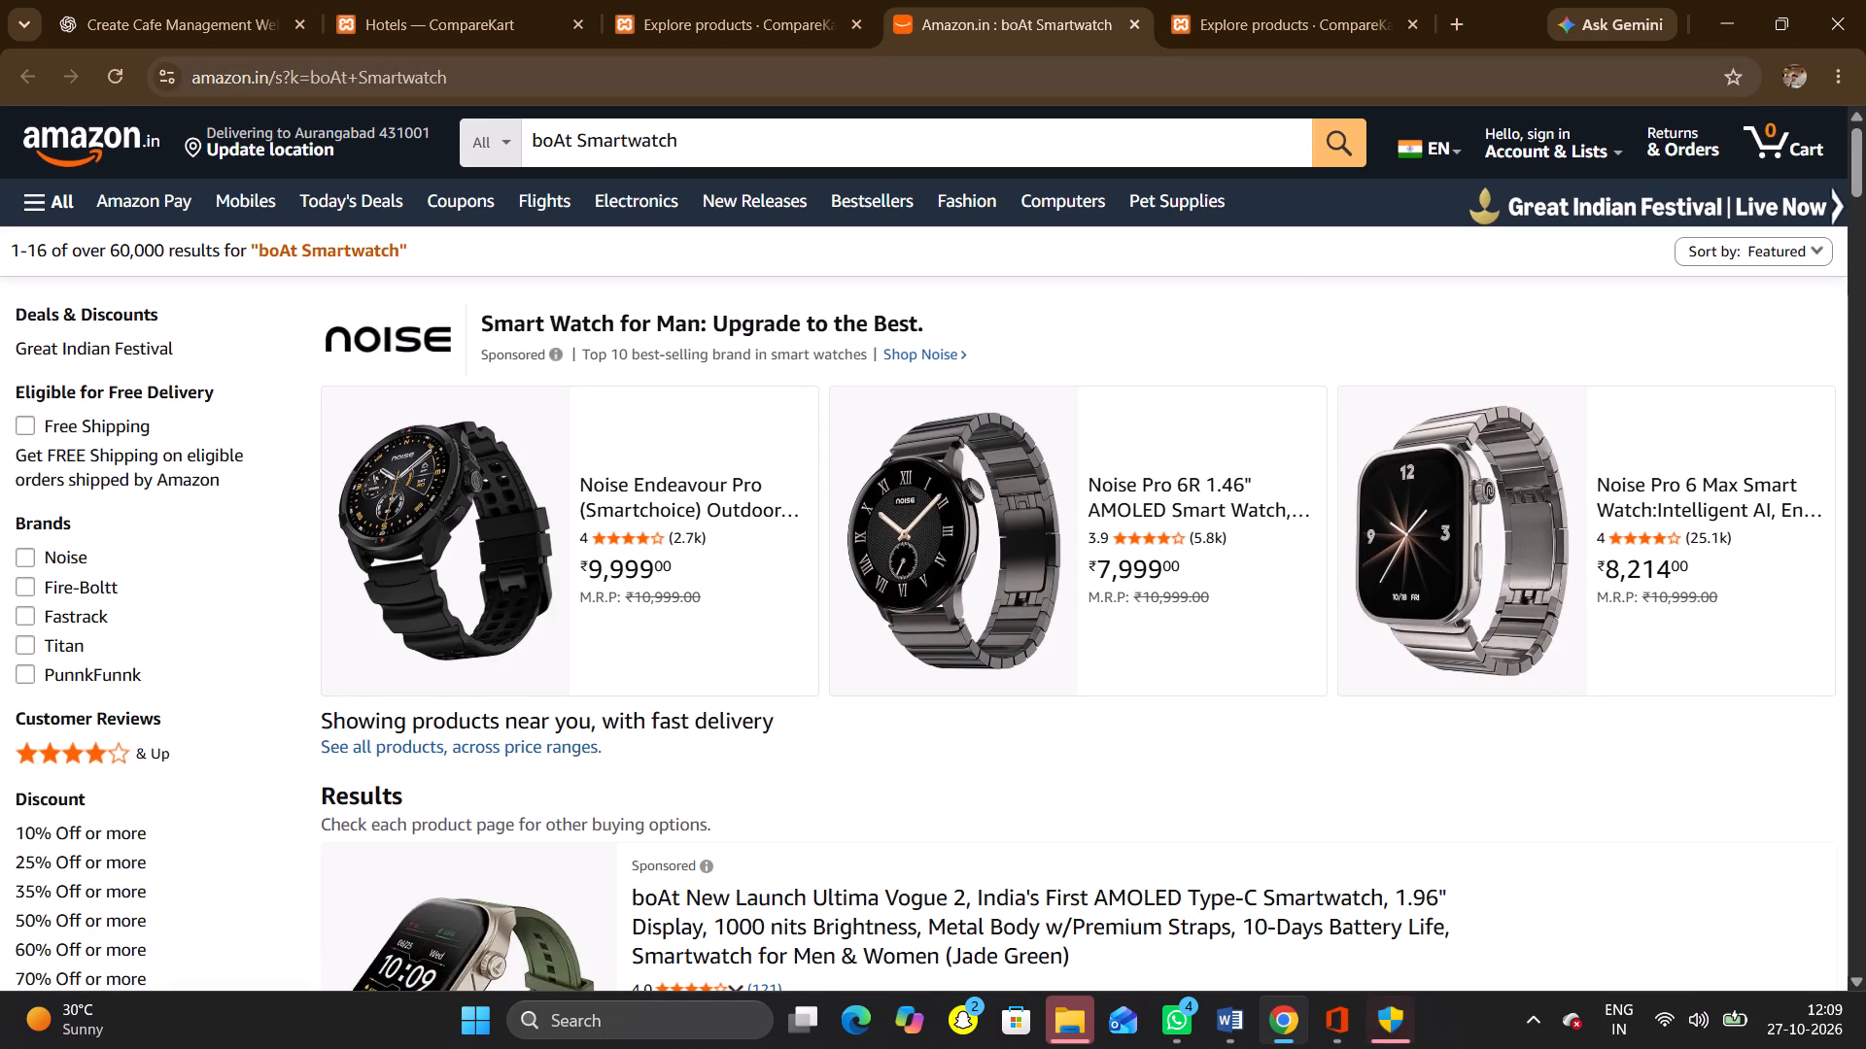
pyautogui.click(720, 28)
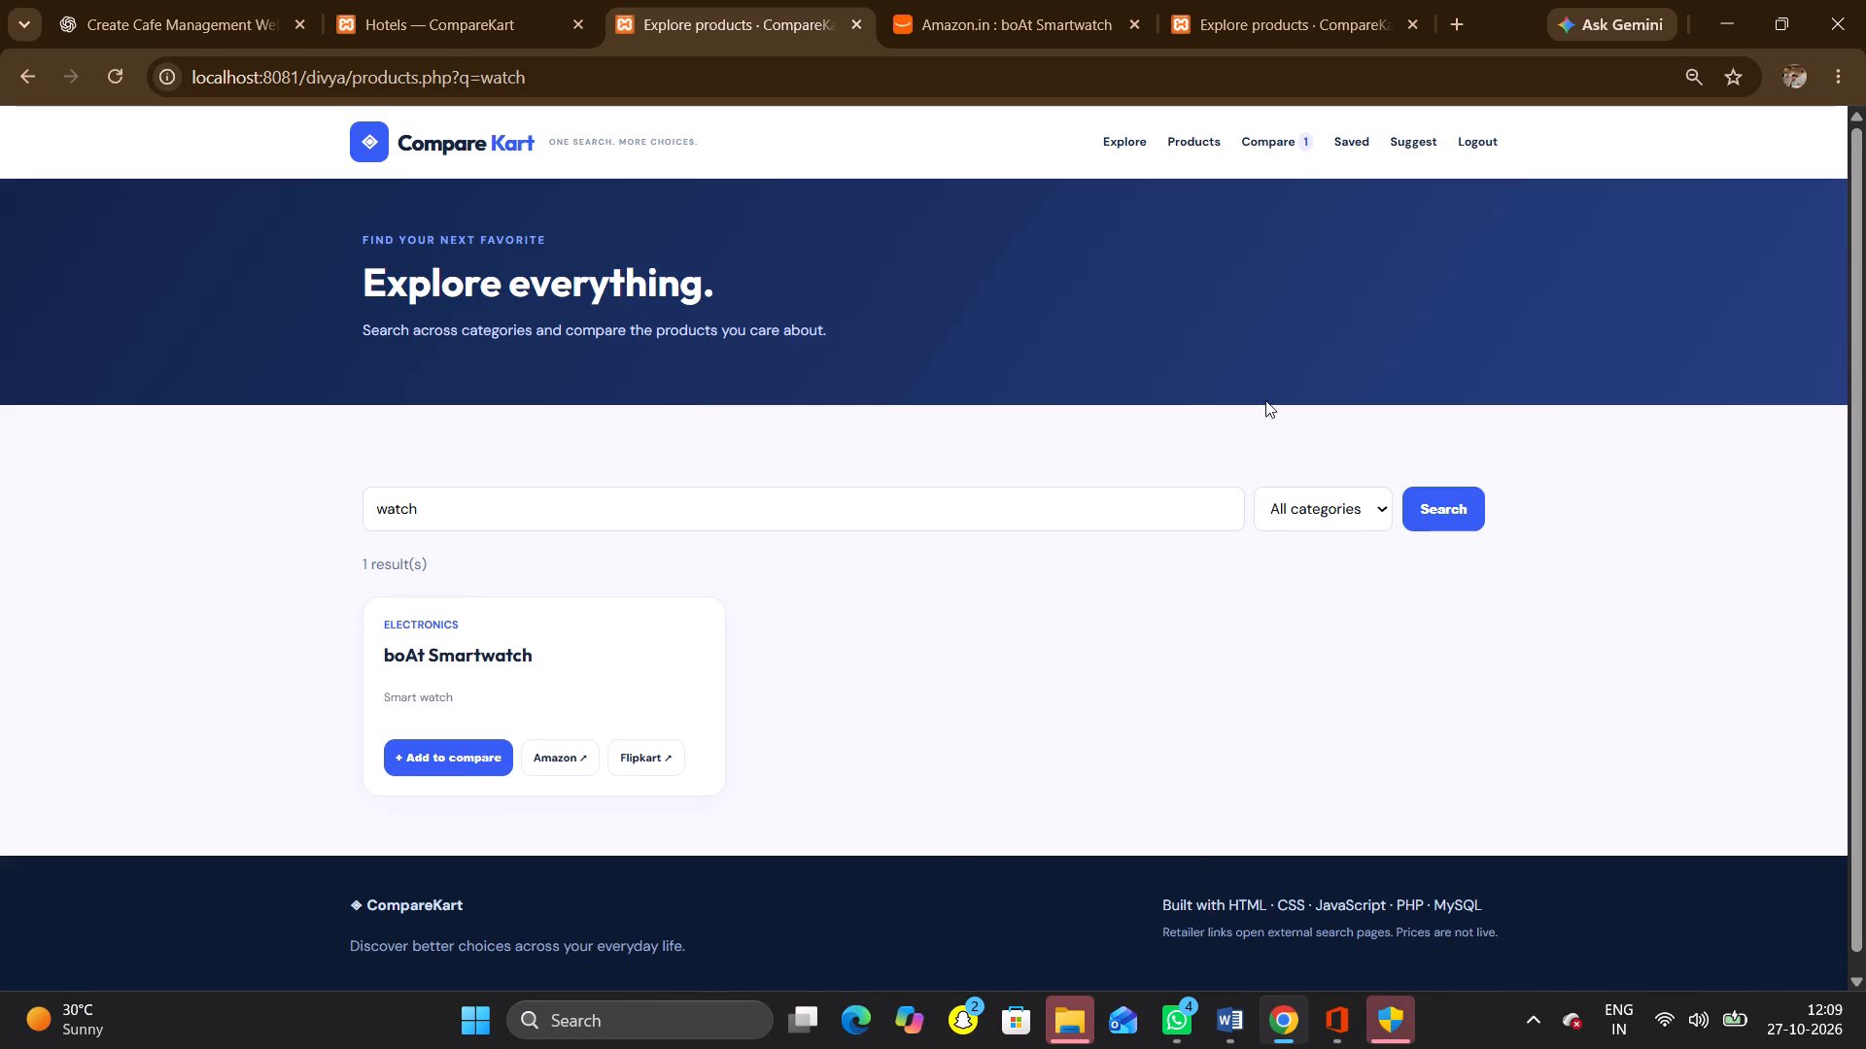
# Open CompareKart's product comparison page.
pyautogui.click(1295, 143)
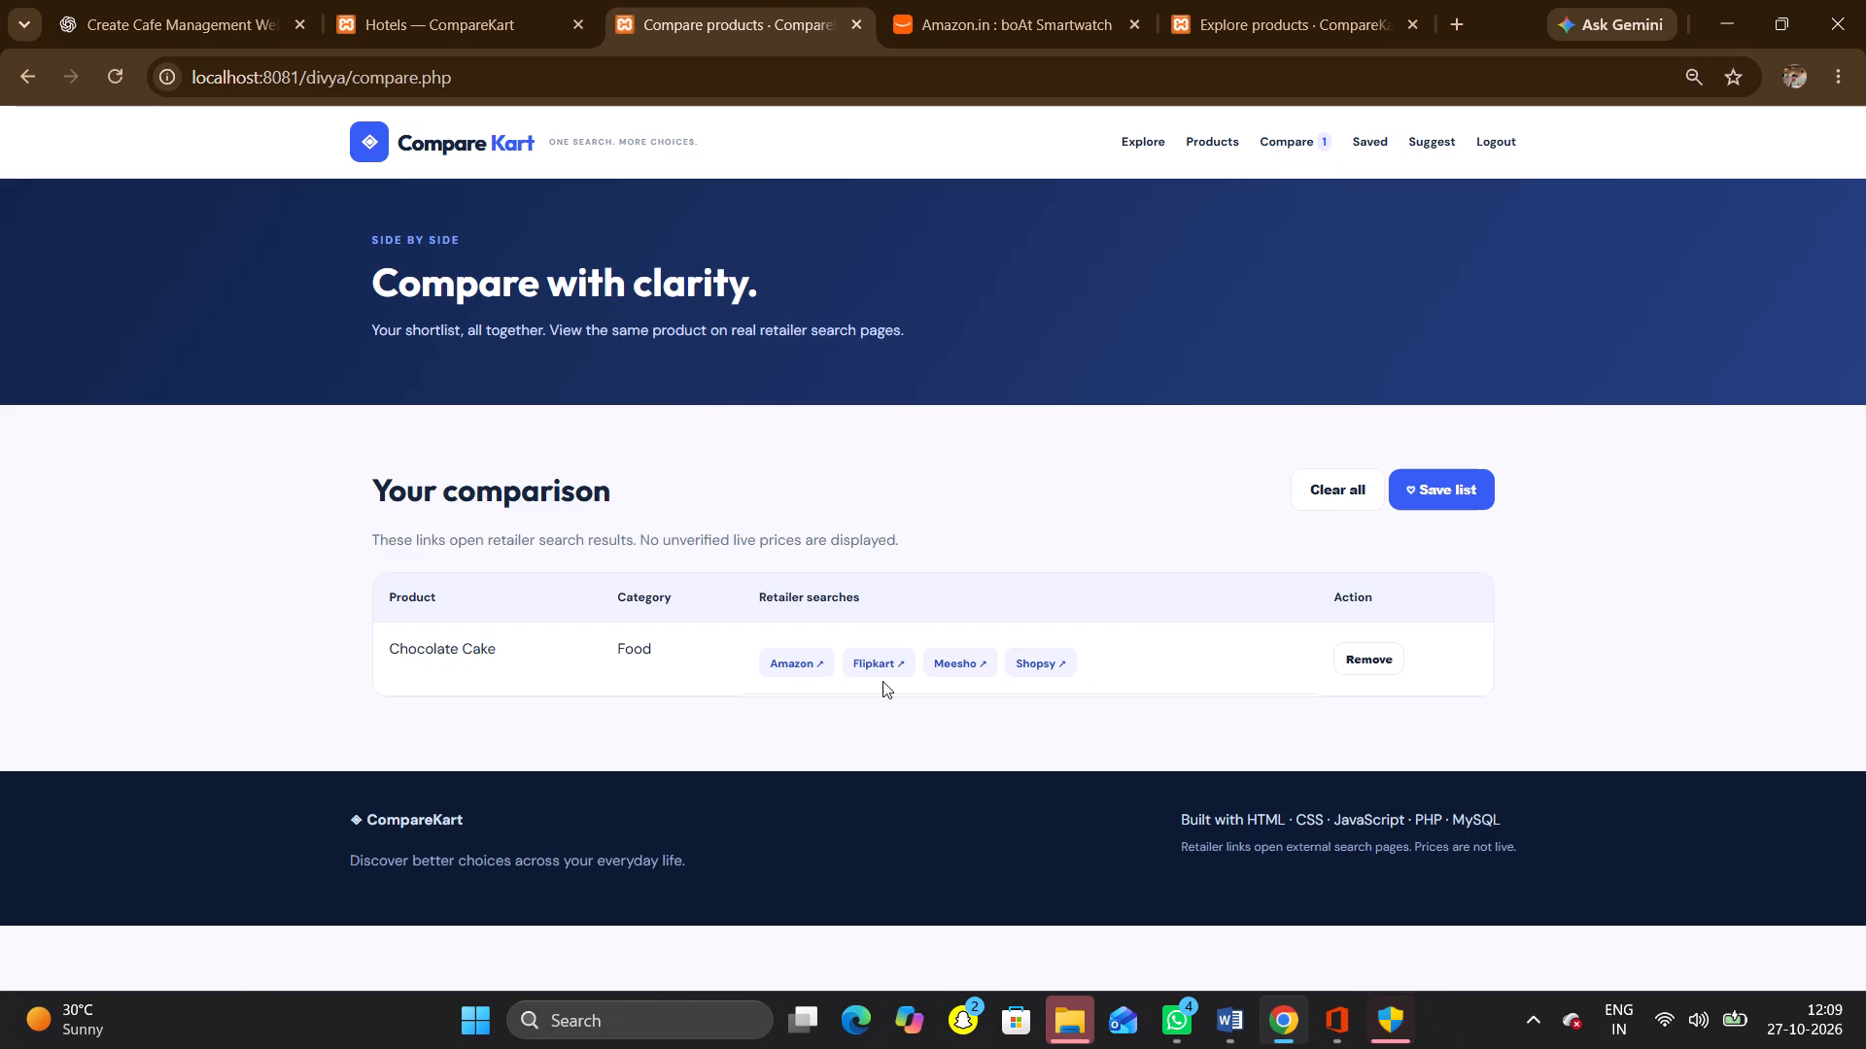
# Remove Chocolate Cake from the CompareKart comparison list.
pyautogui.click(1374, 656)
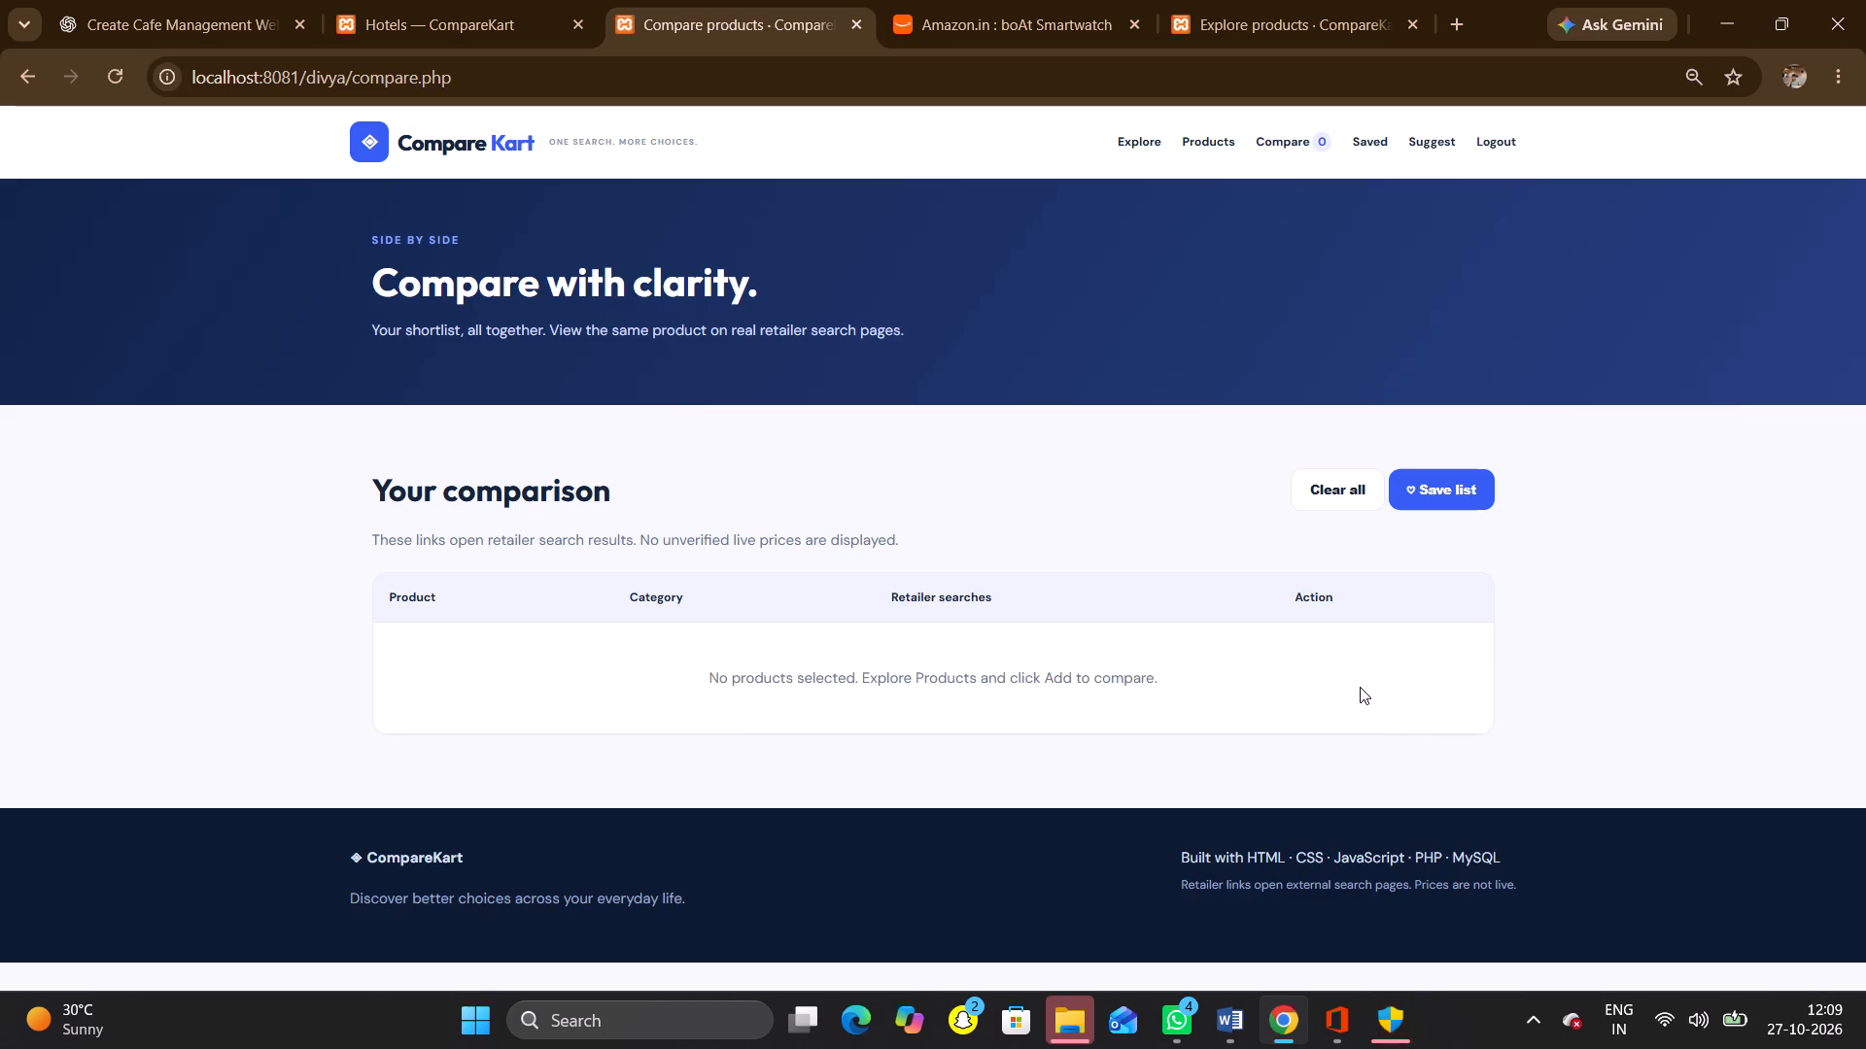
# Open this CompareKart version's Explore home page and check it against the other version's Hotels page.
pyautogui.click(1145, 142)
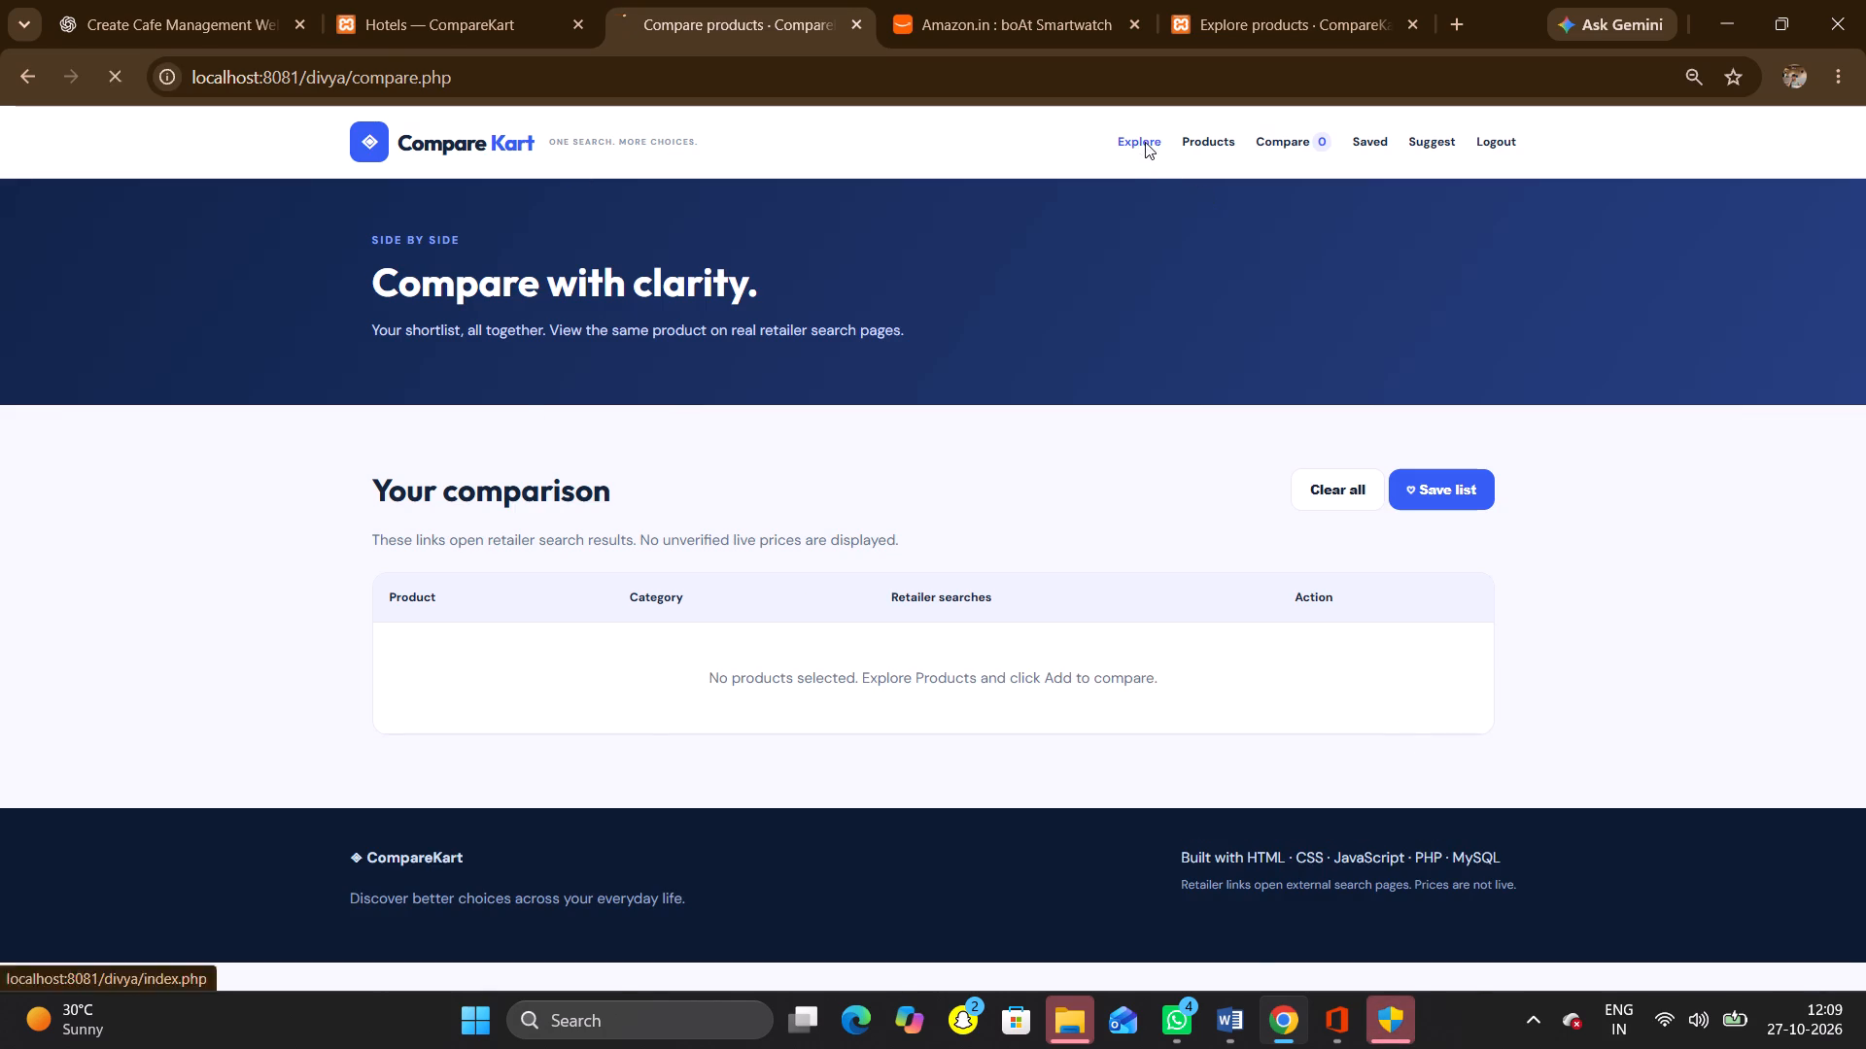
pyautogui.click(387, 39)
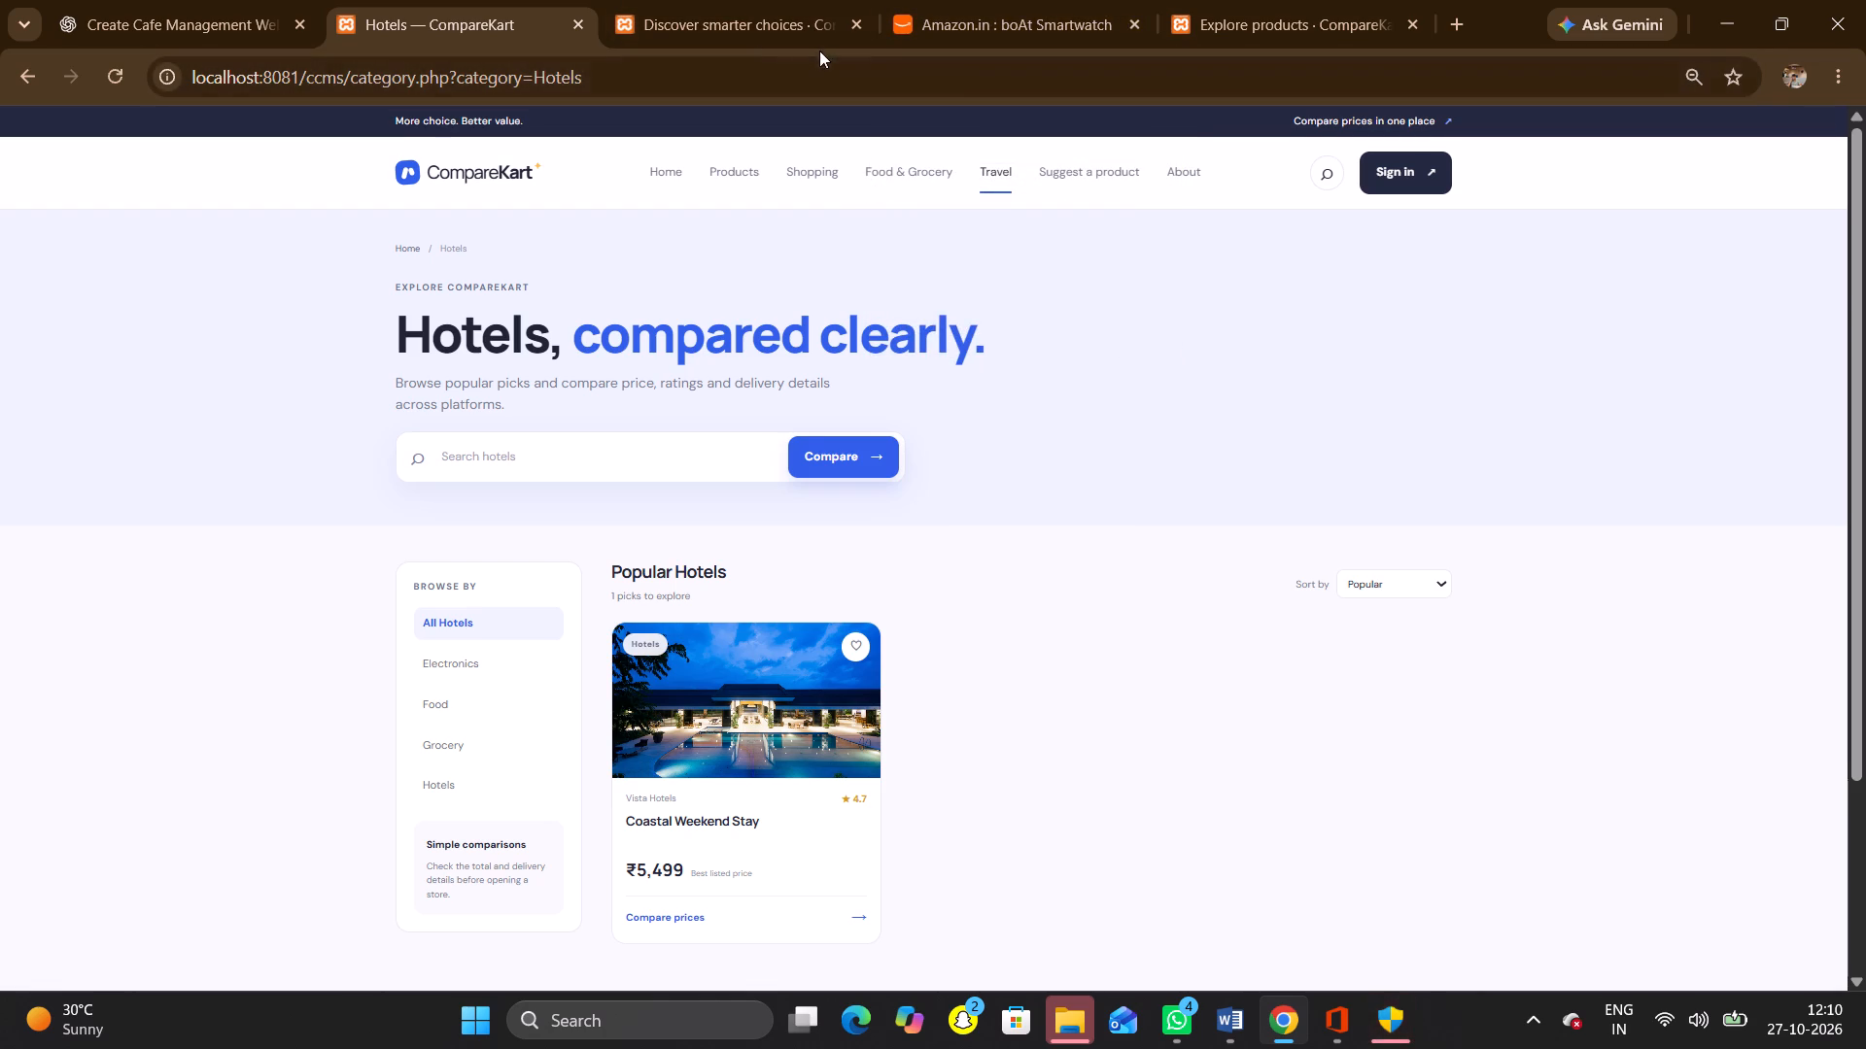
pyautogui.click(746, 18)
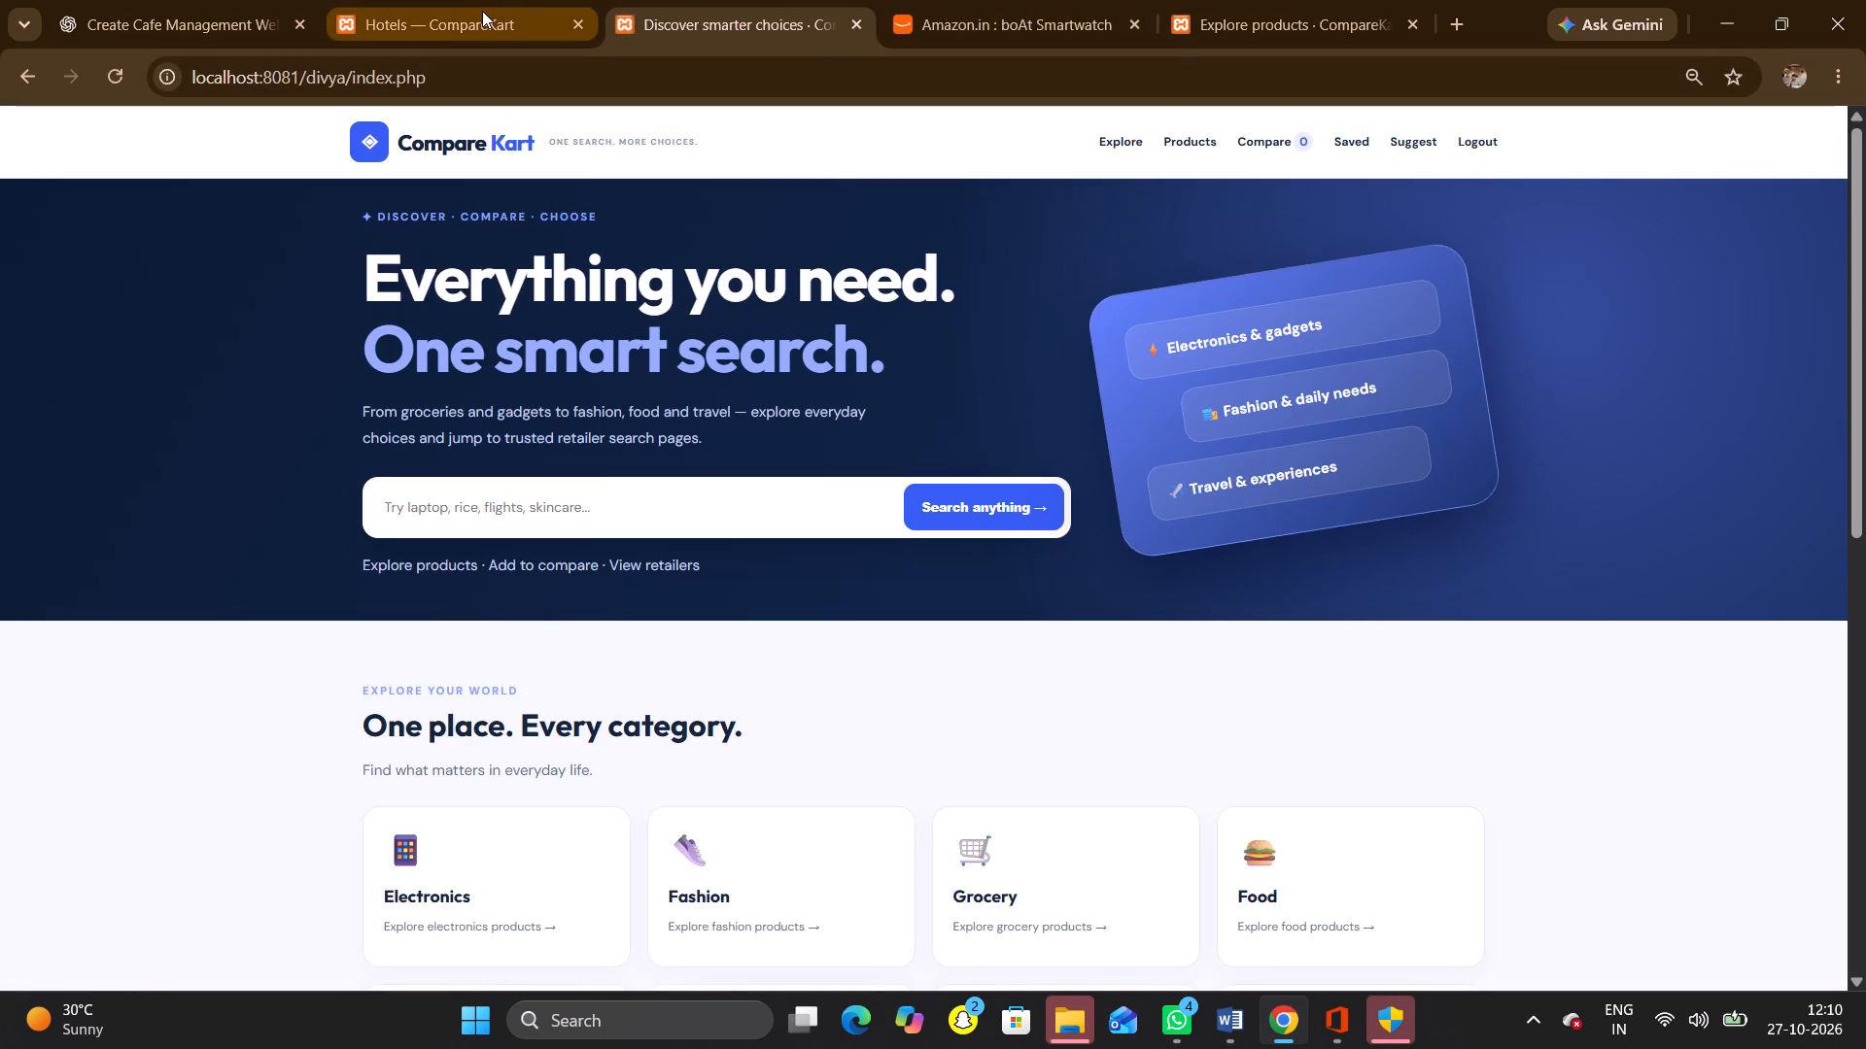
# Switch to the other CompareKart version, open its home page and search for "watch" in the Shopping category.
pyautogui.click(480, 12)
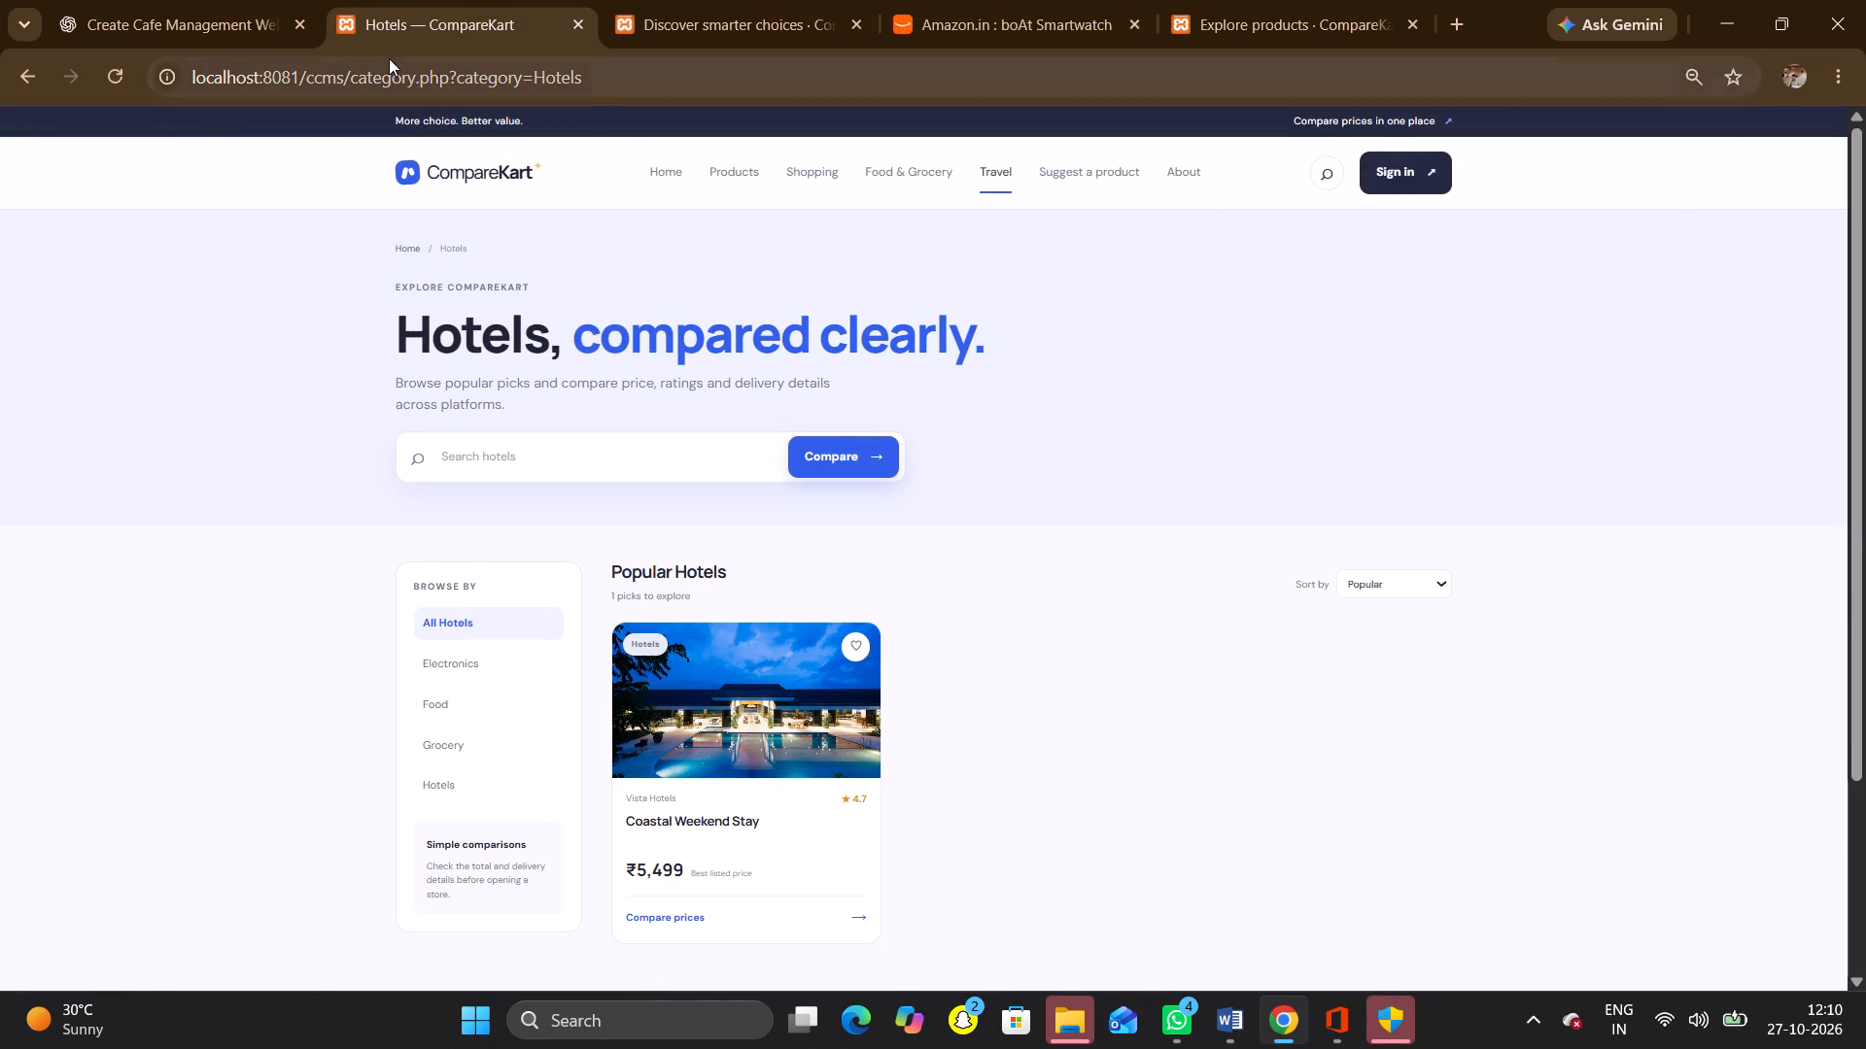
pyautogui.click(658, 182)
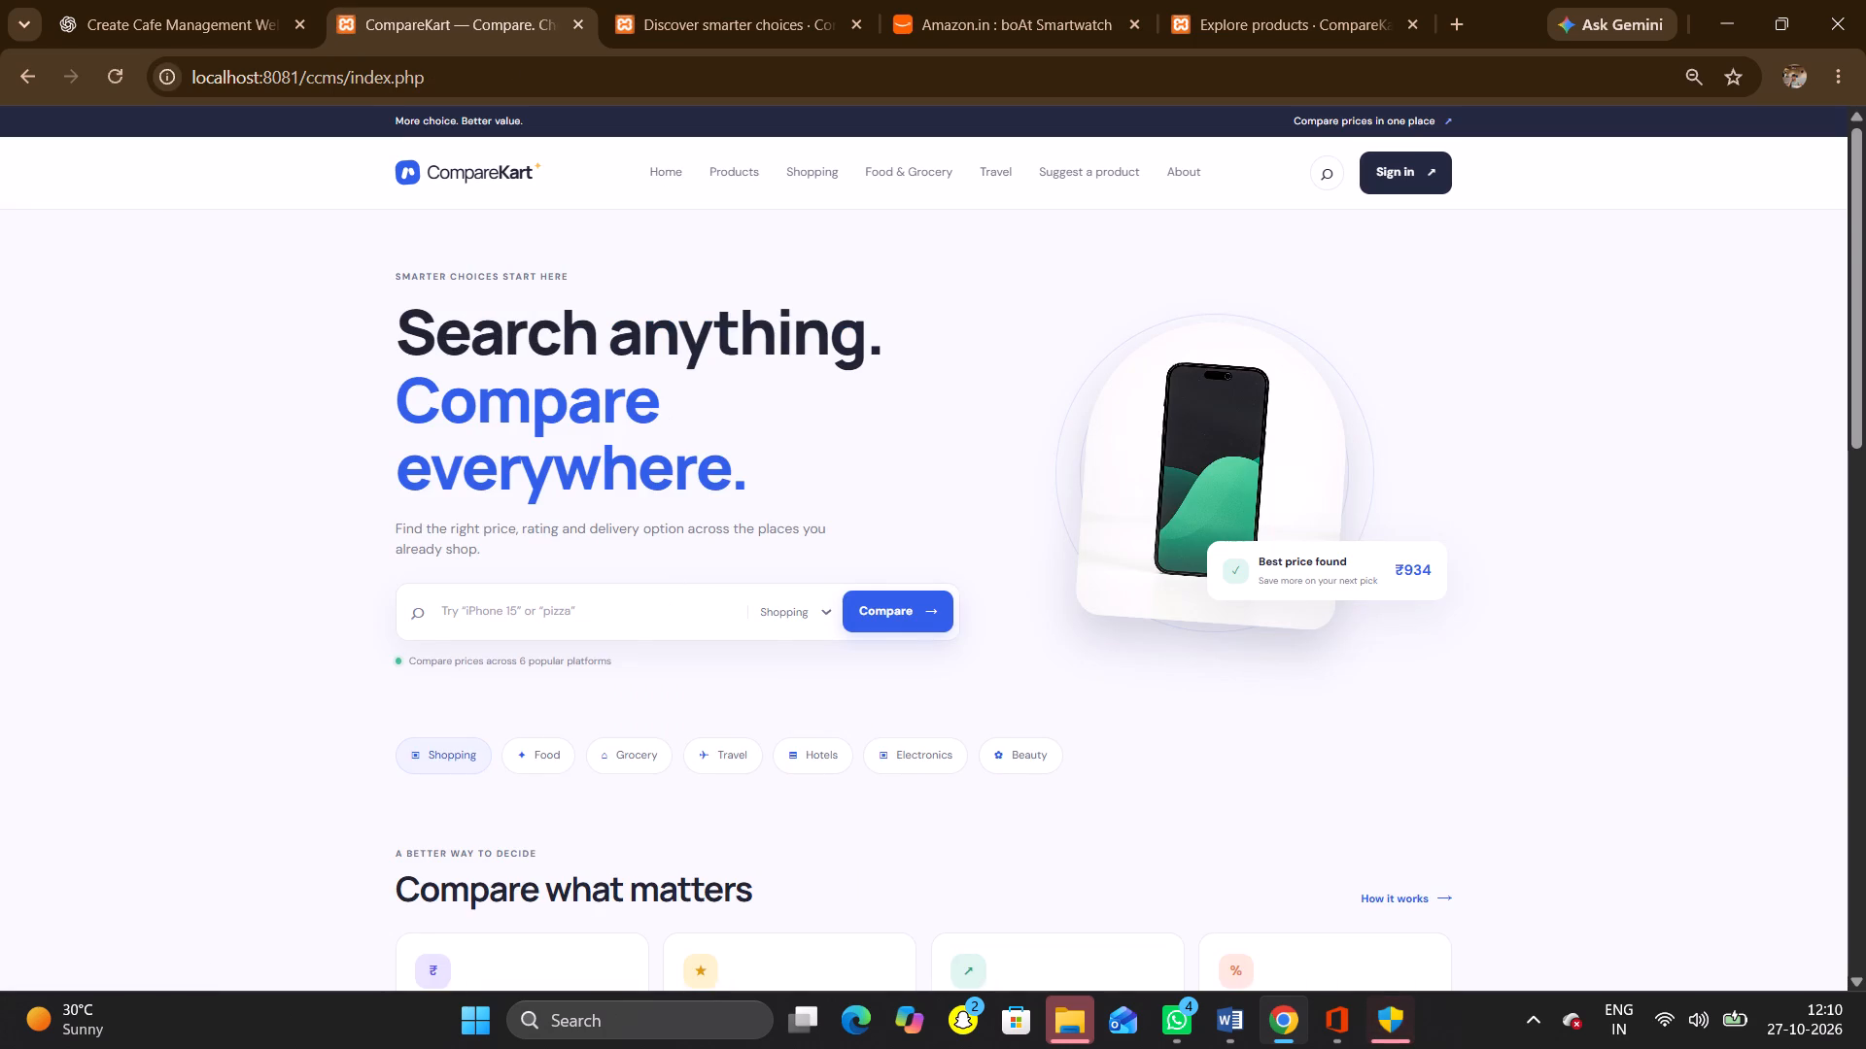
pyautogui.click(665, 613)
pyautogui.click(675, 648)
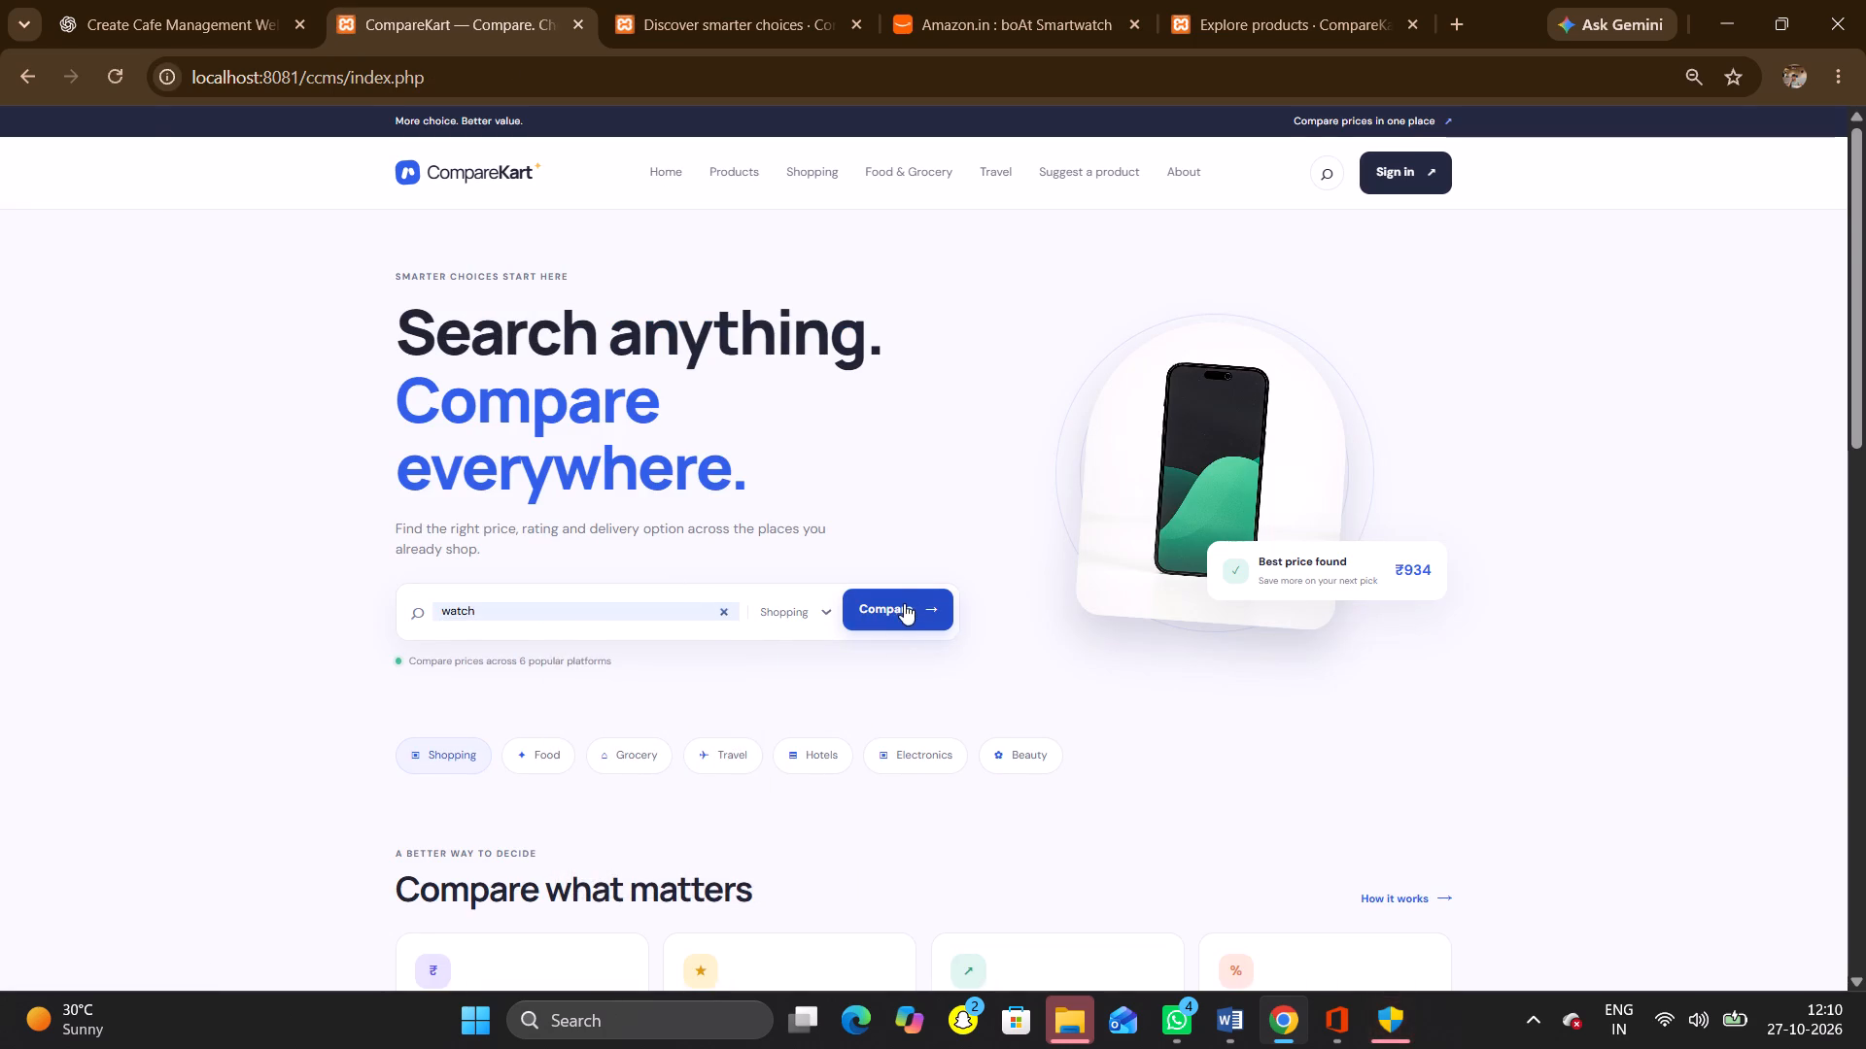
pyautogui.click(904, 603)
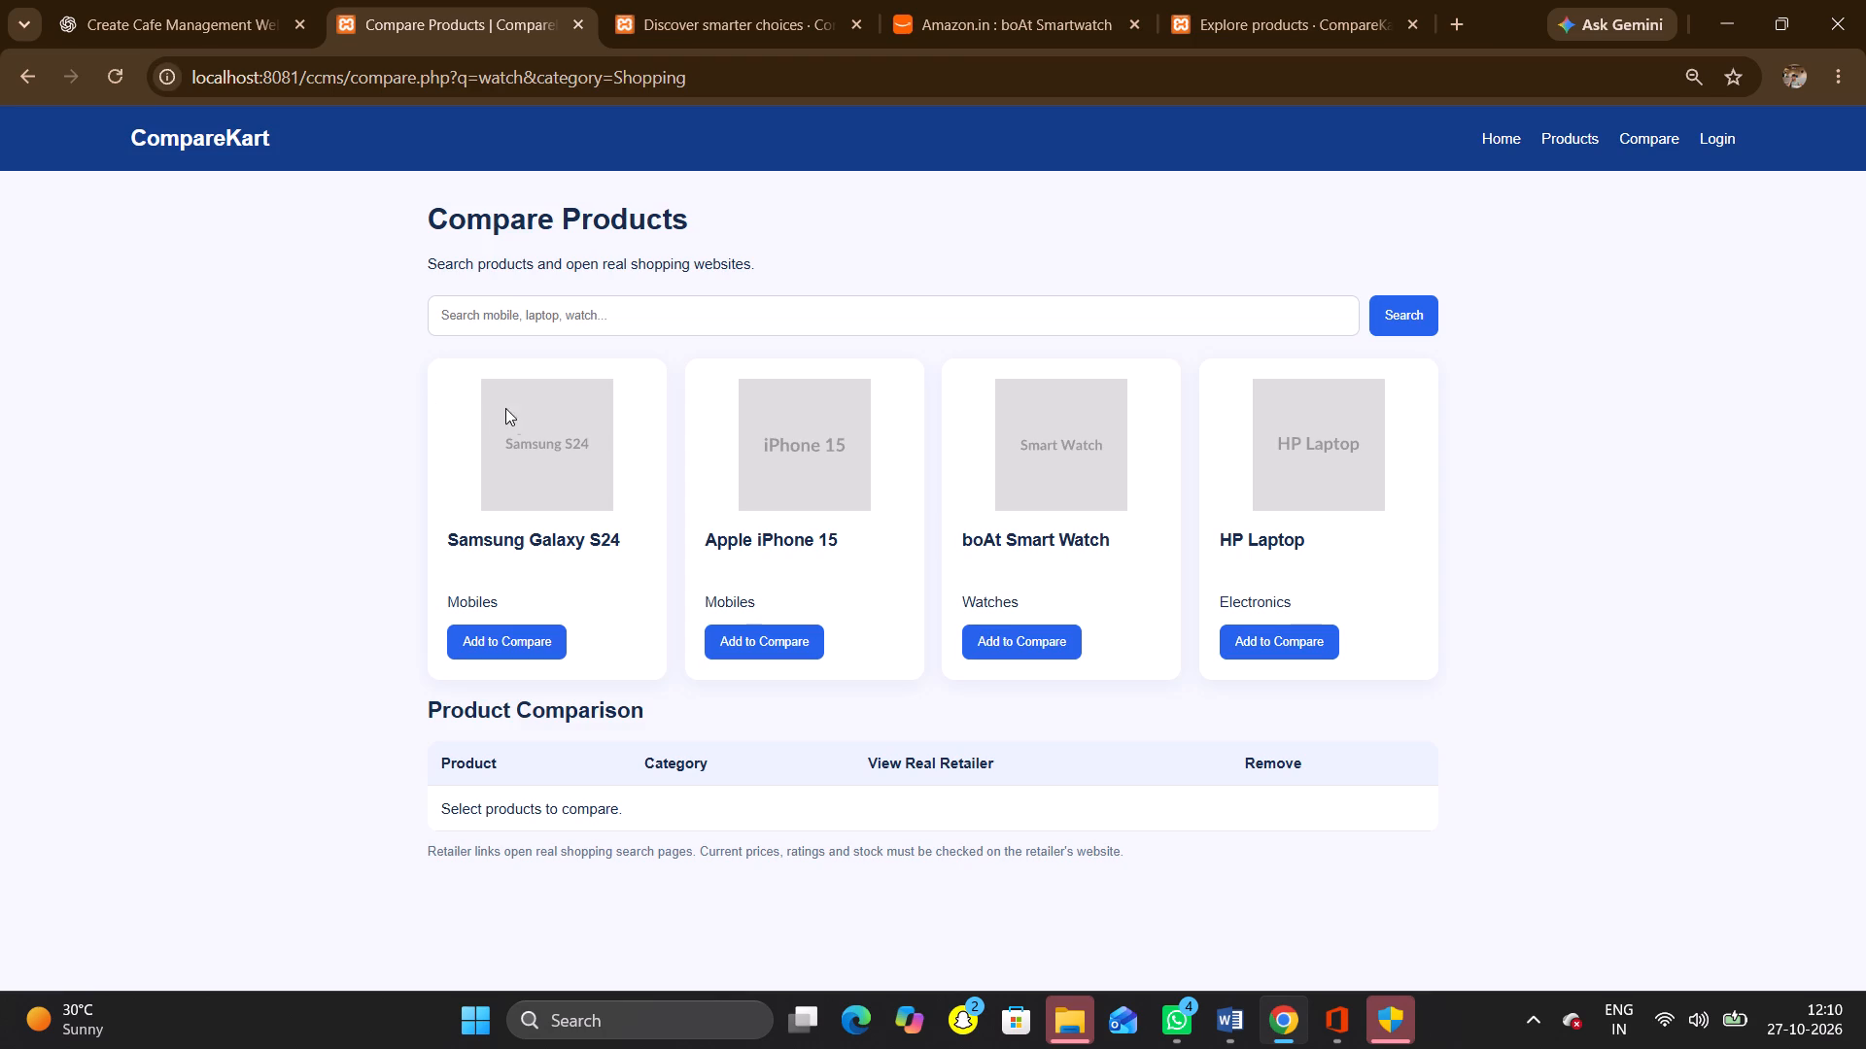
# Add the Samsung Galaxy S24 to the product comparison.
pyautogui.click(501, 642)
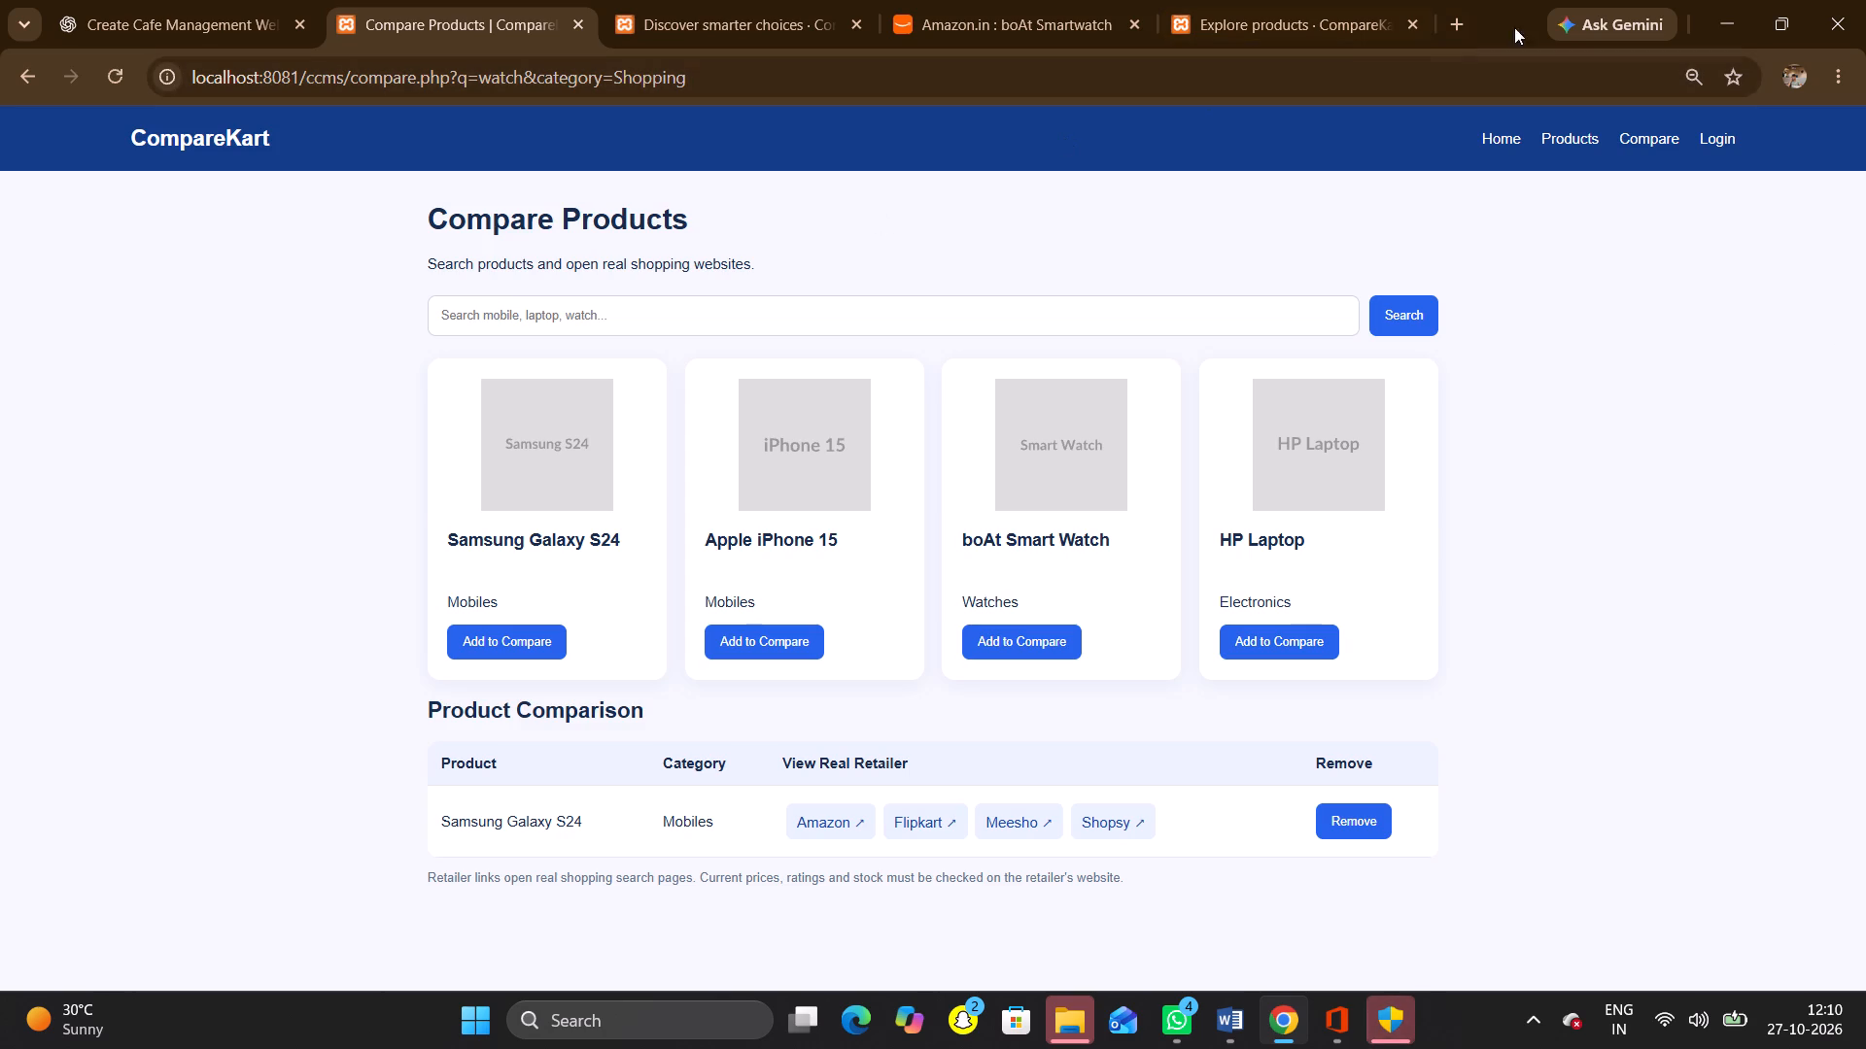
# Leave the CompareKart comparison page and return to the DRINCUP DOCUMENT FINAL document in Word.
pyautogui.click(1717, 18)
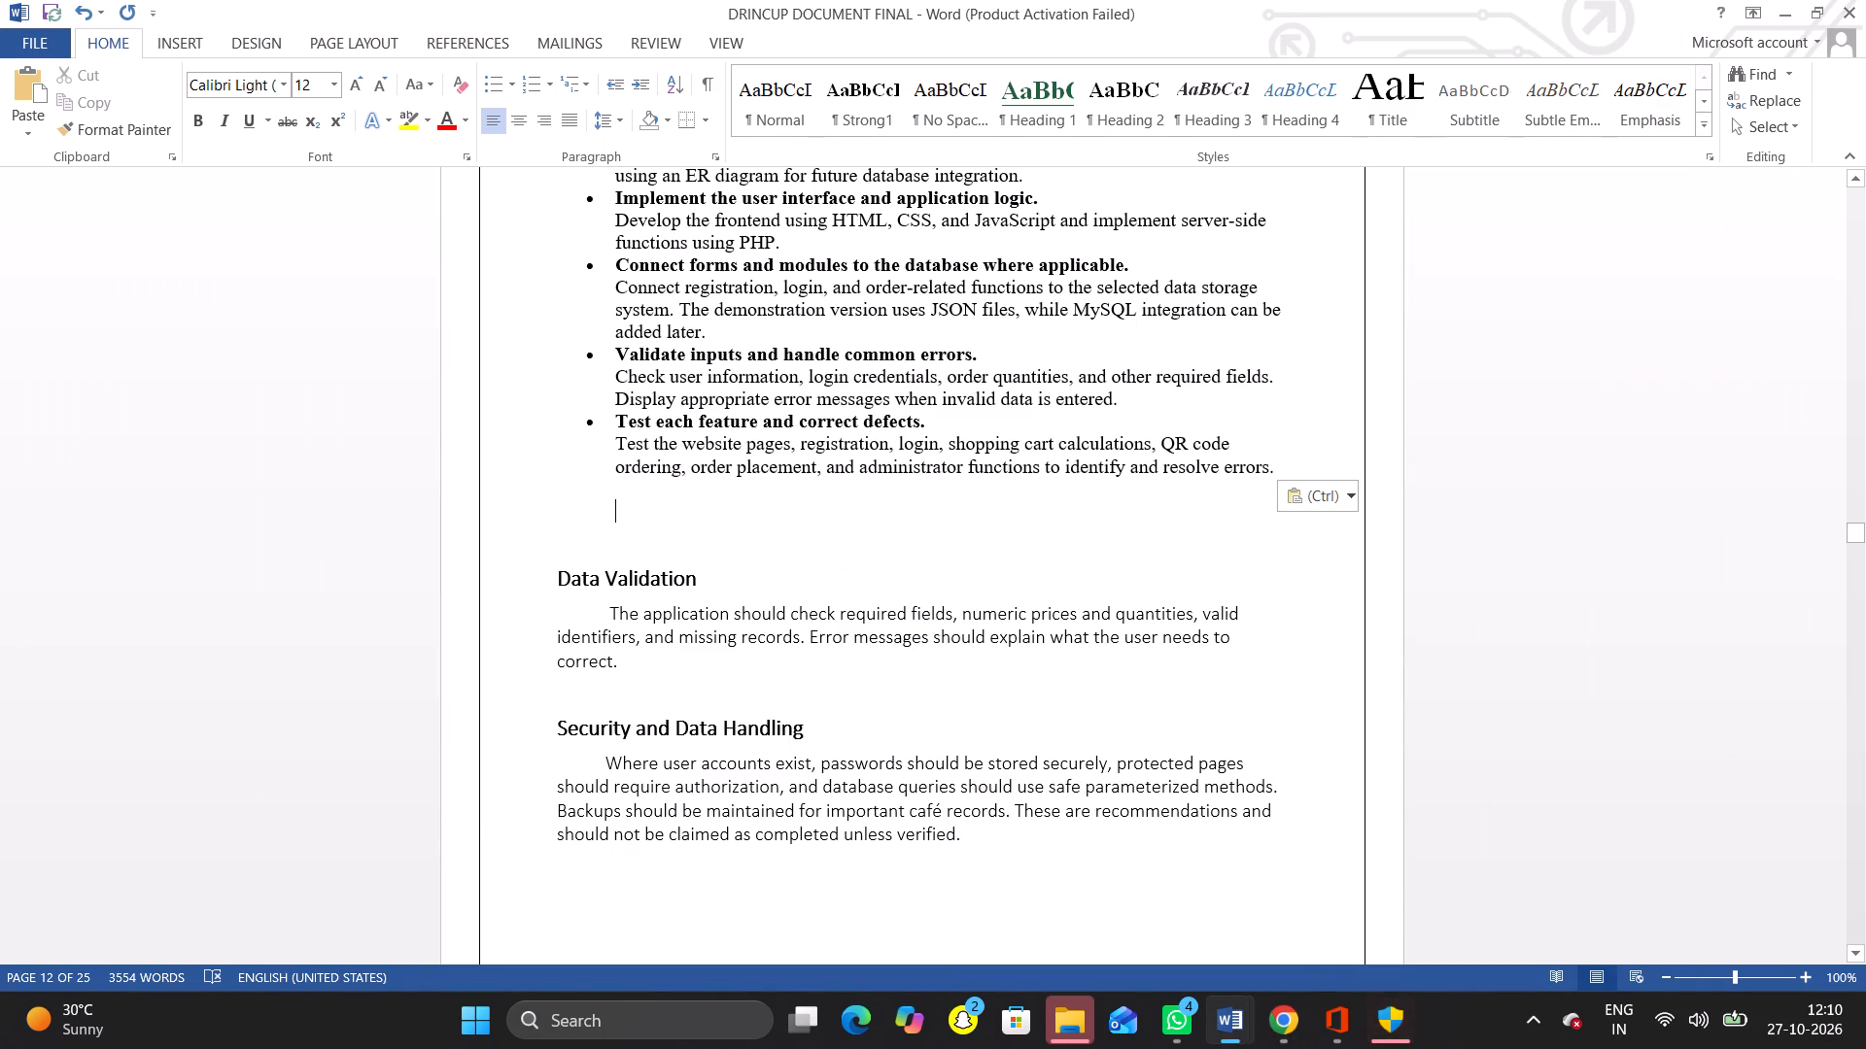
pyautogui.hotkey('alt', 'Tab')
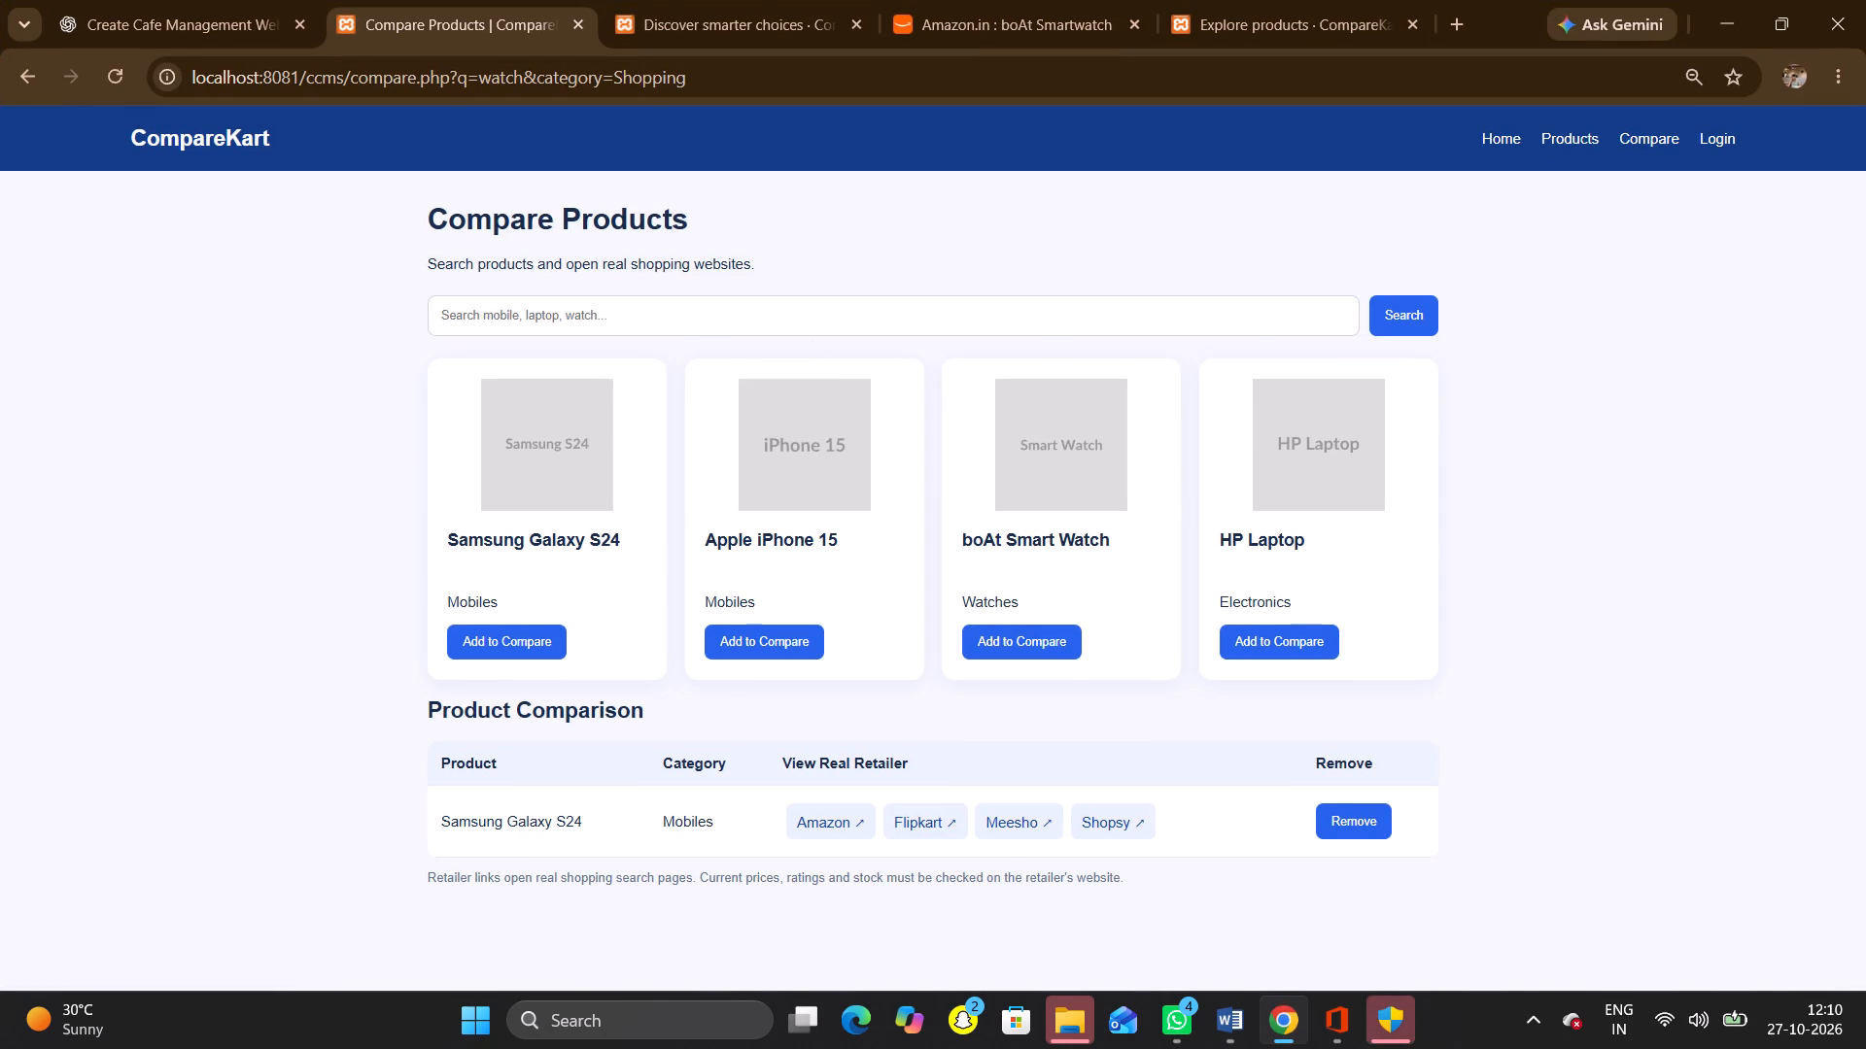
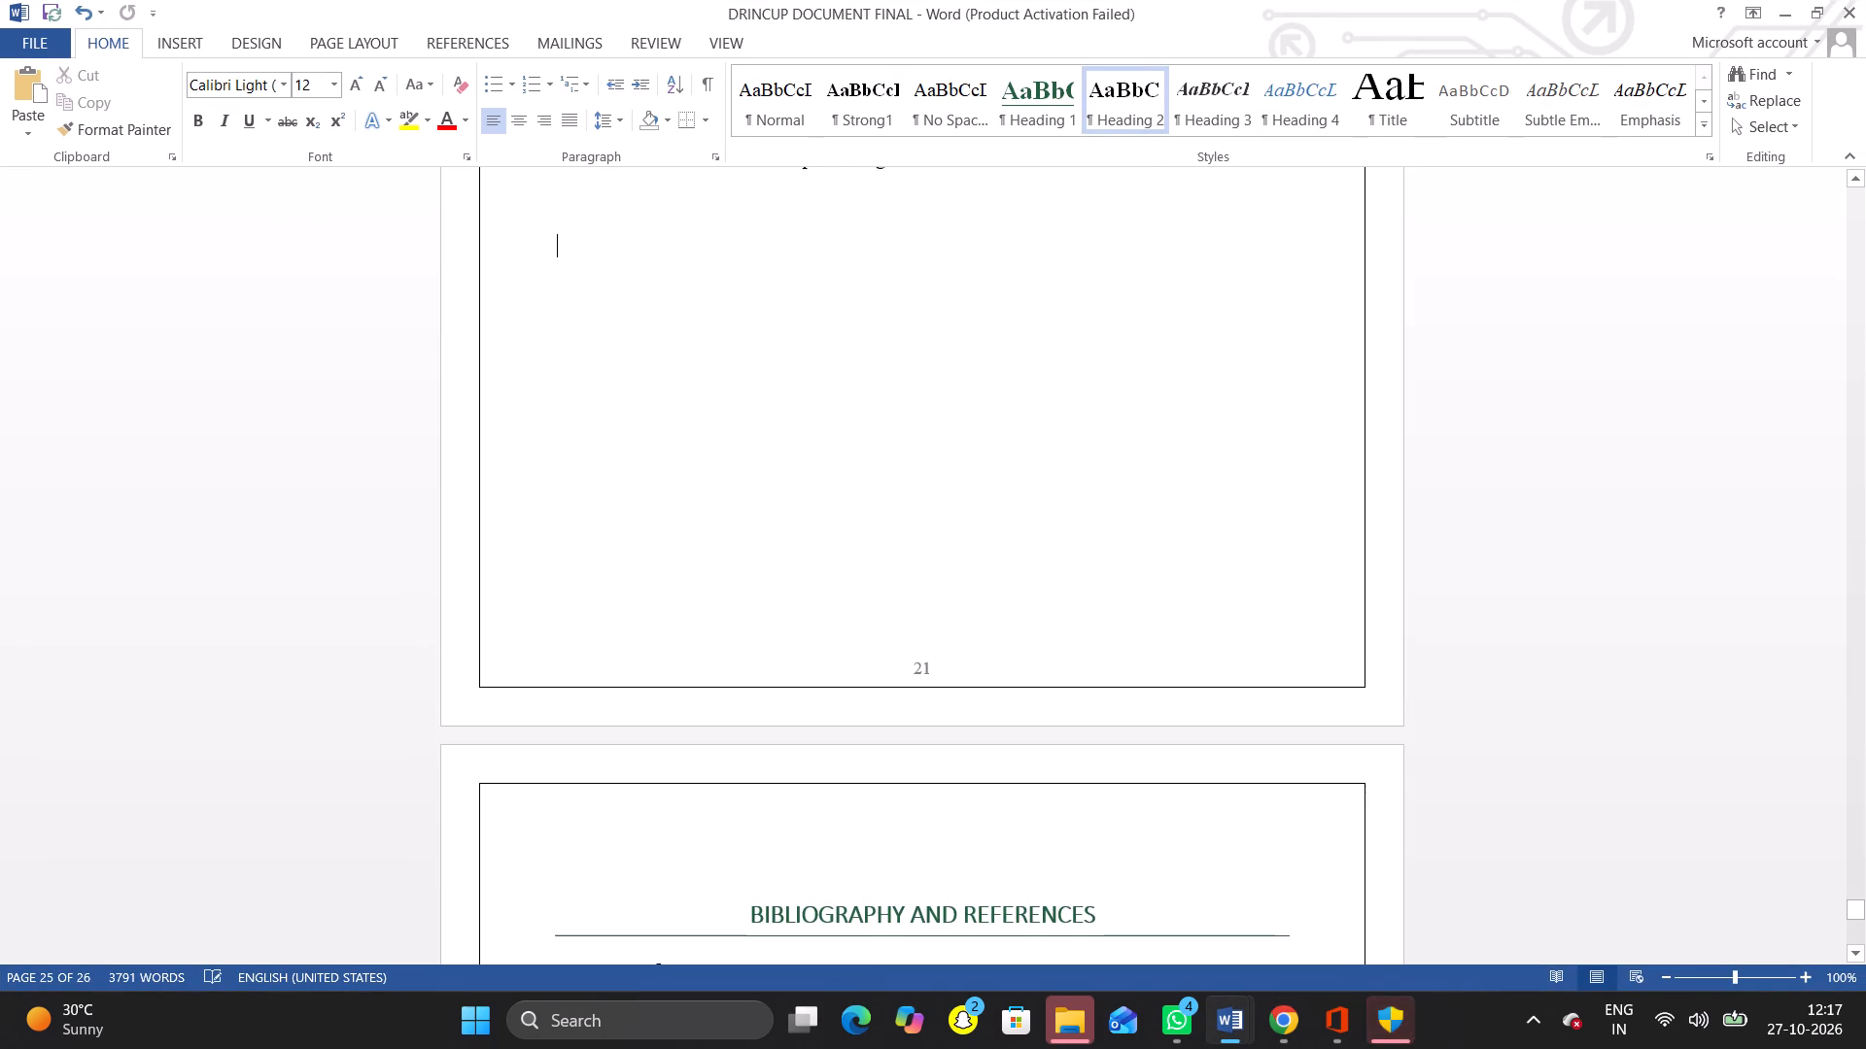
pyautogui.scroll(3, 944, 548)
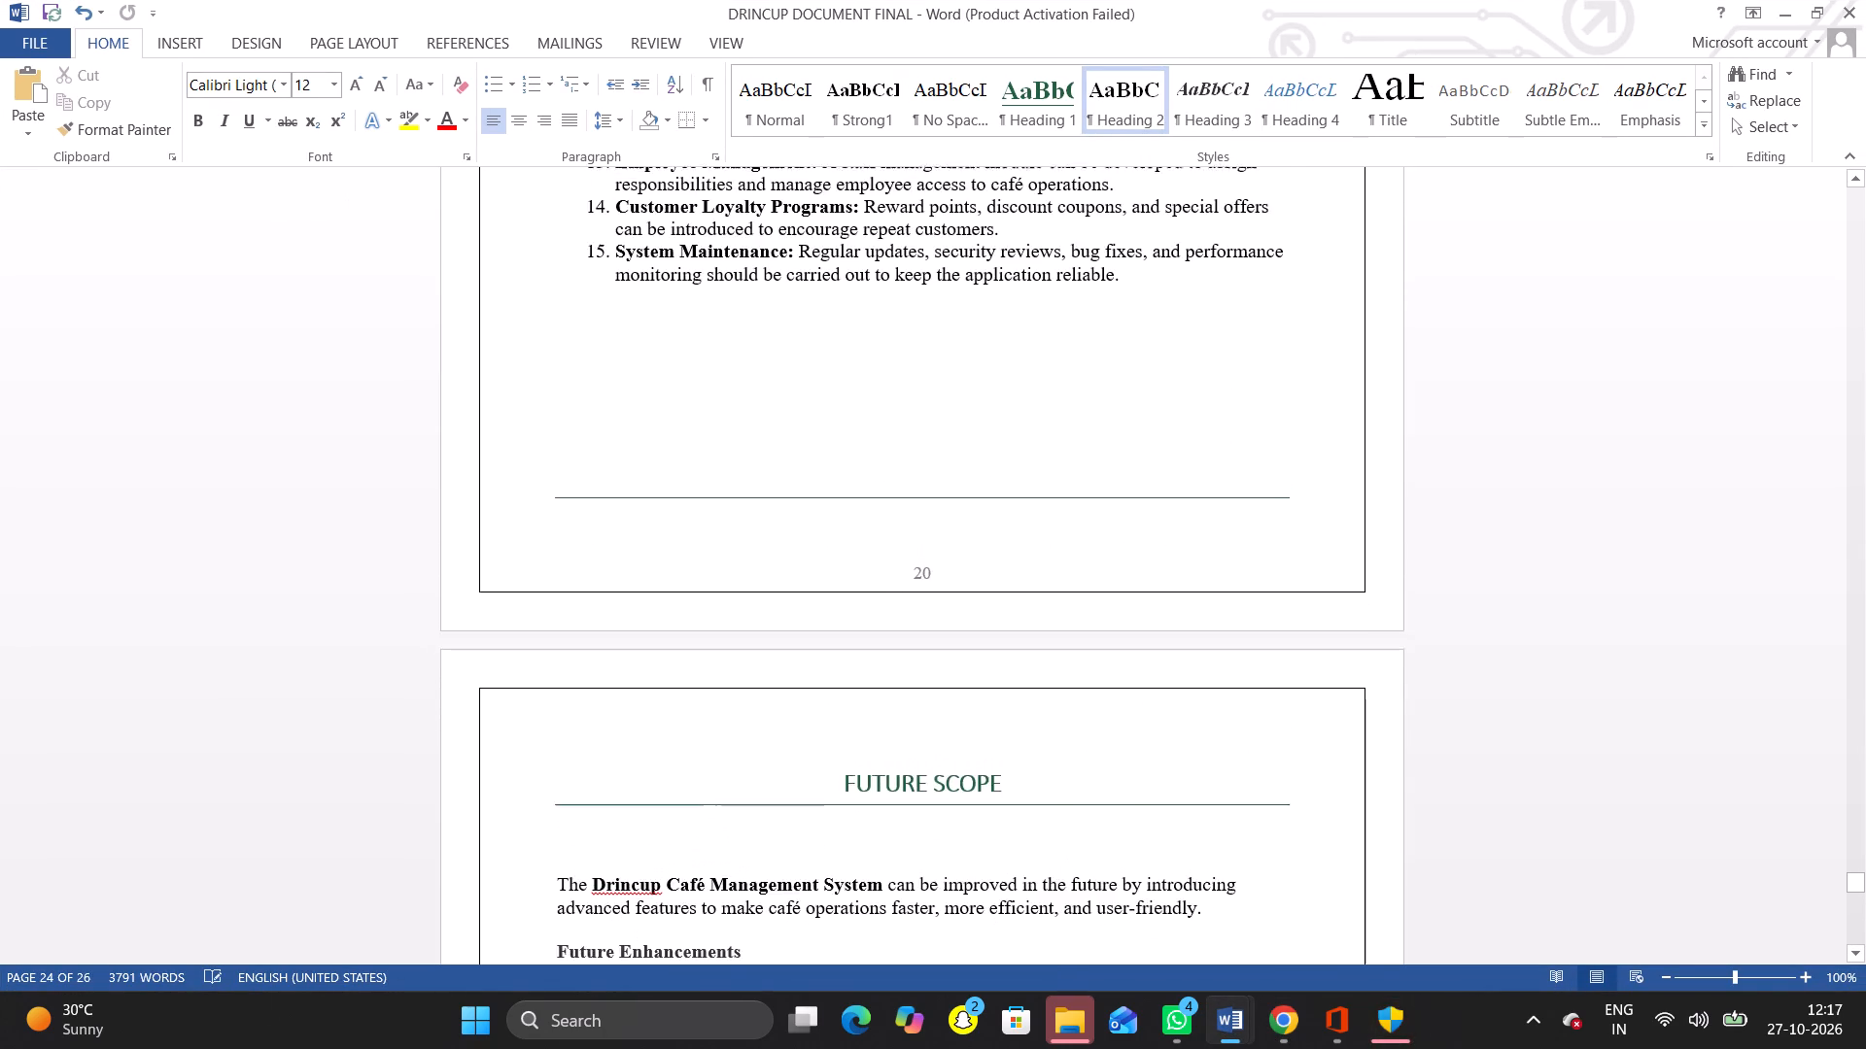
pyautogui.scroll(6, 944, 548)
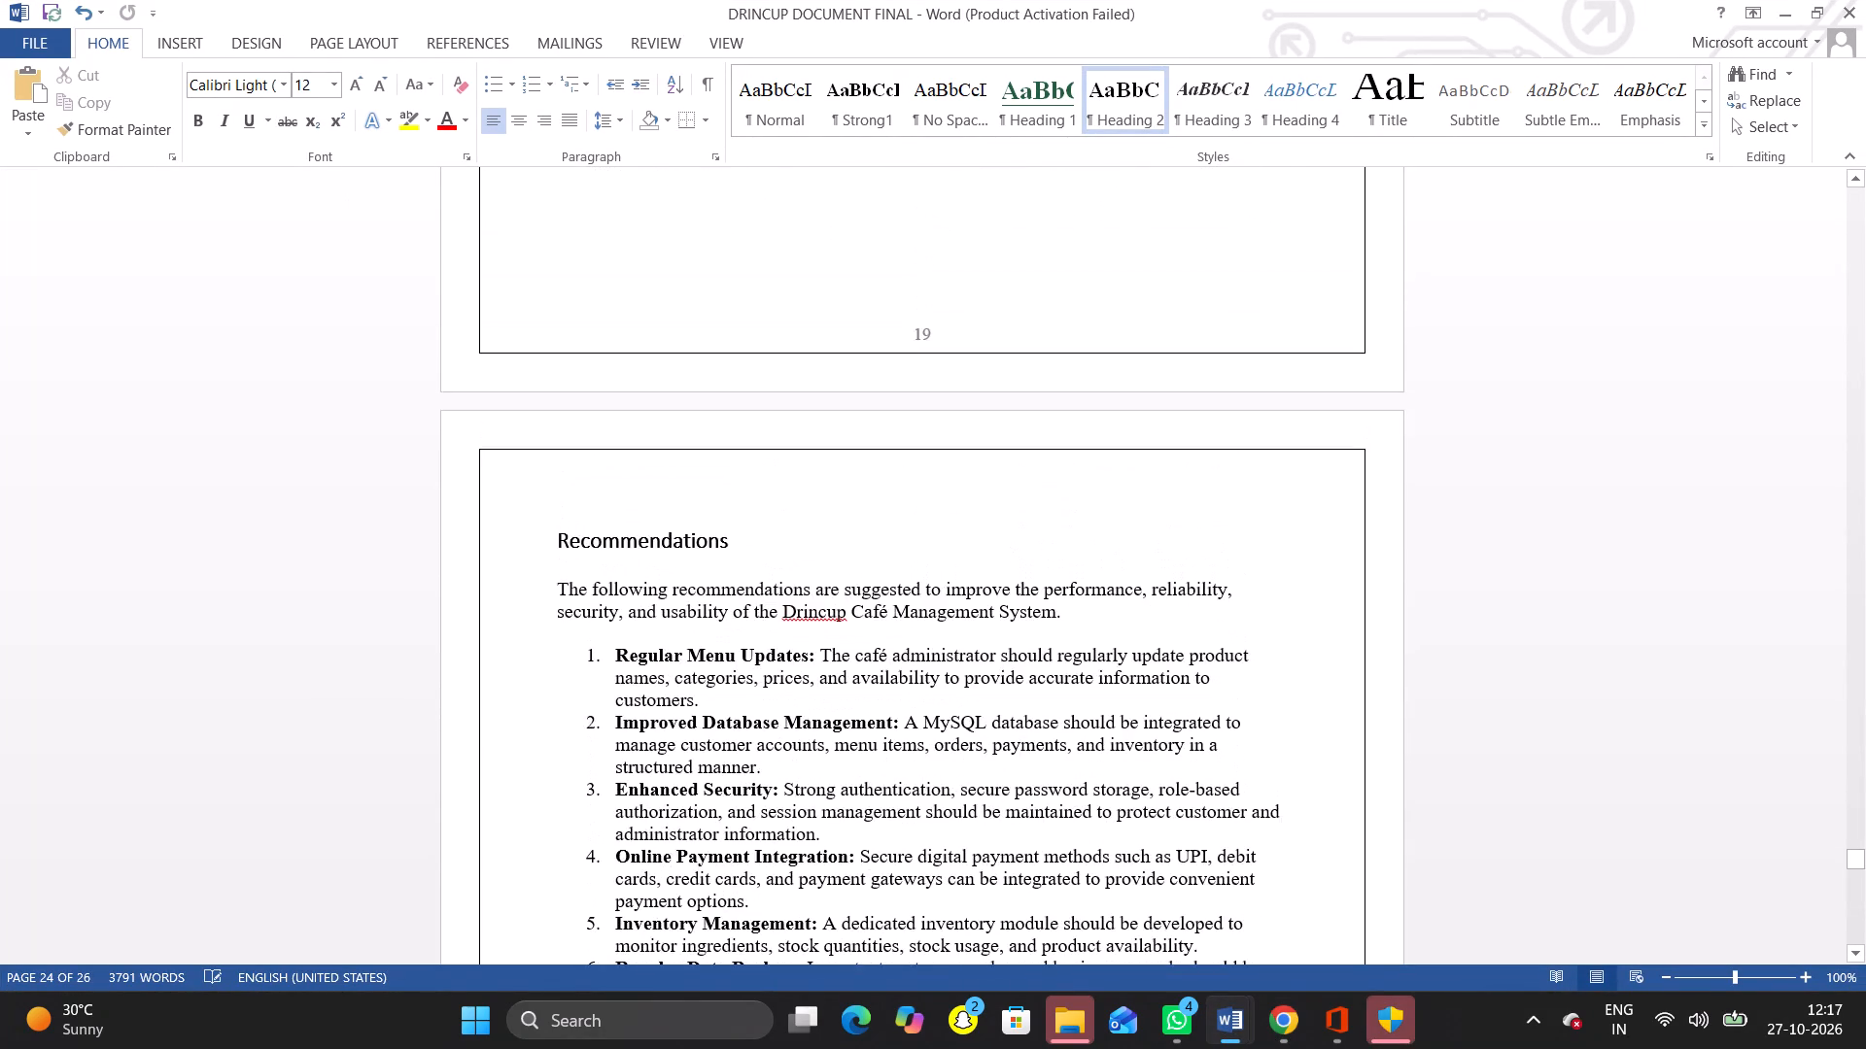
pyautogui.scroll(2, 944, 548)
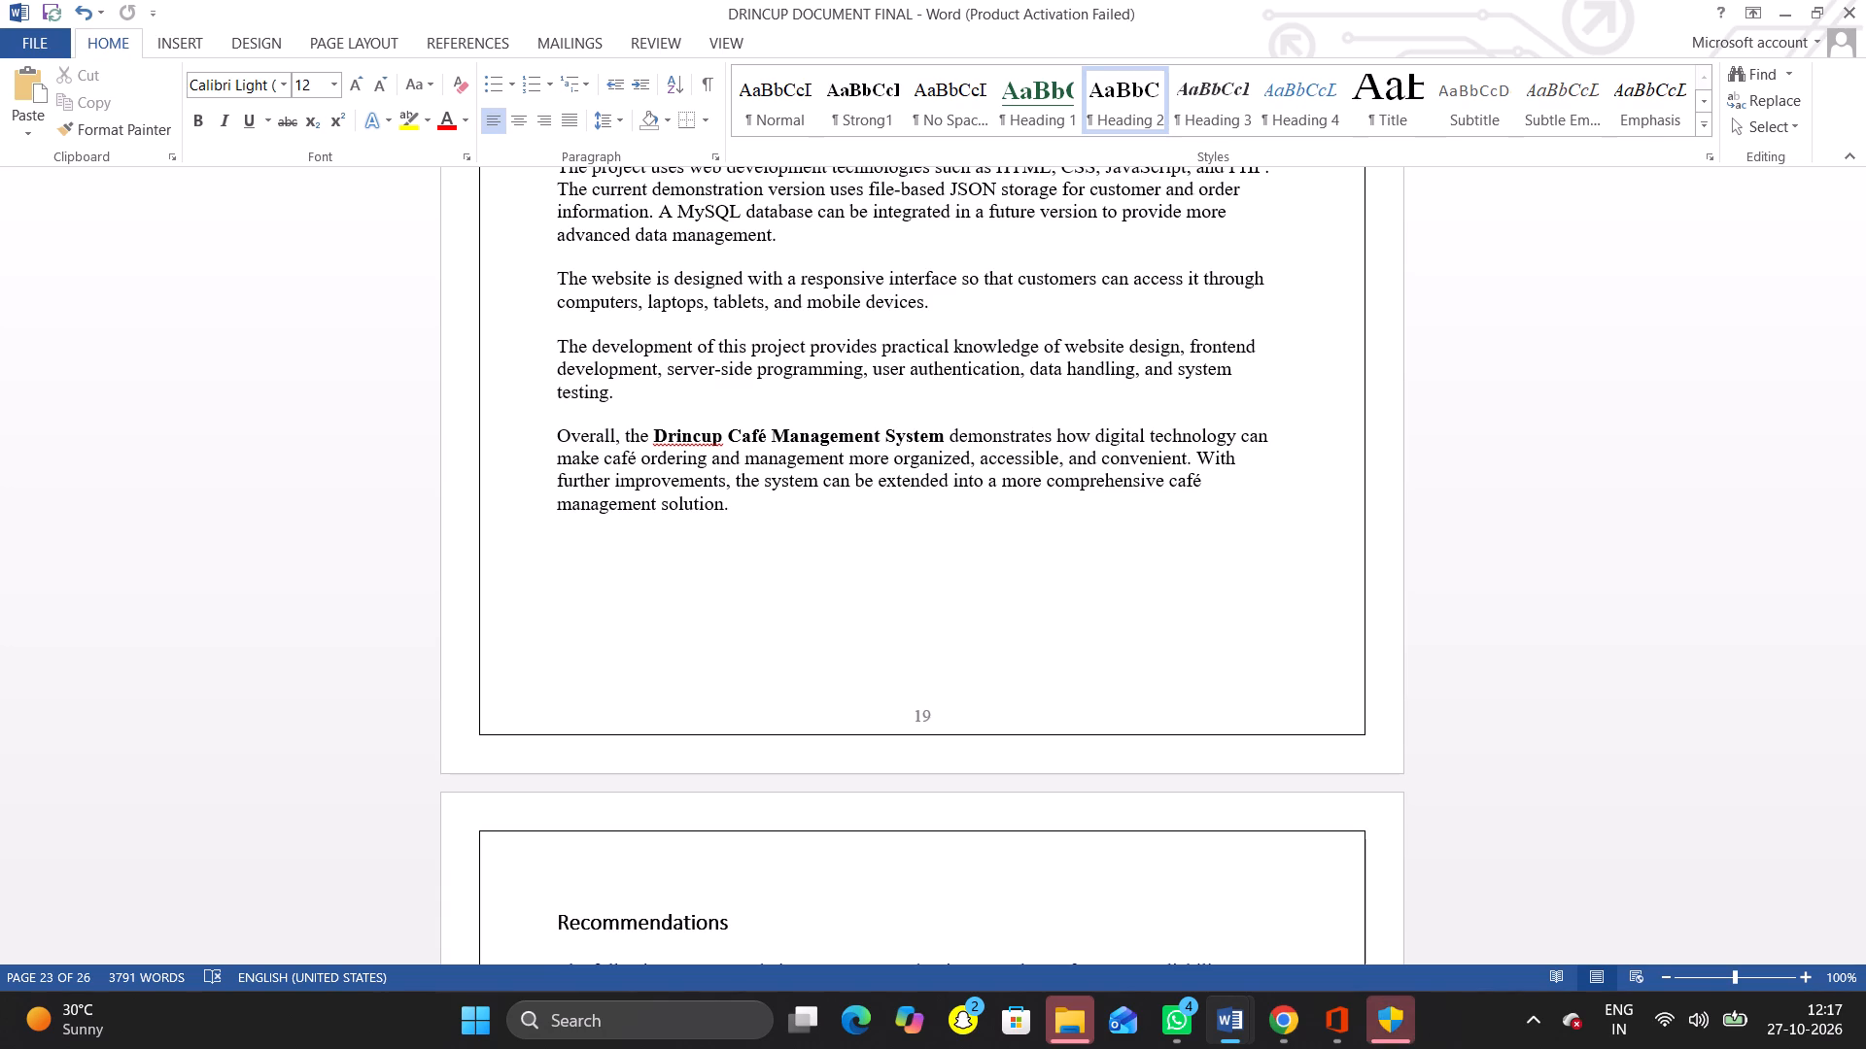
pyautogui.scroll(1, 863, 494)
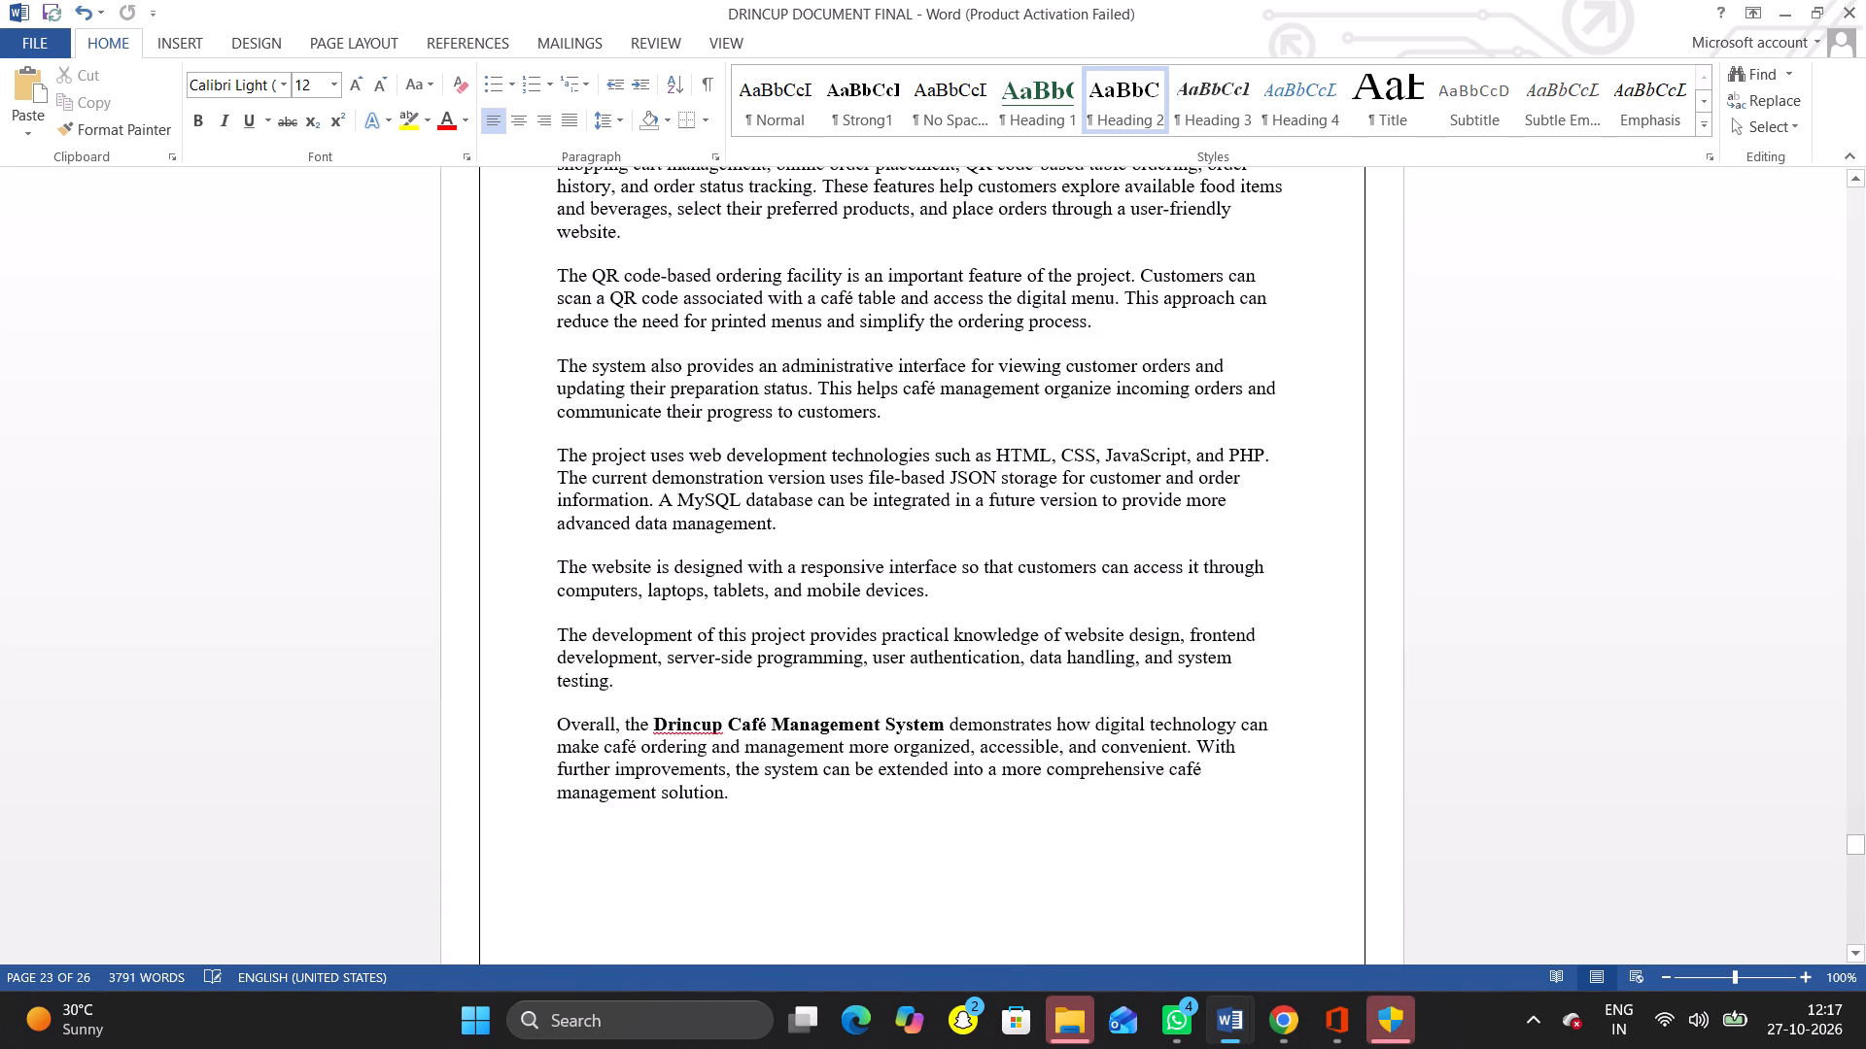
pyautogui.scroll(4, 863, 494)
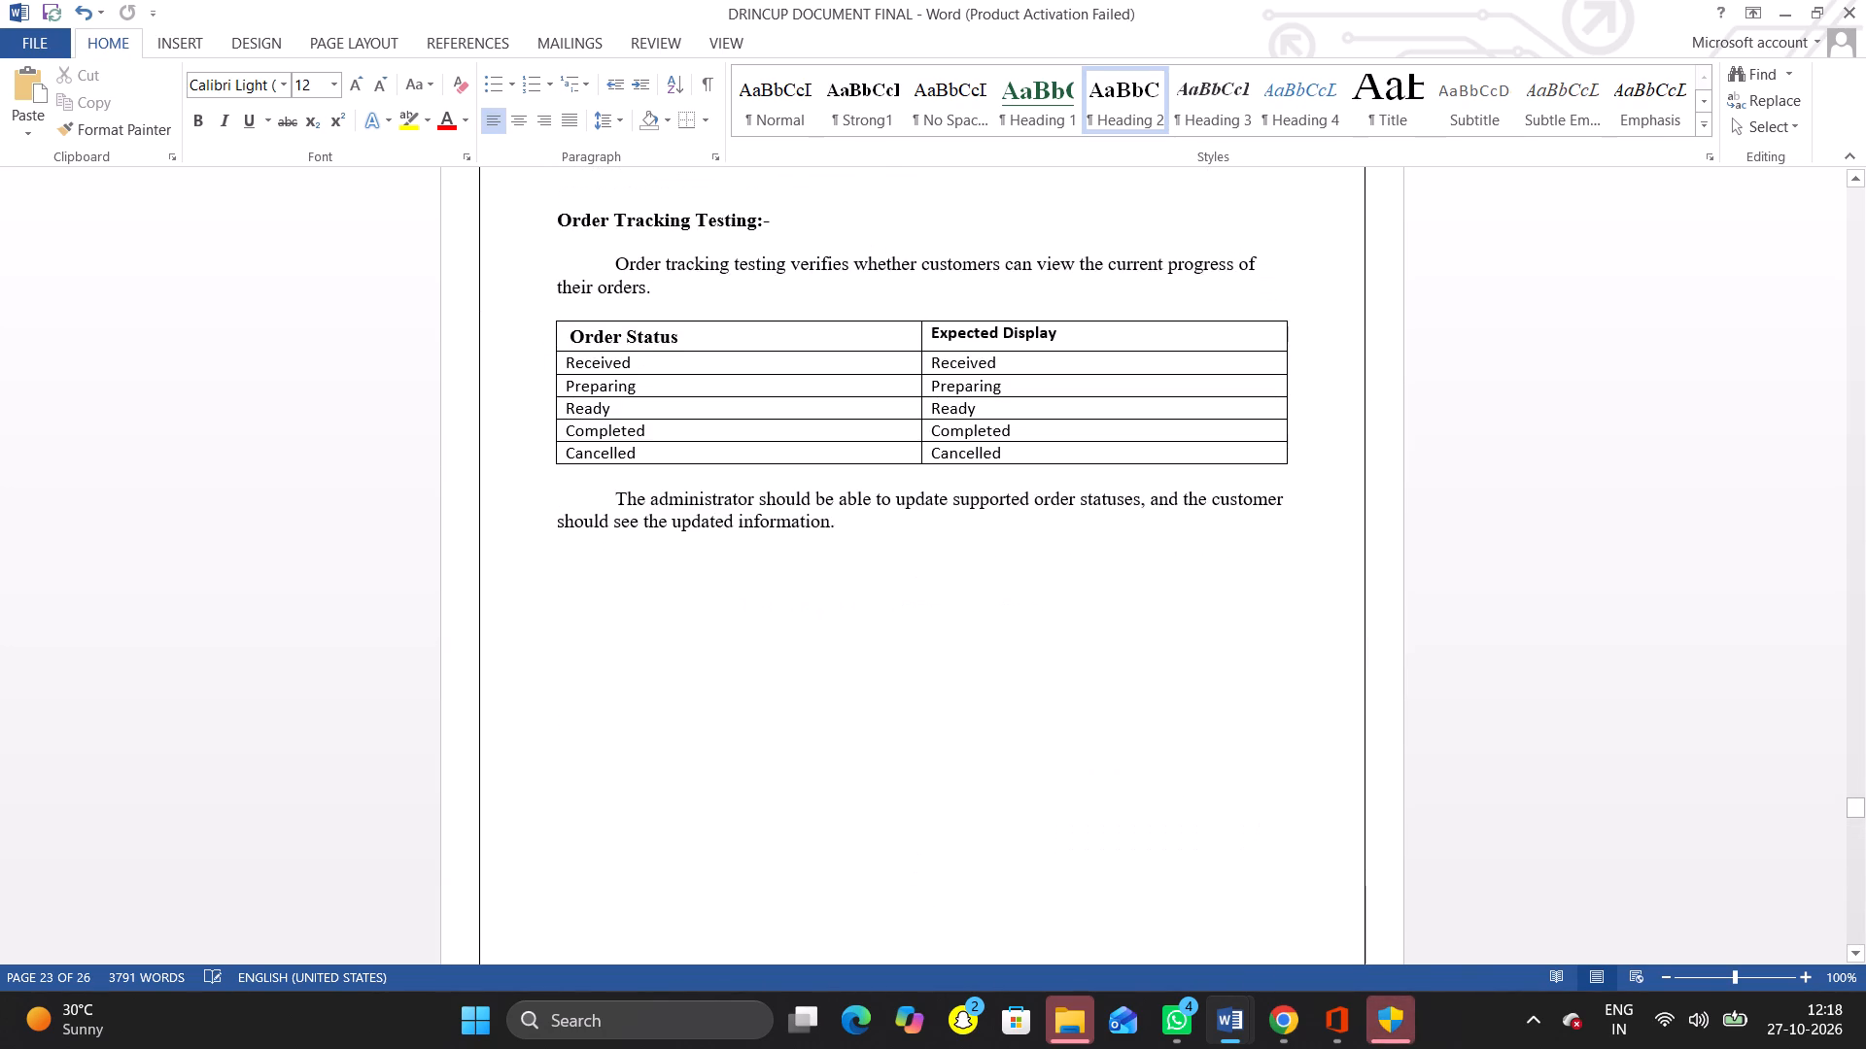
pyautogui.scroll(6, 863, 494)
pyautogui.scroll(-5, 863, 494)
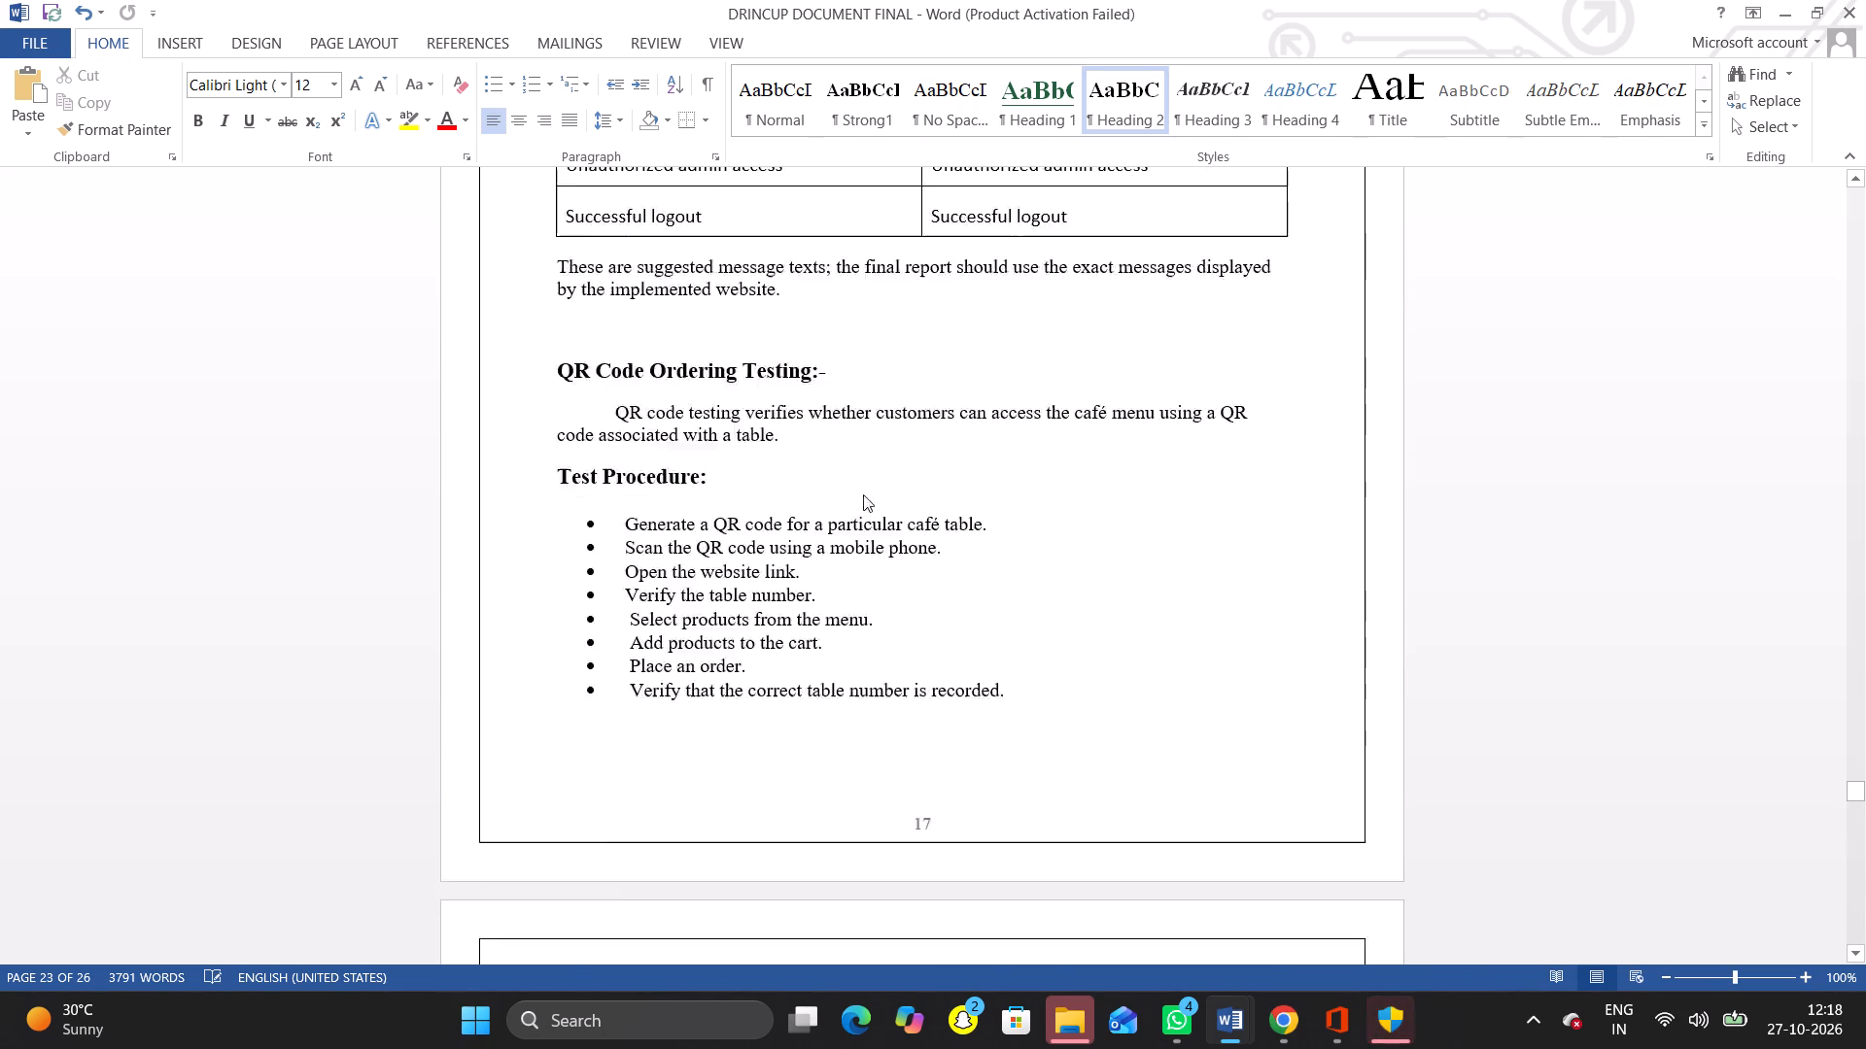
pyautogui.scroll(-3, 863, 494)
pyautogui.scroll(2, 863, 494)
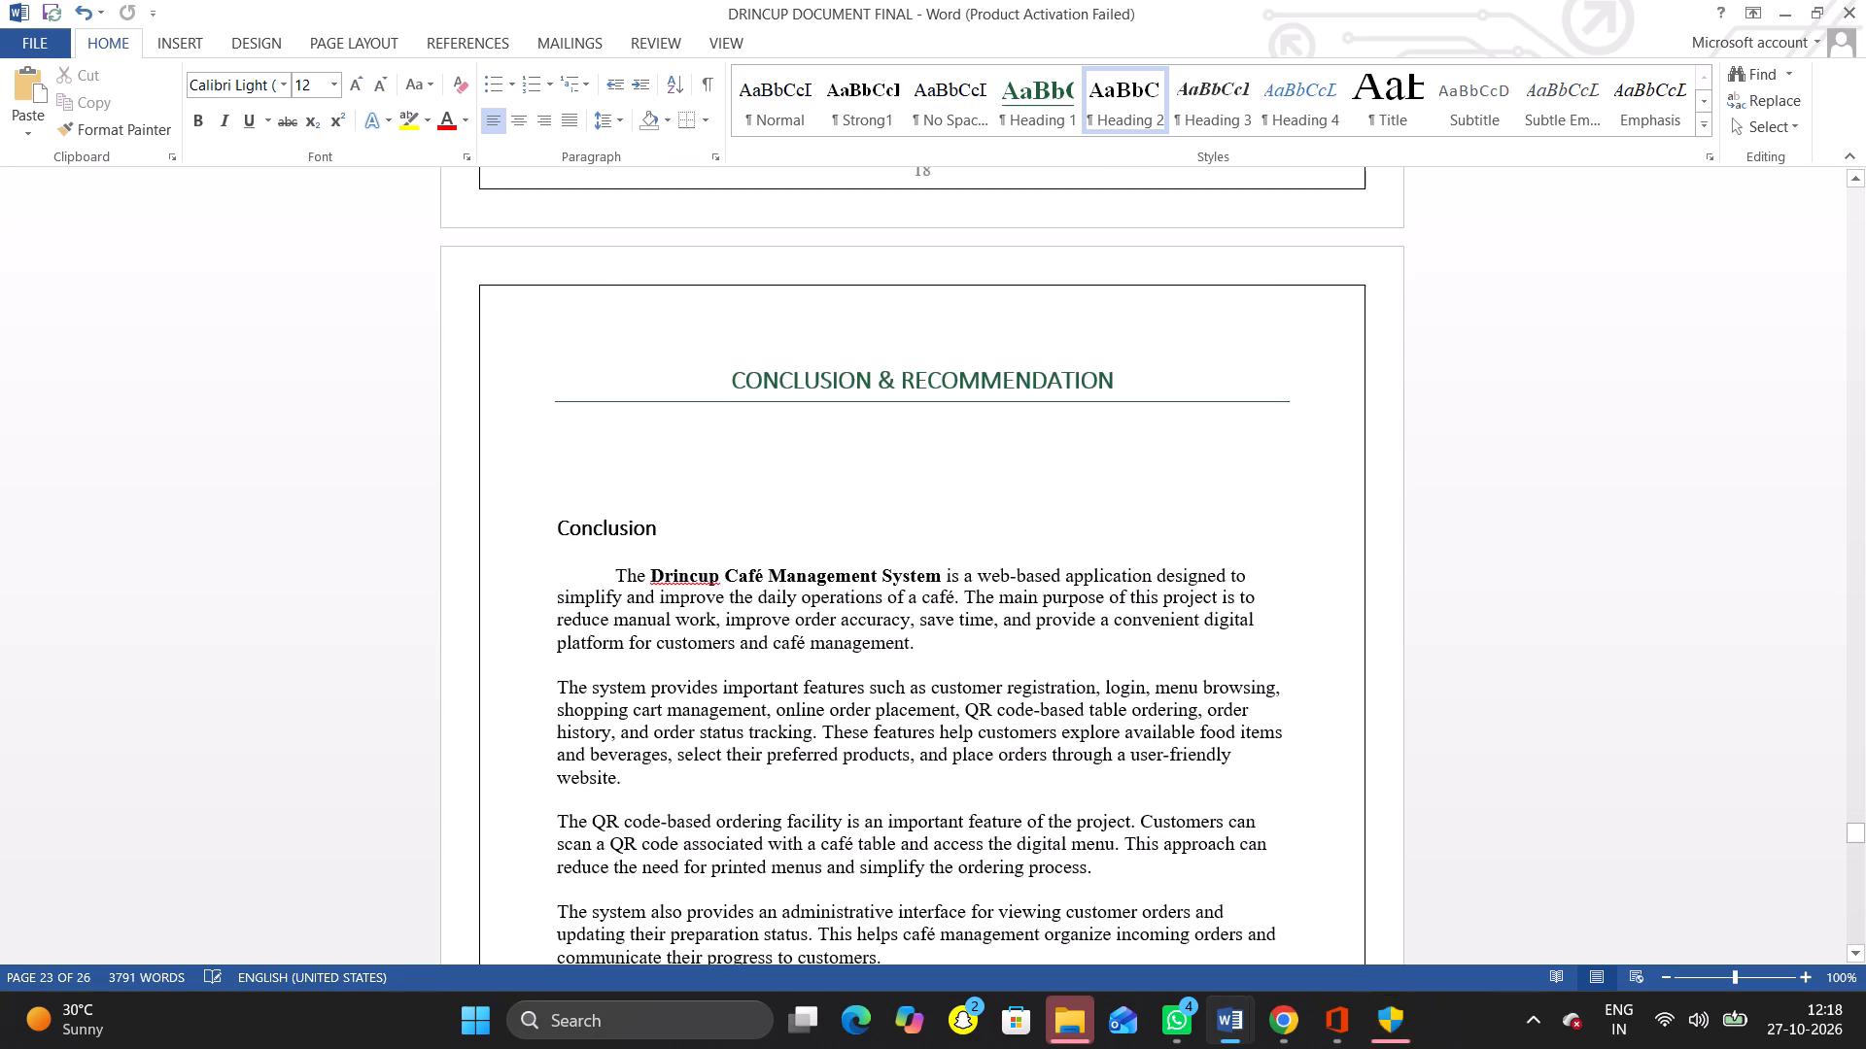
pyautogui.scroll(7, 863, 494)
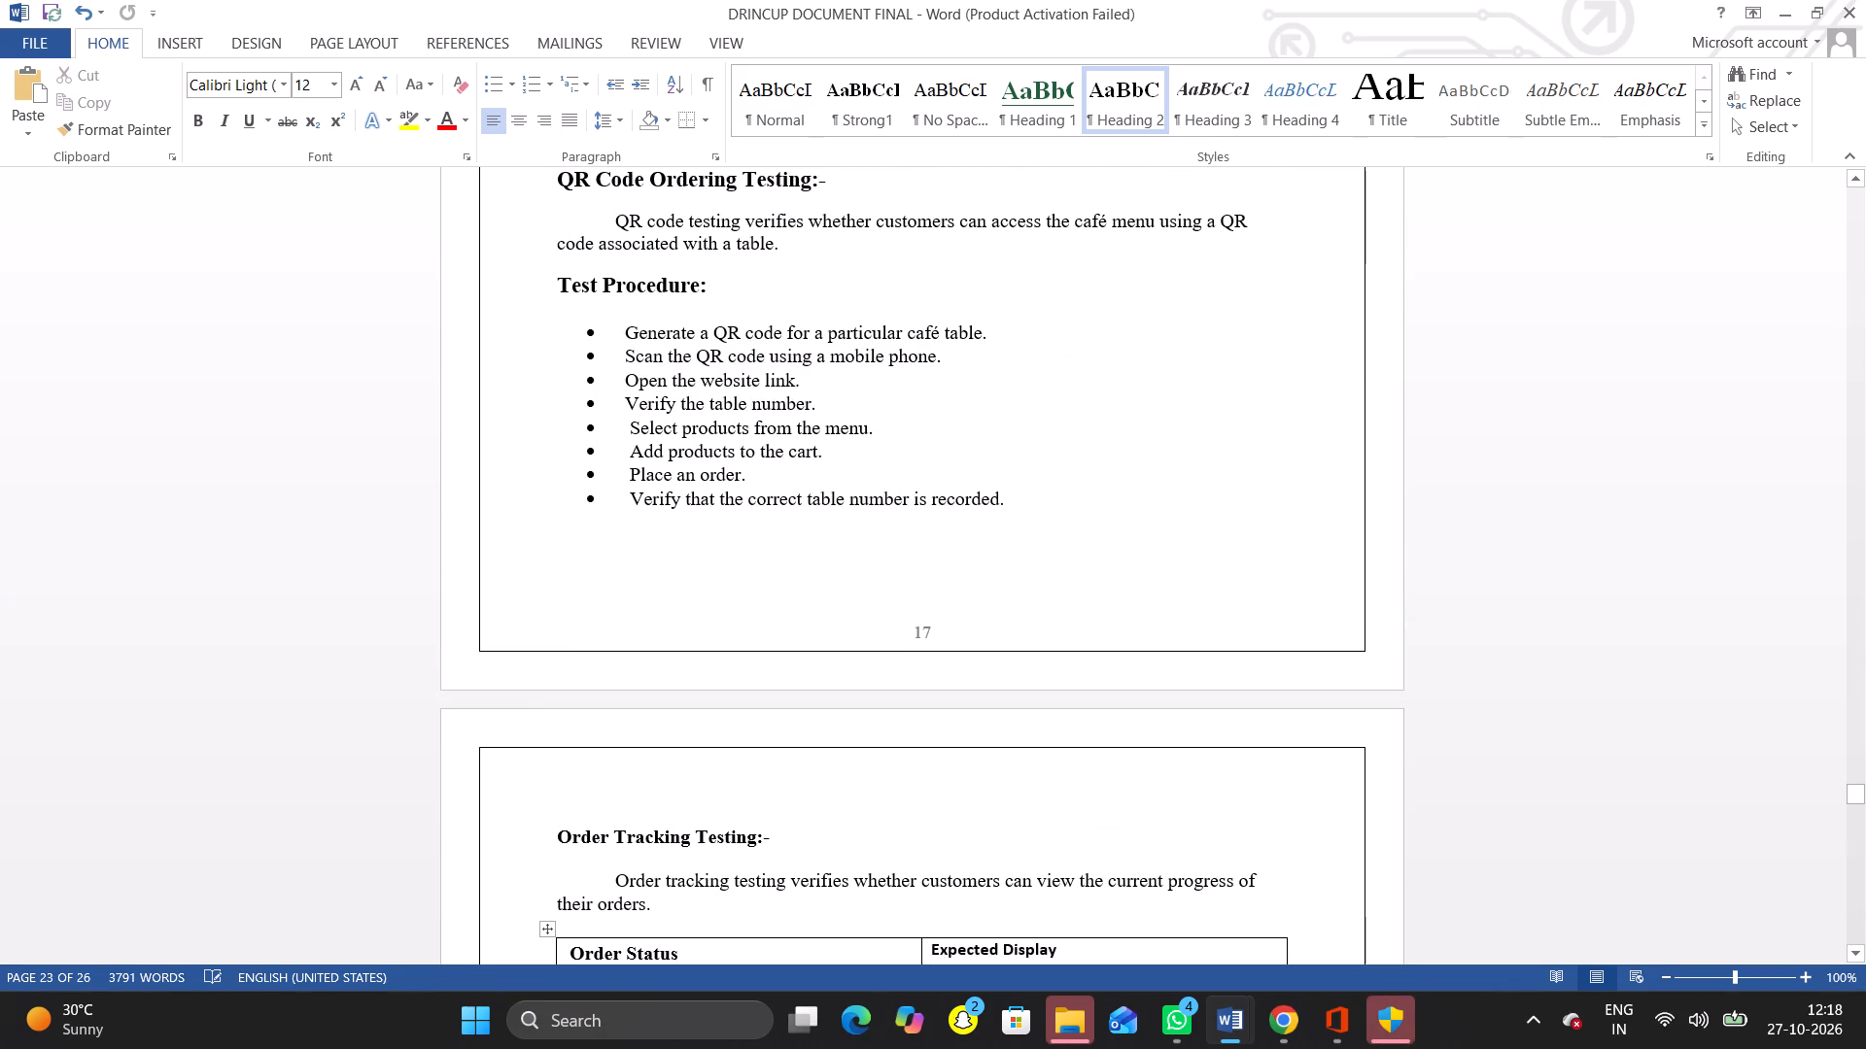
pyautogui.scroll(-2, 814, 569)
pyautogui.scroll(-1, 749, 714)
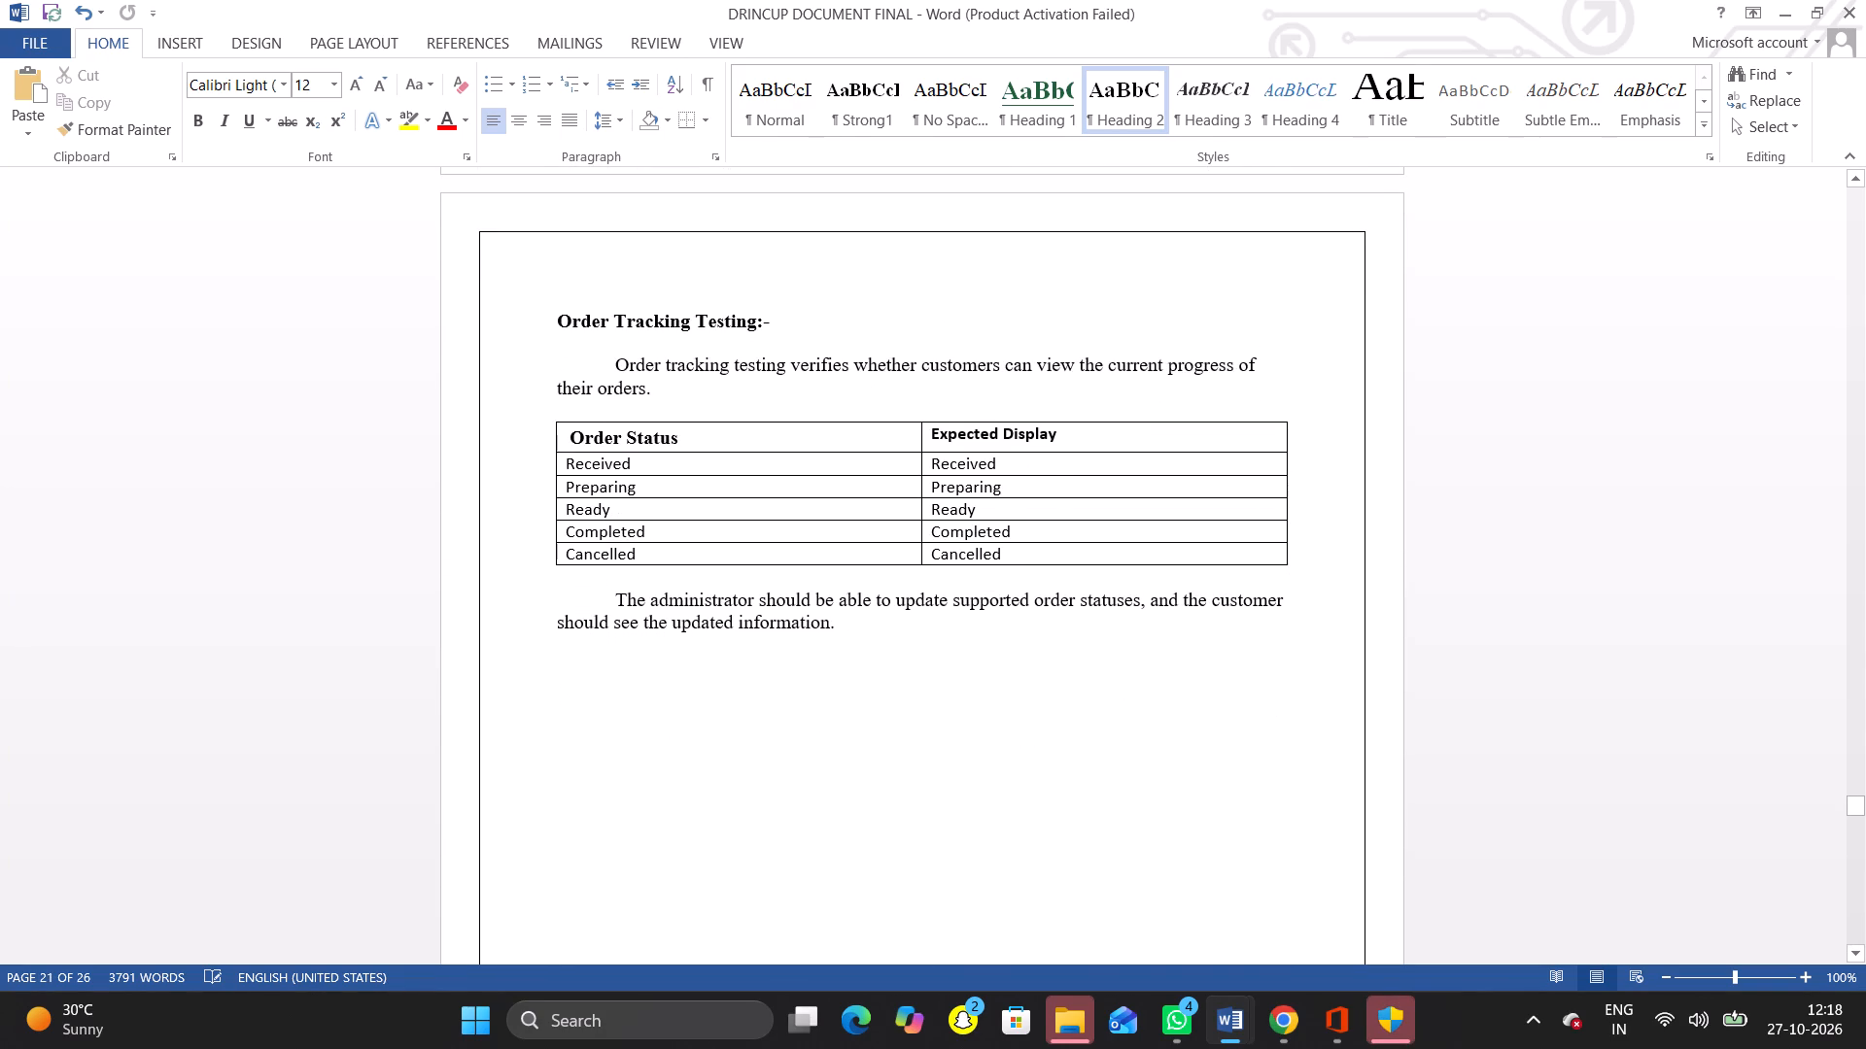
pyautogui.click(728, 694)
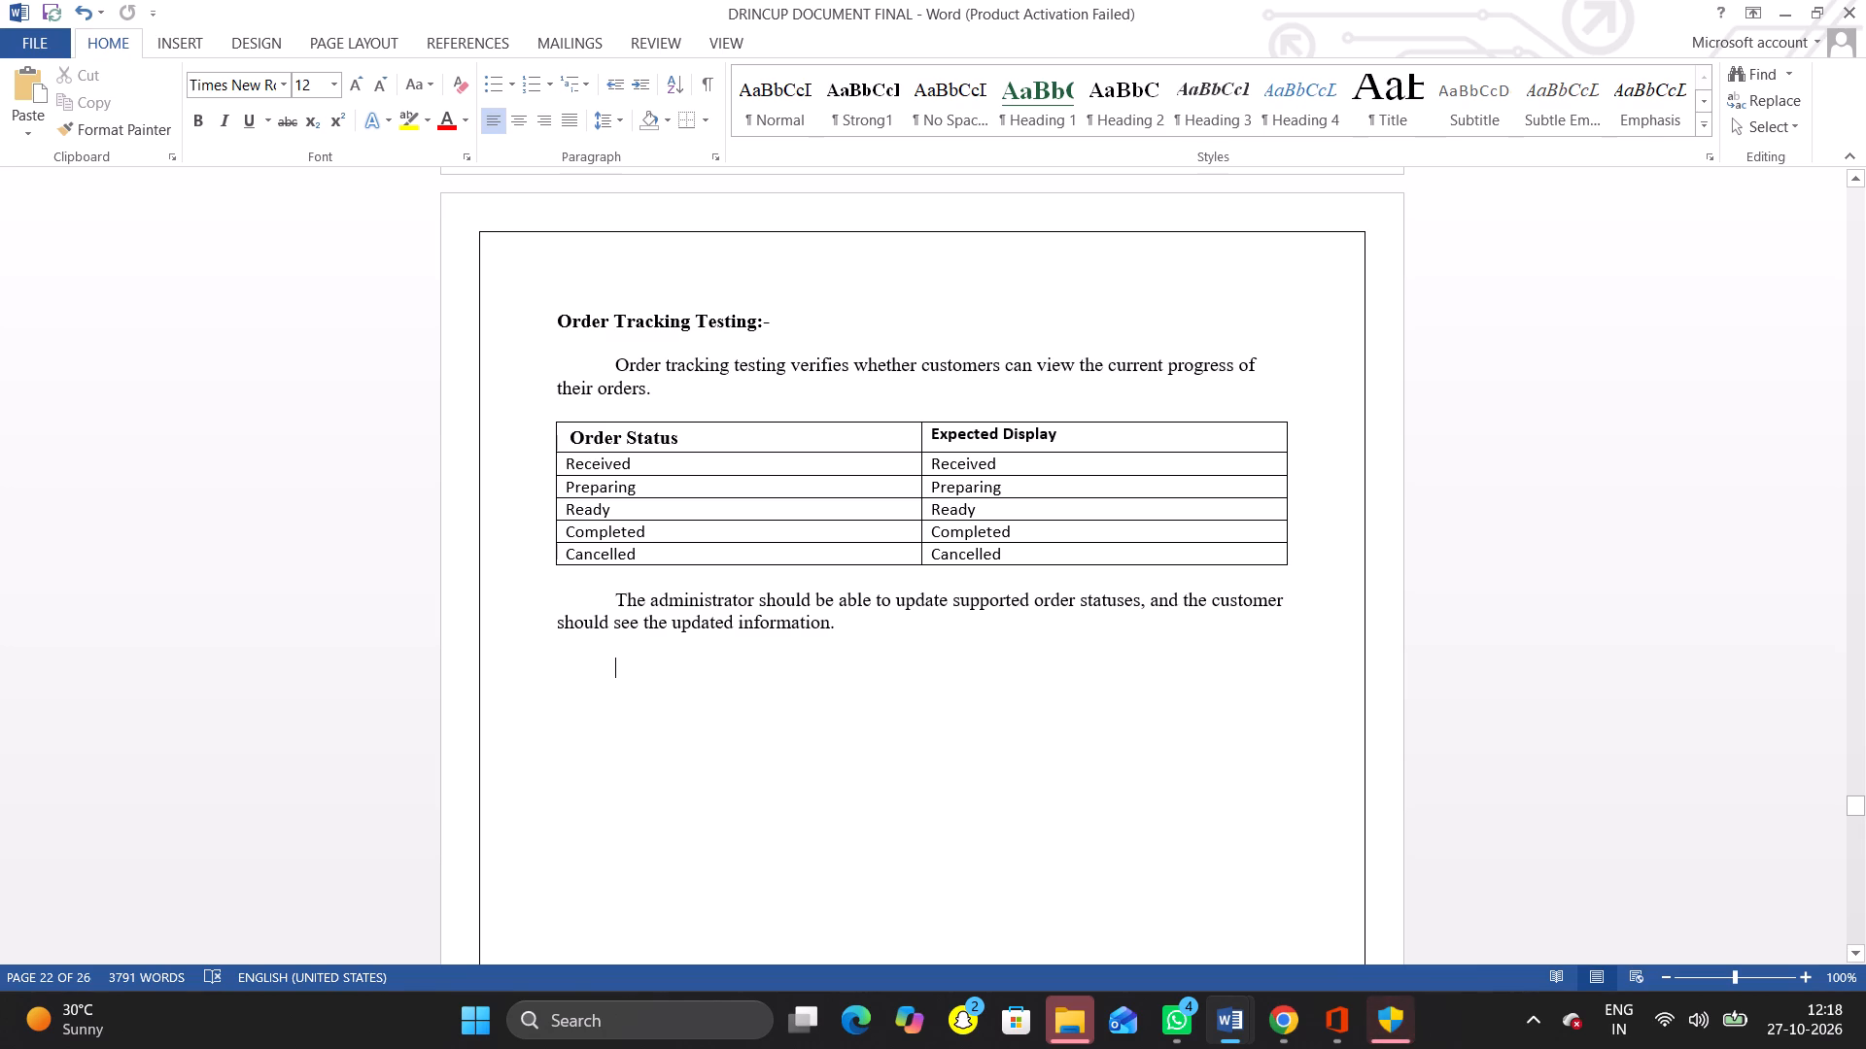
pyautogui.press('BackSpace')
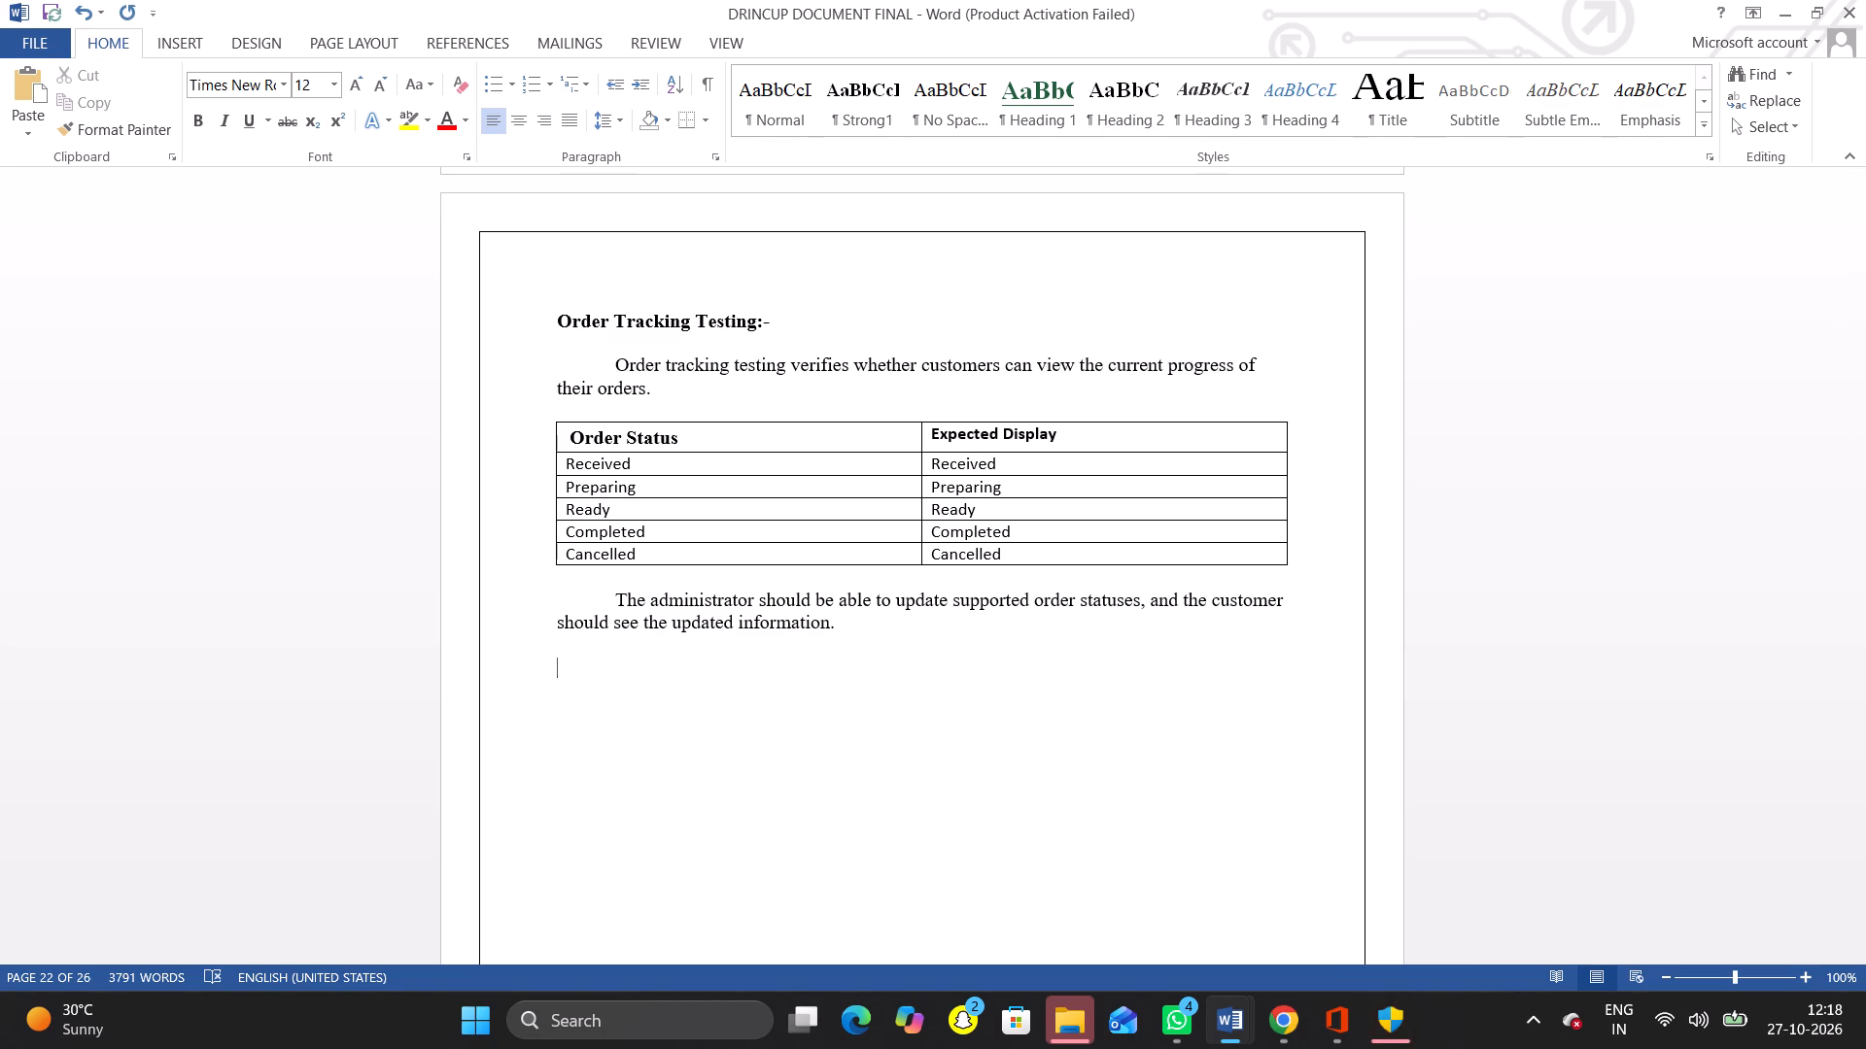
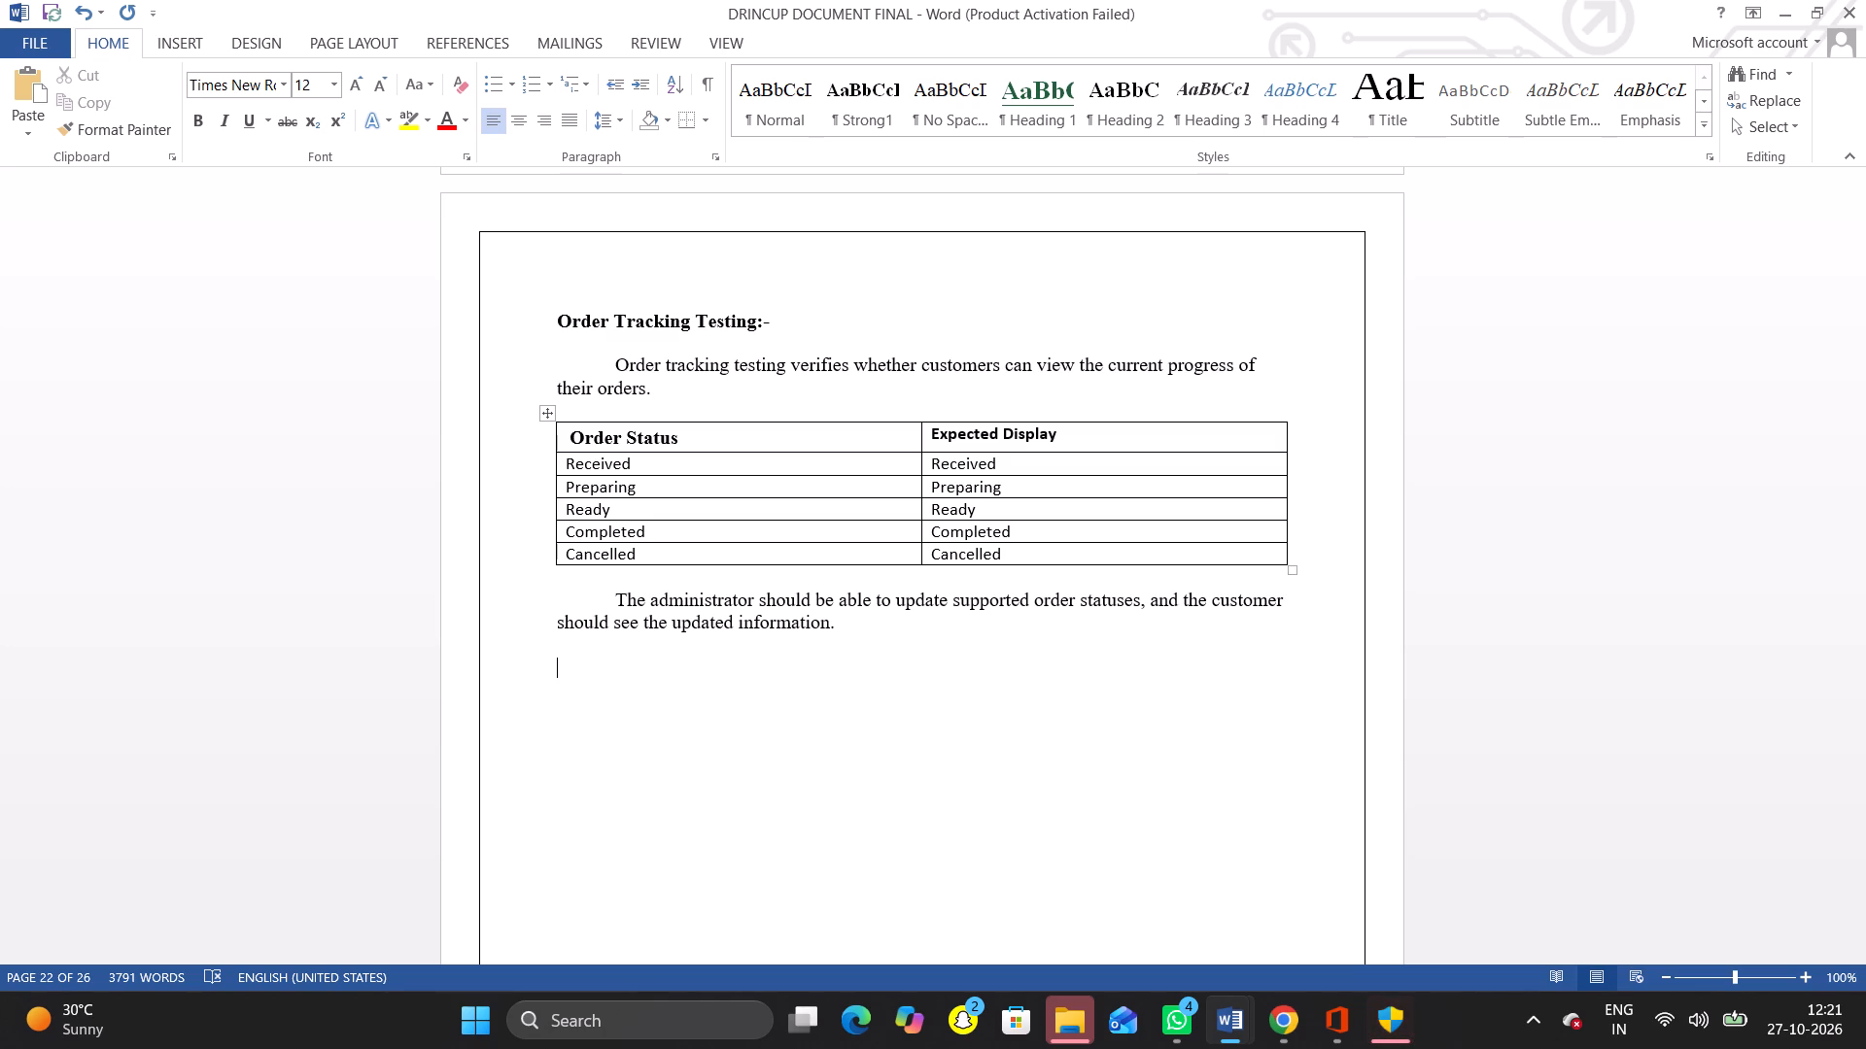
pyautogui.write('entity')
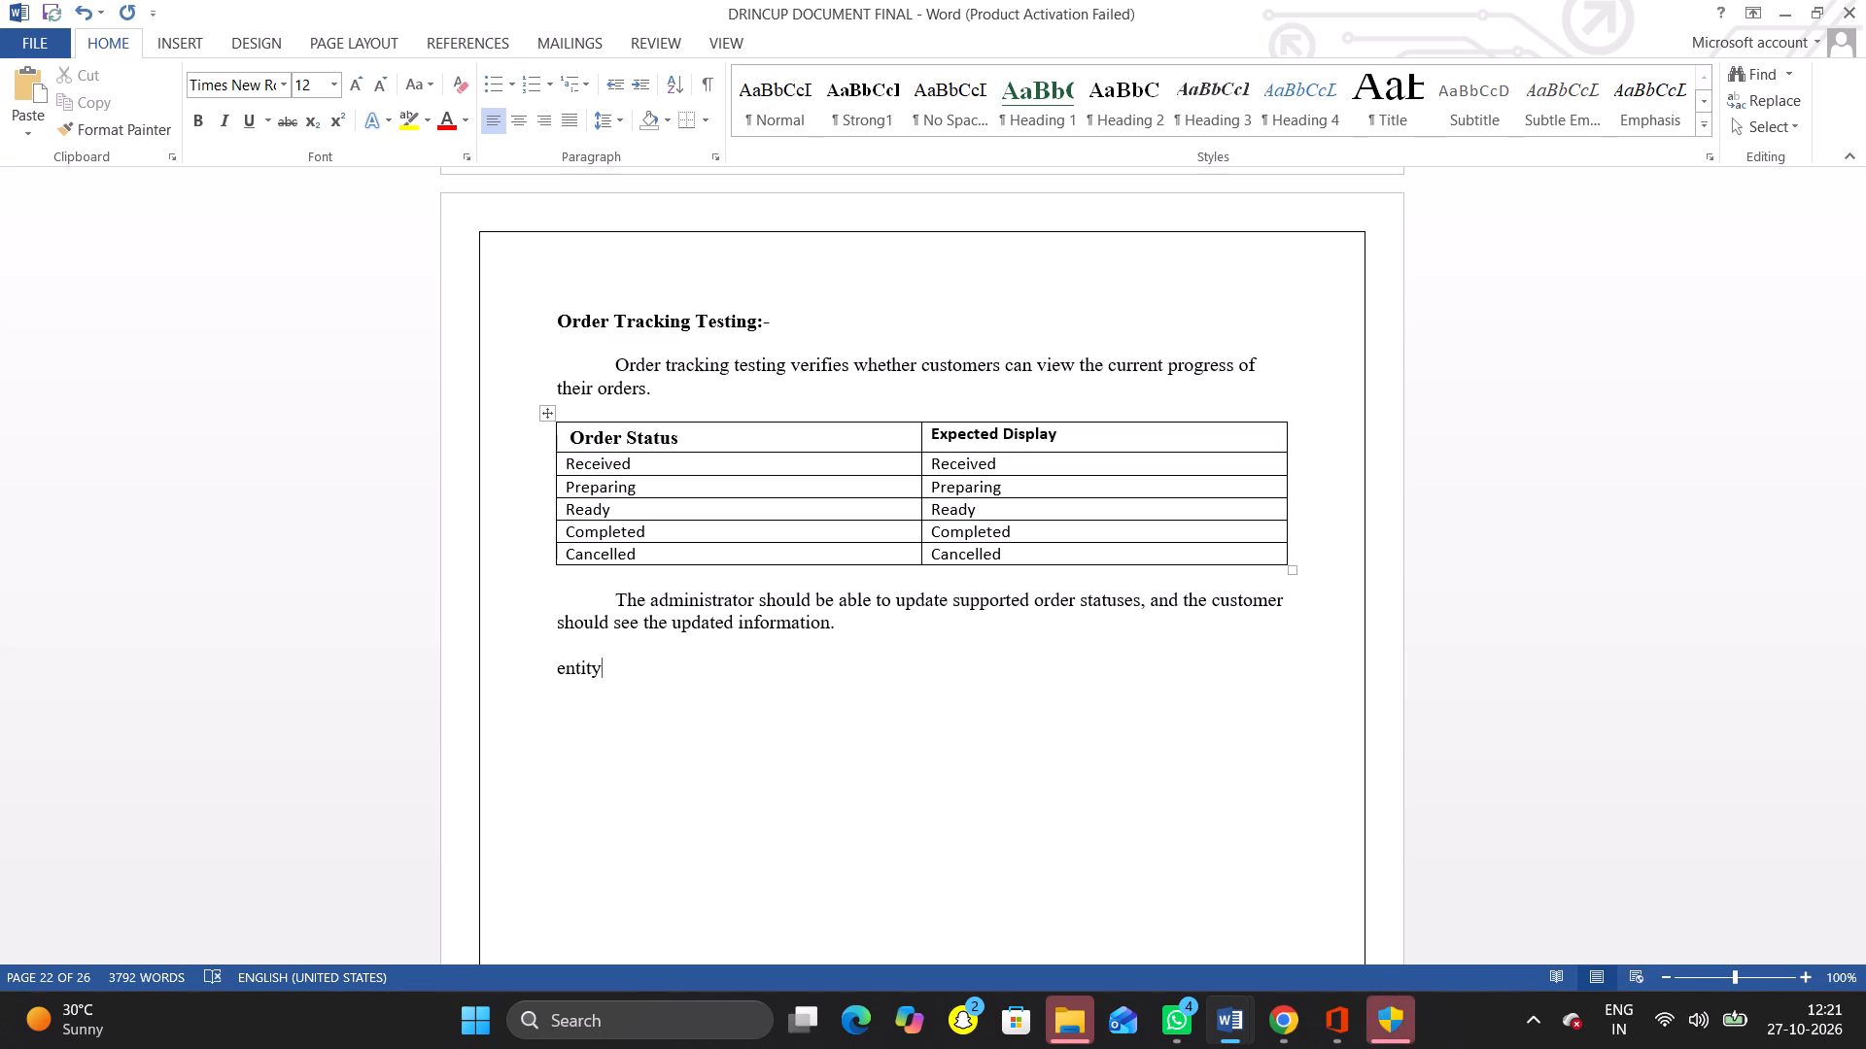
pyautogui.press('space')
pyautogui.write('ret')
pyautogui.press('BackSpace')
pyautogui.write('lationship')
pyautogui.press('Return')
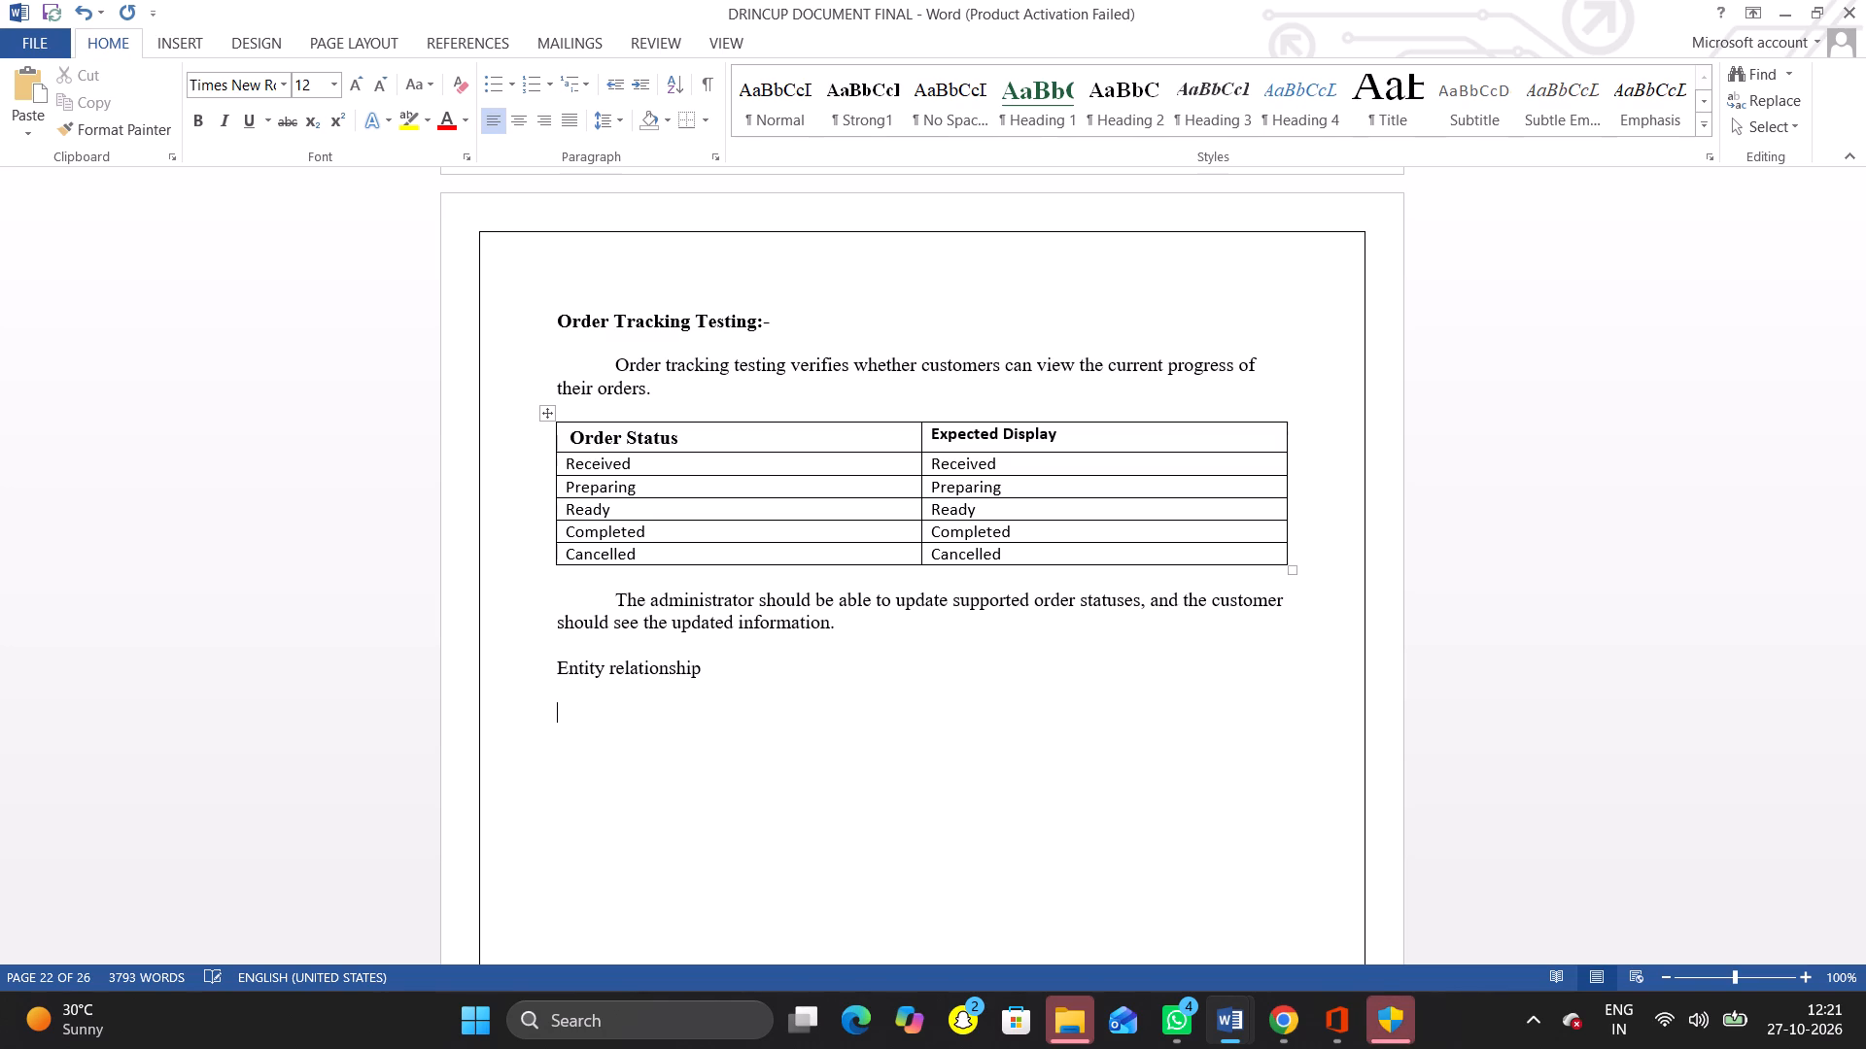
pyautogui.click(731, 671)
pyautogui.press('space')
pyautogui.write('Di')
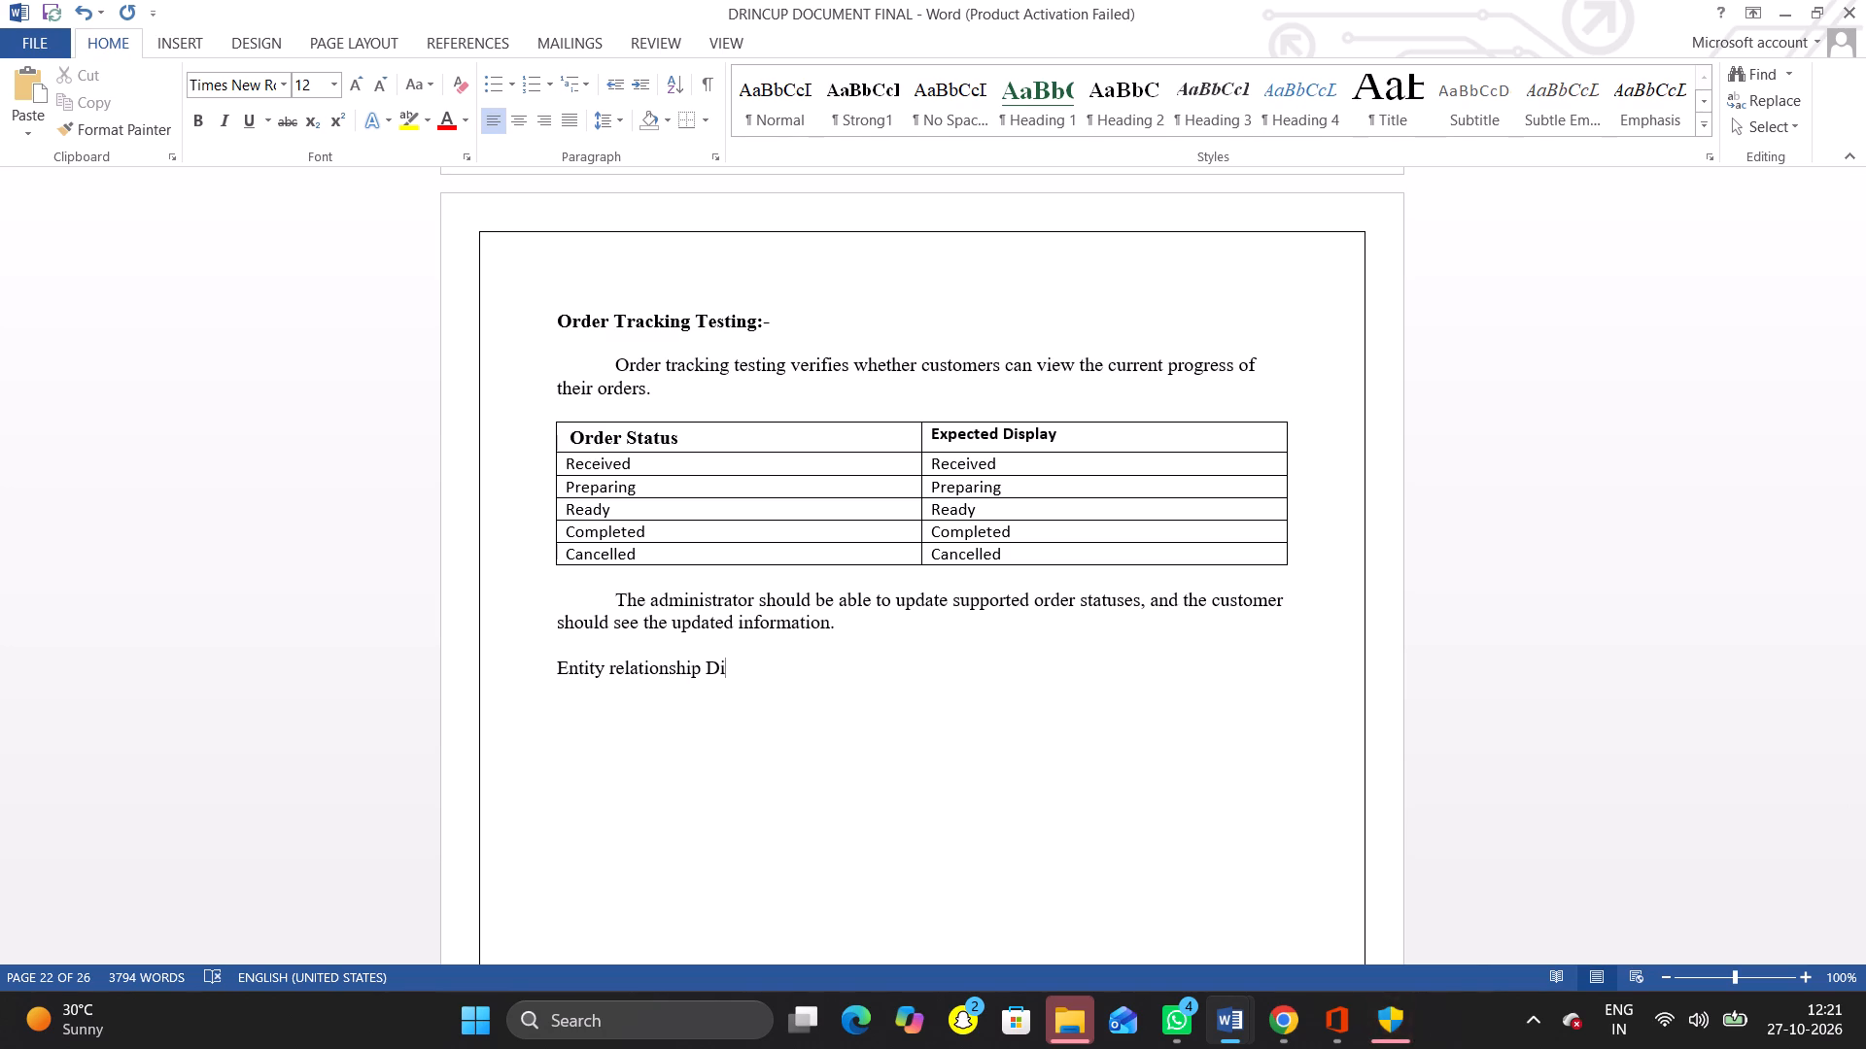
pyautogui.write('agram')
pyautogui.write(':-')
pyautogui.press('m')
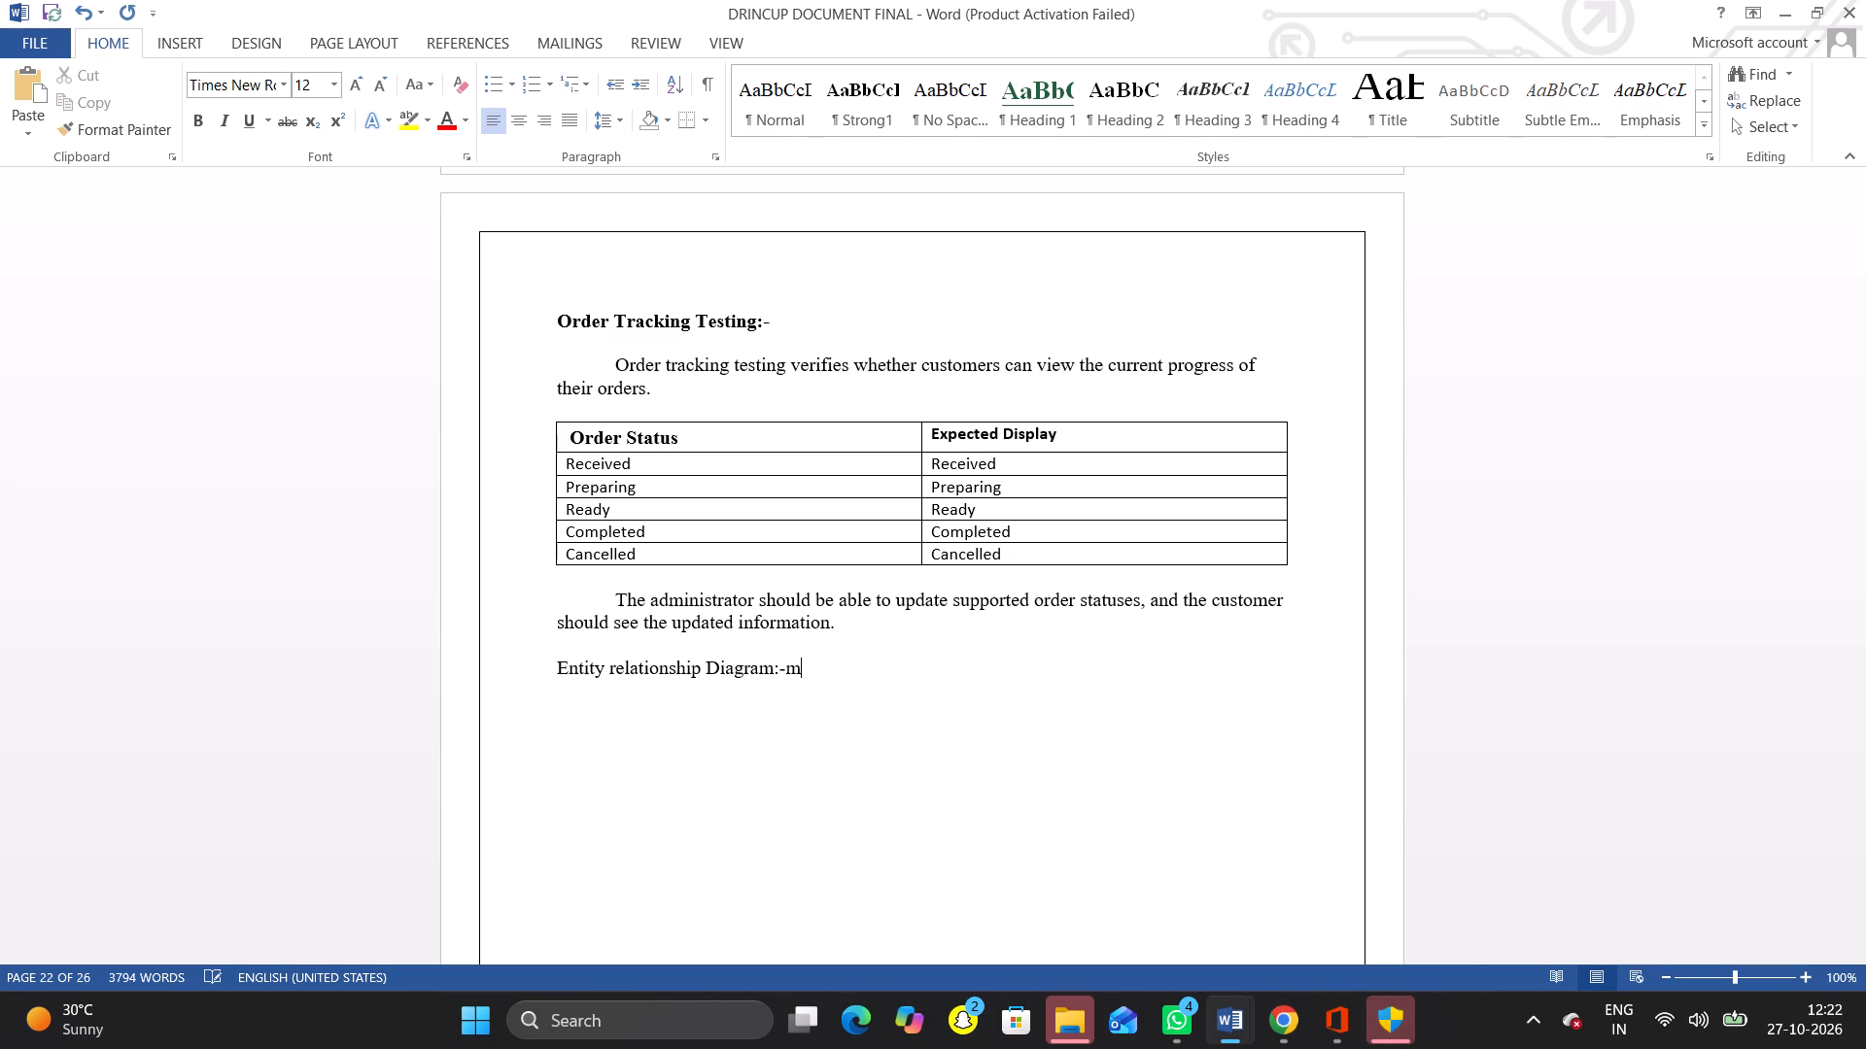
# Capitalize "Relationship" in the new heading line and replace the stray "m" at its end with a space.
pyautogui.hotkey('ctrl', 'Left')
pyautogui.hotkey('ctrl', 'Left')
pyautogui.hotkey('ctrl', 'Left')
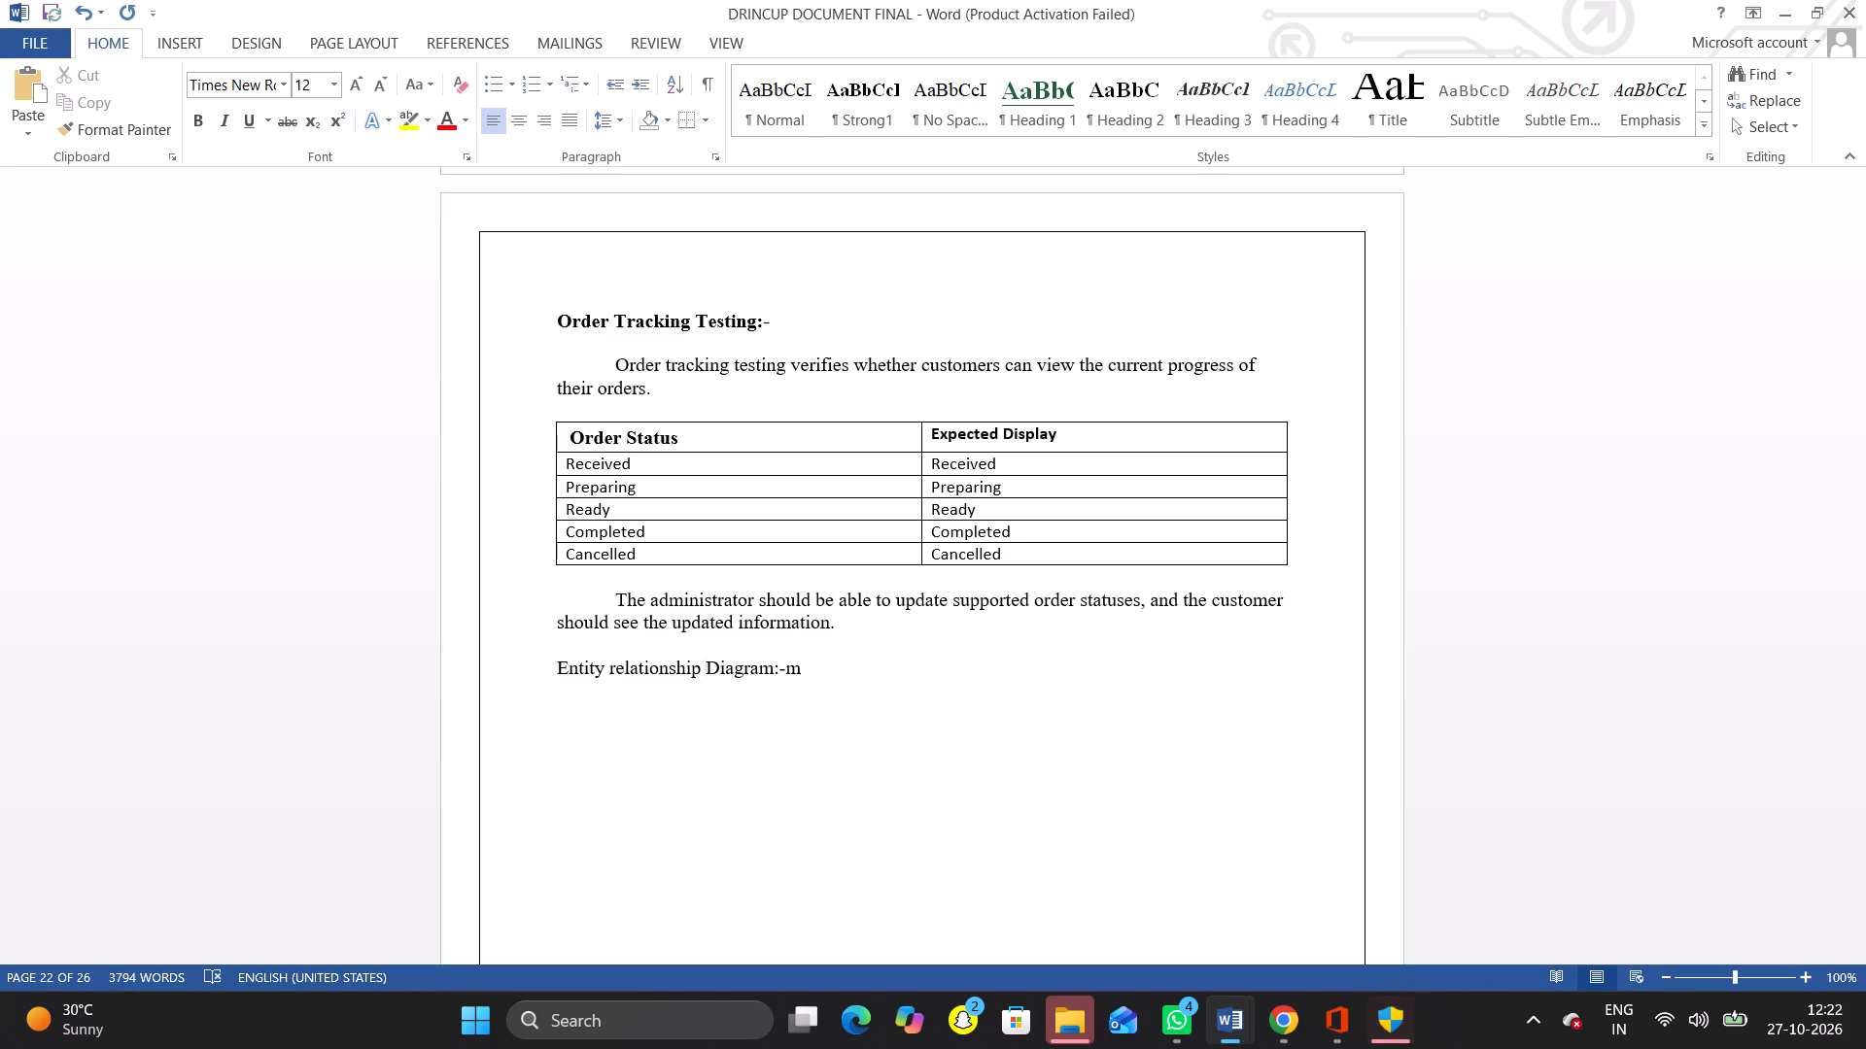
pyautogui.hotkey('ctrl', 'Left')
pyautogui.hotkey('ctrl', 'Left')
pyautogui.hotkey('ctrl', 'Left')
pyautogui.hotkey('ctrl', 'Right')
pyautogui.hotkey('ctrl', 'Right')
pyautogui.press('Right')
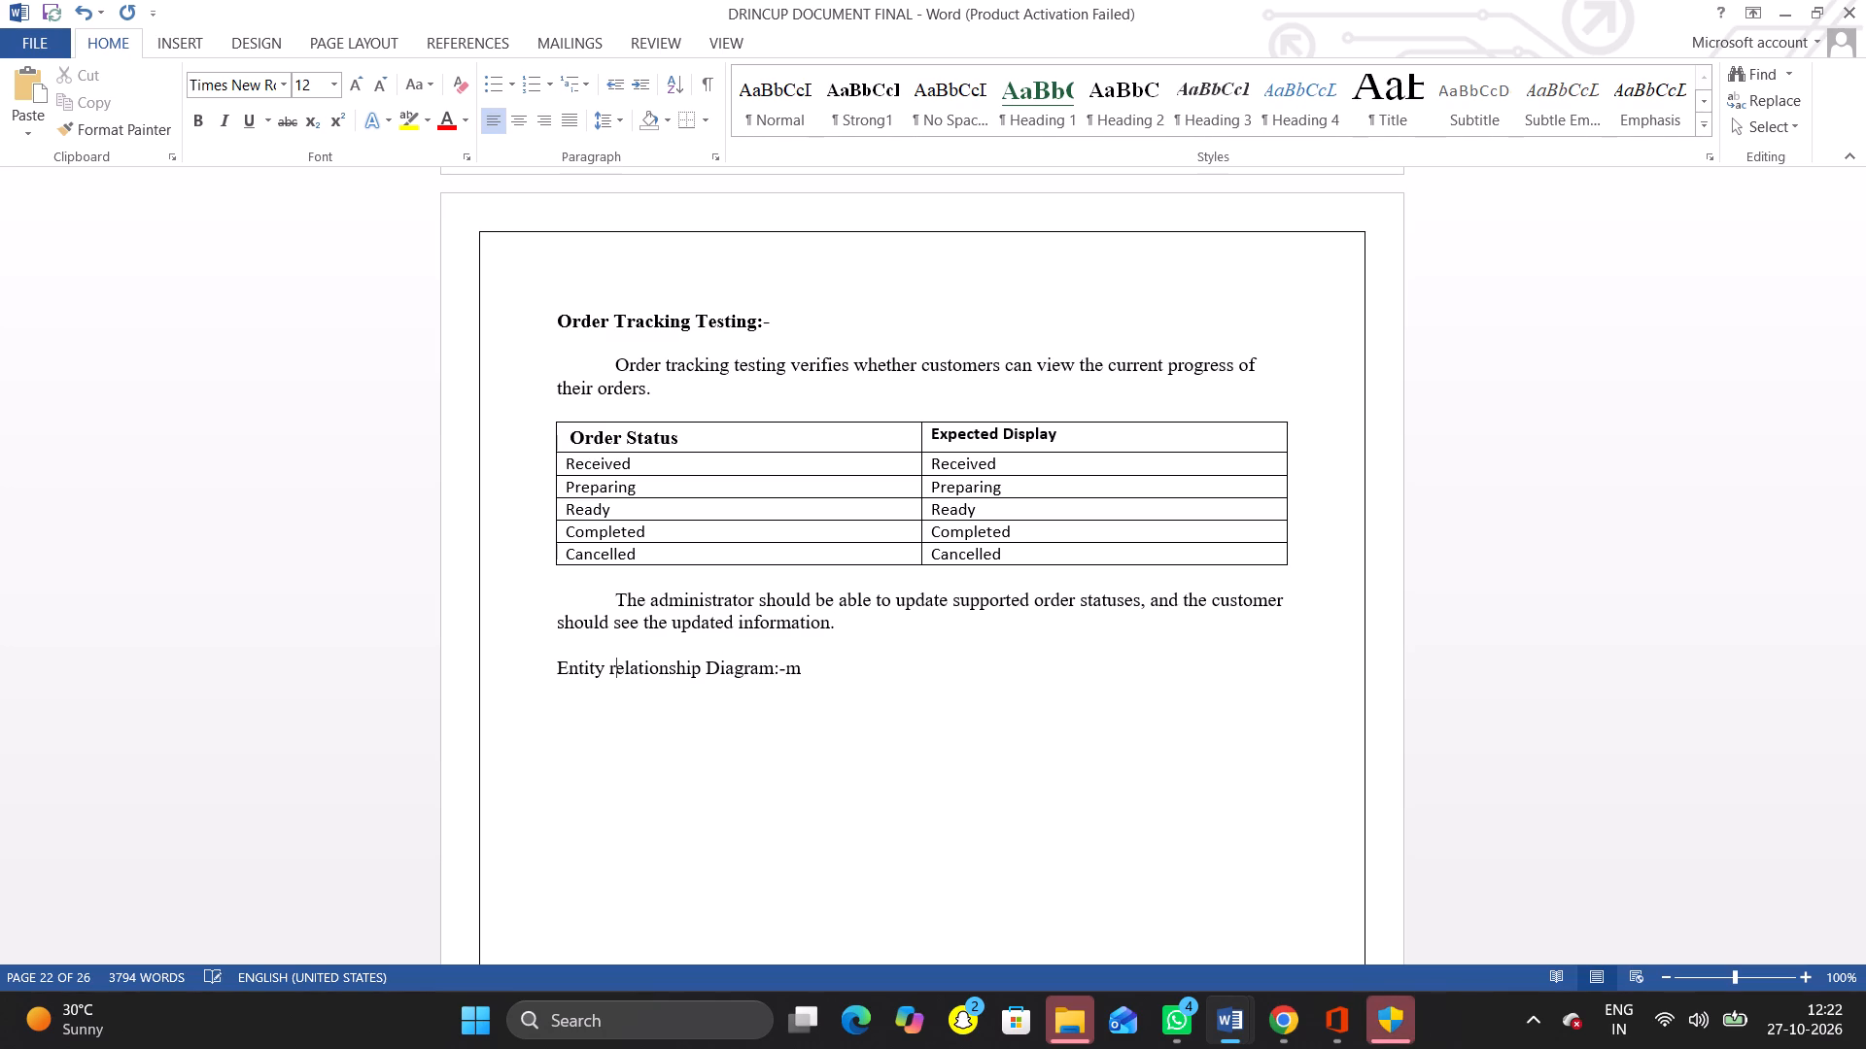
pyautogui.press('BackSpace')
pyautogui.hotkey('shift', 'r')
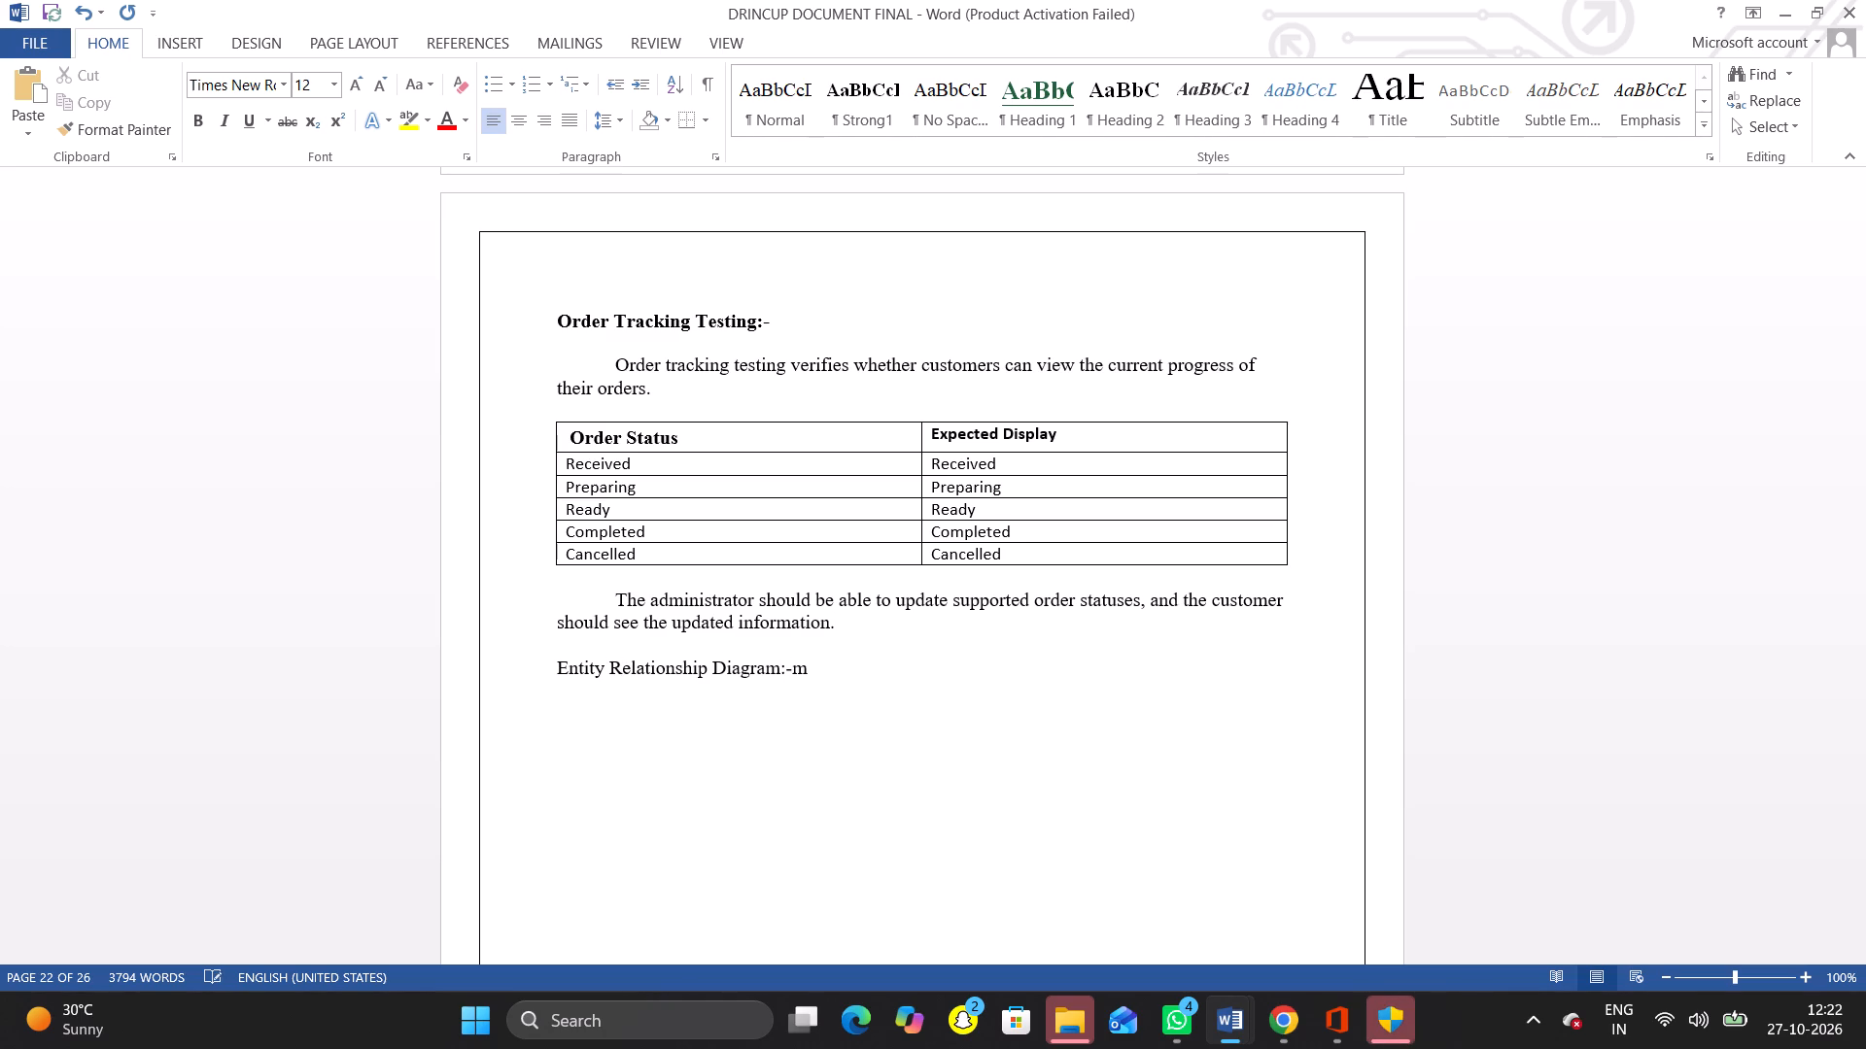
pyautogui.hotkey('ctrl', 'Right')
pyautogui.hotkey('ctrl', 'Right')
pyautogui.hotkey('ctrl', 'Right')
pyautogui.hotkey('ctrl', 'Right')
pyautogui.press('BackSpace')
pyautogui.press('space')
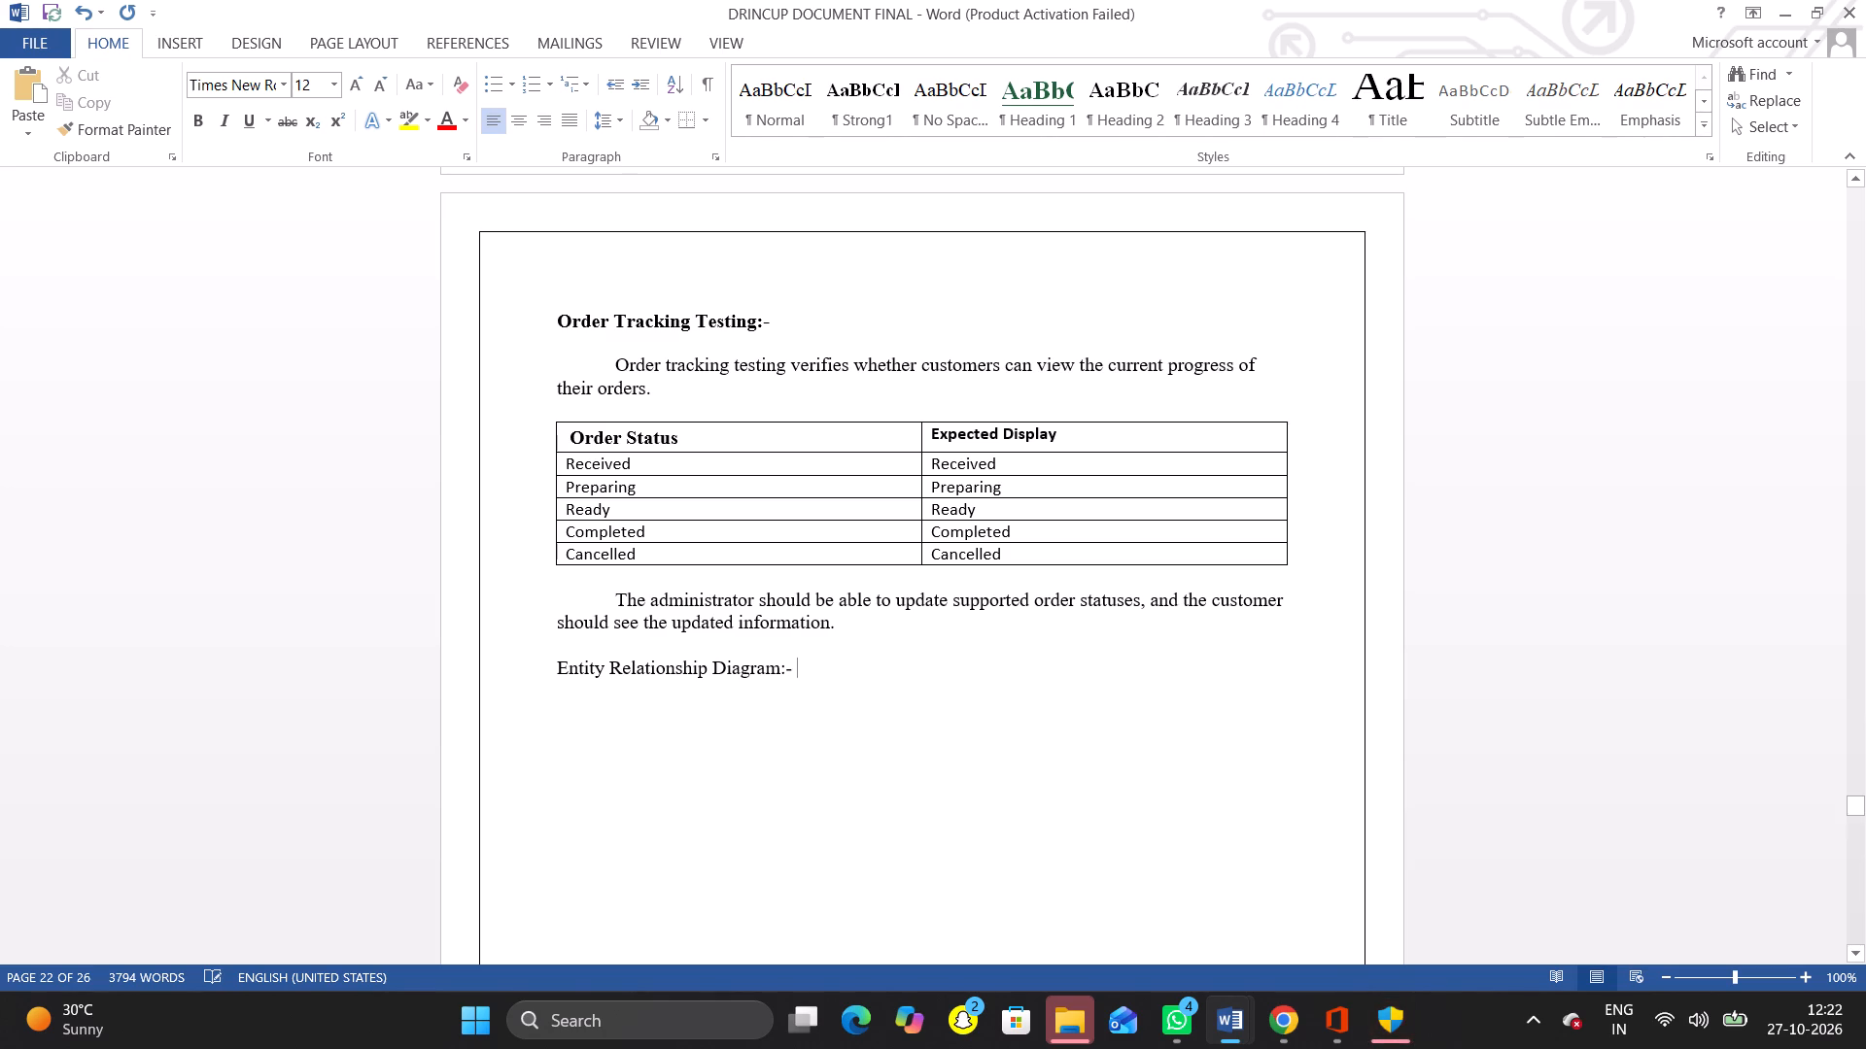
# Apply the Heading 3 style to the "Entity Relationship Diagram:-" line and remove its italics.
pyautogui.moveTo(808, 666); pyautogui.dragTo(747, 668)
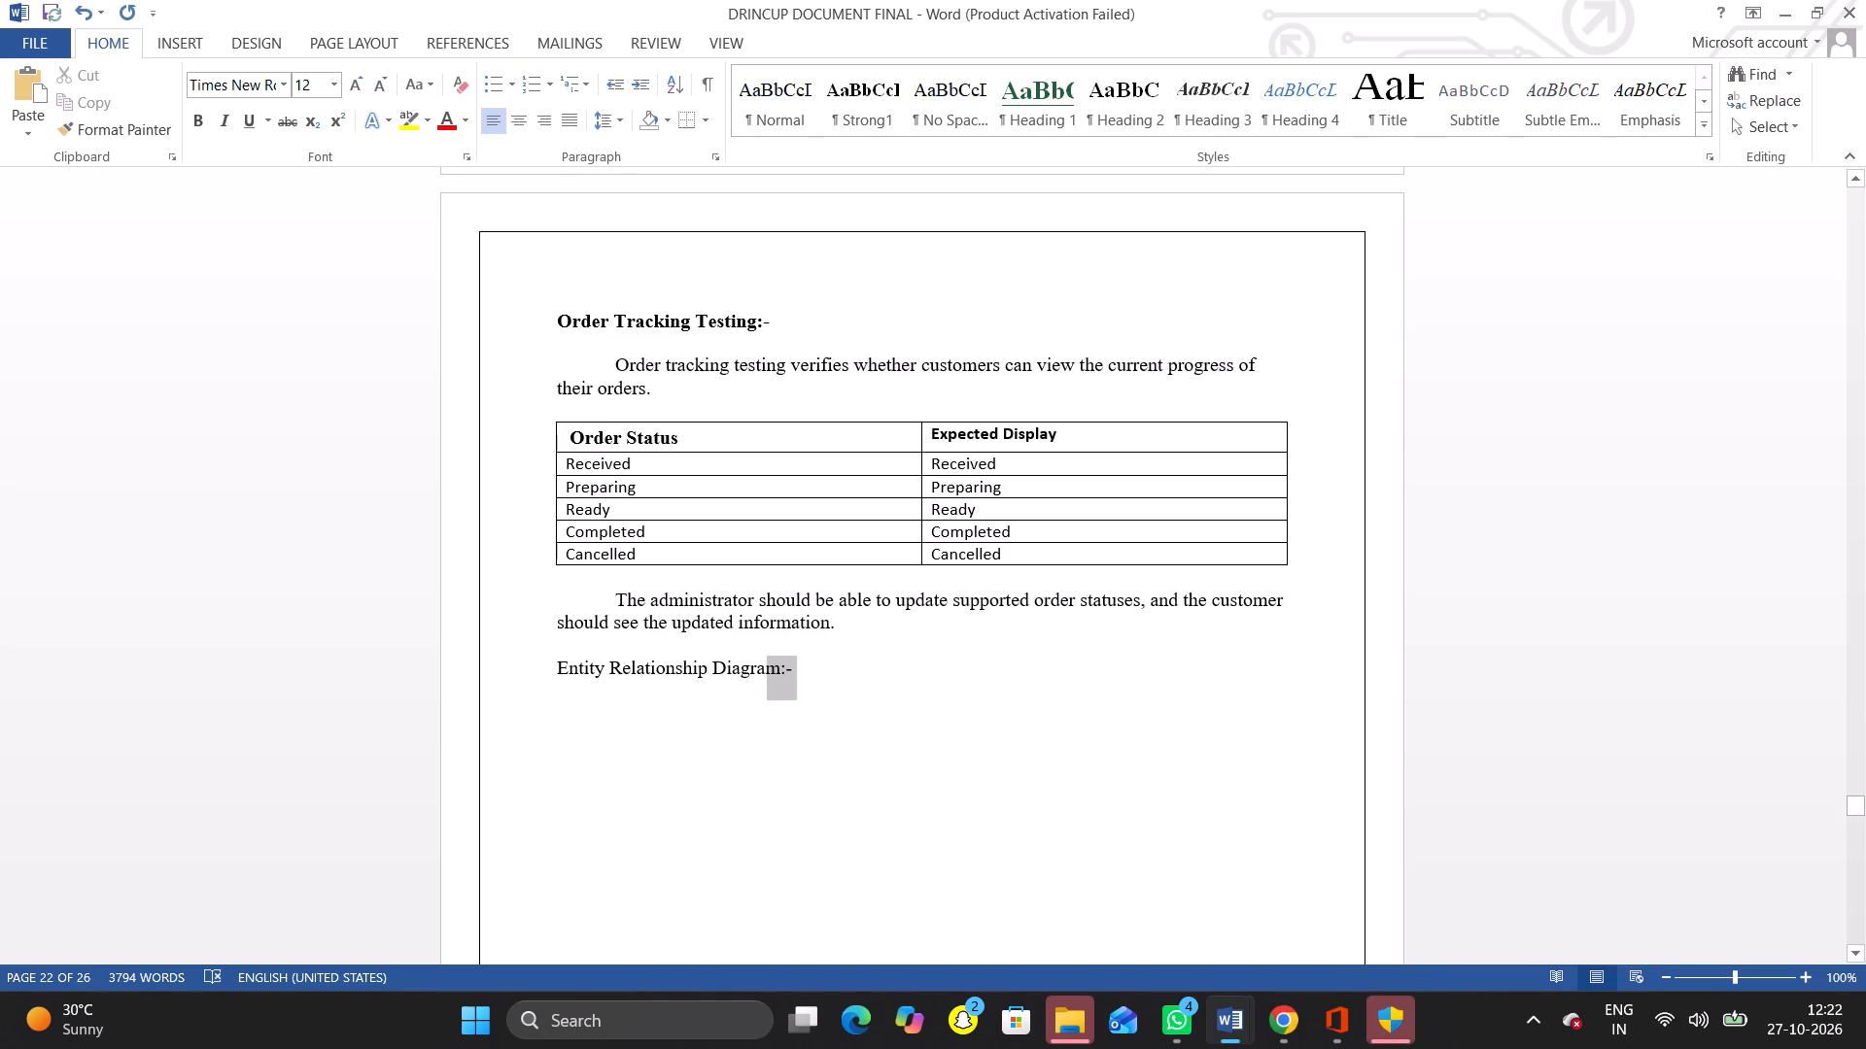
pyautogui.moveTo(747, 668); pyautogui.dragTo(563, 665)
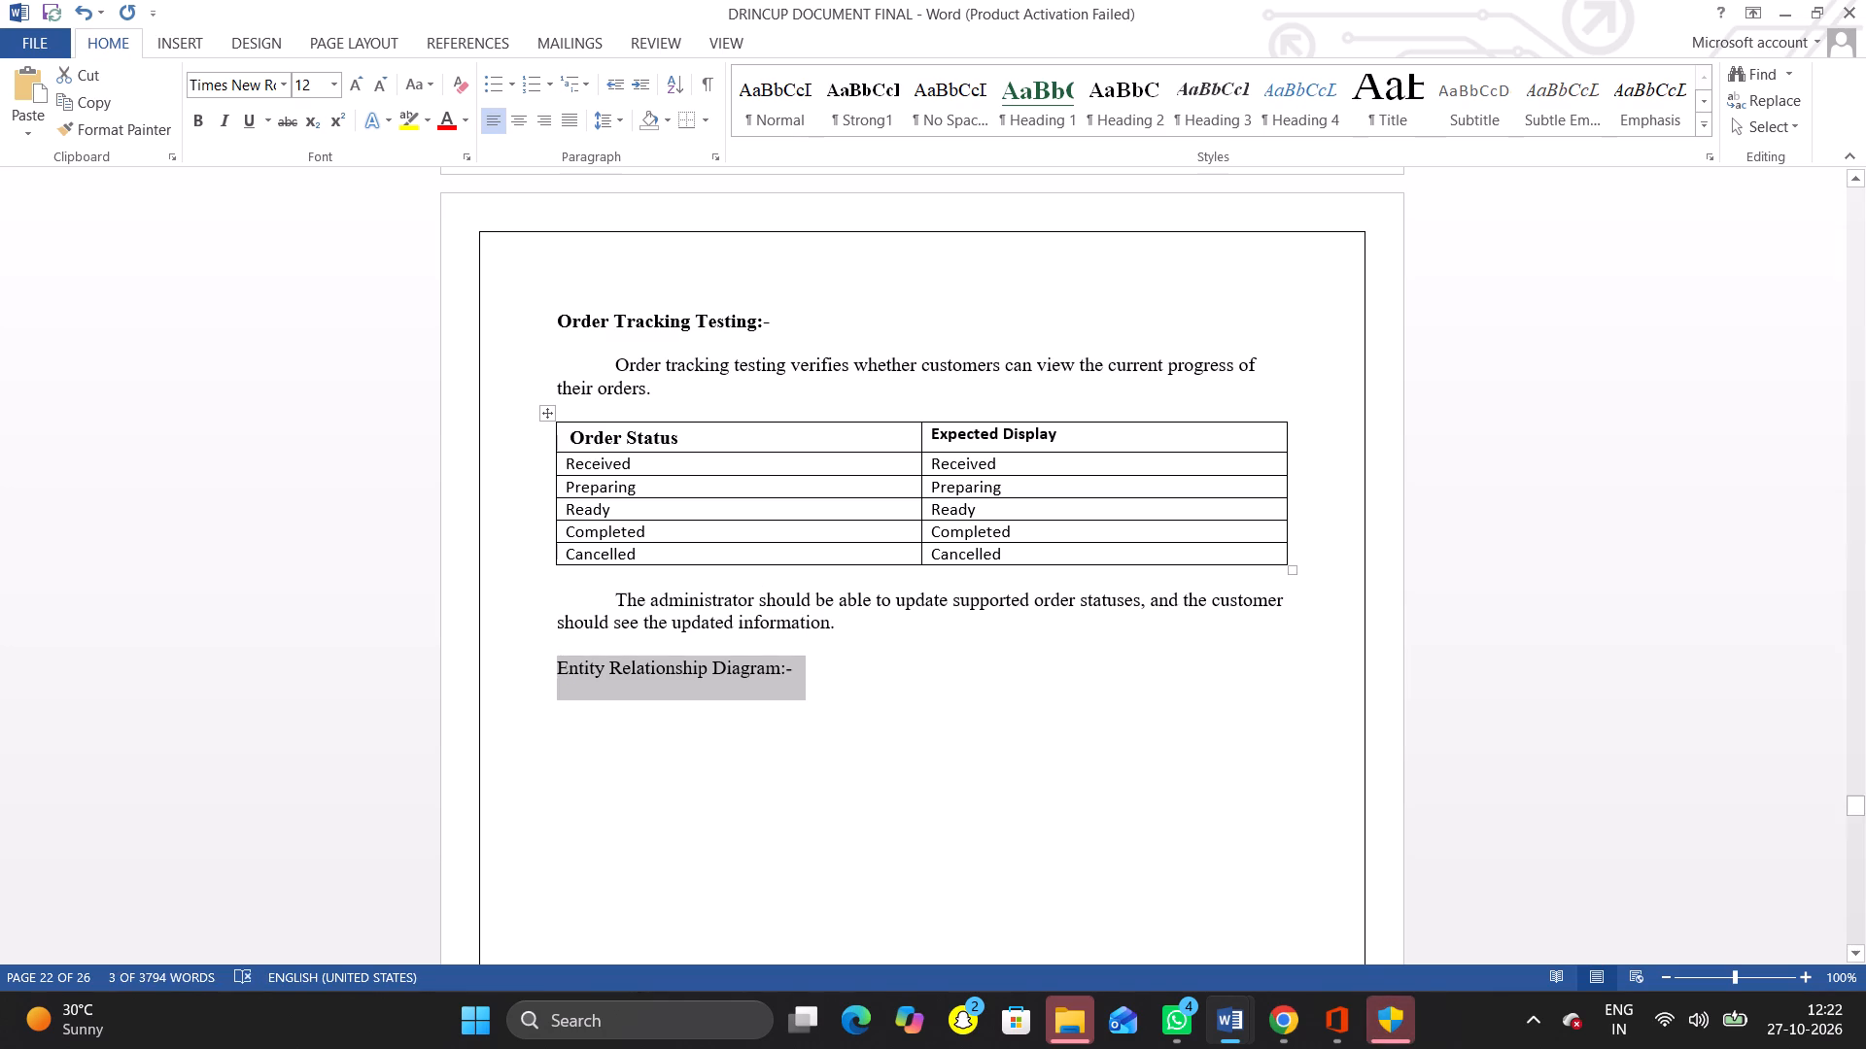
pyautogui.click(1133, 113)
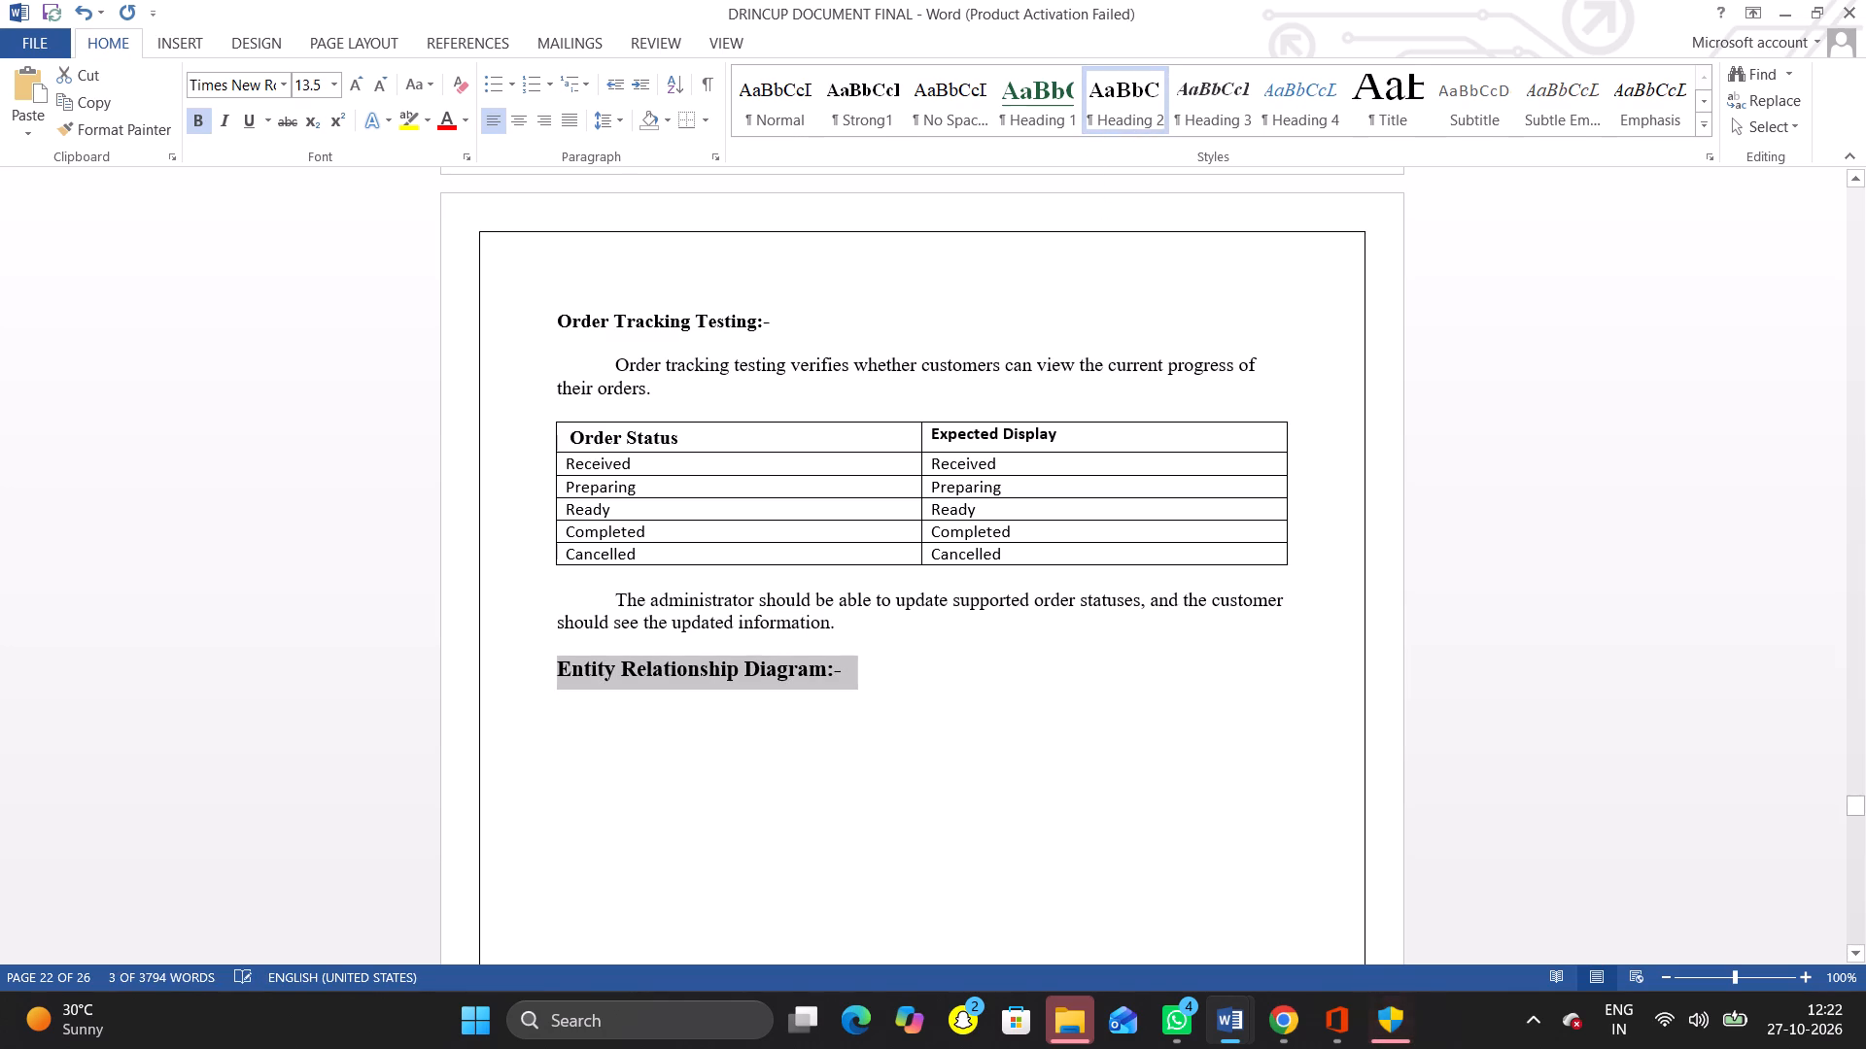
pyautogui.click(1201, 111)
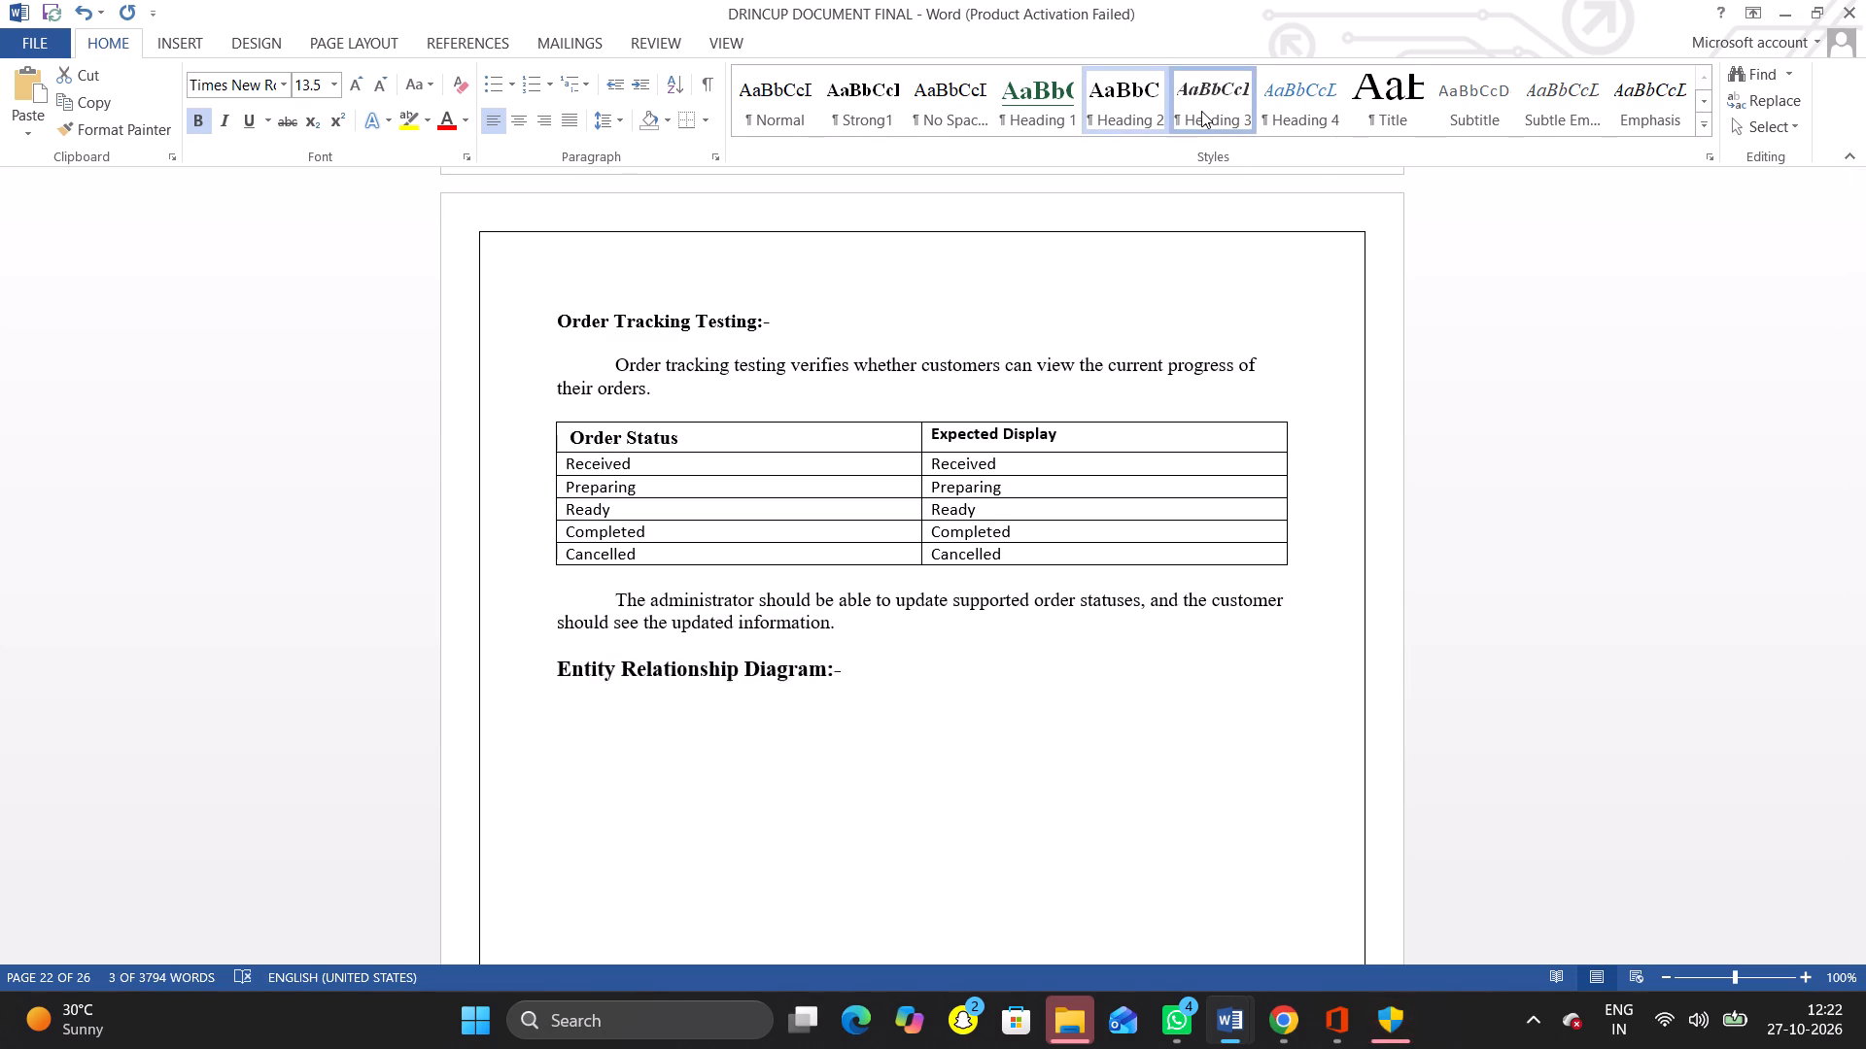
pyautogui.click(902, 673)
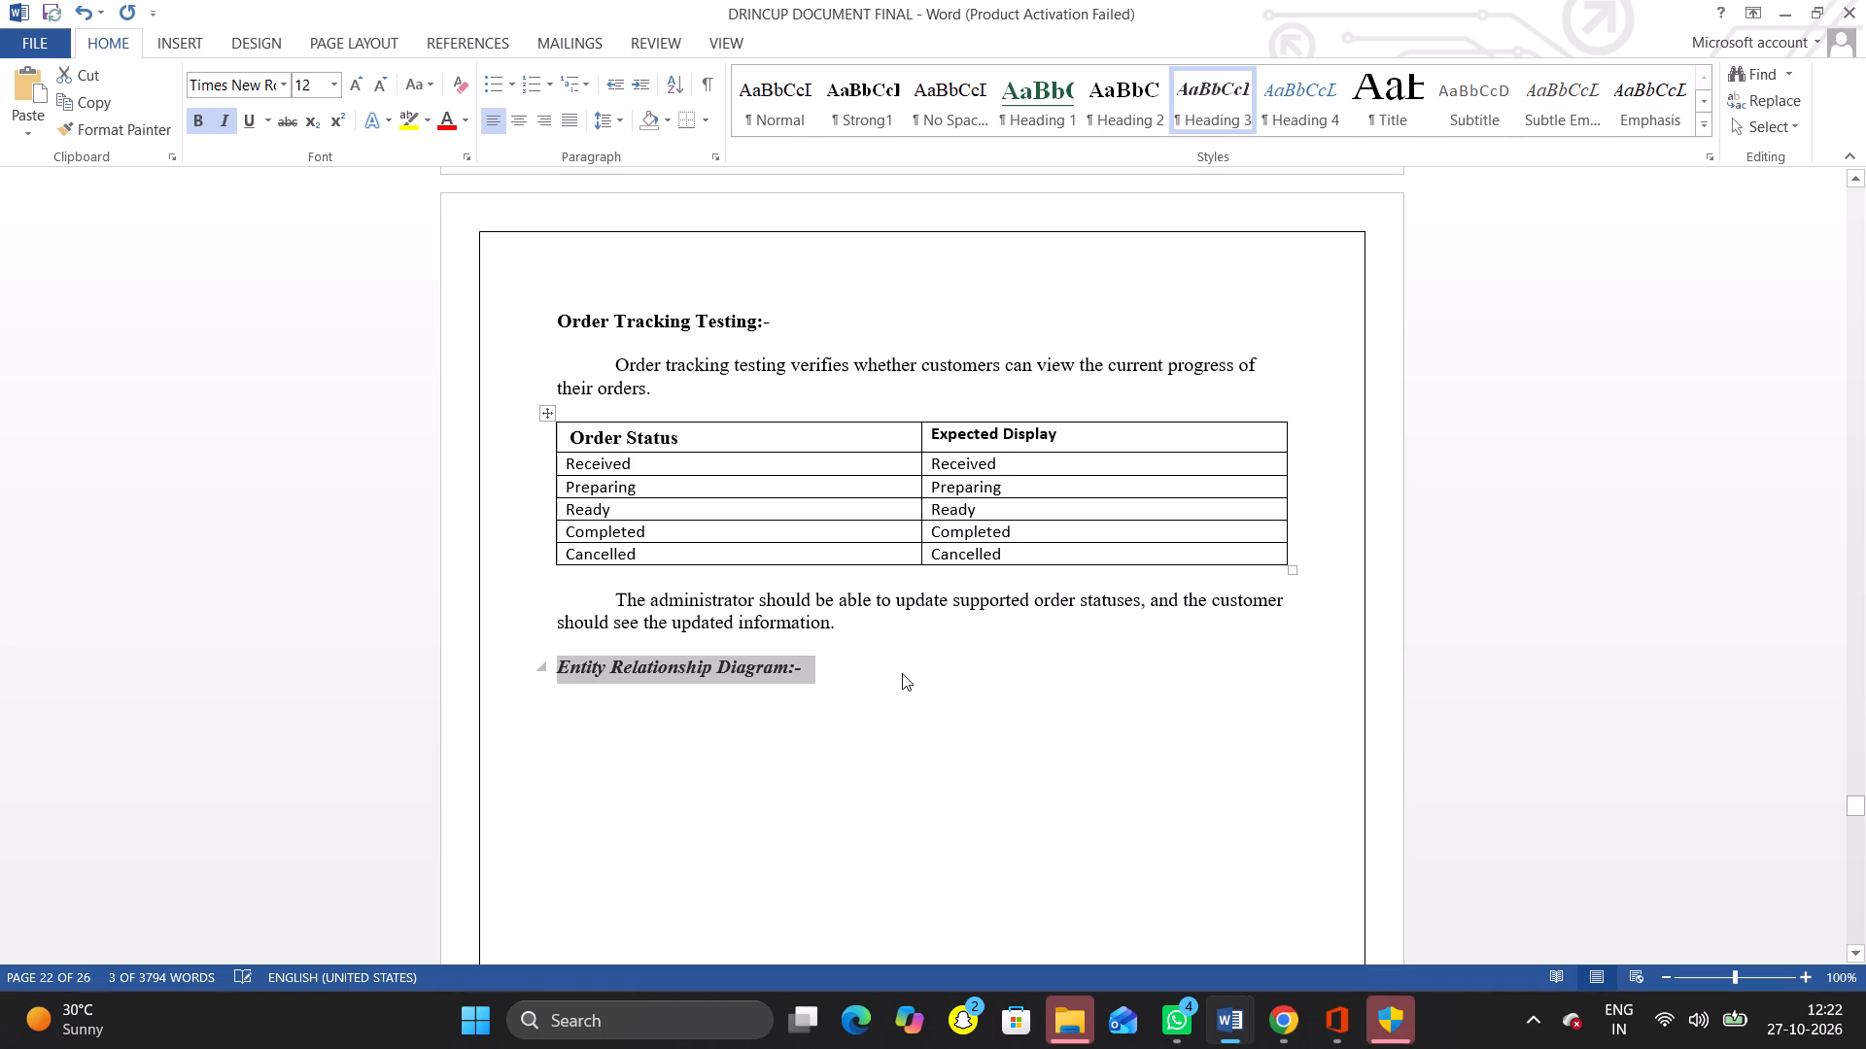
pyautogui.moveTo(860, 661); pyautogui.dragTo(617, 670)
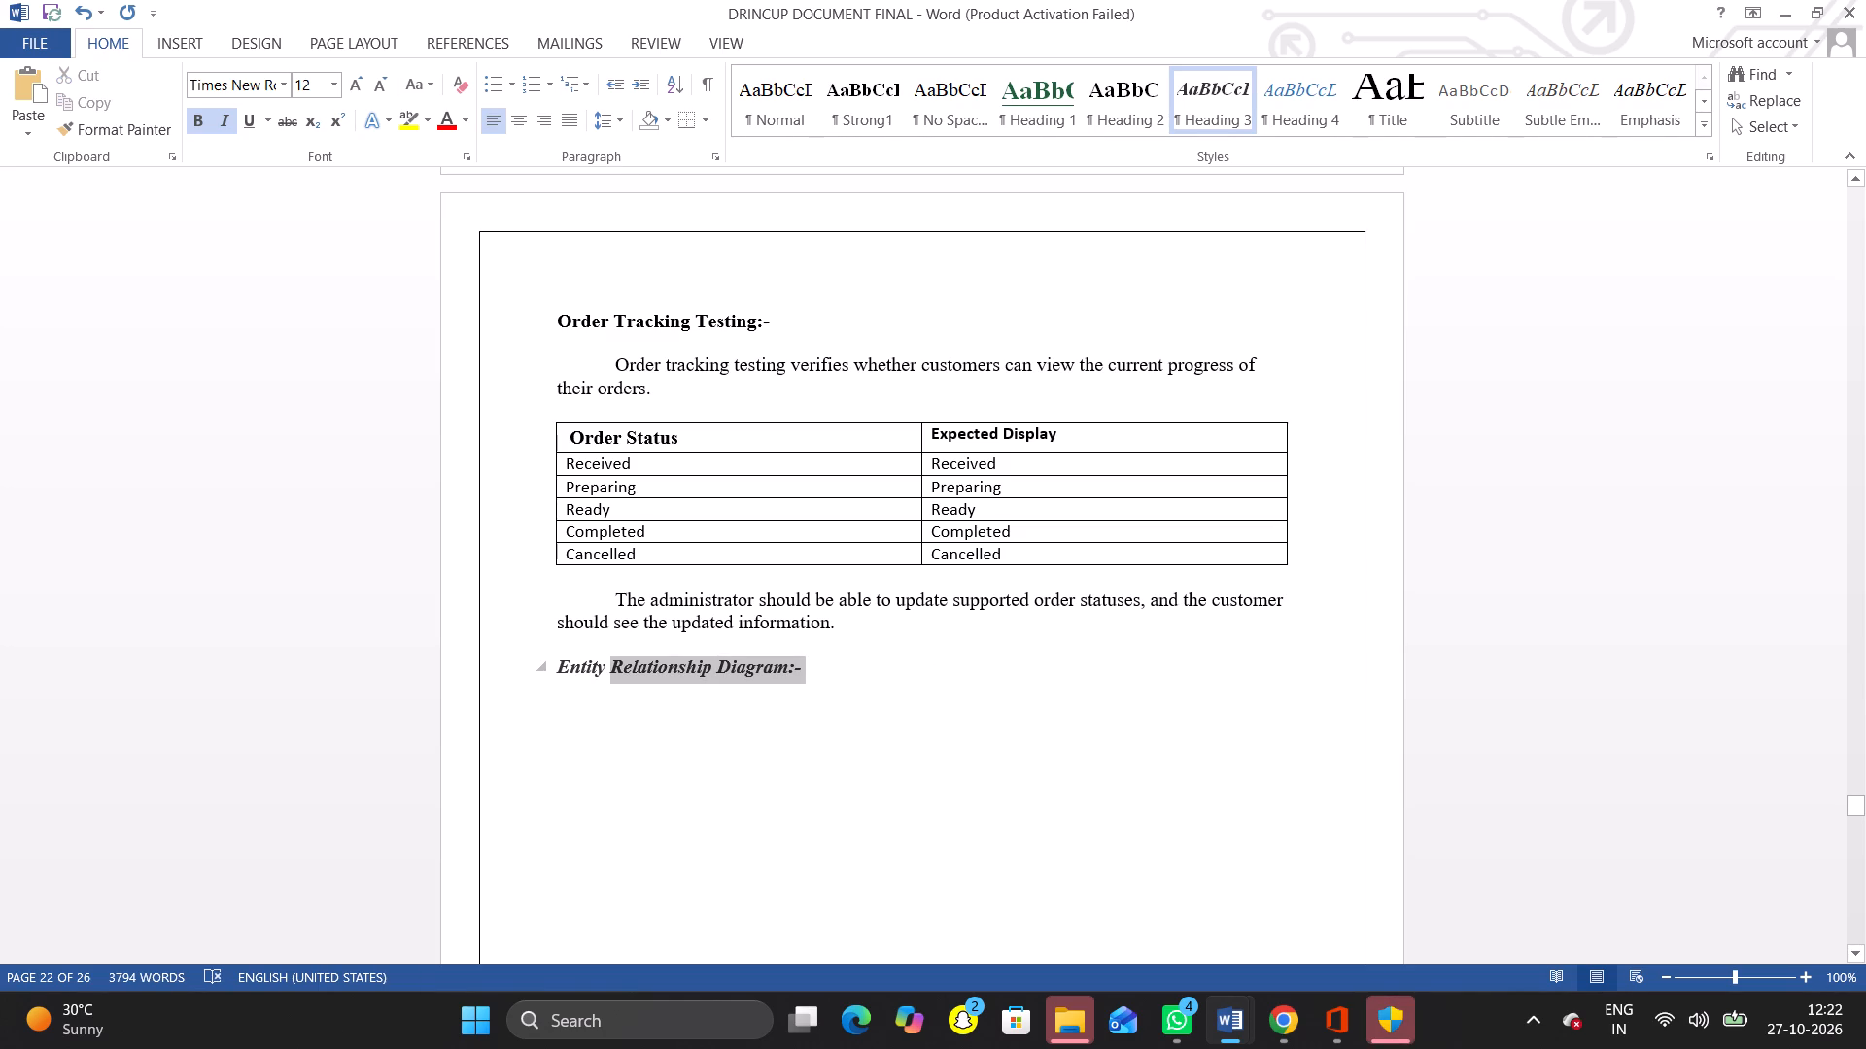
pyautogui.moveTo(617, 670); pyautogui.dragTo(575, 667)
pyautogui.click(614, 642)
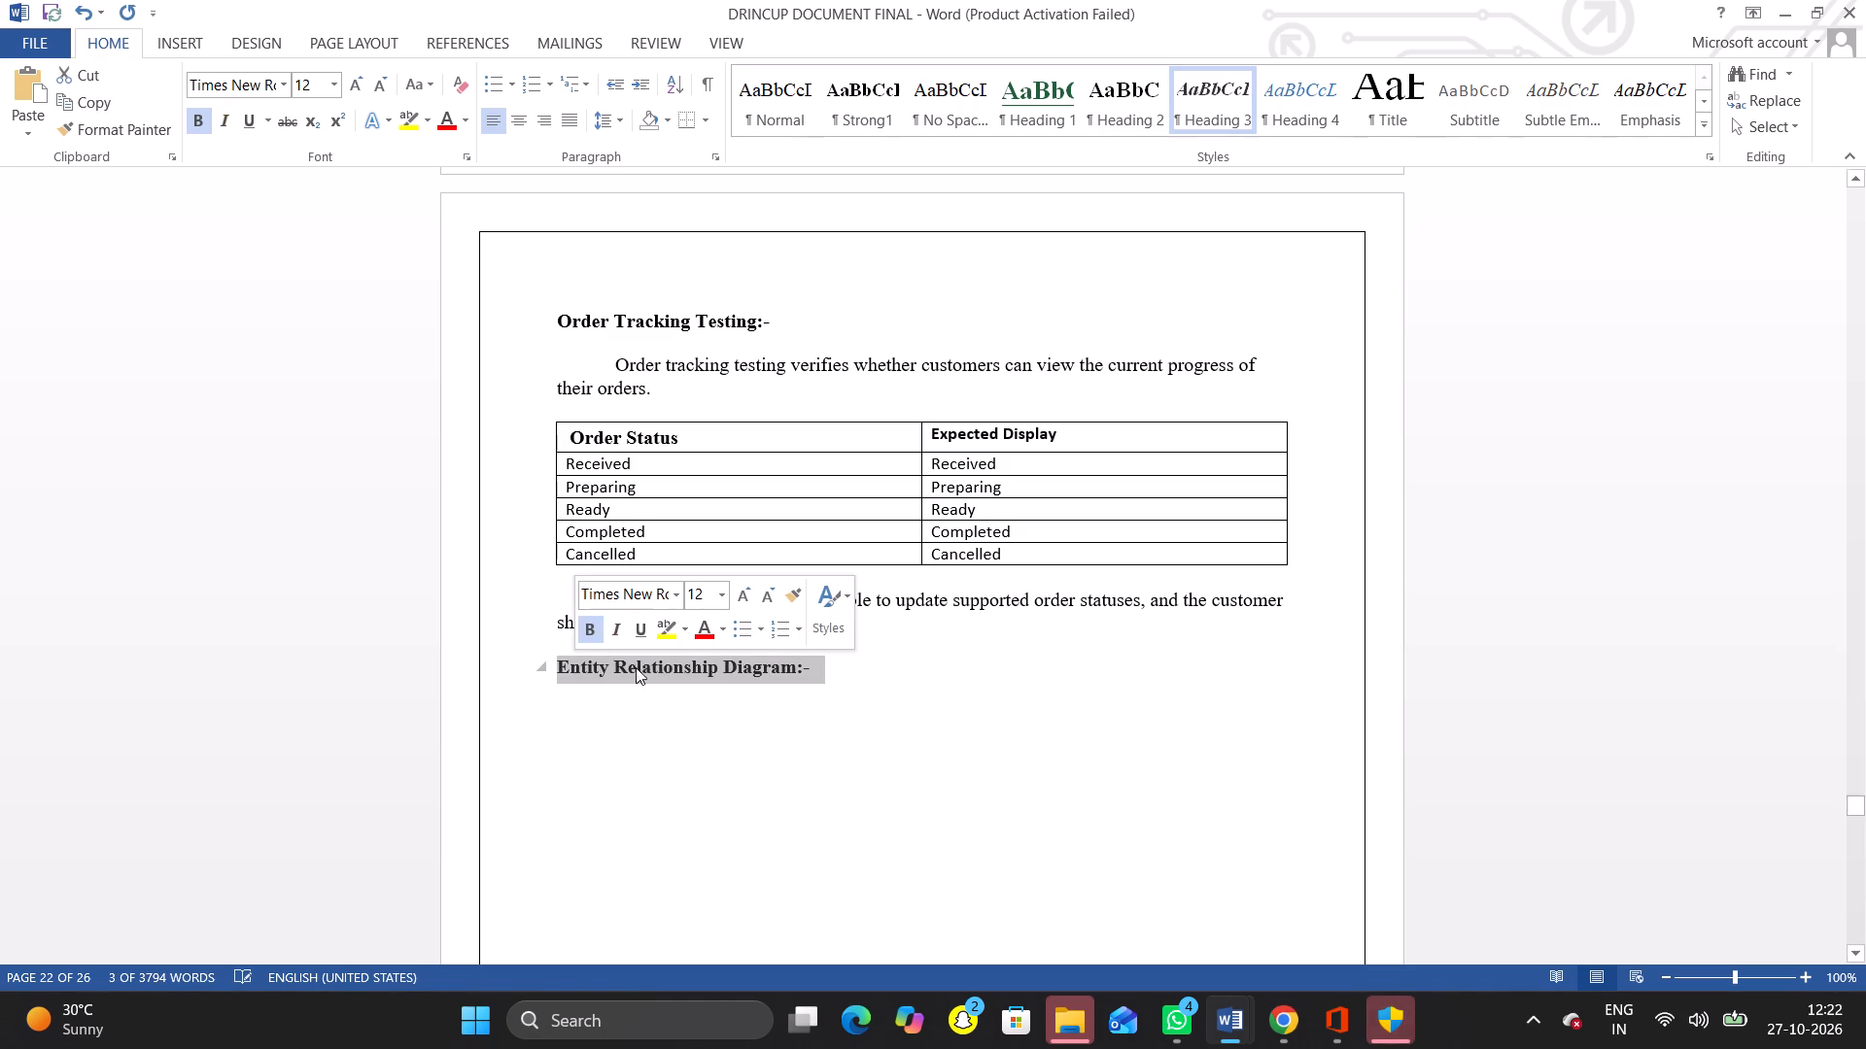
pyautogui.click(833, 658)
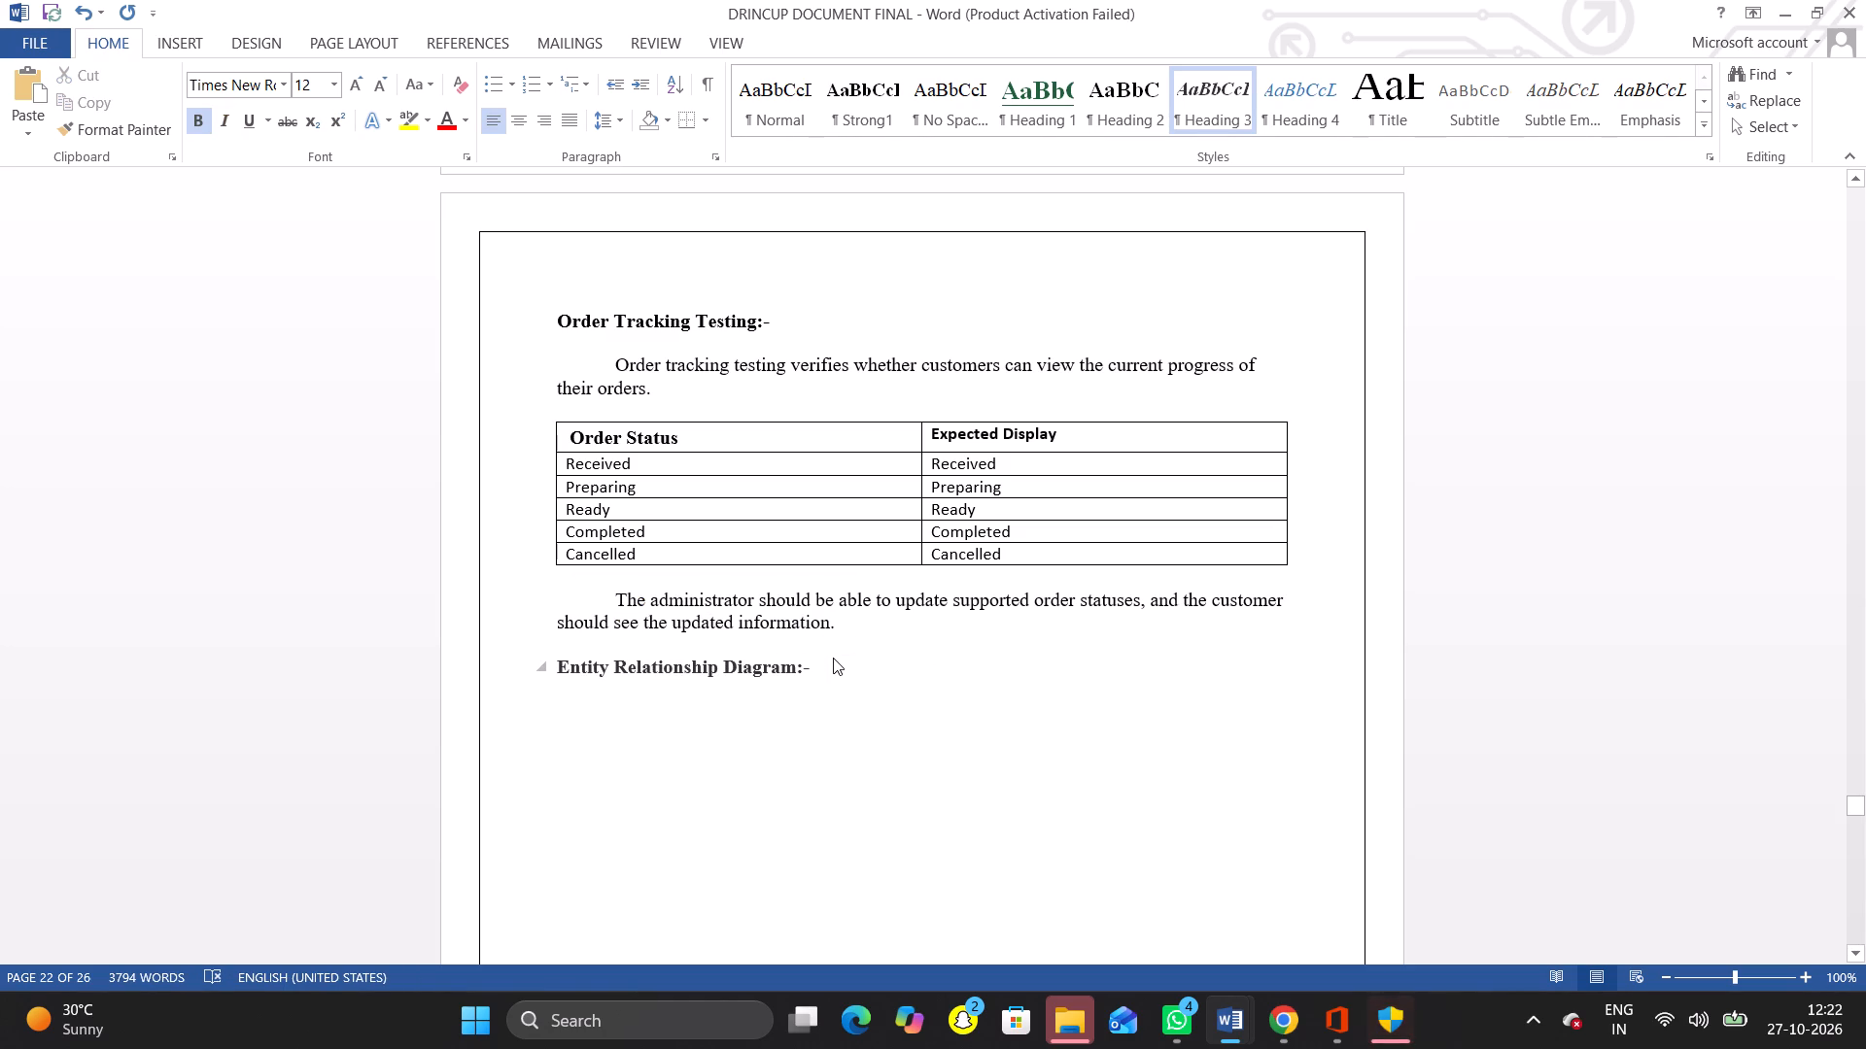
# Insert the picture 0f80736c-3b3a-4444-bb43-8b4d903b8107 from Downloads on a new line below the Entity Relationship Diagram heading.
pyautogui.press('Return')
pyautogui.click(189, 48)
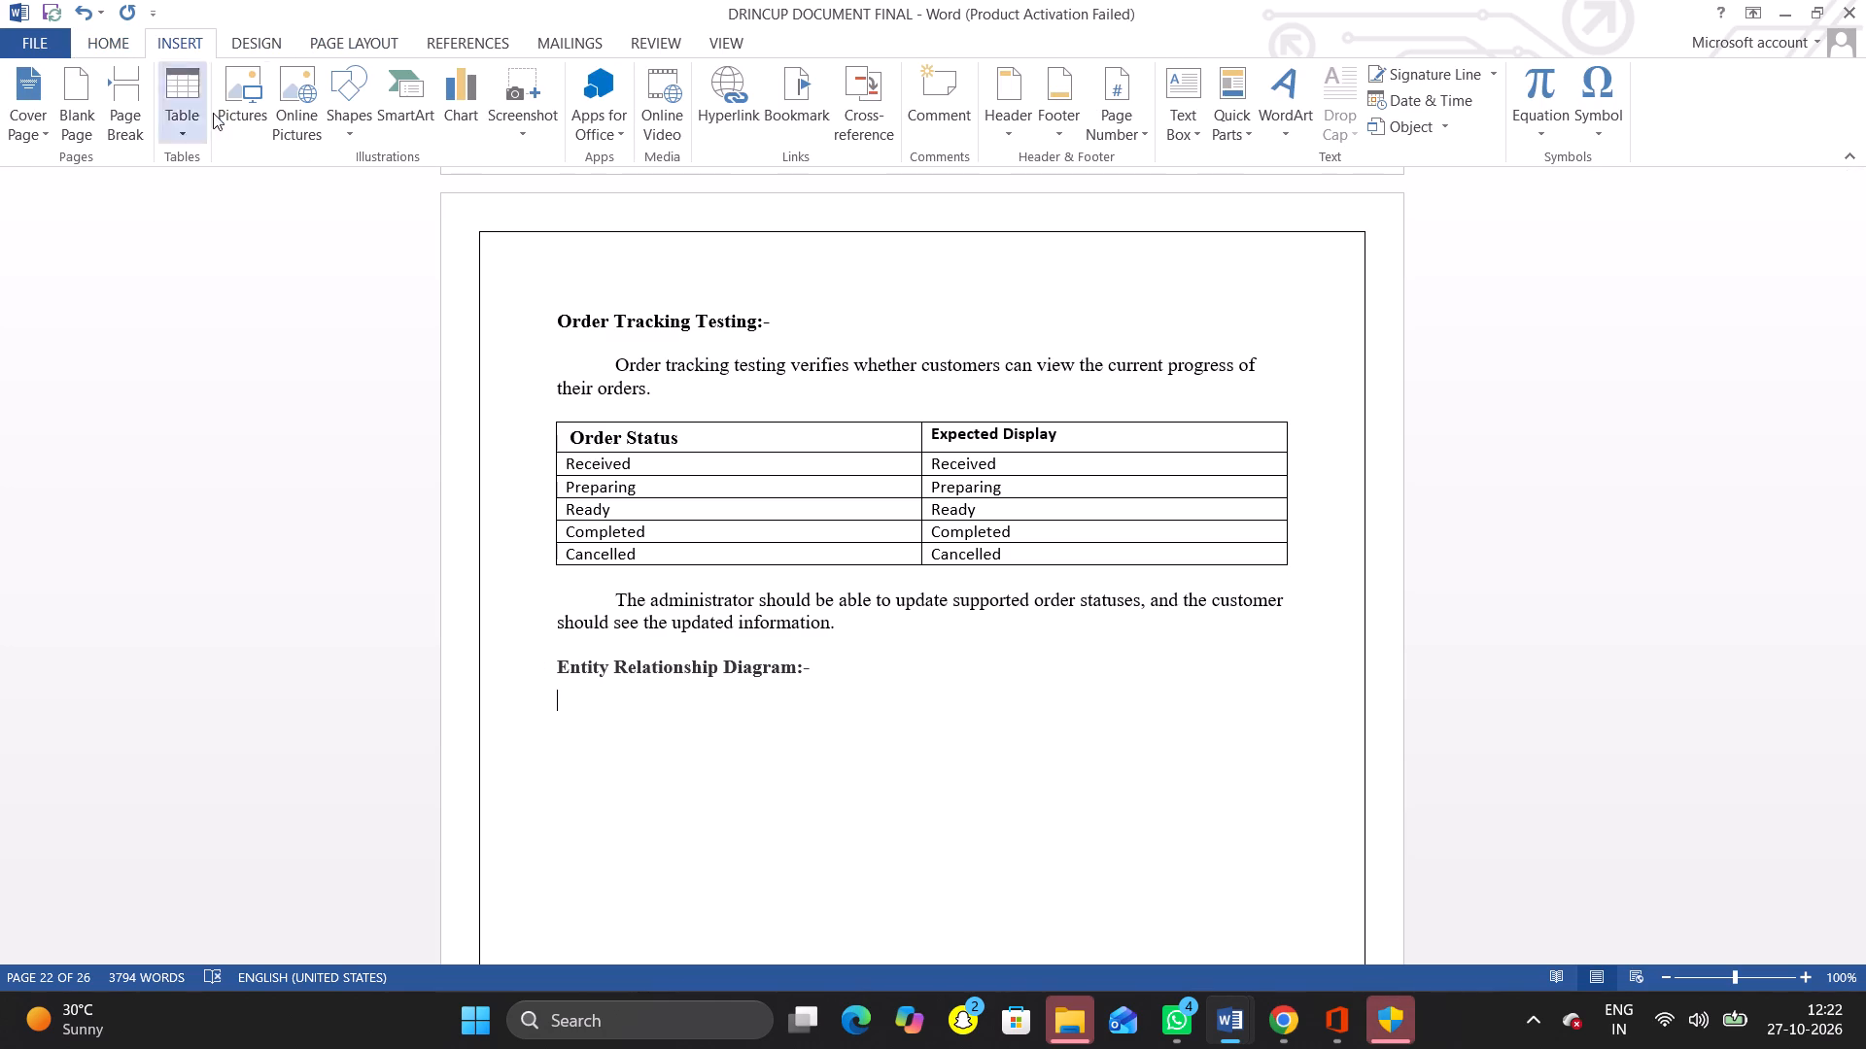
pyautogui.click(255, 118)
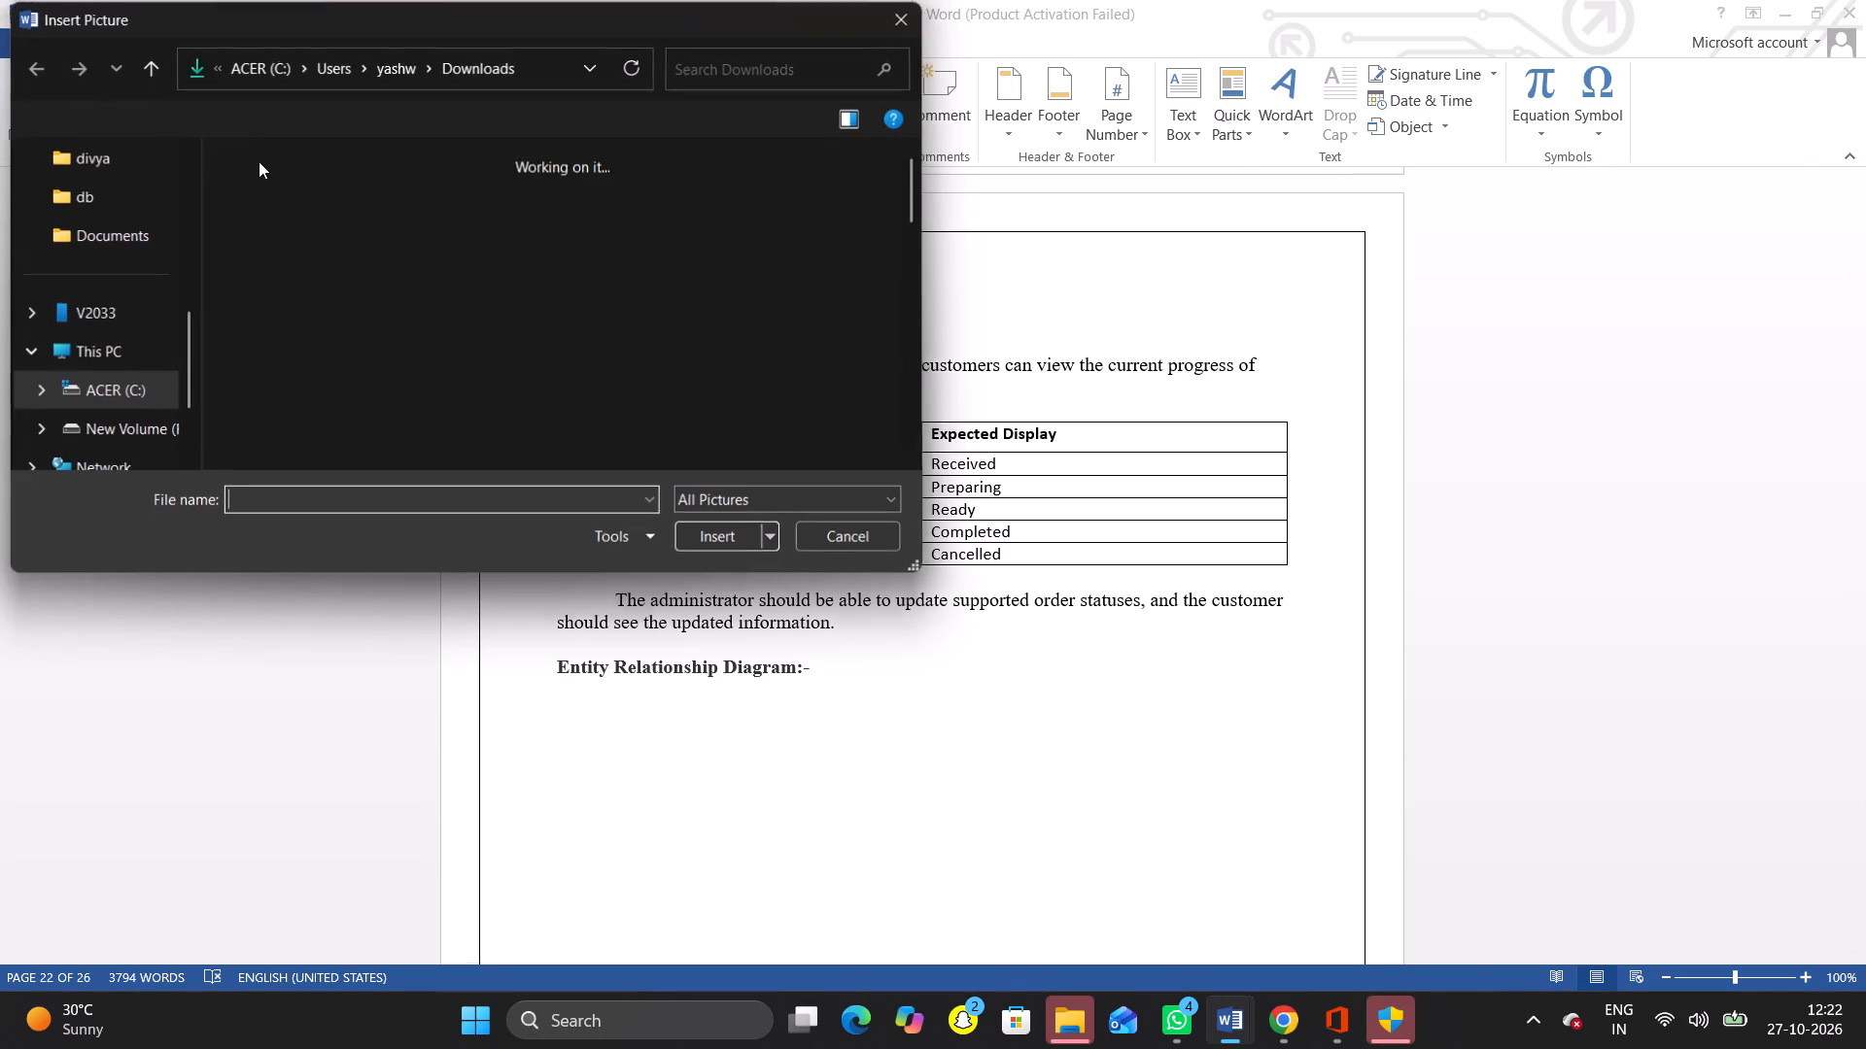
pyautogui.click(397, 192)
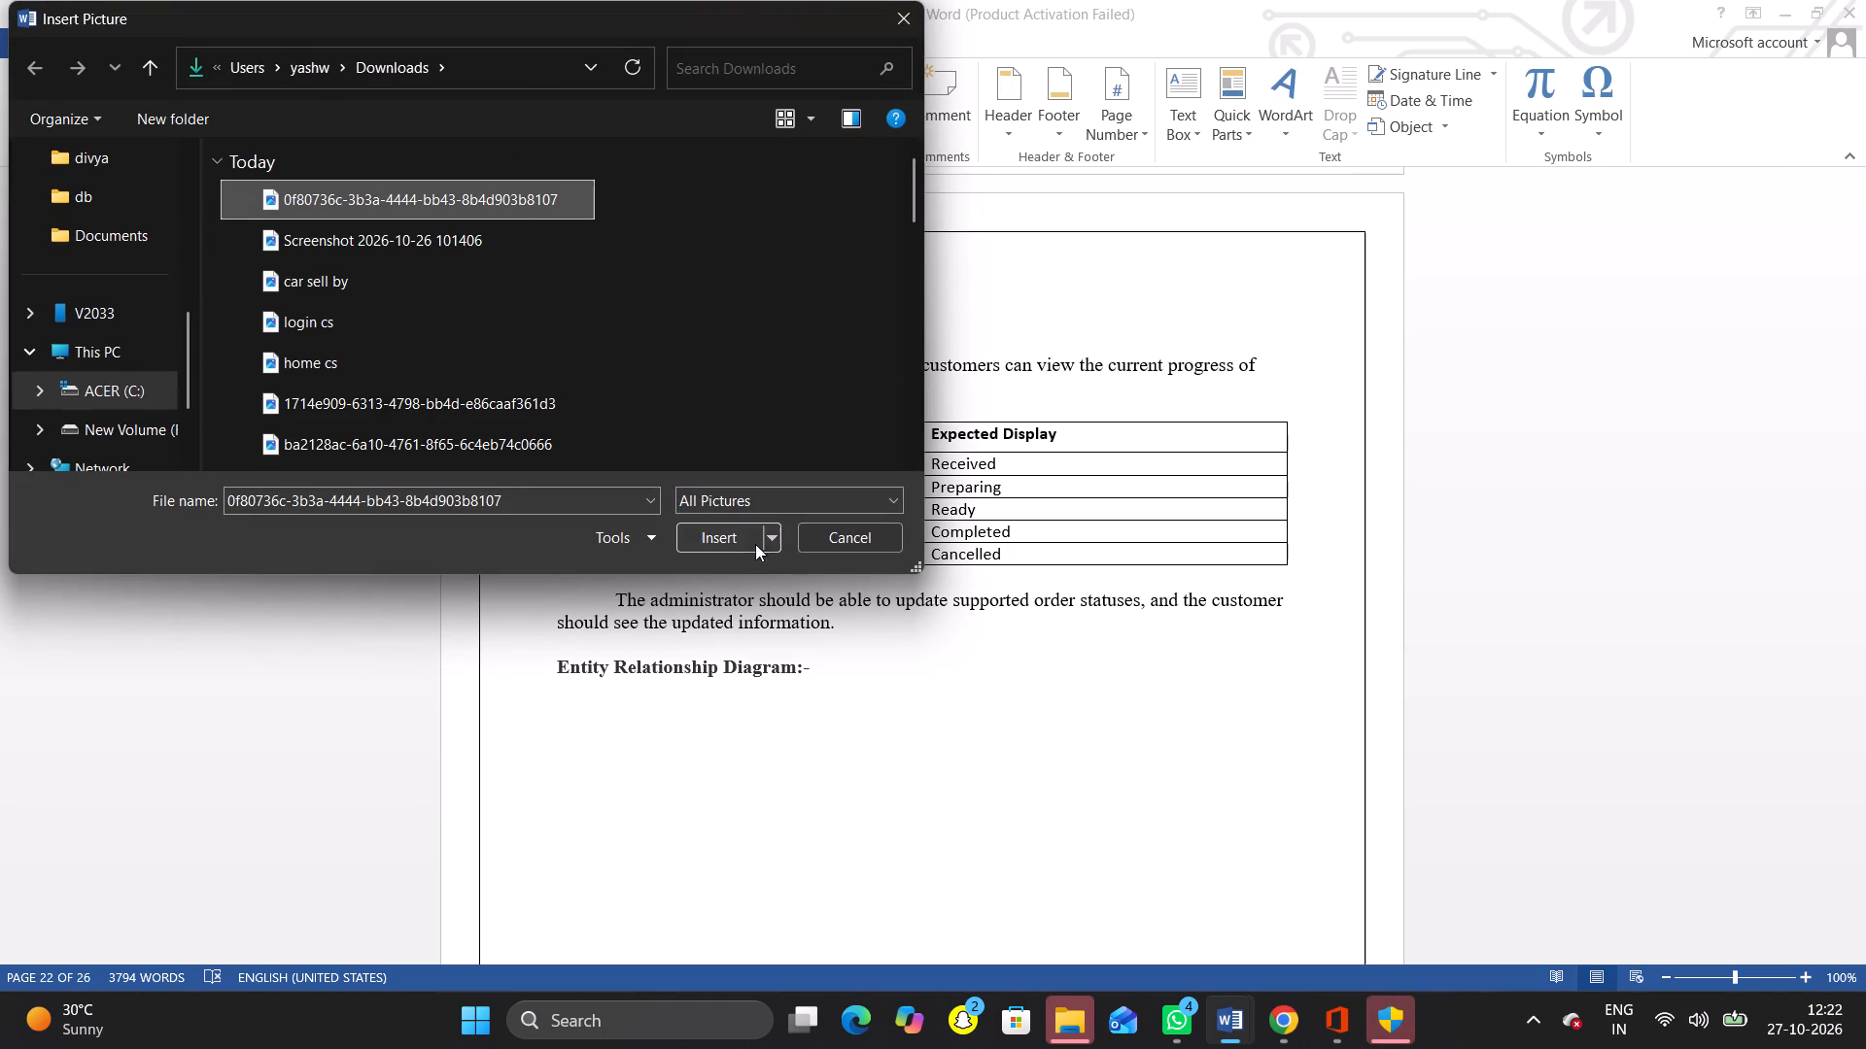
pyautogui.click(730, 531)
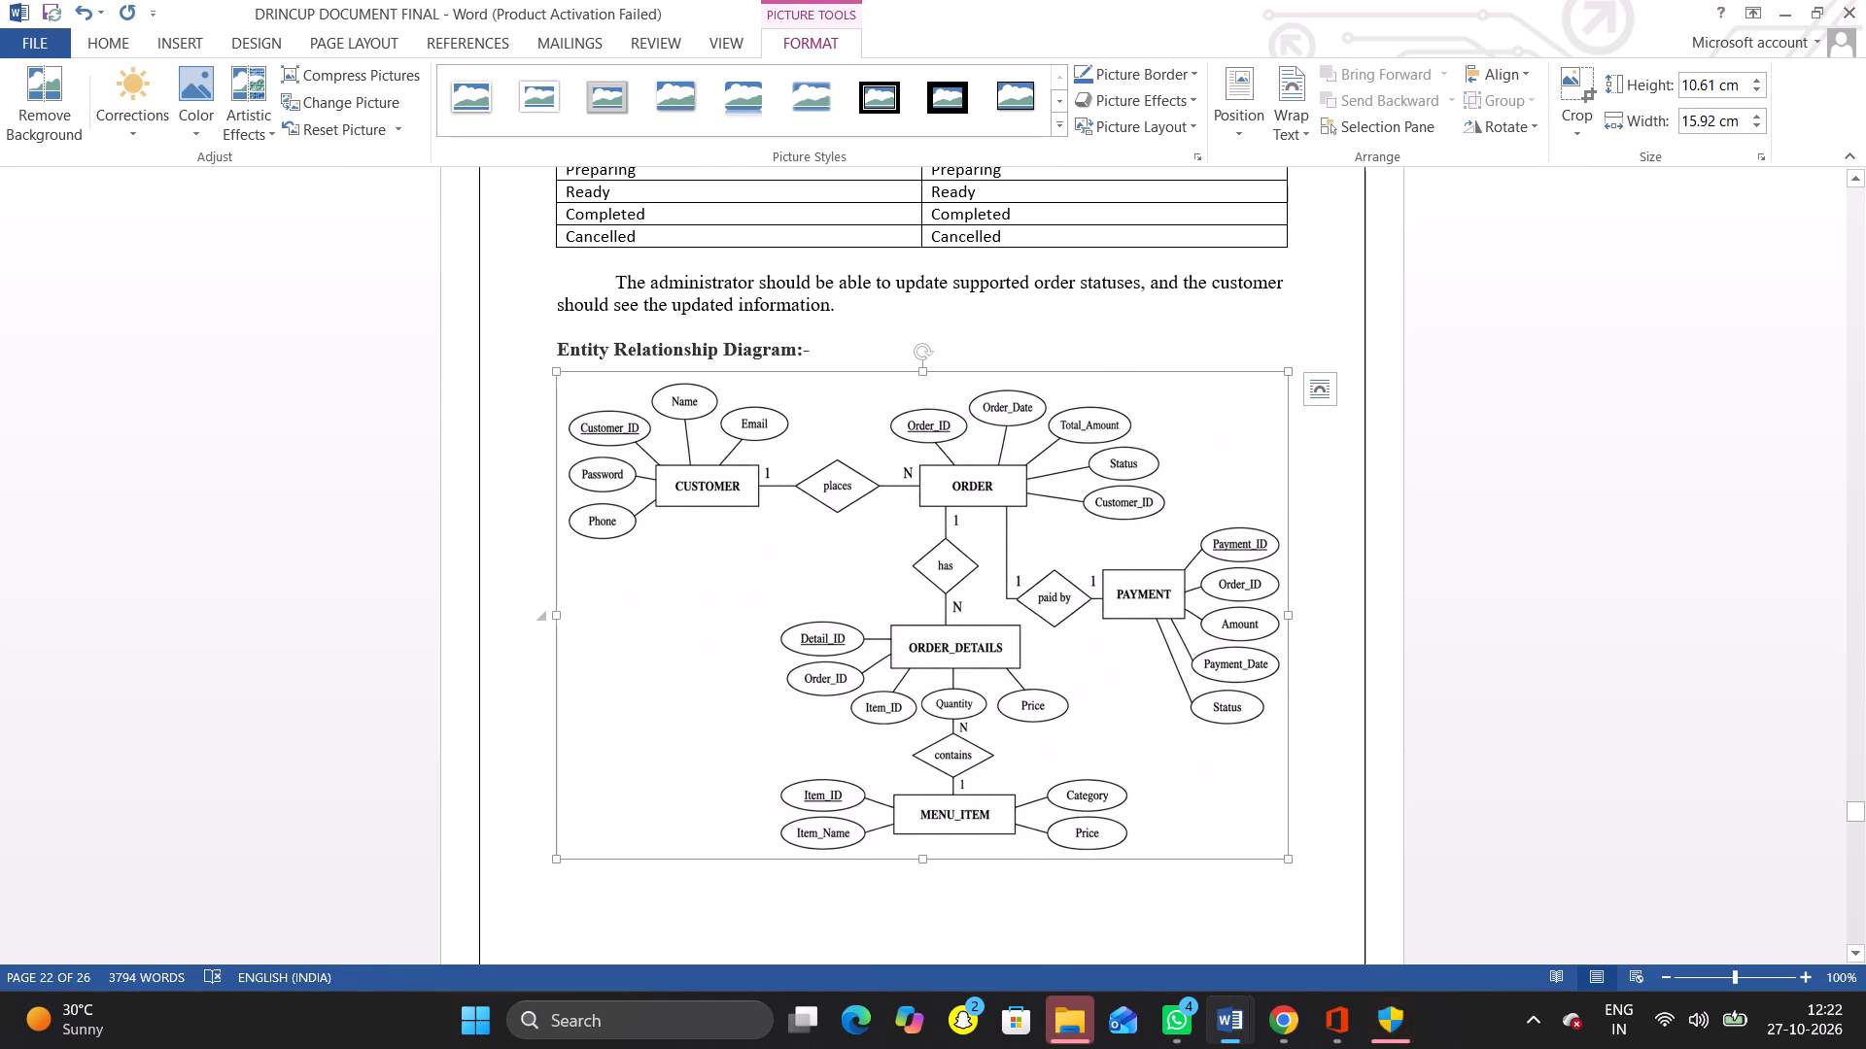
# Insert blank lines above the BIBLIOGRAPHY AND REFERENCES heading to push it down onto a new page.
pyautogui.scroll(-2, 1112, 738)
pyautogui.scroll(-19, 1112, 738)
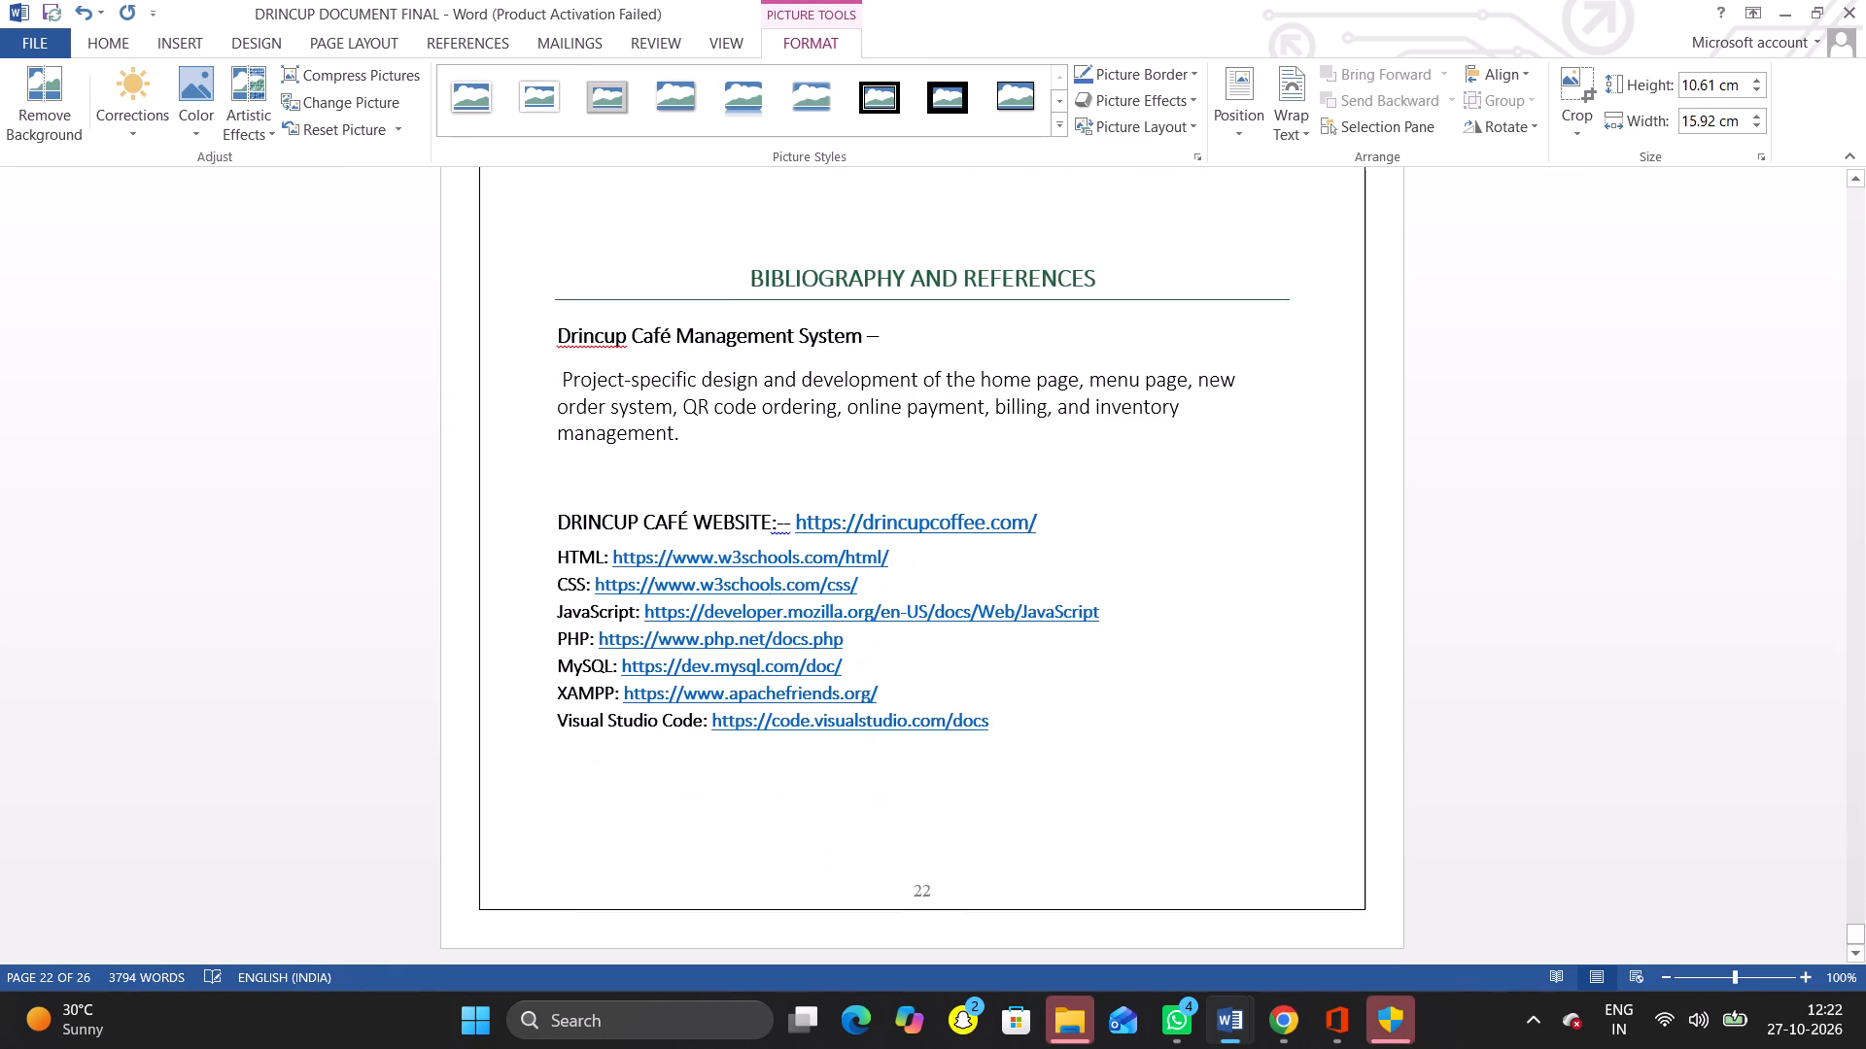
pyautogui.scroll(-1, 1112, 738)
pyautogui.scroll(1, 1112, 738)
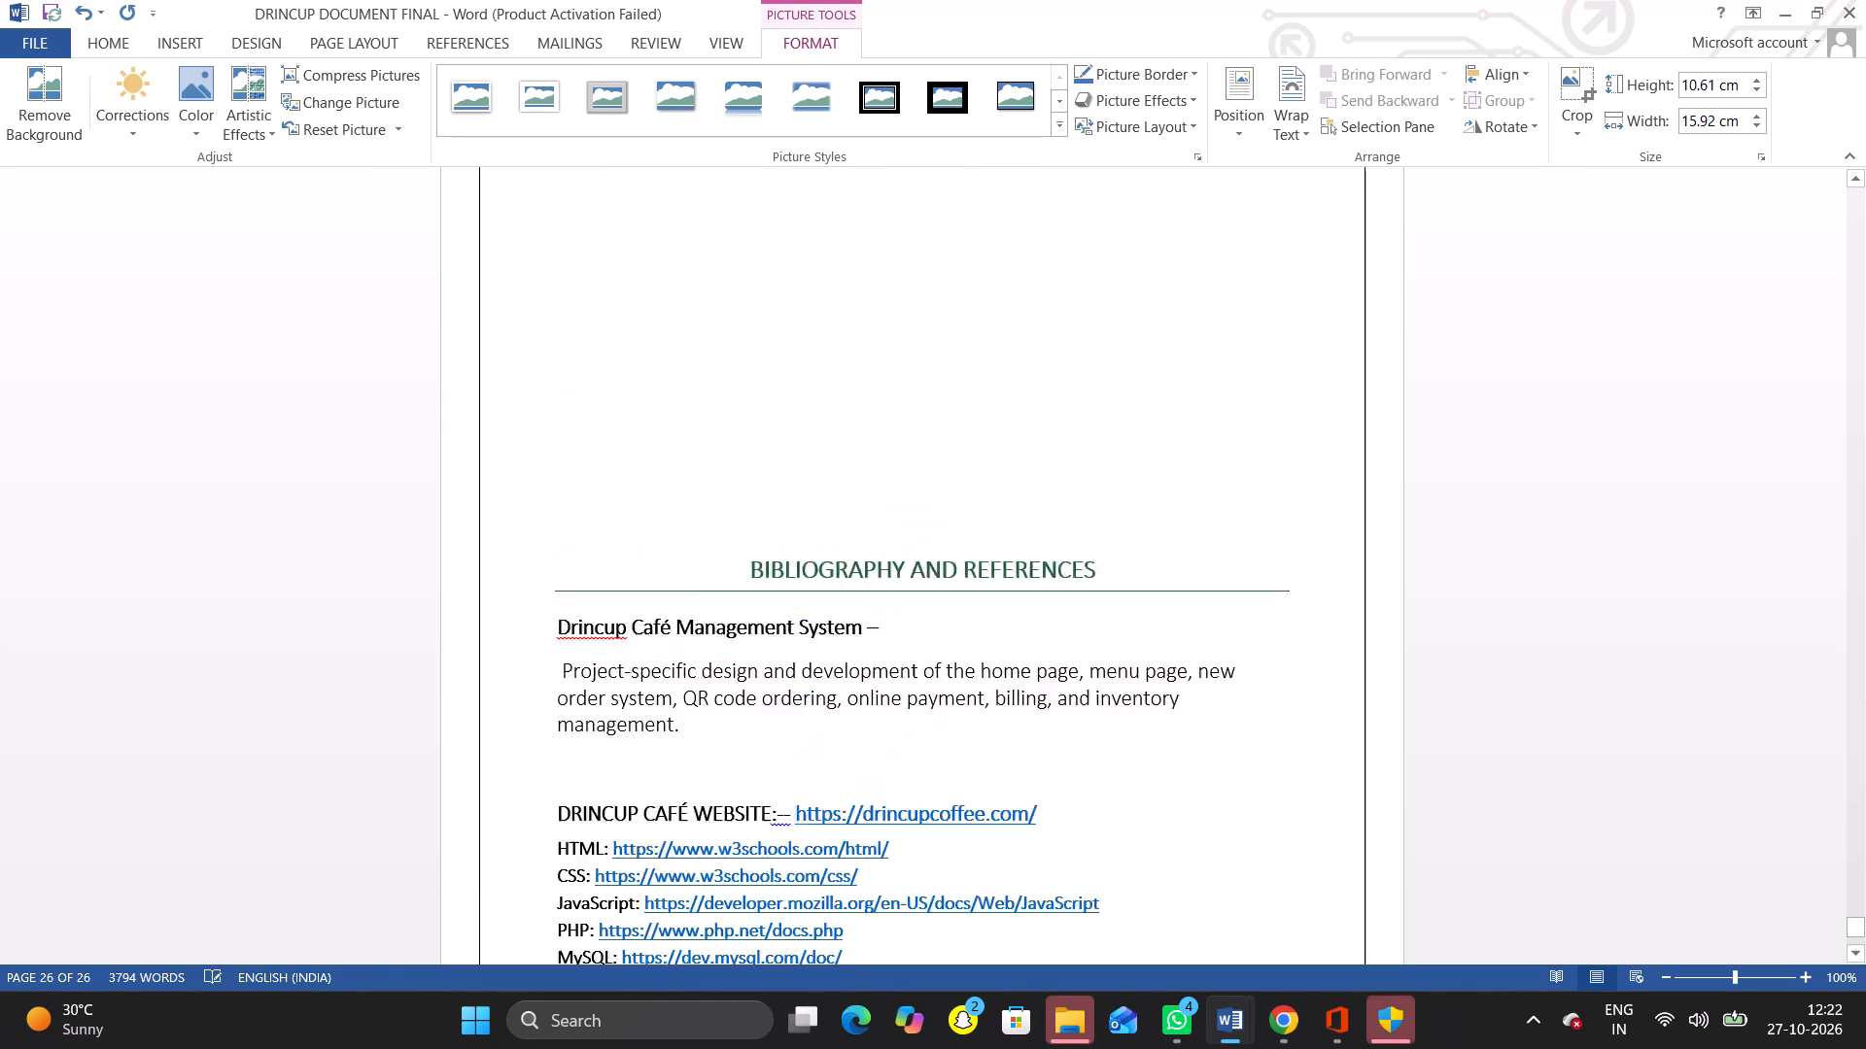
pyautogui.scroll(2, 1112, 738)
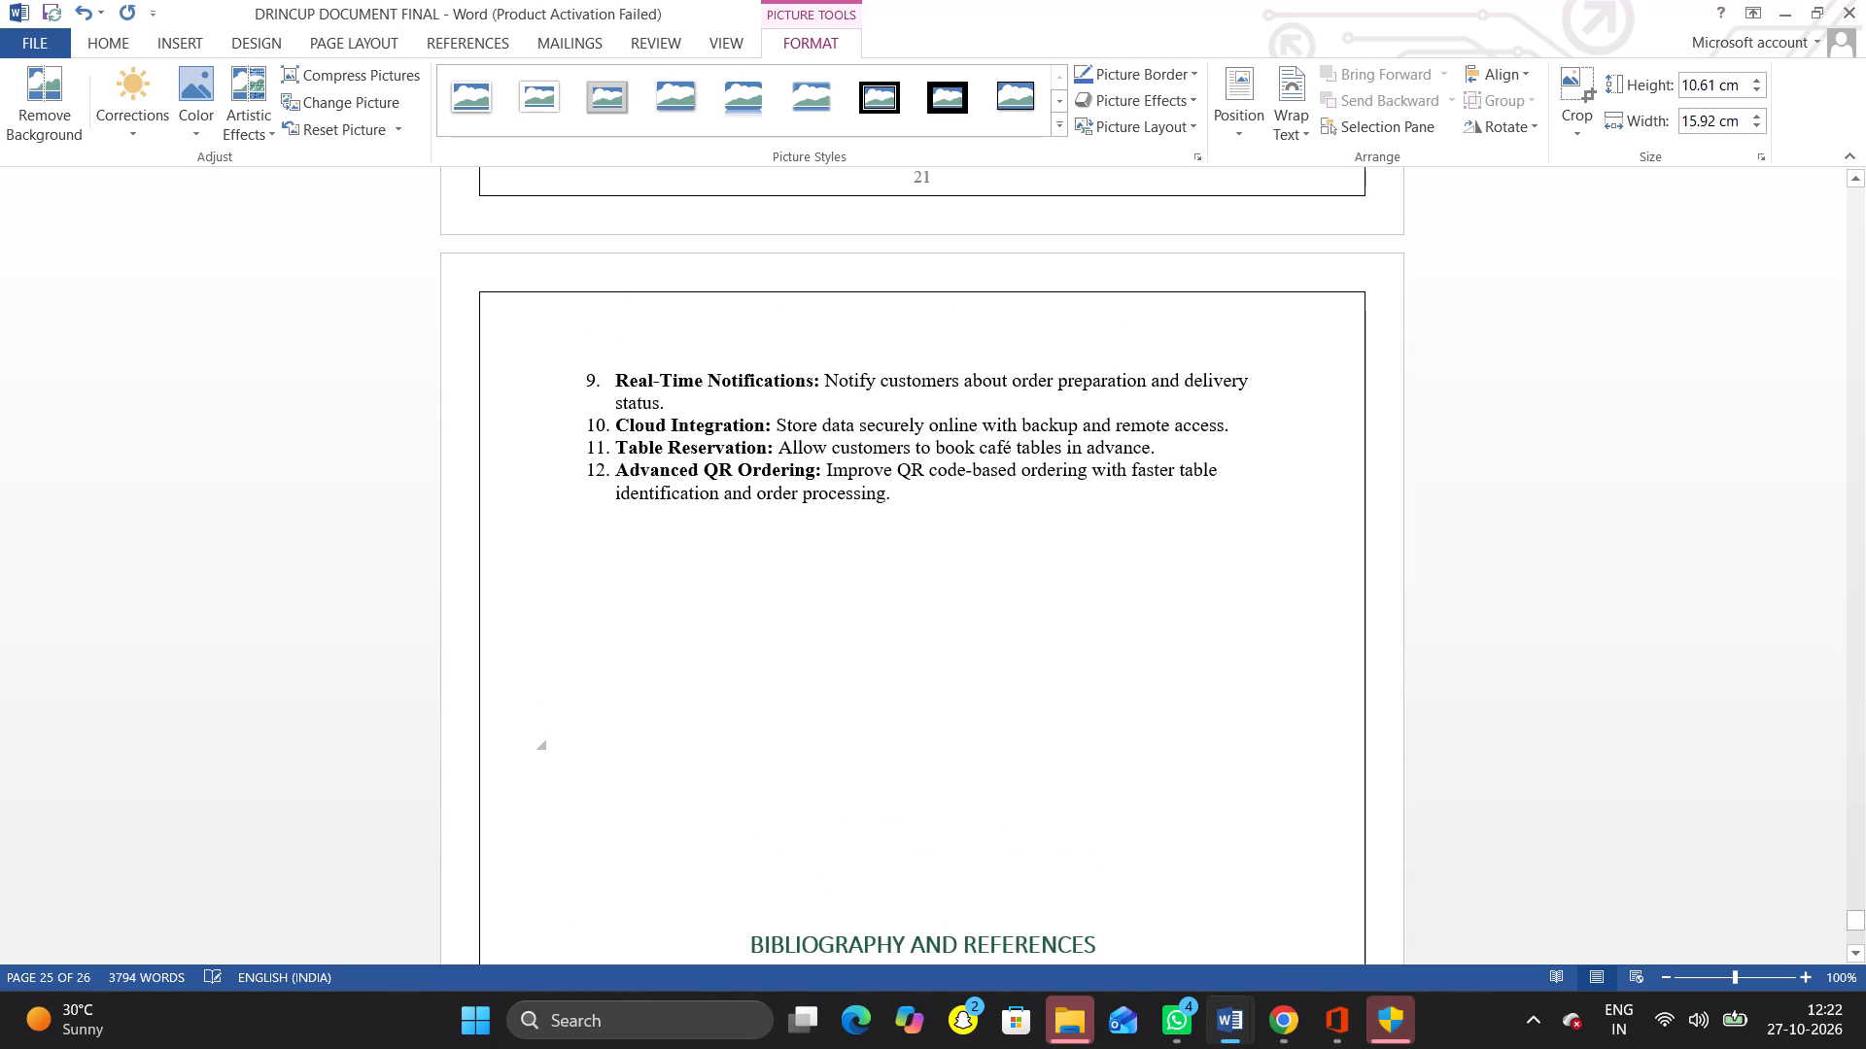
pyautogui.click(1004, 747)
pyautogui.press('Return')
pyautogui.press('Return')
pyautogui.press('Return')
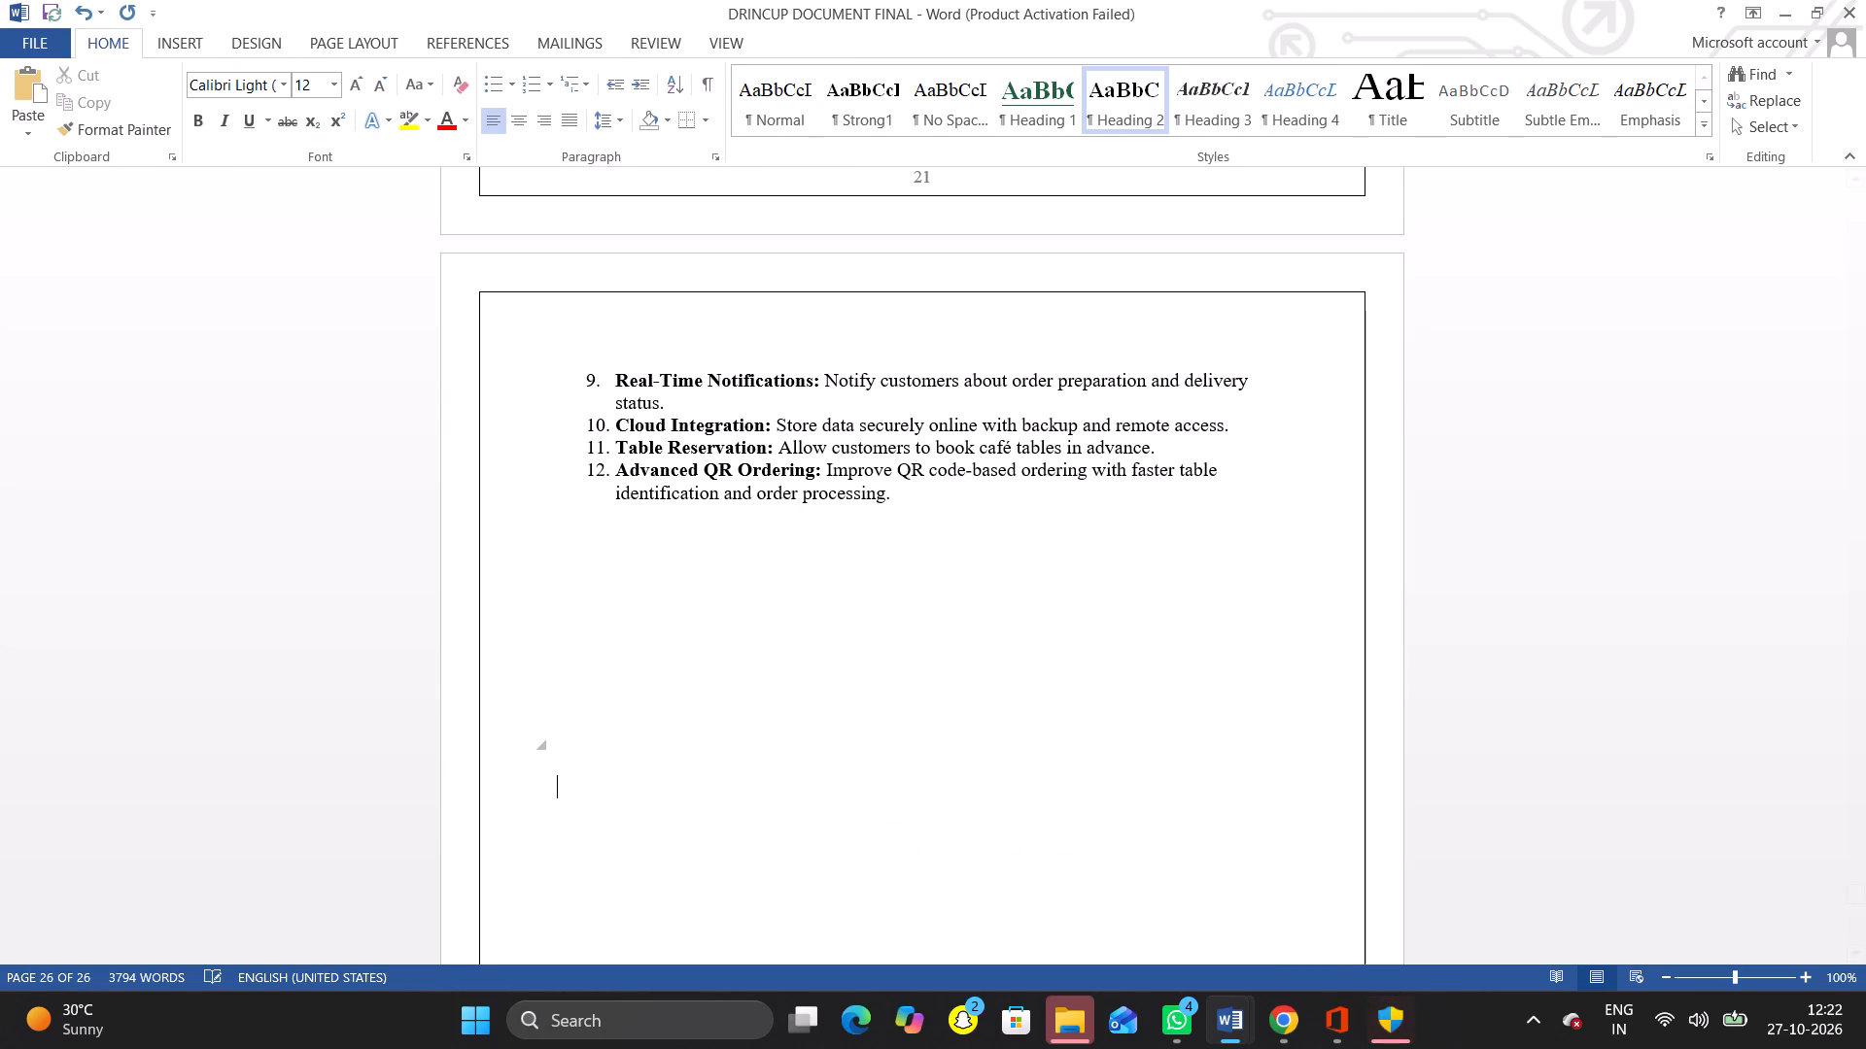
pyautogui.press('Return')
pyautogui.press('Return')
pyautogui.press('Return')
pyautogui.scroll(-2, 1004, 747)
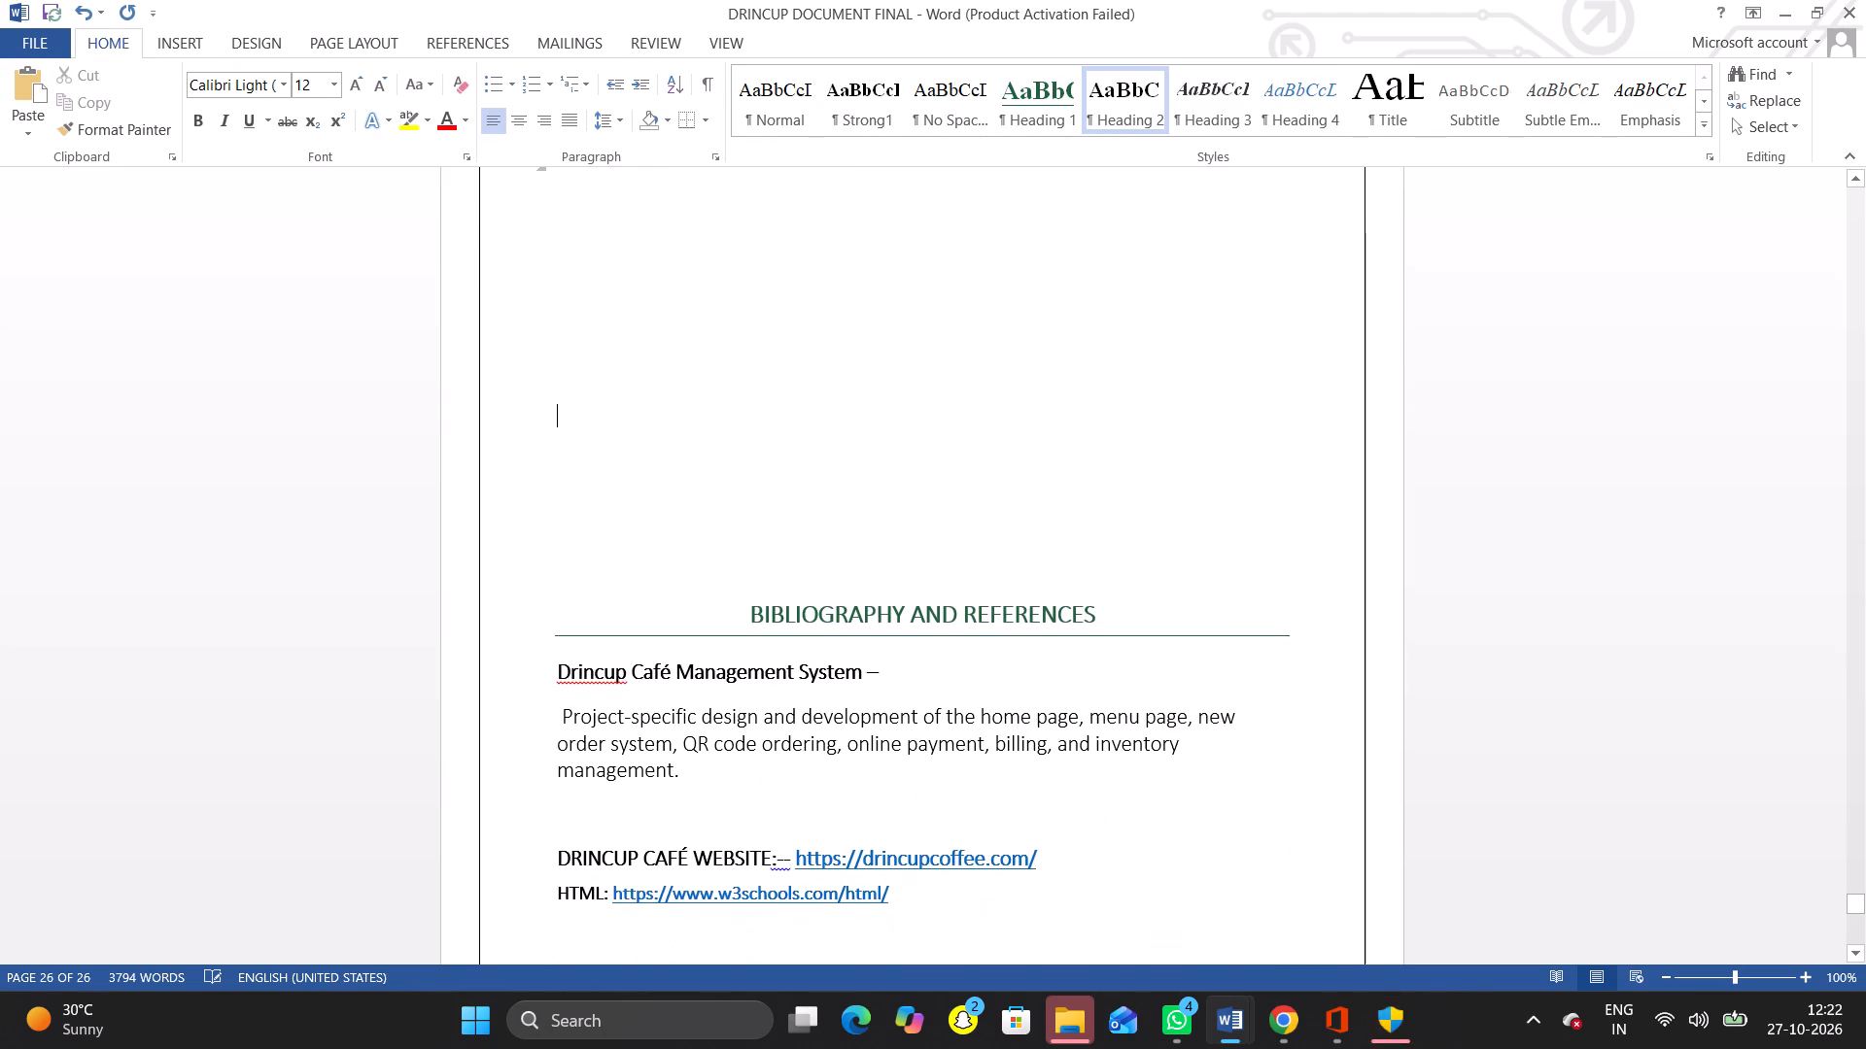
pyautogui.press('Return')
pyautogui.press('Return')
pyautogui.press('Return')
pyautogui.press('Return')
pyautogui.press('Return')
pyautogui.press('Return')
pyautogui.press('Return')
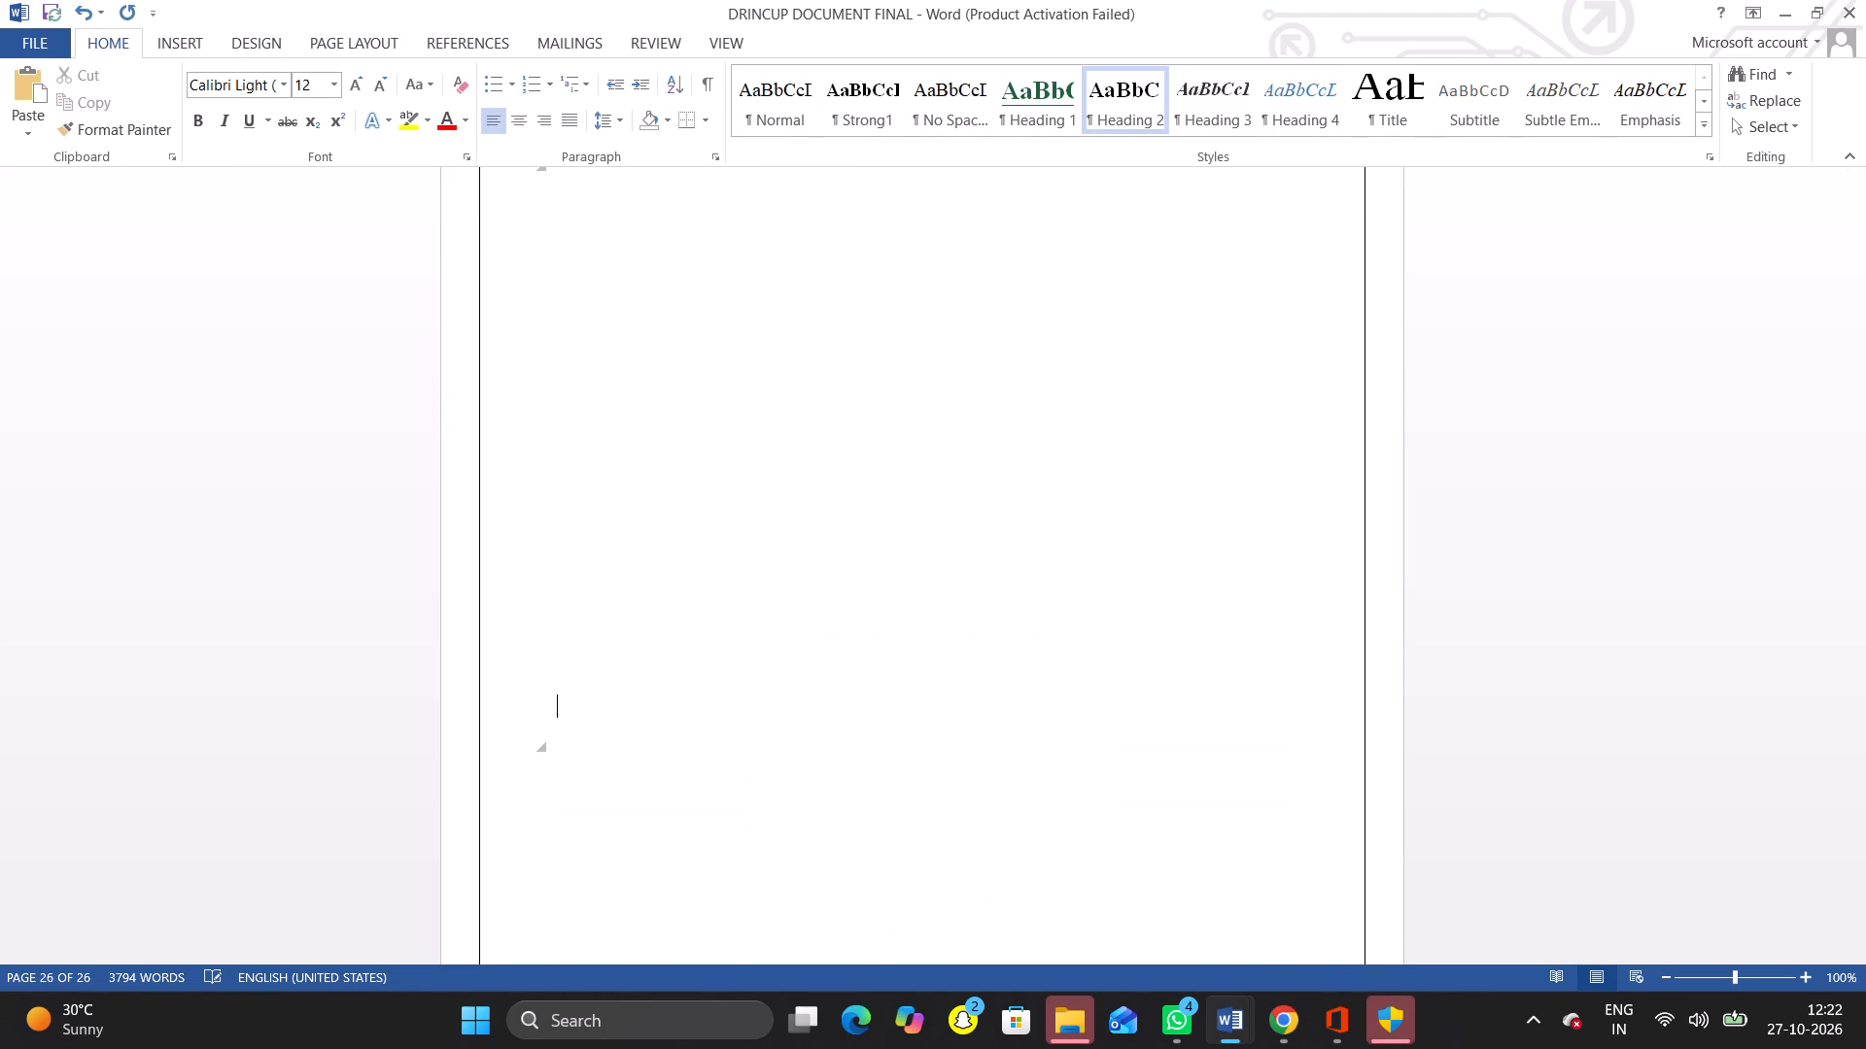
pyautogui.scroll(-3, 1004, 747)
# Resize the Entity Relationship Diagram picture proportionally so it spans the text width within the page margins.
pyautogui.scroll(4, 1004, 747)
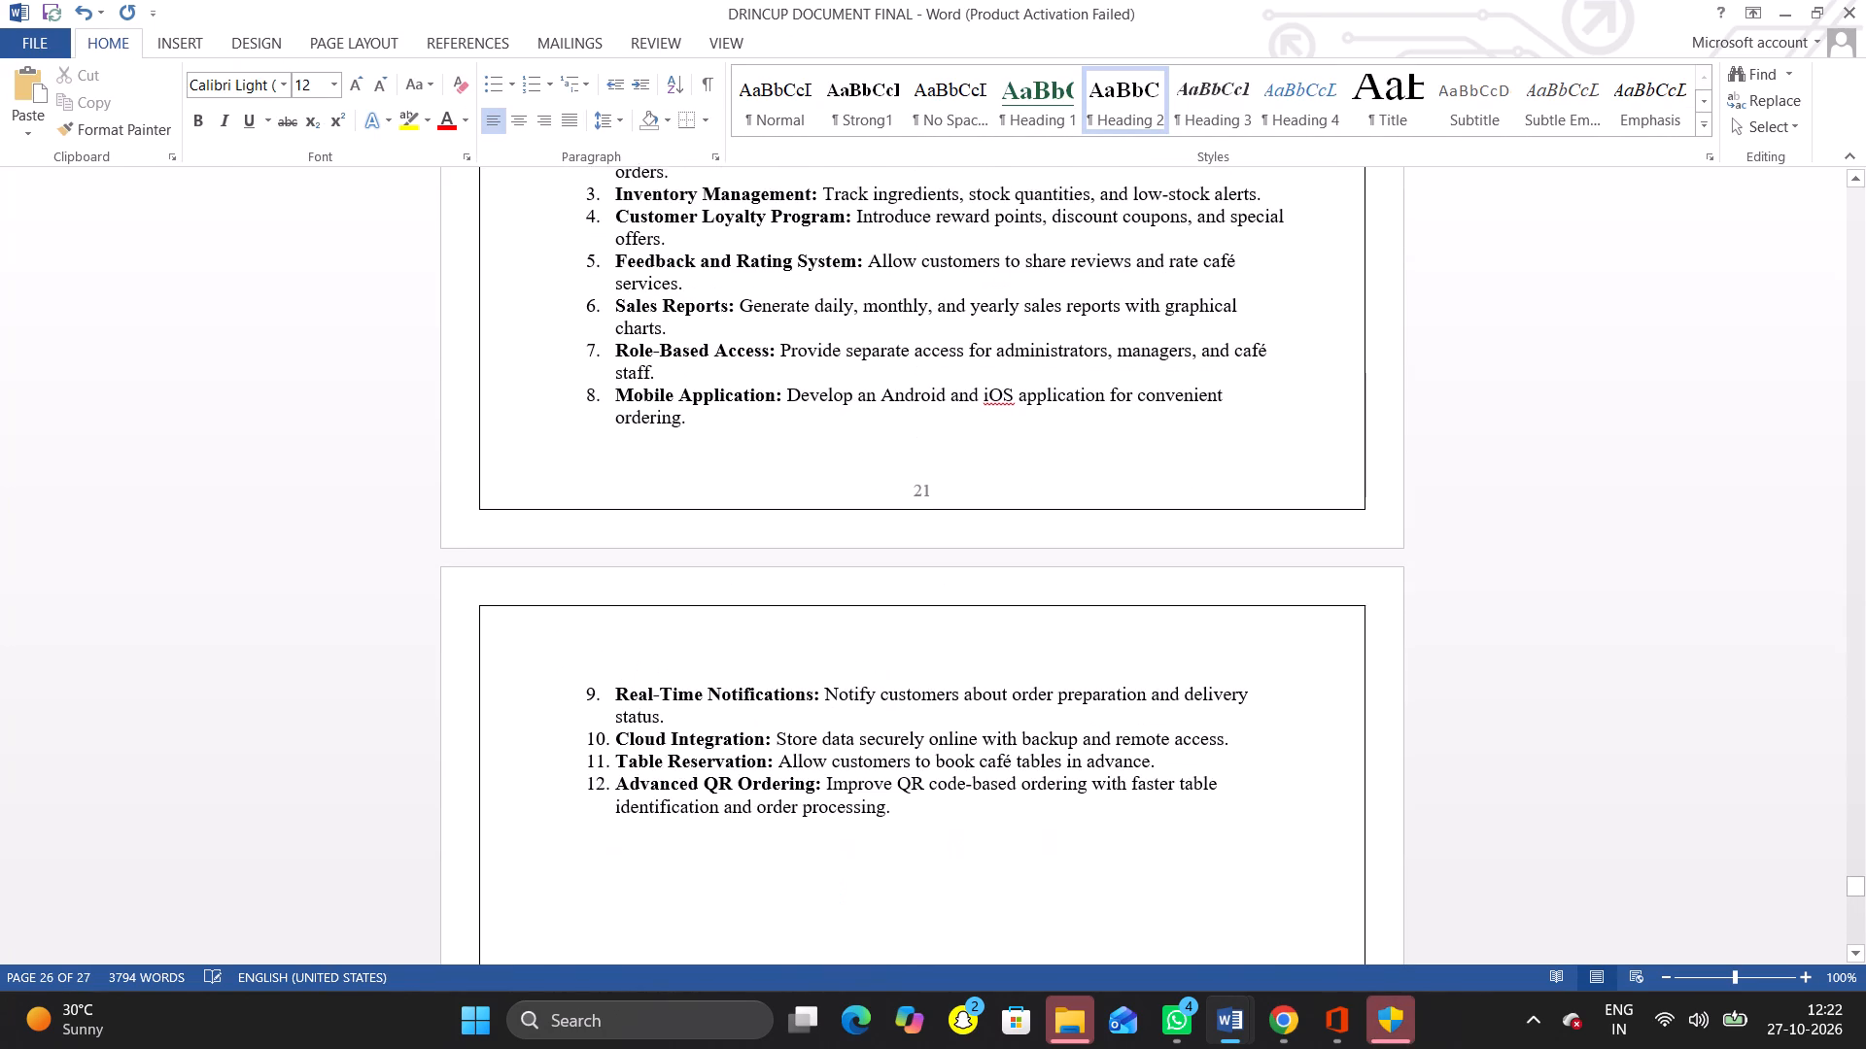
pyautogui.scroll(2, 888, 735)
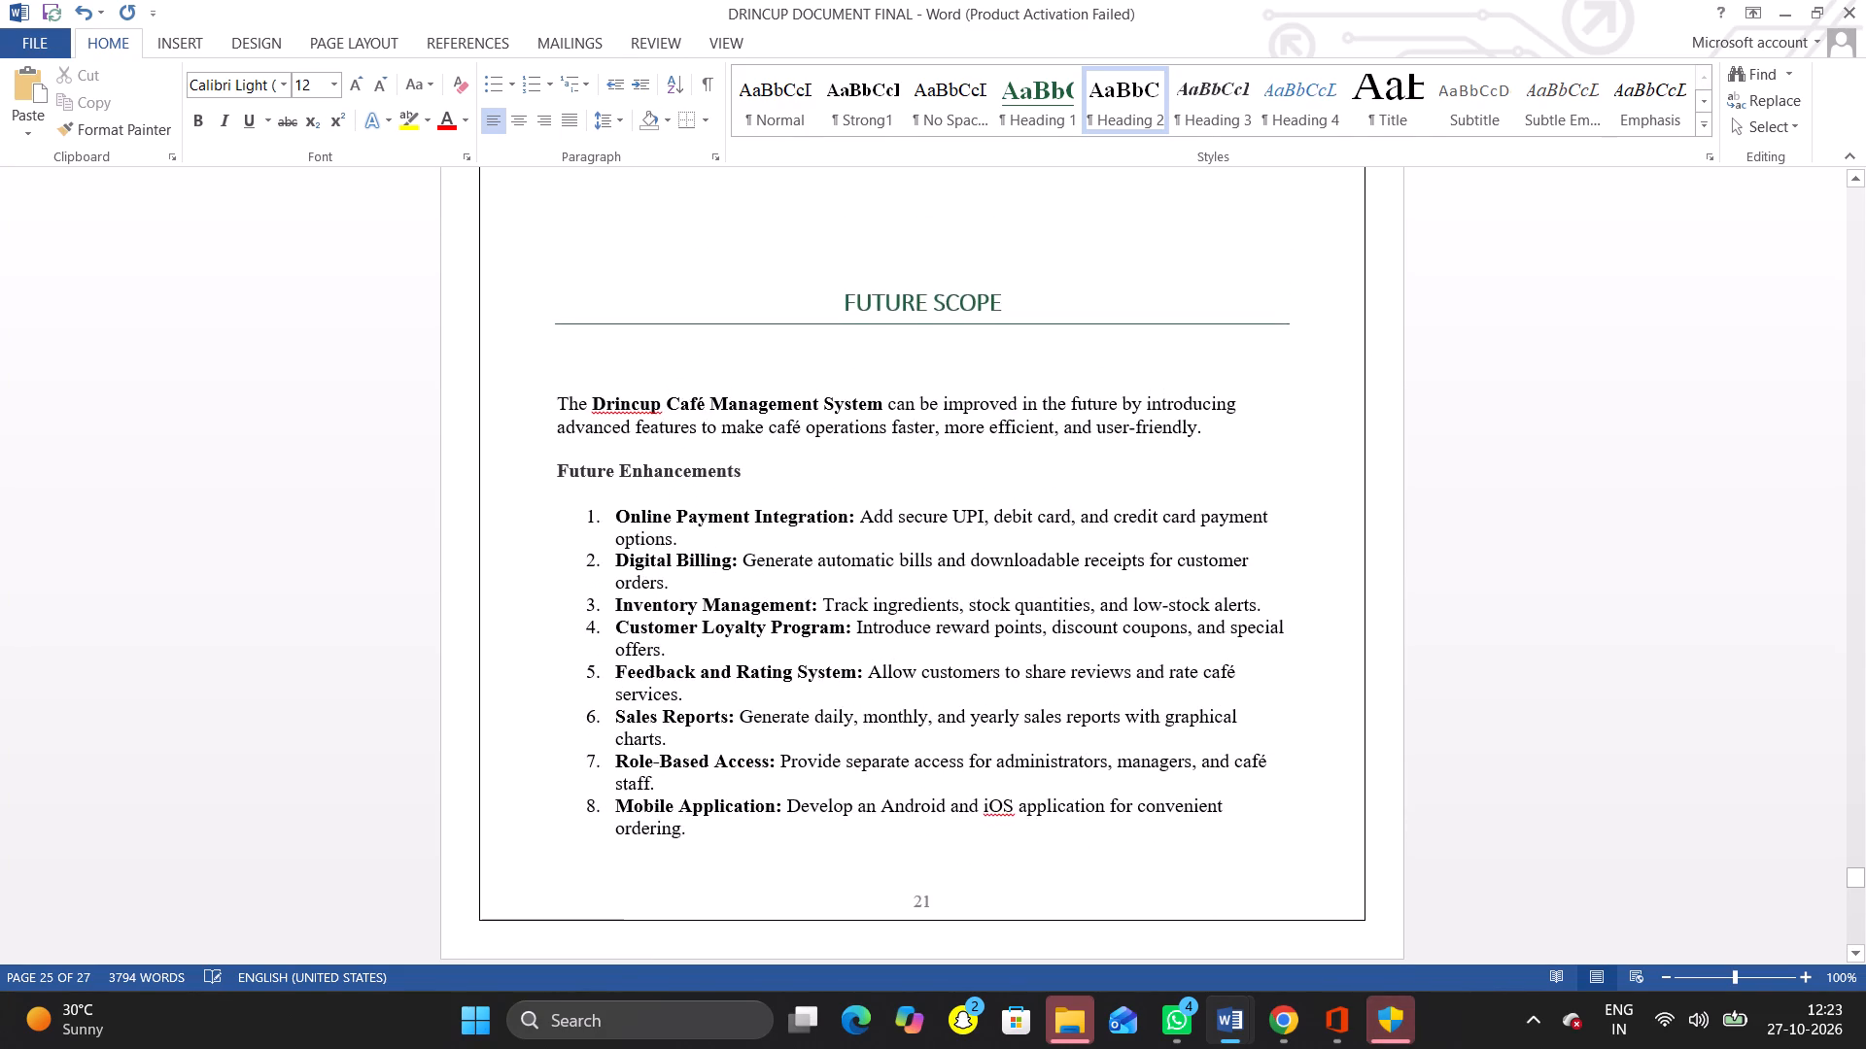
pyautogui.scroll(3, 888, 735)
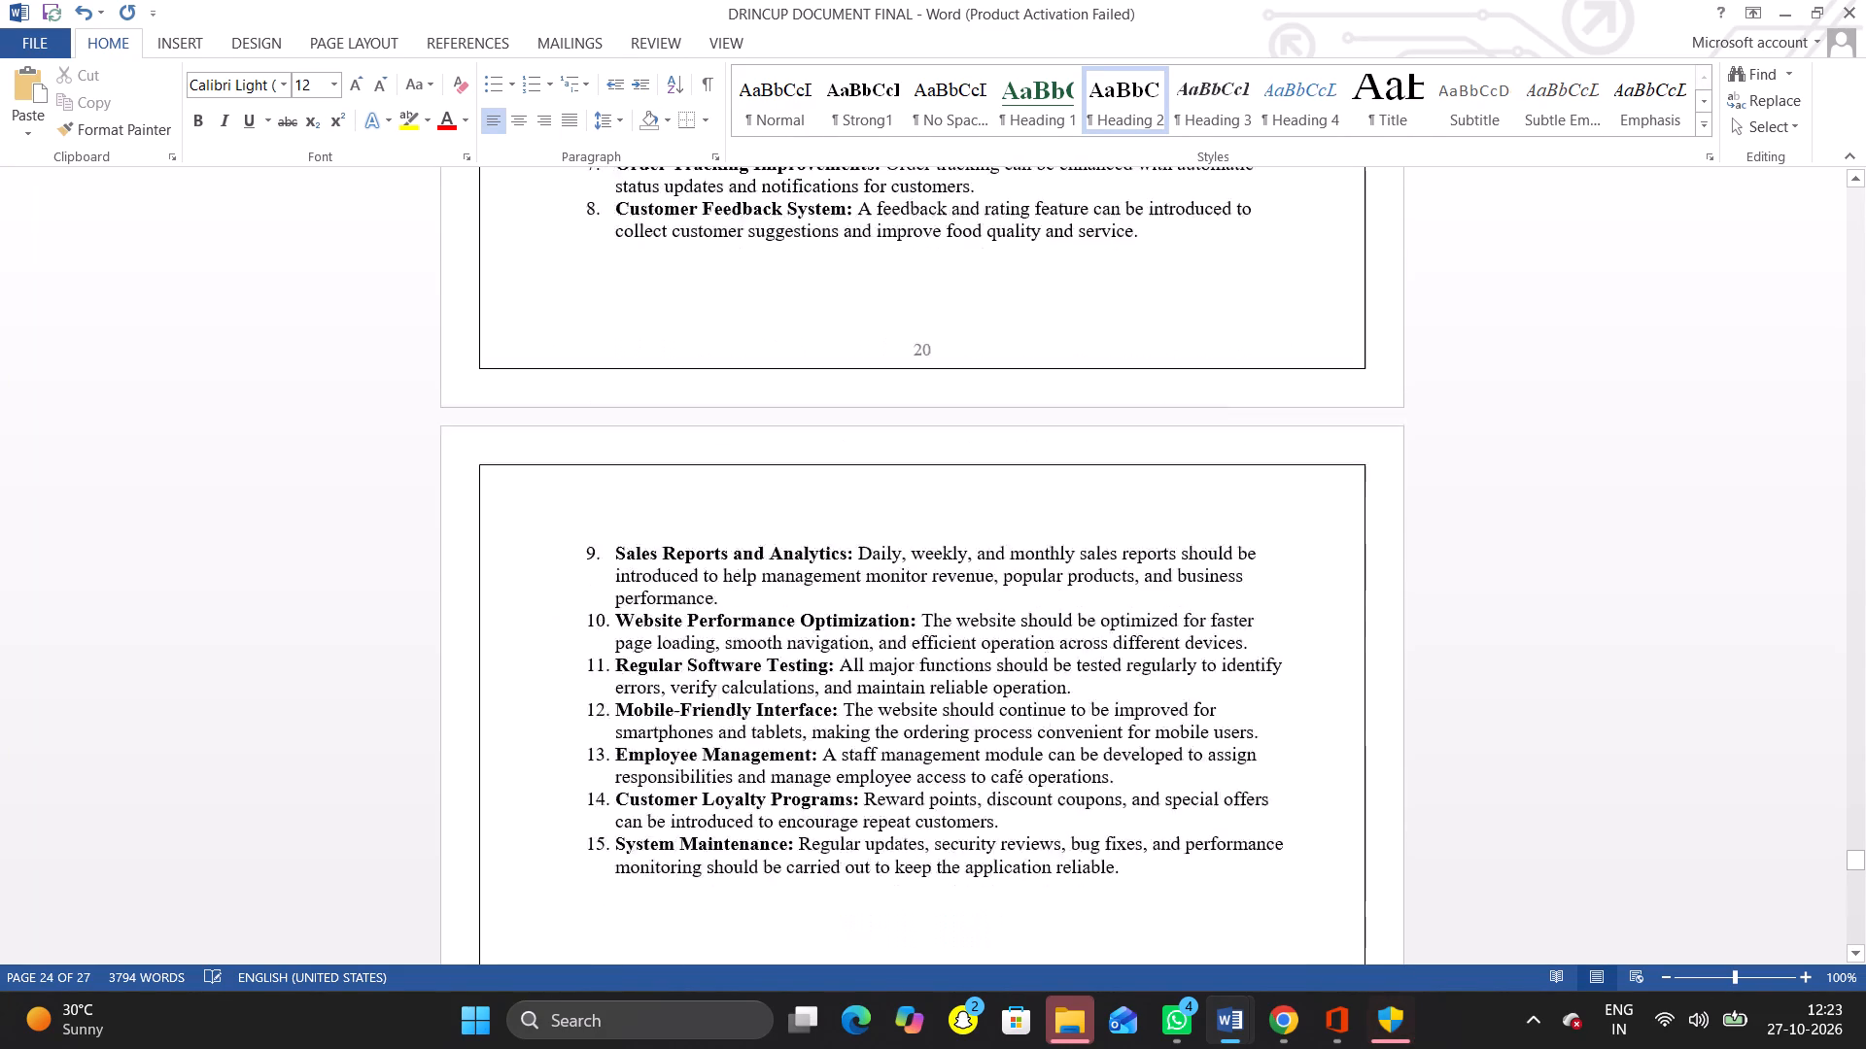
pyautogui.scroll(5, 888, 735)
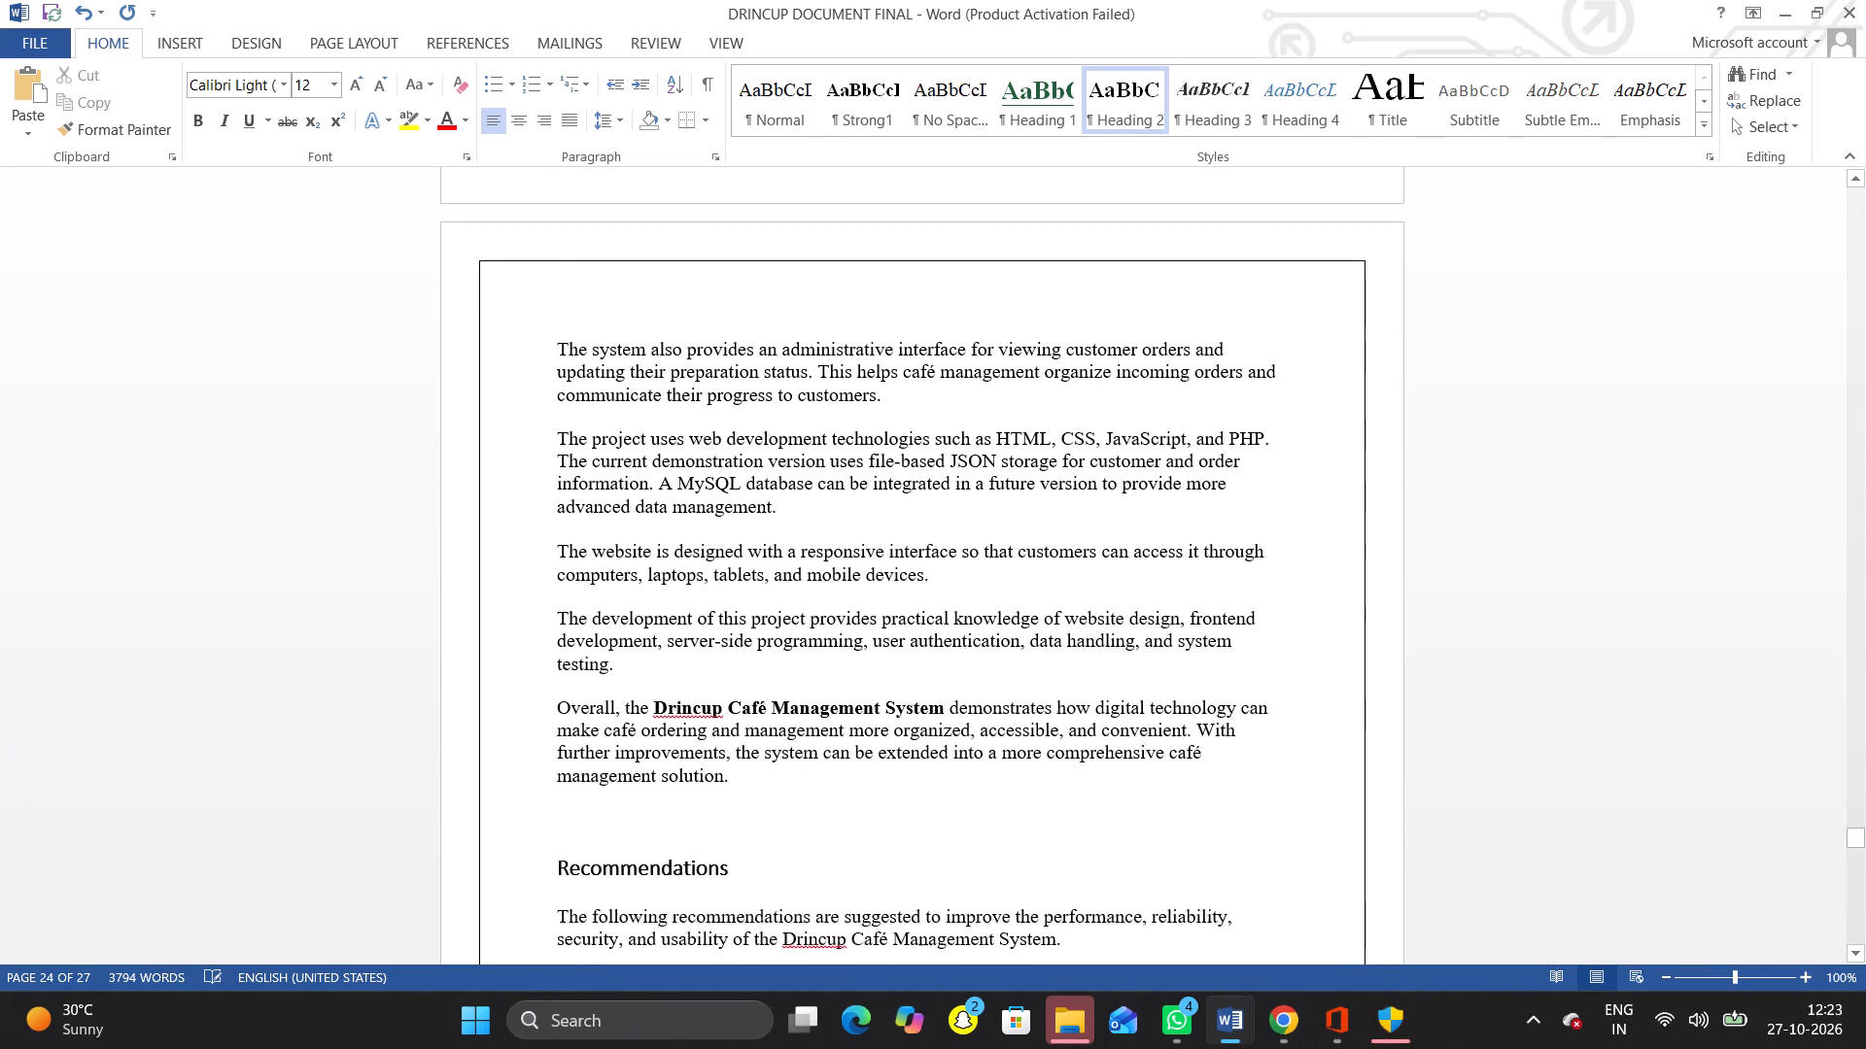
pyautogui.scroll(4, 888, 735)
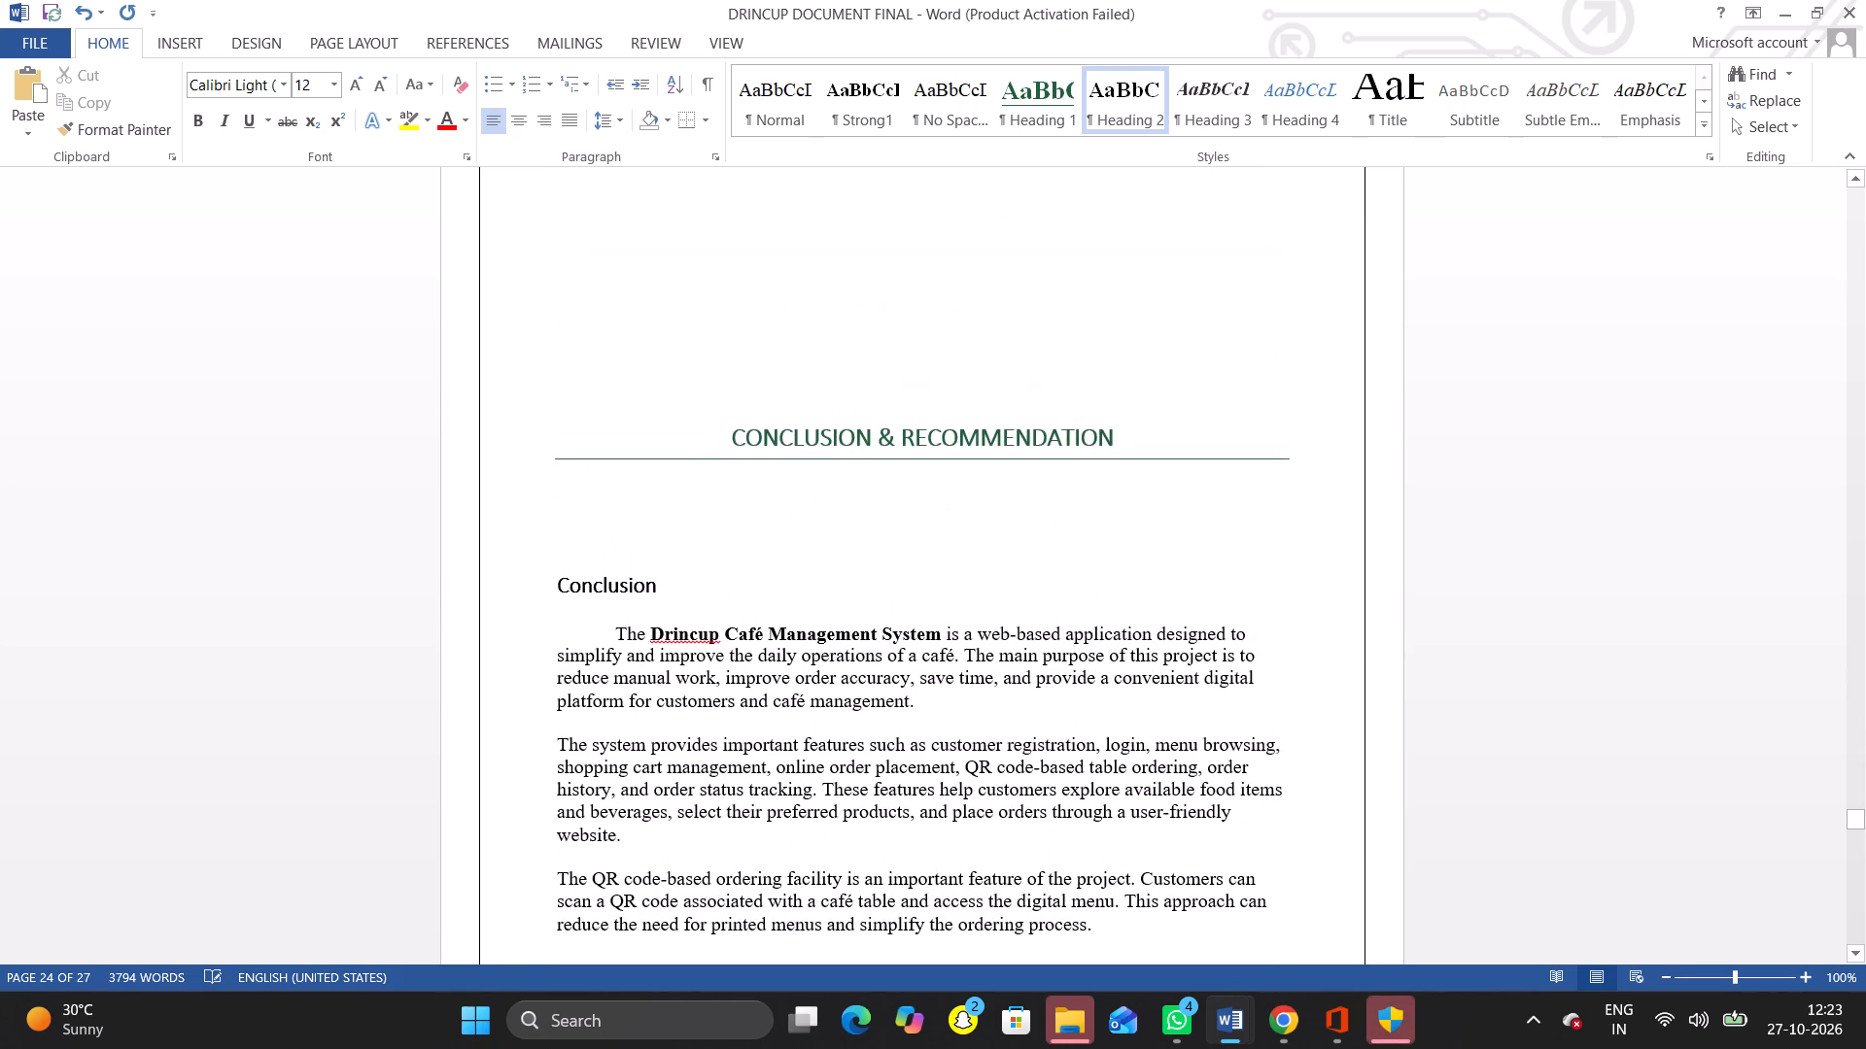
pyautogui.scroll(5, 888, 735)
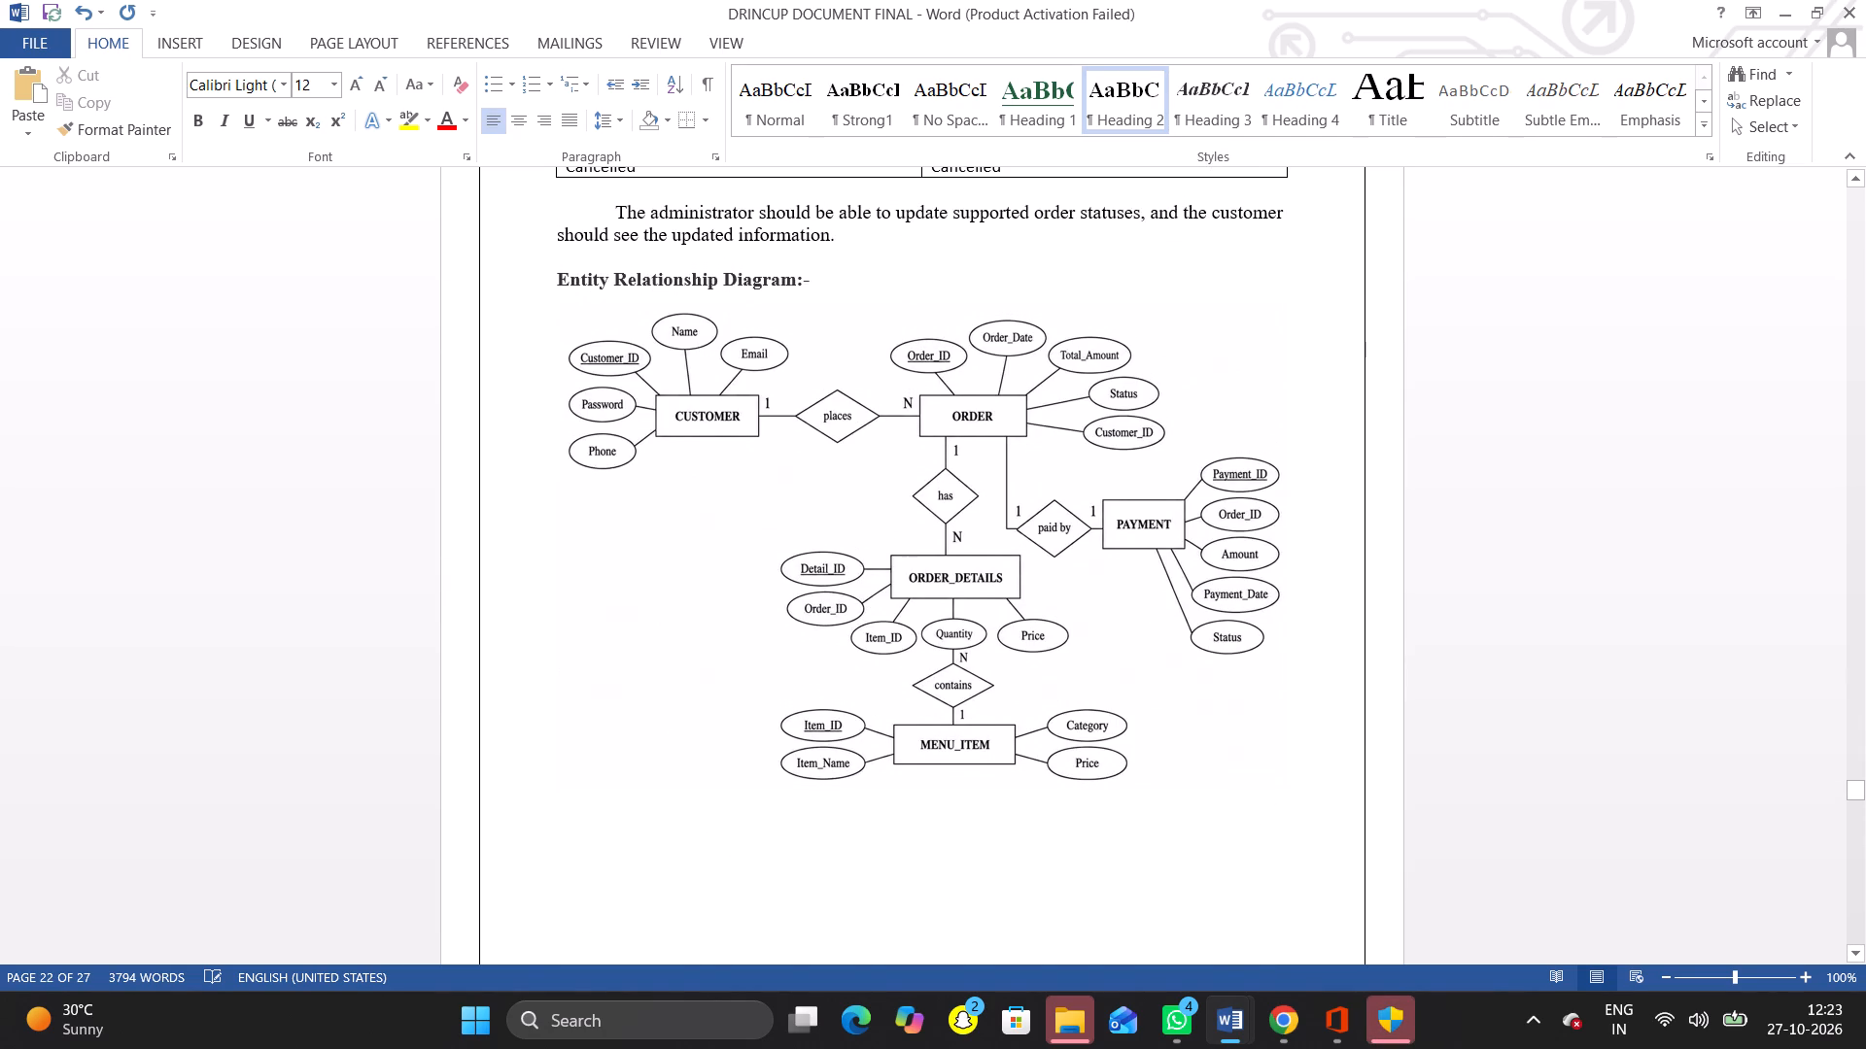
pyautogui.scroll(-1, 884, 654)
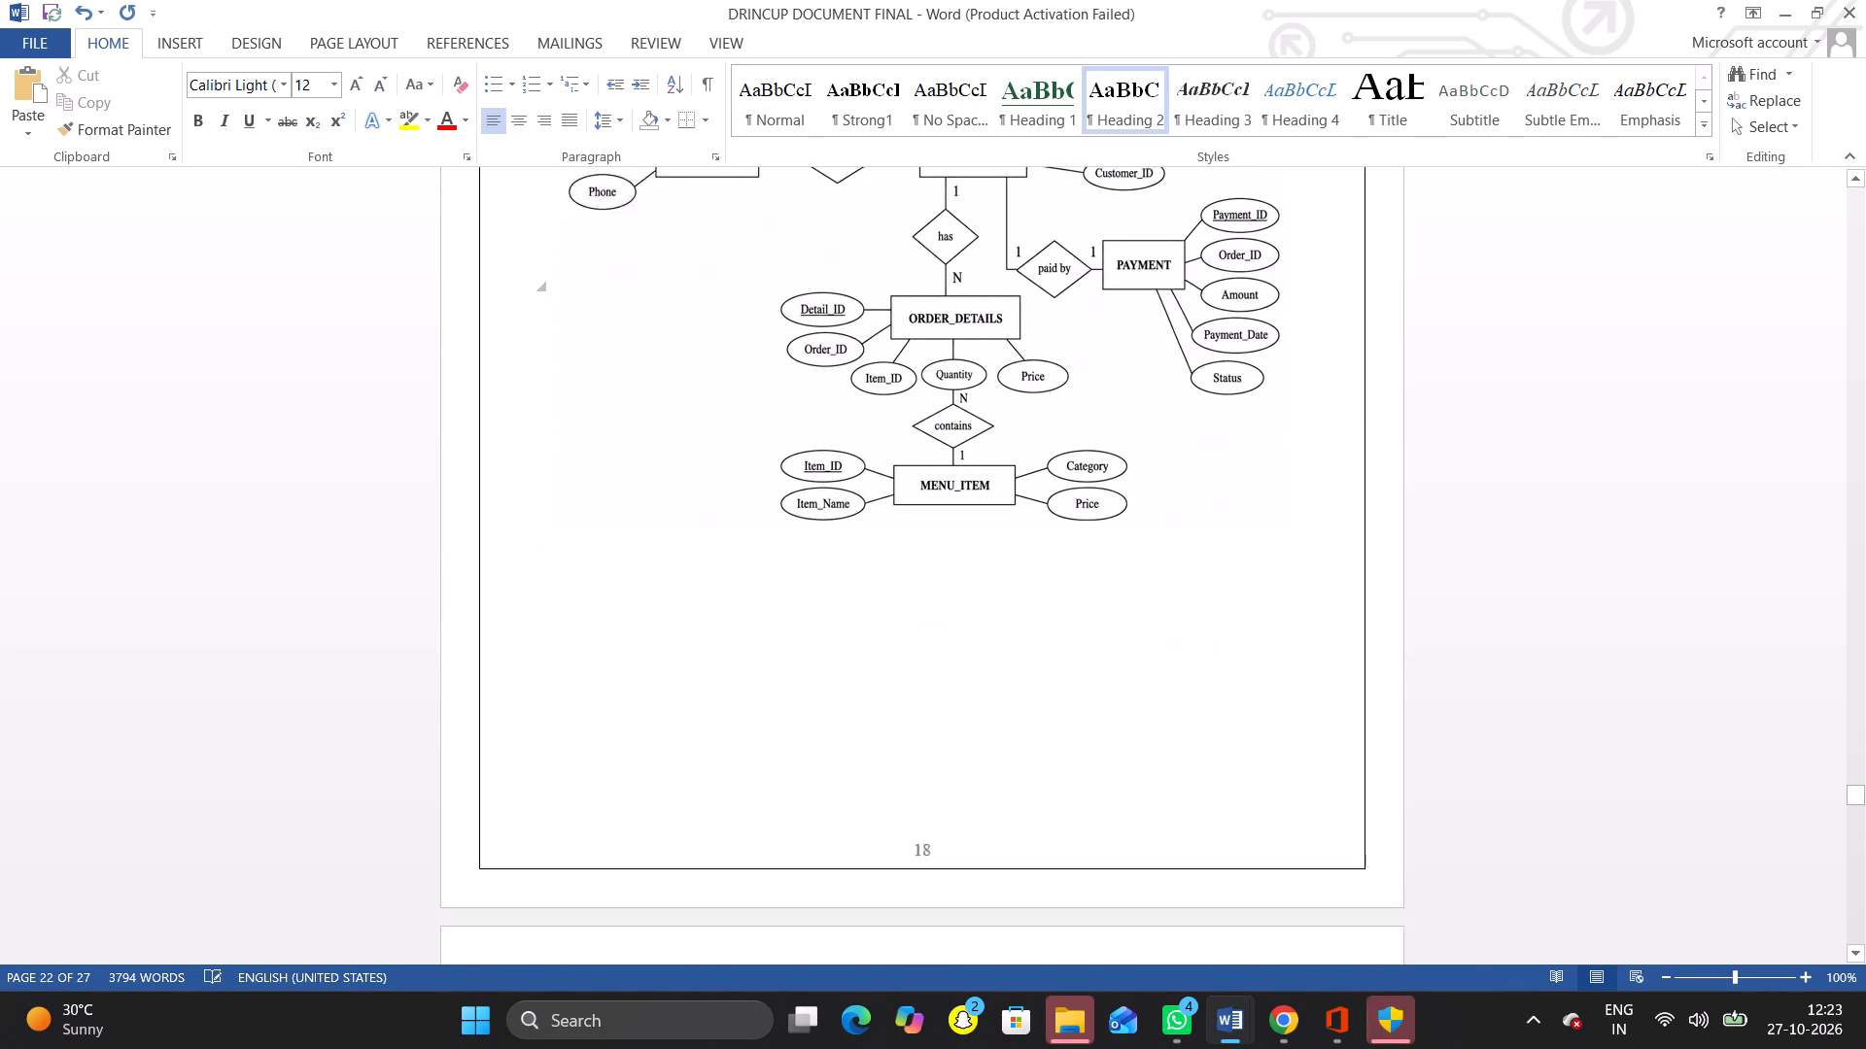
pyautogui.scroll(-1, 884, 654)
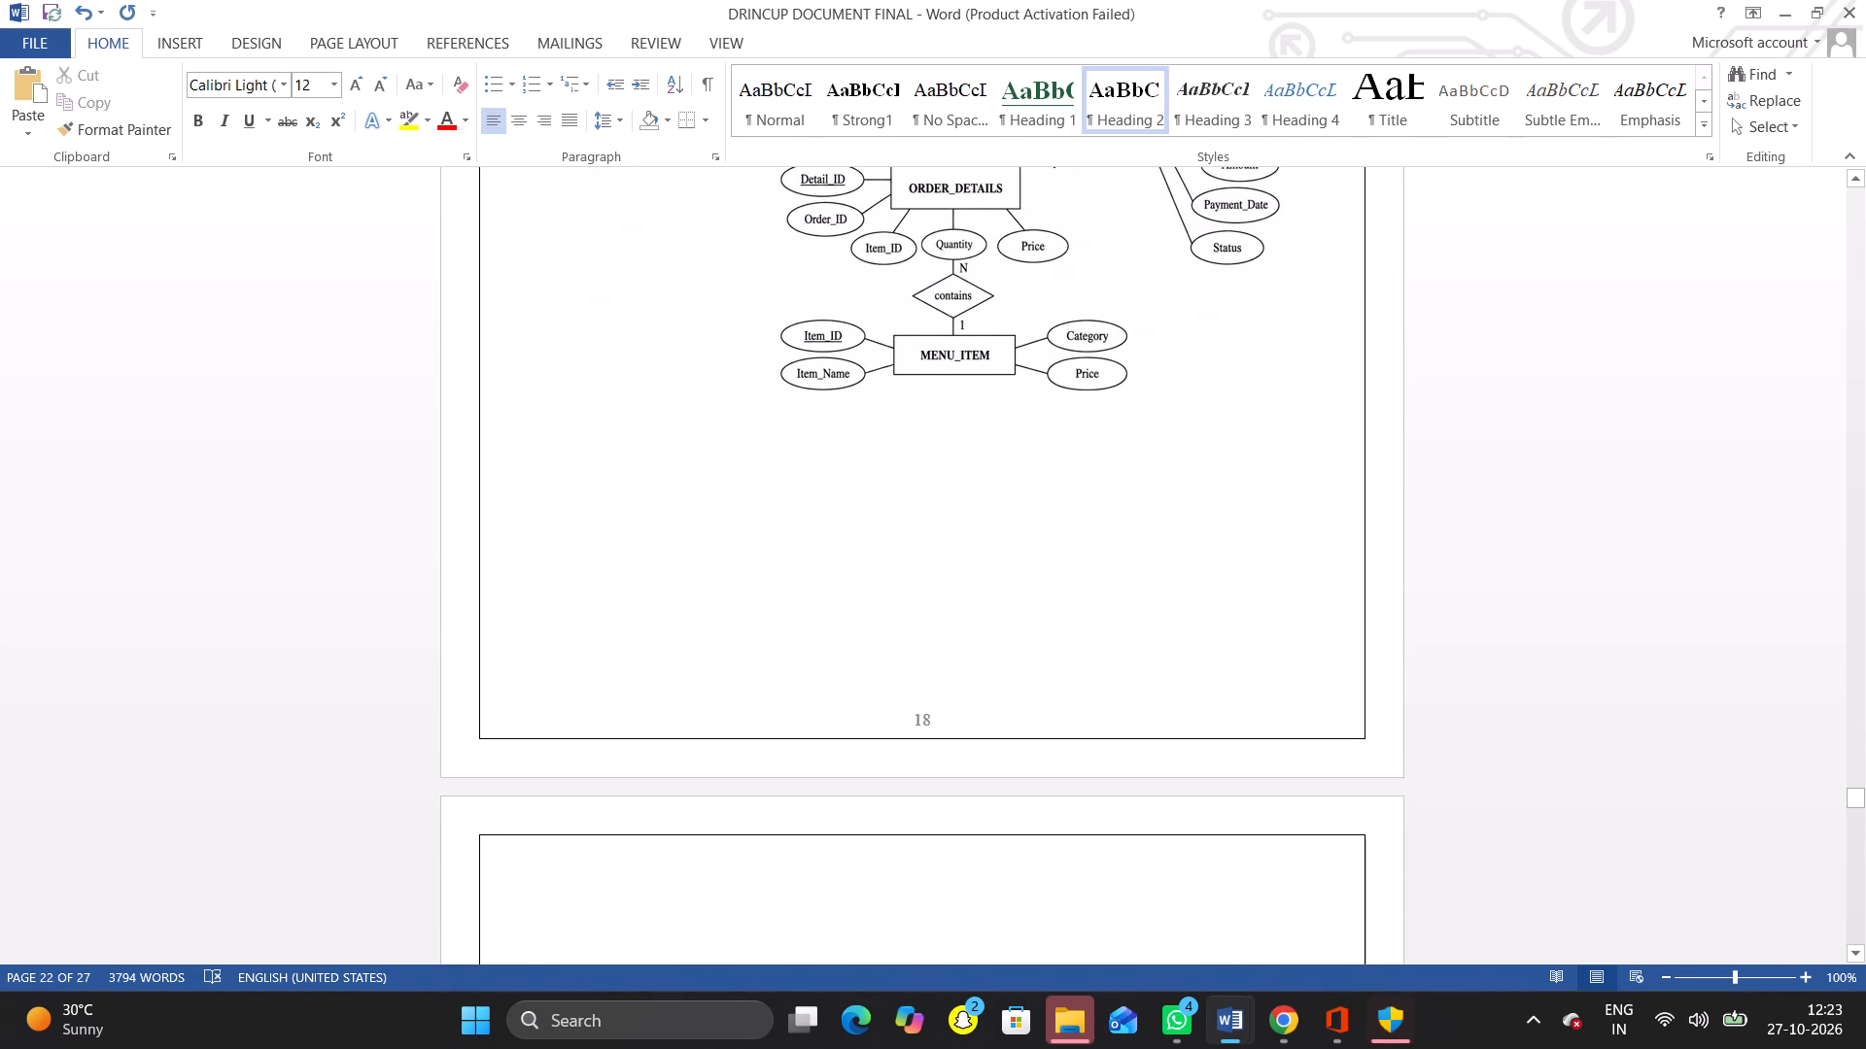
pyautogui.click(1147, 347)
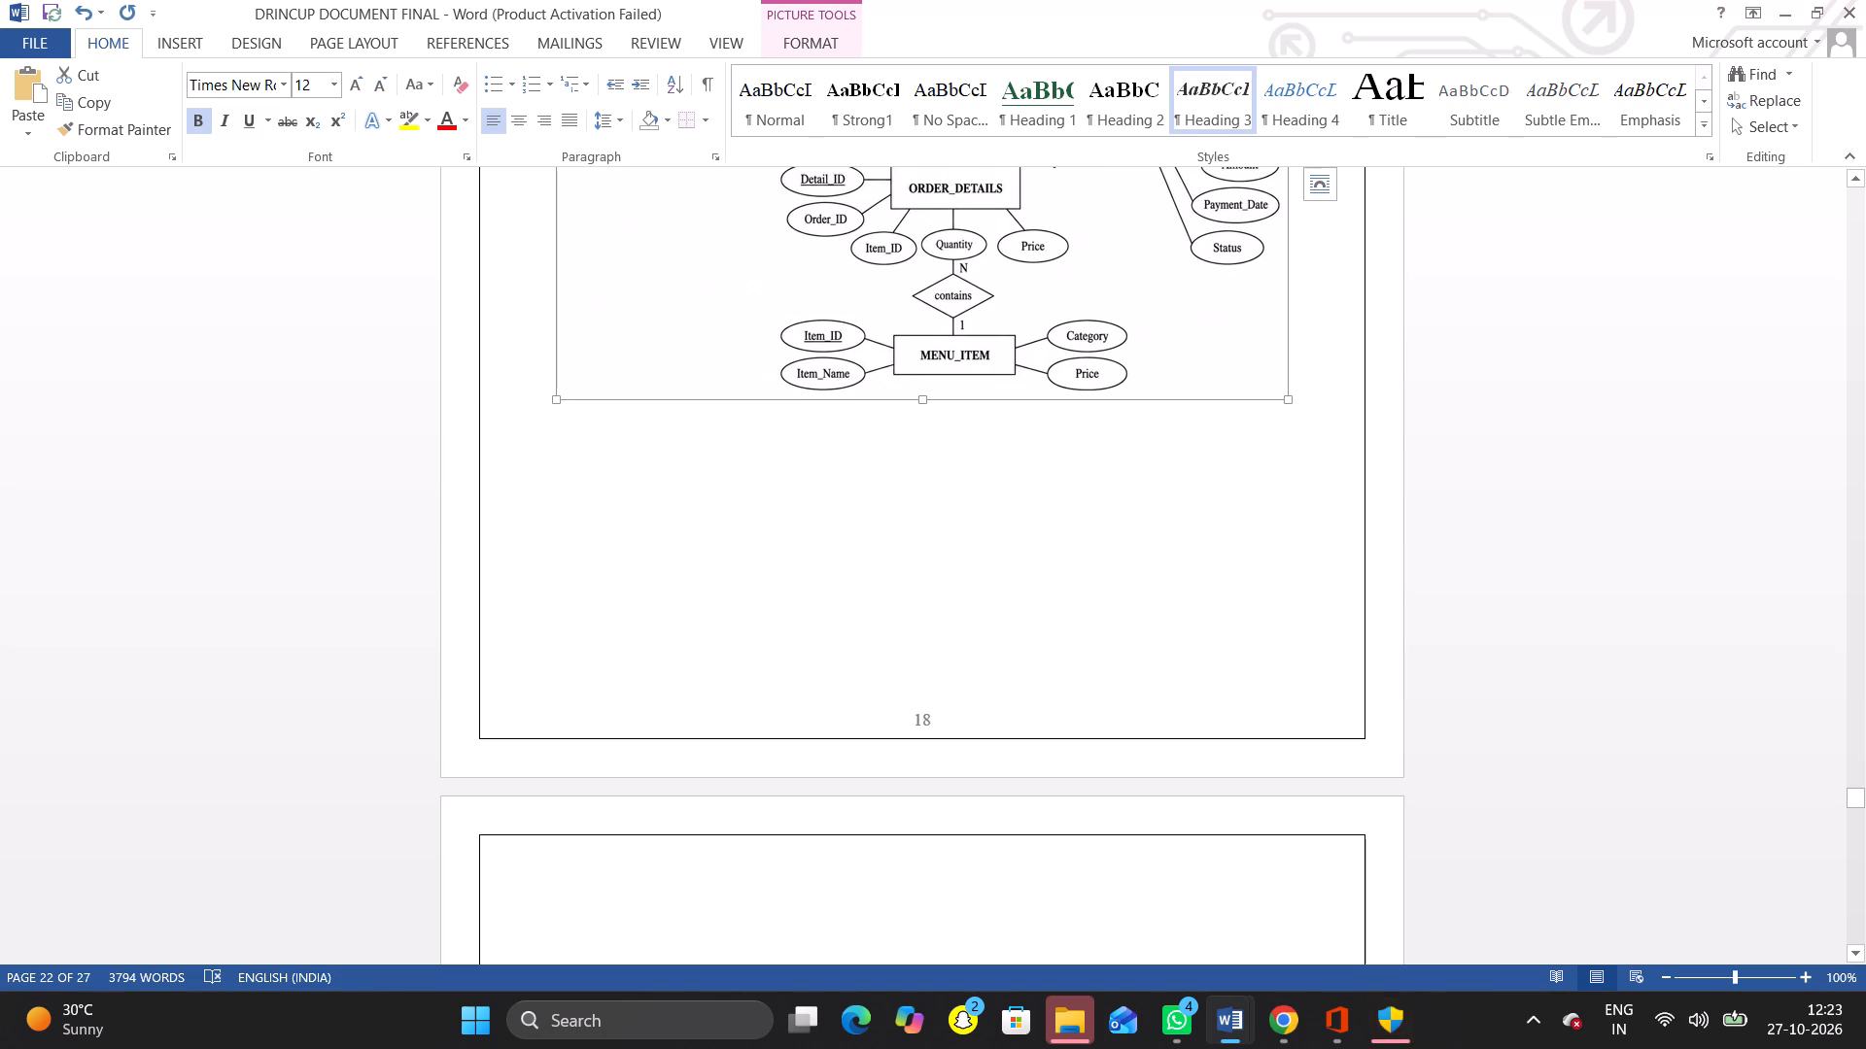
pyautogui.moveTo(1289, 398); pyautogui.dragTo(1179, 414)
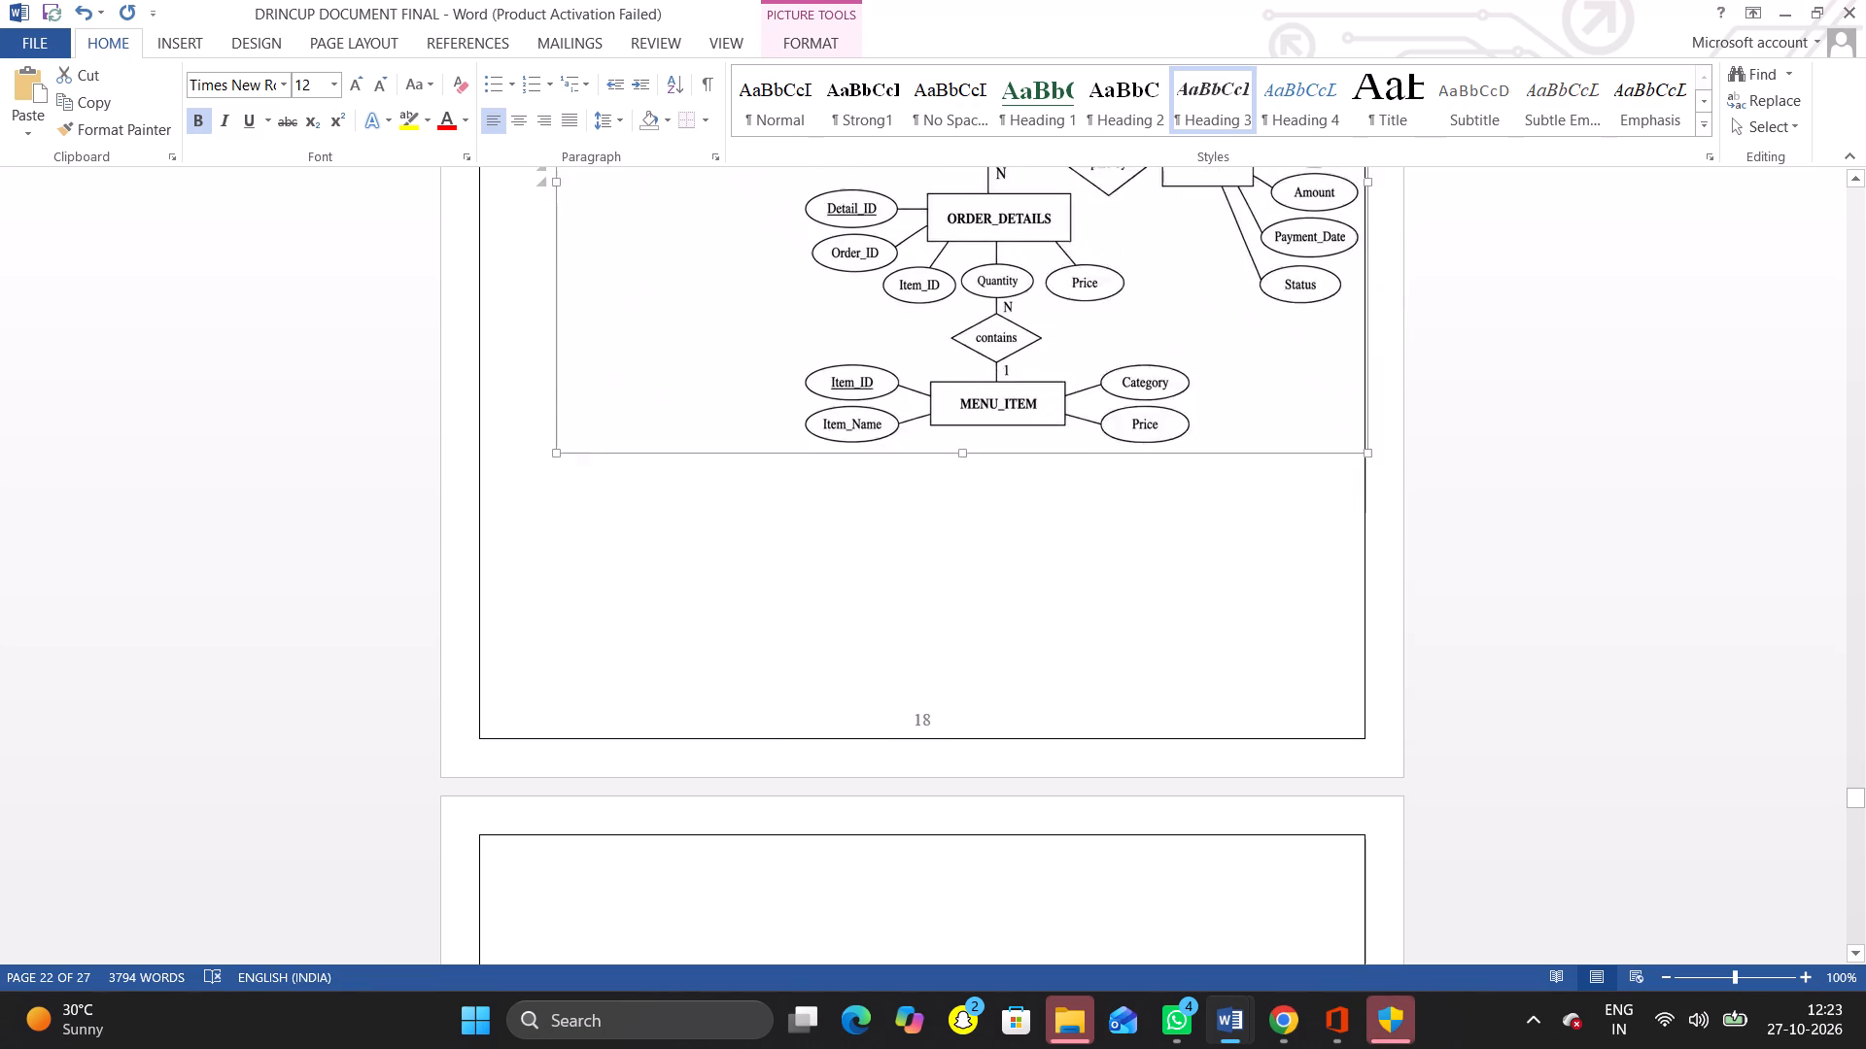
pyautogui.moveTo(1179, 414); pyautogui.dragTo(1172, 397)
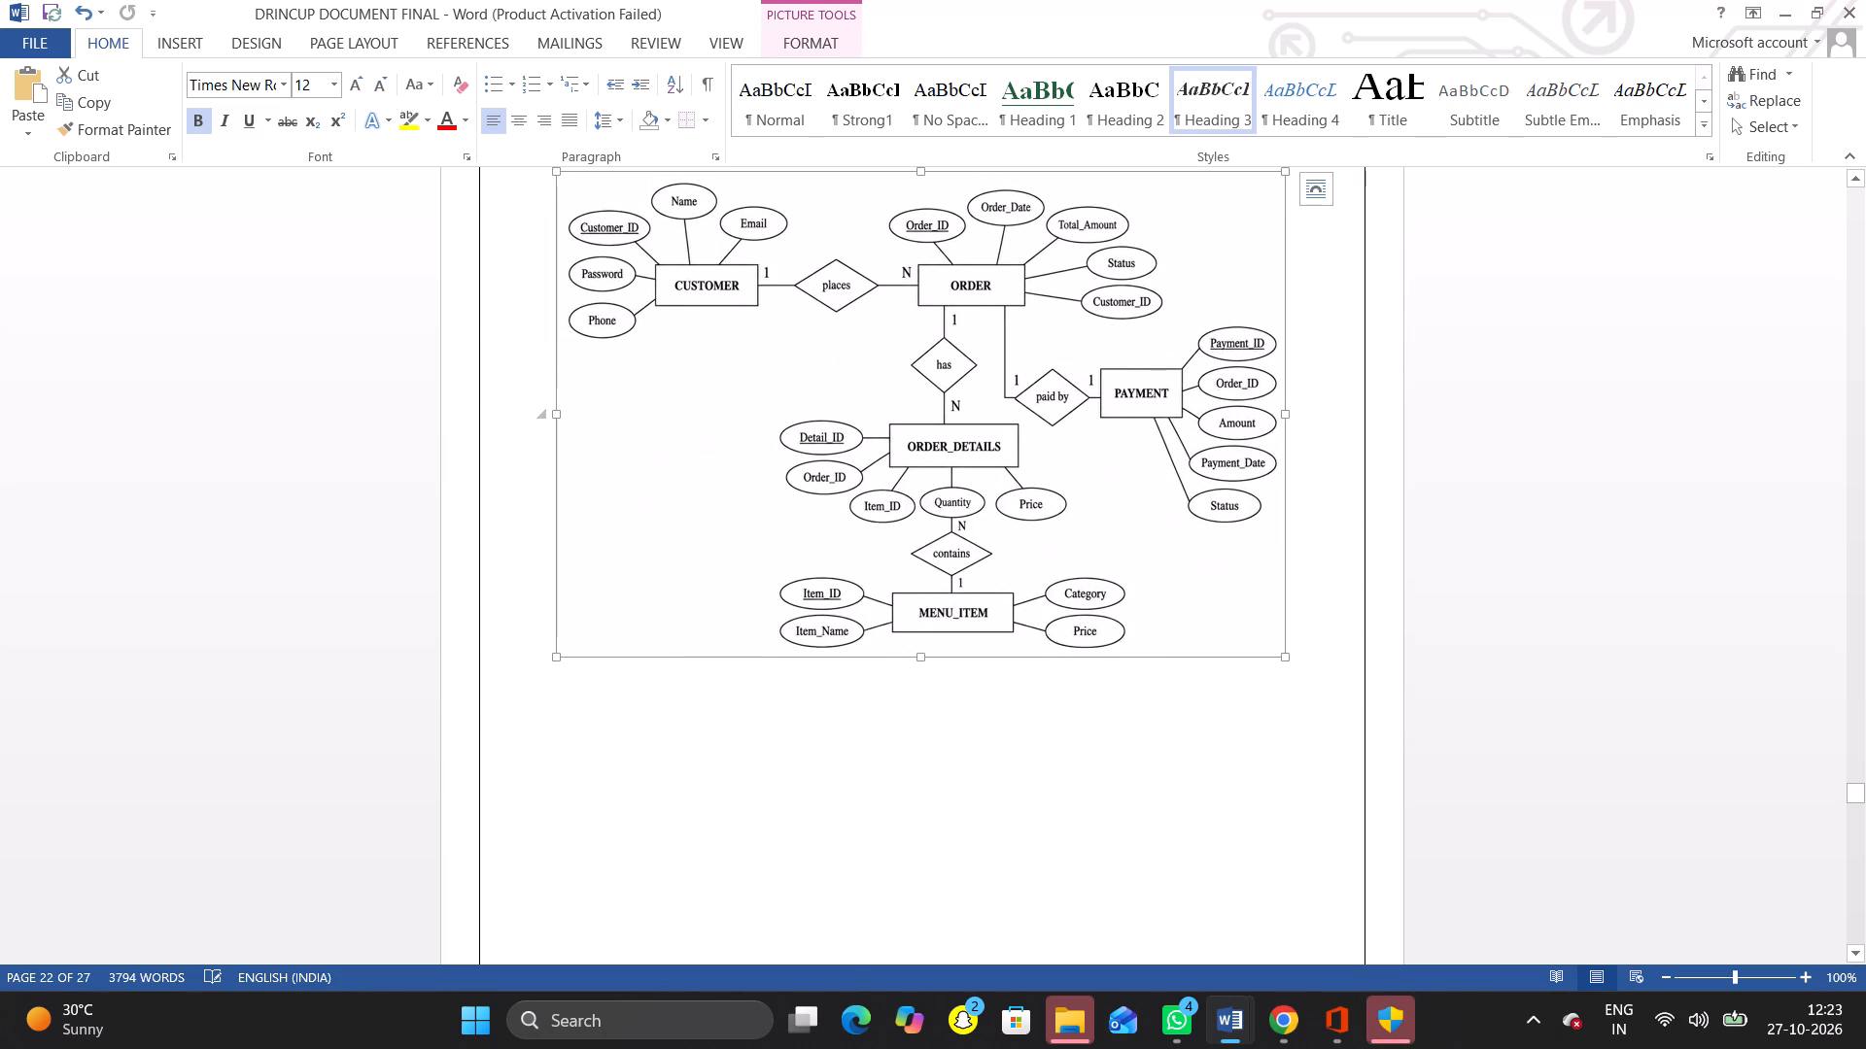
# Add one blank line above and one below the "Entity Relationship Diagram:-" heading.
pyautogui.scroll(2, 1137, 581)
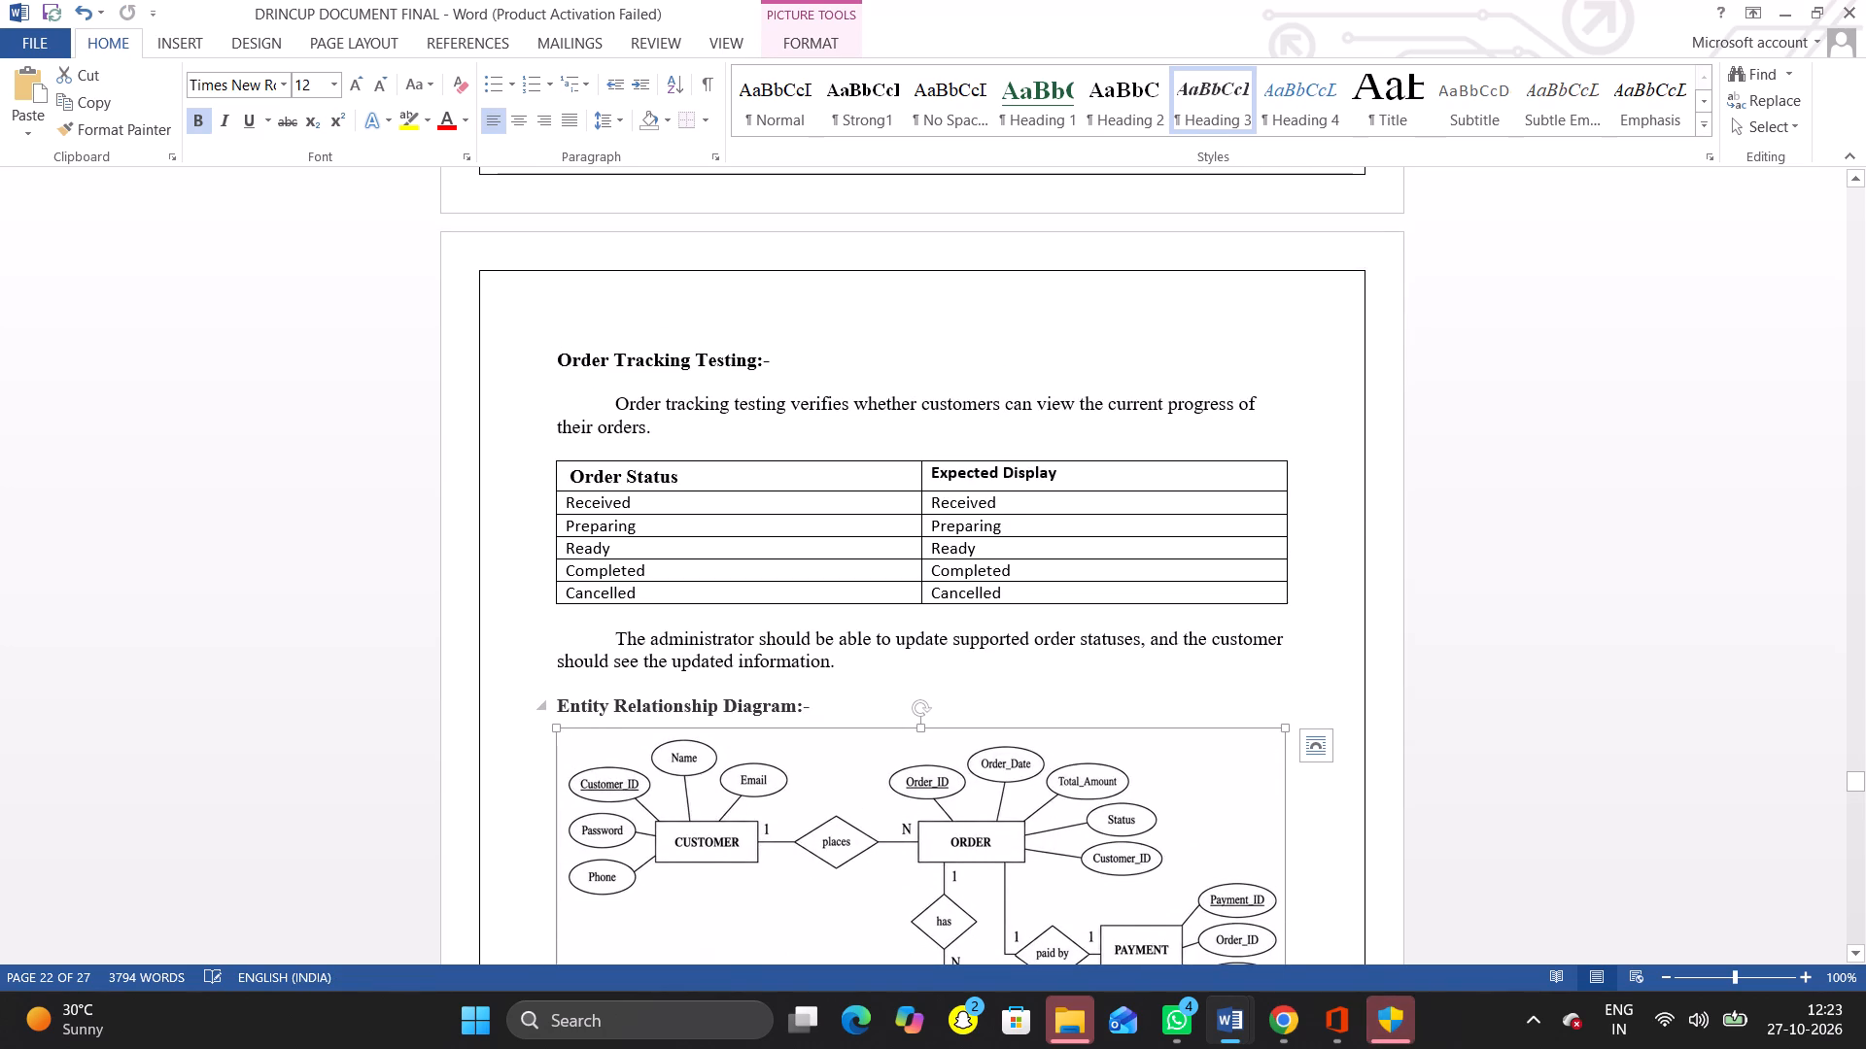
pyautogui.click(846, 673)
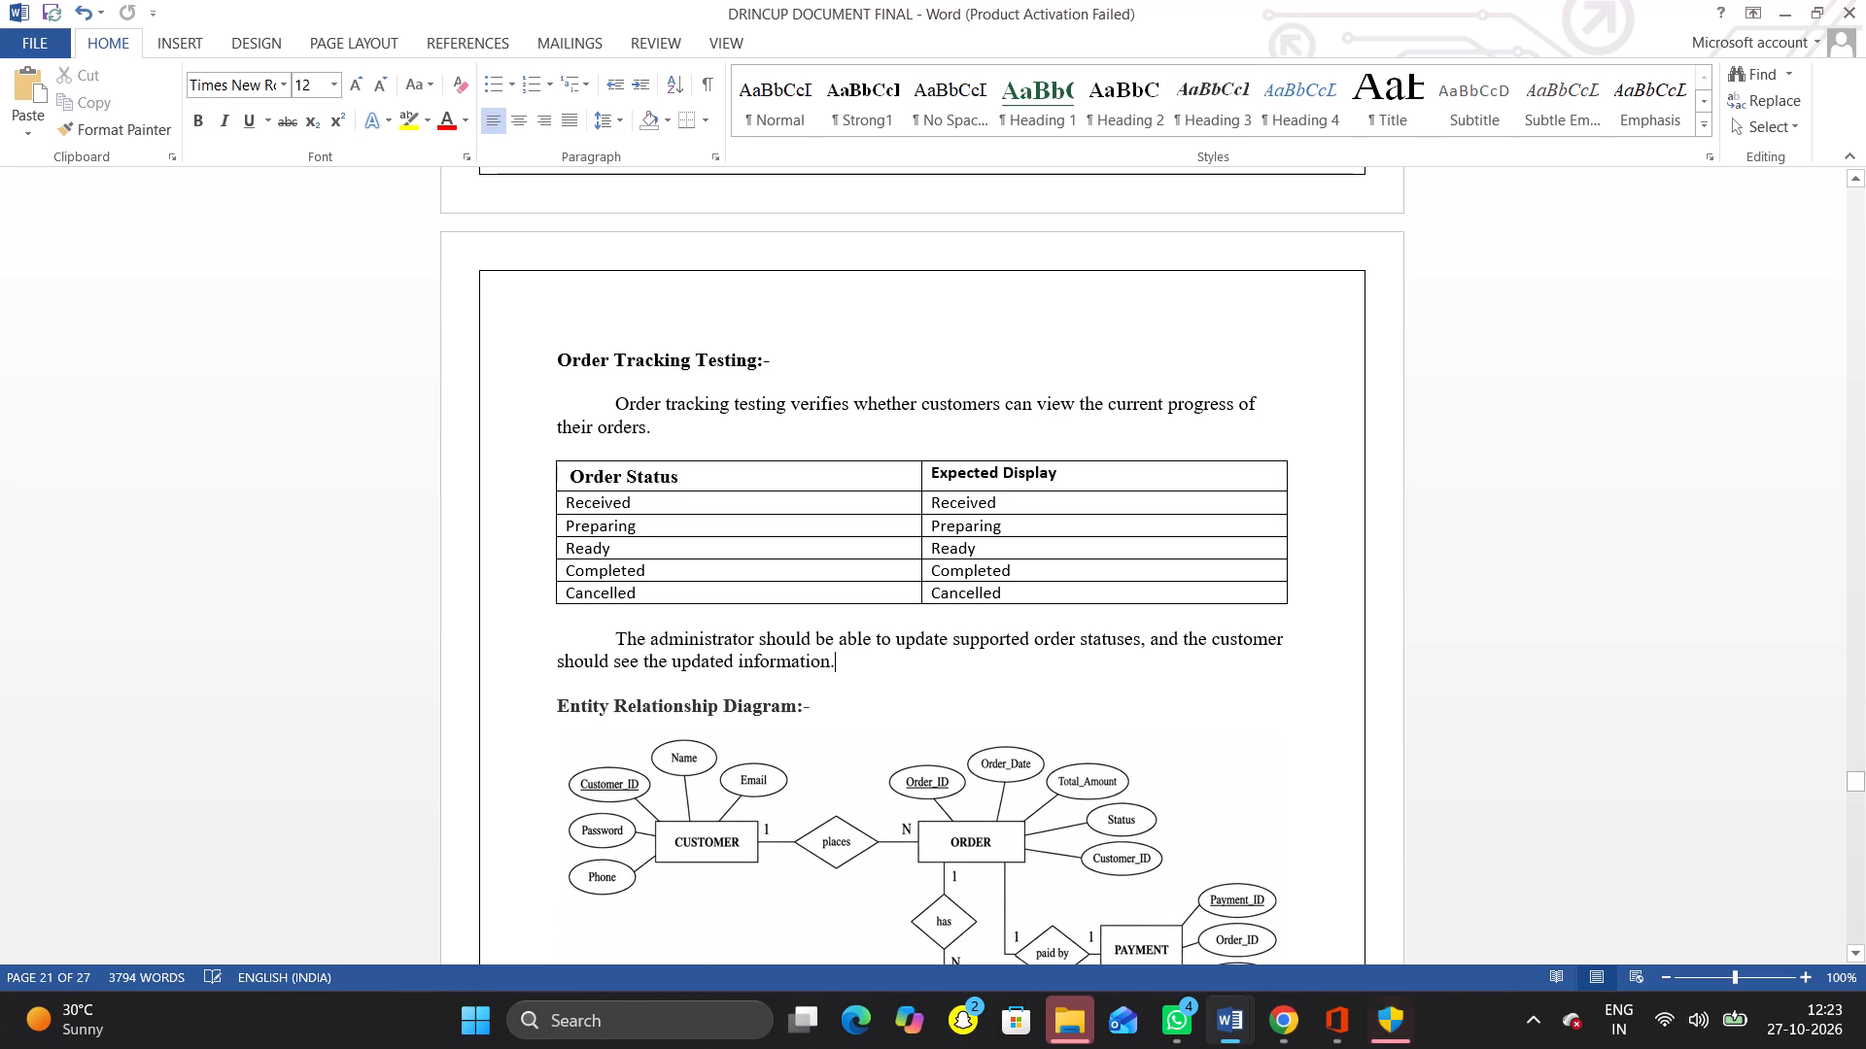
pyautogui.press('Return')
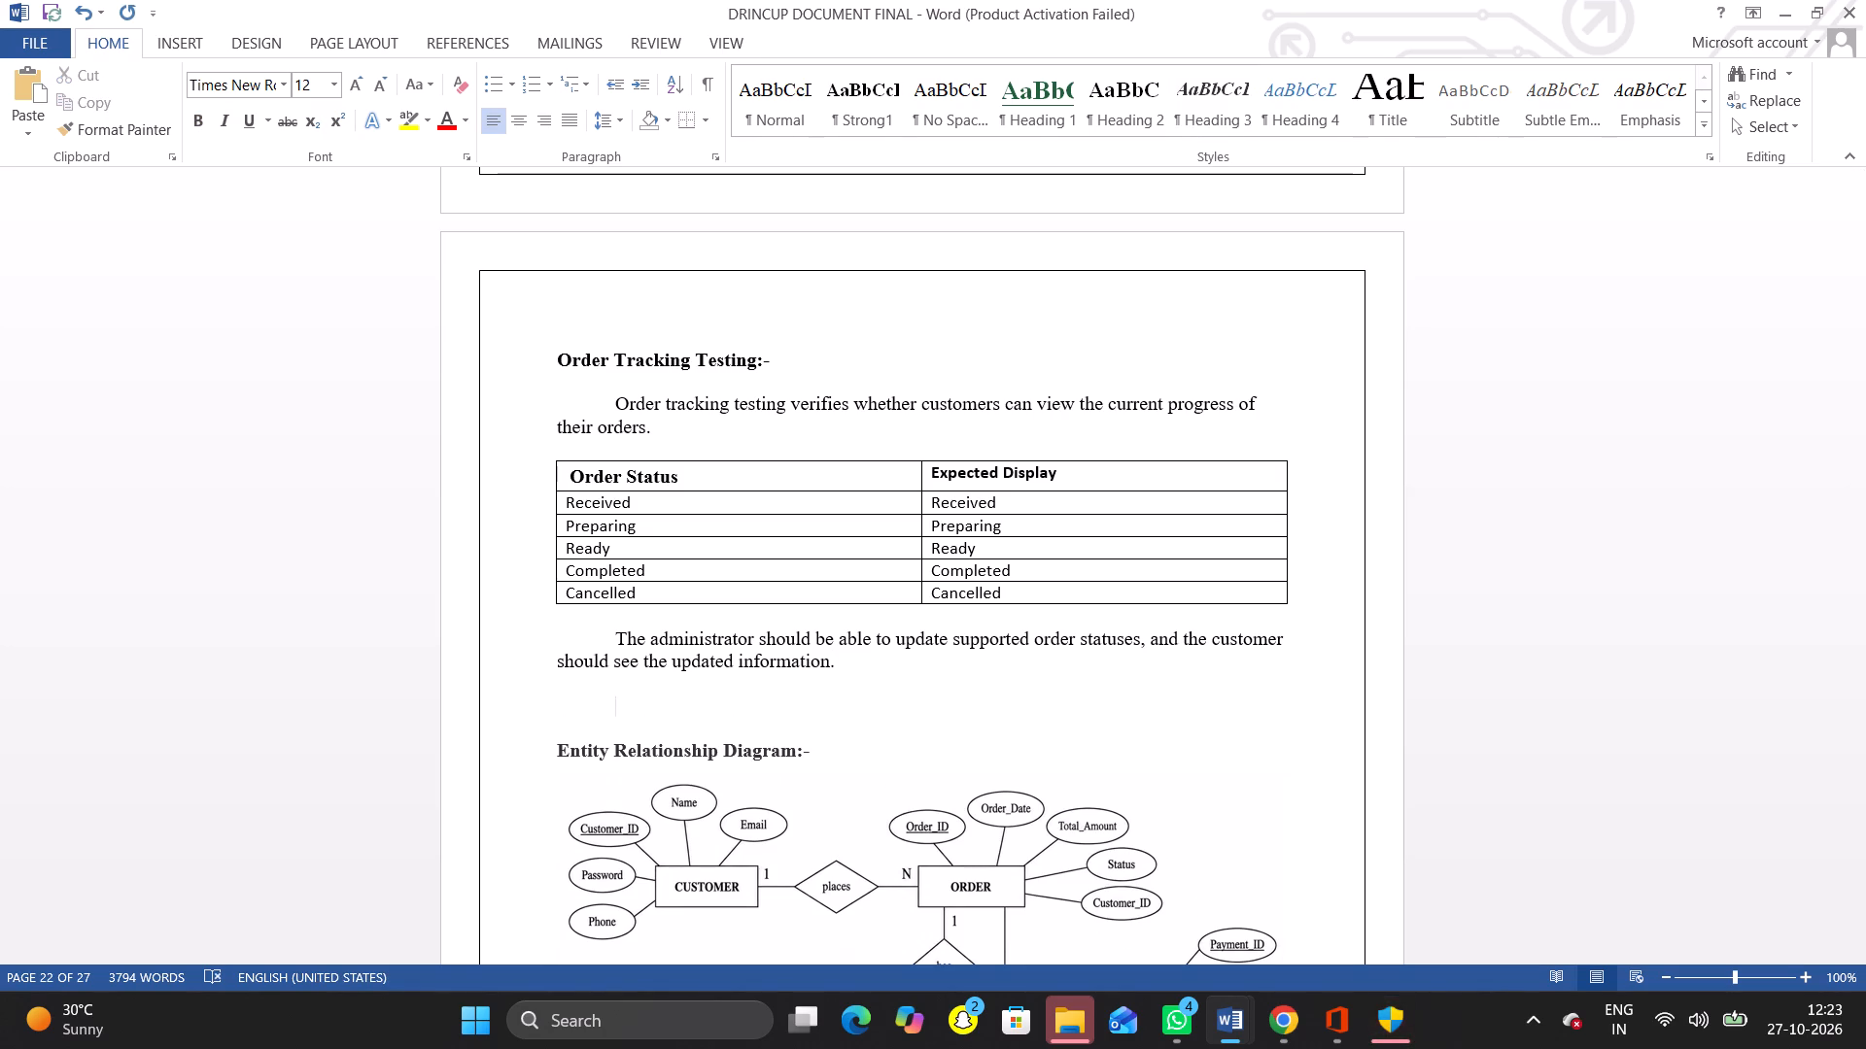
pyautogui.click(848, 750)
pyautogui.press('Return')
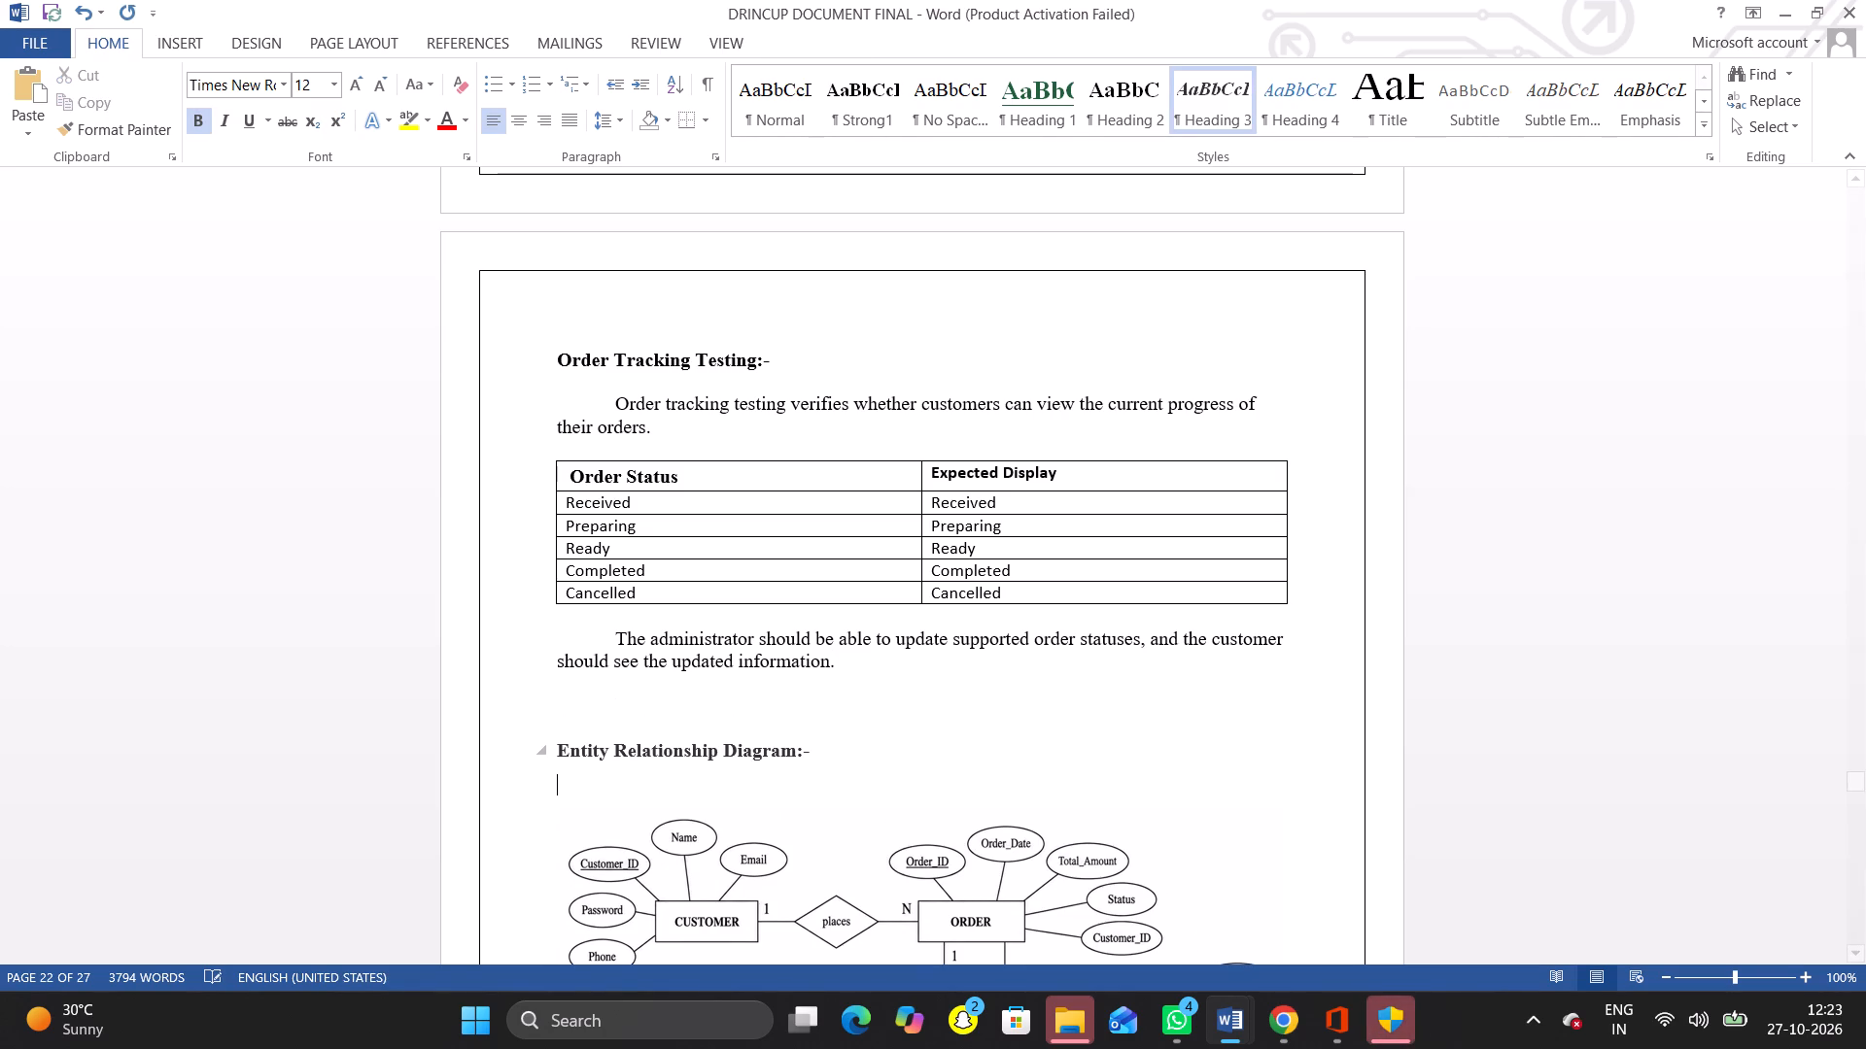
# Remove the surplus blank lines above the CONCLUSION & RECOMMENDATION heading so it starts at the top of the page after the diagram.
pyautogui.scroll(-1, 848, 750)
pyautogui.scroll(-2, 918, 702)
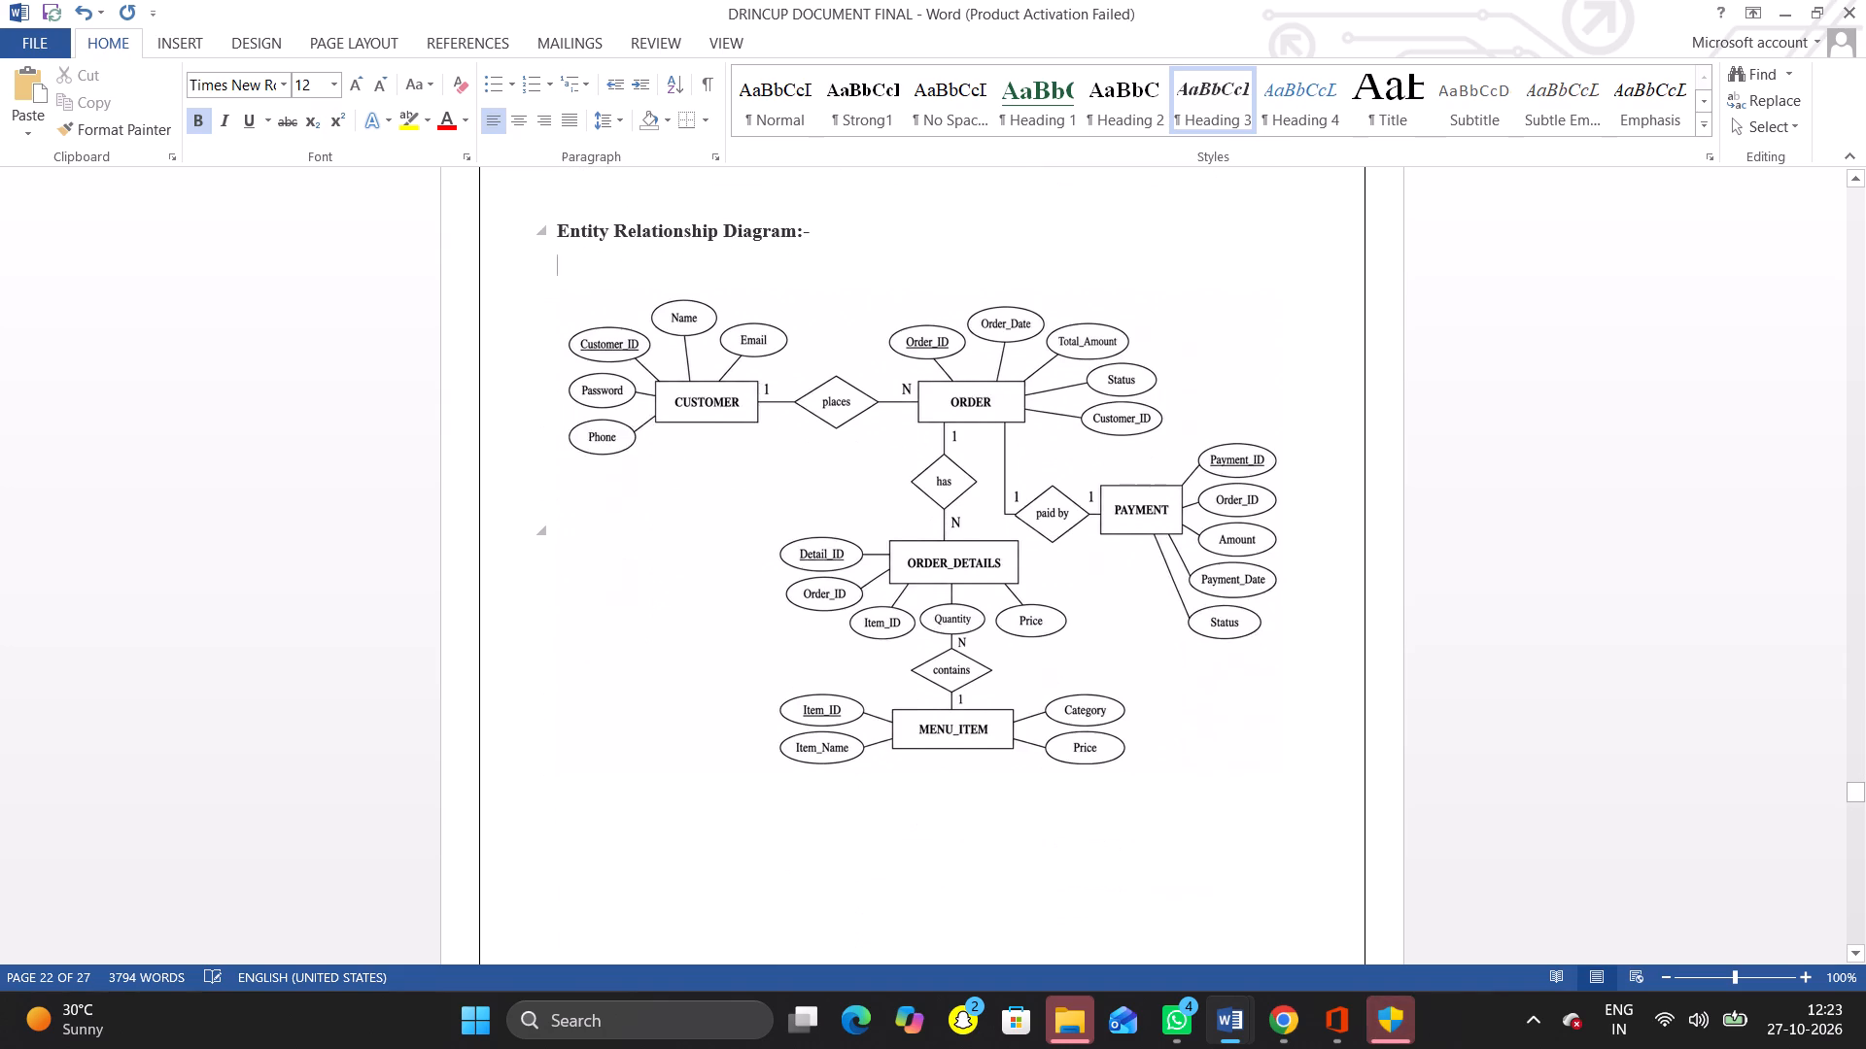
pyautogui.scroll(-3, 918, 702)
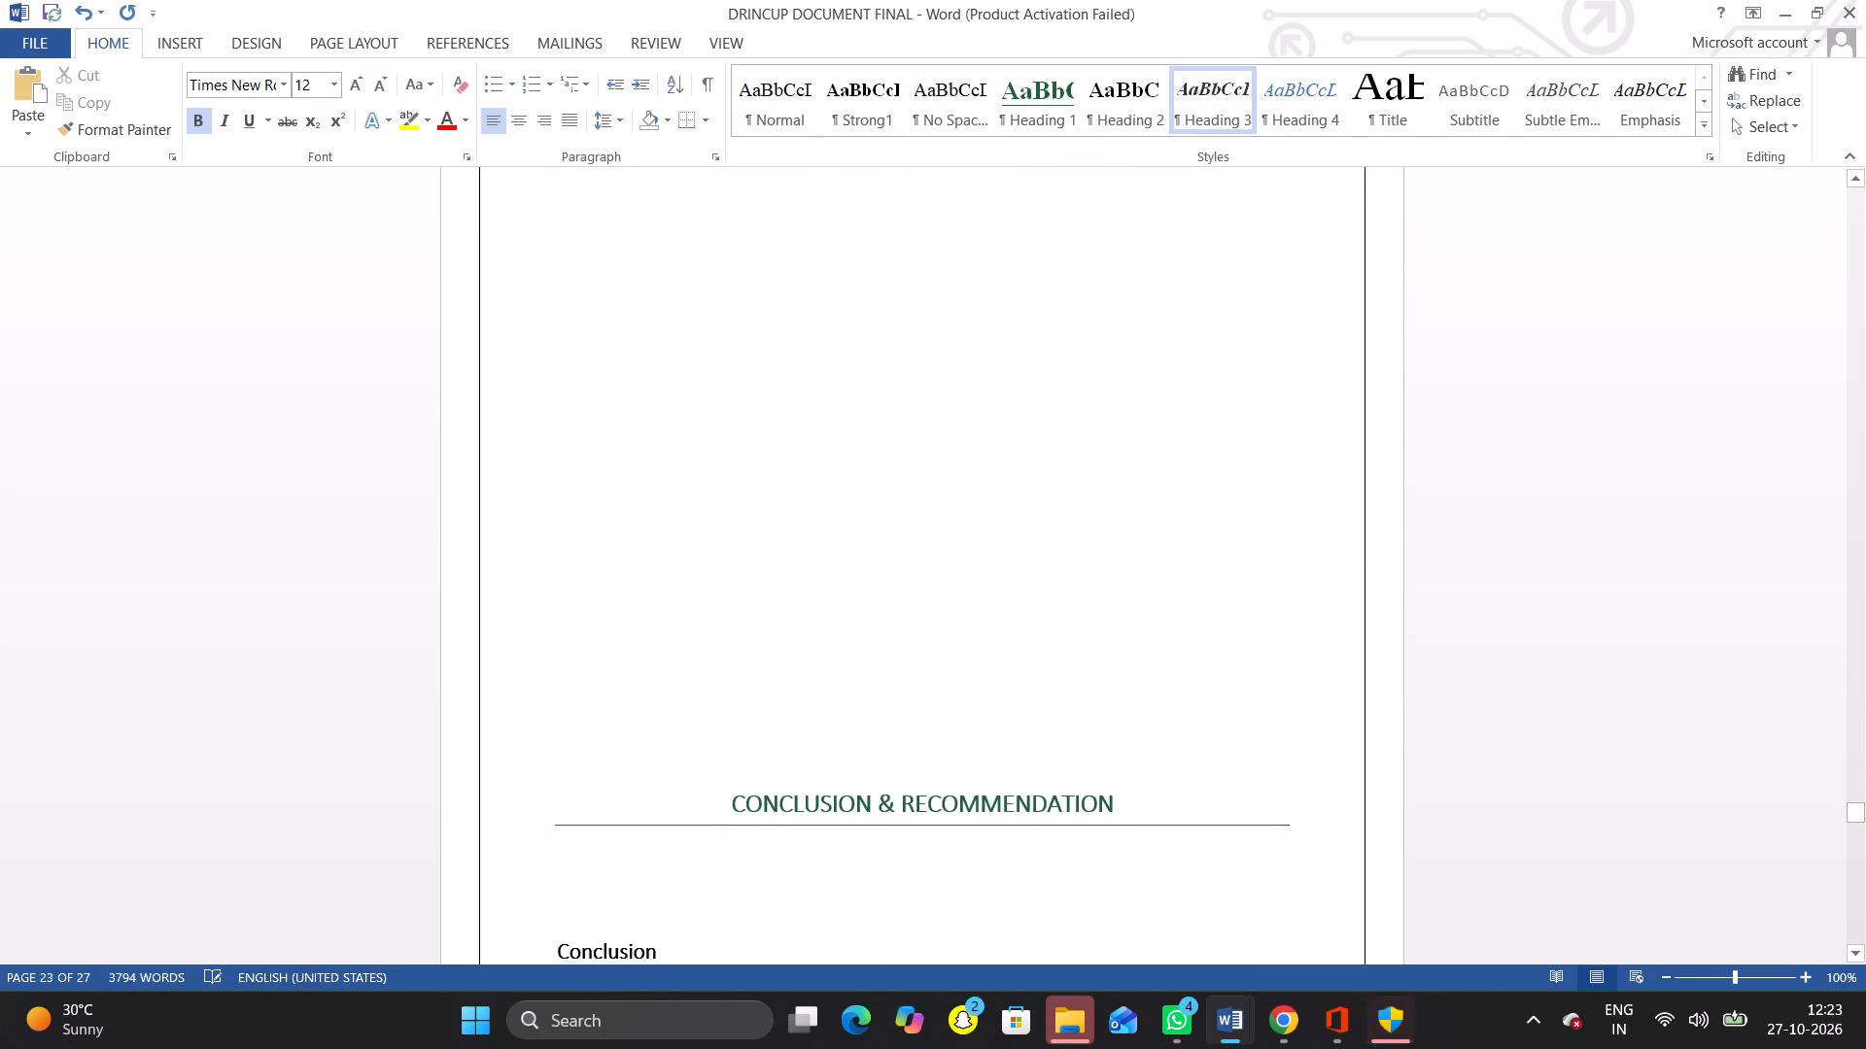
pyautogui.click(739, 741)
pyautogui.press('BackSpace')
pyautogui.press('BackSpace')
pyautogui.press('BackSpace')
pyautogui.press('BackSpace')
pyautogui.press('BackSpace')
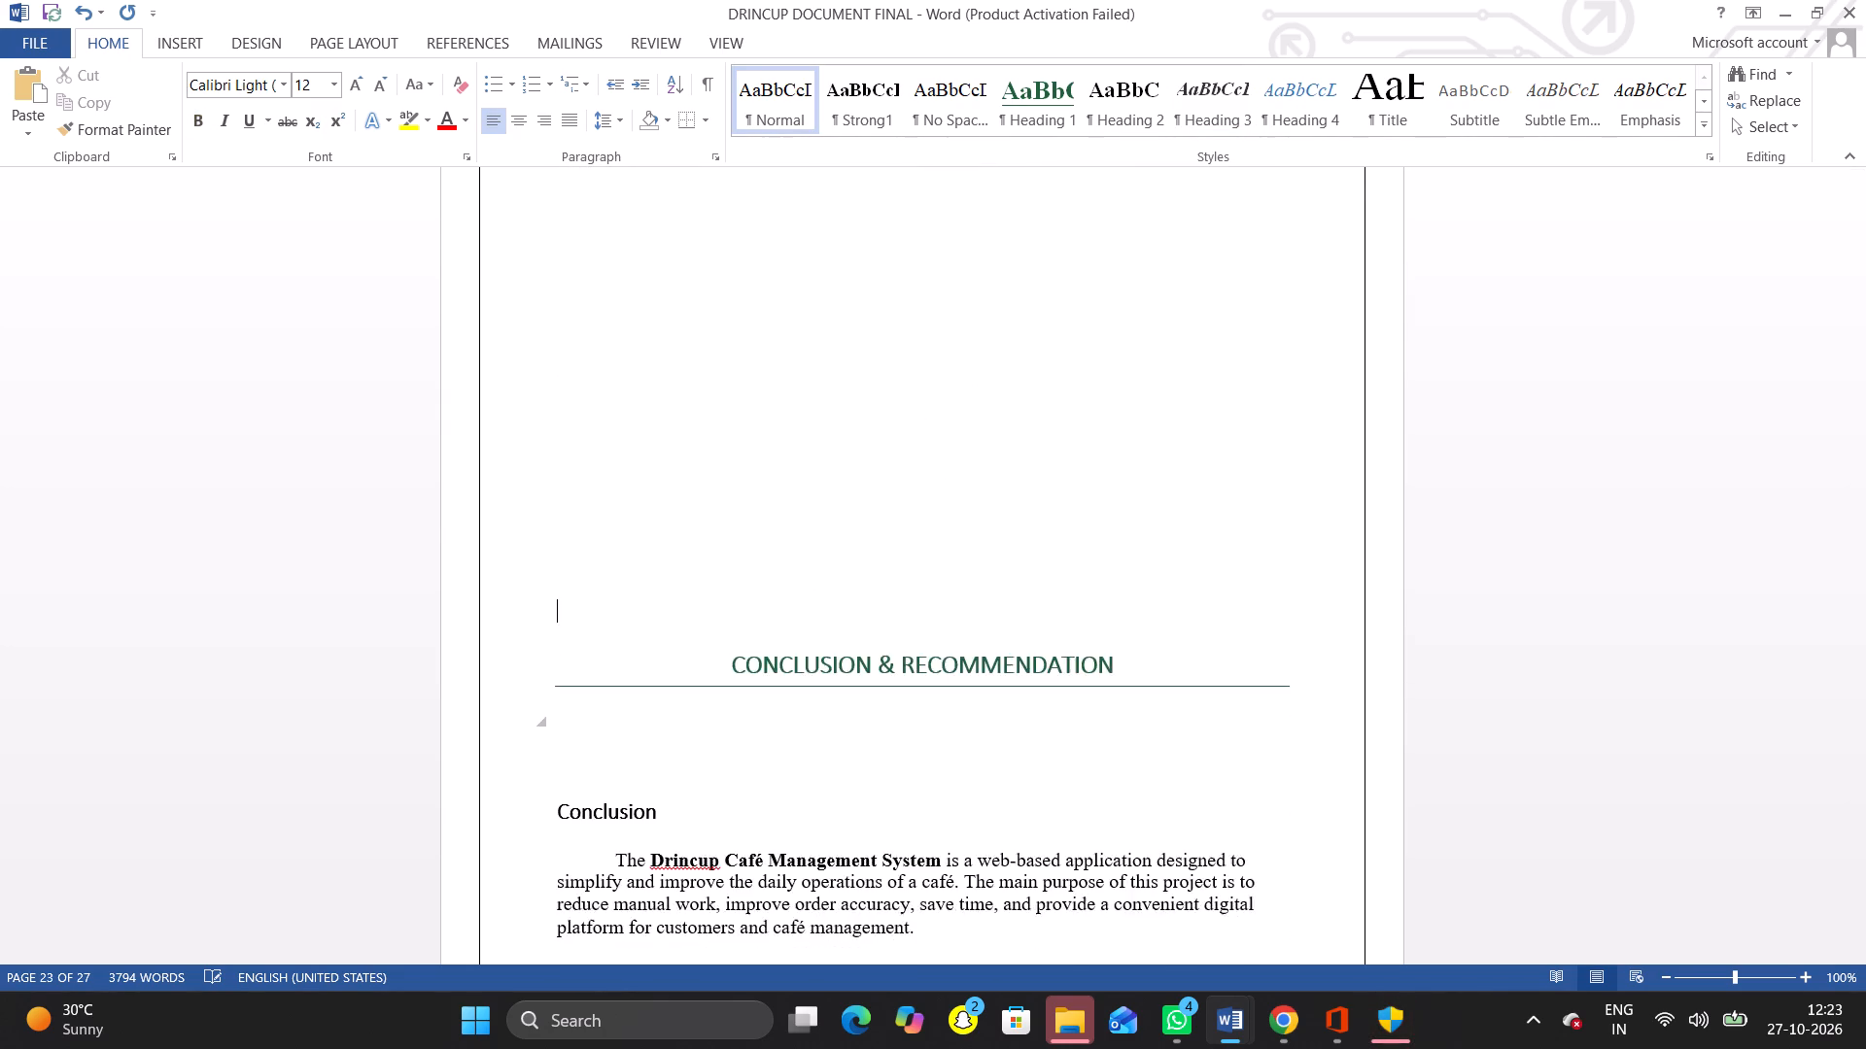
pyautogui.press('BackSpace')
pyautogui.press('BackSpace')
pyautogui.press('BackSpace')
pyautogui.scroll(1, 739, 741)
pyautogui.press('BackSpace')
pyautogui.press('BackSpace')
pyautogui.press('BackSpace')
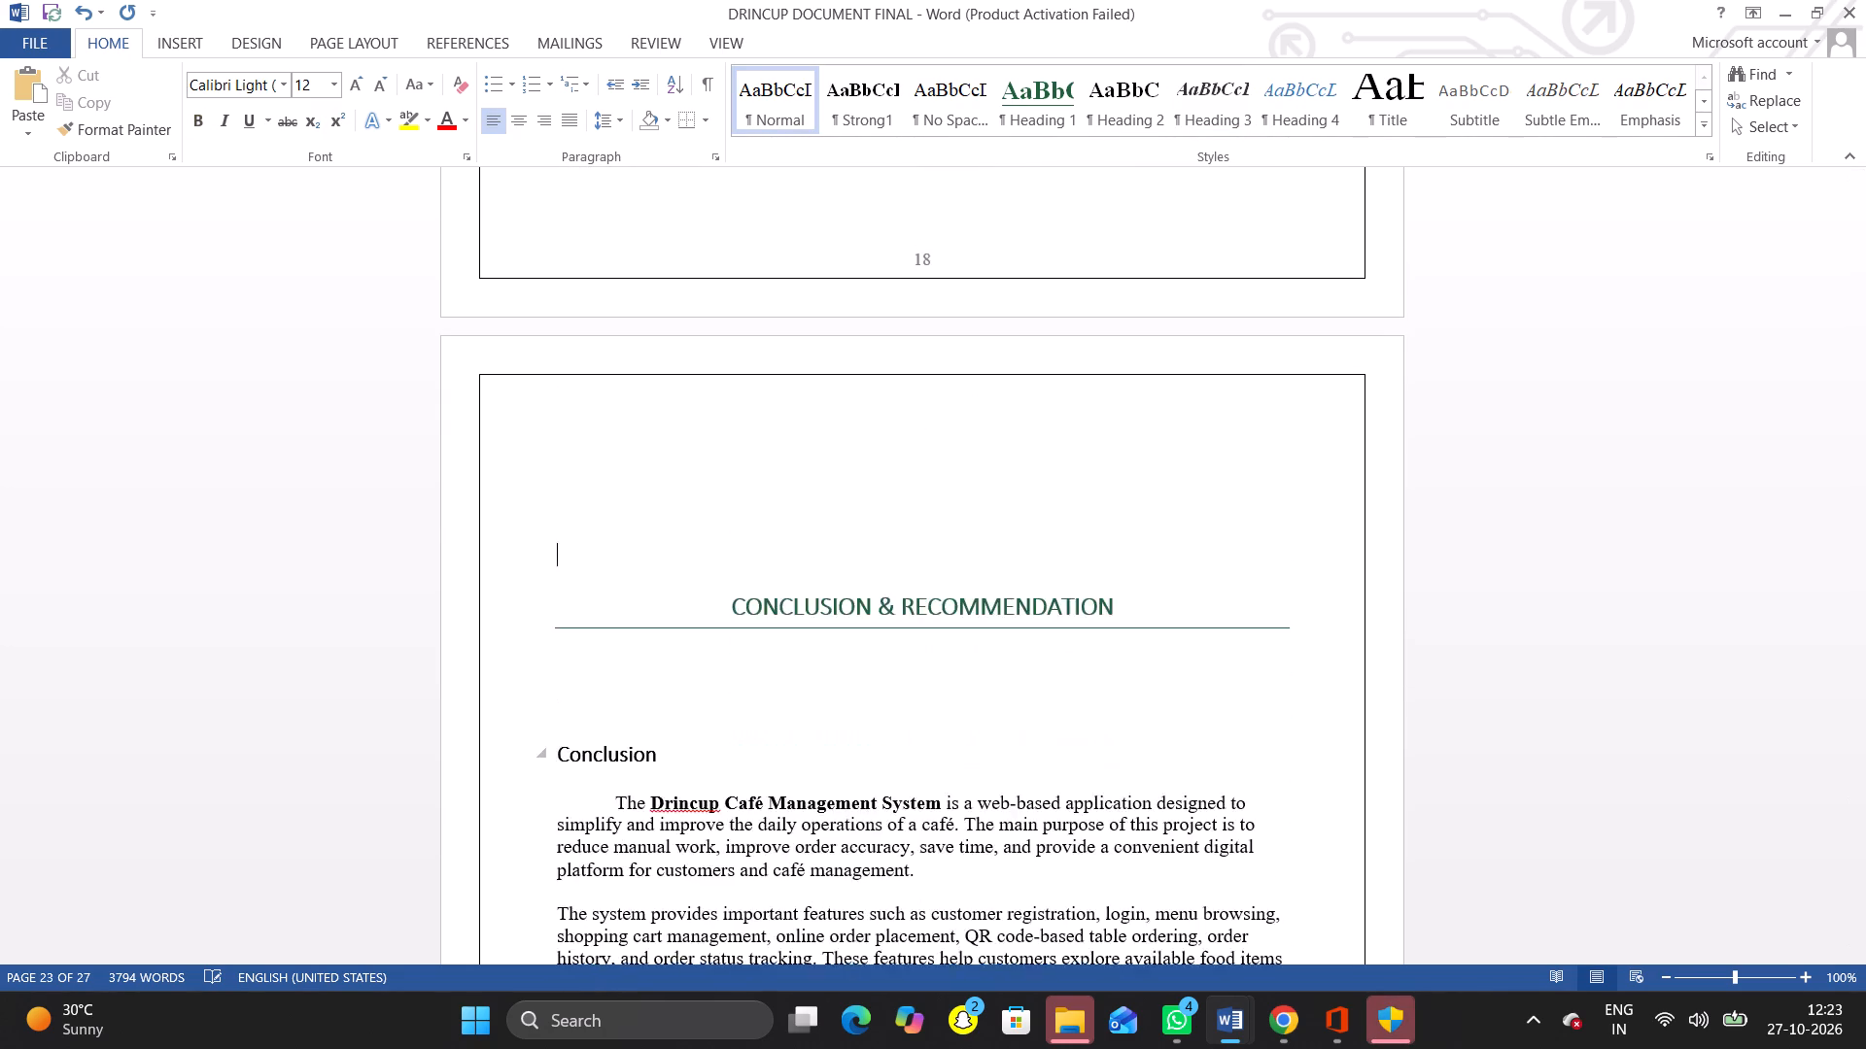
pyautogui.press('BackSpace')
pyautogui.press('BackSpace')
pyautogui.press('BackSpace')
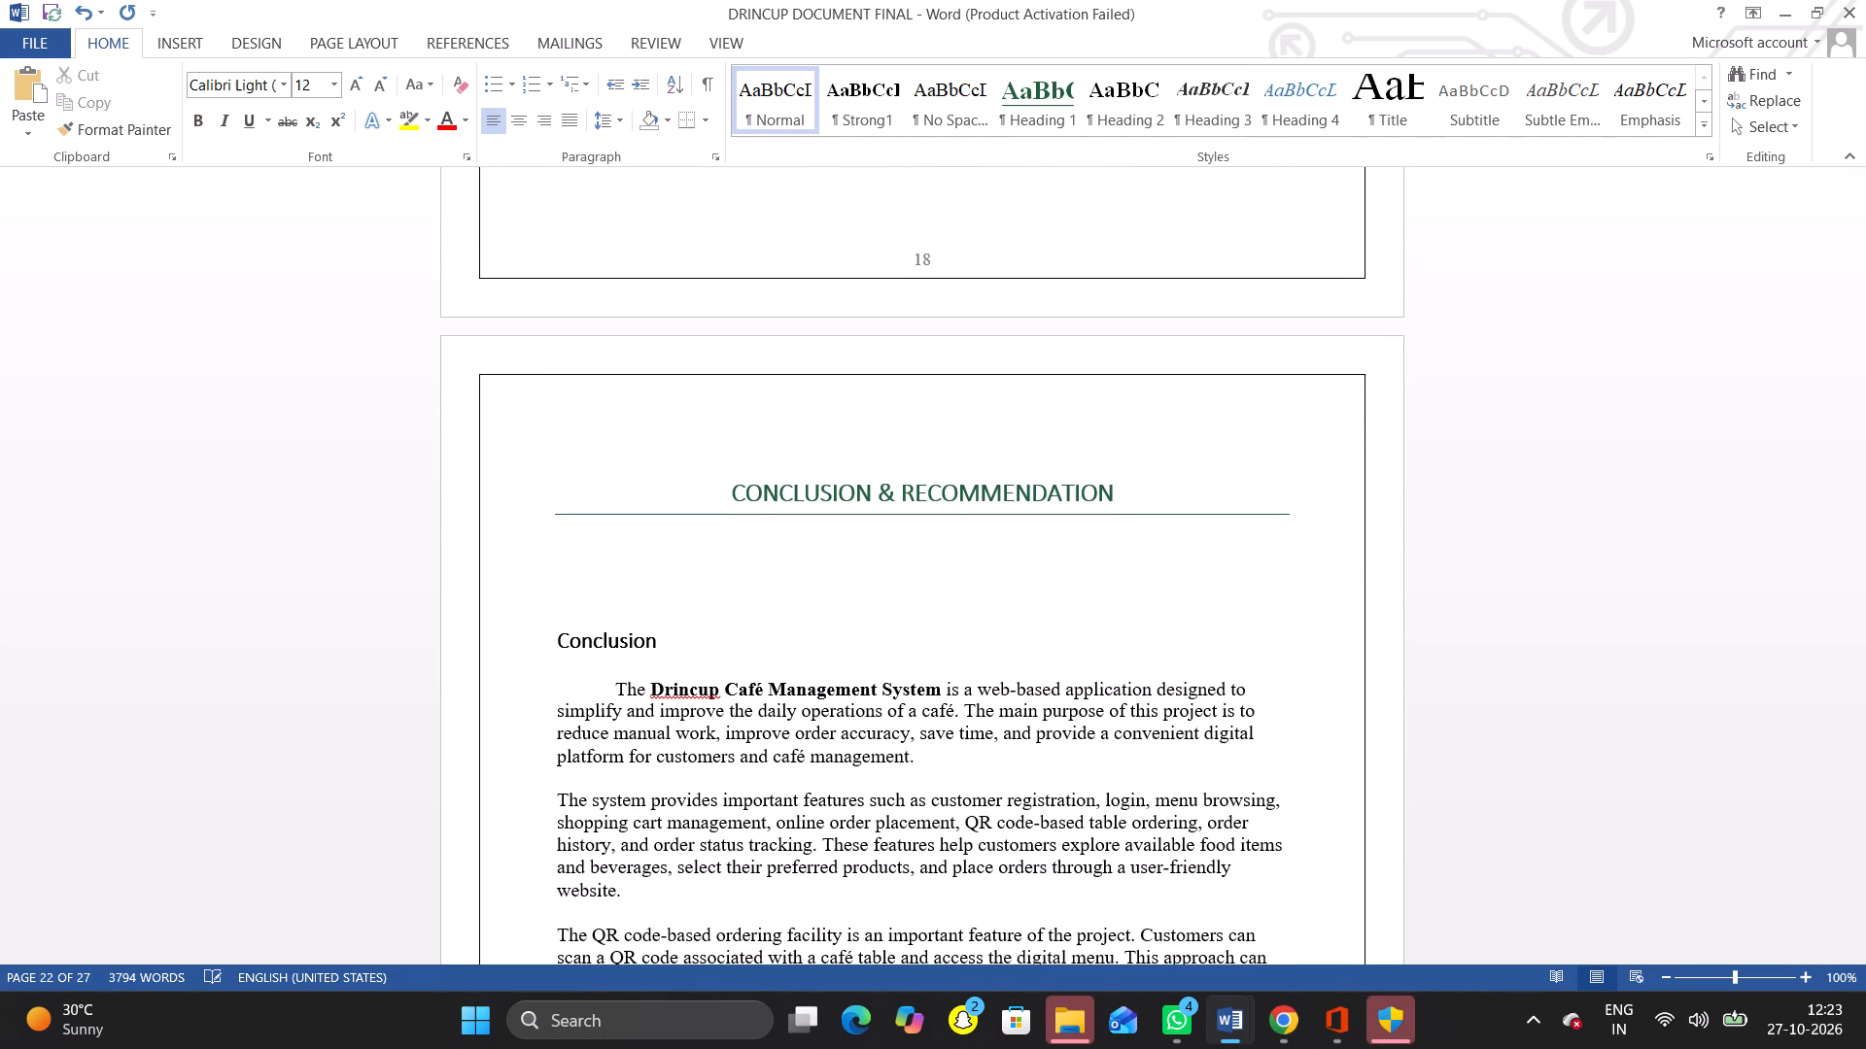
pyautogui.press('BackSpace')
pyautogui.press('BackSpace')
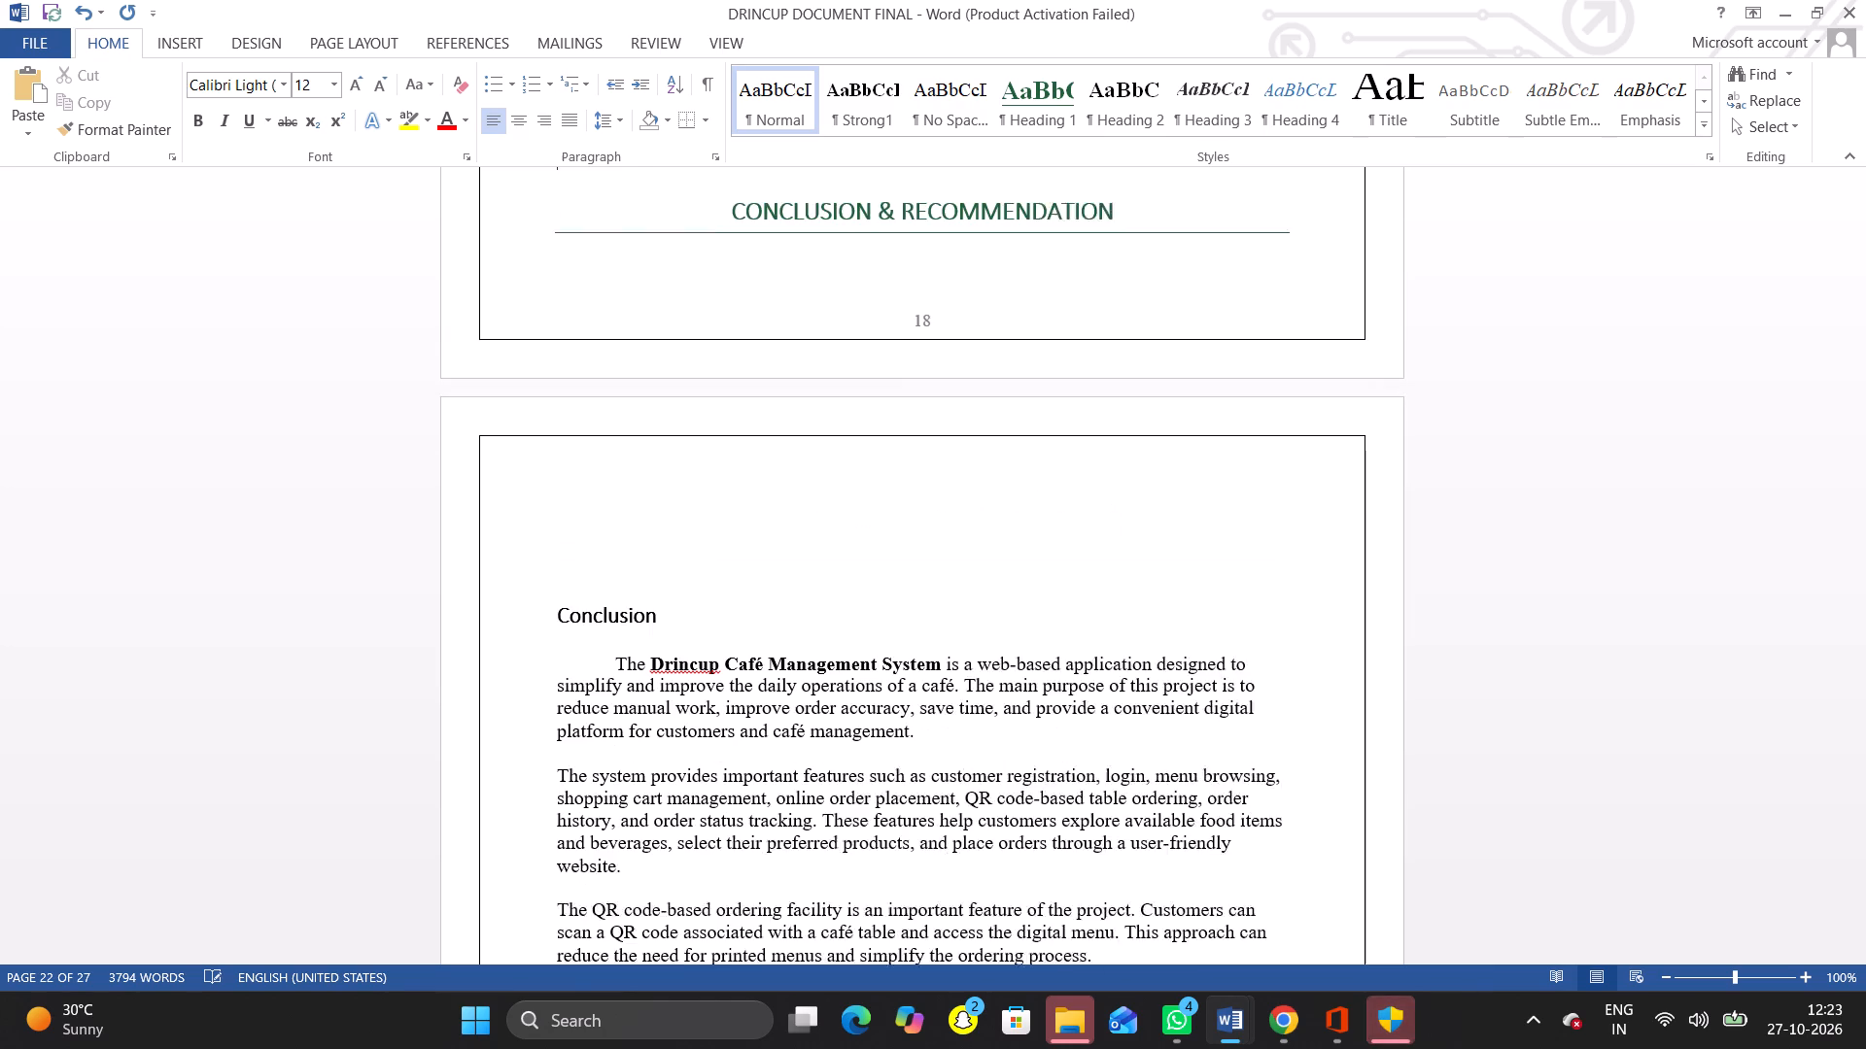
pyautogui.press('Return')
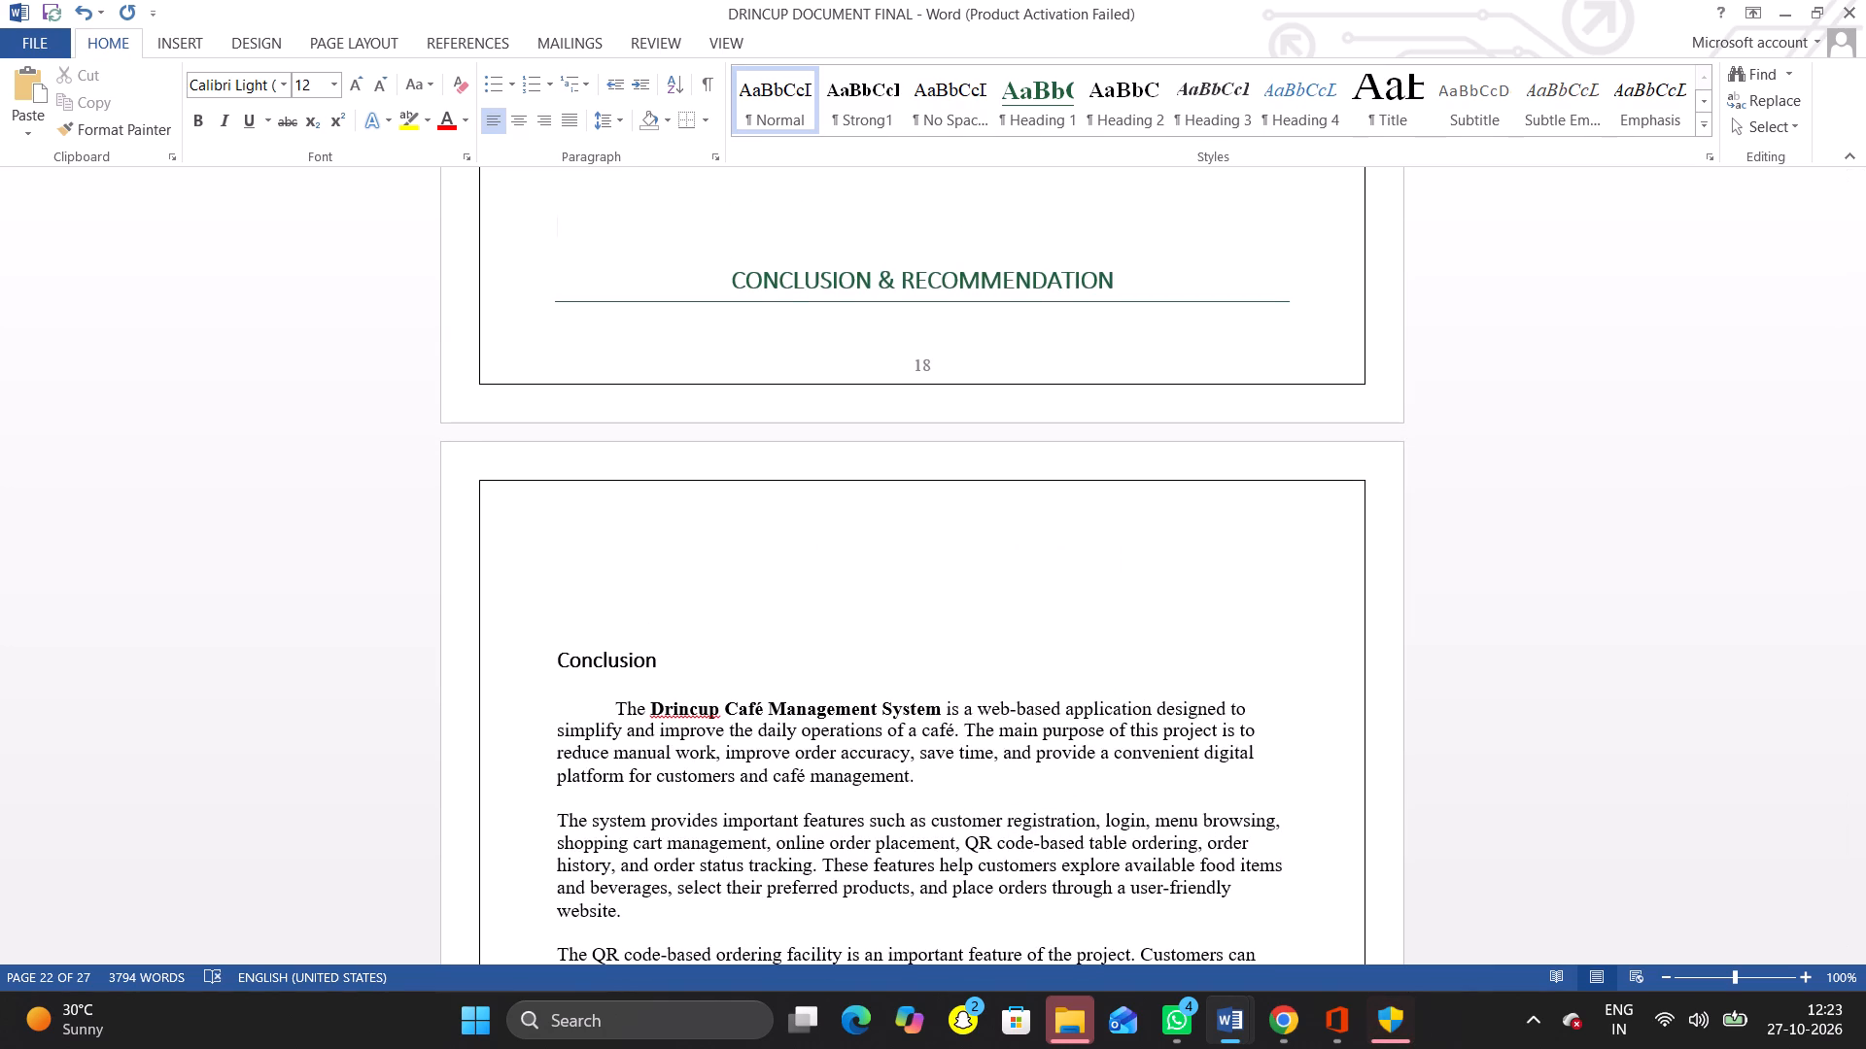
pyautogui.press('Return')
# Review the Conclusion, Recommendations and Future Scope pages down to the BIBLIOGRAPHY AND REFERENCES heading, checking the page layout.
pyautogui.scroll(-3, 739, 741)
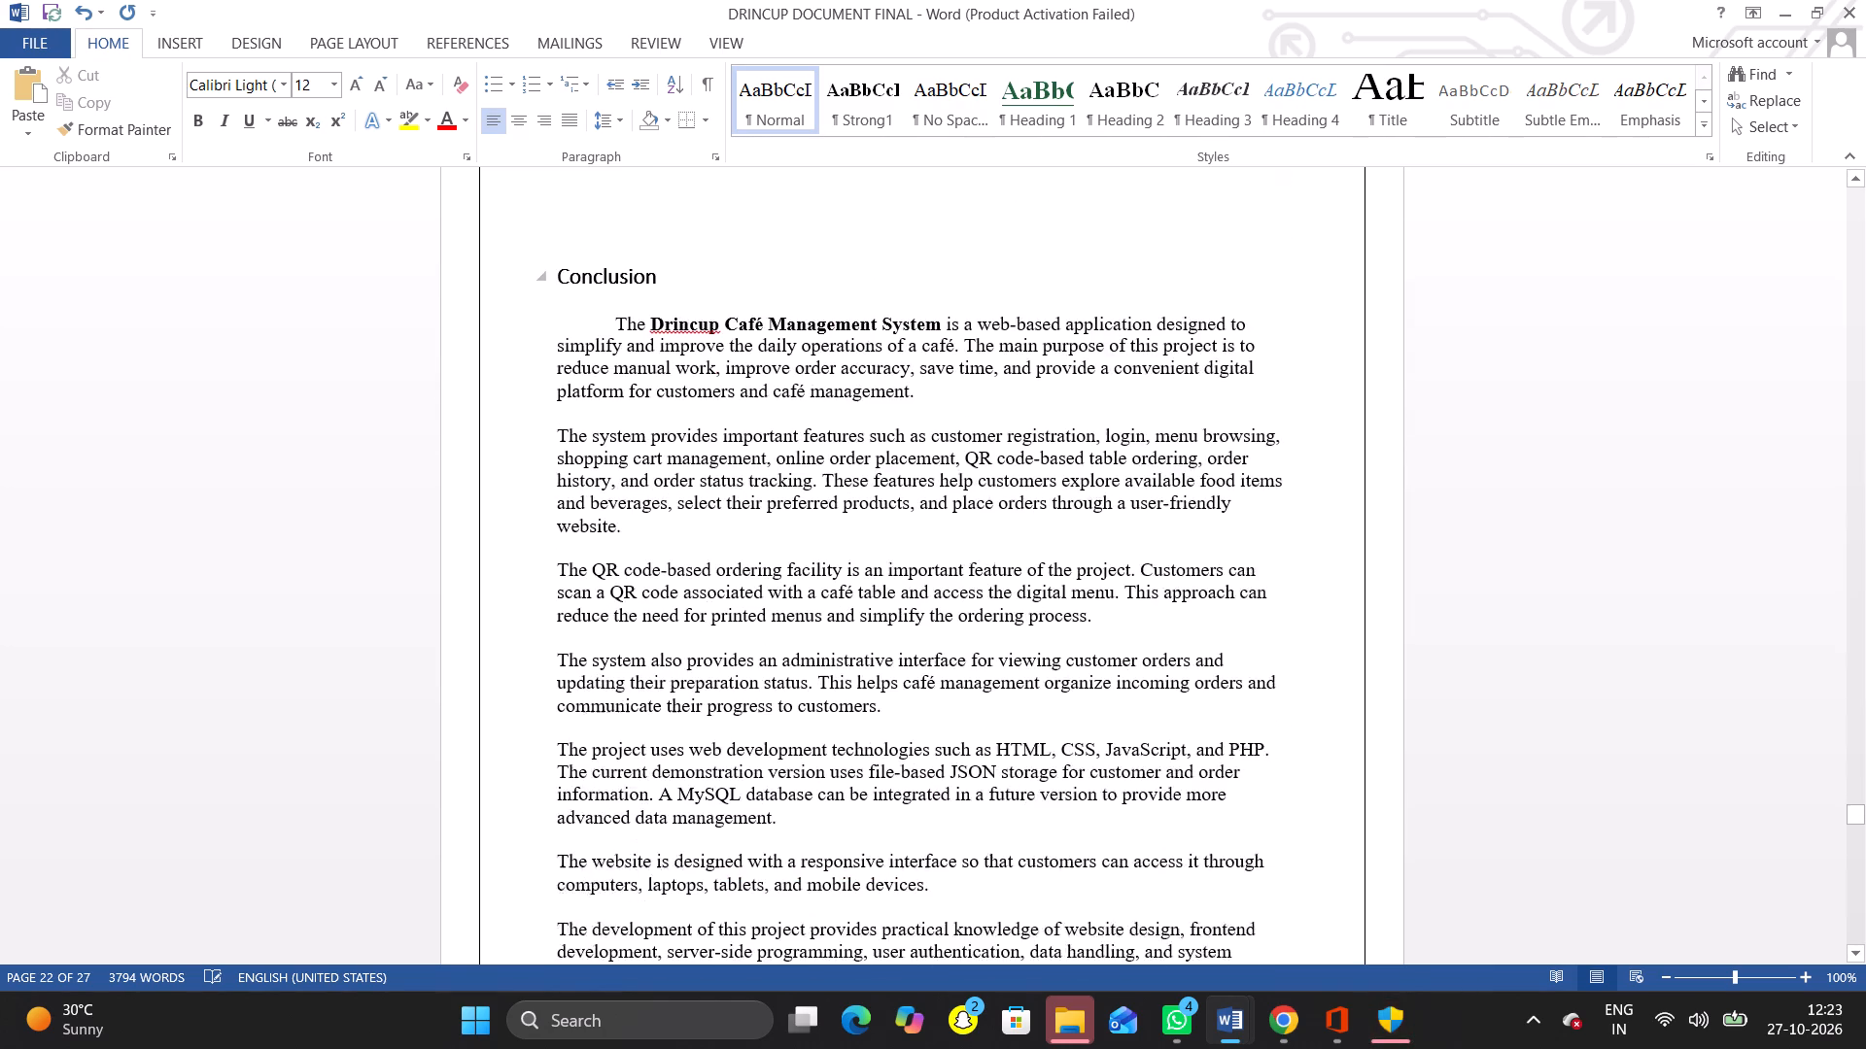
pyautogui.scroll(-4, 739, 741)
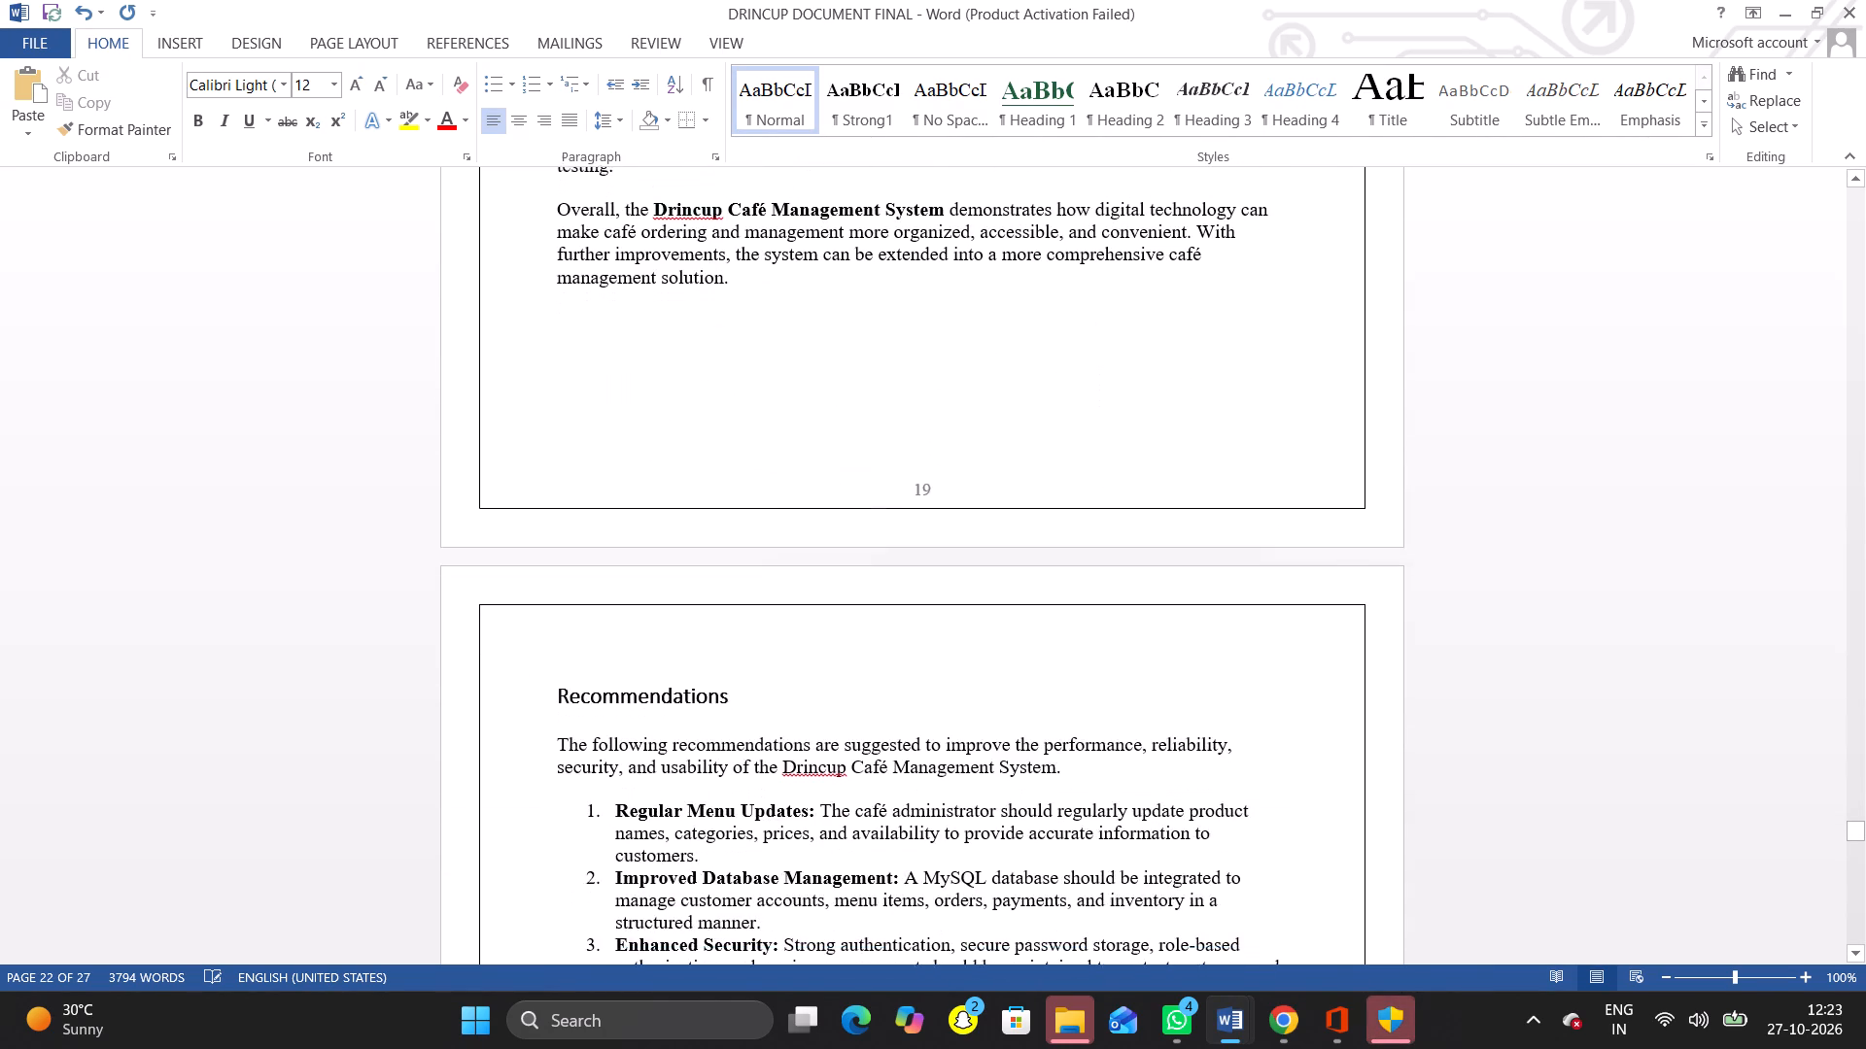
pyautogui.scroll(-4, 739, 741)
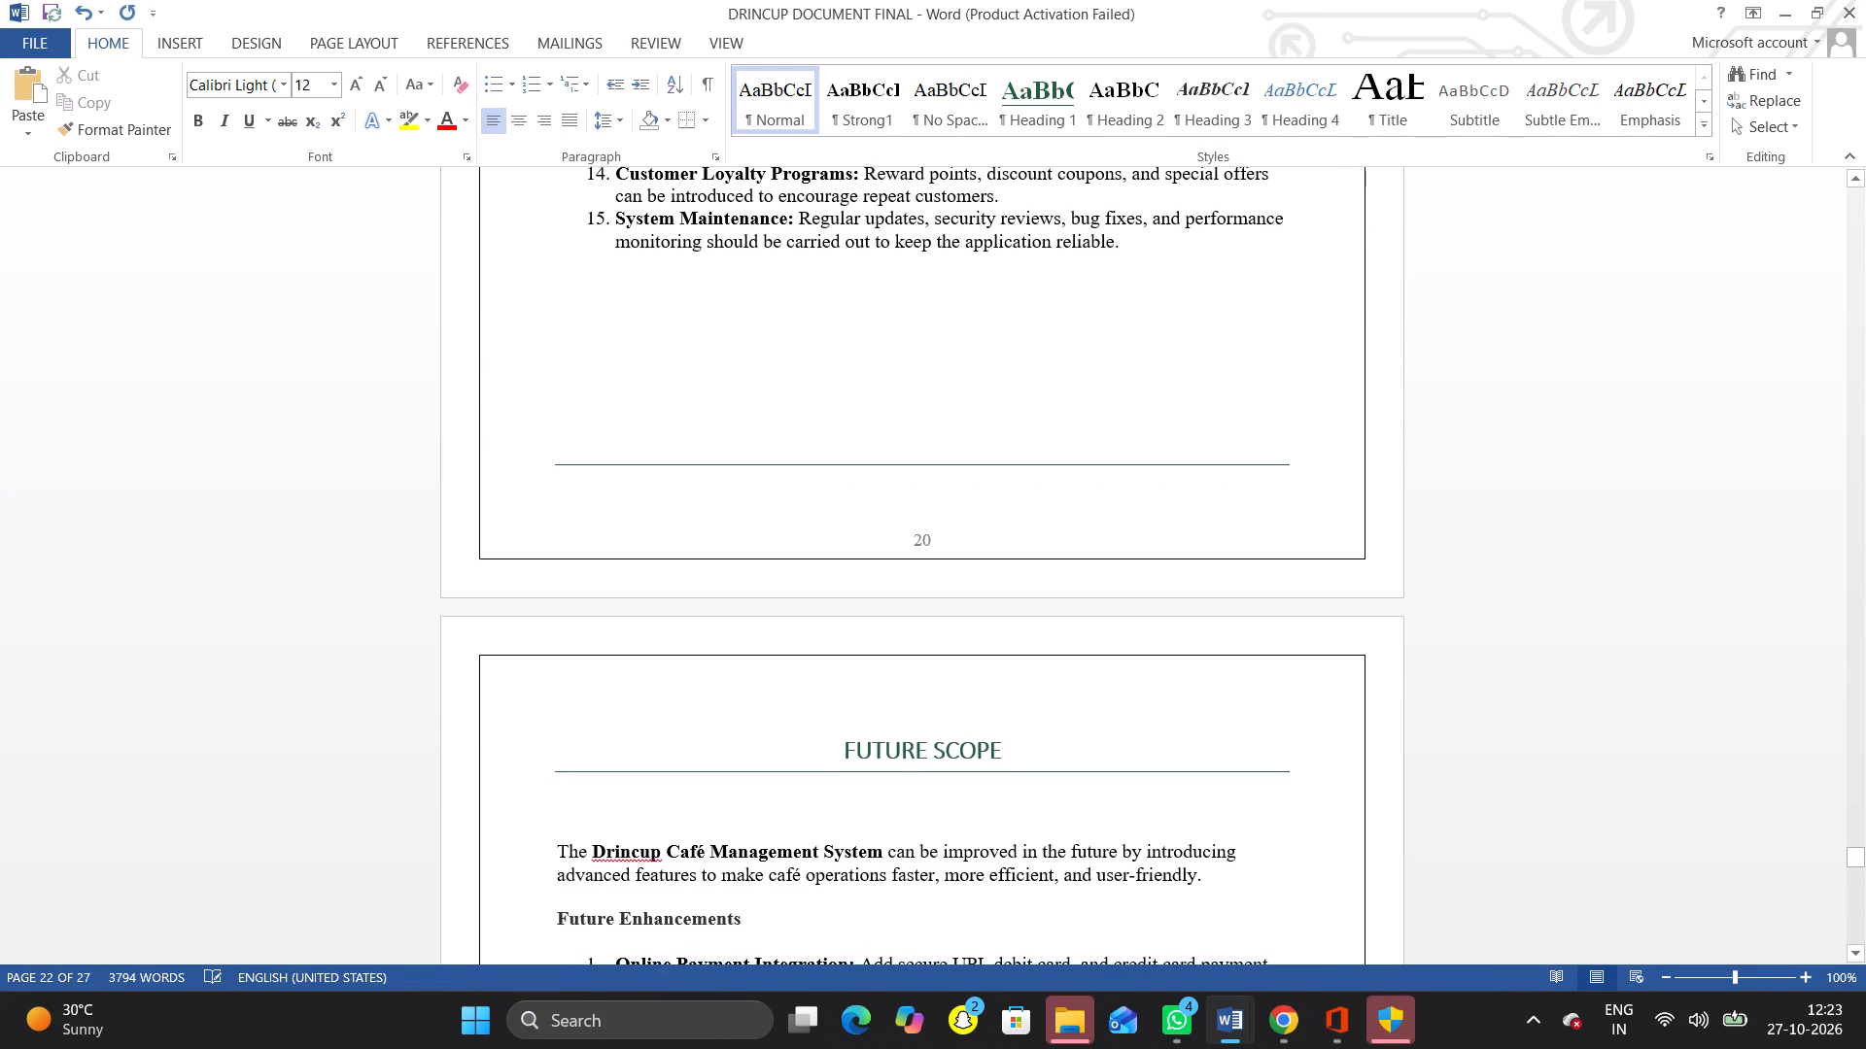
pyautogui.scroll(-4, 806, 873)
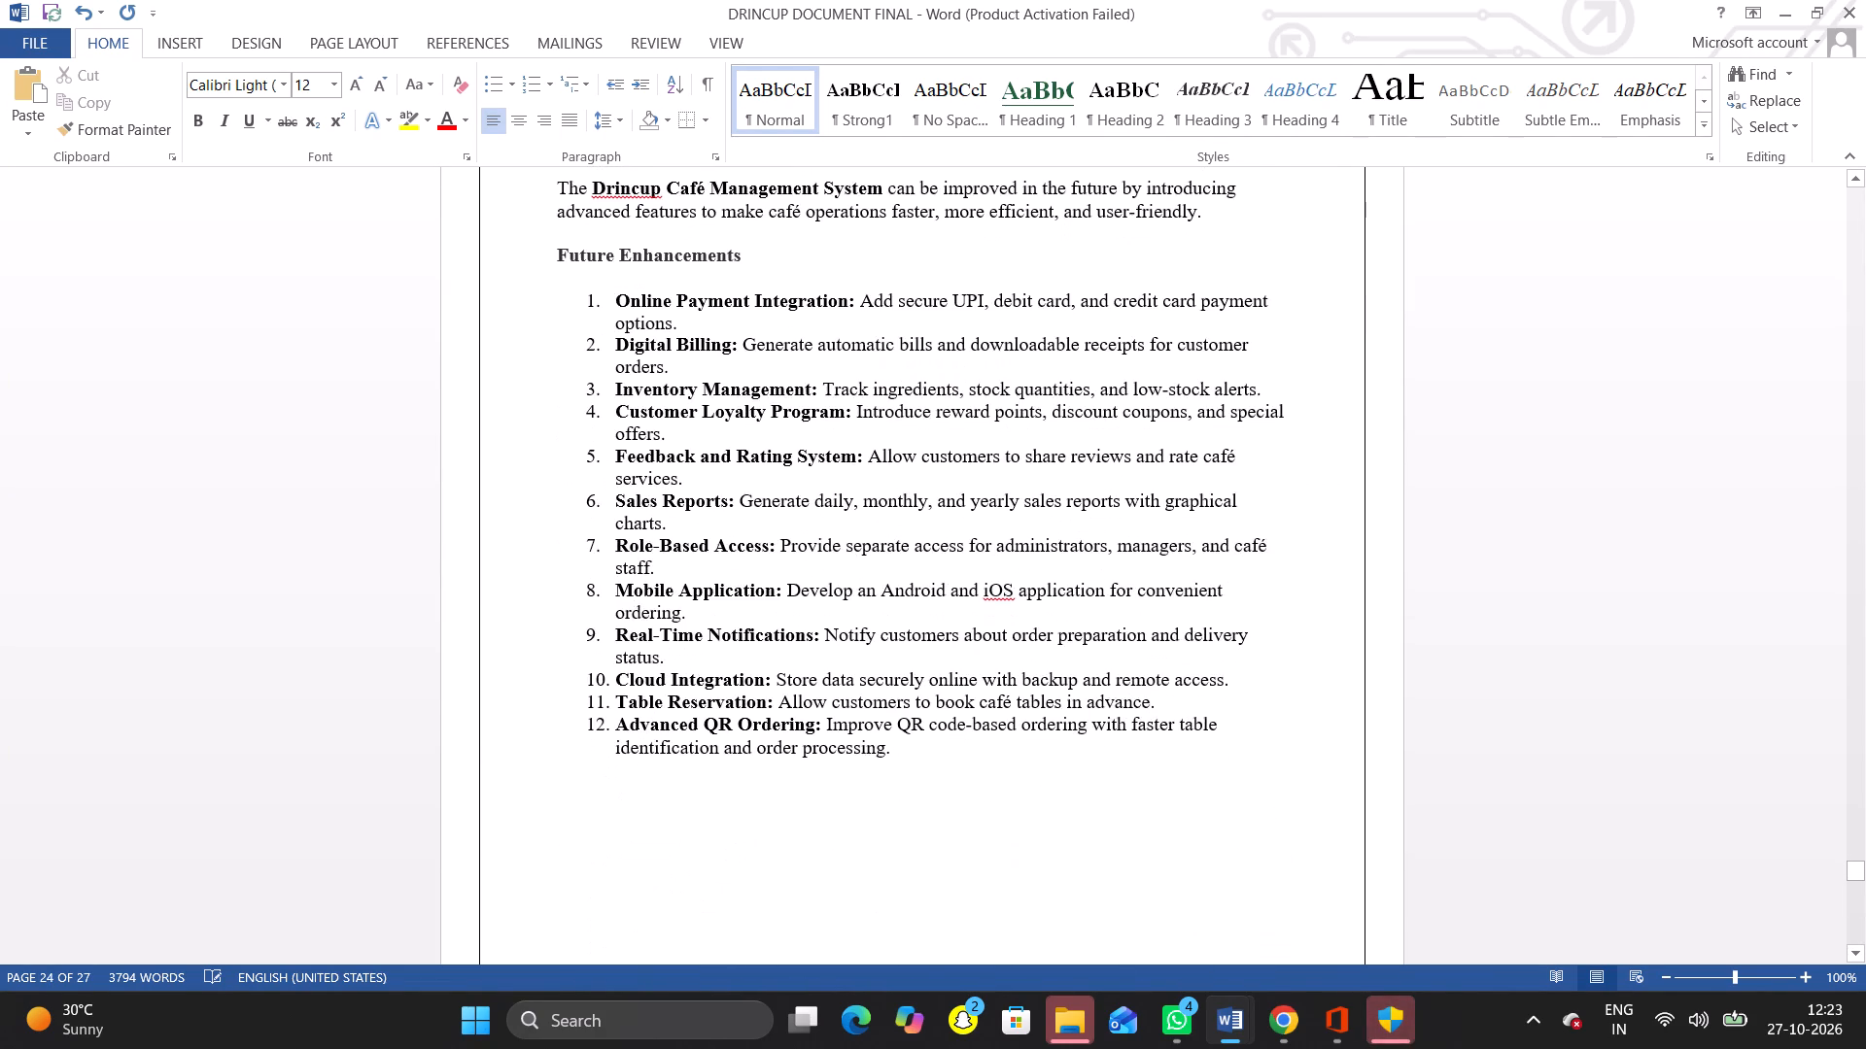
pyautogui.scroll(-5, 806, 873)
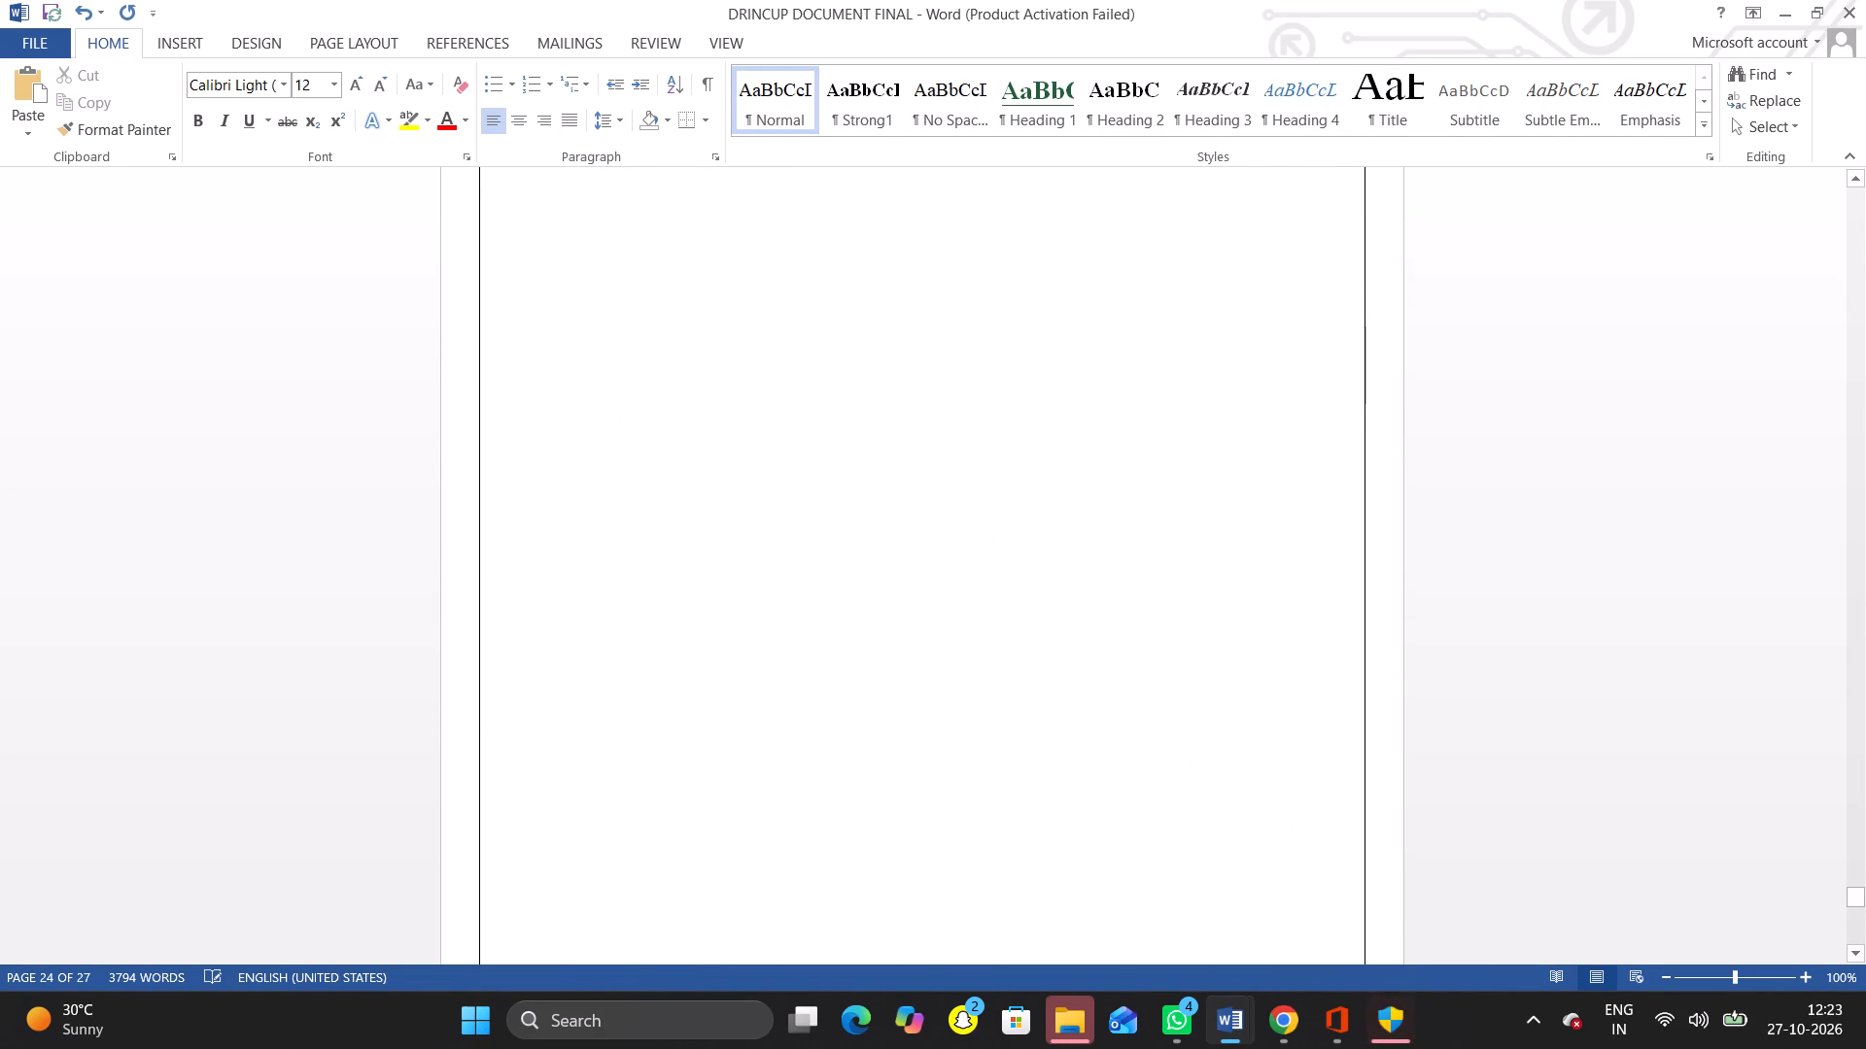
pyautogui.scroll(-1, 806, 873)
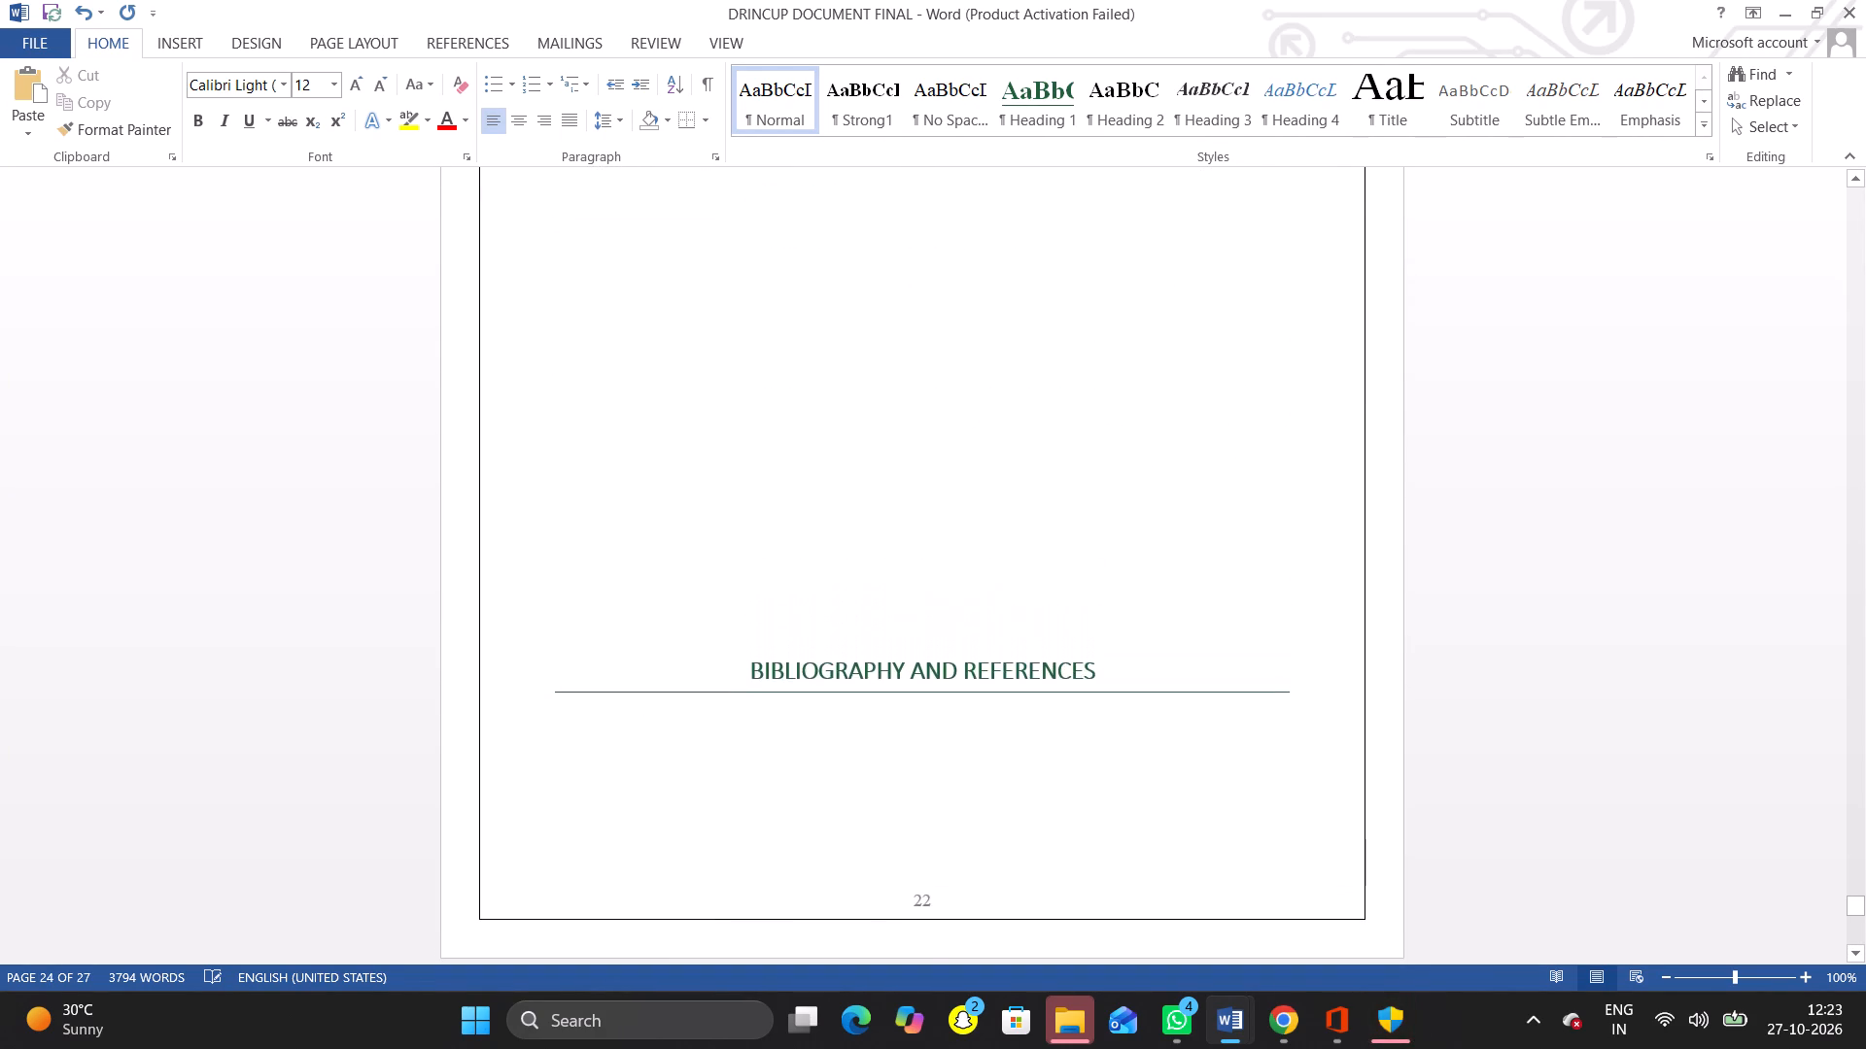
# Delete surplus blank lines above the BIBLIOGRAPHY AND REFERENCES heading to bring it back up onto the Future Scope page.
pyautogui.scroll(1, 806, 873)
pyautogui.click(695, 672)
pyautogui.press('BackSpace')
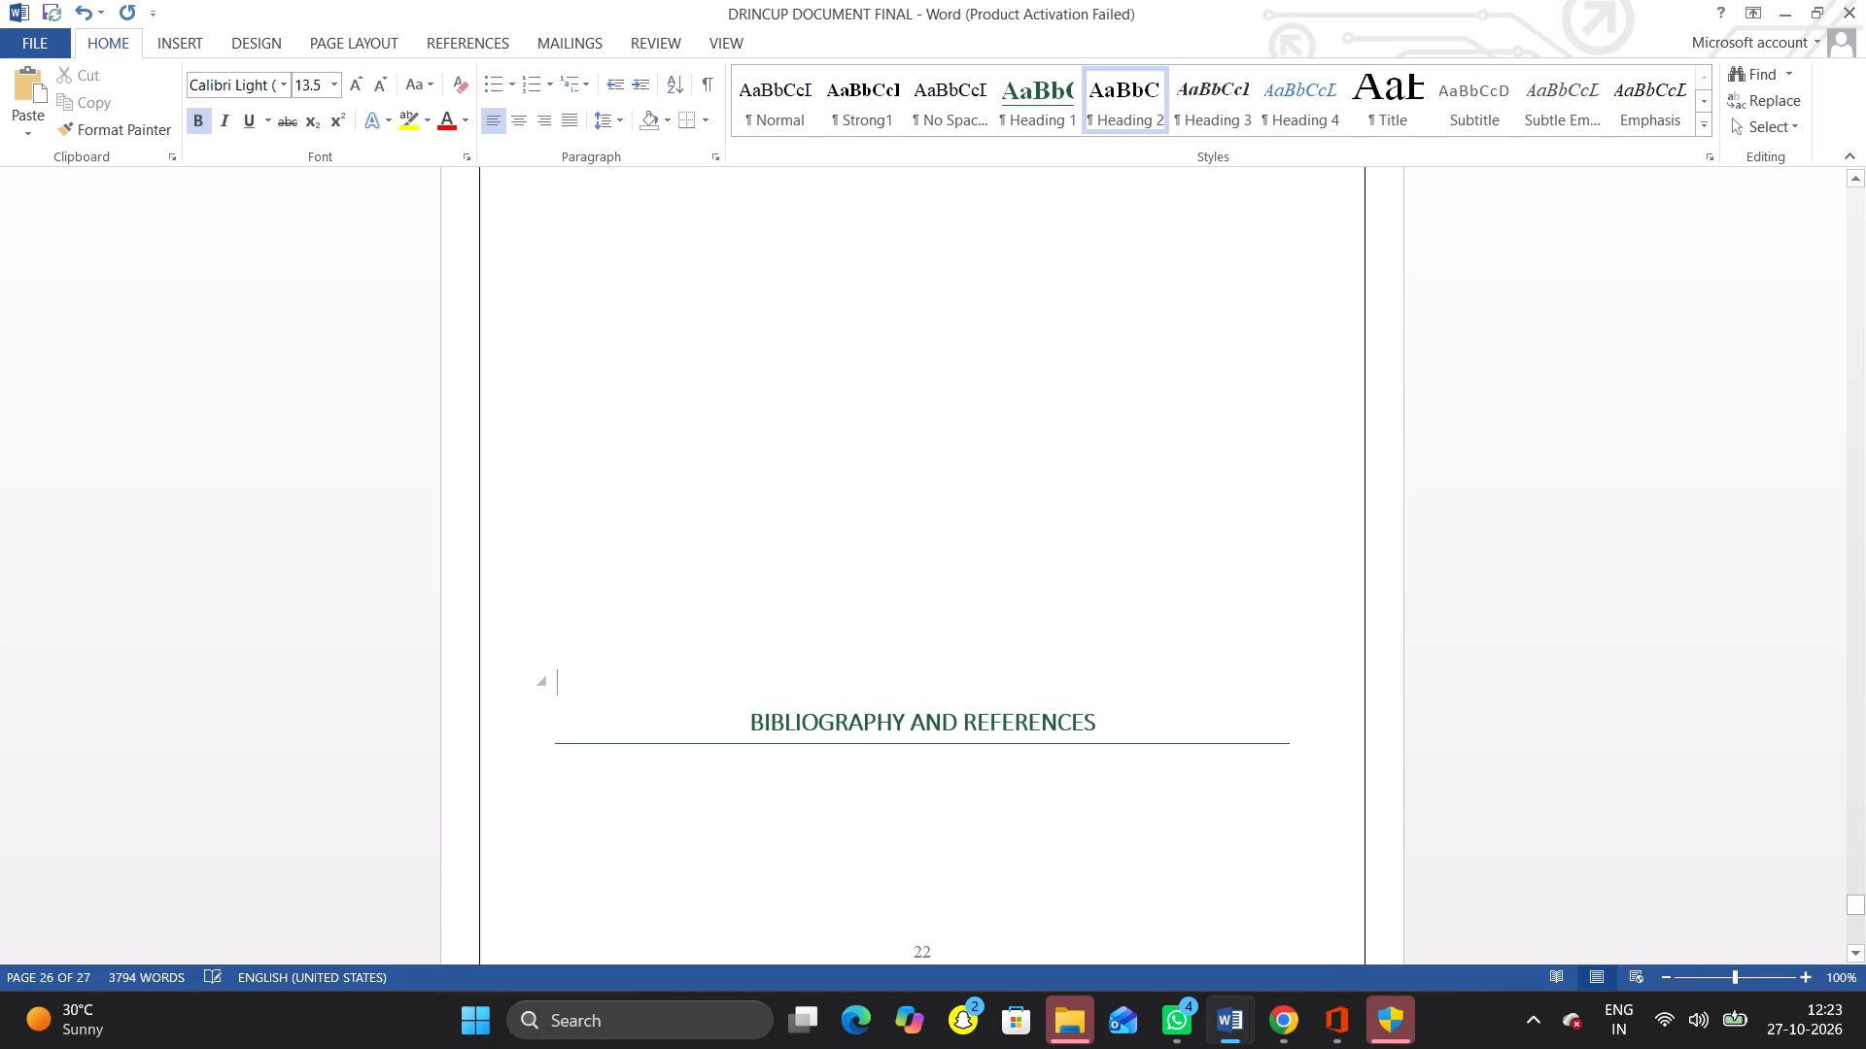
pyautogui.press('BackSpace')
pyautogui.press('BackSpace')
pyautogui.press('BackSpace')
pyautogui.scroll(2, 695, 672)
pyautogui.press('BackSpace')
pyautogui.press('BackSpace')
pyautogui.press('BackSpace')
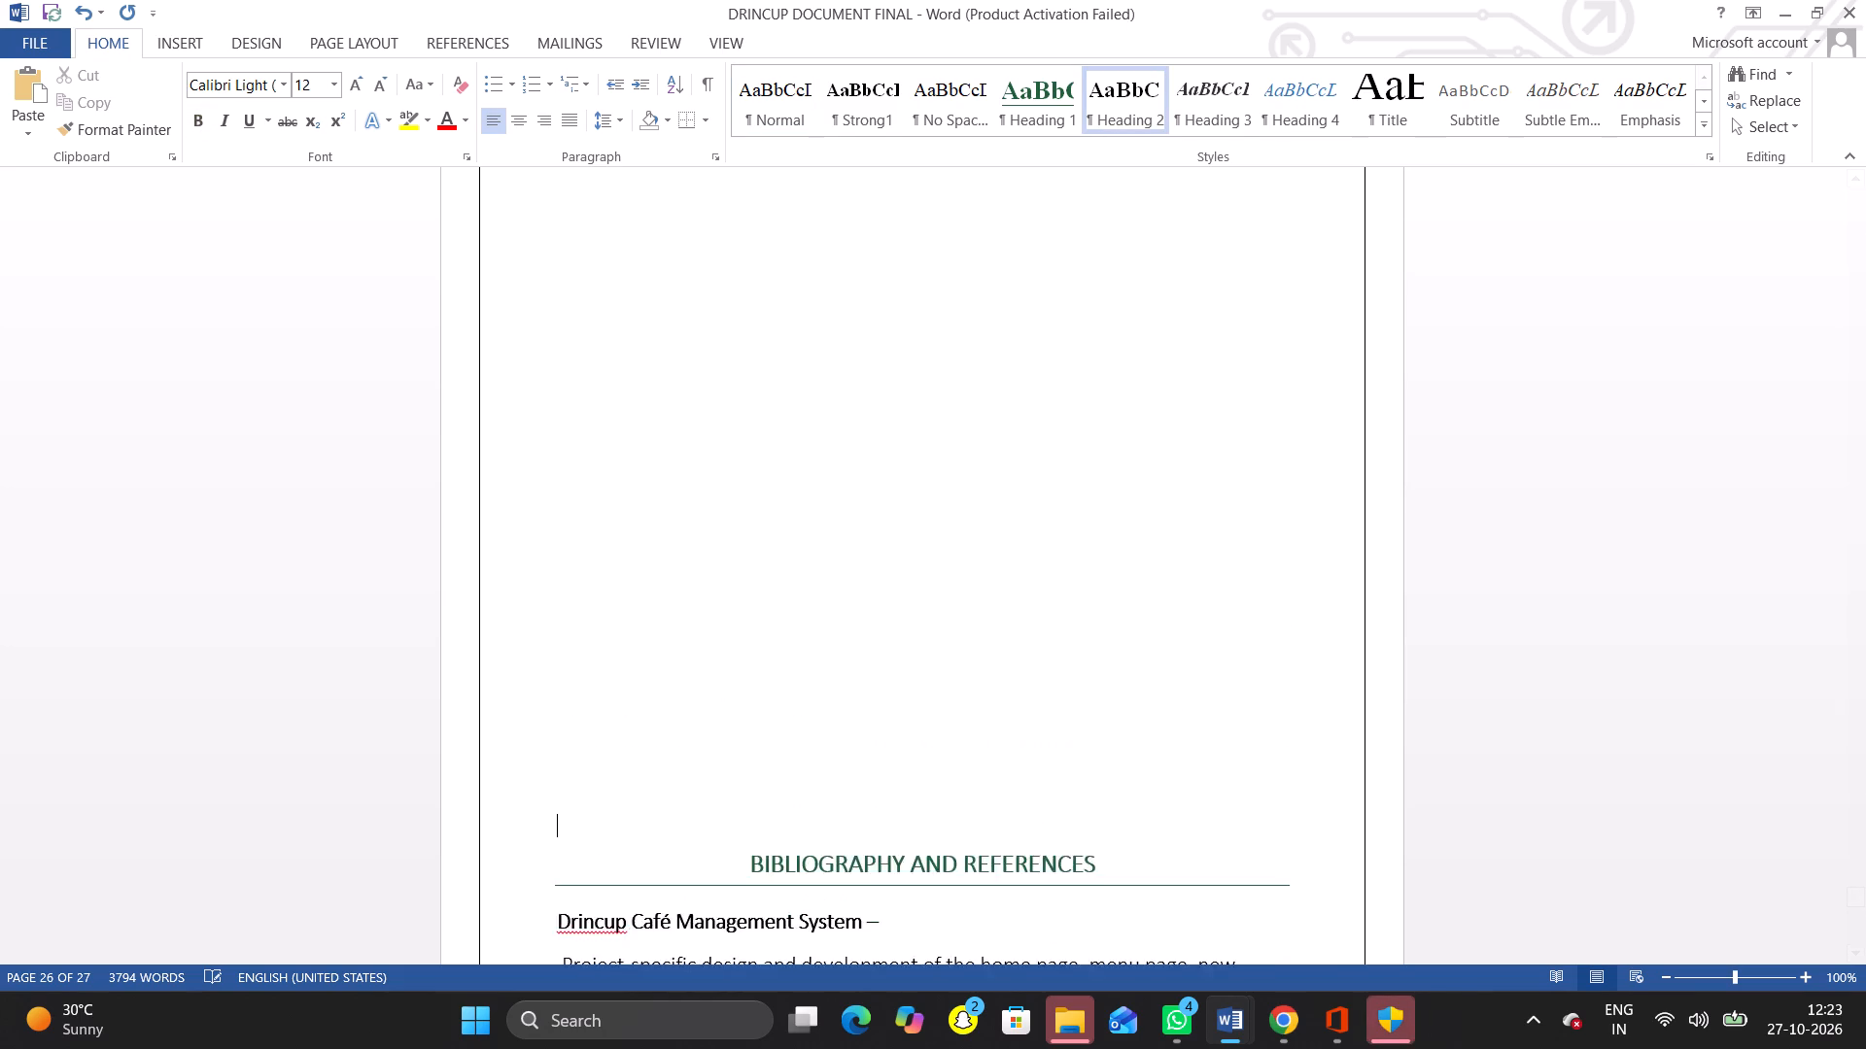
pyautogui.press('BackSpace')
pyautogui.press('BackSpace')
pyautogui.press('BackSpace')
pyautogui.press('BackSpace')
pyautogui.scroll(1, 695, 672)
pyautogui.press('BackSpace')
pyautogui.press('BackSpace')
pyautogui.press('BackSpace')
pyautogui.press('BackSpace')
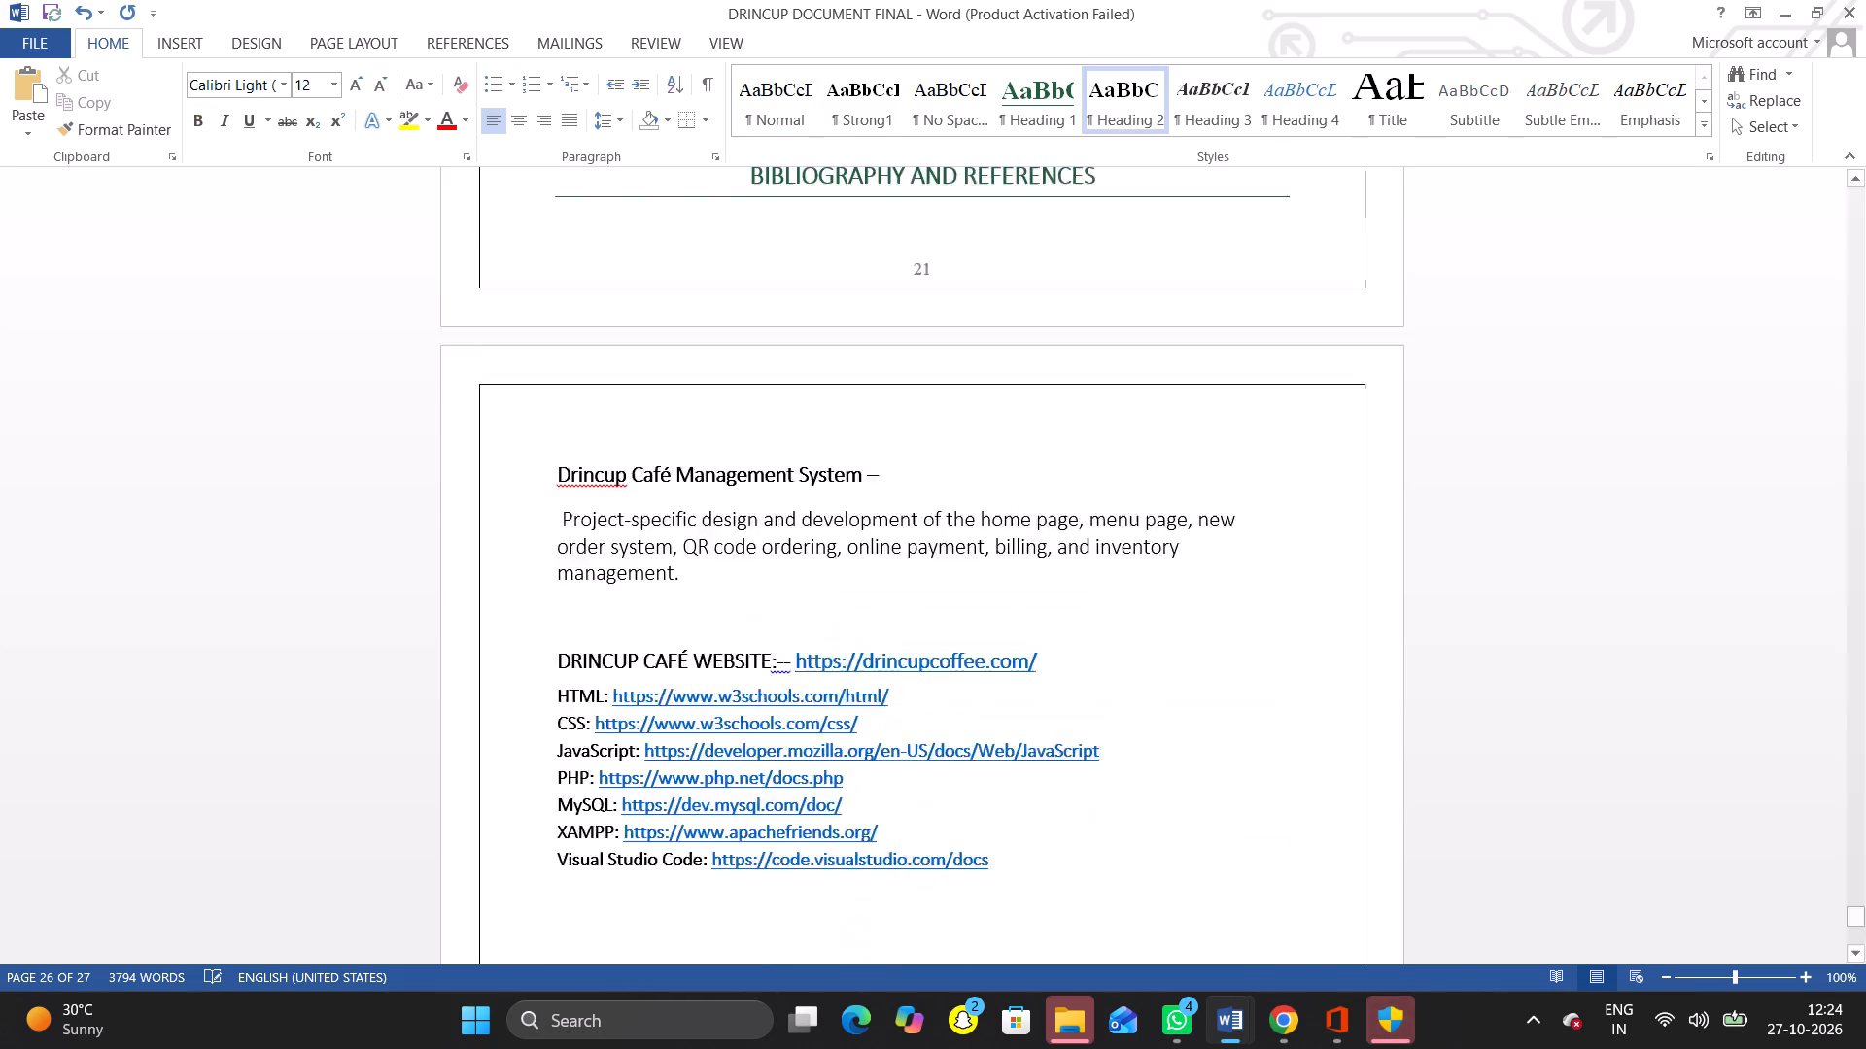
pyautogui.press('BackSpace')
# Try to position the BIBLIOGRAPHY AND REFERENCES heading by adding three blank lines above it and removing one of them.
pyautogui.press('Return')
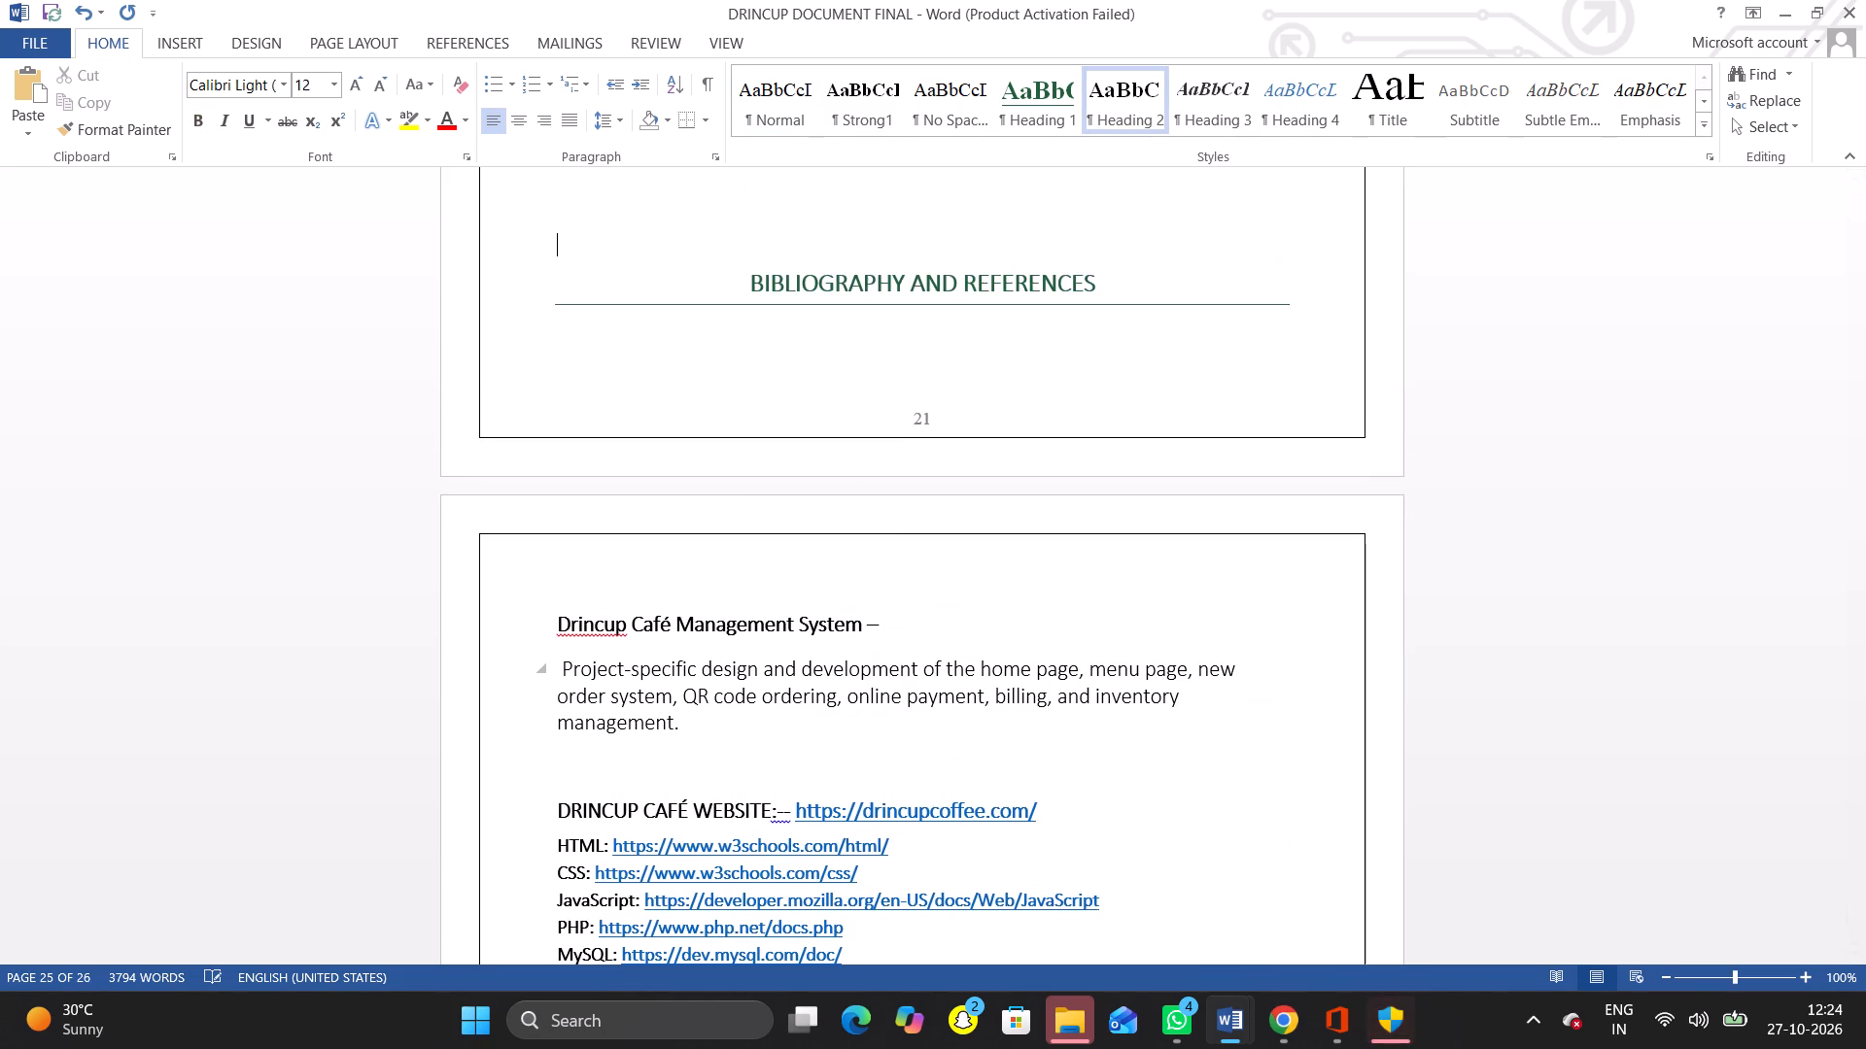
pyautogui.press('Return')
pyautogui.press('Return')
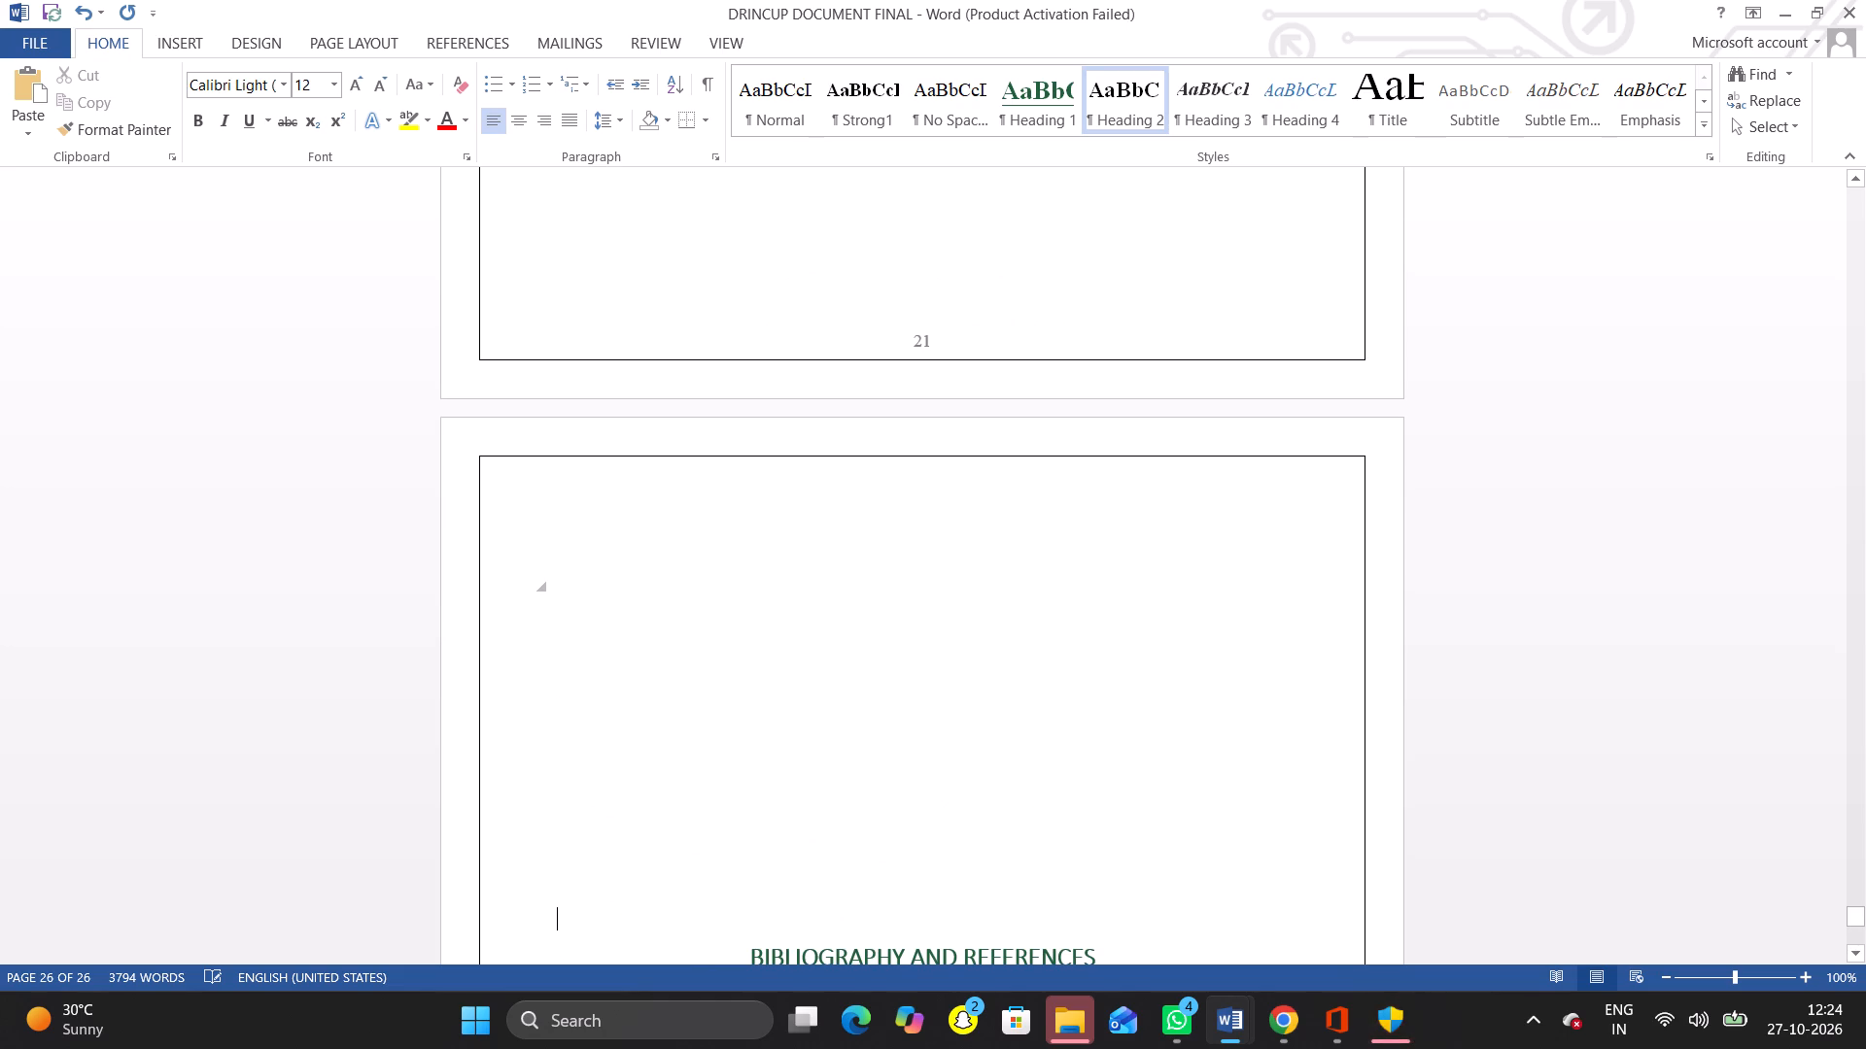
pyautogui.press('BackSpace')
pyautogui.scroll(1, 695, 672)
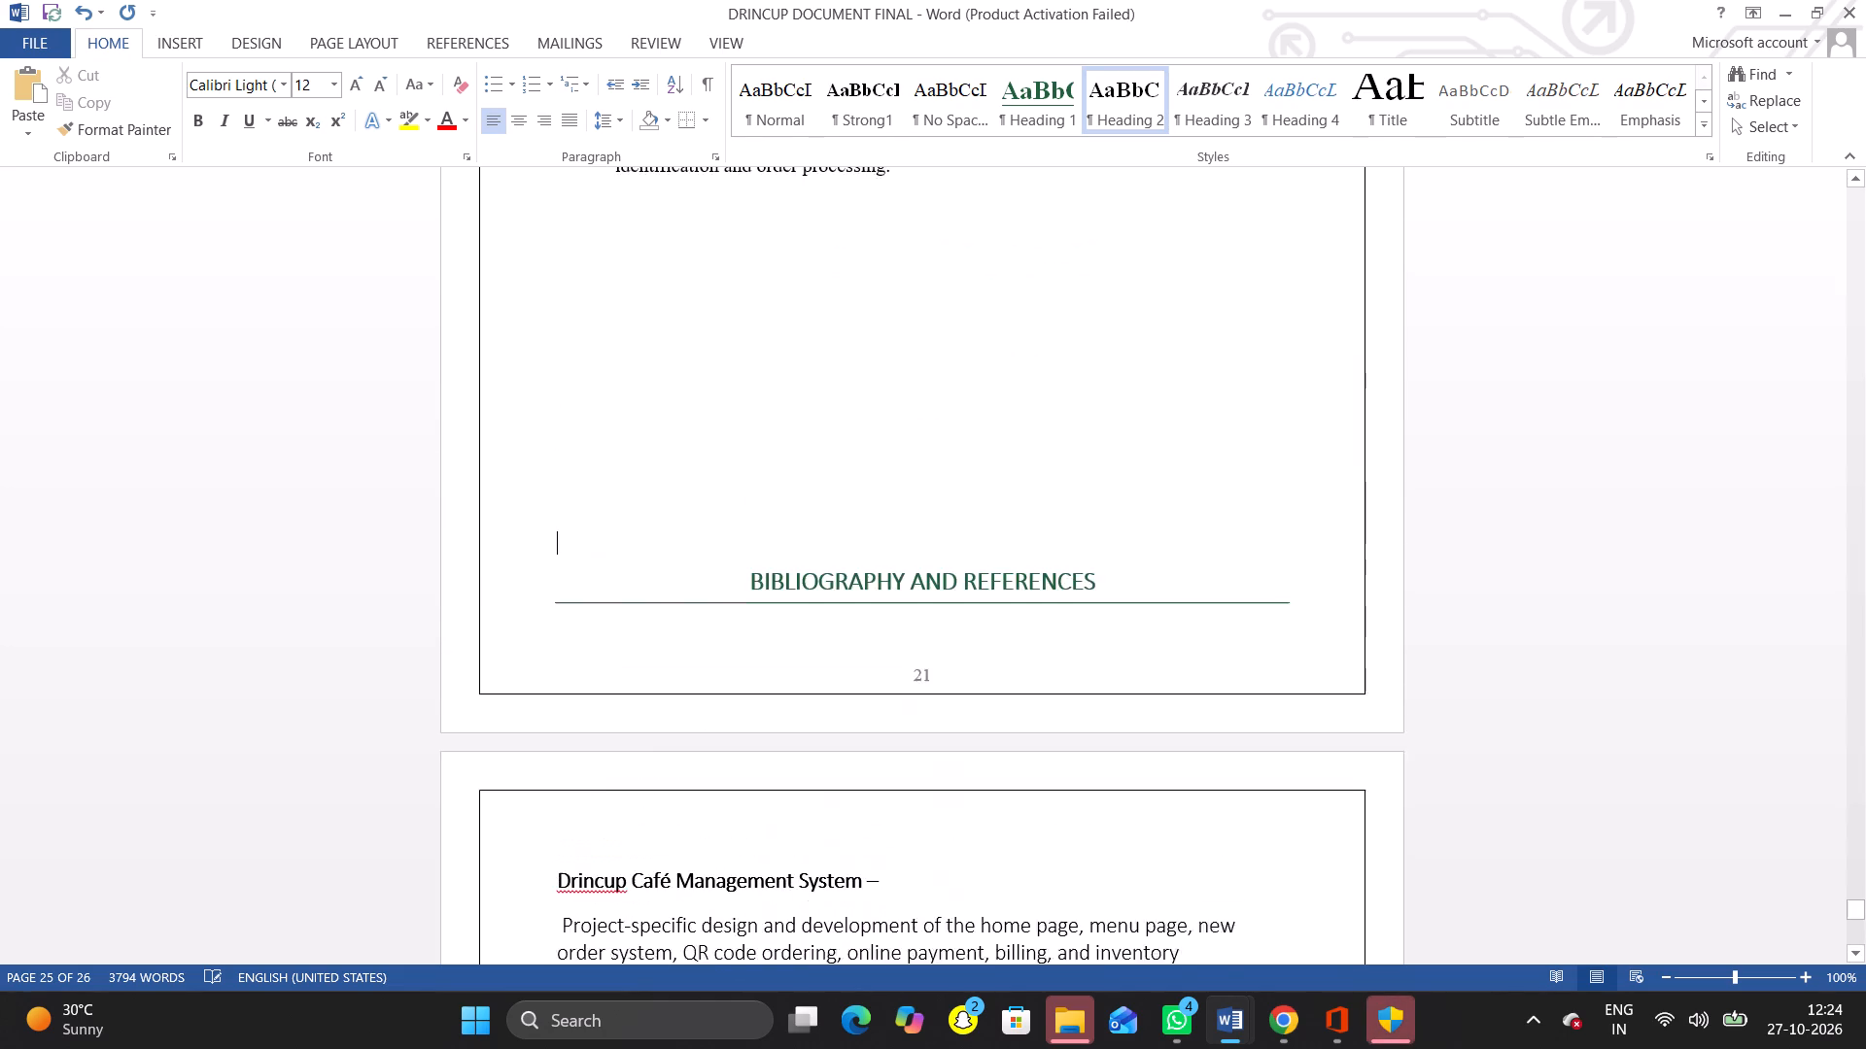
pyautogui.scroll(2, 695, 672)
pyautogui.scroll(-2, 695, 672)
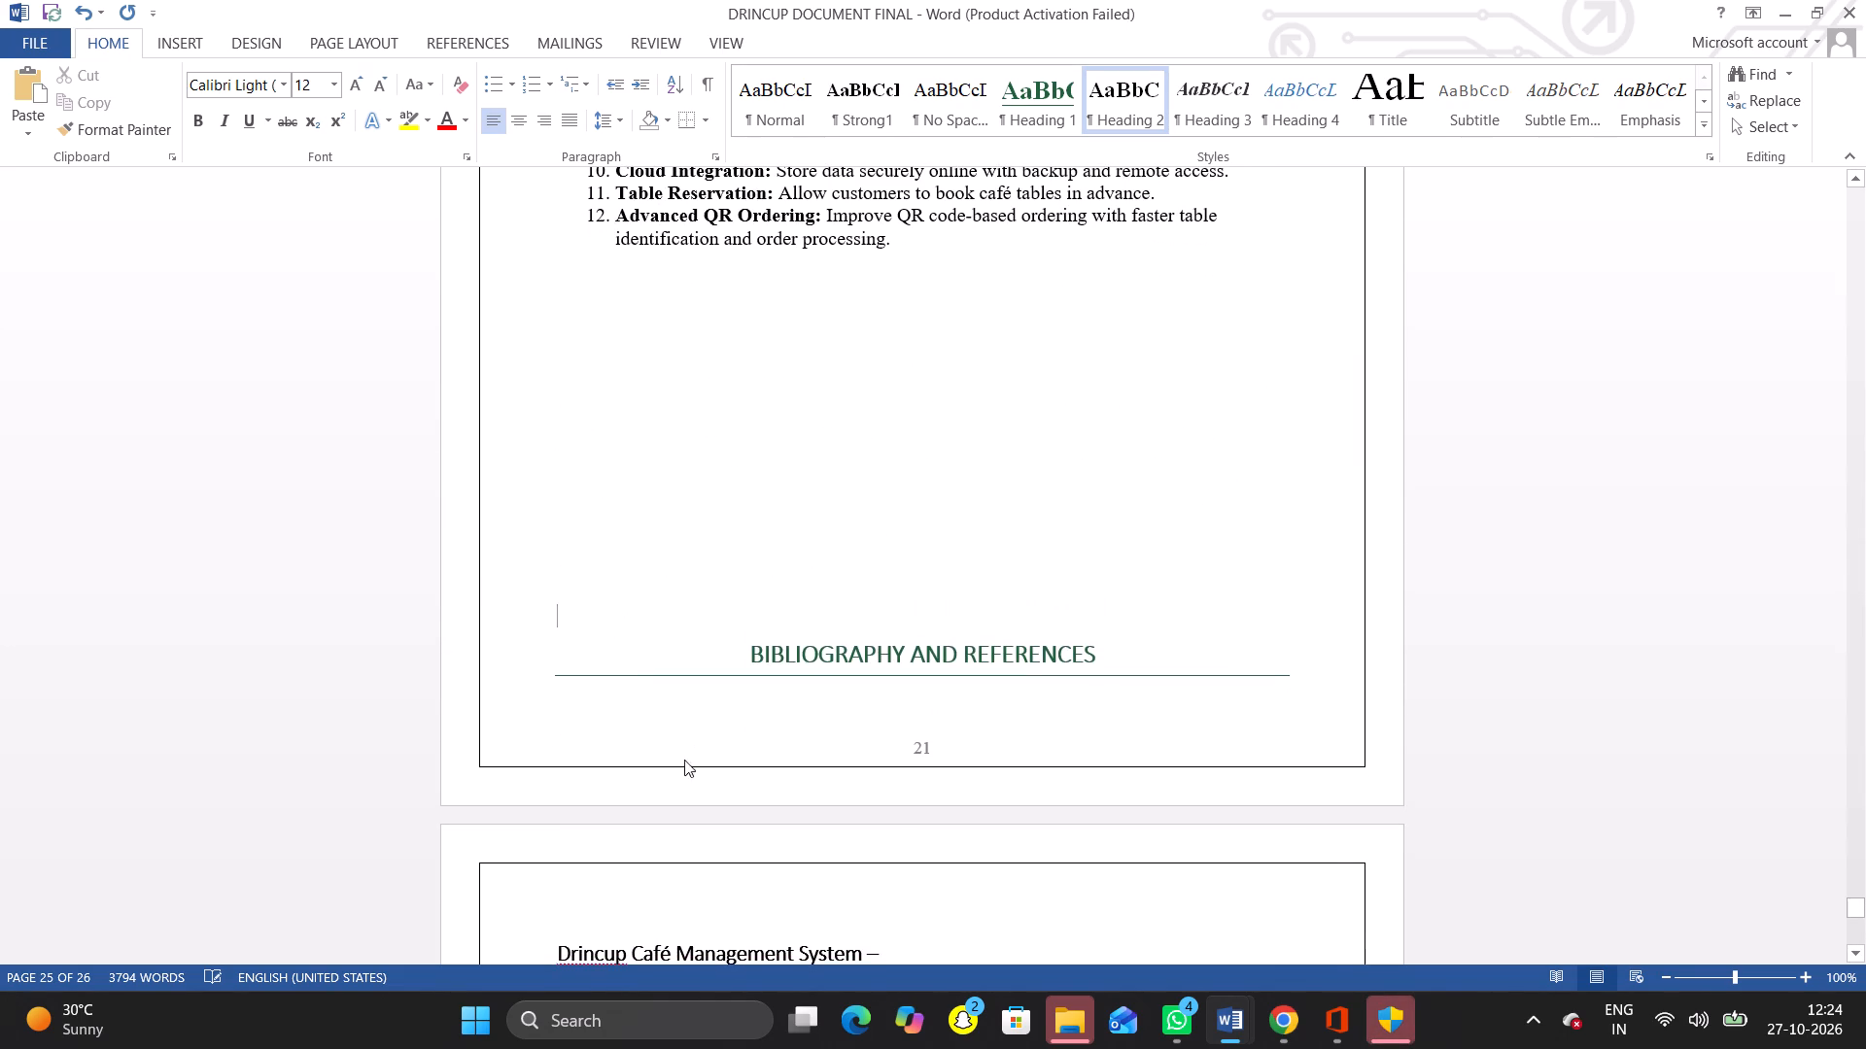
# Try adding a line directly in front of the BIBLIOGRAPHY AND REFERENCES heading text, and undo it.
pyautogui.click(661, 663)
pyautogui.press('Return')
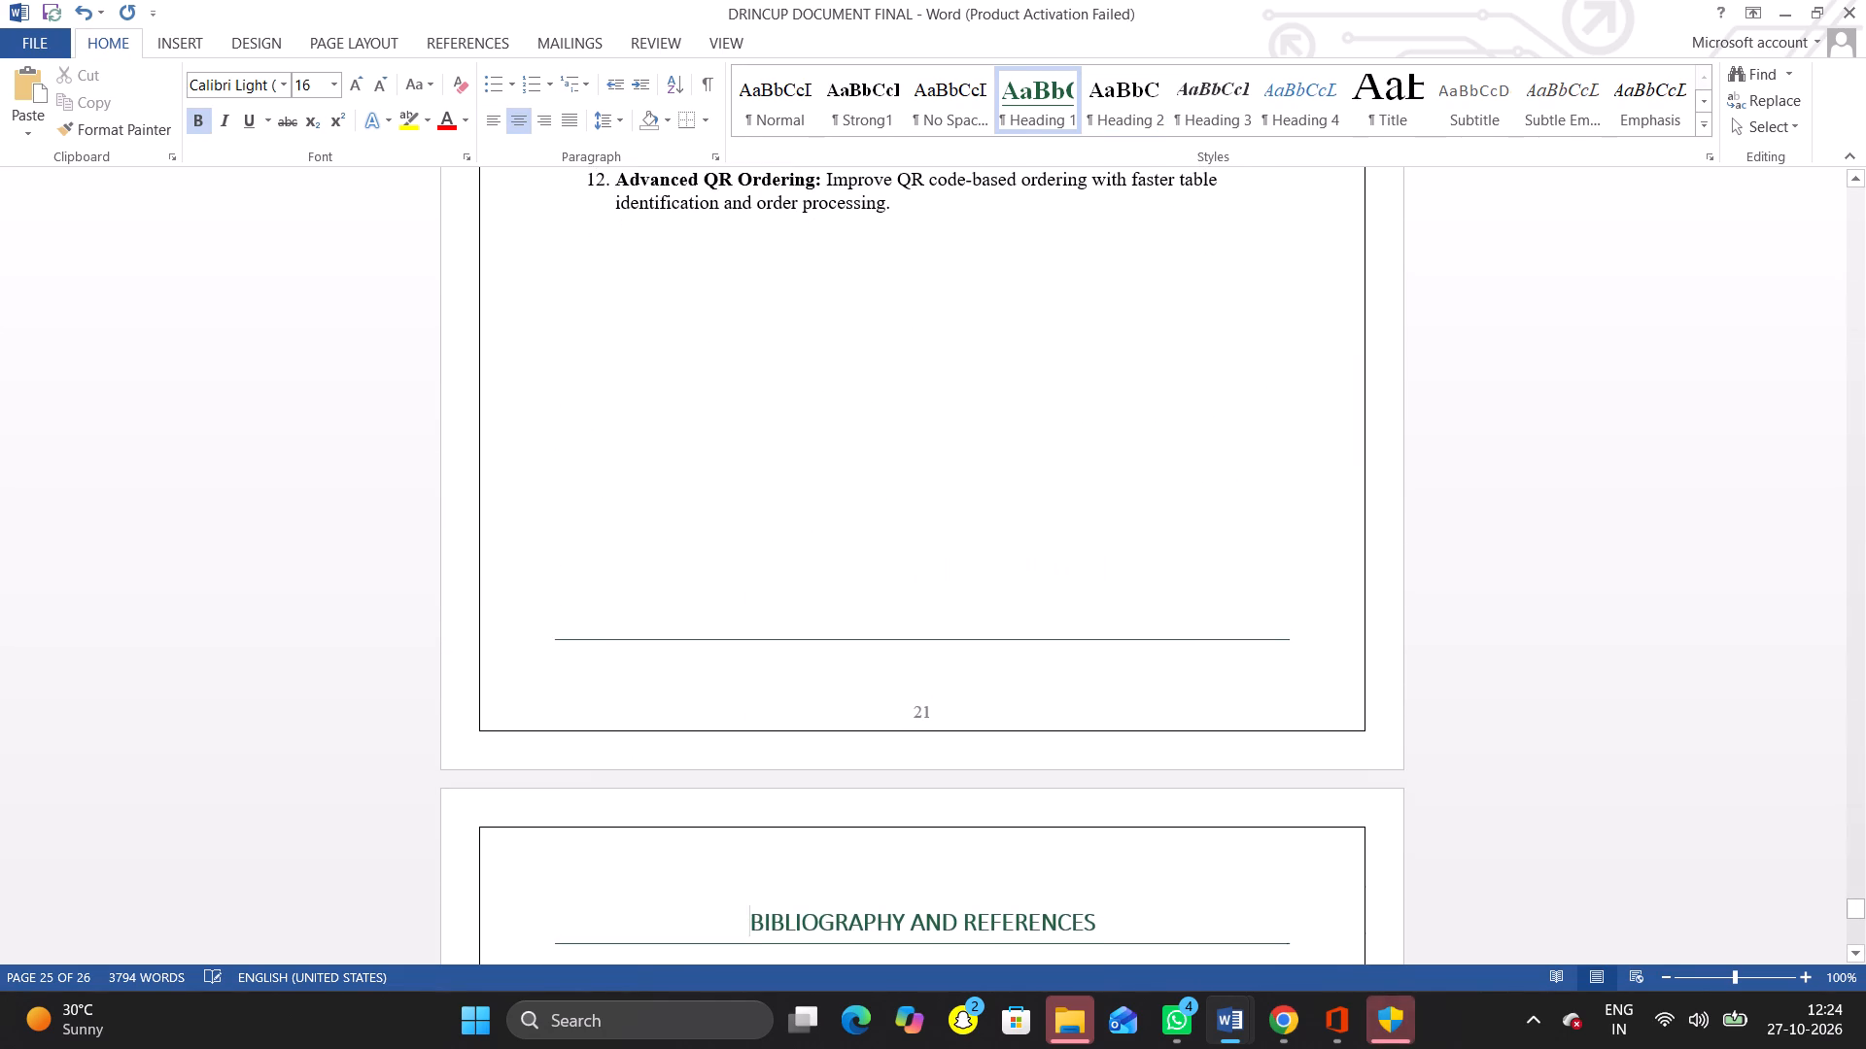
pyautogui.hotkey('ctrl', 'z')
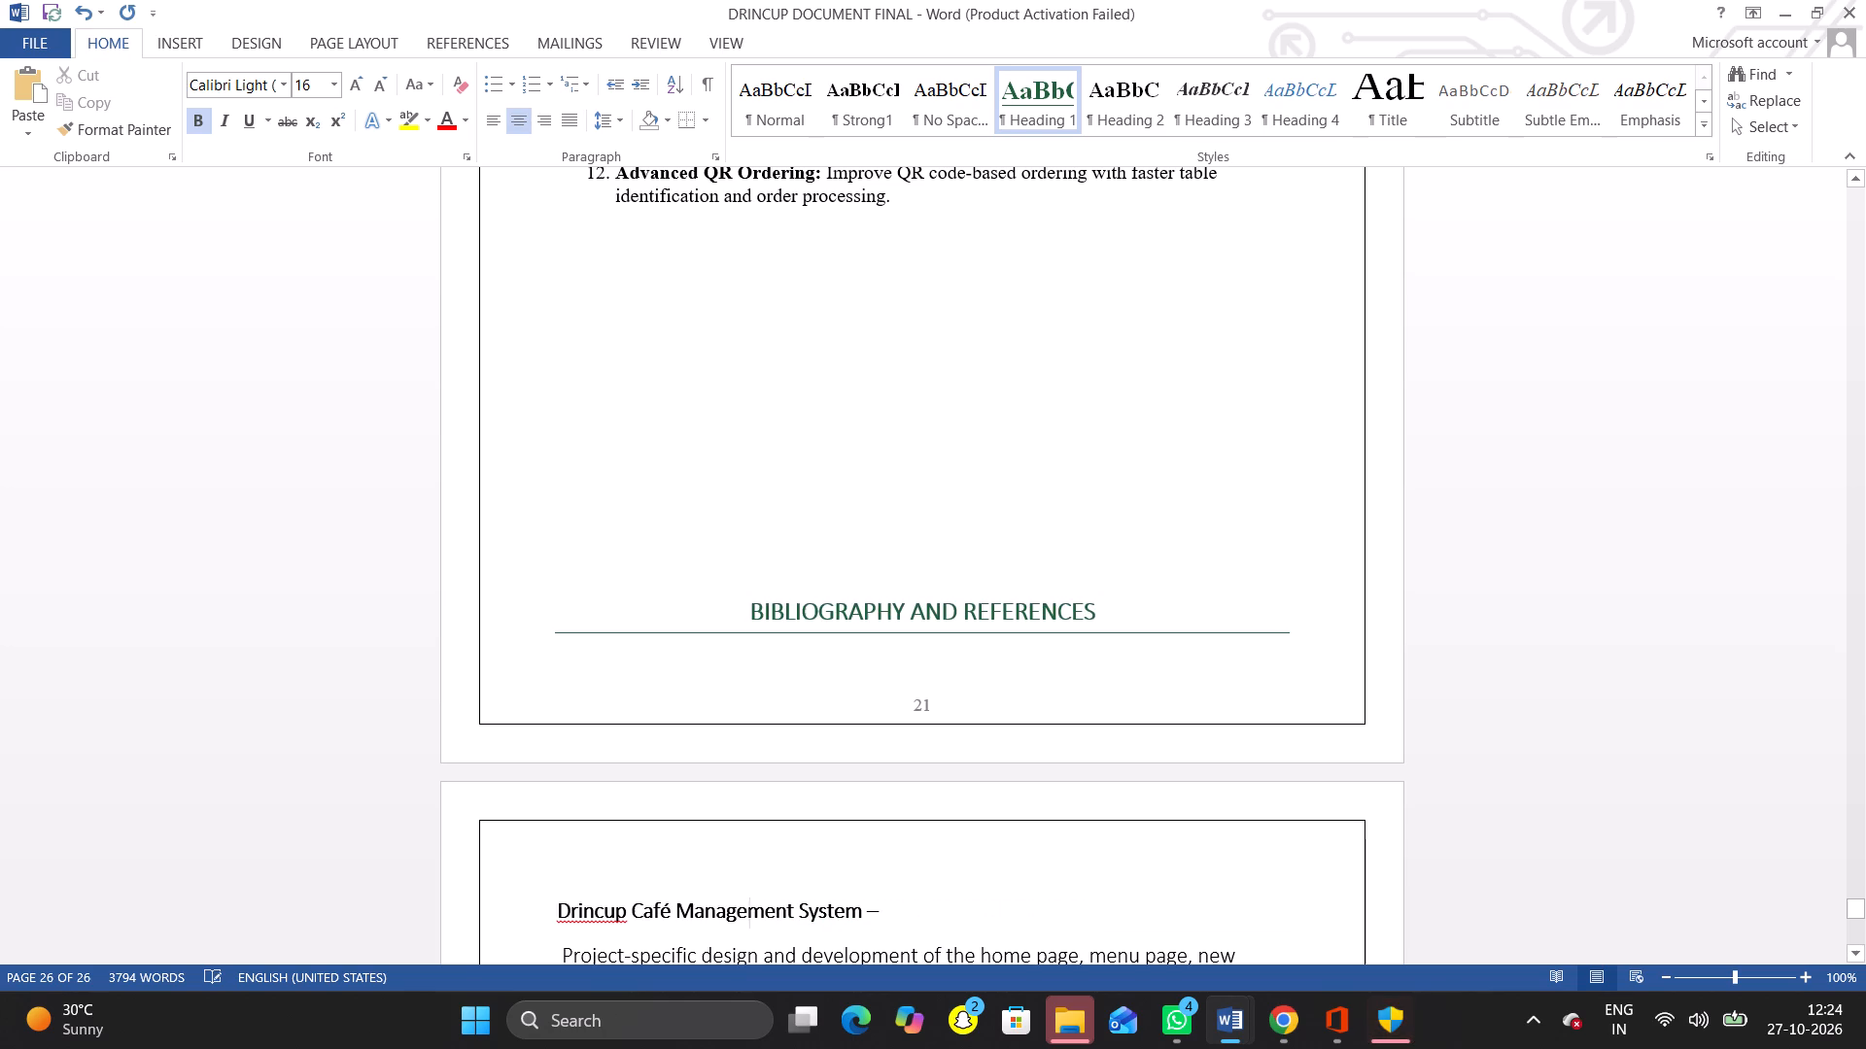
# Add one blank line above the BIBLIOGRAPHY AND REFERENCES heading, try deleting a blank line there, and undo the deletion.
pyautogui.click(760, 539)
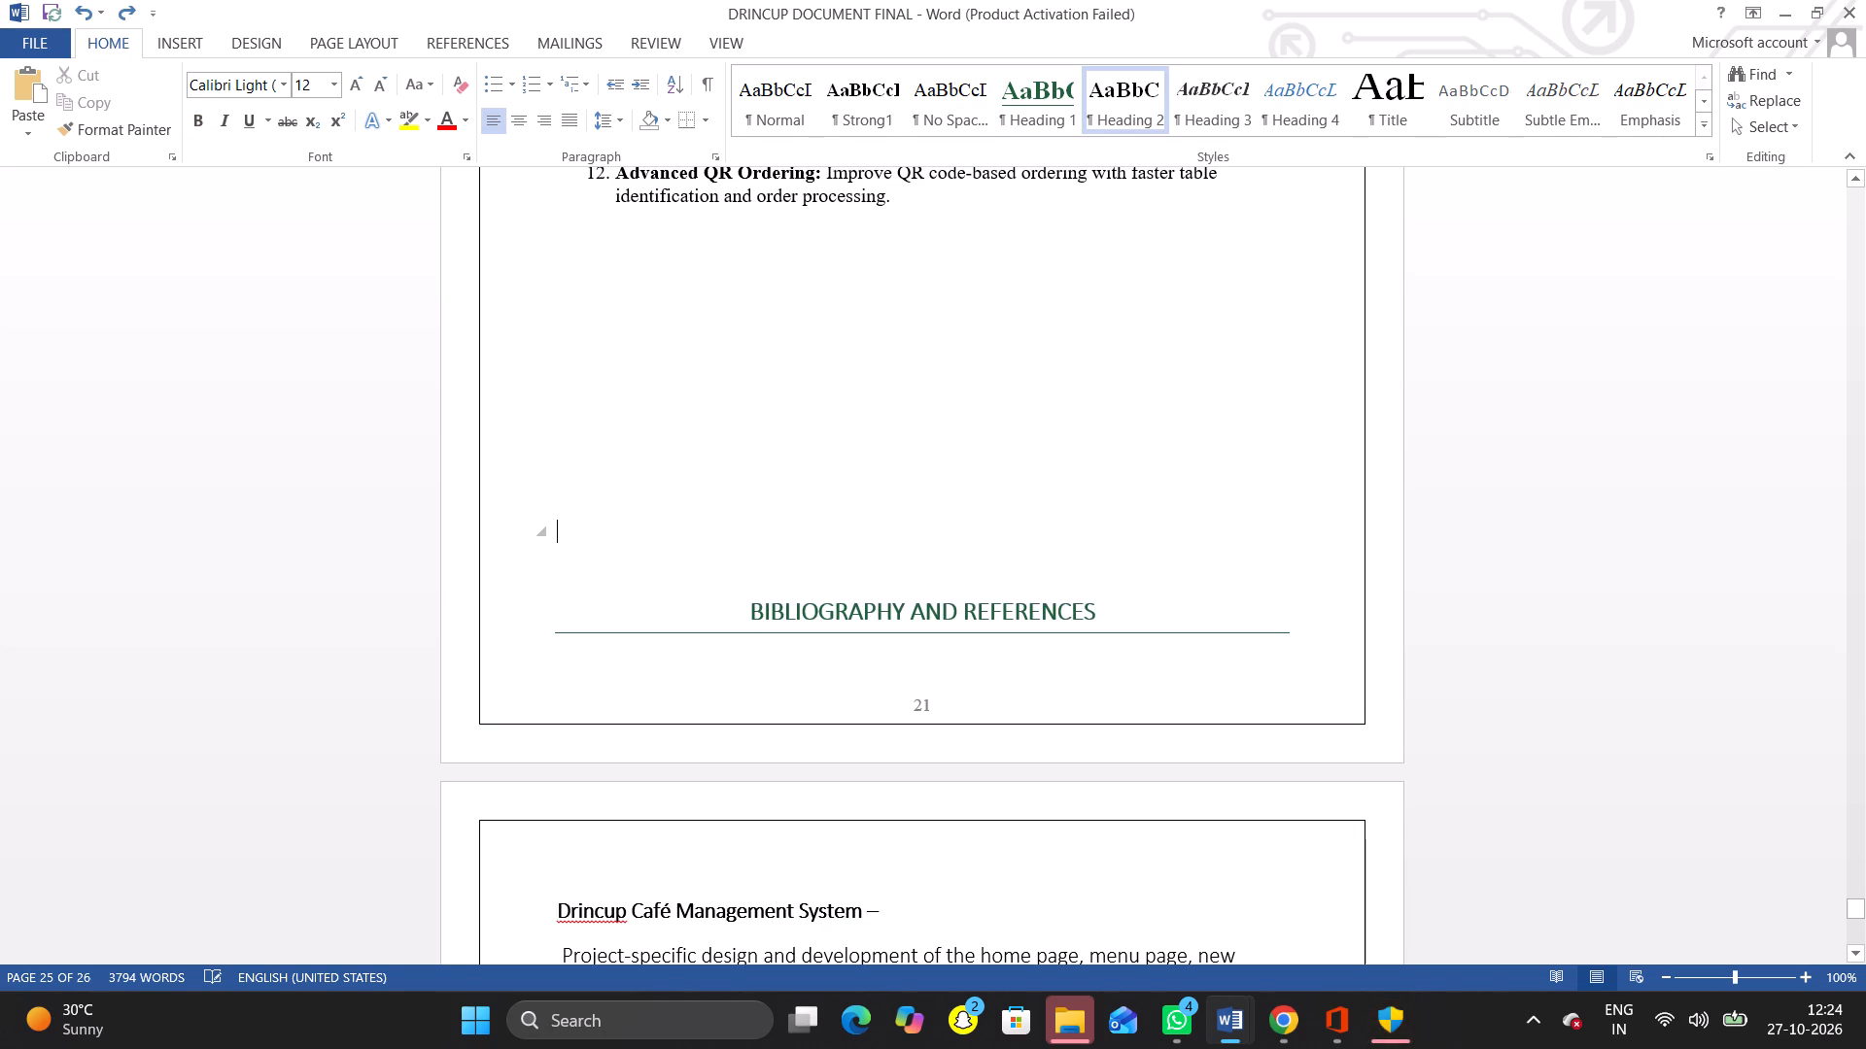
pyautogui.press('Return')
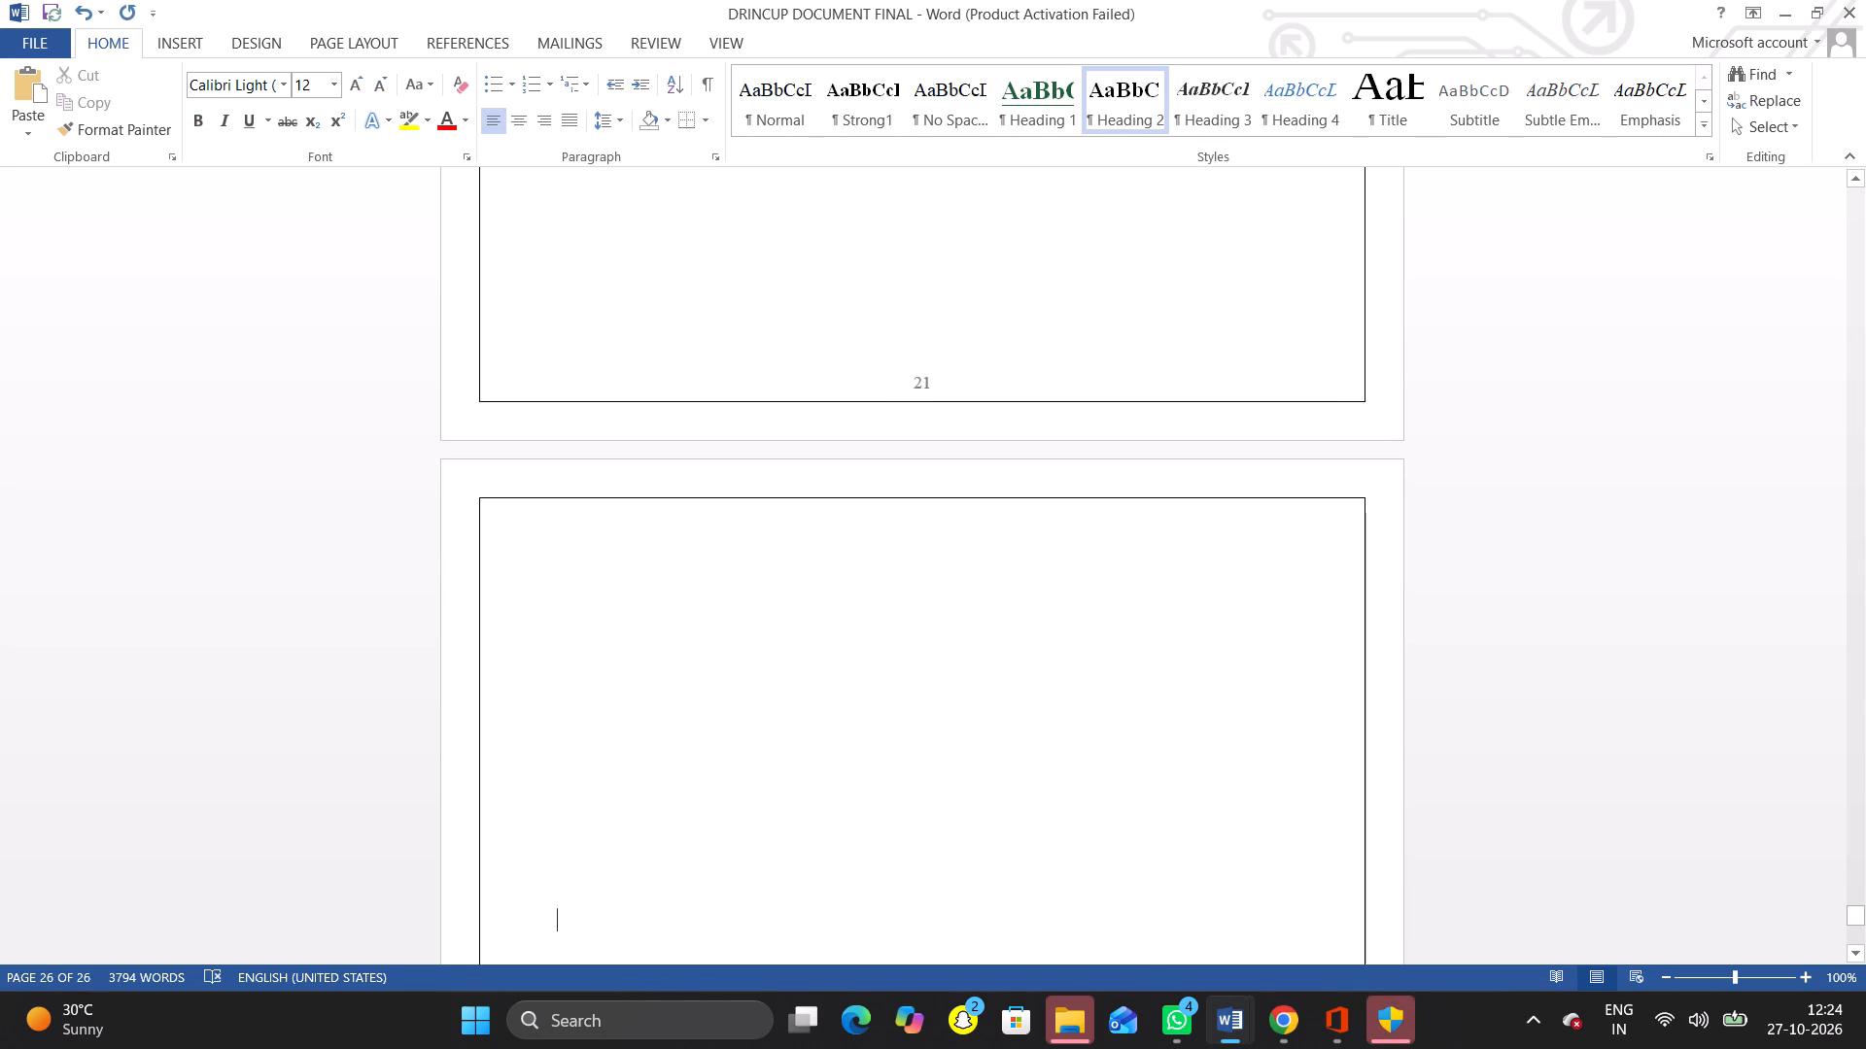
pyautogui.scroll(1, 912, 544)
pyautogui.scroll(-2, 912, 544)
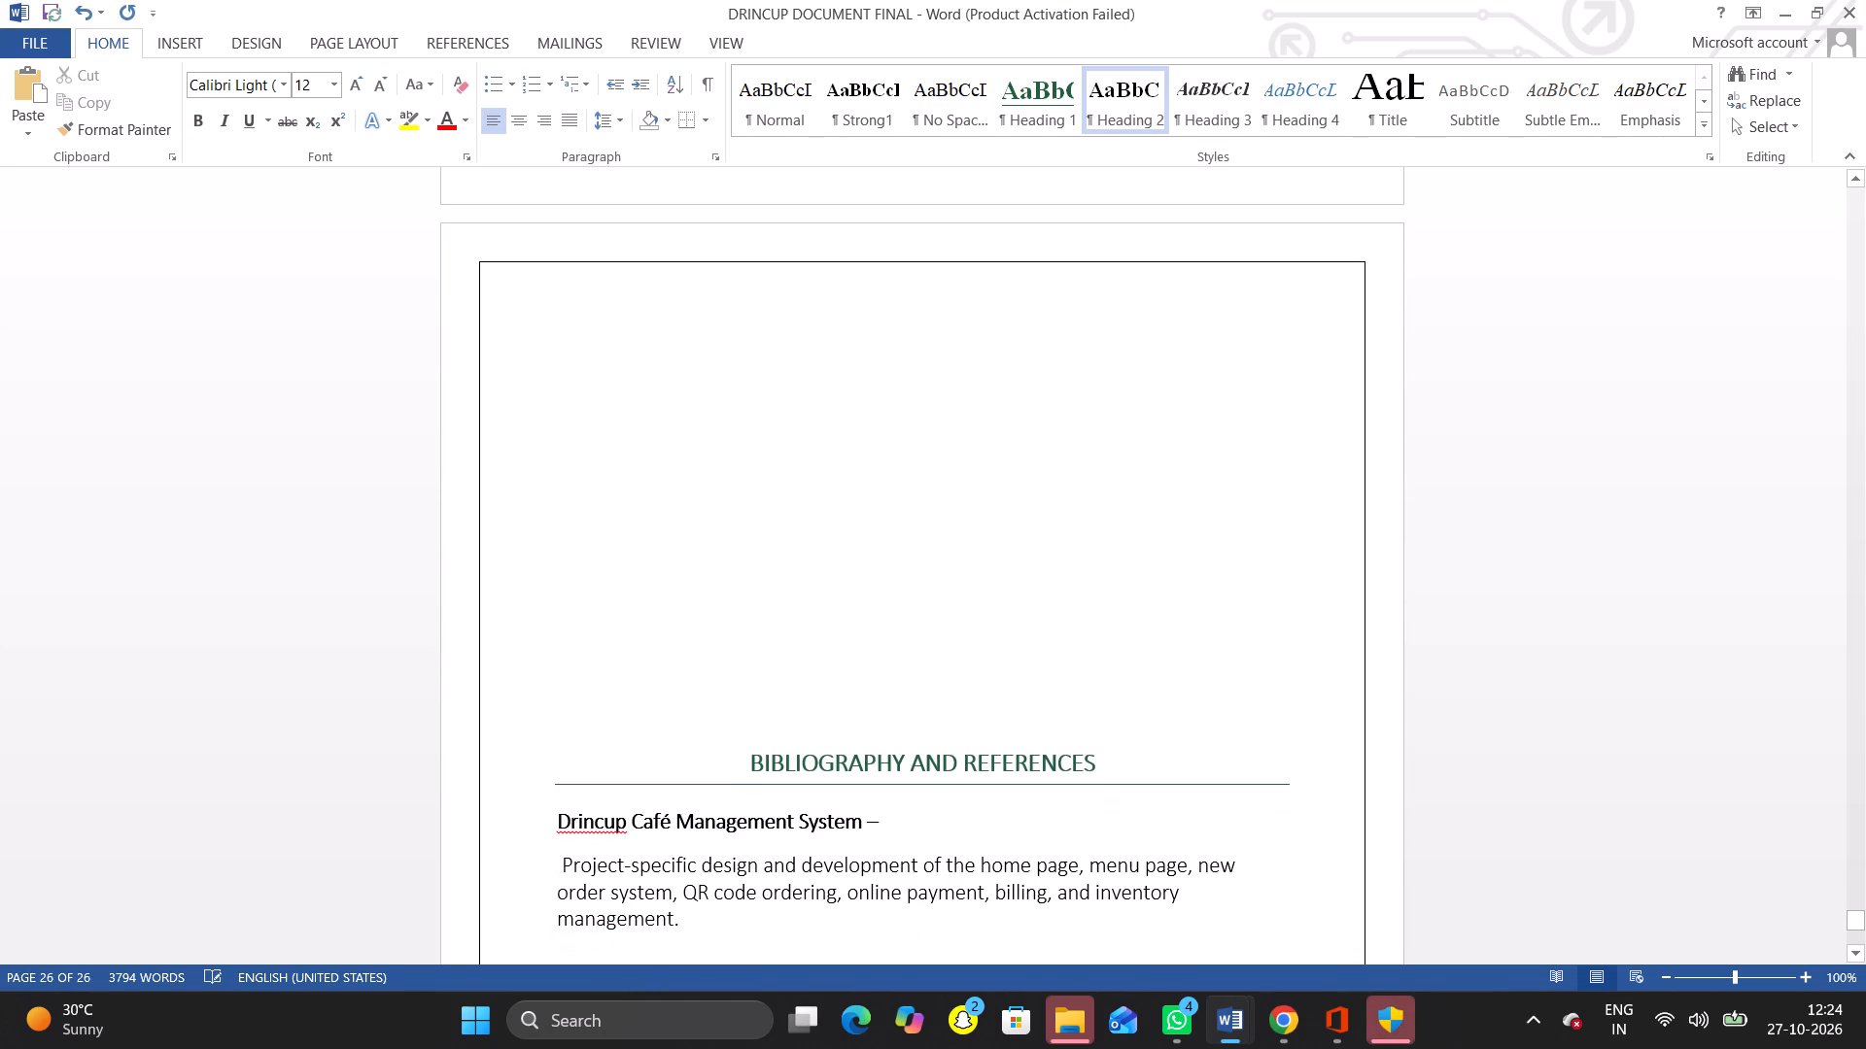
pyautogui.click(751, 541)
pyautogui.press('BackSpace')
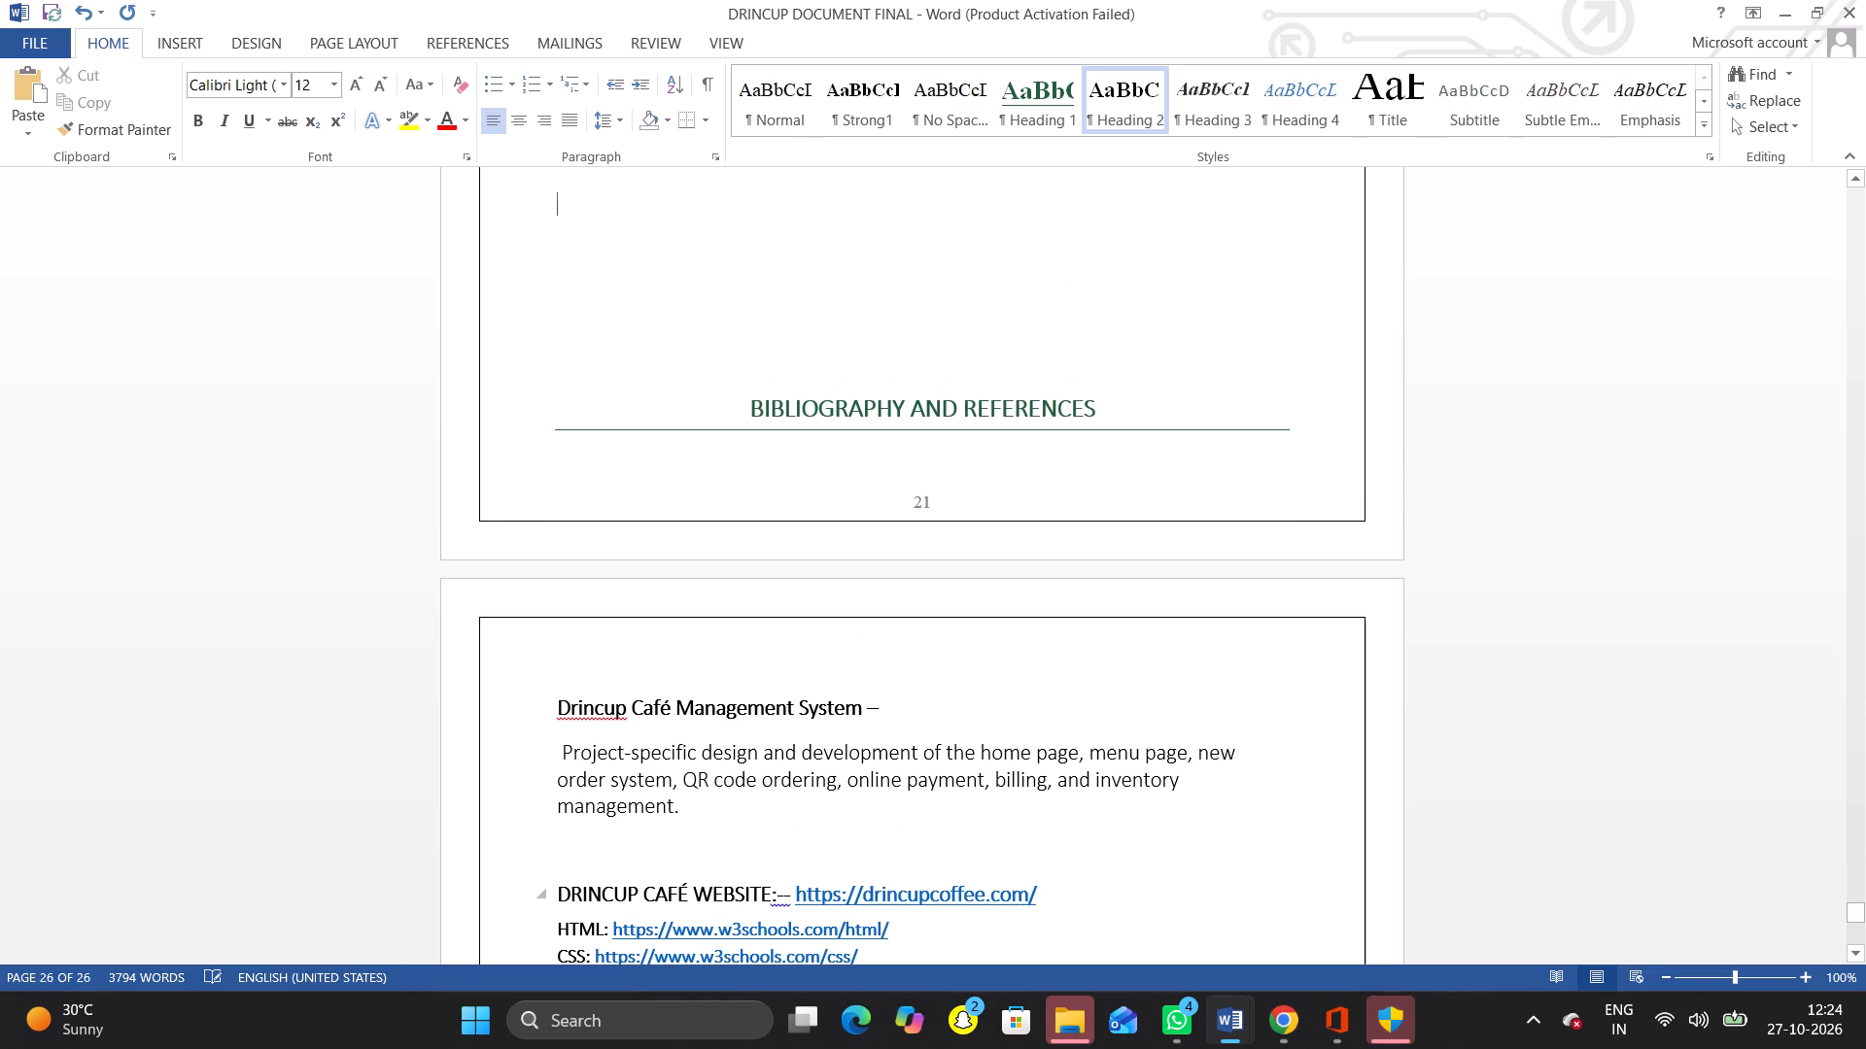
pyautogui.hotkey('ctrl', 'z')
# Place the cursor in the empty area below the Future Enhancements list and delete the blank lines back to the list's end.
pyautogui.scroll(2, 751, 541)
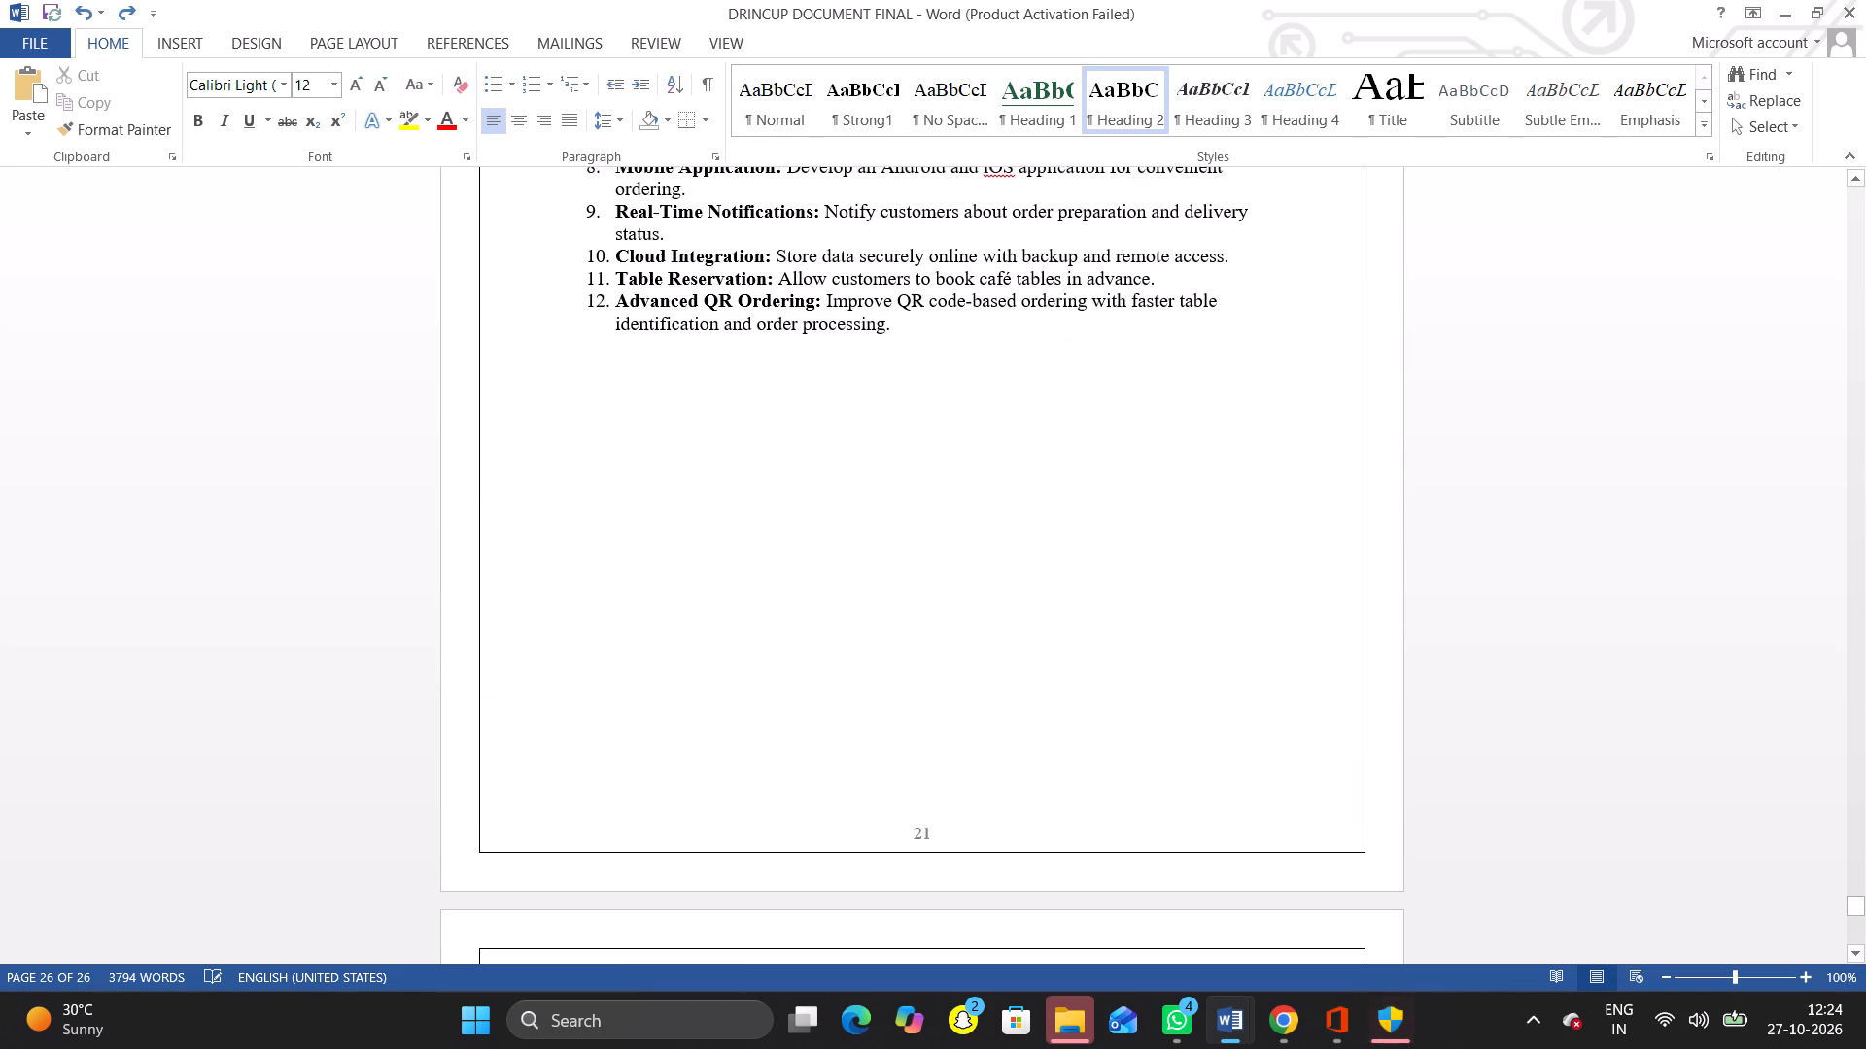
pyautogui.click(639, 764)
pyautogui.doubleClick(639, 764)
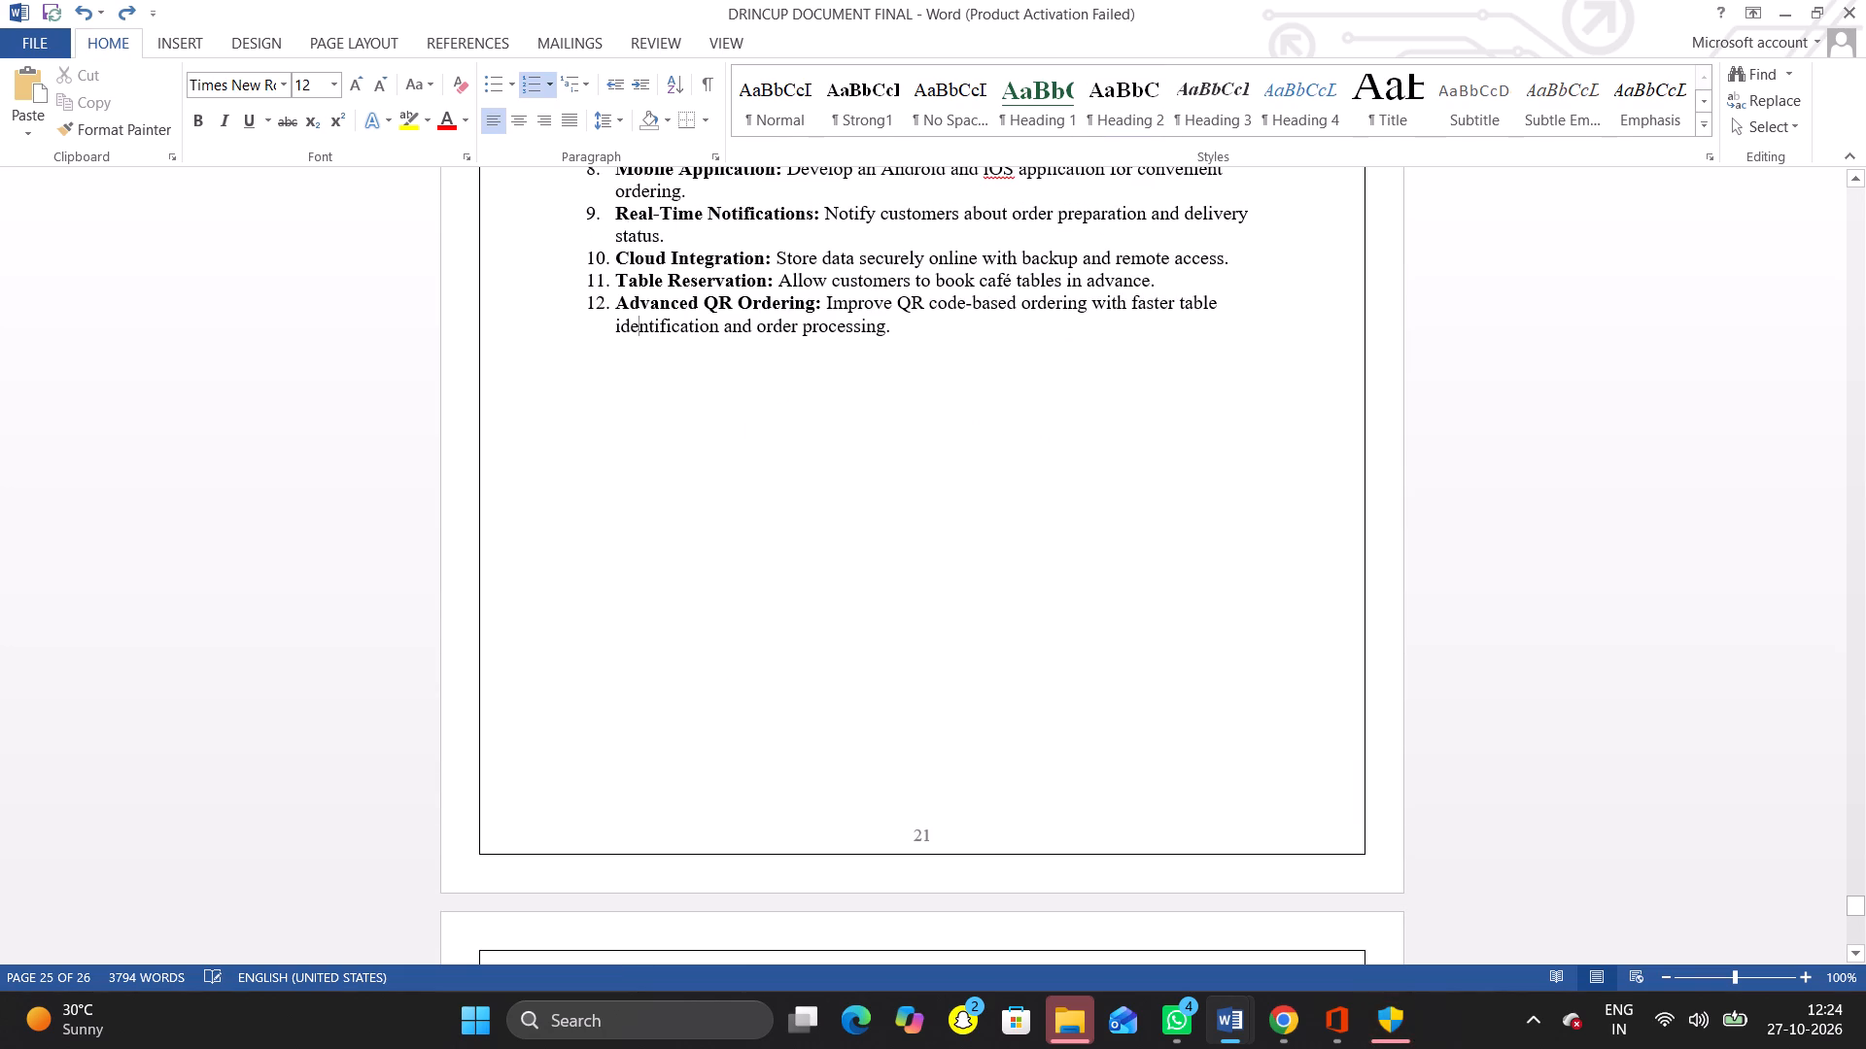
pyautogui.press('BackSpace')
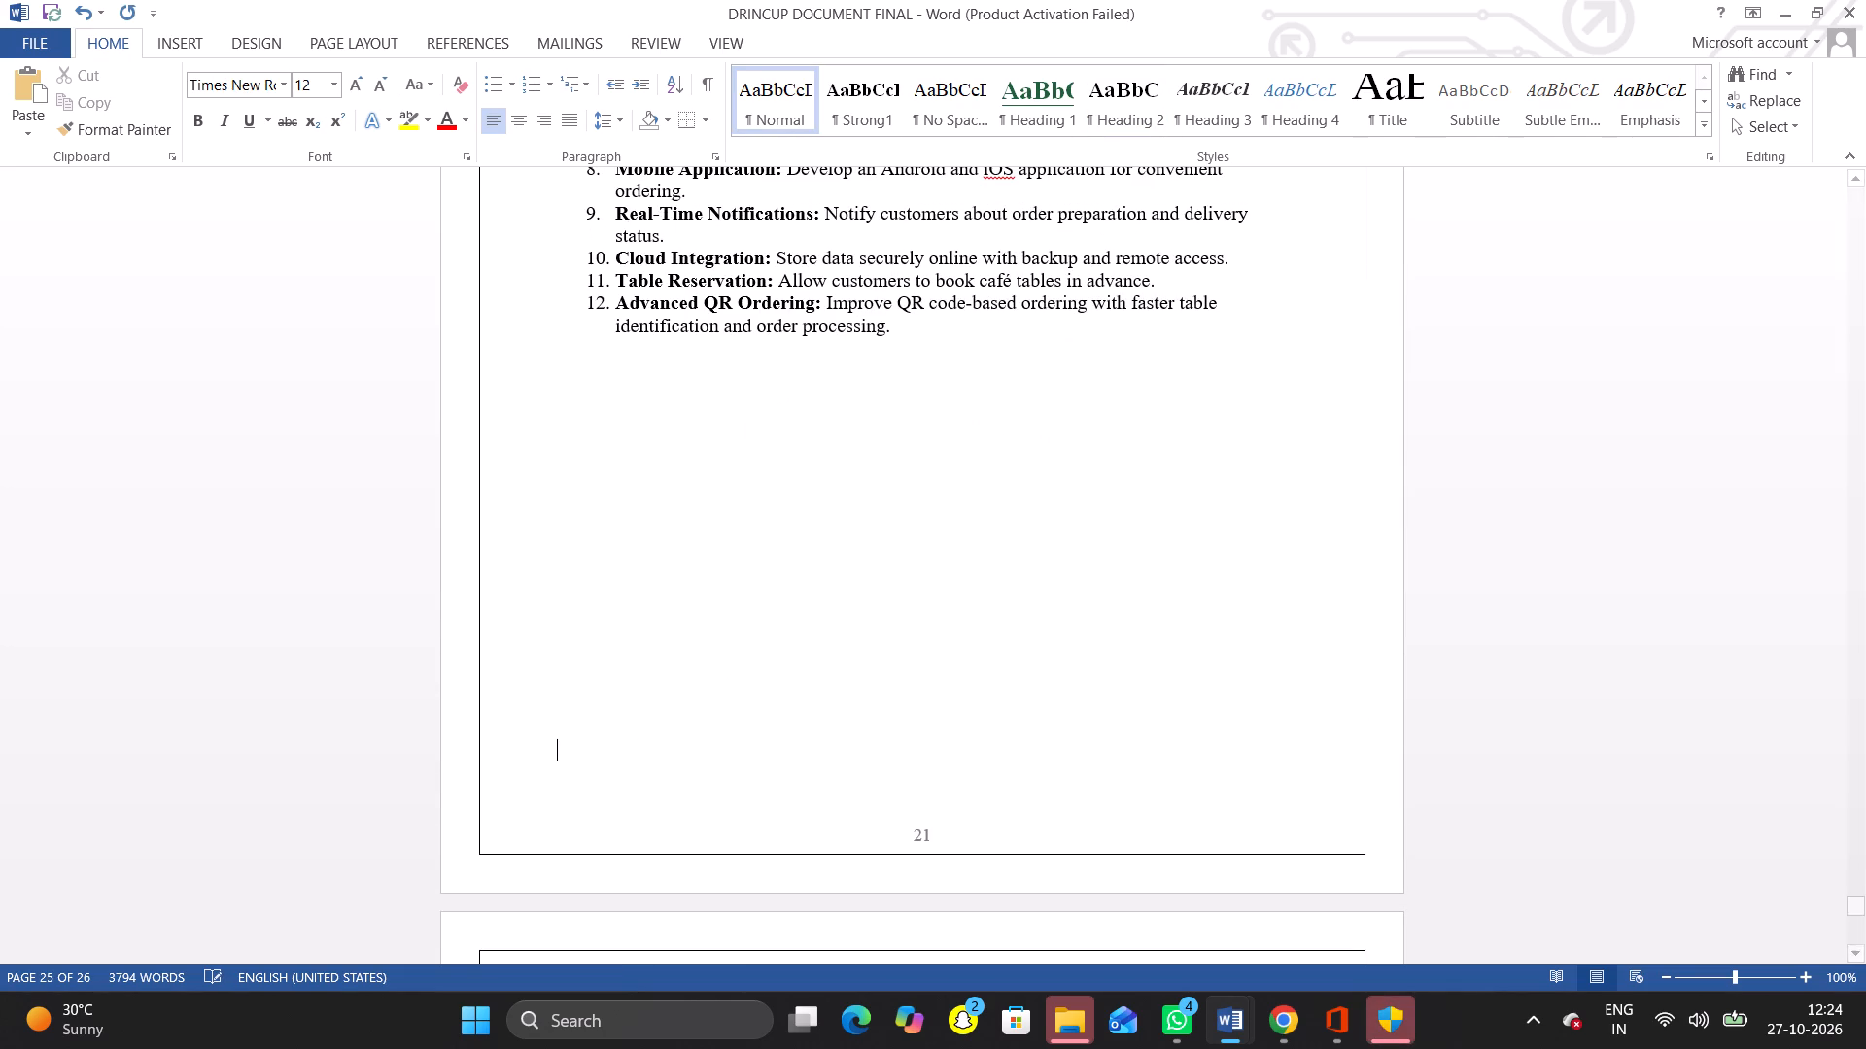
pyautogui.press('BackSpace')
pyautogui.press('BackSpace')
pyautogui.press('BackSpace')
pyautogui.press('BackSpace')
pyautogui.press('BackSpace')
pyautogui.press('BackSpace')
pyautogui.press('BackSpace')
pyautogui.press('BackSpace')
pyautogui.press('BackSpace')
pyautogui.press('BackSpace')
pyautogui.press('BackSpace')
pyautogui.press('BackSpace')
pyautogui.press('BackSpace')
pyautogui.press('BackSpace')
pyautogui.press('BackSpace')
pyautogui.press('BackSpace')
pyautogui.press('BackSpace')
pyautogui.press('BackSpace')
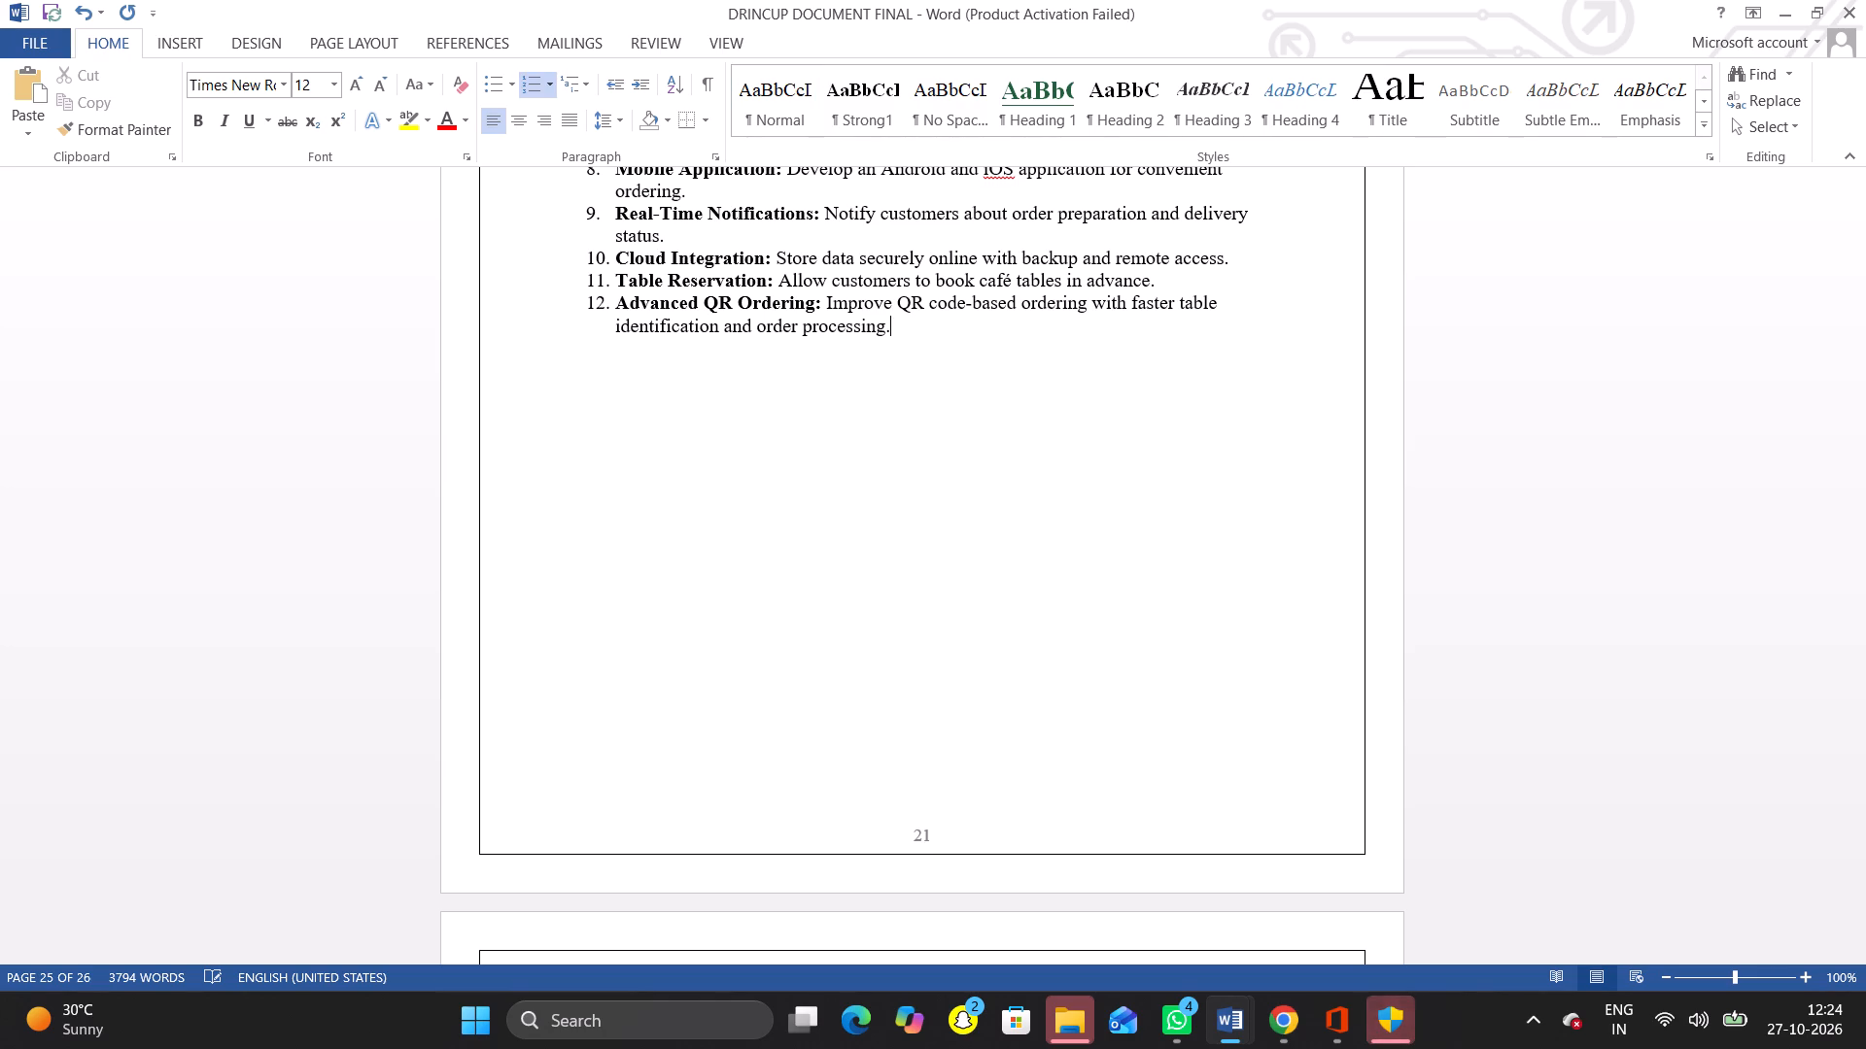
# Delete one blank line from the gap above the BIBLIOGRAPHY AND REFERENCES heading.
pyautogui.scroll(-4, 639, 764)
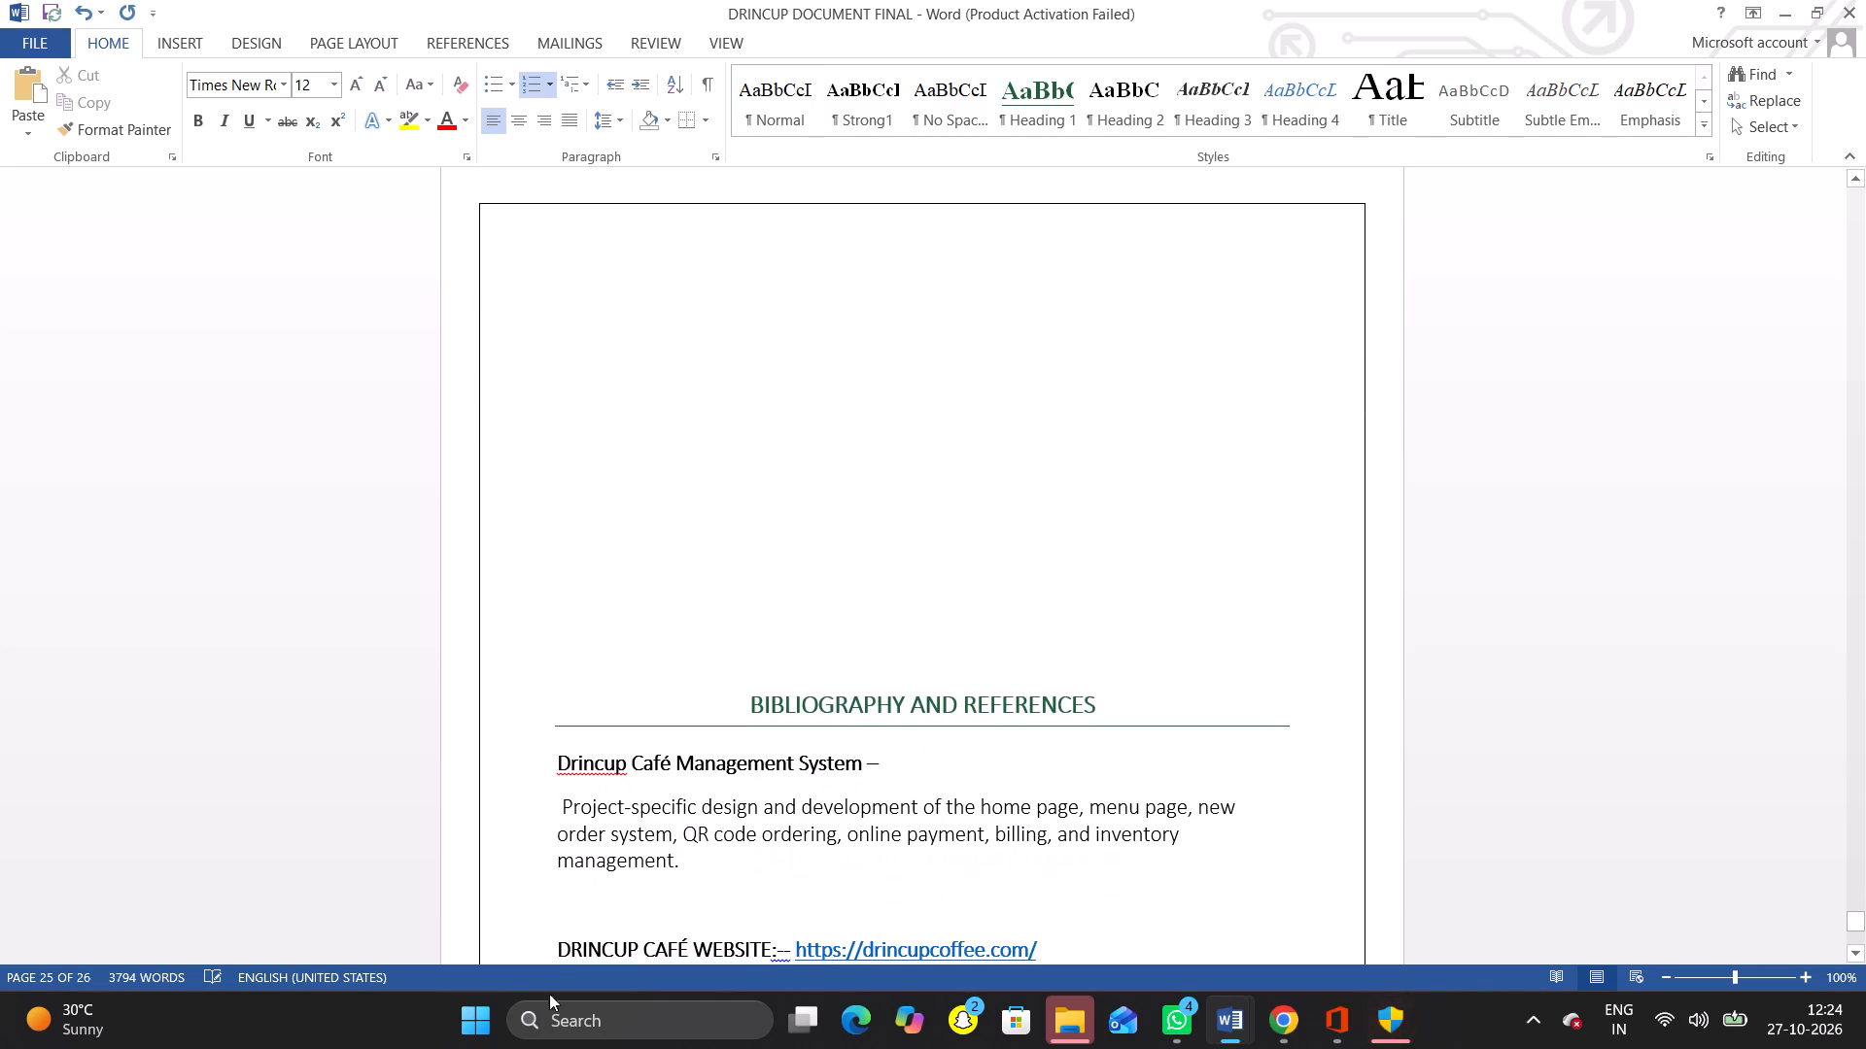
pyautogui.click(757, 560)
pyautogui.press('BackSpace')
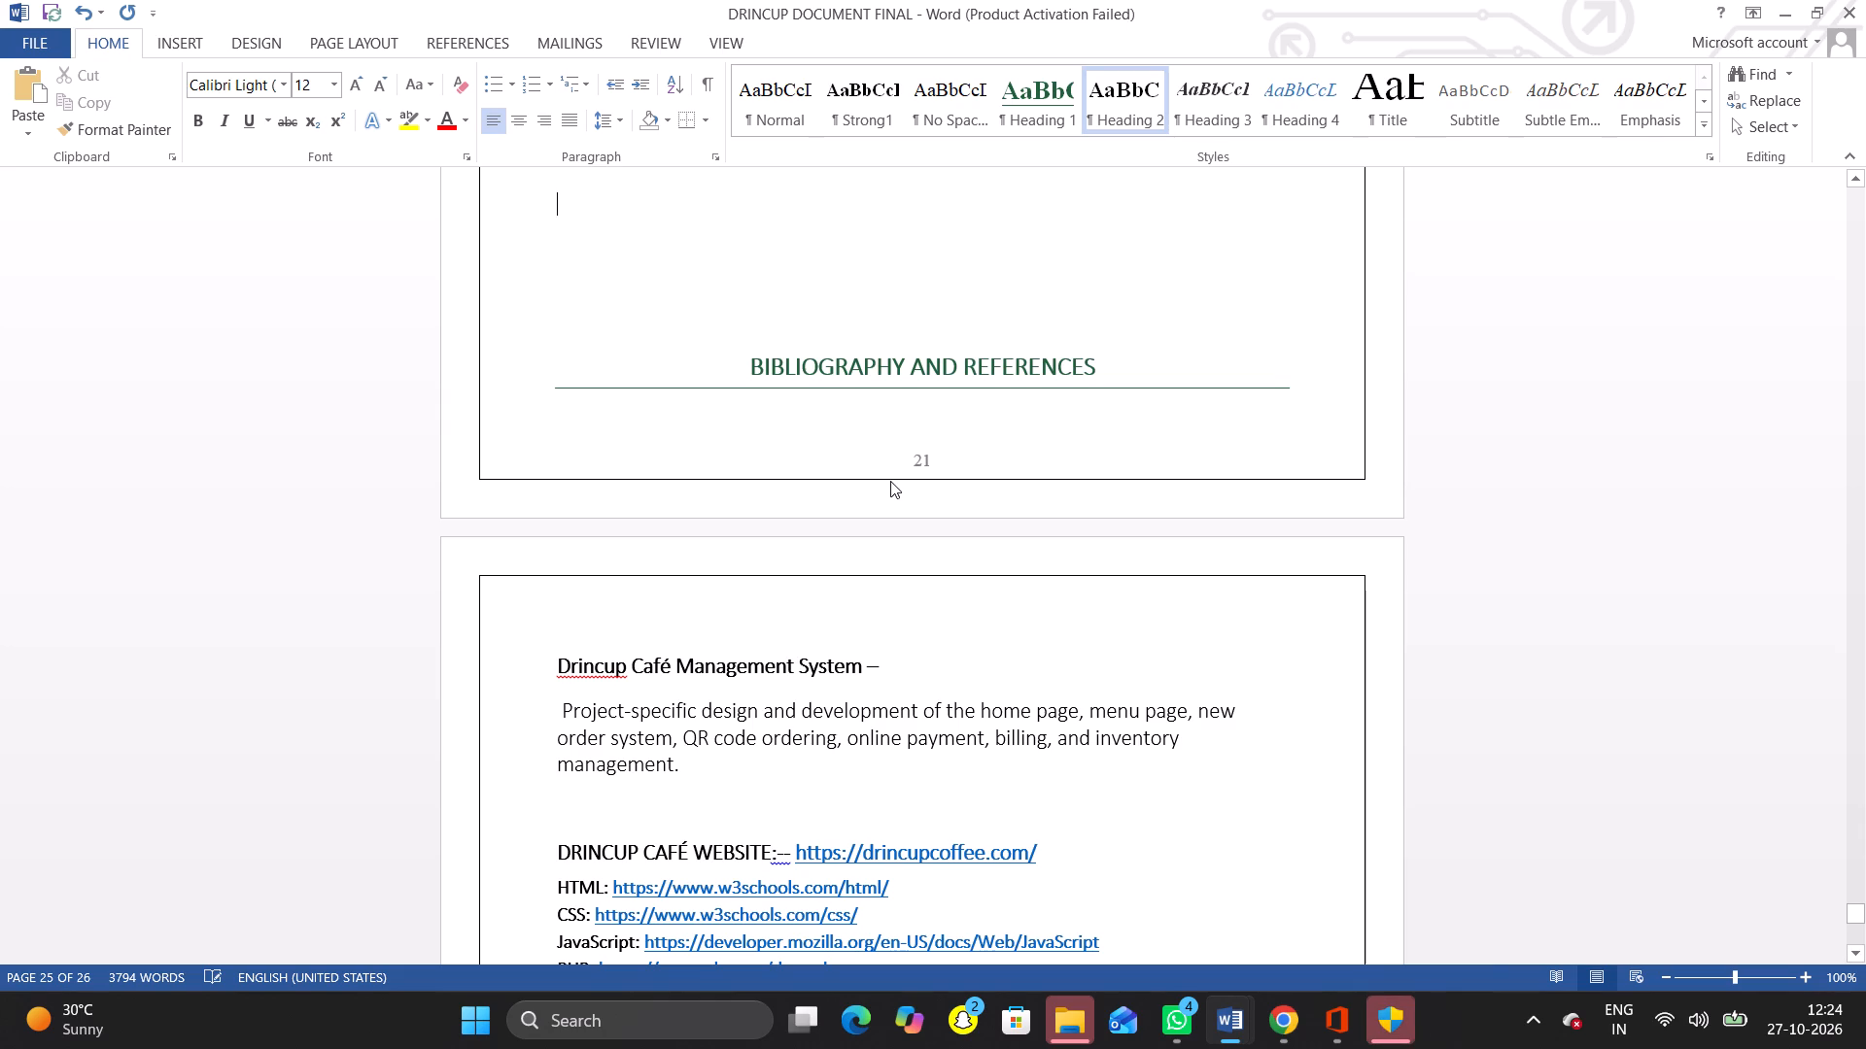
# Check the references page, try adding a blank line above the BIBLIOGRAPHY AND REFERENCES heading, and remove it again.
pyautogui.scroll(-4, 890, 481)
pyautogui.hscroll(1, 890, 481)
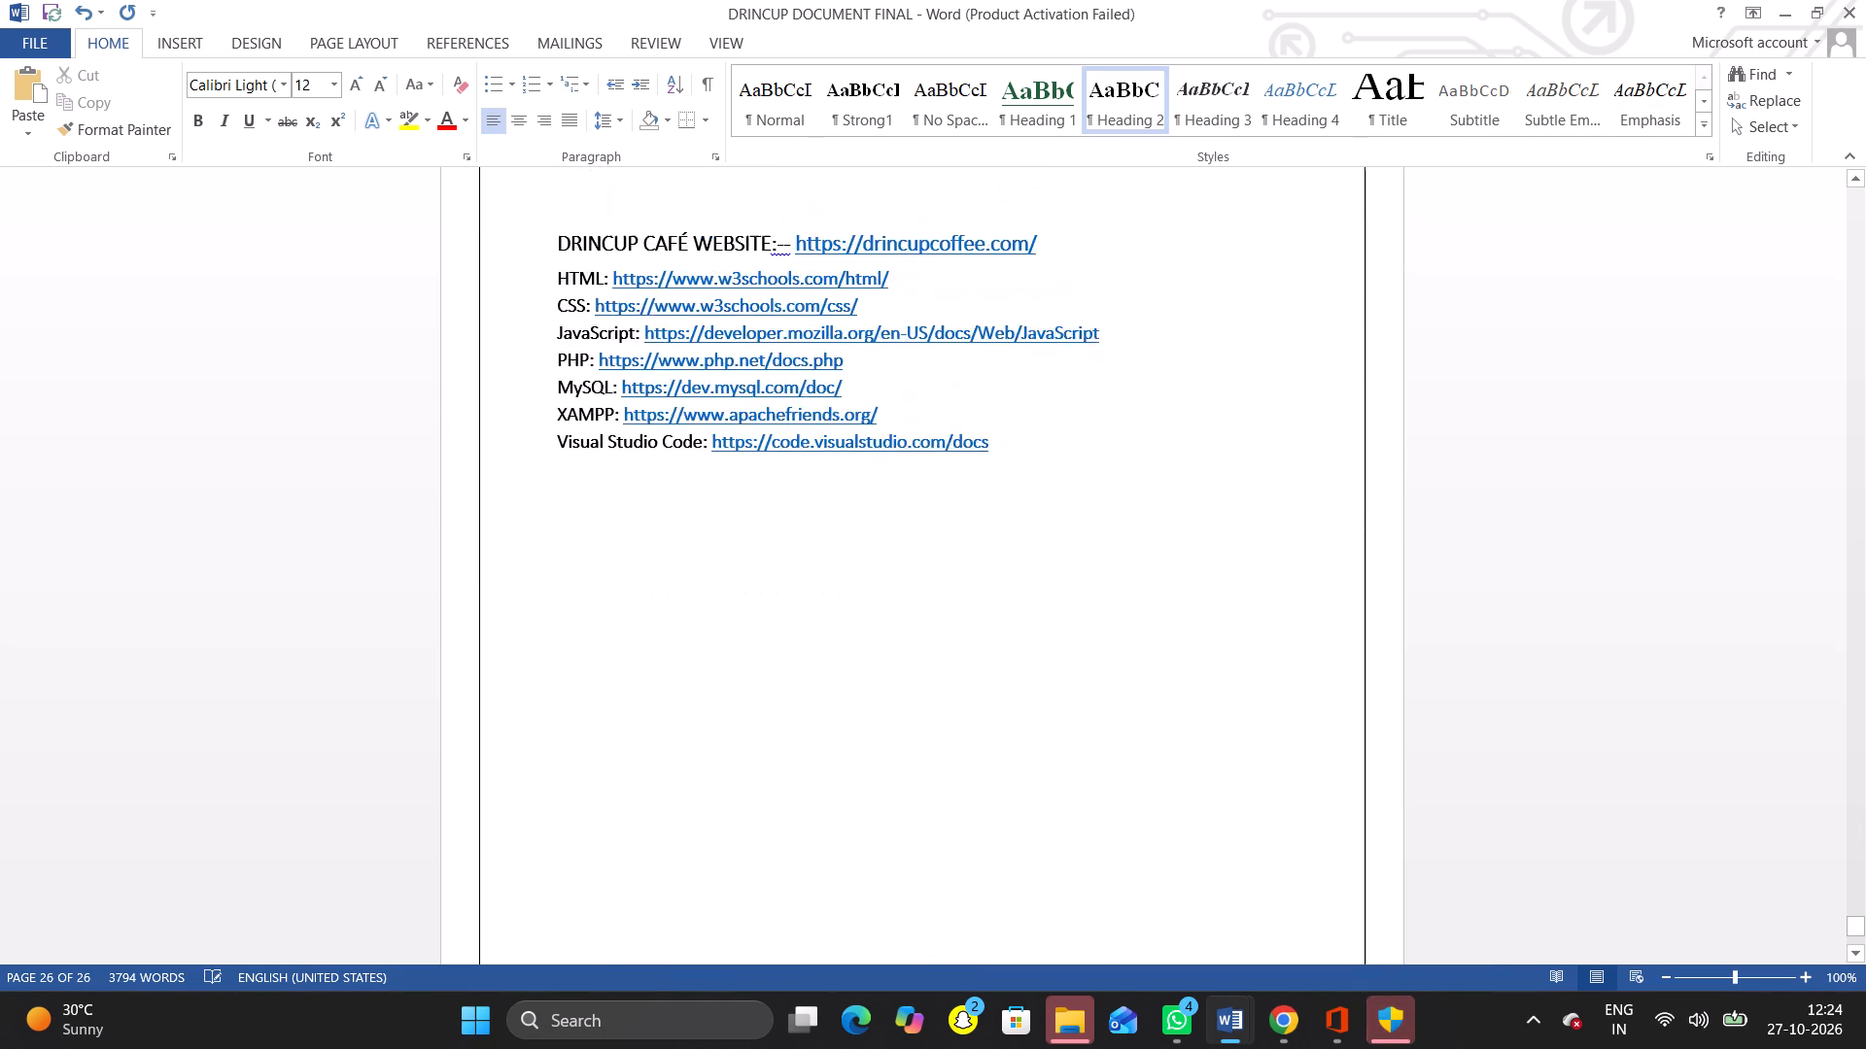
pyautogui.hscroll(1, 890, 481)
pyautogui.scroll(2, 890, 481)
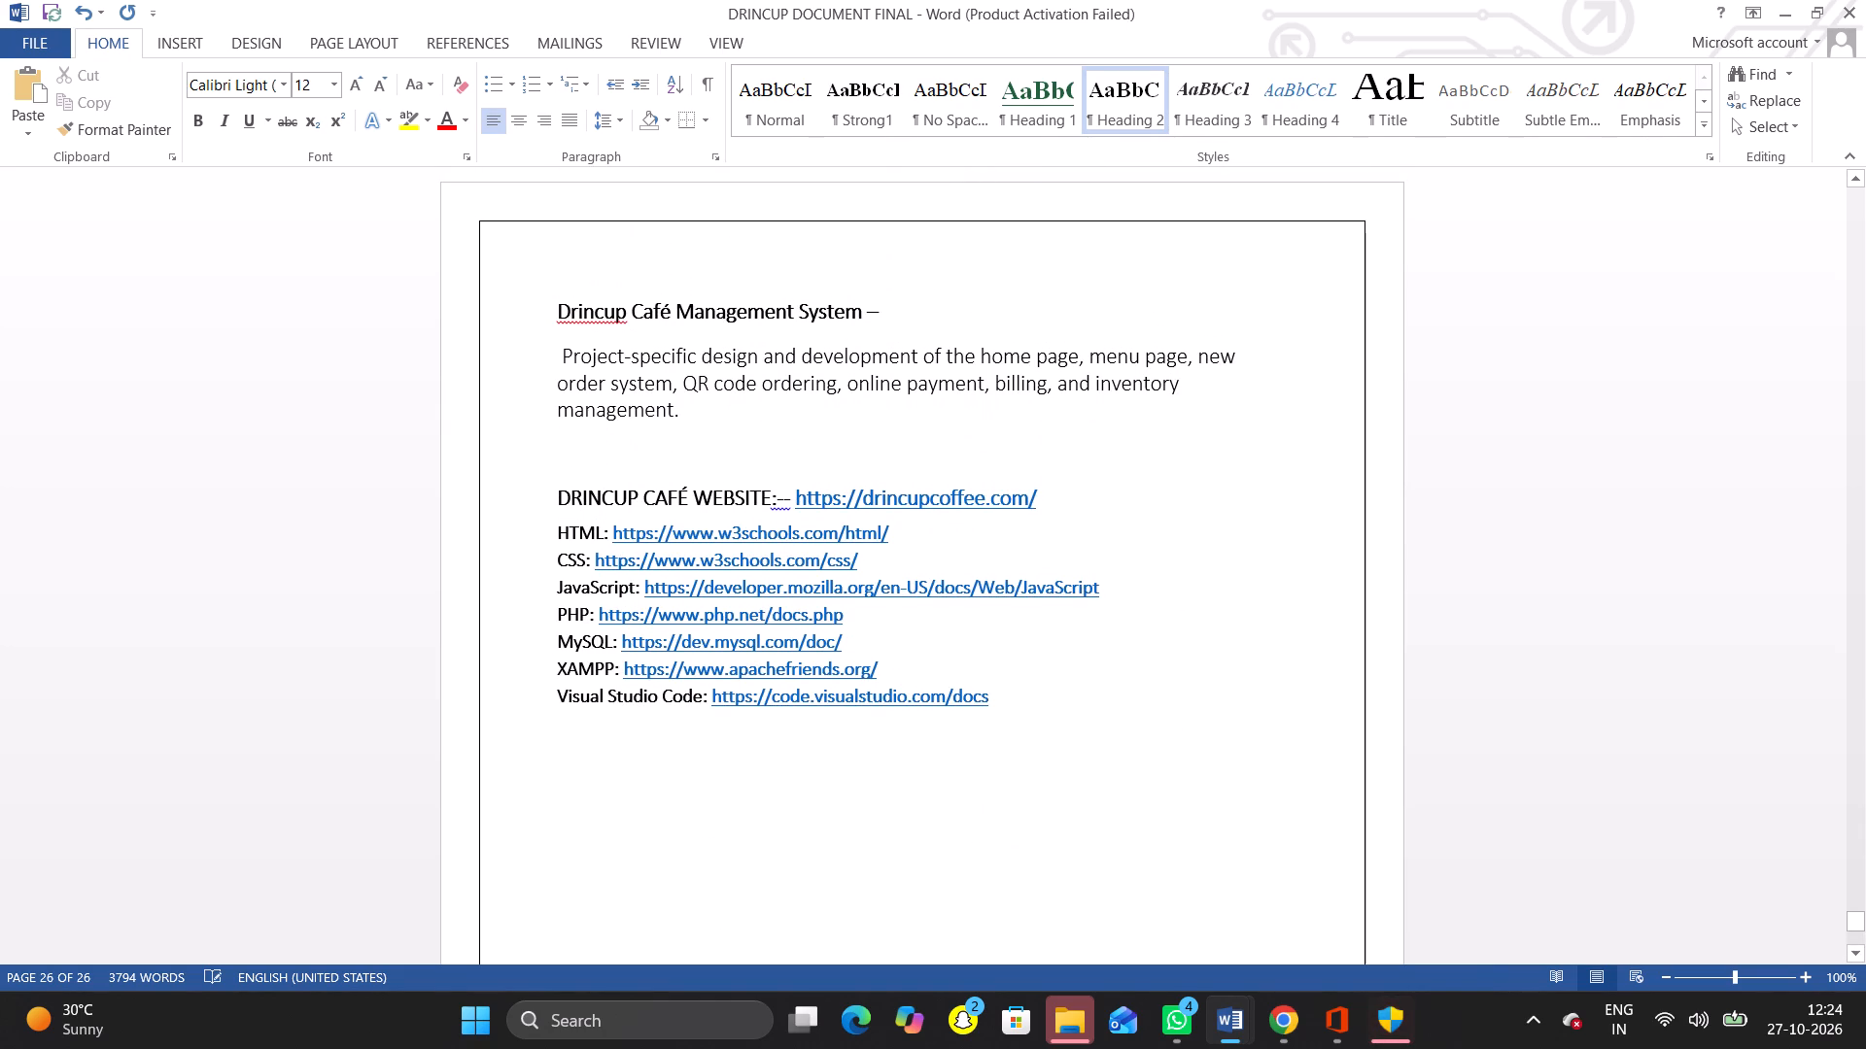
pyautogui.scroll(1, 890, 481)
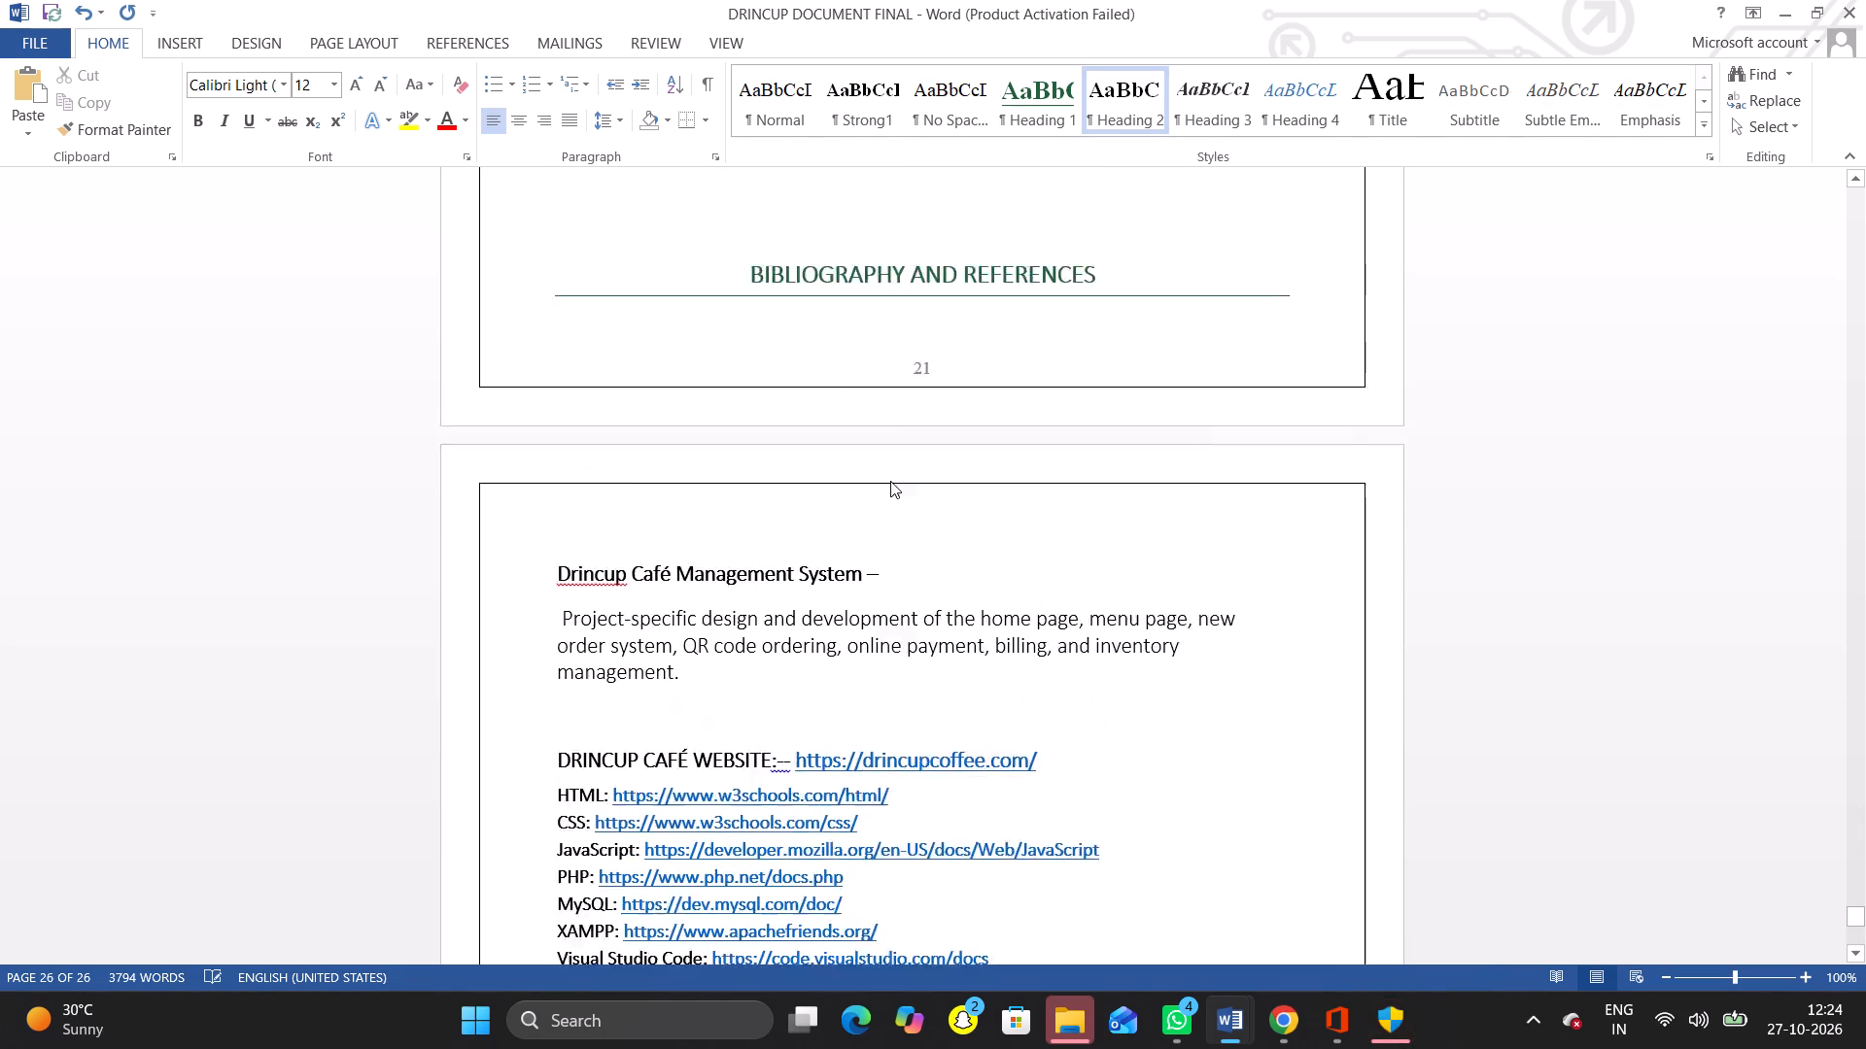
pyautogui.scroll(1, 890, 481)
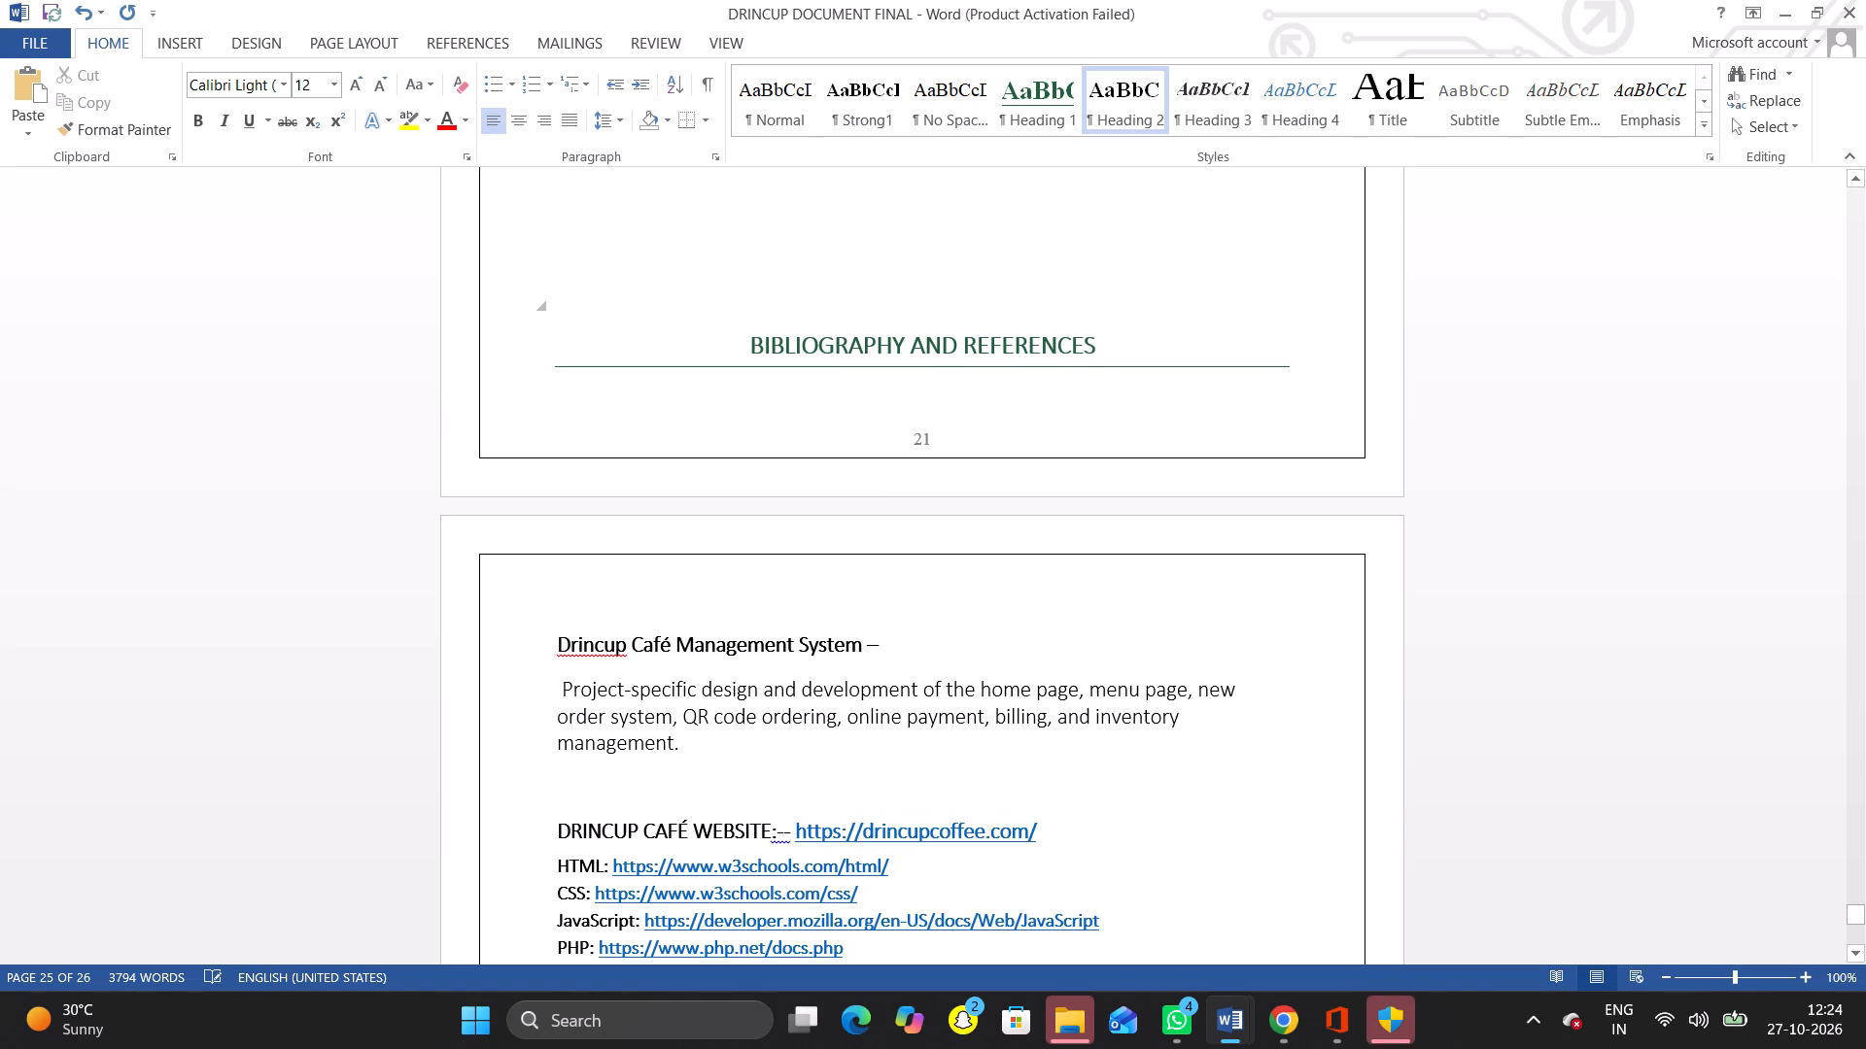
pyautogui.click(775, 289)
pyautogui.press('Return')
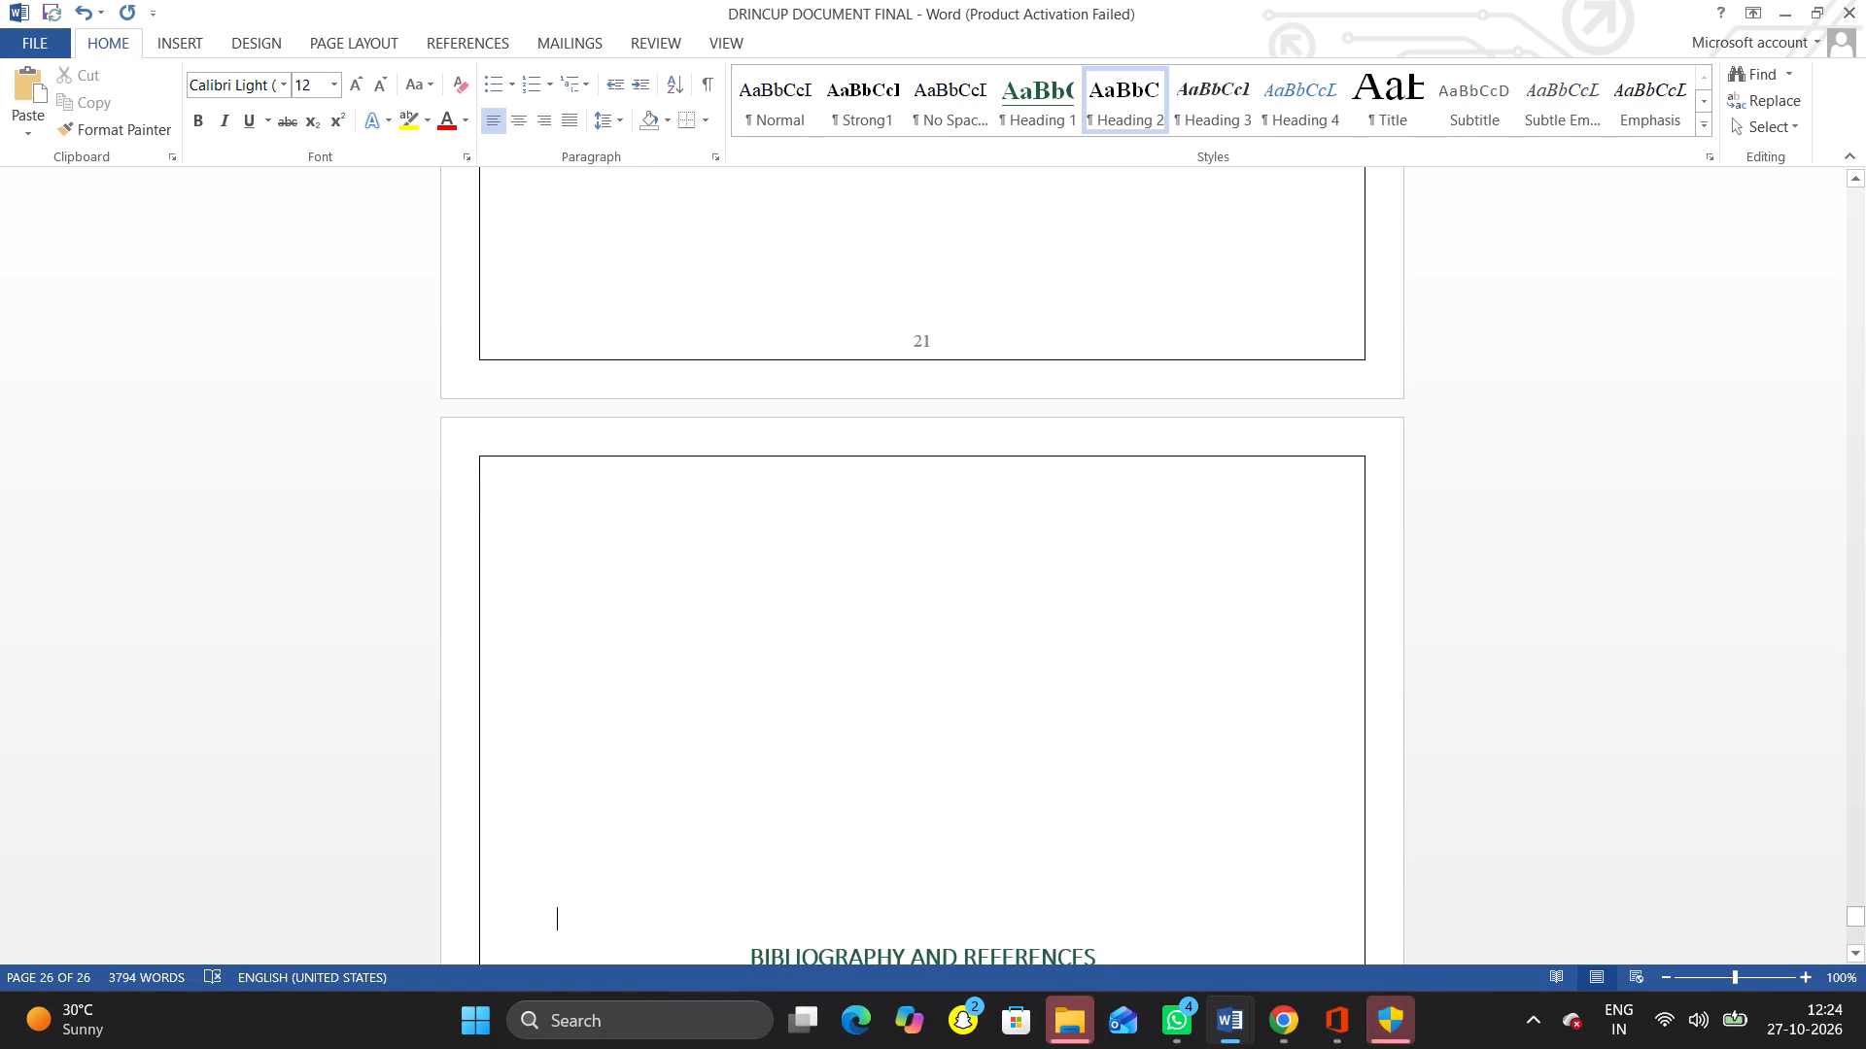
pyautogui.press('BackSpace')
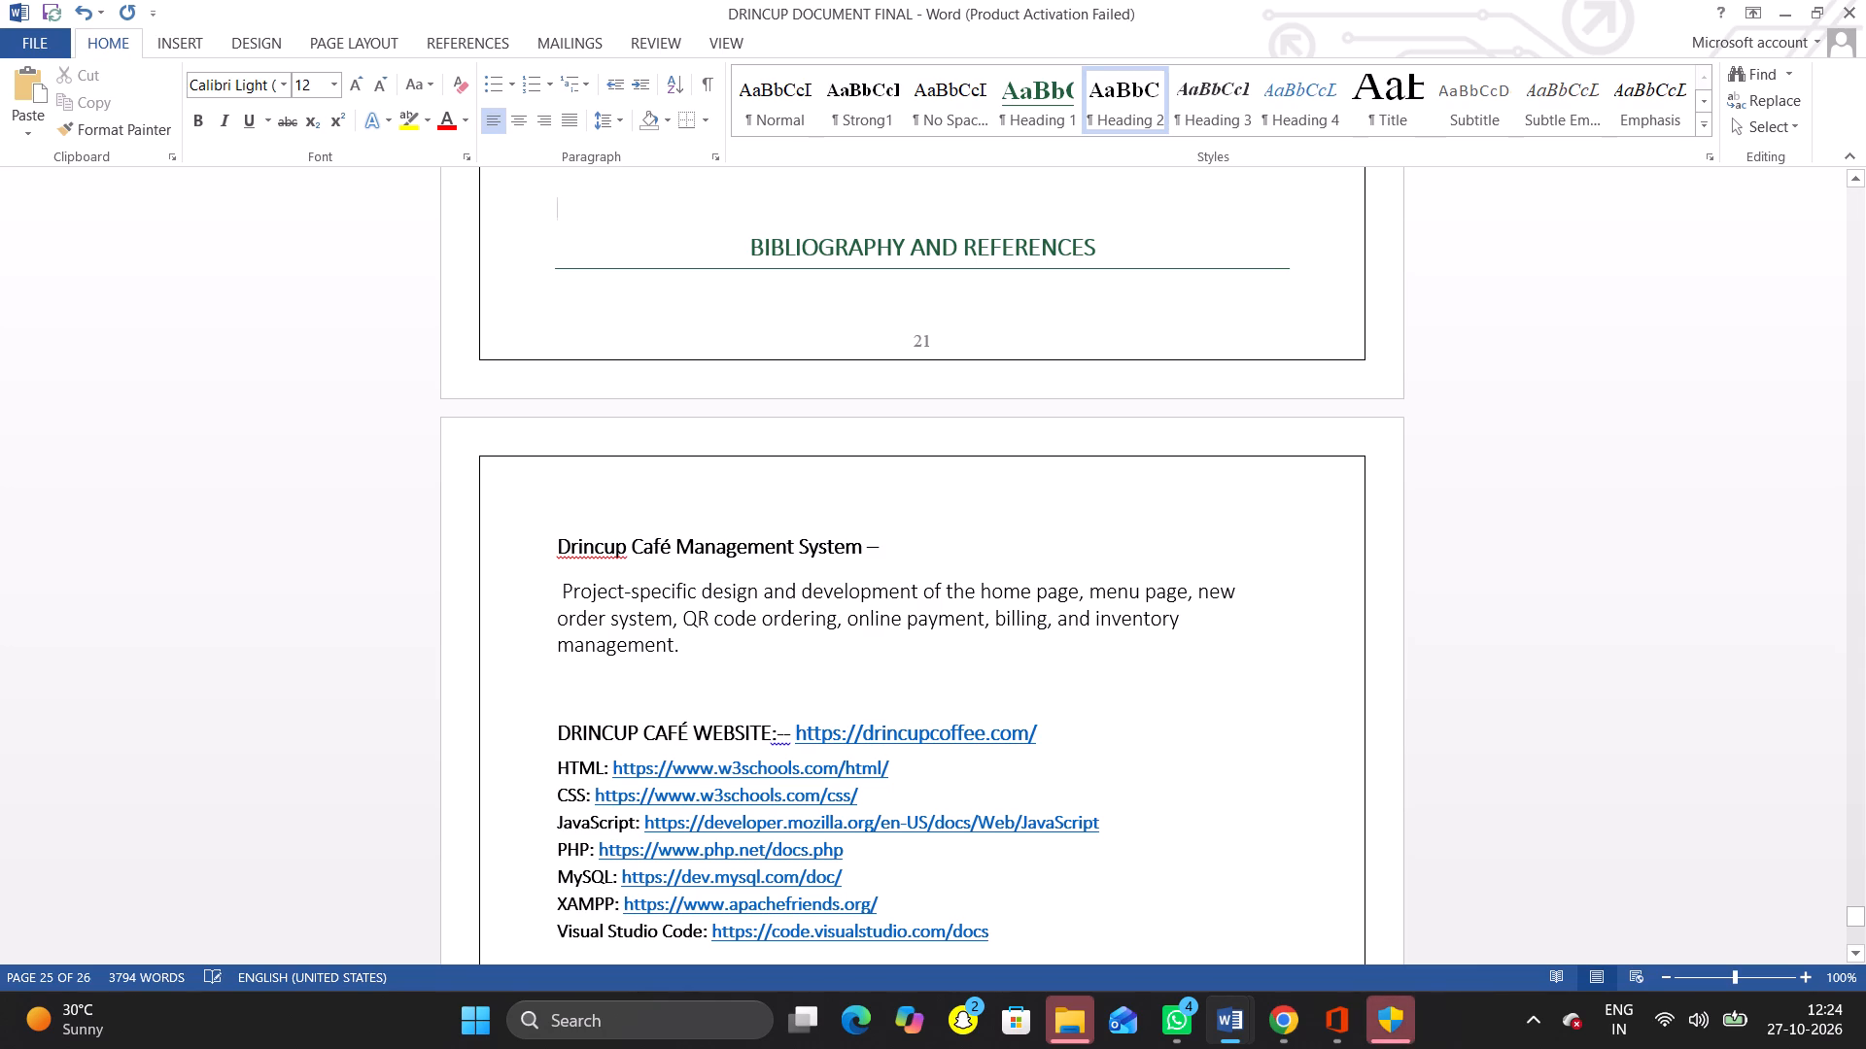
# Delete seven more blank lines above the BIBLIOGRAPHY AND REFERENCES heading so it sits shortly below the Future Enhancements list.
pyautogui.scroll(3, 460, 225)
pyautogui.press('BackSpace')
pyautogui.press('BackSpace')
pyautogui.press('BackSpace')
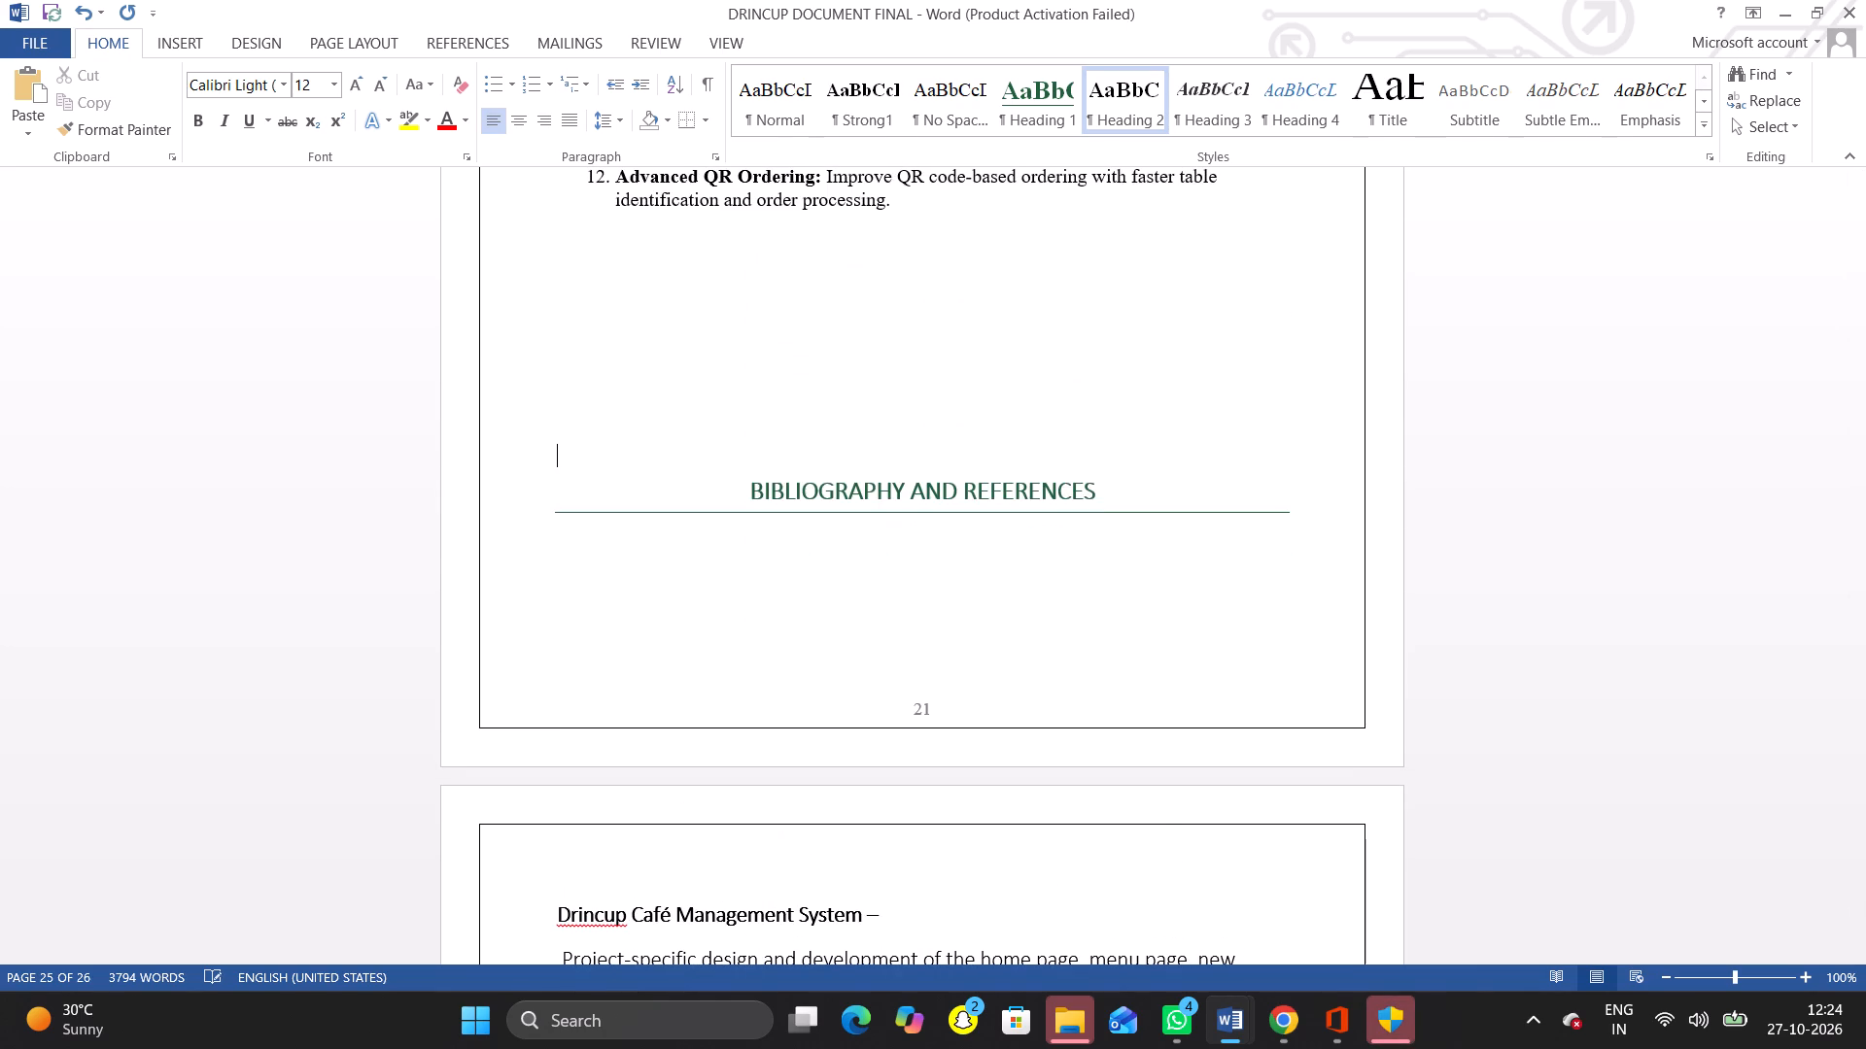
pyautogui.press('BackSpace')
pyautogui.press('BackSpace')
pyautogui.press('BackSpace')
pyautogui.press('BackSpace')
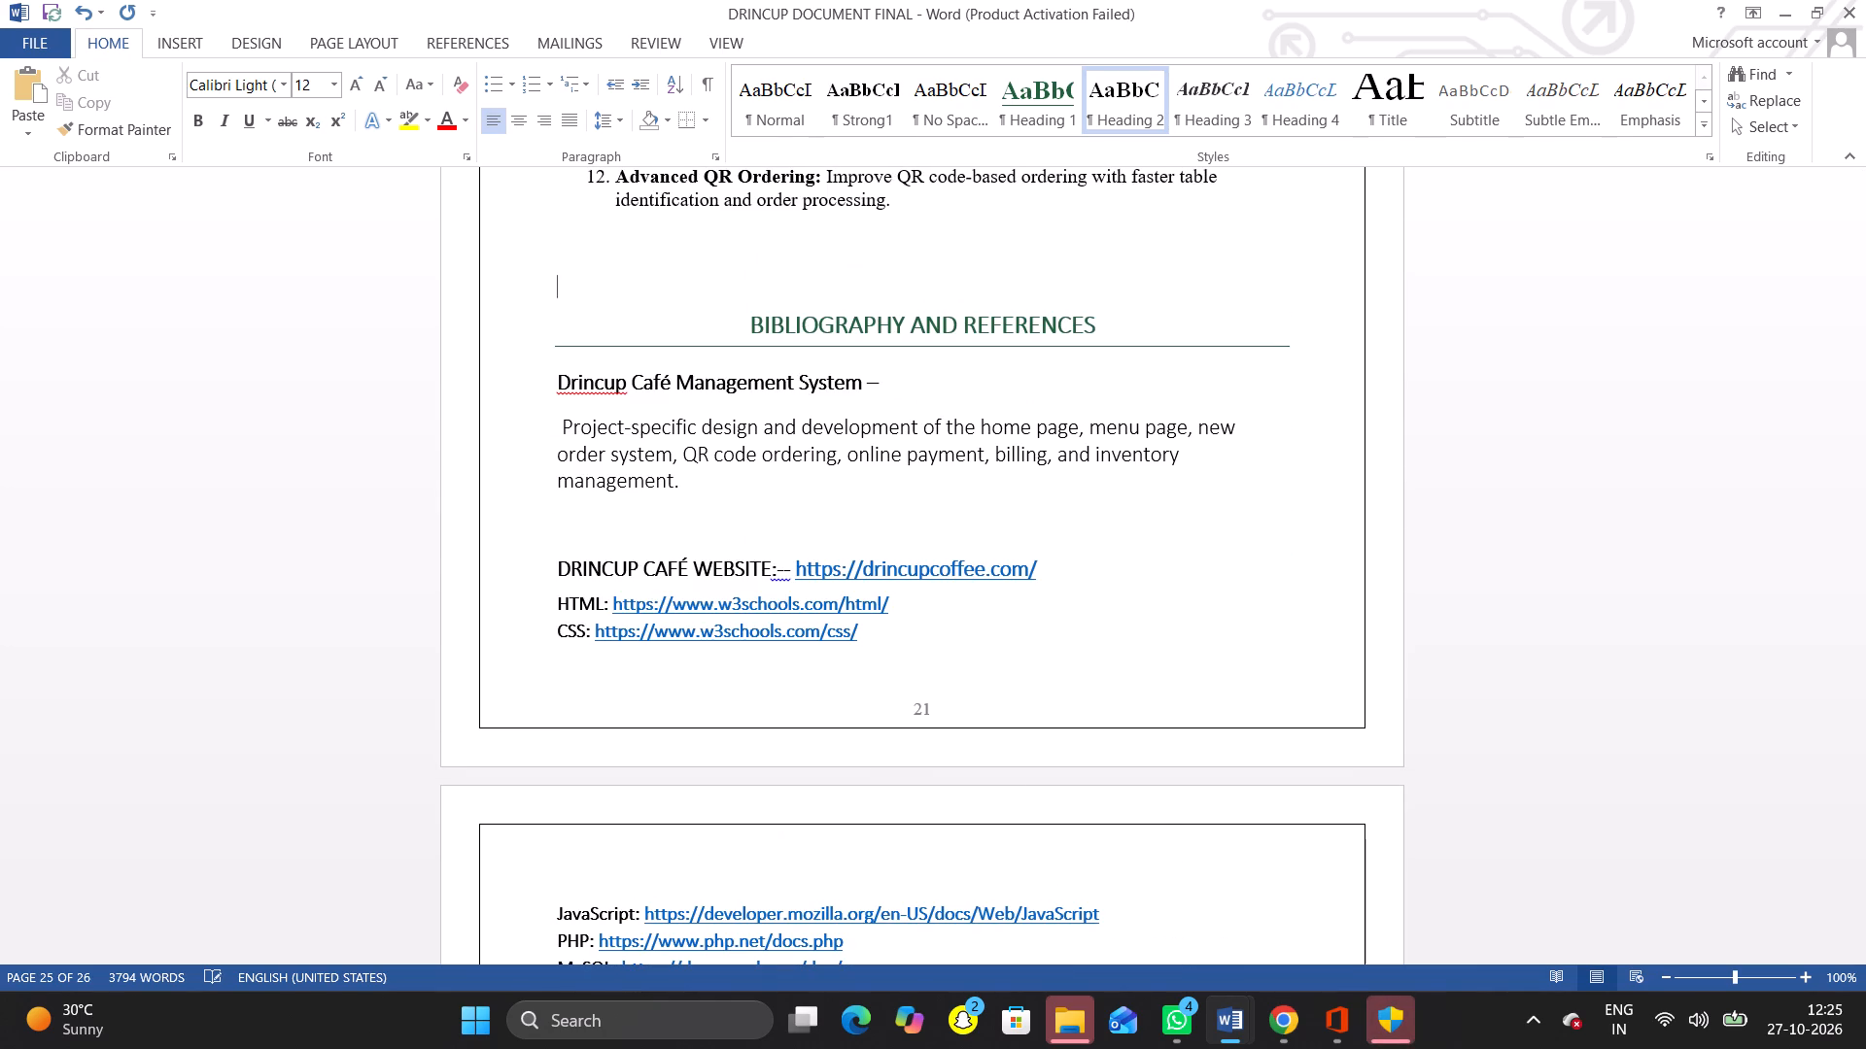
# Insert a page break above the BIBLIOGRAPHY AND REFERENCES heading so the section starts on its own page.
pyautogui.click(190, 44)
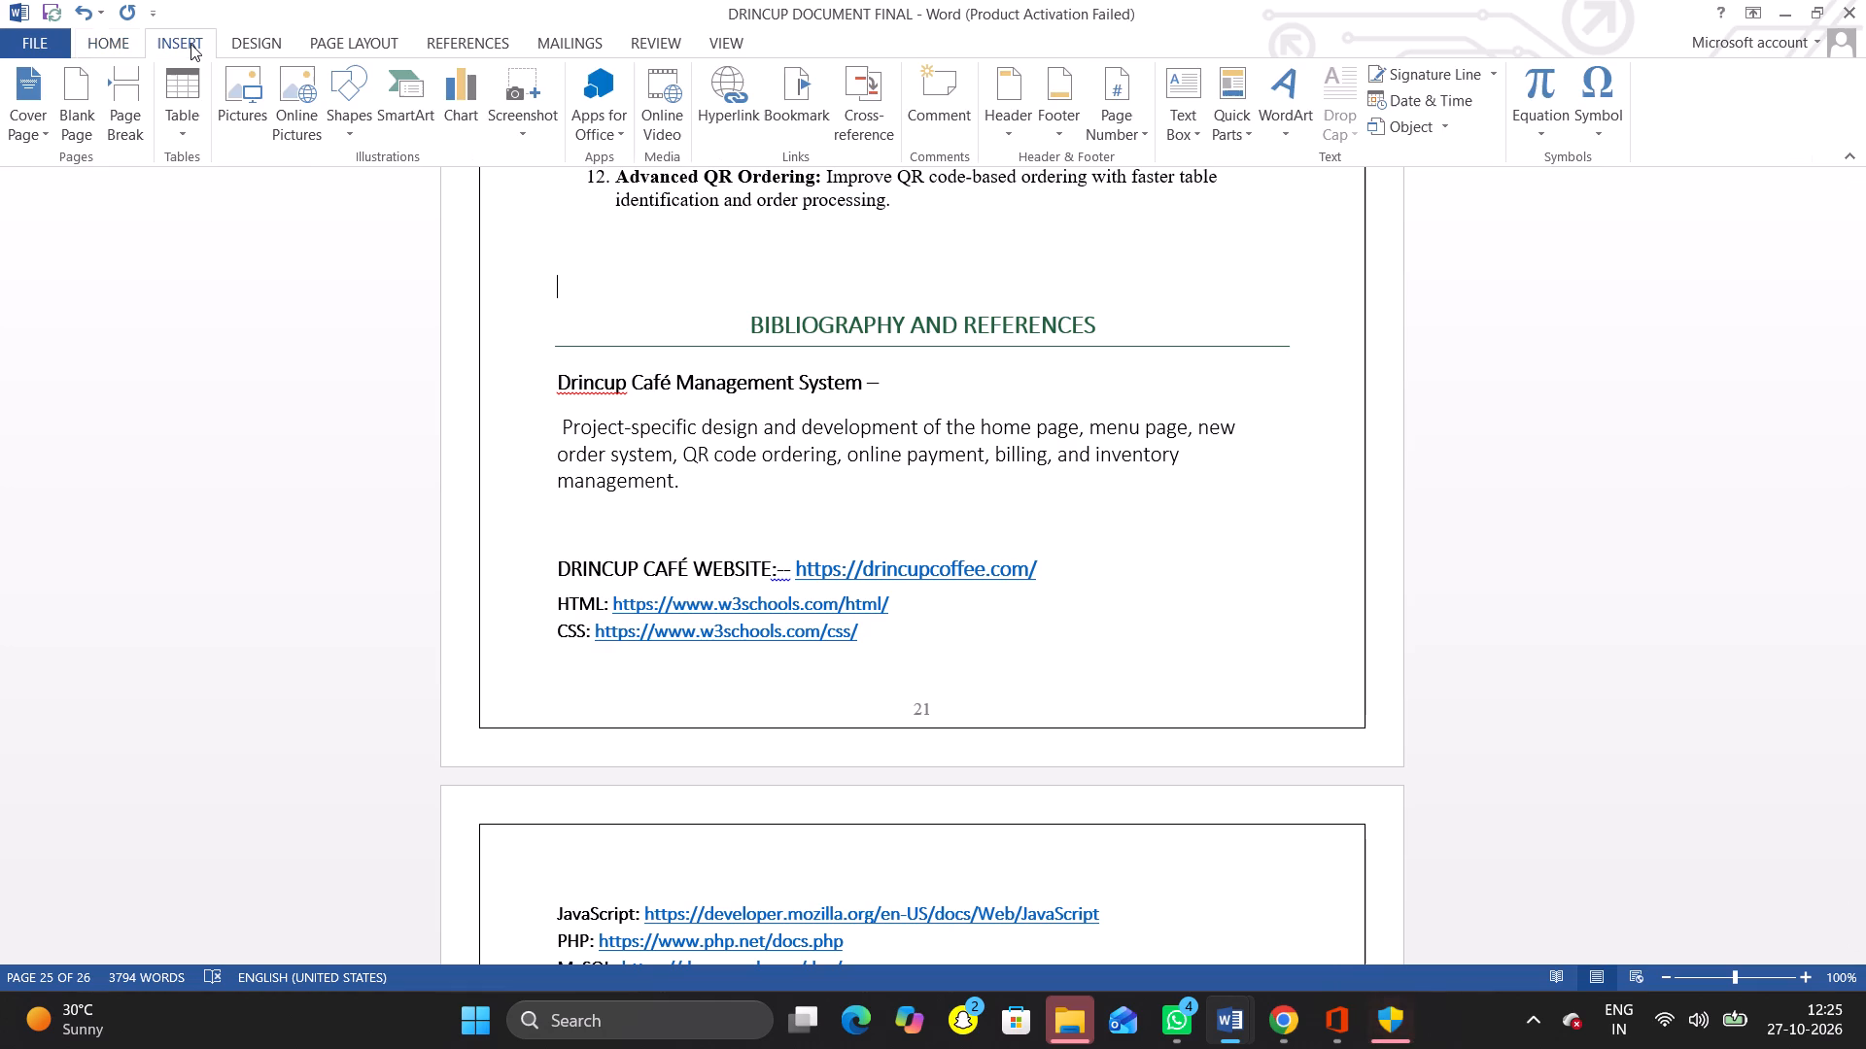
pyautogui.click(114, 92)
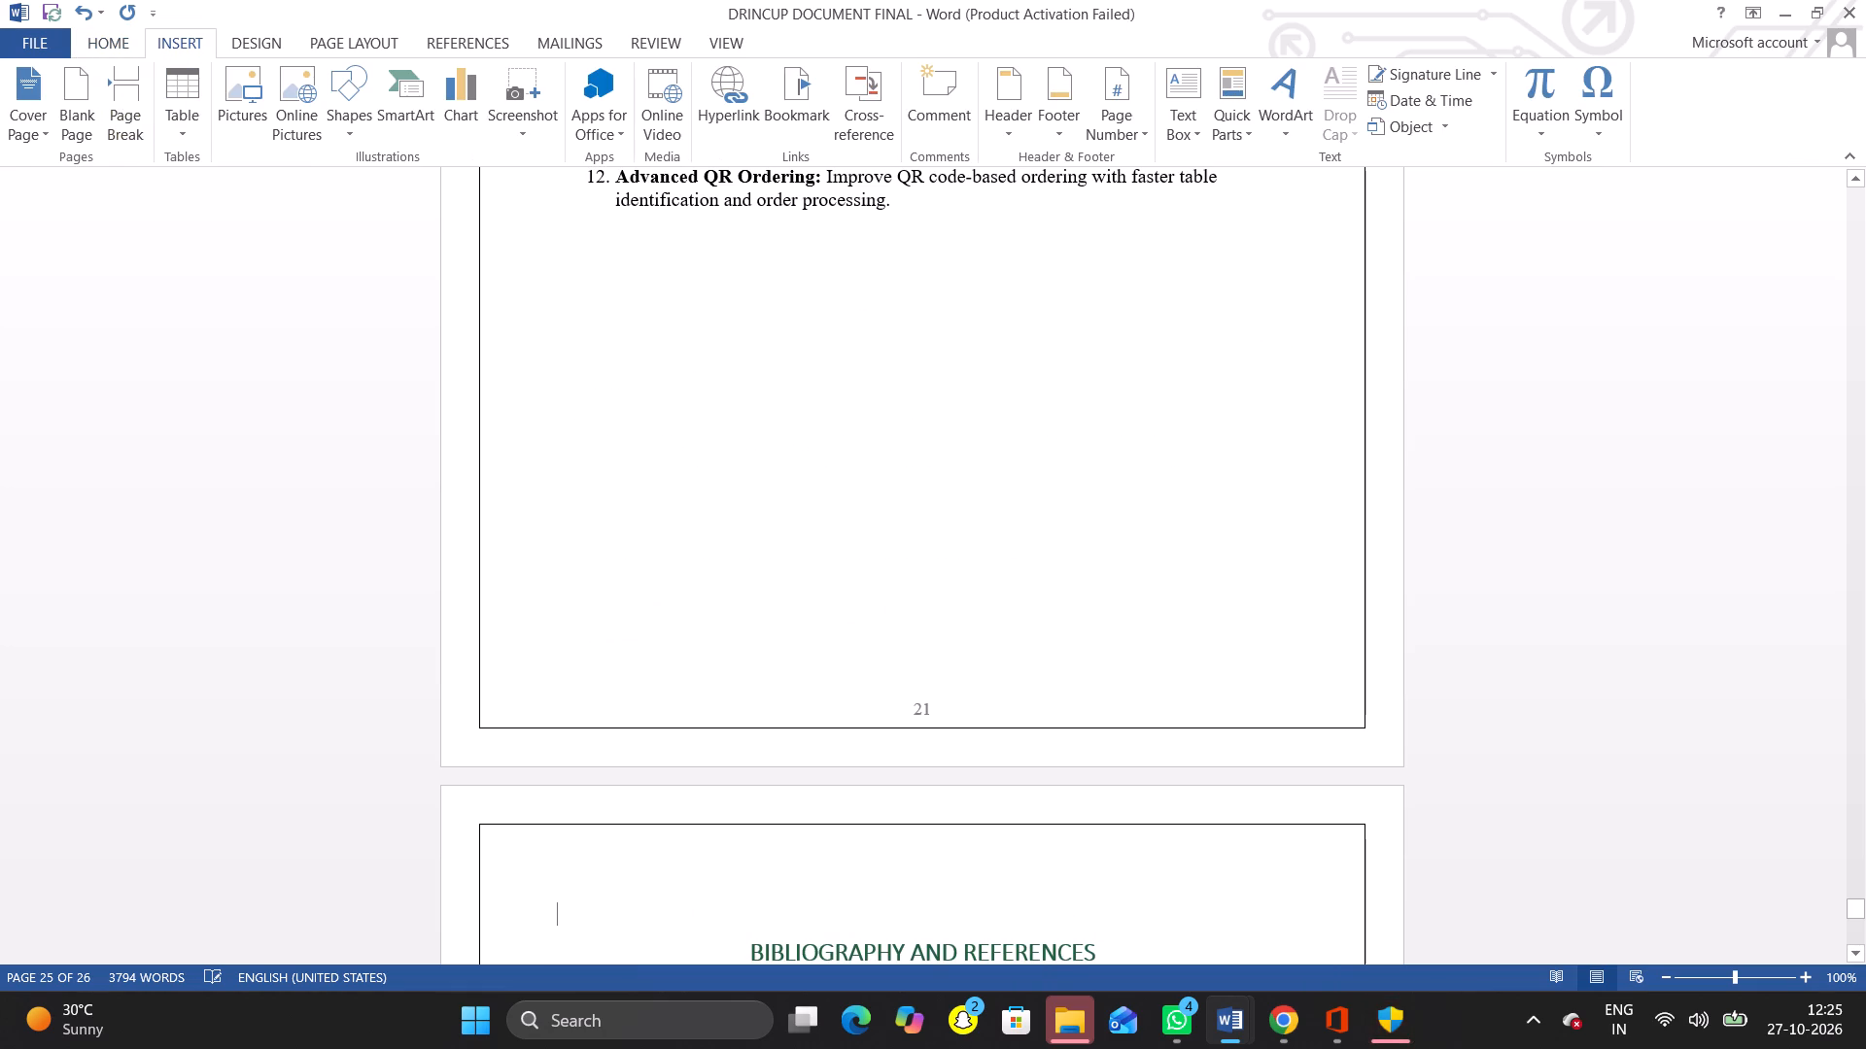
pyautogui.scroll(-3, 516, 452)
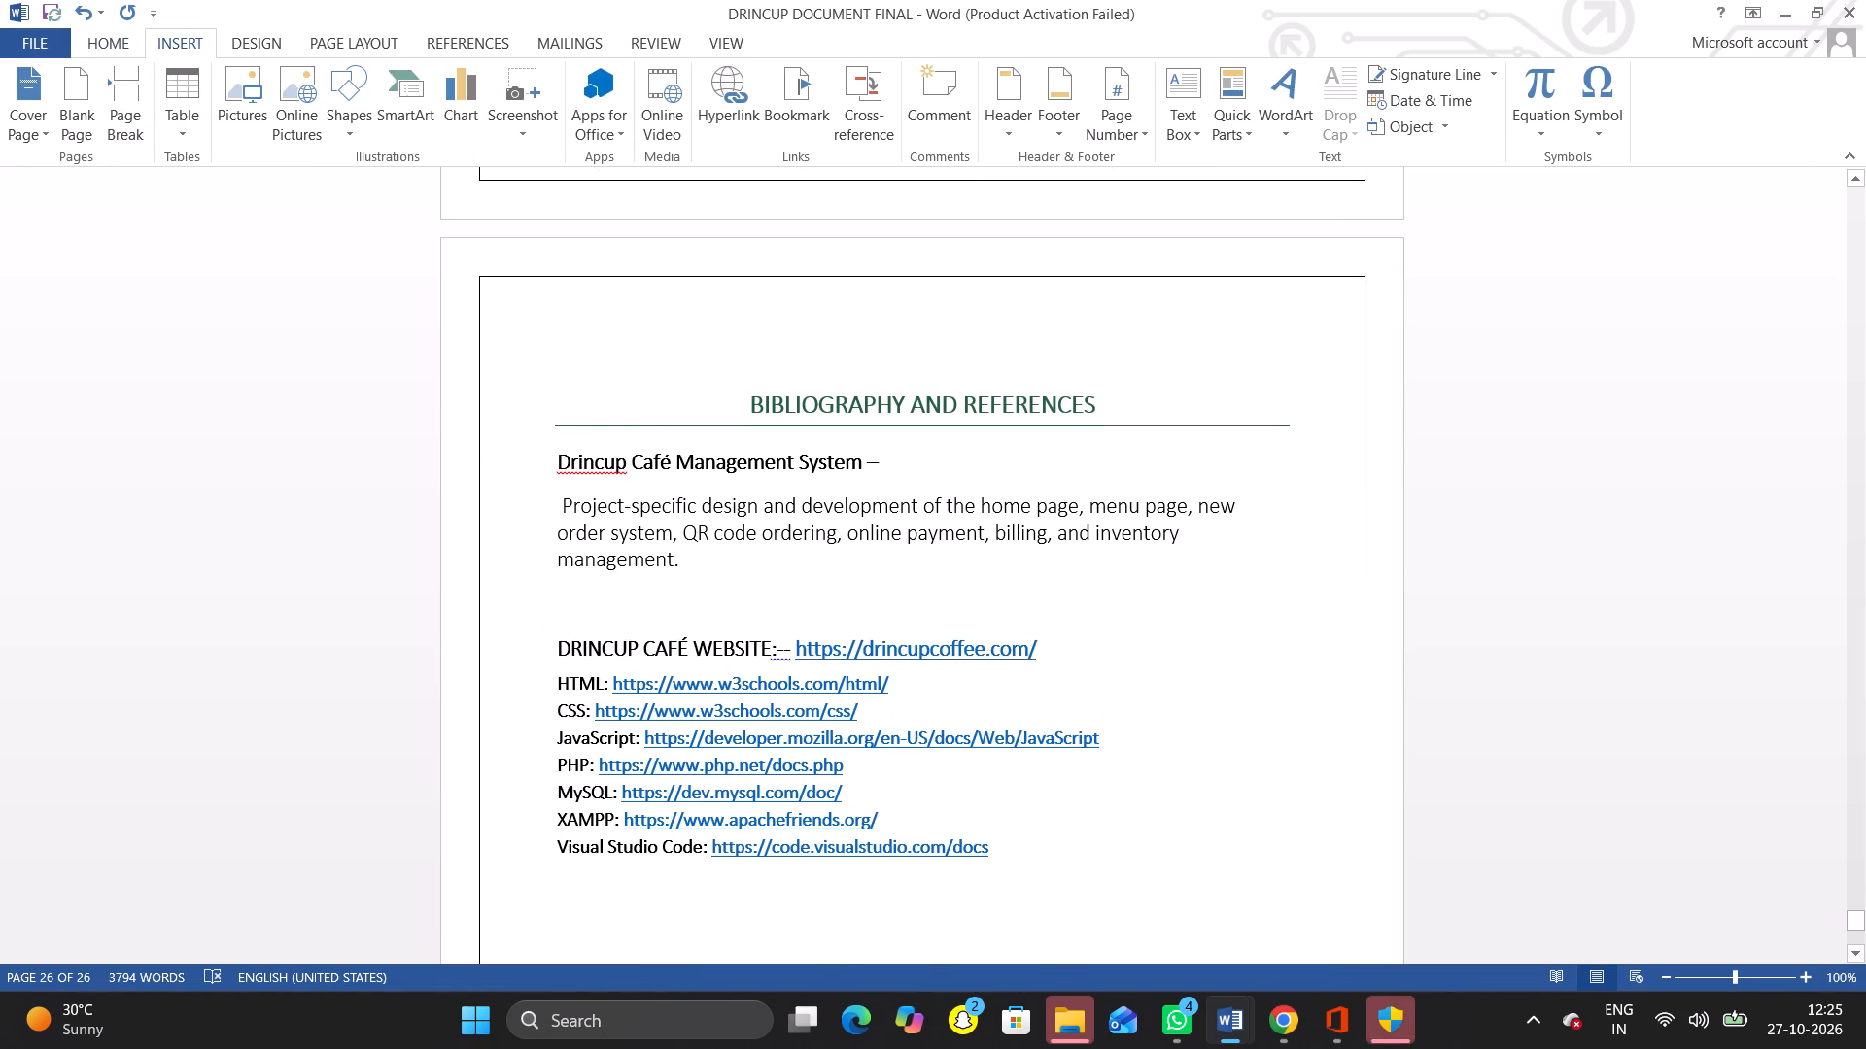
pyautogui.scroll(-8, 516, 452)
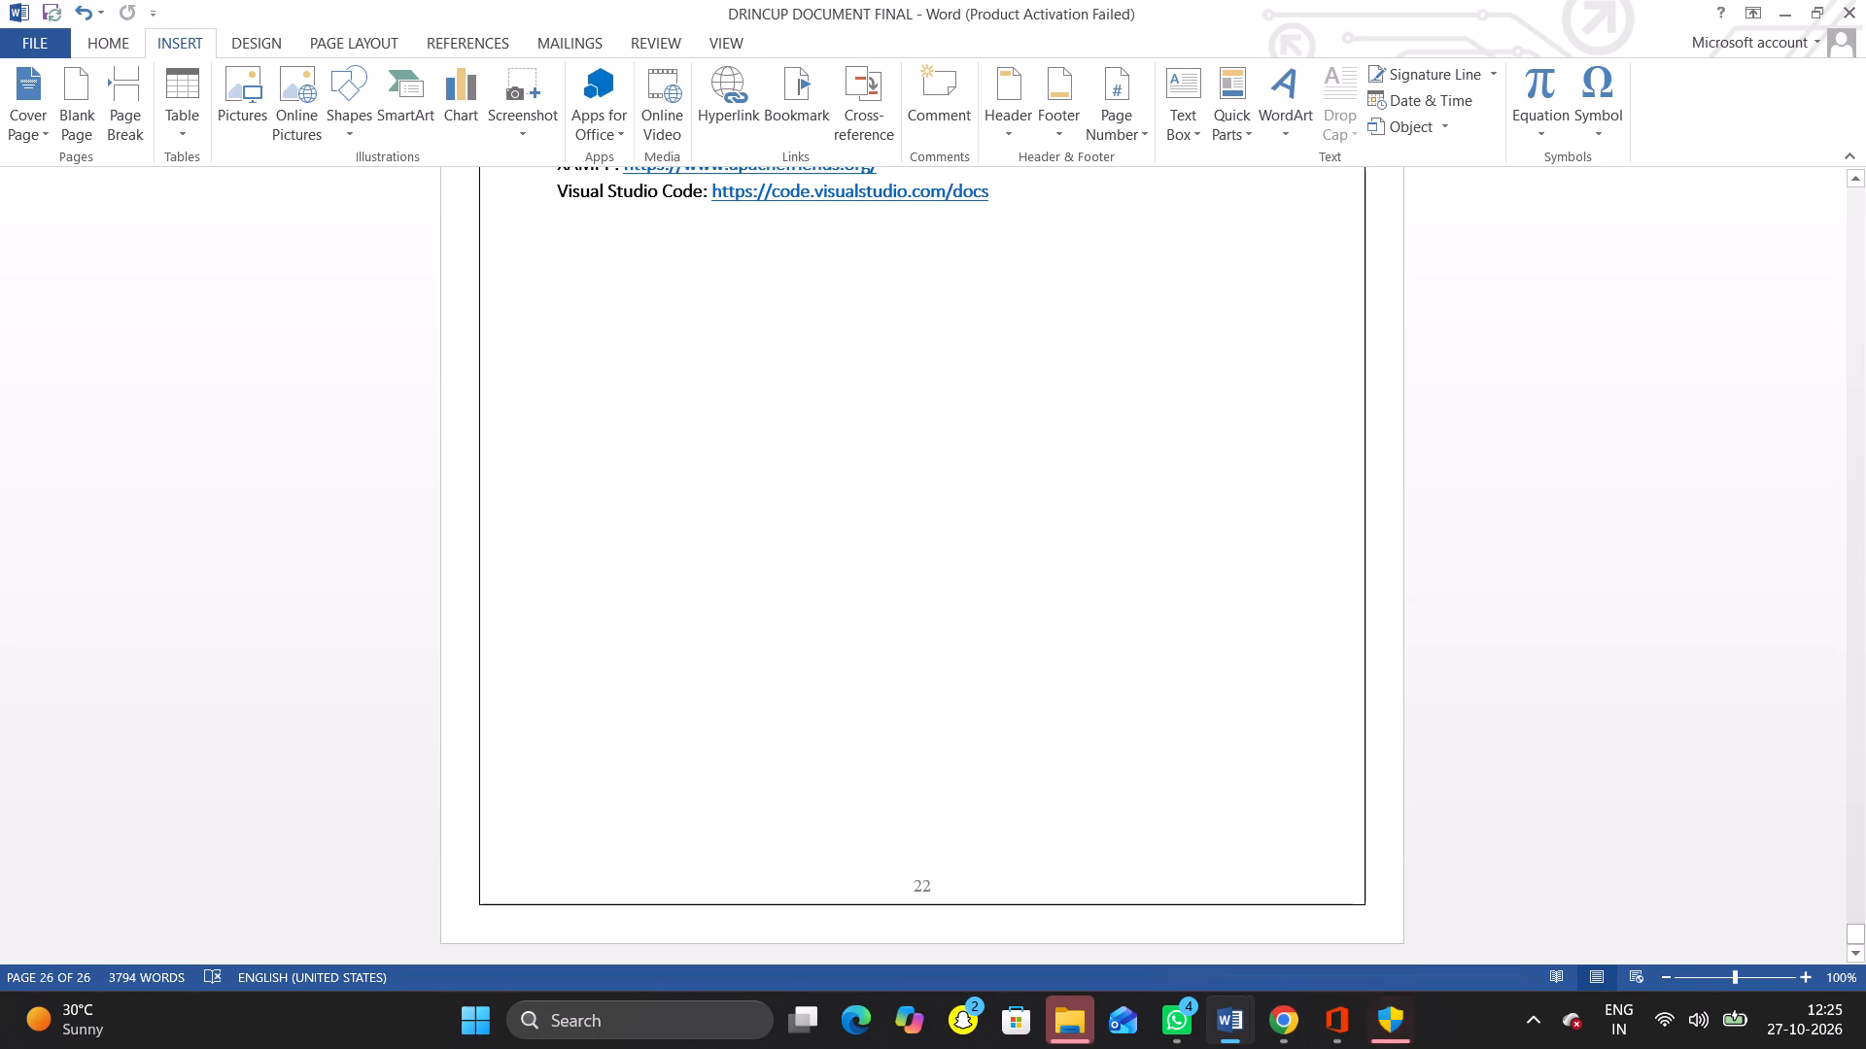
# Save the document.
pyautogui.hotkey('ctrl', 'a')
pyautogui.hotkey('ctrl', 's')
pyautogui.click(583, 435)
# Return to the start of the document and review the cover page, certificate and acknowledgement.
pyautogui.scroll(2, 583, 435)
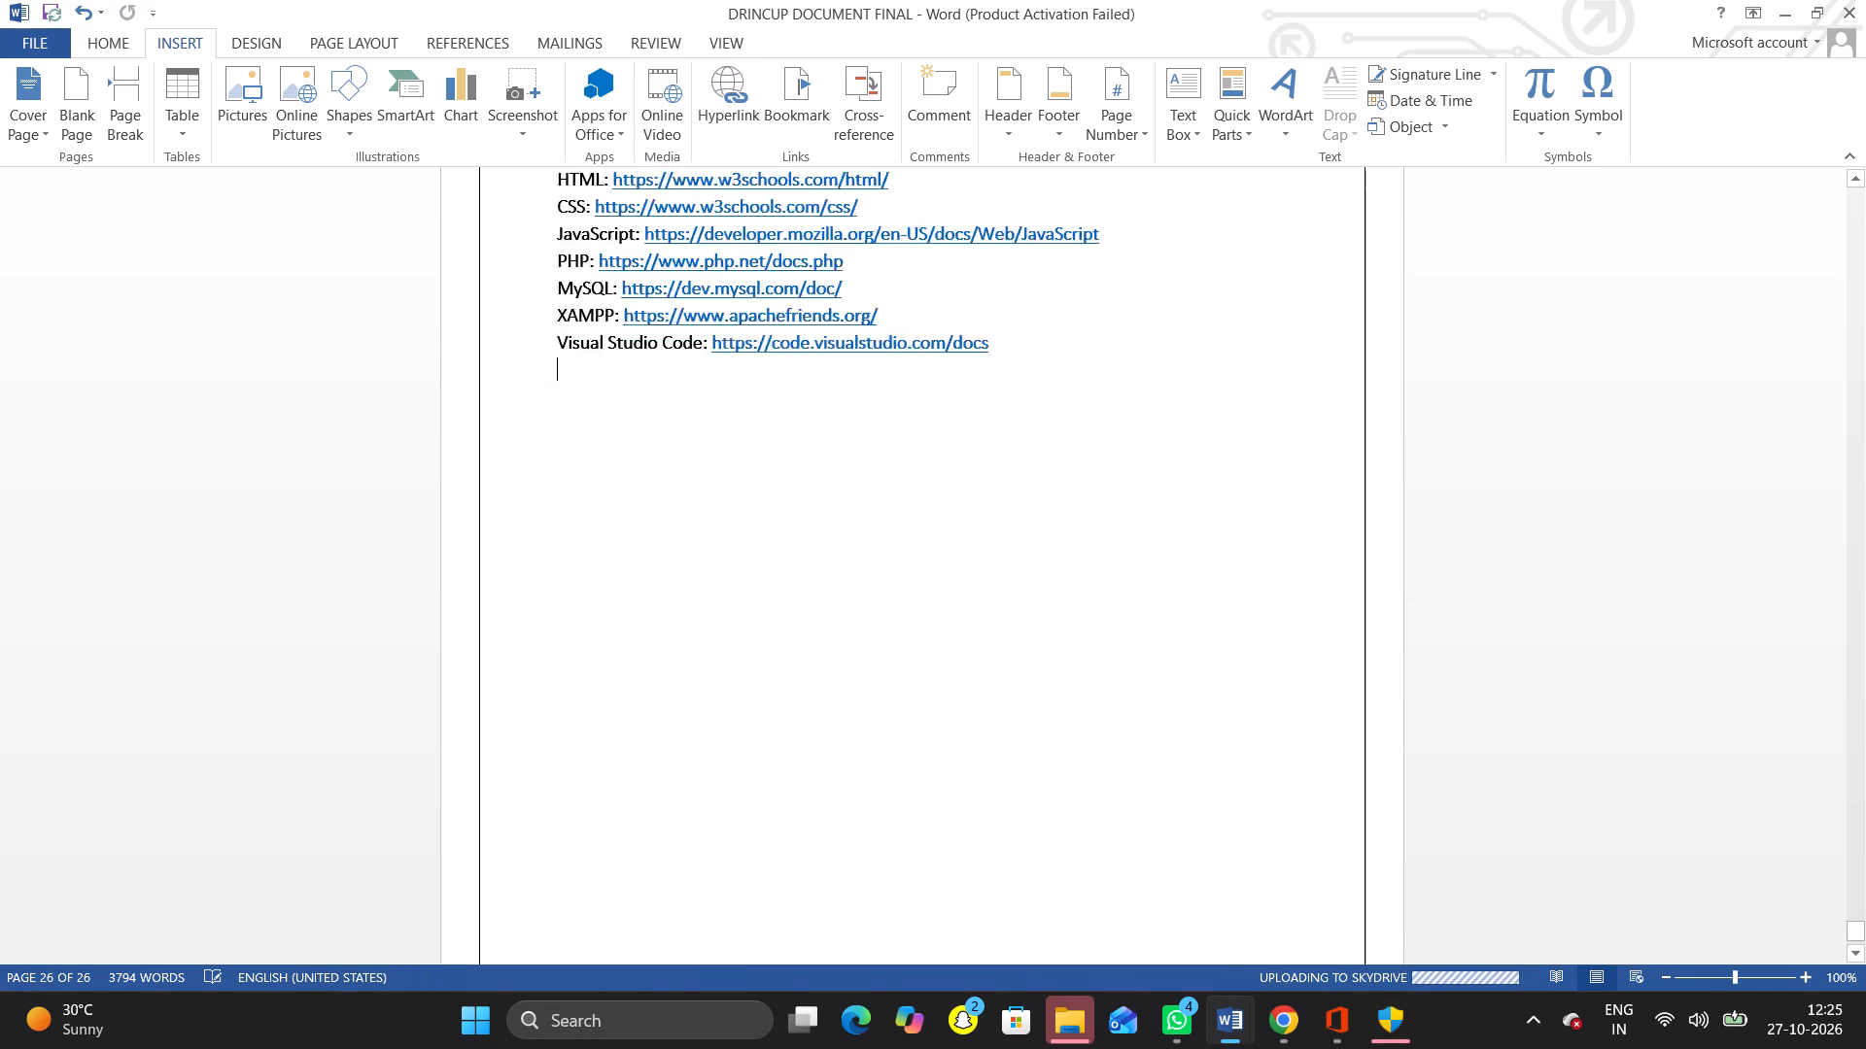
pyautogui.scroll(12, 583, 435)
pyautogui.scroll(20, 583, 435)
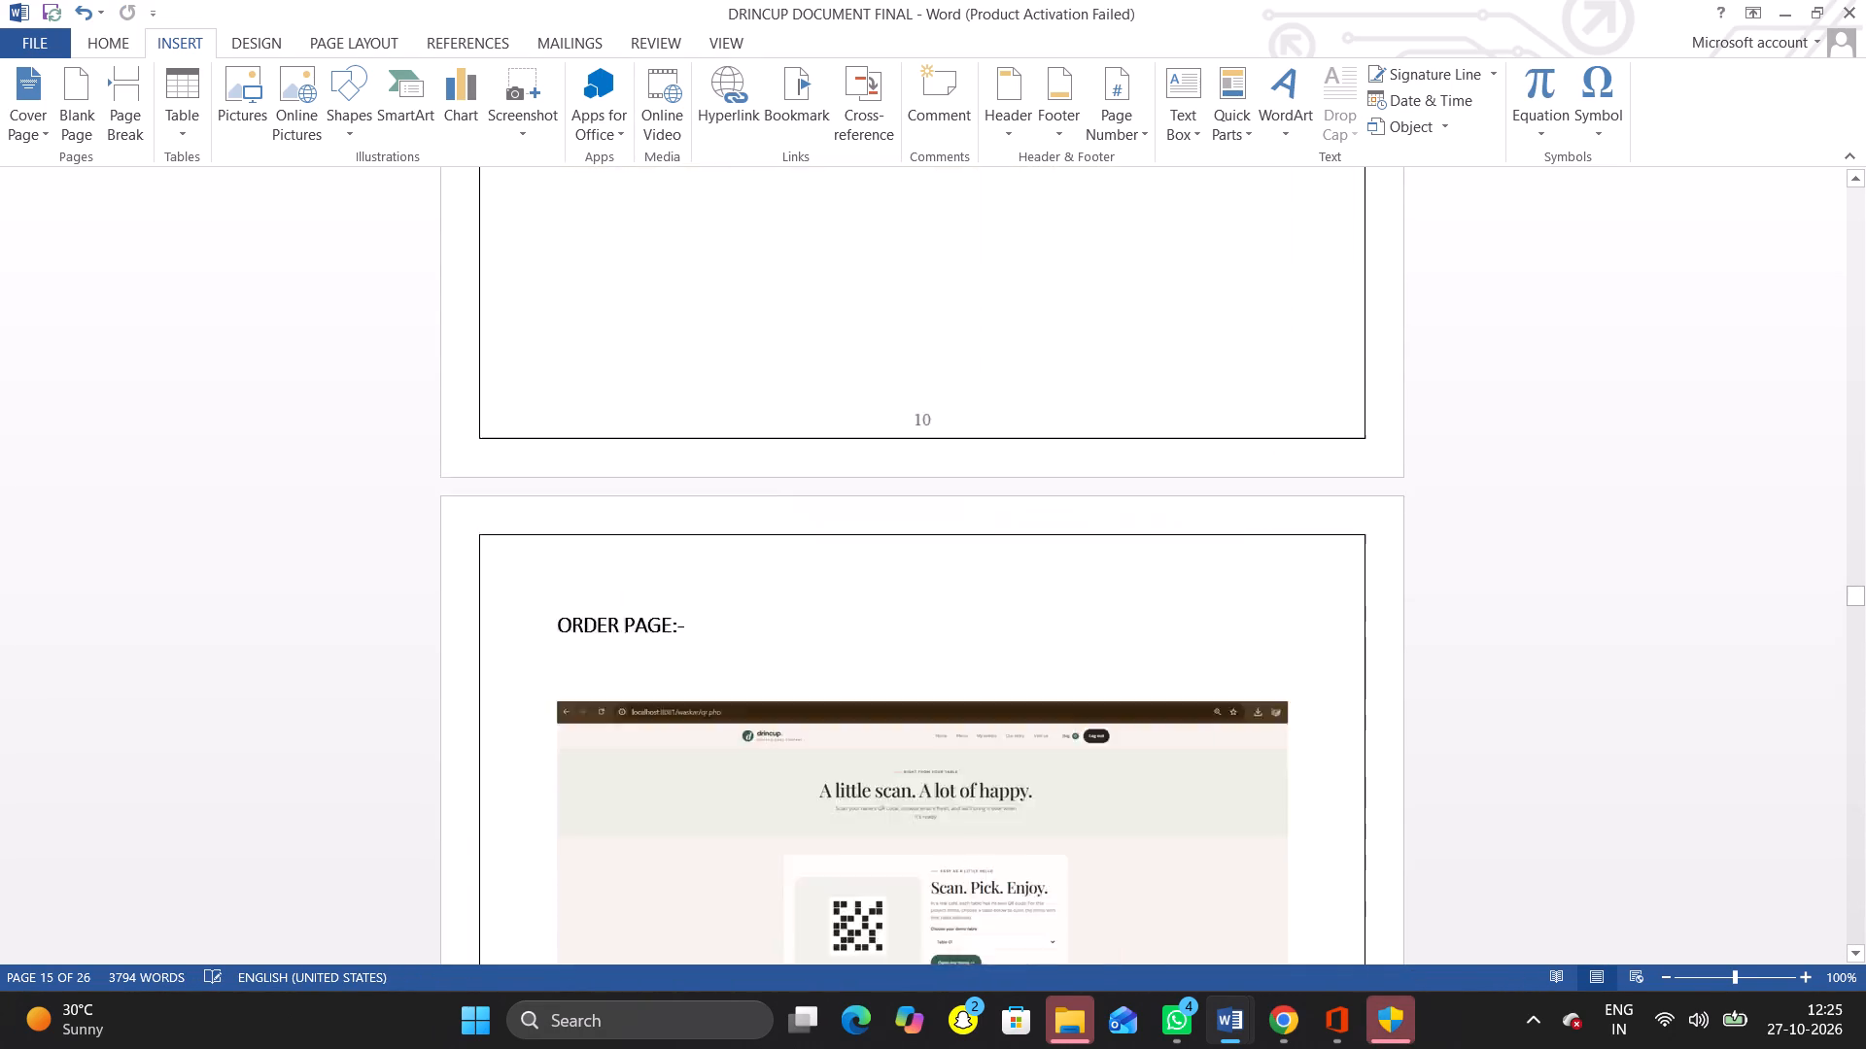
pyautogui.scroll(20, 583, 435)
pyautogui.scroll(20, 583, 435)
pyautogui.scroll(20, 583, 435)
pyautogui.scroll(4, 583, 435)
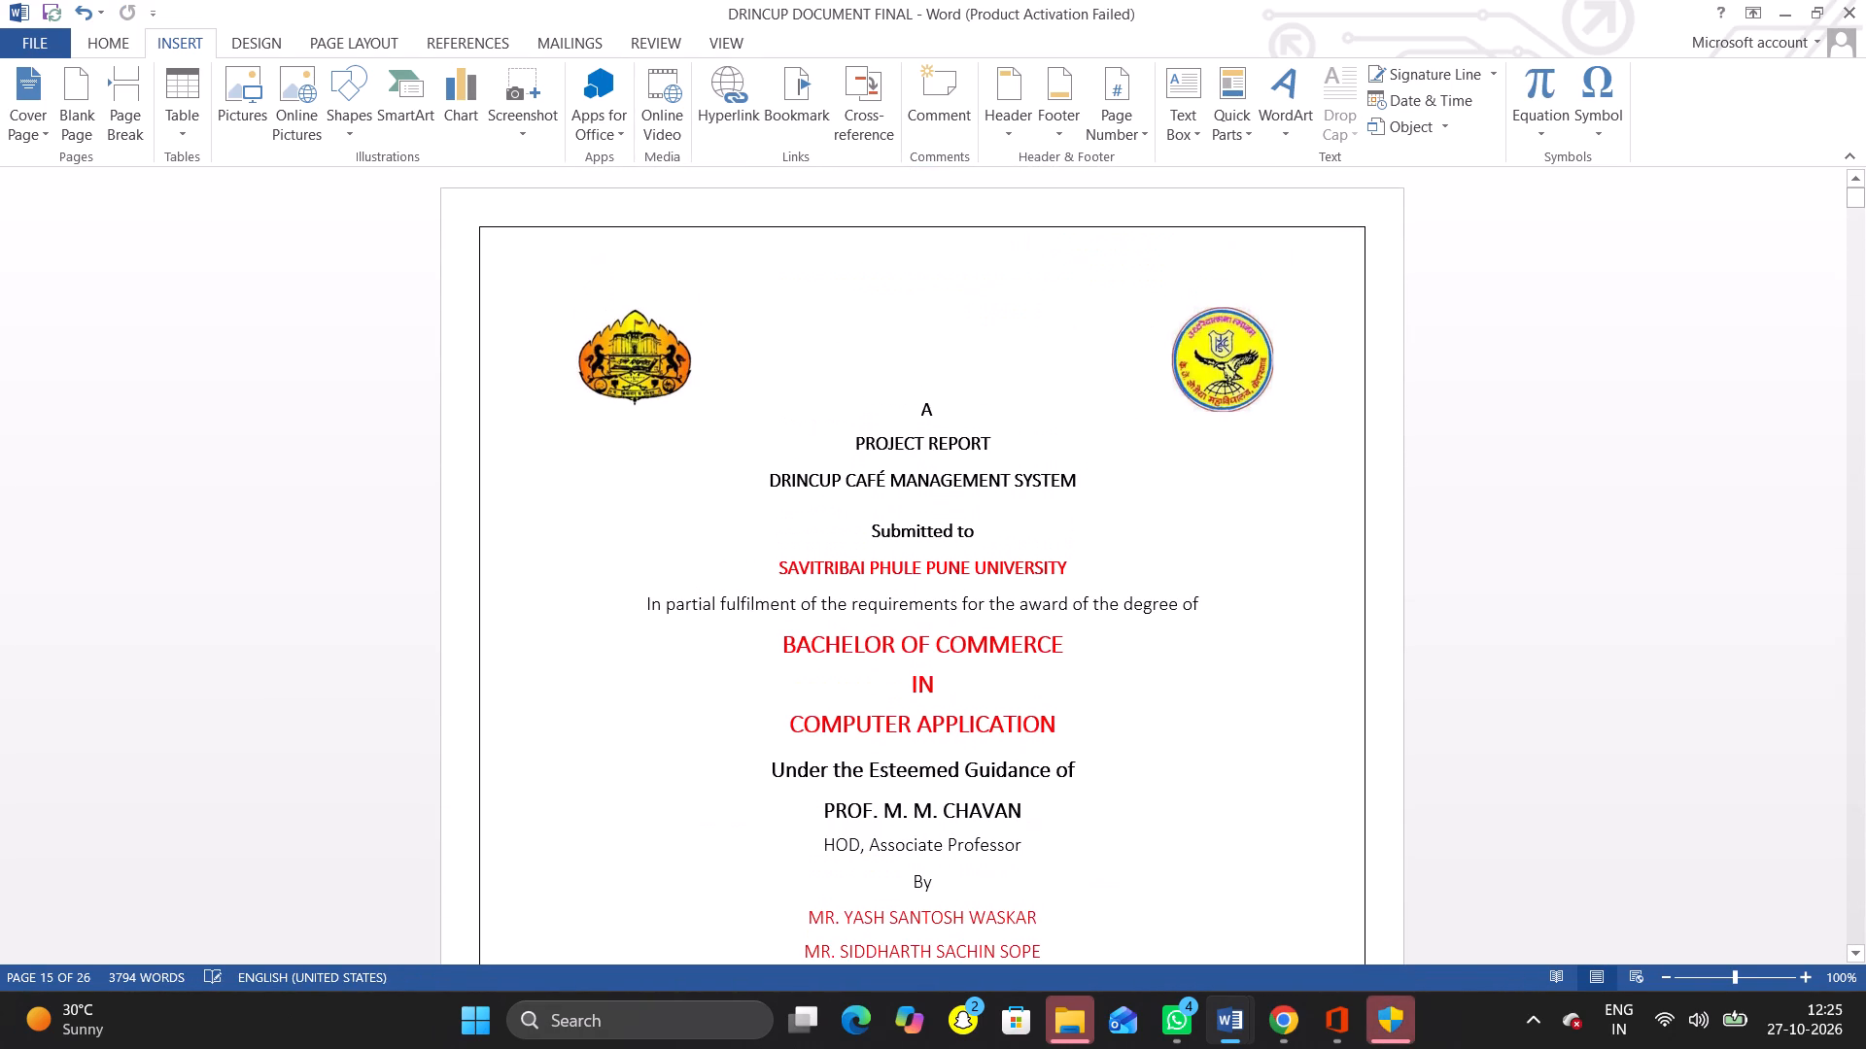
pyautogui.scroll(-2, 875, 391)
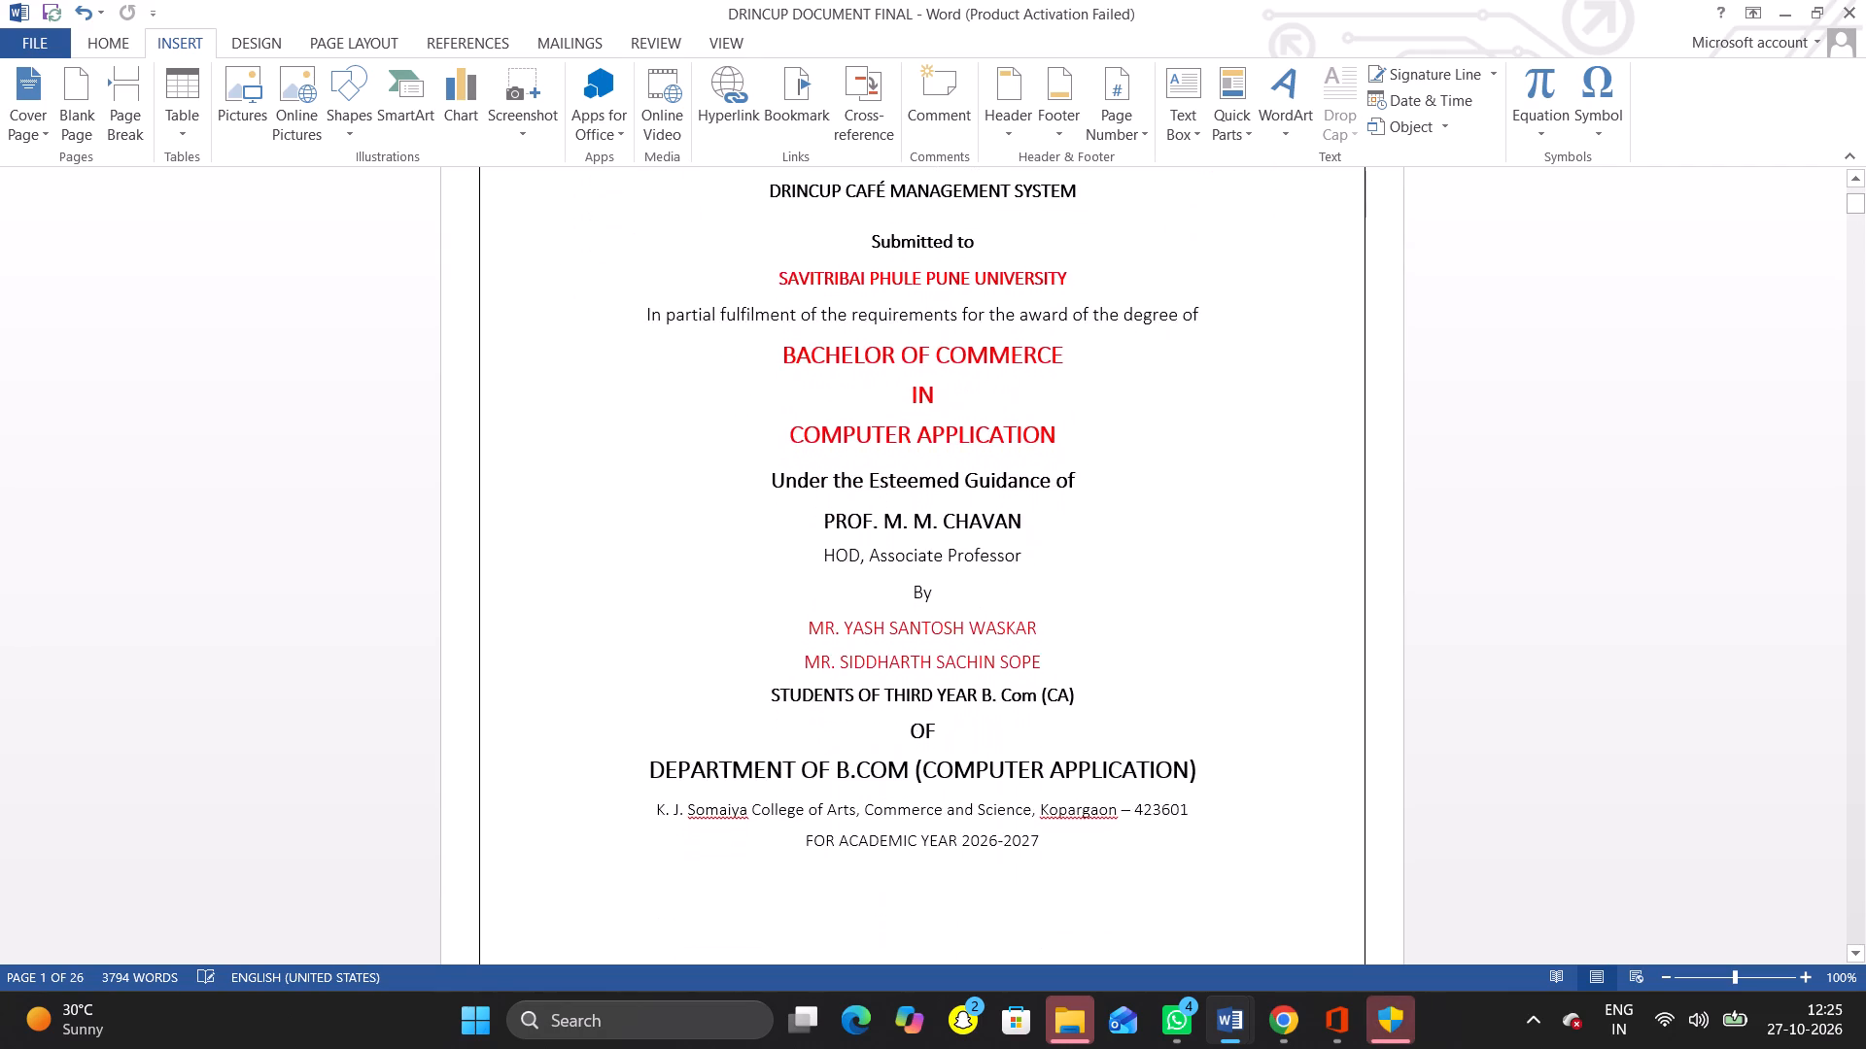
pyautogui.scroll(-3, 875, 391)
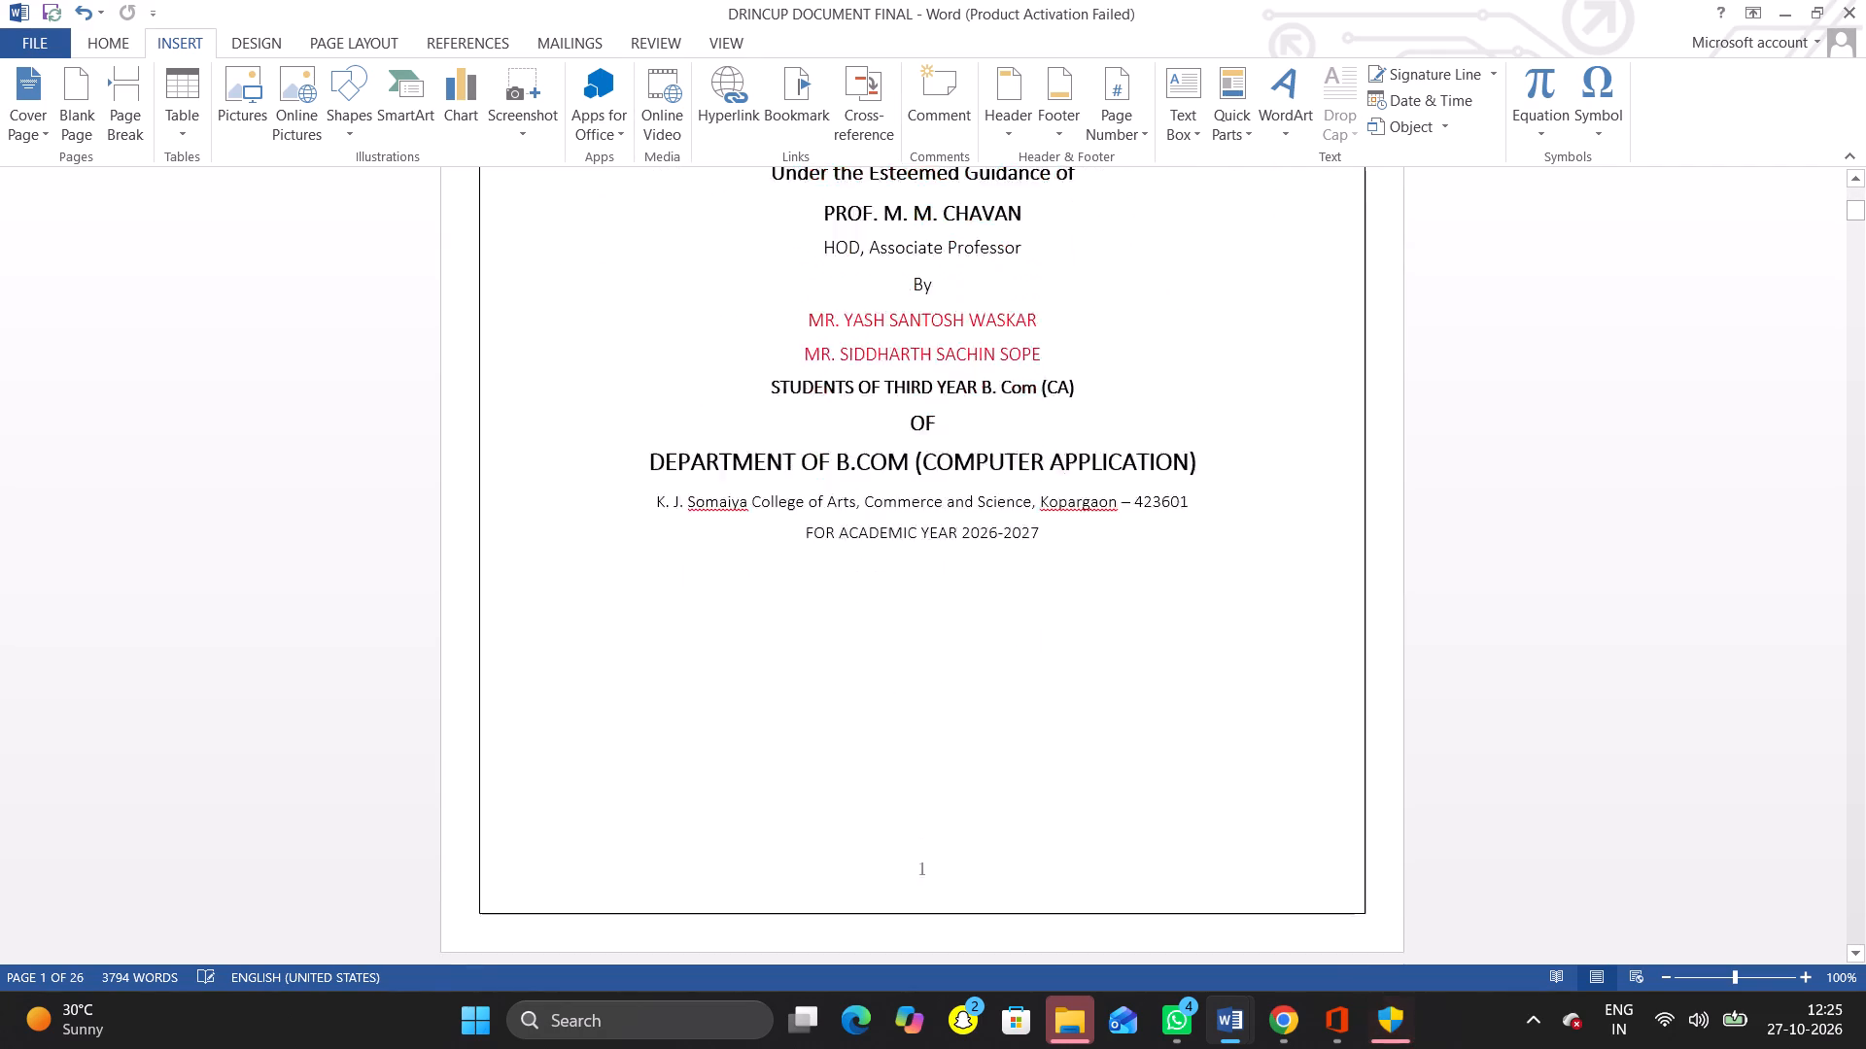
pyautogui.scroll(-3, 875, 391)
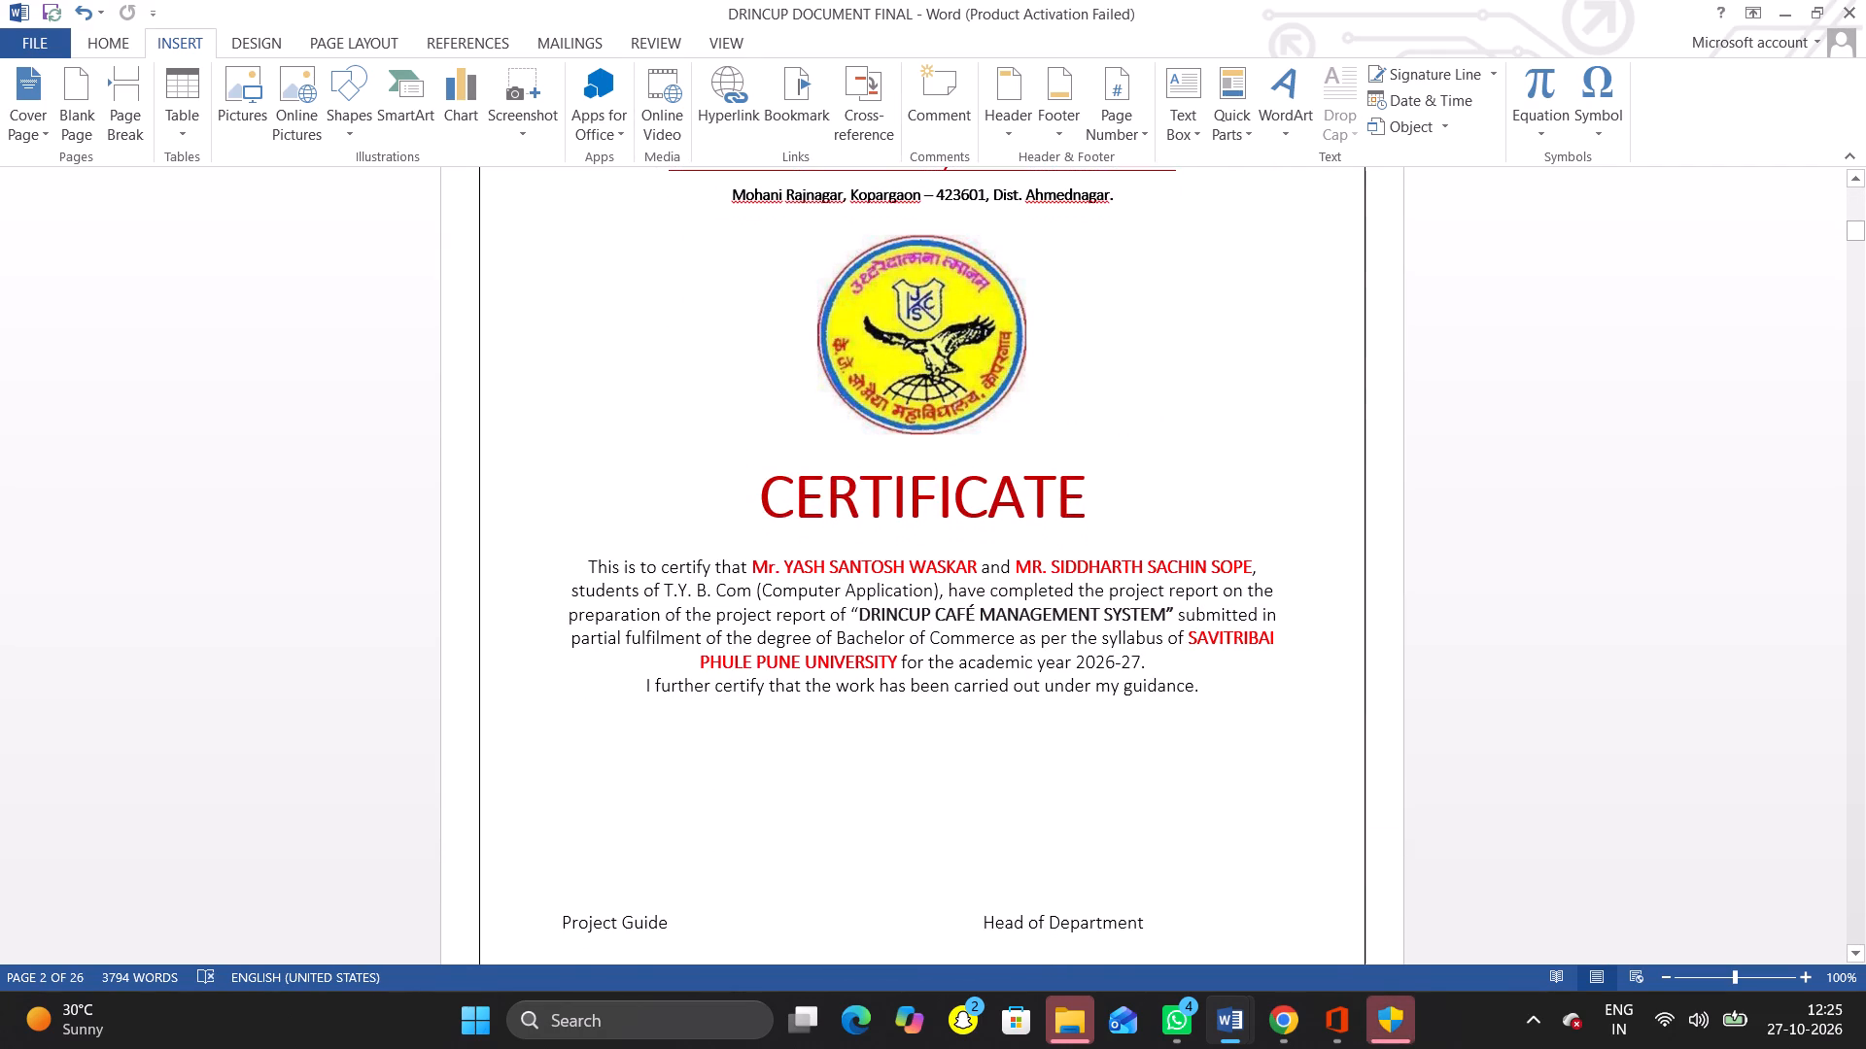
pyautogui.scroll(-4, 875, 391)
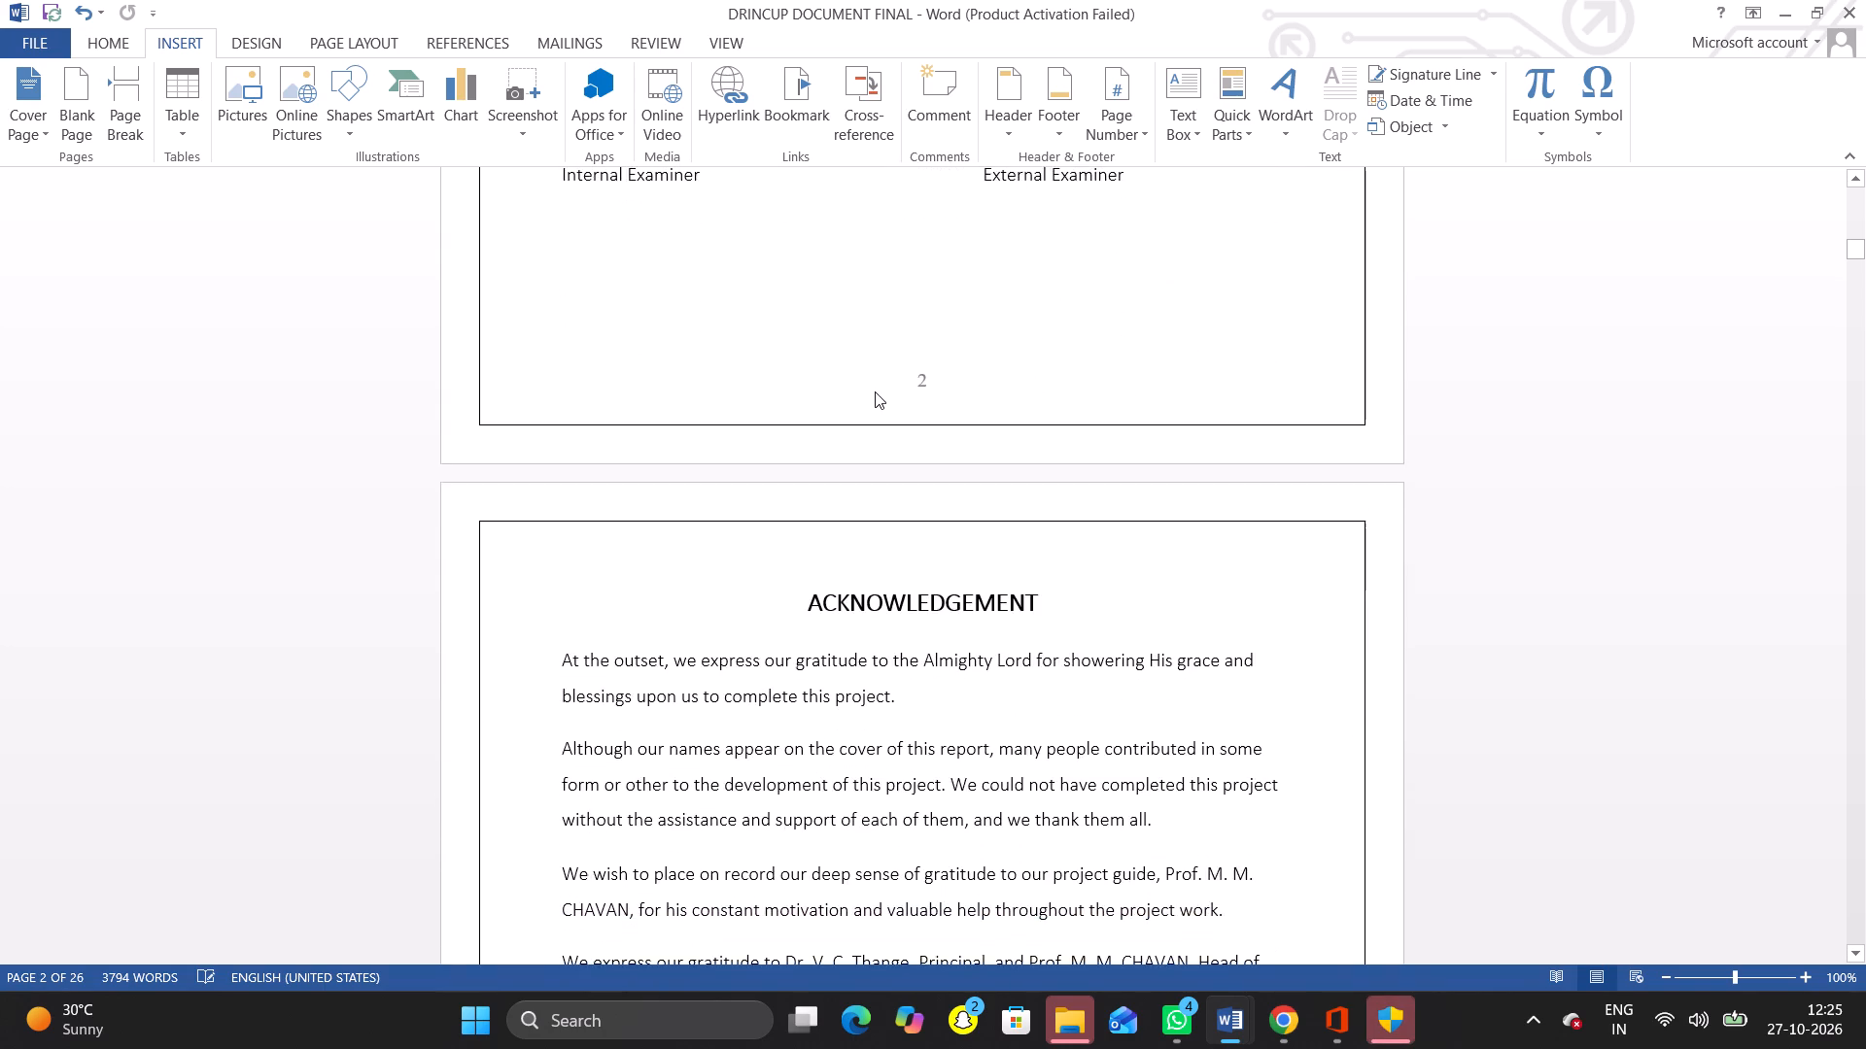
pyautogui.scroll(-1, 875, 391)
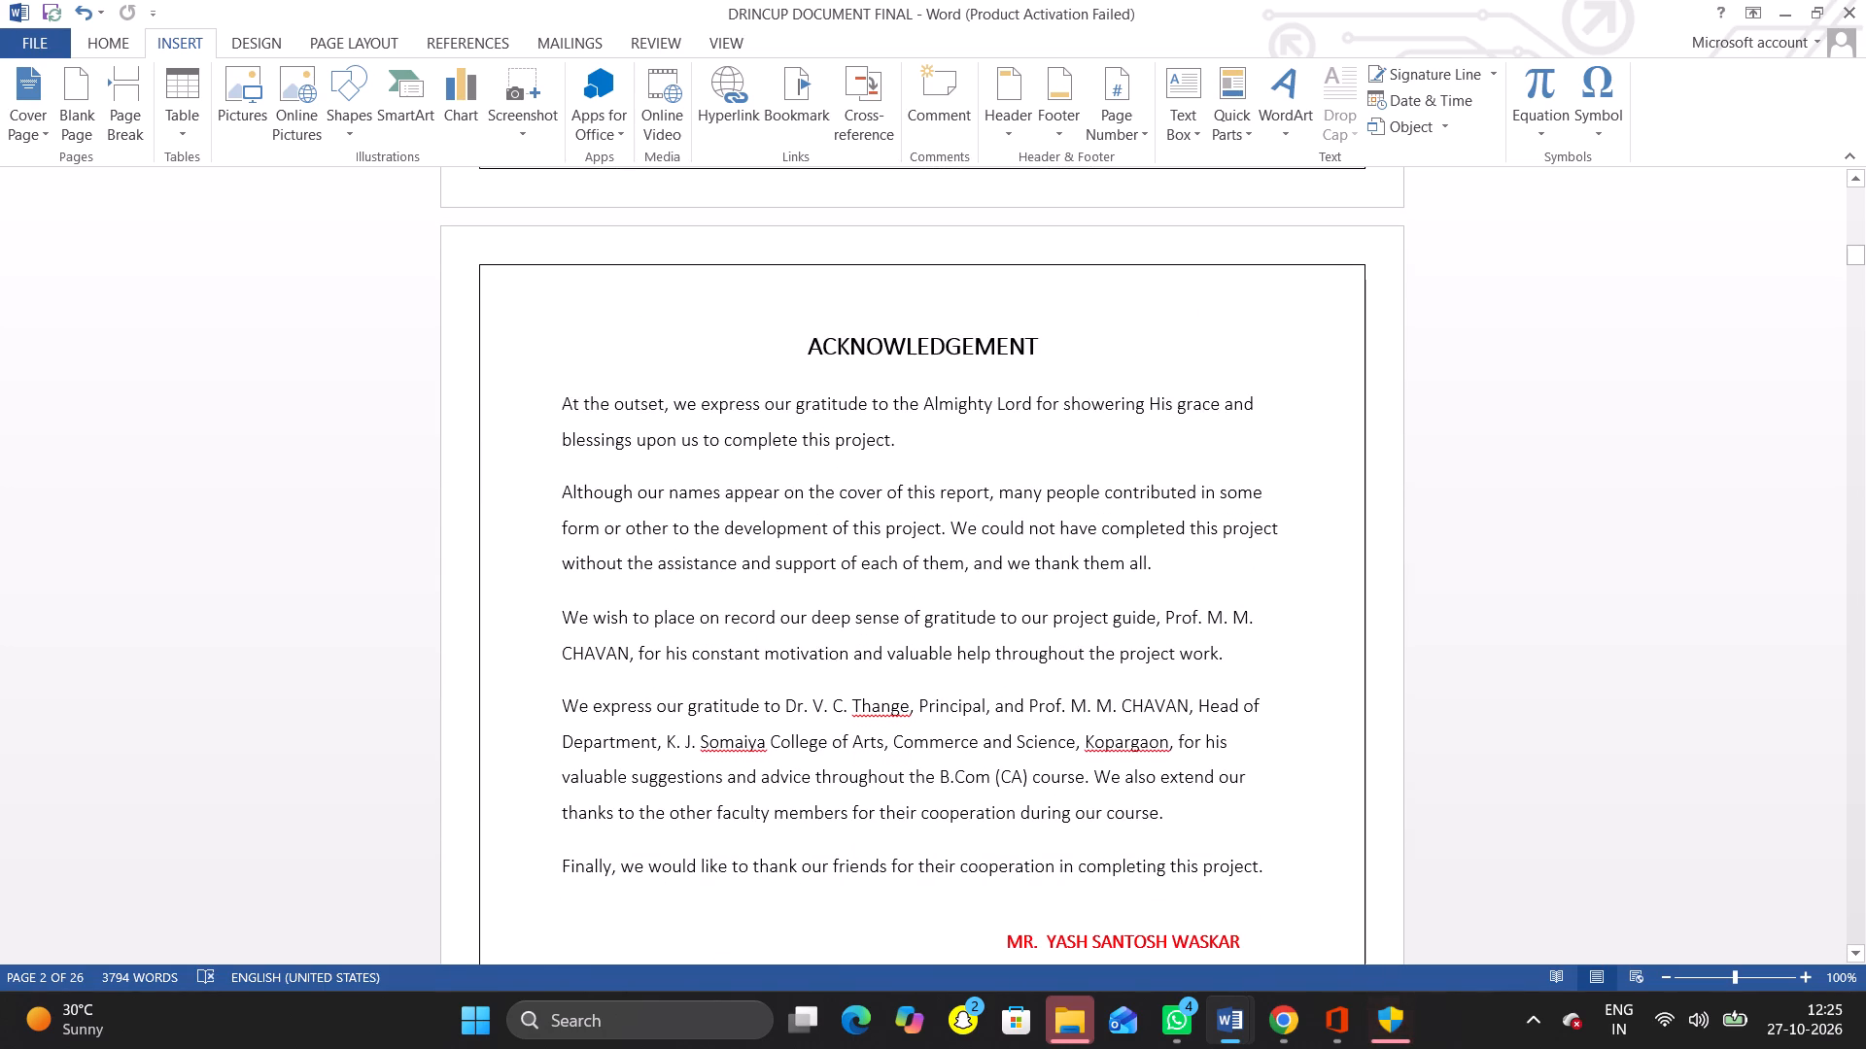
pyautogui.scroll(-1, 893, 567)
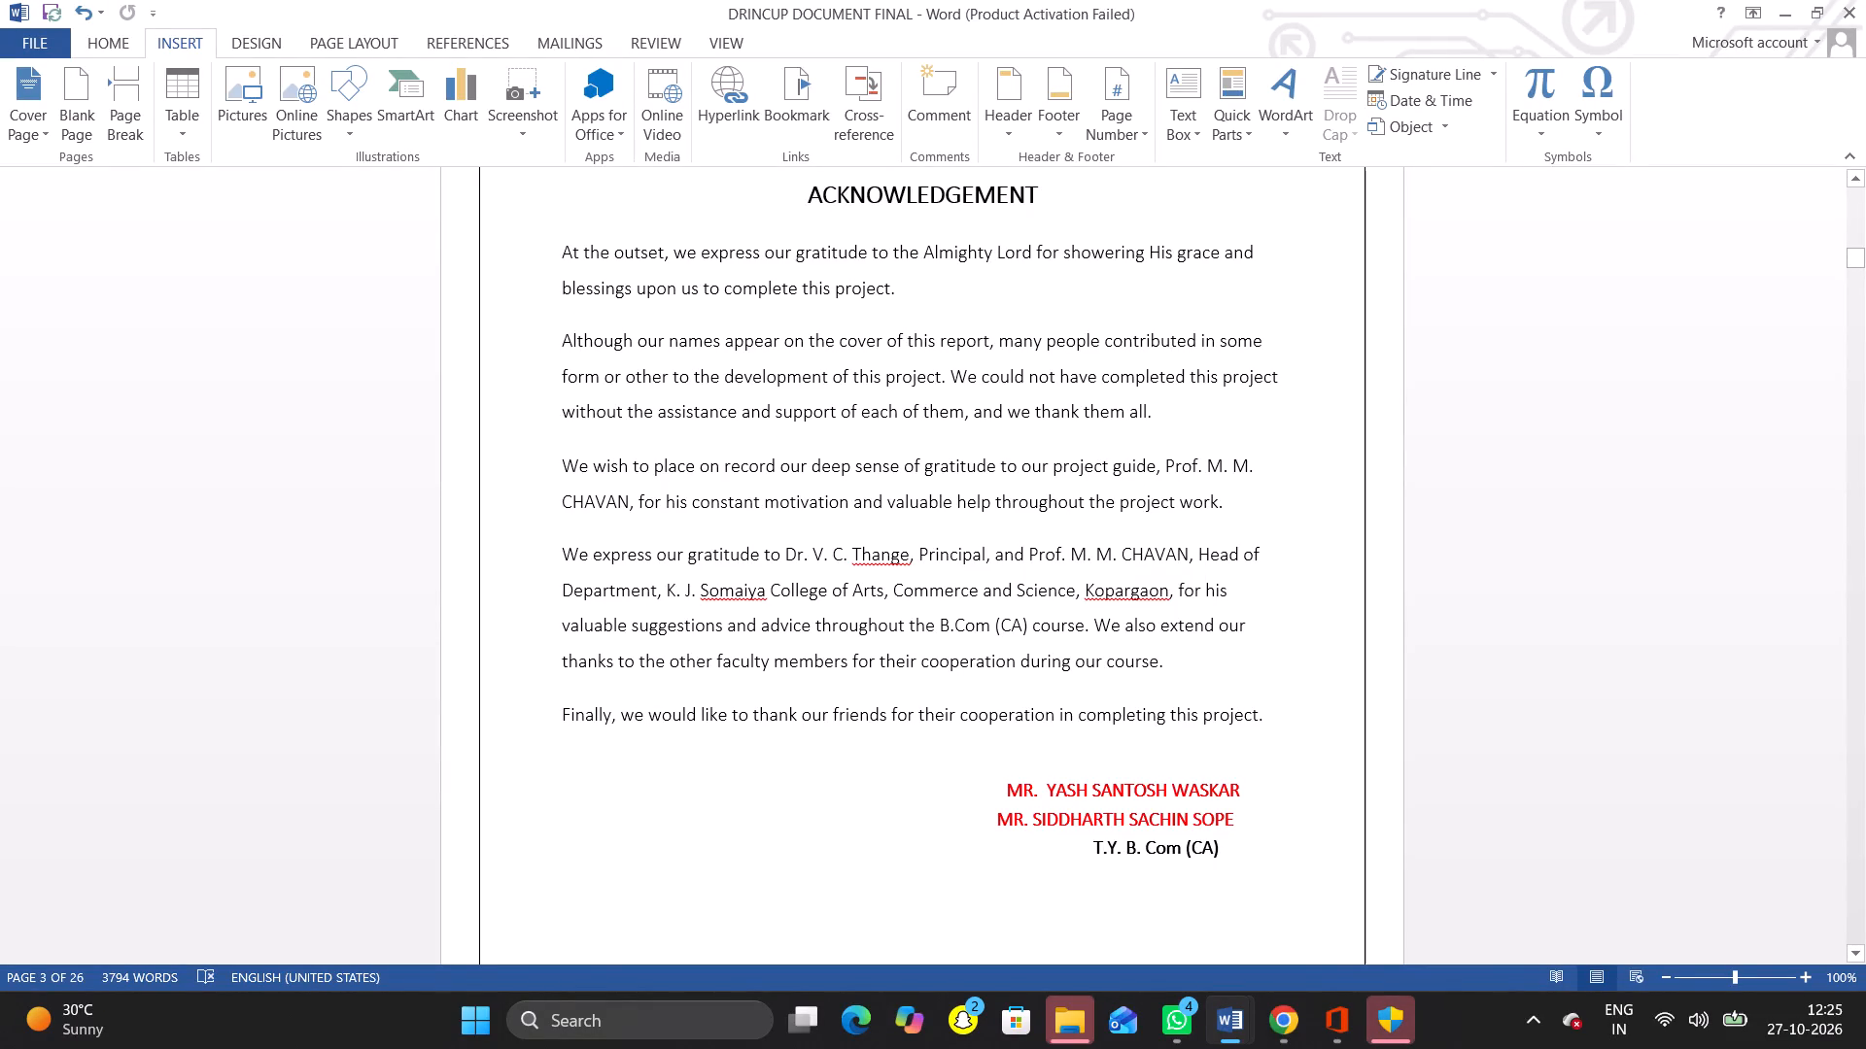
# Rewrite the principal's surname in capital letters in the Acknowledgement paragraph that thanks the principal and head of department.
pyautogui.click(907, 554)
pyautogui.press('BackSpace')
pyautogui.press('BackSpace')
pyautogui.press('BackSpace')
pyautogui.press('BackSpace')
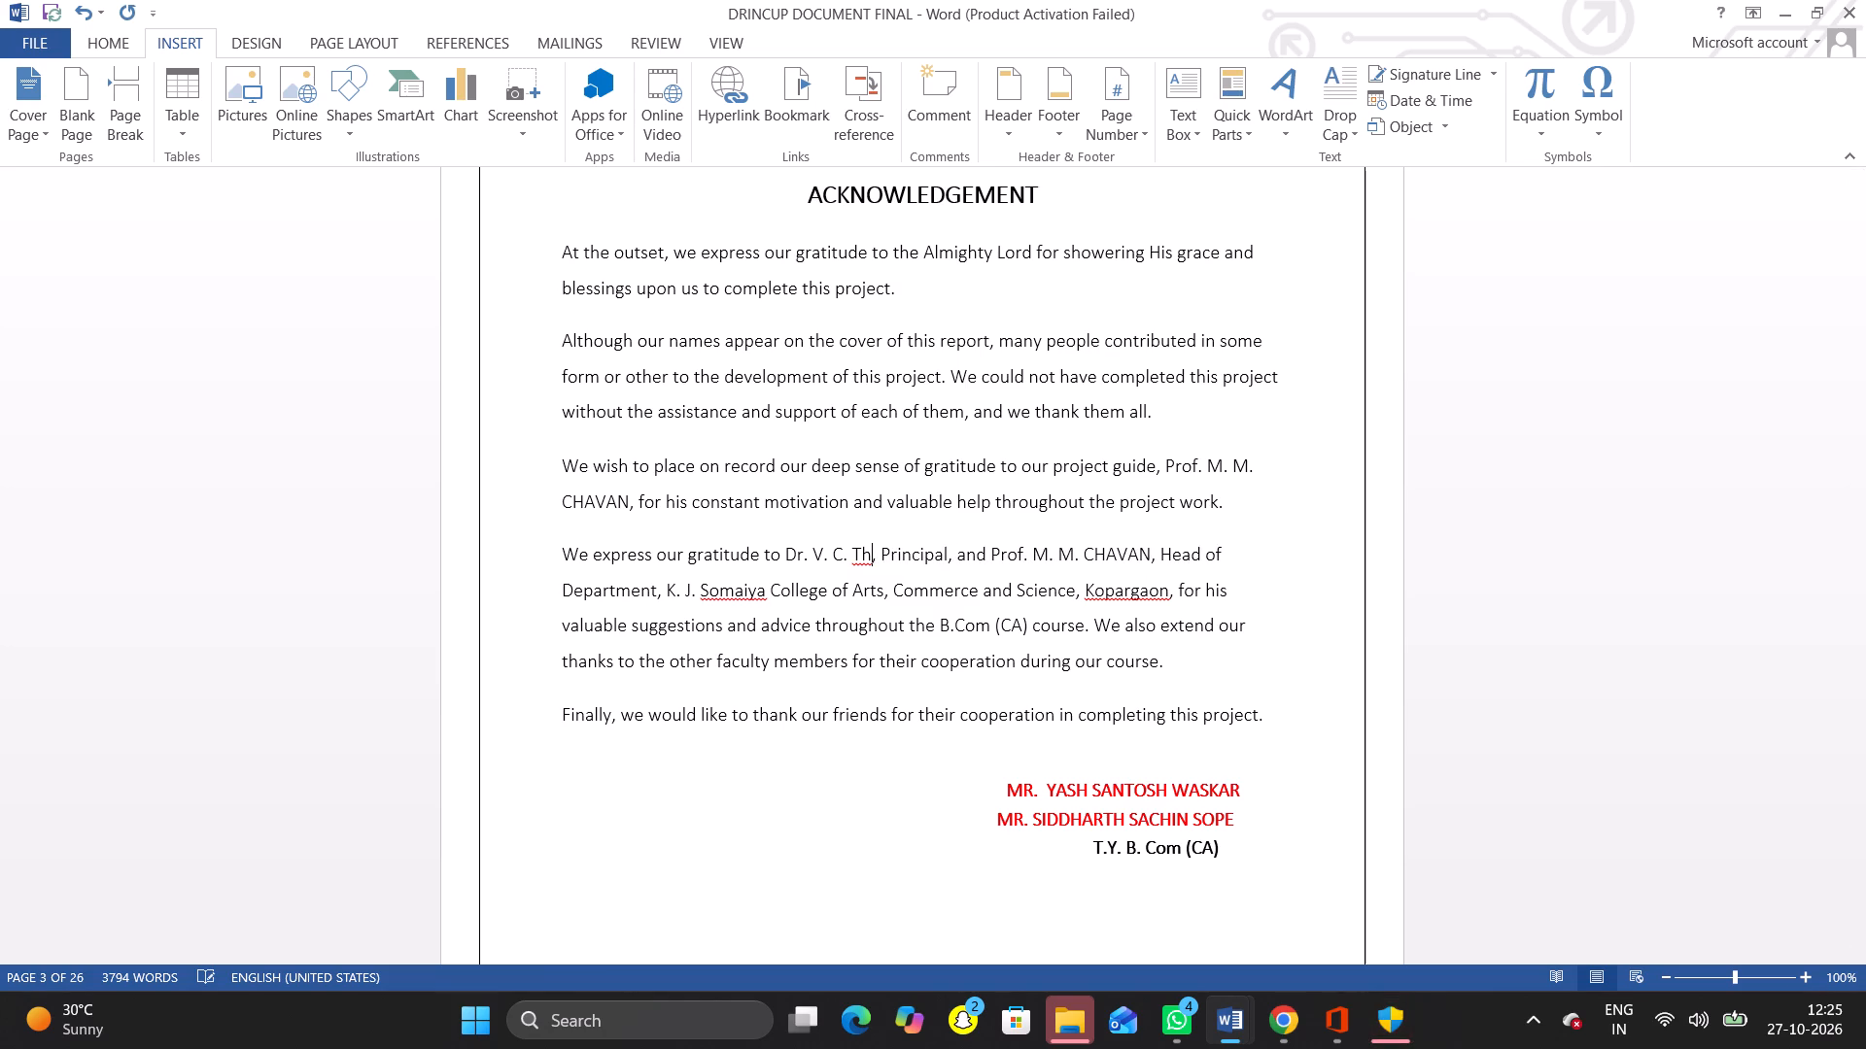
pyautogui.press('BackSpace')
pyautogui.write('HANGE')
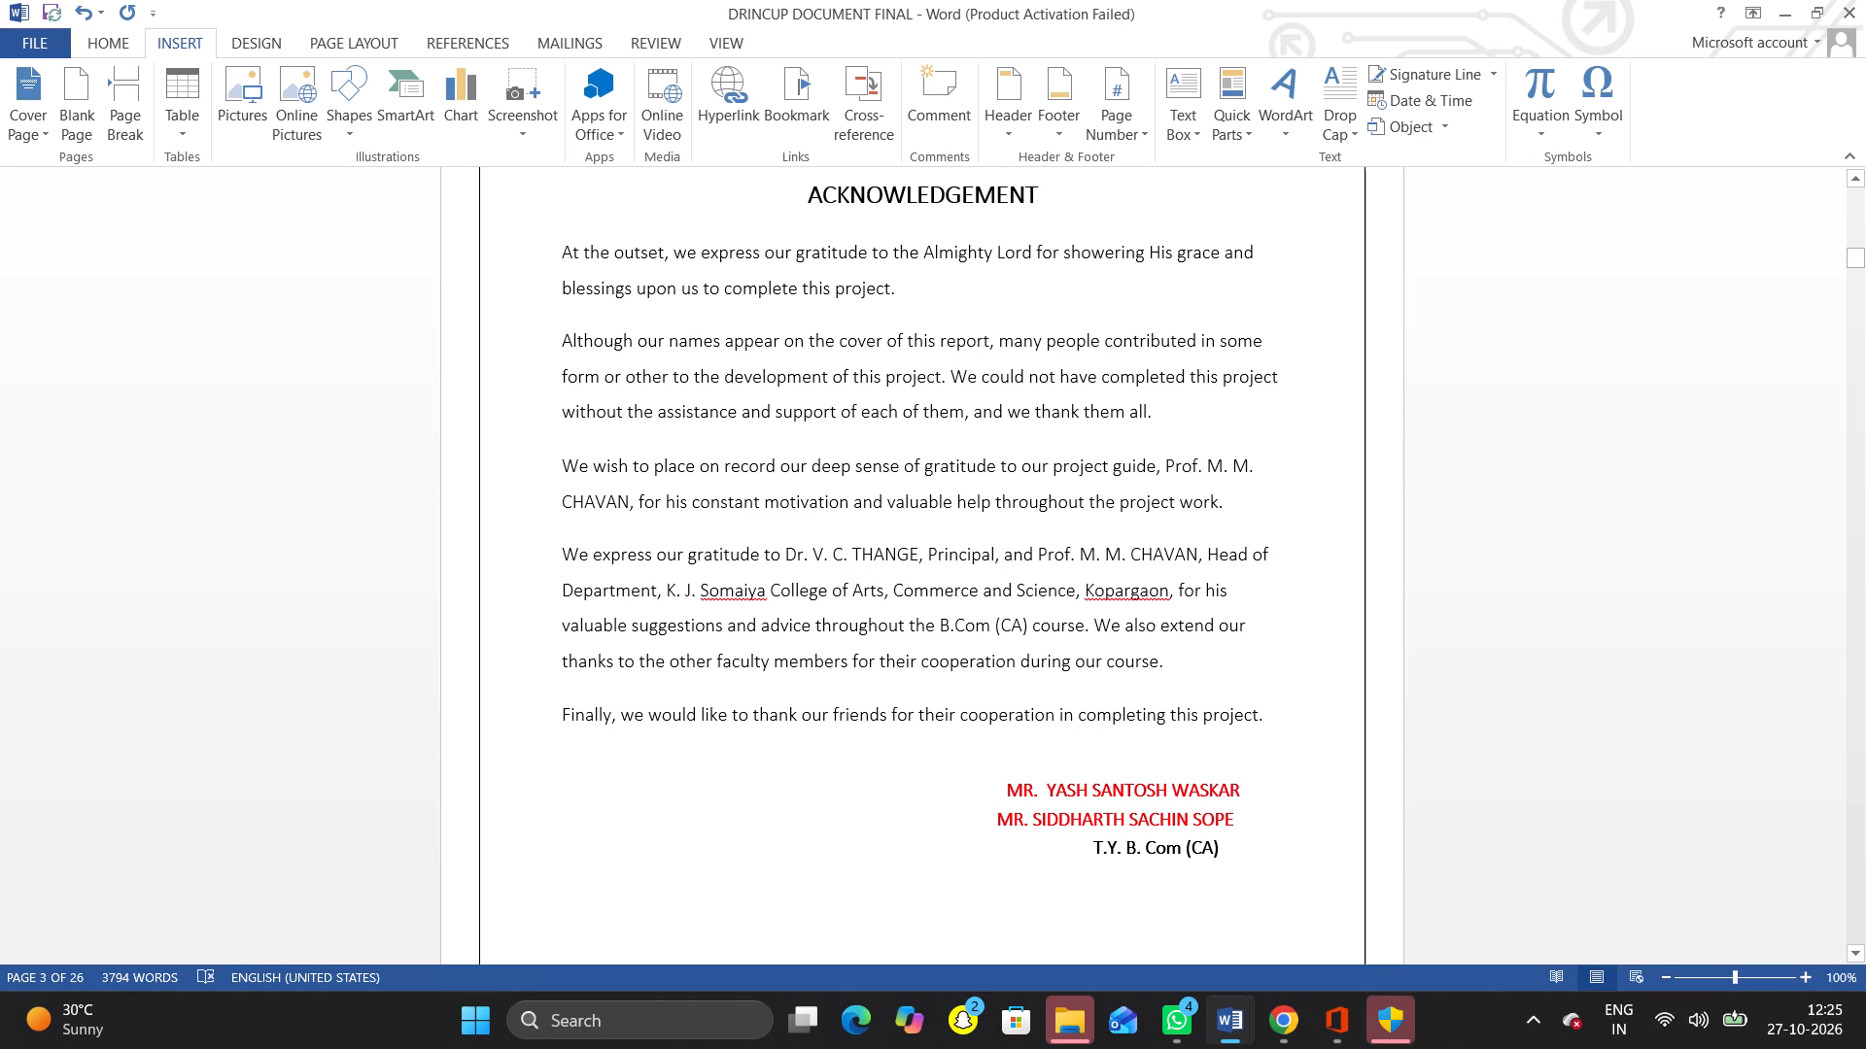
# Review the pages after the acknowledgement, from the table of contents and Abstract through System Analysis to the Feasibility Study.
pyautogui.scroll(-1, 763, 592)
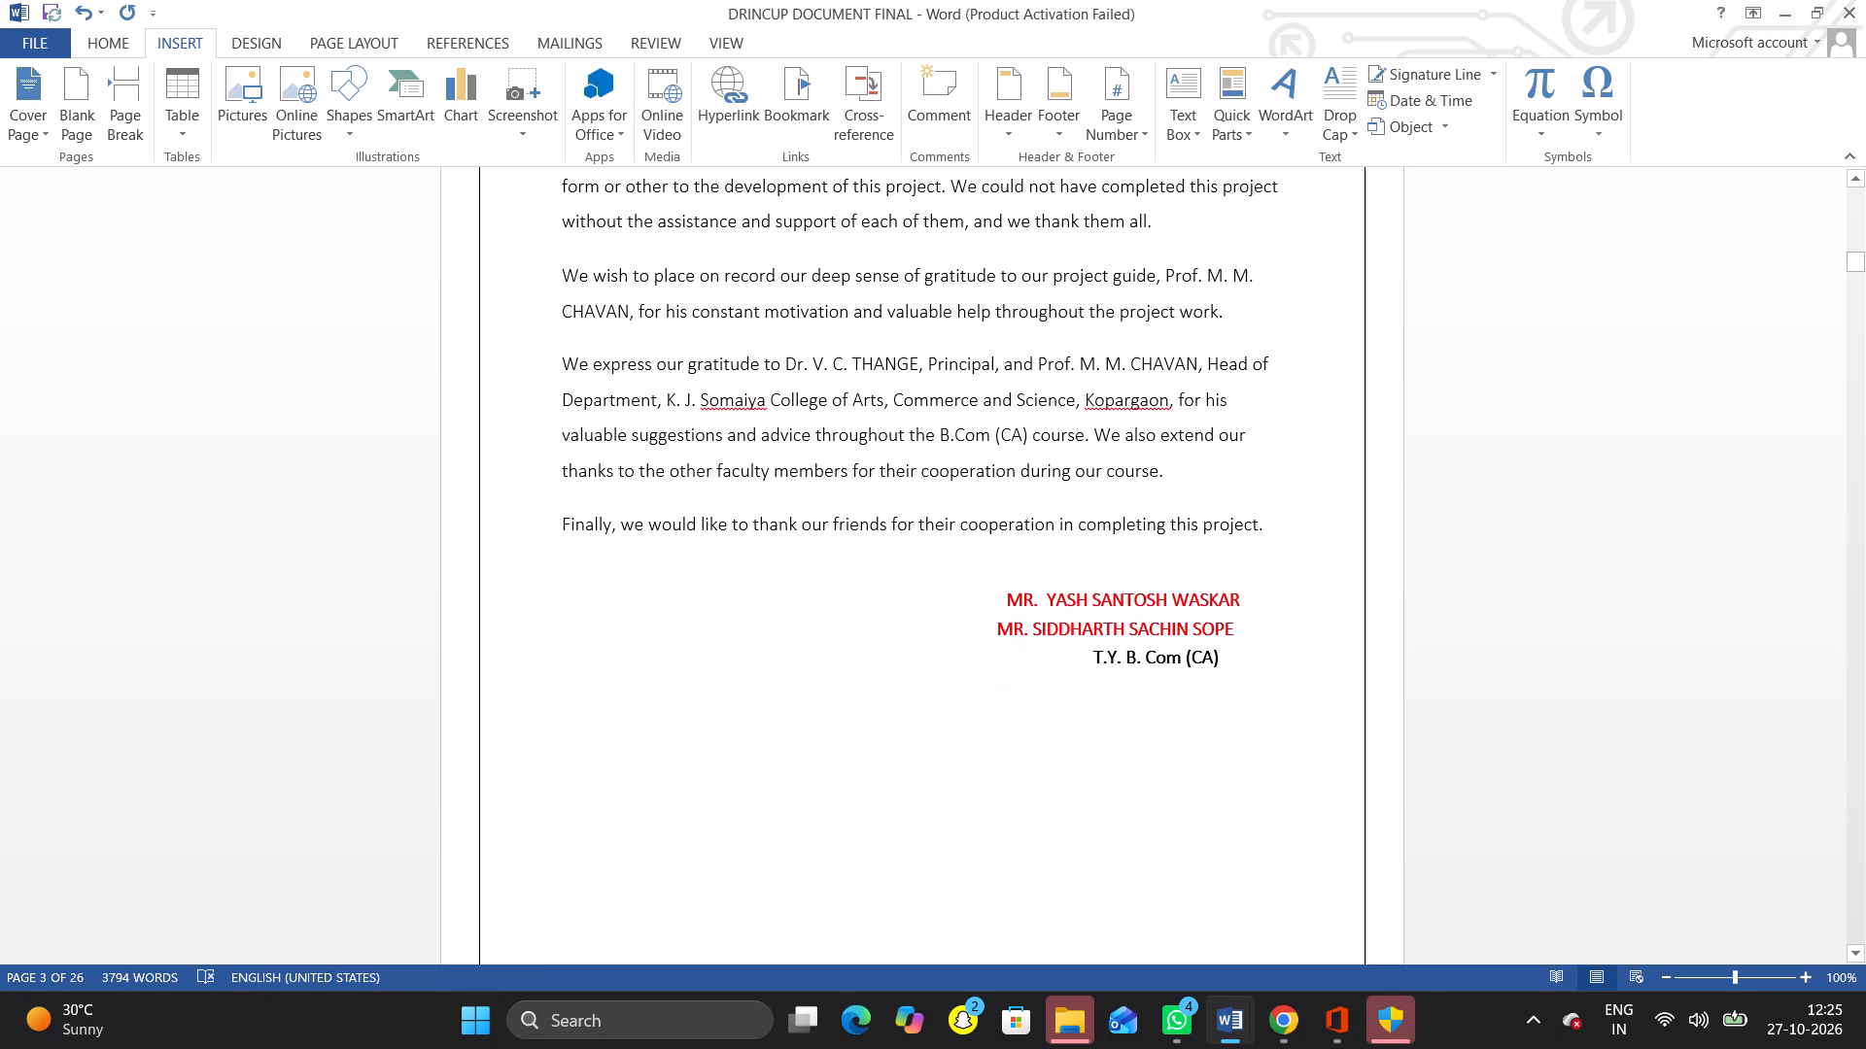
pyautogui.scroll(-4, 763, 592)
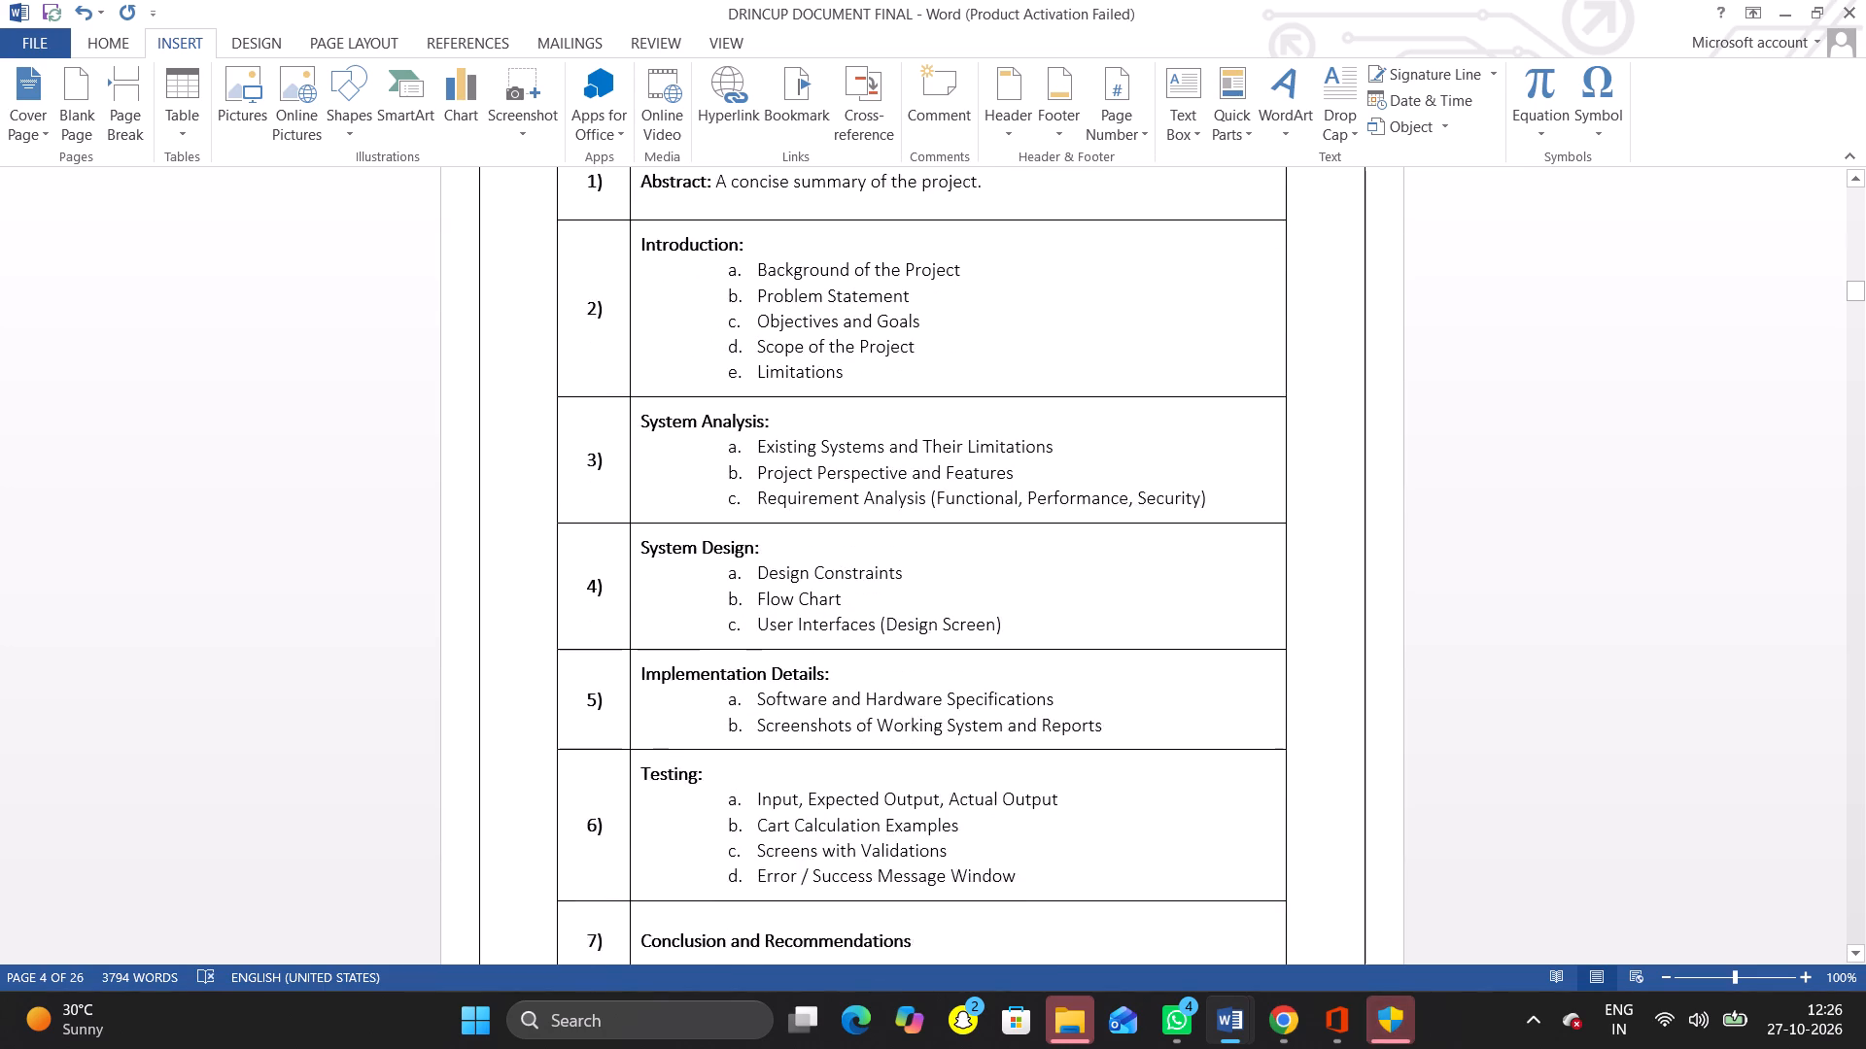
pyautogui.scroll(-5, 763, 592)
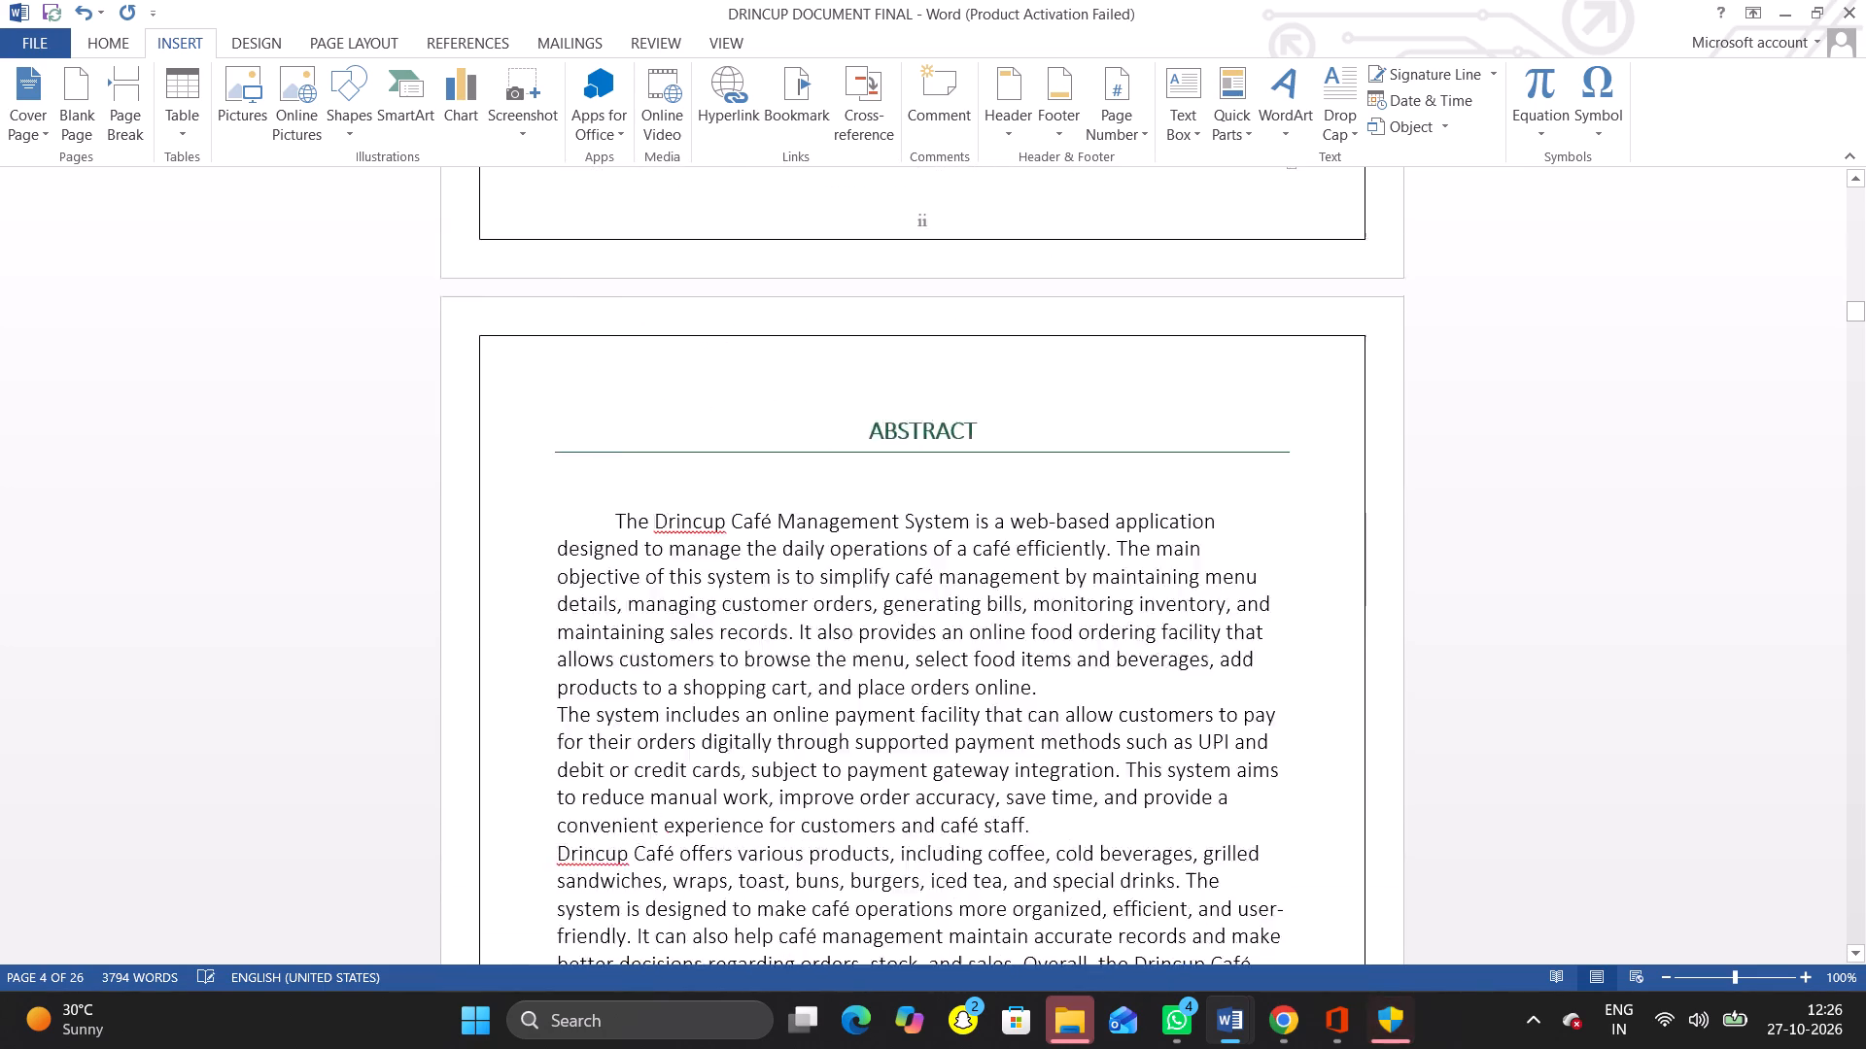
pyautogui.scroll(-1, 763, 592)
pyautogui.scroll(2, 763, 592)
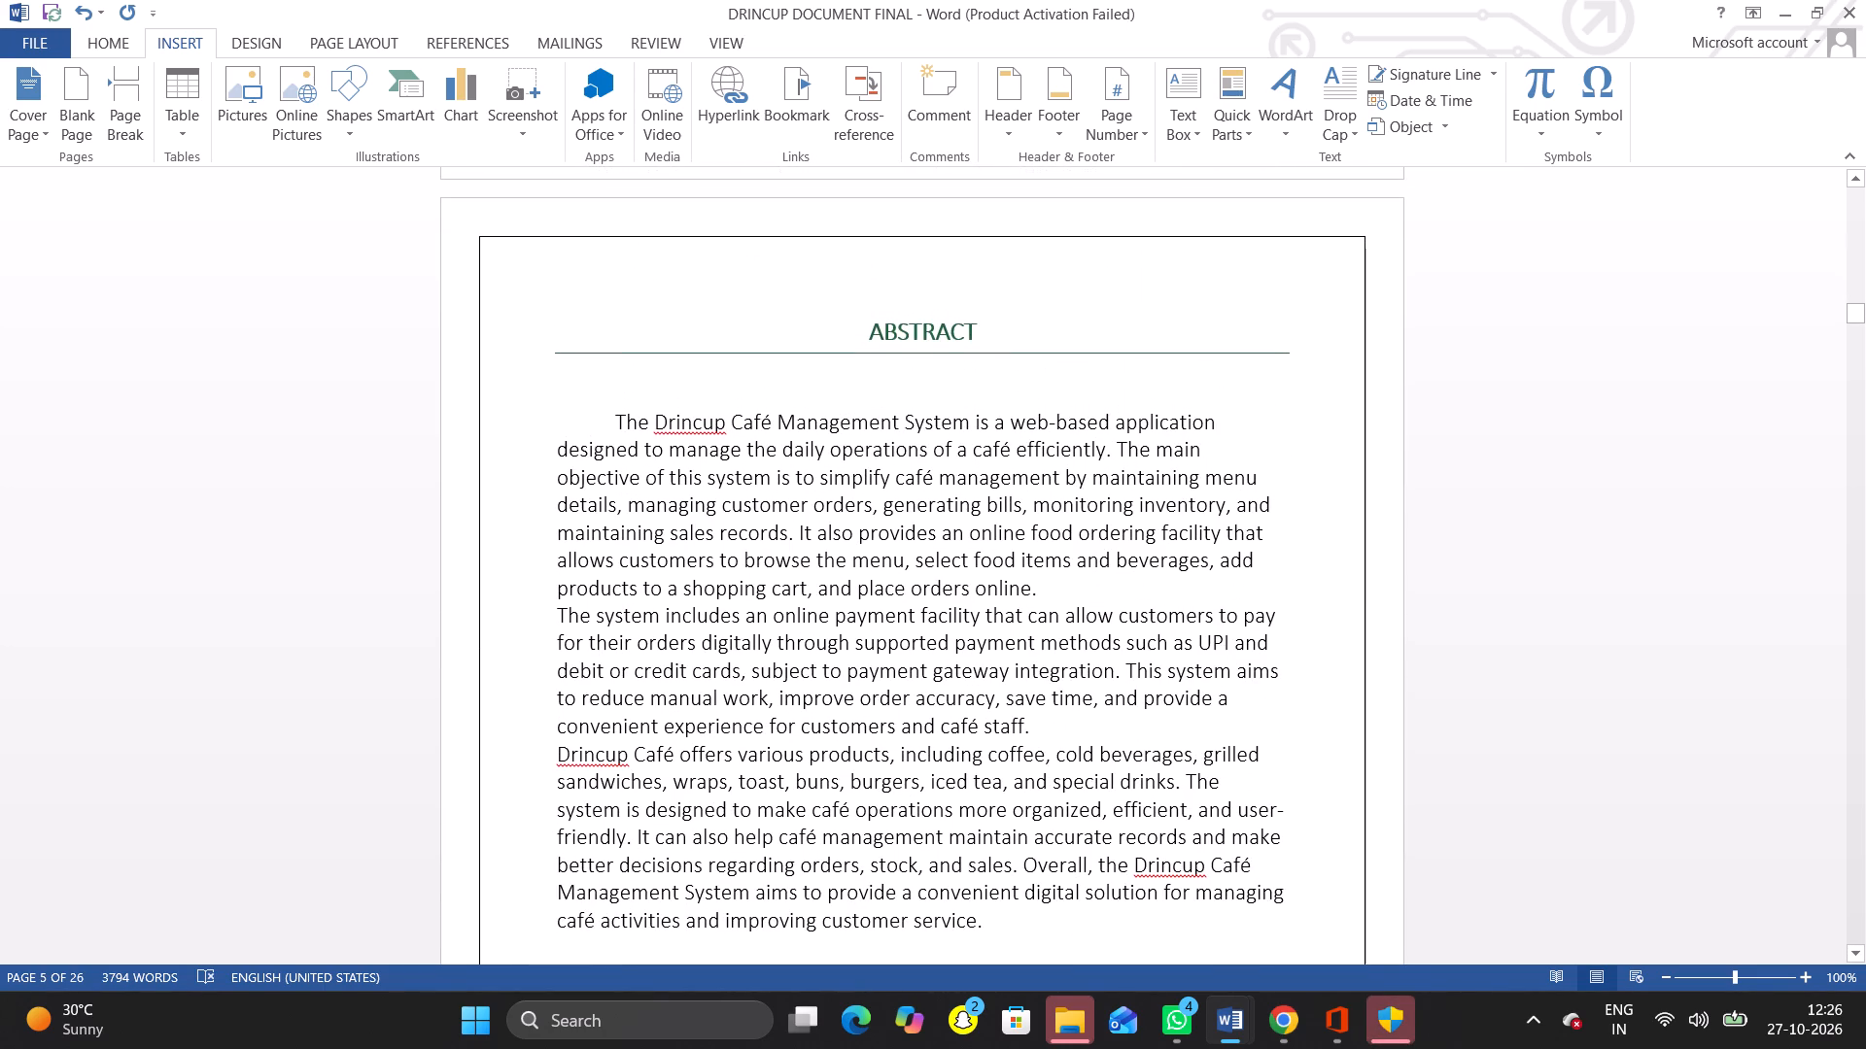
pyautogui.scroll(-6, 762, 437)
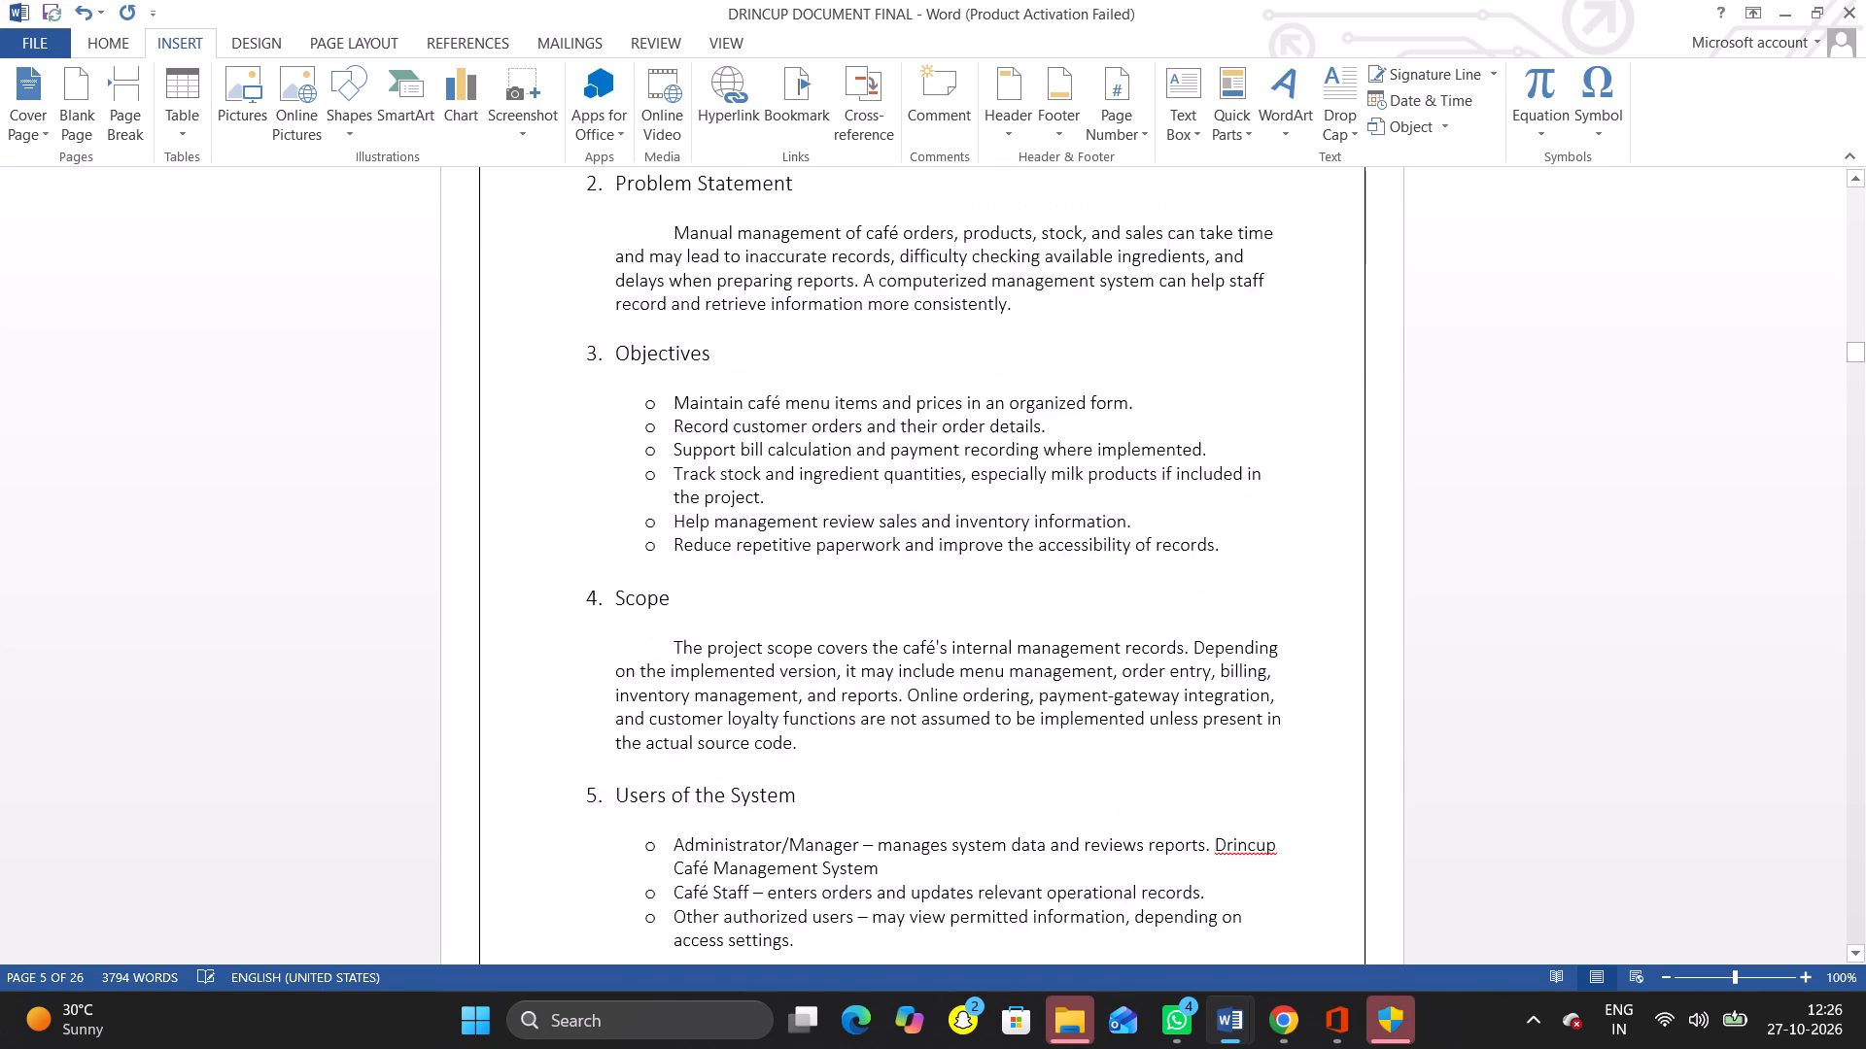
pyautogui.scroll(-4, 762, 437)
pyautogui.scroll(1, 762, 437)
pyautogui.scroll(-4, 762, 437)
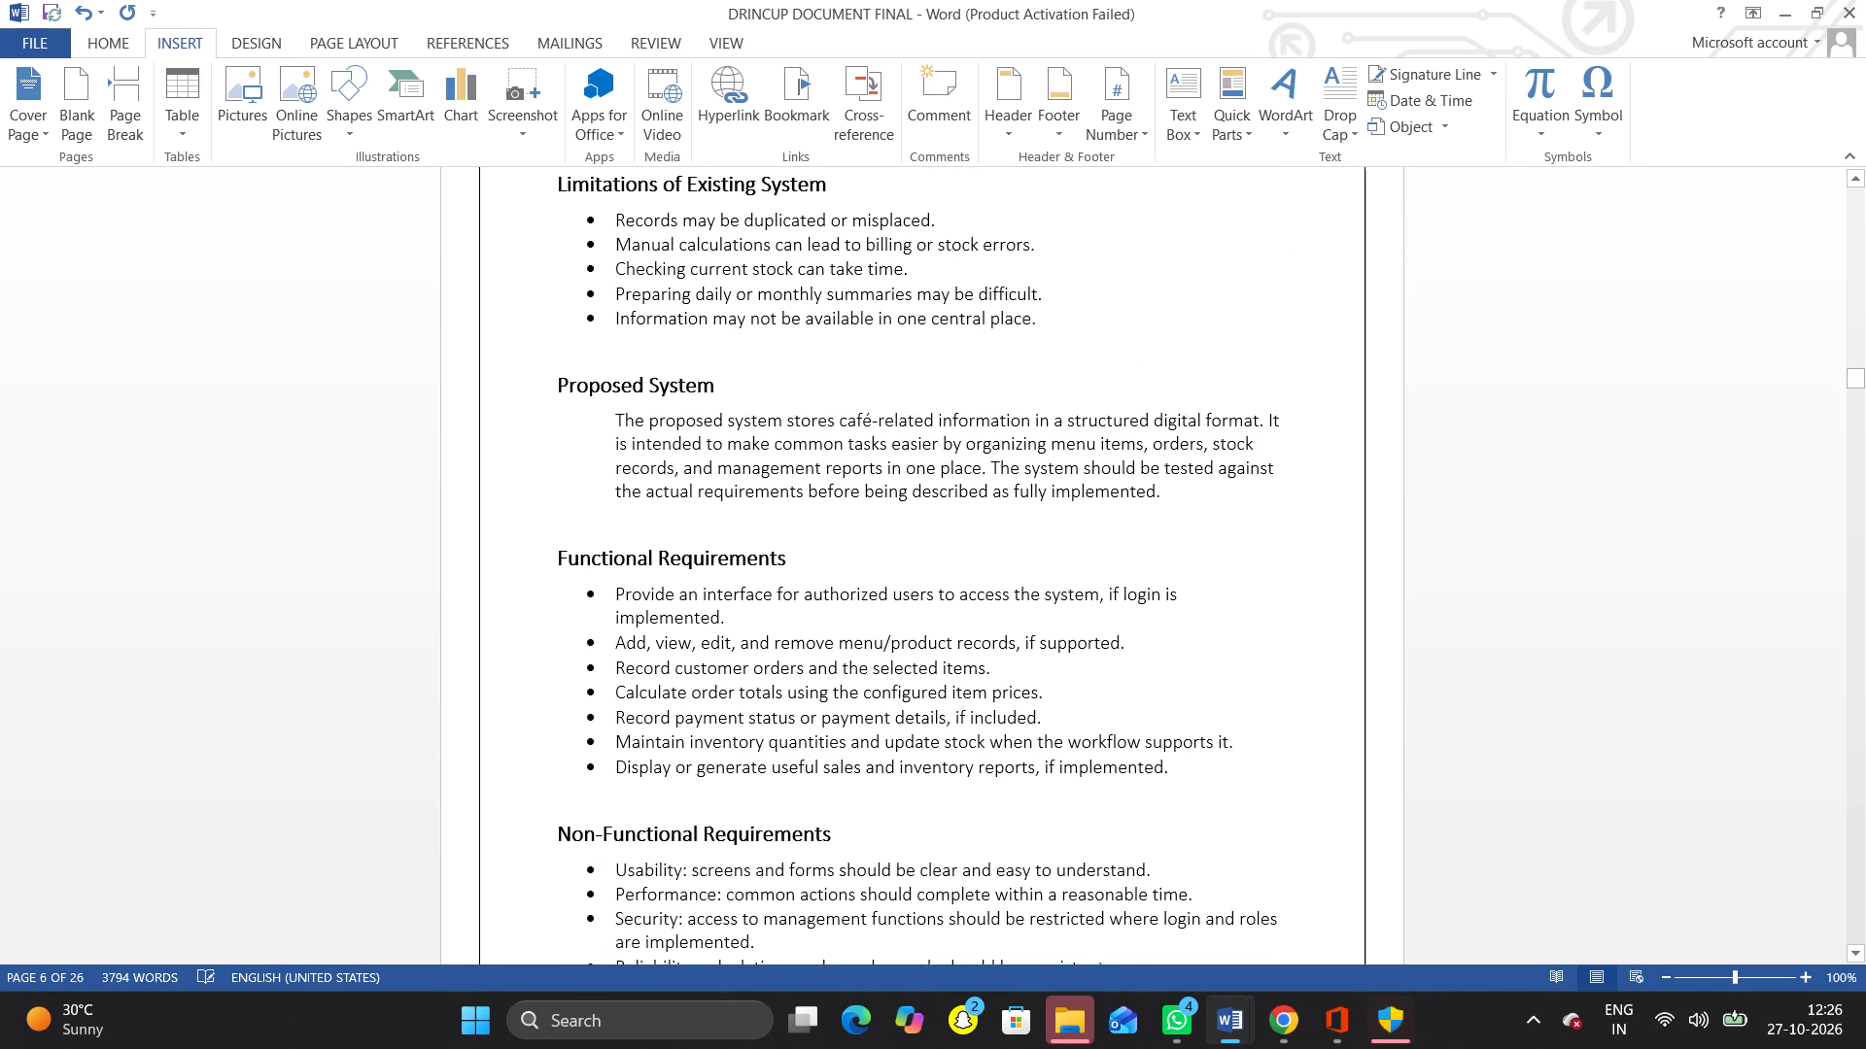
pyautogui.scroll(-3, 762, 437)
pyautogui.scroll(3, 762, 437)
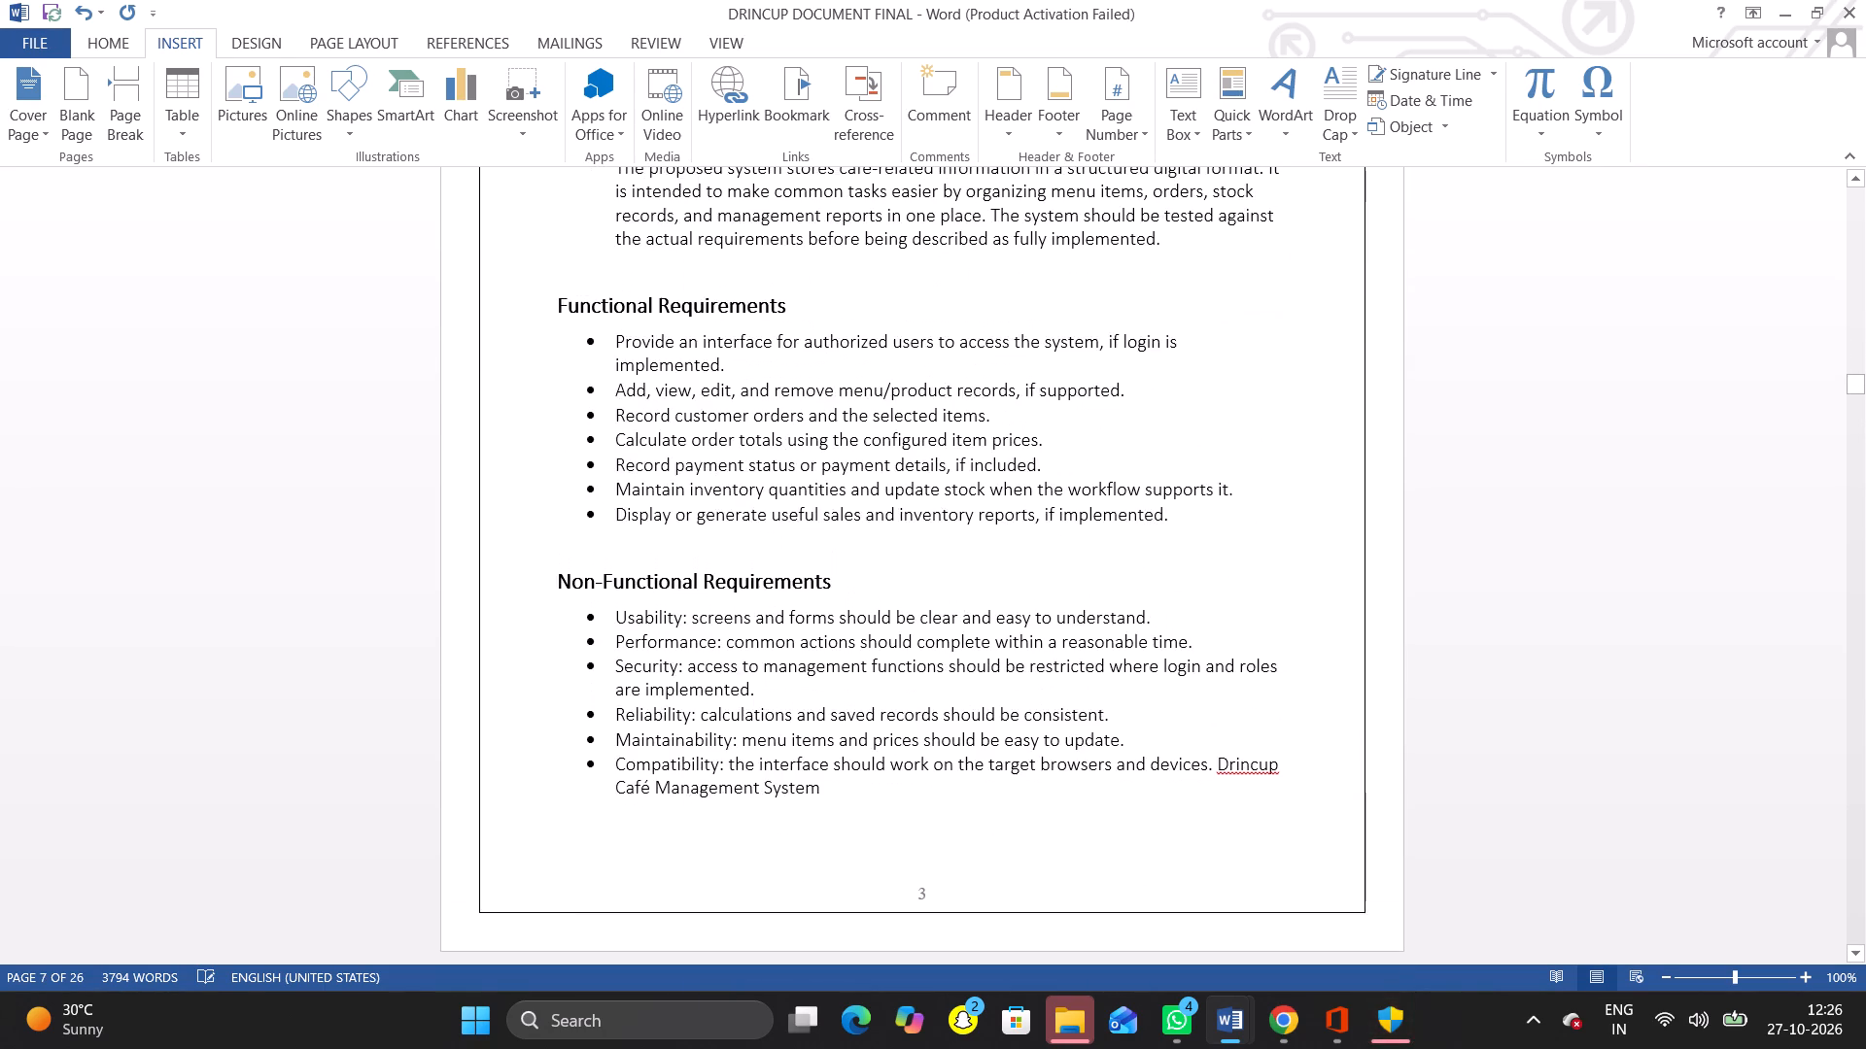
pyautogui.scroll(-7, 762, 437)
pyautogui.scroll(5, 762, 437)
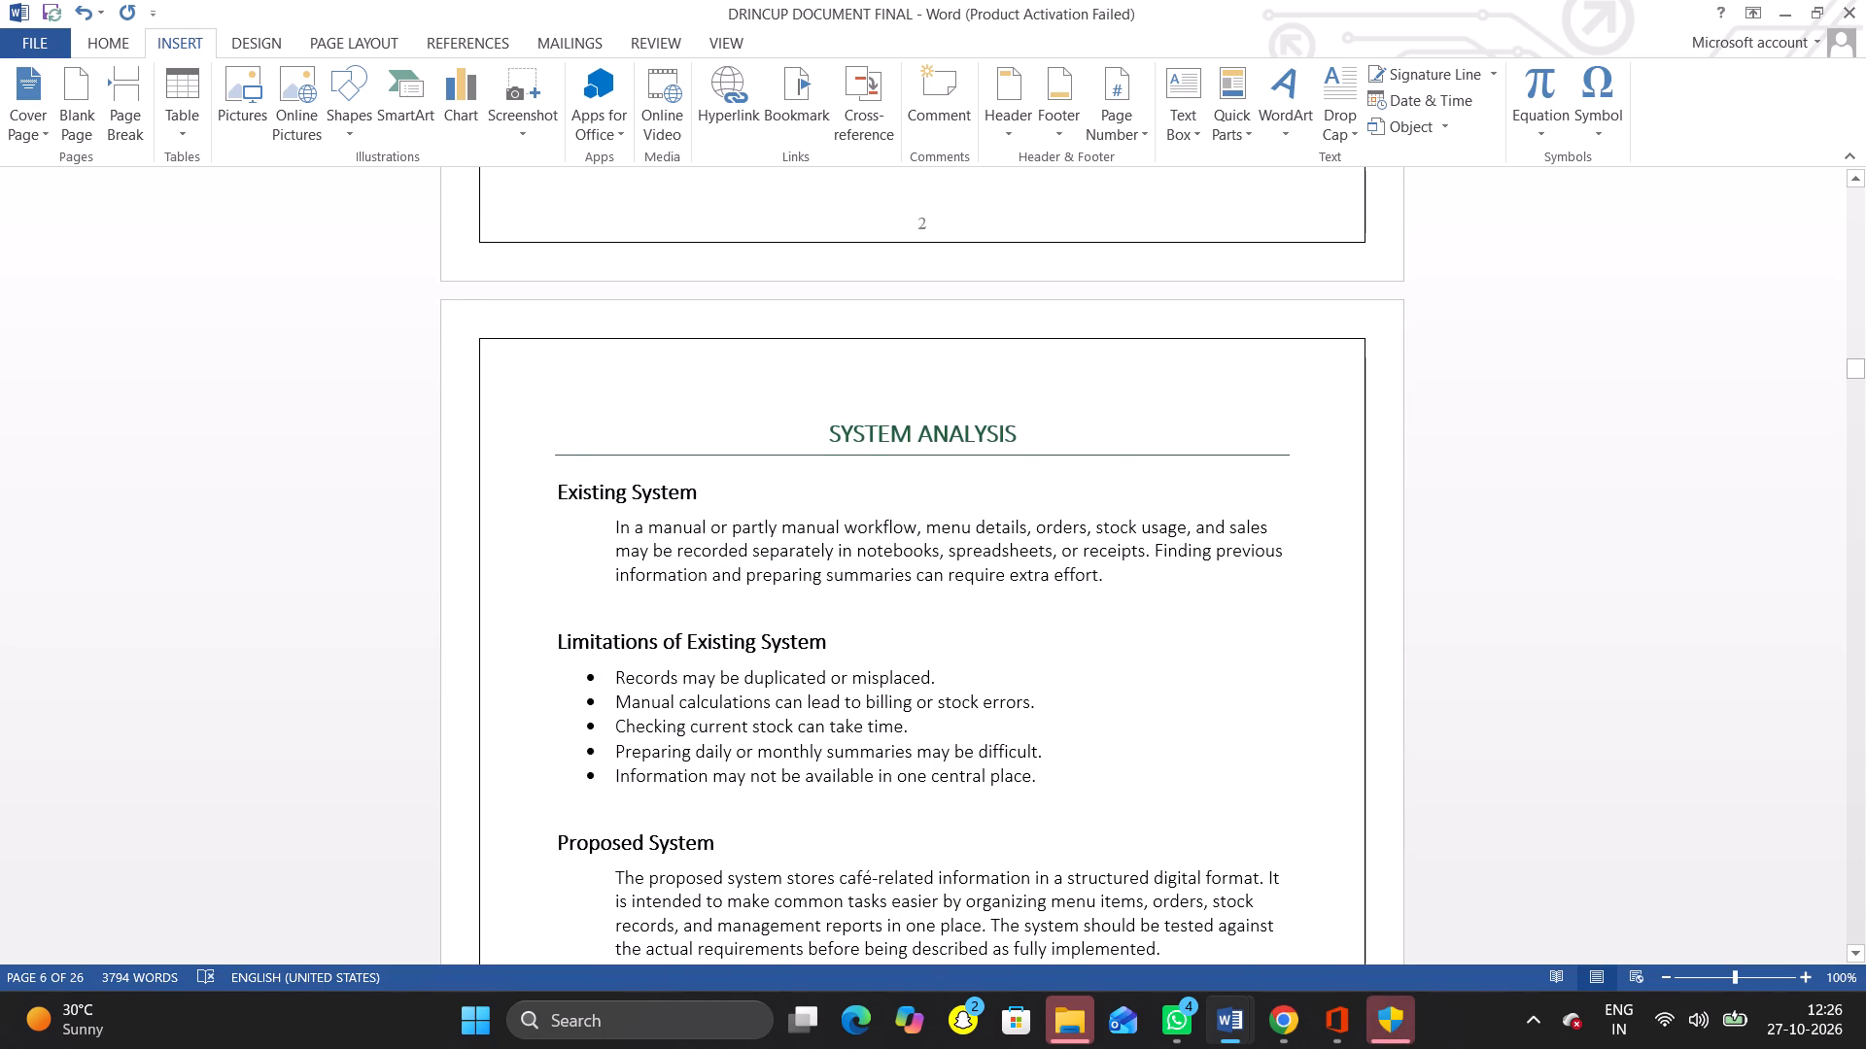
pyautogui.scroll(-5, 762, 437)
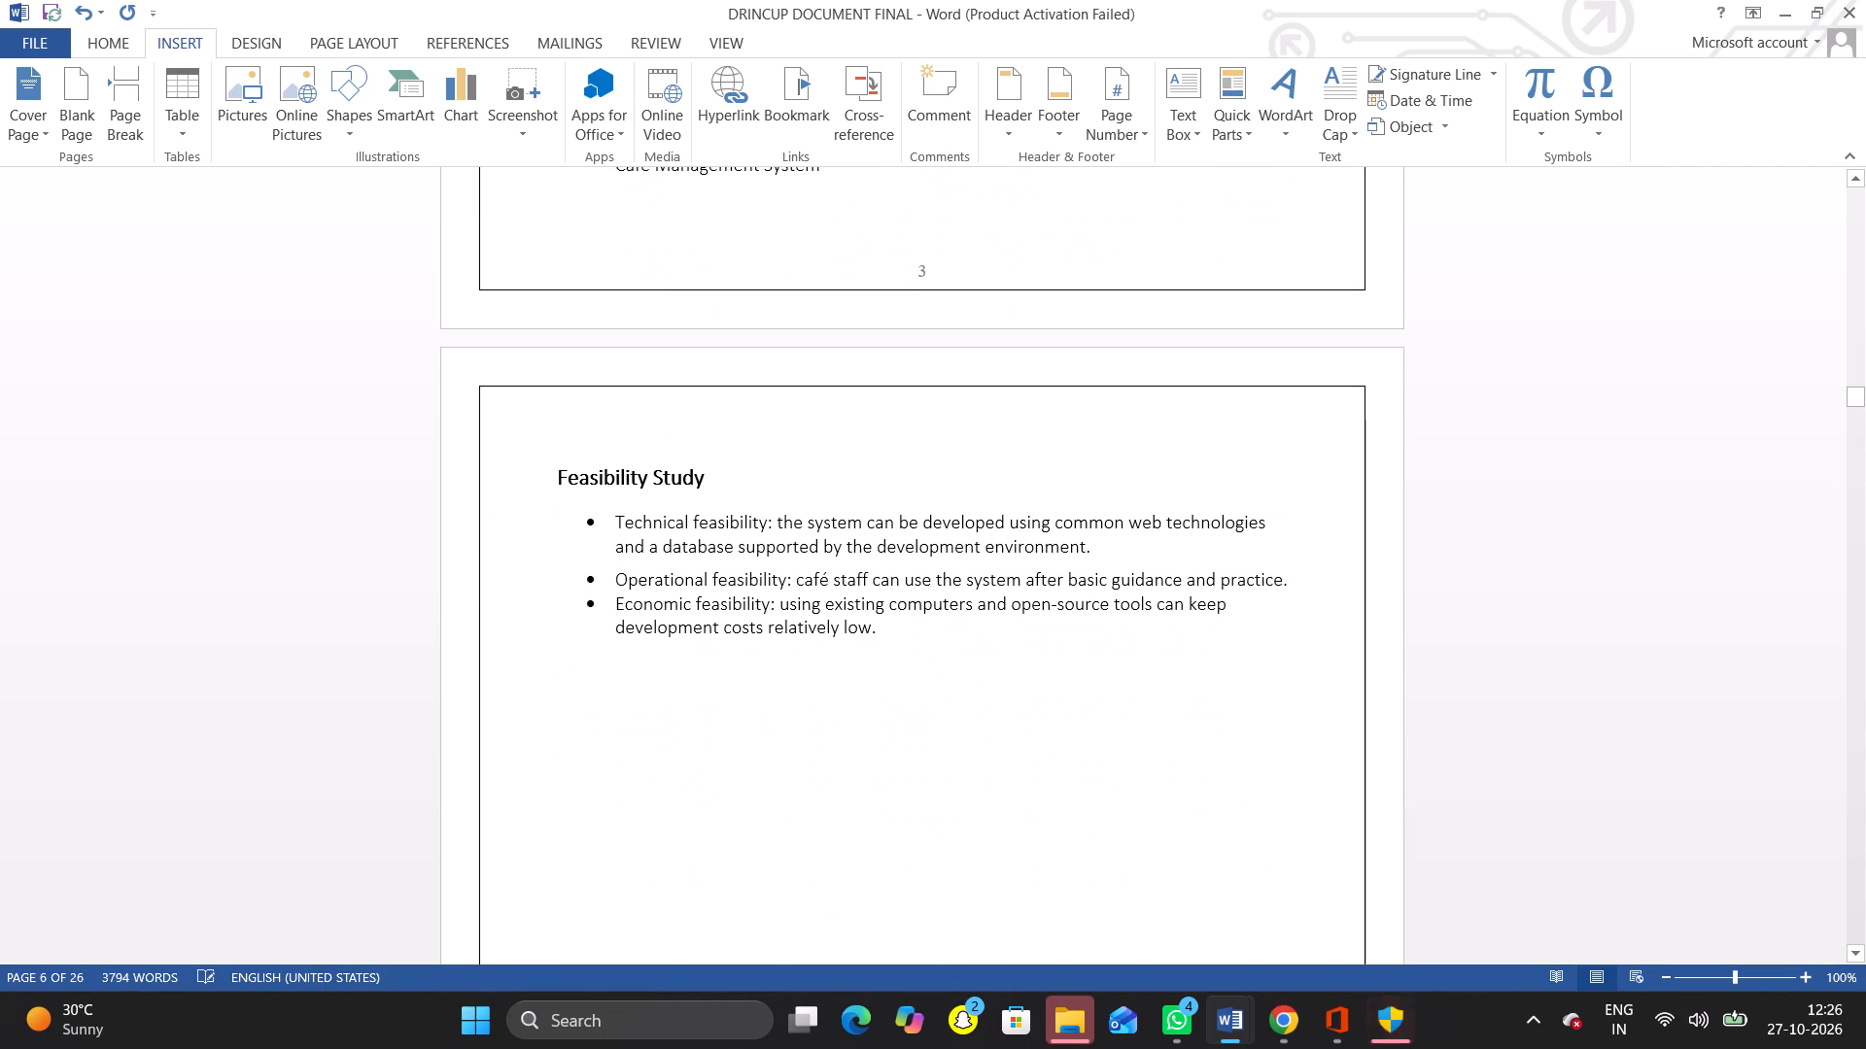
pyautogui.scroll(-1, 762, 437)
# Copy the whole System Analysis chapter, from its heading through the end of the Feasibility Study list.
pyautogui.scroll(2, 762, 437)
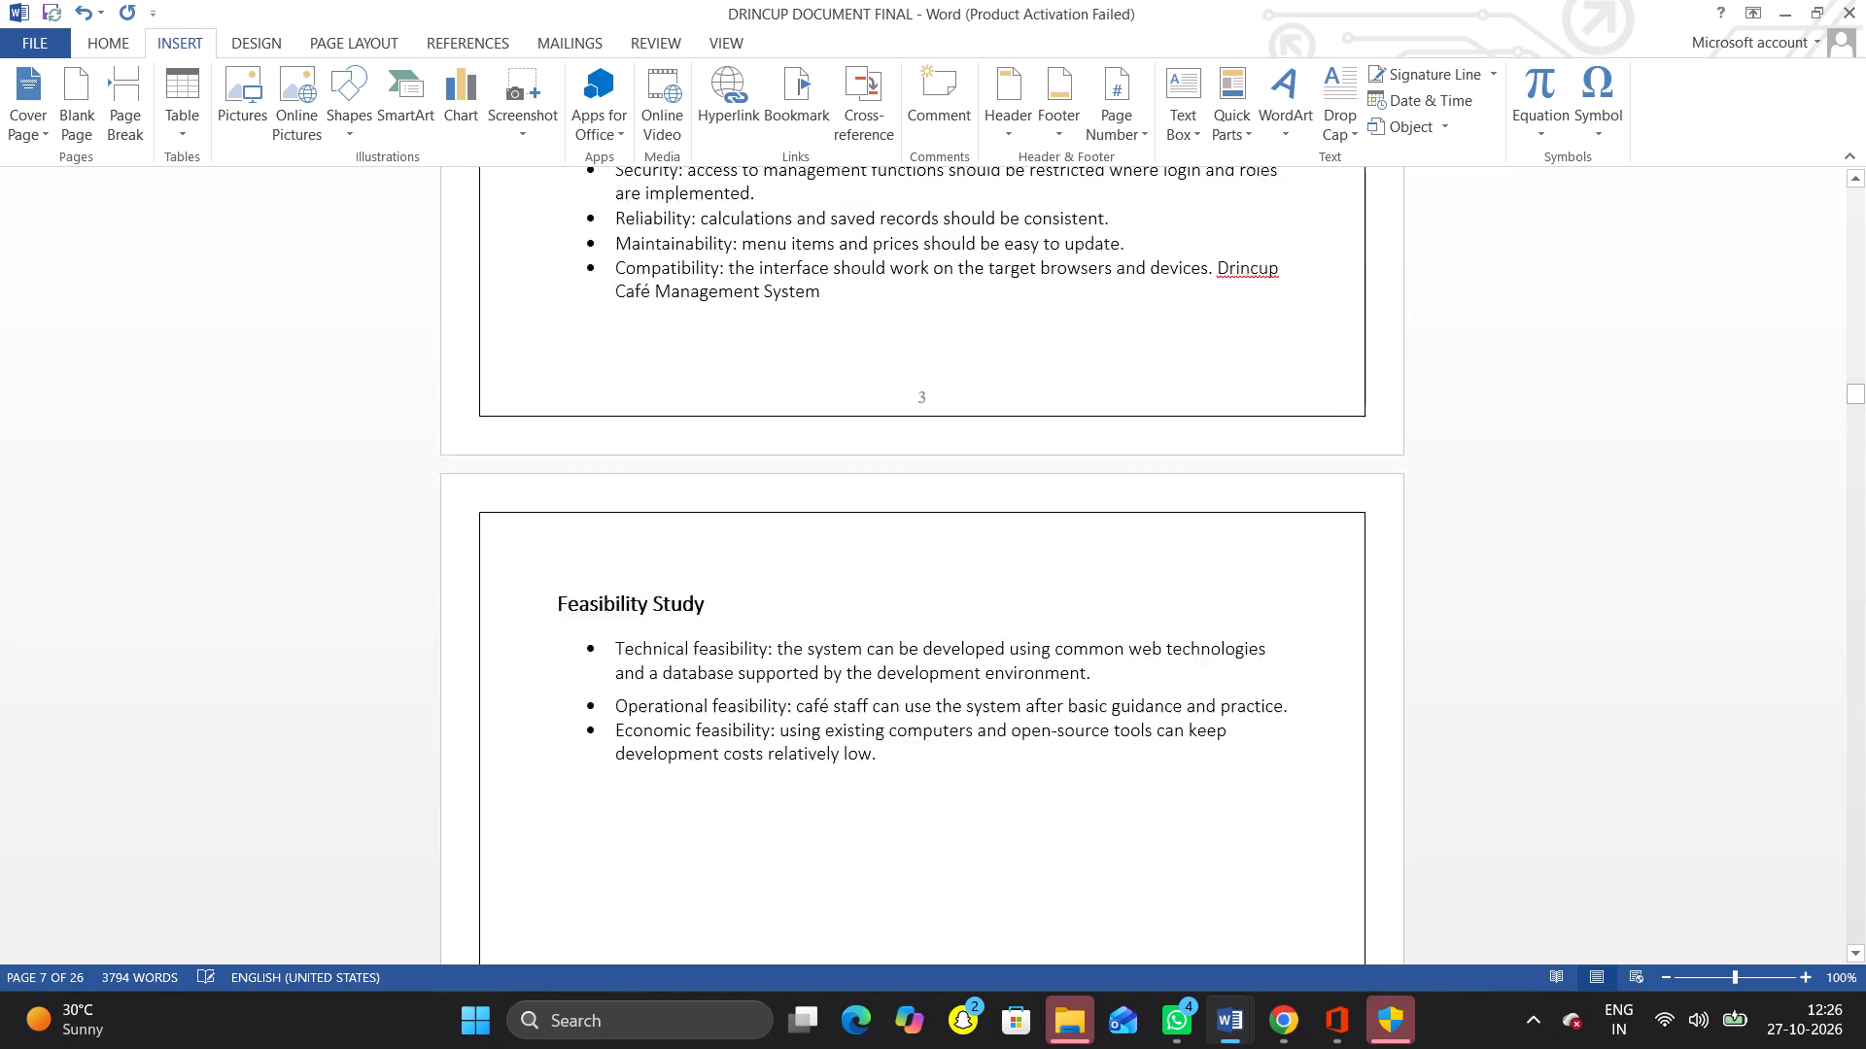
pyautogui.scroll(5, 762, 437)
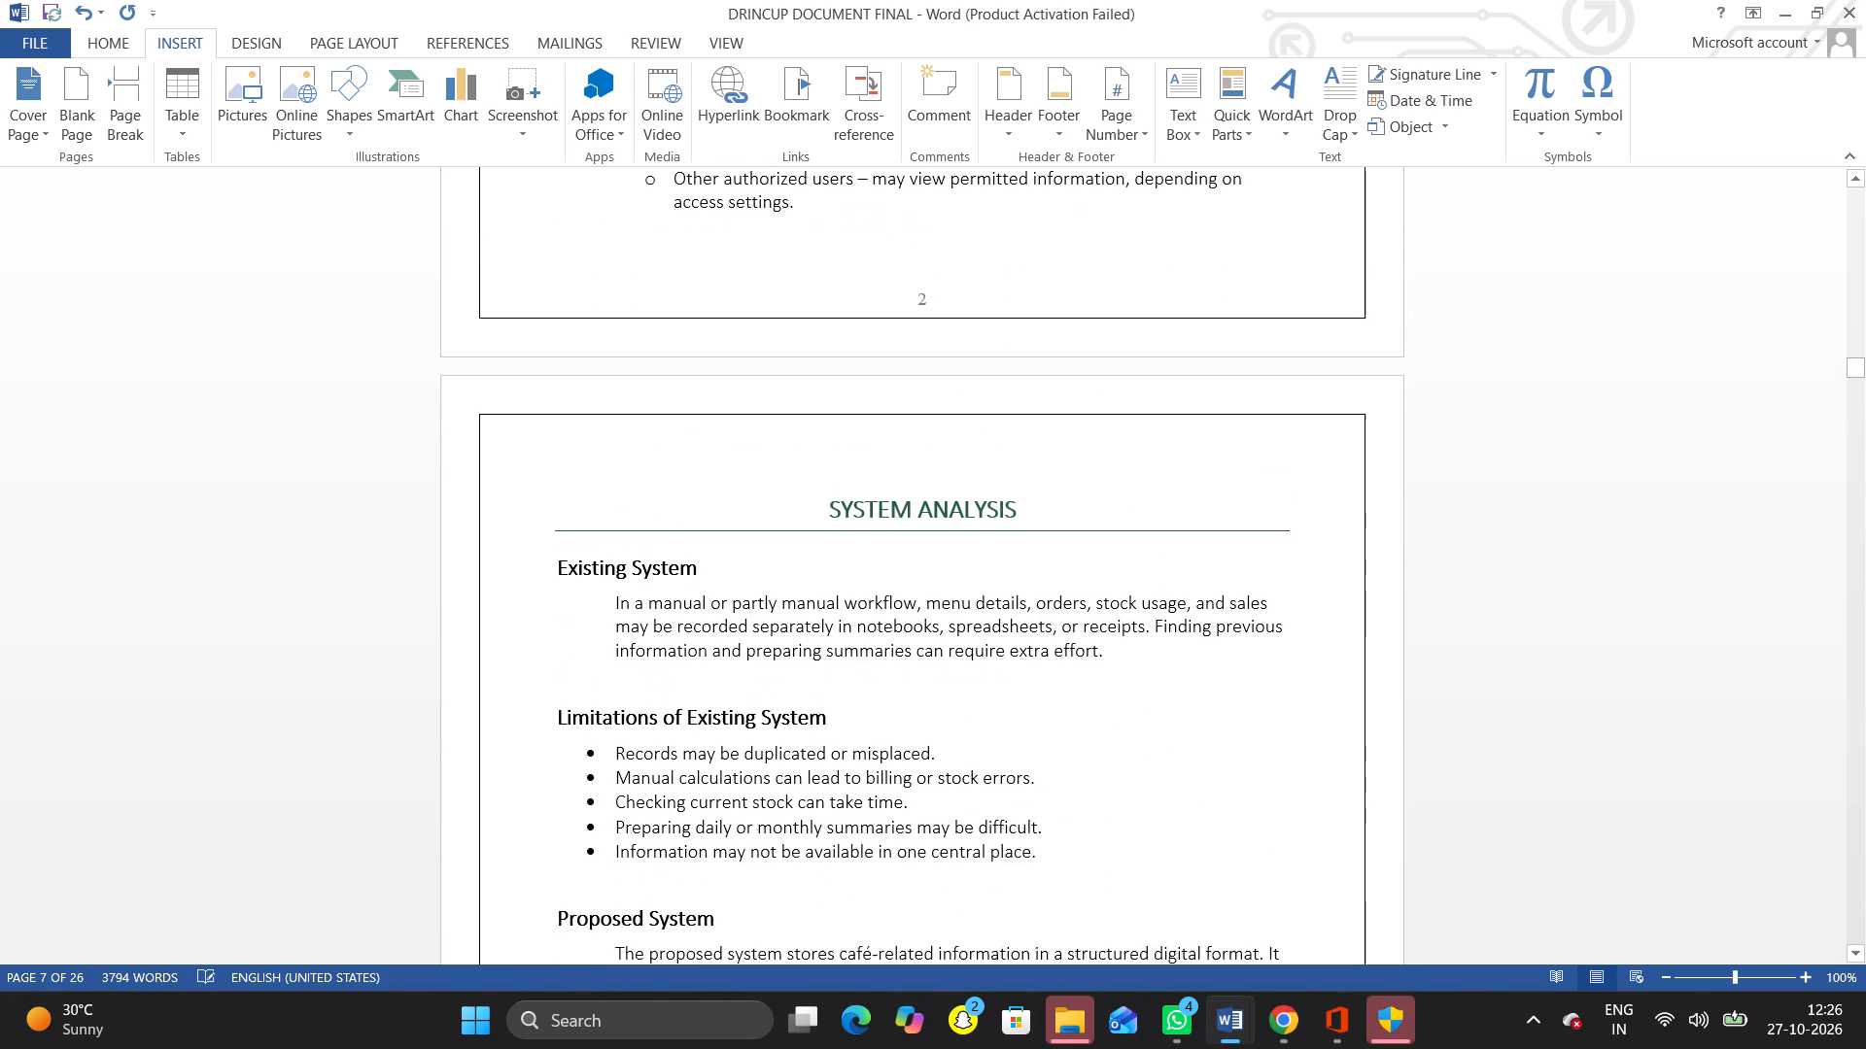
pyautogui.scroll(1, 762, 437)
pyautogui.moveTo(547, 592); pyautogui.dragTo(564, 620)
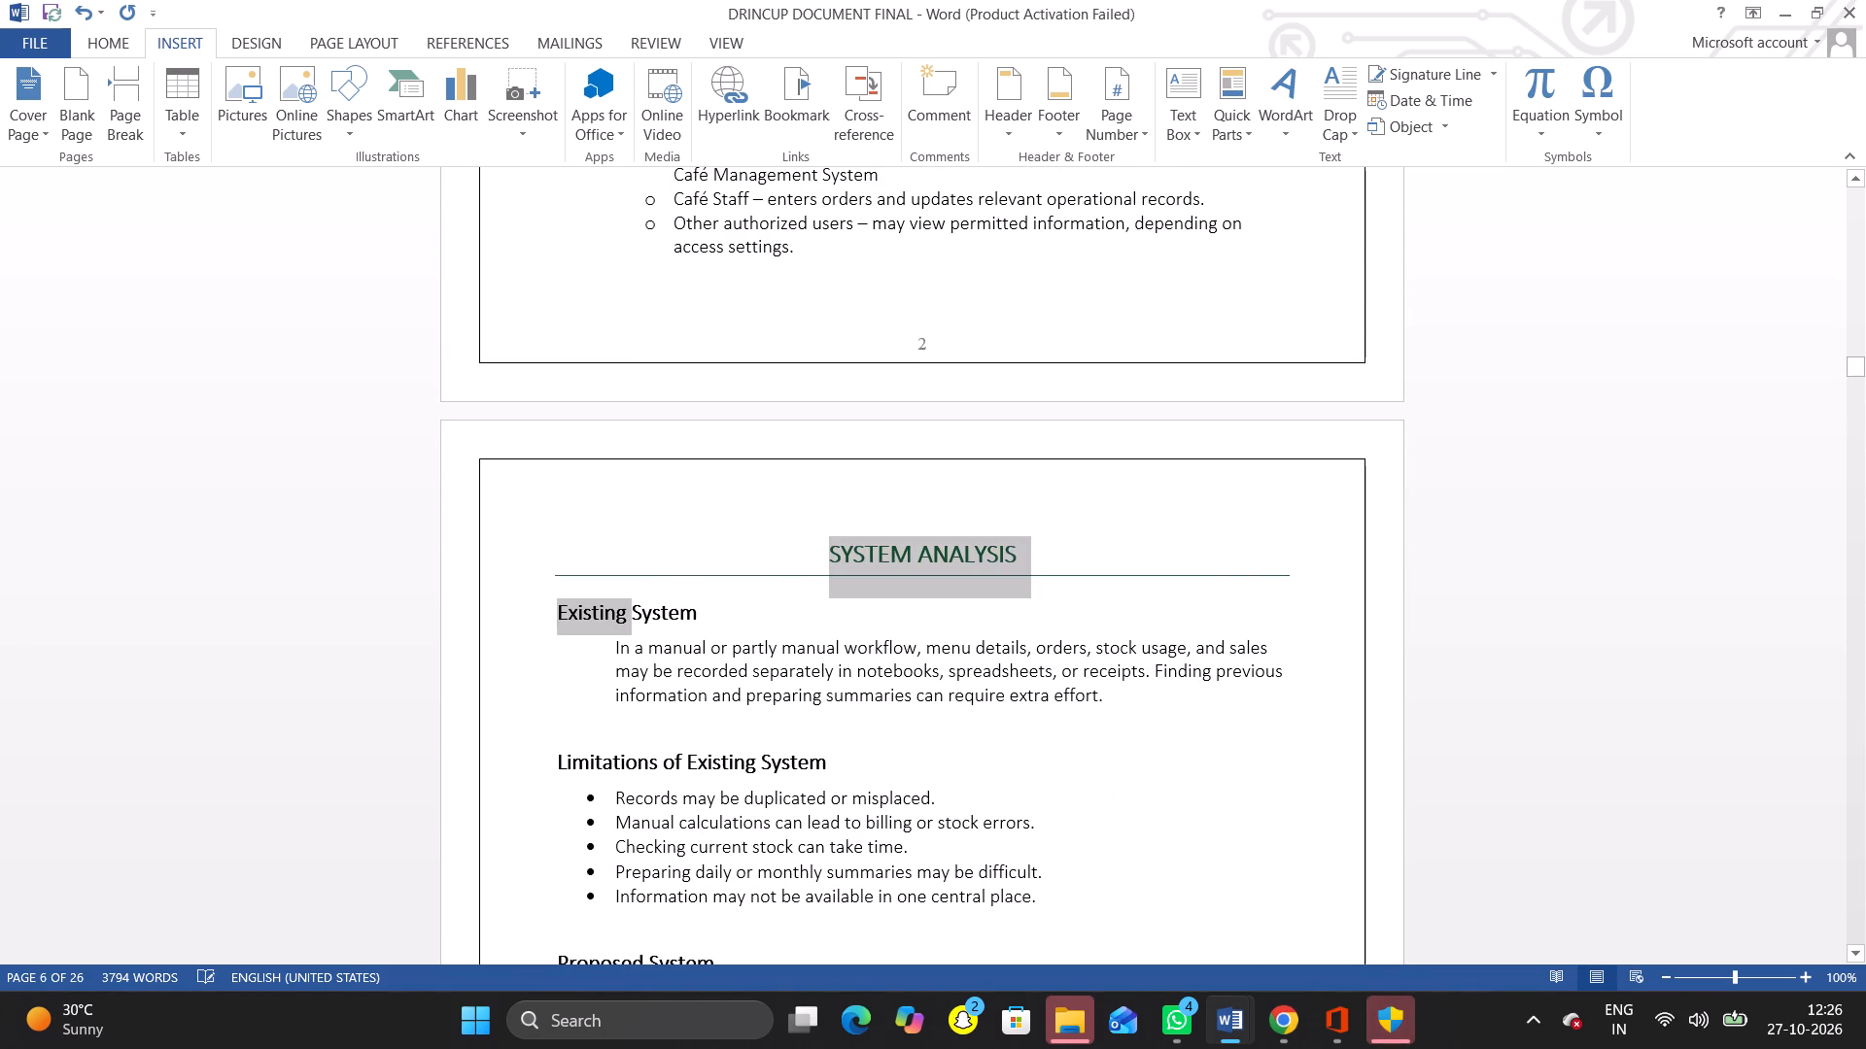
pyautogui.moveTo(564, 620); pyautogui.dragTo(918, 886)
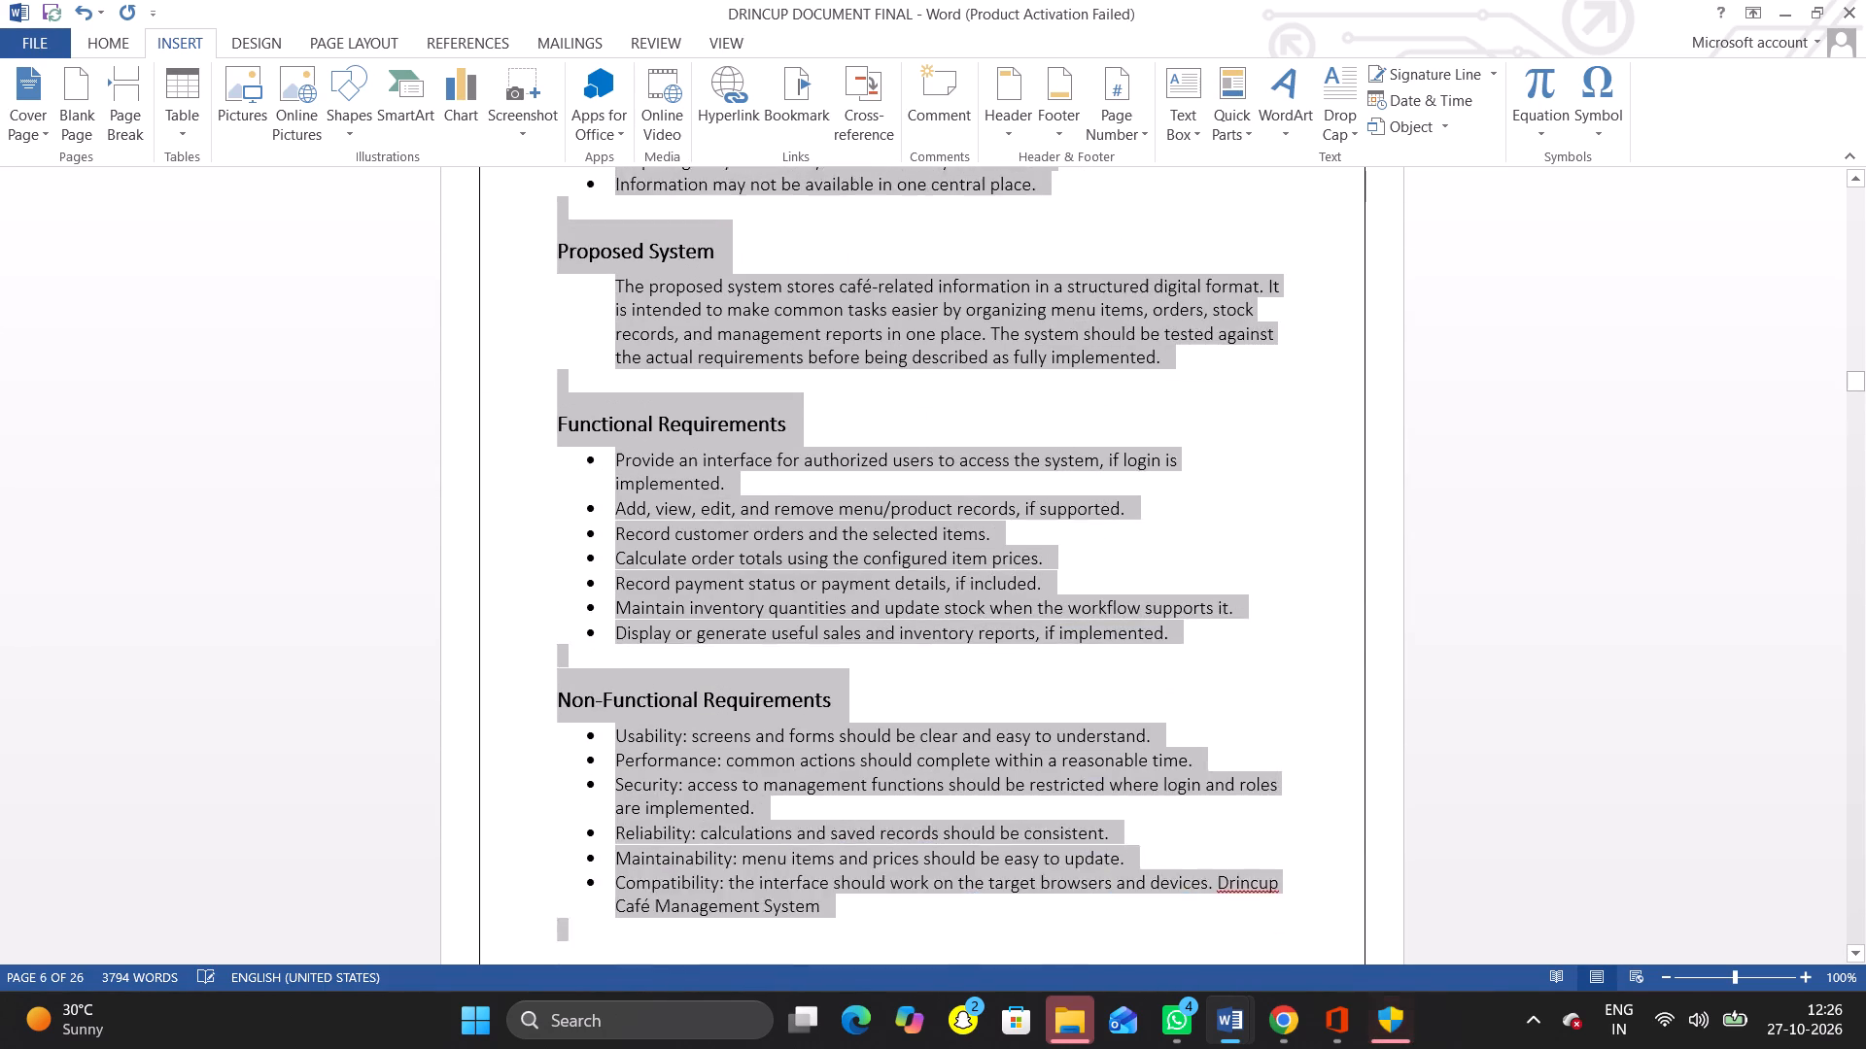
pyautogui.moveTo(918, 886); pyautogui.dragTo(972, 869)
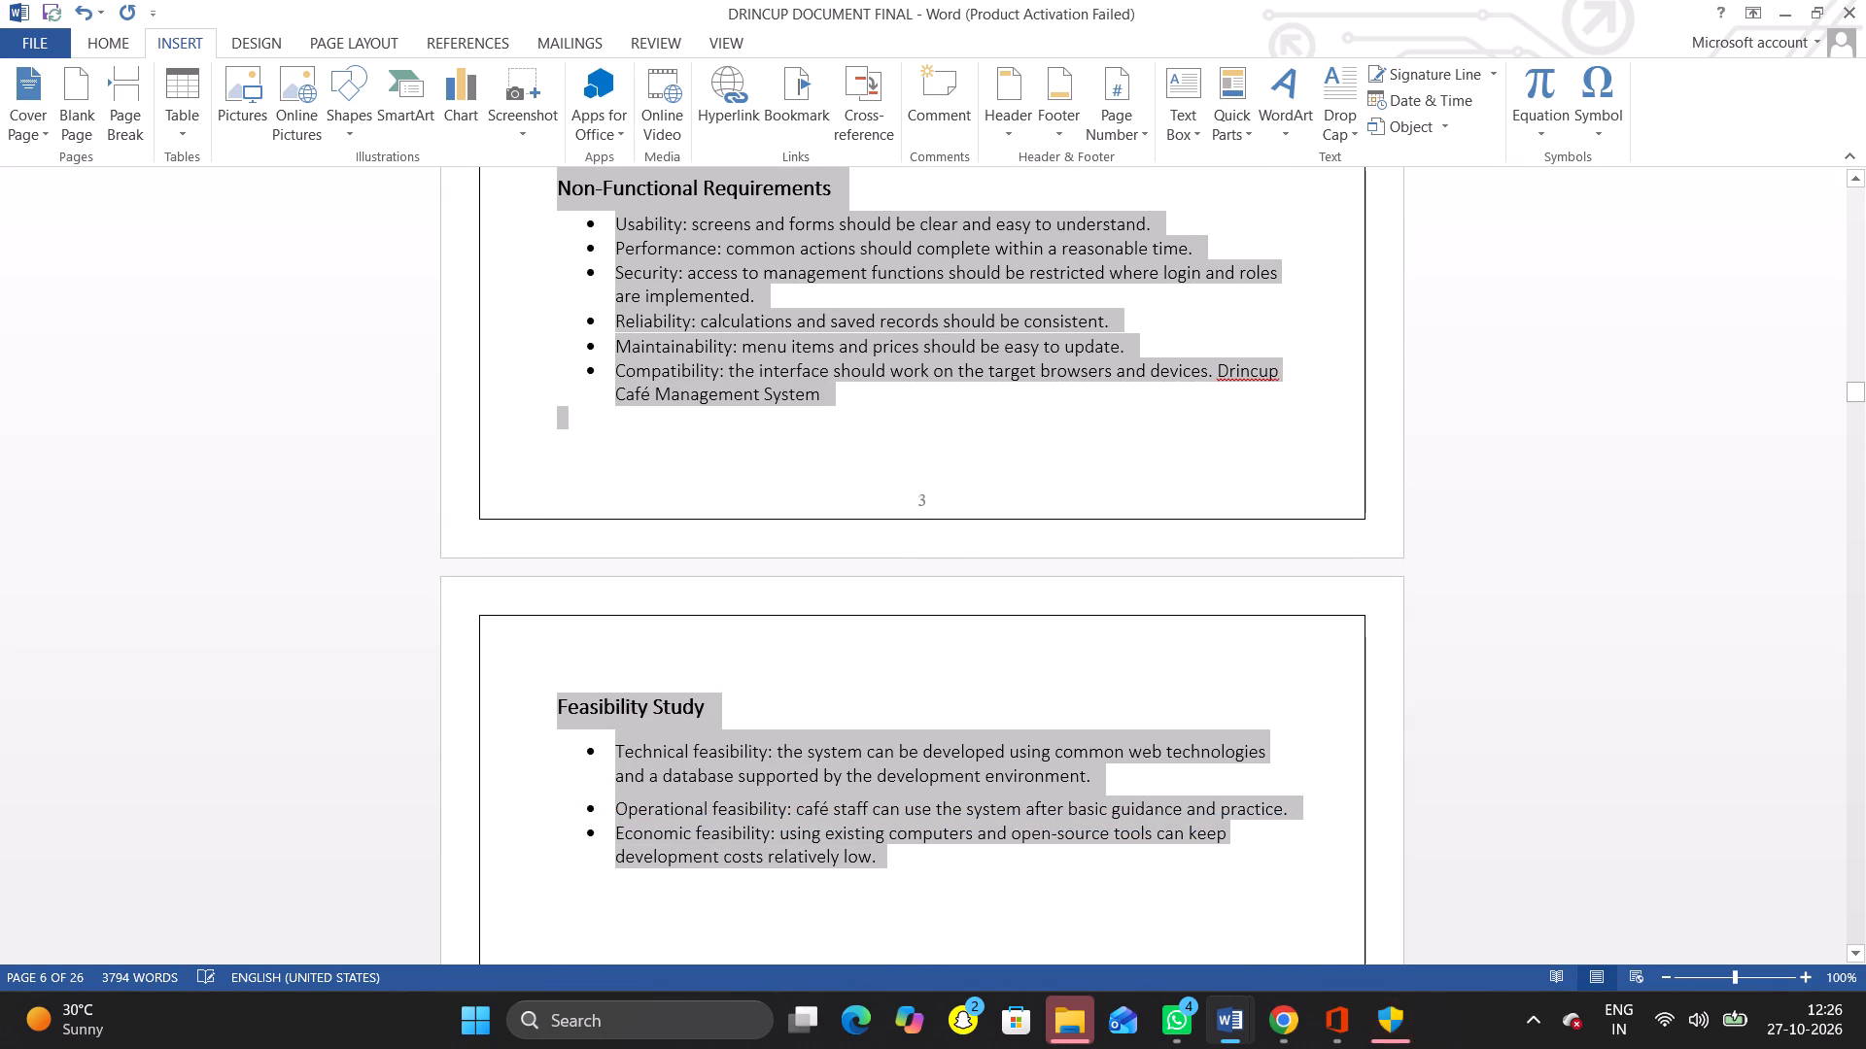
pyautogui.moveTo(972, 869); pyautogui.dragTo(973, 876)
pyautogui.hotkey('ctrl', 'c')
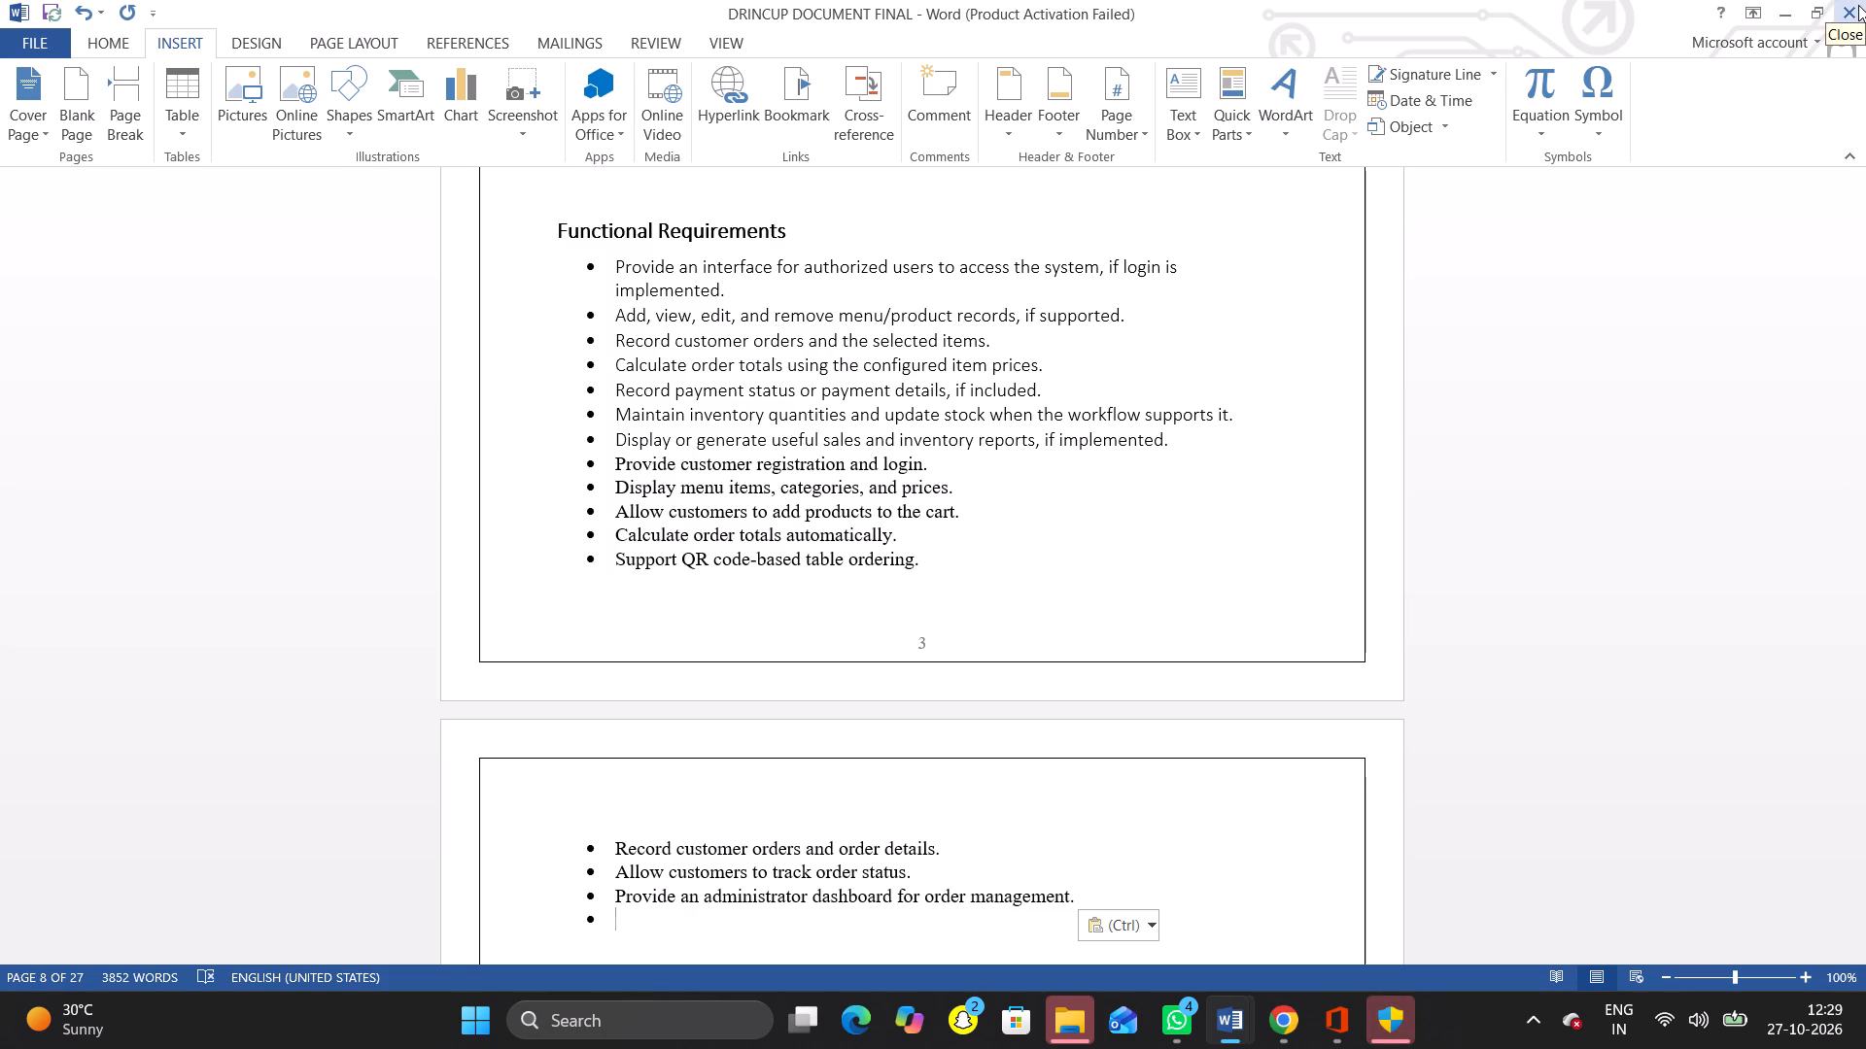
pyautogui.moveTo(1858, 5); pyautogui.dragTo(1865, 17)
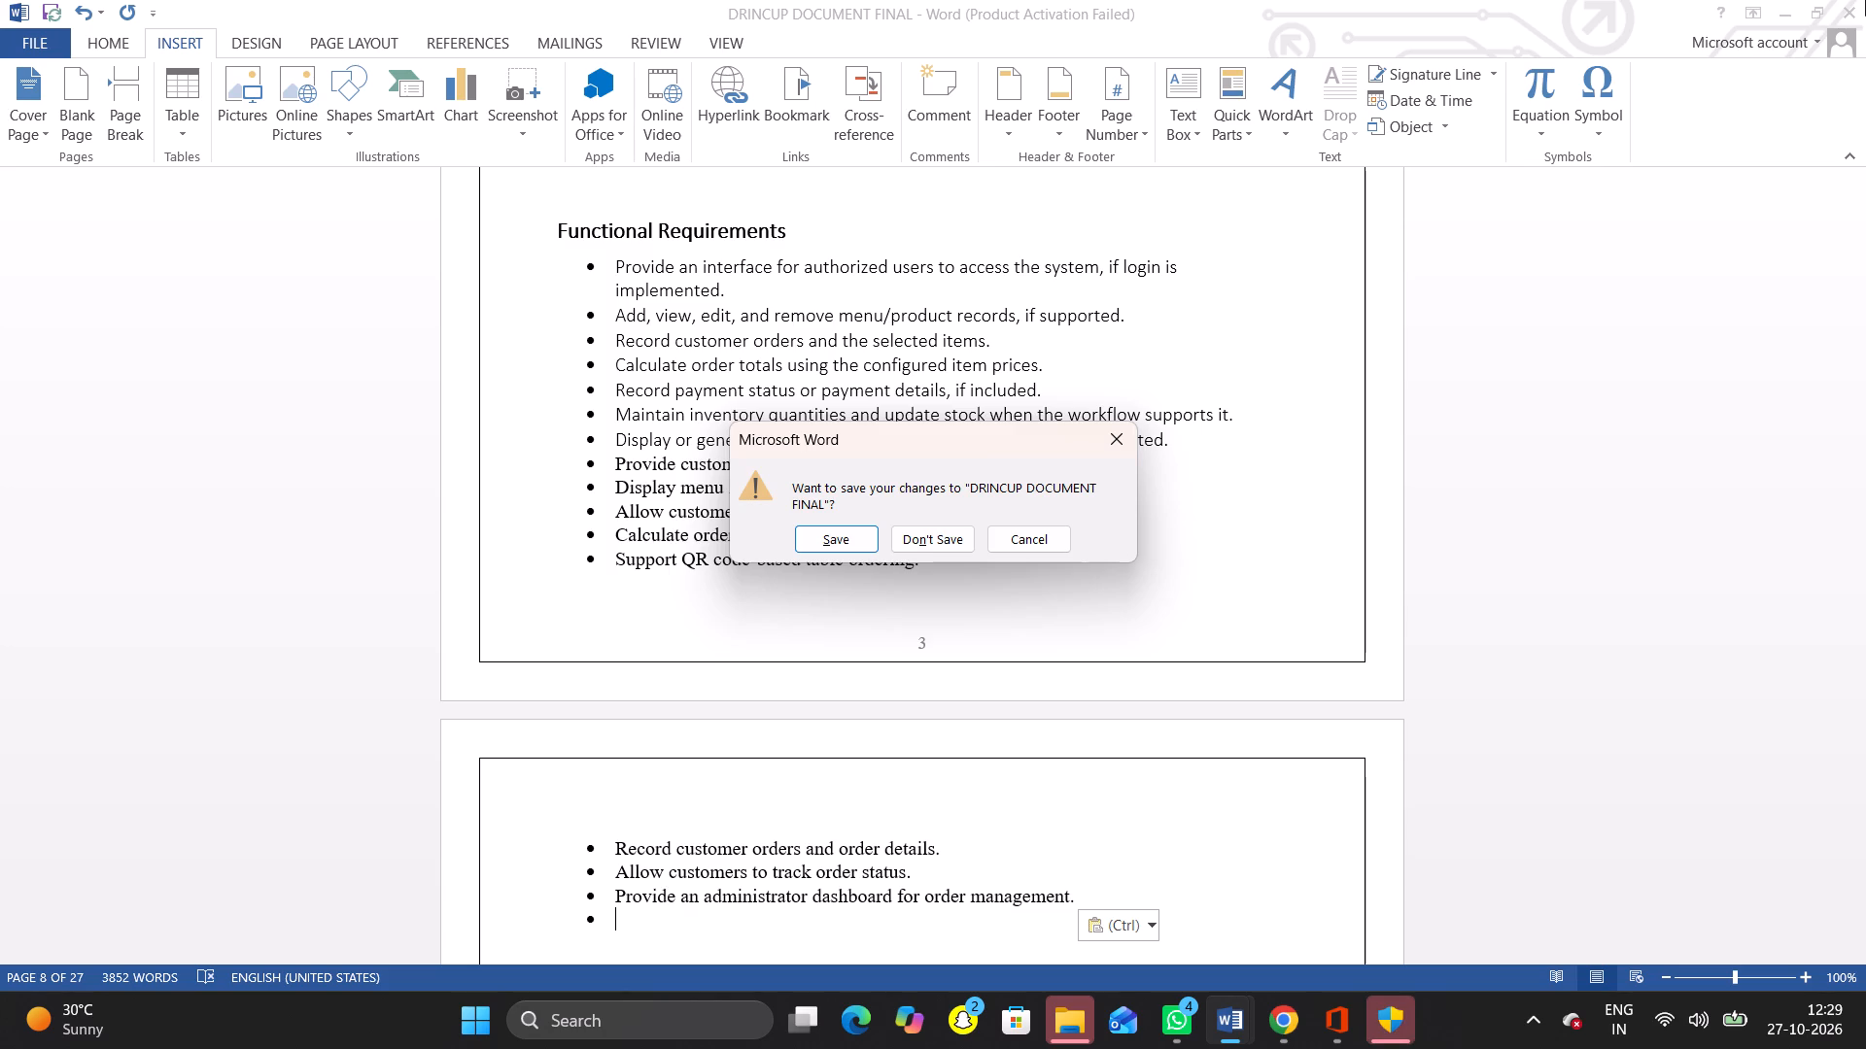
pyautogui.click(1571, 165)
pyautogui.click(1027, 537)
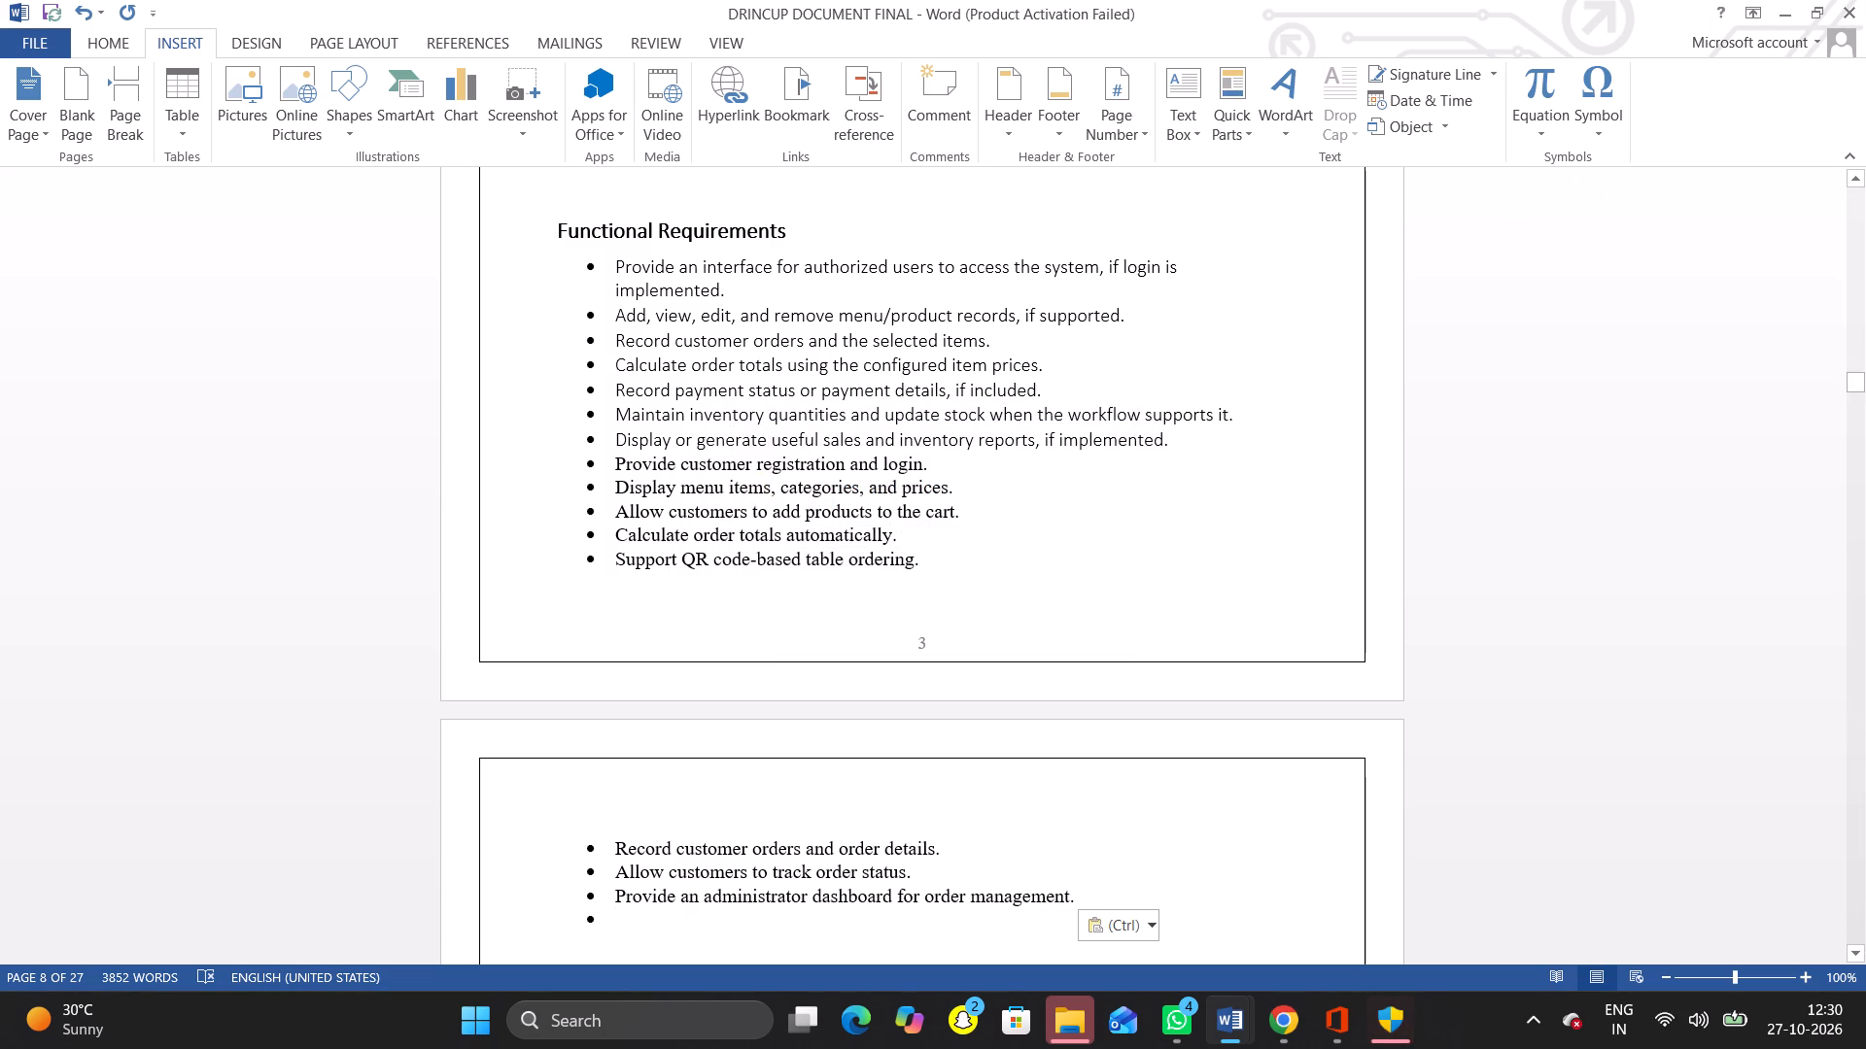
# Delete the added customer registration, menu display and add-to-cart bullets from the Functional Requirements list, closing the gap left behind.
pyautogui.moveTo(968, 511); pyautogui.dragTo(674, 509)
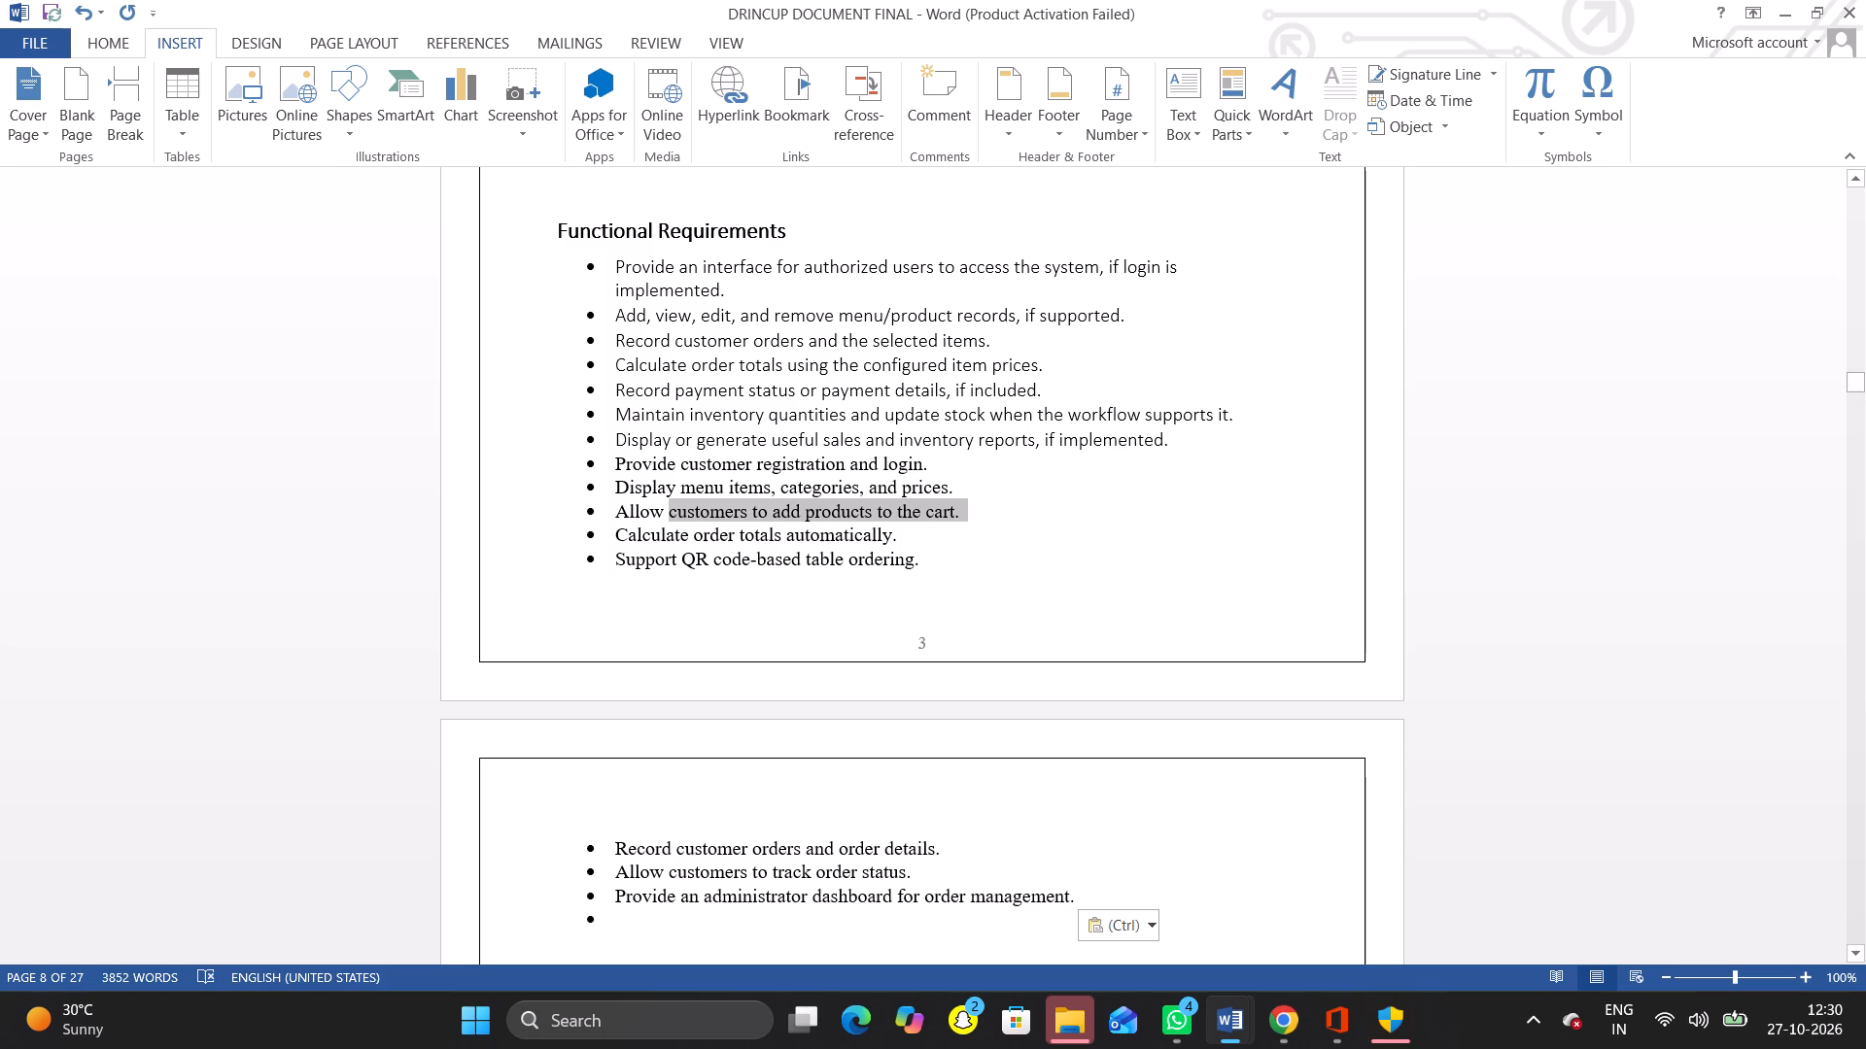
pyautogui.moveTo(674, 509); pyautogui.dragTo(614, 466)
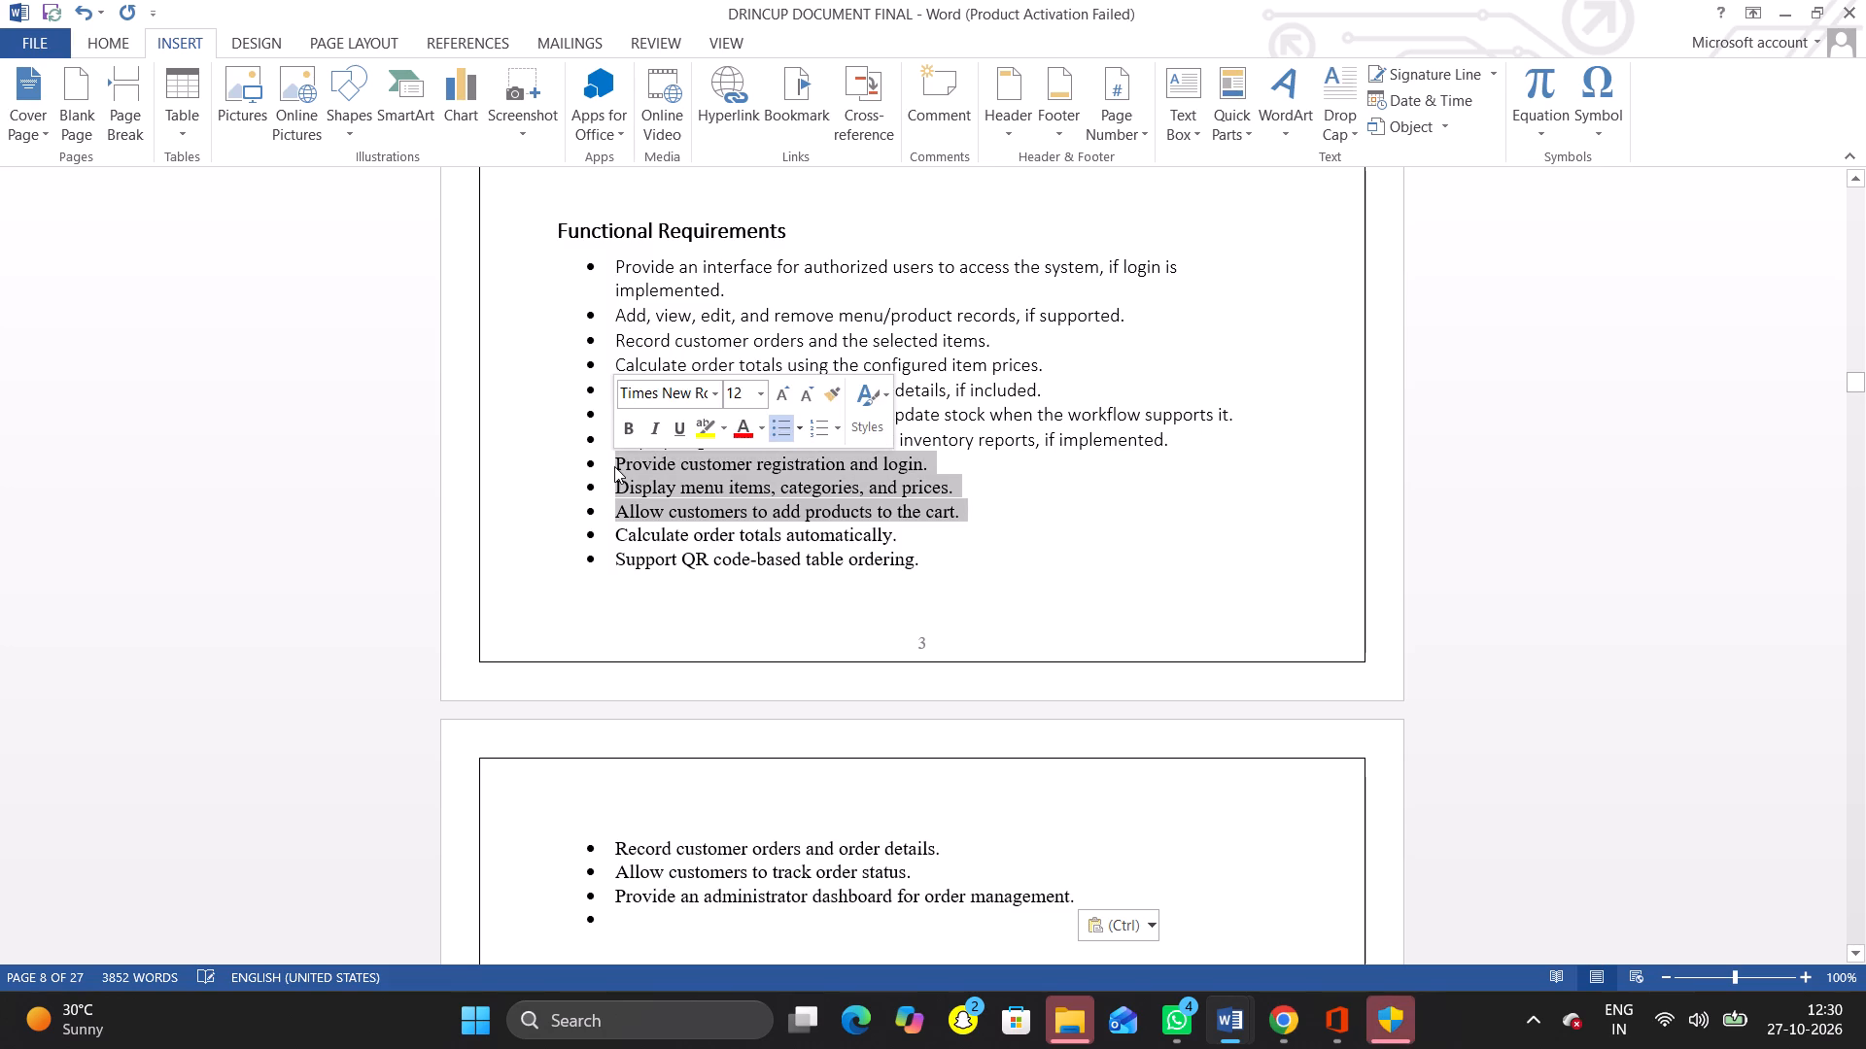
pyautogui.press('BackSpace')
pyautogui.press('BackSpace')
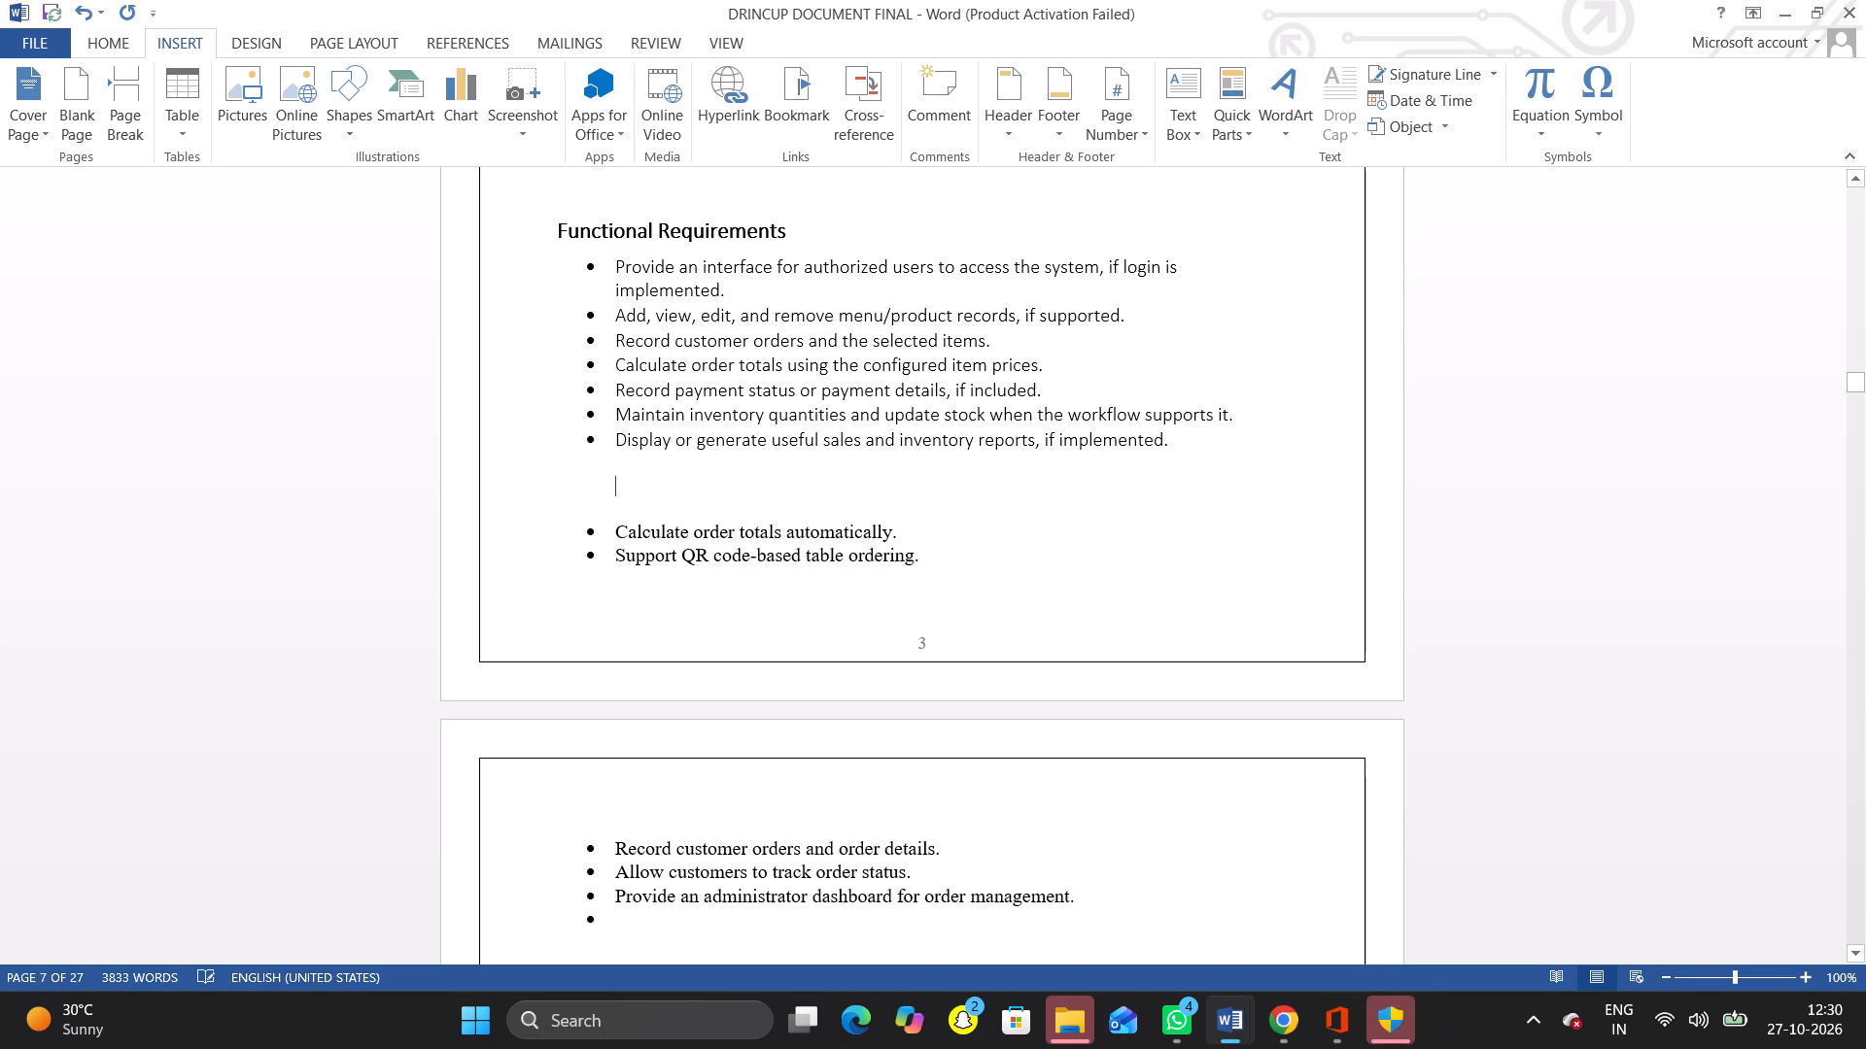
pyautogui.press('BackSpace')
pyautogui.press('BackSpace')
pyautogui.press('BackSpace')
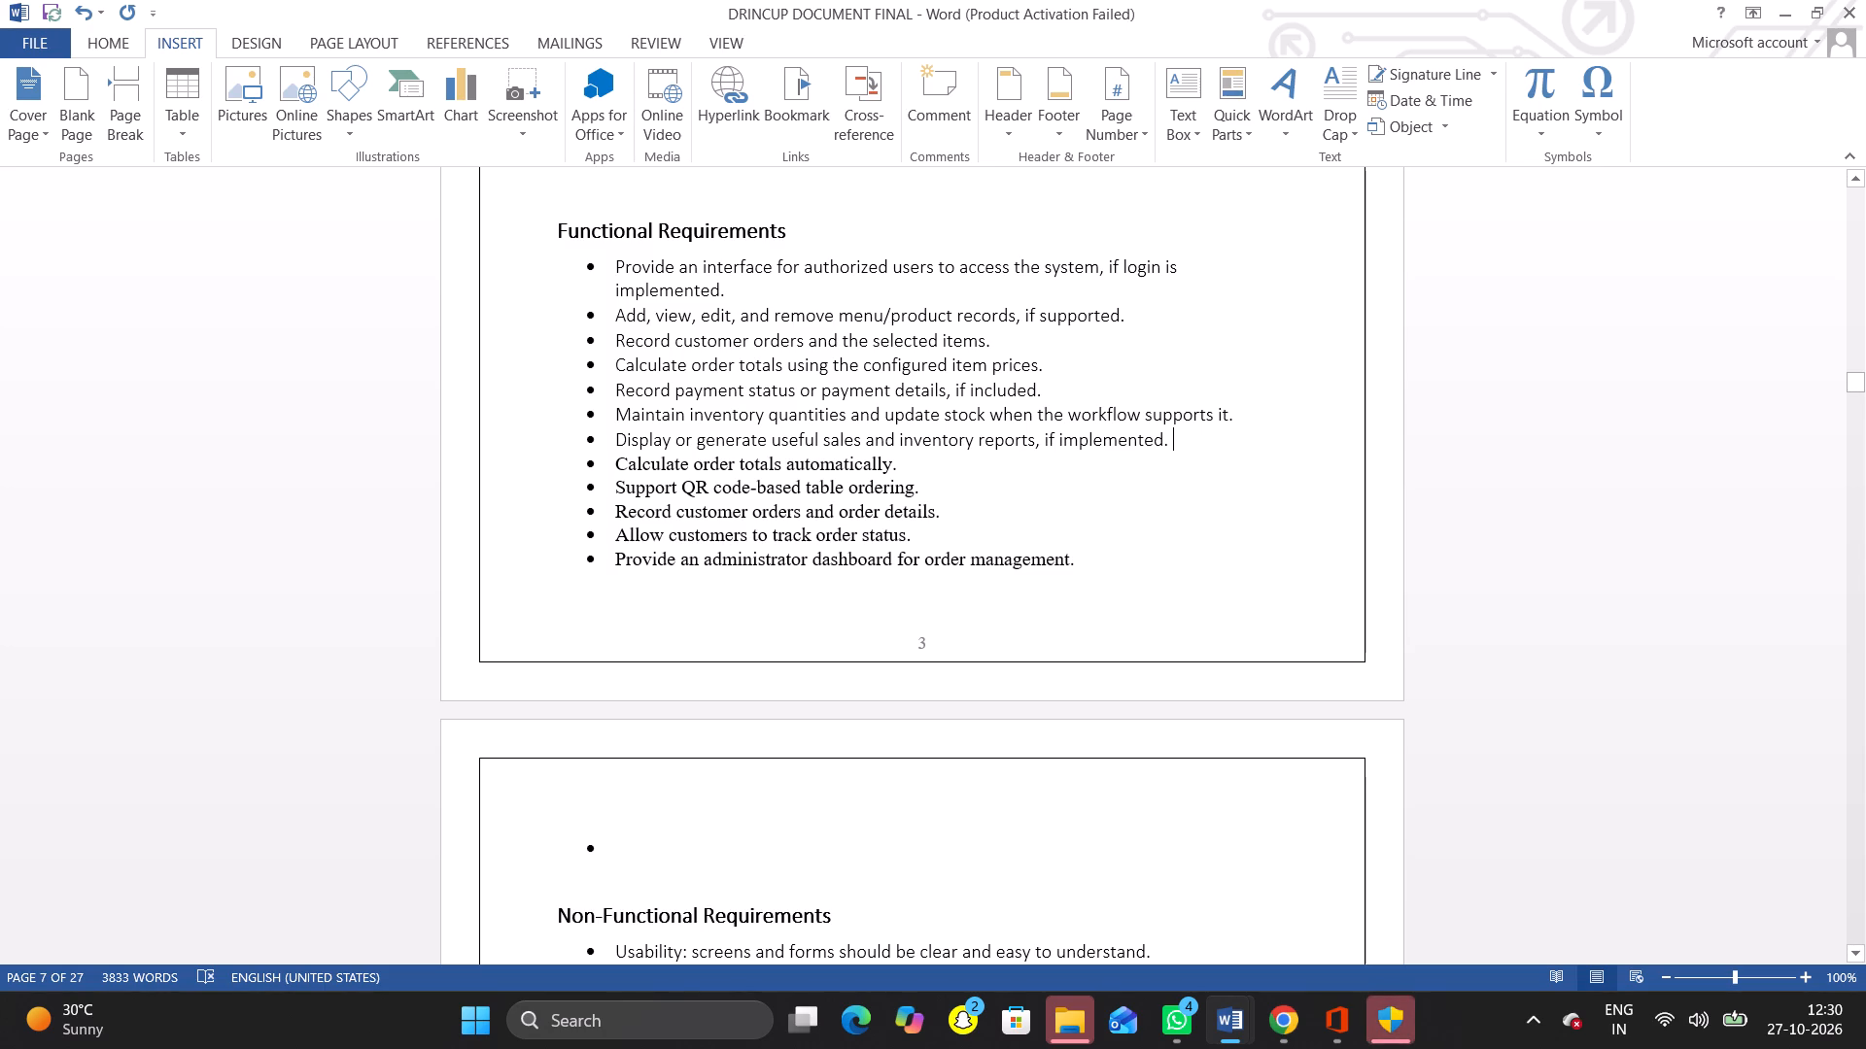
# Delete the added order-details and order-status-tracking bullets from the Functional Requirements list, along with the empty bullet at its end.
pyautogui.moveTo(616, 507); pyautogui.dragTo(870, 521)
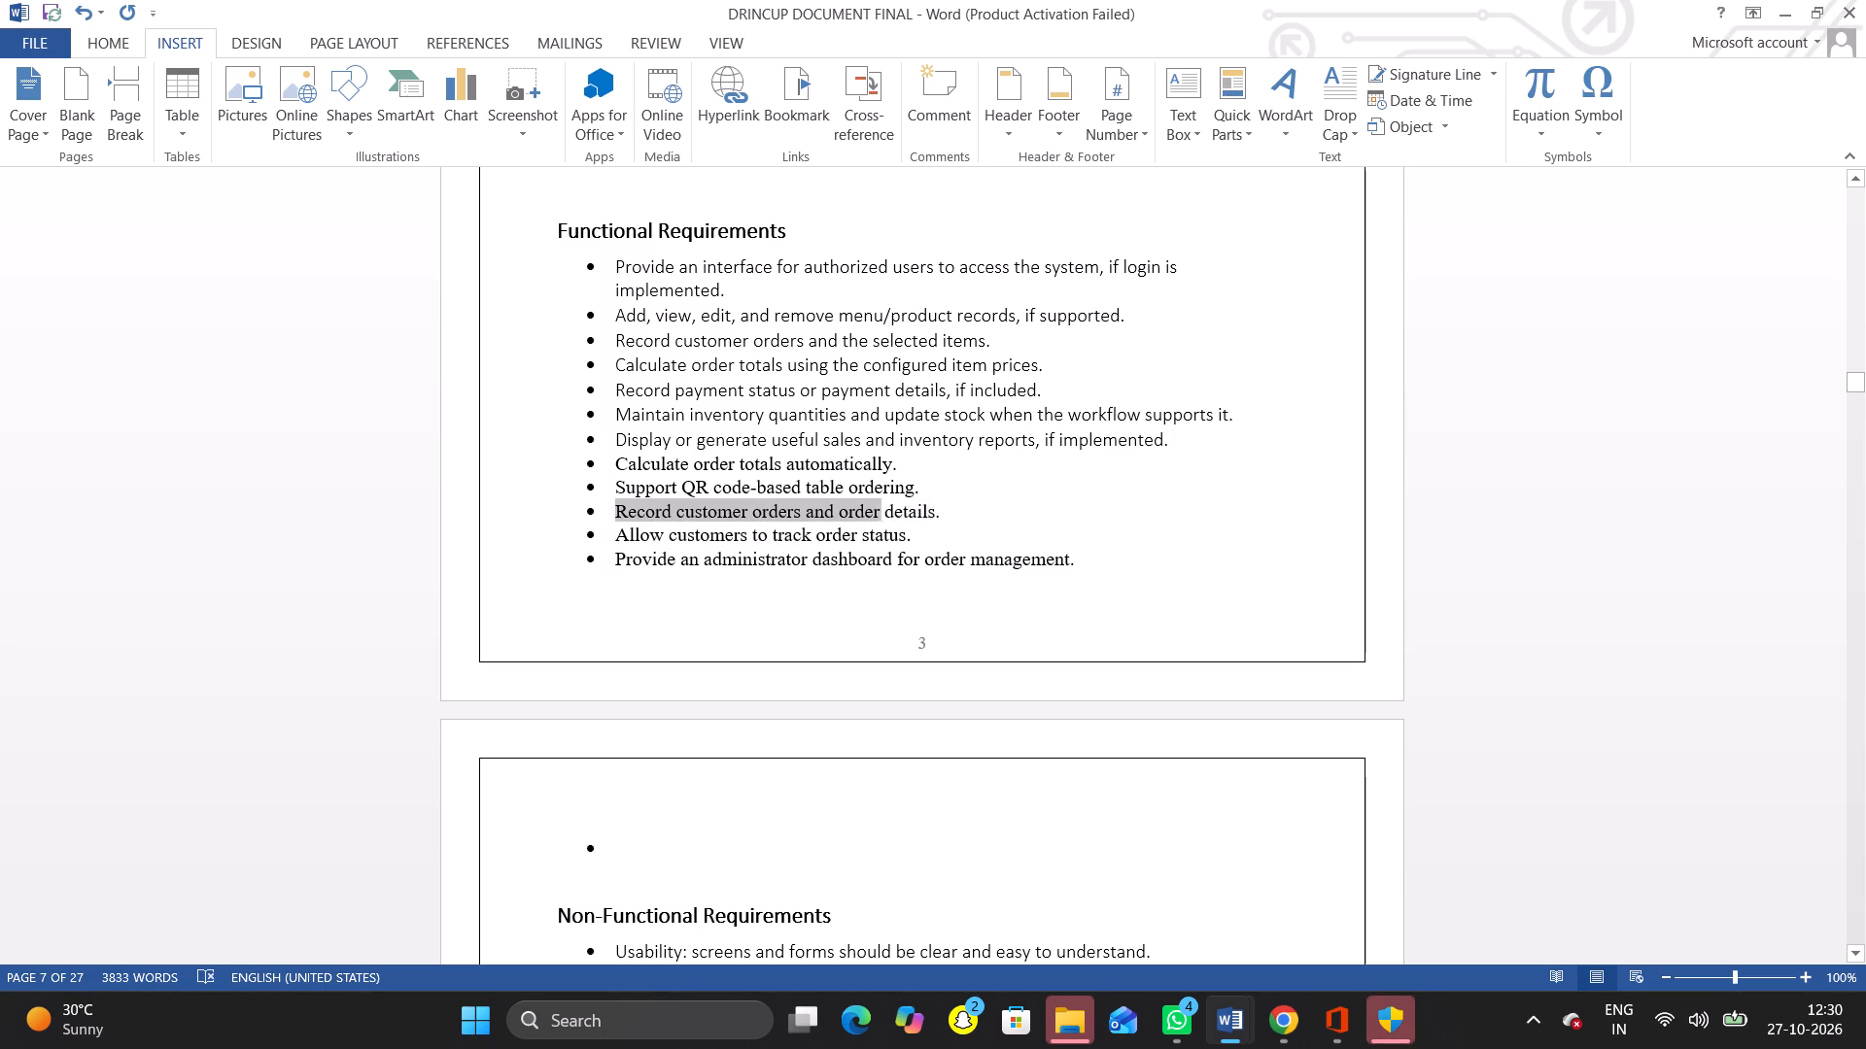
pyautogui.moveTo(870, 521); pyautogui.dragTo(905, 532)
pyautogui.press('BackSpace')
pyautogui.press('BackSpace')
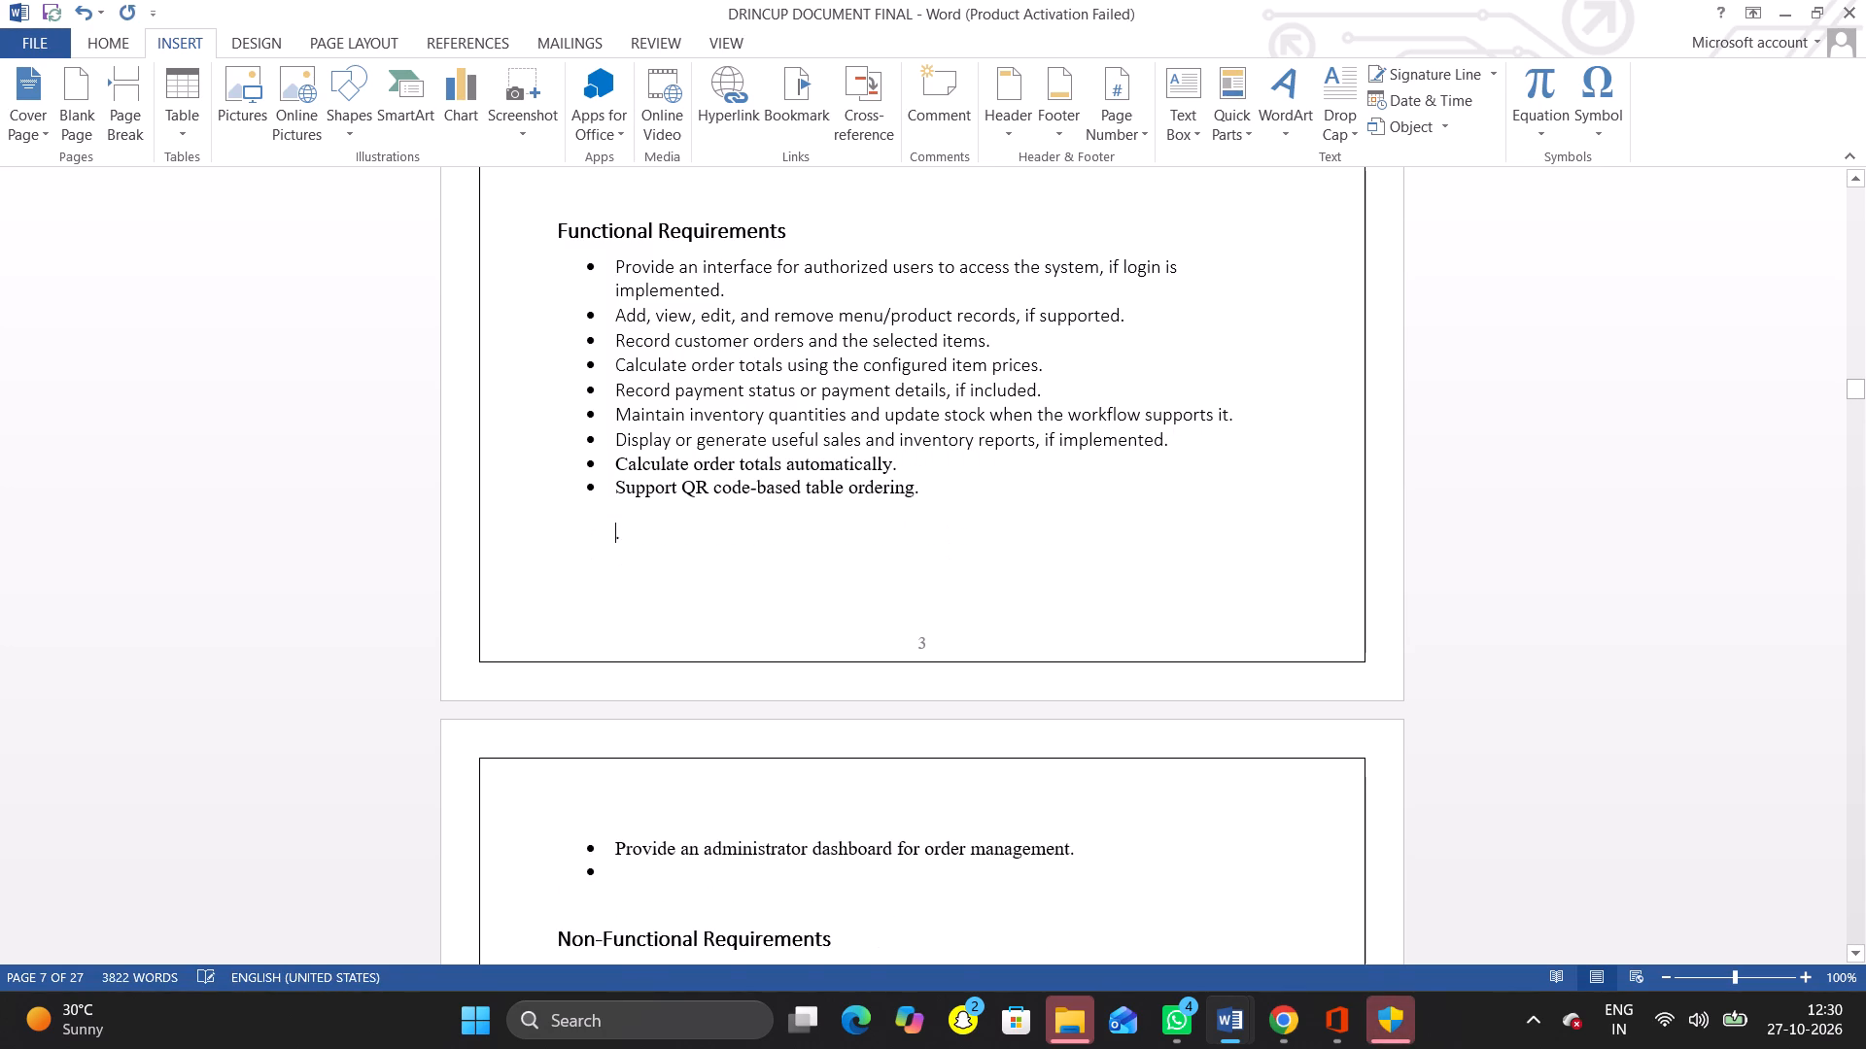
pyautogui.press('BackSpace')
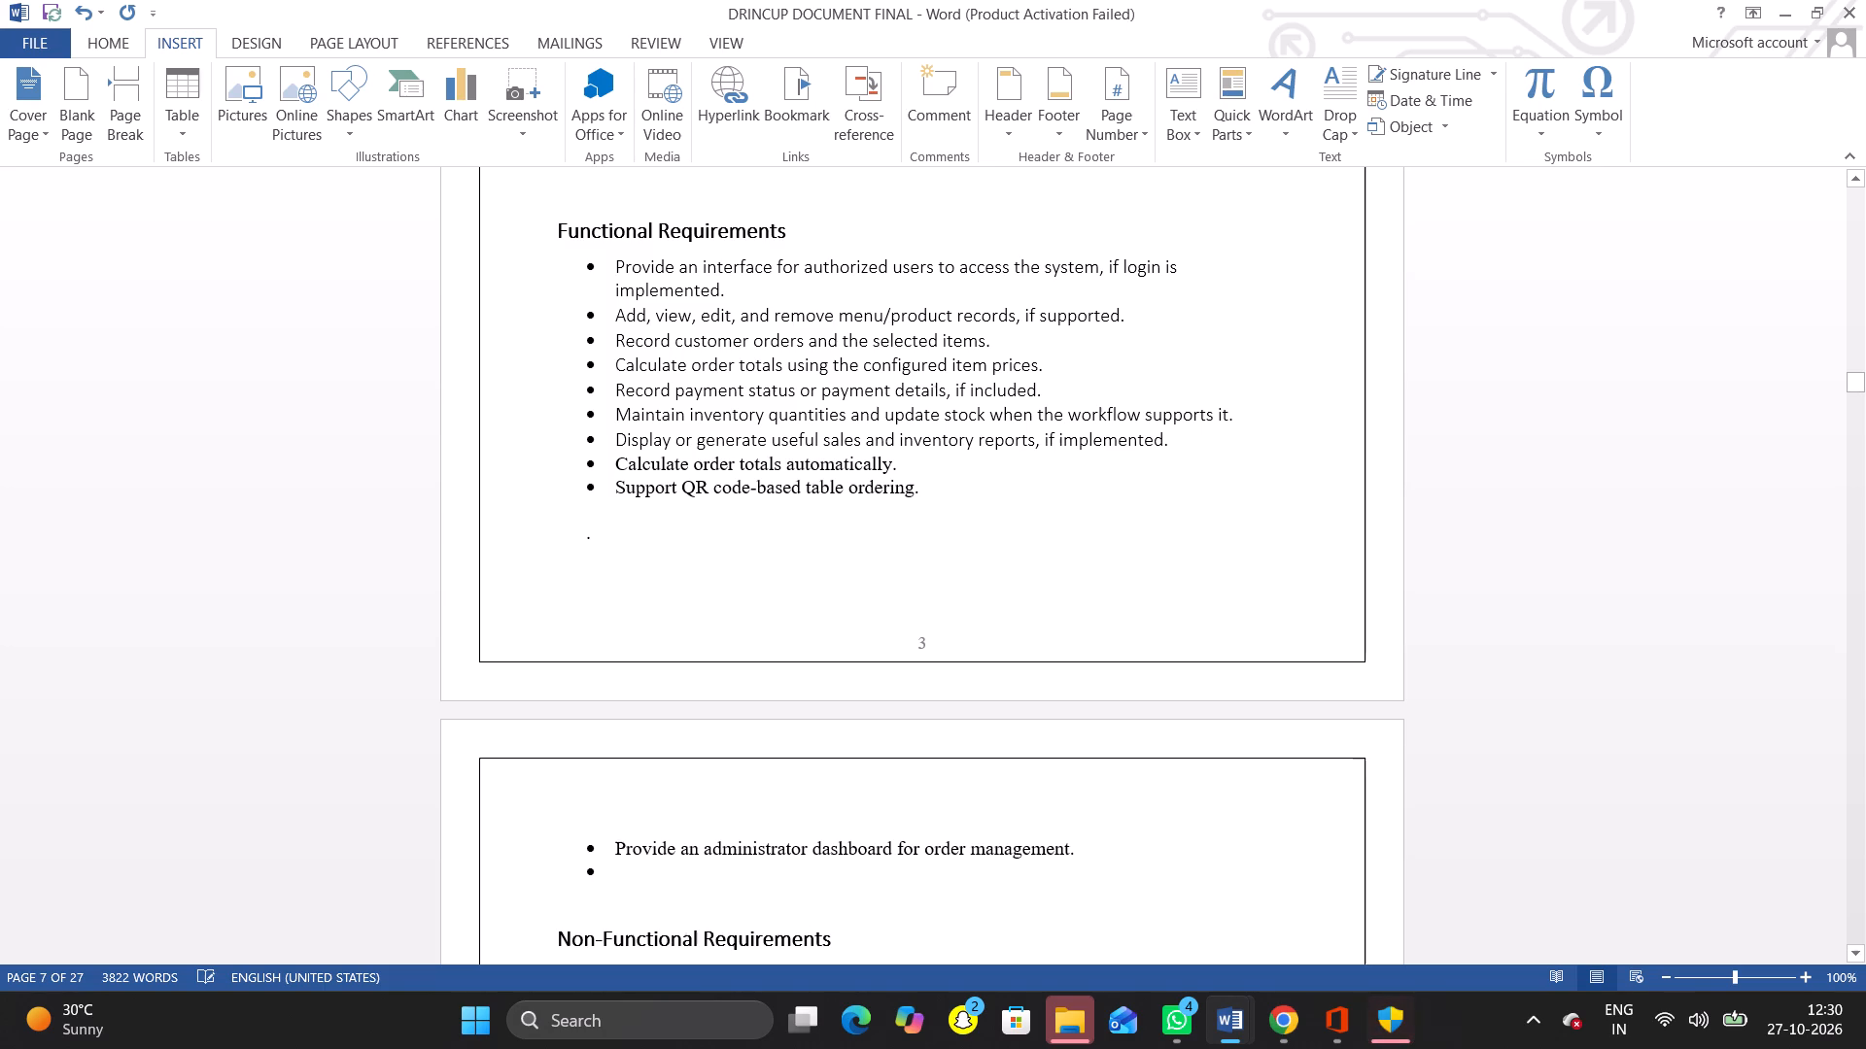
pyautogui.press('Right')
pyautogui.press('BackSpace')
pyautogui.press('BackSpace')
pyautogui.press('BackSpace')
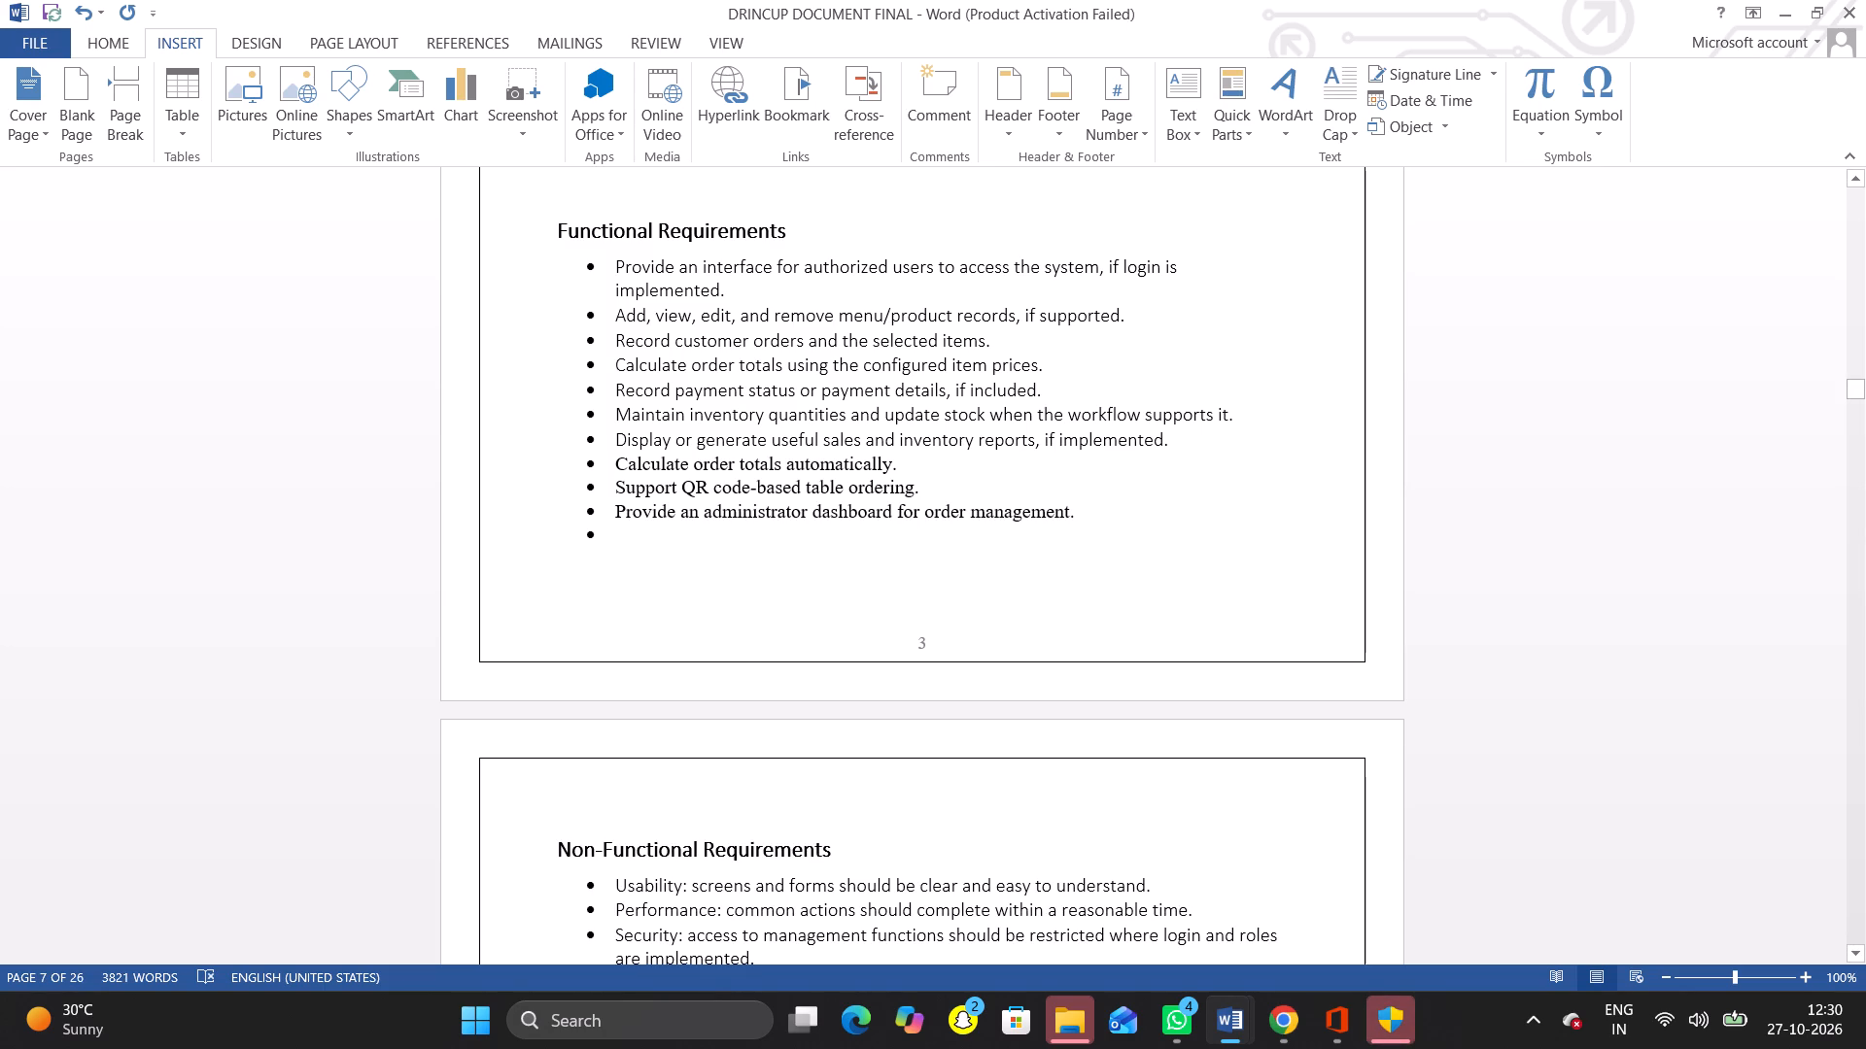
pyautogui.click(704, 543)
pyautogui.press('BackSpace')
pyautogui.press('BackSpace')
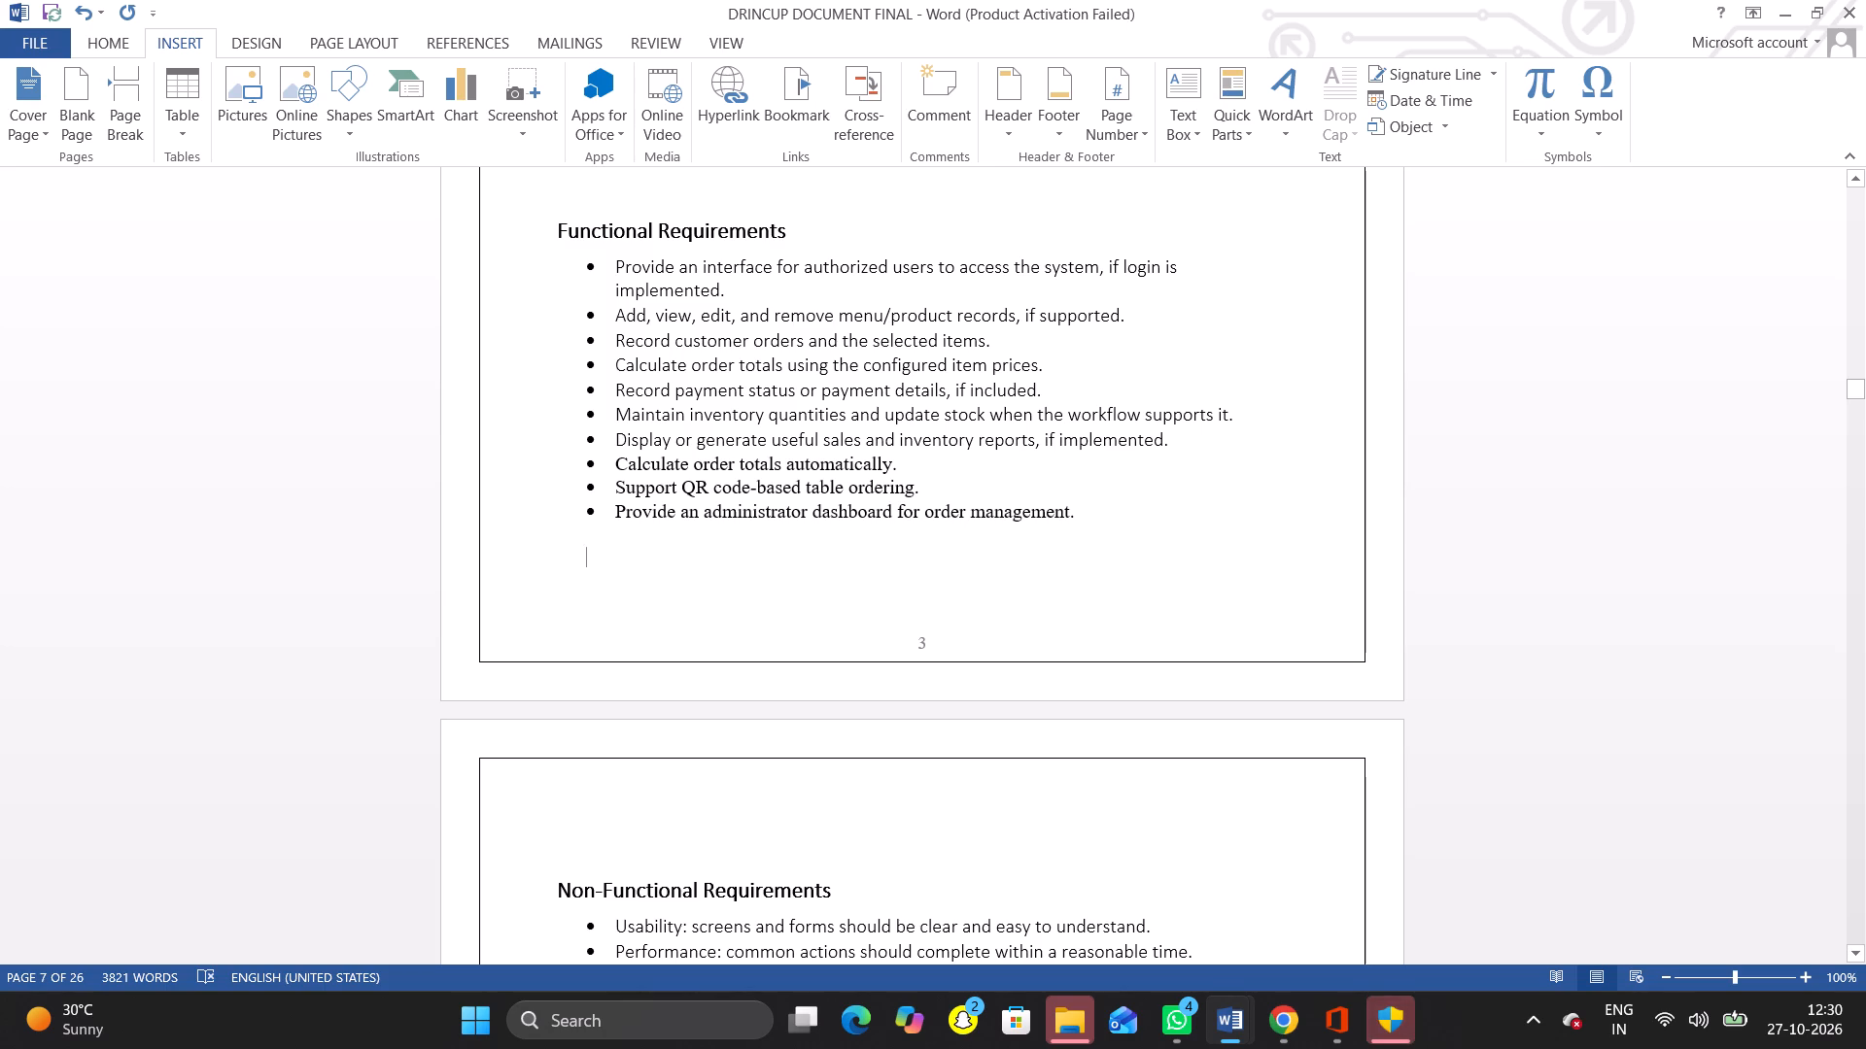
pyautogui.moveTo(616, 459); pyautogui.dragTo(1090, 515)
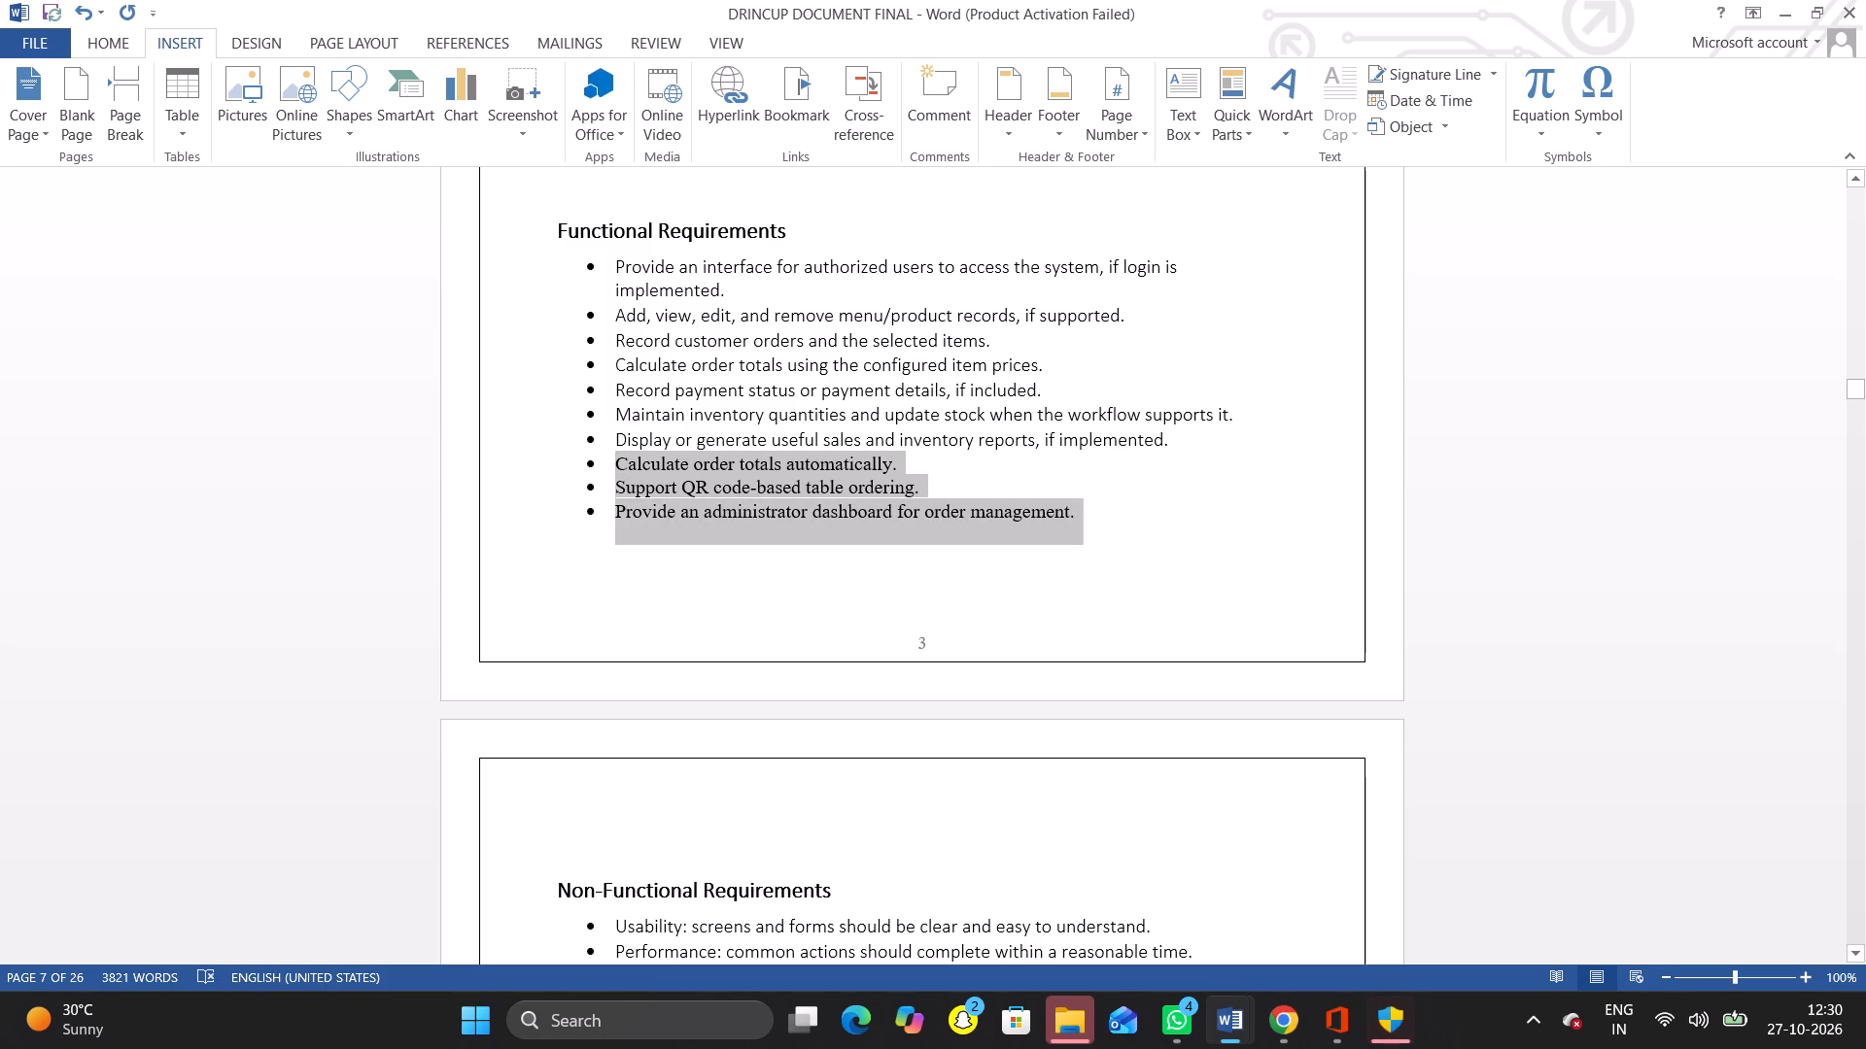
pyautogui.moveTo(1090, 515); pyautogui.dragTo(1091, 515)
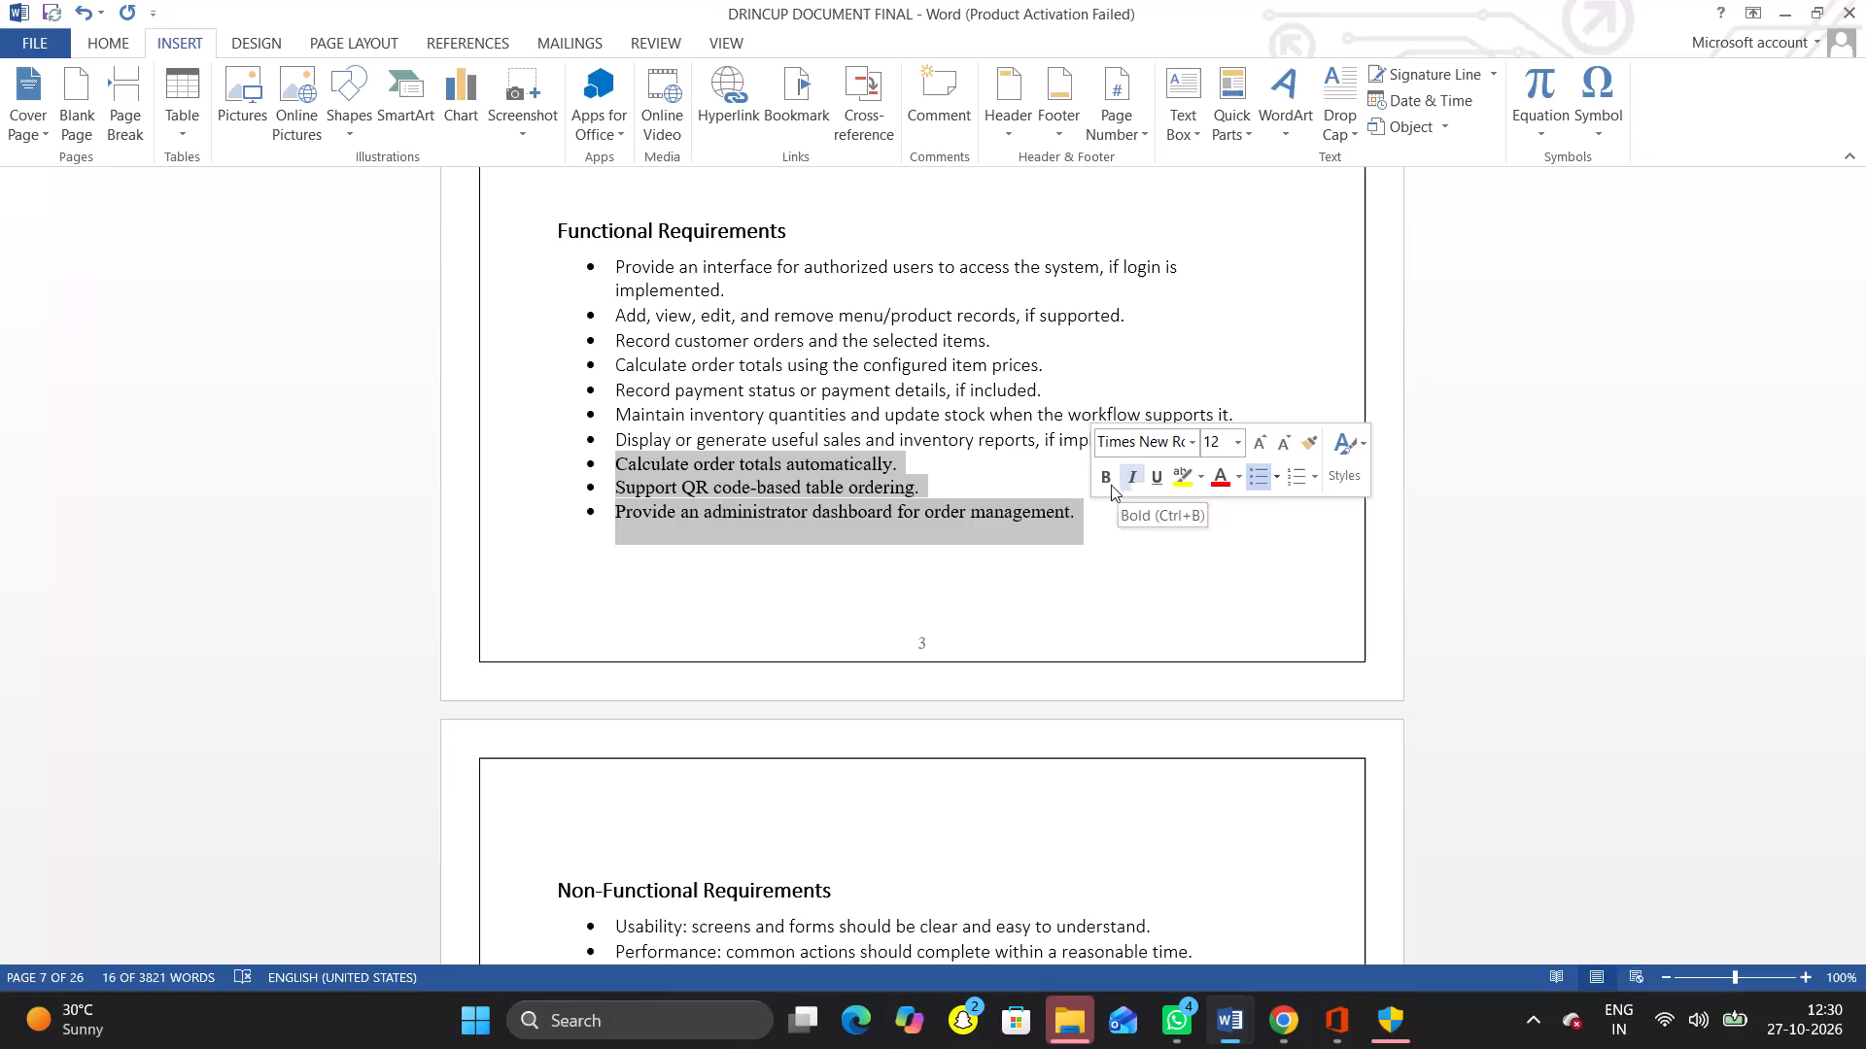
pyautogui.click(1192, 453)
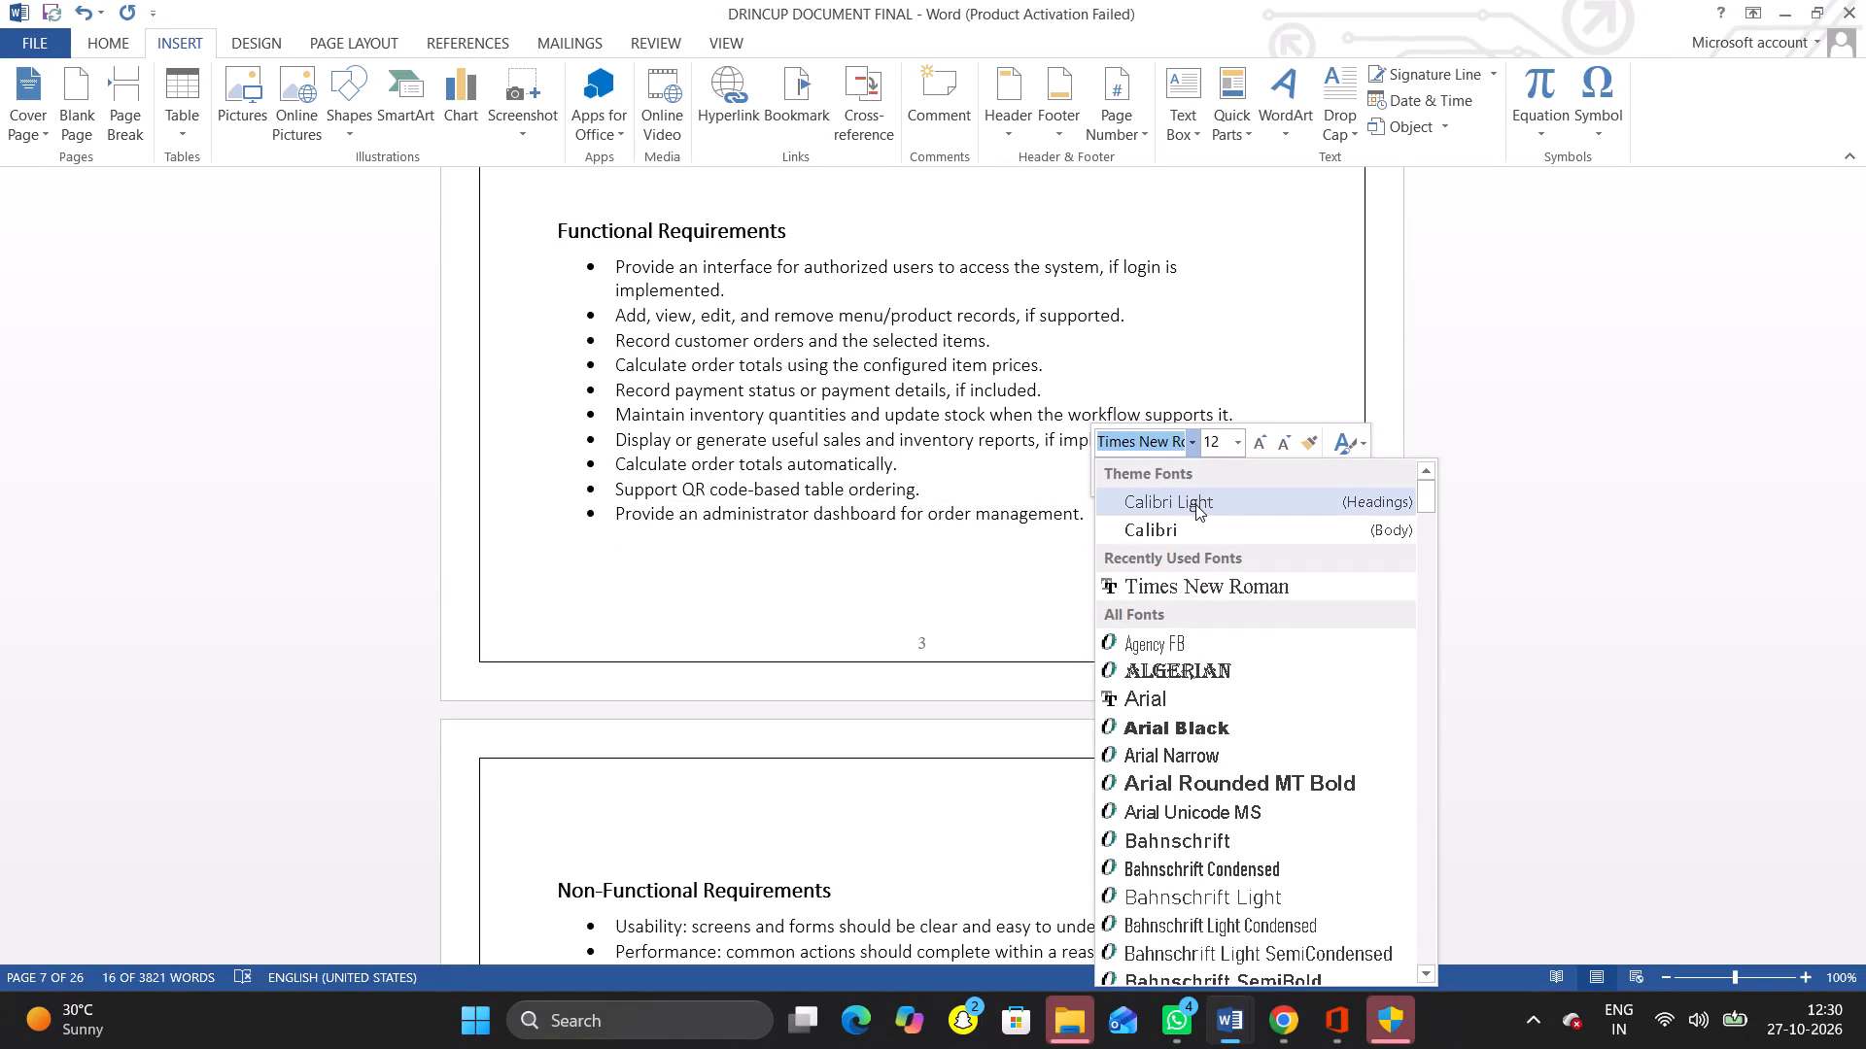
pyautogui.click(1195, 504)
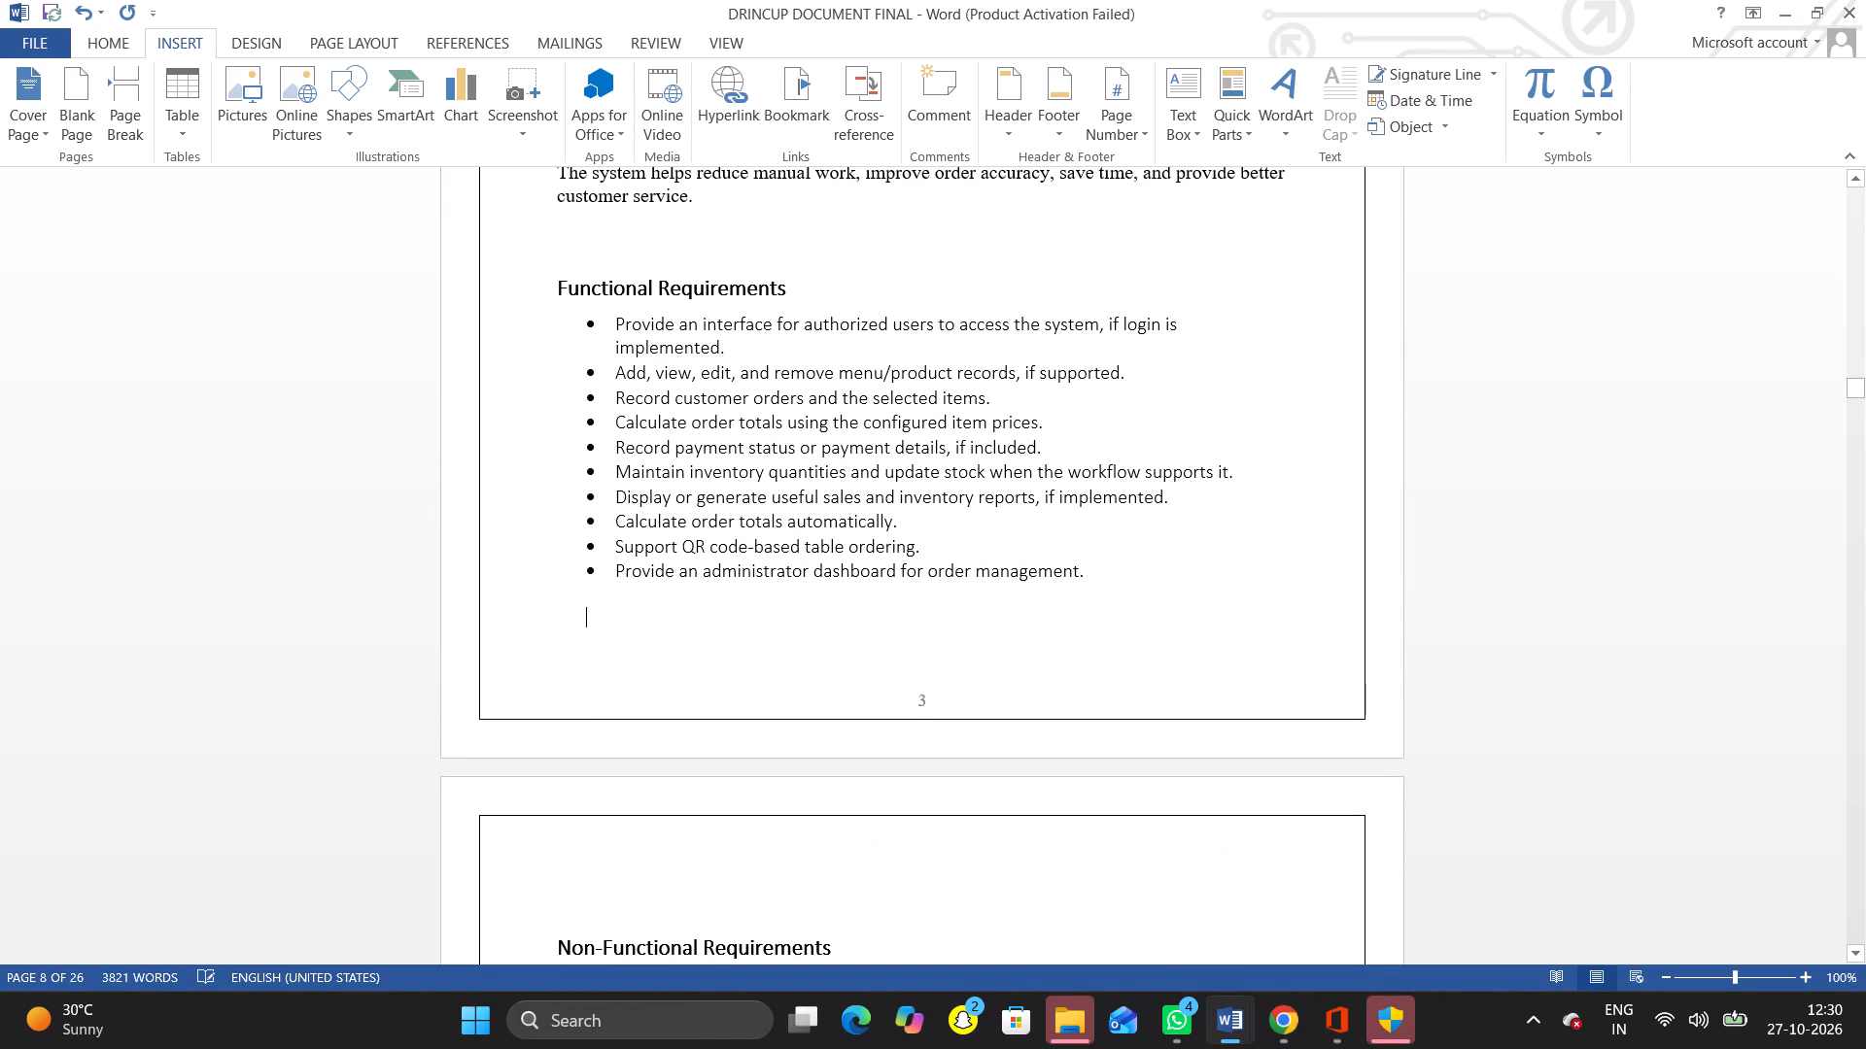
pyautogui.hotkey('ctrl', 'a')
pyautogui.hotkey('ctrl', 's')
pyautogui.hotkey('ctrl', 's')
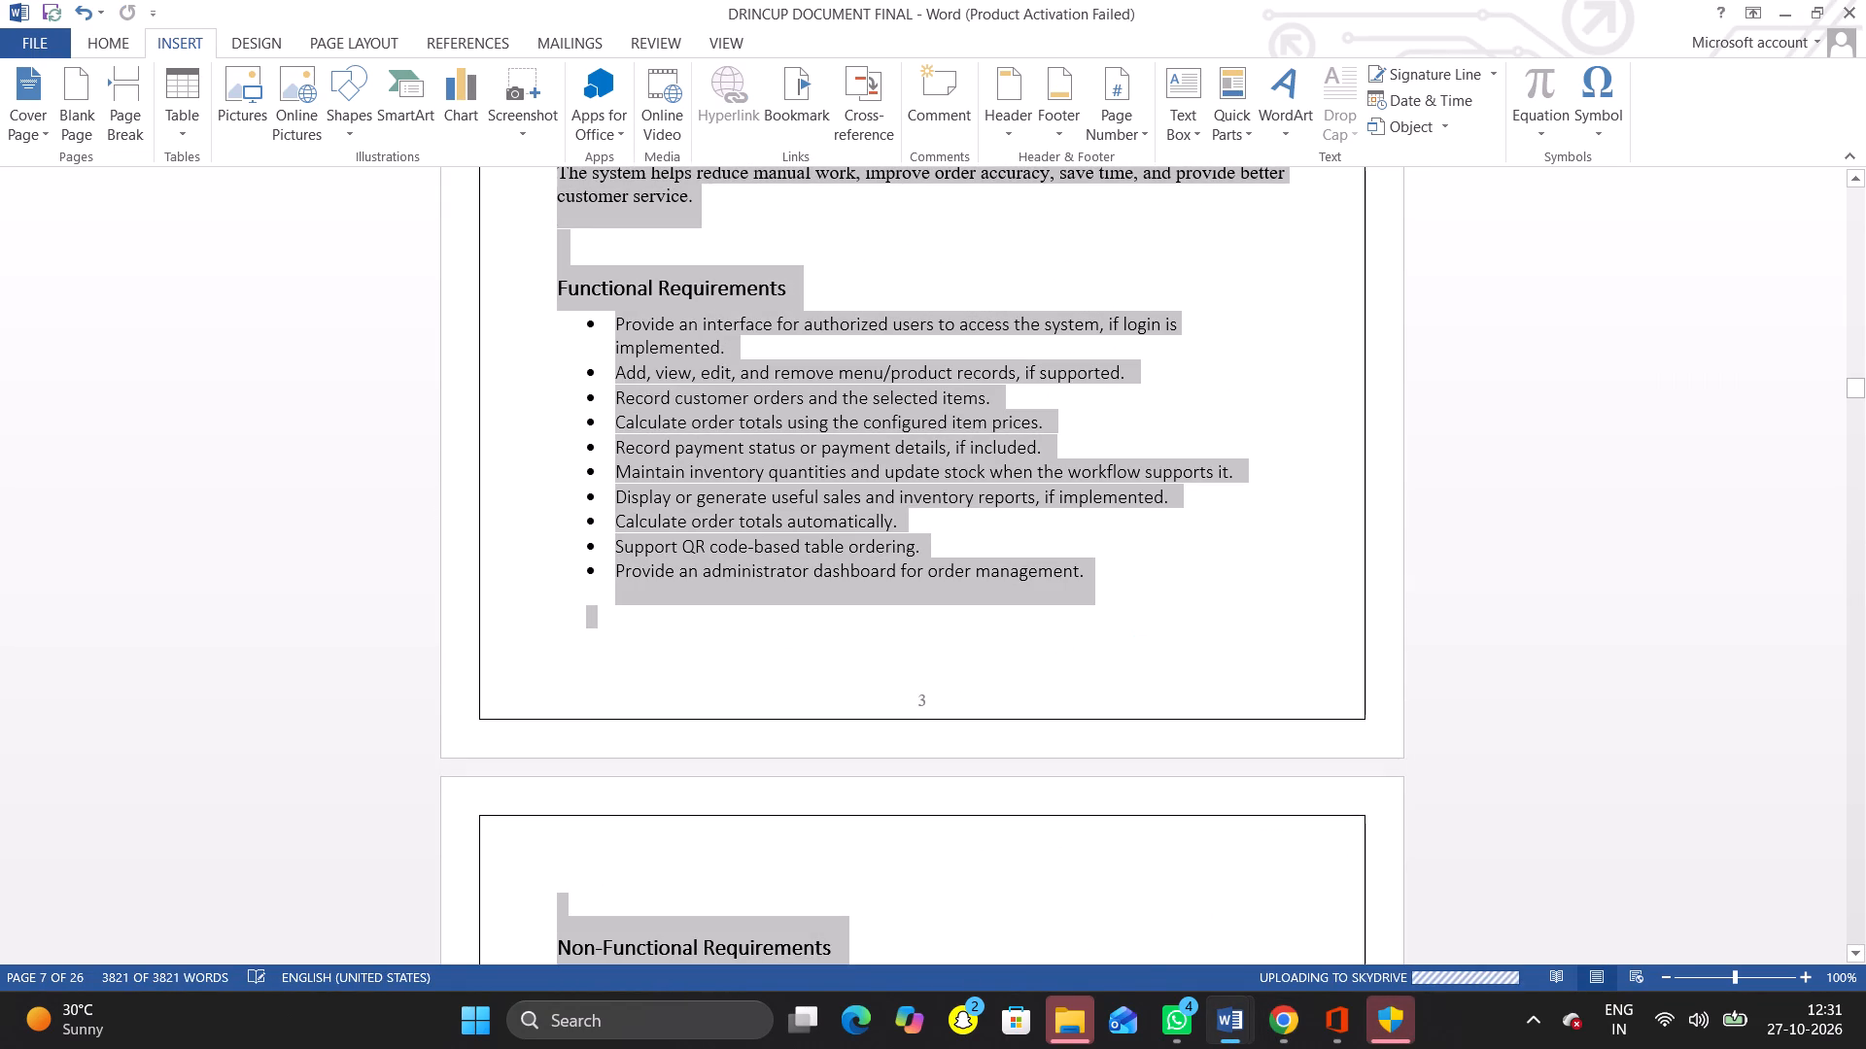
pyautogui.click(111, 41)
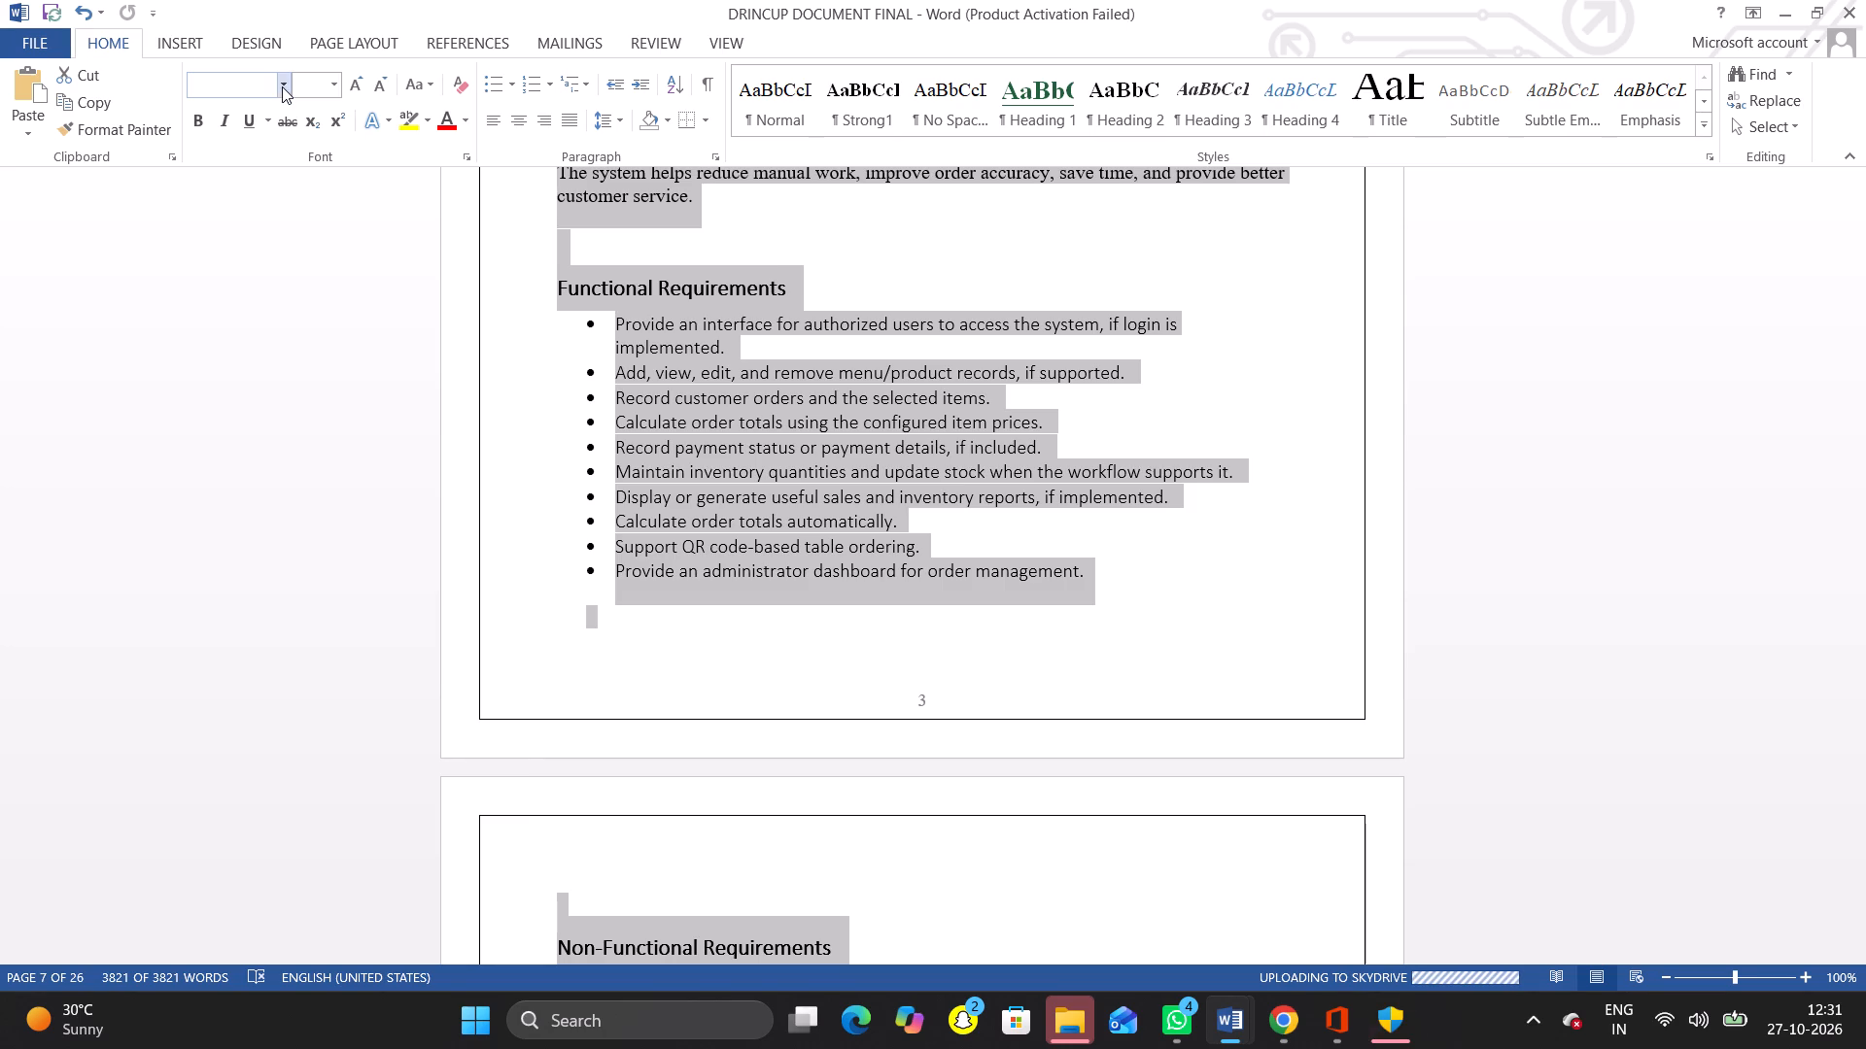
pyautogui.click(282, 86)
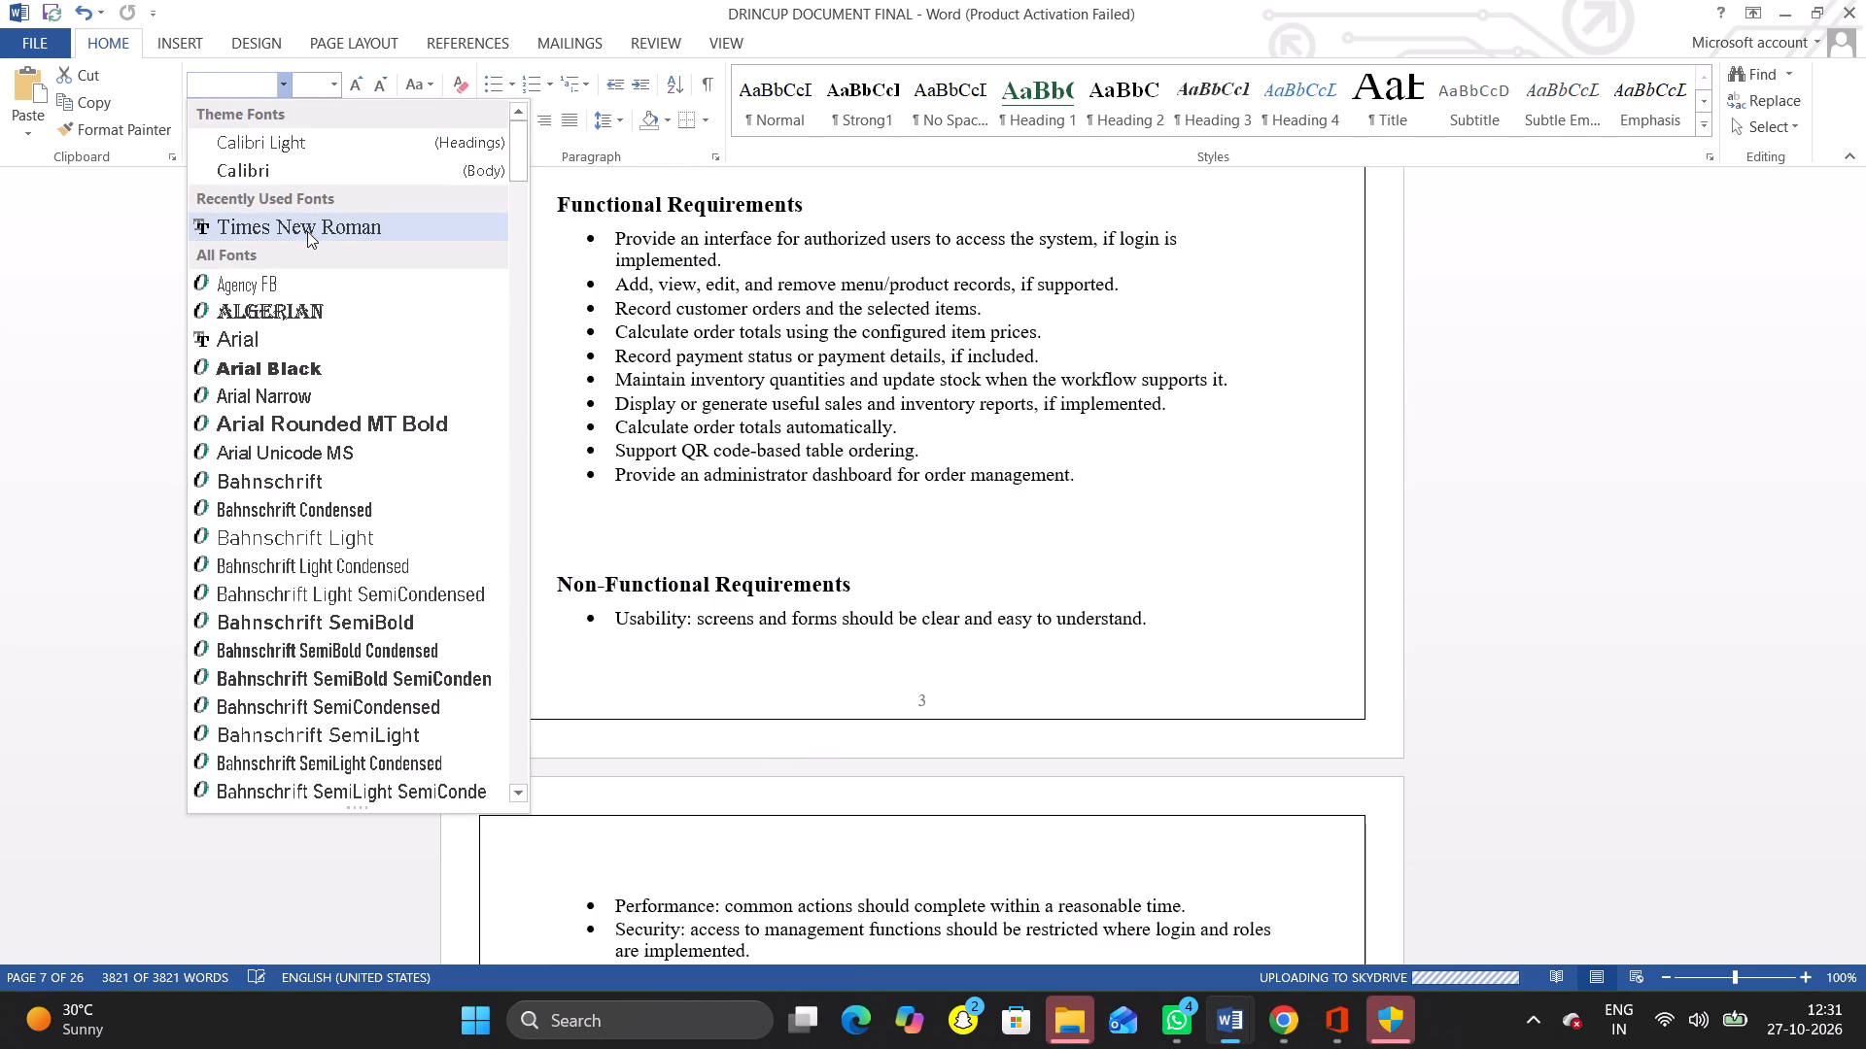
pyautogui.click(307, 231)
pyautogui.click(509, 371)
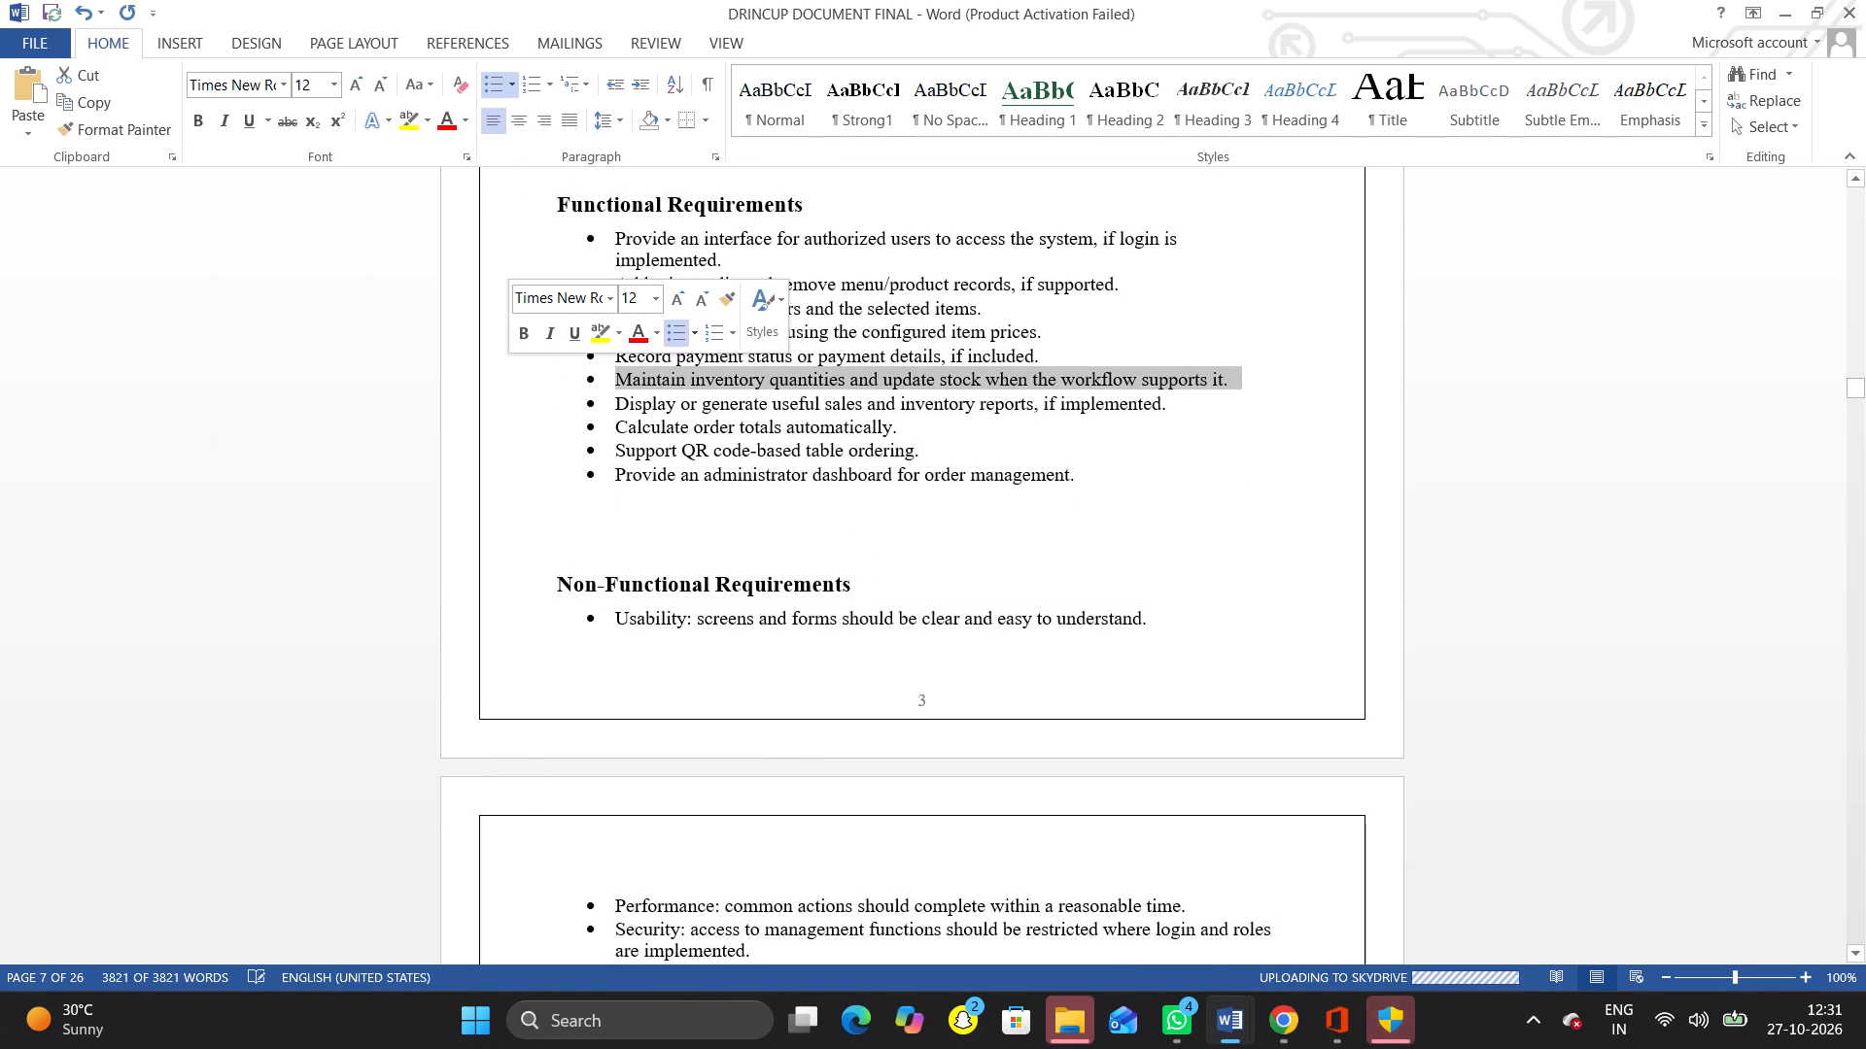
# Save the document again to retry the upload.
pyautogui.scroll(1, 509, 371)
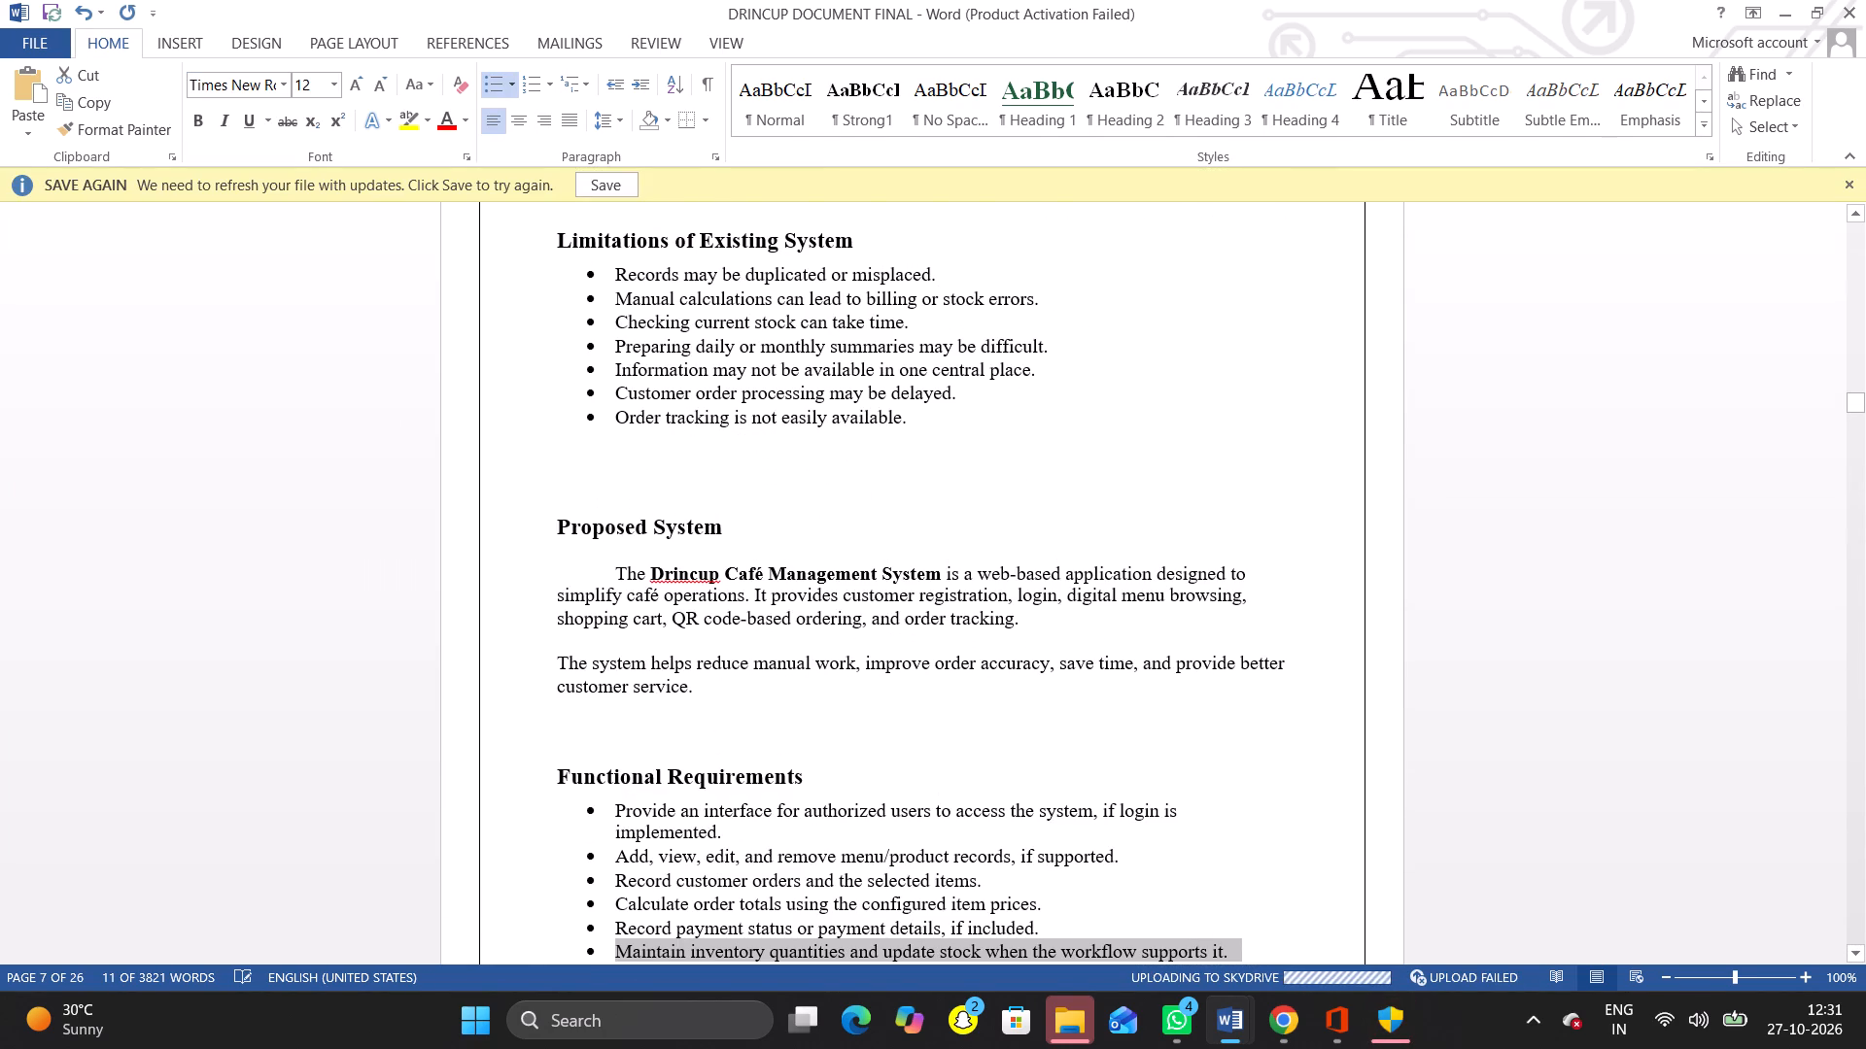
pyautogui.click(618, 194)
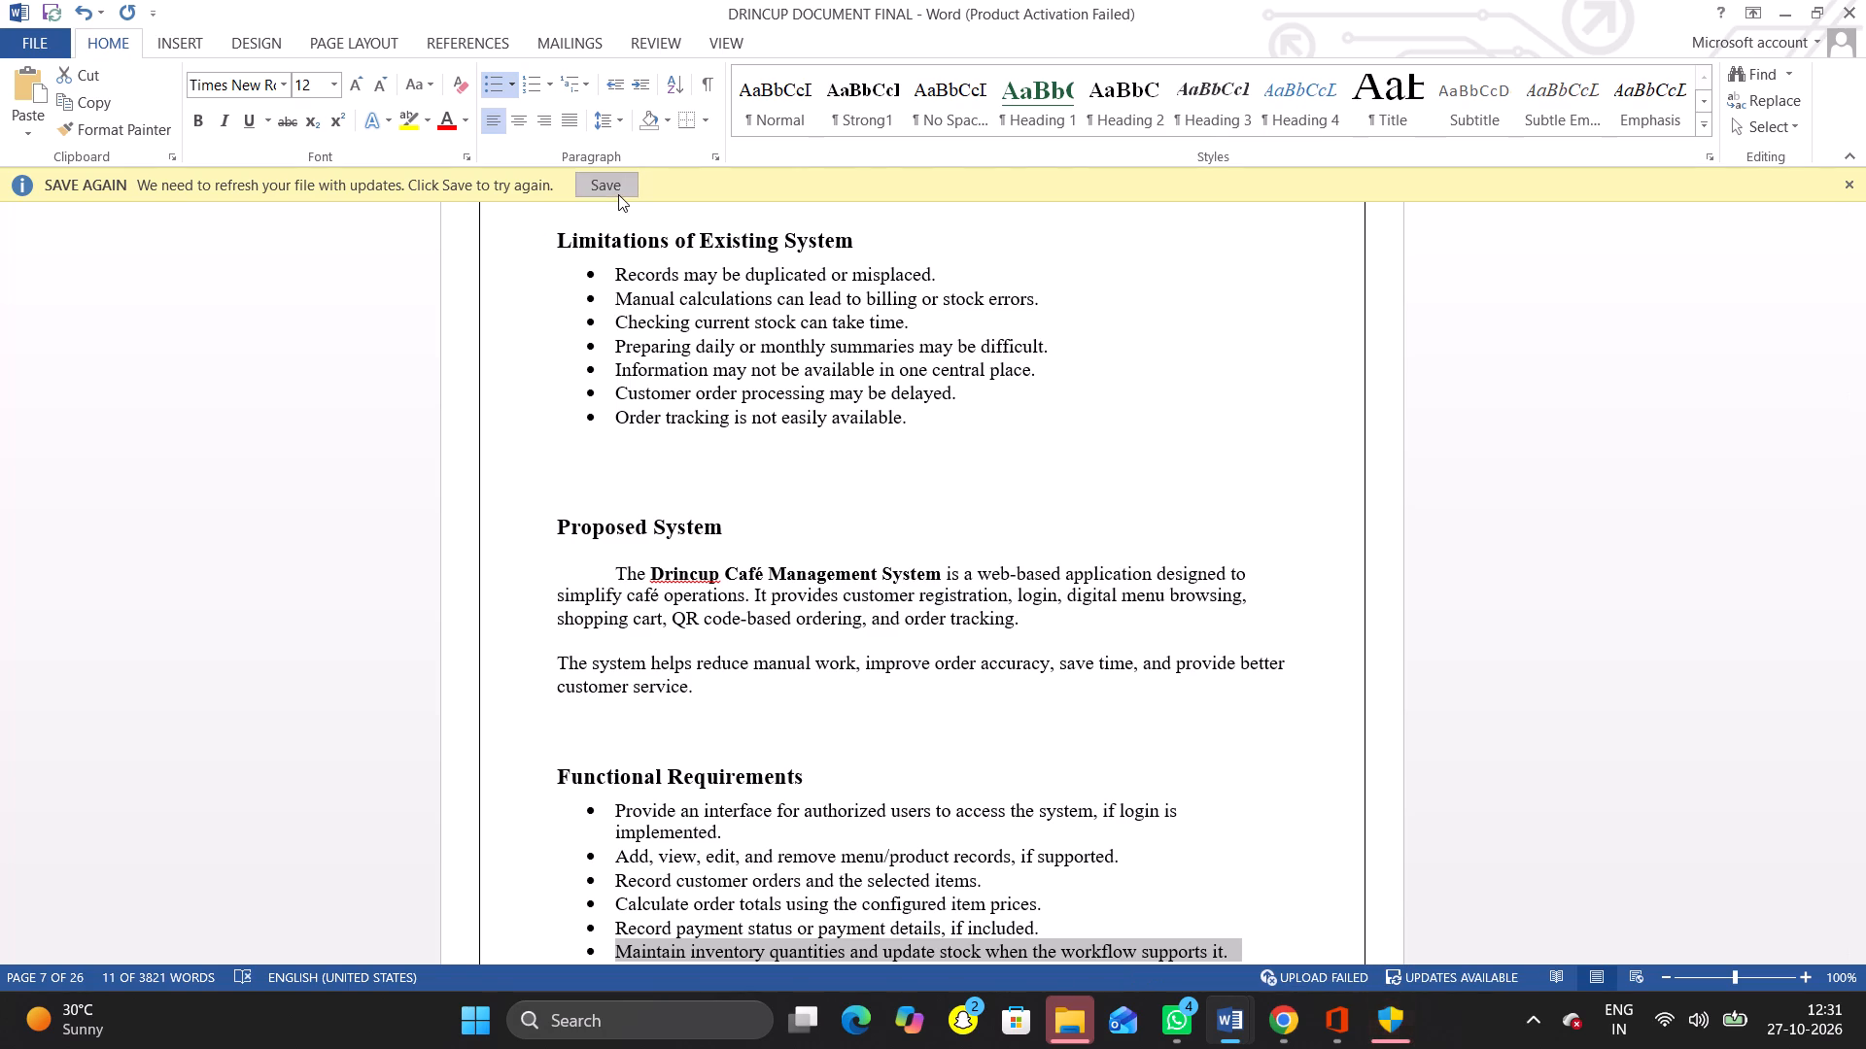
pyautogui.click(1083, 302)
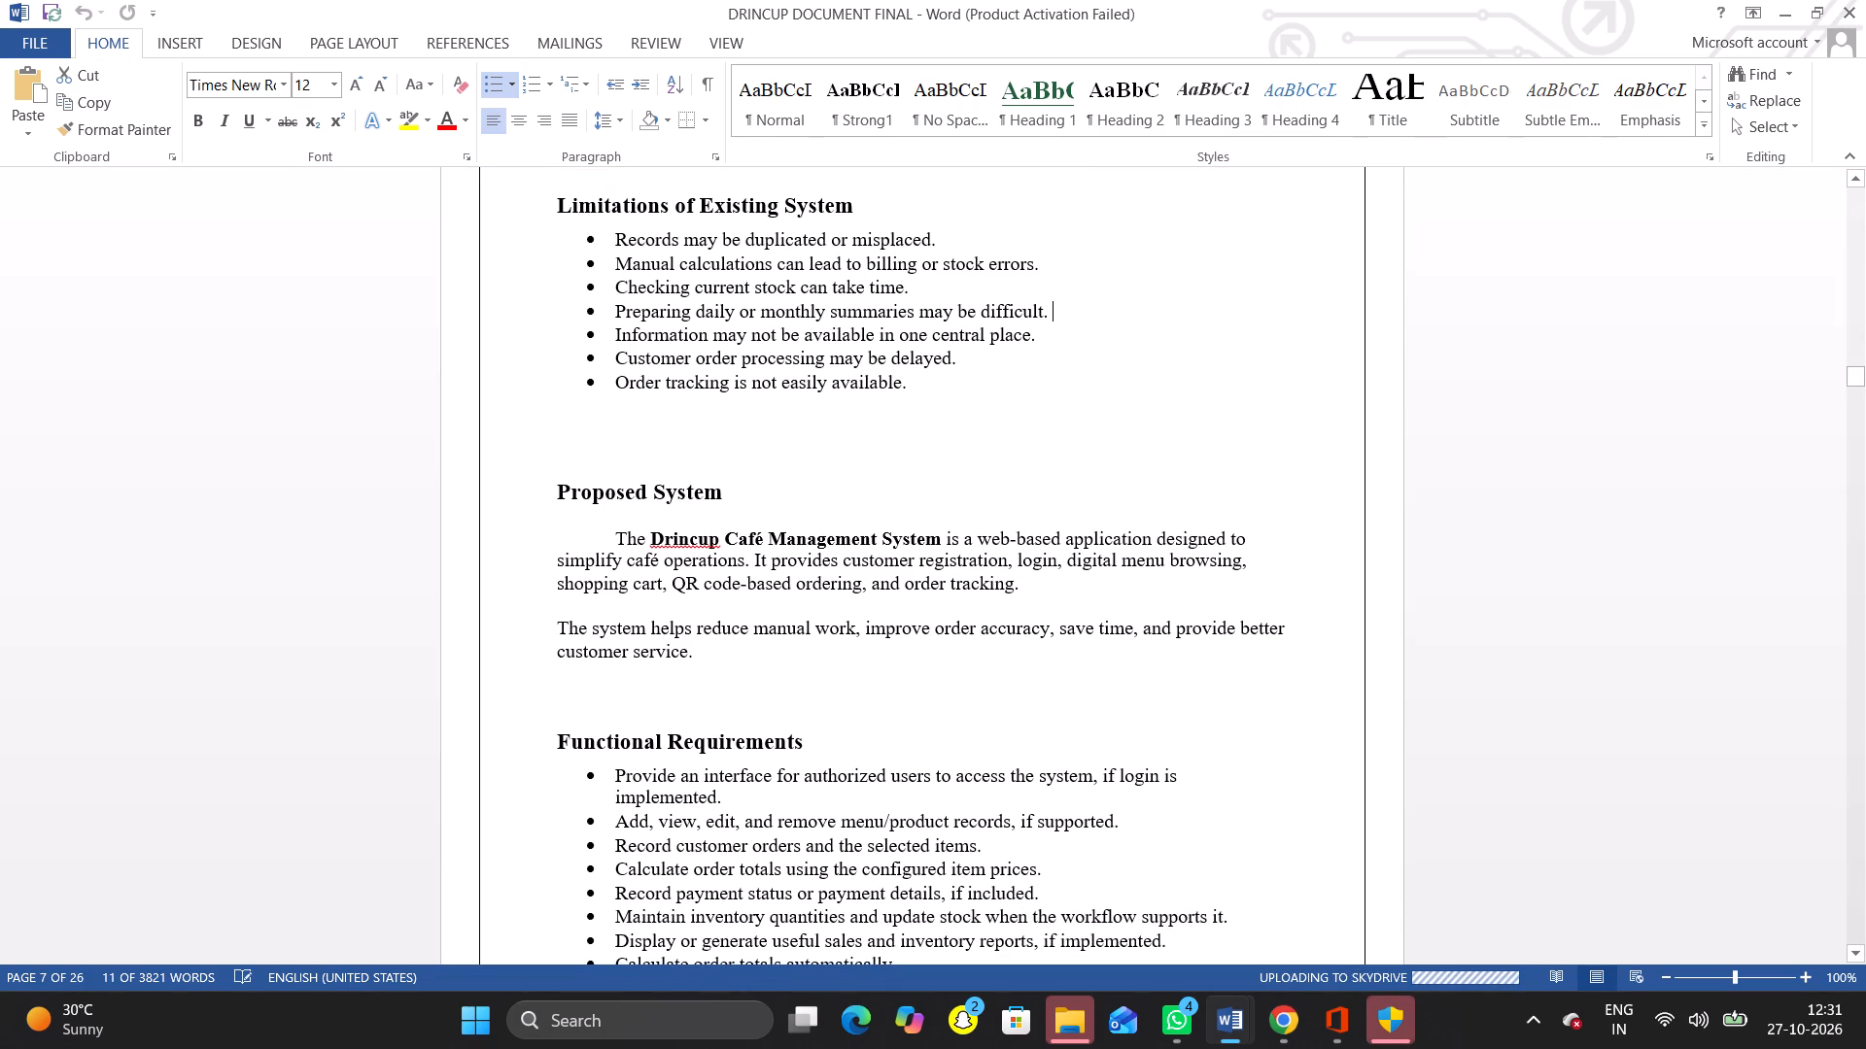
# Review the formatting of the certificate, chapter list, abstract and introduction pages.
pyautogui.scroll(10, 1083, 302)
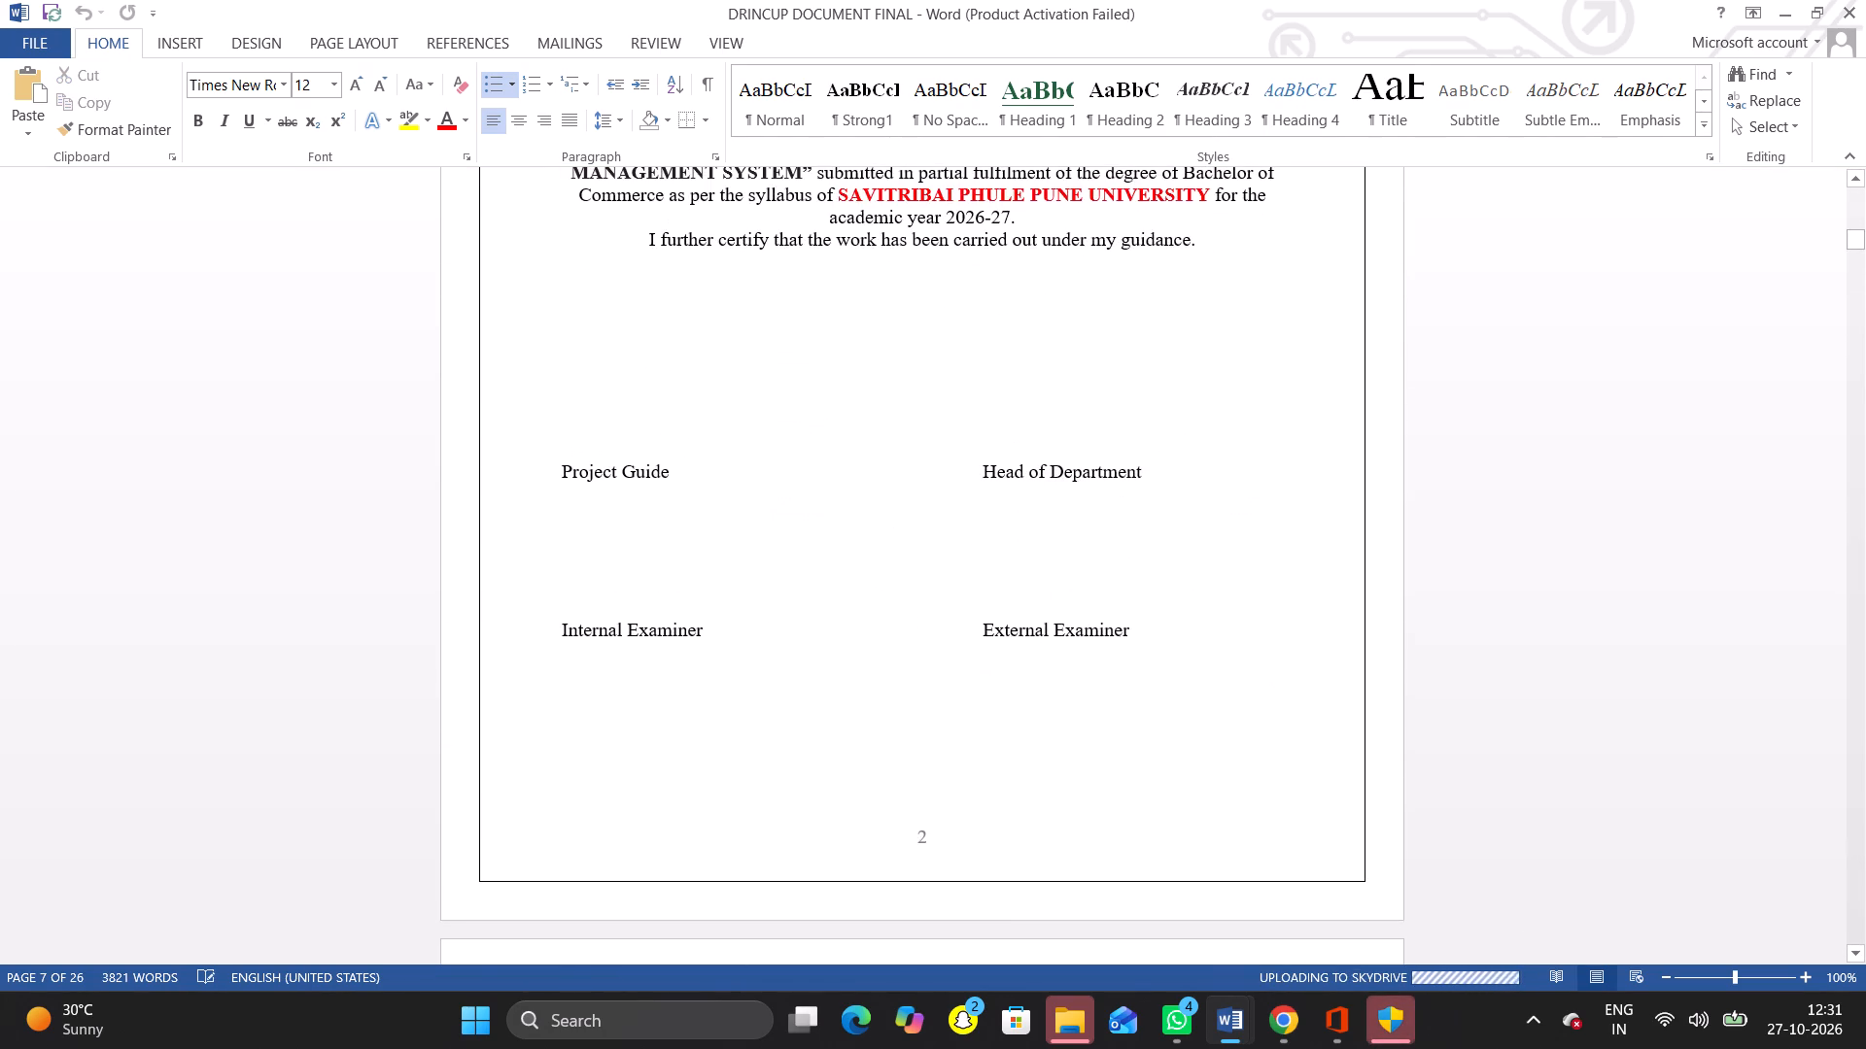
pyautogui.scroll(-11, 1083, 302)
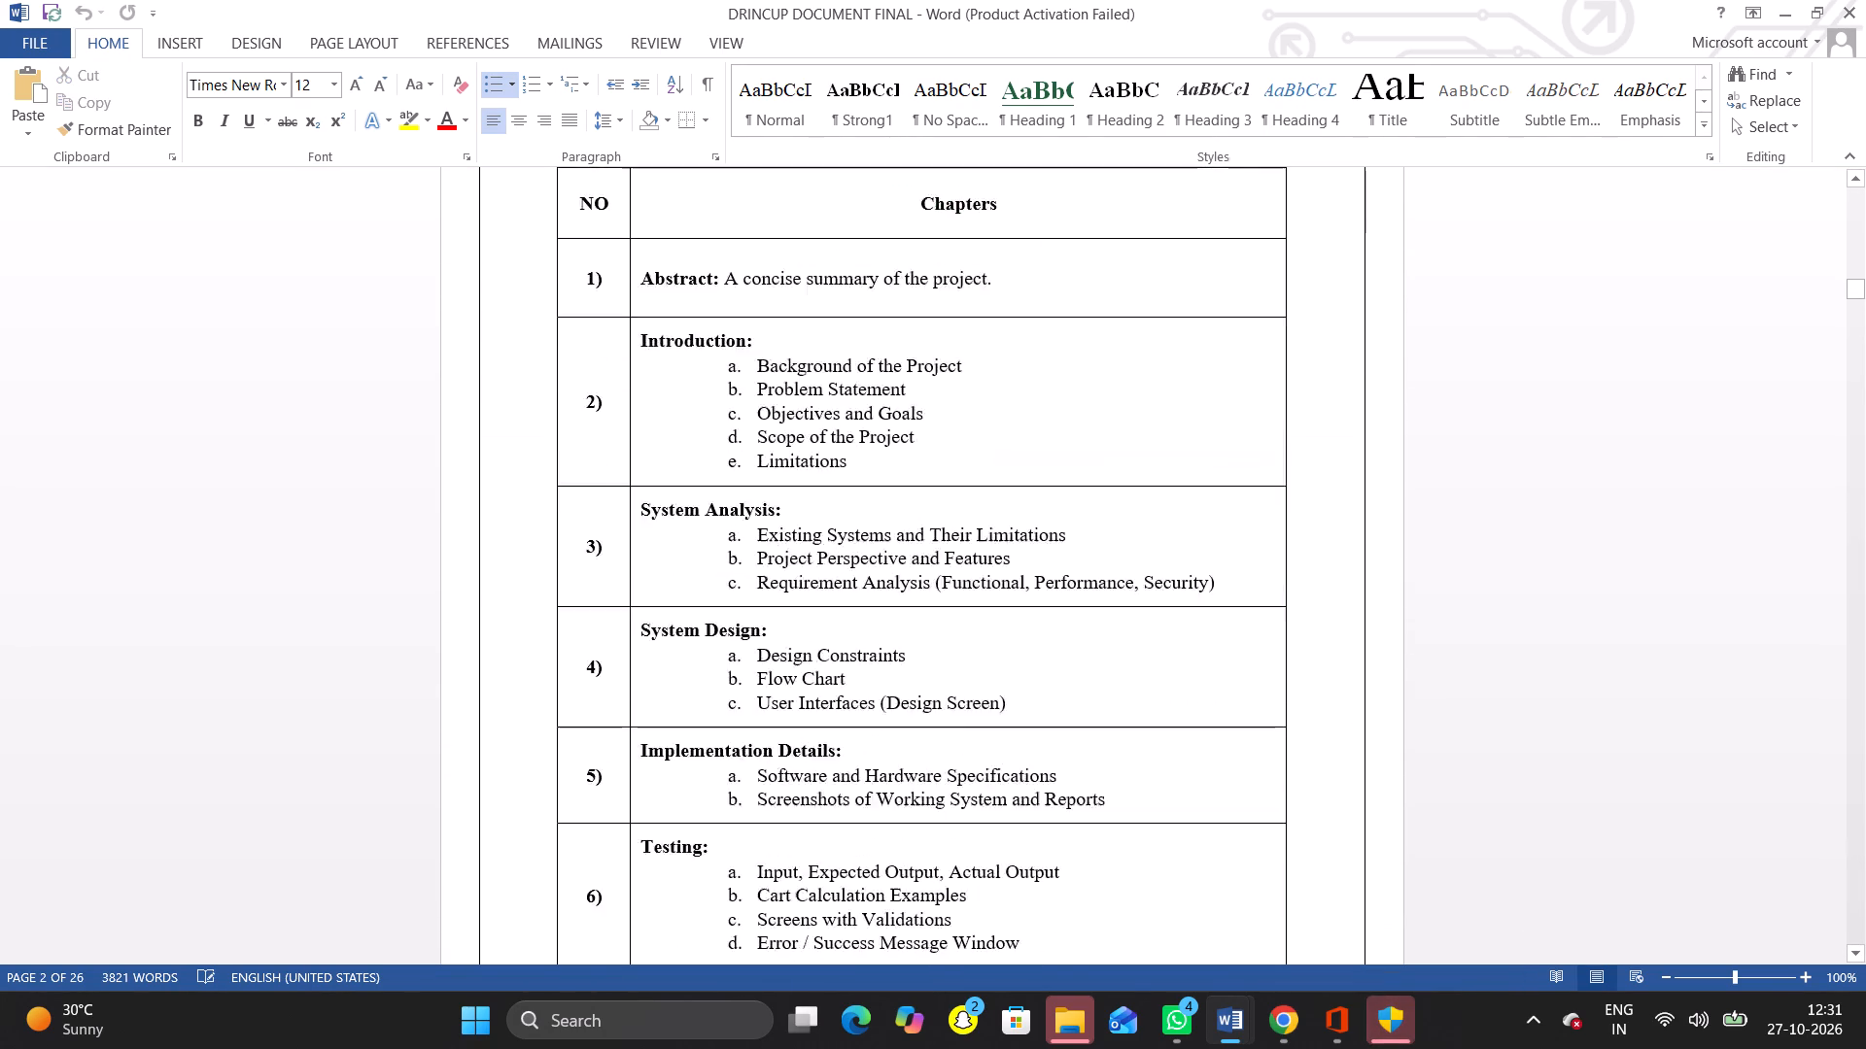
pyautogui.scroll(-4, 1083, 302)
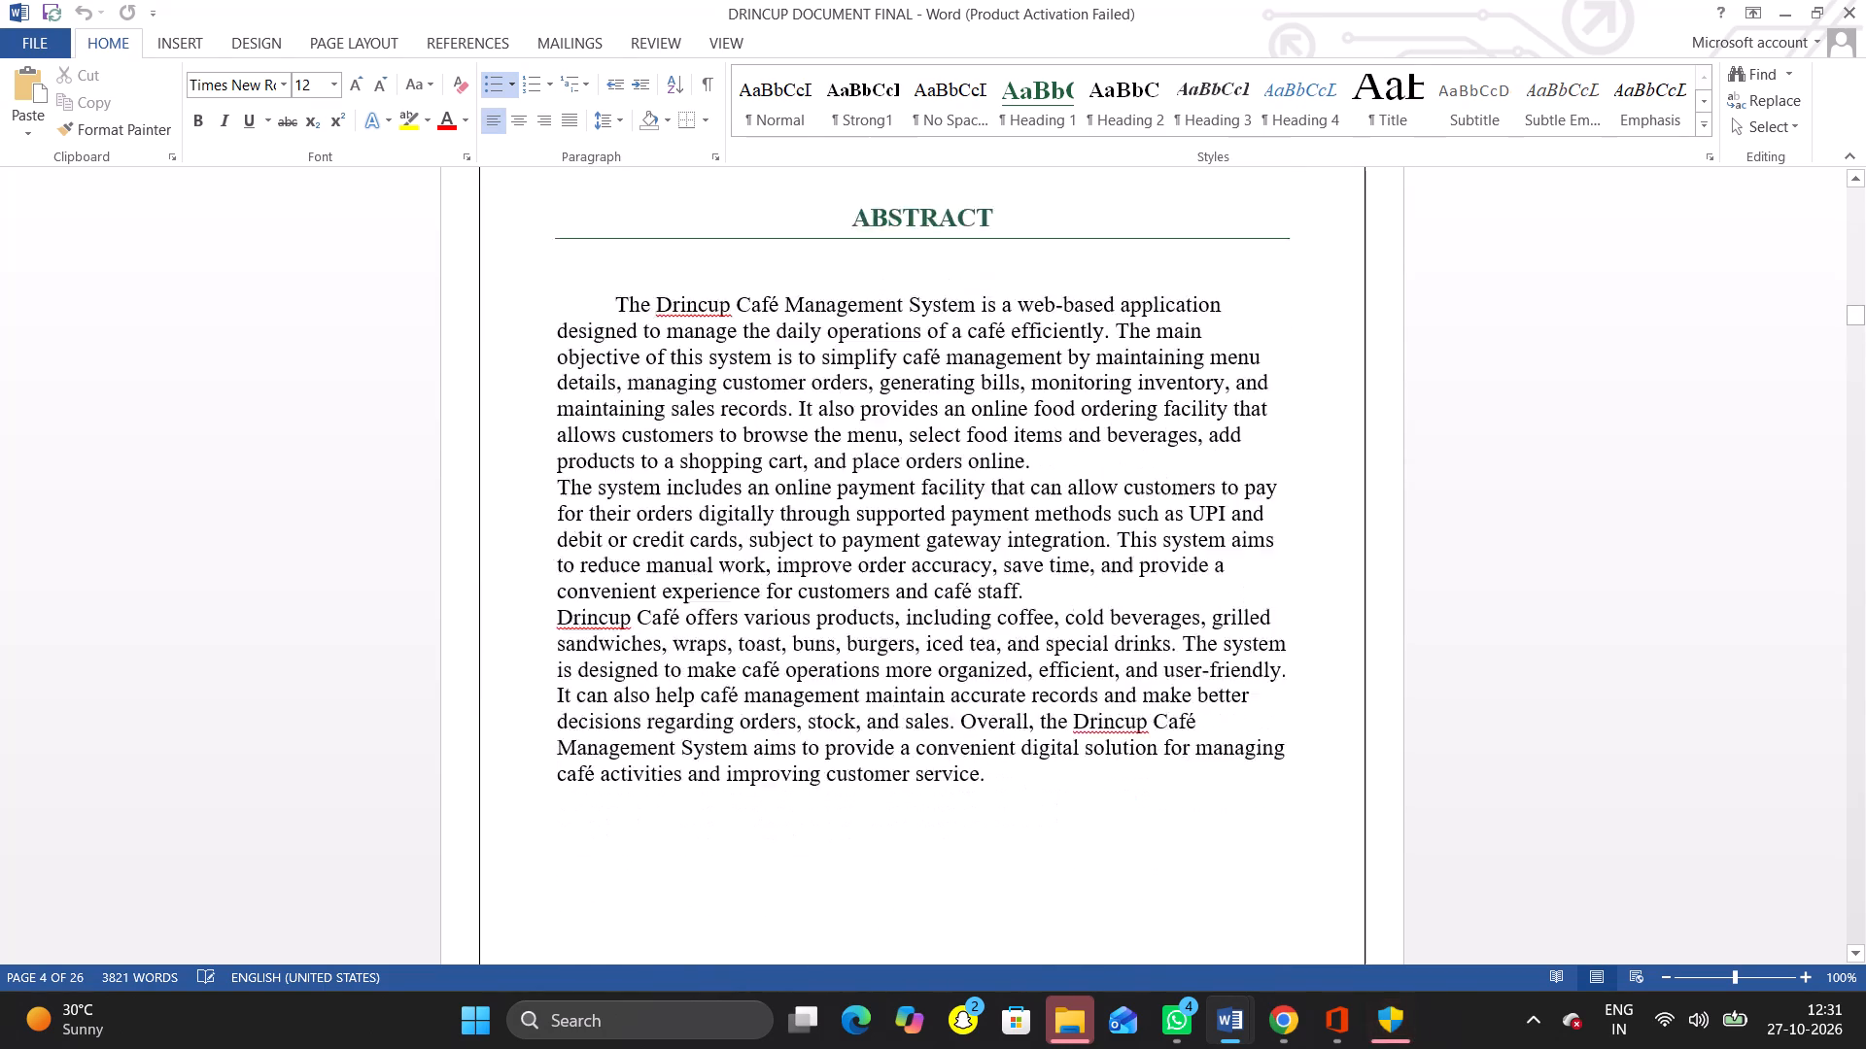
pyautogui.scroll(-4, 1083, 302)
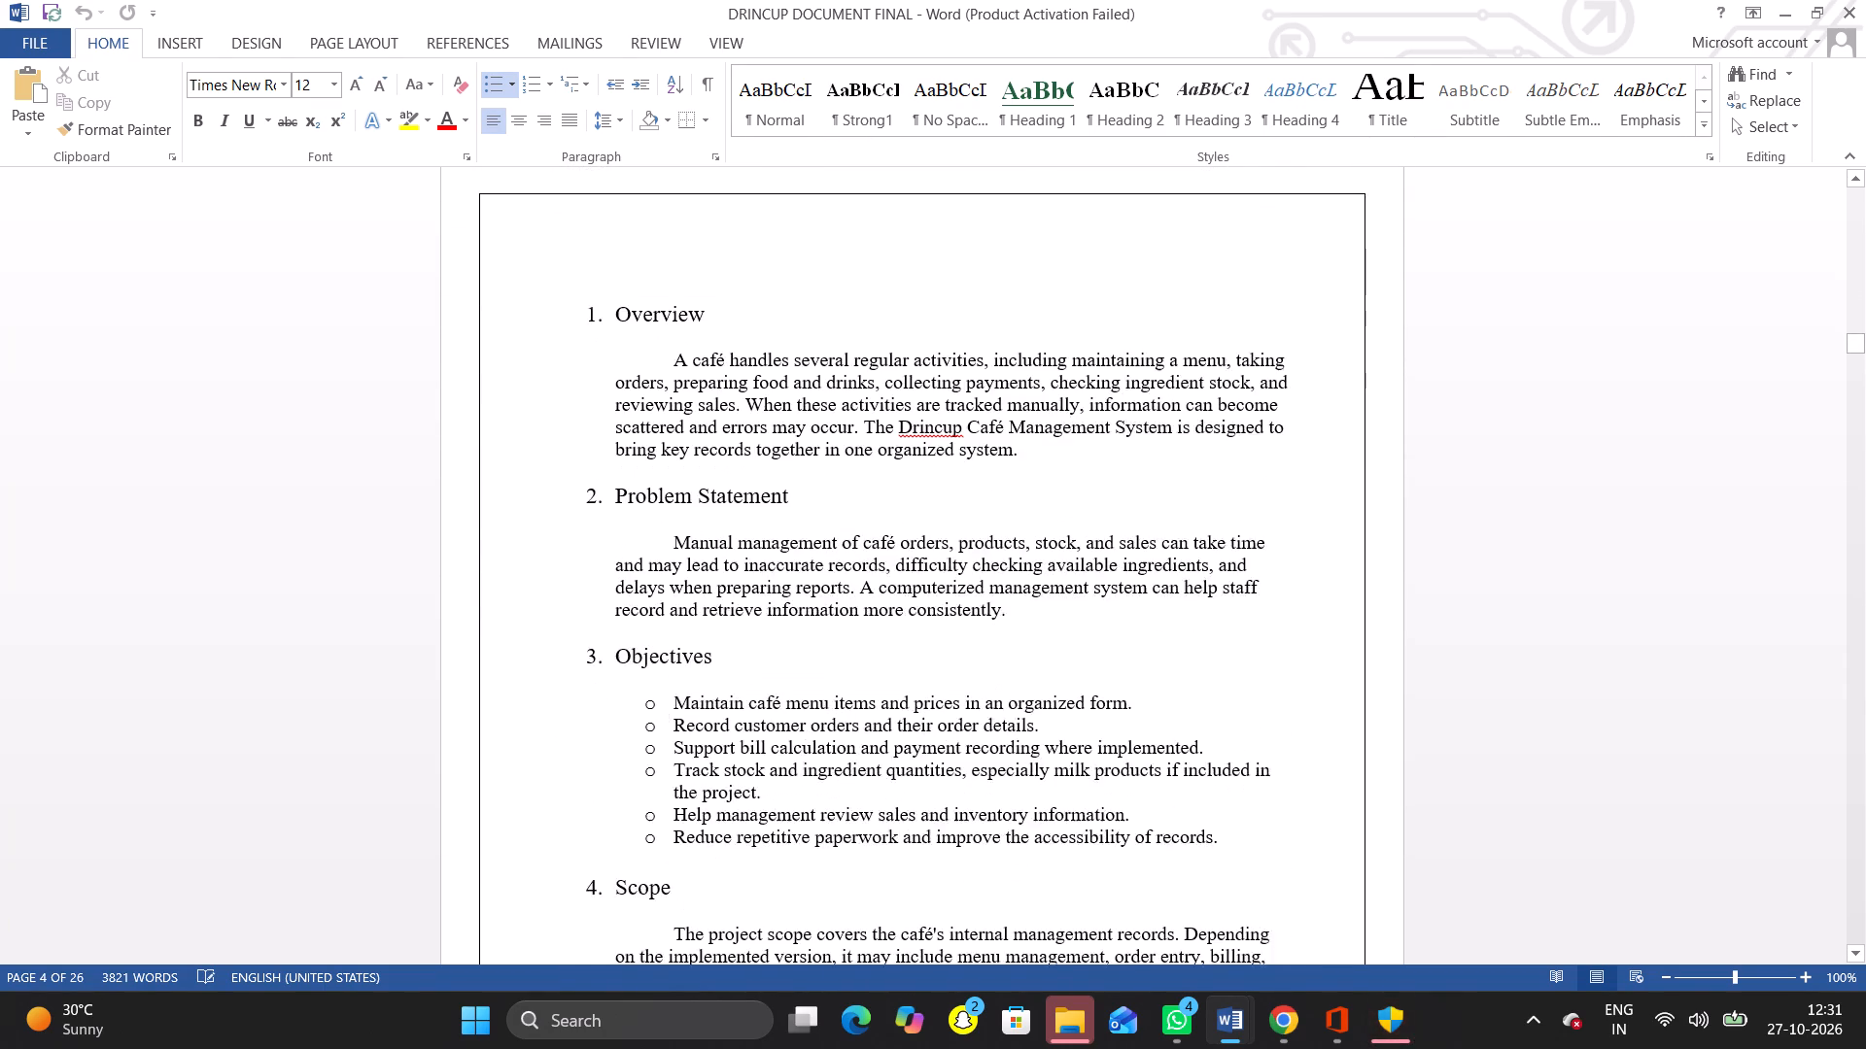
pyautogui.scroll(-3, 1083, 302)
# Insert six blank lines before the SYSTEM ANALYSIS heading to push it from the end of the Users of the System page onto the following page.
pyautogui.scroll(1, 1083, 302)
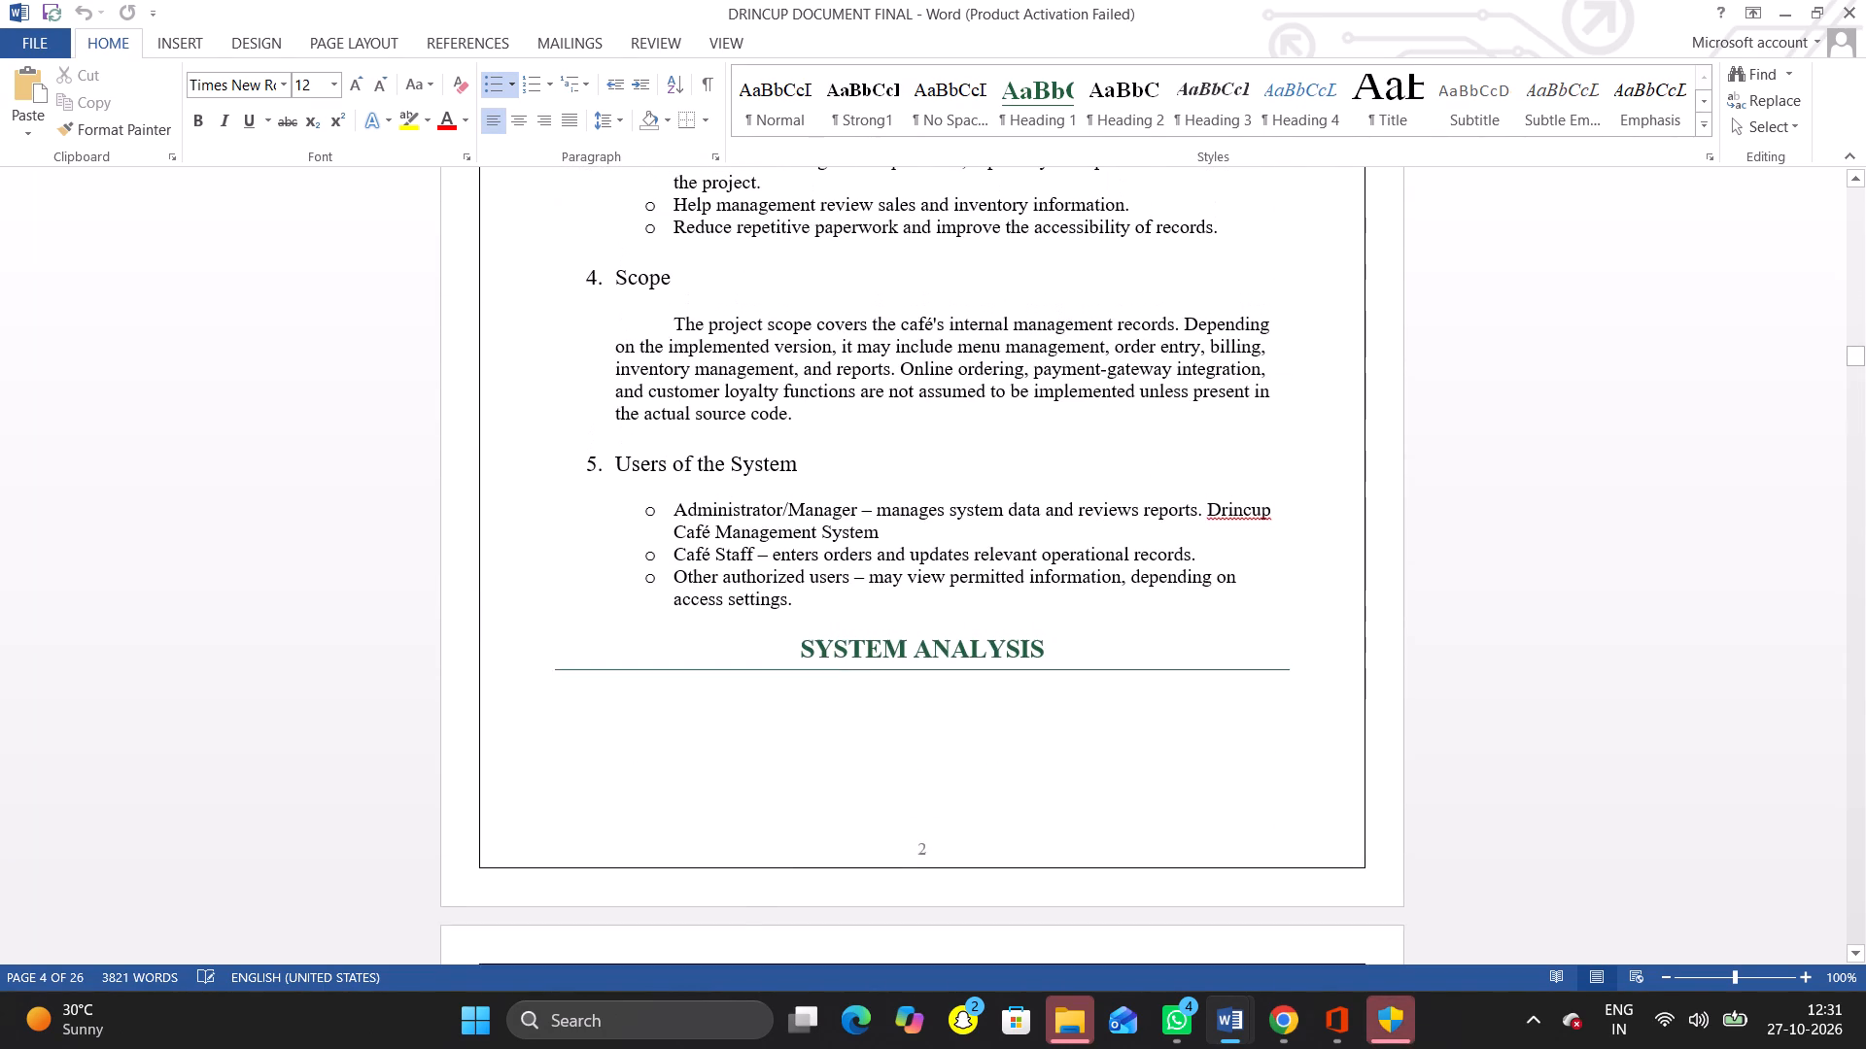
pyautogui.click(878, 630)
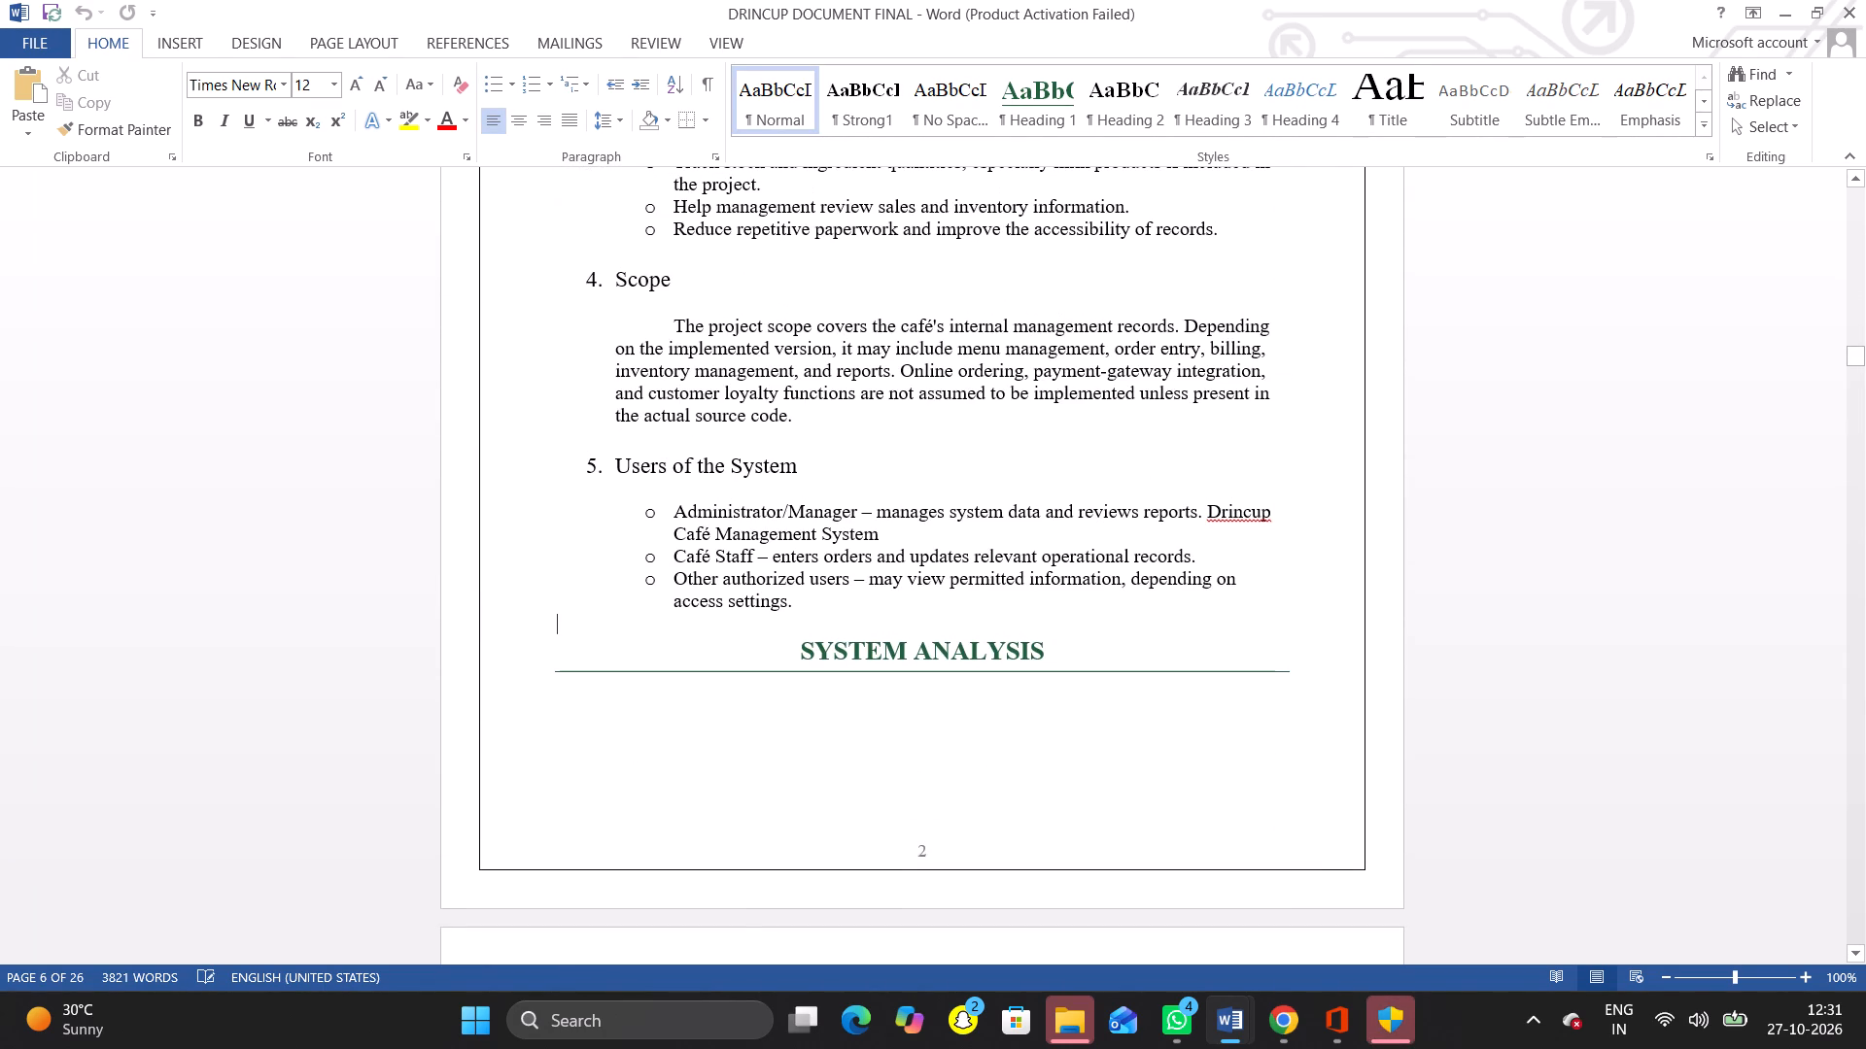
pyautogui.press('Return')
pyautogui.press('Return')
pyautogui.press('Return')
pyautogui.press('Return')
pyautogui.press('Return')
pyautogui.press('Return')
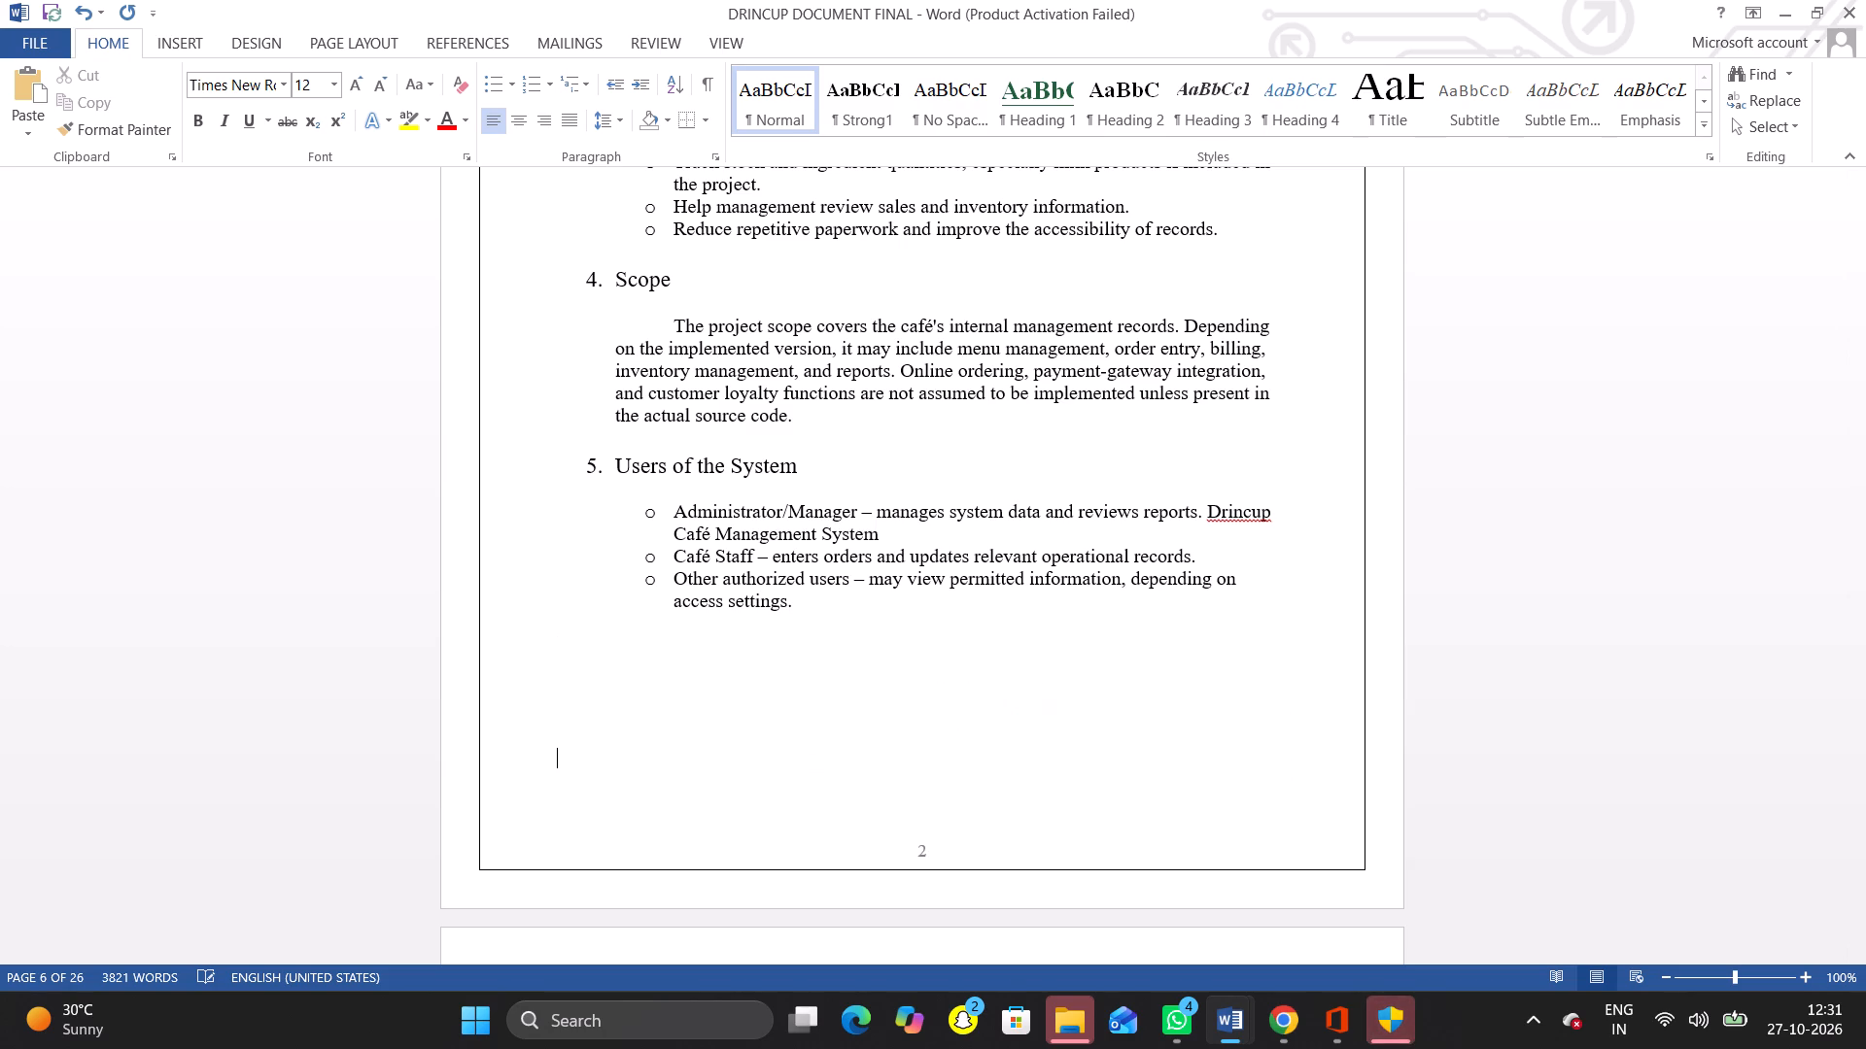
# Delete the extra blank lines above the SYSTEM DESIGN heading so it sits at the top of its page.
pyautogui.scroll(-5, 878, 630)
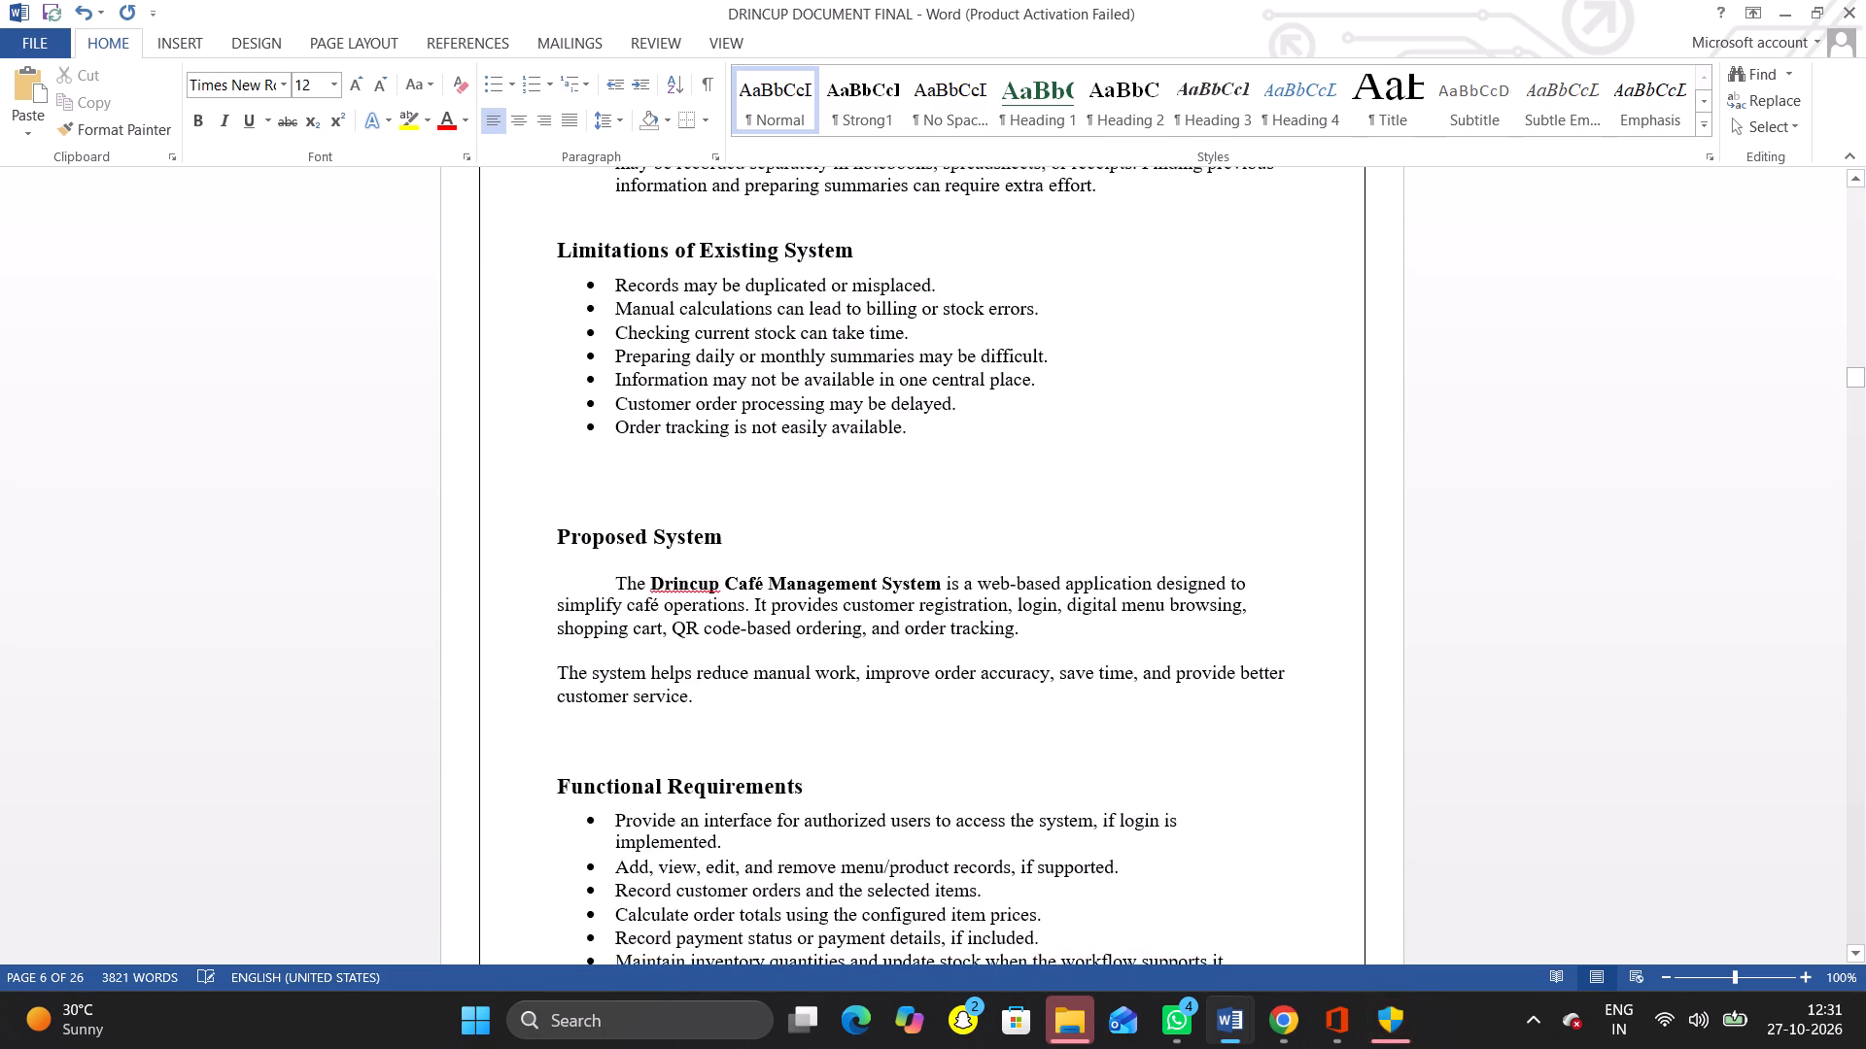
pyautogui.scroll(-5, 878, 630)
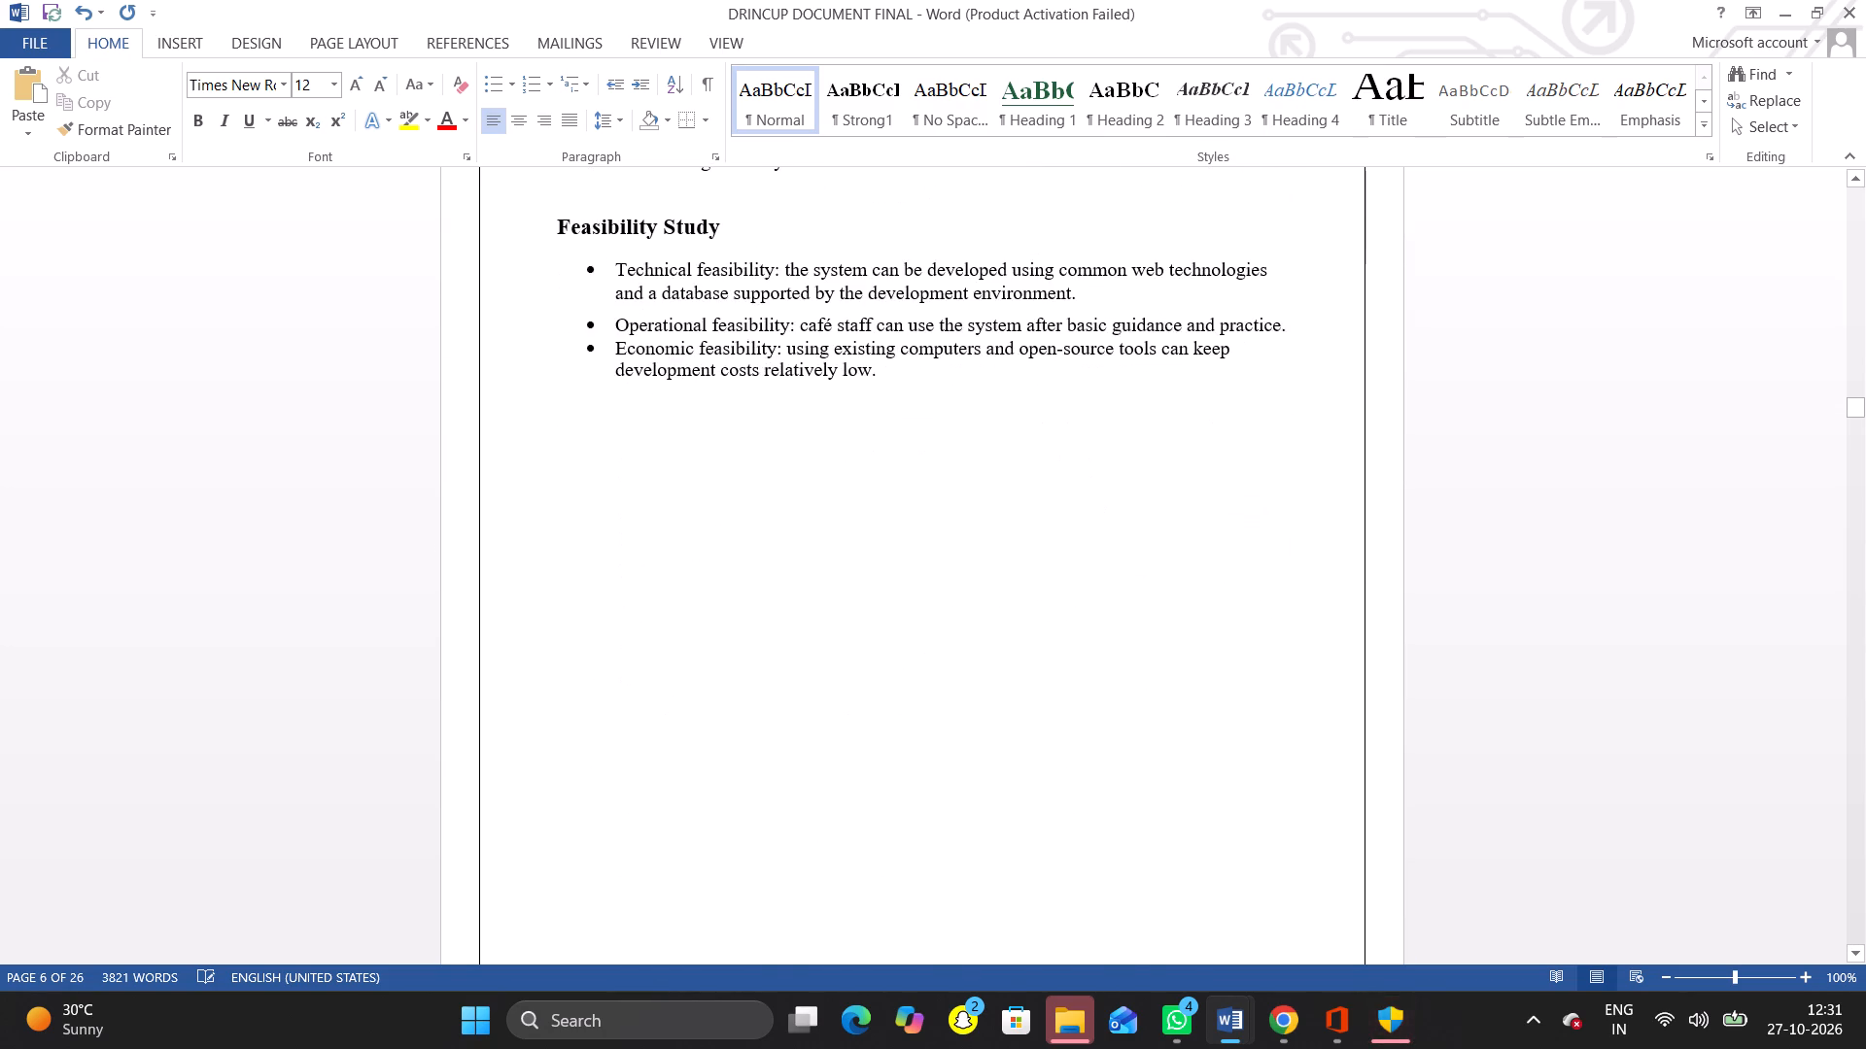
pyautogui.scroll(-5, 878, 630)
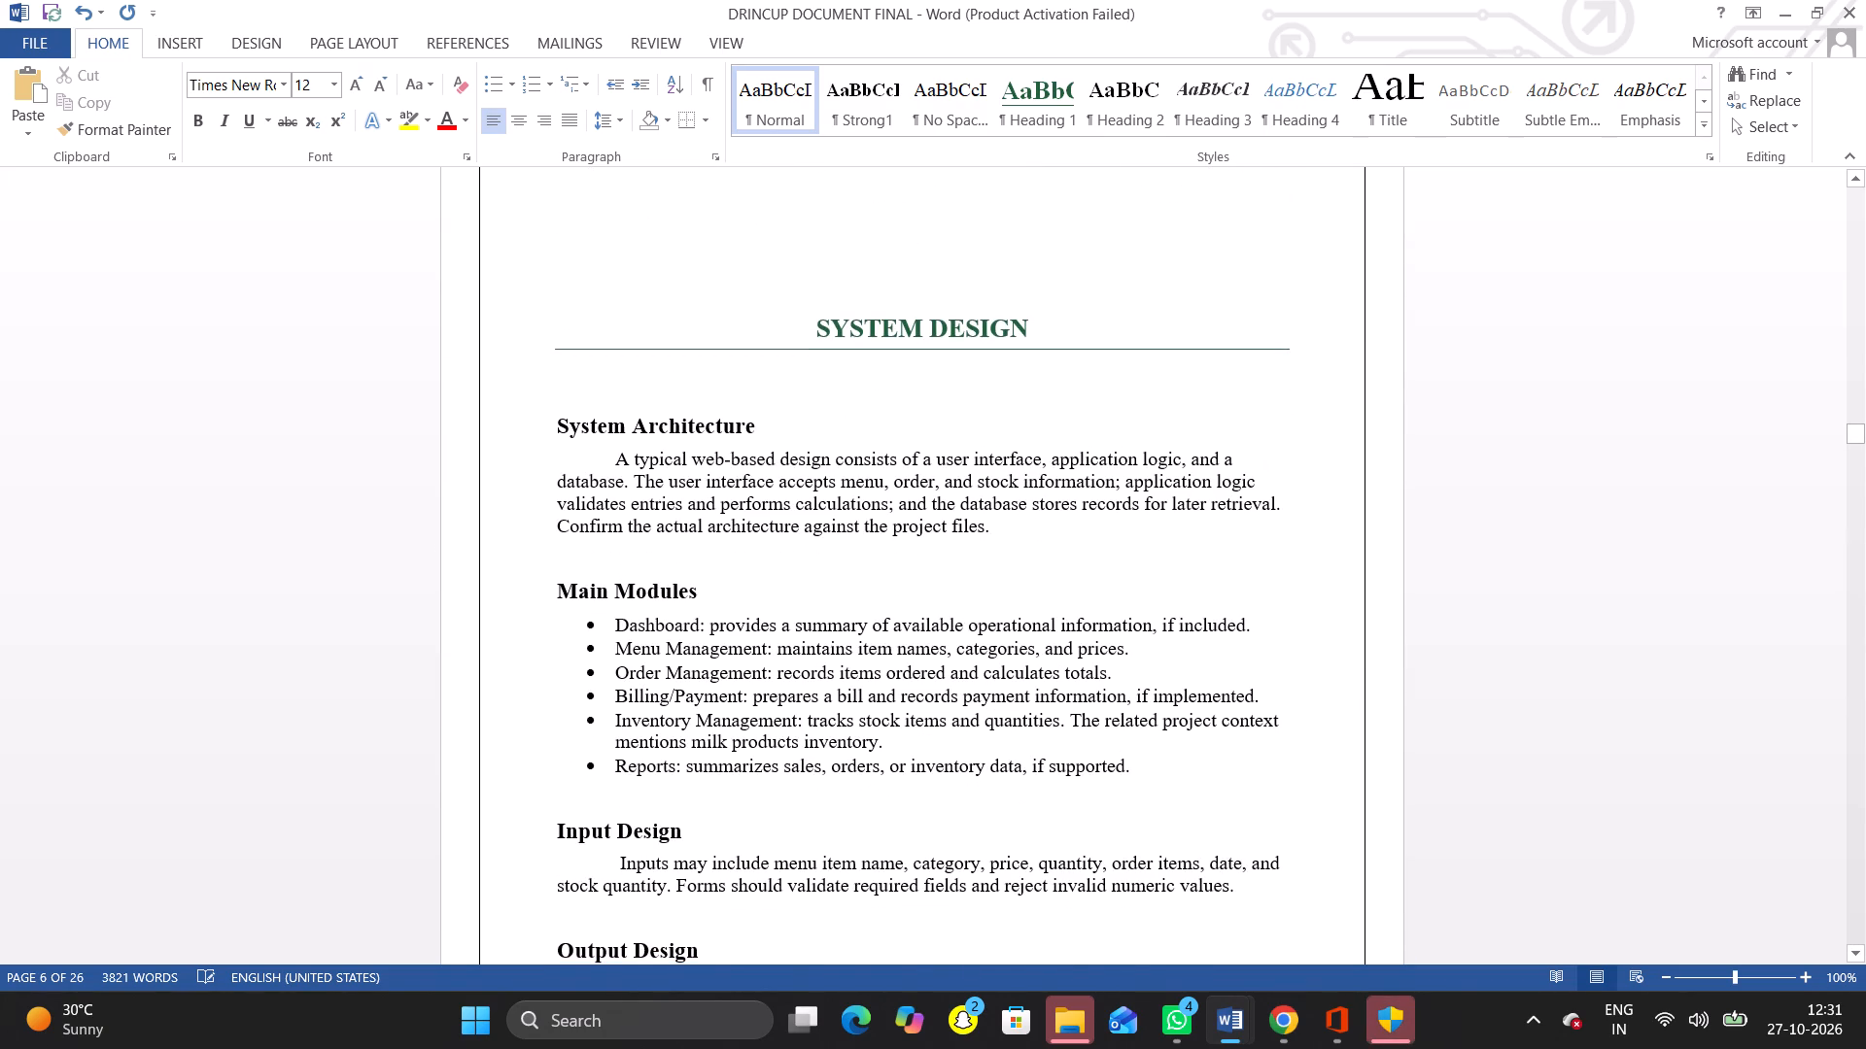
pyautogui.scroll(1, 878, 630)
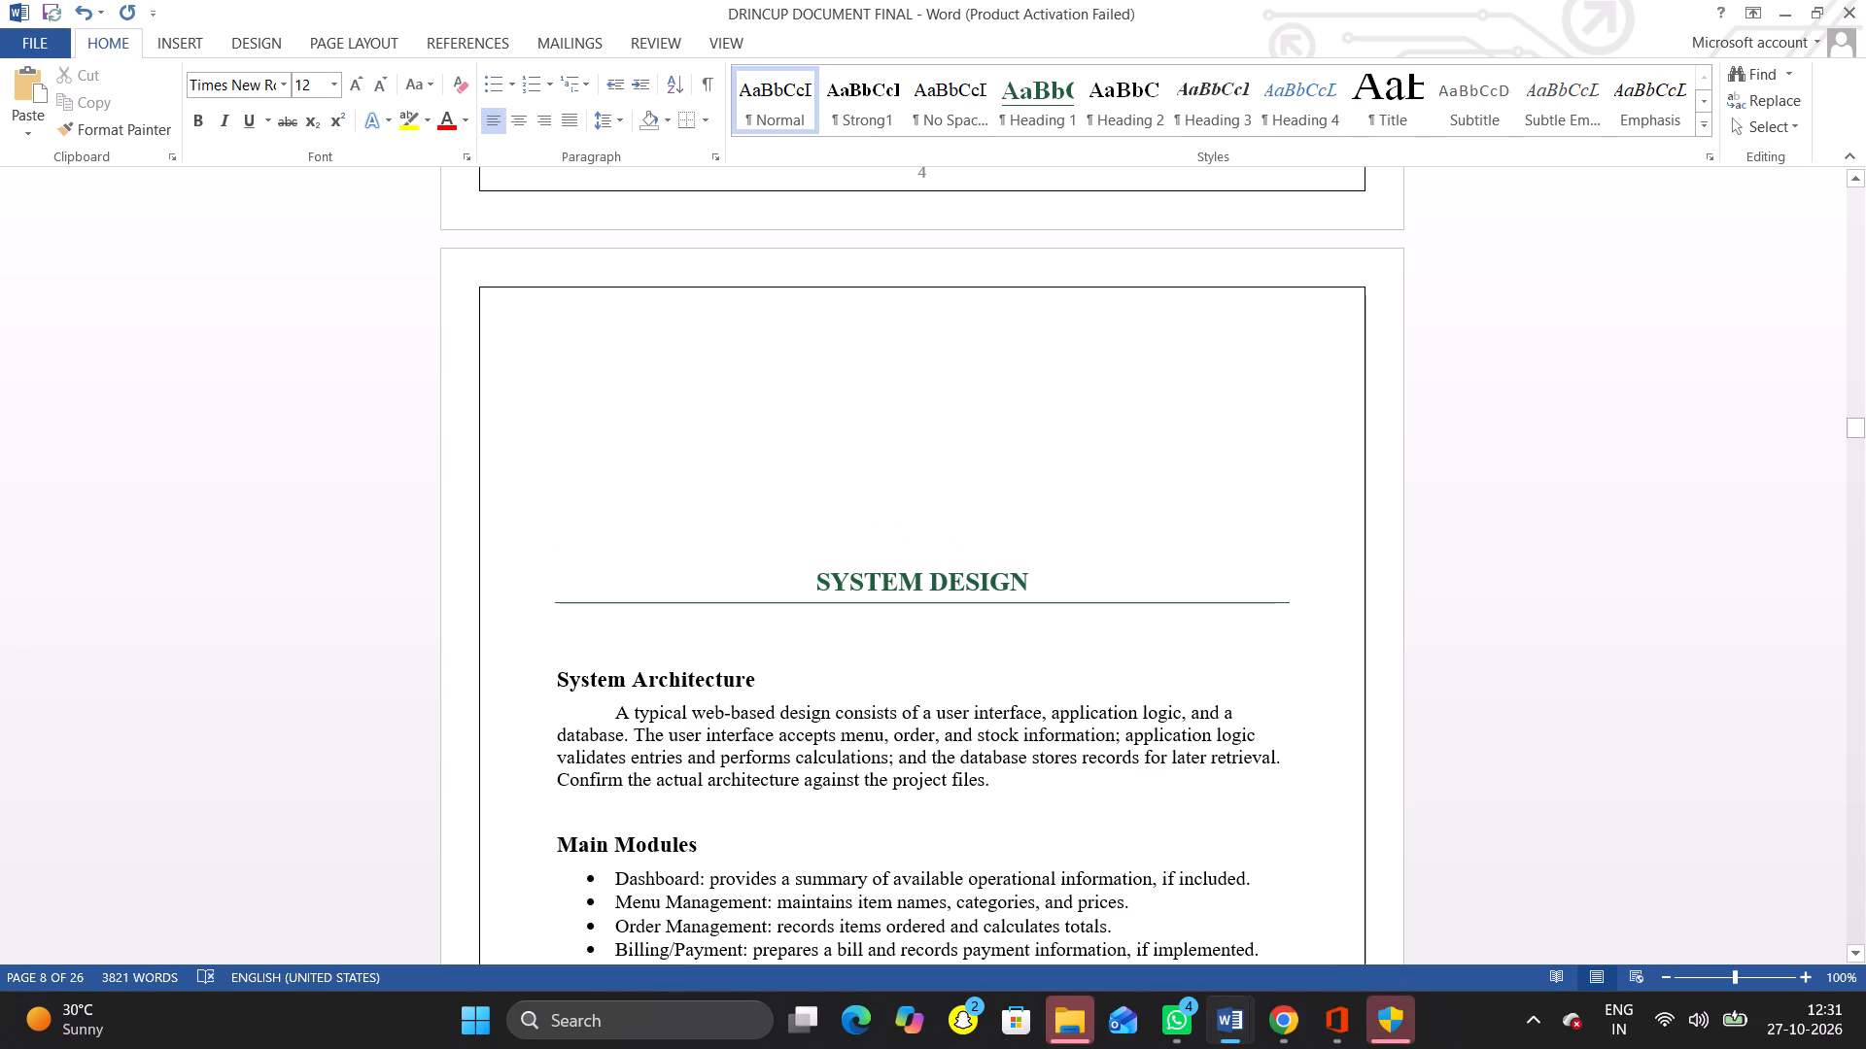
pyautogui.click(812, 516)
pyautogui.press('BackSpace')
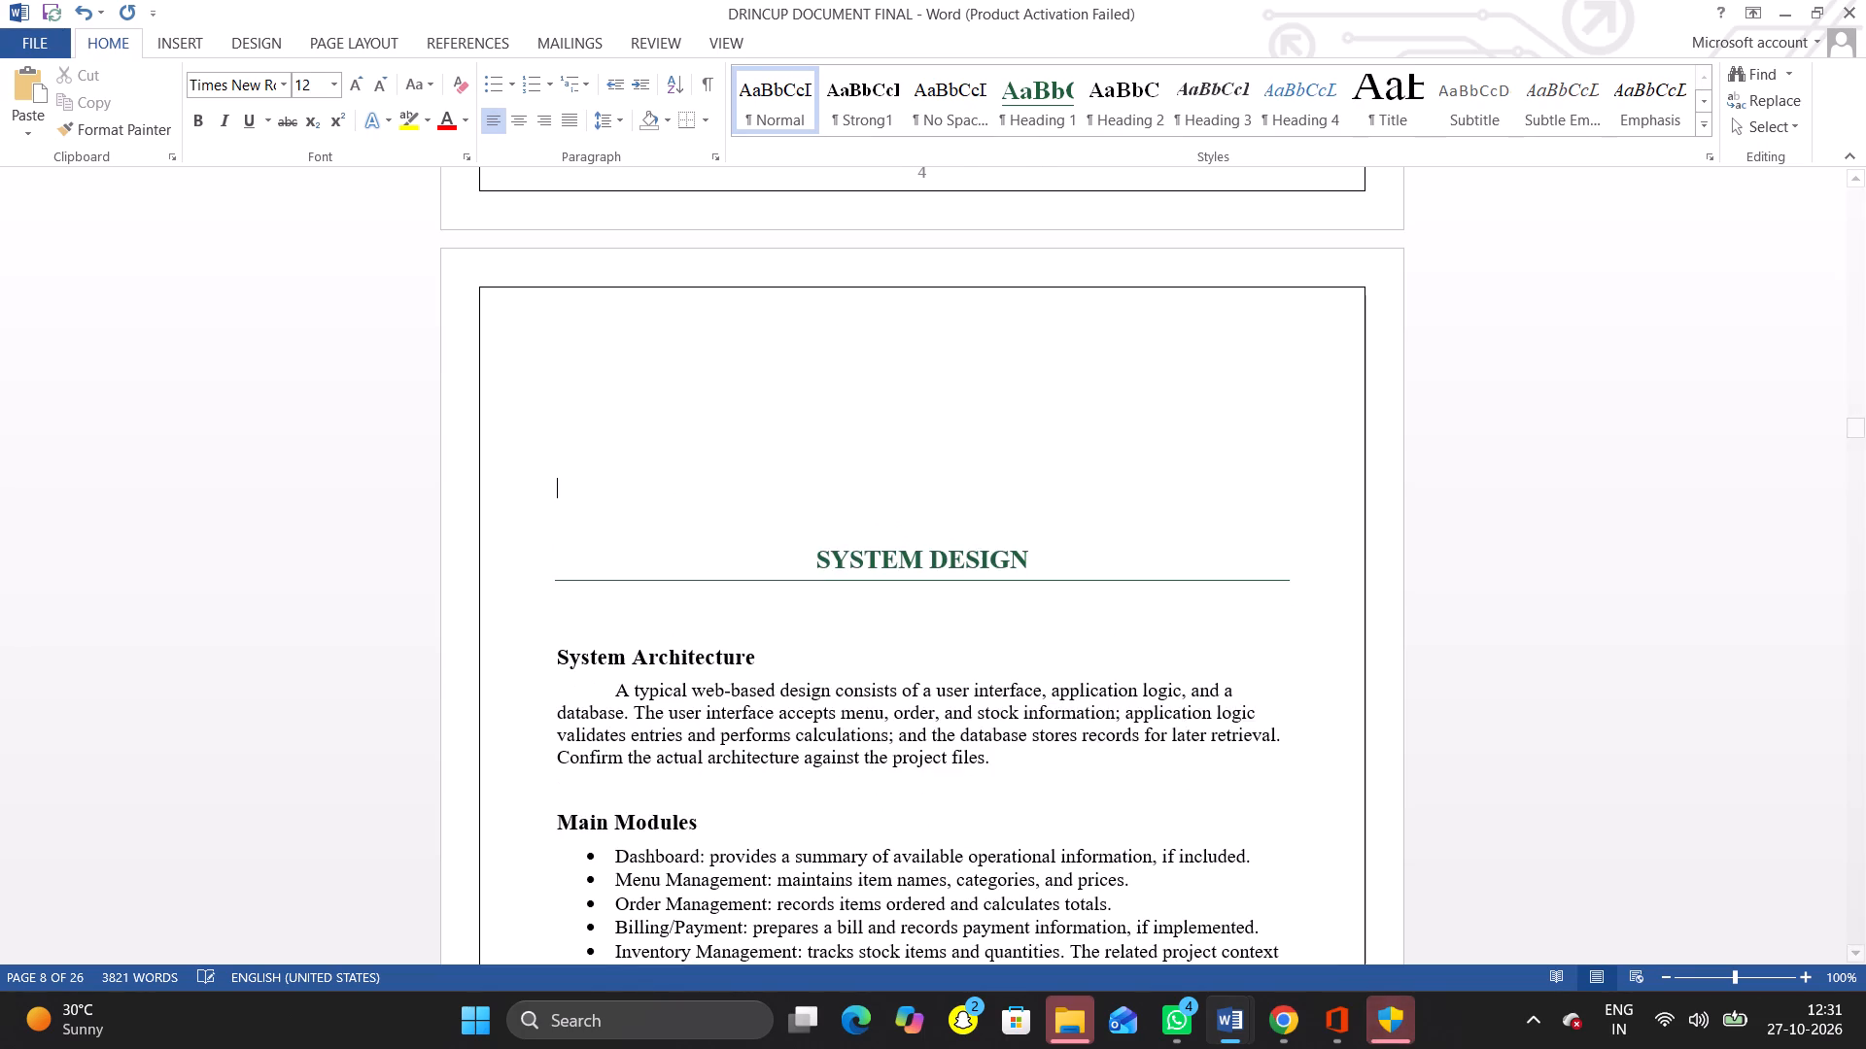
pyautogui.press('BackSpace')
pyautogui.press('BackSpace')
pyautogui.press('BackSpace')
pyautogui.press('BackSpace')
pyautogui.press('BackSpace')
pyautogui.press('BackSpace')
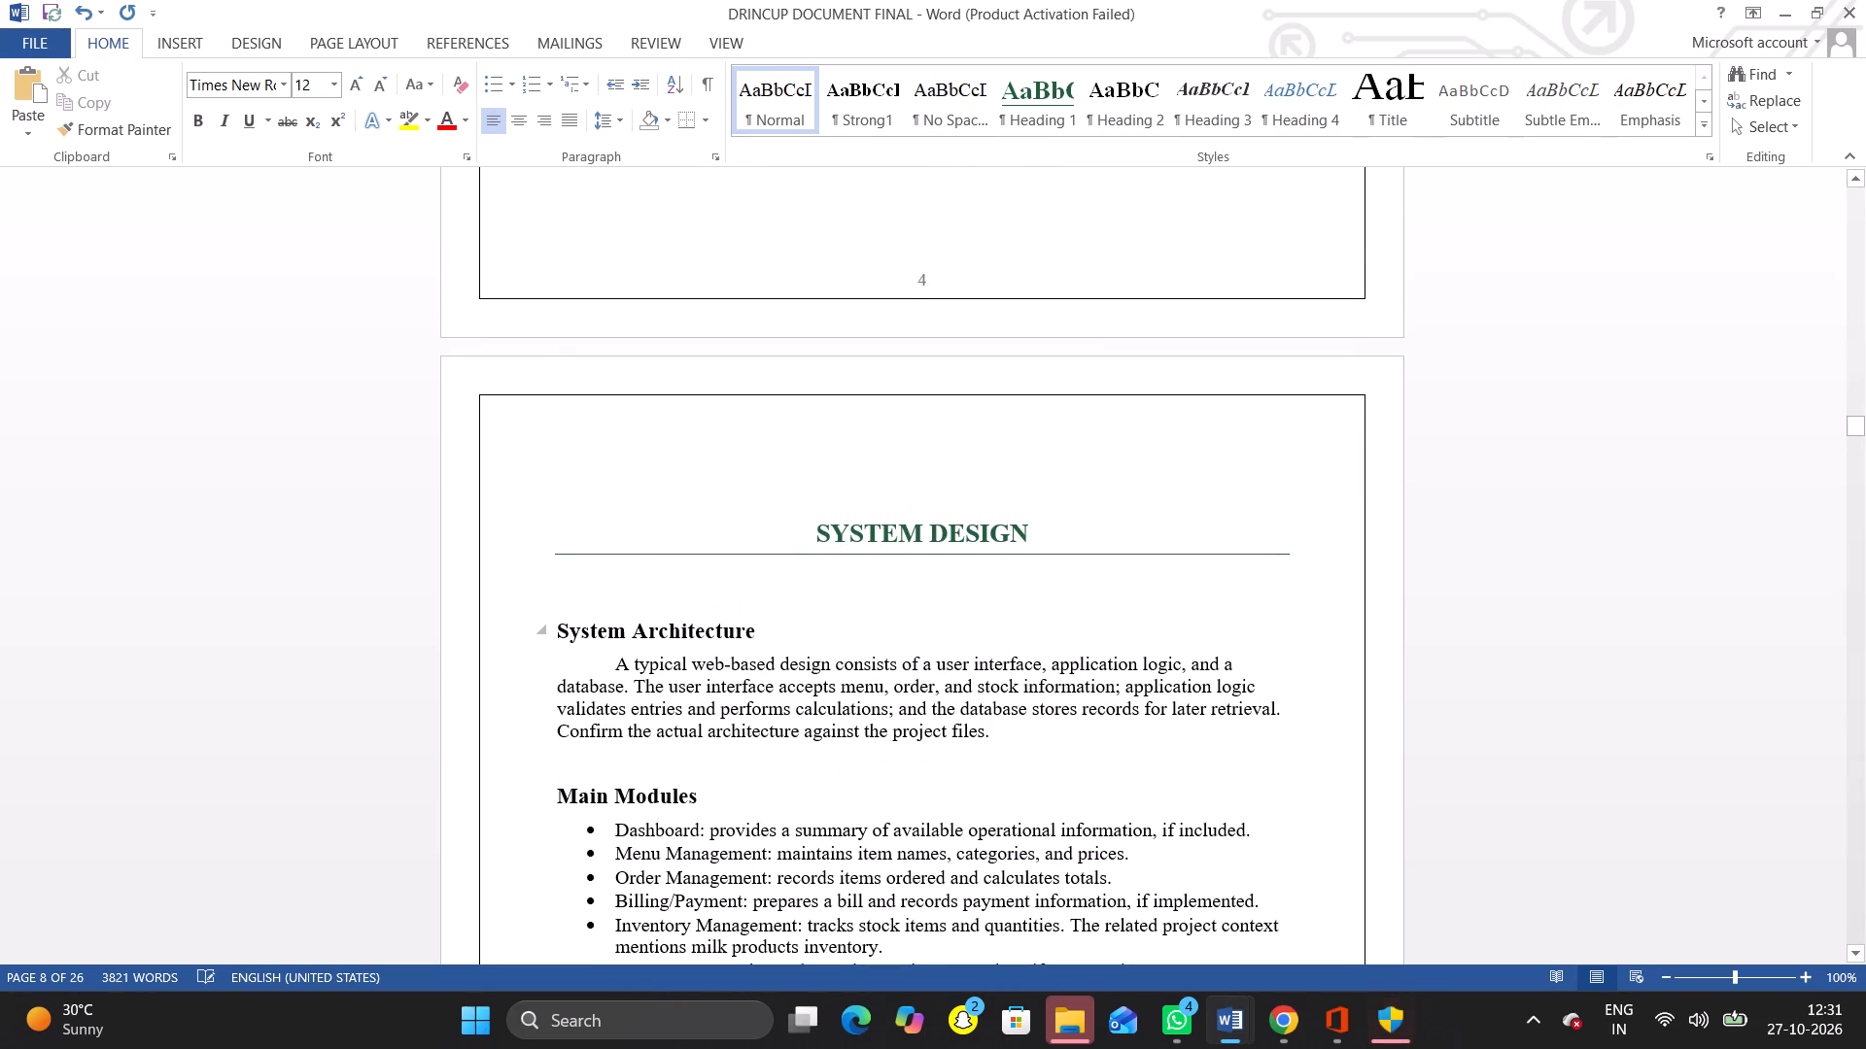
pyautogui.press('BackSpace')
pyautogui.press('BackSpace')
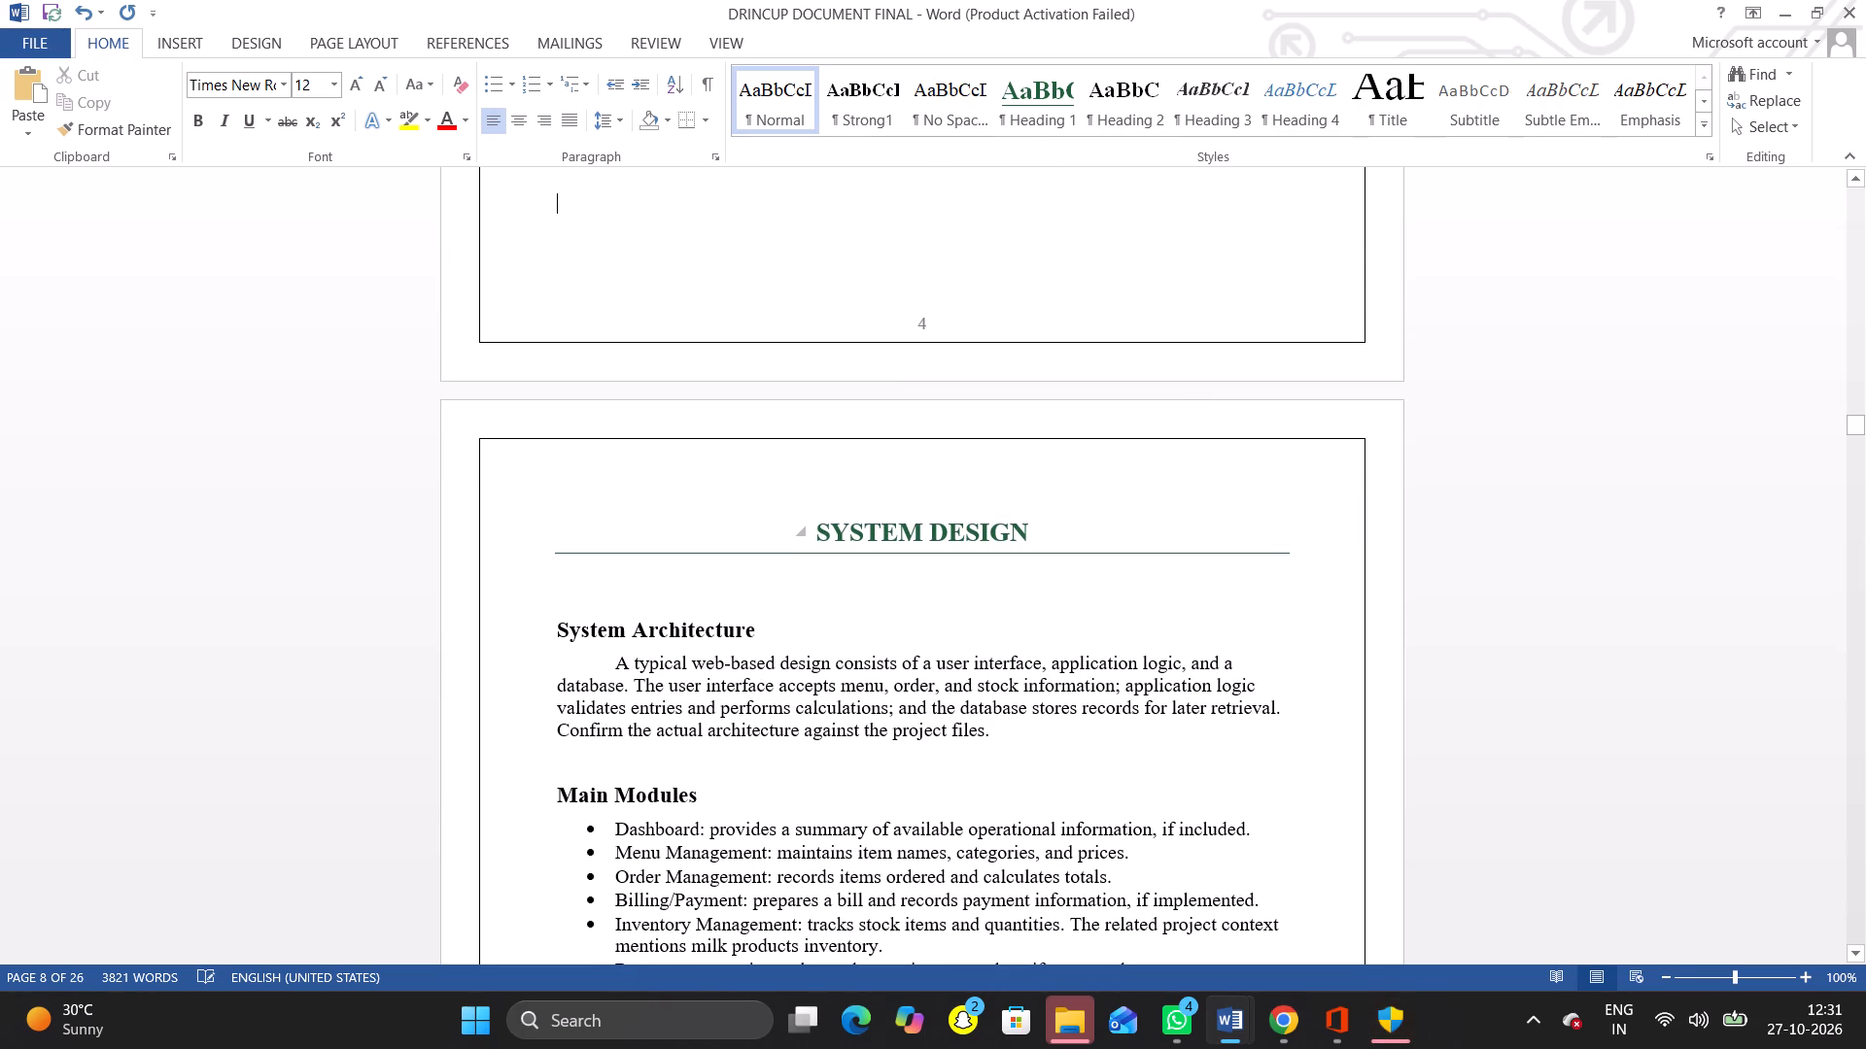
pyautogui.press('BackSpace')
# Review the page layout from System Design through the flowchart, implementation details, website screenshots and test case tables.
pyautogui.scroll(-1, 812, 516)
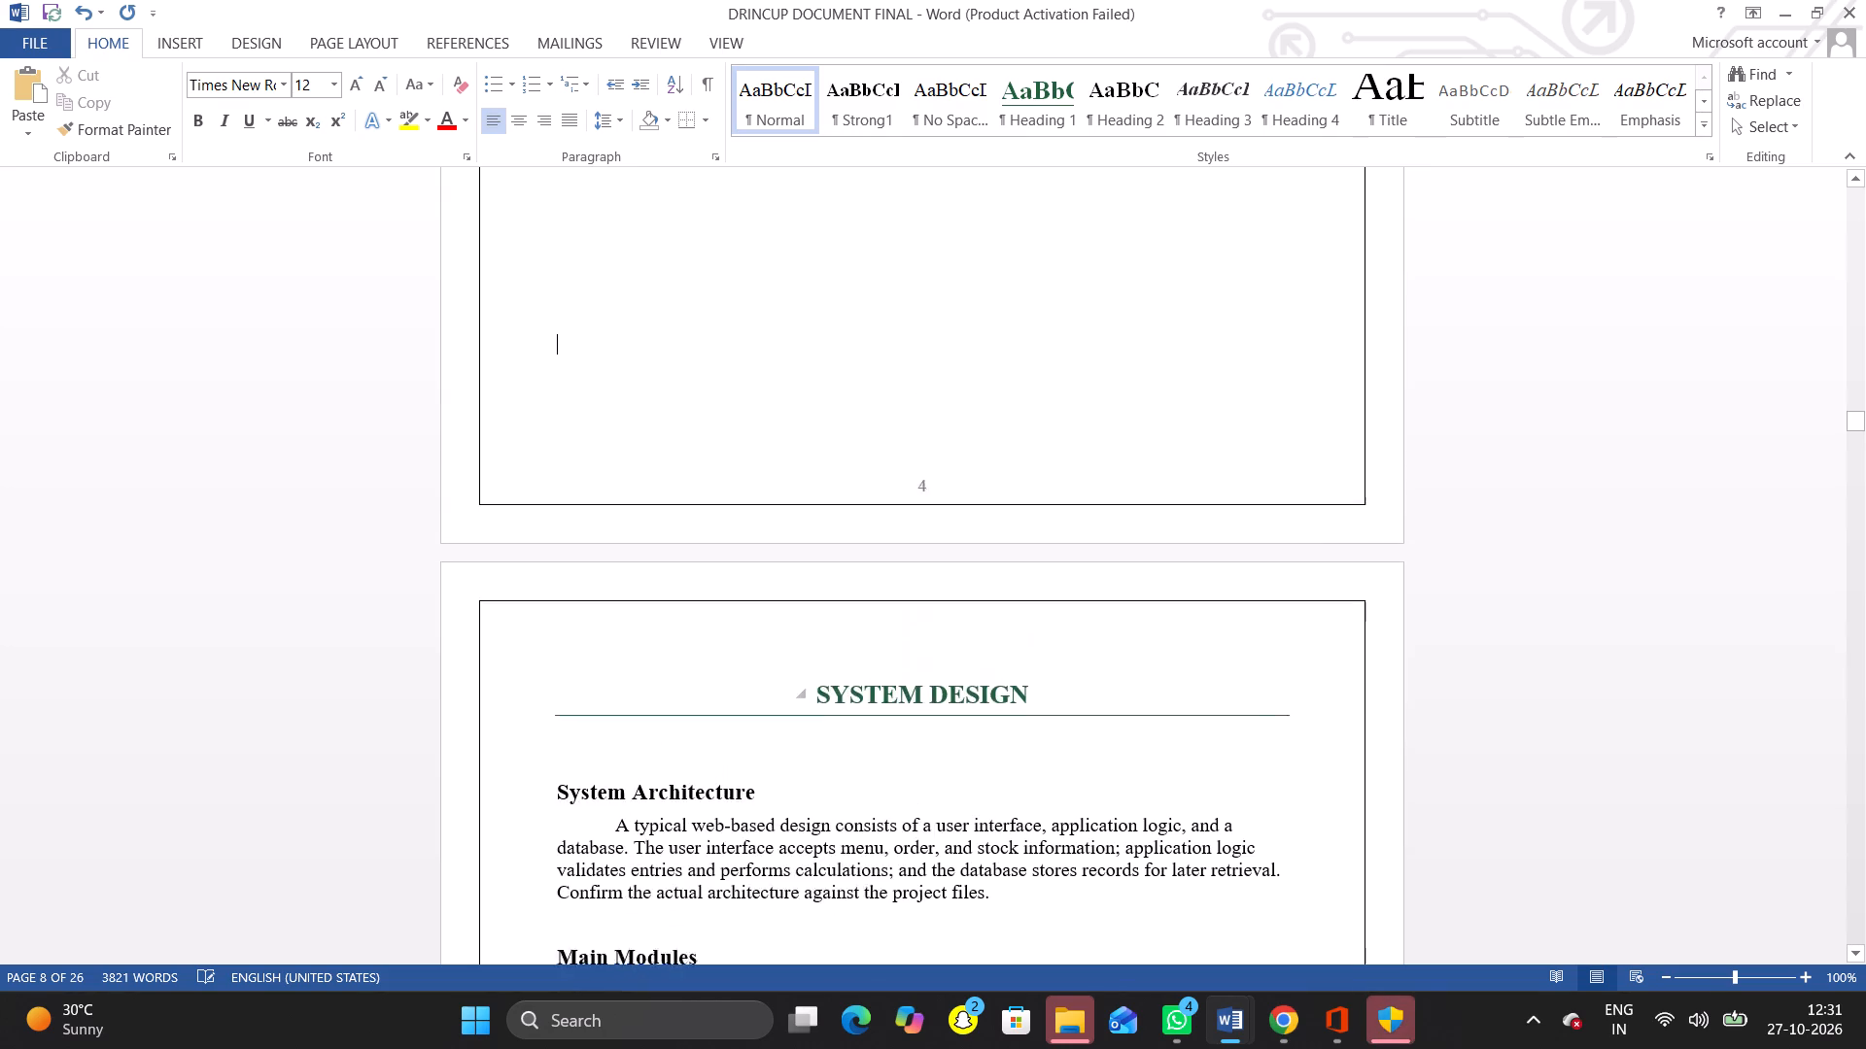
pyautogui.scroll(-4, 812, 516)
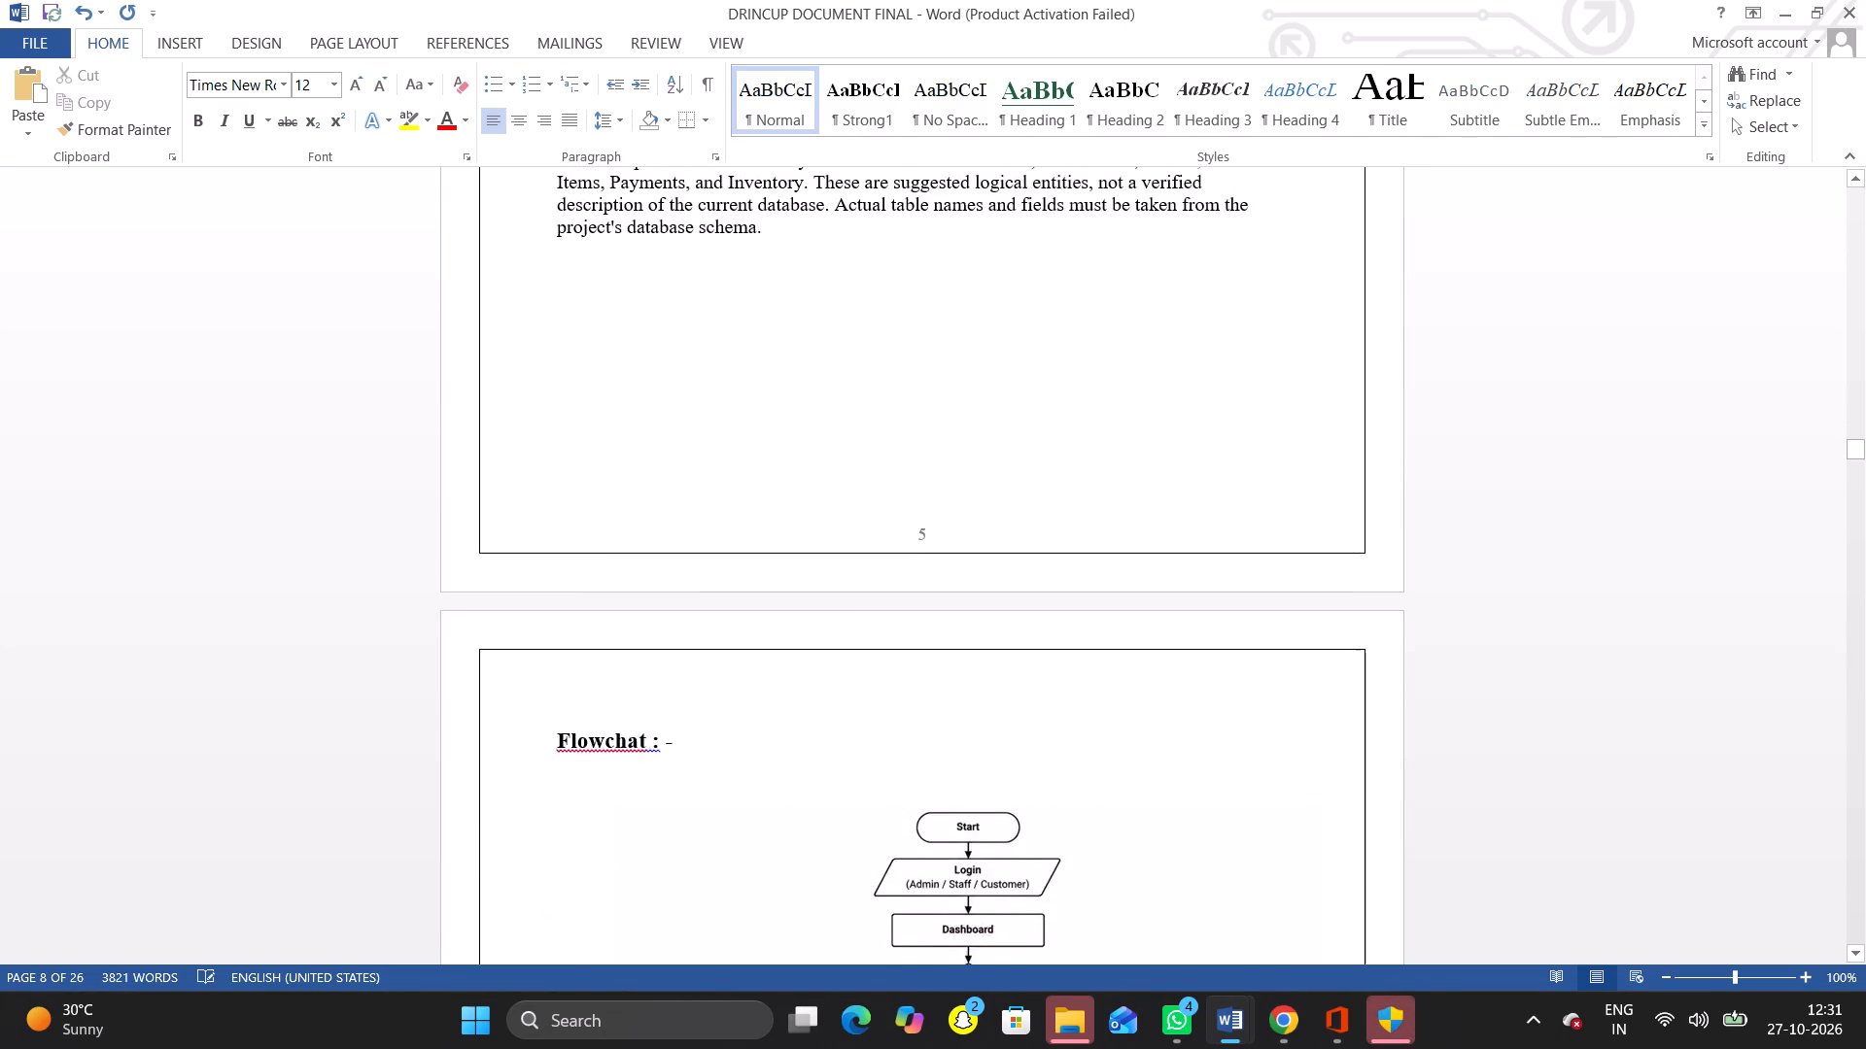
pyautogui.scroll(-3, 812, 516)
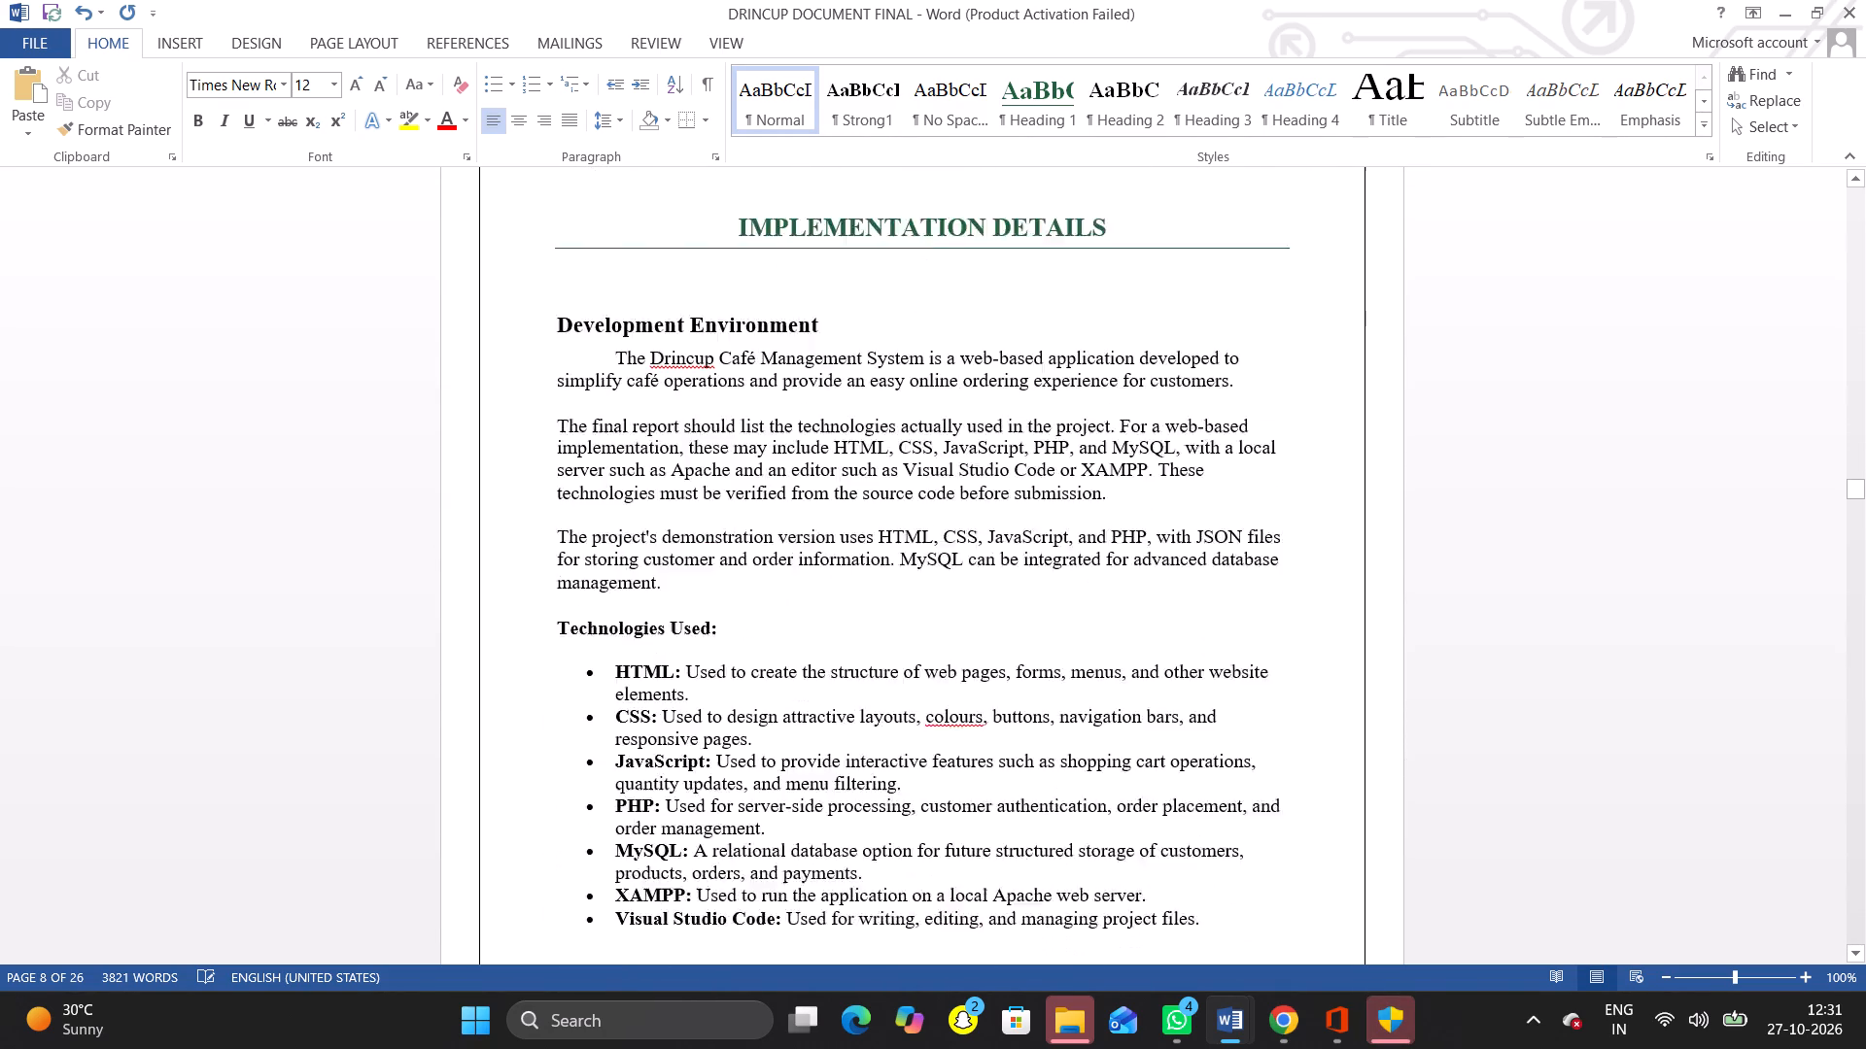
pyautogui.scroll(-4, 812, 516)
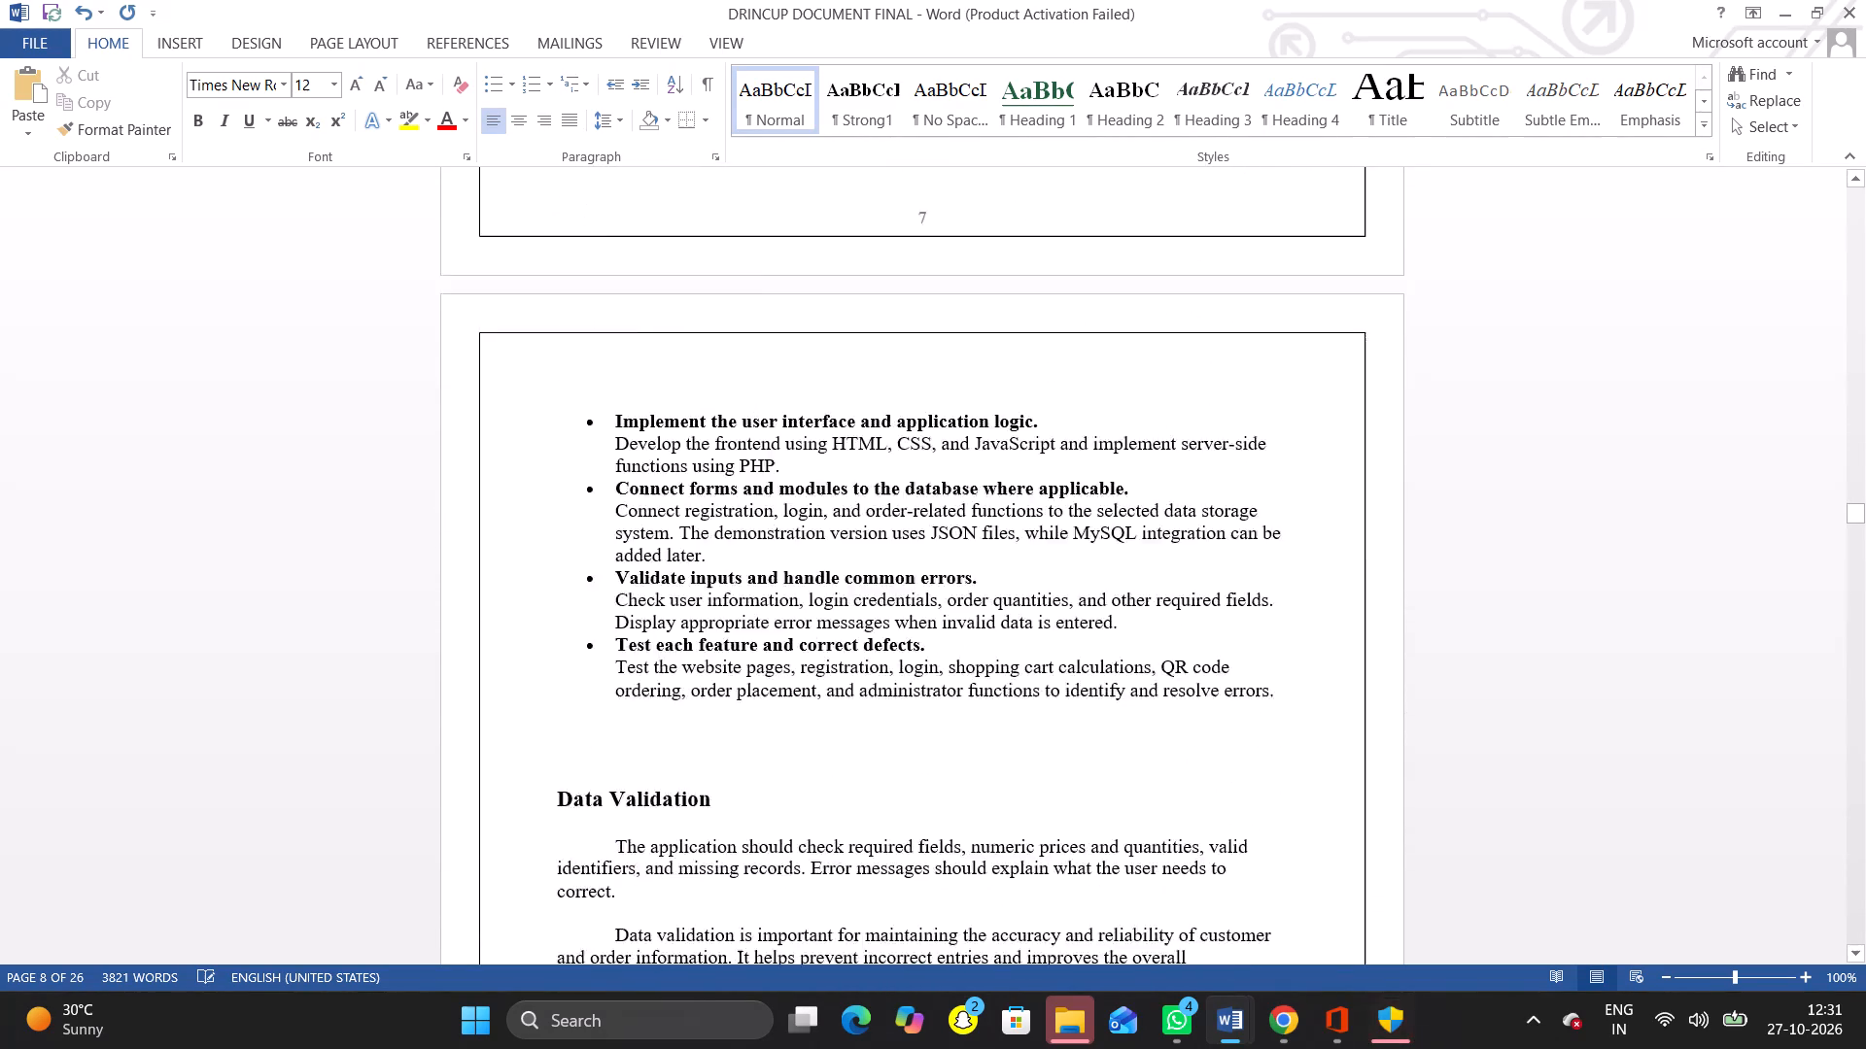
pyautogui.scroll(-2, 812, 516)
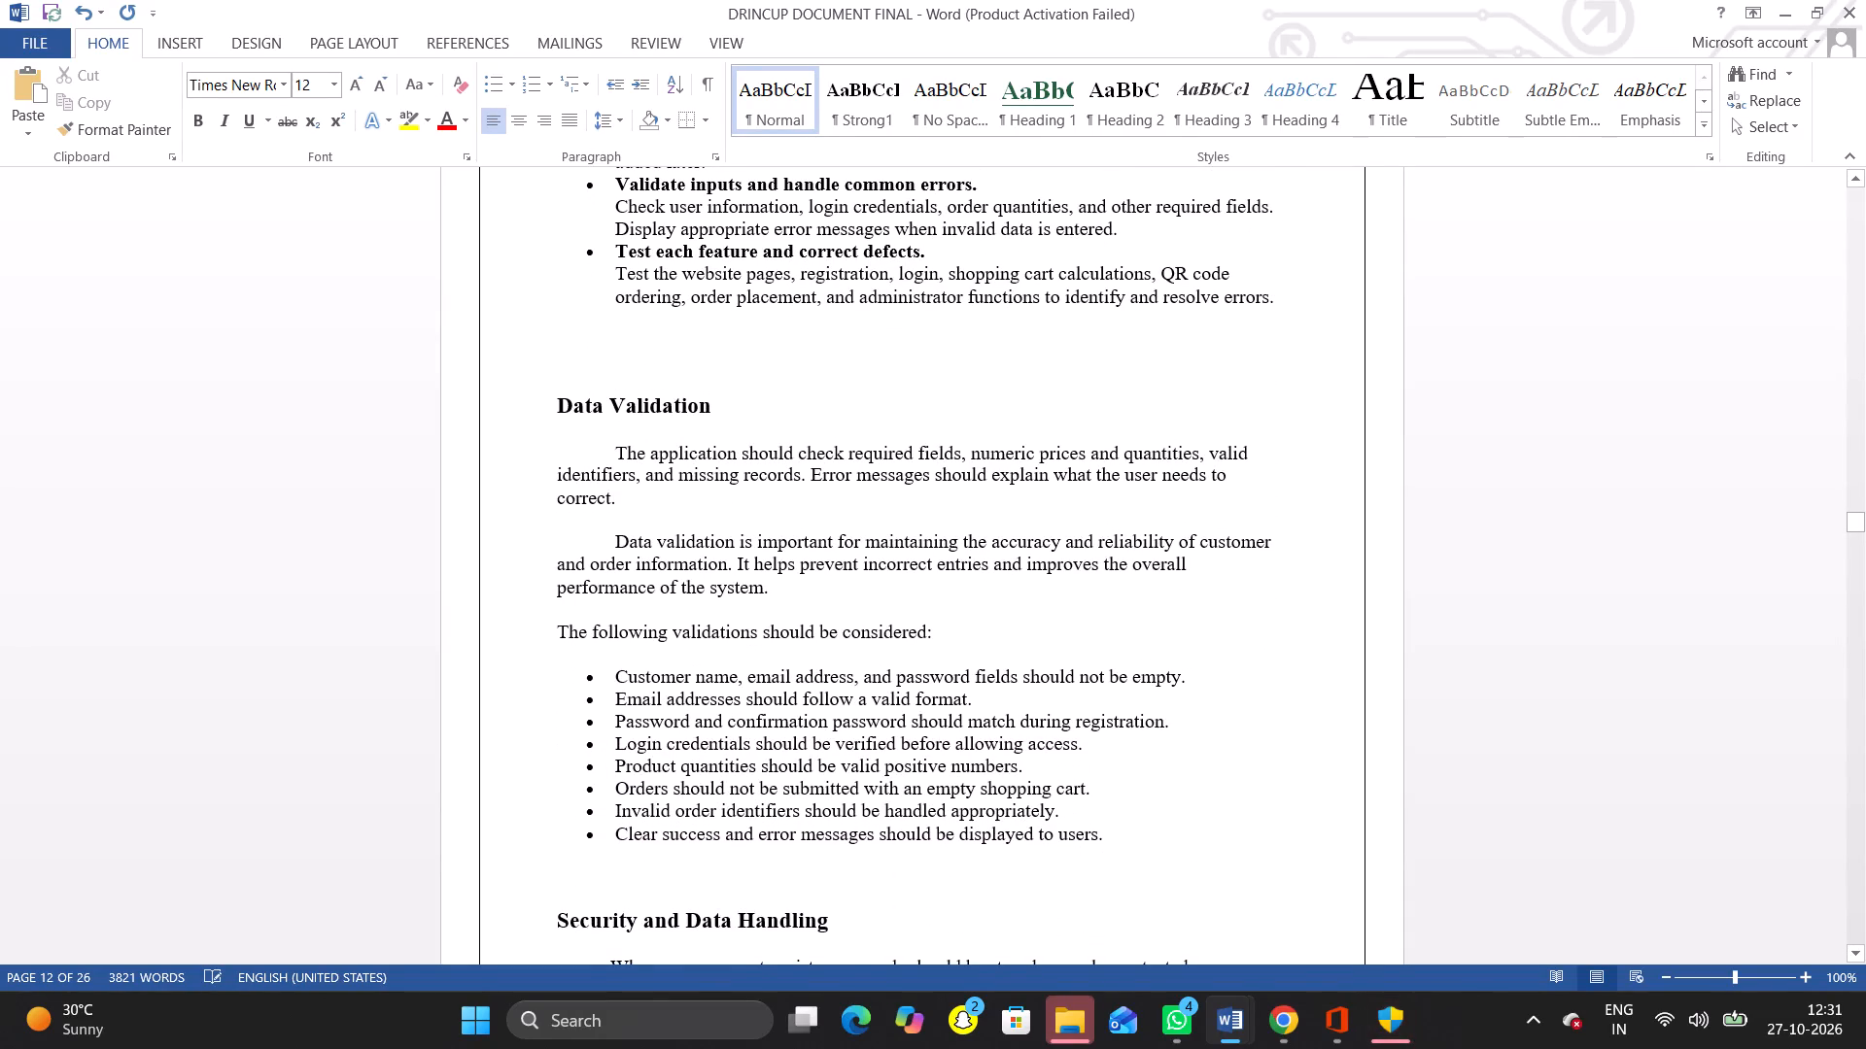
pyautogui.scroll(6, 664, 627)
pyautogui.scroll(-1, 664, 627)
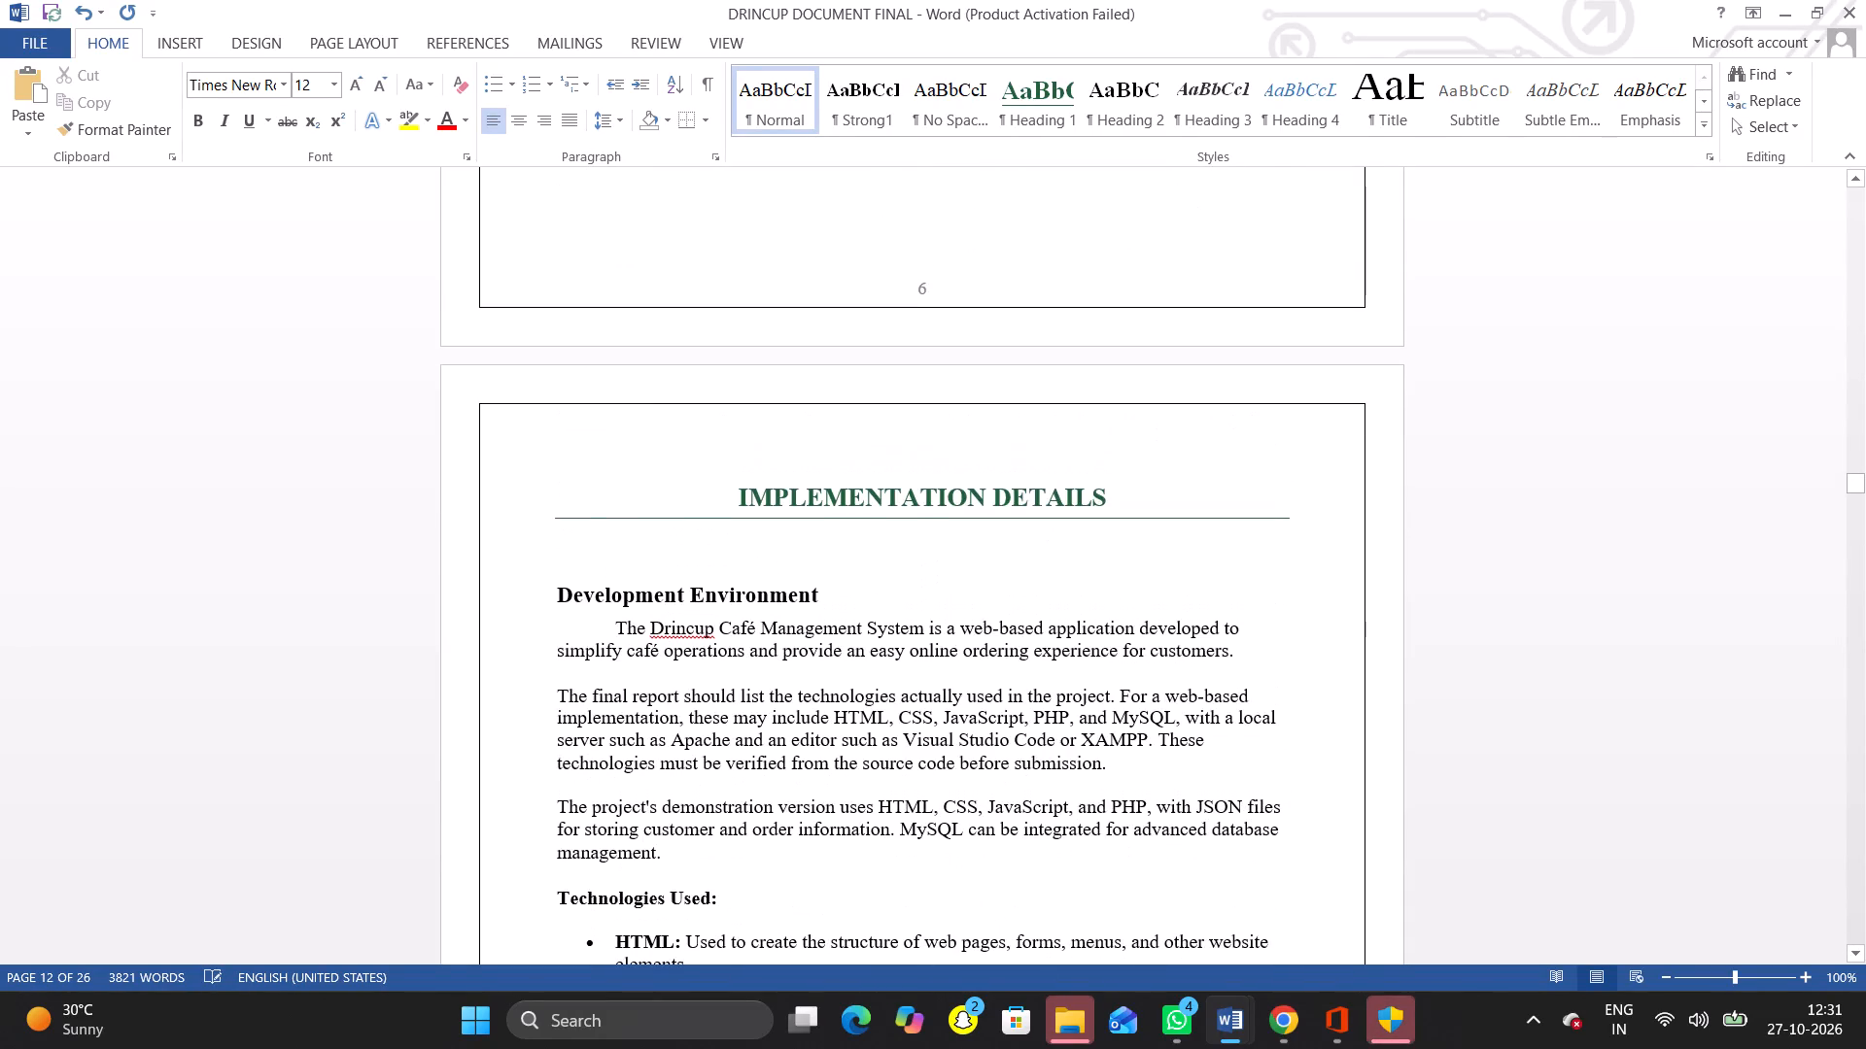
pyautogui.scroll(-4, 664, 627)
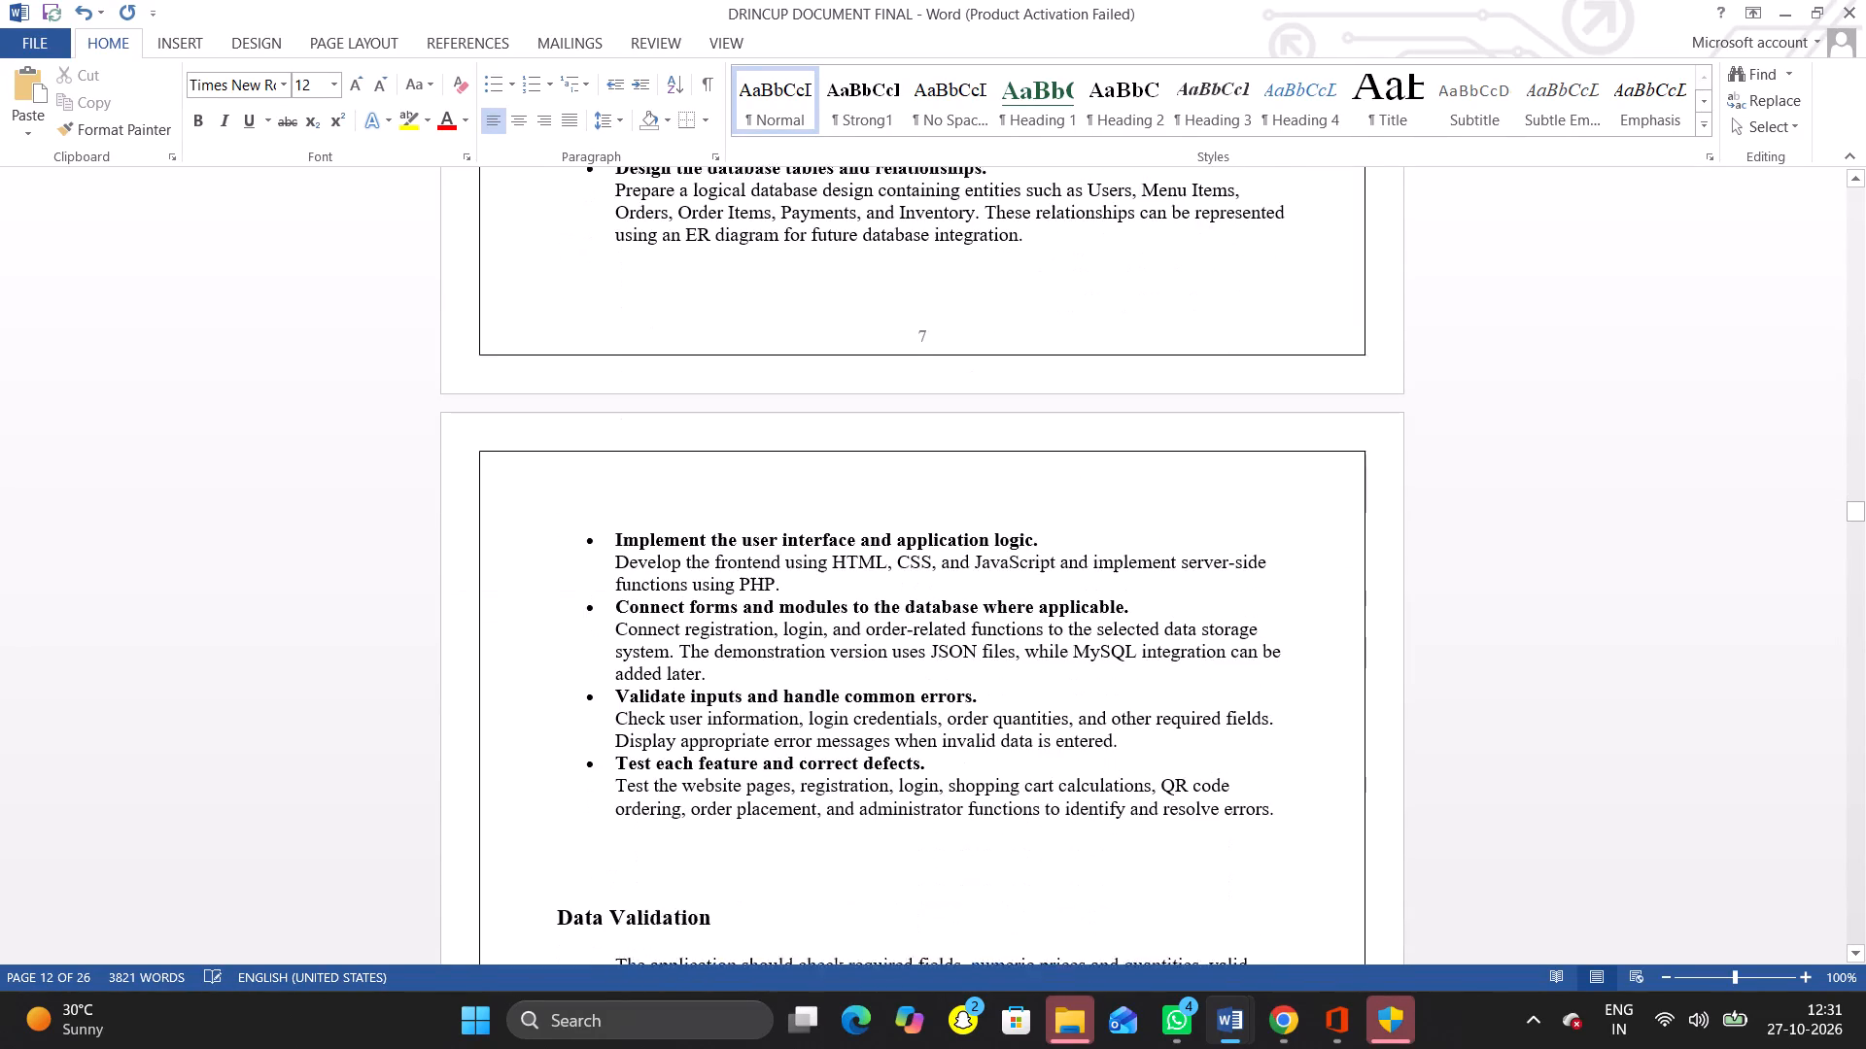
pyautogui.scroll(-1, 642, 727)
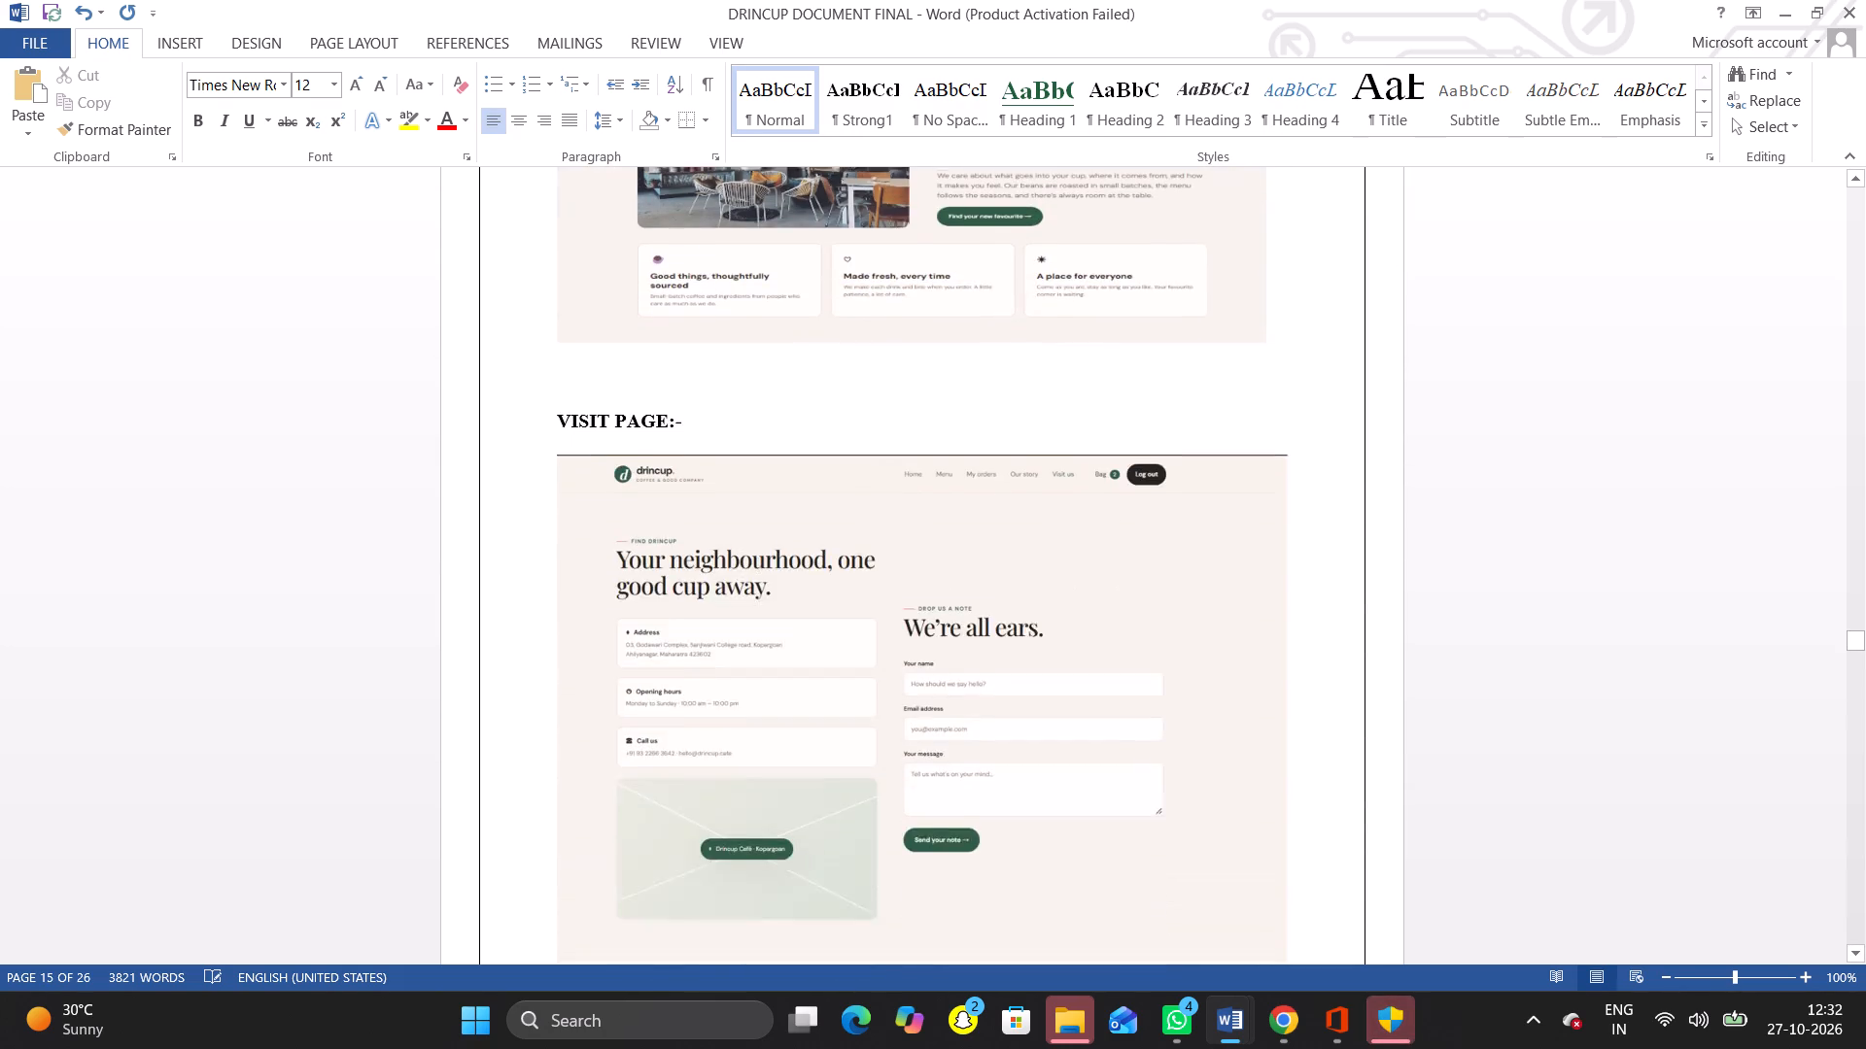
pyautogui.scroll(-1, 643, 574)
pyautogui.hscroll(1, 643, 574)
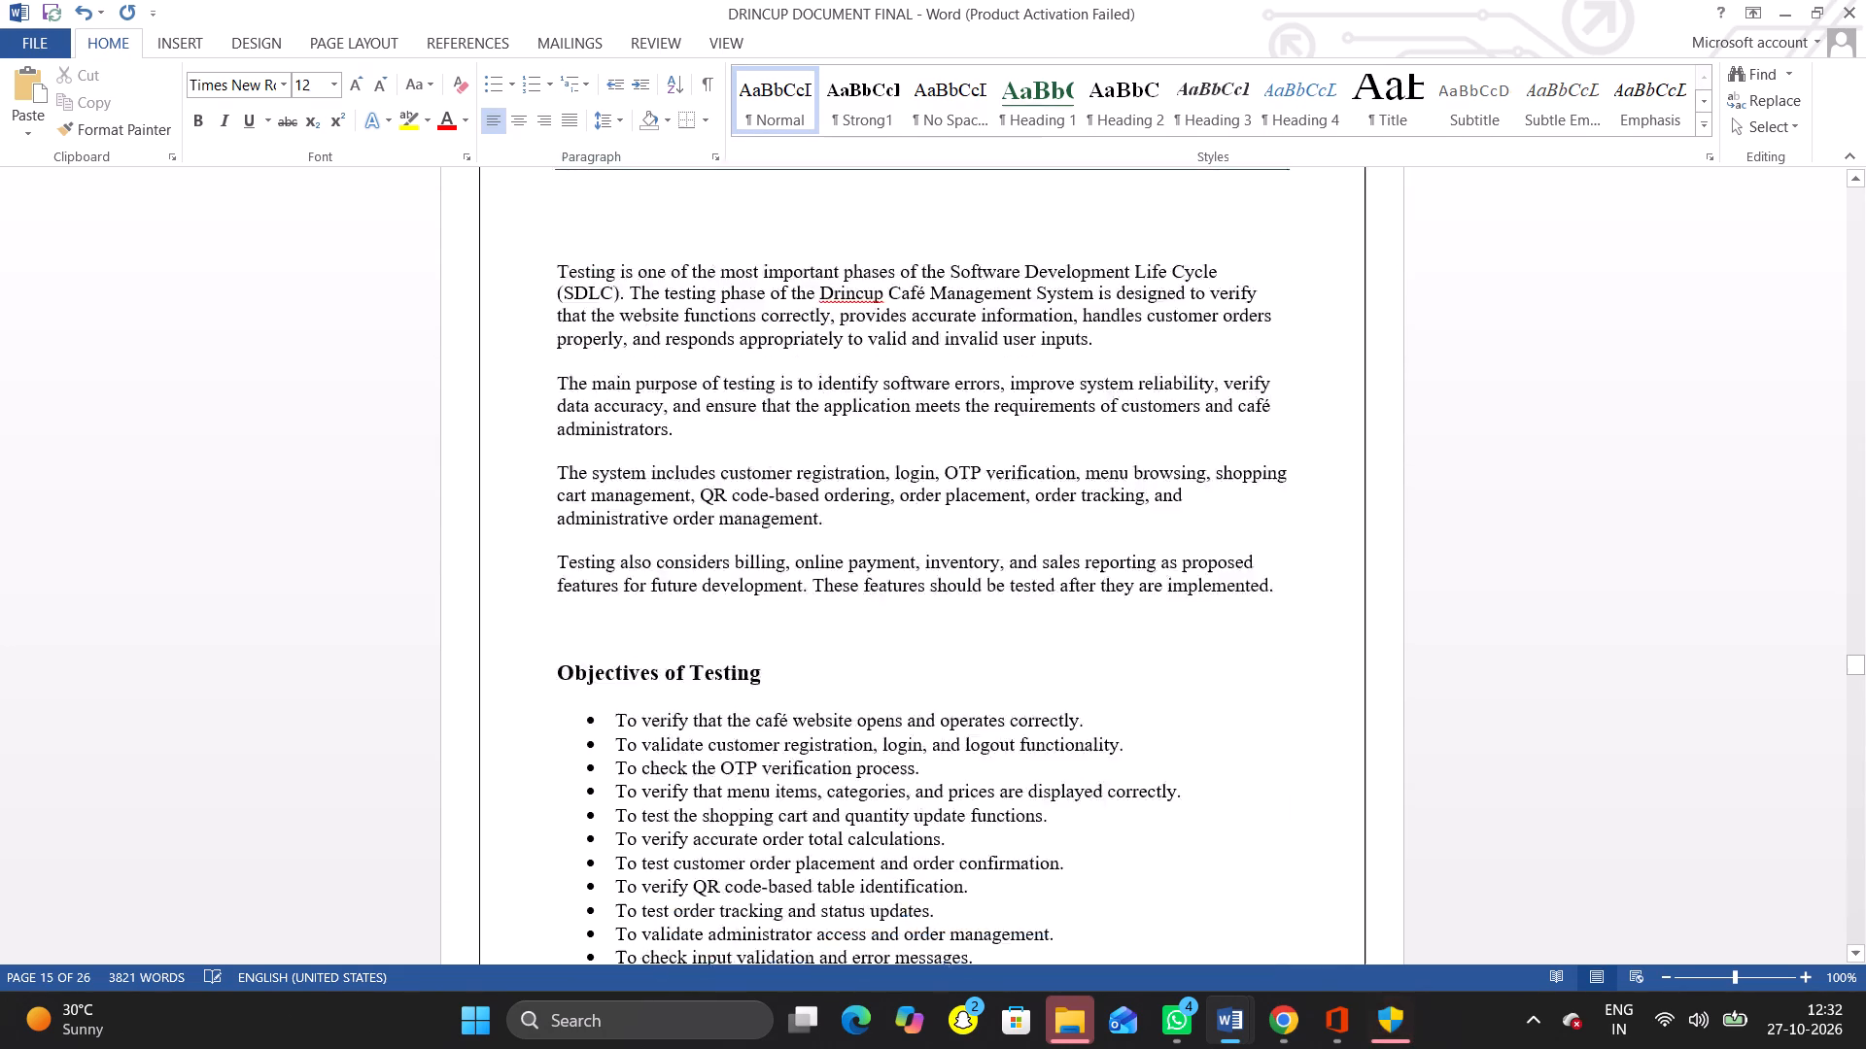
pyautogui.hscroll(1, 643, 574)
pyautogui.scroll(-2, 643, 574)
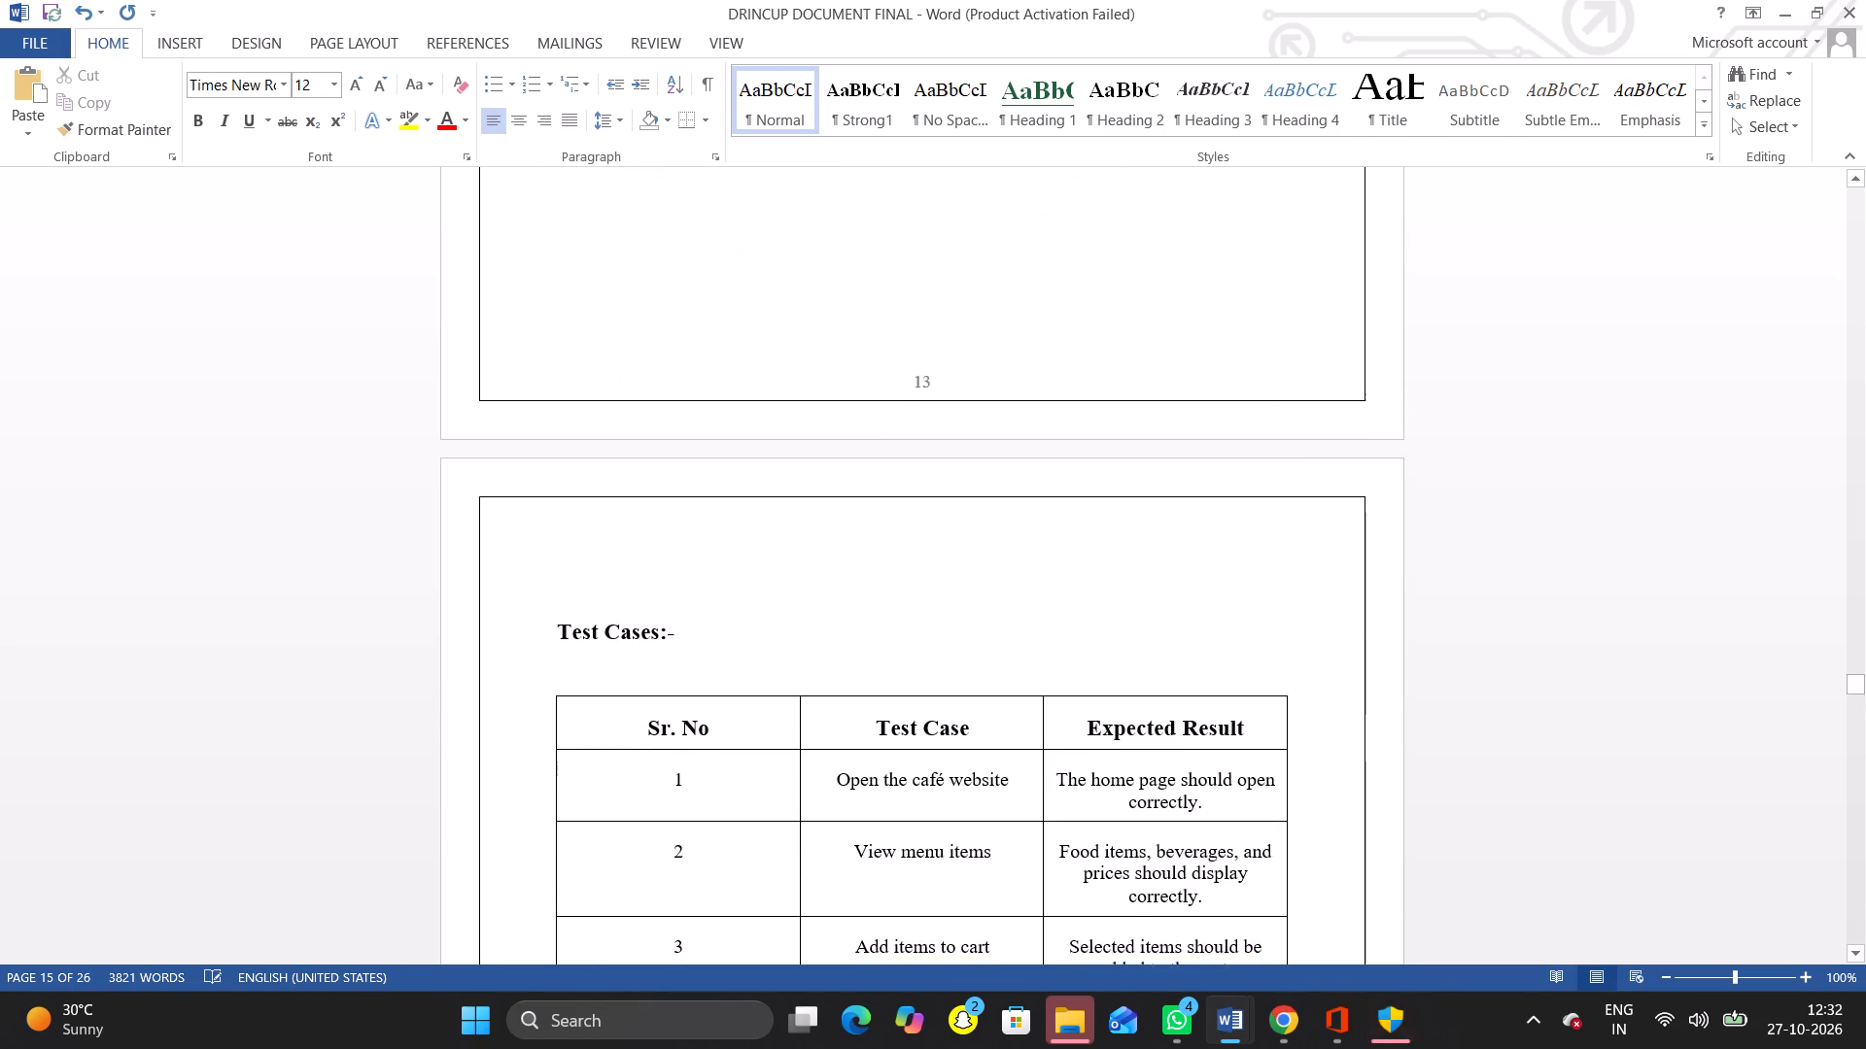
pyautogui.scroll(-9, 643, 574)
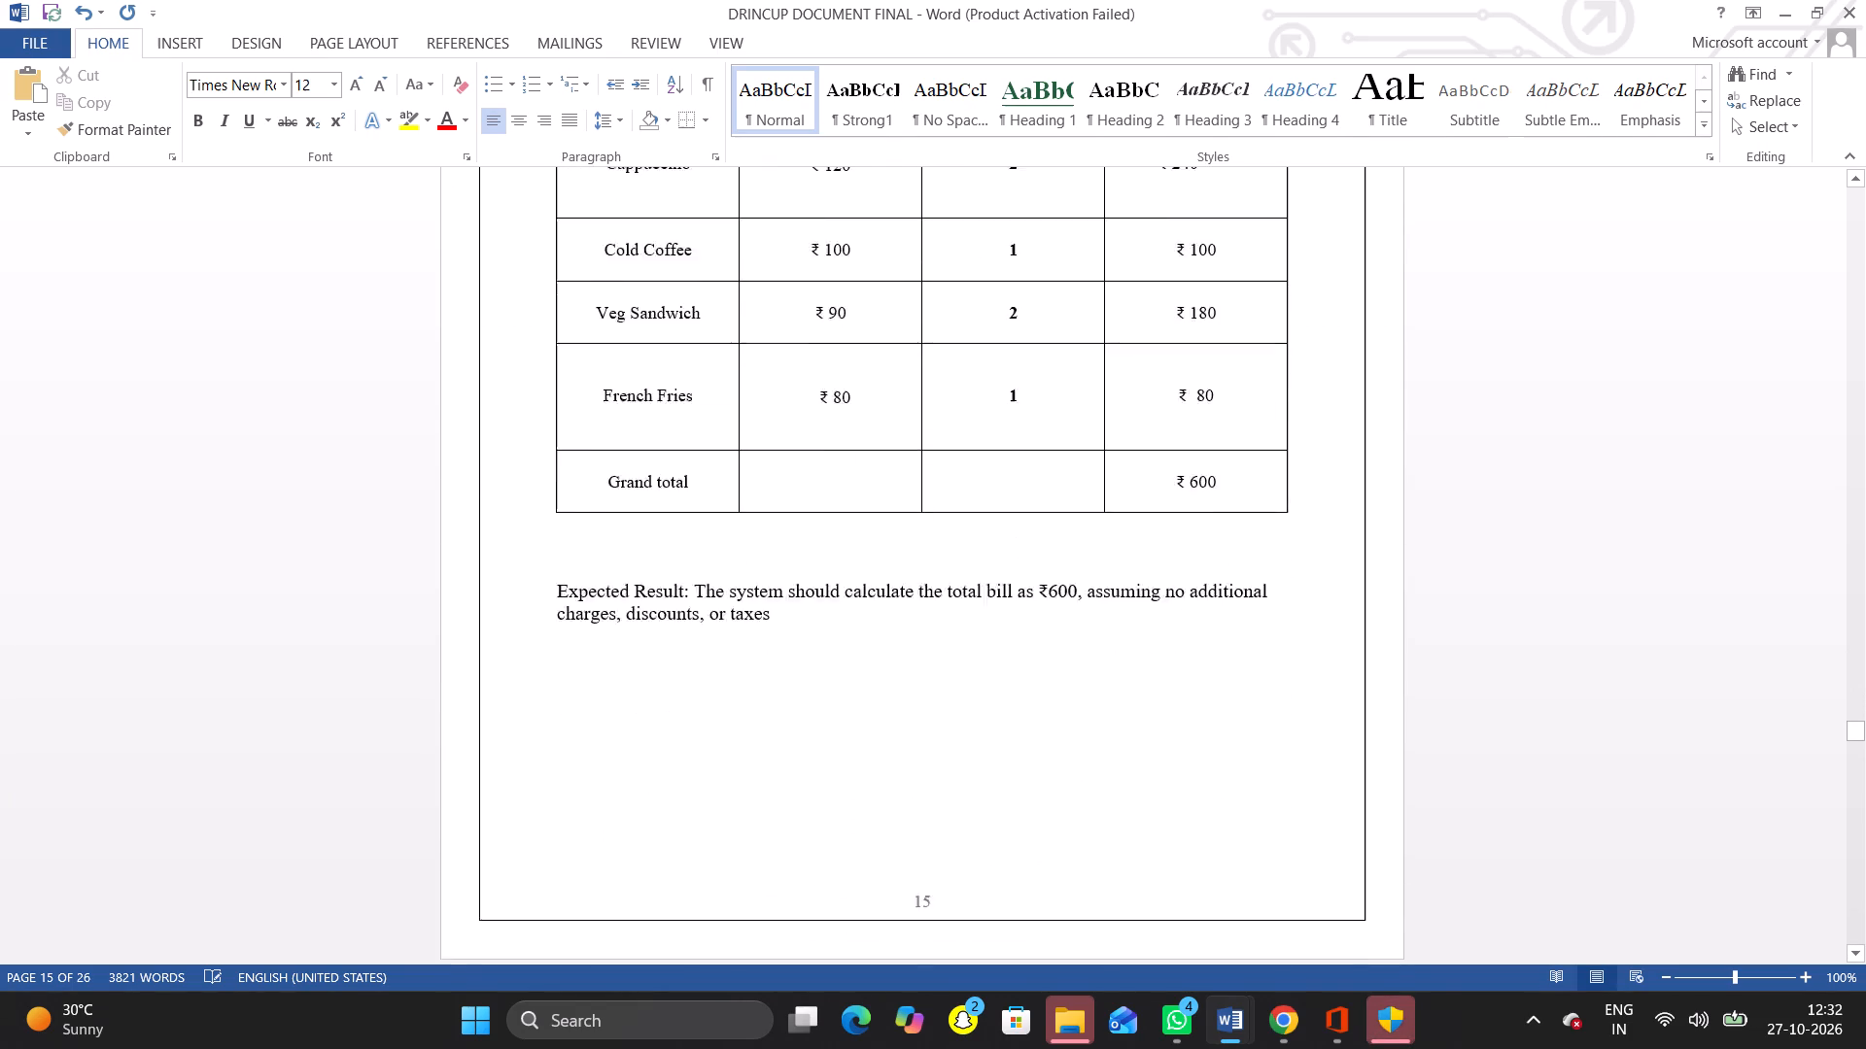
# Insert a blank line above the Error and Success Message Testing heading to push it onto the page with its table.
pyautogui.scroll(-3, 643, 574)
pyautogui.hscroll(1, 643, 574)
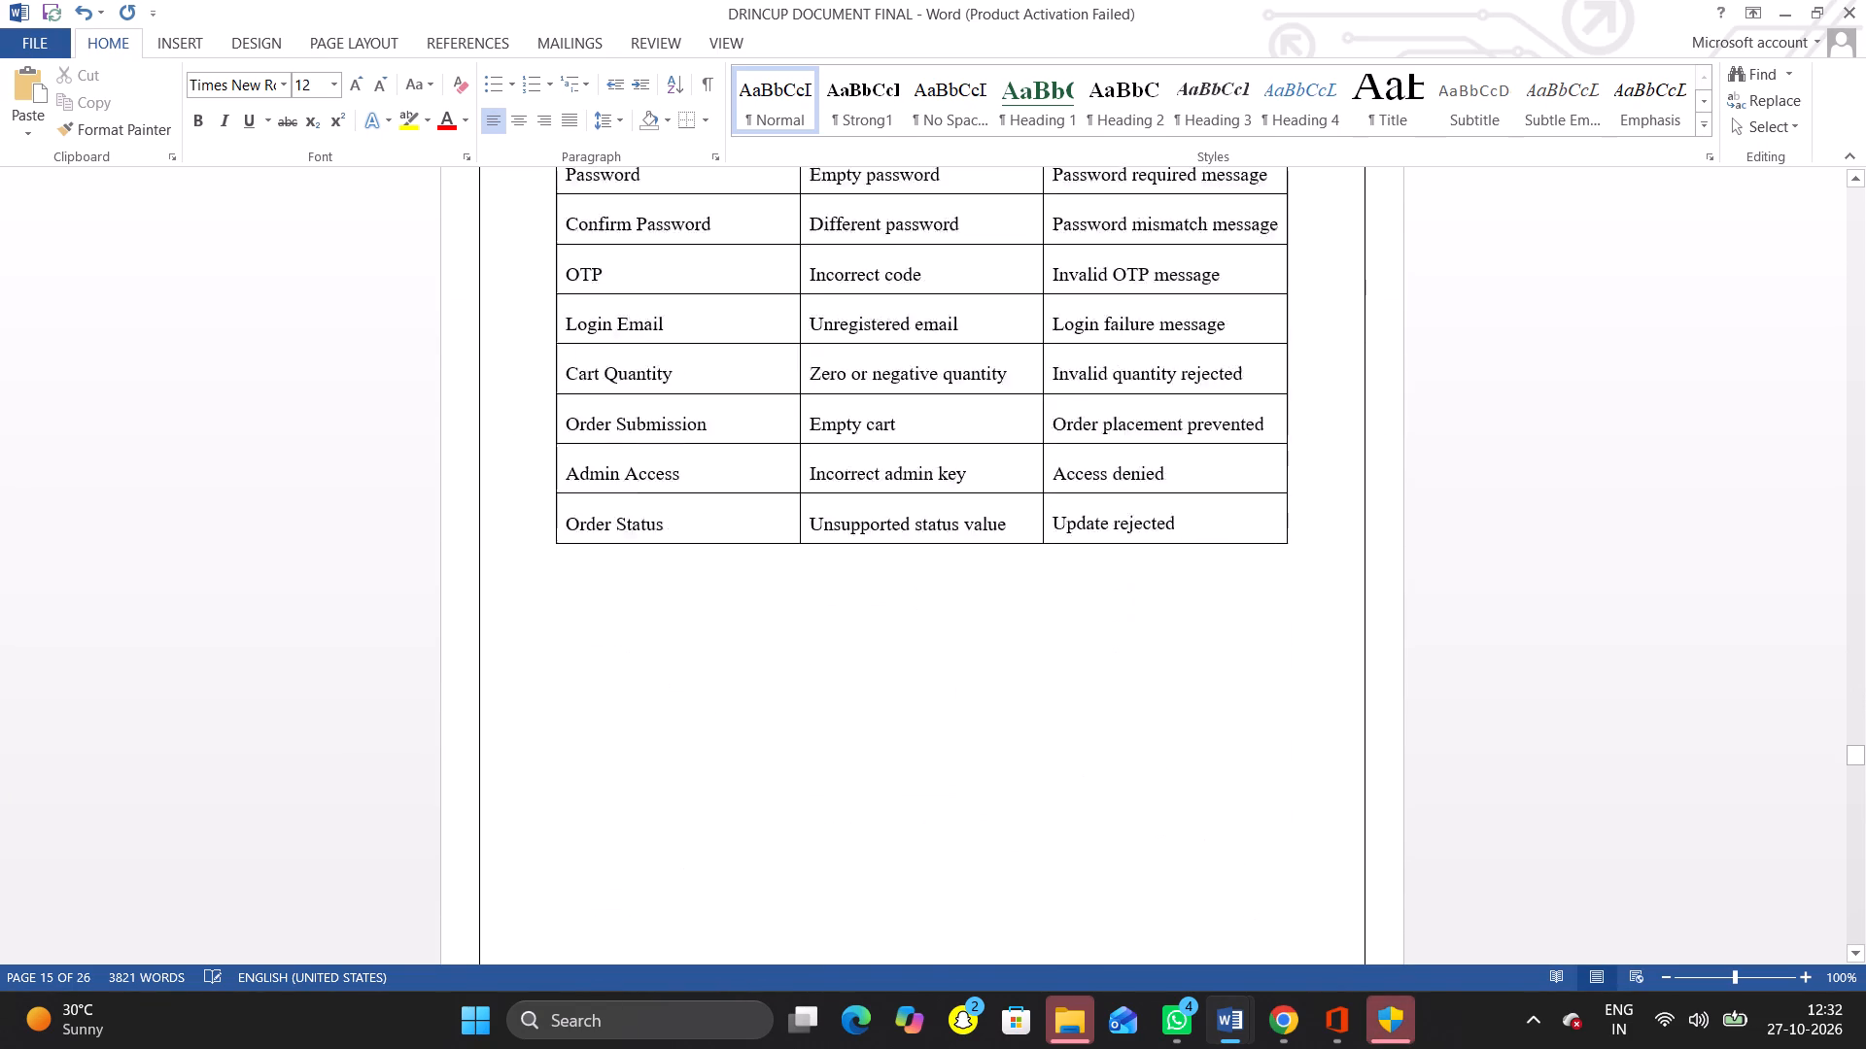
pyautogui.hscroll(1, 643, 574)
pyautogui.scroll(-1, 643, 574)
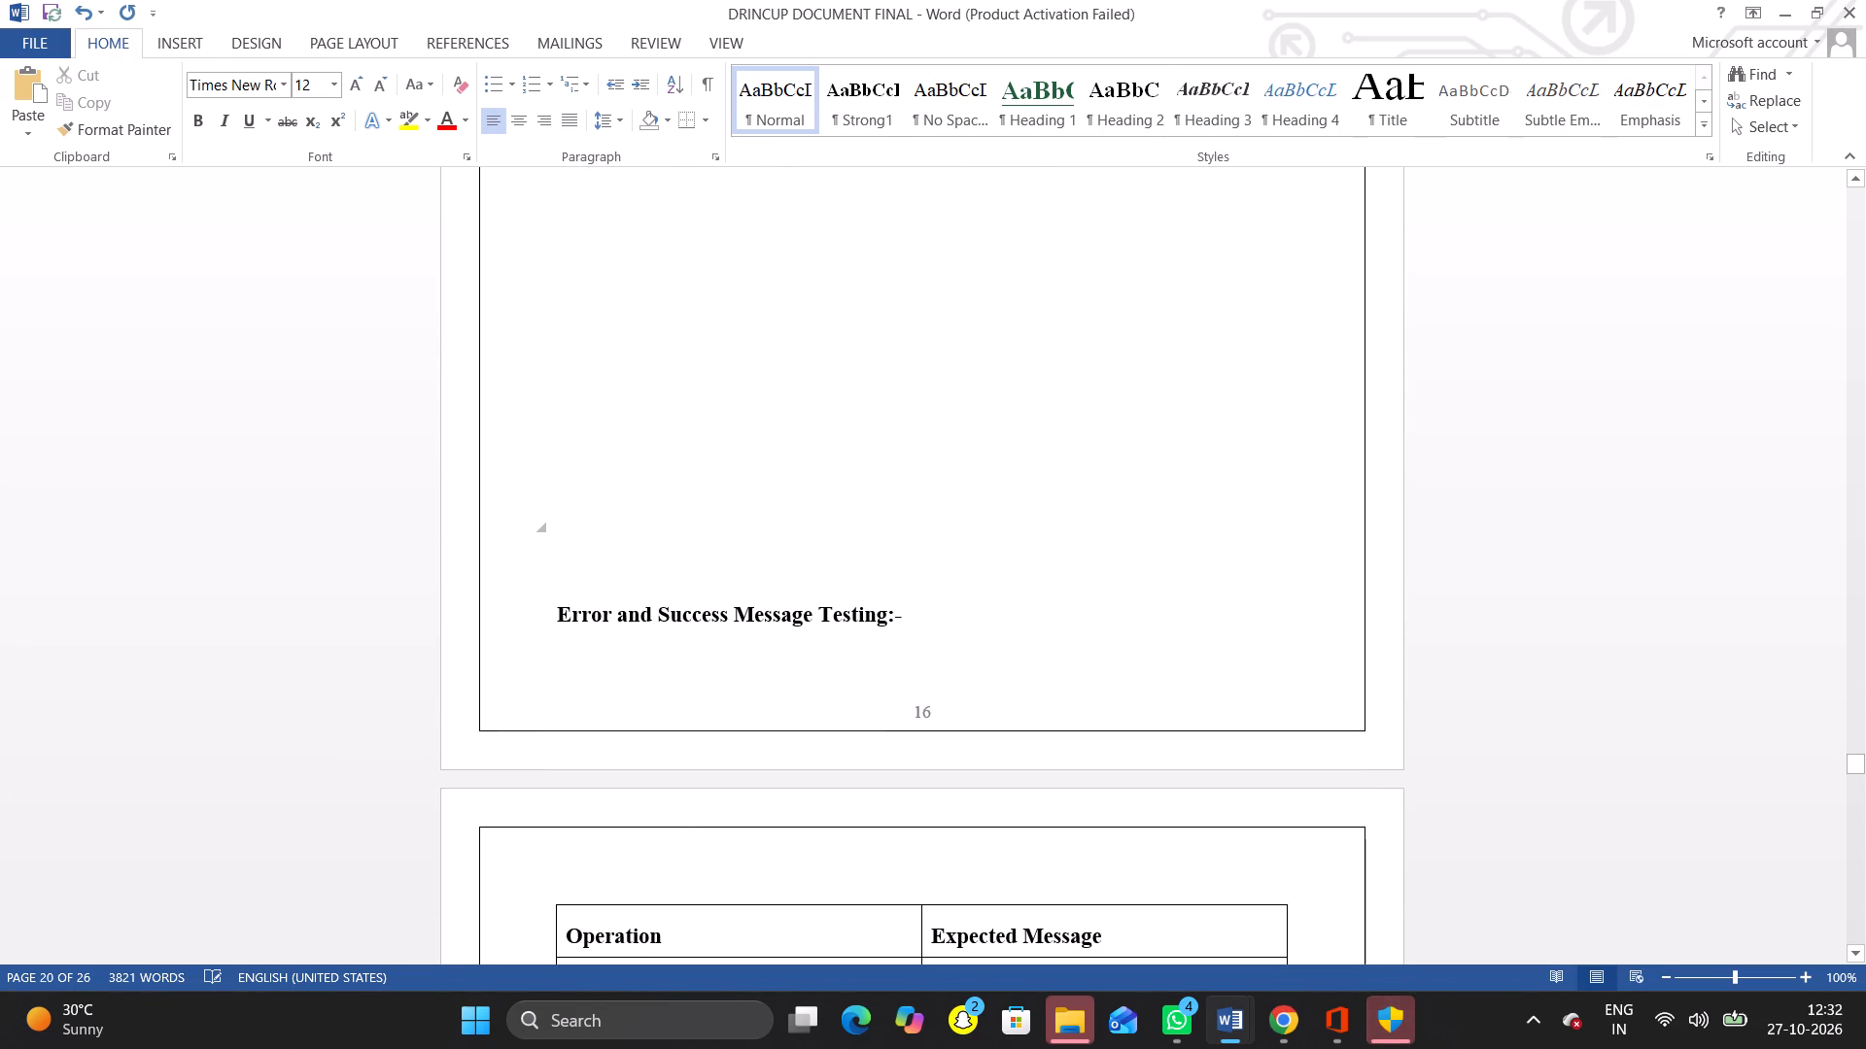
pyautogui.click(630, 524)
pyautogui.press('Return')
# Review the layout of the remaining pages, from message testing and order tracking to the conclusion and bibliography.
pyautogui.scroll(-3, 630, 524)
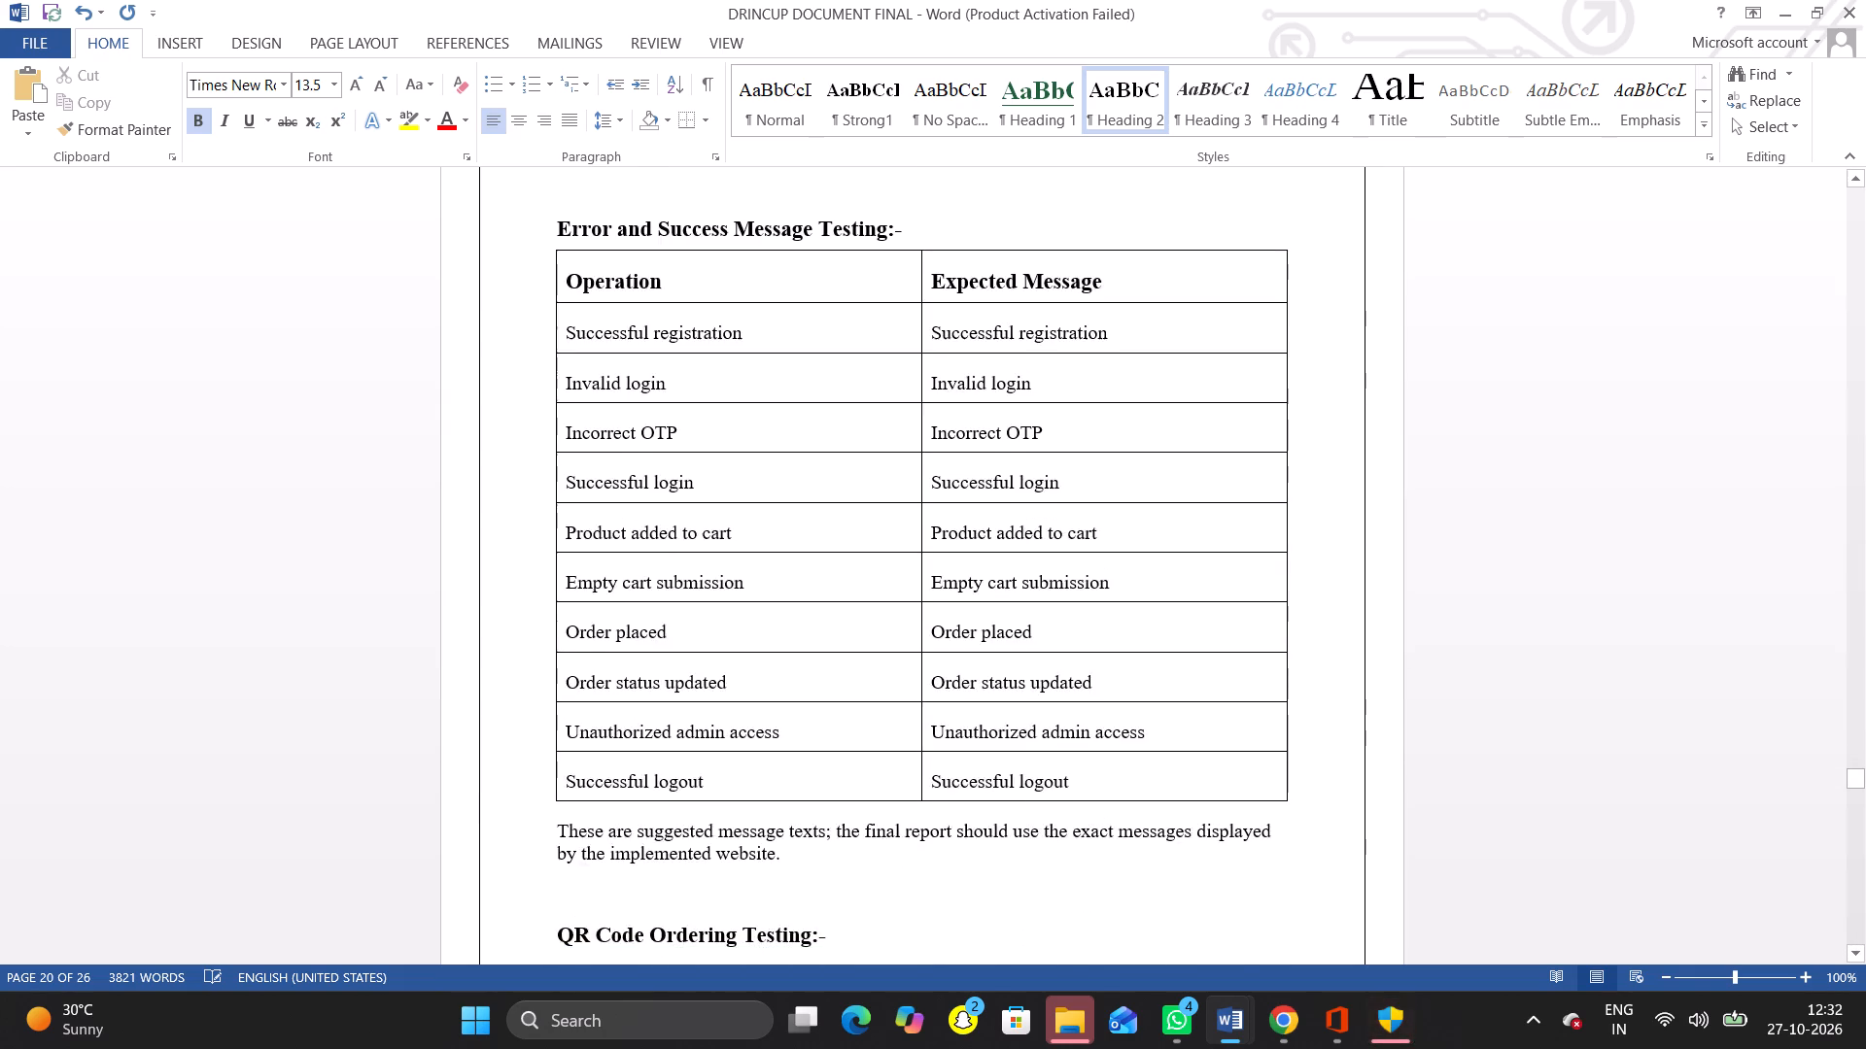
pyautogui.scroll(-1, 630, 524)
pyautogui.scroll(1, 630, 524)
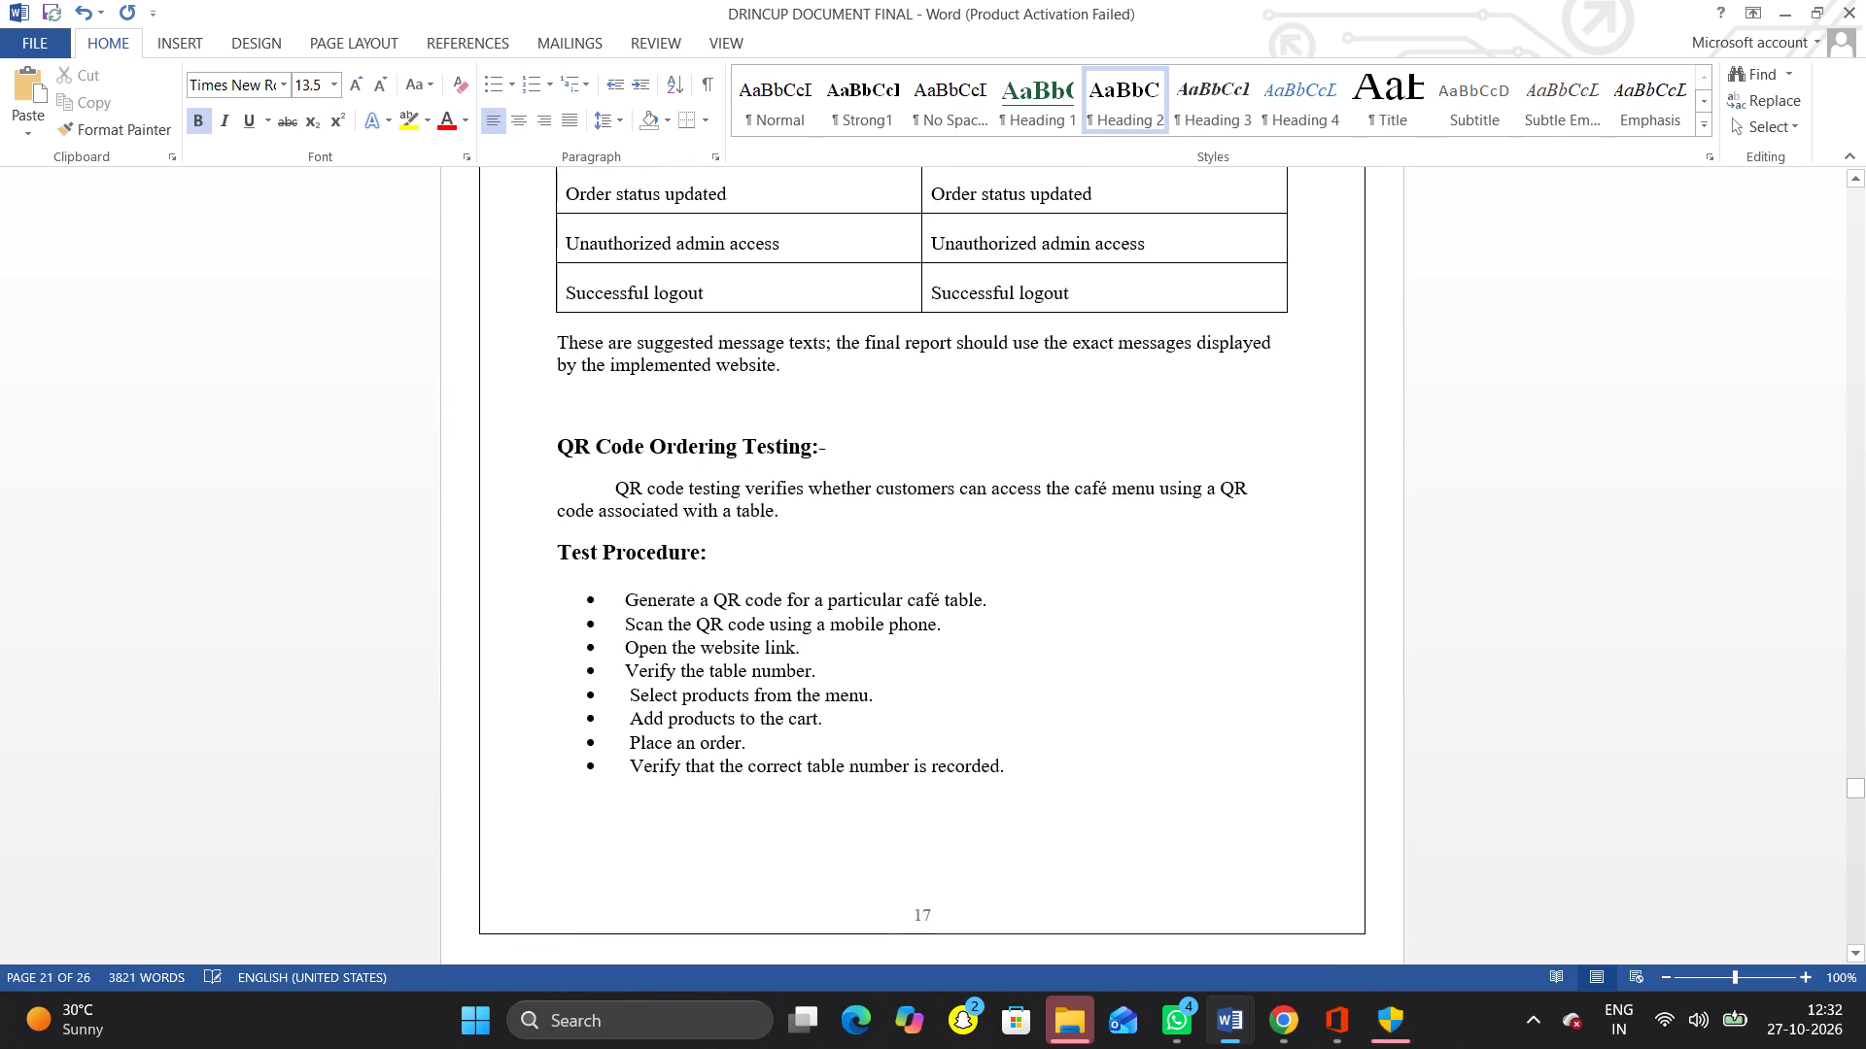
pyautogui.scroll(-3, 741, 383)
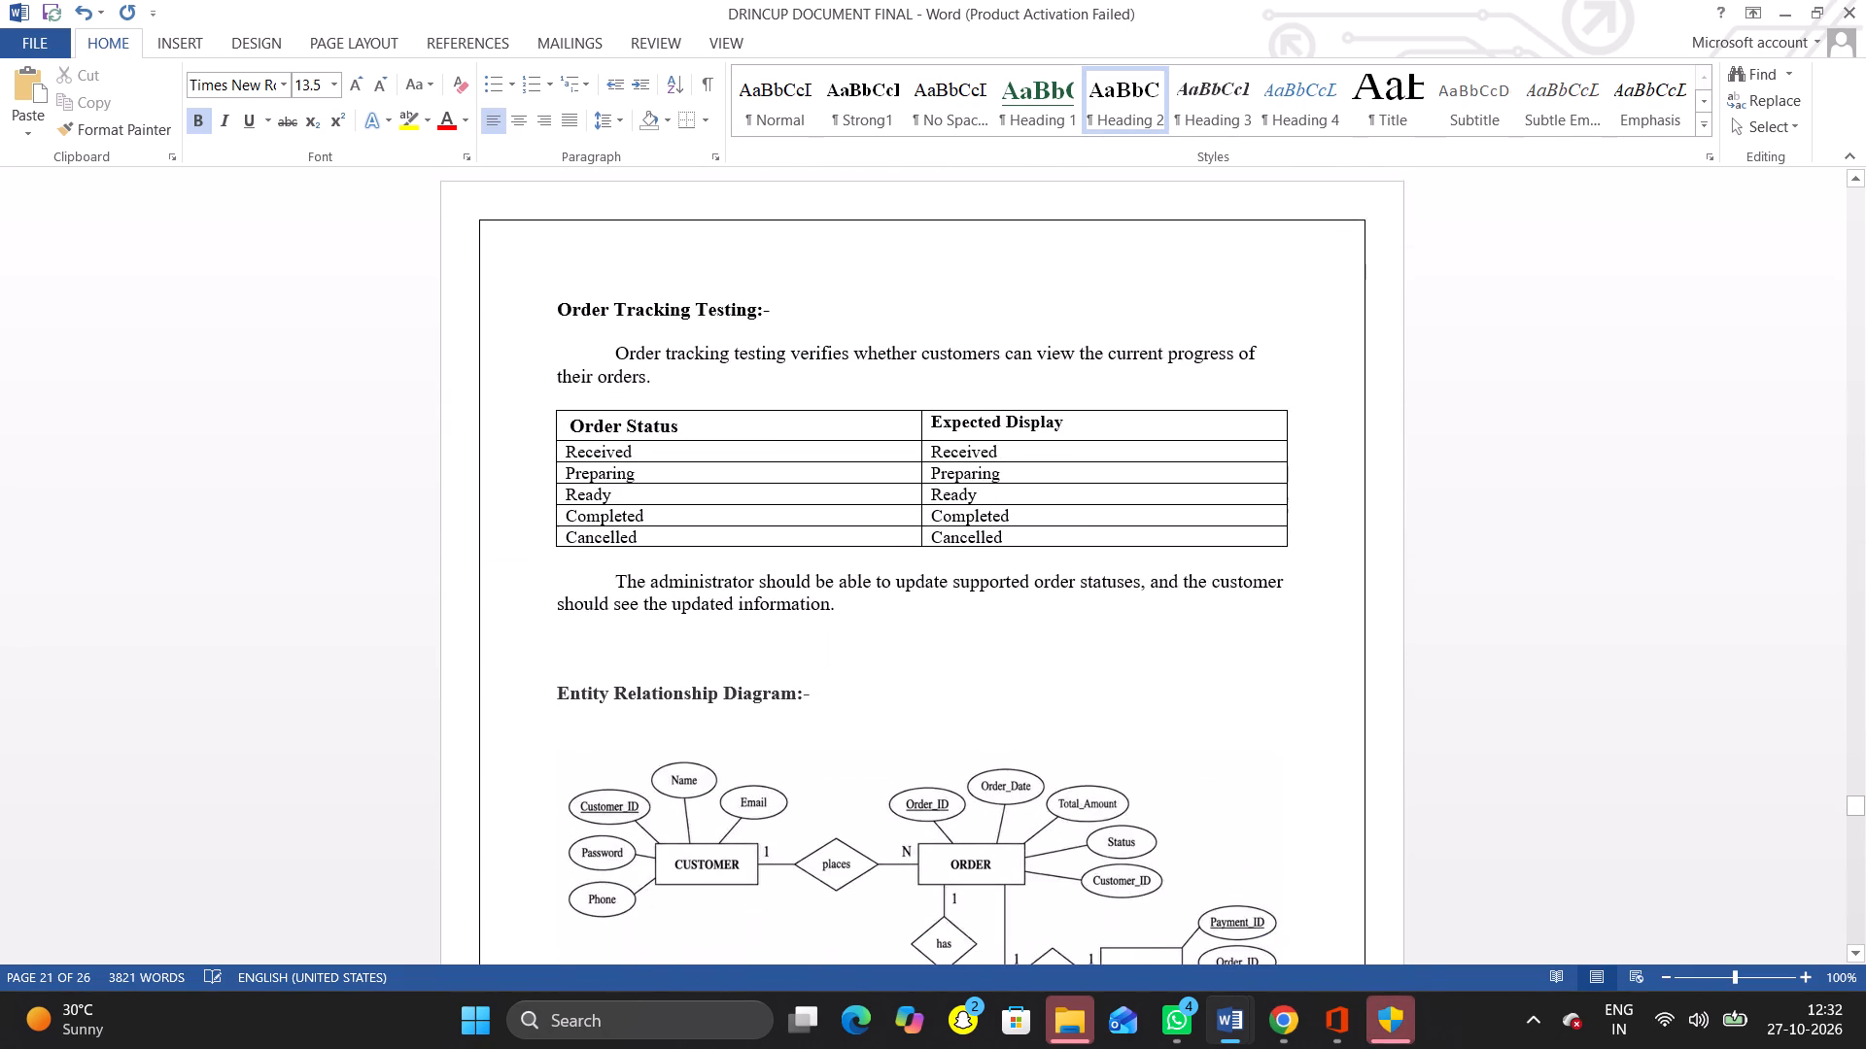
pyautogui.scroll(-4, 741, 383)
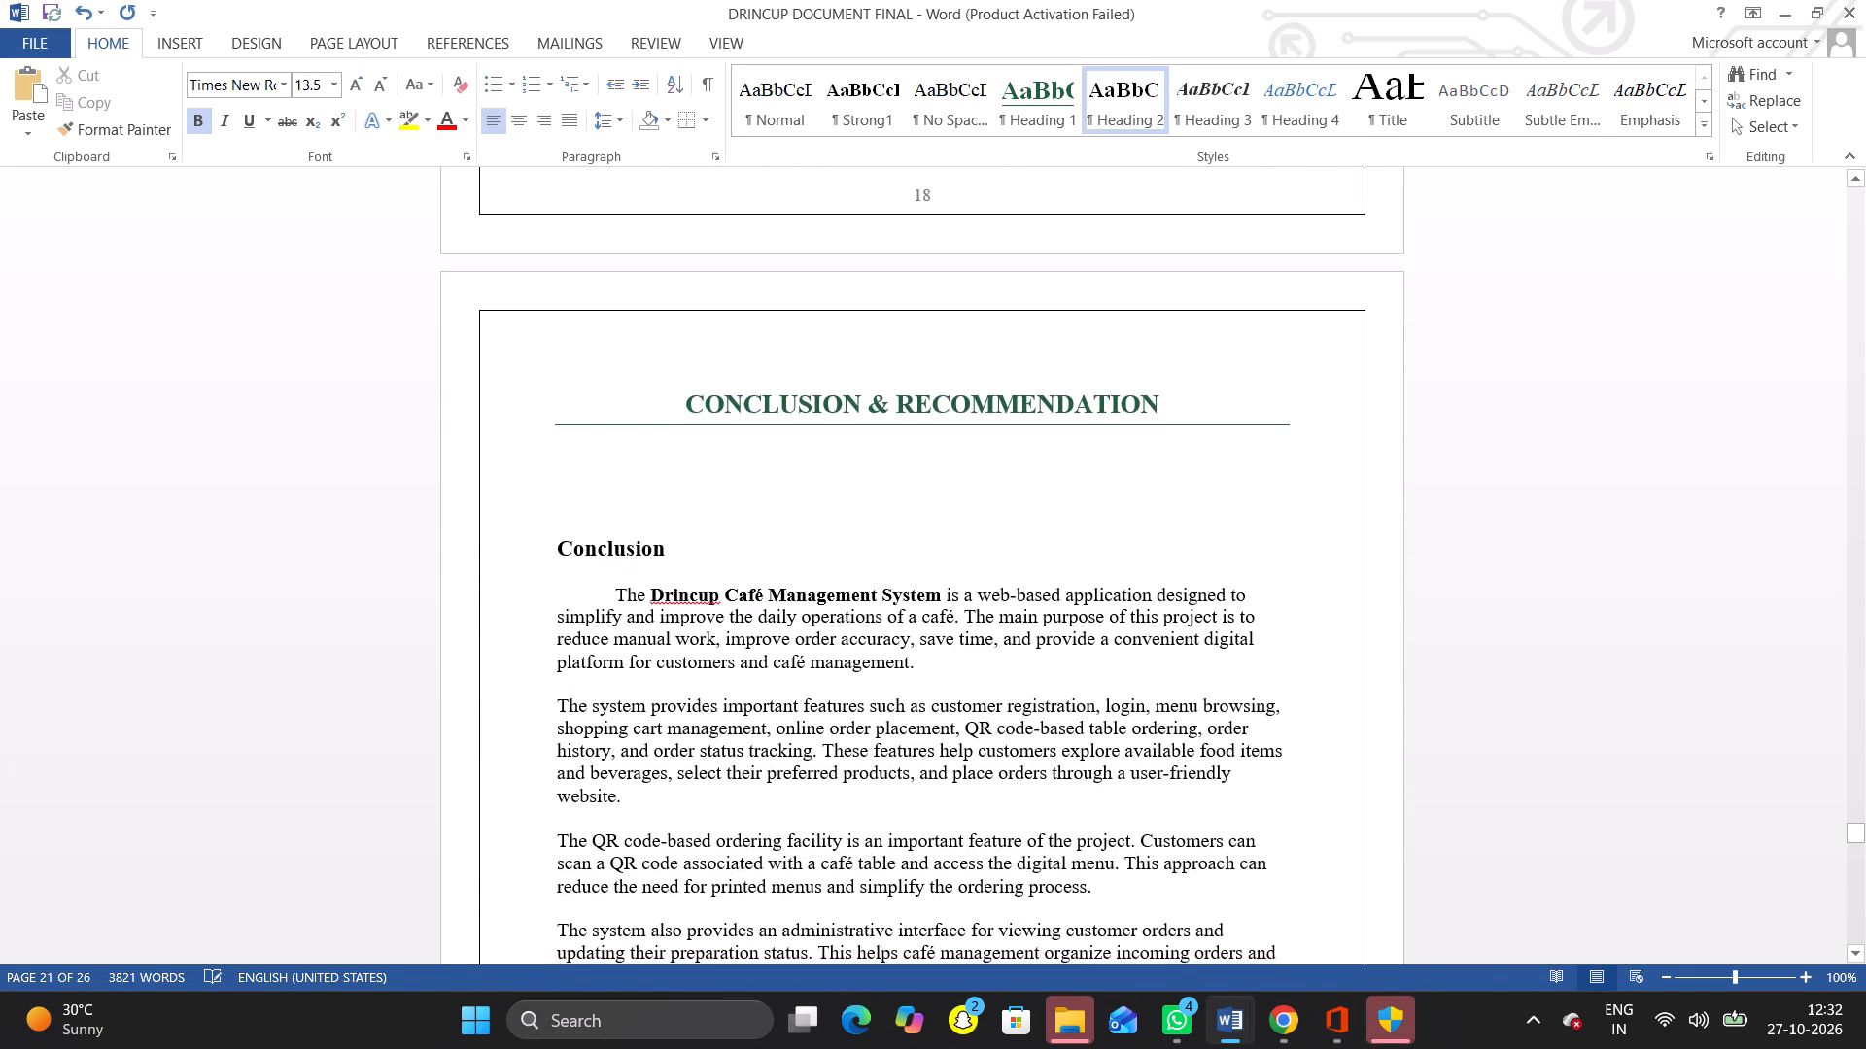
pyautogui.scroll(-5, 741, 383)
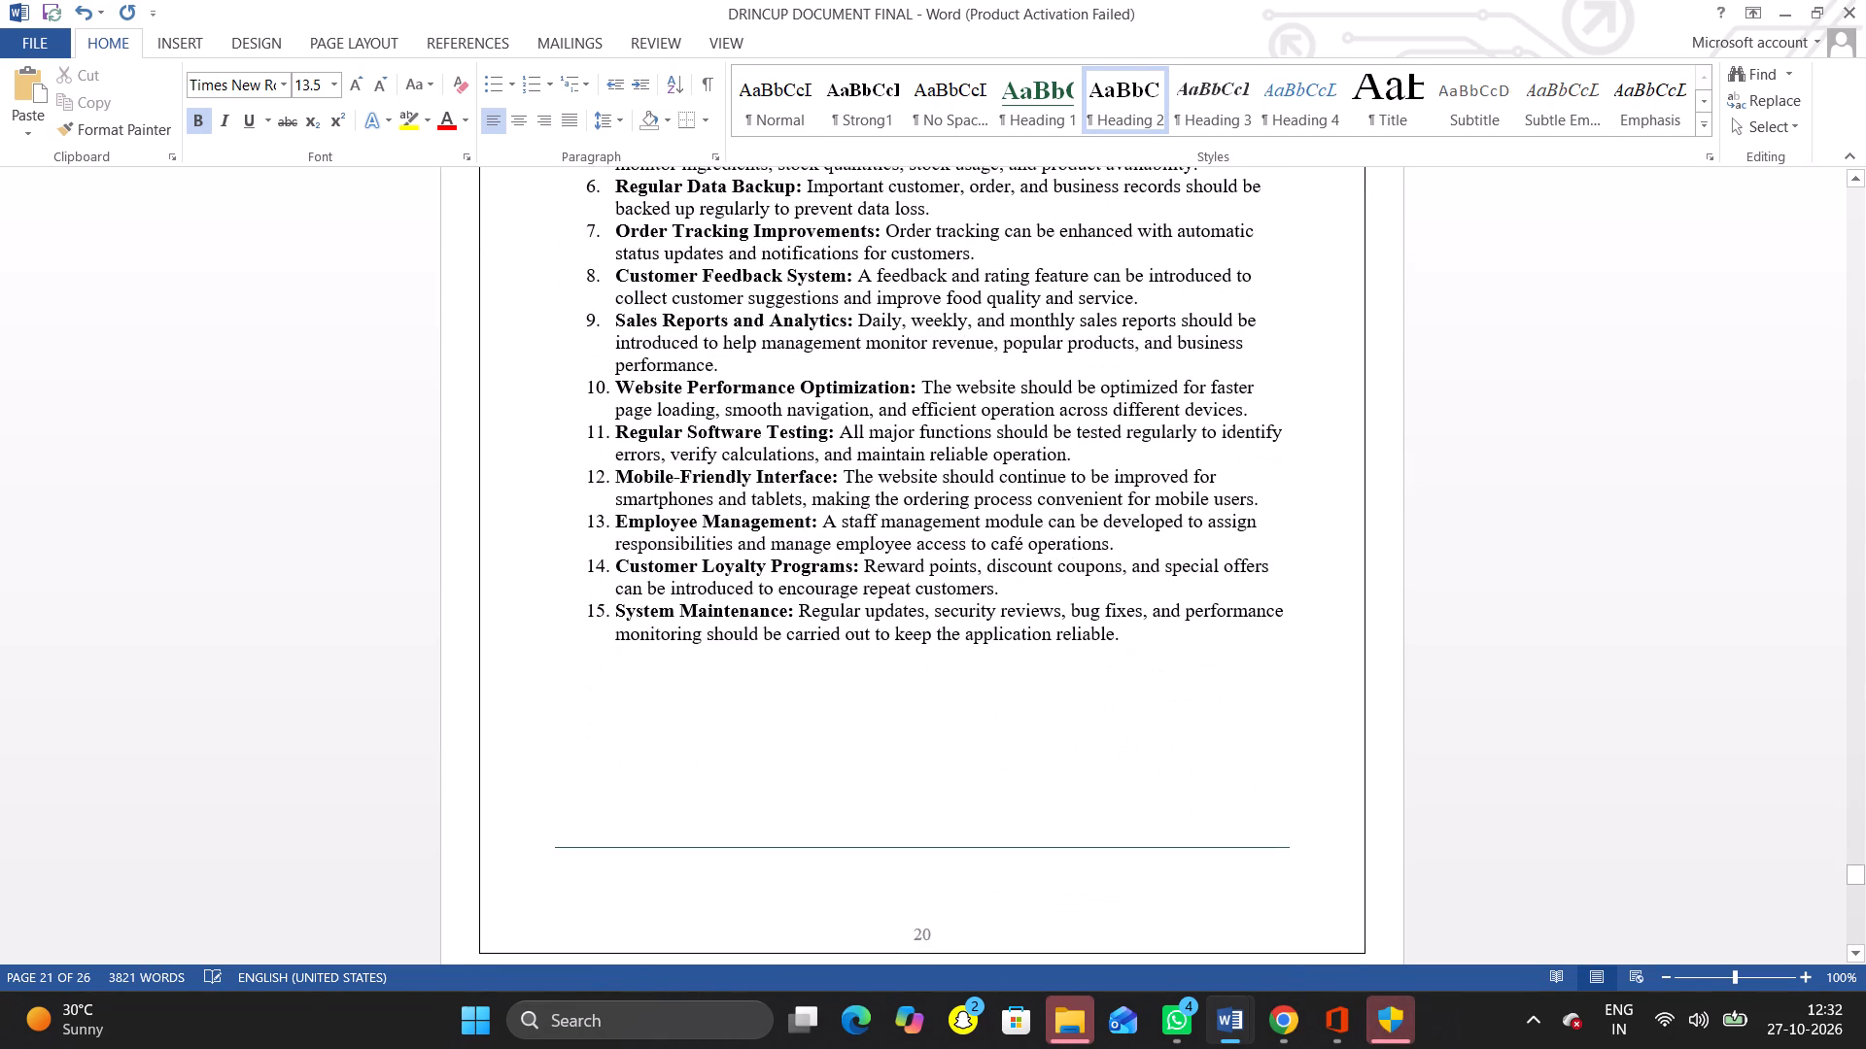
pyautogui.scroll(-5, 741, 383)
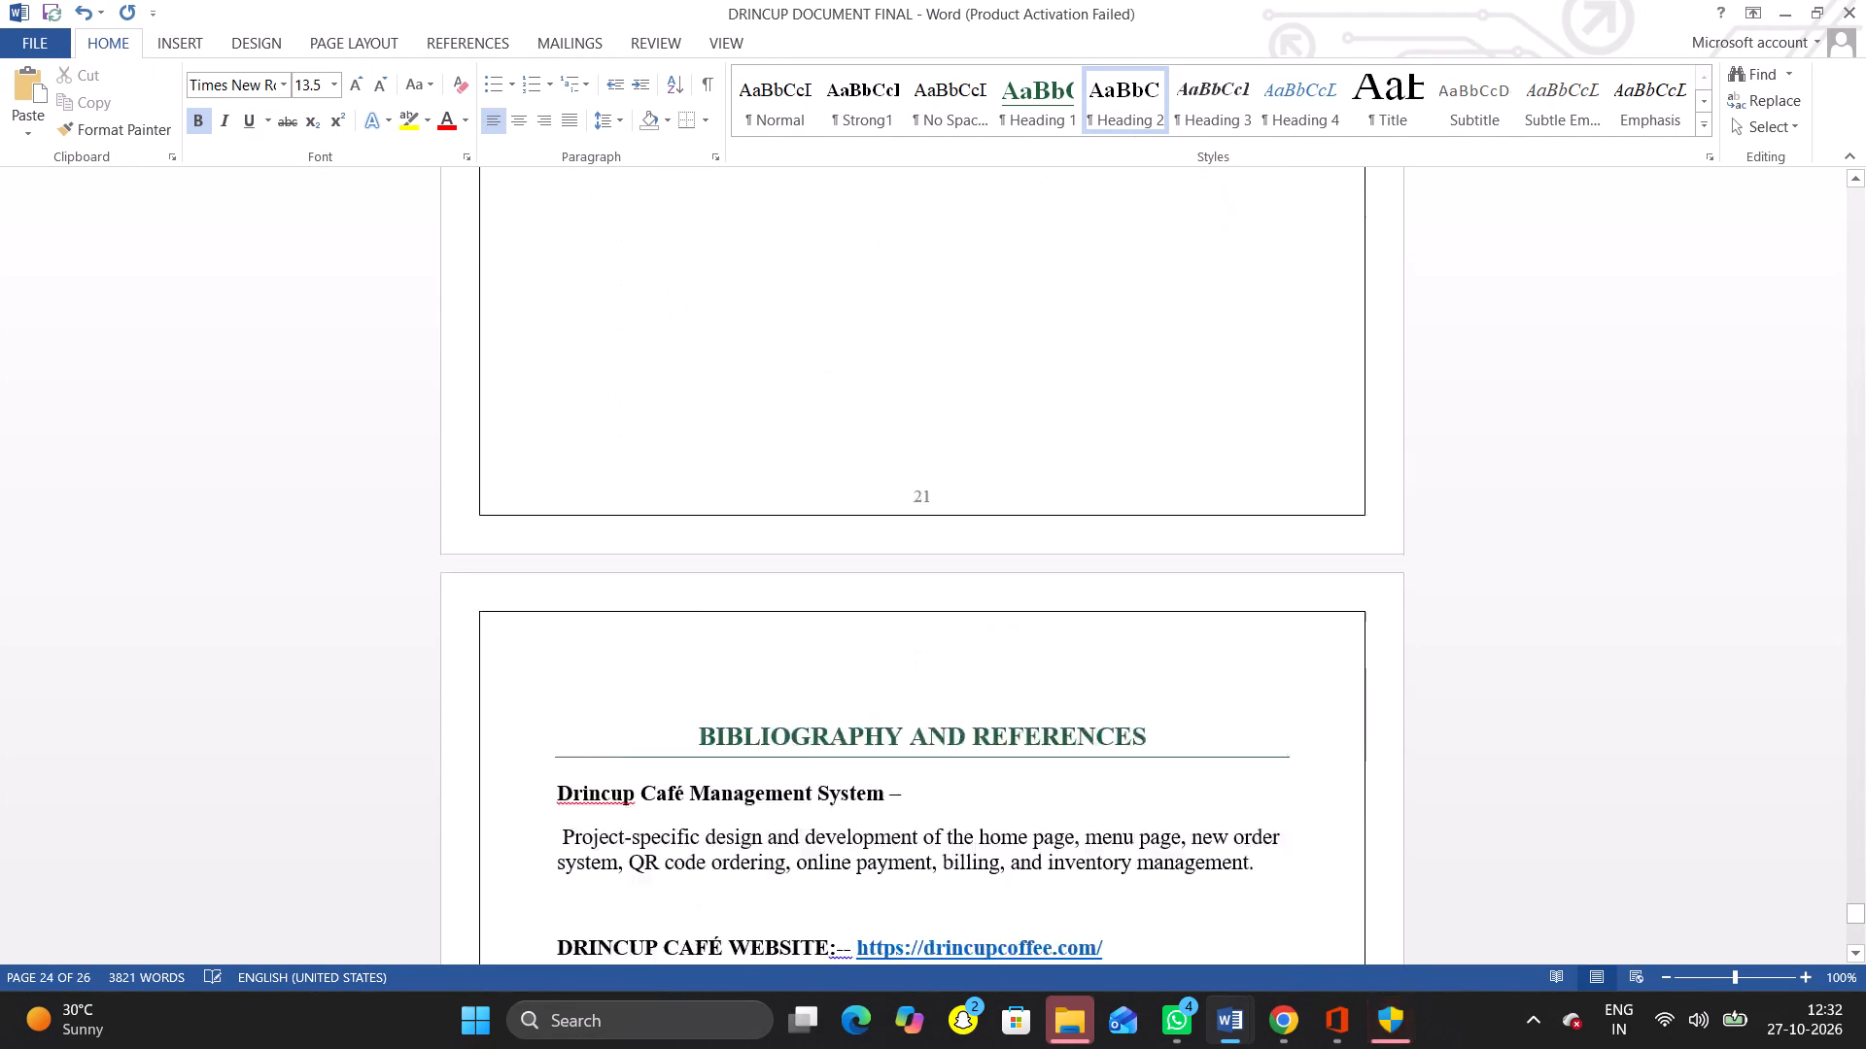
pyautogui.scroll(-3, 741, 383)
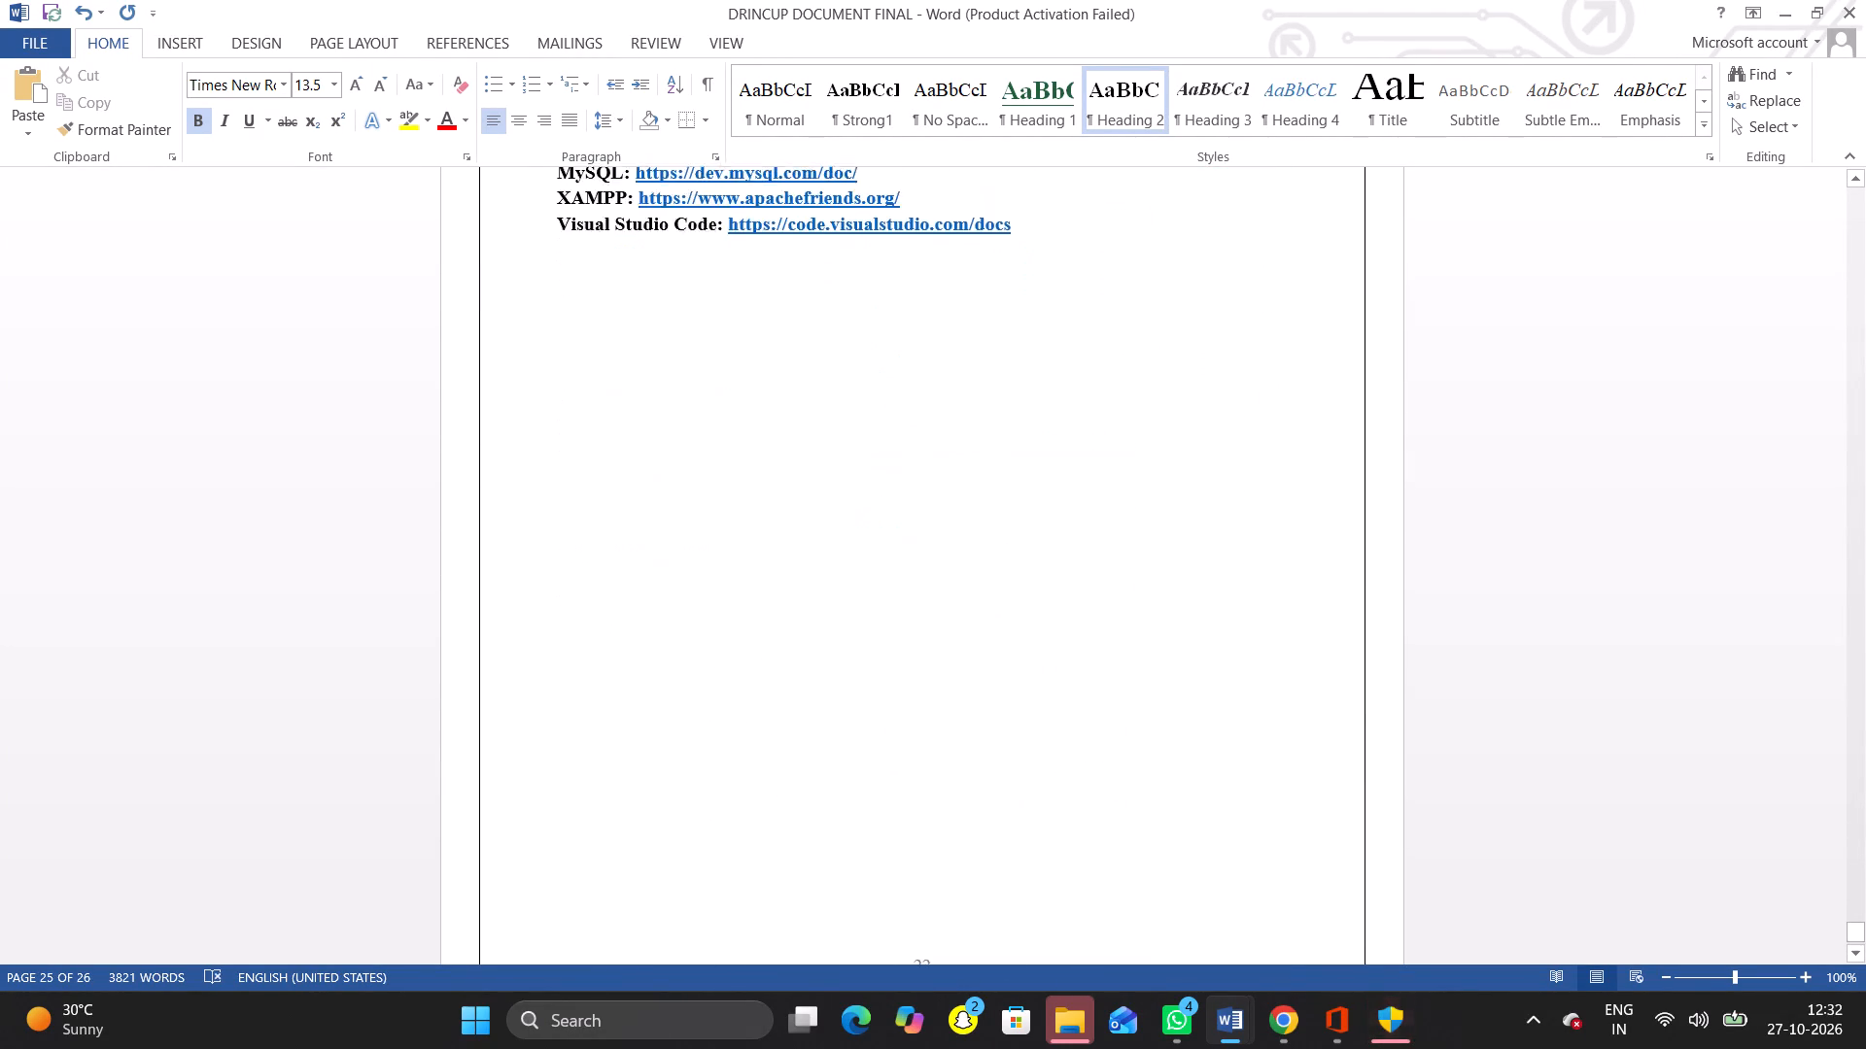
pyautogui.scroll(-1, 741, 383)
# Select the entire document text and save the document with its updated page layout.
pyautogui.hotkey('ctrl', 'a')
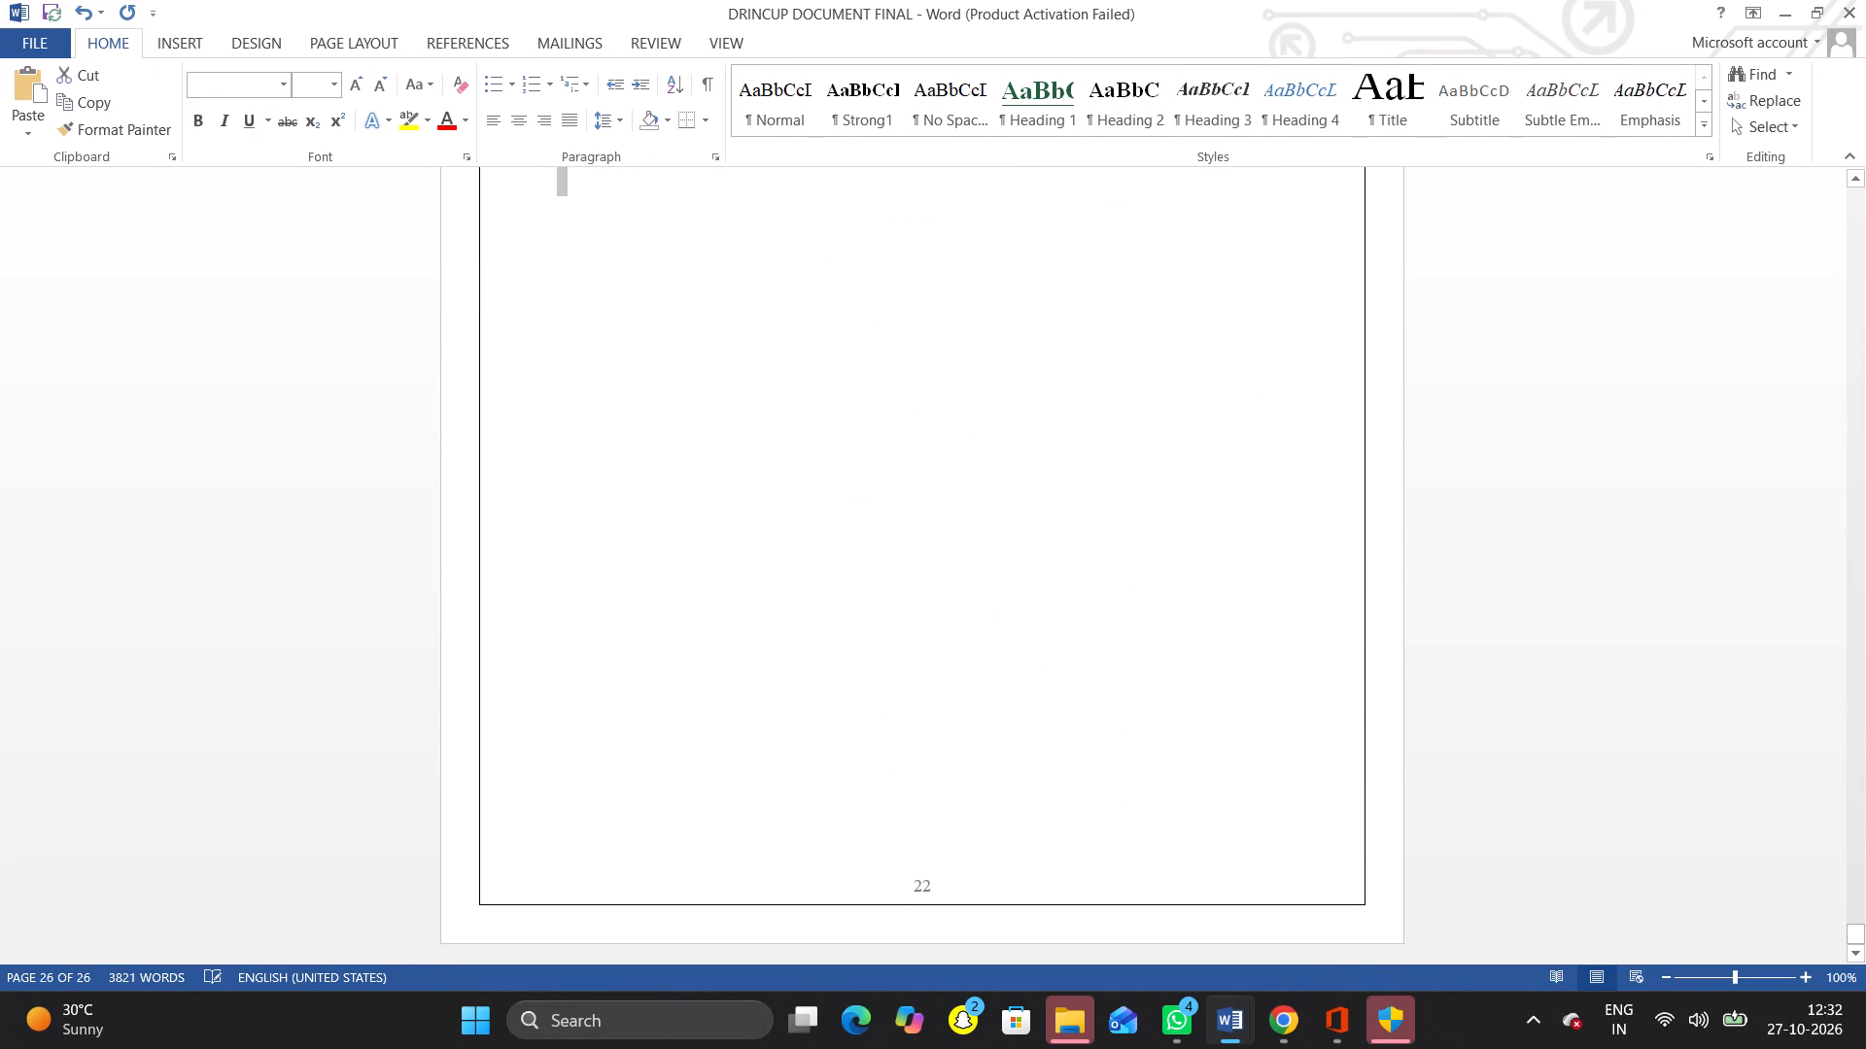
pyautogui.hotkey('ctrl', 's')
pyautogui.hotkey('ctrl', 's')
pyautogui.hotkey('ctrl', 's')
pyautogui.hotkey('ctrl', 's')
pyautogui.hotkey('ctrl', 's')
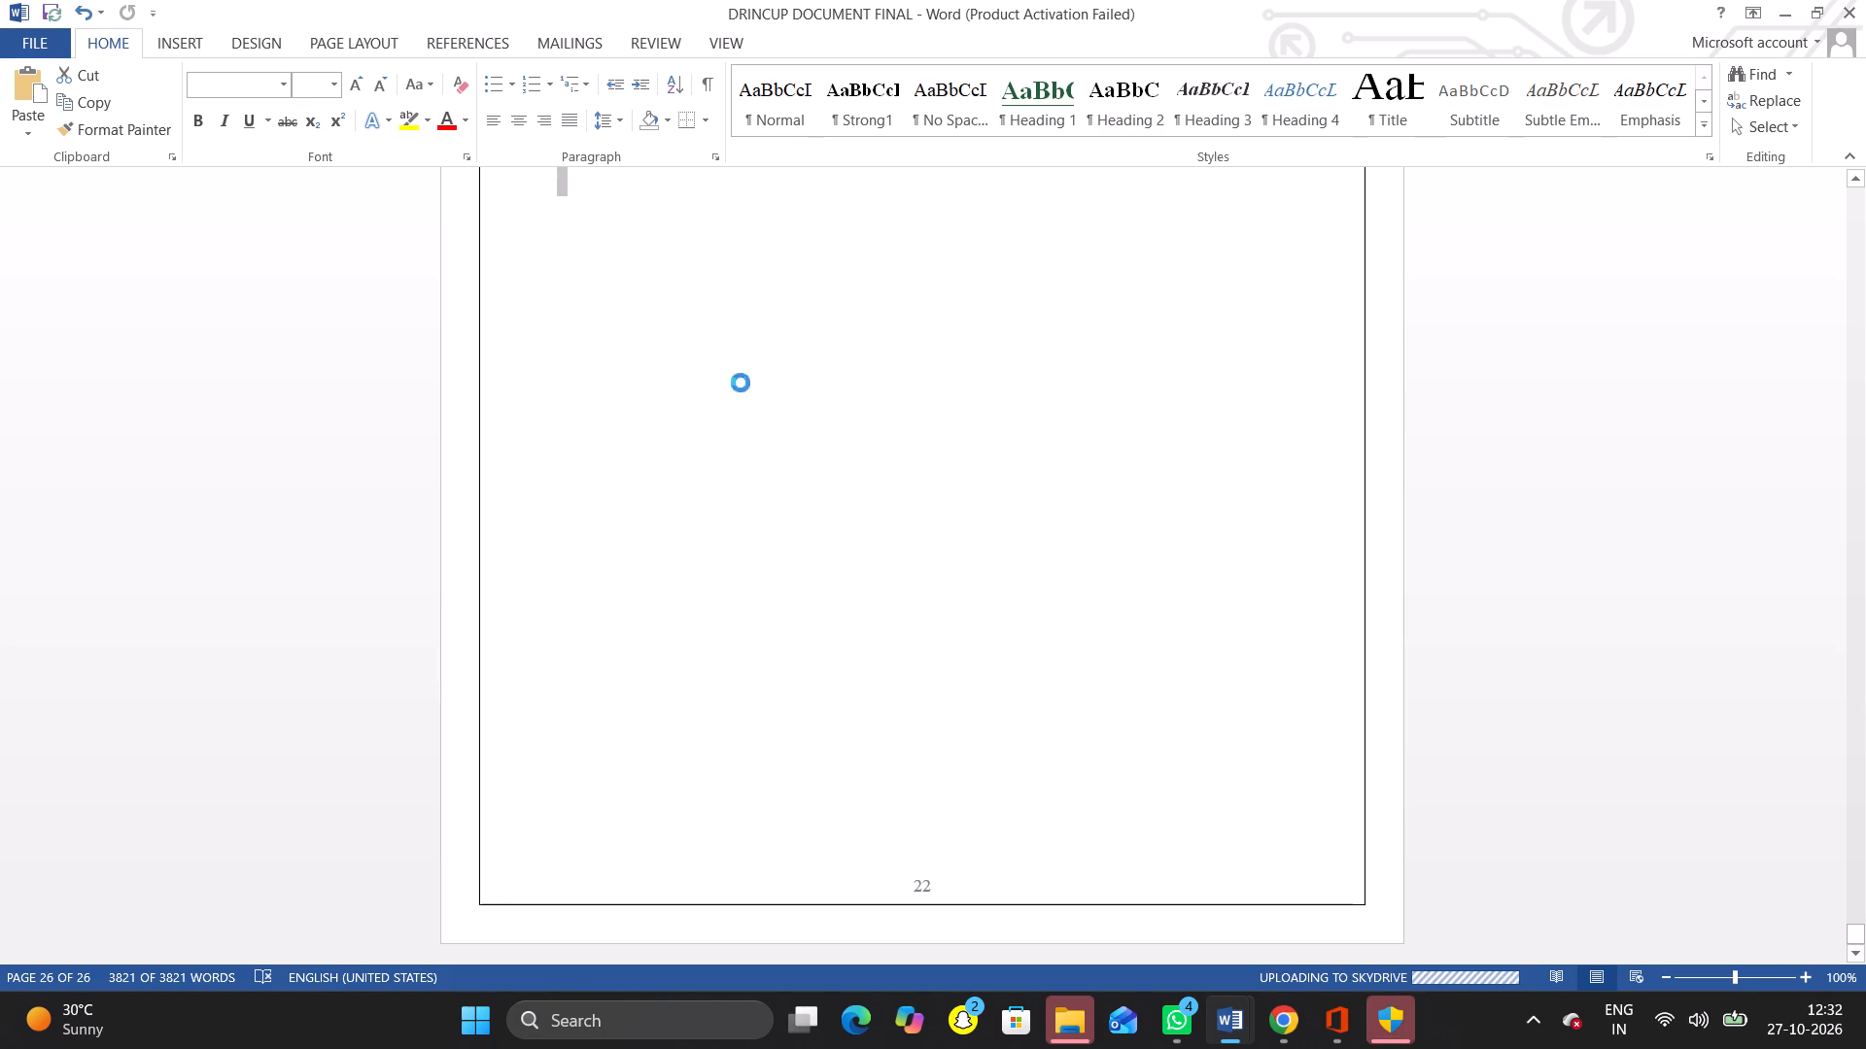
pyautogui.hotkey('ctrl', 's')
pyautogui.hotkey('ctrl', 's')
pyautogui.hotkey('ctrl', 's')
pyautogui.hotkey('ctrl', 'shift', 's')
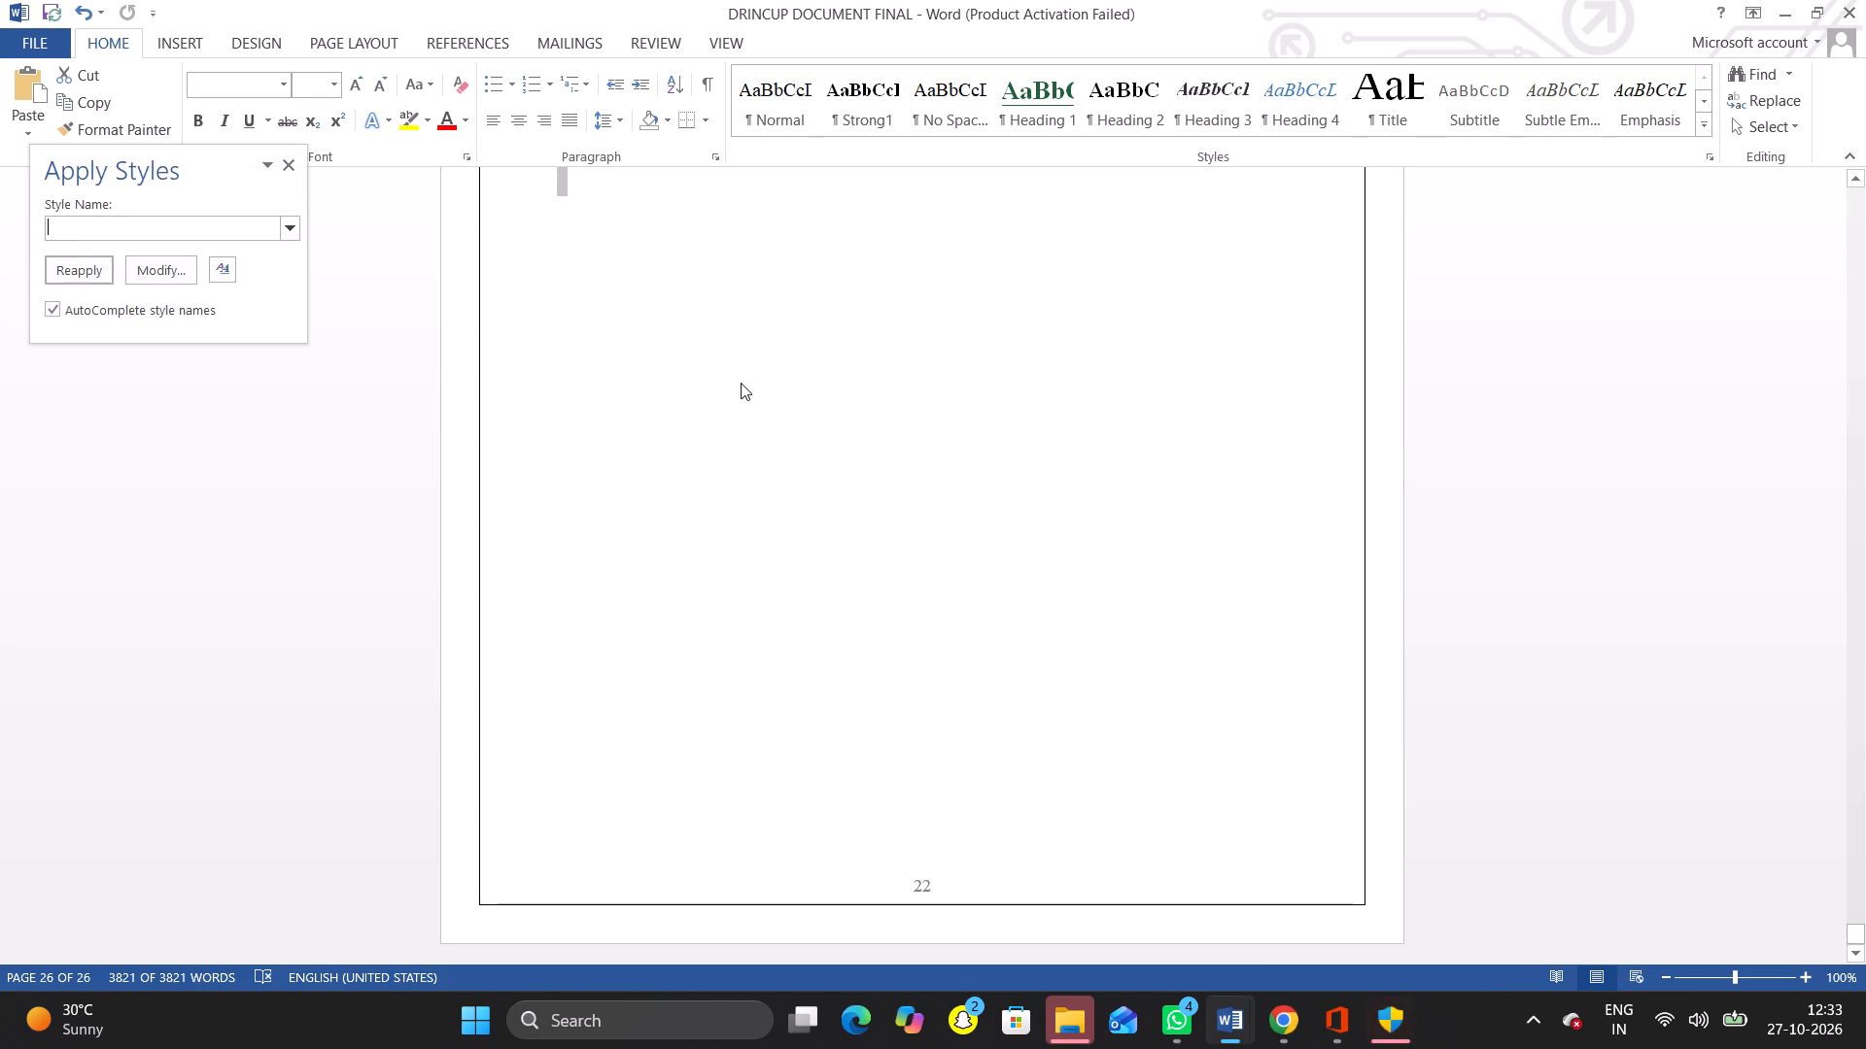
pyautogui.click(294, 156)
pyautogui.hotkey('ctrl', 's')
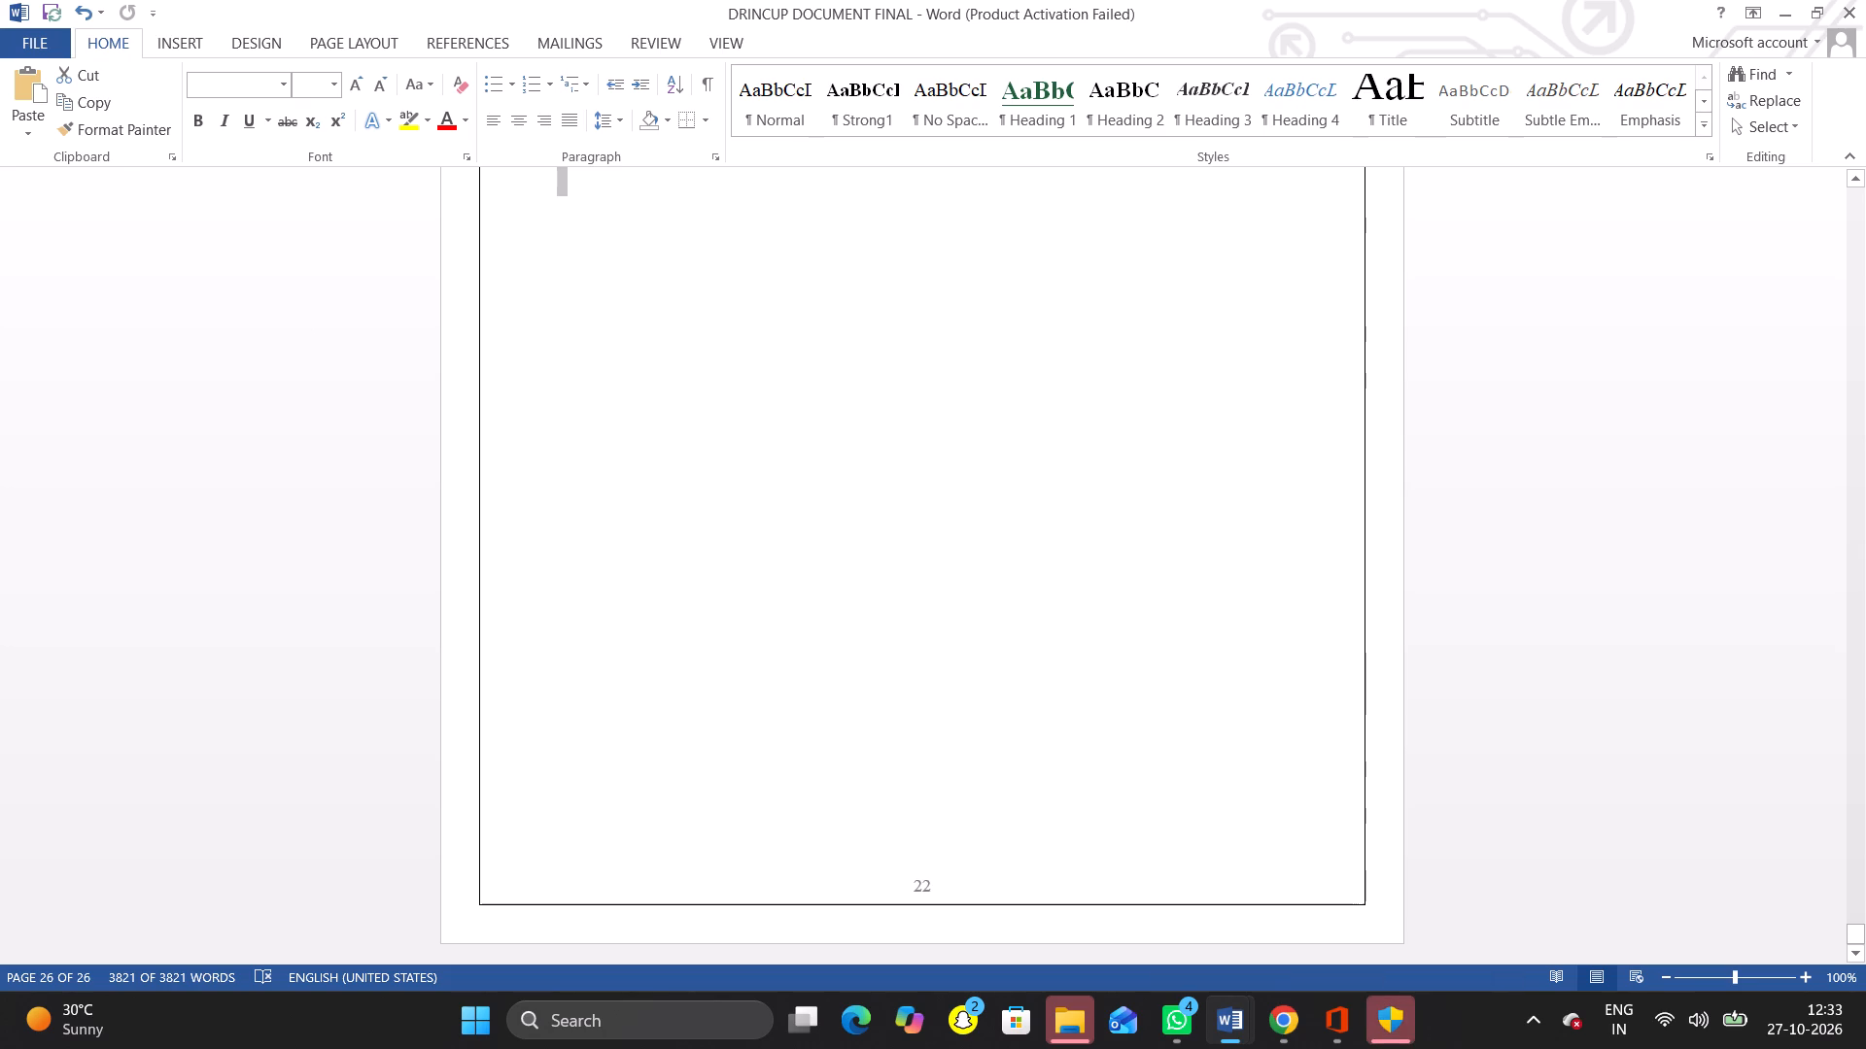
pyautogui.hotkey('ctrl', 's')
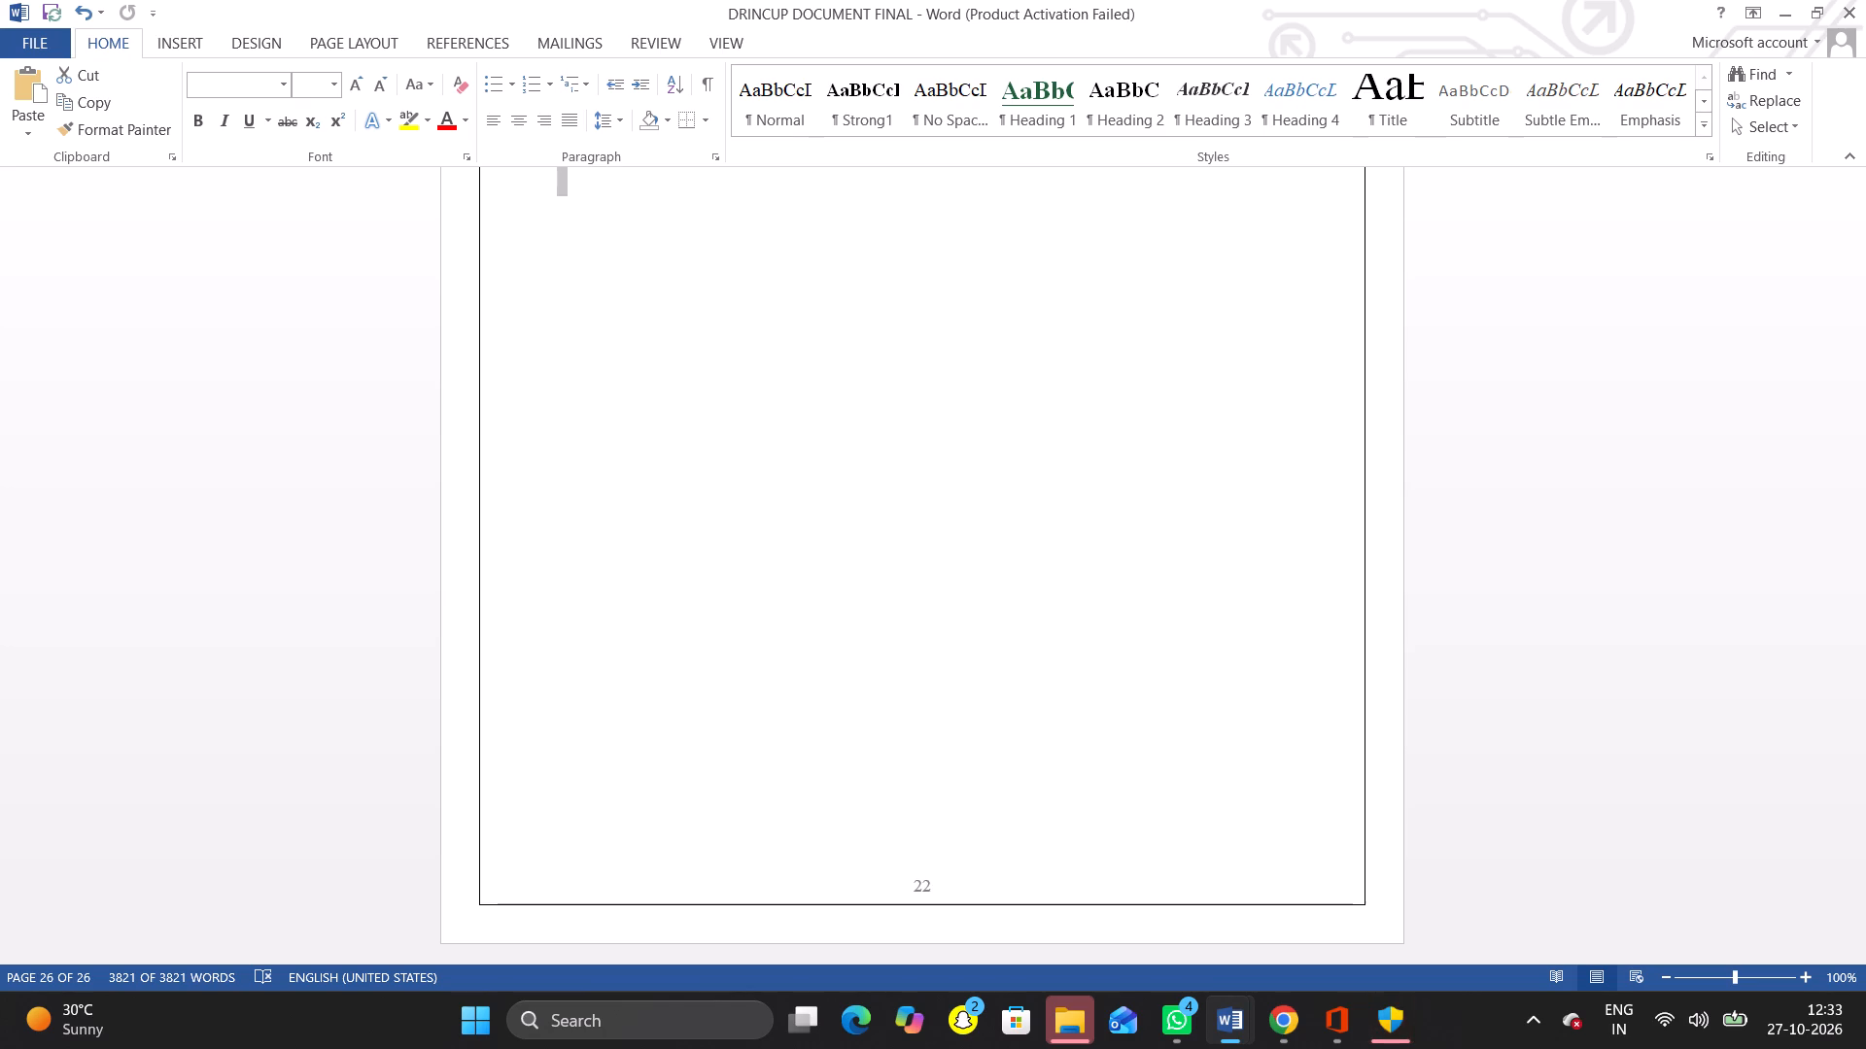
# Return to the project report cover page and clear the whole-document selection.
pyautogui.scroll(20, 643, 293)
pyautogui.scroll(20, 643, 293)
pyautogui.scroll(20, 643, 293)
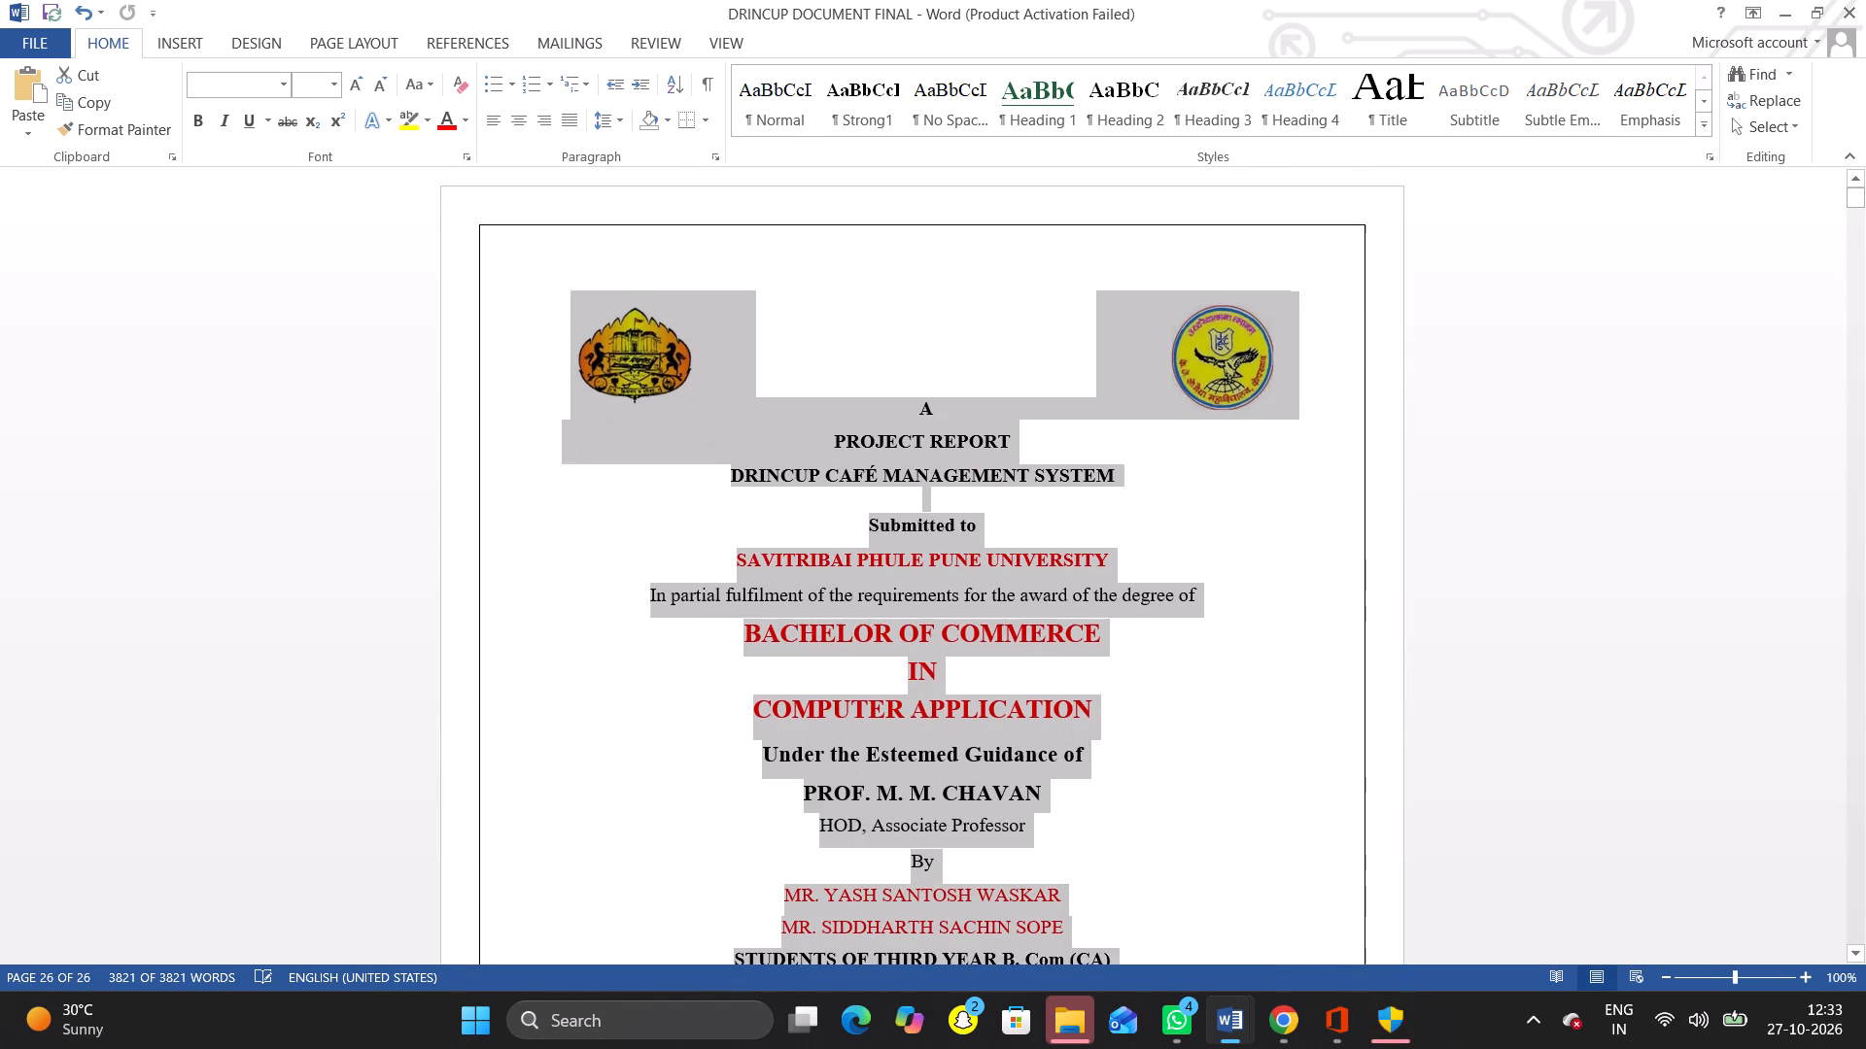
pyautogui.scroll(20, 643, 293)
pyautogui.scroll(20, 643, 293)
pyautogui.scroll(20, 643, 293)
pyautogui.click(854, 284)
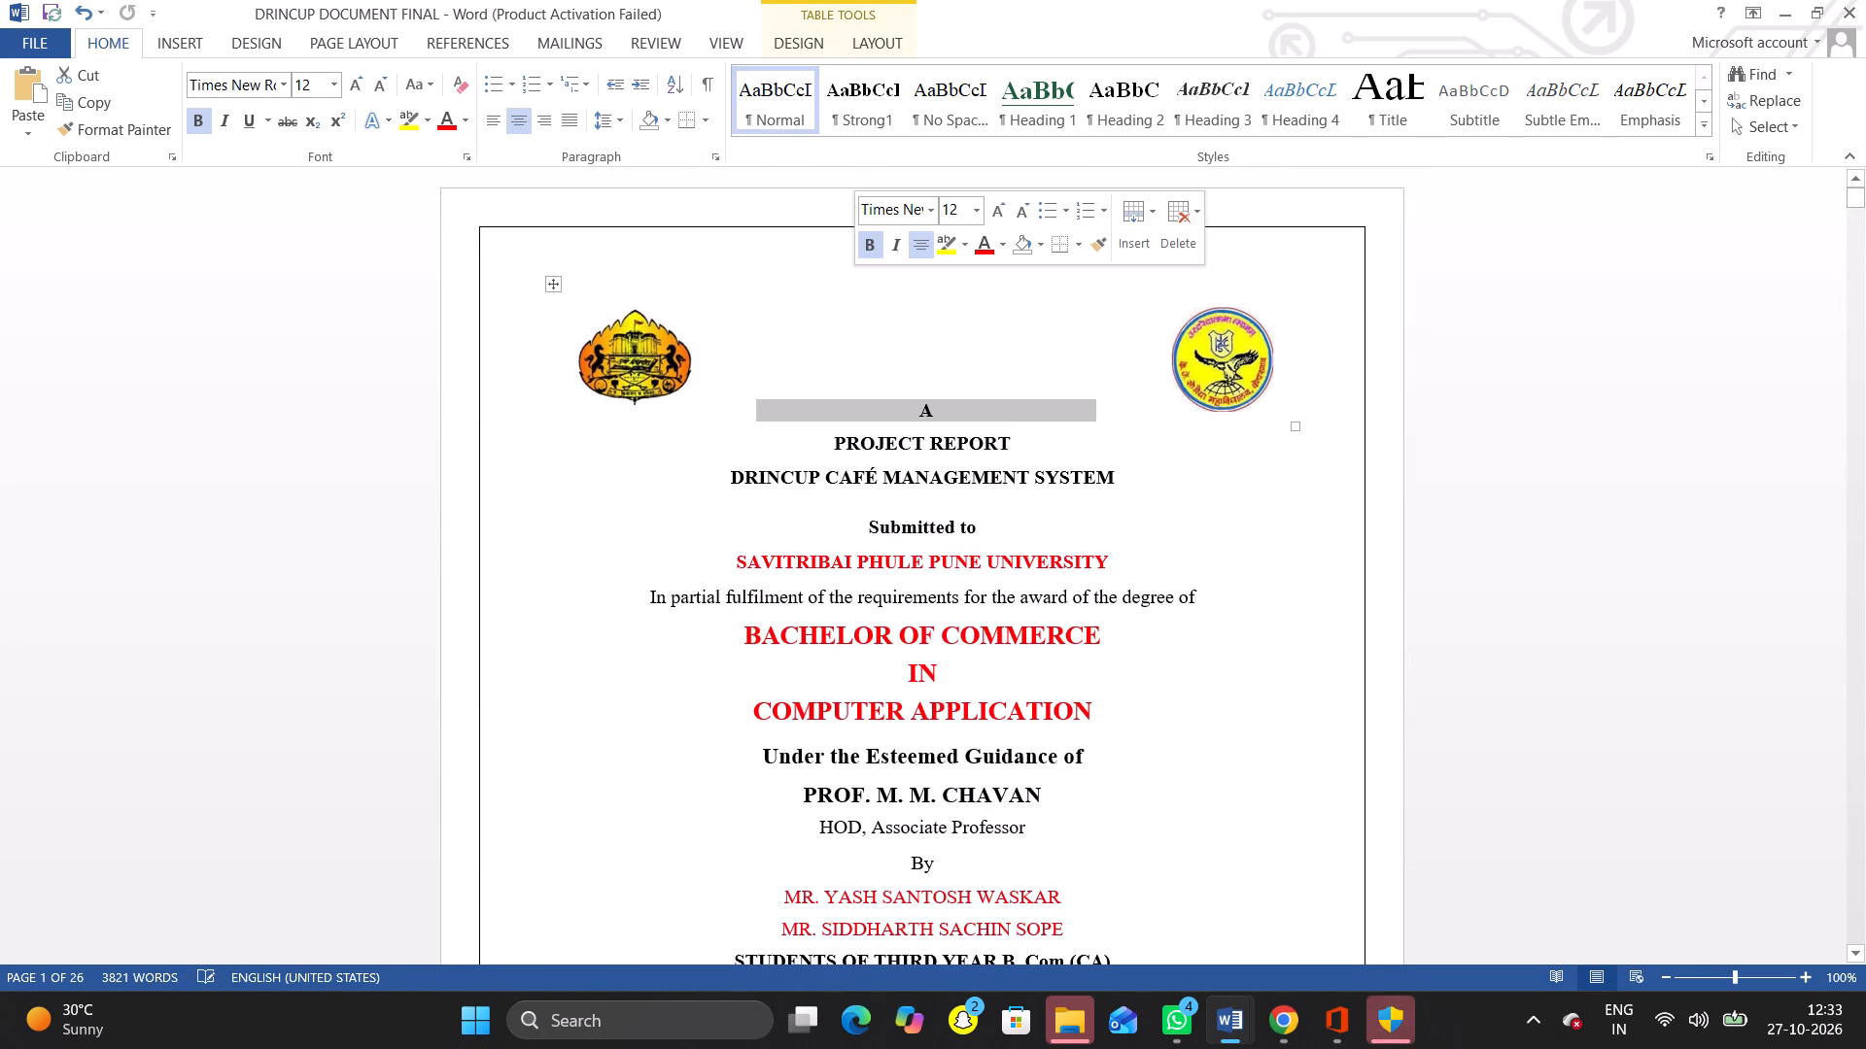
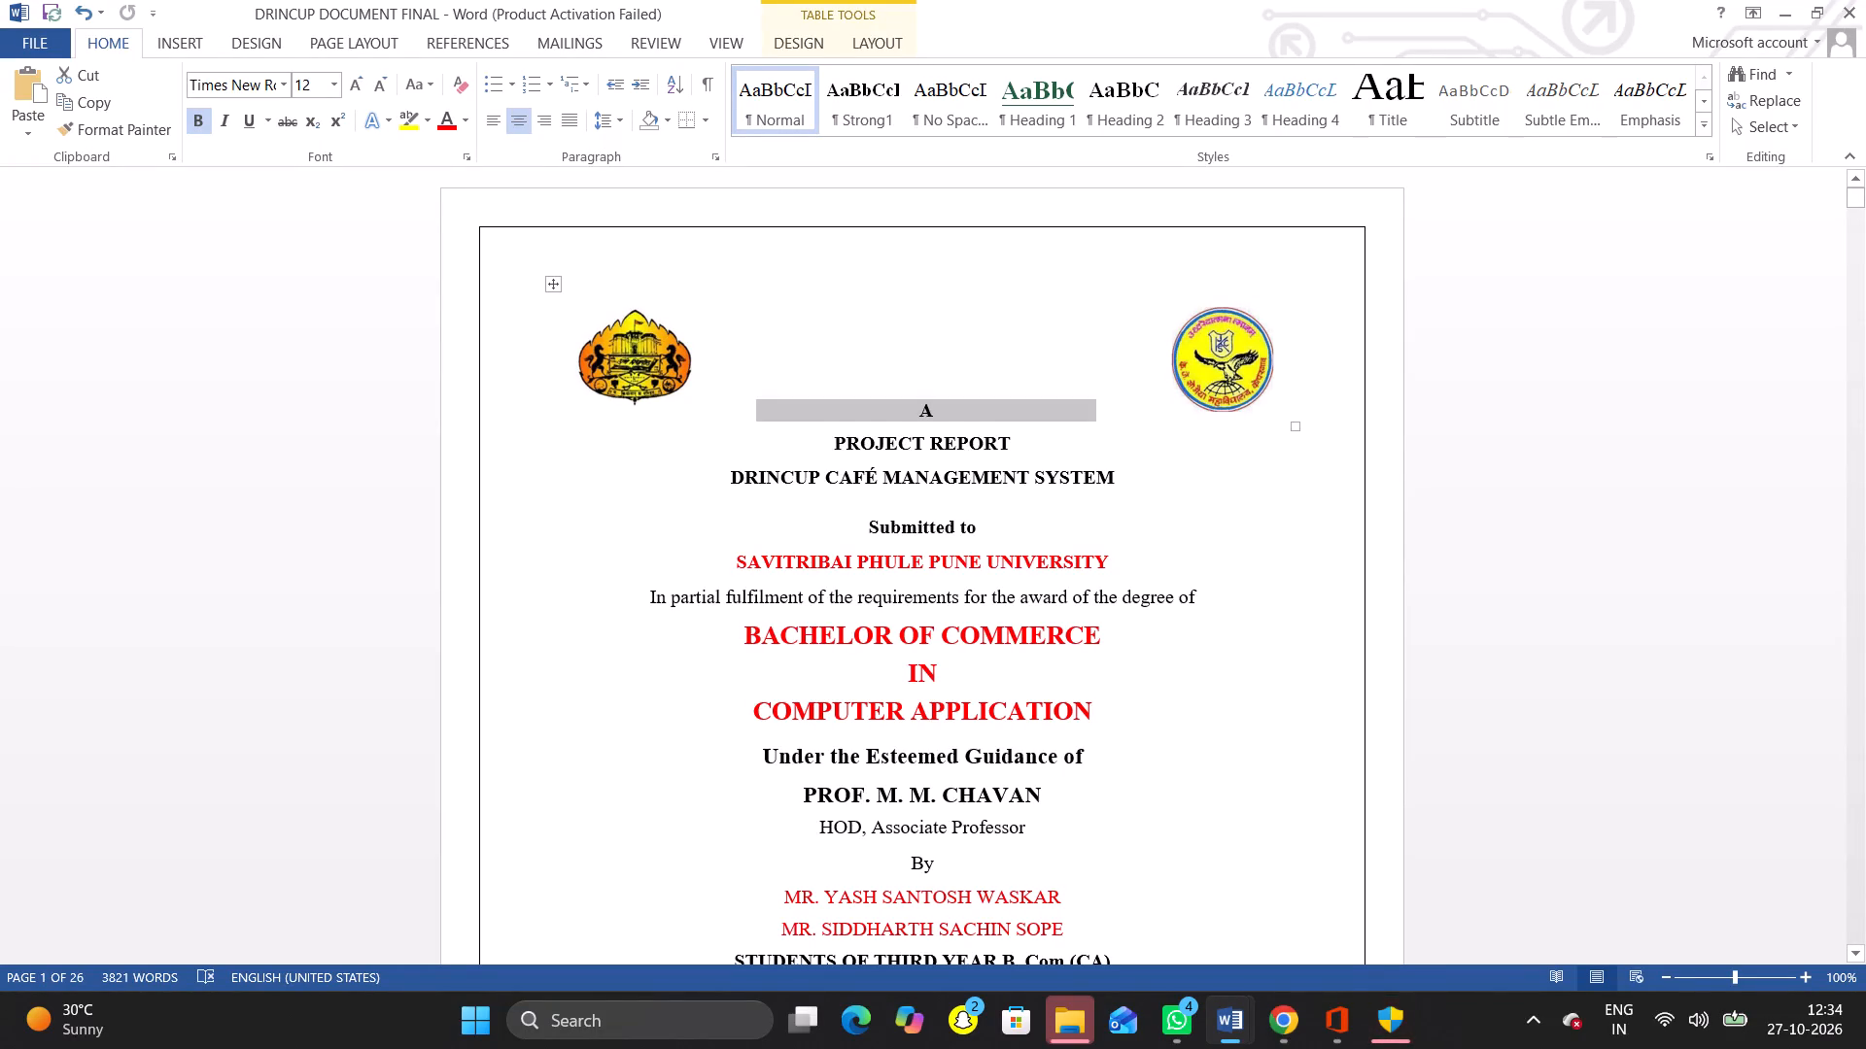
# Color the project guide's name on the cover page red.
pyautogui.moveTo(1059, 782); pyautogui.dragTo(1006, 784)
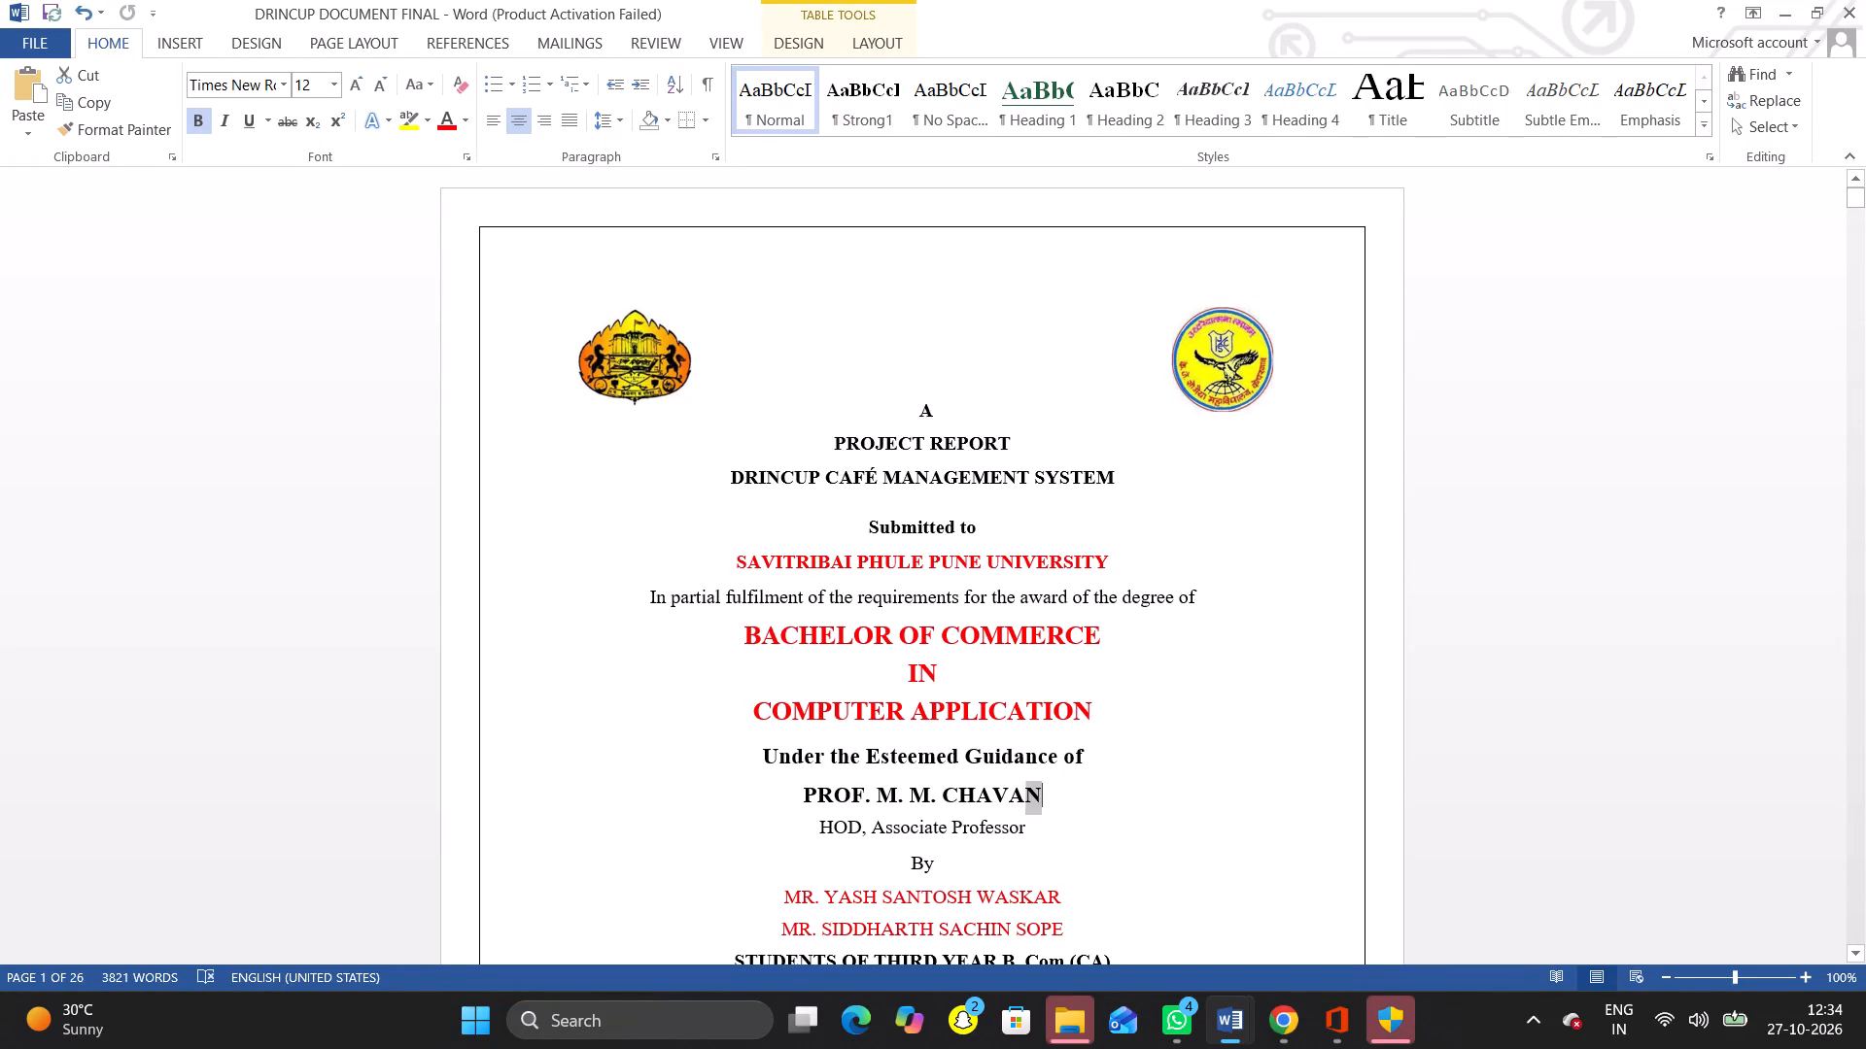
pyautogui.moveTo(1006, 784); pyautogui.dragTo(827, 790)
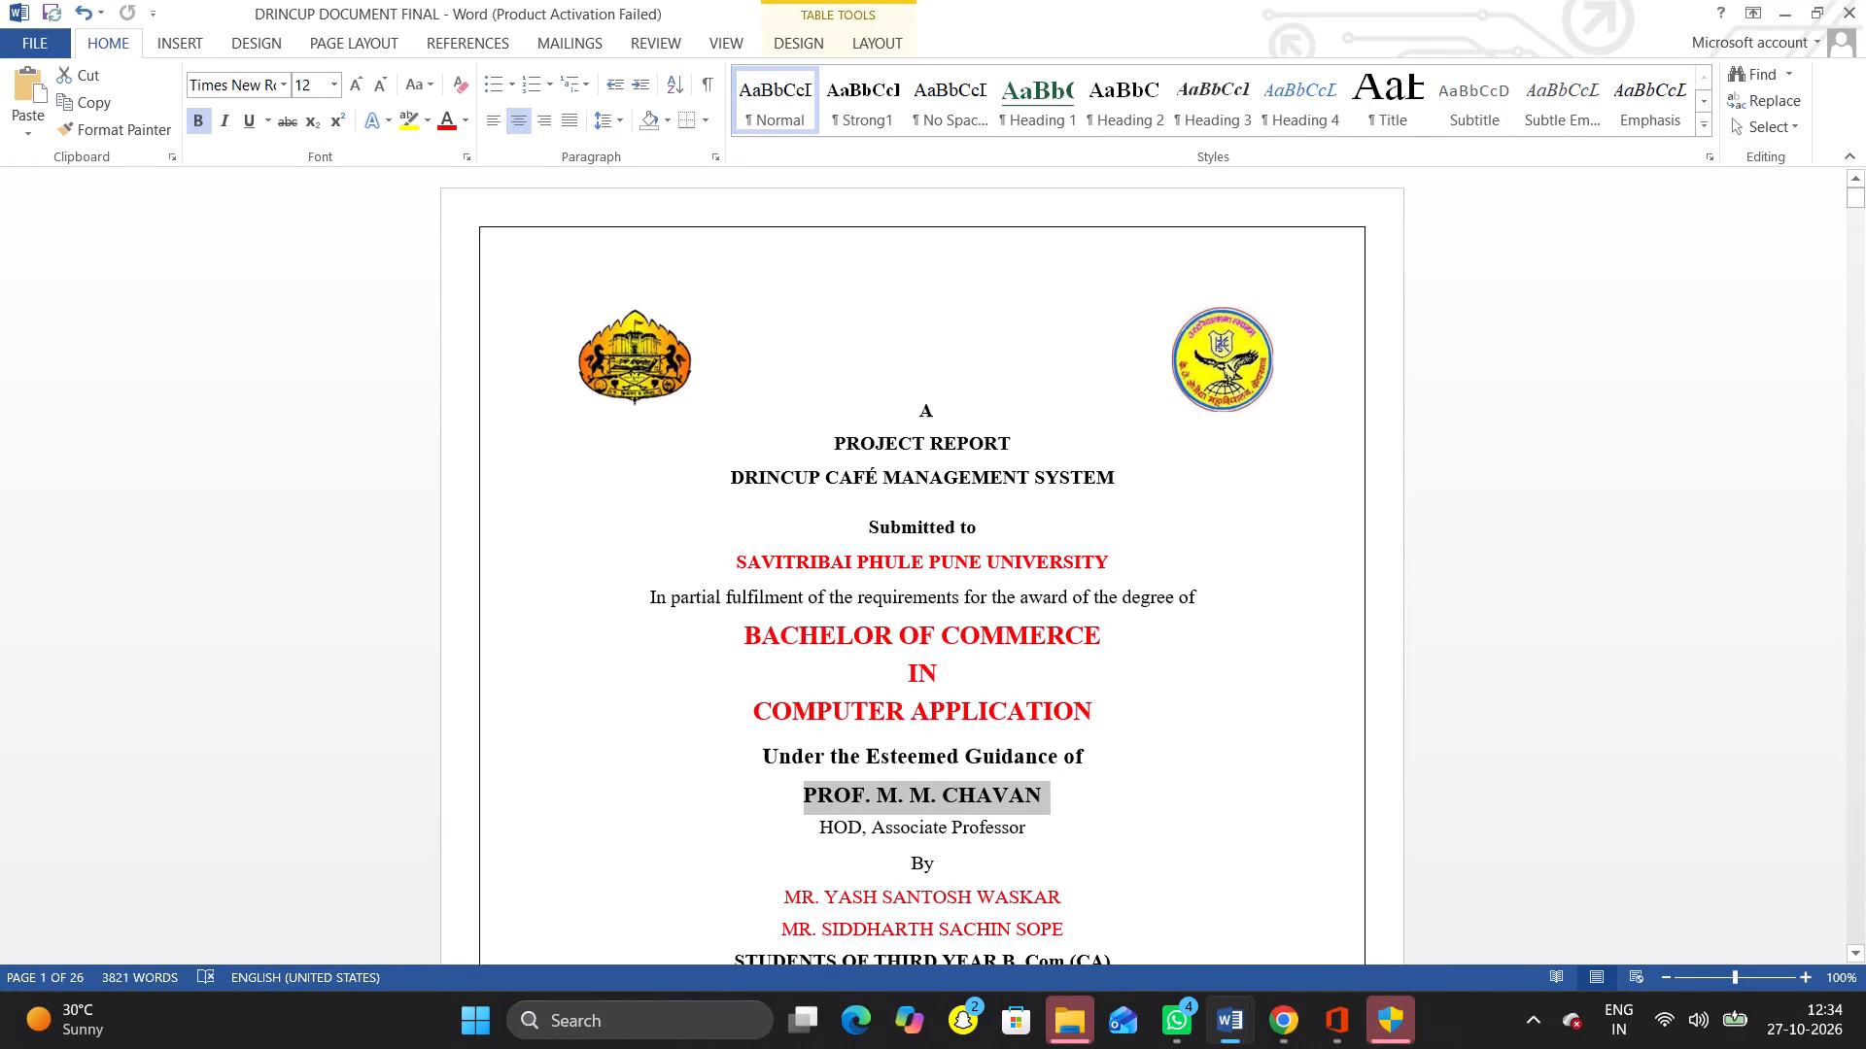
pyautogui.moveTo(827, 790); pyautogui.dragTo(825, 790)
pyautogui.click(954, 756)
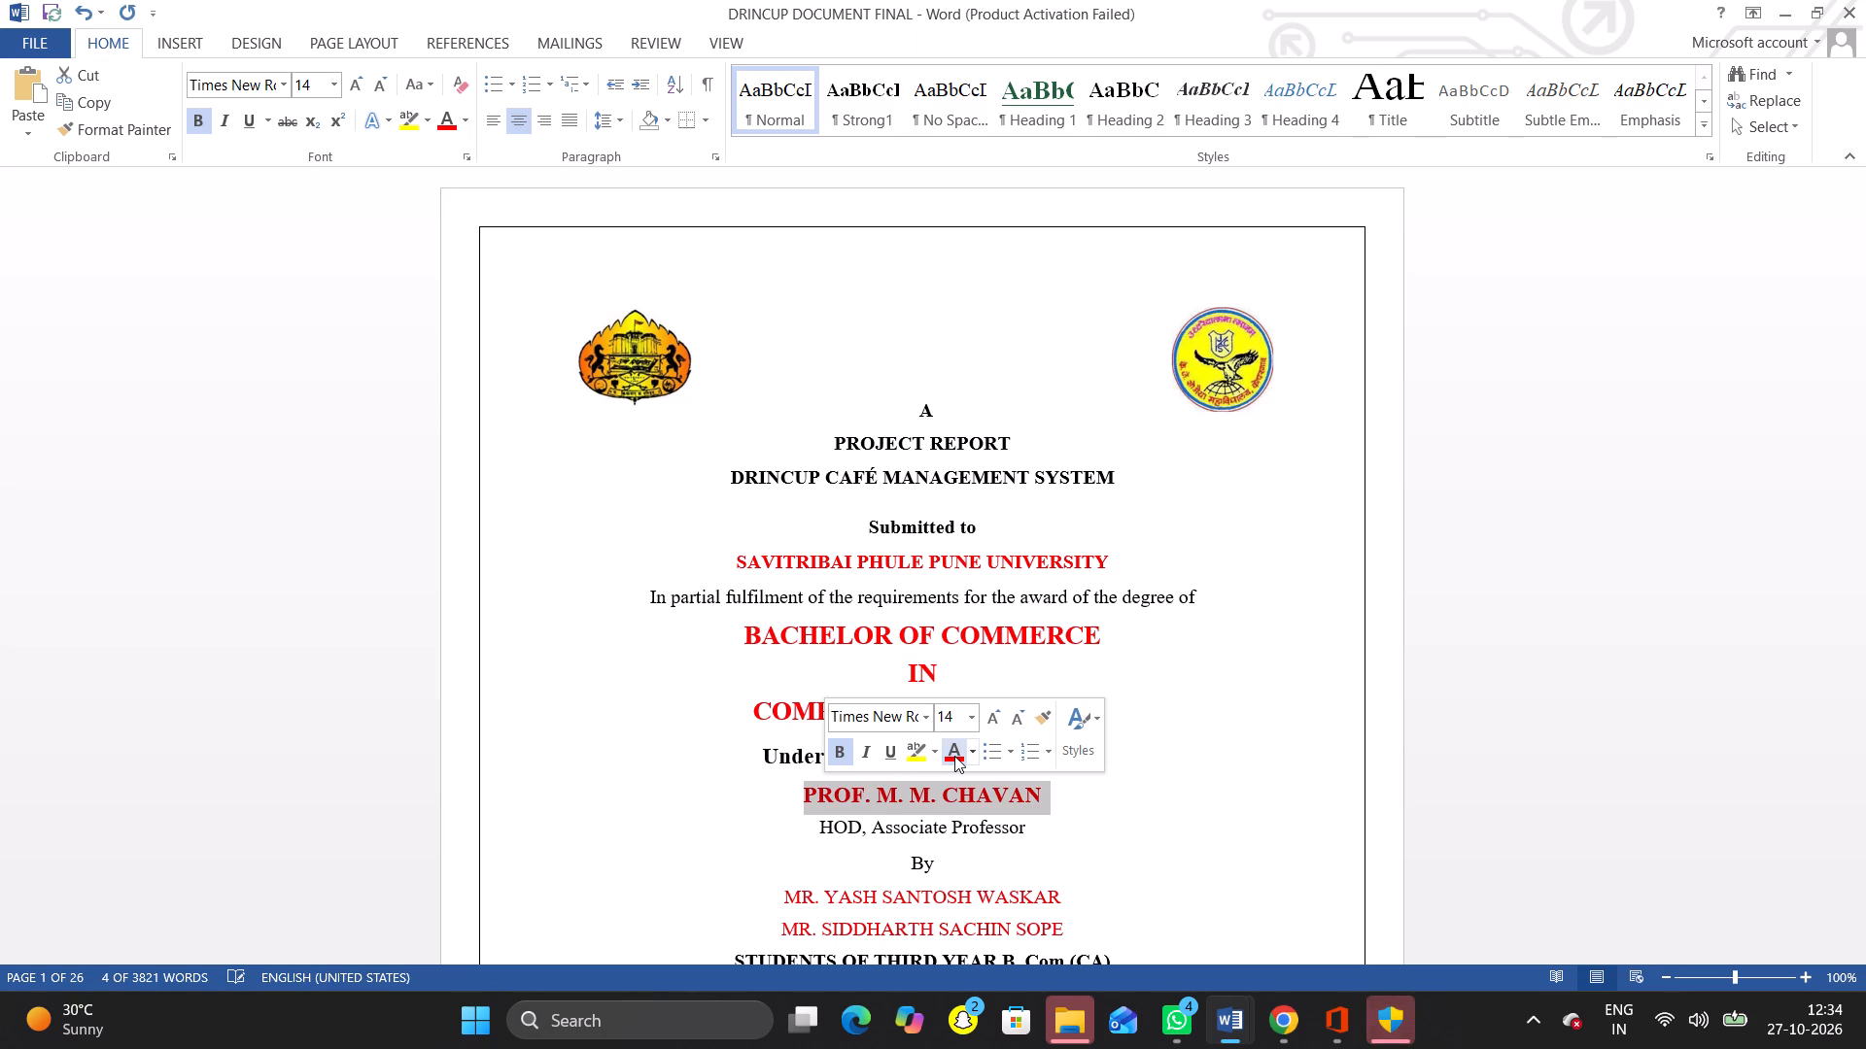
pyautogui.click(1080, 795)
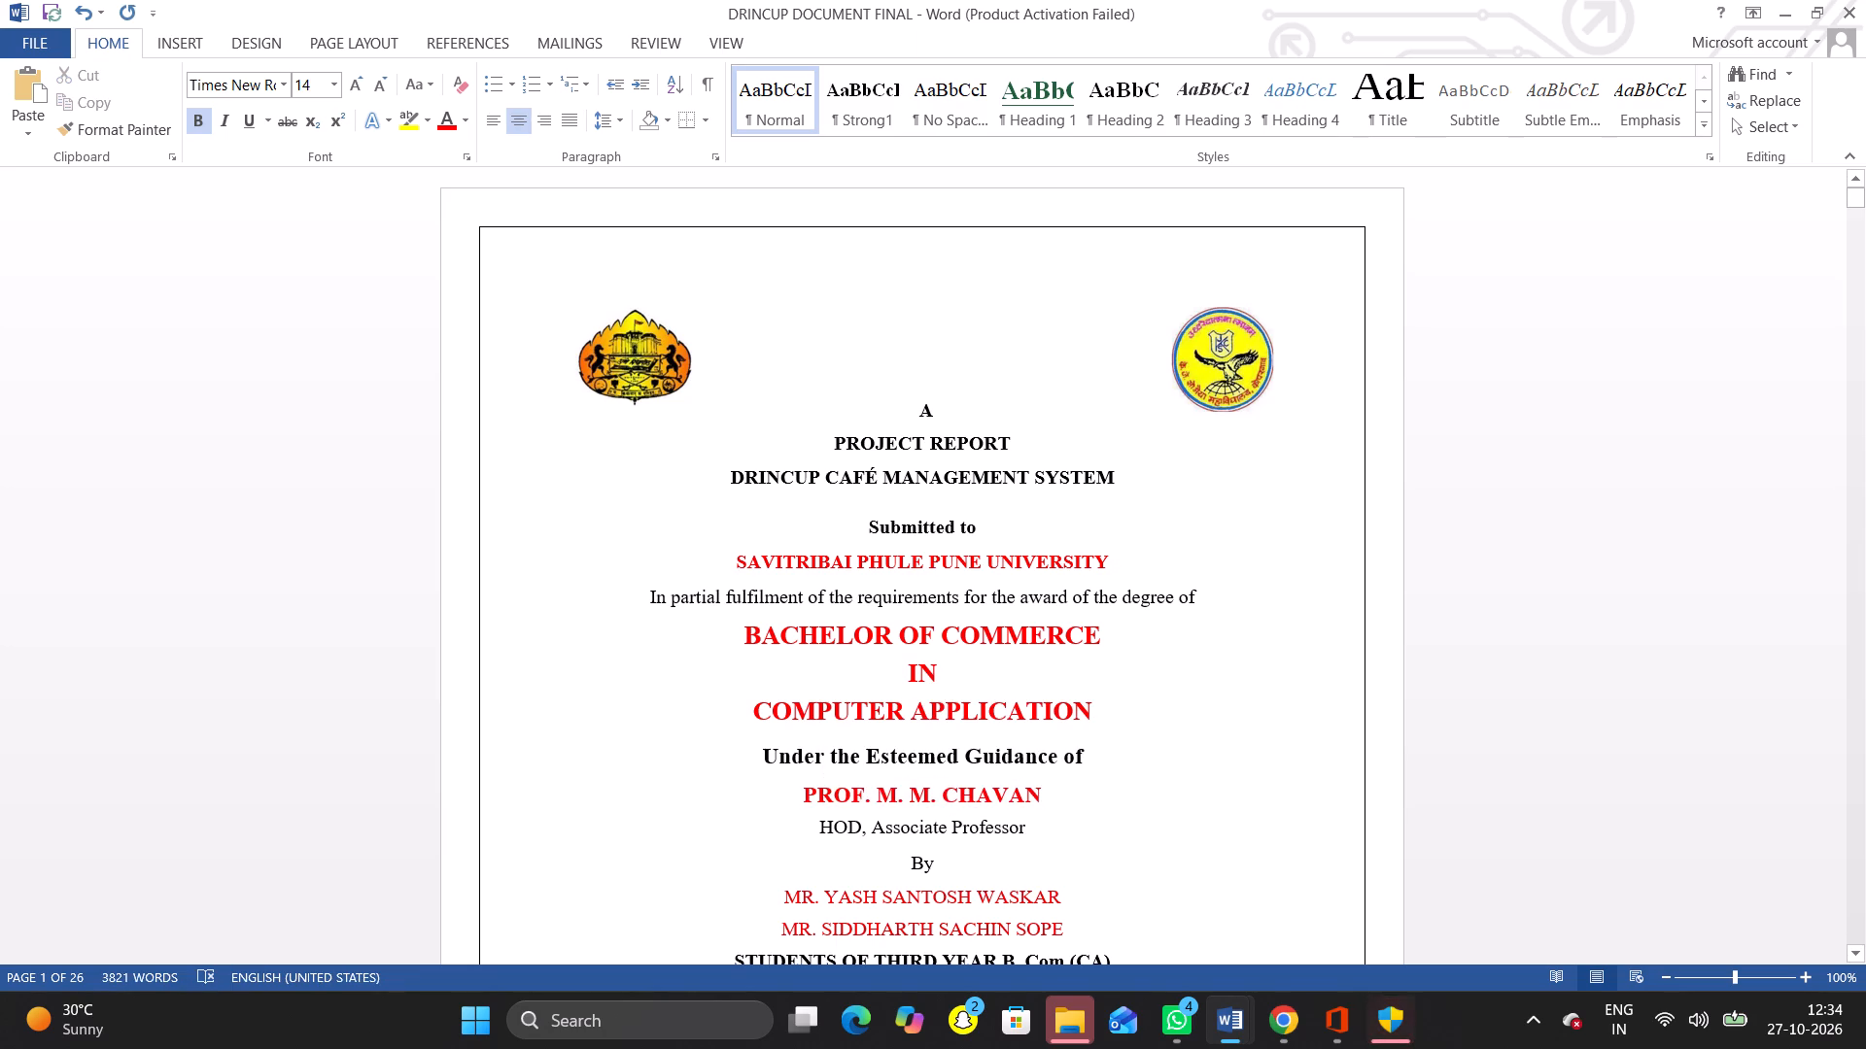
# Delete "HOD, " from the guide's title on the cover page, leaving only "Associate Professor".
pyautogui.click(860, 829)
pyautogui.click(872, 829)
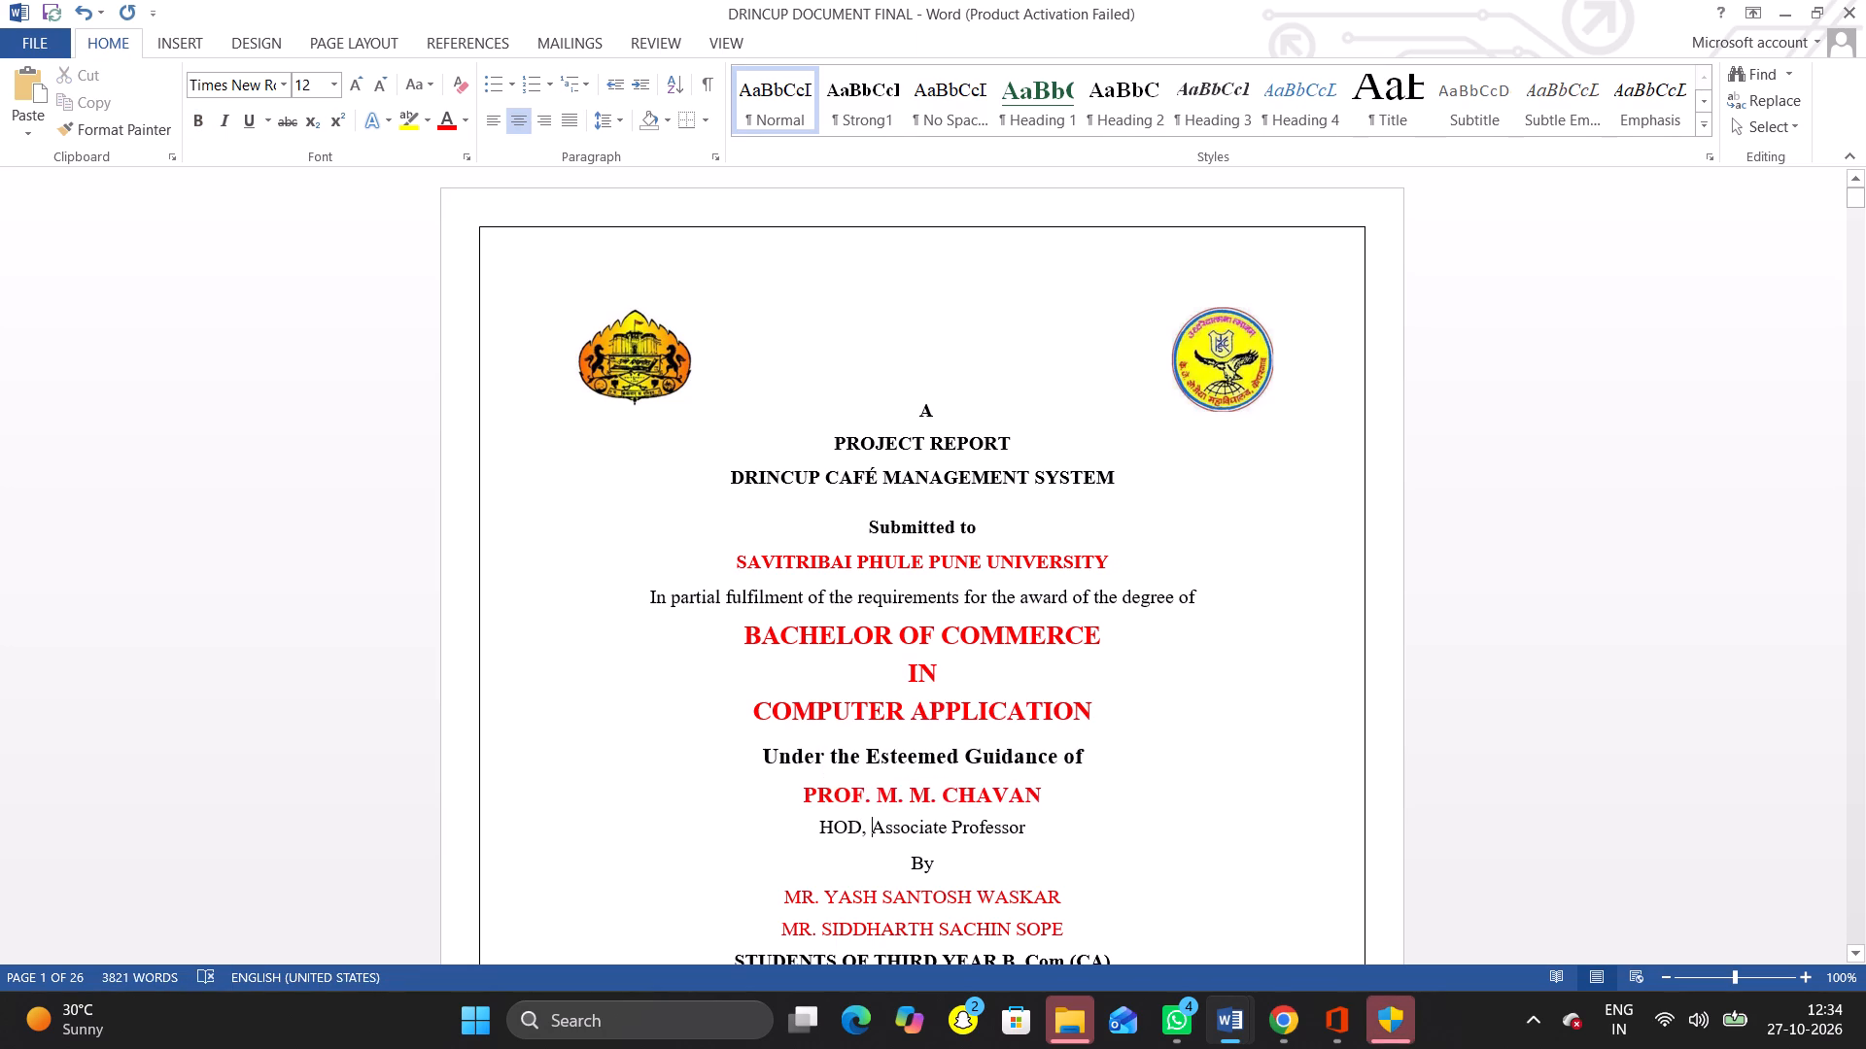
pyautogui.press('BackSpace')
pyautogui.press('BackSpace')
pyautogui.press('BackSpace')
pyautogui.press('BackSpace')
pyautogui.press('BackSpace')
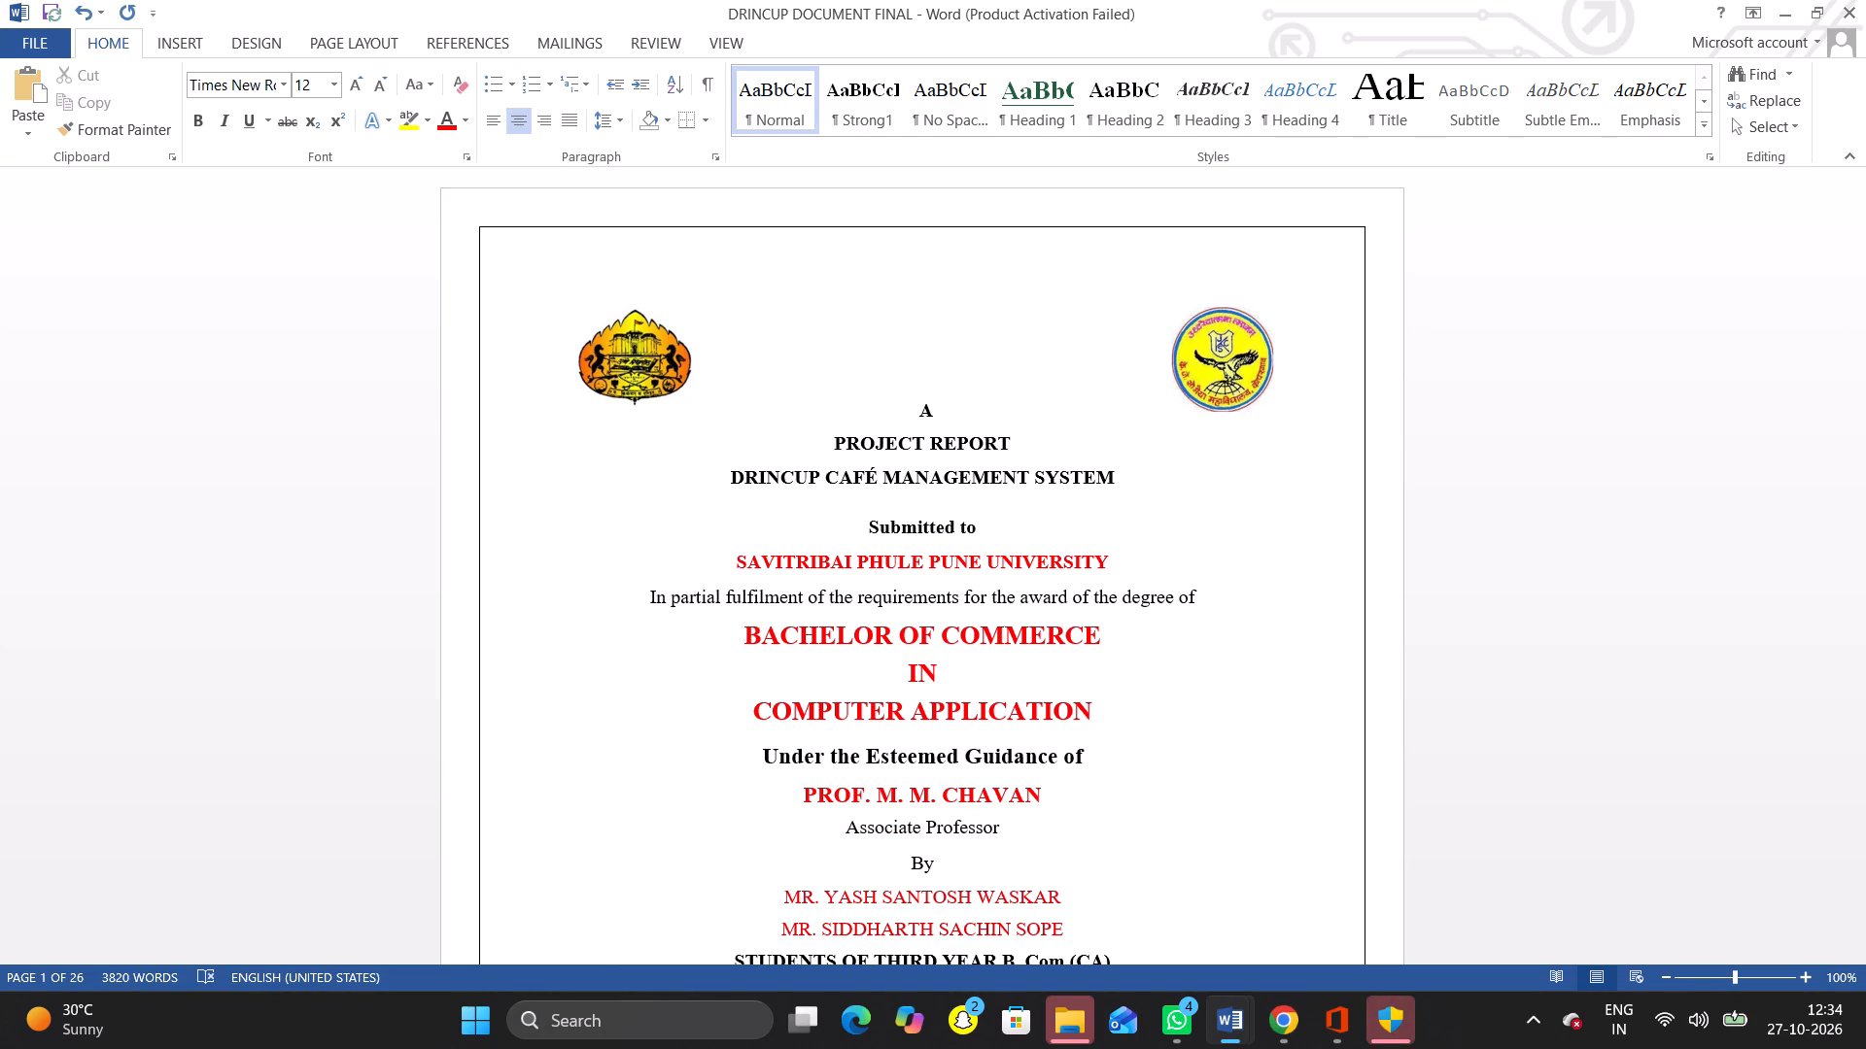
# Justify the certificate page's body text, from "This is to certify that" through "under my guidance.".
pyautogui.scroll(-2, 872, 829)
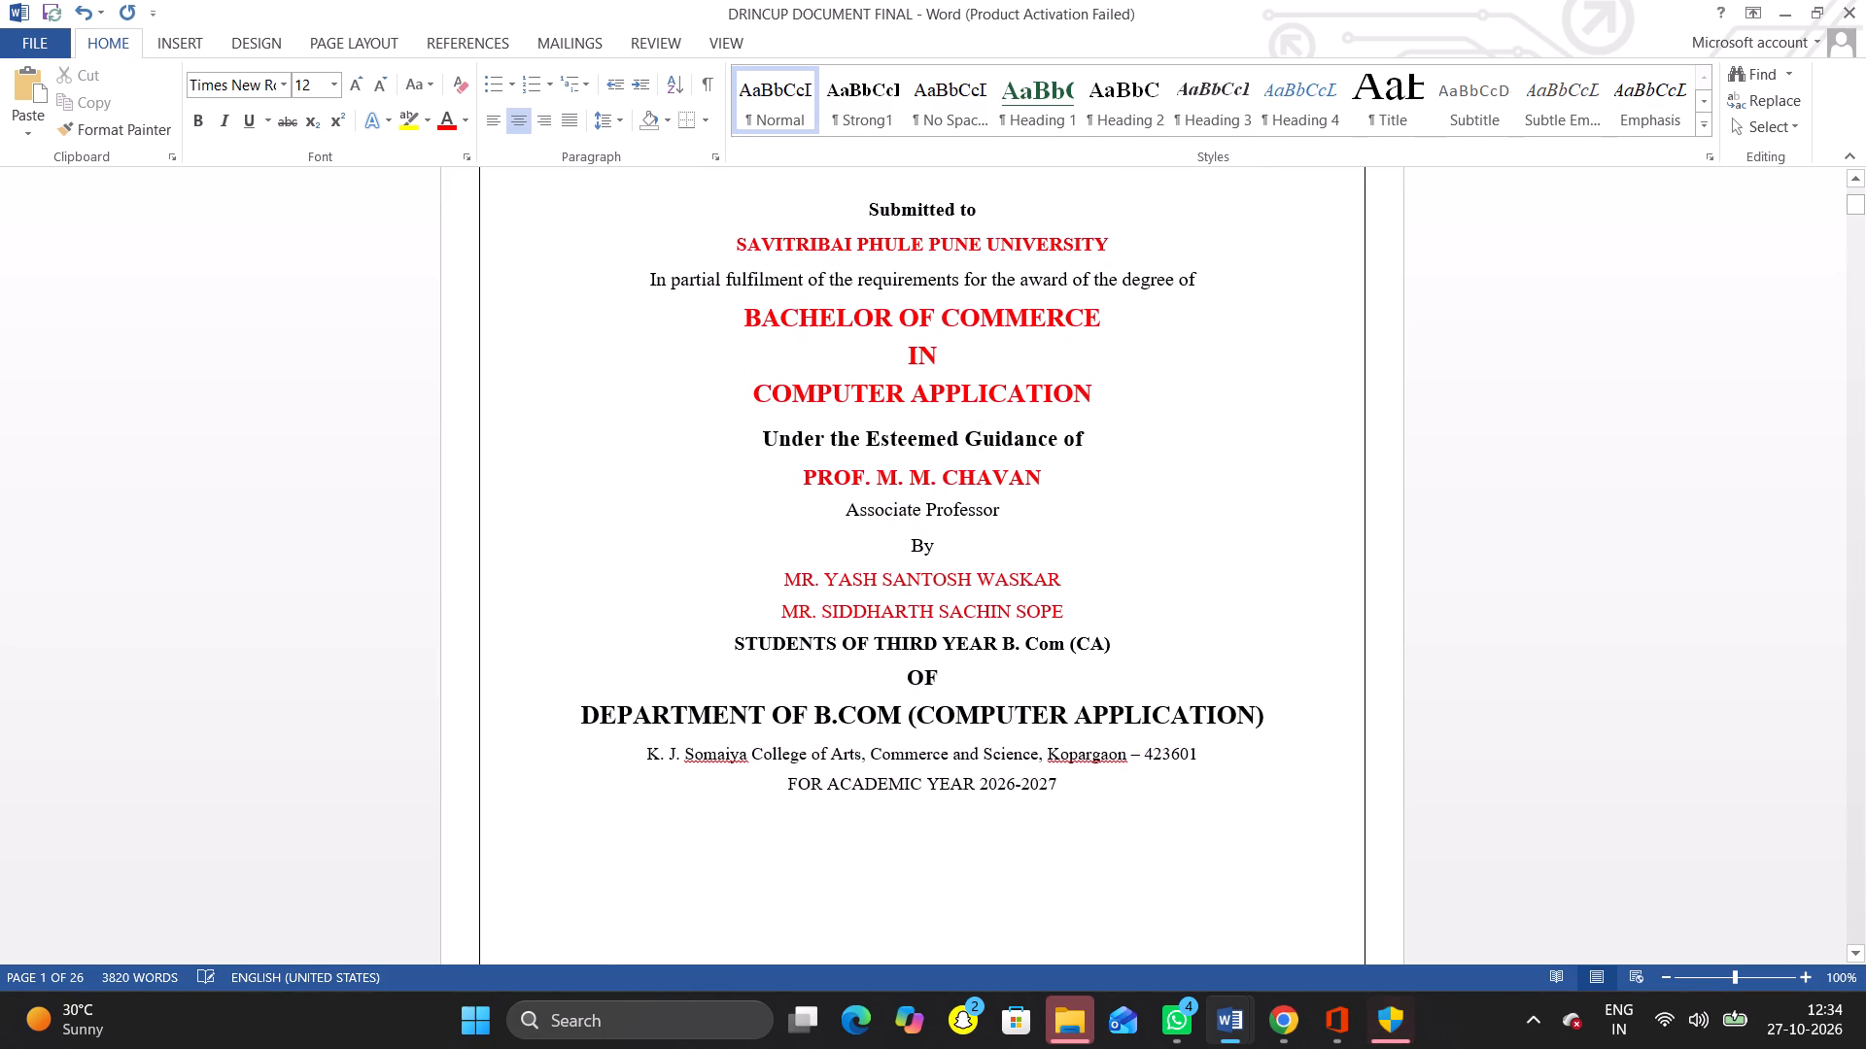
pyautogui.scroll(-2, 872, 829)
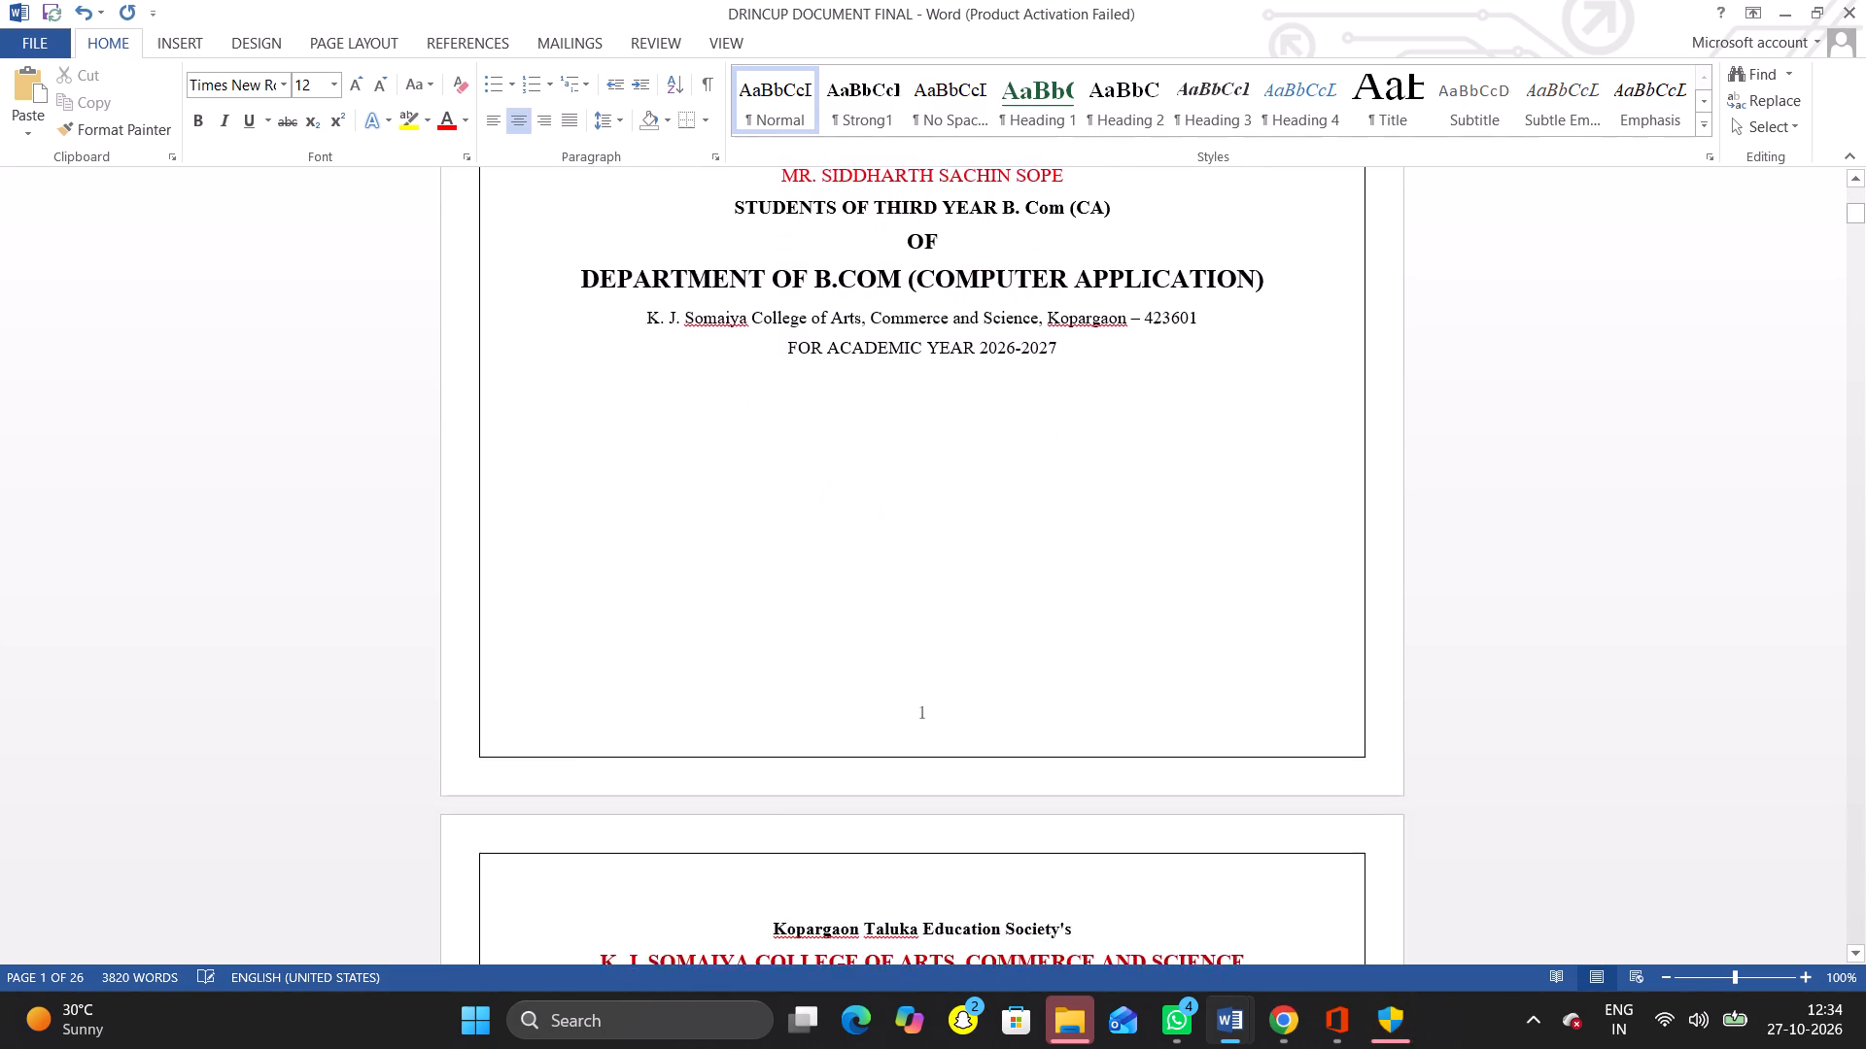
pyautogui.scroll(-3, 872, 829)
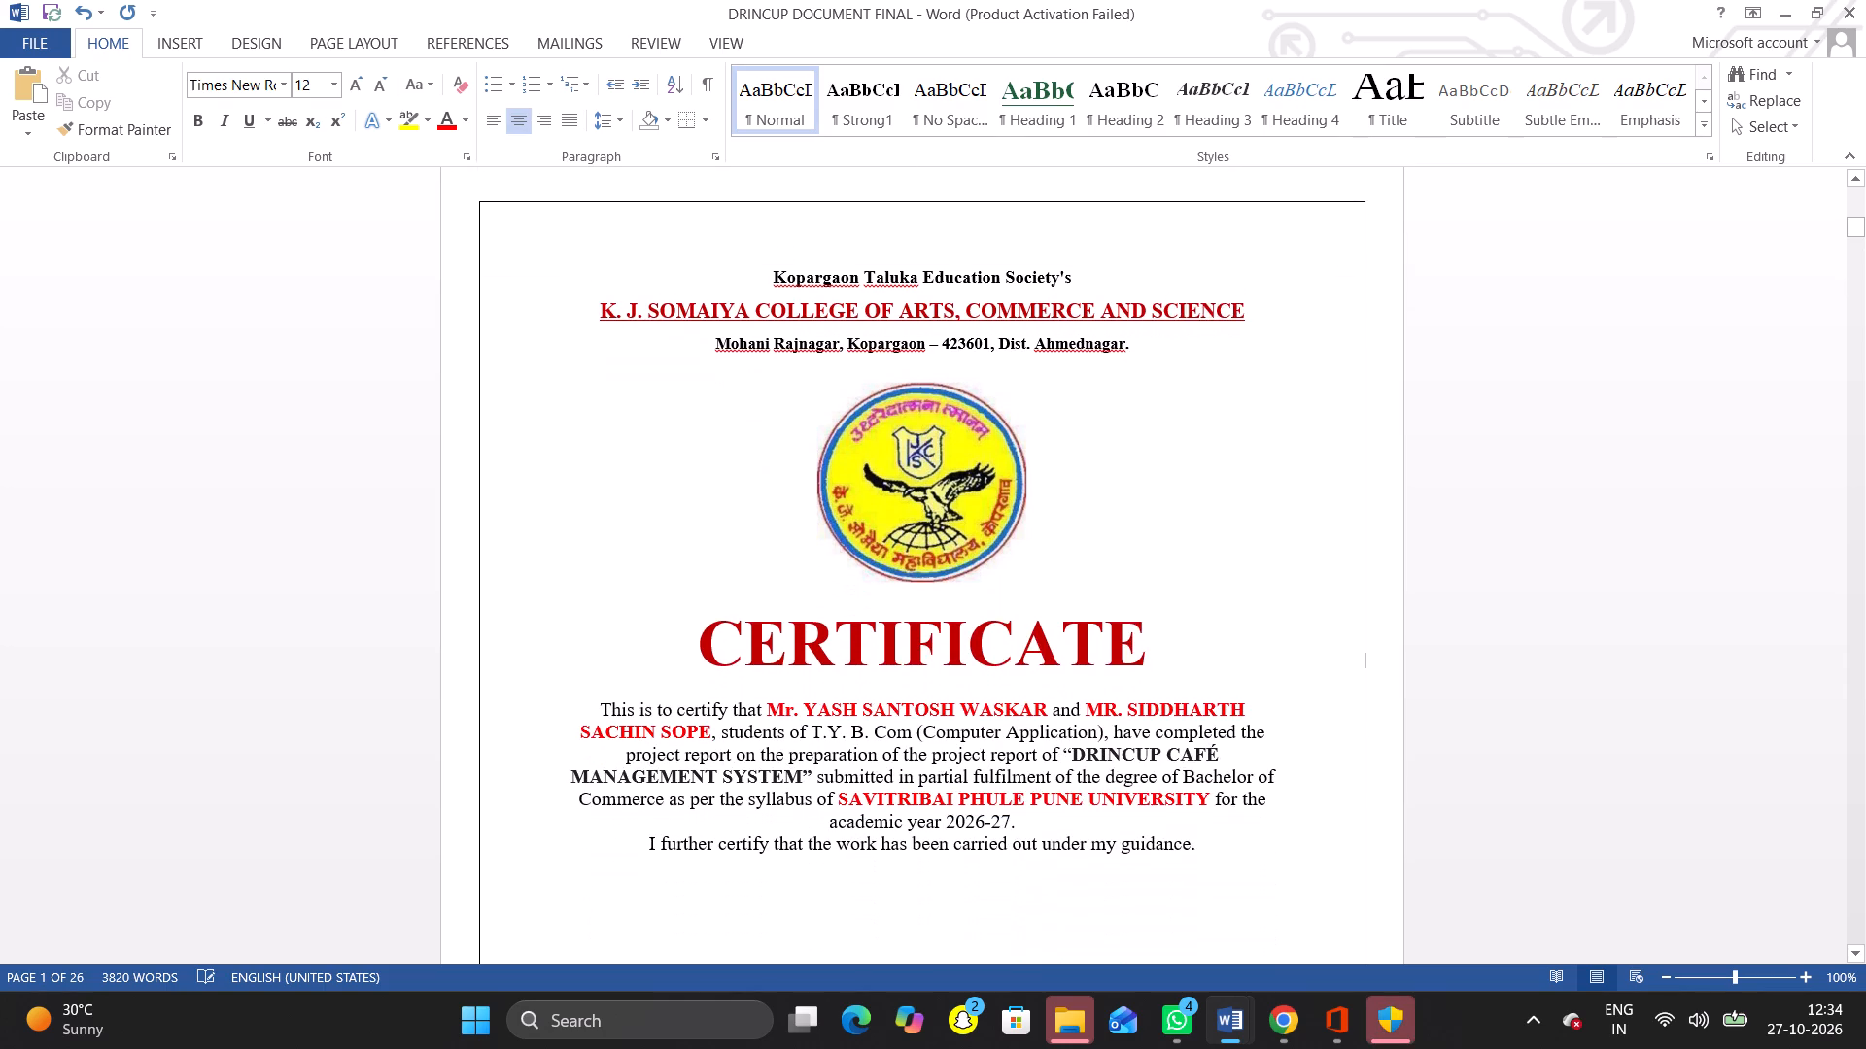
pyautogui.scroll(-1, 872, 829)
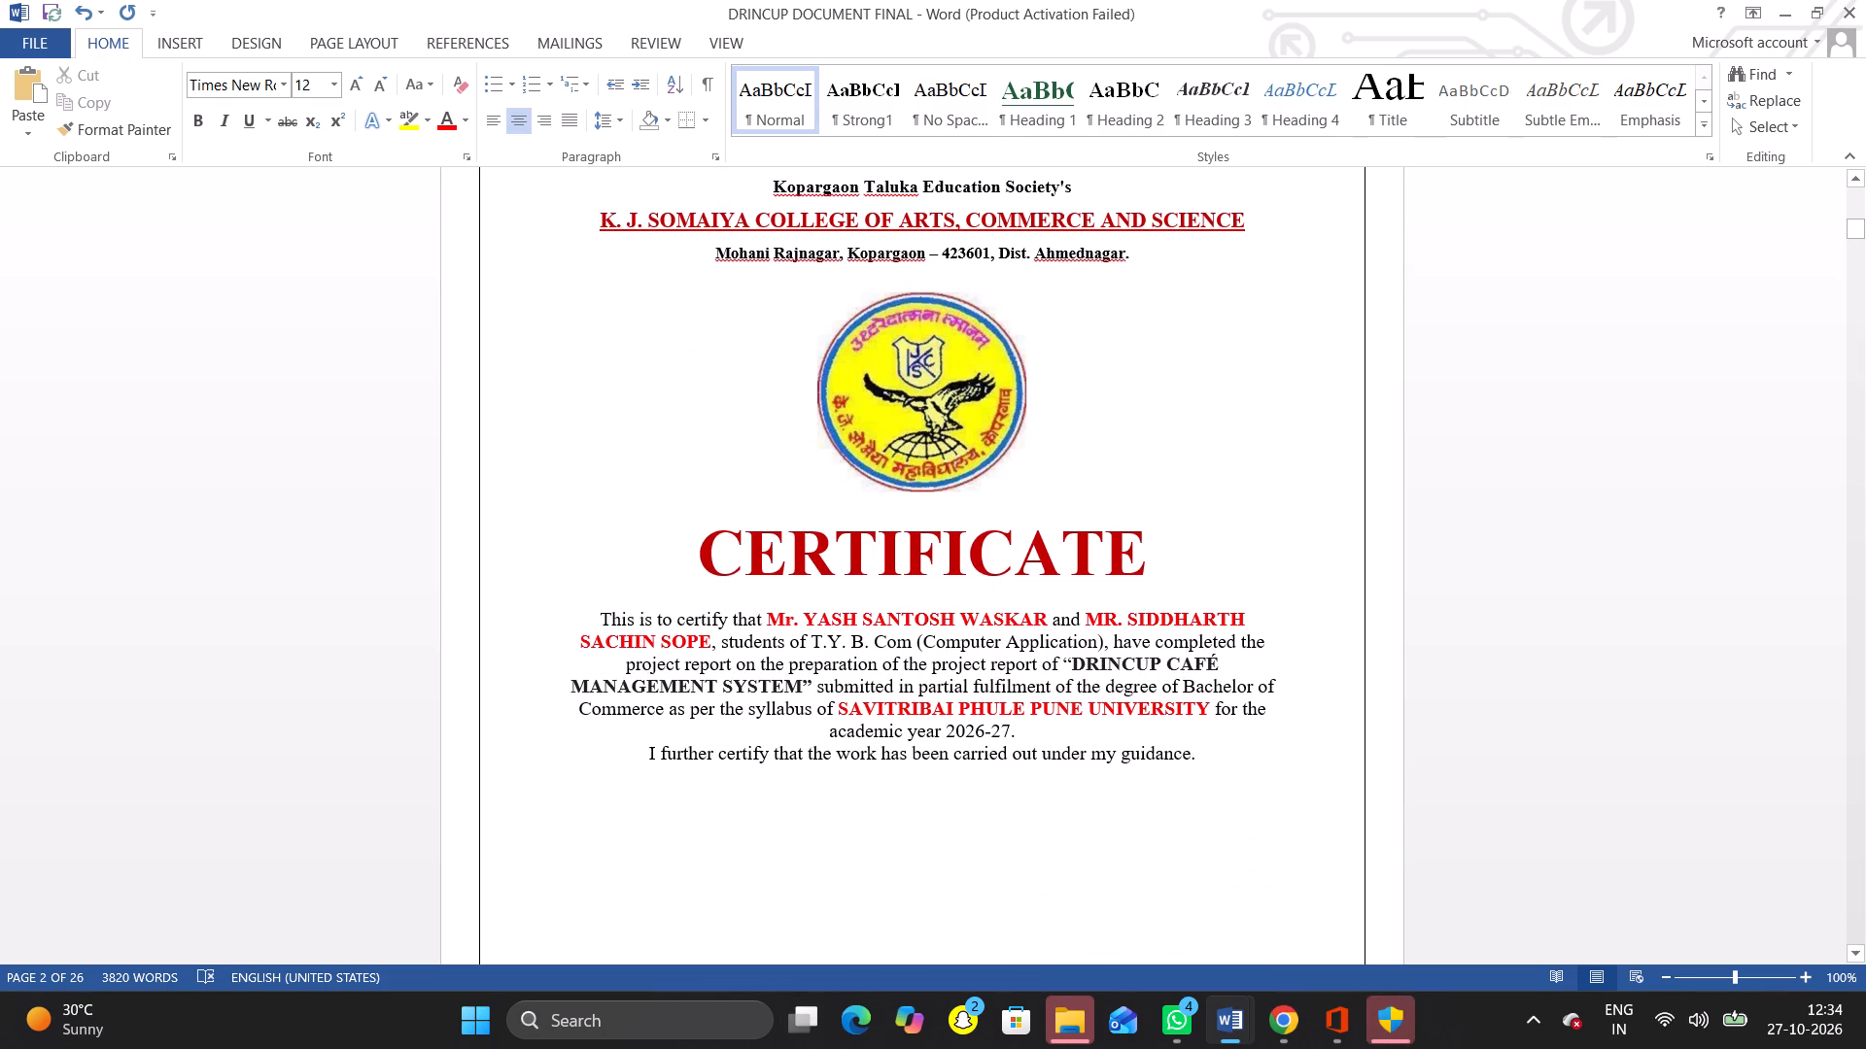
pyautogui.scroll(-1, 913, 708)
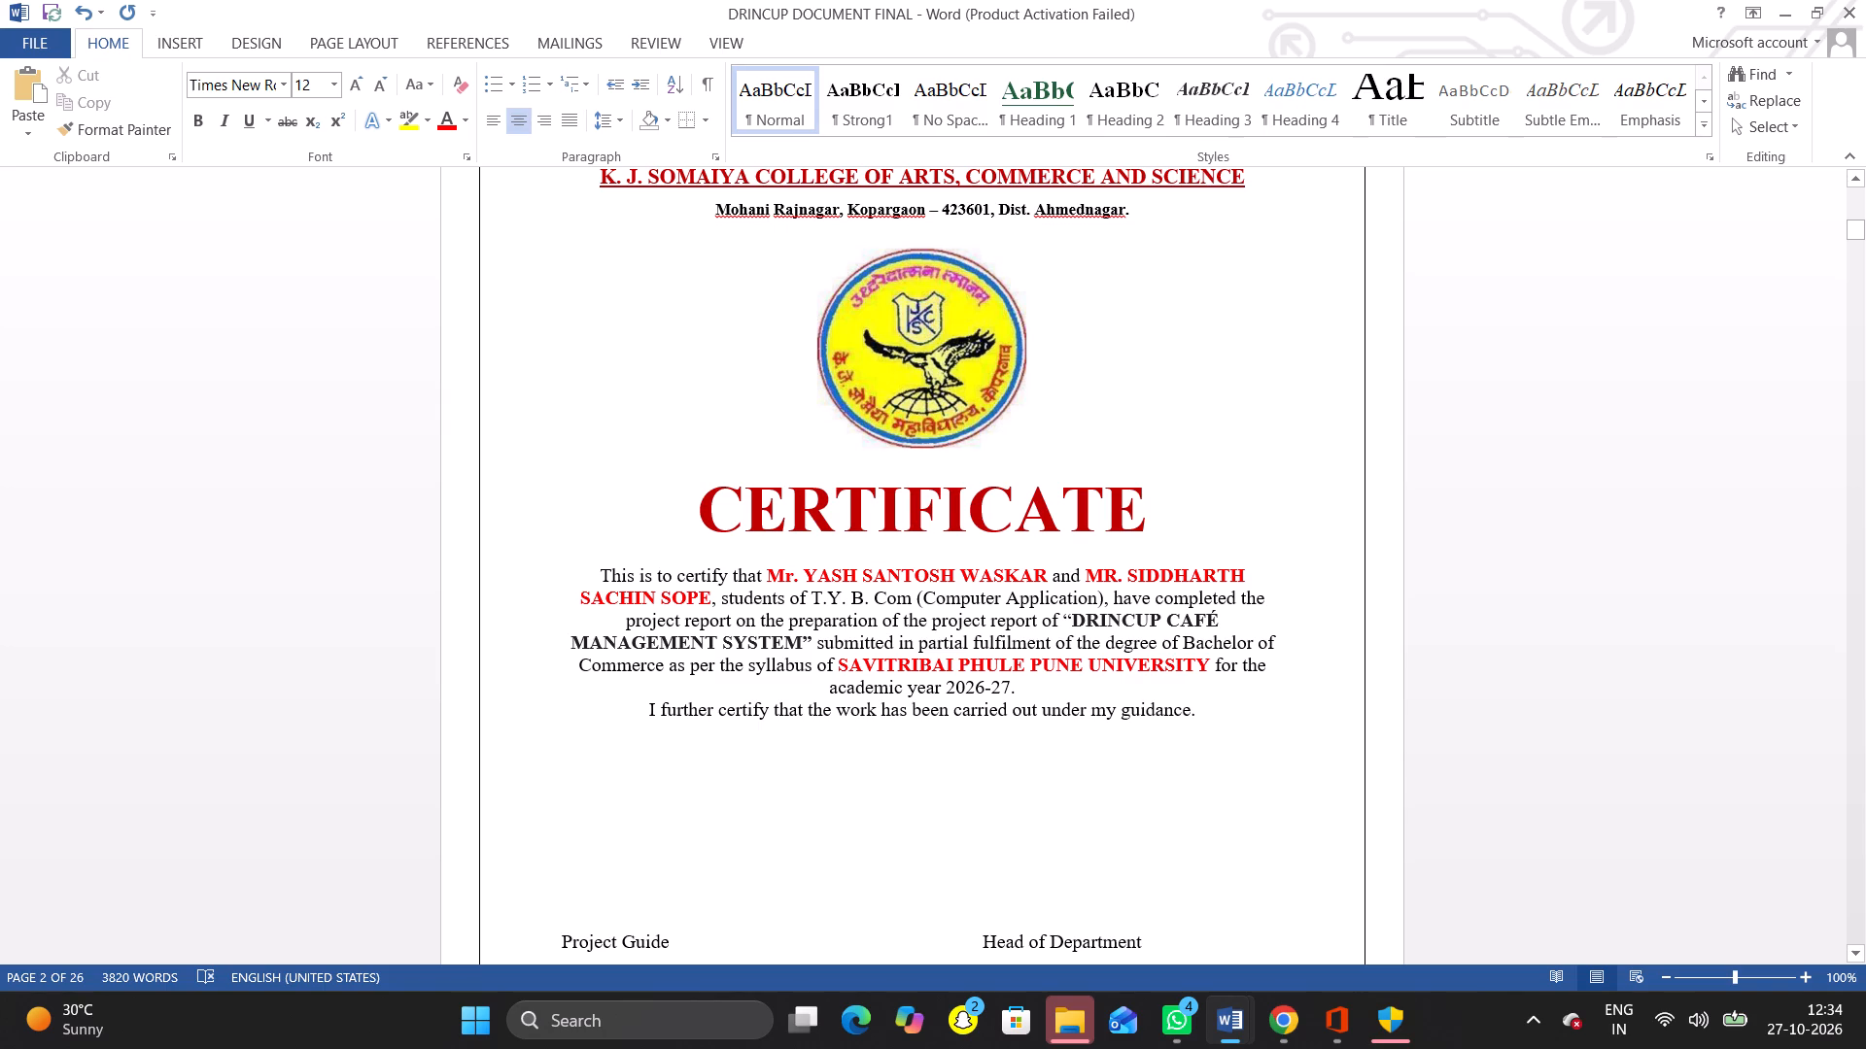
pyautogui.scroll(-1, 718, 594)
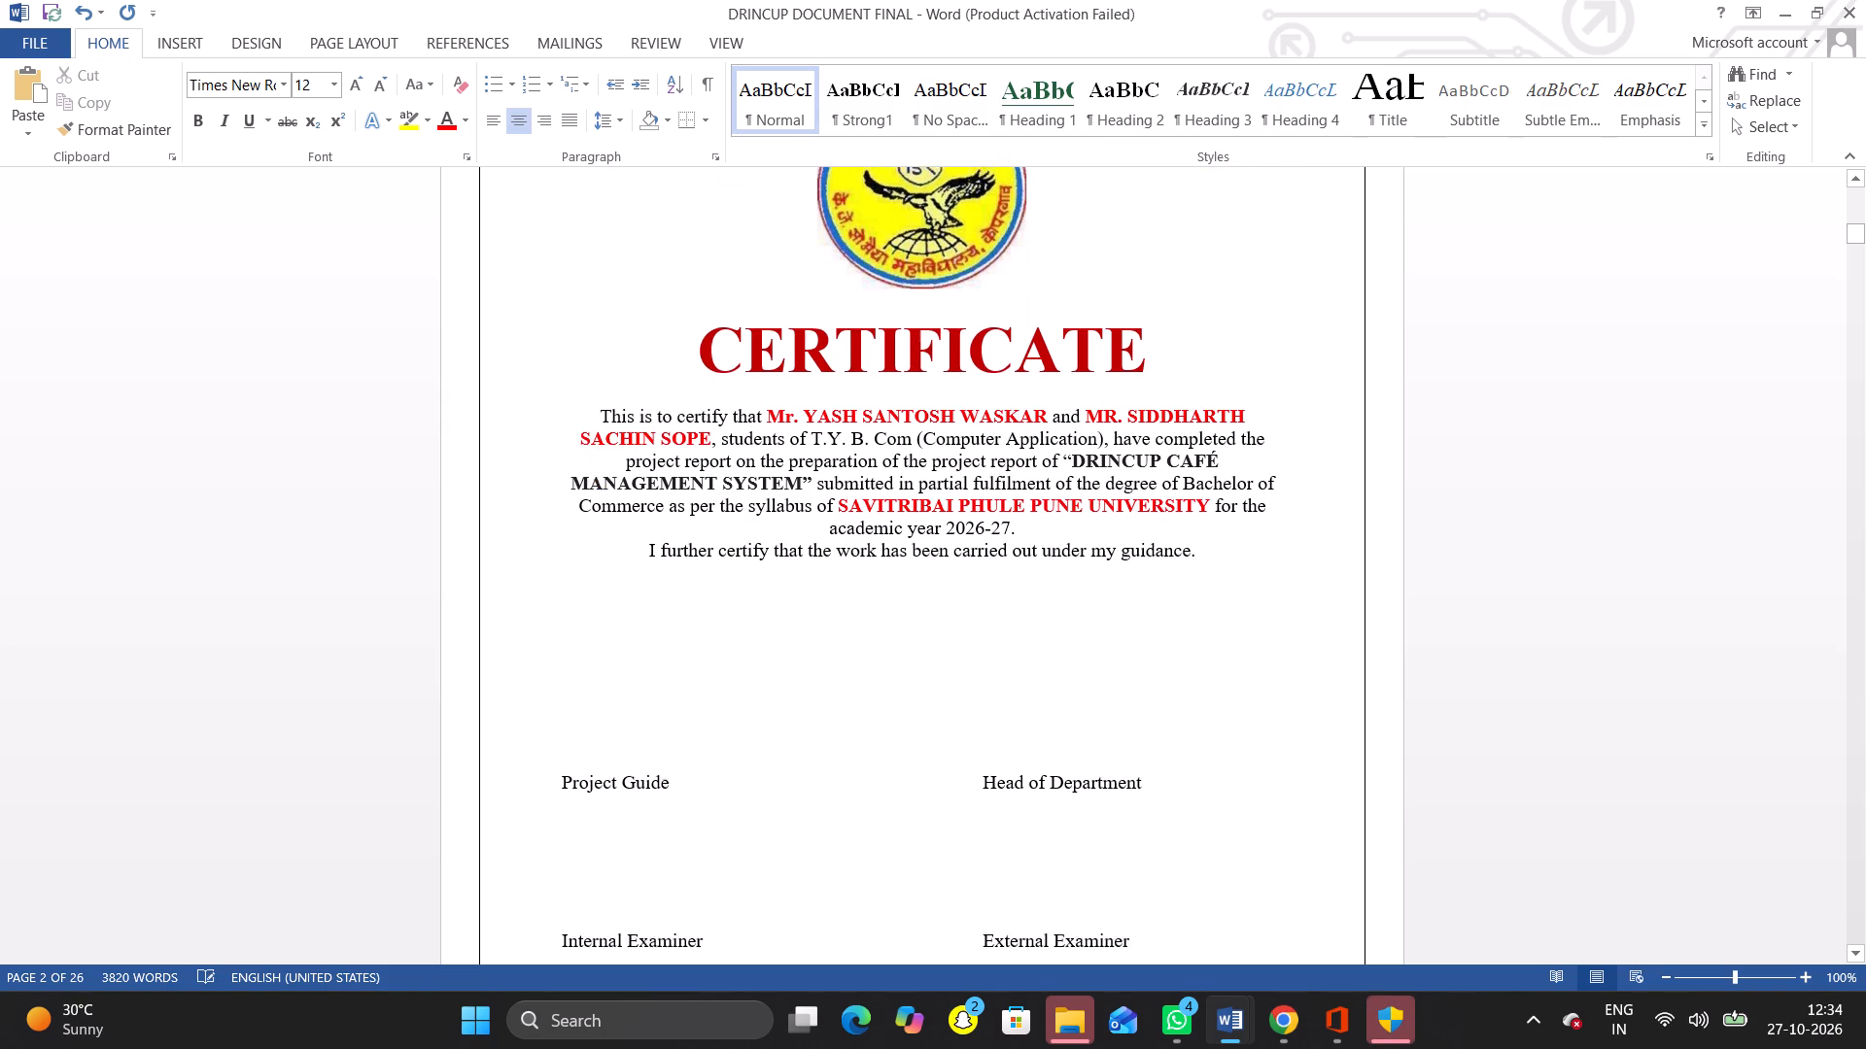
pyautogui.scroll(-1, 718, 594)
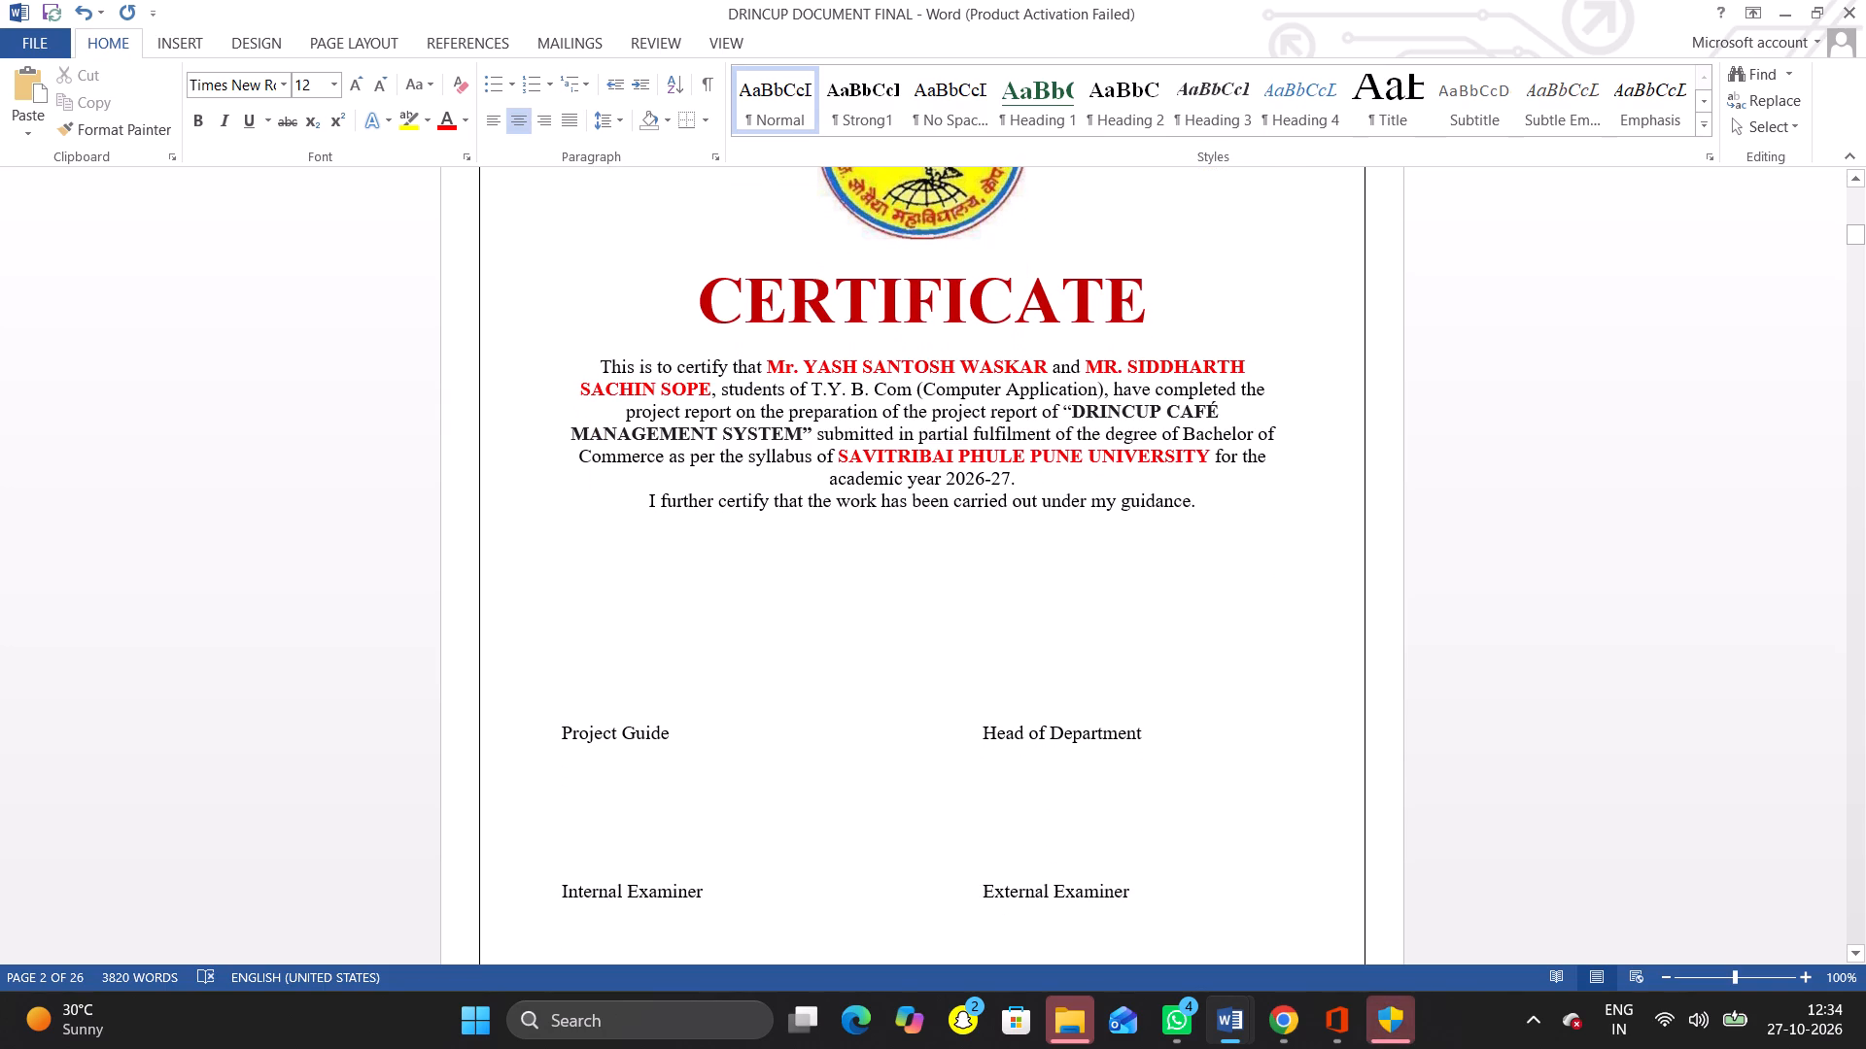
pyautogui.moveTo(595, 352); pyautogui.dragTo(1151, 511)
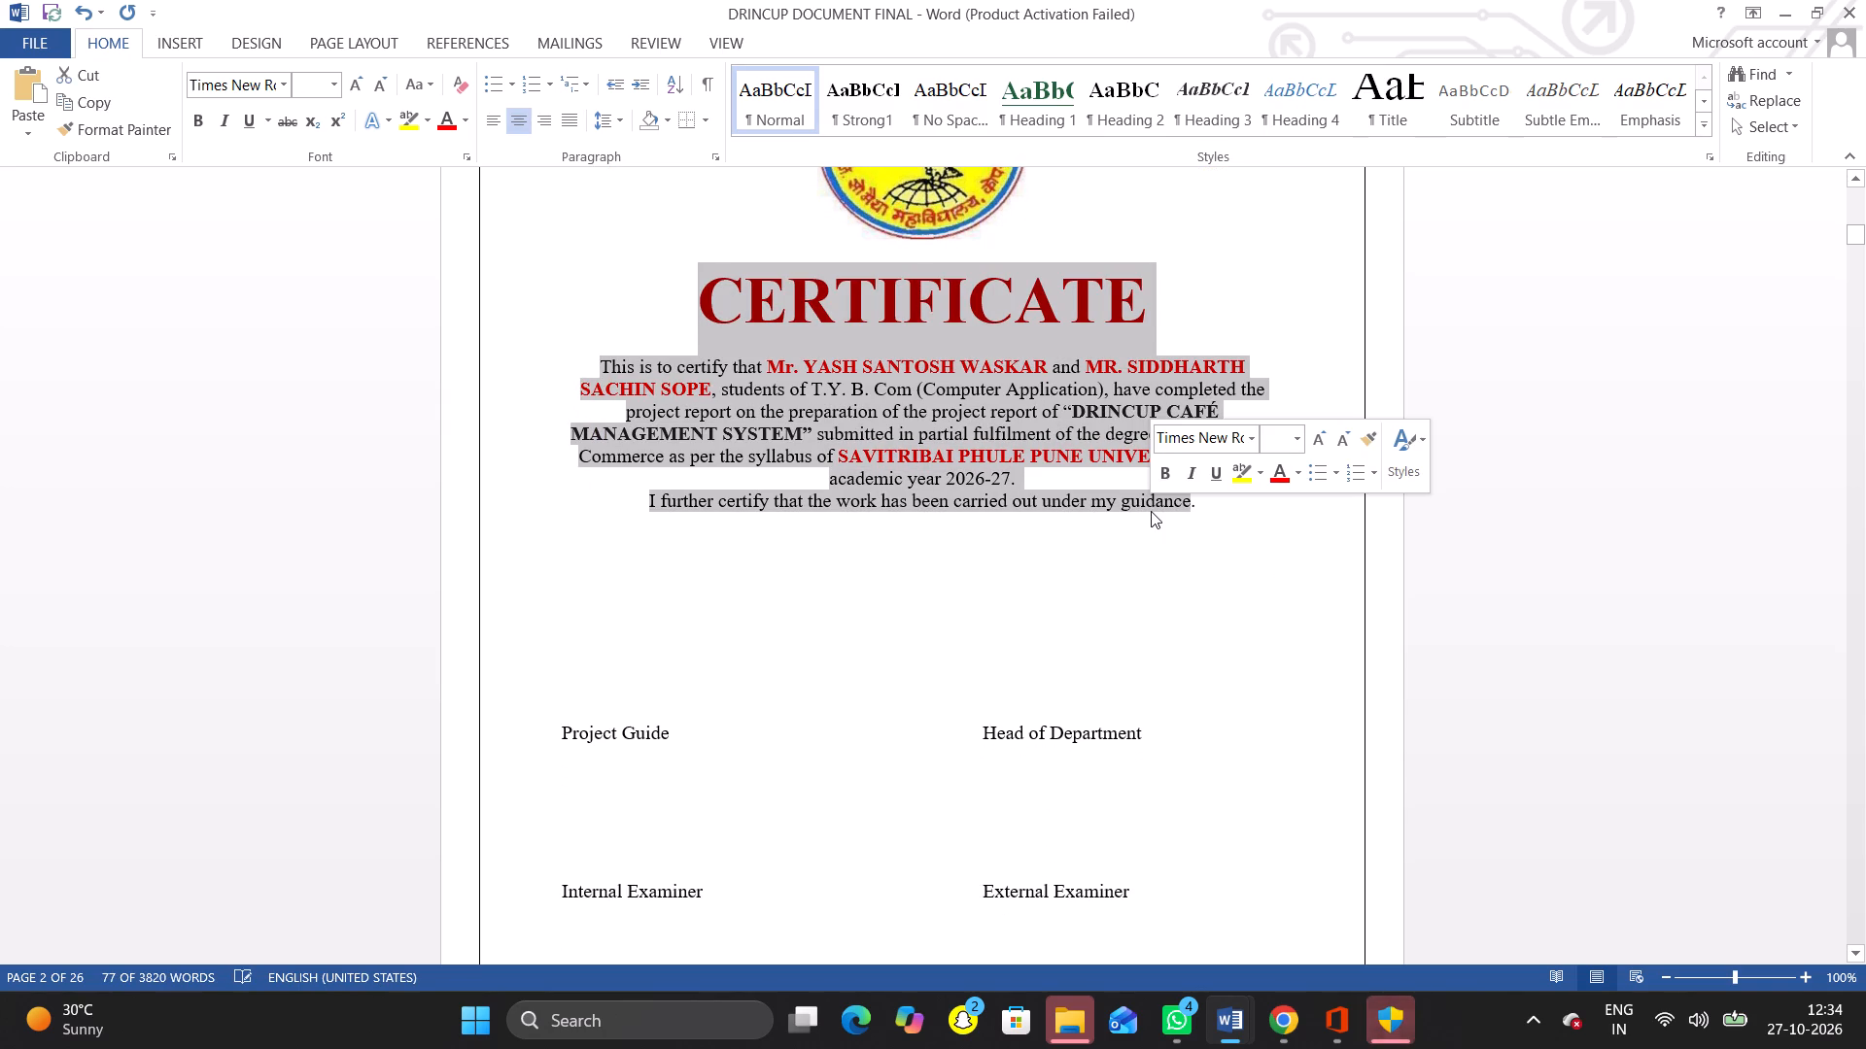
pyautogui.moveTo(1131, 609); pyautogui.dragTo(1234, 508)
pyautogui.moveTo(1234, 508); pyautogui.dragTo(1014, 493)
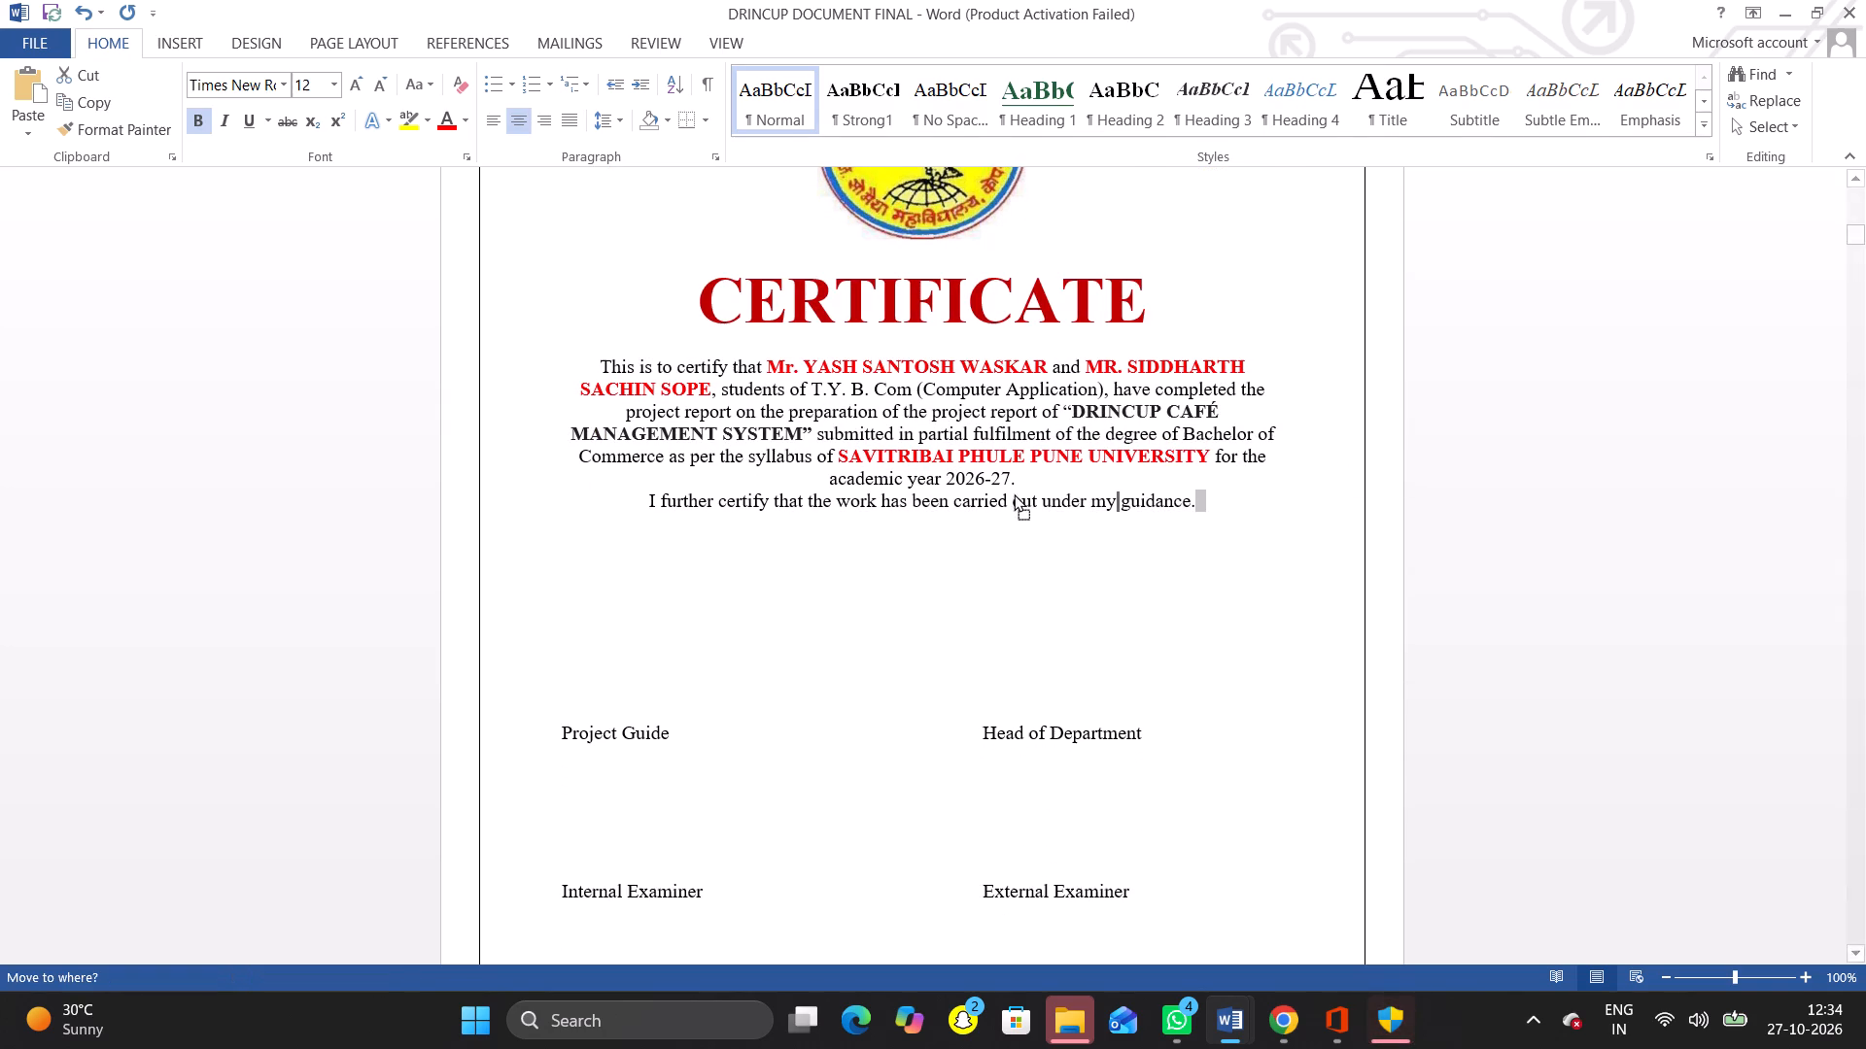
pyautogui.moveTo(1014, 493); pyautogui.dragTo(1262, 560)
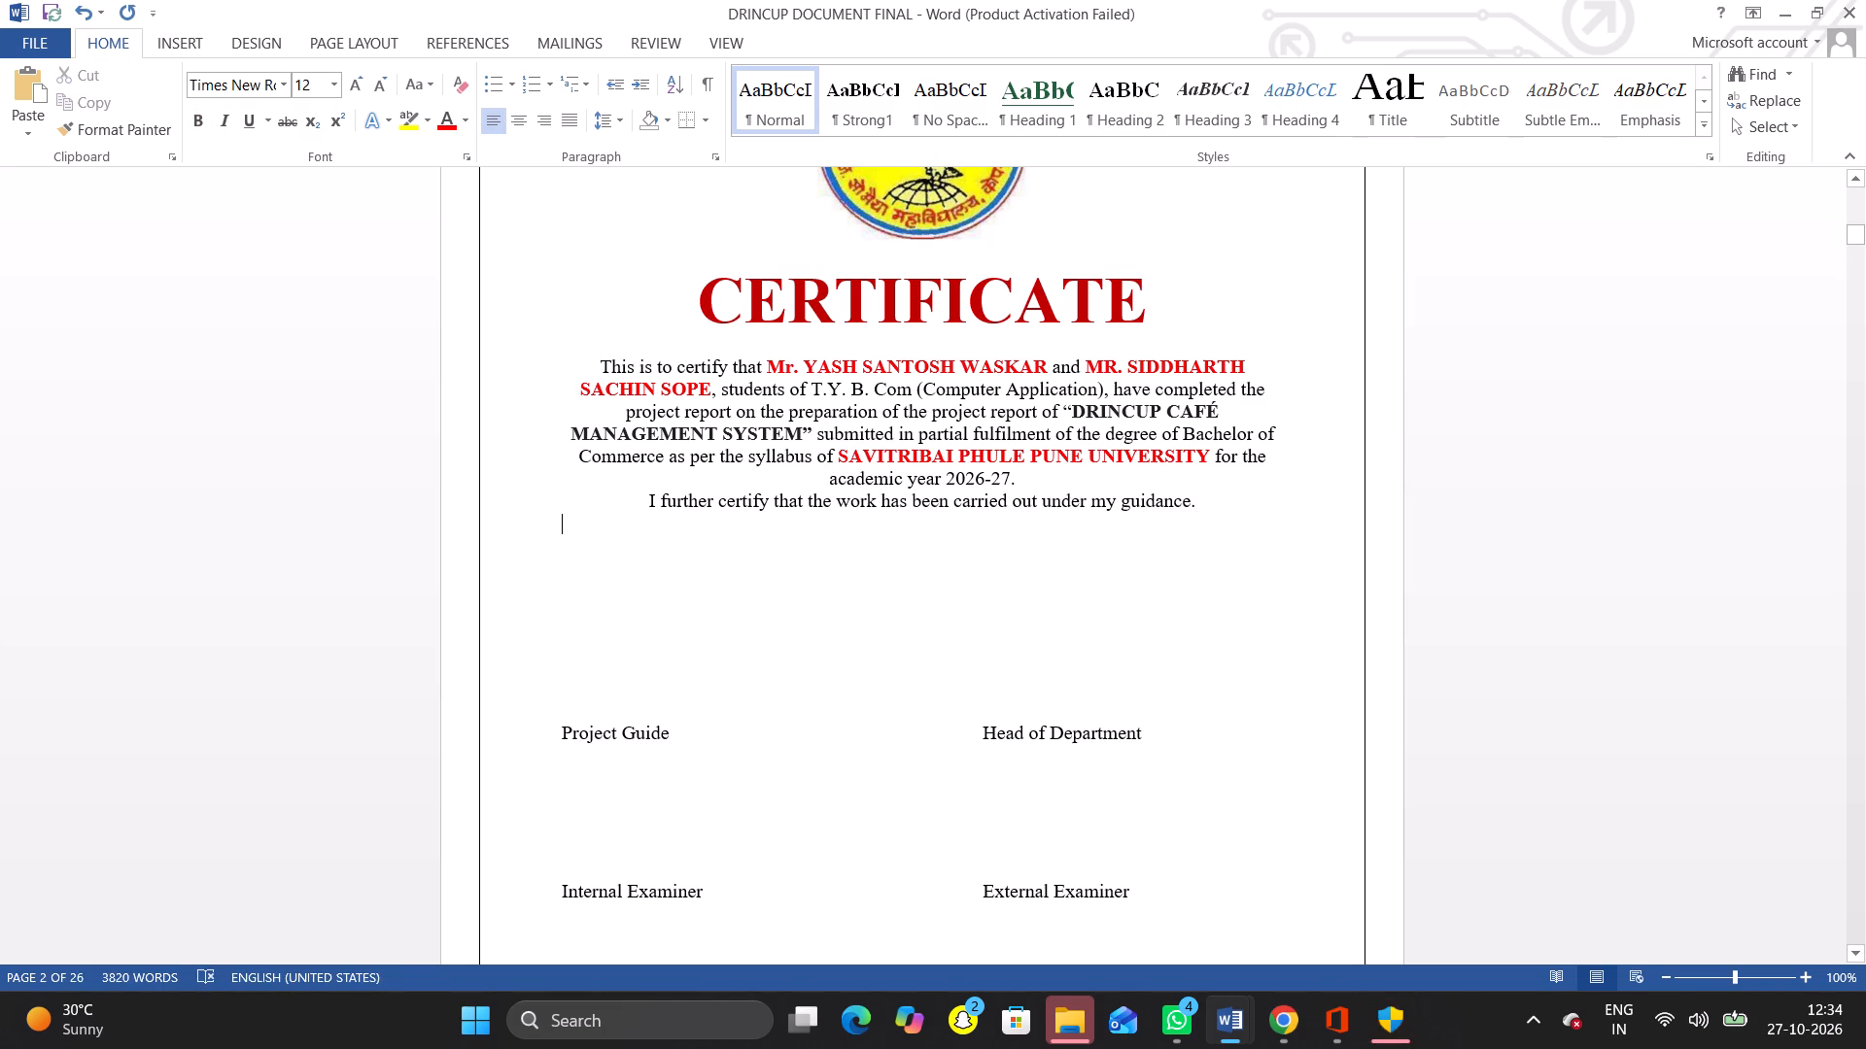
pyautogui.moveTo(584, 353); pyautogui.dragTo(945, 457)
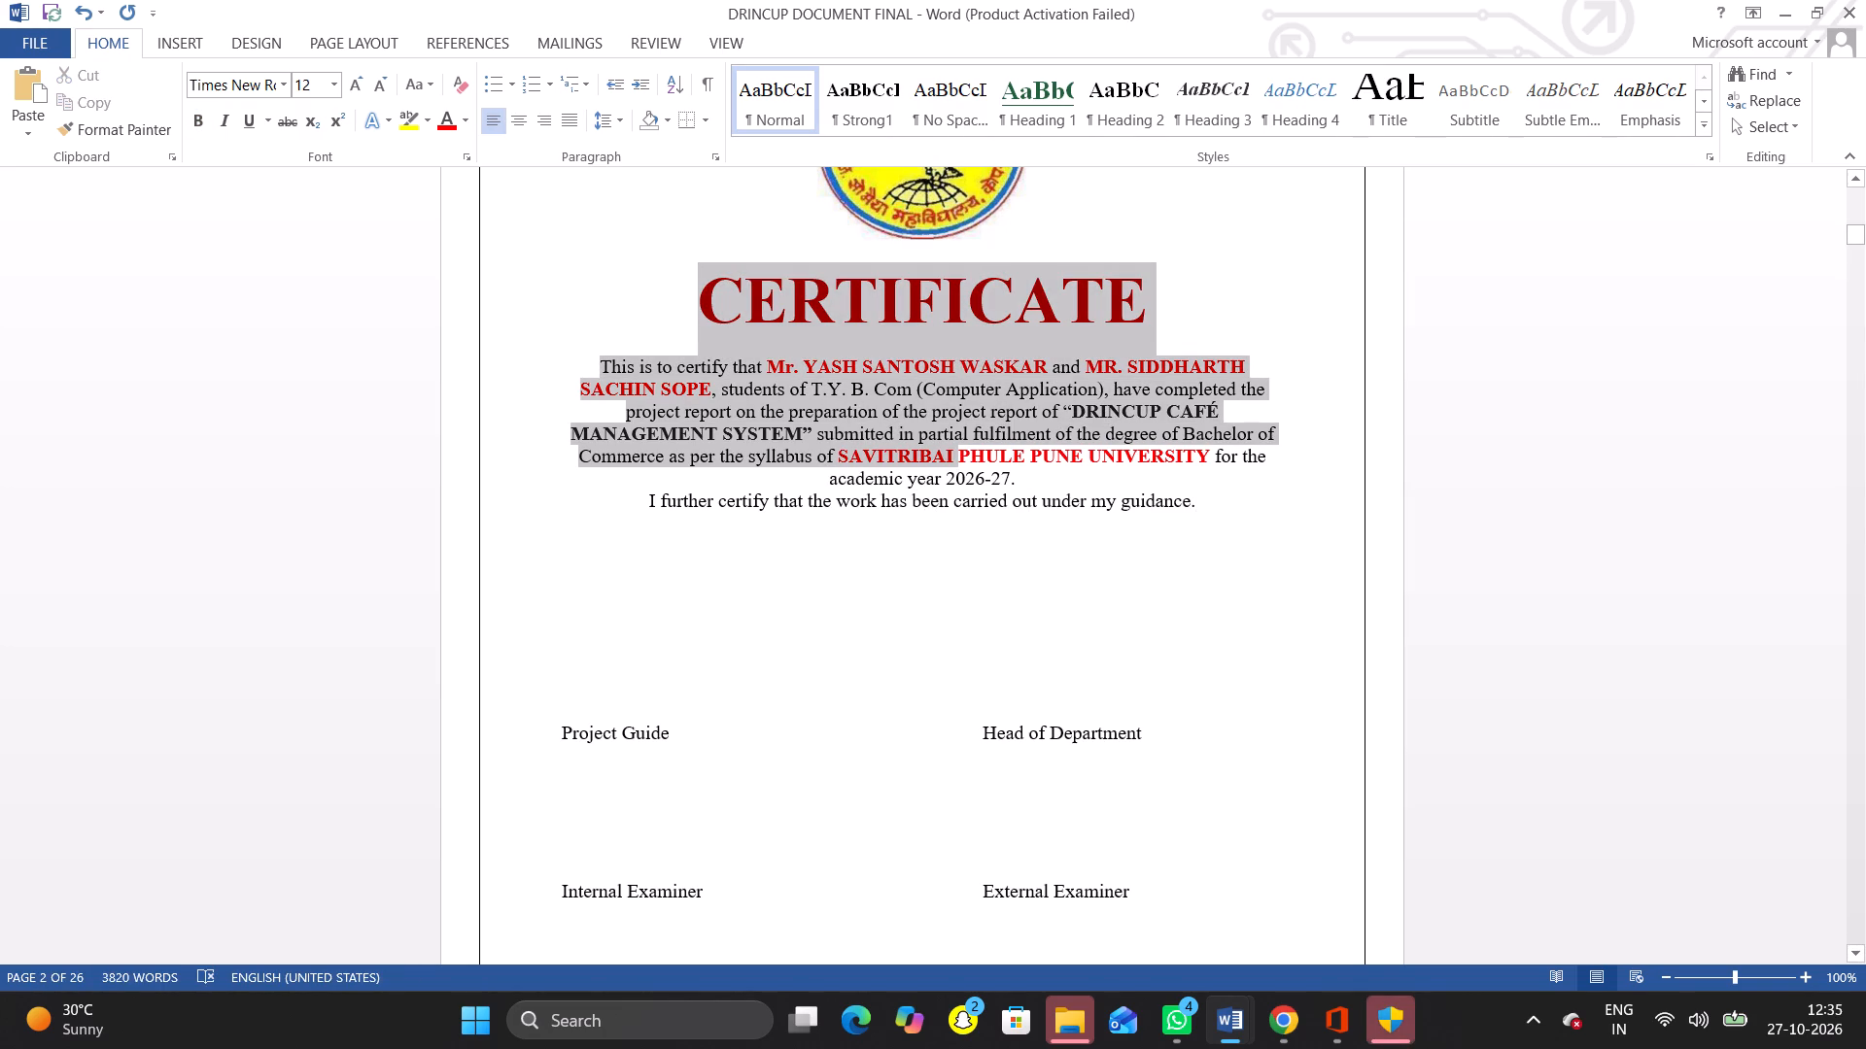
pyautogui.moveTo(945, 457); pyautogui.dragTo(965, 440)
pyautogui.click(965, 440)
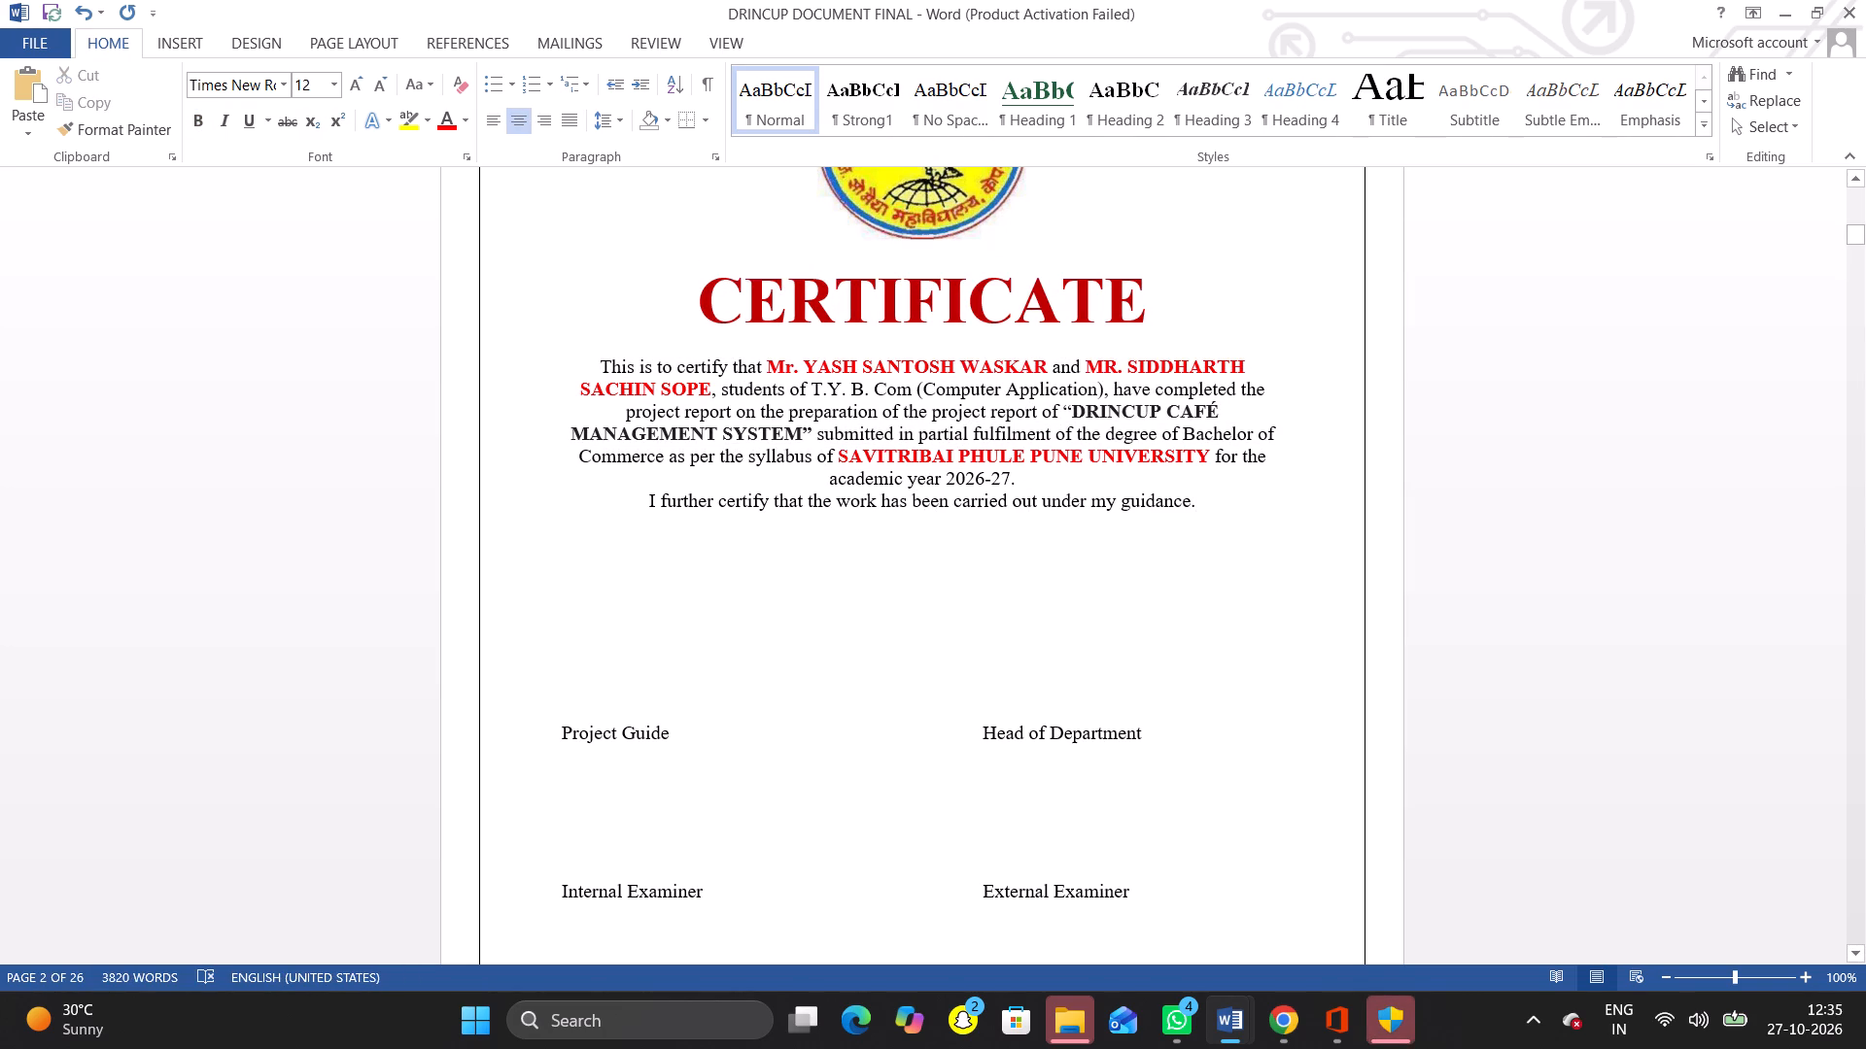
pyautogui.moveTo(591, 371); pyautogui.dragTo(854, 401)
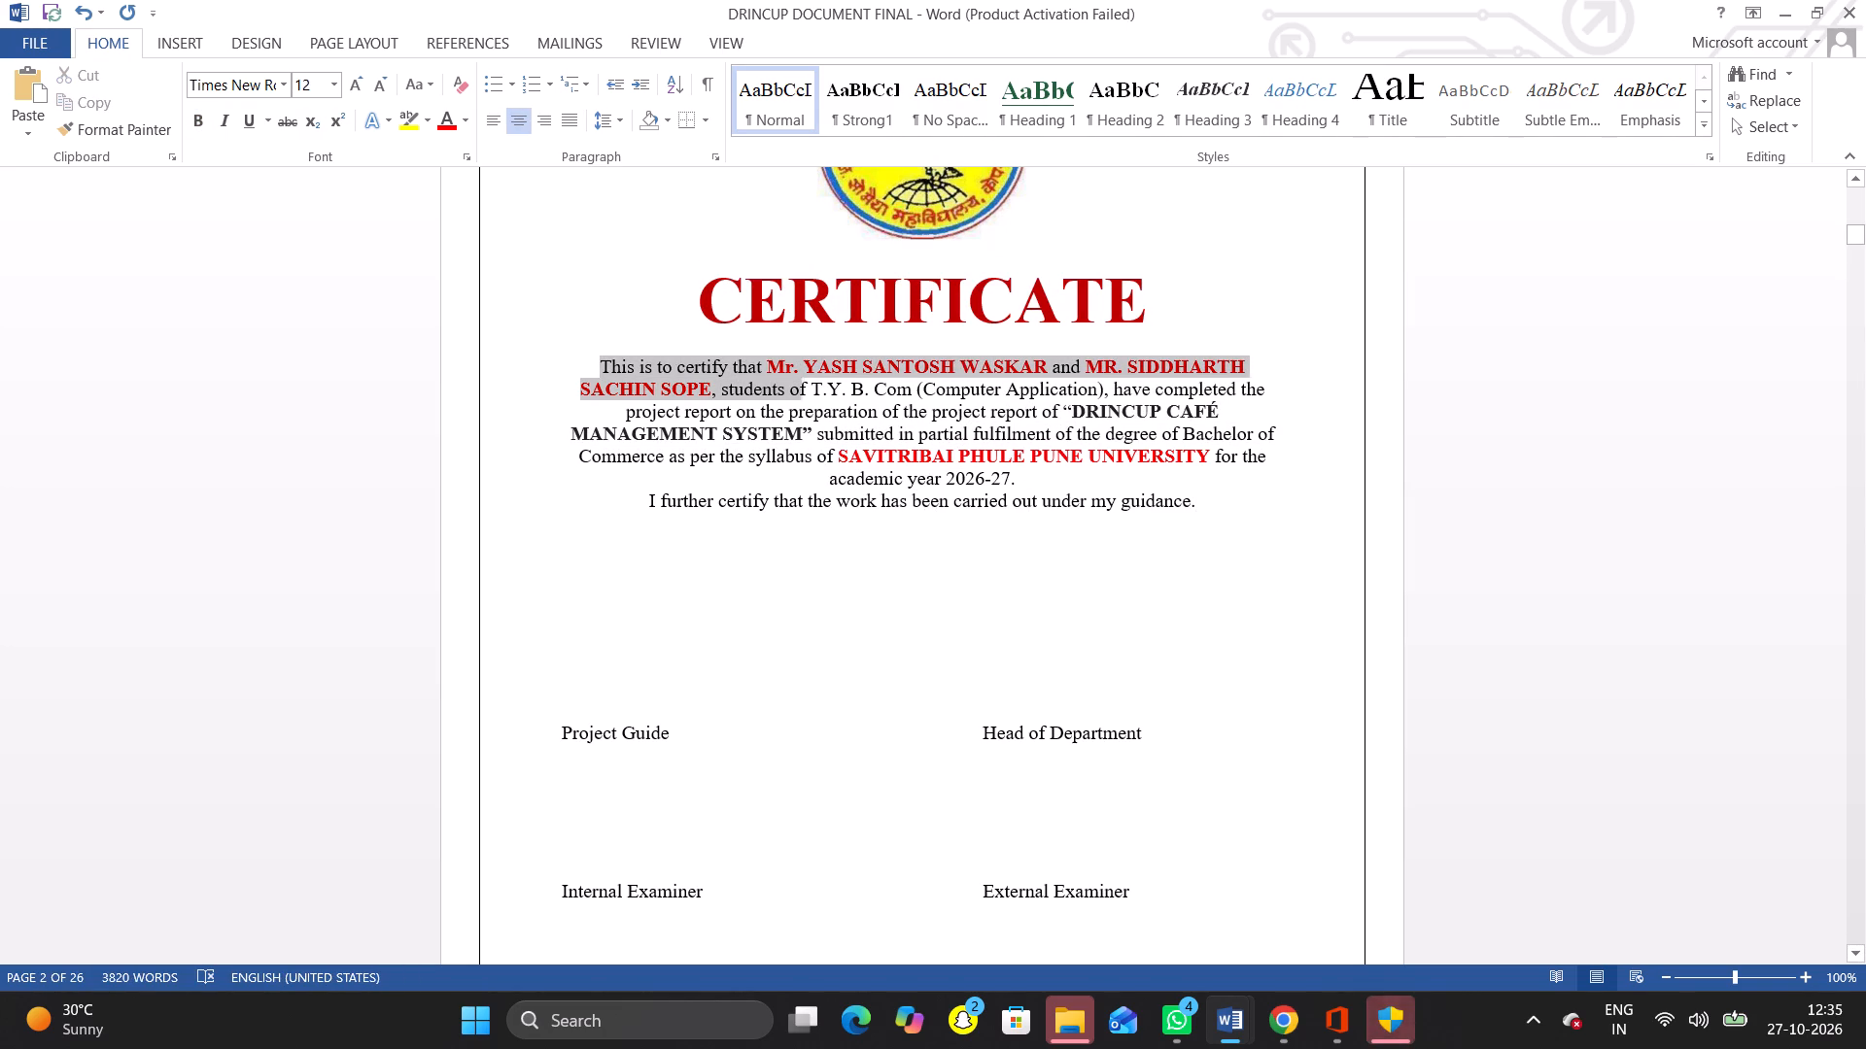
pyautogui.moveTo(854, 401); pyautogui.dragTo(1197, 497)
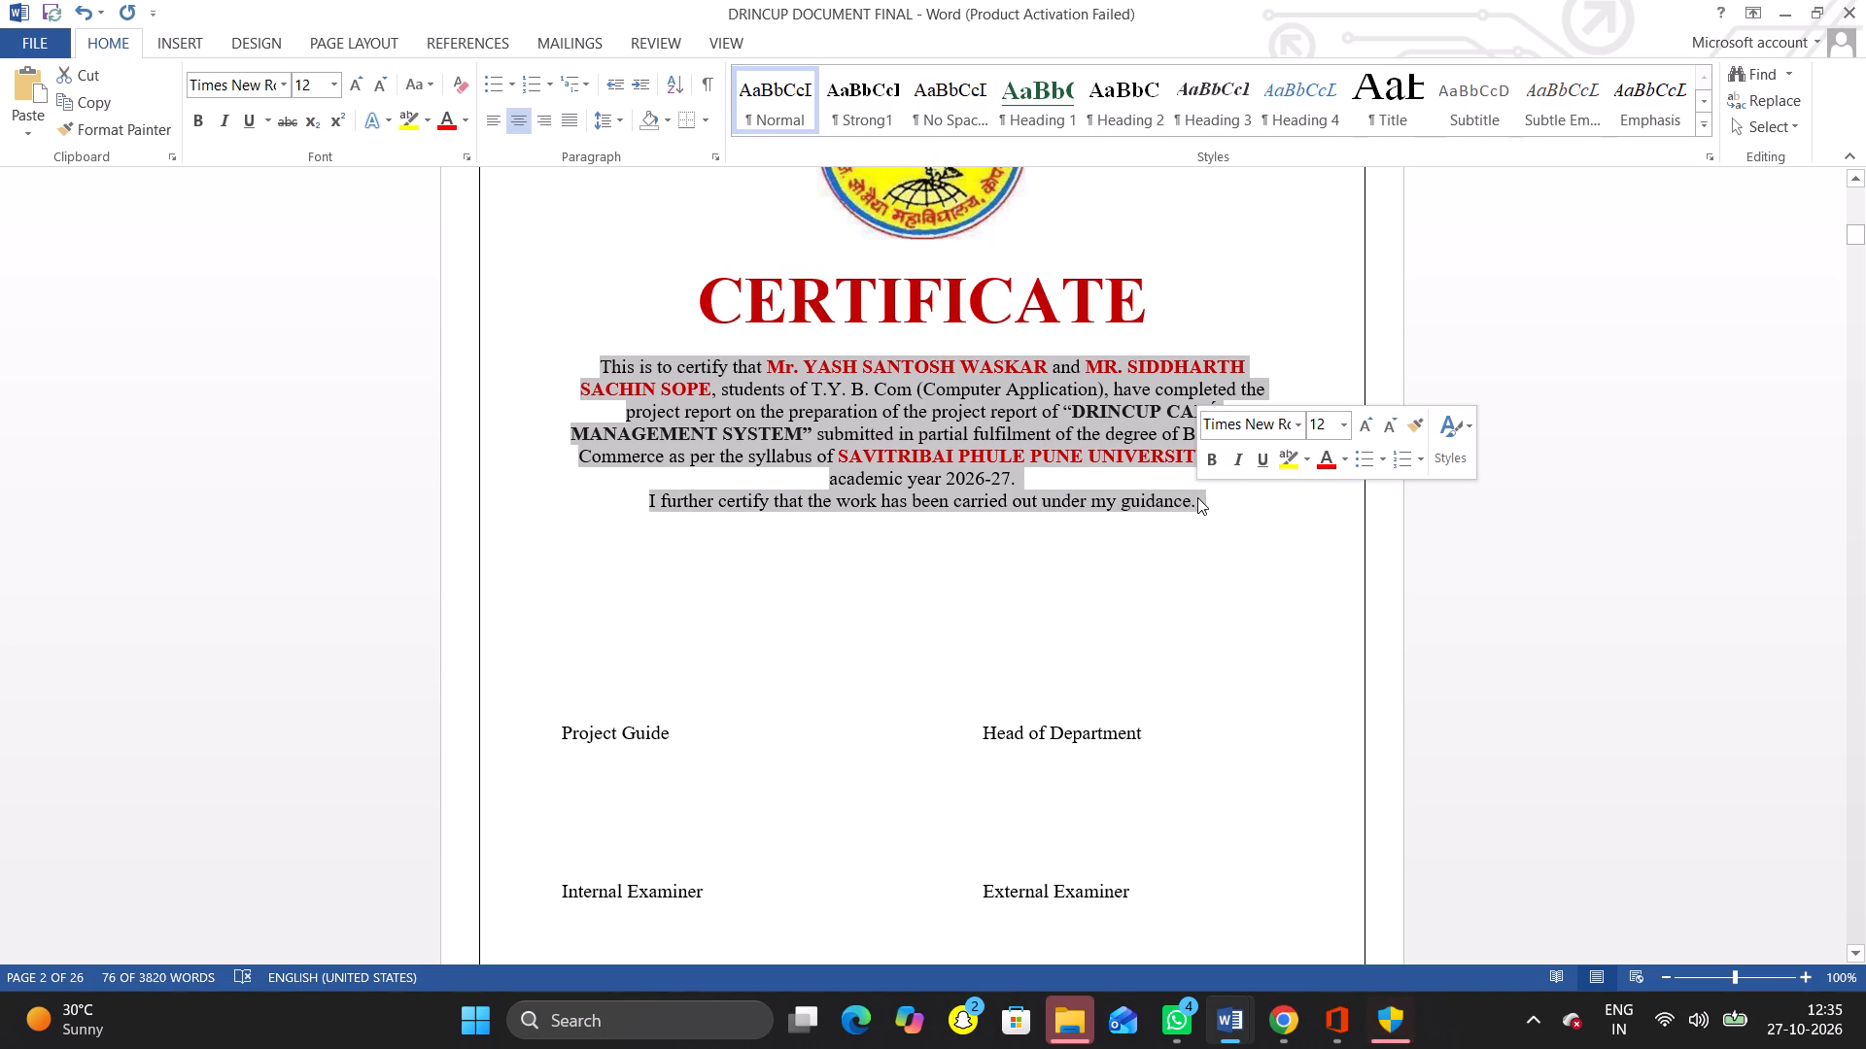
pyautogui.click(569, 108)
pyautogui.click(757, 558)
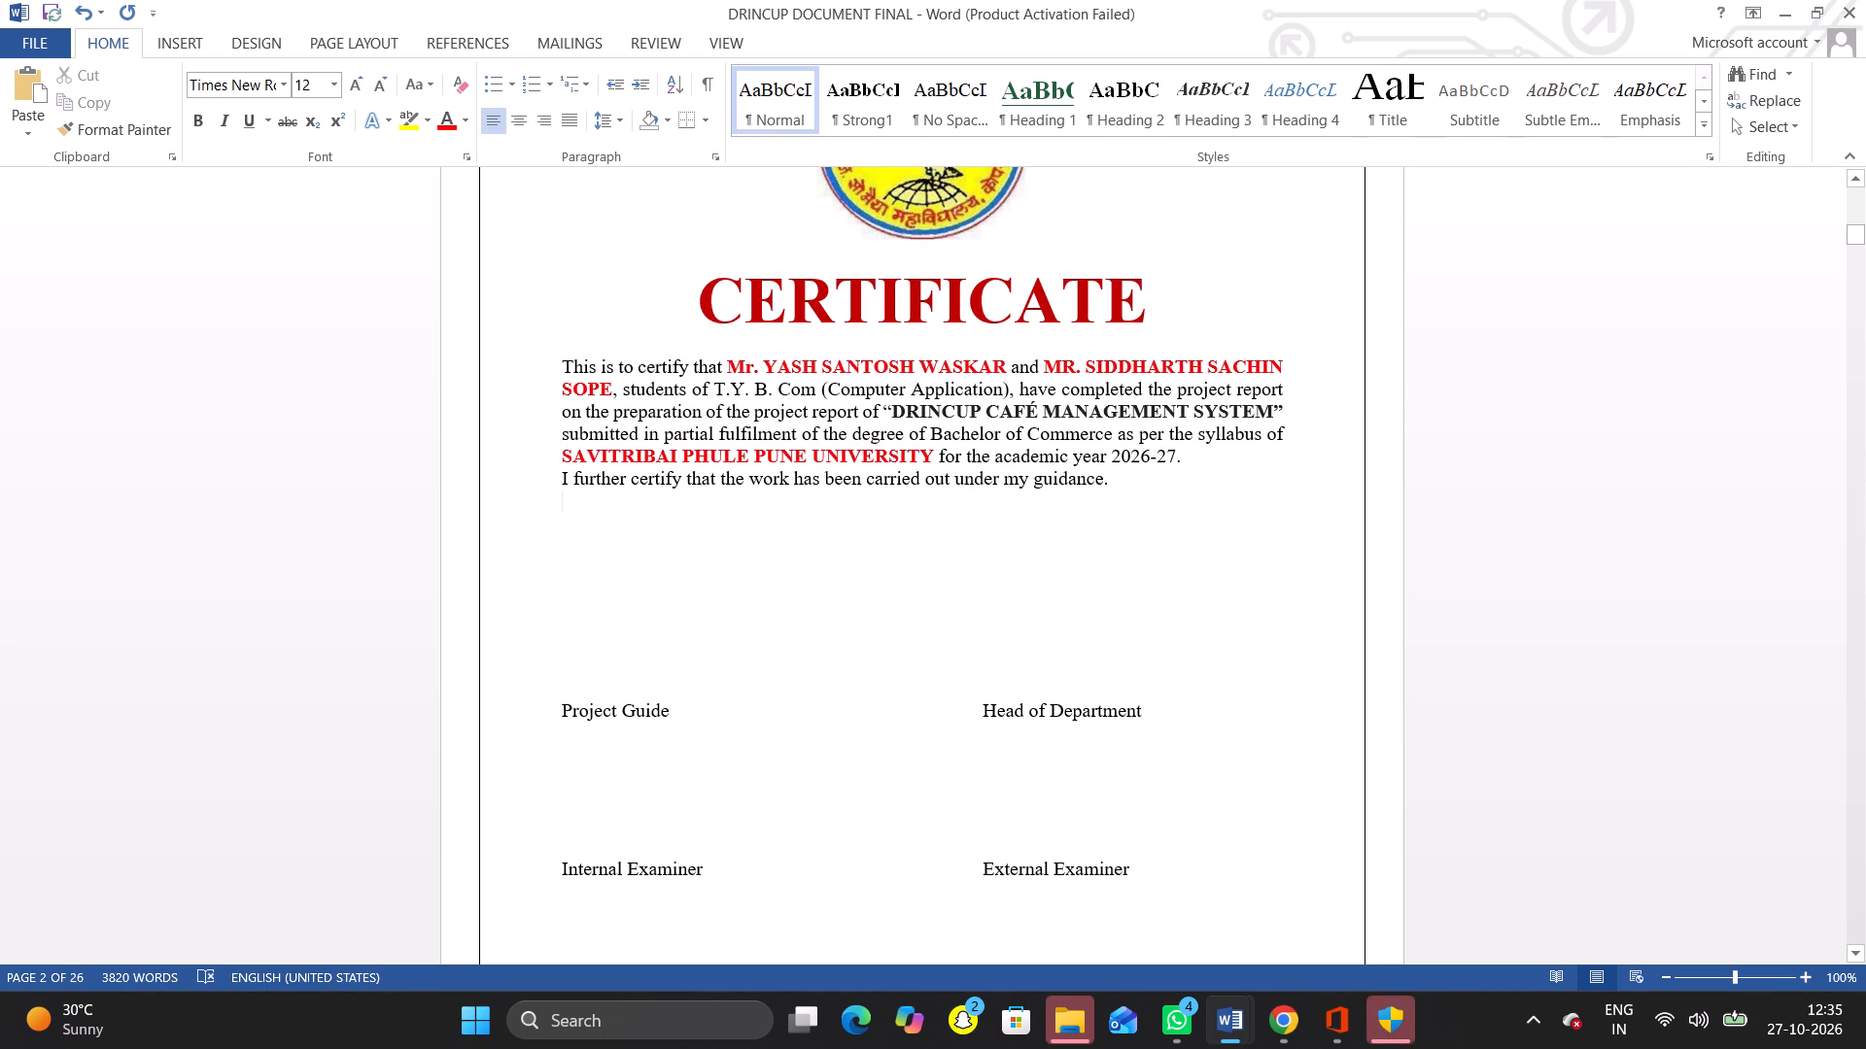
# Center the certificate's signature lines, from Project Guide and Head of Department to Internal Examiner and External Examiner.
pyautogui.scroll(-1, 757, 558)
pyautogui.scroll(1, 757, 558)
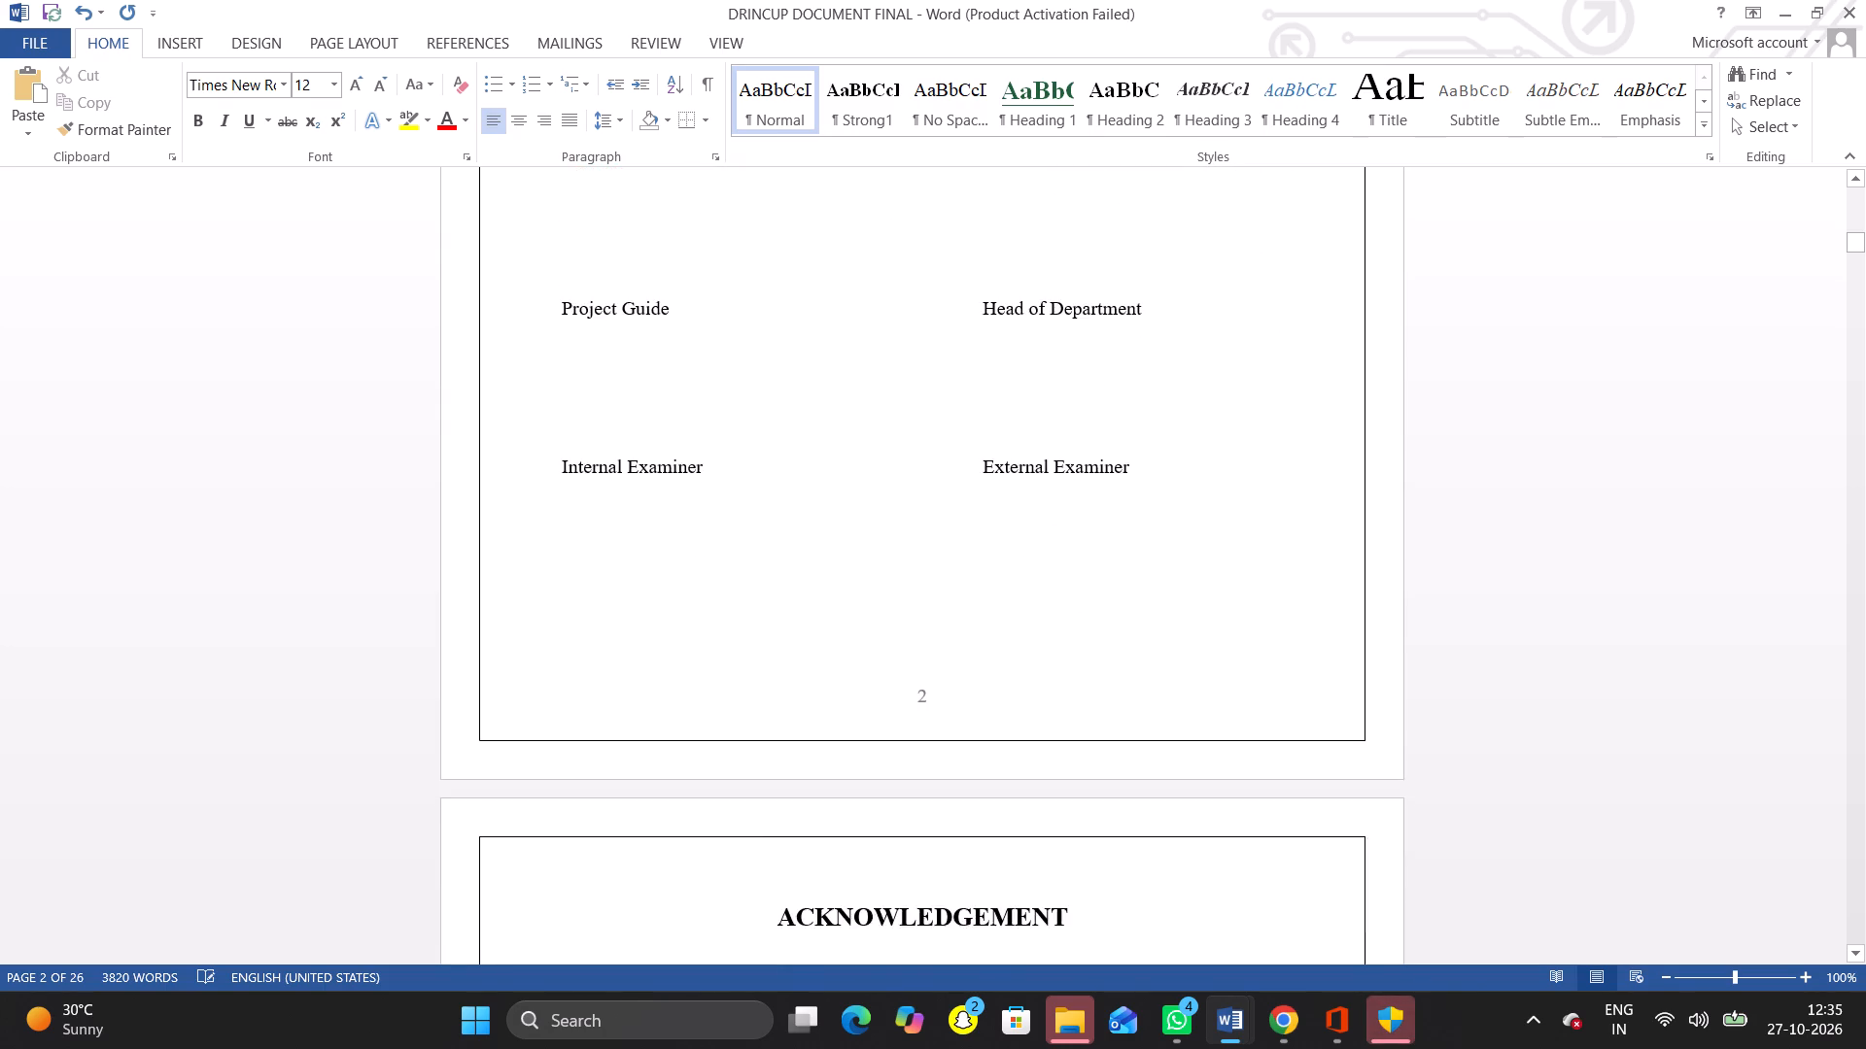
pyautogui.scroll(1, 757, 558)
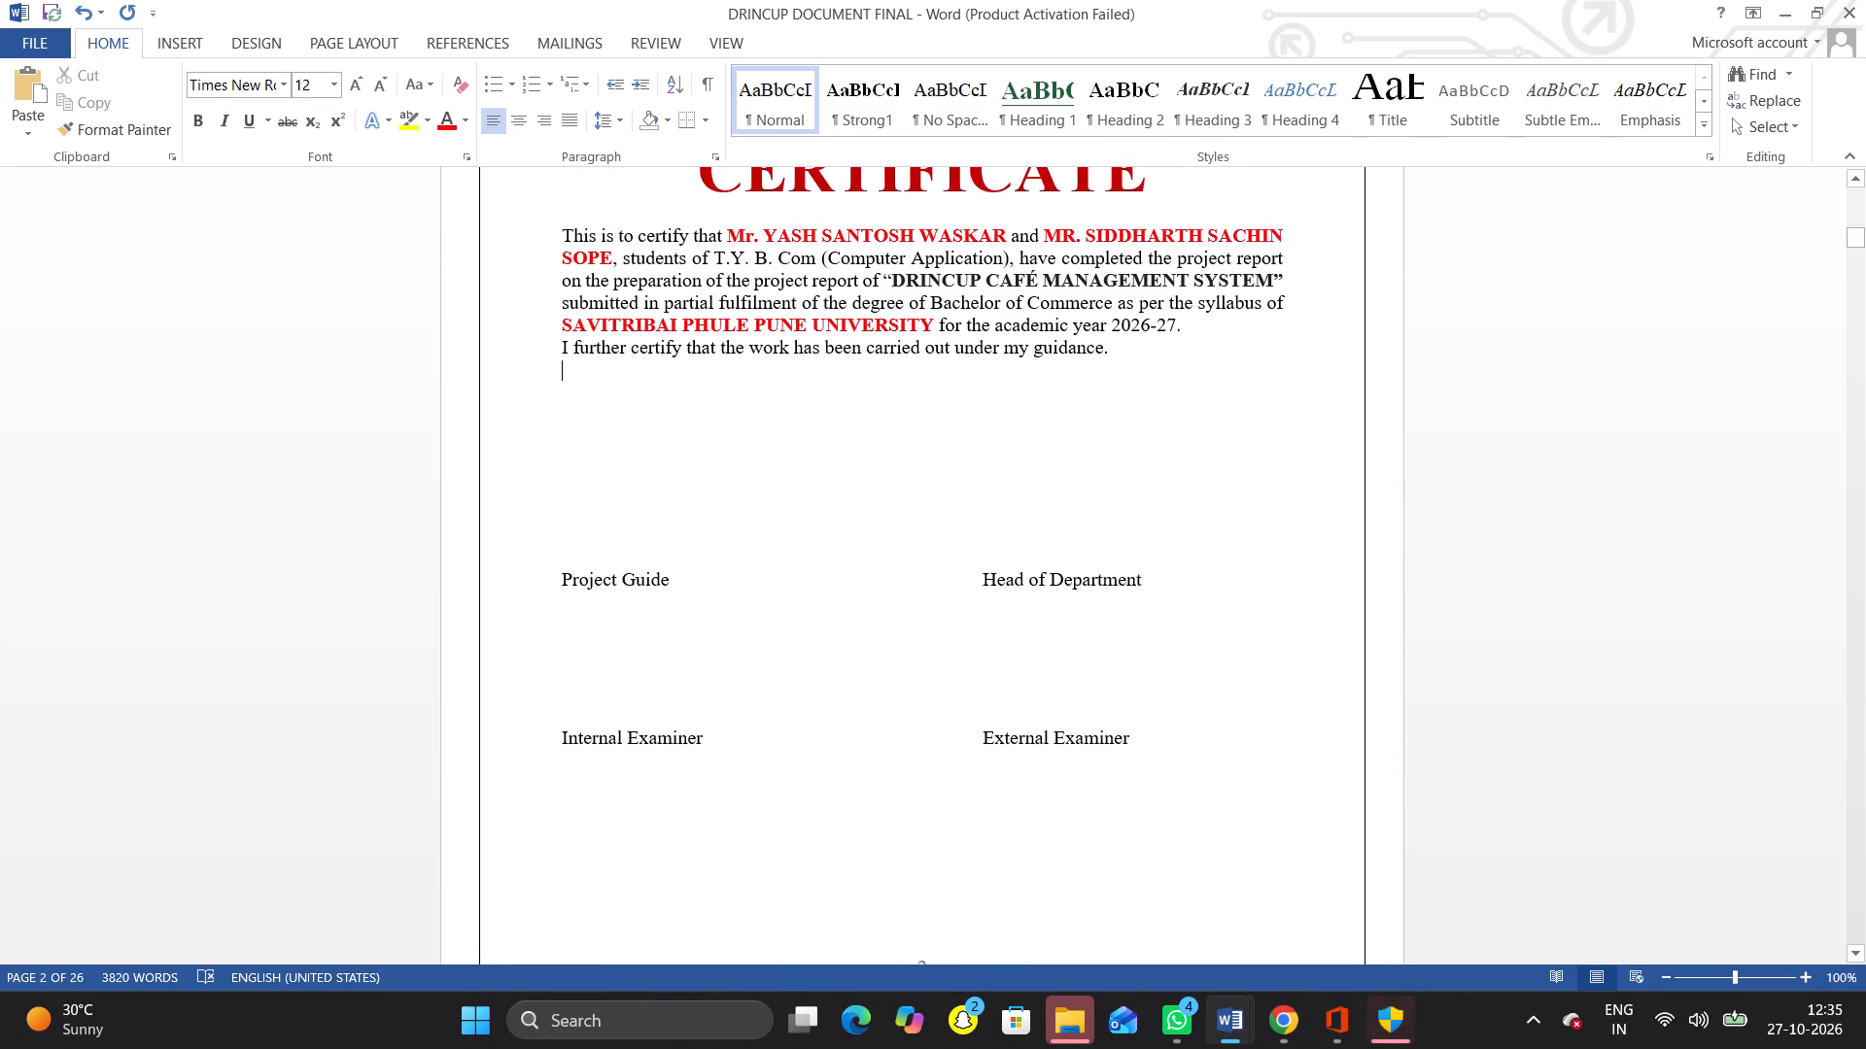
pyautogui.click(543, 581)
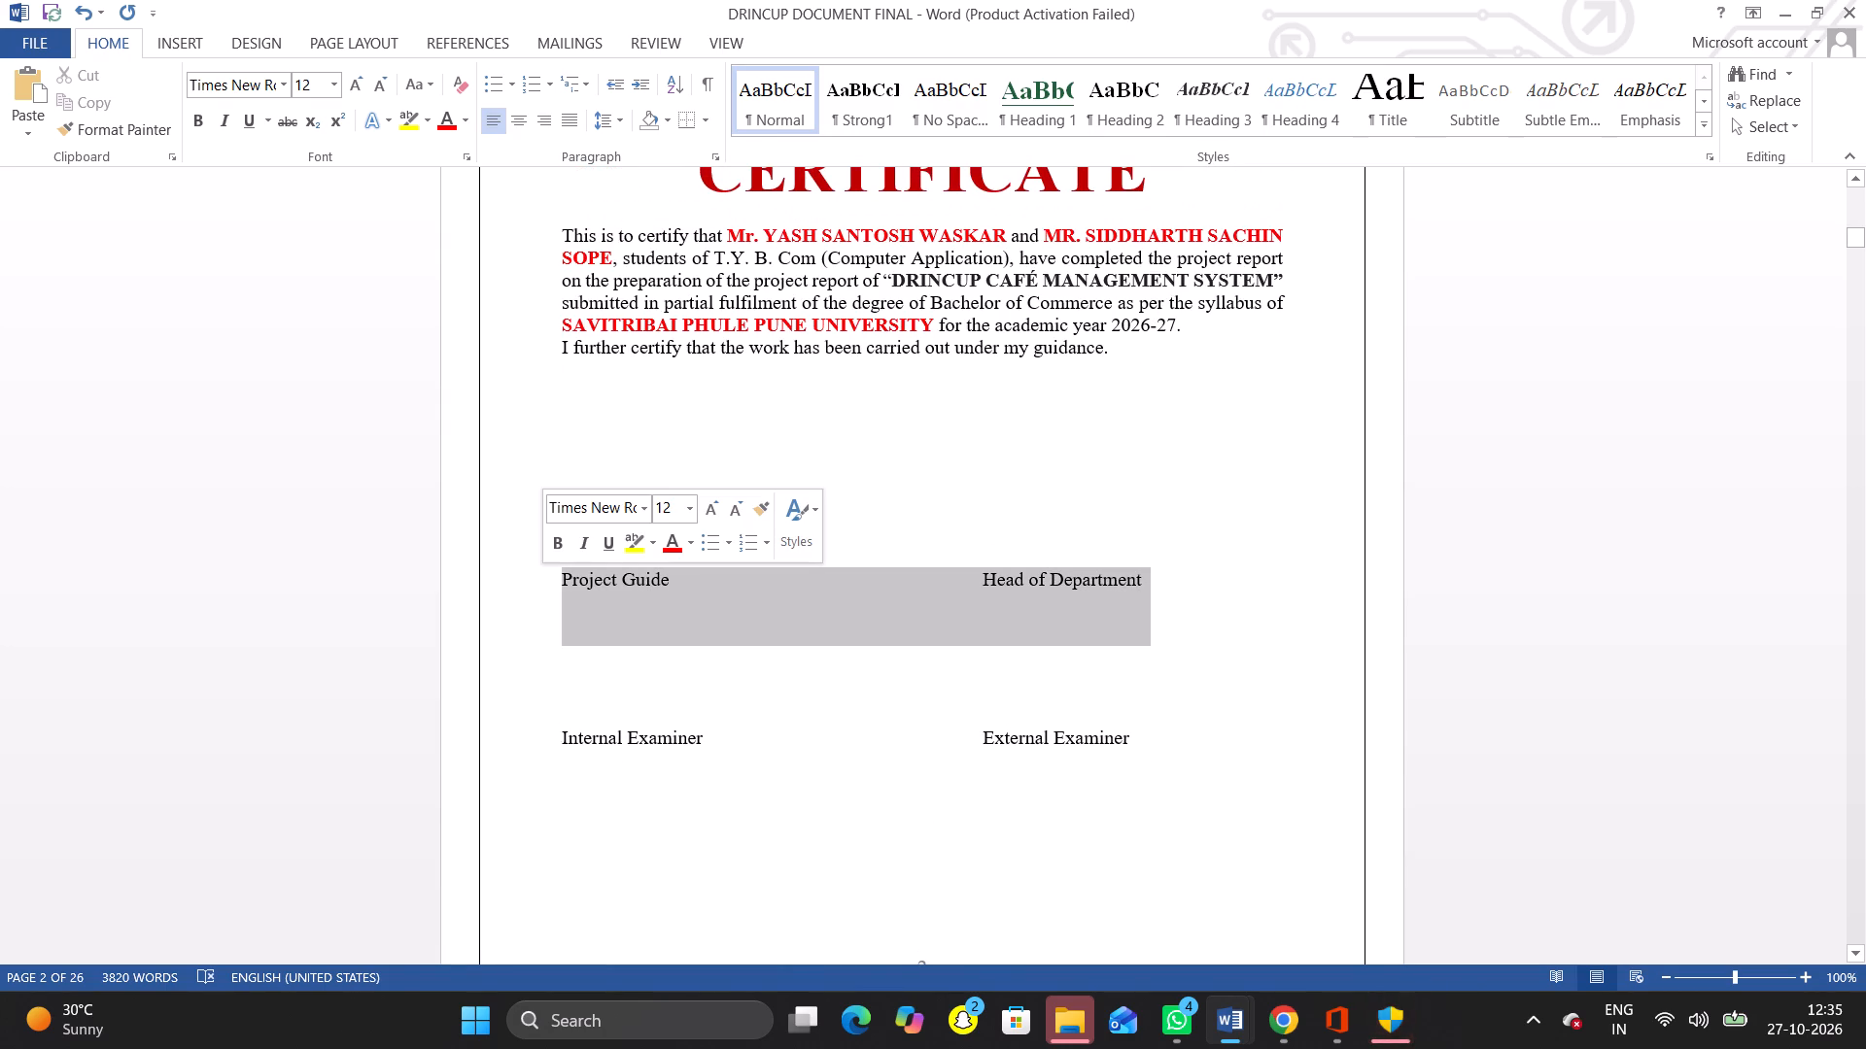
pyautogui.click(543, 581)
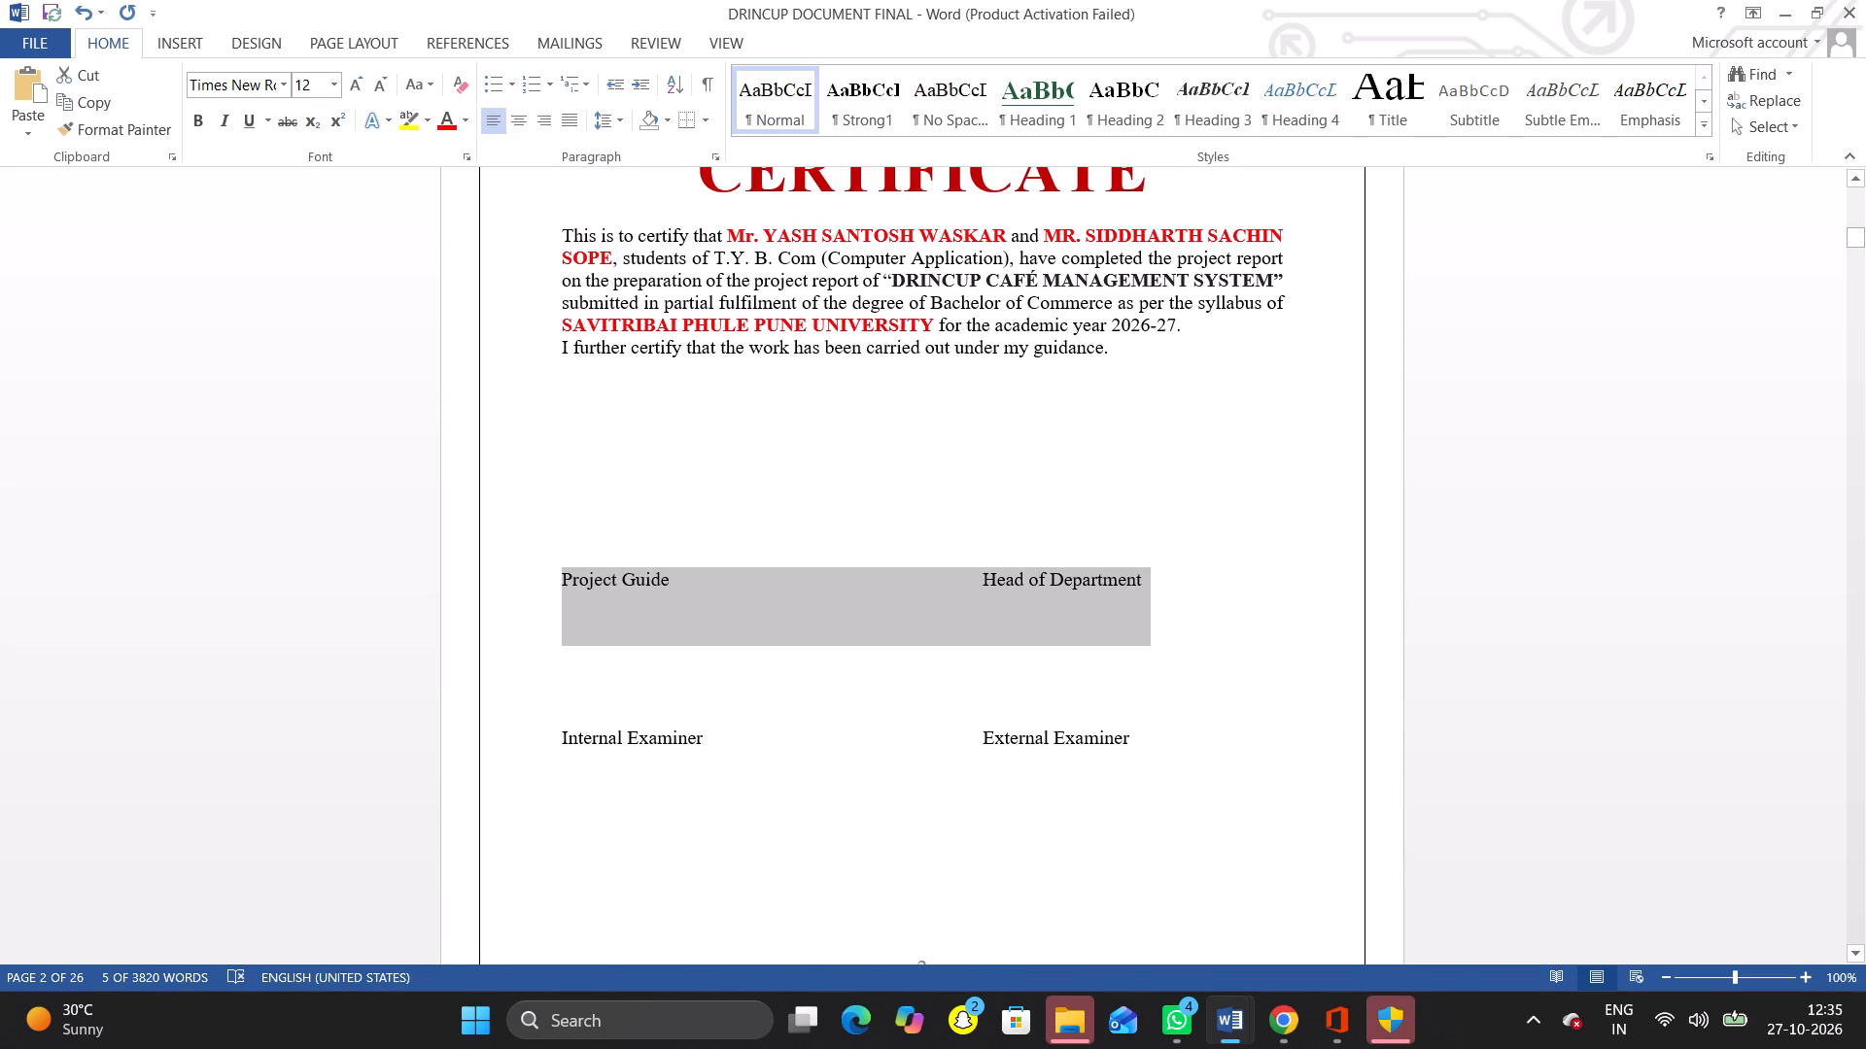
pyautogui.moveTo(543, 581); pyautogui.dragTo(745, 746)
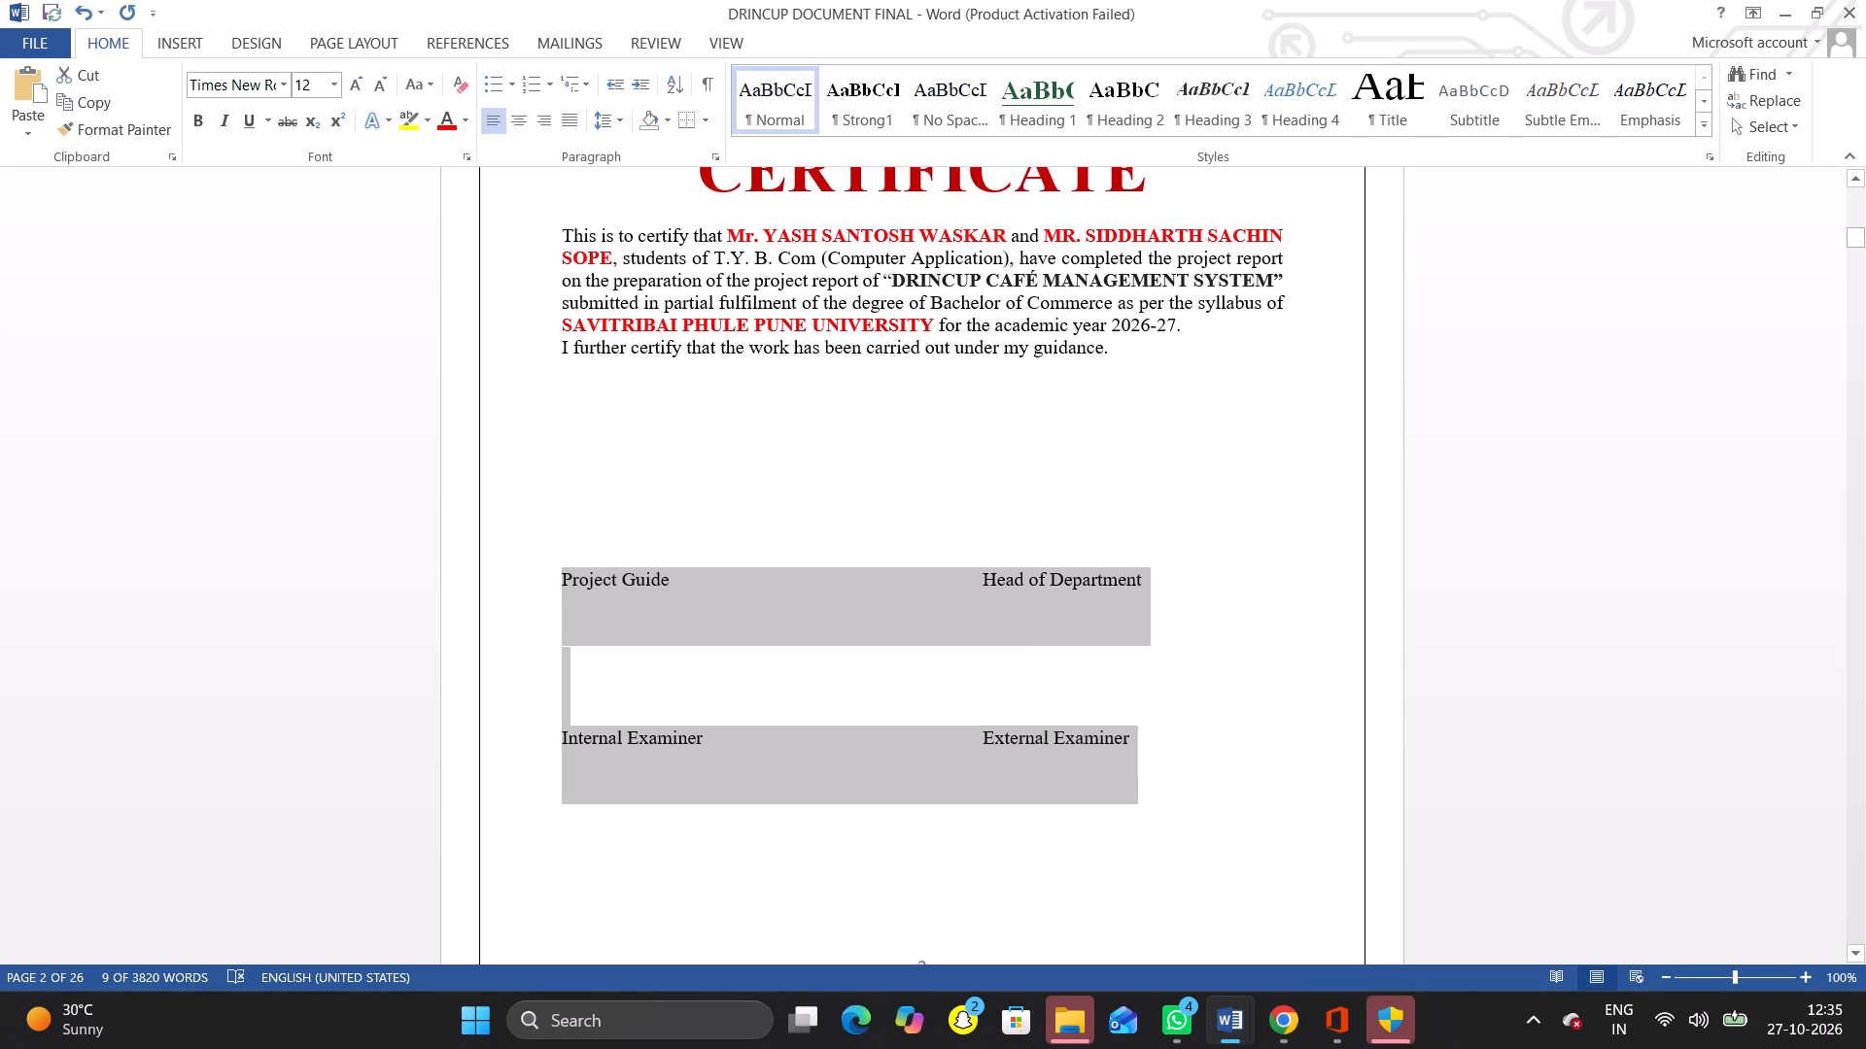
pyautogui.click(568, 117)
pyautogui.click(540, 119)
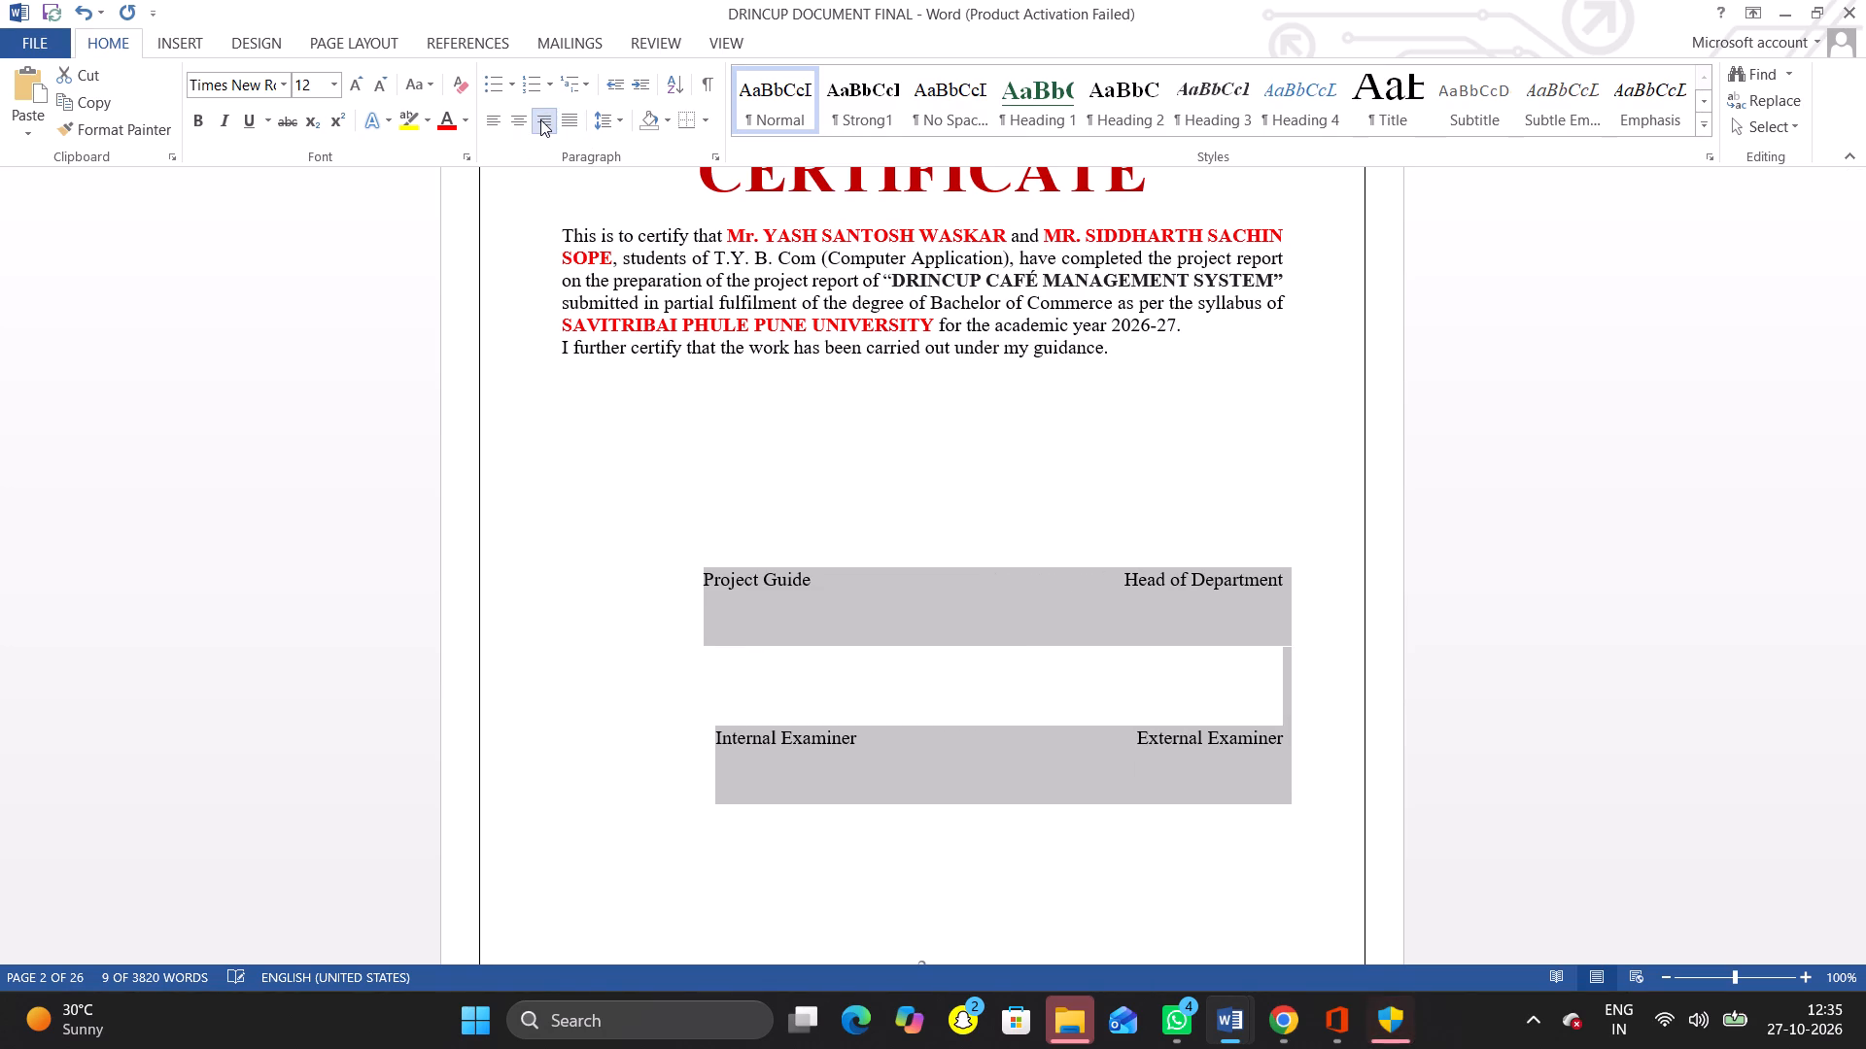
pyautogui.click(526, 119)
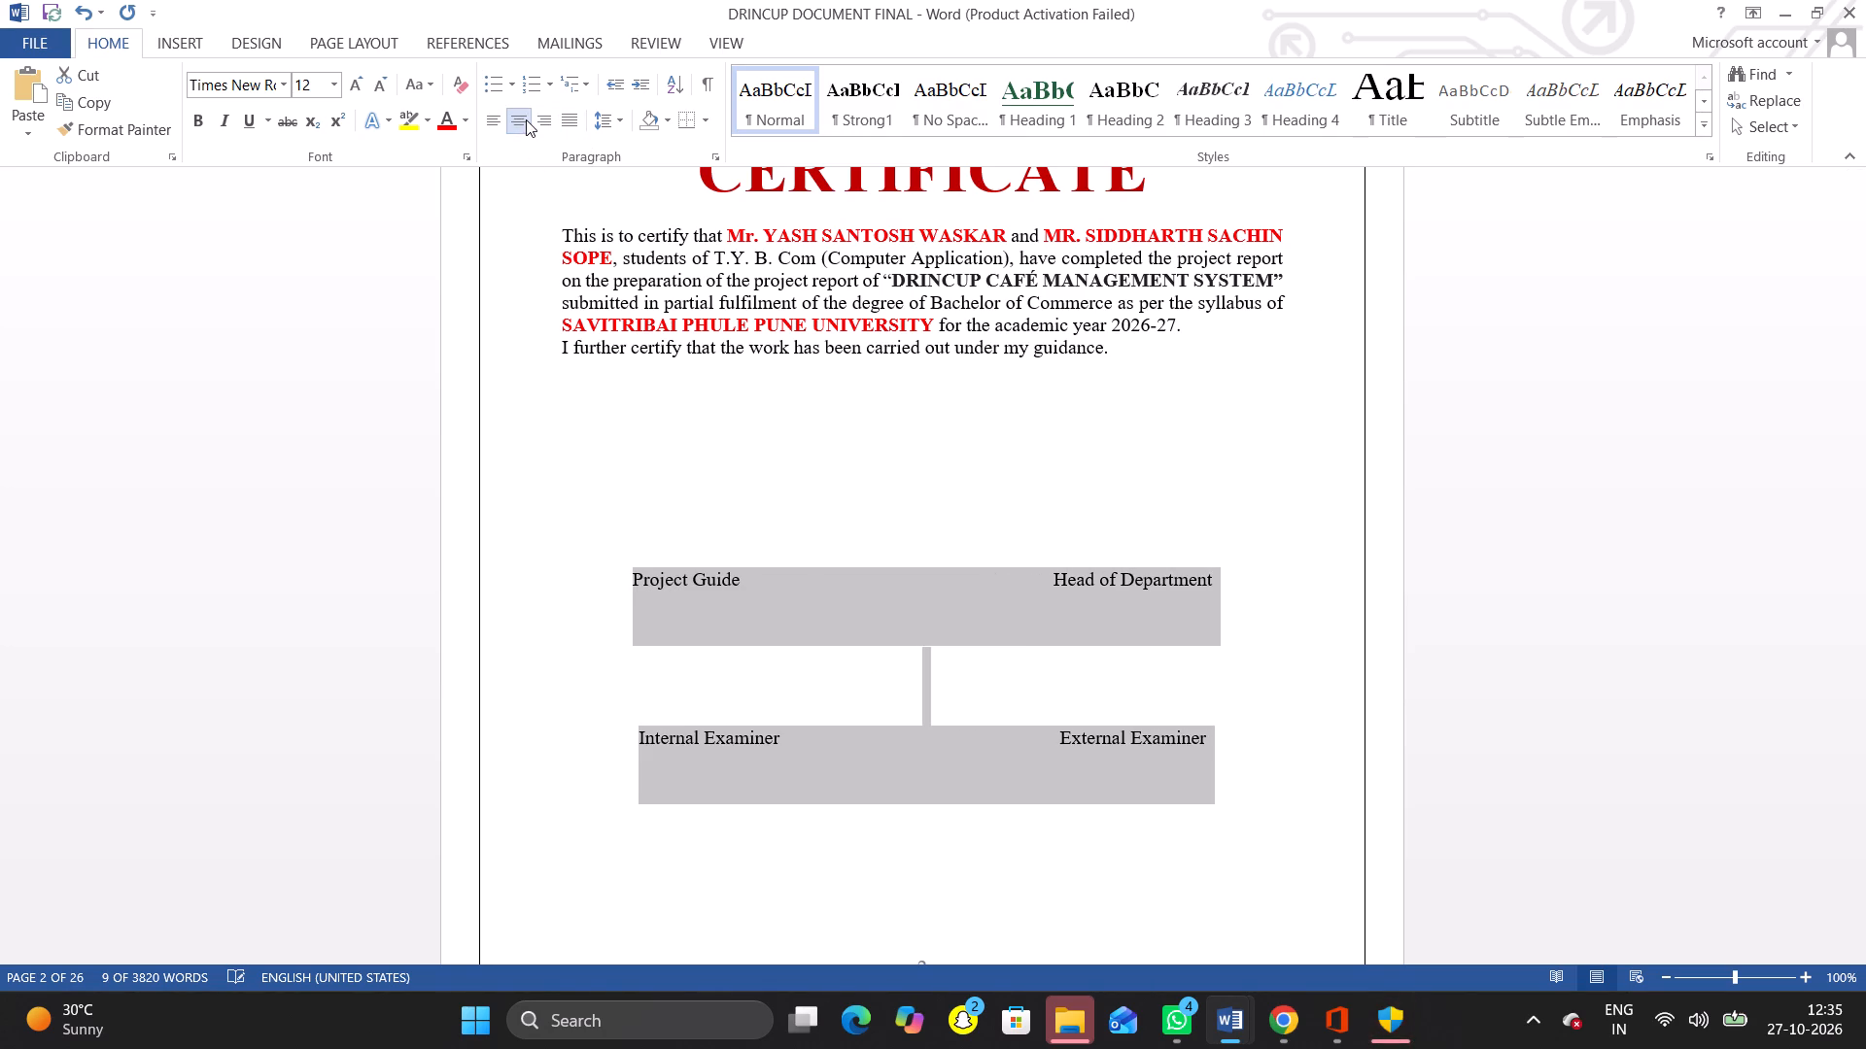
pyautogui.click(714, 436)
# Color the project guide's name red in the third paragraph of the Acknowledgement page.
pyautogui.scroll(-1, 714, 436)
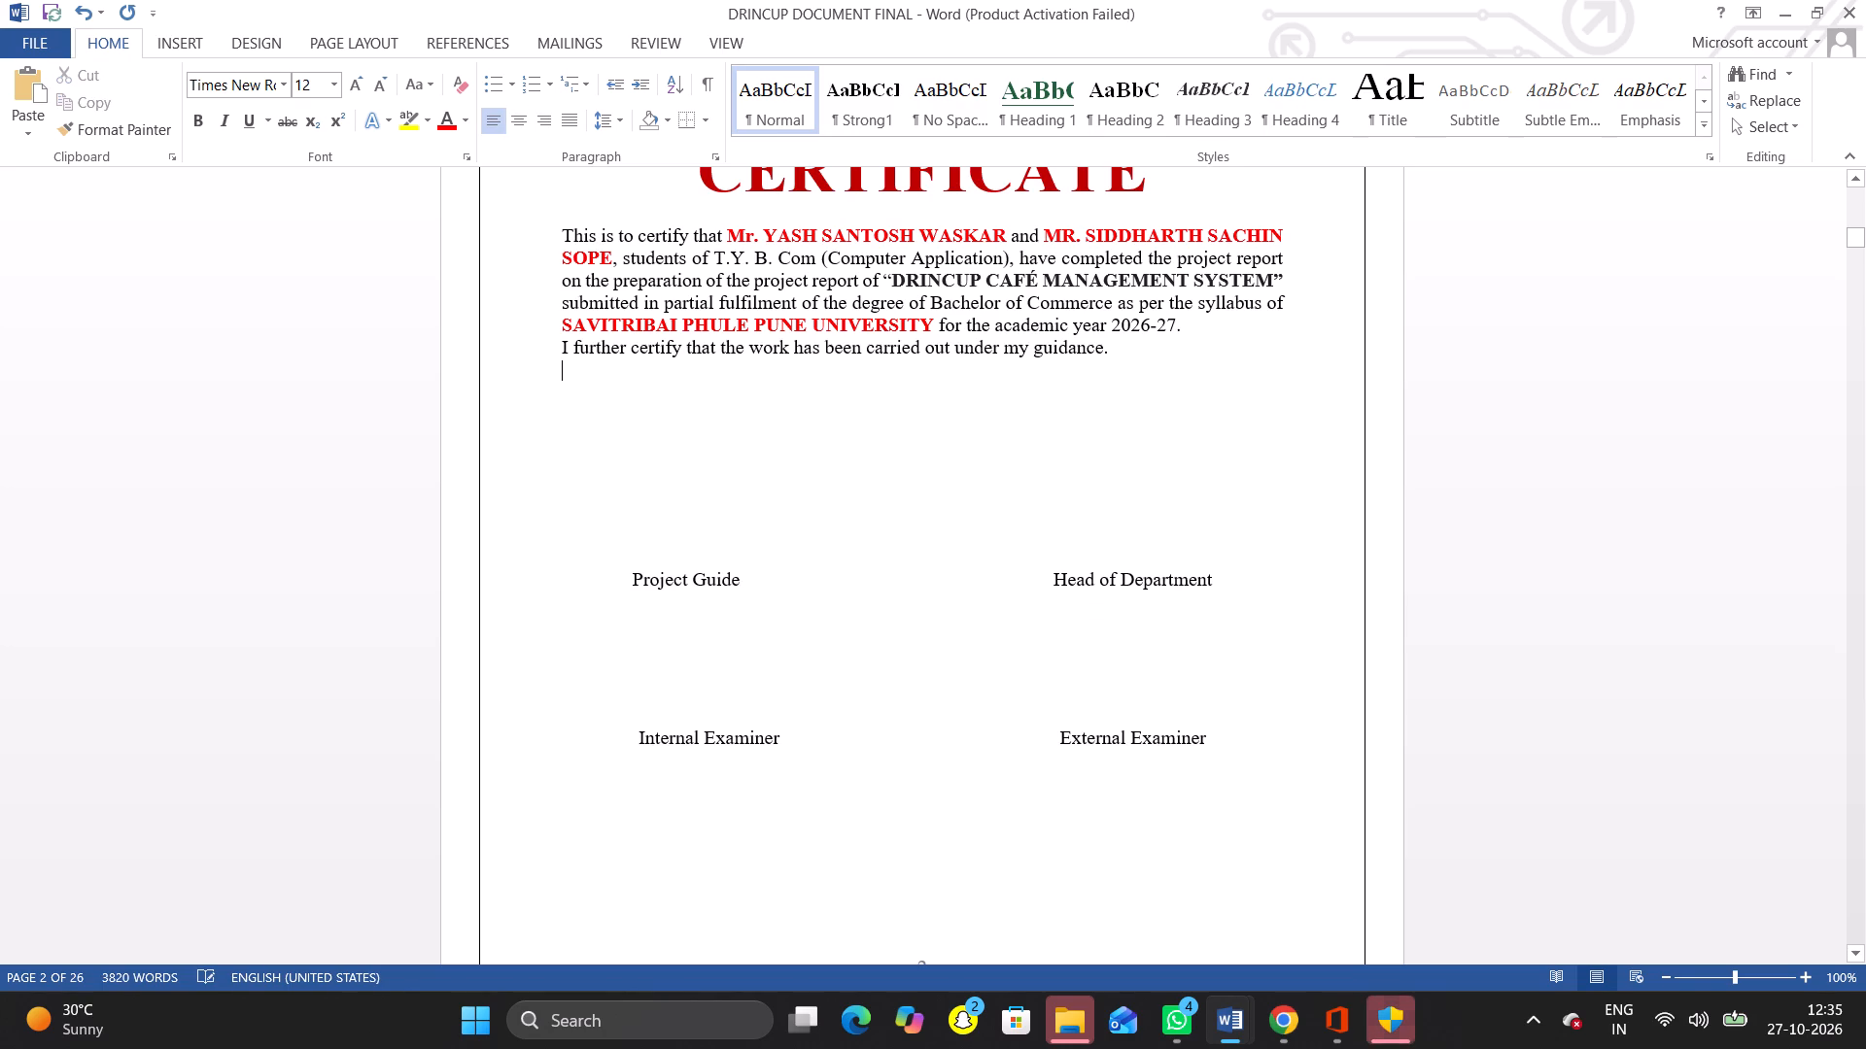
pyautogui.scroll(-3, 714, 436)
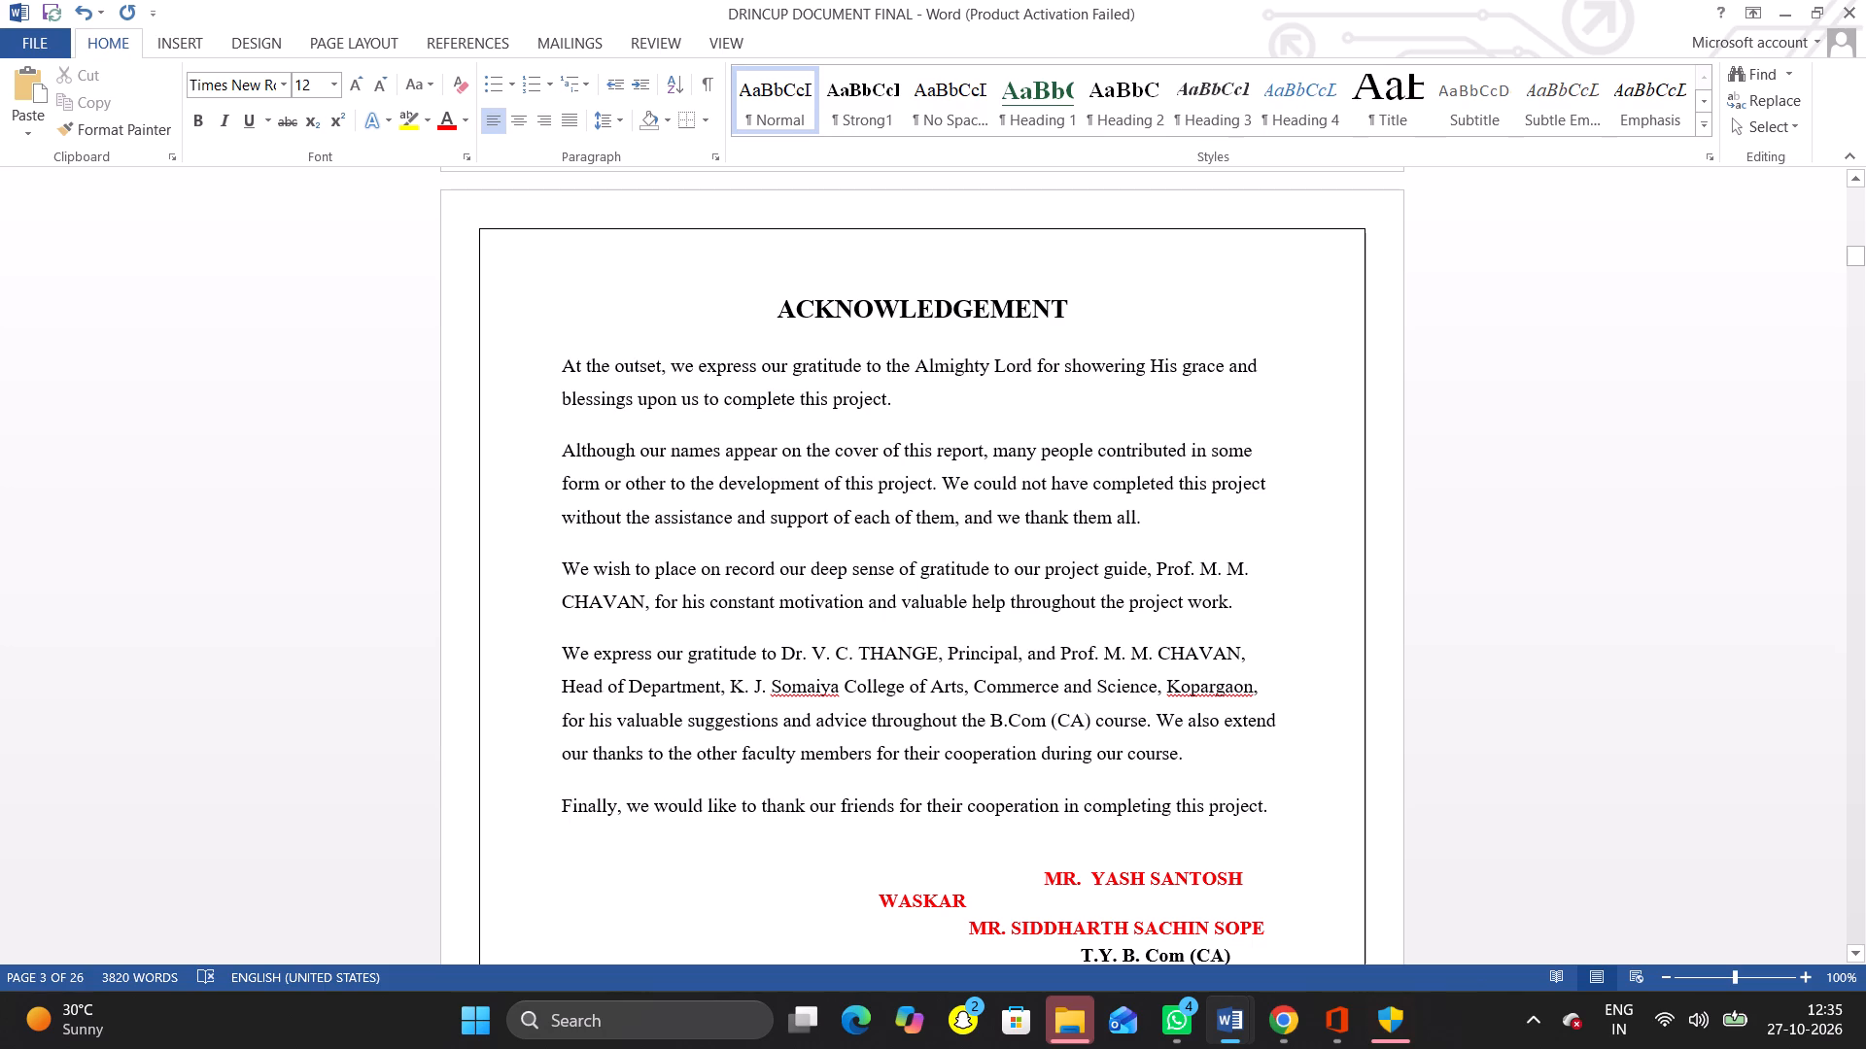
pyautogui.moveTo(1159, 569); pyautogui.dragTo(1199, 569)
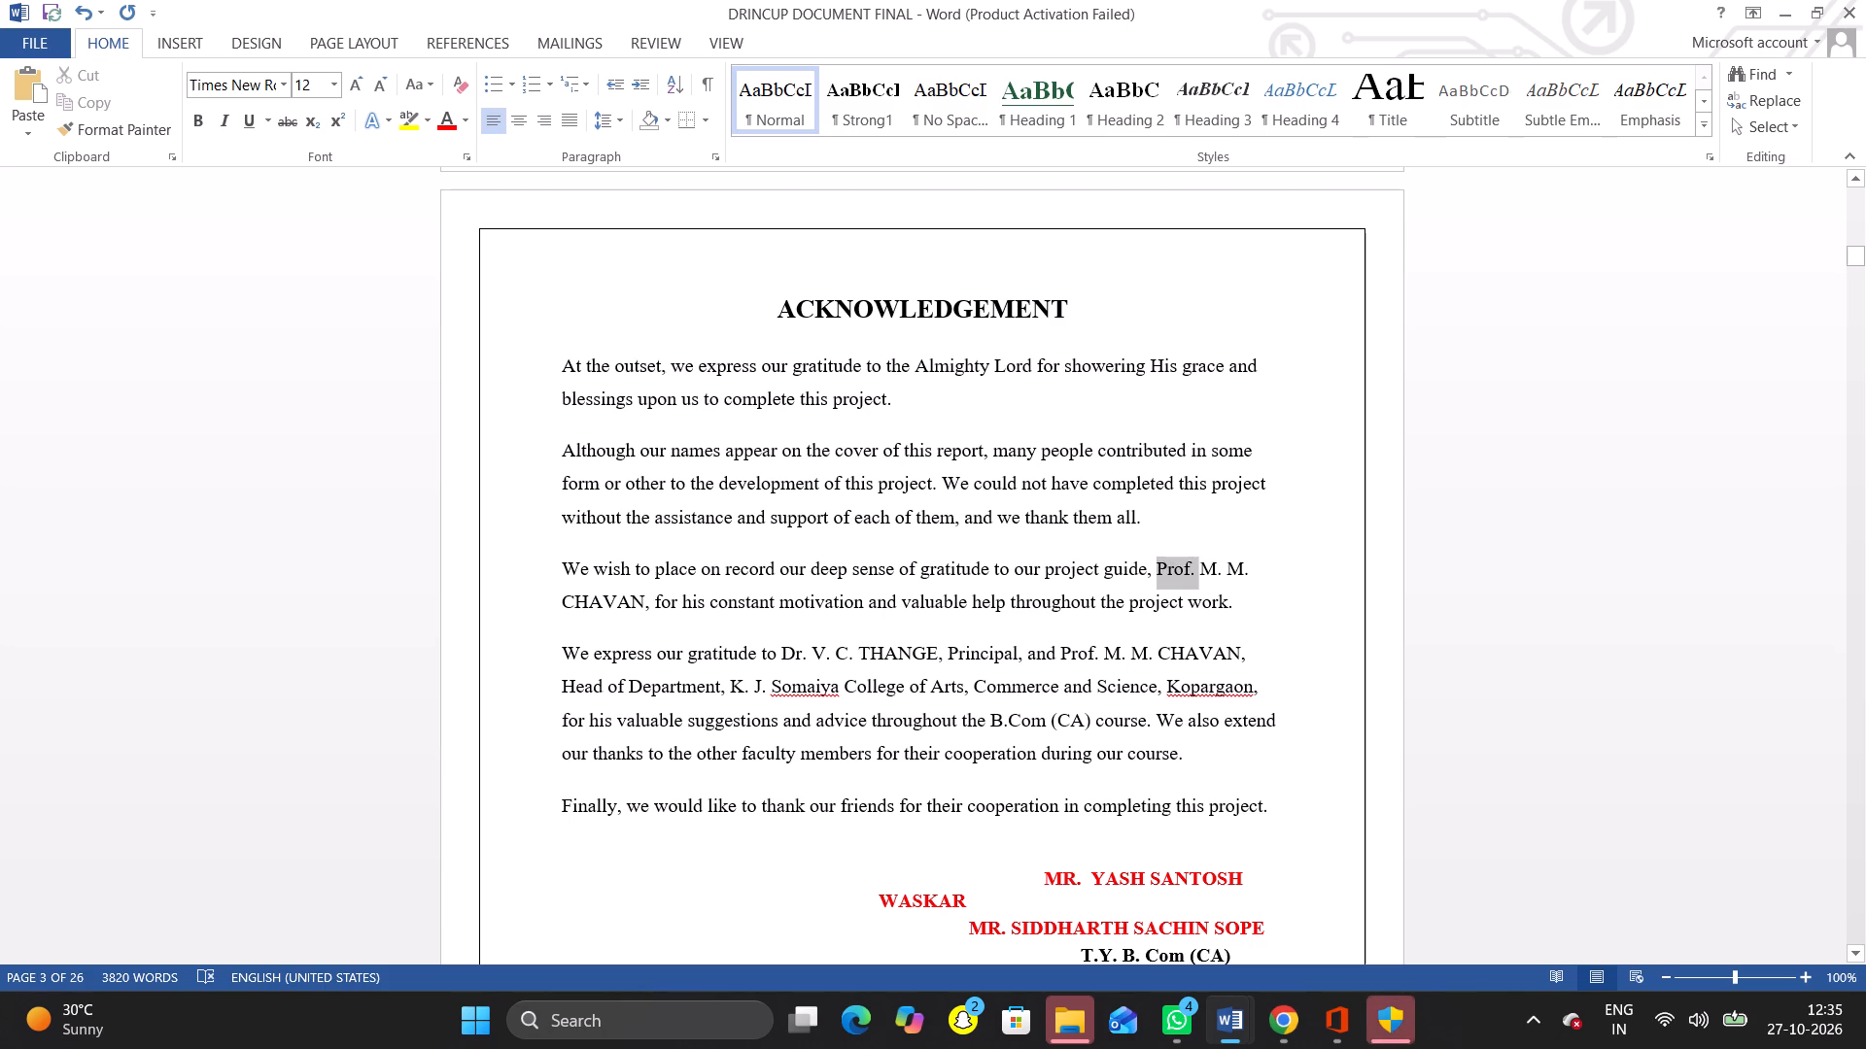
pyautogui.moveTo(1199, 569); pyautogui.dragTo(616, 630)
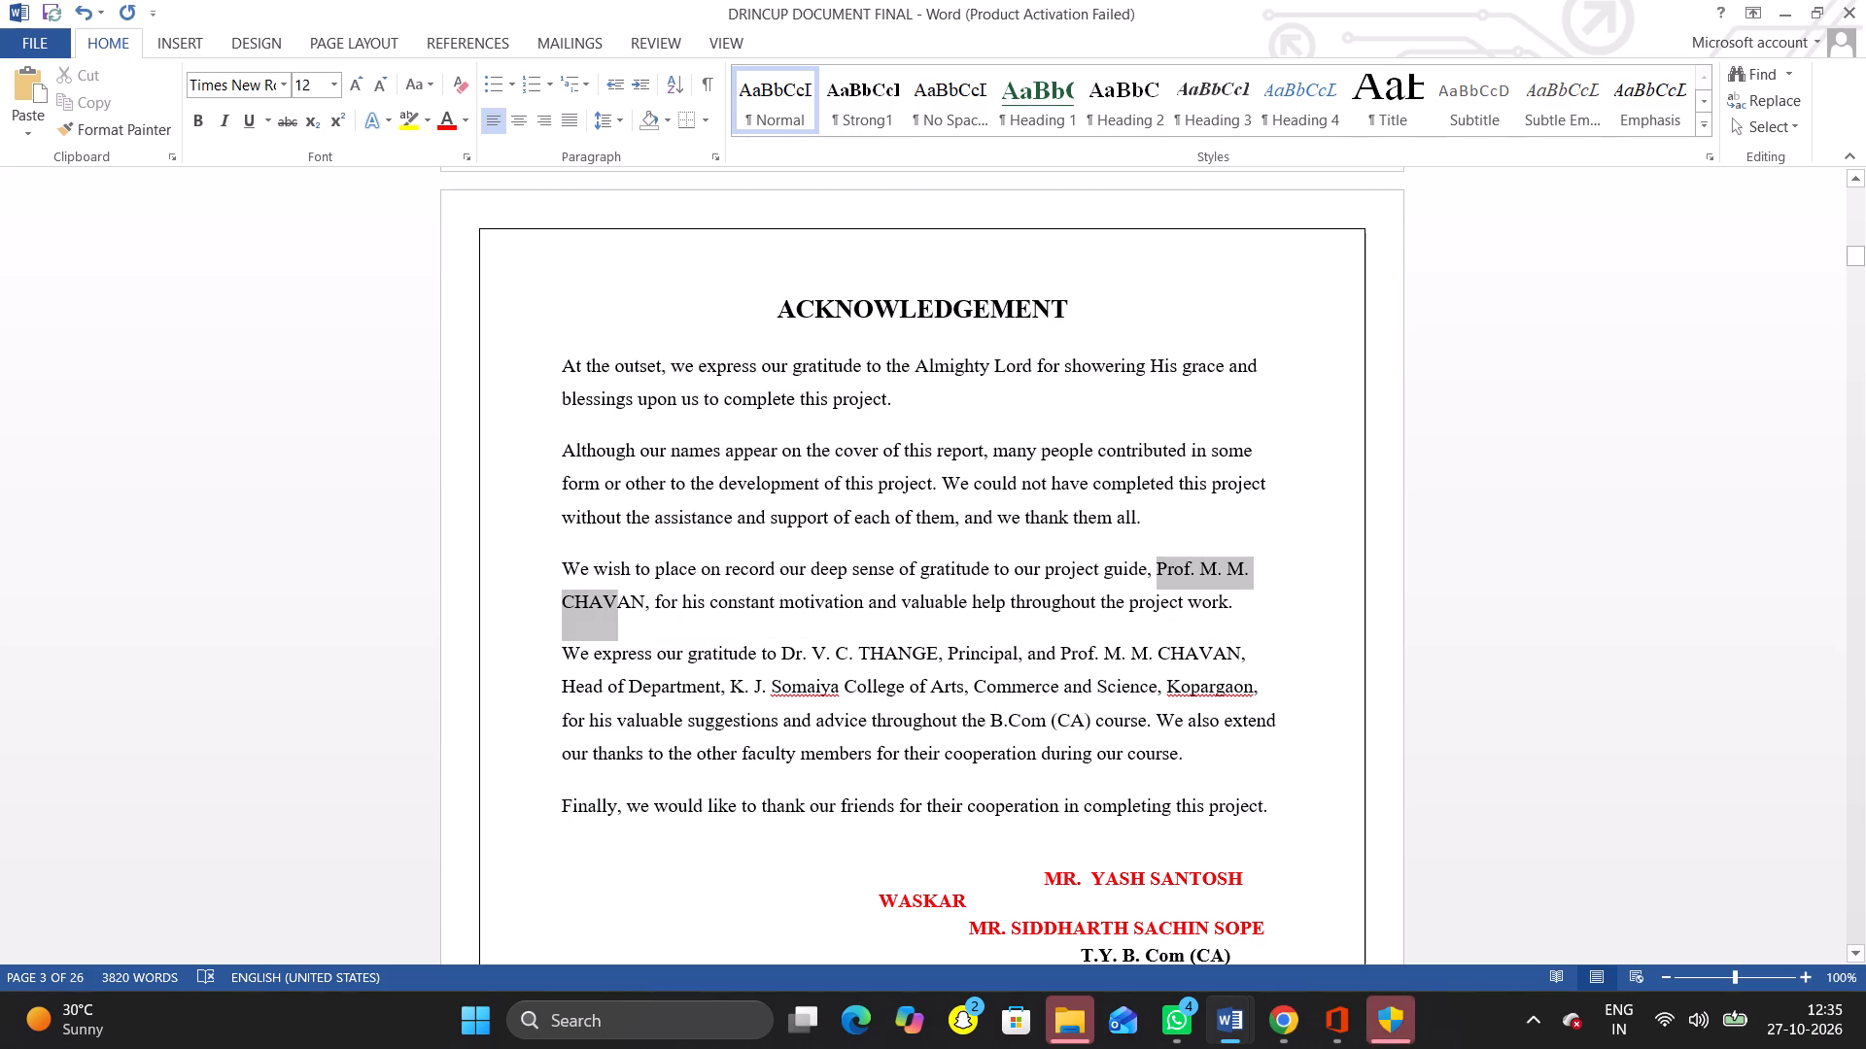
pyautogui.moveTo(616, 630); pyautogui.dragTo(644, 598)
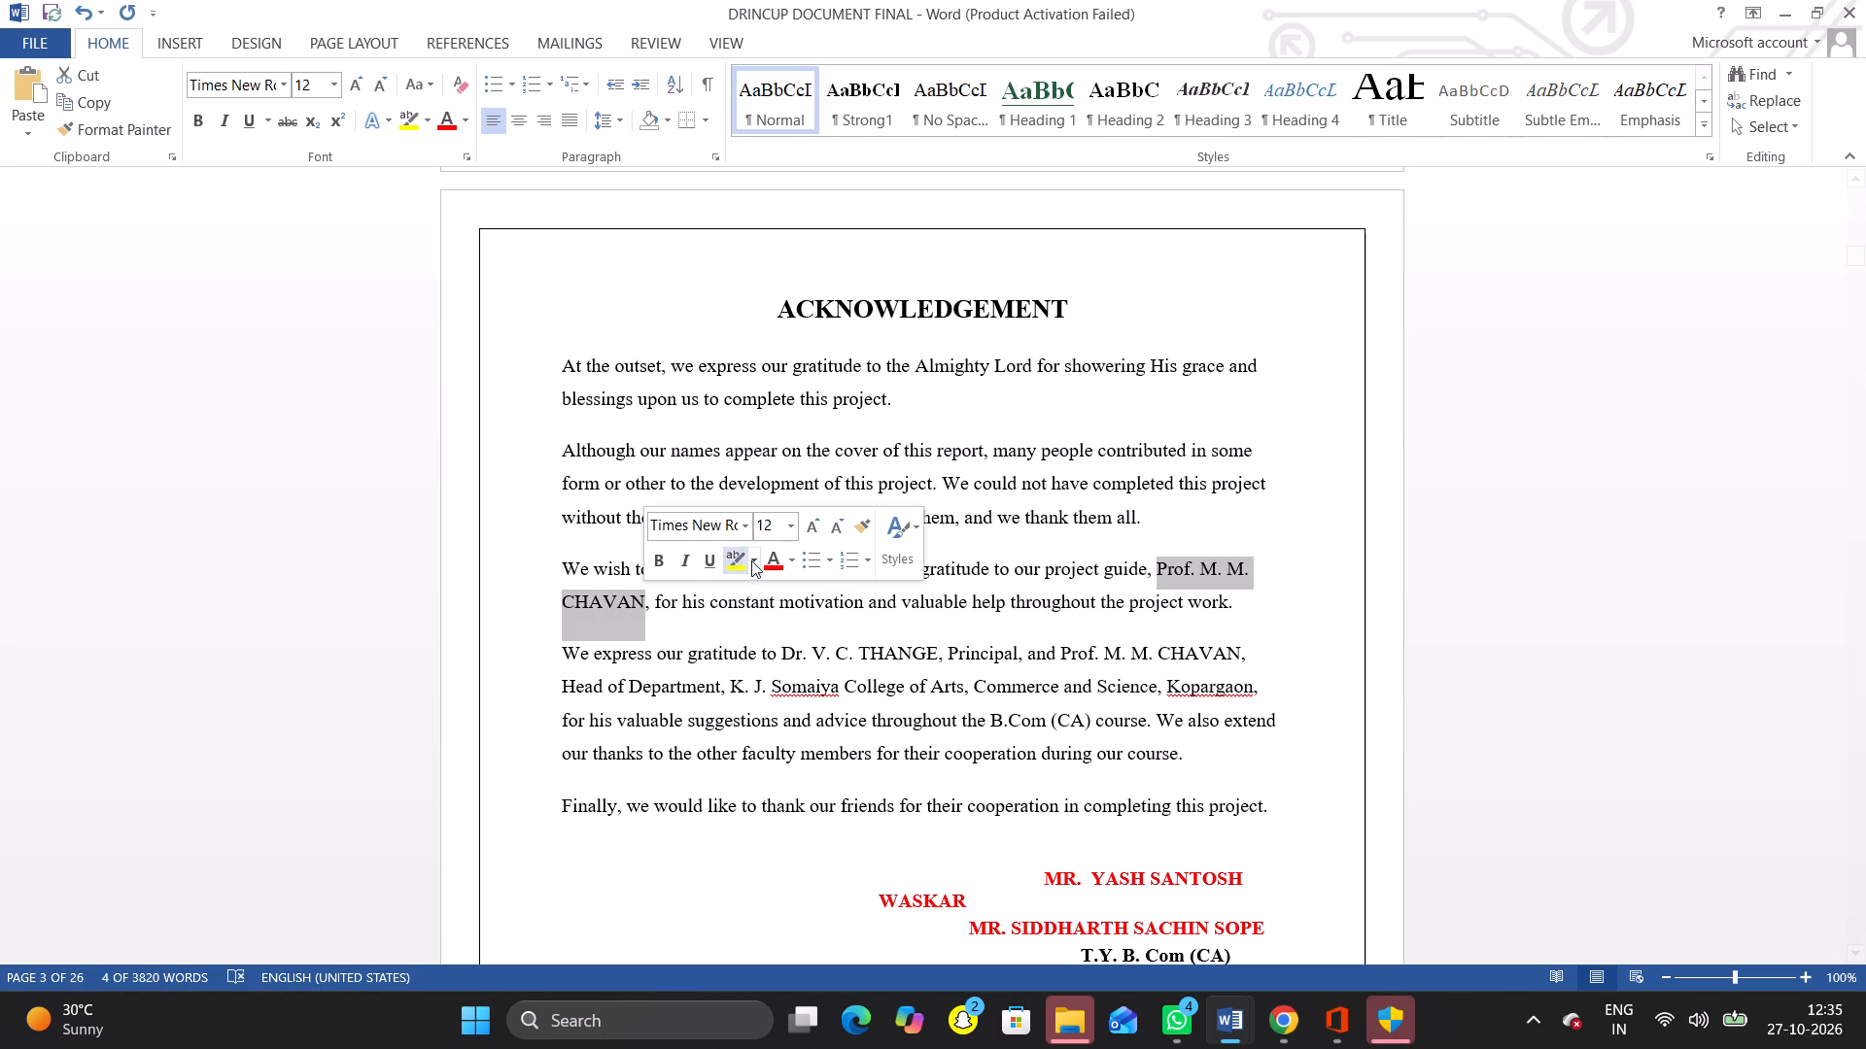
pyautogui.click(773, 556)
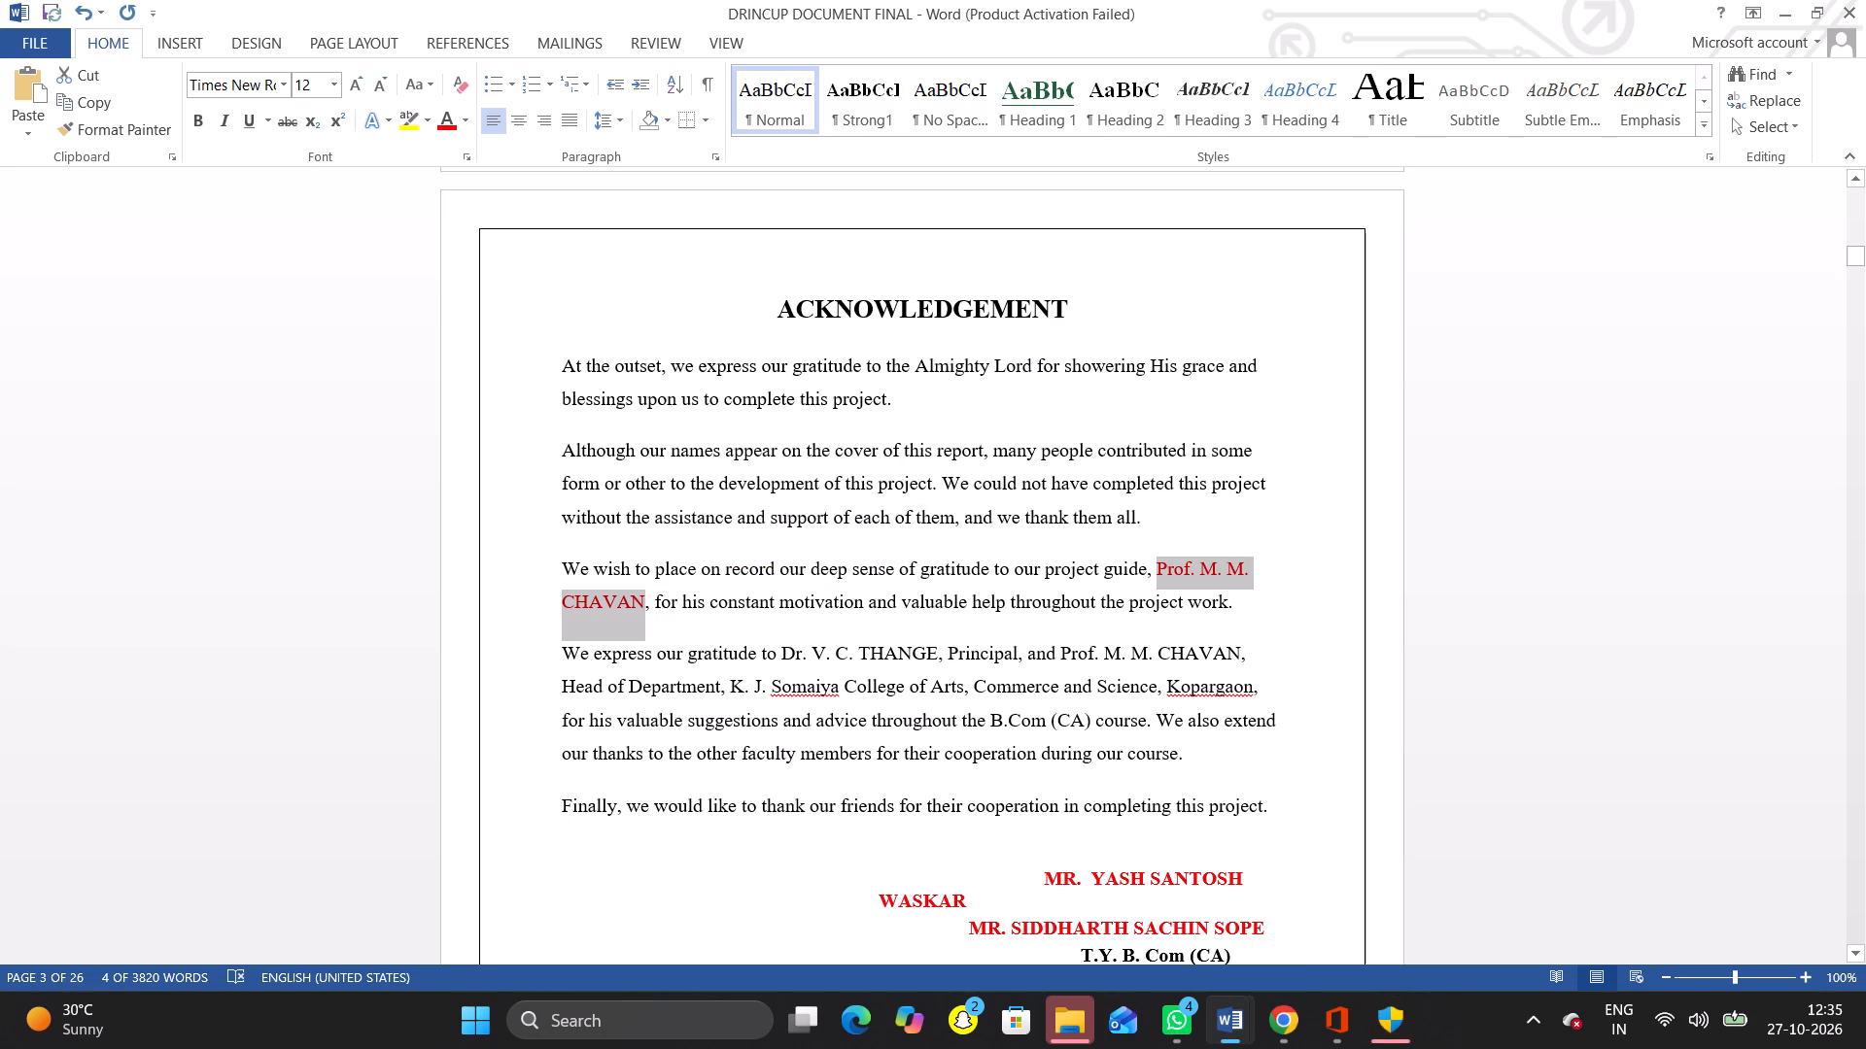
# Change "his" to "her" before "constant motivation" in the Acknowledgement's third paragraph.
pyautogui.click(707, 605)
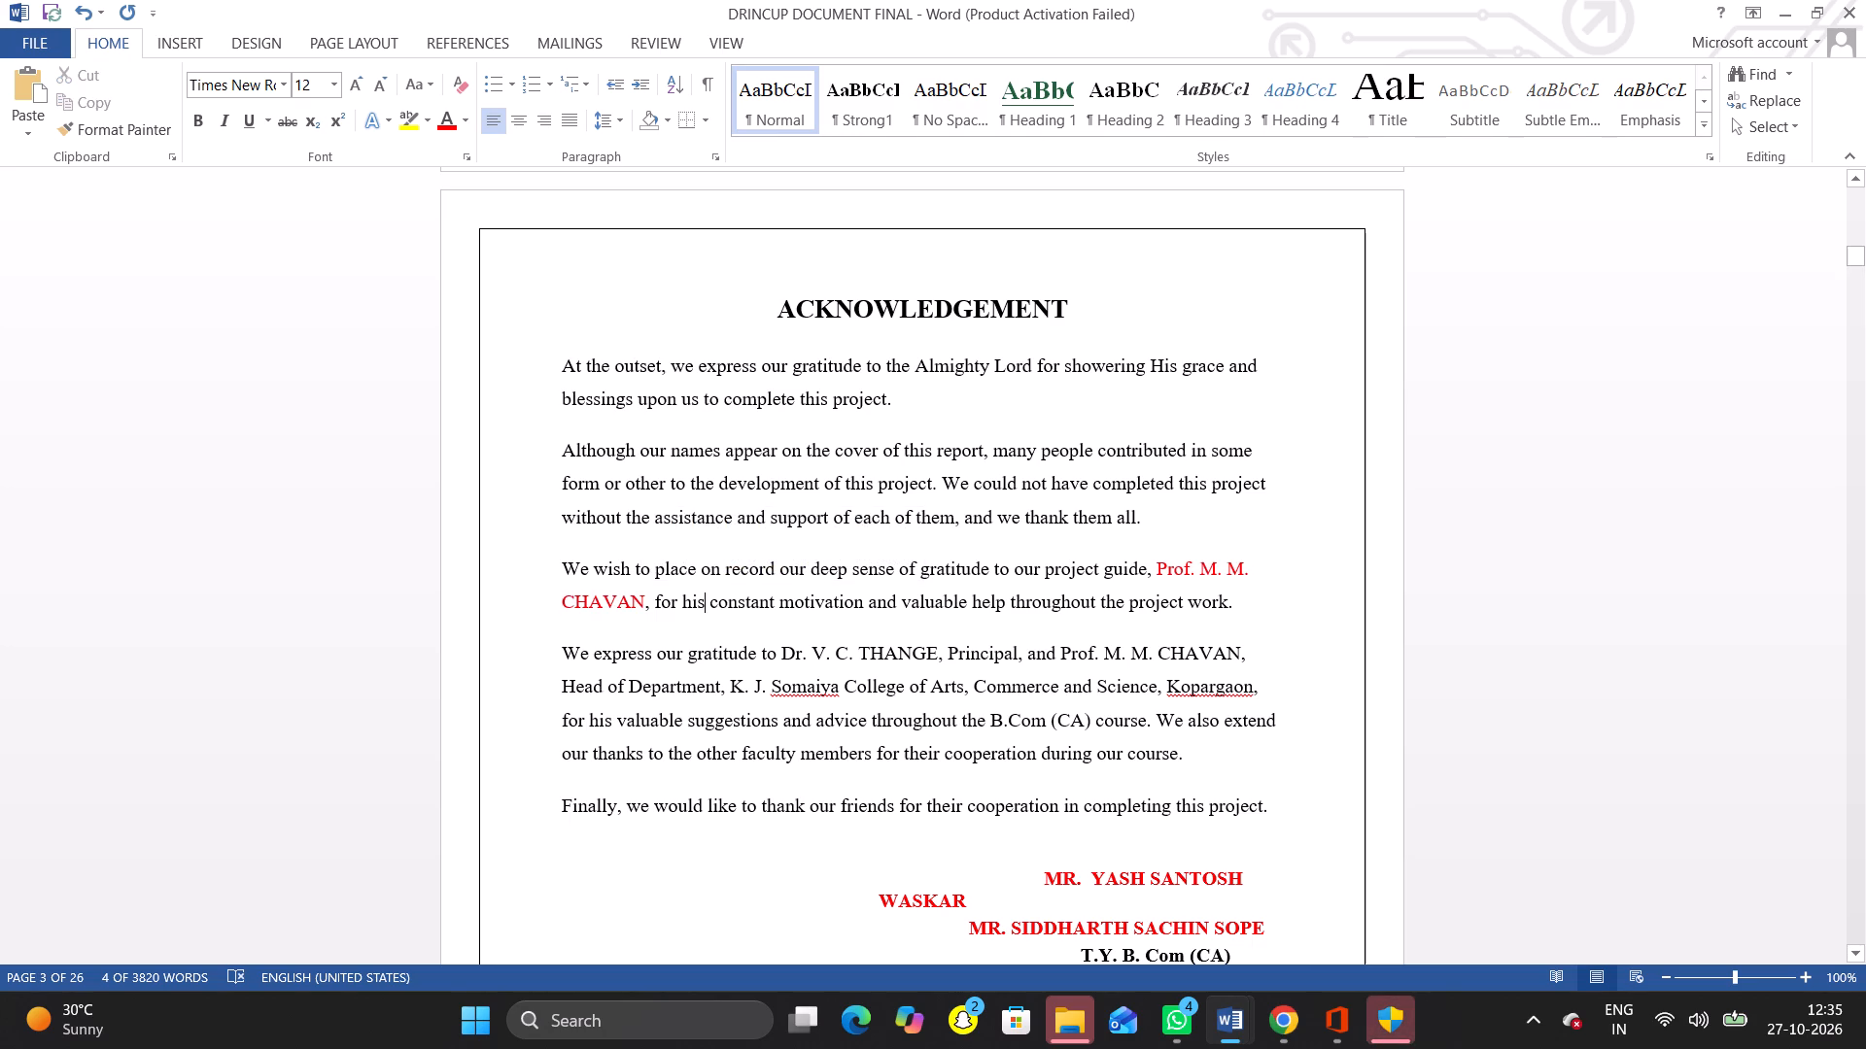
pyautogui.press('BackSpace')
pyautogui.press('BackSpace')
pyautogui.write('ER')
pyautogui.press('BackSpace')
pyautogui.press('BackSpace')
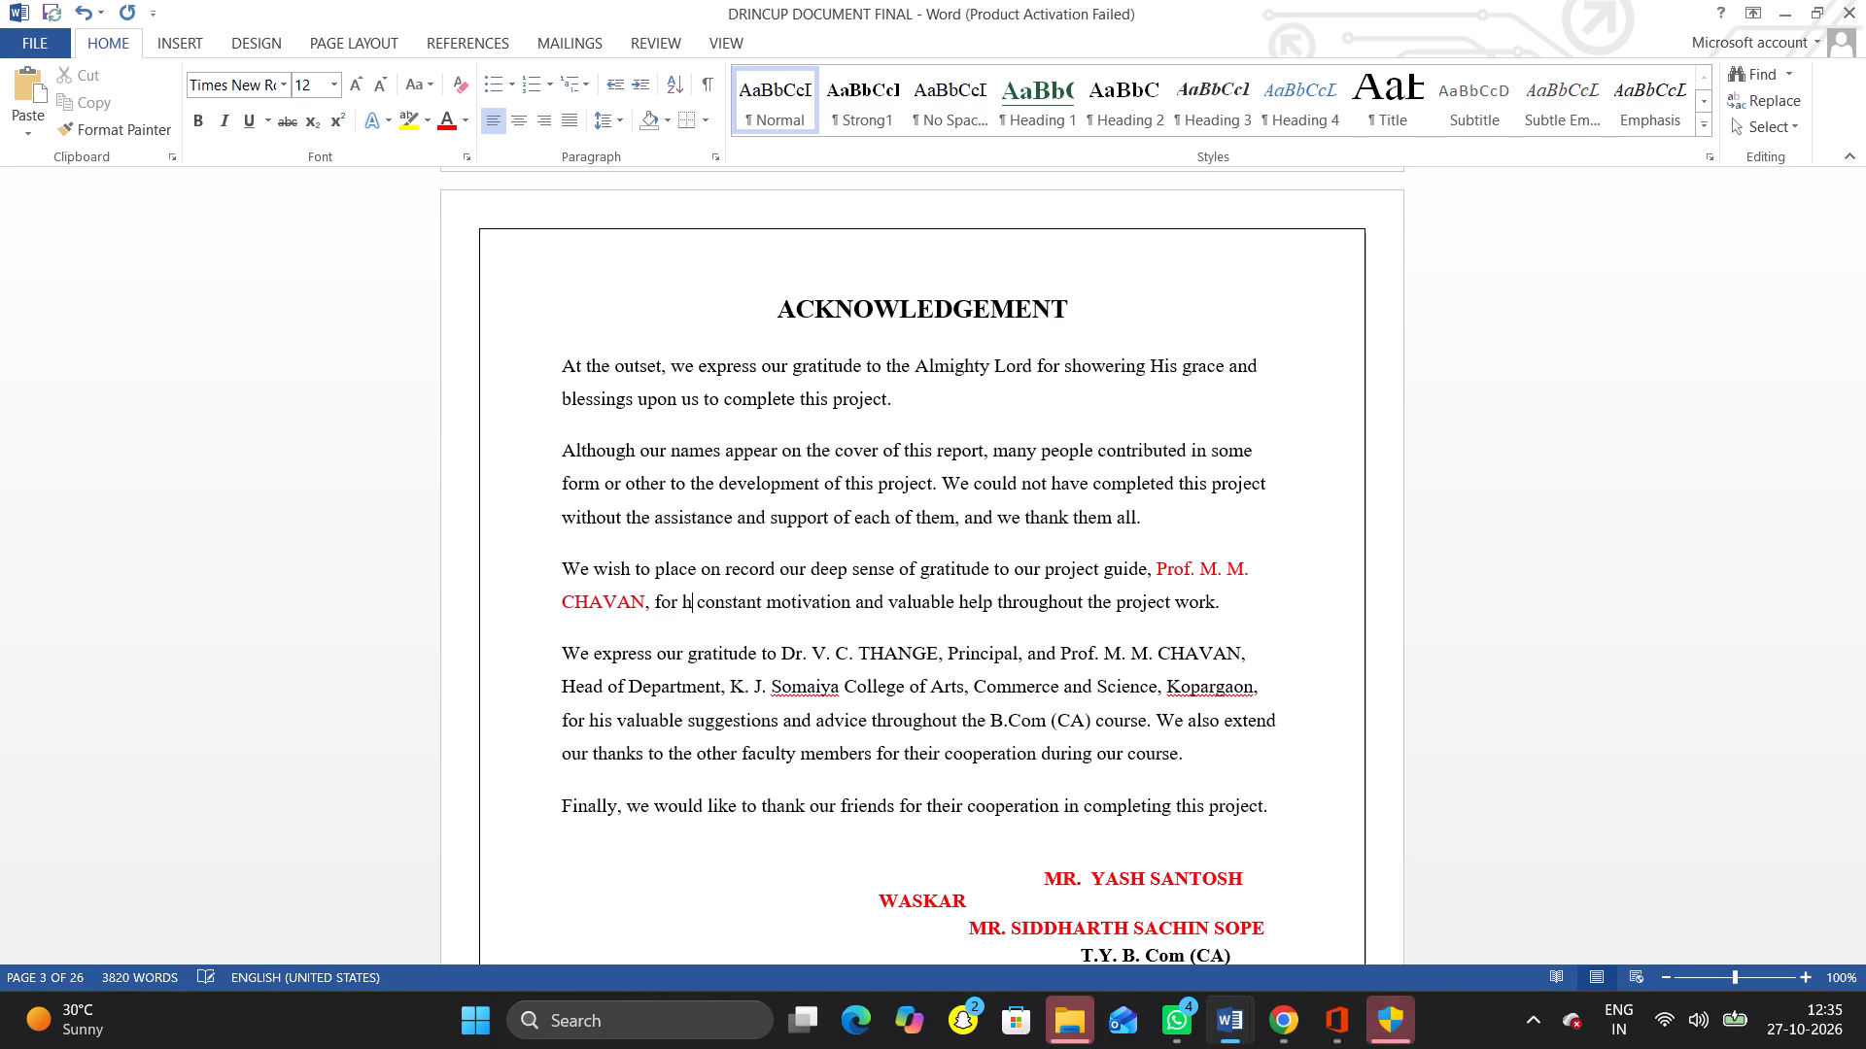
pyautogui.write('er')
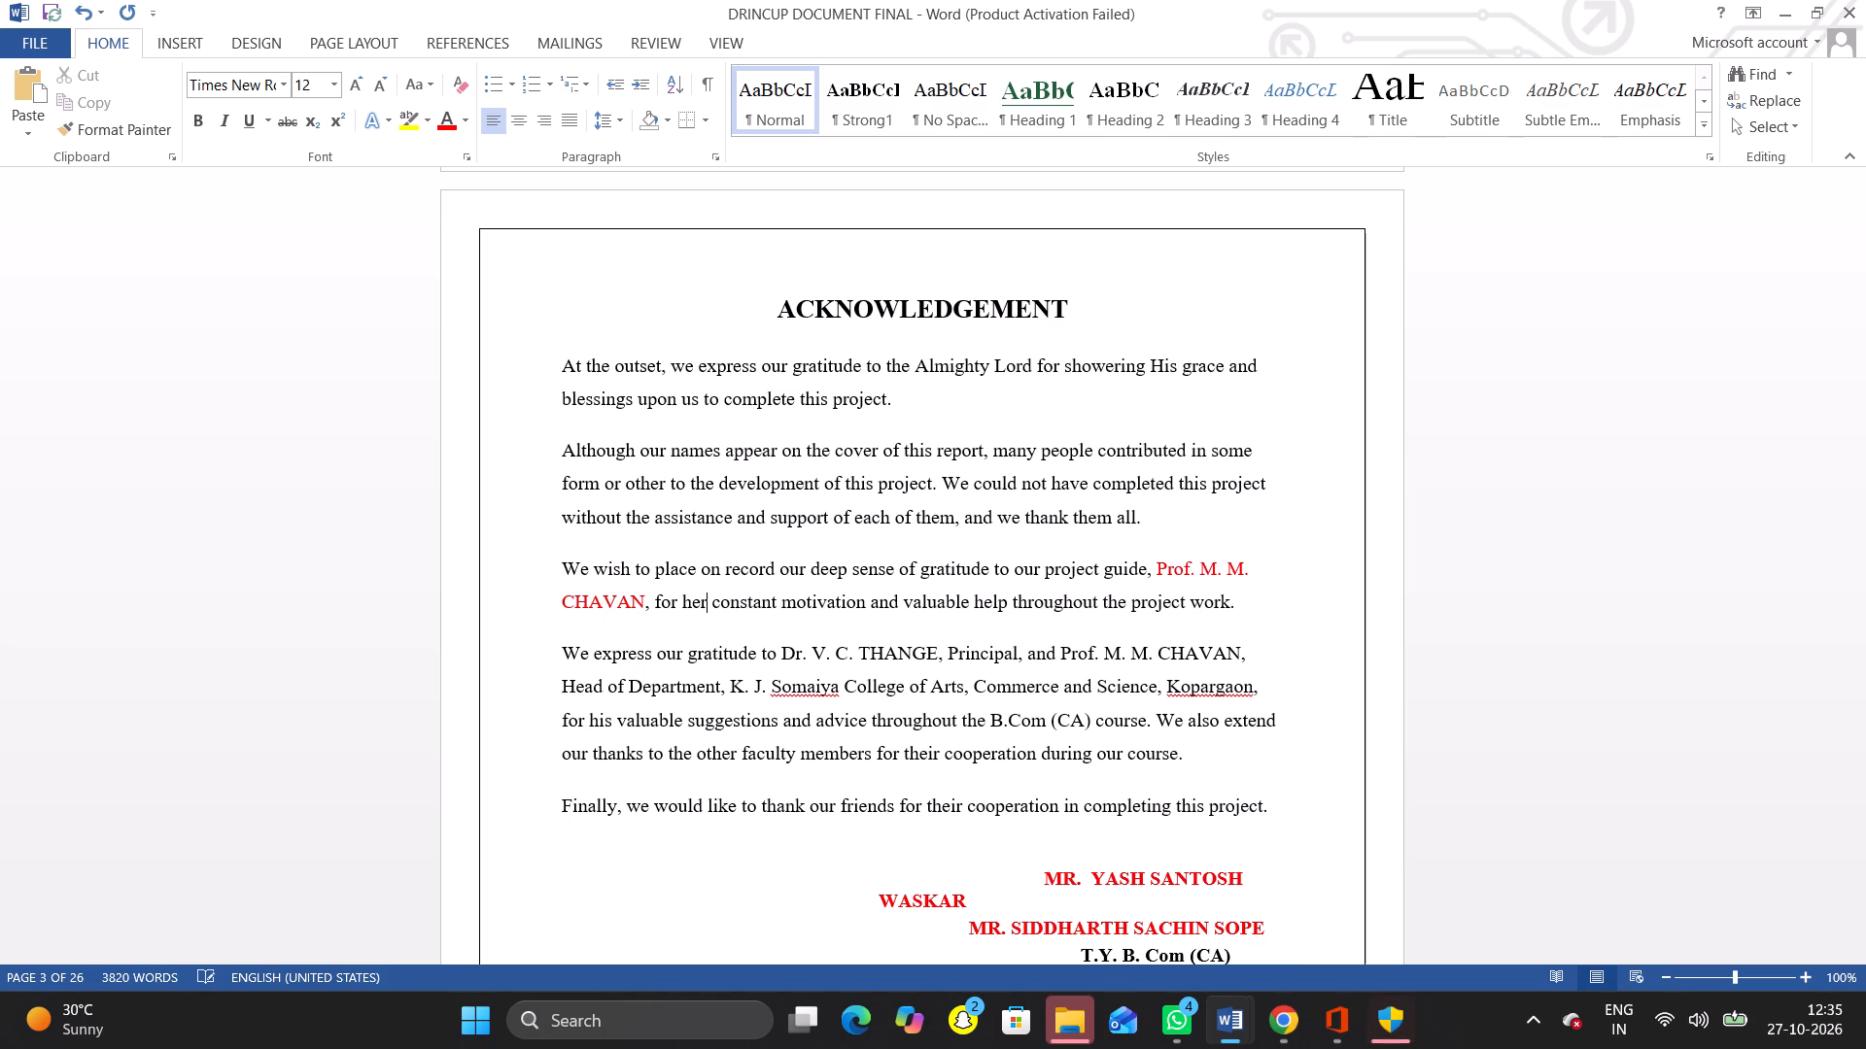
# Replace the Head of Department's name after "Prof." in the Acknowledgement's fourth paragraph with the initials P. G. and the correct surname.
pyautogui.click(1069, 660)
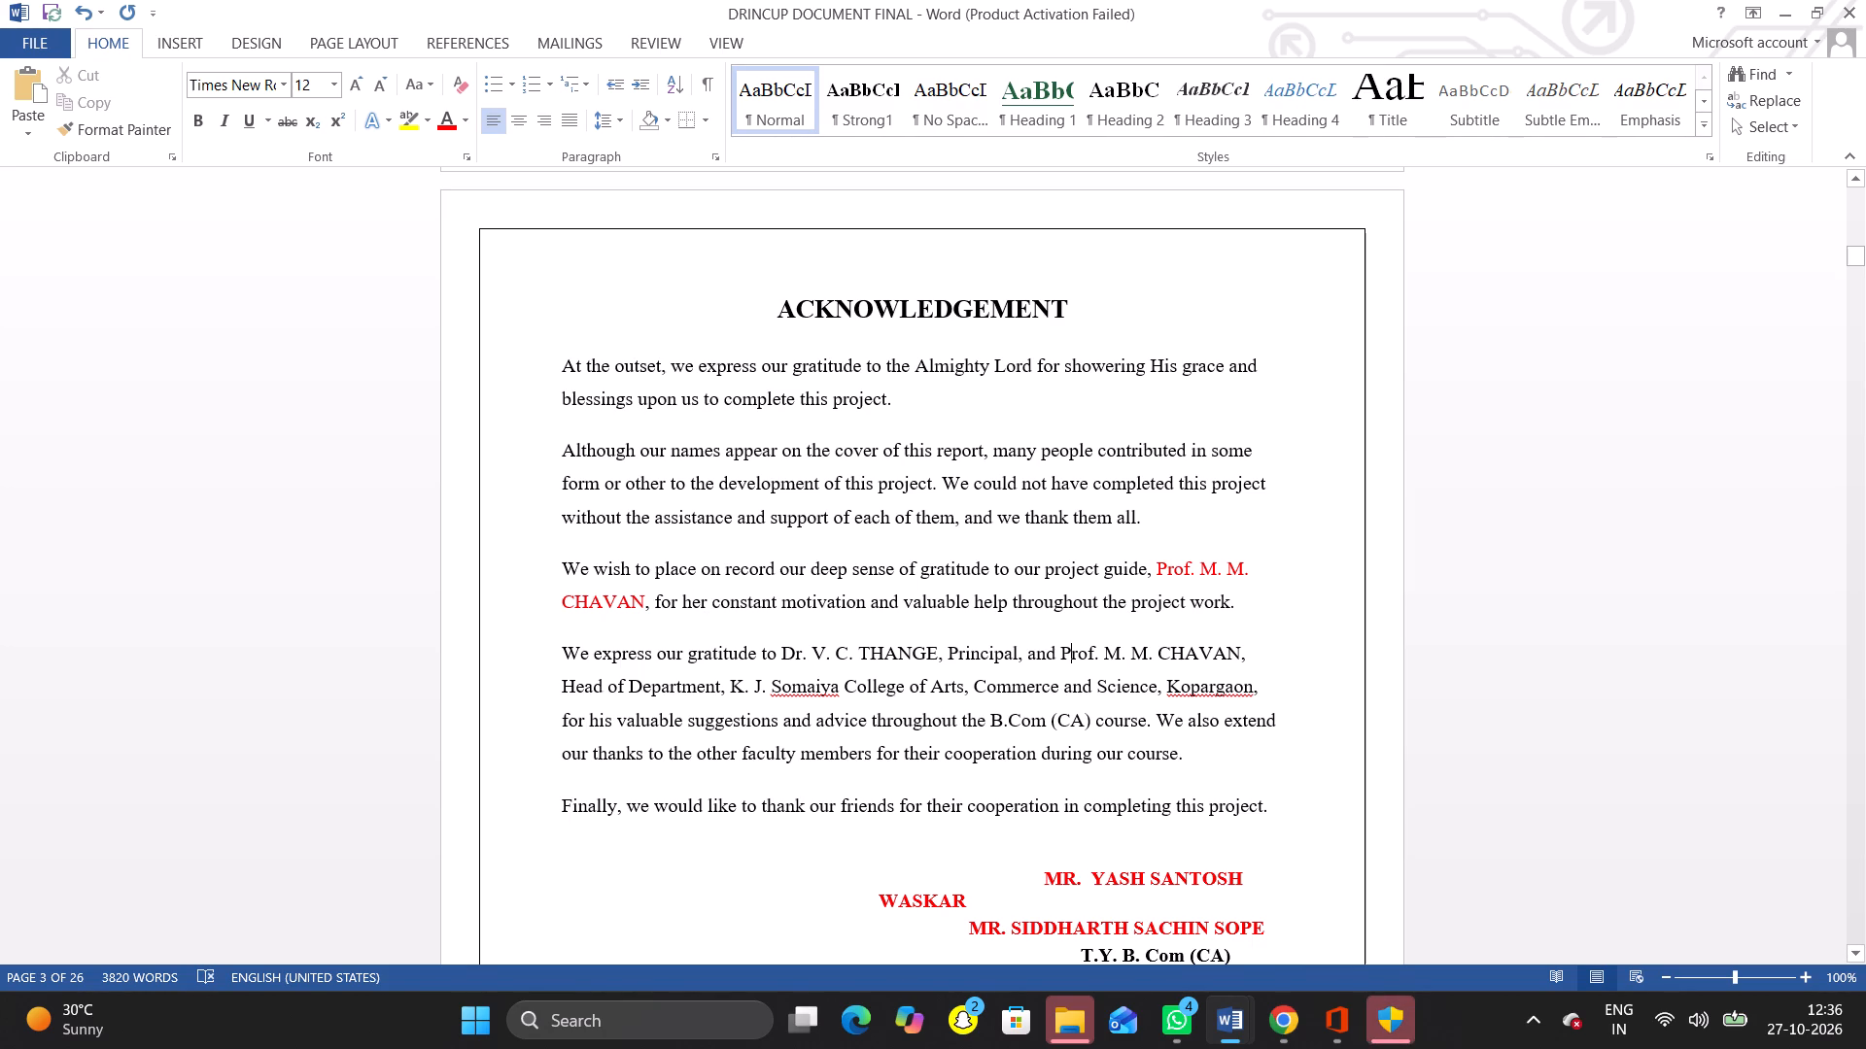
pyautogui.click(1236, 648)
pyautogui.press('BackSpace')
pyautogui.press('BackSpace')
pyautogui.press('BackSpace')
pyautogui.press('BackSpace')
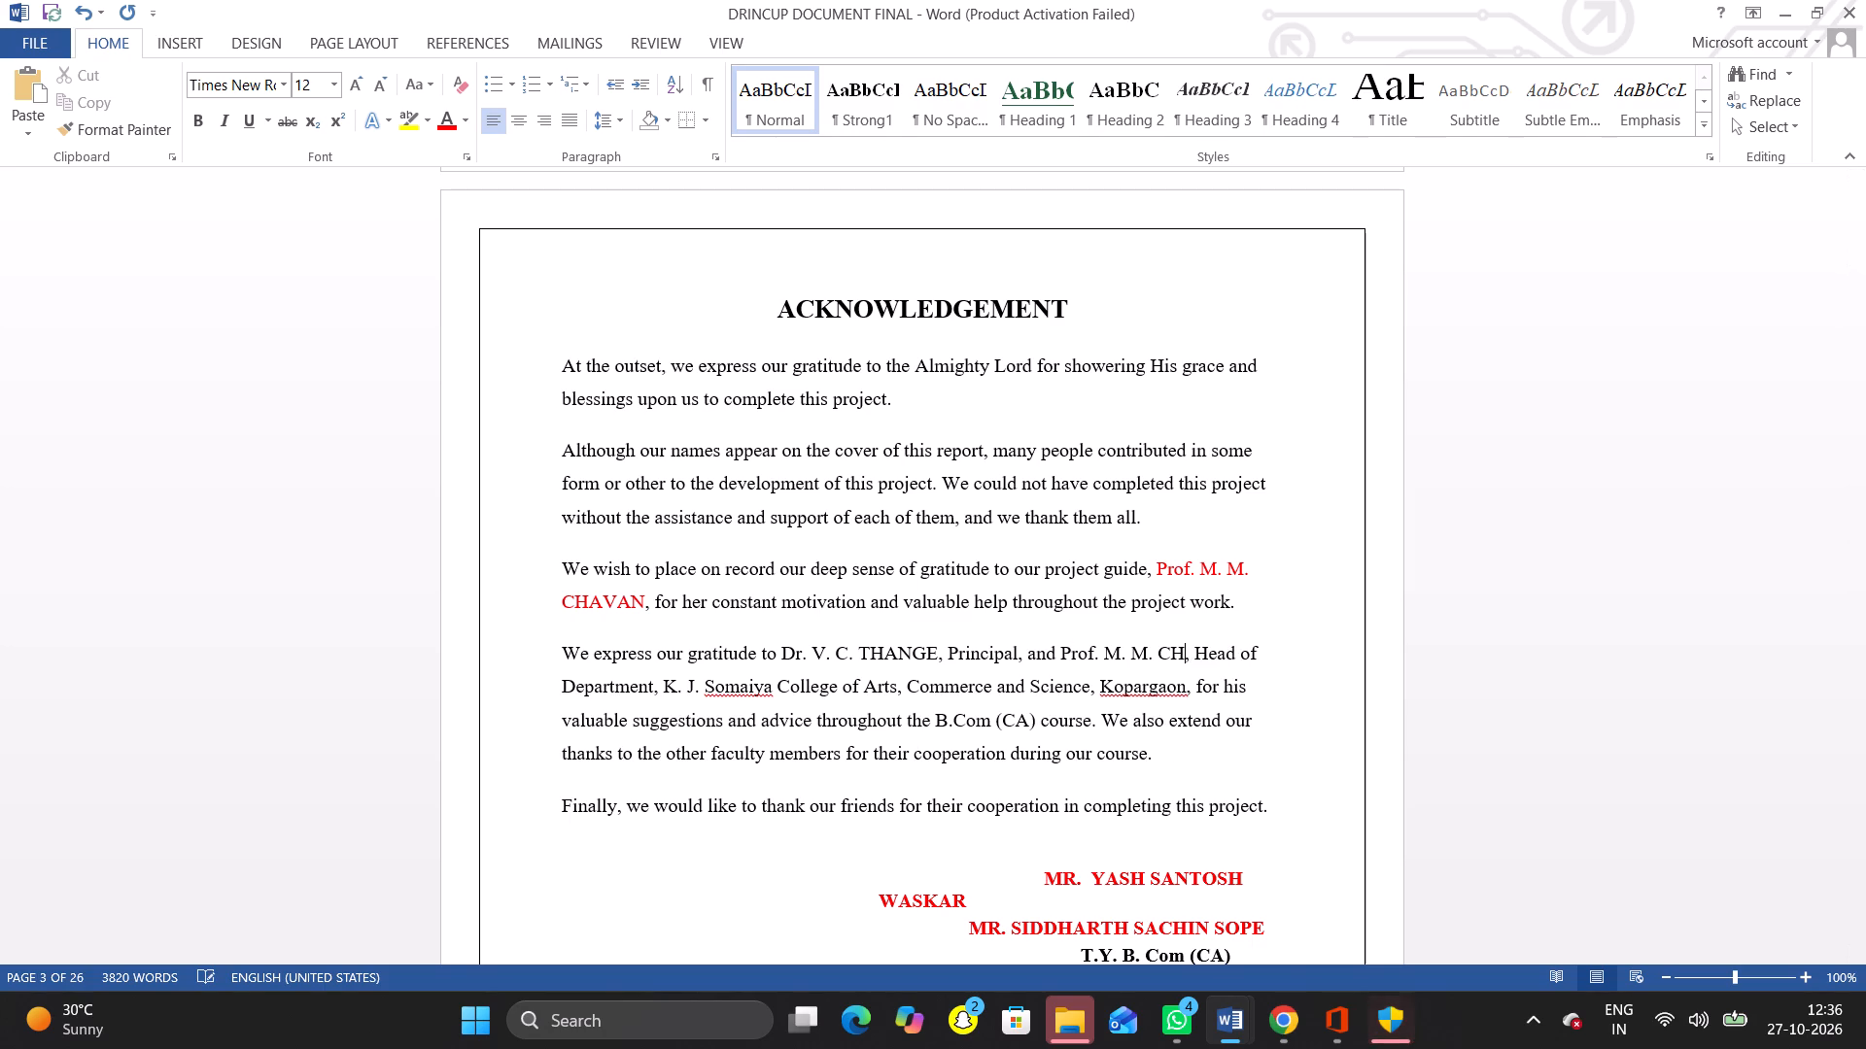
pyautogui.press('BackSpace')
pyautogui.press('BackSpace')
pyautogui.press('BackSpace')
pyautogui.press('BackSpace')
pyautogui.press('BackSpace')
pyautogui.press('BackSpace')
pyautogui.press('BackSpace')
pyautogui.press('BackSpace')
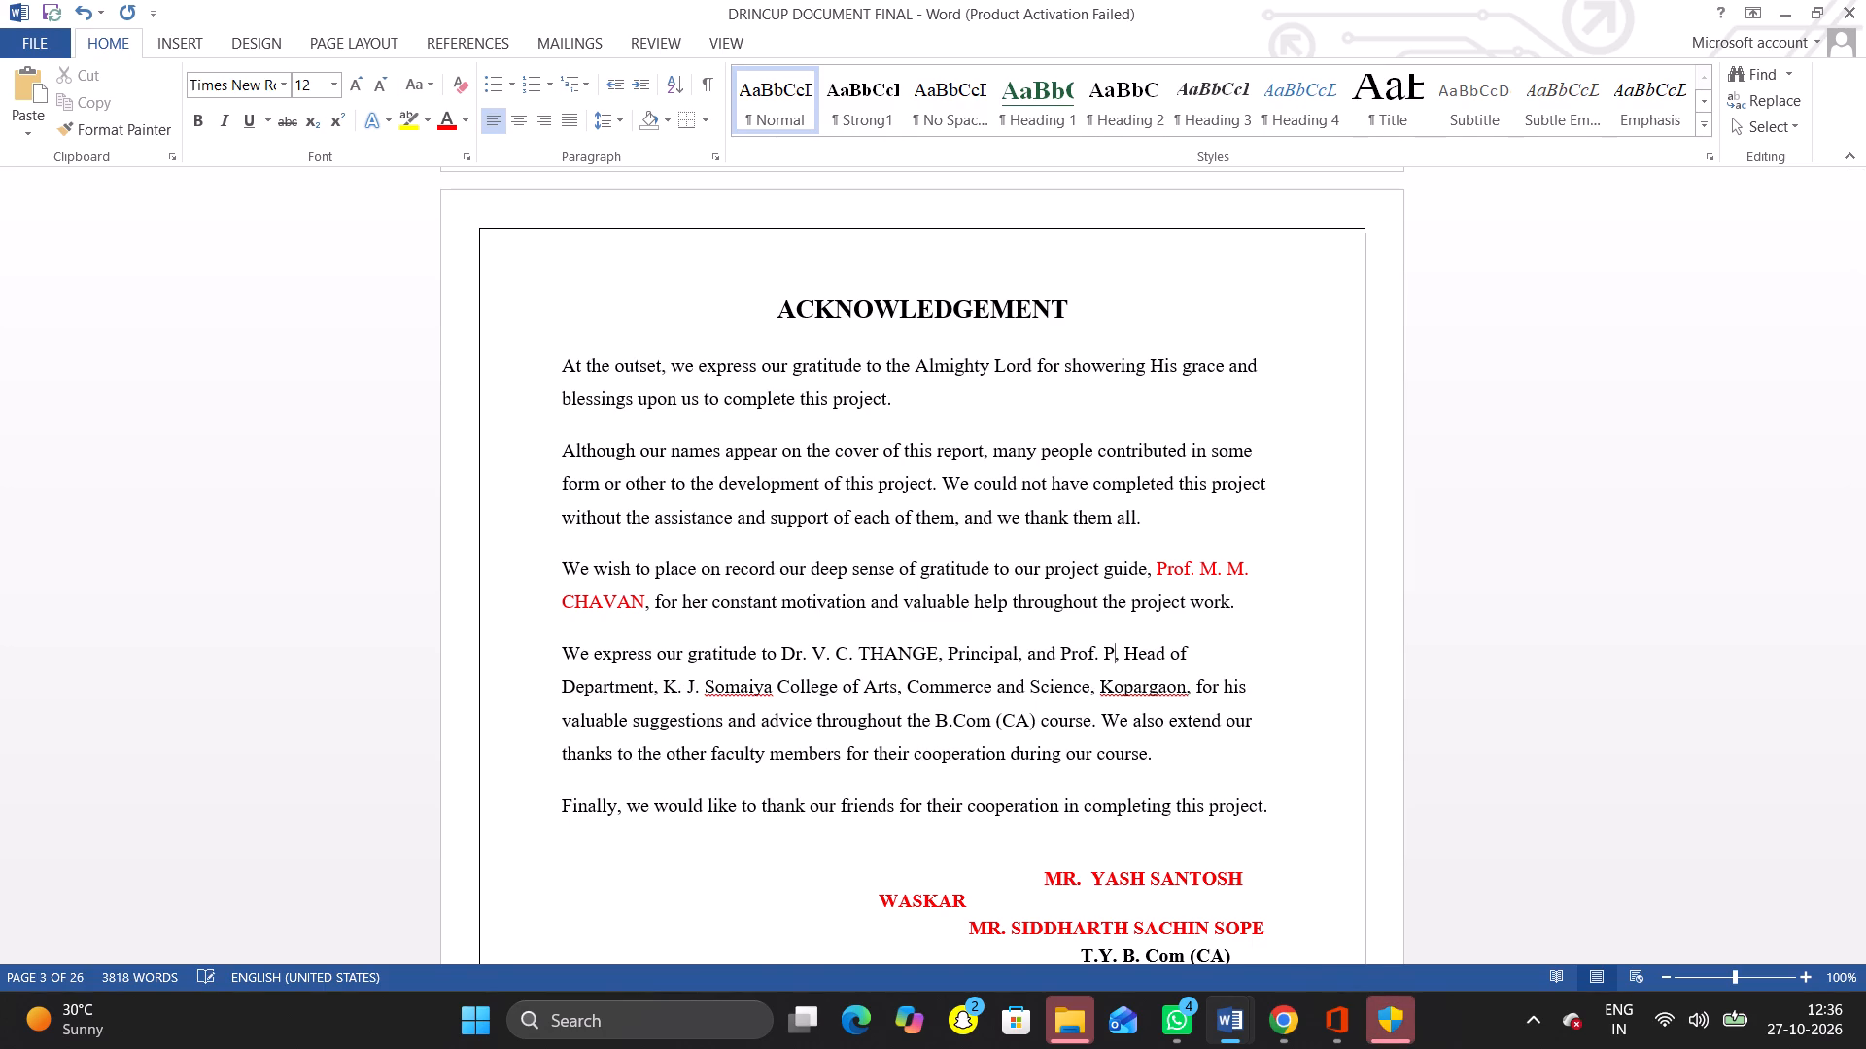
pyautogui.write('.')
pyautogui.press('space')
pyautogui.write('G')
pyautogui.press('space')
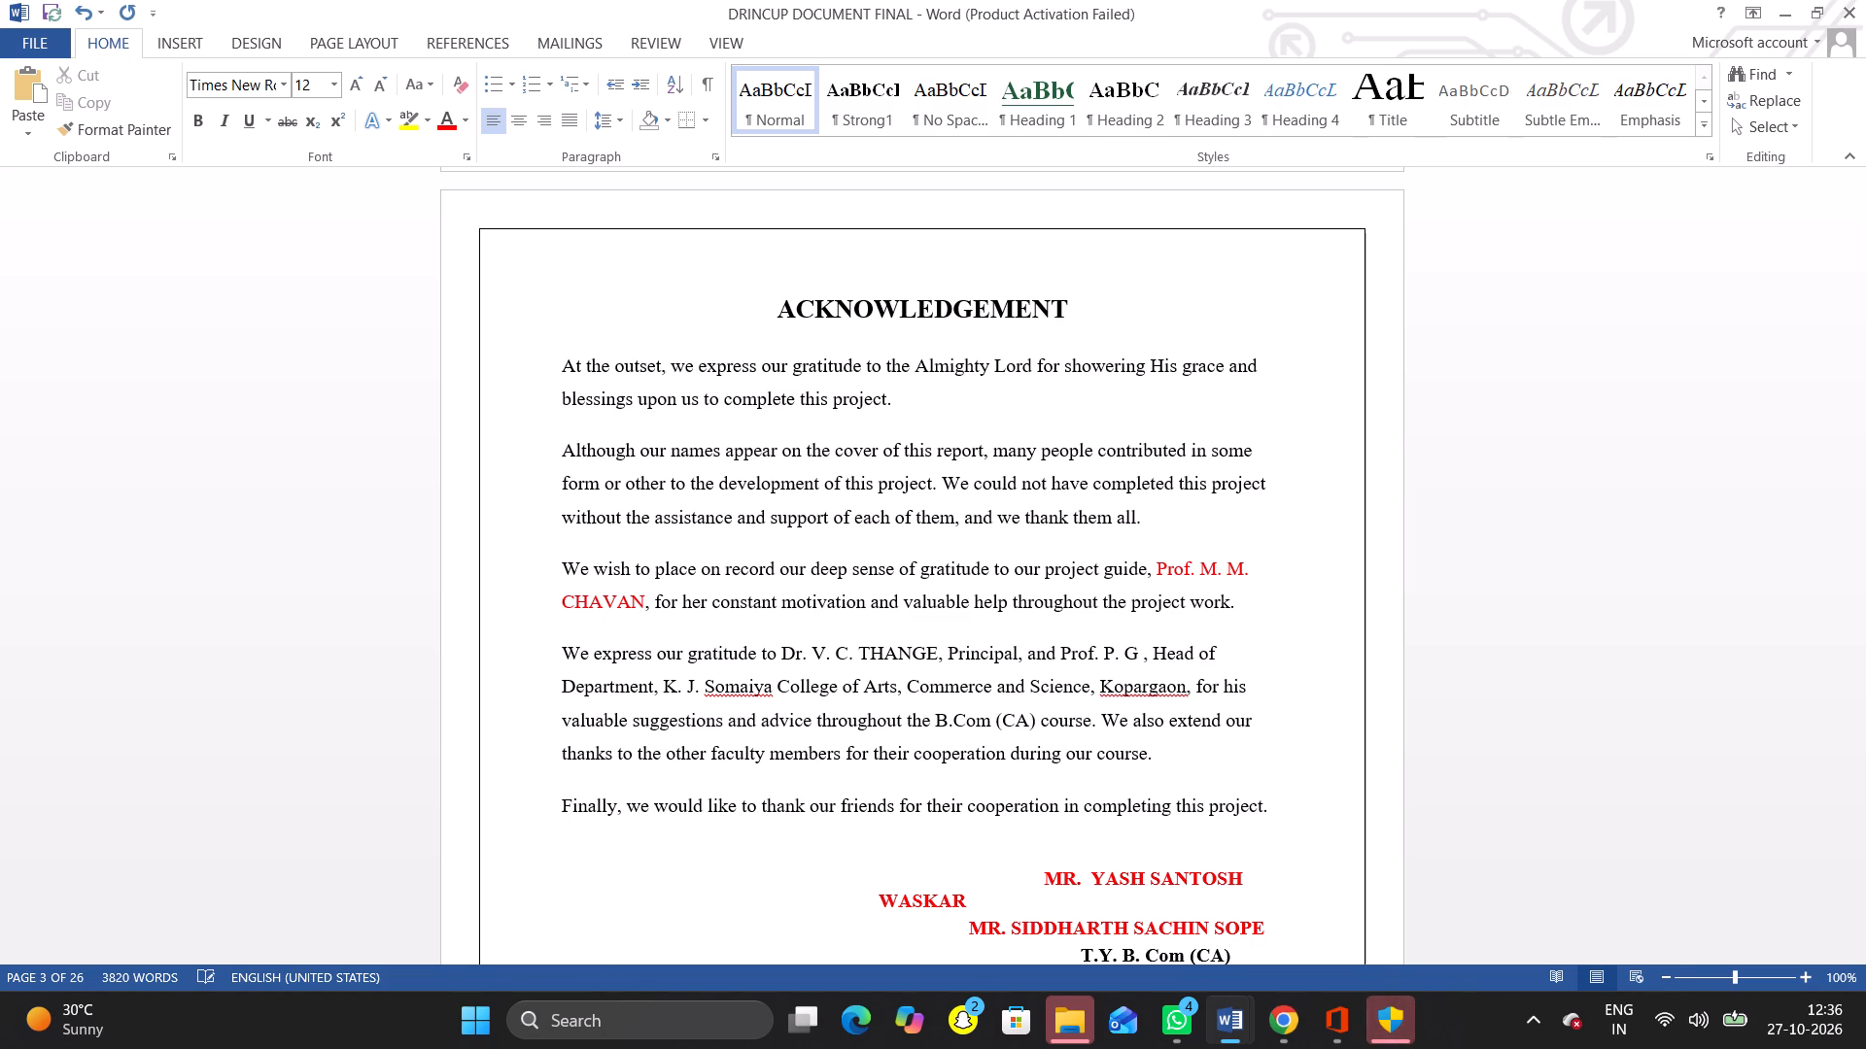
pyautogui.press('BackSpace')
pyautogui.write('.')
pyautogui.press('space')
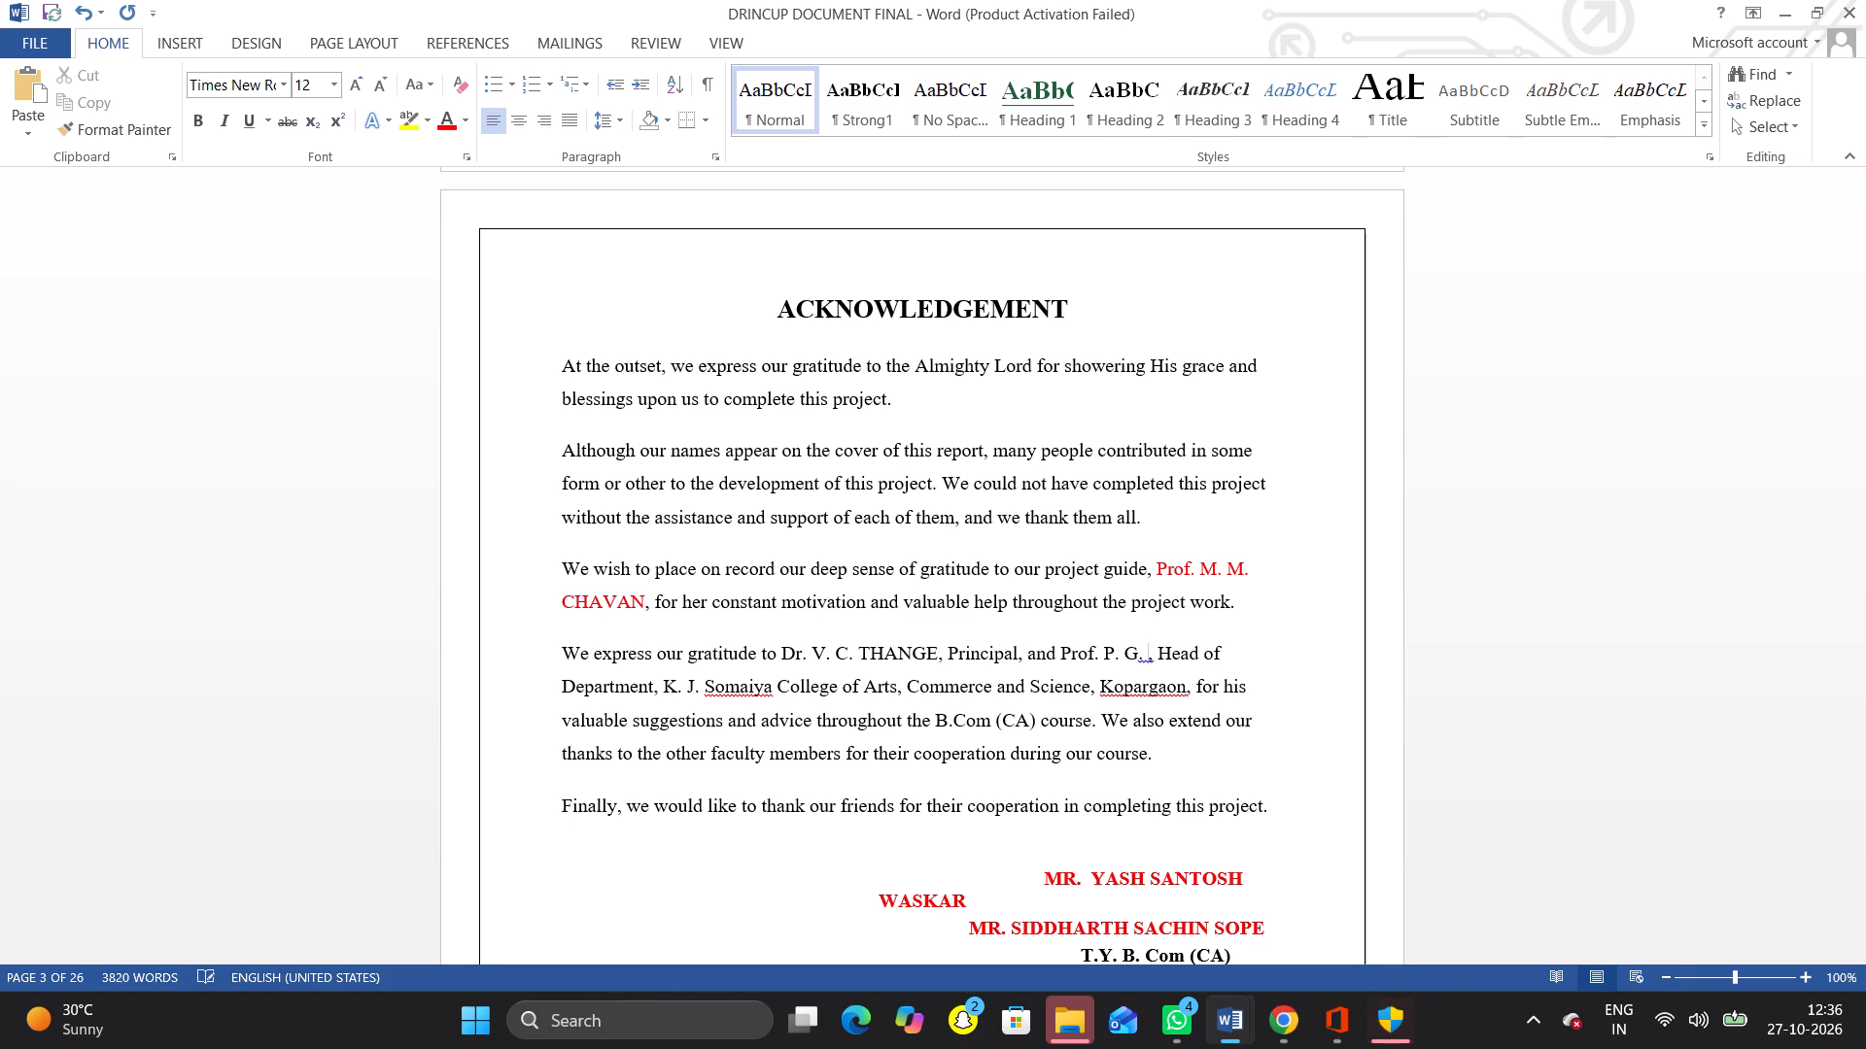
pyautogui.write('GU')
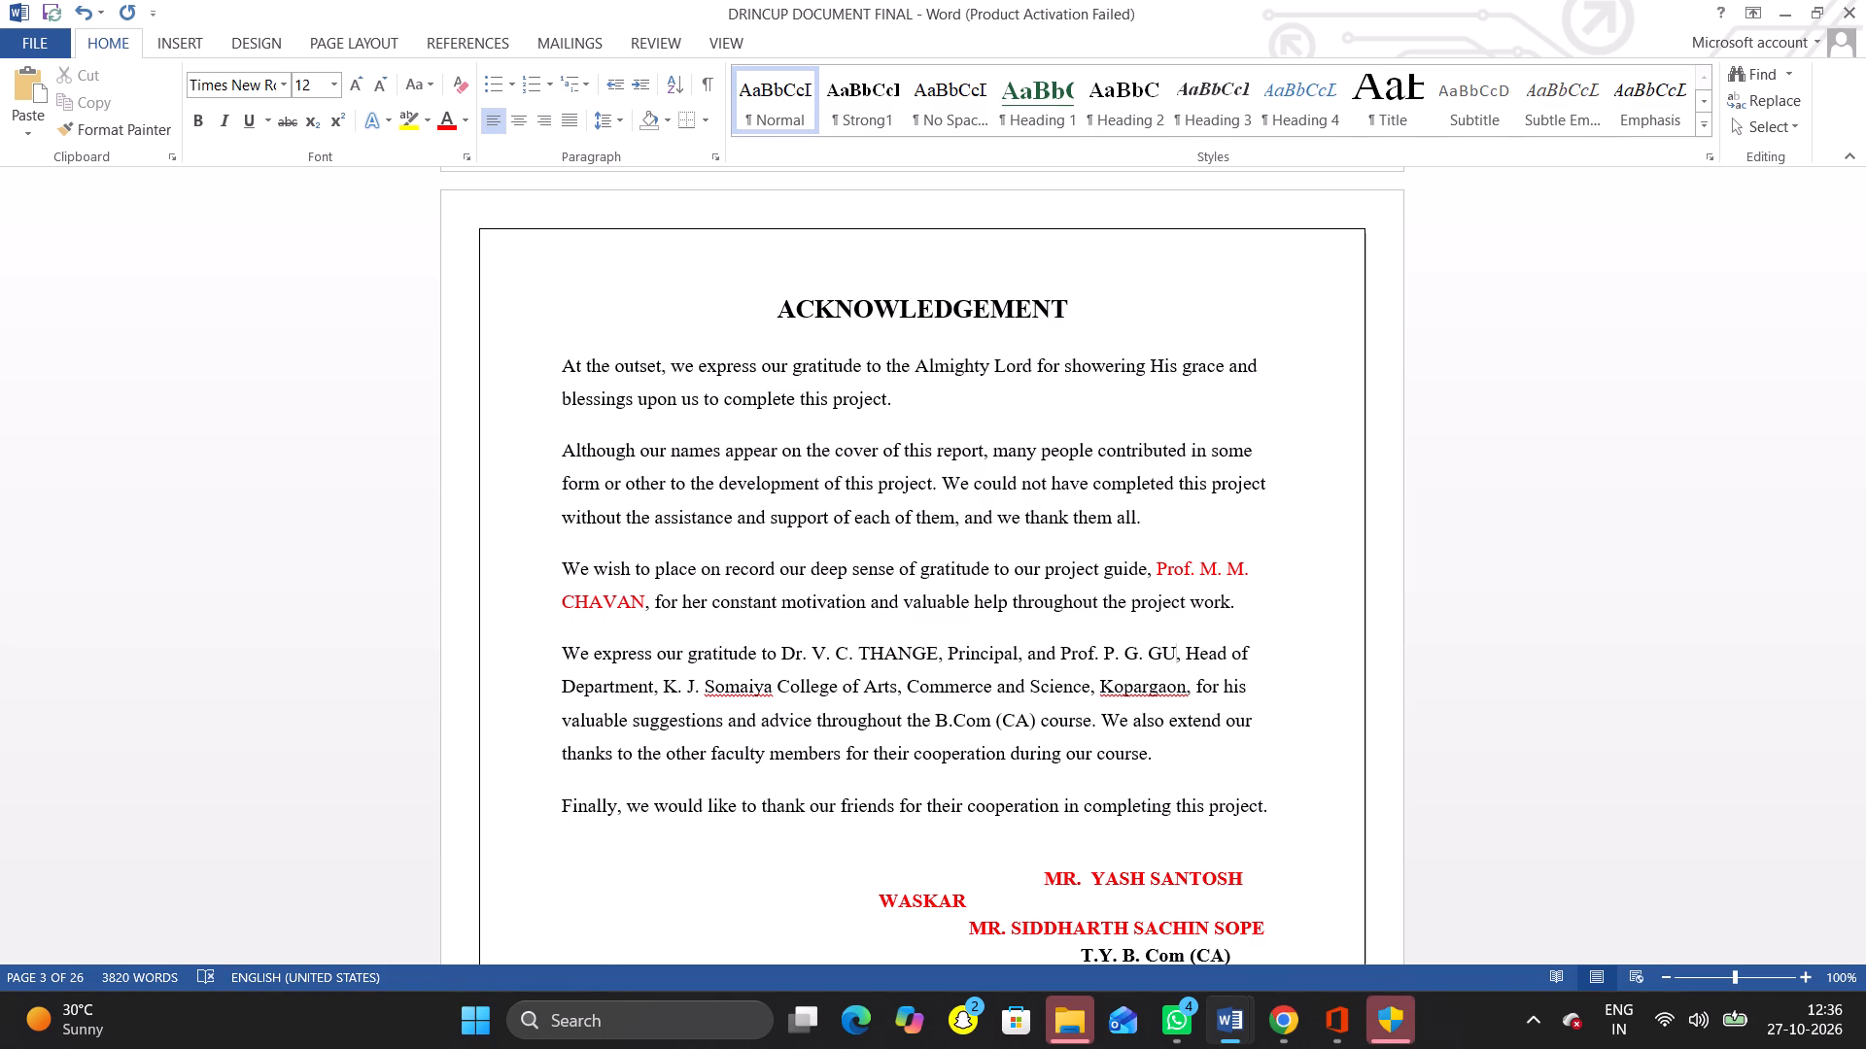
pyautogui.press('d')
pyautogui.press('a')
pyautogui.write('GHE')
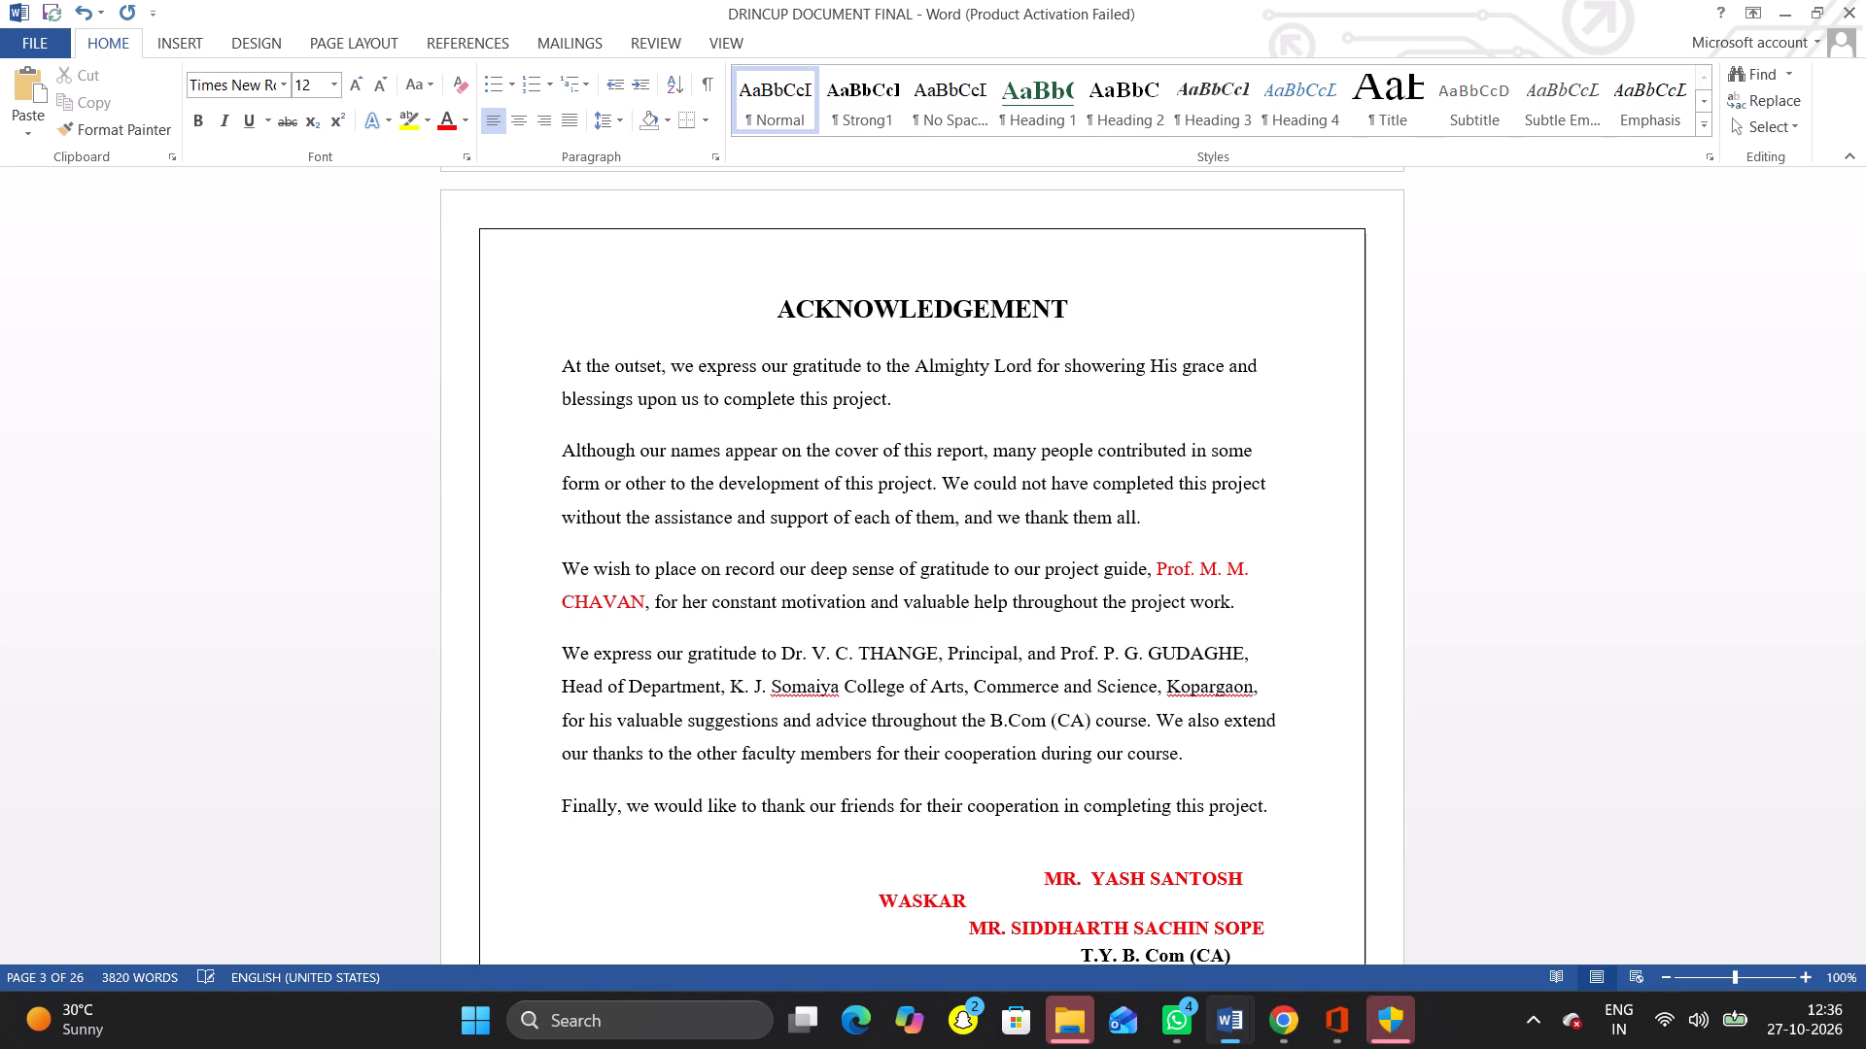
pyautogui.press('BackSpace')
pyautogui.press('BackSpace')
pyautogui.press('BackSpace')
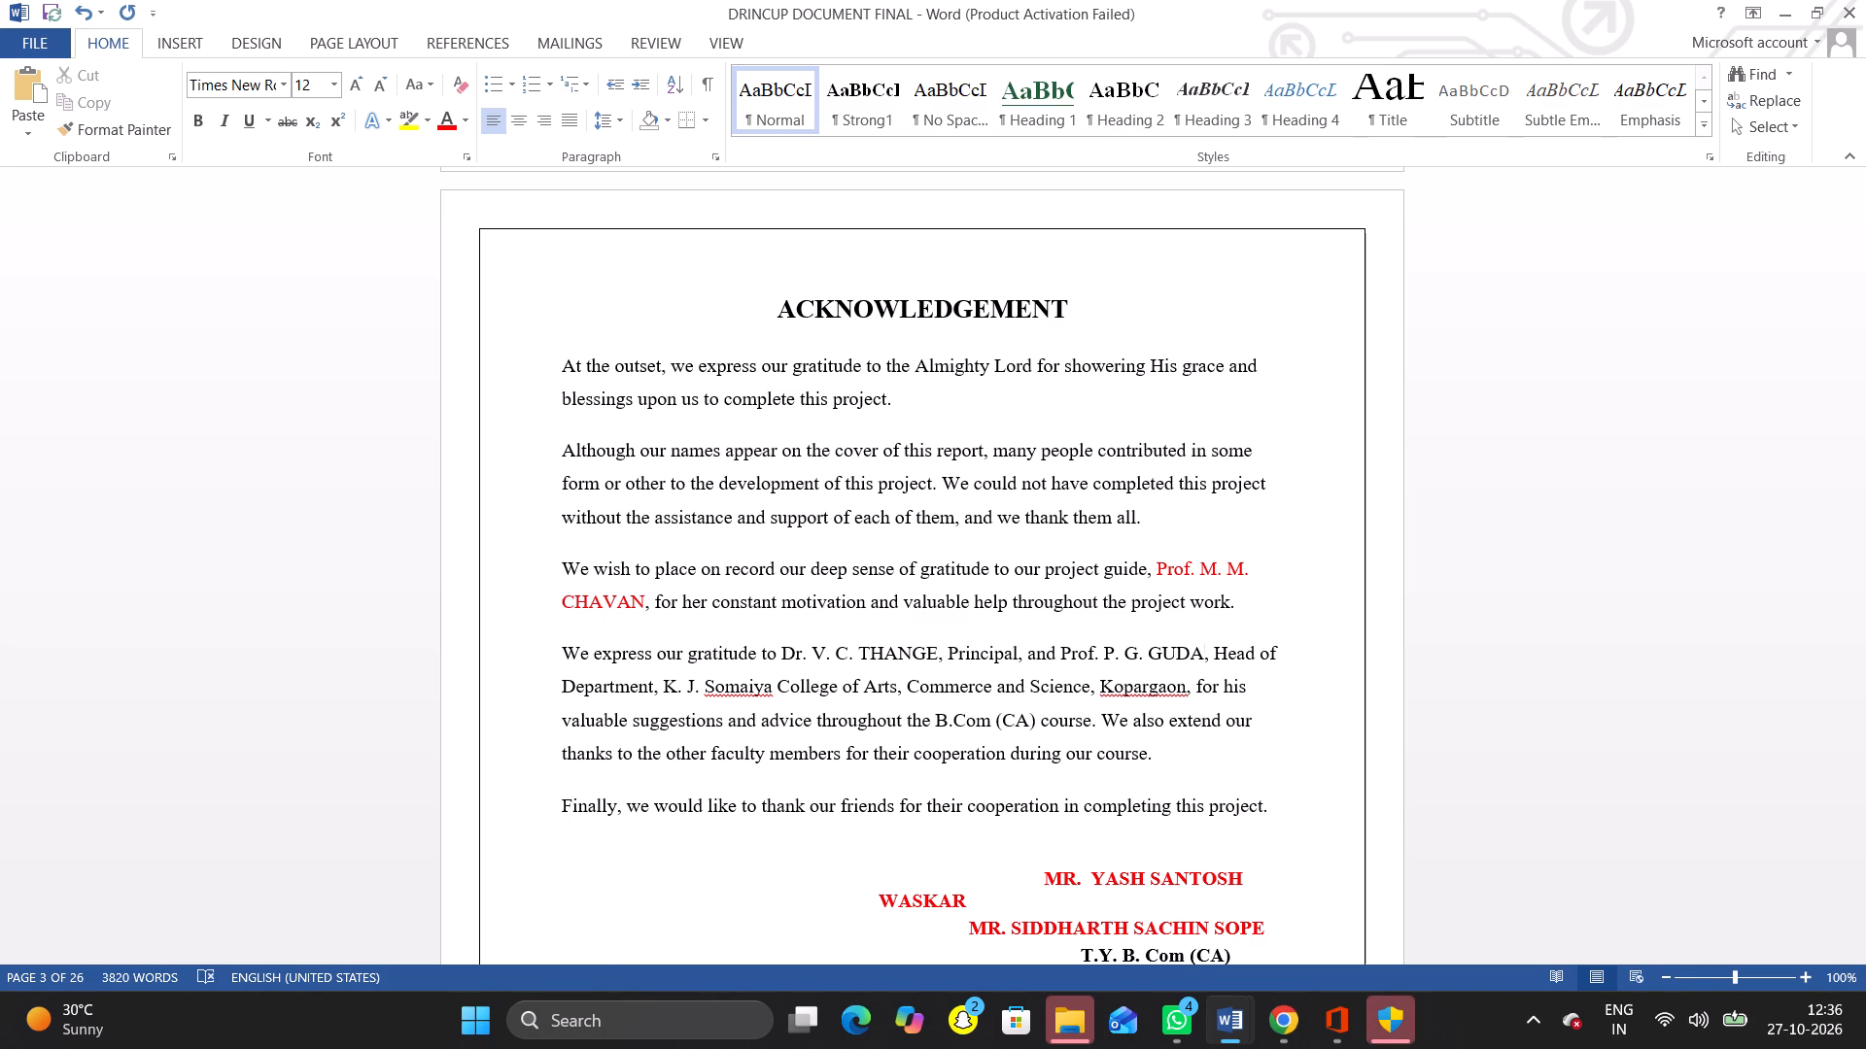
pyautogui.press('BackSpace')
pyautogui.write('GHE')
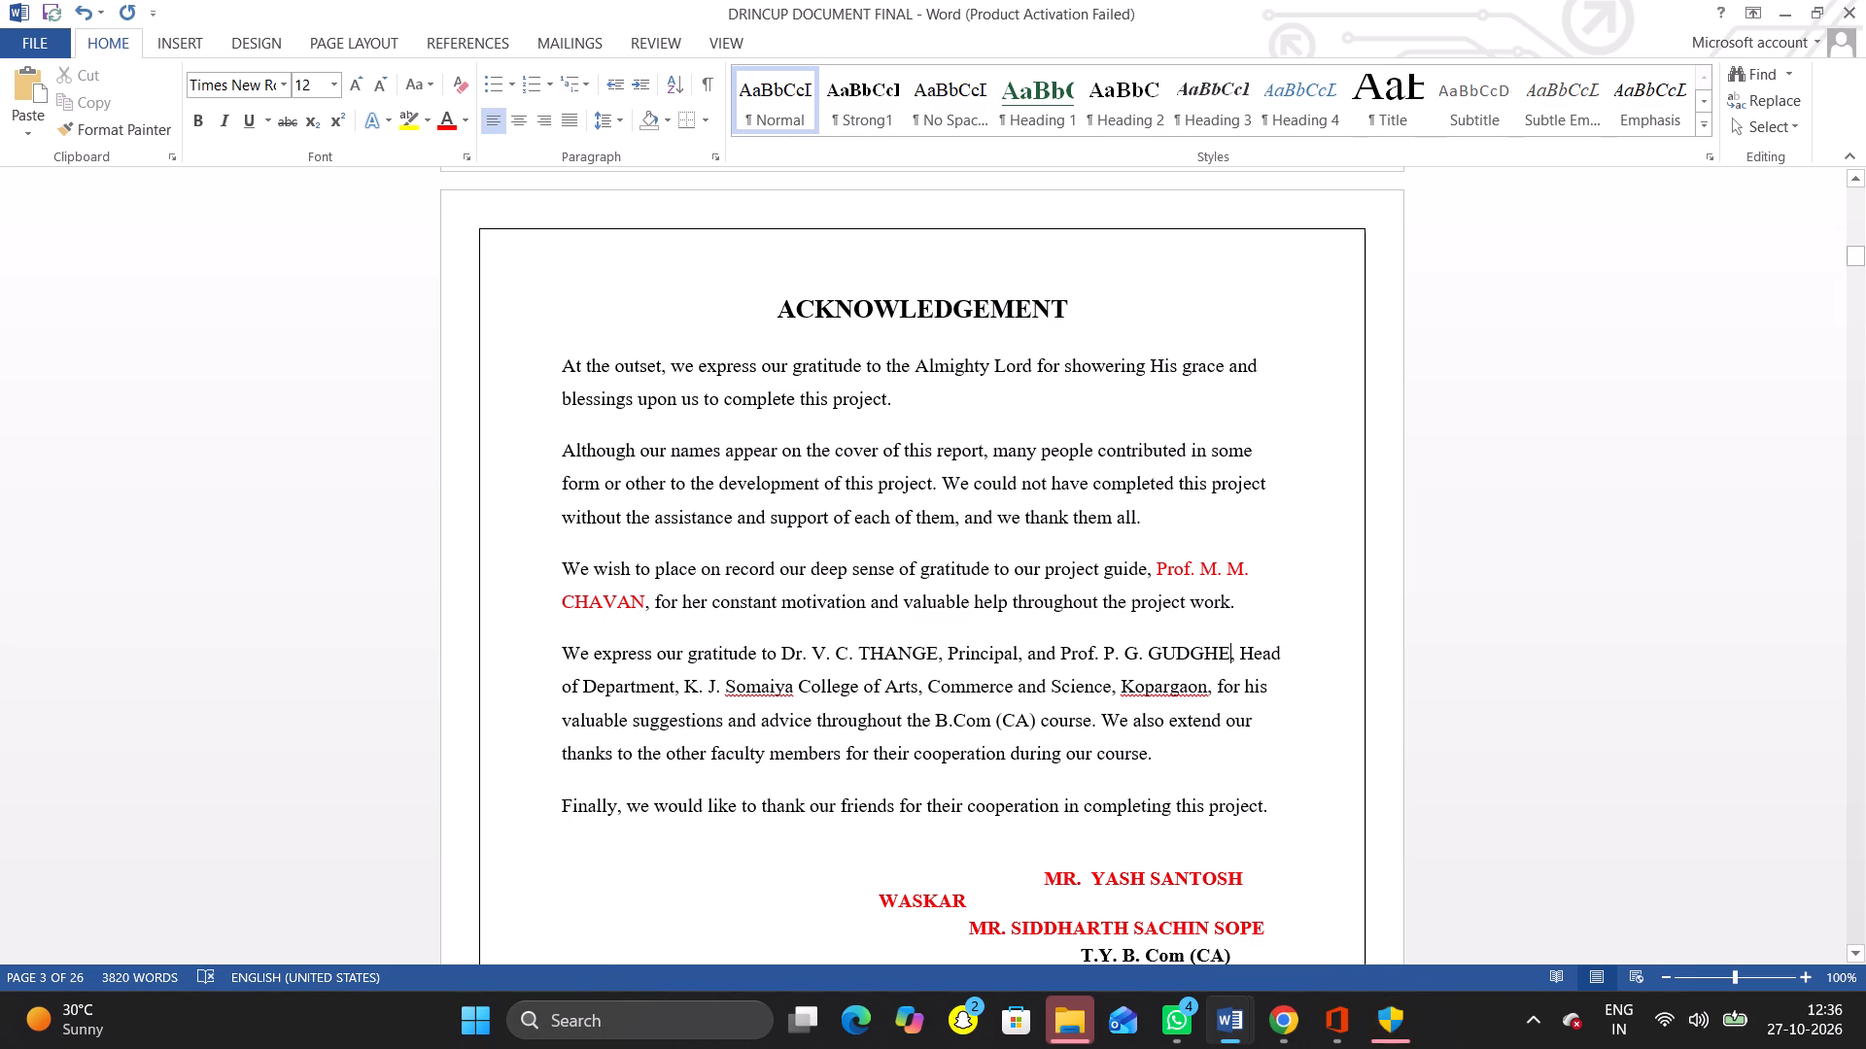
# Insert a space before the period after each of the Head of Department's initials, giving "P . G .".
pyautogui.click(1139, 655)
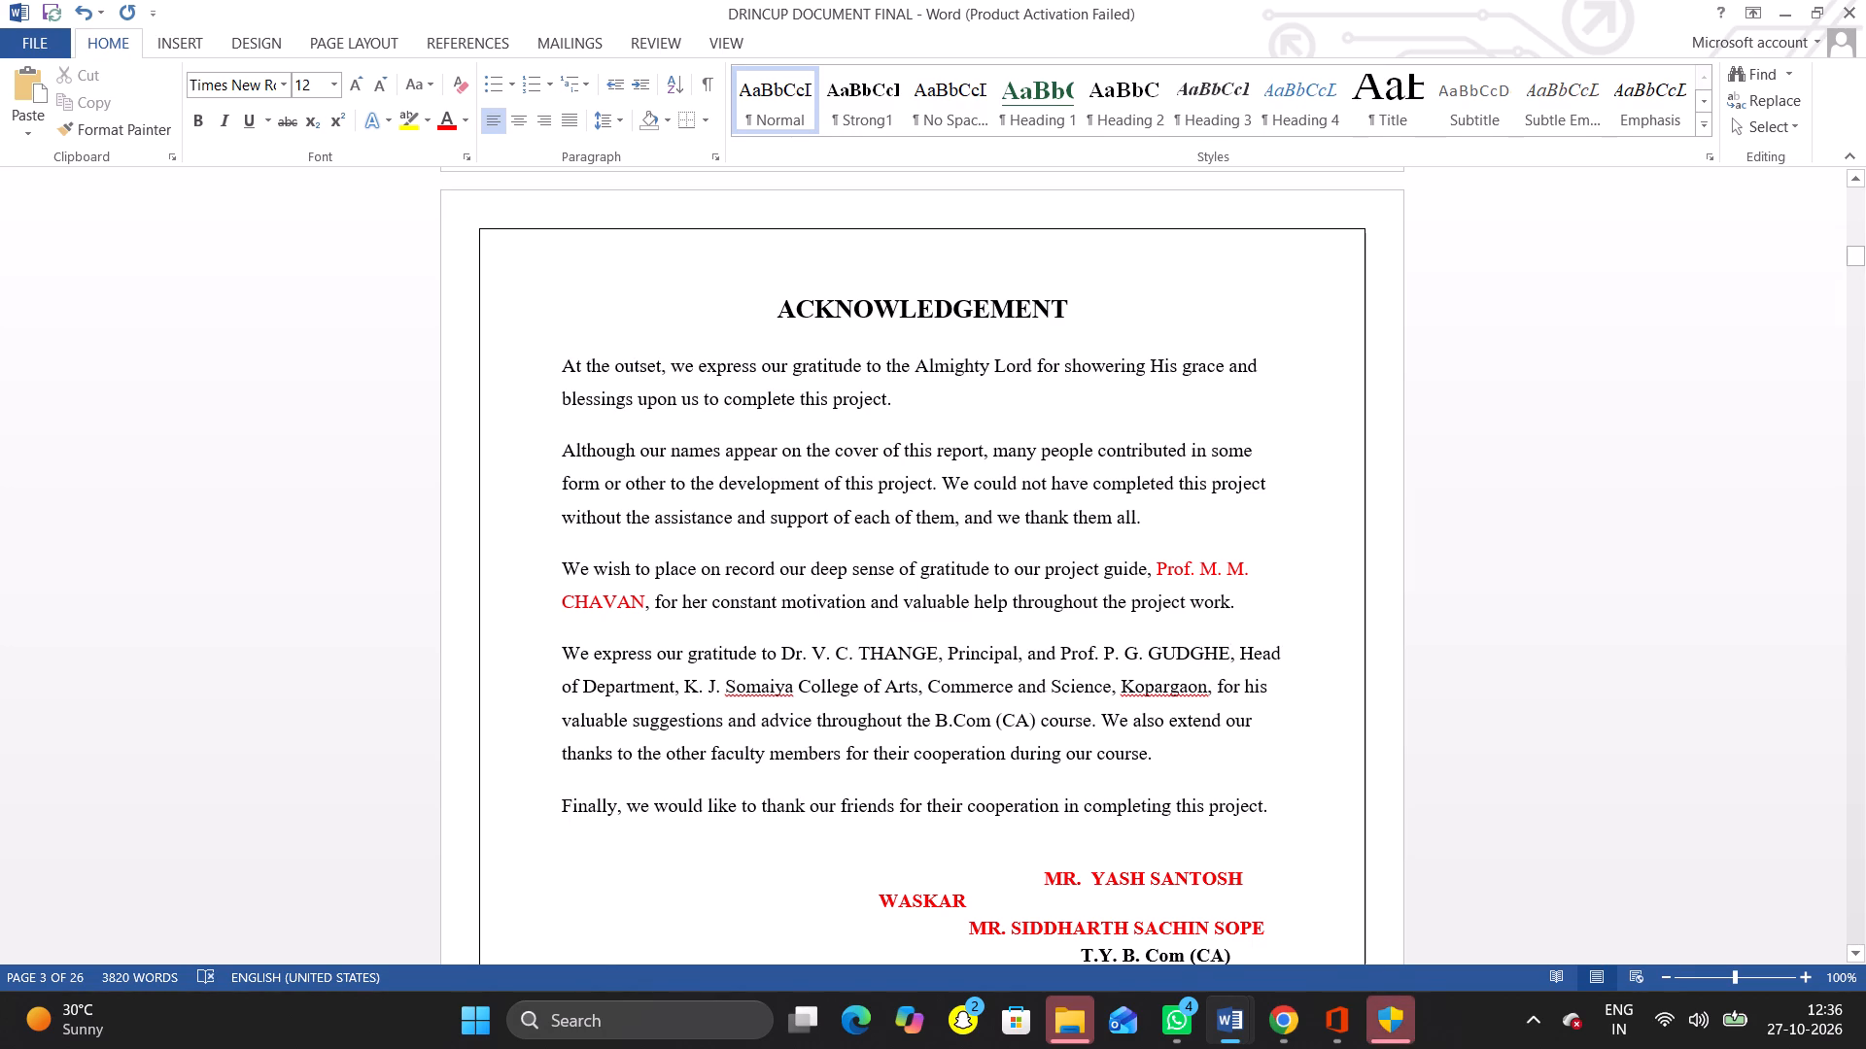
pyautogui.press('space')
pyautogui.press('Left')
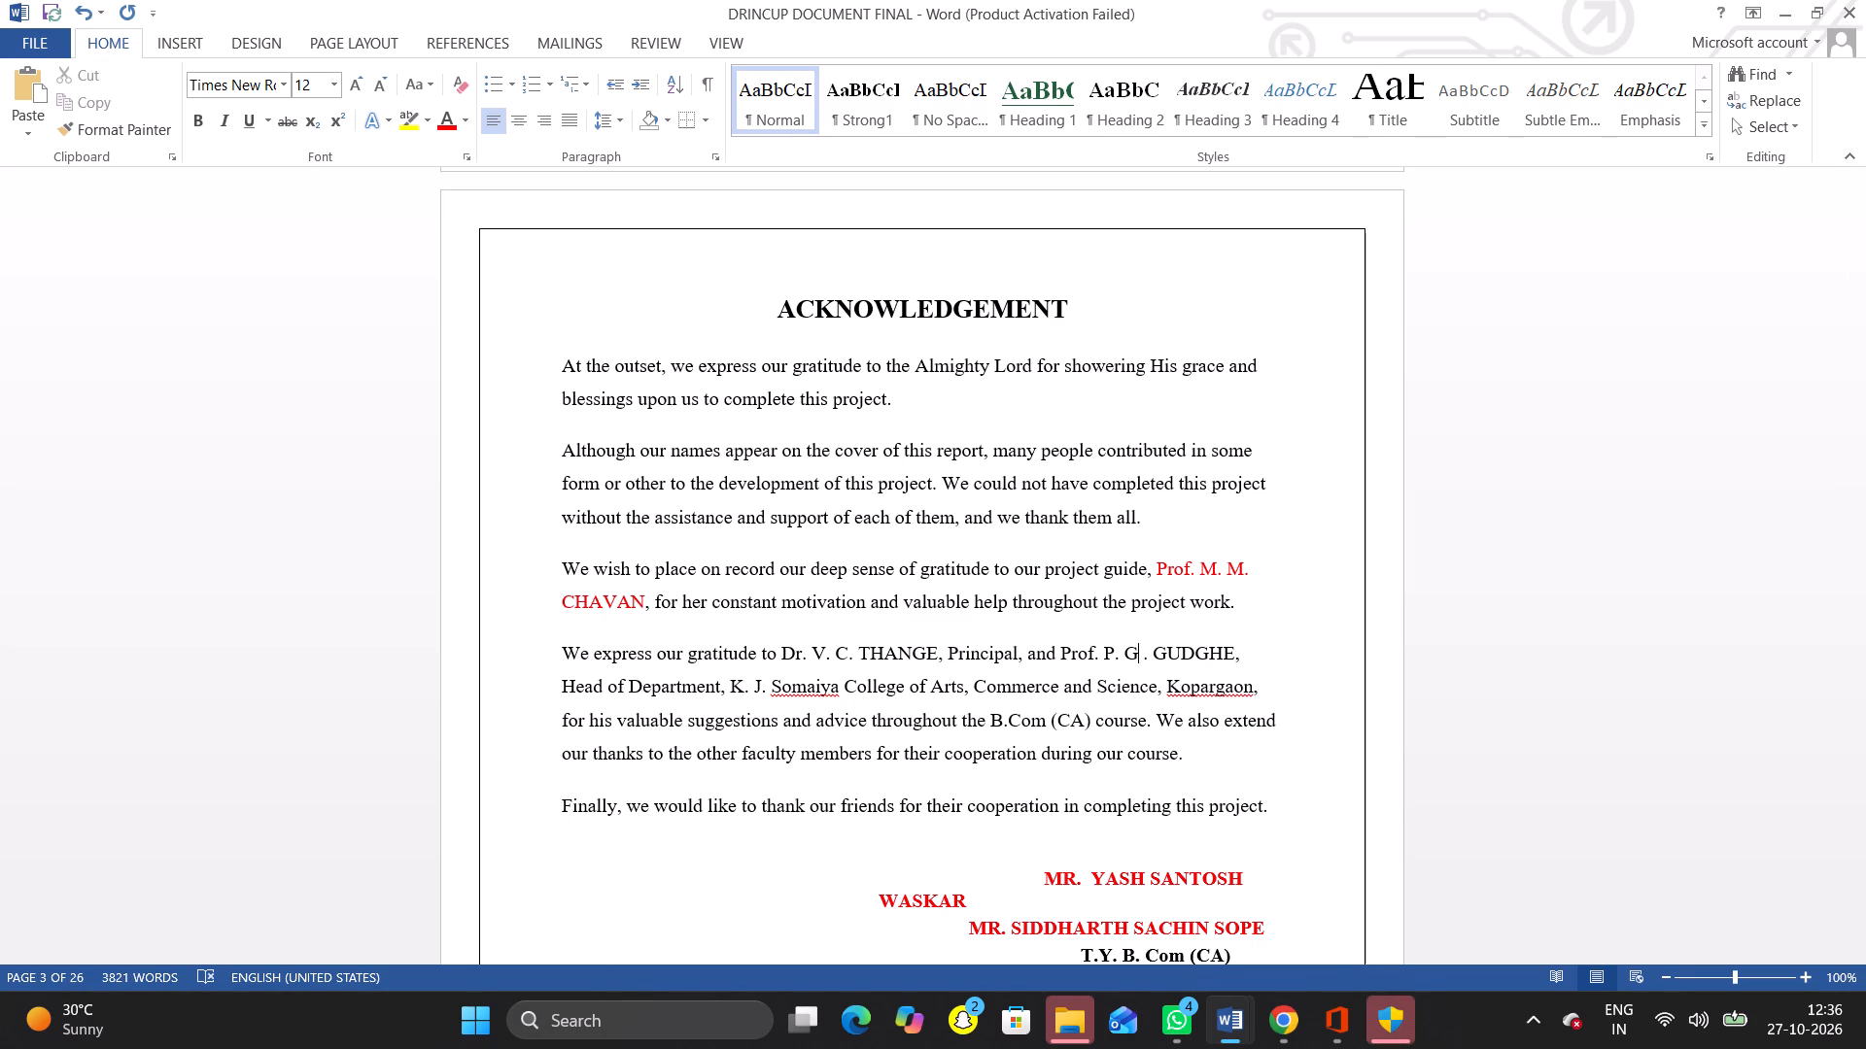
pyautogui.press('Left')
pyautogui.press('Left')
pyautogui.press('Left')
pyautogui.press('space')
# Color the Head of Department's name, including "Prof.", red in the Acknowledgement's fourth paragraph.
pyautogui.moveTo(1235, 658); pyautogui.dragTo(1088, 654)
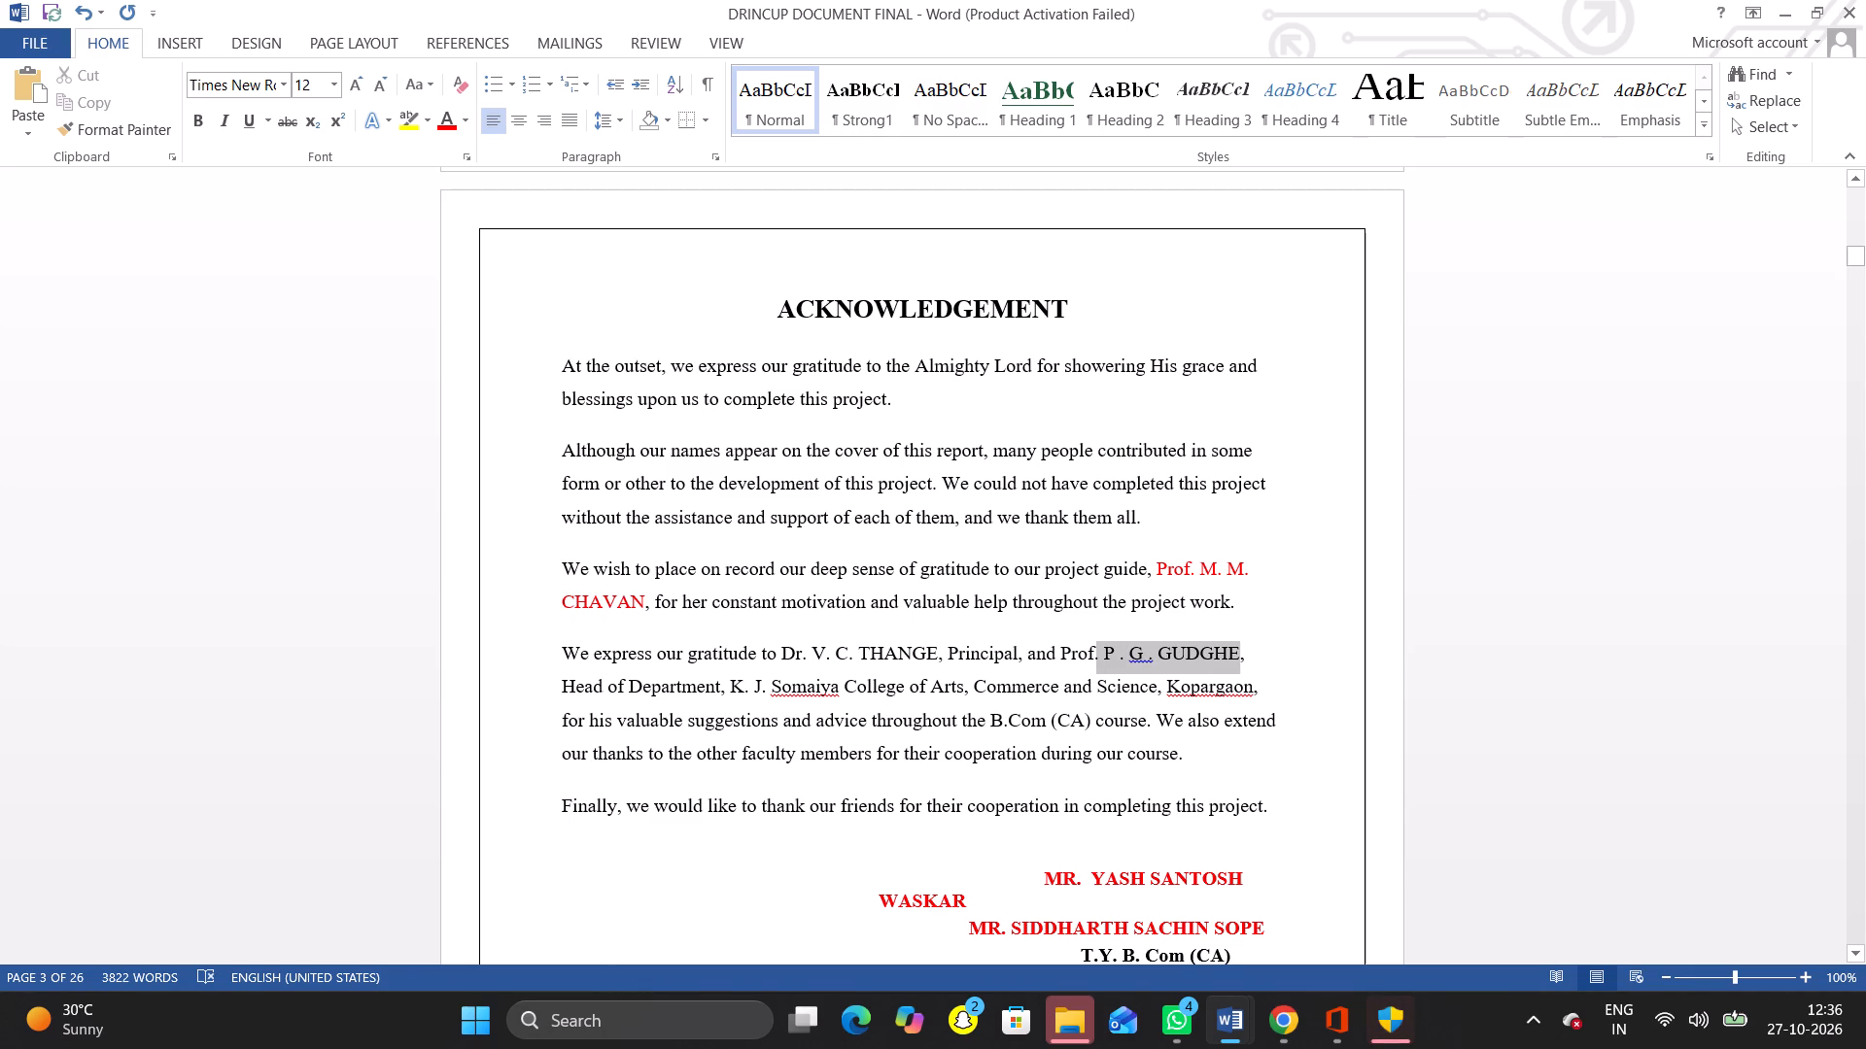
pyautogui.moveTo(1088, 654); pyautogui.dragTo(1081, 654)
pyautogui.click(1210, 611)
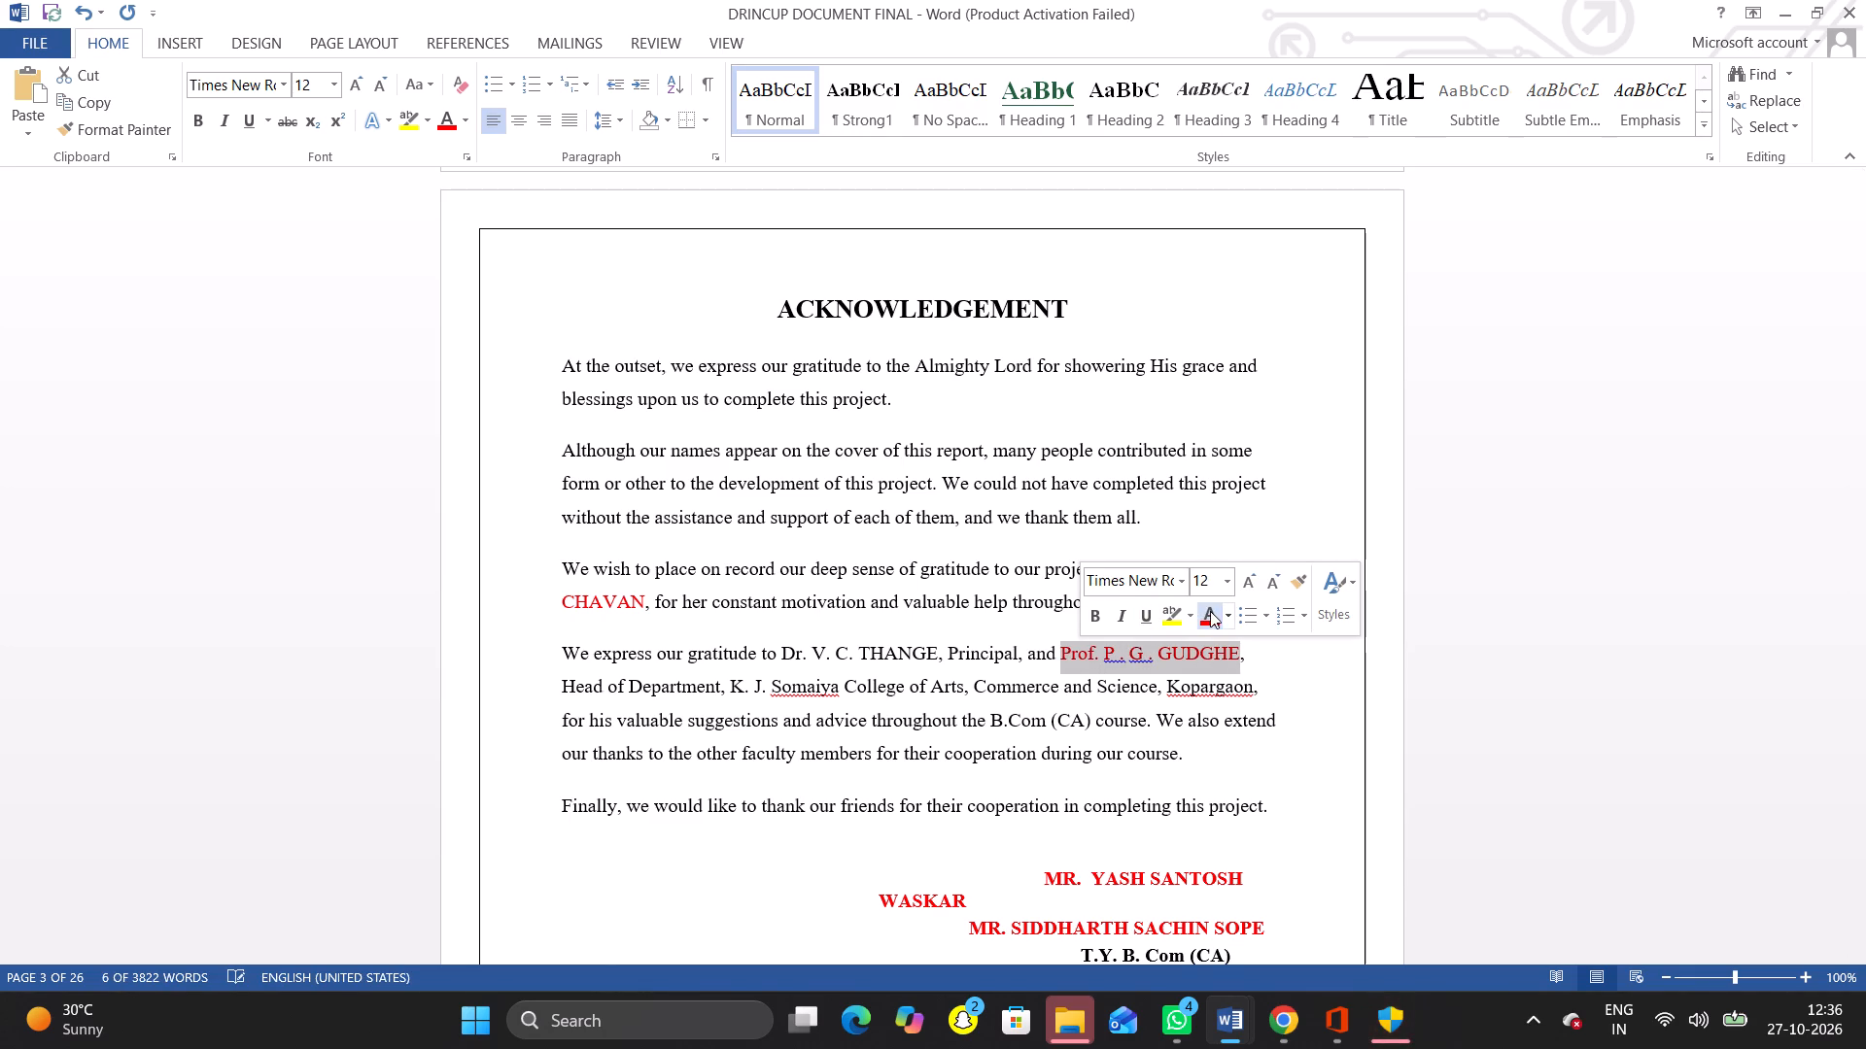
pyautogui.click(1303, 673)
# Remove the extra spacing before the first student's name below the Acknowledgement so the whole name fits on one line.
pyautogui.scroll(-1, 1303, 673)
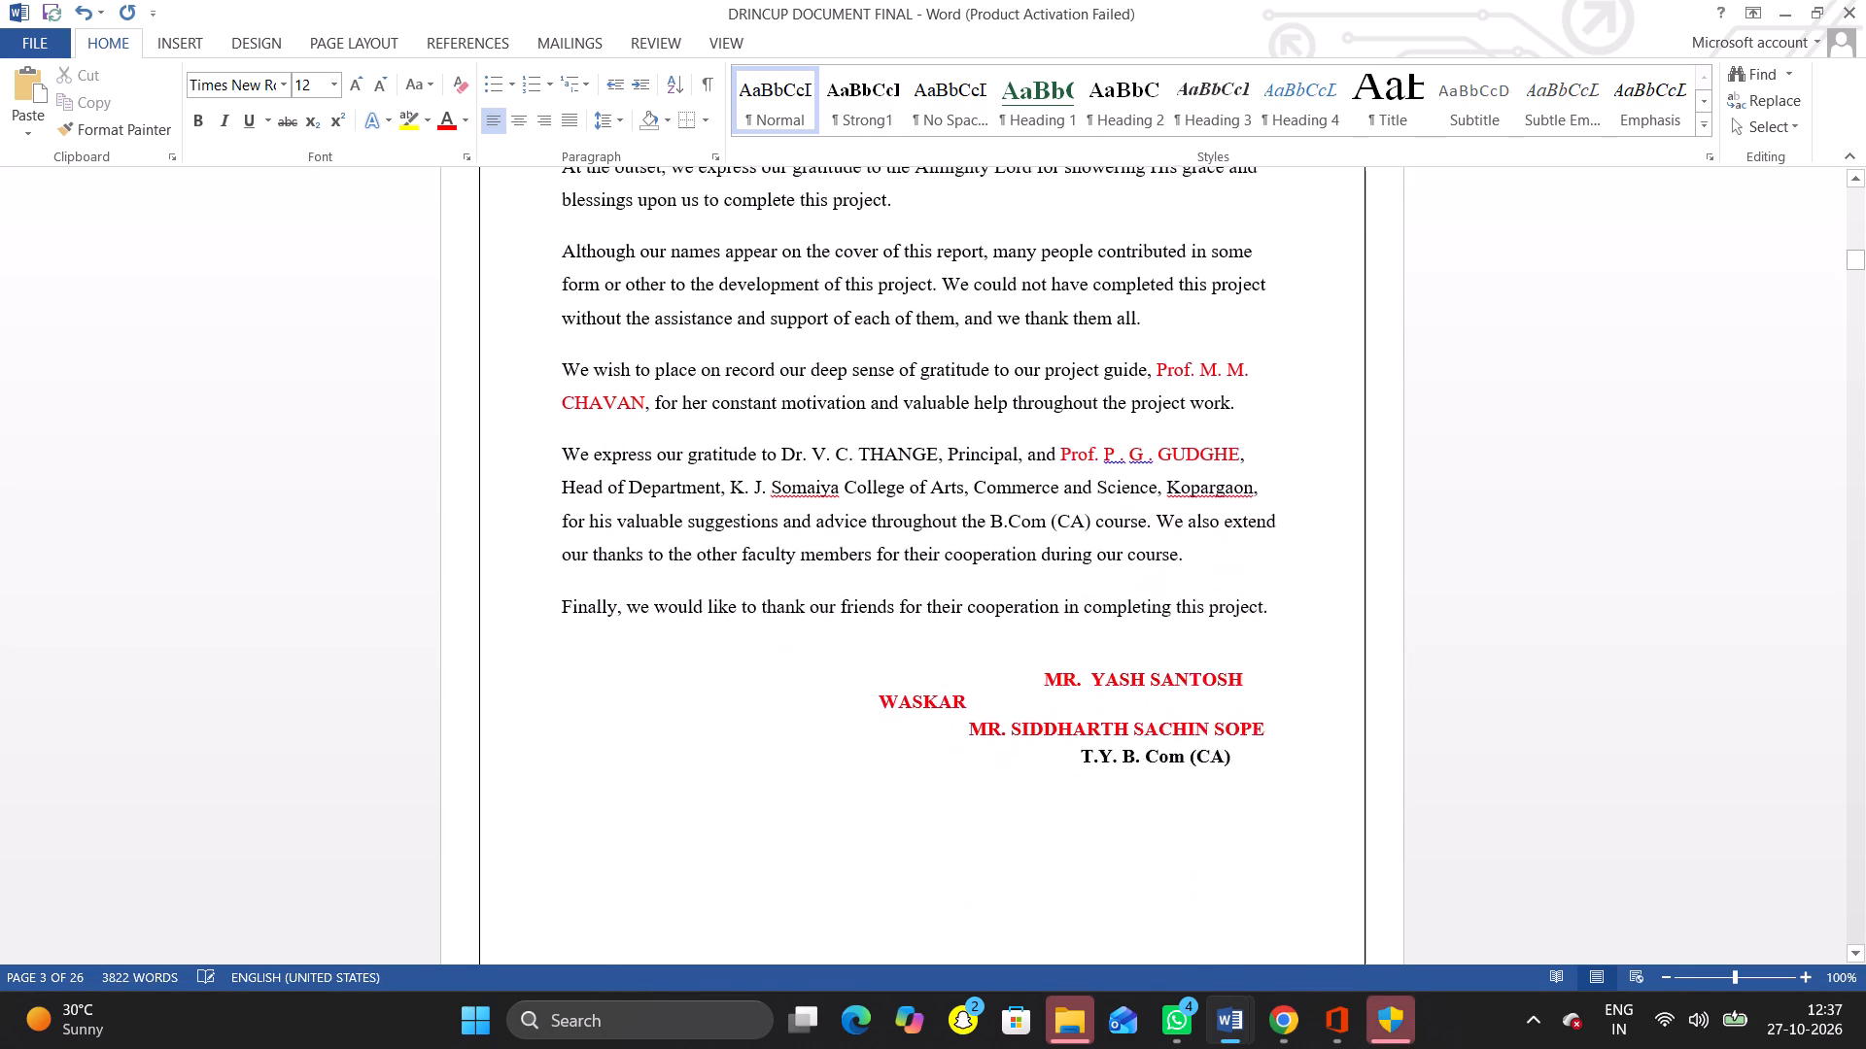
pyautogui.scroll(-2, 1303, 673)
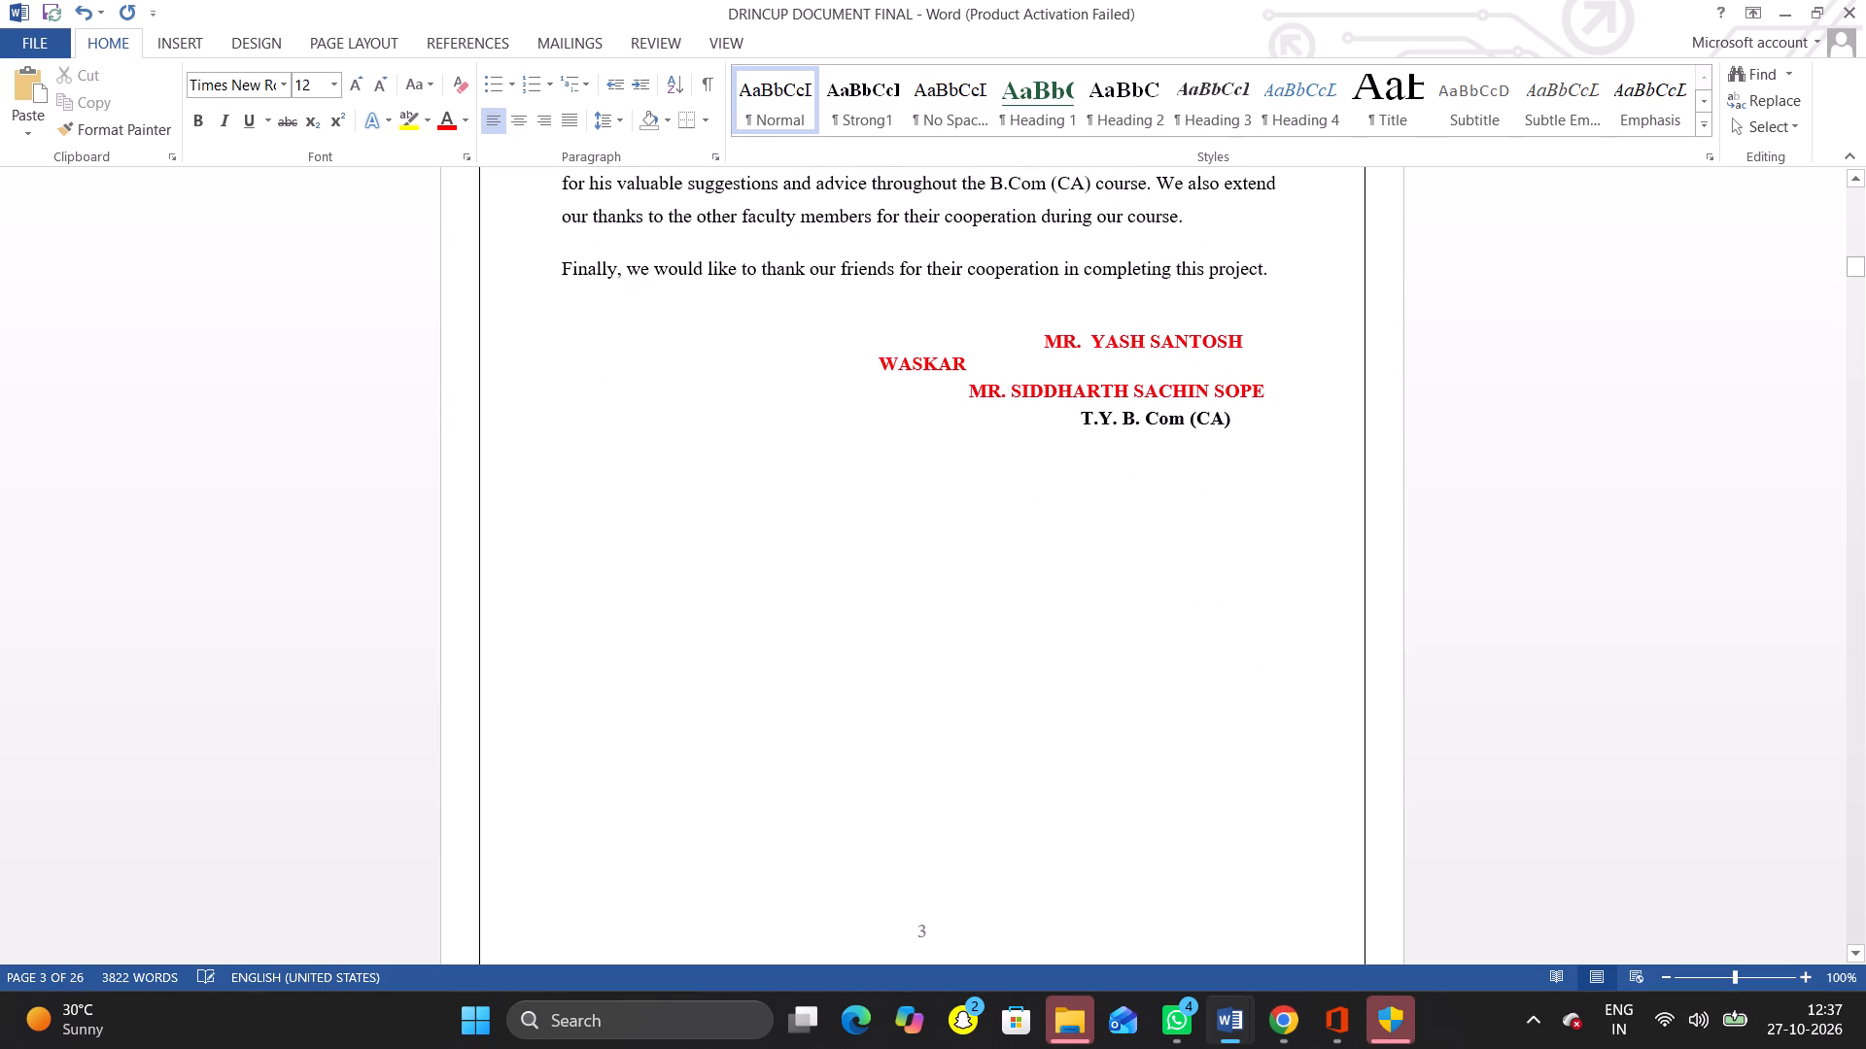
pyautogui.click(1037, 335)
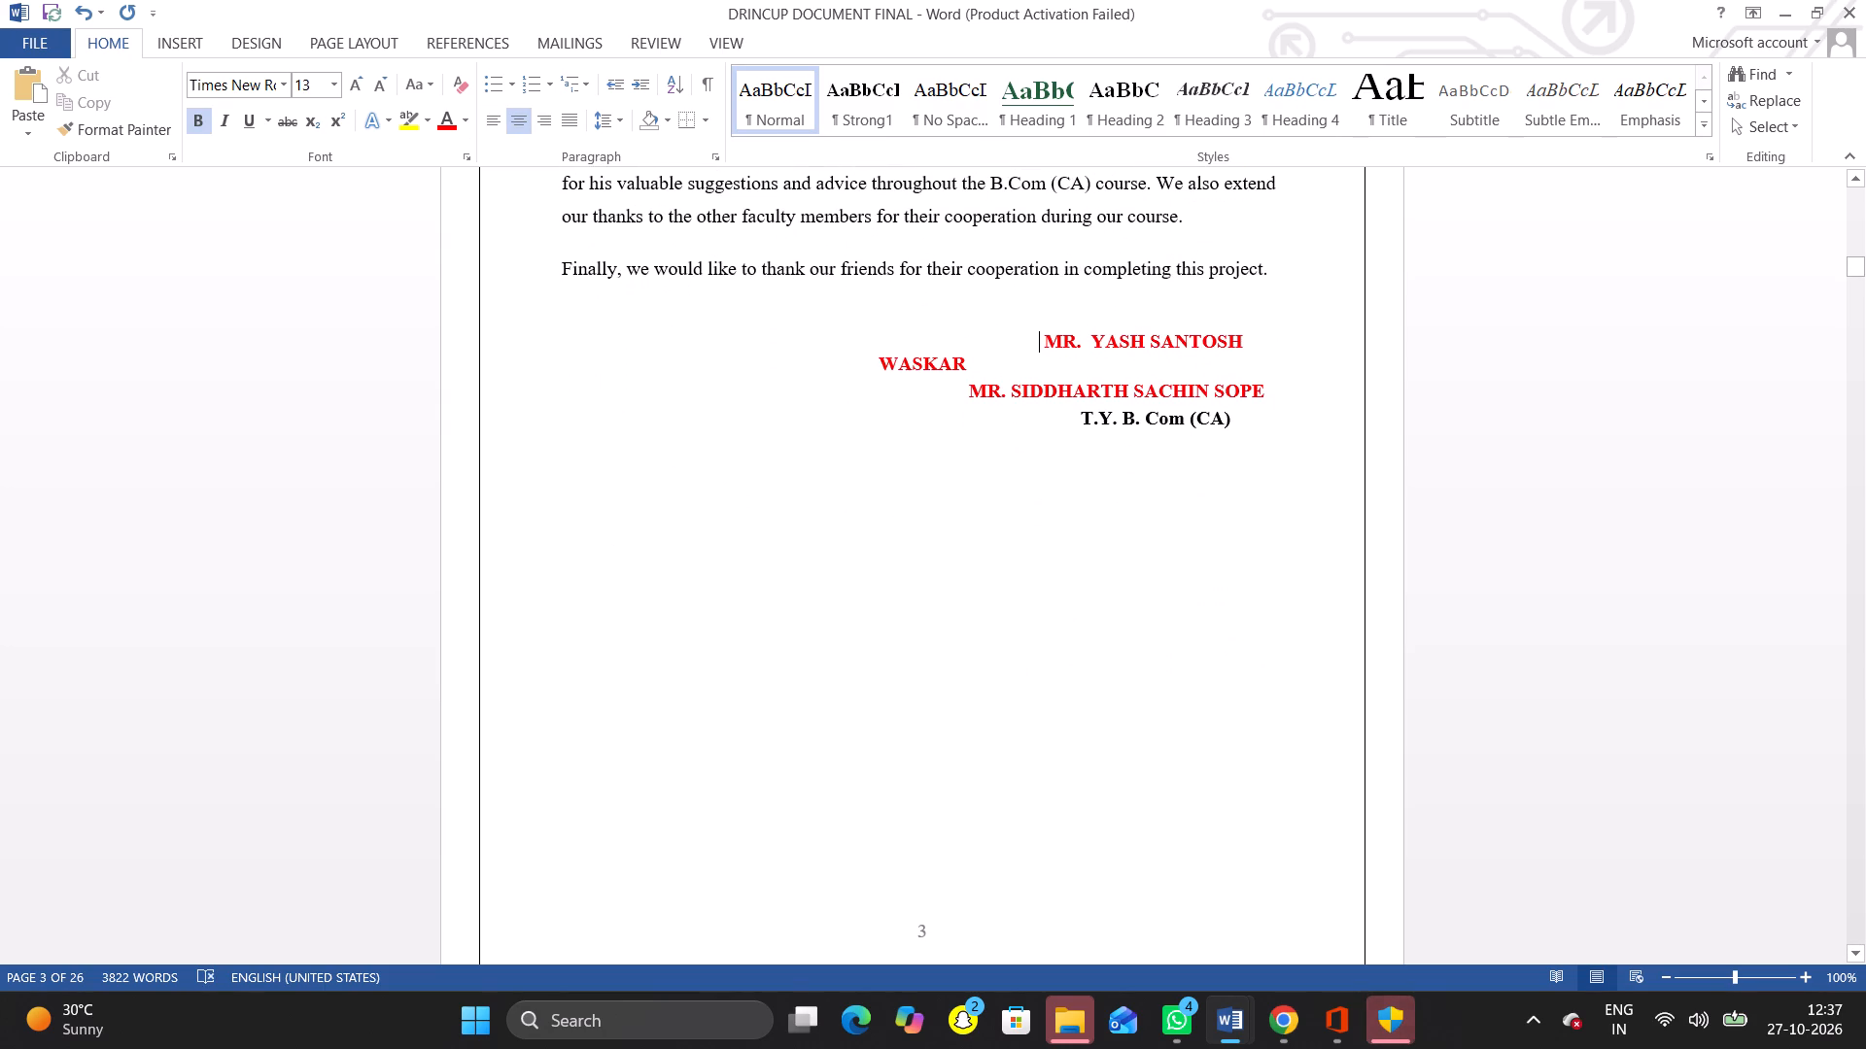
pyautogui.press('BackSpace')
pyautogui.press('BackSpace')
pyautogui.press('BackSpace')
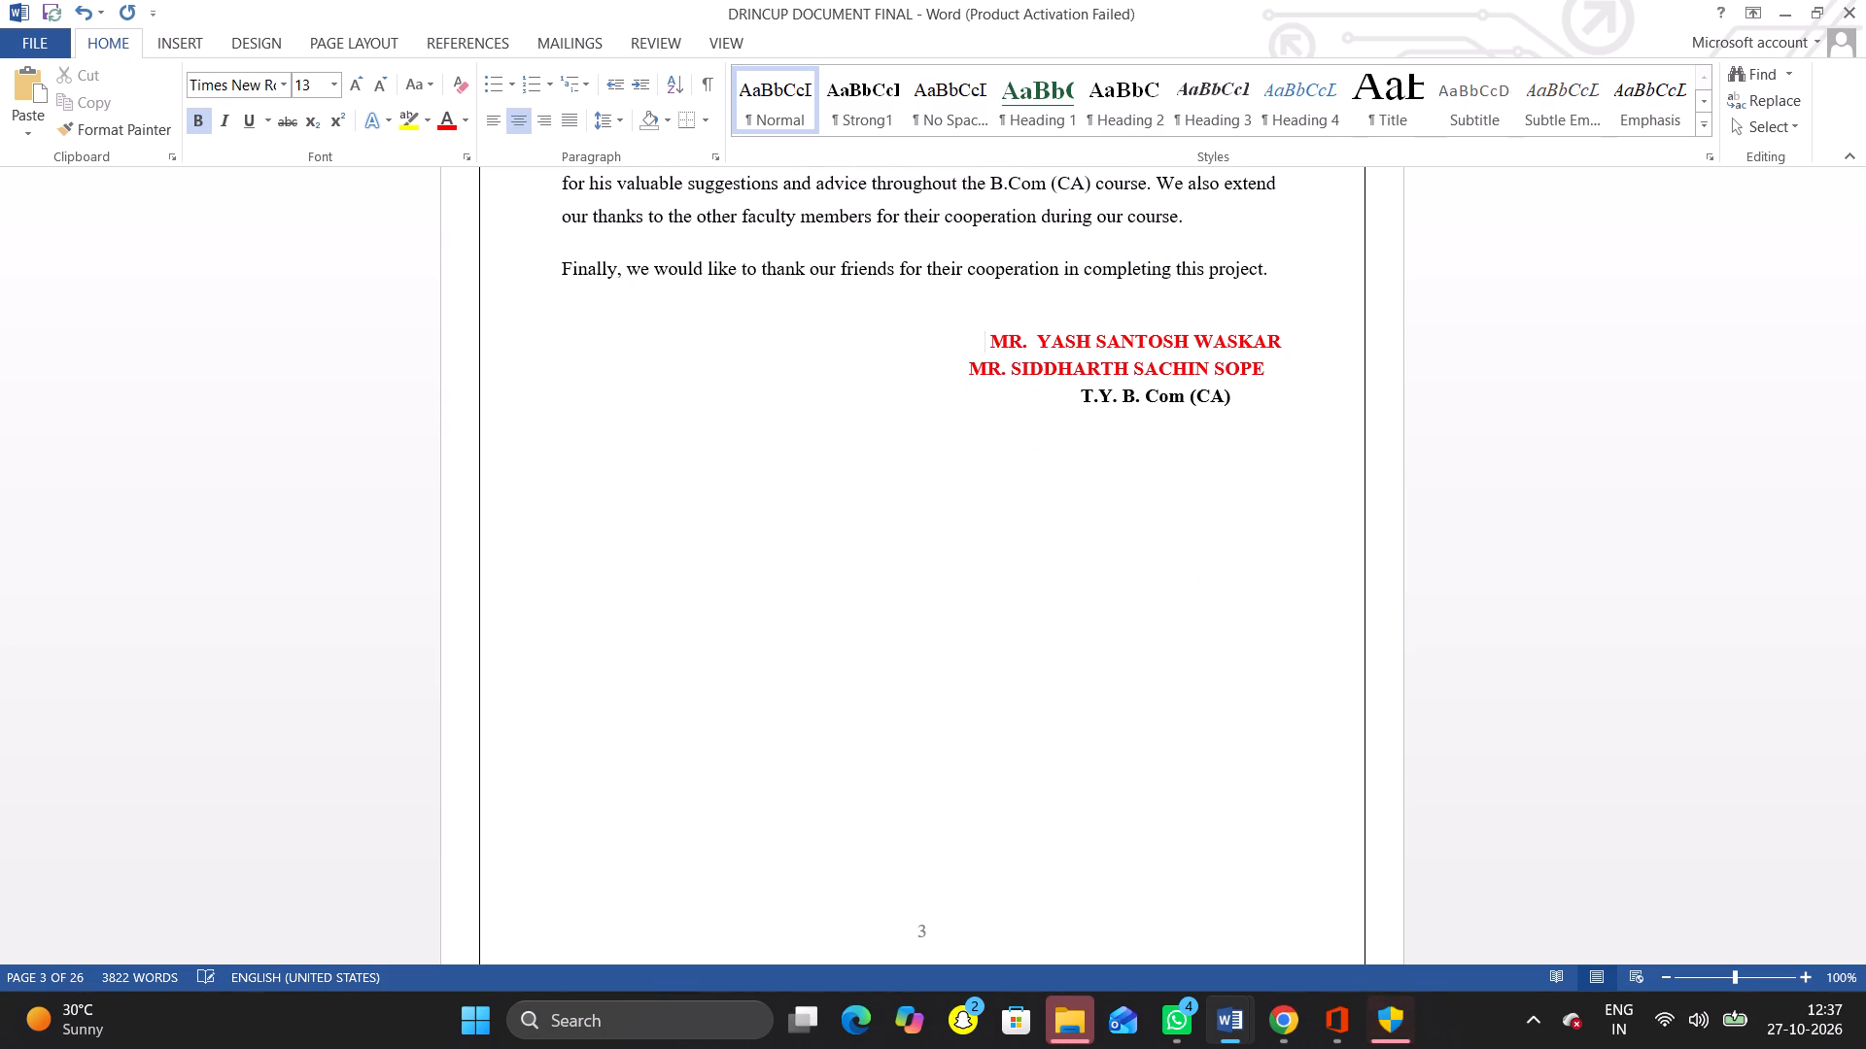
# Add an empty line above the INTRODUCTION heading after the Abstract to push the heading onto the page with its Overview section.
pyautogui.scroll(-4, 1037, 335)
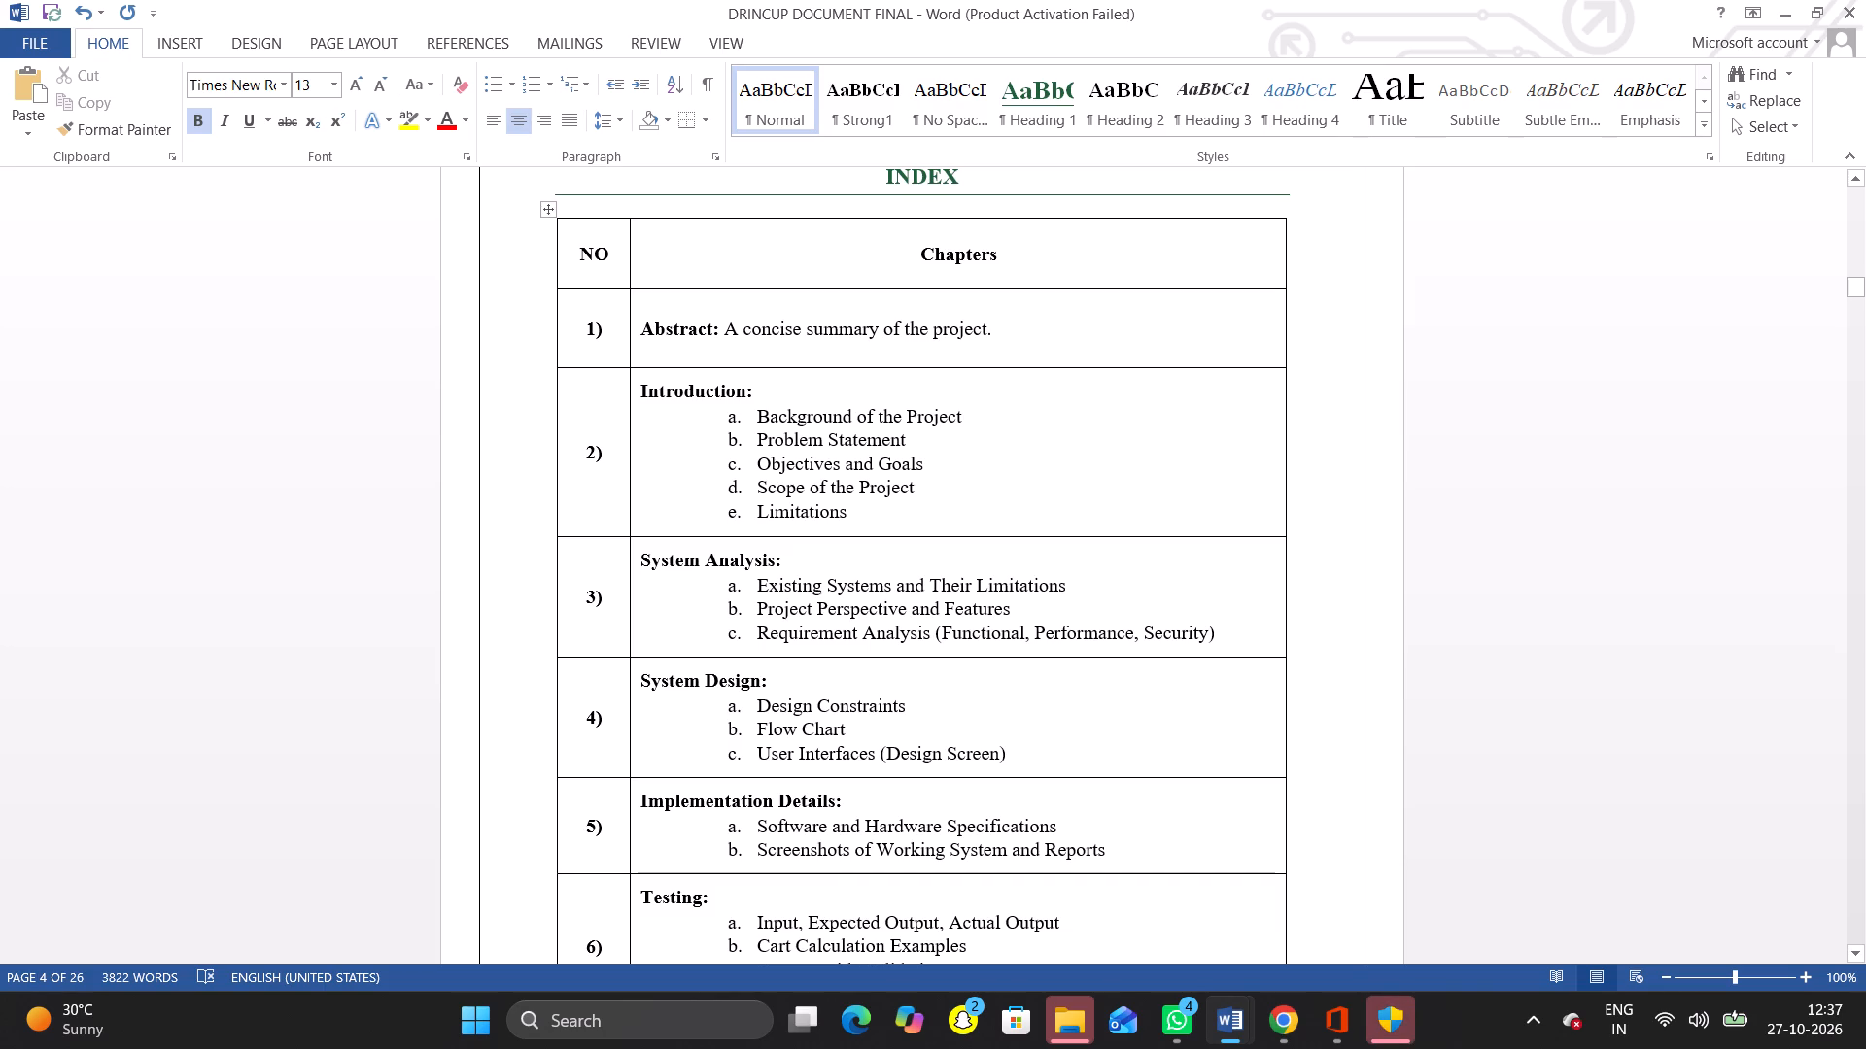
pyautogui.scroll(-5, 1022, 482)
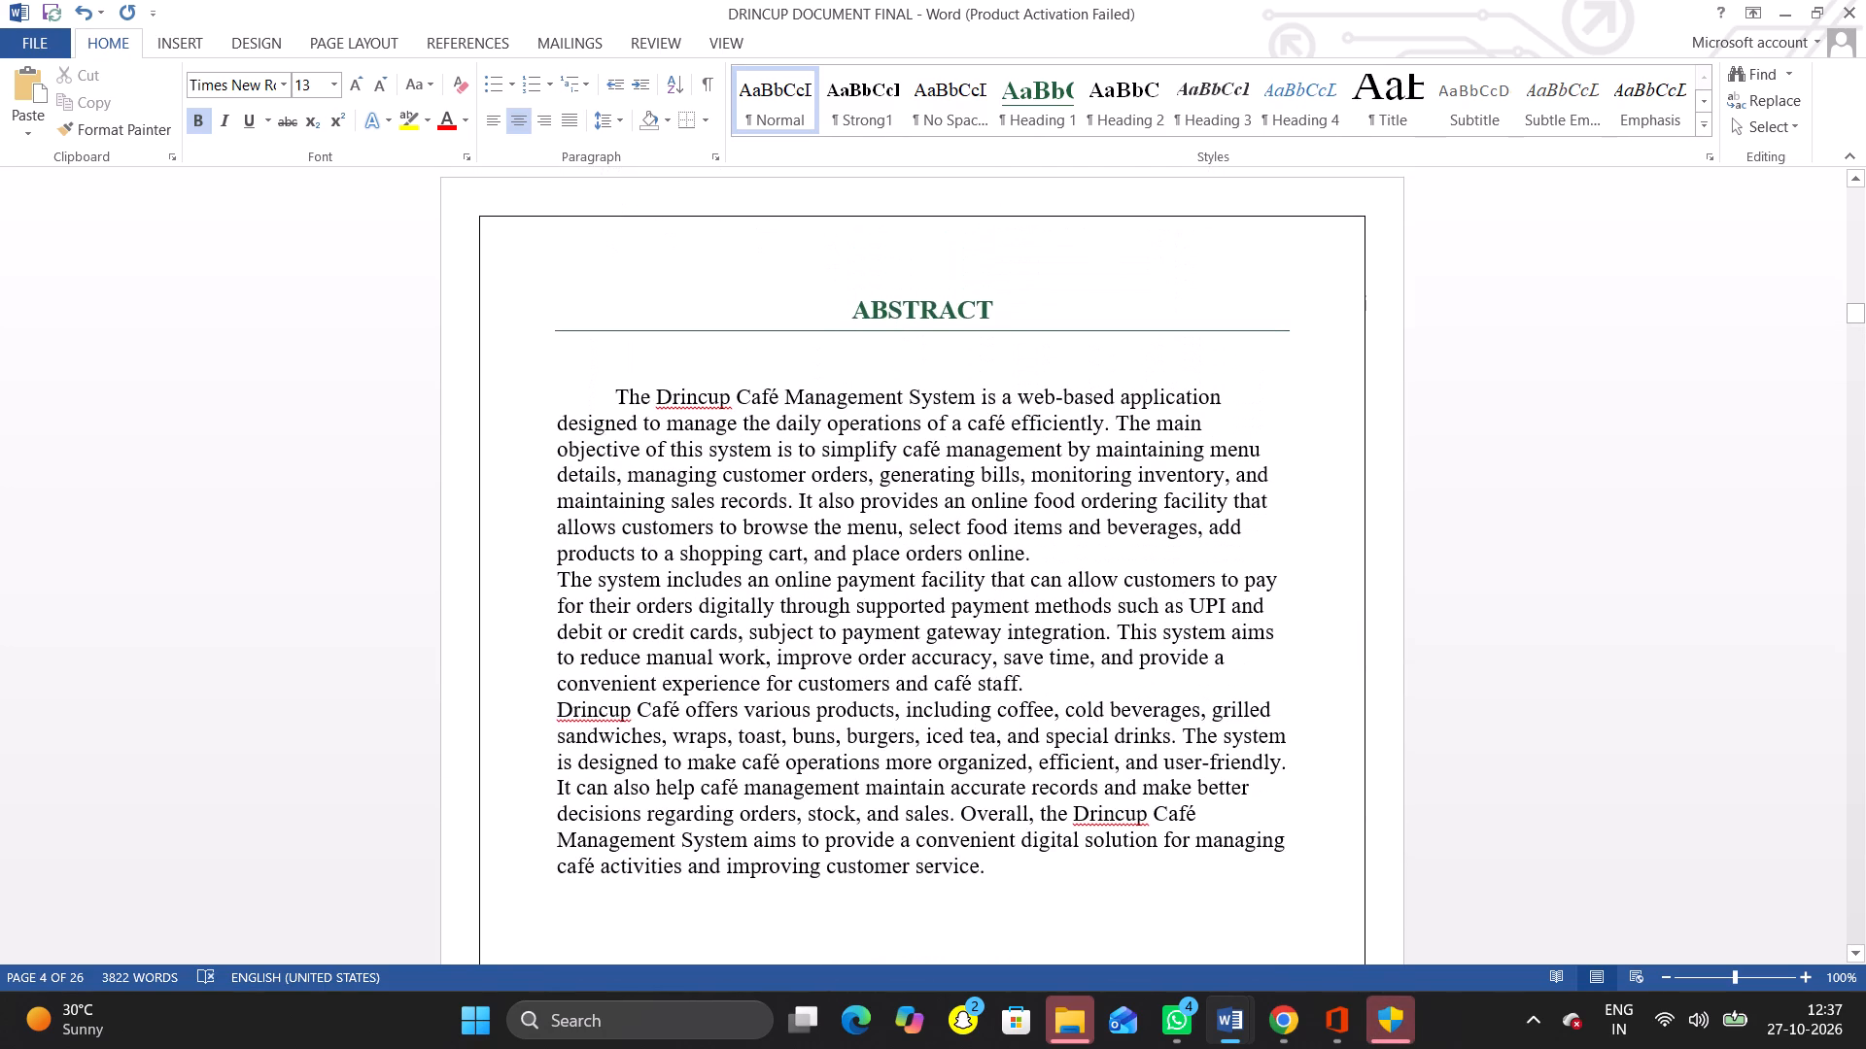
pyautogui.scroll(-2, 1022, 482)
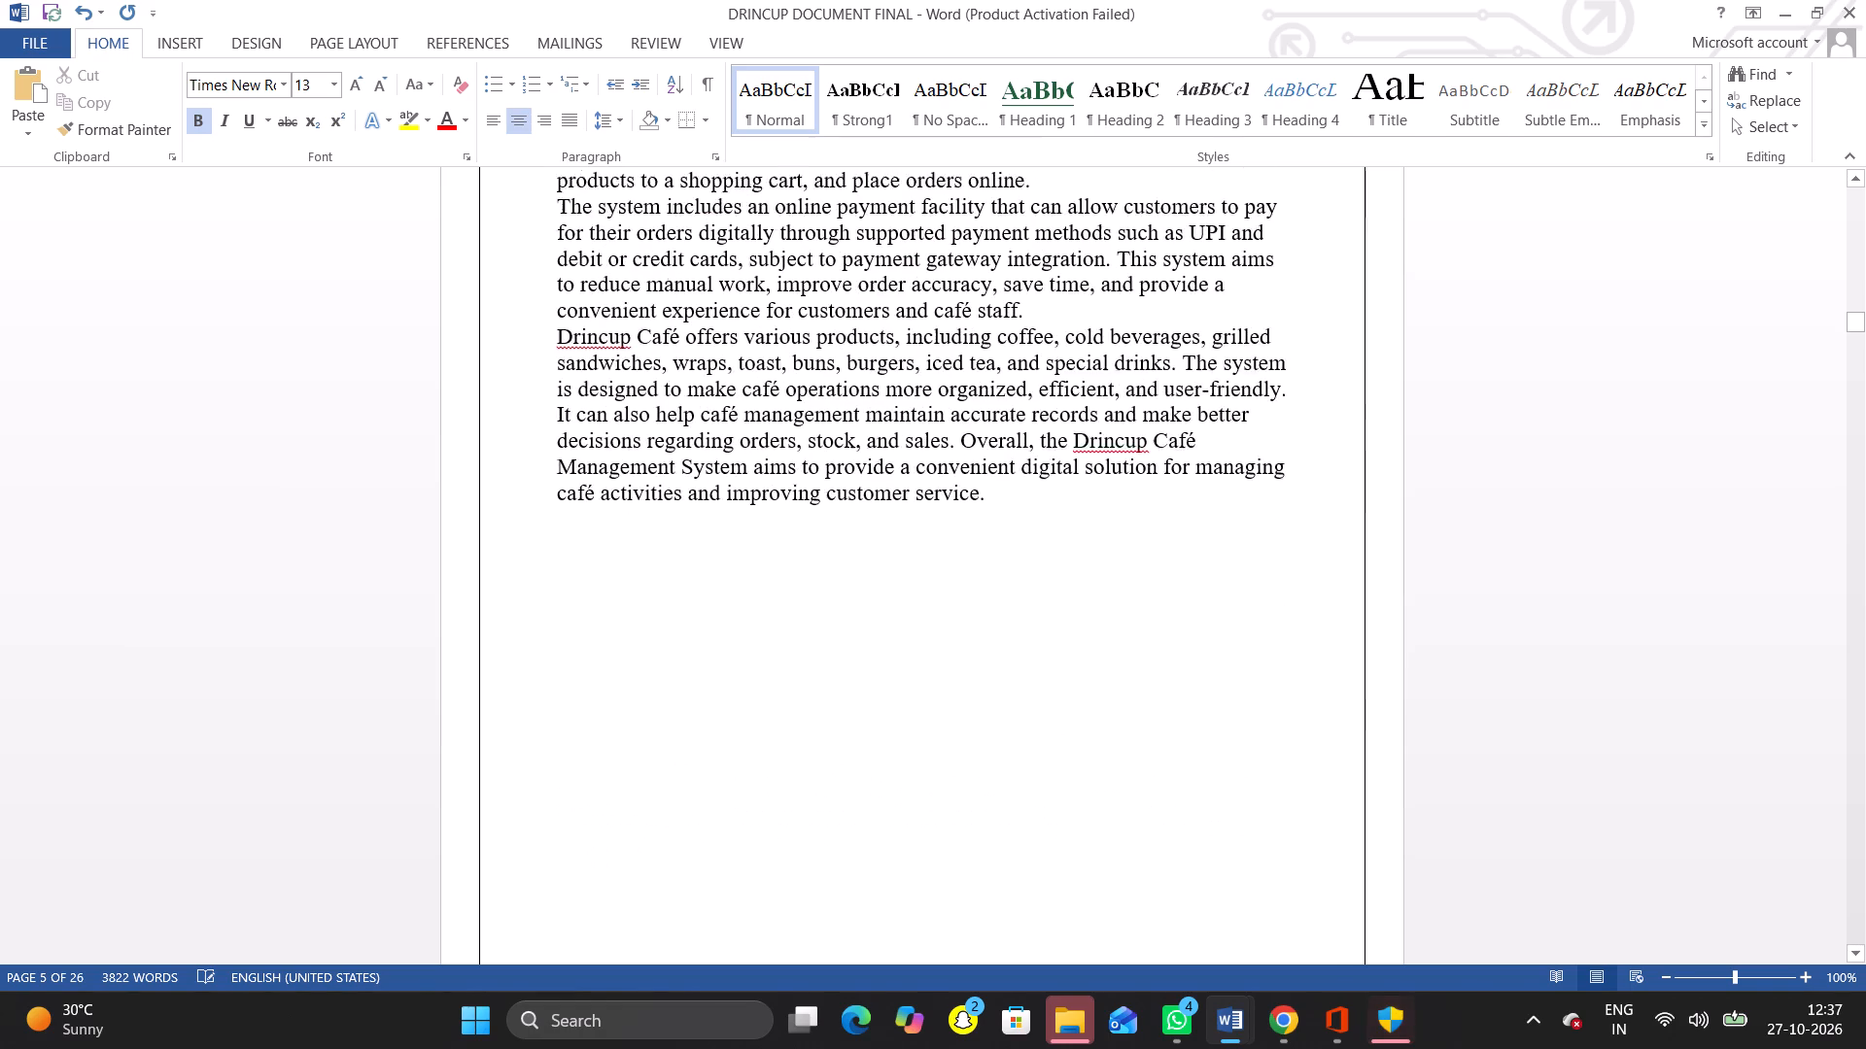
pyautogui.scroll(-3, 1022, 482)
pyautogui.scroll(1, 1022, 482)
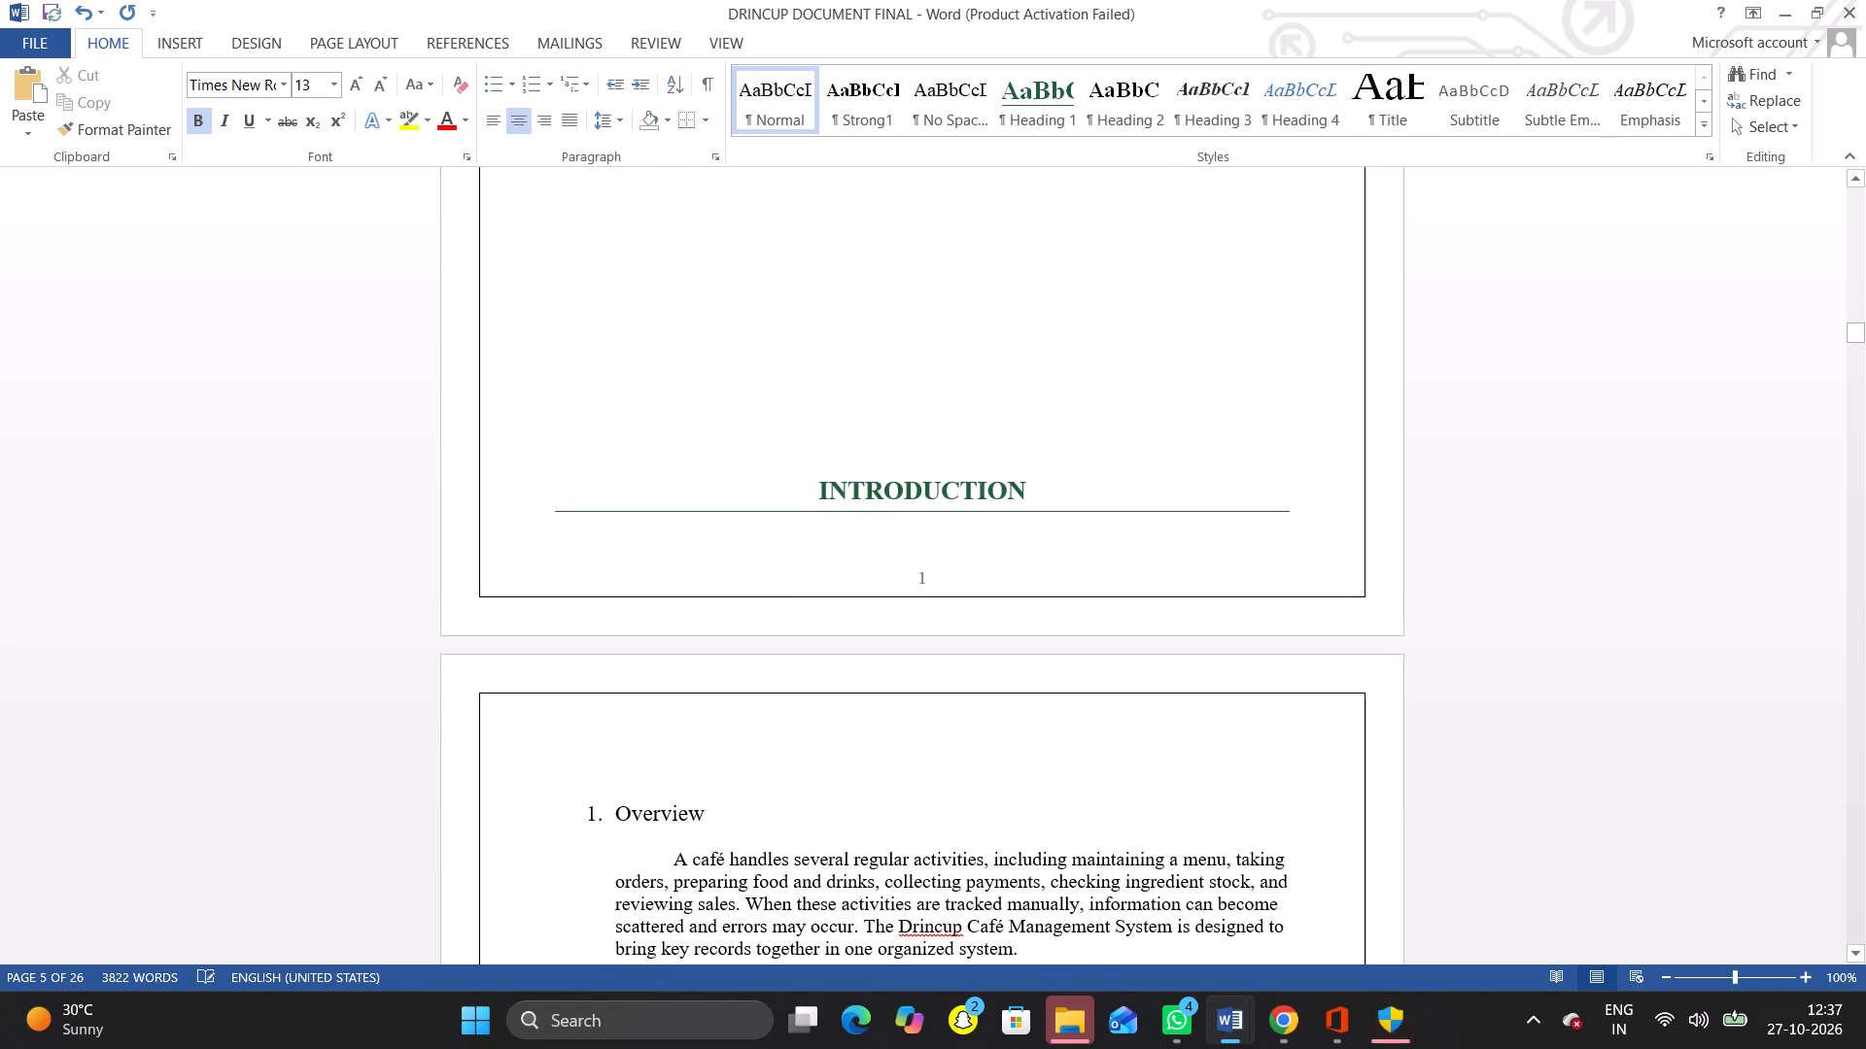
pyautogui.click(921, 323)
pyautogui.press('Return')
pyautogui.scroll(-1, 921, 323)
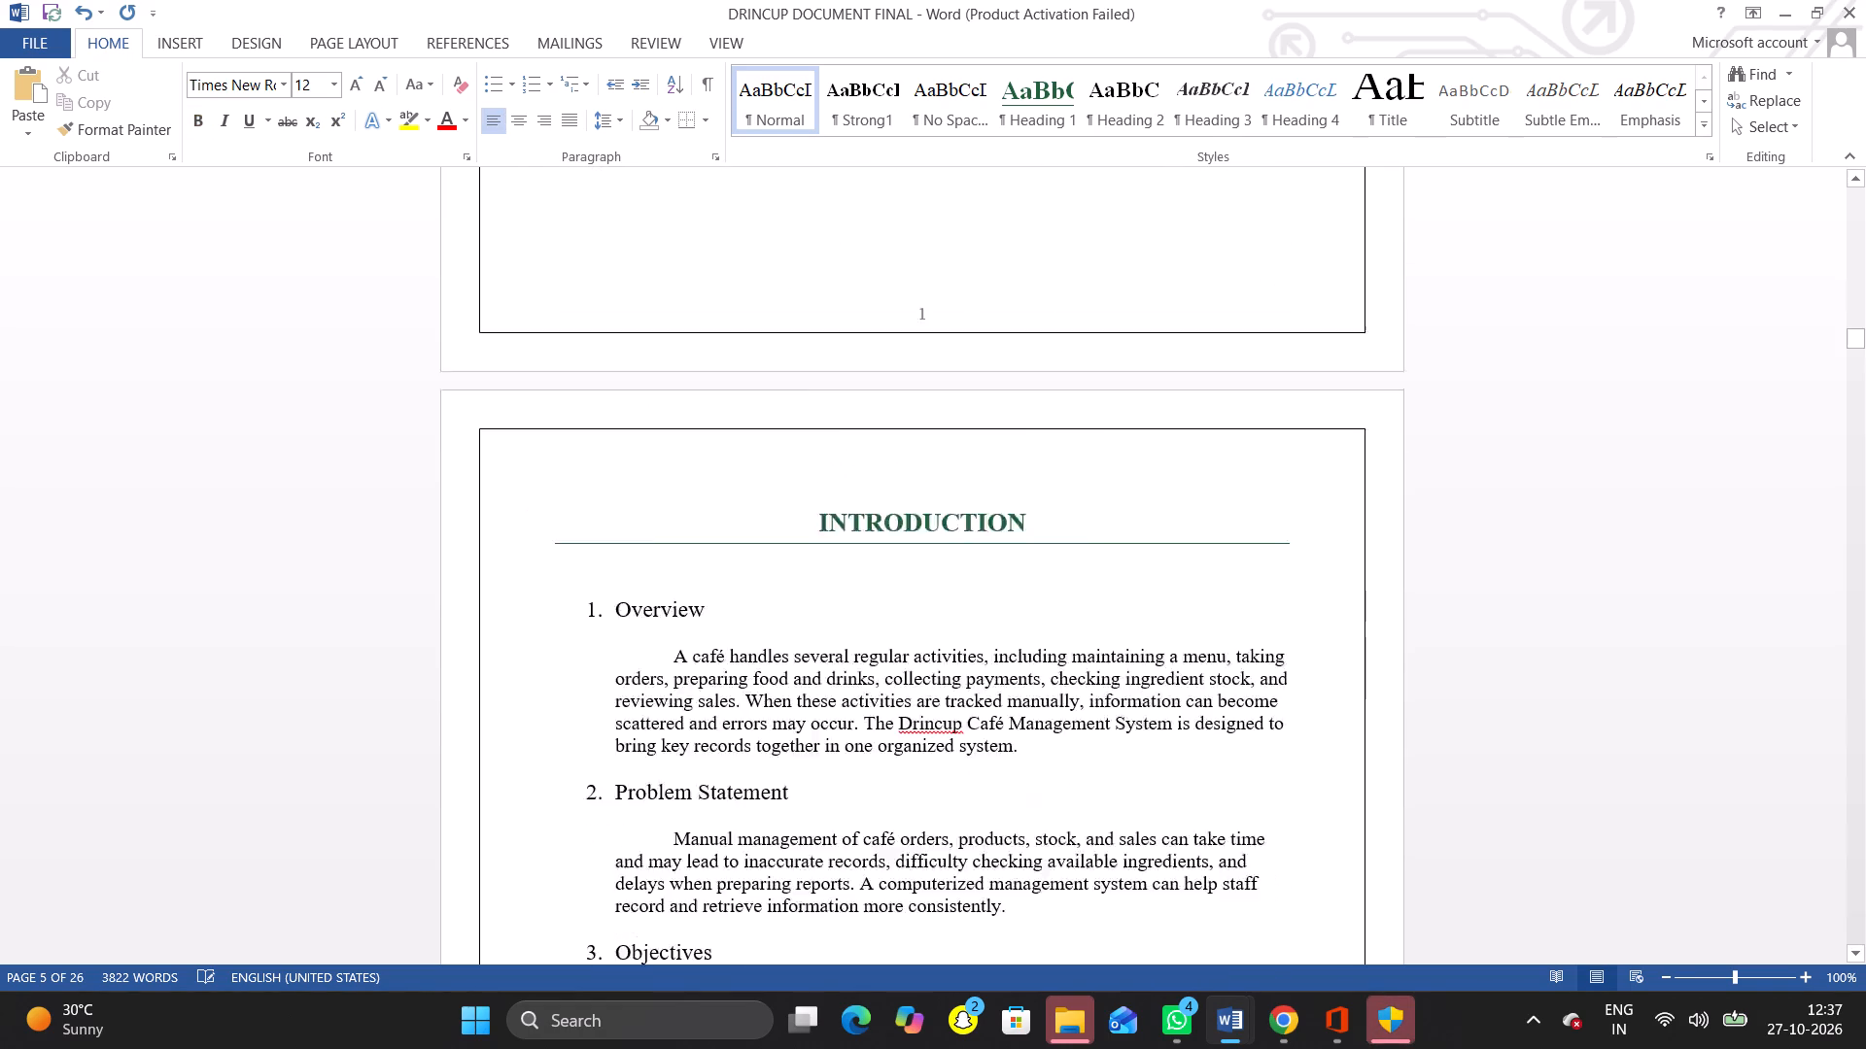
pyautogui.scroll(-2, 921, 323)
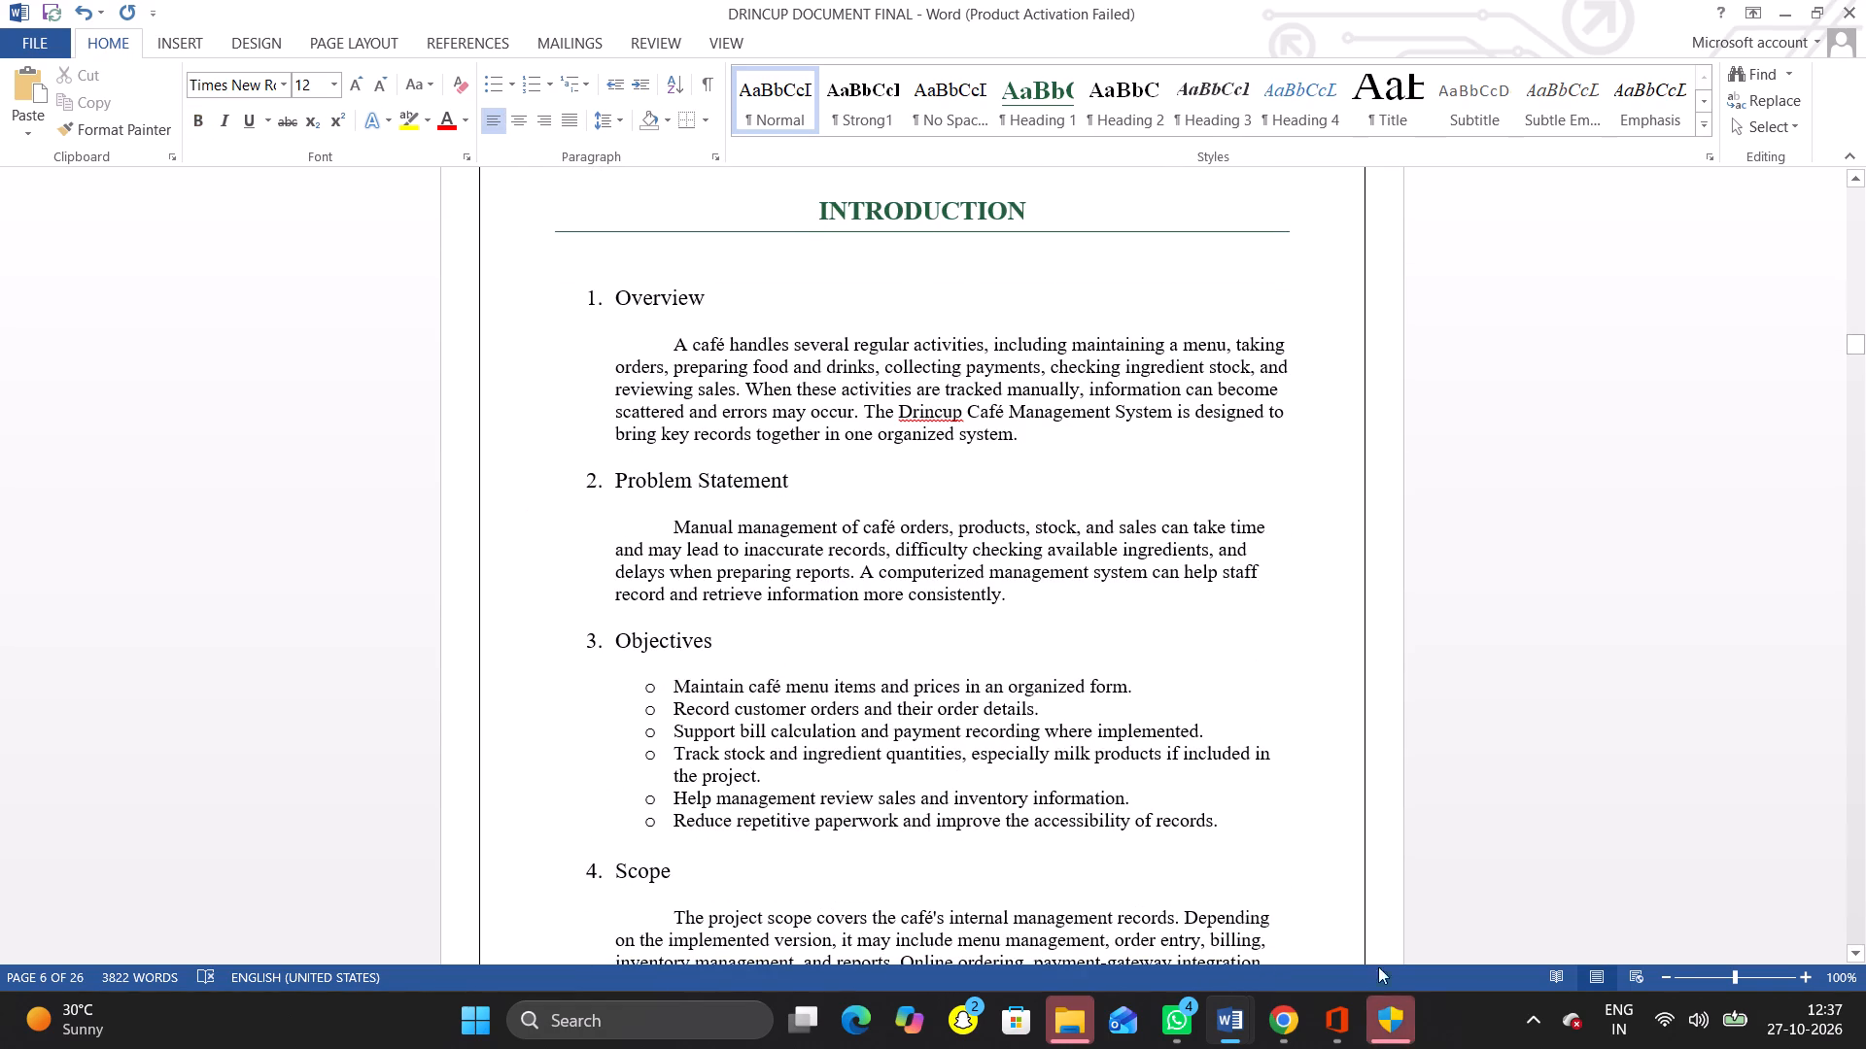
# Set the screen brightness to 67 in the Windows quick settings and return to the document.
pyautogui.click(1688, 1009)
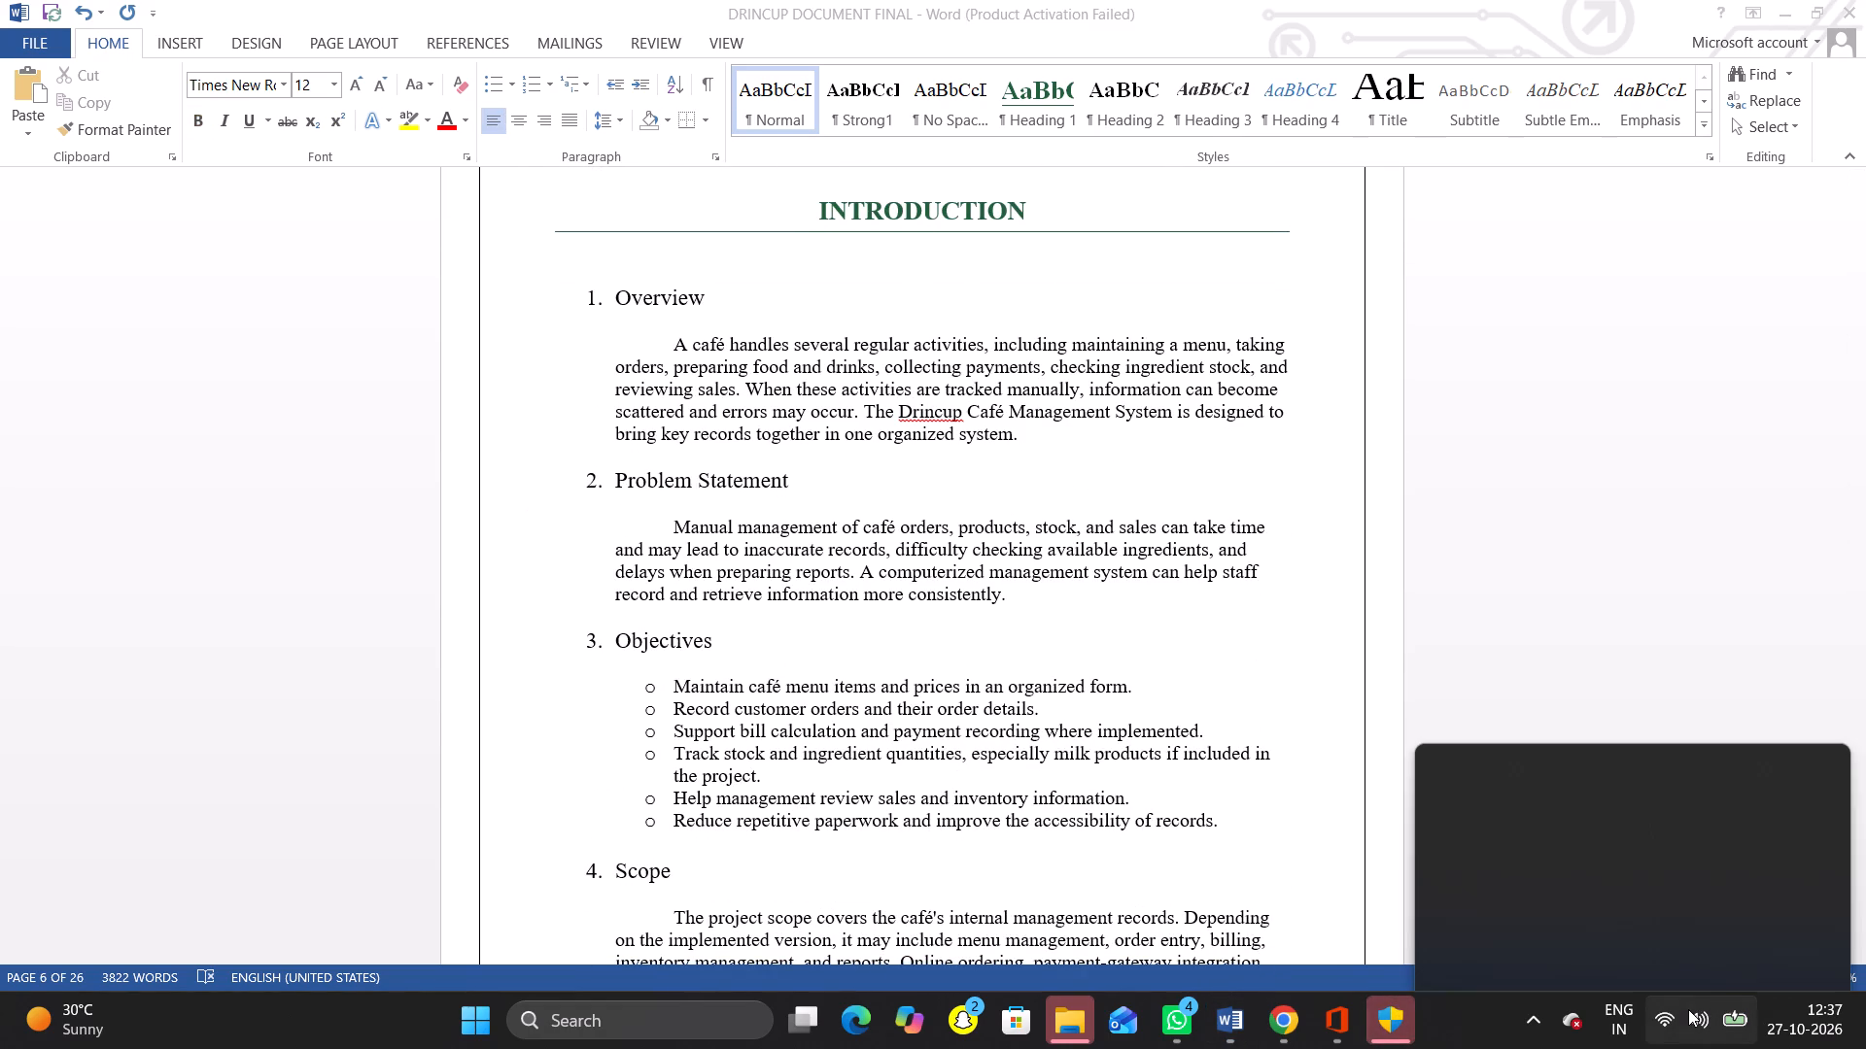
pyautogui.click(1678, 806)
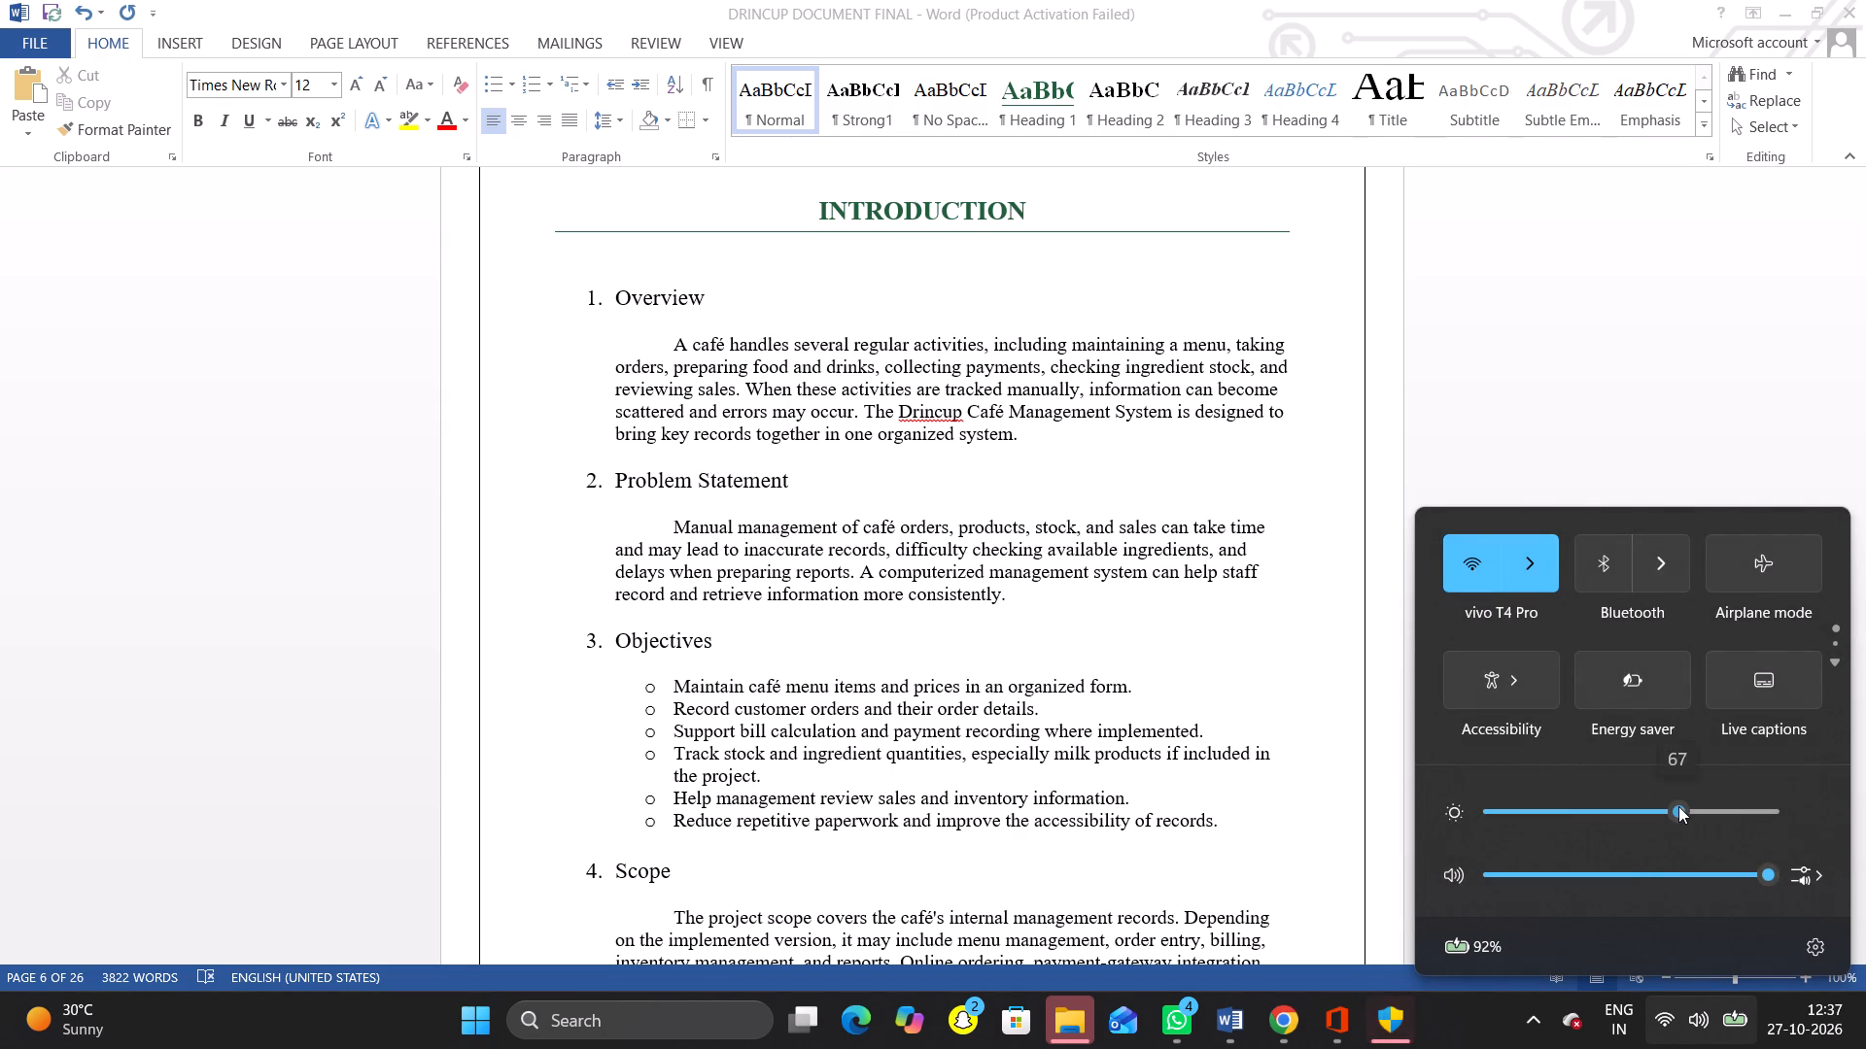
pyautogui.click(1470, 407)
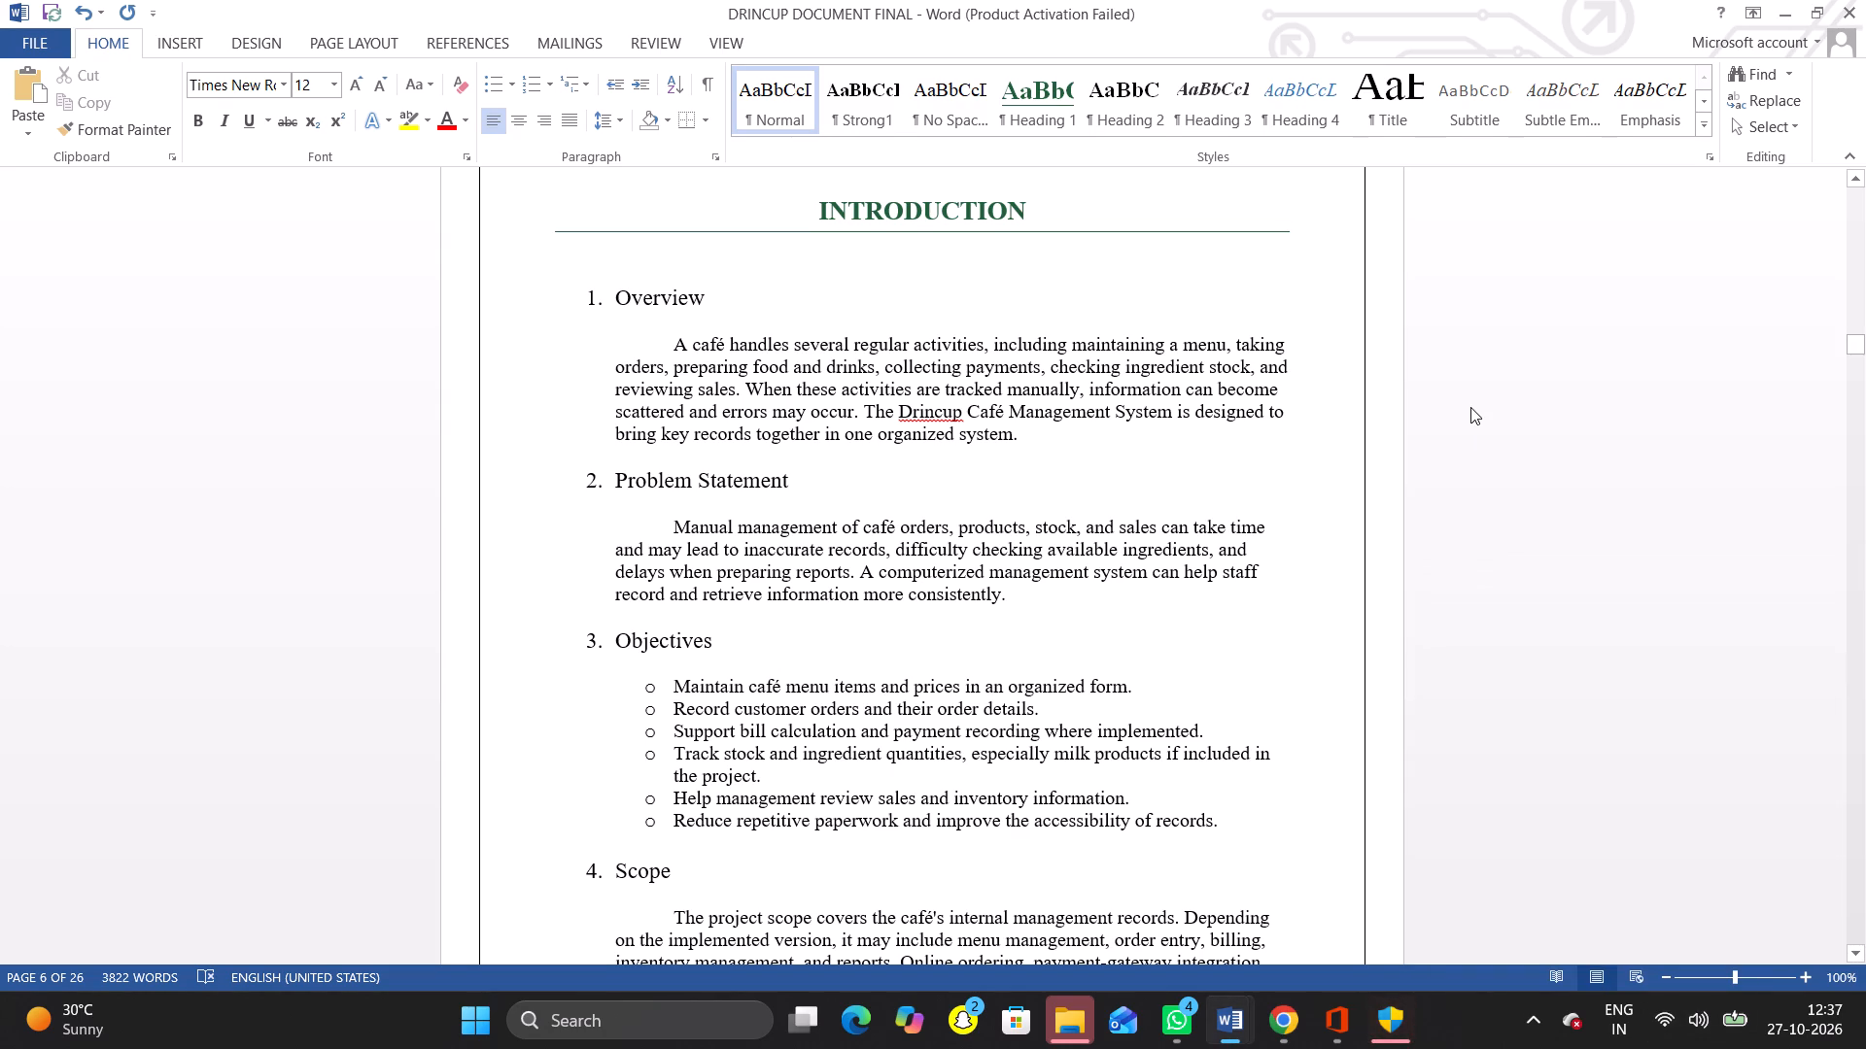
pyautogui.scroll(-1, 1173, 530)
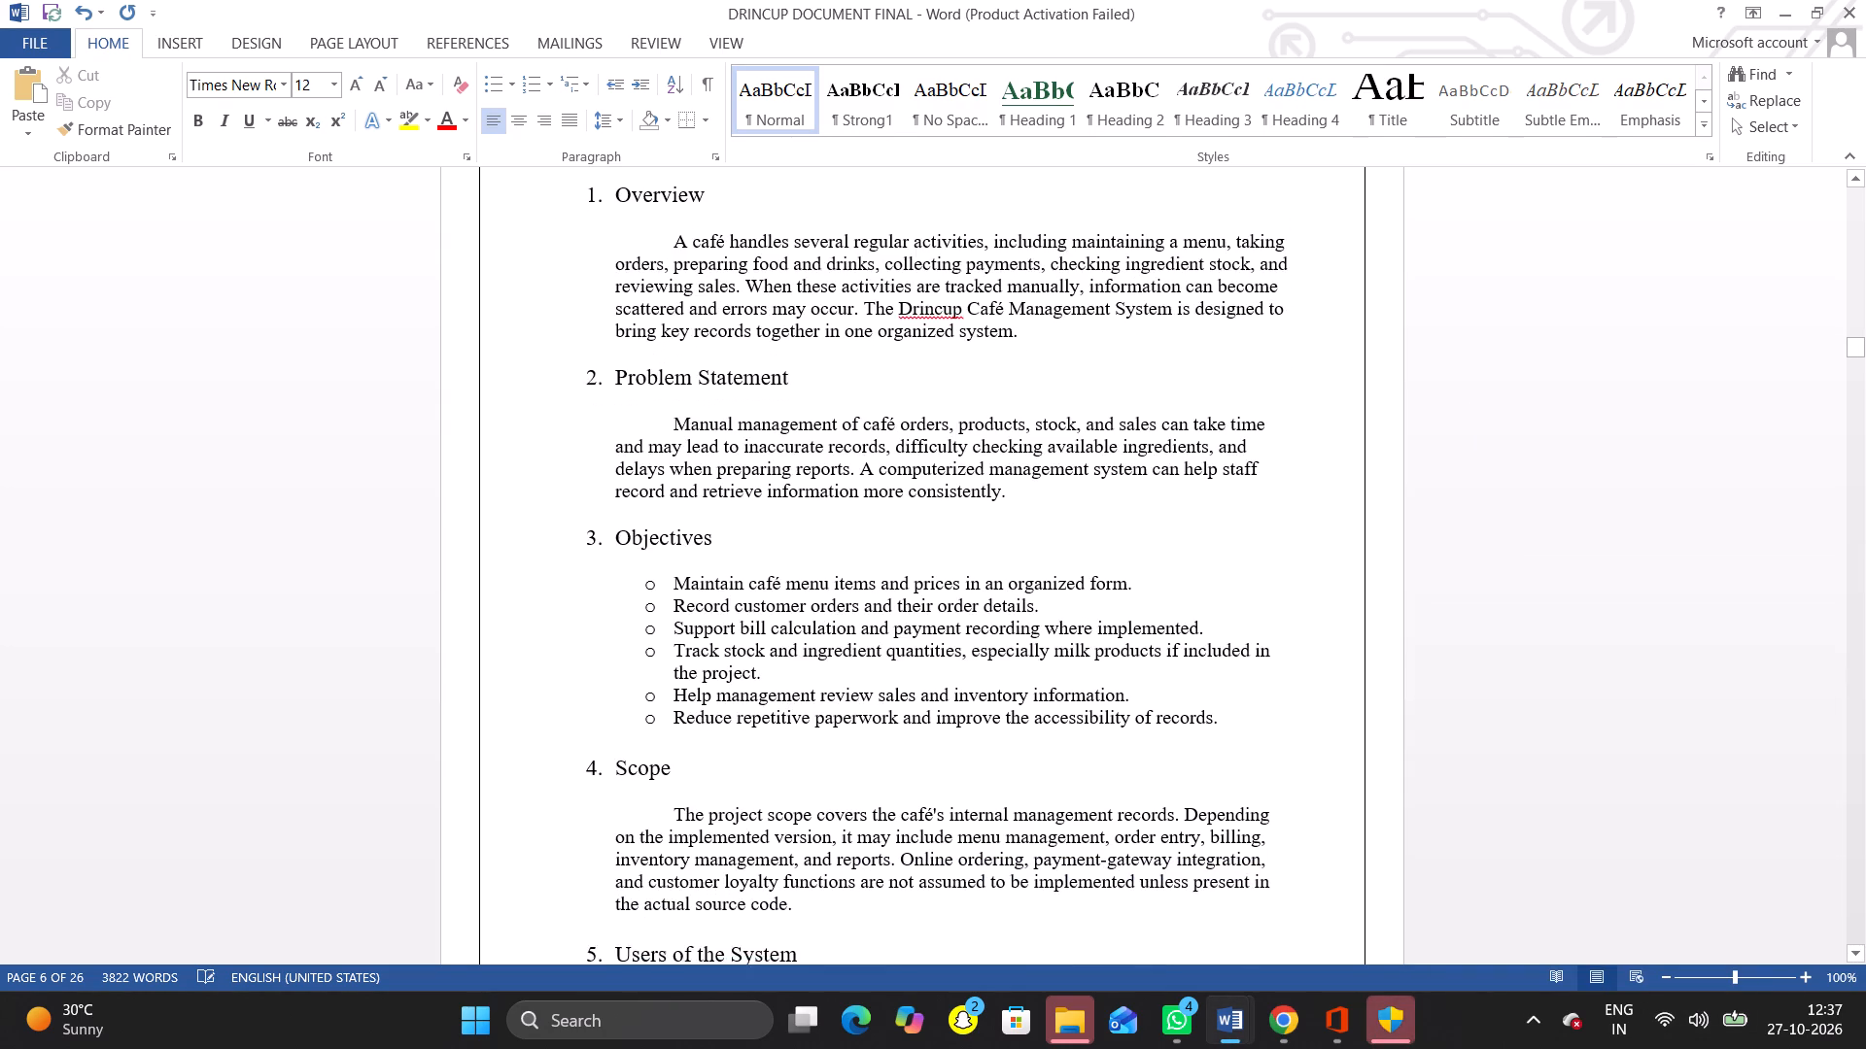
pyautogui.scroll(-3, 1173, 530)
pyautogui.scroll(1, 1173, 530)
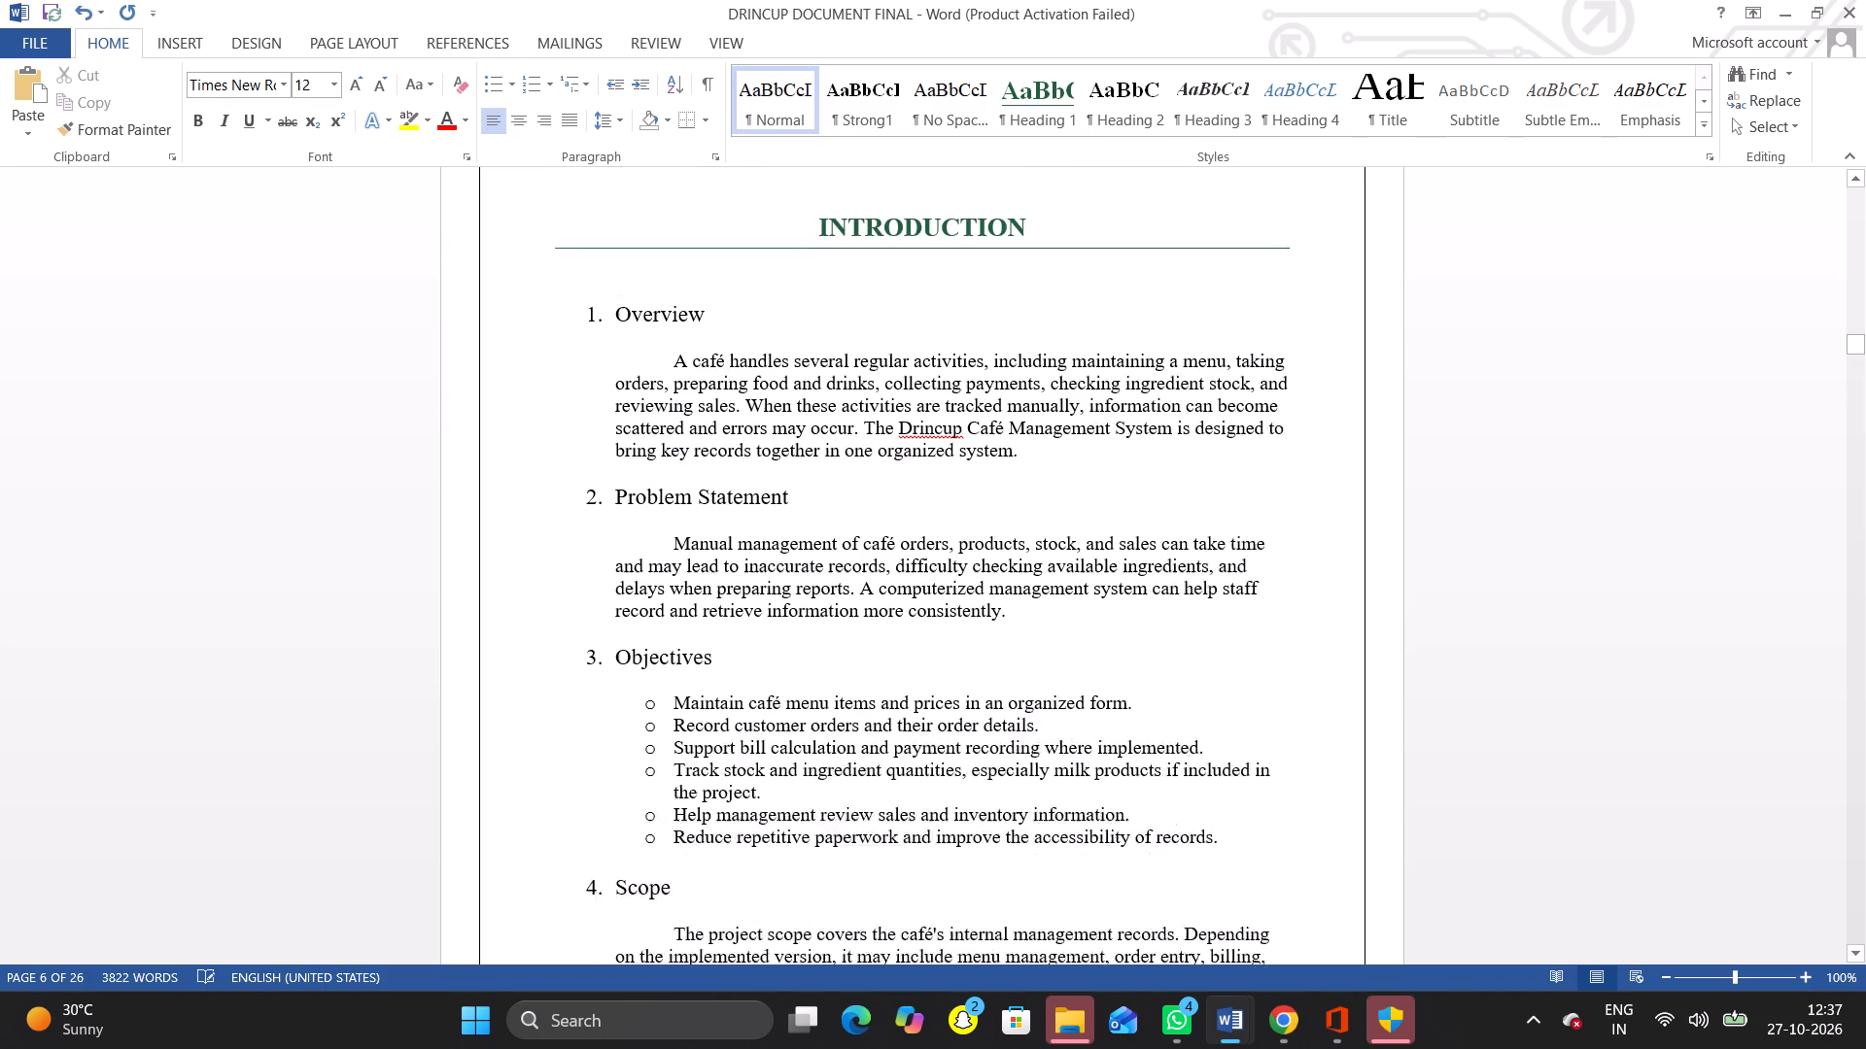
# Review the page layout from the Index through the Introduction, System Analysis and System Design sections to the flowchart.
pyautogui.scroll(1, 1173, 530)
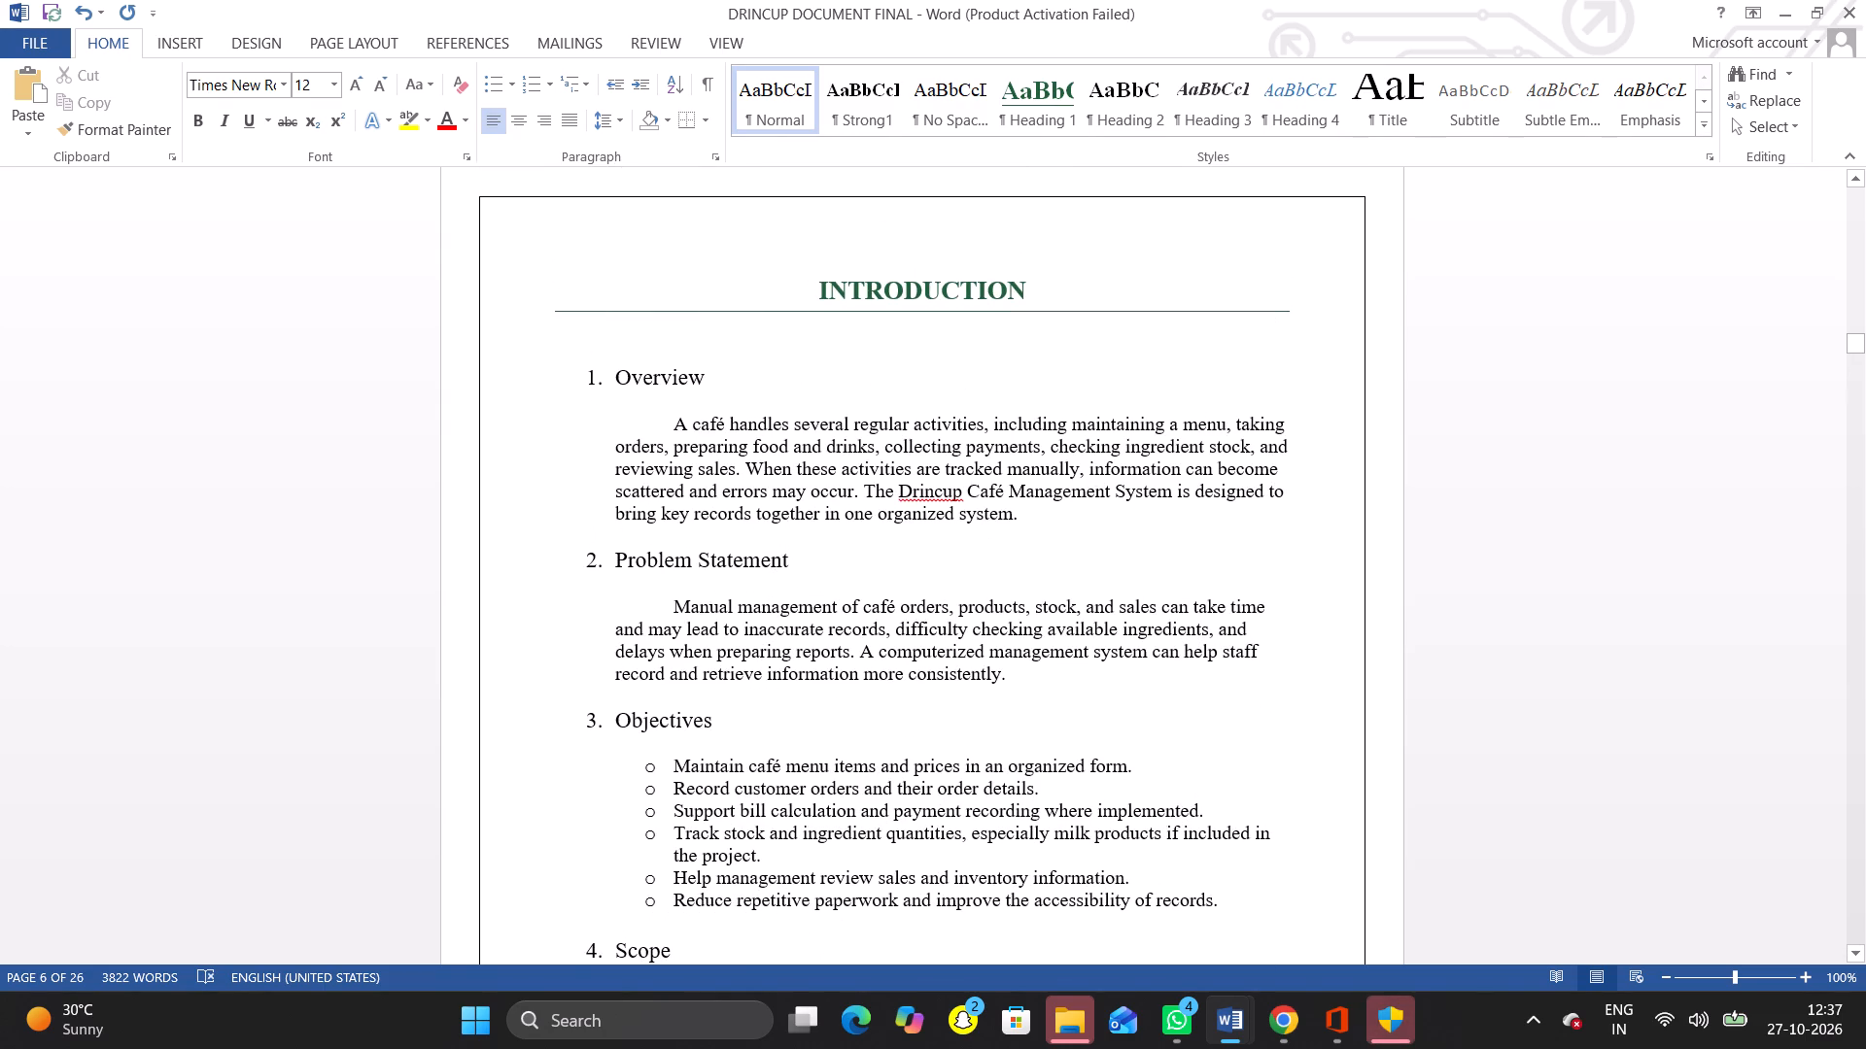
pyautogui.scroll(3, 1173, 530)
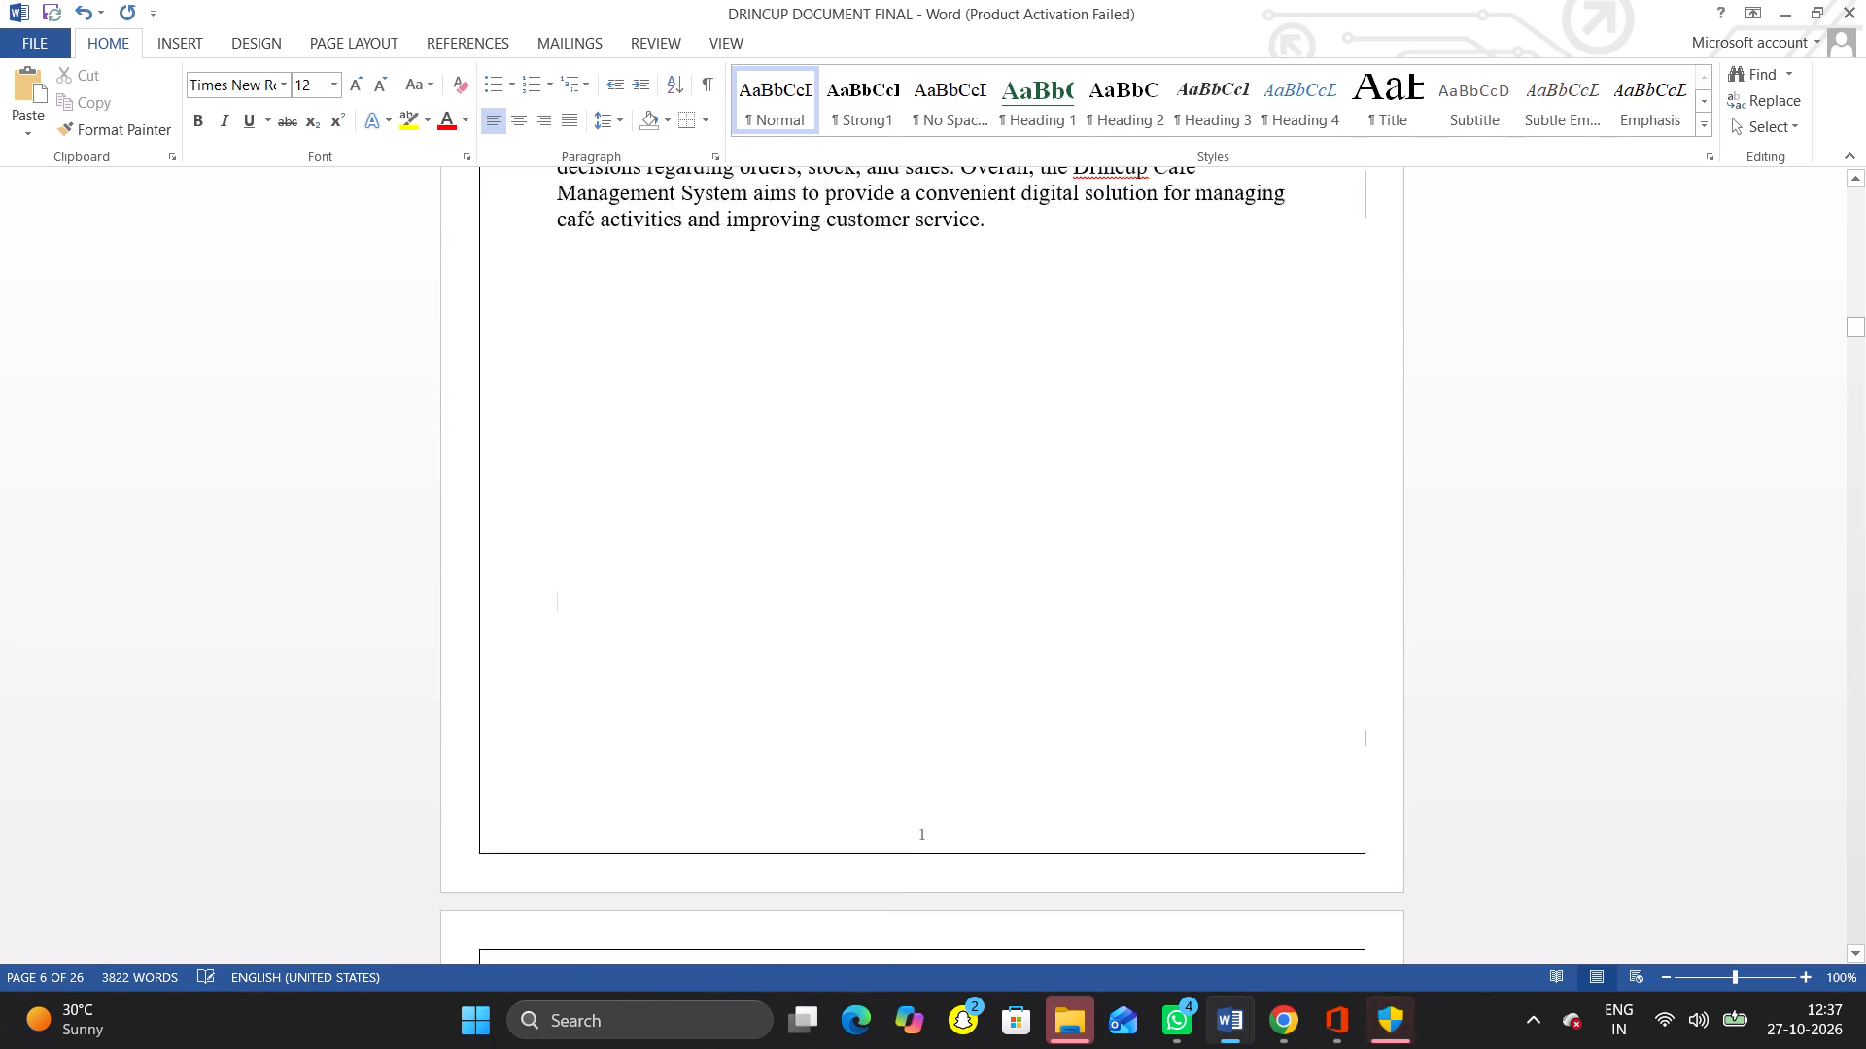
pyautogui.scroll(6, 1173, 530)
pyautogui.scroll(-3, 1110, 641)
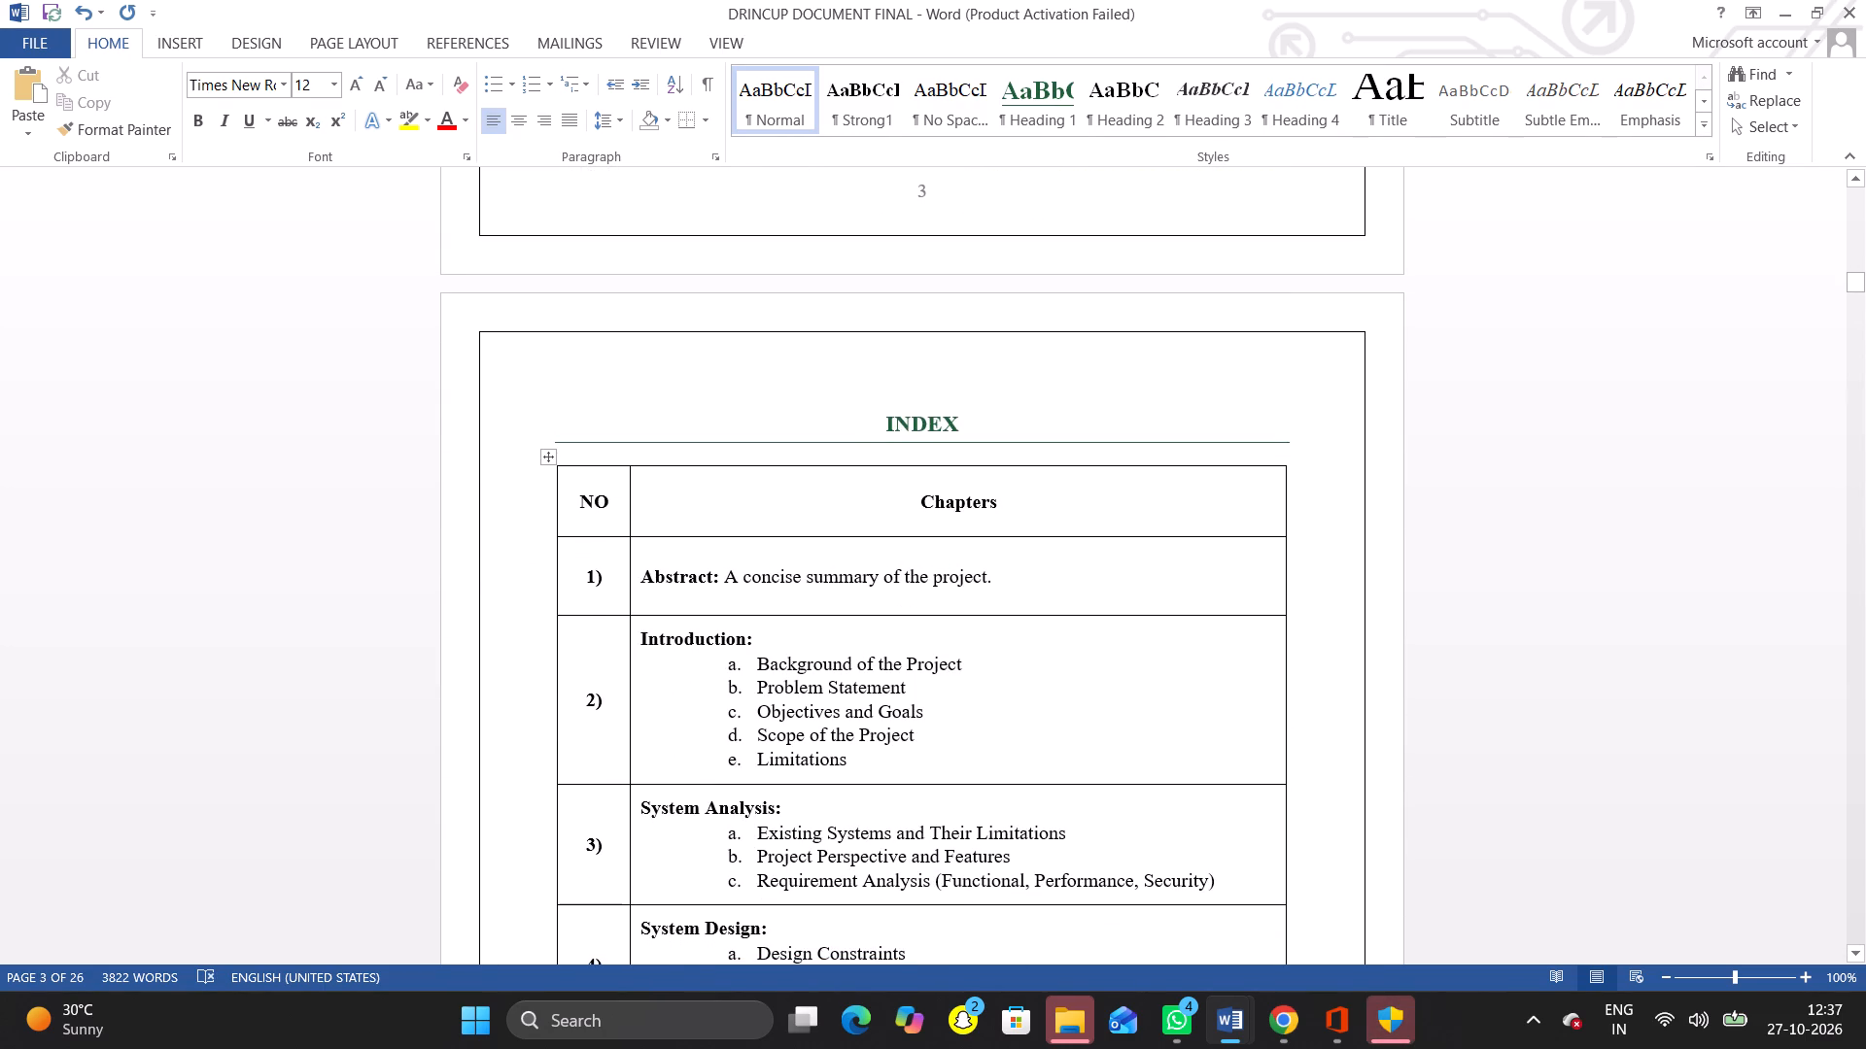
pyautogui.scroll(-9, 841, 724)
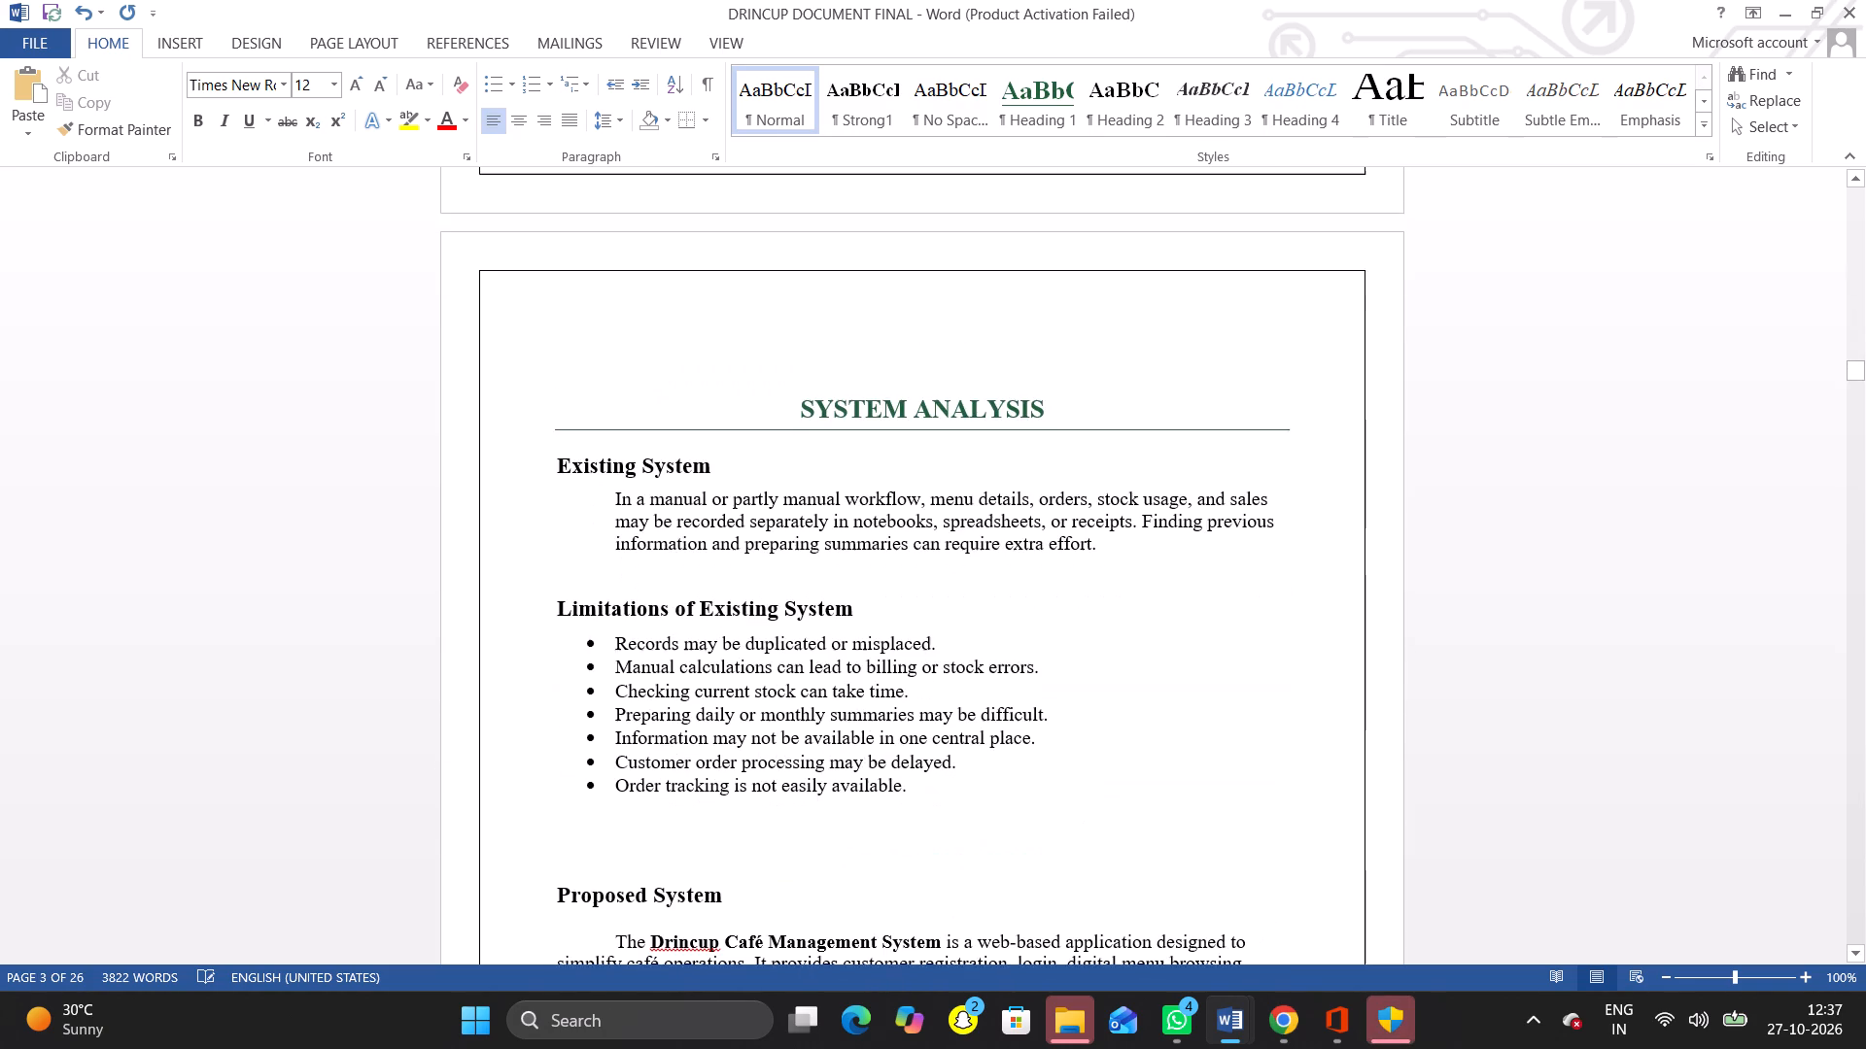
pyautogui.scroll(-1, 841, 724)
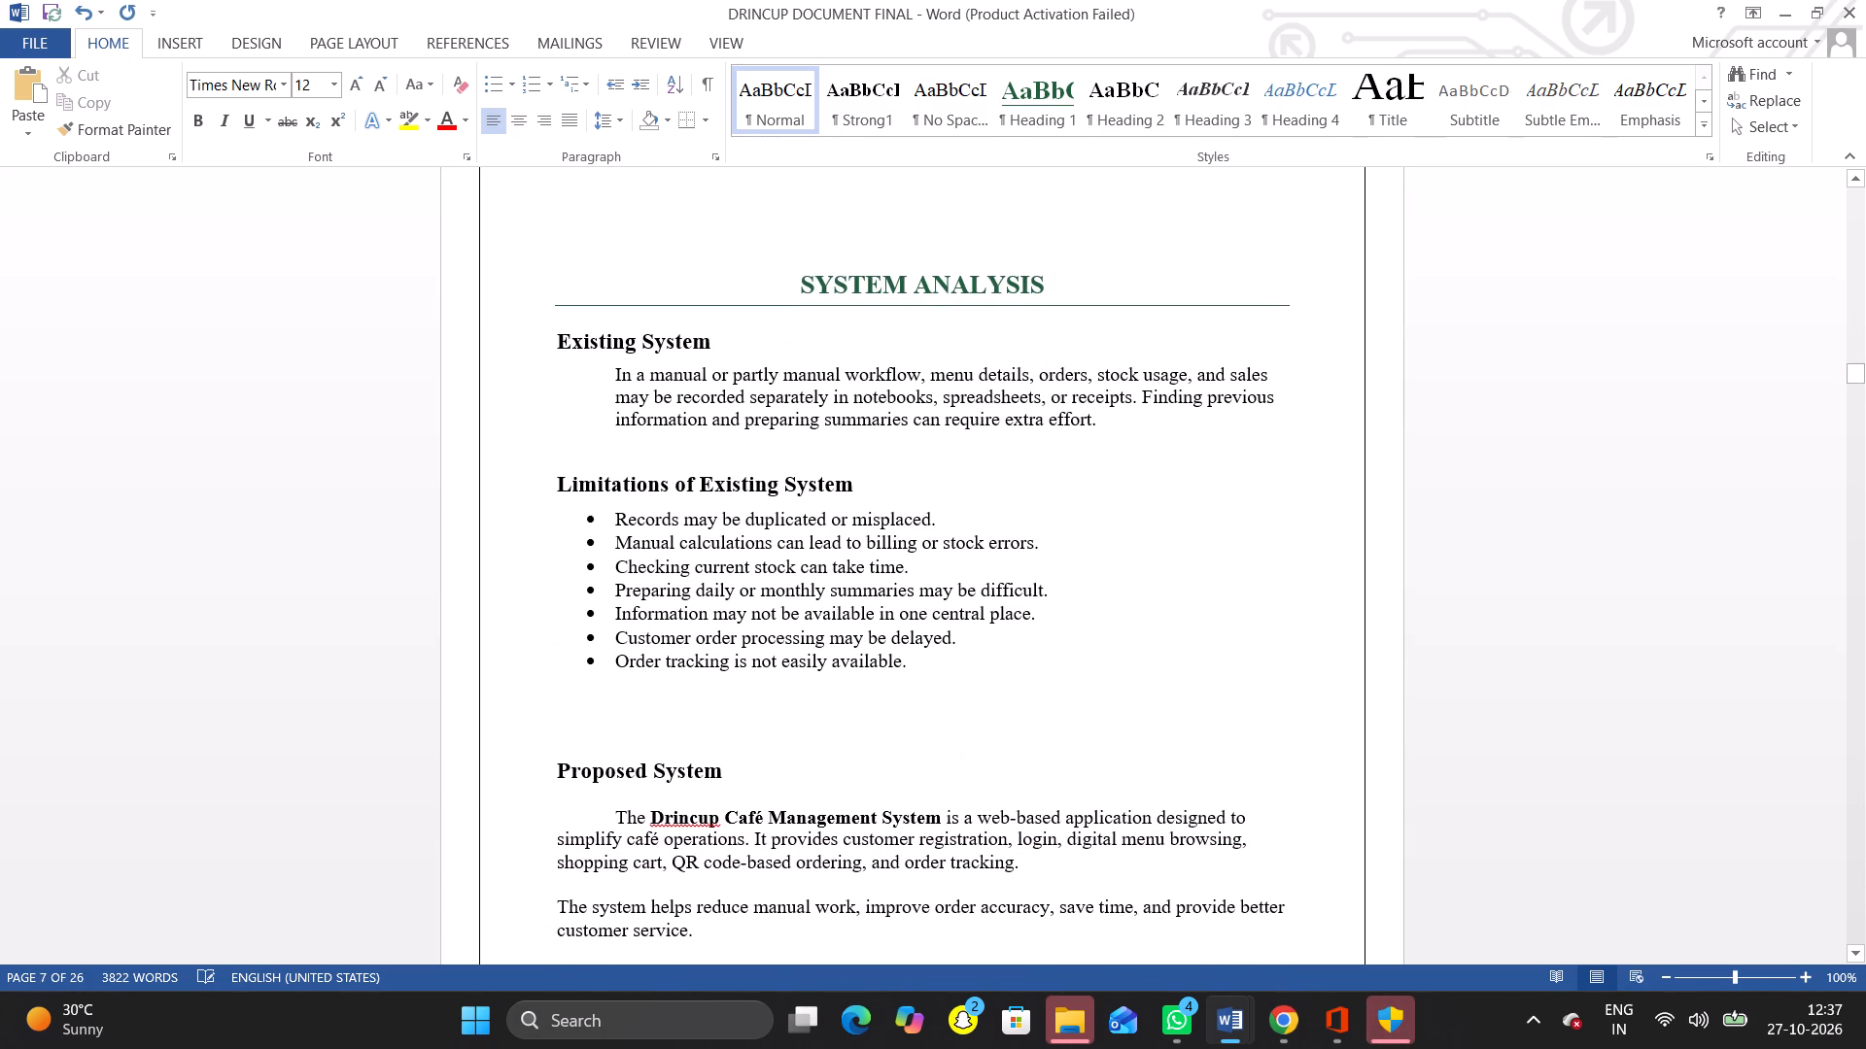
pyautogui.scroll(-5, 823, 605)
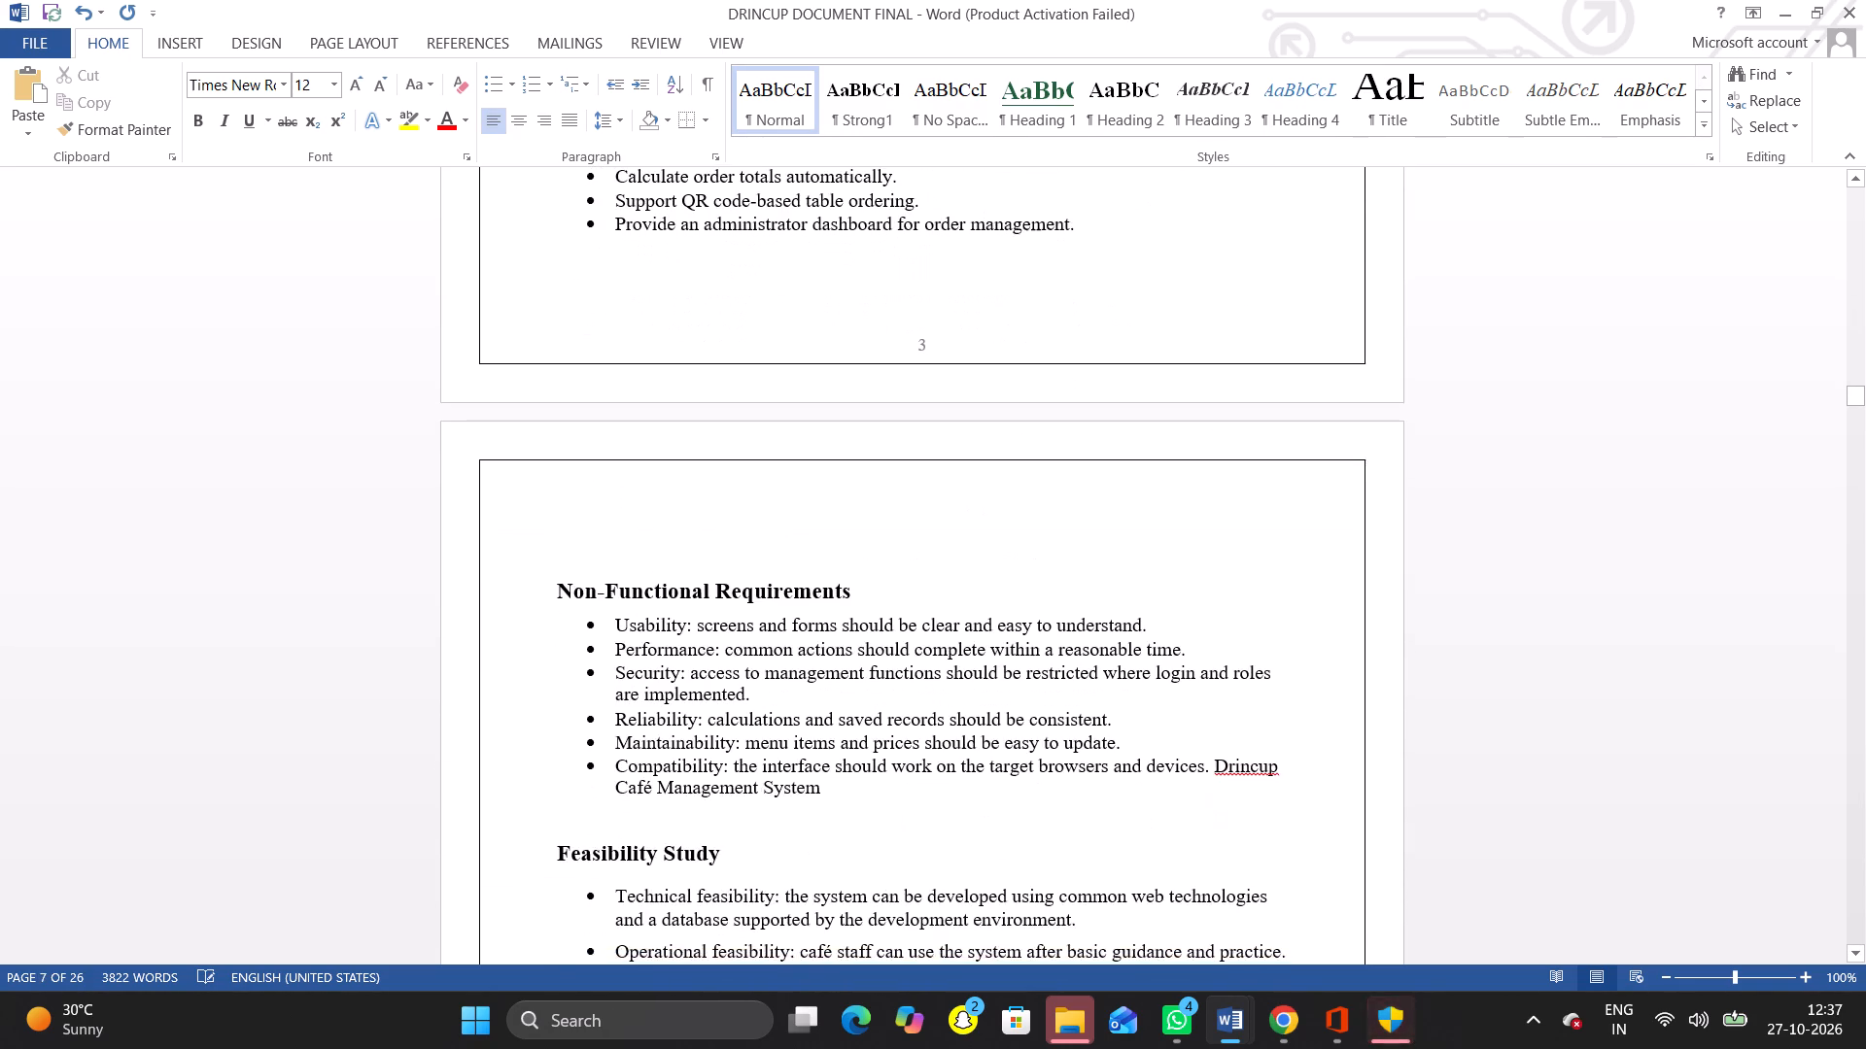
pyautogui.scroll(-11, 823, 605)
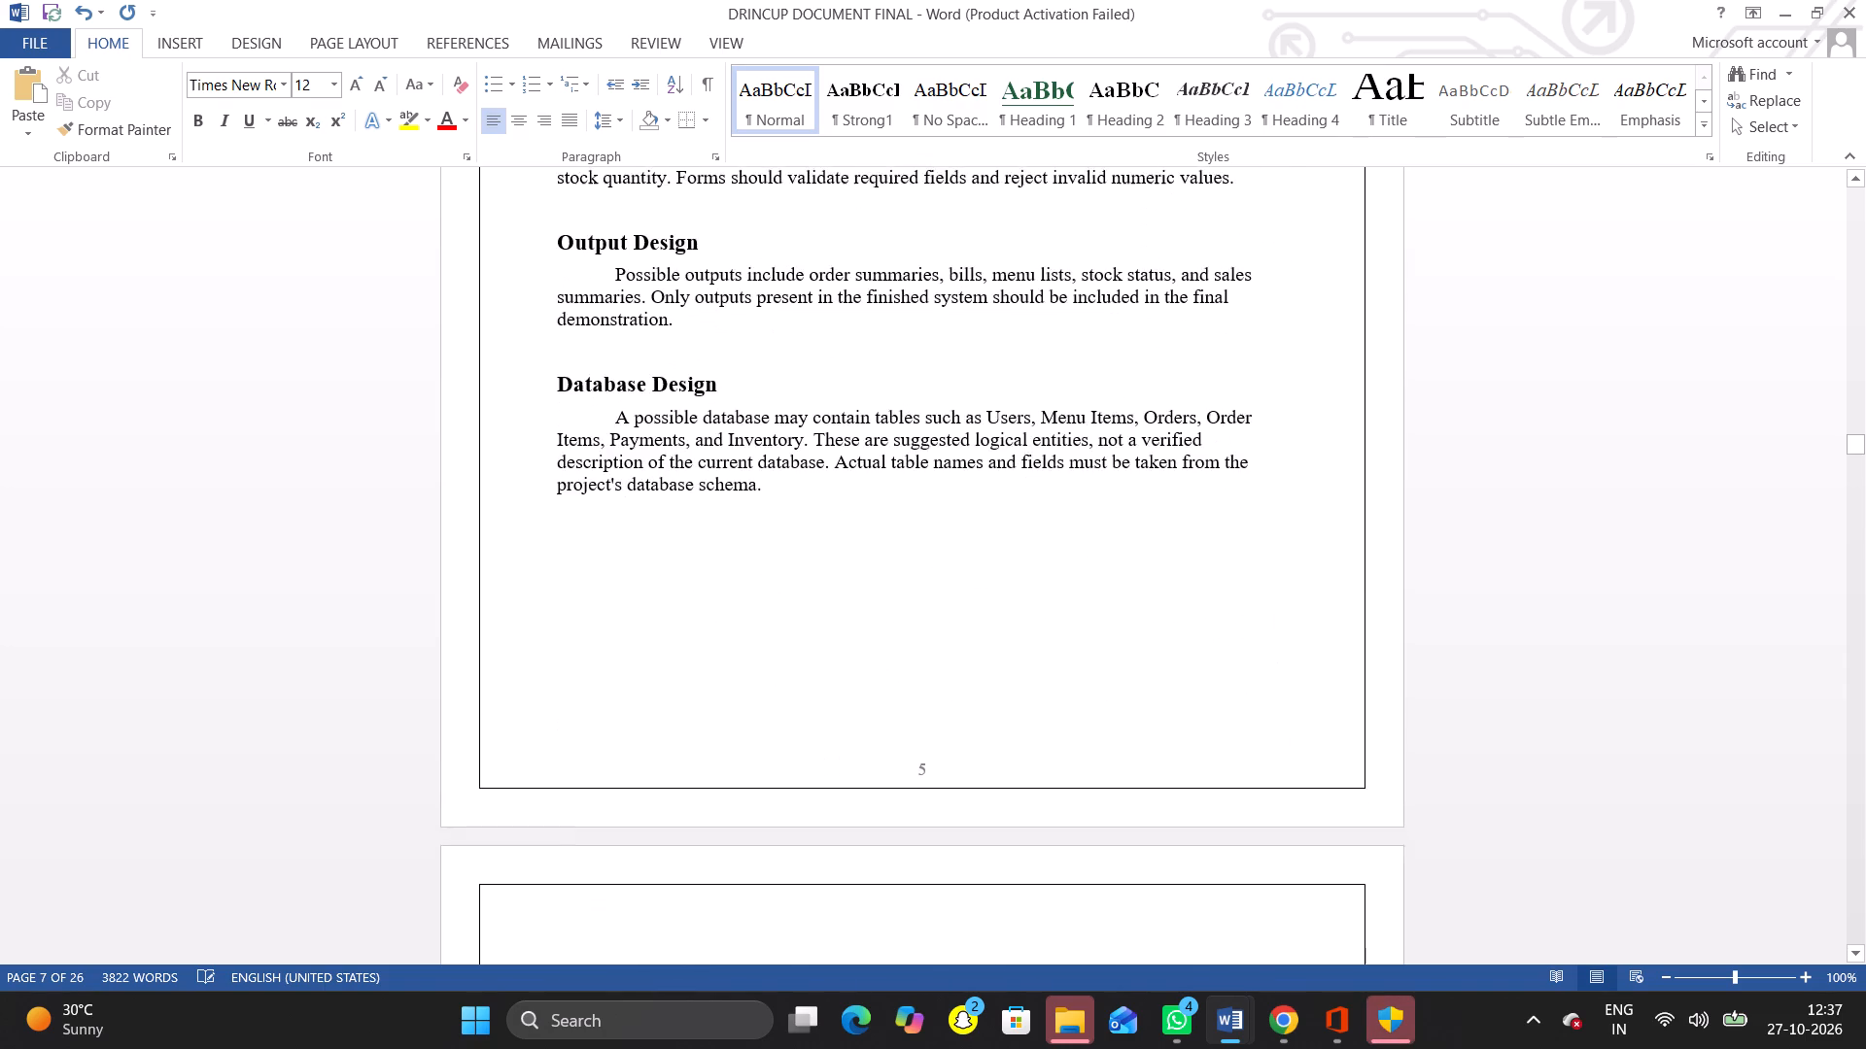
pyautogui.scroll(-3, 823, 605)
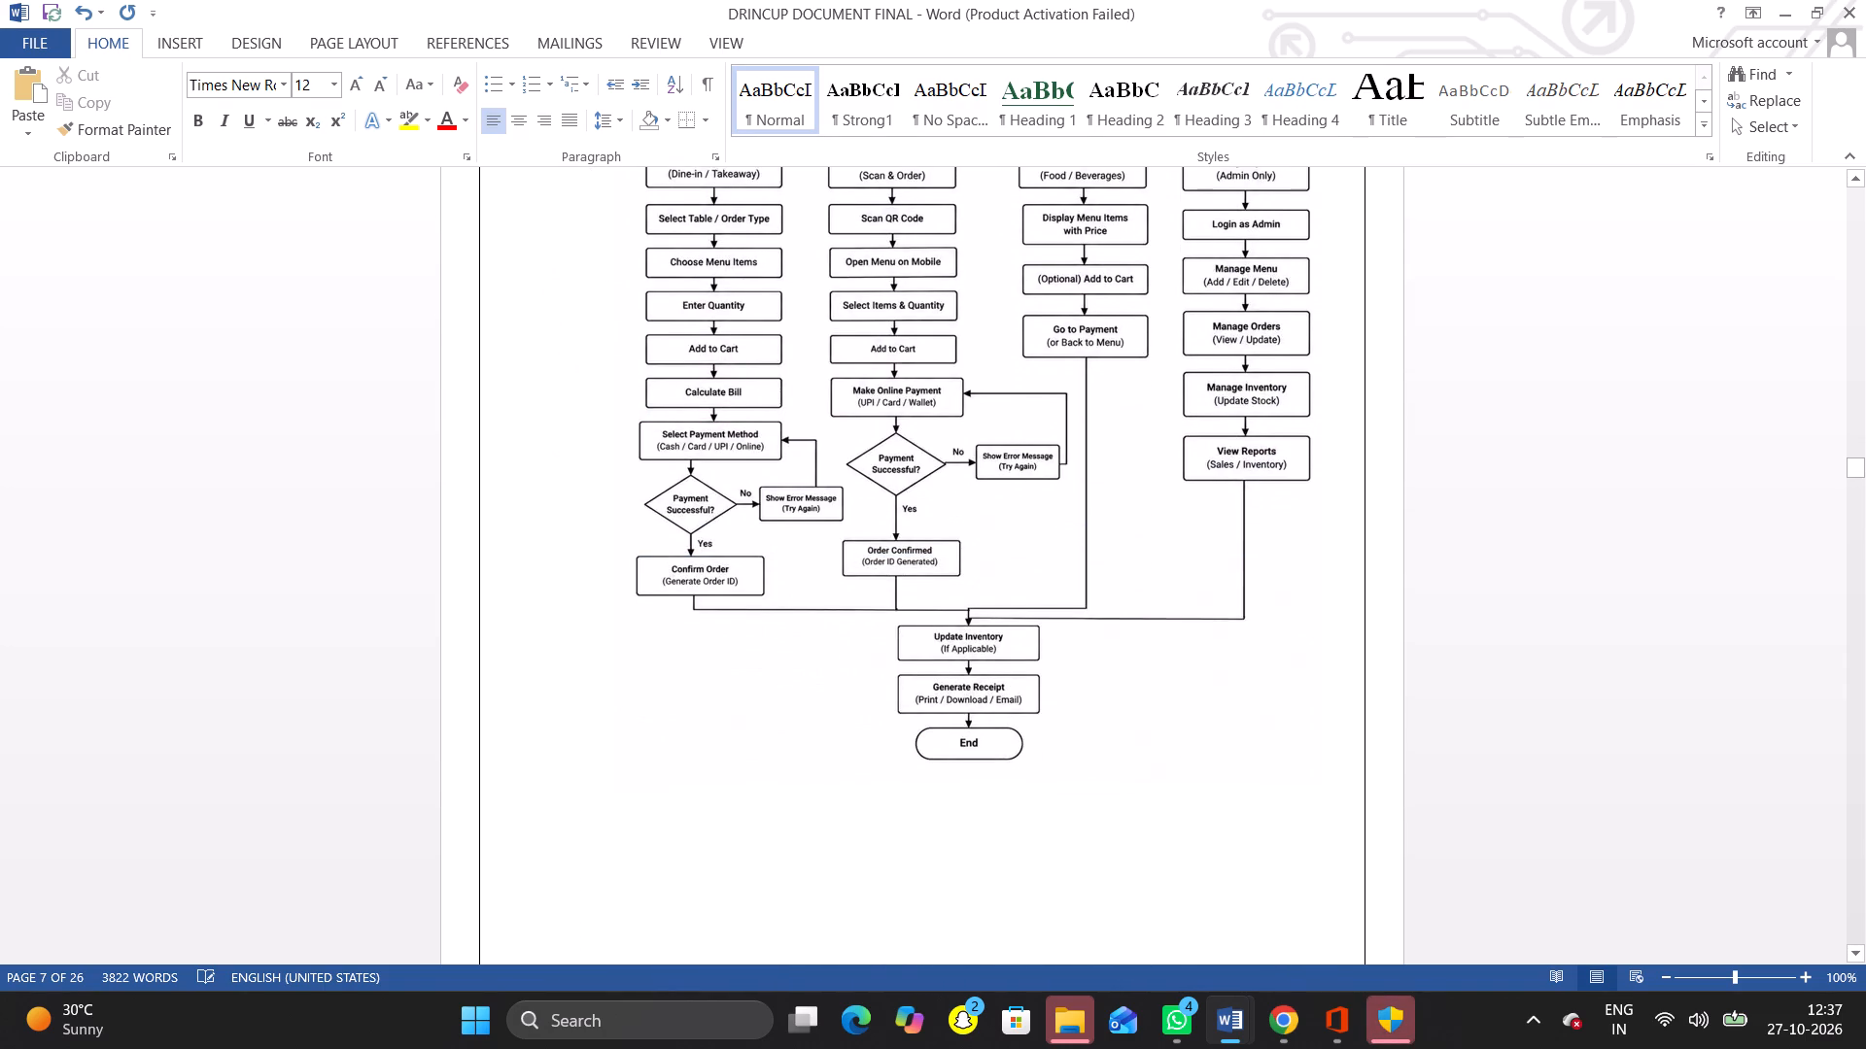
# Review the implementation, data validation, security and website screenshot pages that follow the flowchart.
pyautogui.scroll(-5, 823, 605)
pyautogui.scroll(1, 823, 605)
pyautogui.scroll(-1, 823, 605)
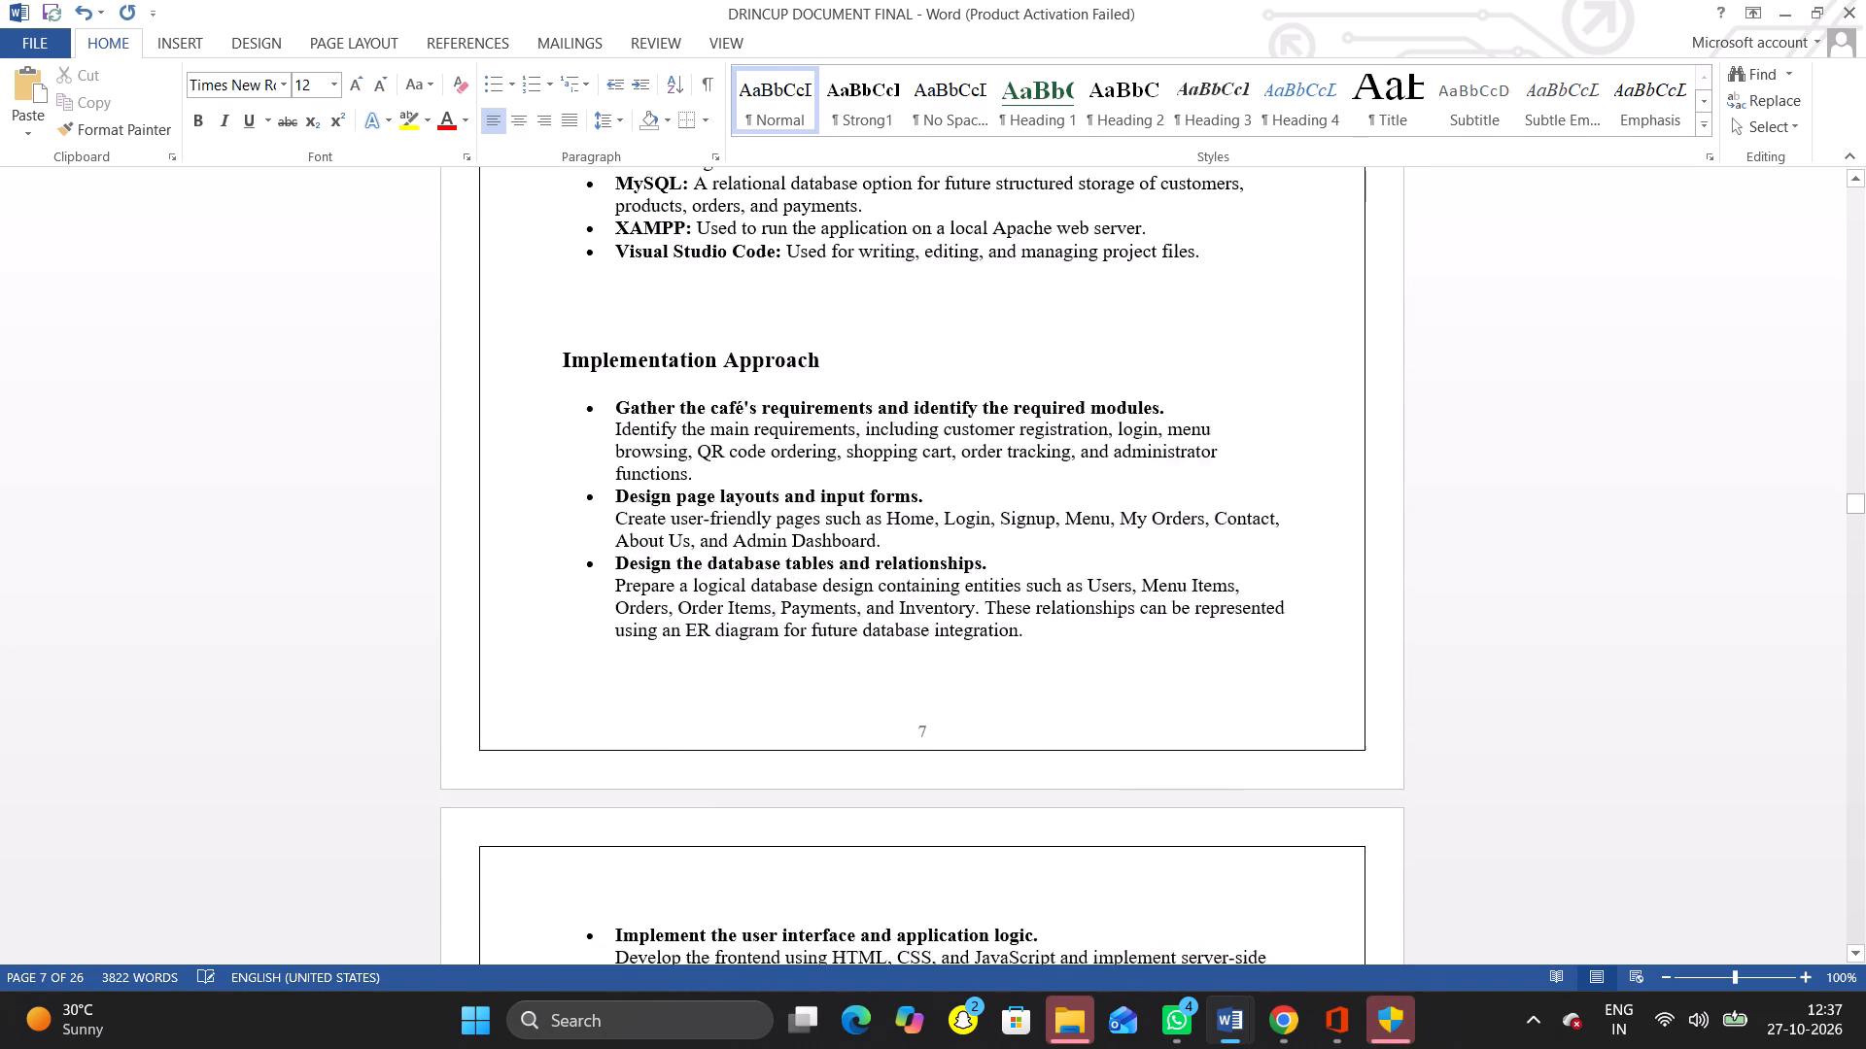
pyautogui.scroll(-3, 823, 605)
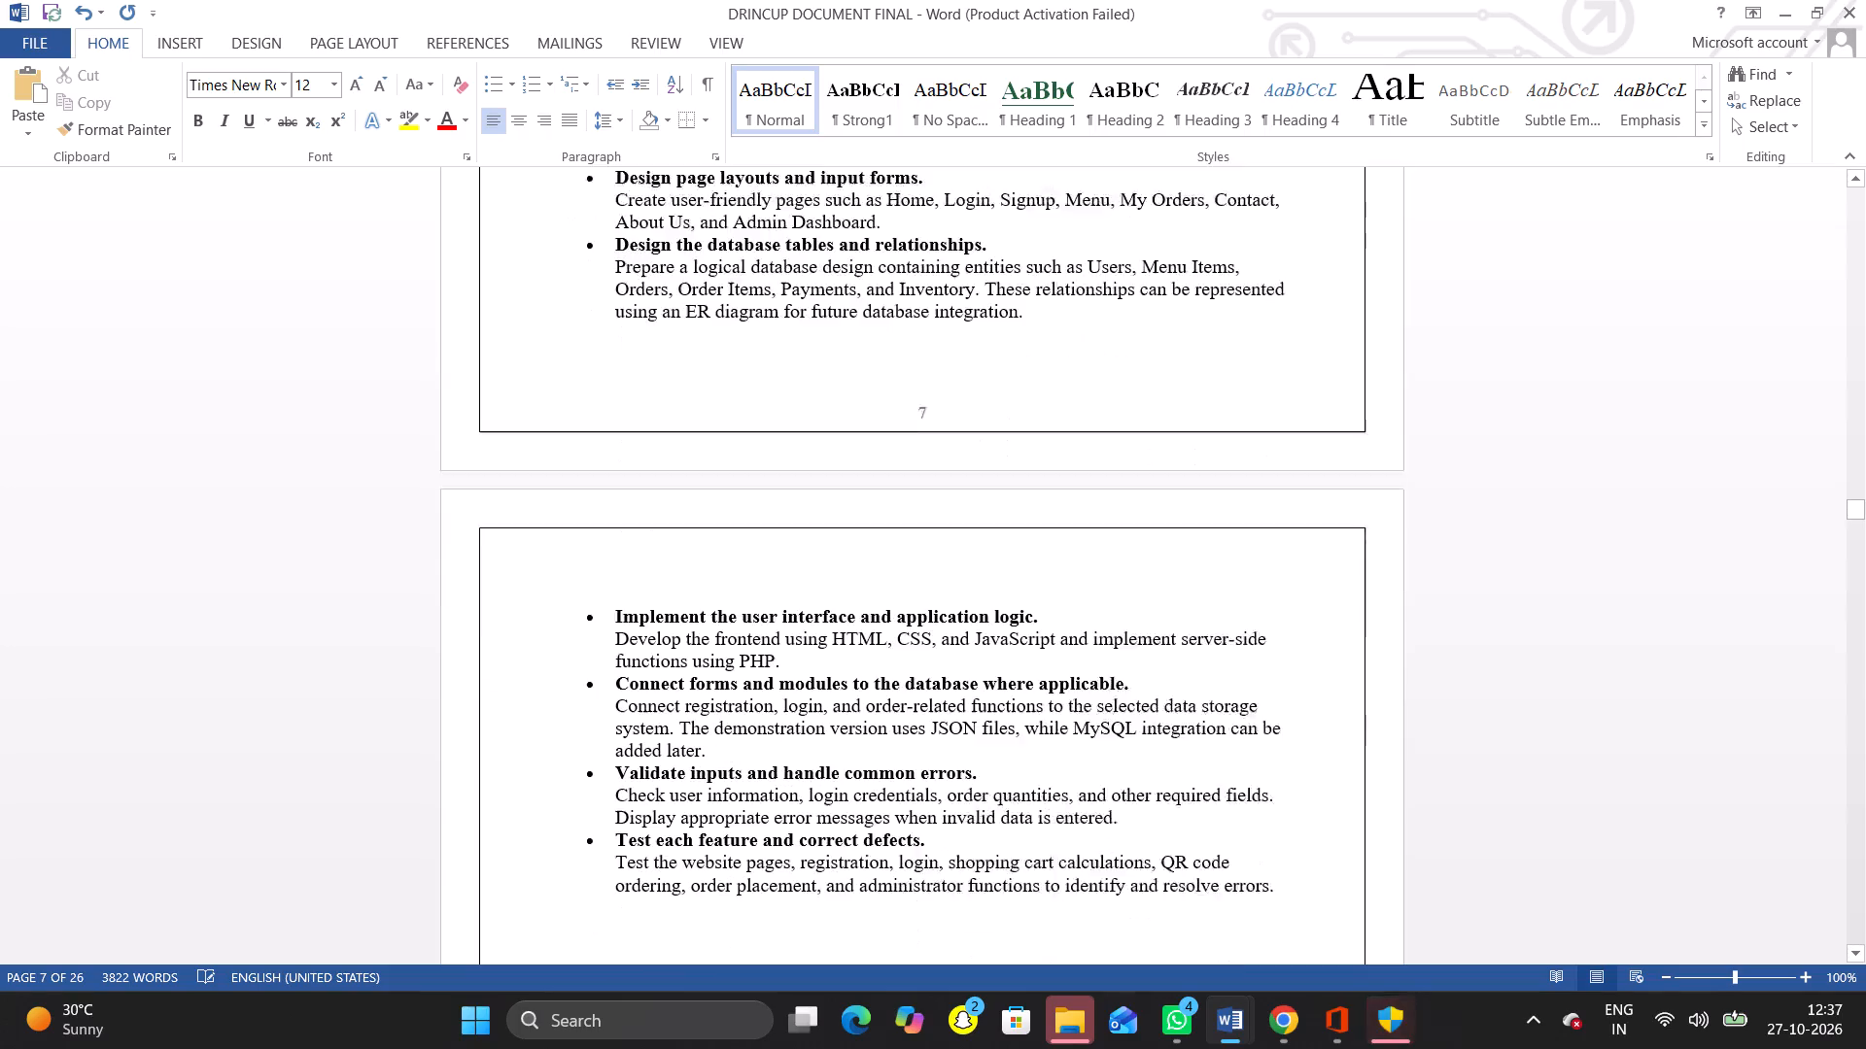
pyautogui.scroll(-3, 823, 605)
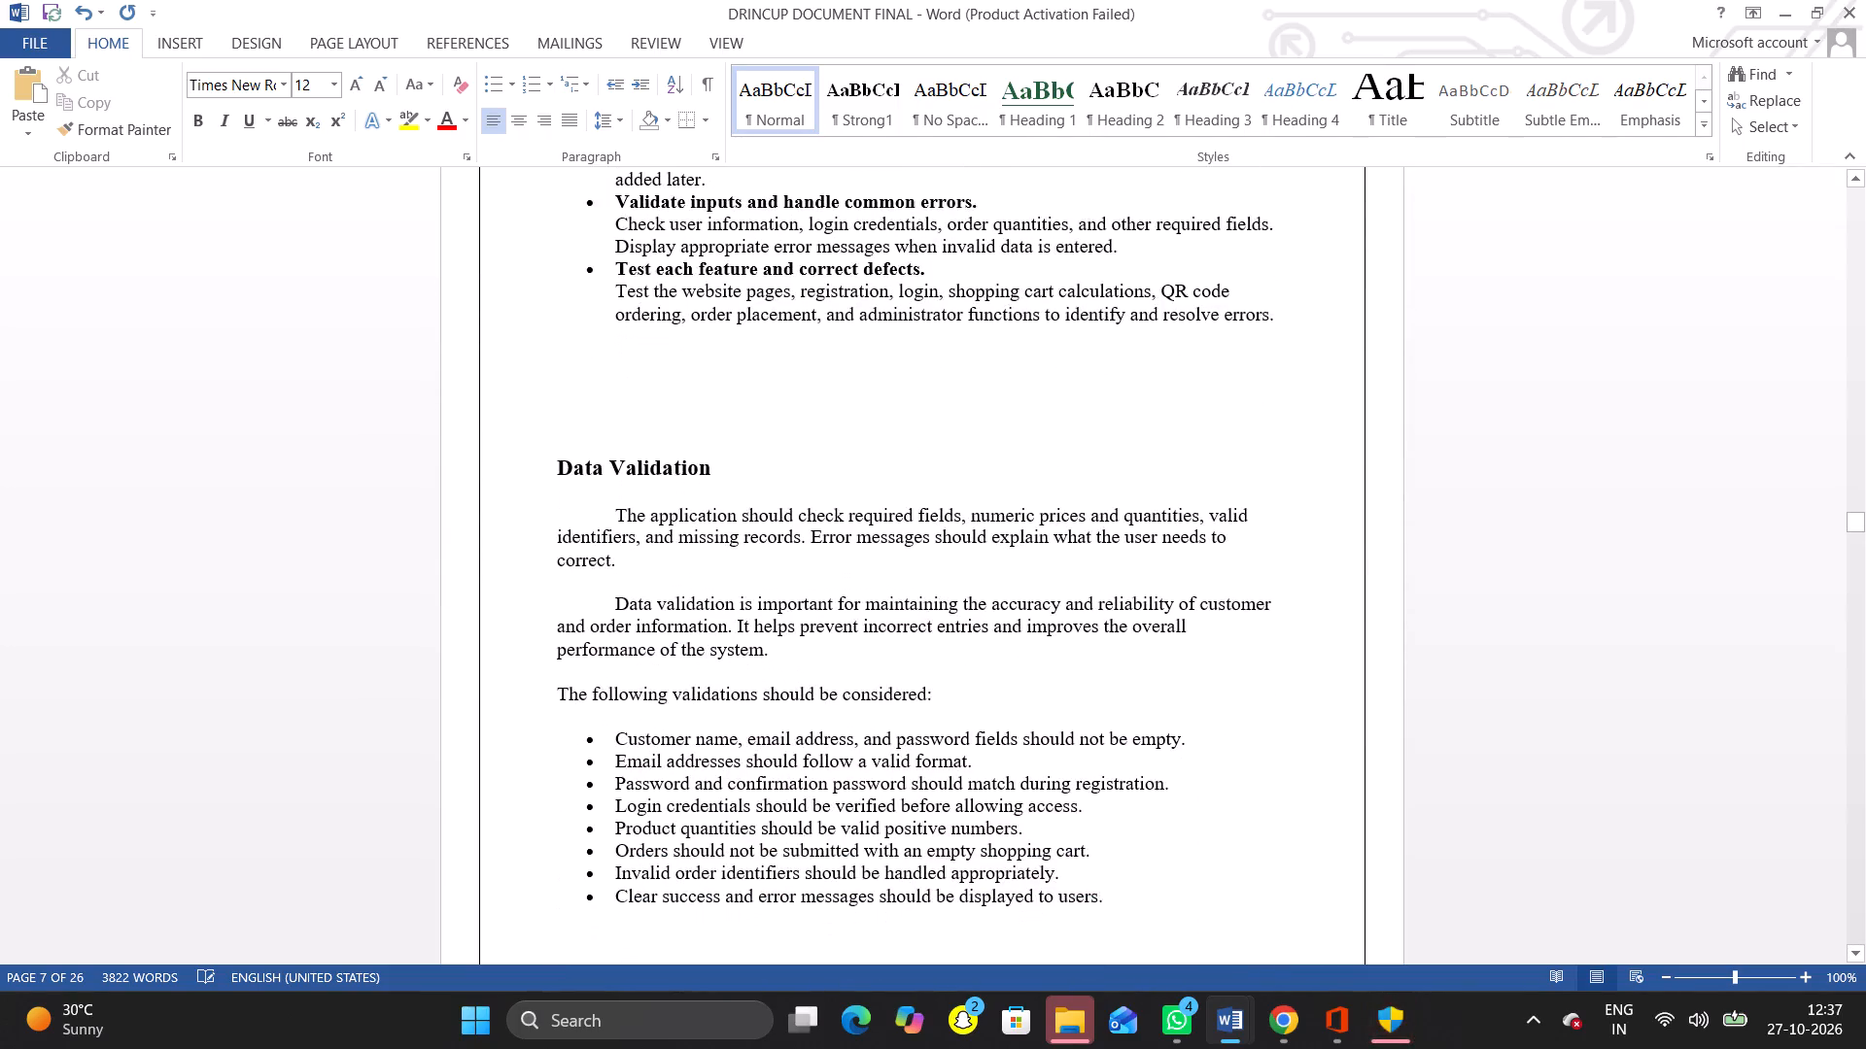
pyautogui.scroll(-5, 823, 605)
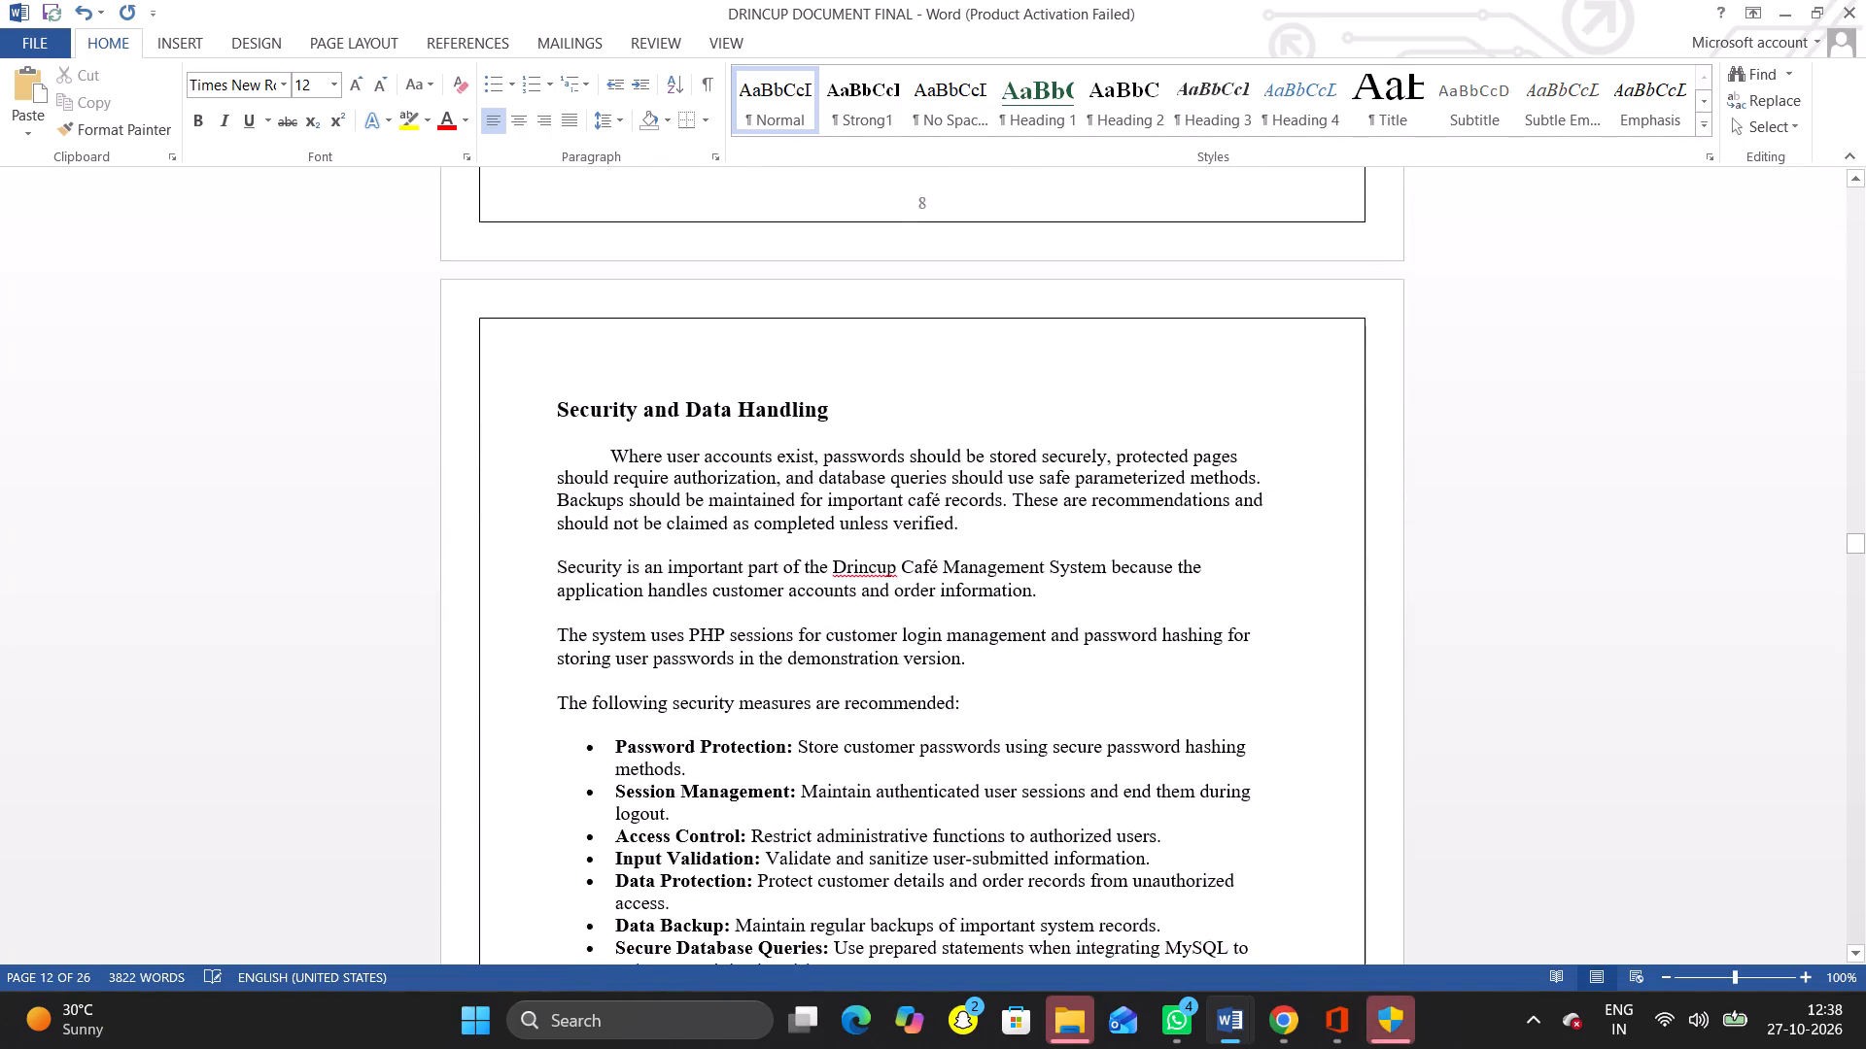
pyautogui.scroll(-6, 823, 605)
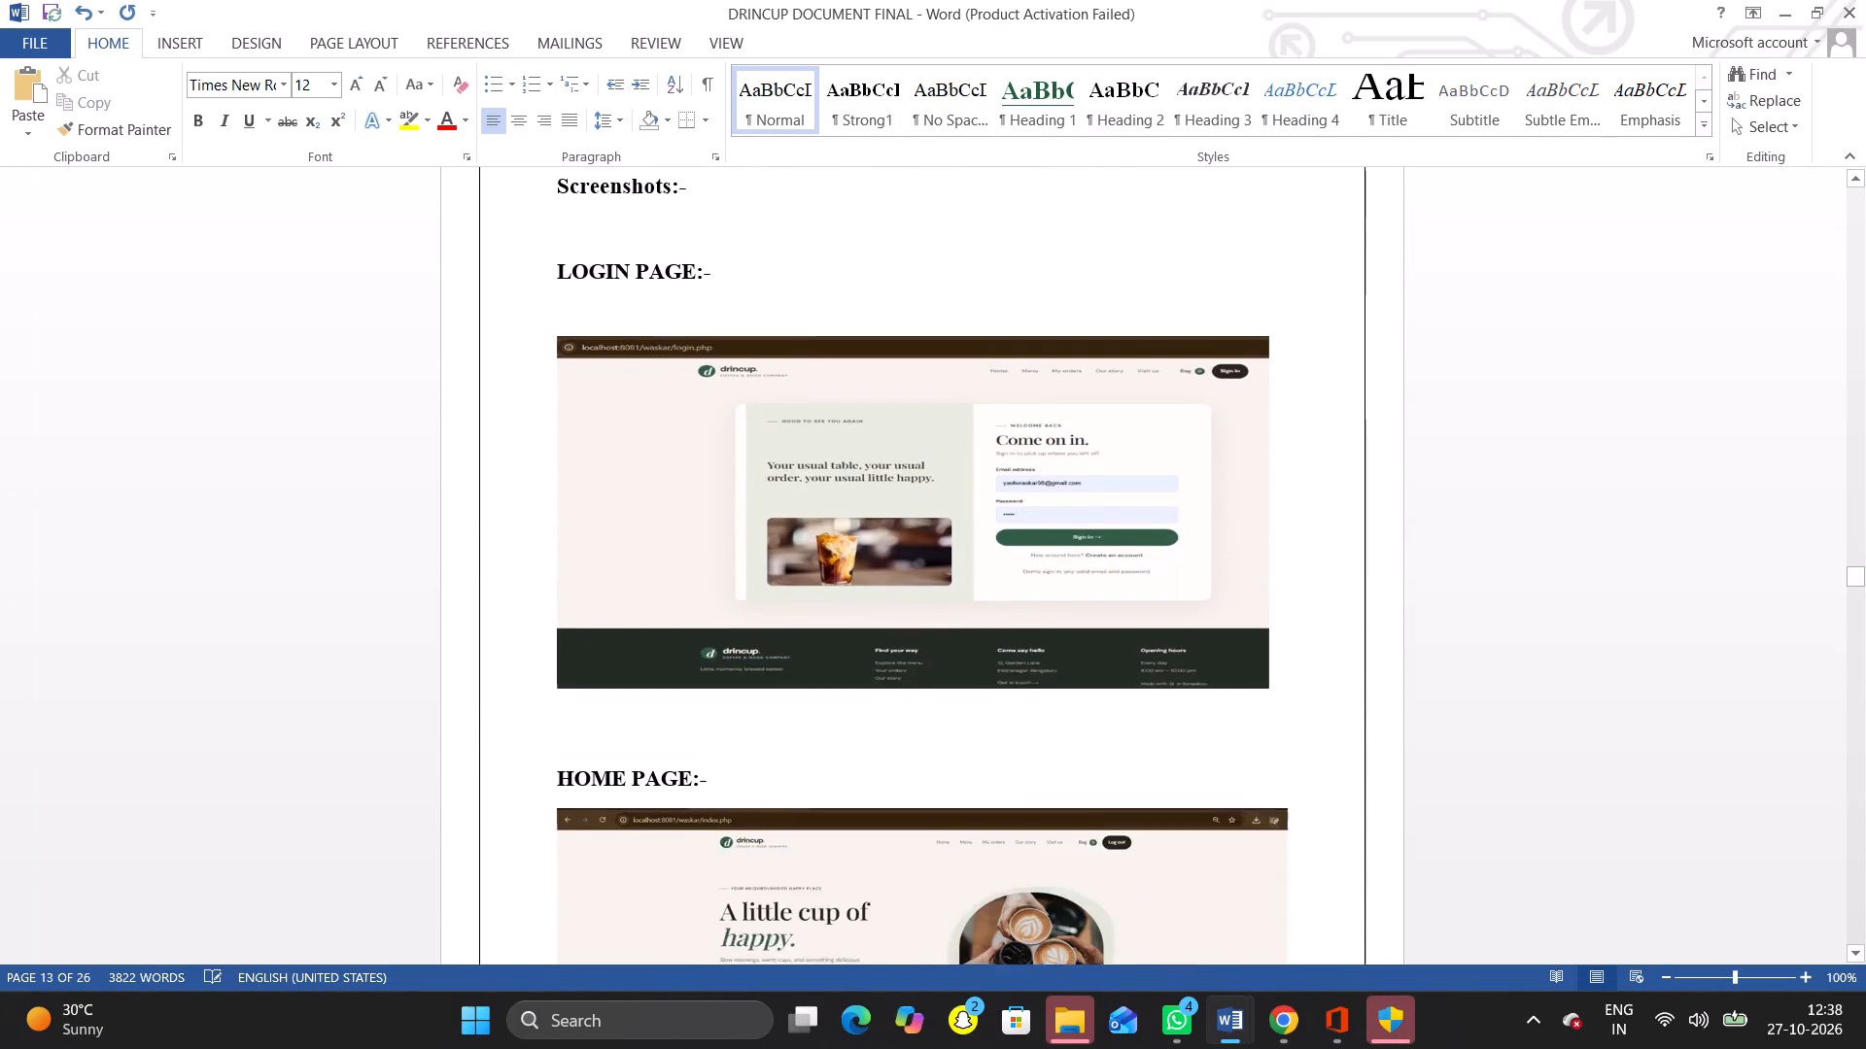
pyautogui.scroll(-7, 823, 605)
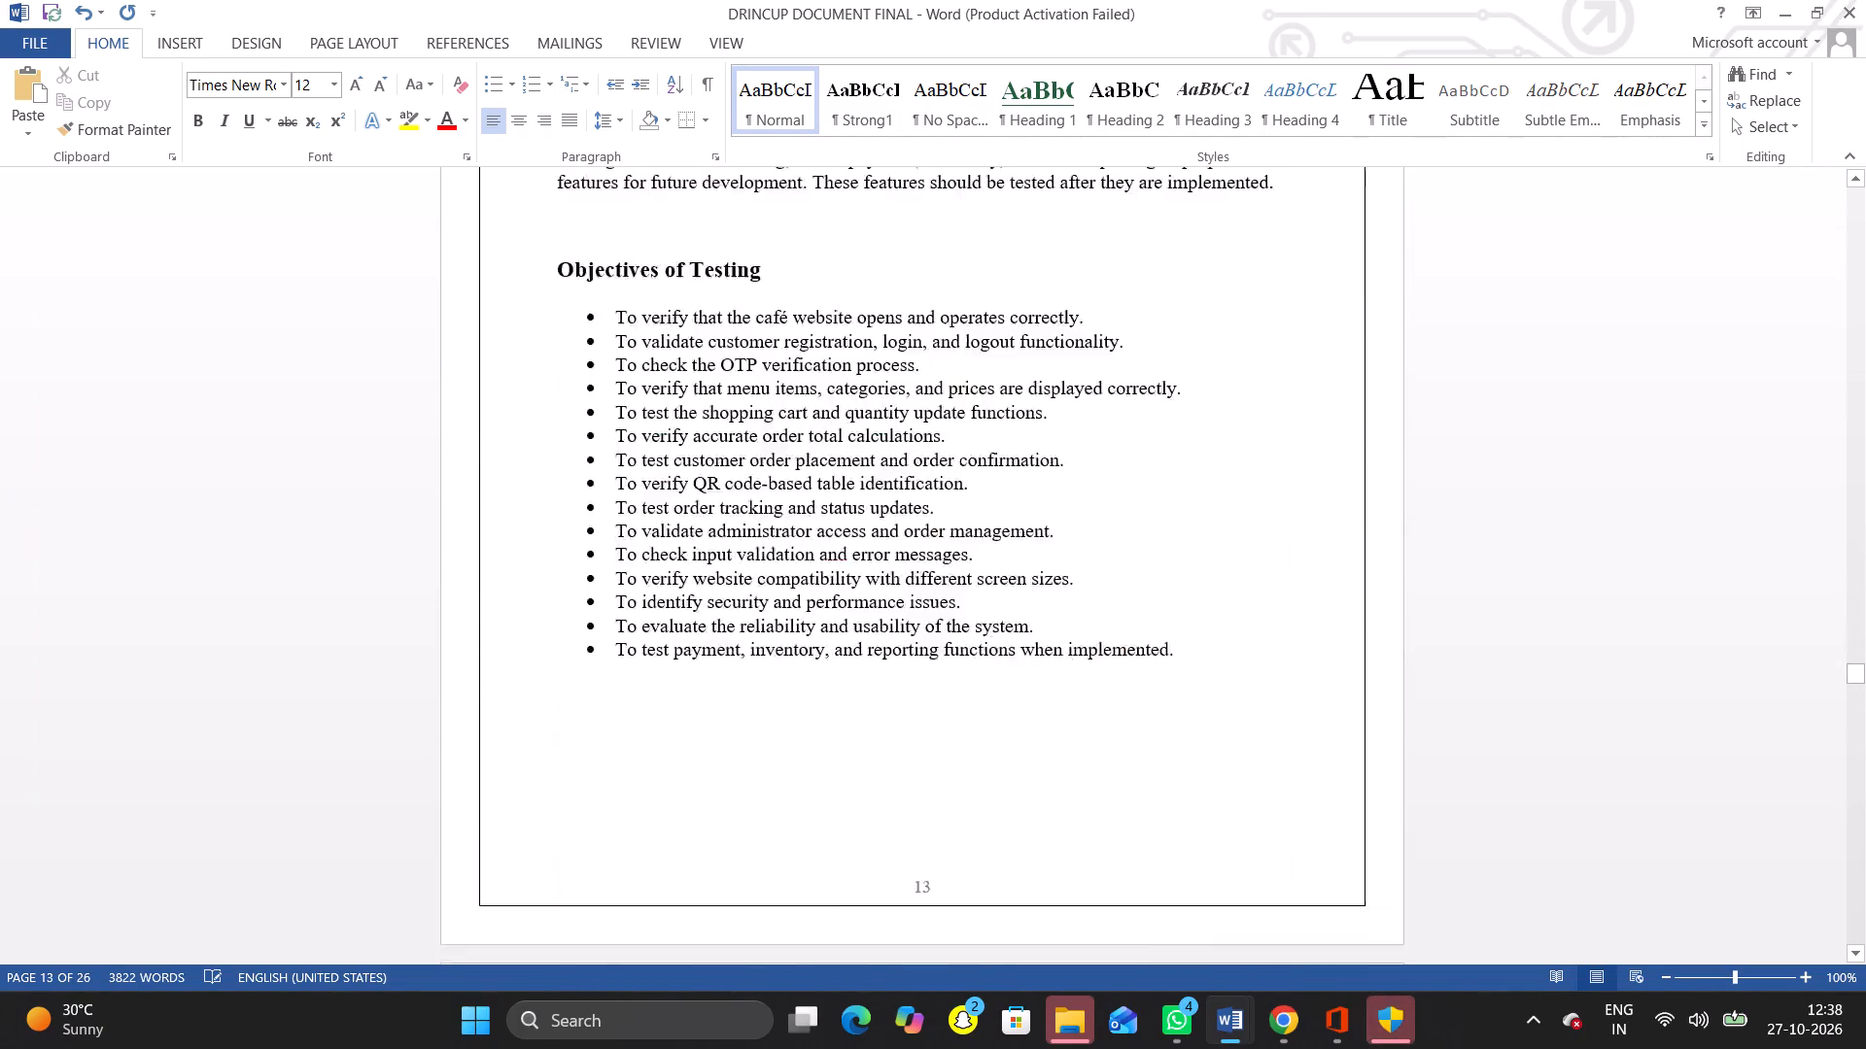
# Review the Testing section, including its test case, billing, input validation, QR code ordering and order tracking parts.
pyautogui.scroll(-1, 823, 605)
pyautogui.scroll(4, 823, 605)
pyautogui.hscroll(1, 823, 605)
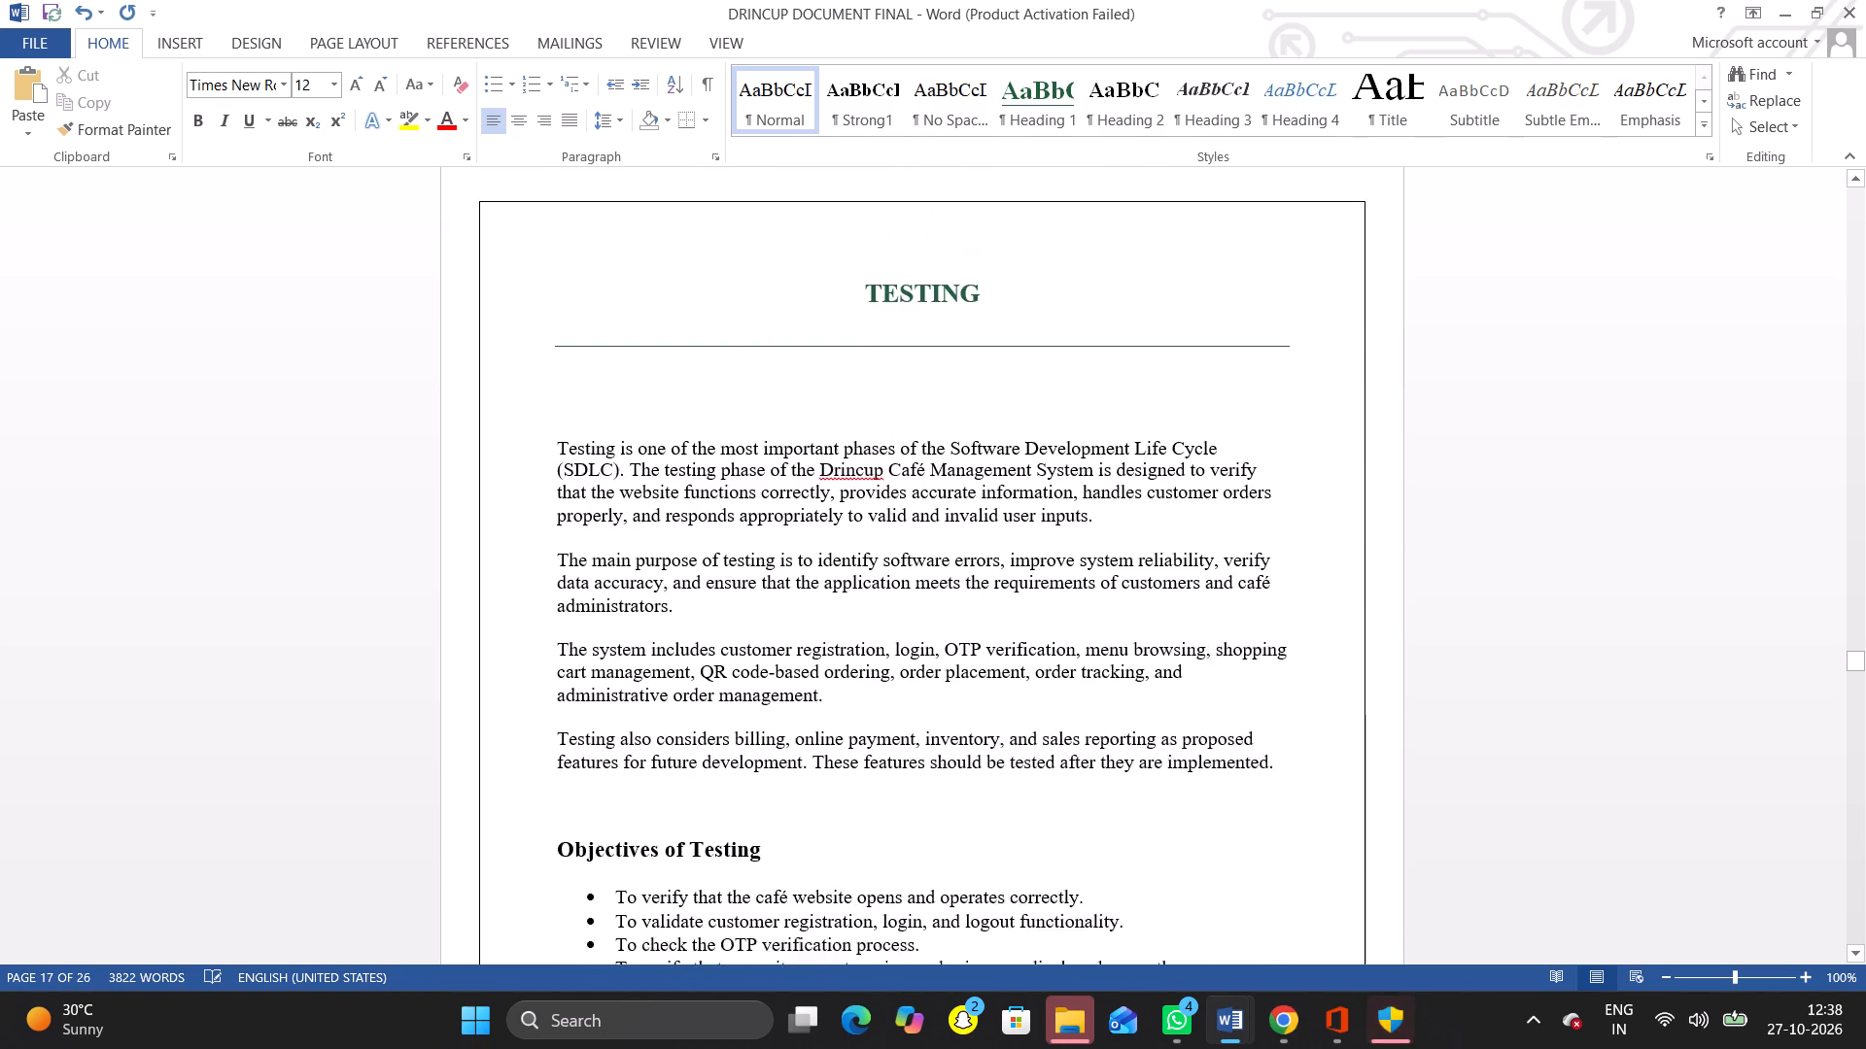
pyautogui.hscroll(1, 823, 605)
pyautogui.scroll(-2, 823, 605)
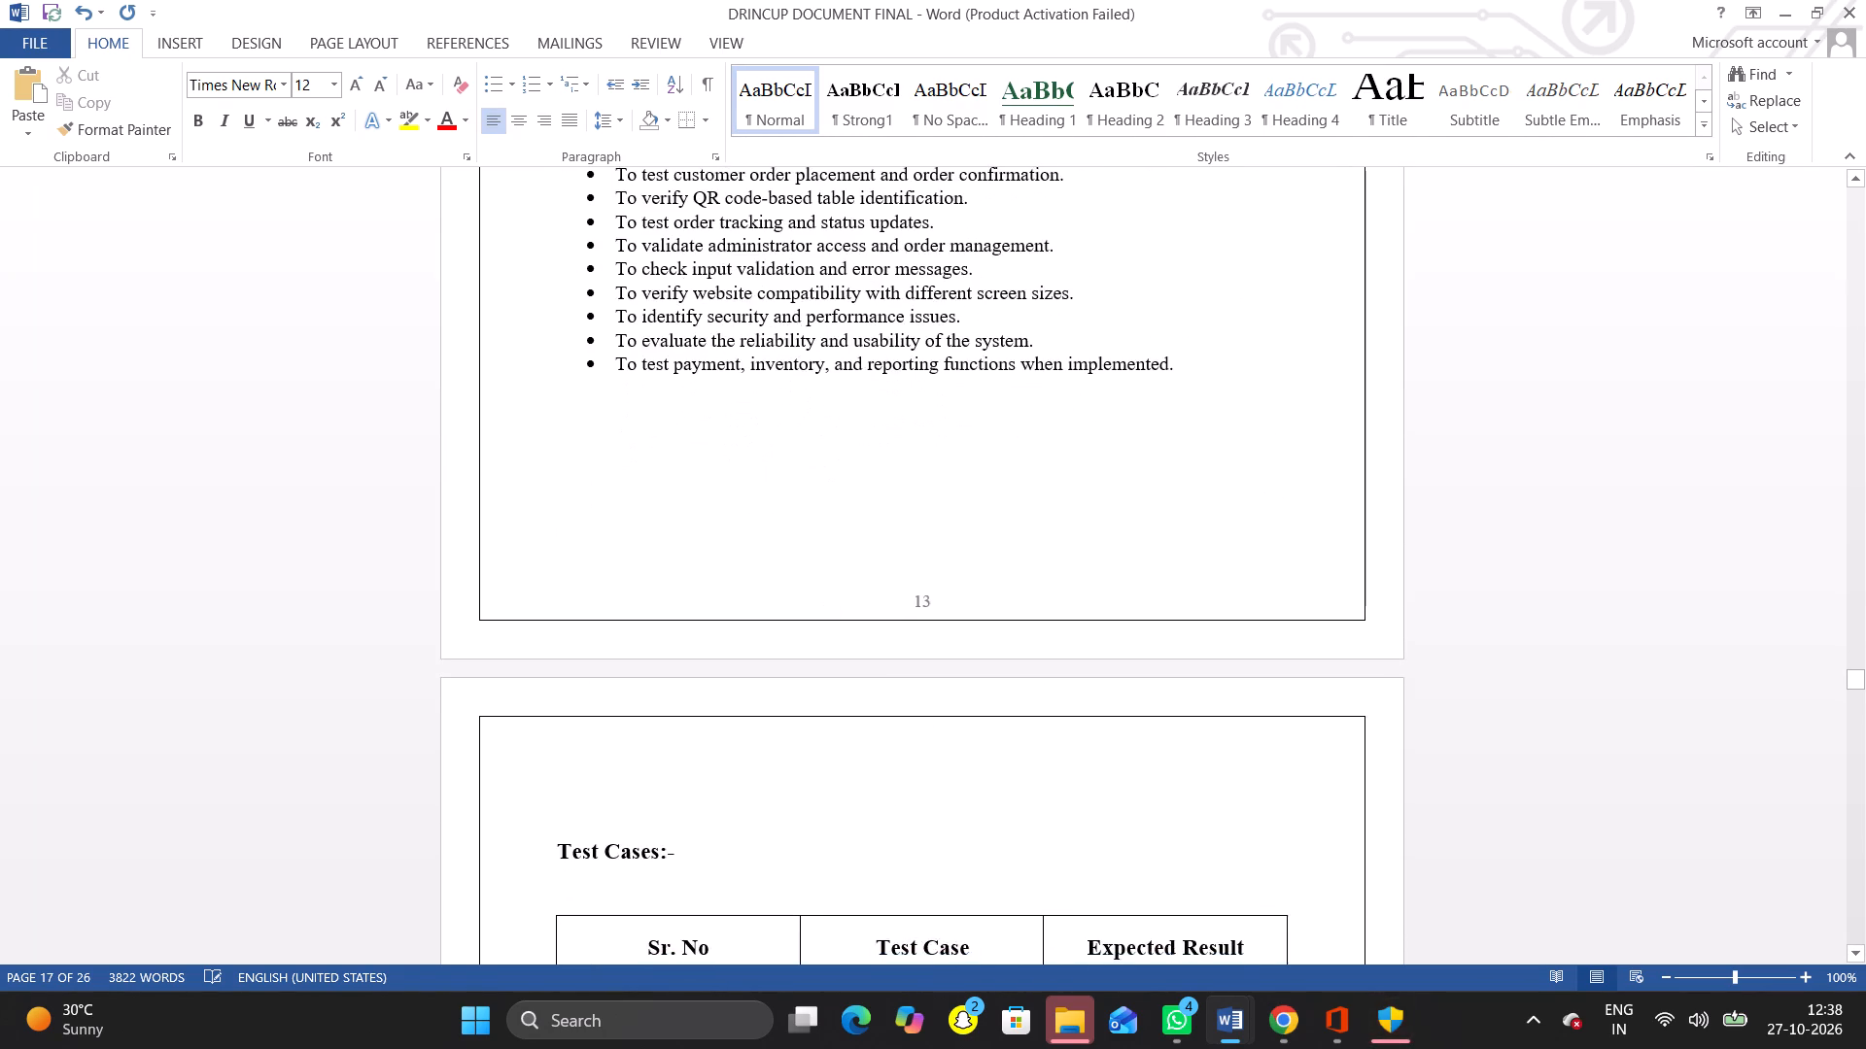
pyautogui.scroll(-6, 823, 605)
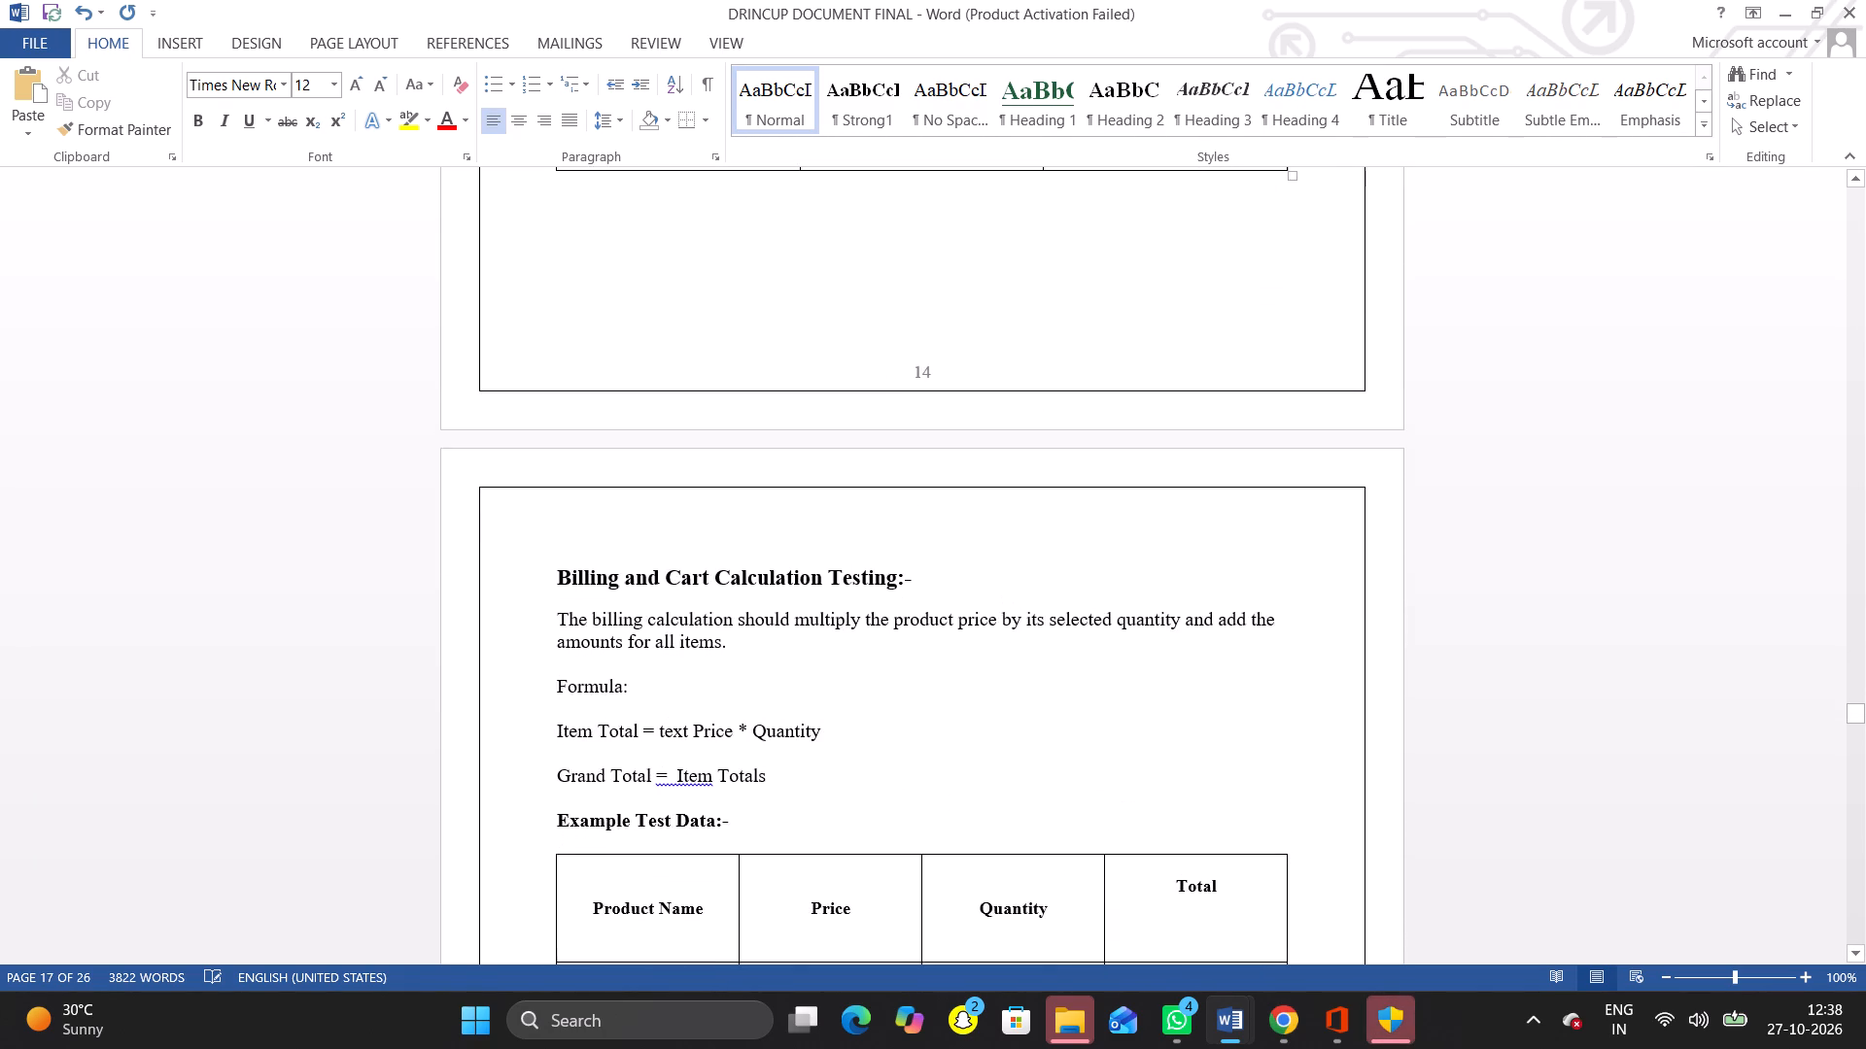
pyautogui.scroll(-4, 823, 605)
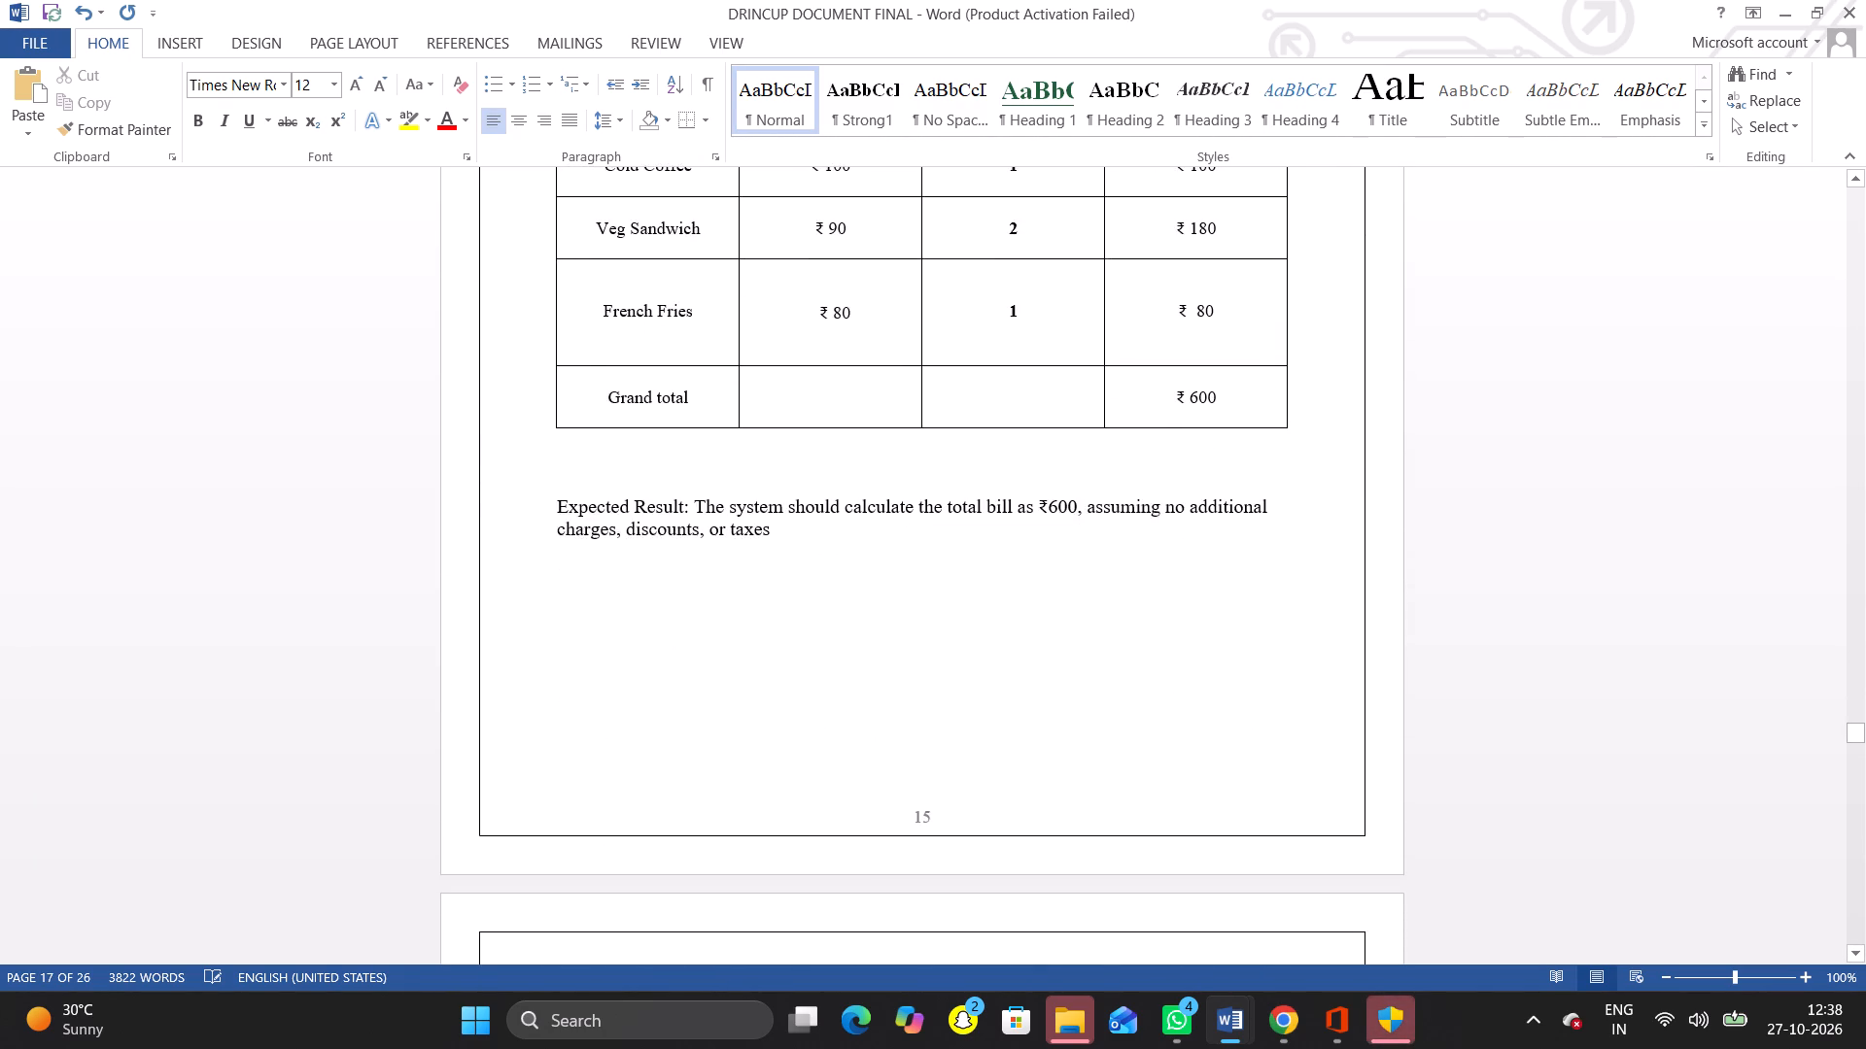
pyautogui.scroll(-2, 823, 605)
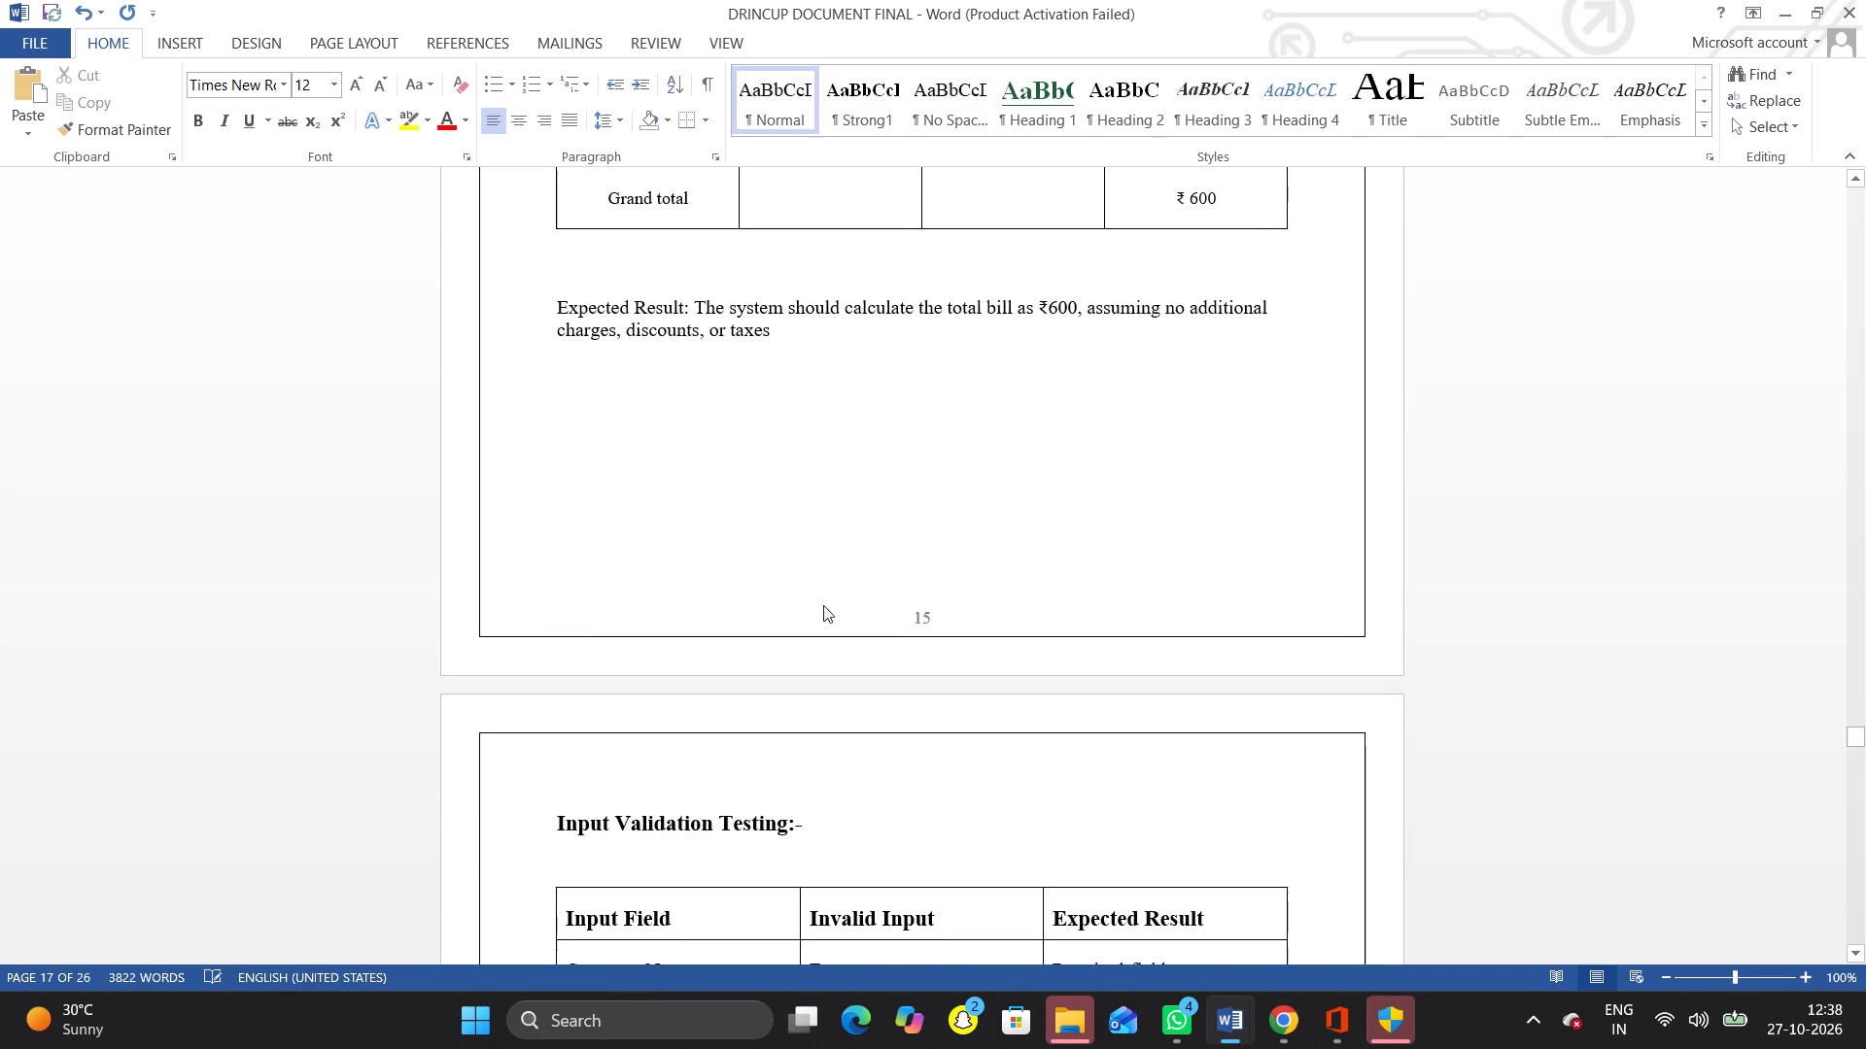
pyautogui.scroll(-4, 823, 605)
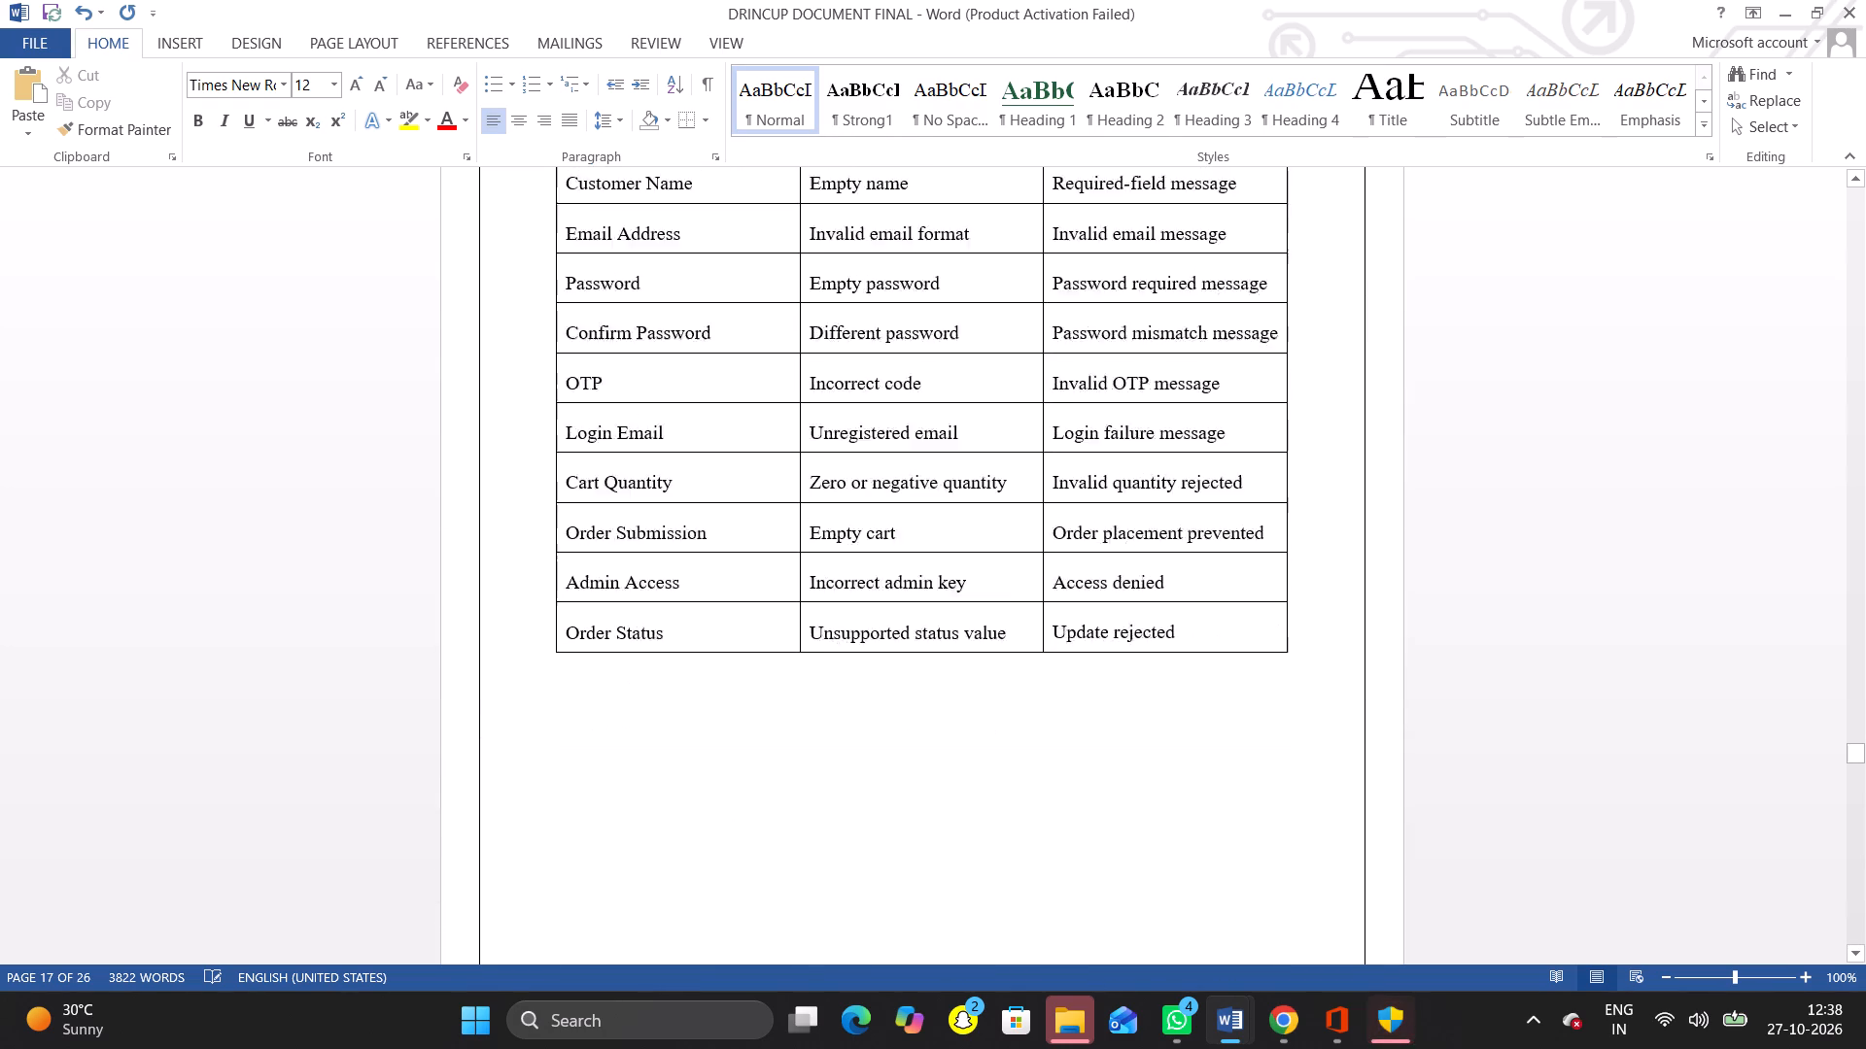
pyautogui.scroll(-5, 823, 605)
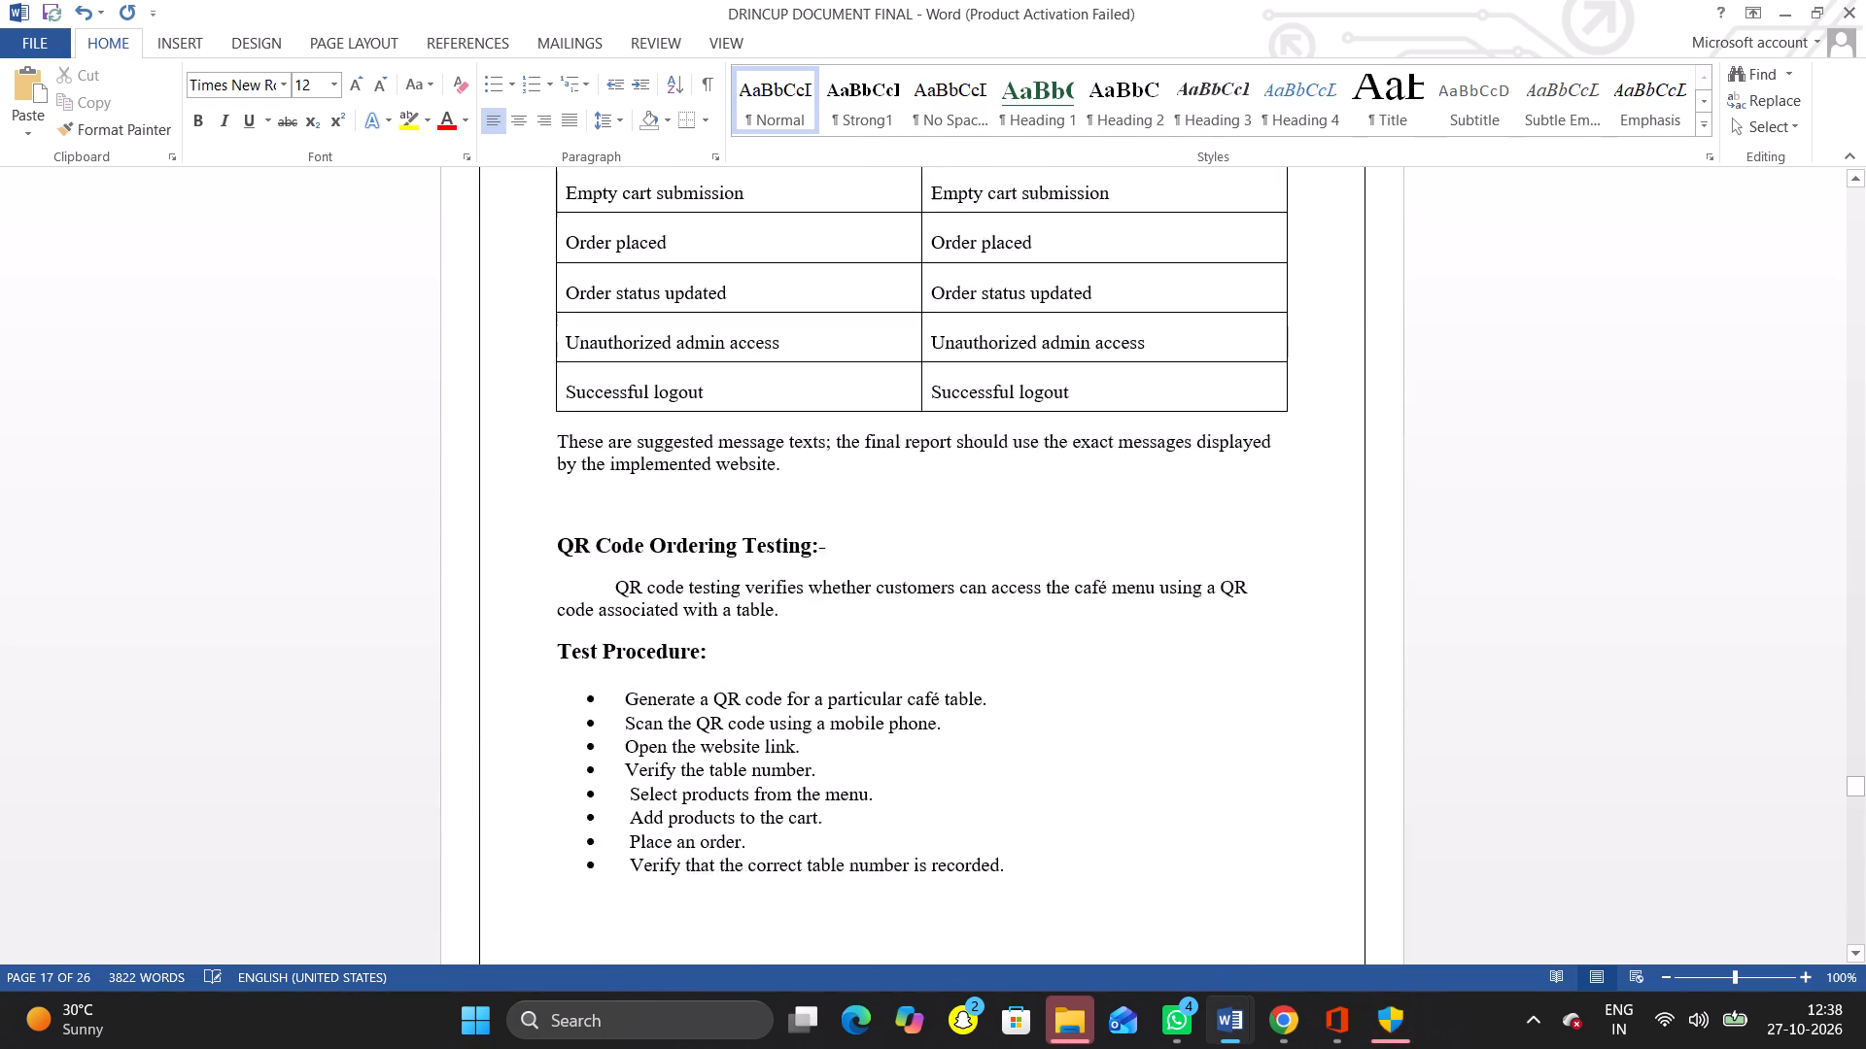
pyautogui.scroll(-6, 823, 605)
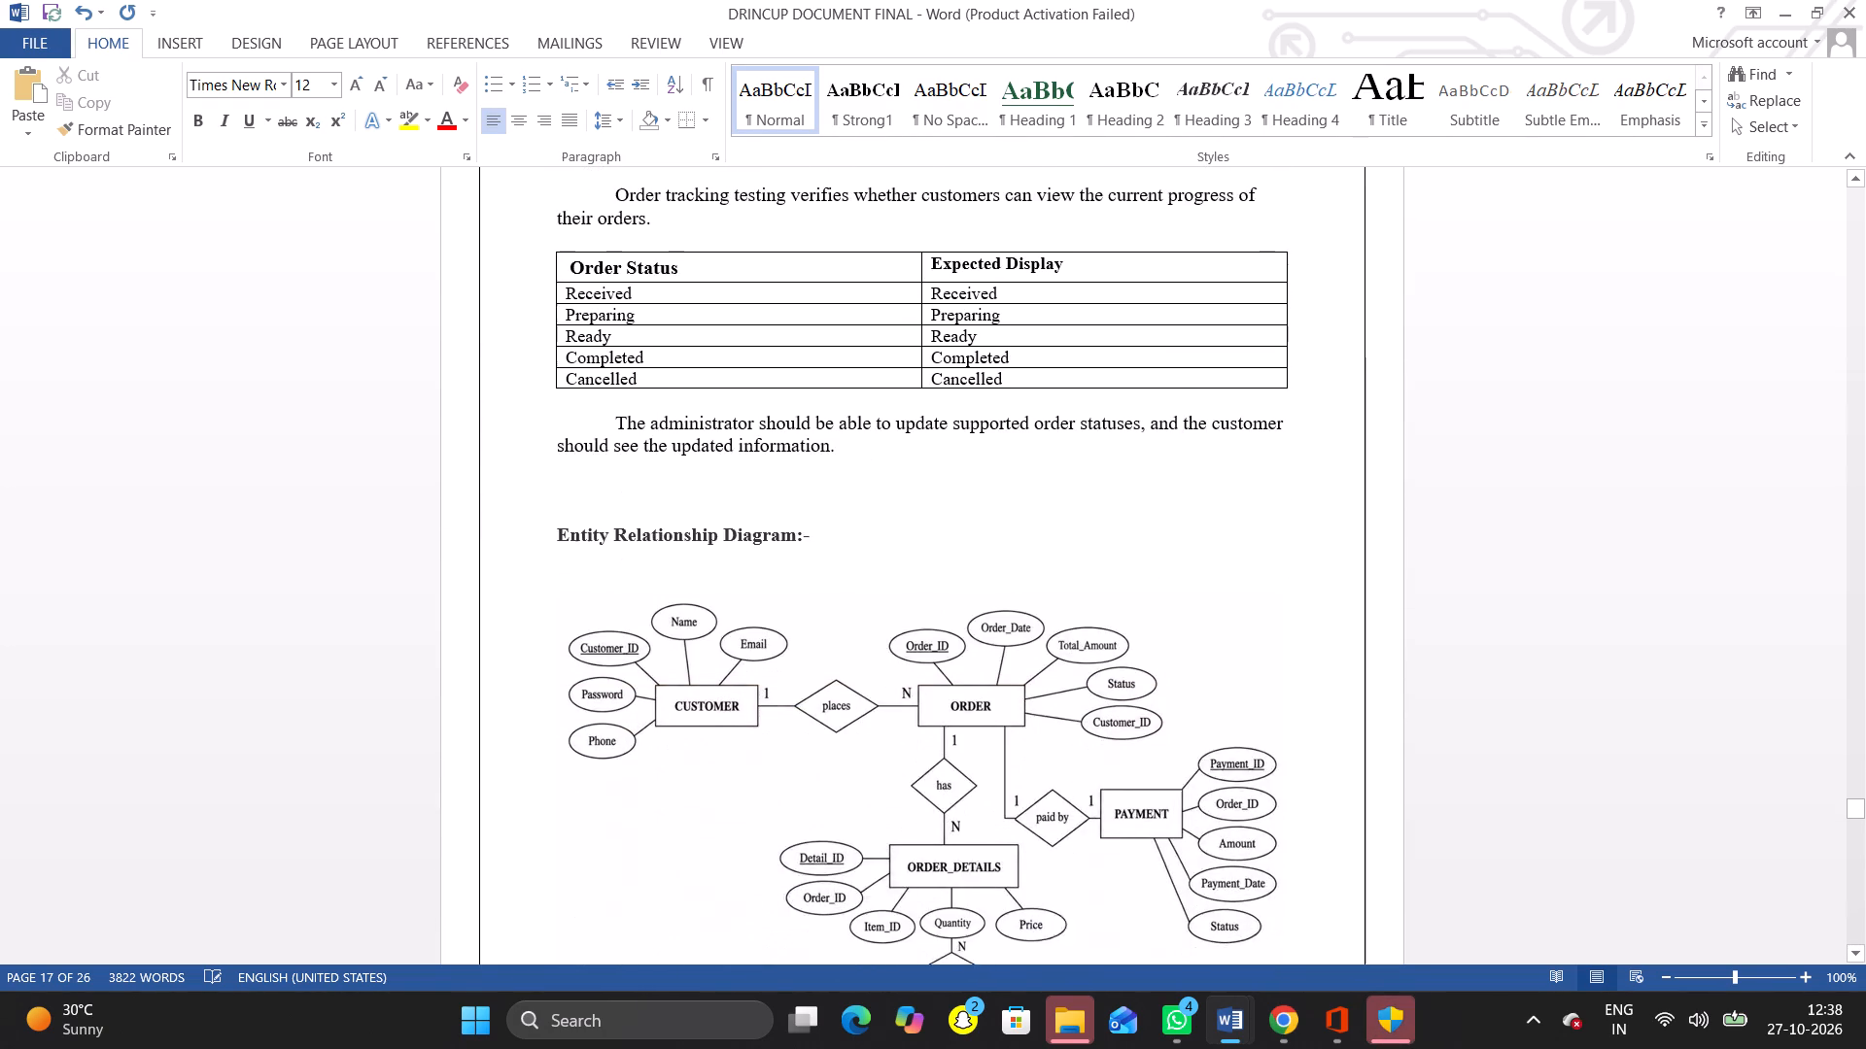
# Cut the "Entity Relationship Diagram:-" heading, with the blank lines around it, from above the ER diagram.
pyautogui.scroll(-1, 823, 605)
pyautogui.scroll(1, 877, 528)
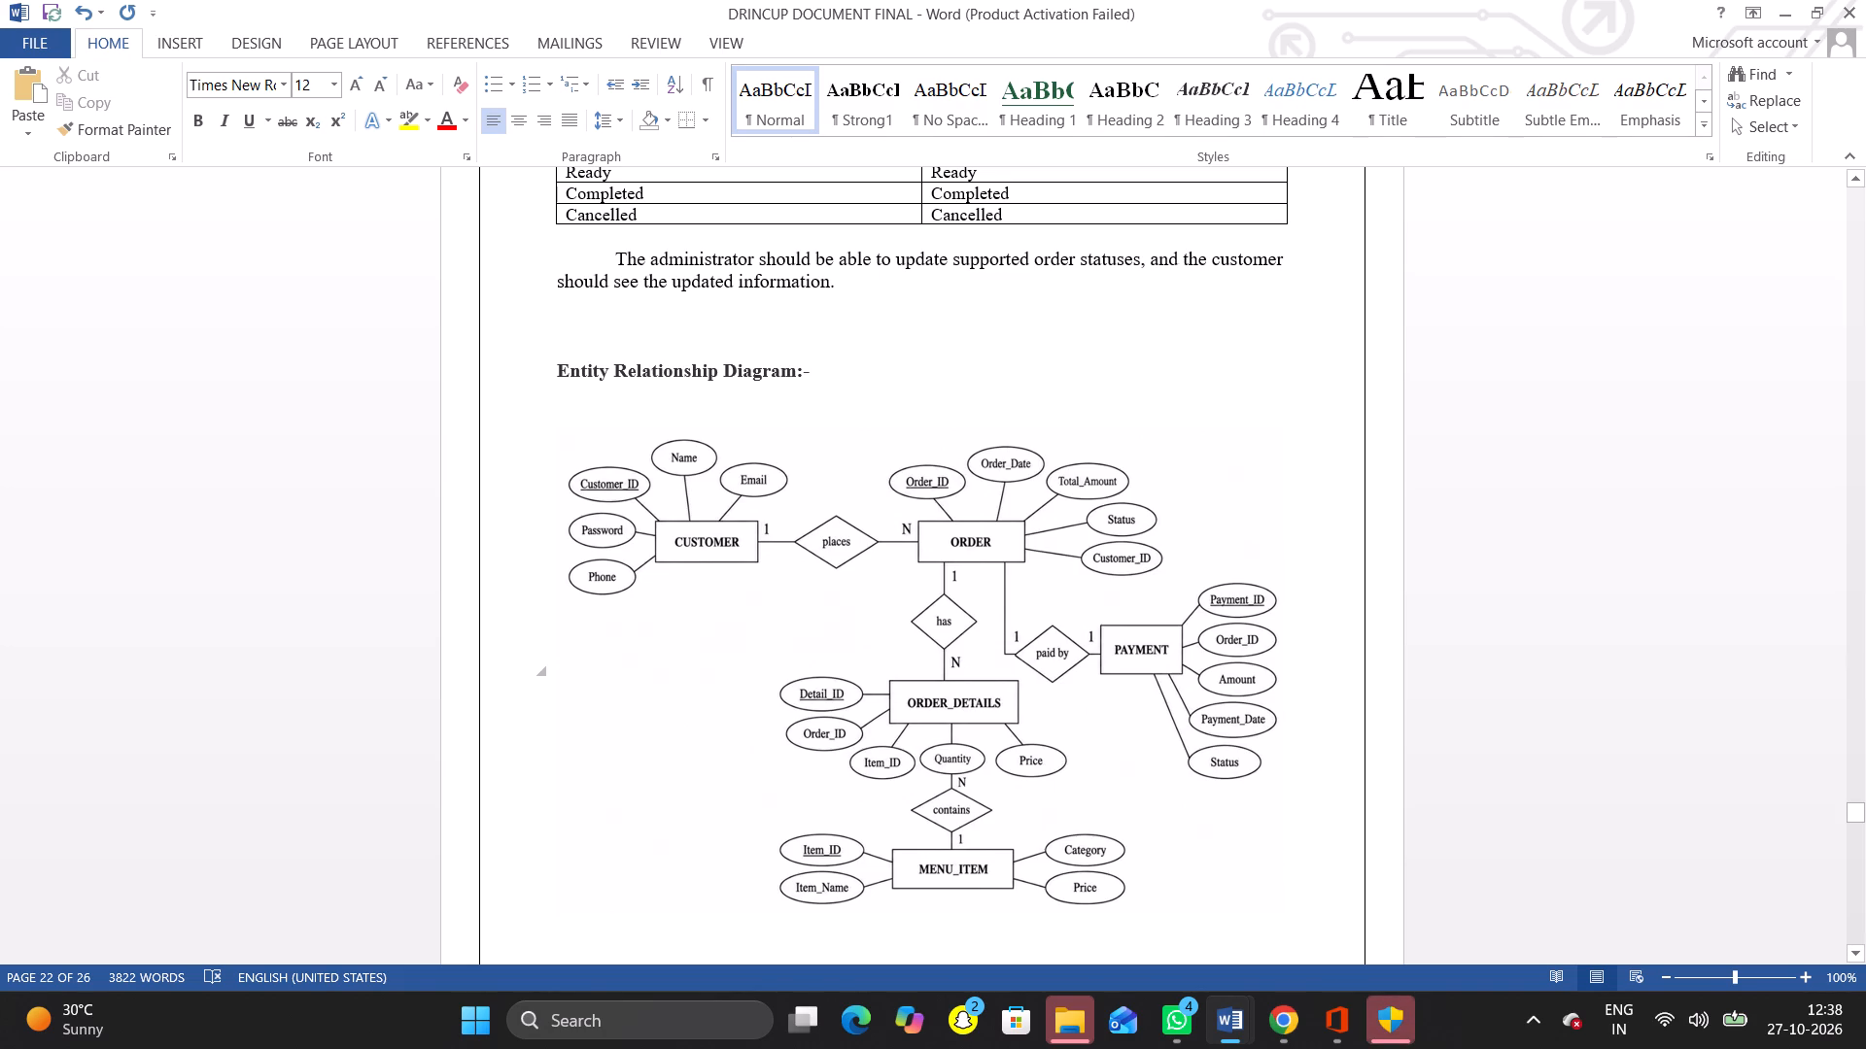
pyautogui.moveTo(541, 356); pyautogui.dragTo(793, 553)
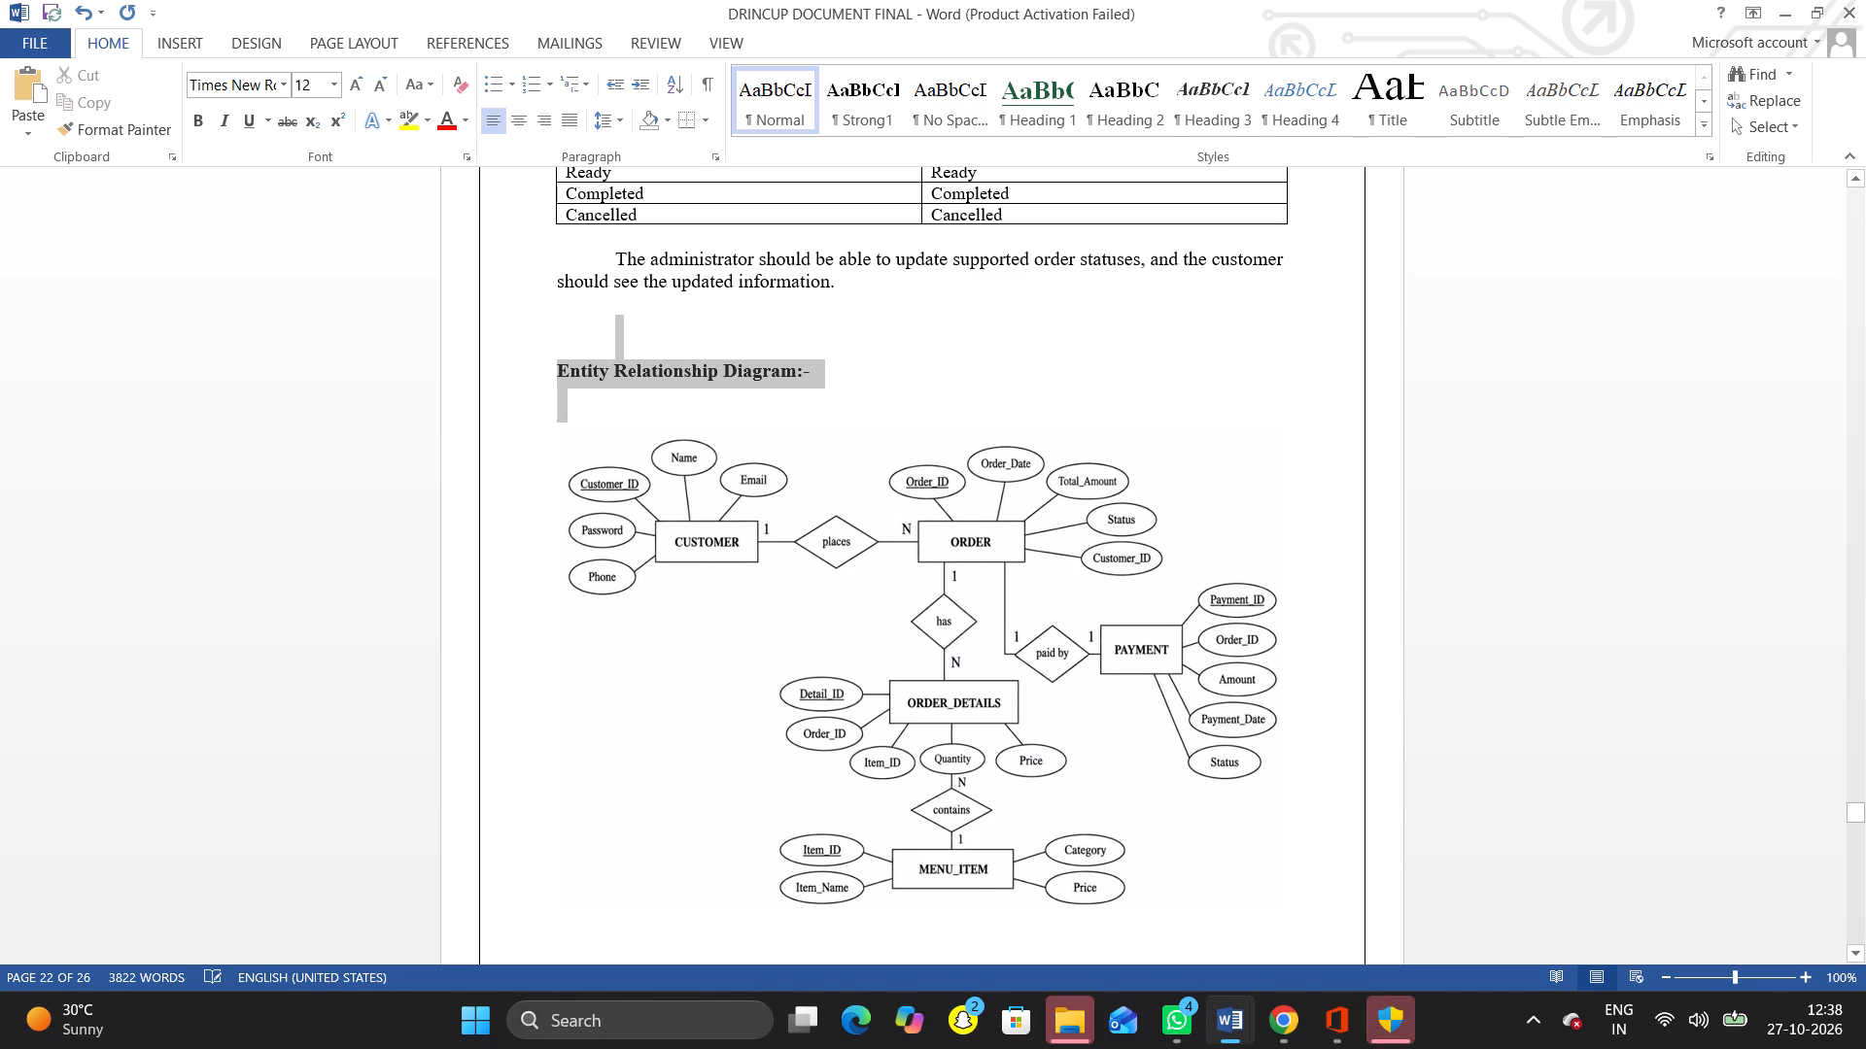
pyautogui.moveTo(793, 553); pyautogui.dragTo(813, 405)
pyautogui.hotkey('ctrl', 'x')
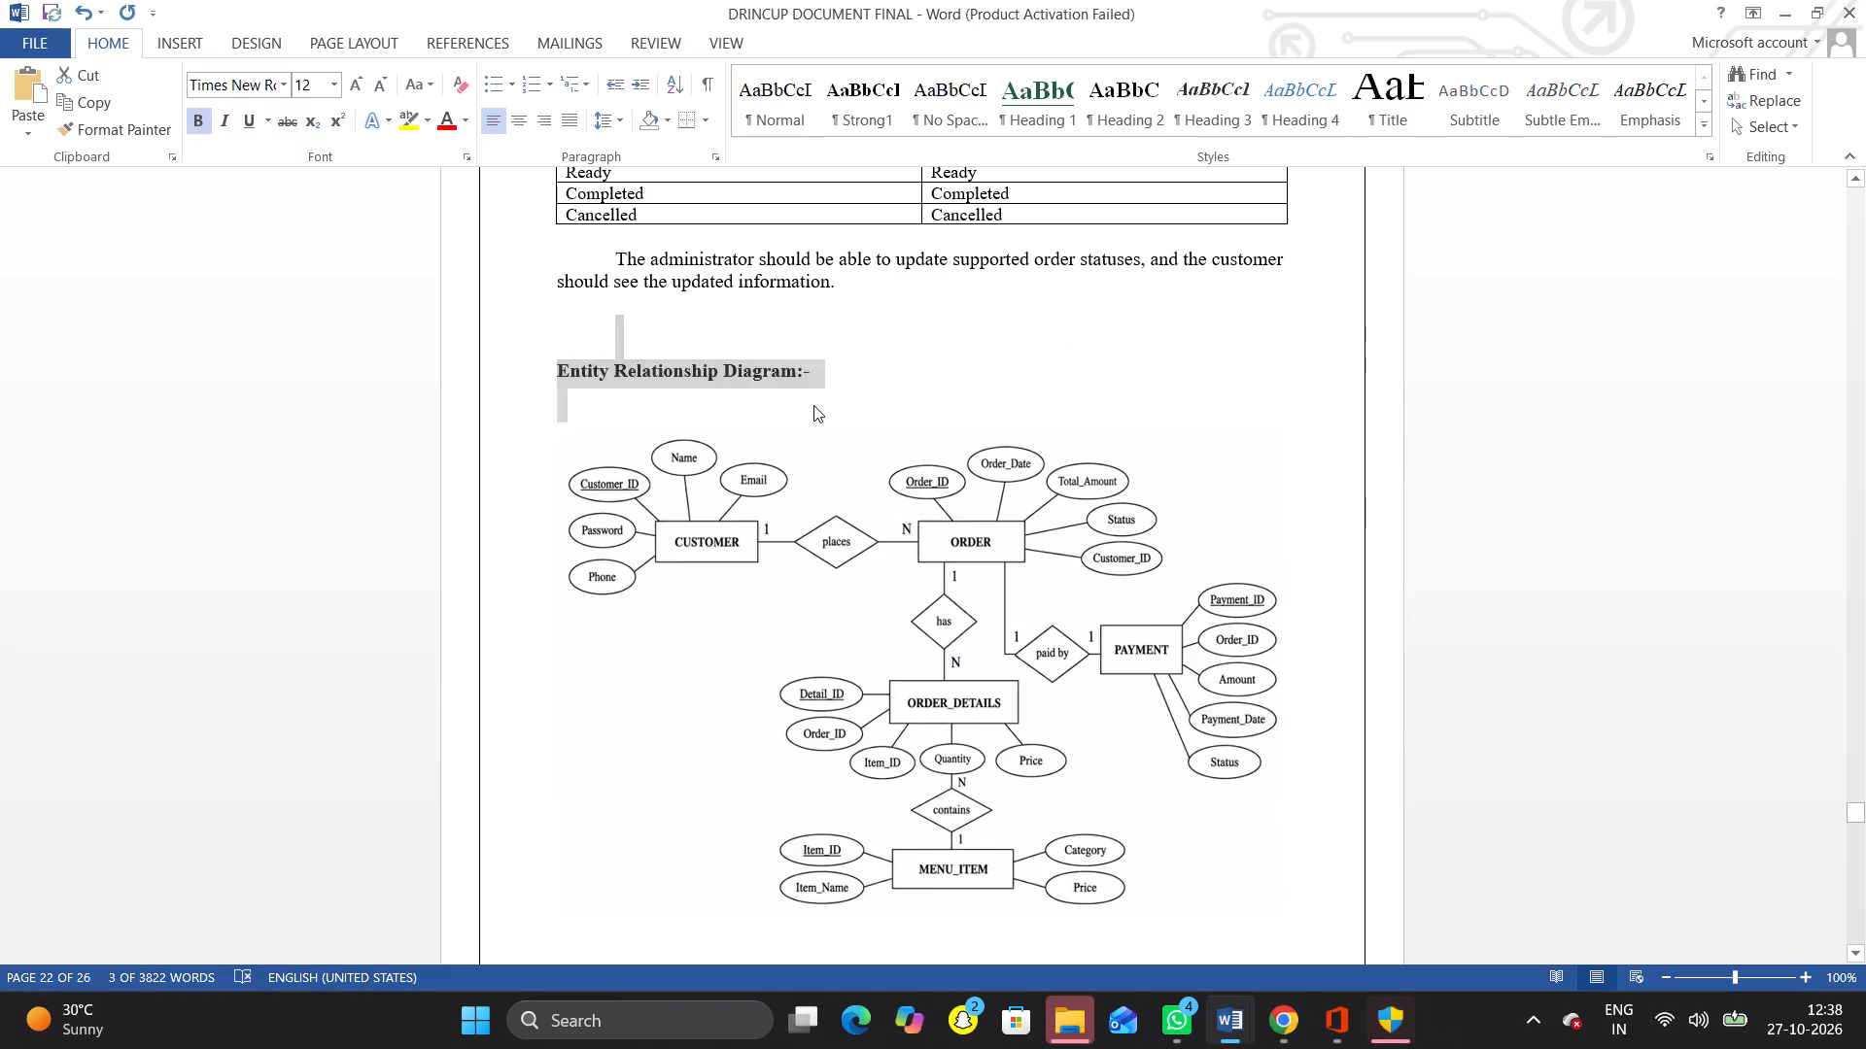
# Look back through the testing, screenshot and implementation pages to the flowchart page for a place for the cut heading.
pyautogui.scroll(10, 813, 405)
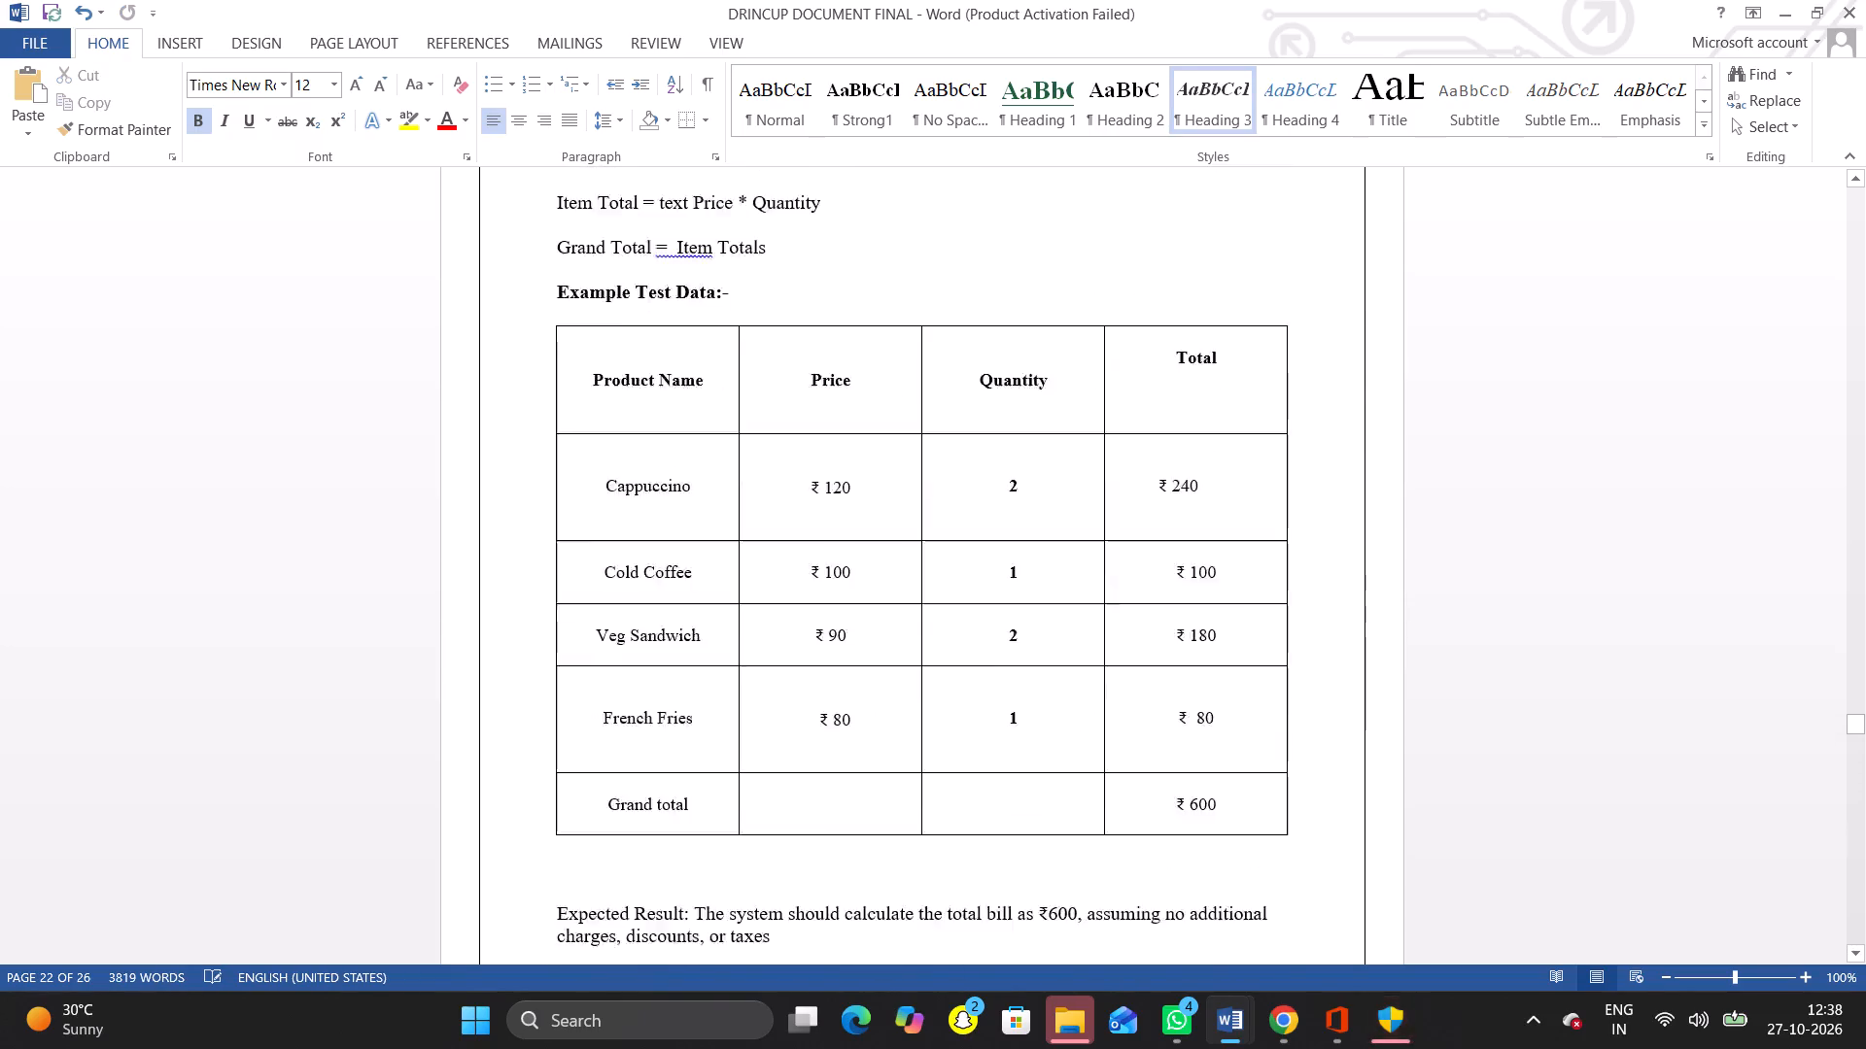
pyautogui.scroll(10, 813, 405)
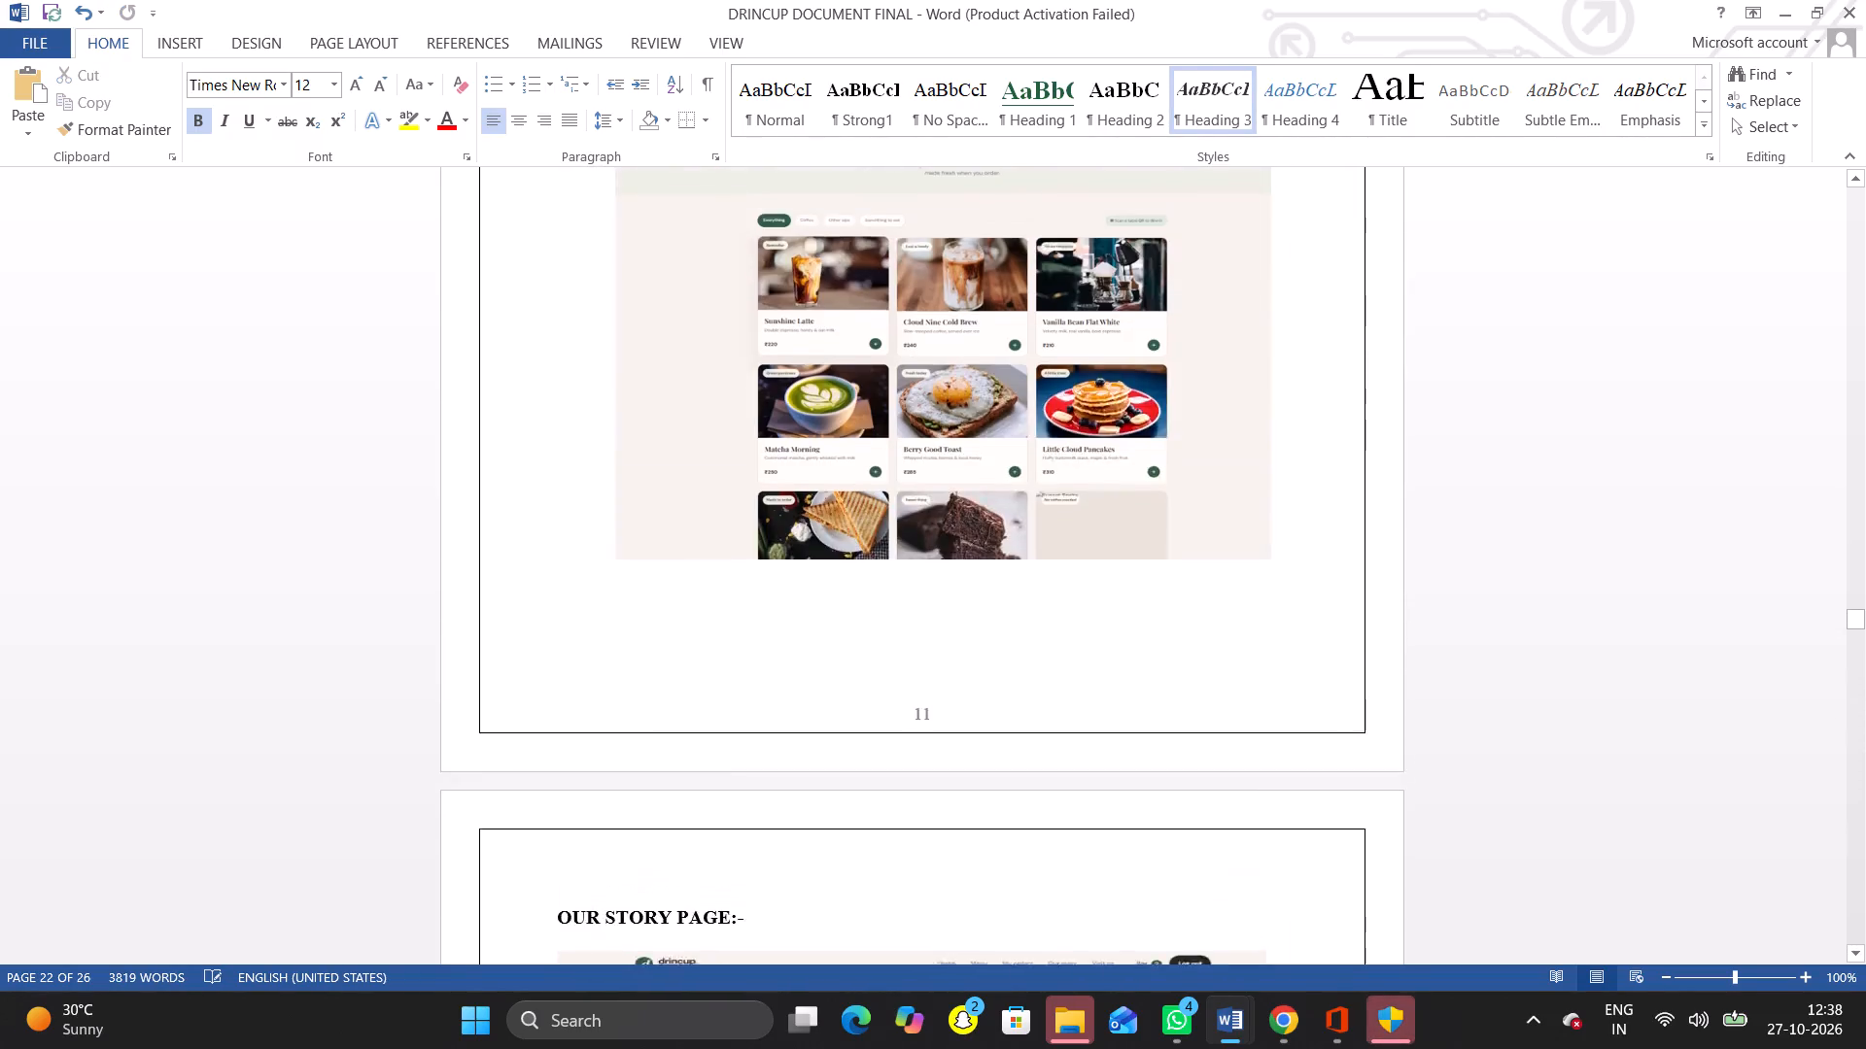
pyautogui.scroll(7, 813, 405)
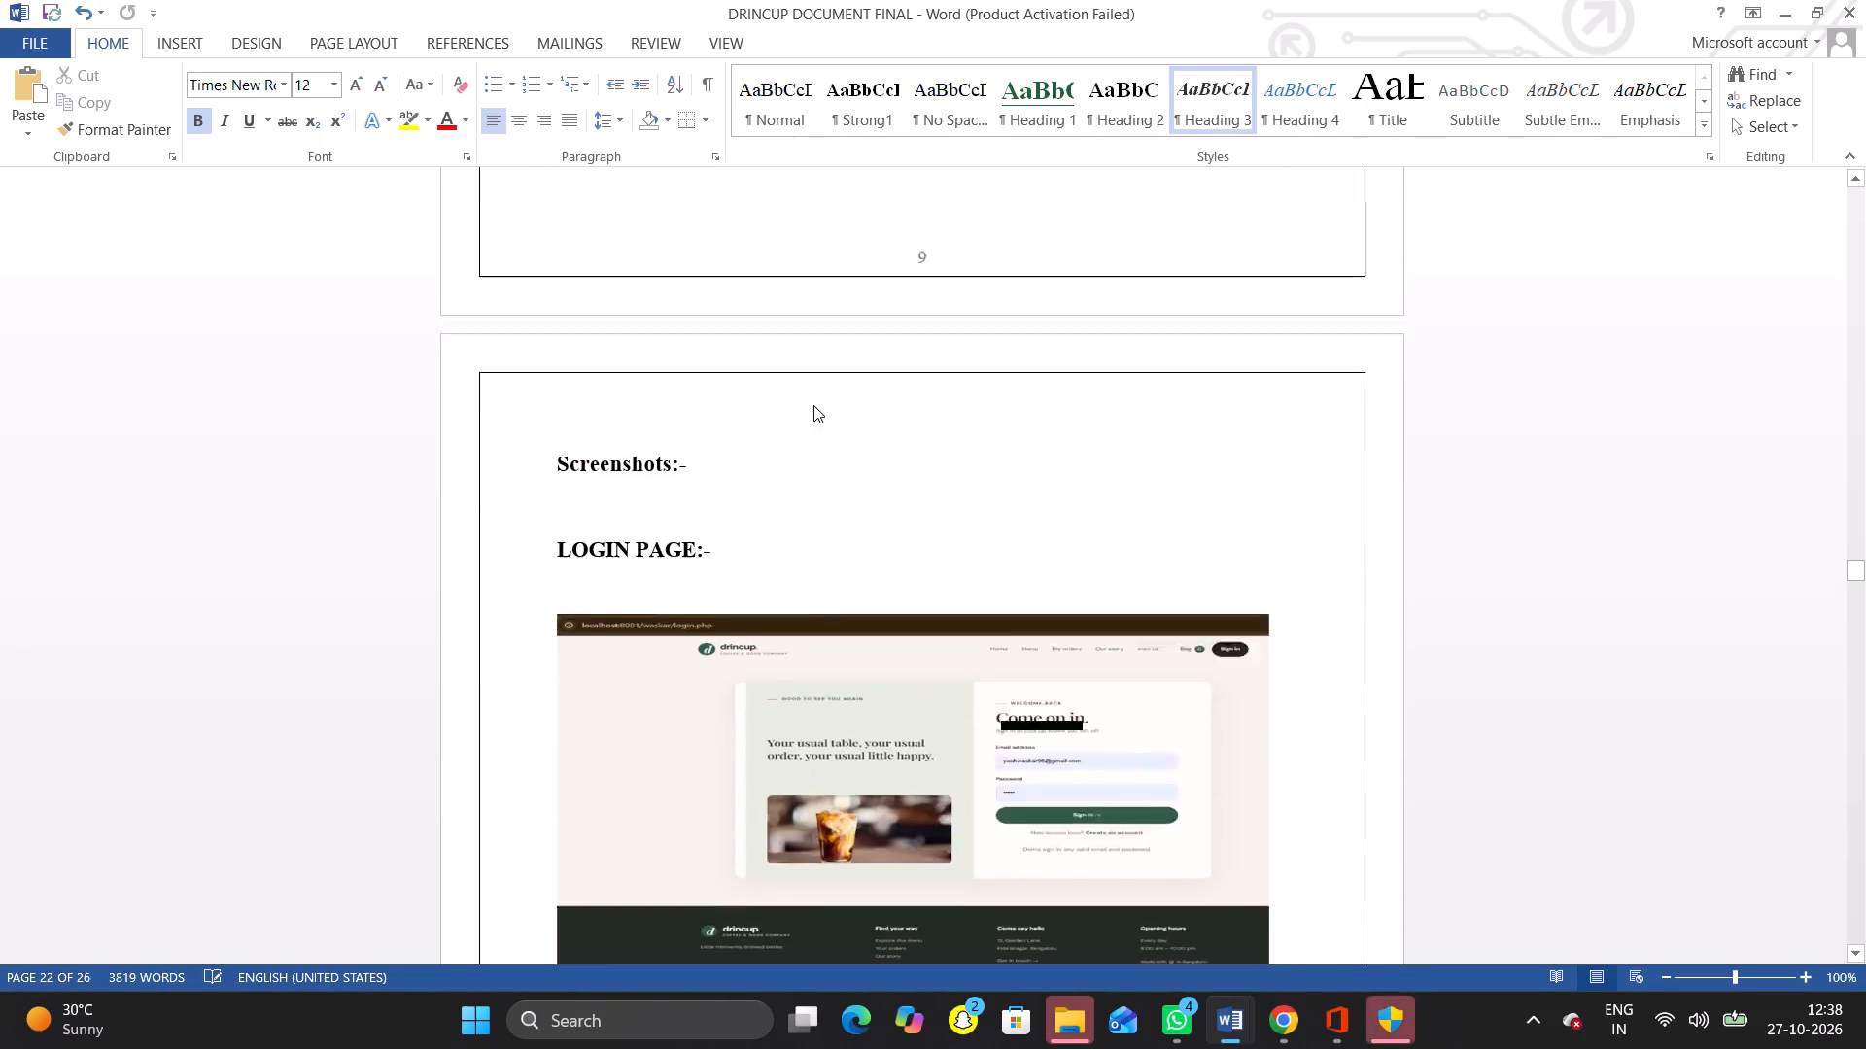
pyautogui.scroll(7, 813, 405)
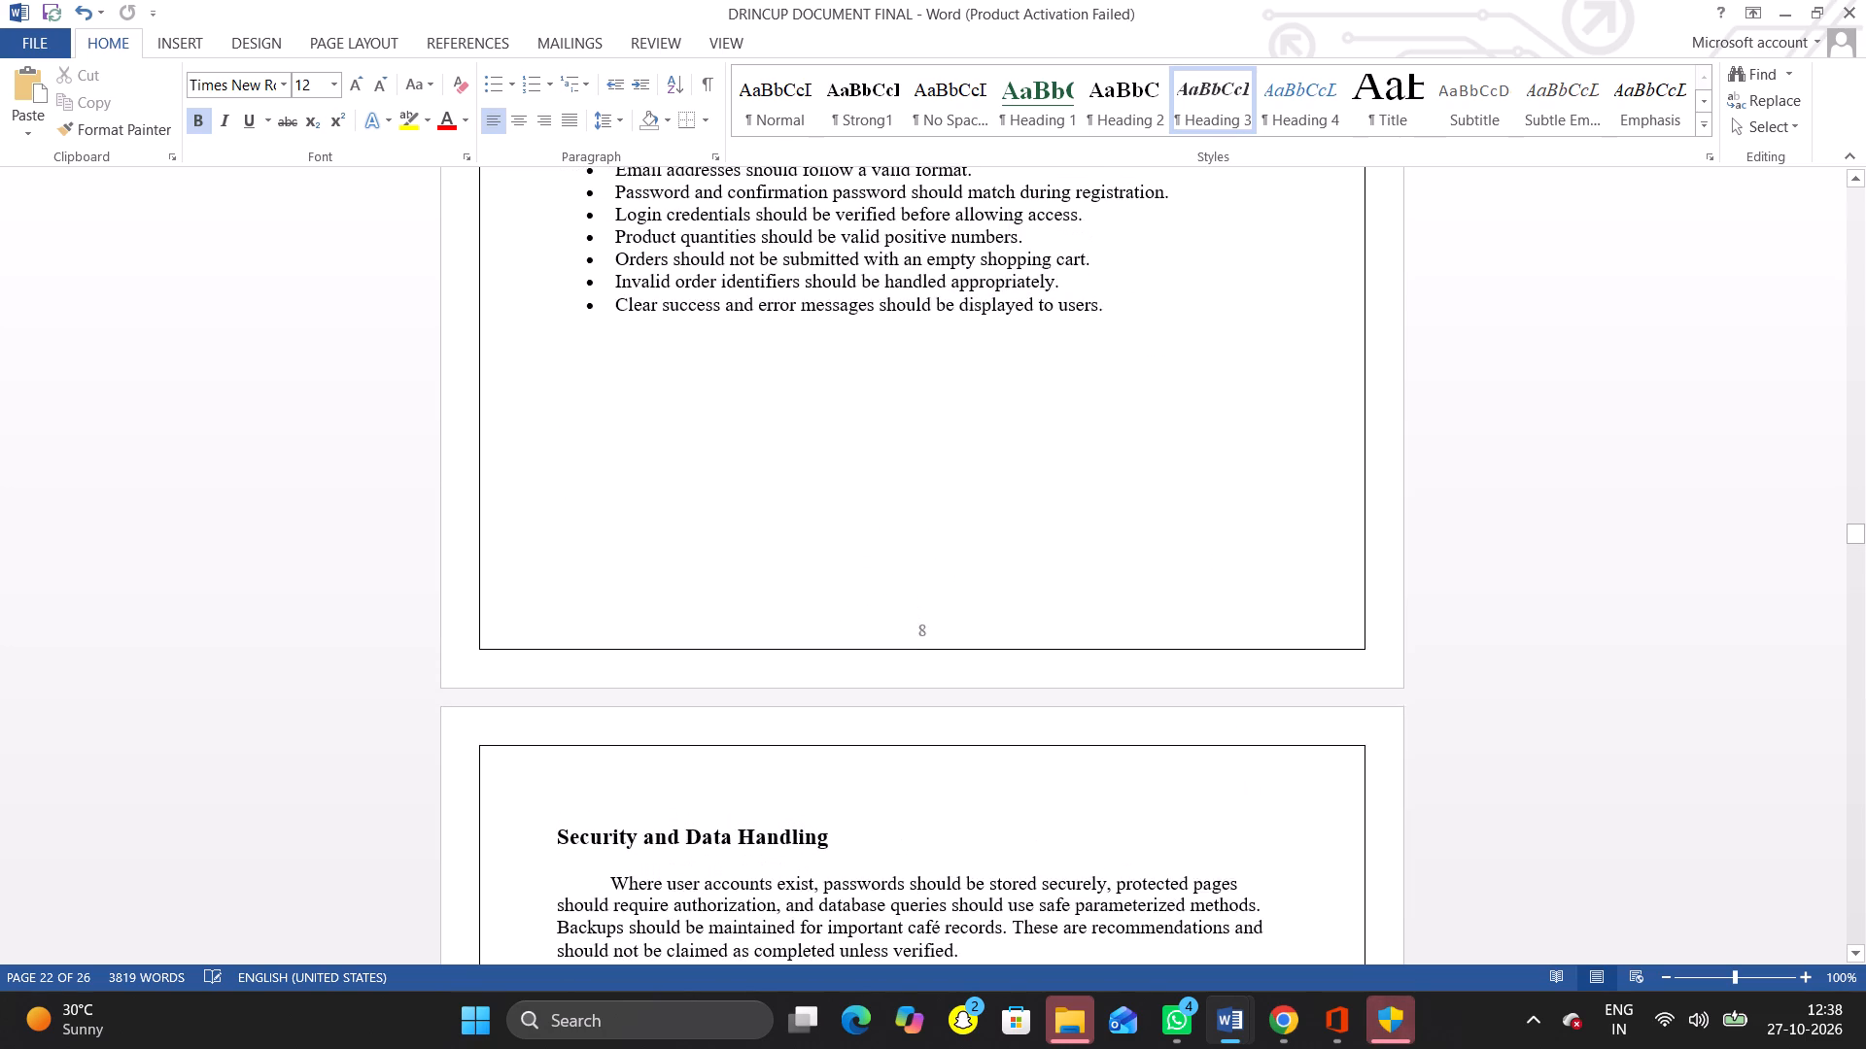
pyautogui.scroll(10, 813, 405)
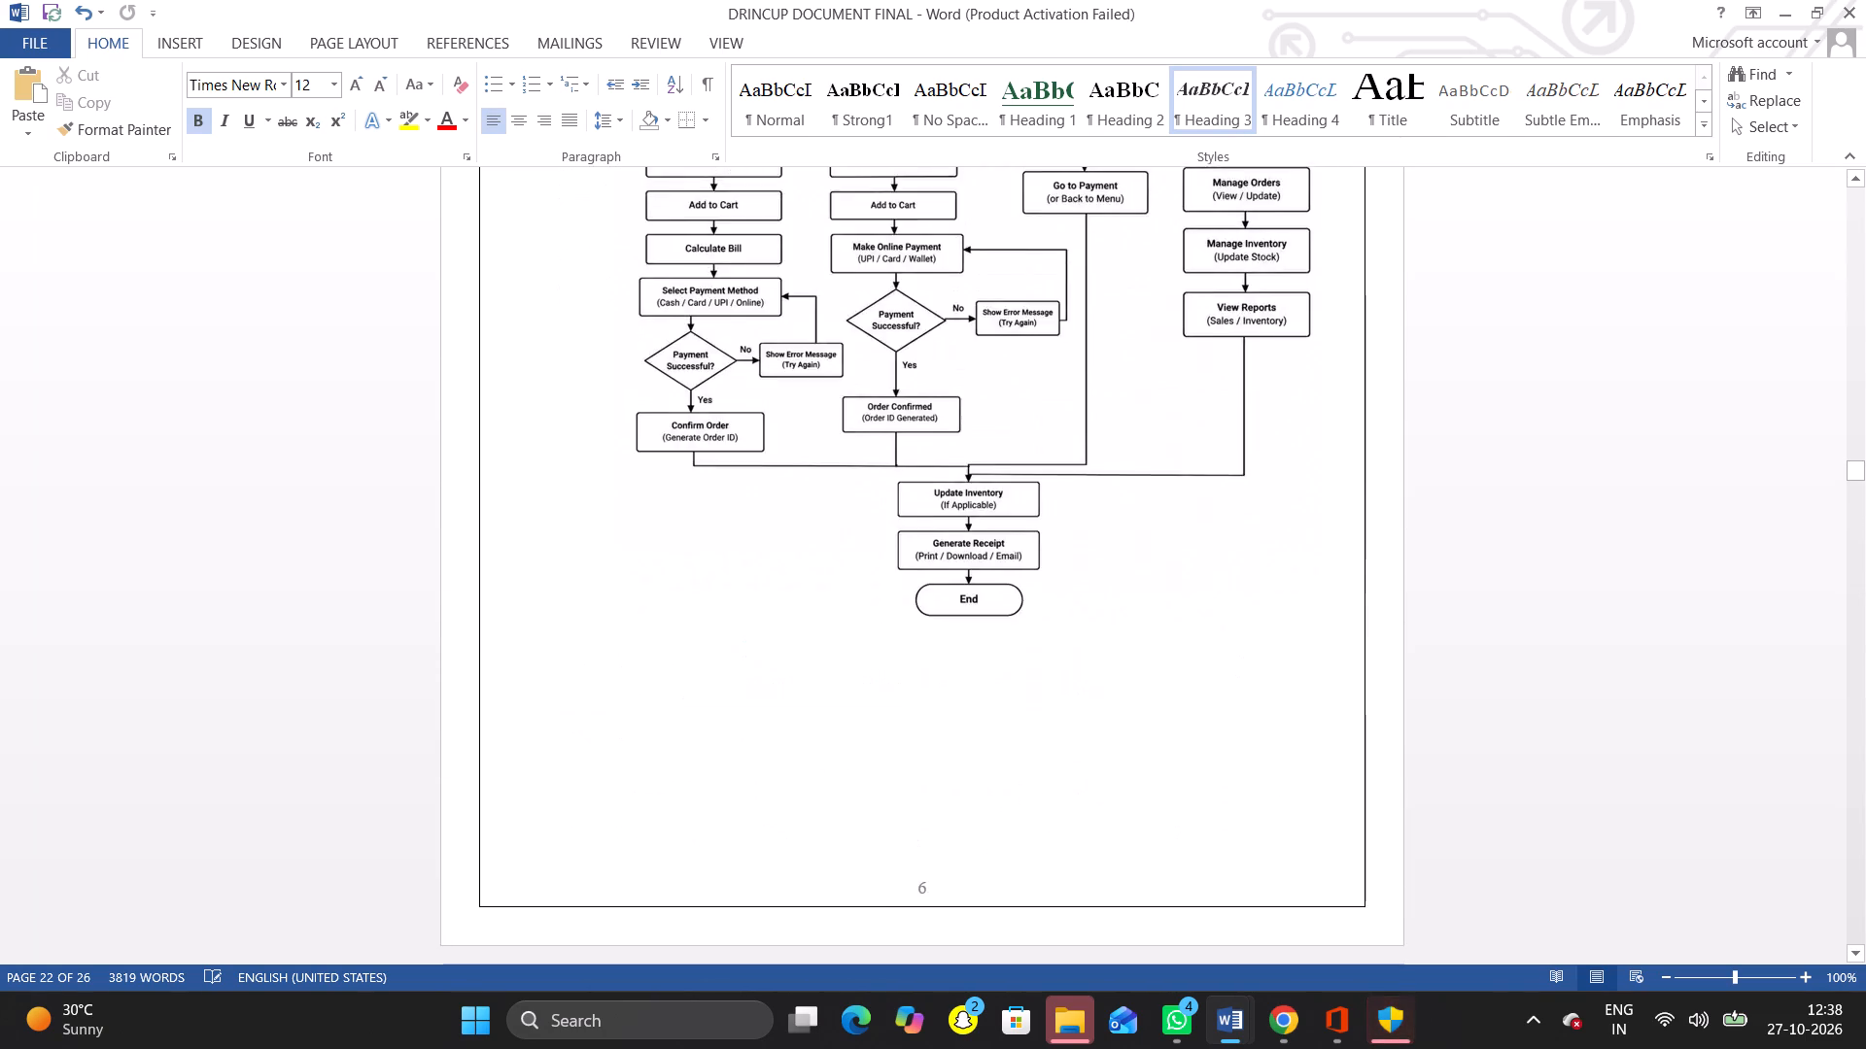
# Paste the cut "Entity Relationship Diagram:-" heading on a new line after the flowchart page, directly above "IMPLEMENTATION DETAILS".
pyautogui.scroll(-2, 813, 405)
pyautogui.click(801, 424)
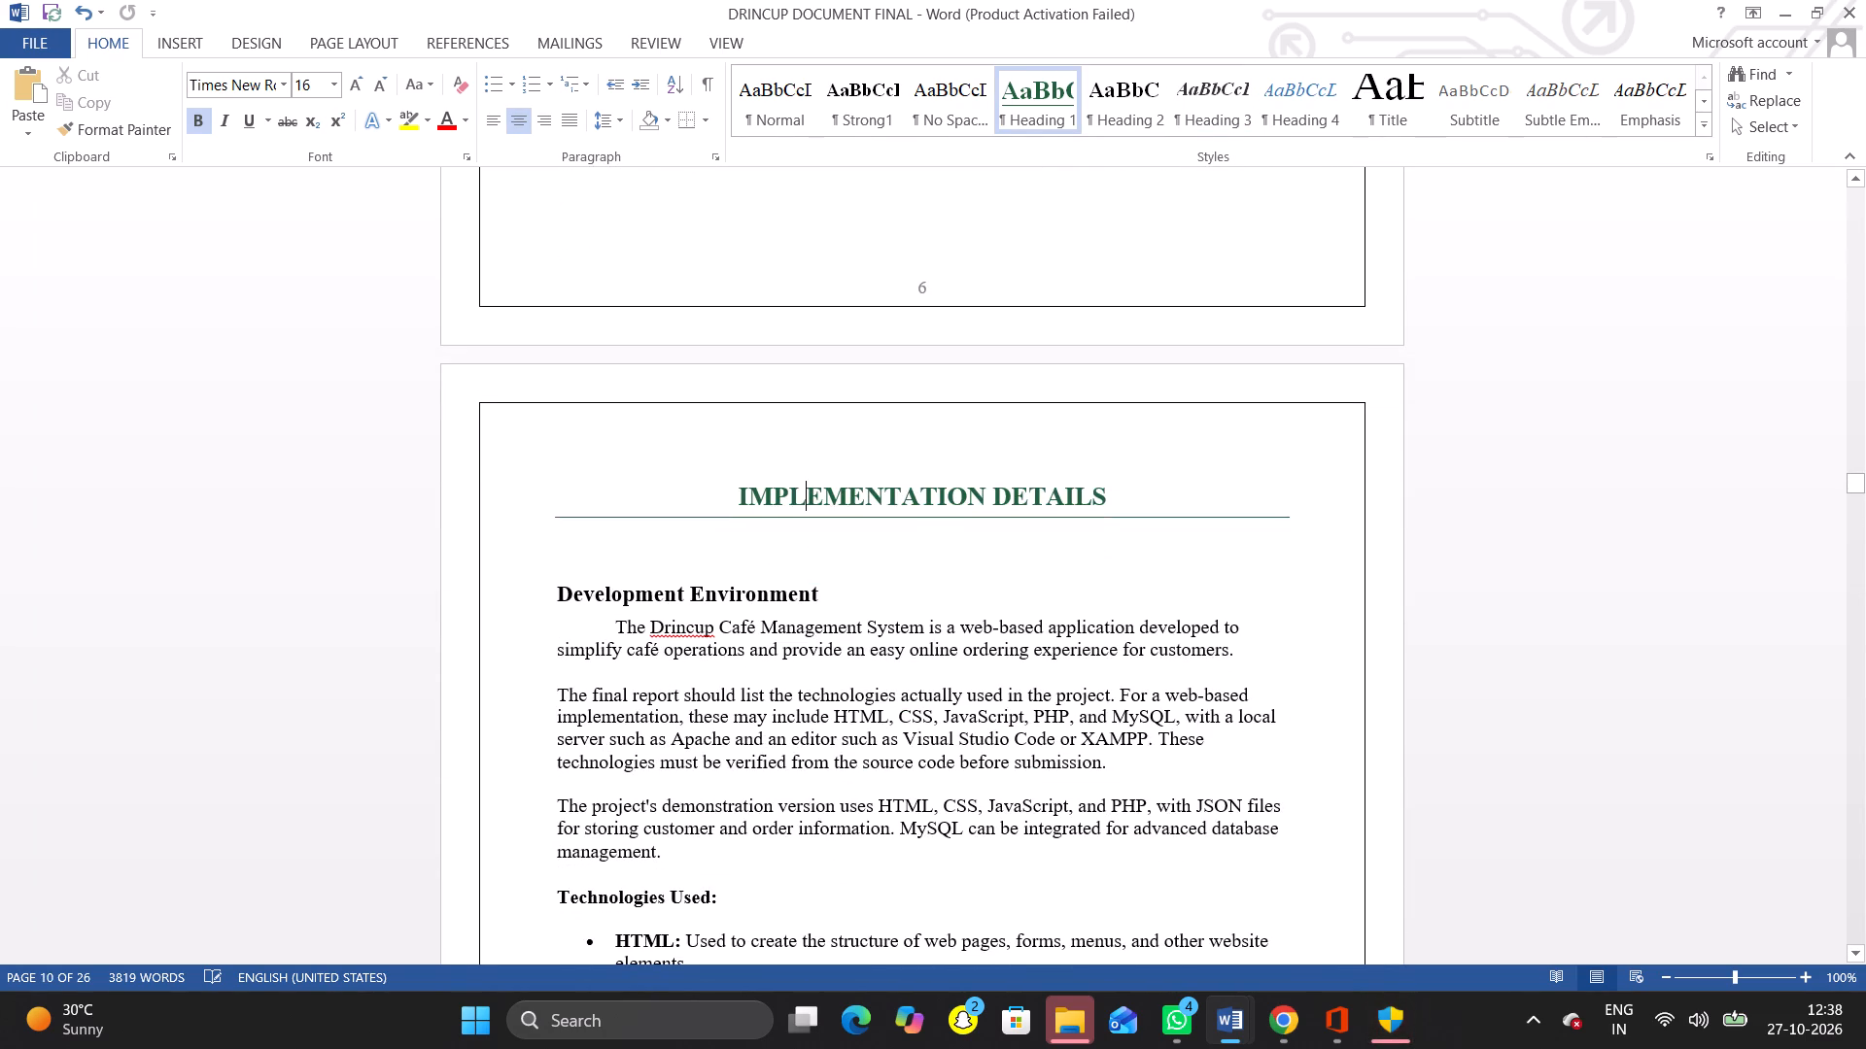
pyautogui.click(1023, 239)
pyautogui.press('Return')
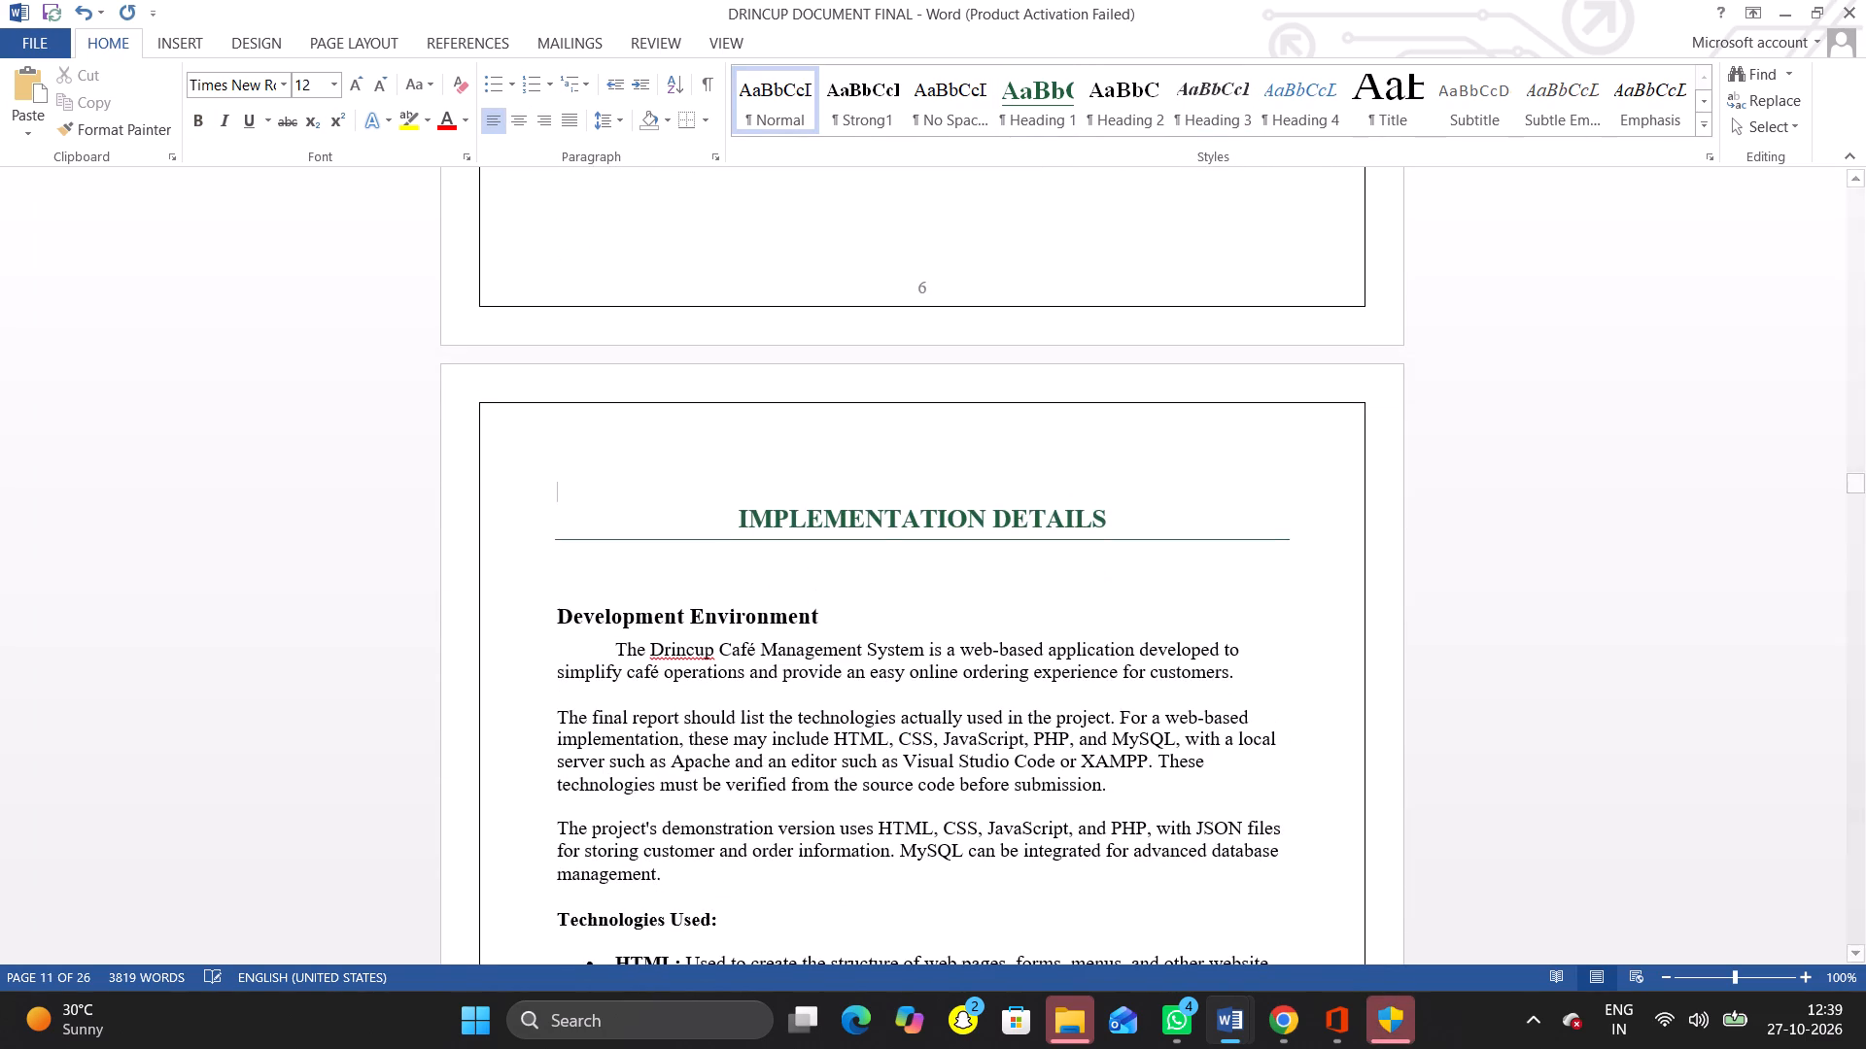
pyautogui.hotkey('ctrl', 'v')
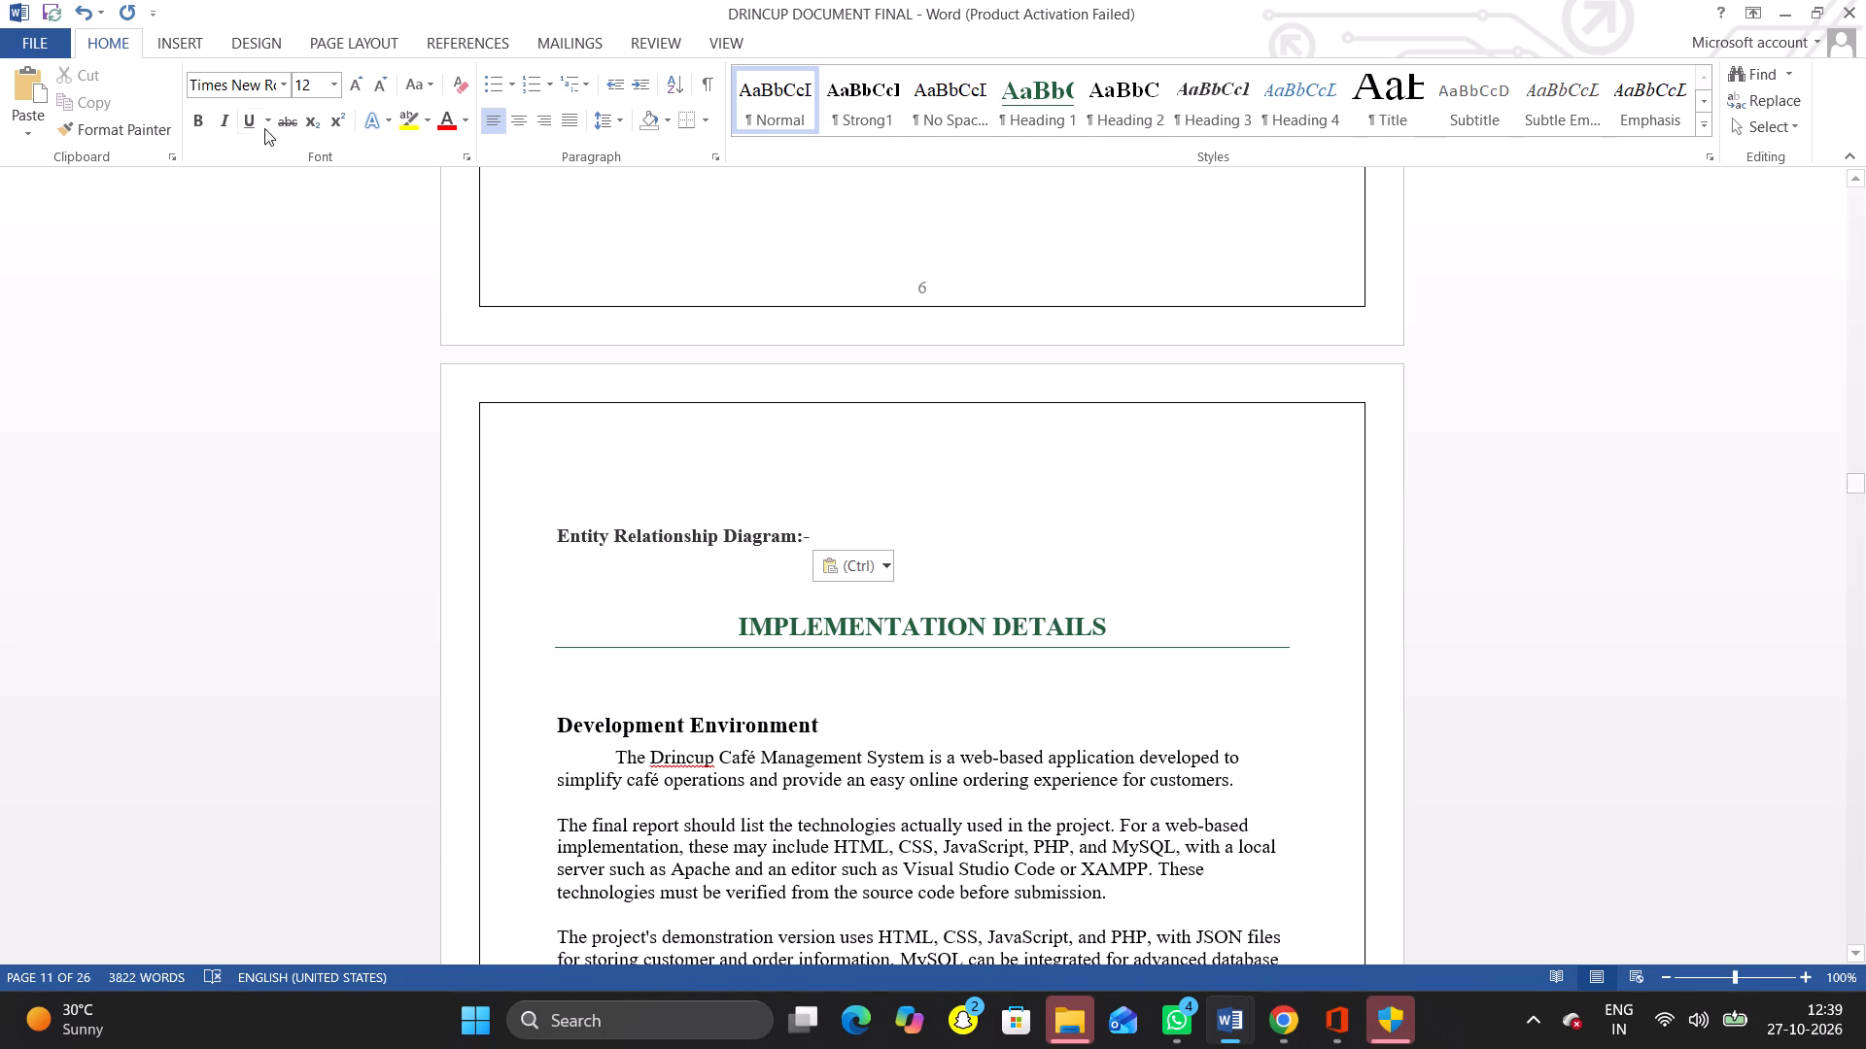
# Insert a page break between the pasted heading and "IMPLEMENTATION DETAILS".
pyautogui.click(180, 50)
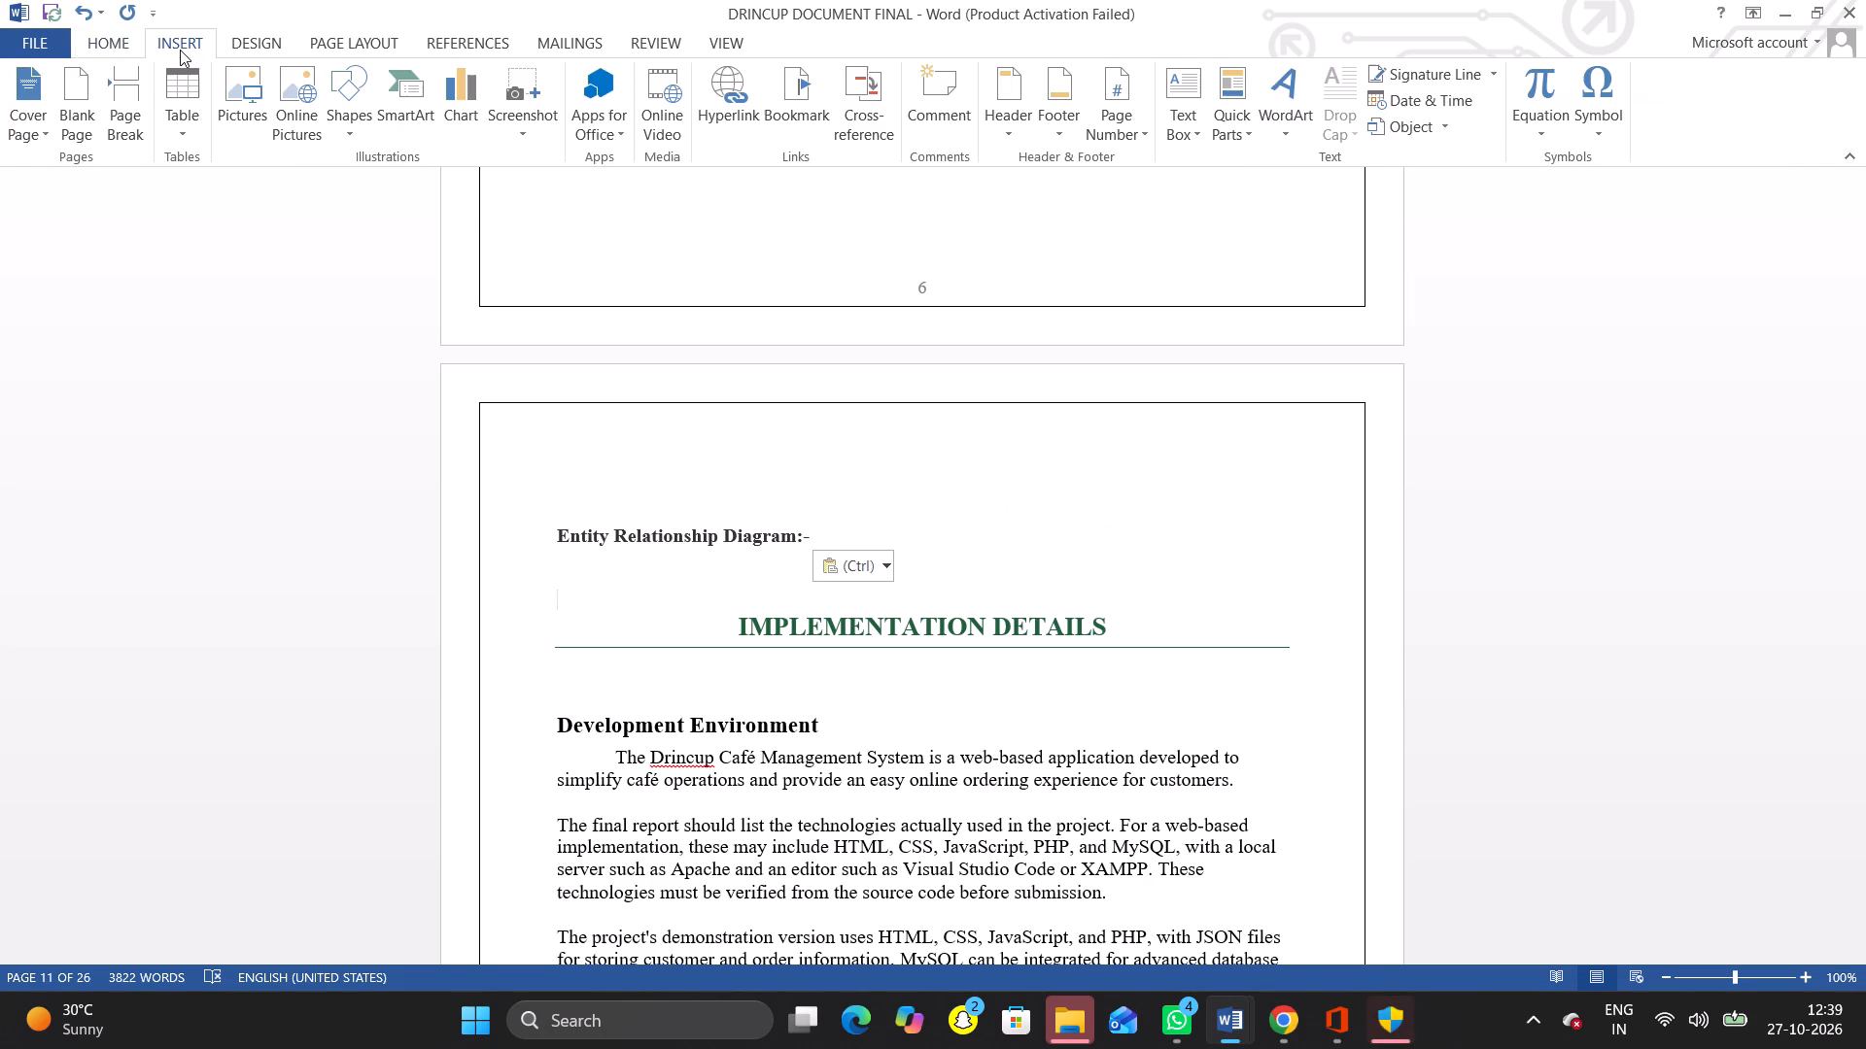
pyautogui.click(112, 107)
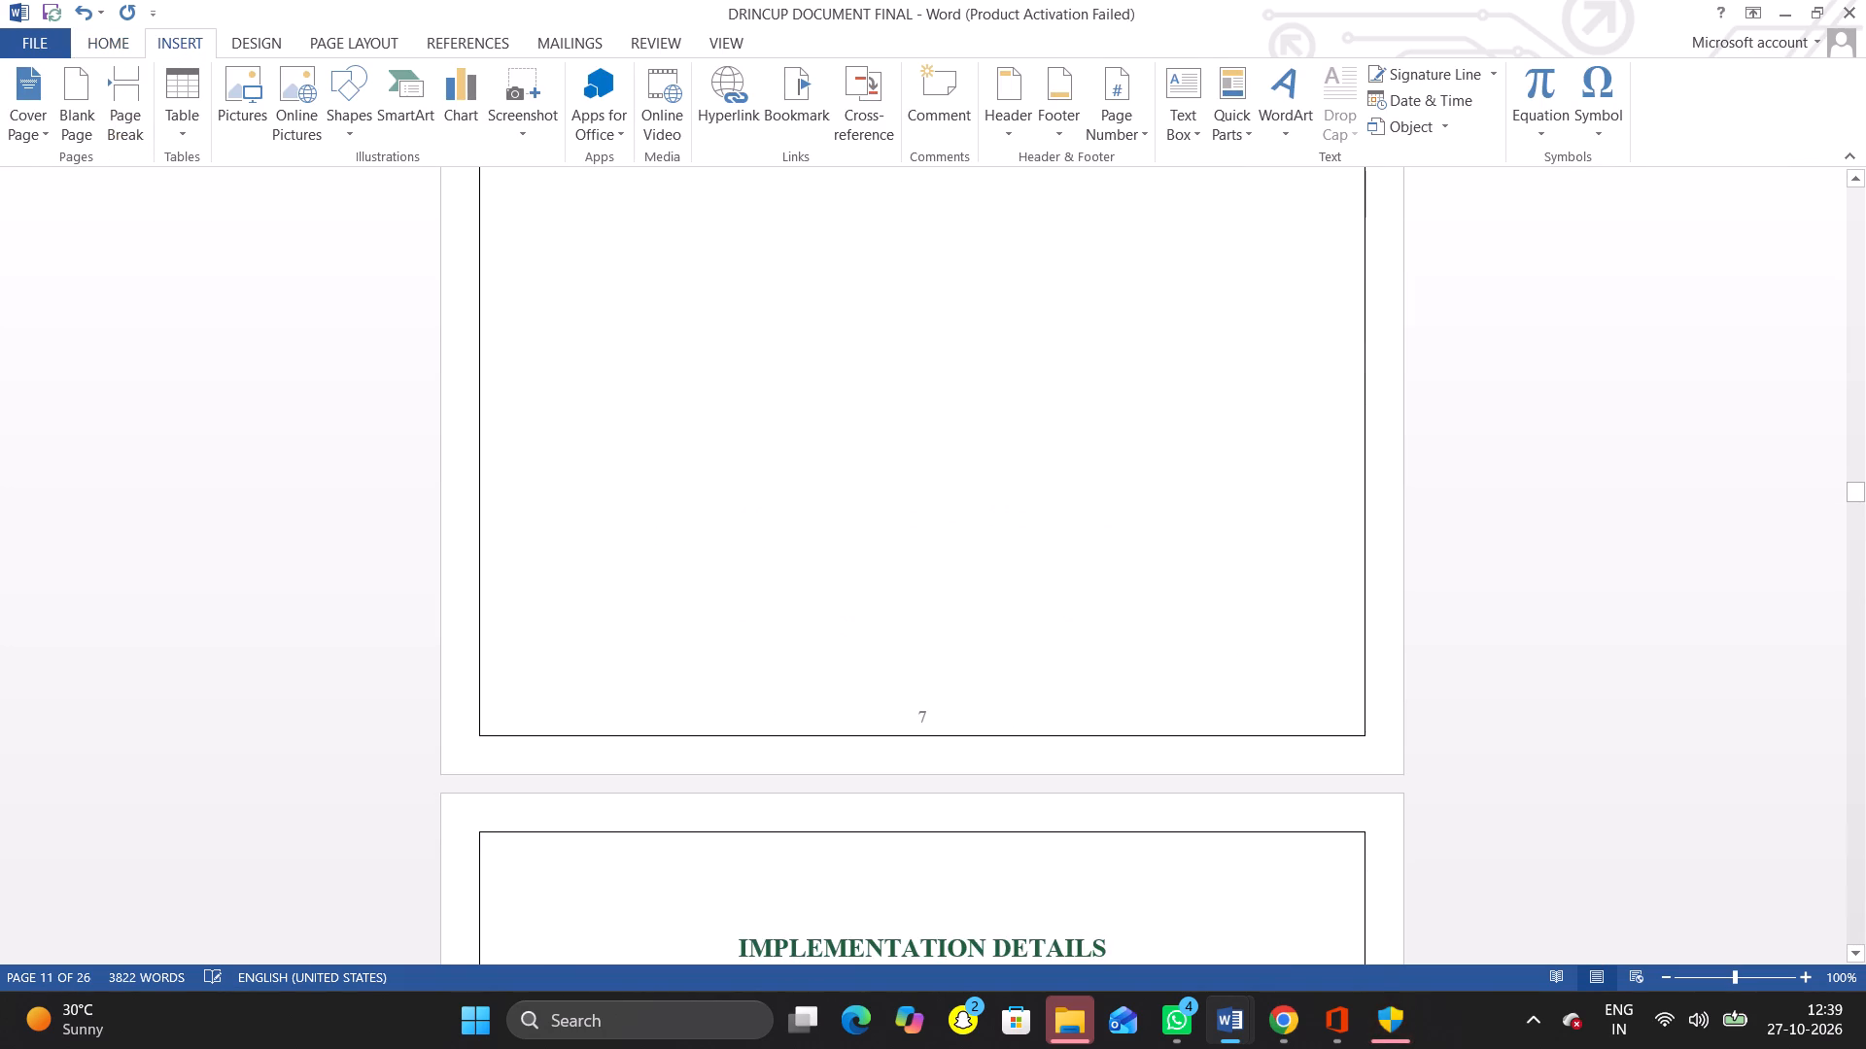
# Add a new line directly beneath the "Entity Relationship Diagram:-" heading on its own page.
pyautogui.scroll(3, 497, 348)
pyautogui.click(696, 448)
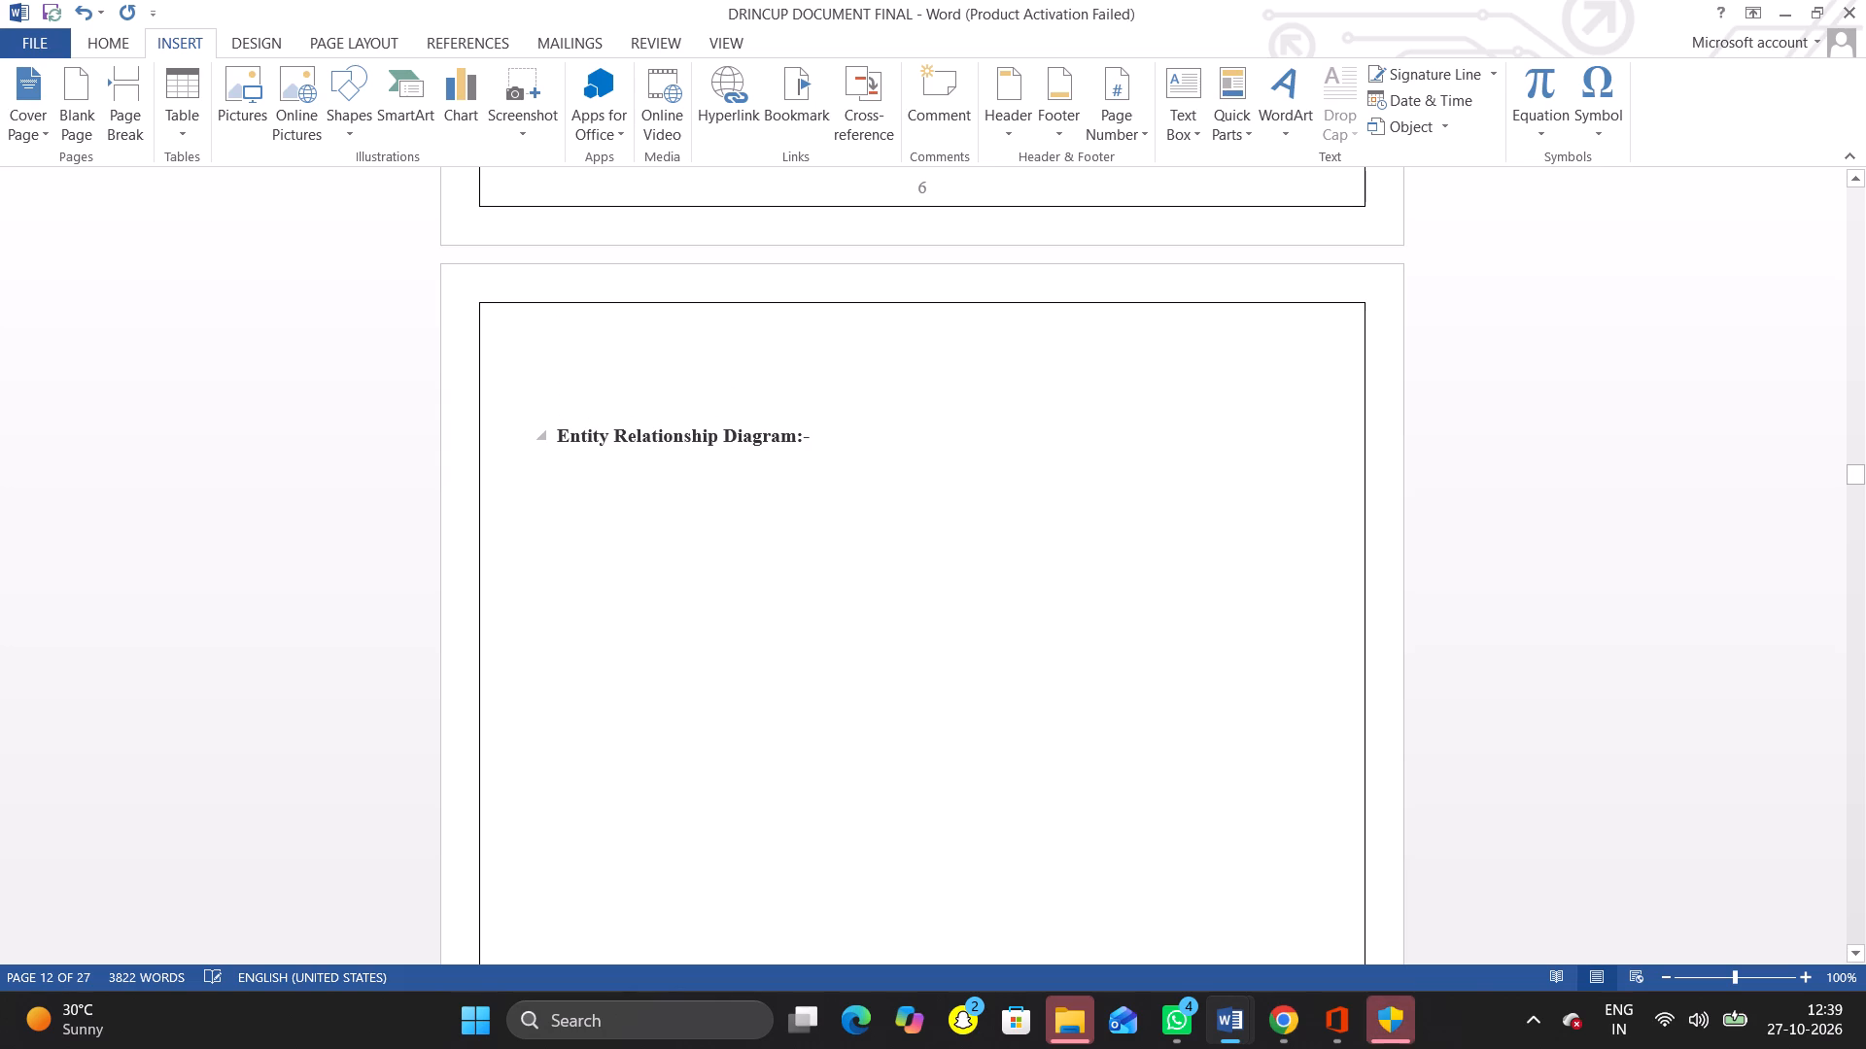
pyautogui.click(846, 430)
pyautogui.press('Return')
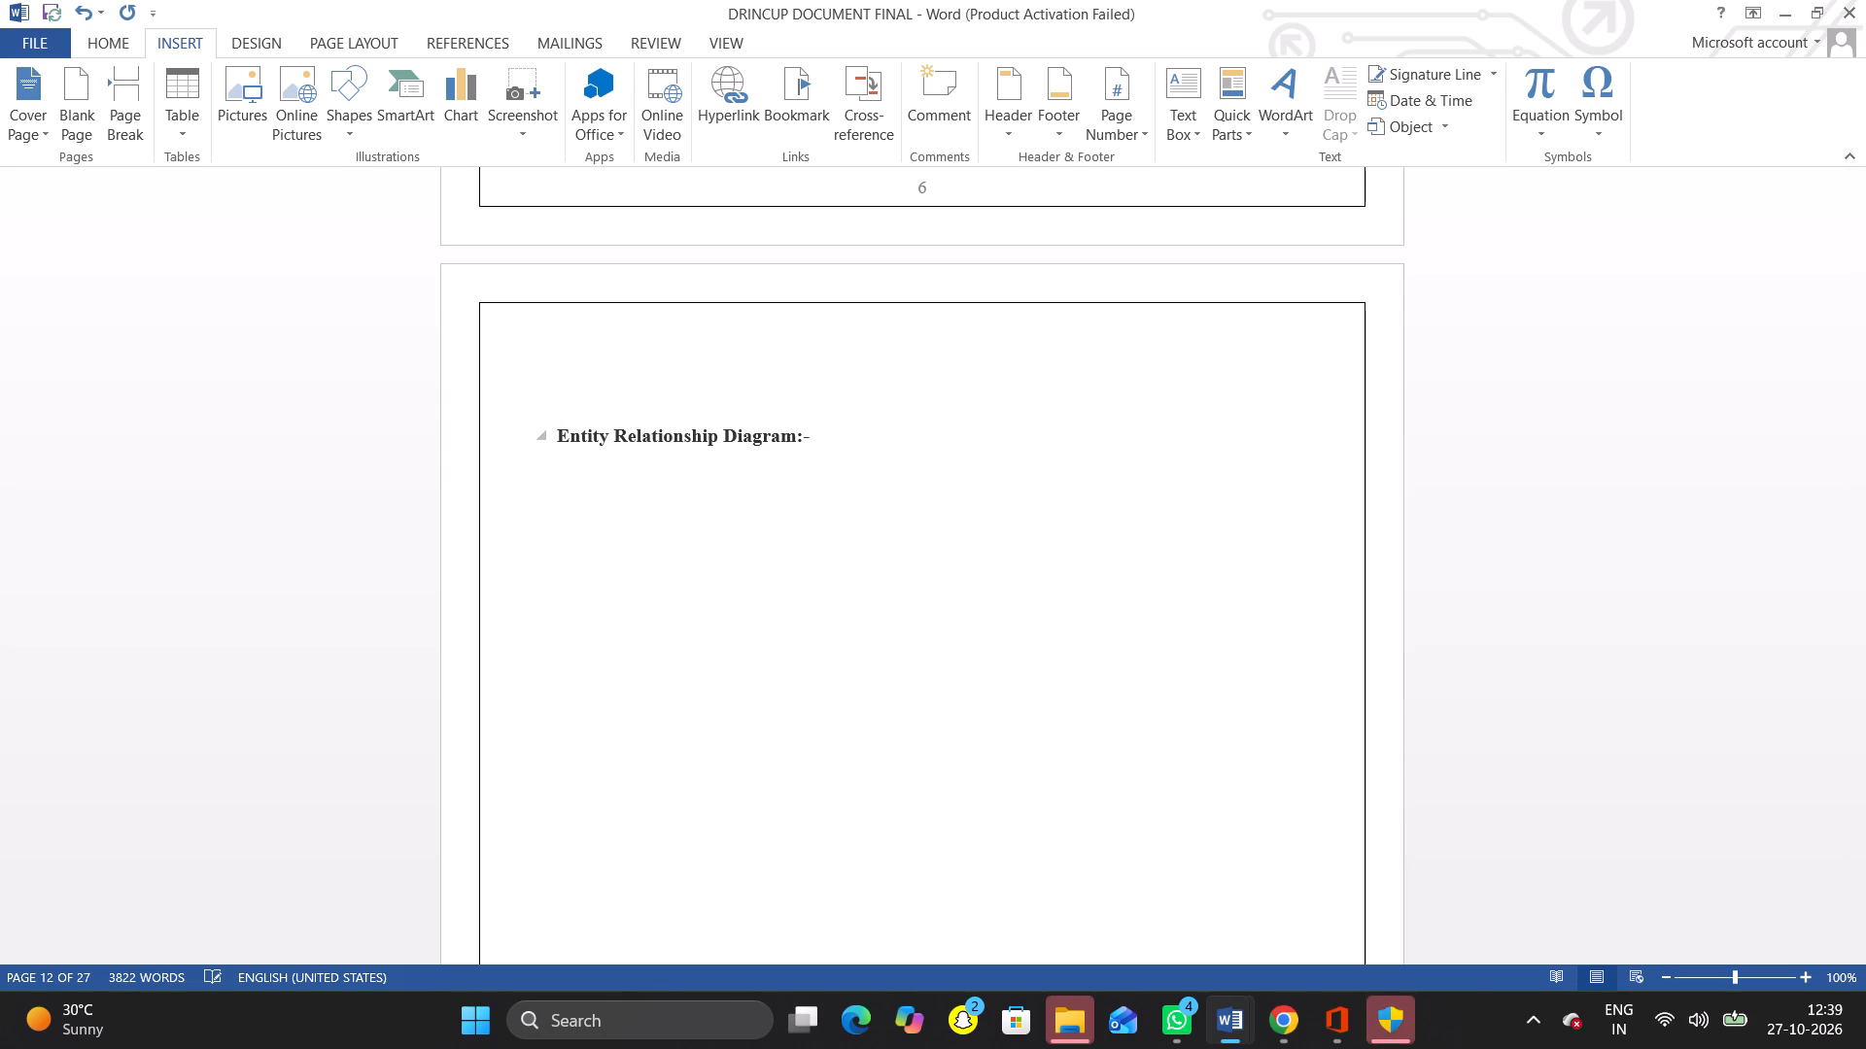
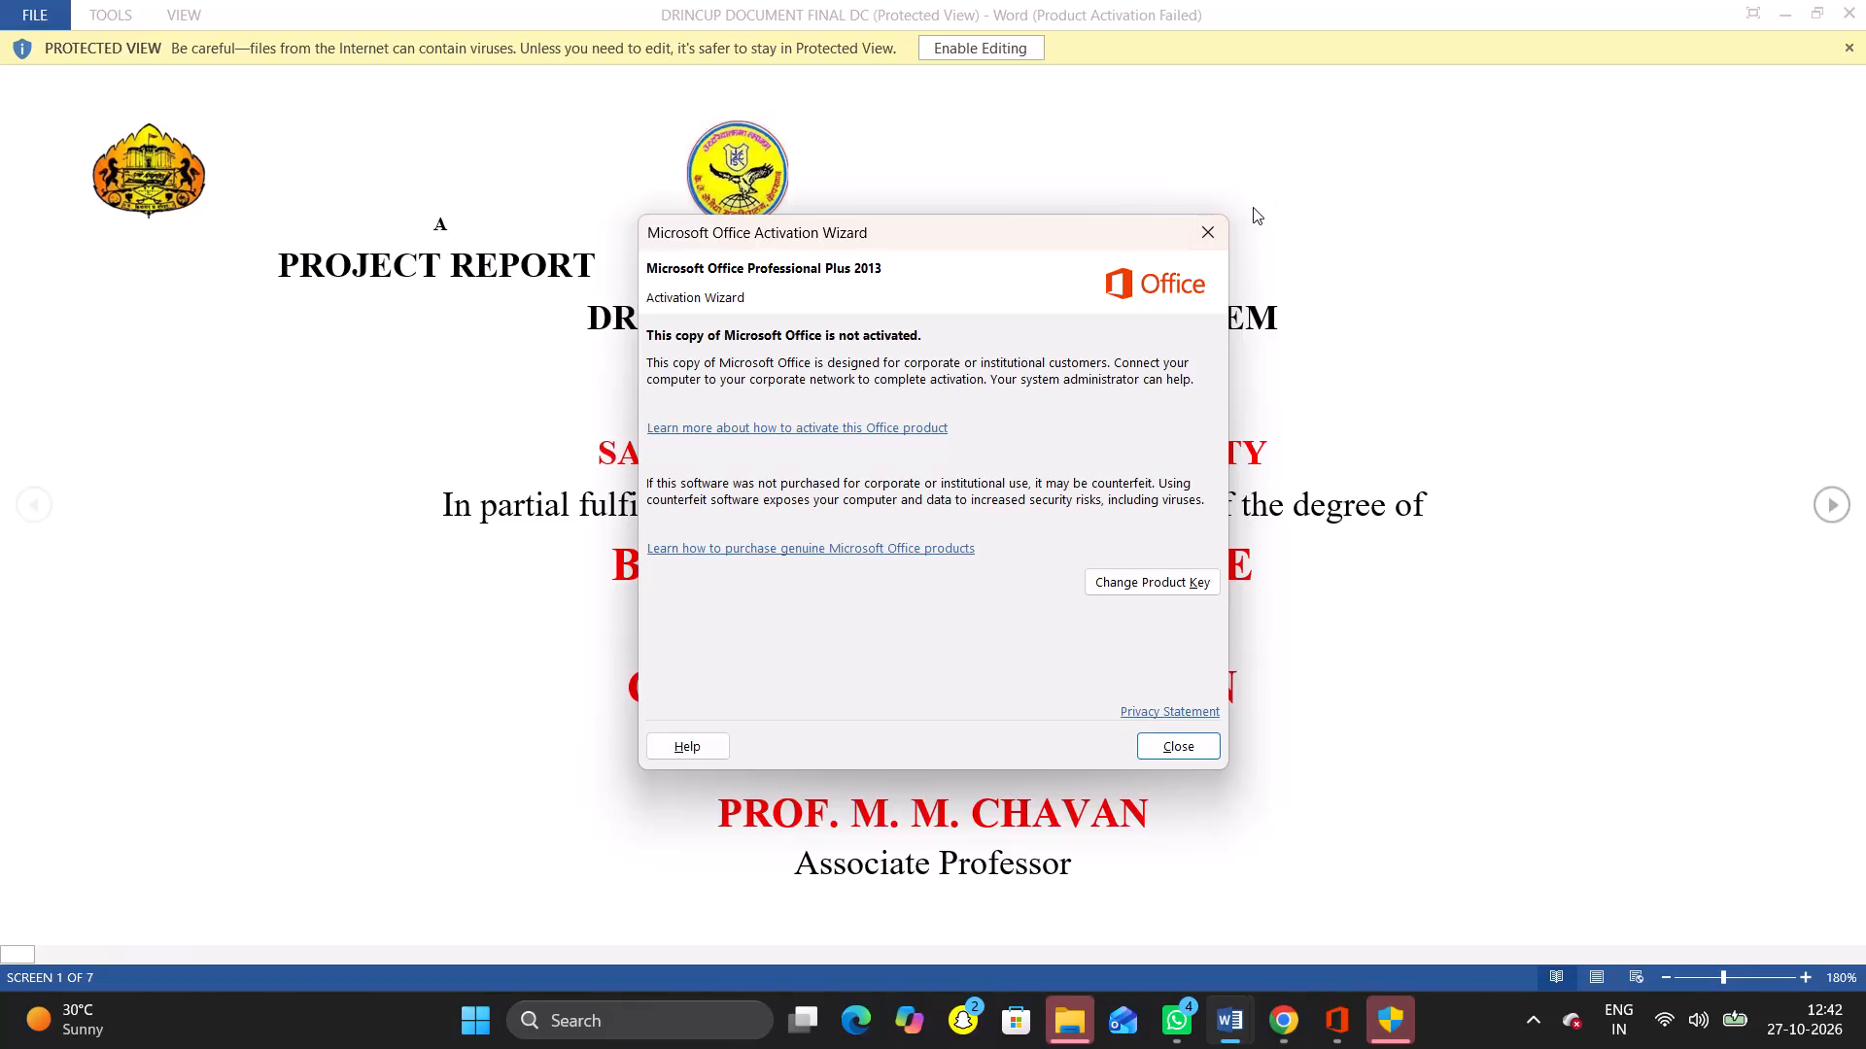
# Dismiss the Microsoft Office Activation Wizard covering the title page of the DRINCUP DOCUMENT FINAL DC document.
pyautogui.click(1227, 227)
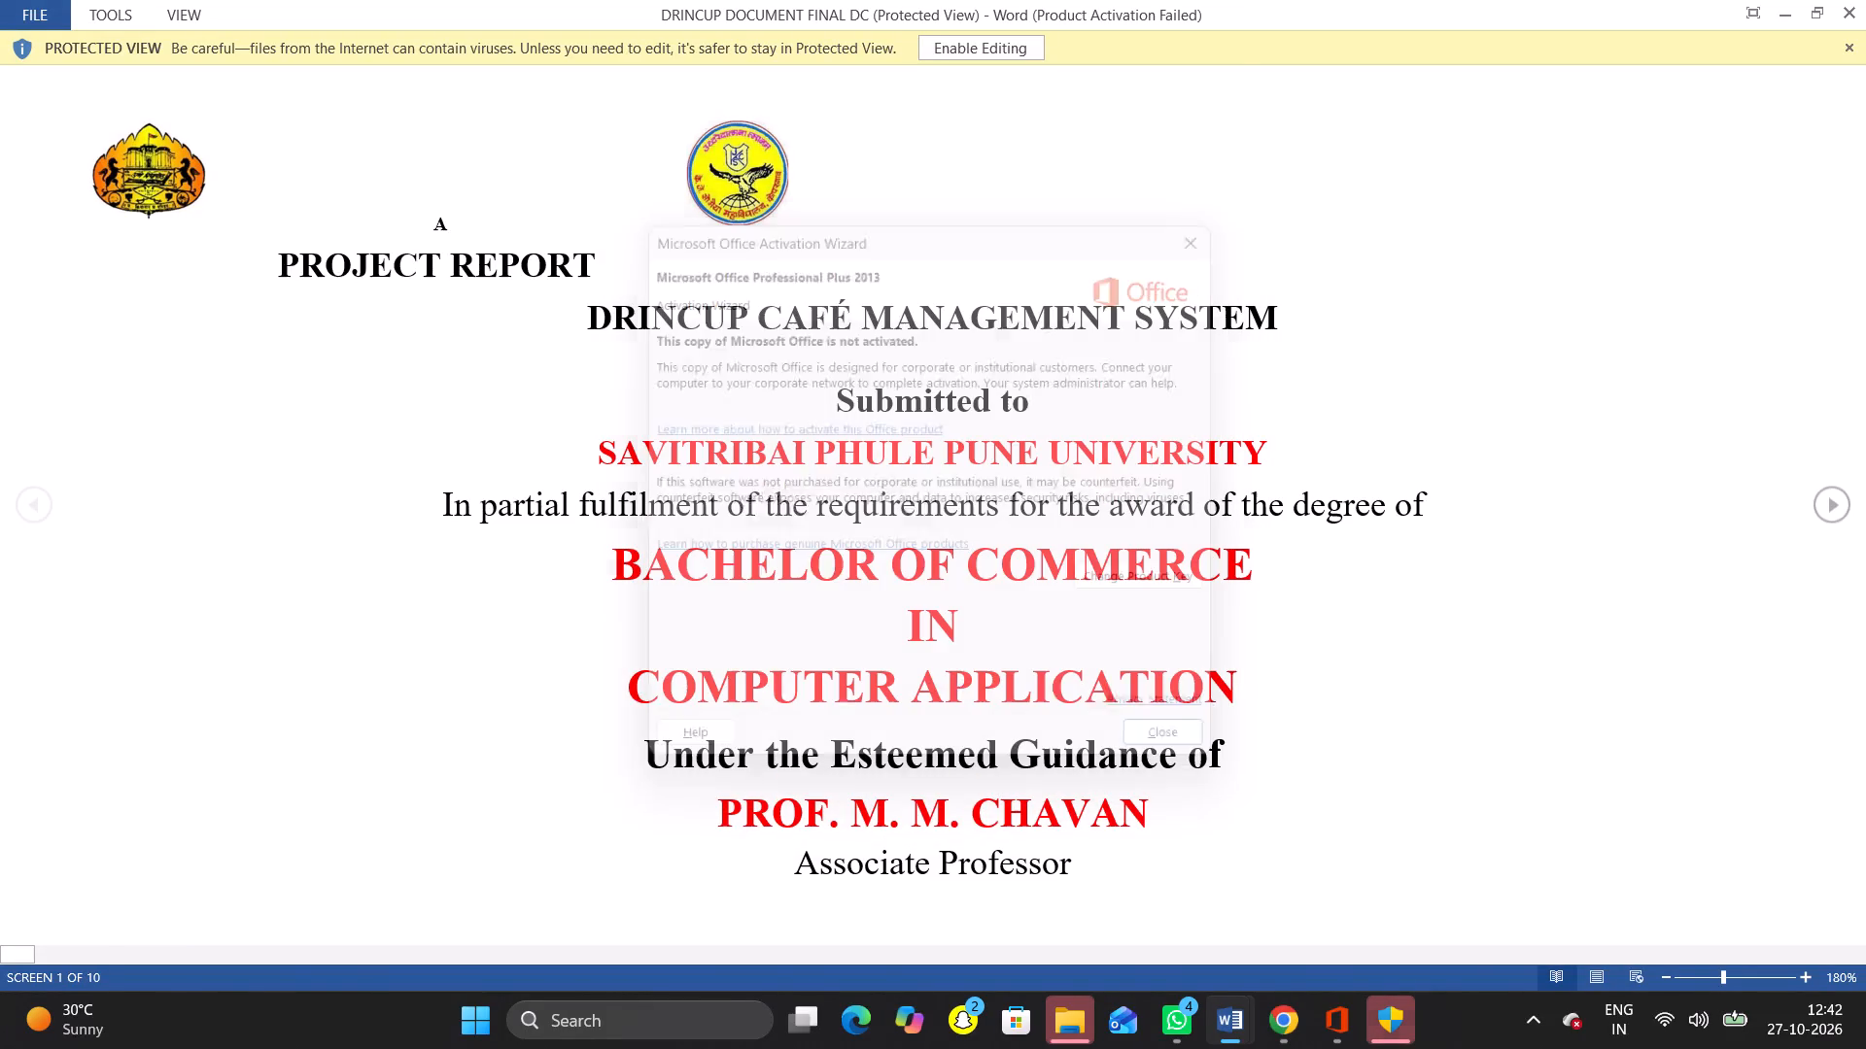
# Enable editing for the protected DRINCUP DOCUMENT FINAL DC document.
pyautogui.click(1007, 60)
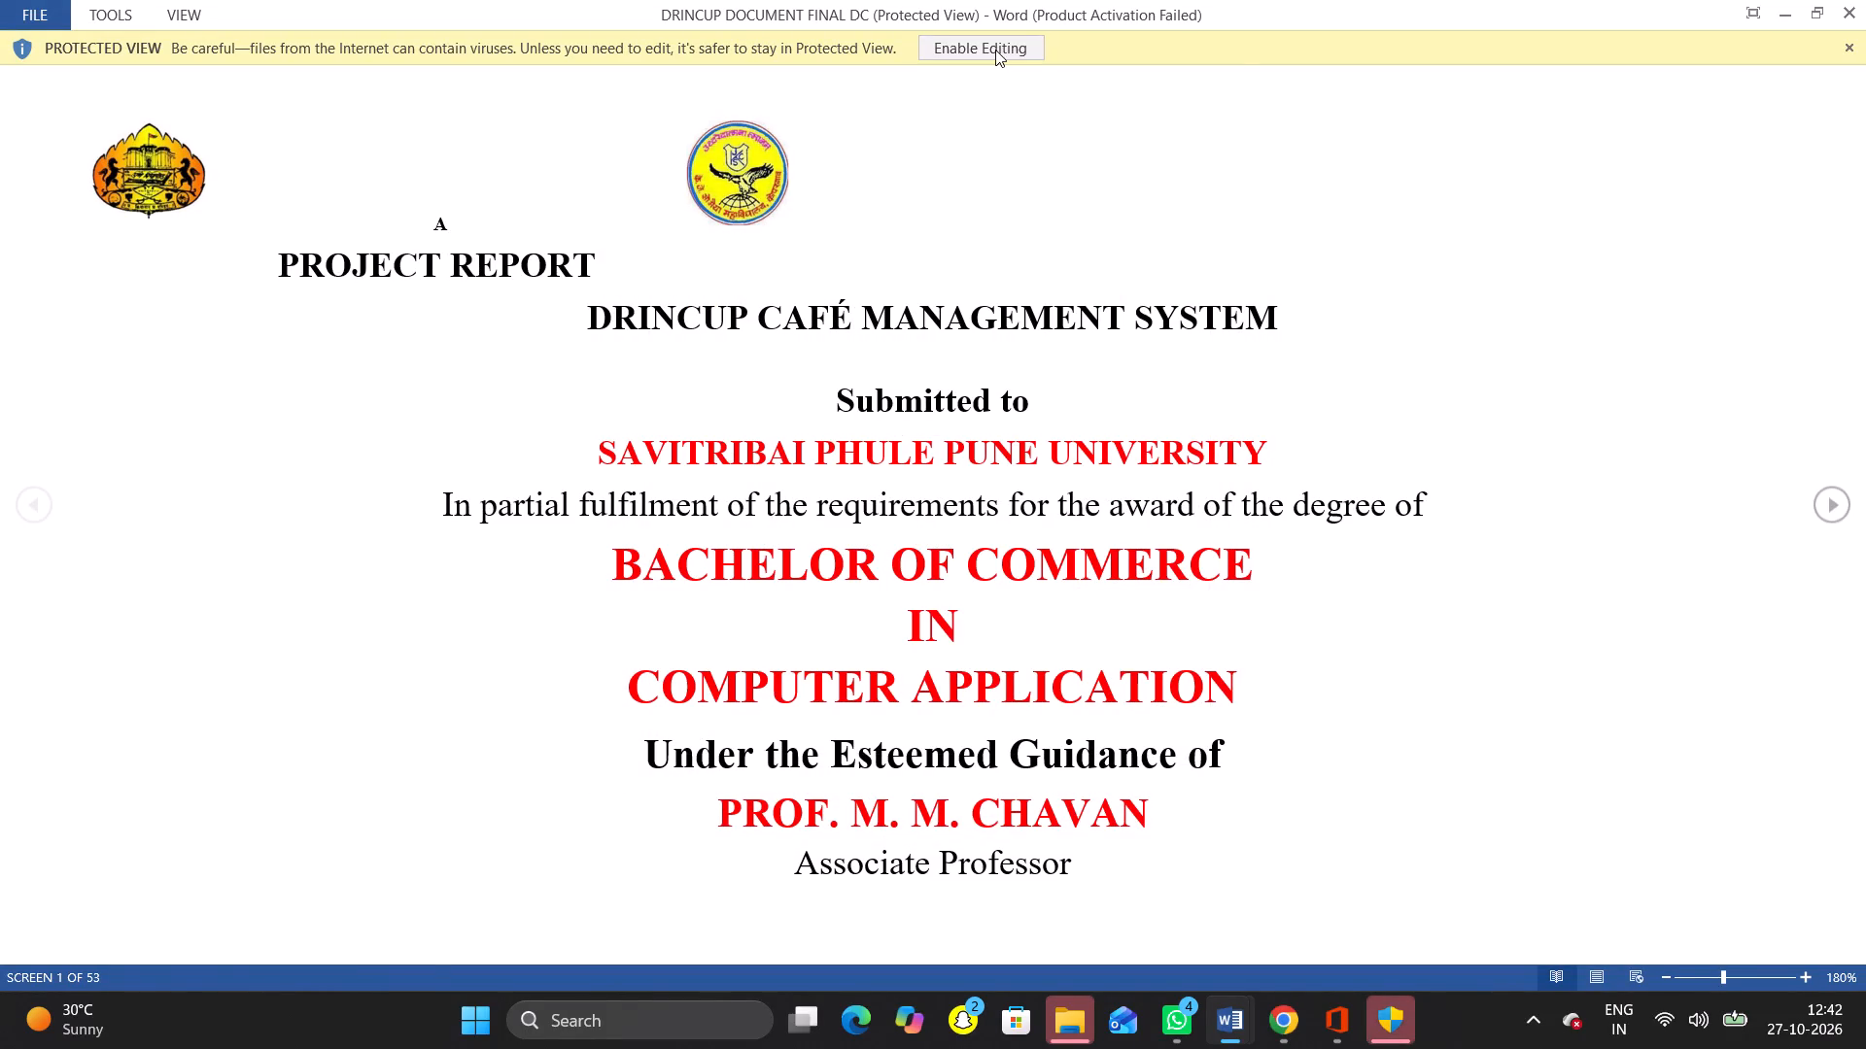
pyautogui.click(995, 50)
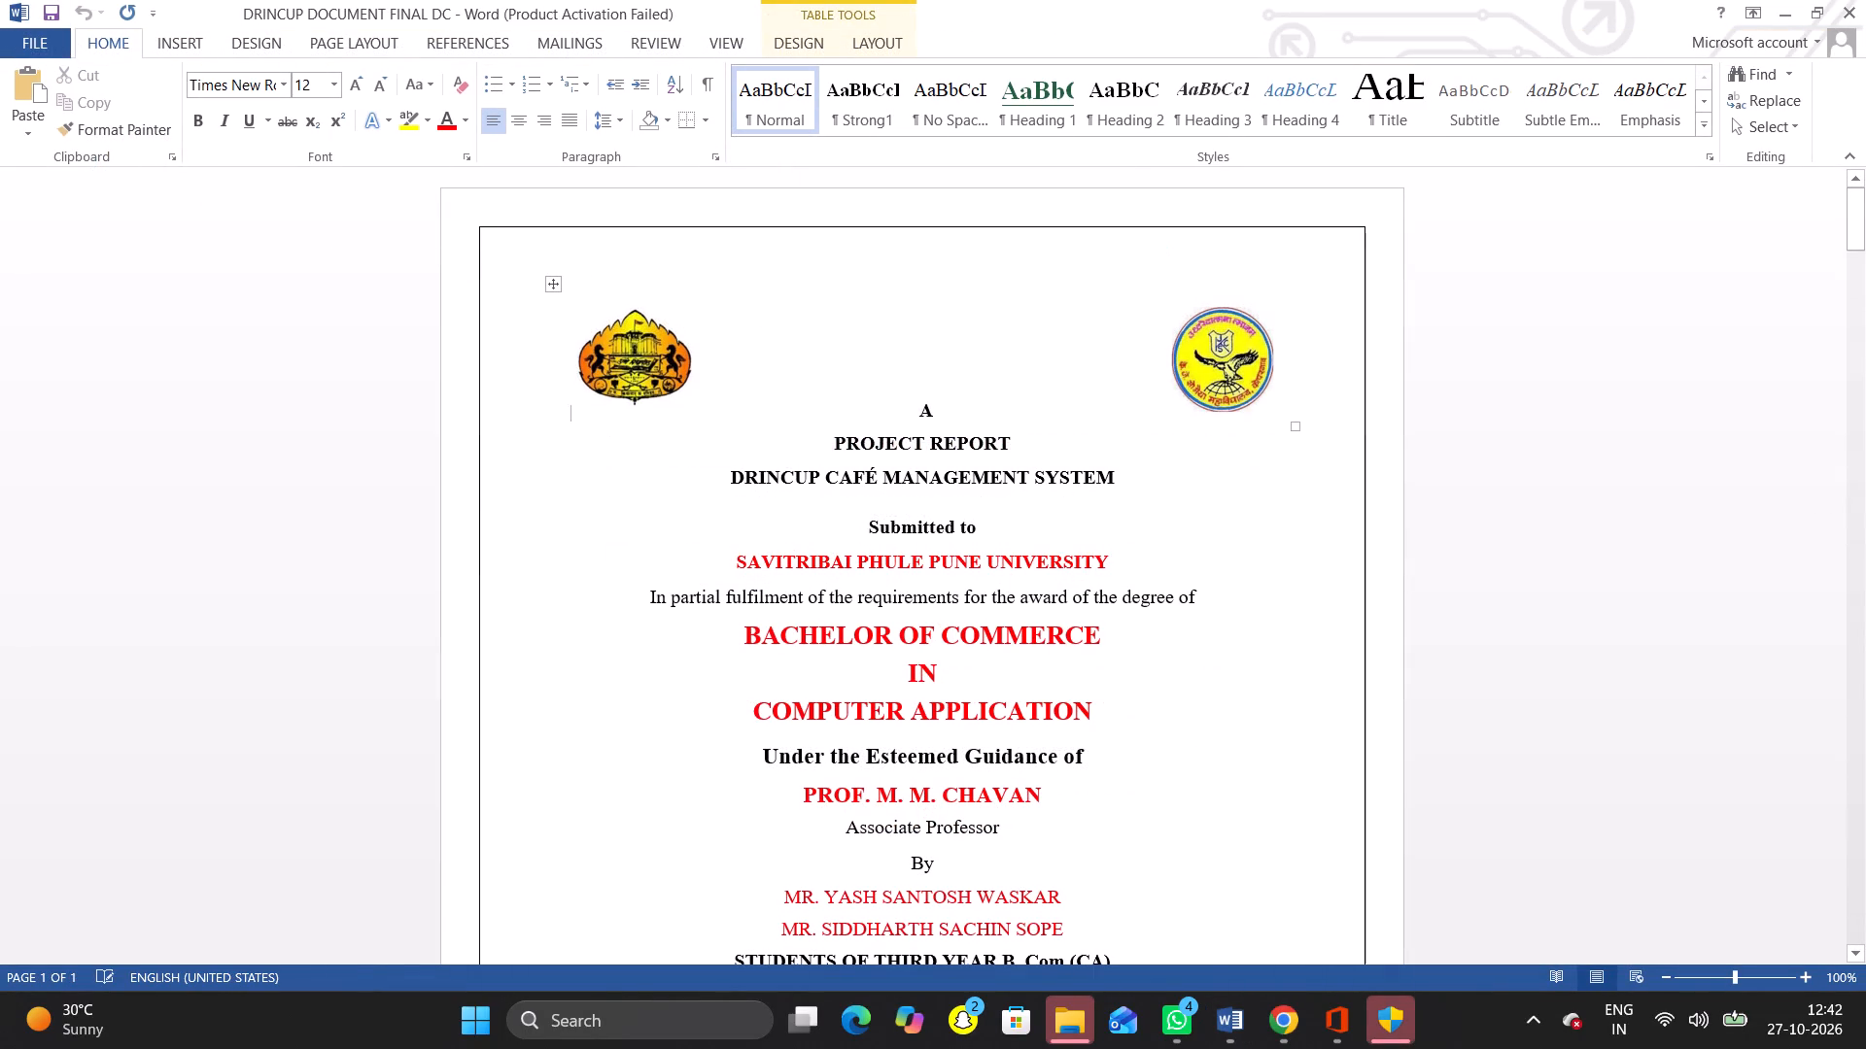
# Review the opening pages of the report from the title page to the Acknowledgement.
pyautogui.scroll(-9, 1047, 368)
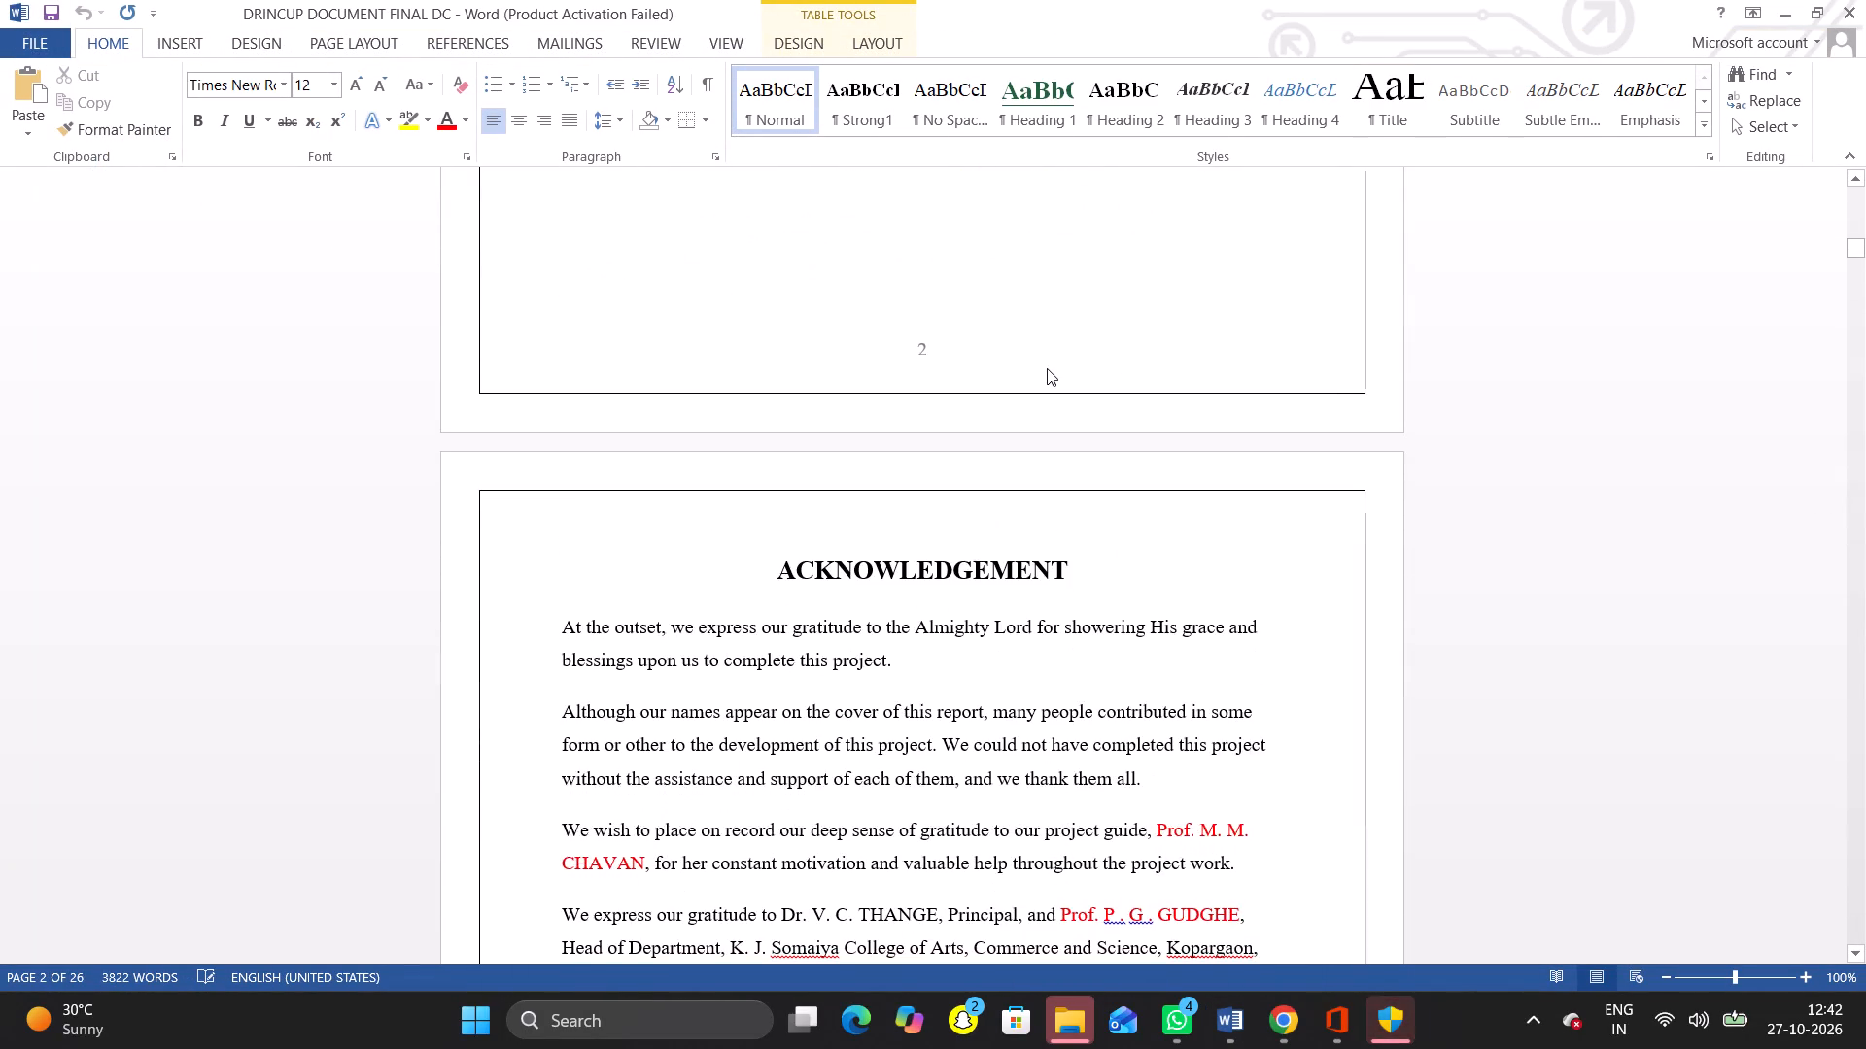
# Review the report from the Acknowledgement through the objectives, scope and system users to the login page screenshot.
pyautogui.scroll(-2, 1047, 368)
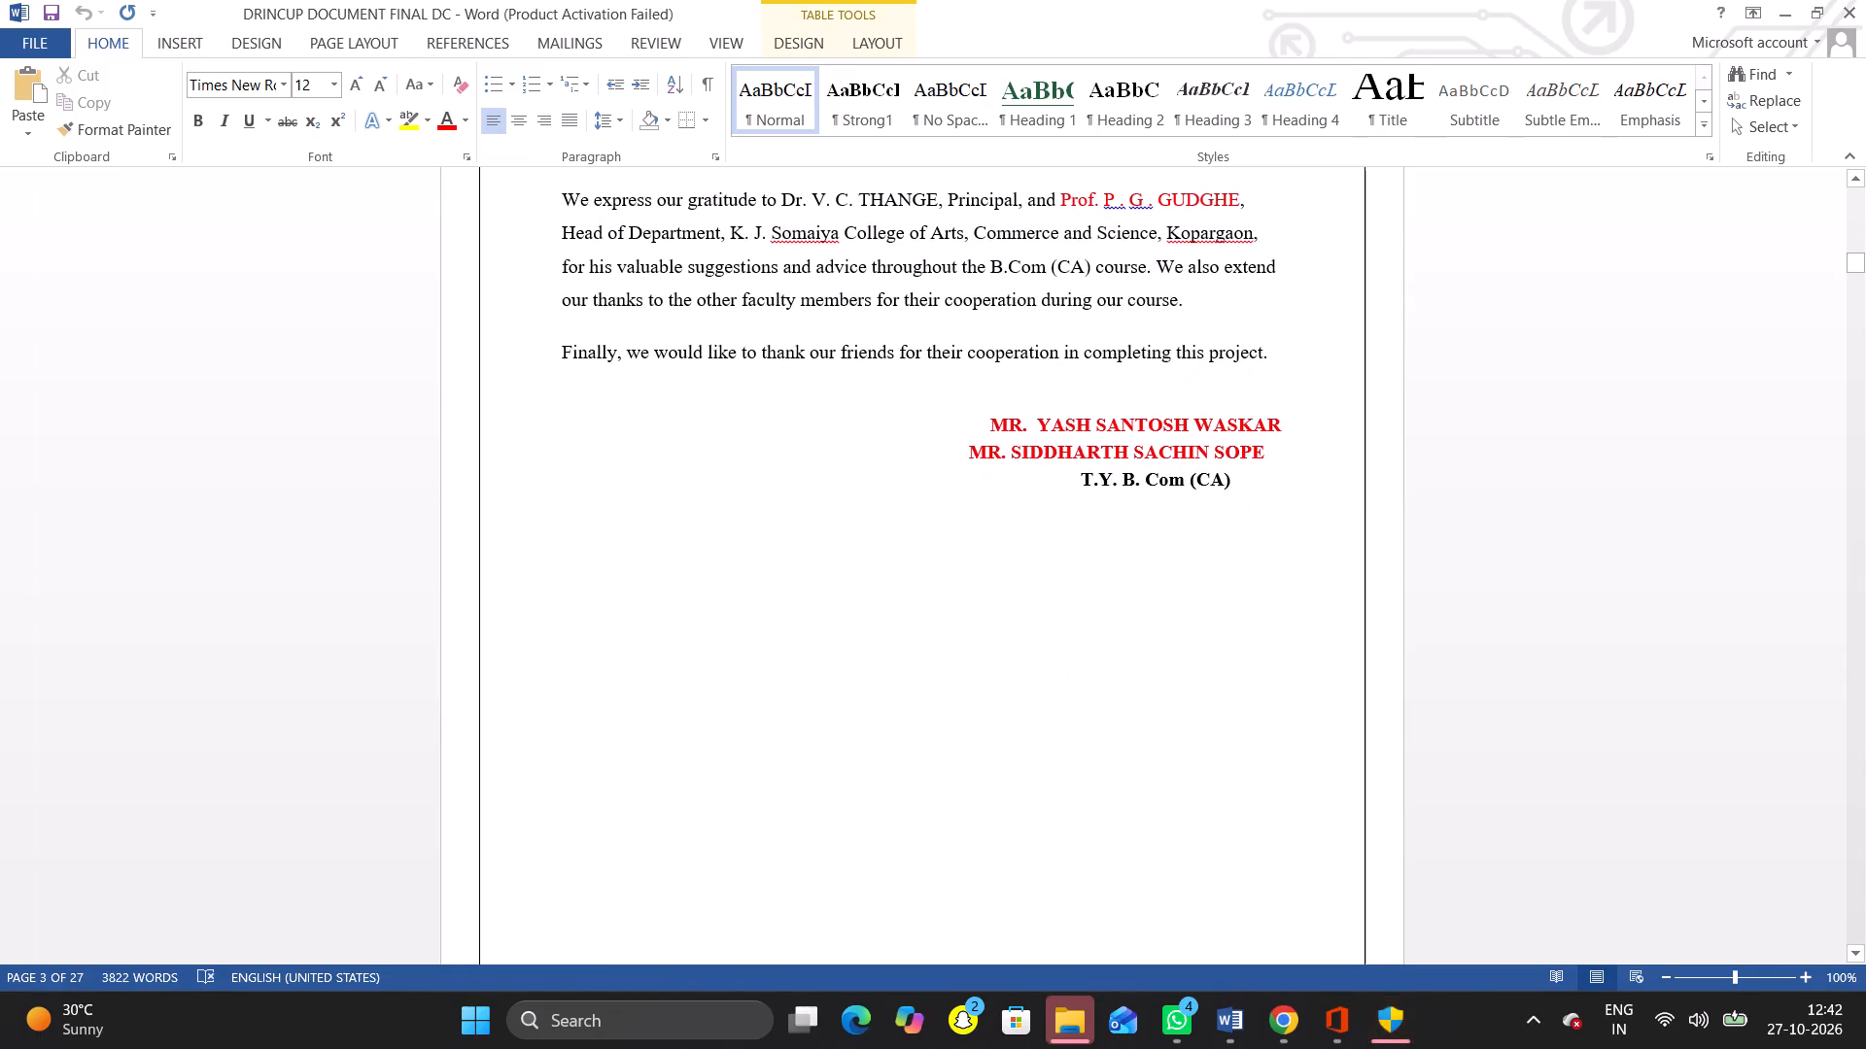
pyautogui.scroll(-2, 1047, 368)
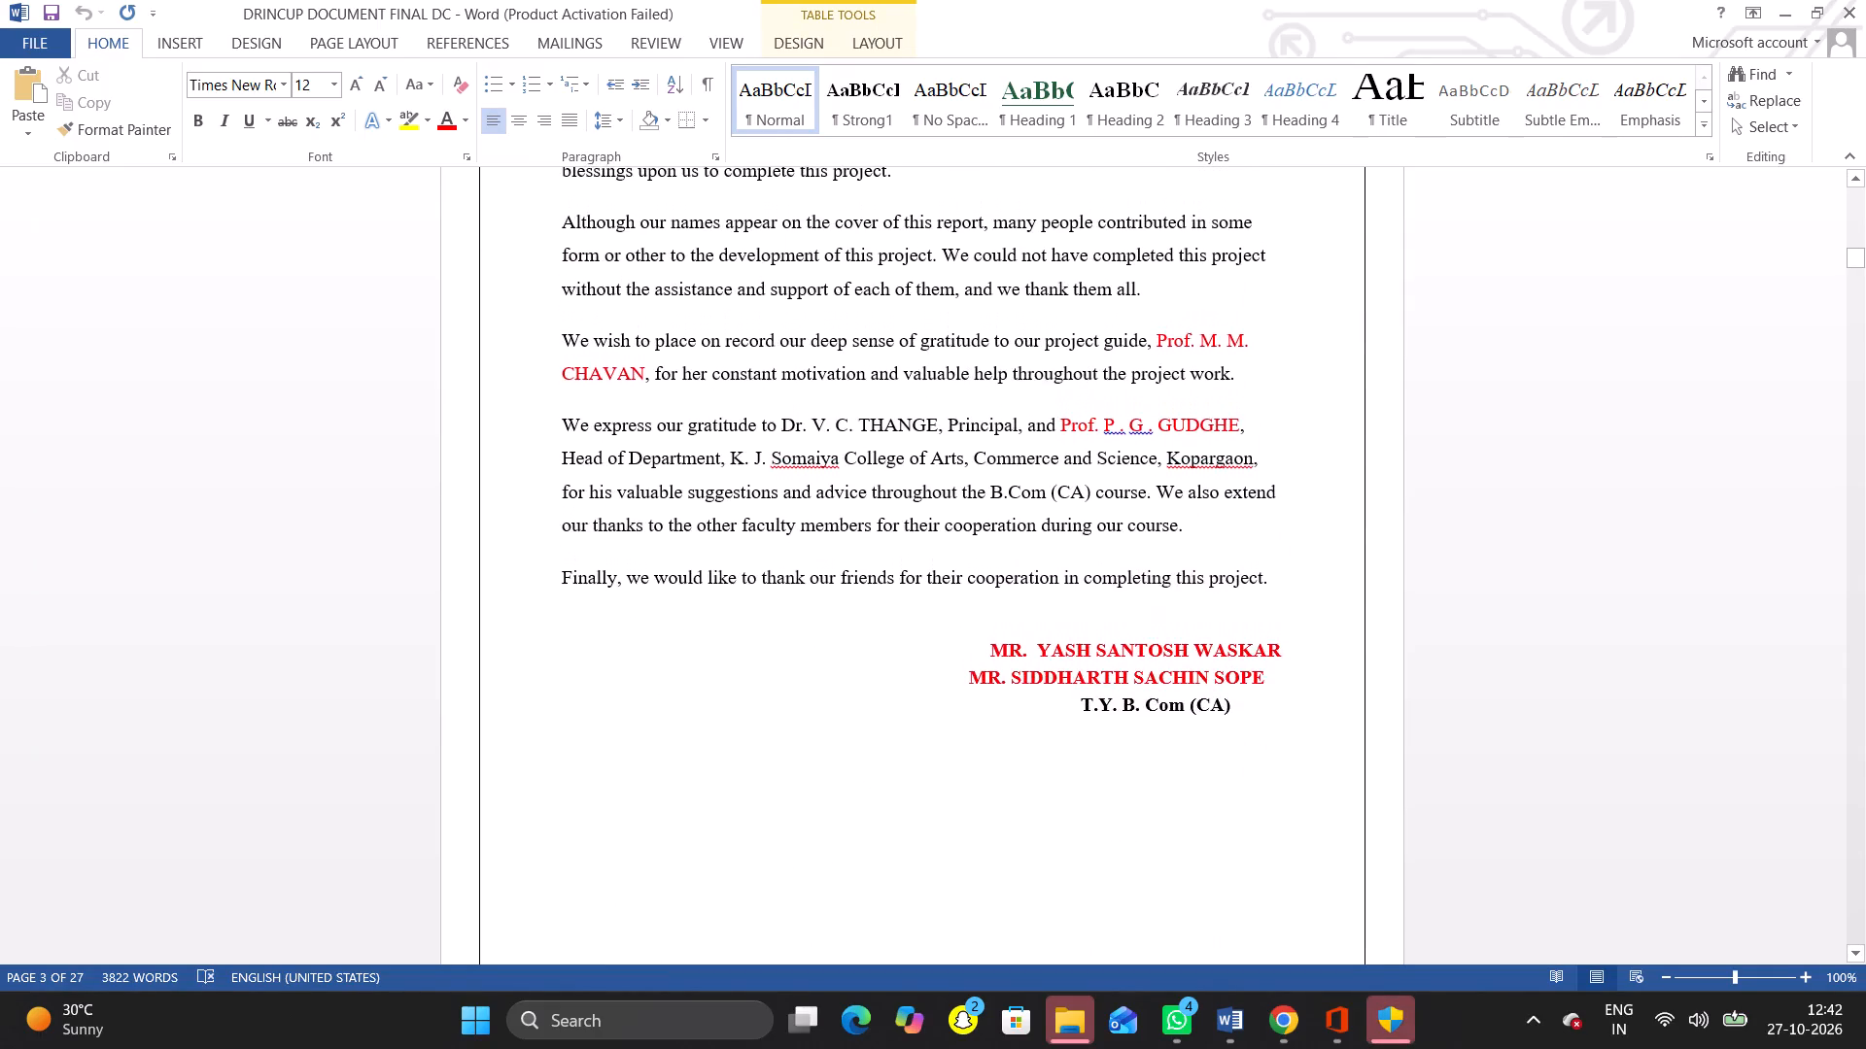
pyautogui.scroll(-8, 1047, 368)
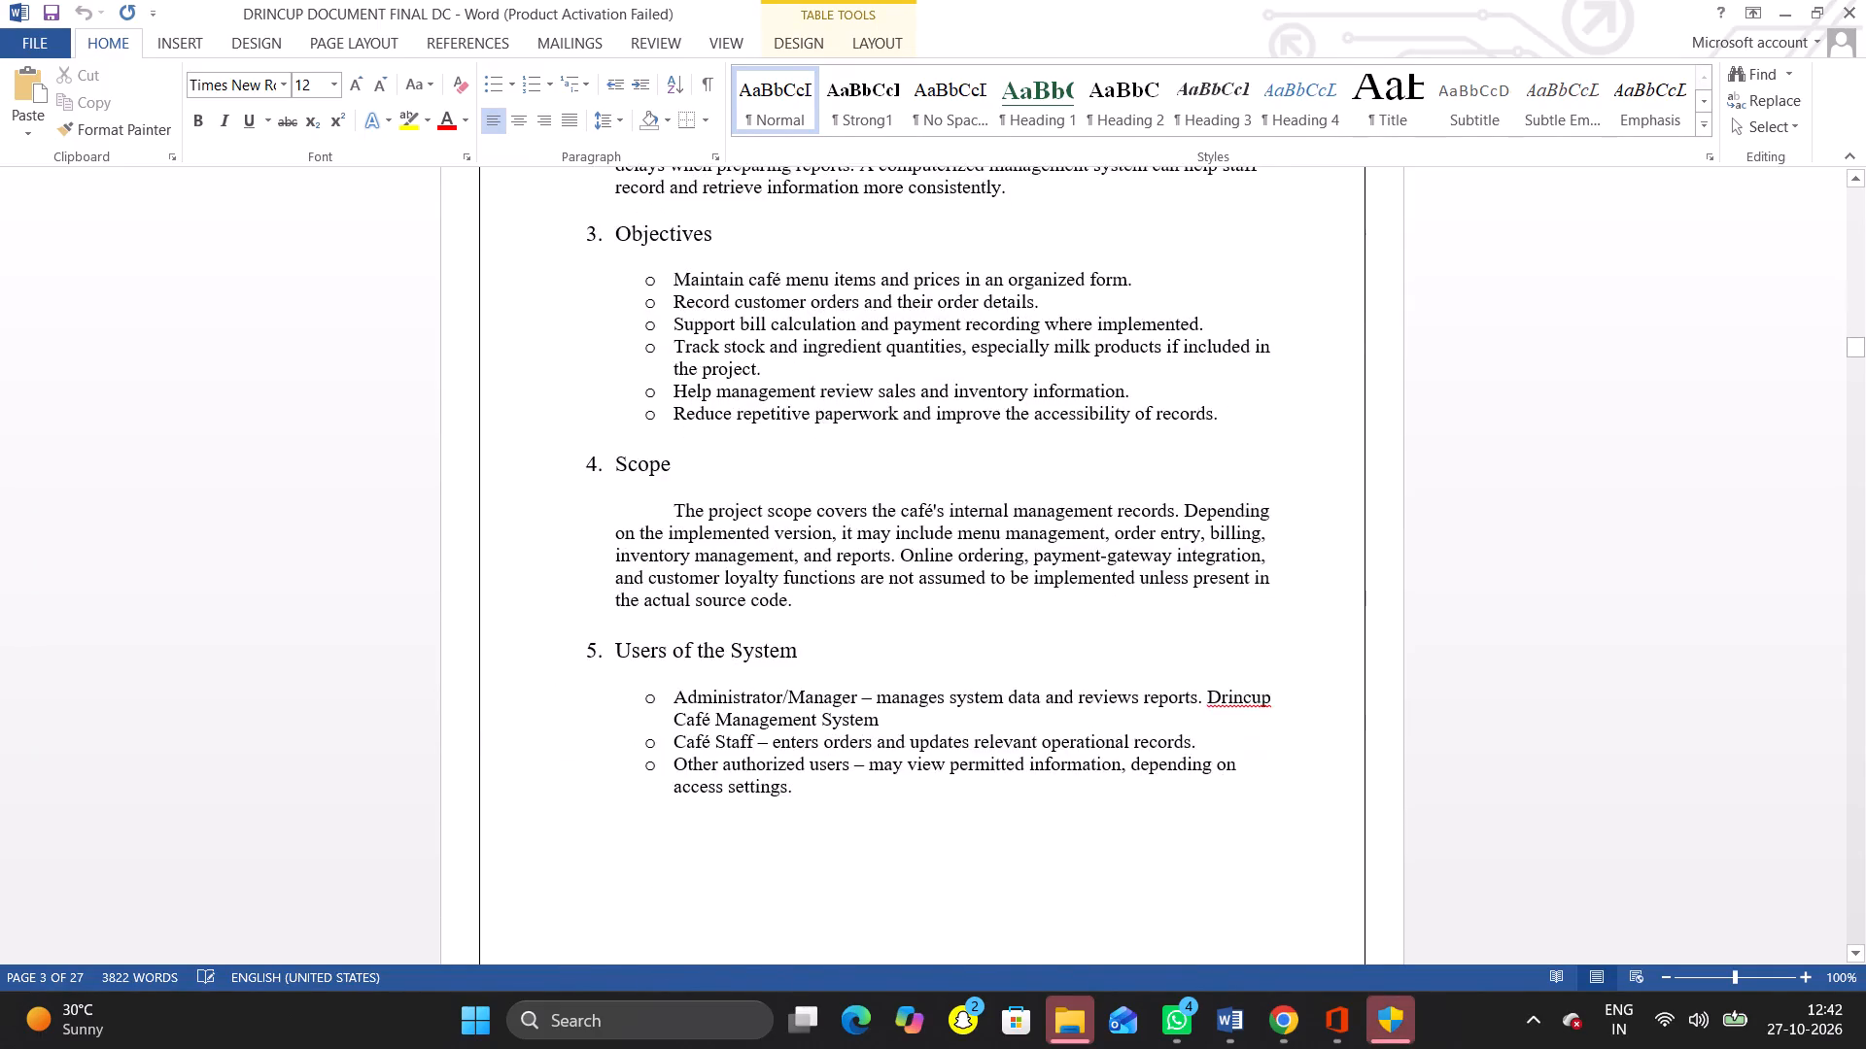
pyautogui.scroll(-13, 1047, 368)
# Look back from the Screenshots page to the ER diagram and check its placement before the Implementation Details page.
pyautogui.scroll(2, 1047, 368)
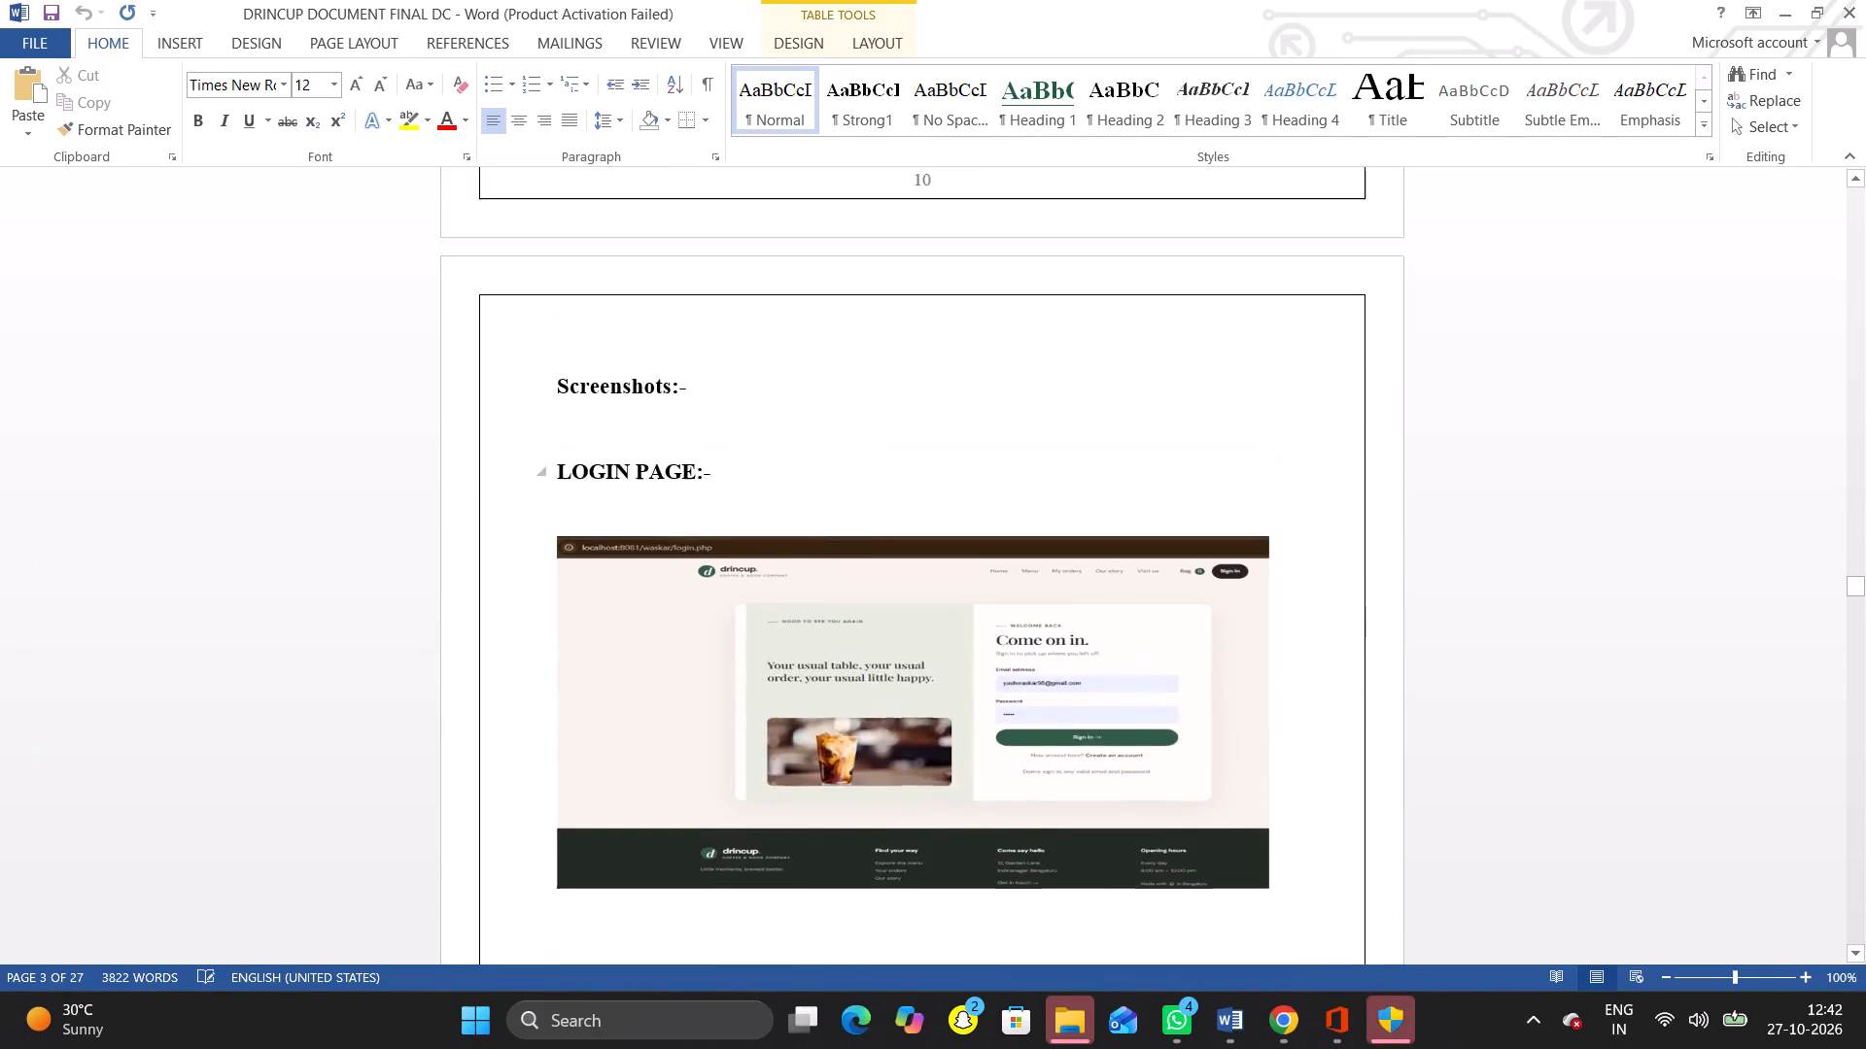
pyautogui.scroll(9, 1047, 368)
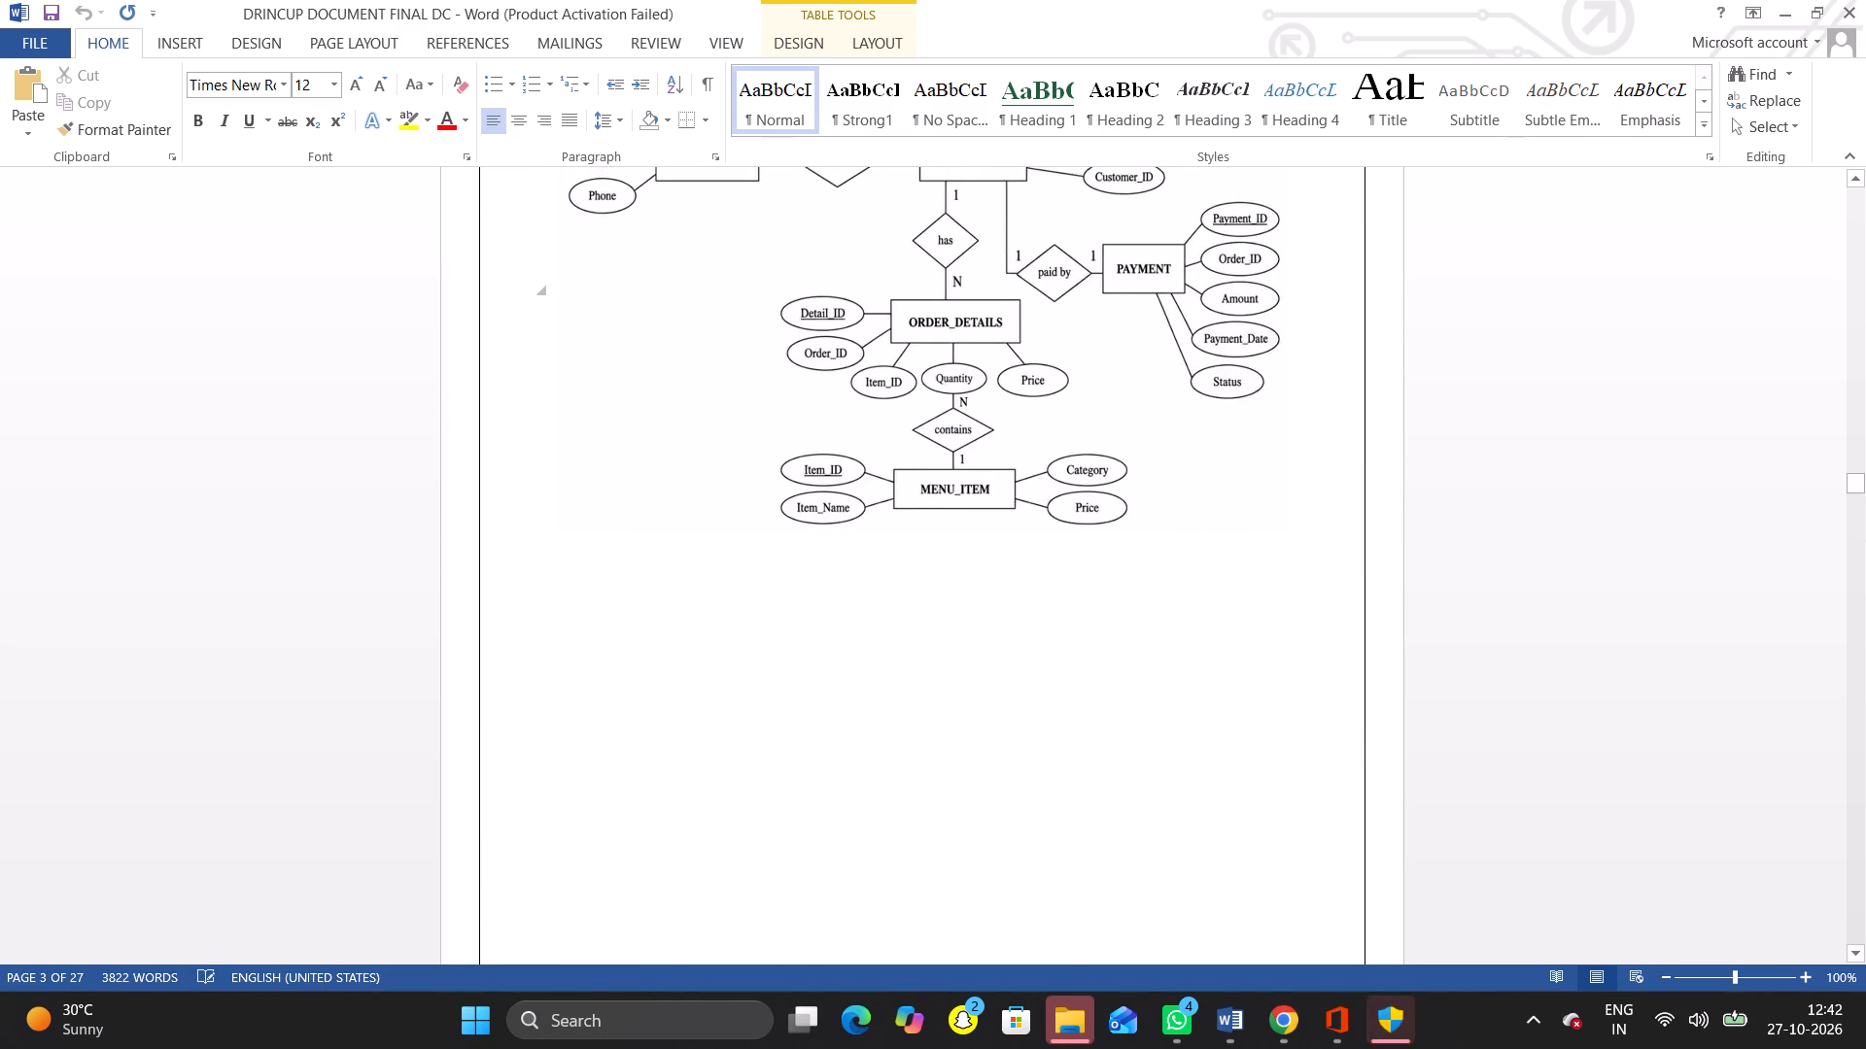
pyautogui.scroll(3, 1047, 368)
pyautogui.scroll(-3, 1047, 368)
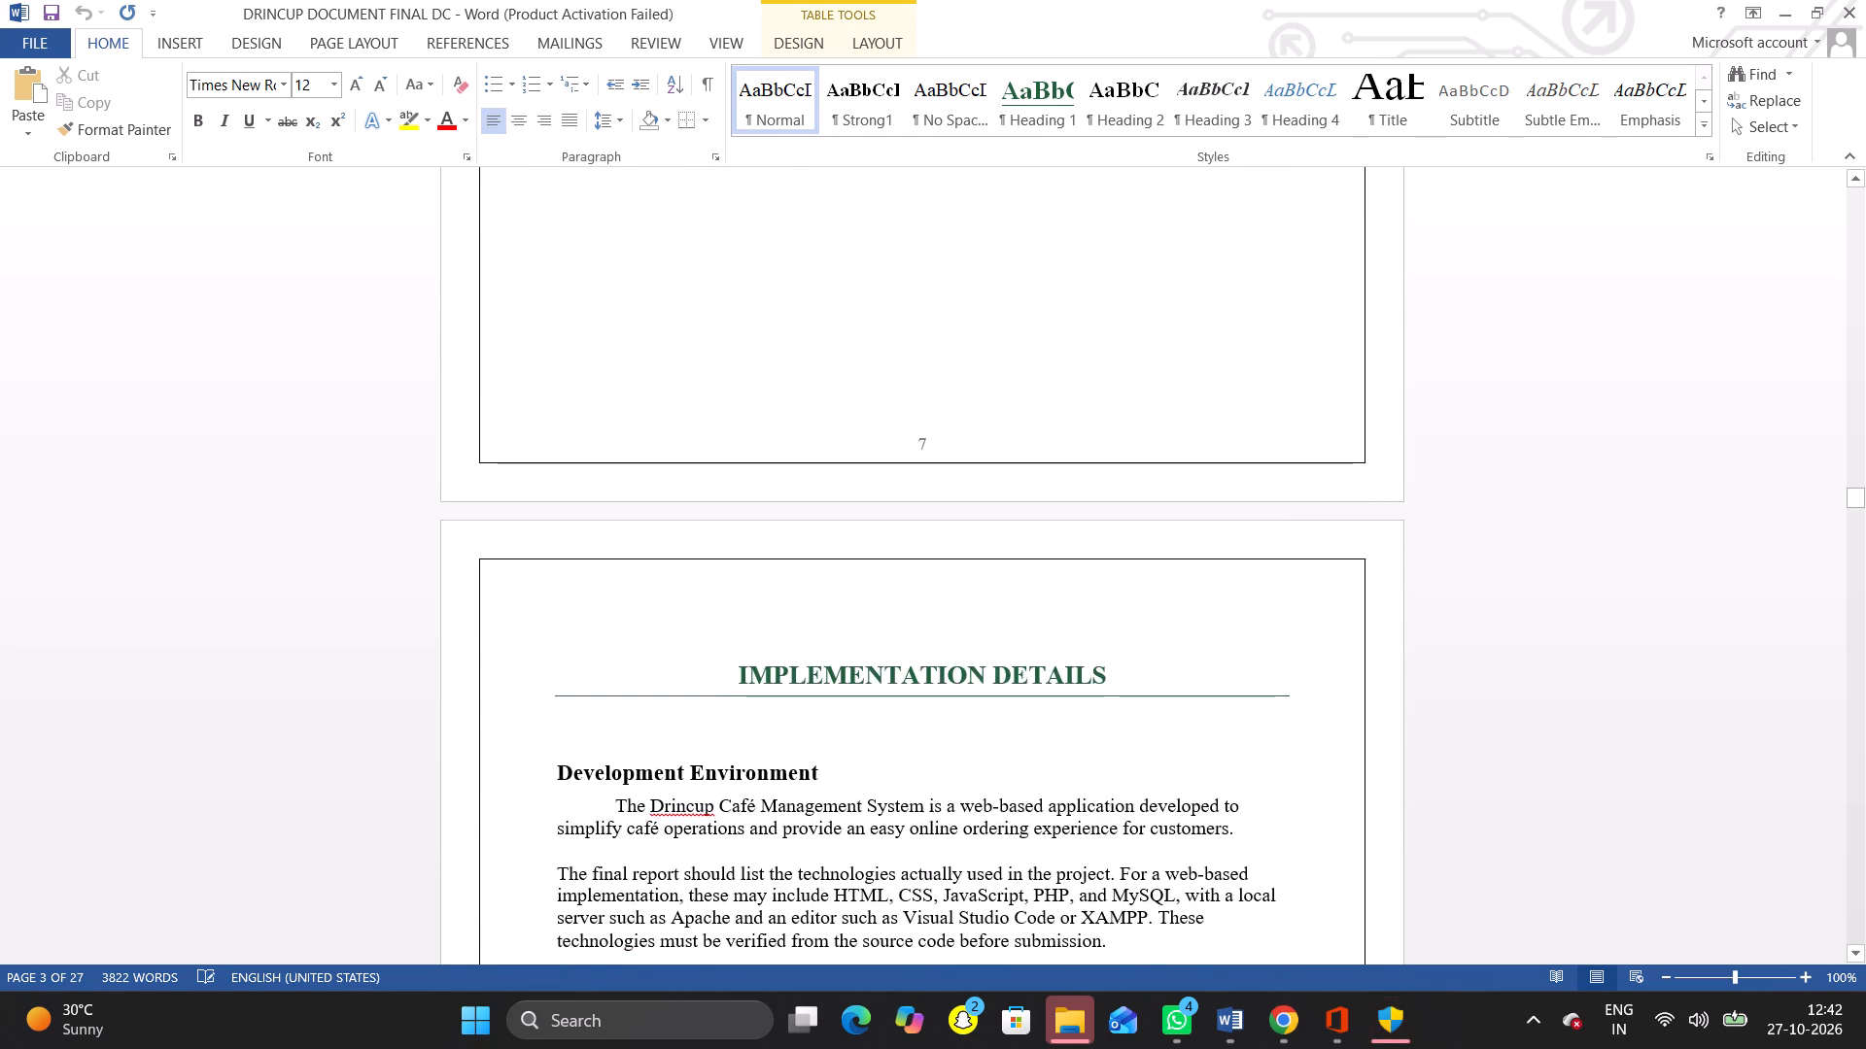
pyautogui.scroll(6, 1047, 368)
# Review the Implementation Details, Data Validation, and Security and Data Handling sections through to the menu page screenshot.
pyautogui.scroll(-6, 1047, 368)
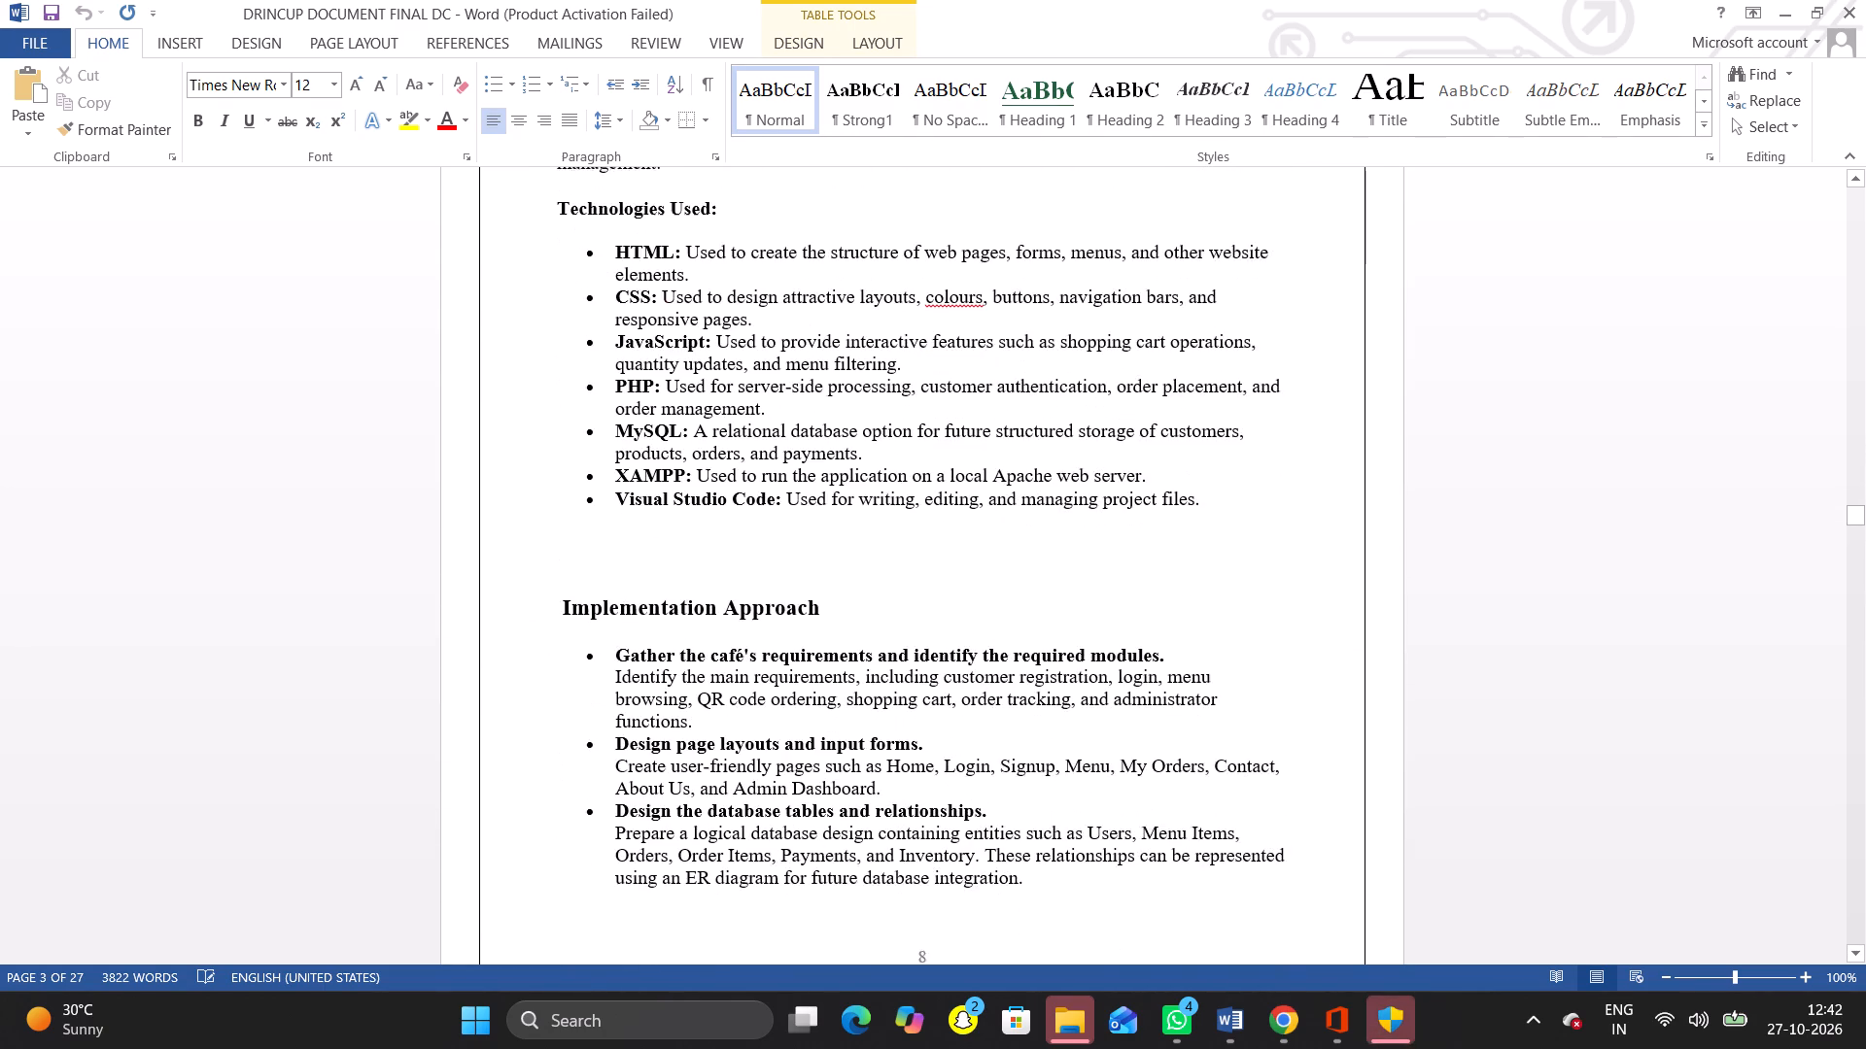
pyautogui.scroll(-7, 1047, 368)
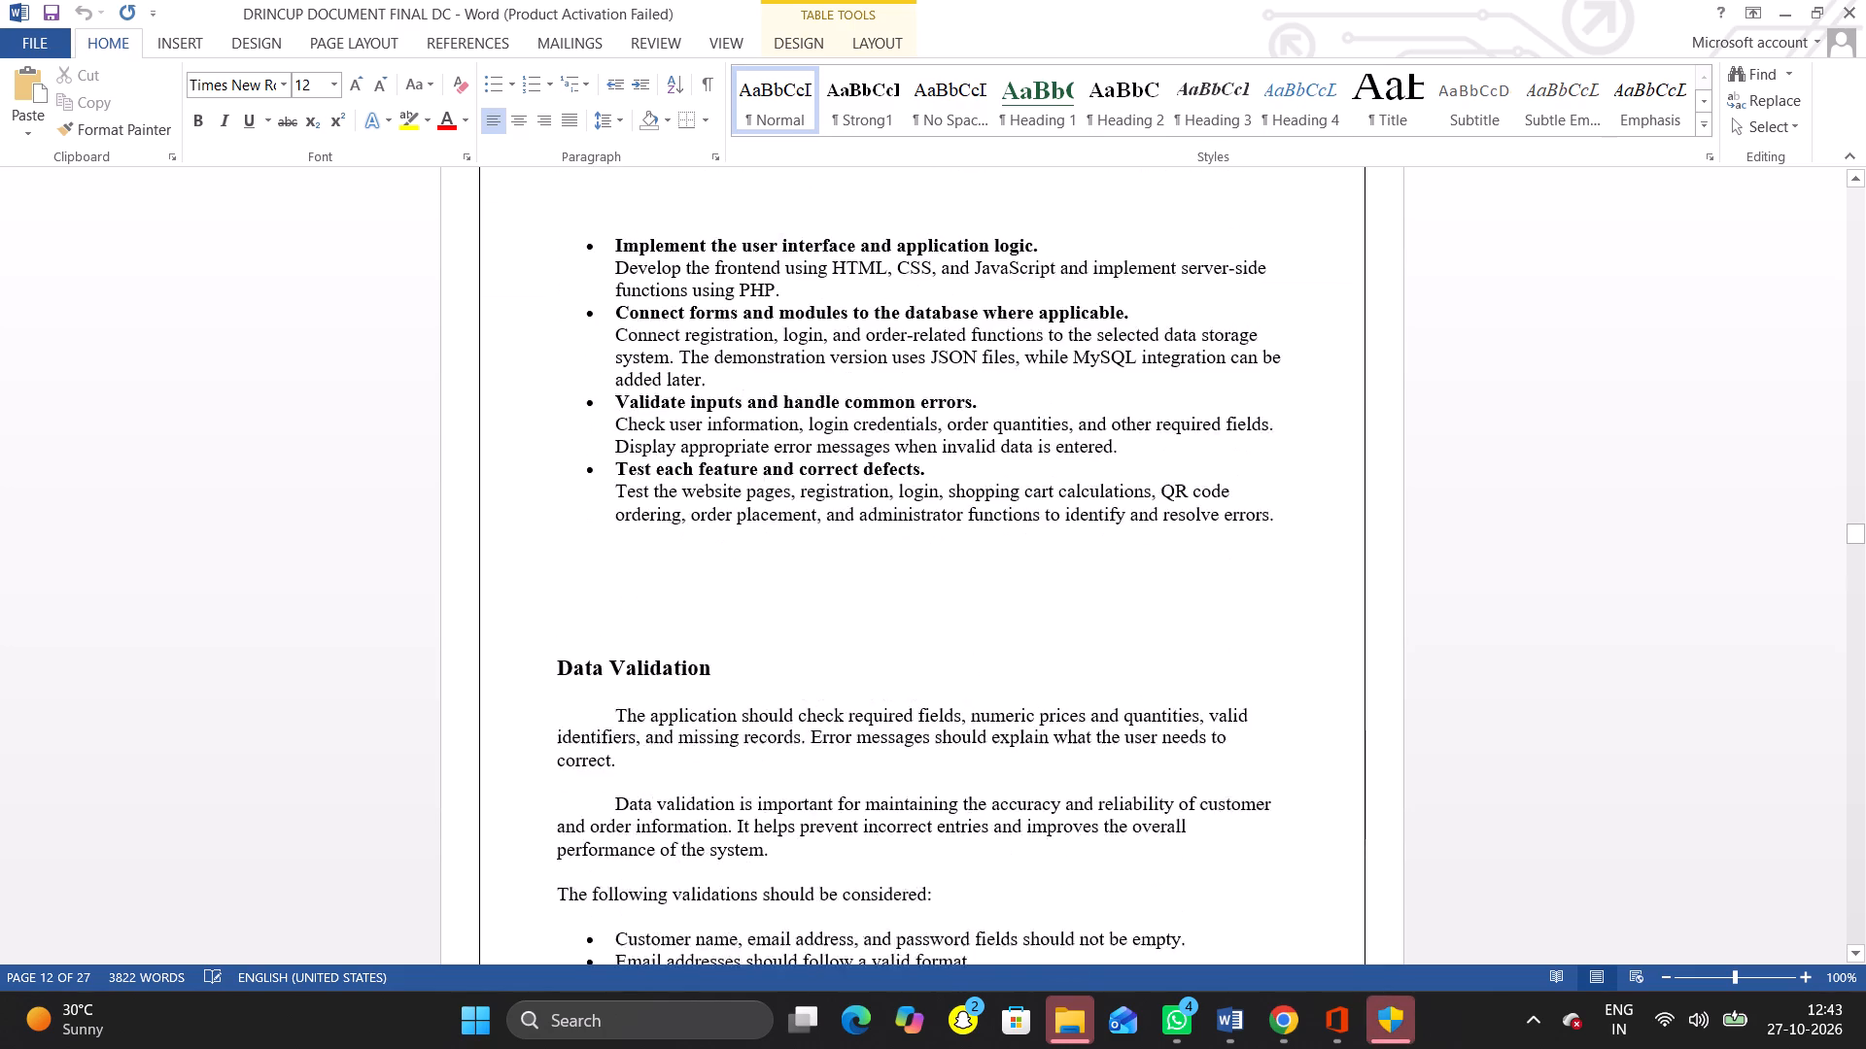
pyautogui.scroll(-1, 1047, 368)
pyautogui.scroll(7, 1047, 368)
pyautogui.scroll(-1, 1047, 368)
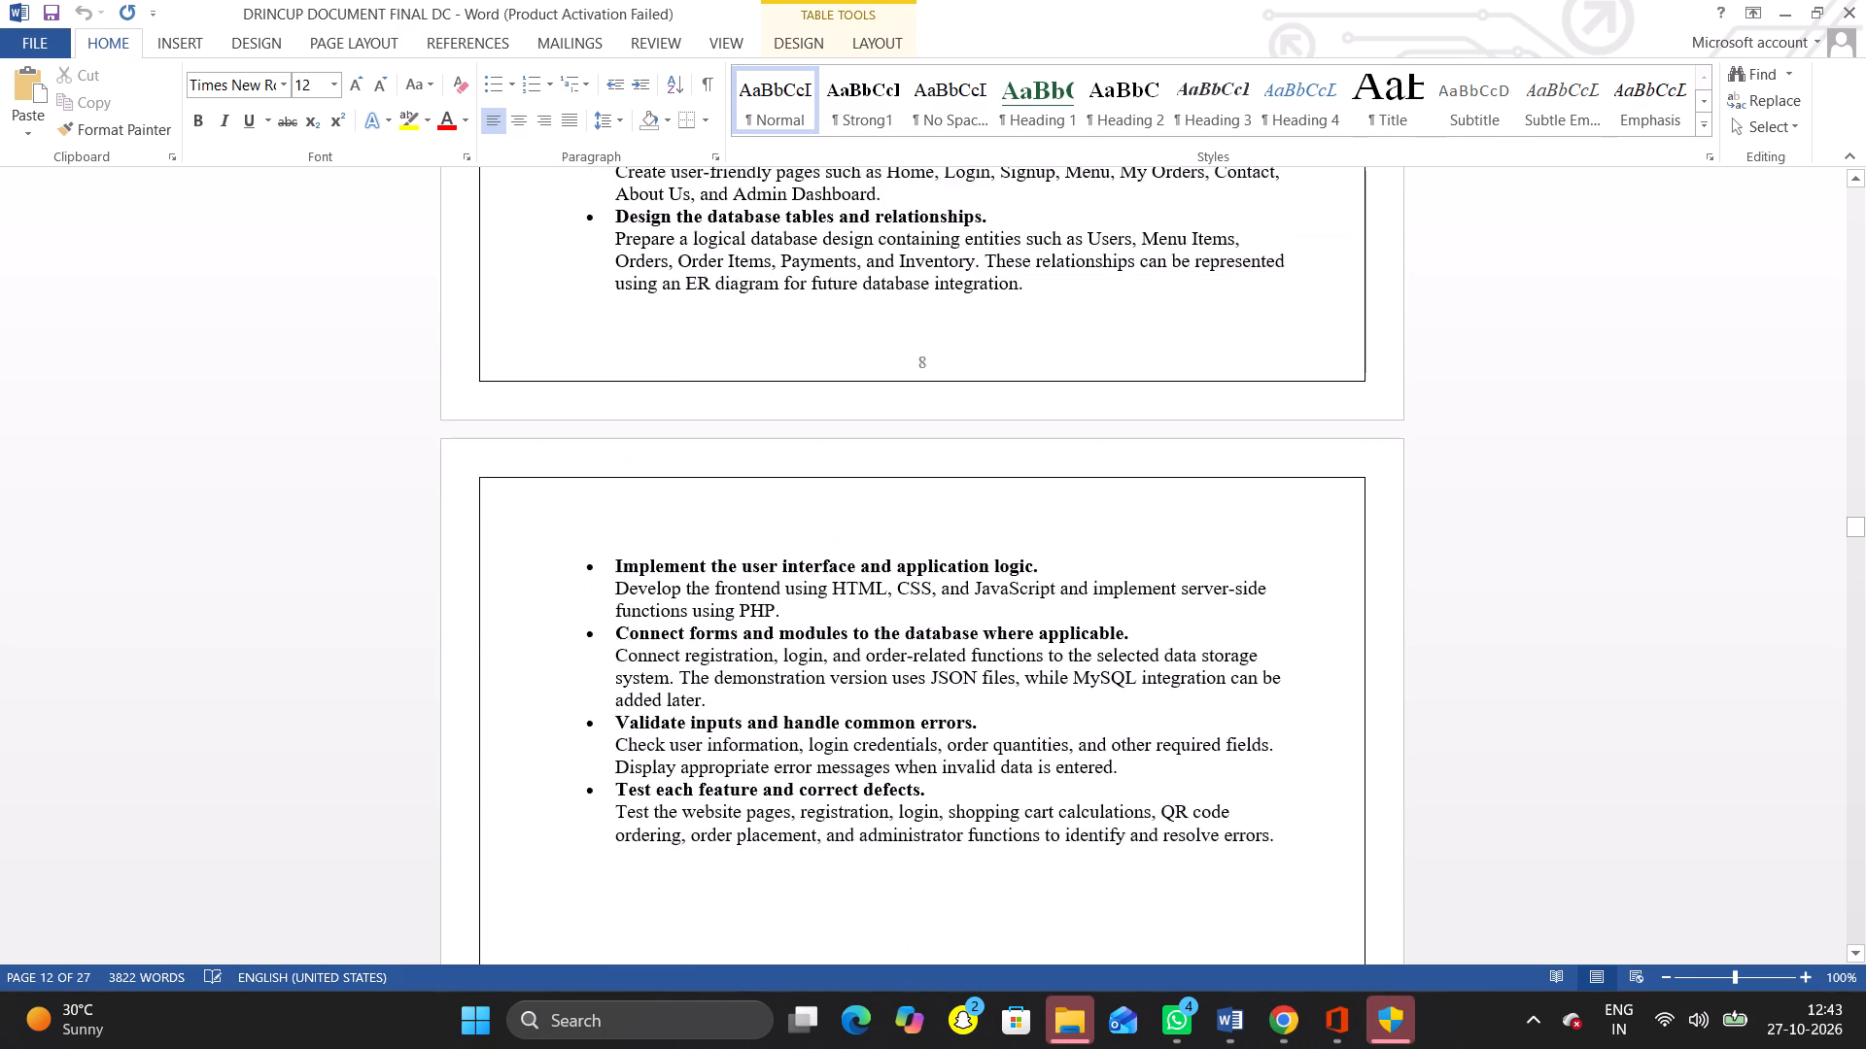
pyautogui.scroll(-2, 1047, 368)
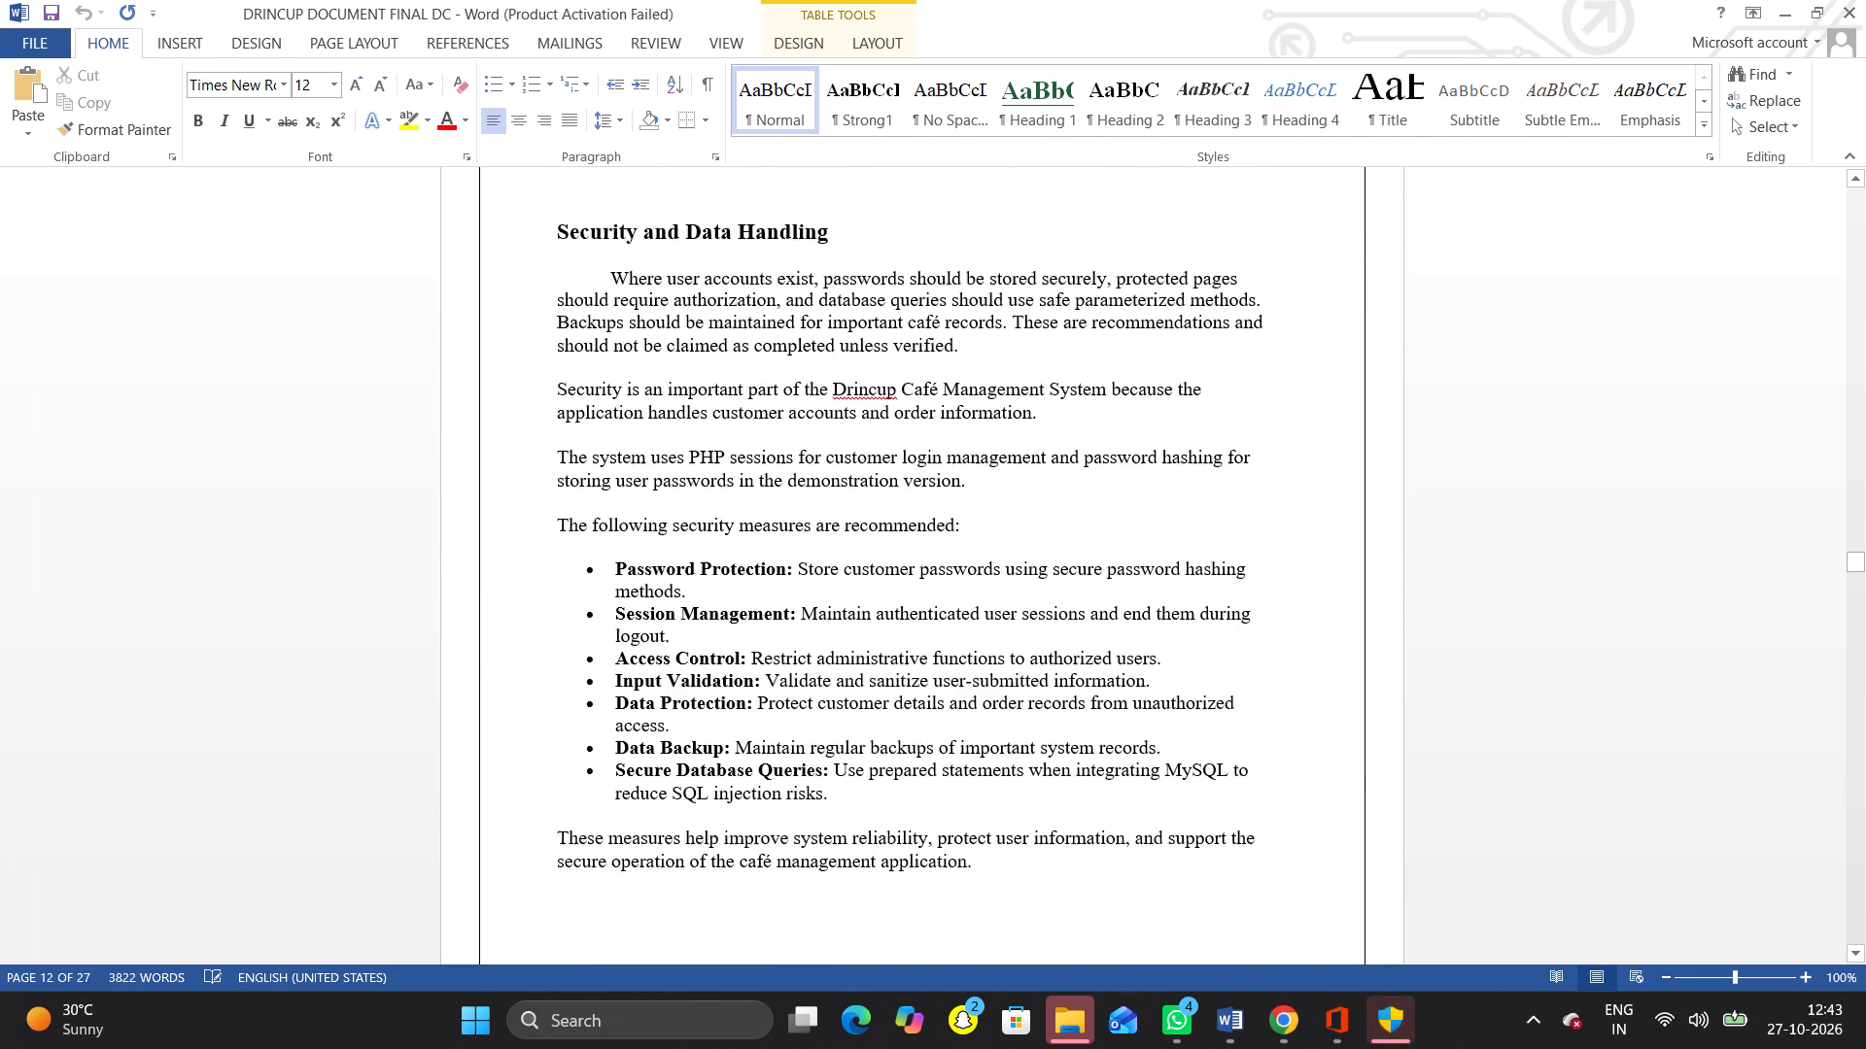